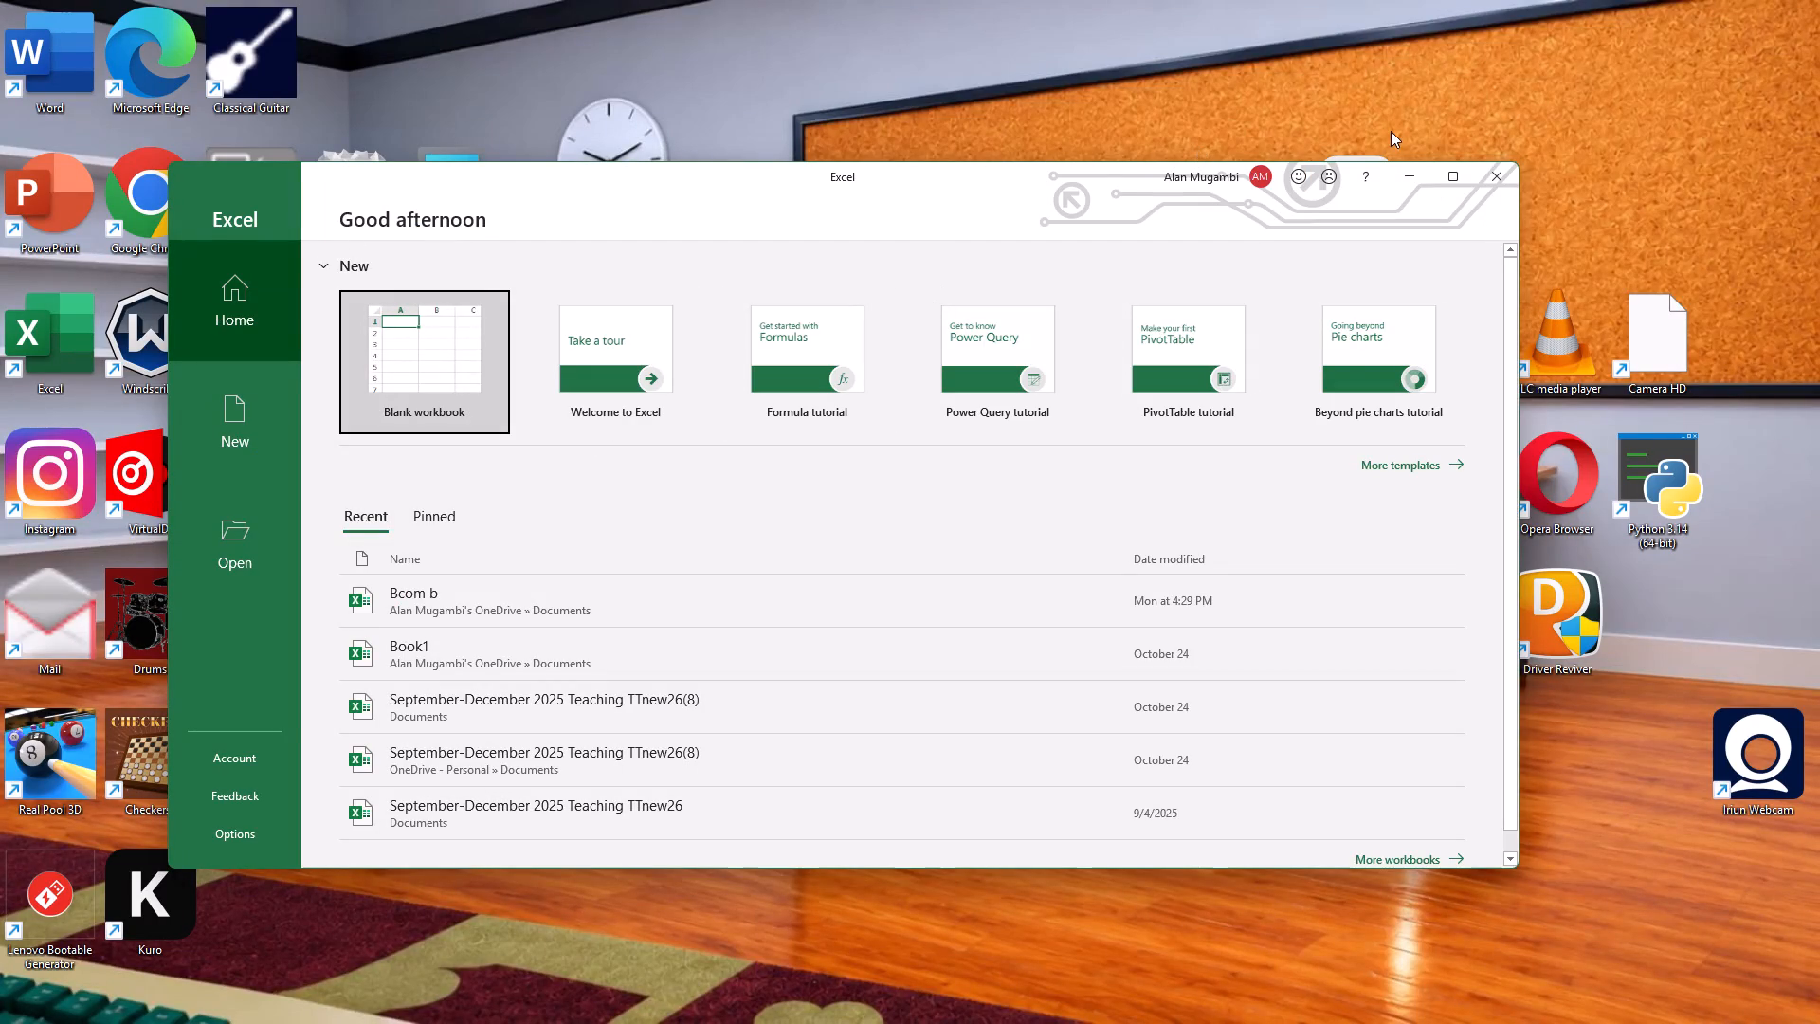
Maximise the window and create a workbook from the "Seasonal illustrated any year calendar" template.
left_click(1454, 170)
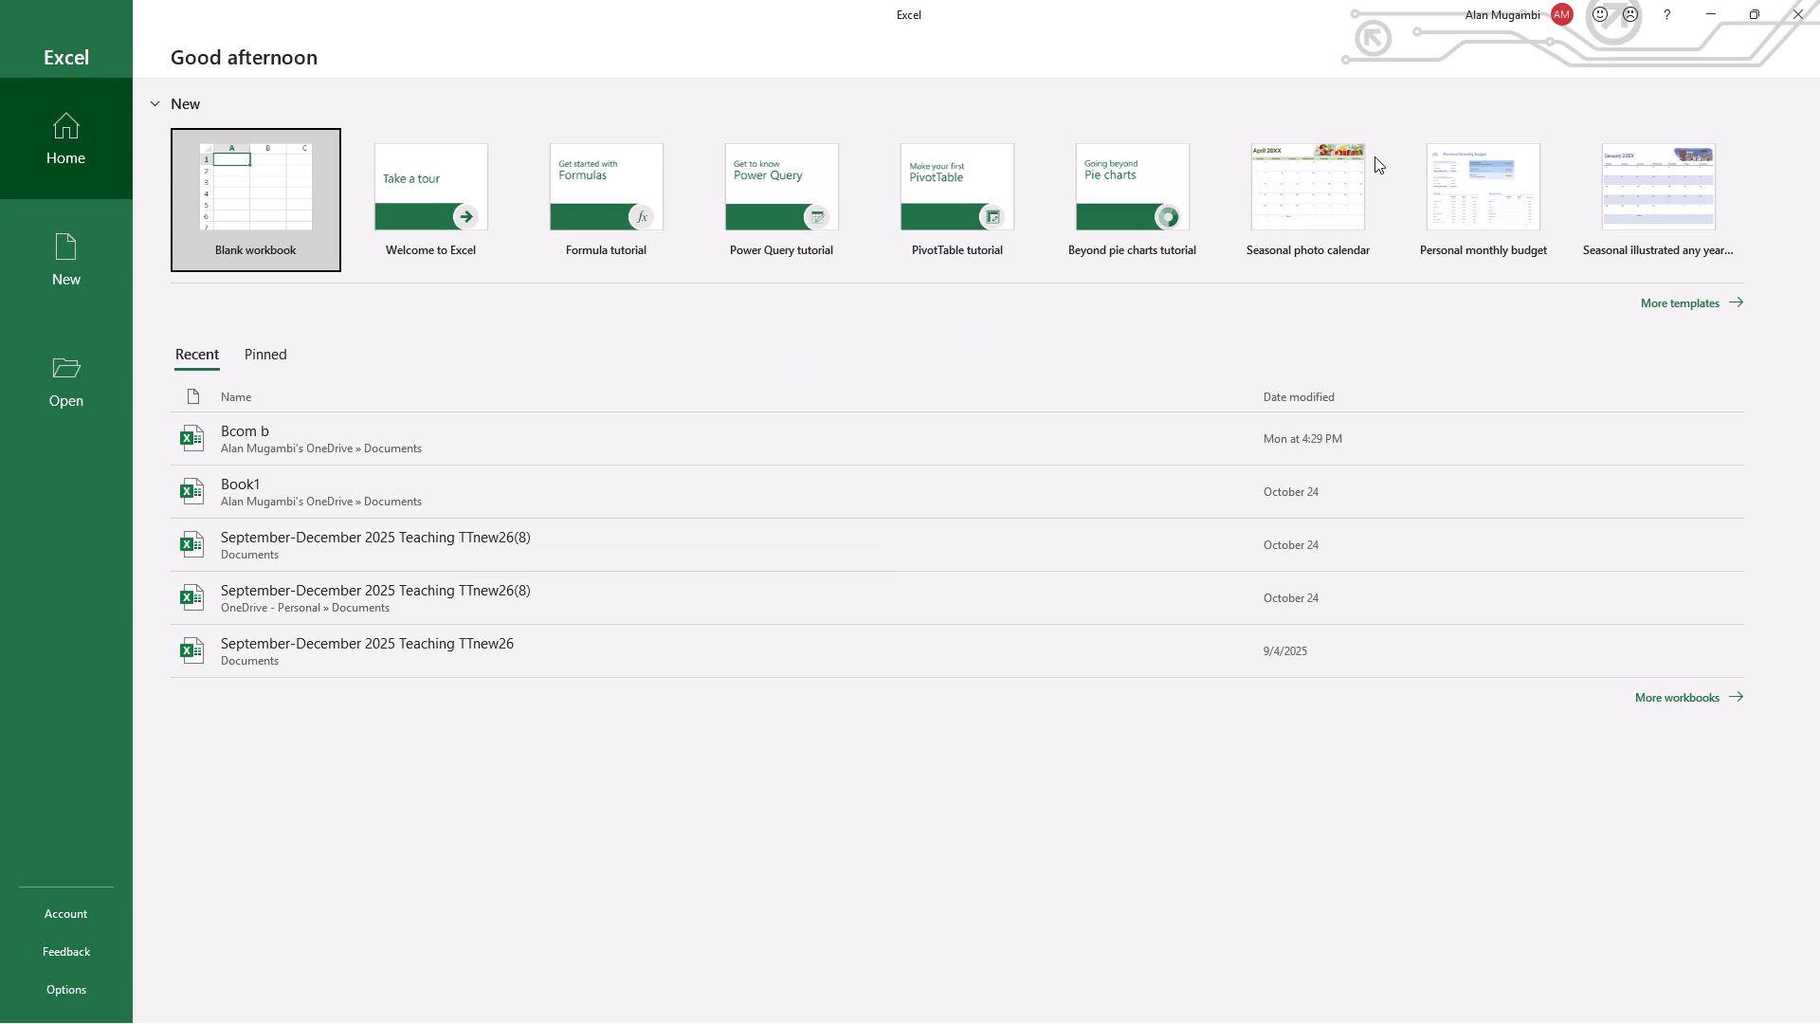
left_click(1325, 185)
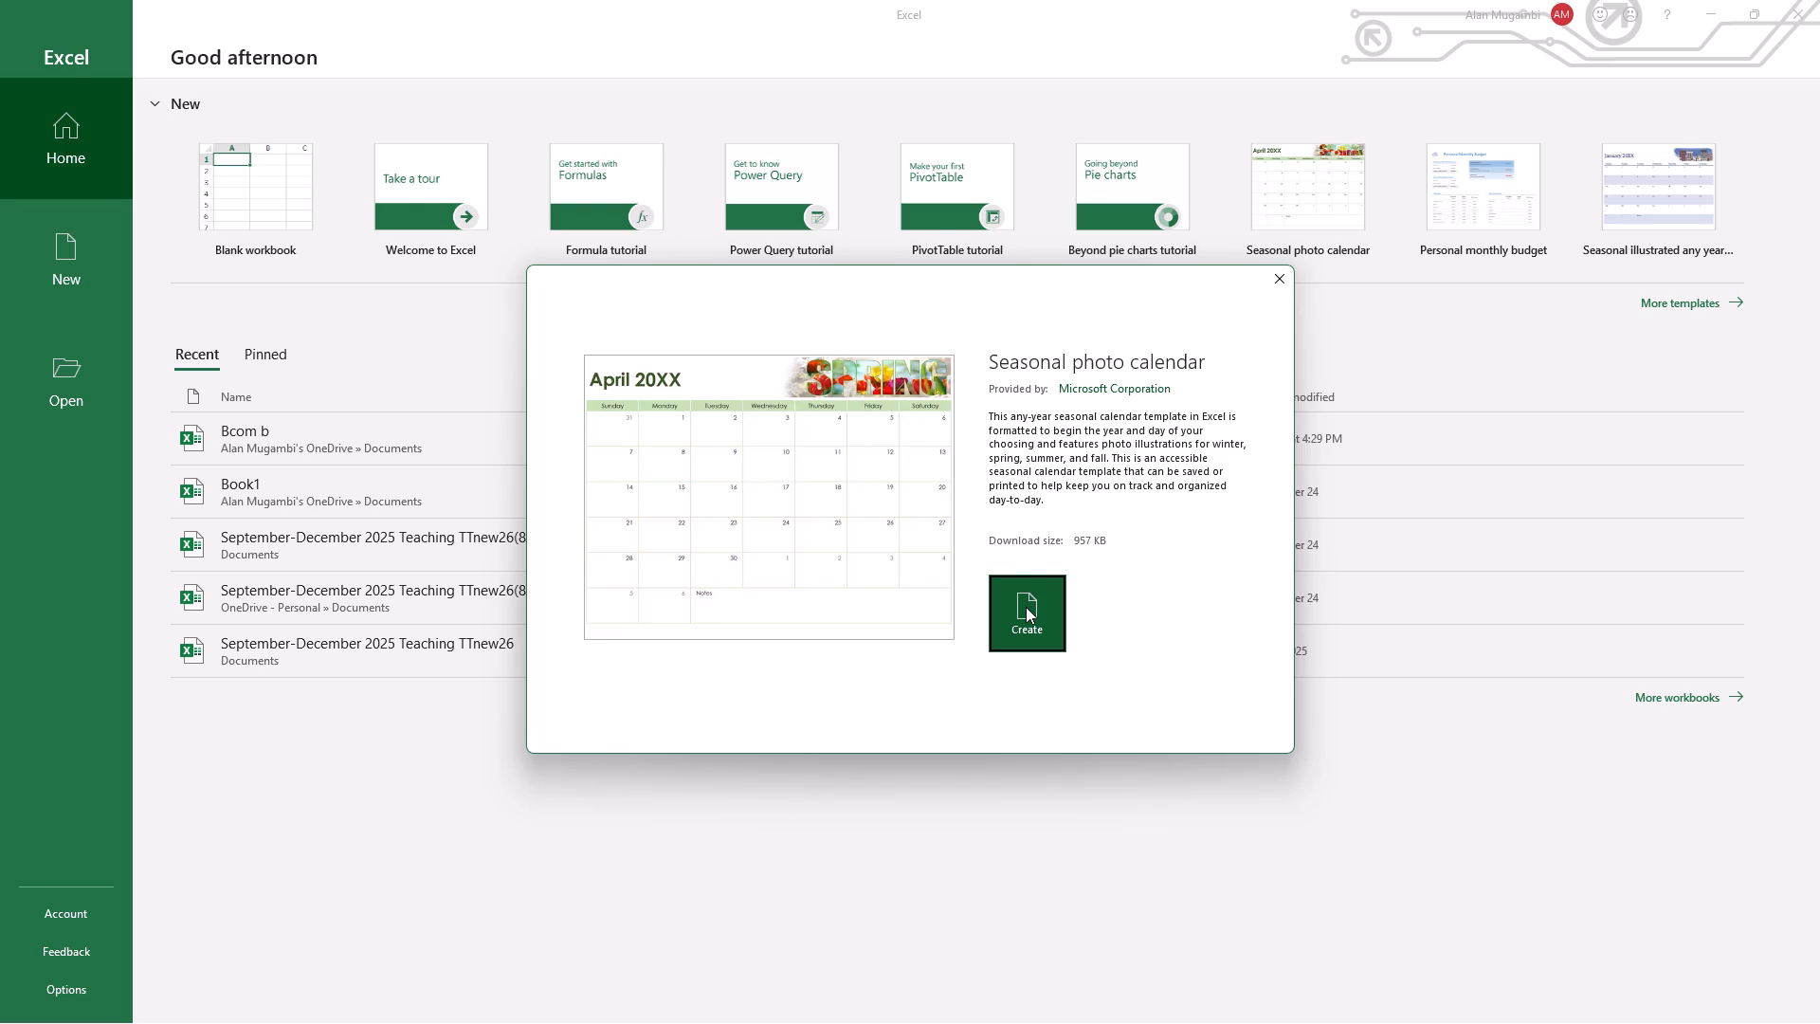
left_click(1282, 278)
left_click(1631, 219)
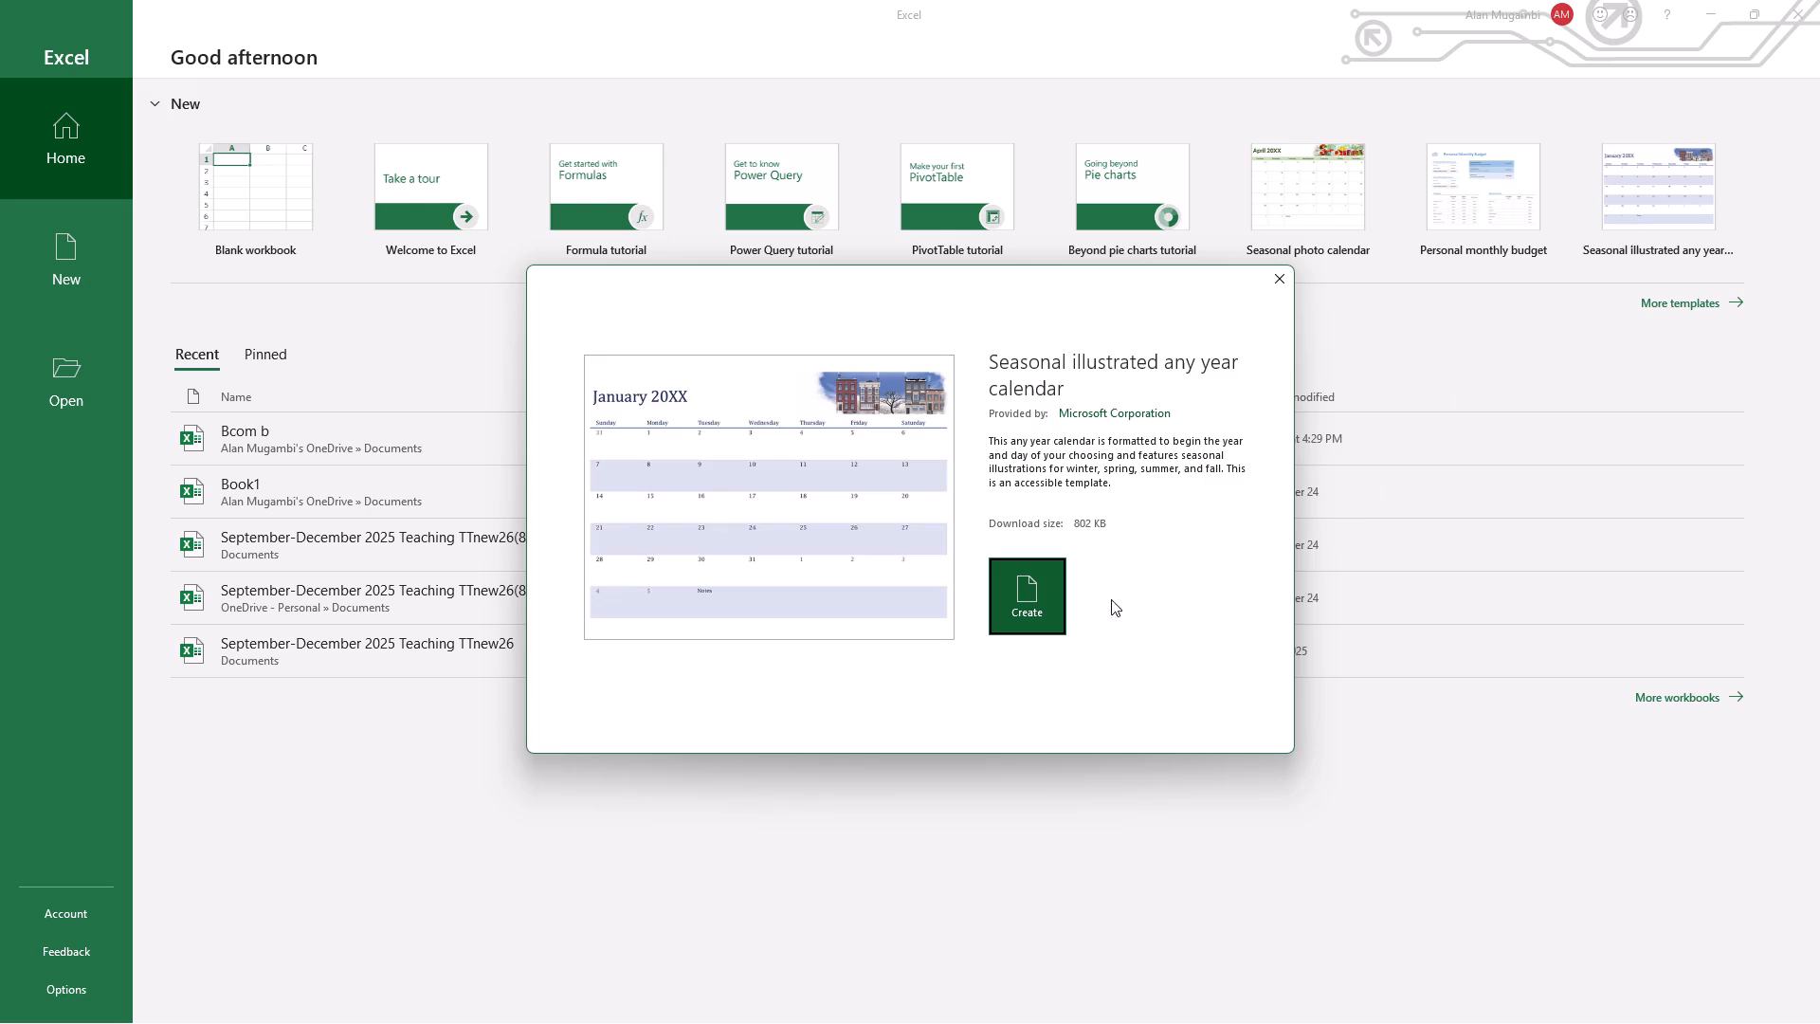
left_click(1028, 596)
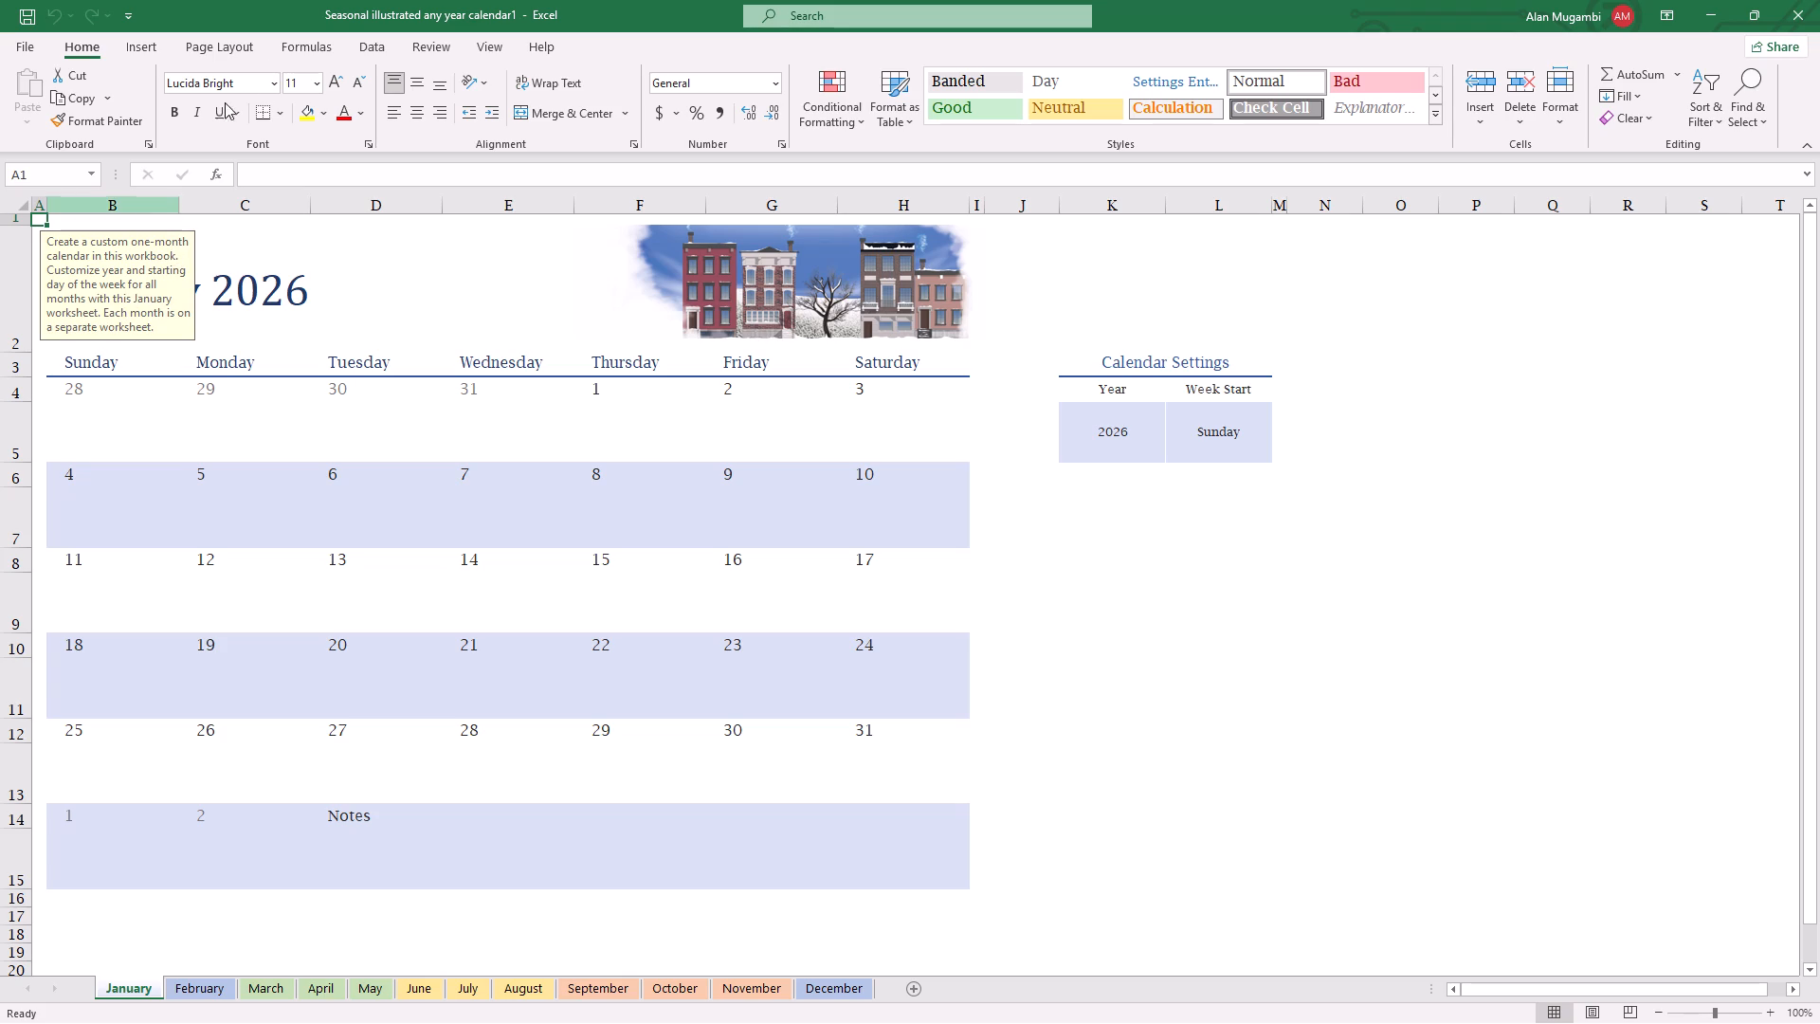
Replace the month title in the January sheet's merged heading cell B2 with "December 2026".
left_click(77, 277)
left_click(214, 259)
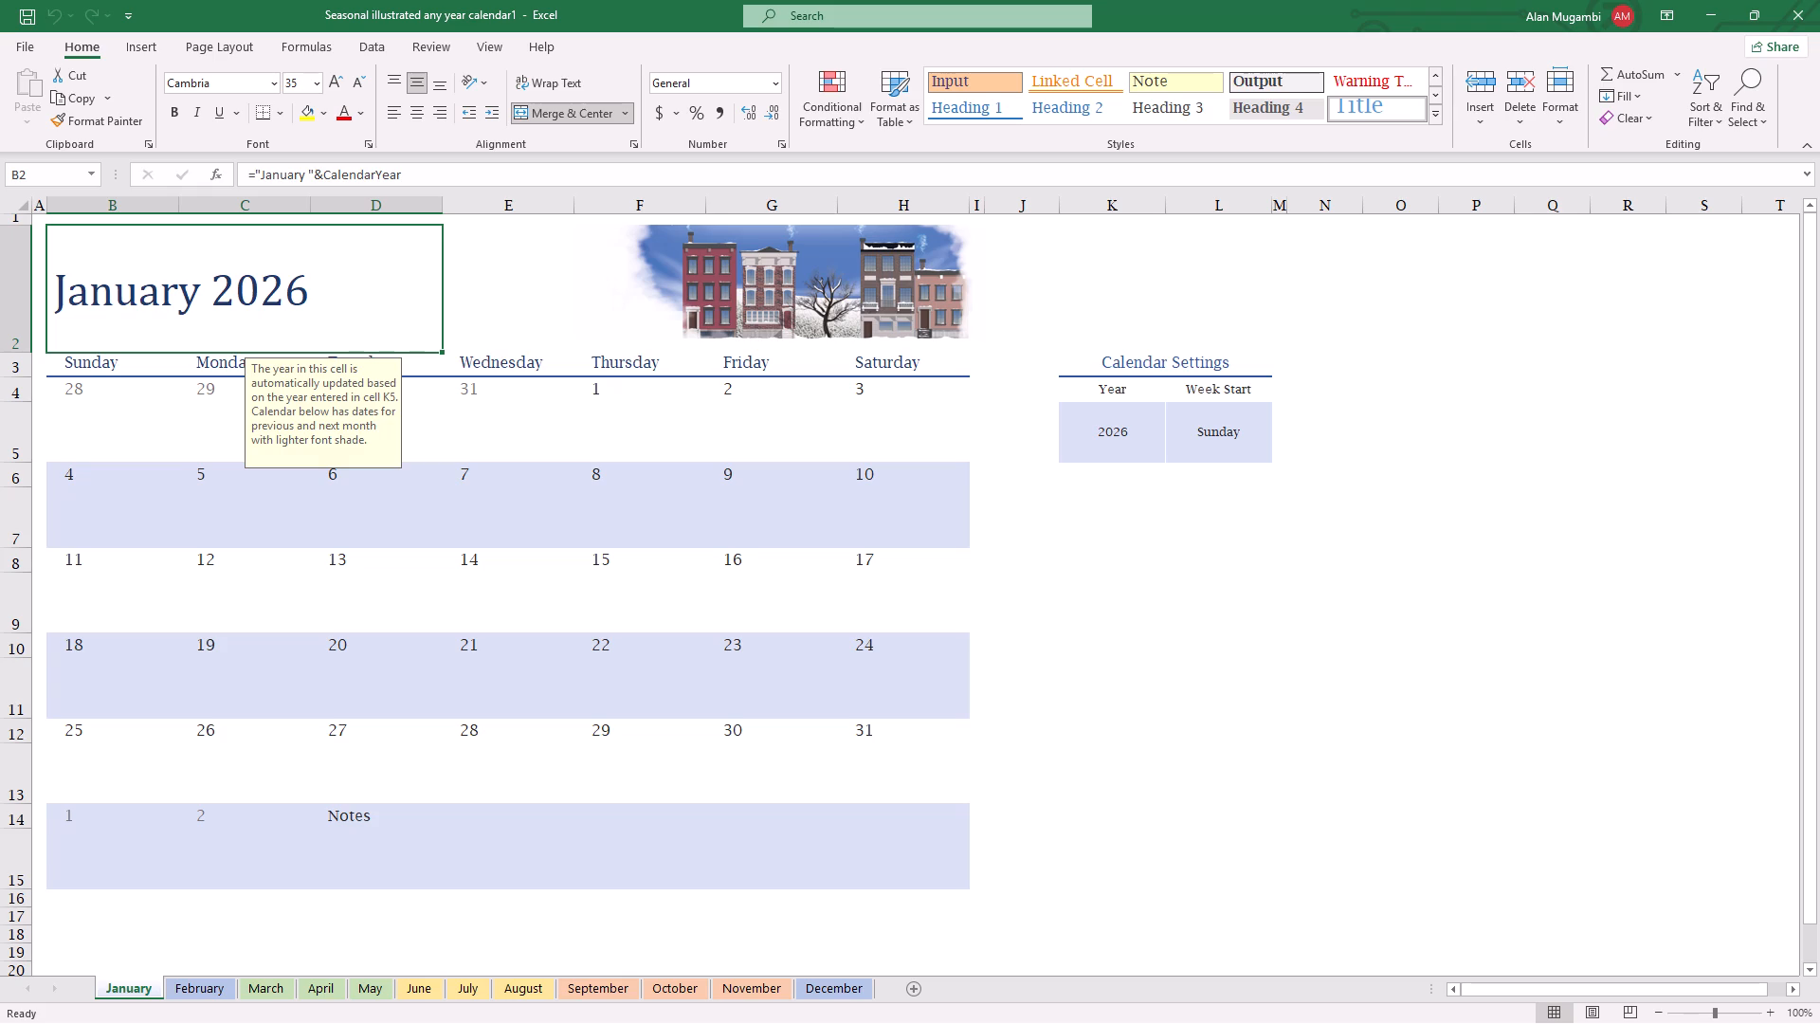
key("BackSpace")
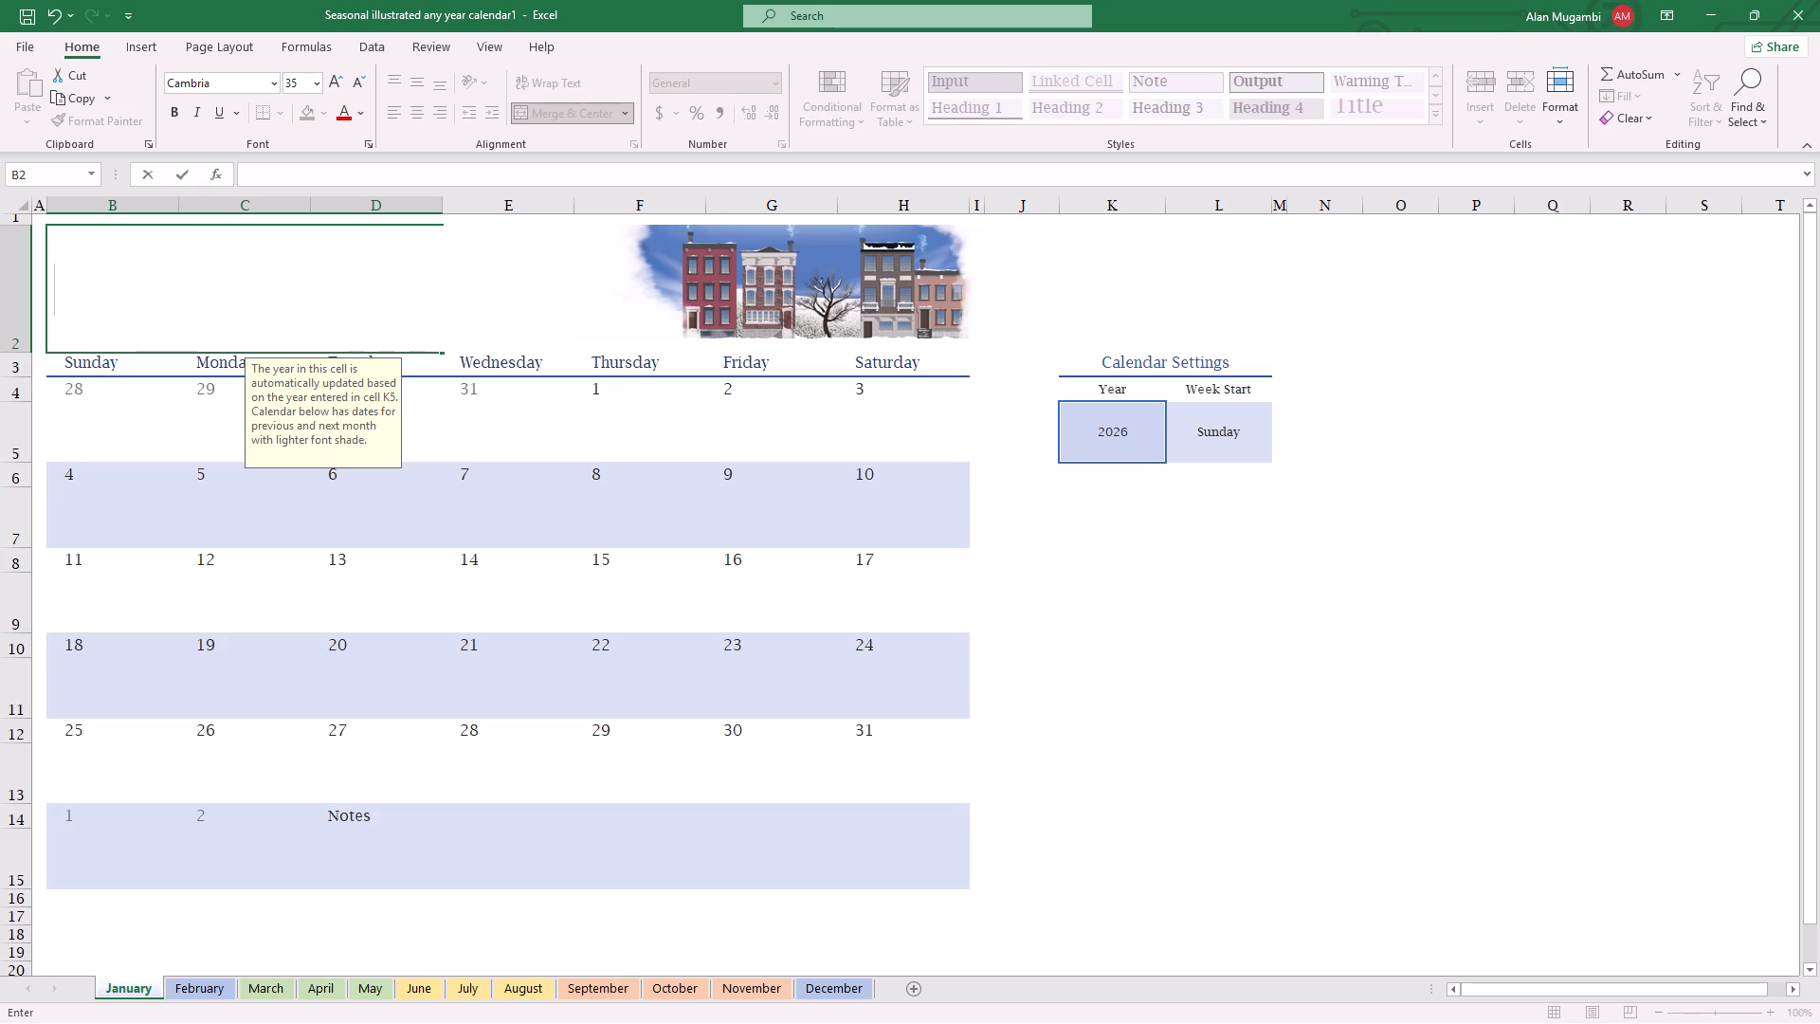
key("shift+d")
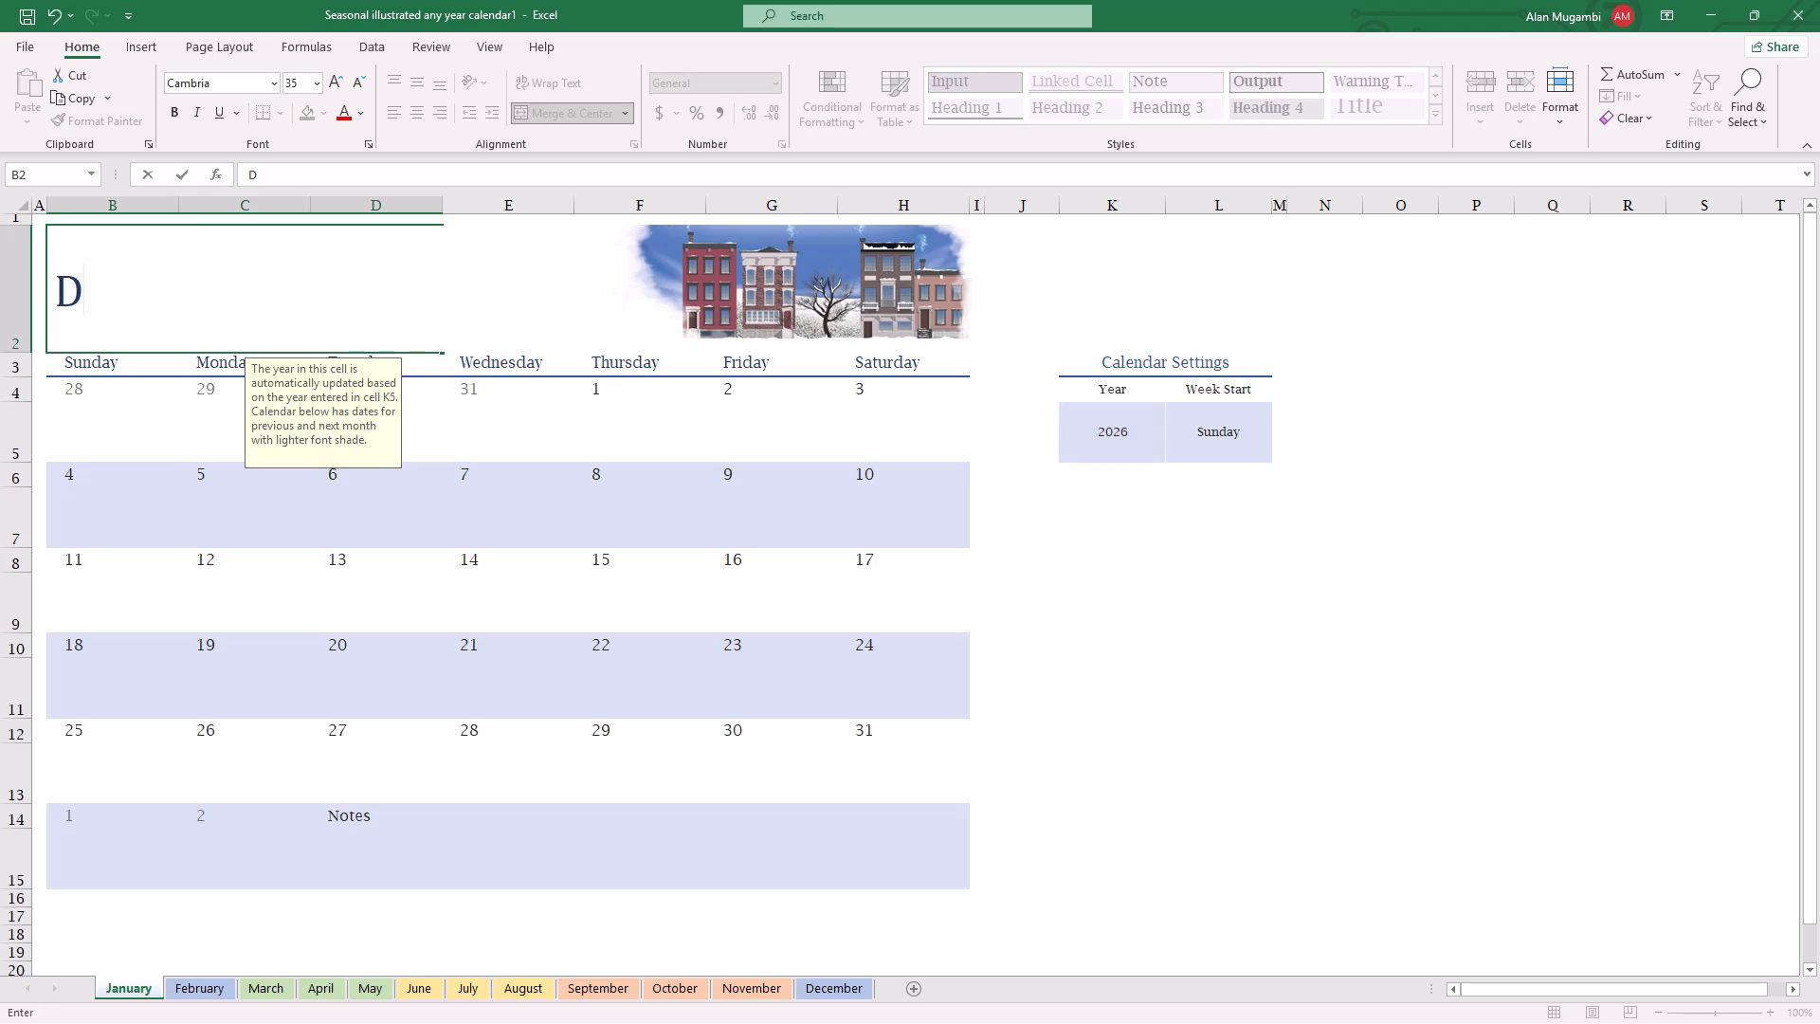
key("e")
type("ce")
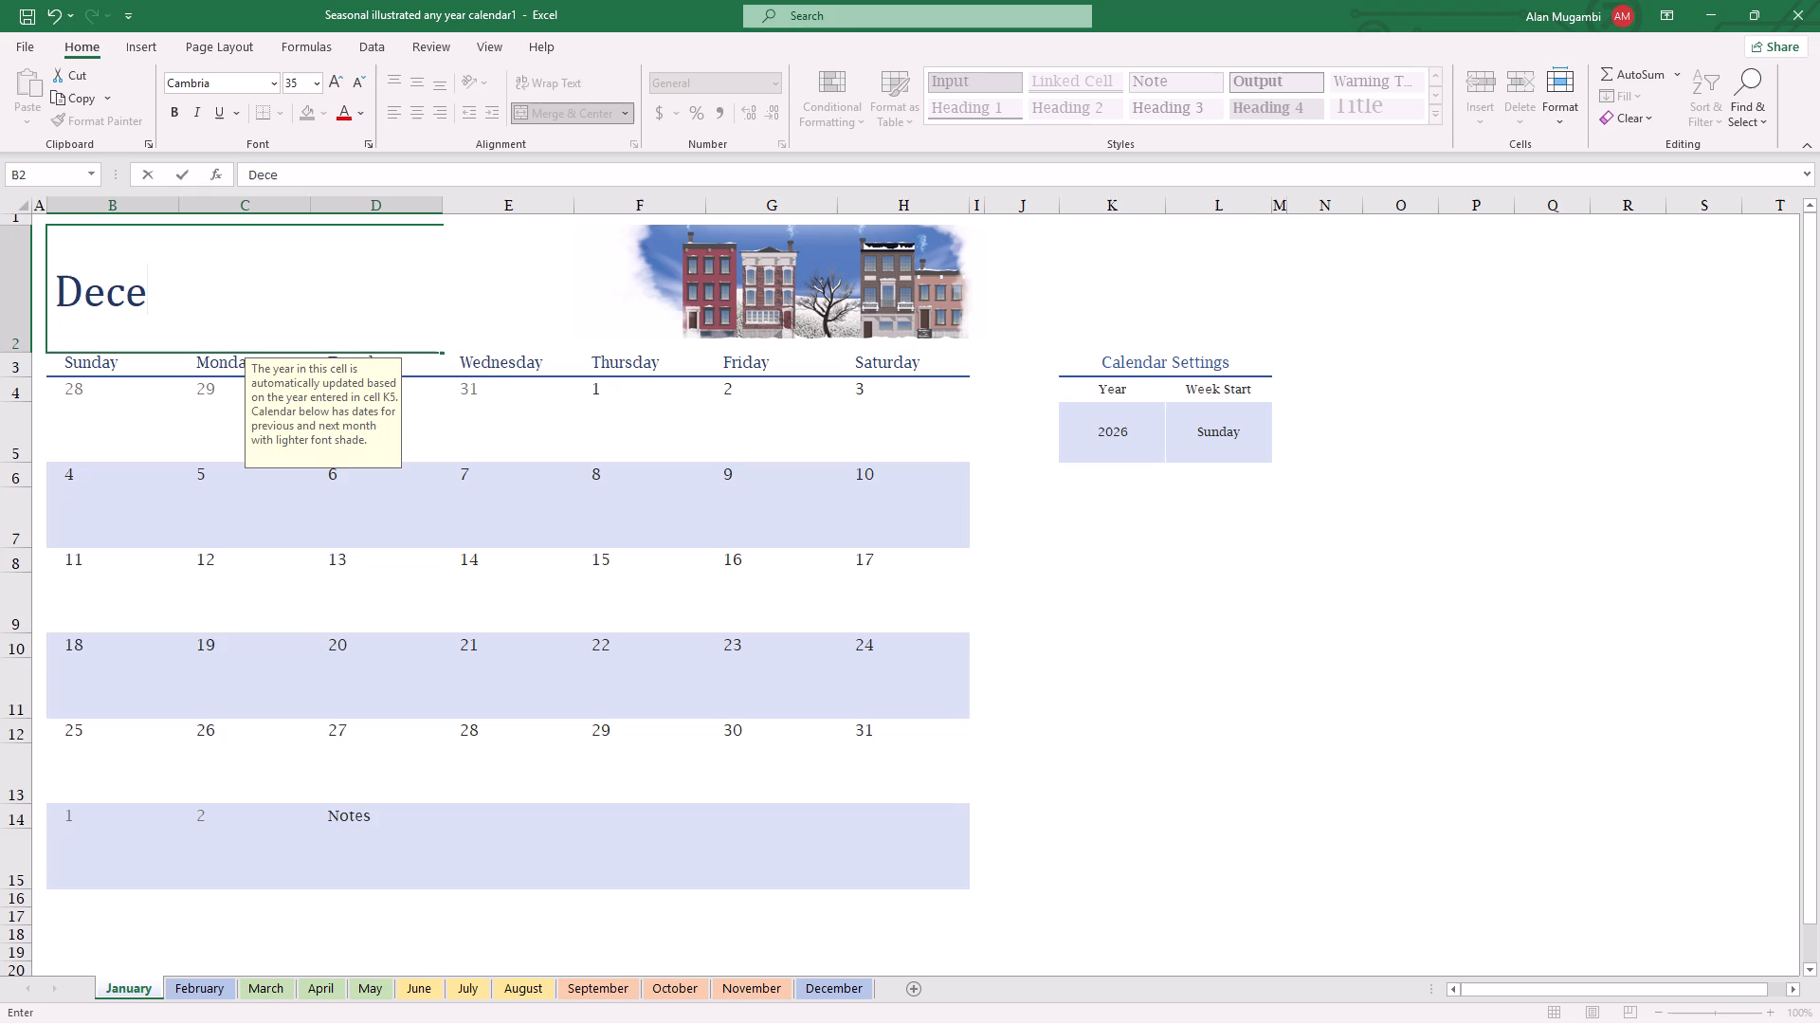
key("m")
type("be")
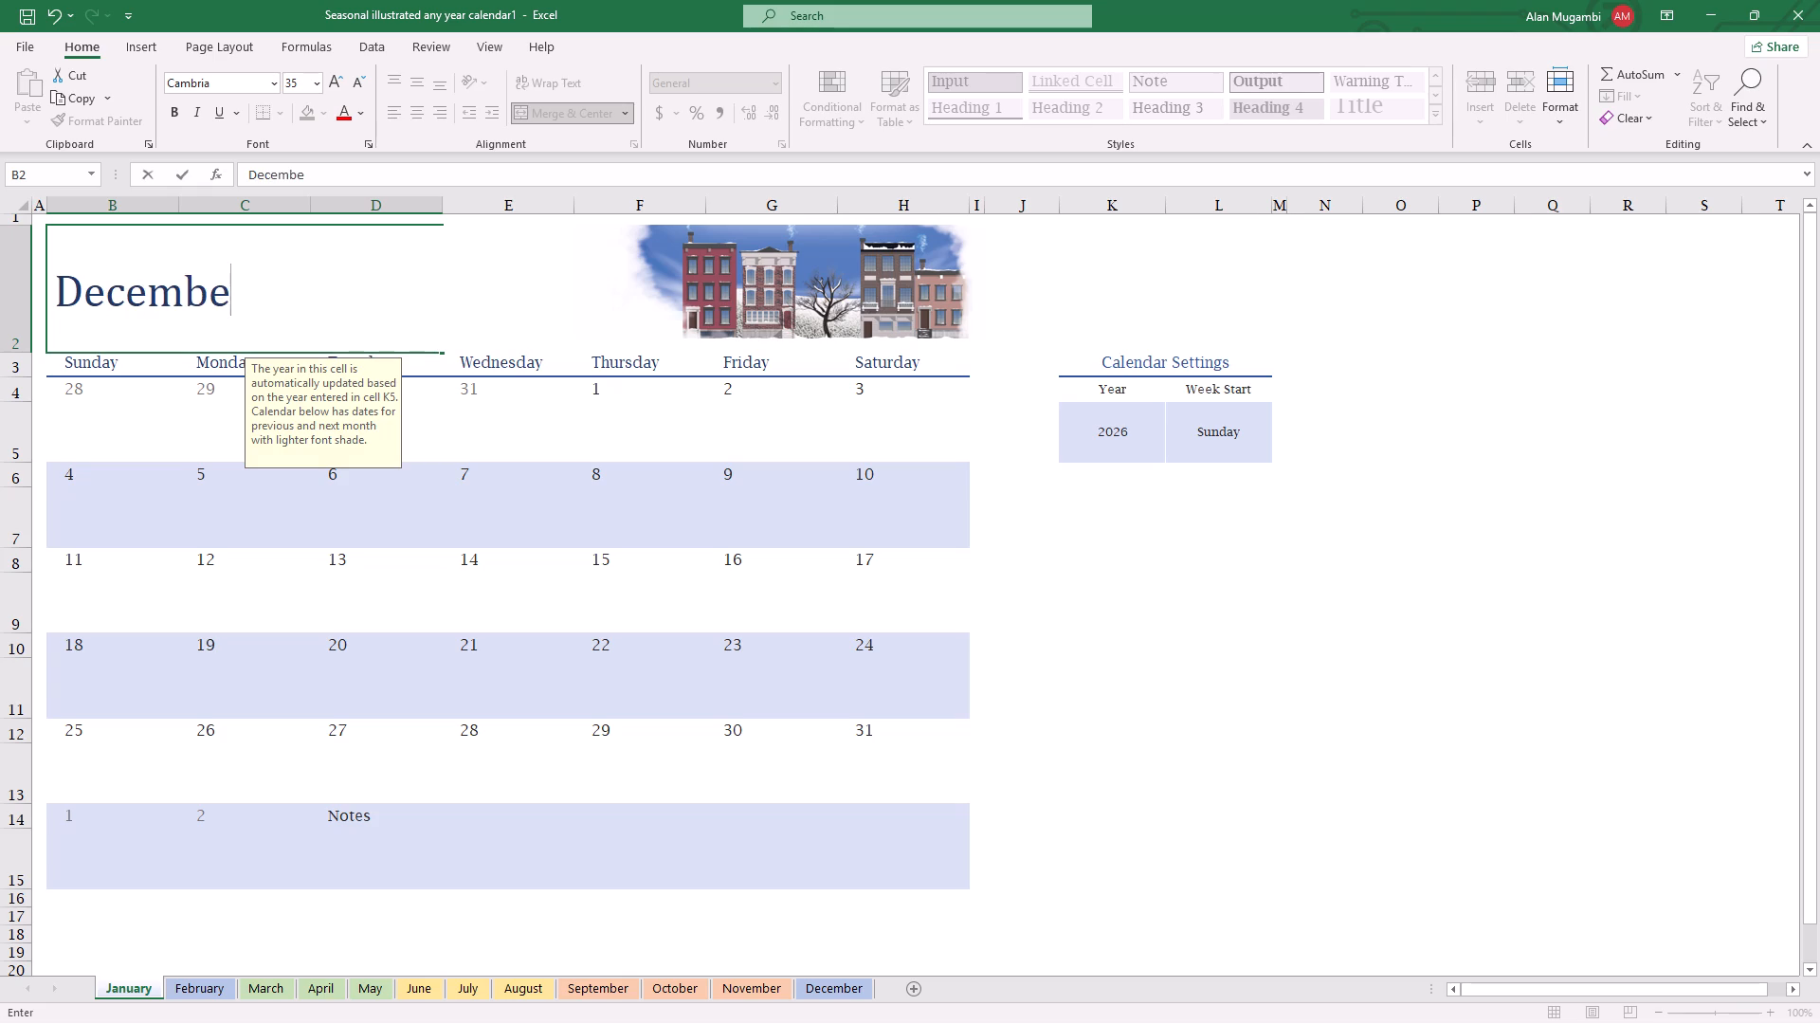
key("r")
key("space")
type("20")
type("26")
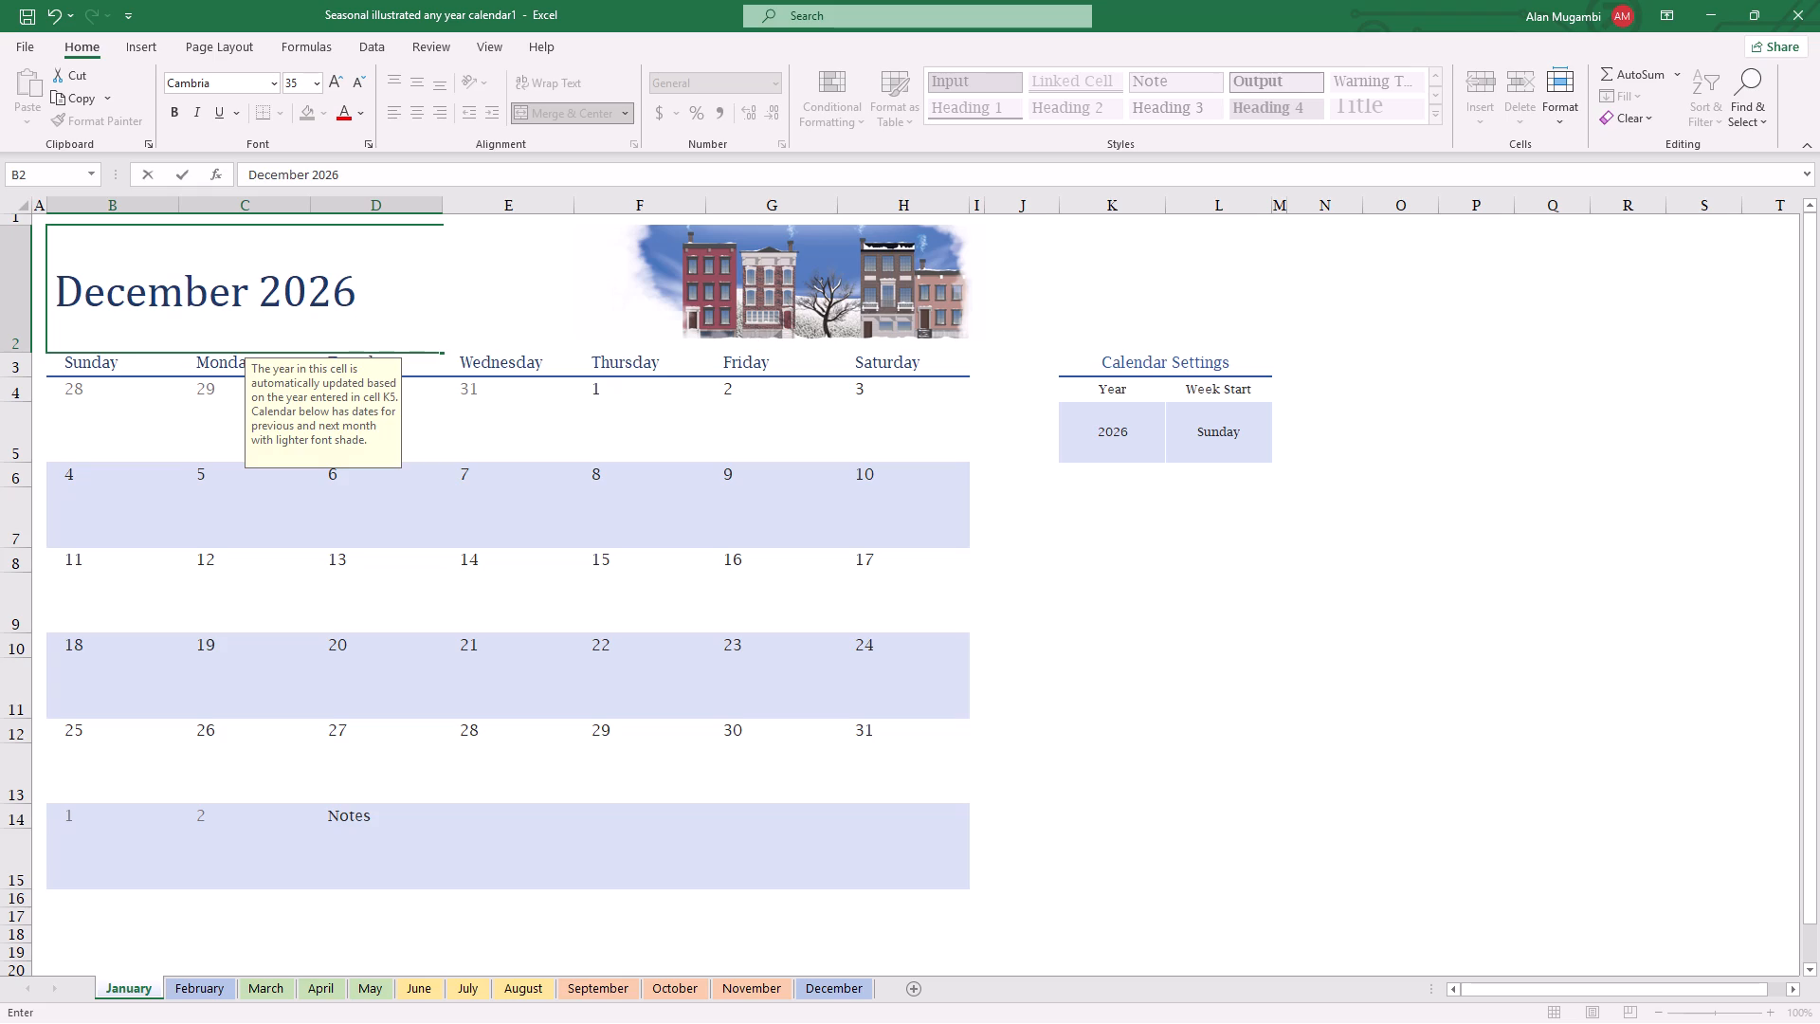
left_click(110, 422)
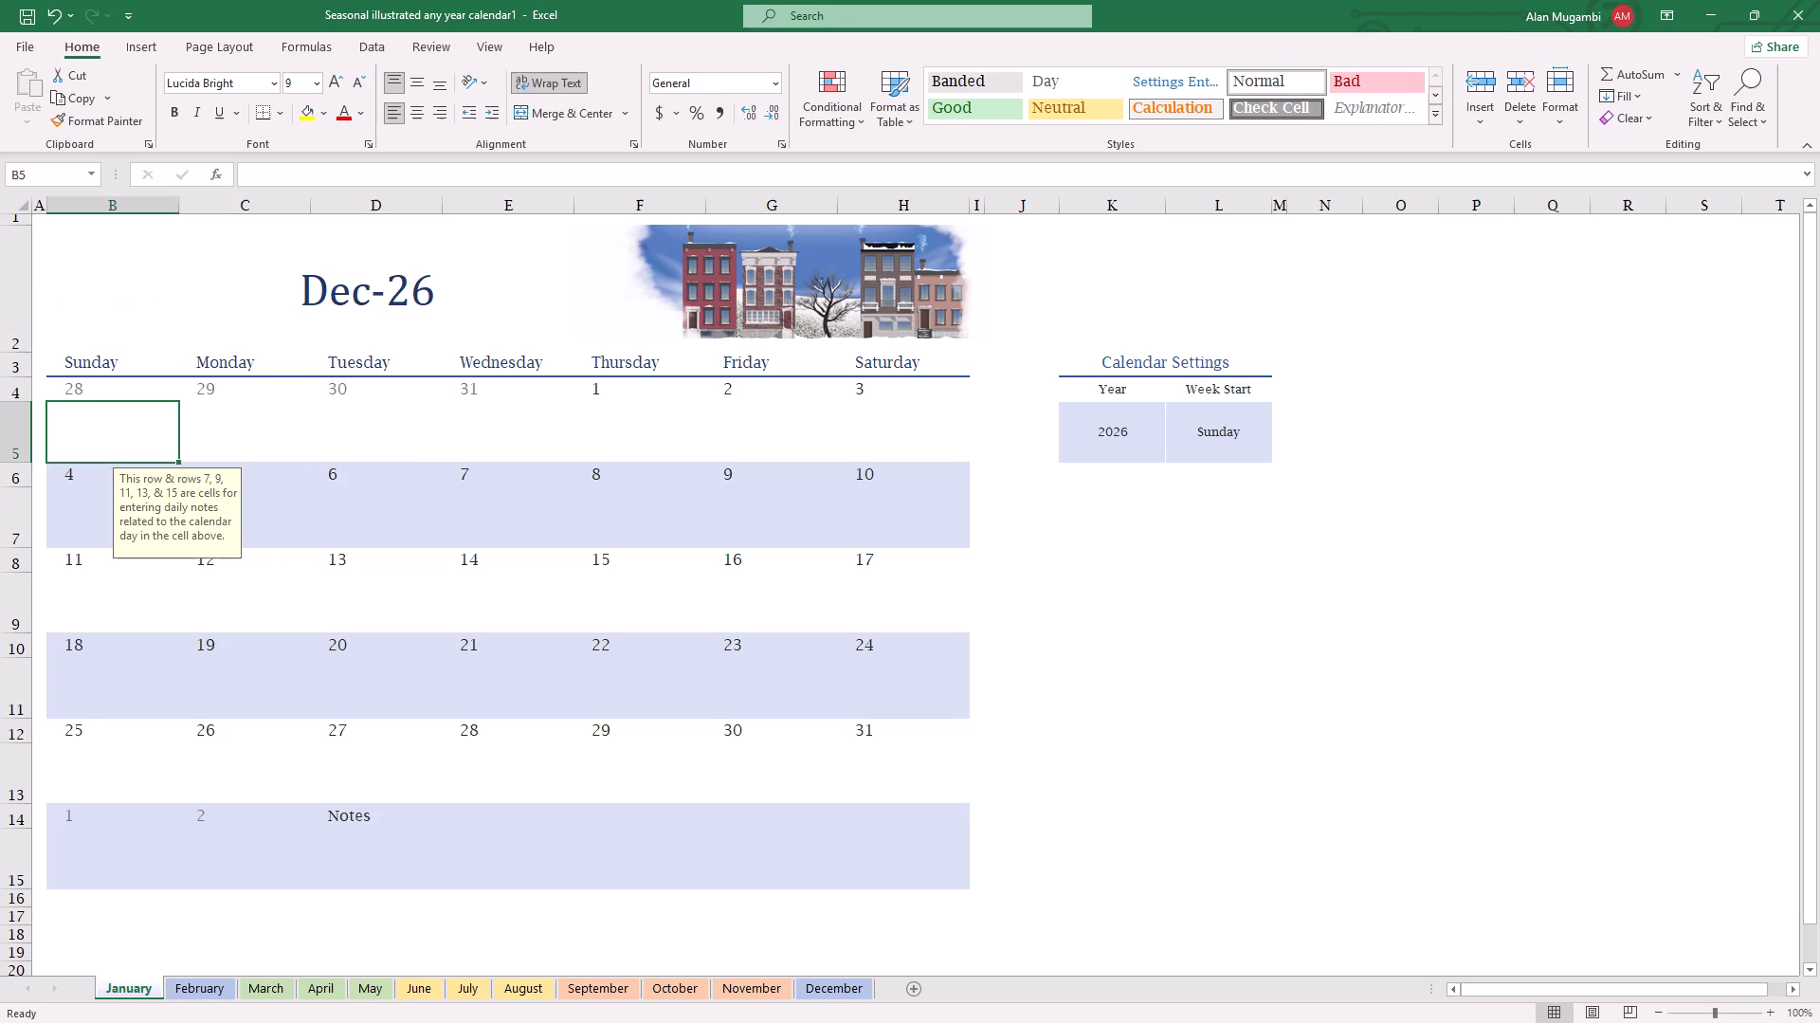
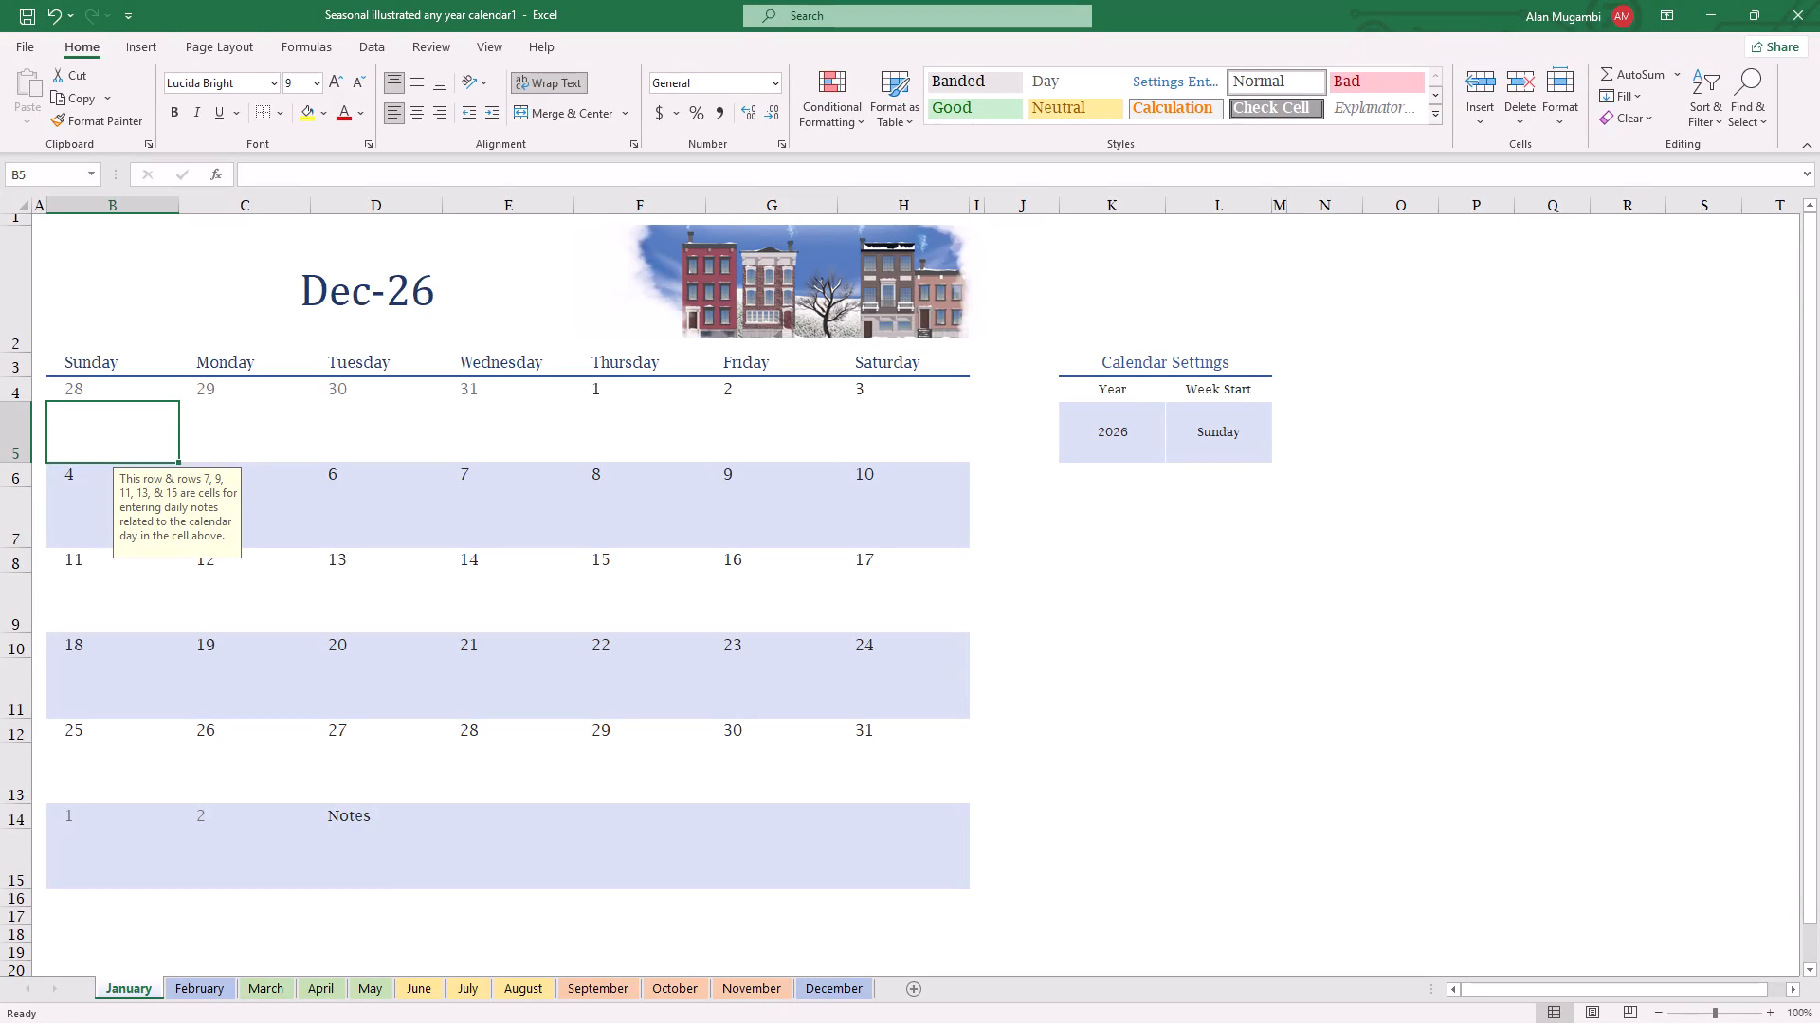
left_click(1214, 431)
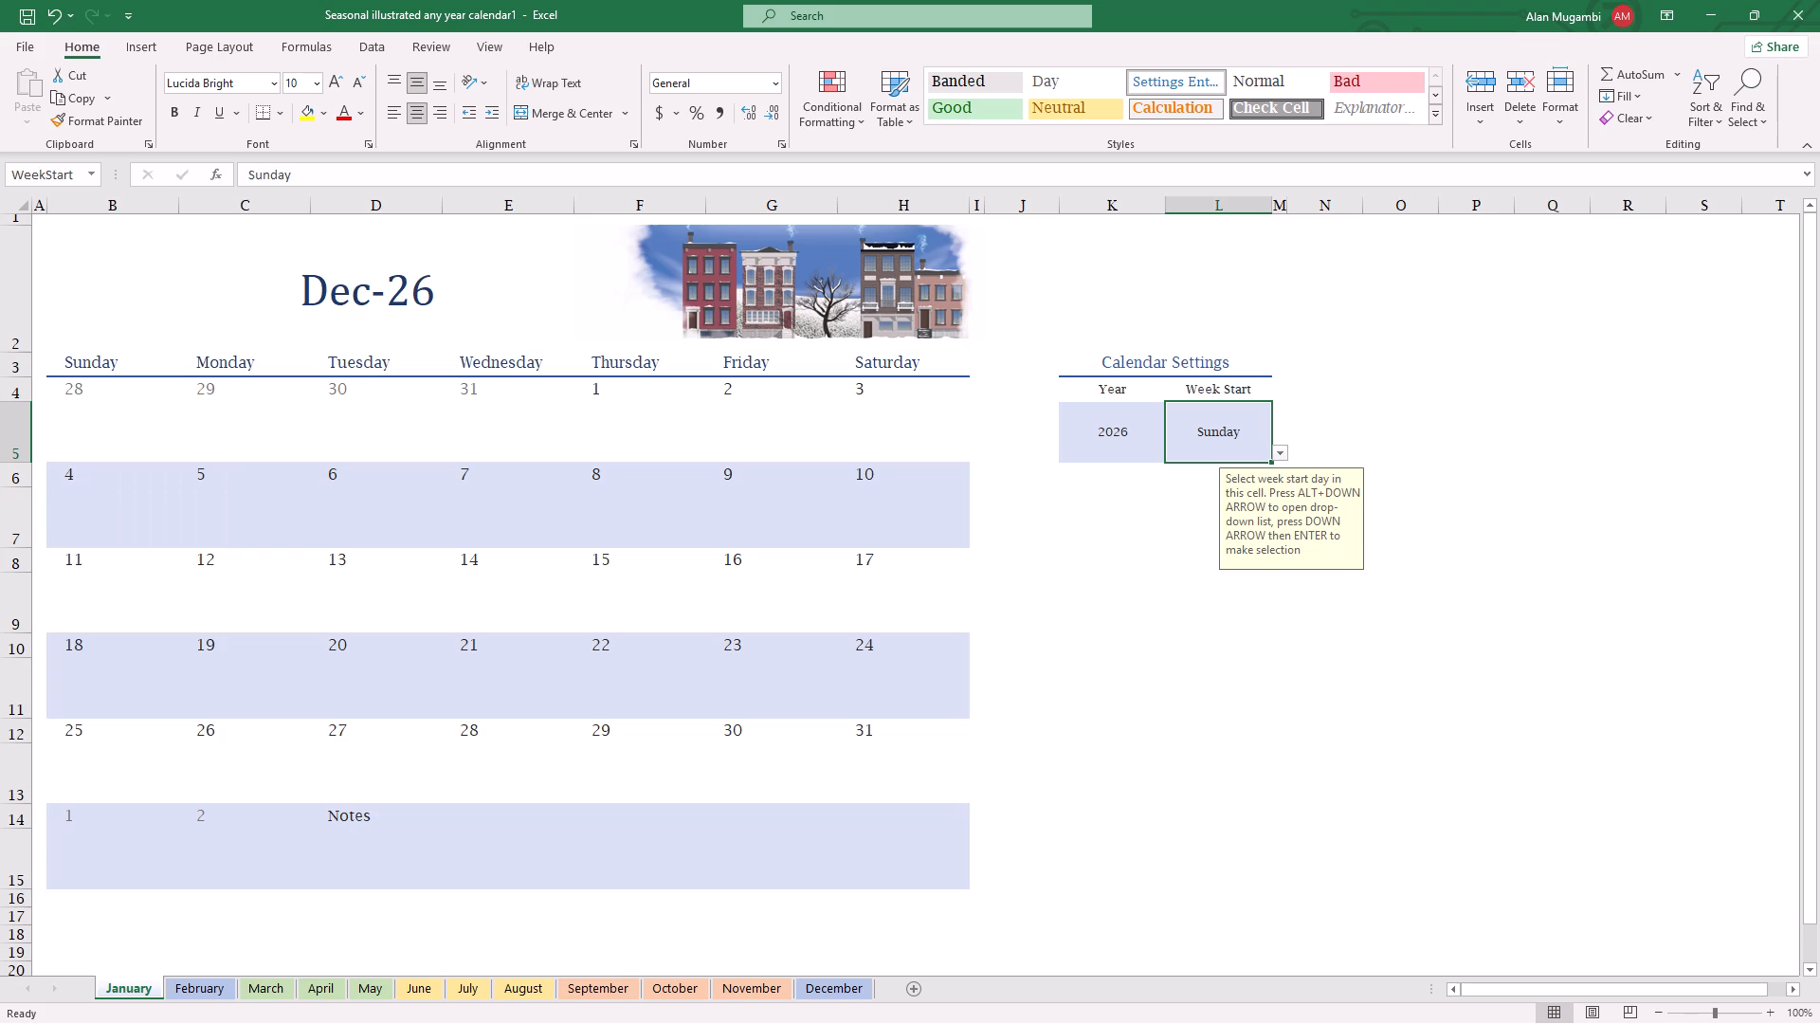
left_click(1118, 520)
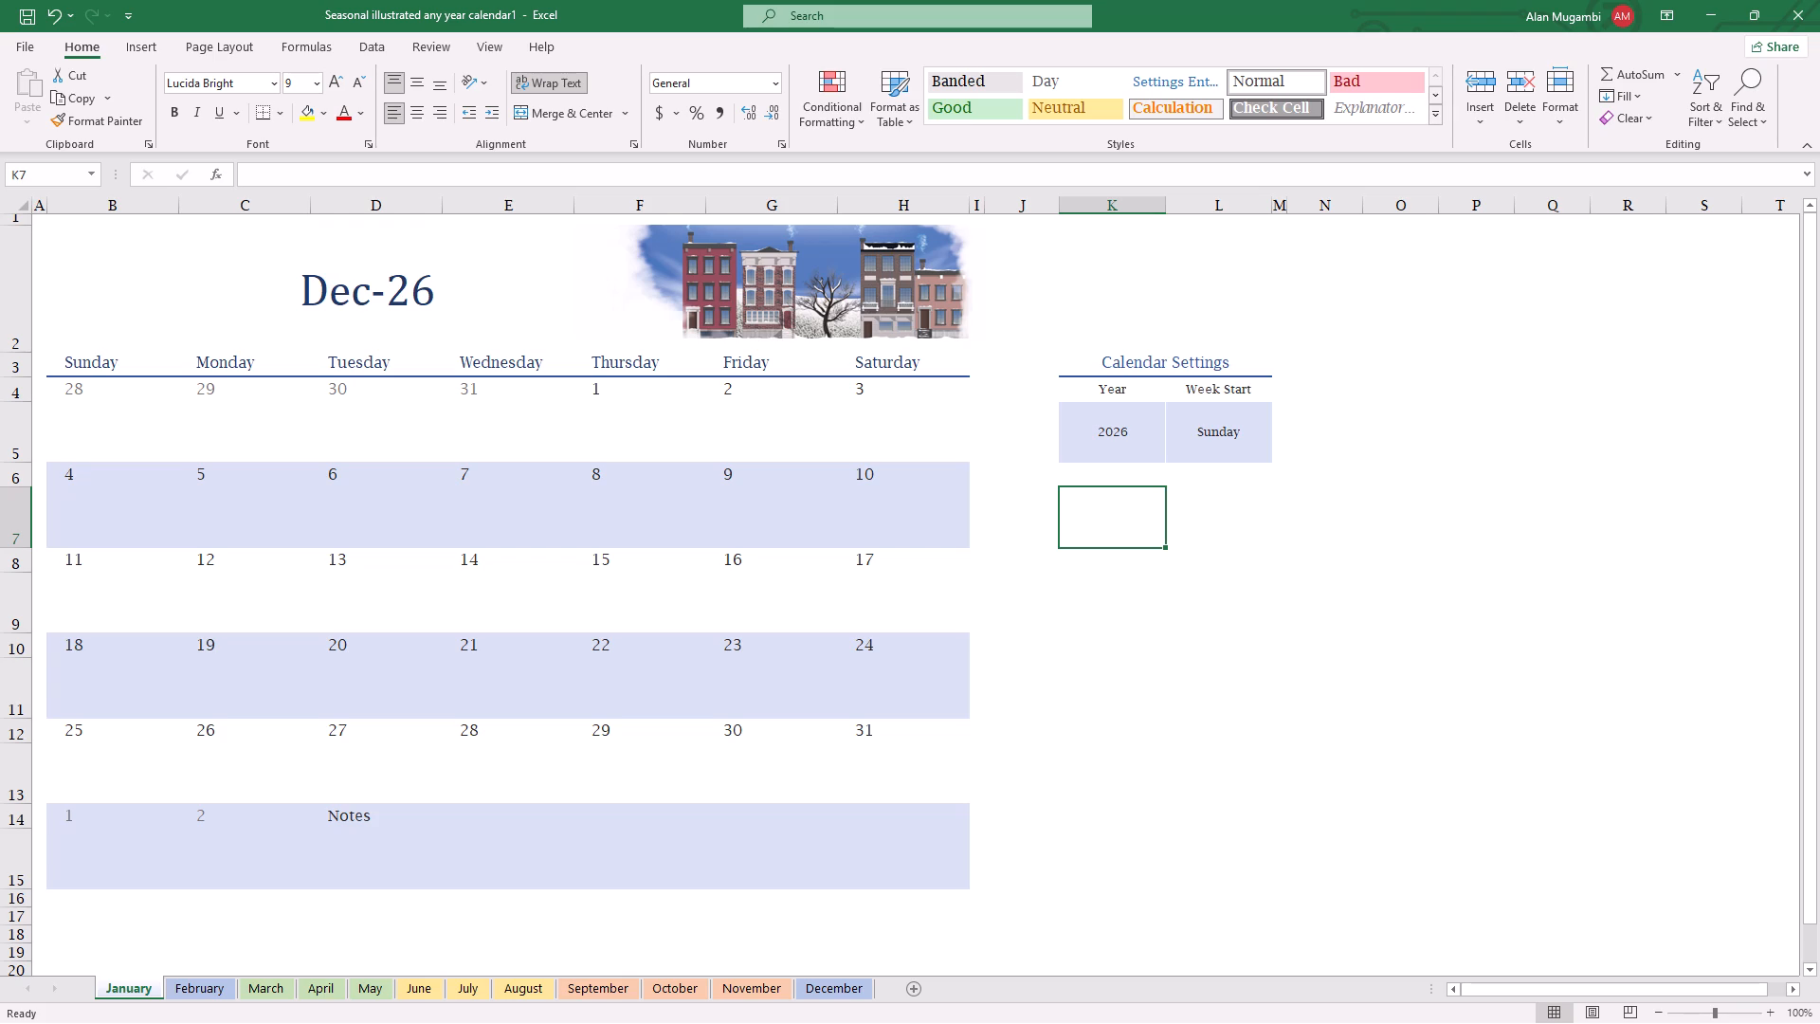
Enter the note "Christmas" in cell B13, below Sunday the 25th.
left_click(67, 787)
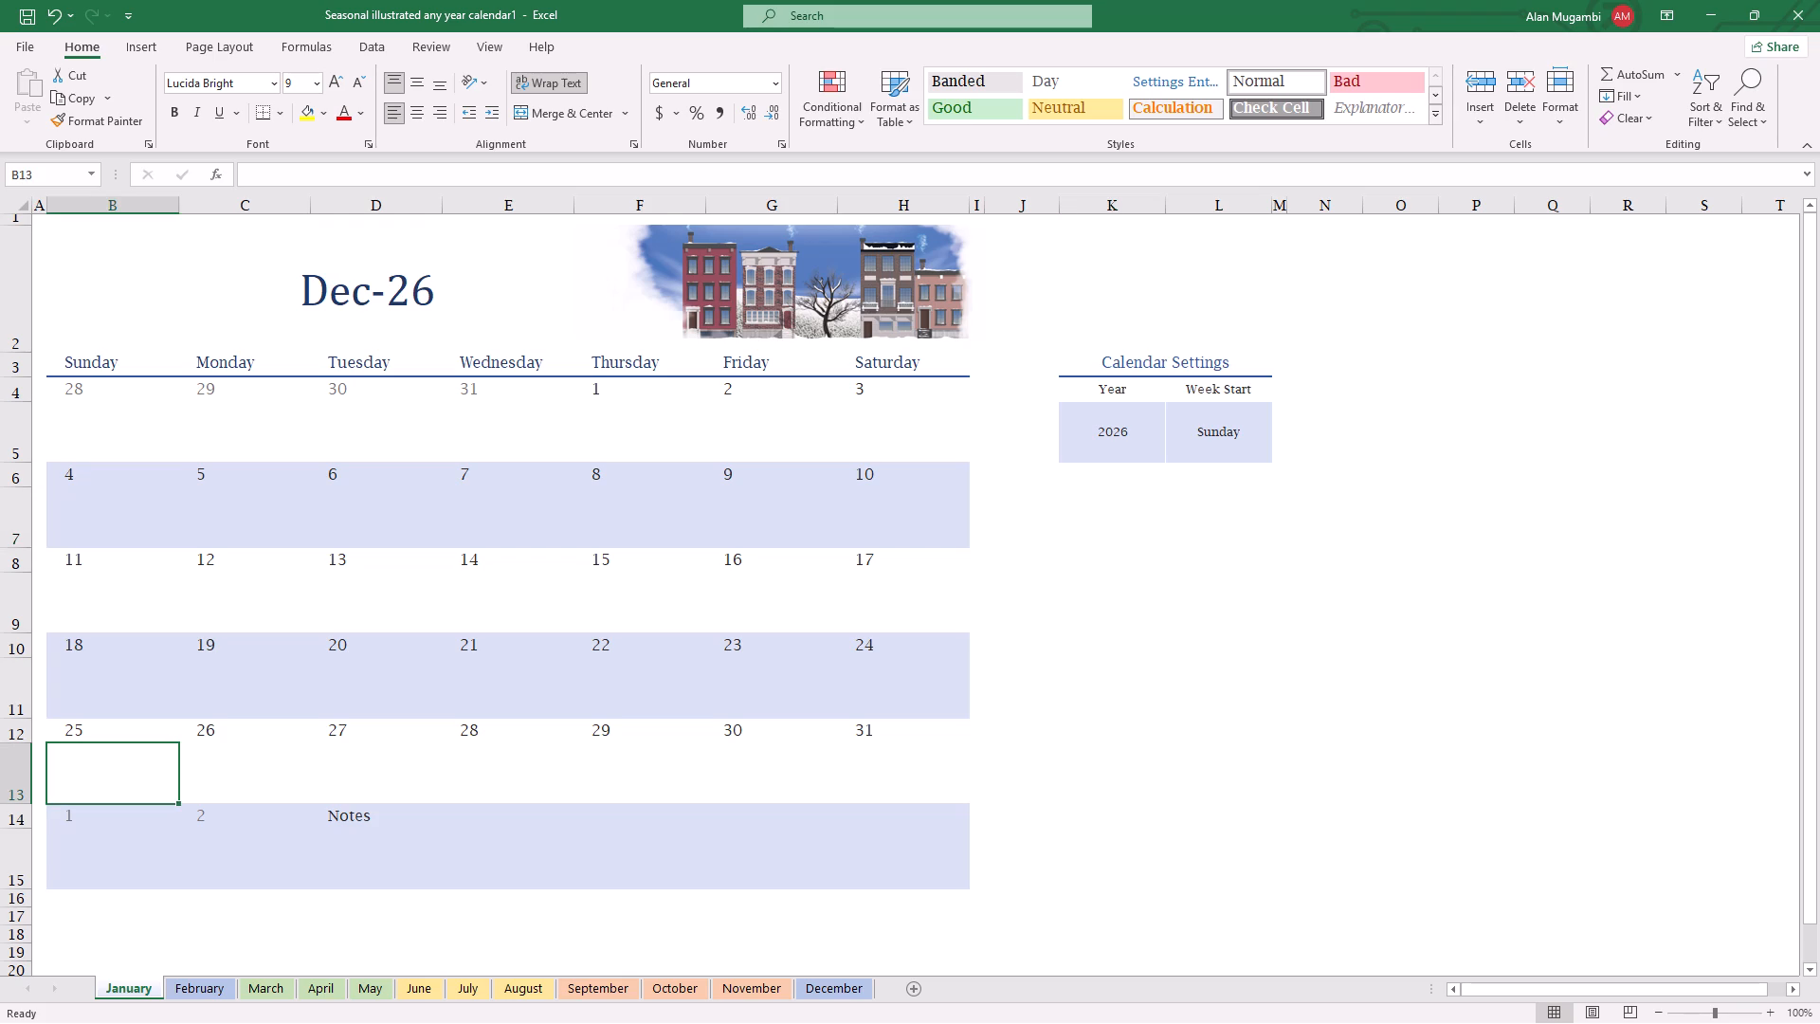
key("shift+c")
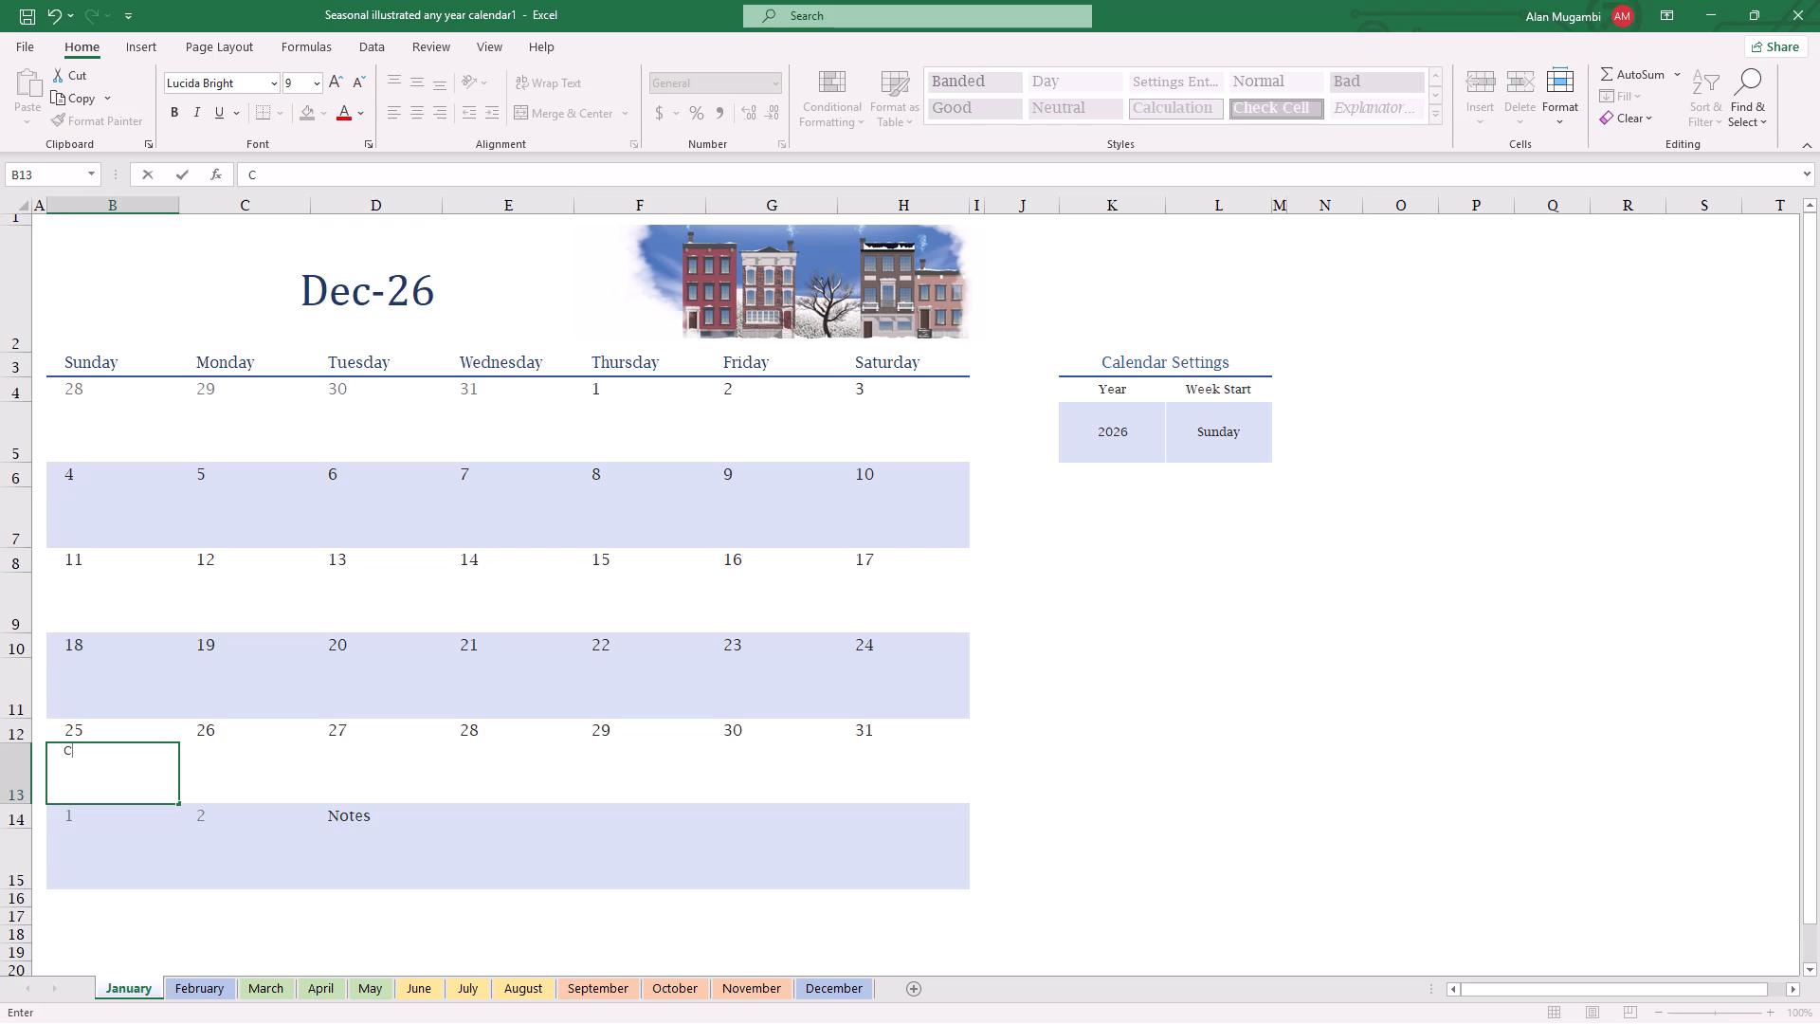
key("BackSpace")
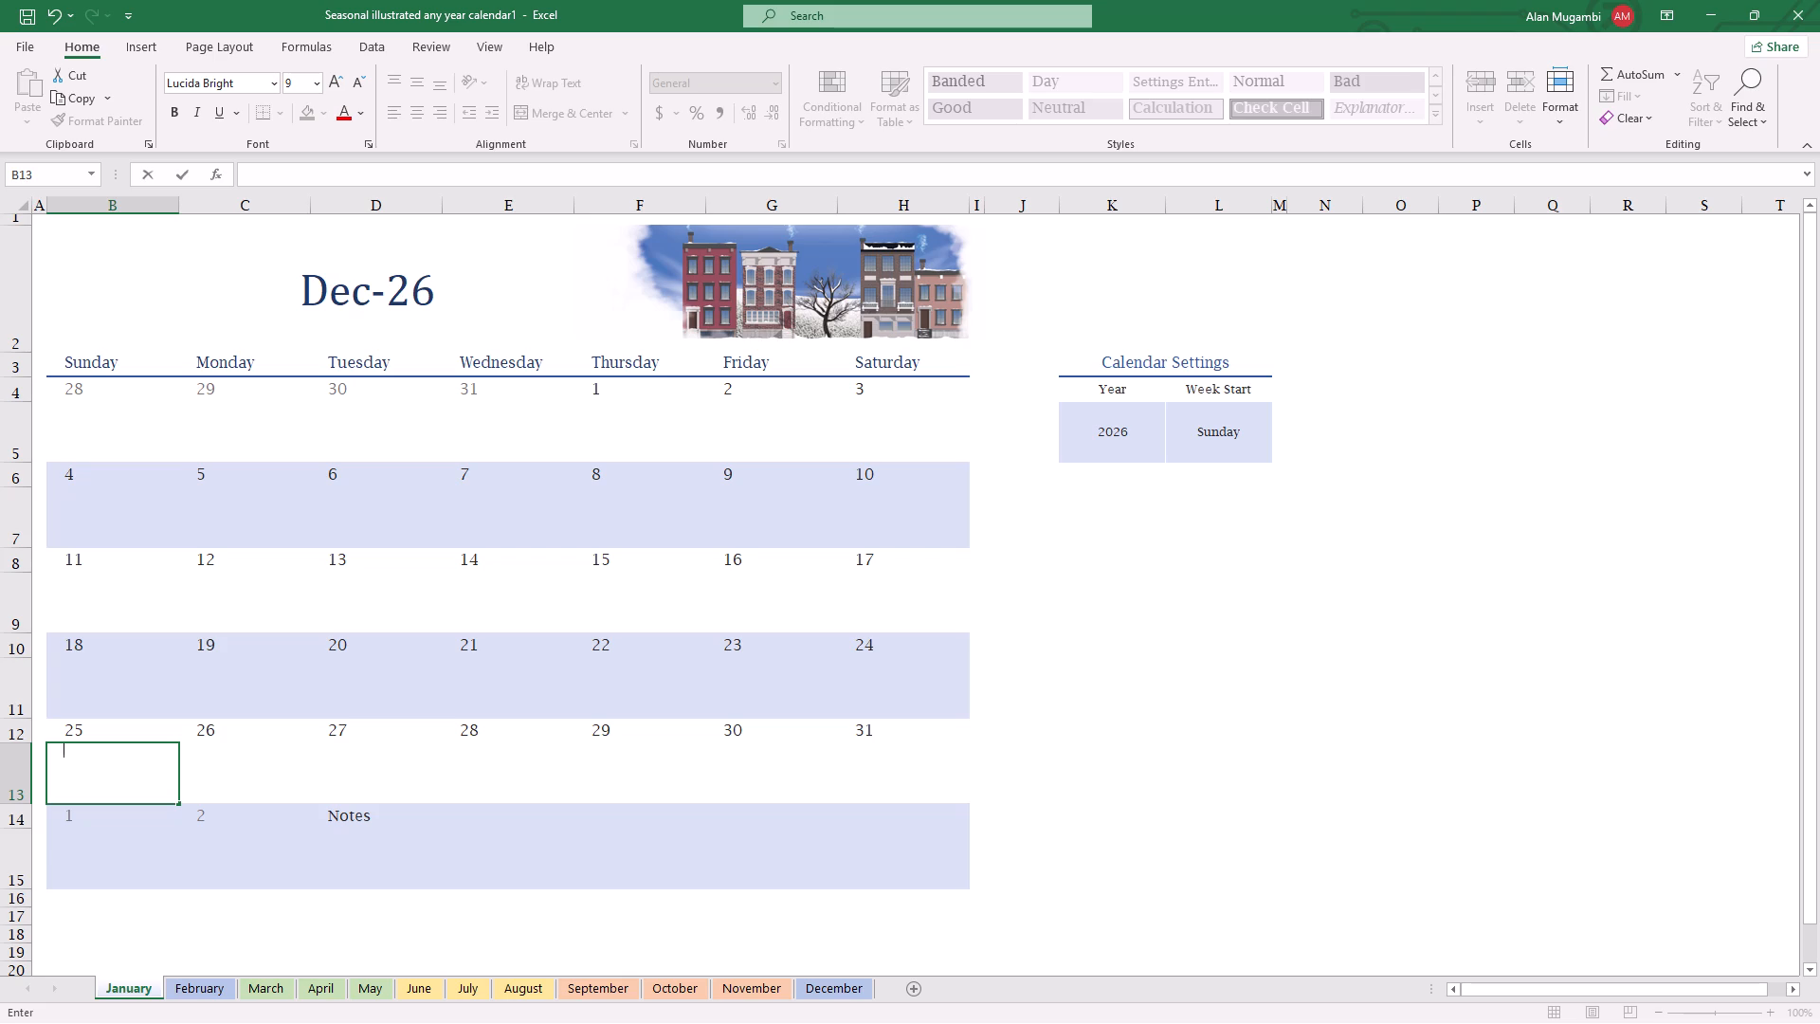
left_click(49, 796)
key("shift+c")
key("h")
type("ri")
key("s")
key("t")
type("mas")
Enter the note "Christmas Eve" in cell H11, below Saturday the 24th.
left_click(895, 674)
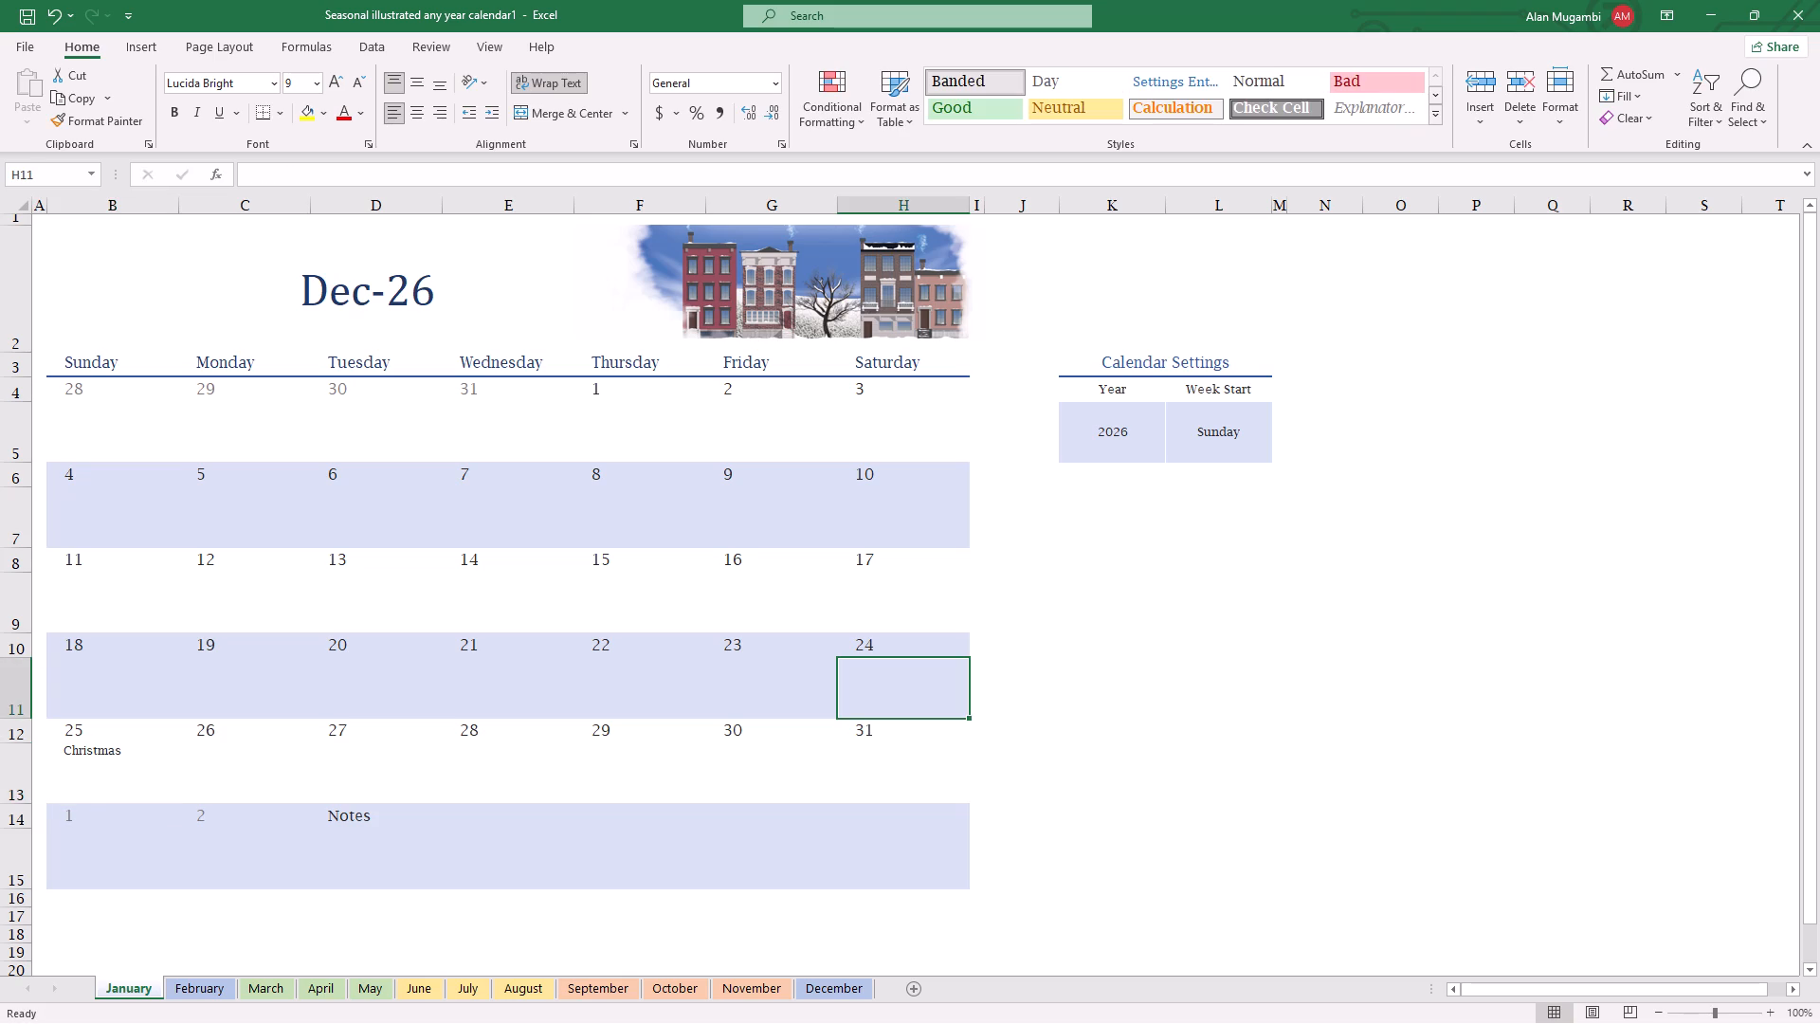
key("shift+c")
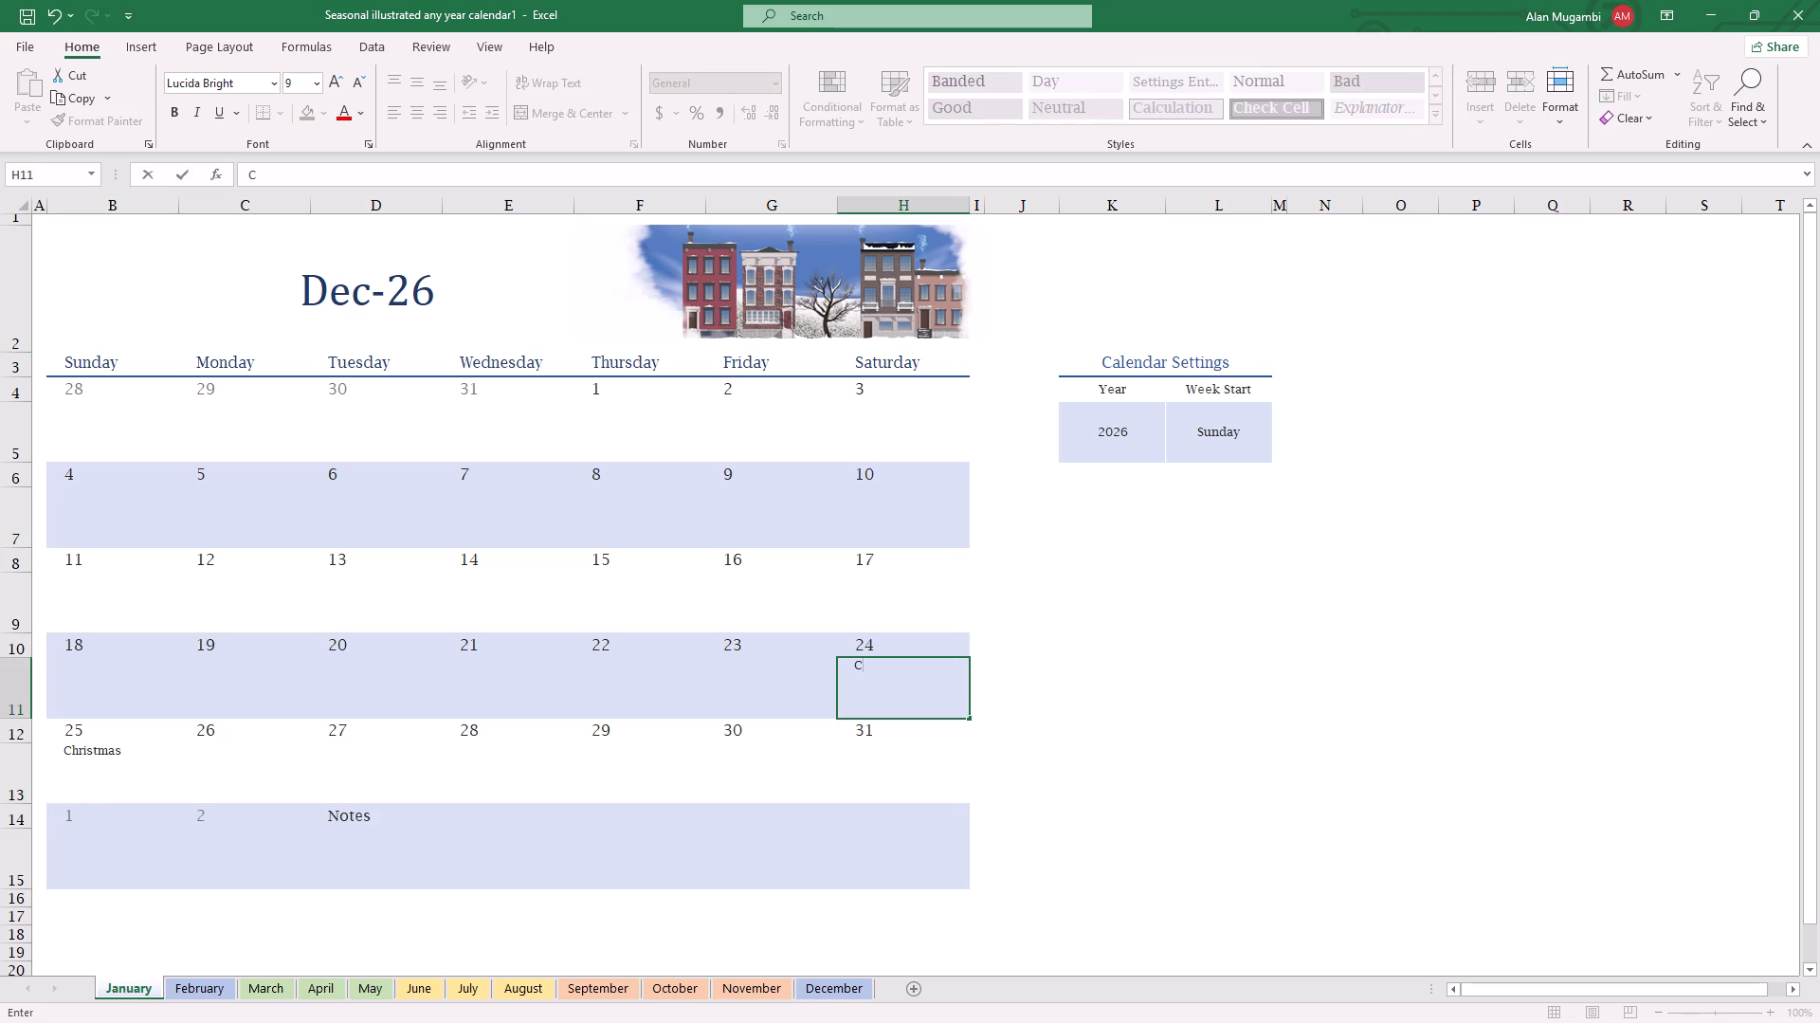
key("h")
type("ri")
type("st")
type("mw")
key("BackSpace")
type("as")
key("space")
key("shift+e")
type("ve")
Enter the note "New Year" in cell B15, below the 1st in the calendar's last row.
left_click(78, 856)
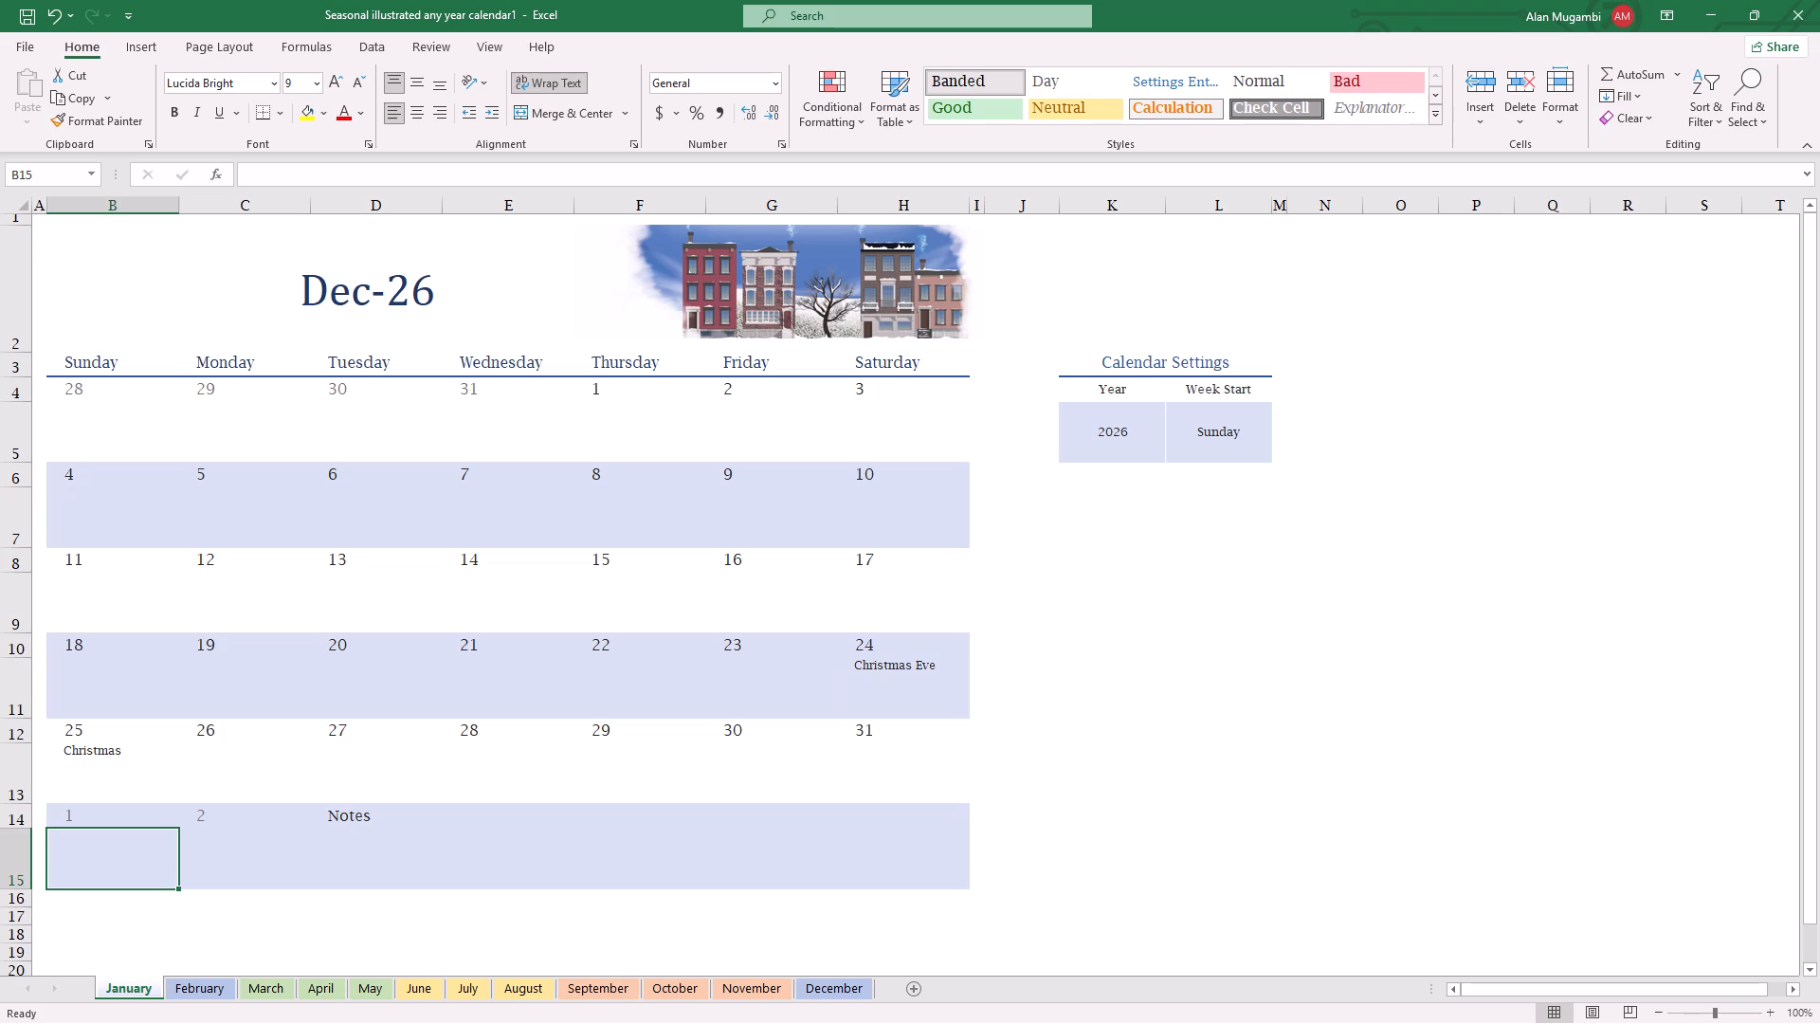
key("shift+n")
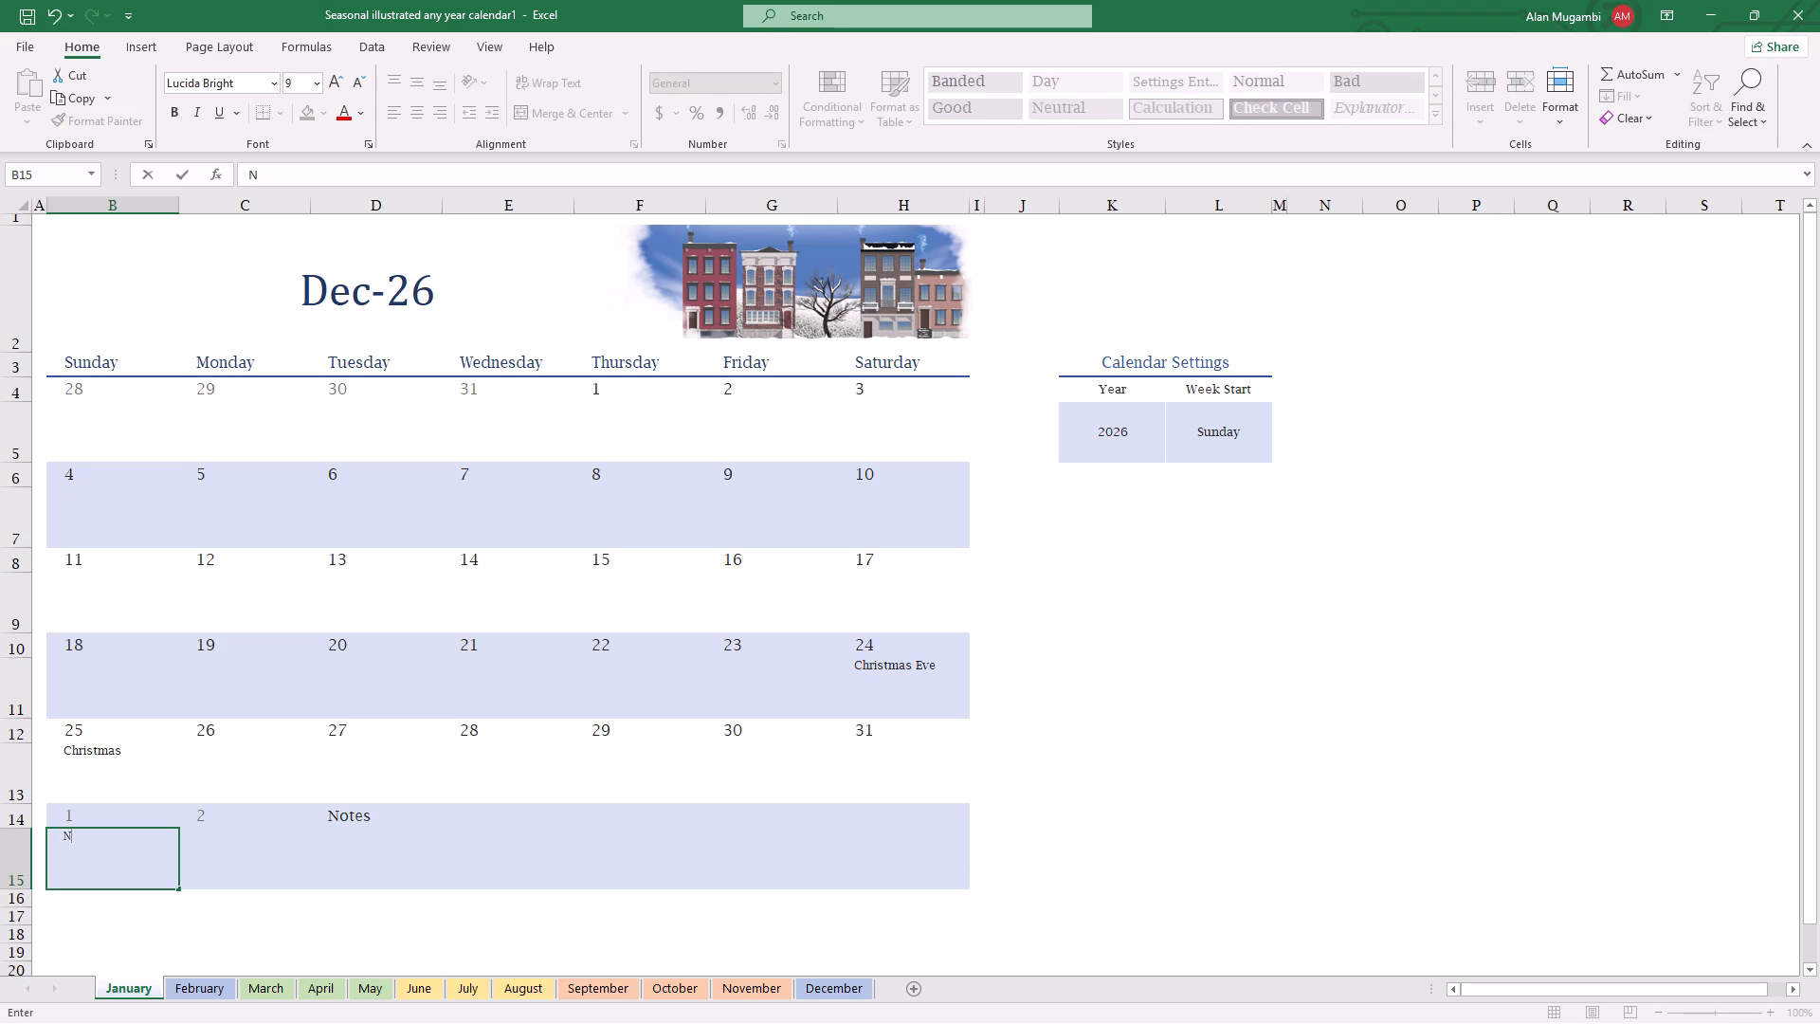
type("ew")
key("space")
key("shift+y")
type("ear")
Enter the note "Jamhuri Day" in cell C9, below Monday the 12th.
left_click(245, 576)
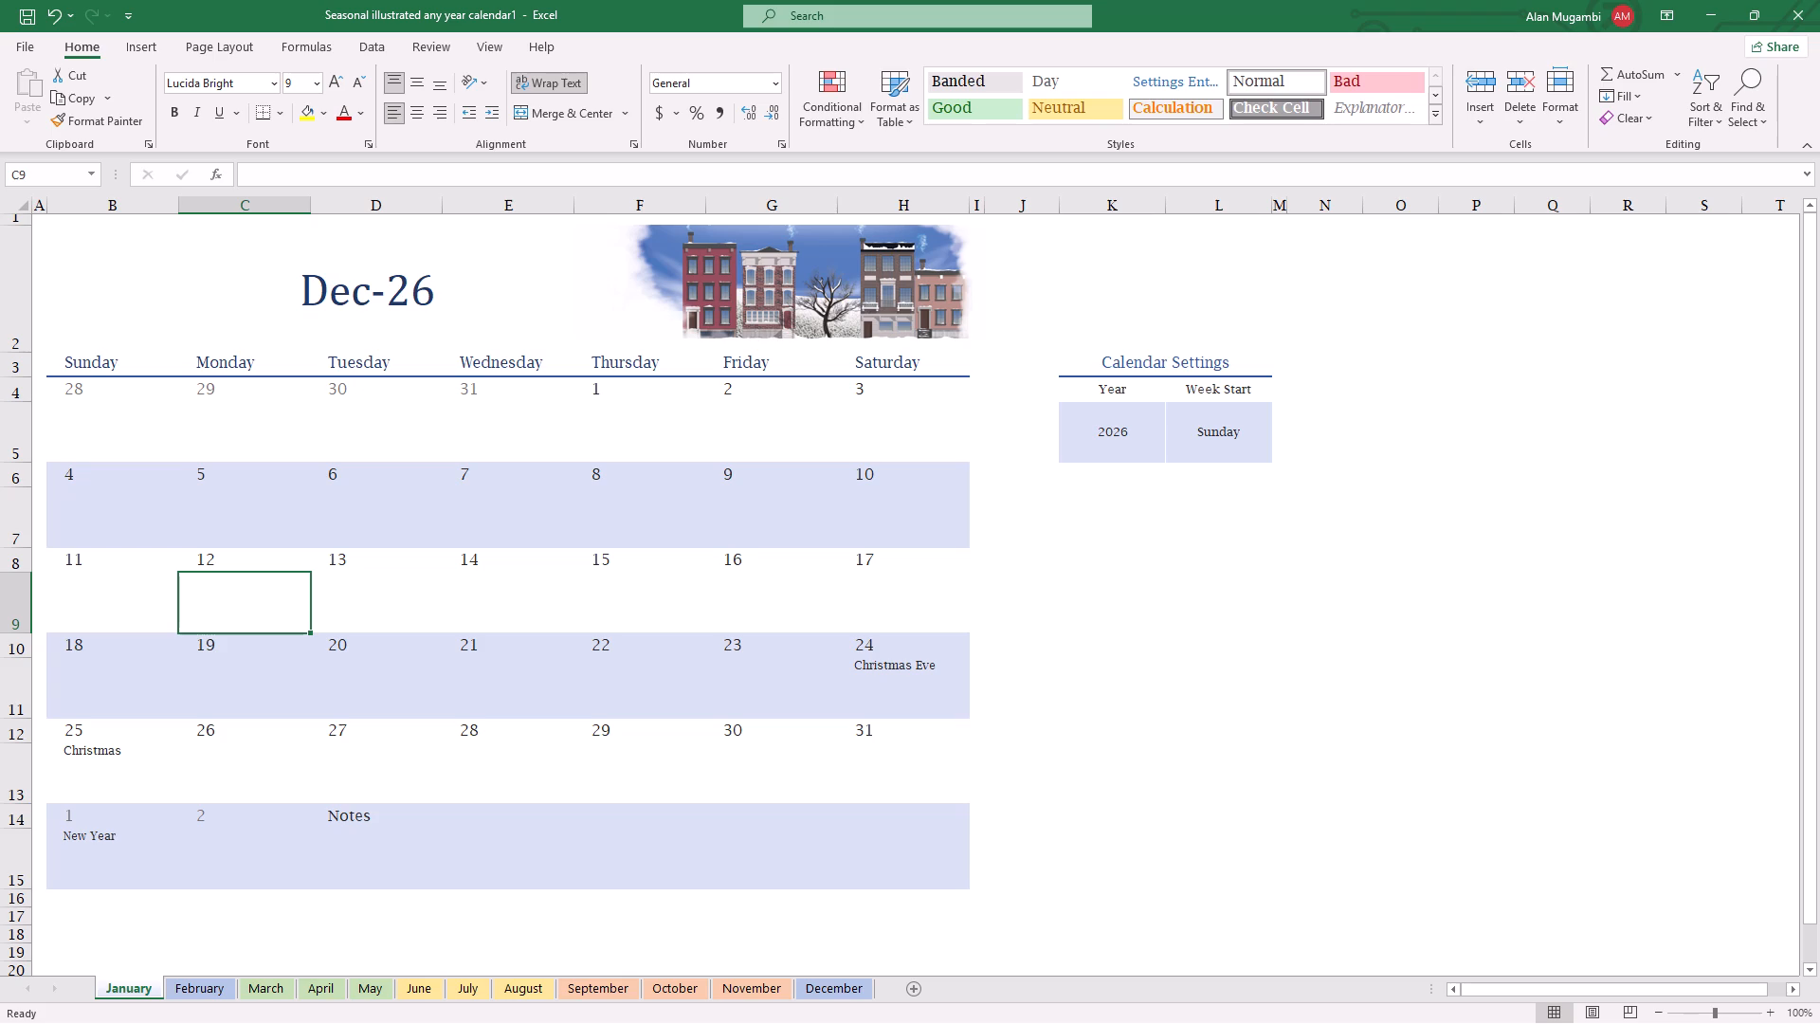
key("shift+j")
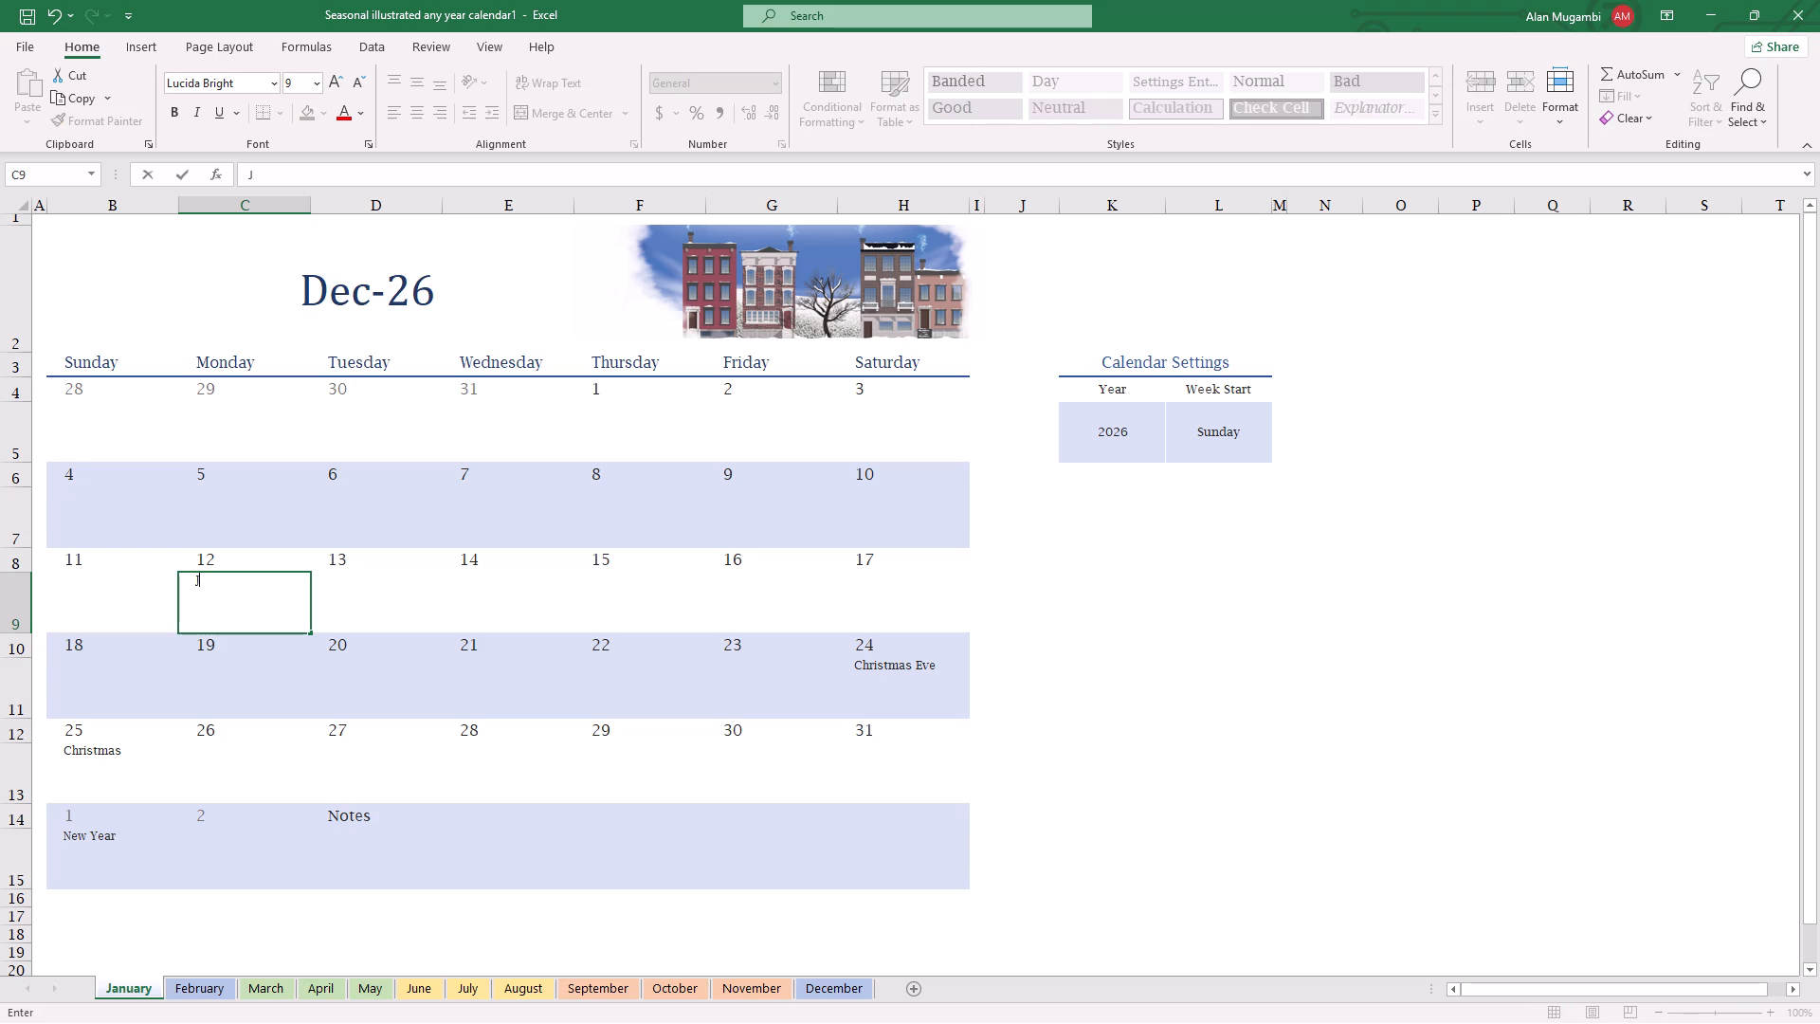
type("am")
type("hu")
type("ri")
key("space")
key("shift+d")
type("ay")
Enter the note "Boxing Day" in cell C13, below Monday the 26th.
left_click(240, 758)
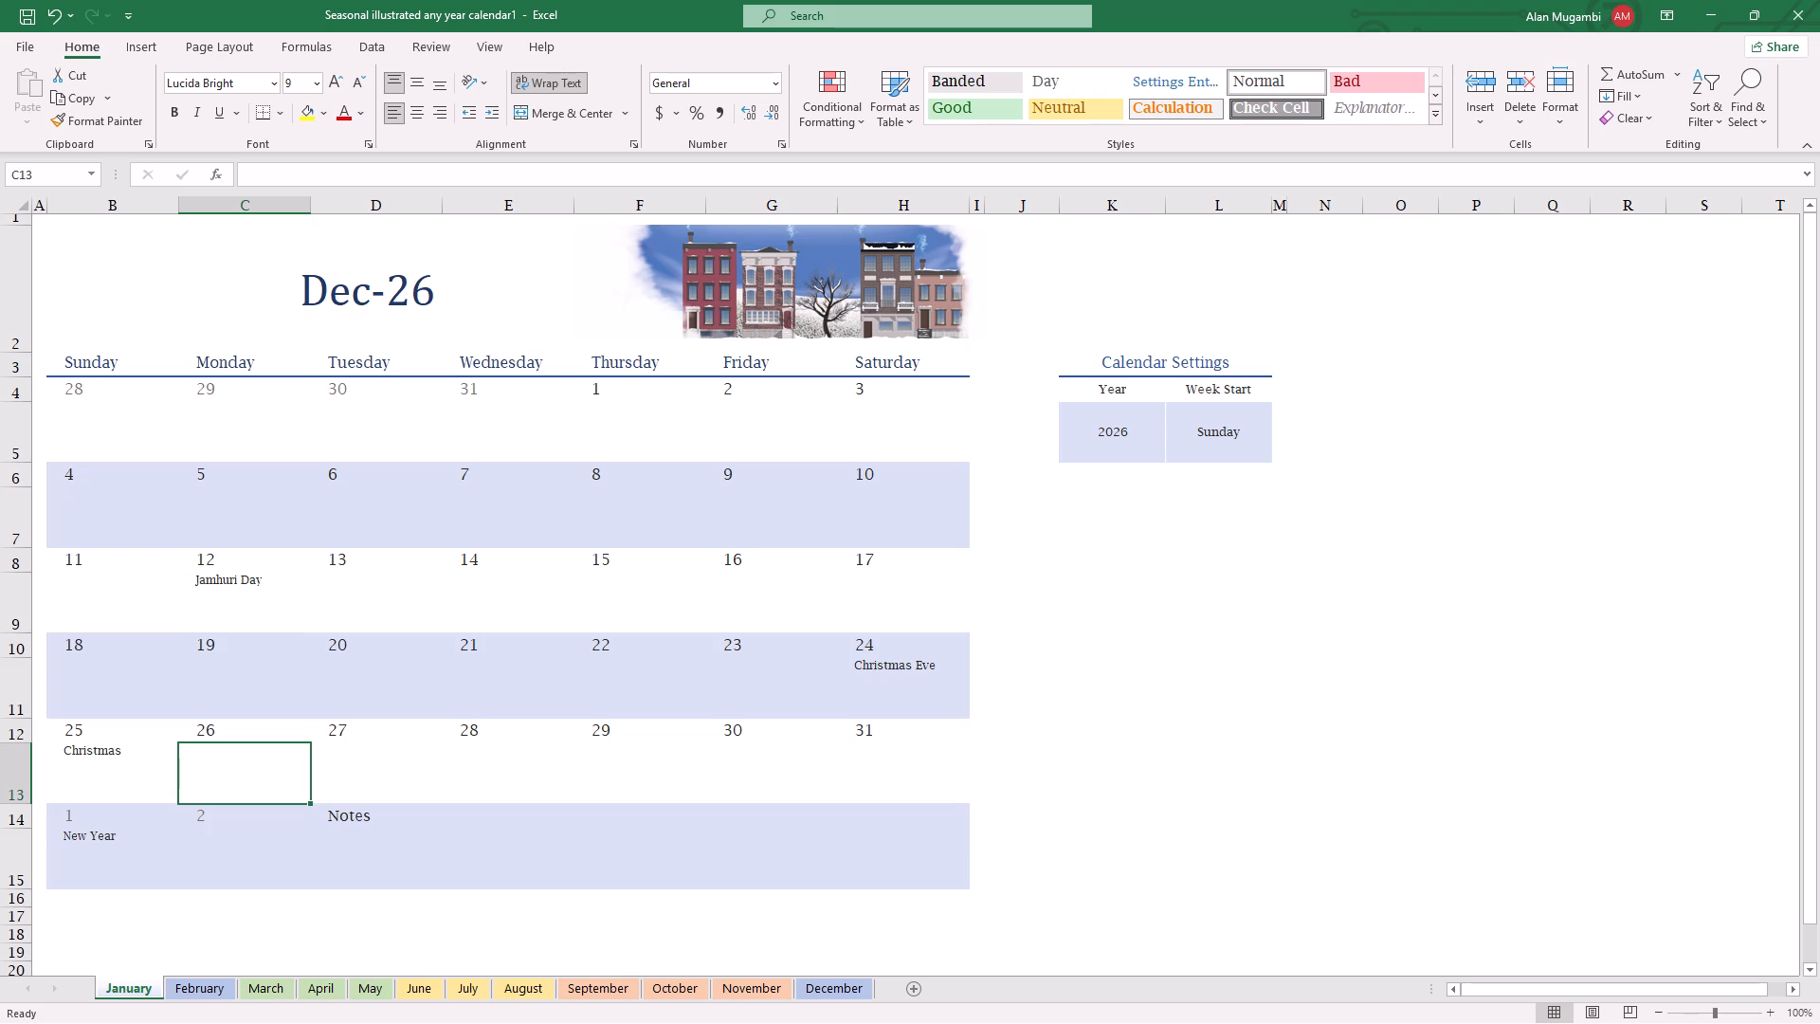
key("shift+b")
key("o")
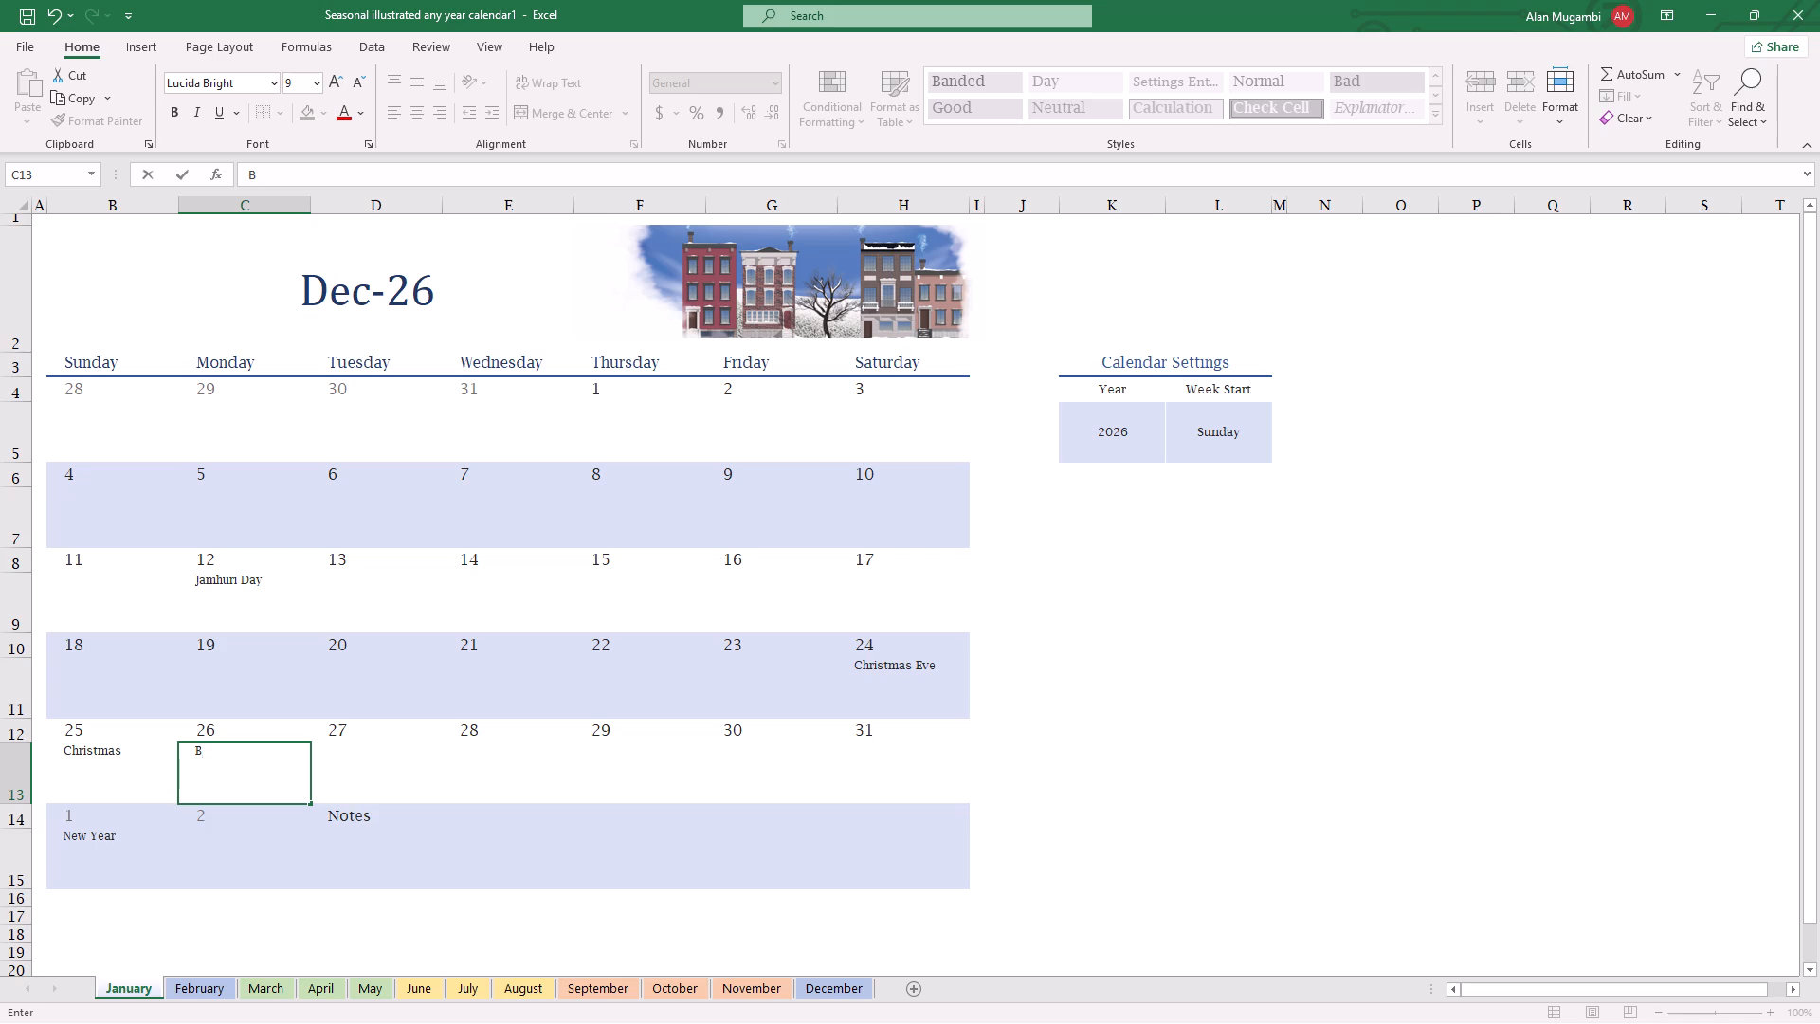
type("xi")
type("ng")
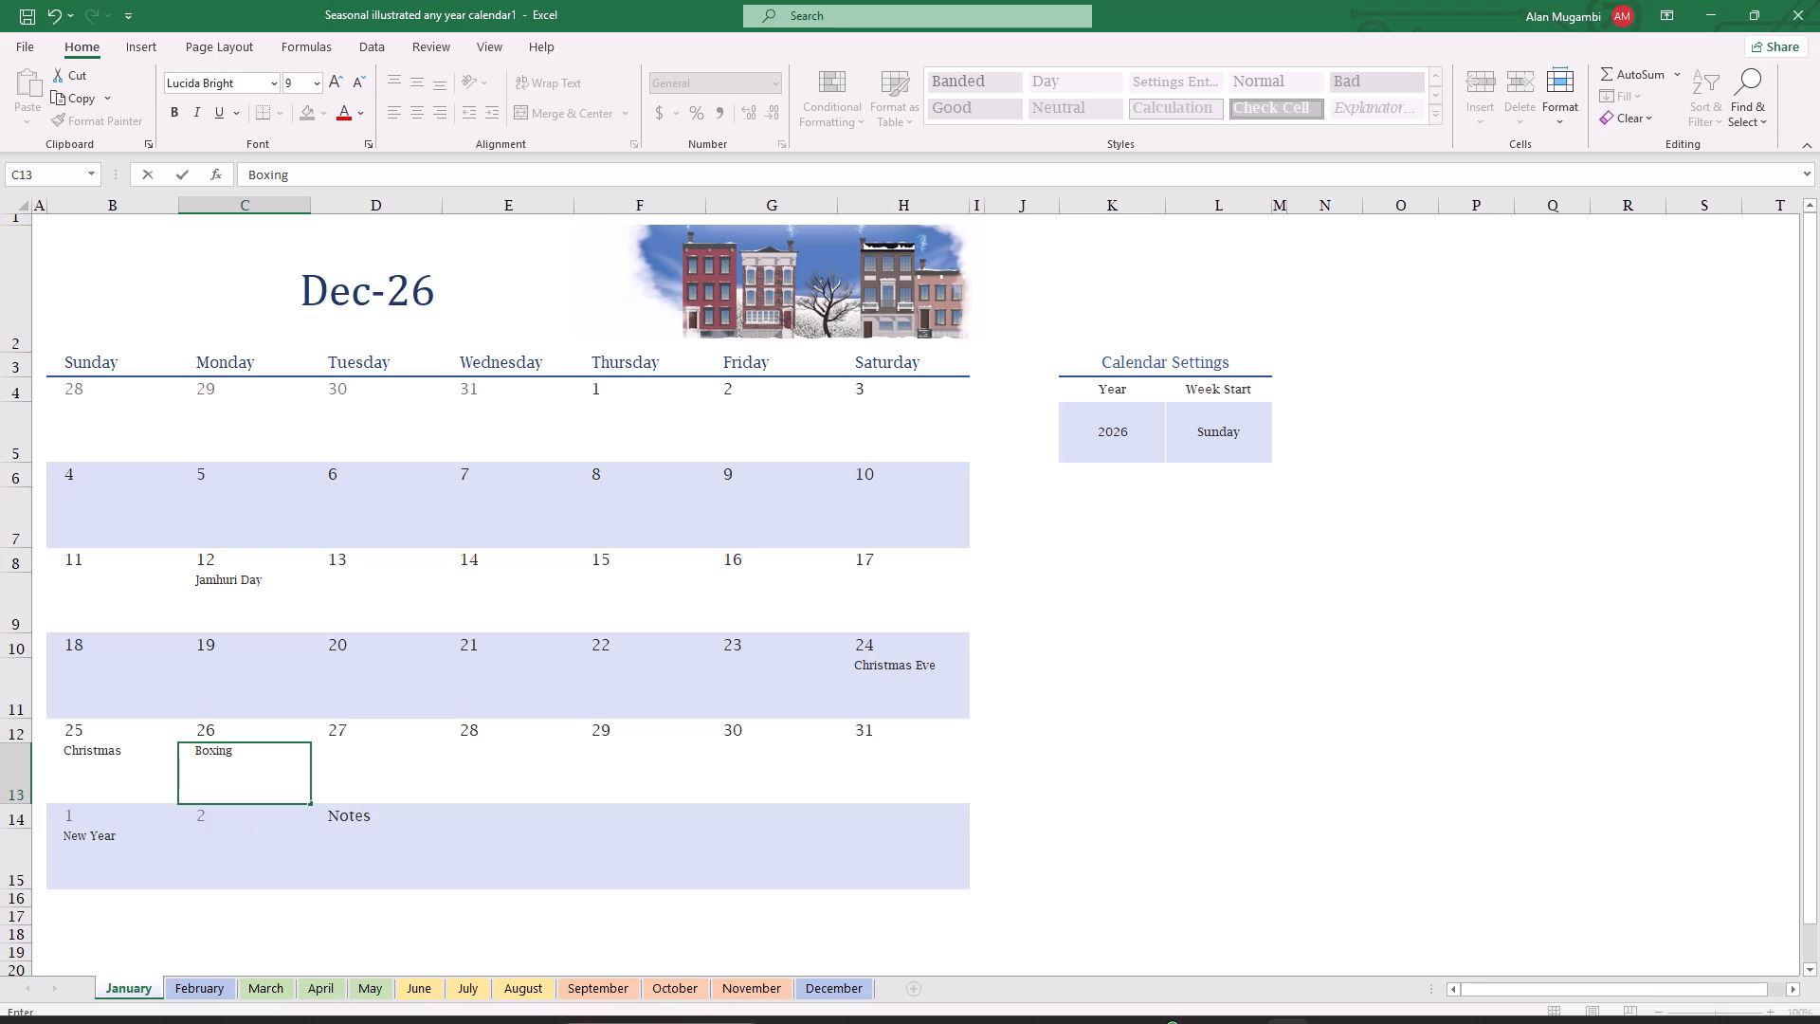
key("space")
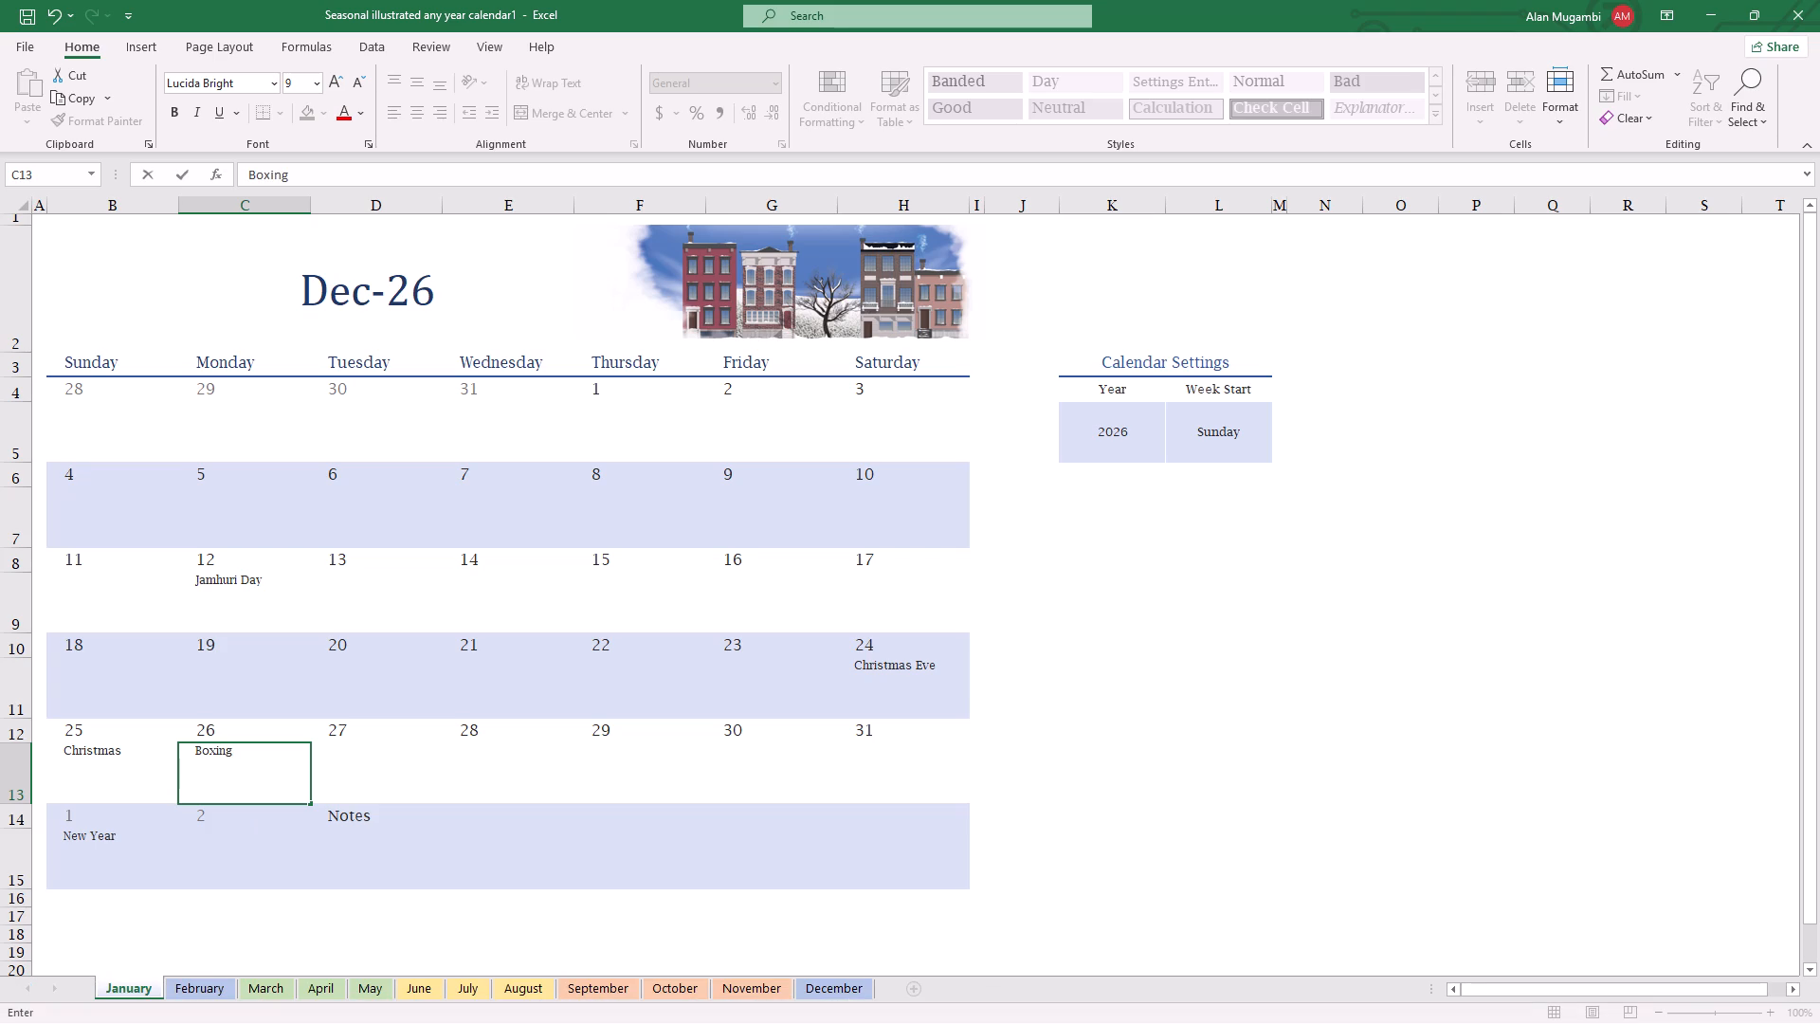
key("shift+d")
type("ay")
Enter the note "New Year's Eve" in cell H13, below Saturday the 31st.
left_click(862, 780)
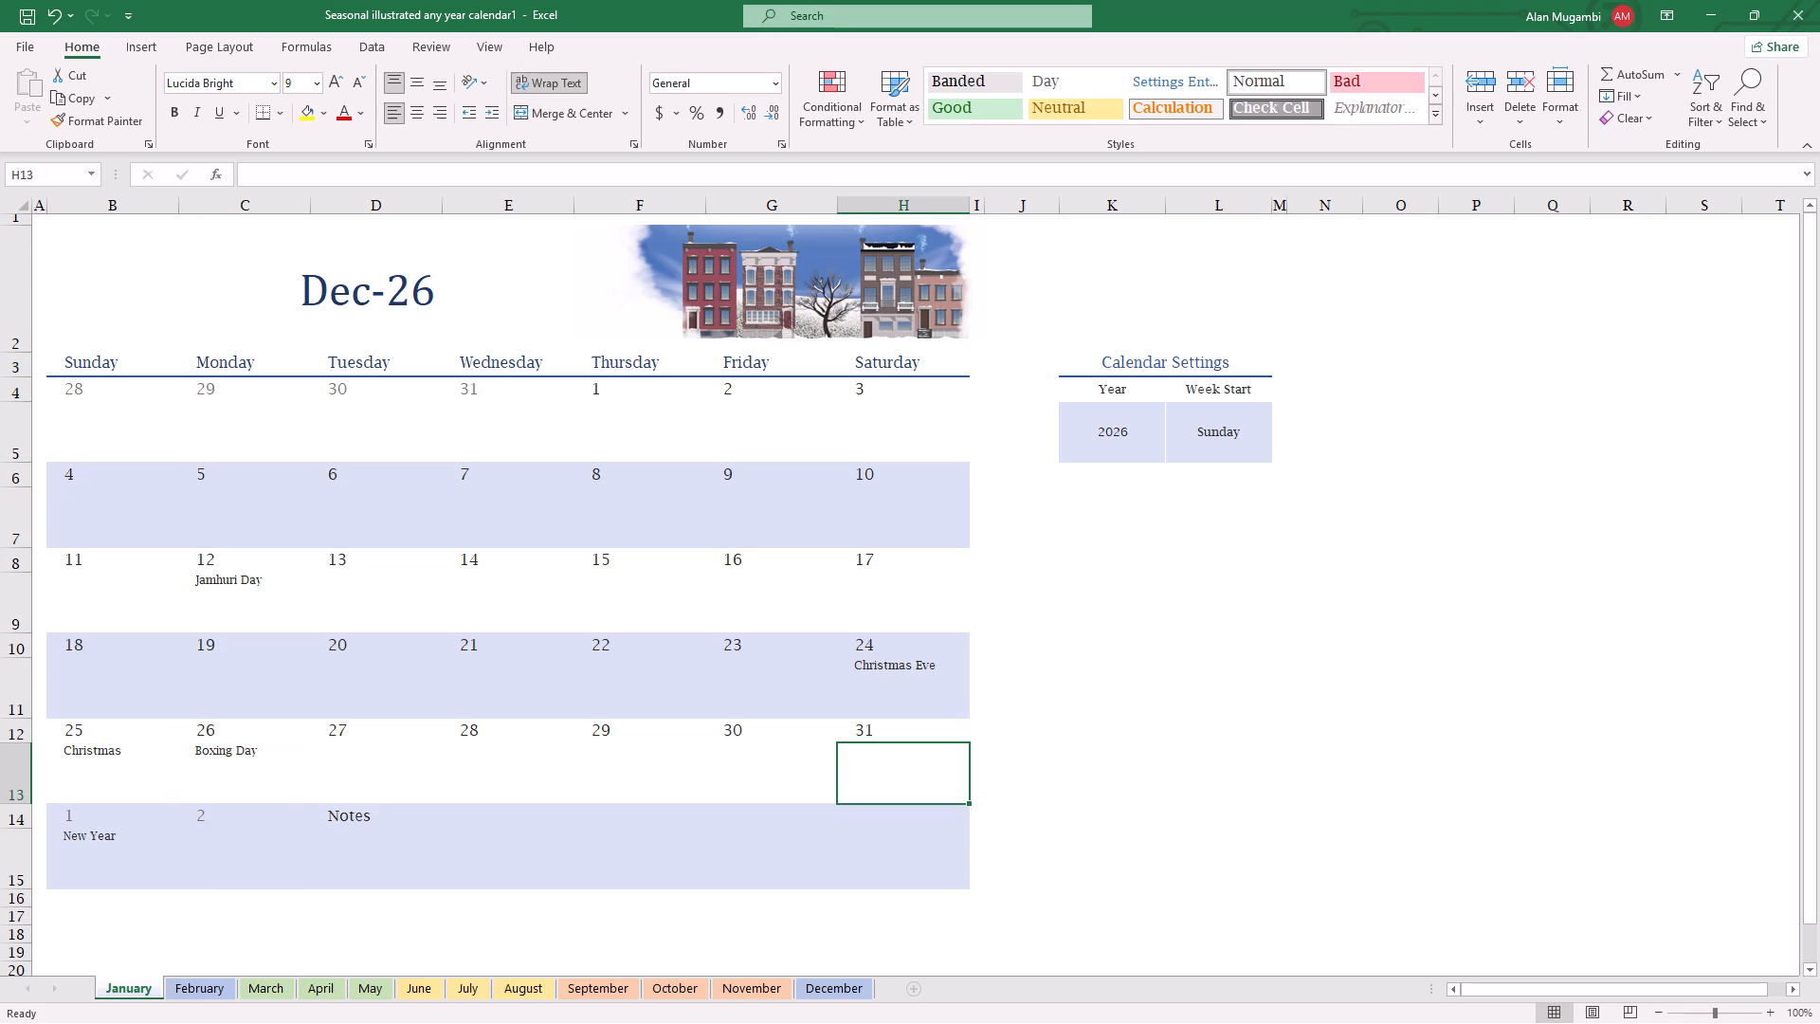
key("shift+n")
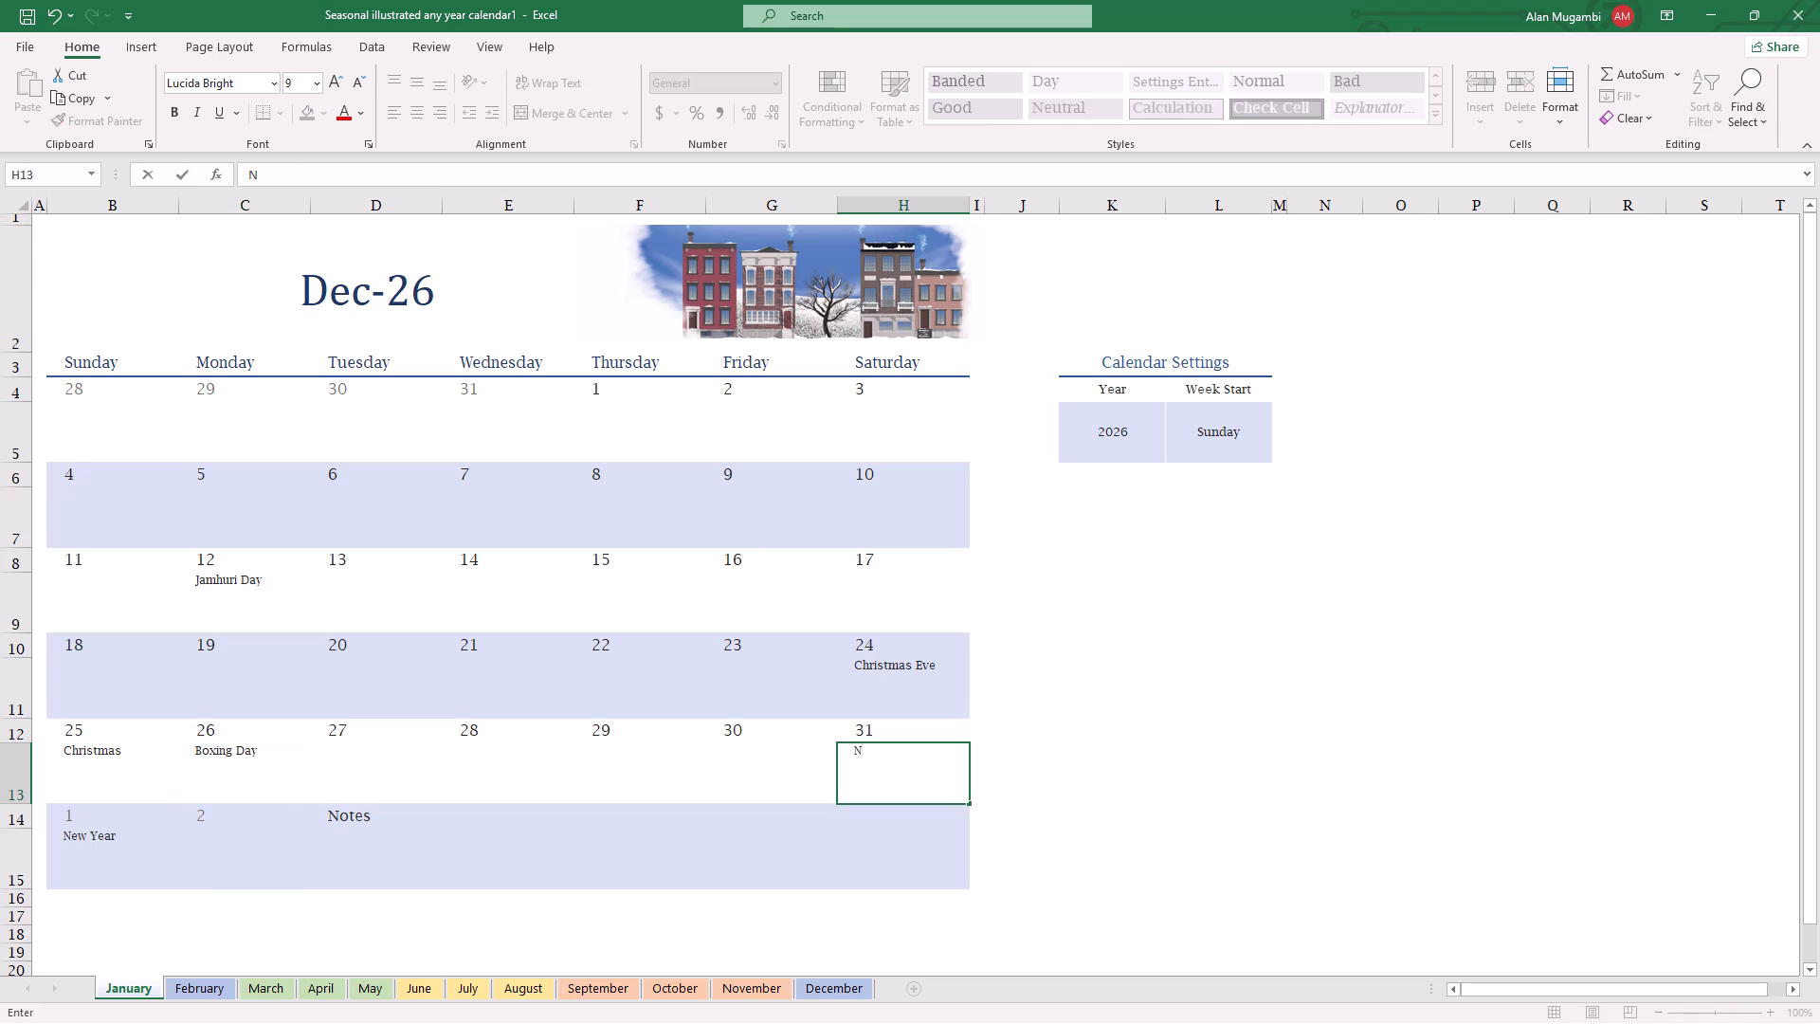
type("ew")
key("space")
key("shift+y")
type("ear")
key("apostrophe")
type("s")
key("space")
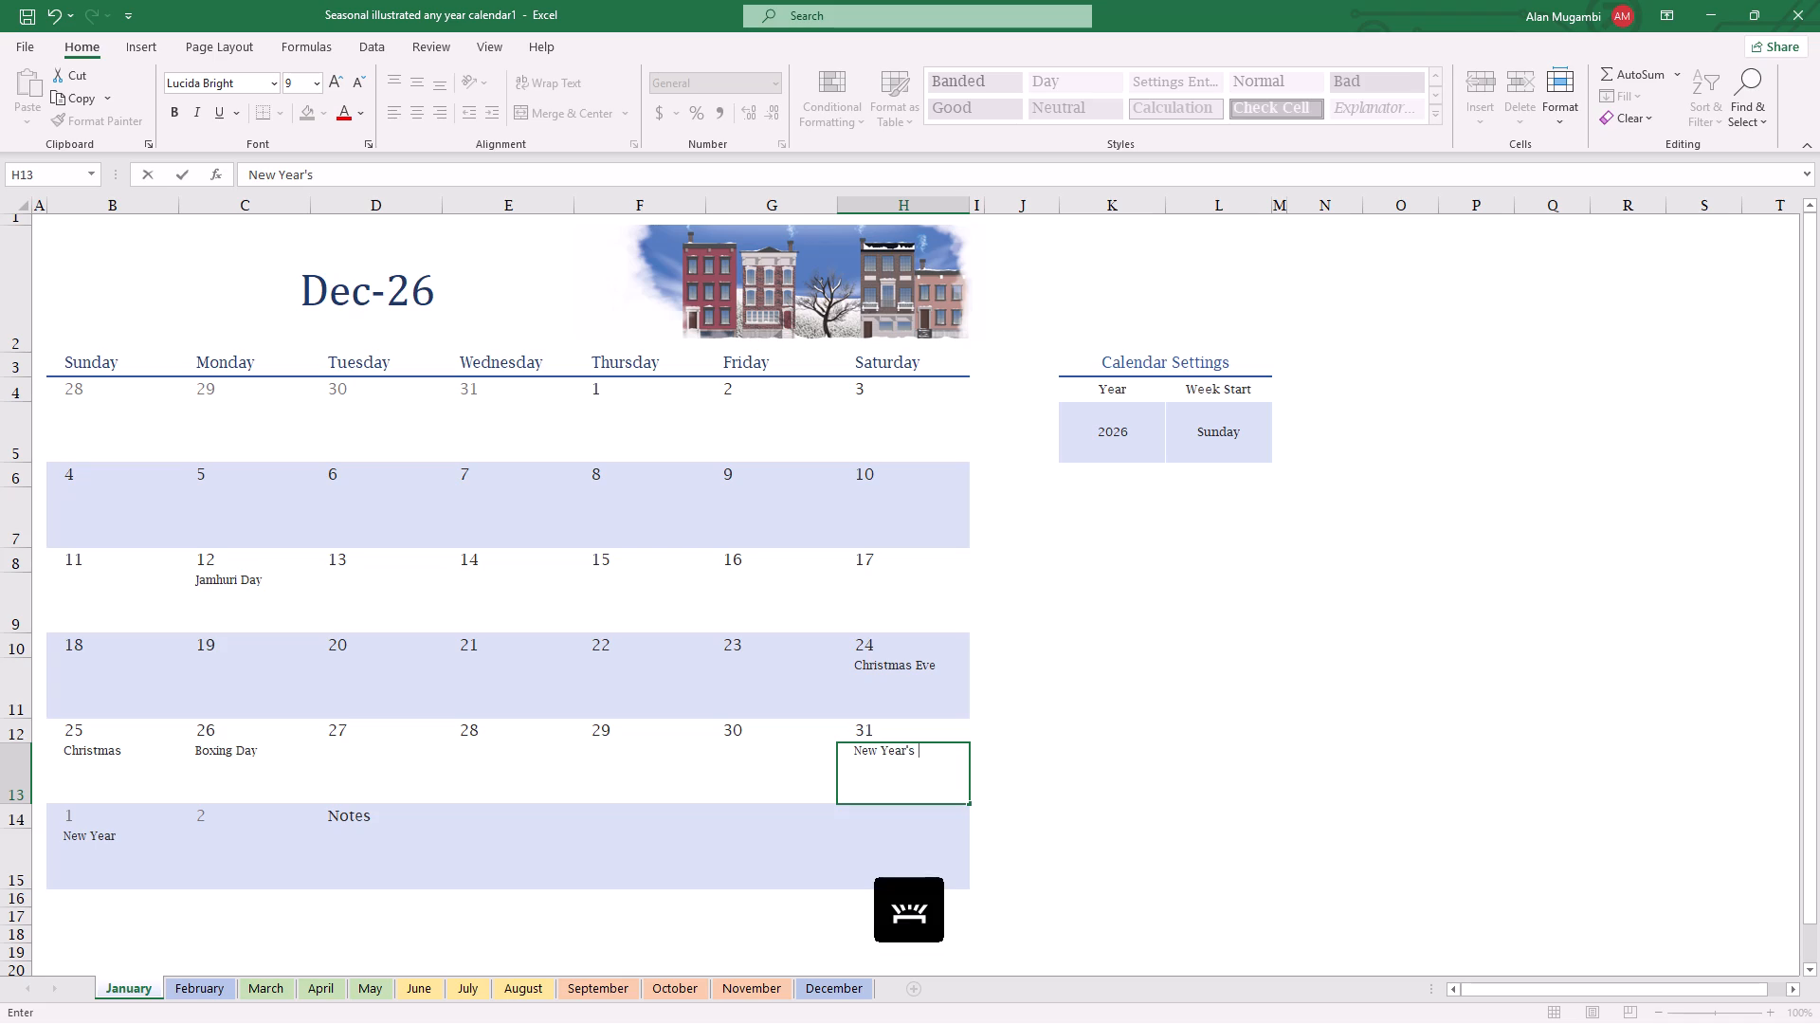
key("e")
type("ve")
key("BackSpace")
key("BackSpace")
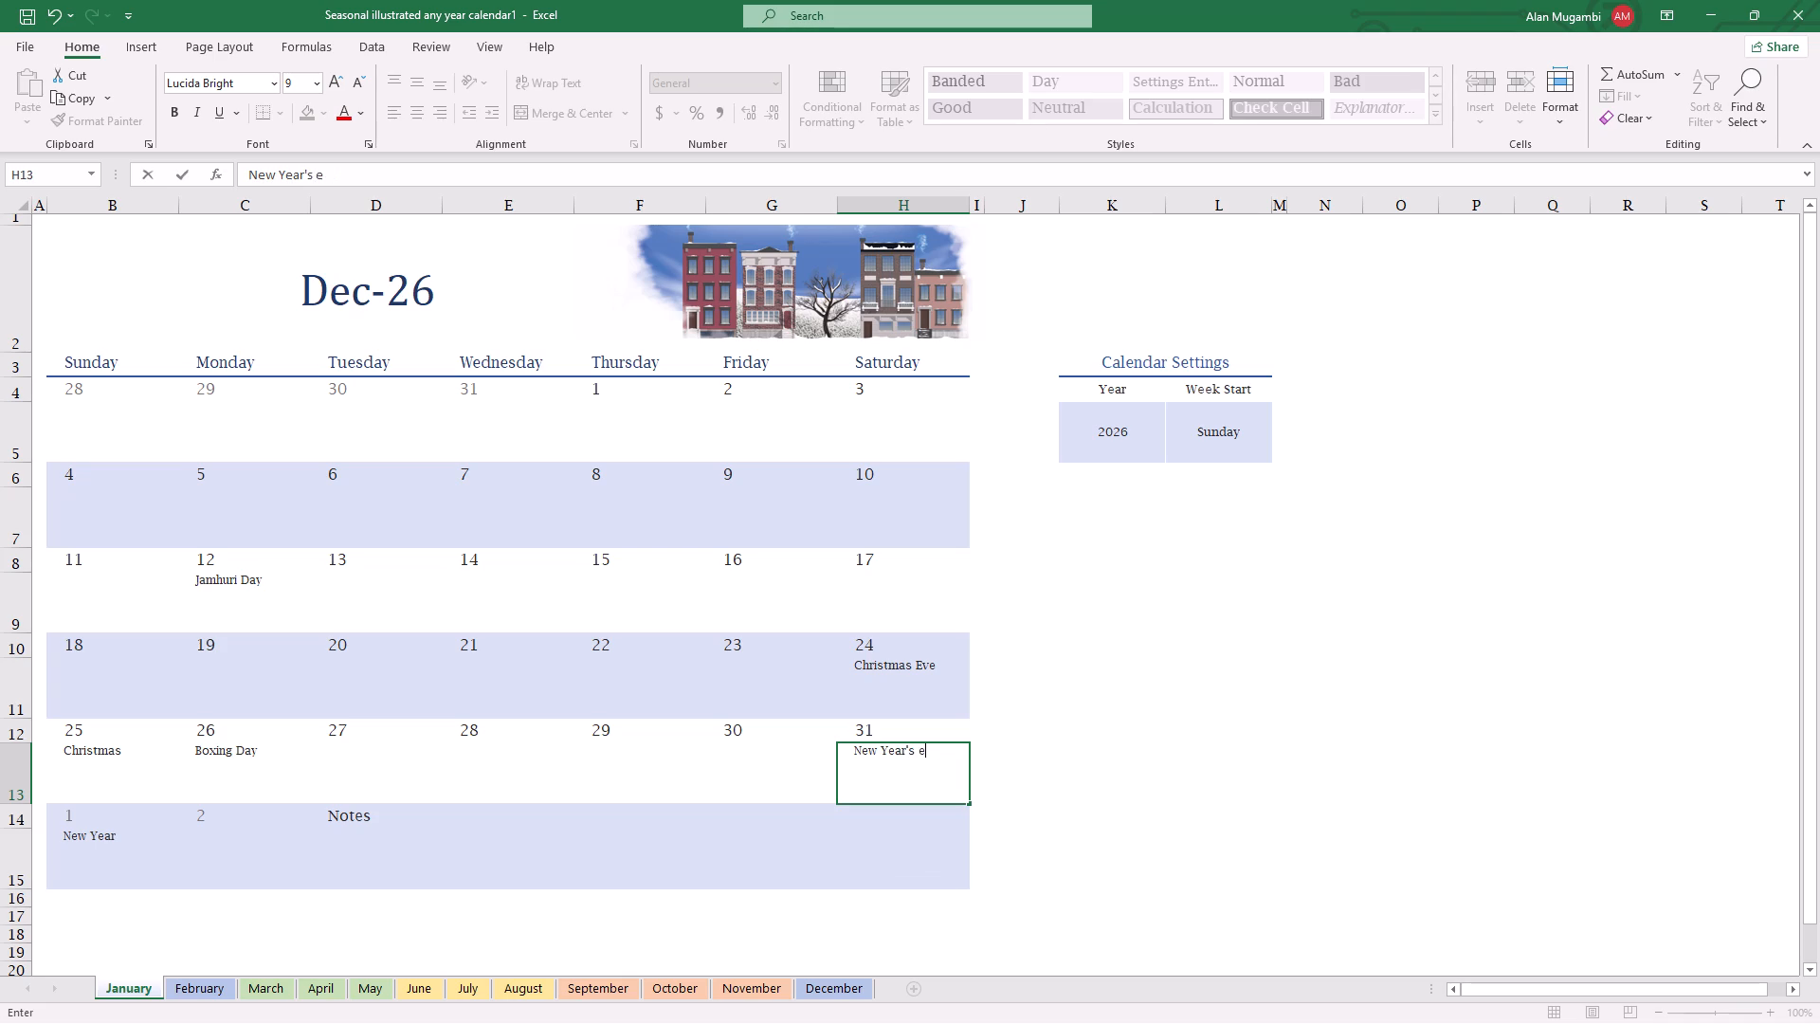
key("BackSpace")
key("shift+e")
type("ve")
Set the font colour of the date number 12 in cell C8, above Jamhuri Day, to red.
left_click(227, 553)
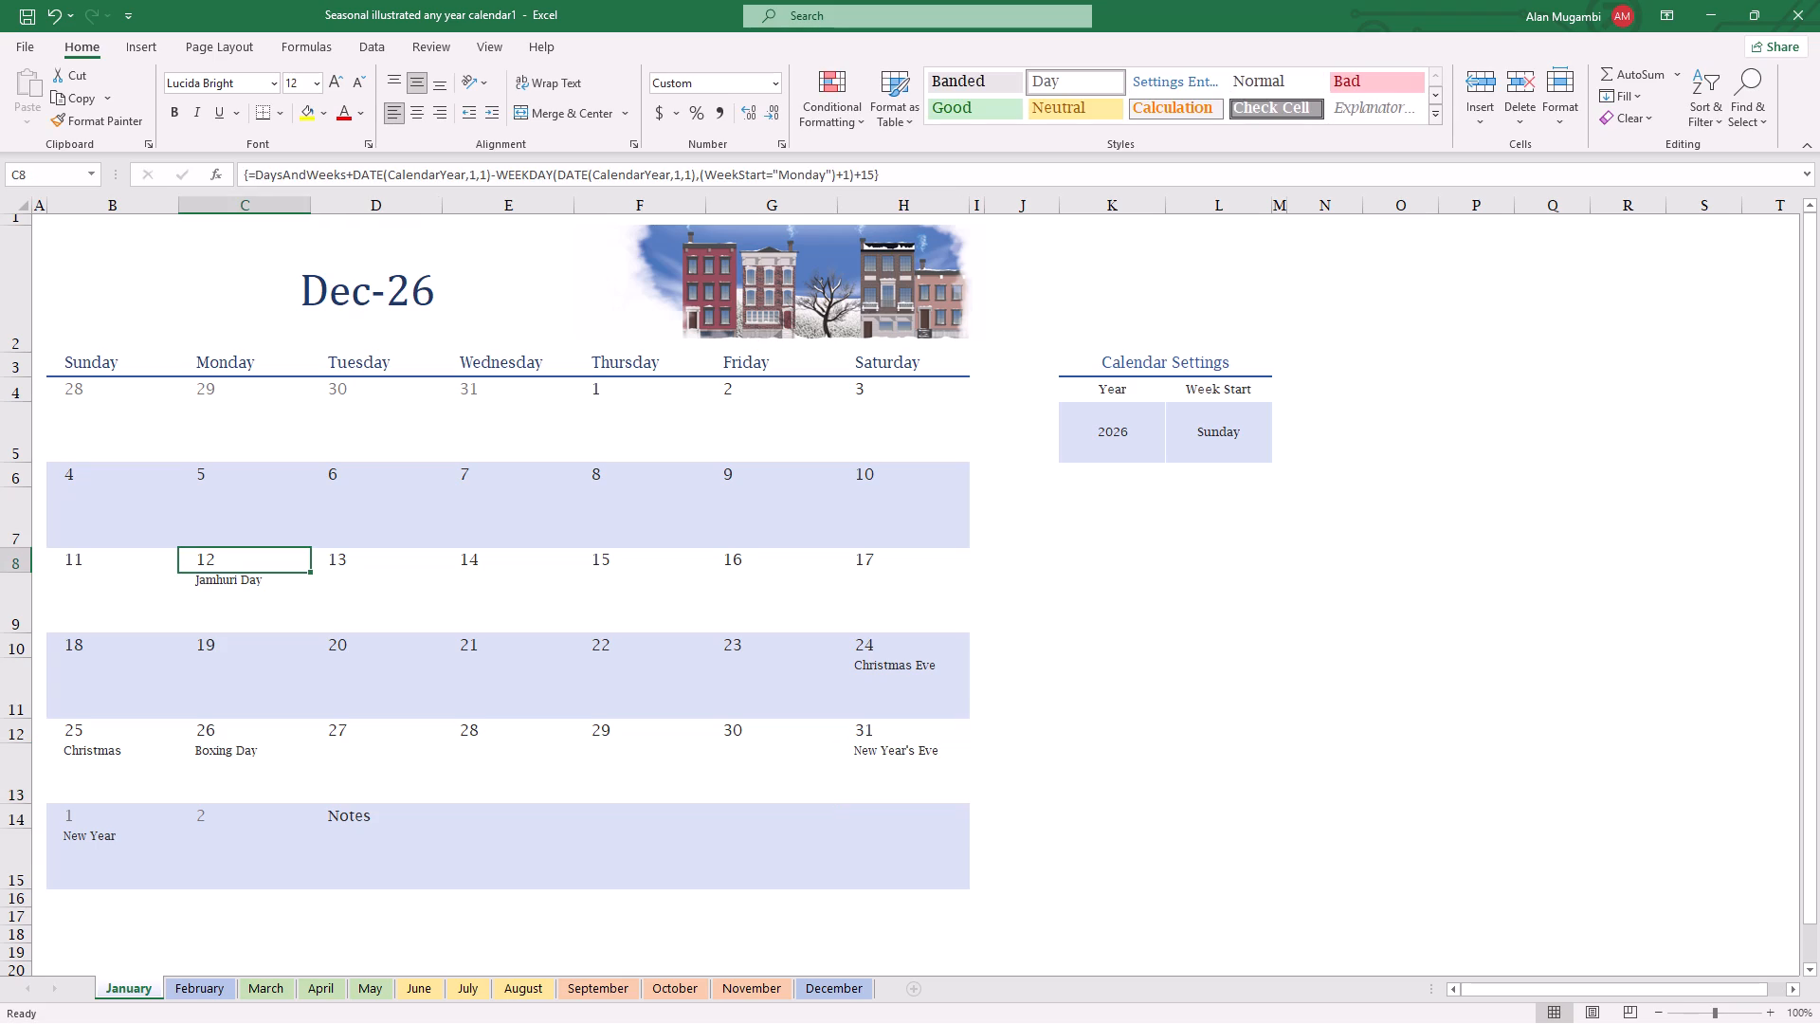
right_click(224, 558)
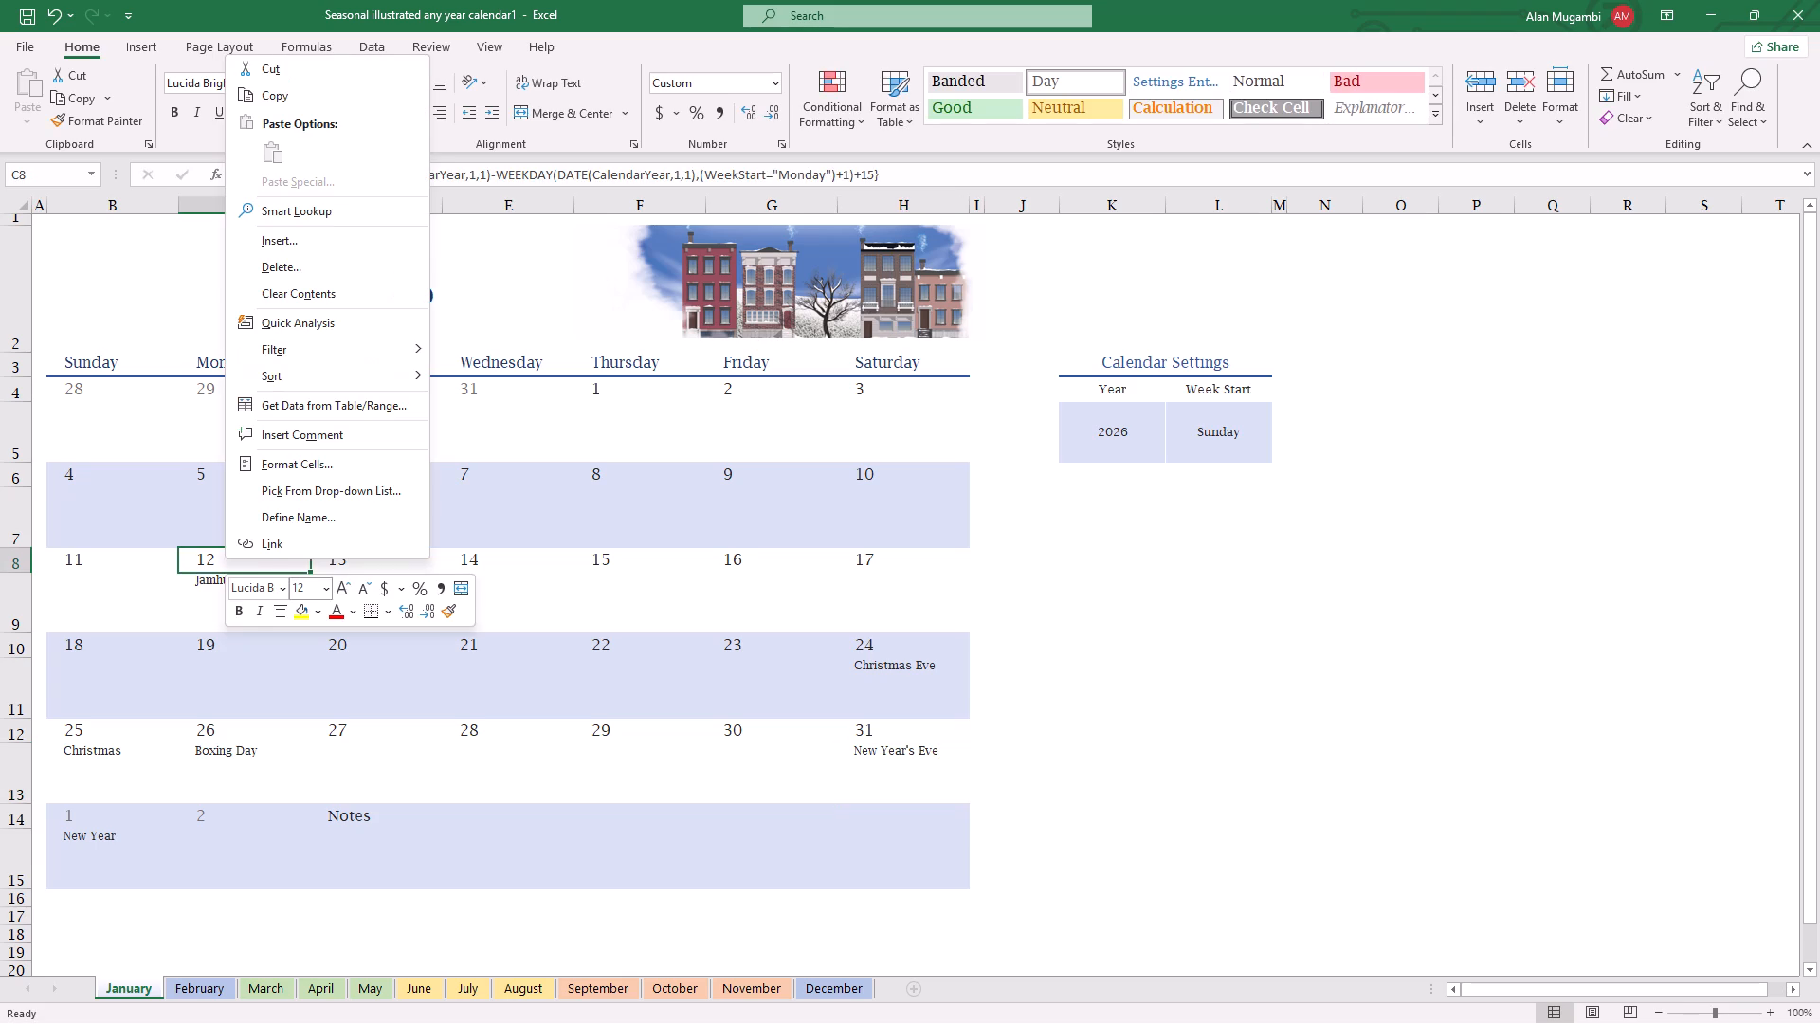
left_click(354, 611)
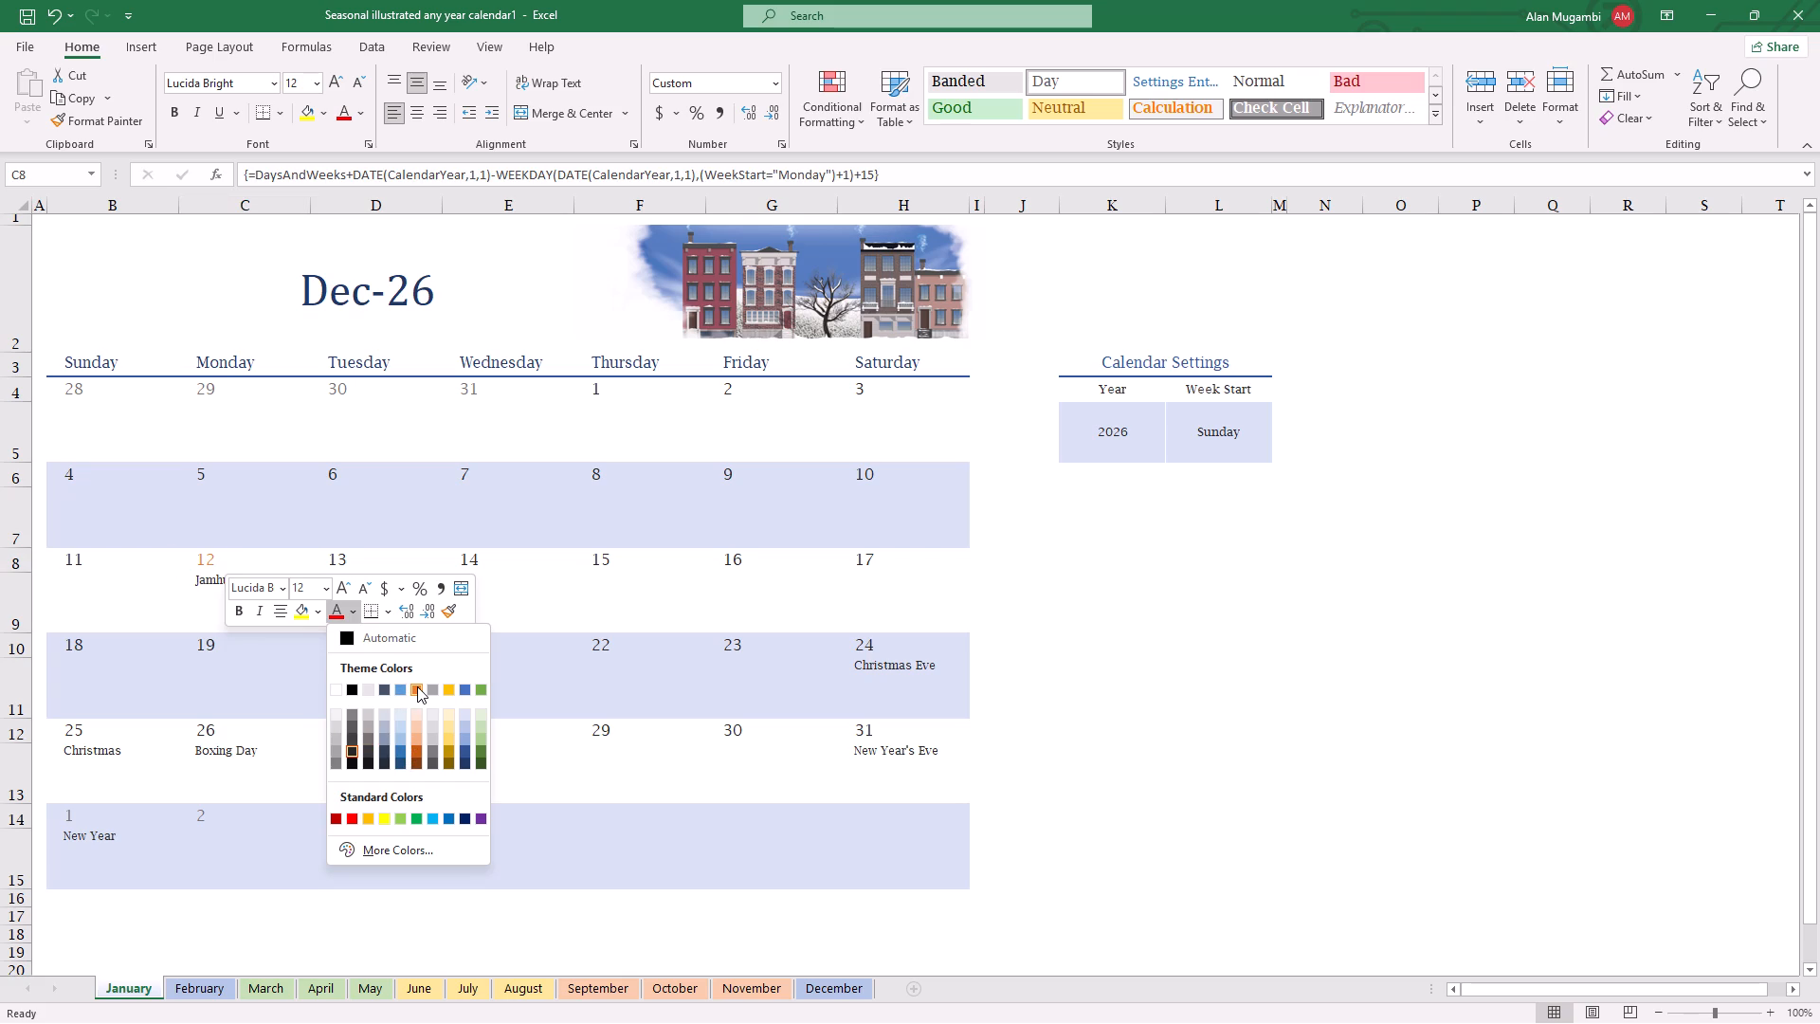
left_click(336, 612)
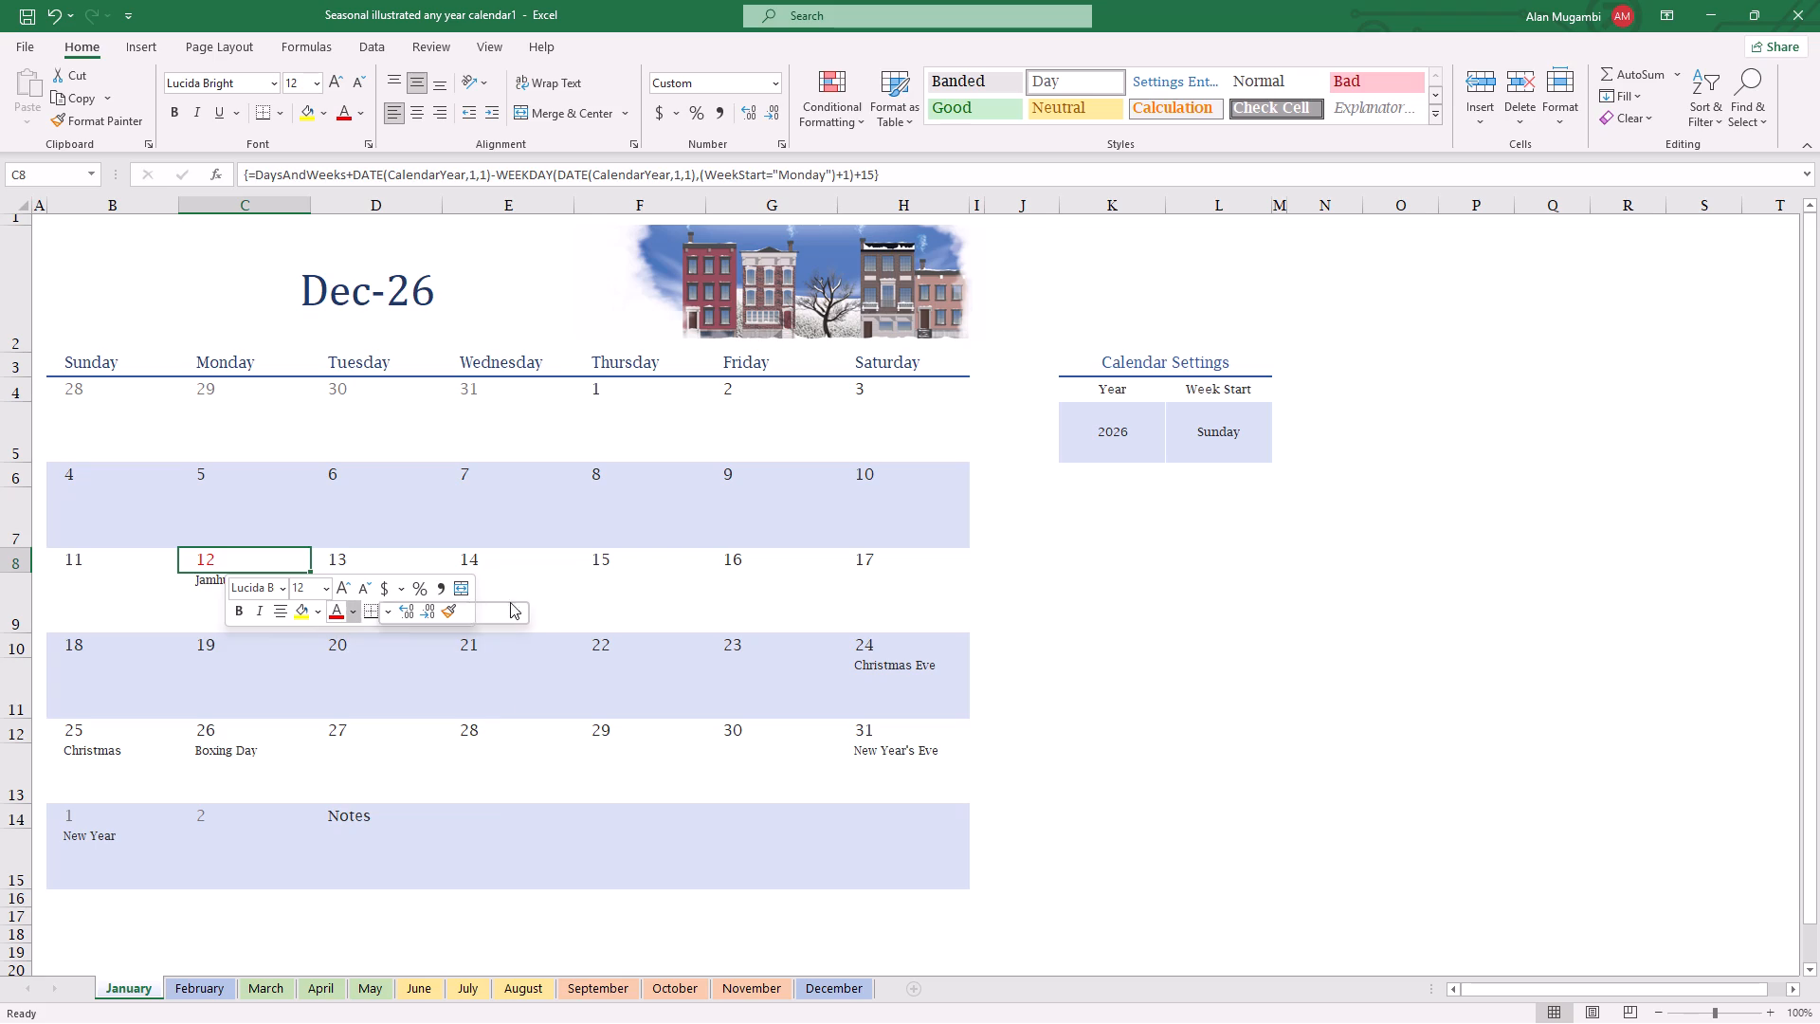
Set the font colour of the Saturday date numbers 24 (H10) and 31 (H12) to red.
left_click(870, 641)
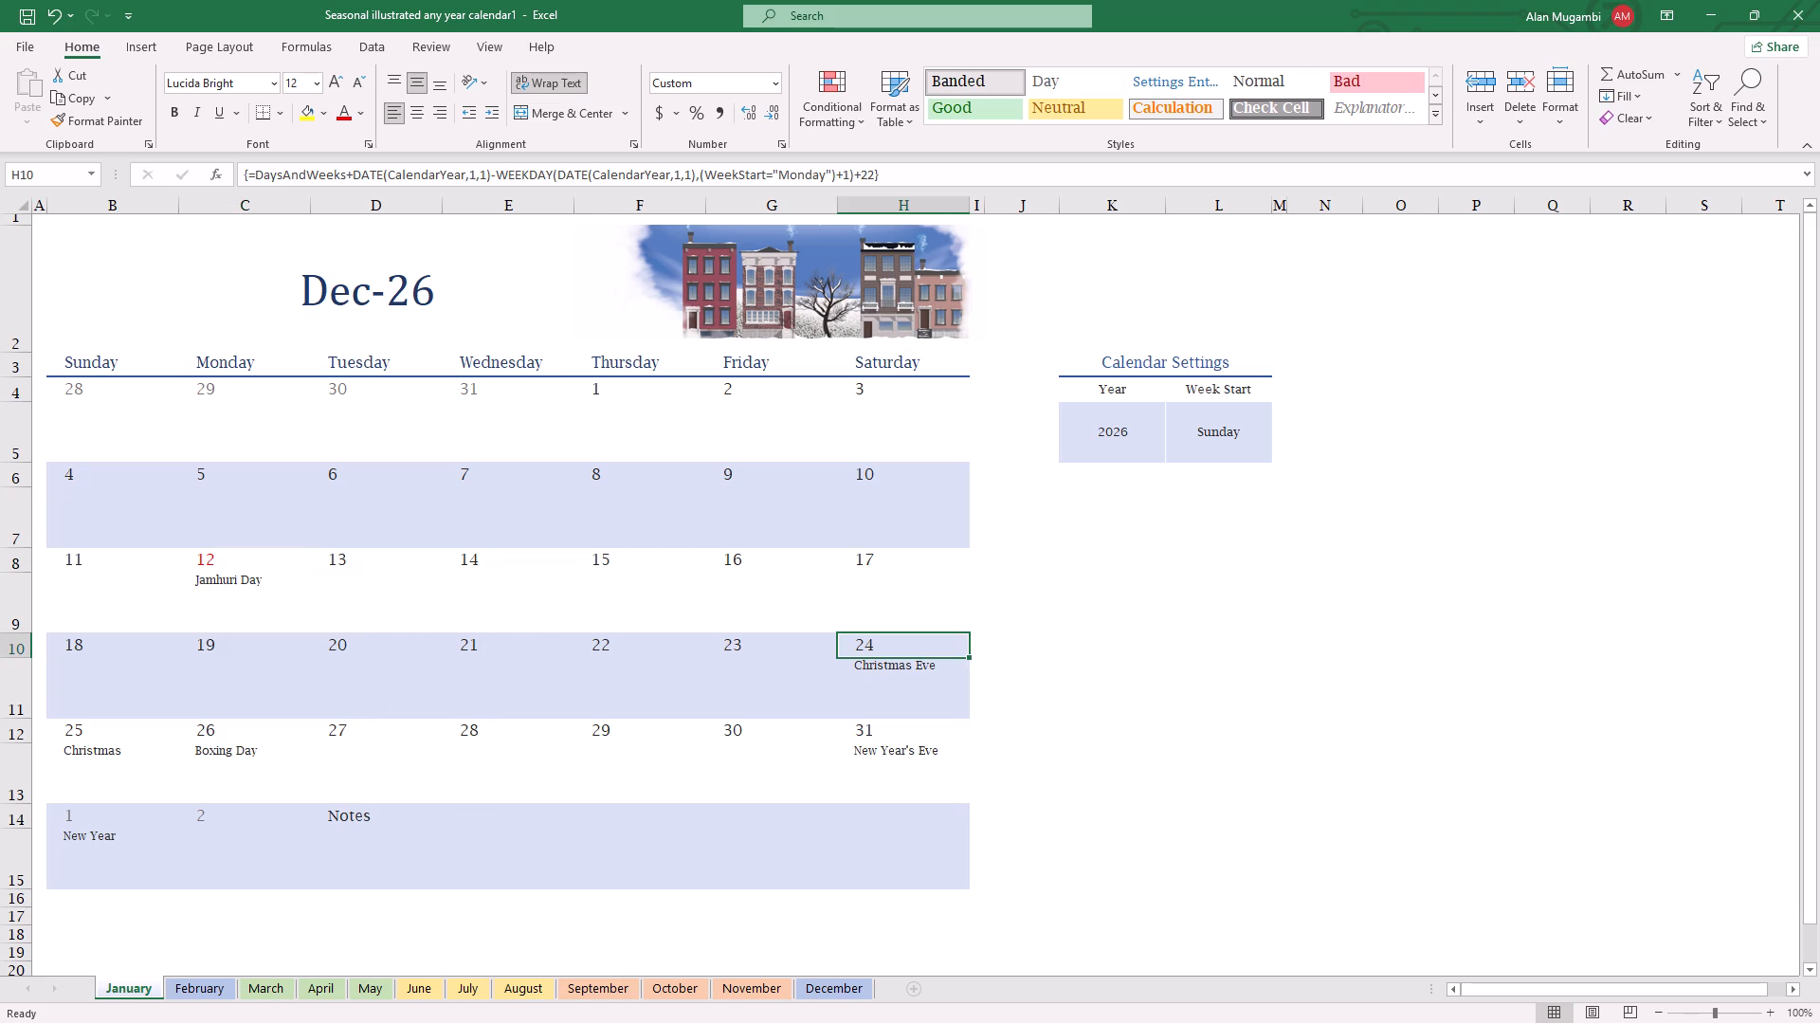
right_click(870, 641)
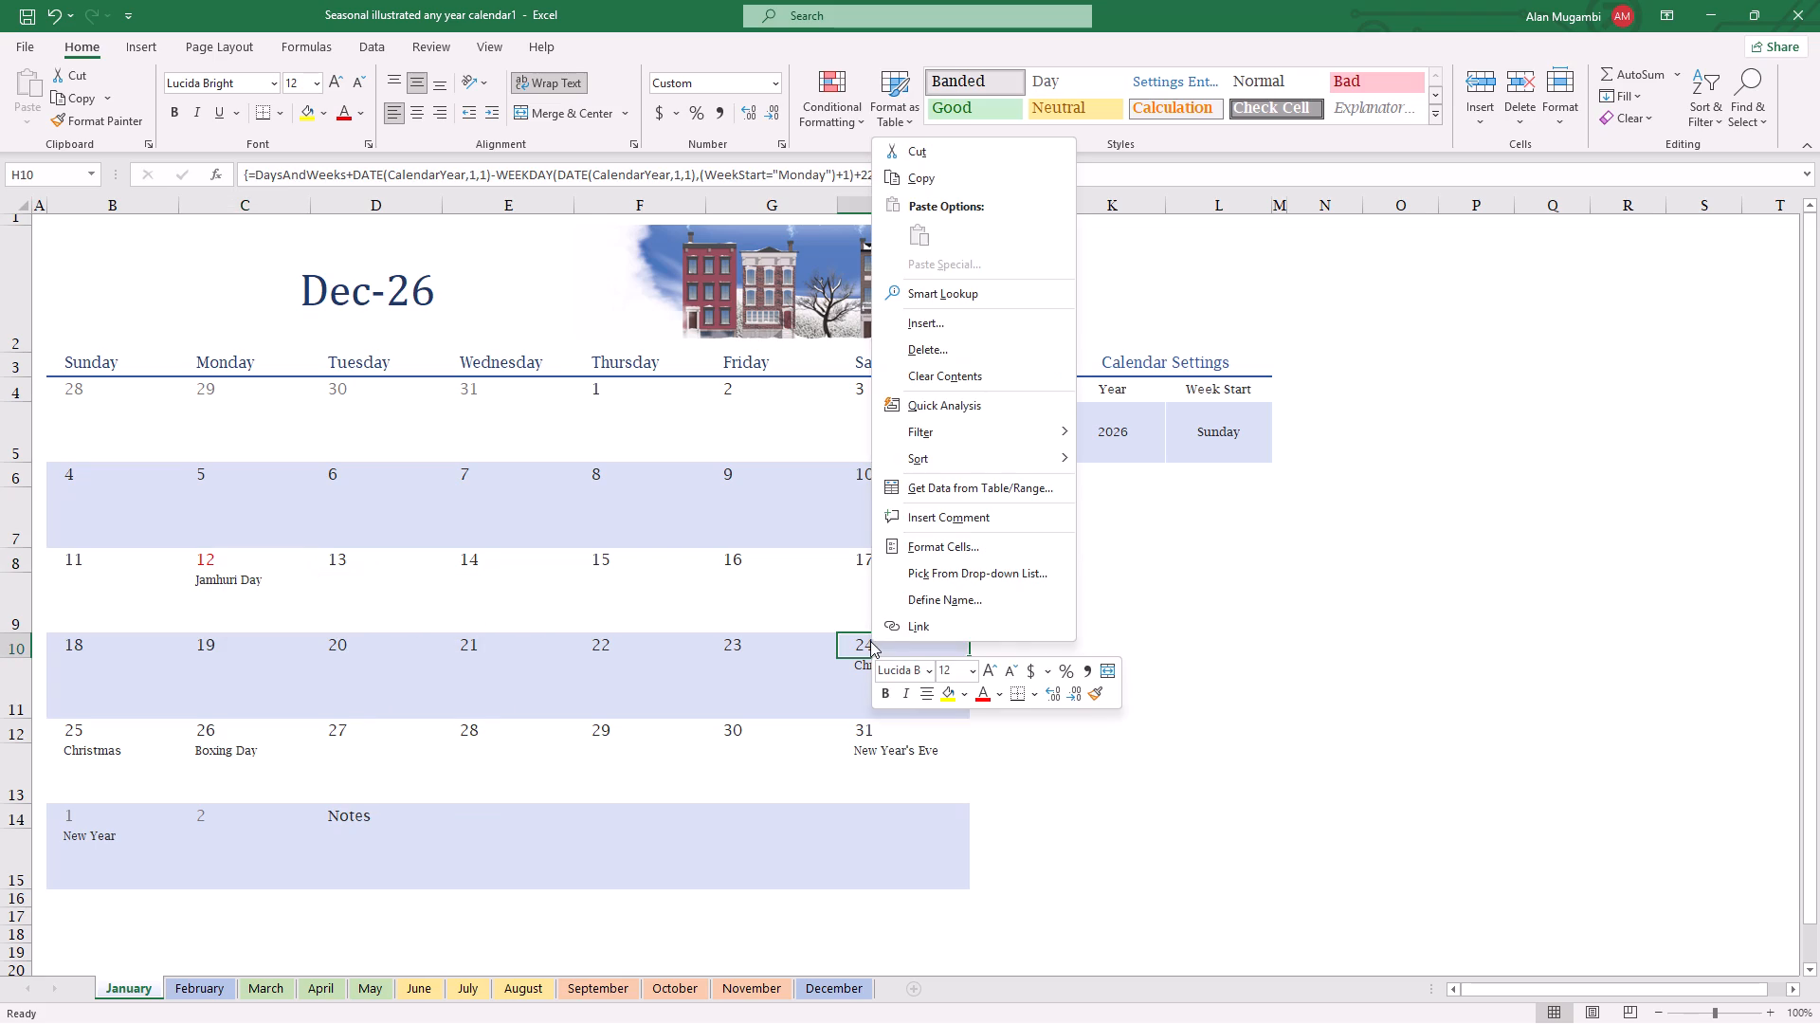
left_click(987, 695)
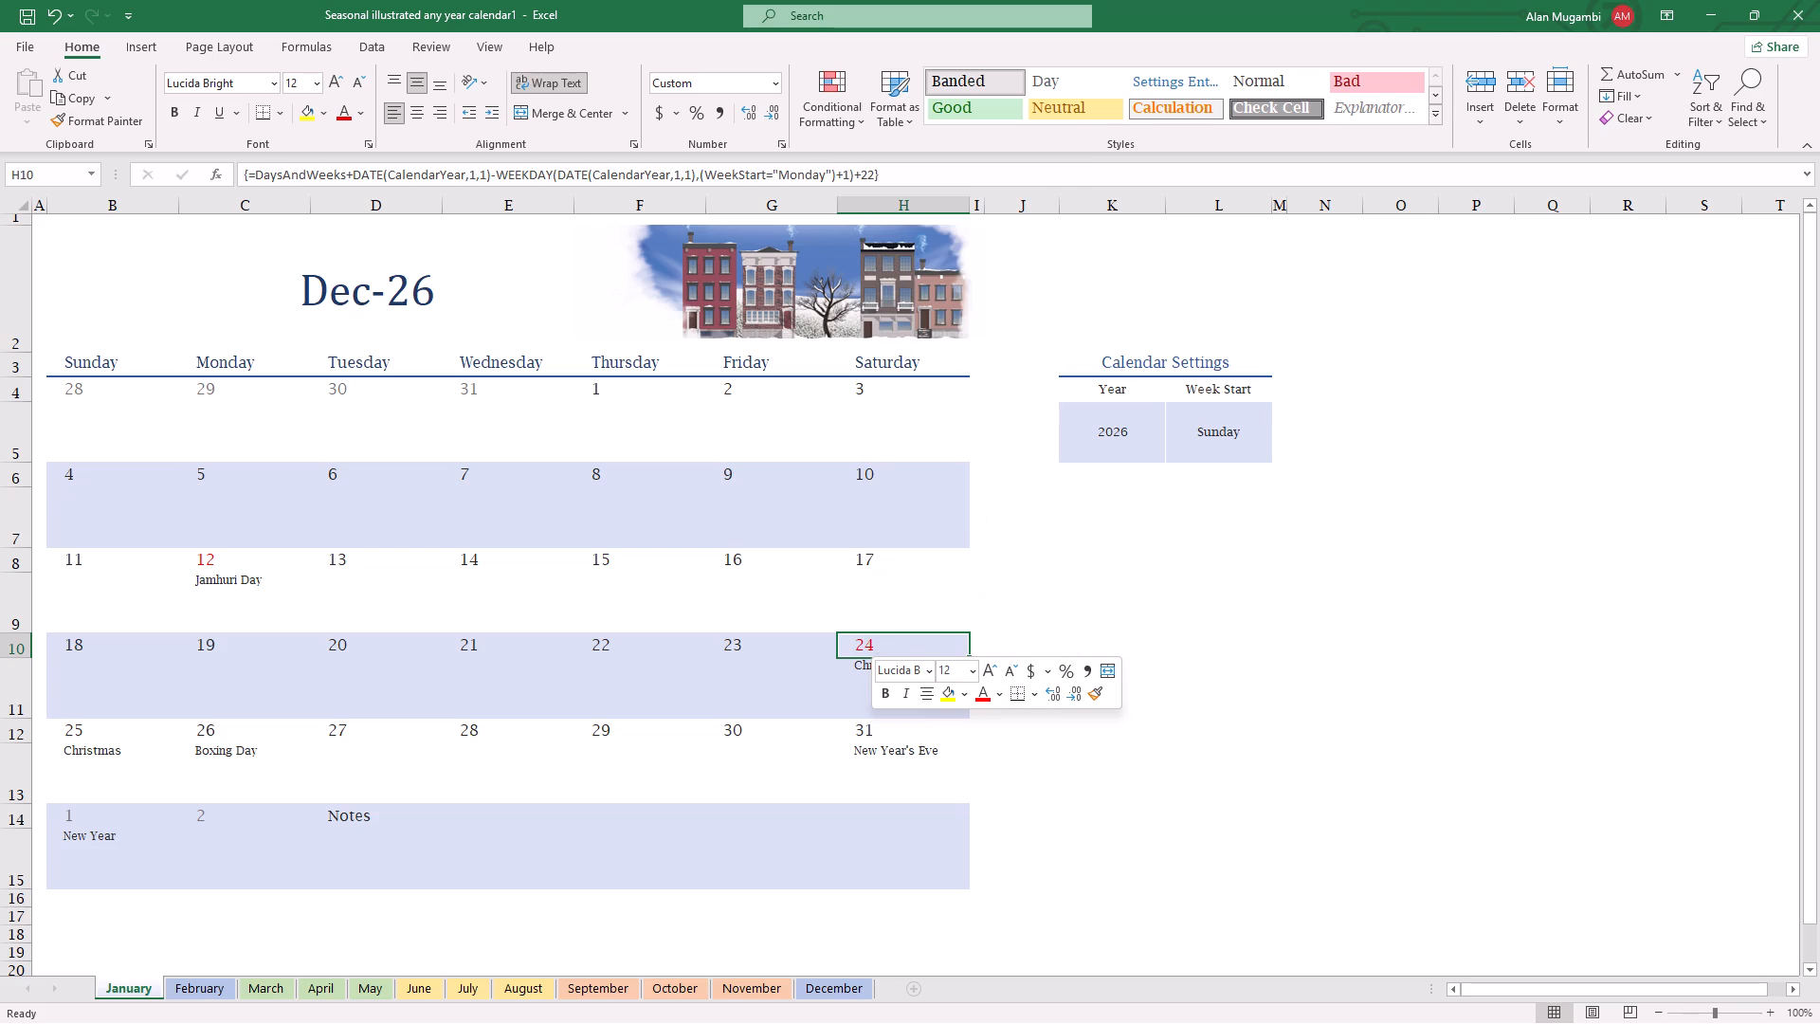
left_click(863, 739)
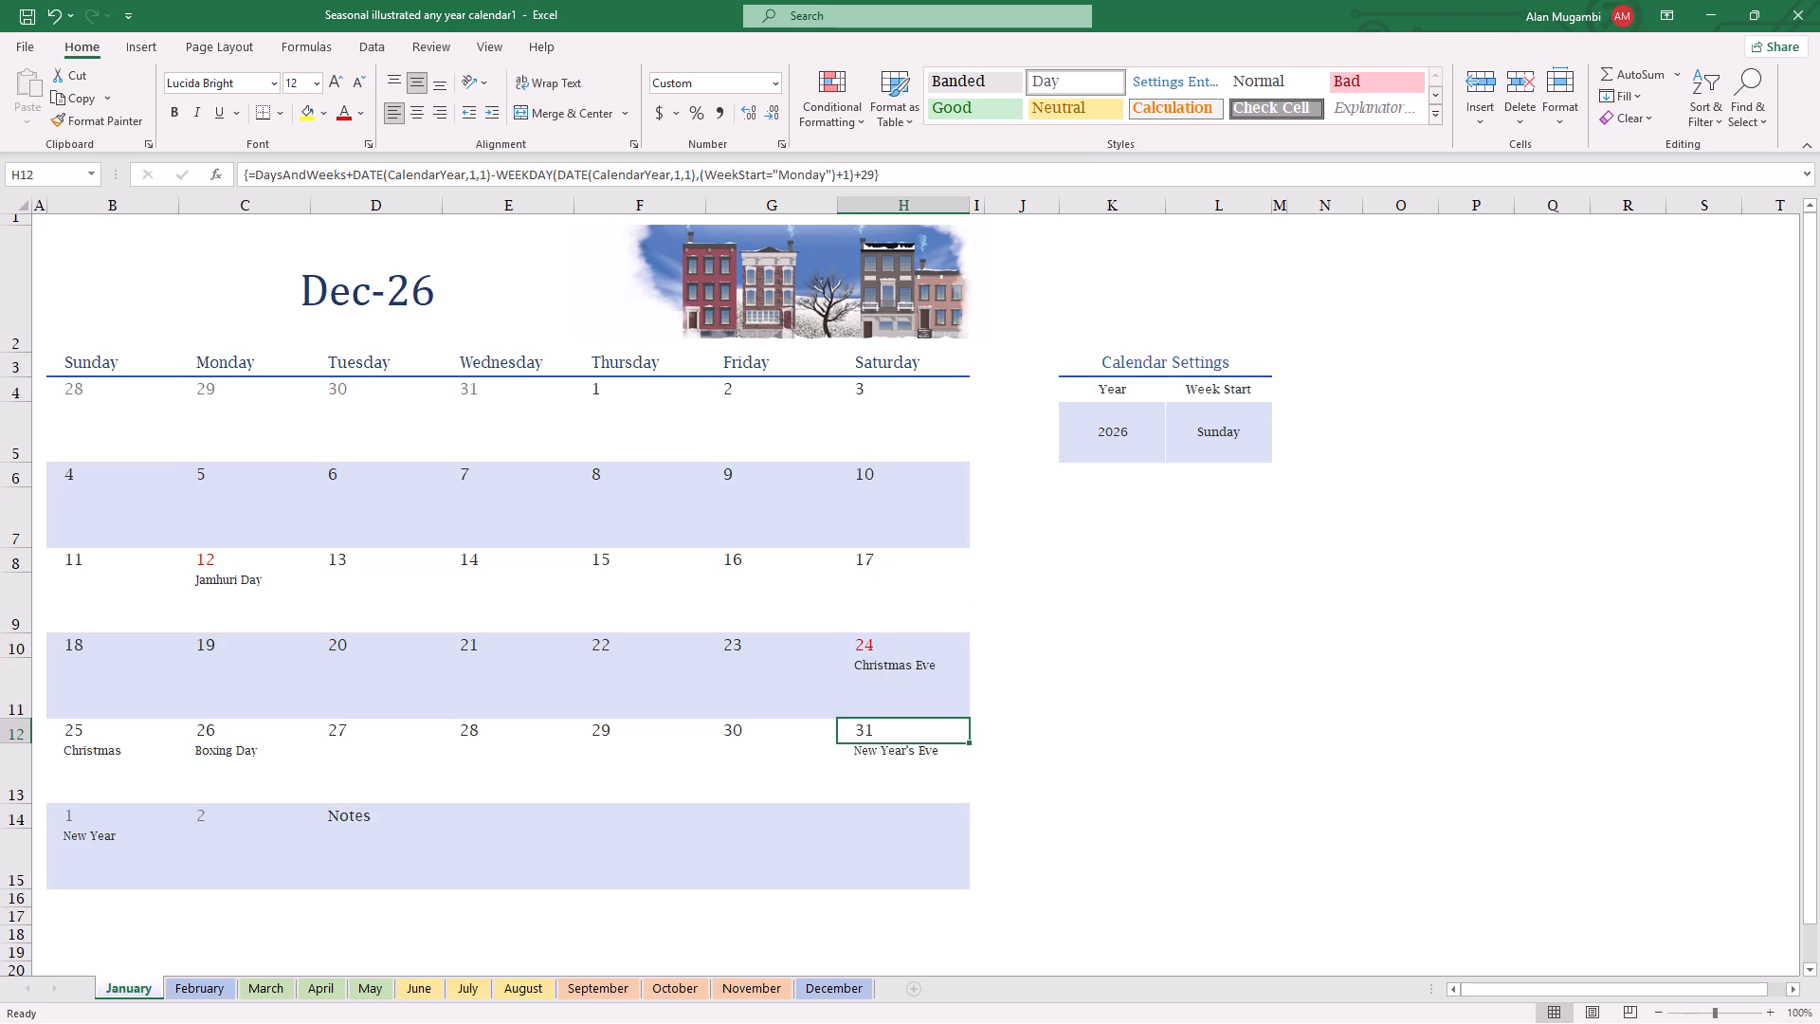
right_click(868, 730)
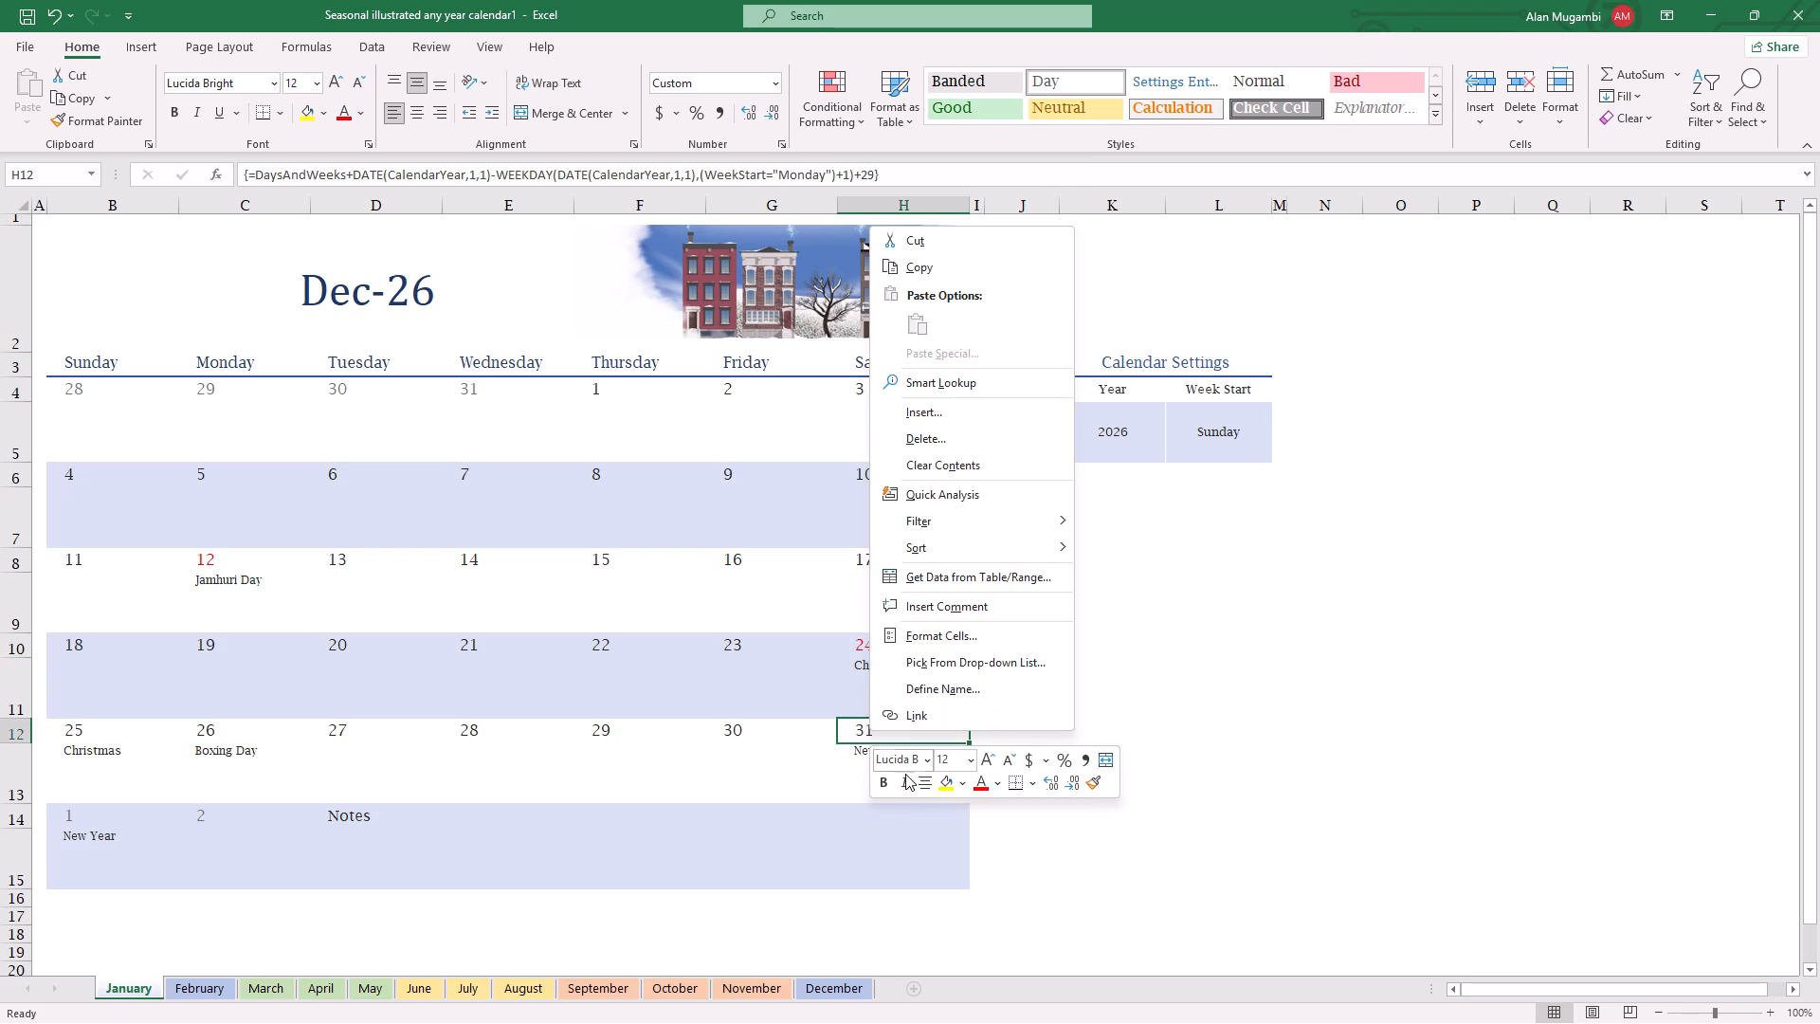
left_click(980, 787)
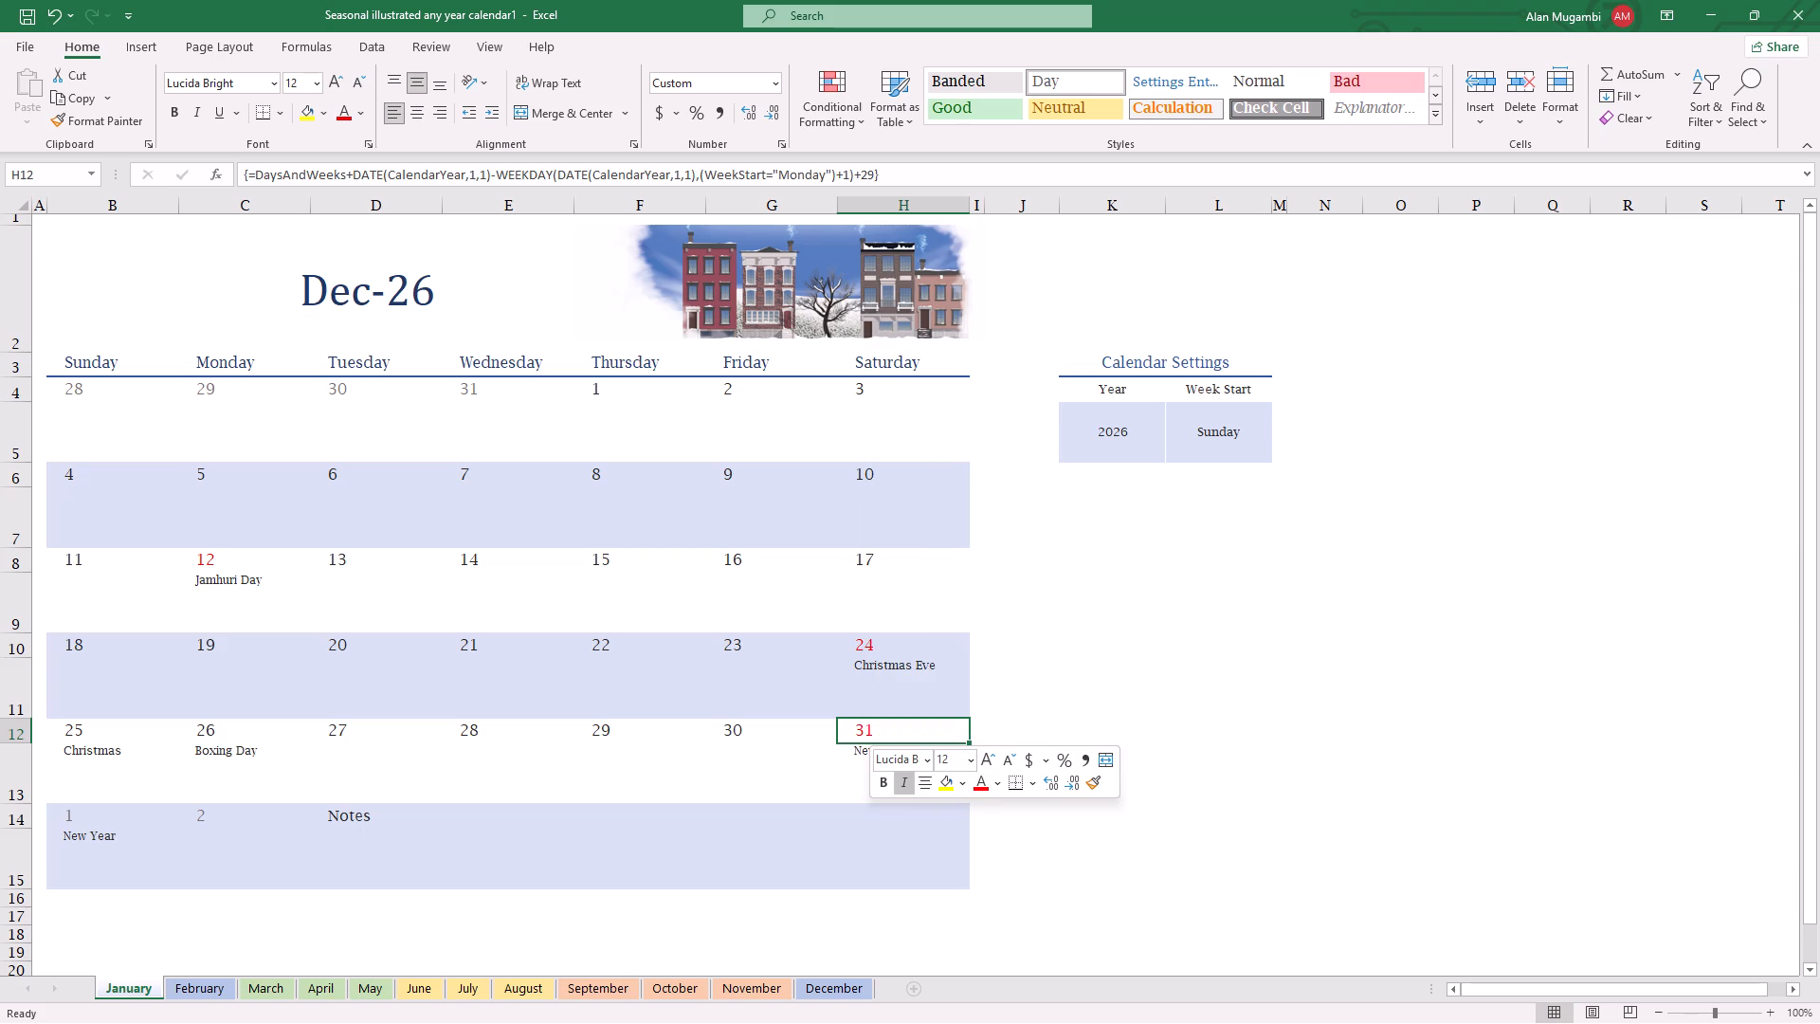
Set the font colour of the date numbers 26 (C12) and 25 (B12) to red.
left_click(206, 732)
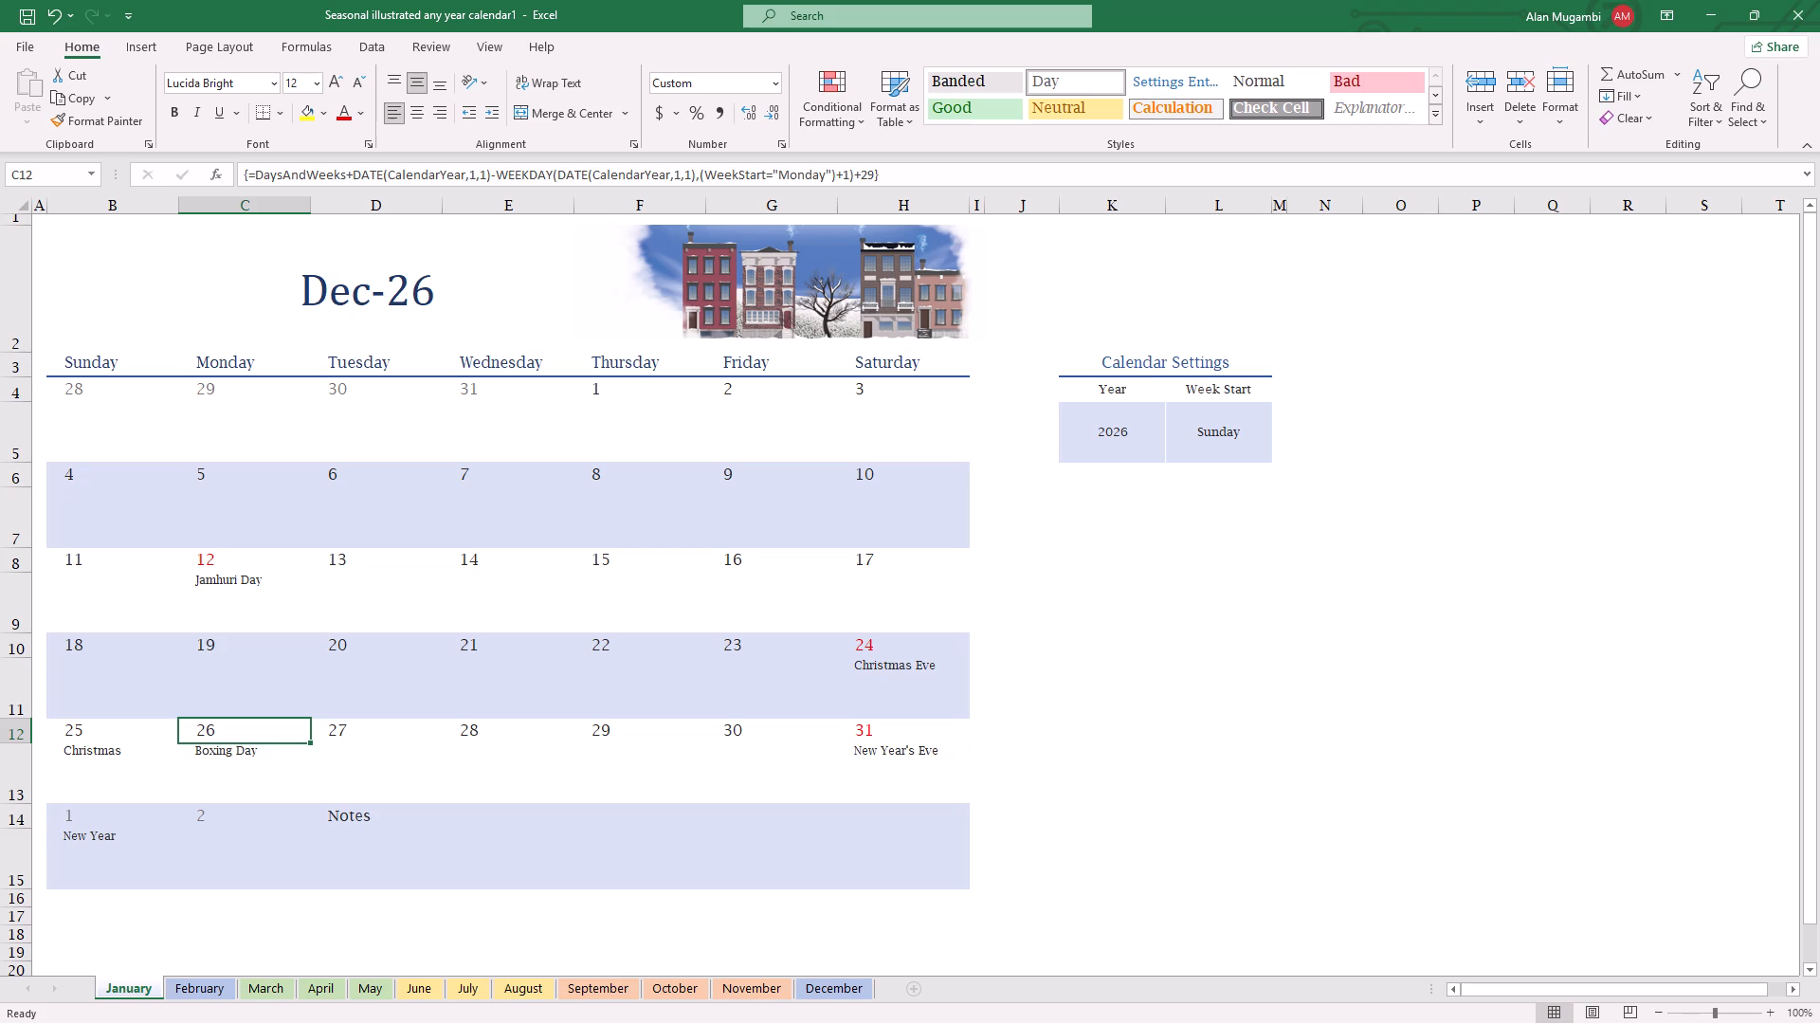
right_click(206, 732)
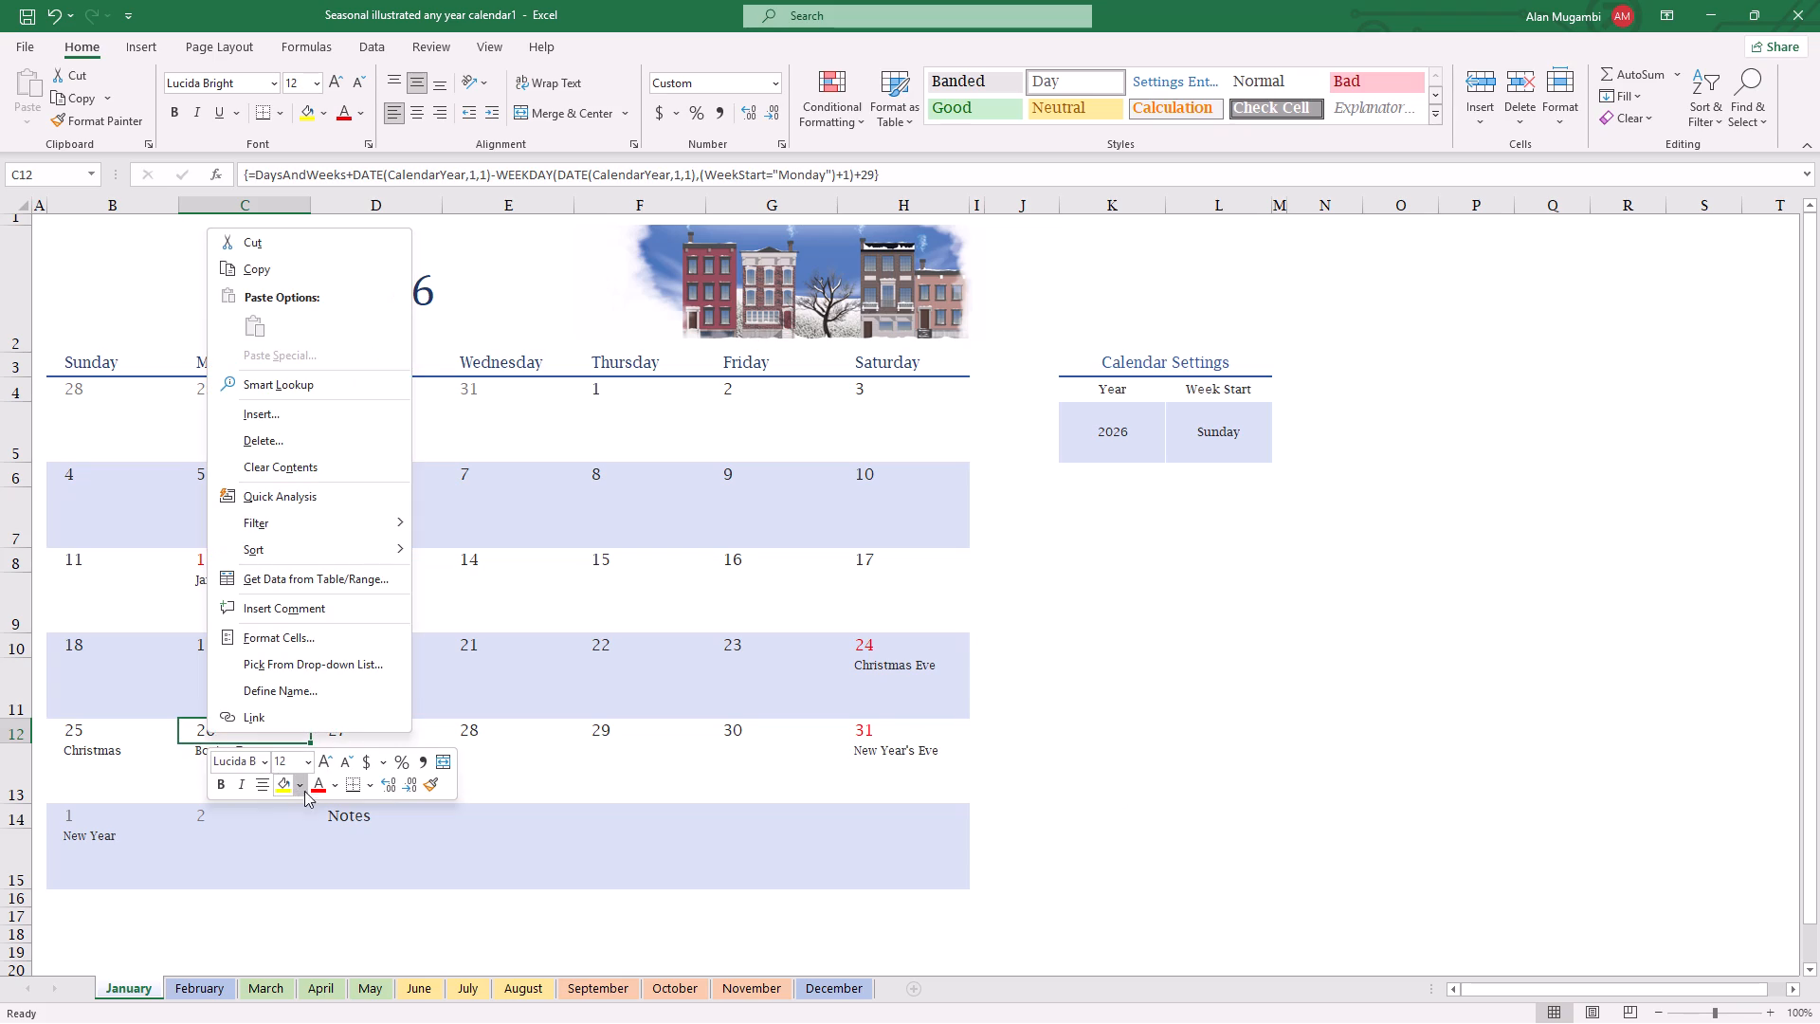
left_click(316, 781)
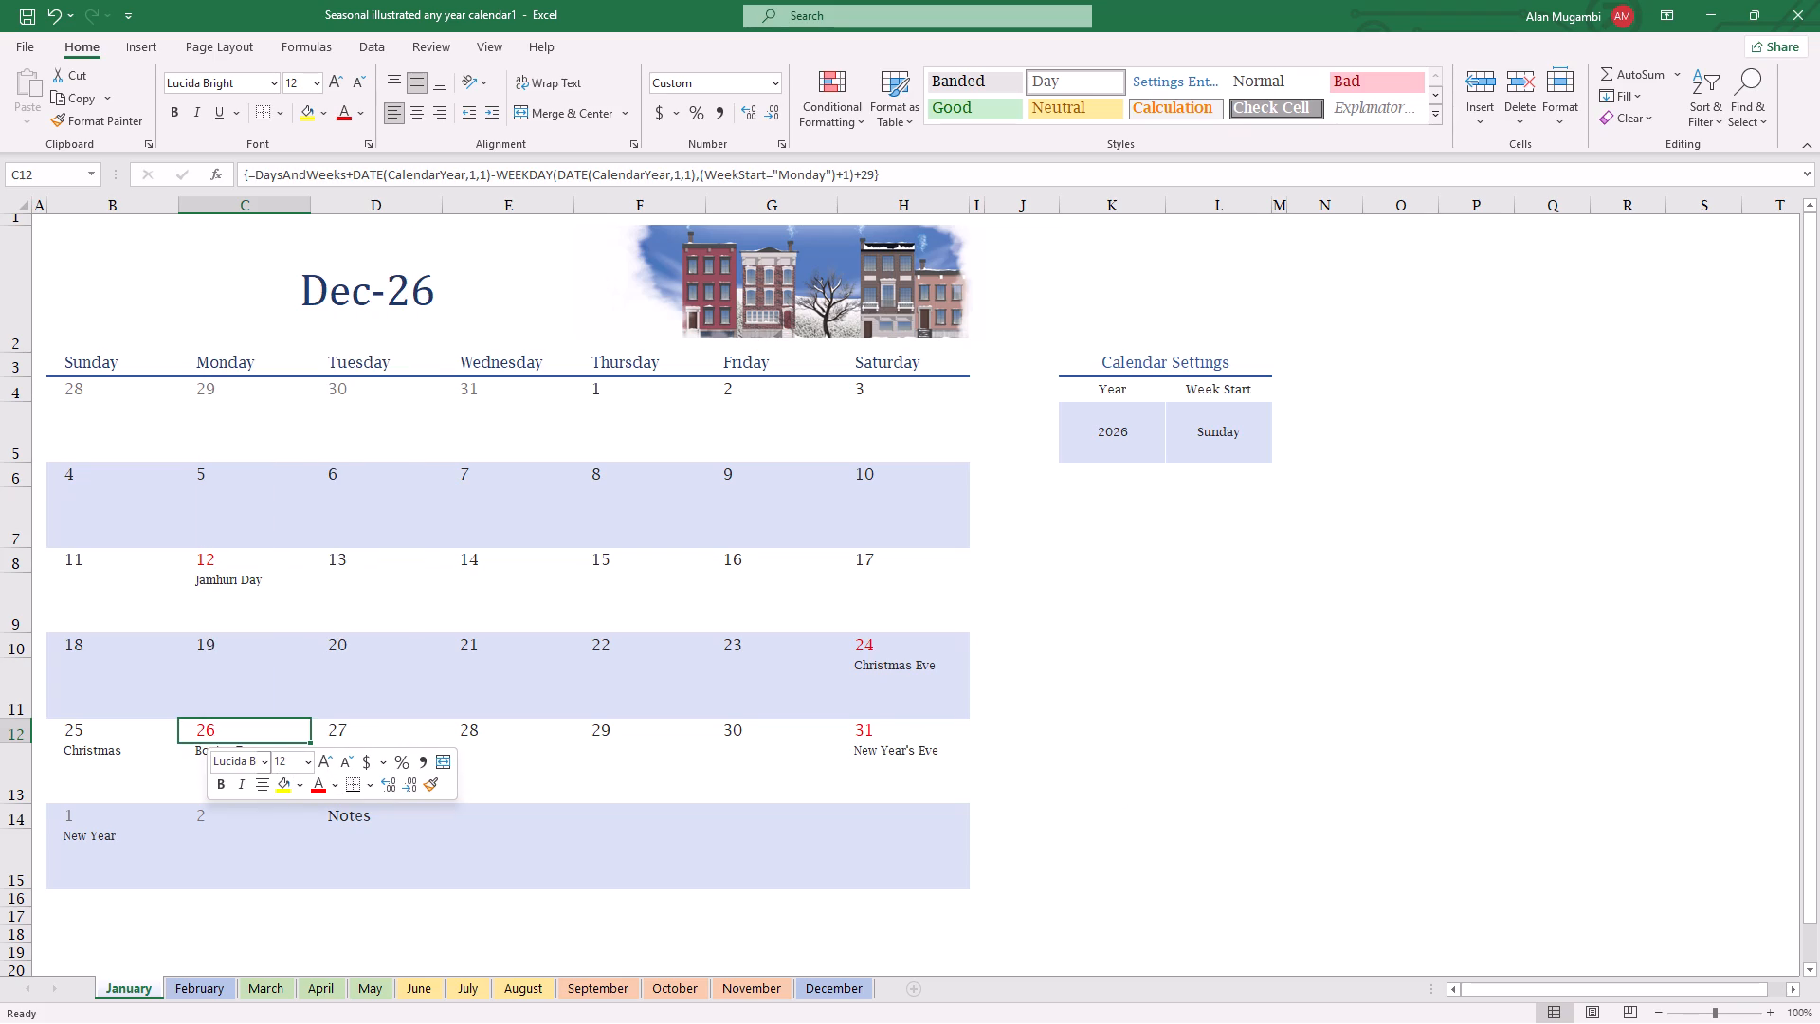
left_click(72, 731)
right_click(72, 731)
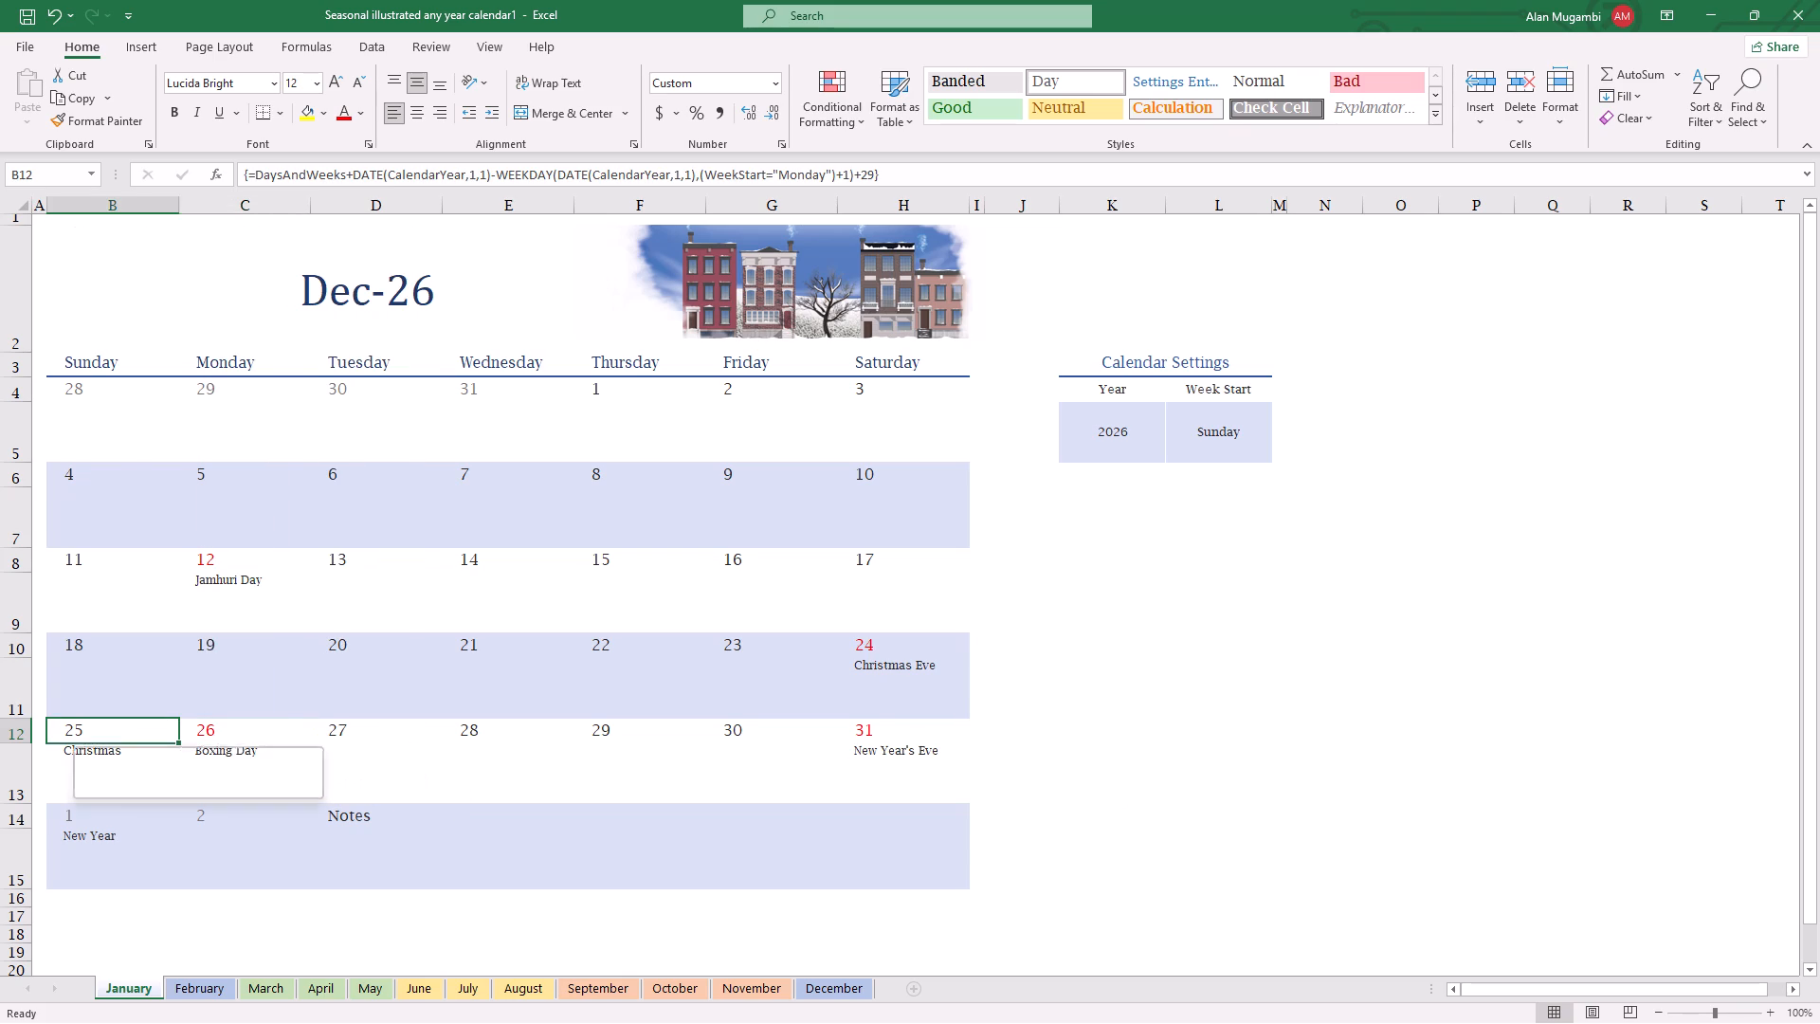
left_click(182, 778)
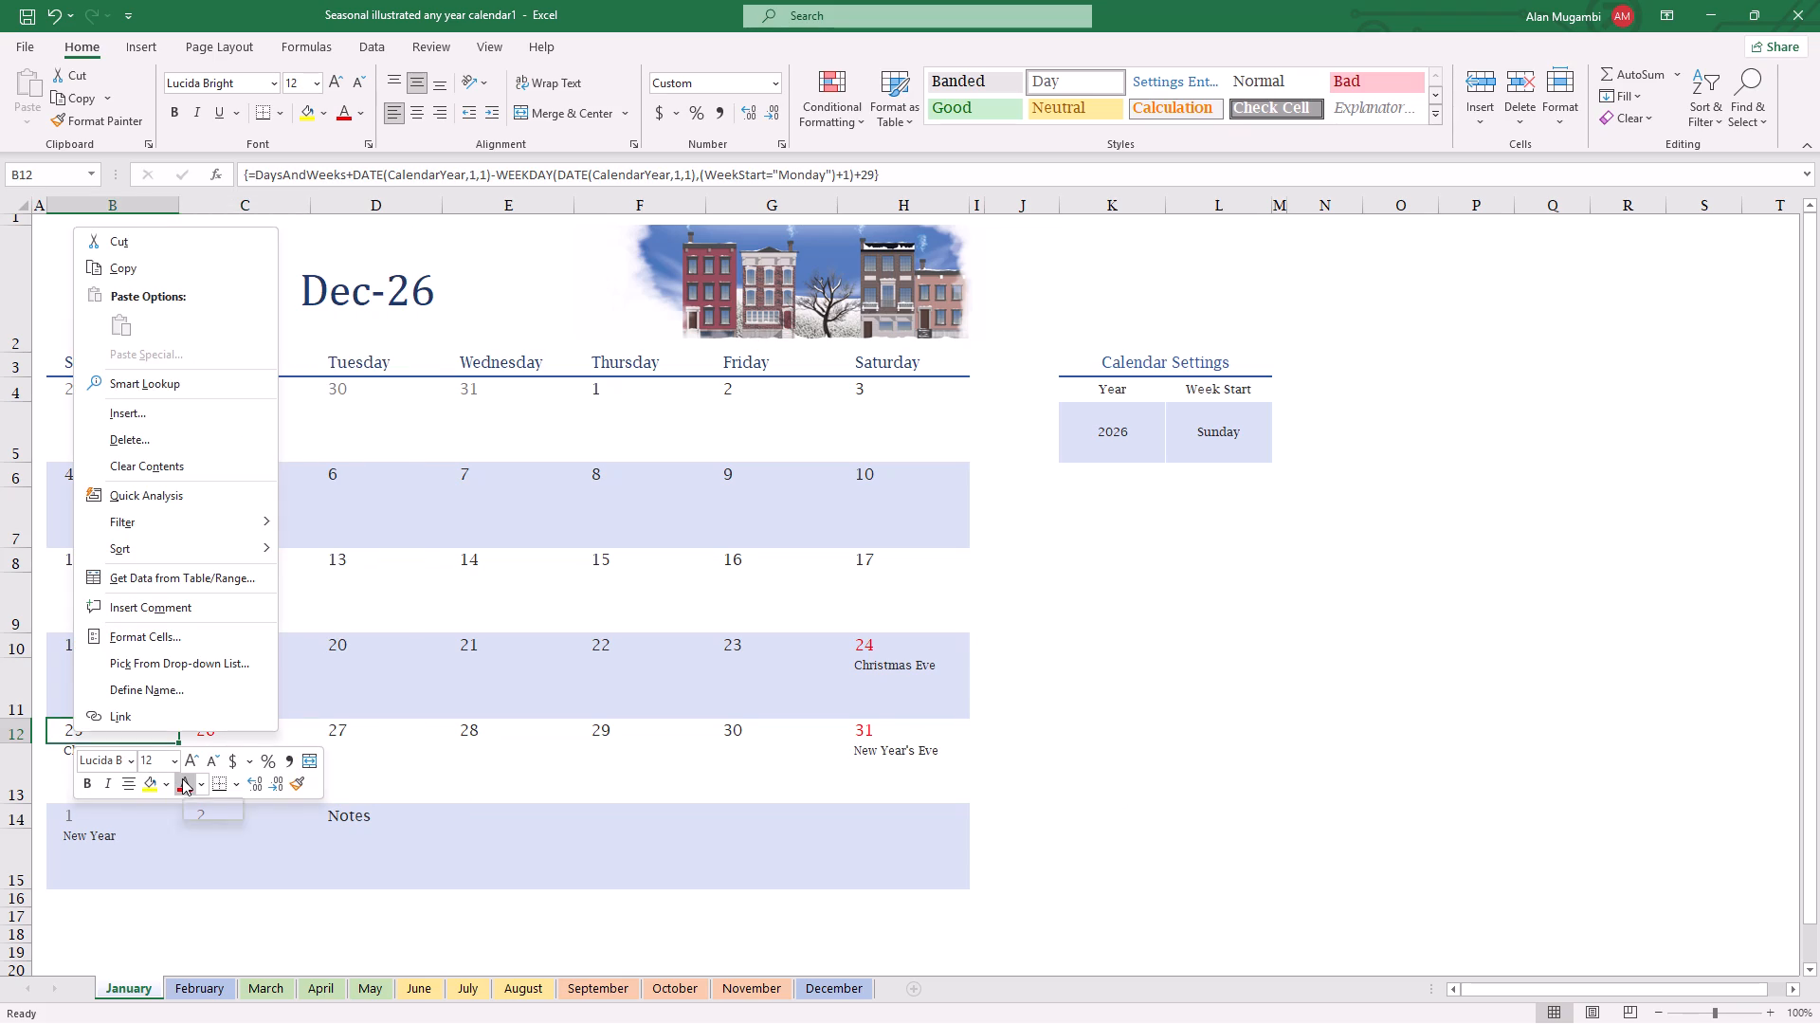
Set the font colour of the date number 1 in cell B14, above New Year, to red.
left_click(69, 816)
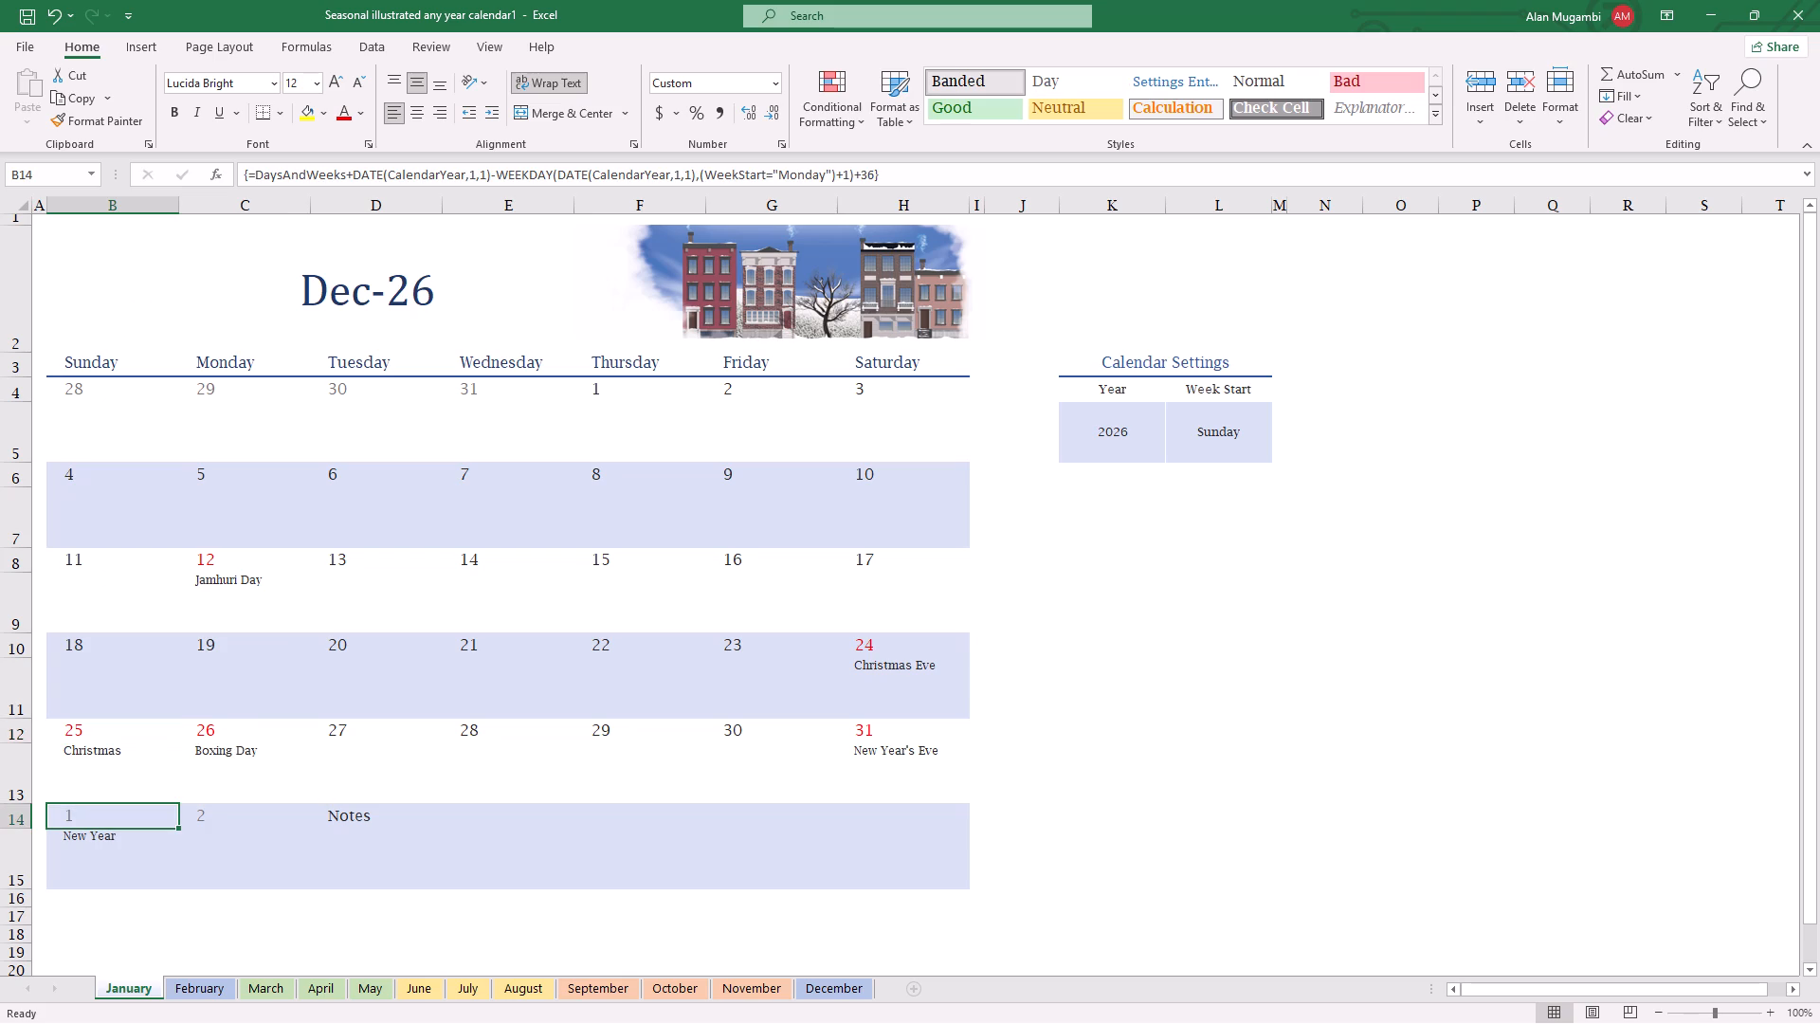
right_click(69, 816)
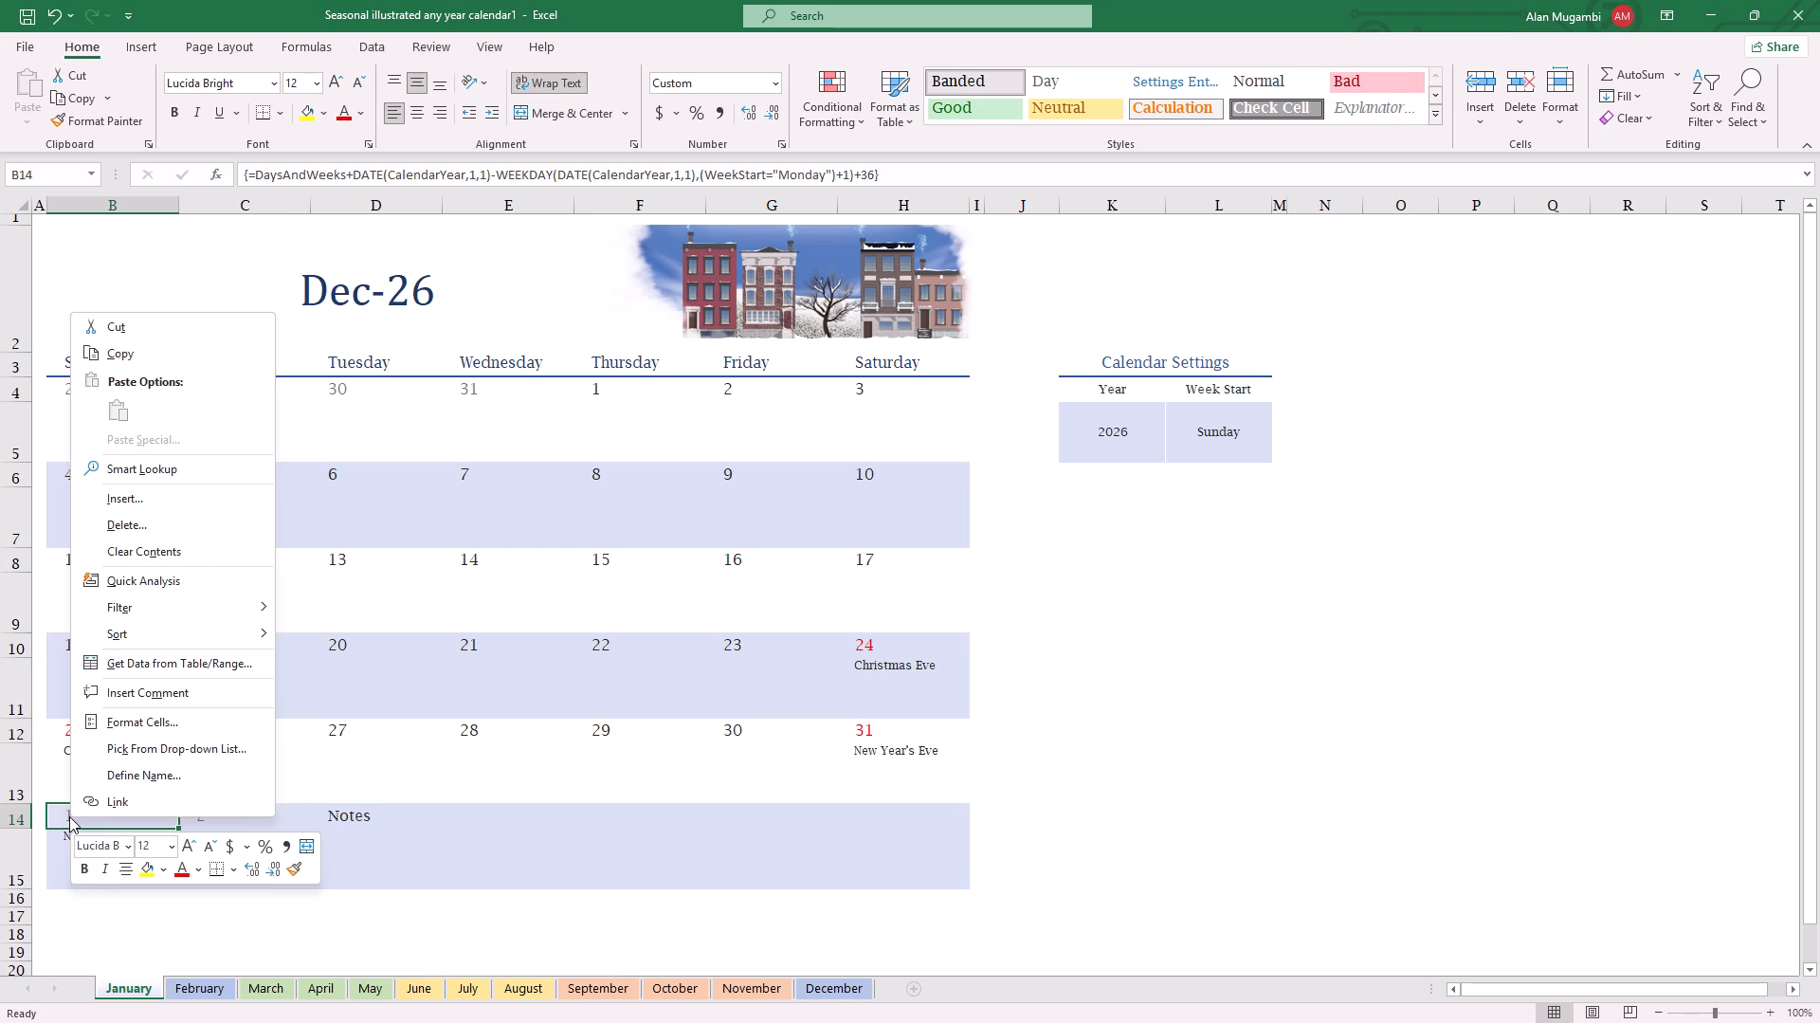
left_click(175, 864)
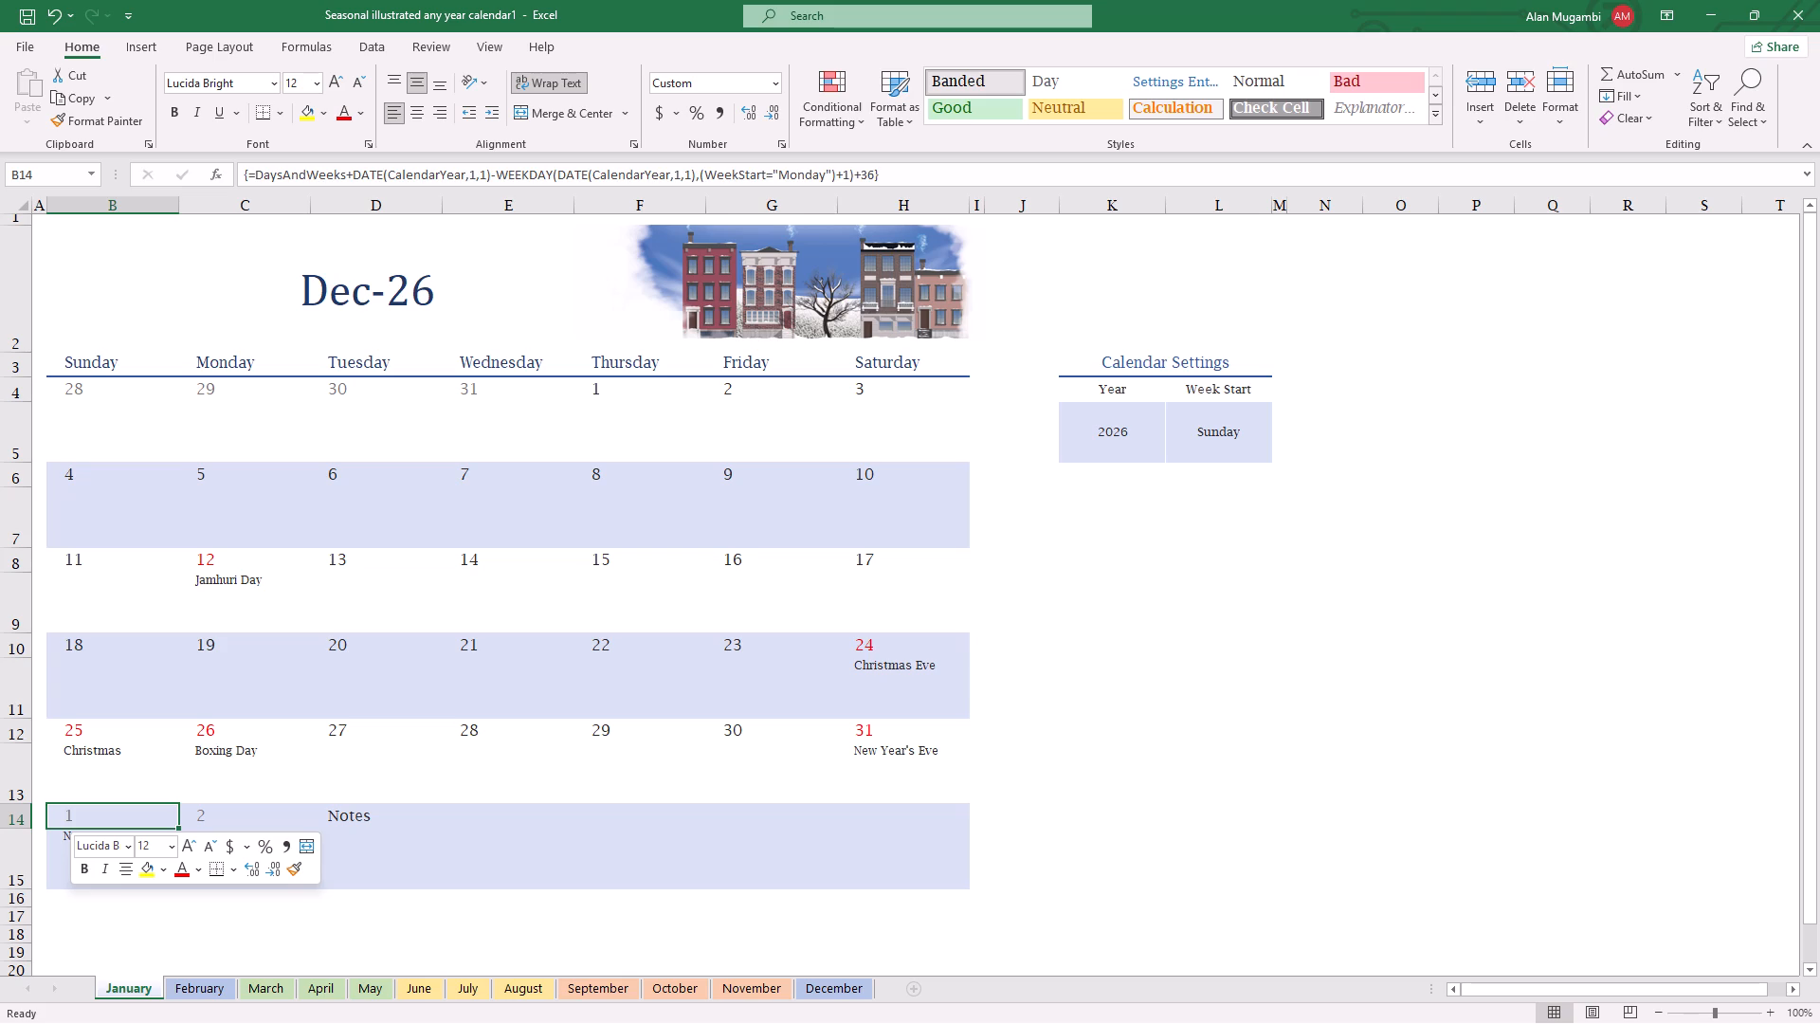
Format the Sunday heading in cell B3 as italic and set its font to Broadway.
left_click(100, 356)
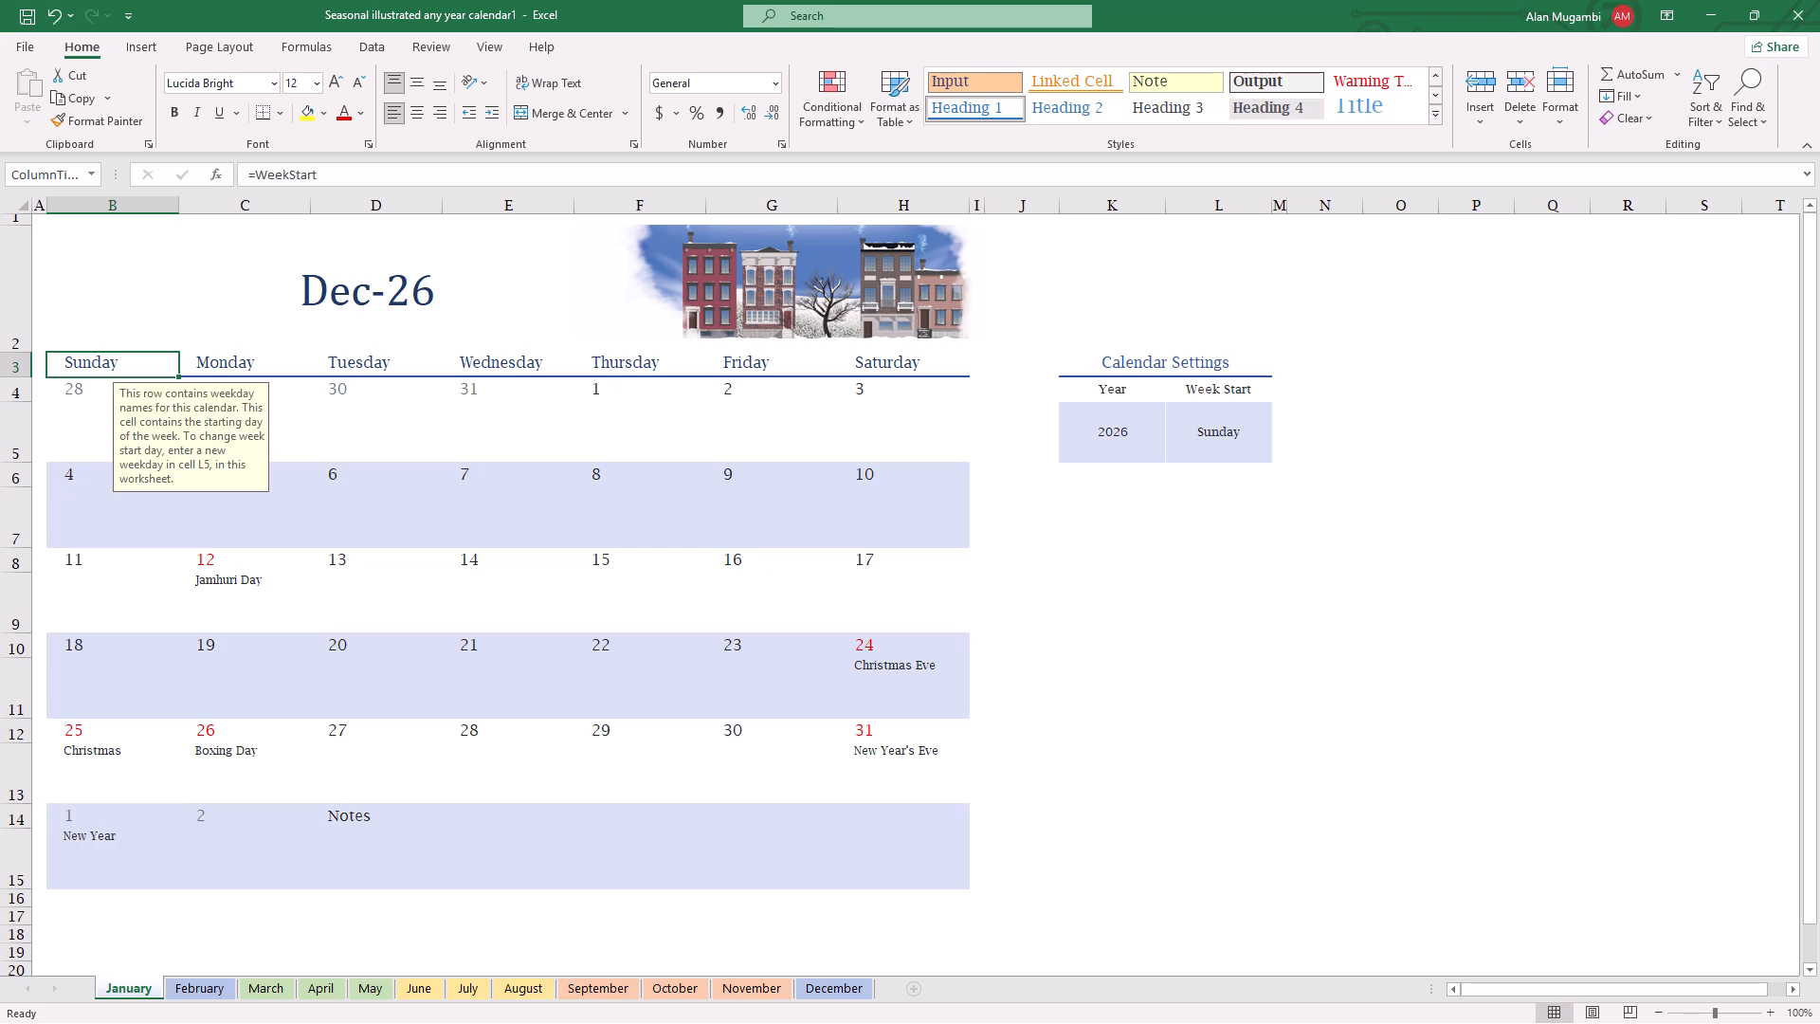
right_click(100, 363)
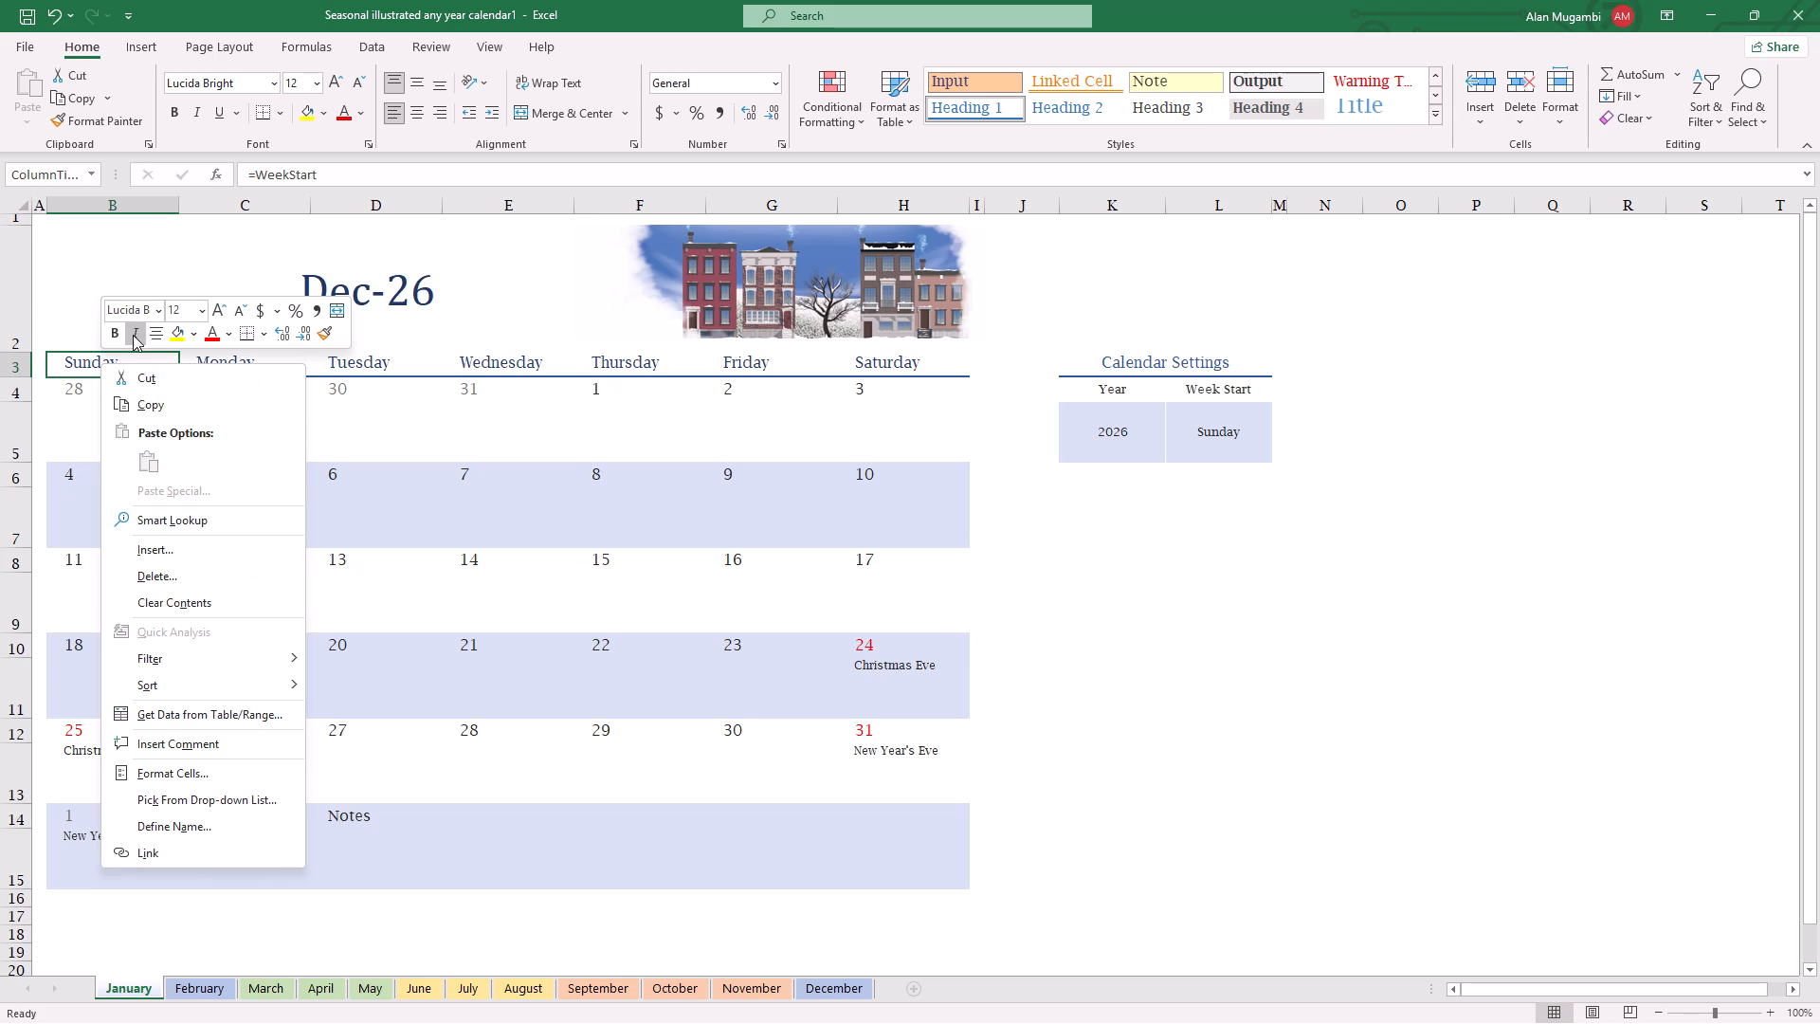
left_click(133, 335)
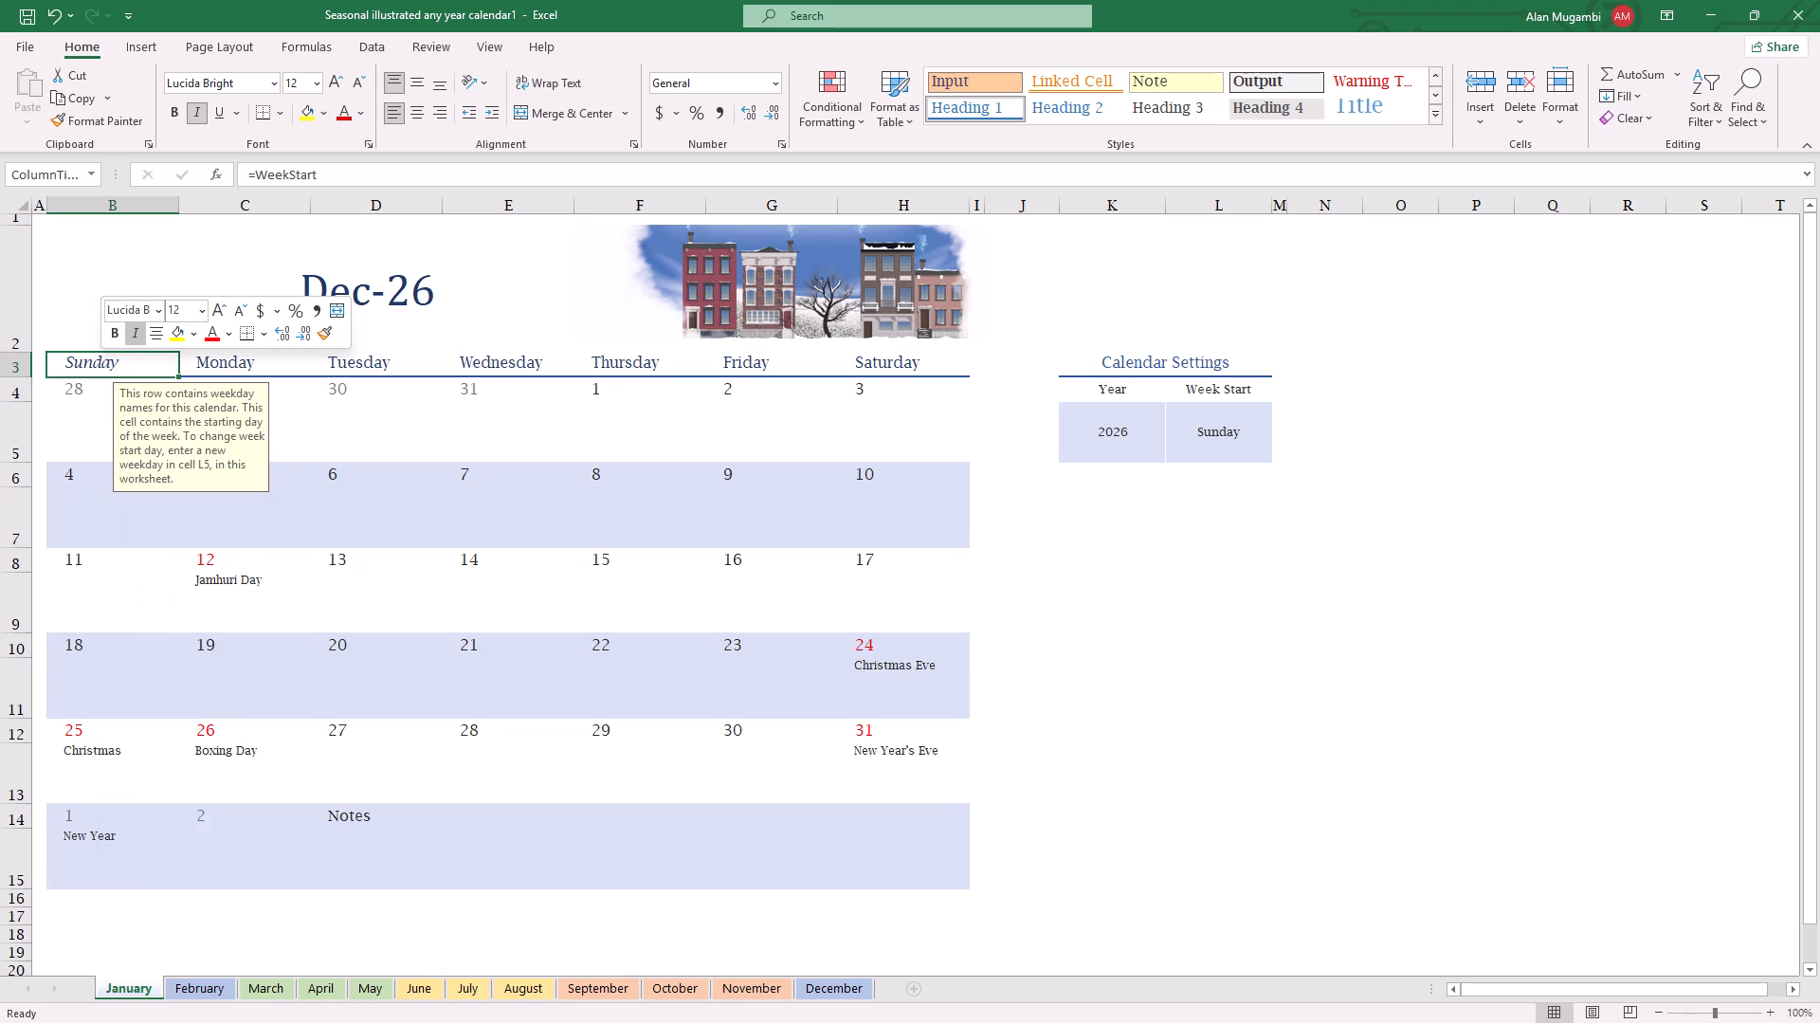
left_click(155, 303)
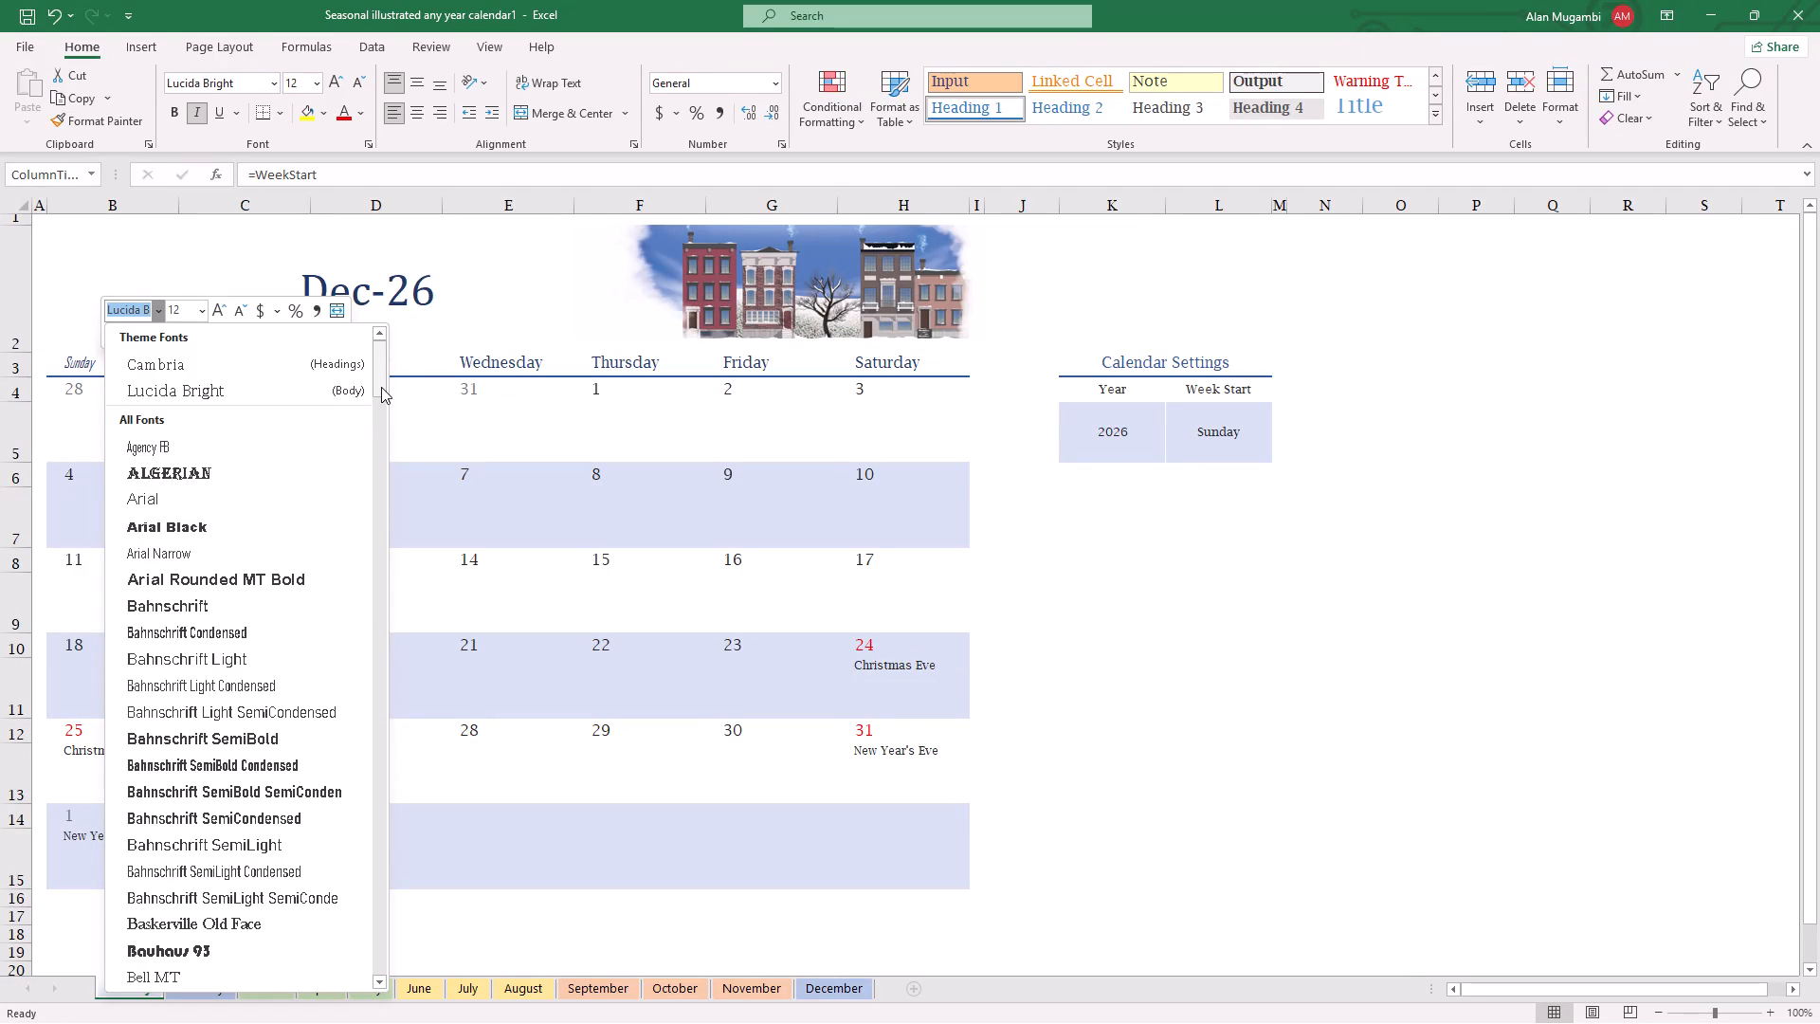
left_click_drag(381, 387, 381, 411)
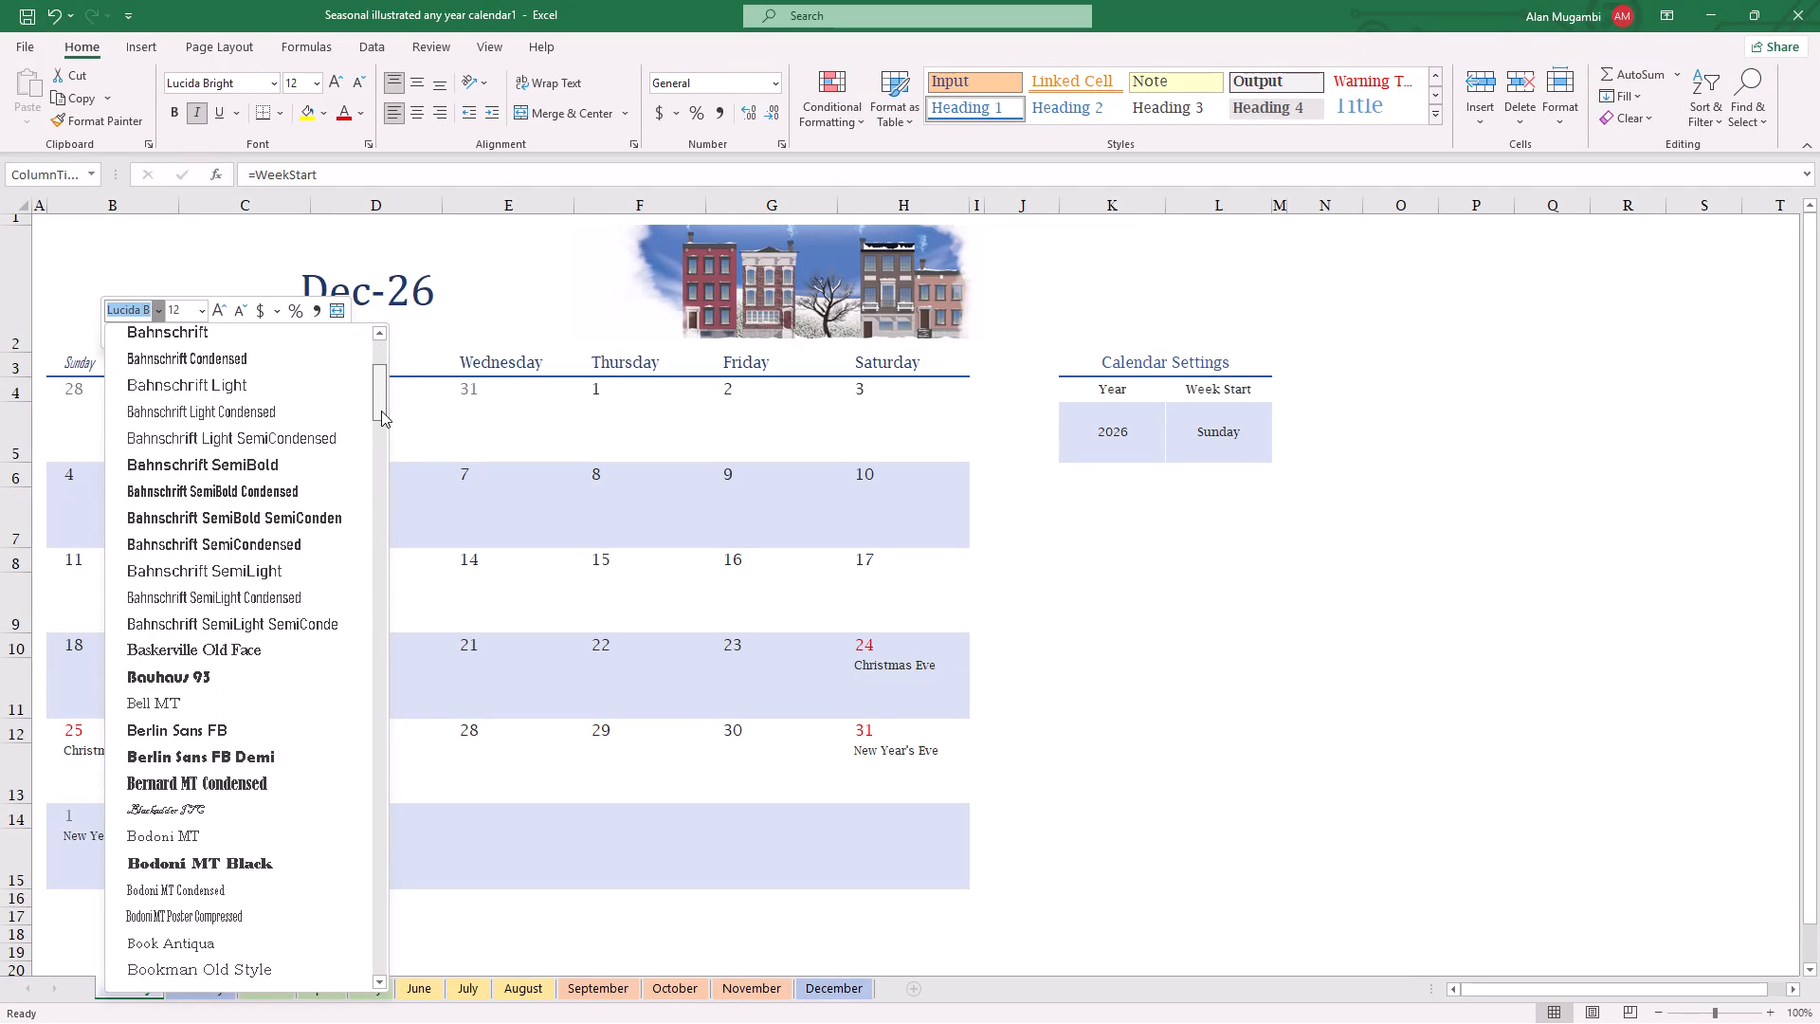
left_click_drag(381, 411, 379, 440)
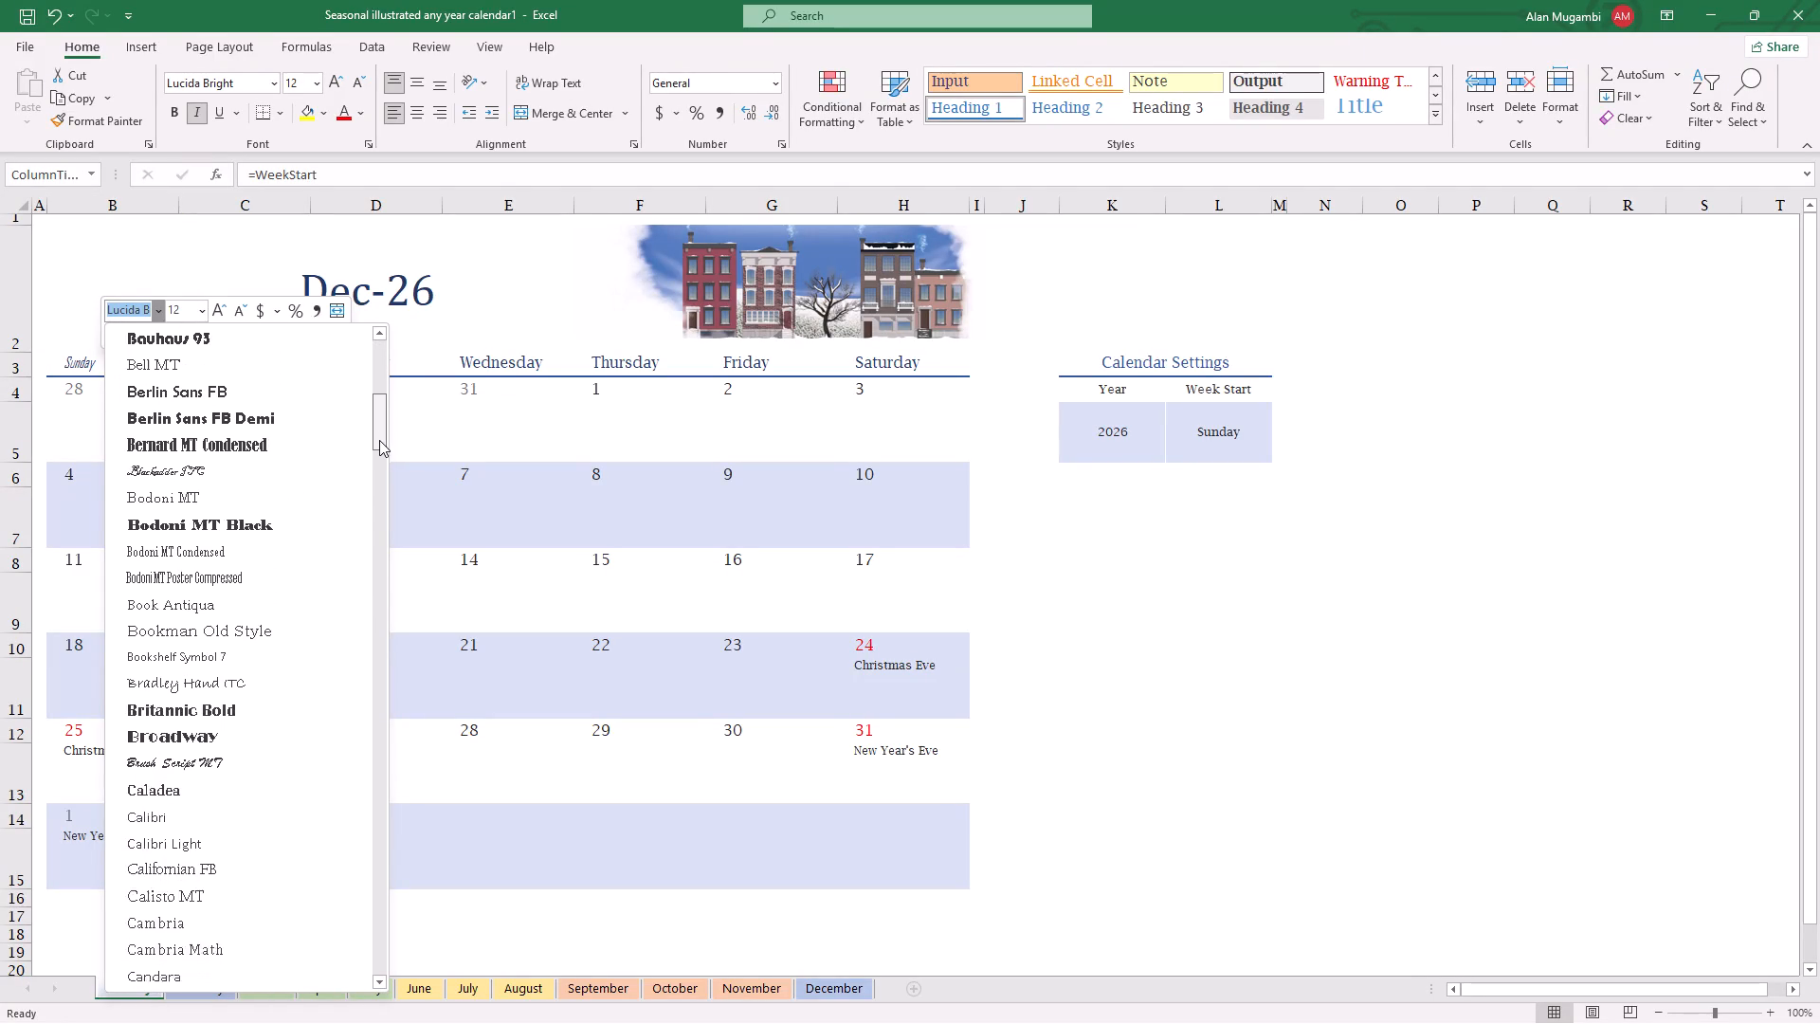
left_click_drag(379, 440, 379, 441)
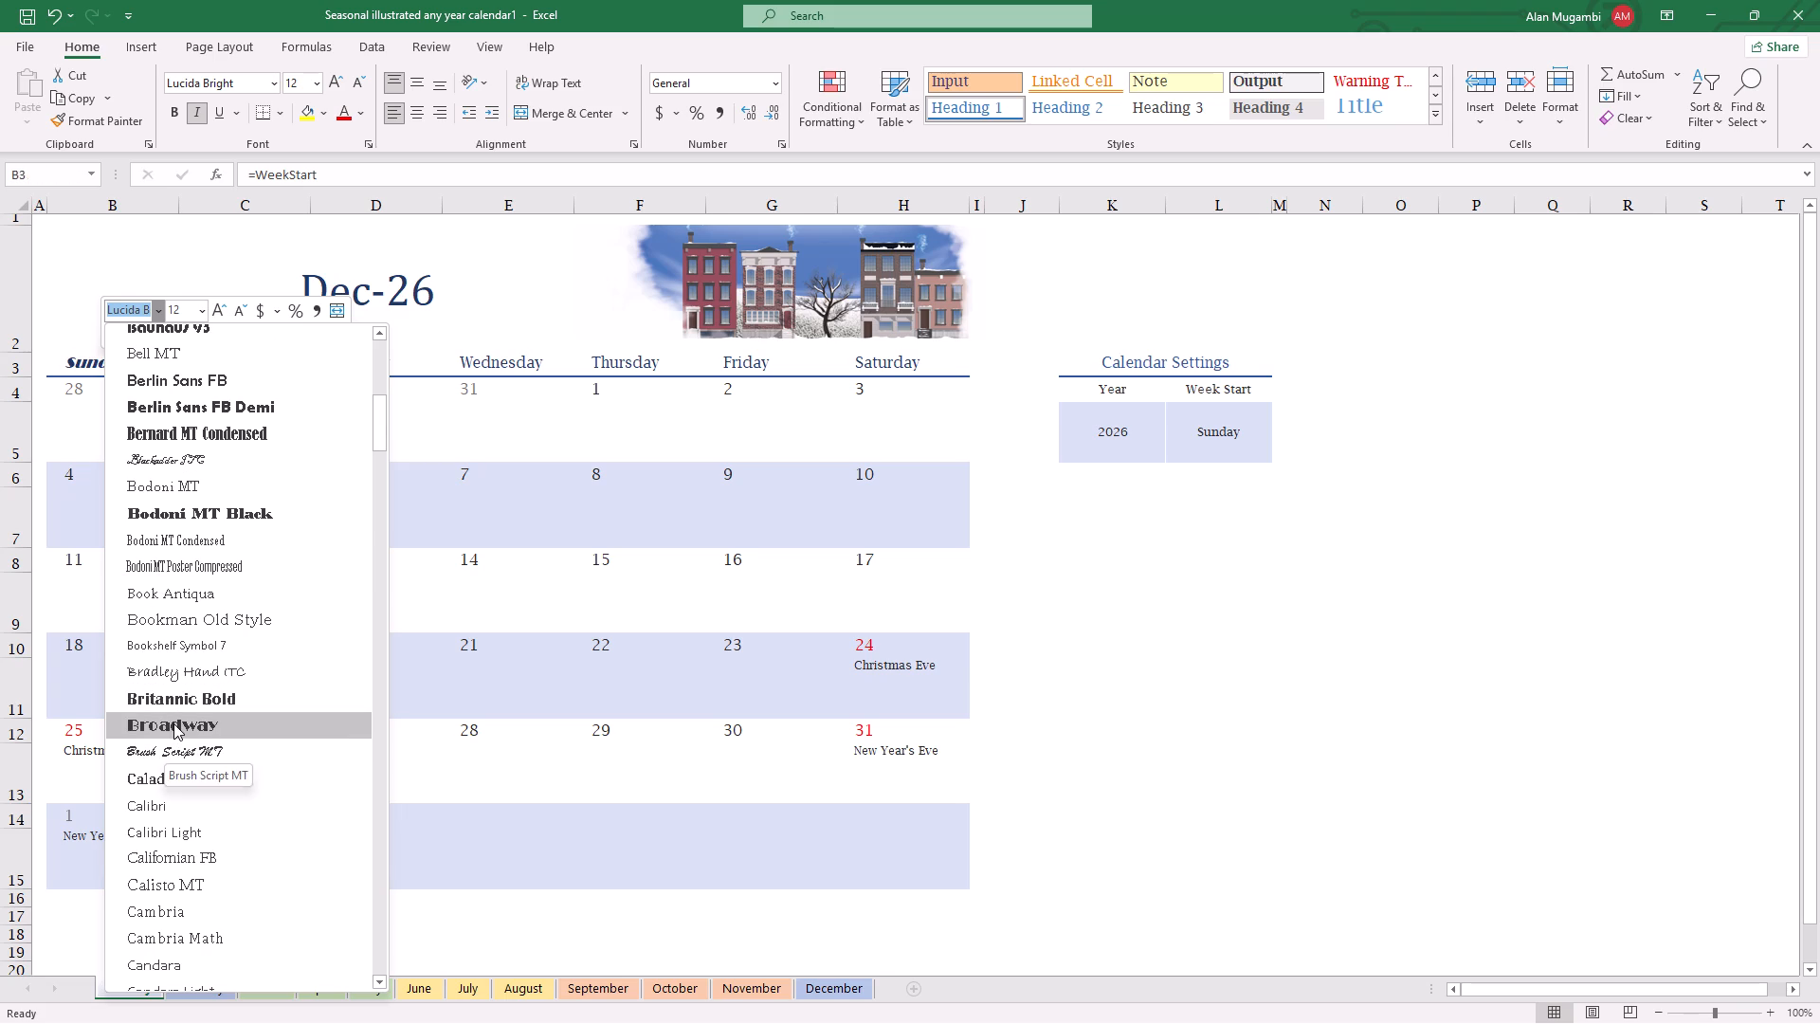
left_click(174, 722)
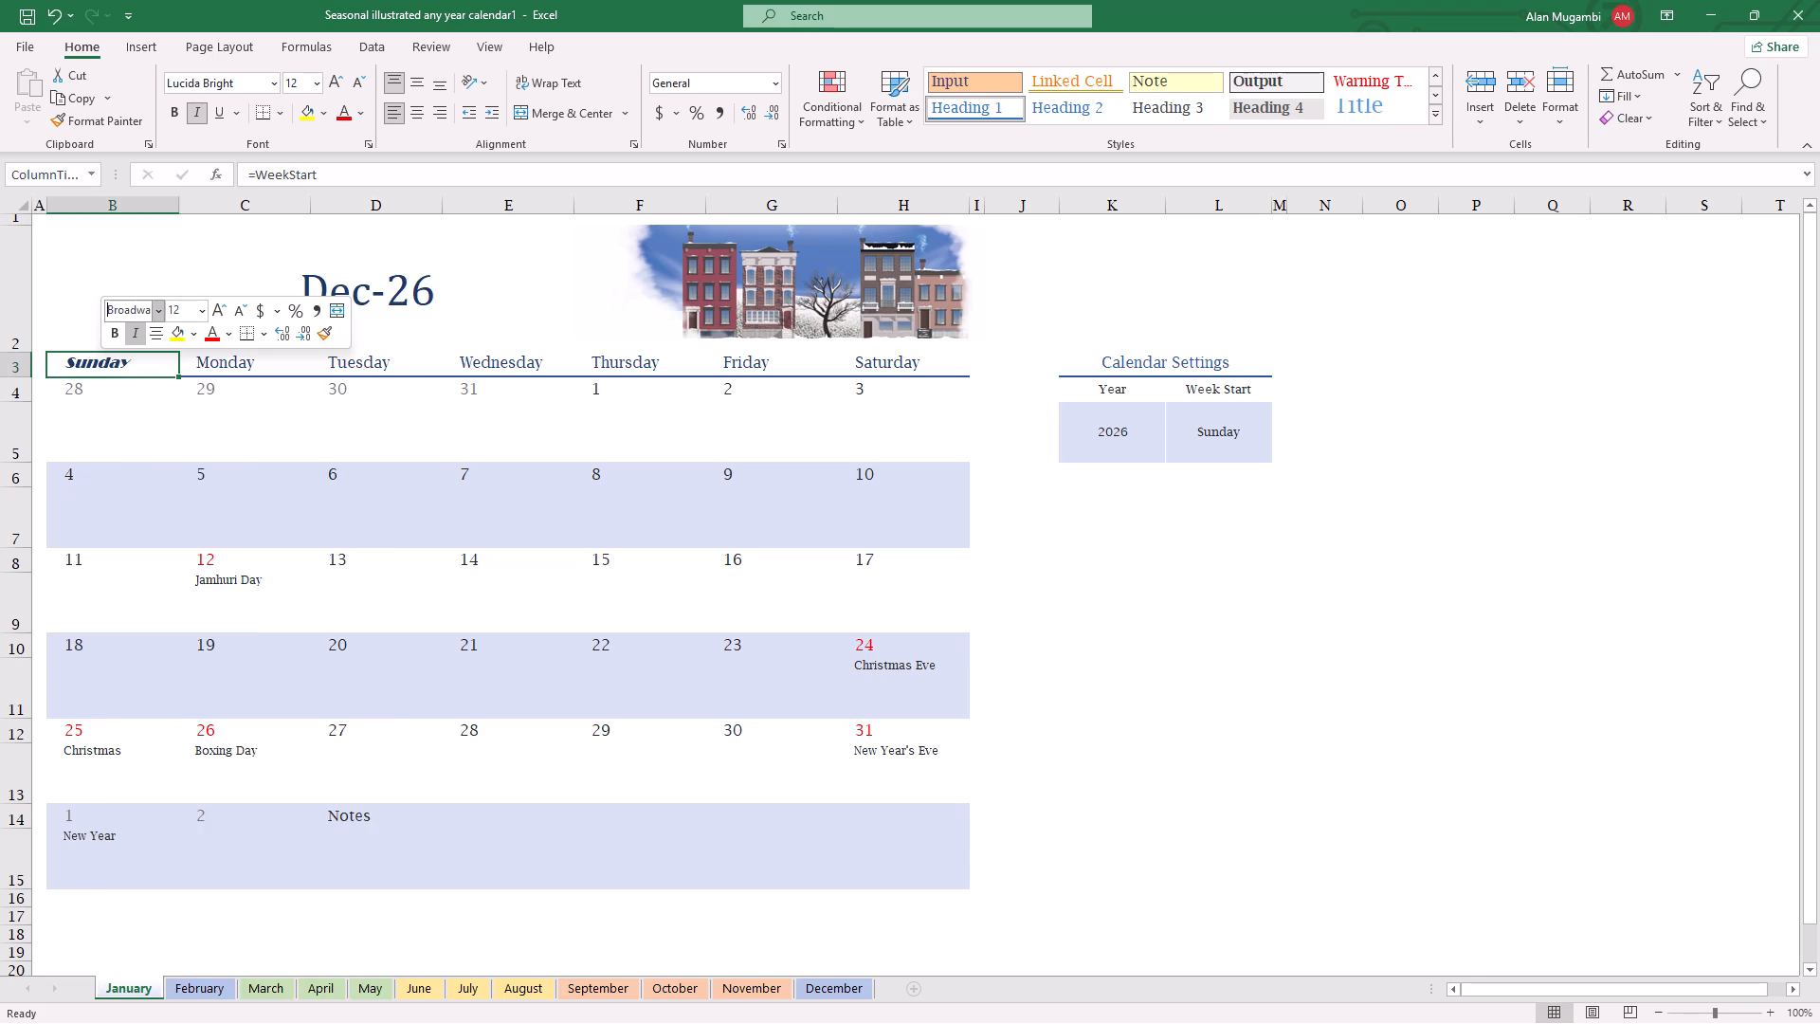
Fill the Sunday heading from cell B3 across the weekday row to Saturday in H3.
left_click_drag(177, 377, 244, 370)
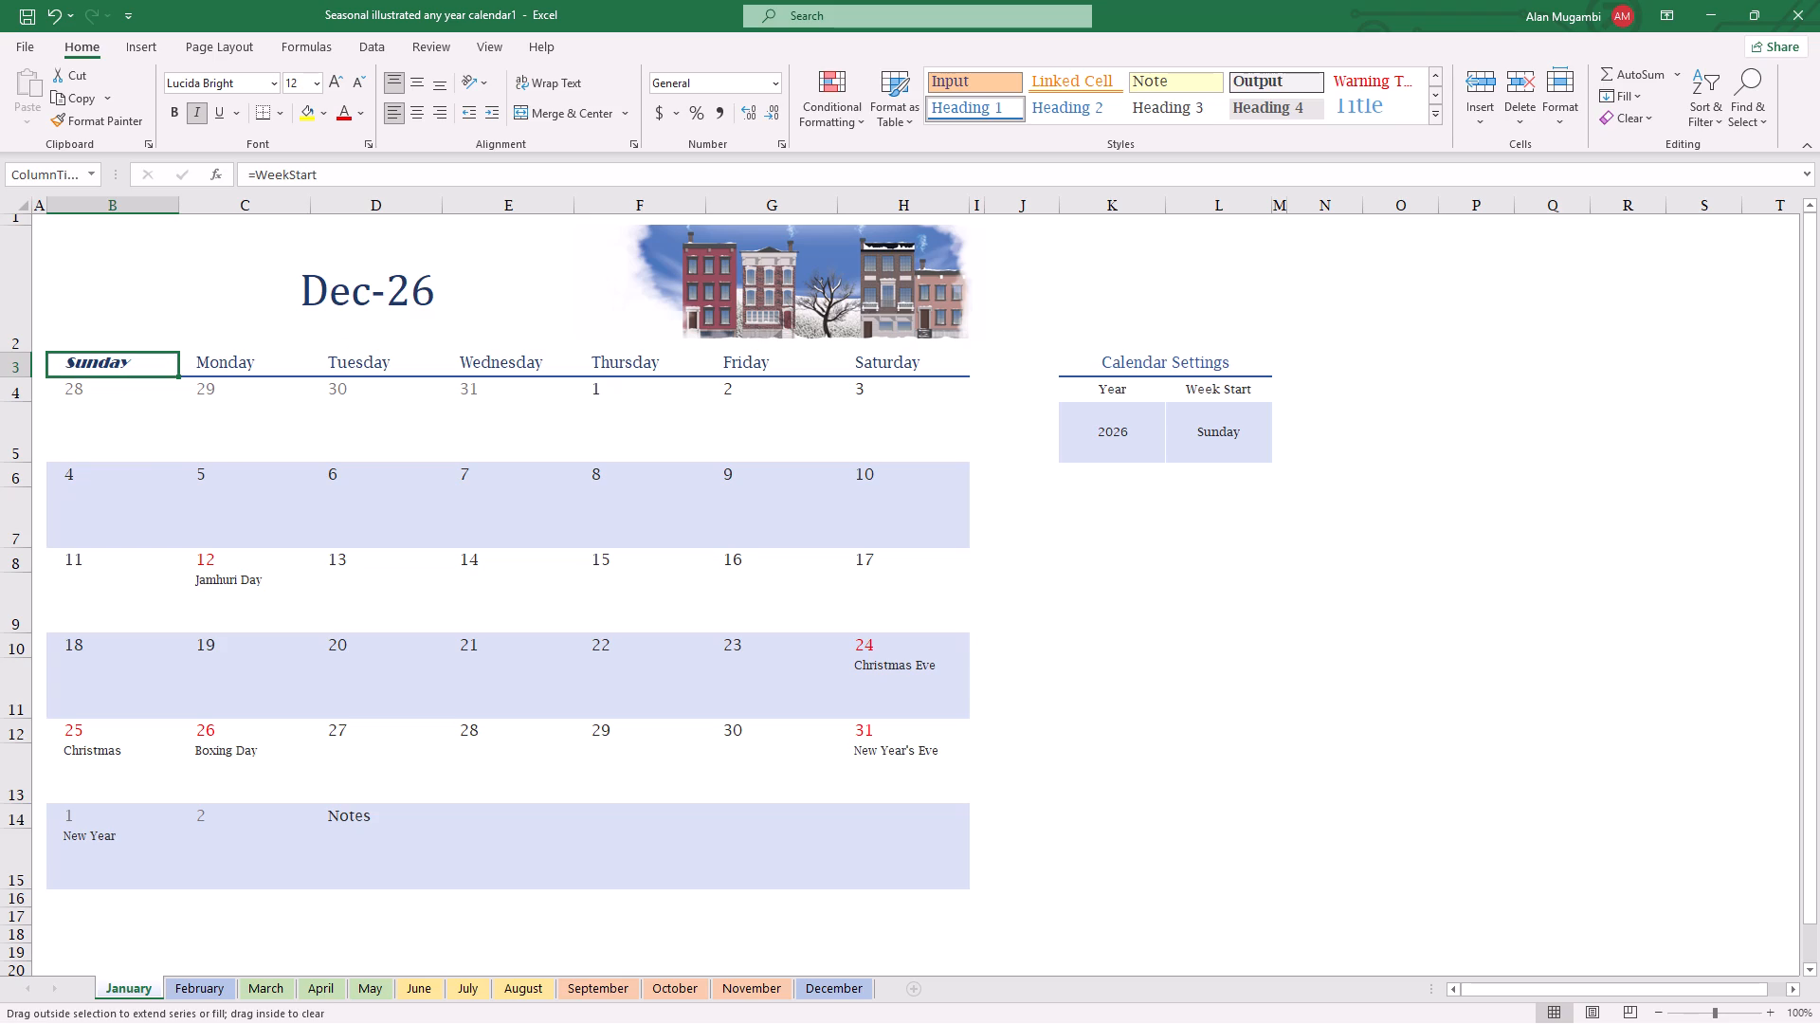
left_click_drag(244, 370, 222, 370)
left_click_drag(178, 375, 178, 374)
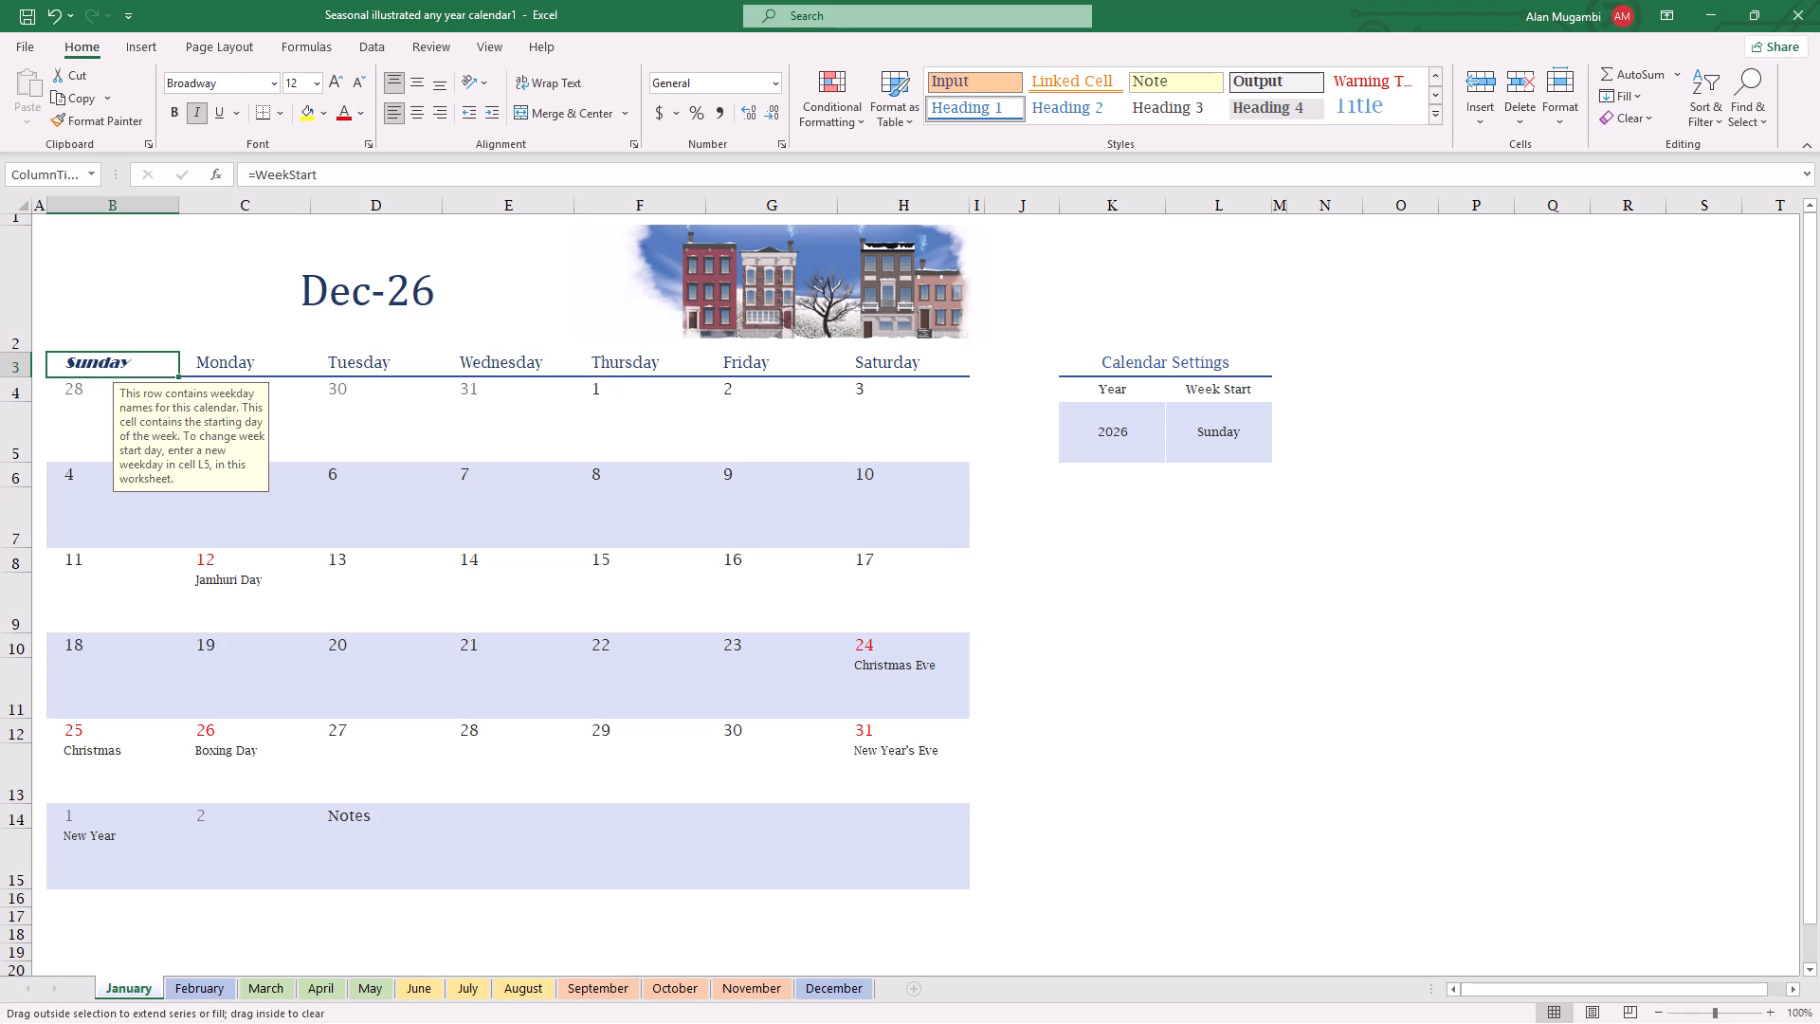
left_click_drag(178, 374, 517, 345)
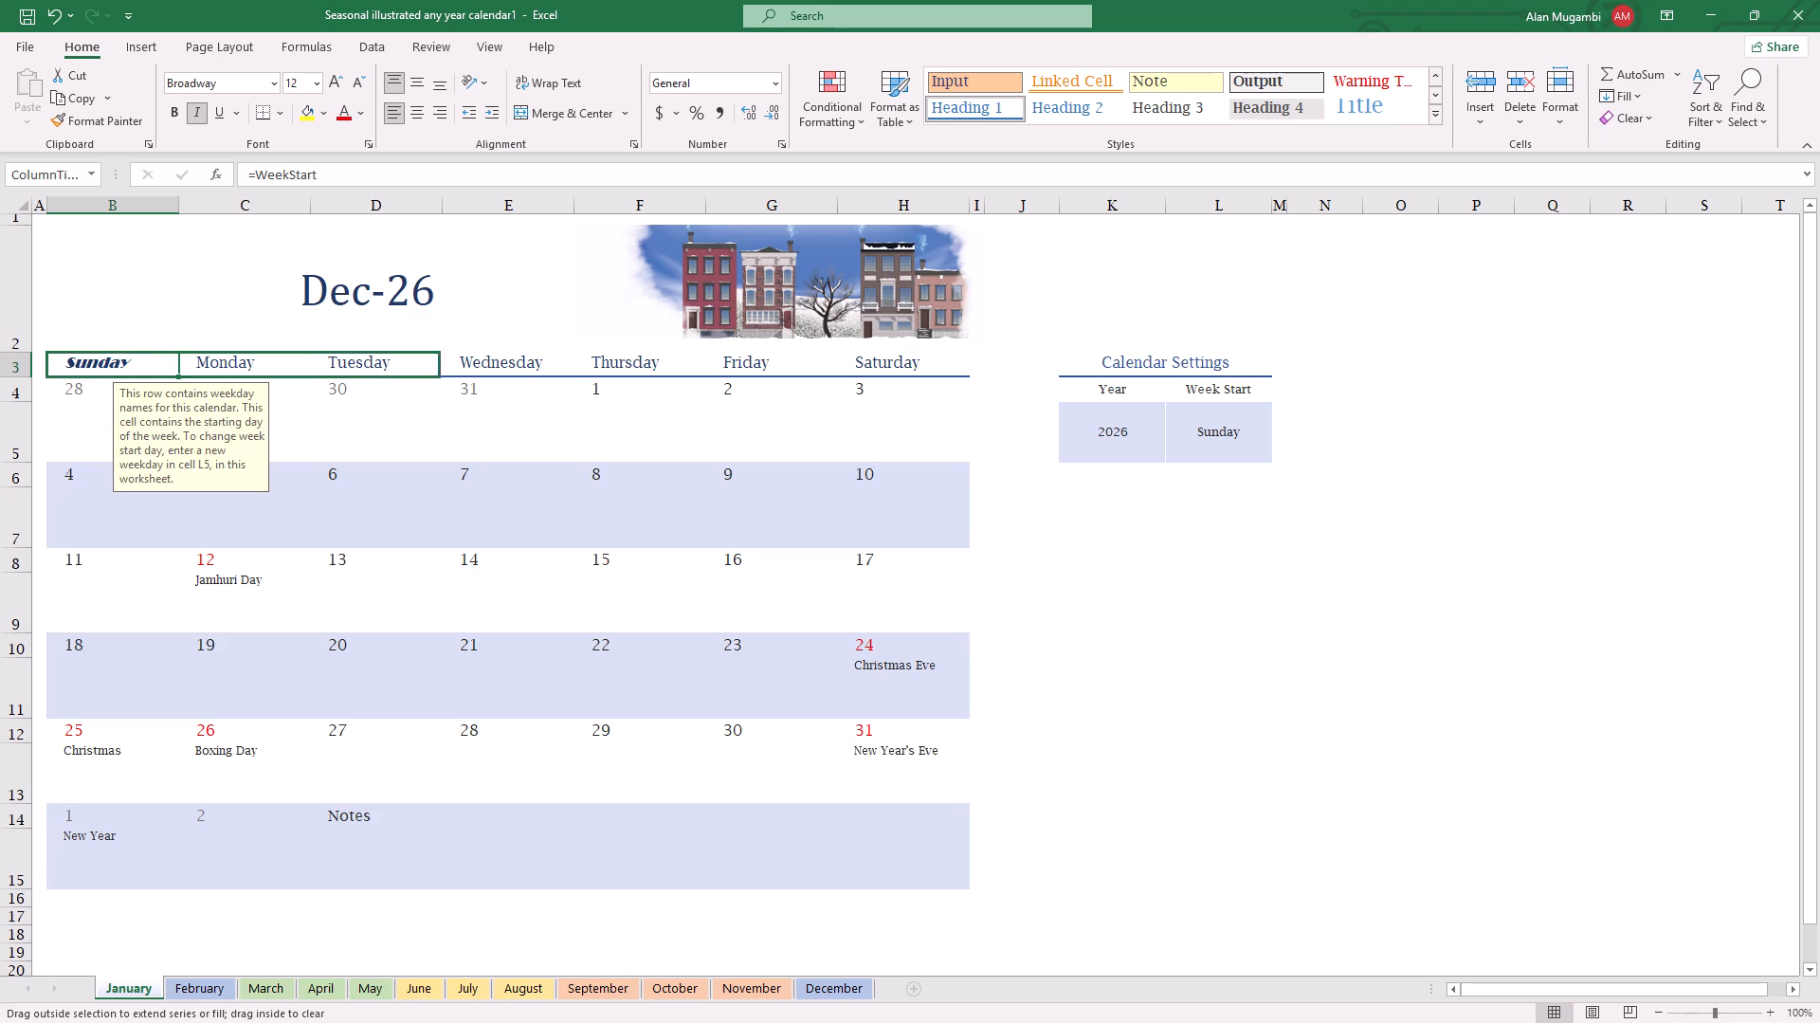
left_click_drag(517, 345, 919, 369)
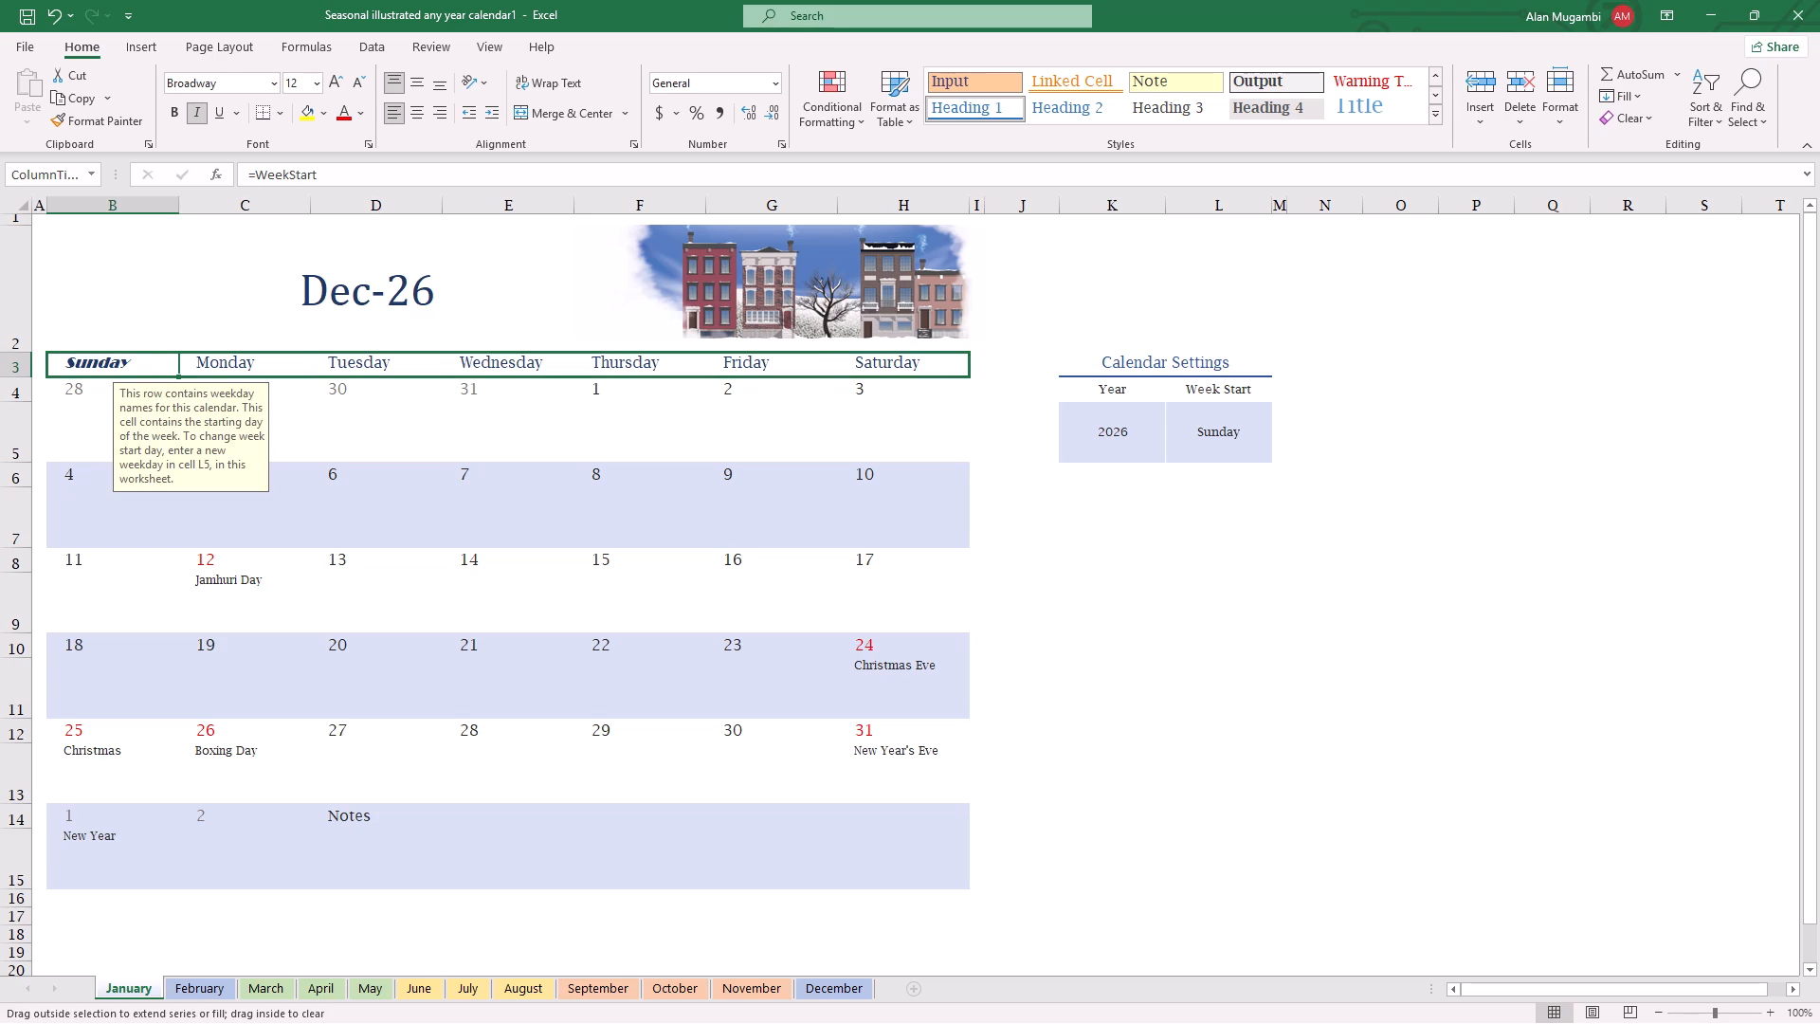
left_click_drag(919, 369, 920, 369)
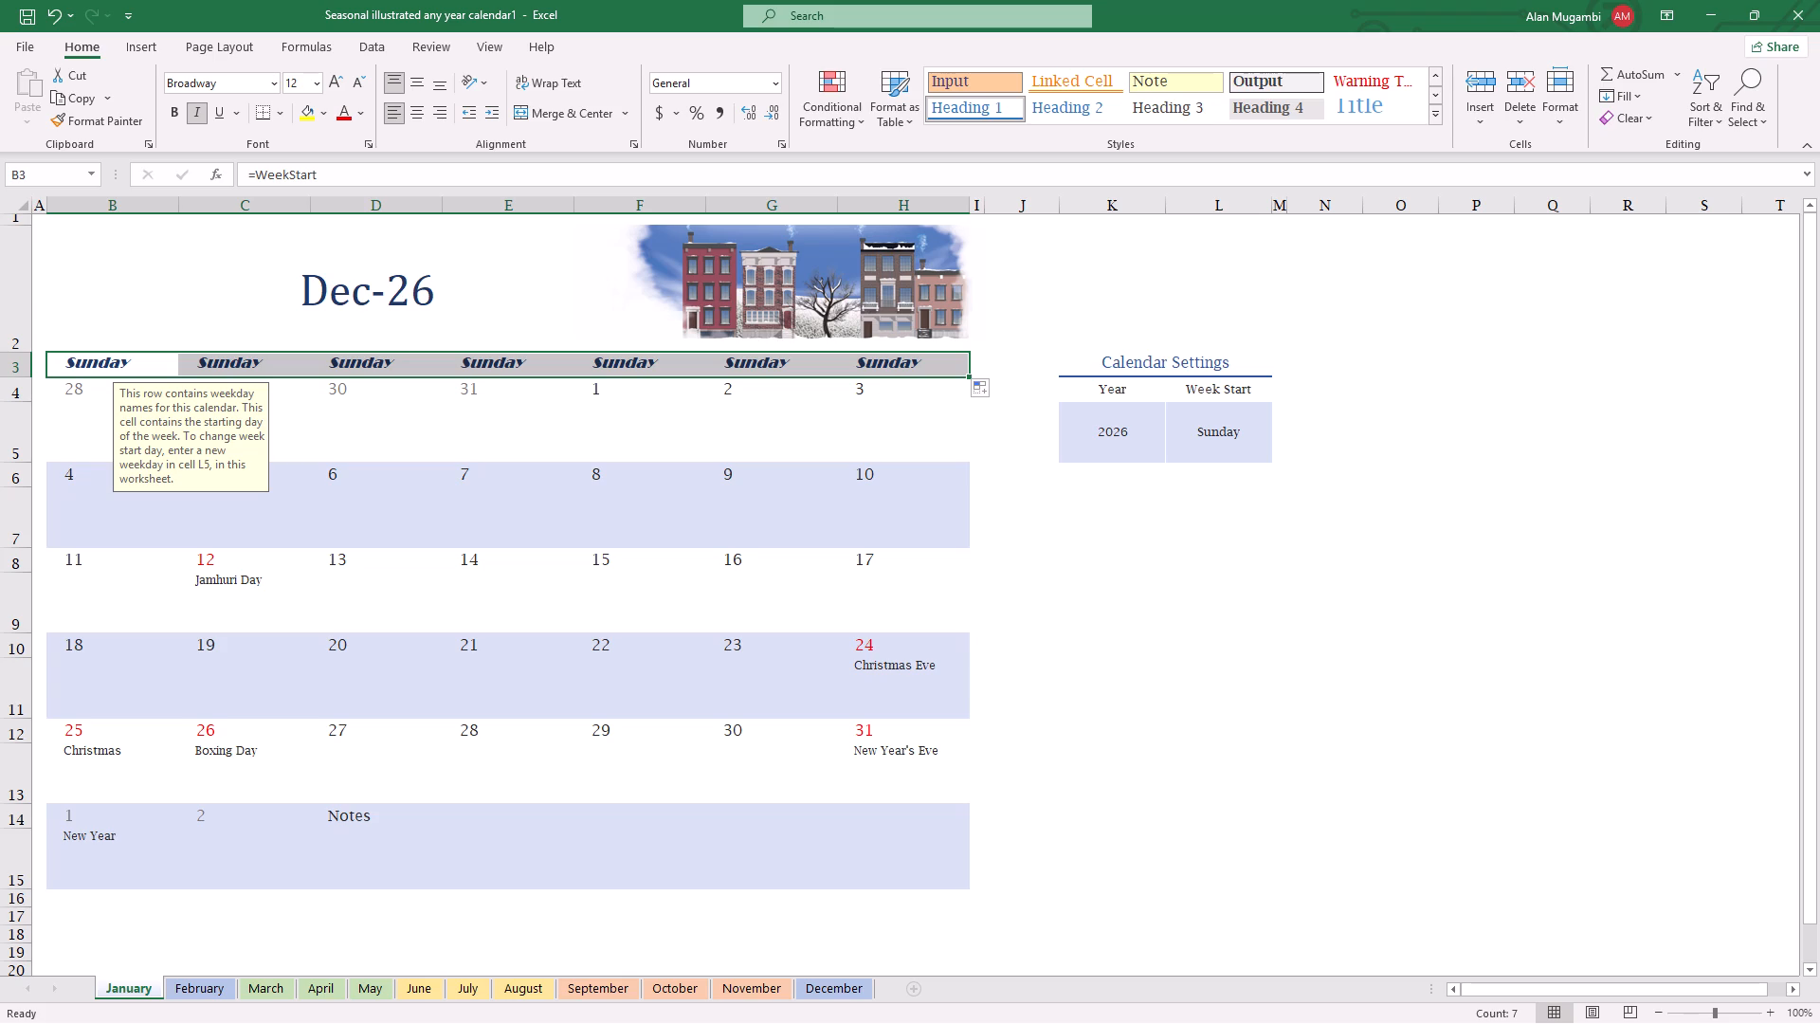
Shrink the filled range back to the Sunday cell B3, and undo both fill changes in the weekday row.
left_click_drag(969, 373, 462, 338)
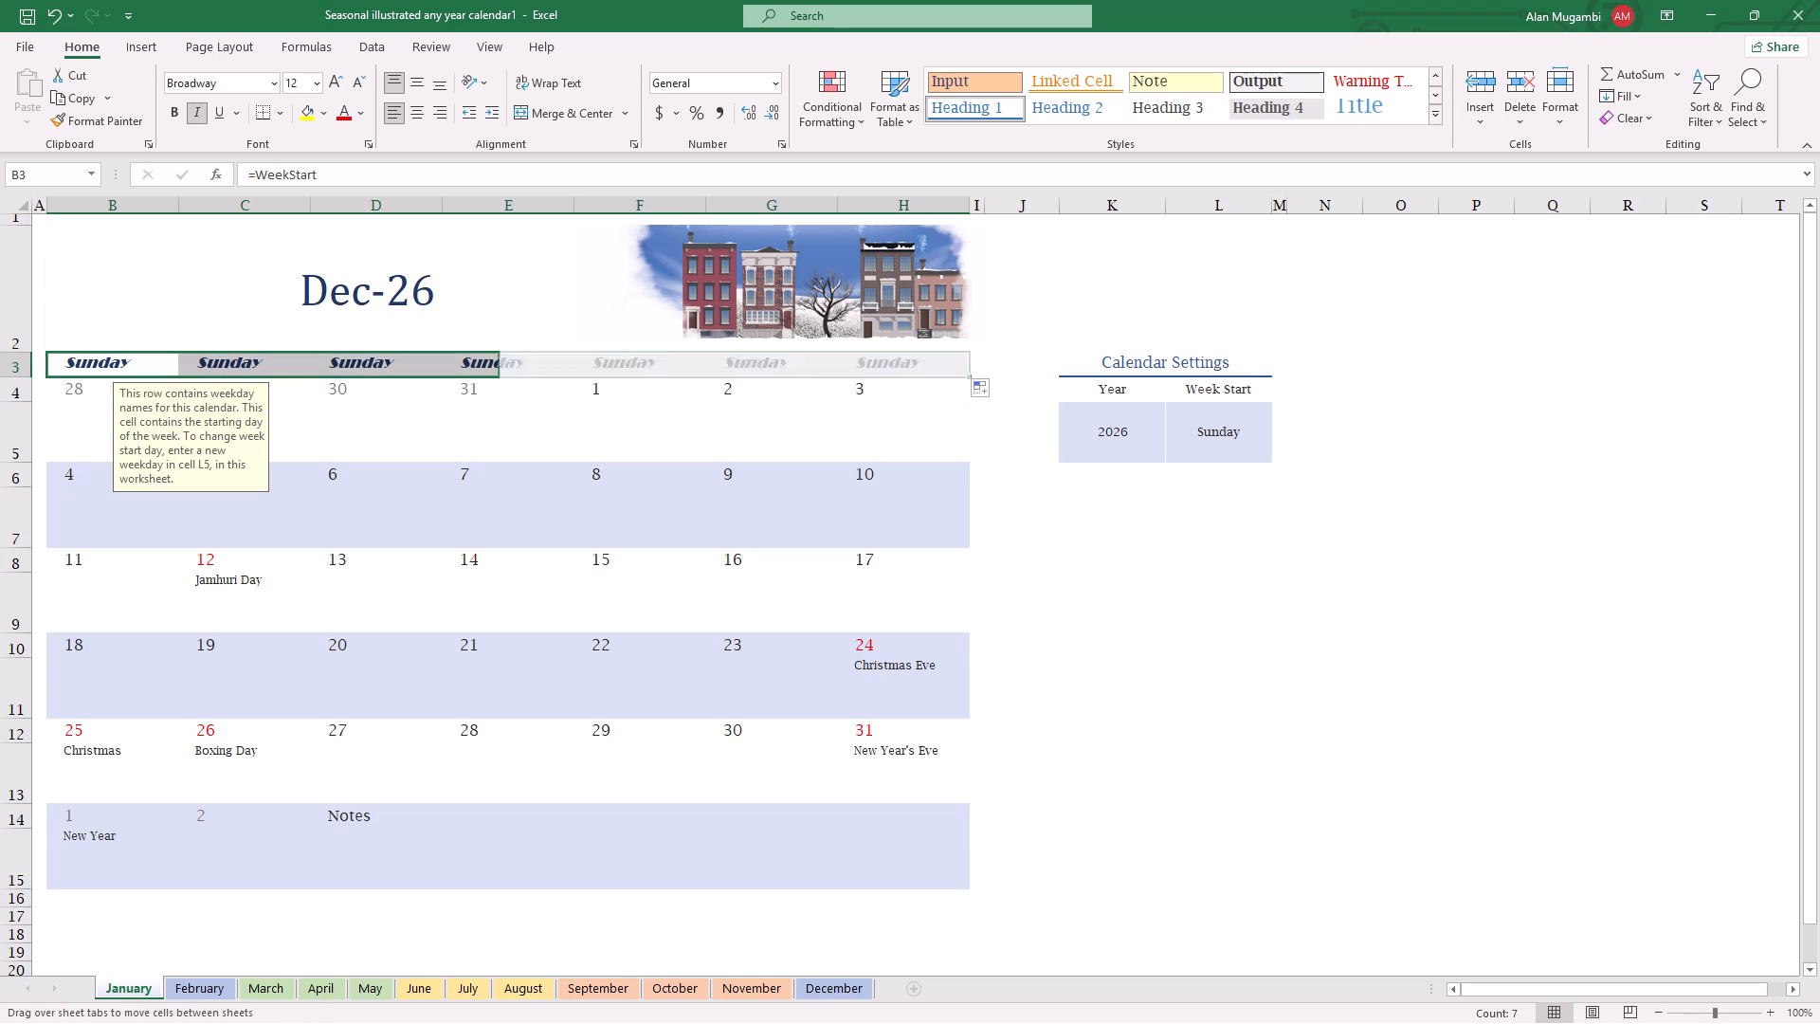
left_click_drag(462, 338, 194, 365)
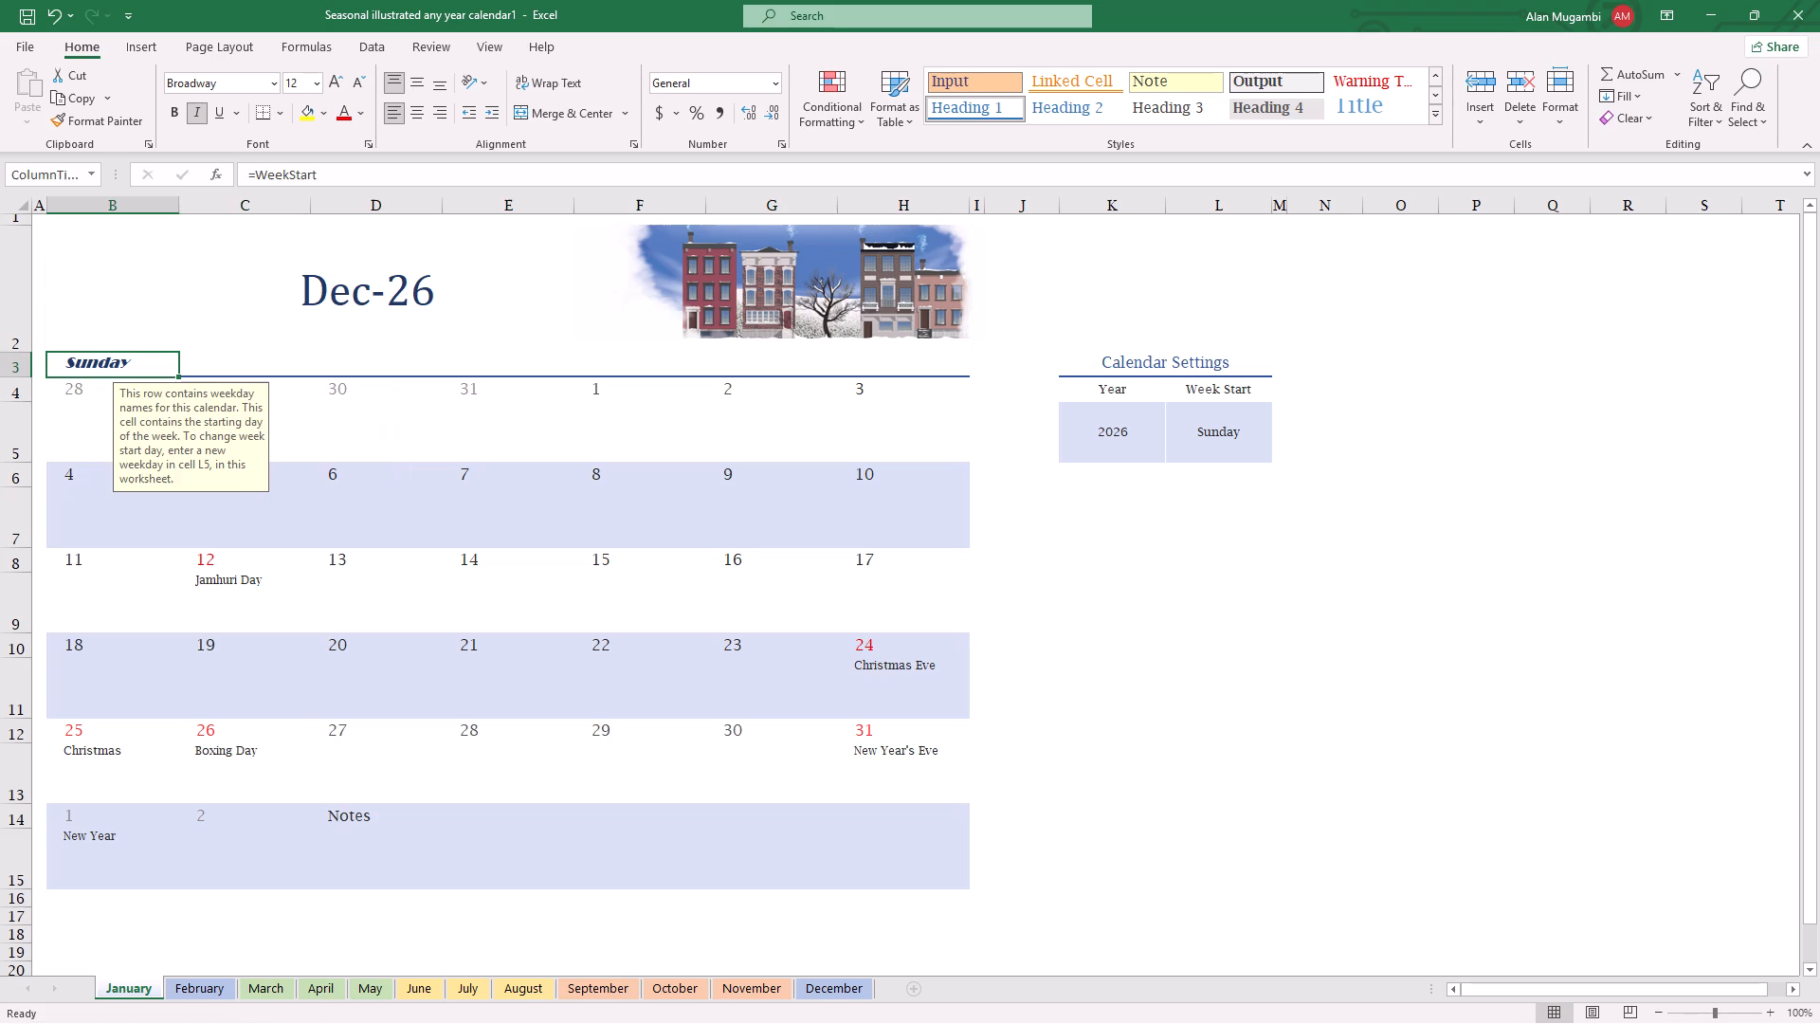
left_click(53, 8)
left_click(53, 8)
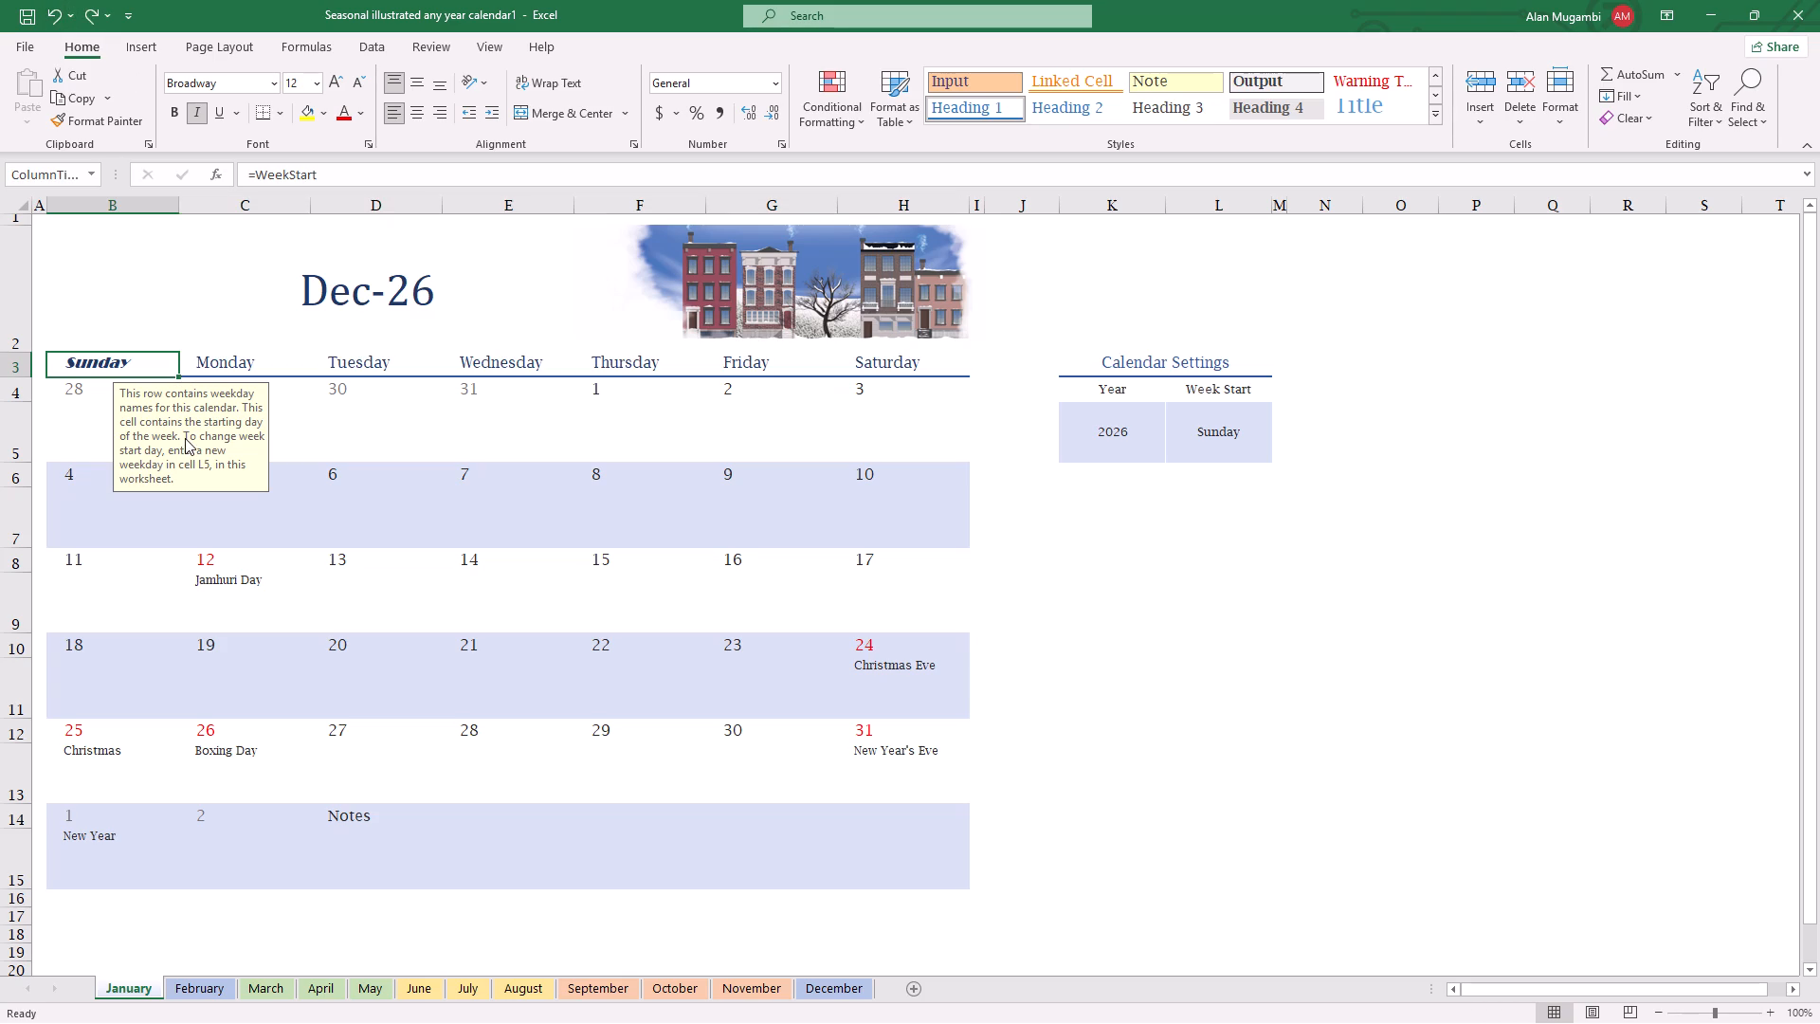
Format the Monday heading in cell C3 as bold and italic, and set its font to Broadway.
left_click(215, 367)
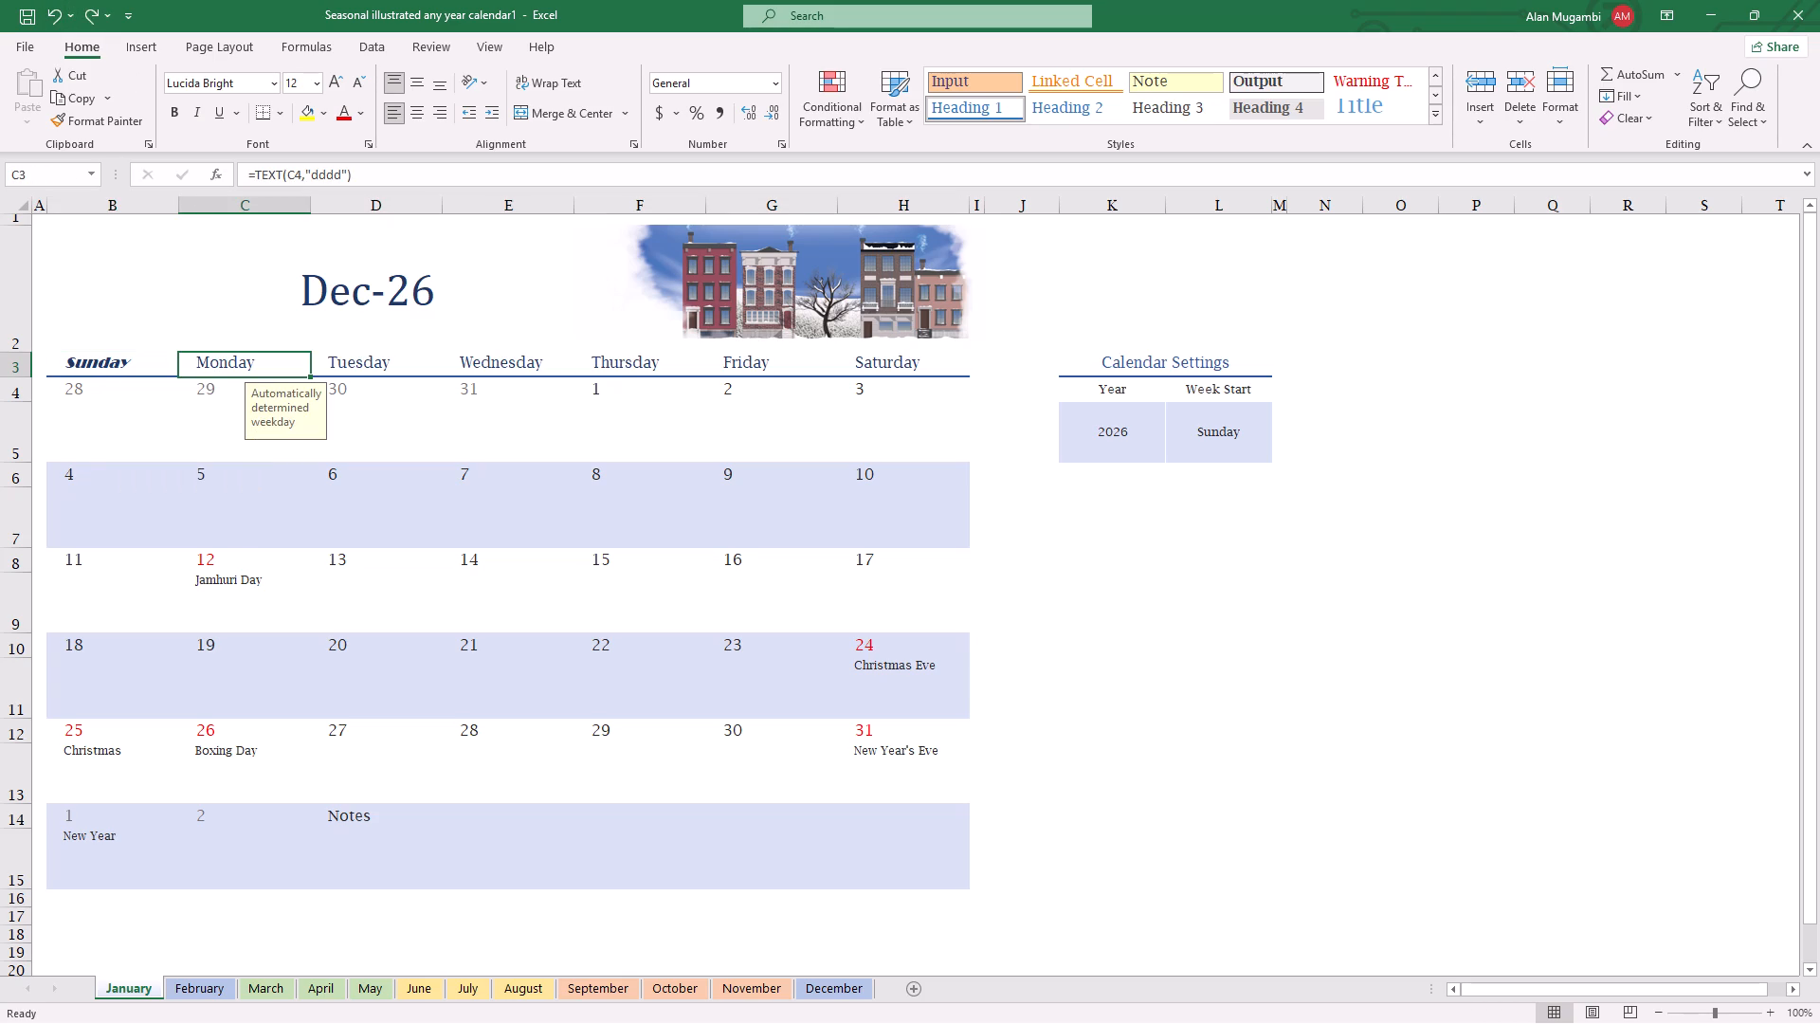
right_click(215, 367)
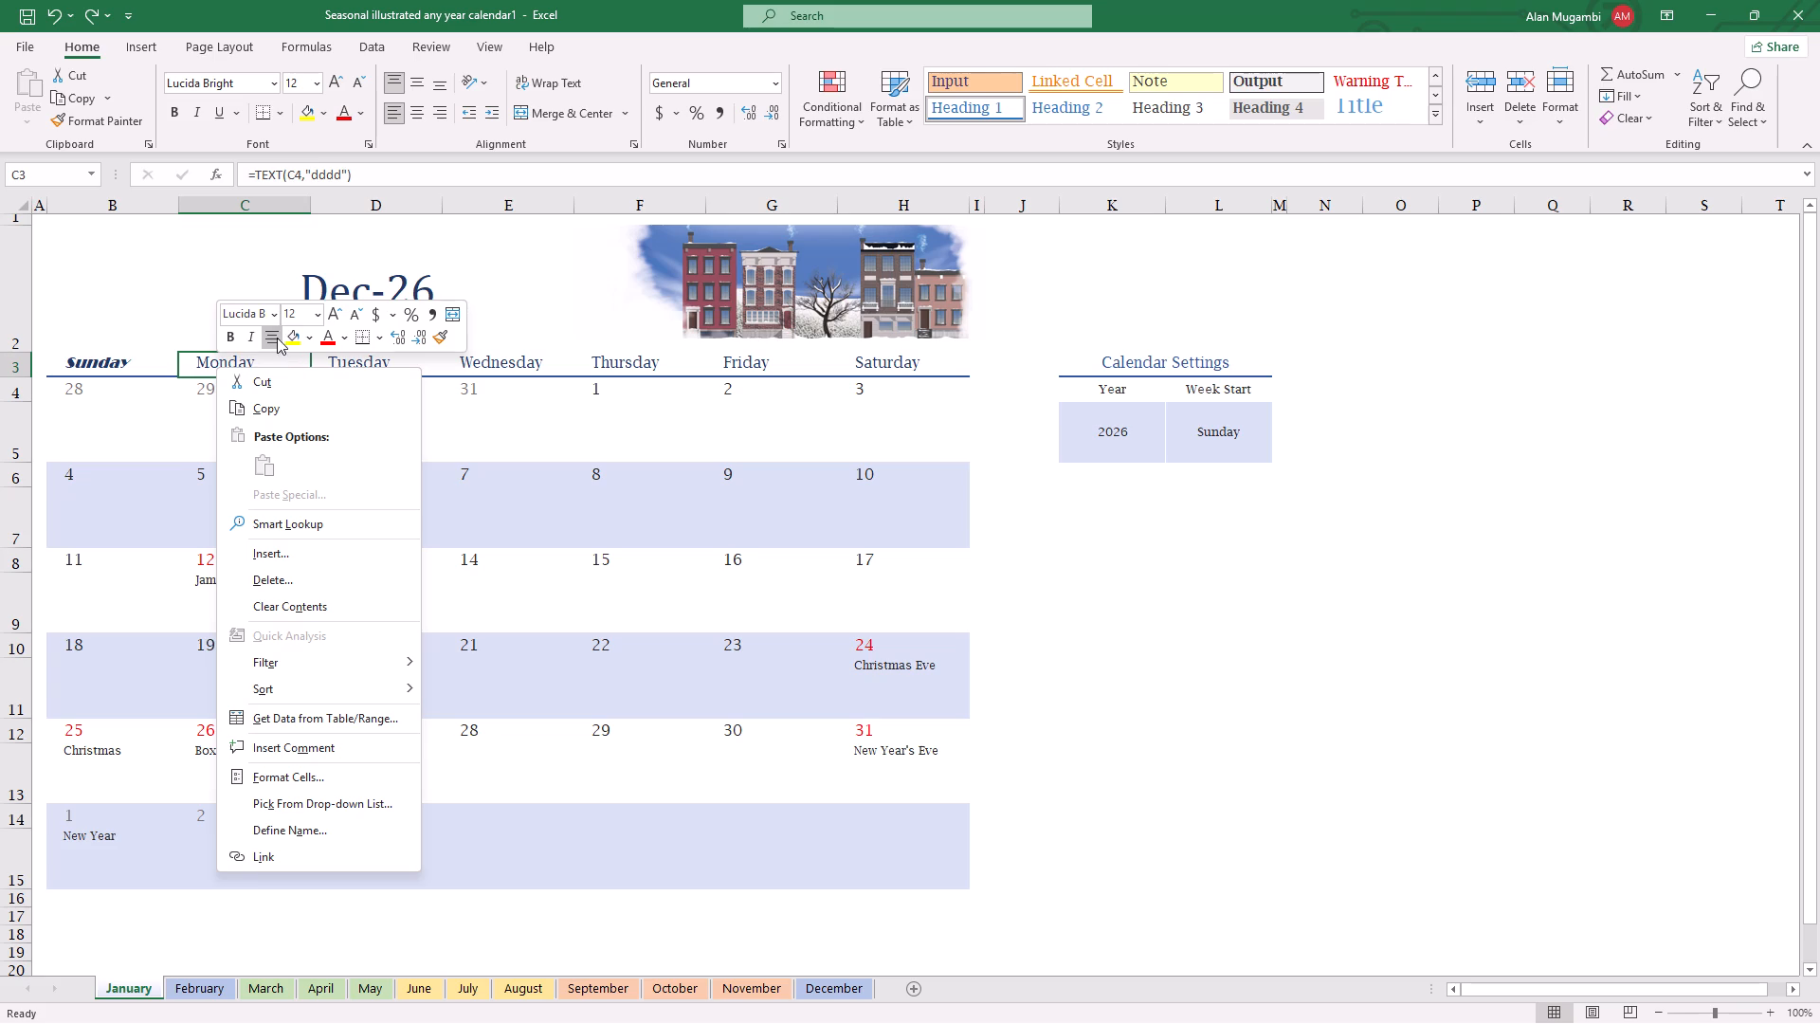
left_click(227, 332)
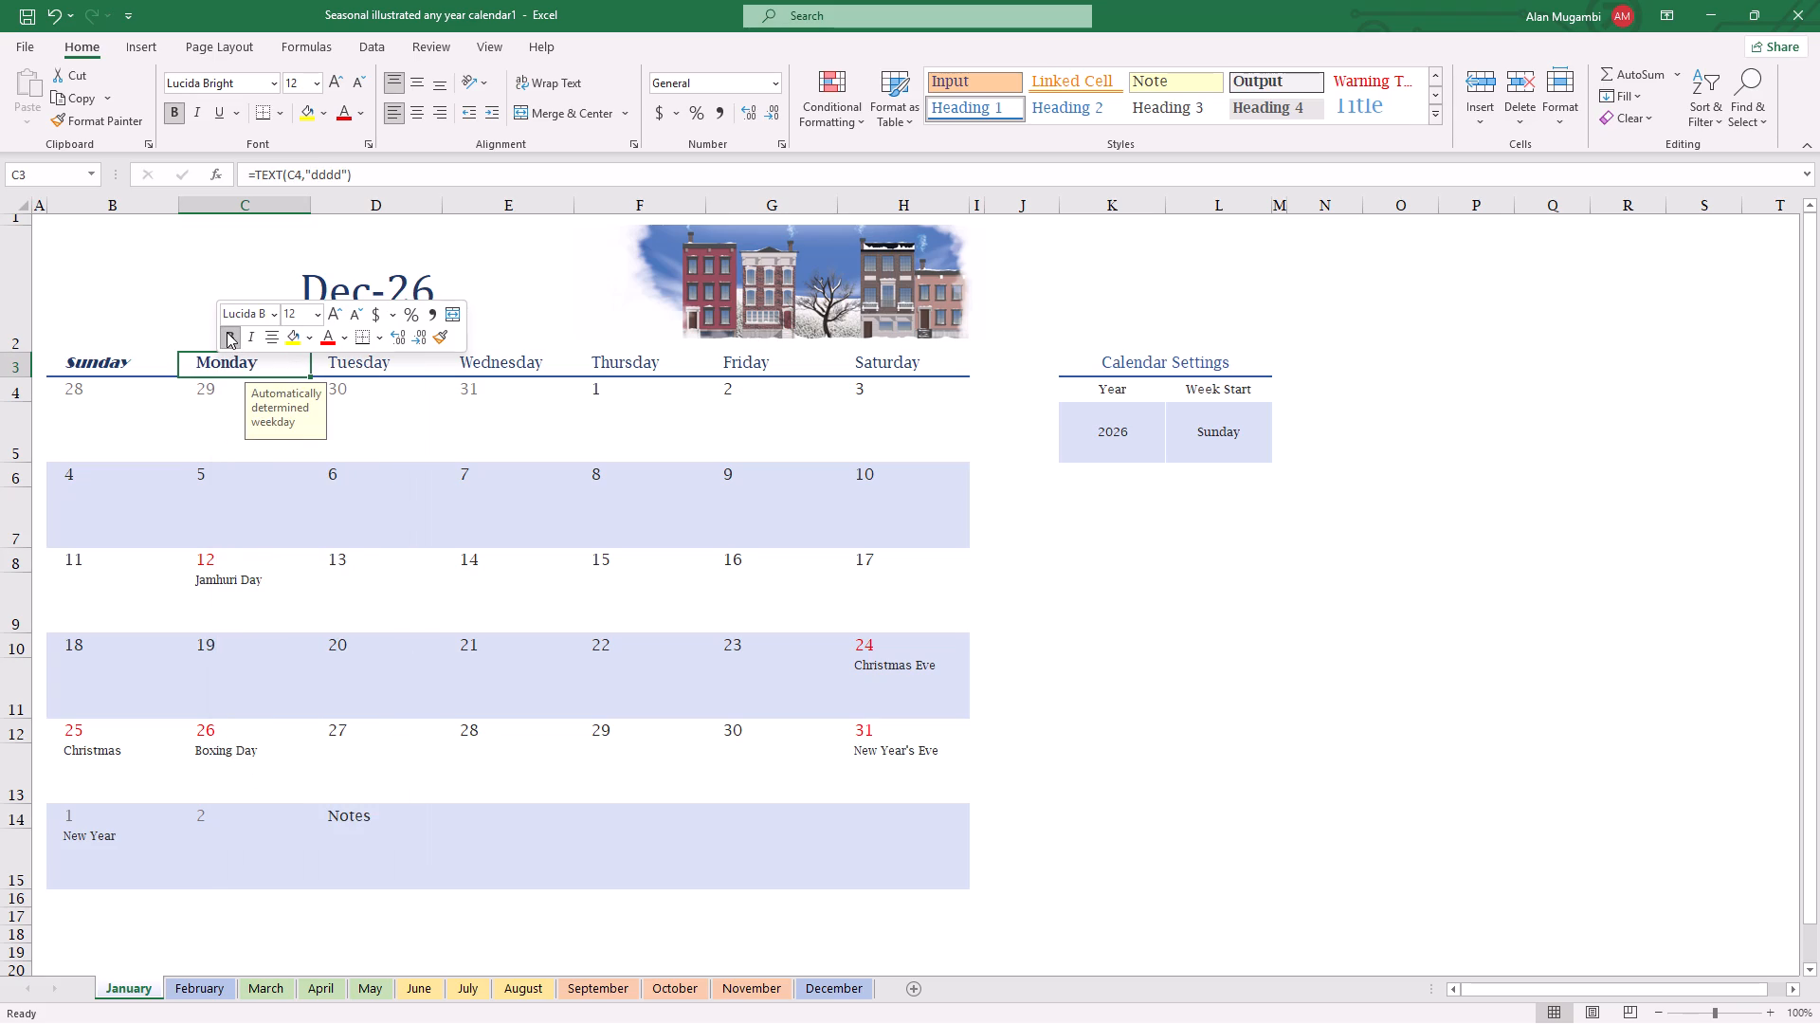
left_click(245, 333)
left_click(270, 313)
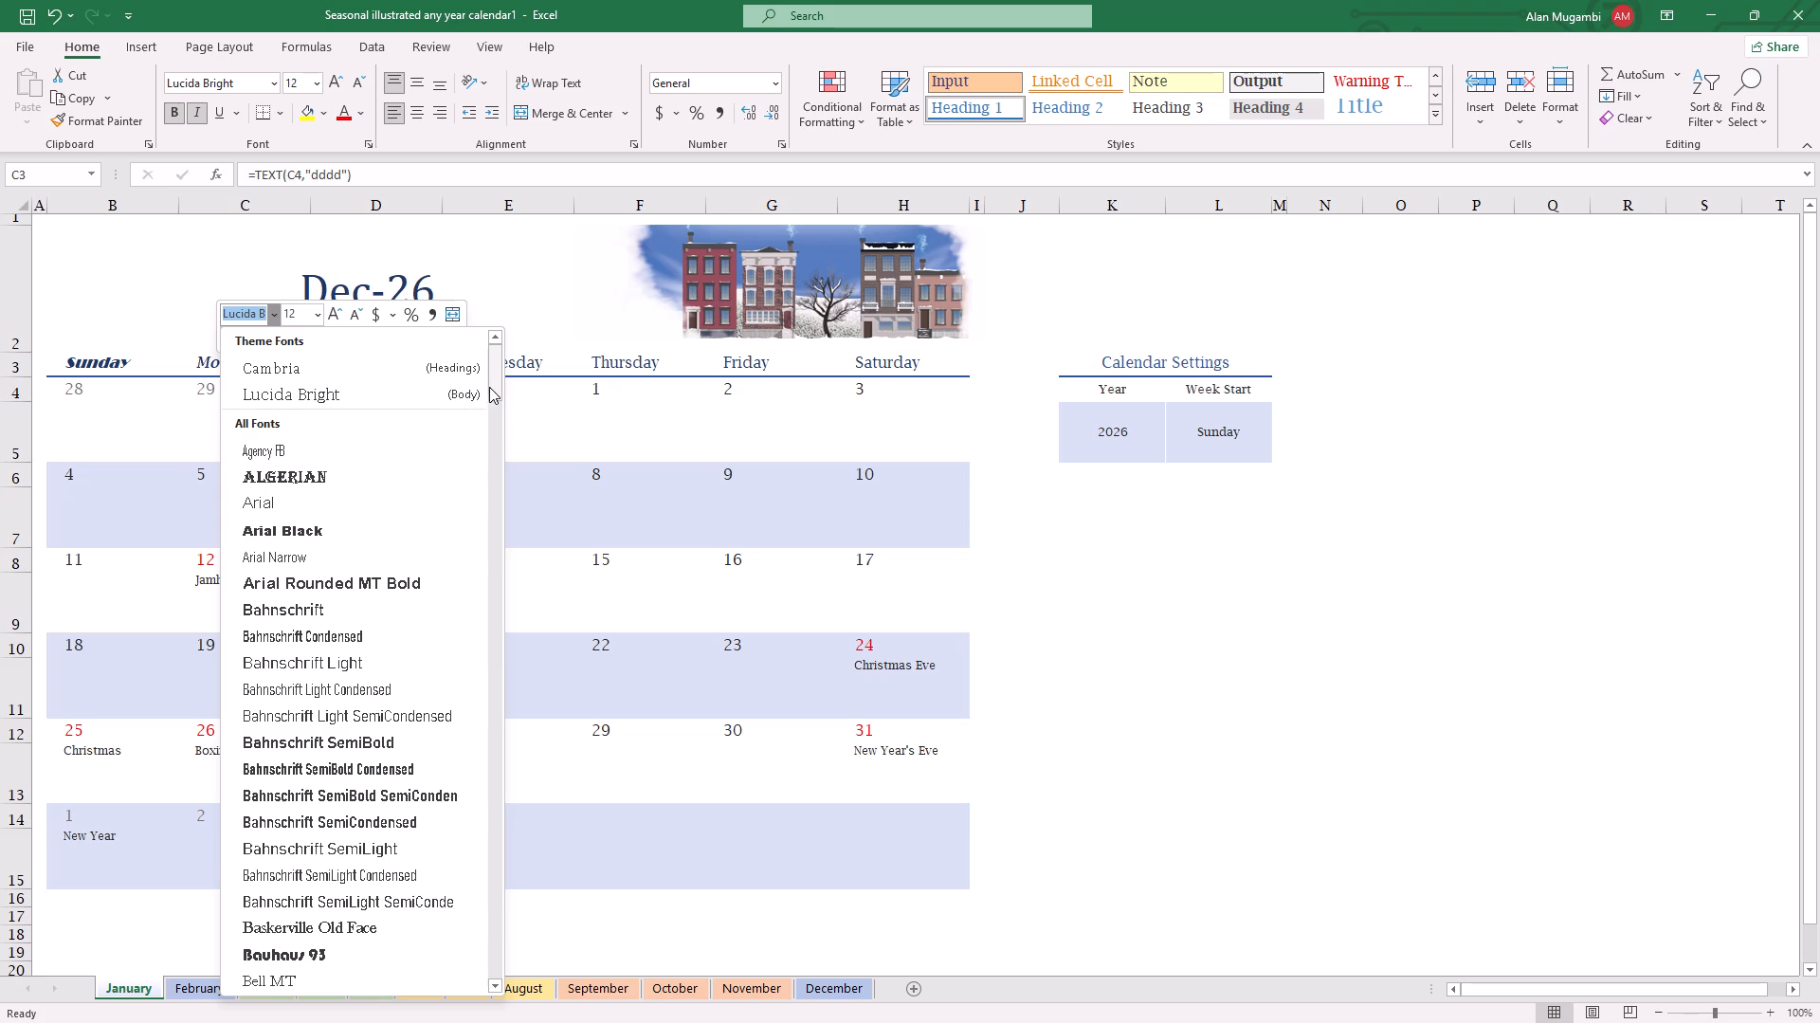
left_click_drag(491, 386, 485, 450)
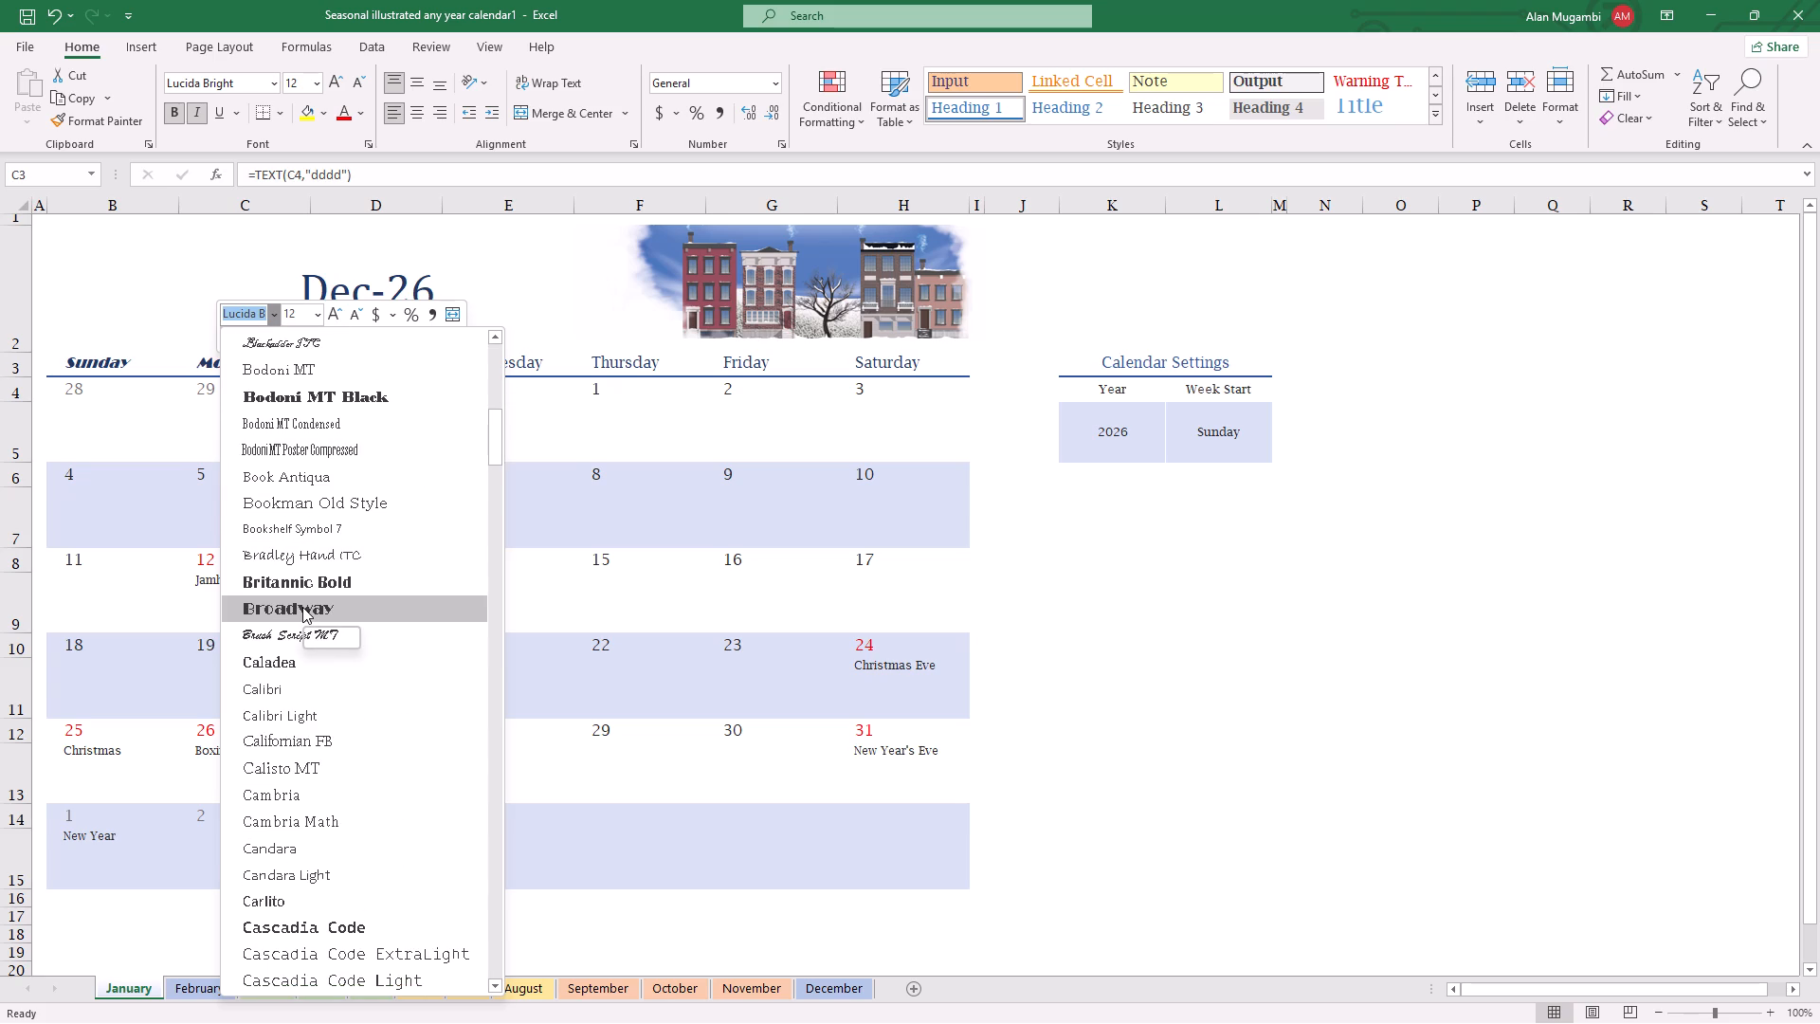
left_click(302, 607)
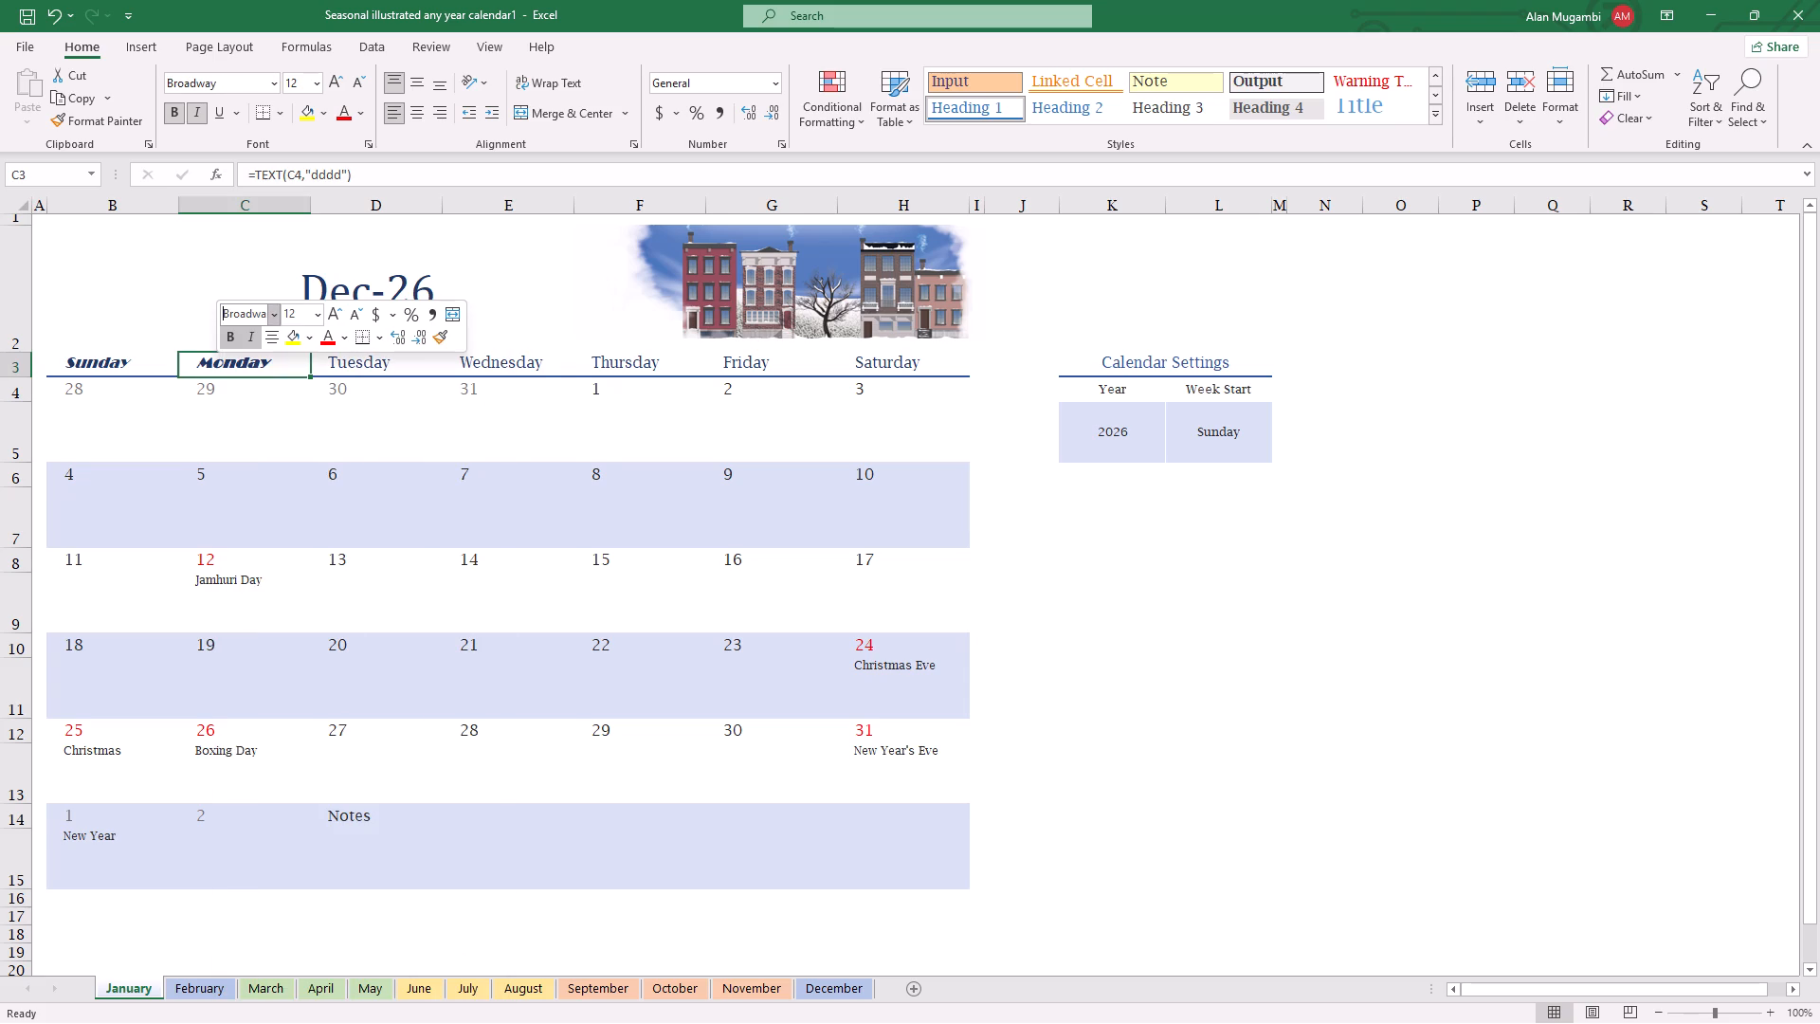
Apply bold to the Sunday heading in cell B3.
left_click(149, 368)
right_click(149, 368)
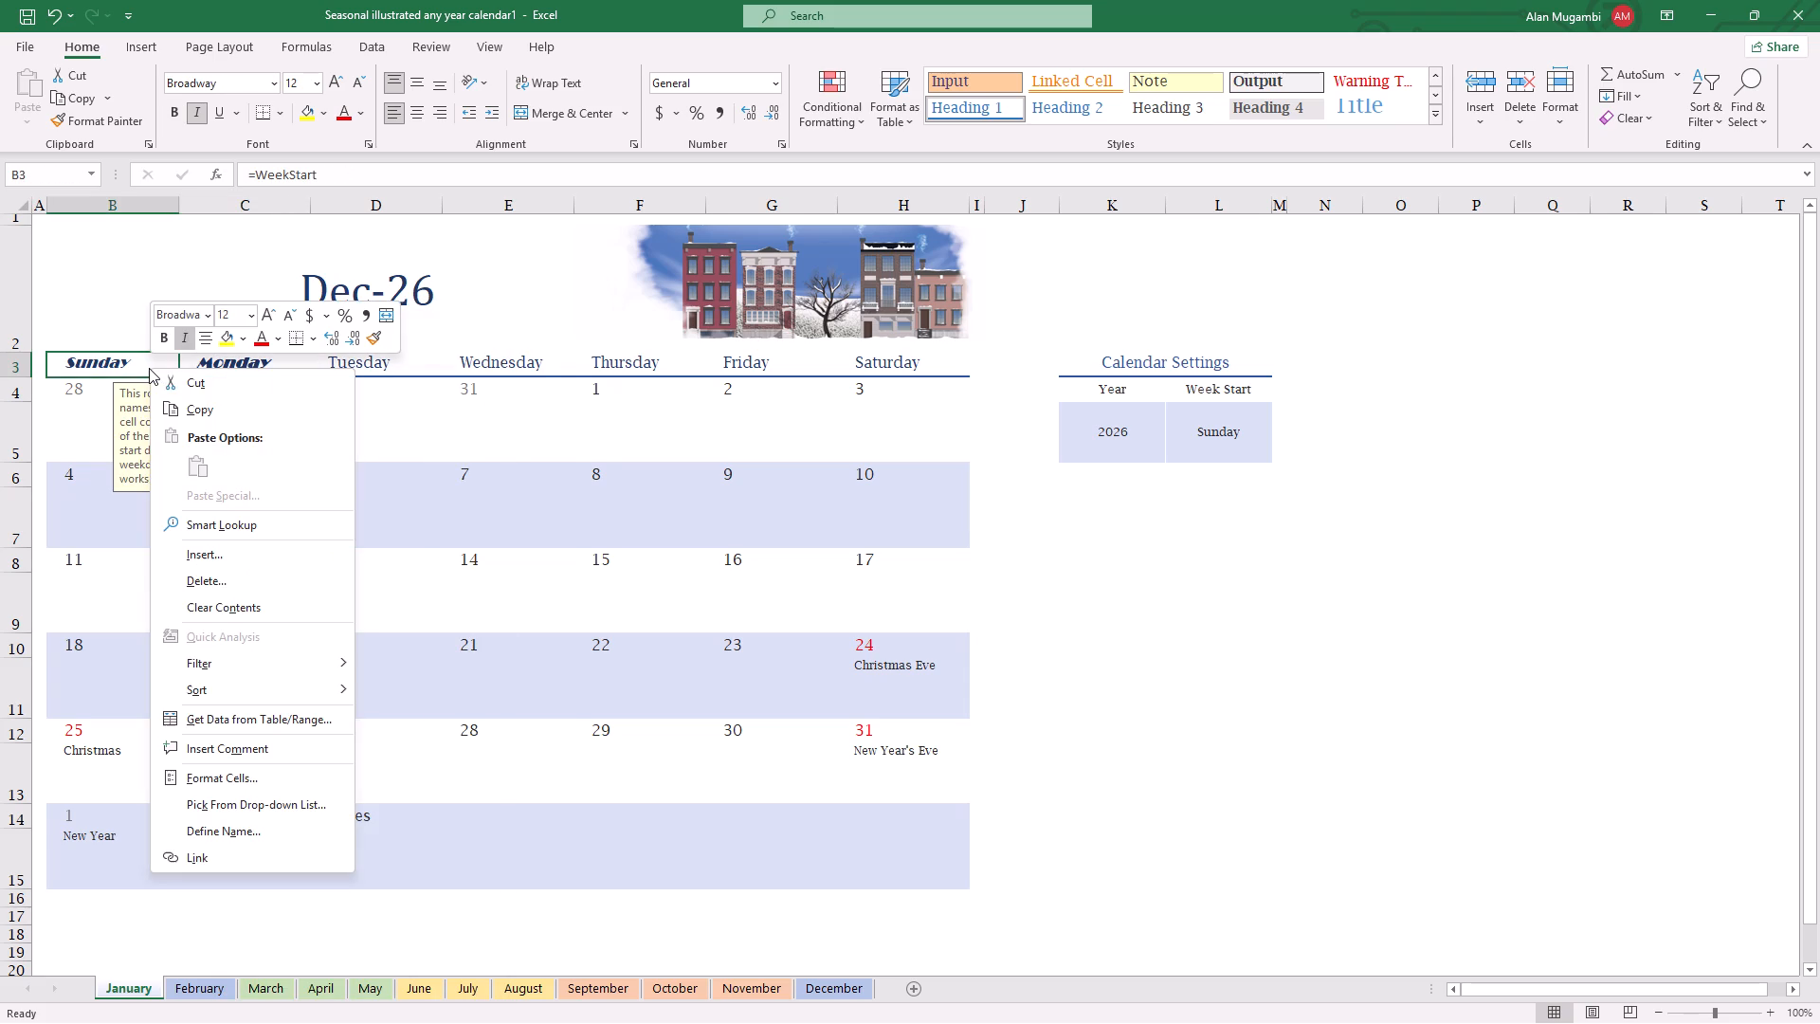
left_click(166, 341)
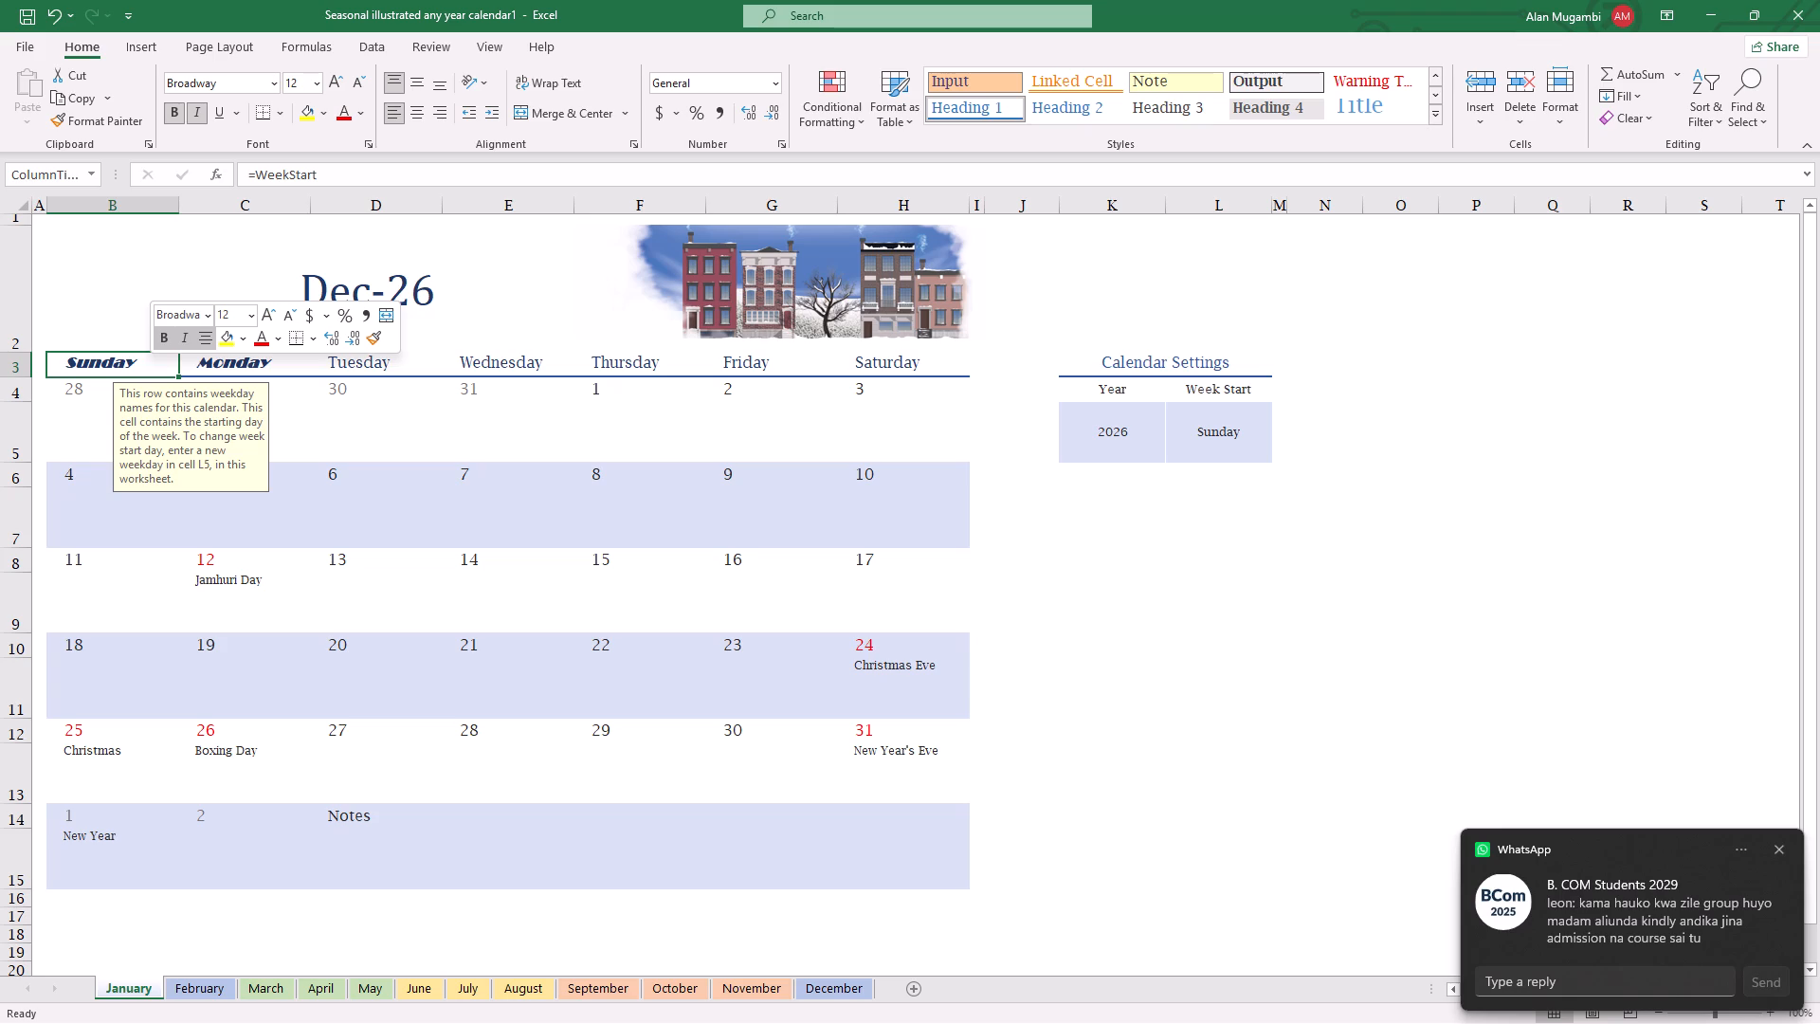
Set the font of the Tuesday heading in cell D3 to Broadway.
left_click(345, 363)
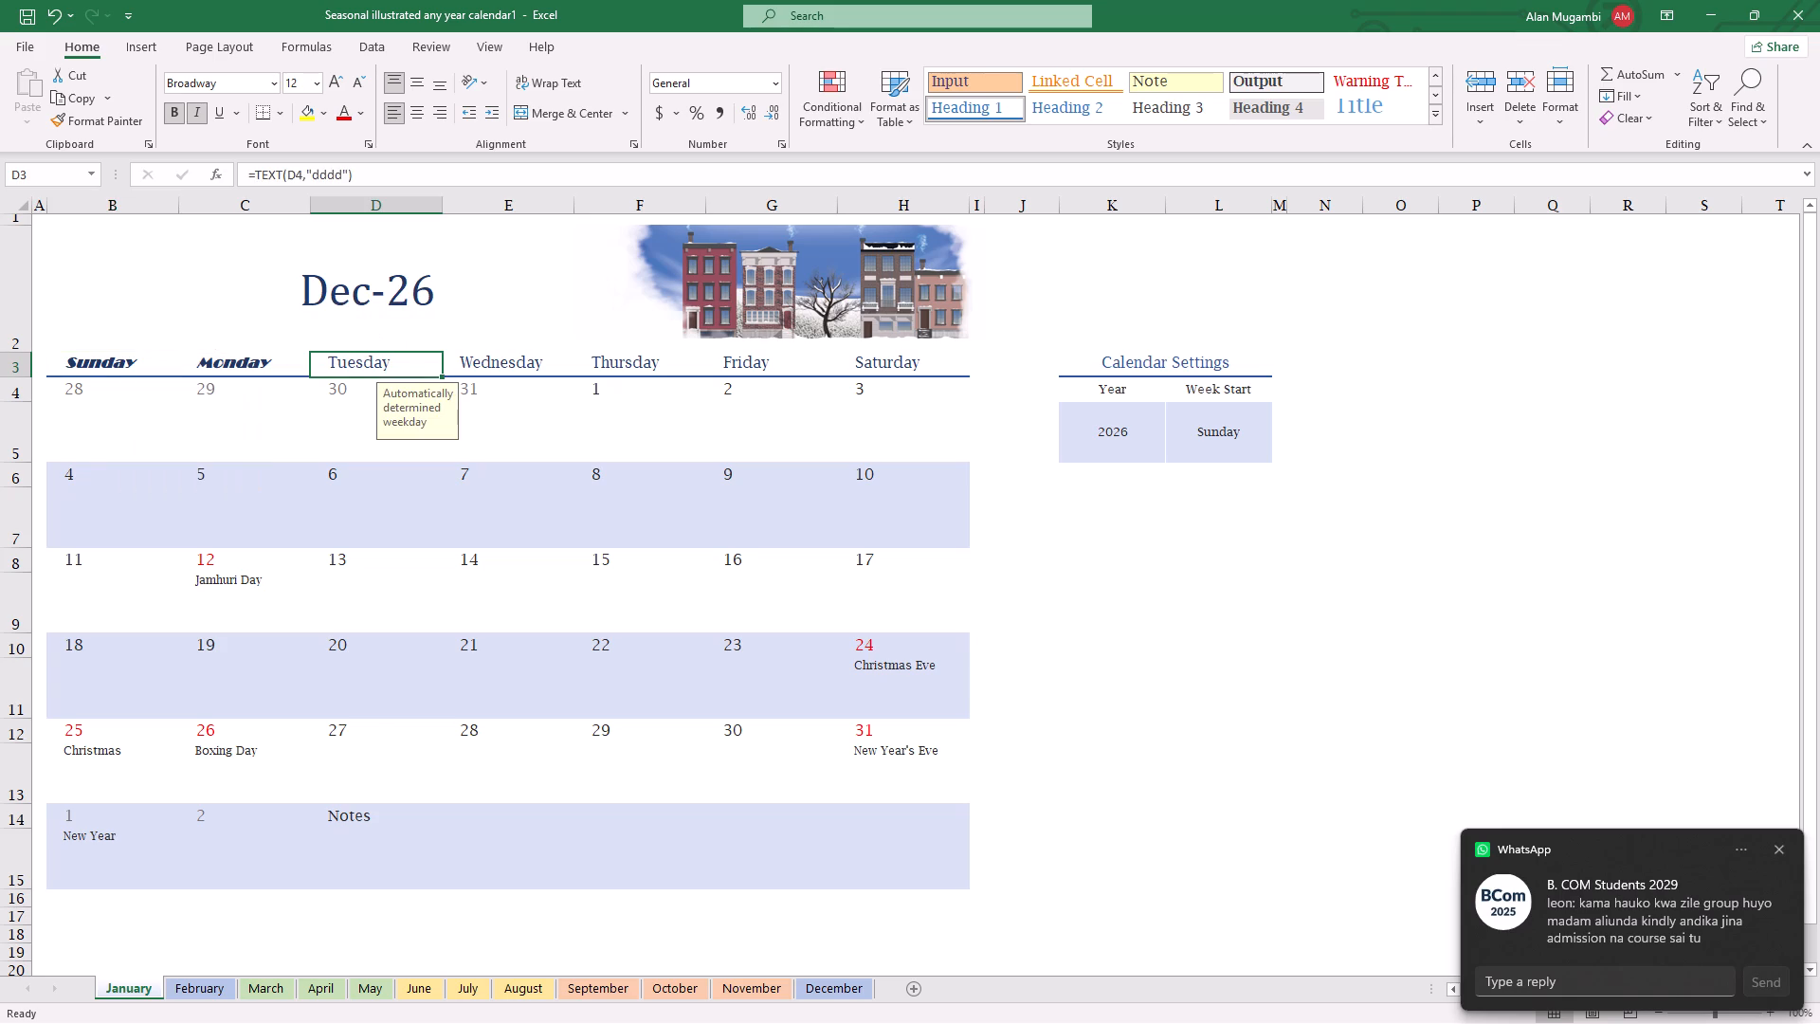
right_click(345, 363)
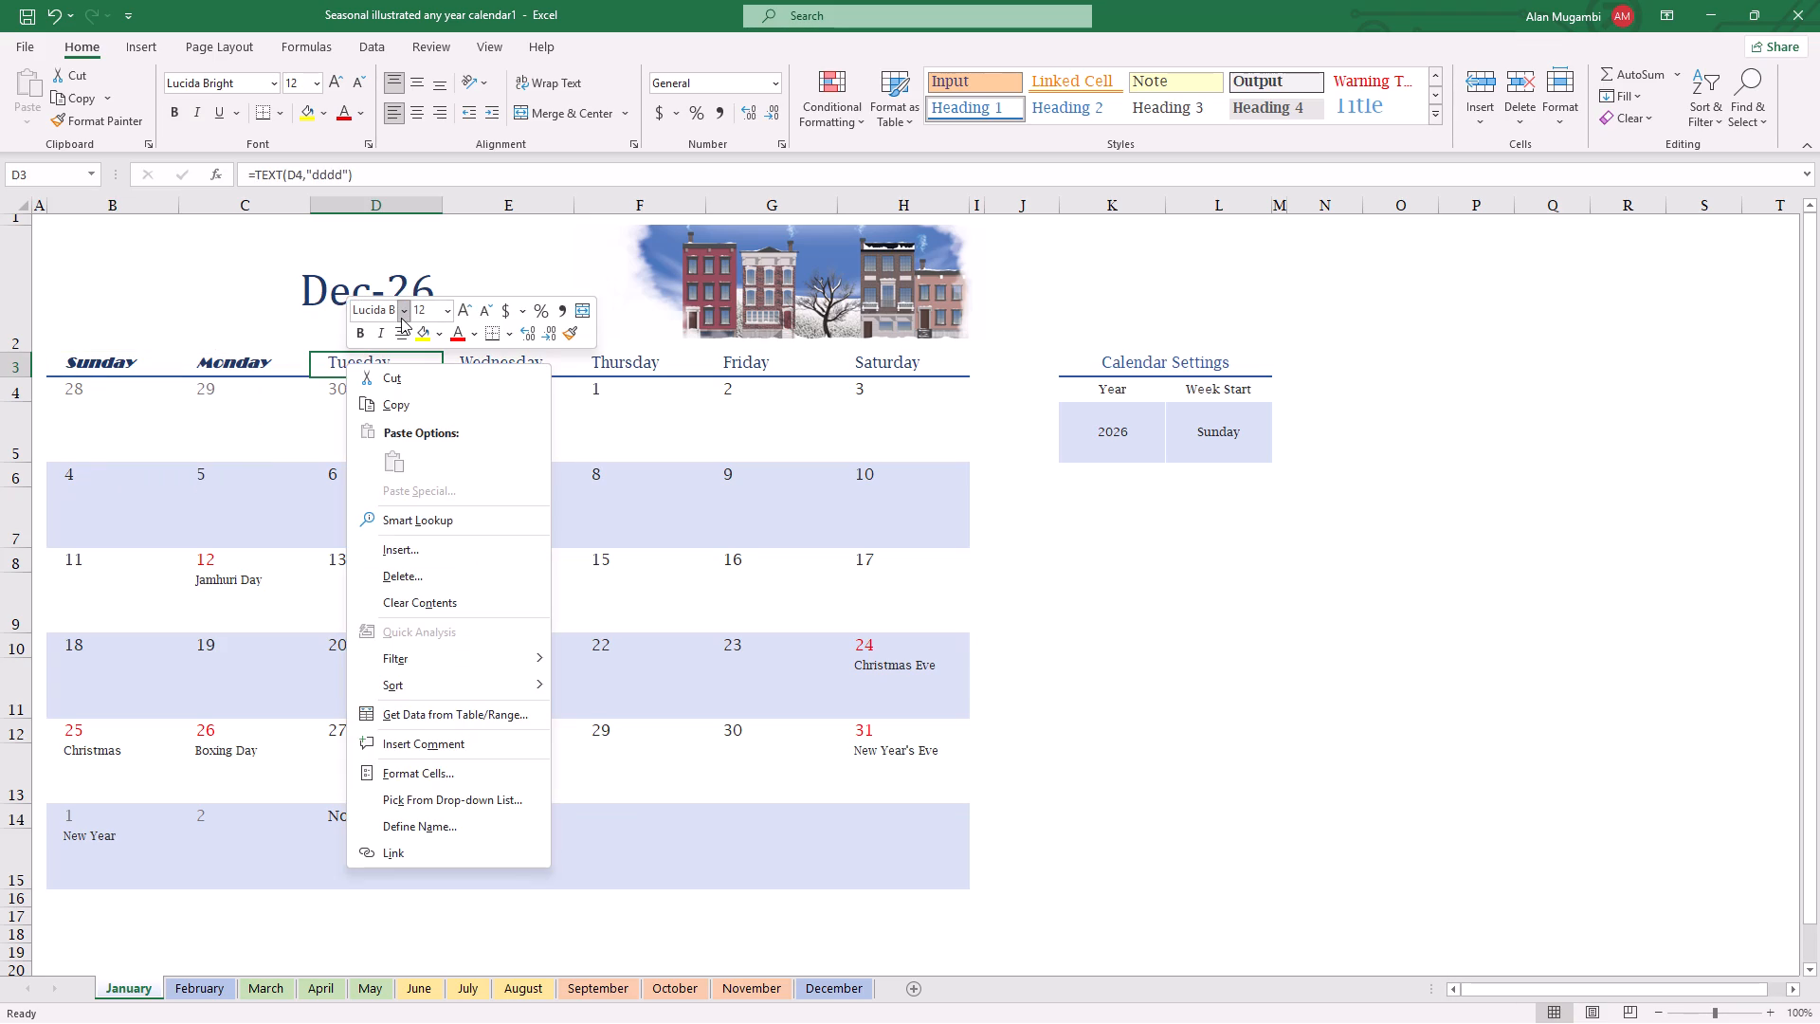
left_click(401, 318)
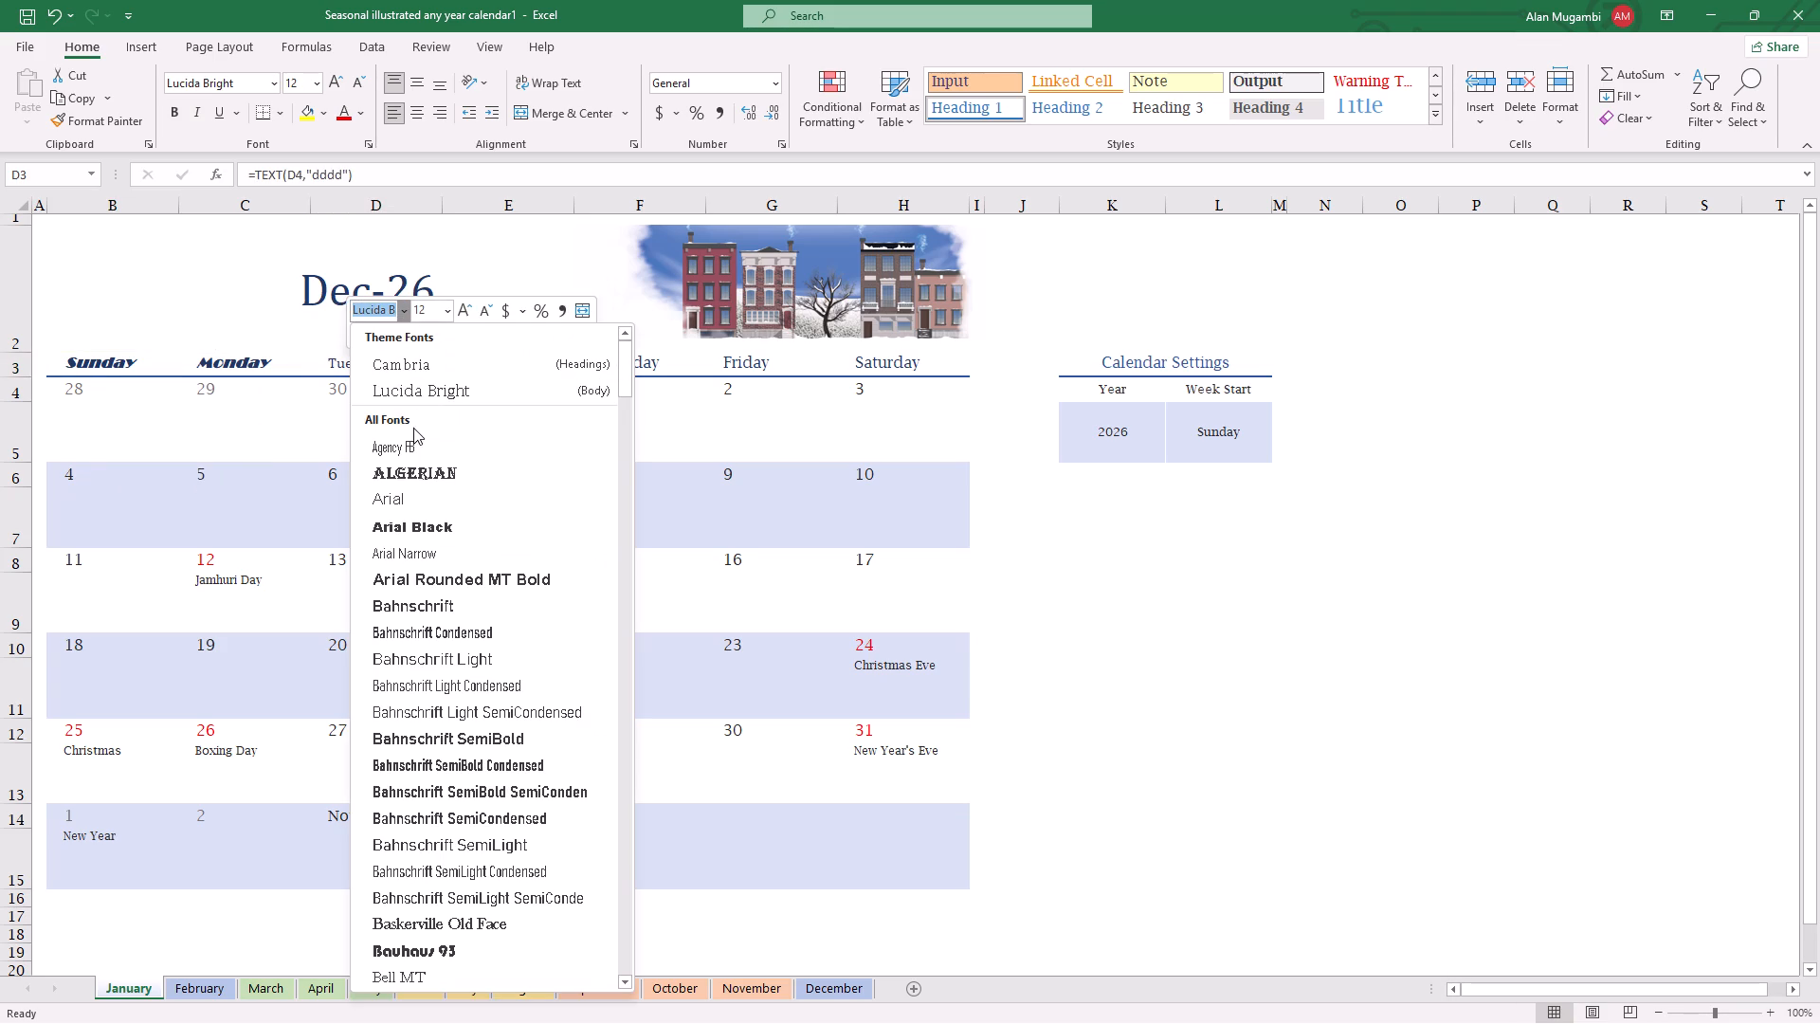
left_click_drag(623, 379, 621, 445)
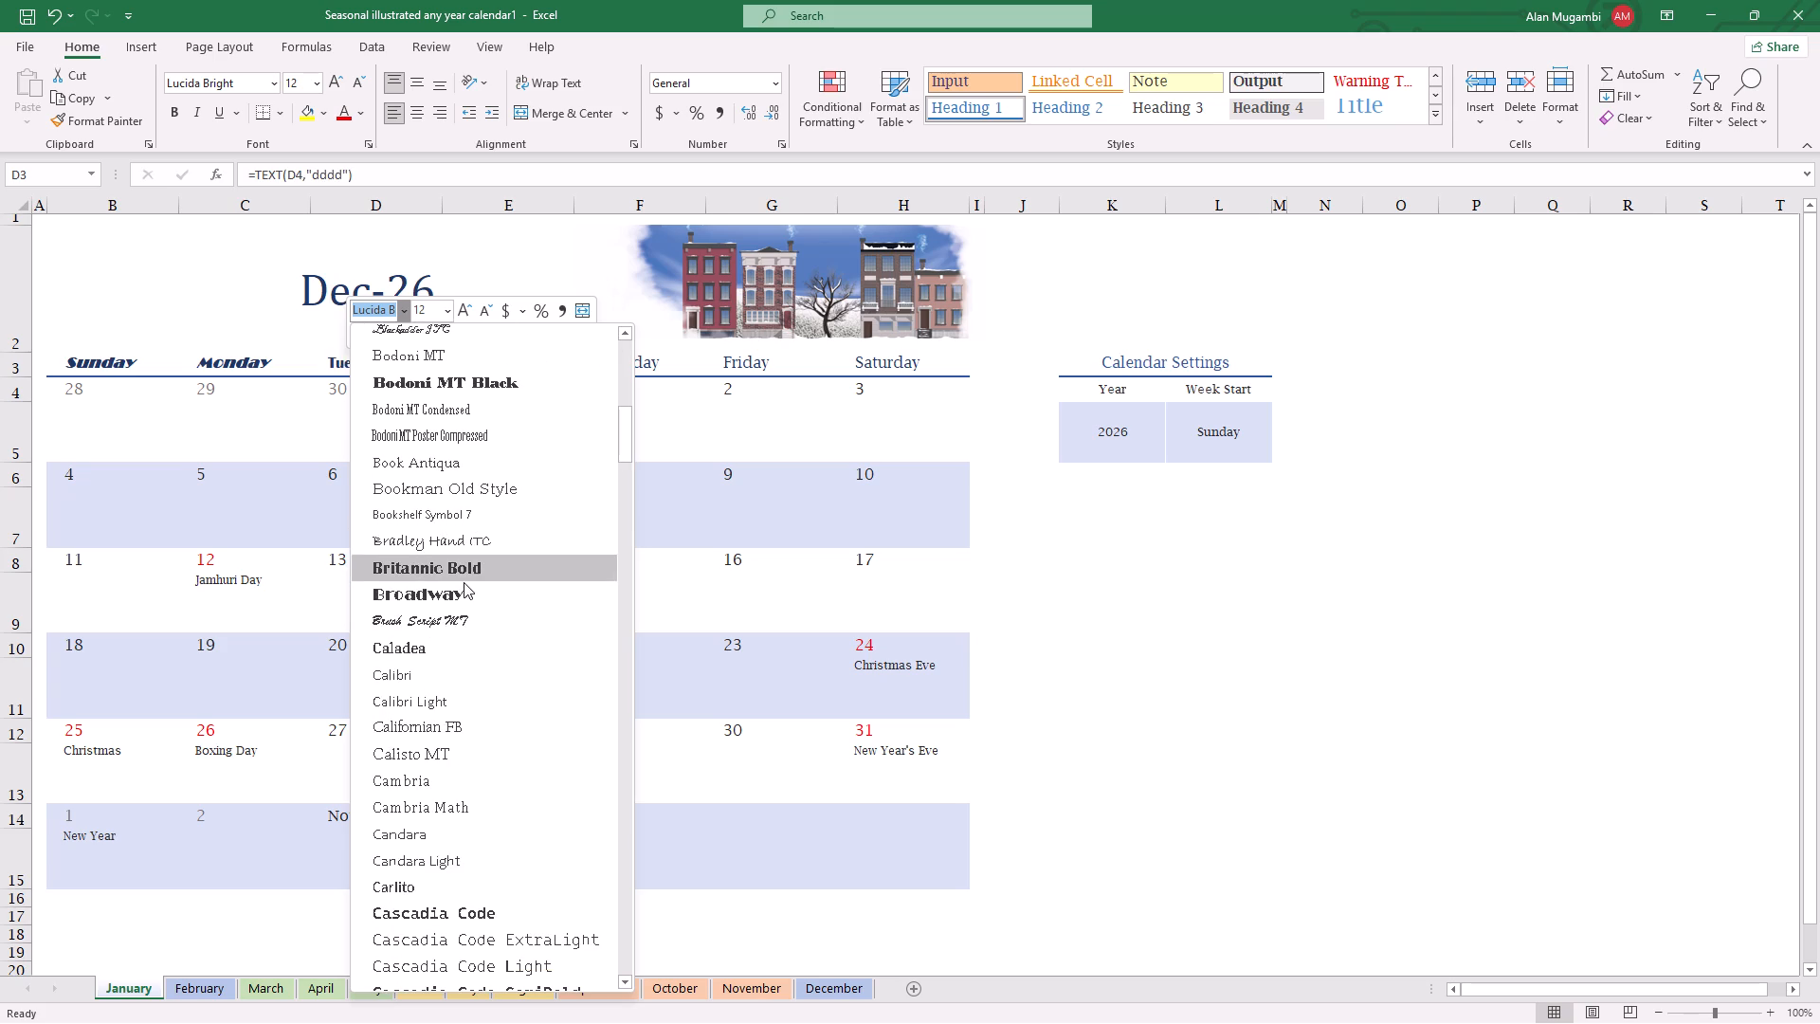
left_click(463, 585)
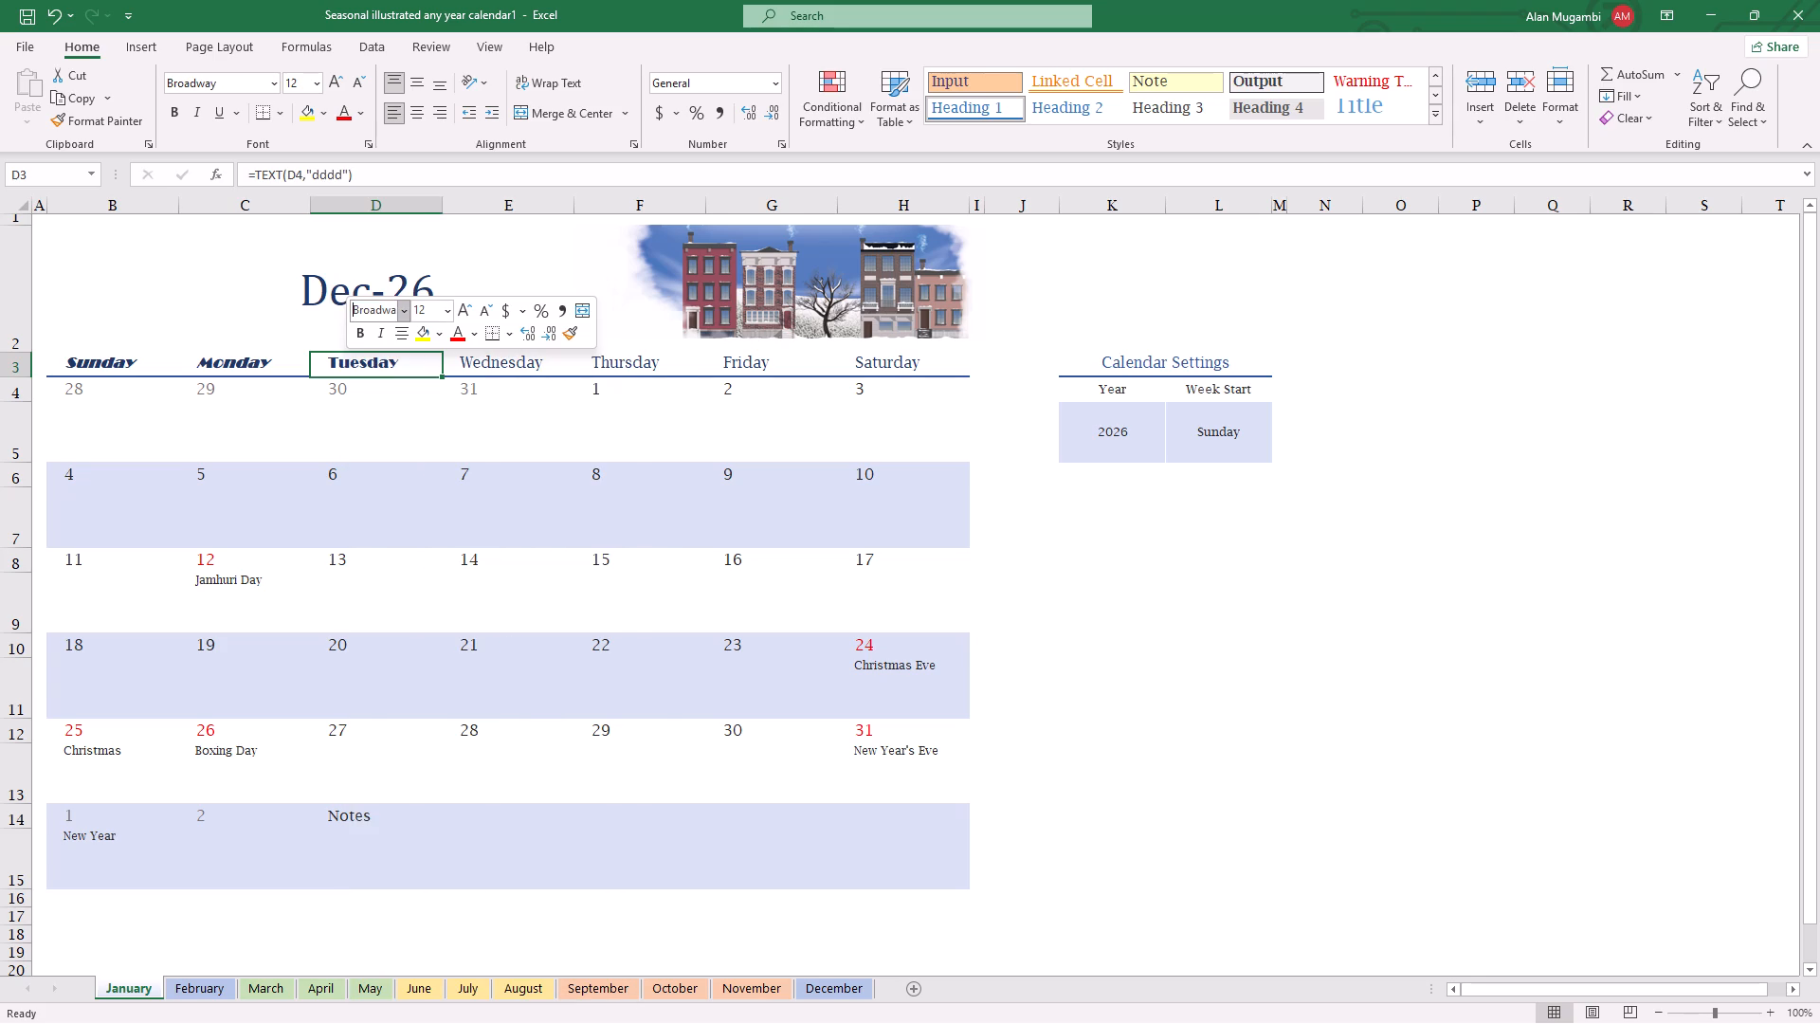
Apply italic and bold to the Tuesday heading in cell D3.
left_click(515, 361)
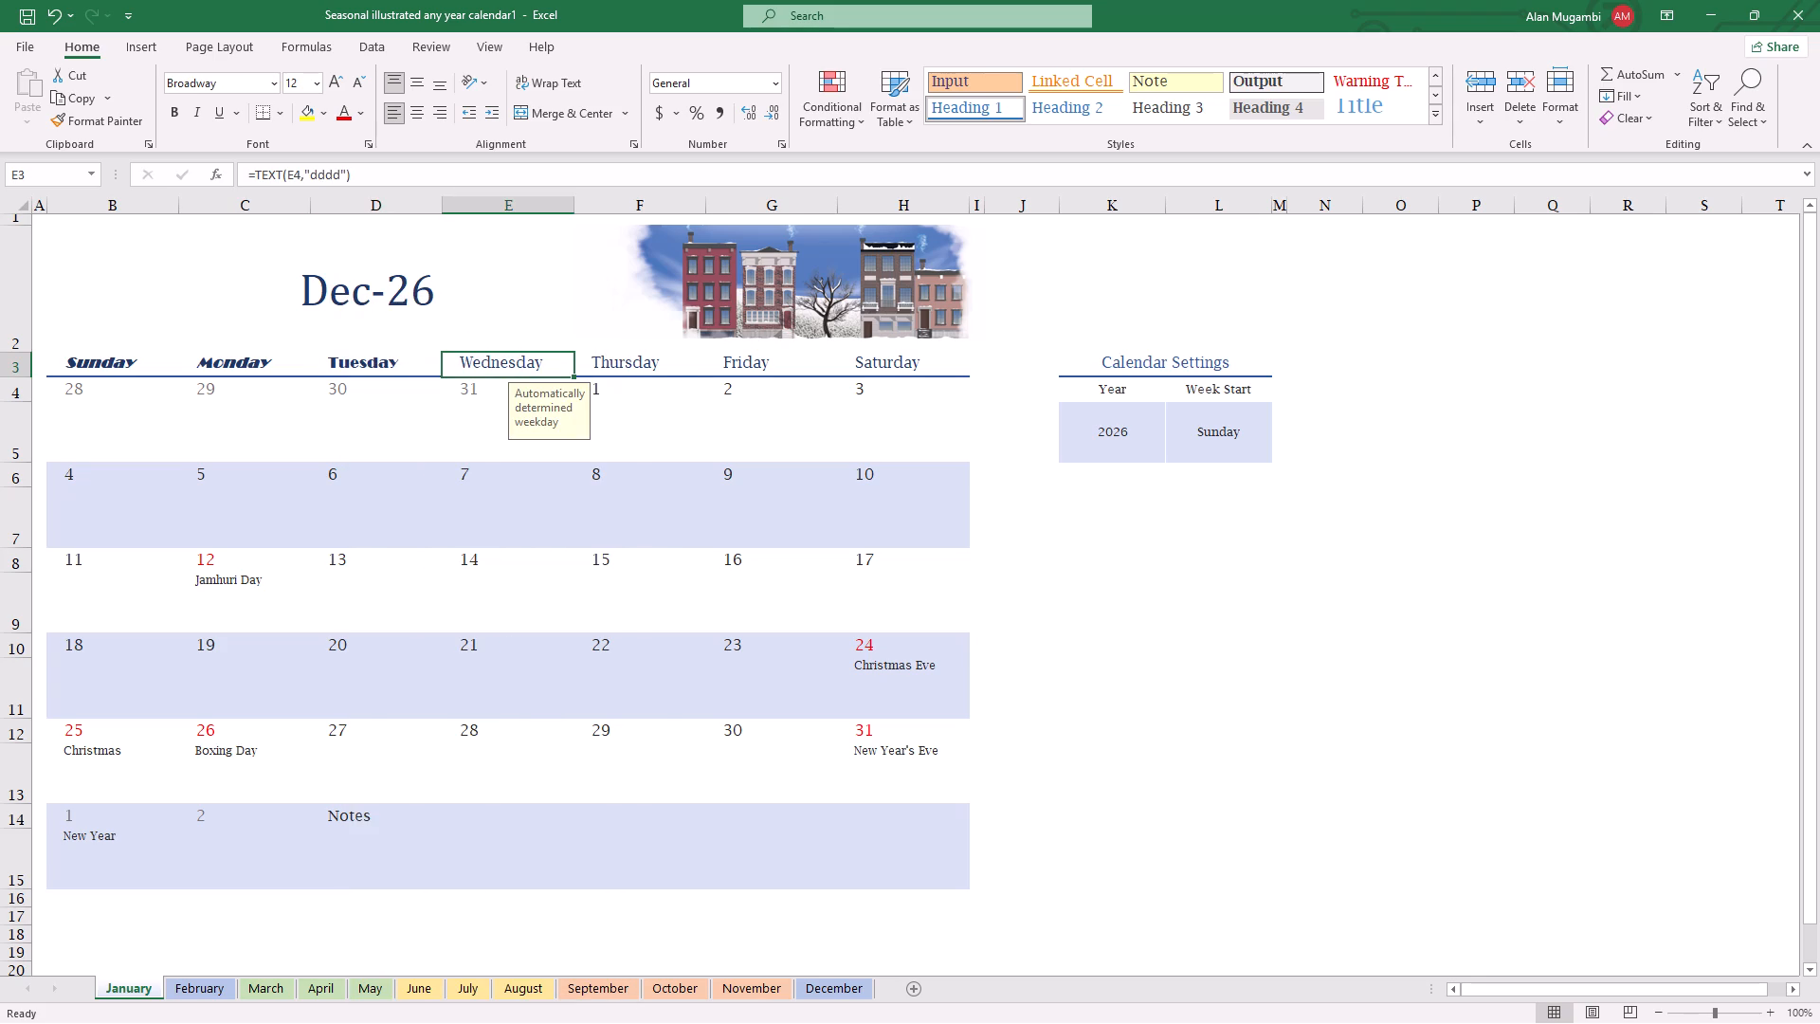
left_click(417, 360)
right_click(417, 360)
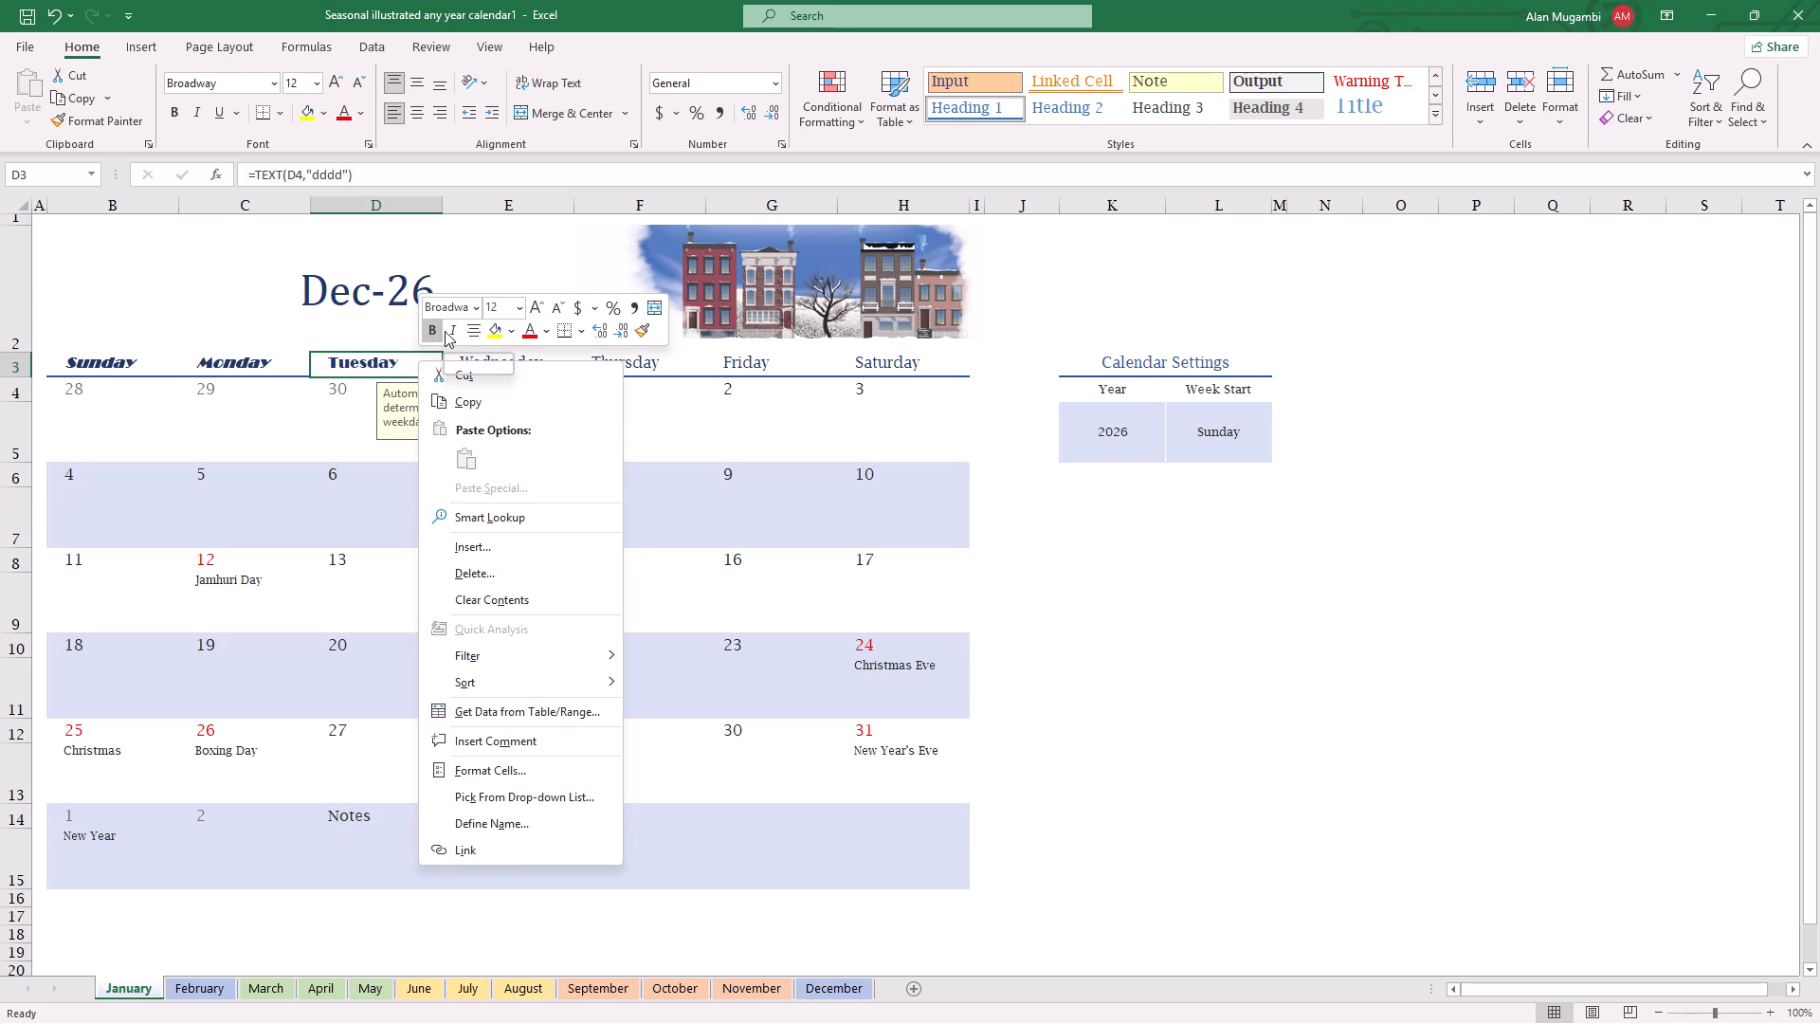
left_click(447, 330)
left_click(431, 329)
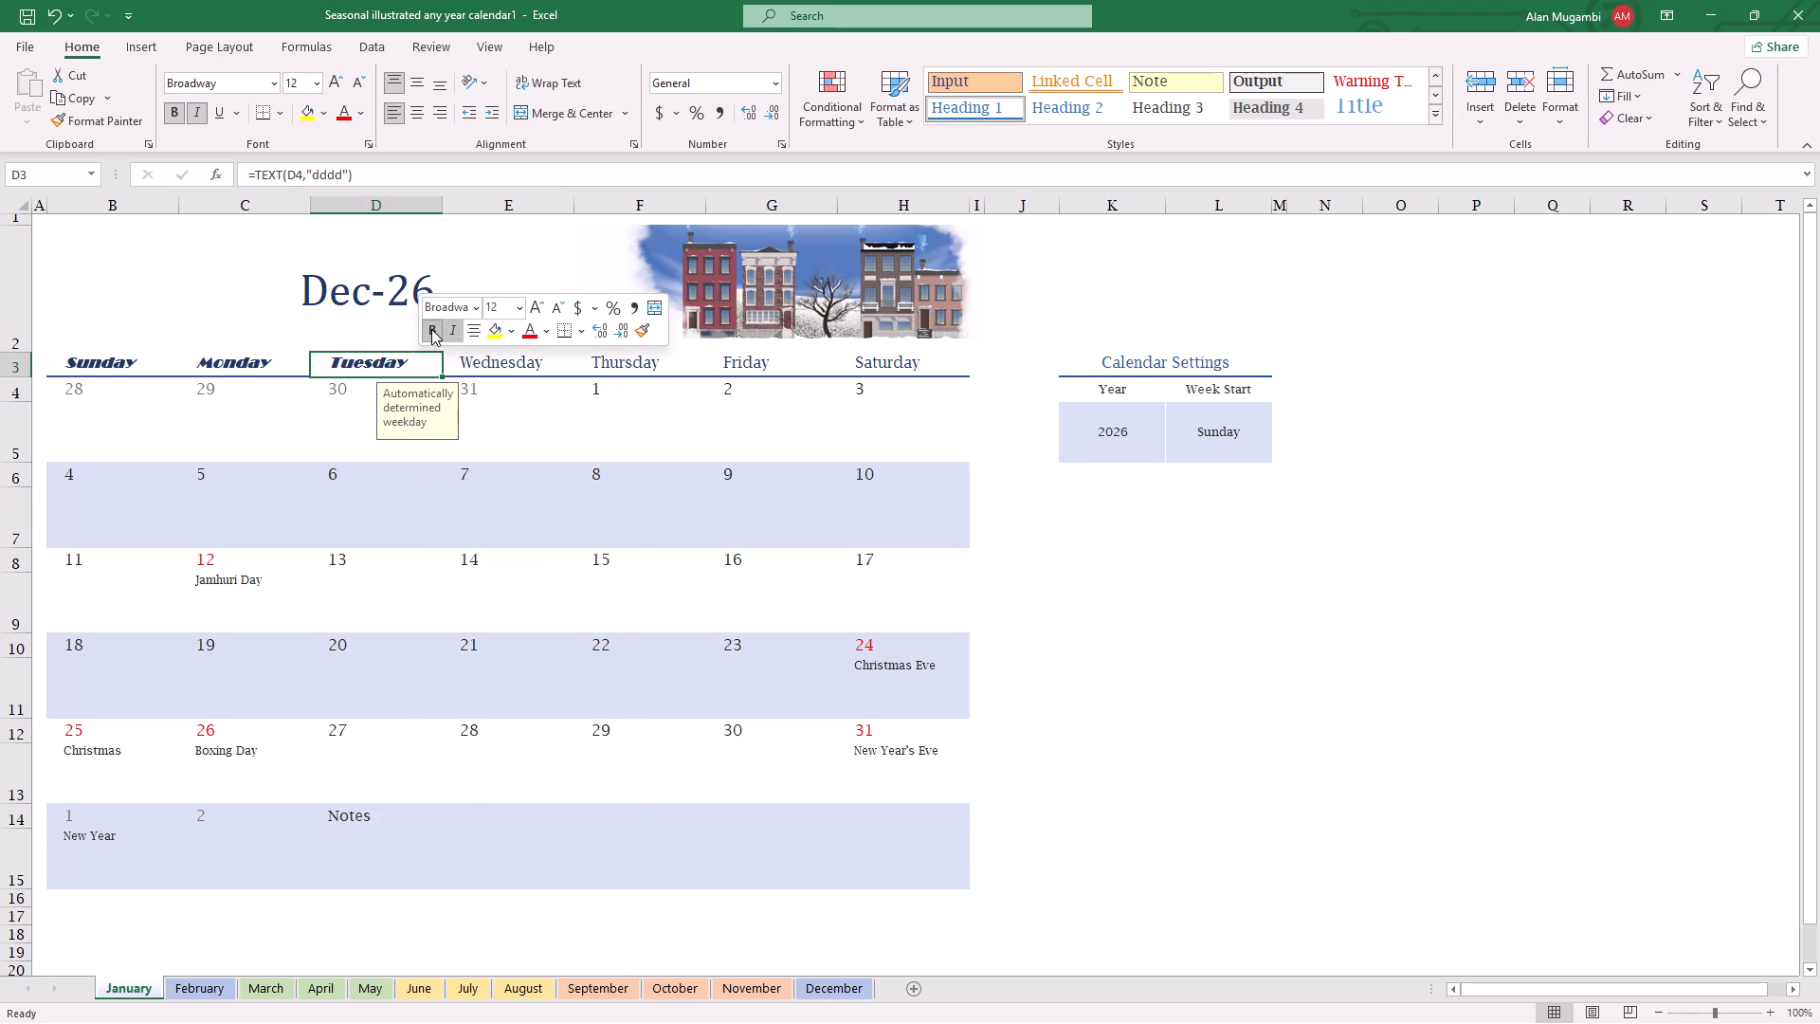
Set the font of the Wednesday heading in cell E3 to Broadway and make it italic and bold.
left_click(476, 369)
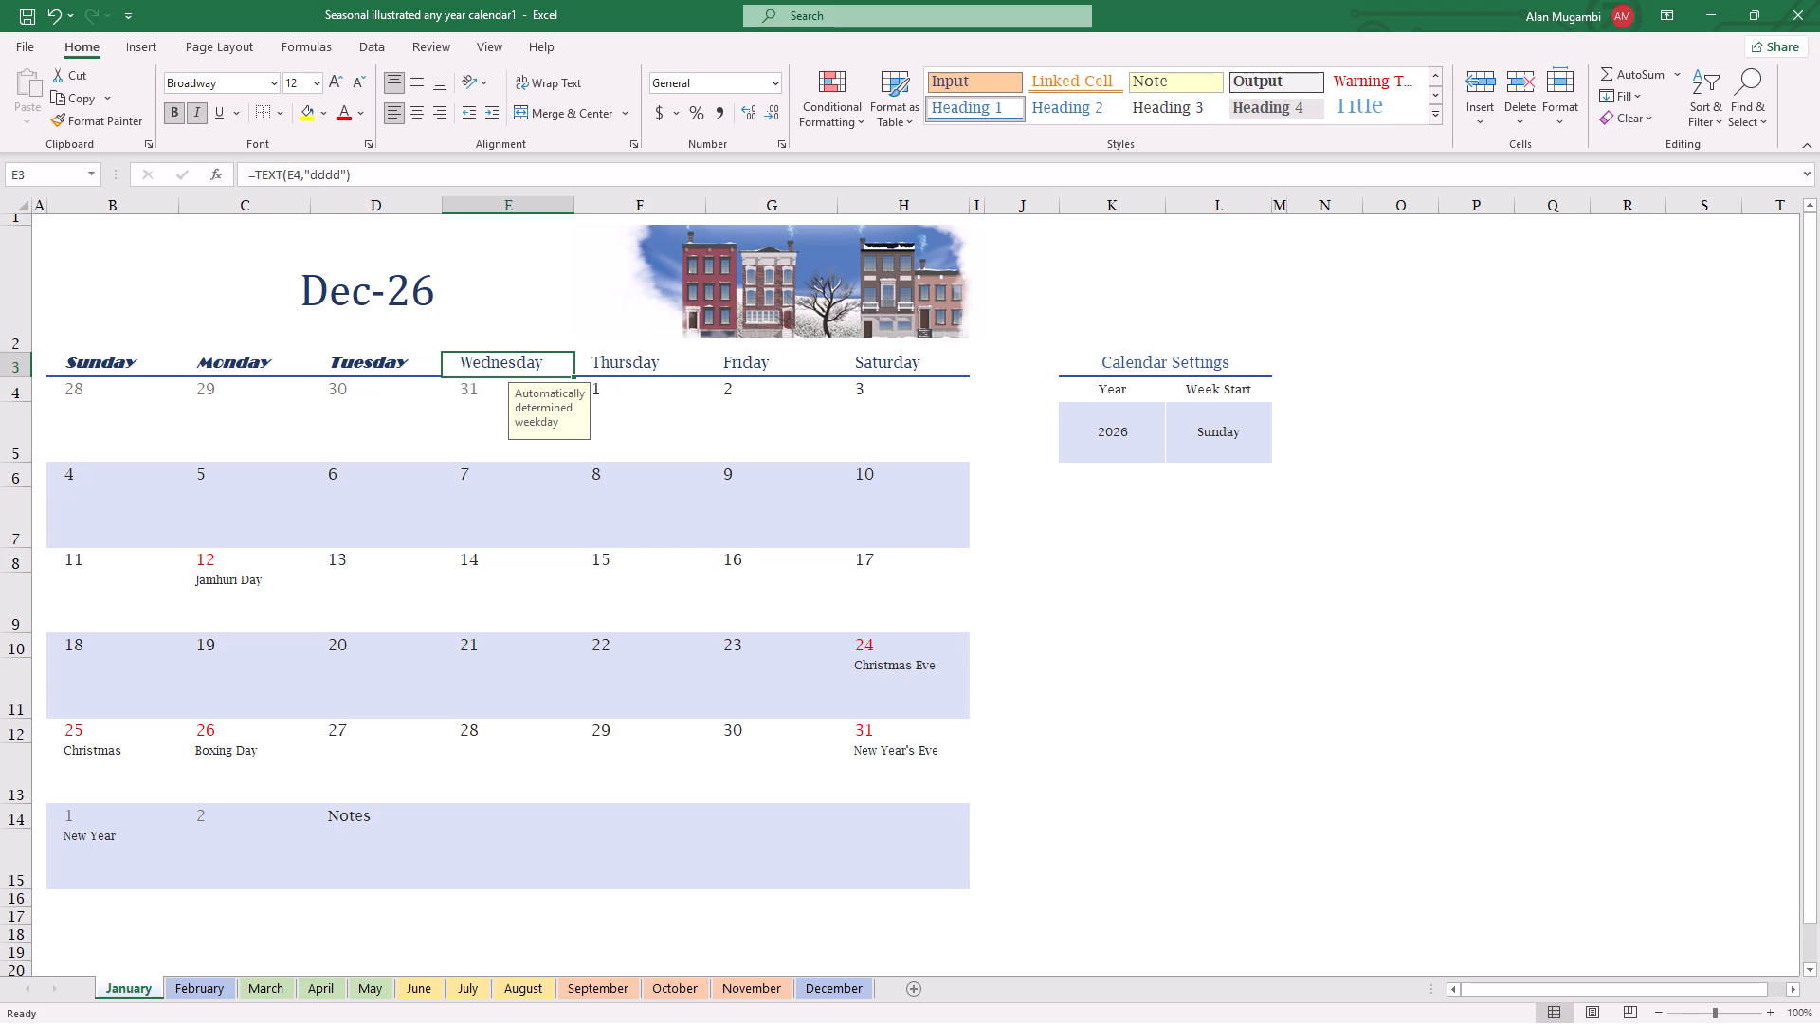
right_click(488, 362)
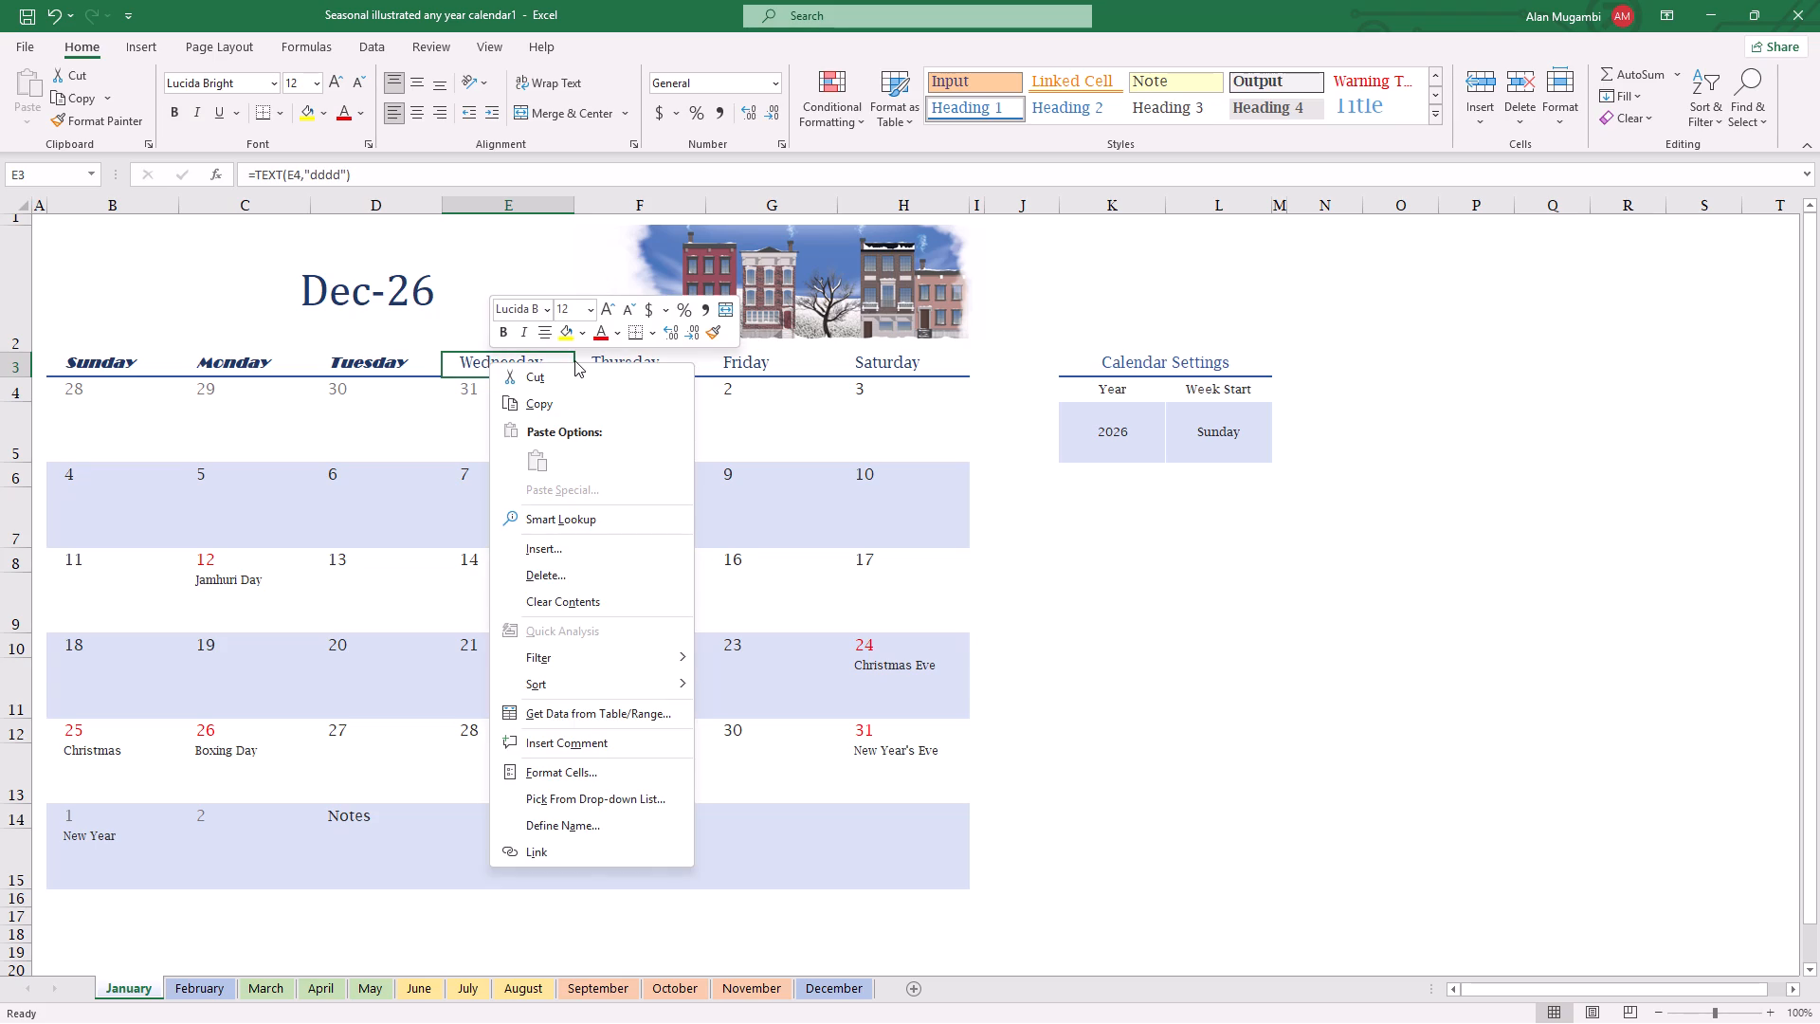
left_click(543, 309)
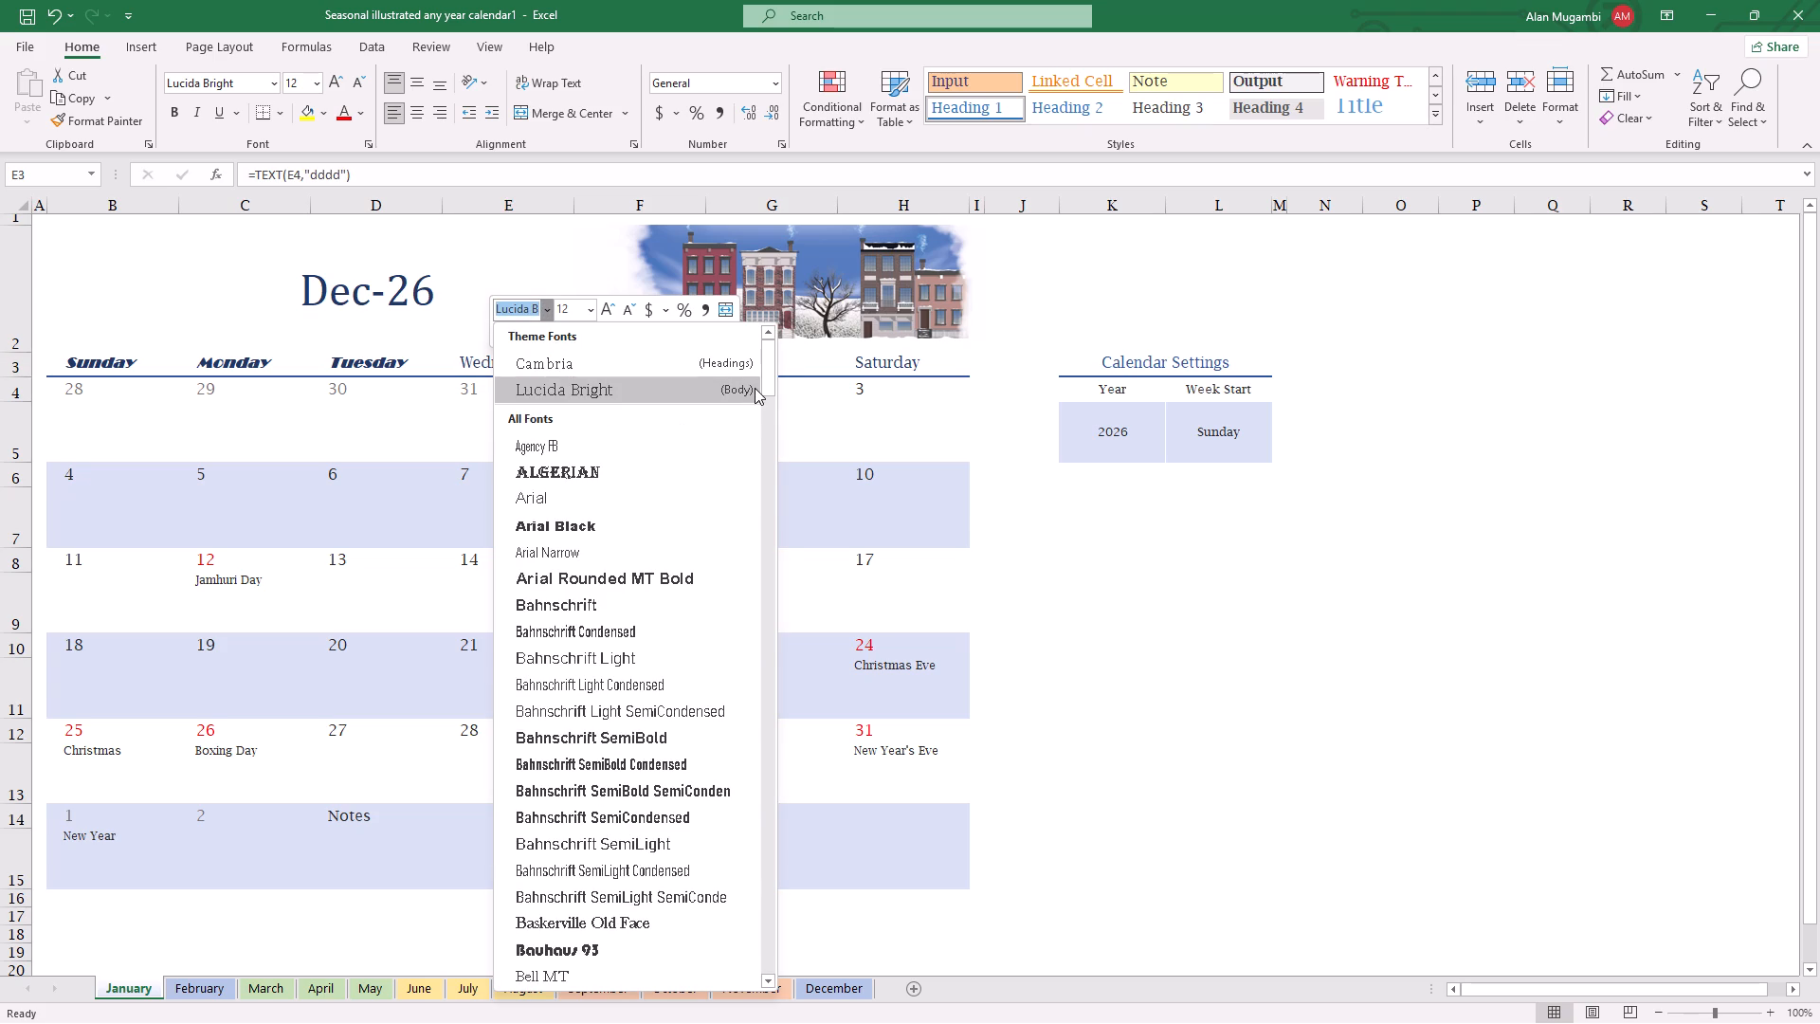
left_click_drag(764, 381, 761, 443)
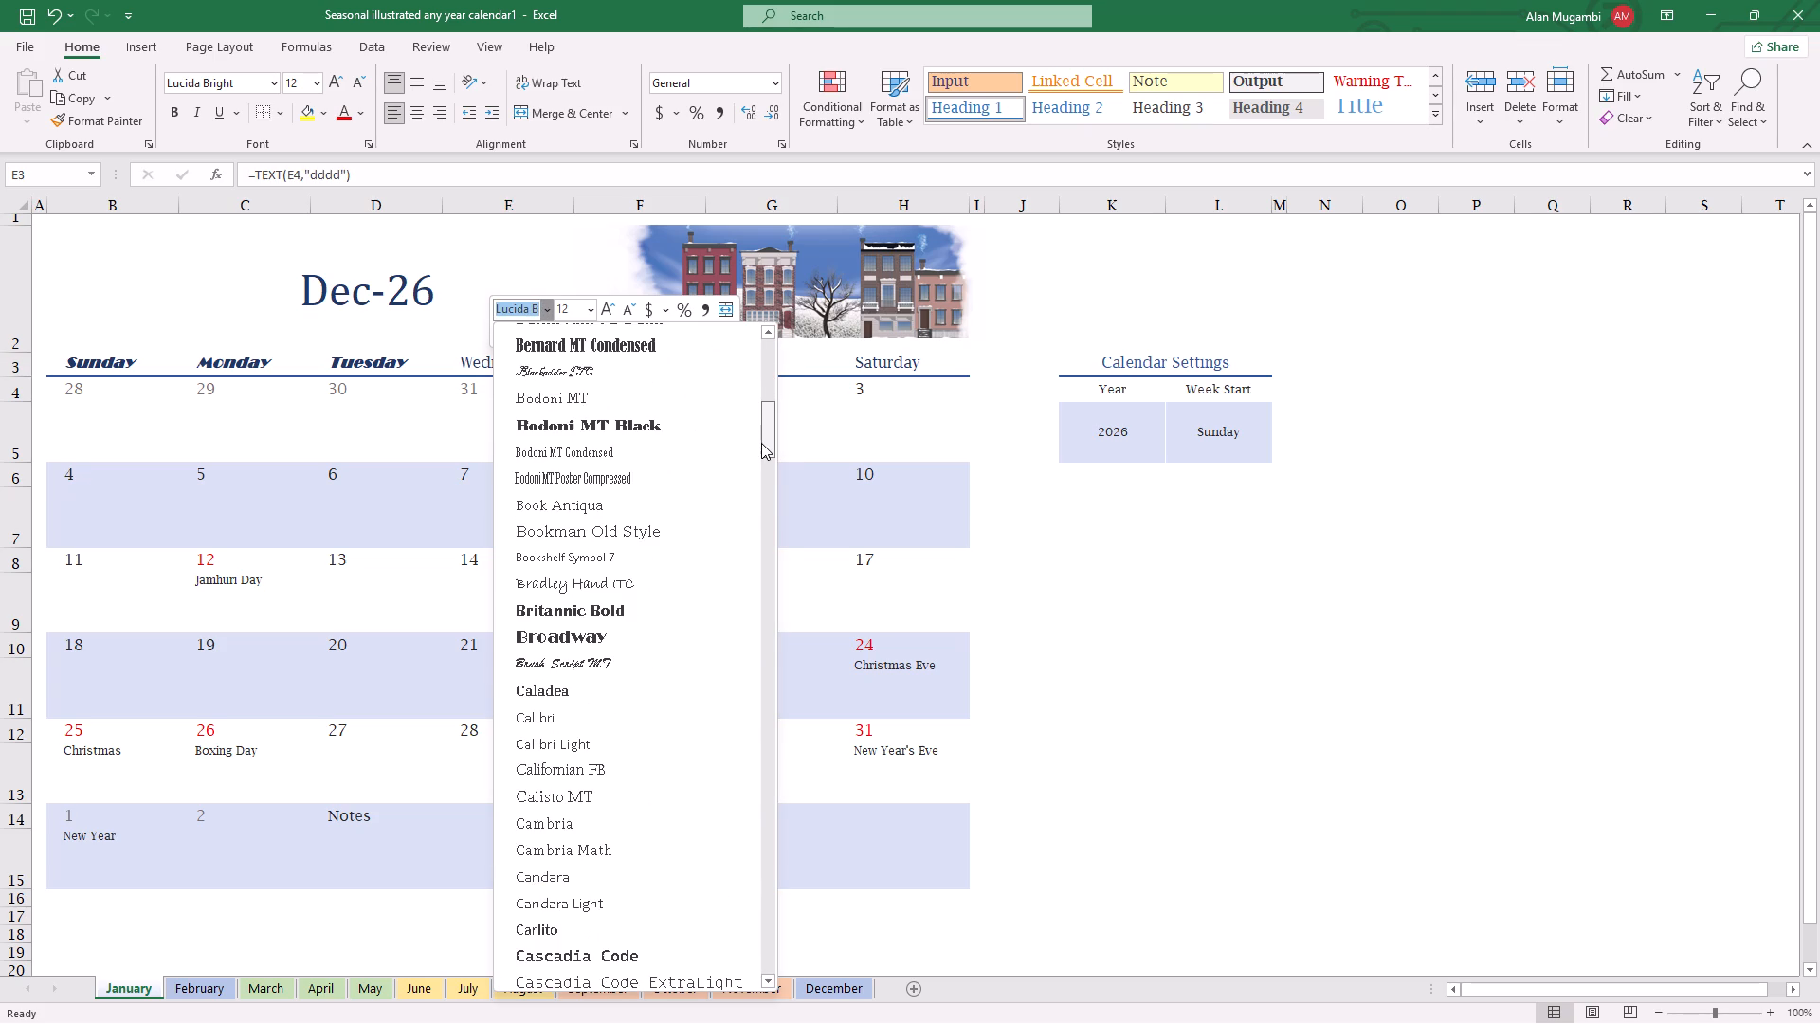
left_click_drag(761, 443, 761, 448)
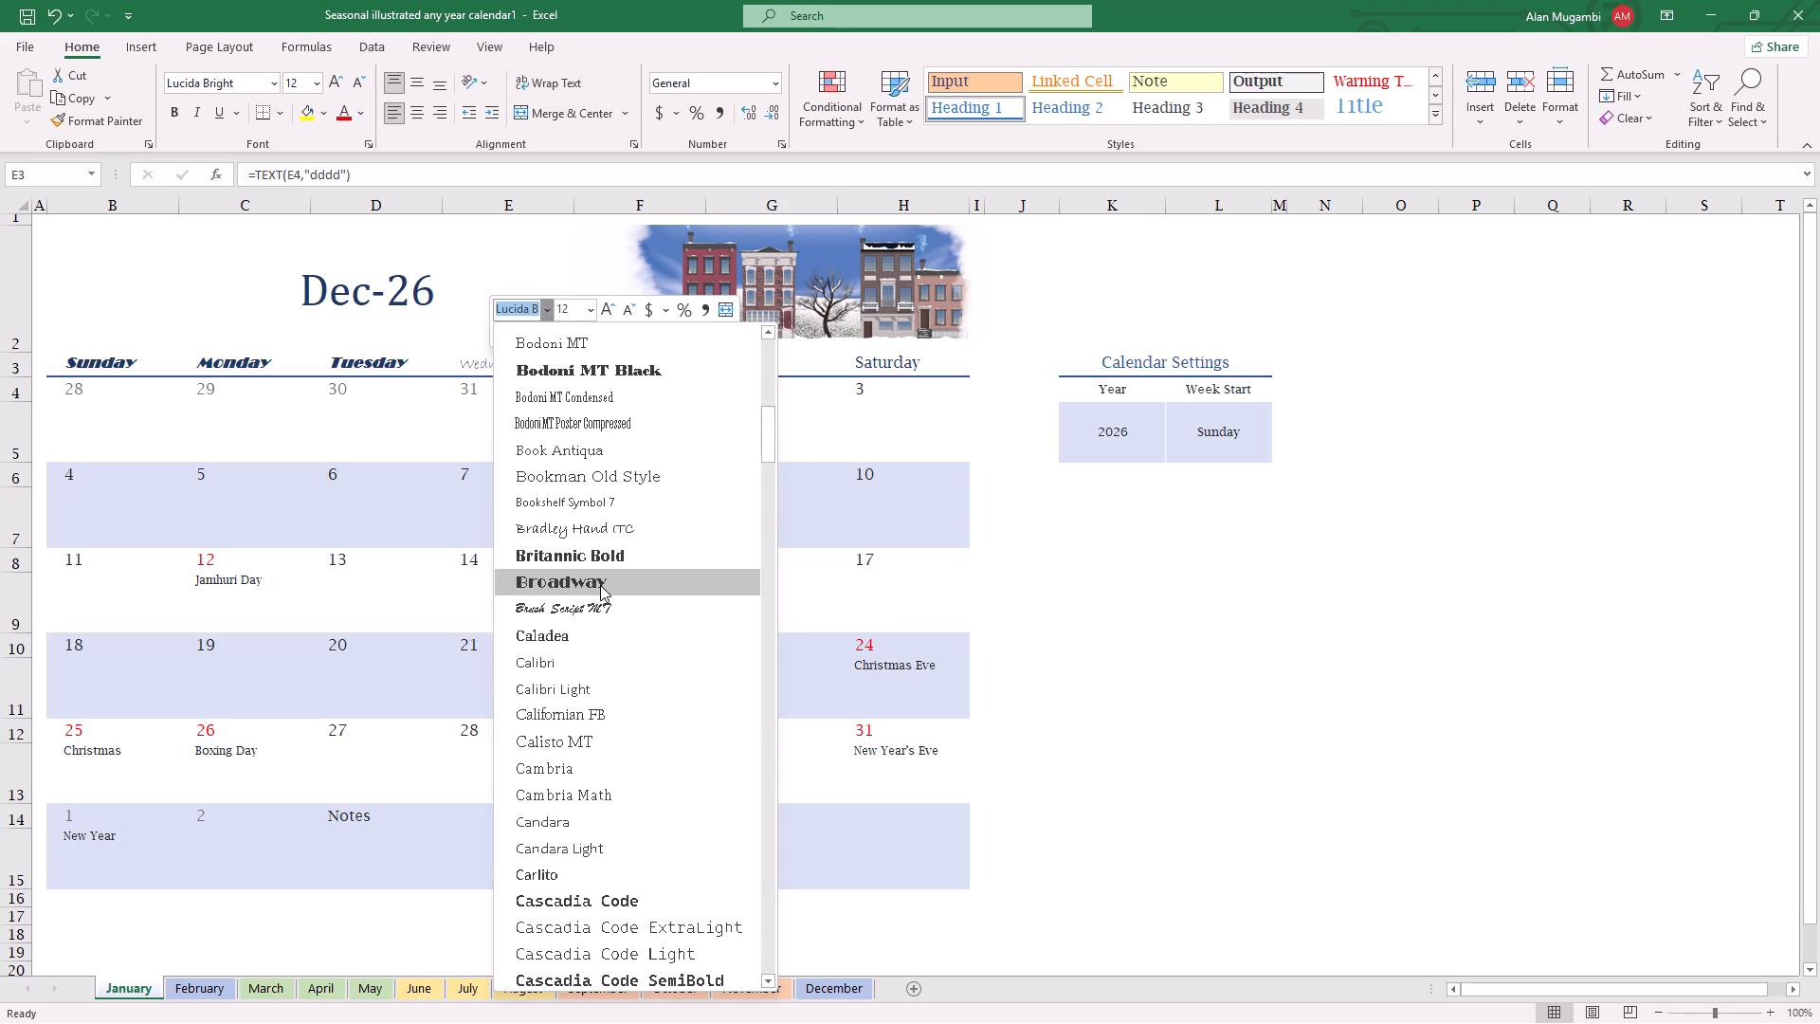
left_click(600, 585)
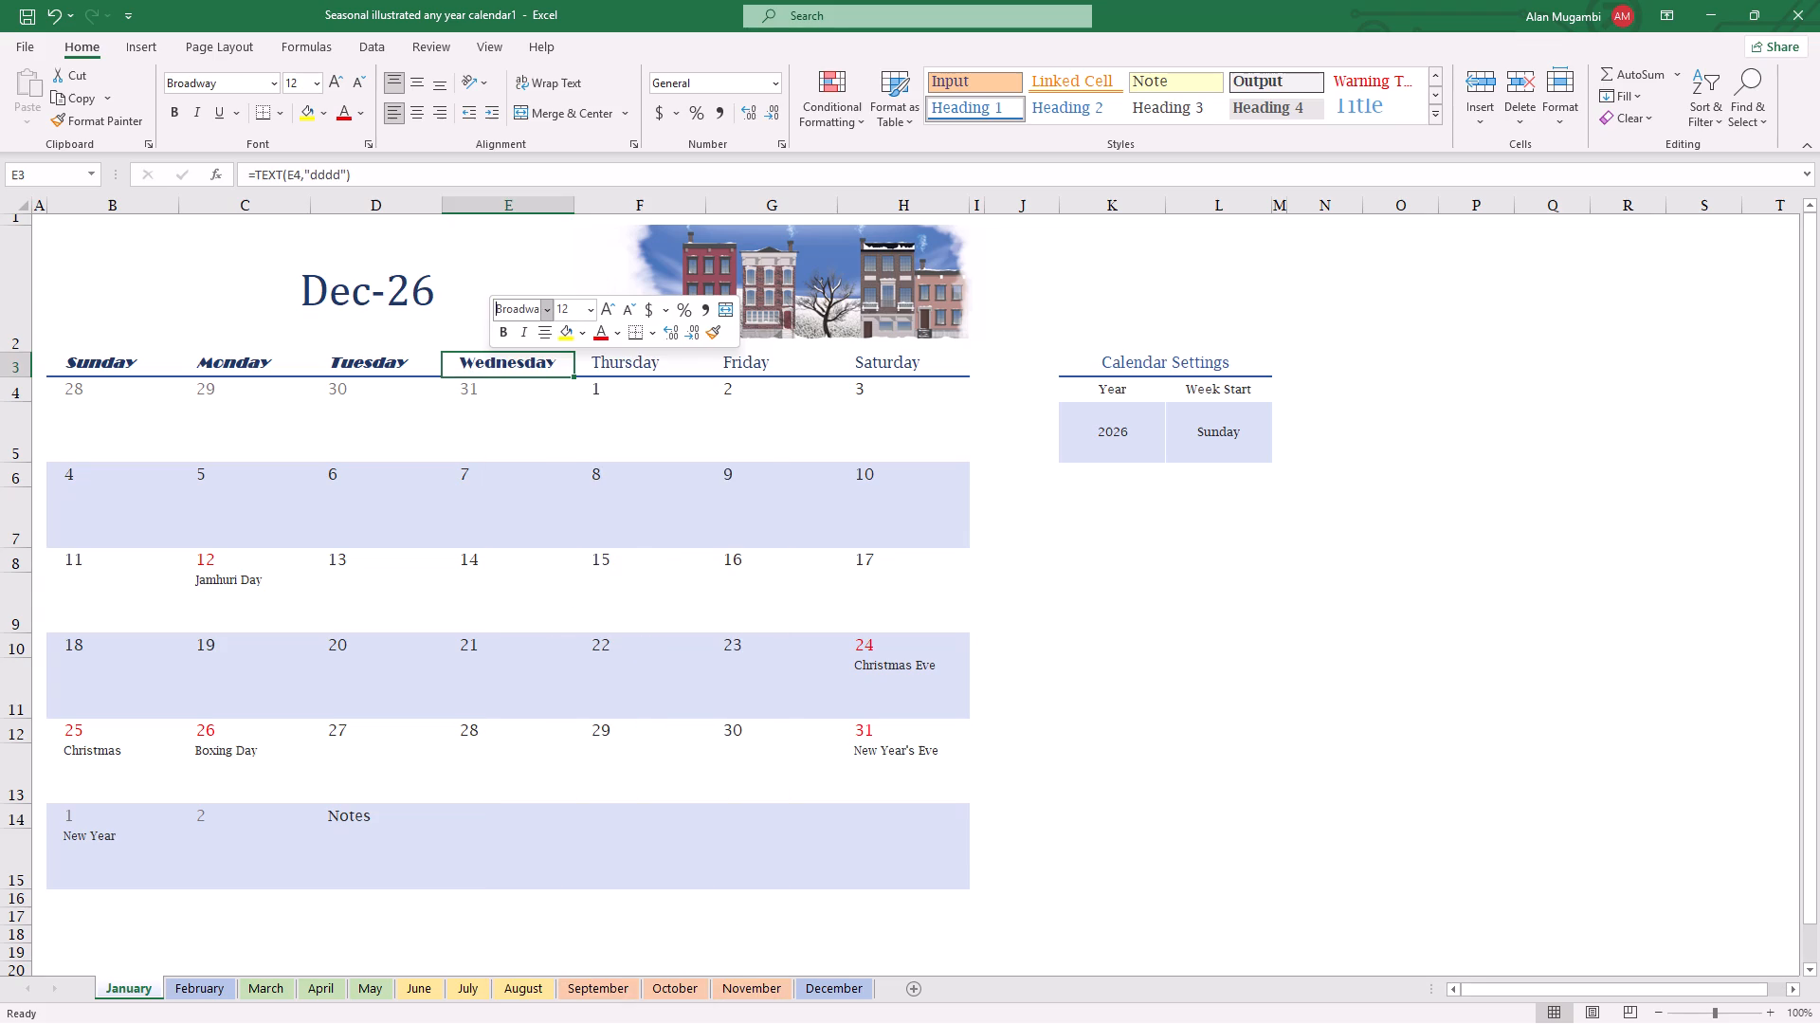
left_click(527, 328)
left_click(508, 328)
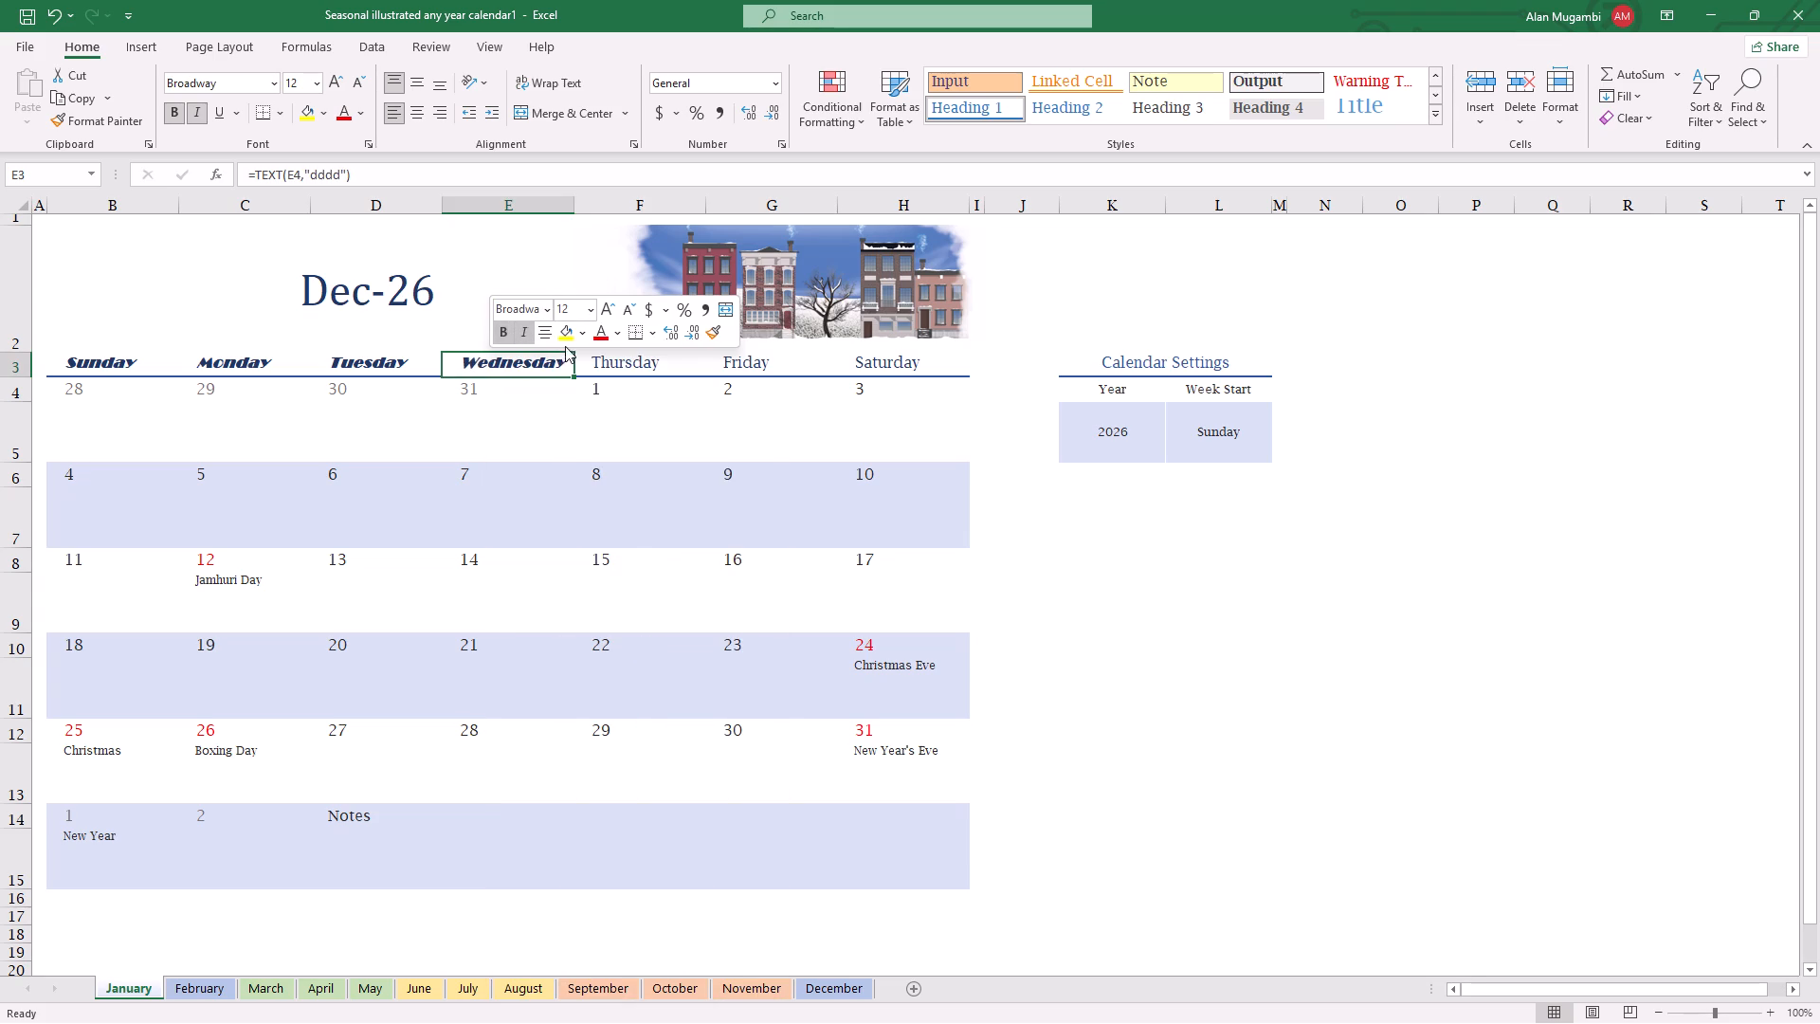
Format the Thursday, Friday and Saturday headings in cells F3 to H3 together as bold italic Broadway.
left_click(617, 359)
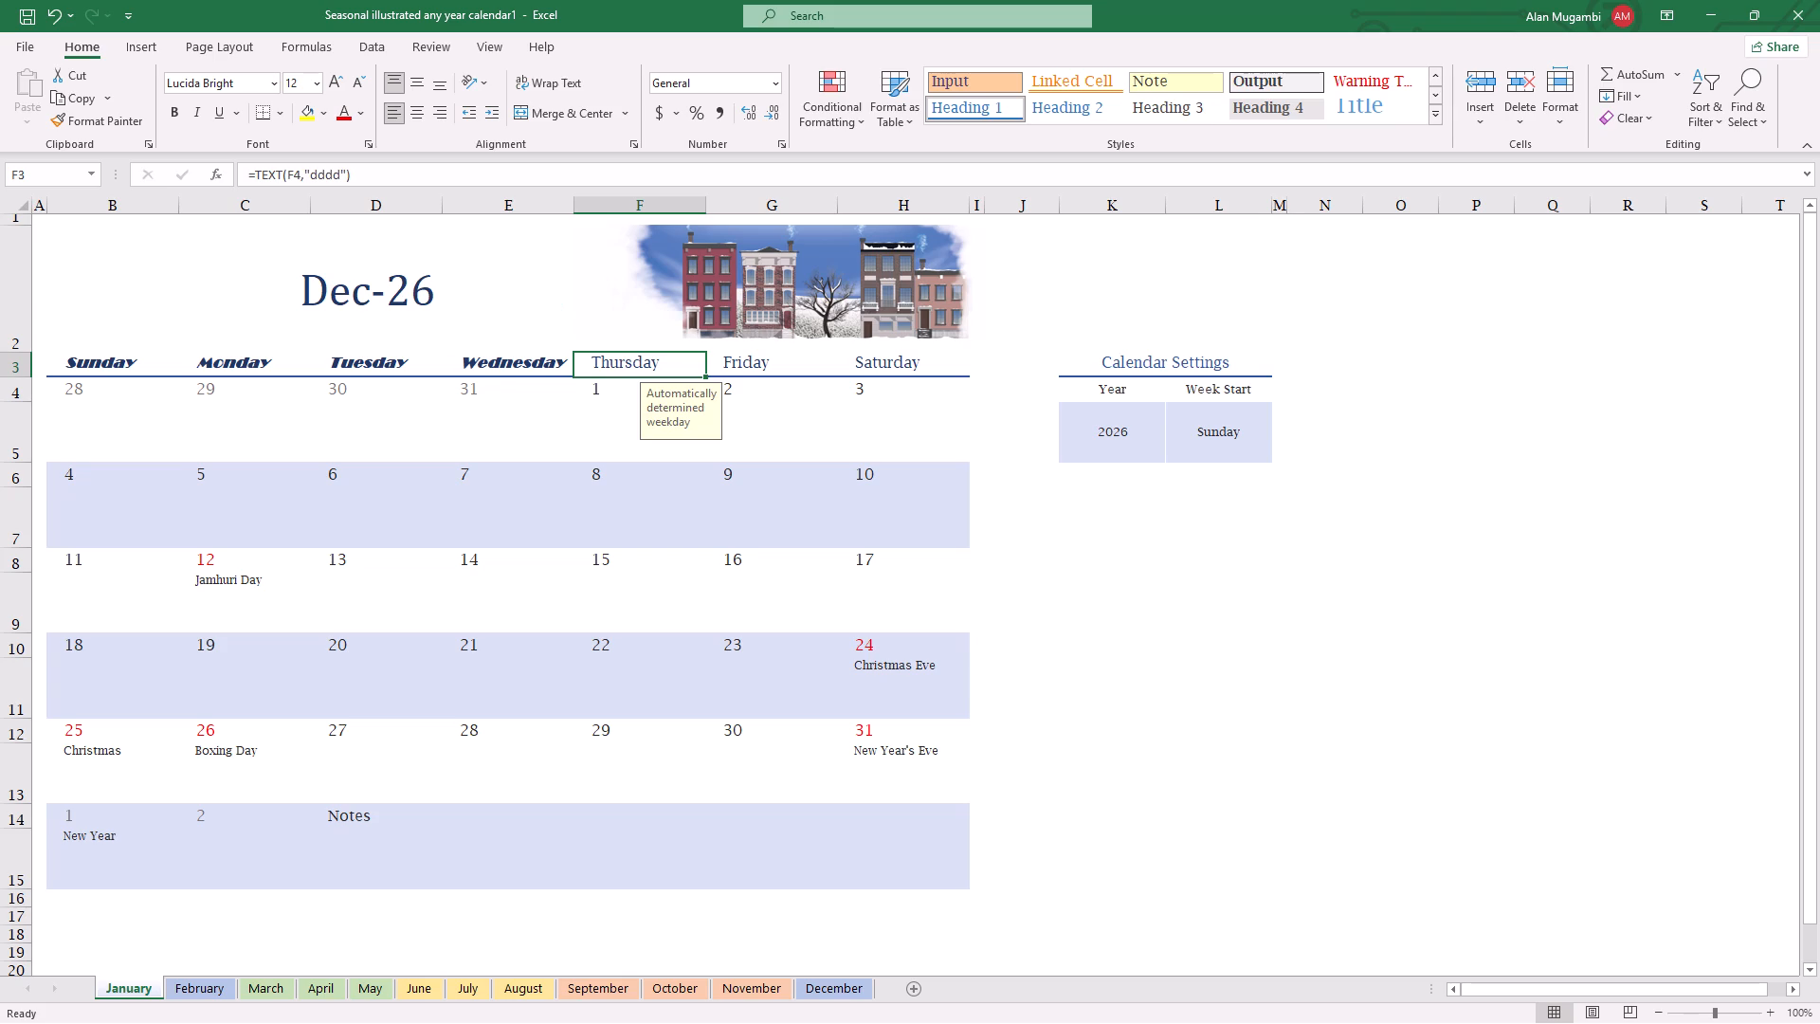
right_click(617, 359)
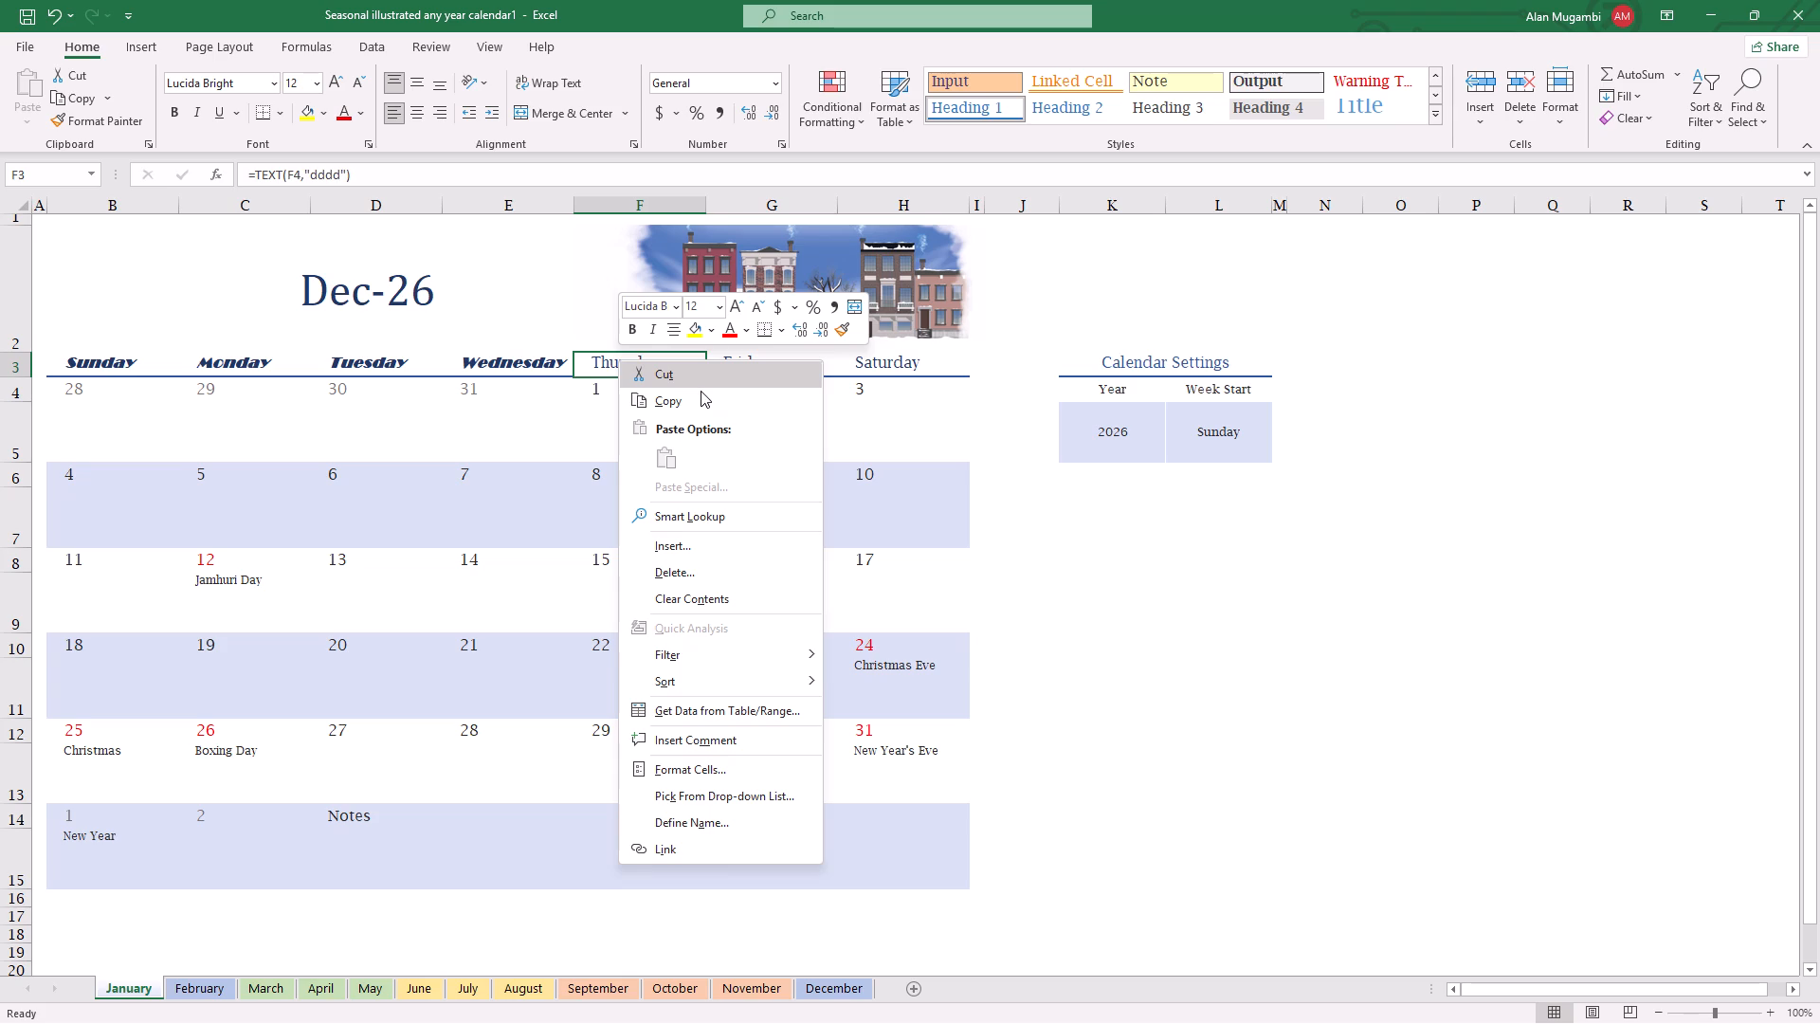
left_click(609, 356)
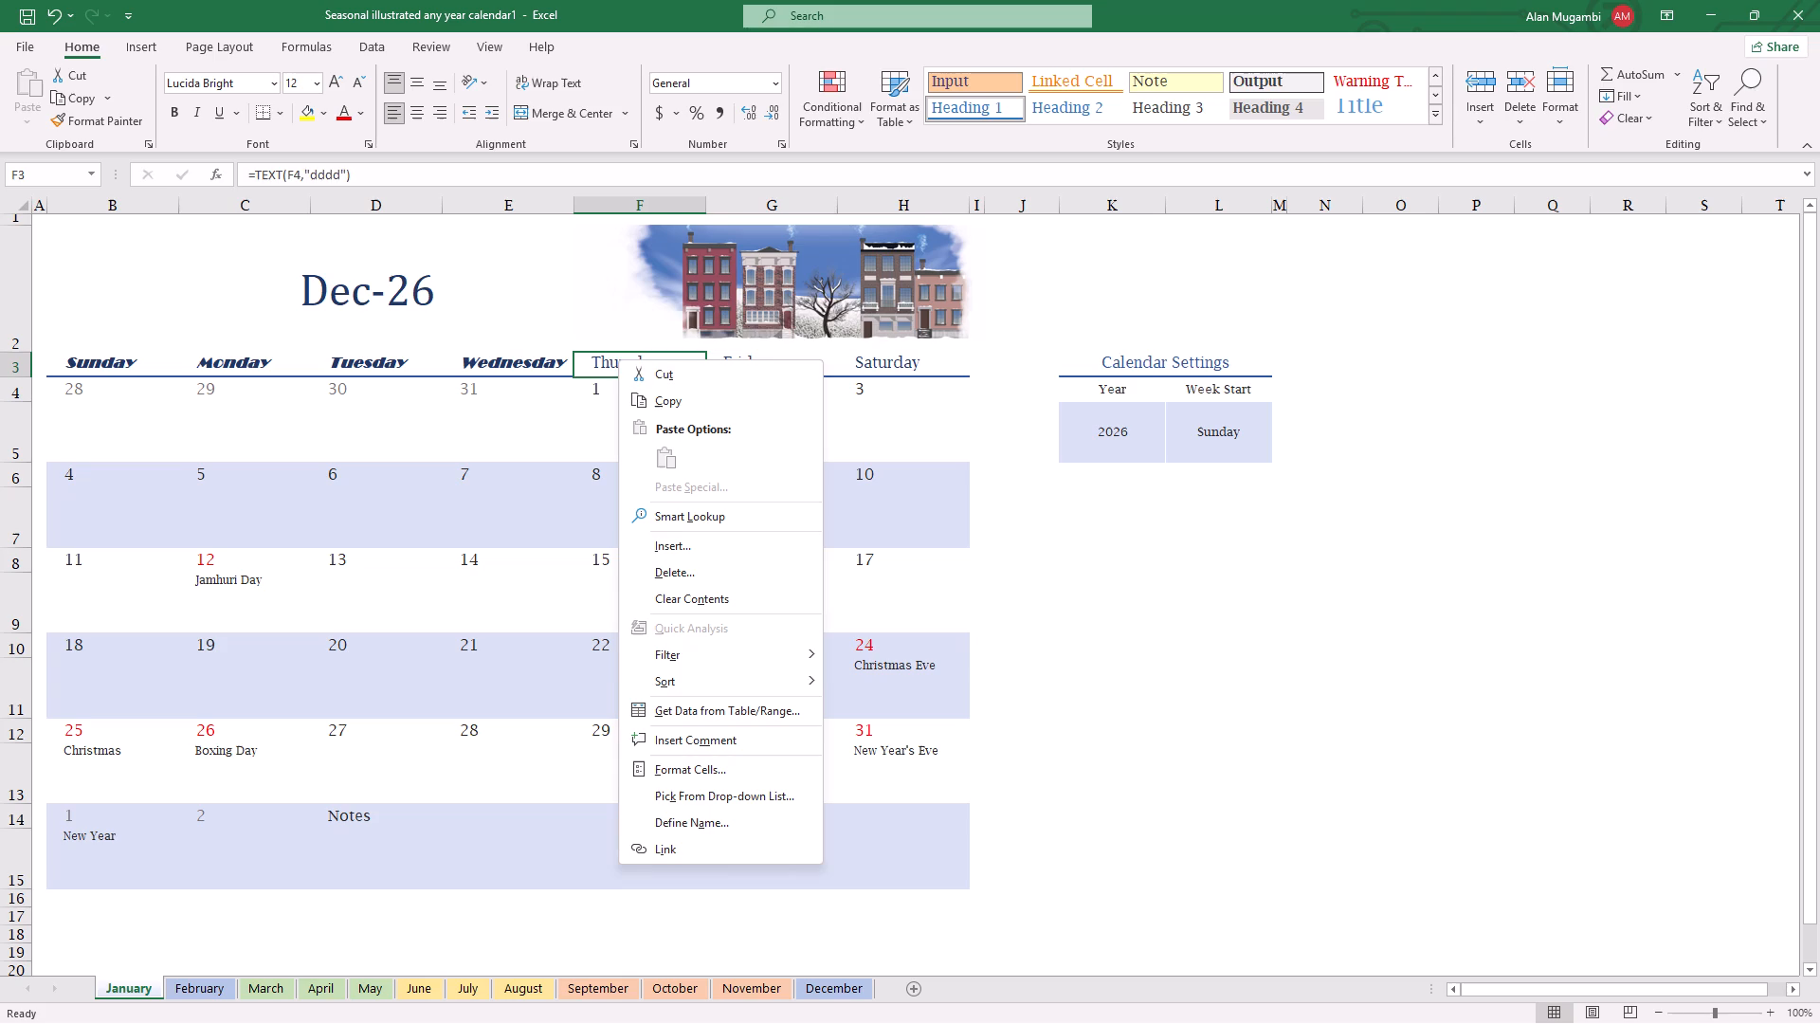
left_click_drag(608, 363, 863, 353)
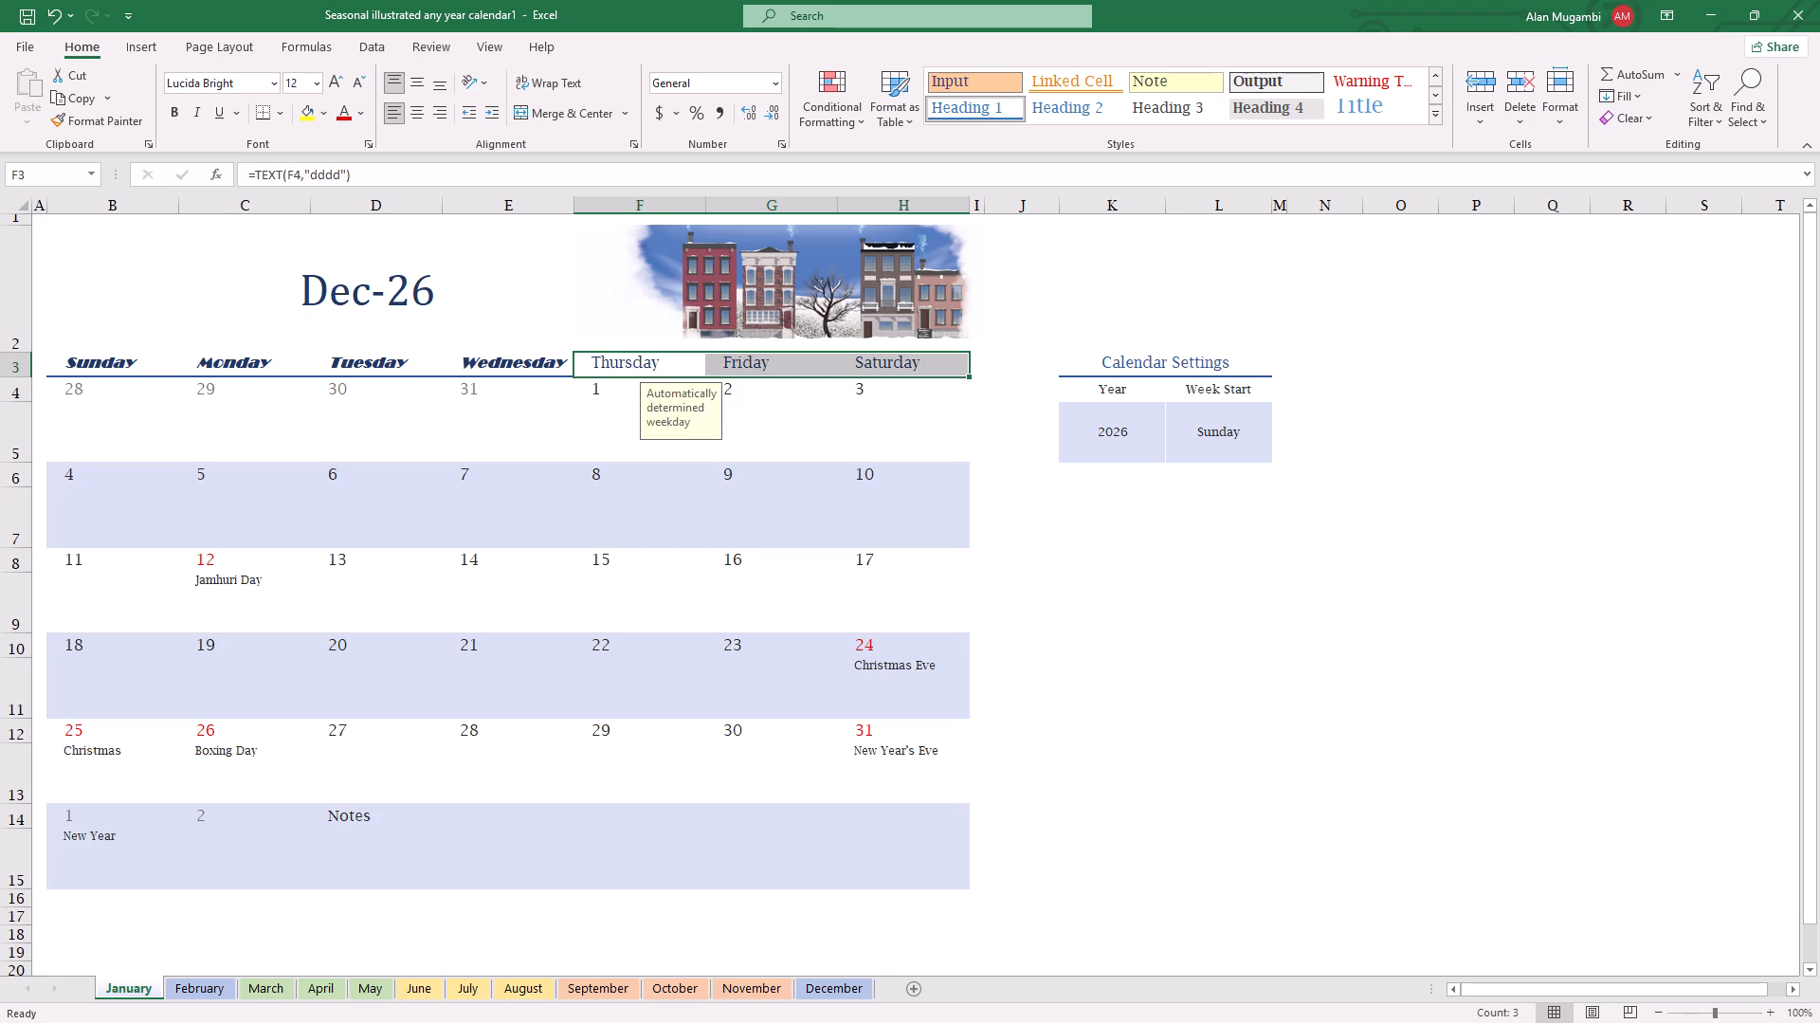
right_click(840, 360)
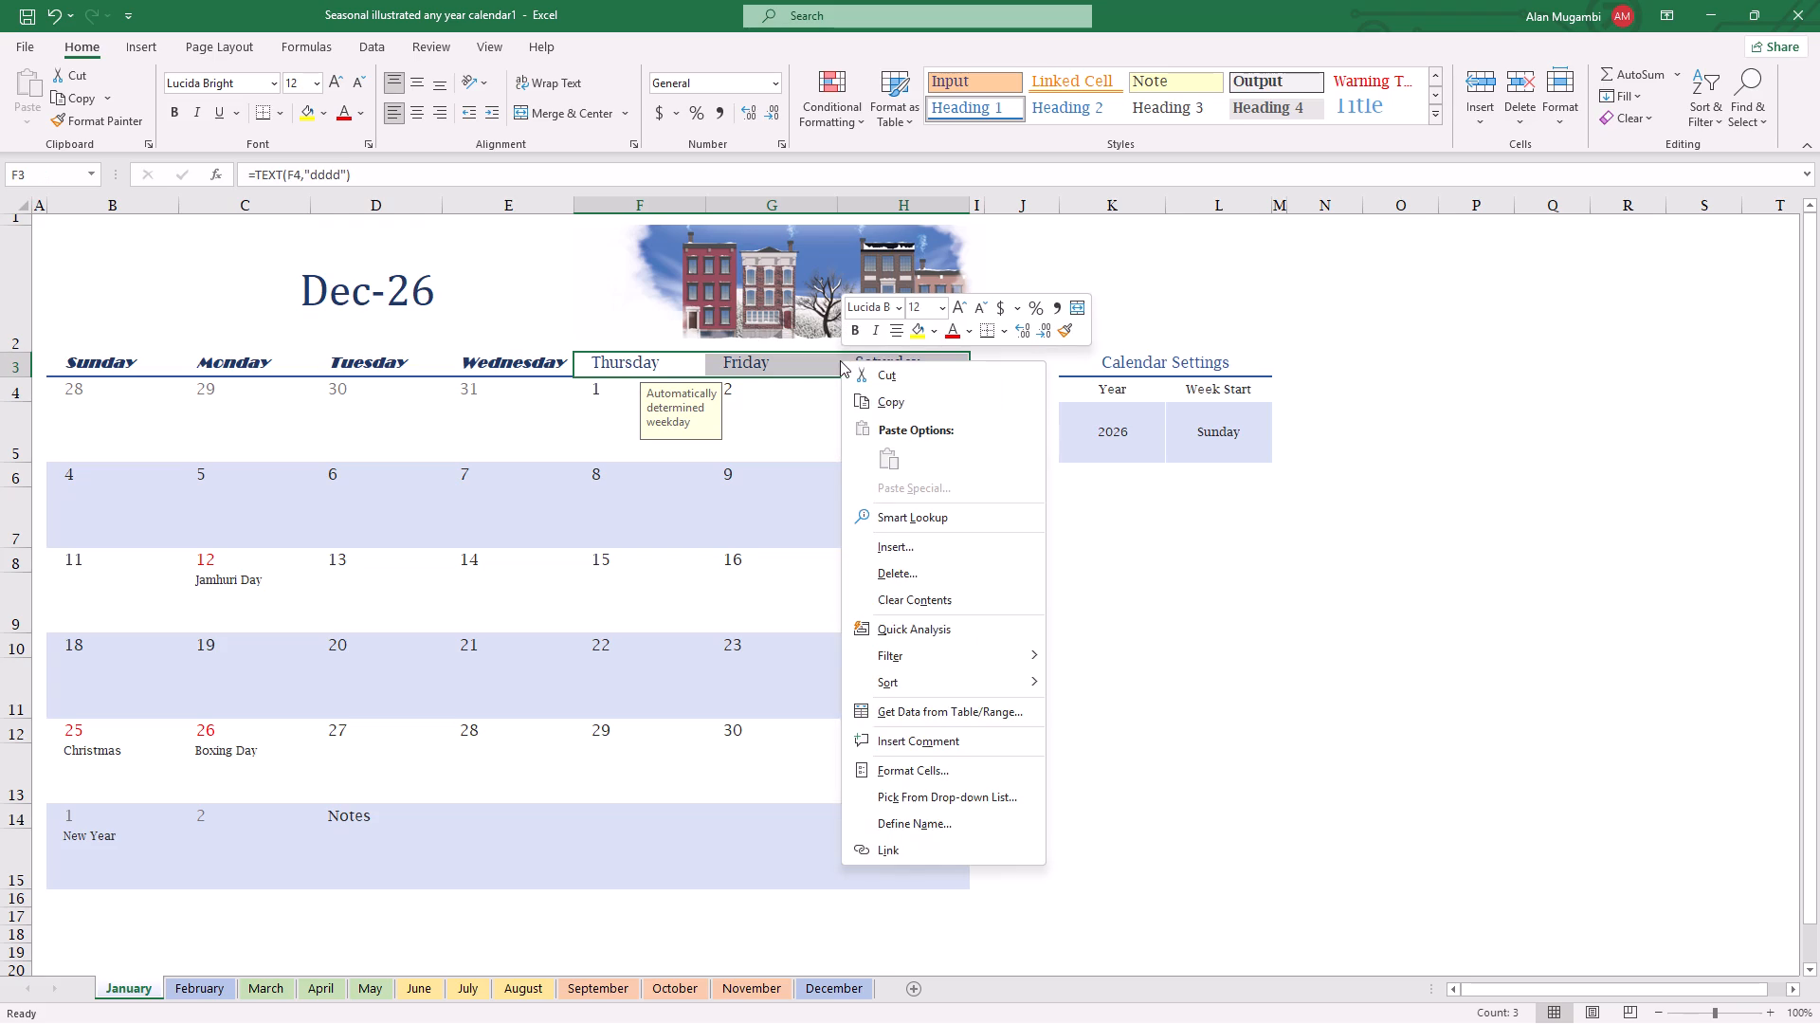
left_click(855, 323)
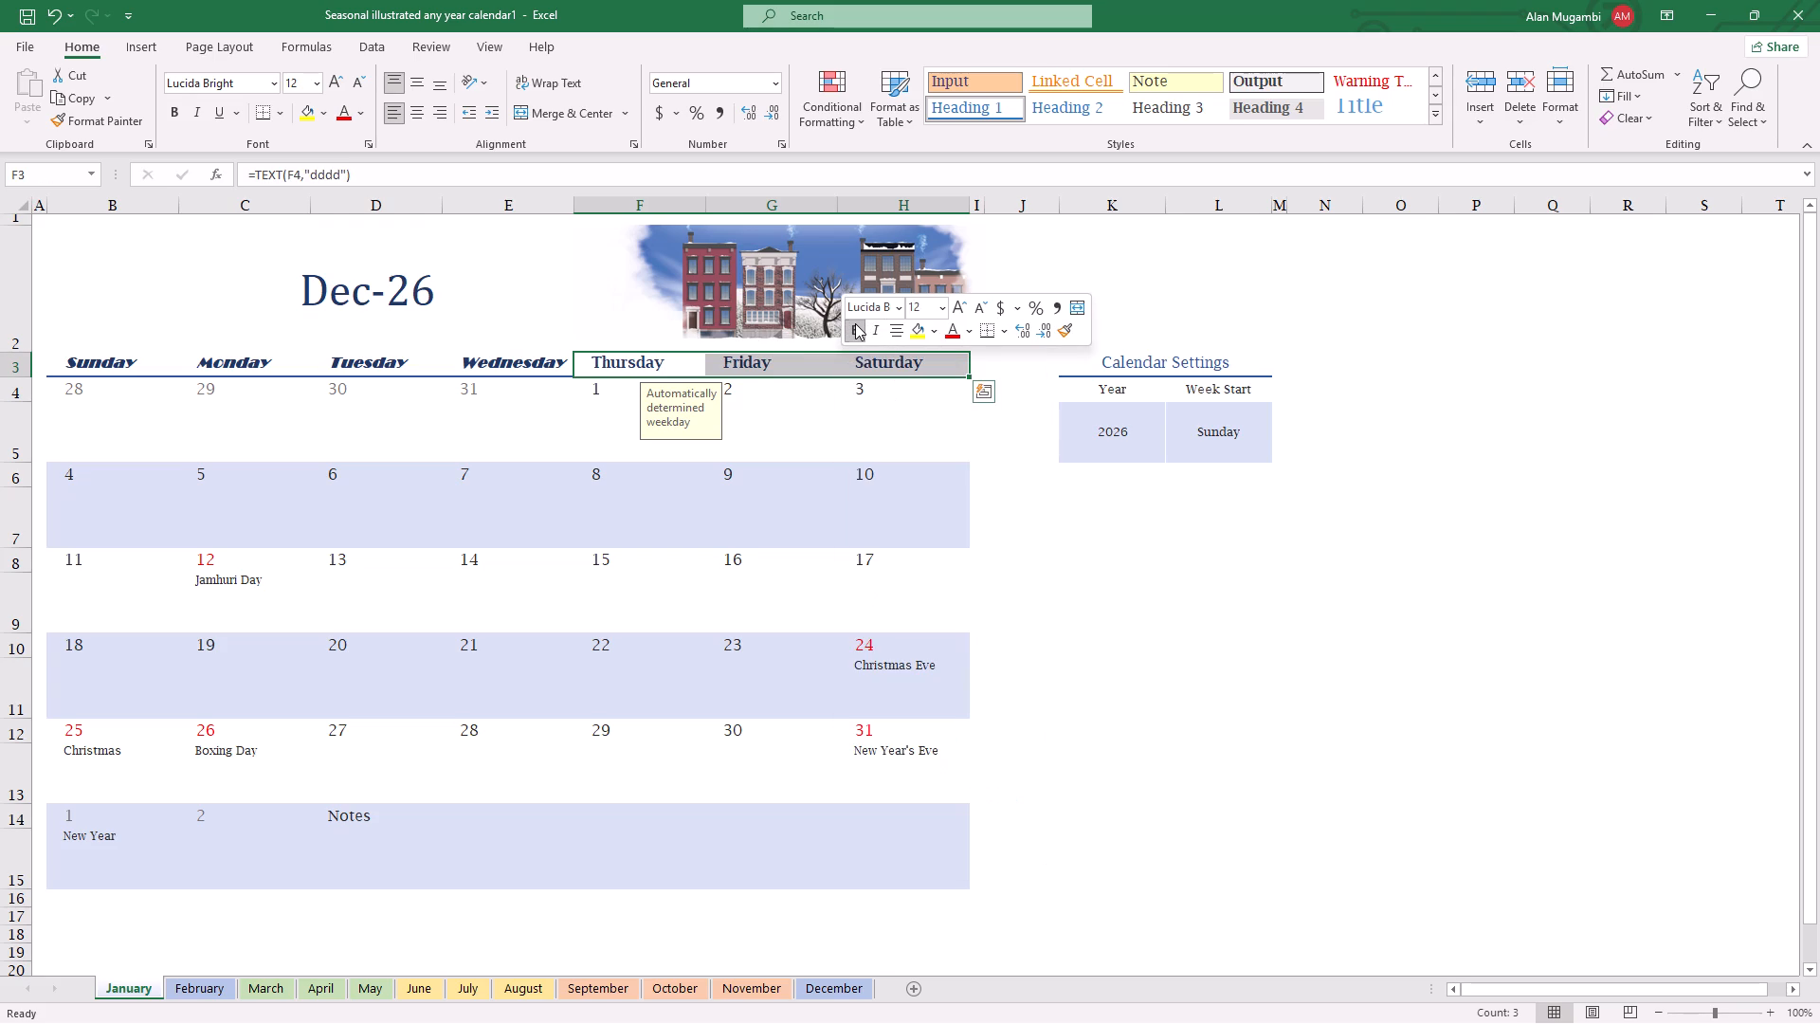
left_click(876, 327)
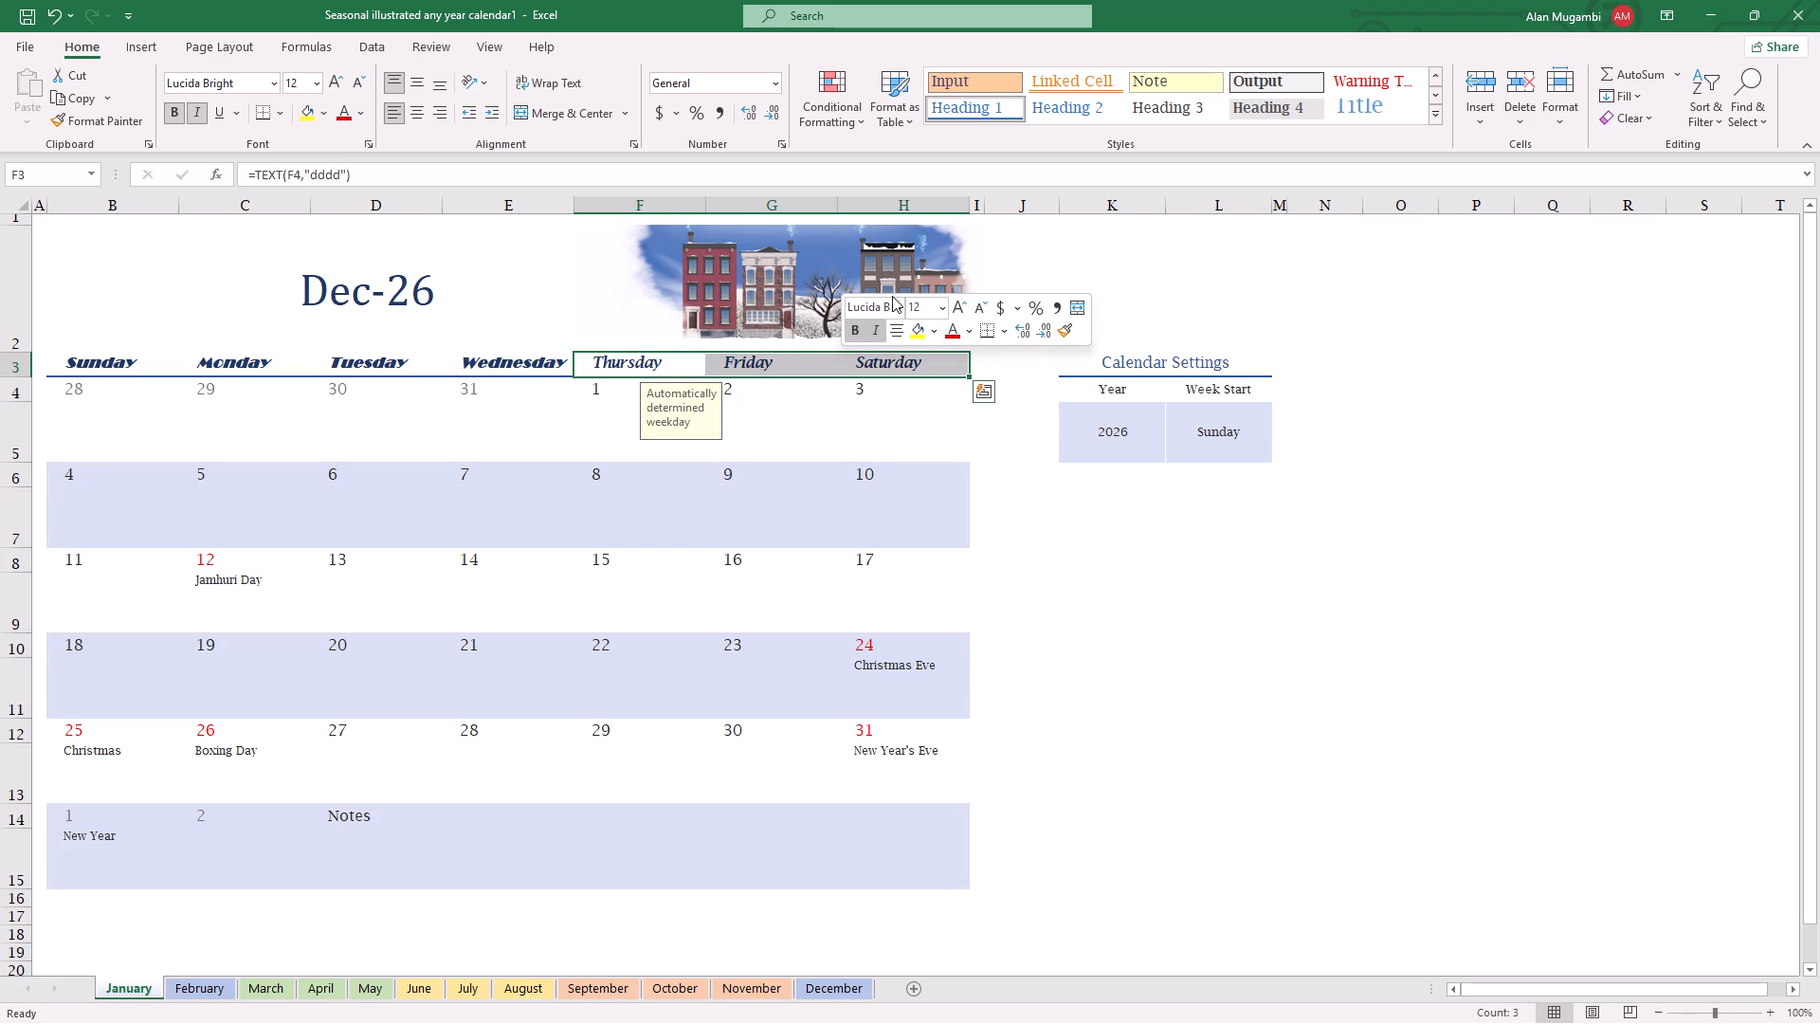
left_click(895, 300)
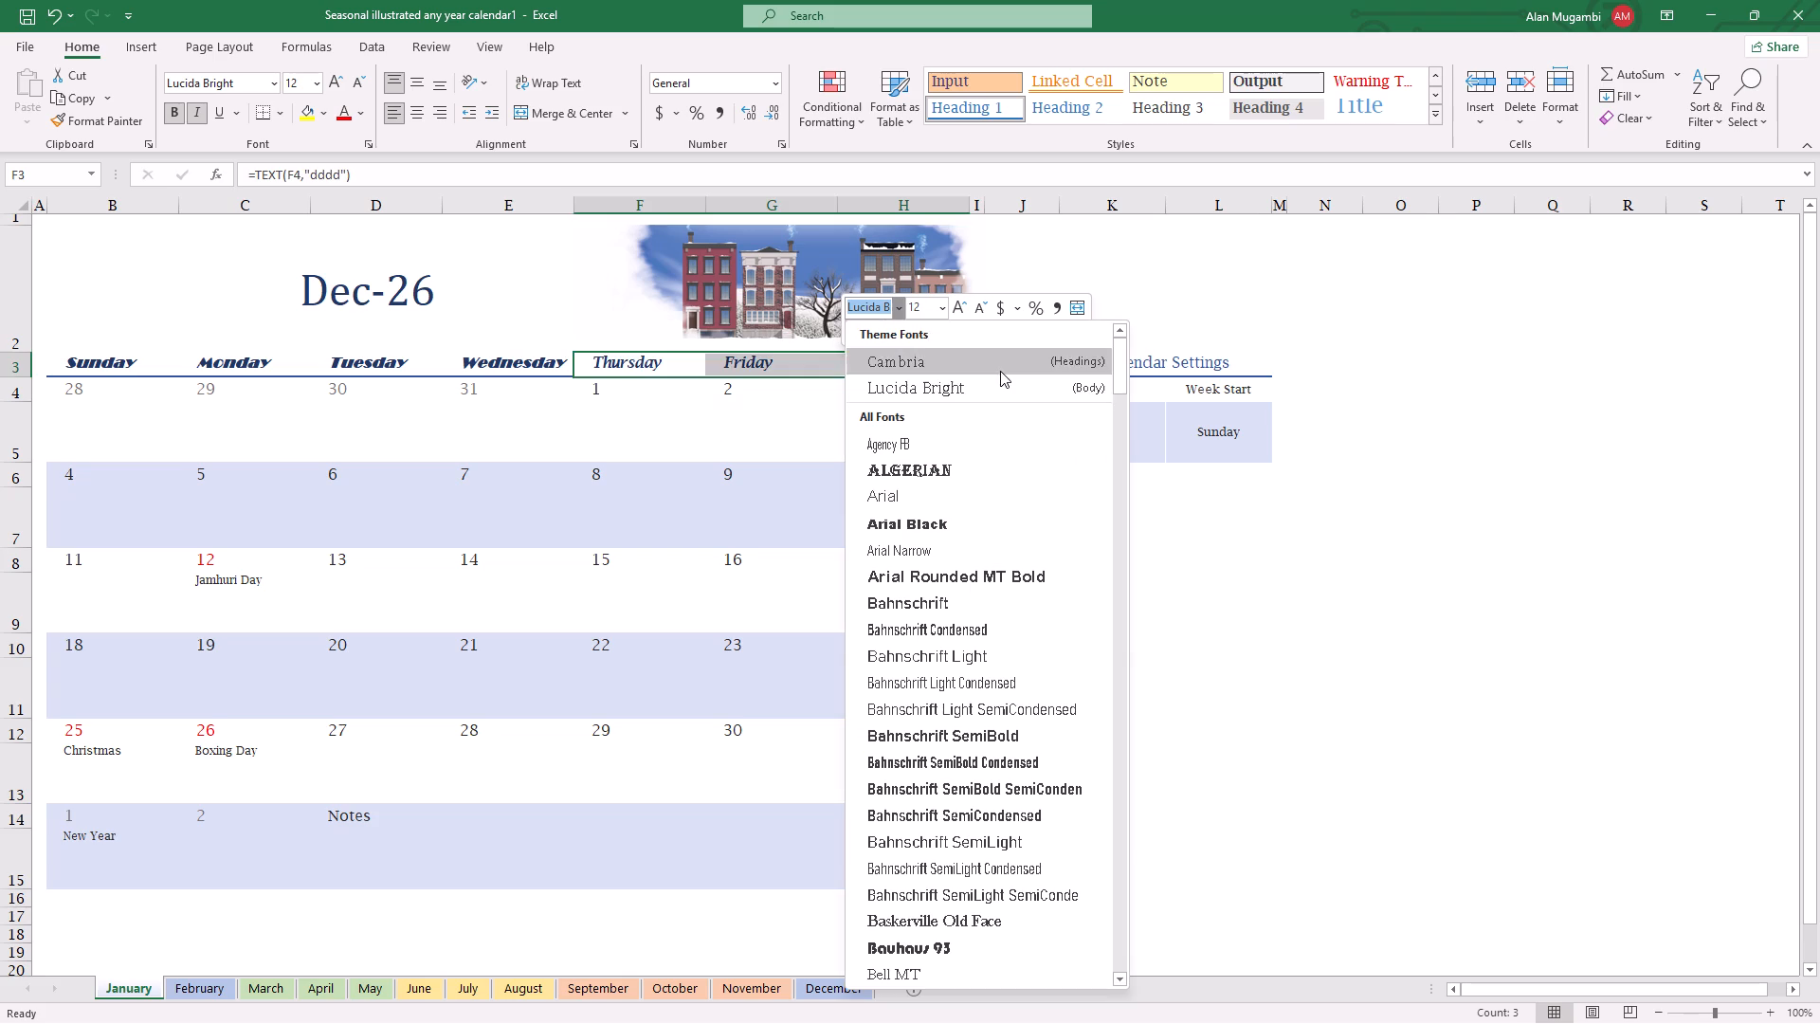
left_click_drag(1122, 365, 1119, 408)
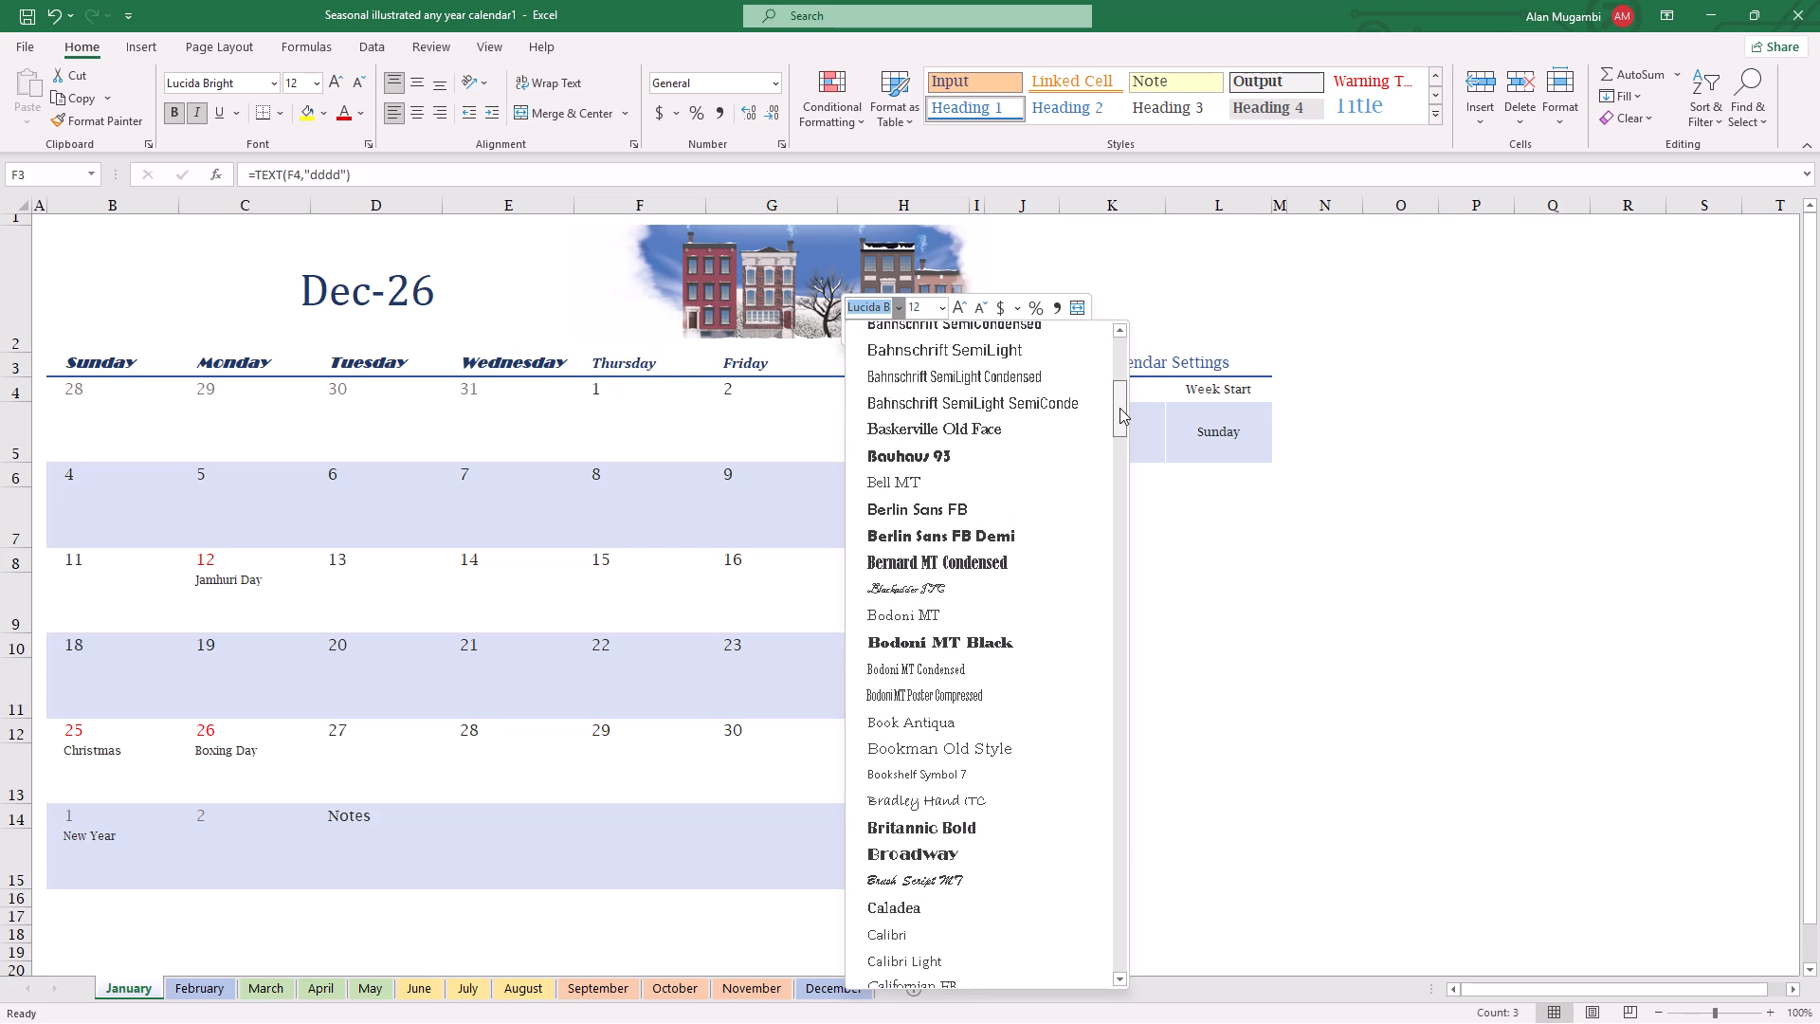
left_click_drag(1119, 408, 1119, 436)
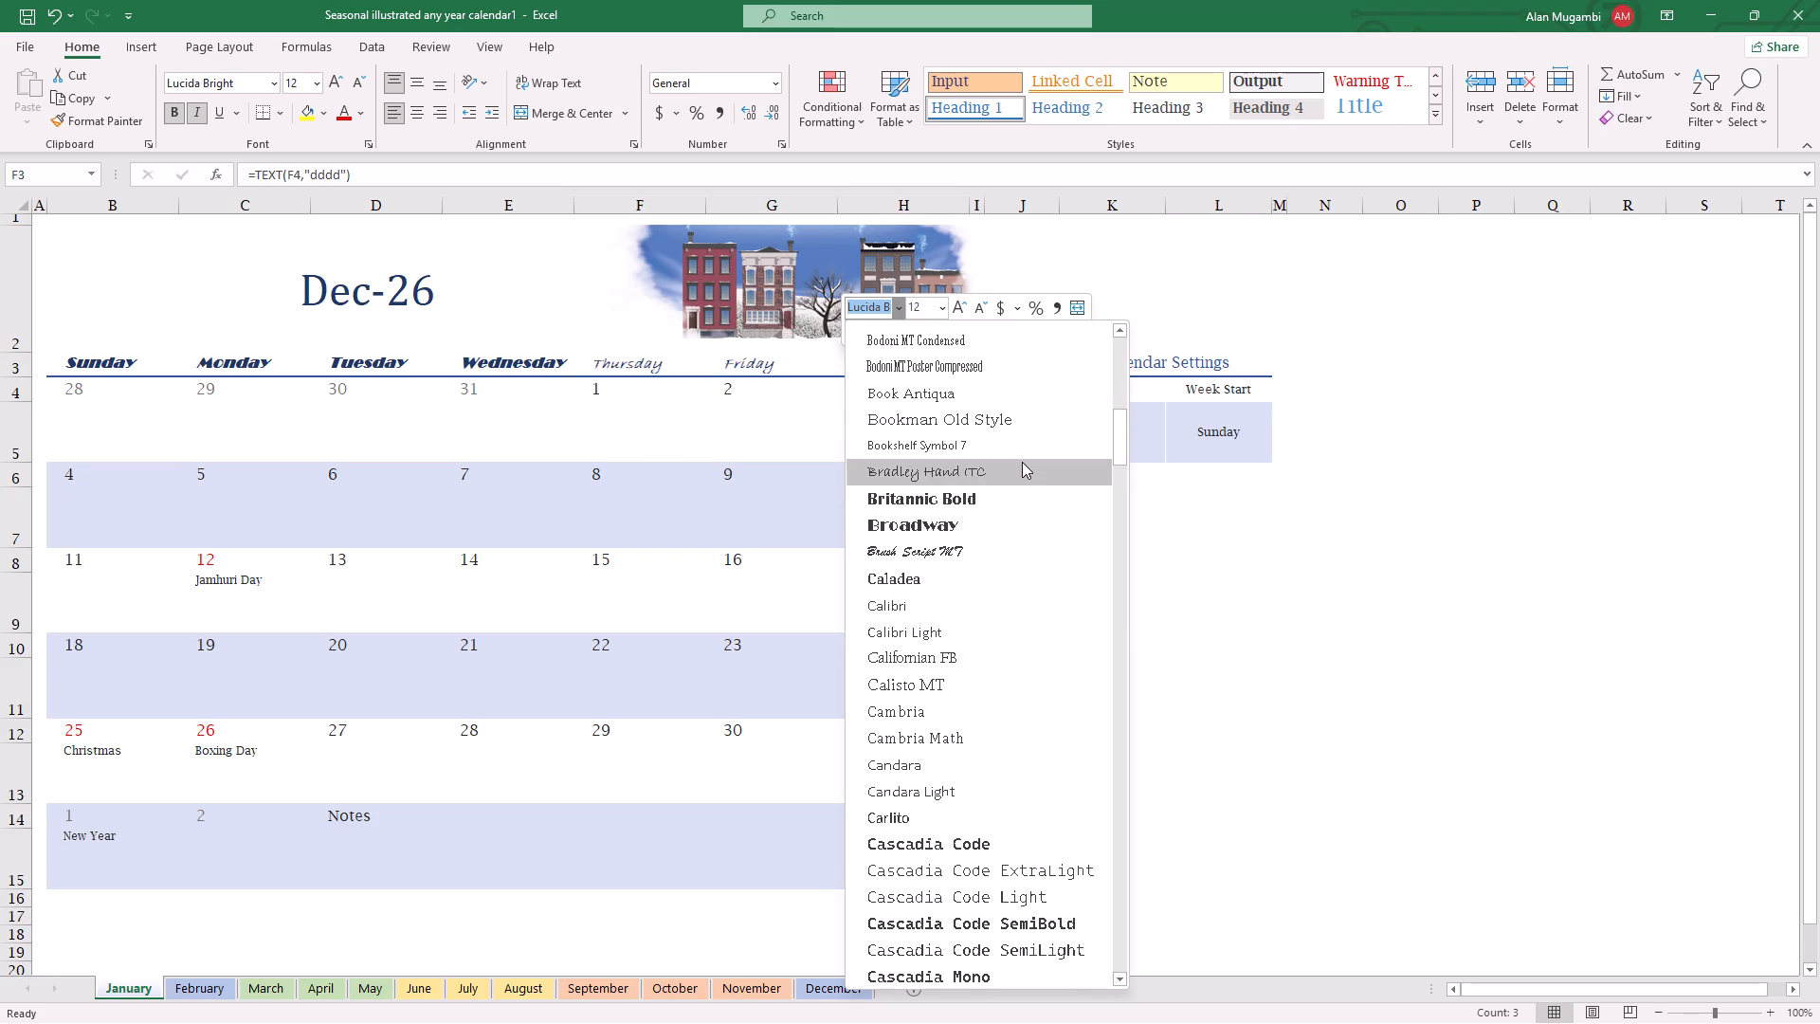
left_click(998, 519)
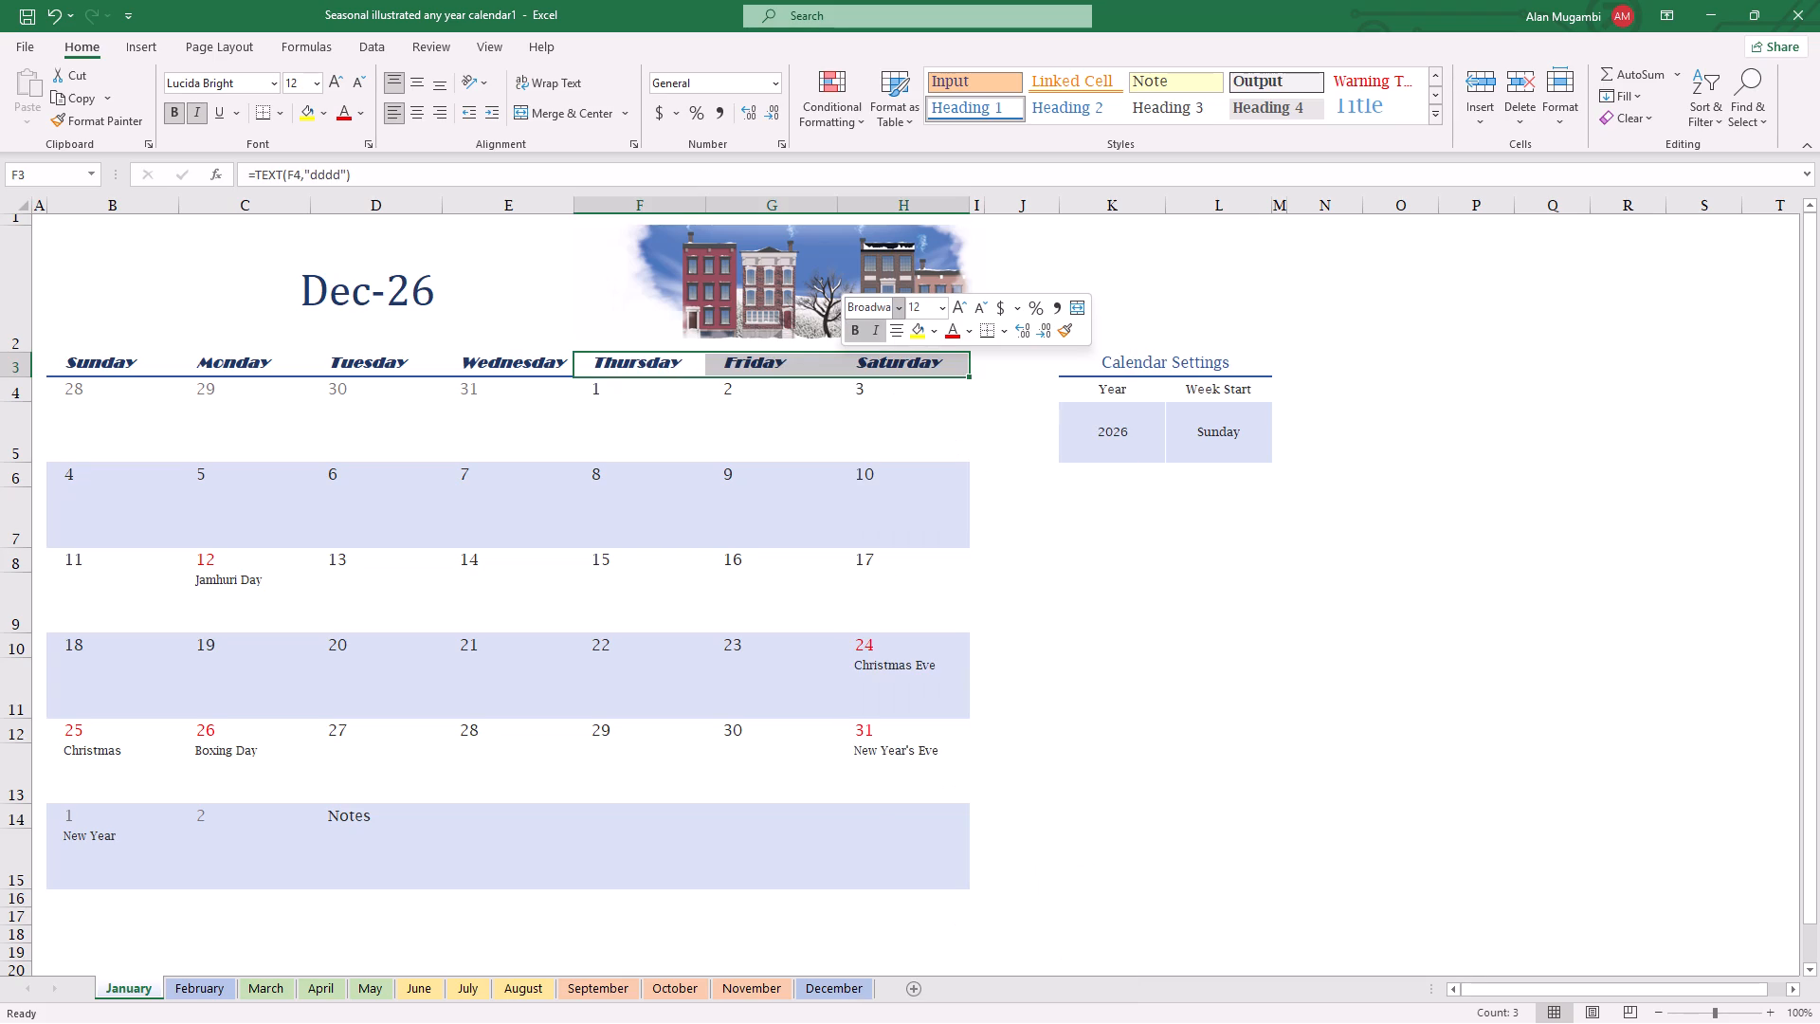
left_click(803, 608)
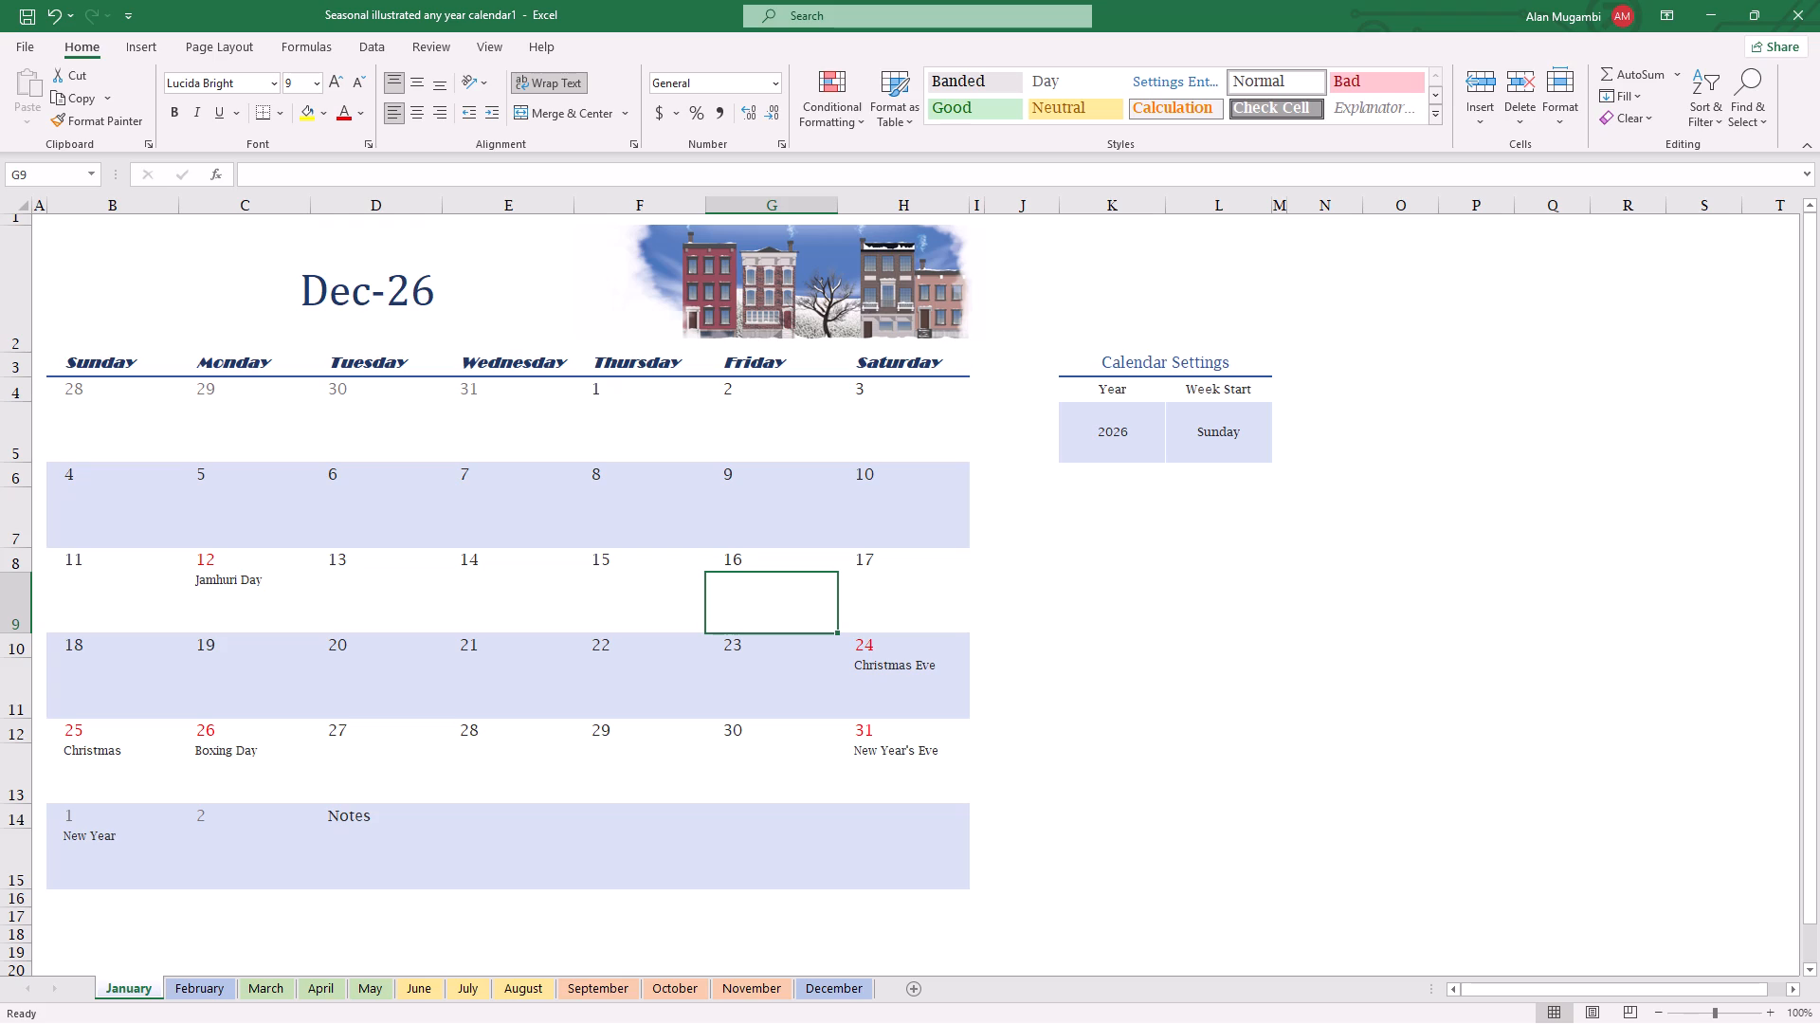
Set the font of the whole calendar grid below the weekday headings, from A4 through row 15 of column H, to Cooper Black.
left_click_drag(39, 386, 350, 504)
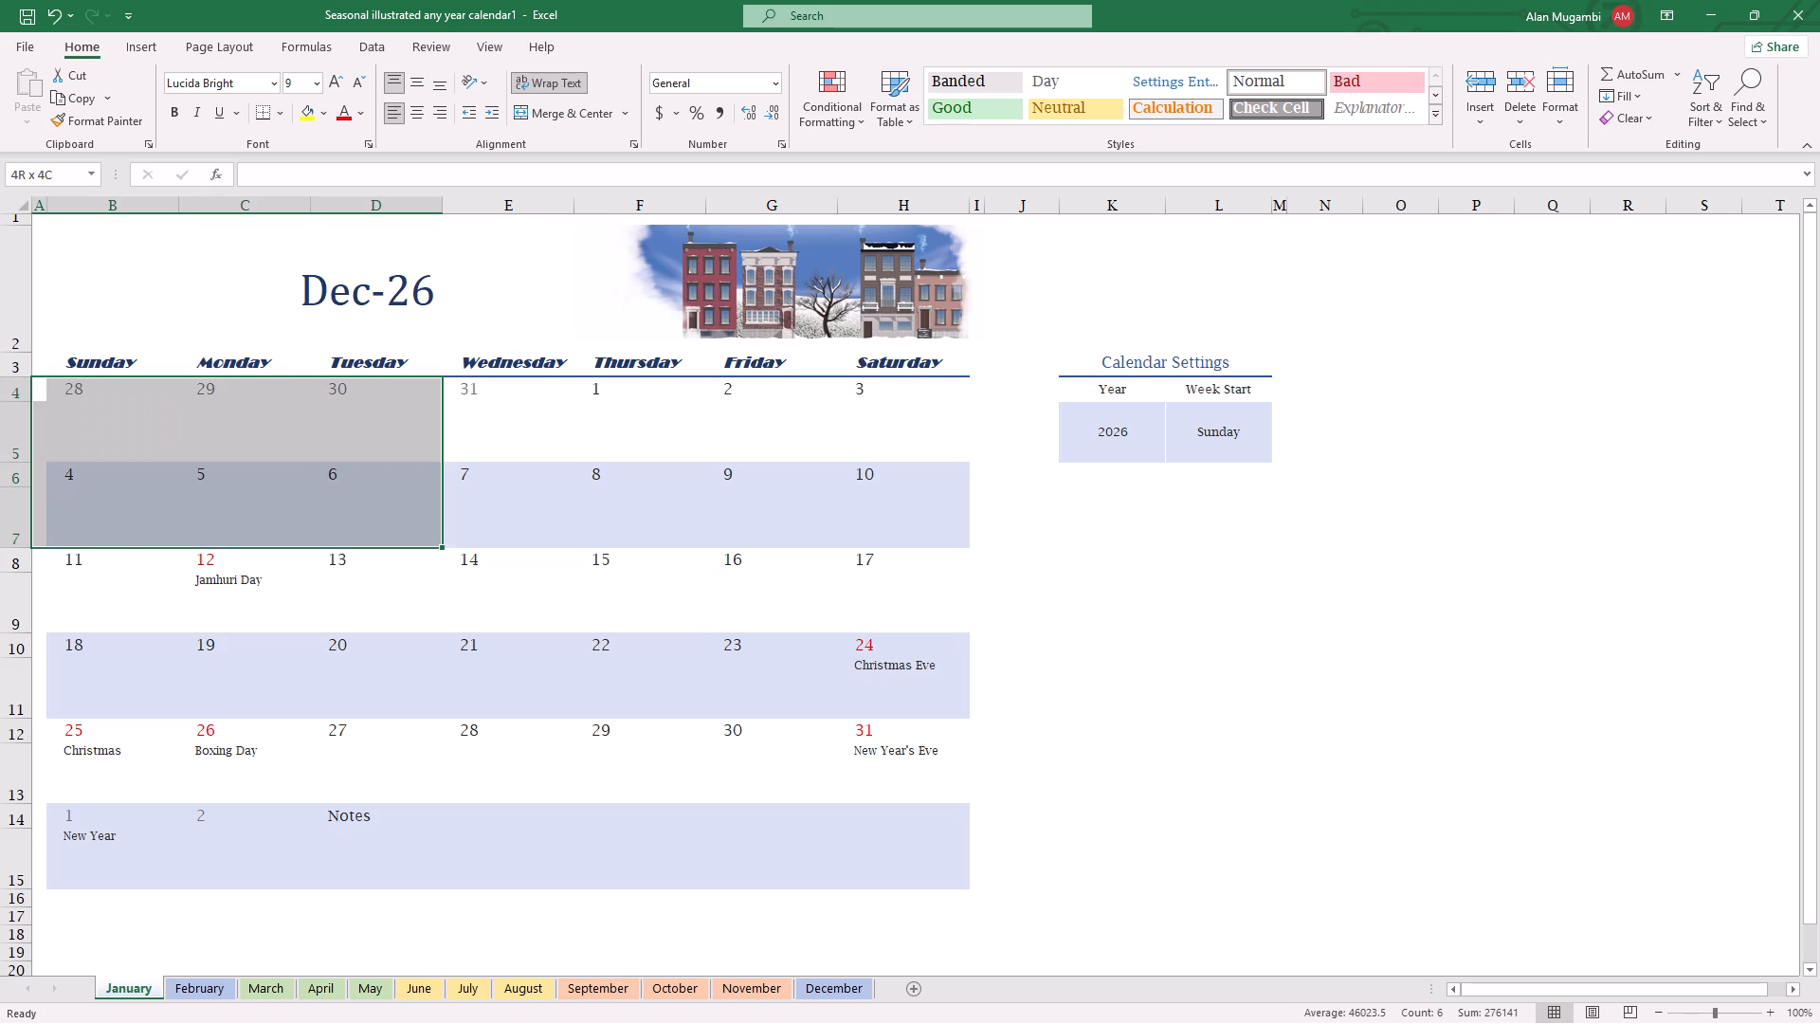
left_click_drag(350, 504, 864, 764)
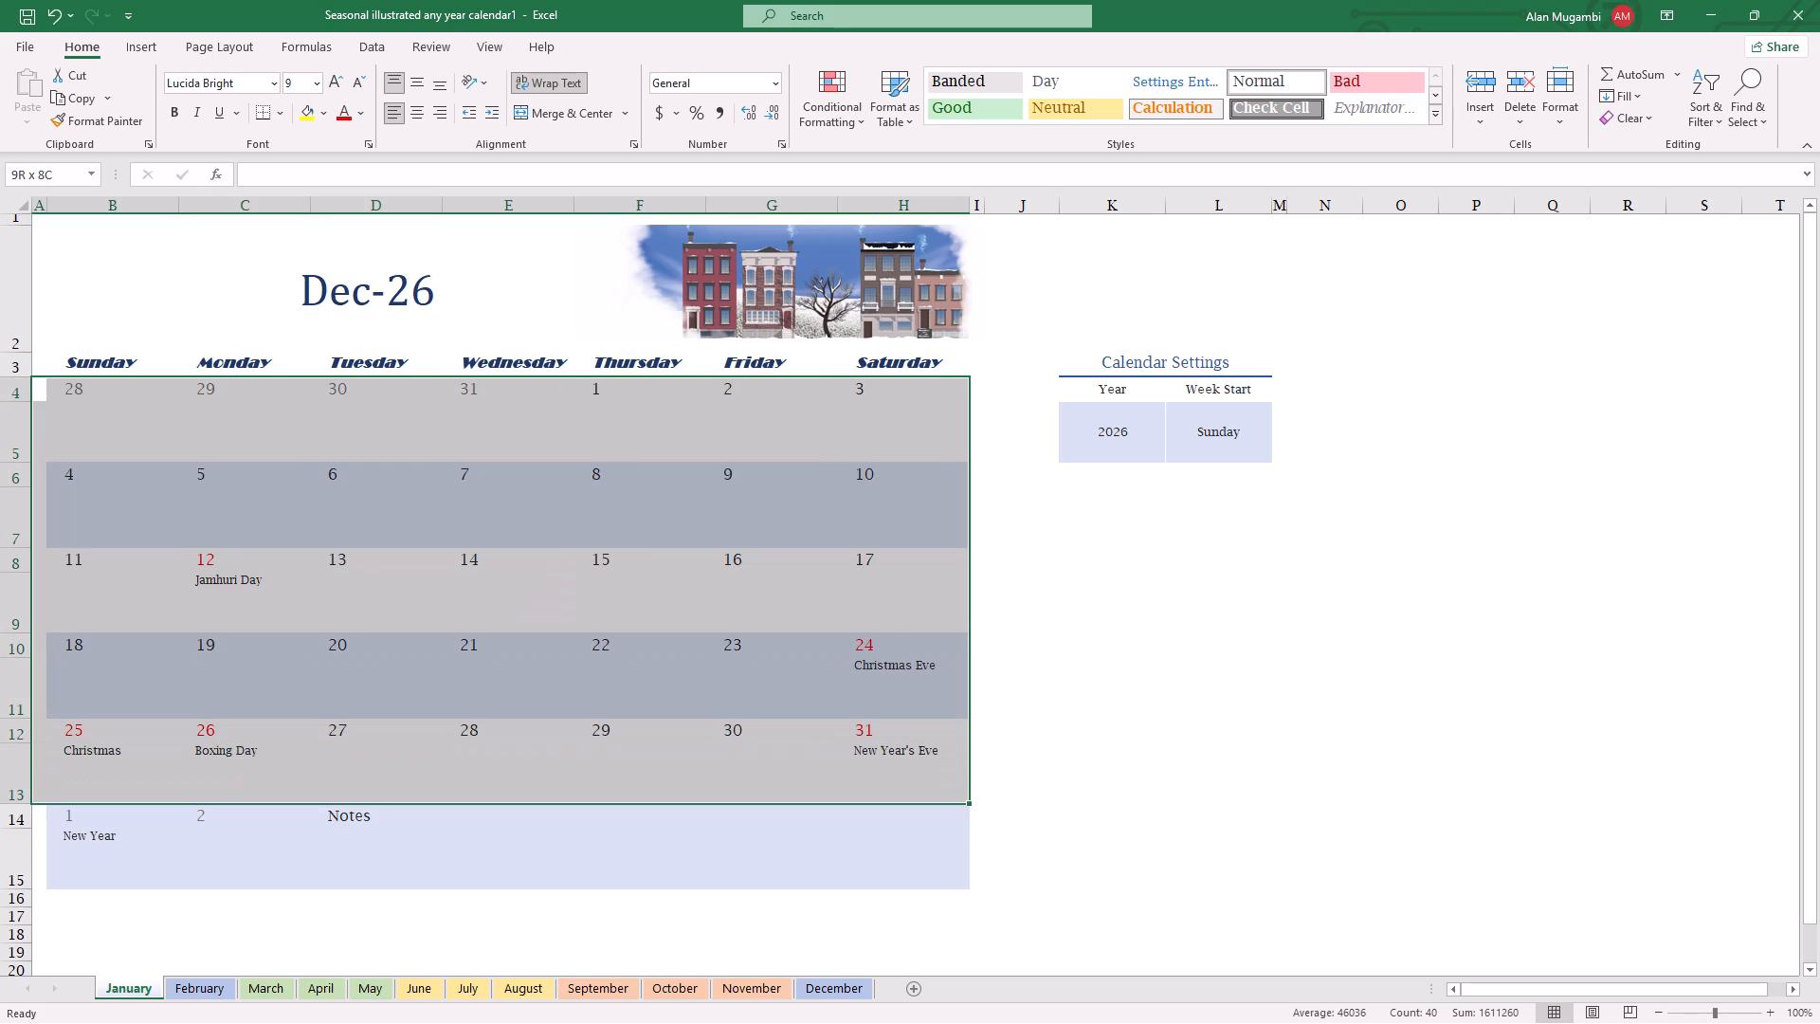
left_click_drag(864, 764, 864, 836)
right_click(682, 634)
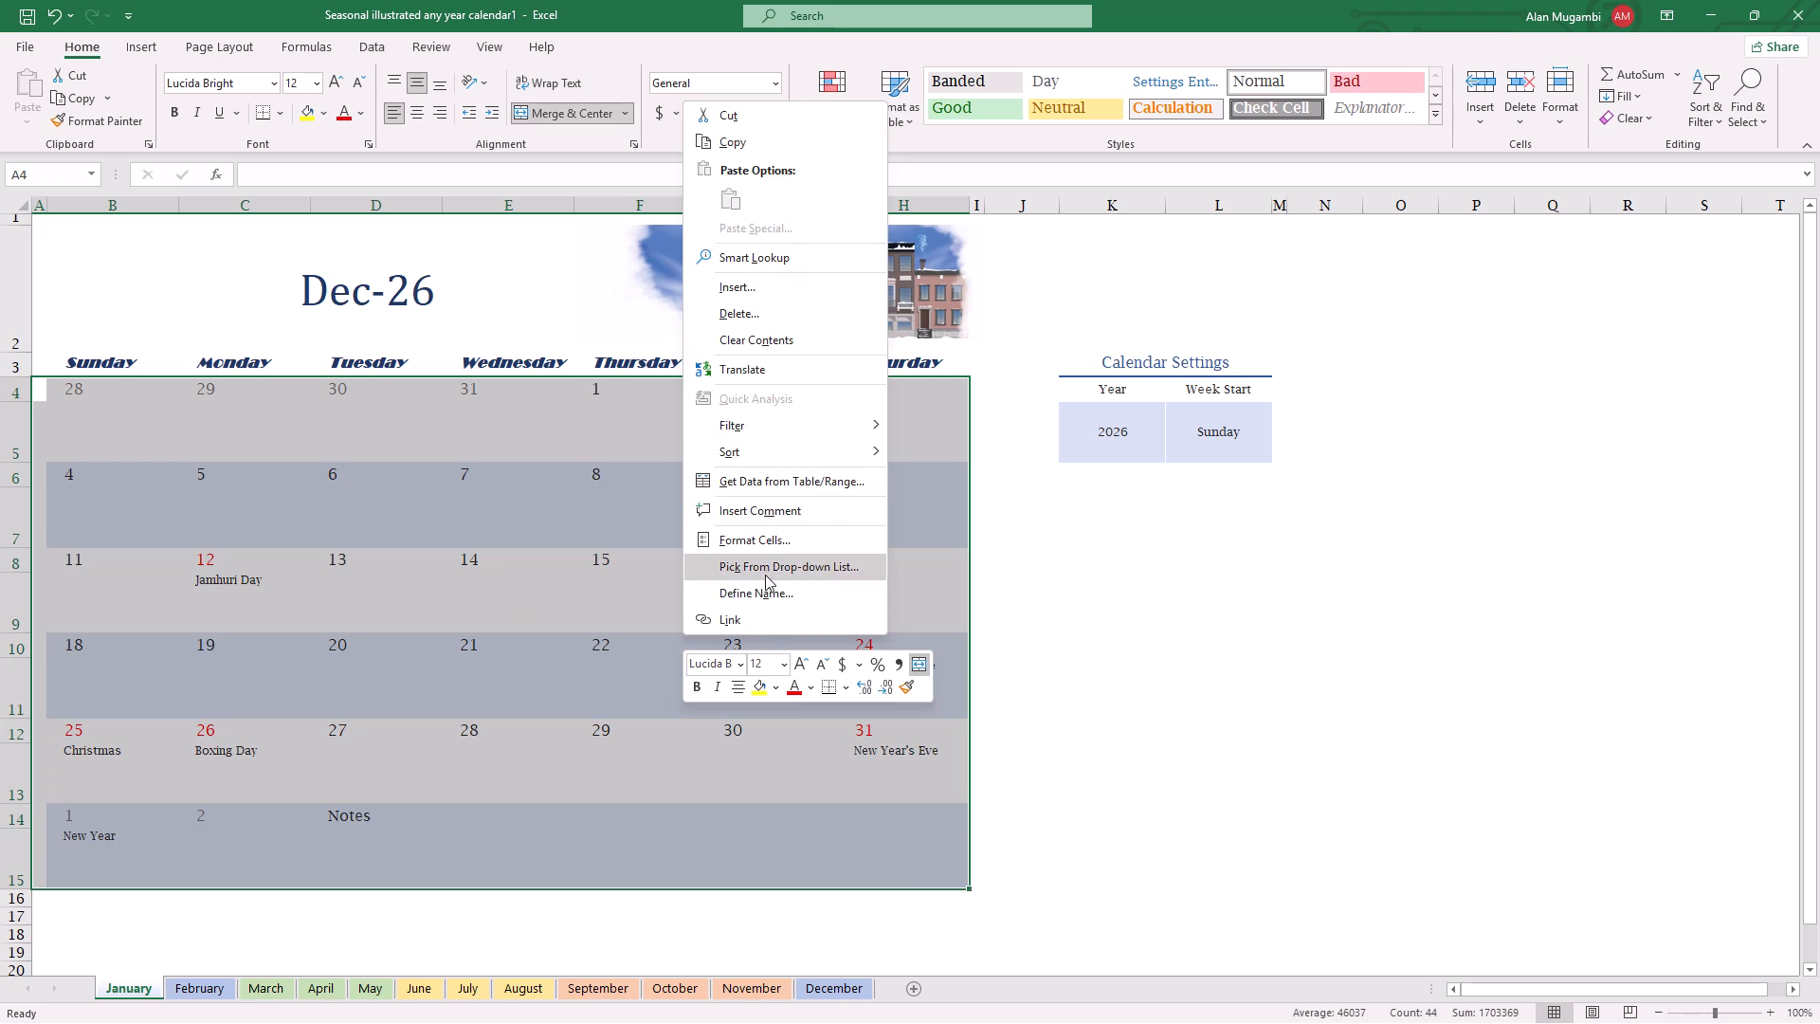
left_click(736, 664)
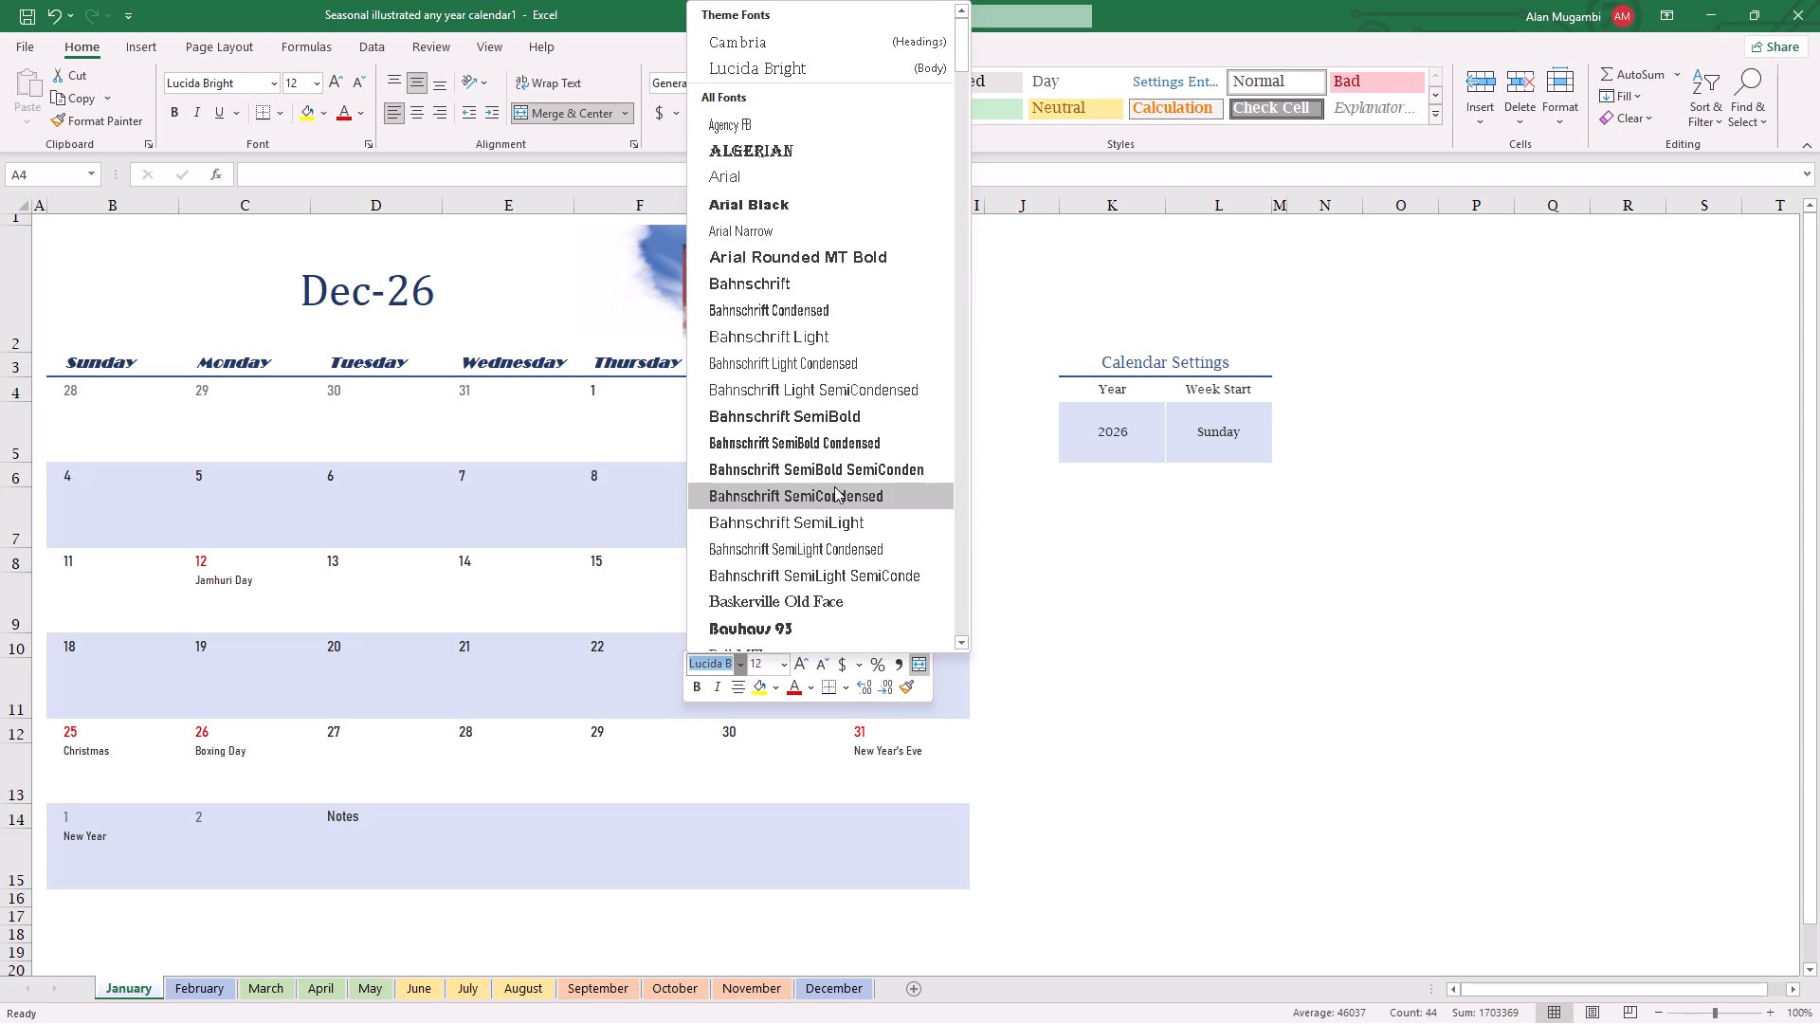
left_click(960, 381)
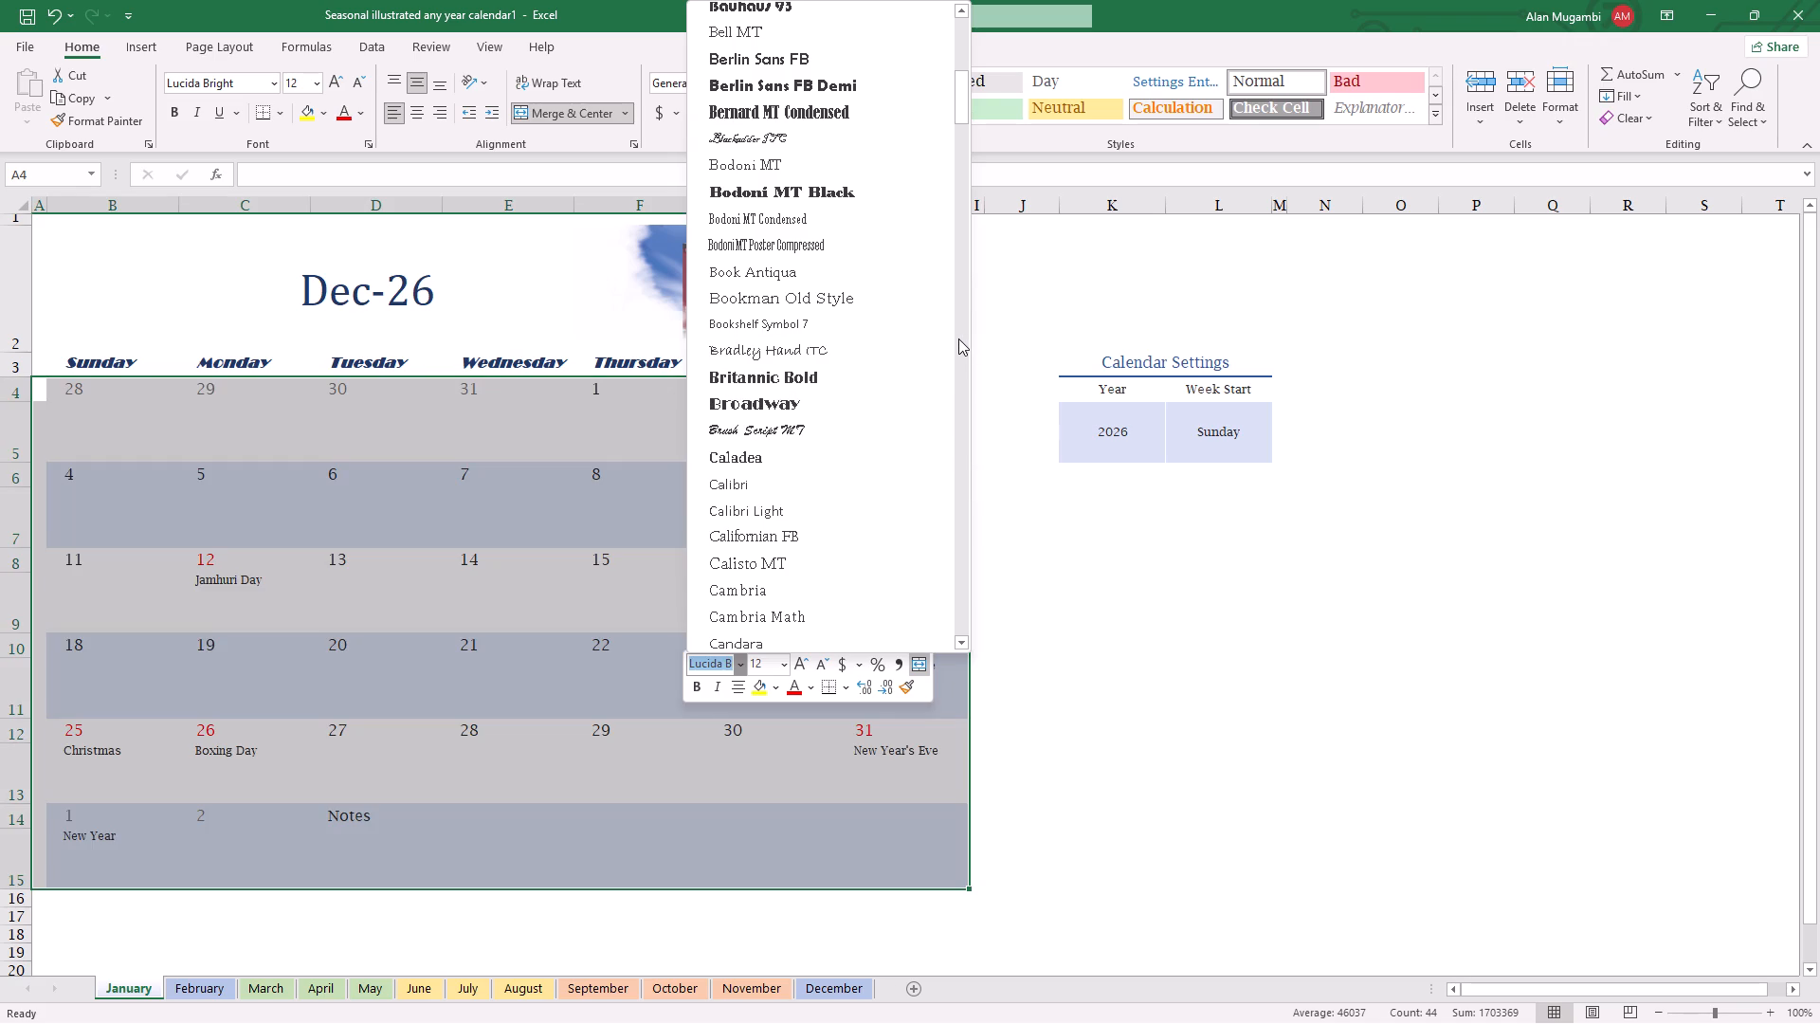
left_click(958, 338)
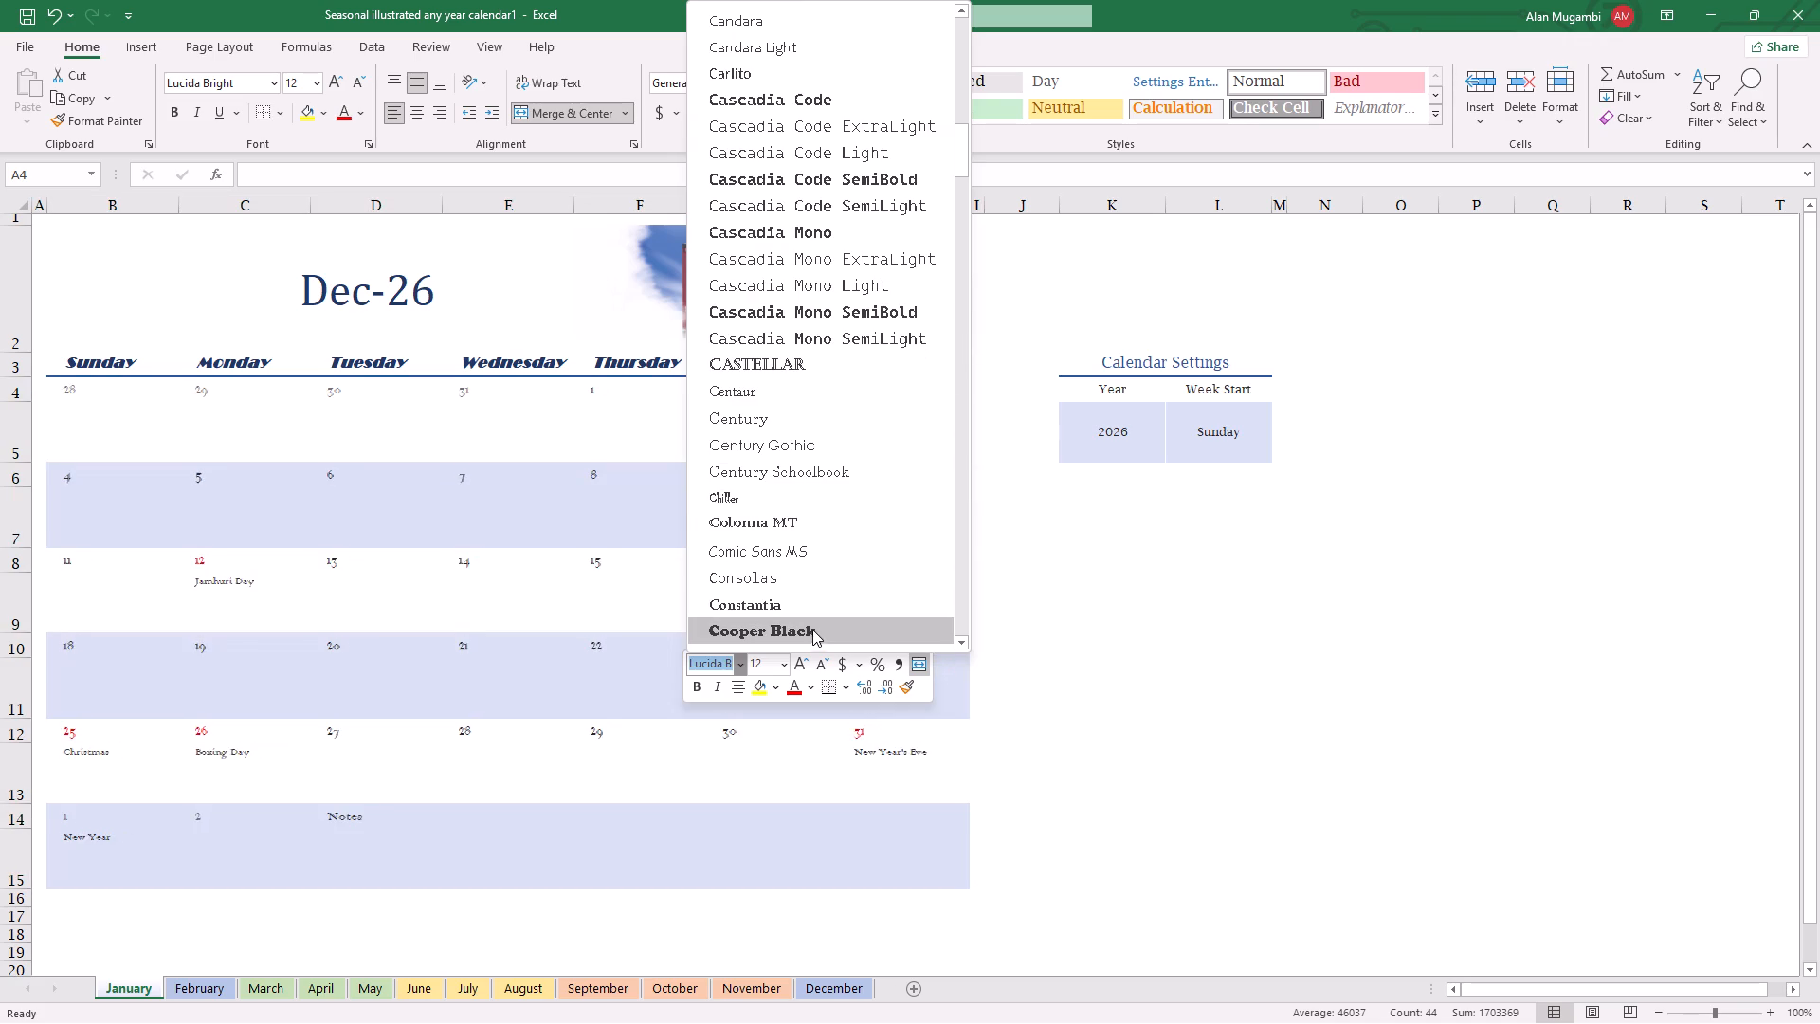
left_click(811, 631)
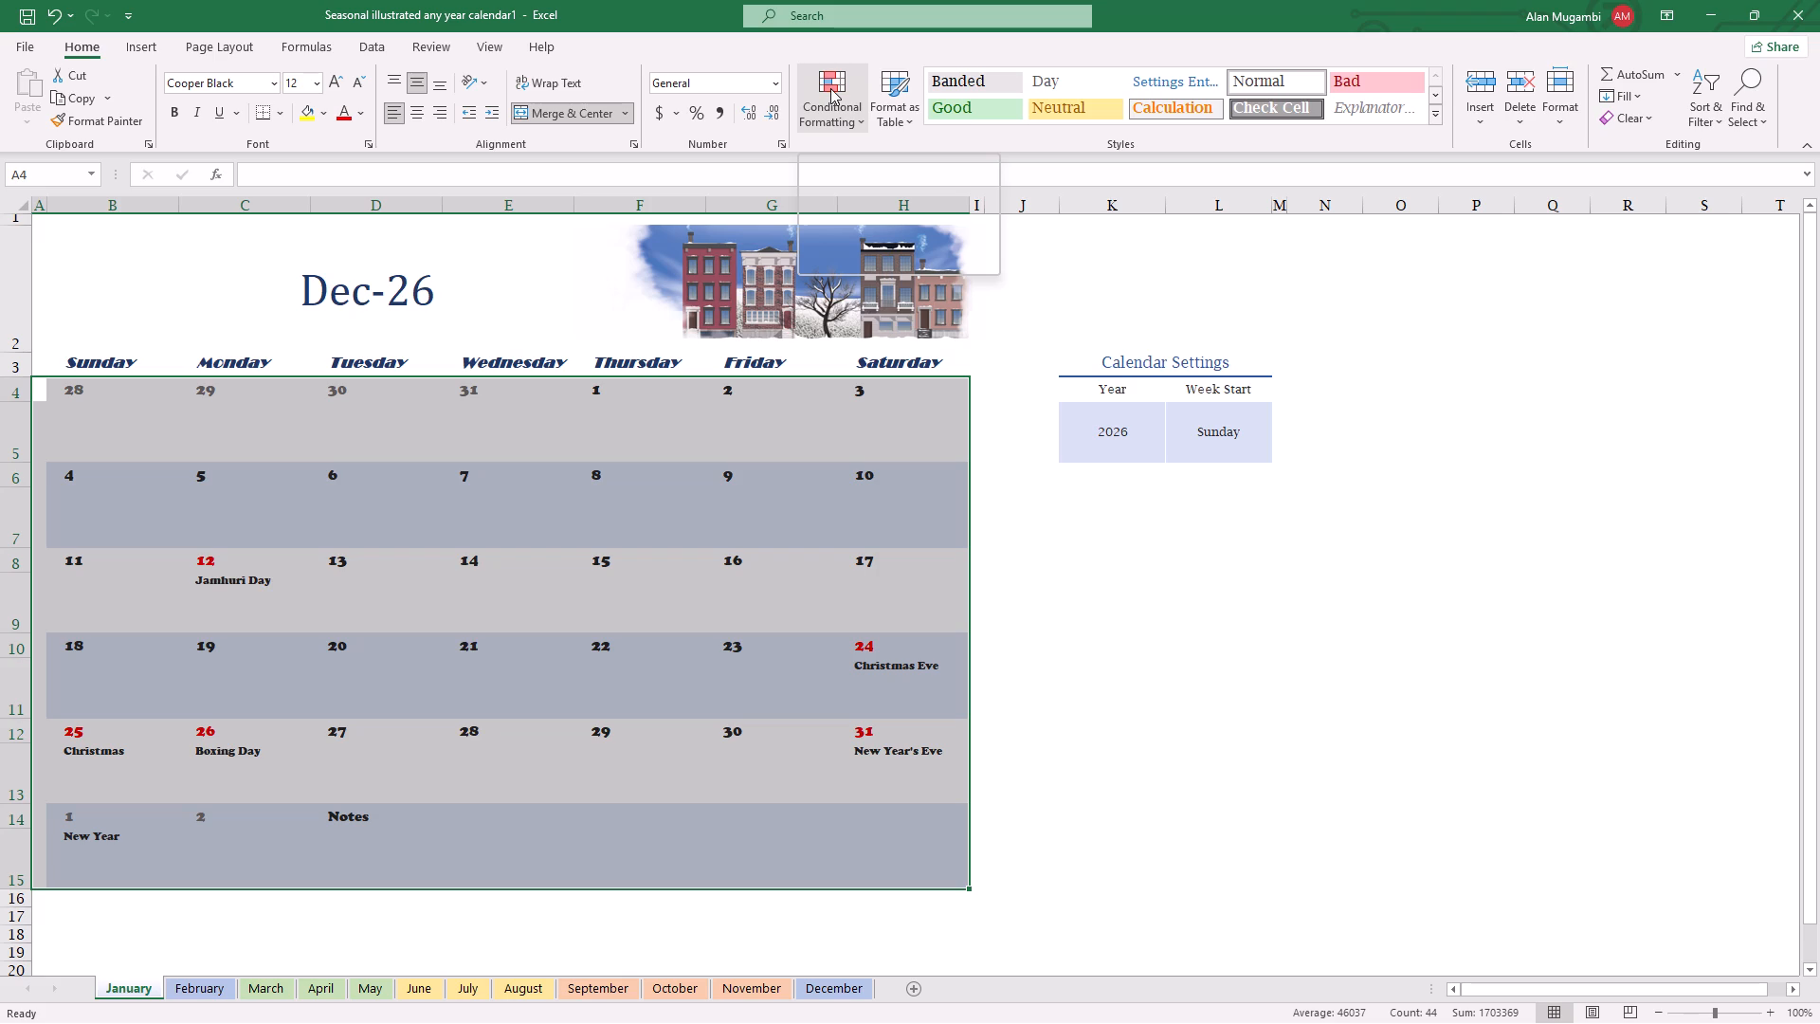
left_click(717, 495)
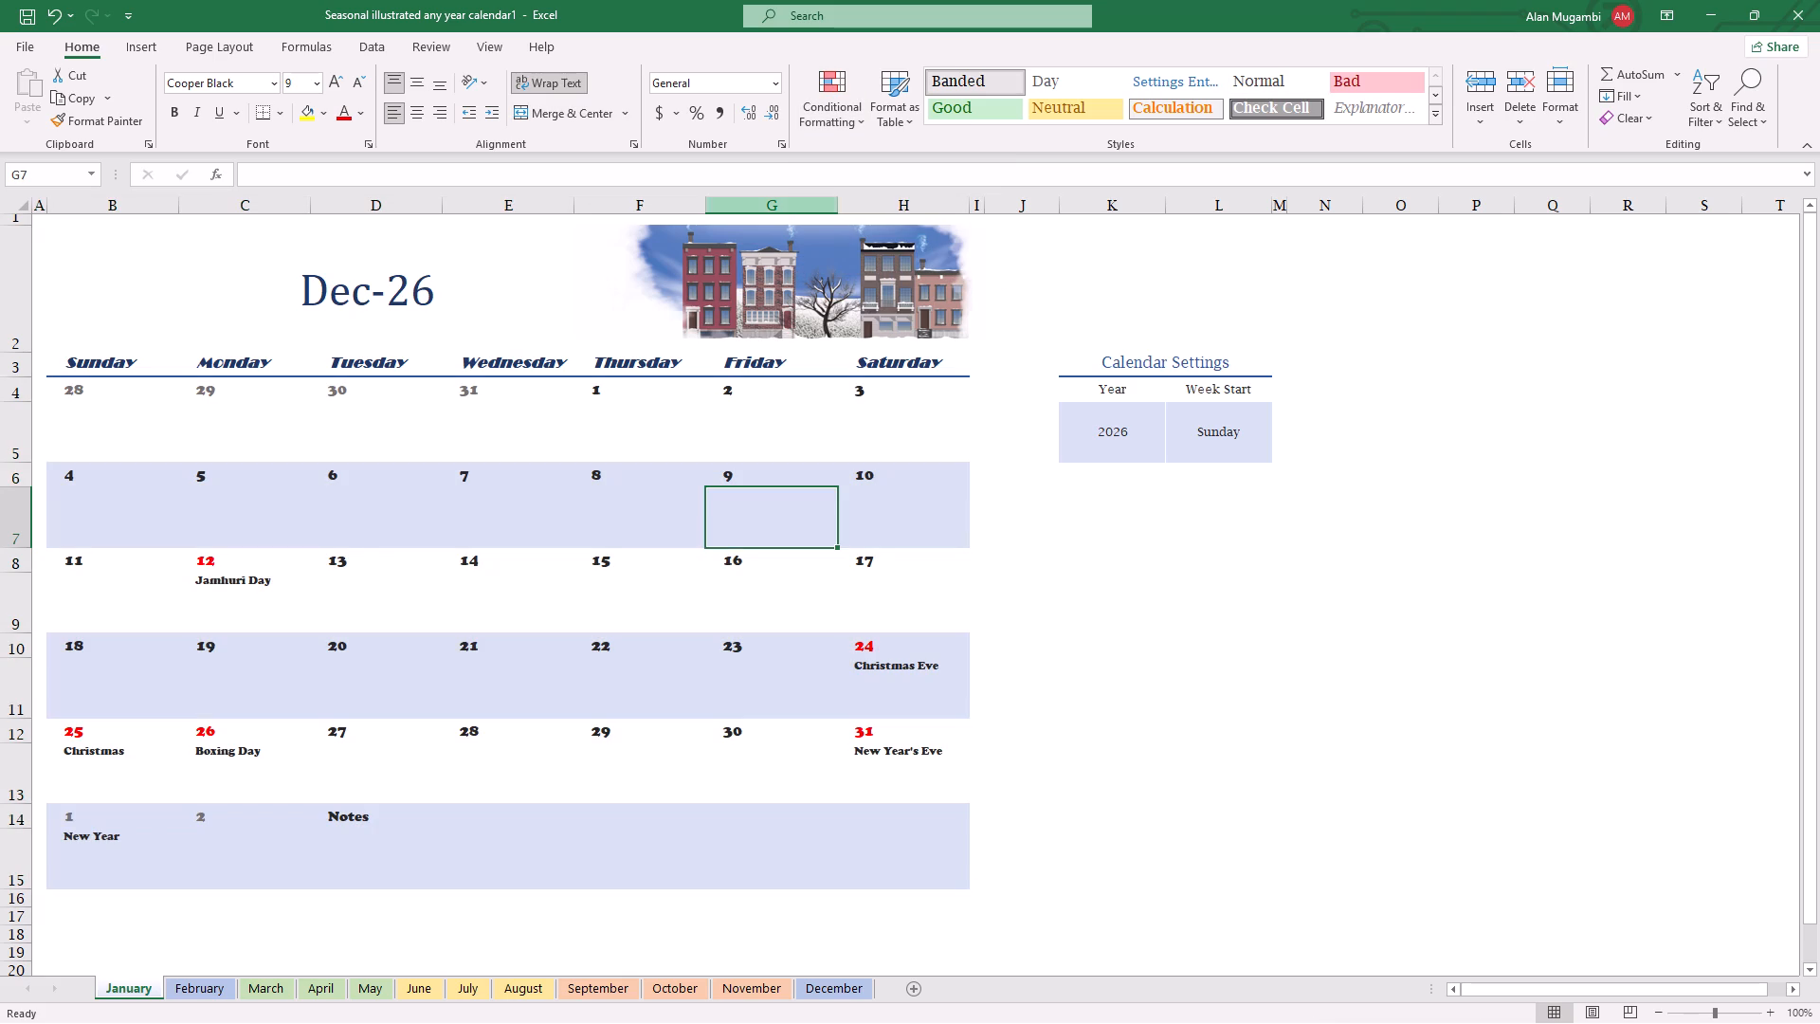
Set the font of the Dec-26 title in merged cell B2 to Broadway.
left_click(761, 265)
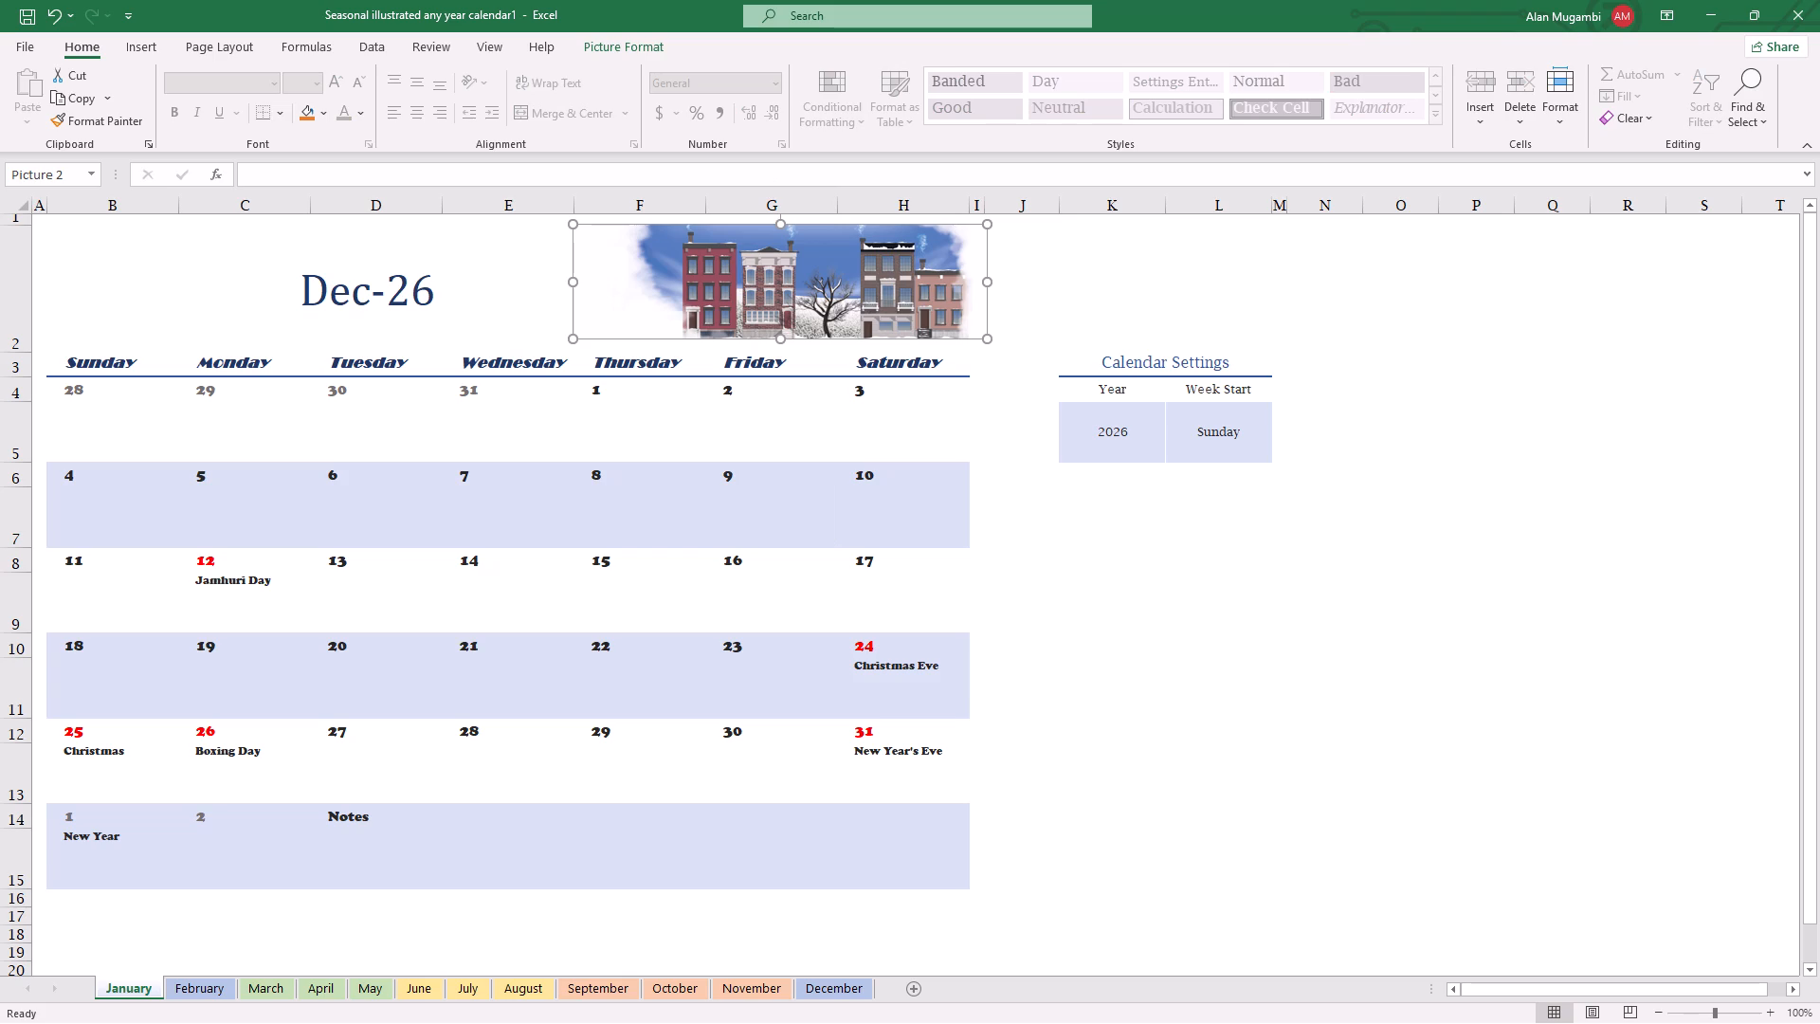
left_click(431, 271)
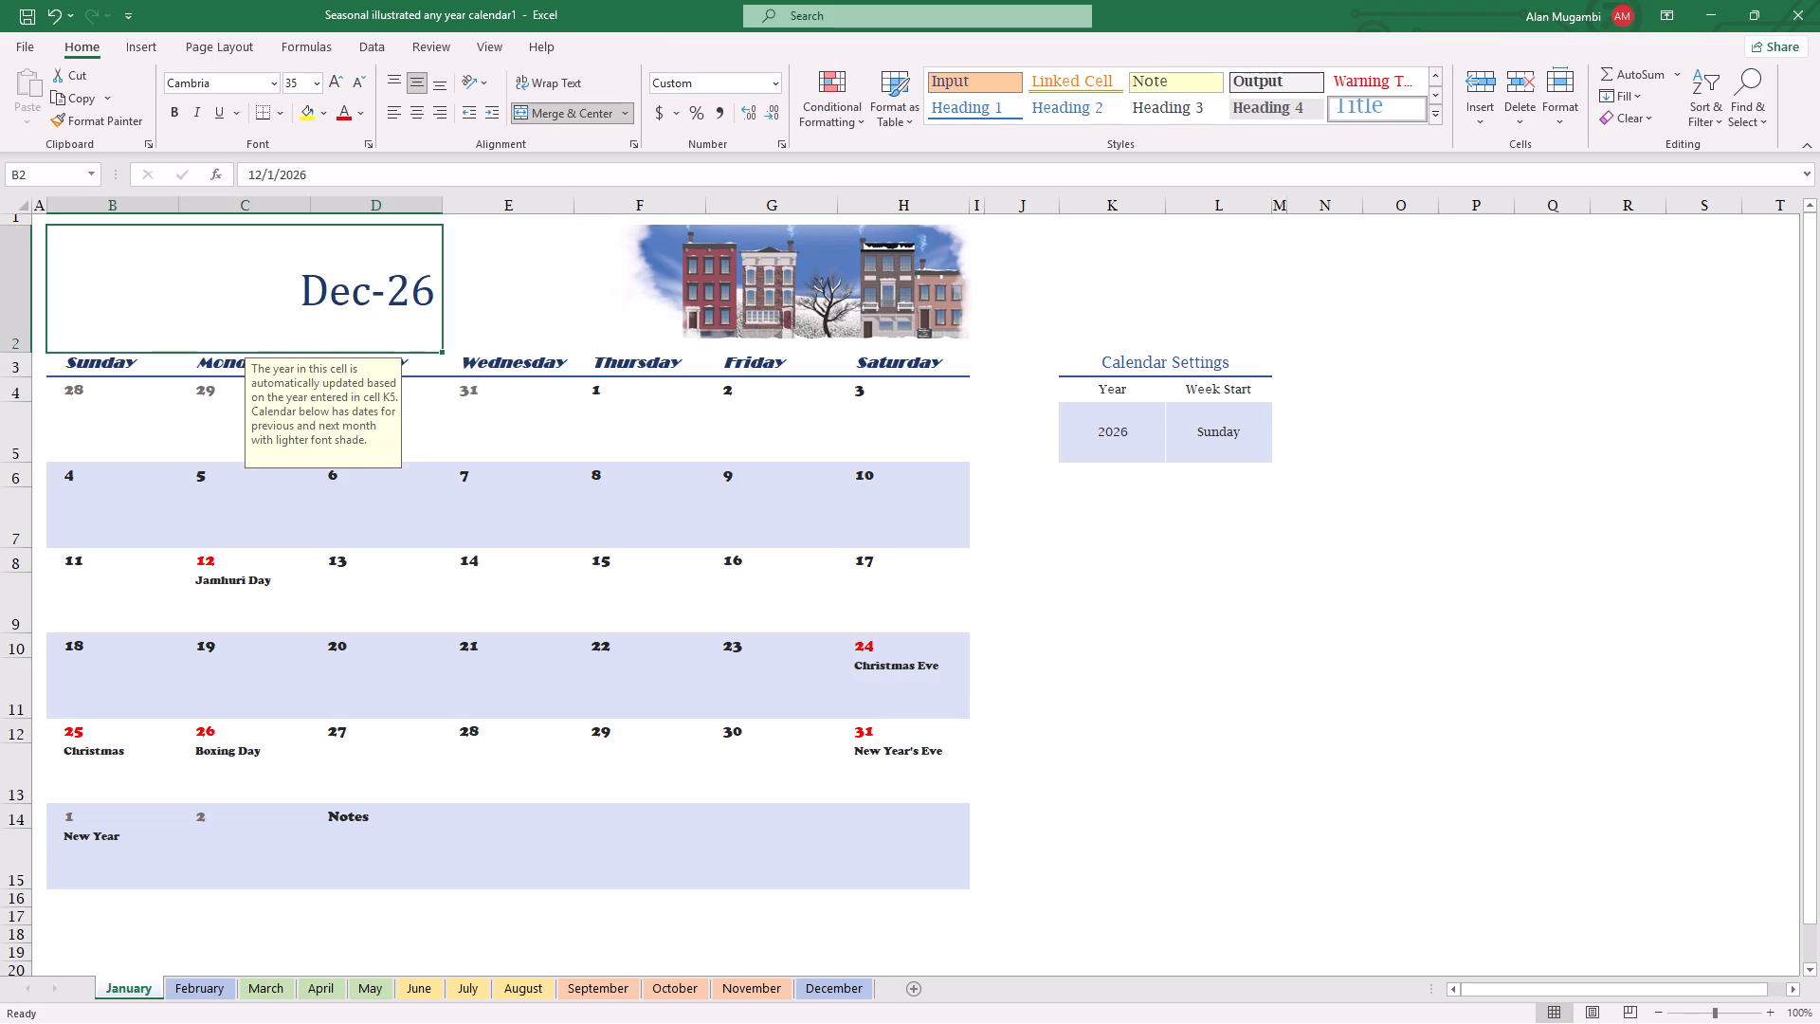
right_click(408, 283)
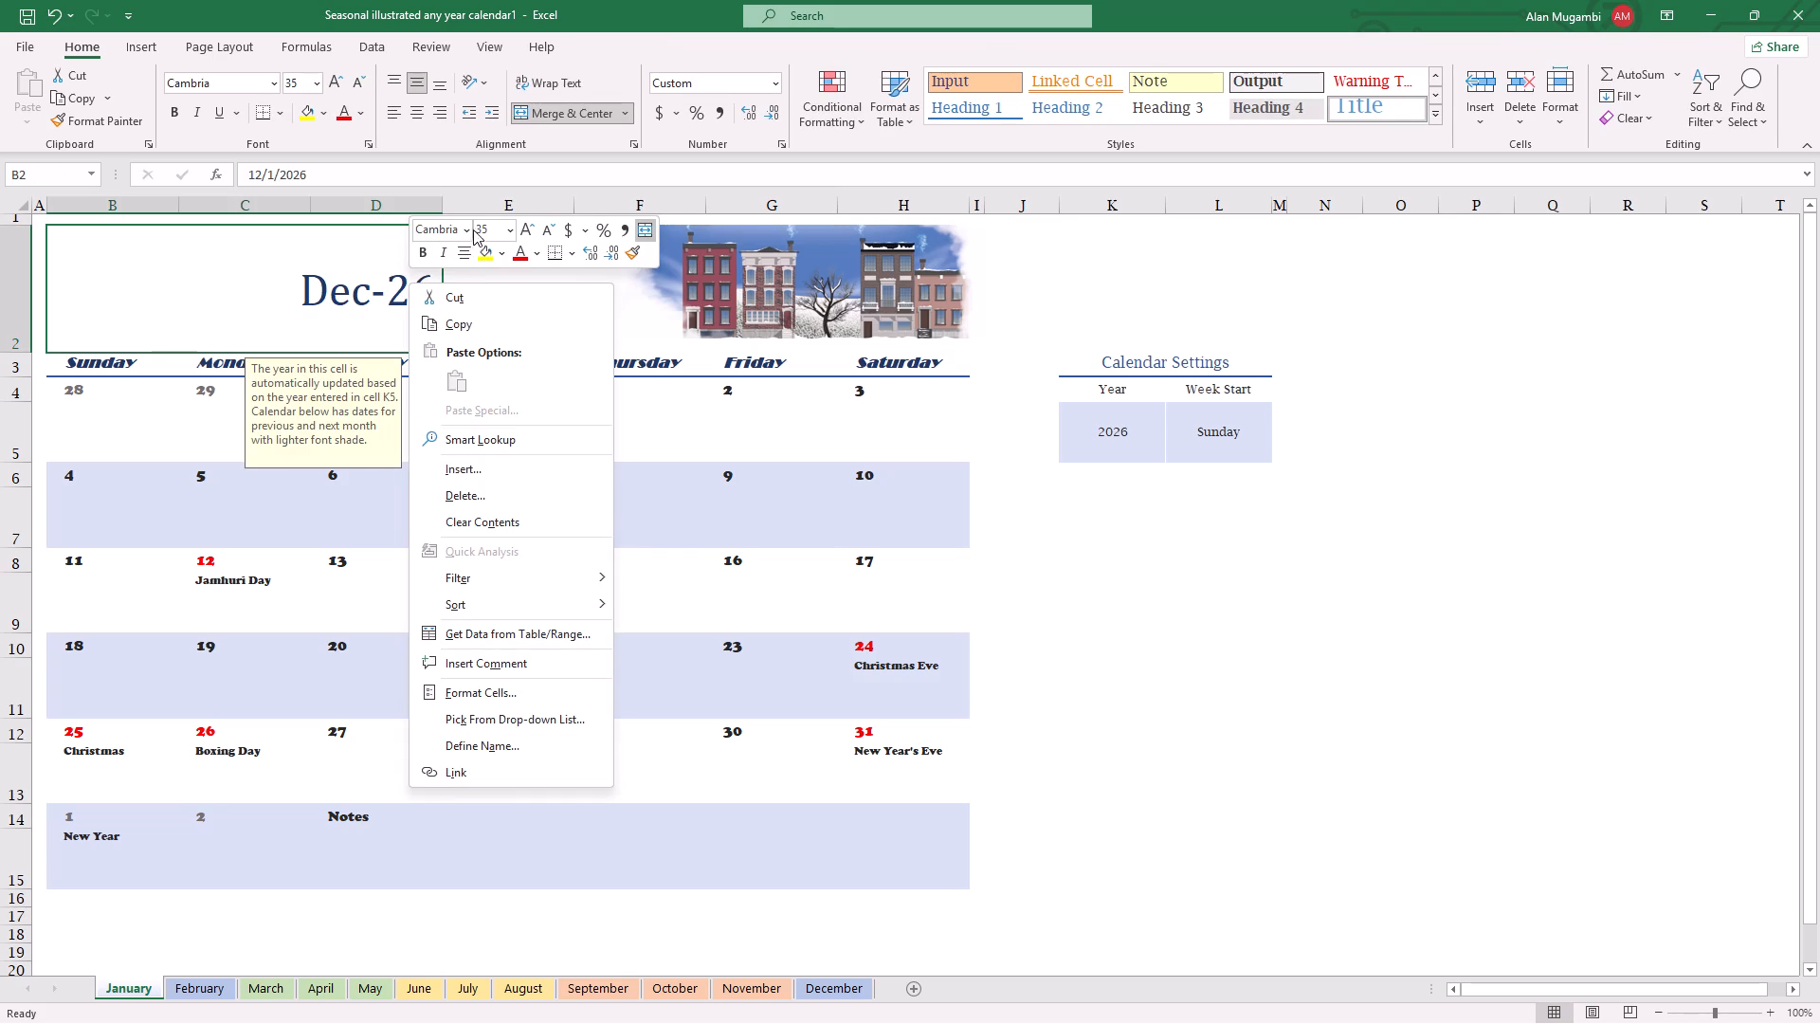
left_click(467, 226)
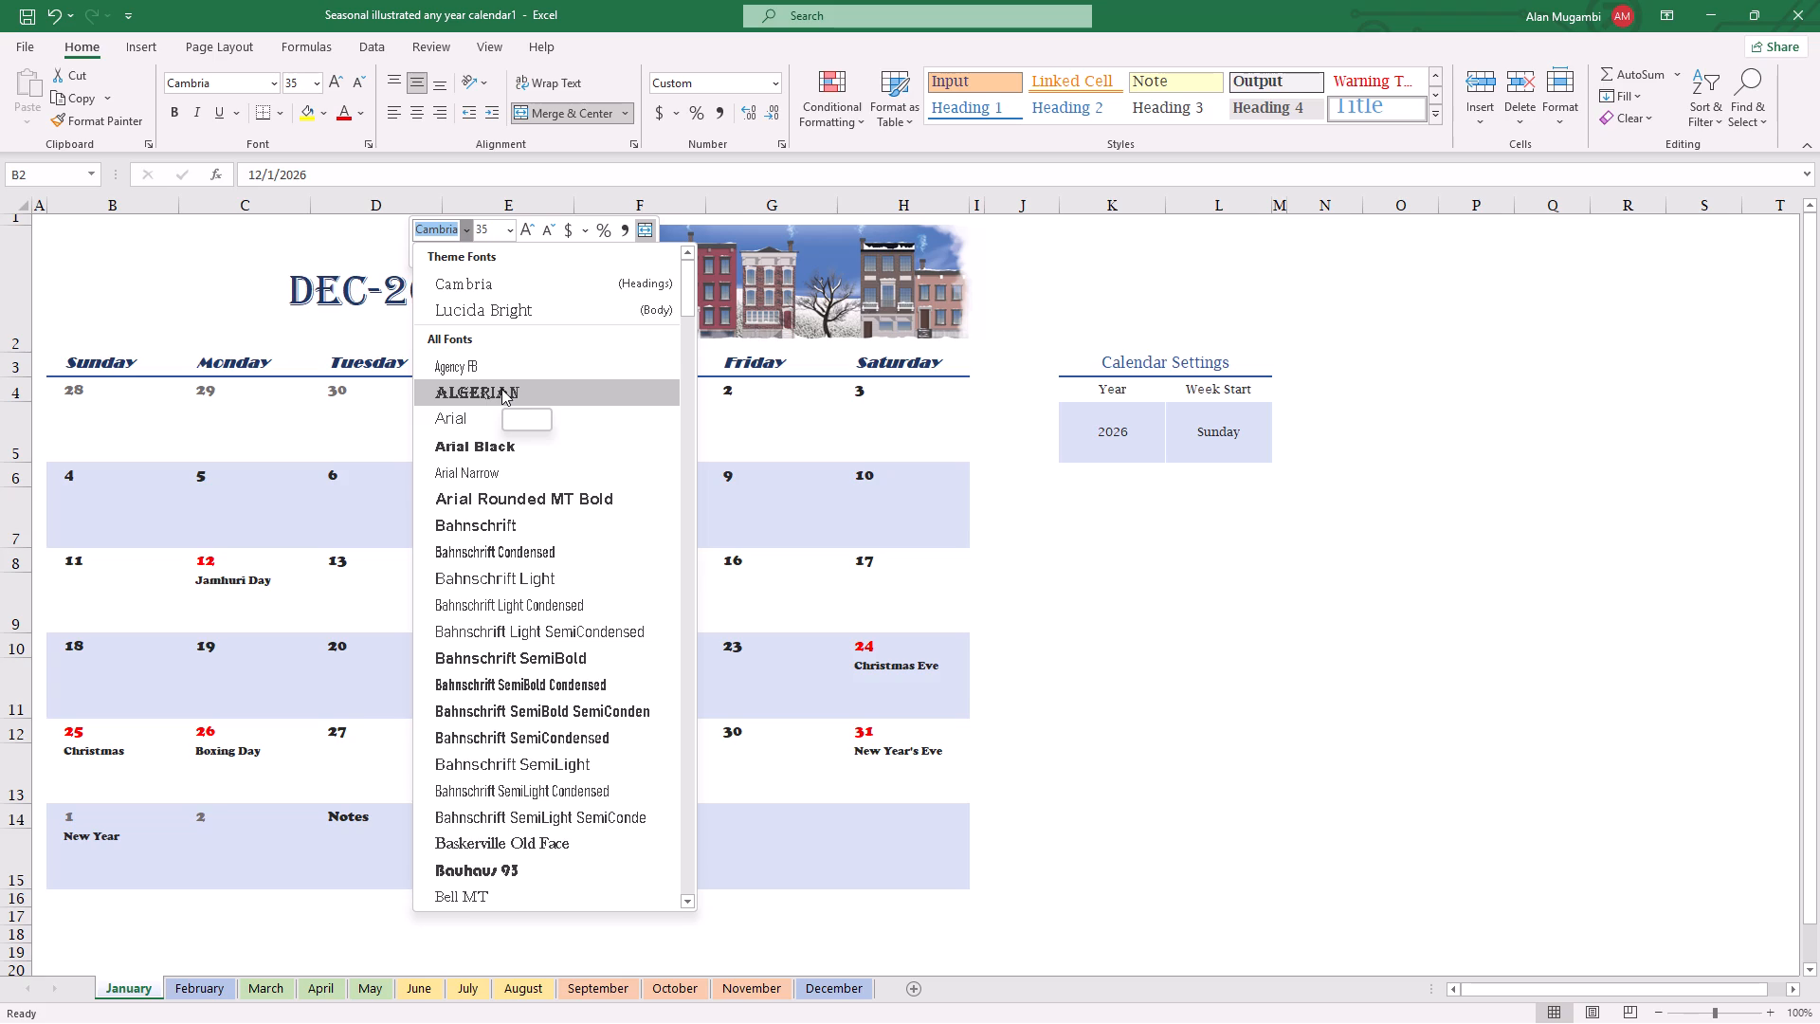
left_click(682, 342)
left_click_drag(689, 345, 689, 365)
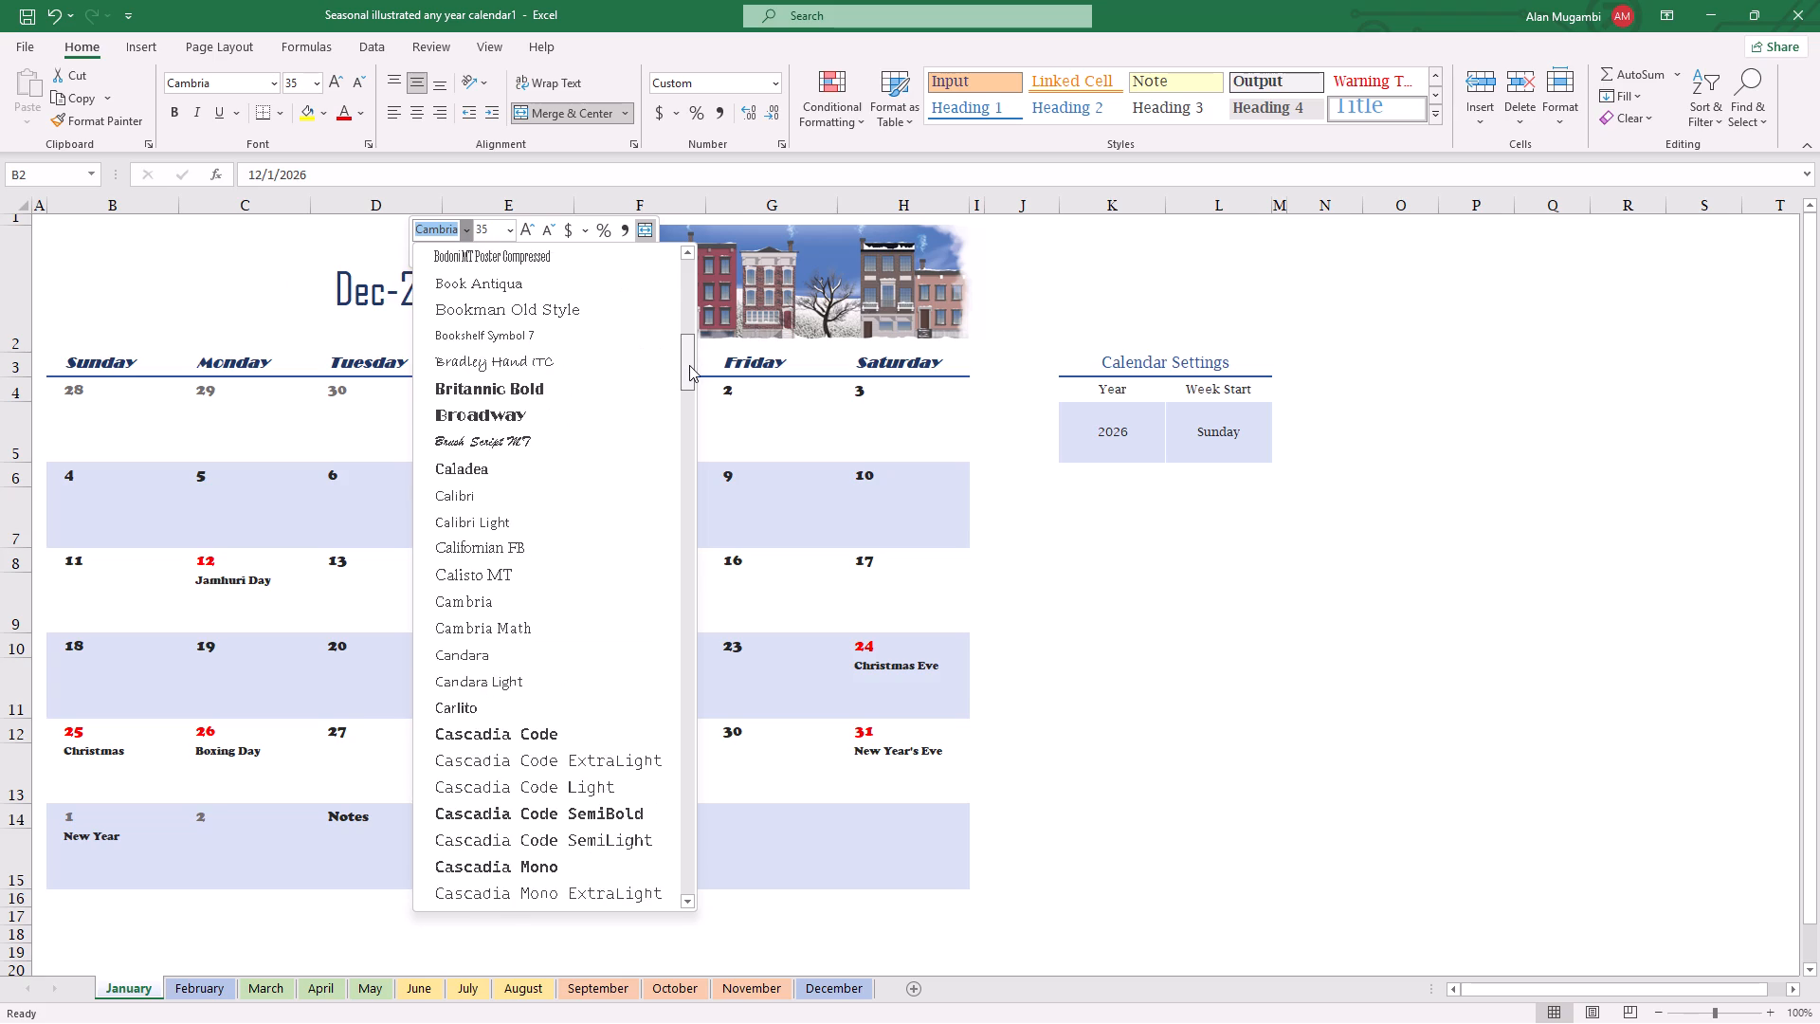
left_click_drag(689, 365, 688, 375)
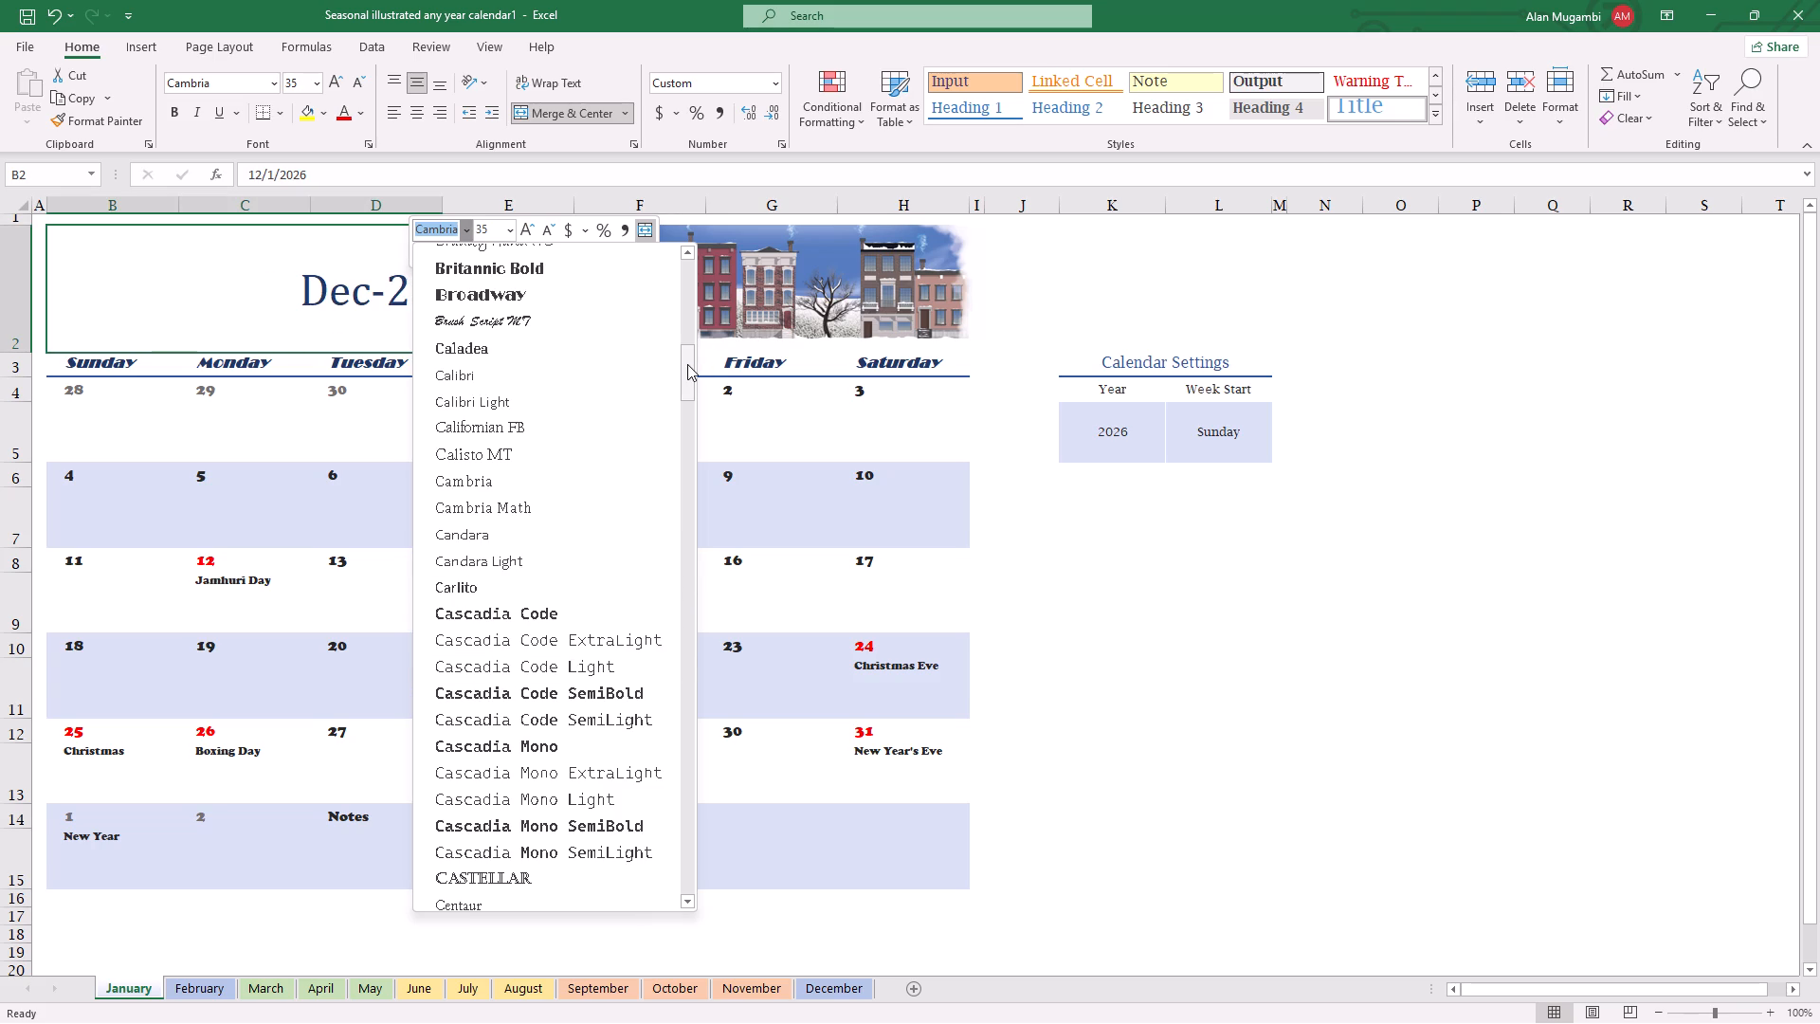
left_click_drag(687, 364, 682, 418)
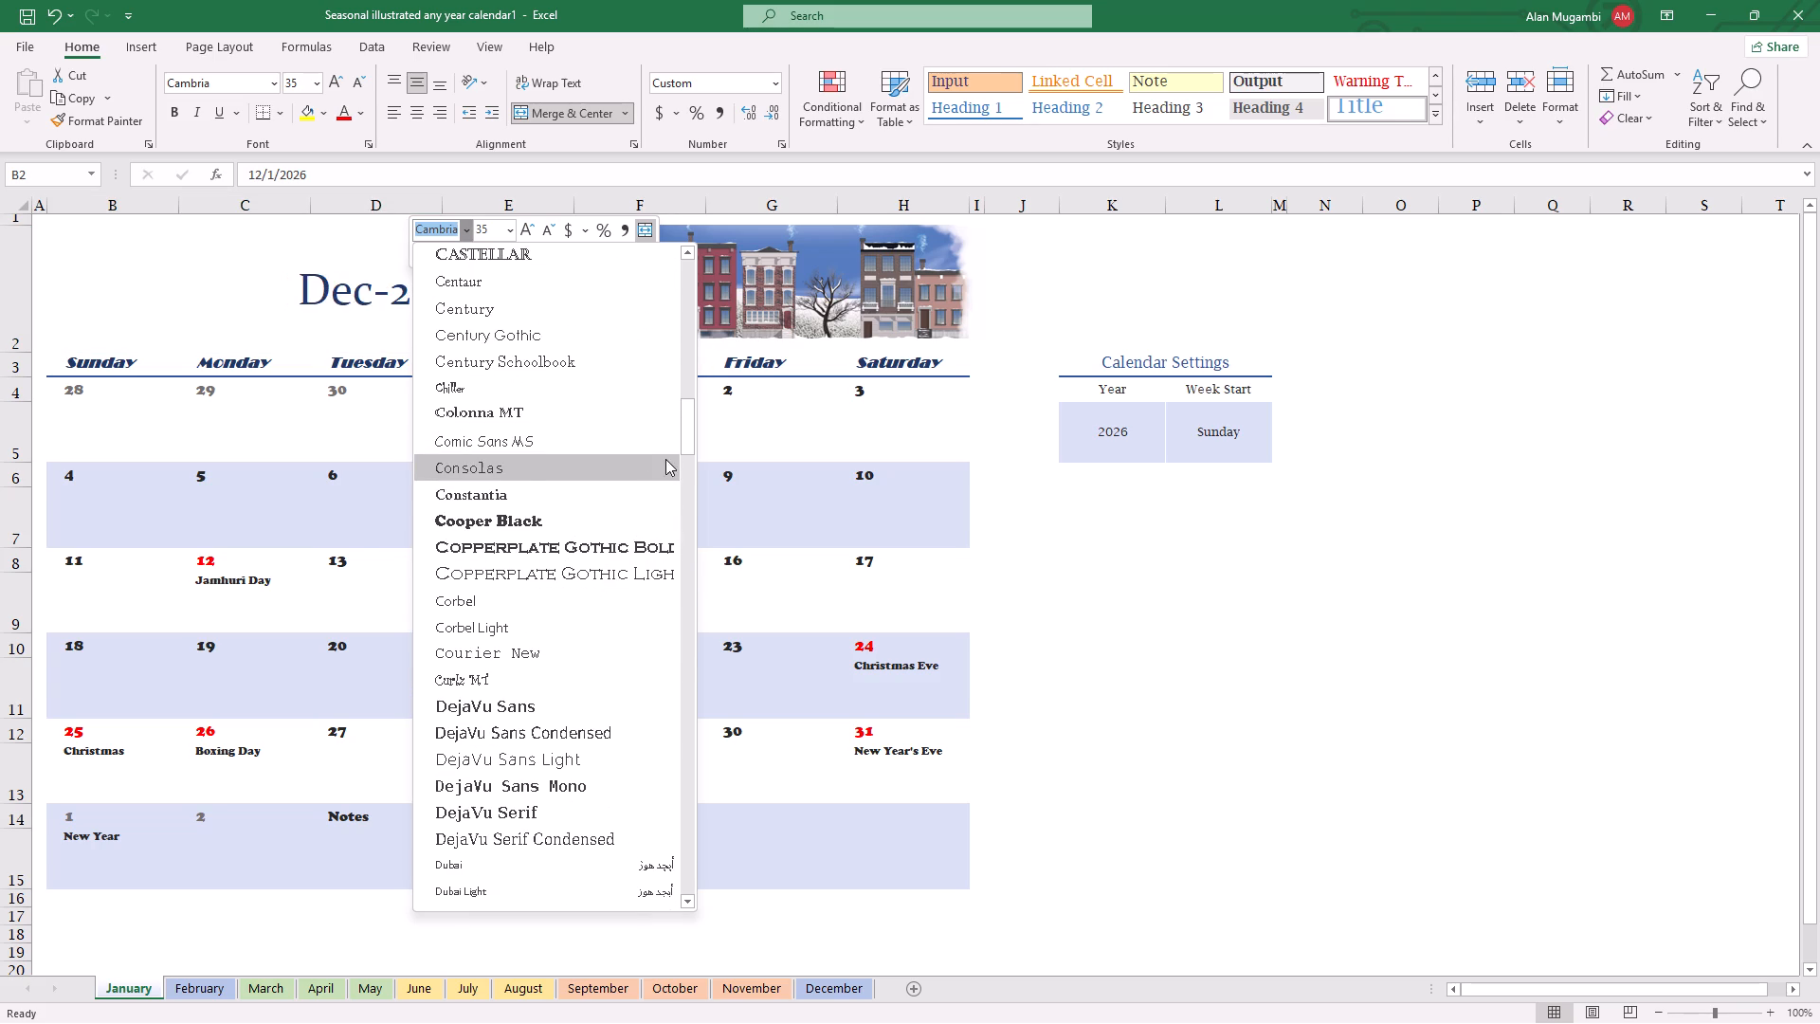
left_click_drag(683, 442, 697, 360)
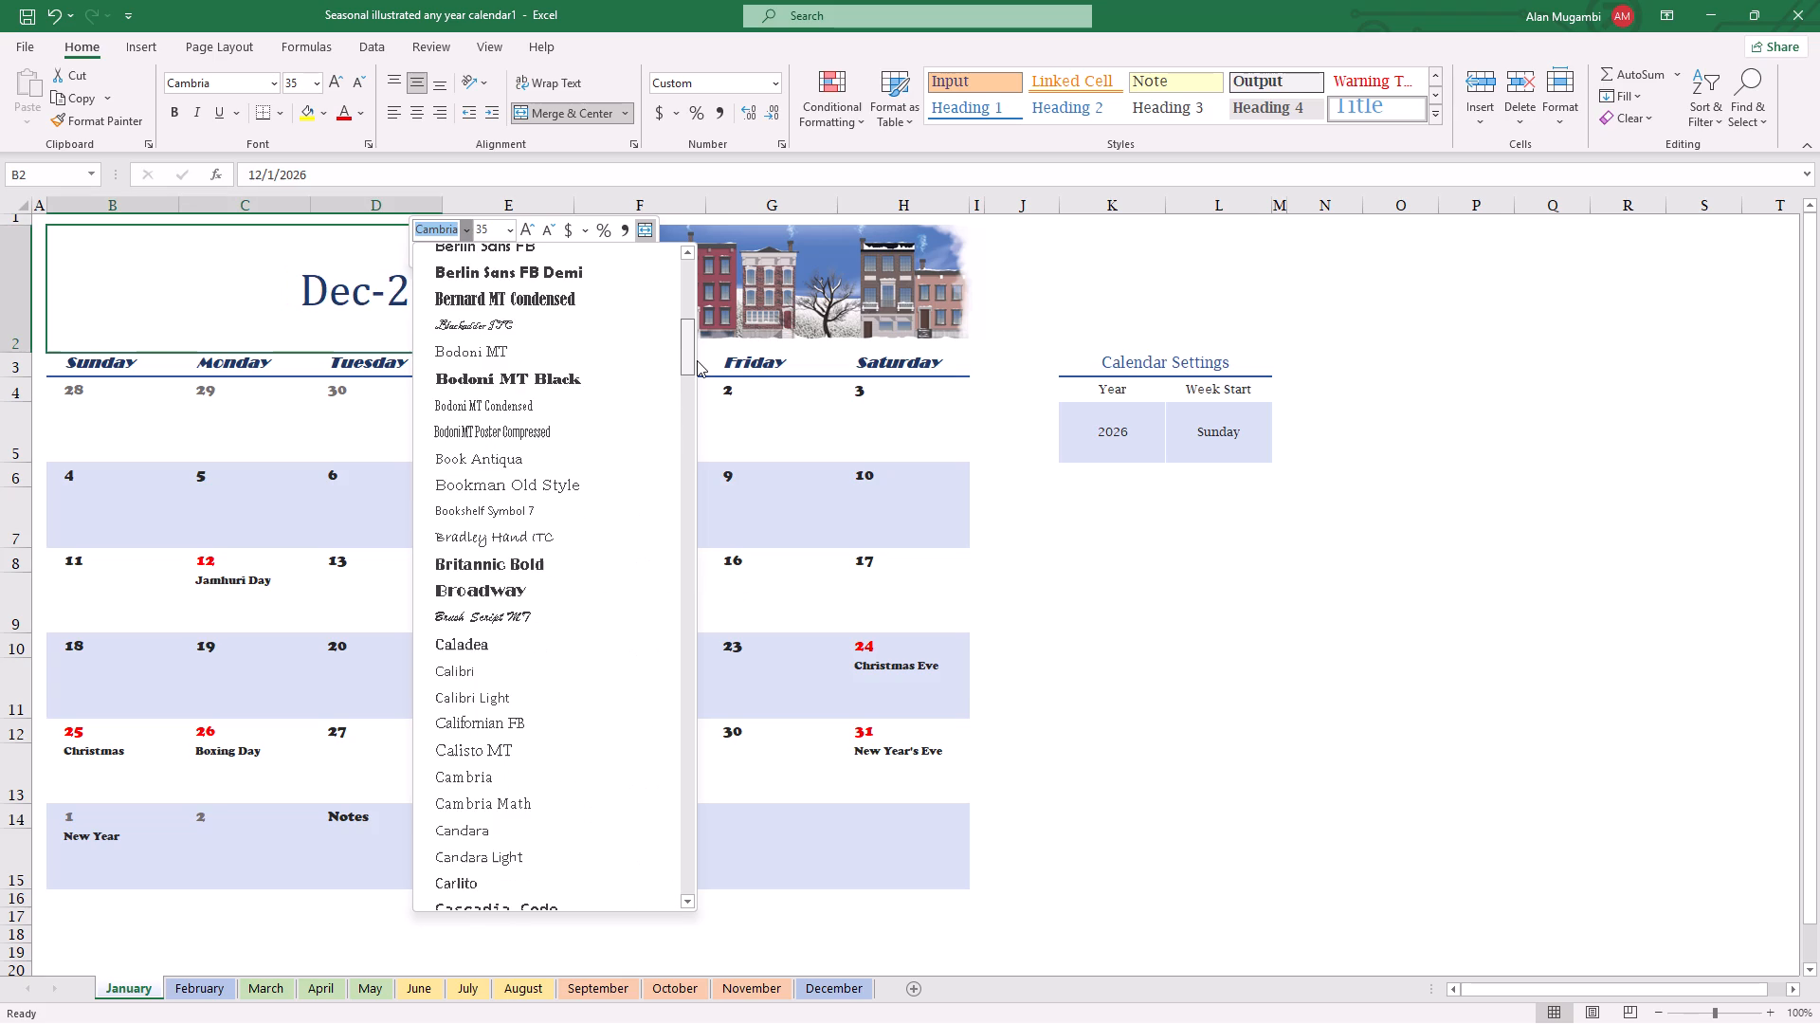
left_click_drag(697, 360, 697, 335)
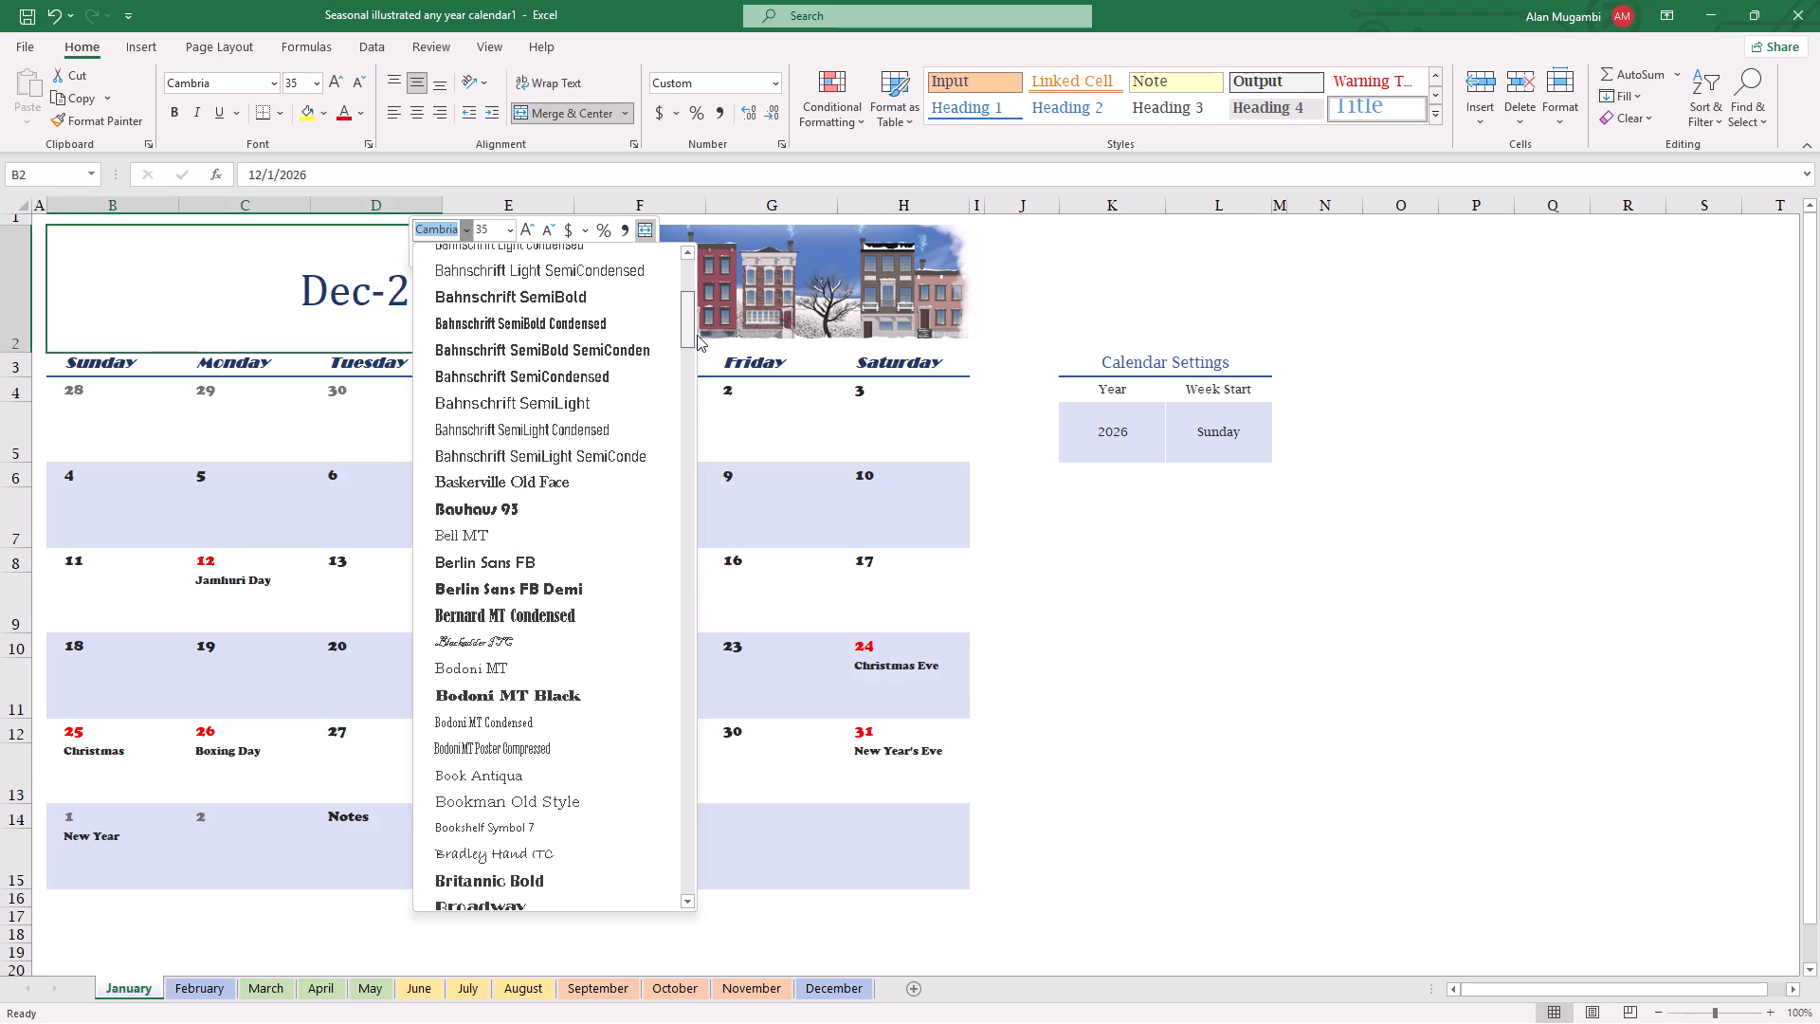
left_click_drag(697, 335, 697, 298)
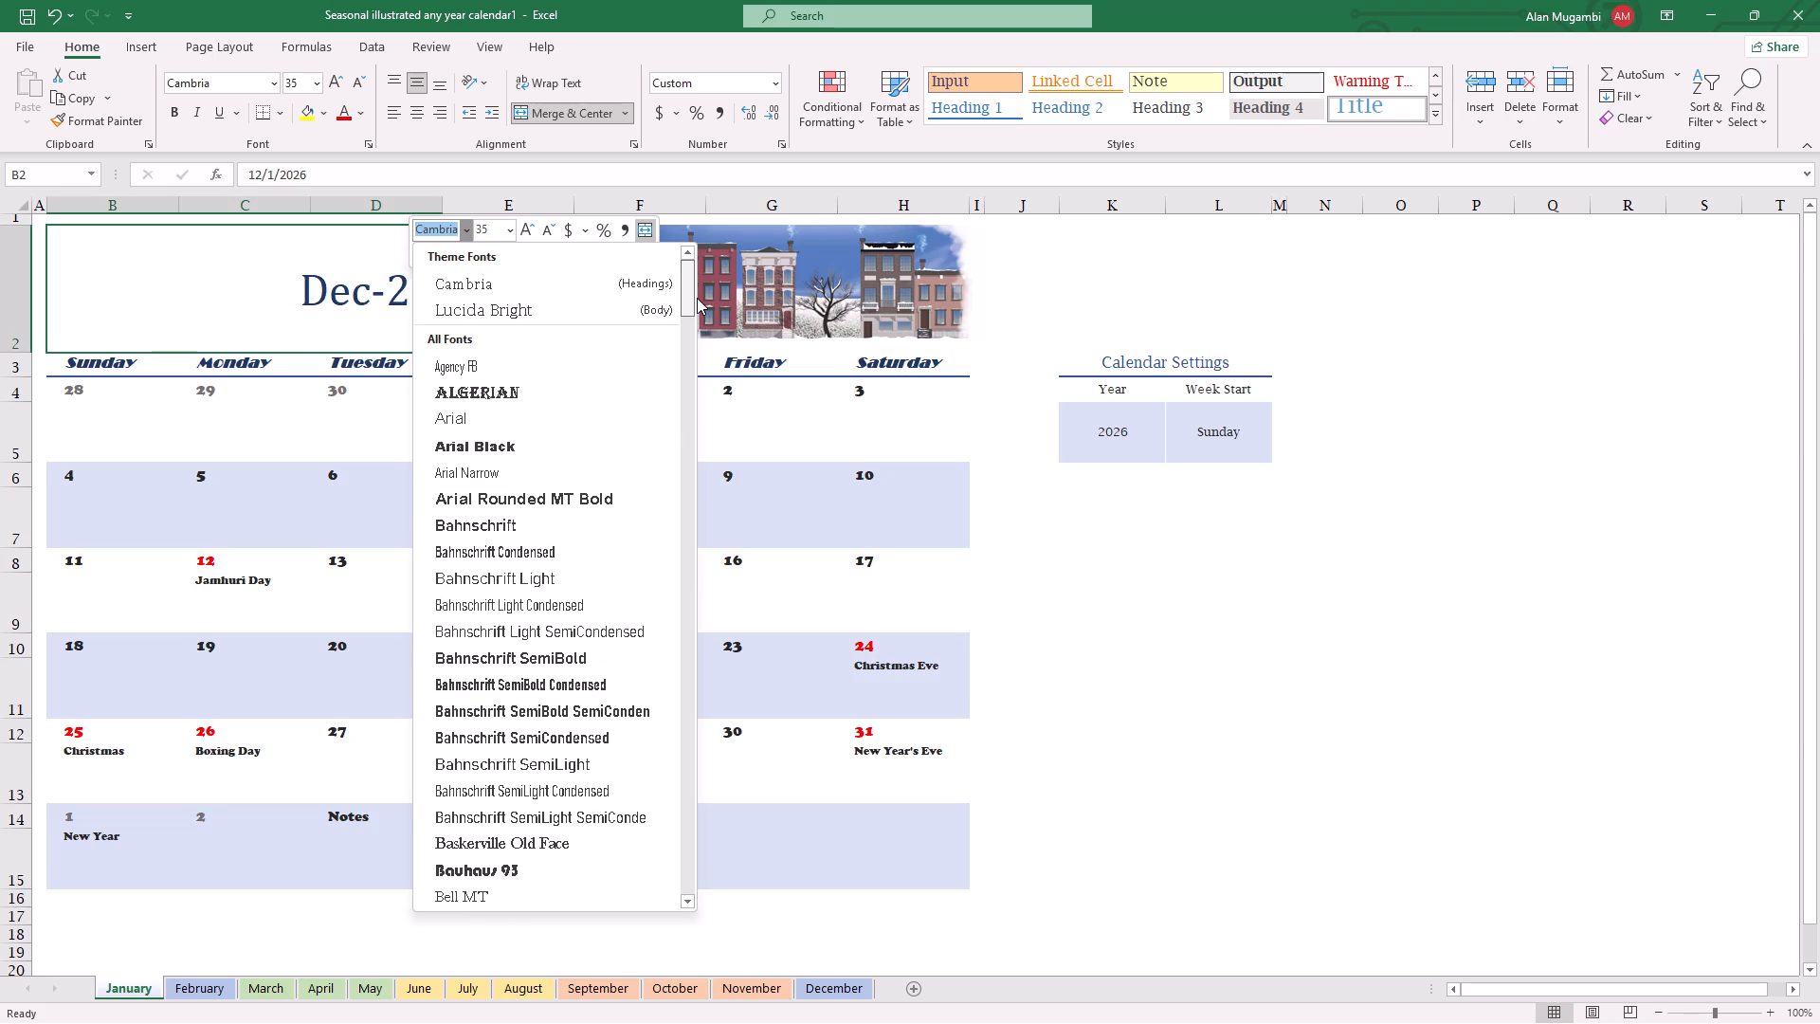
left_click_drag(697, 298, 691, 348)
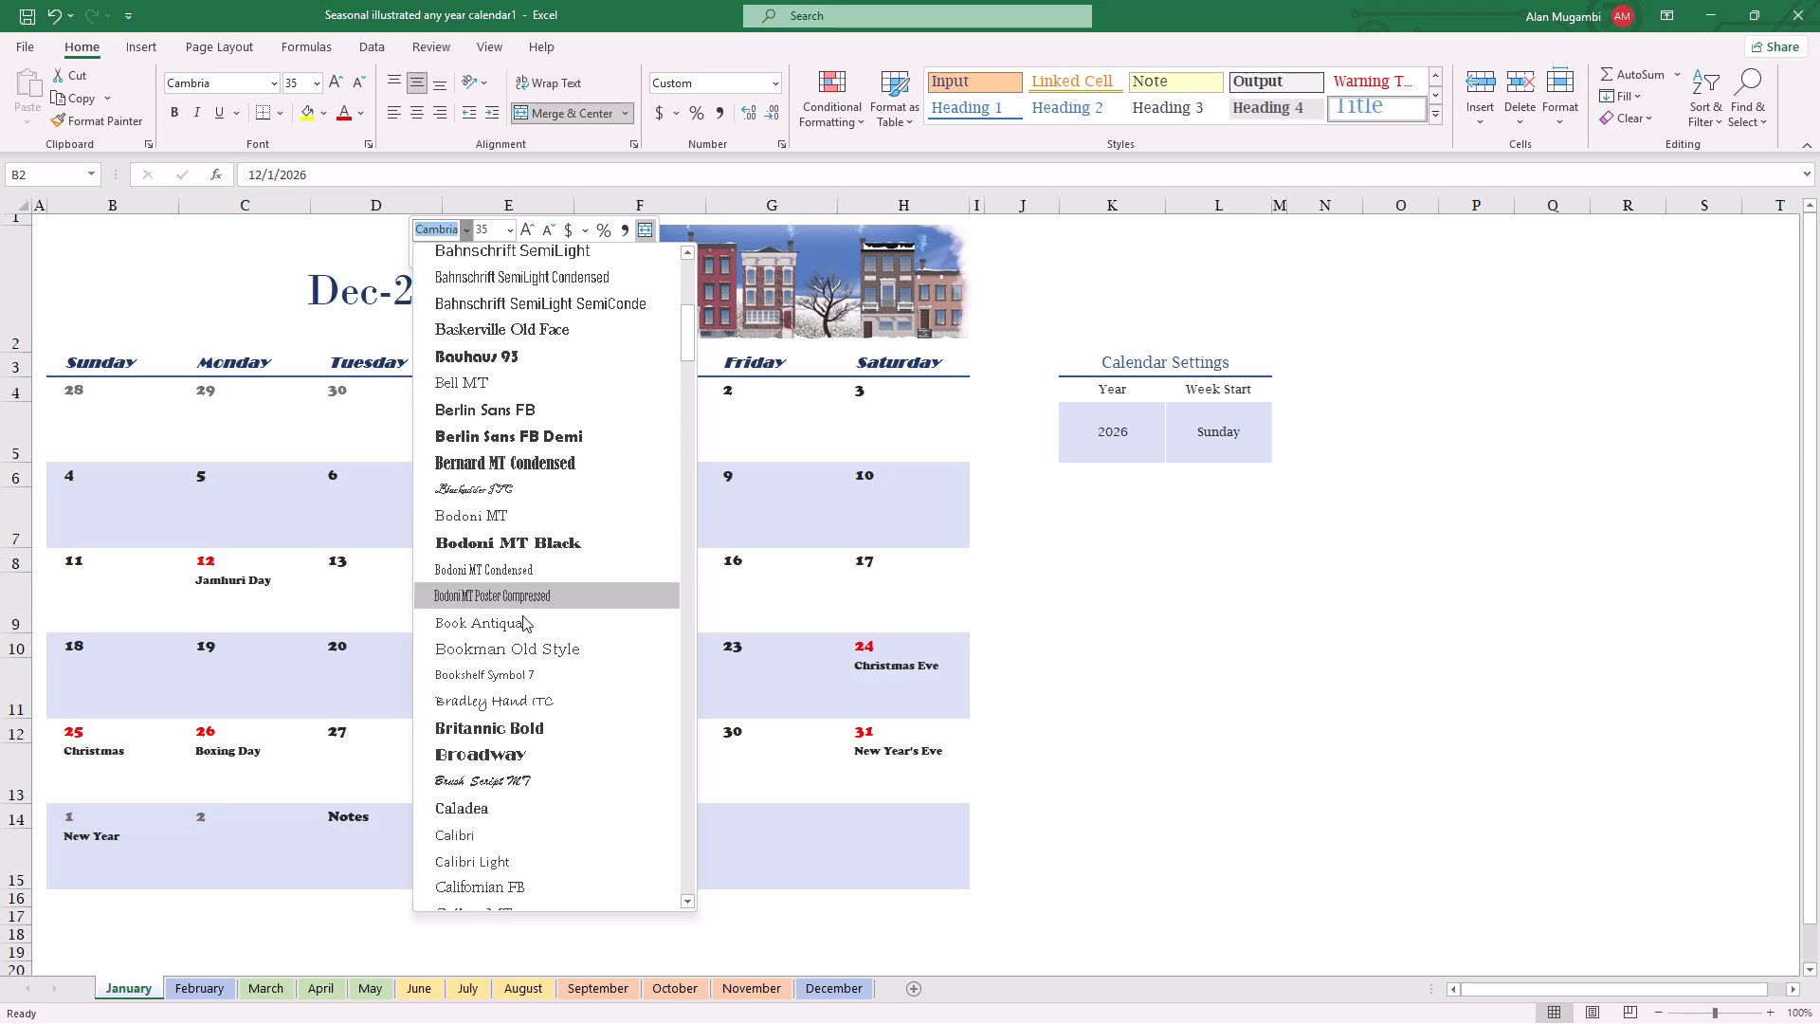
left_click(489, 751)
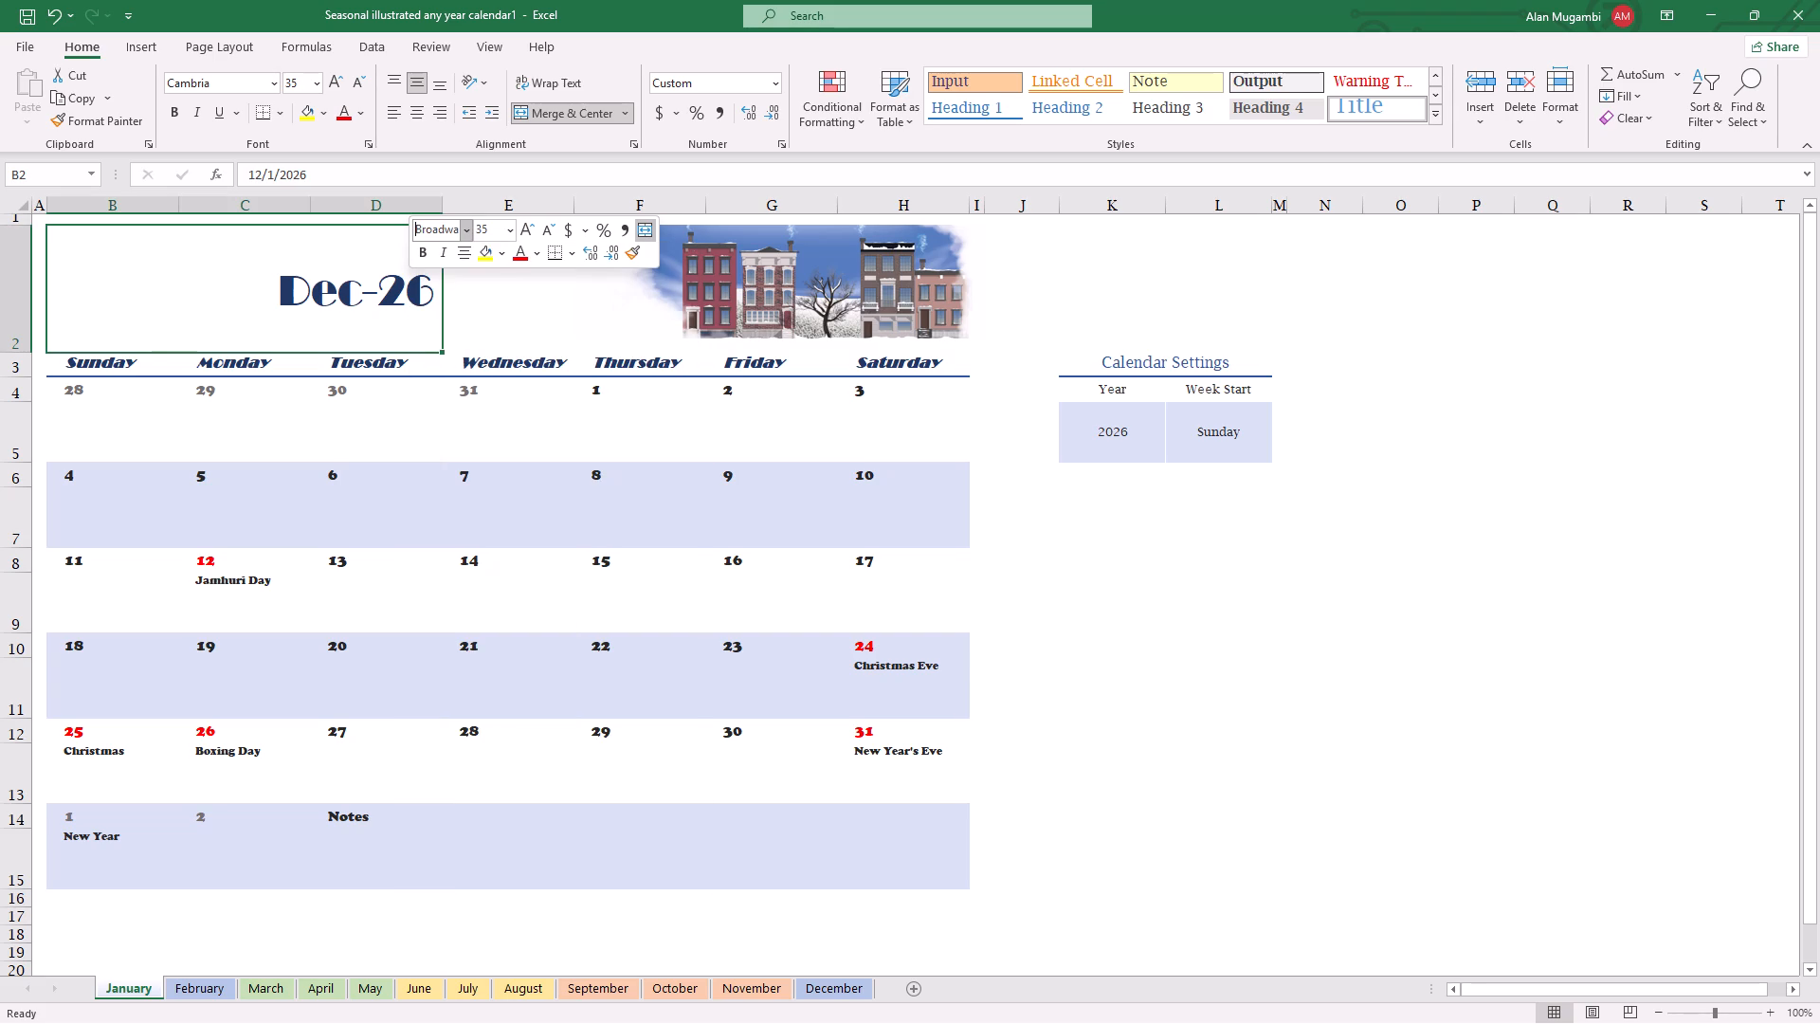
Enlarge the Dec-26 title in cell B2 to font size 72.
left_click(510, 229)
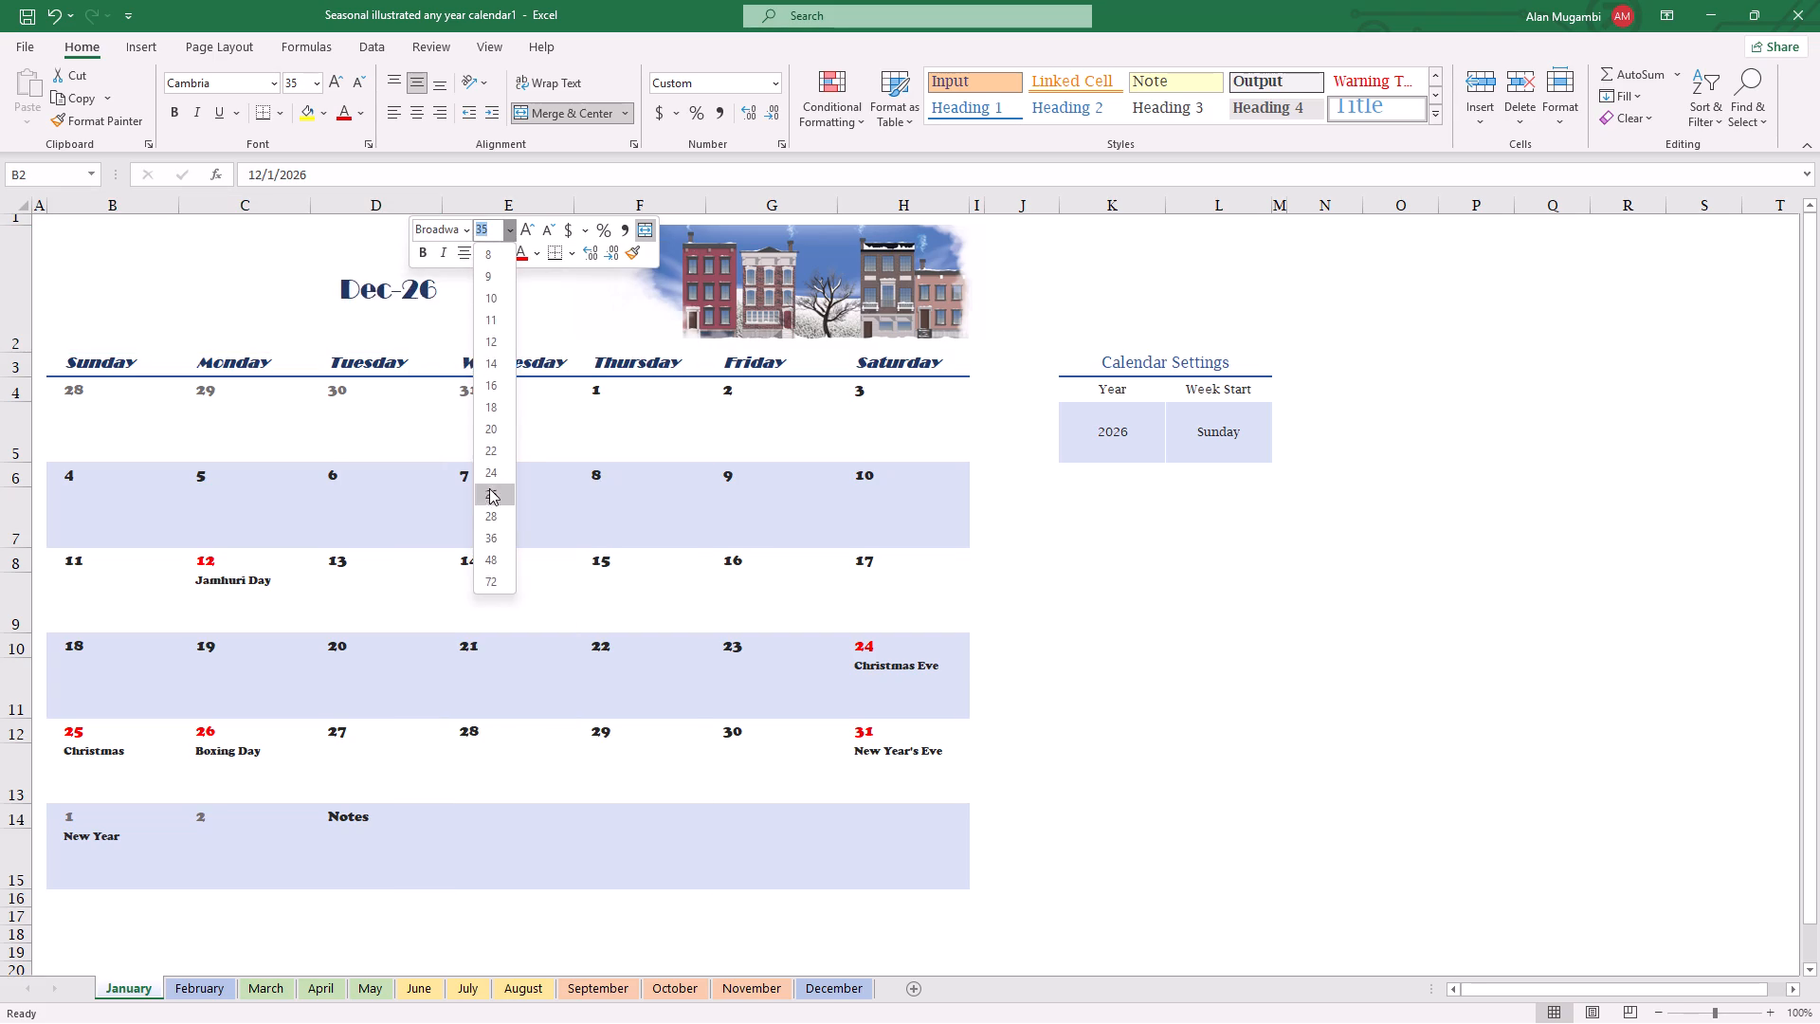
left_click(491, 583)
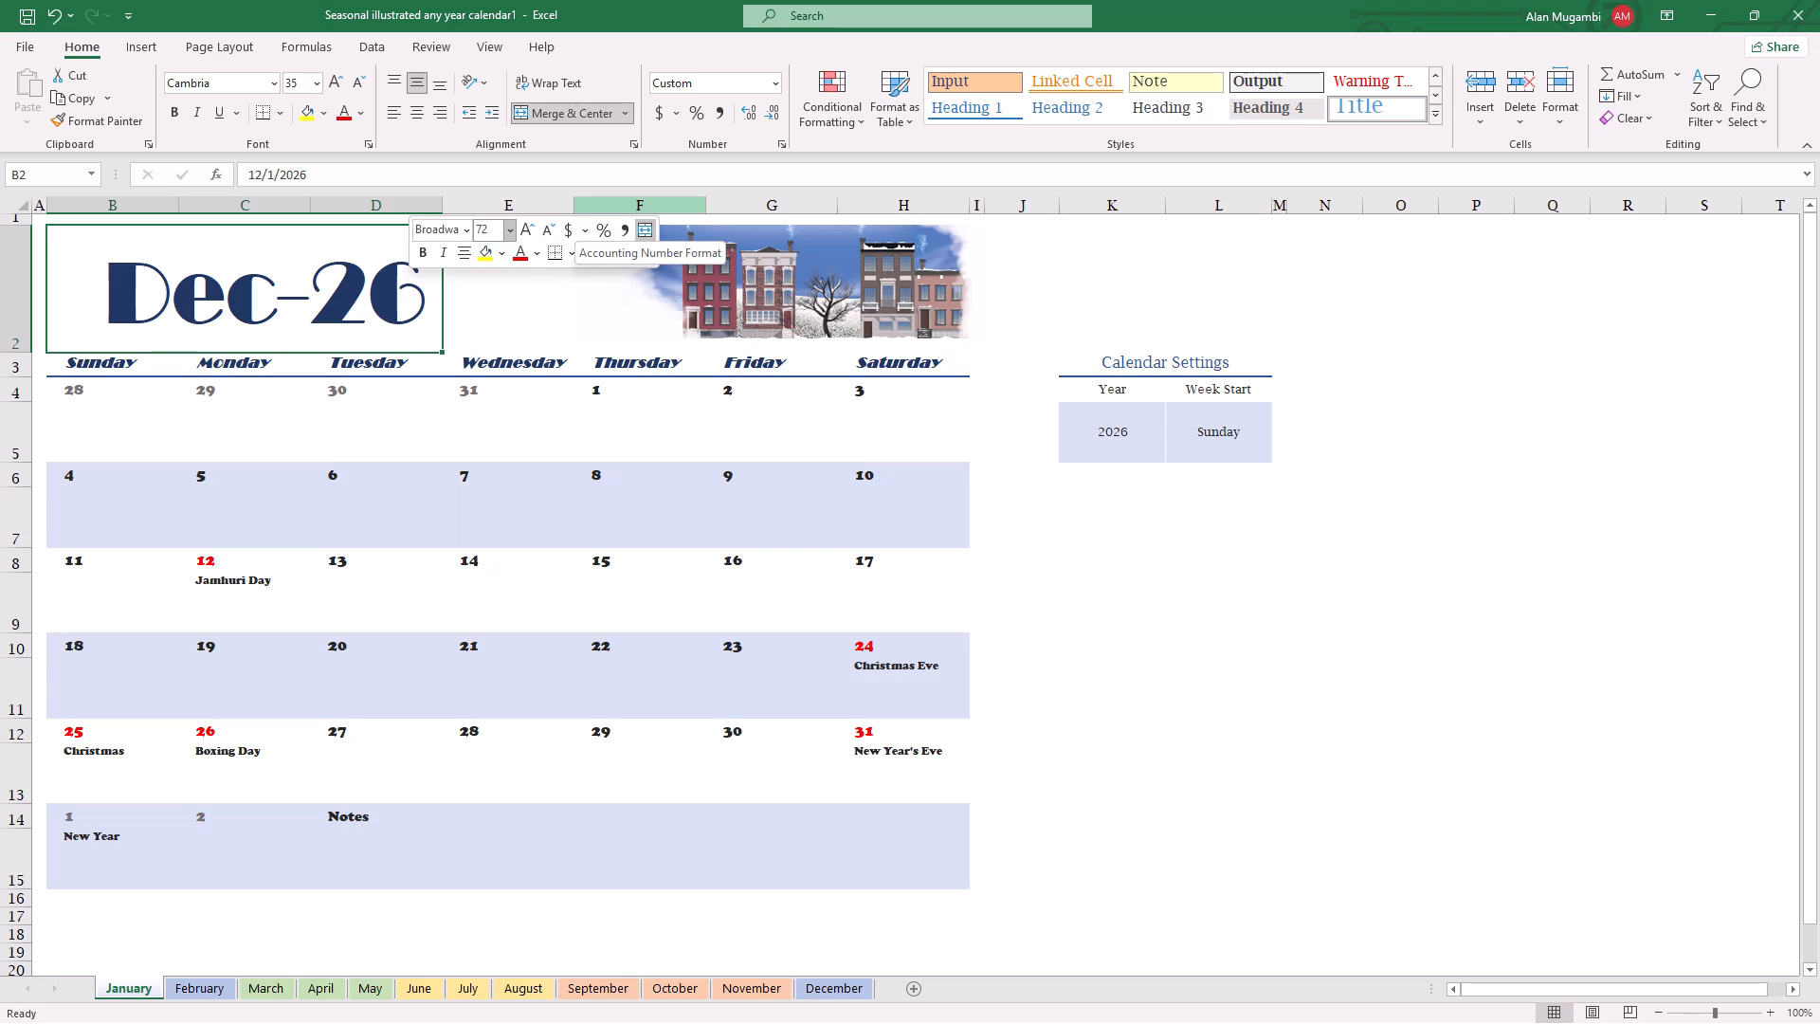
left_click(577, 326)
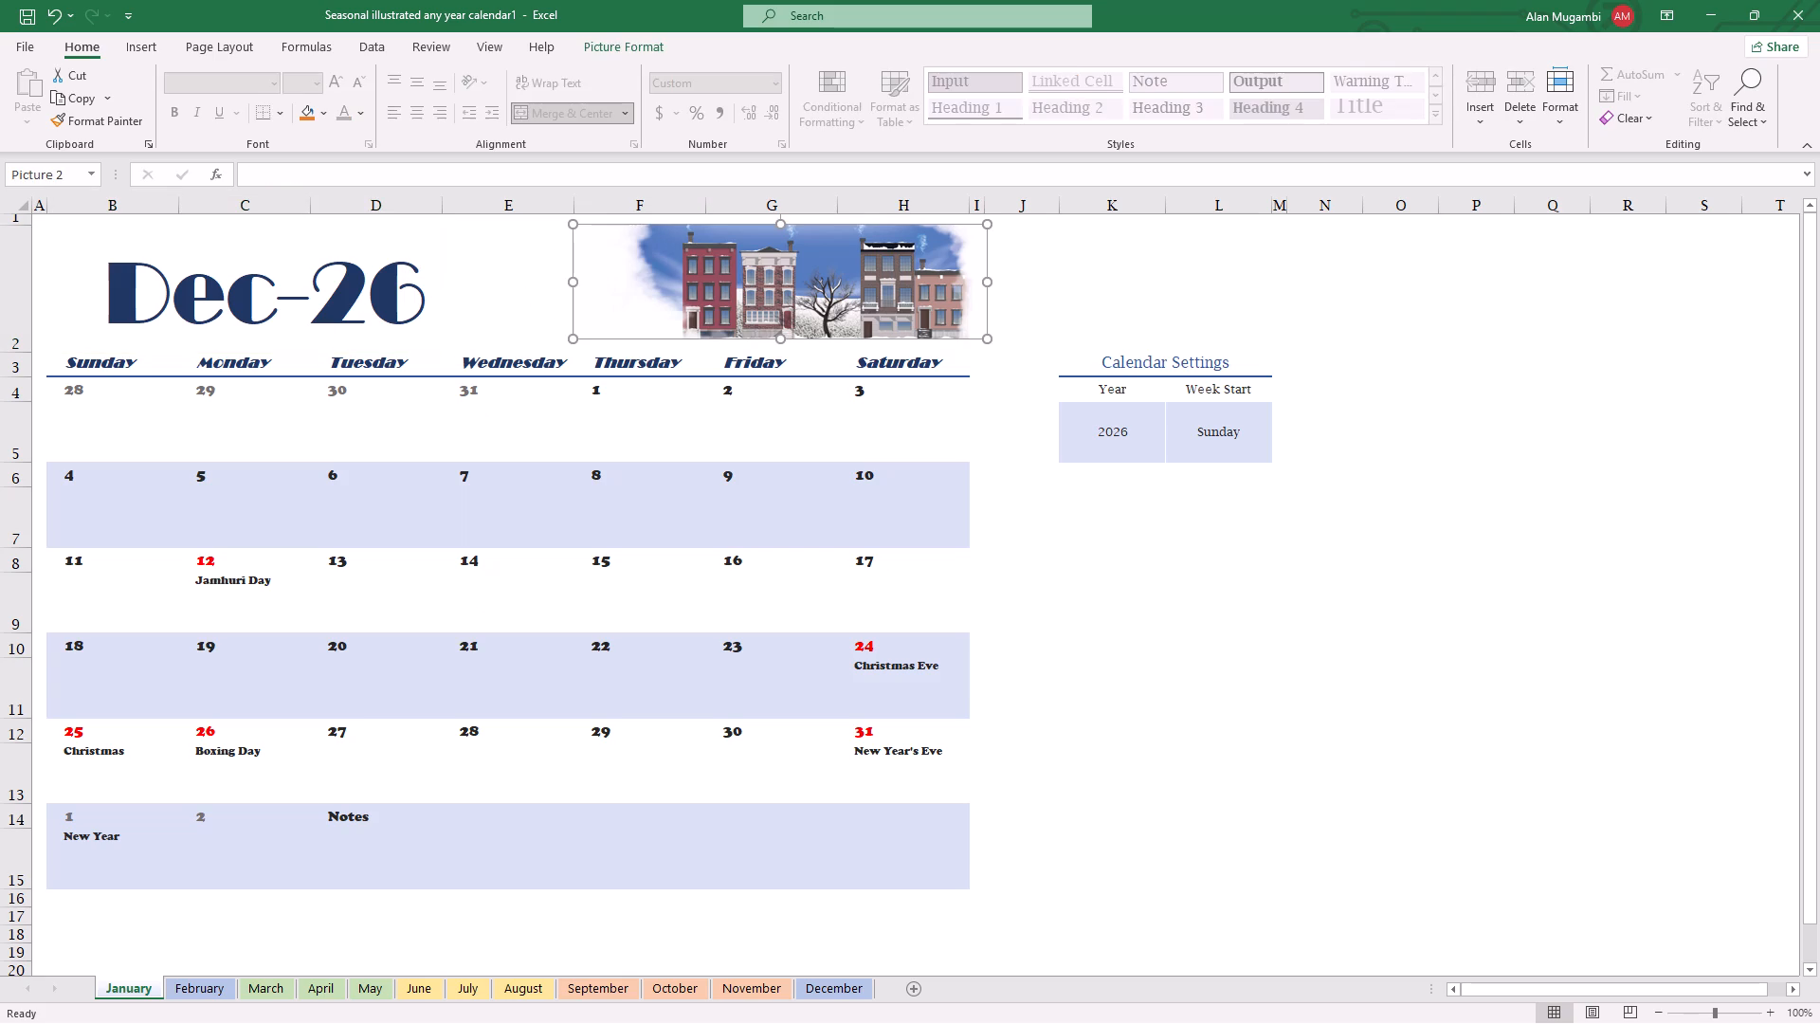
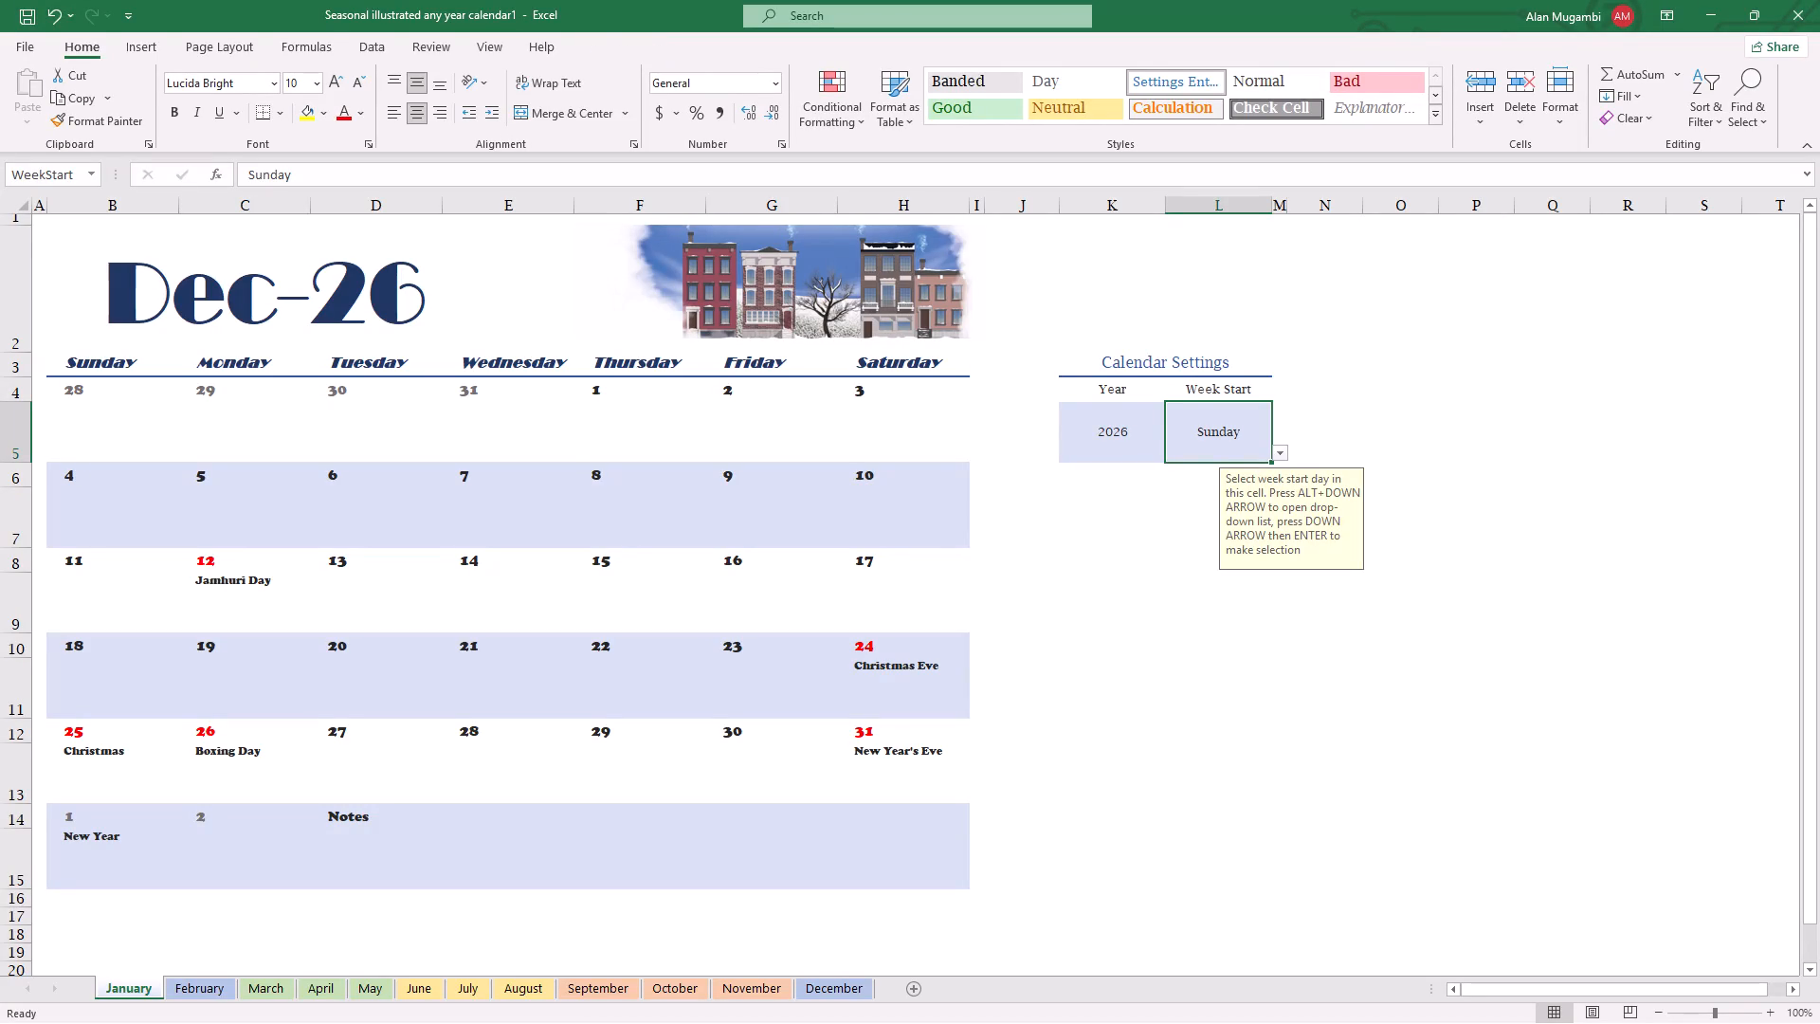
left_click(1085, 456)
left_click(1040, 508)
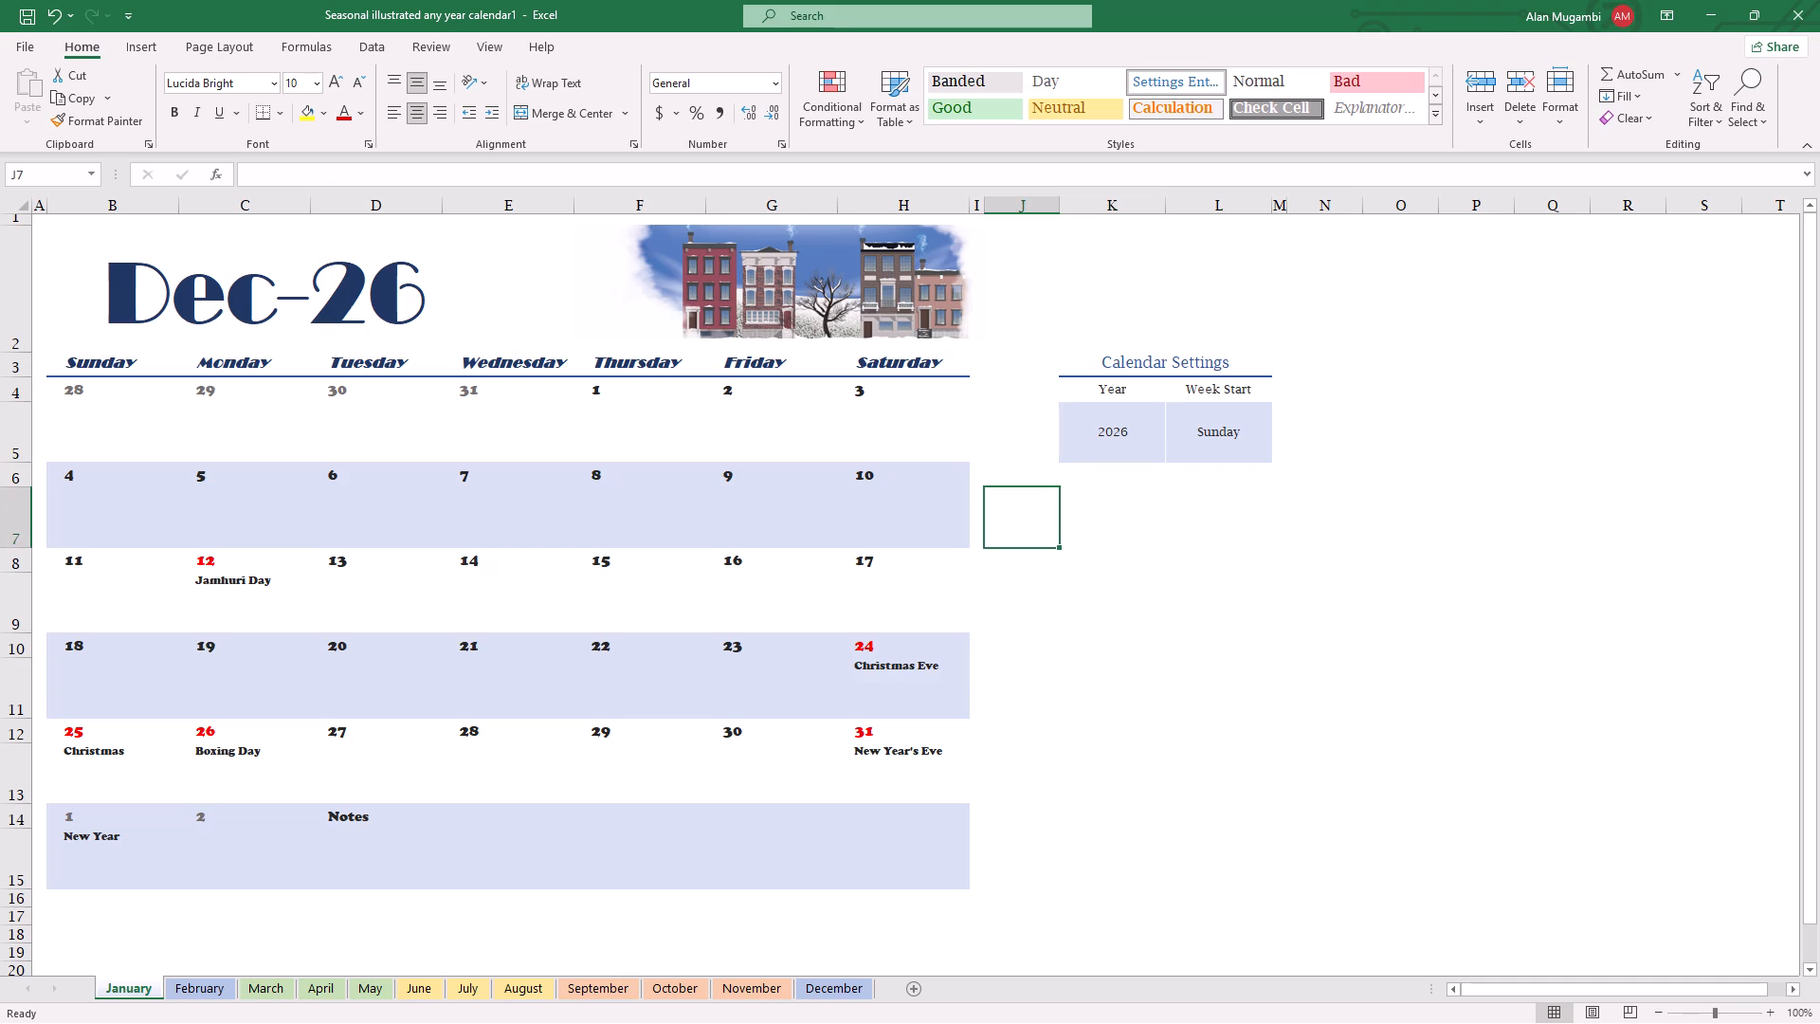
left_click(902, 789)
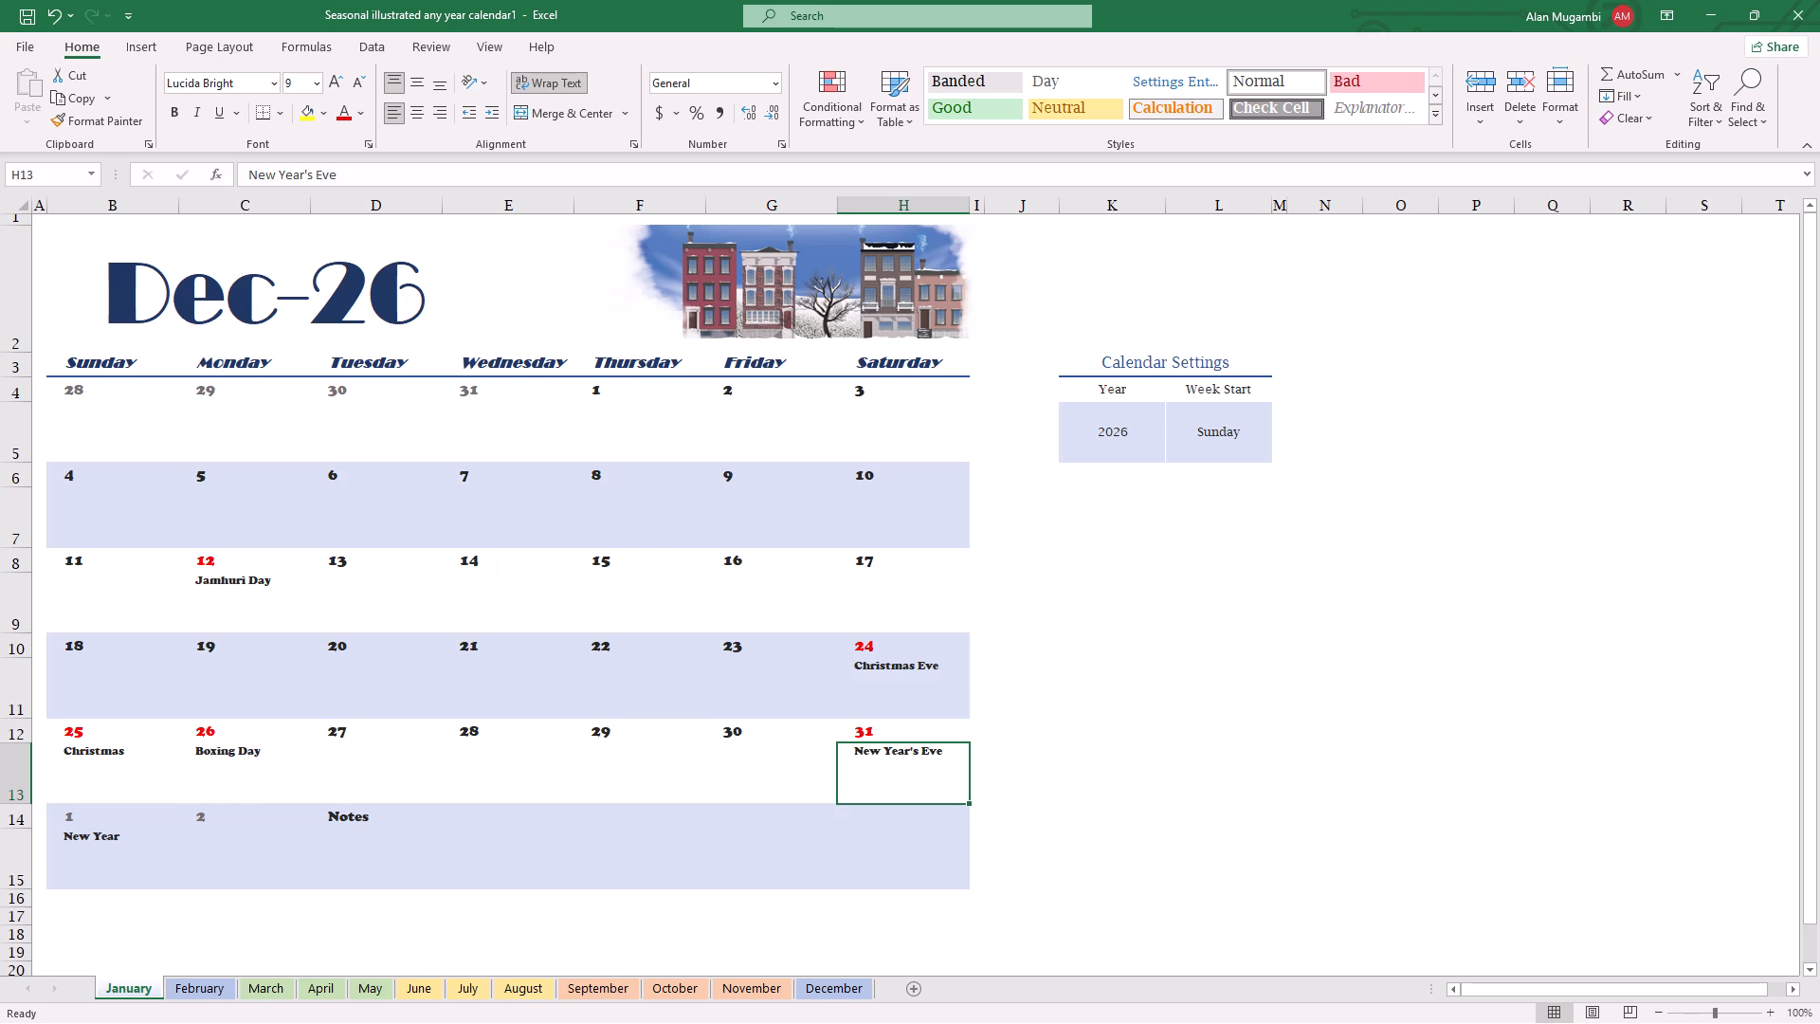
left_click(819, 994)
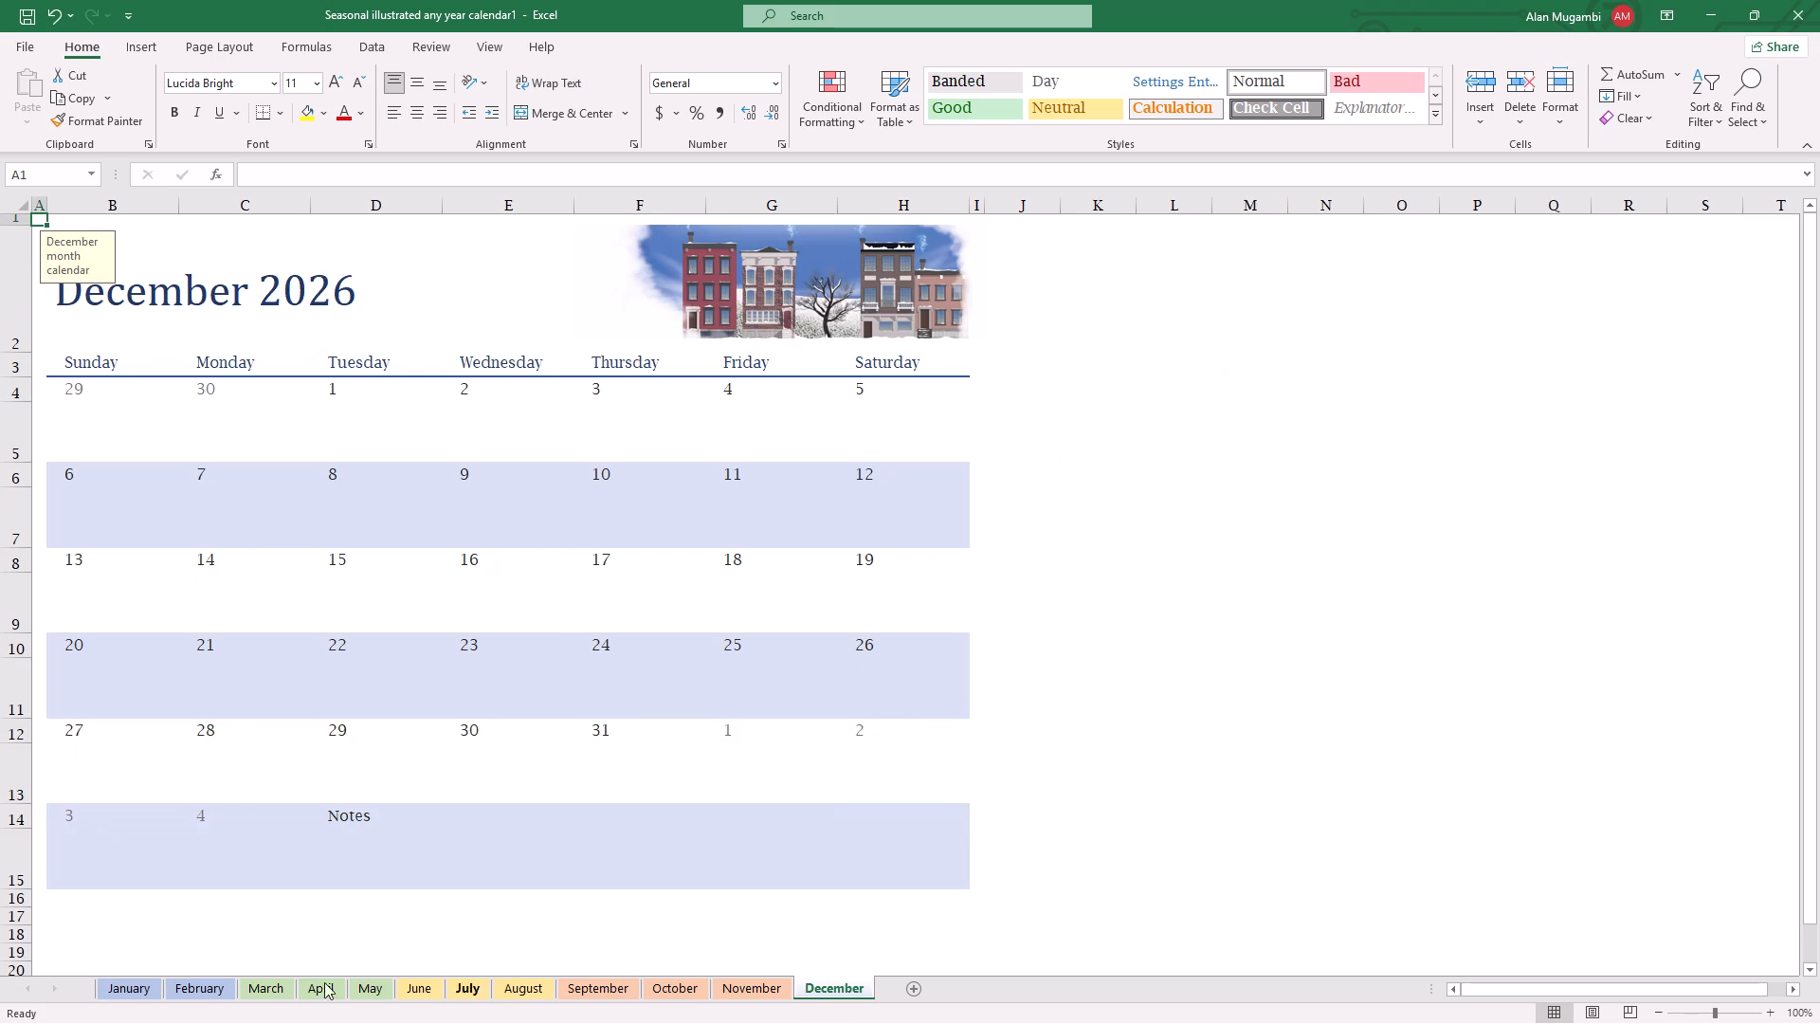
Open the January sheet's name for editing and clear it.
left_click(145, 989)
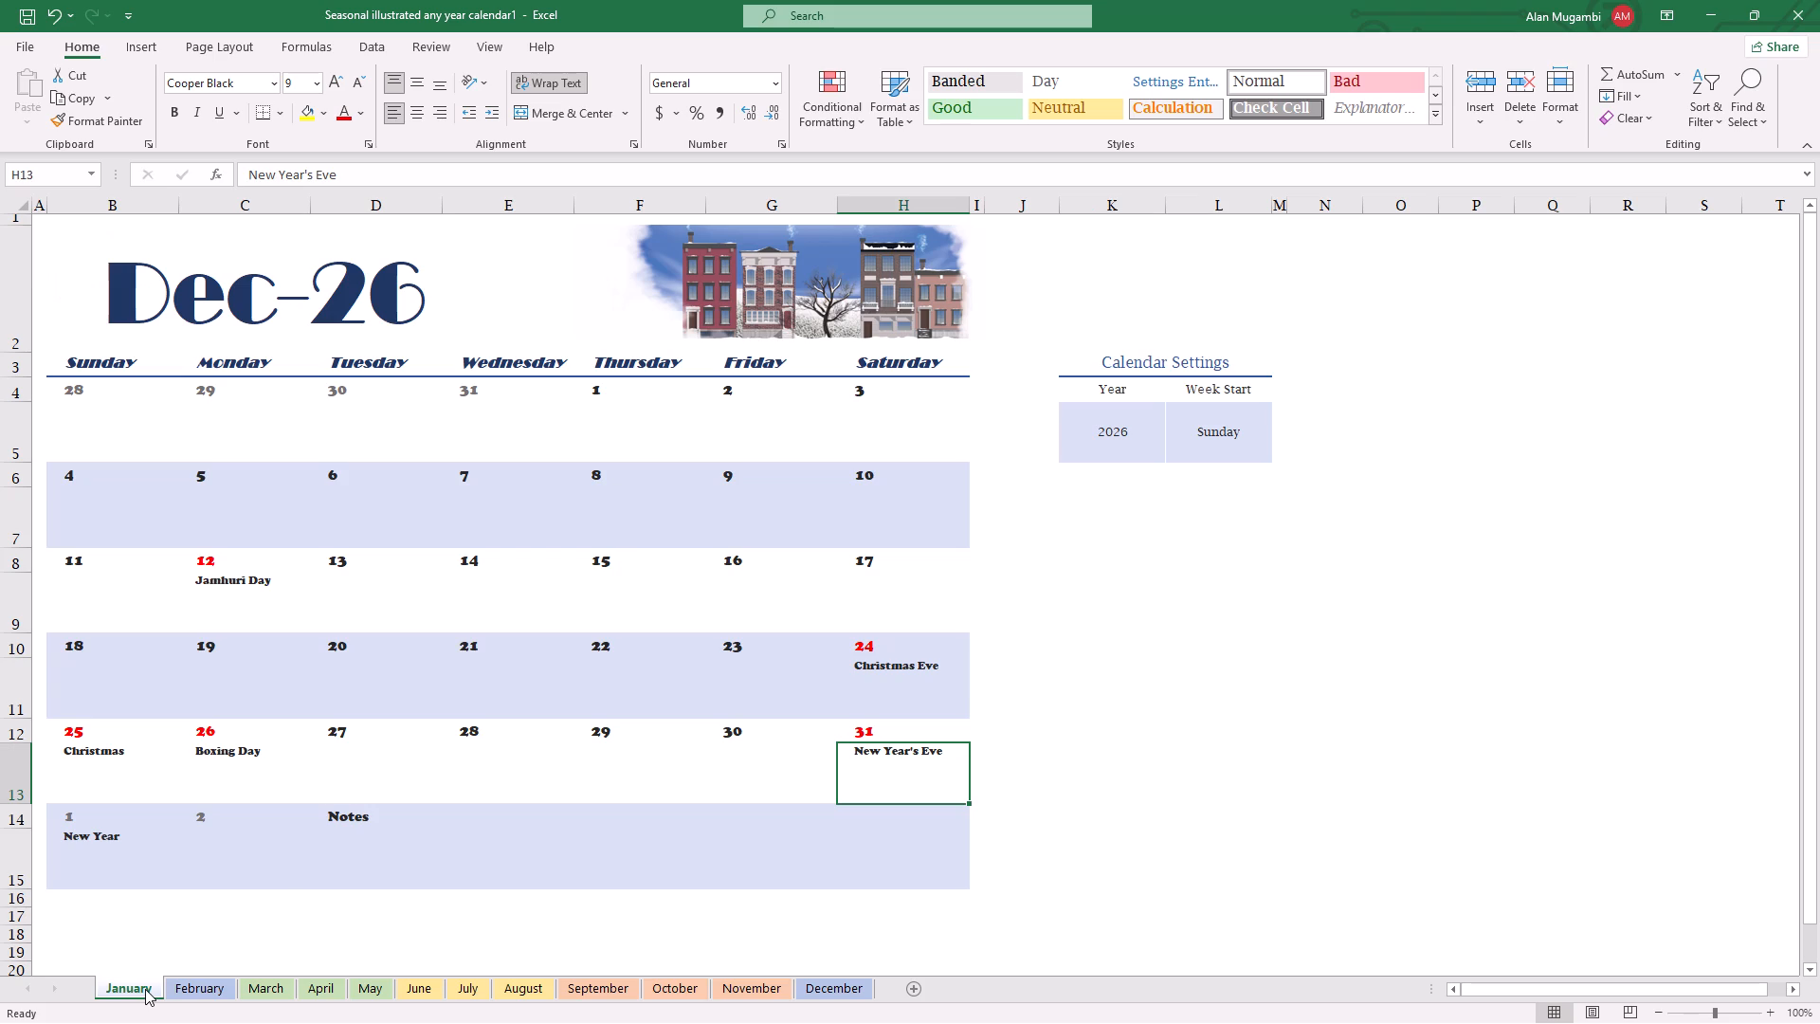
right_click(145, 989)
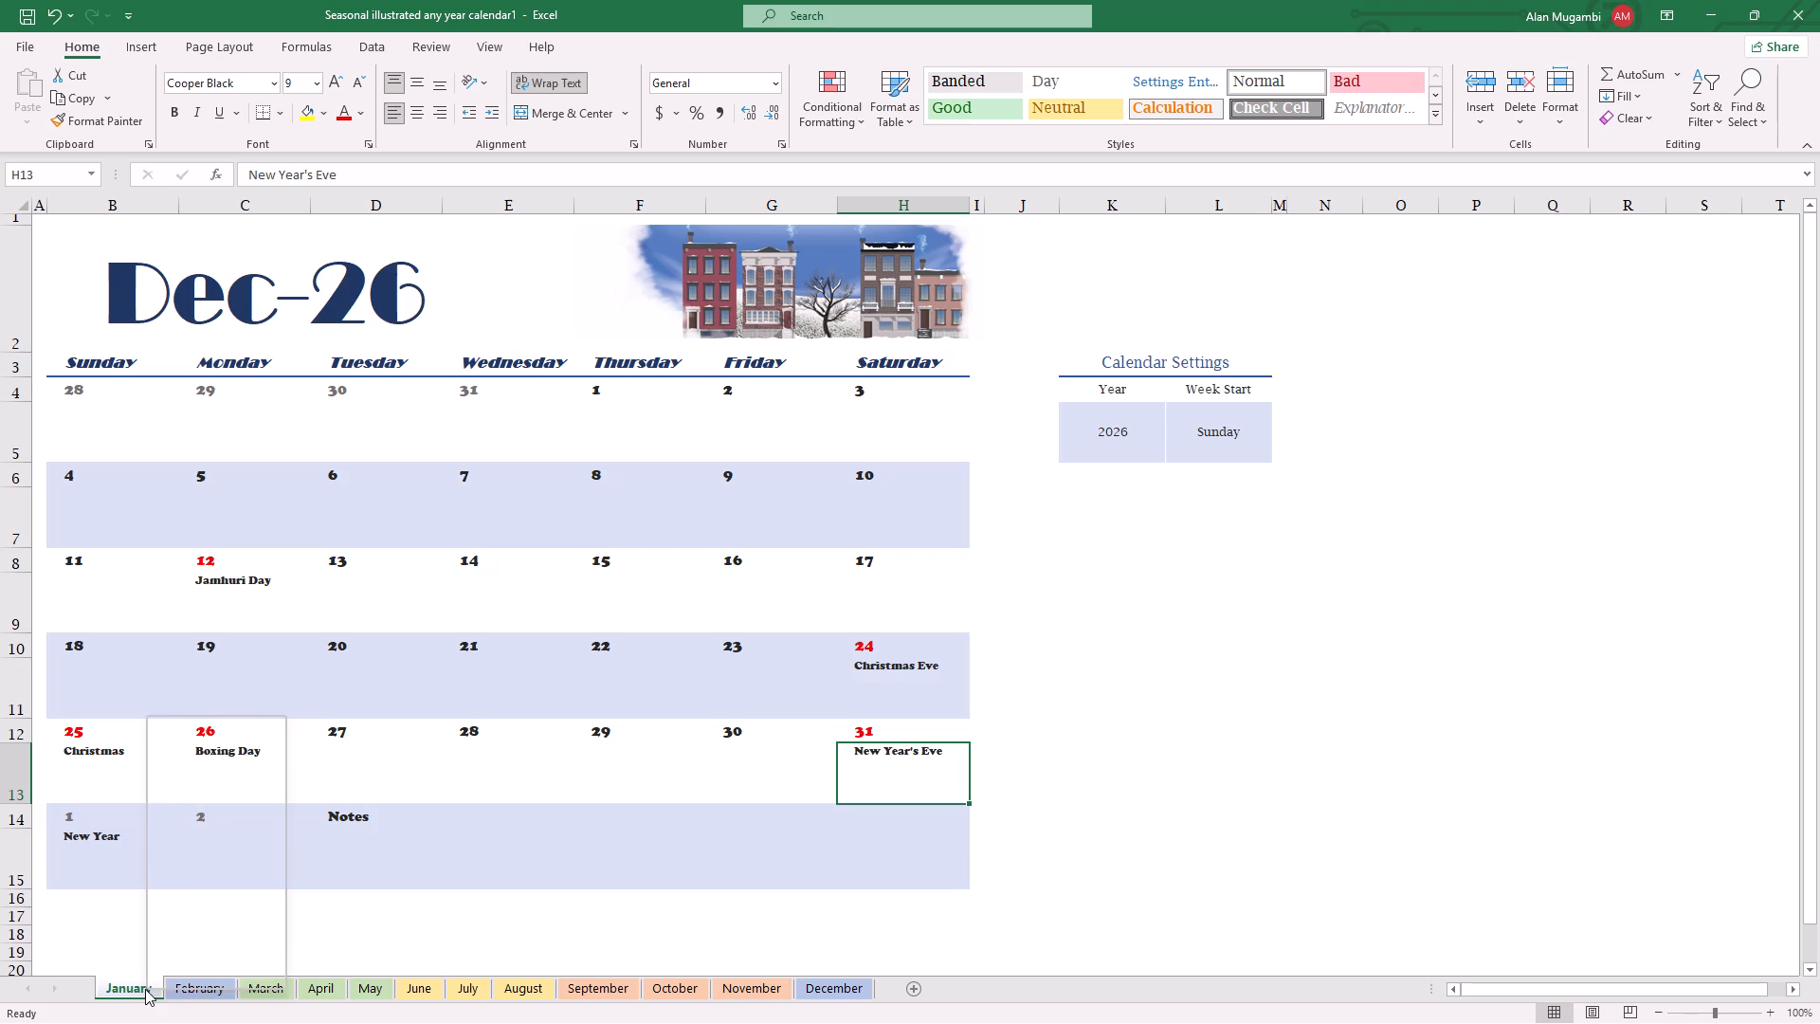
left_click(225, 789)
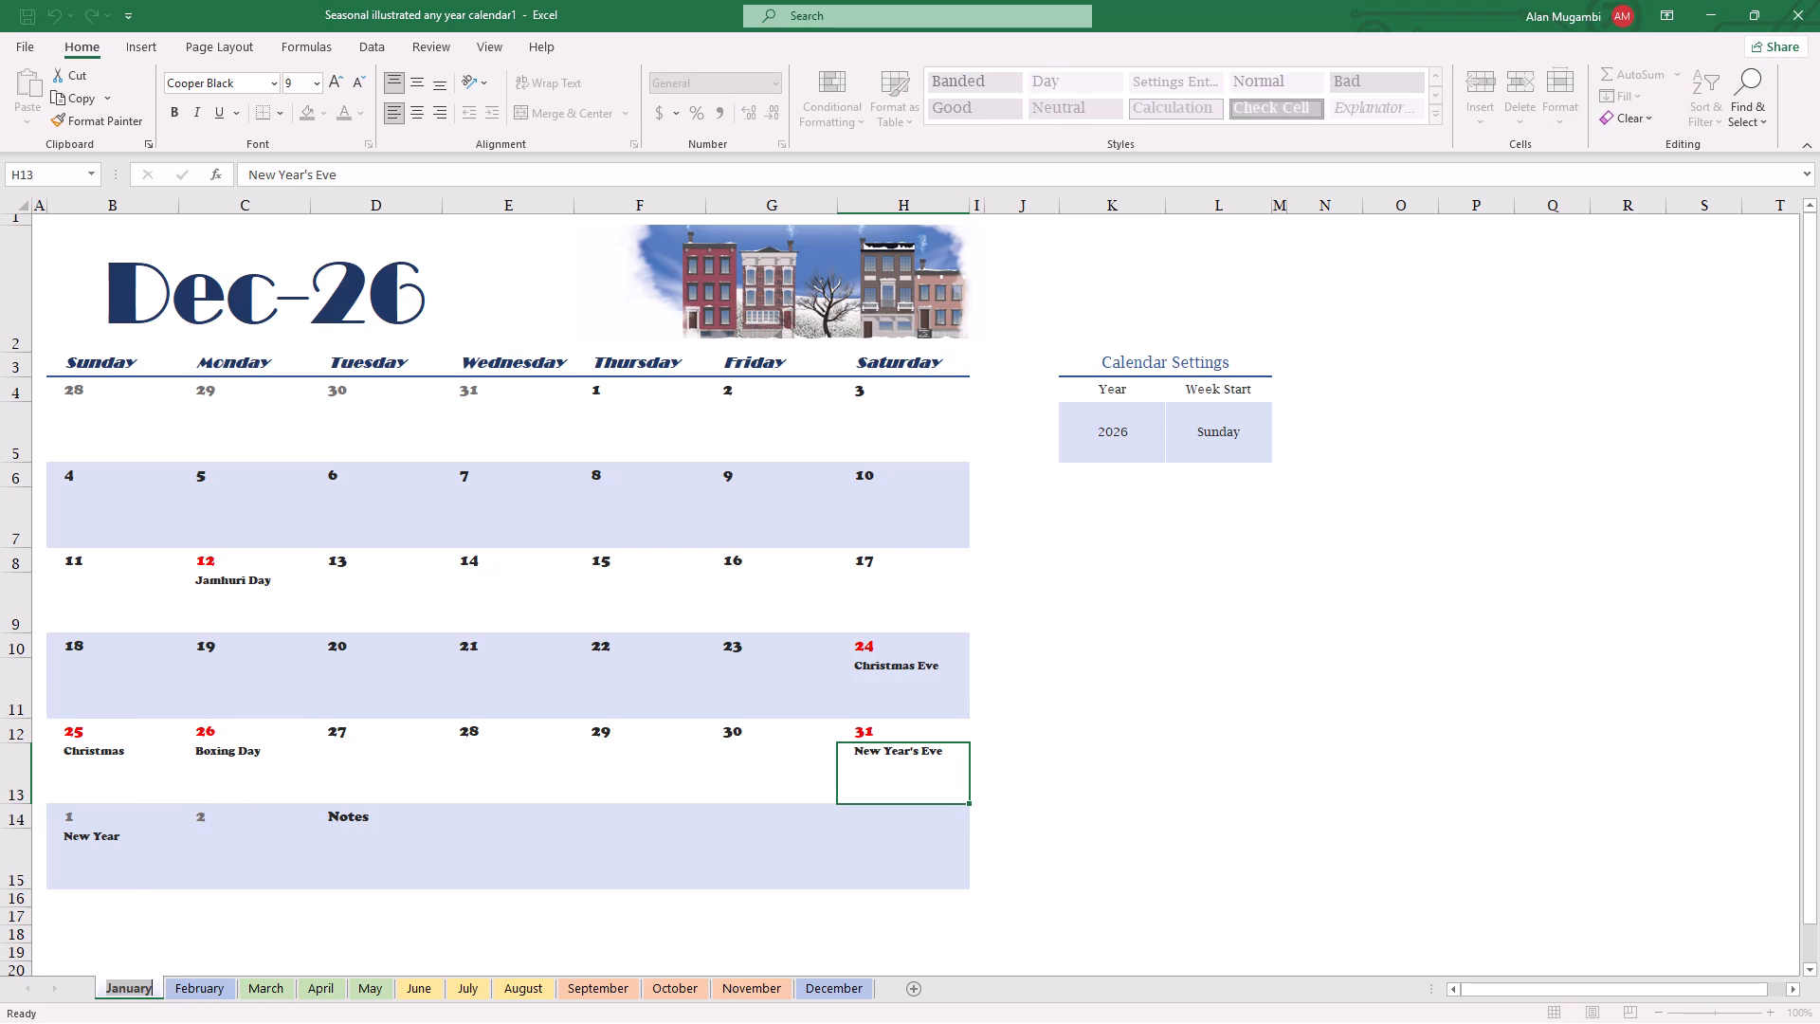
key("BackSpace")
key("BackSpace")
key("BackSpace")
key("BackSpace")
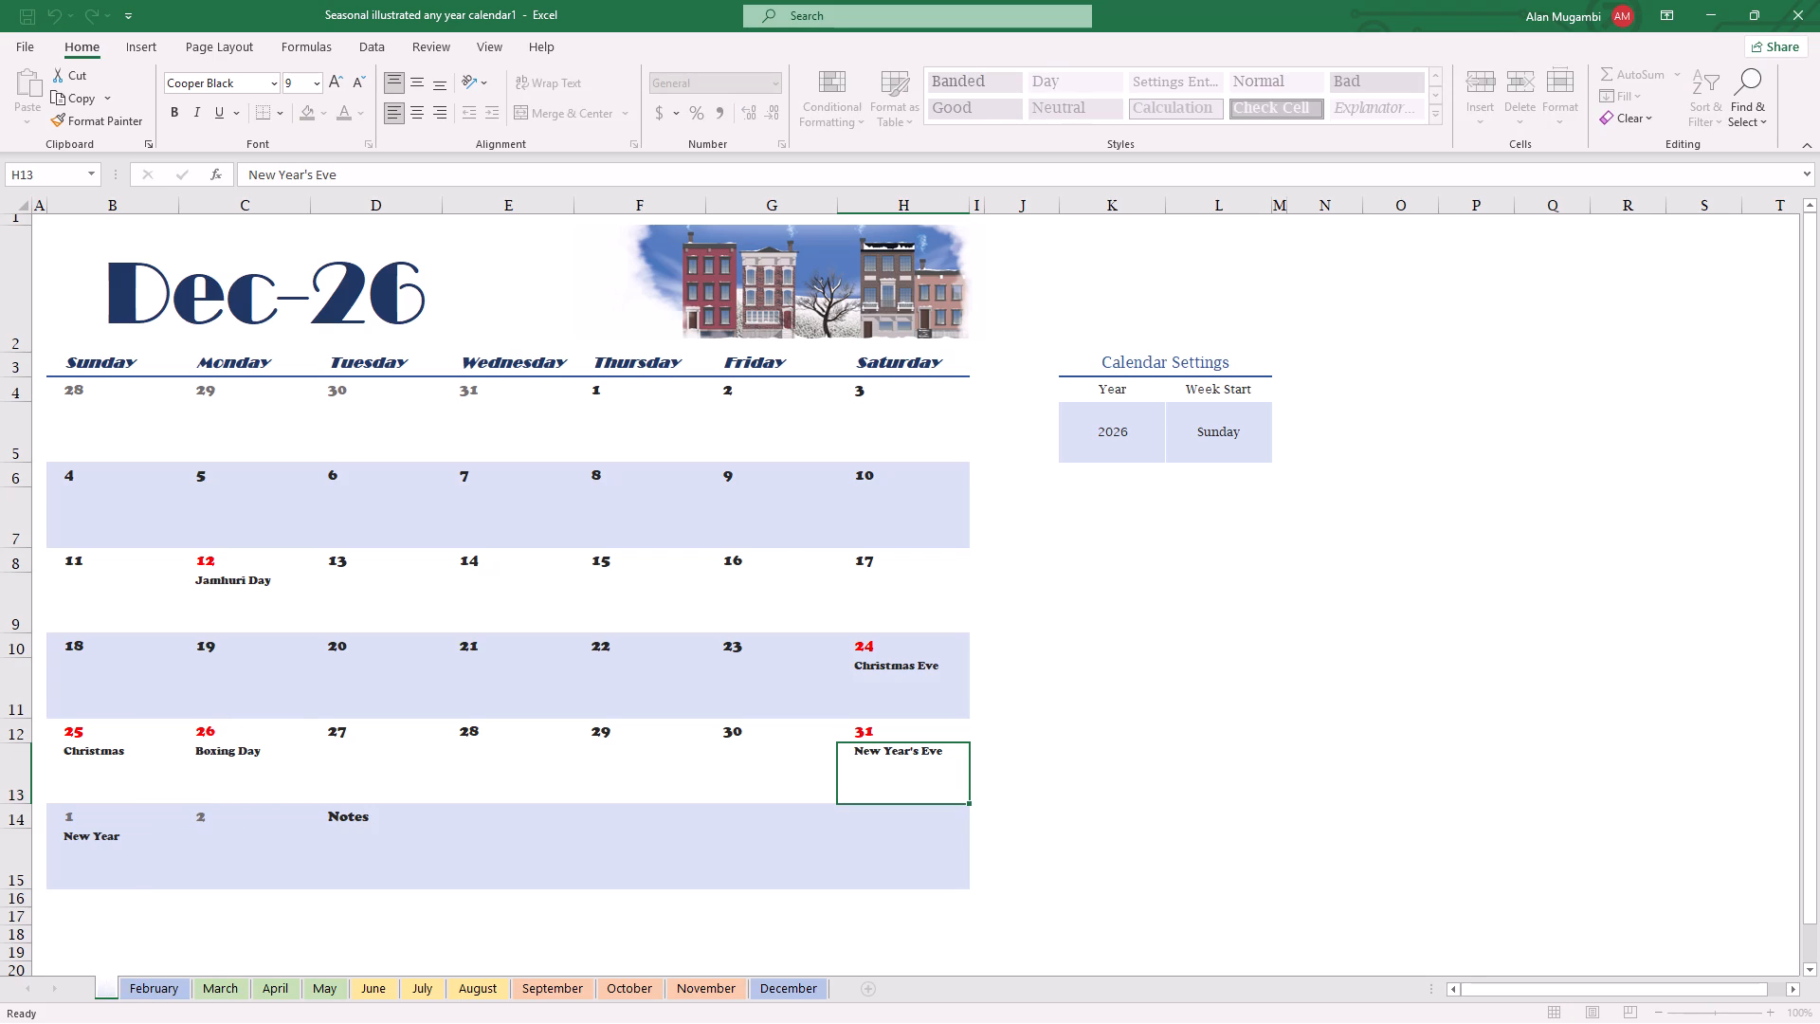
key("shift+d")
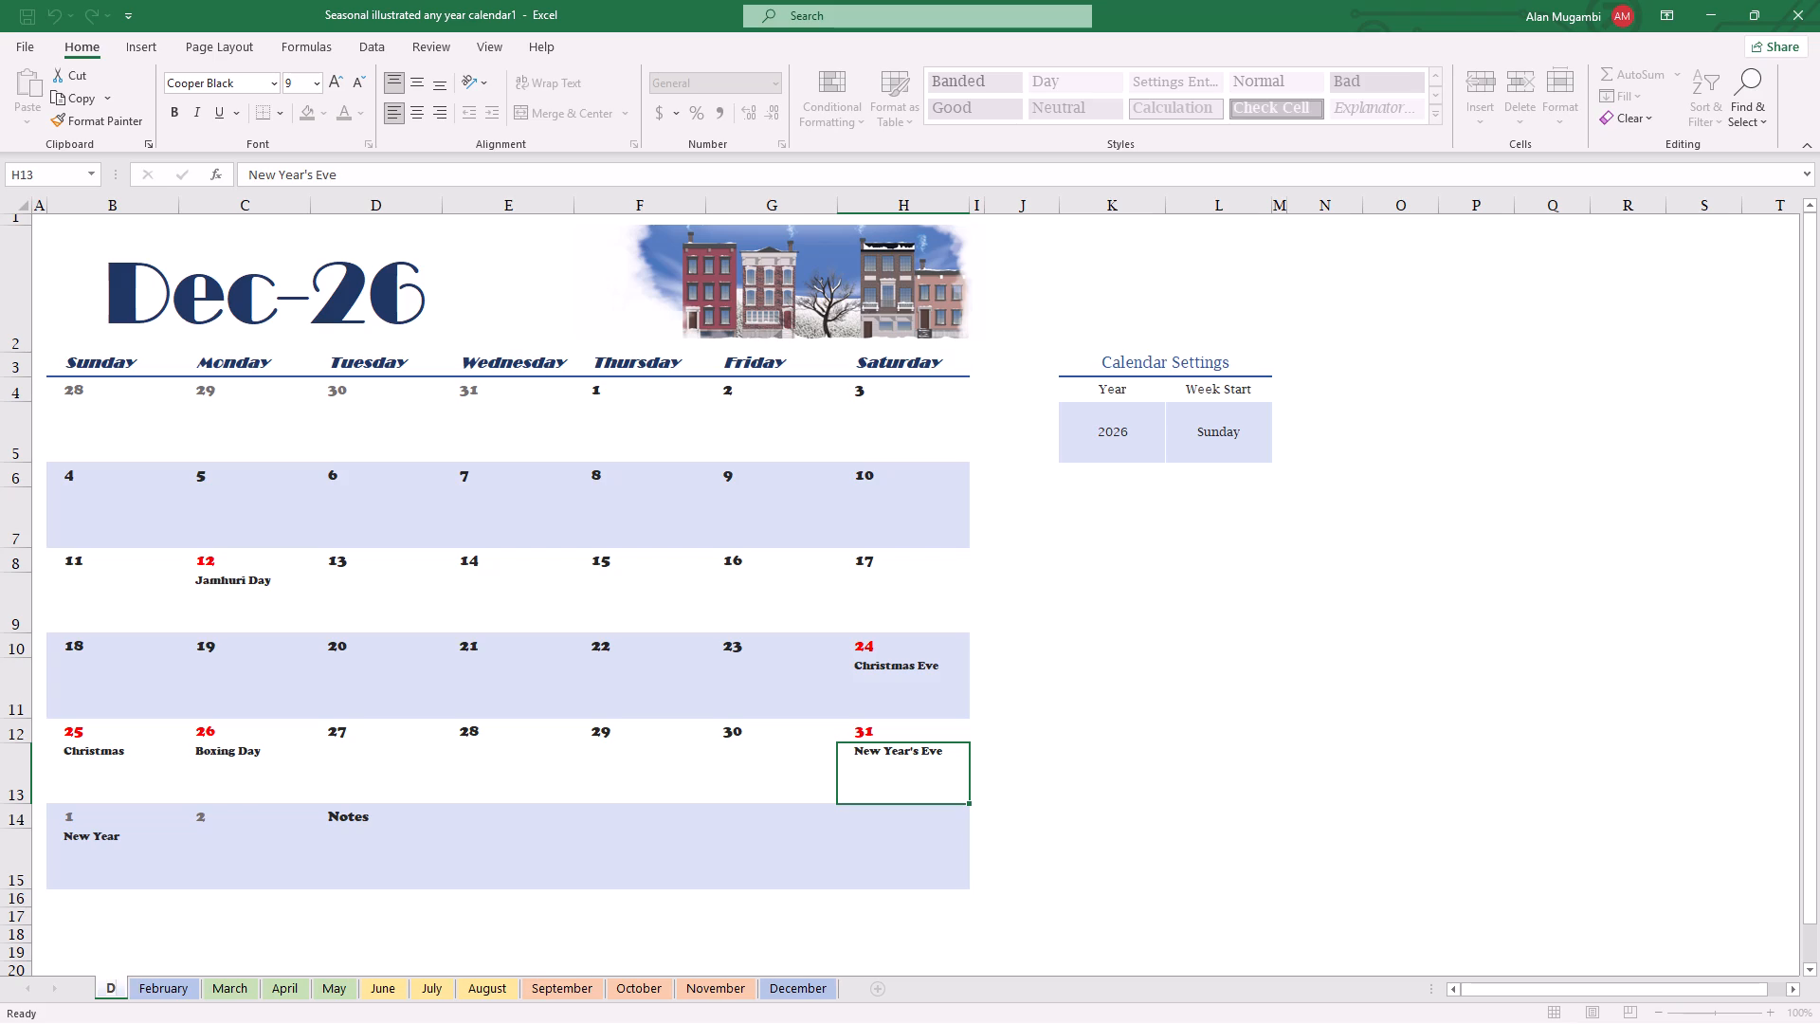
type("ea")
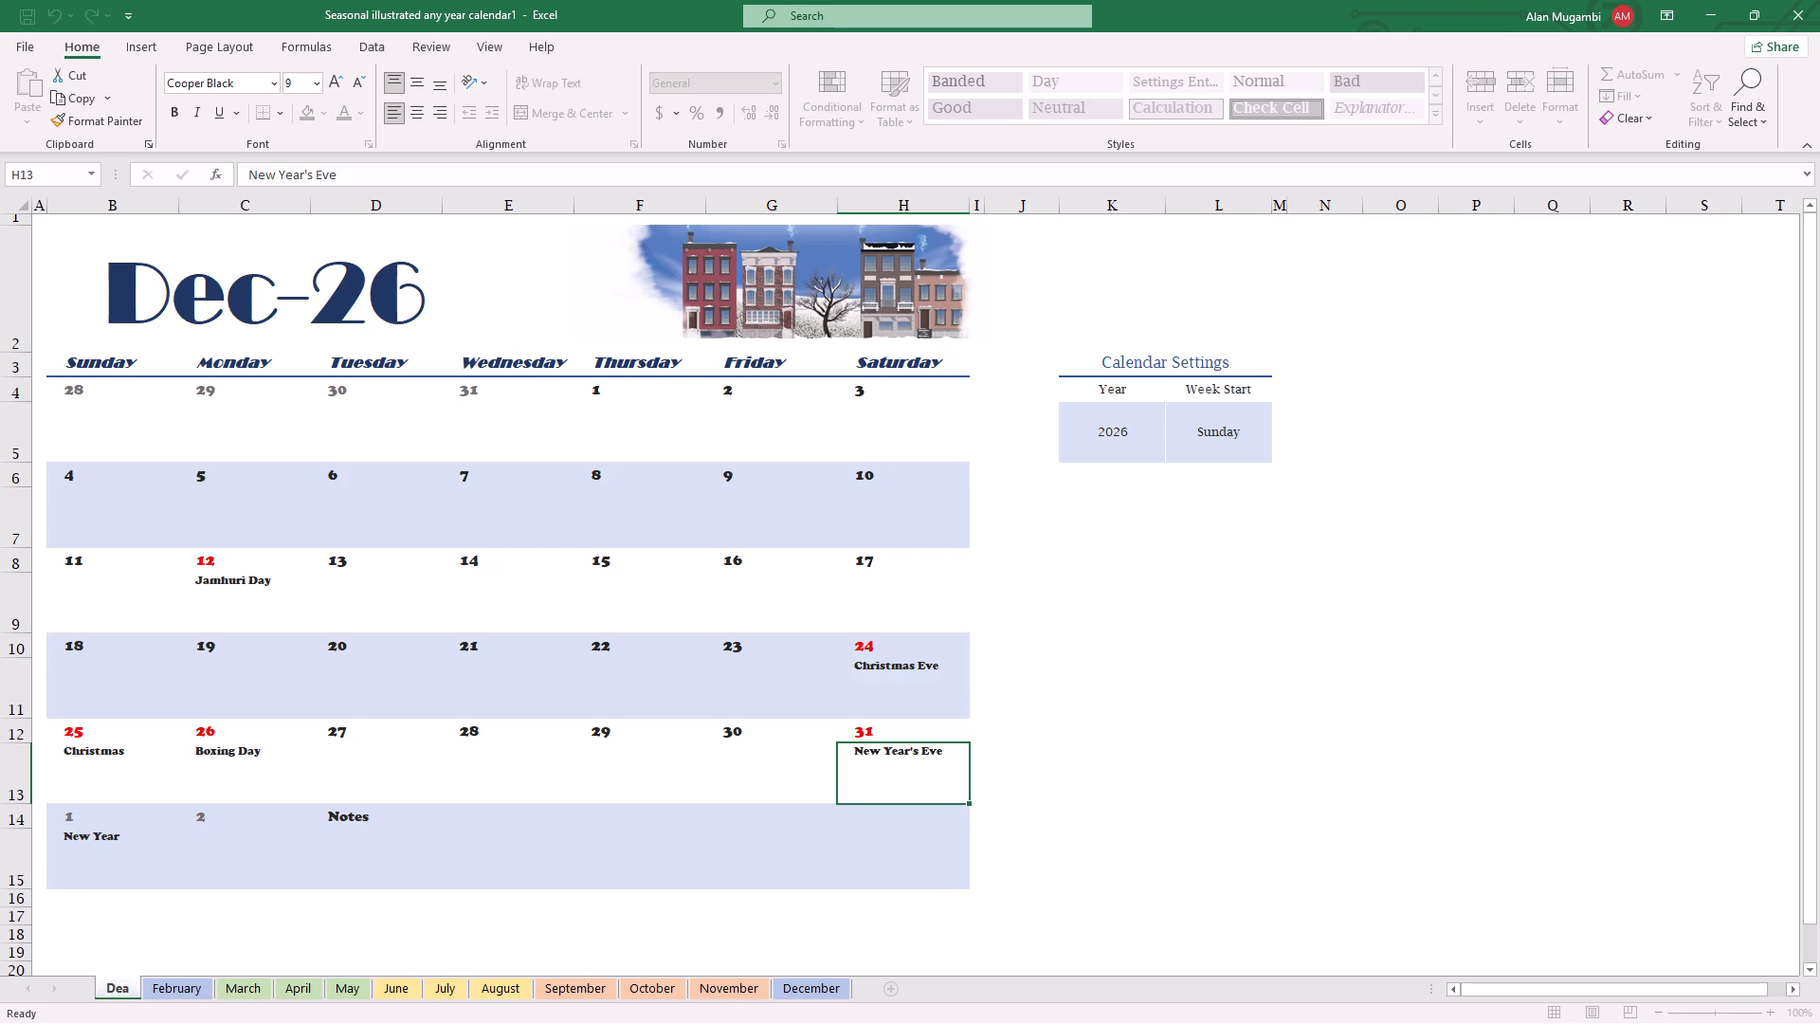
key("BackSpace")
key("BackSpace")
key("BackSpace")
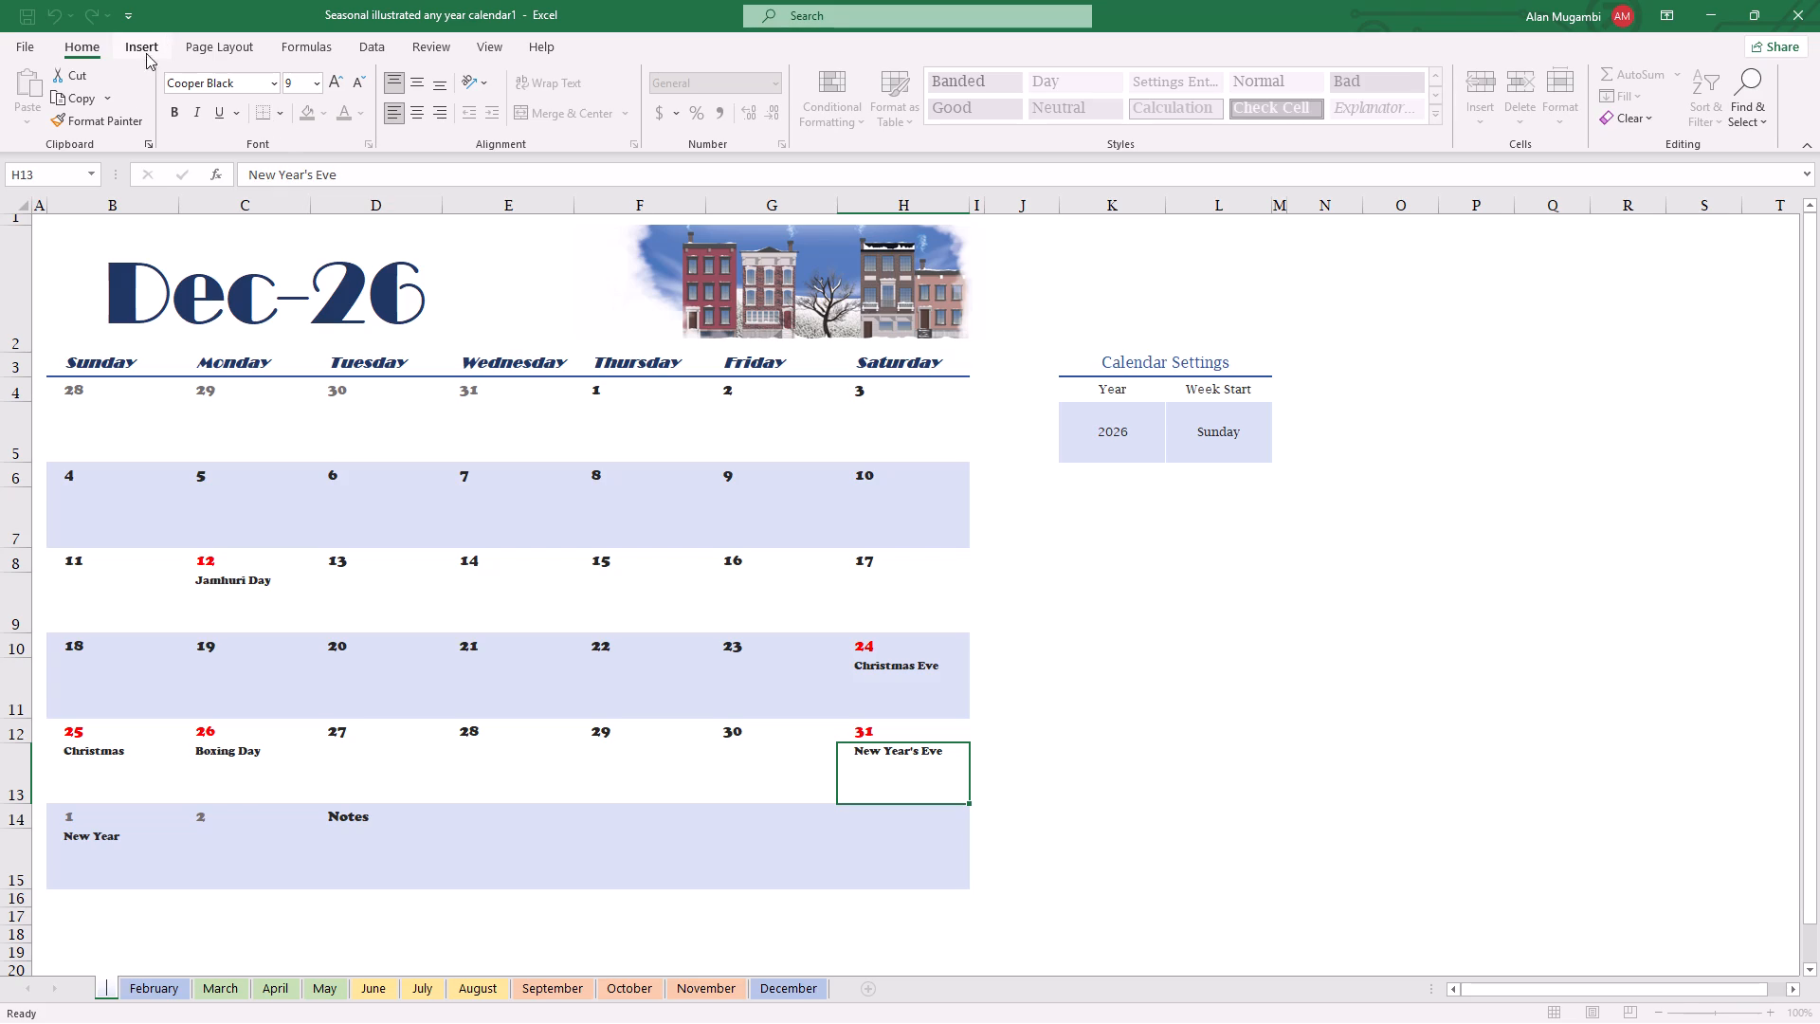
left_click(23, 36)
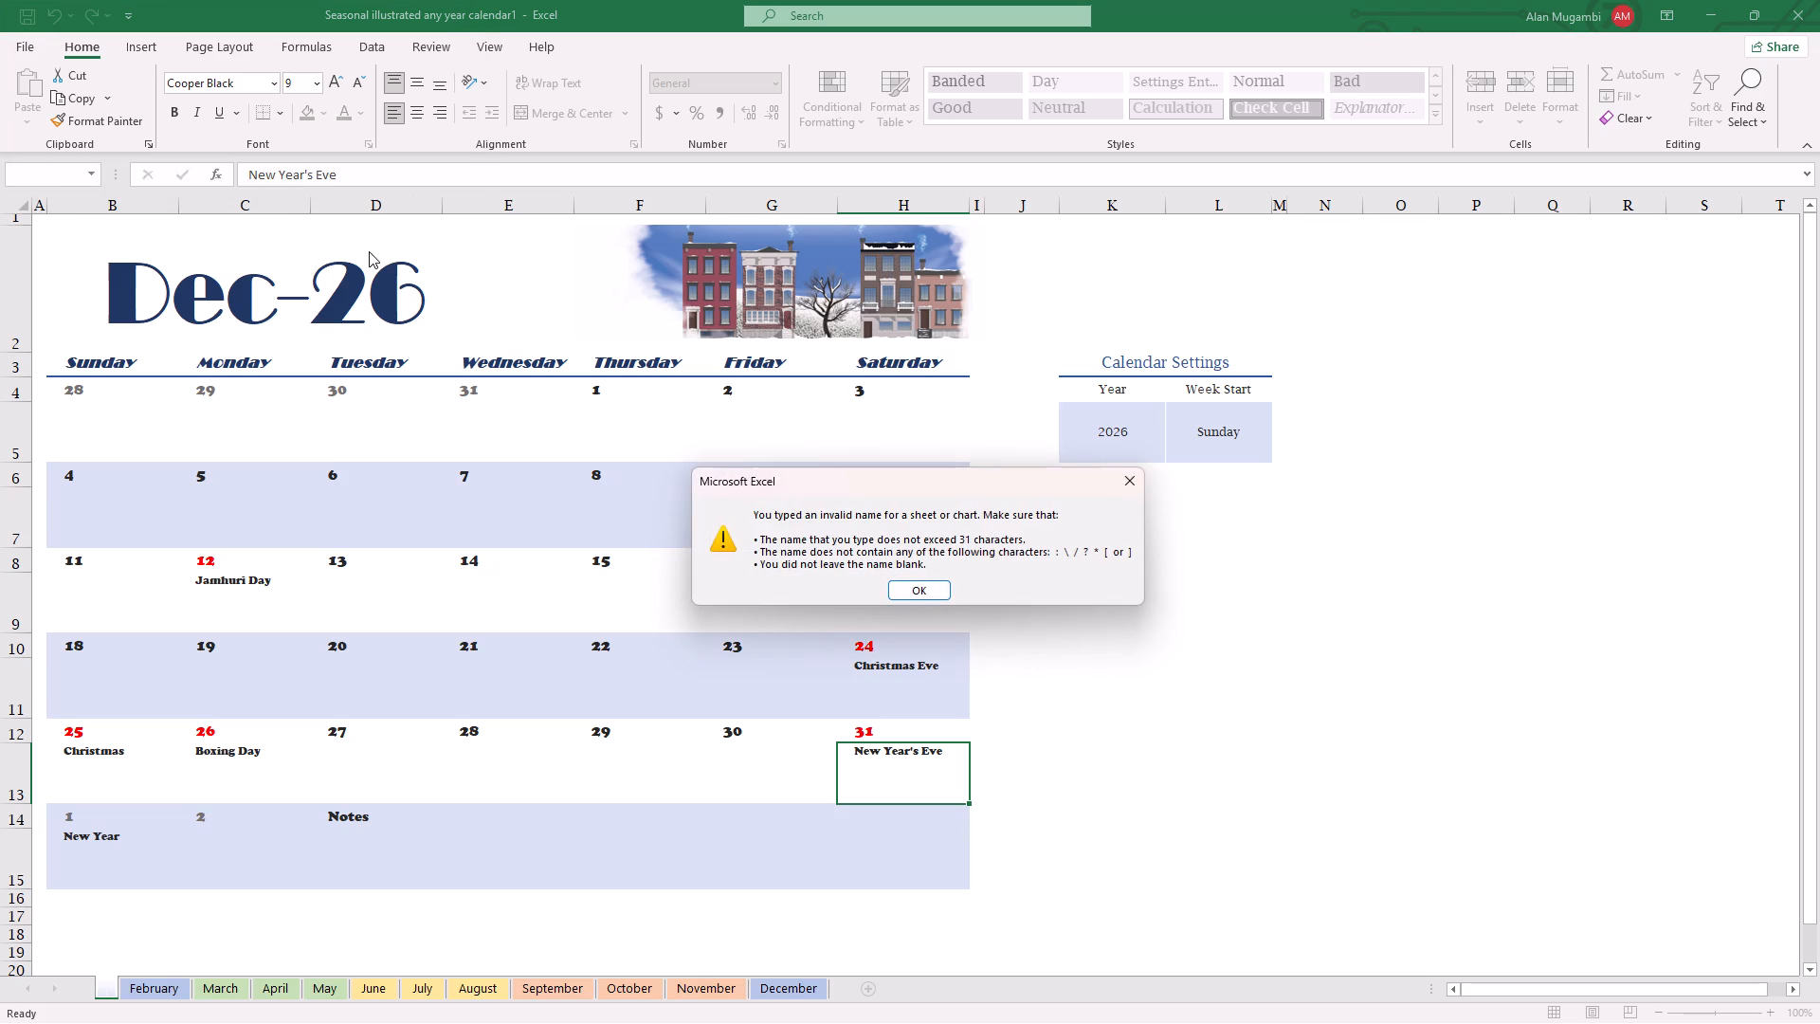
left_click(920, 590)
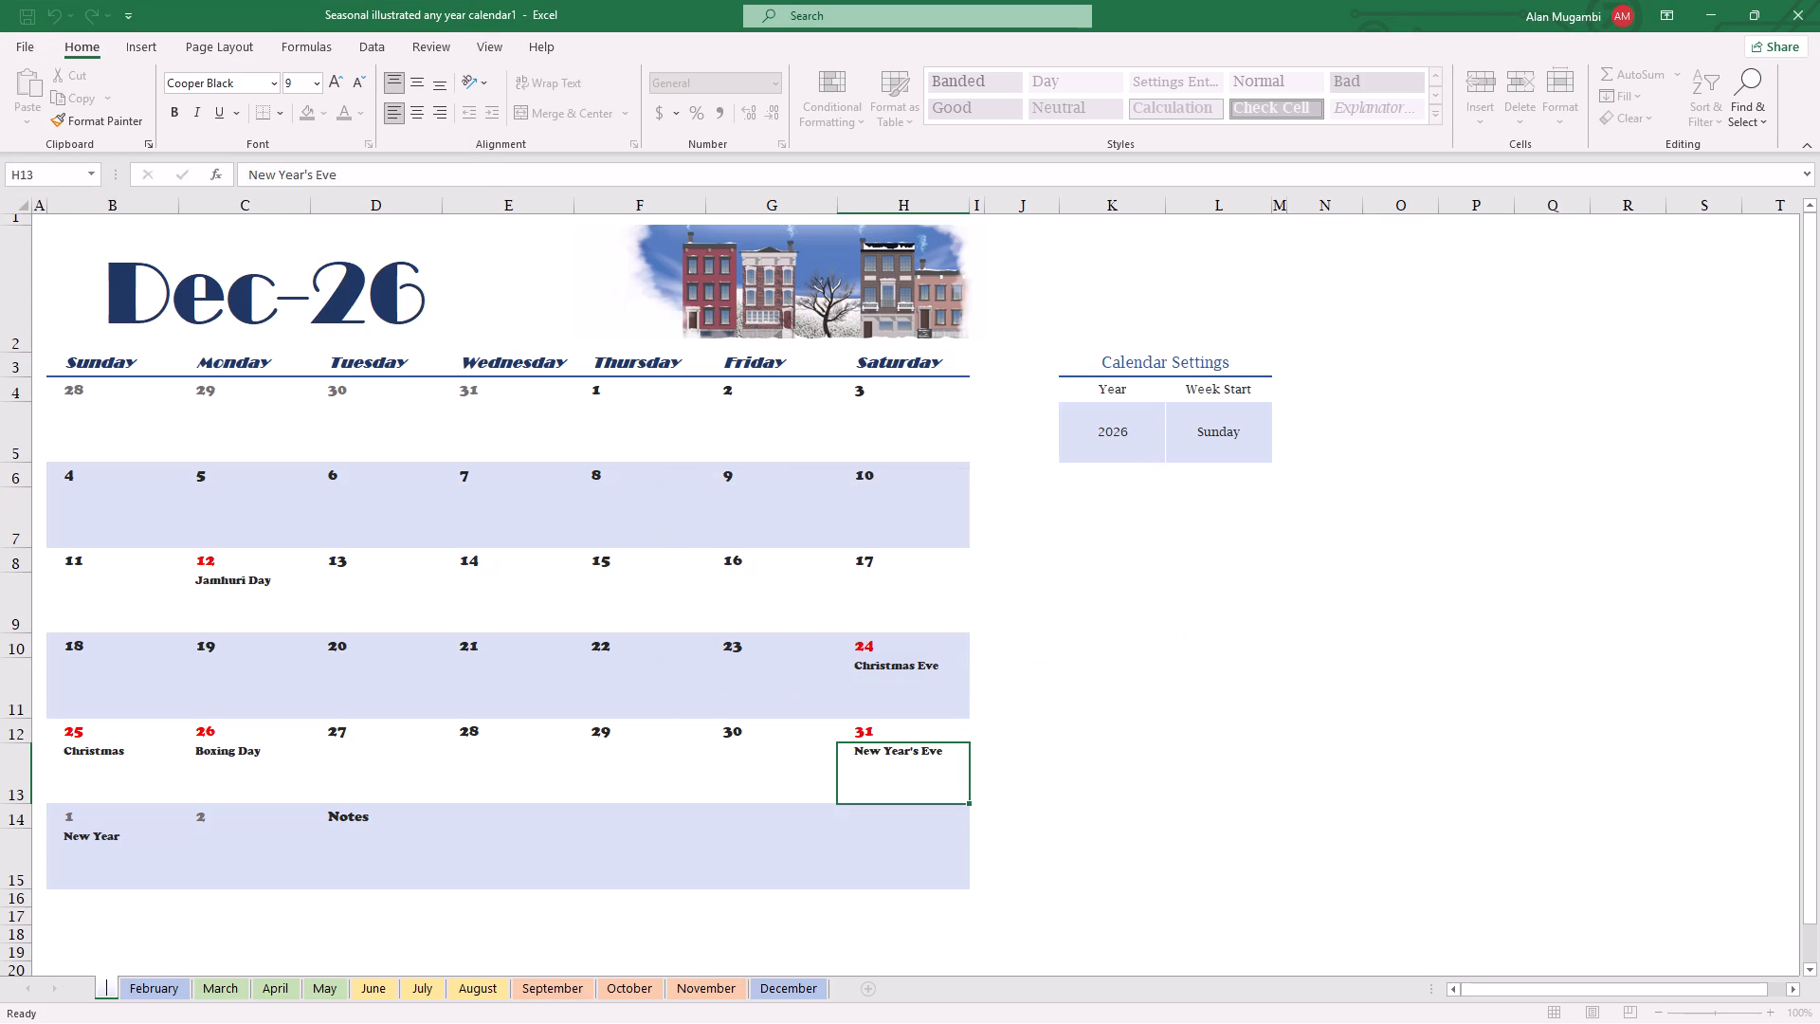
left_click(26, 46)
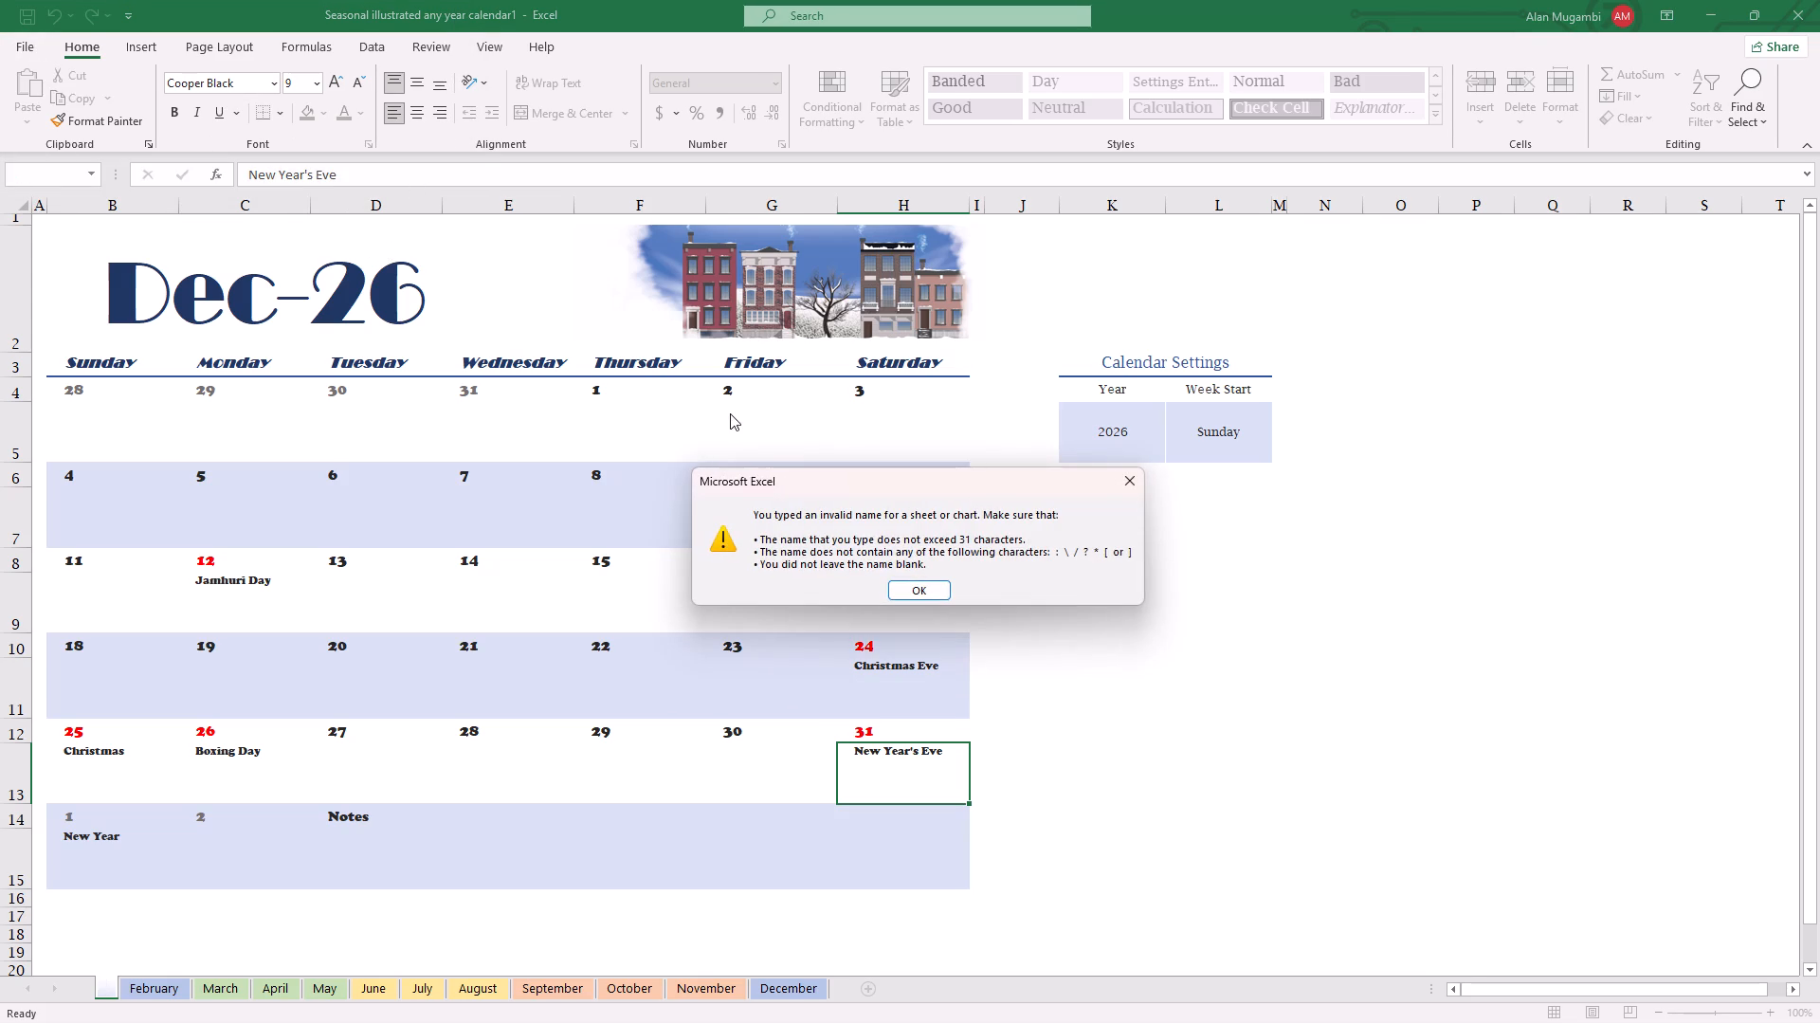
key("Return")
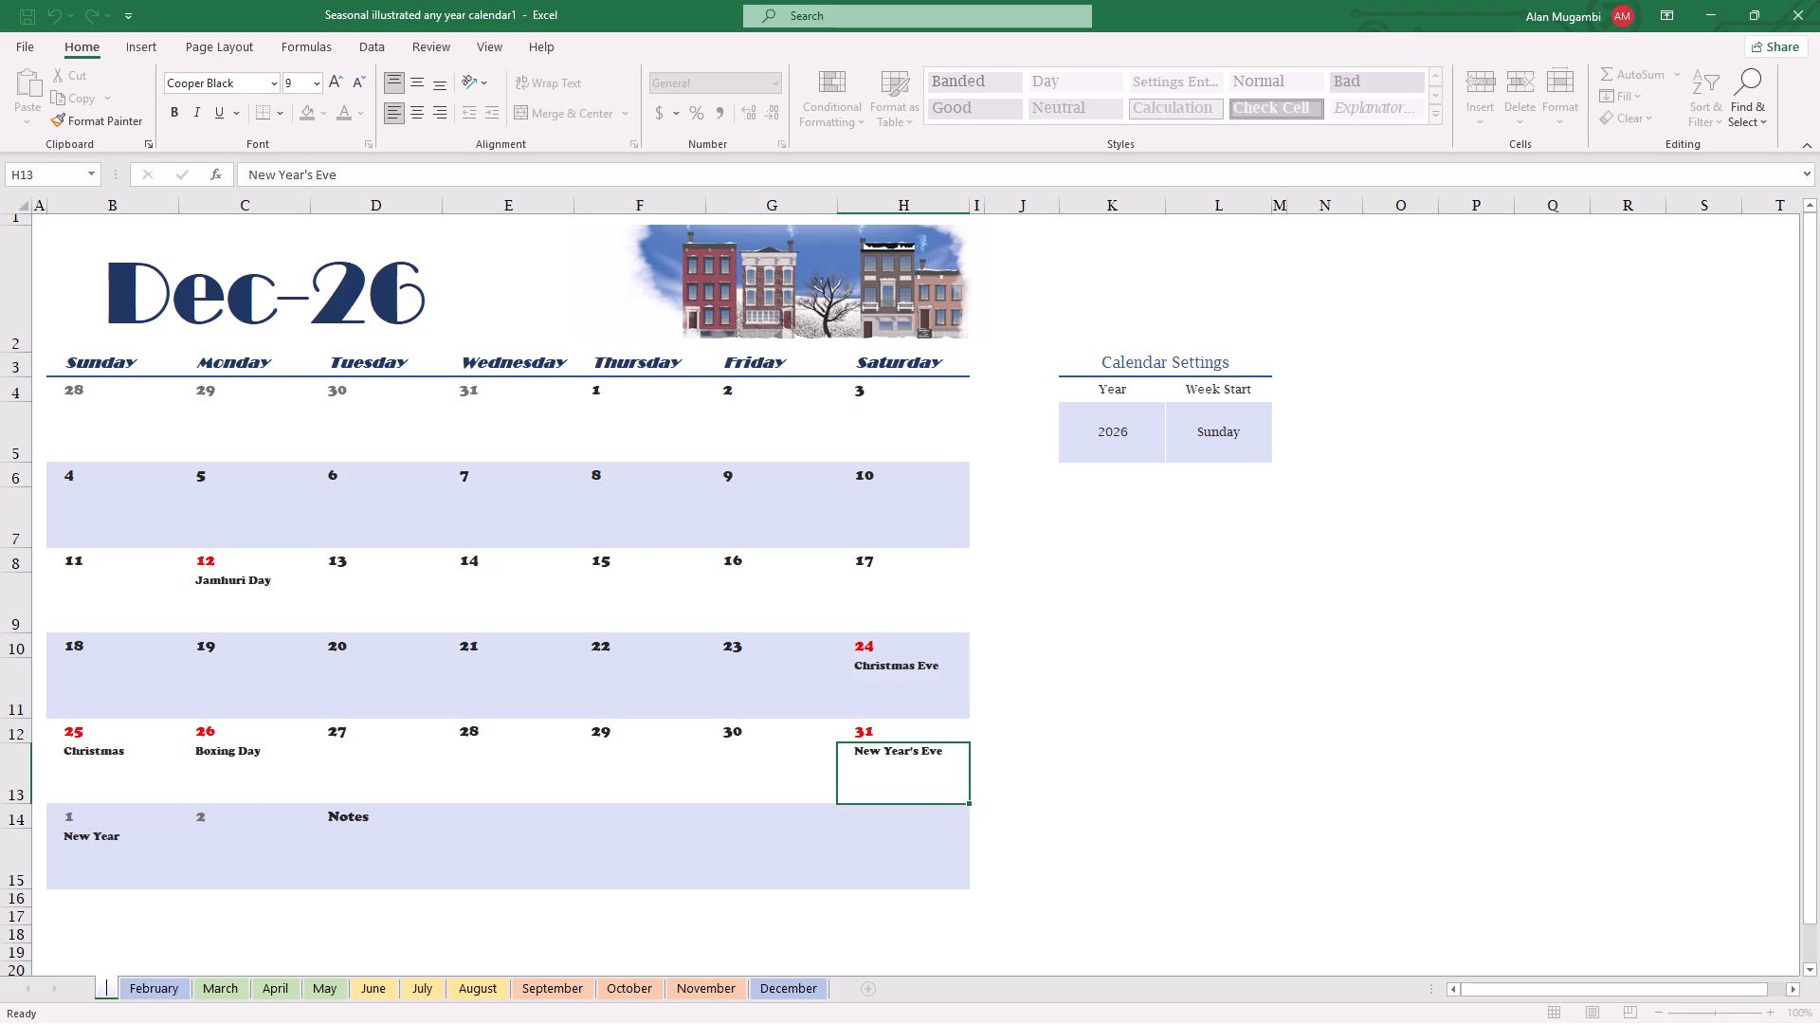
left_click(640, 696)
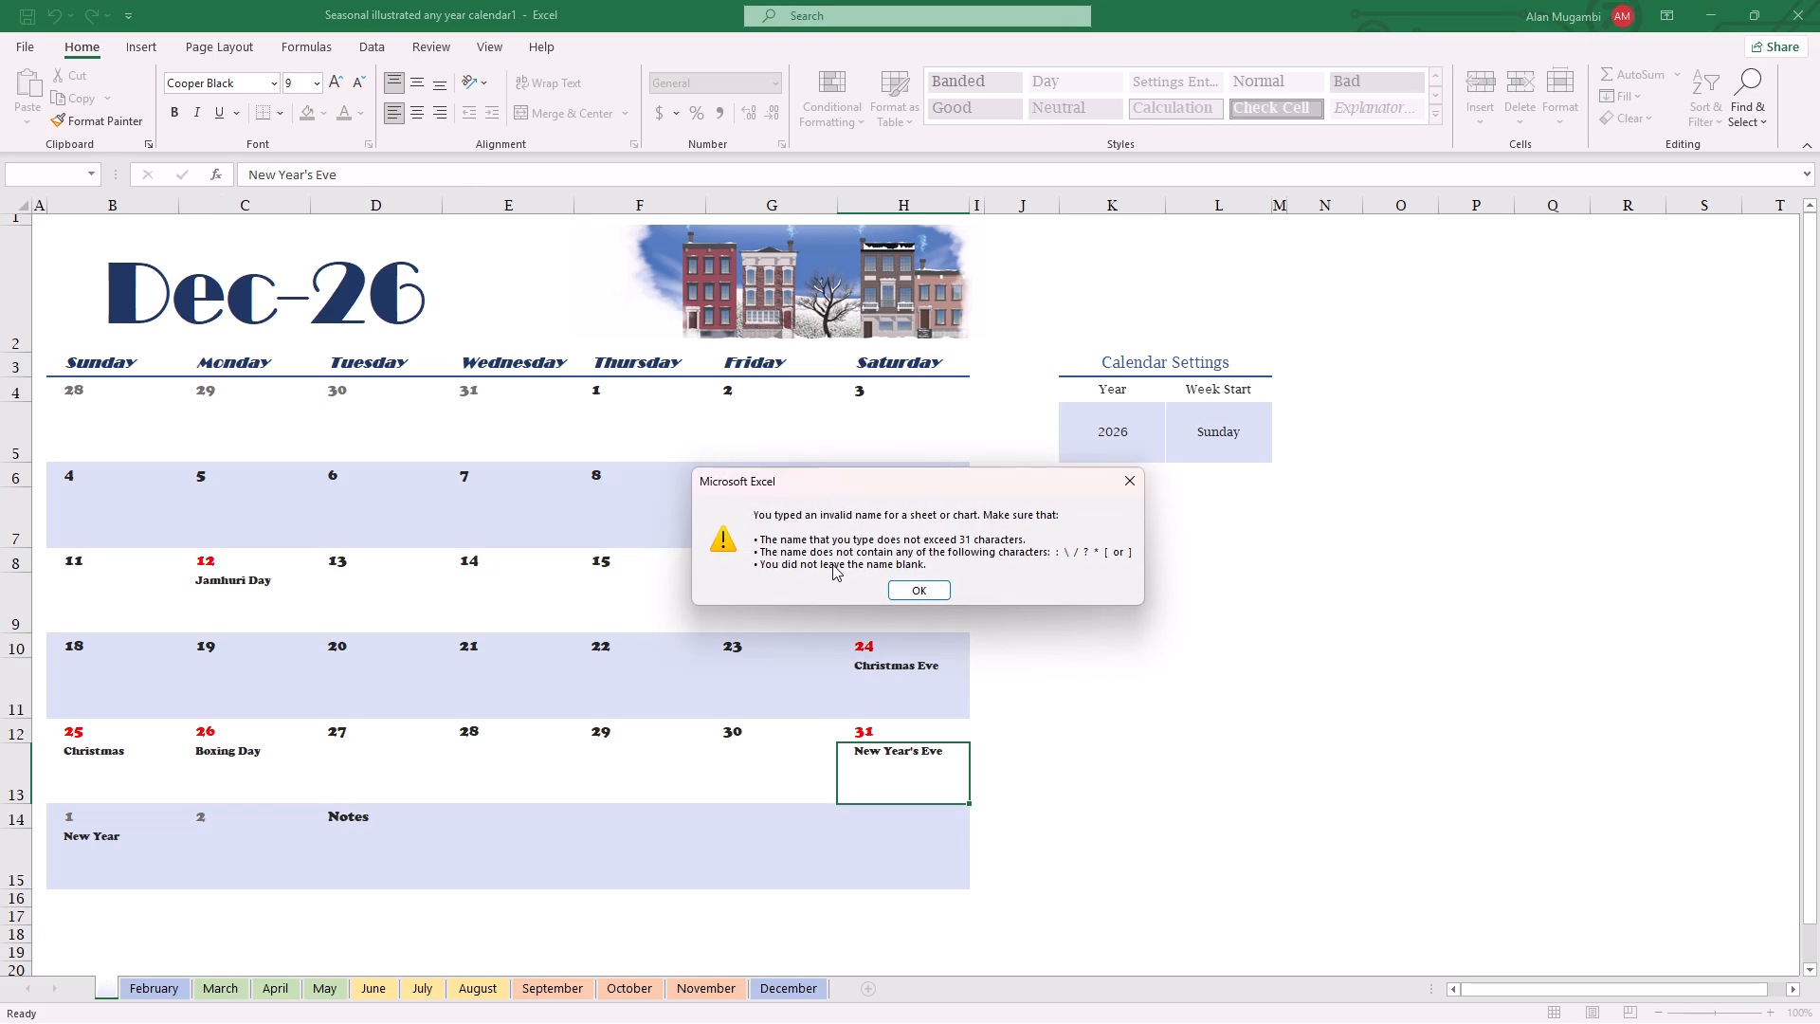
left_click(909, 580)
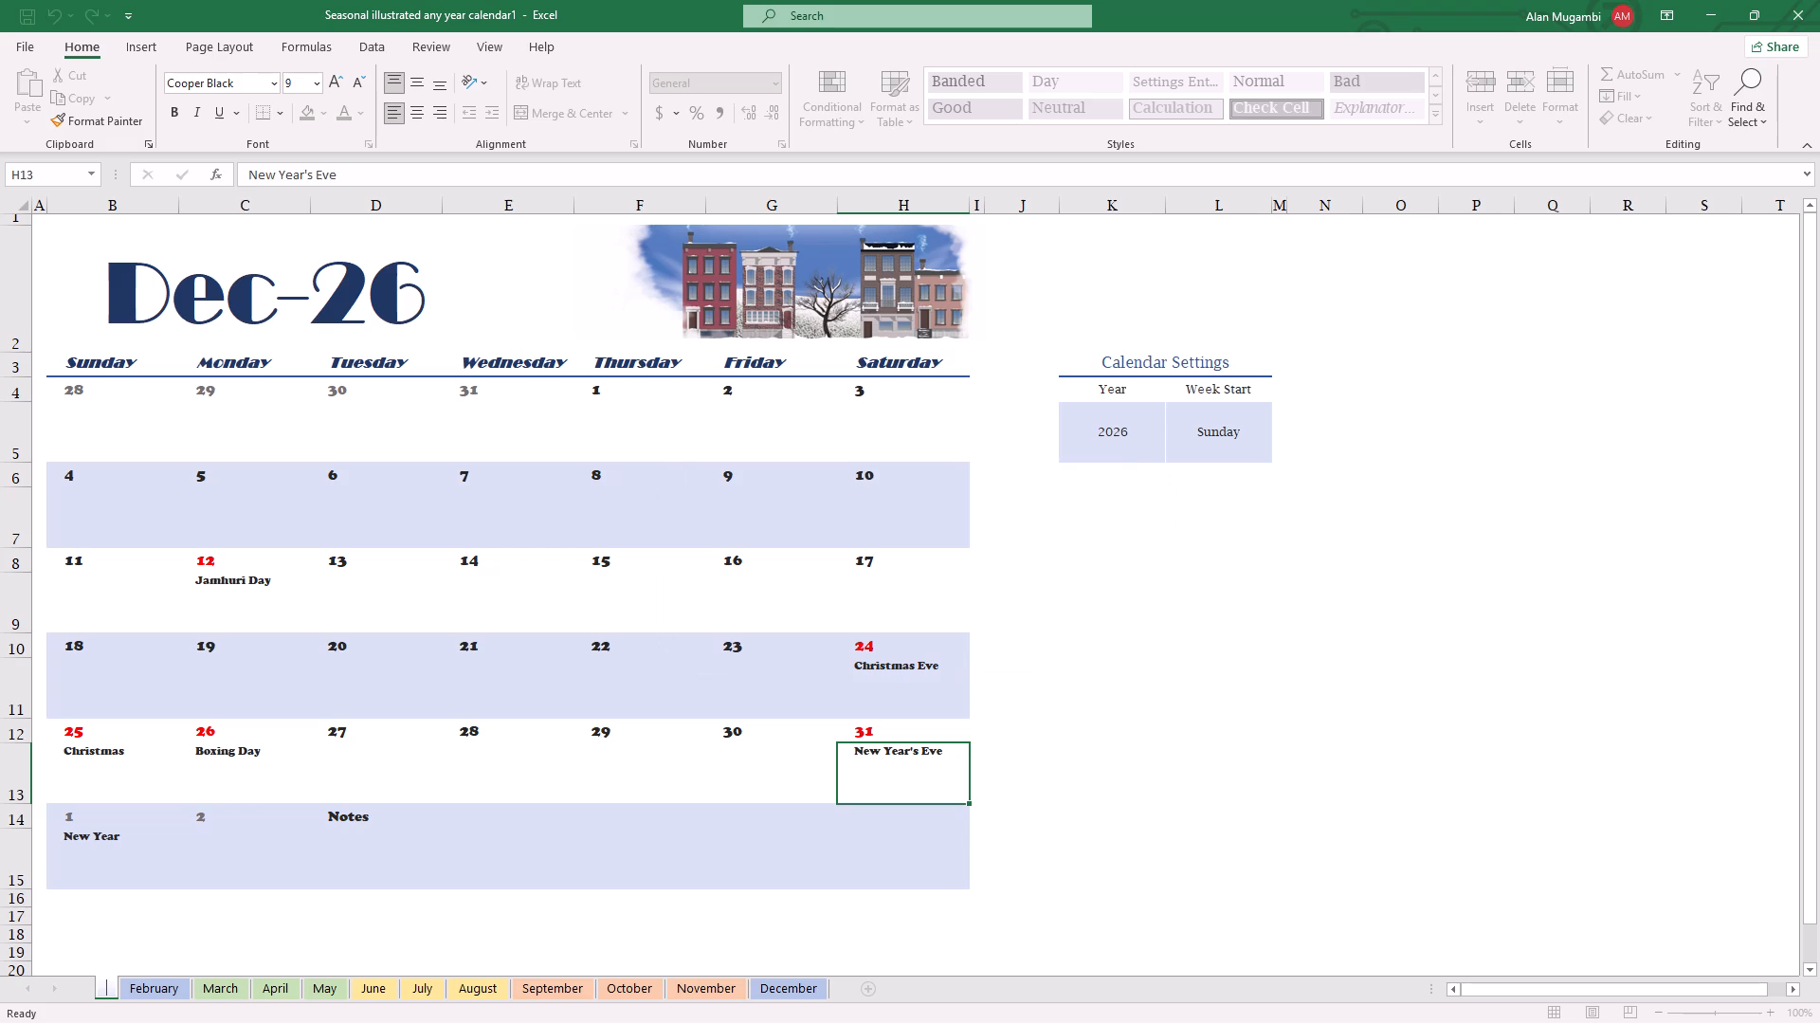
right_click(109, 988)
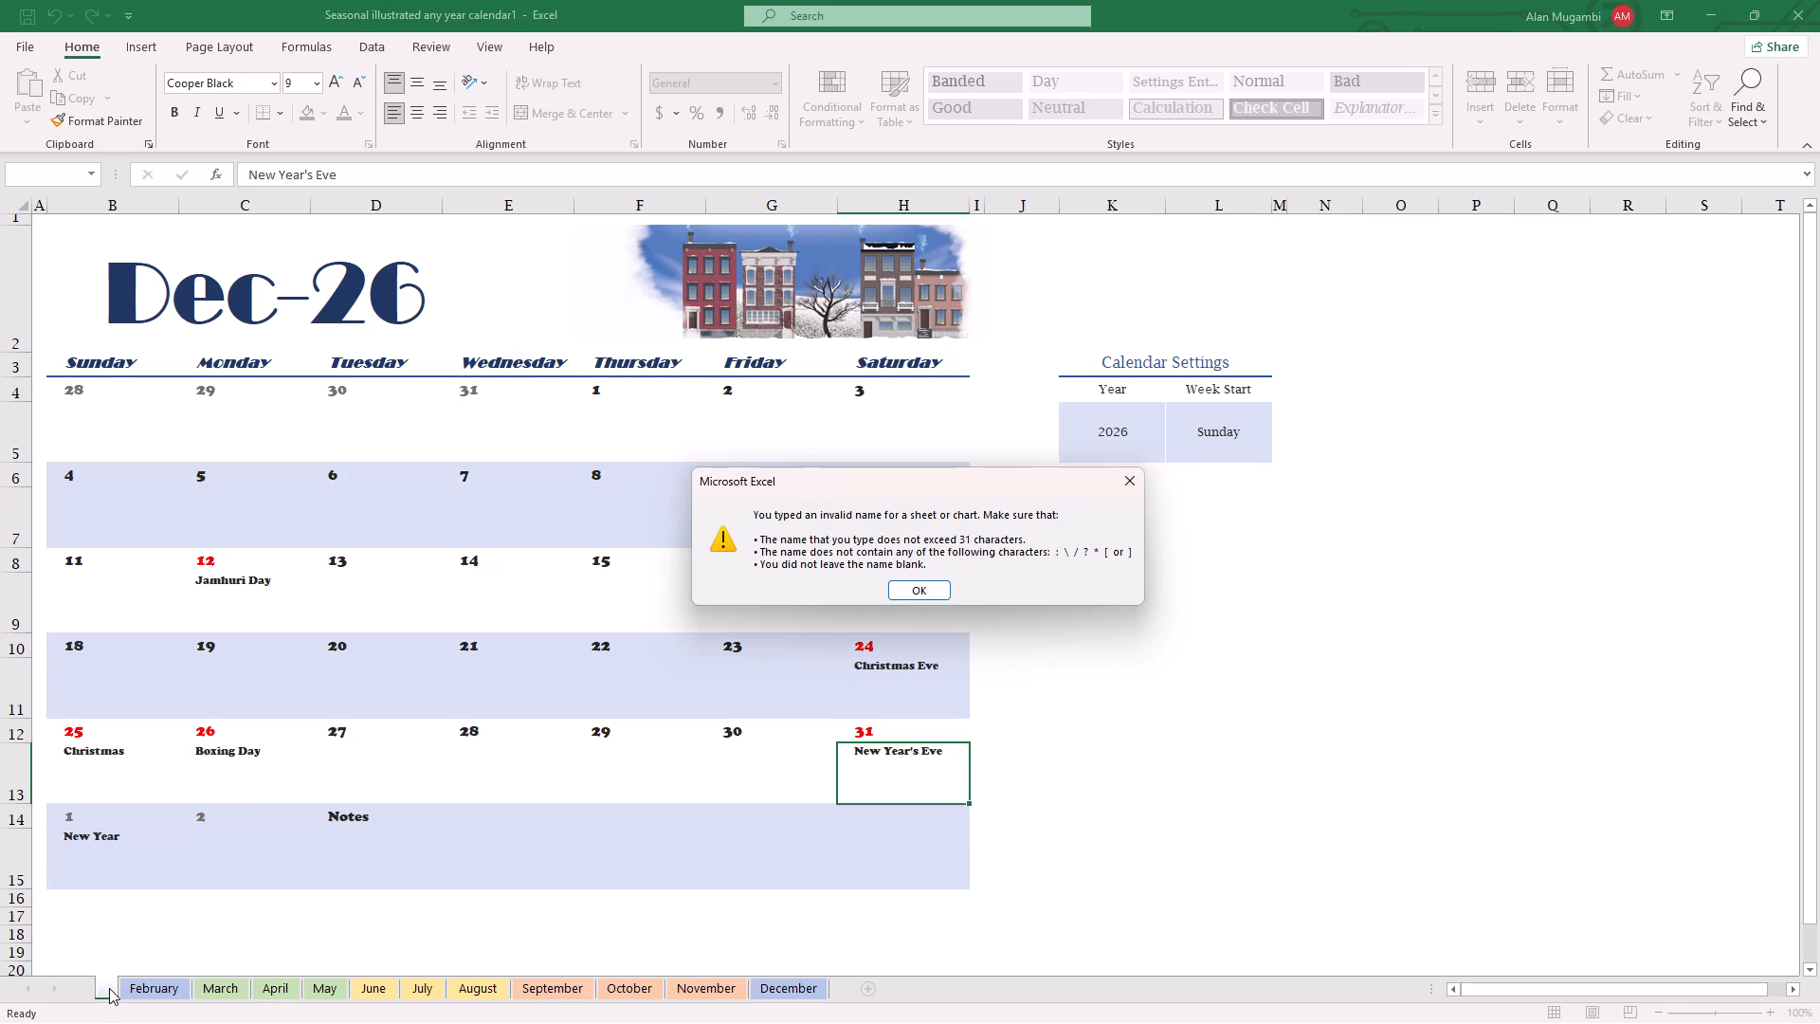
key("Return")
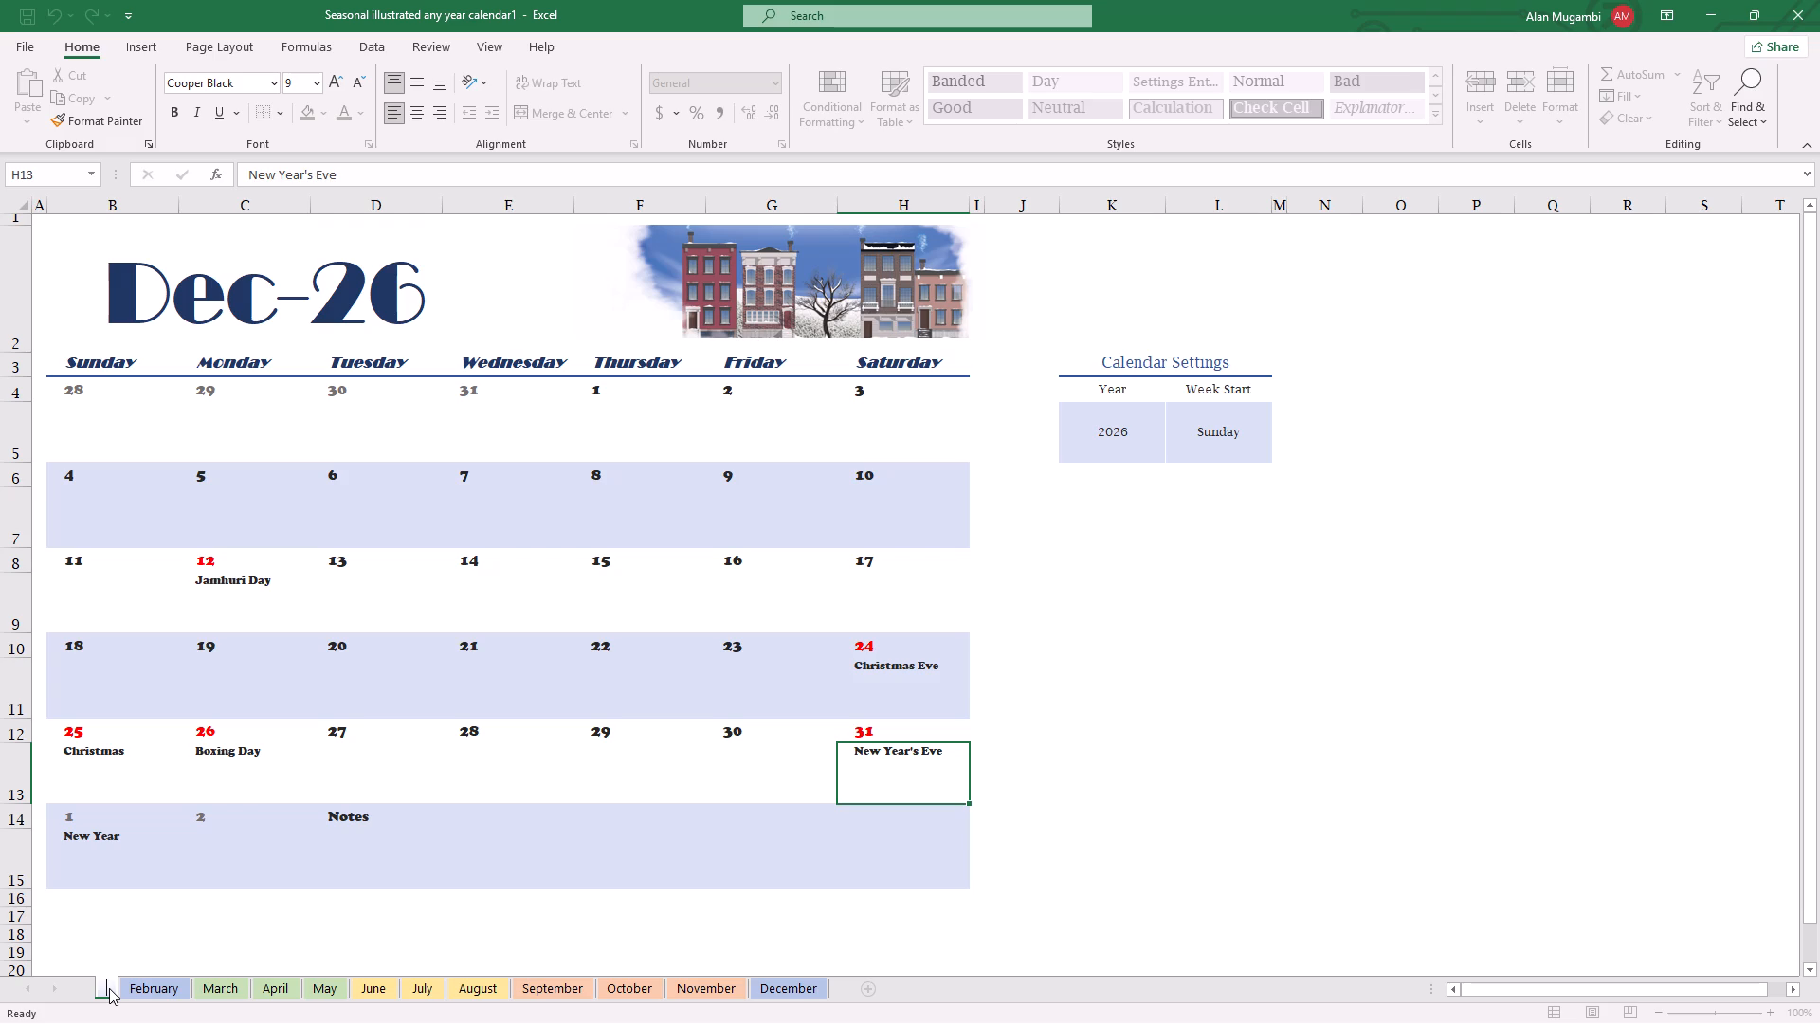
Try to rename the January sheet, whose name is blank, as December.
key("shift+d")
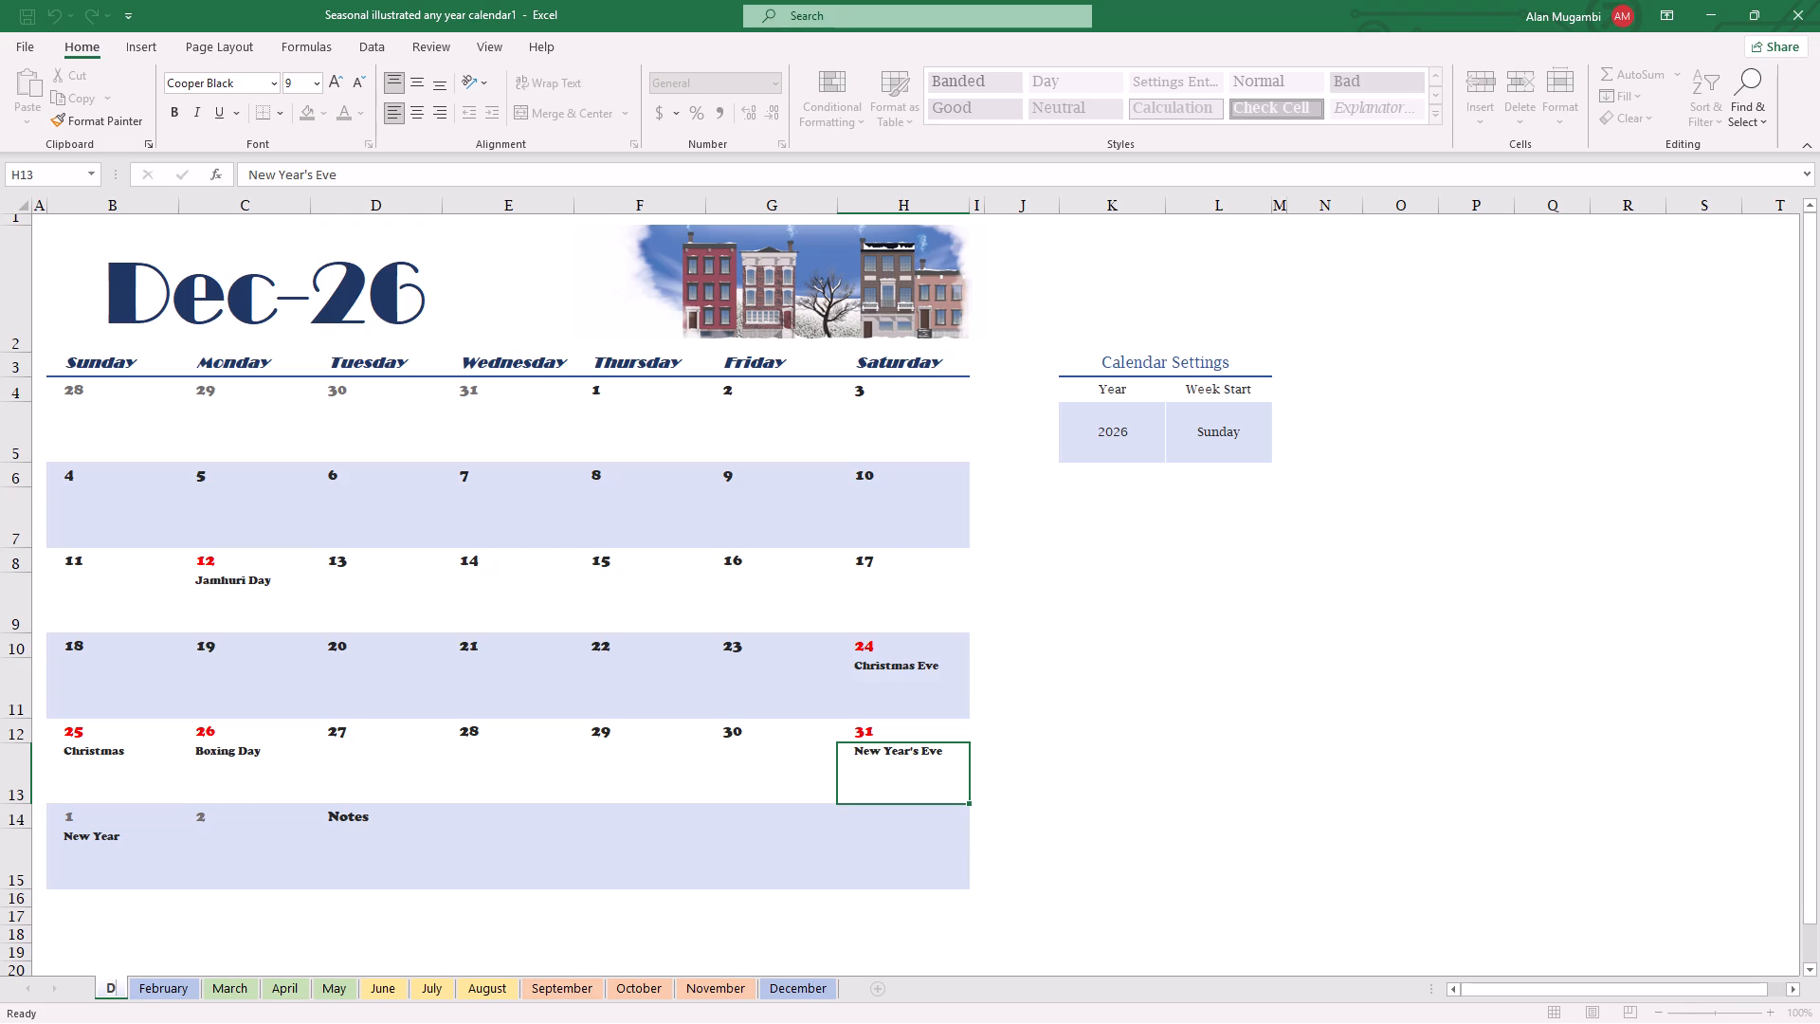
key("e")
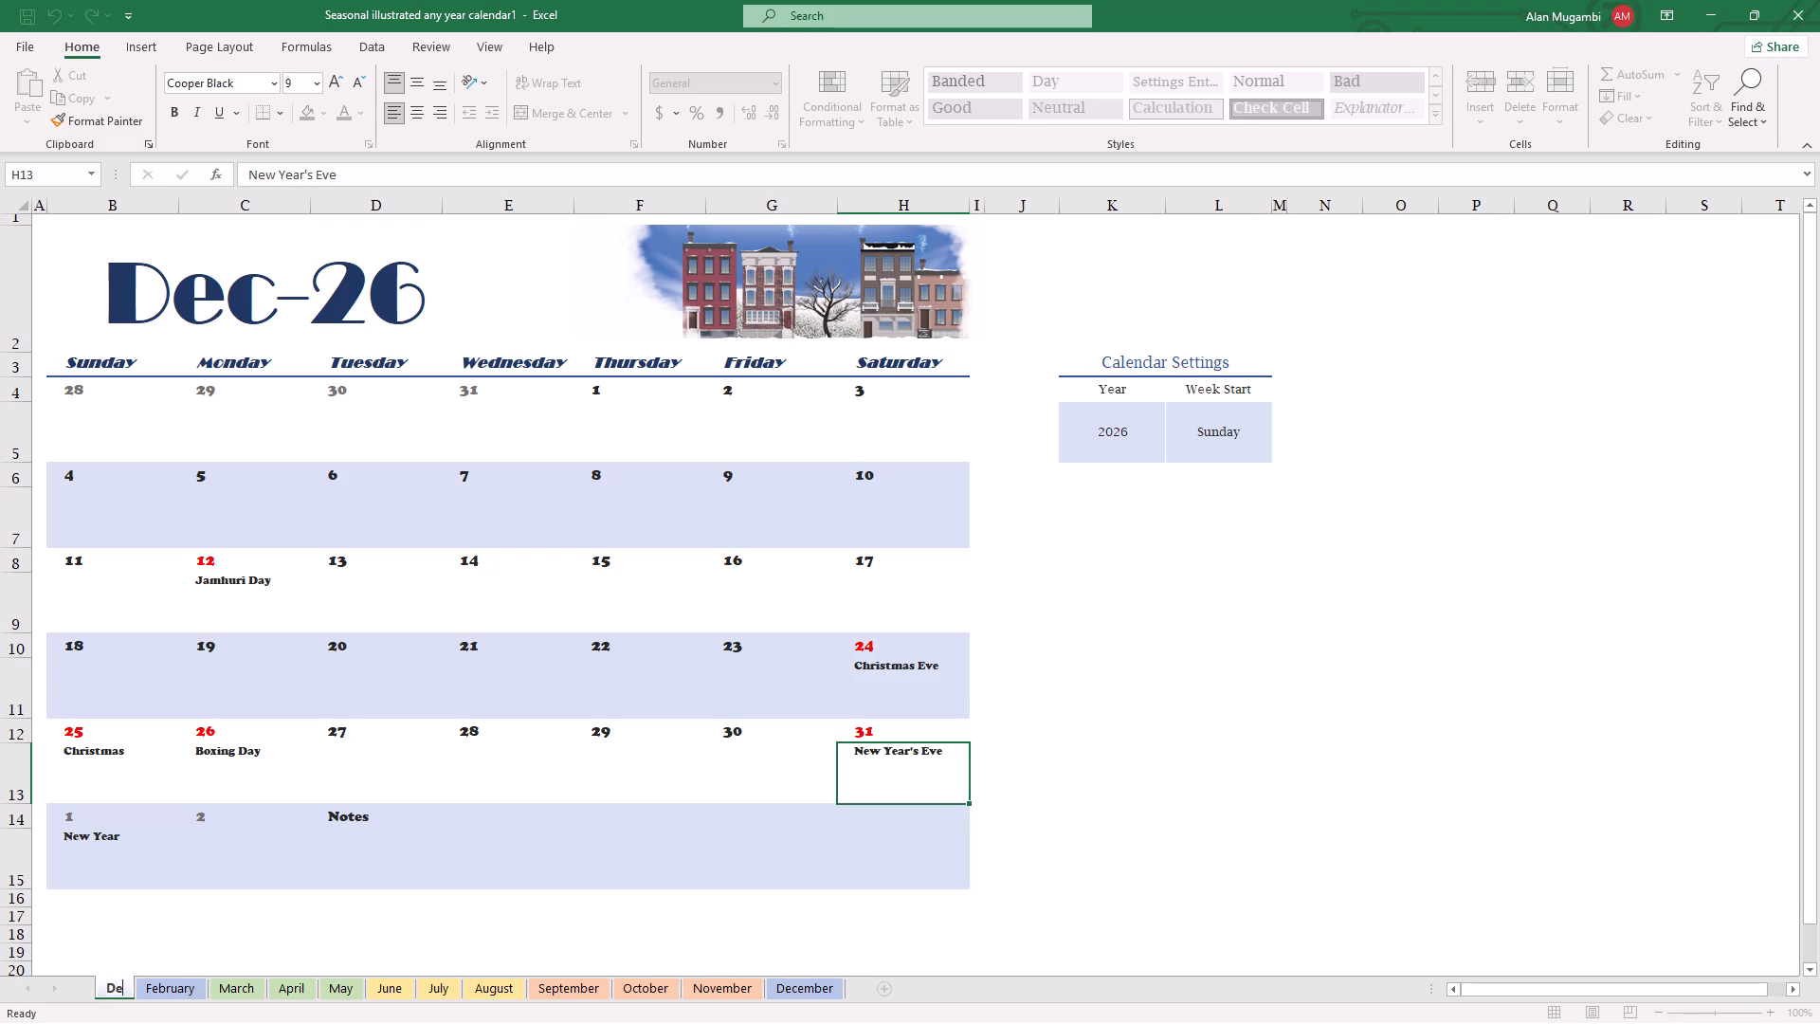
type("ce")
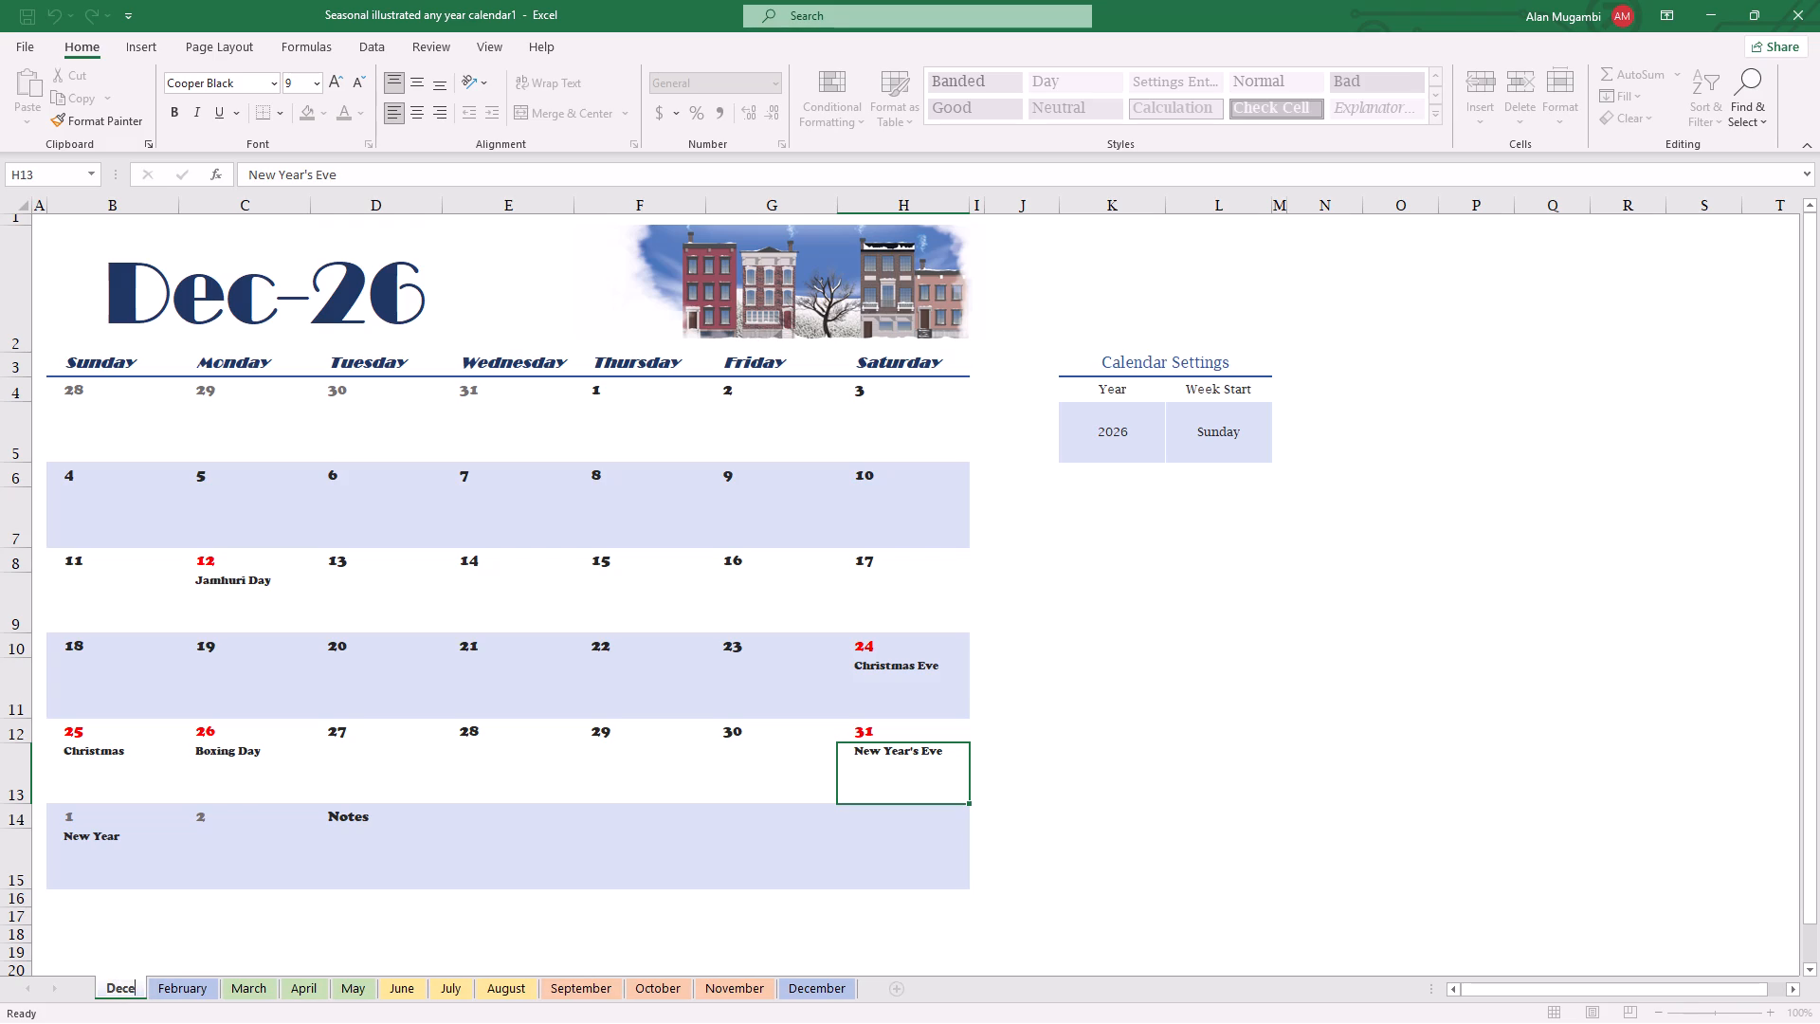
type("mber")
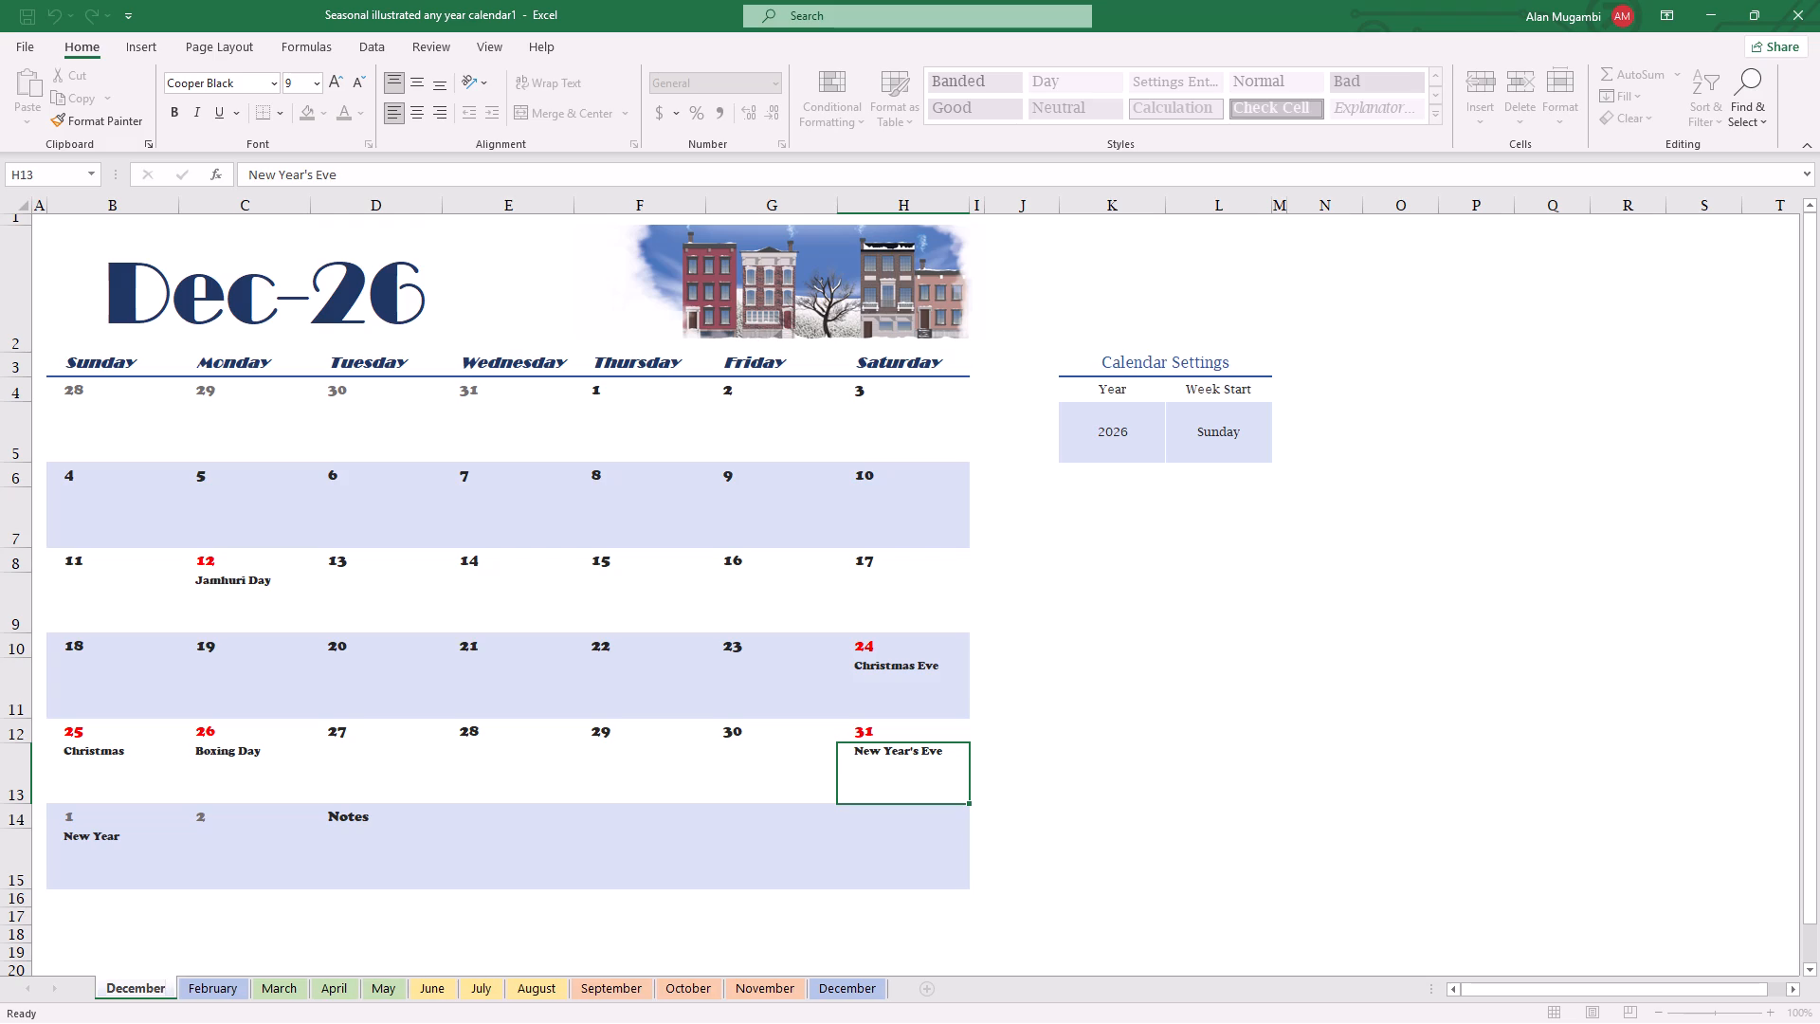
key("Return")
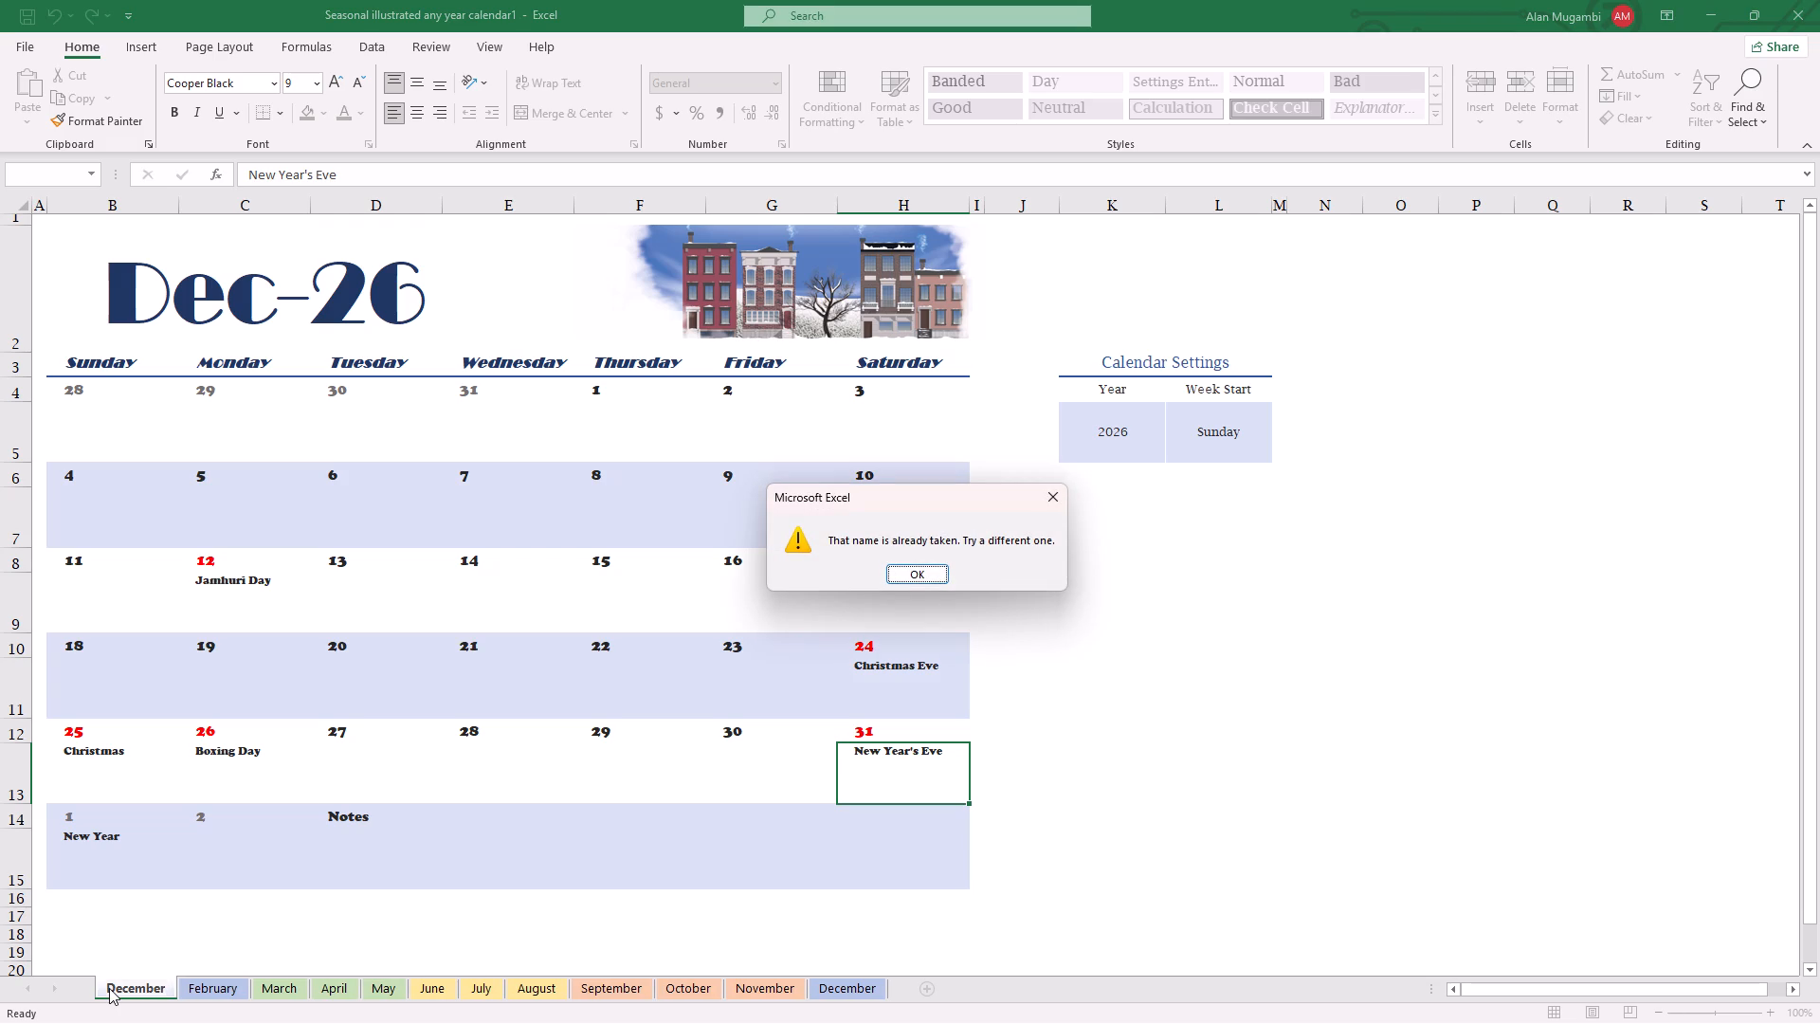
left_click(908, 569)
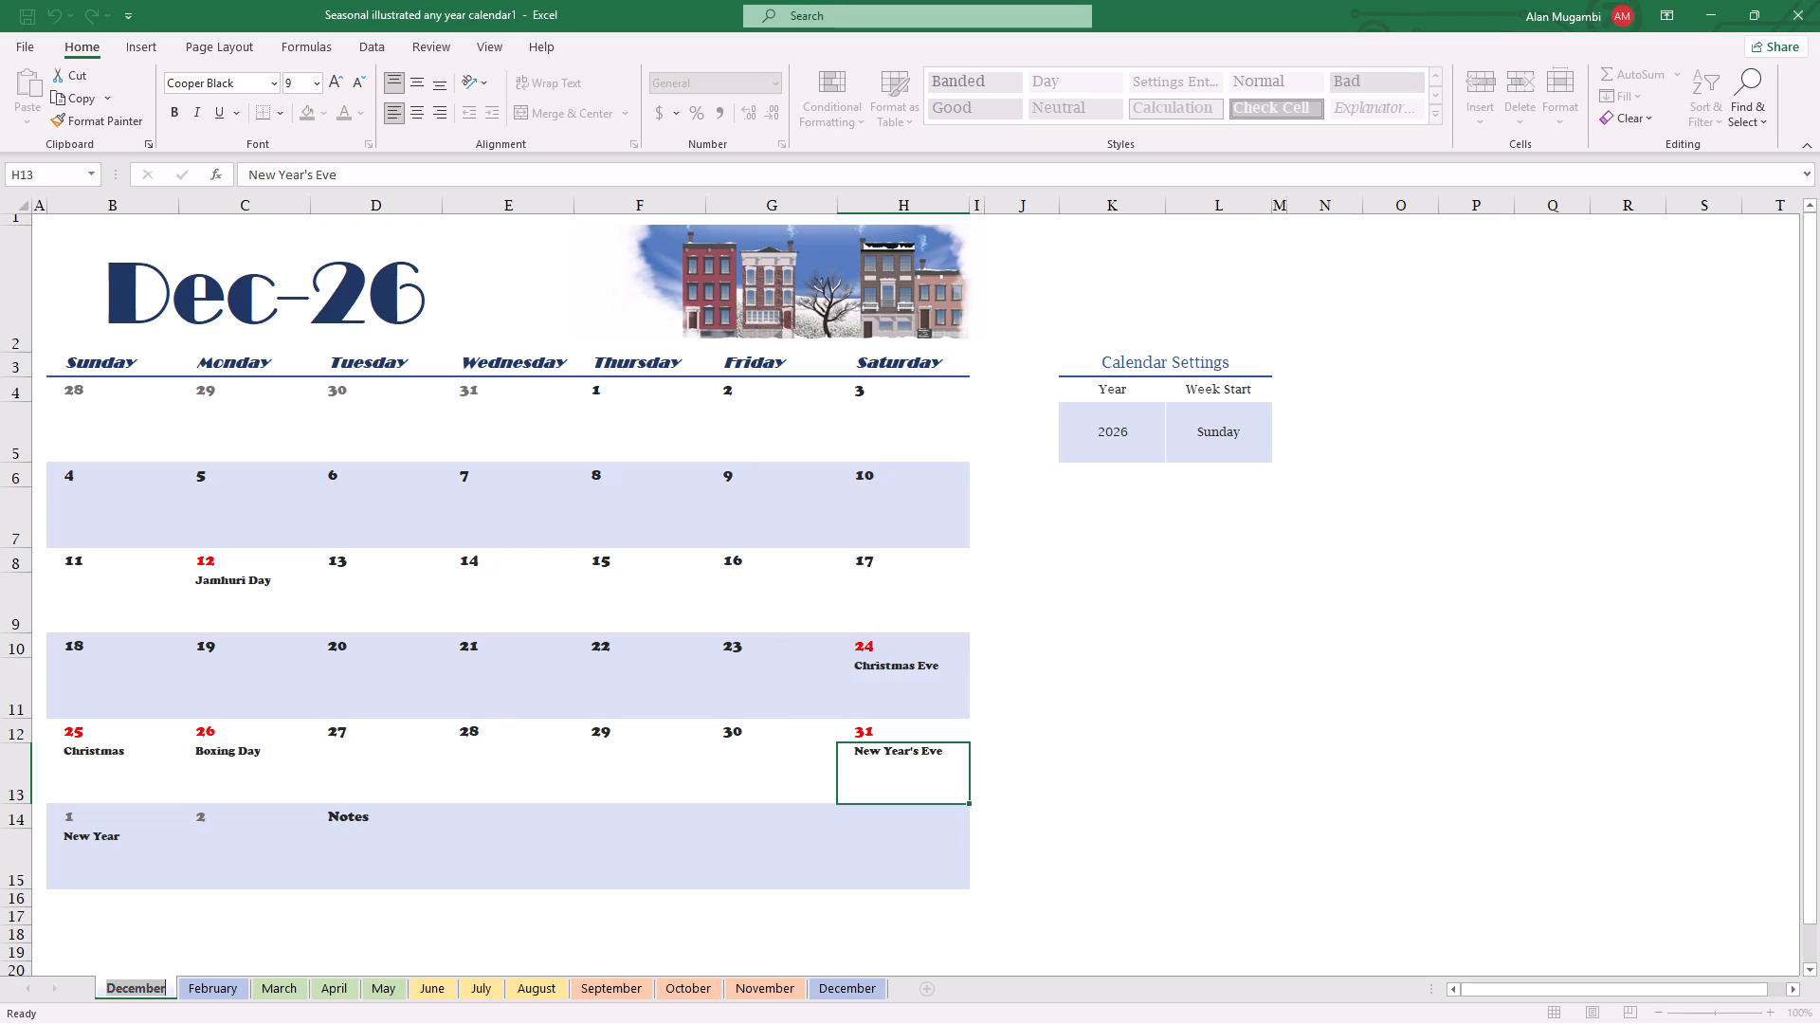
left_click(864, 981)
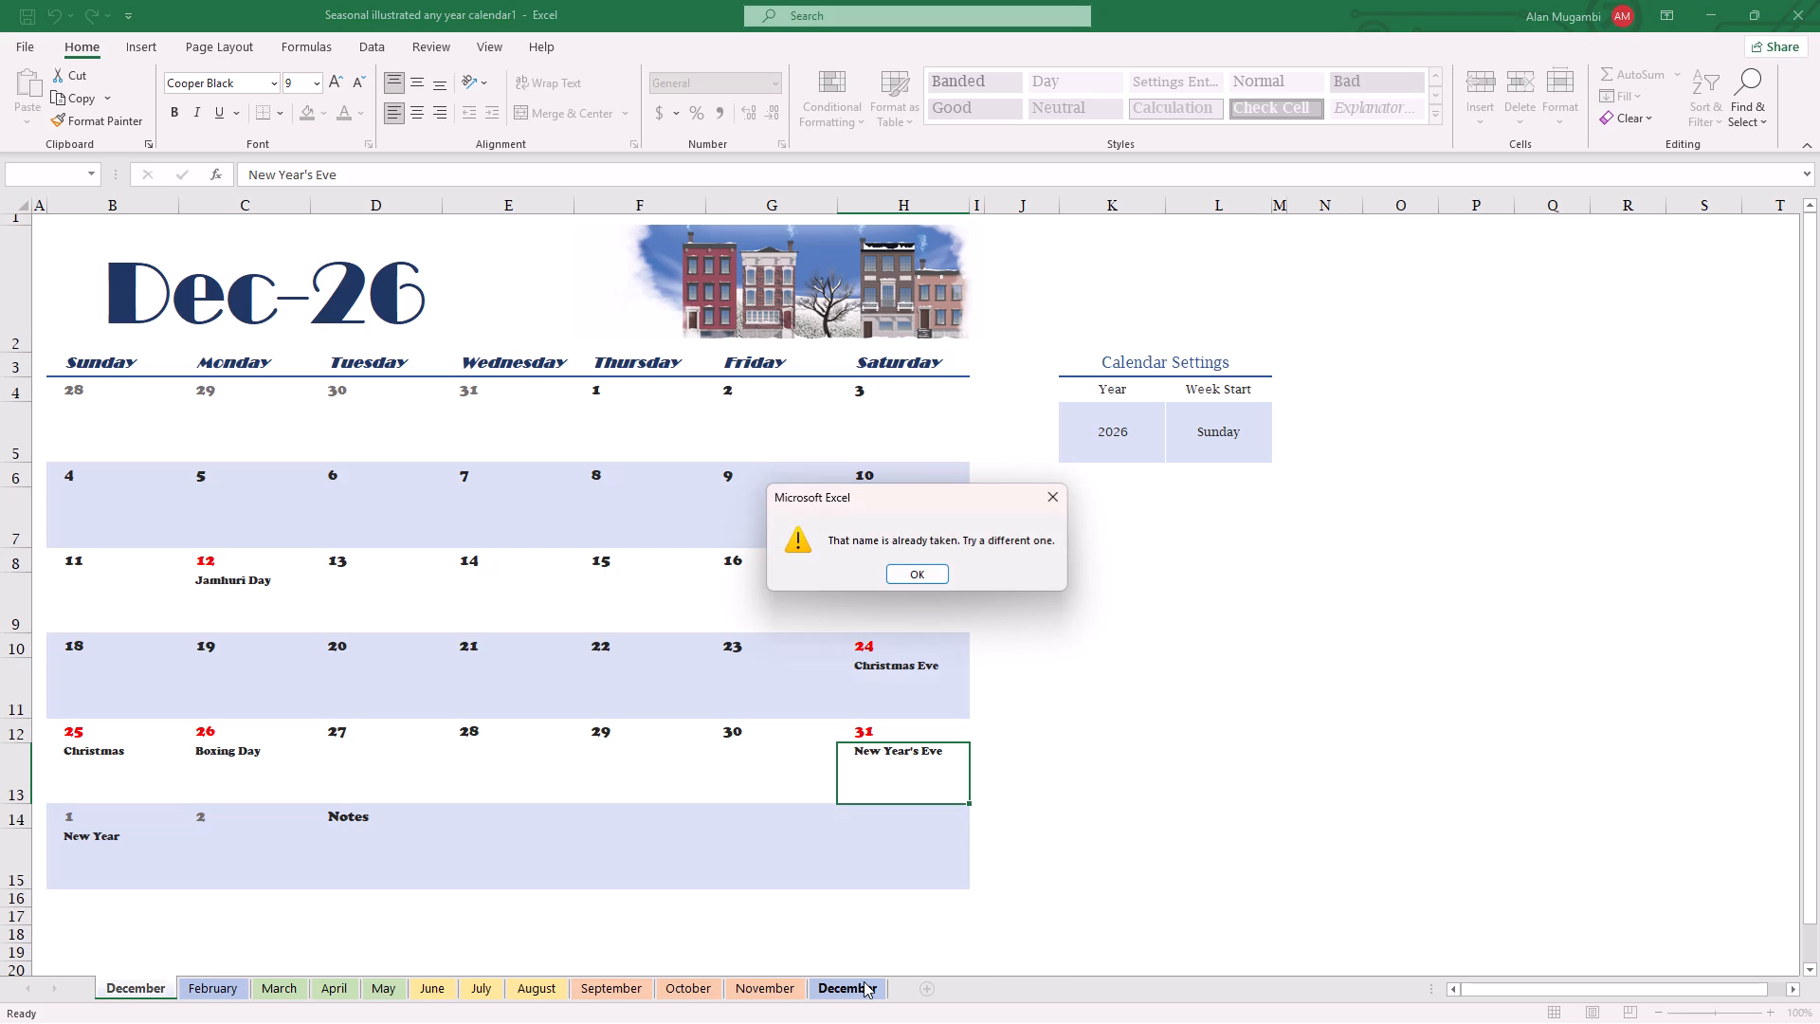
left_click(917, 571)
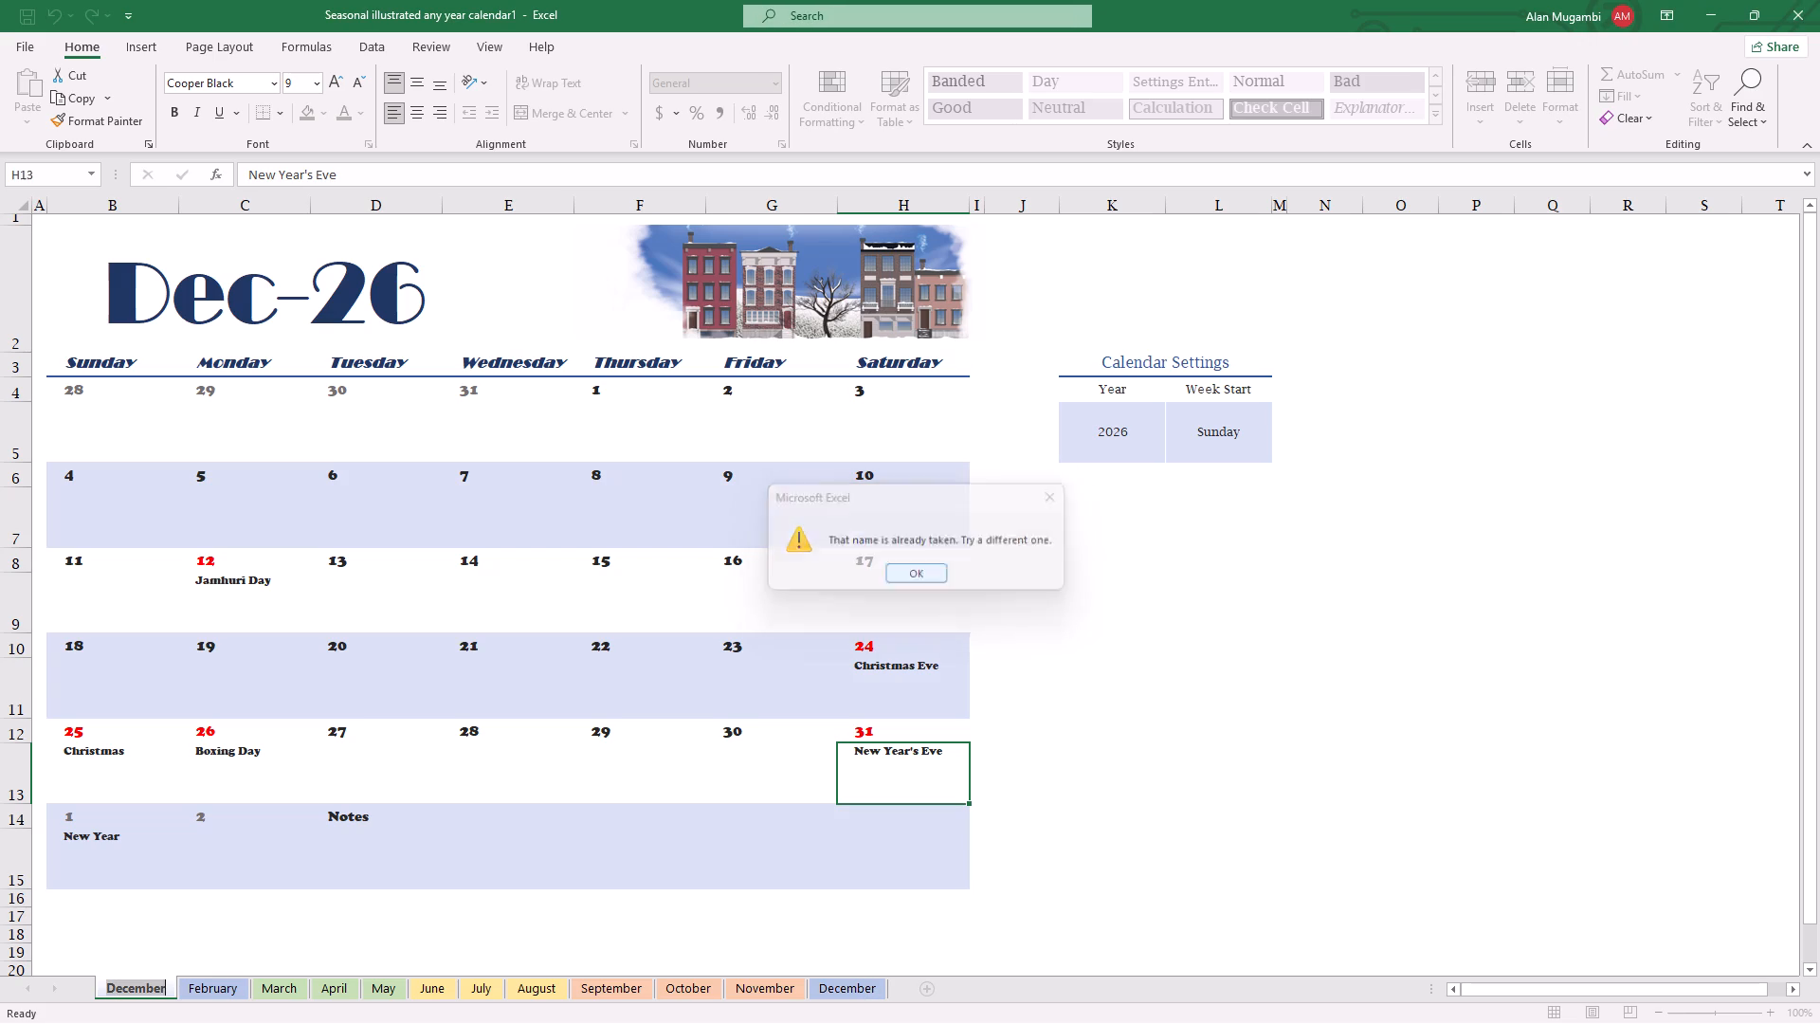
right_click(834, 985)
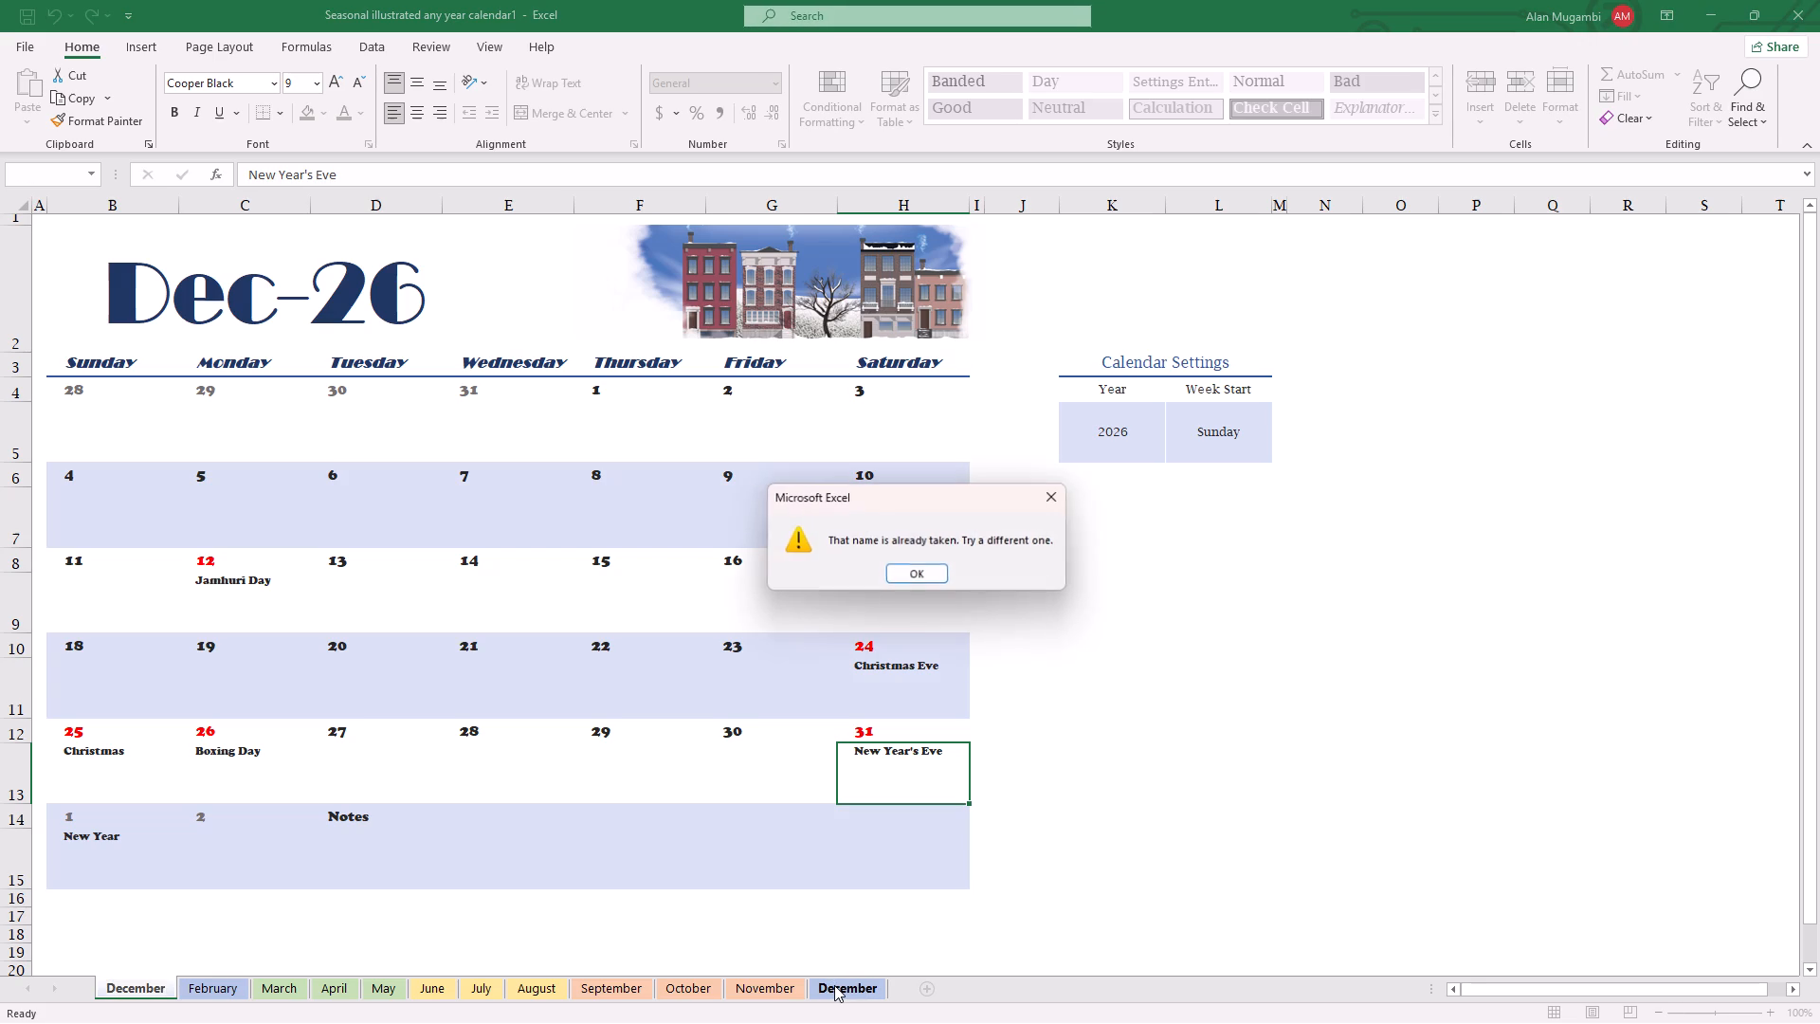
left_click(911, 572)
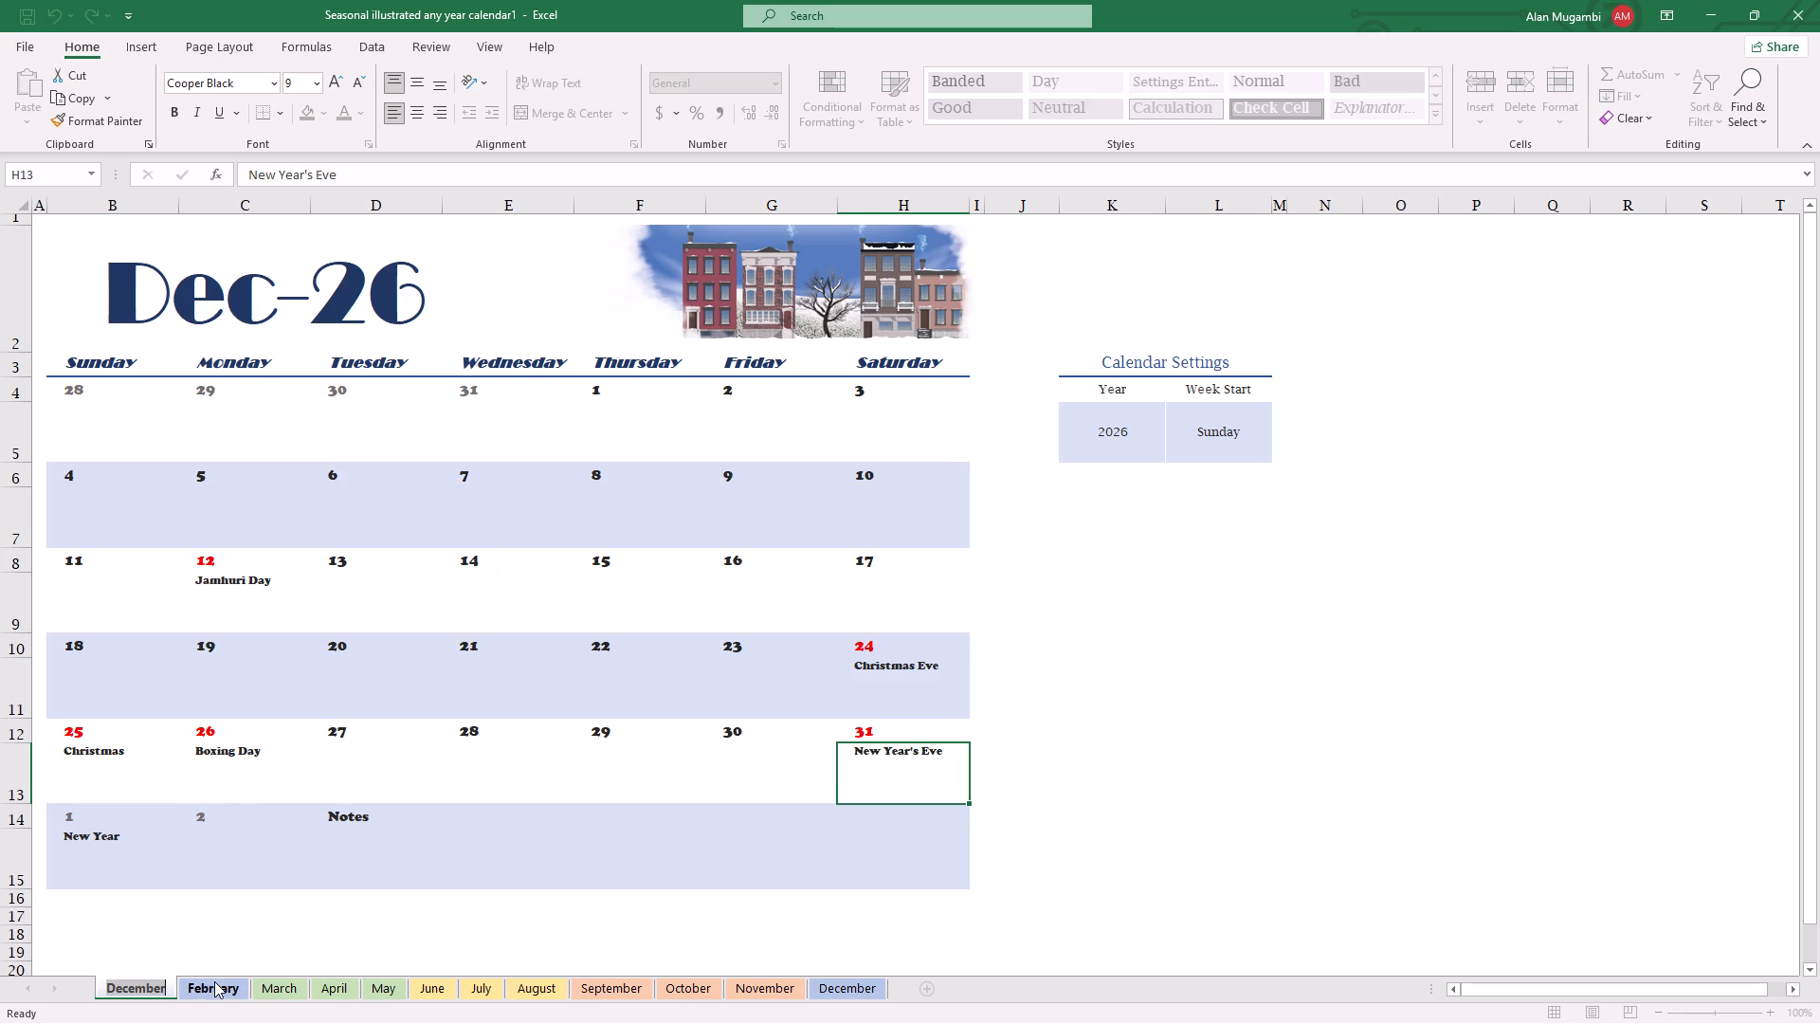
Rename the first sheet as jan and switch to the existing December sheet.
key("BackSpace")
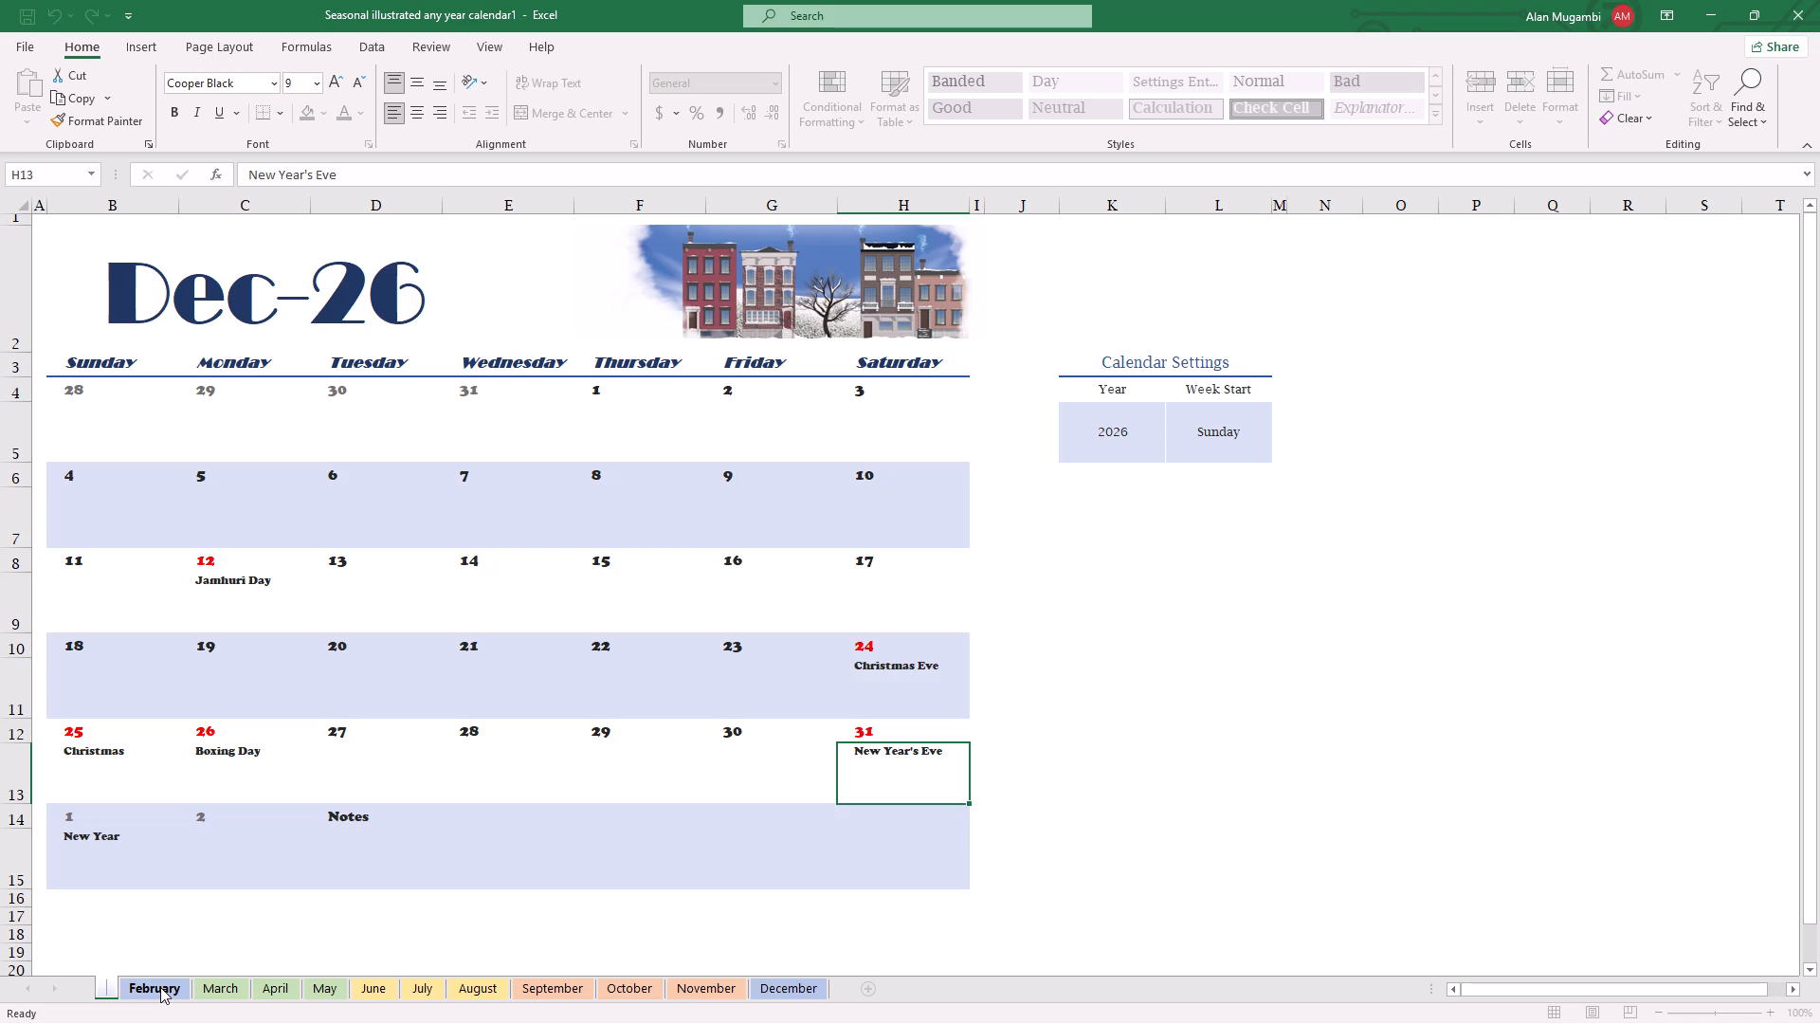
type("ja")
key("n")
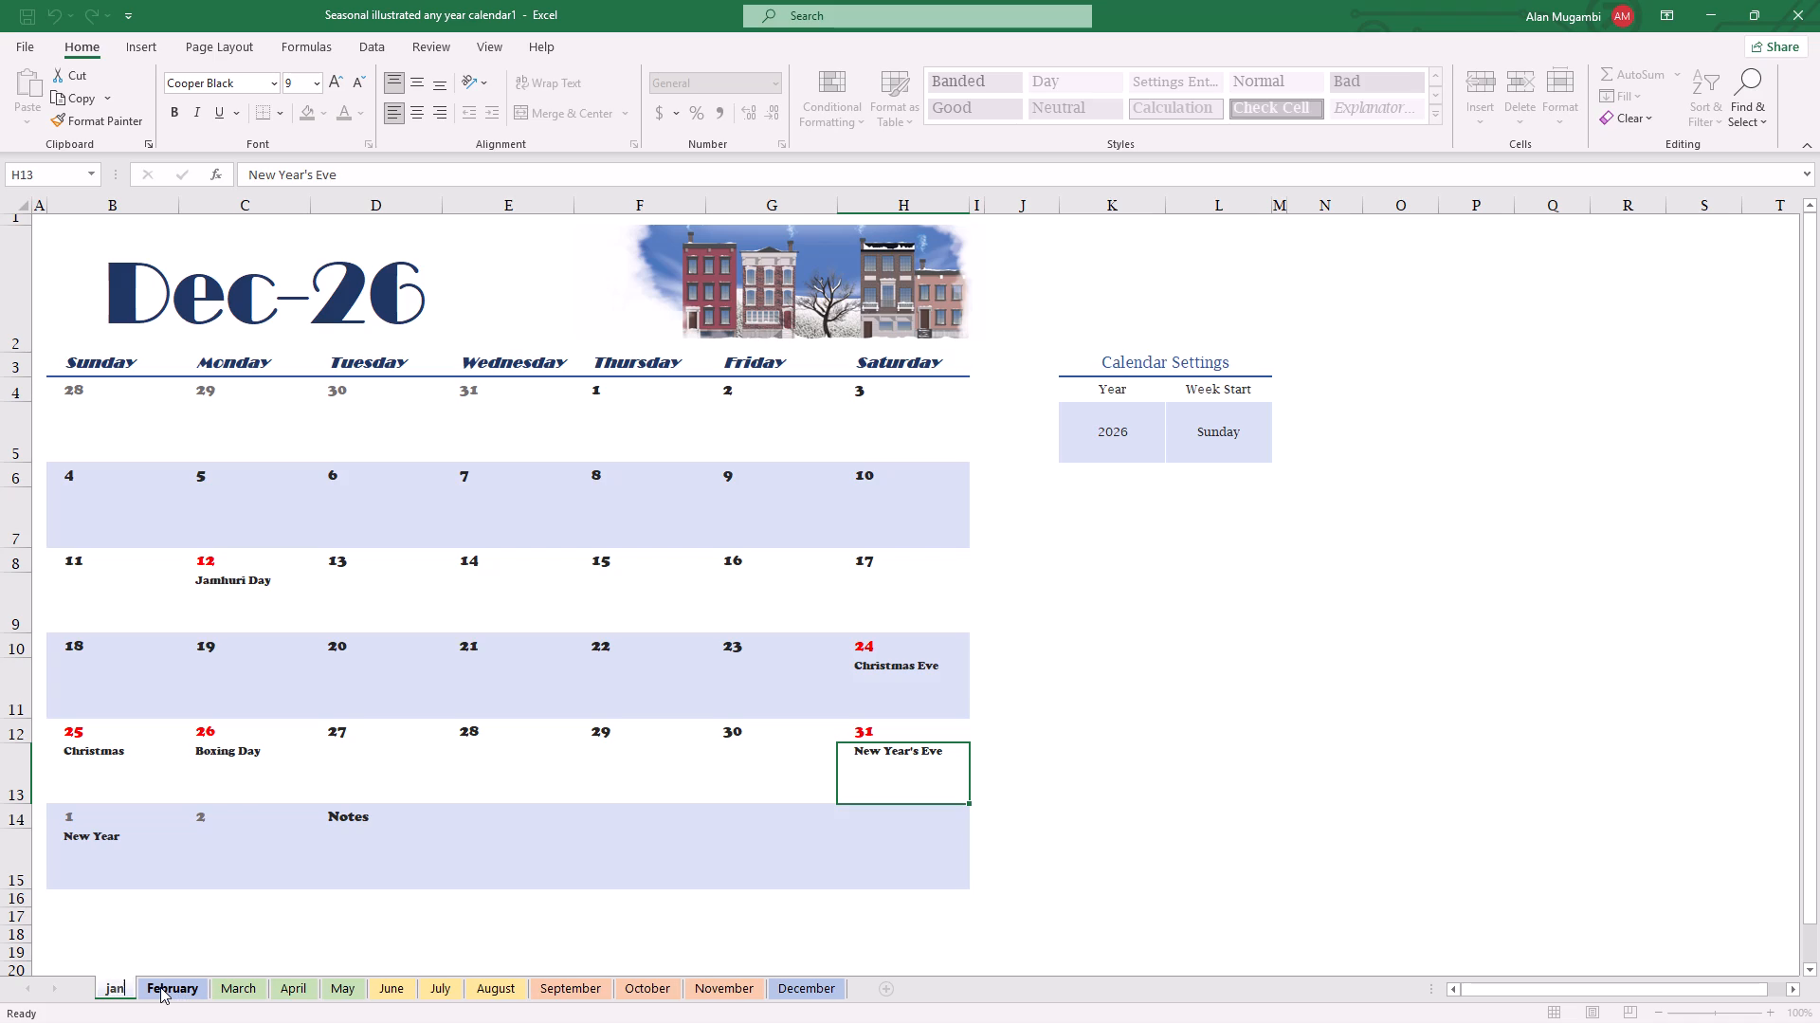
left_click(830, 981)
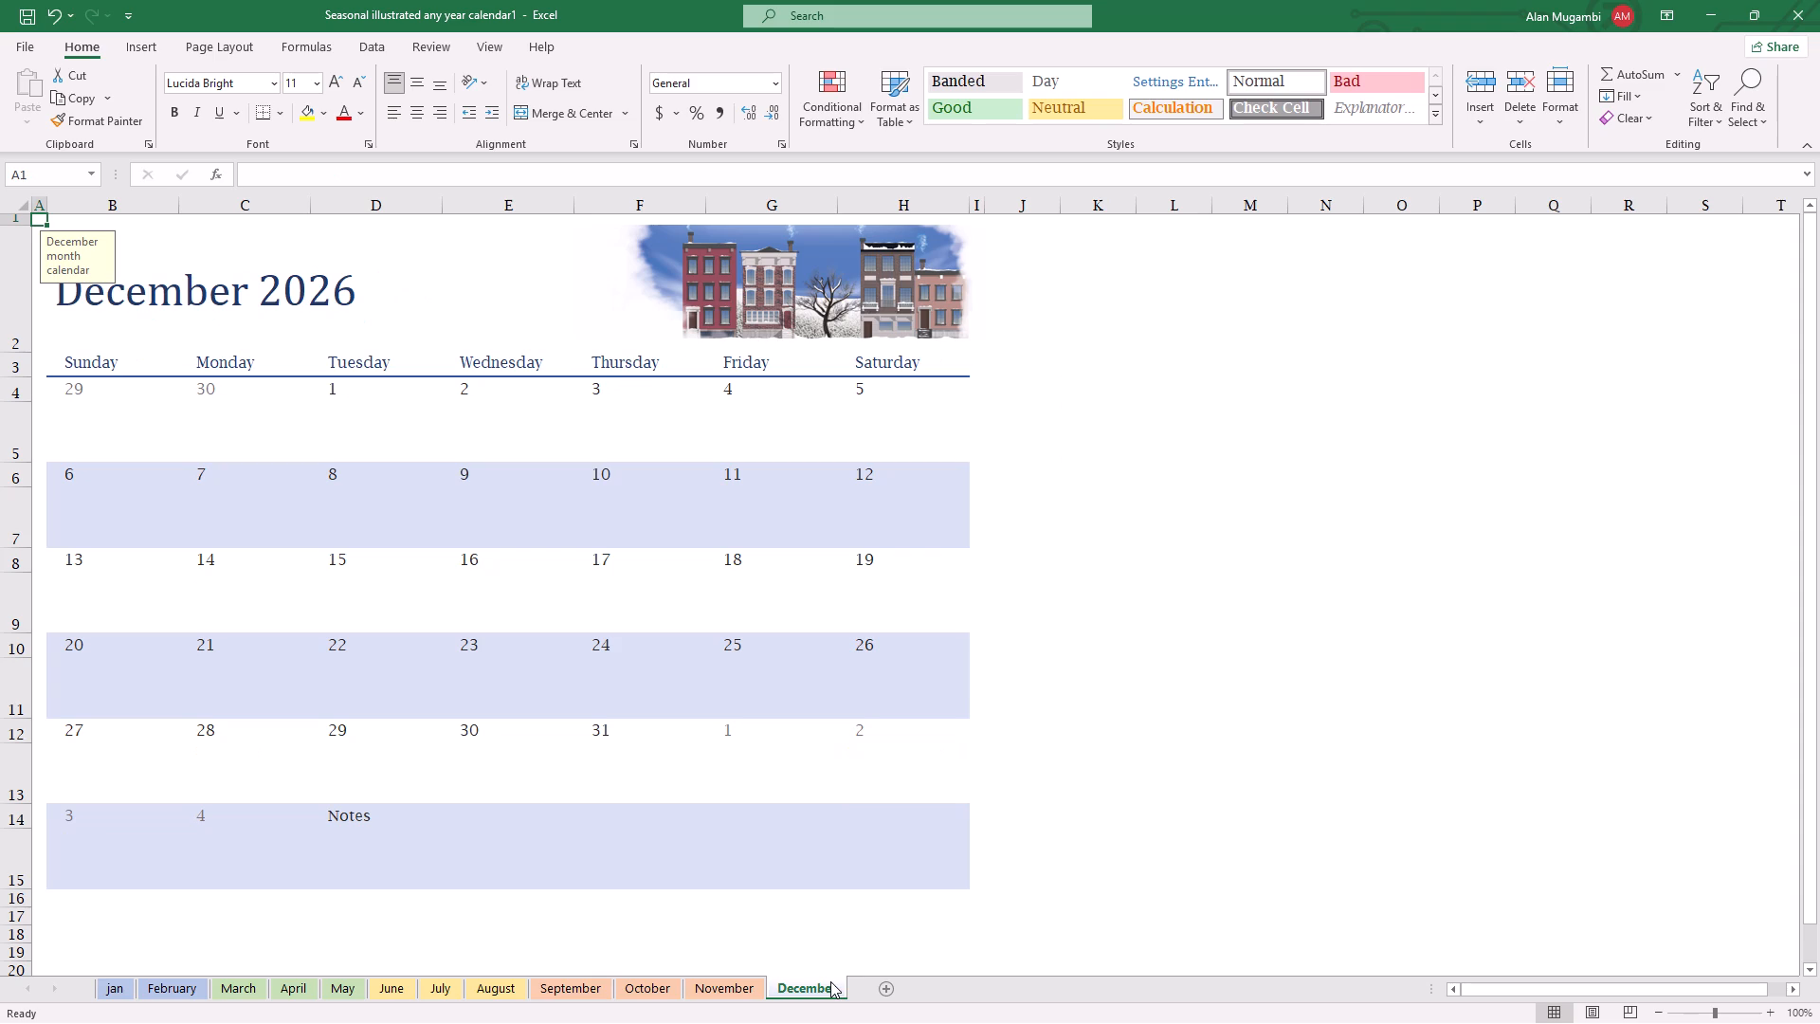
Undo the Dec-26 title's size and font changes, the grid's Cooper Black font and the Thursday to Saturday heading formatting on the jan sheet.
left_click(54, 13)
left_click(54, 13)
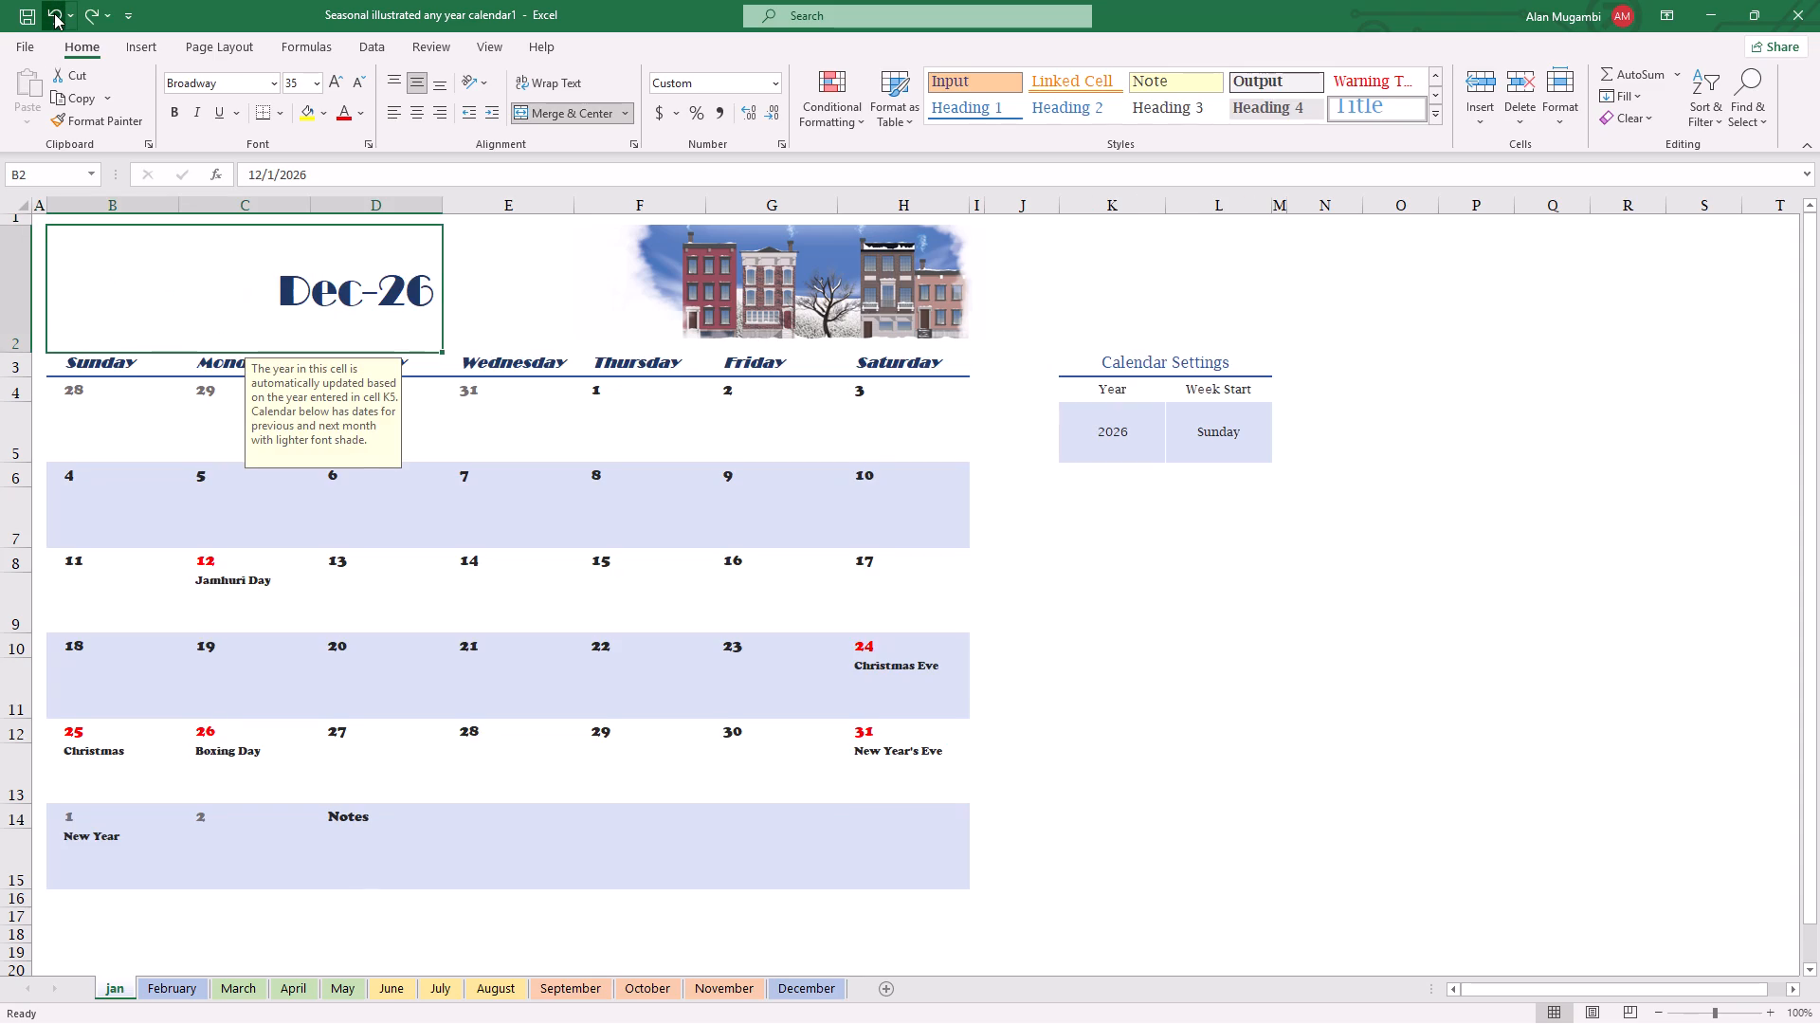
triple_click(54, 13)
double_click(54, 13)
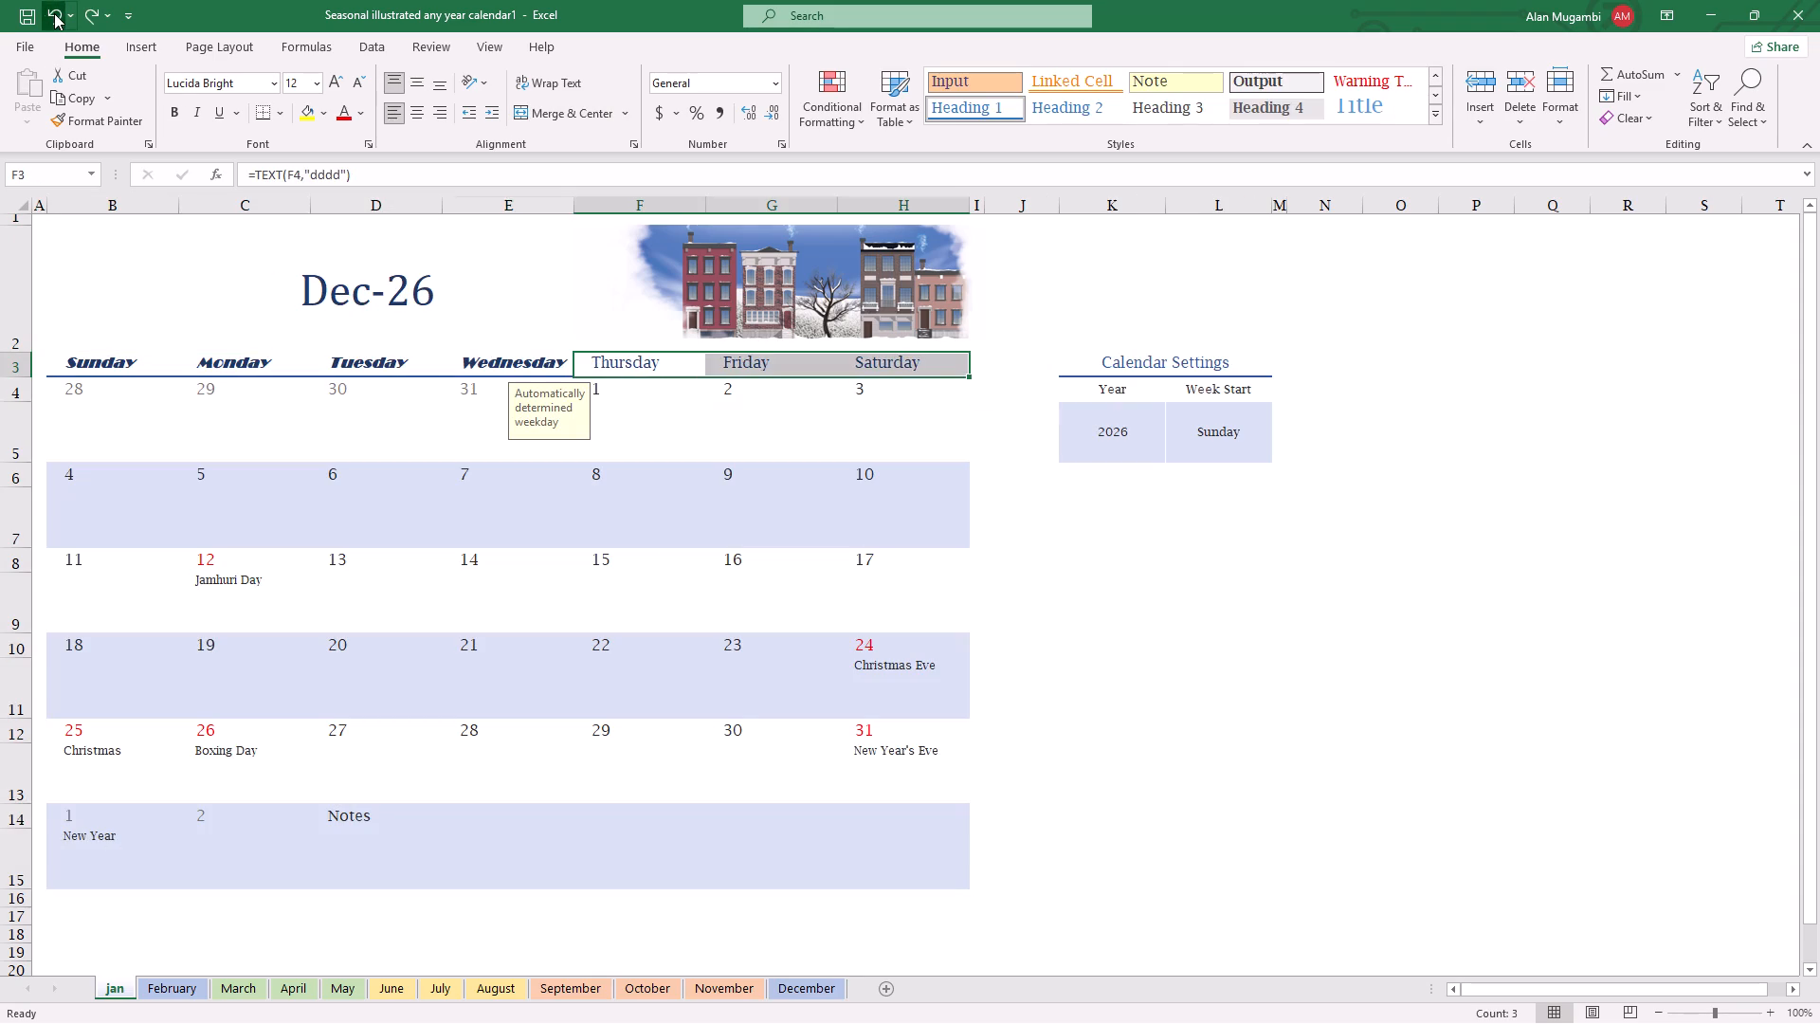
Undo all remaining edits on the jan sheet: the Sunday to Wednesday heading formatting, red dates, holiday notes and Dec-26 title.
triple_click(54, 13)
triple_click(54, 13)
triple_click(54, 13)
left_click(54, 13)
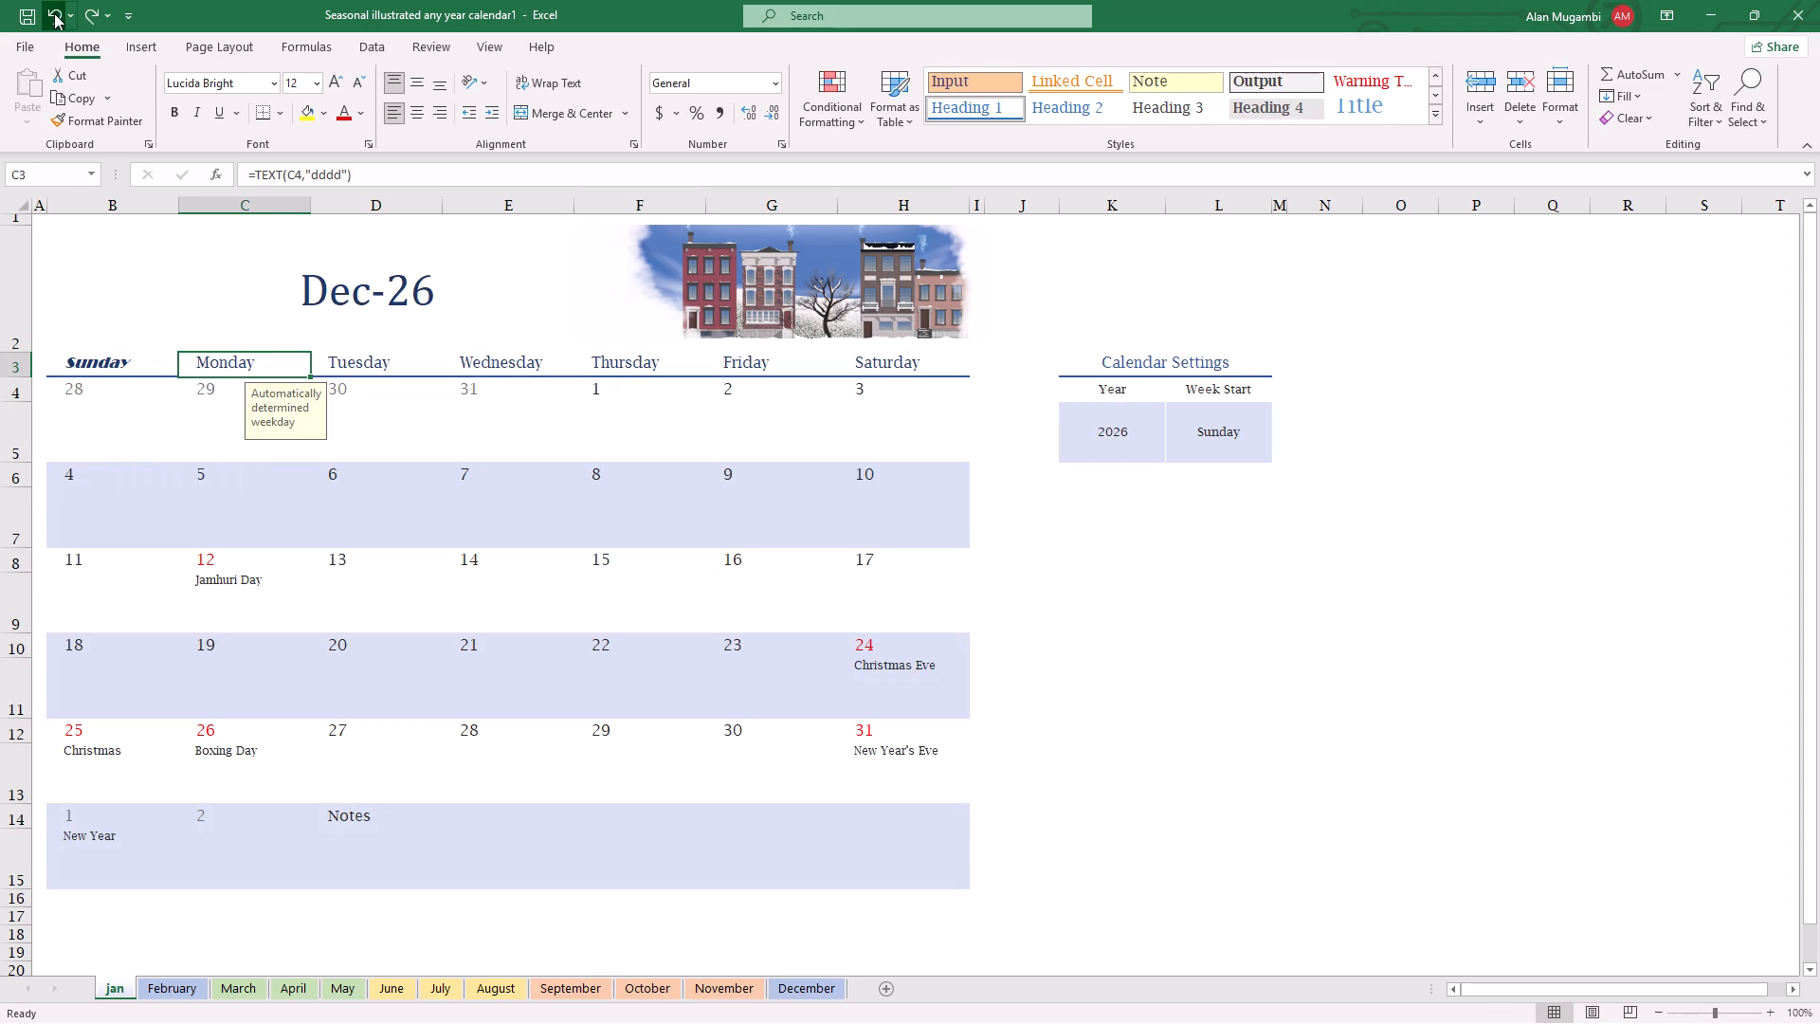
triple_click(54, 13)
triple_click(54, 13)
triple_click(54, 13)
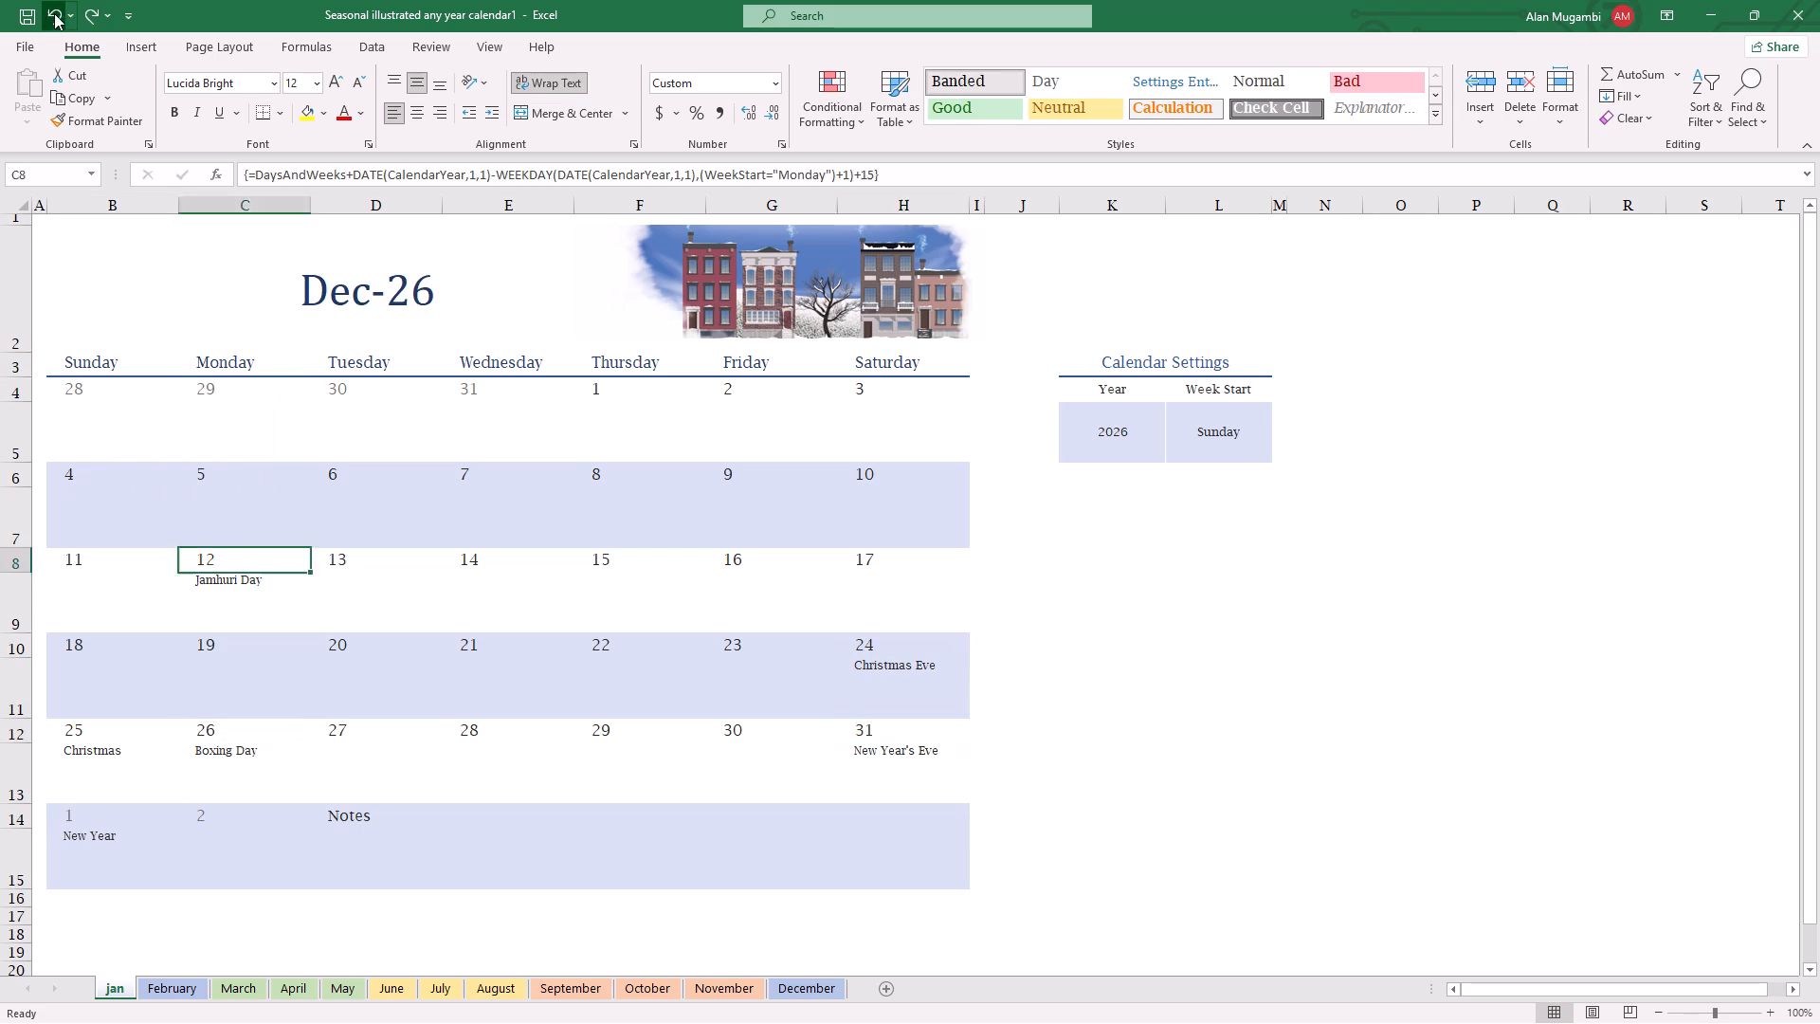
triple_click(54, 13)
triple_click(54, 13)
triple_click(54, 13)
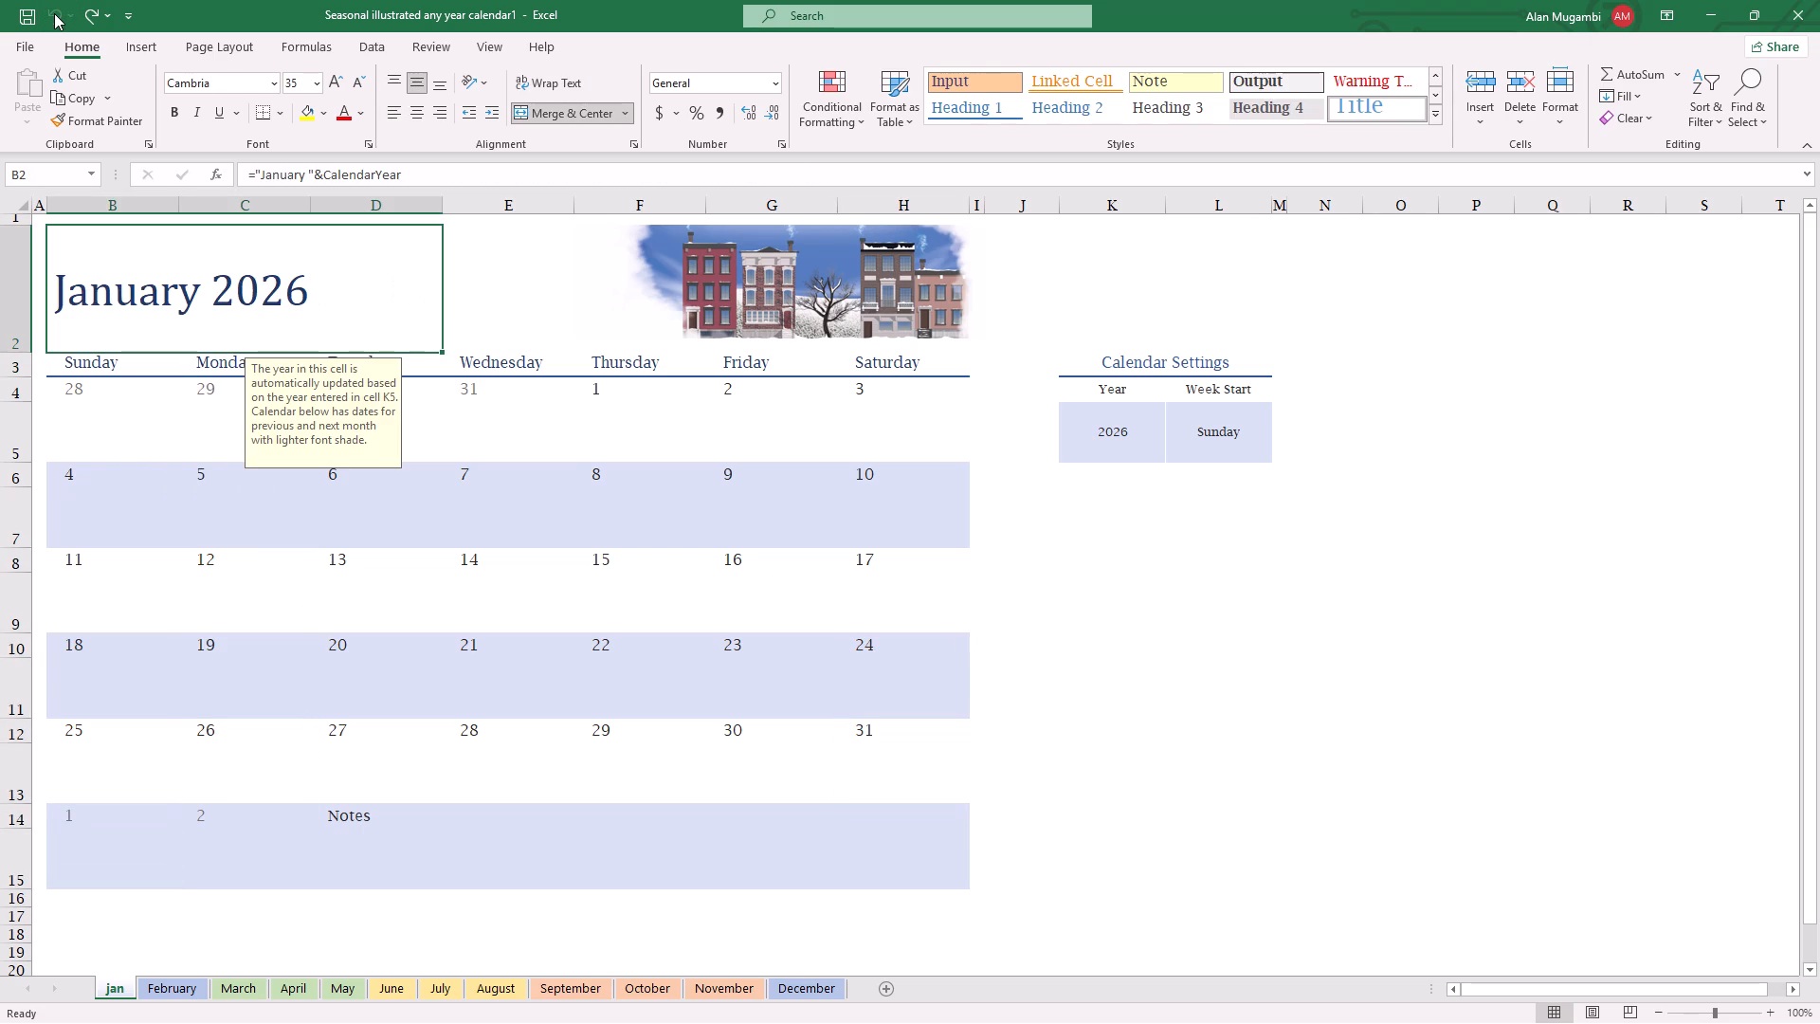
left_click(54, 13)
left_click(362, 329)
Set the Year in the jan sheet's Calendar Settings to 2027.
left_click(1108, 429)
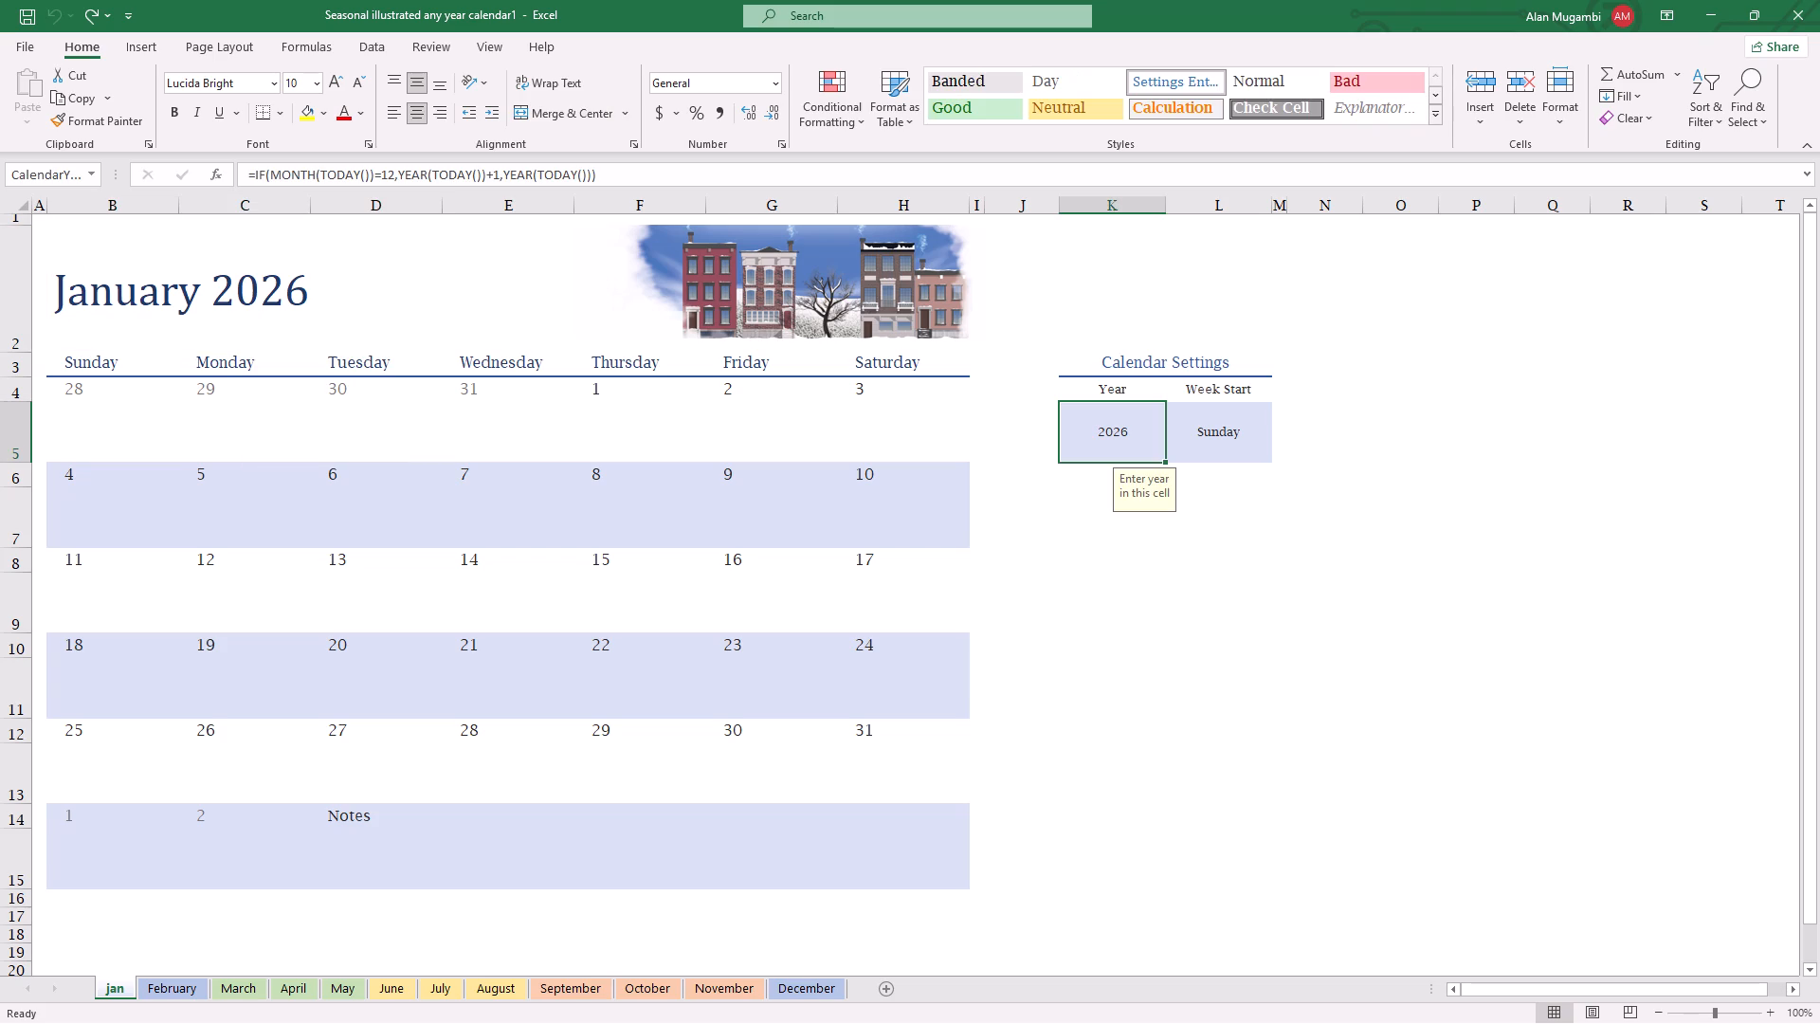
key("BackSpace")
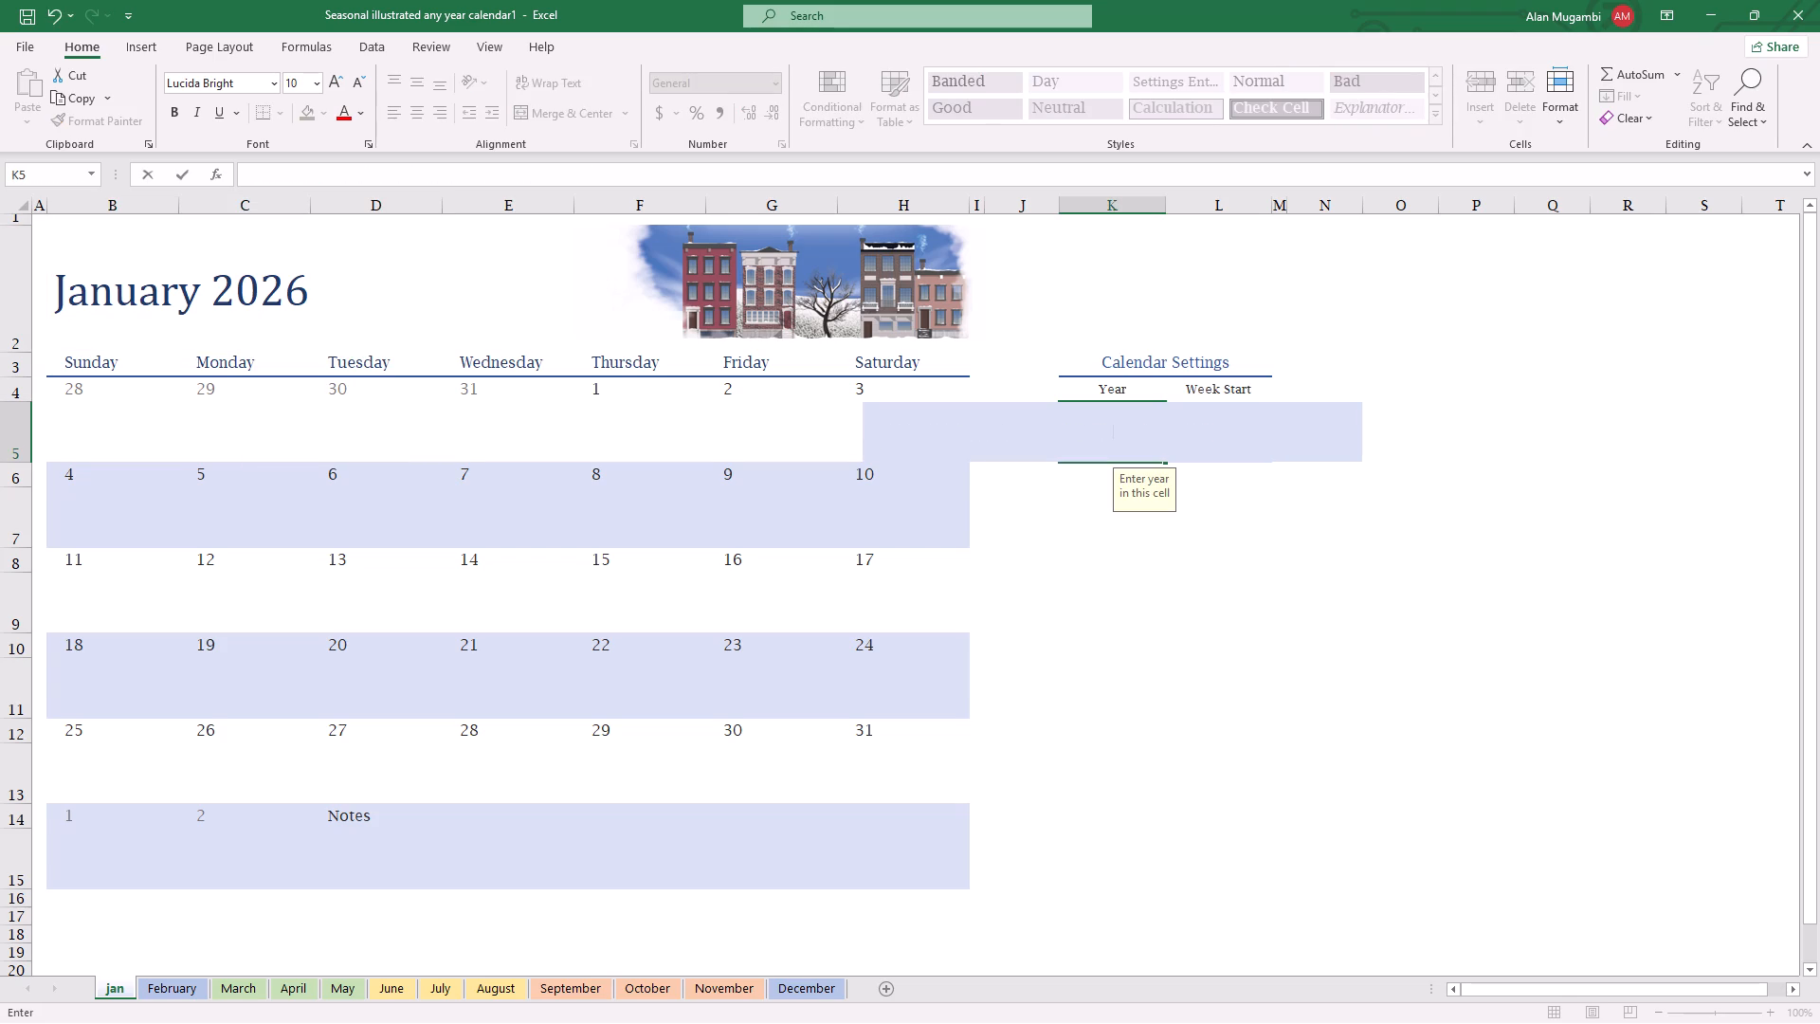
type("20")
type("27")
left_click(1132, 560)
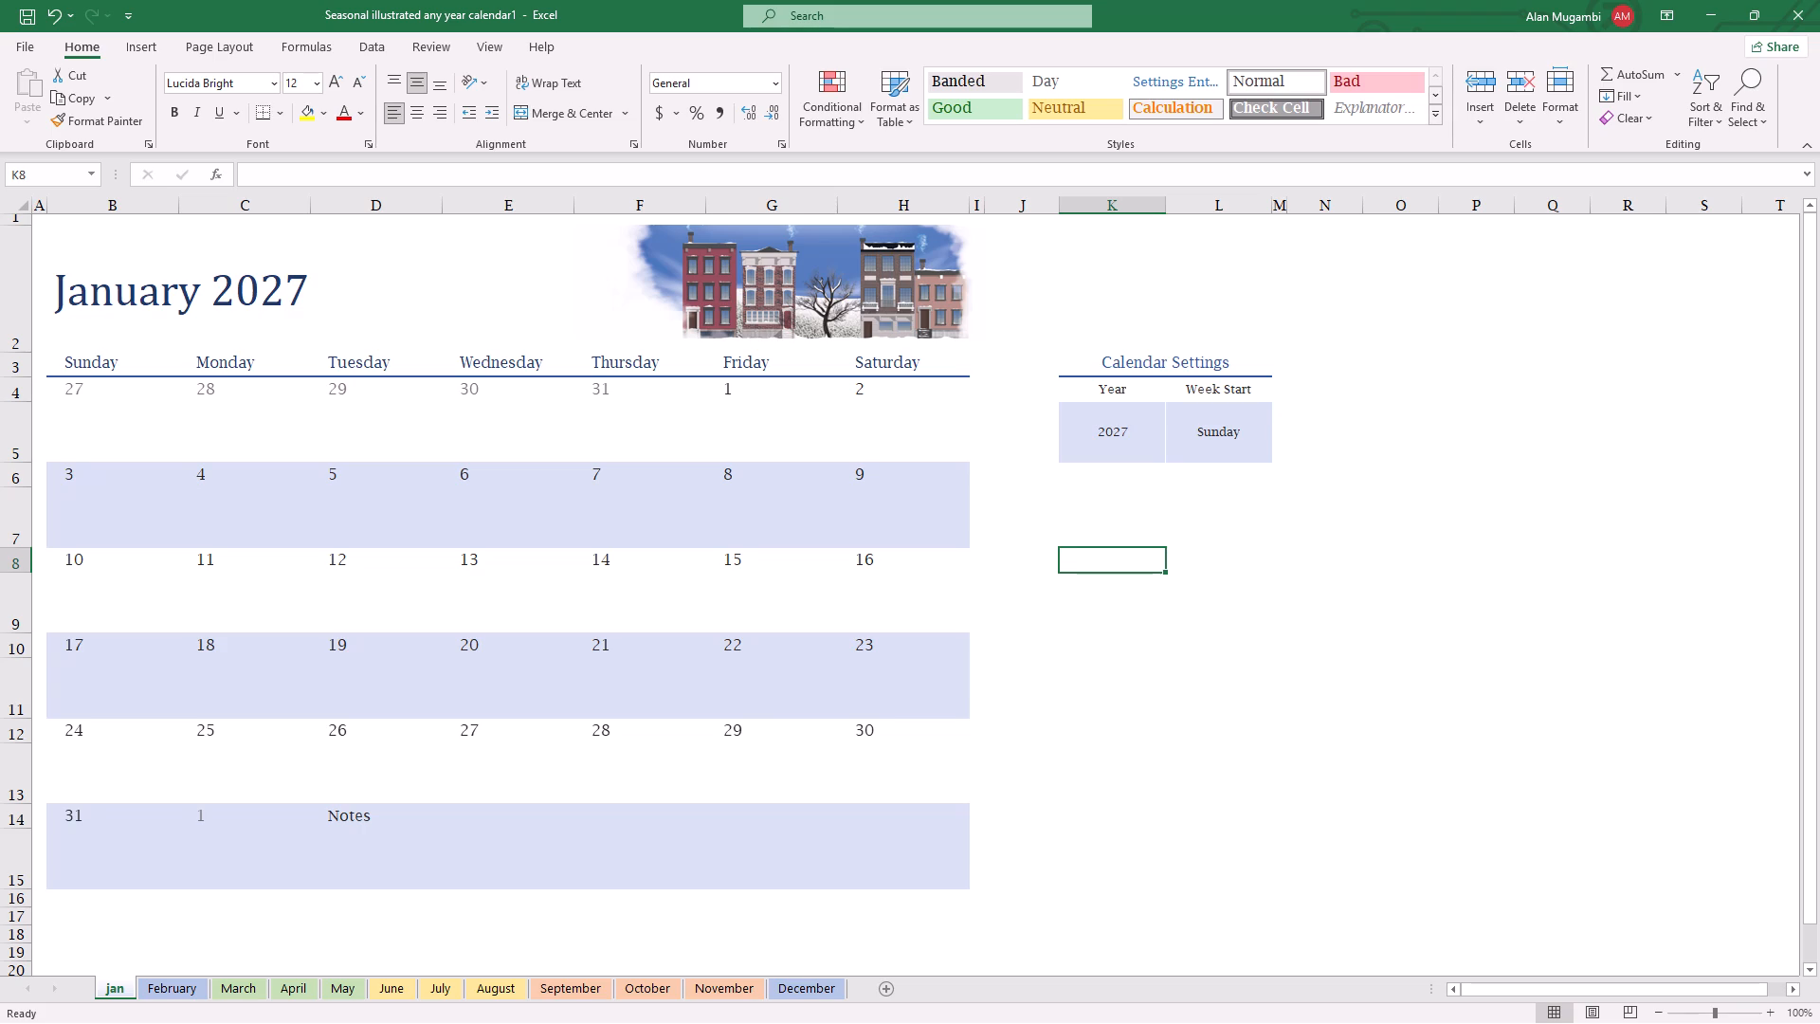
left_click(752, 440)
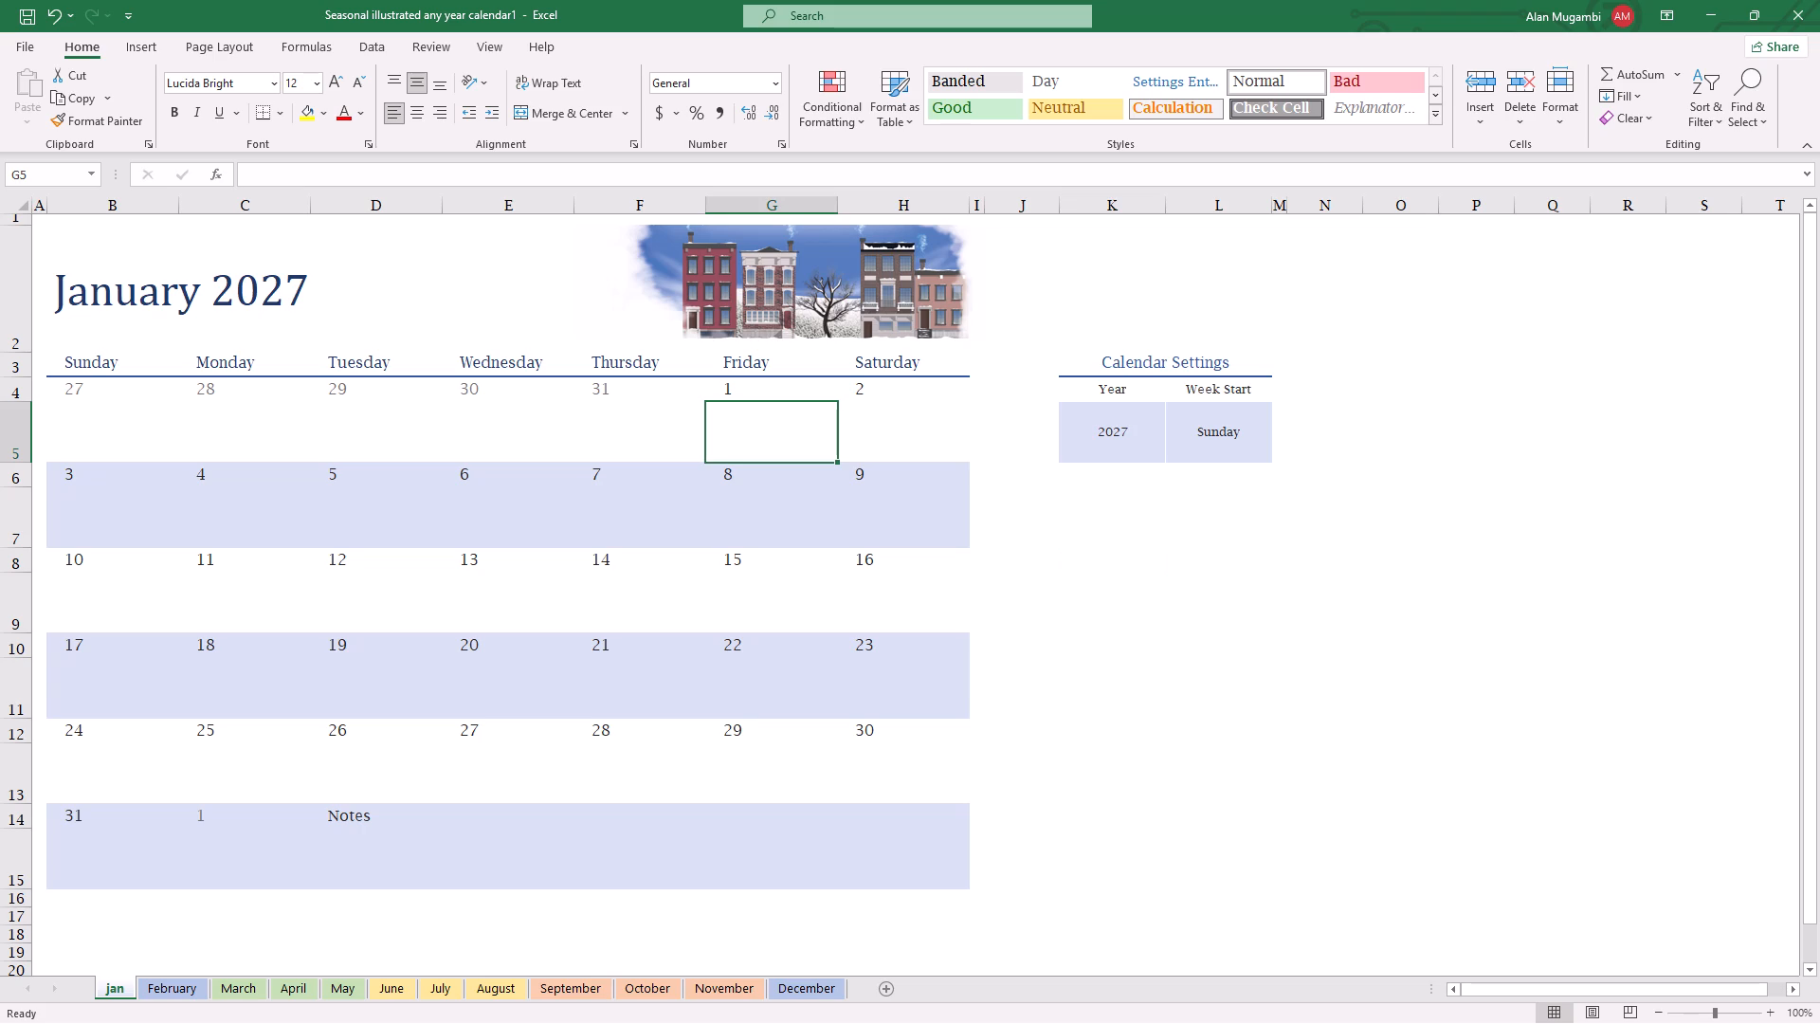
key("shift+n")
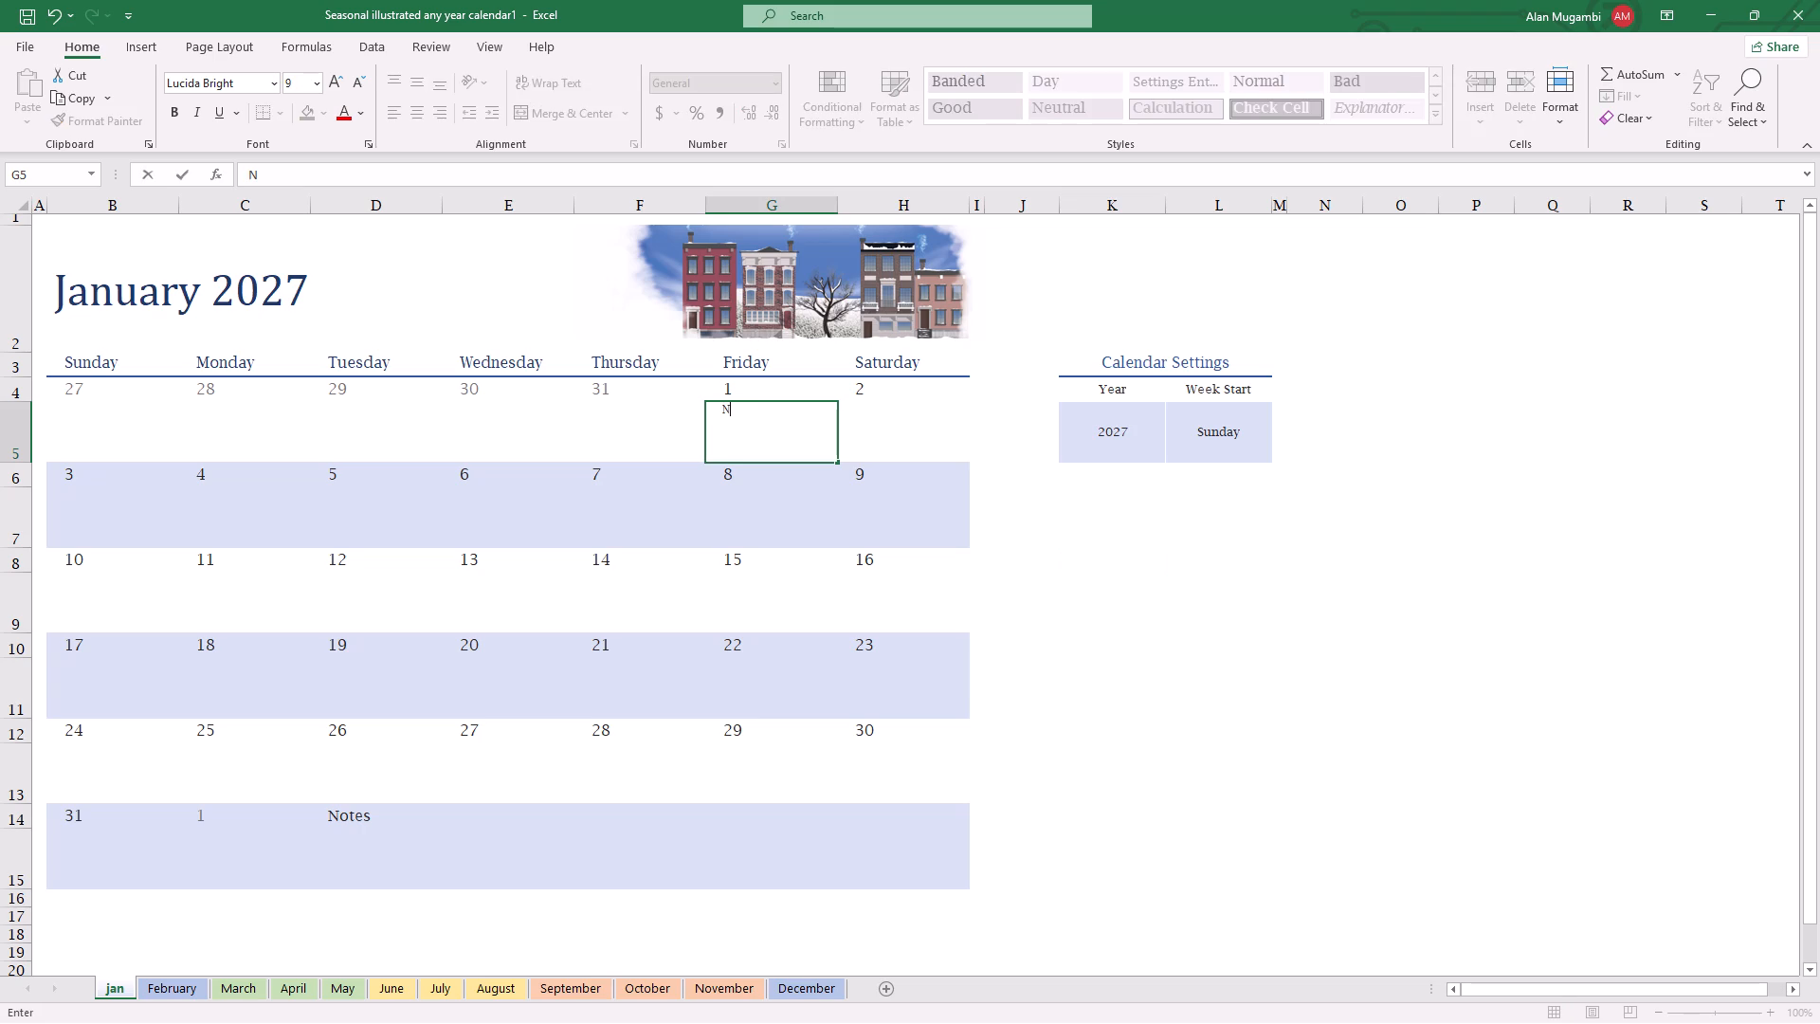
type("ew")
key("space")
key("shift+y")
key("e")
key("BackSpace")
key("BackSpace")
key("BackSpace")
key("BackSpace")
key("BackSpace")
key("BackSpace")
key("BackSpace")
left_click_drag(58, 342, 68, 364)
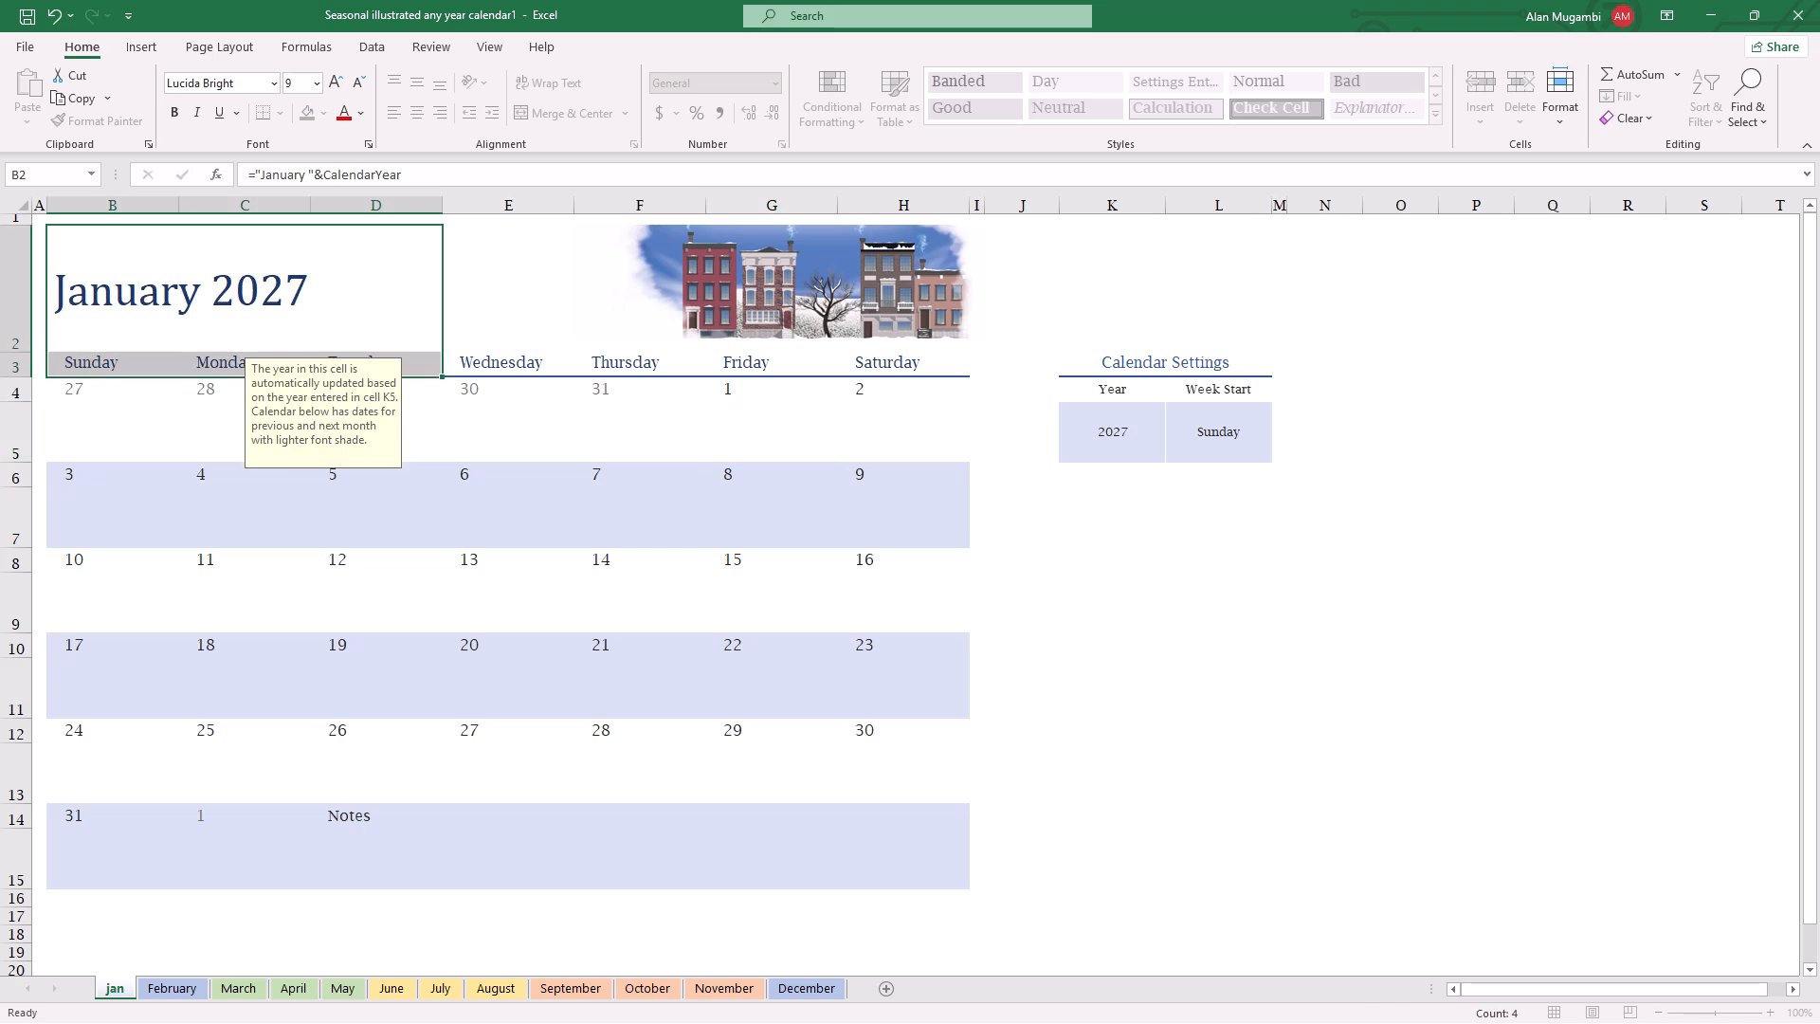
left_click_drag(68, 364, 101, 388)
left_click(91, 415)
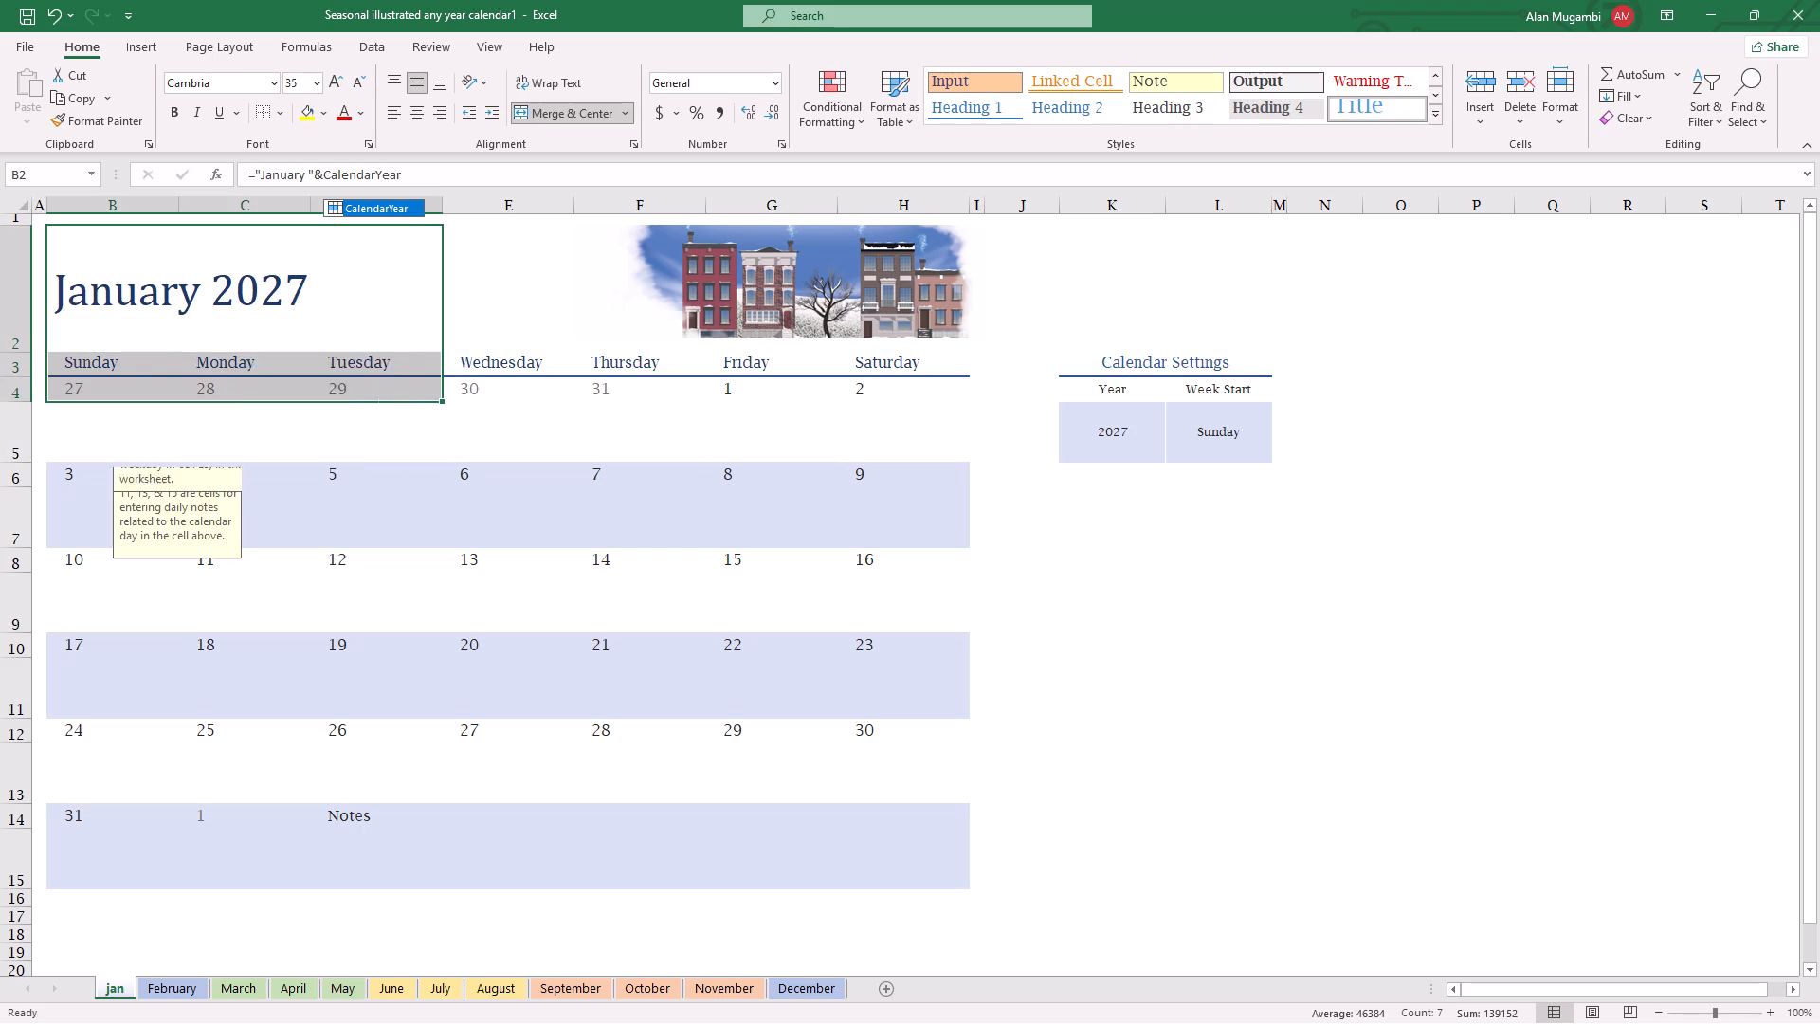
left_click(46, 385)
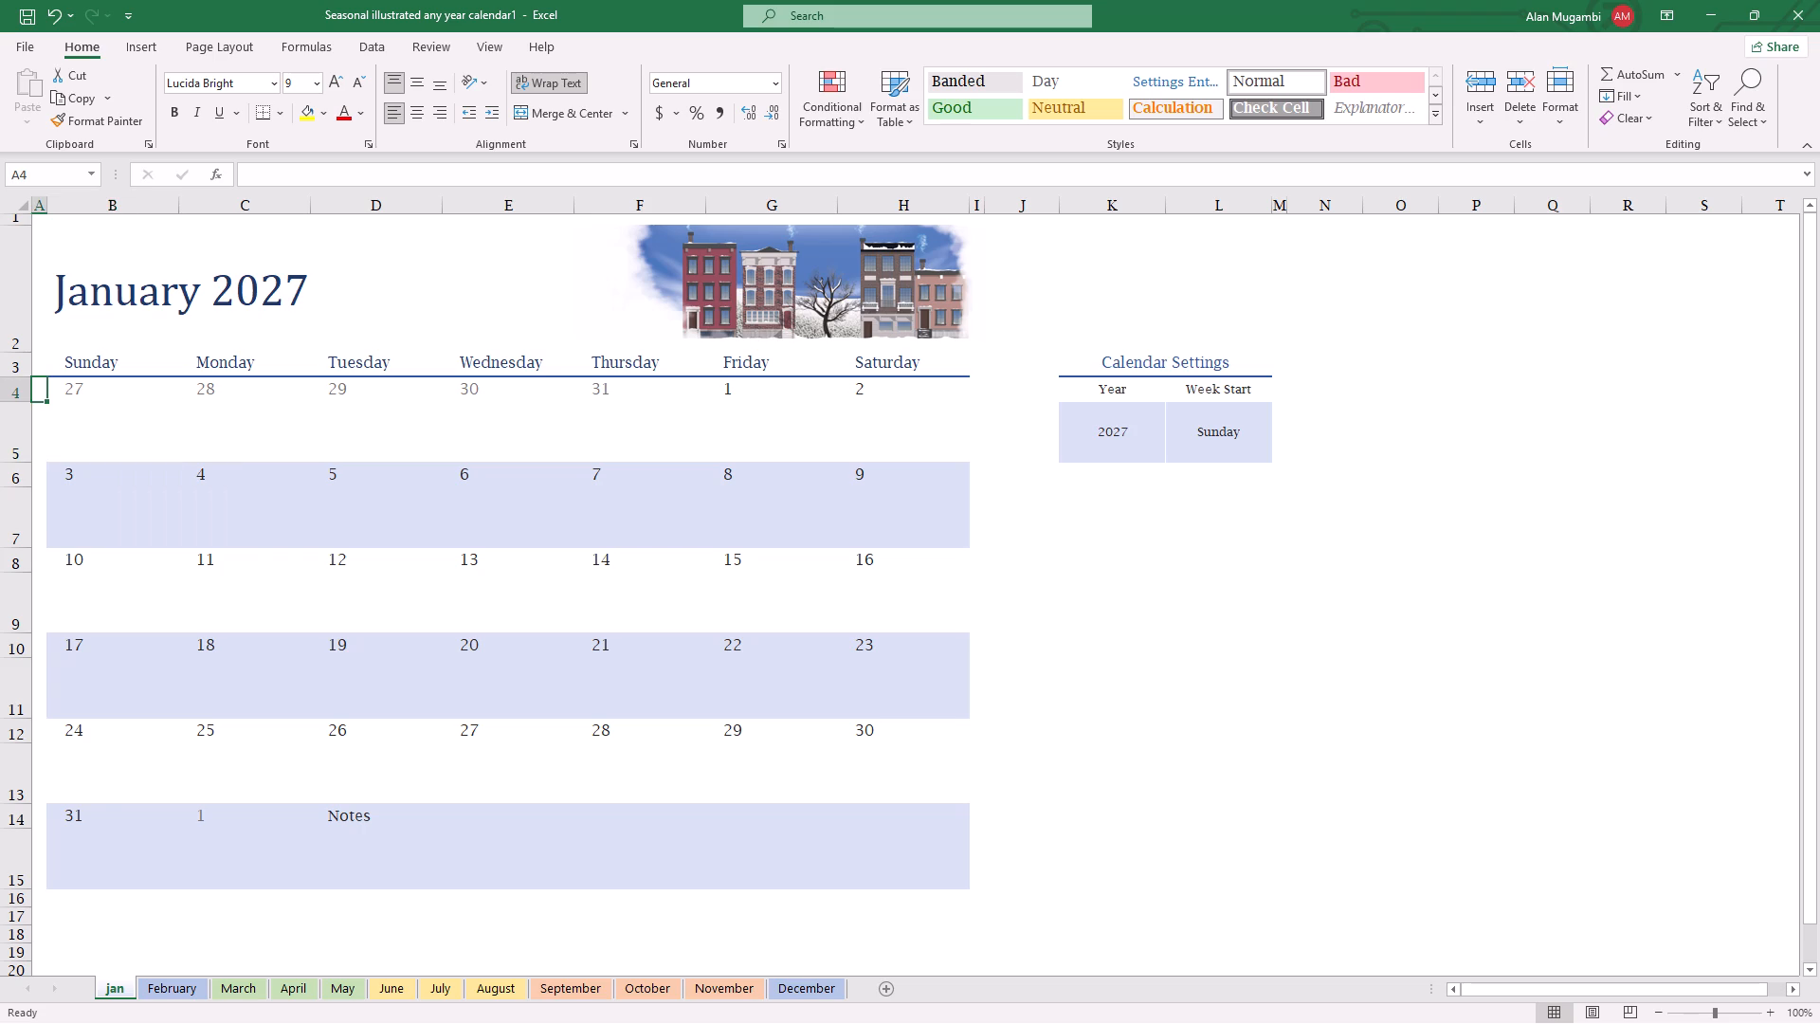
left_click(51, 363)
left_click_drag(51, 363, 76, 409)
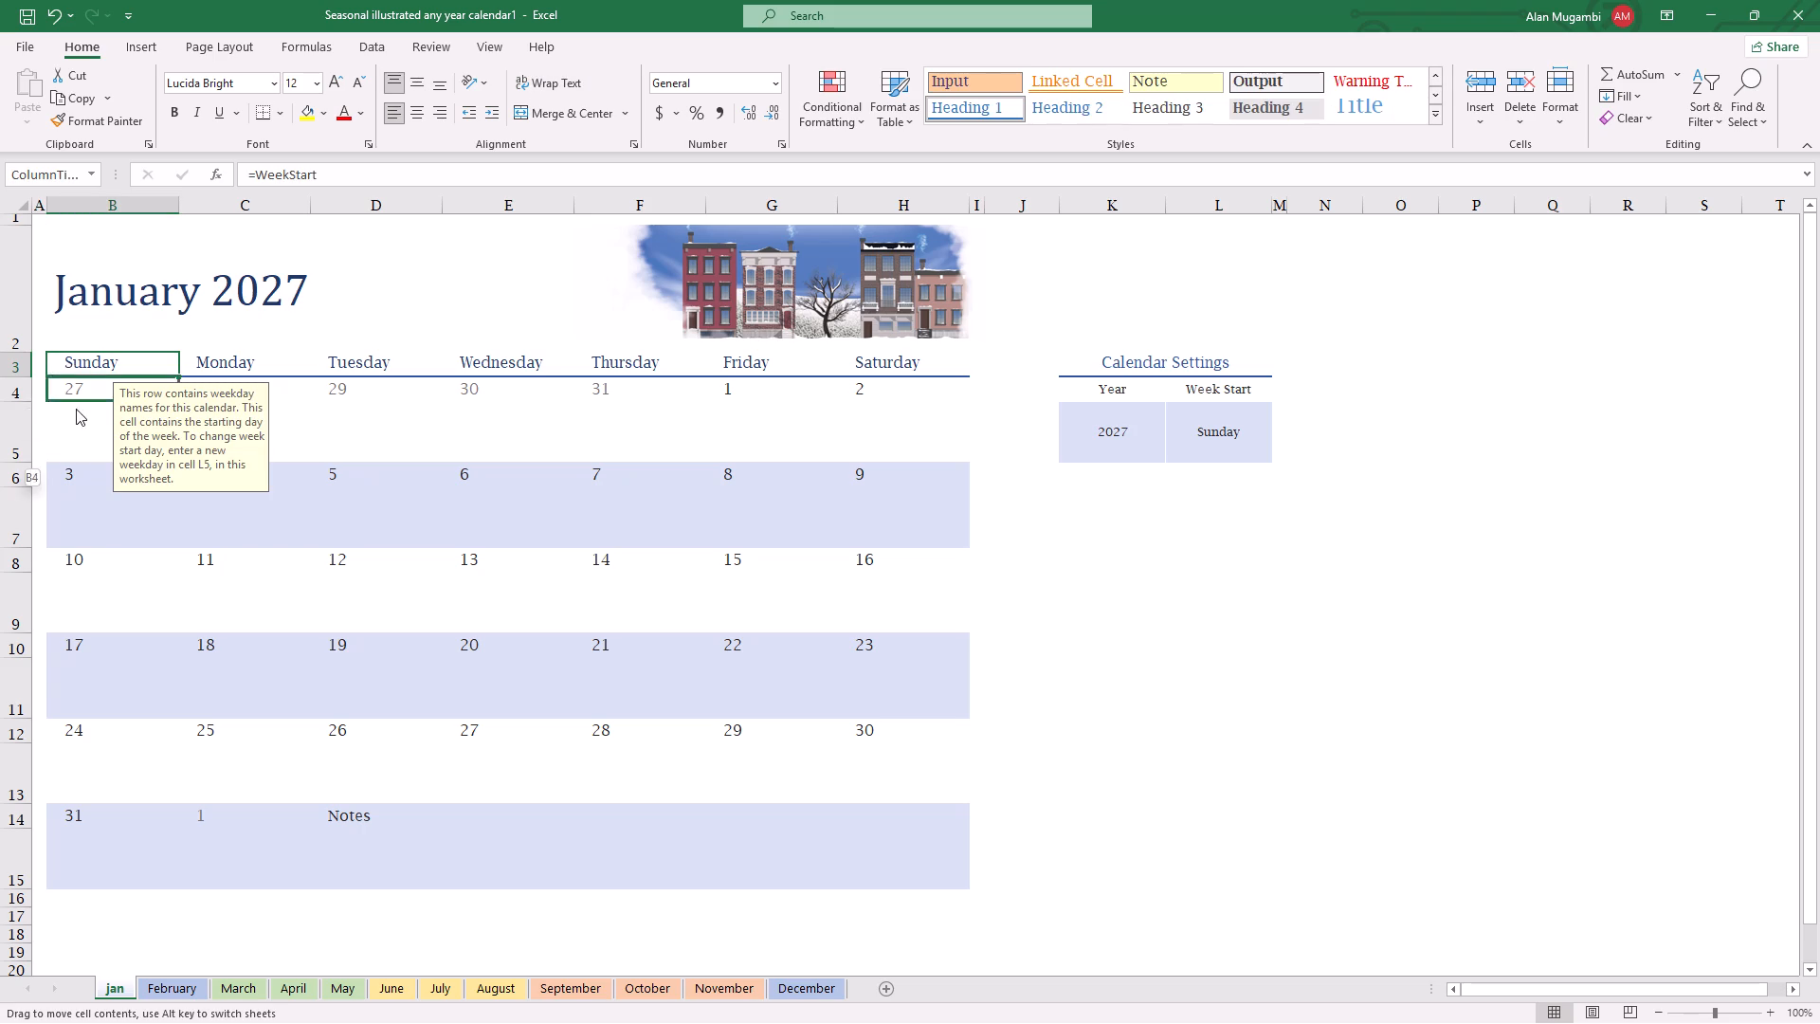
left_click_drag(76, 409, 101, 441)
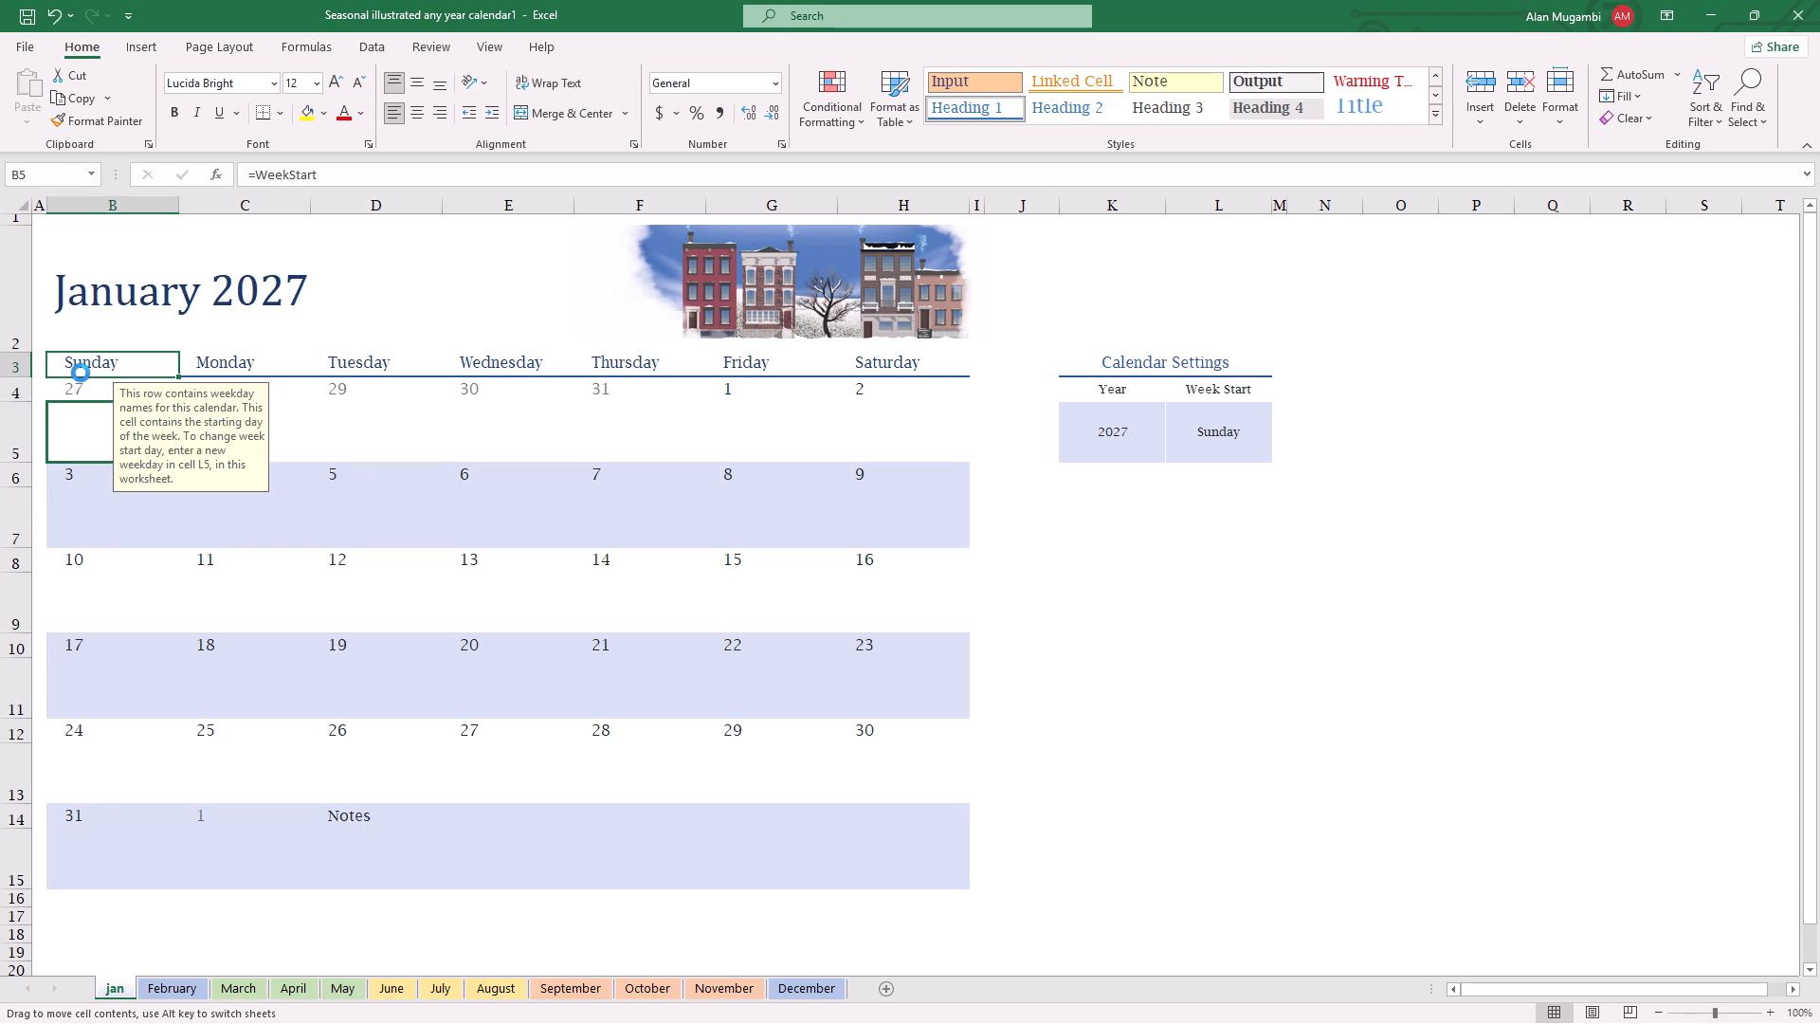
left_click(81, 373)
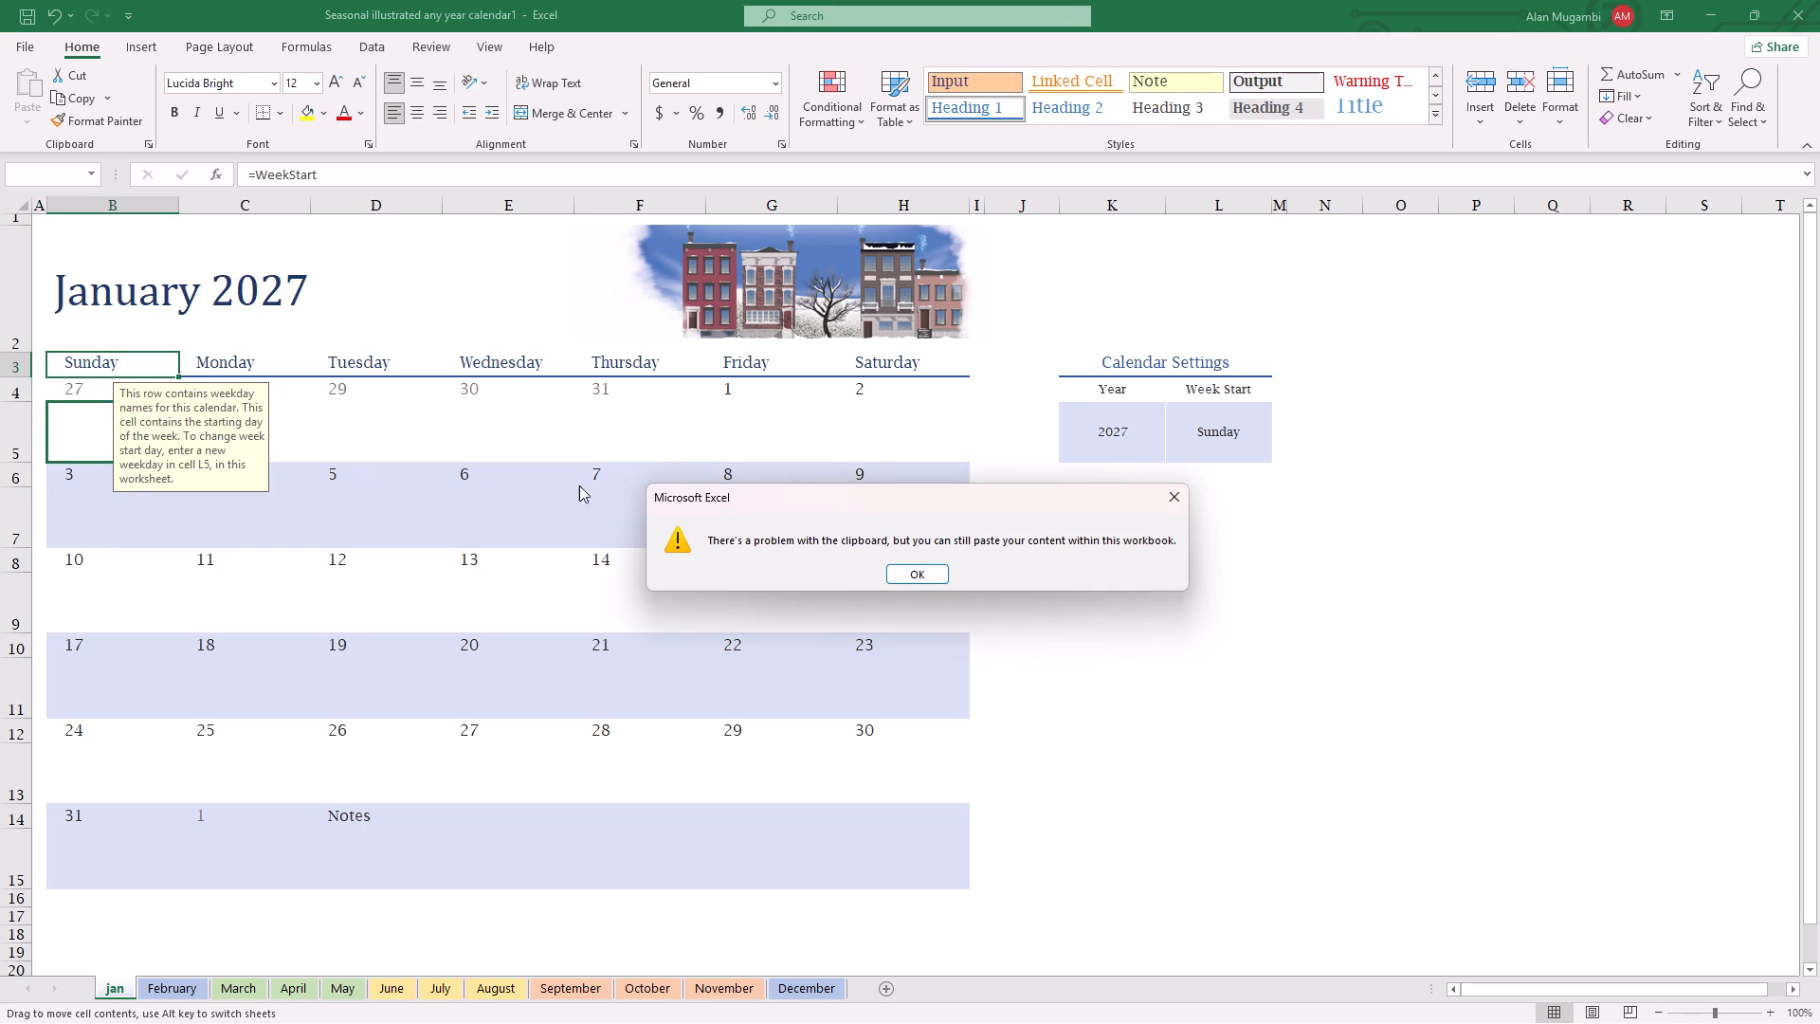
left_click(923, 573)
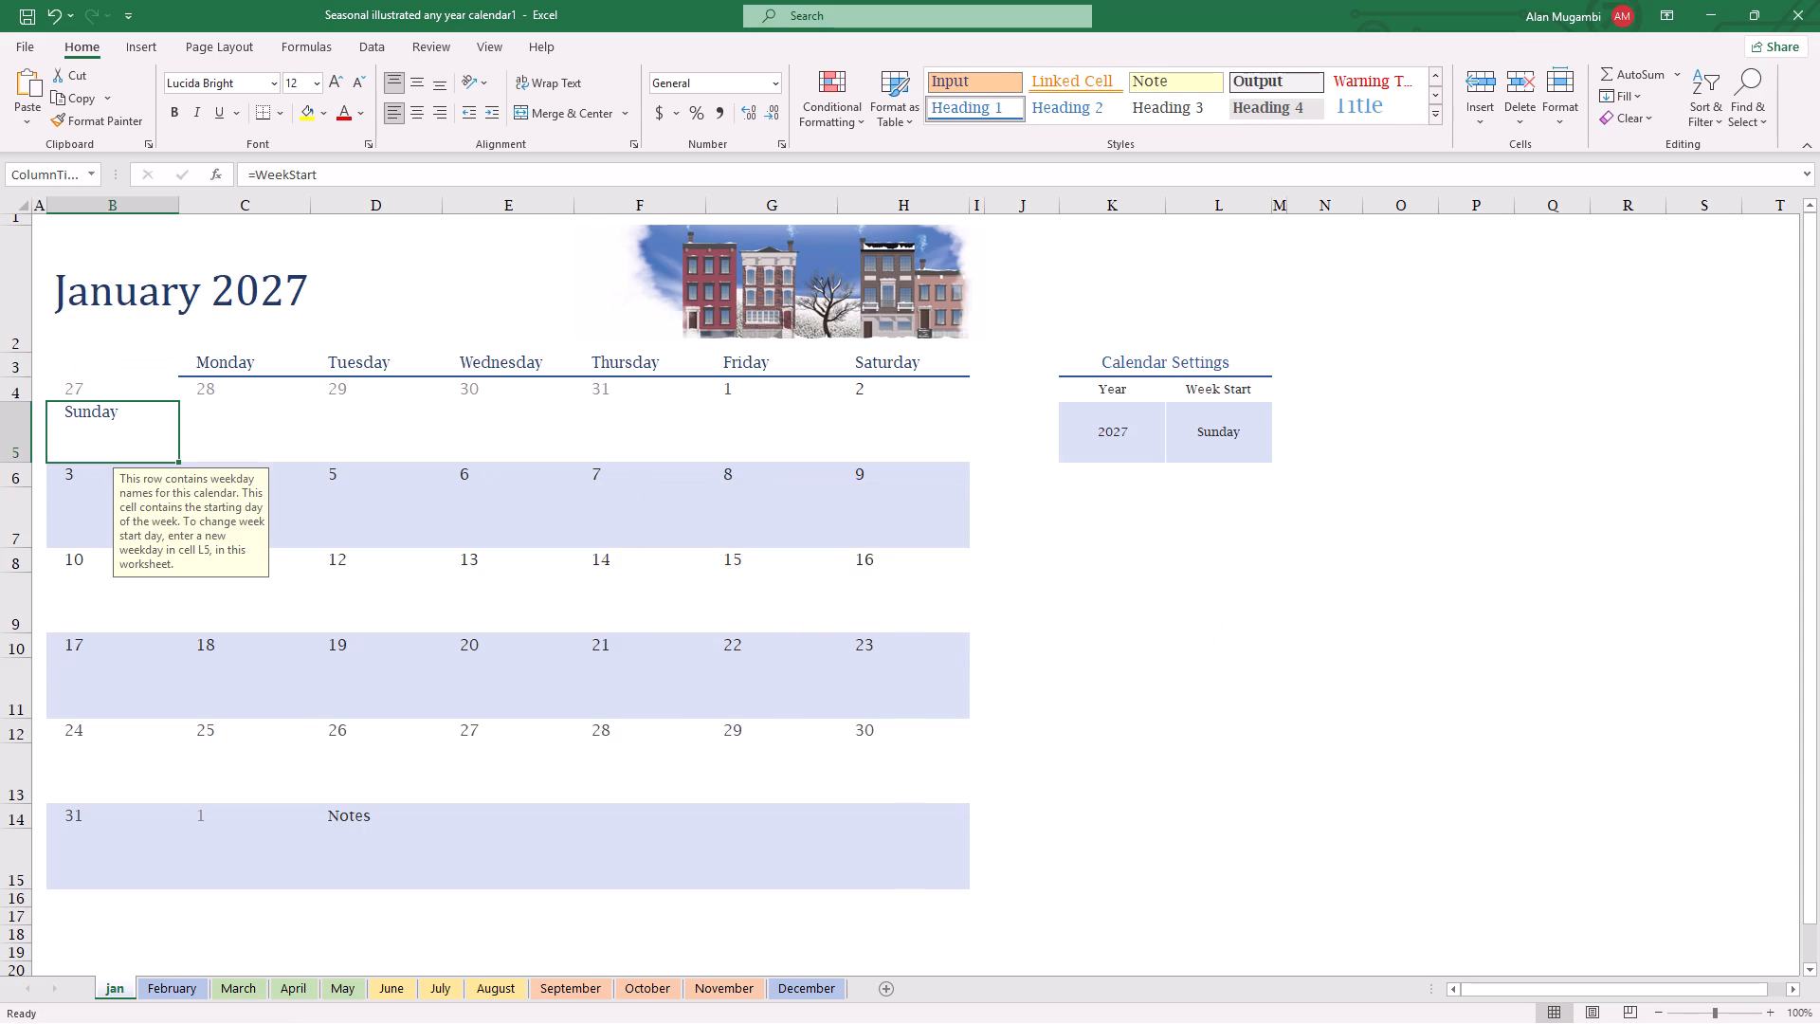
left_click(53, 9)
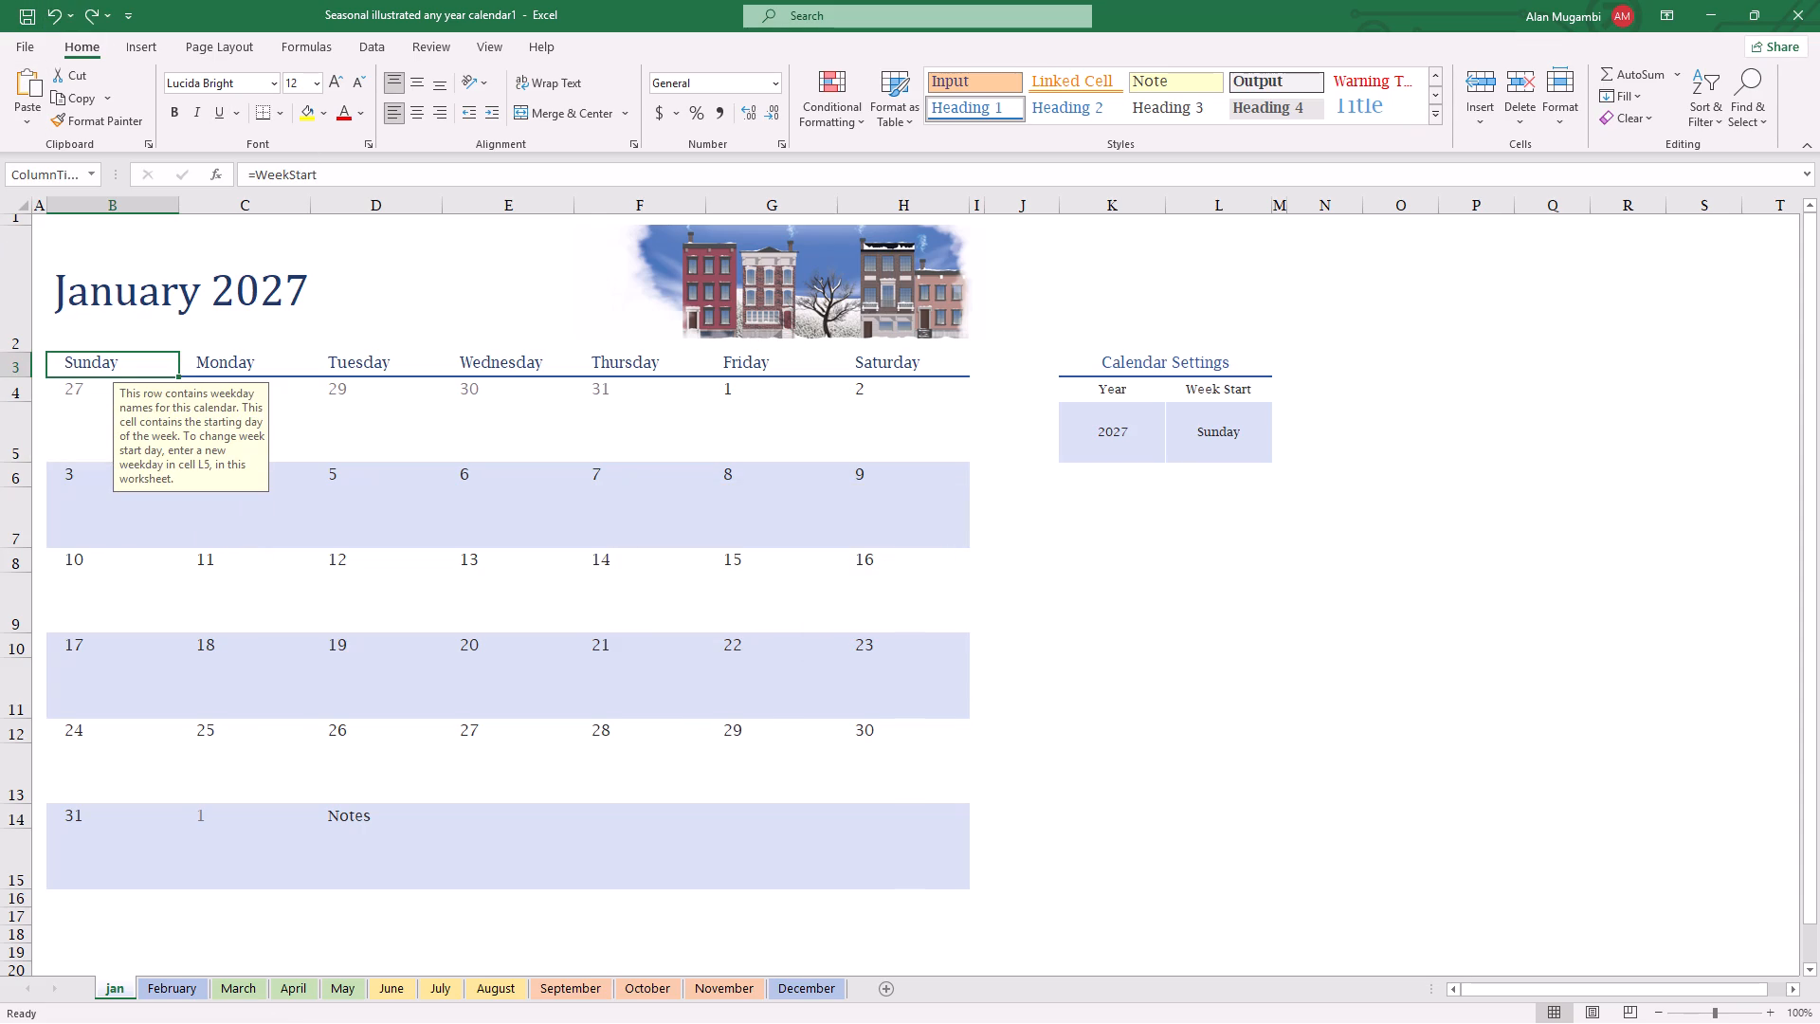
Format the whole calendar grid, from the weekday headings down to the Notes row, in italic Cooper Black.
left_click_drag(88, 368, 450, 624)
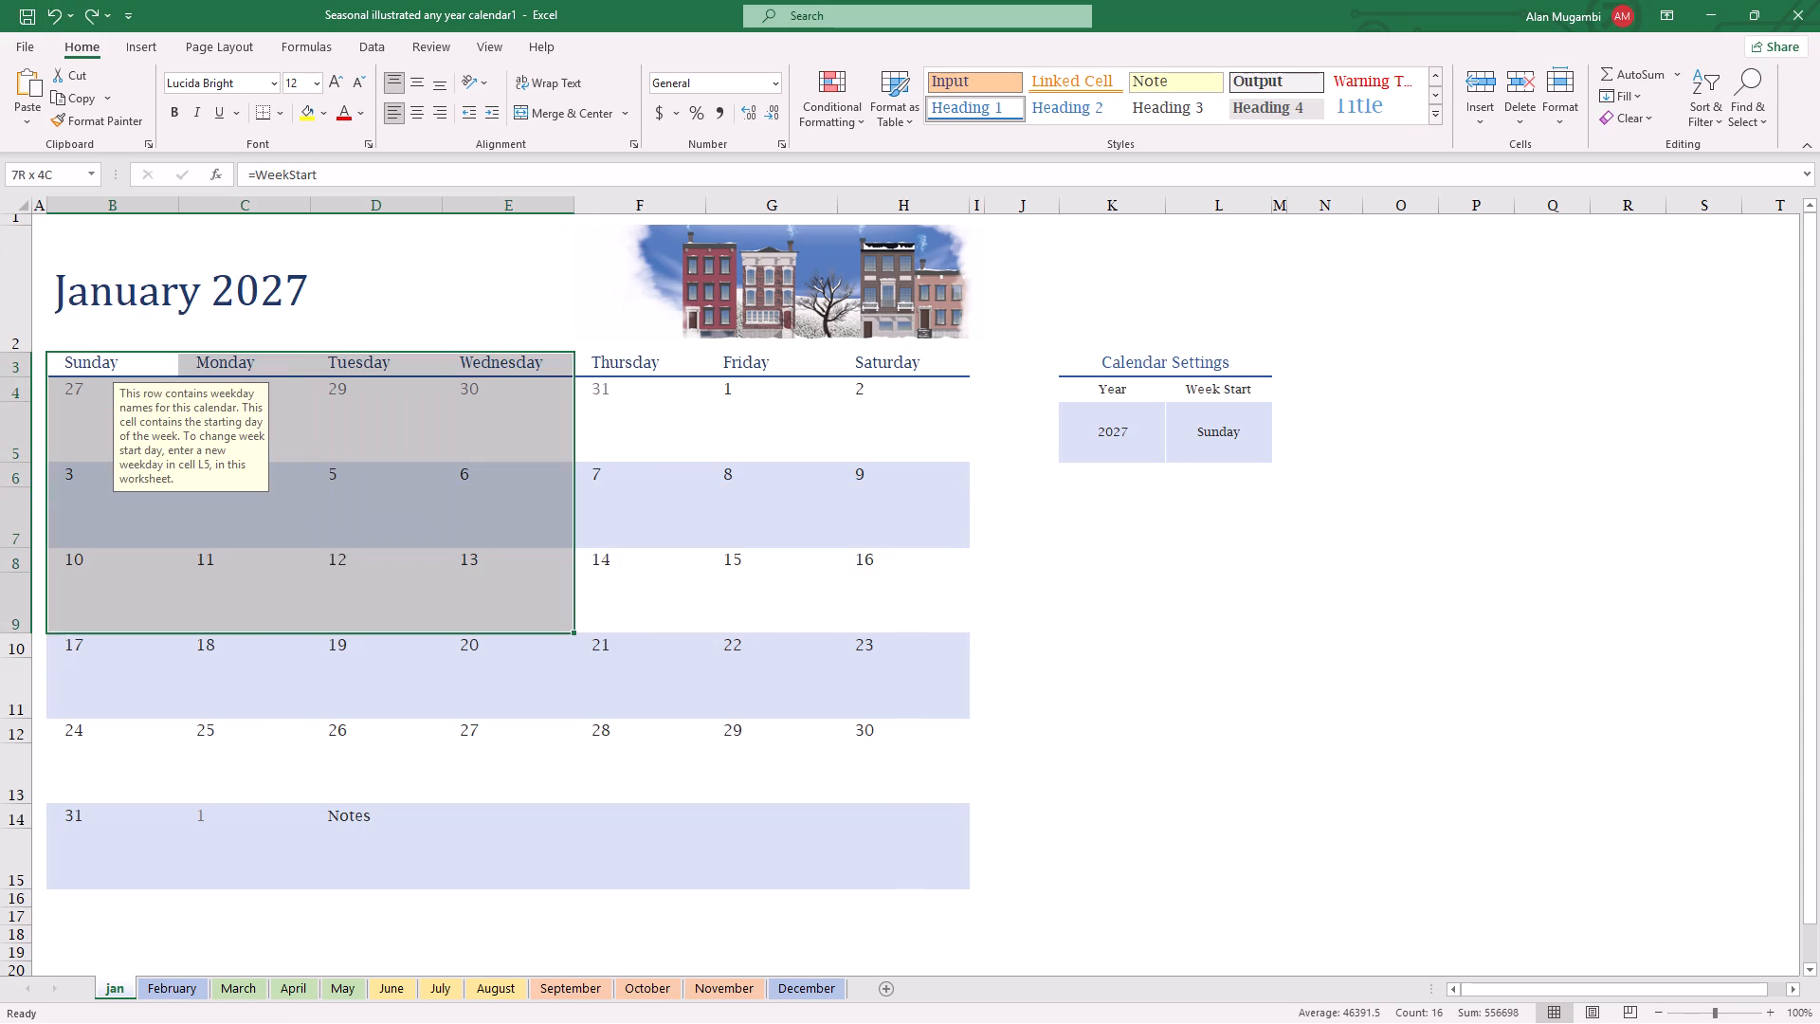
left_click_drag(450, 624, 770, 867)
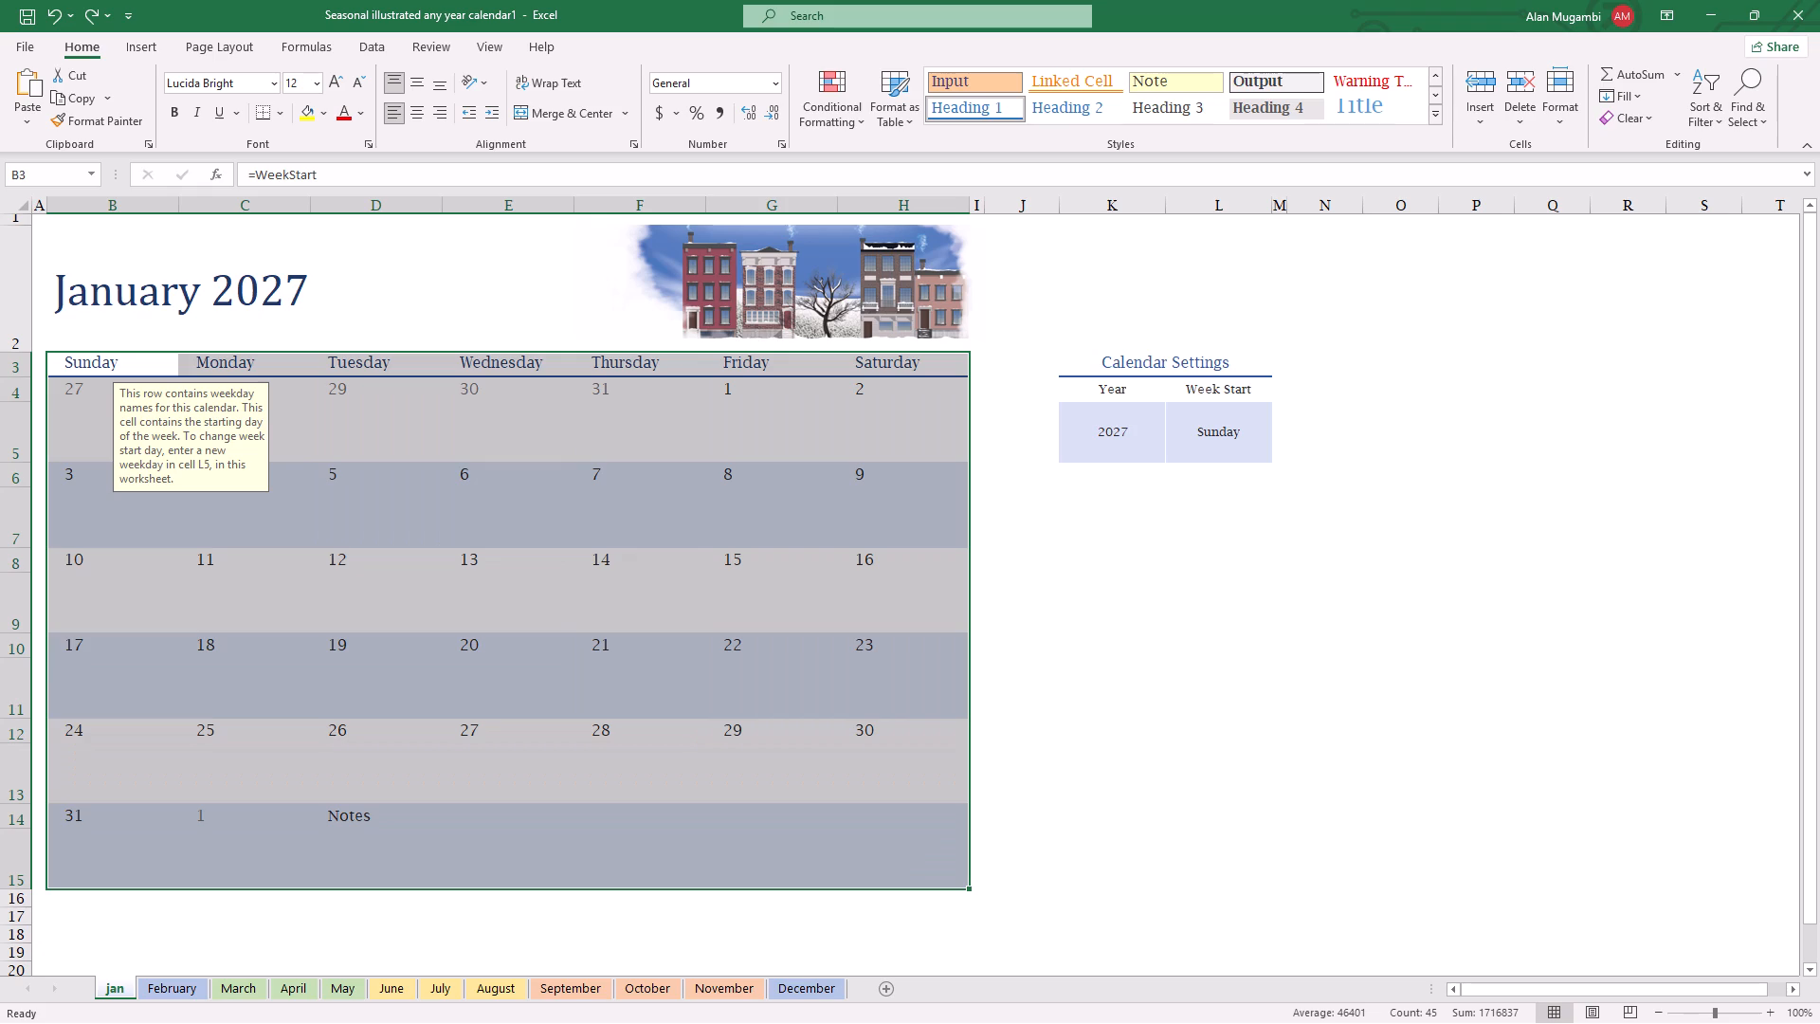
right_click(560, 618)
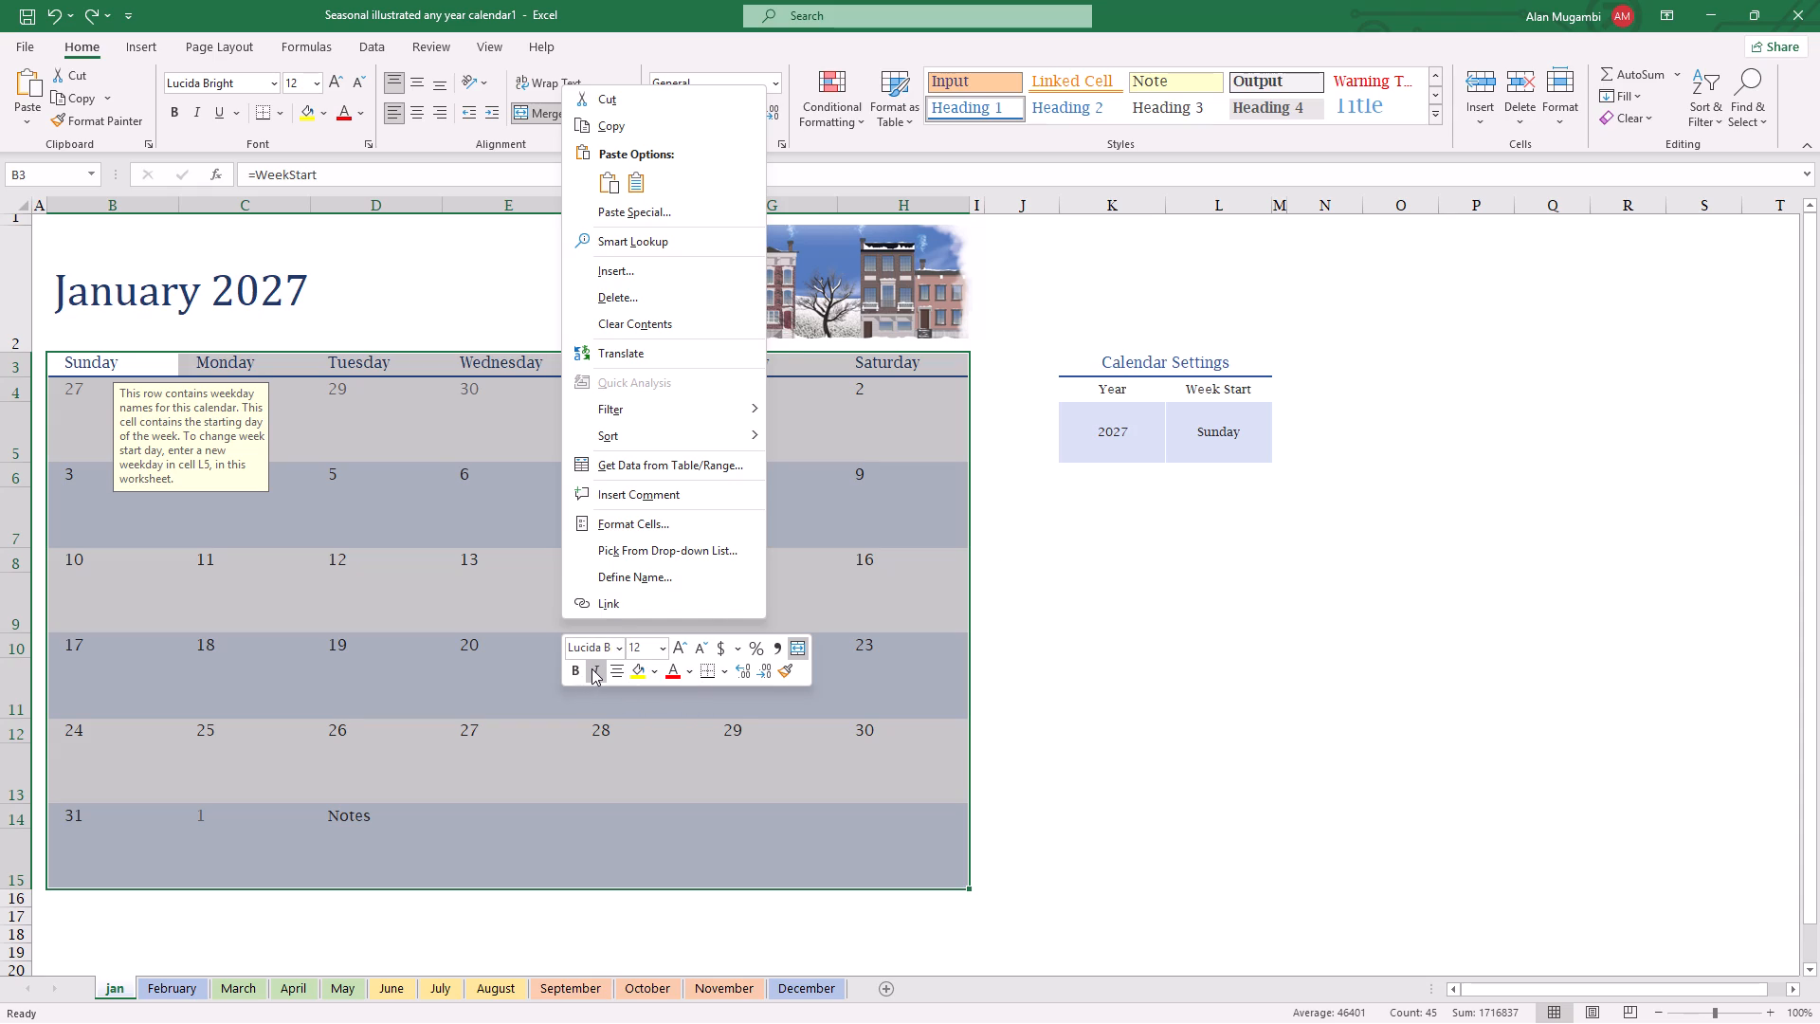
left_click(591, 668)
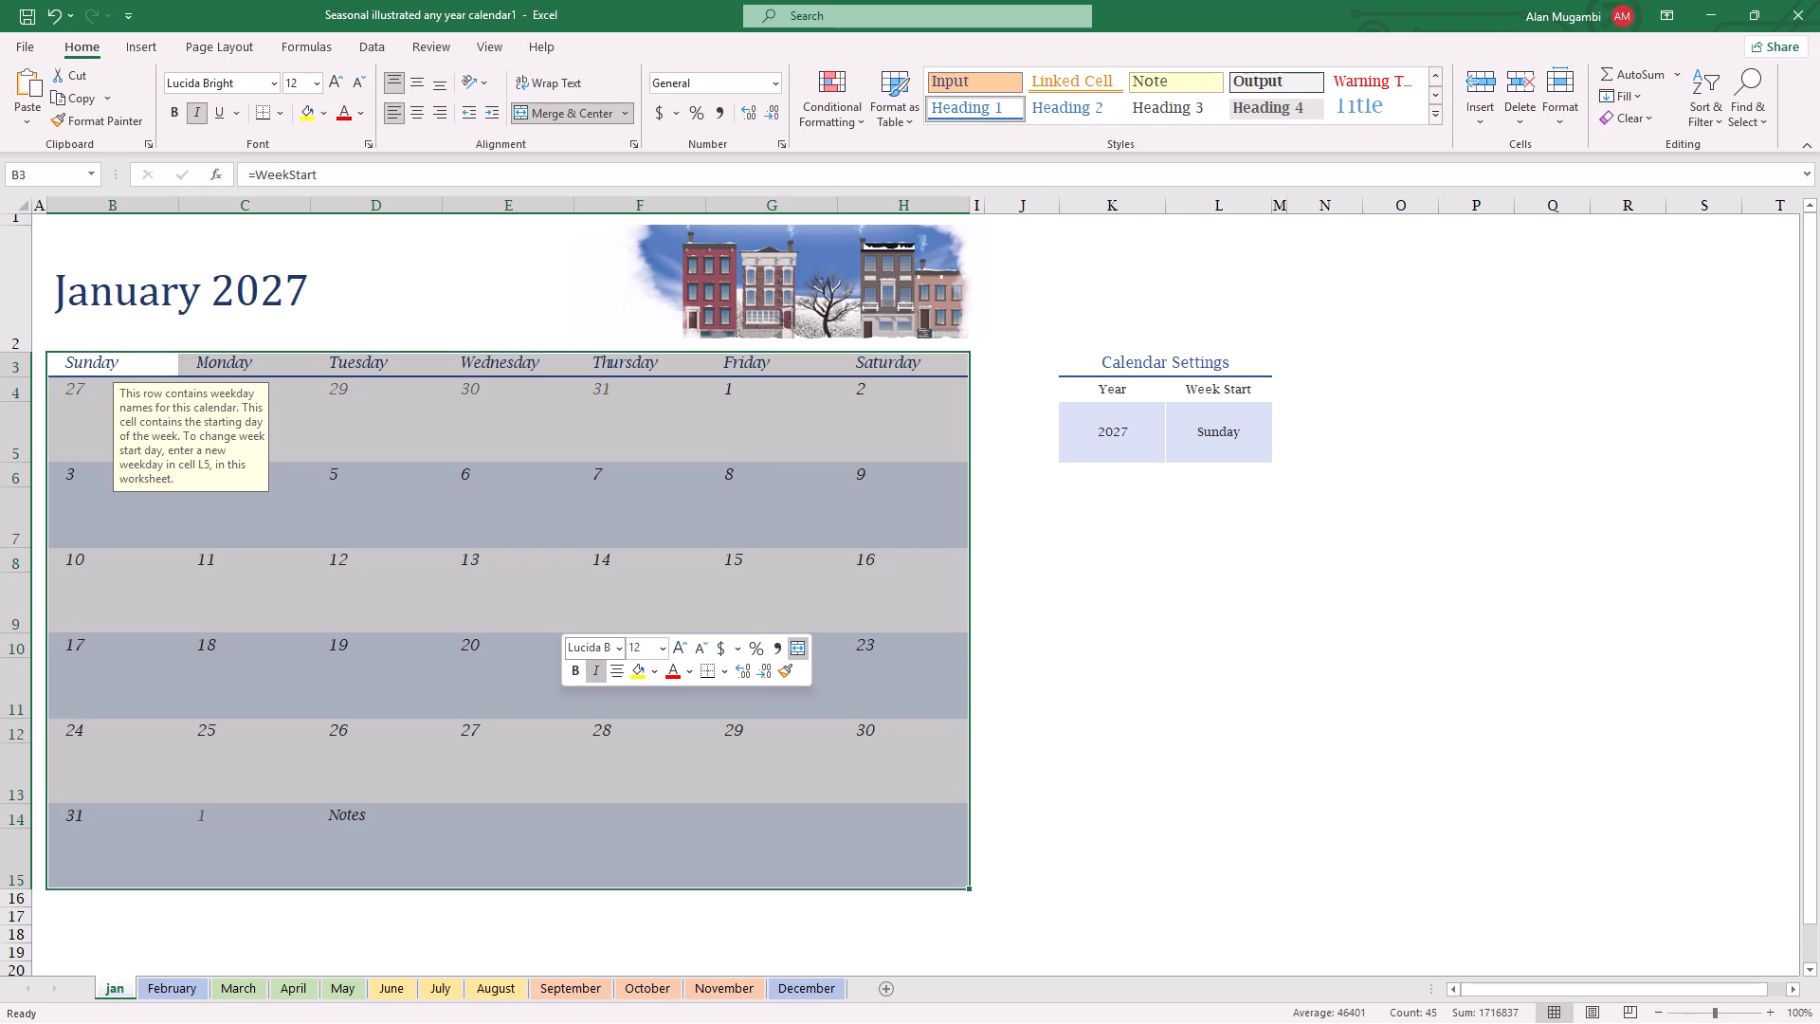
left_click(616, 649)
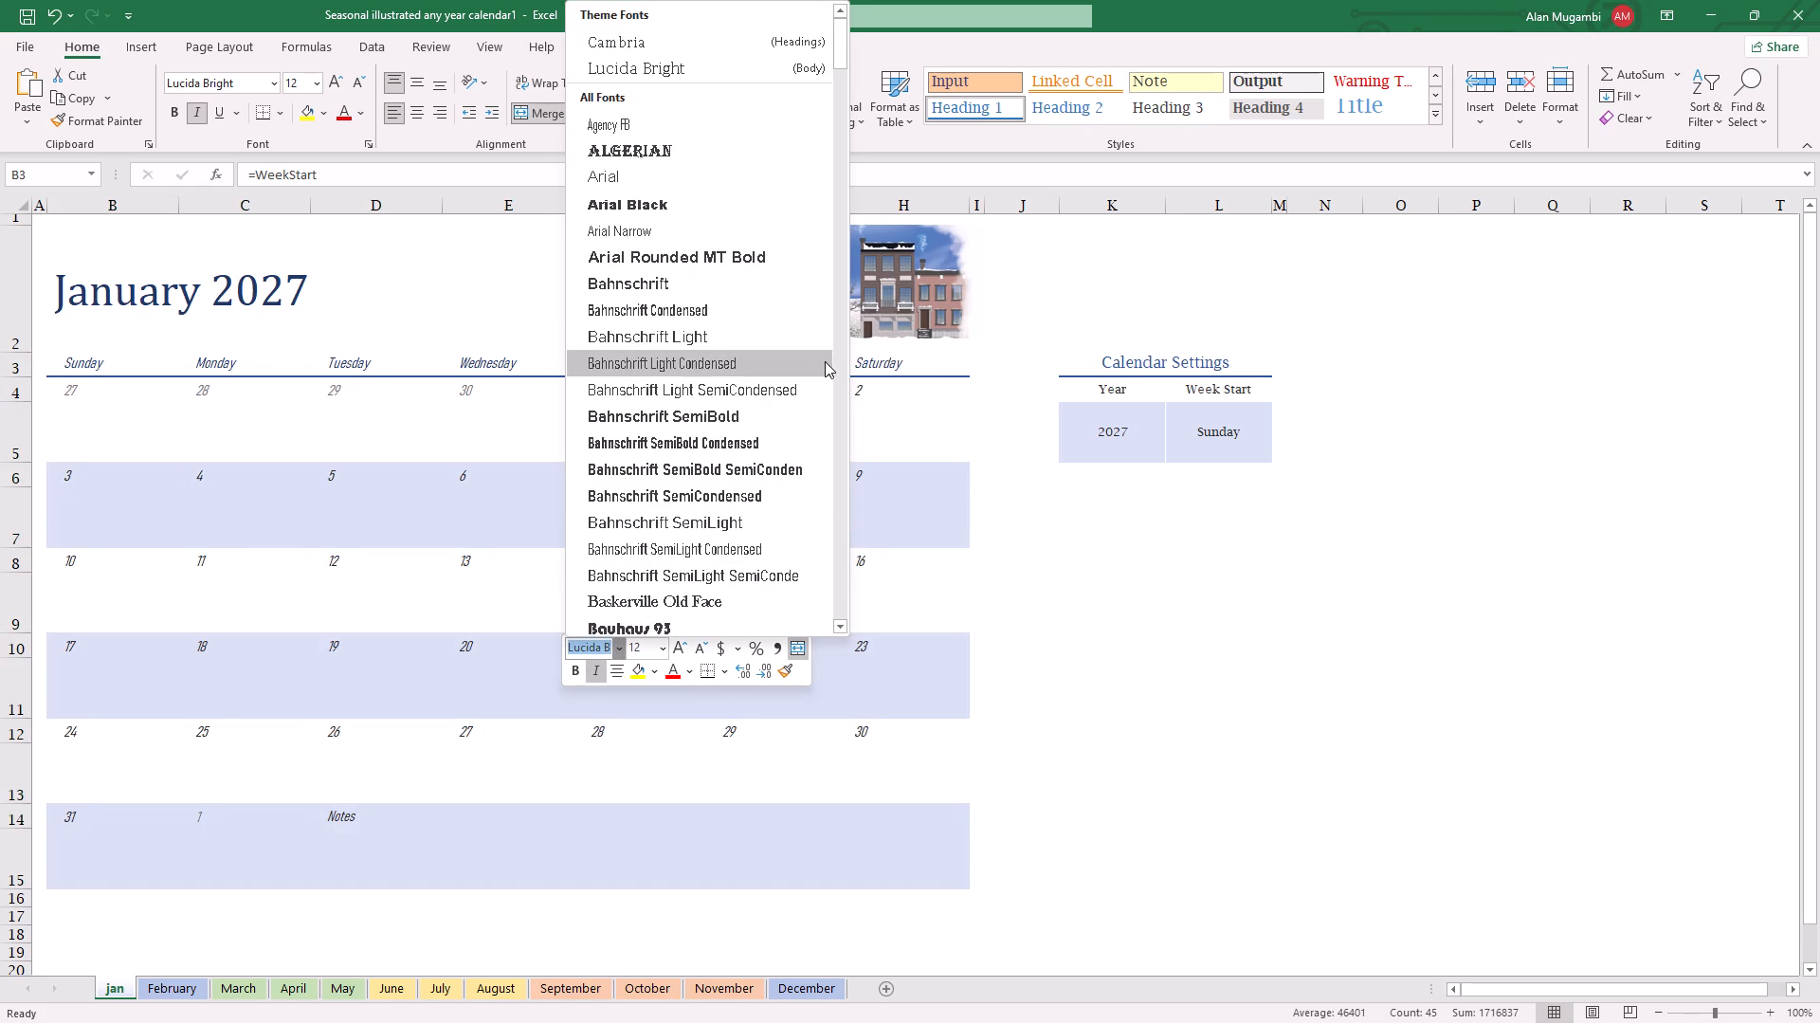
left_click(837, 345)
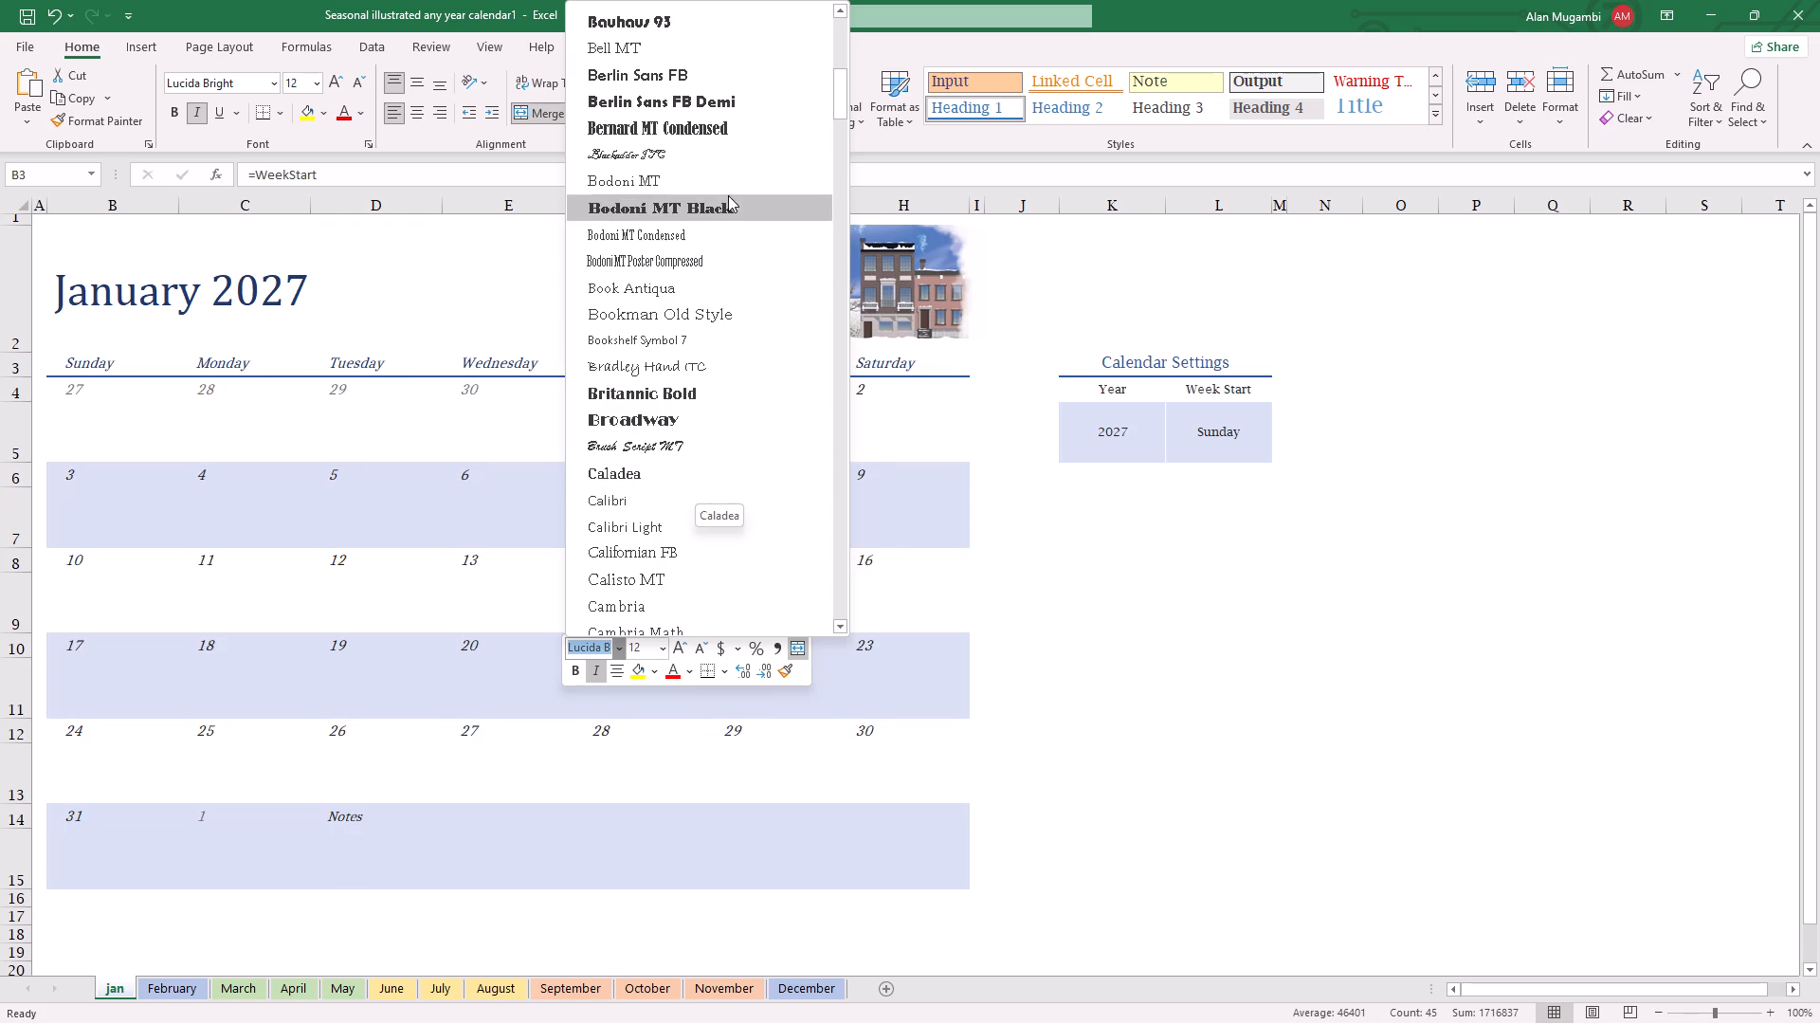
left_click_drag(838, 97, 836, 146)
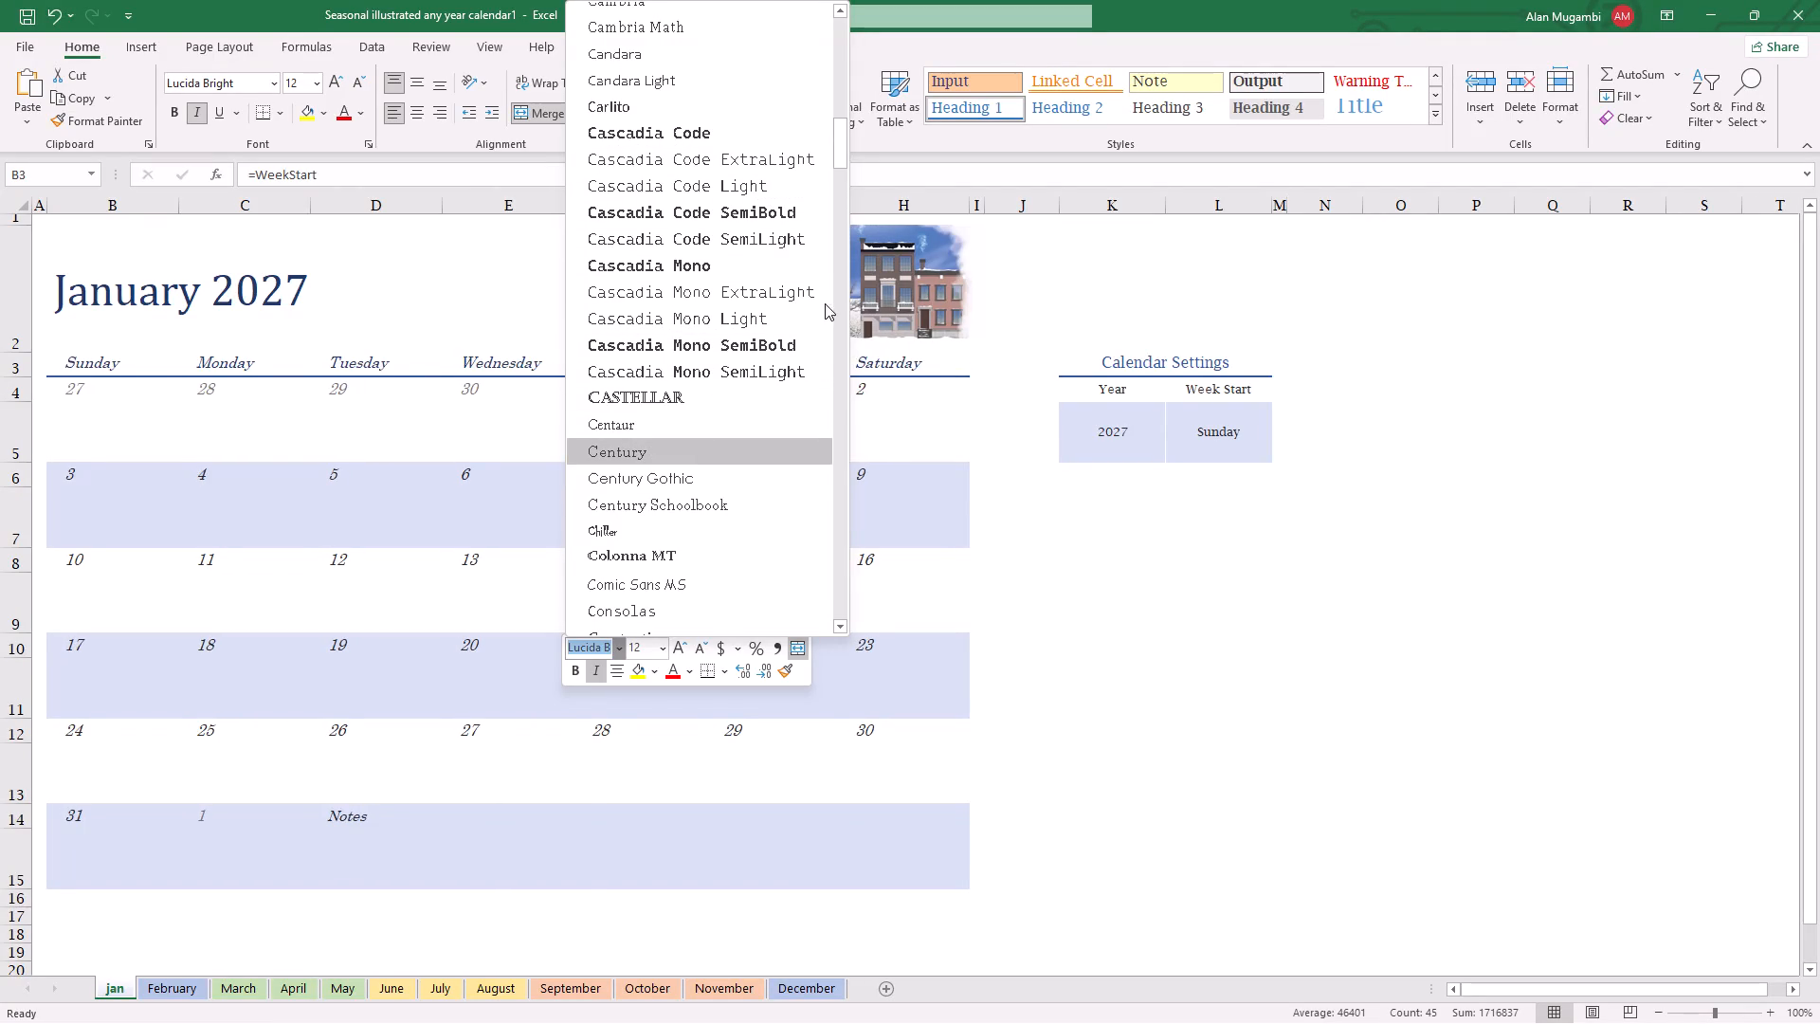
left_click_drag(845, 161, 846, 208)
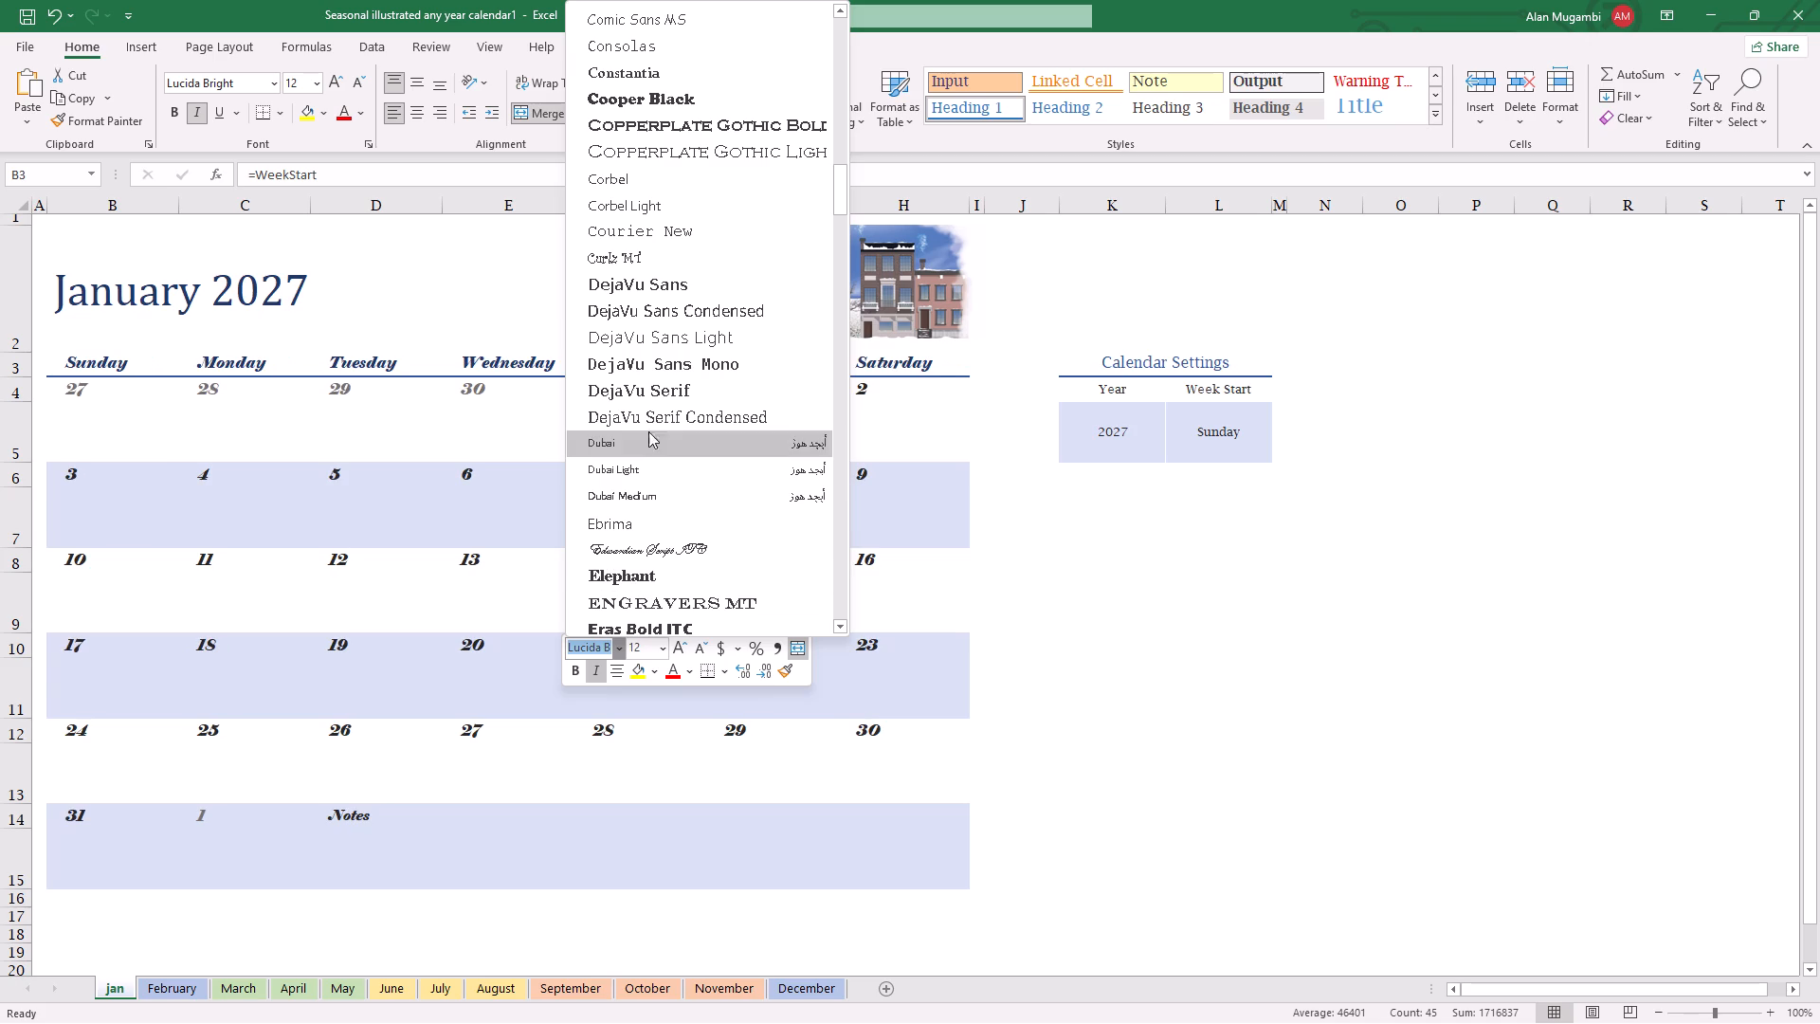
left_click(698, 102)
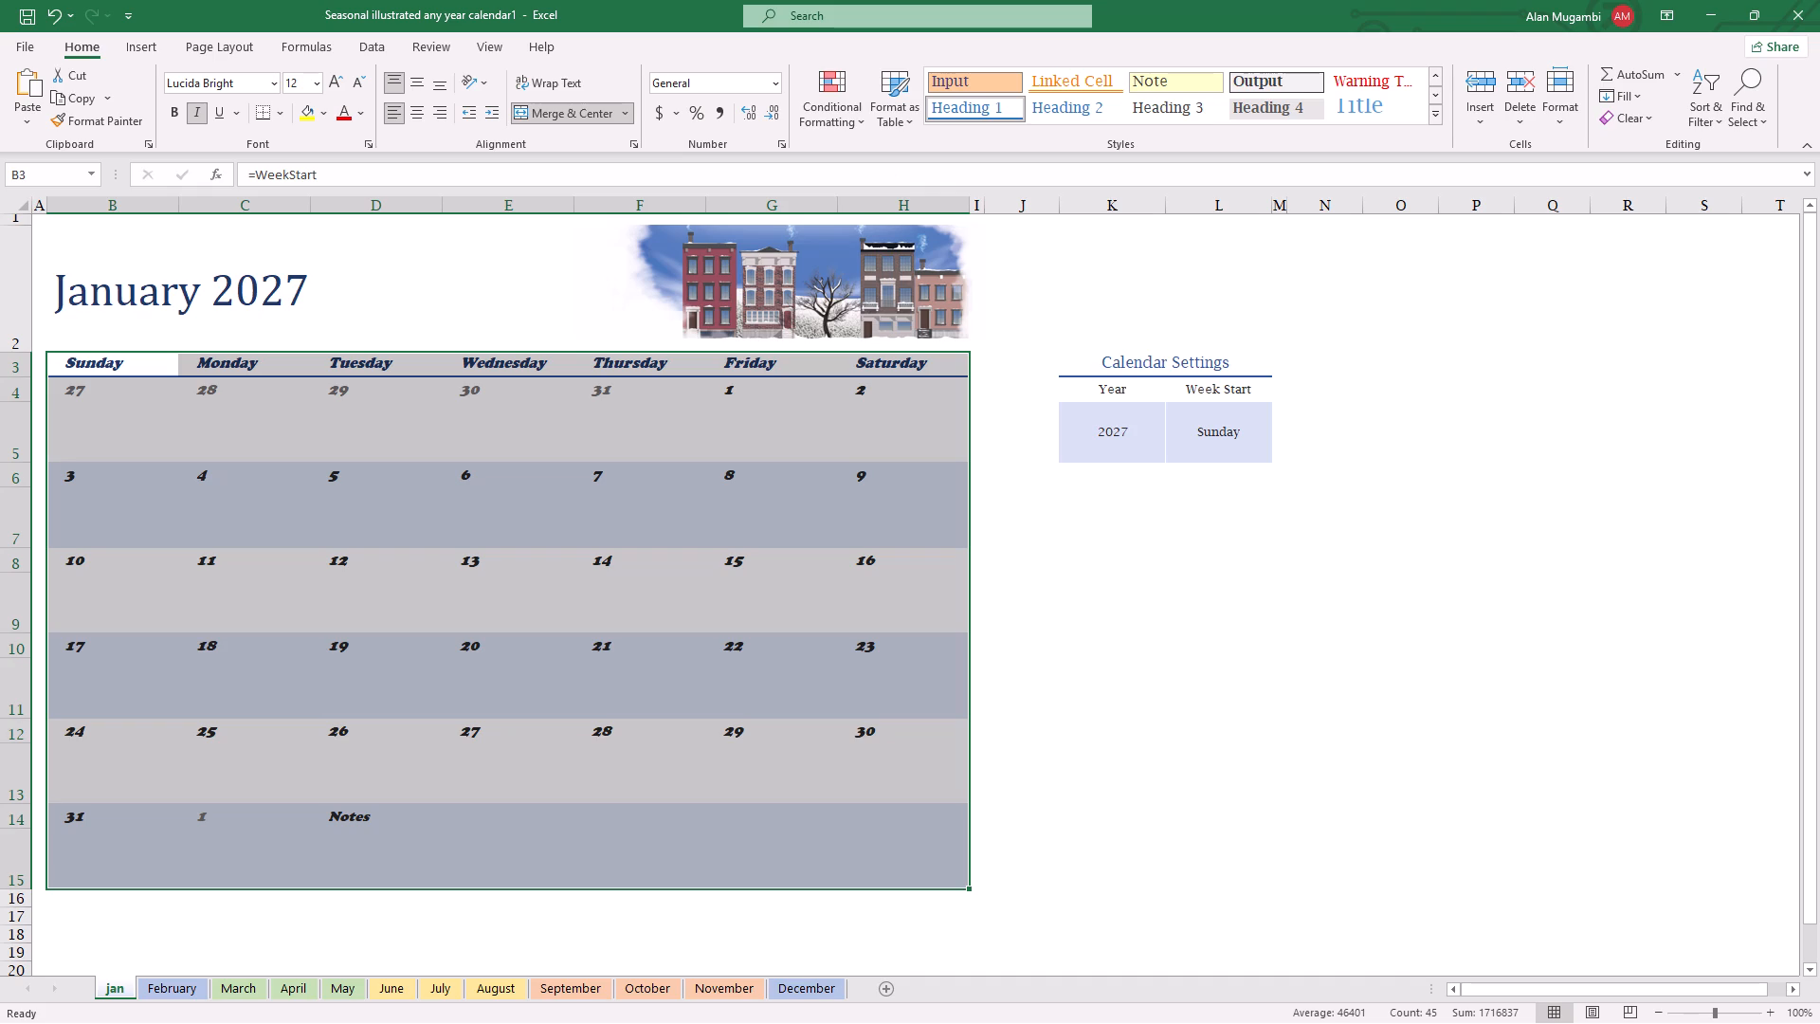
Make the whole calendar grid on the jan sheet bold, from the weekday headings down to the Notes row.
right_click(351, 423)
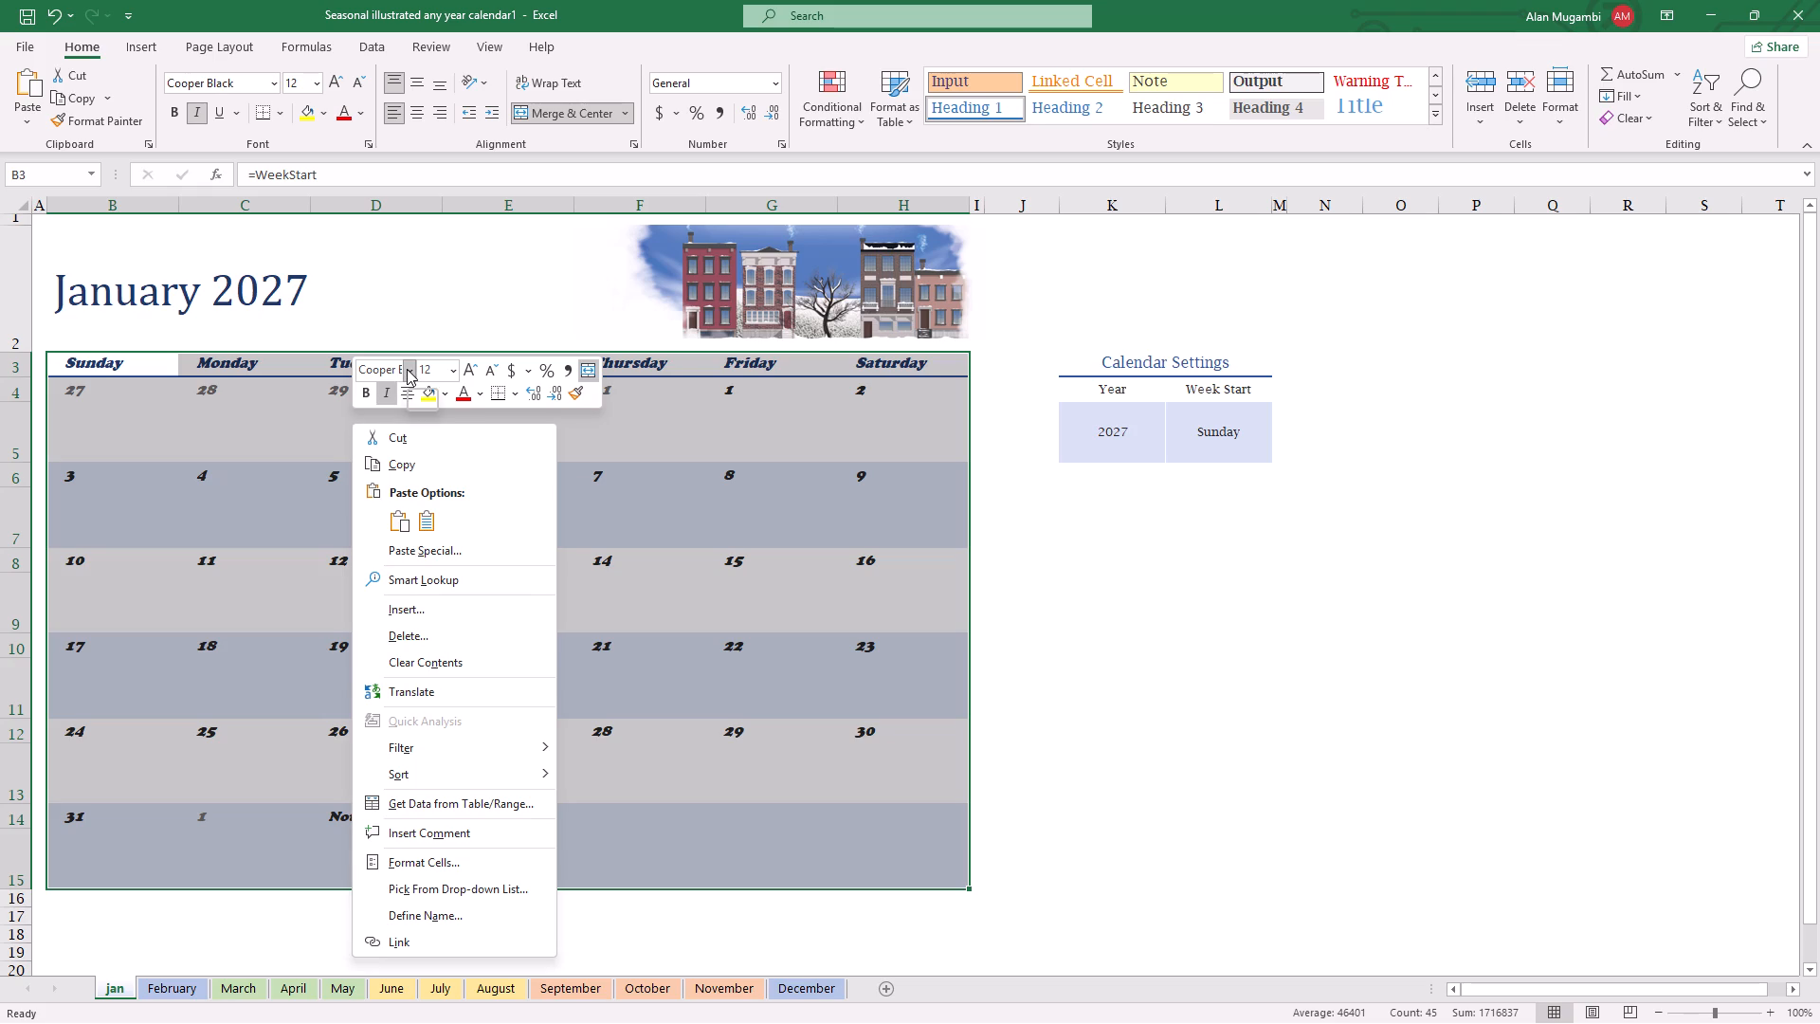
left_click(361, 397)
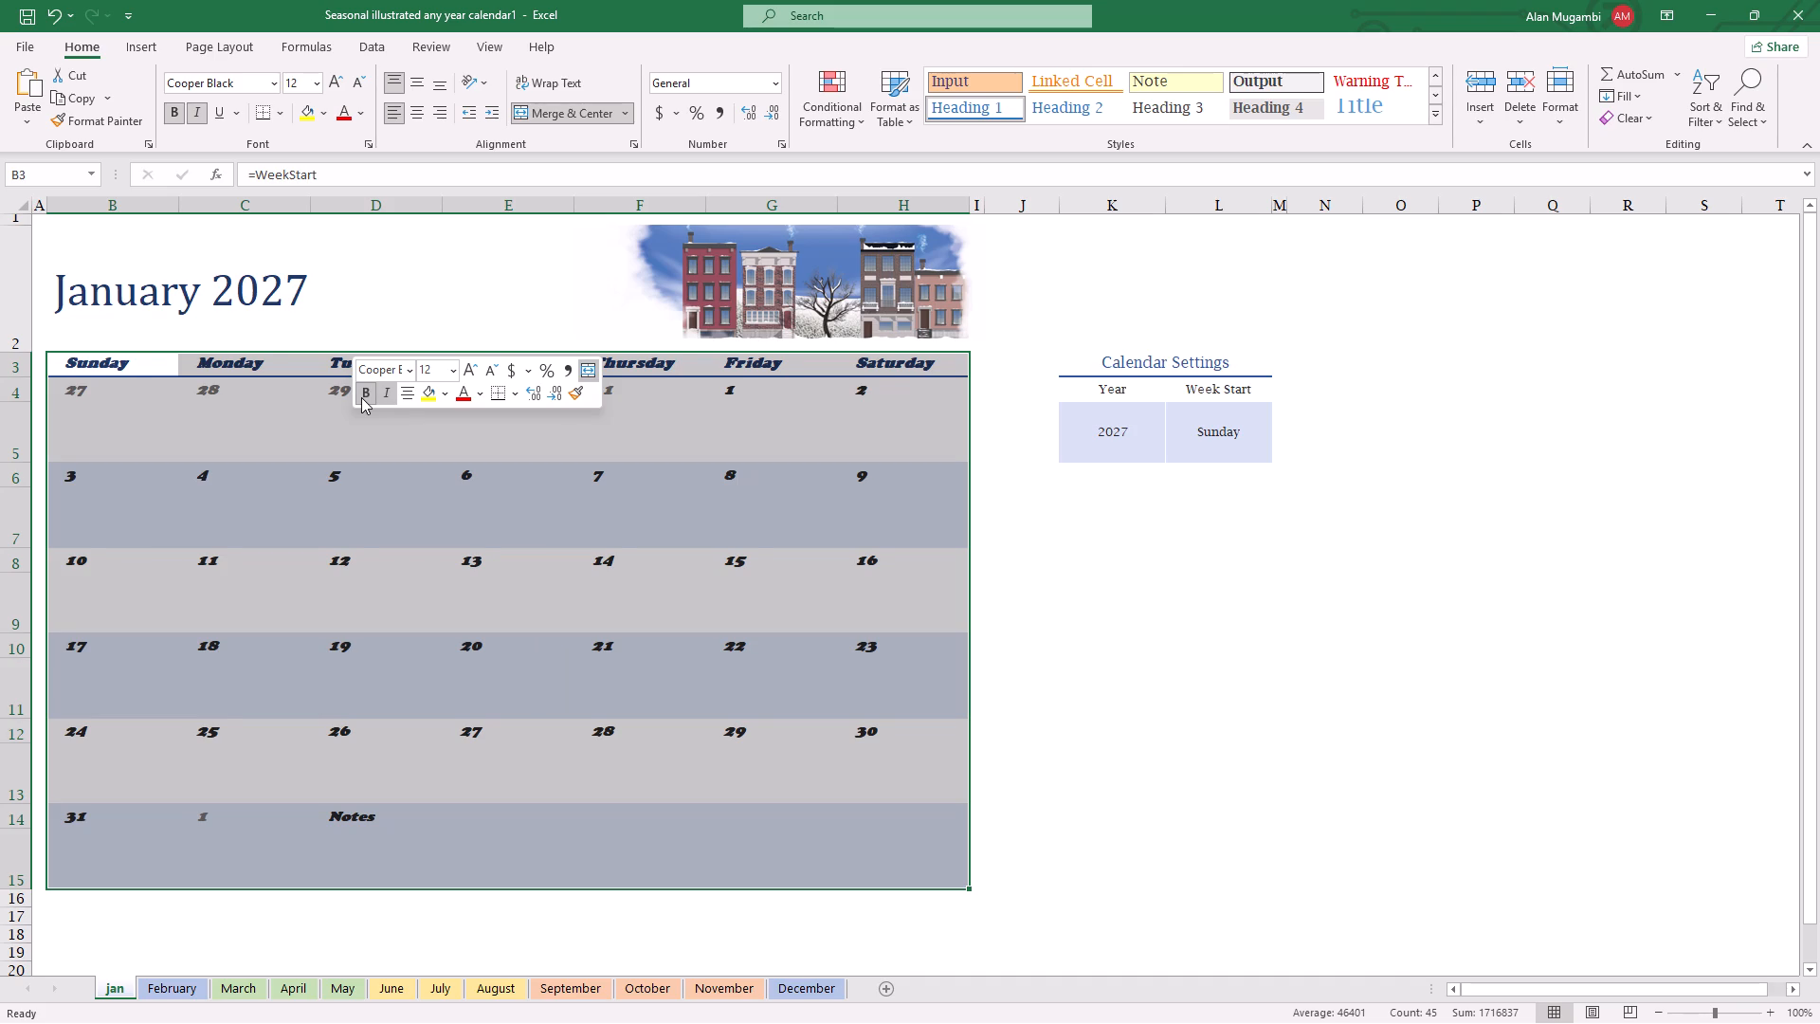
left_click(361, 397)
left_click(361, 397)
left_click(361, 397)
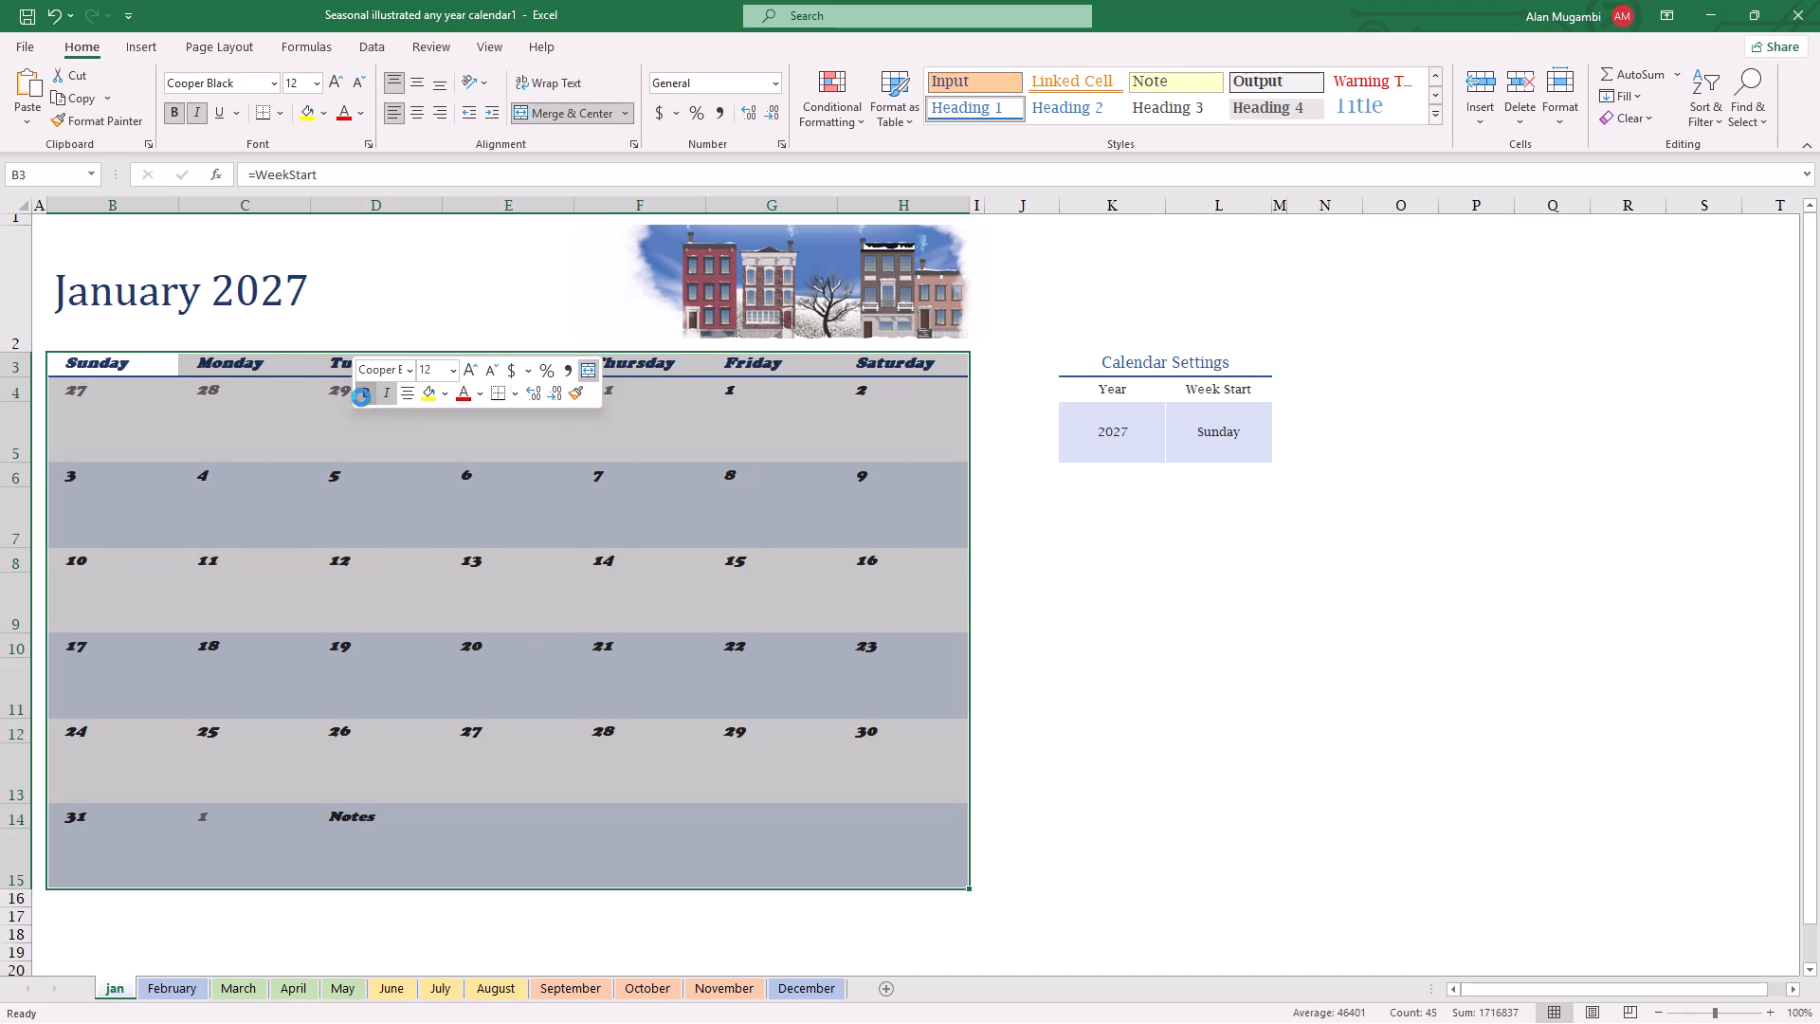
left_click(361, 397)
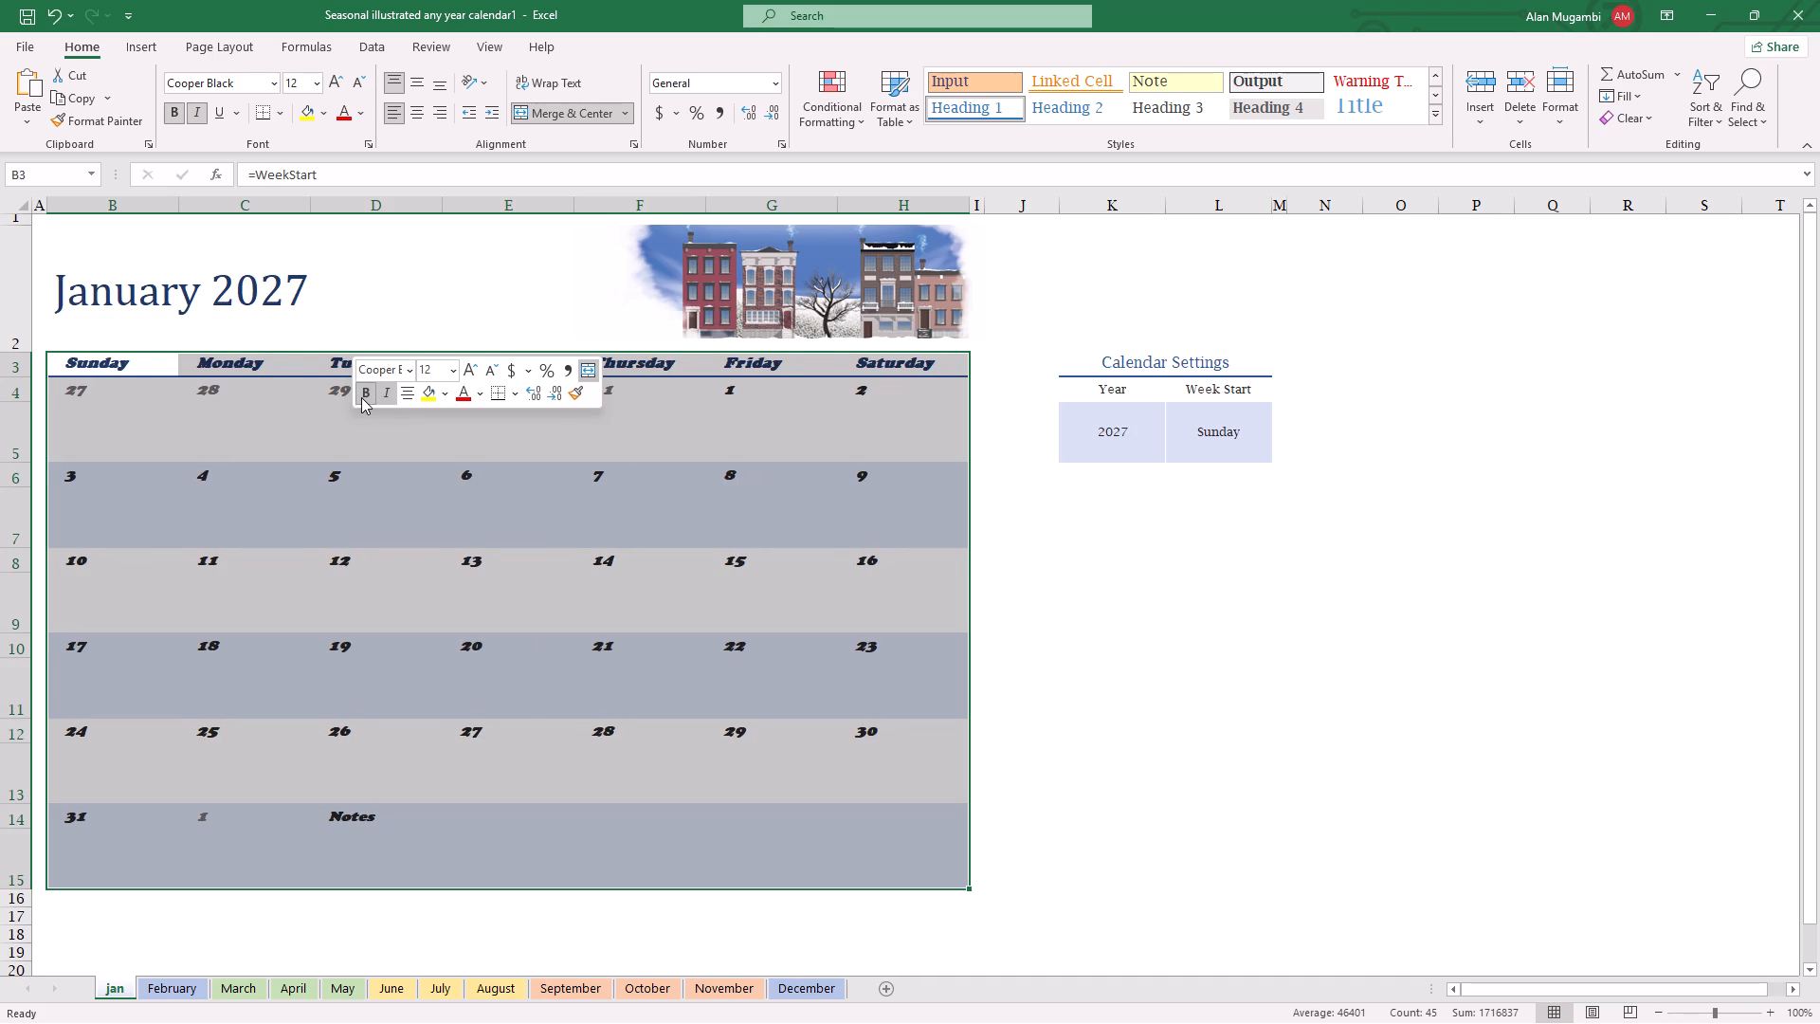
left_click(361, 397)
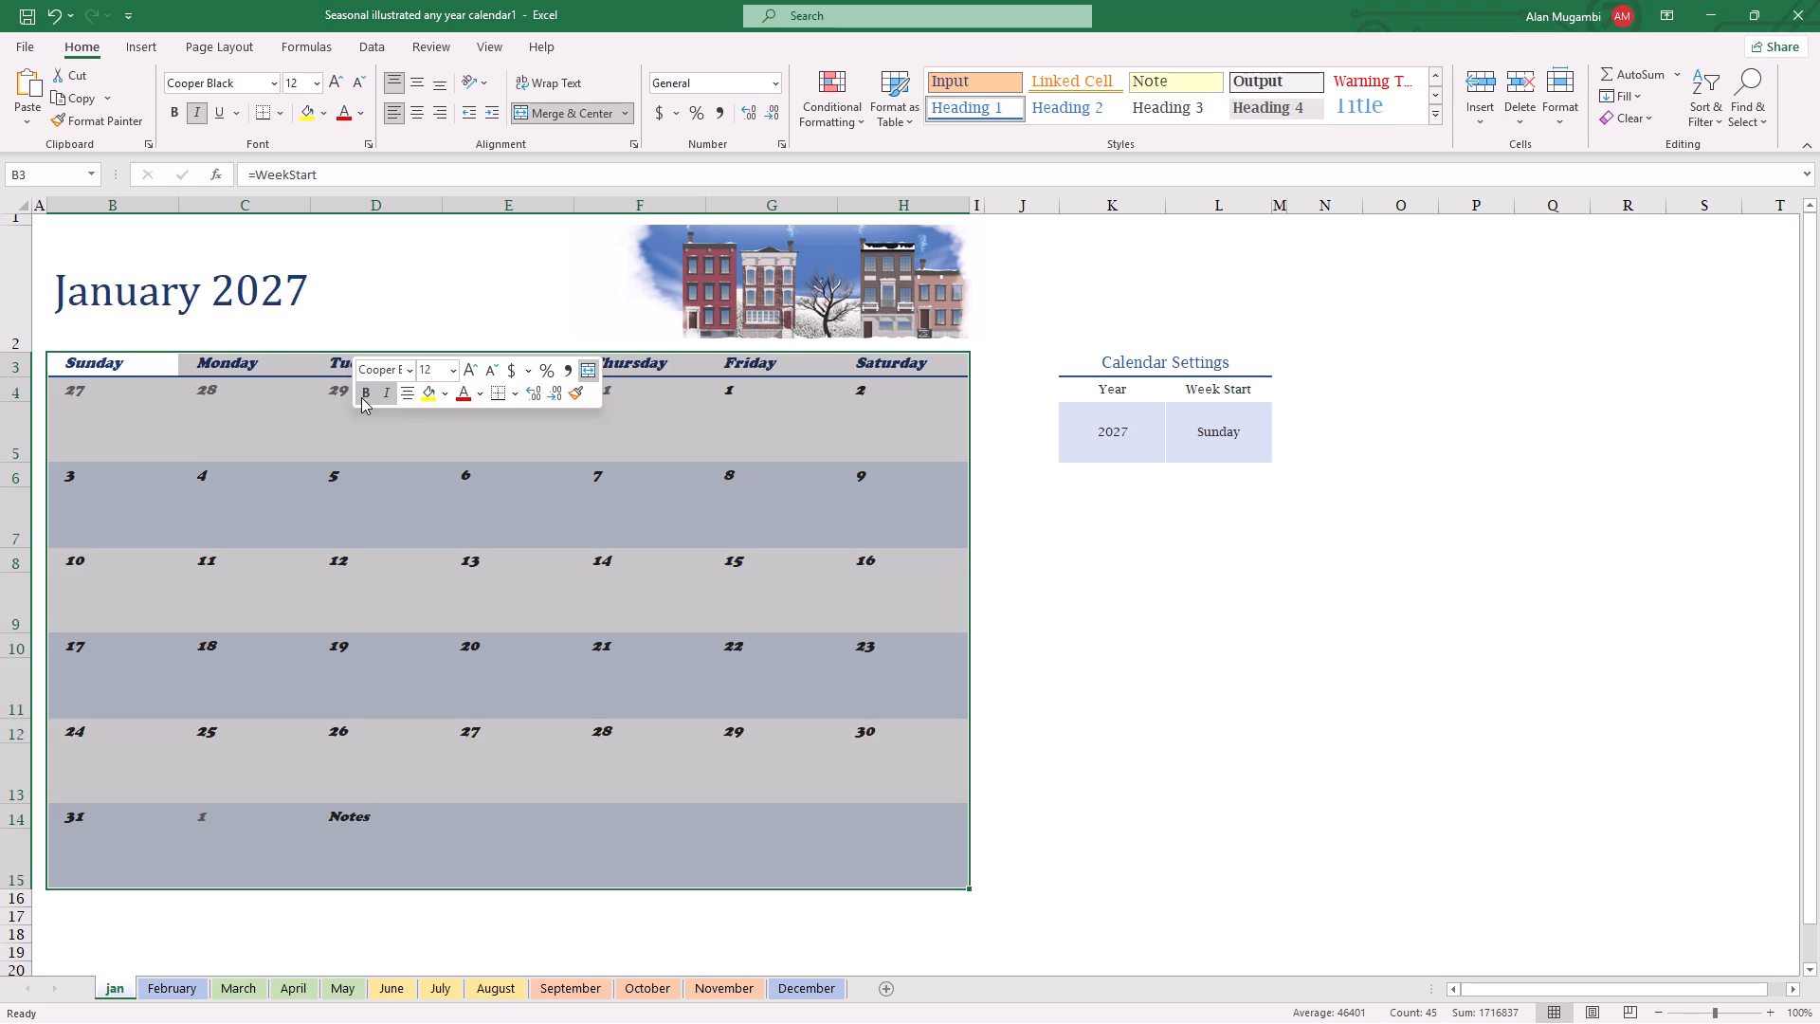
left_click(361, 397)
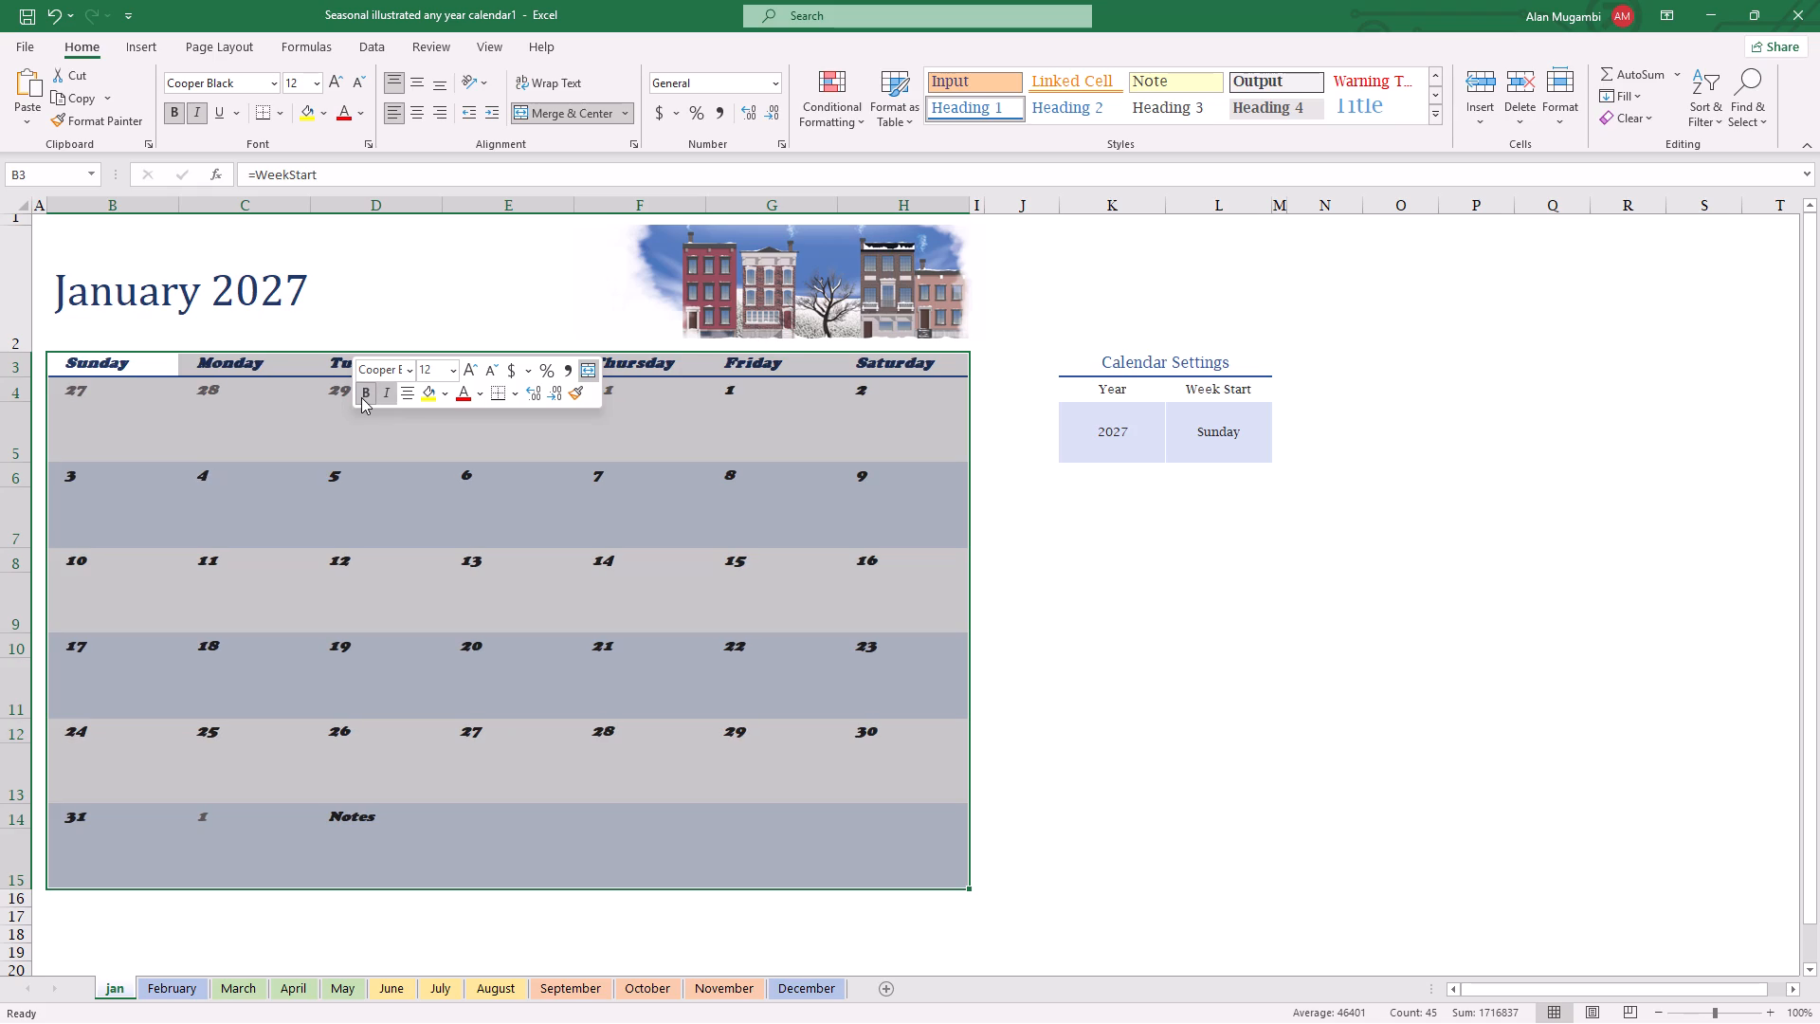
Change the font of the January 2027 title to Matura MT Script Capitals.
left_click(404, 301)
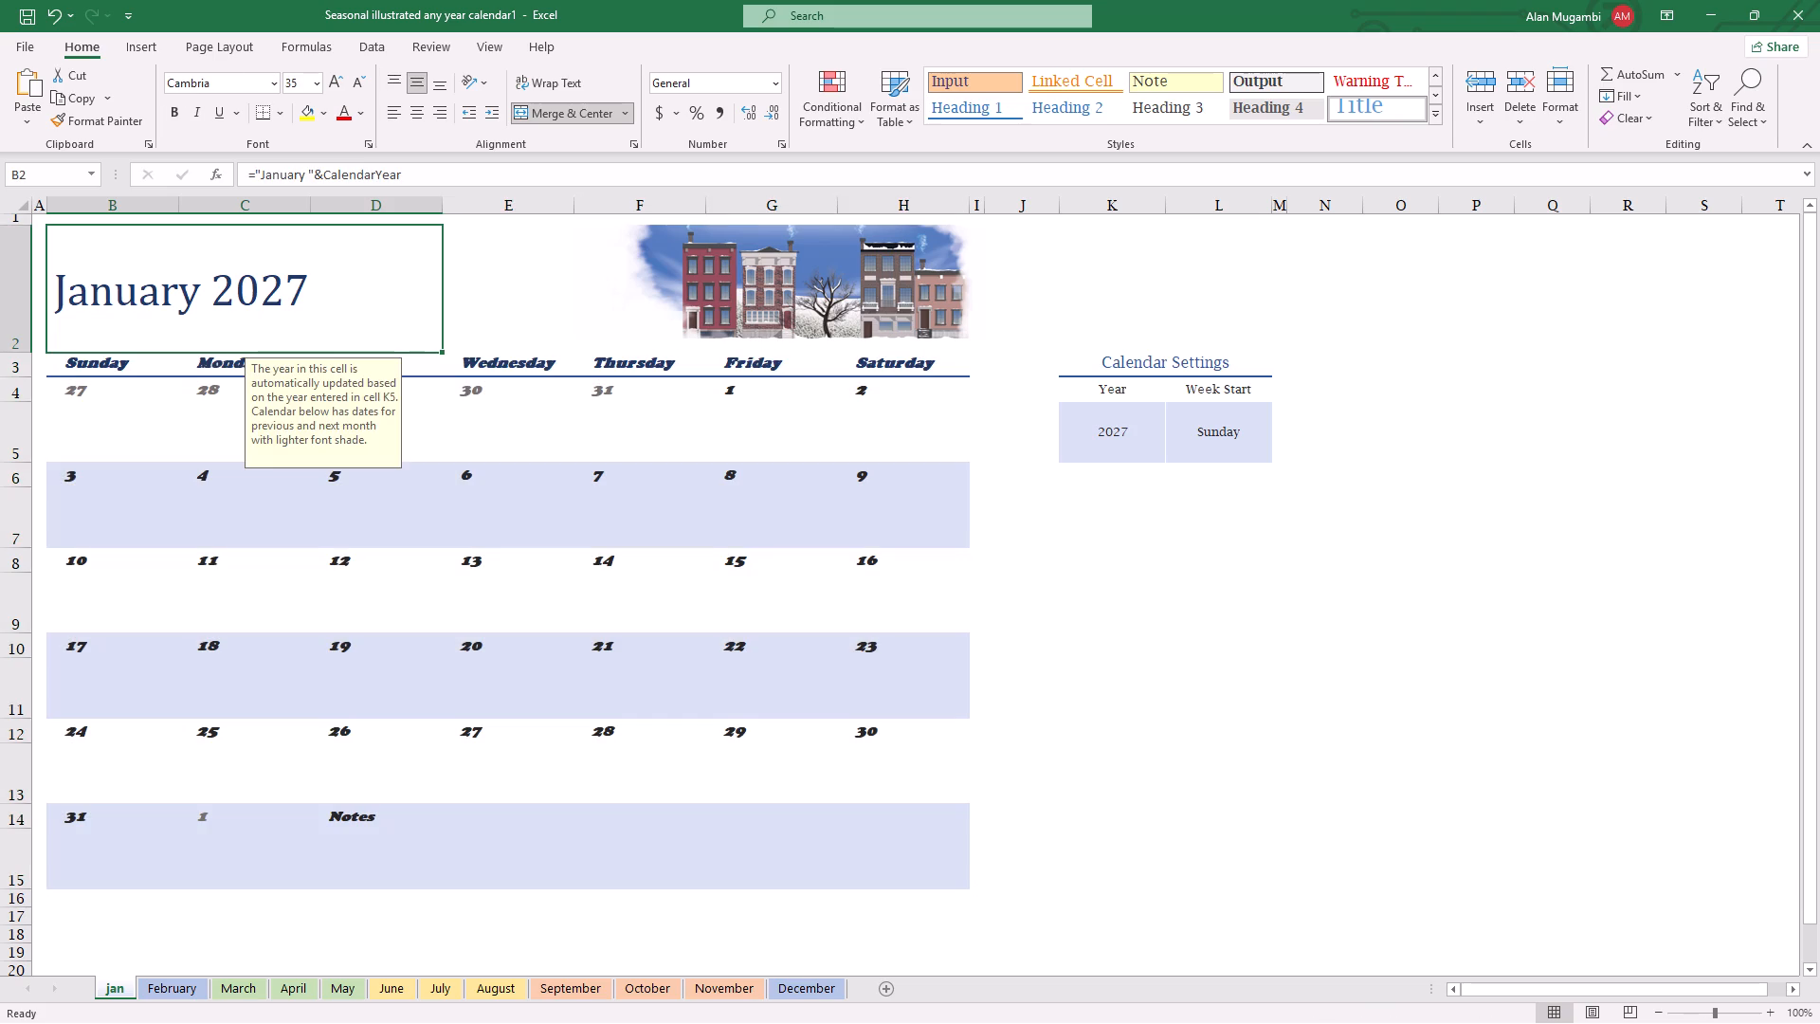
right_click(358, 296)
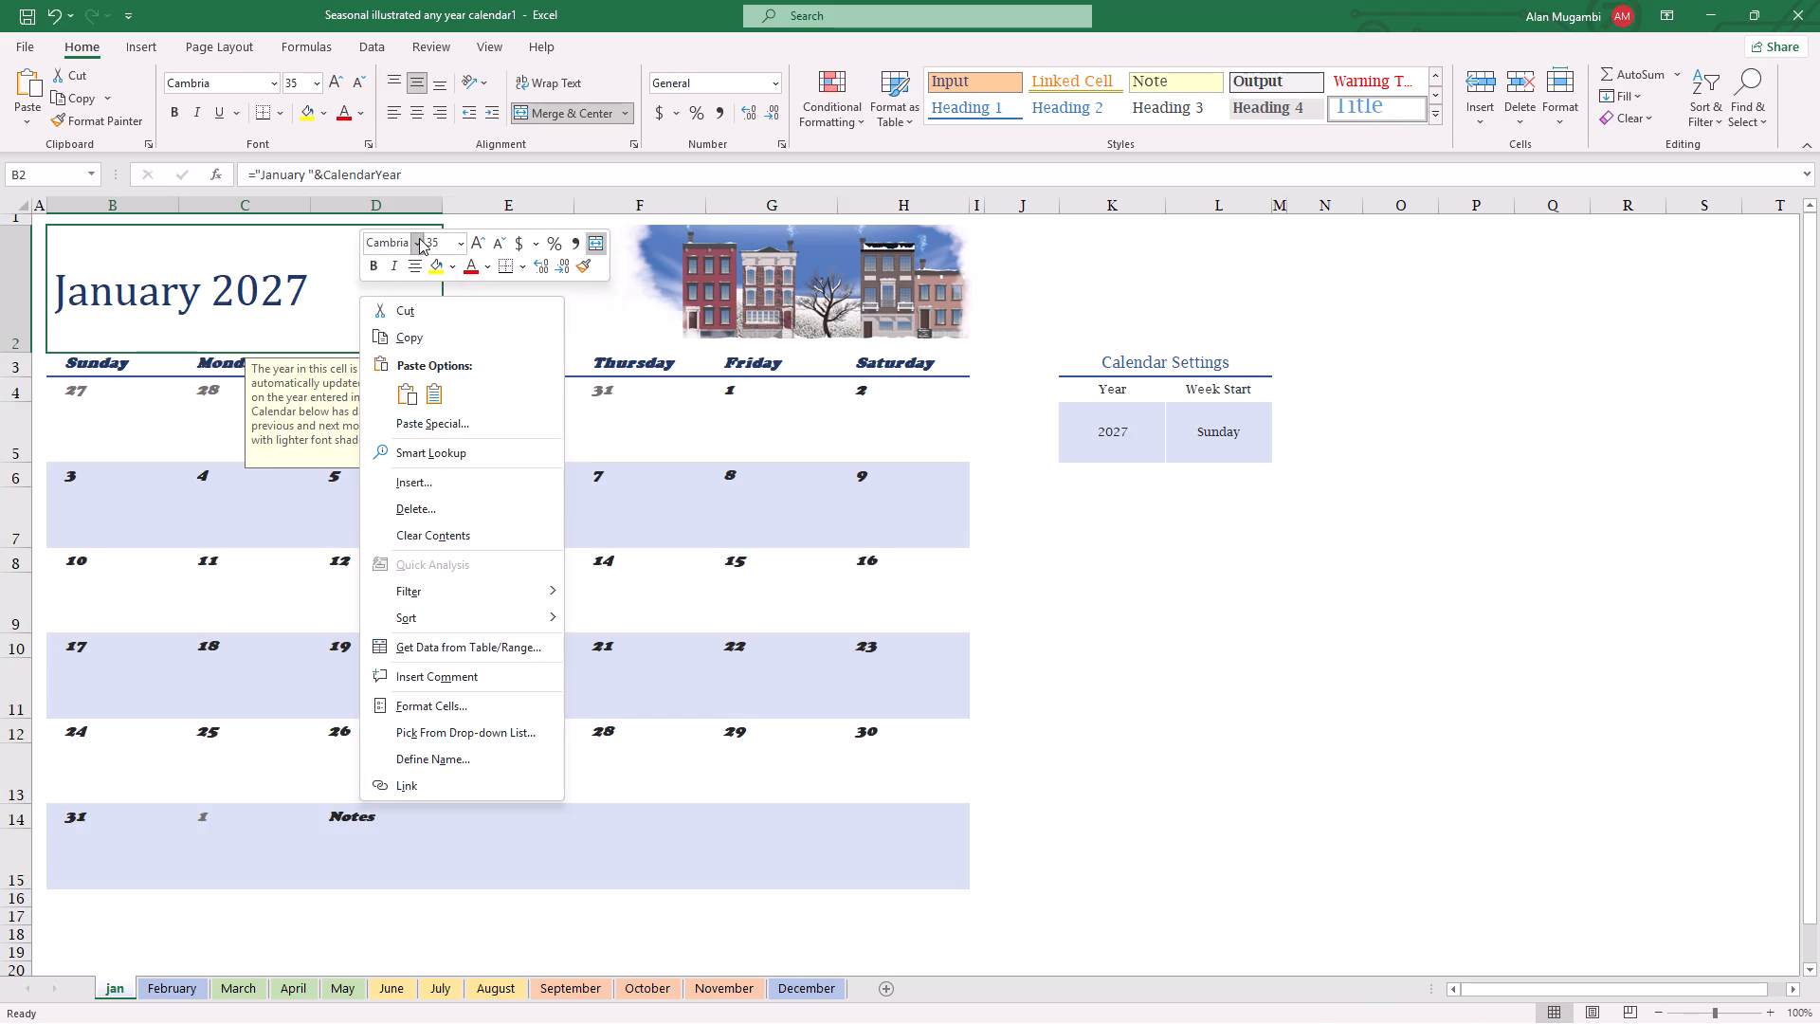
left_click(417, 238)
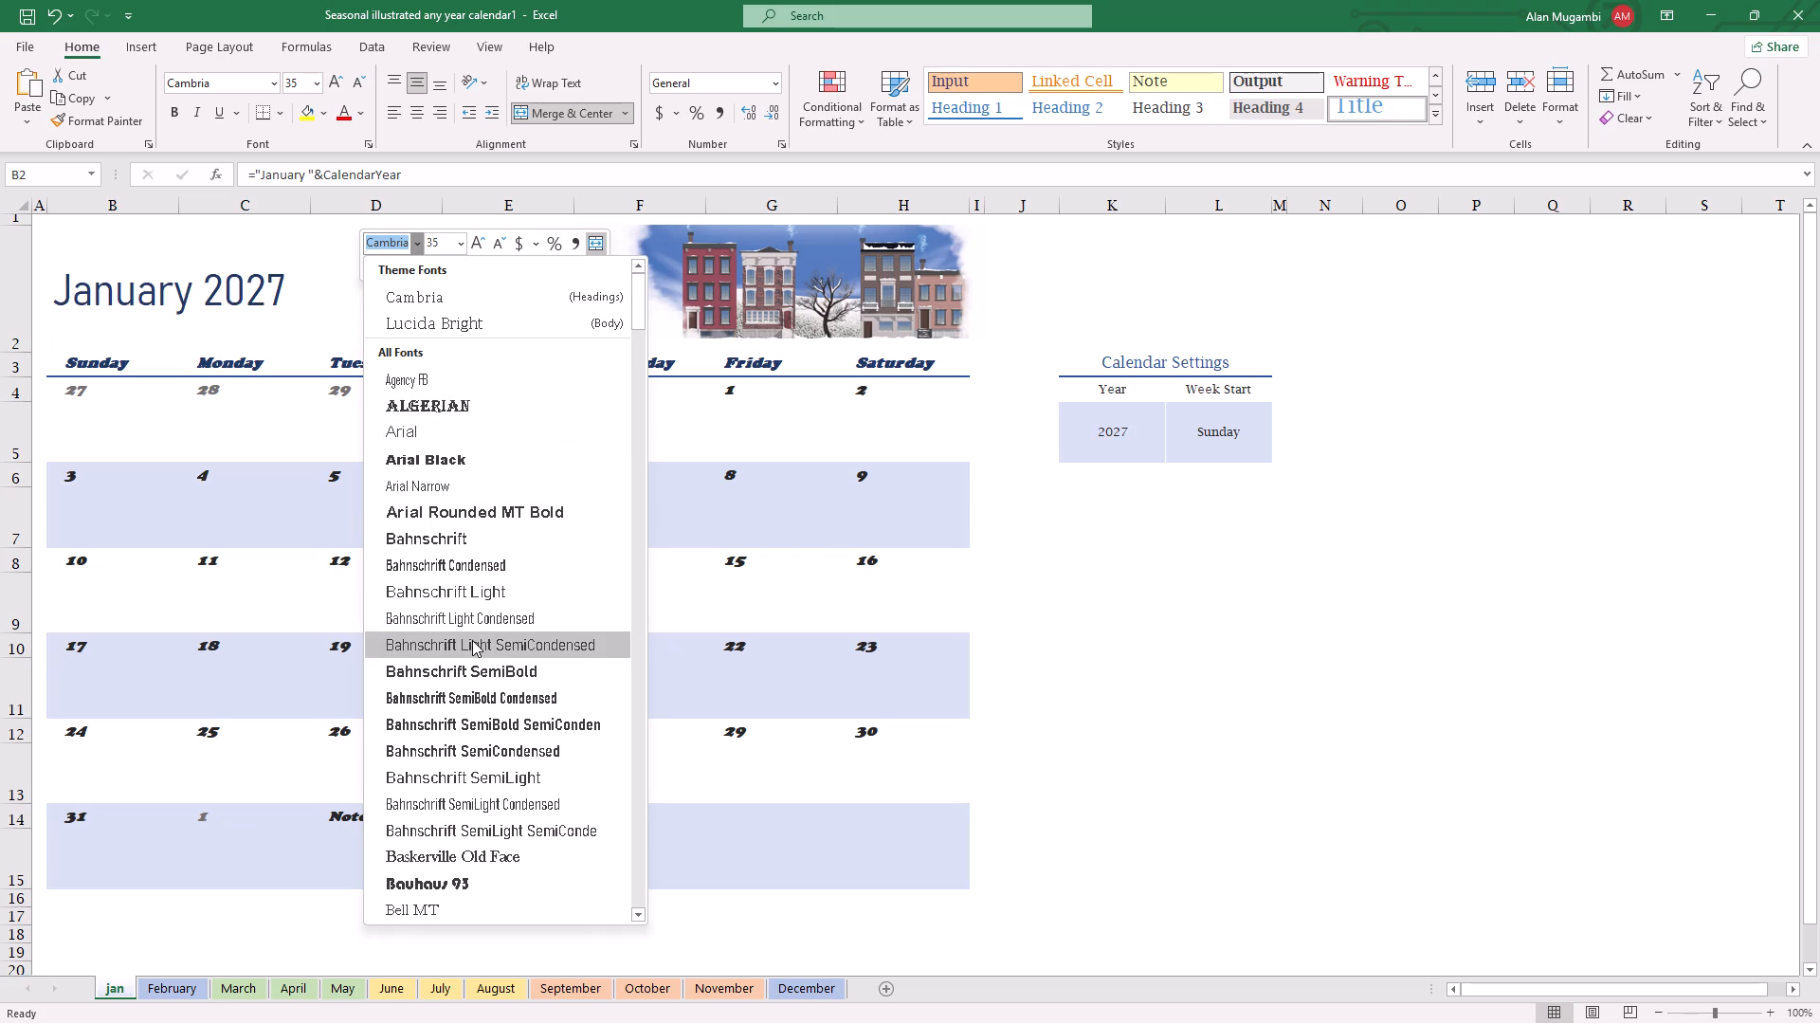
left_click_drag(641, 286, 641, 328)
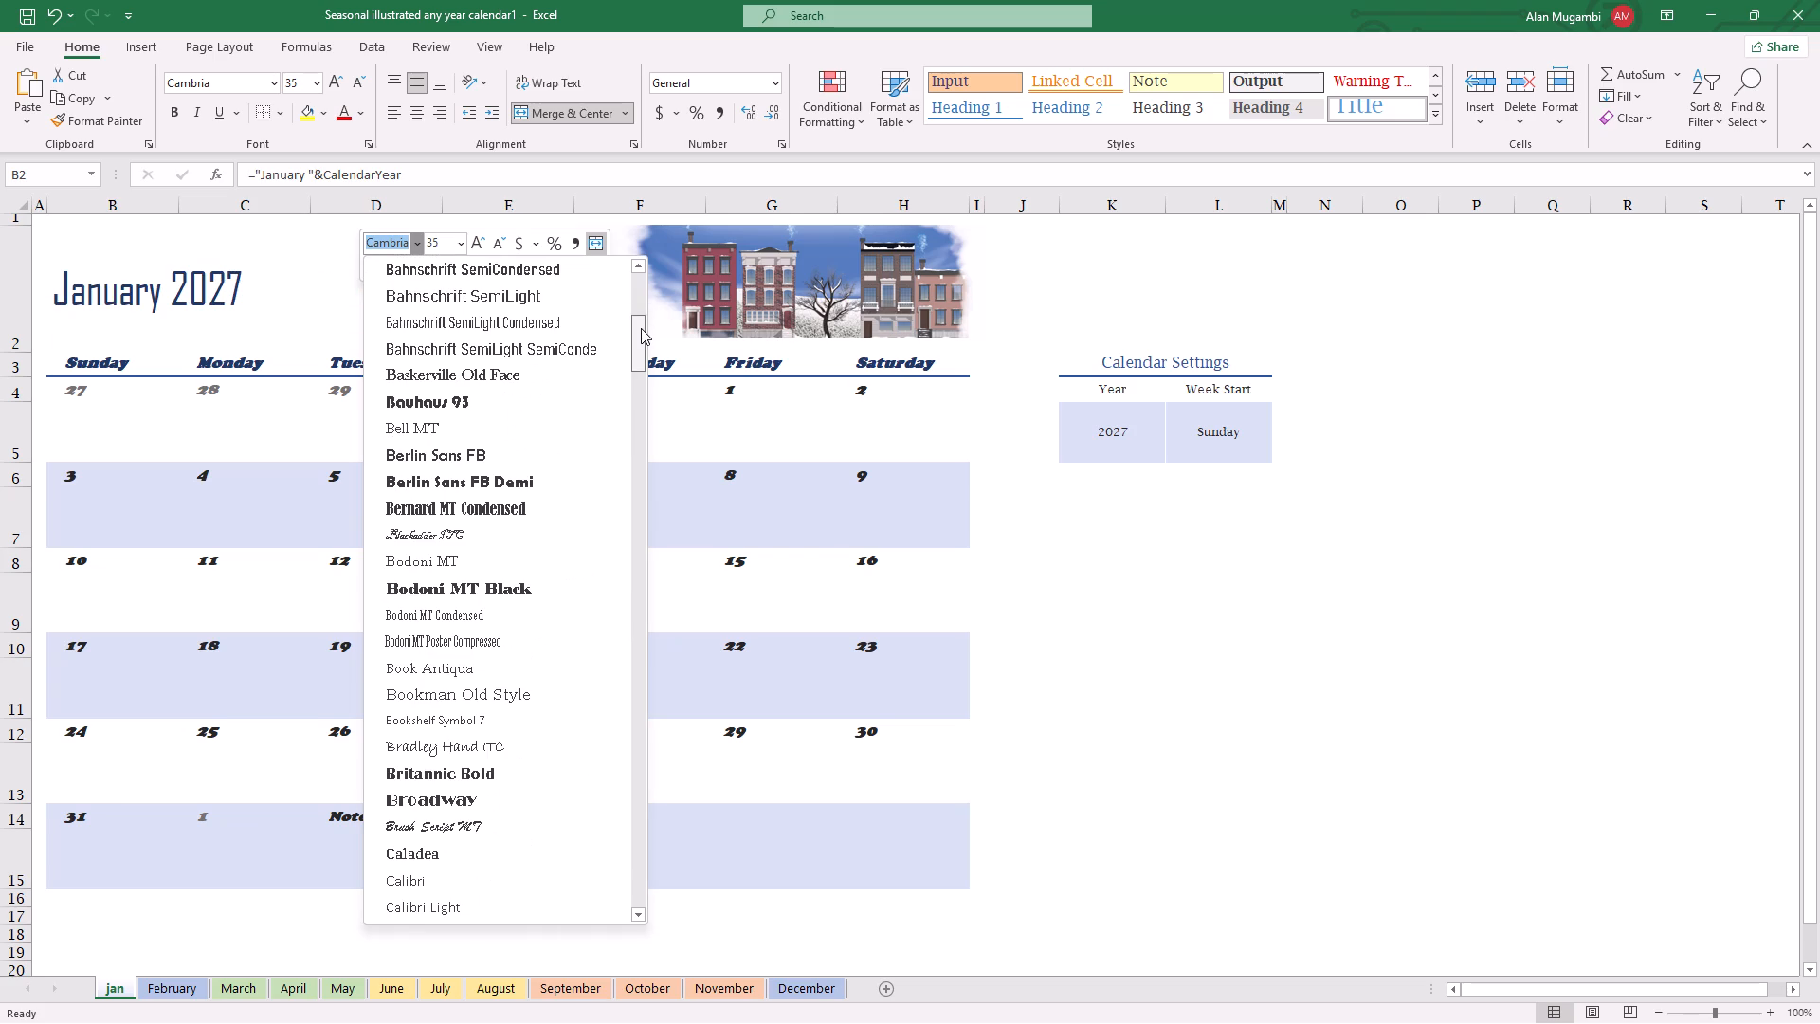
left_click_drag(641, 328, 641, 340)
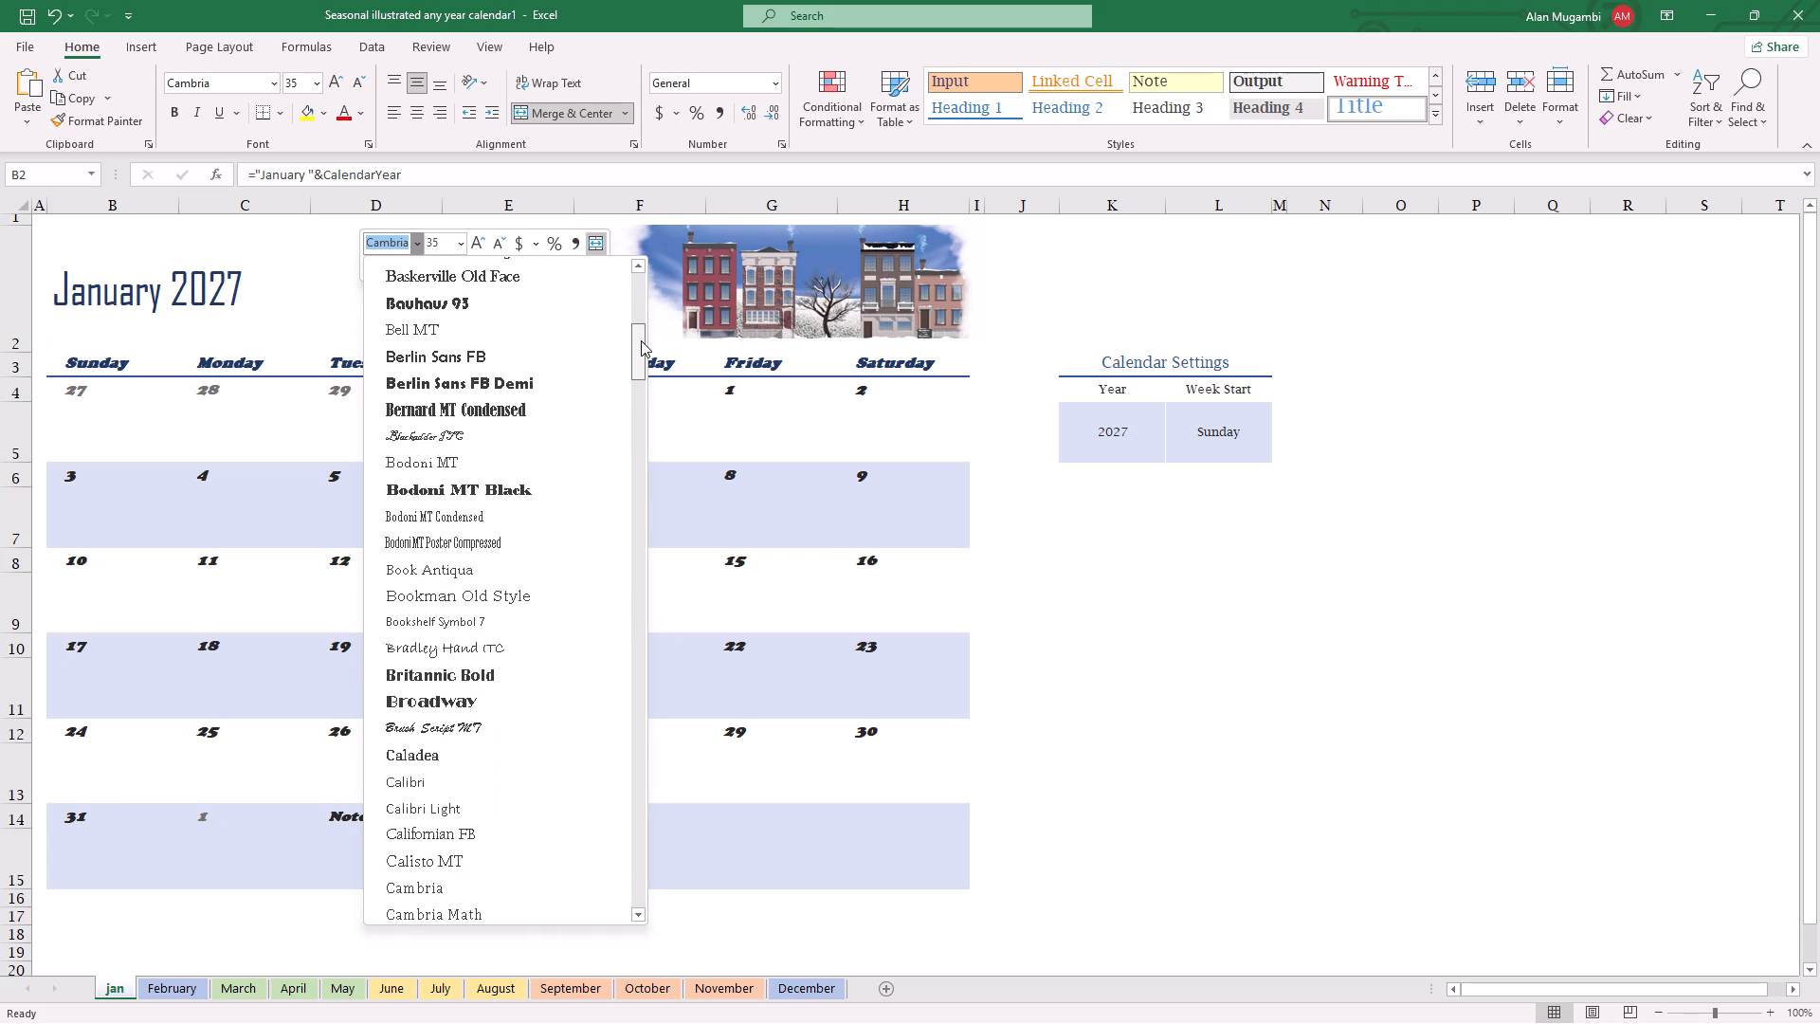
left_click_drag(641, 340, 641, 342)
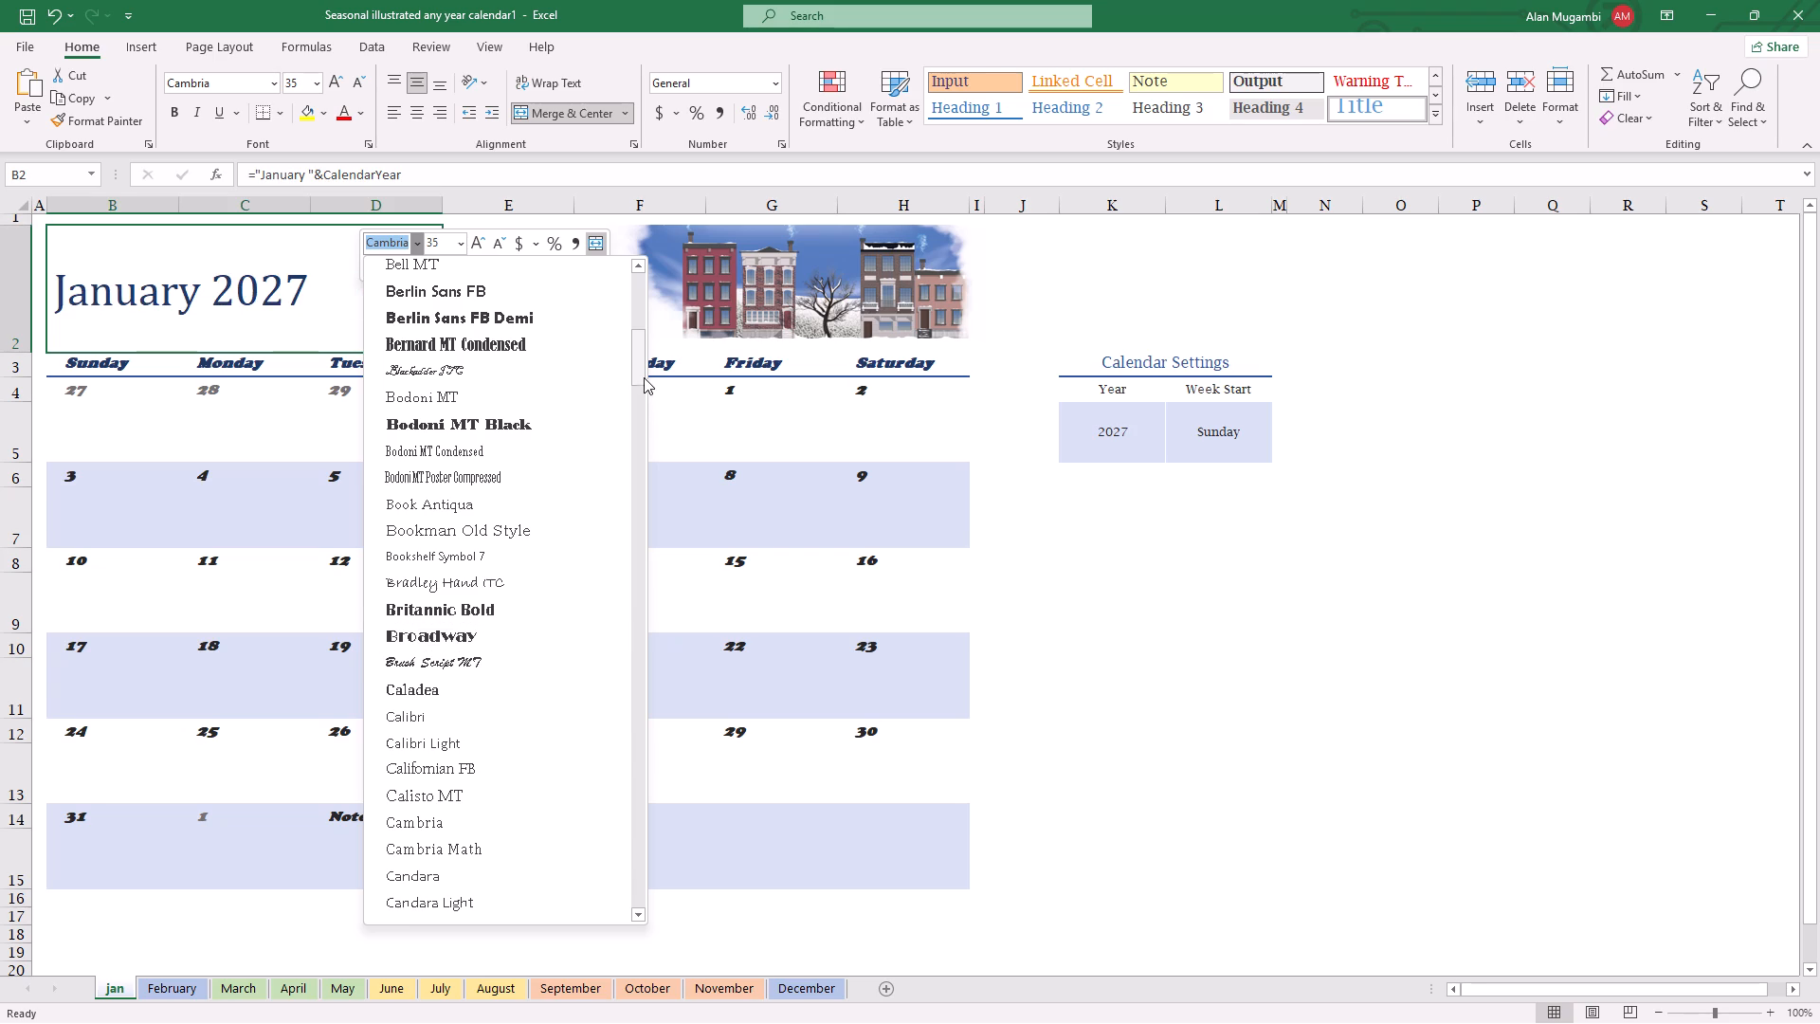
left_click_drag(640, 367, 640, 391)
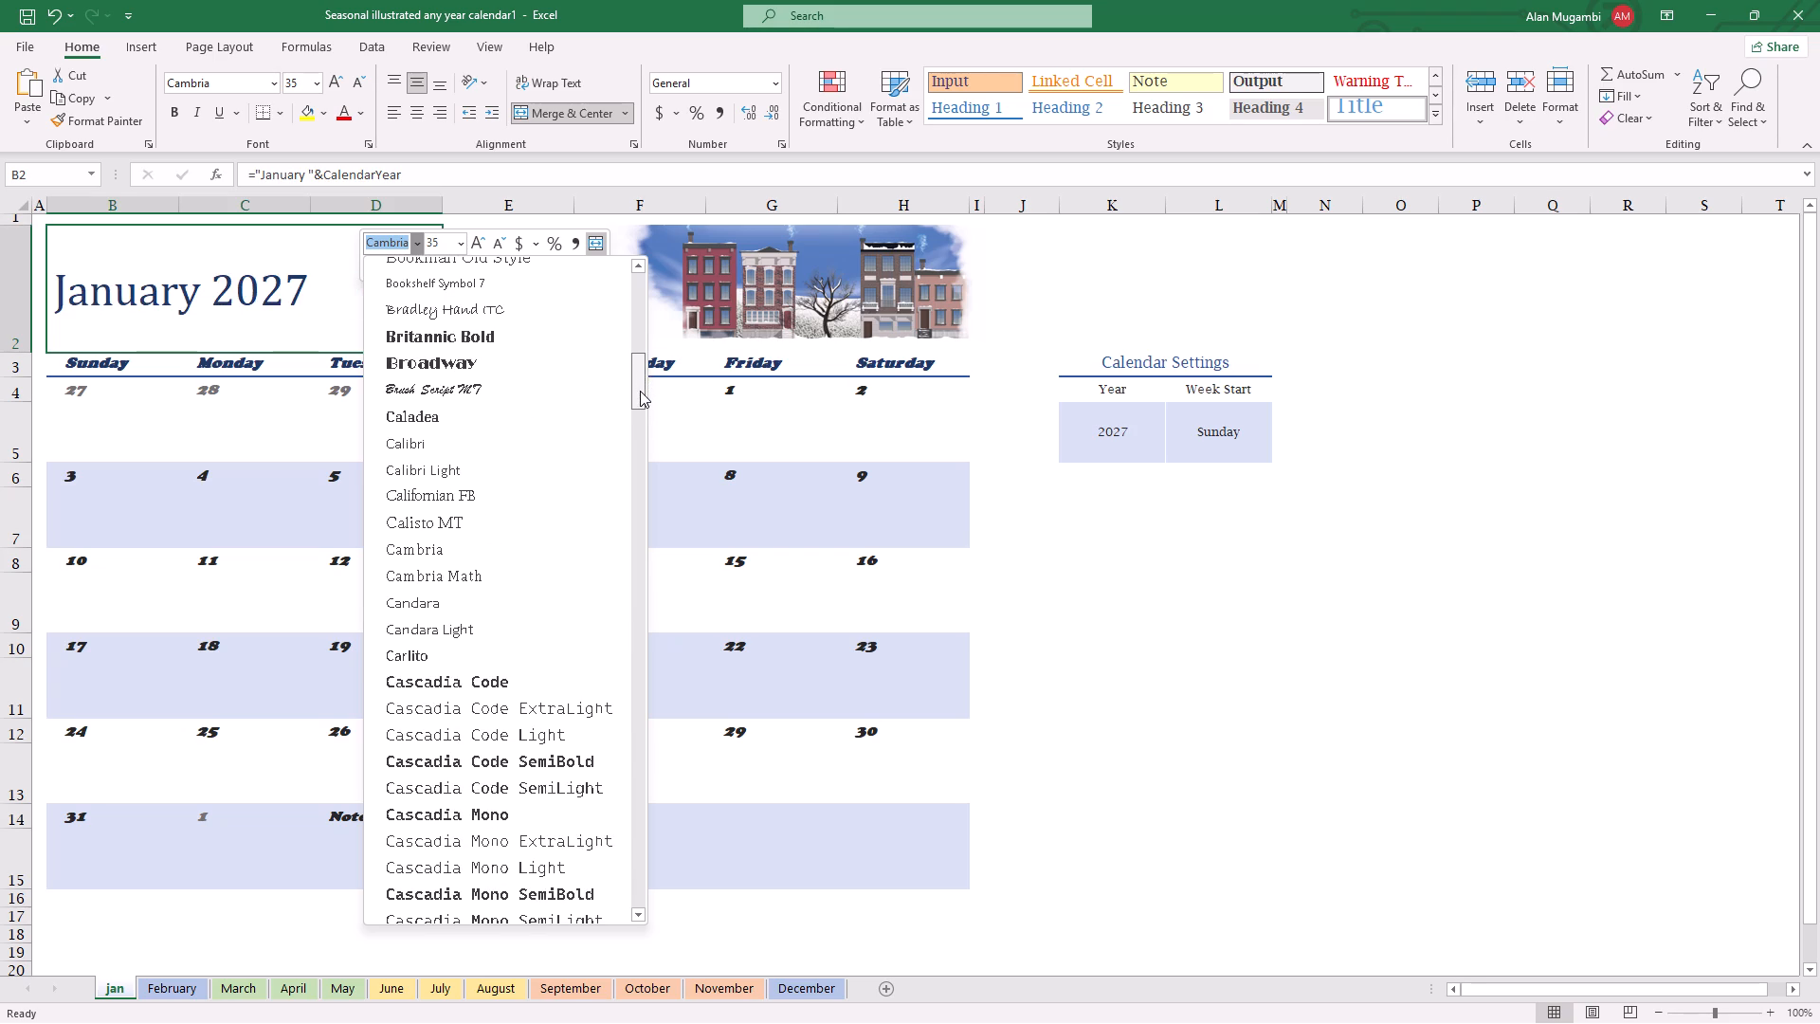
left_click_drag(640, 391, 629, 471)
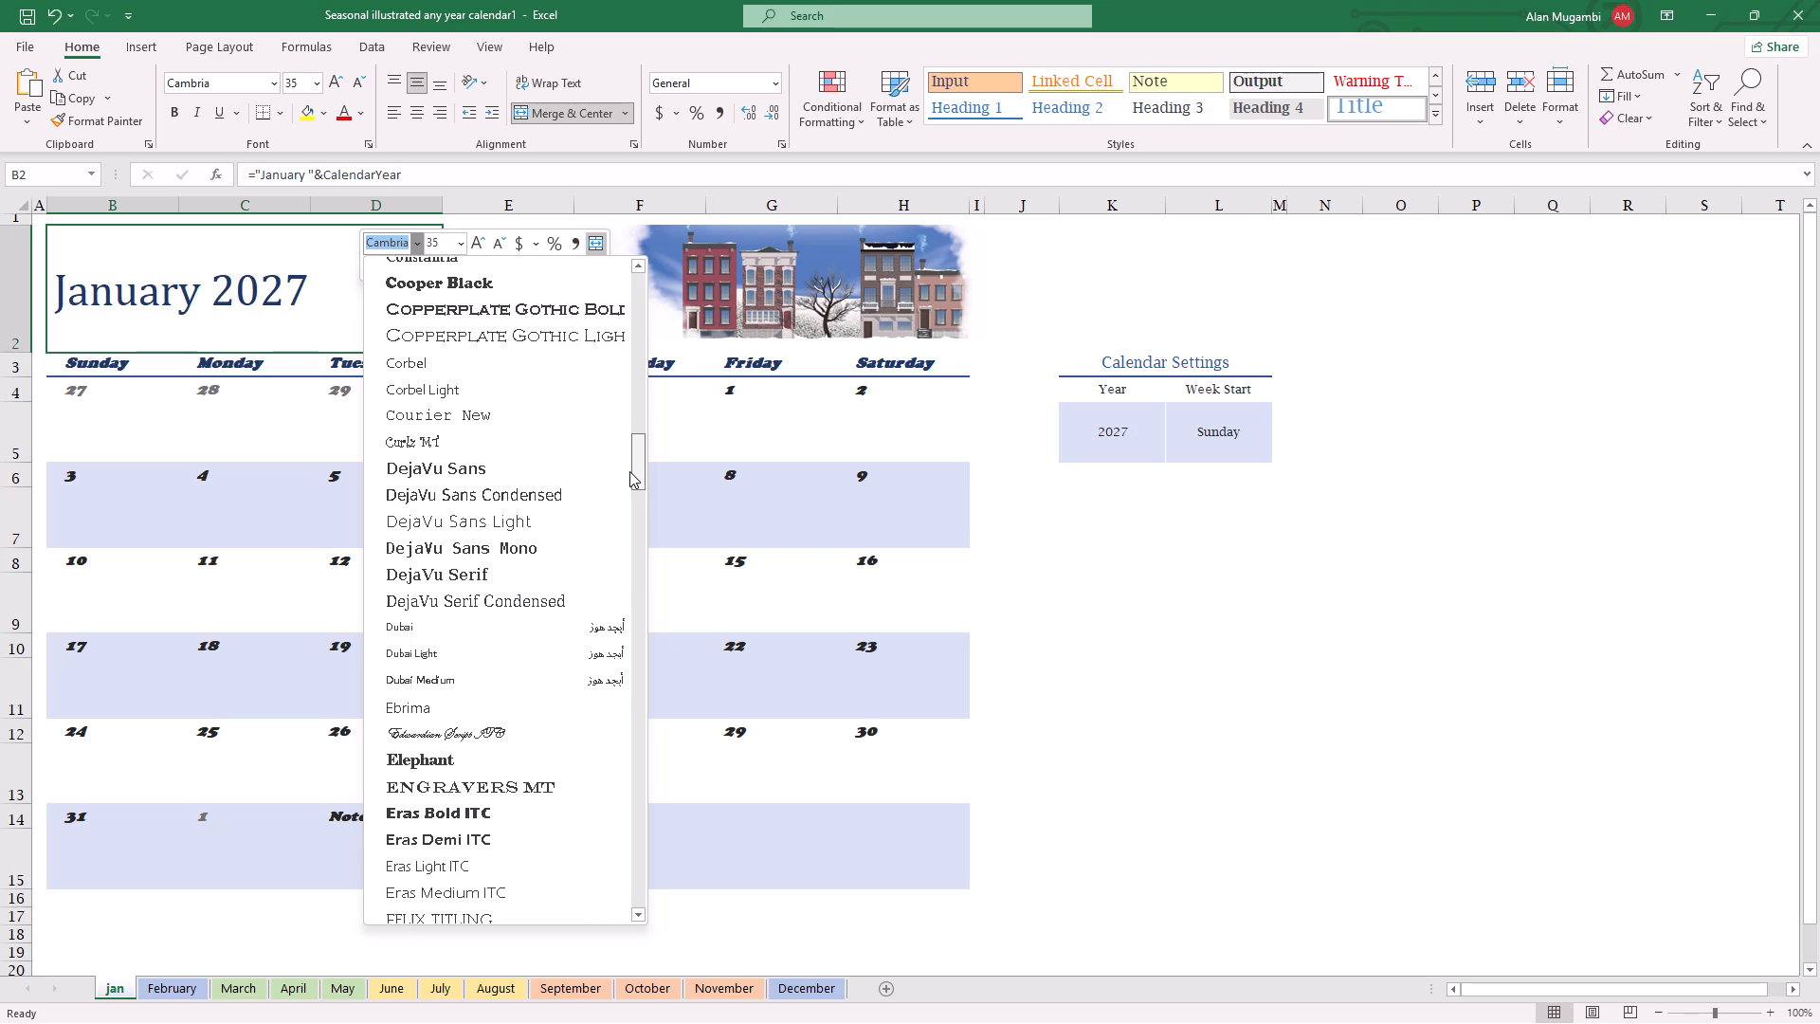
left_click_drag(629, 471, 629, 485)
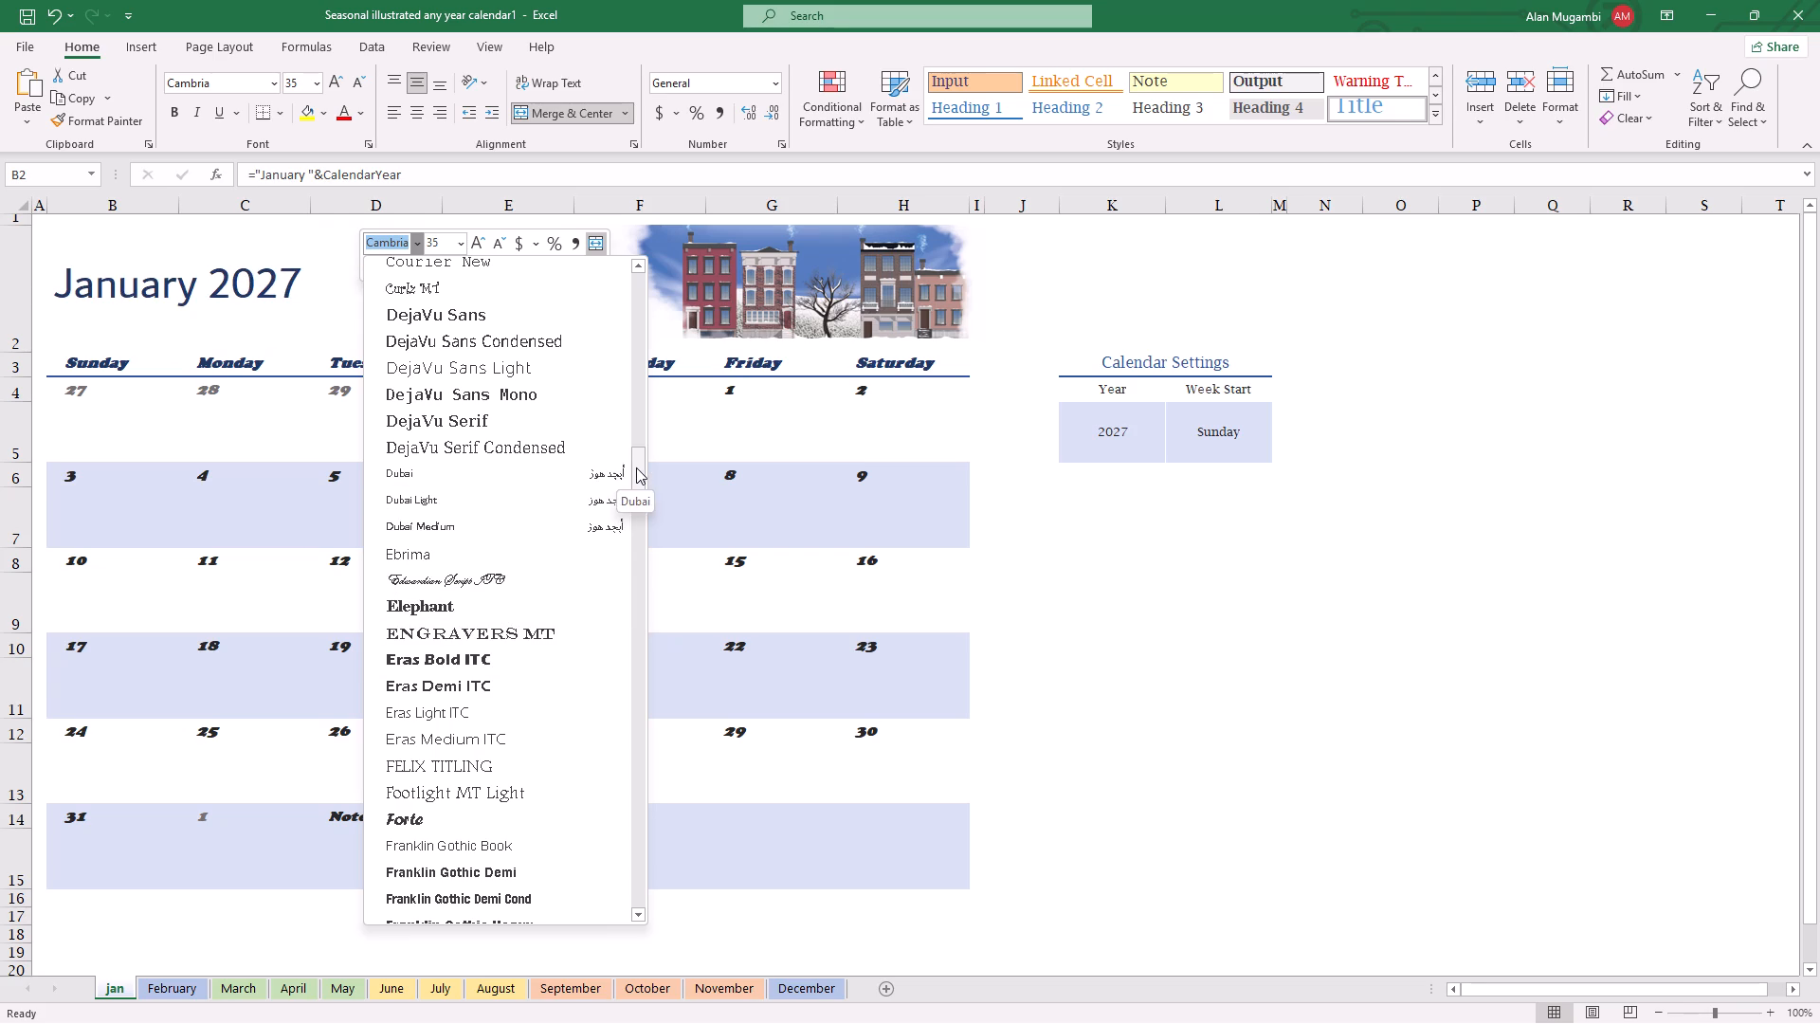
left_click_drag(638, 468, 634, 540)
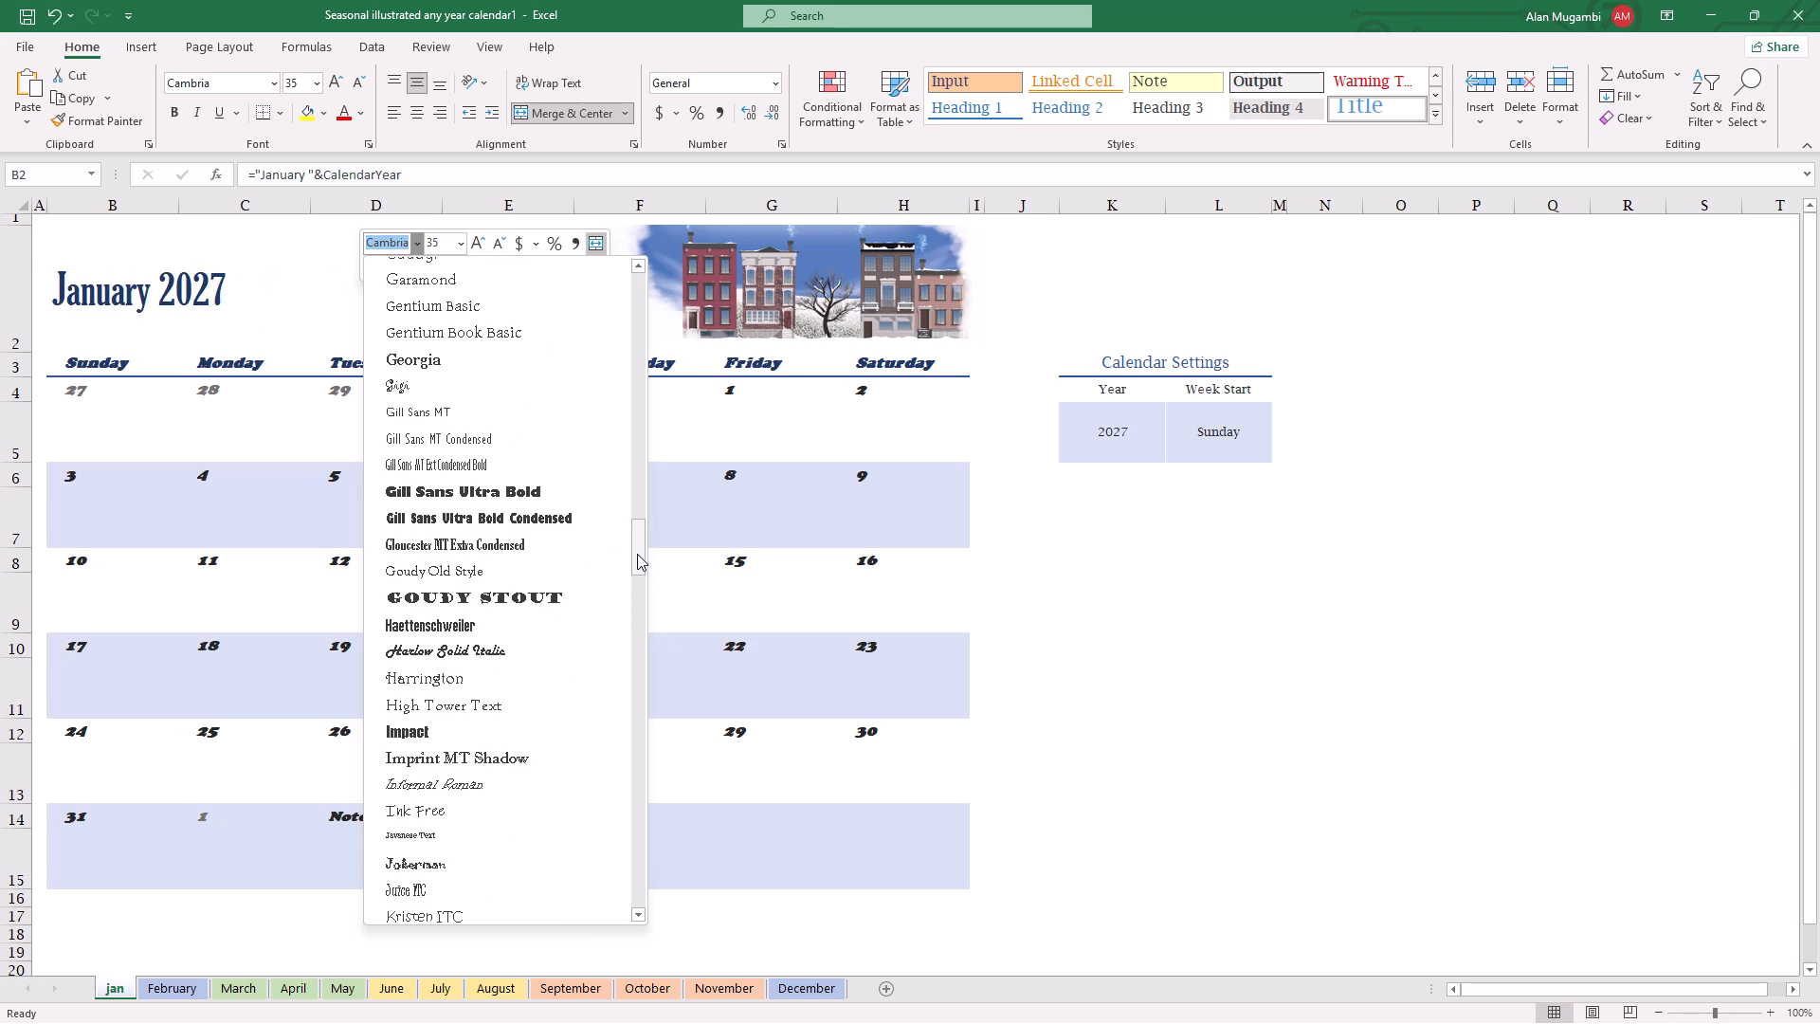
left_click_drag(639, 554, 639, 602)
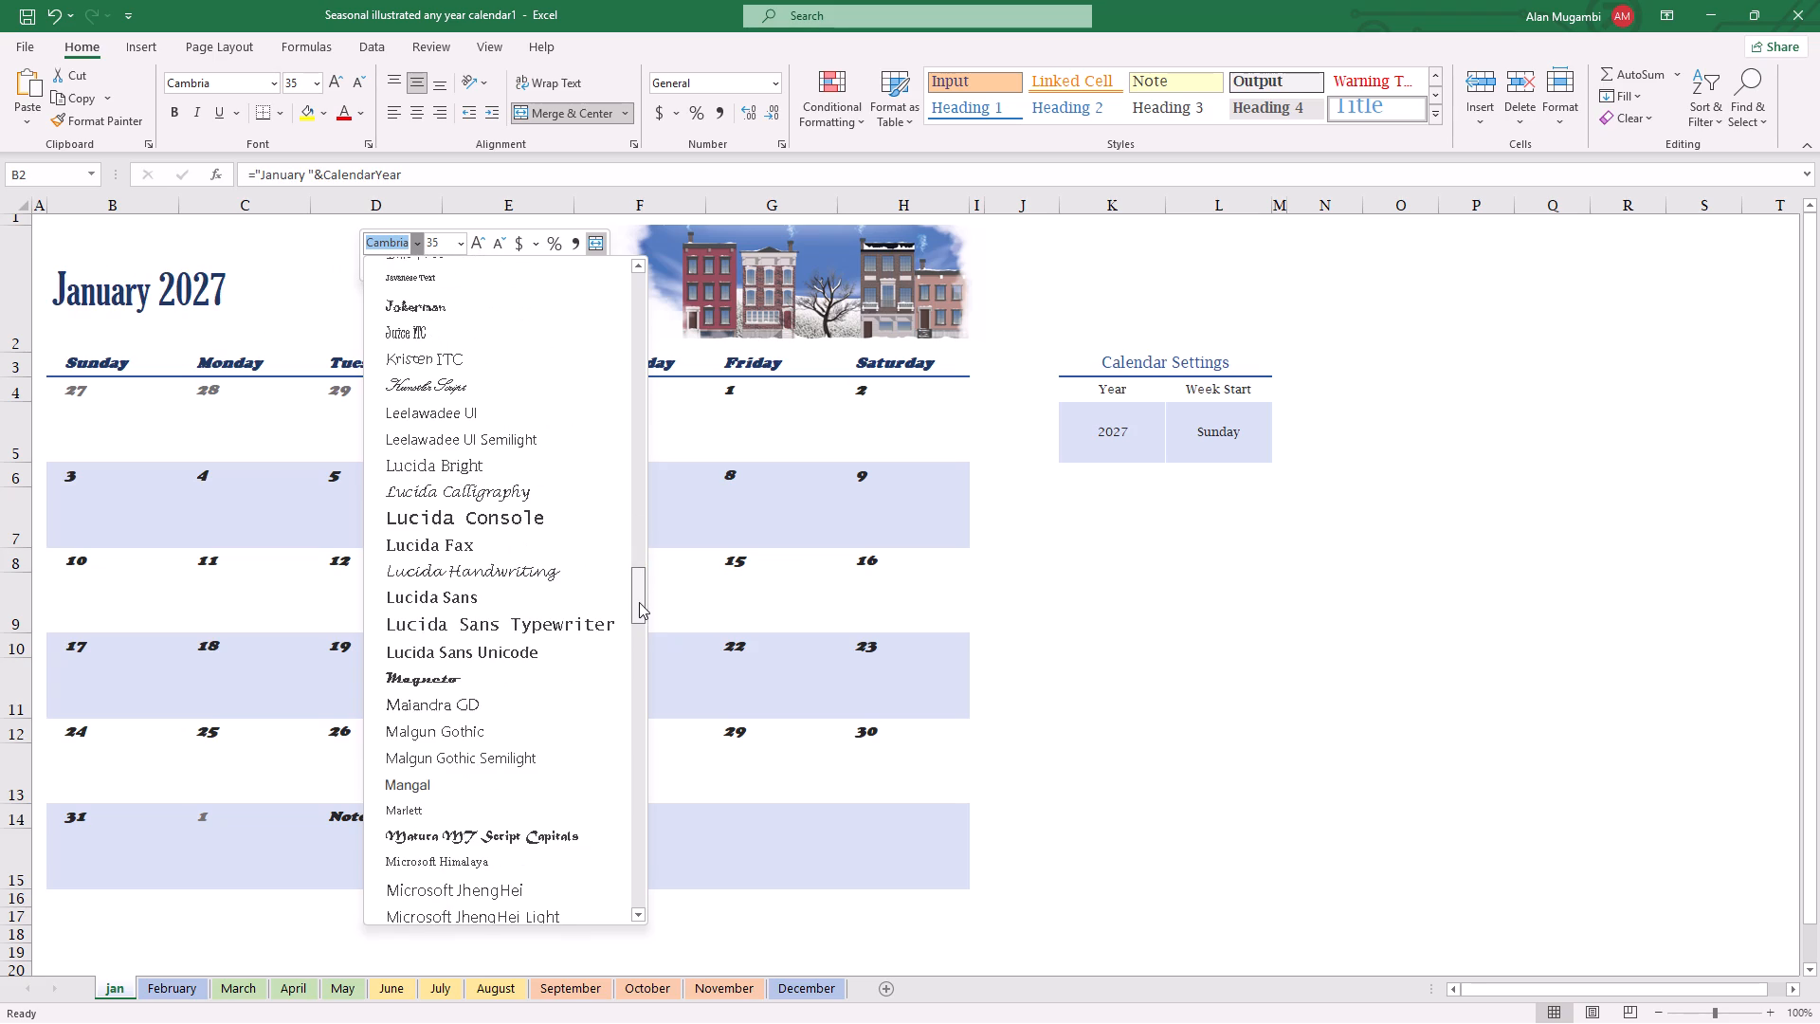
left_click_drag(639, 602, 638, 618)
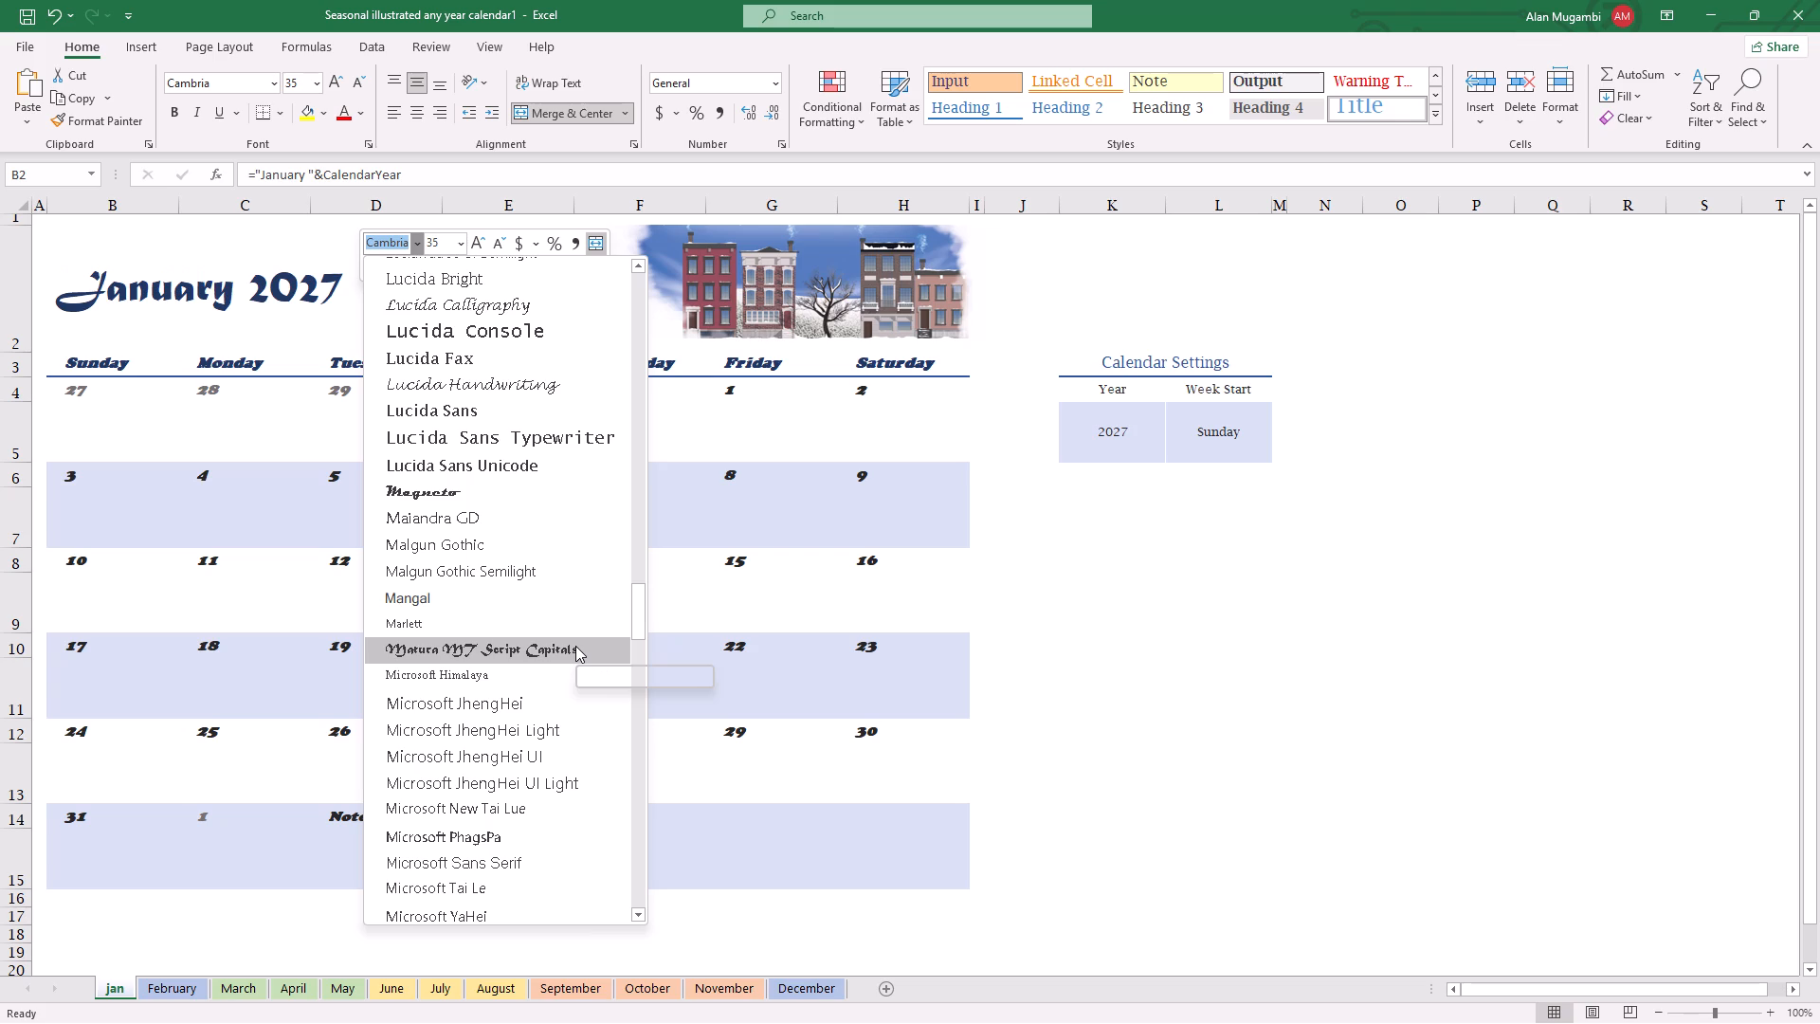
left_click(575, 646)
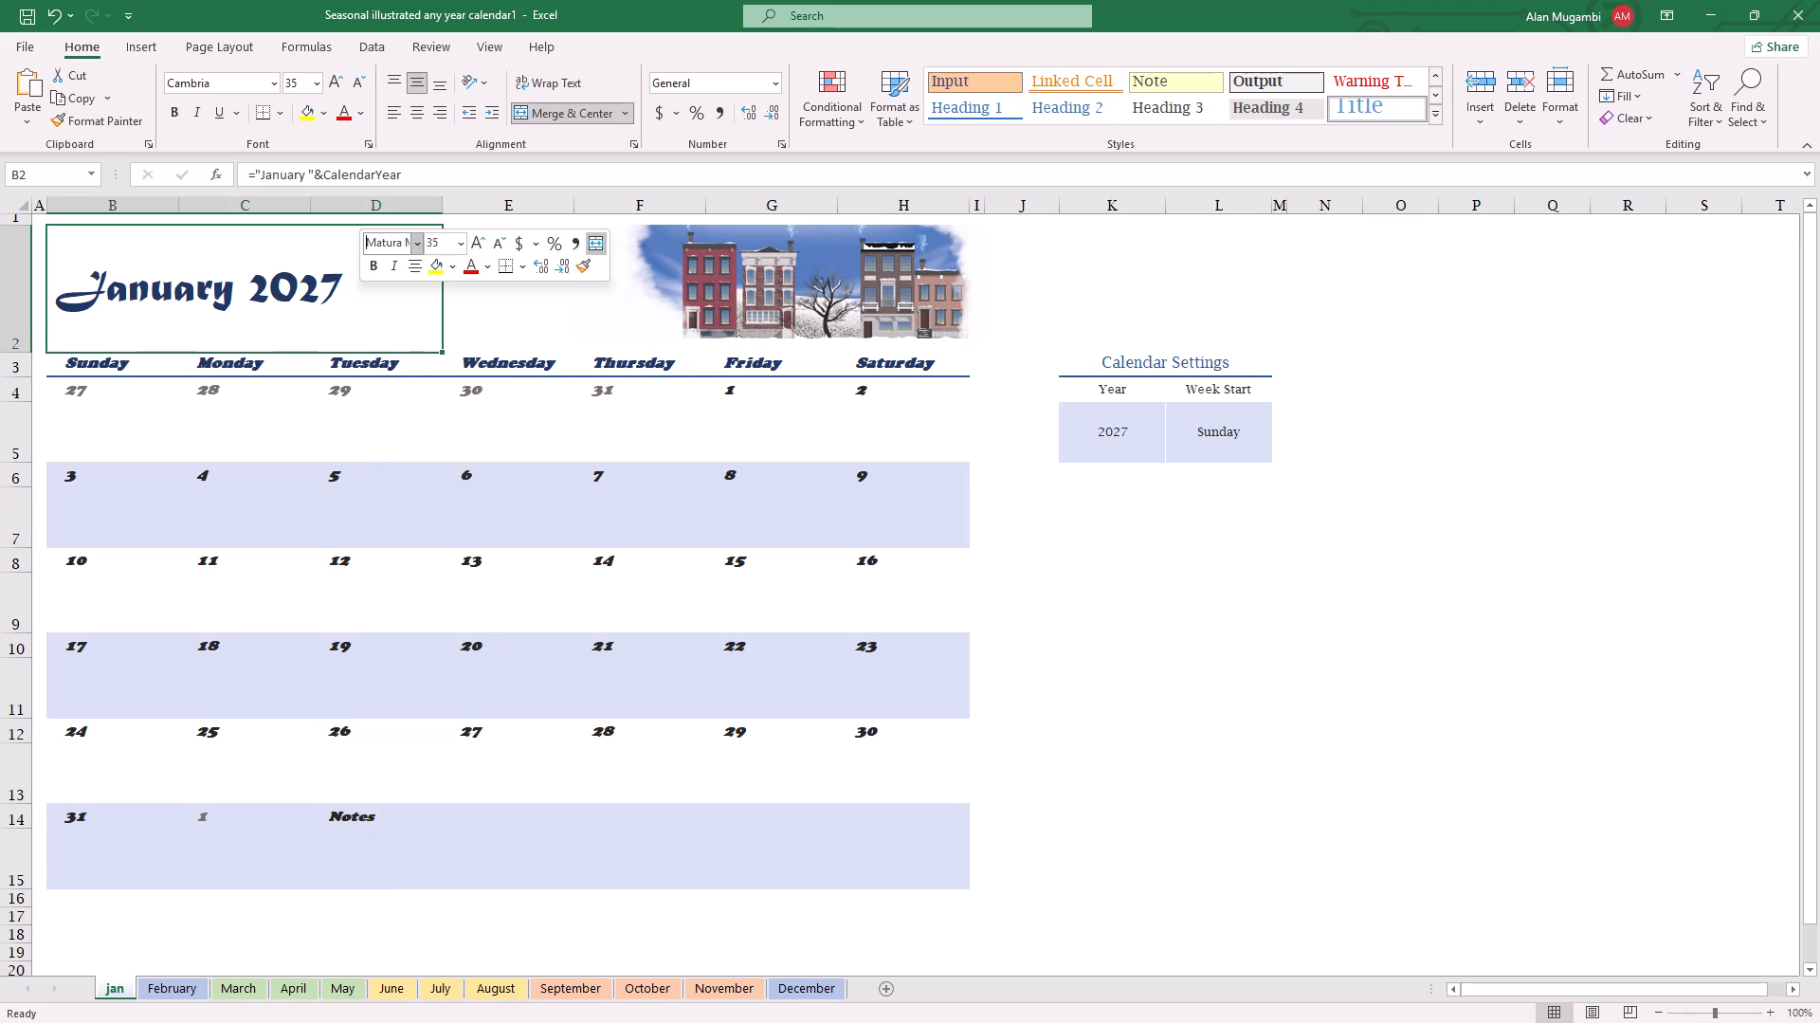
Set the January 2027 title's font size to 48.
left_click(460, 244)
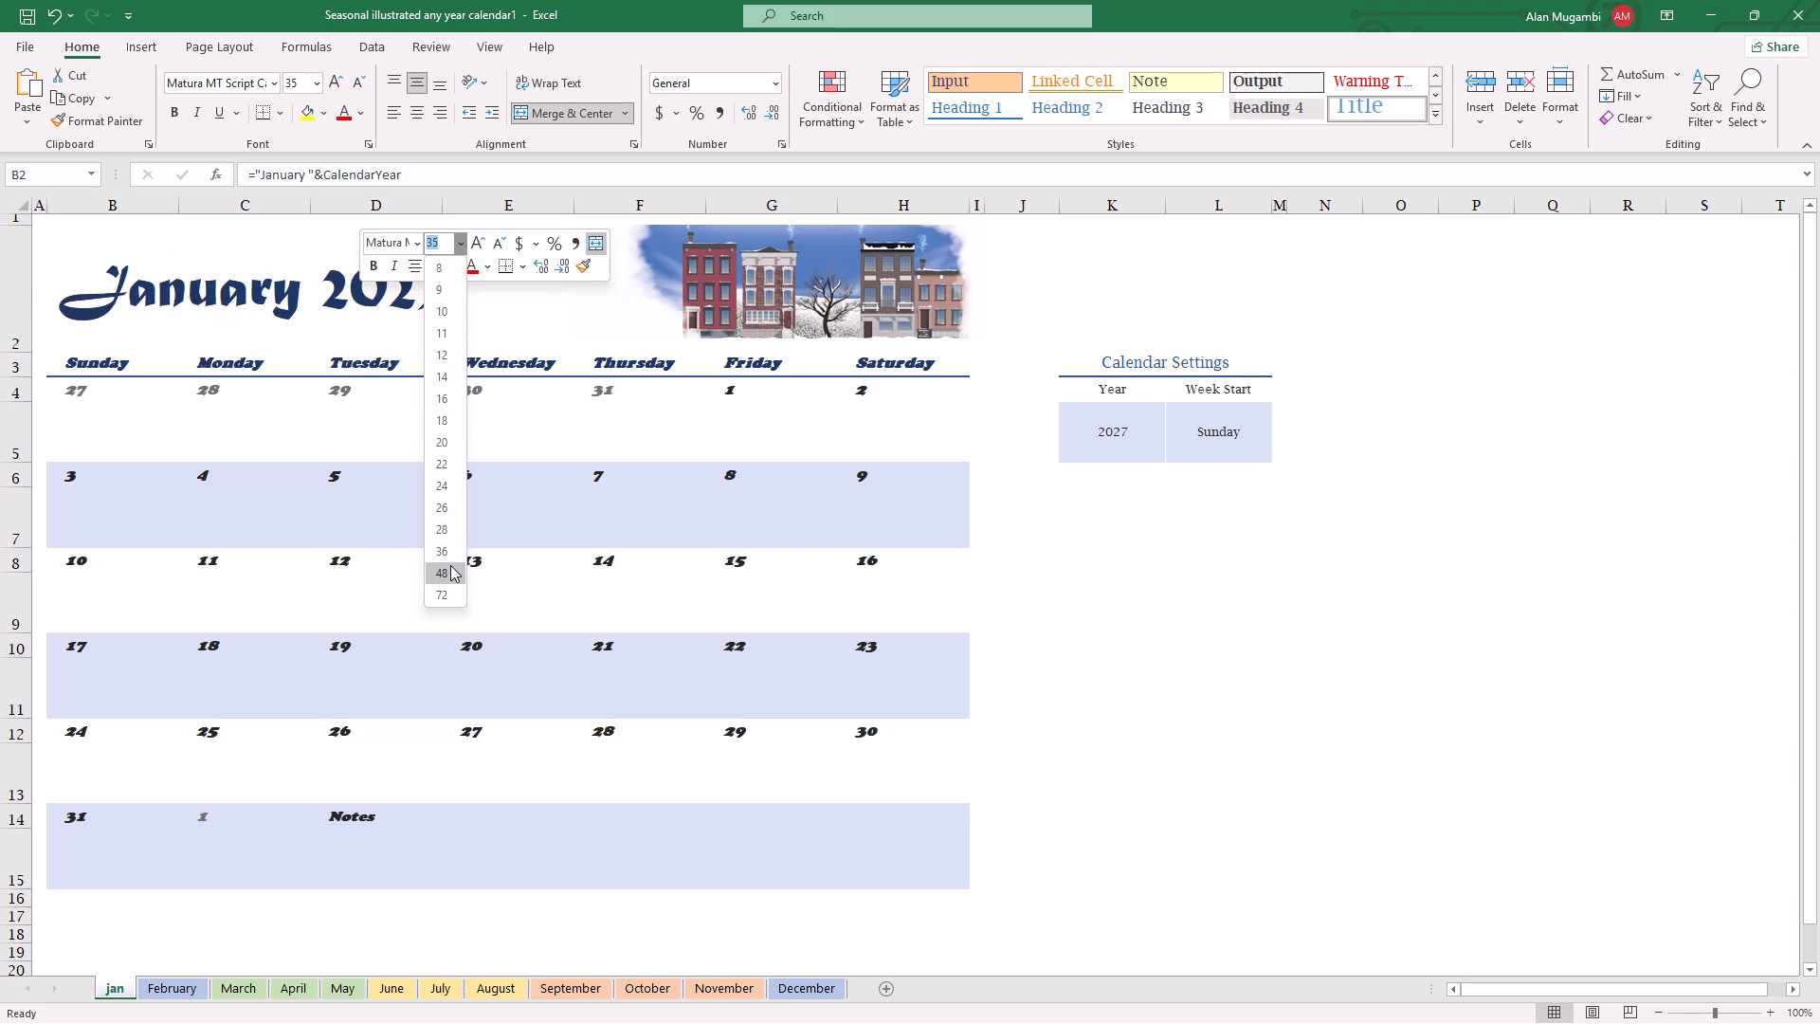
left_click(450, 565)
left_click(563, 346)
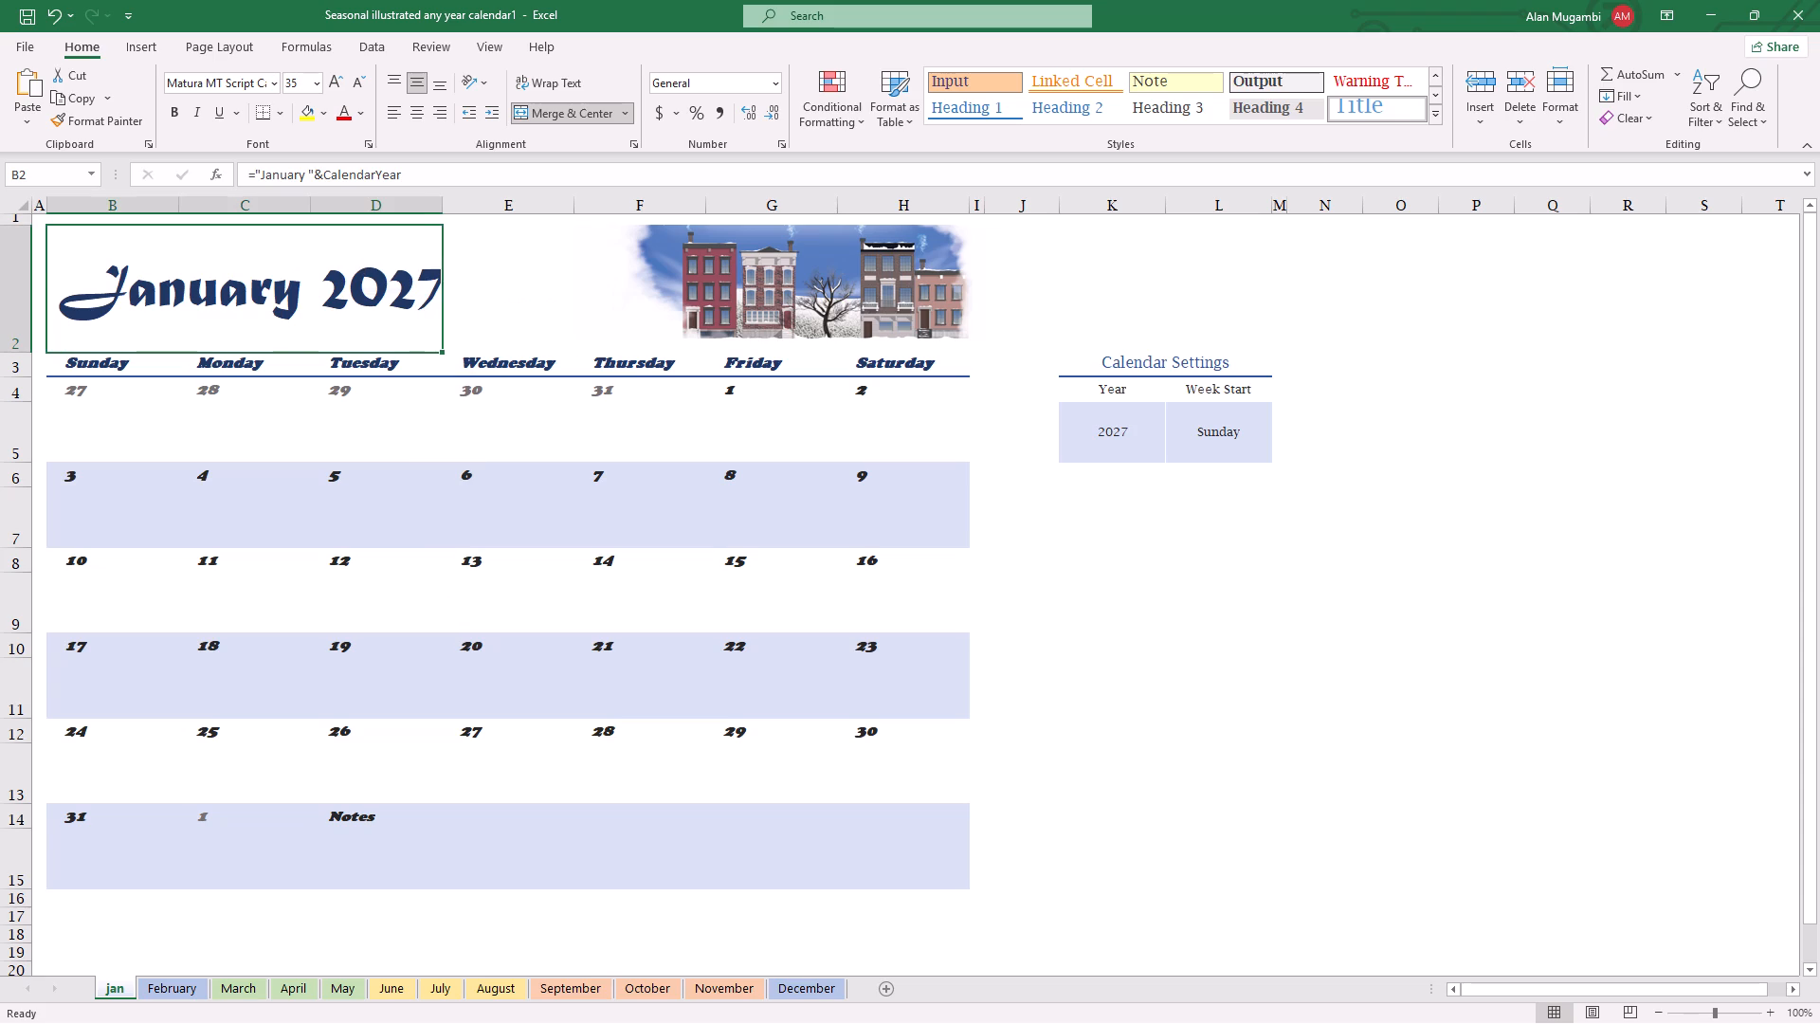
left_click(612, 302)
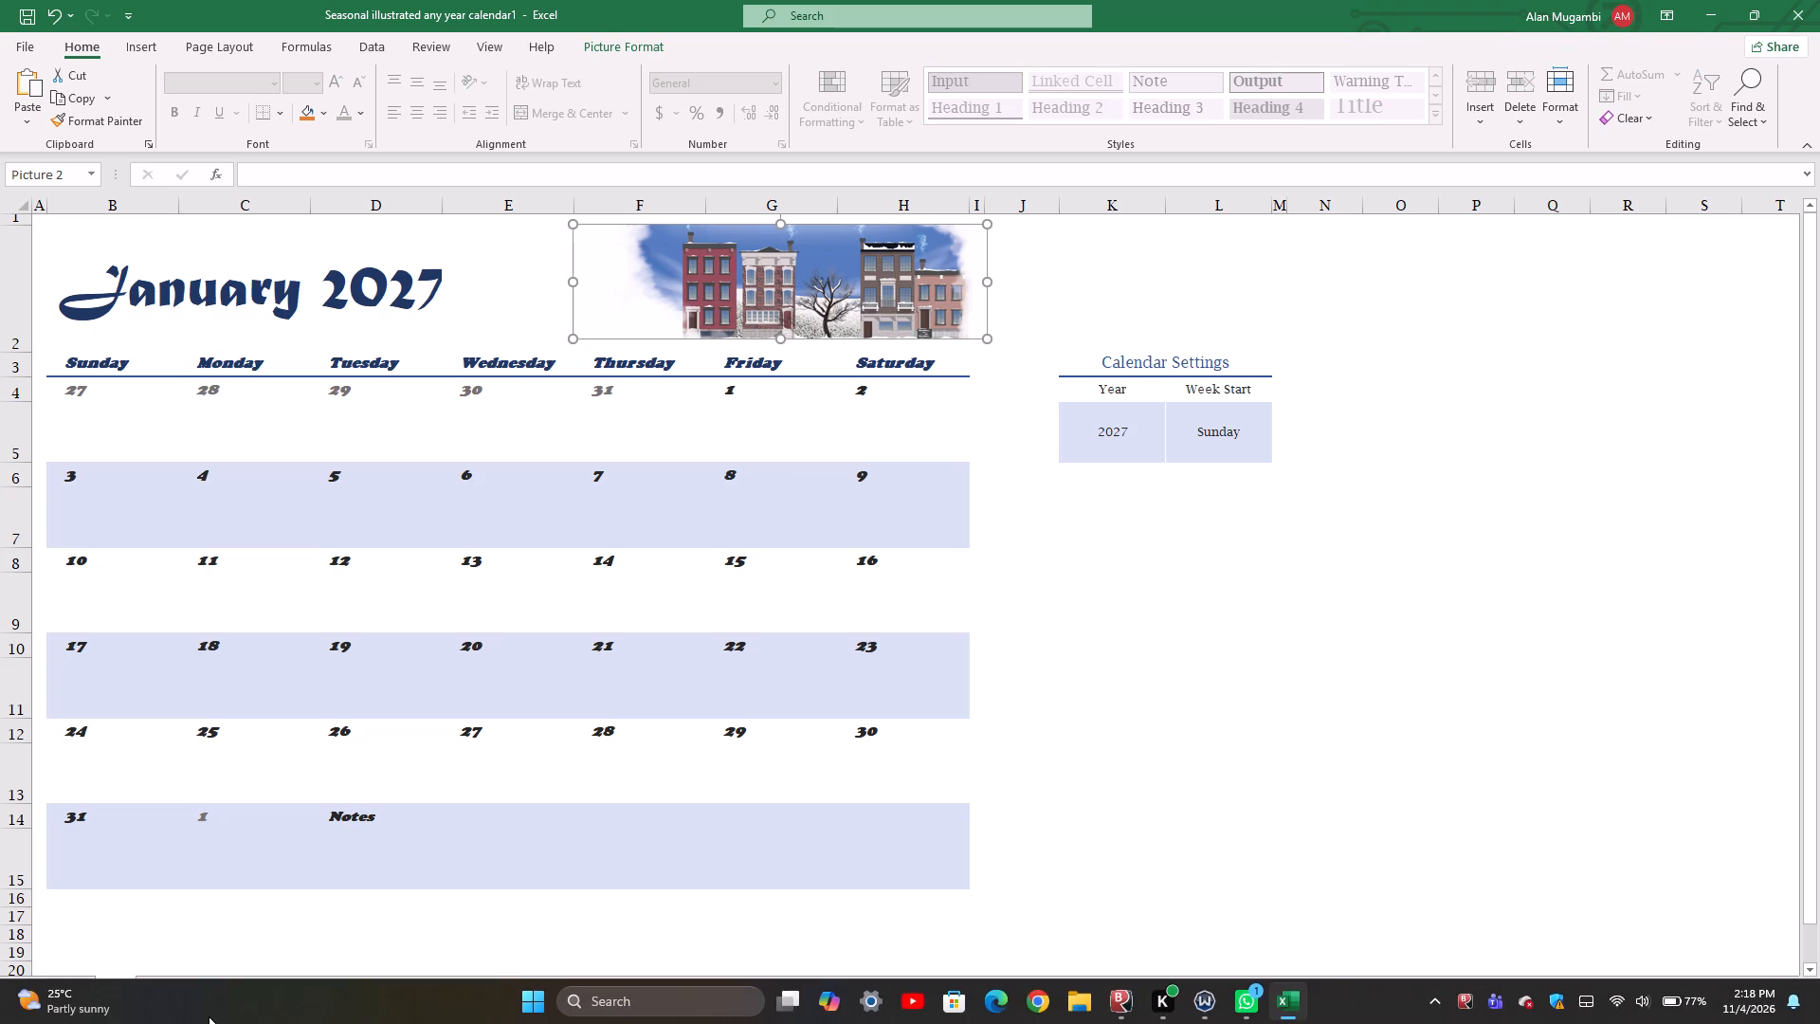
Format the whole calendar grid on the February sheet, weekday headings through Notes row, in bold italic Cooper Black.
left_click(184, 987)
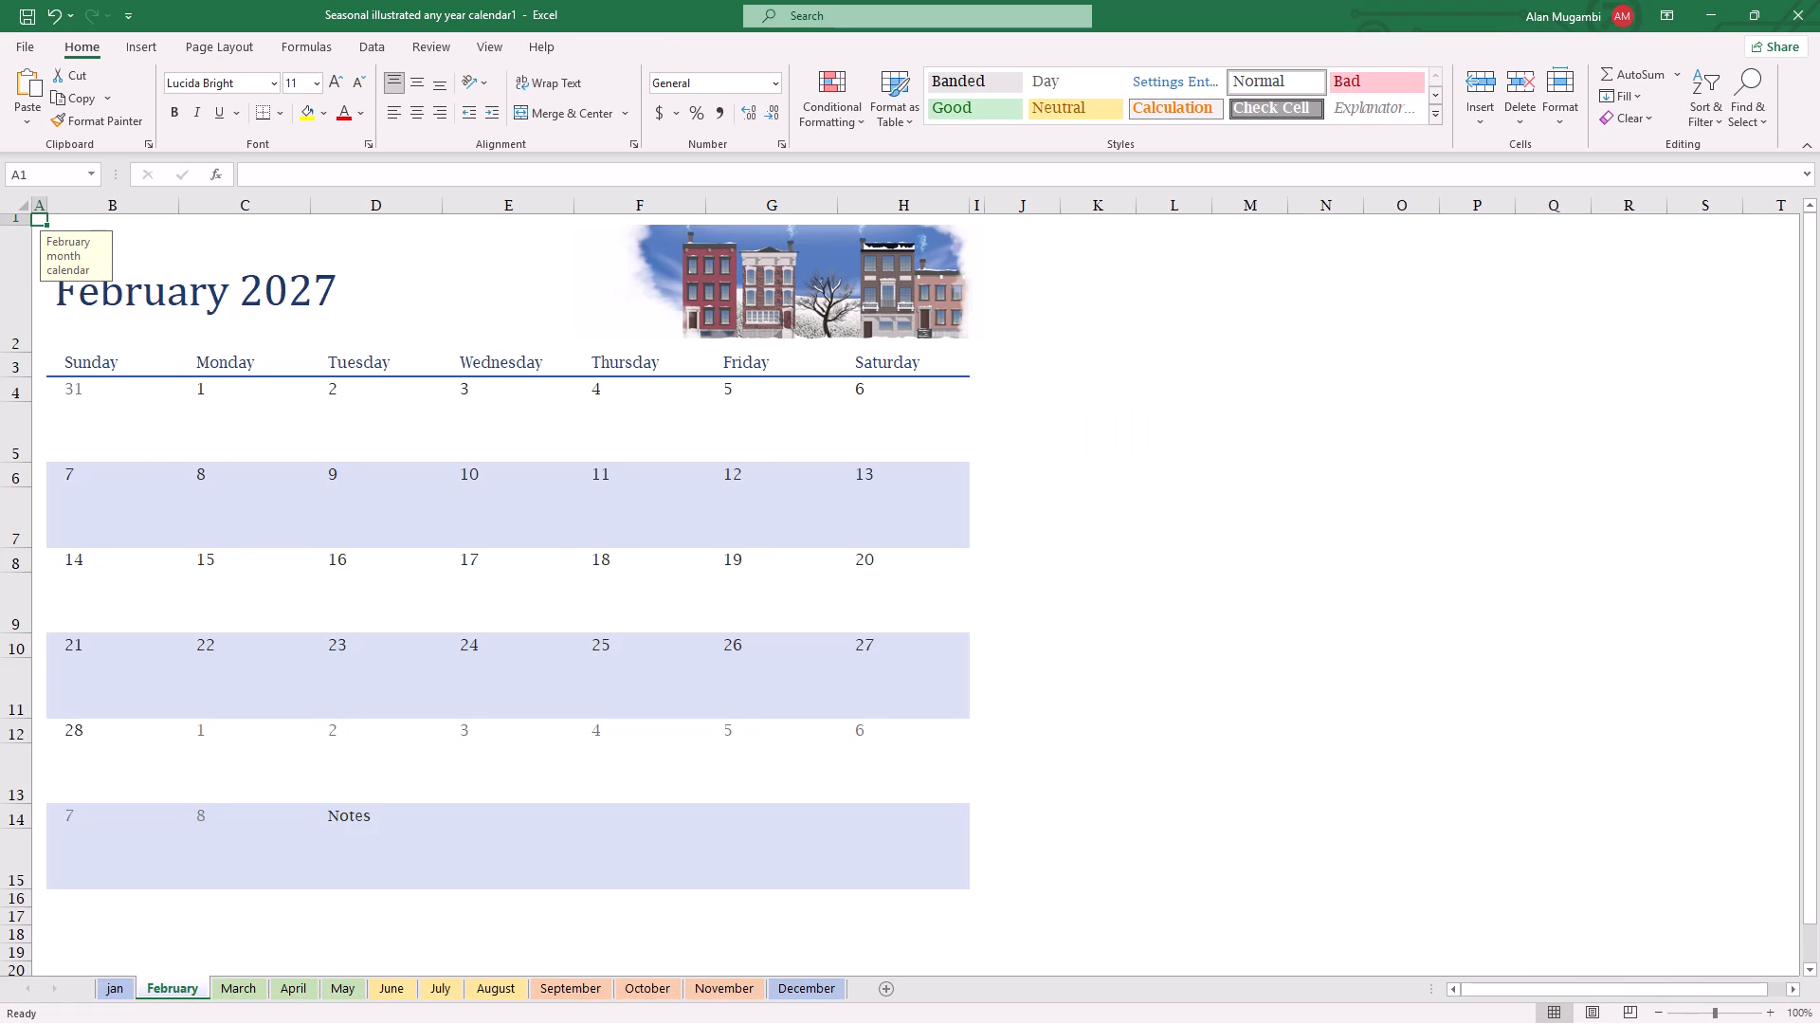
left_click_drag(56, 362, 692, 755)
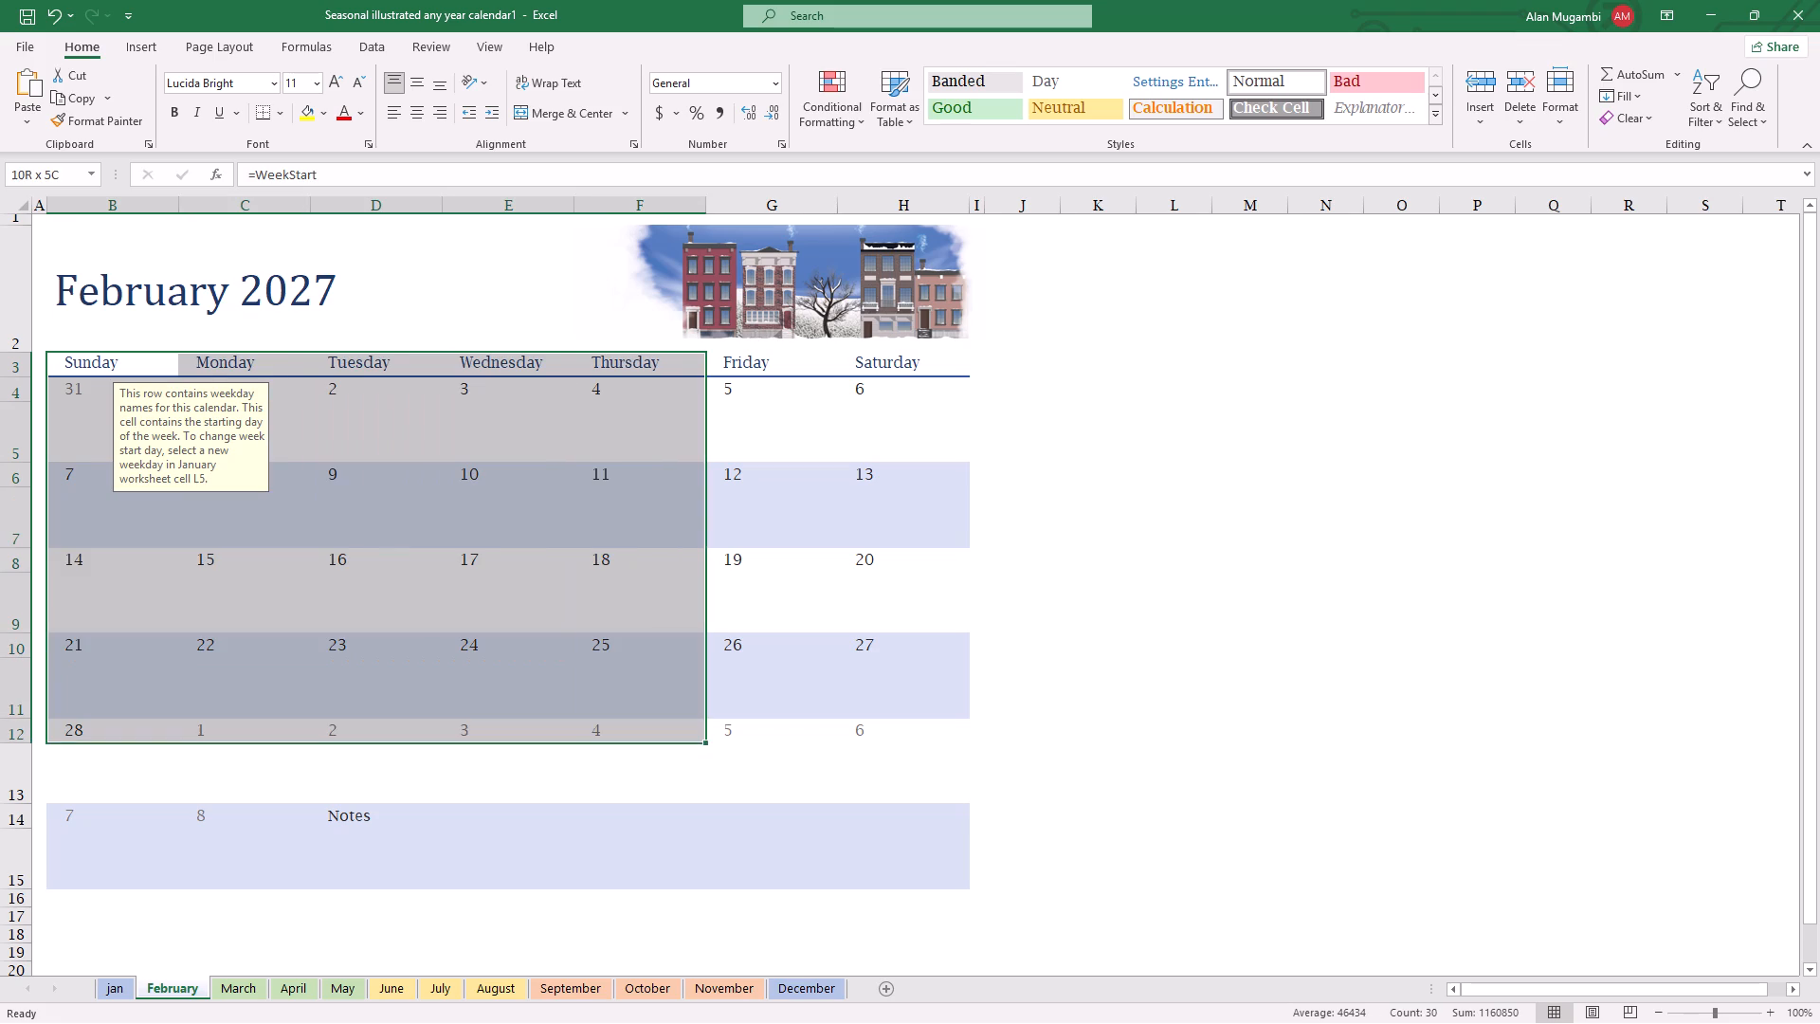
left_click_drag(692, 755, 867, 842)
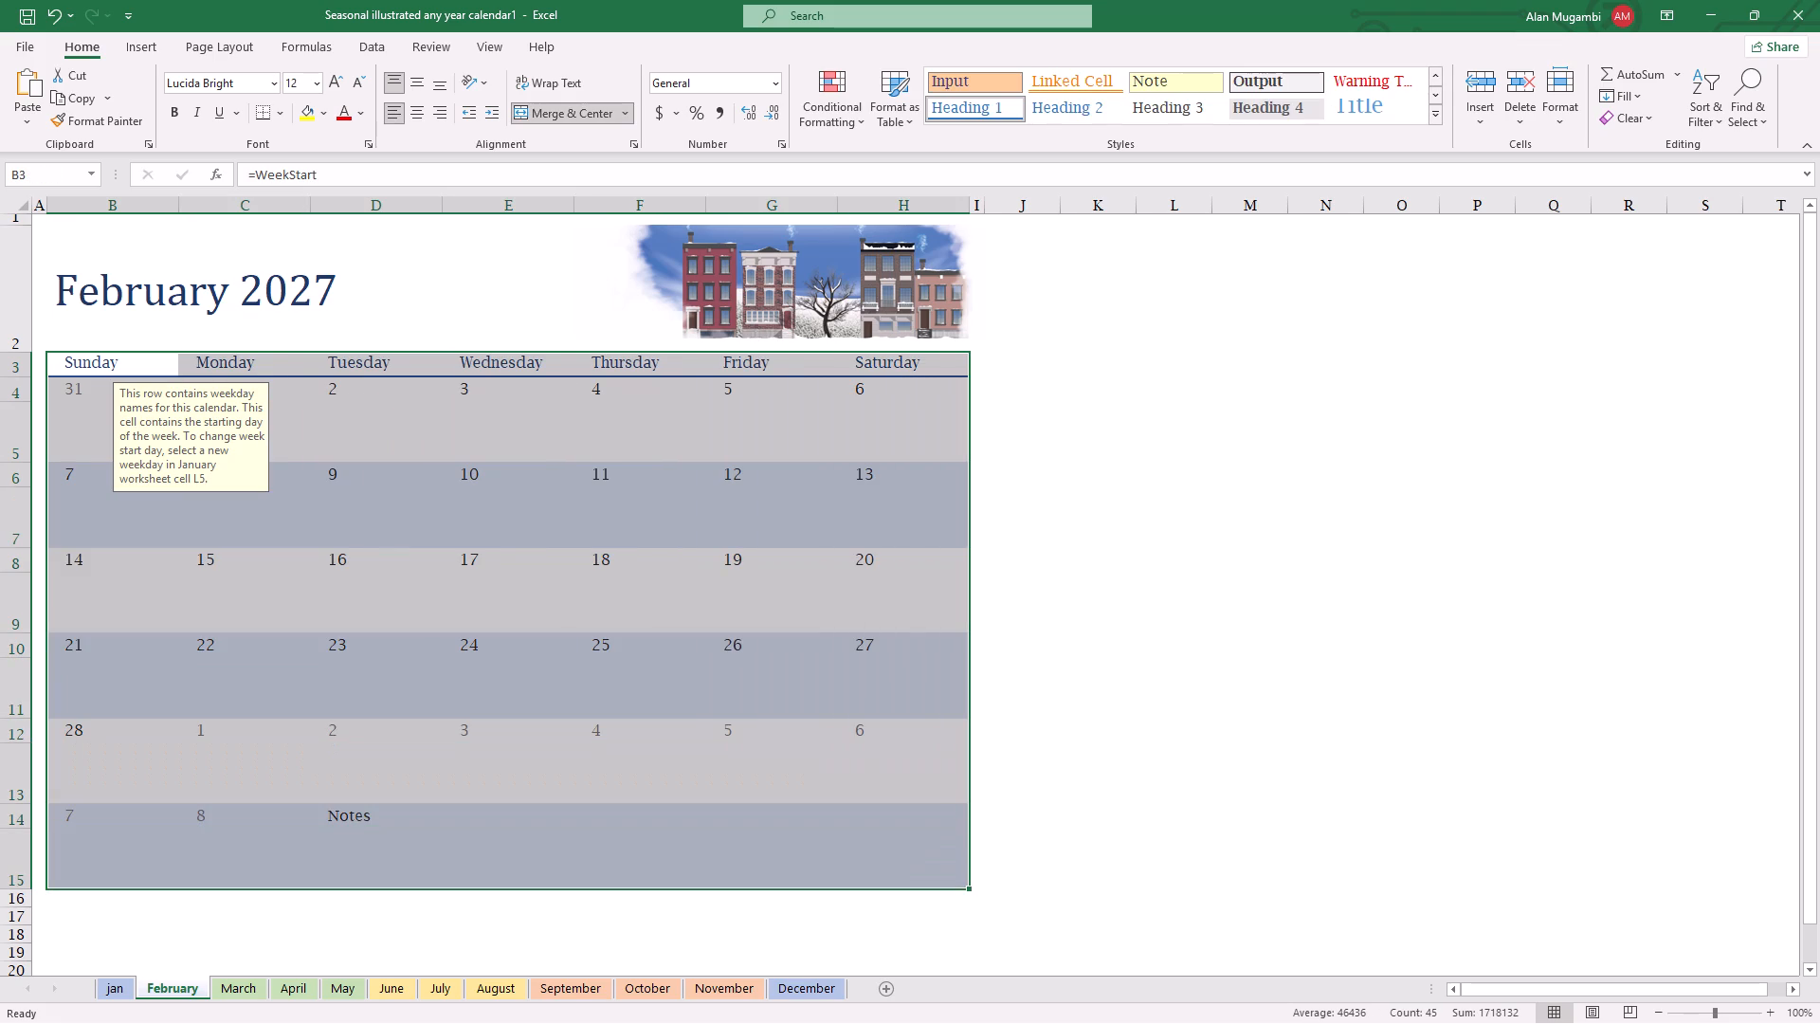
right_click(661, 567)
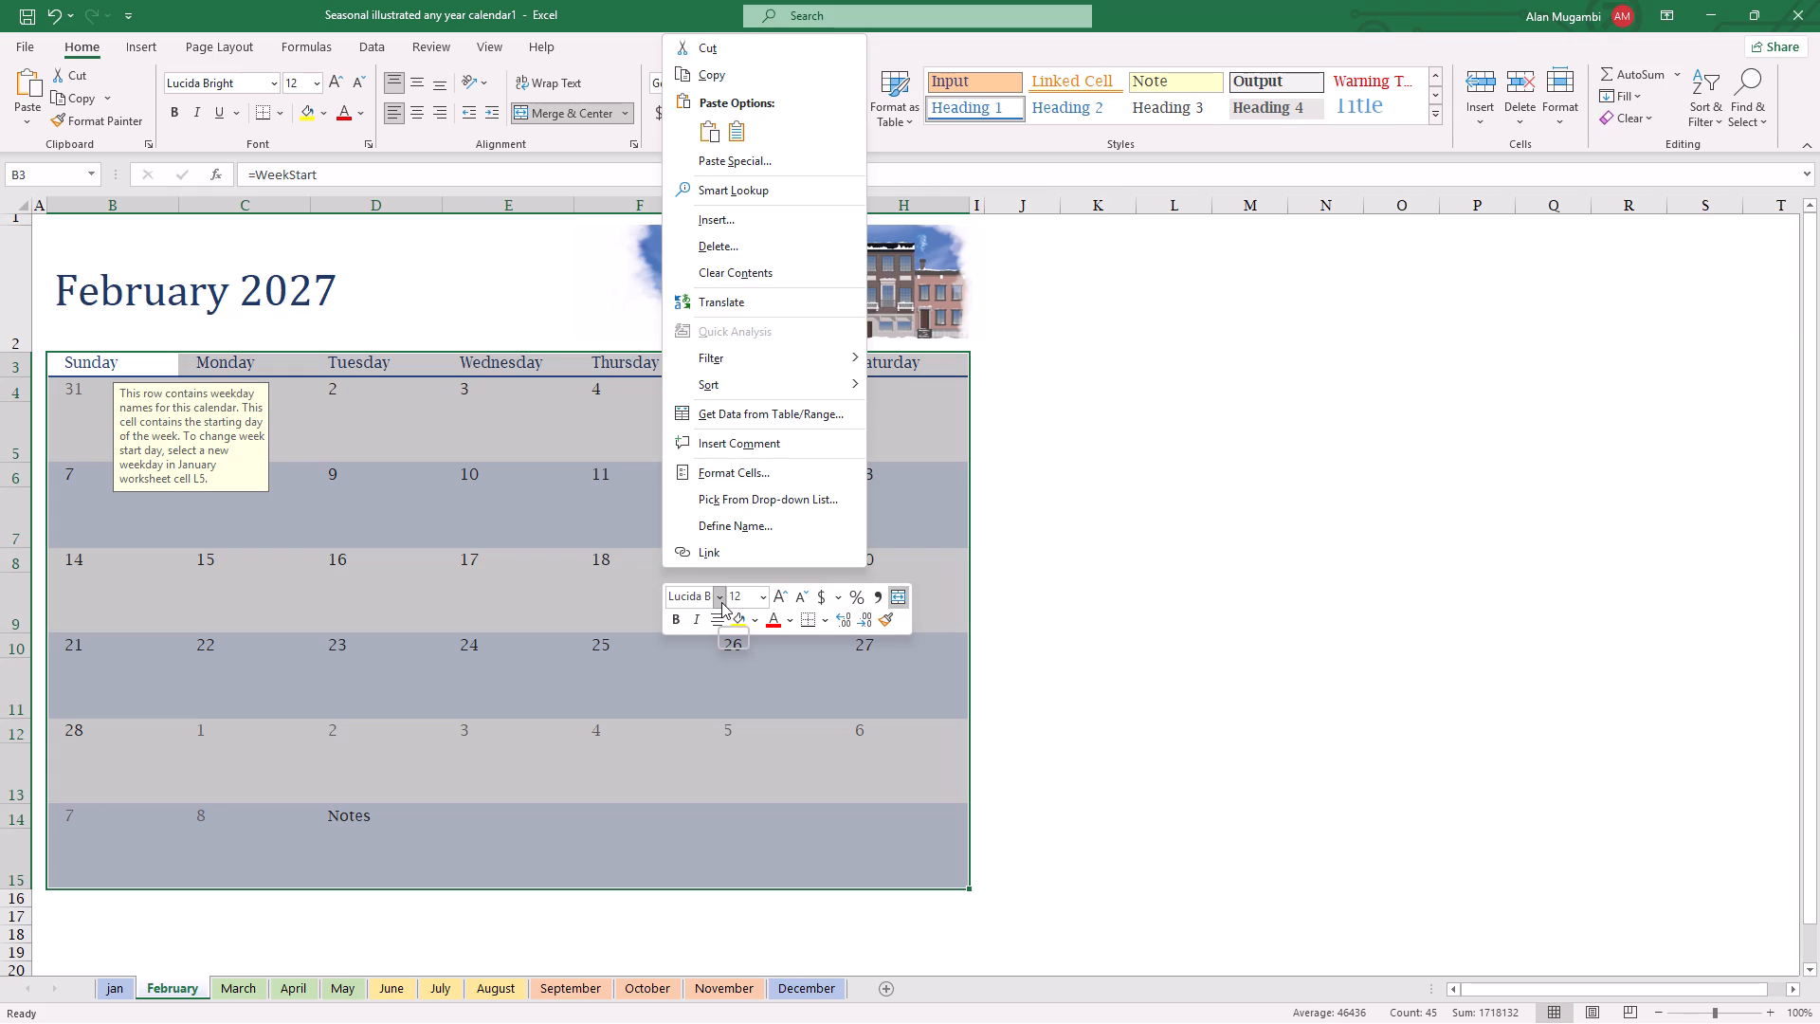
left_click(718, 600)
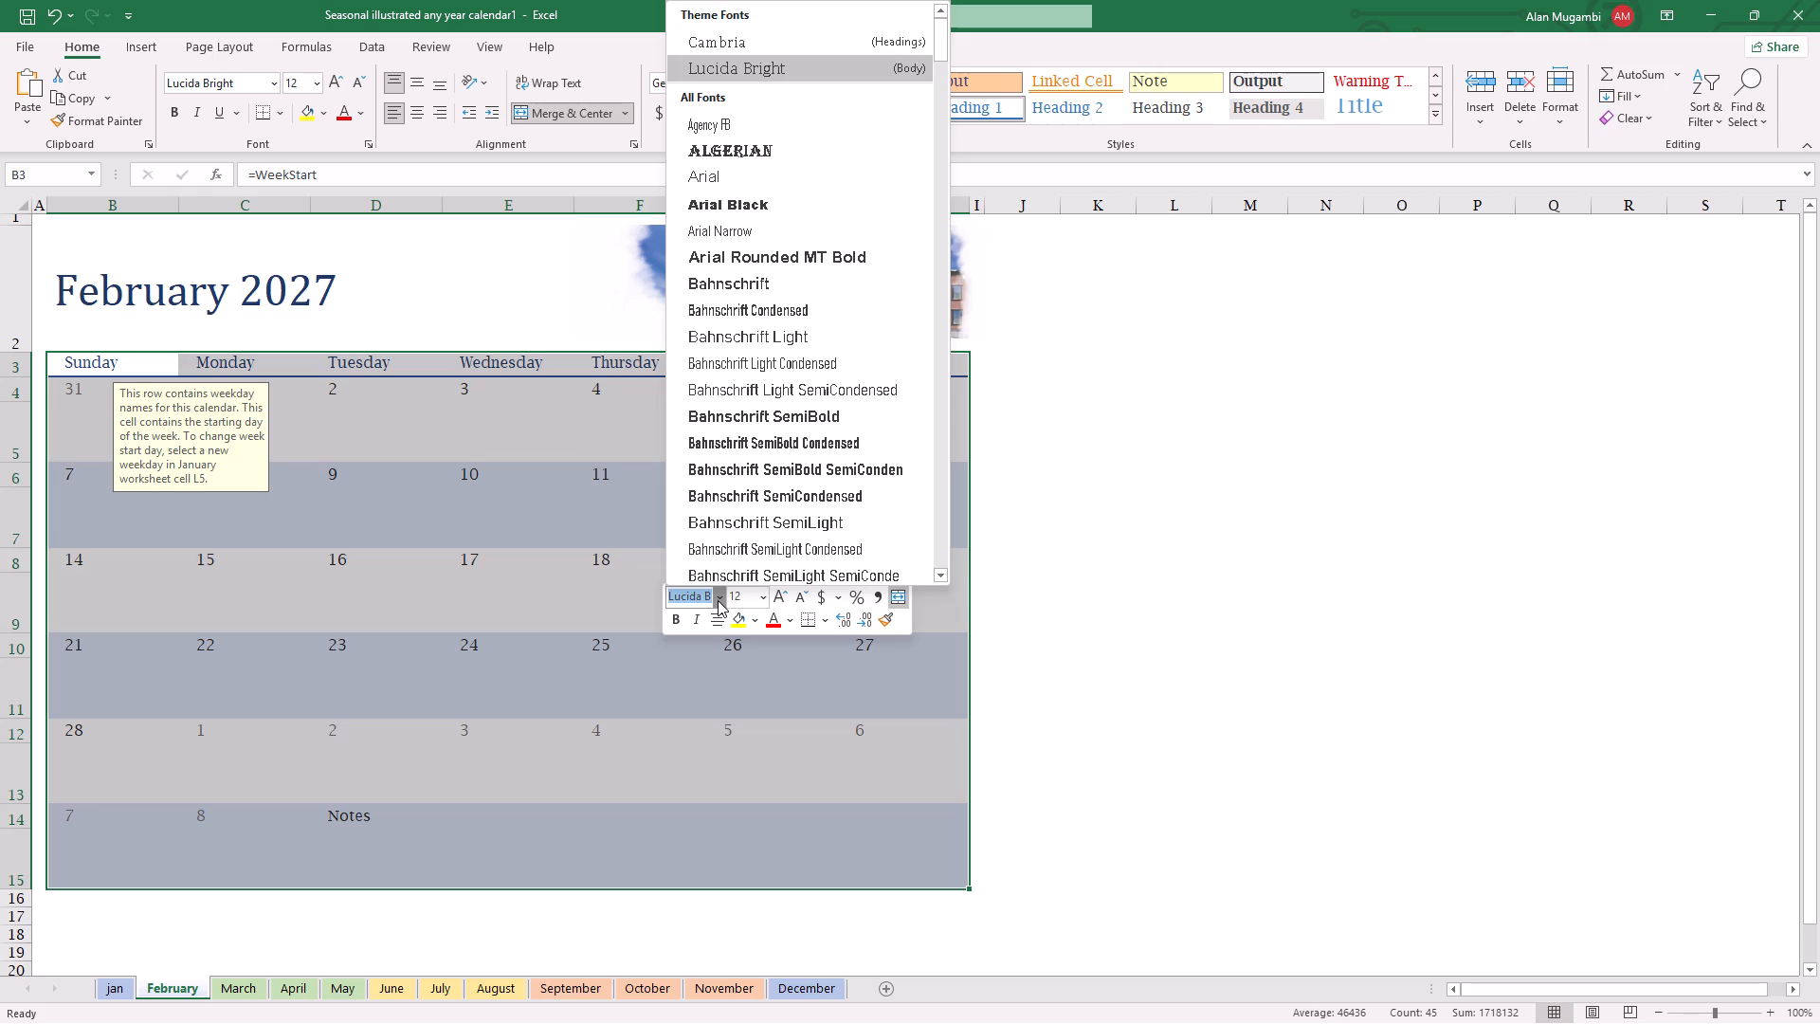
key("c")
key("o")
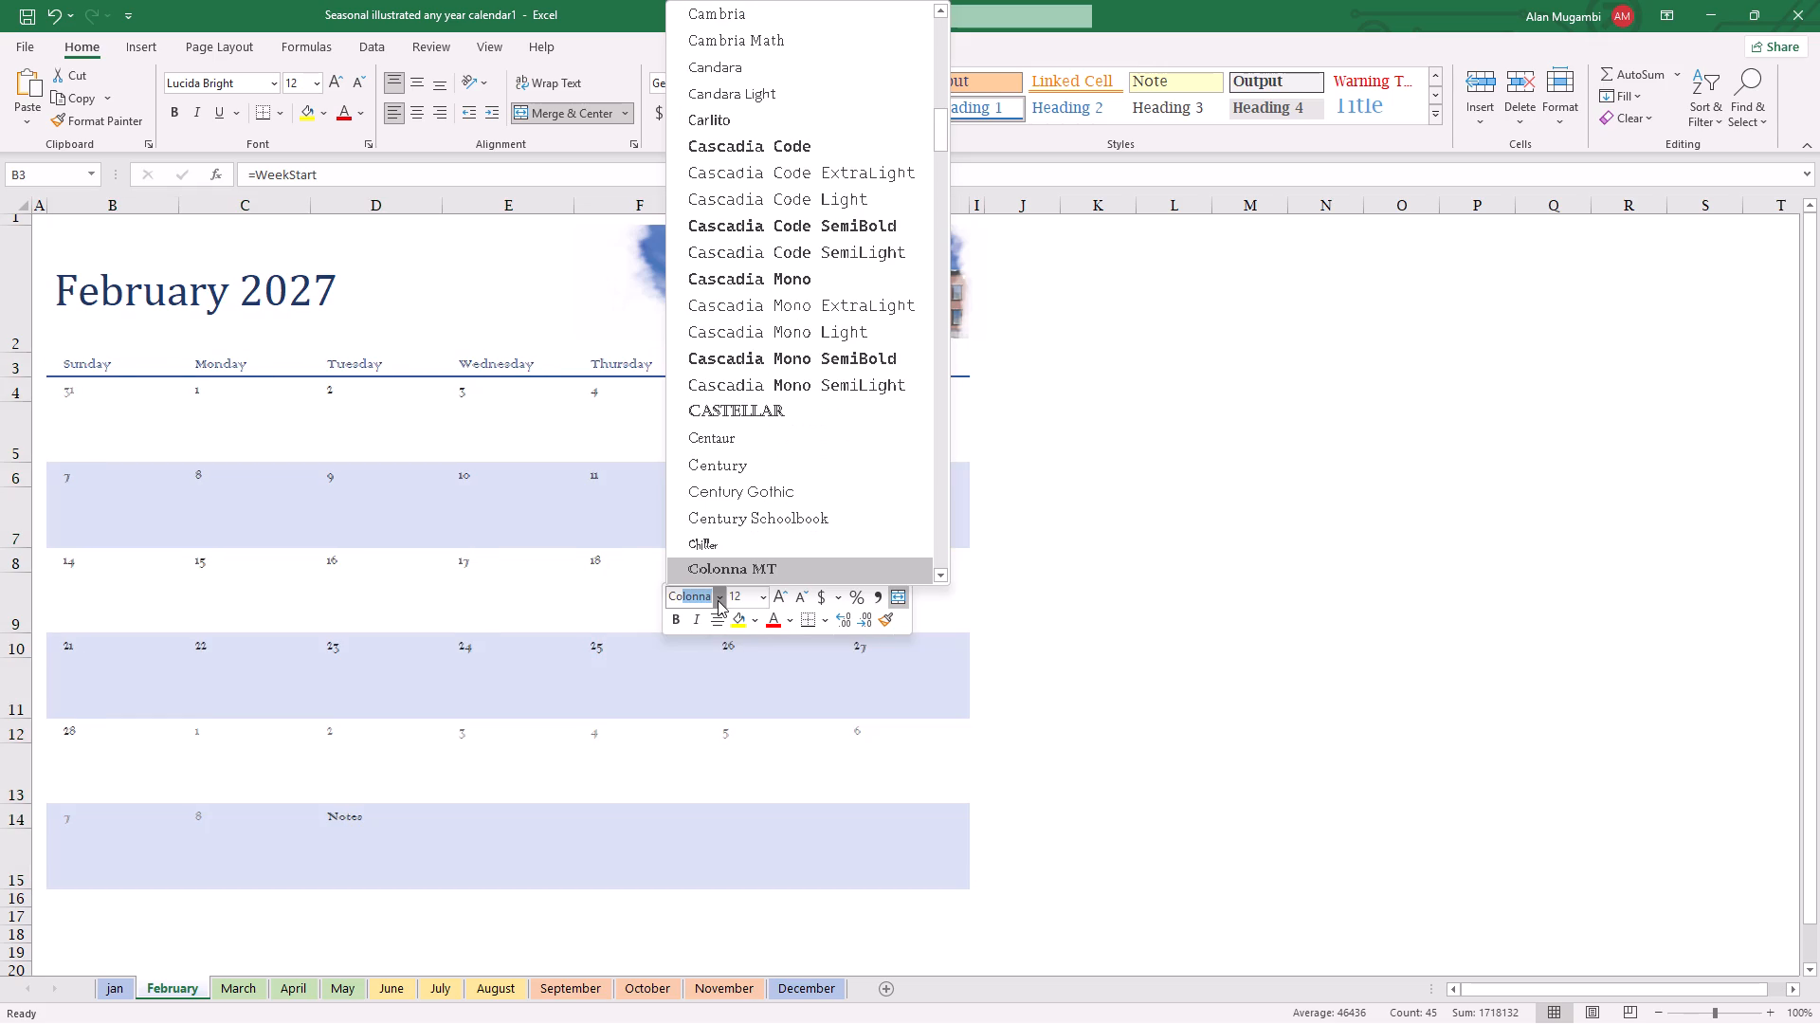
type("op")
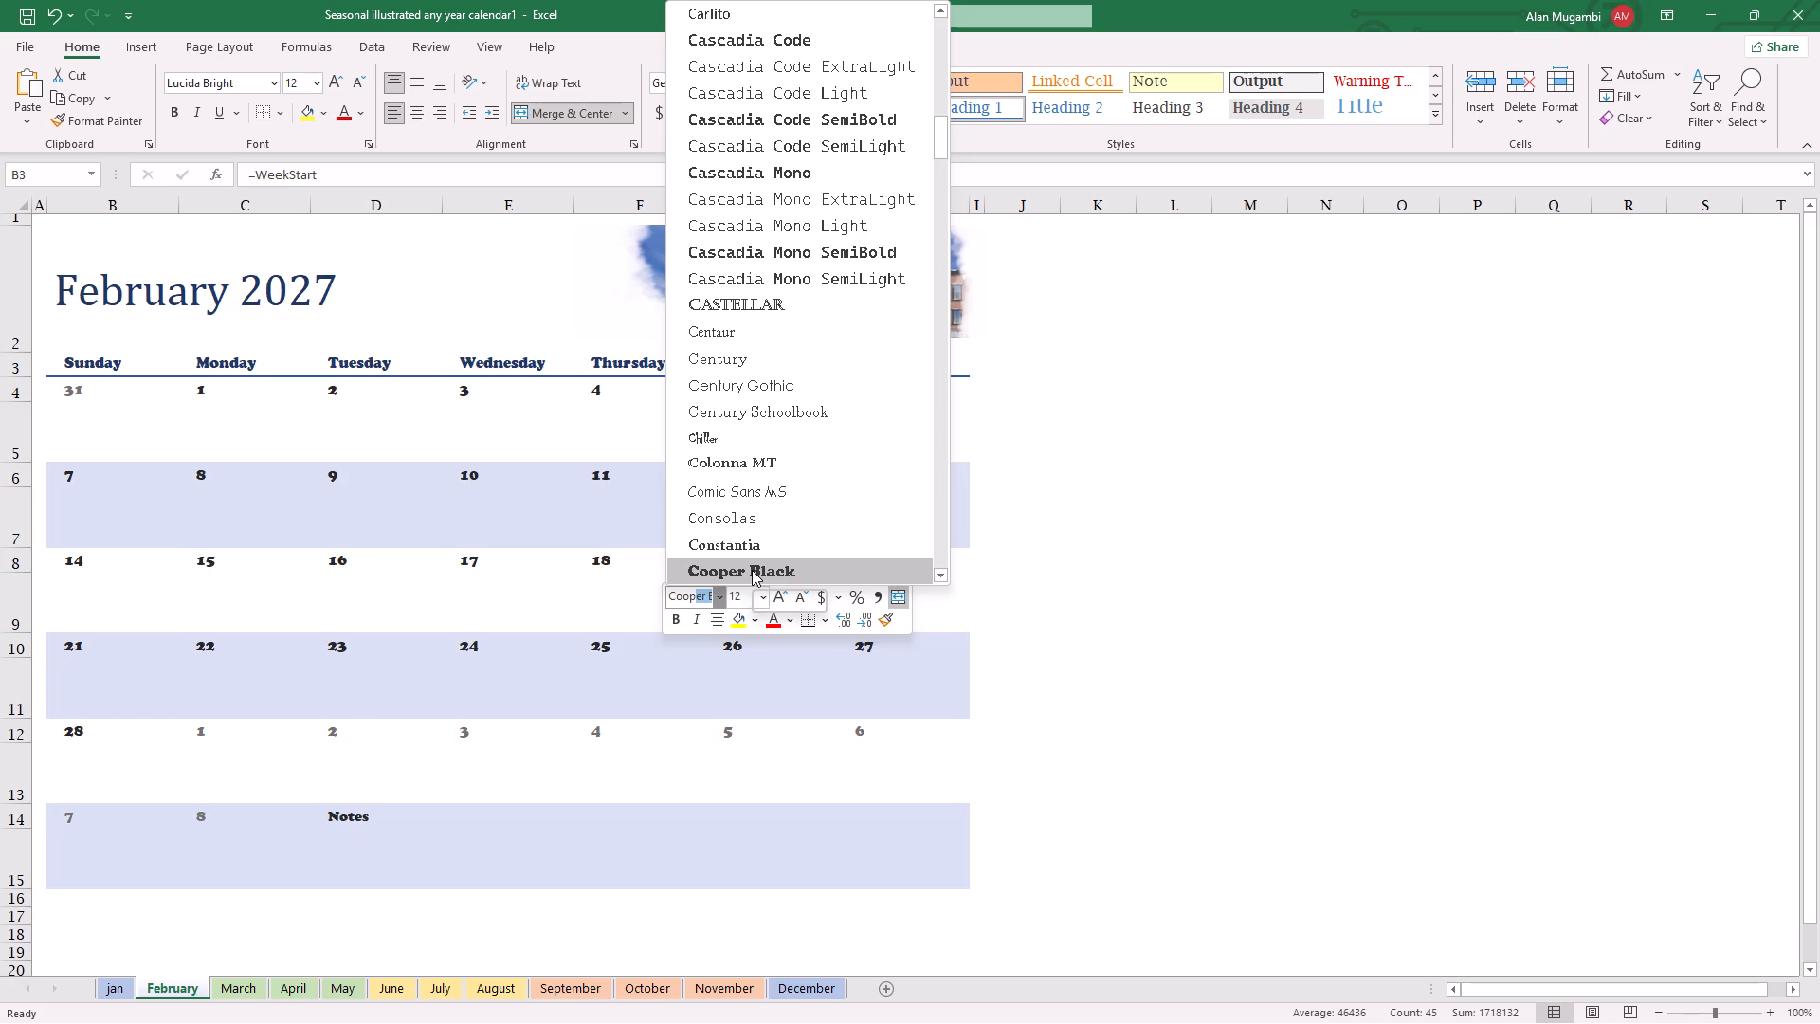
left_click(936, 144)
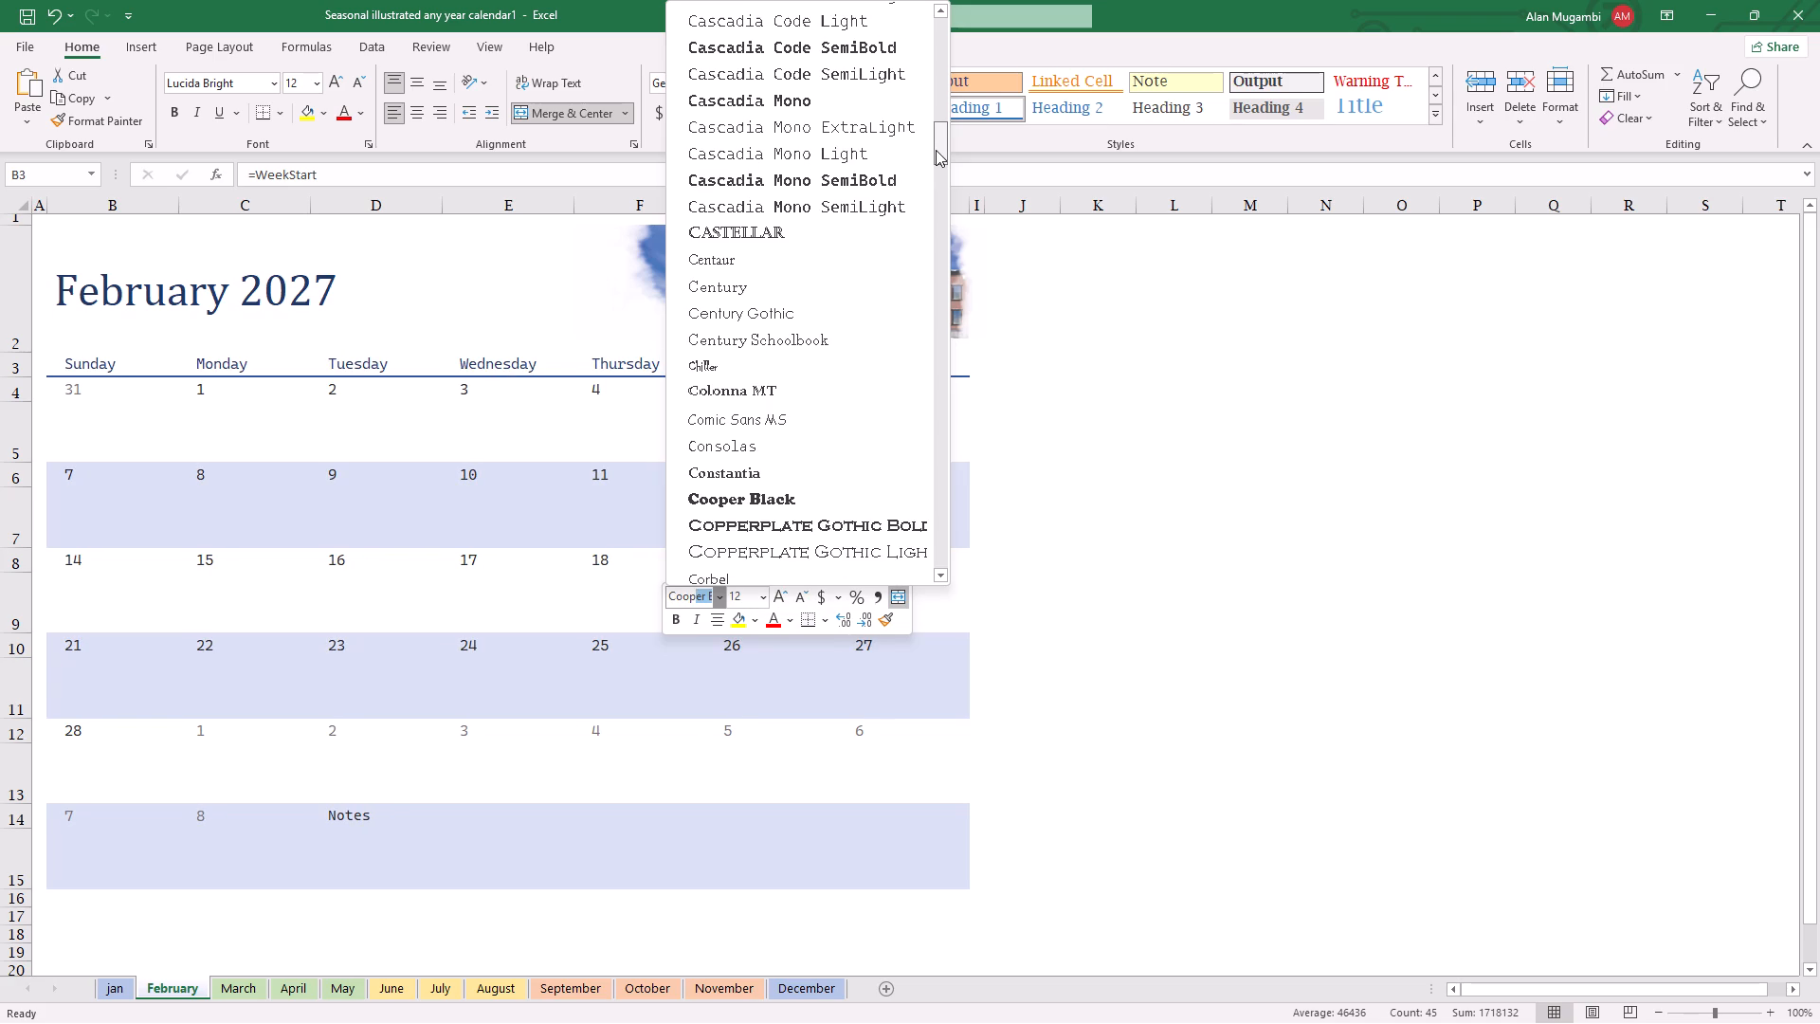
left_click(772, 487)
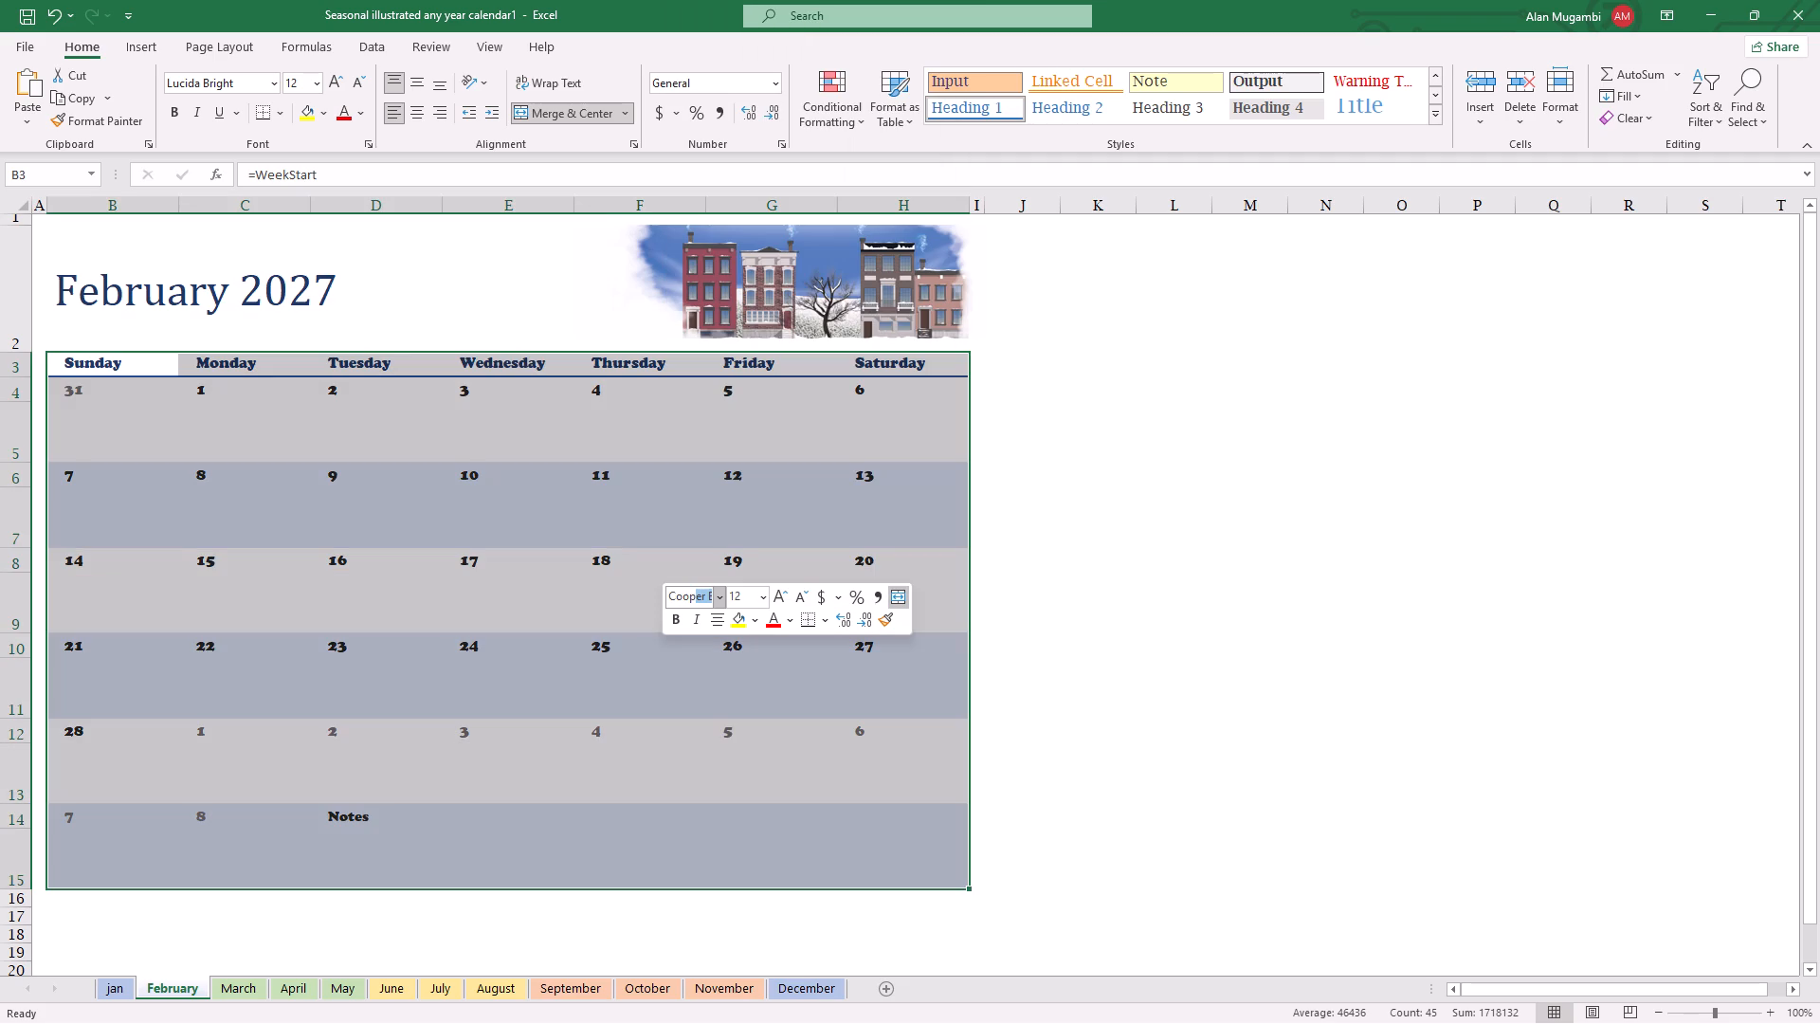
left_click(699, 615)
left_click(676, 617)
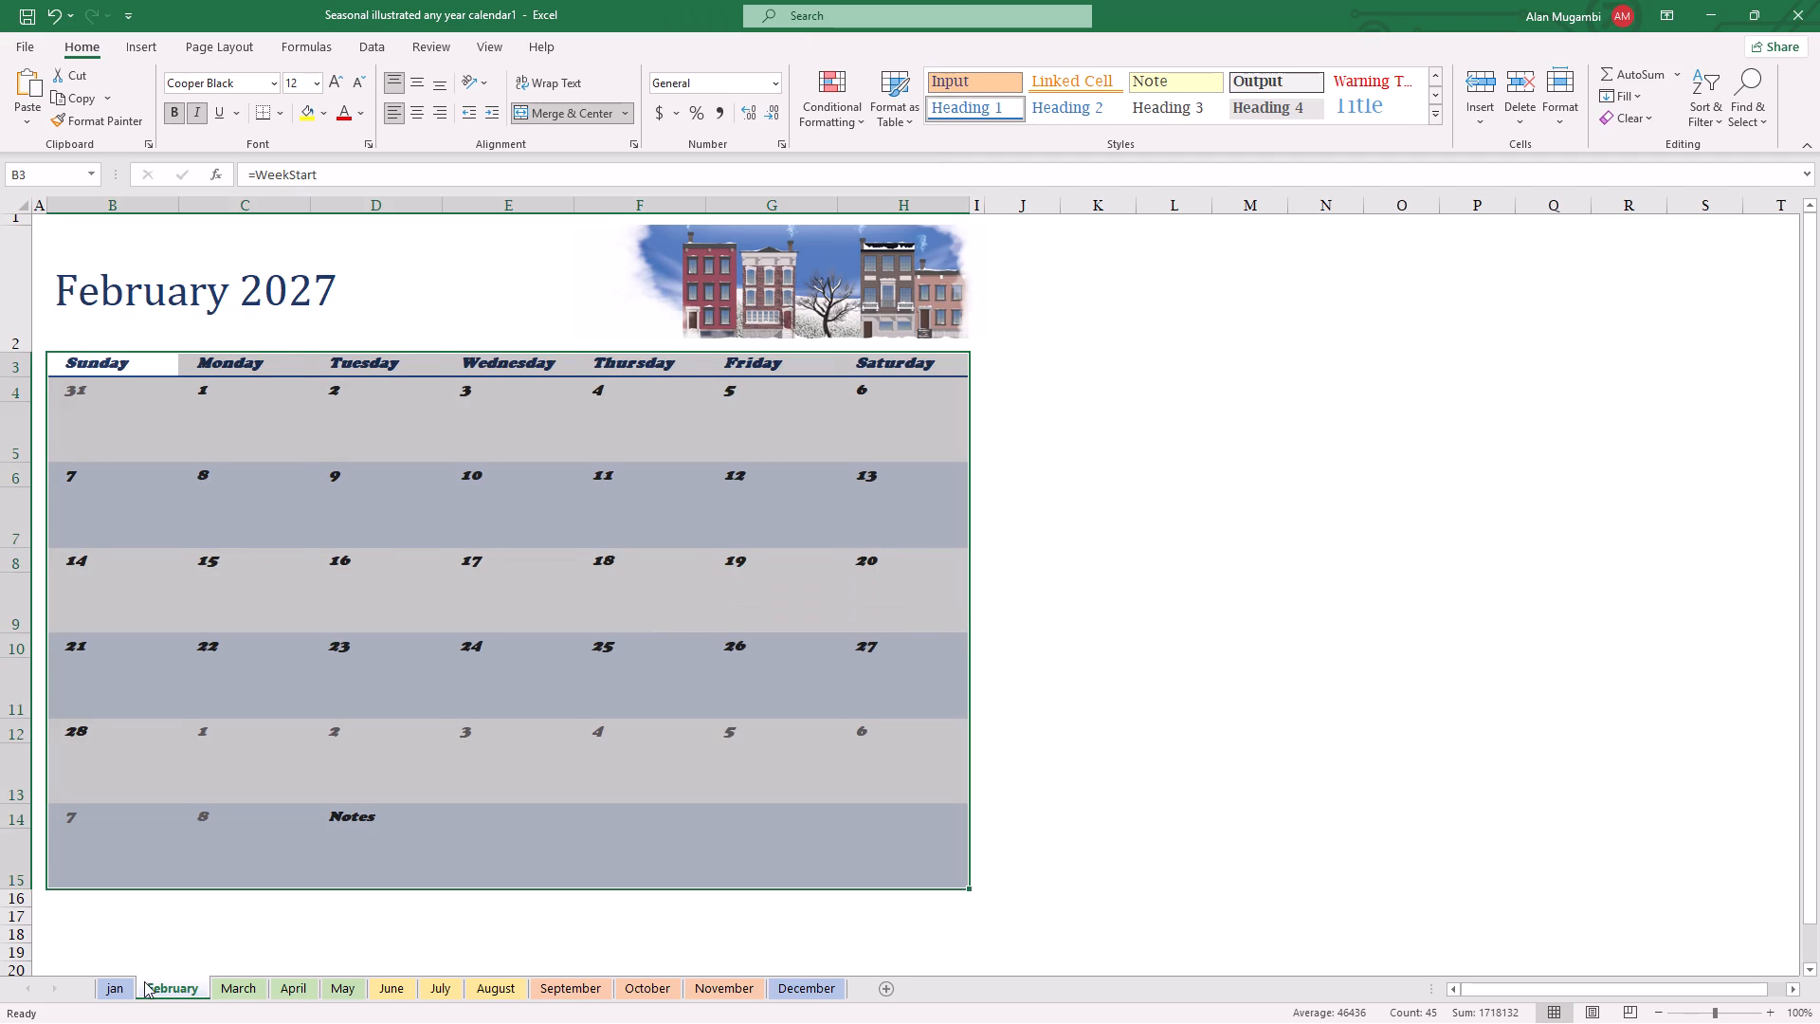
Return to the jan sheet to compare its calendar formatting with February's.
left_click(117, 987)
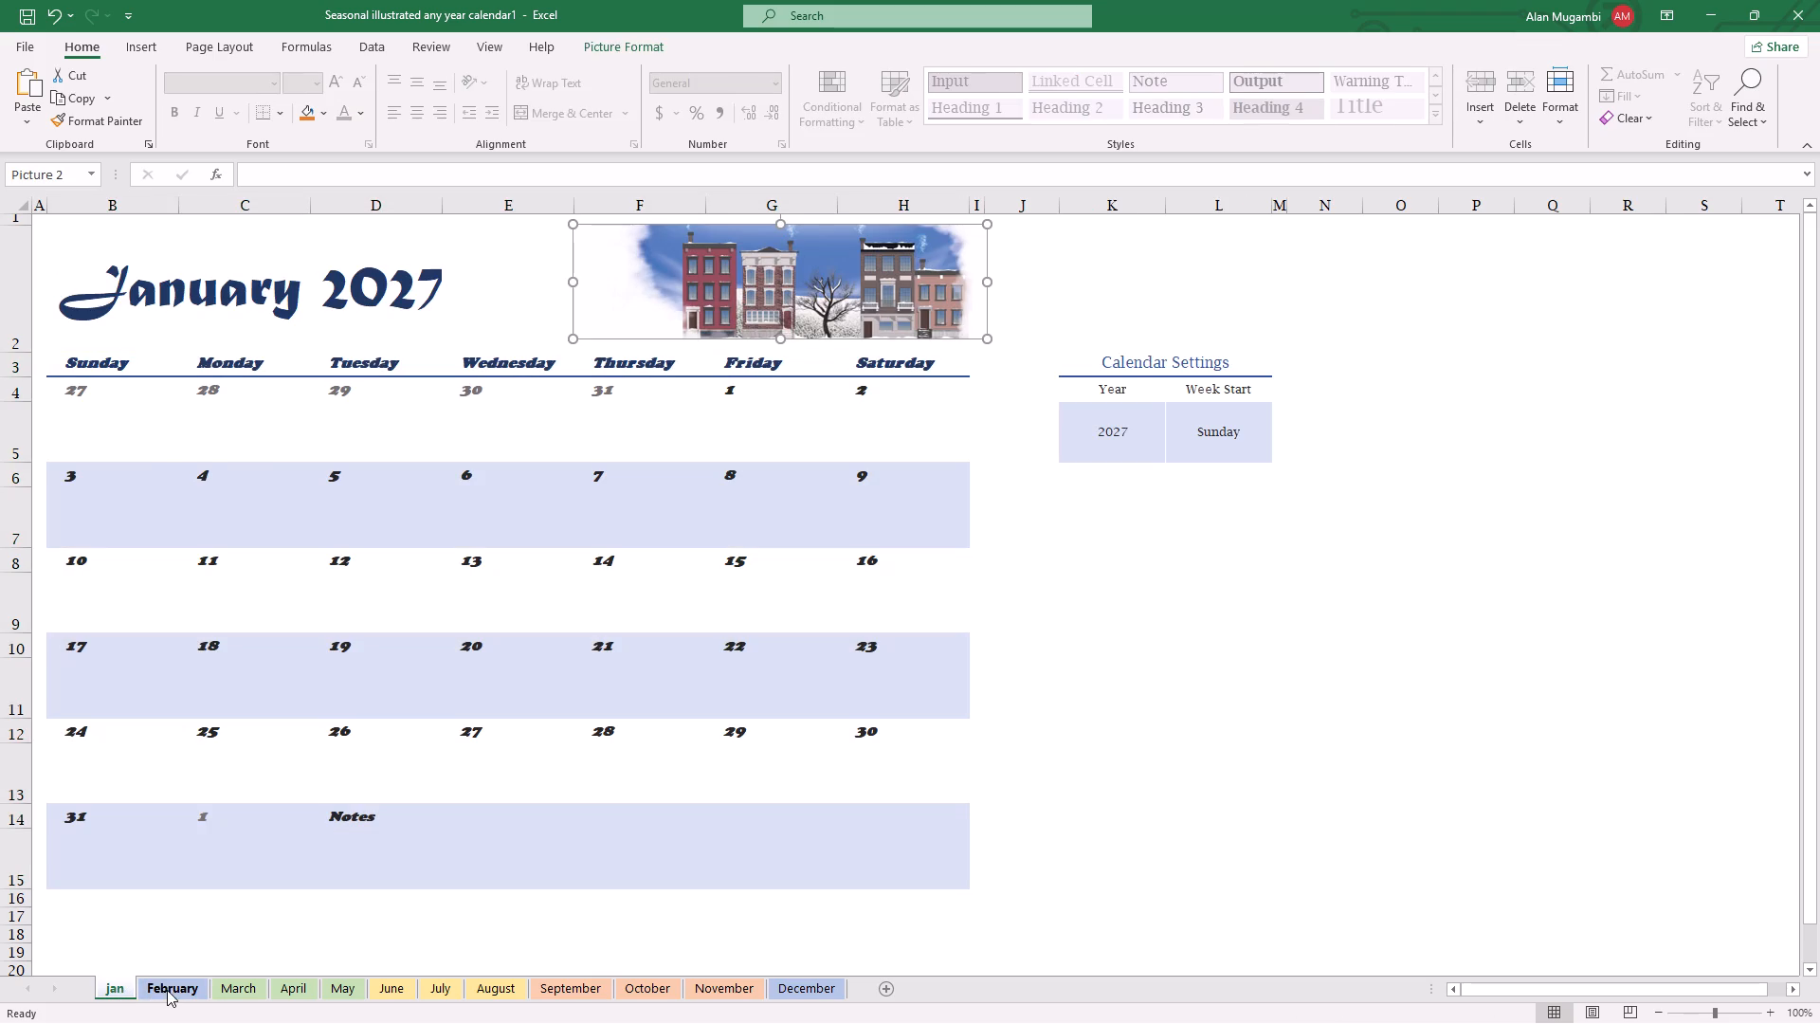
Set the font size of the February 2027 title on the February sheet to 48.
left_click(167, 990)
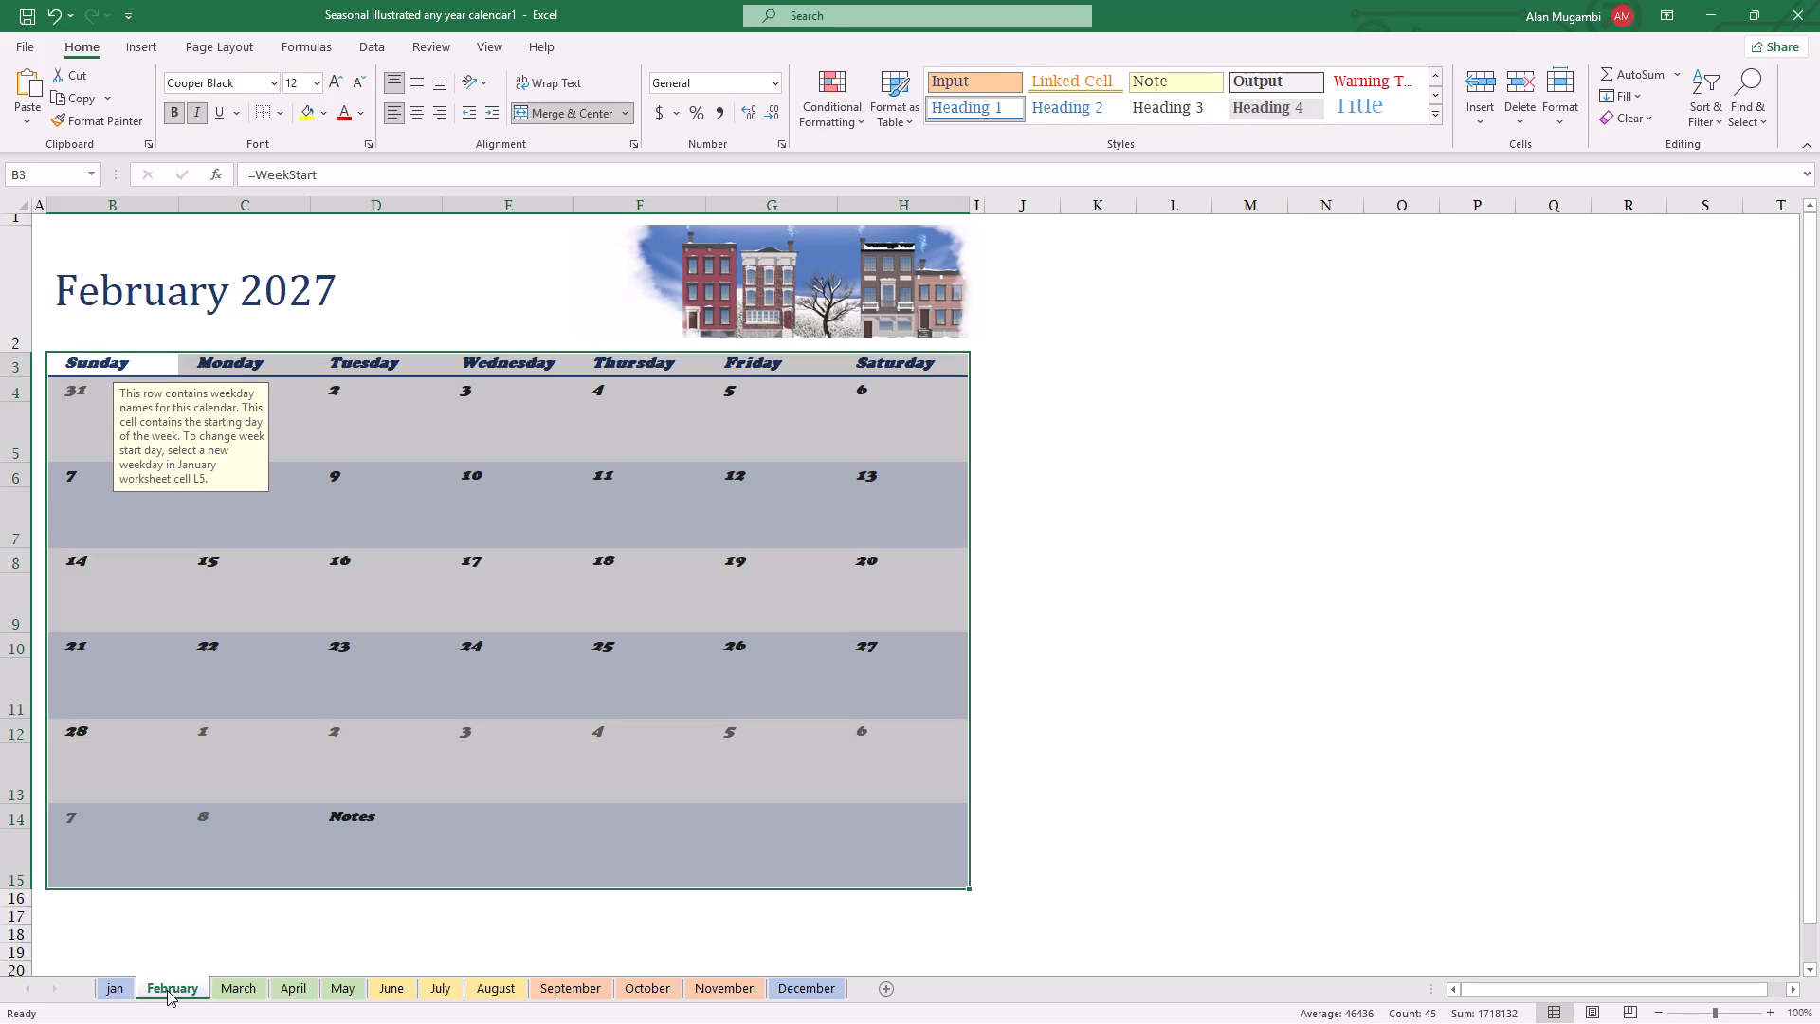
left_click(115, 980)
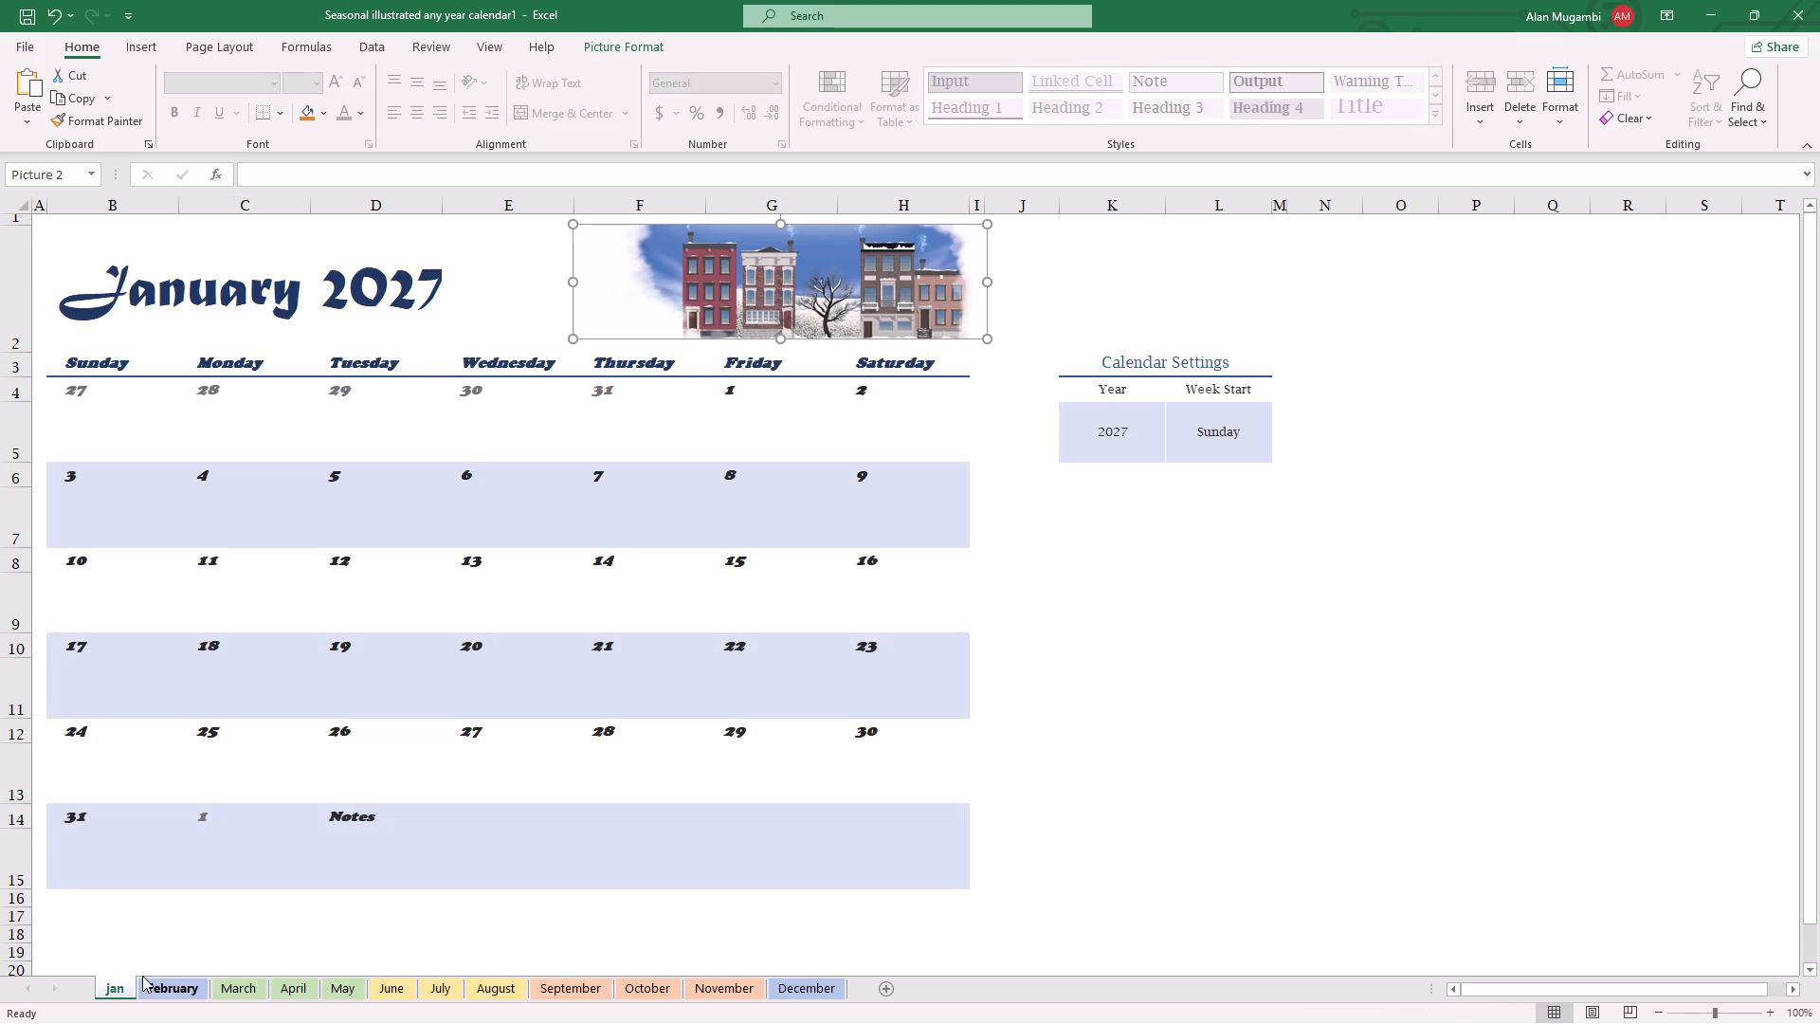
left_click(167, 982)
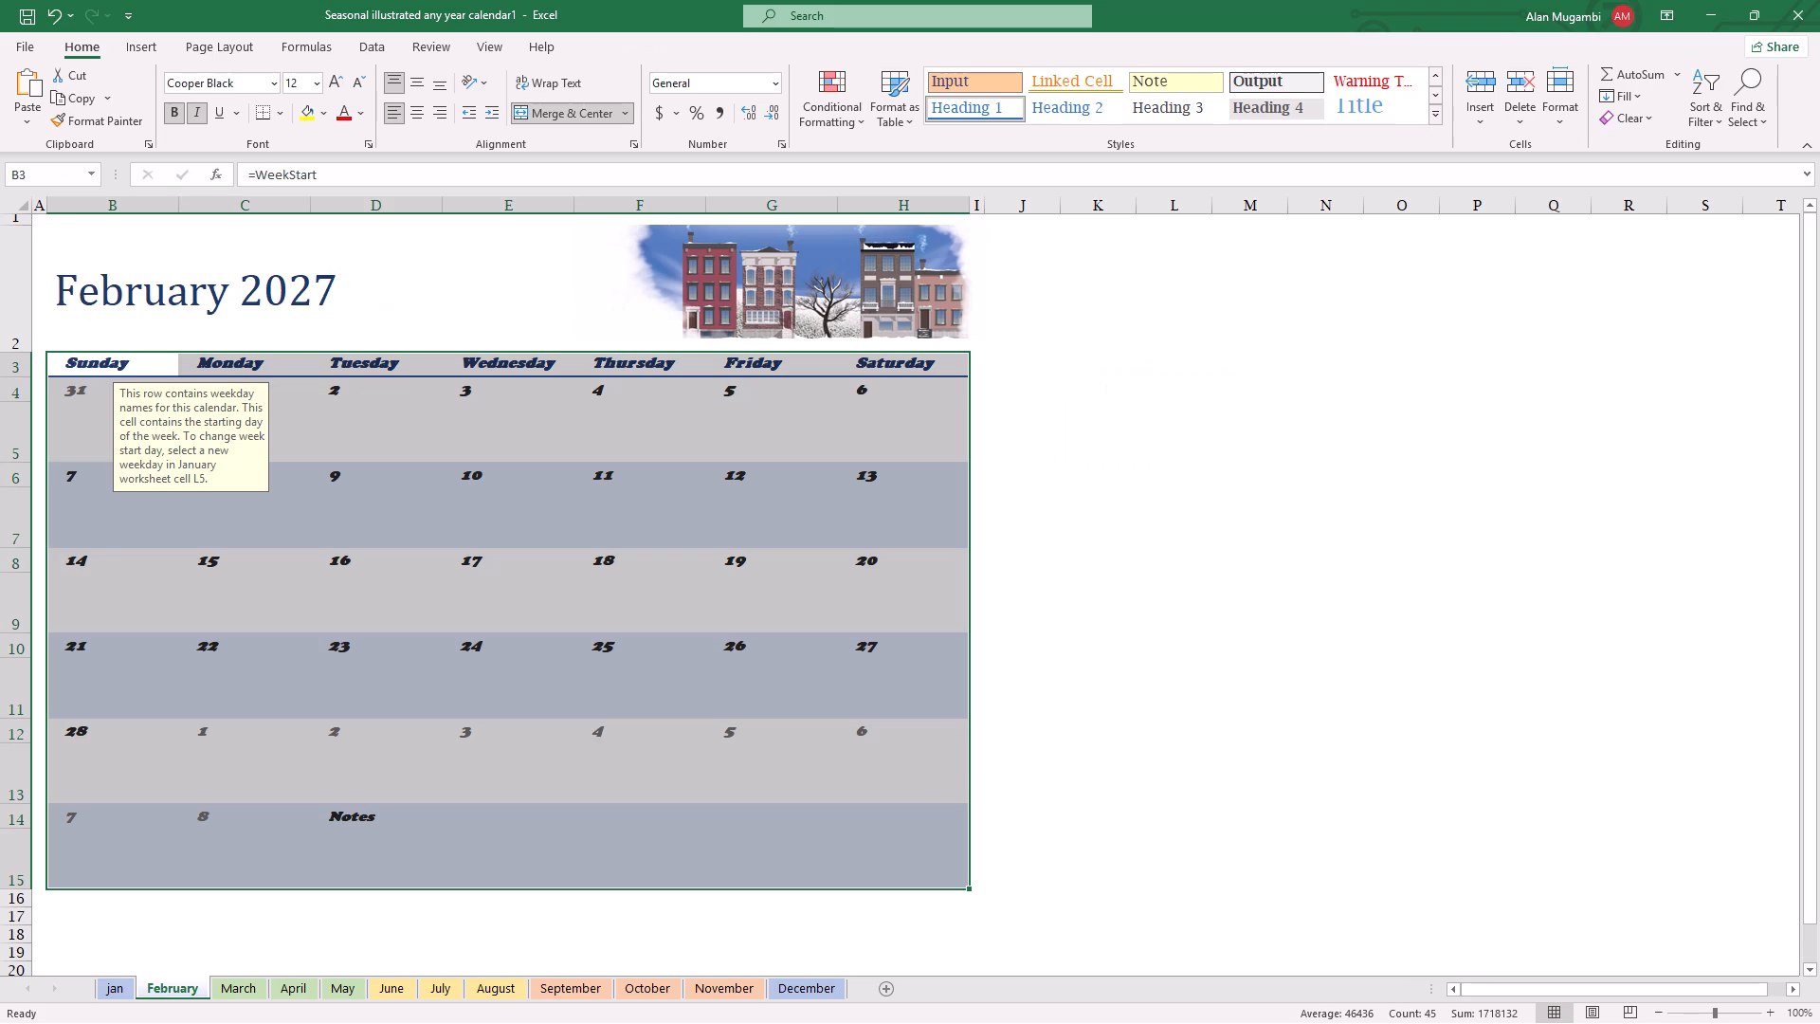
left_click(495, 527)
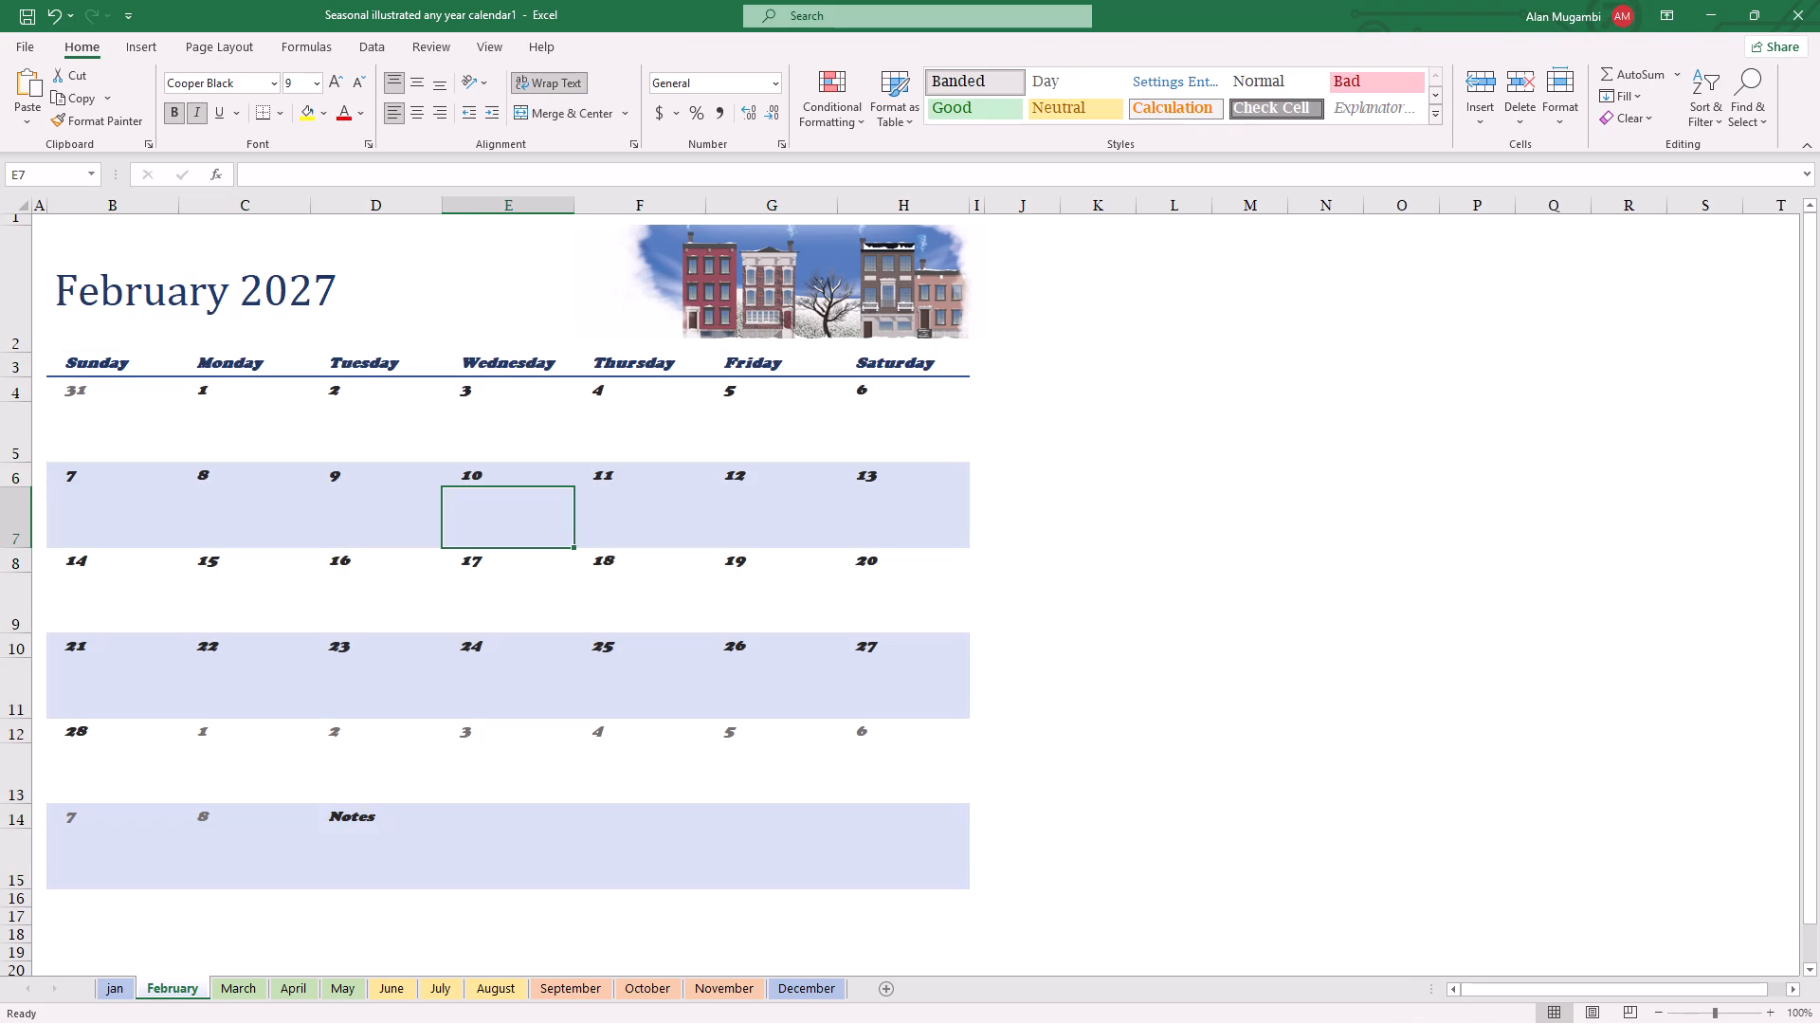
left_click(271, 287)
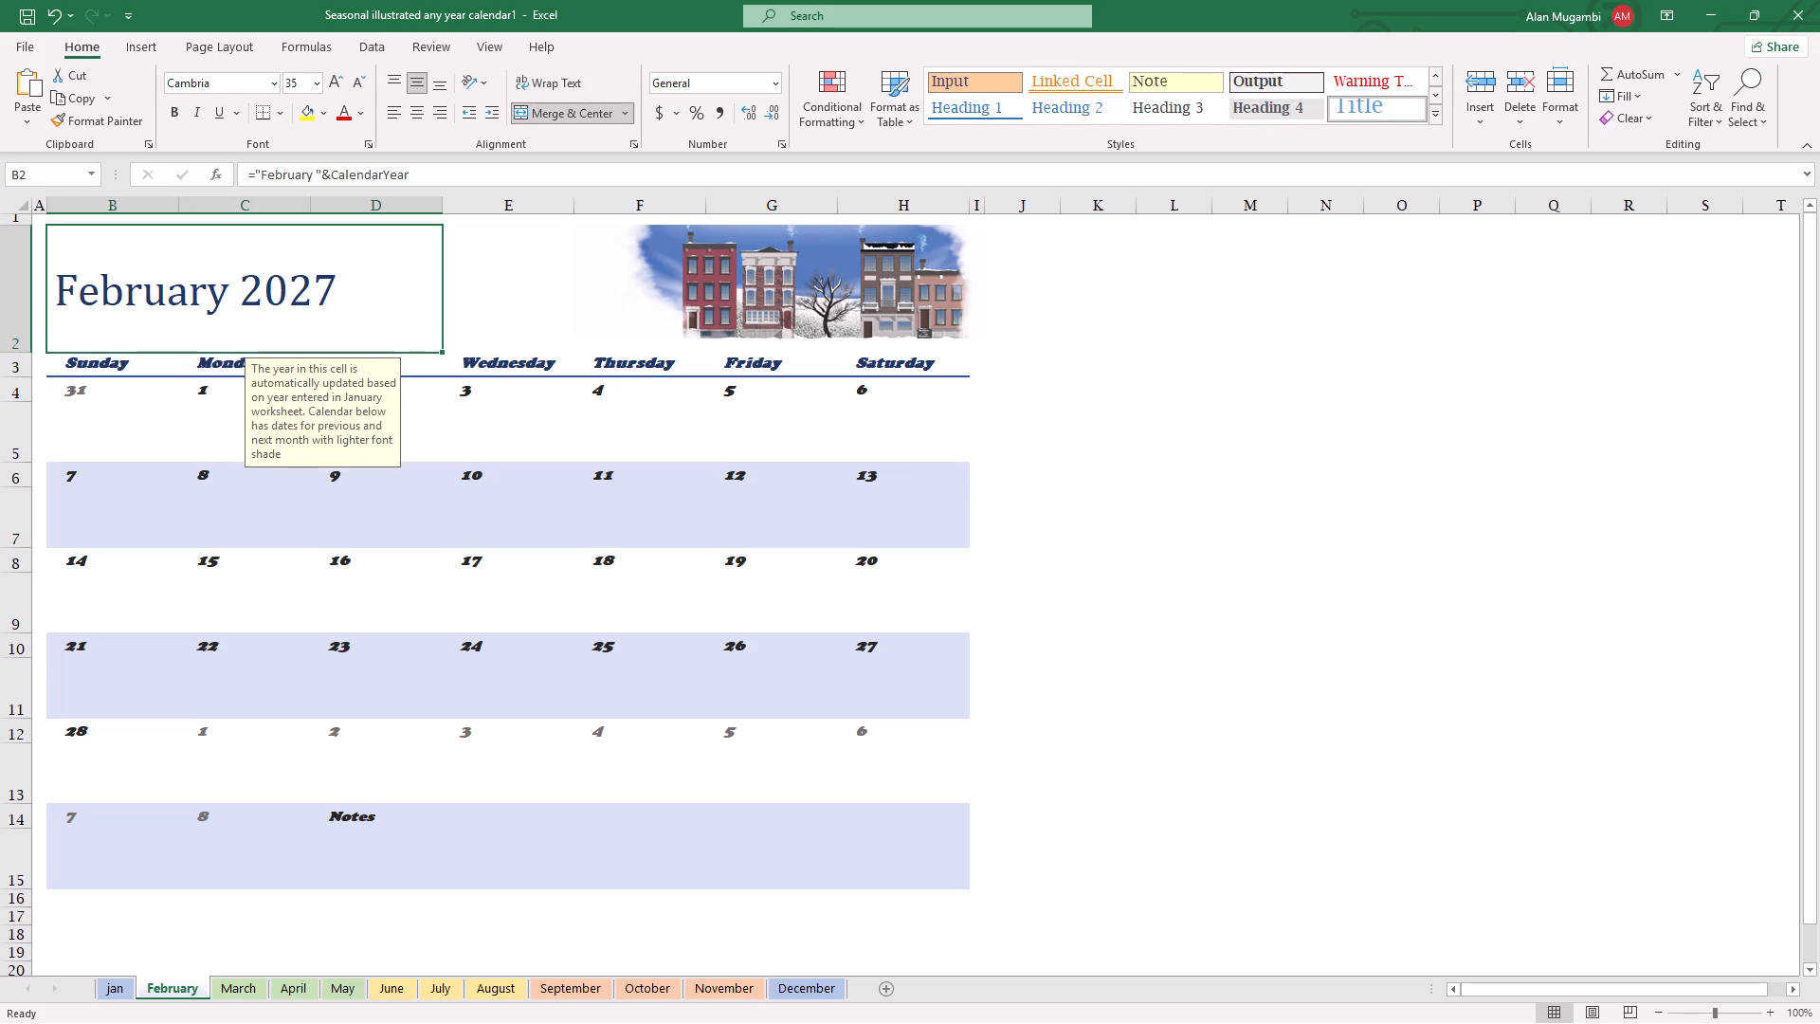
right_click(271, 287)
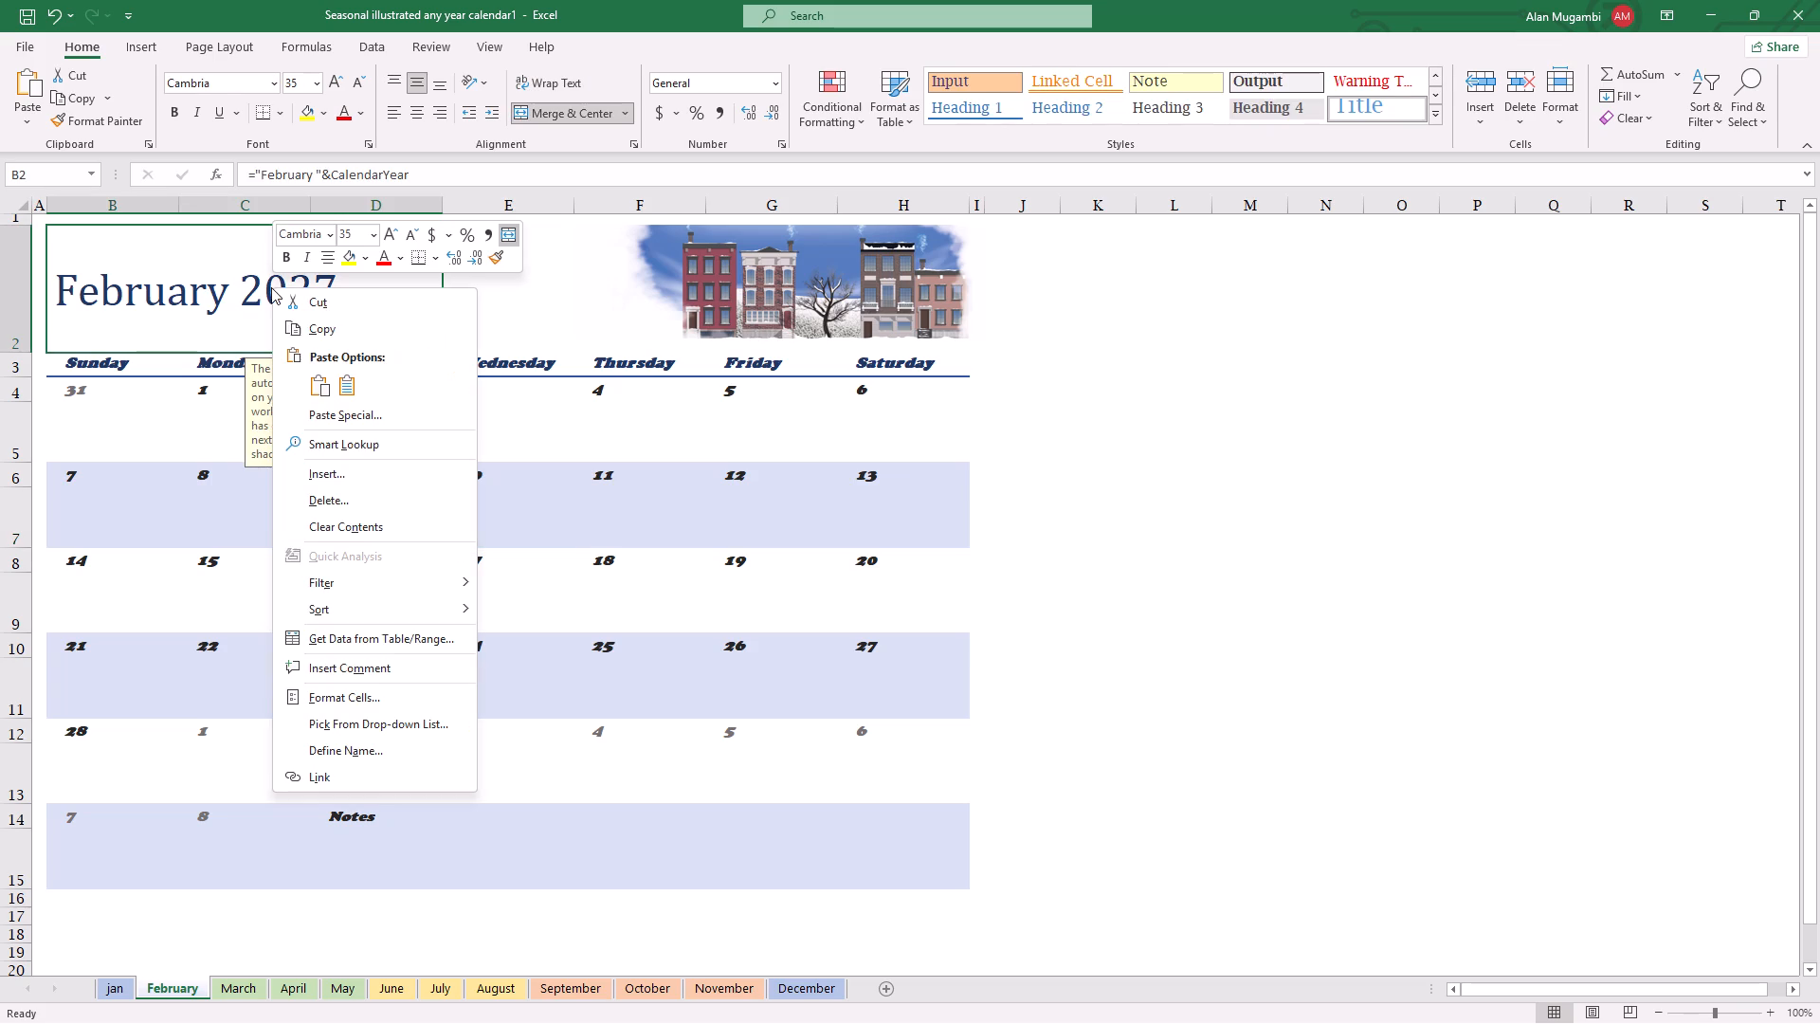
left_click(370, 236)
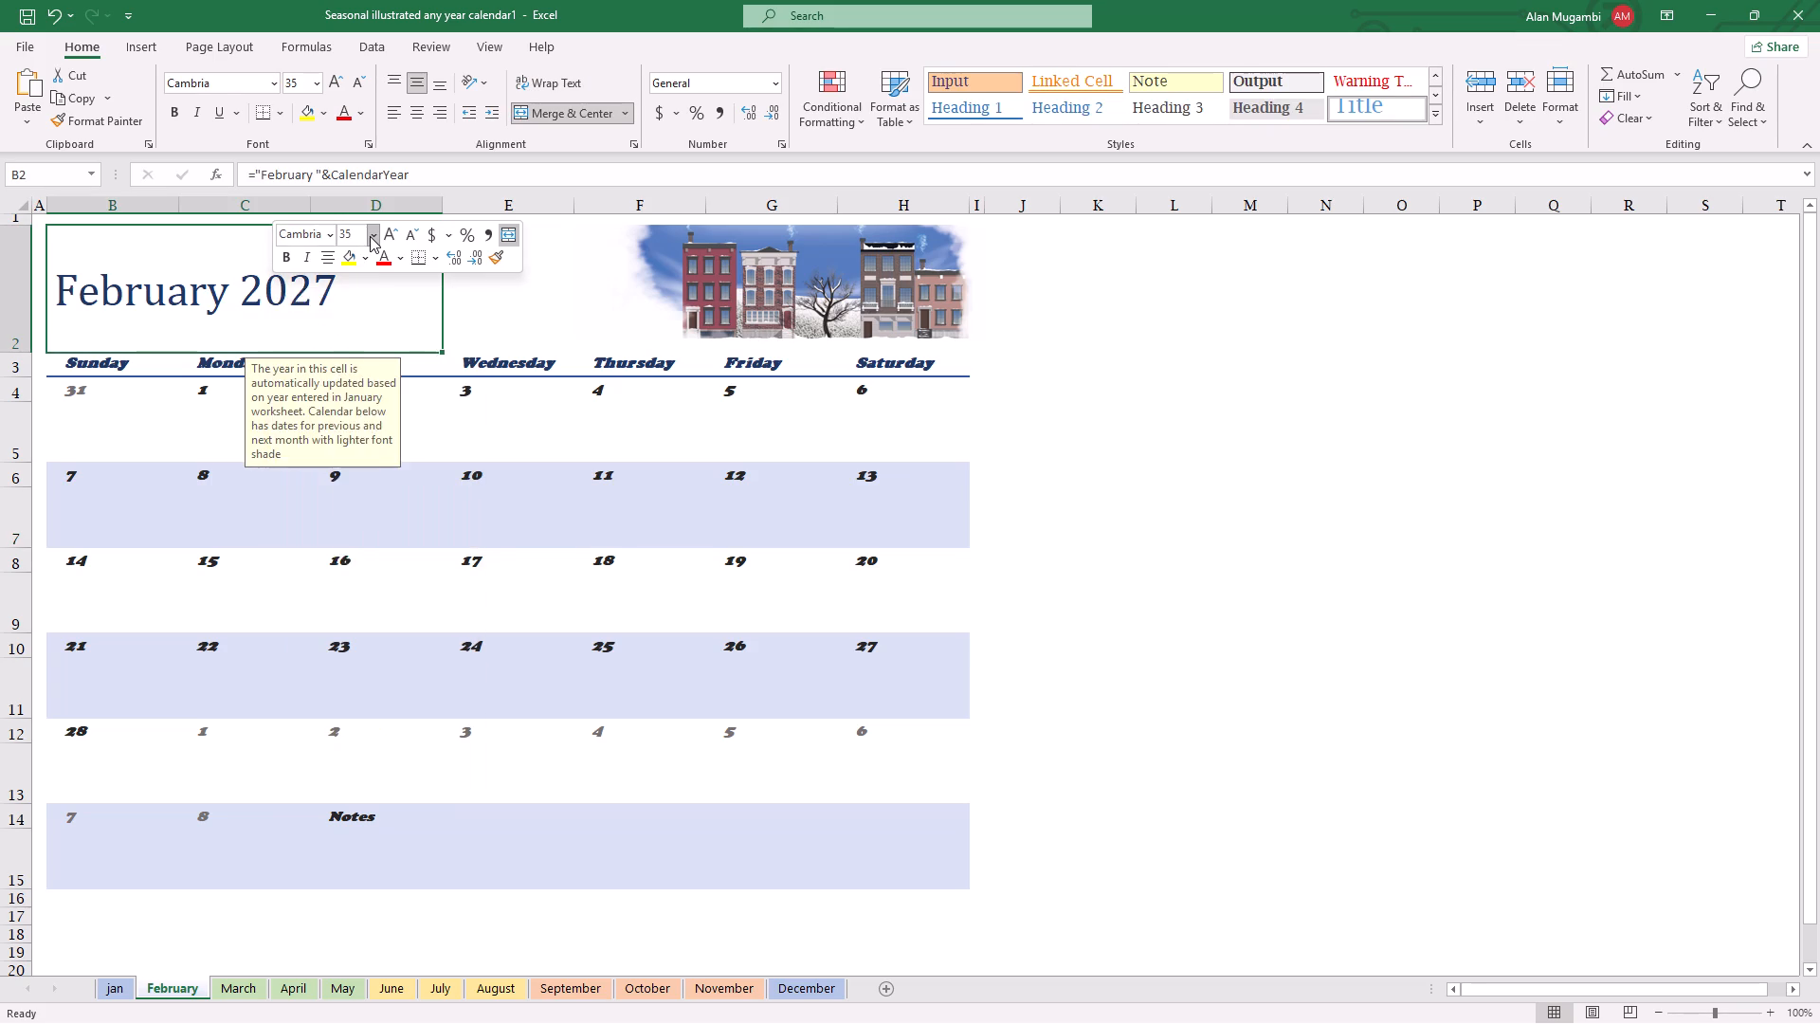
left_click(348, 562)
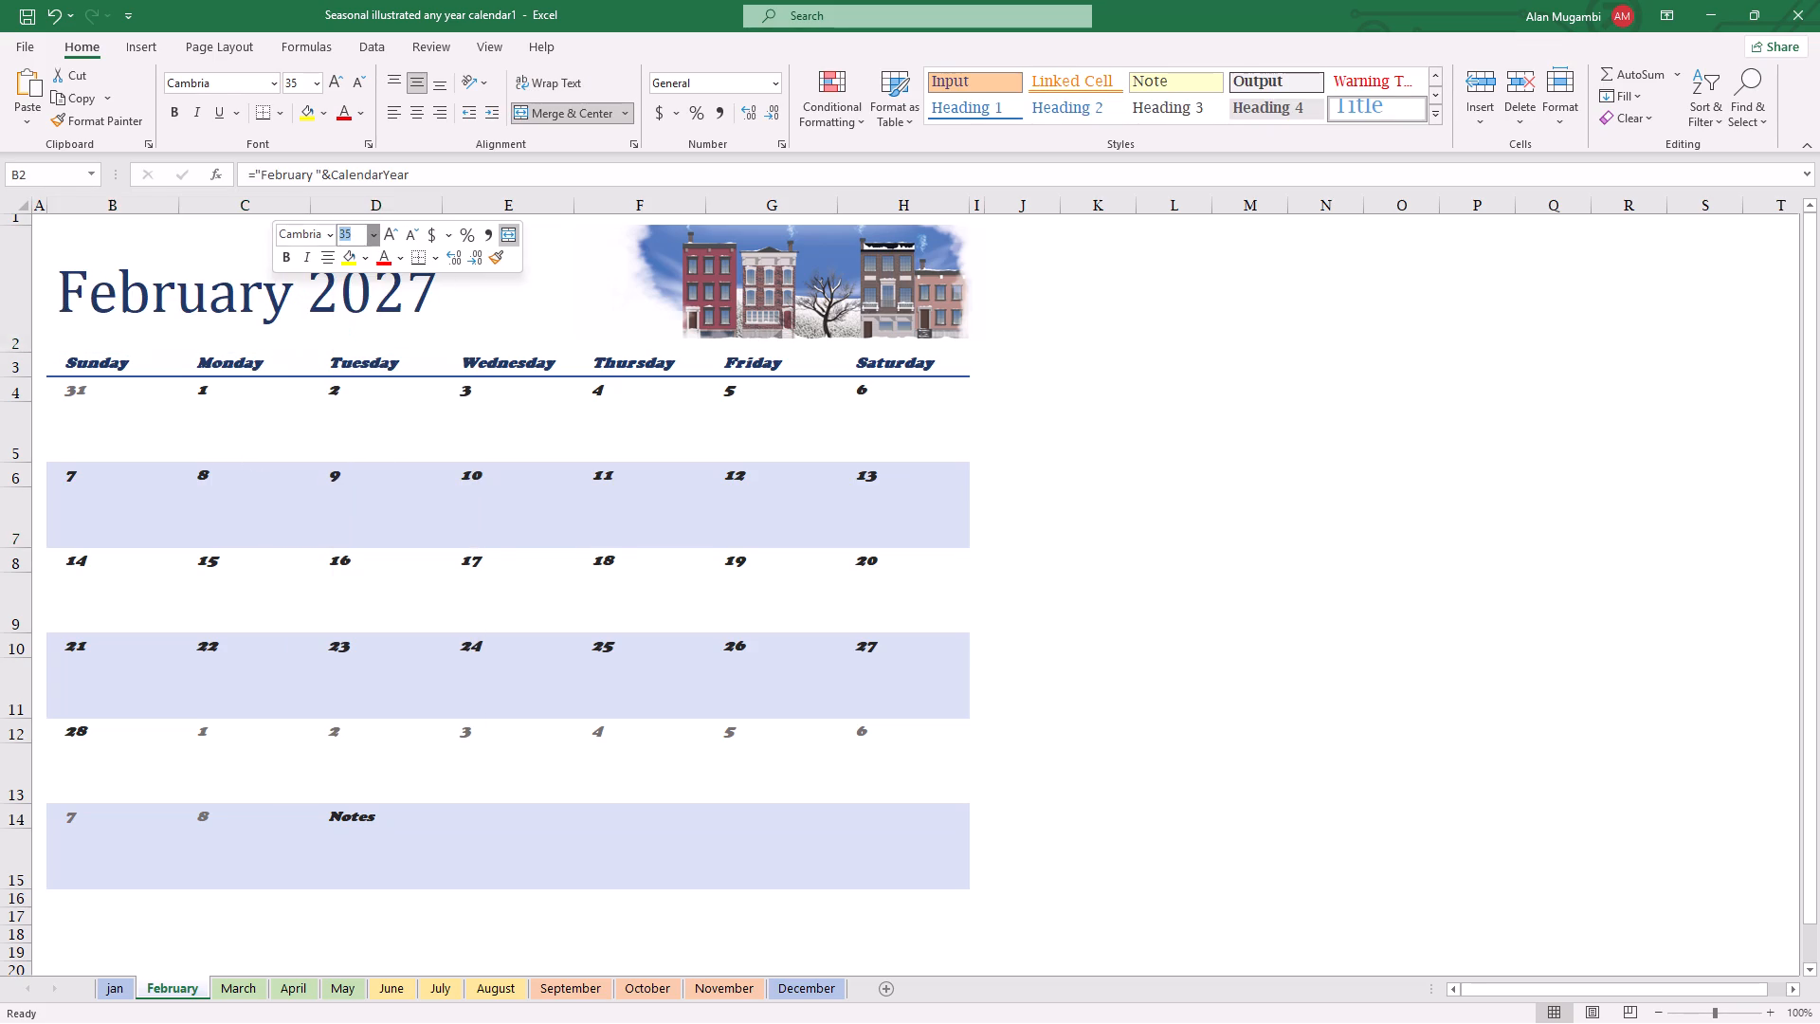
Change the February 2027 title's font to Matura MT Script Capitals and compare it with the title on the jan sheet.
left_click(326, 232)
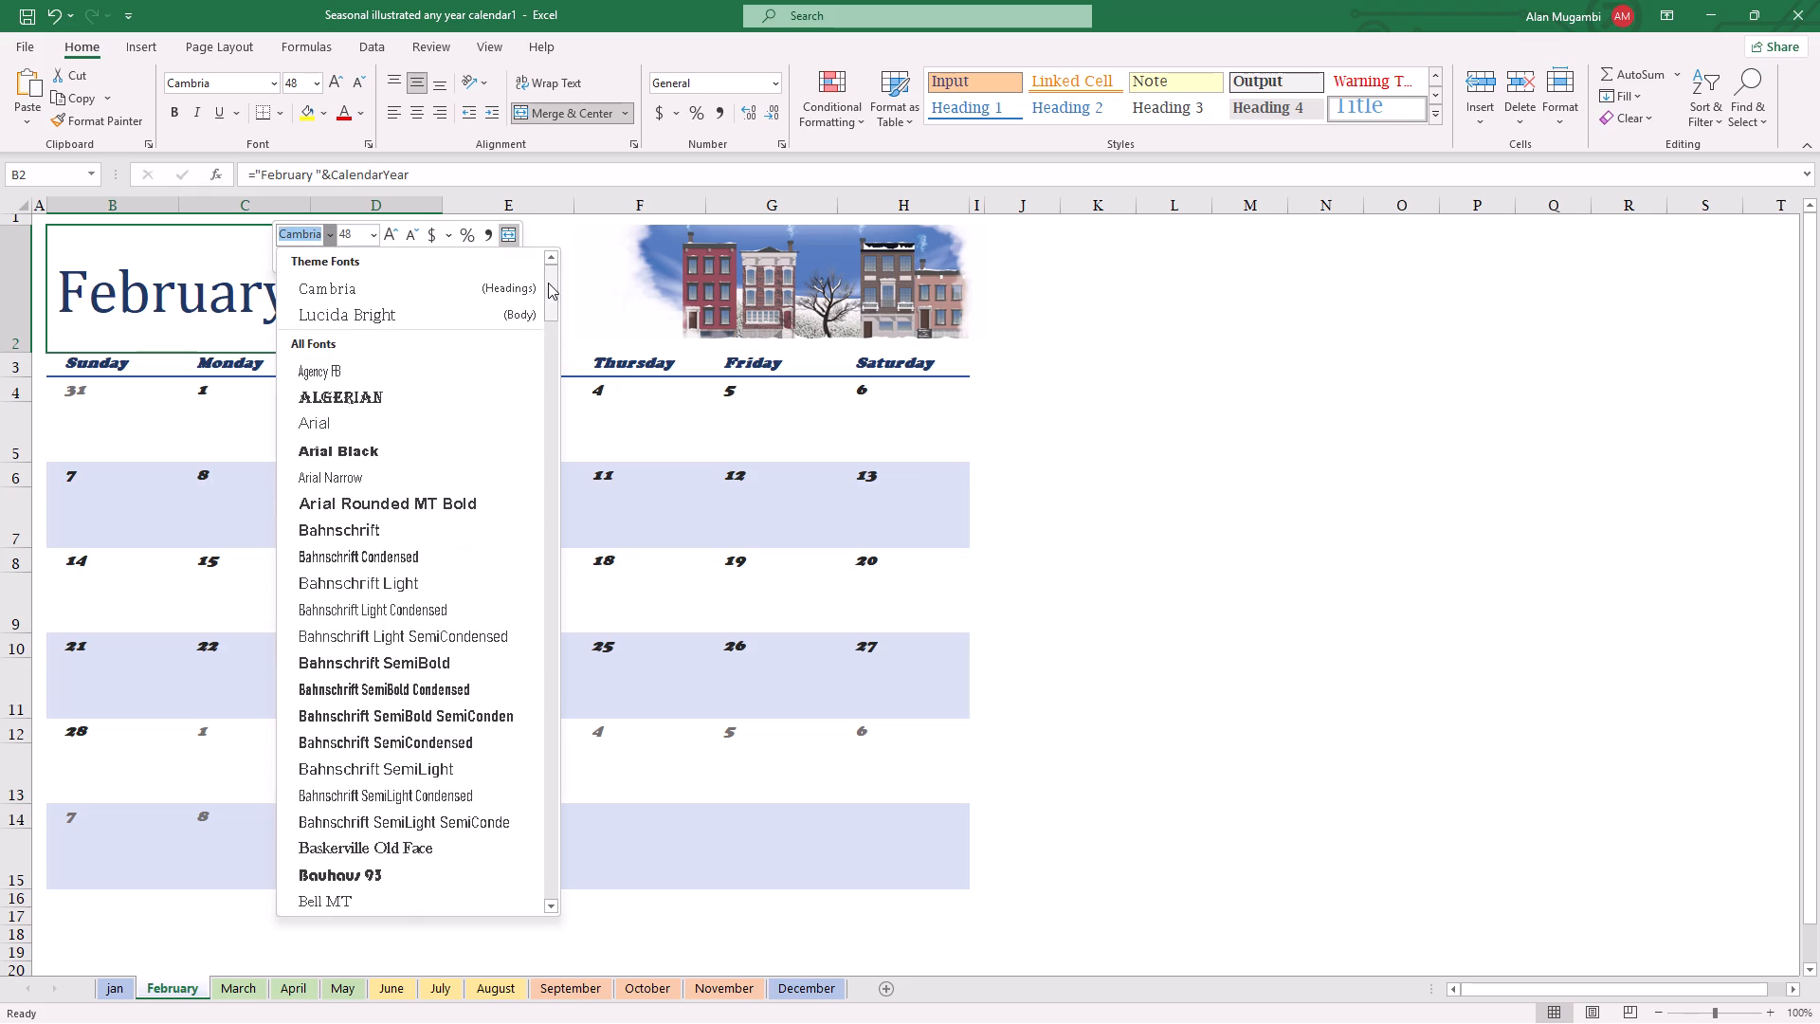
left_click_drag(551, 305, 558, 544)
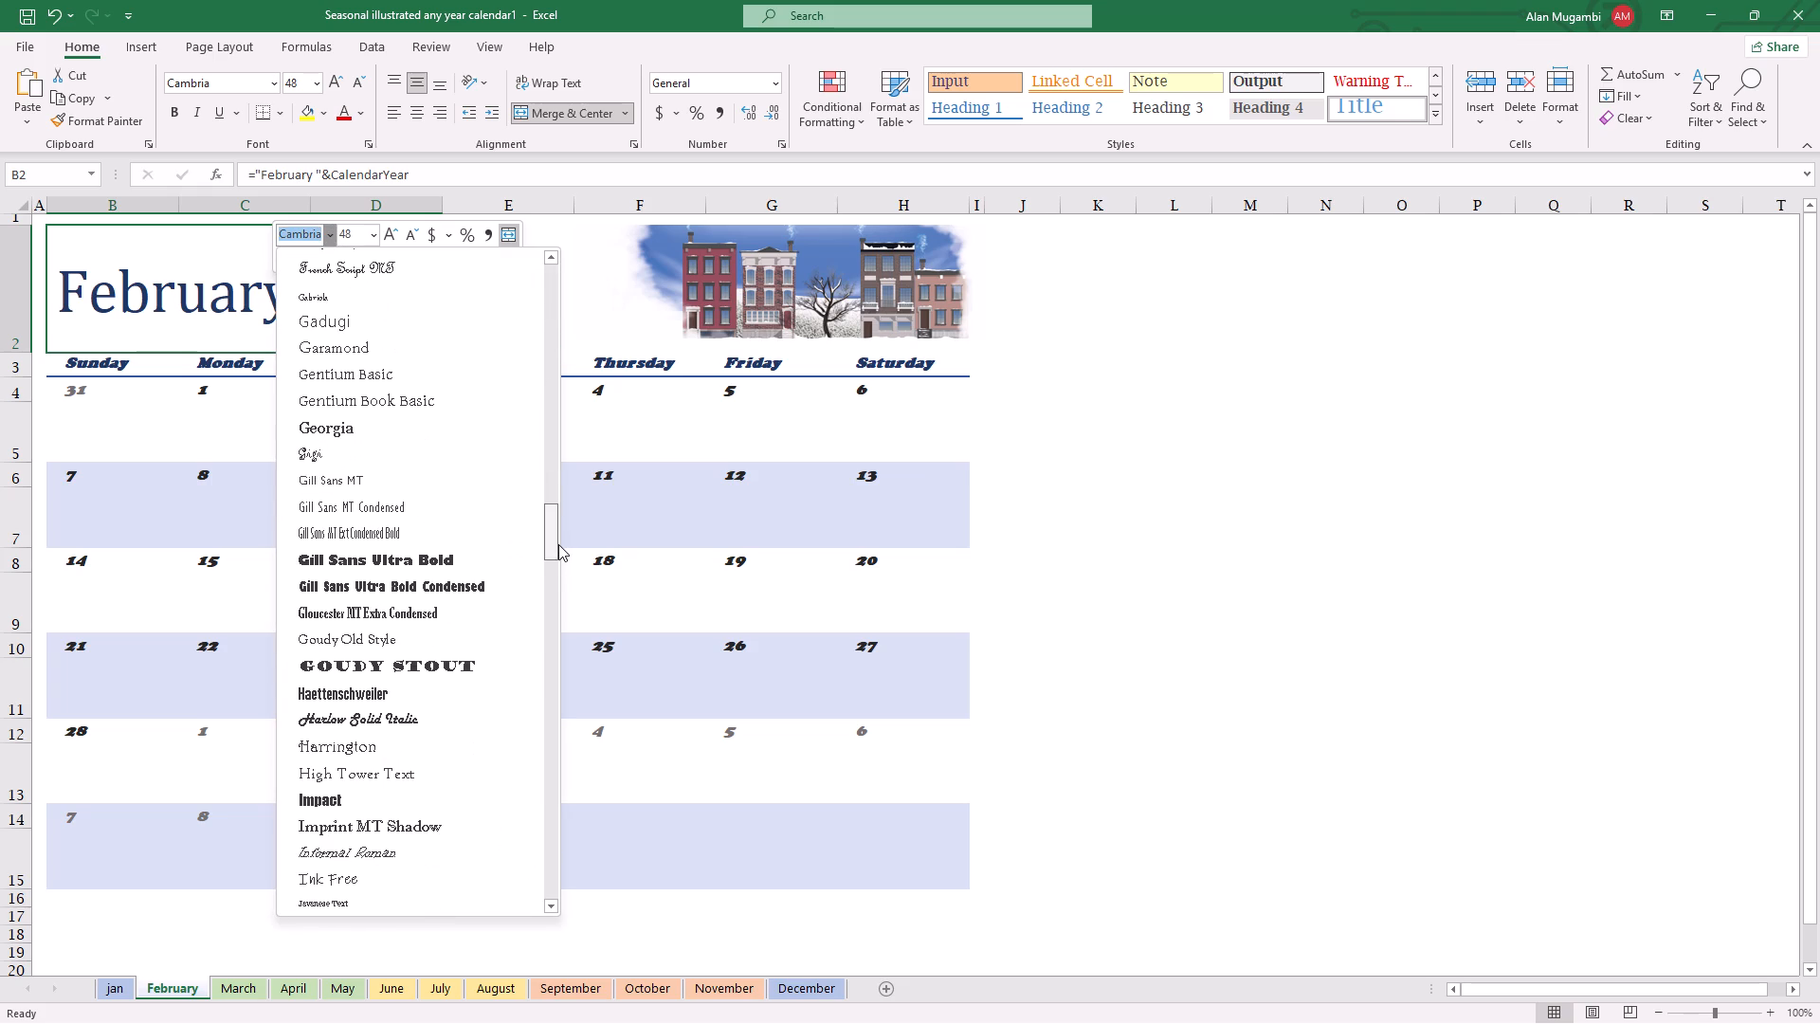
left_click_drag(558, 544, 558, 554)
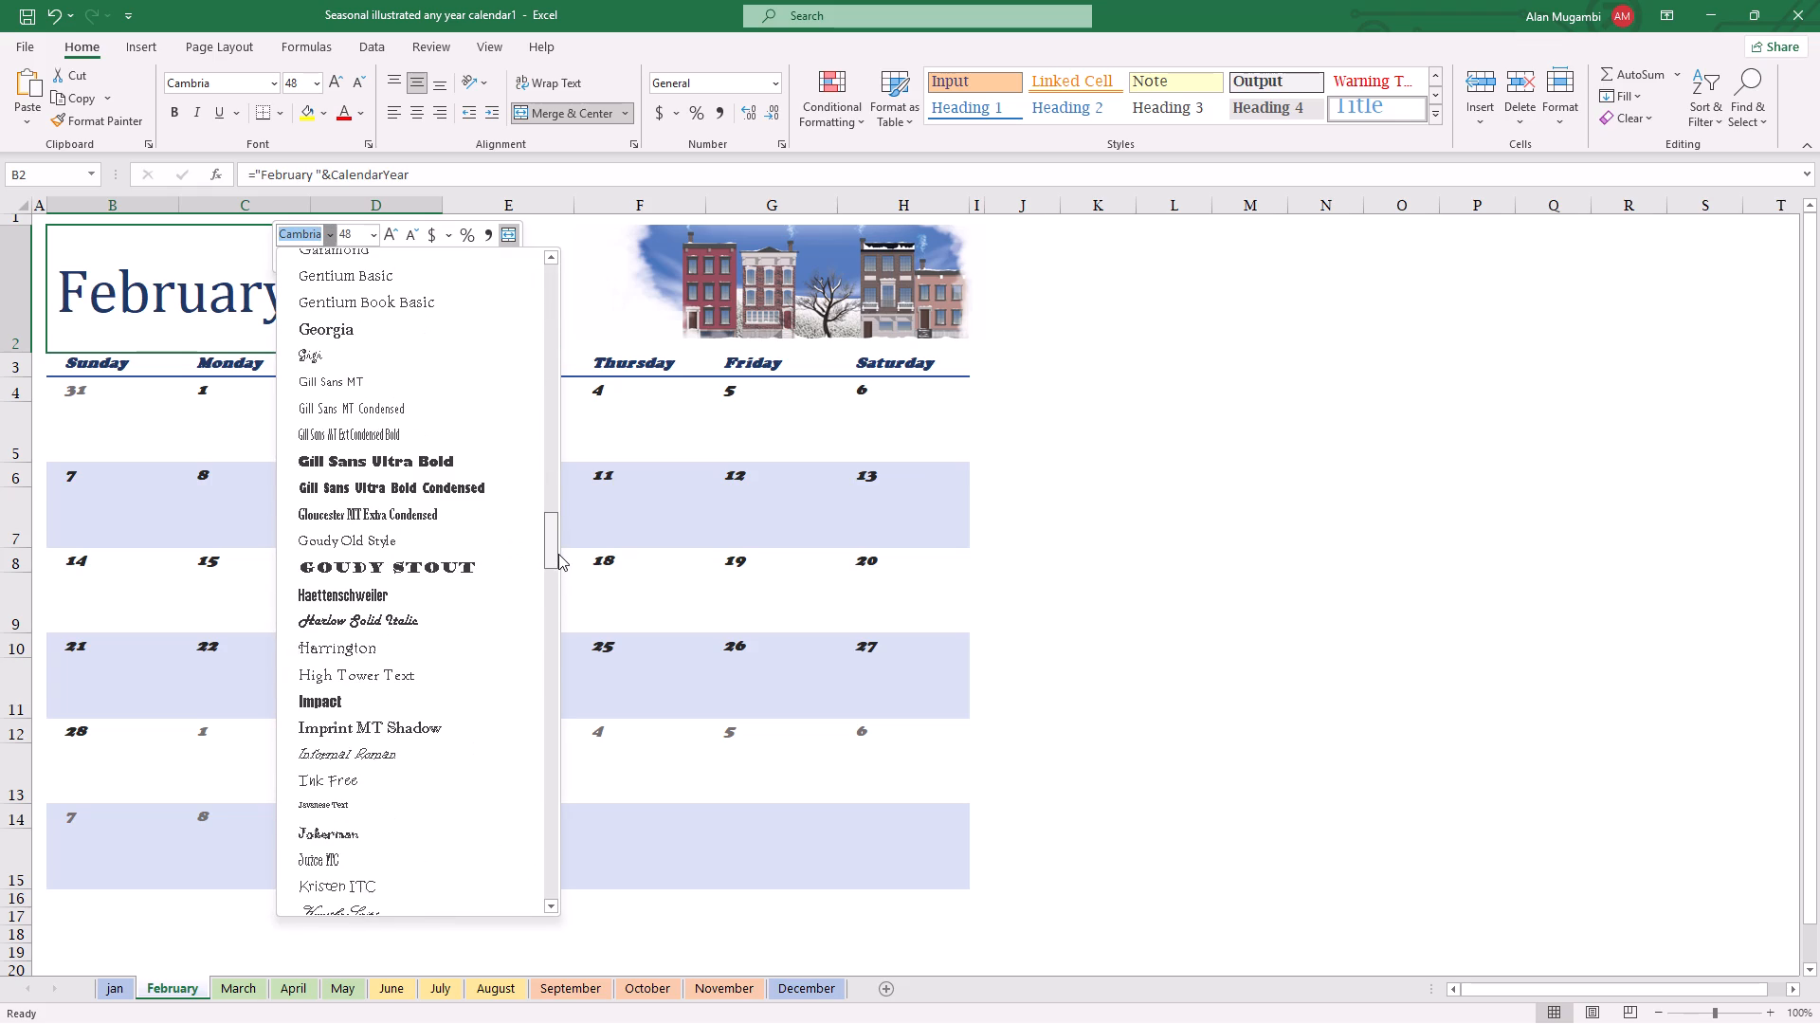
left_click_drag(558, 554, 560, 590)
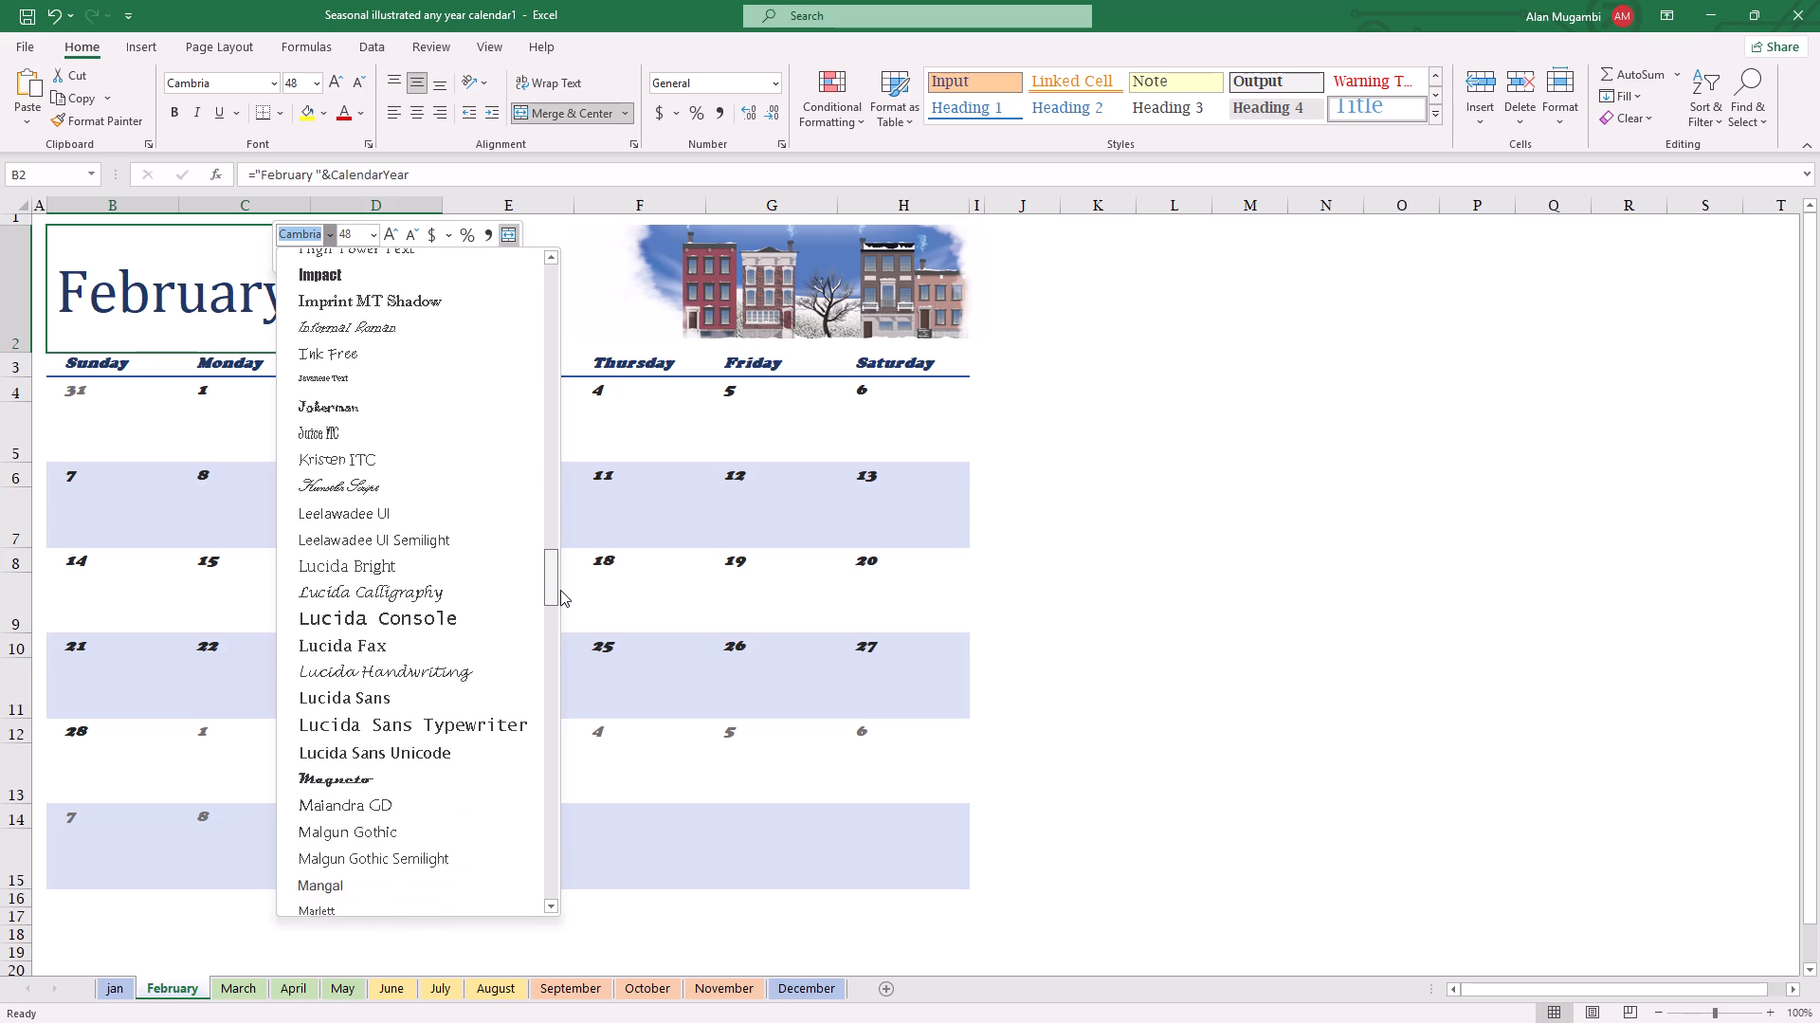
left_click_drag(560, 590, 560, 602)
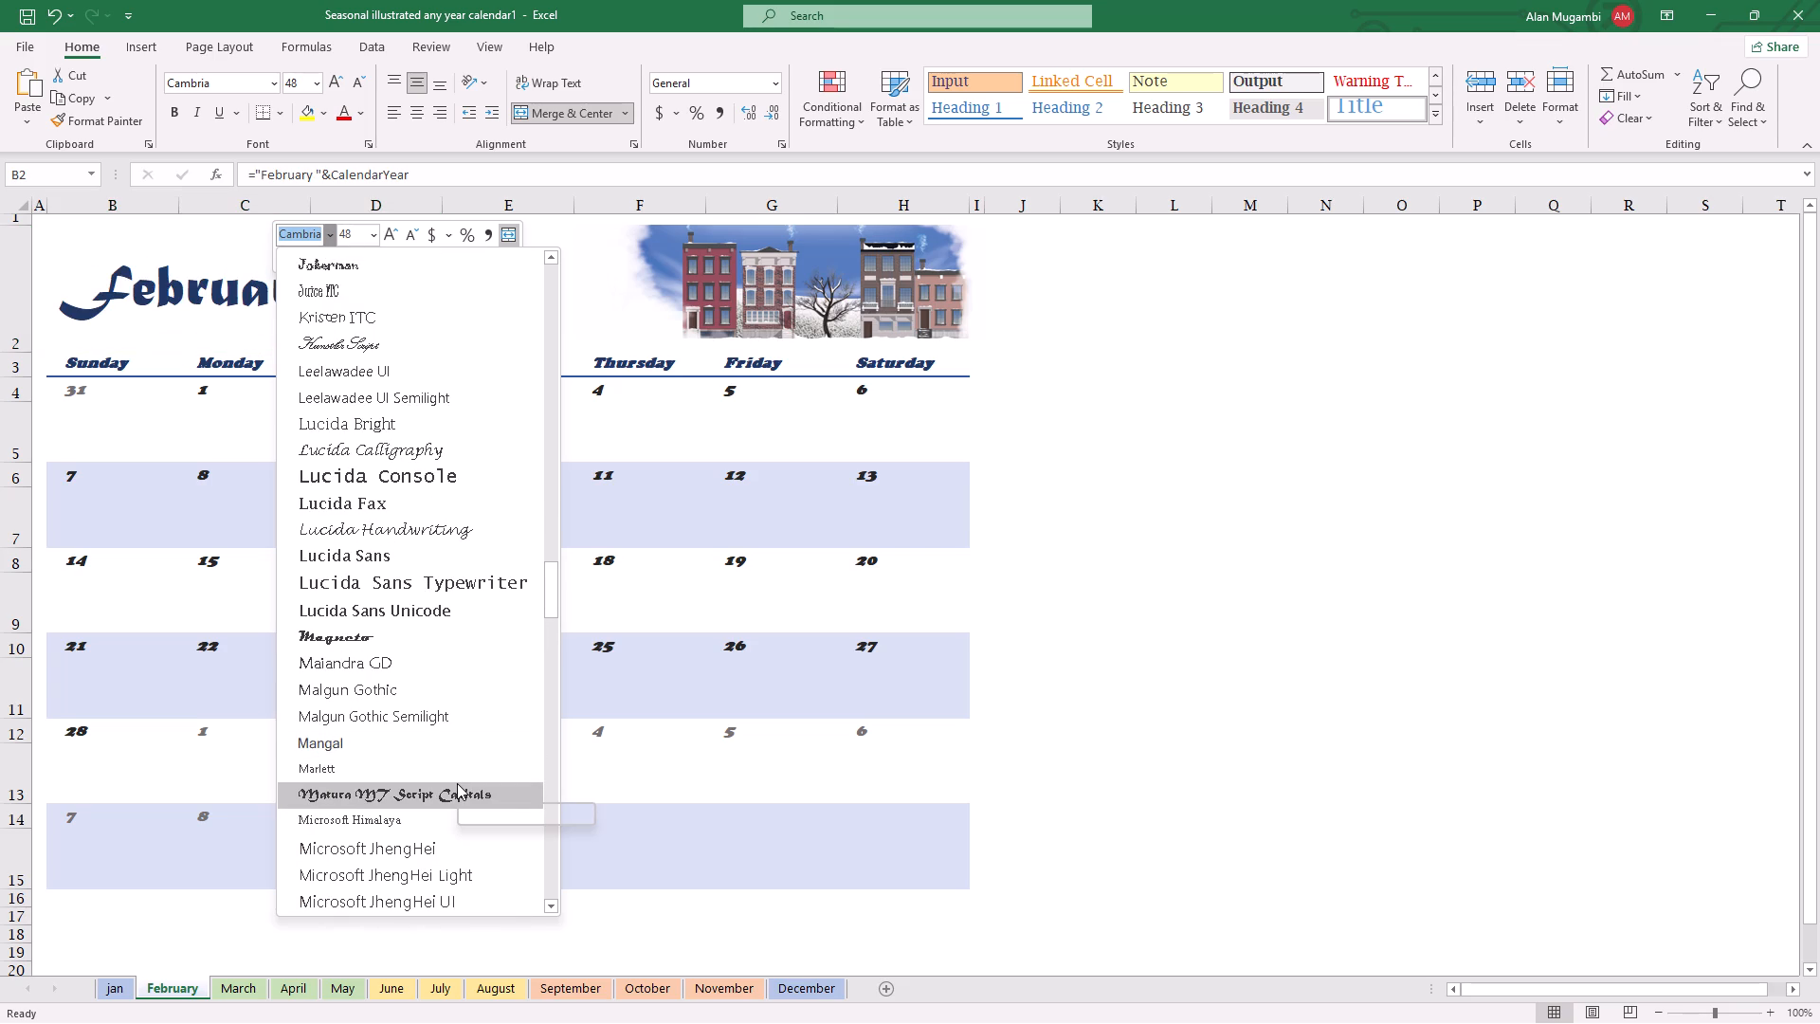
left_click(457, 783)
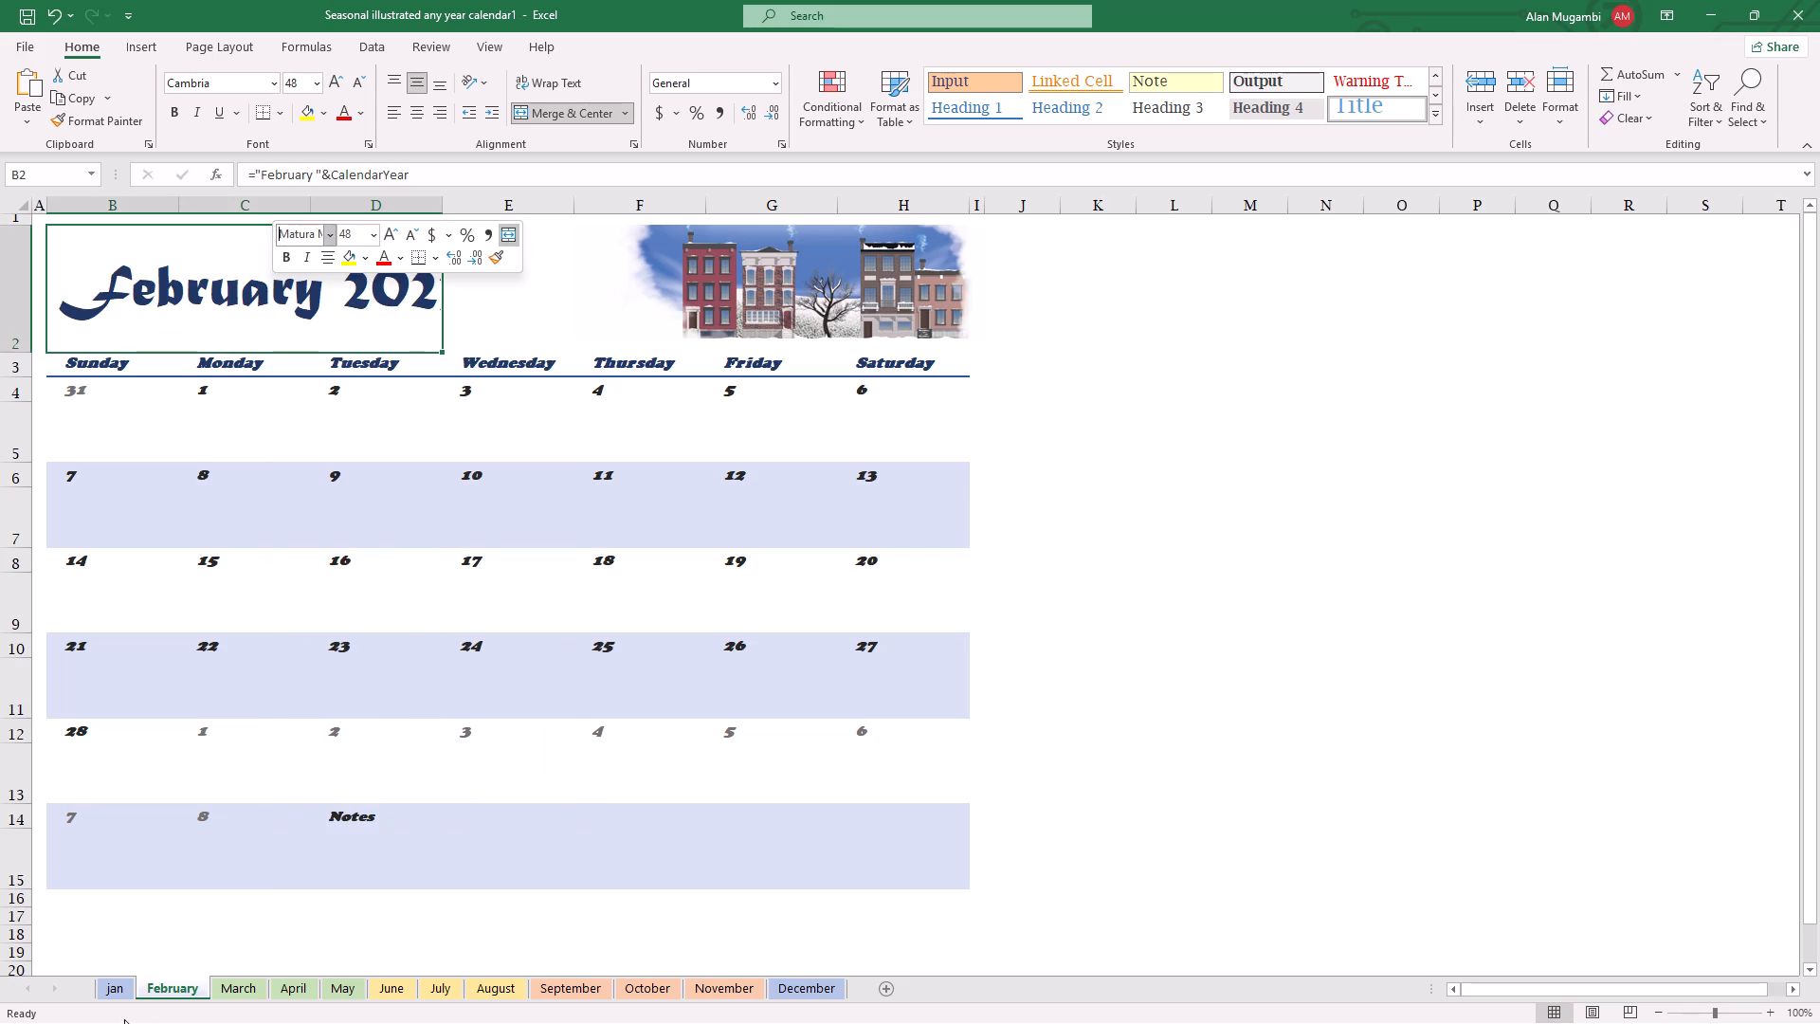
left_click(112, 989)
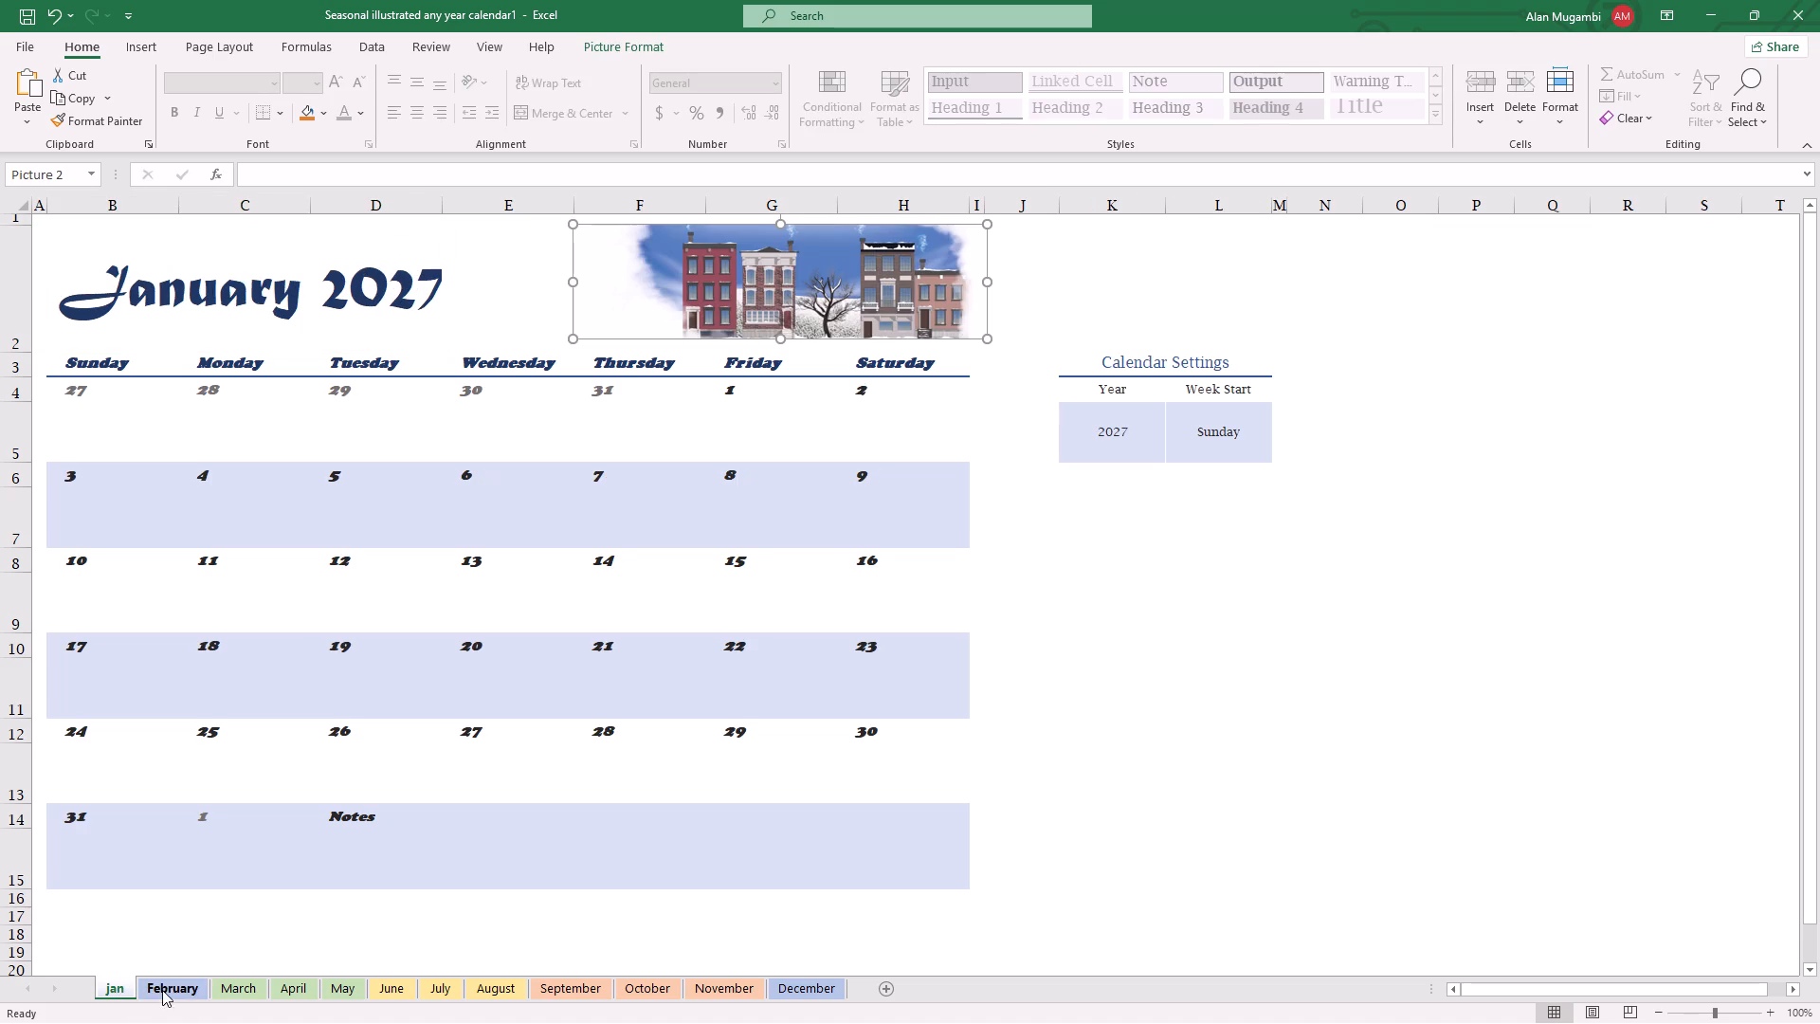
left_click(176, 984)
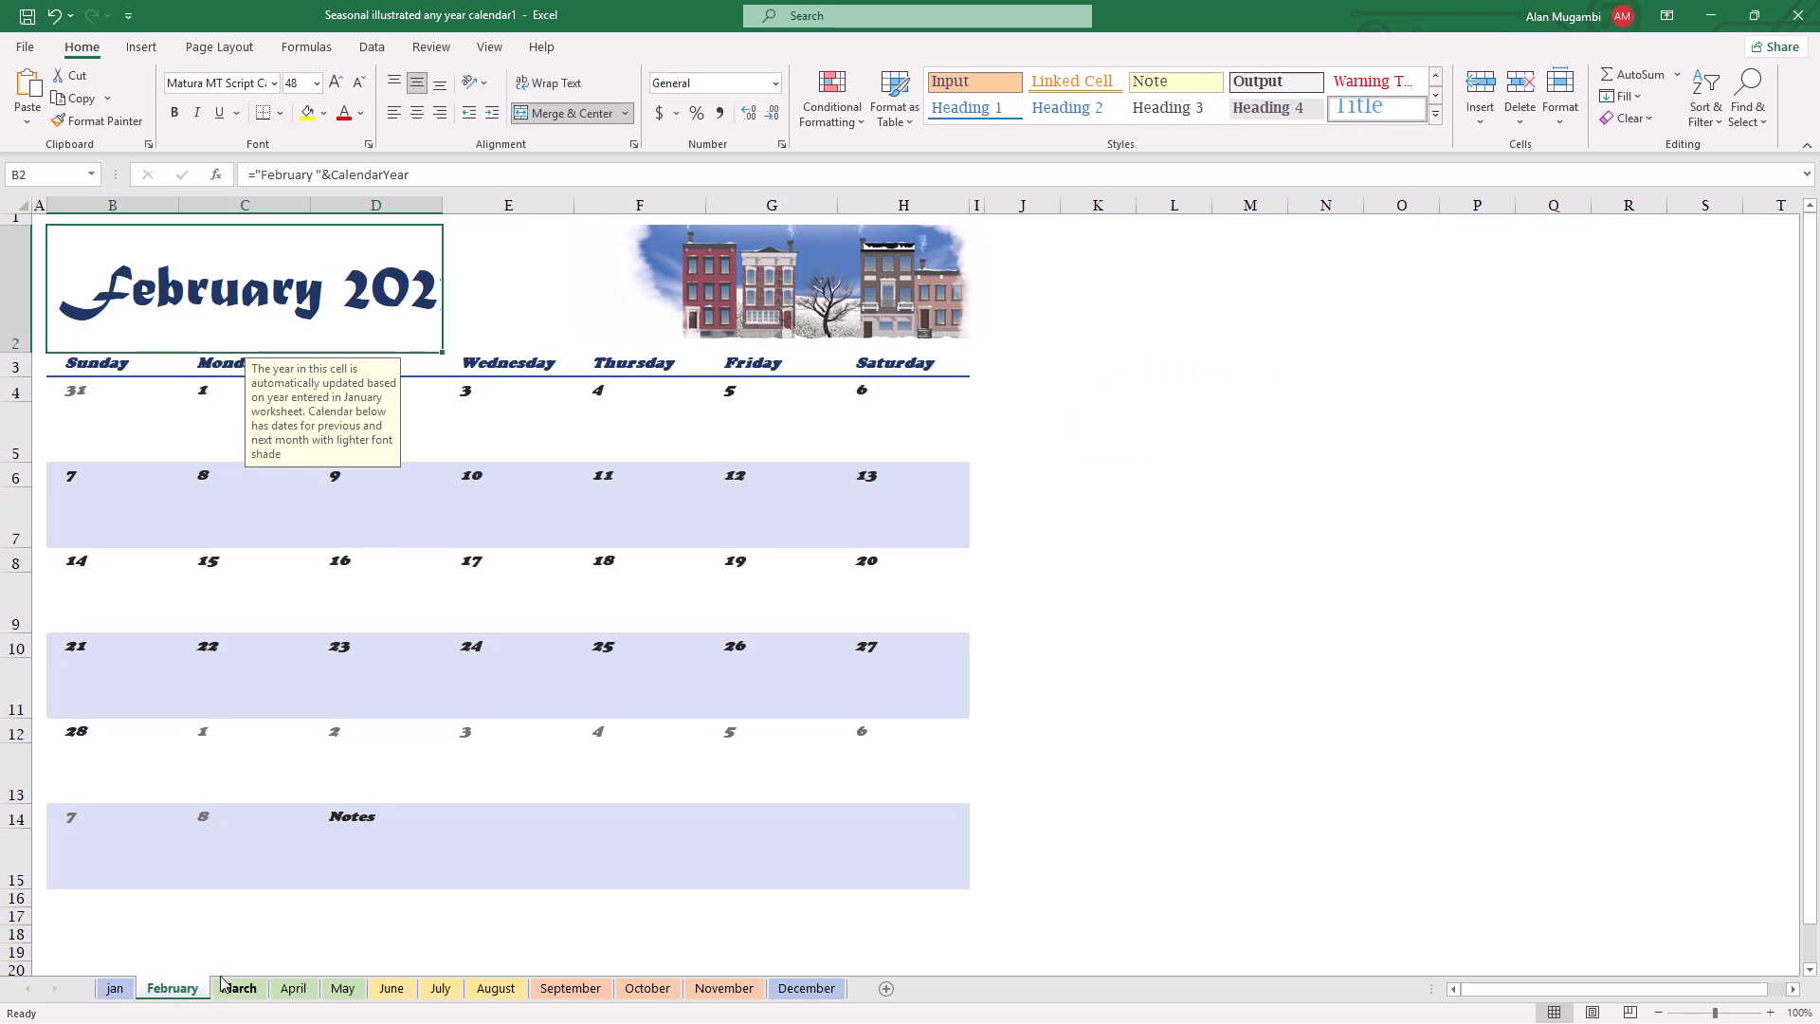
Select the whole calendar grid on the March sheet, weekday headings through Notes row, and bring up its formatting options.
left_click(231, 988)
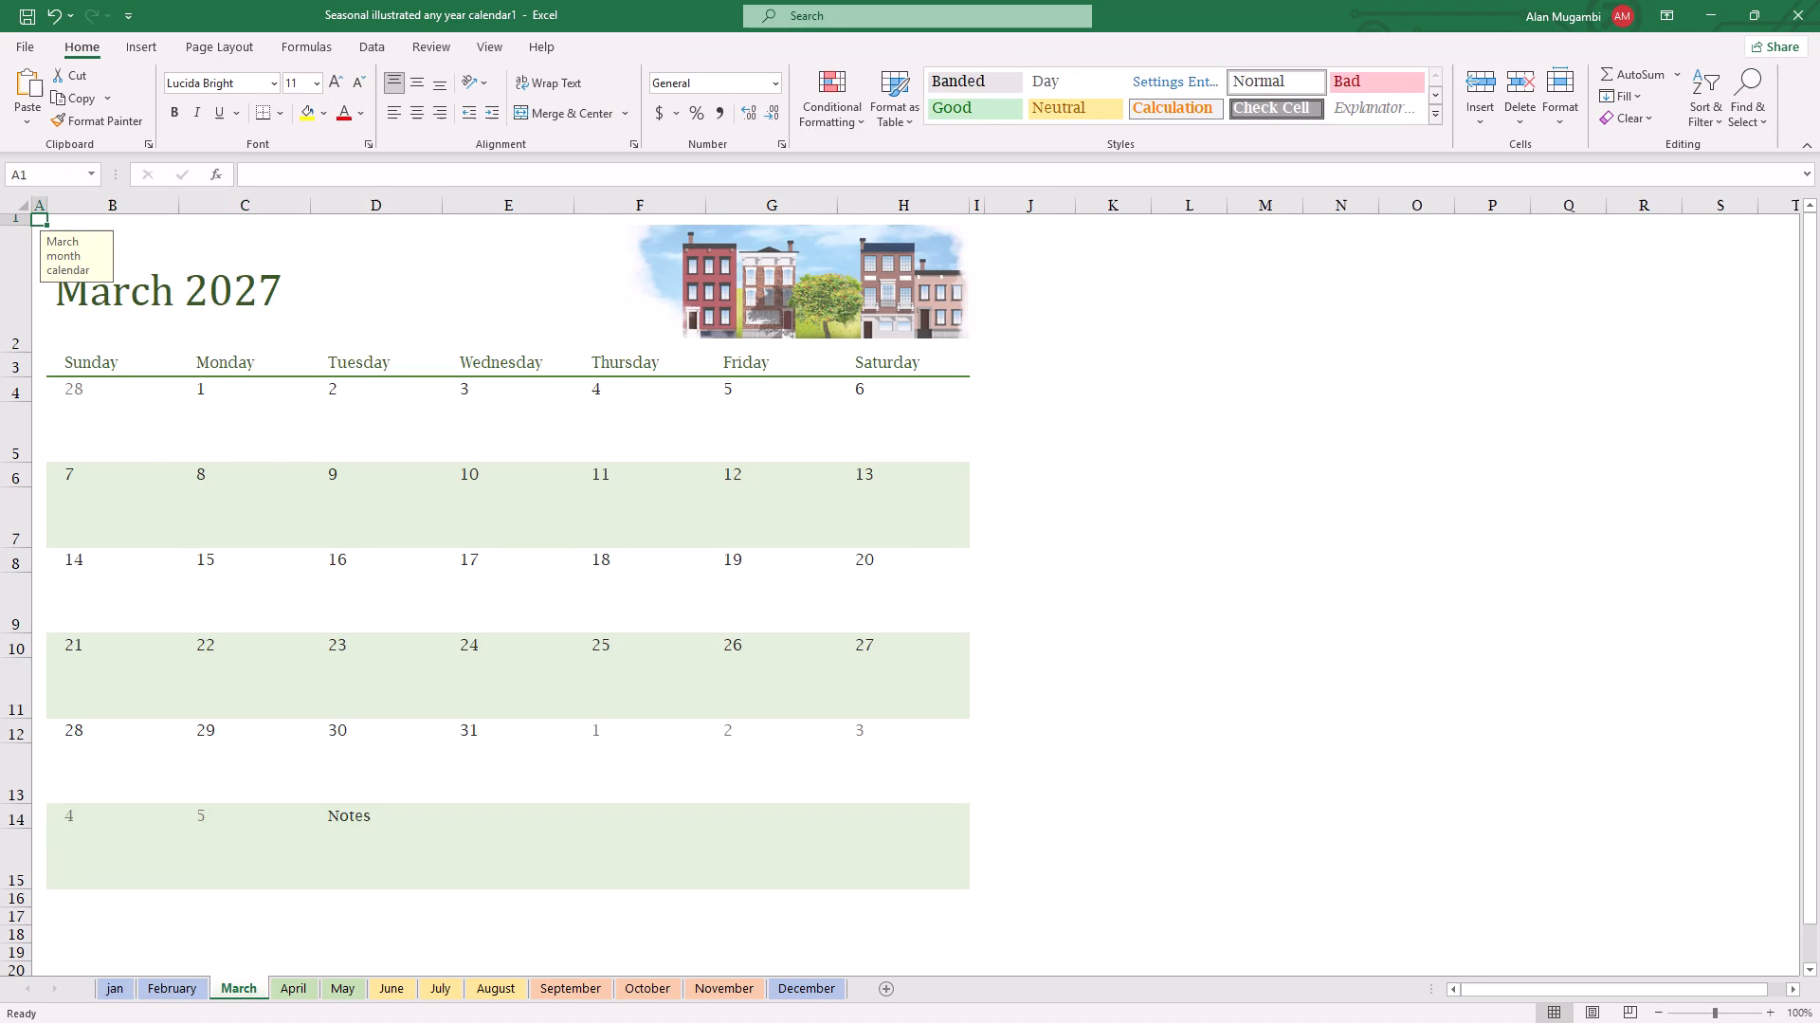
left_click_drag(47, 358, 650, 754)
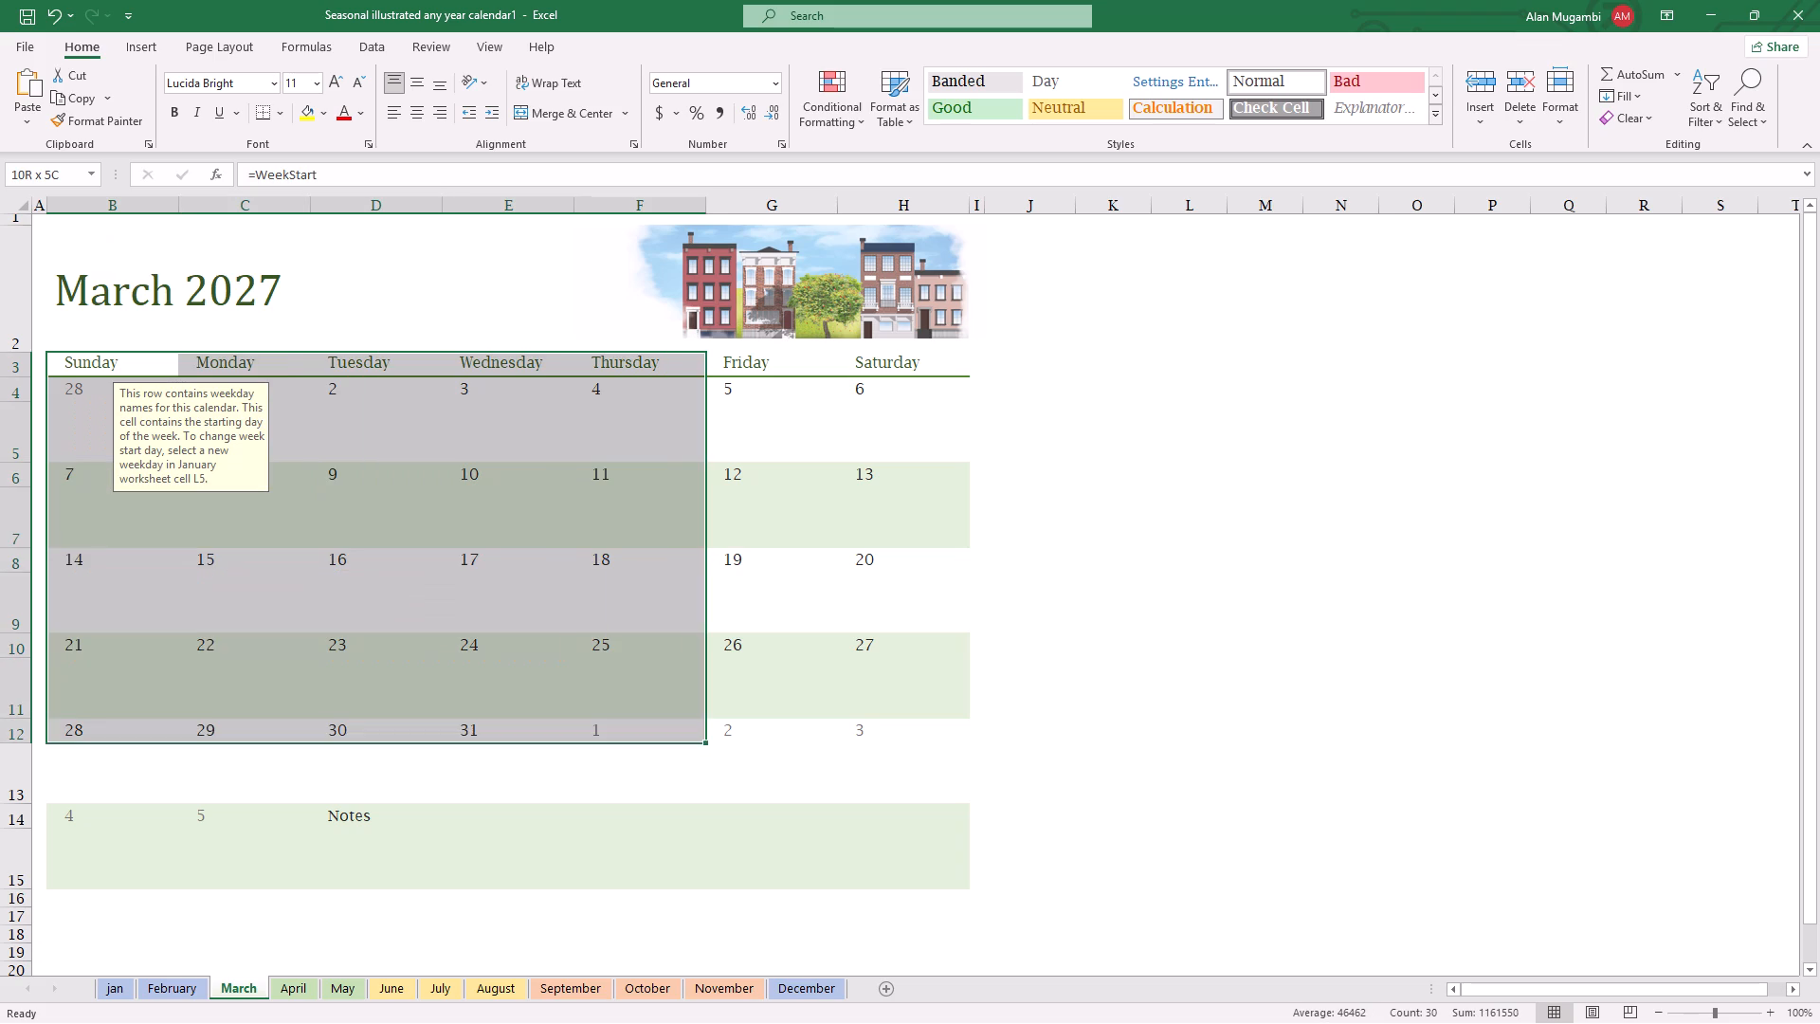
left_click_drag(650, 754, 913, 884)
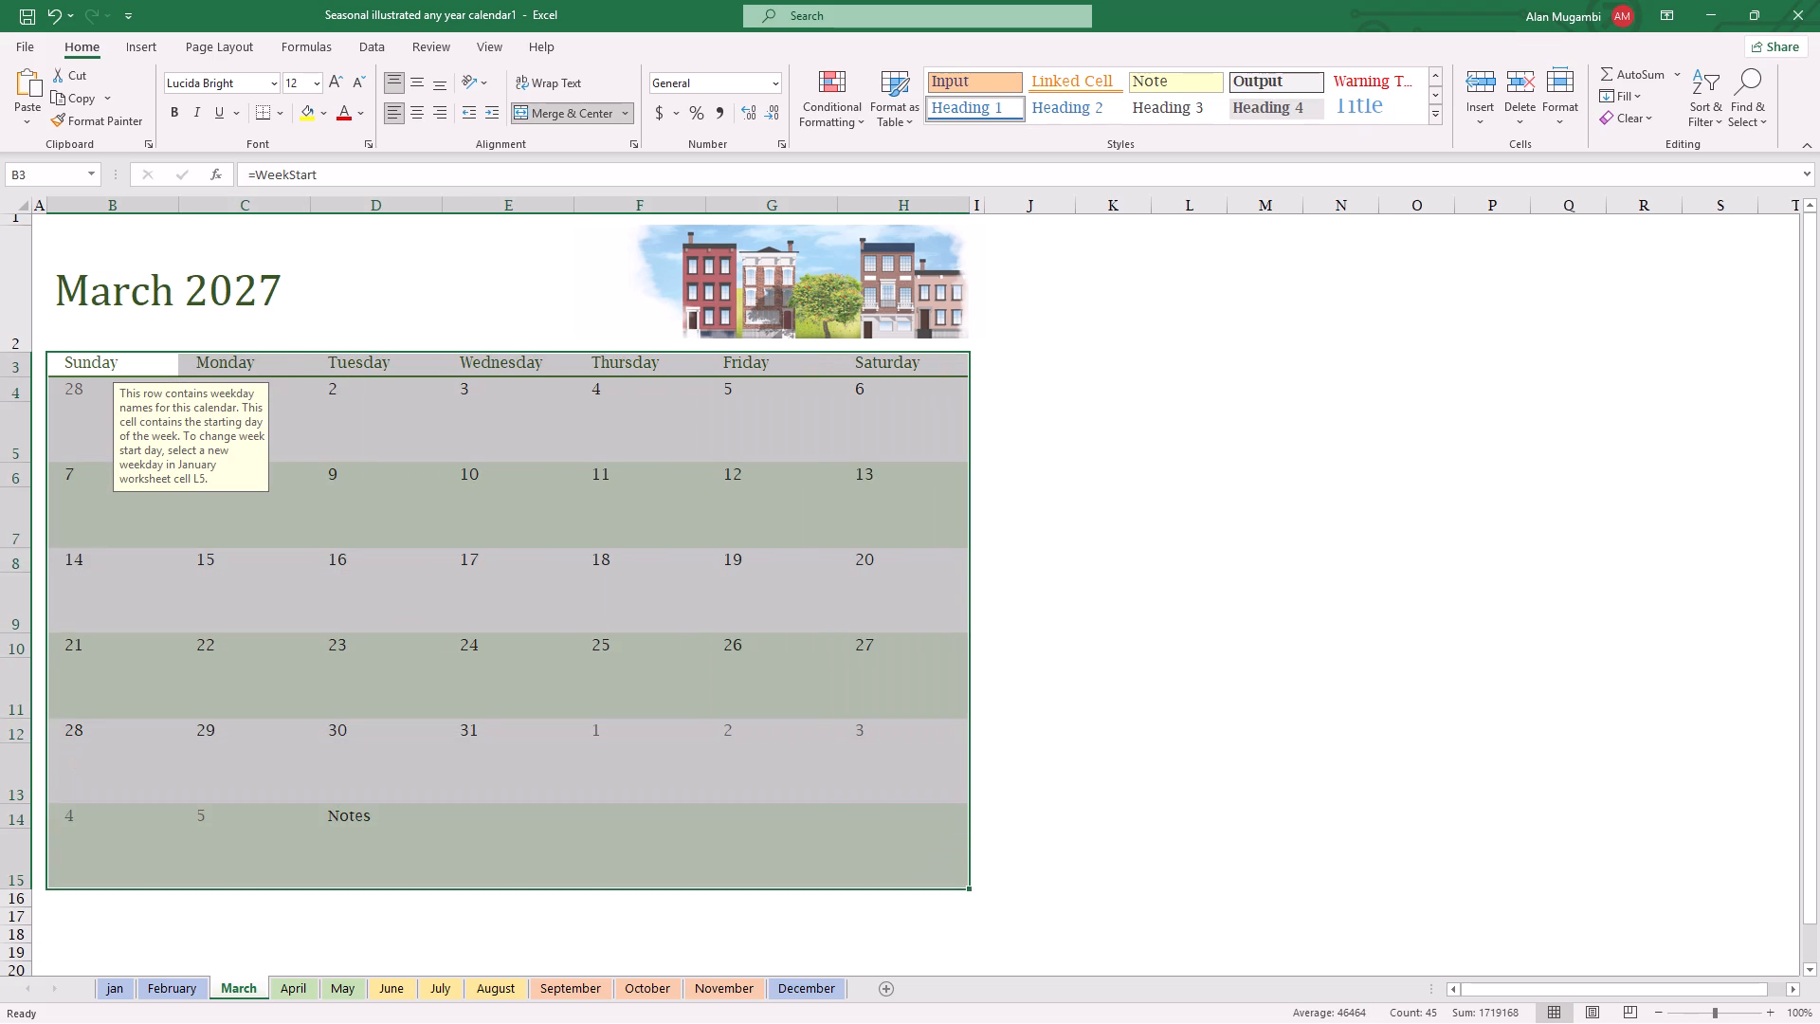
right_click(652, 663)
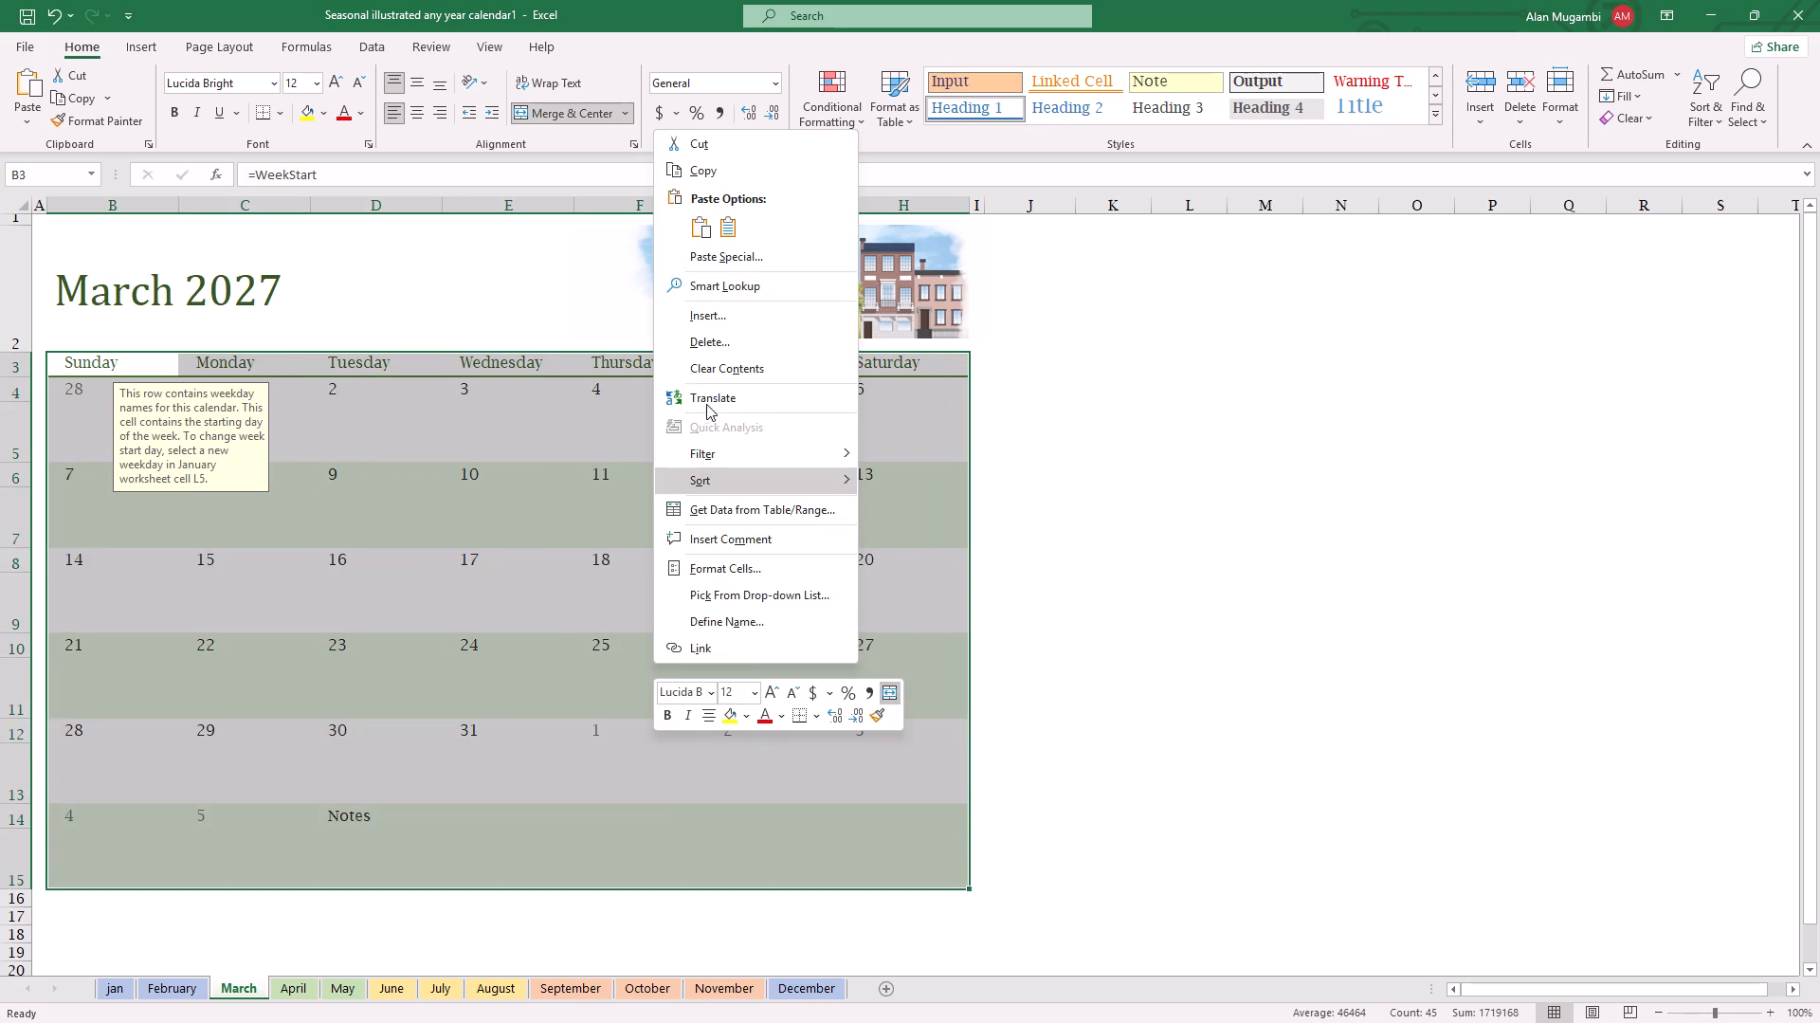
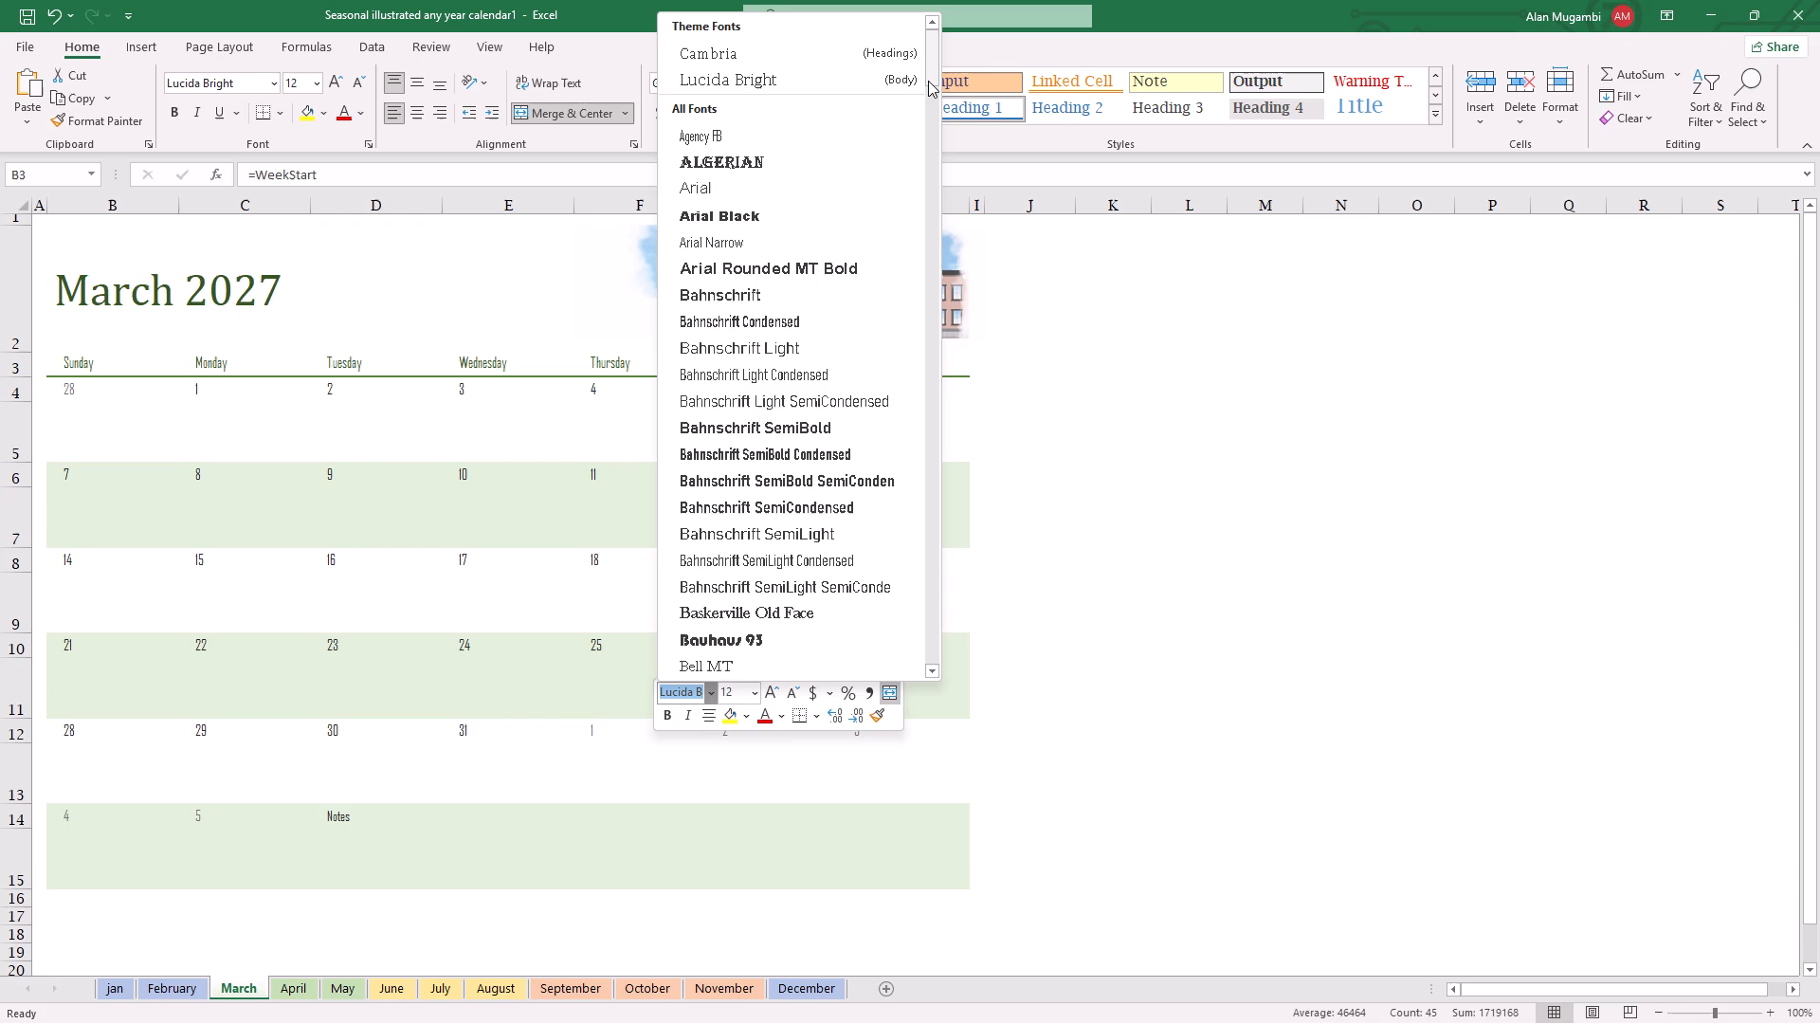
Set the March sheet's selected calendar grid in Cooper Black with bold and italic.
left_click_drag(928, 81, 923, 171)
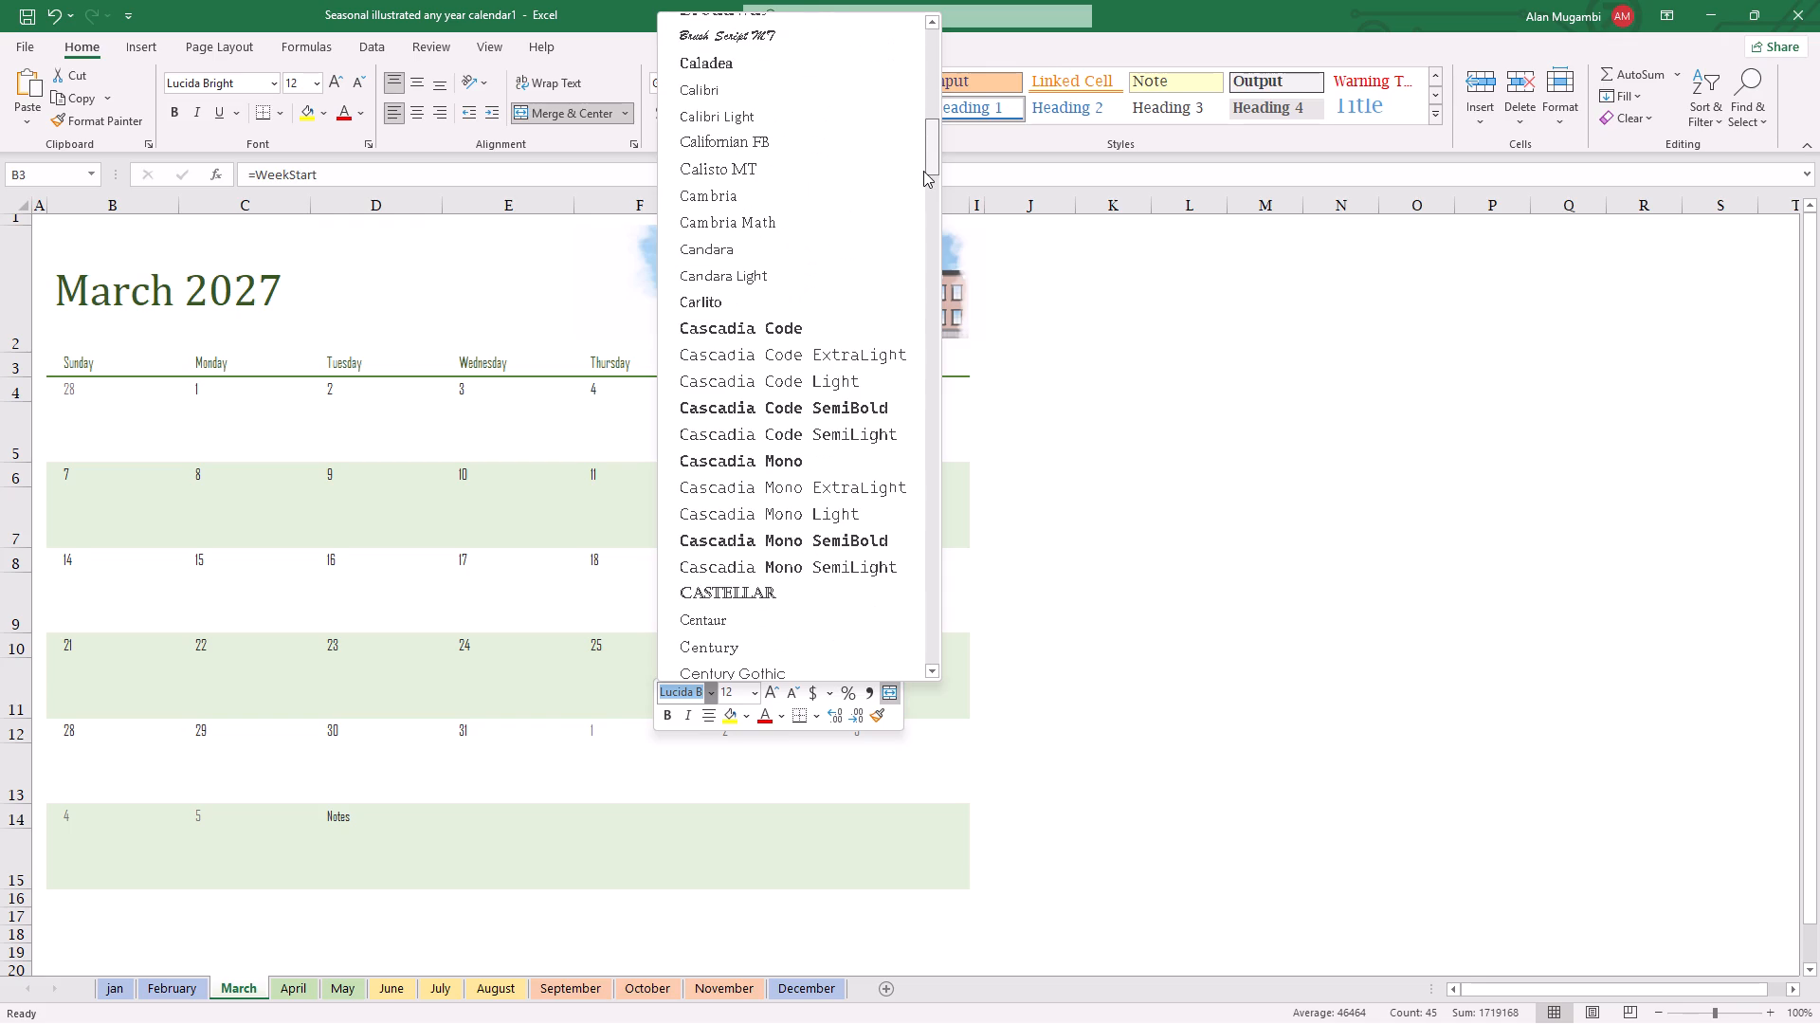
left_click_drag(923, 171, 923, 191)
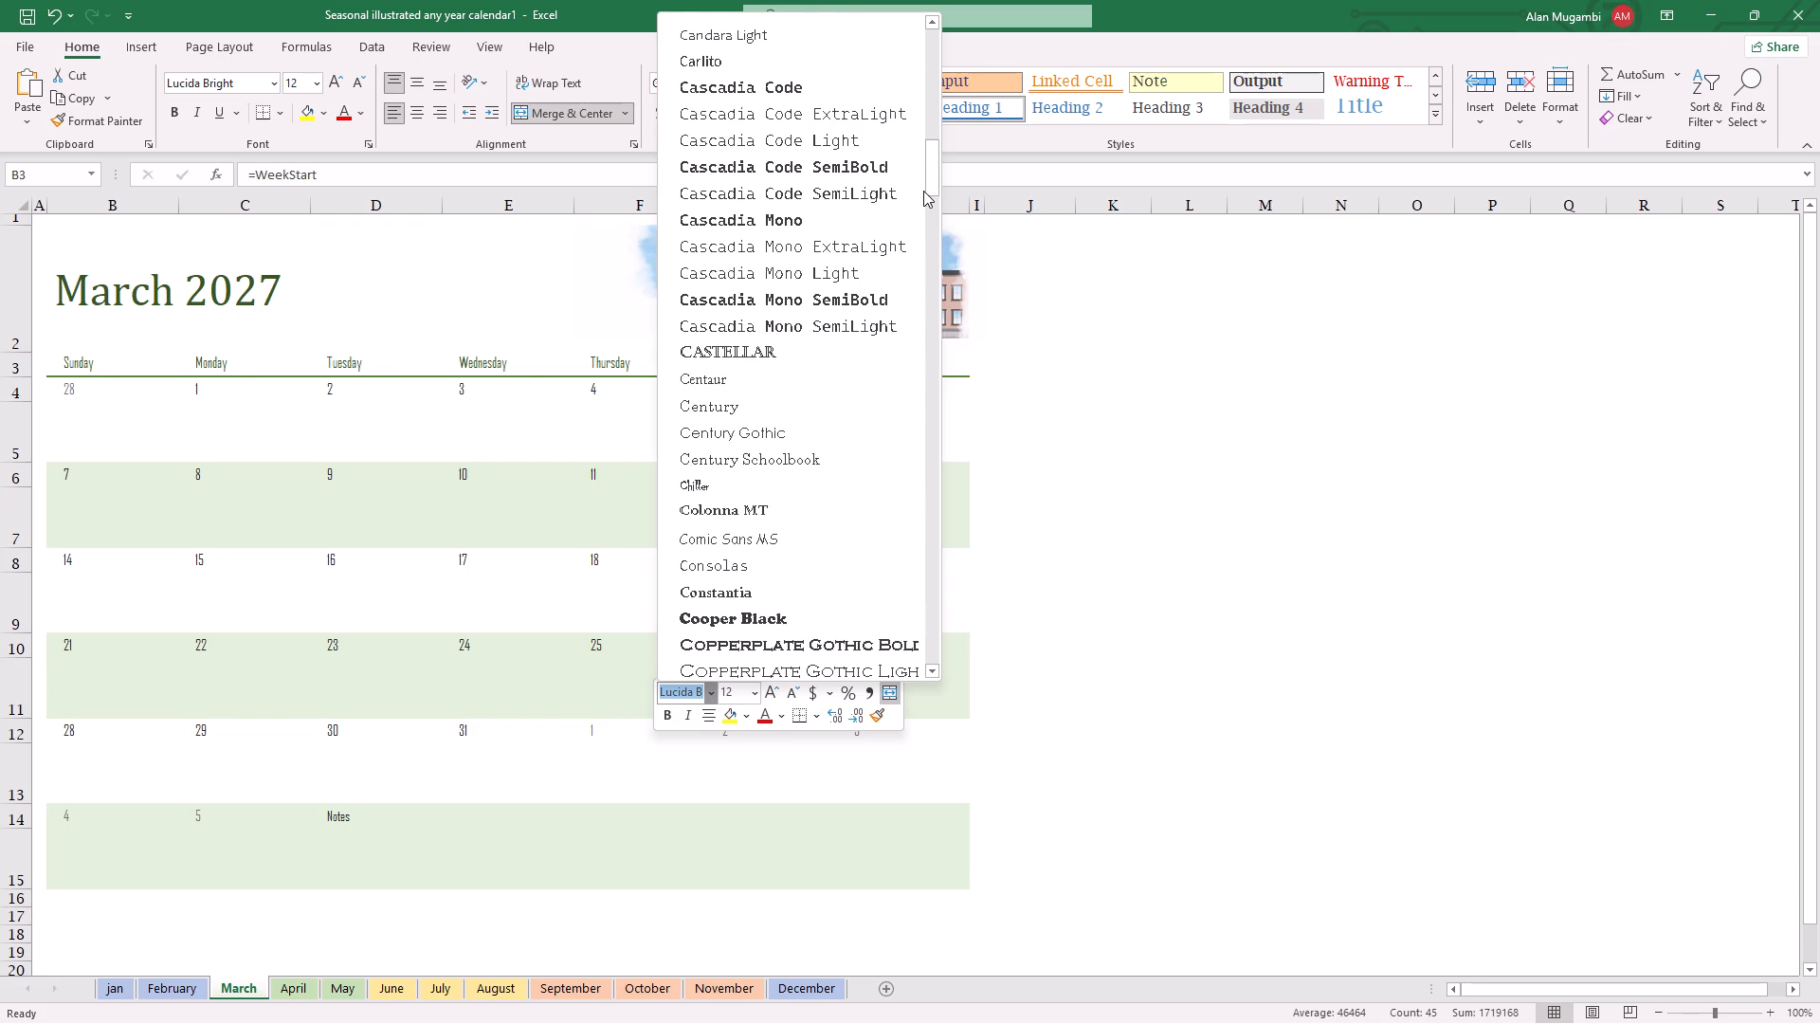
left_click(759, 624)
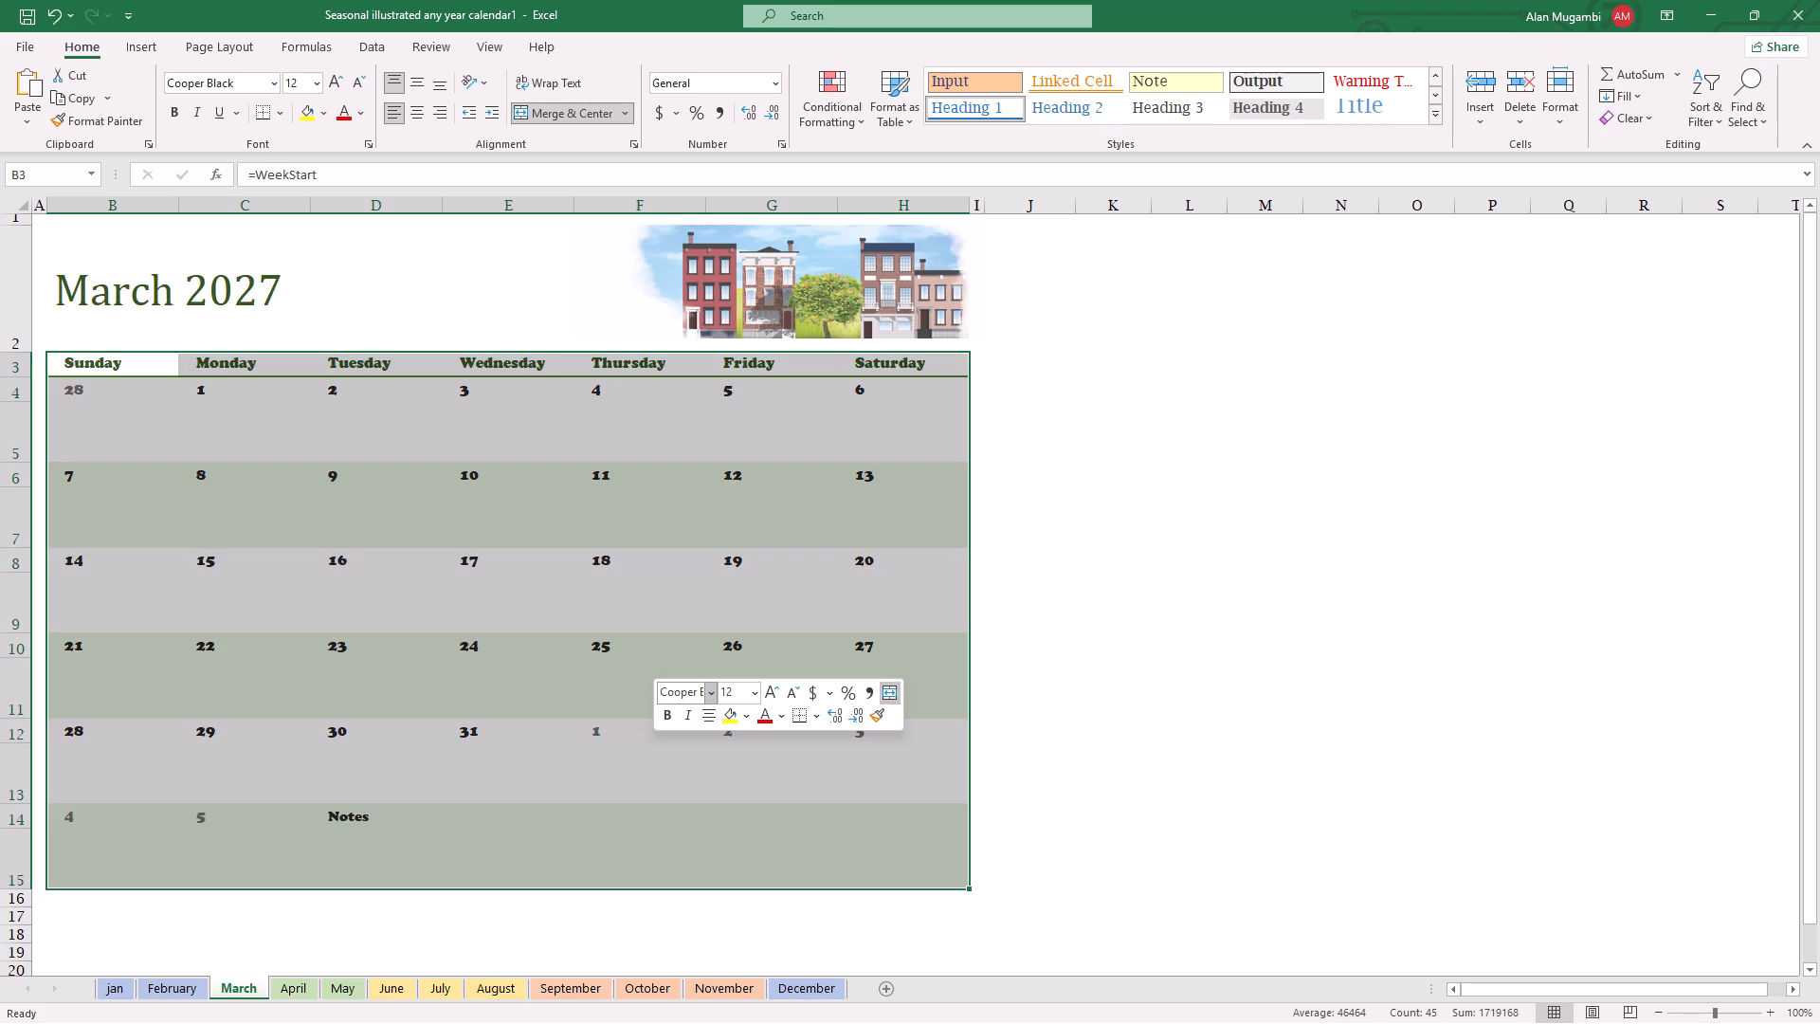
left_click(686, 714)
left_click(665, 720)
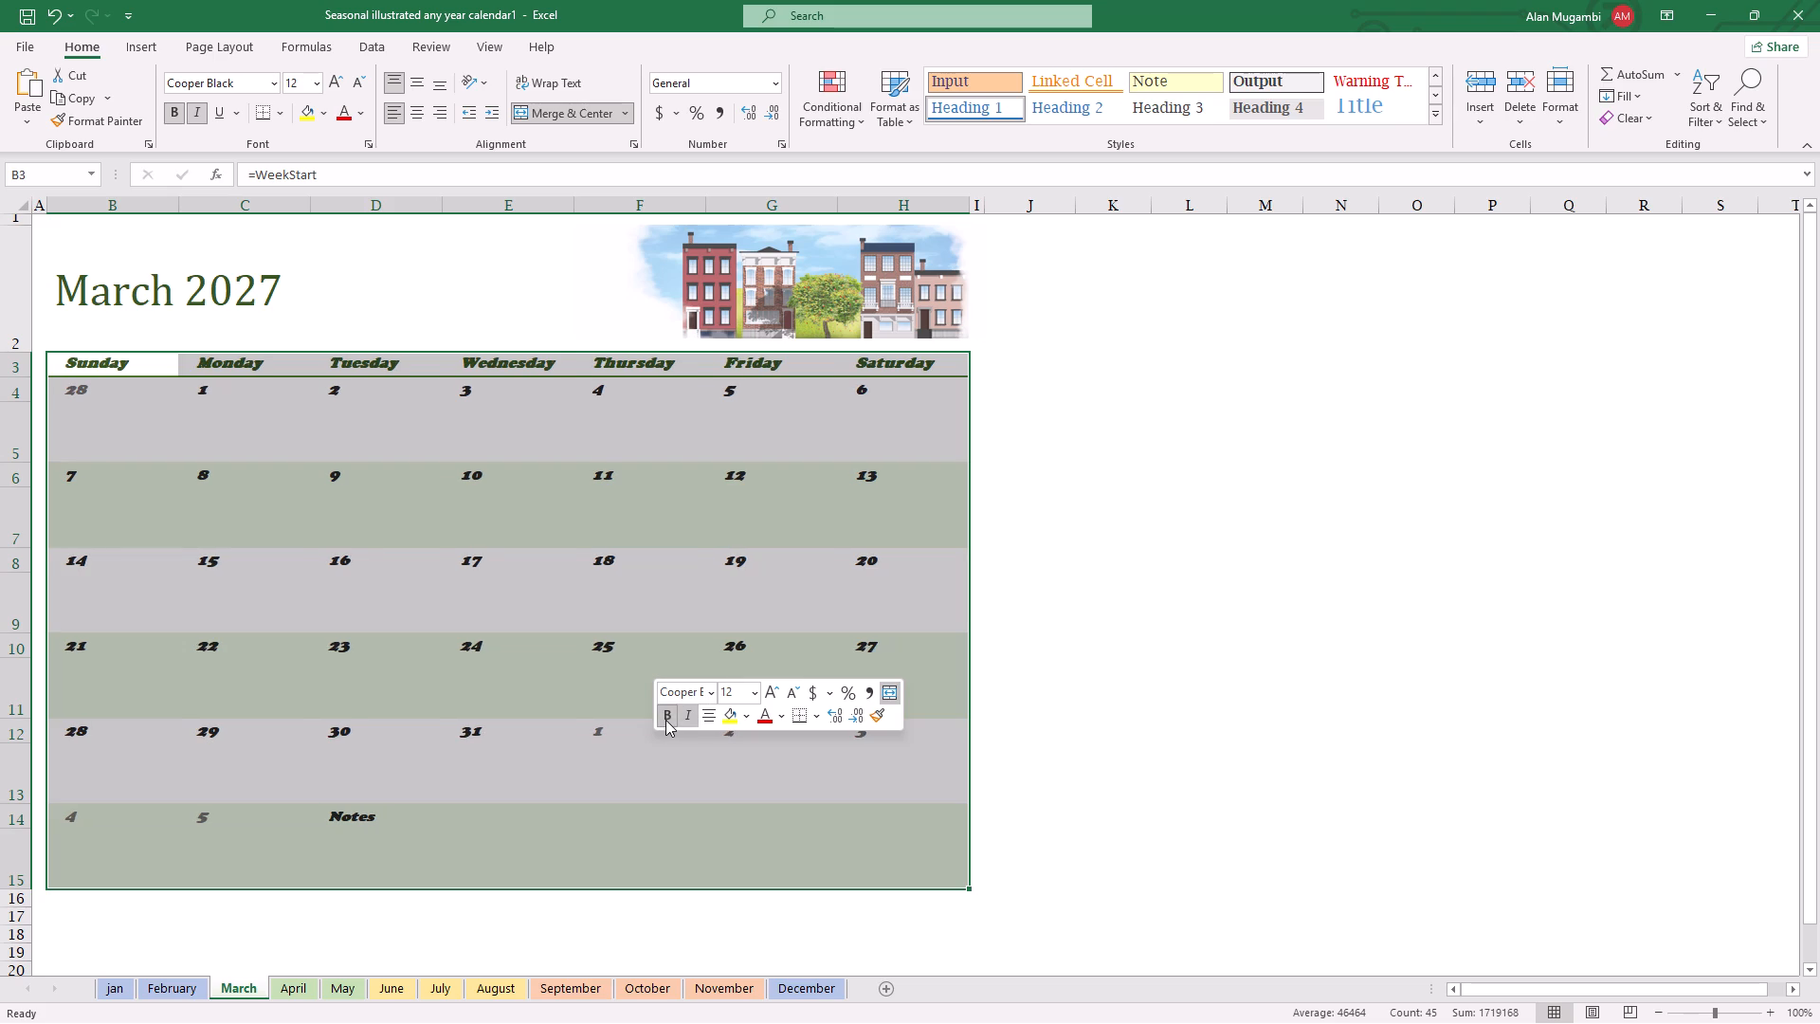
Format the March 2027 title in Matura MT Script Capitals at font size 48.
left_click(234, 300)
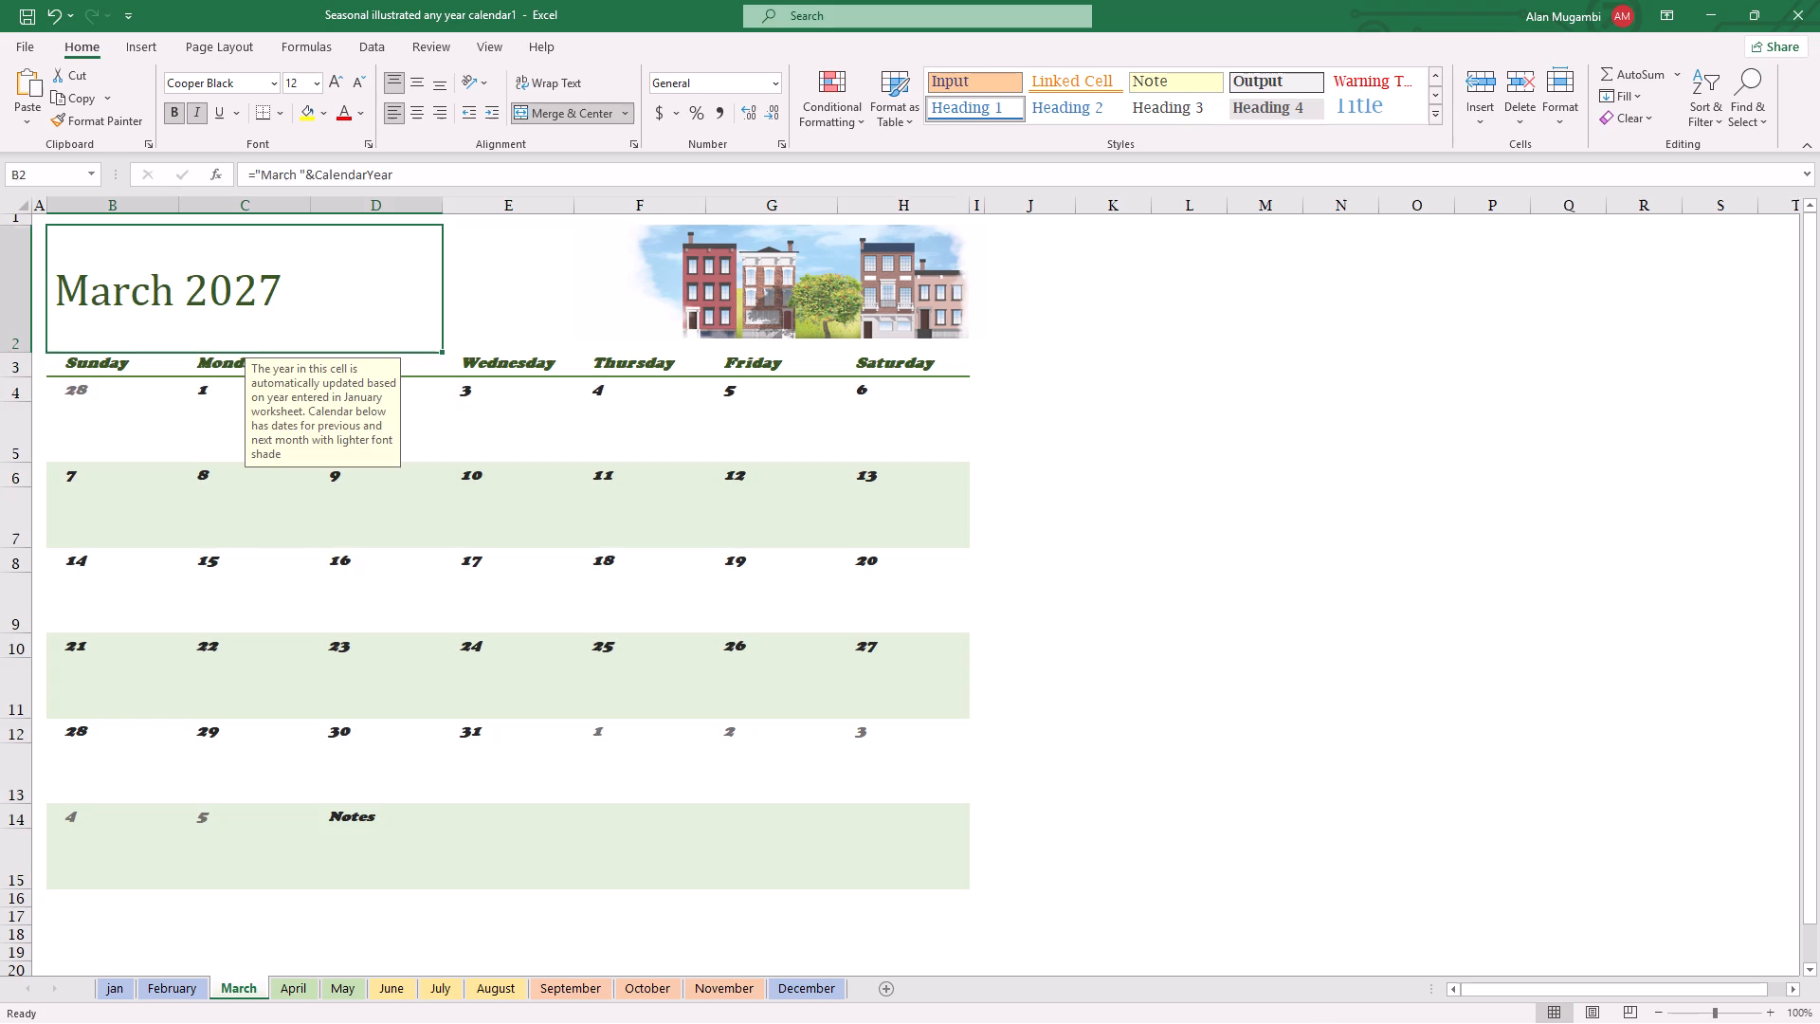
right_click(305, 295)
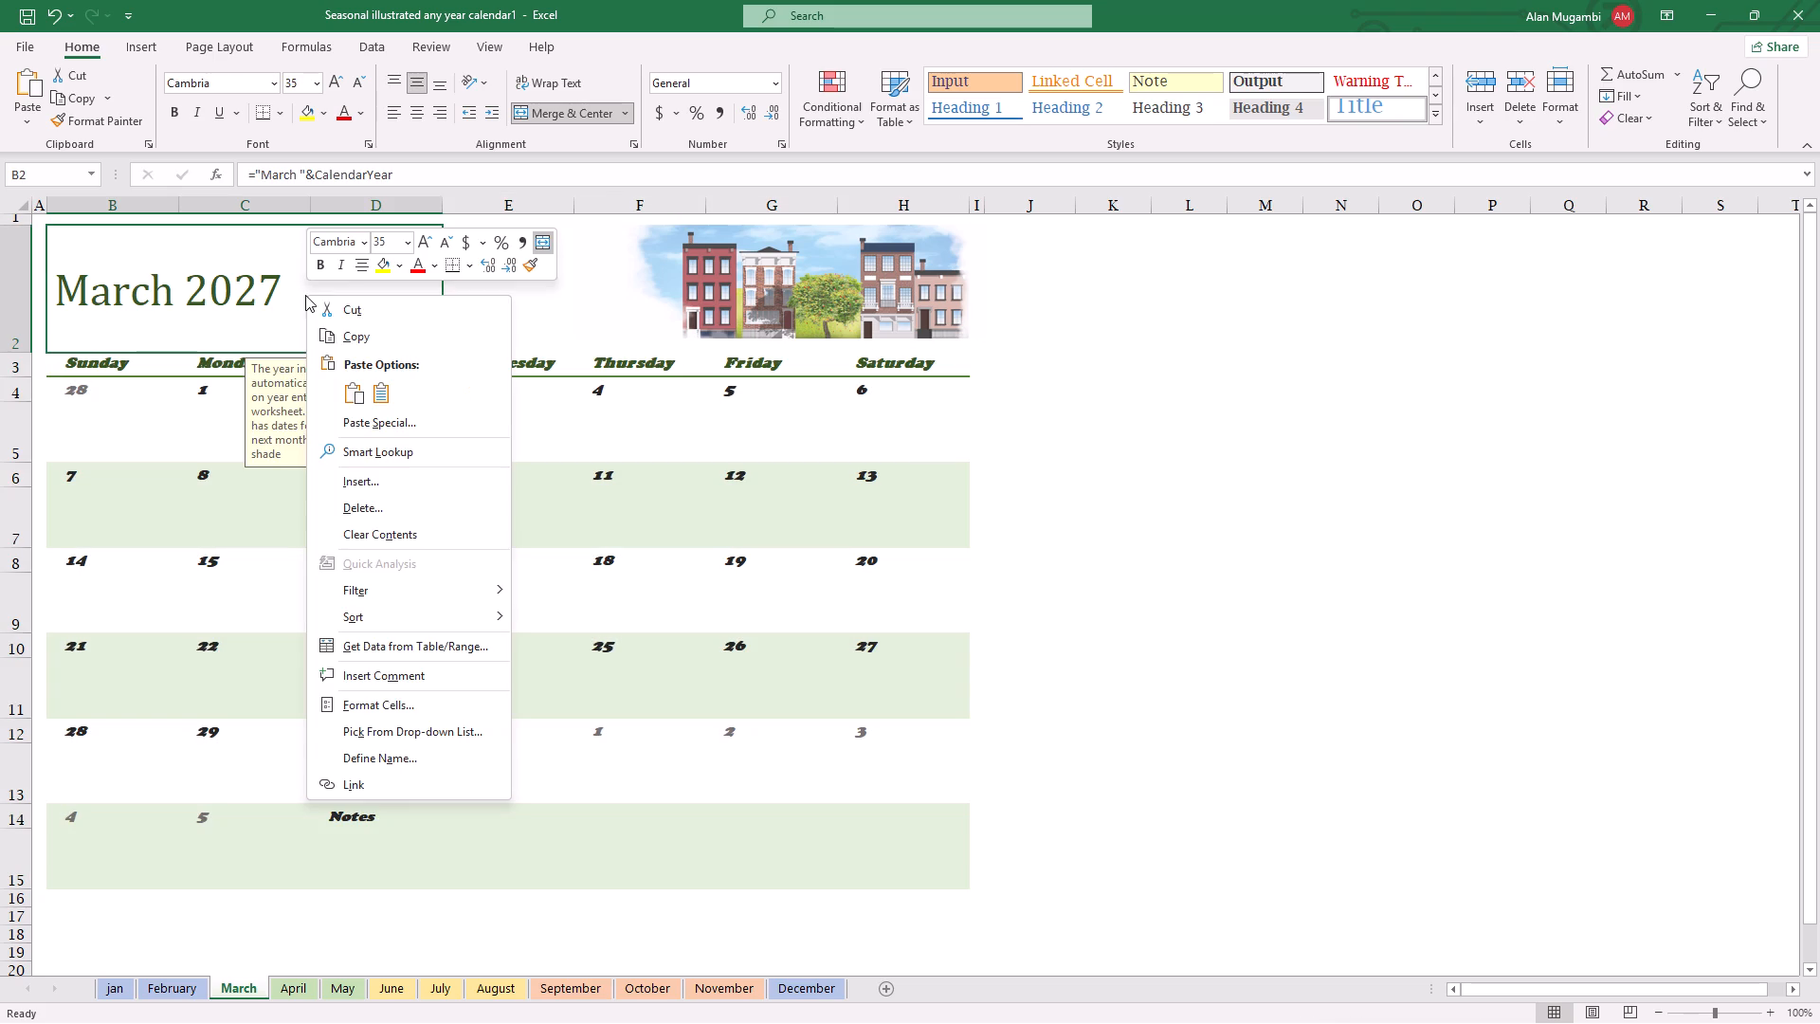
left_click(364, 243)
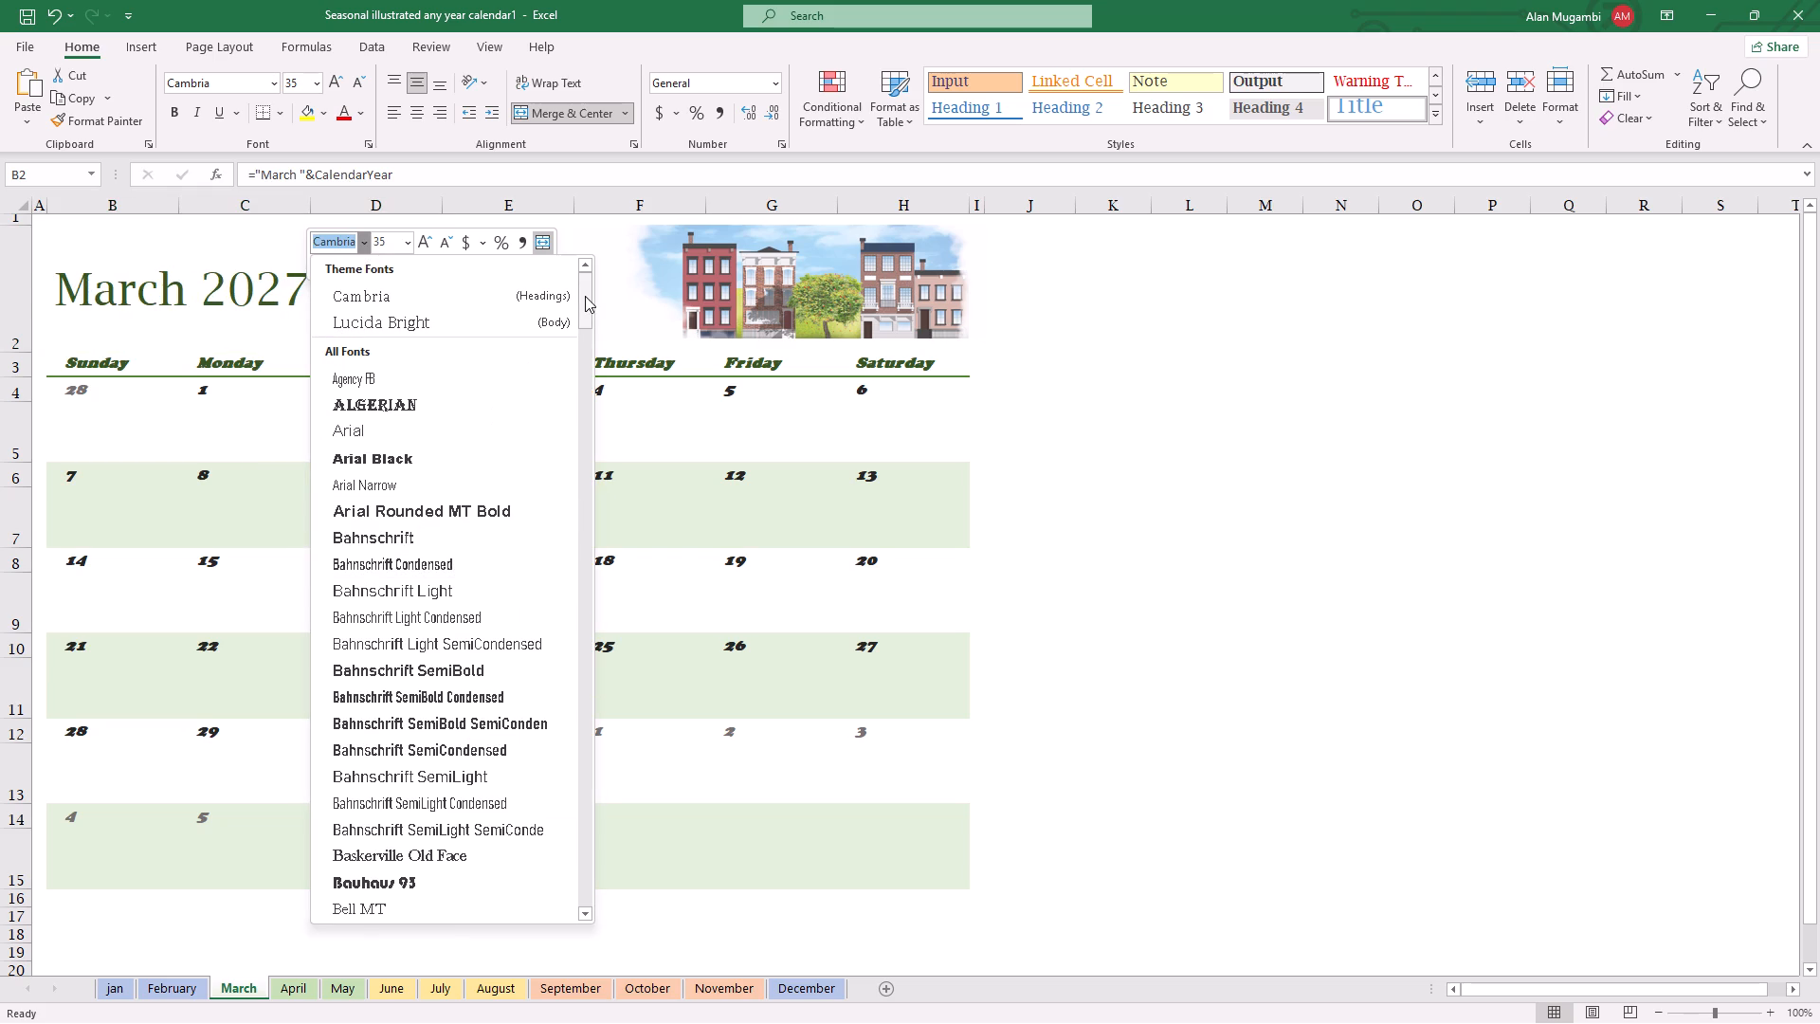
left_click_drag(585, 296, 590, 507)
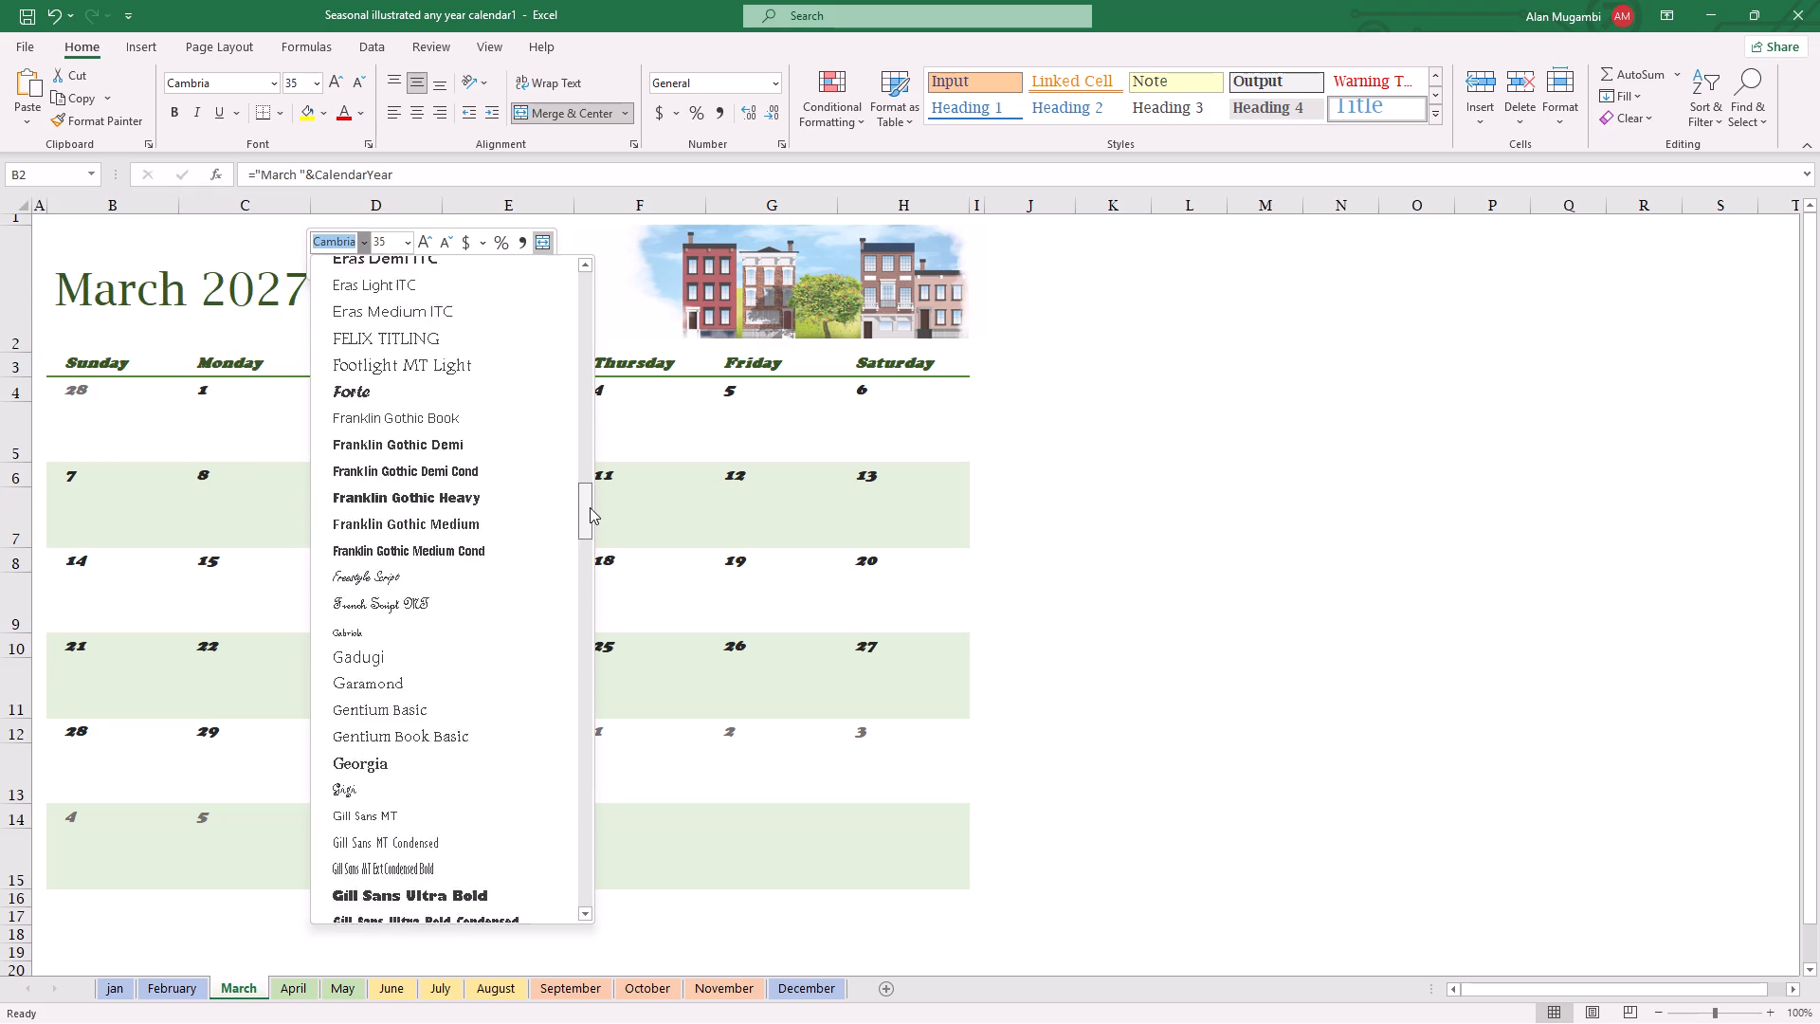
left_click_drag(590, 507, 590, 540)
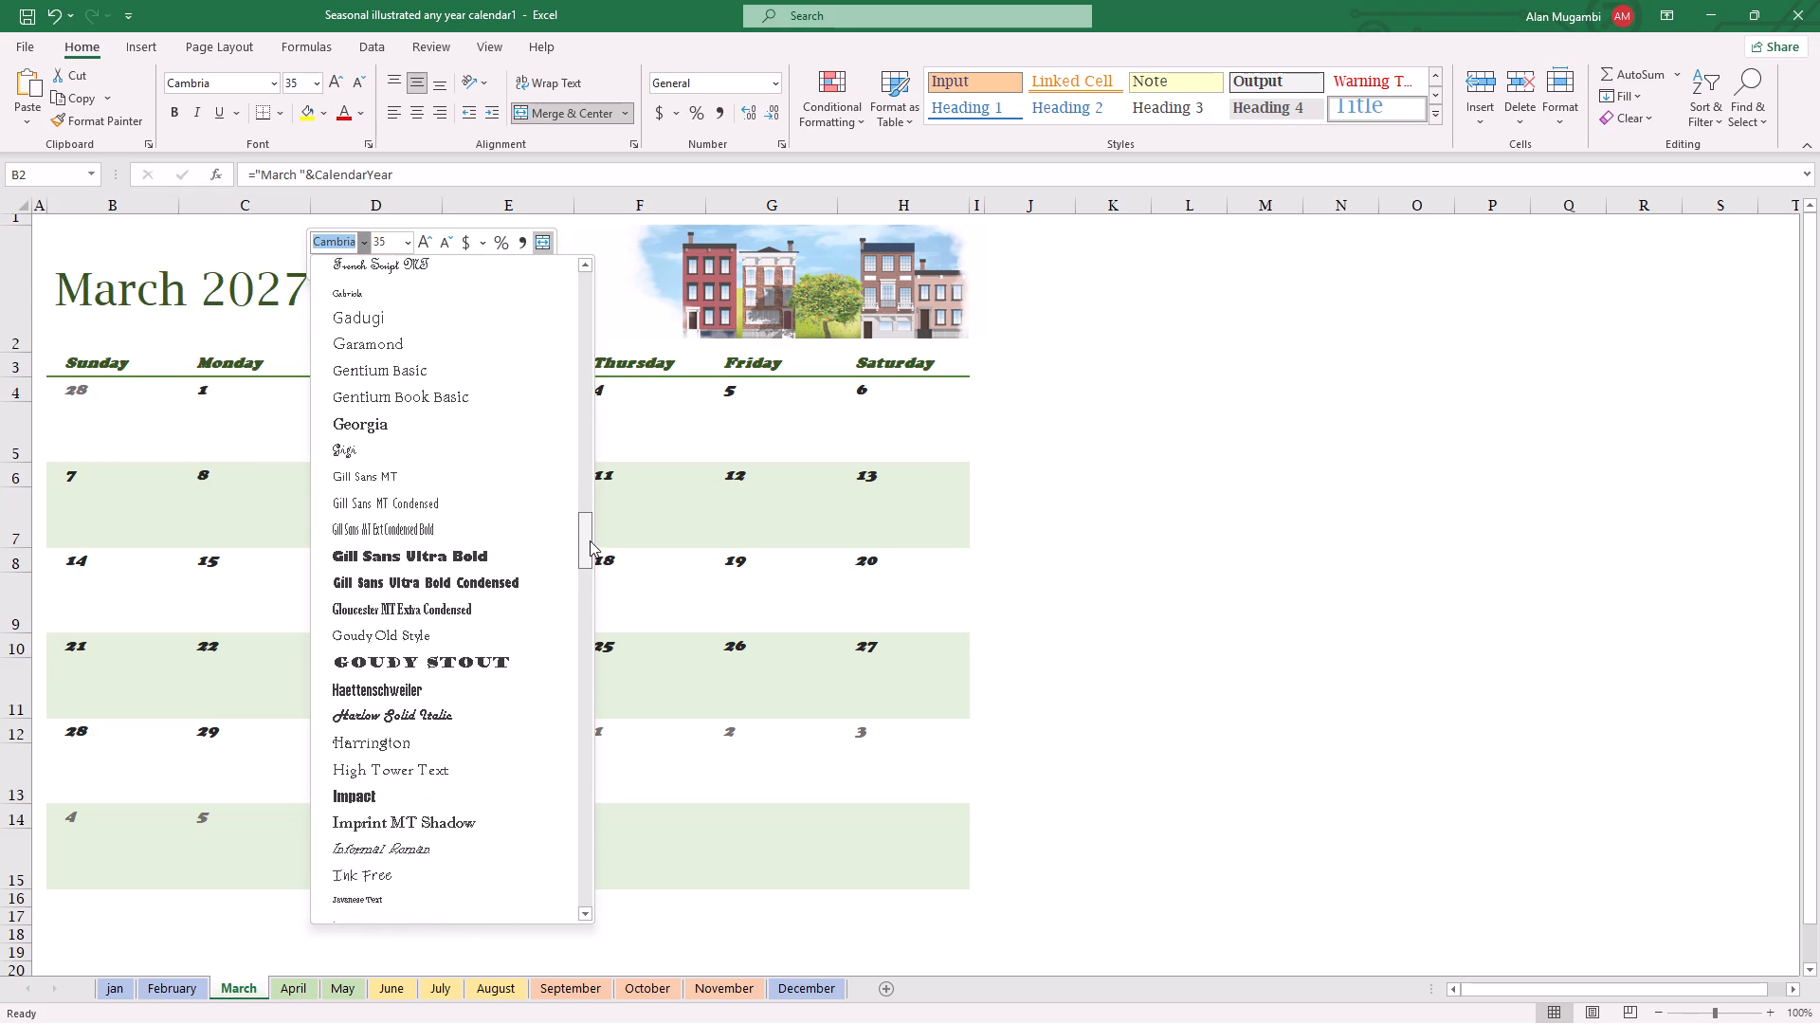
left_click_drag(590, 540, 591, 586)
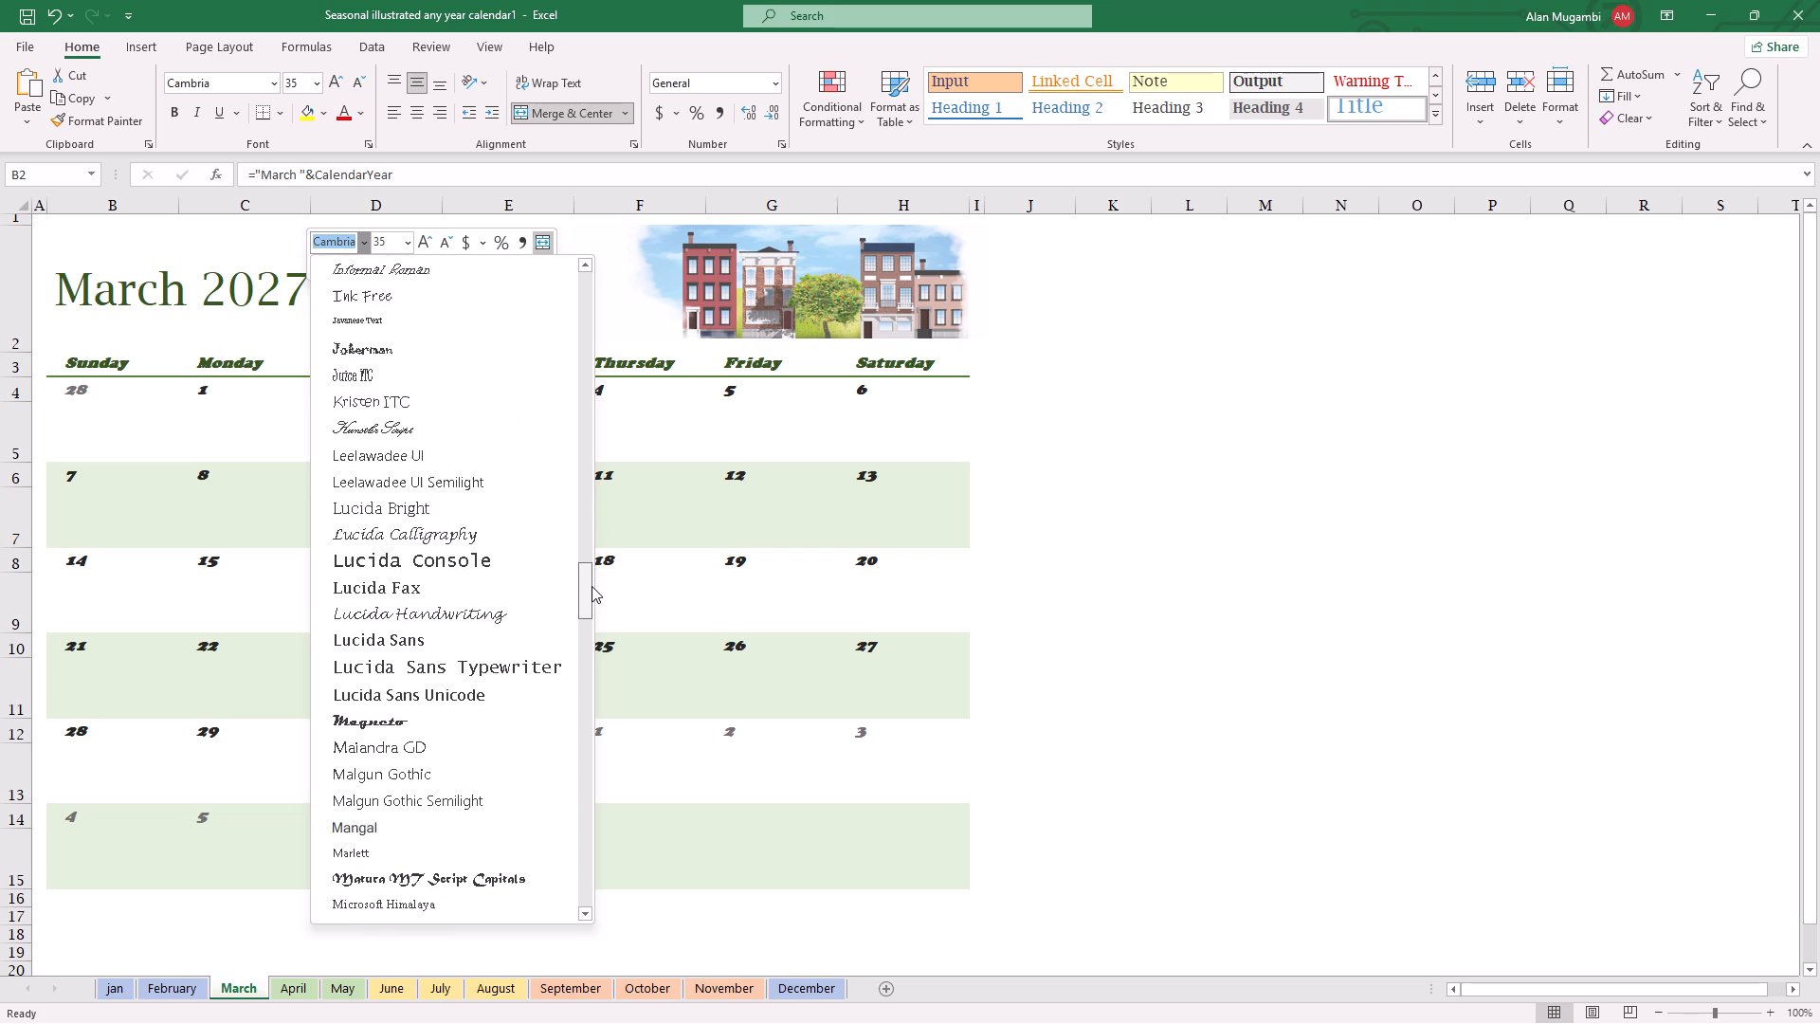
left_click_drag(591, 586, 591, 585)
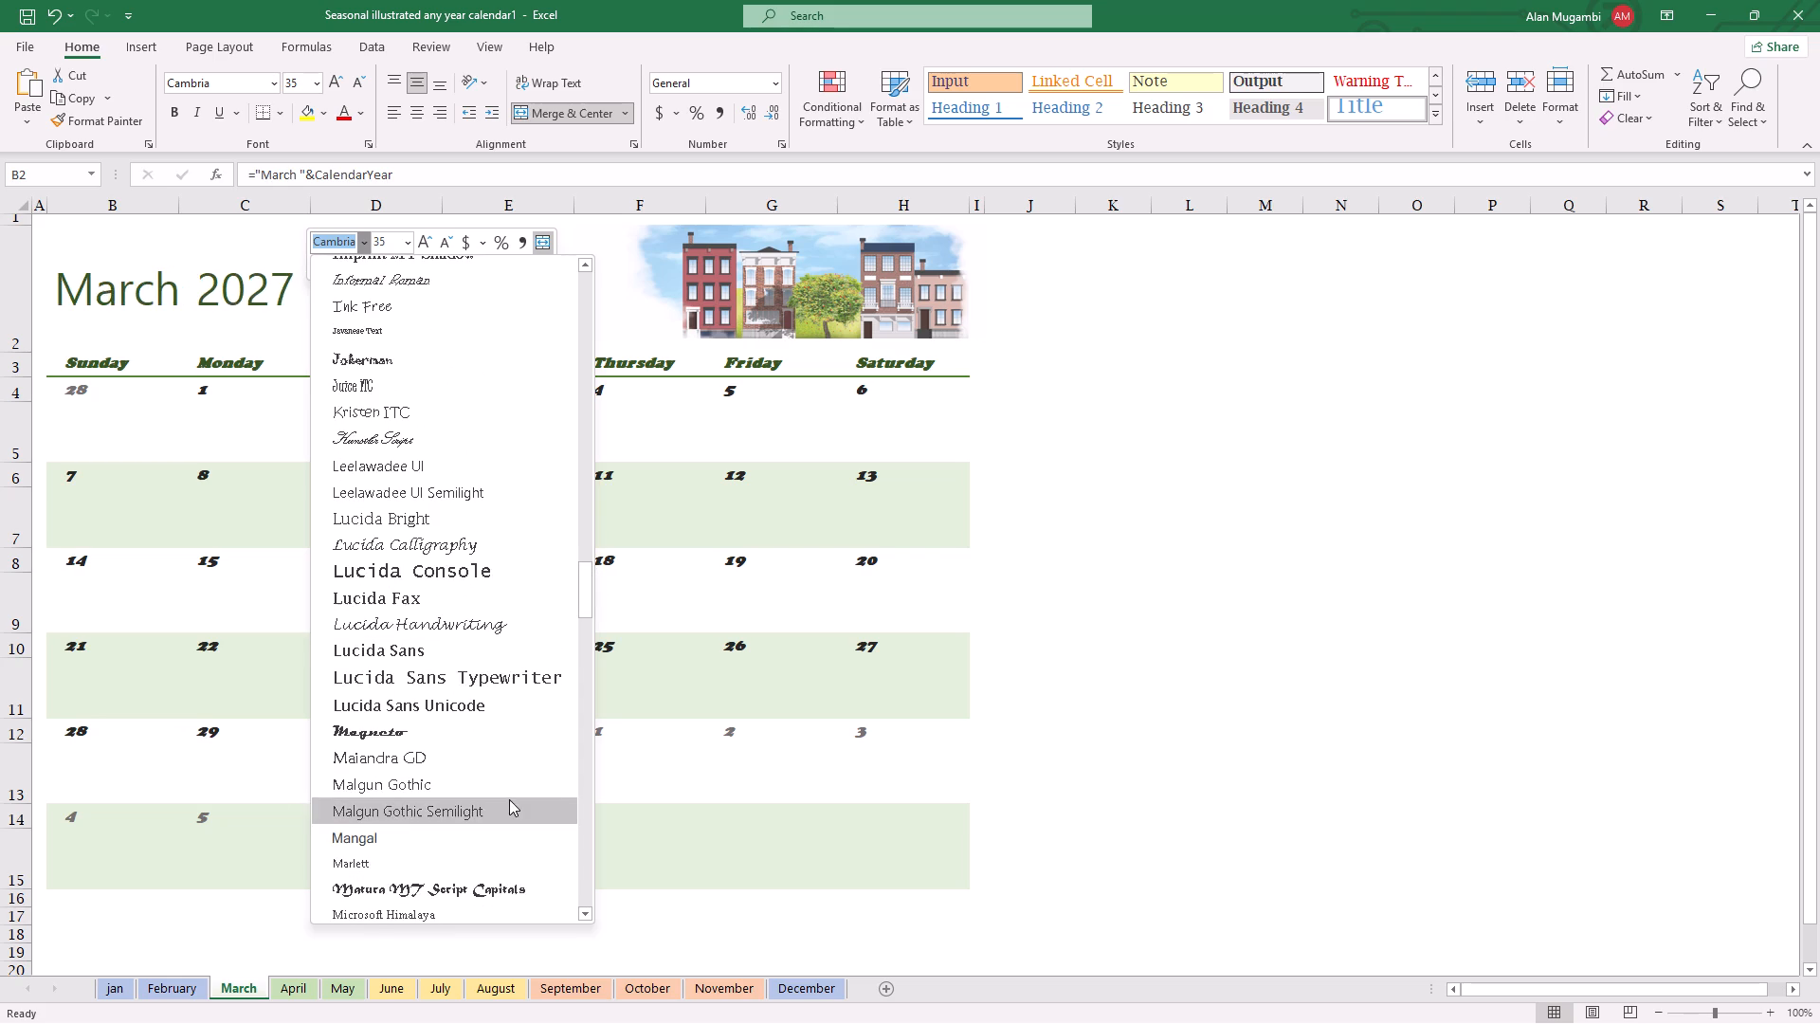
right_click(480, 884)
right_click(480, 884)
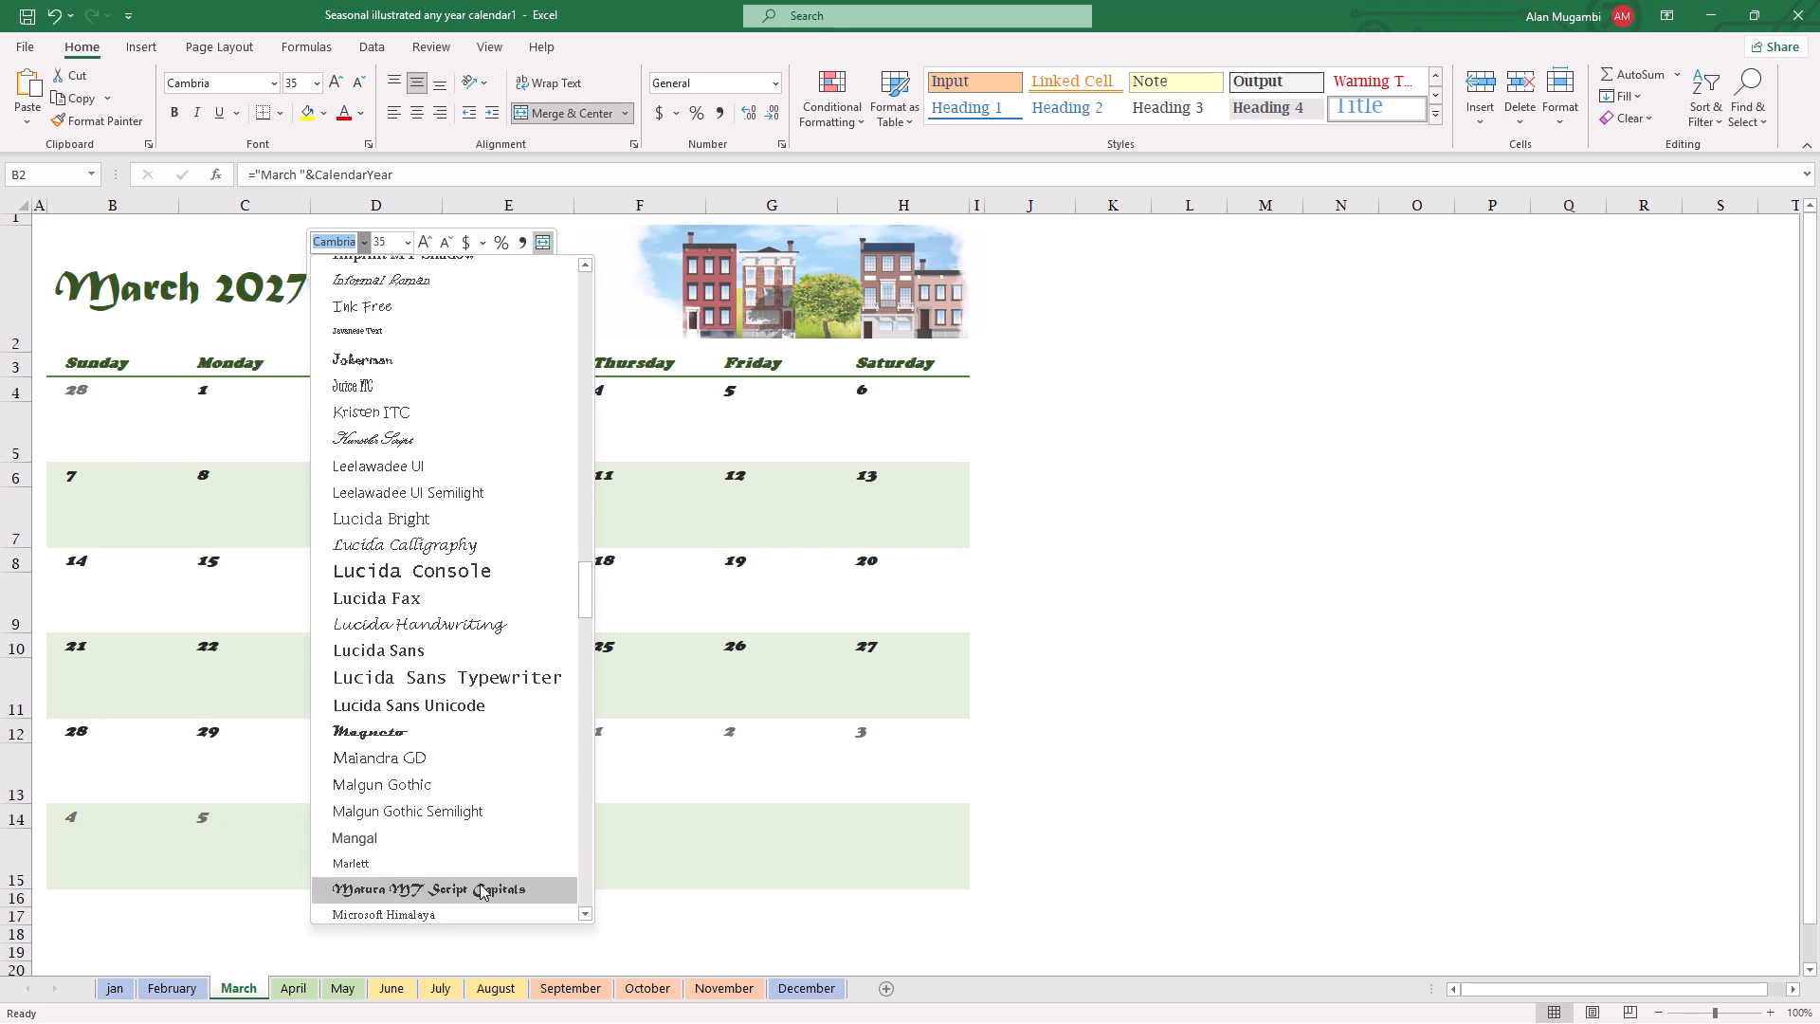
left_click(480, 884)
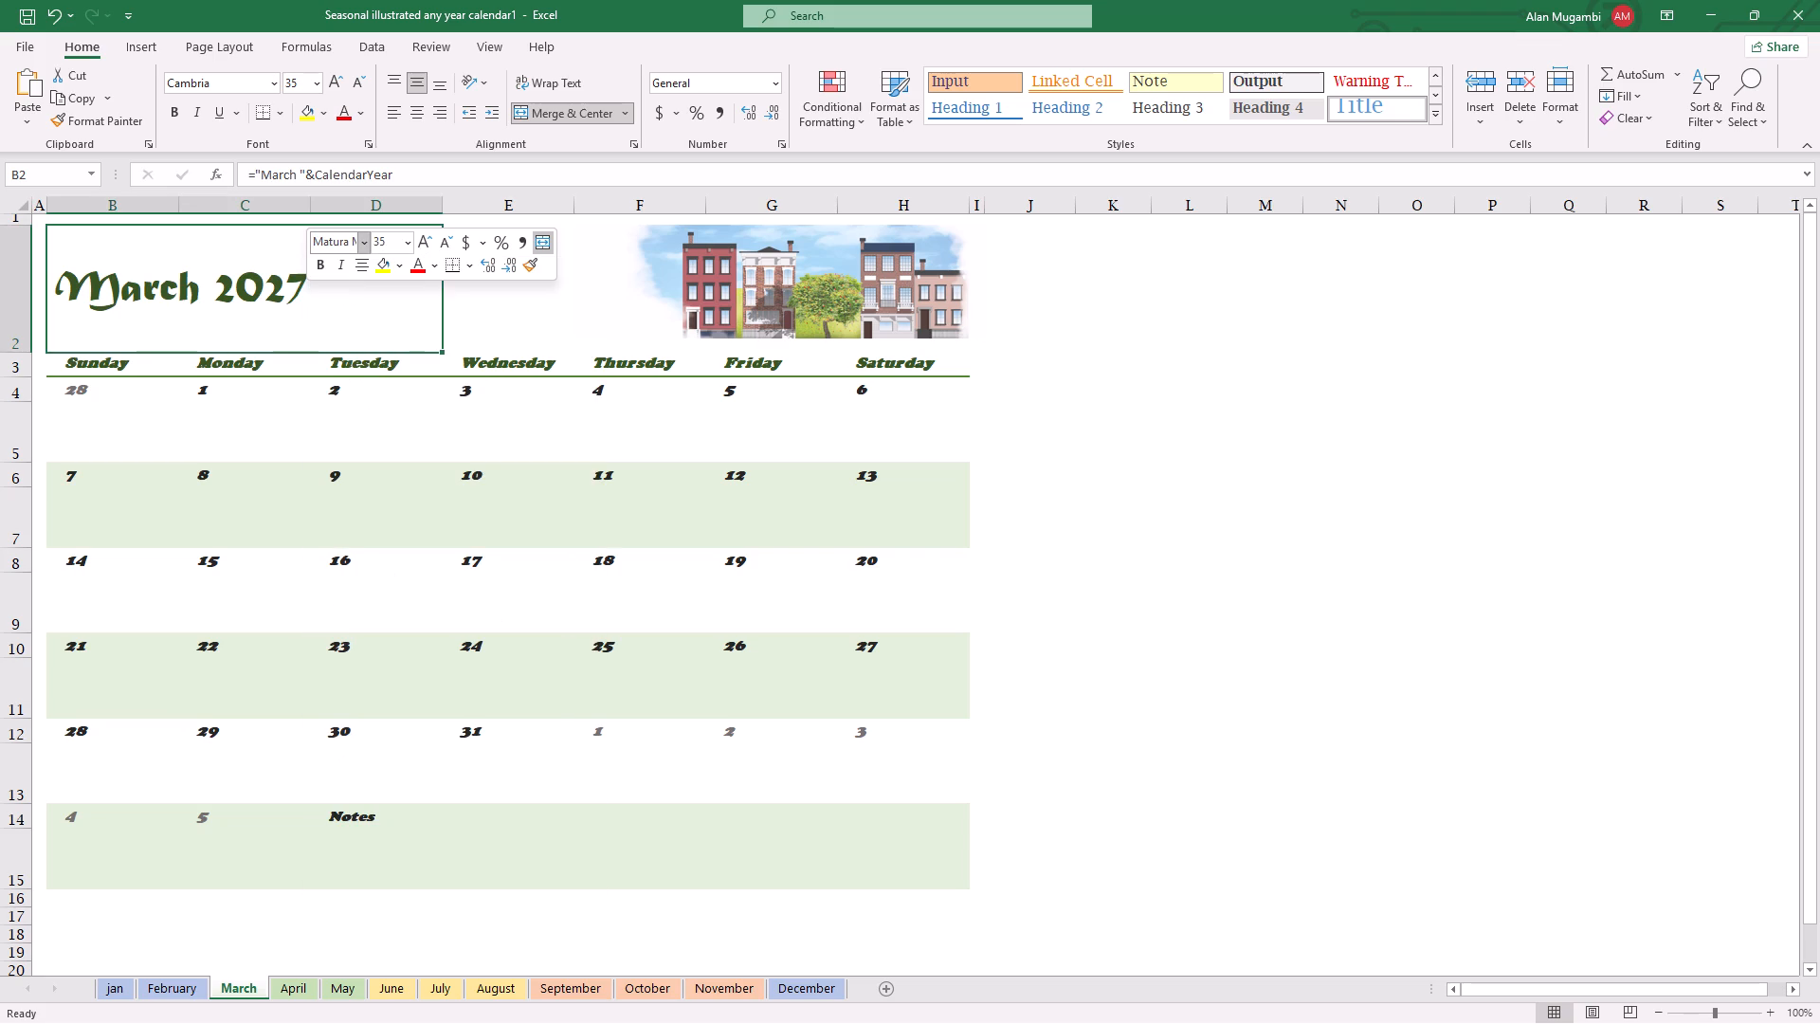
left_click(405, 242)
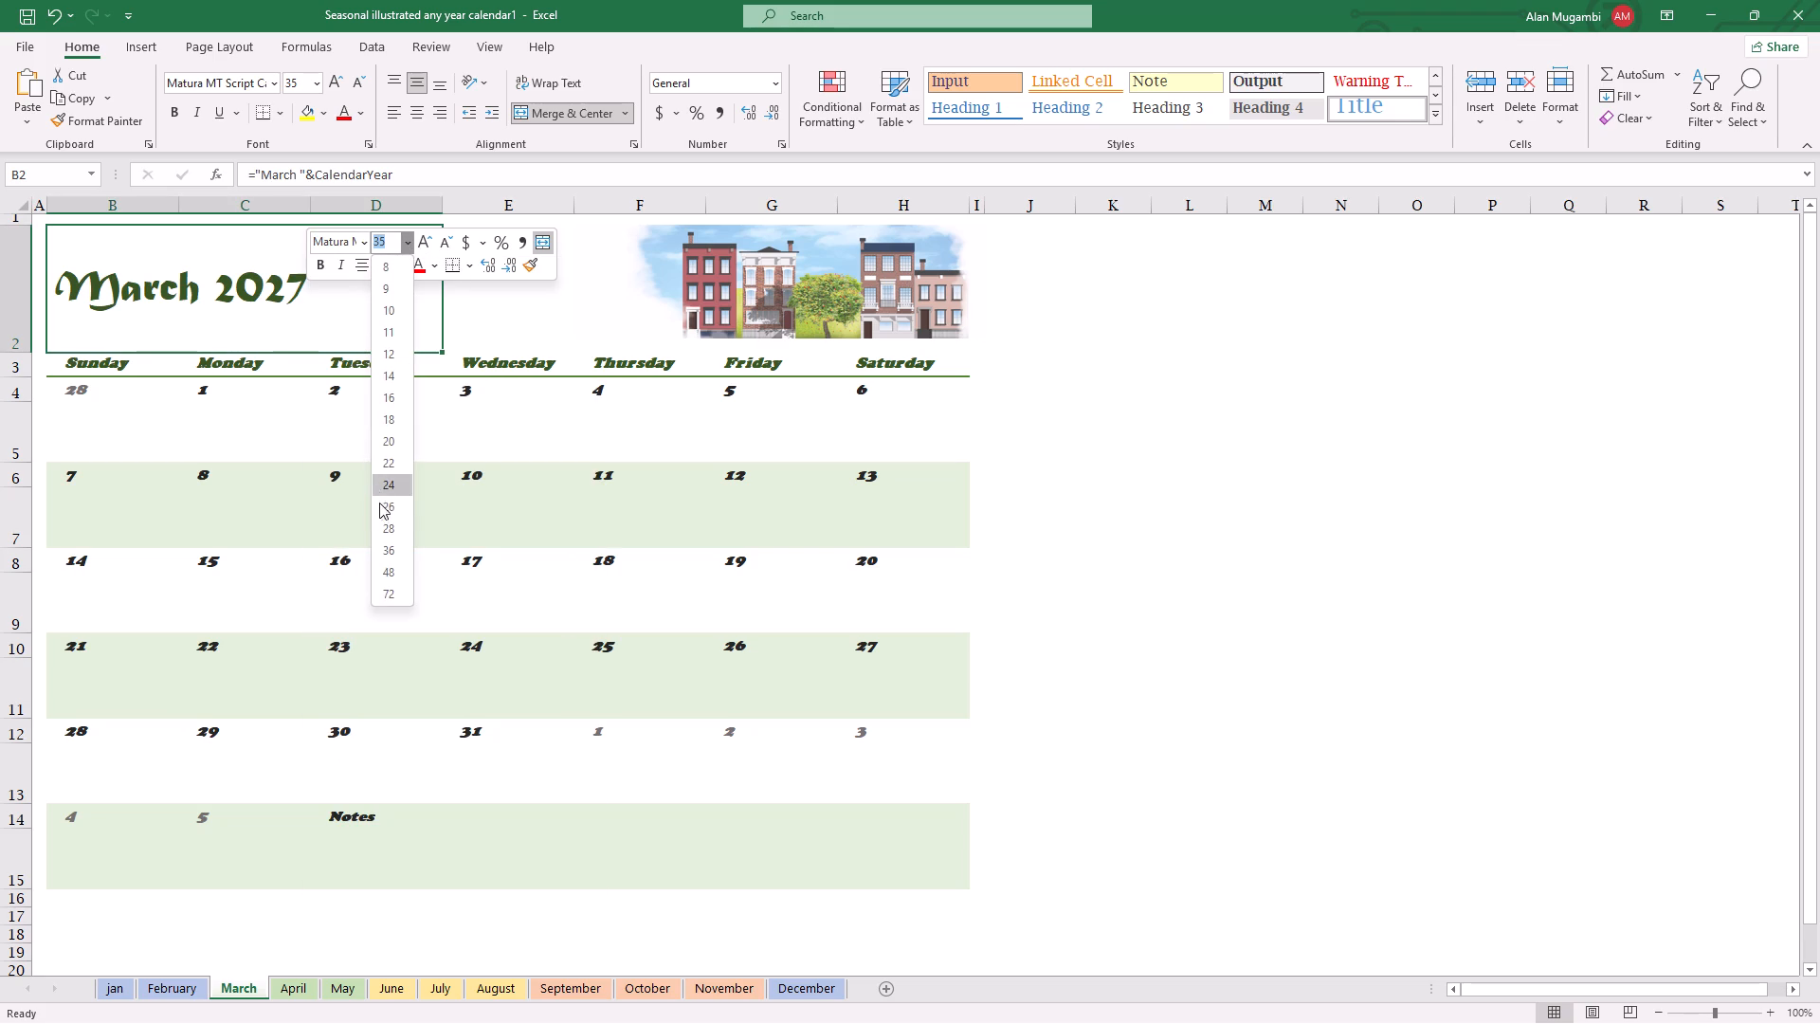
left_click(388, 562)
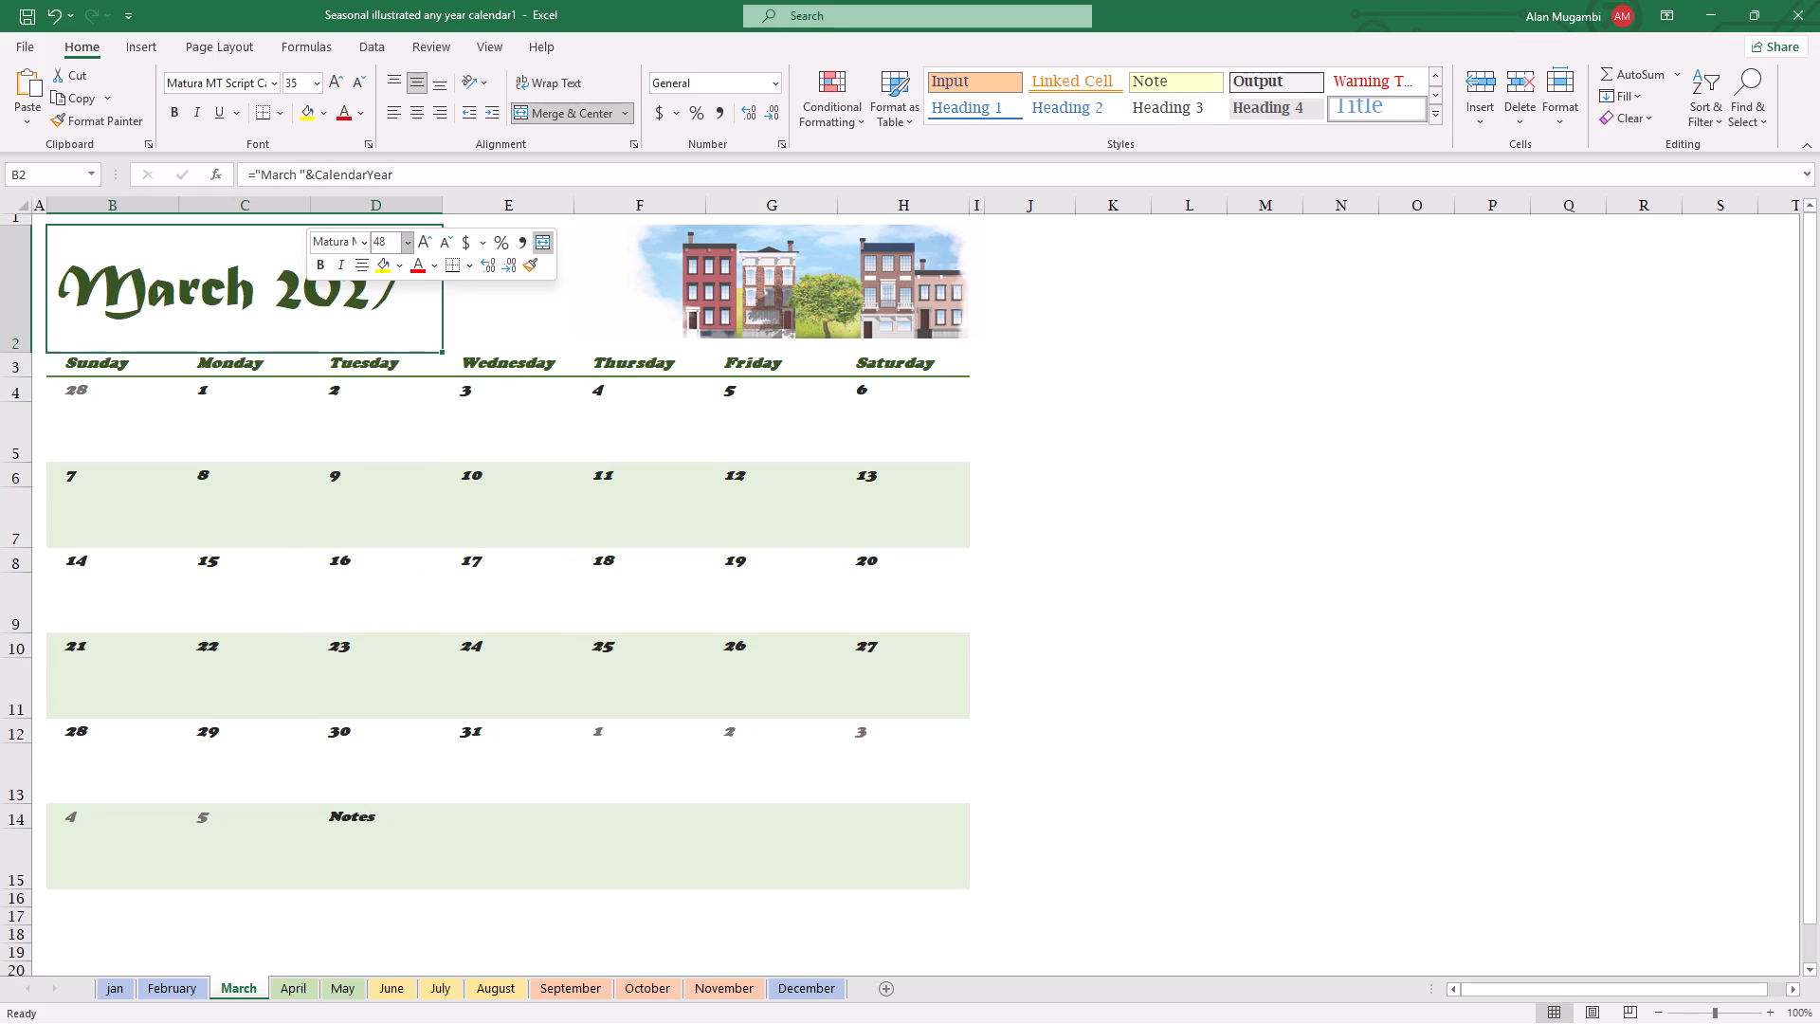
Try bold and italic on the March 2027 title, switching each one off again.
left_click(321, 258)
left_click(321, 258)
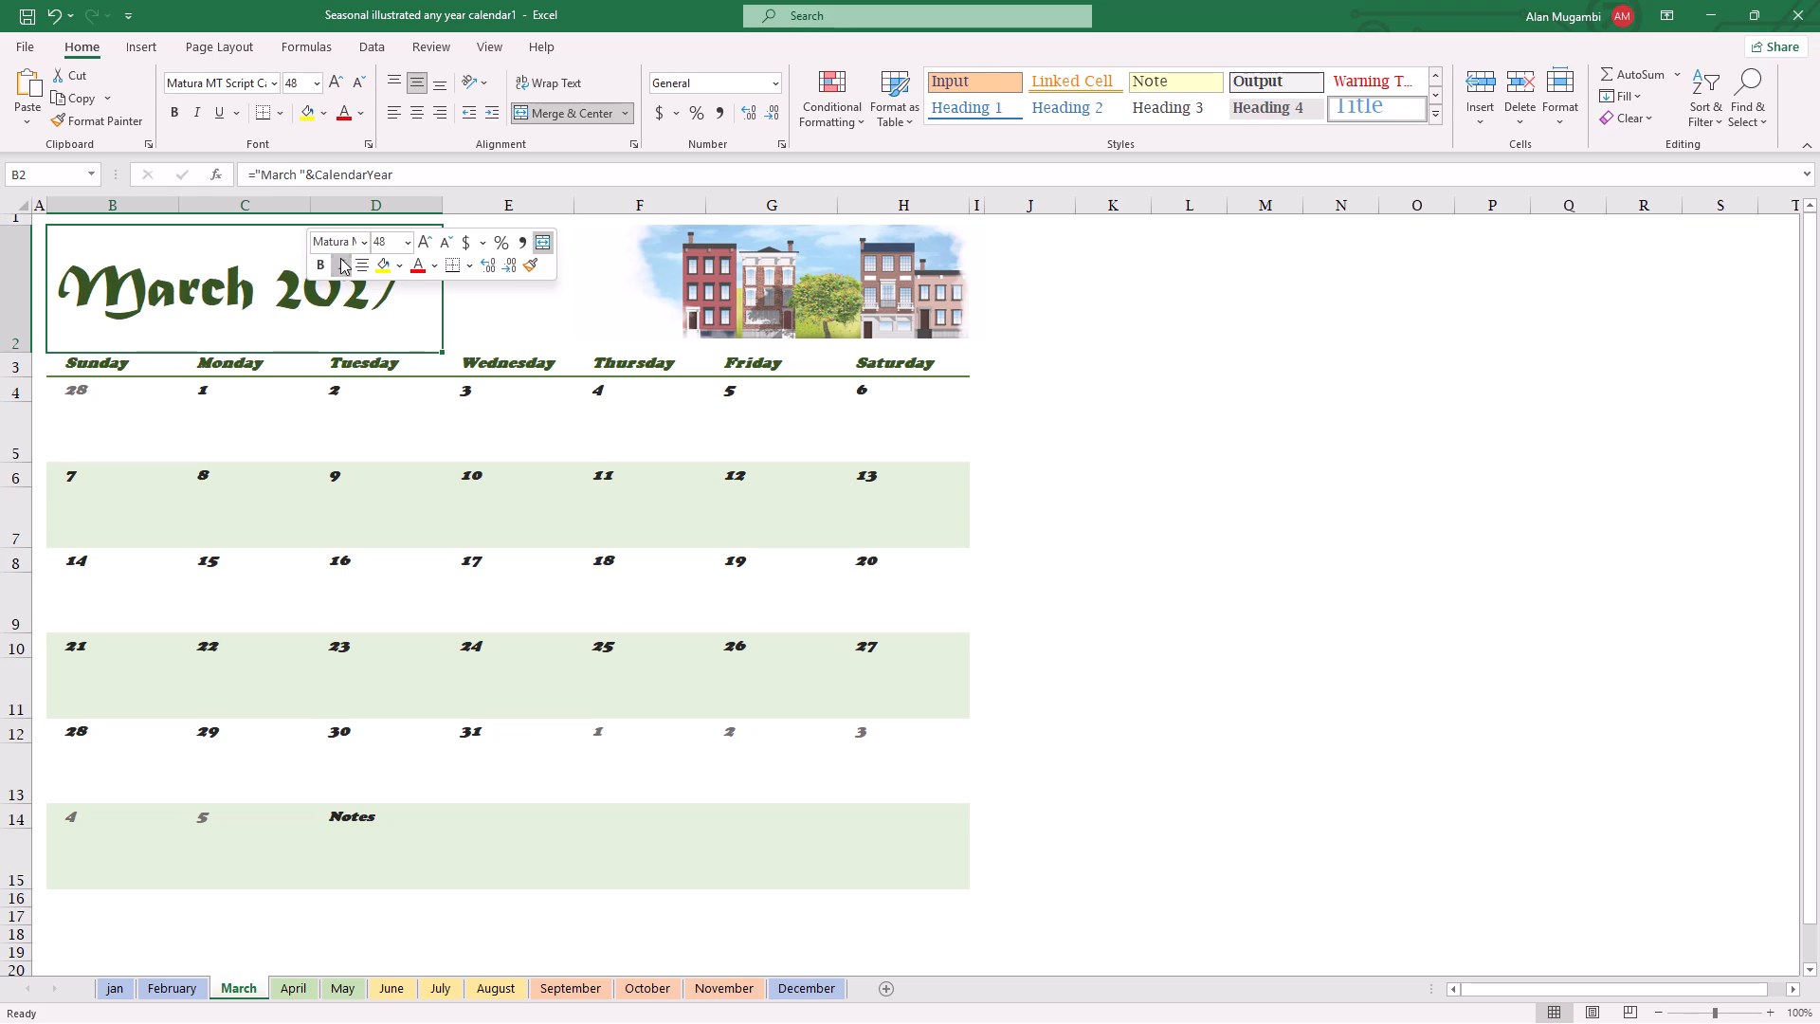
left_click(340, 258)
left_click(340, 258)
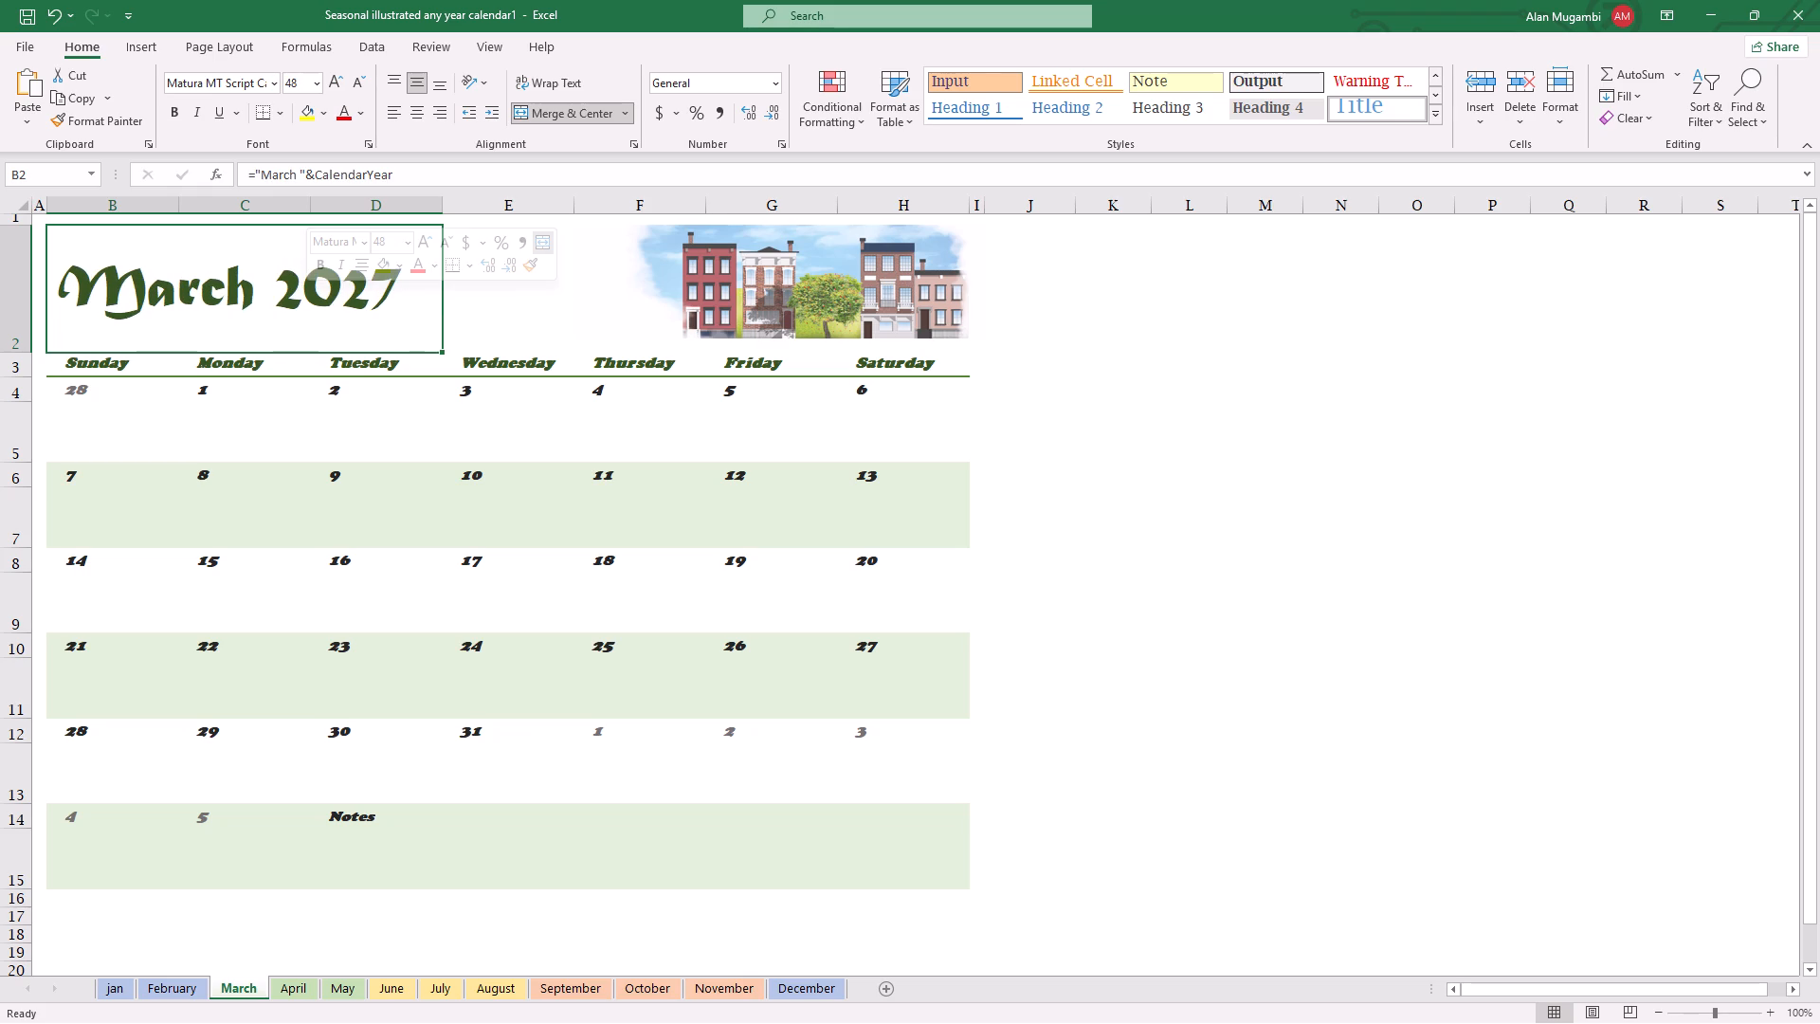
On the April sheet, format the whole calendar grid, weekday headings through Notes row, in bold italic Cooper Black.
left_click(301, 983)
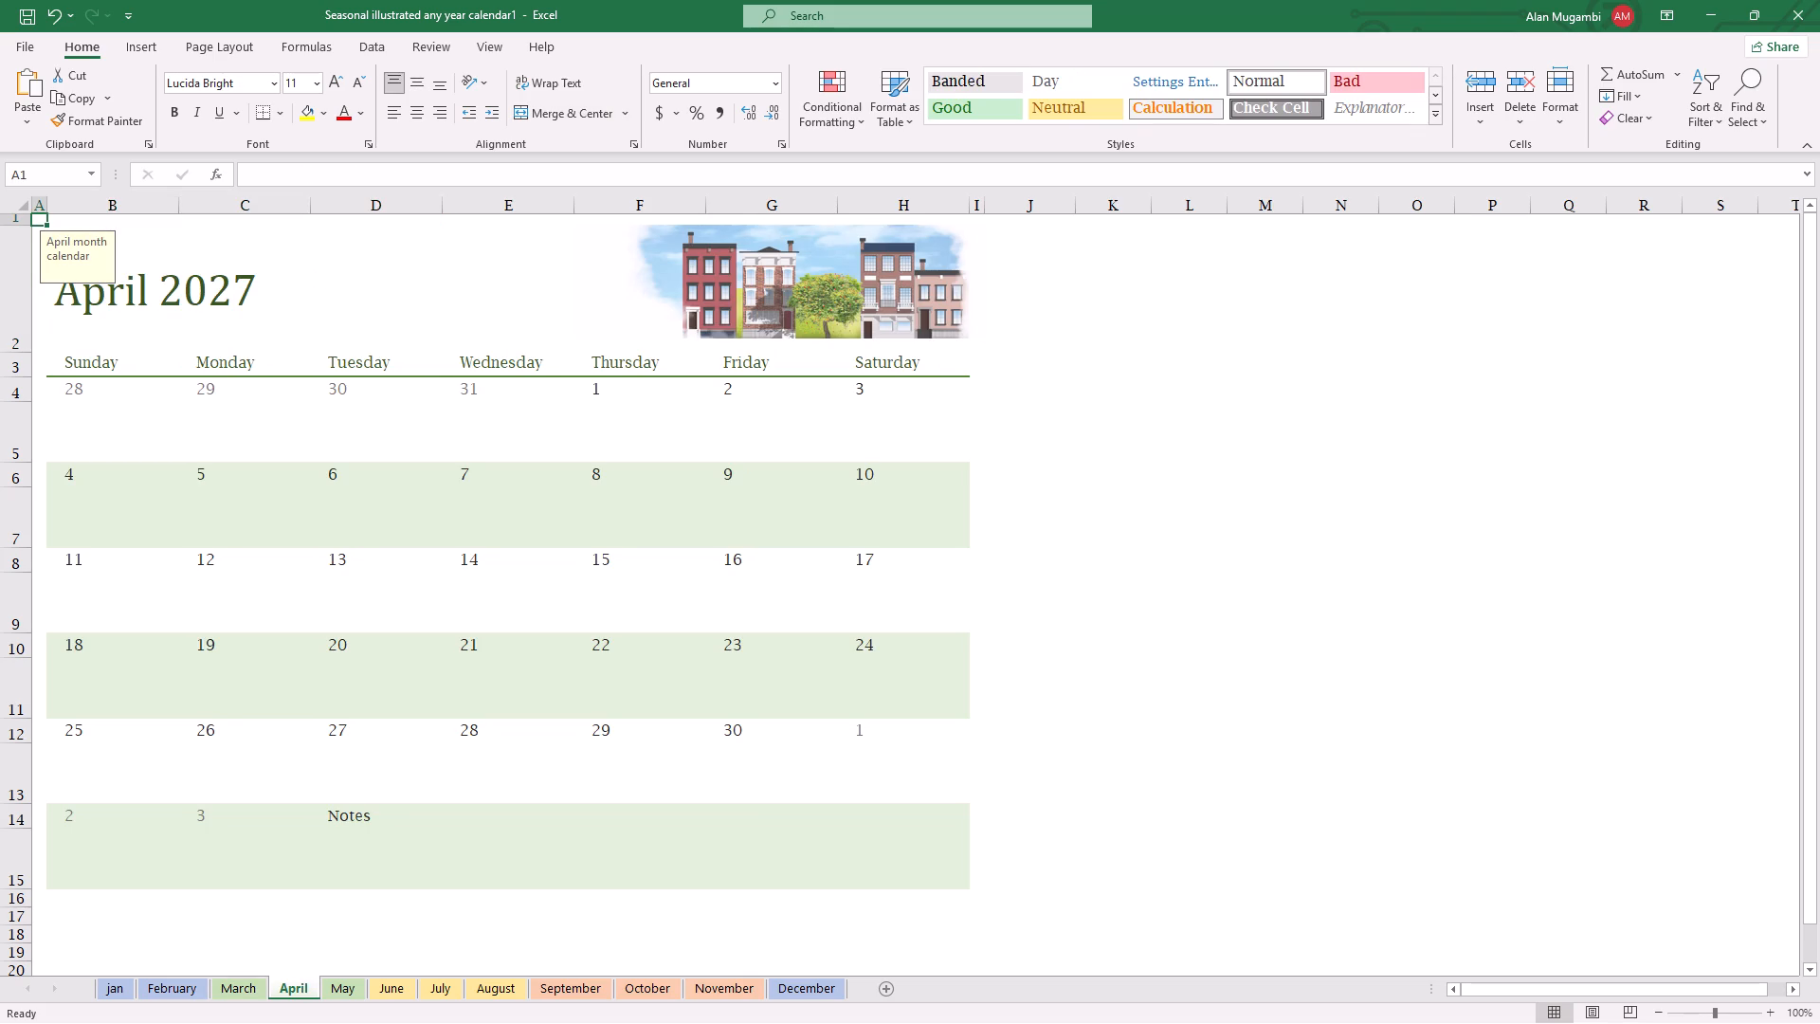
left_click(64, 362)
left_click_drag(64, 362, 237, 533)
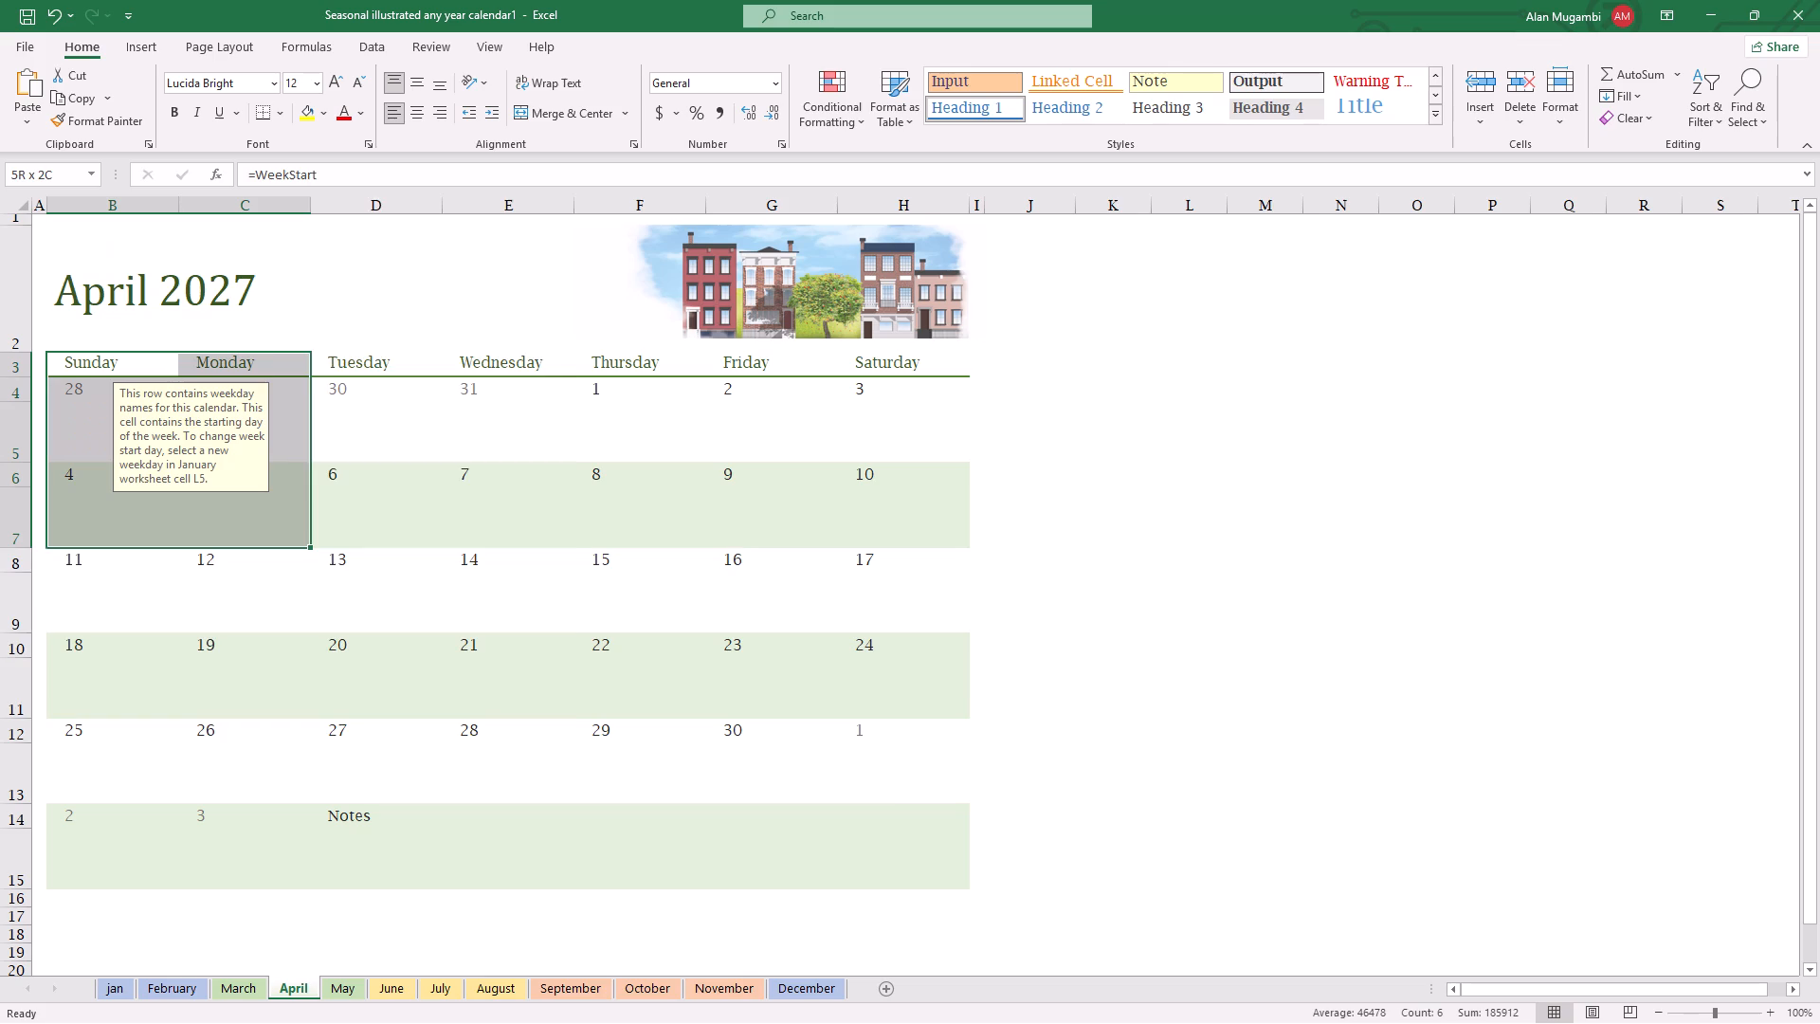
left_click_drag(237, 533, 794, 827)
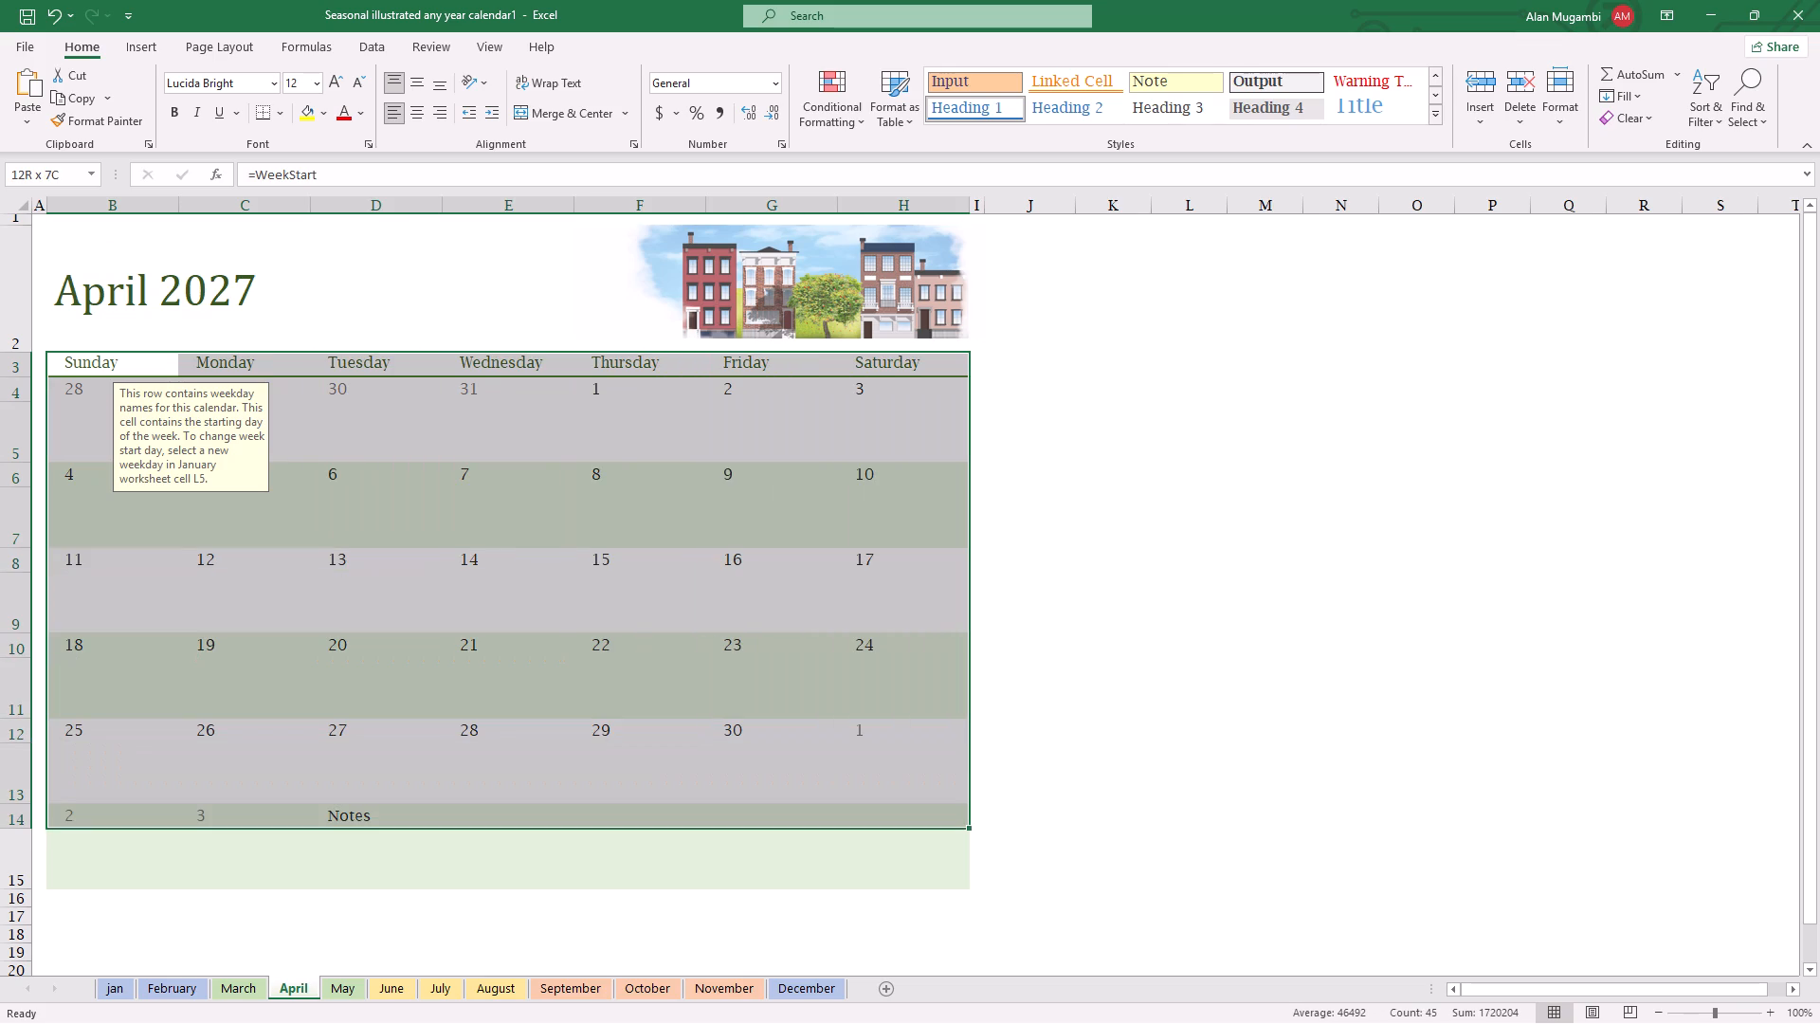
left_click_drag(794, 827, 793, 848)
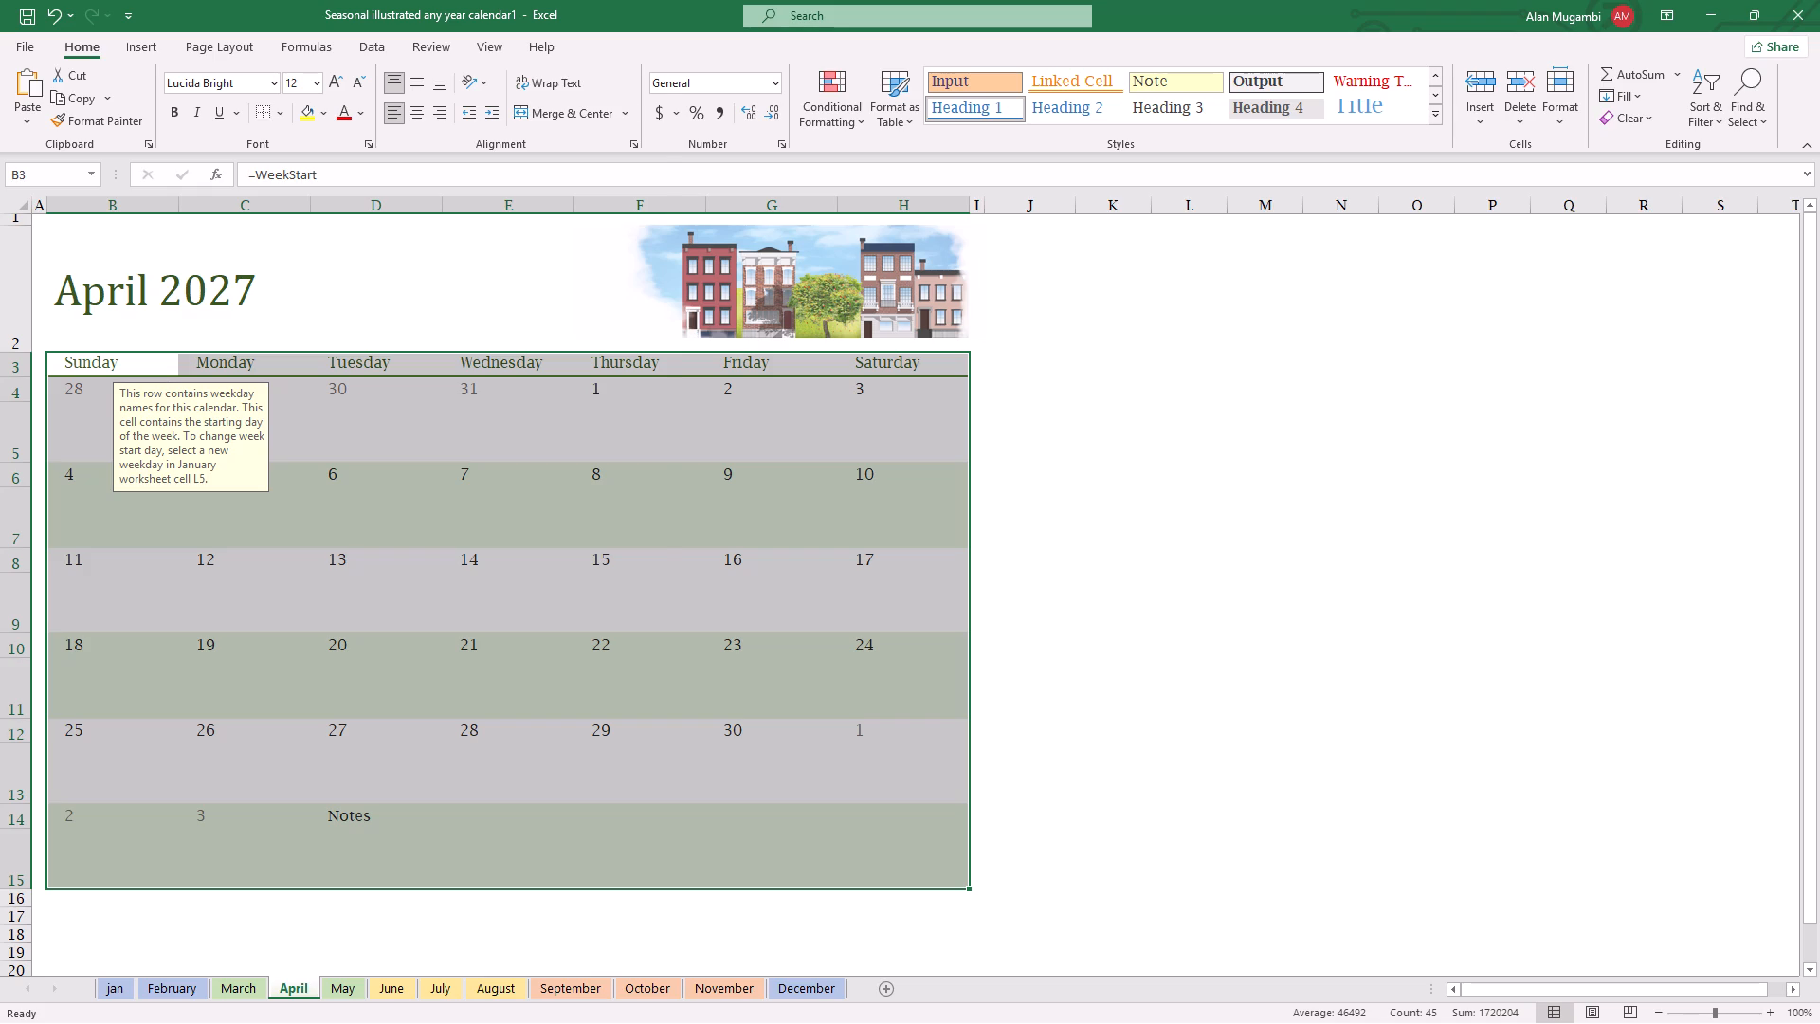
right_click(462, 579)
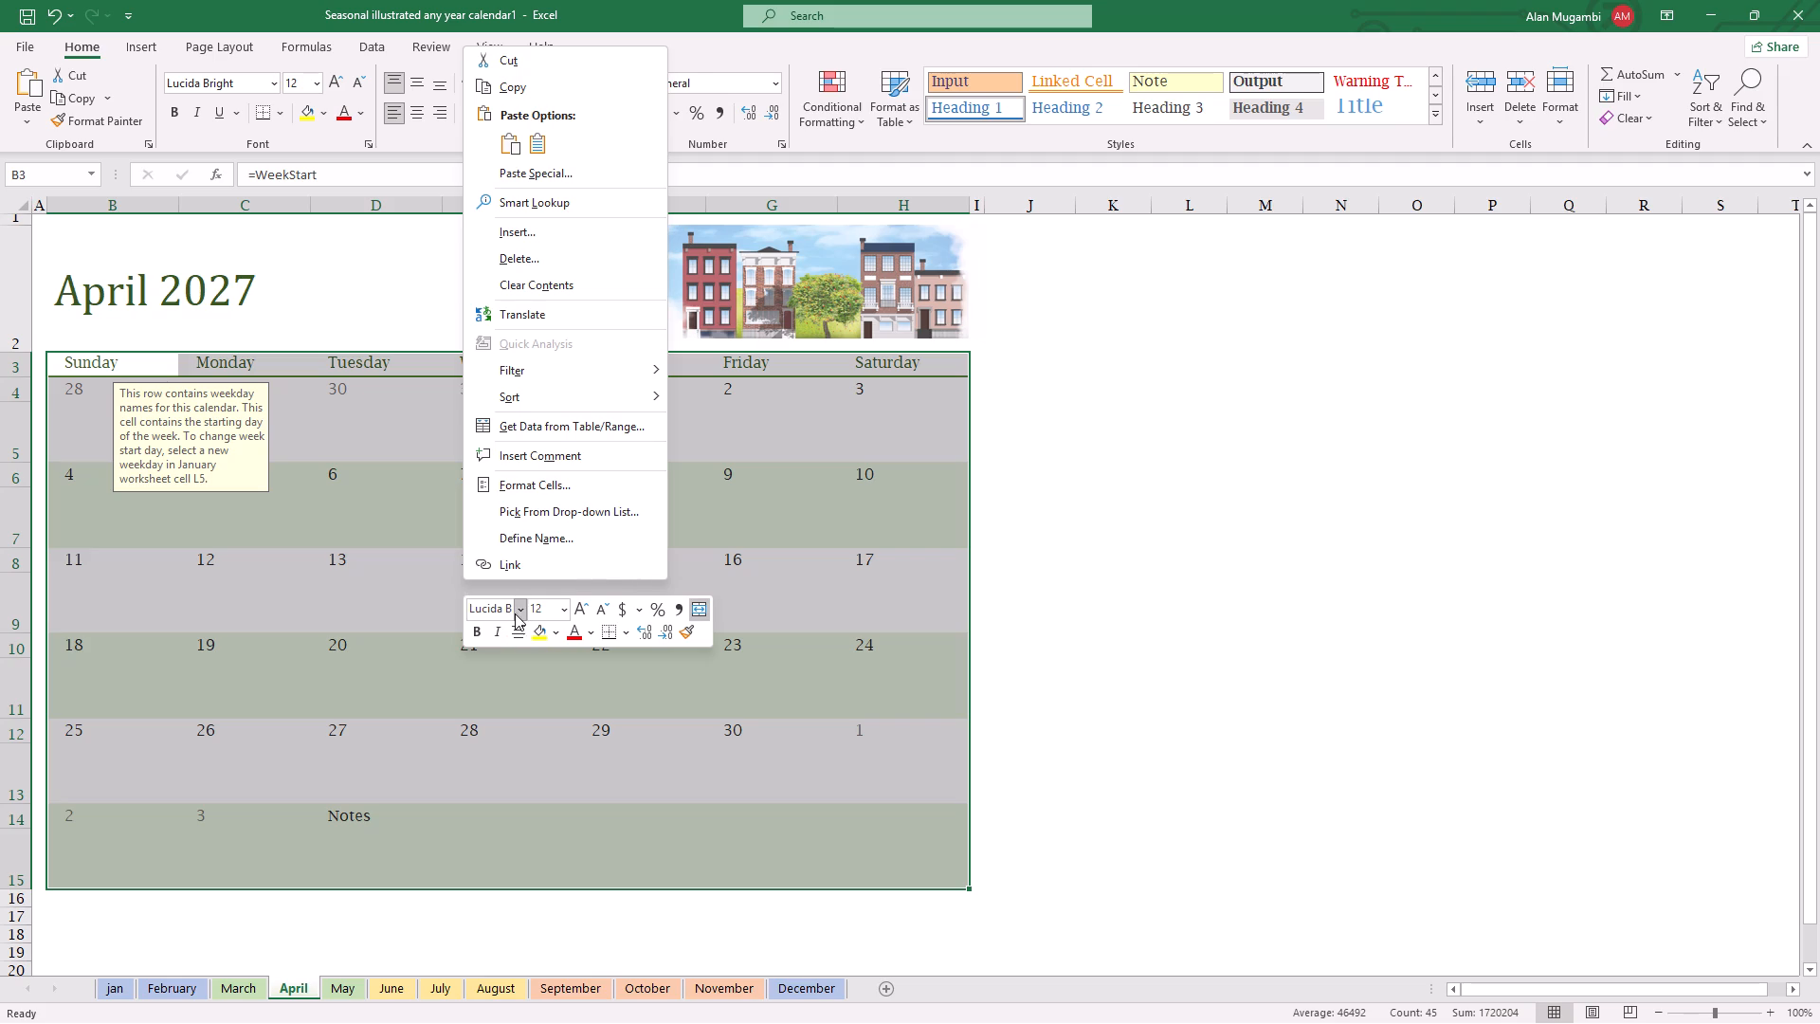
left_click(519, 608)
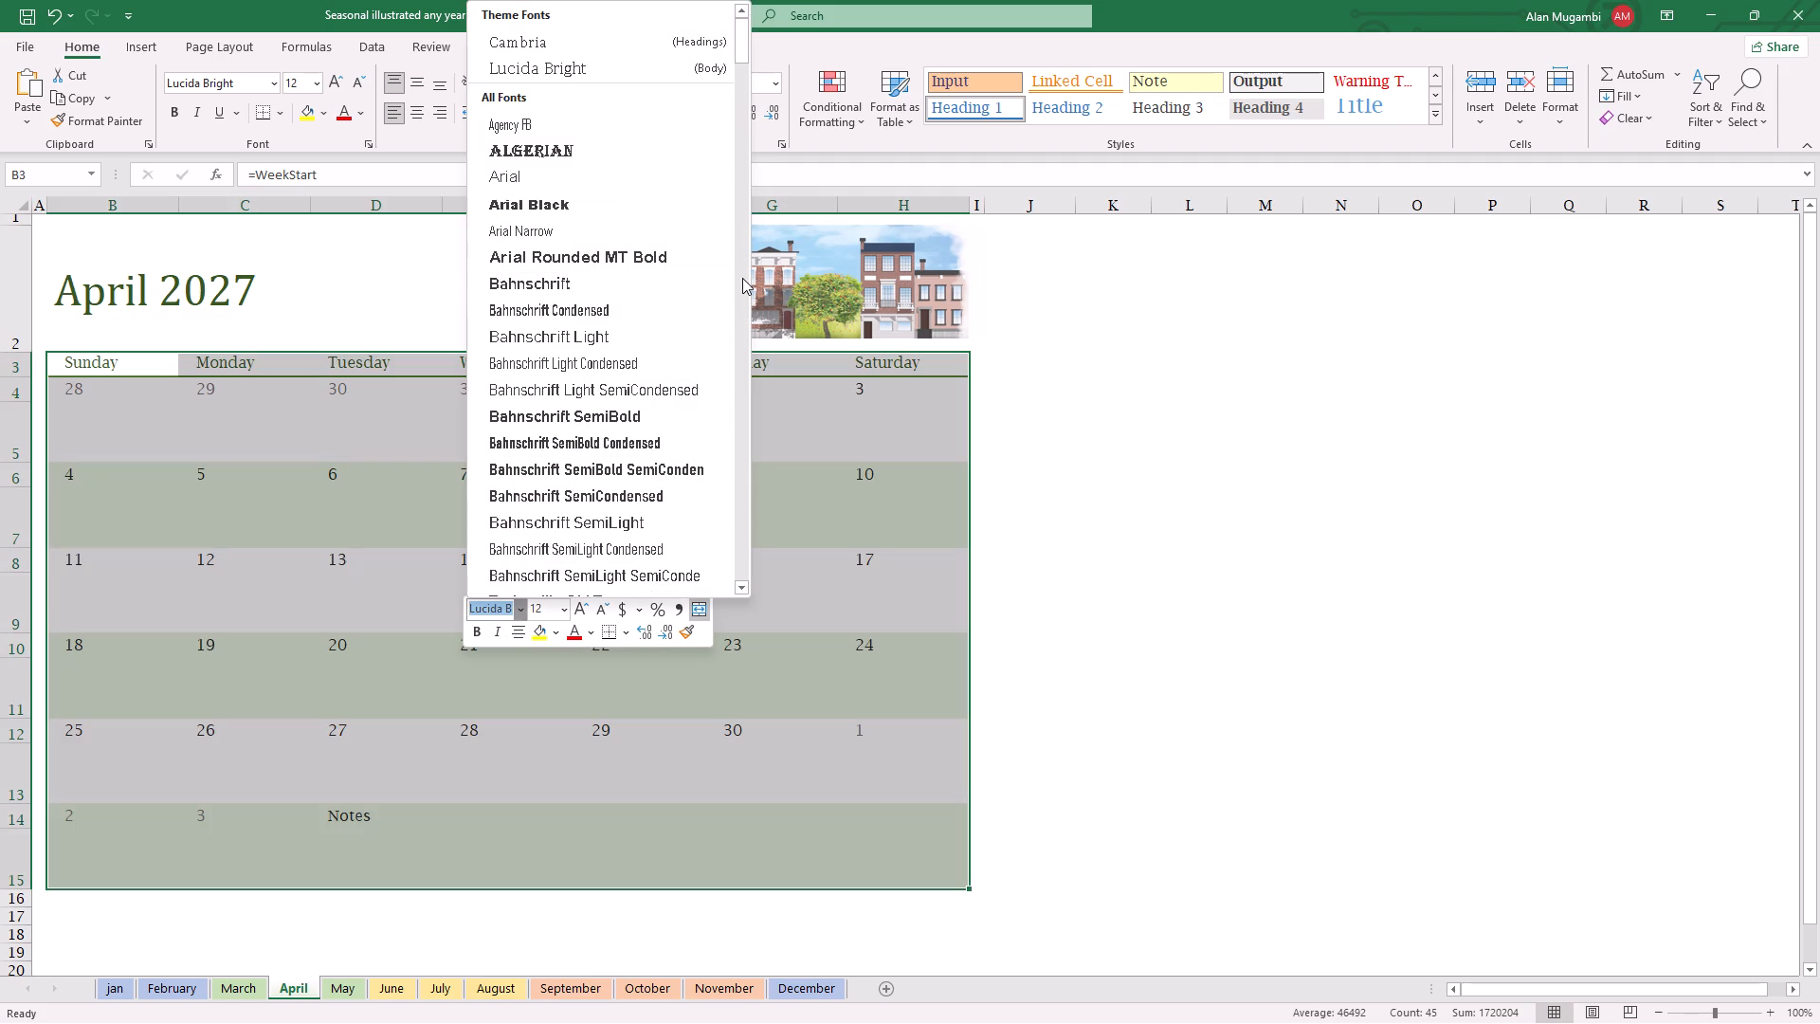
type("coop")
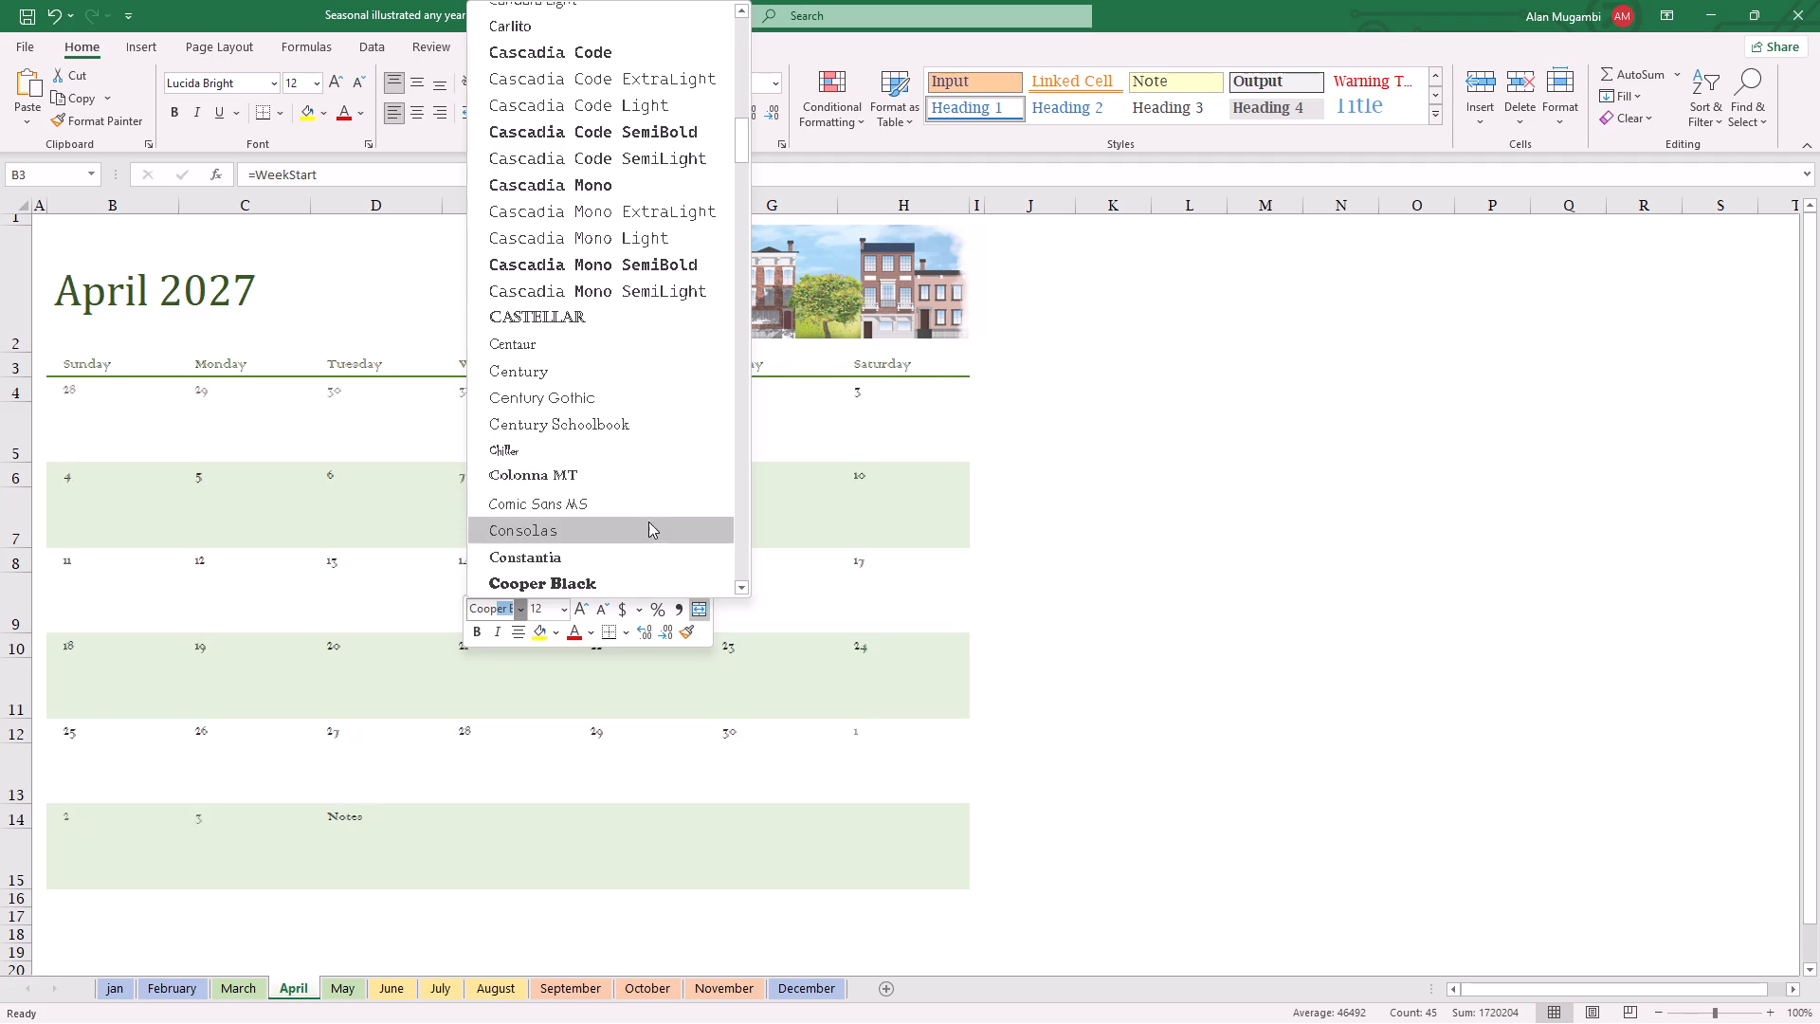
left_click(605, 587)
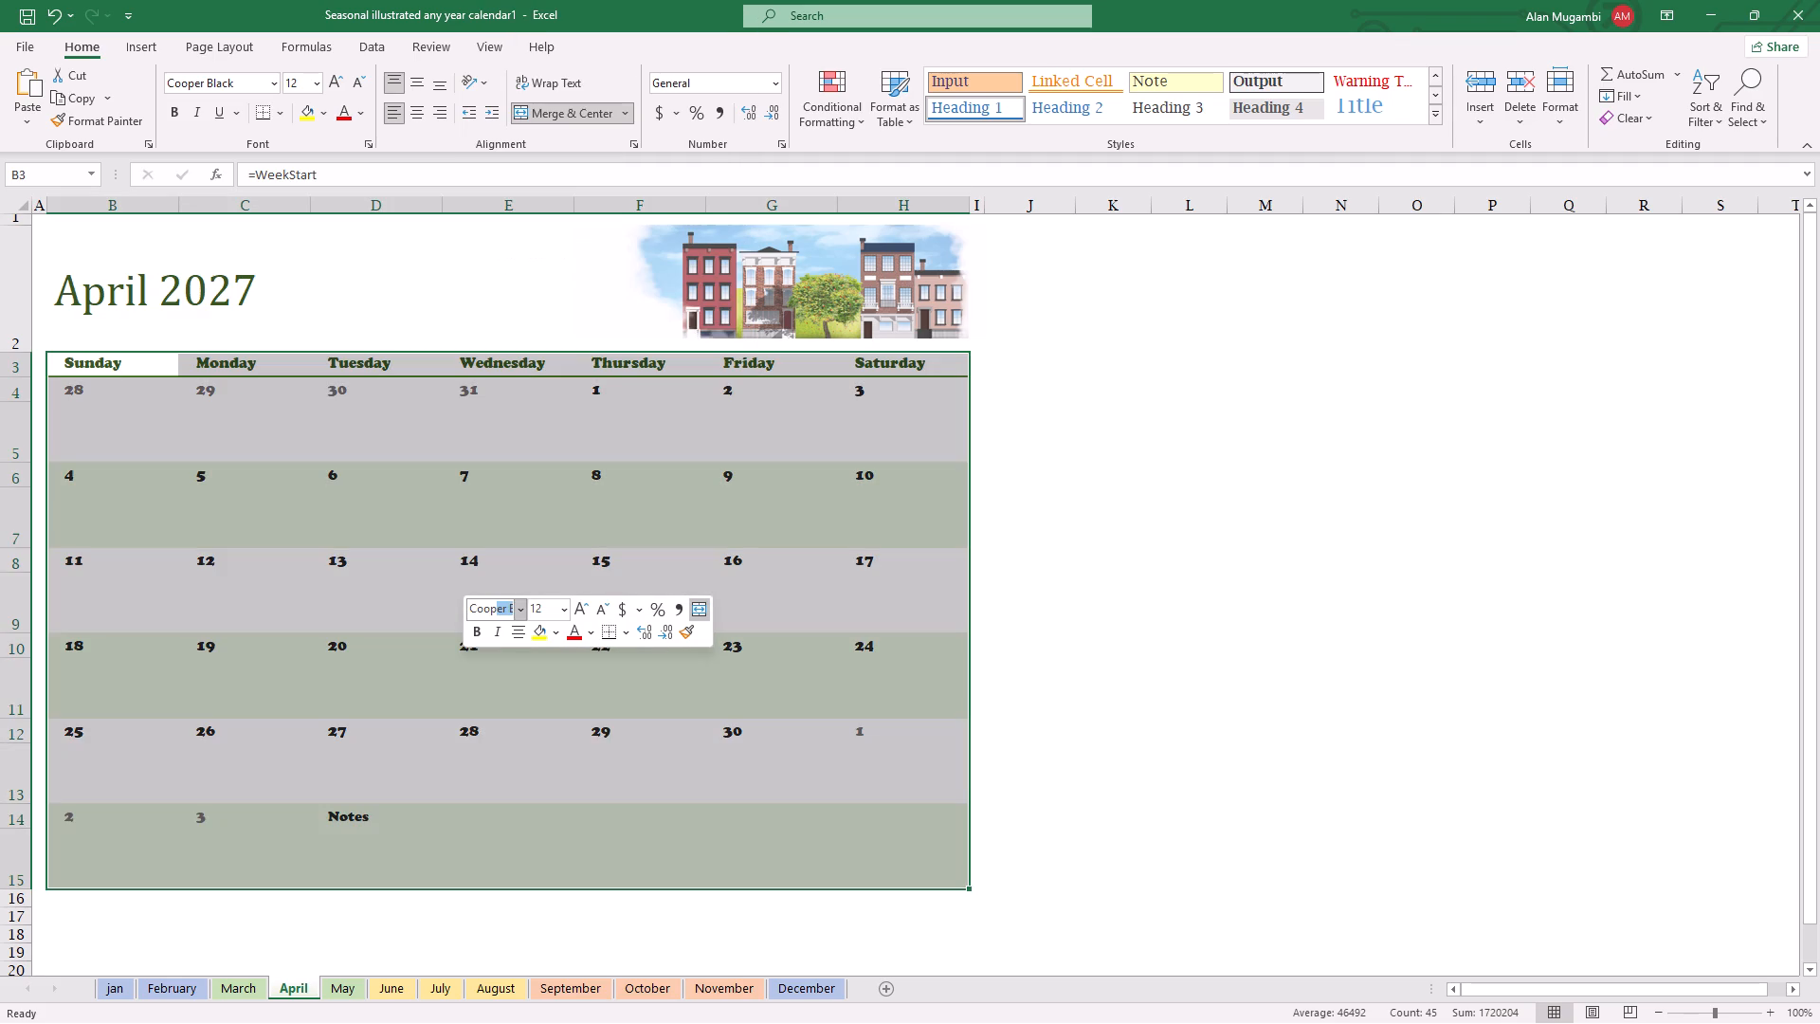
left_click(496, 628)
left_click(476, 628)
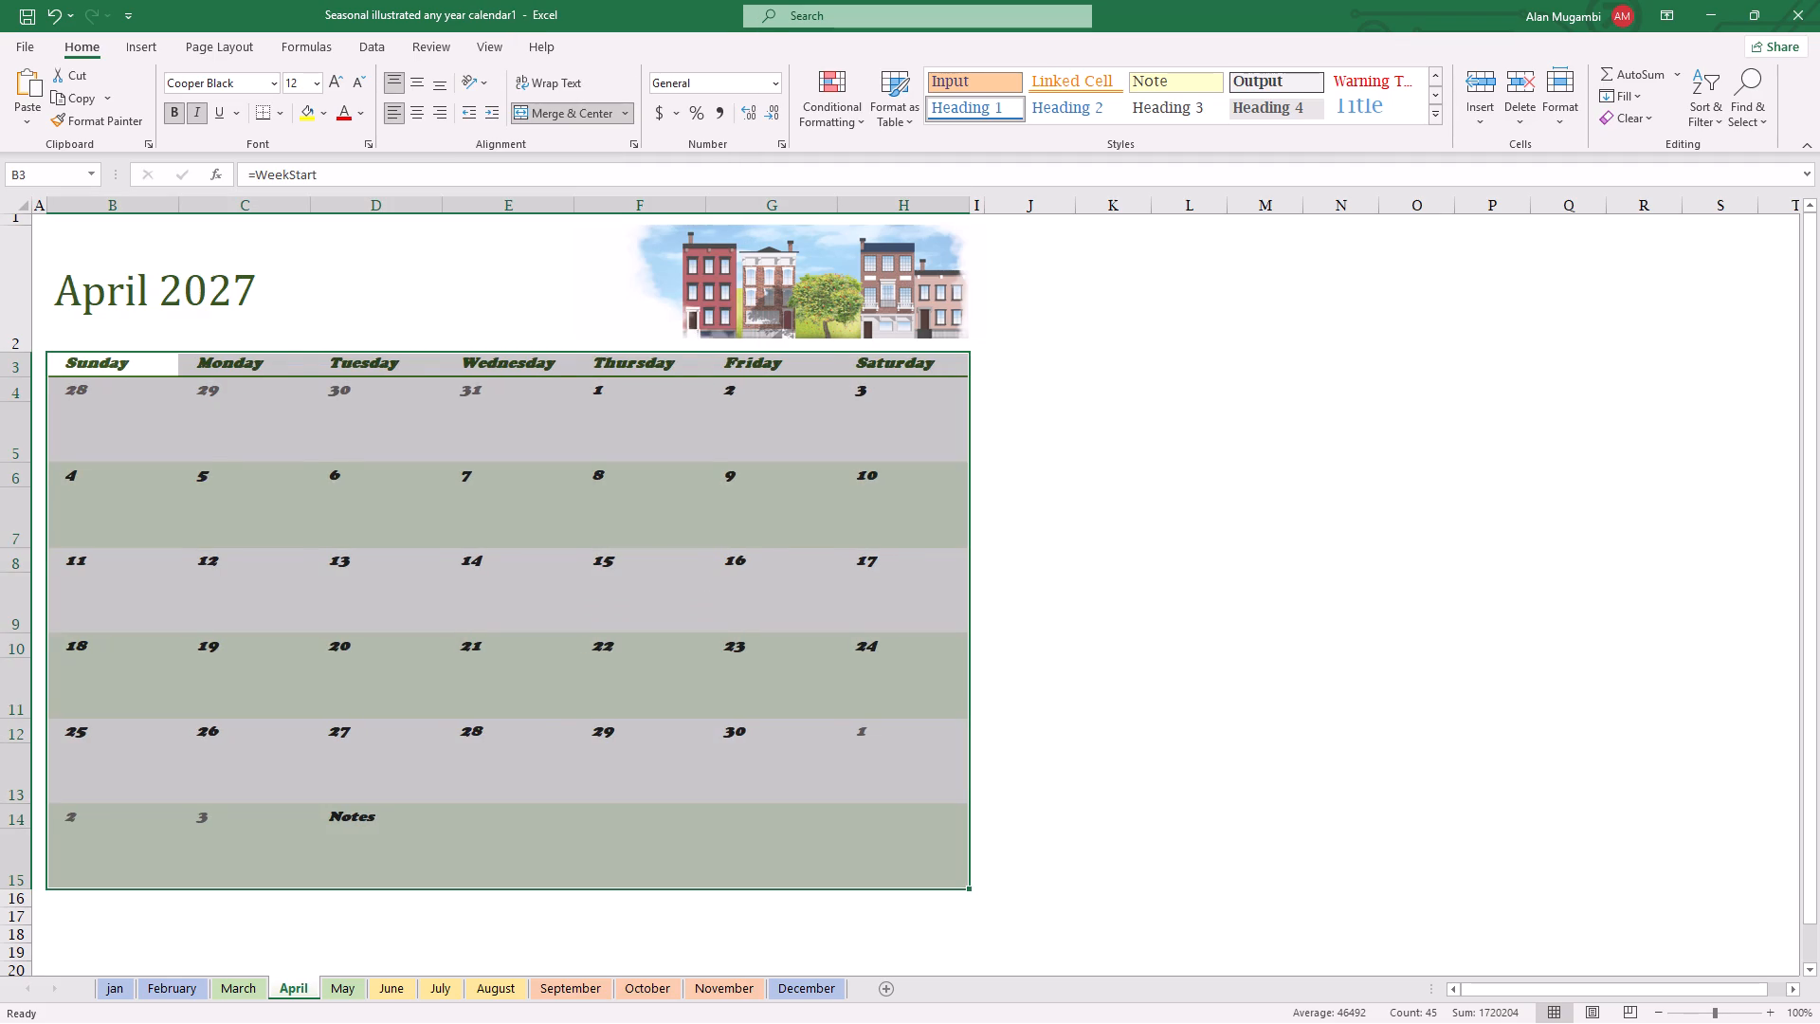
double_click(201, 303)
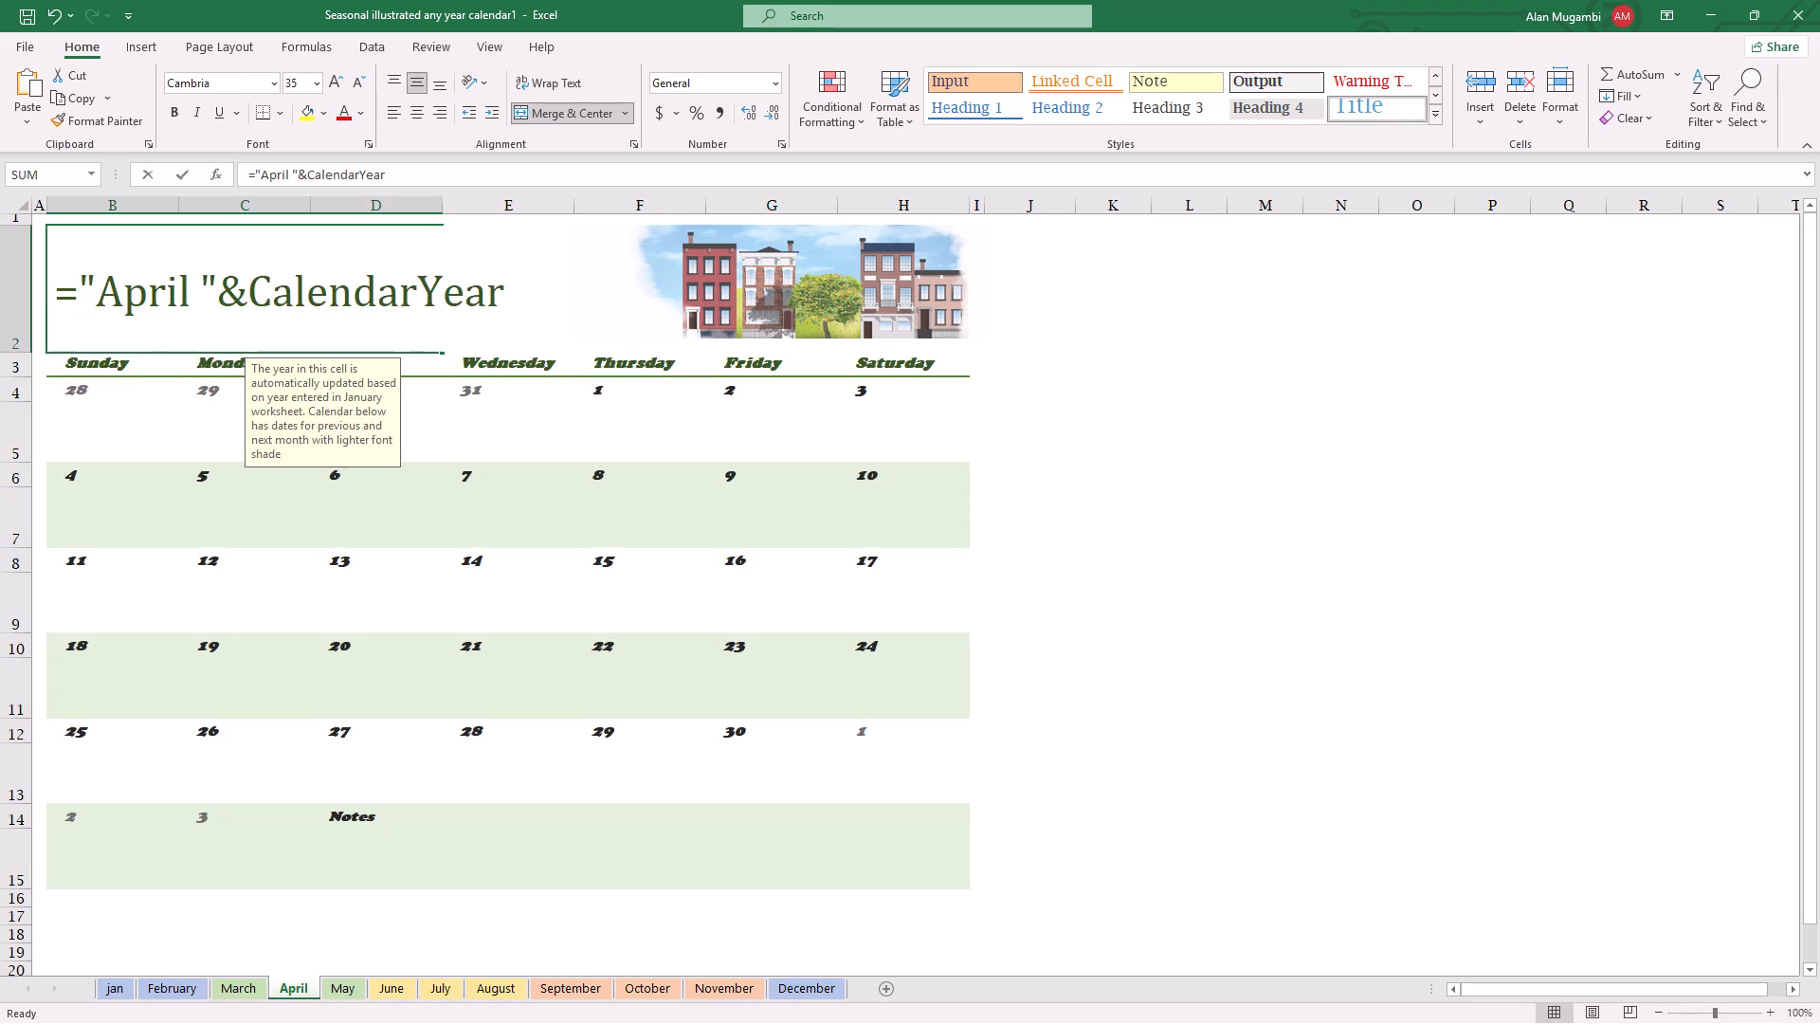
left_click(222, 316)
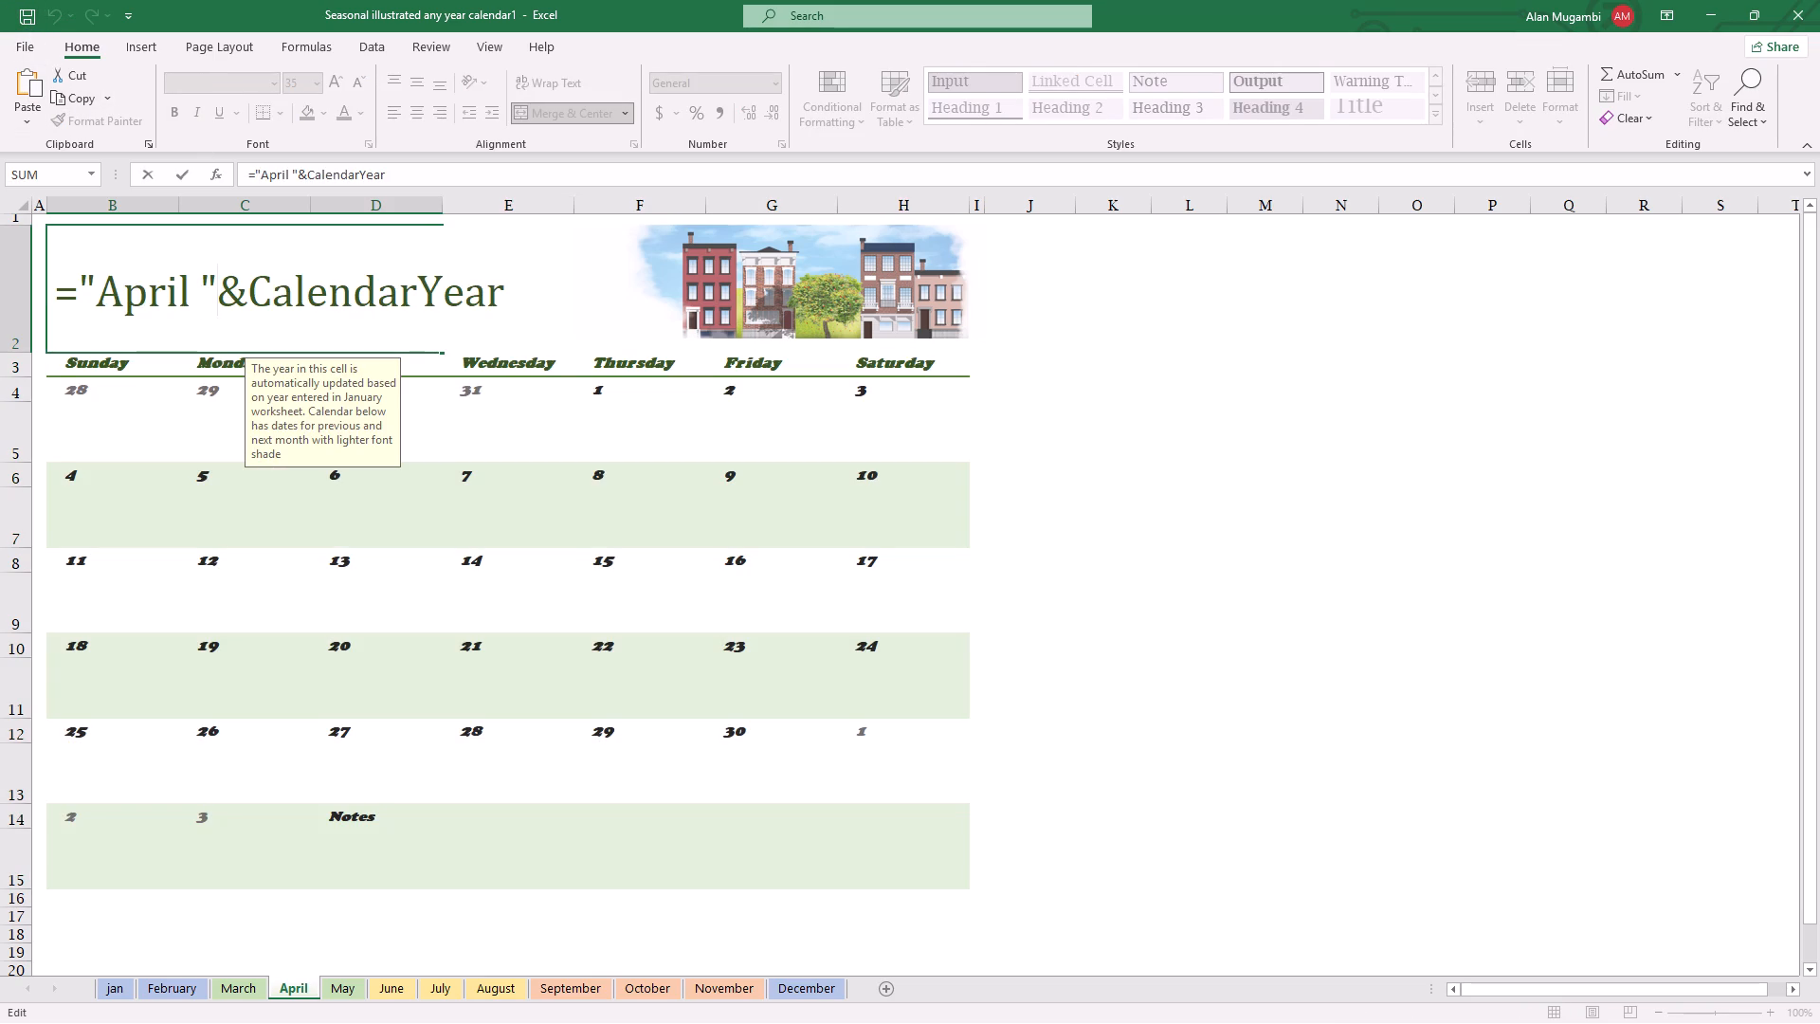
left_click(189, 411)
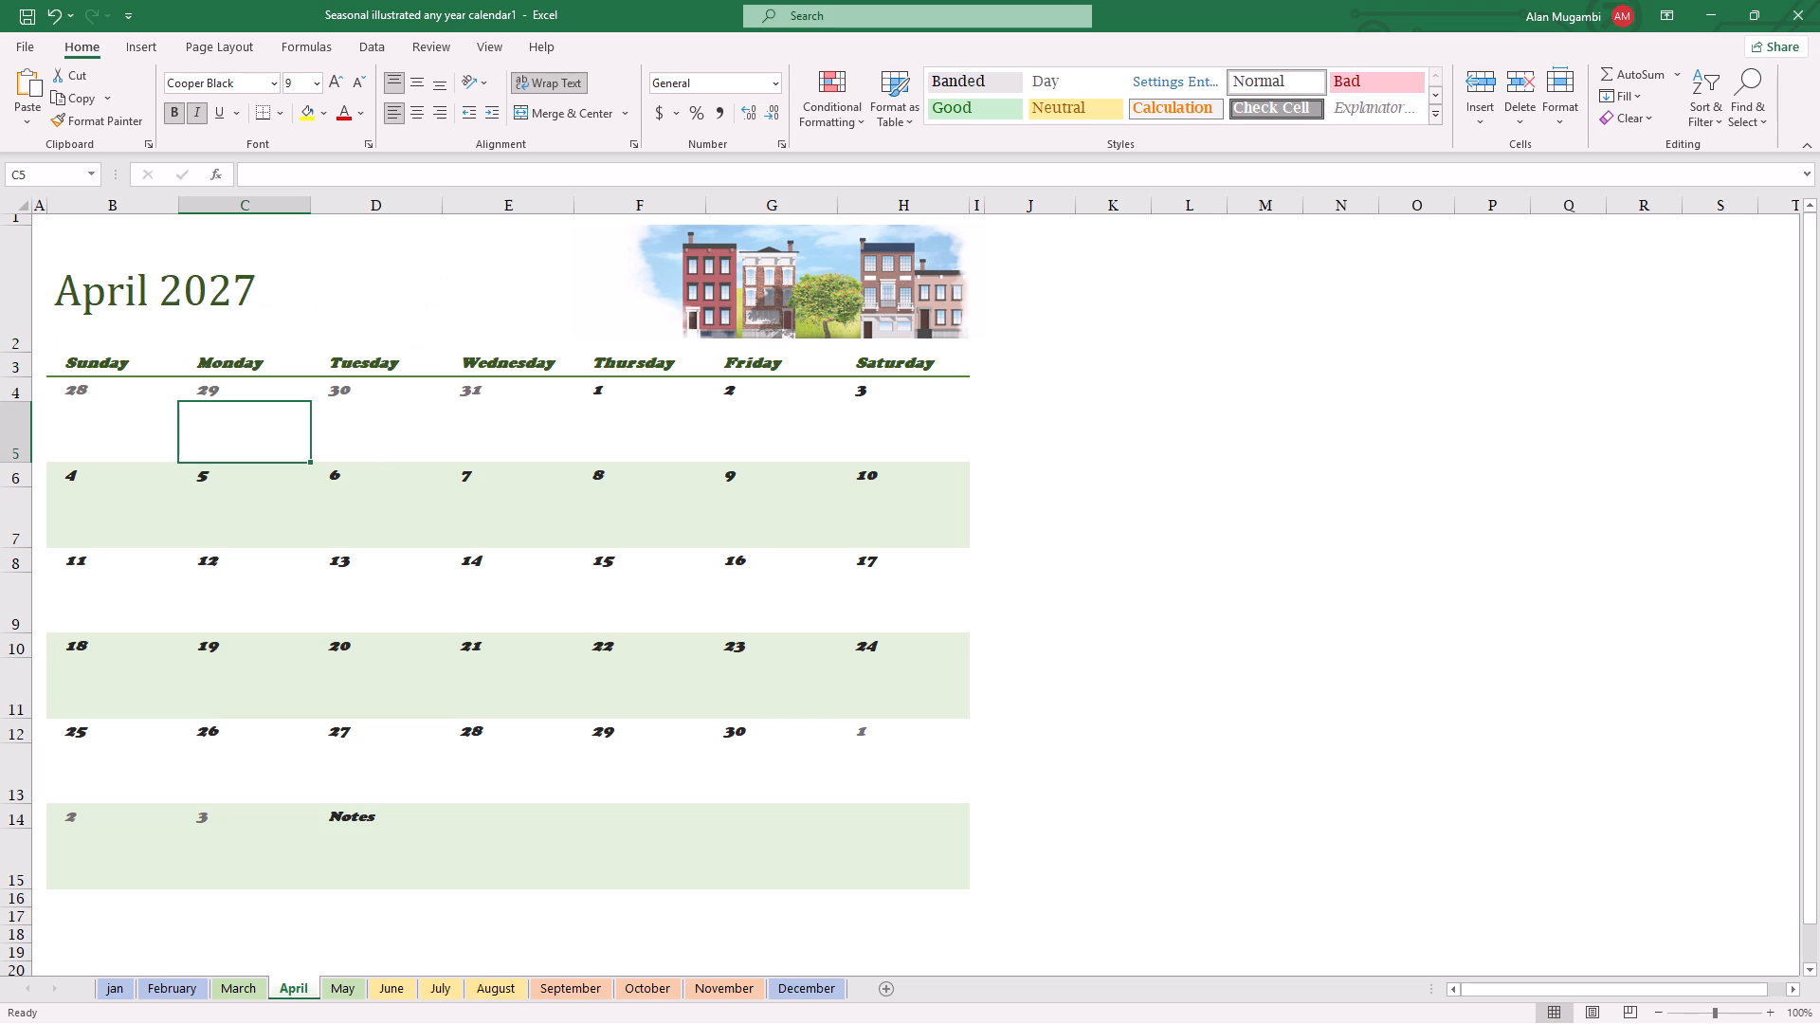
Set the font size of the April 2027 title to 48.
right_click(187, 300)
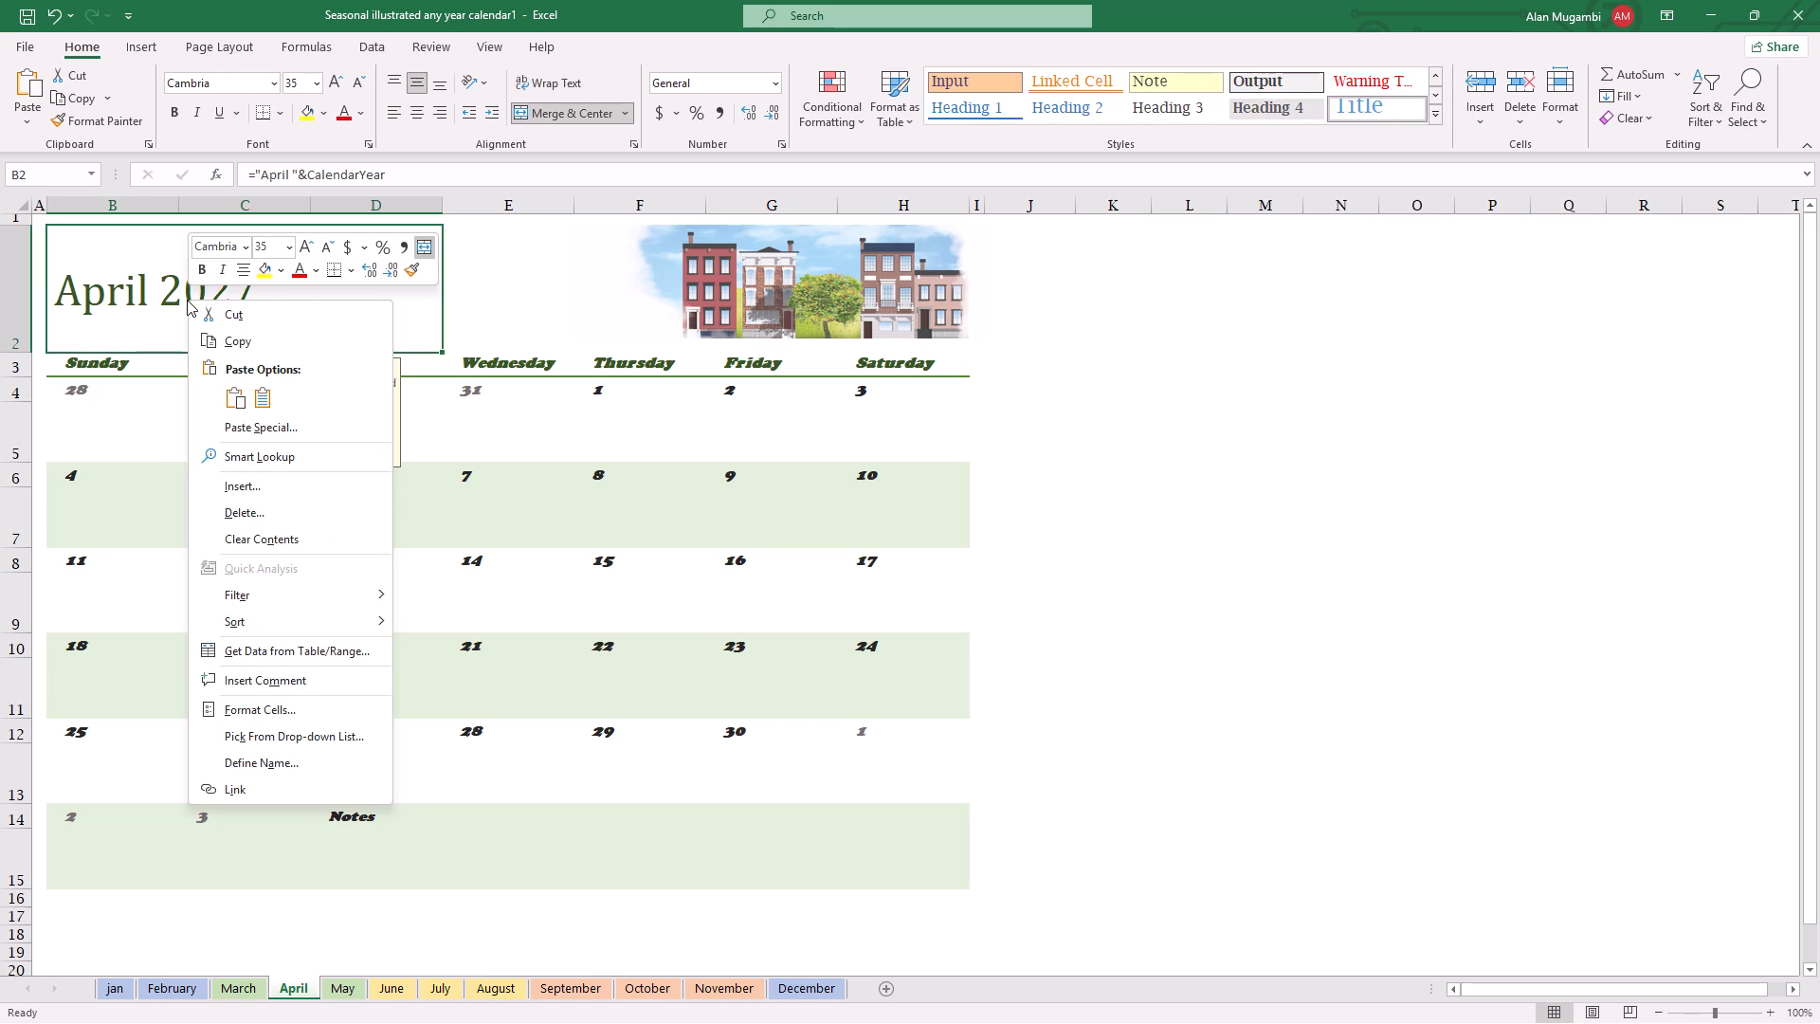
left_click(286, 253)
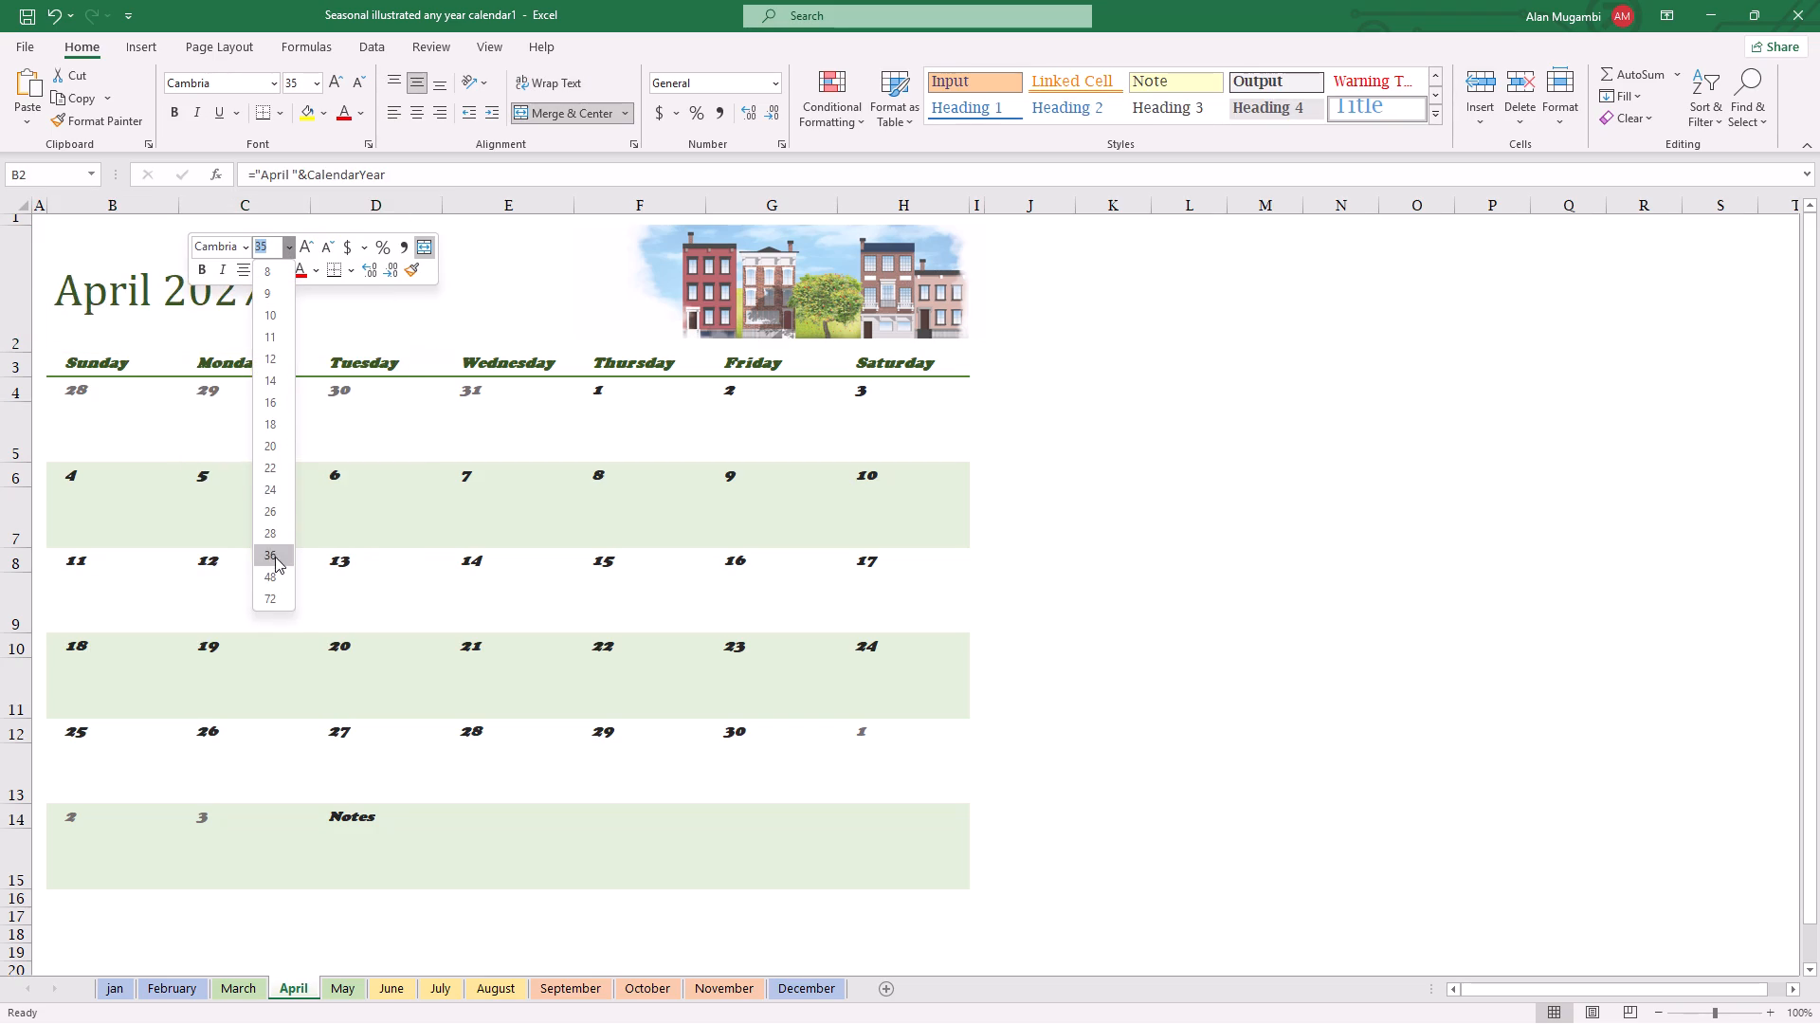
left_click(273, 568)
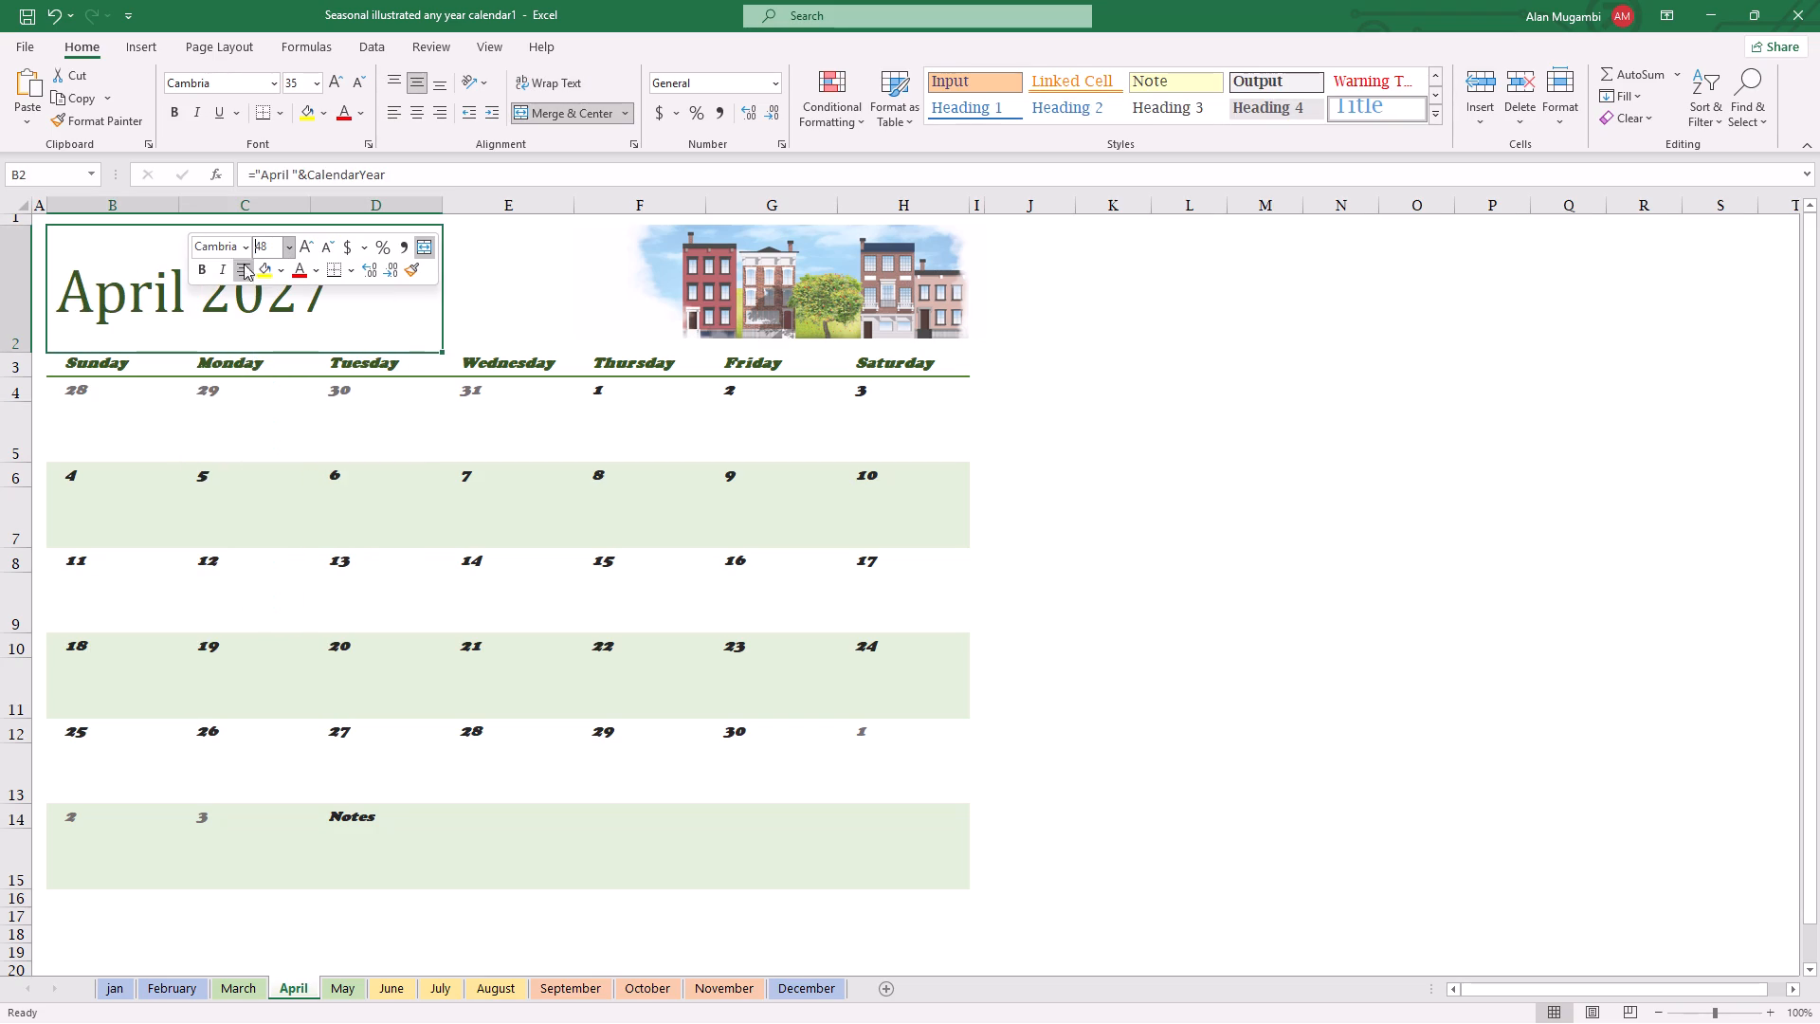
Set the font of the April 2027 title to Matura MT Script Capitals.
left_click(239, 247)
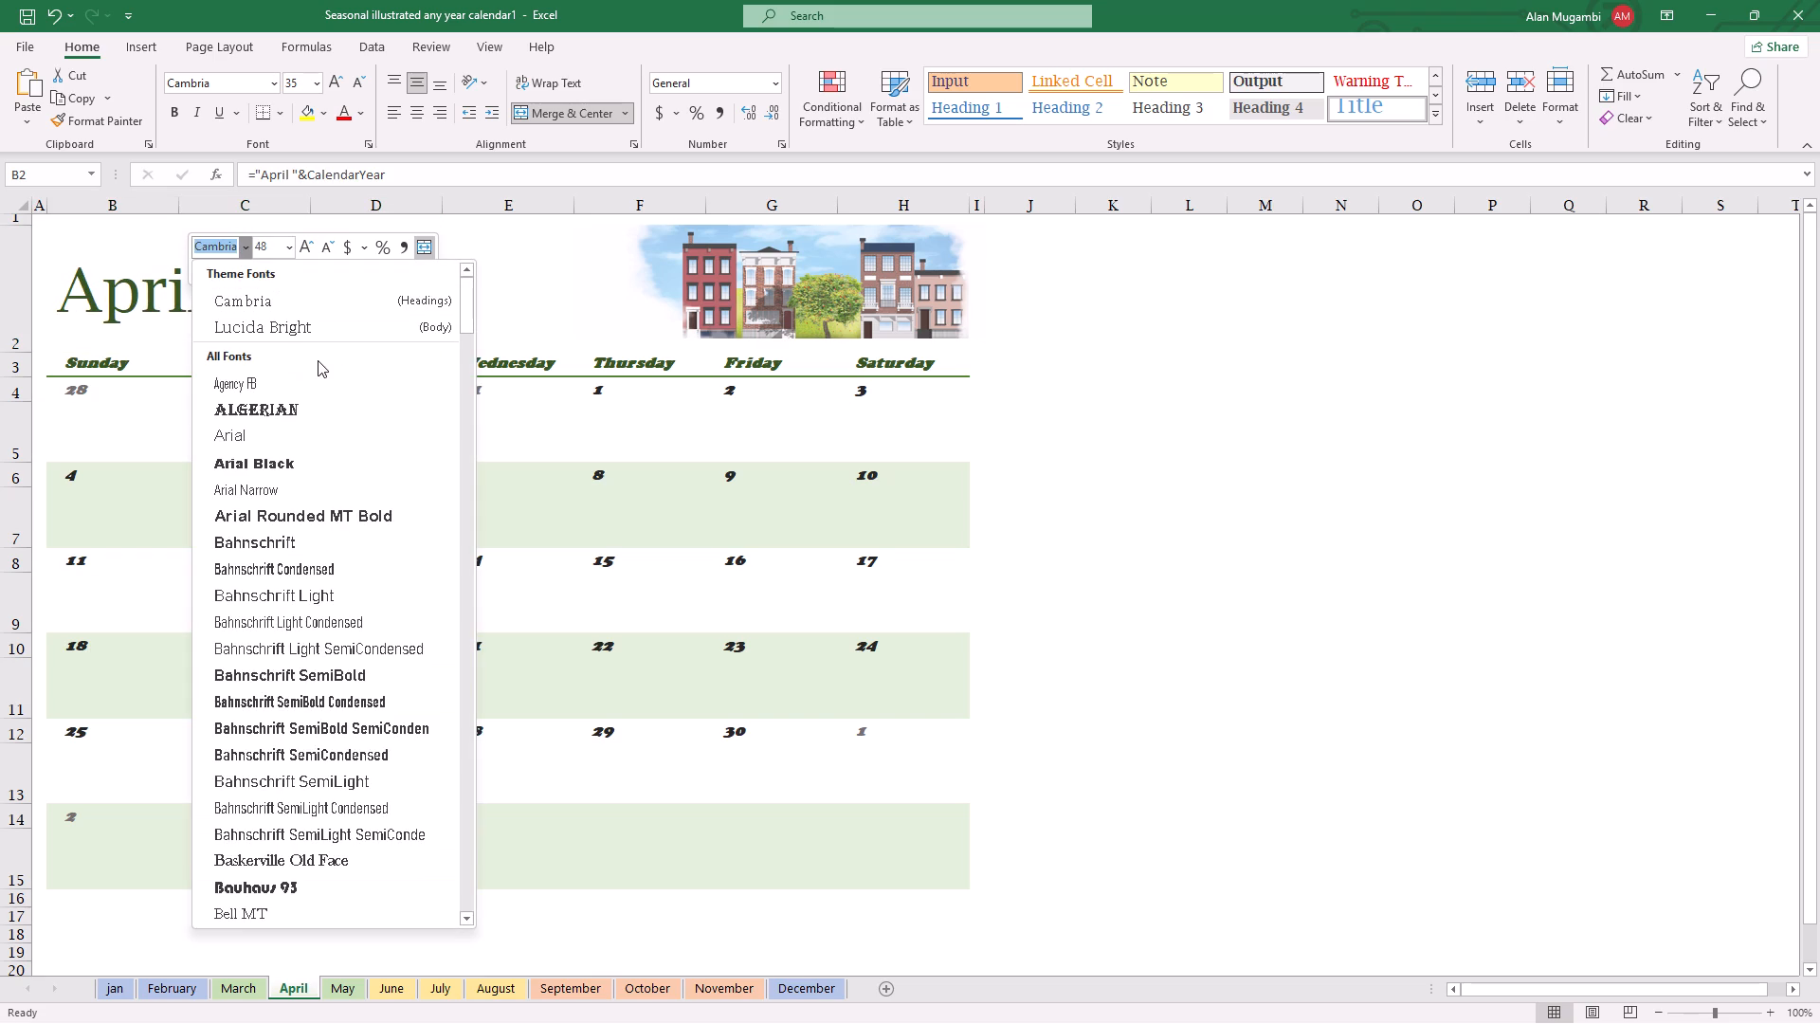
key("a")
key("BackSpace")
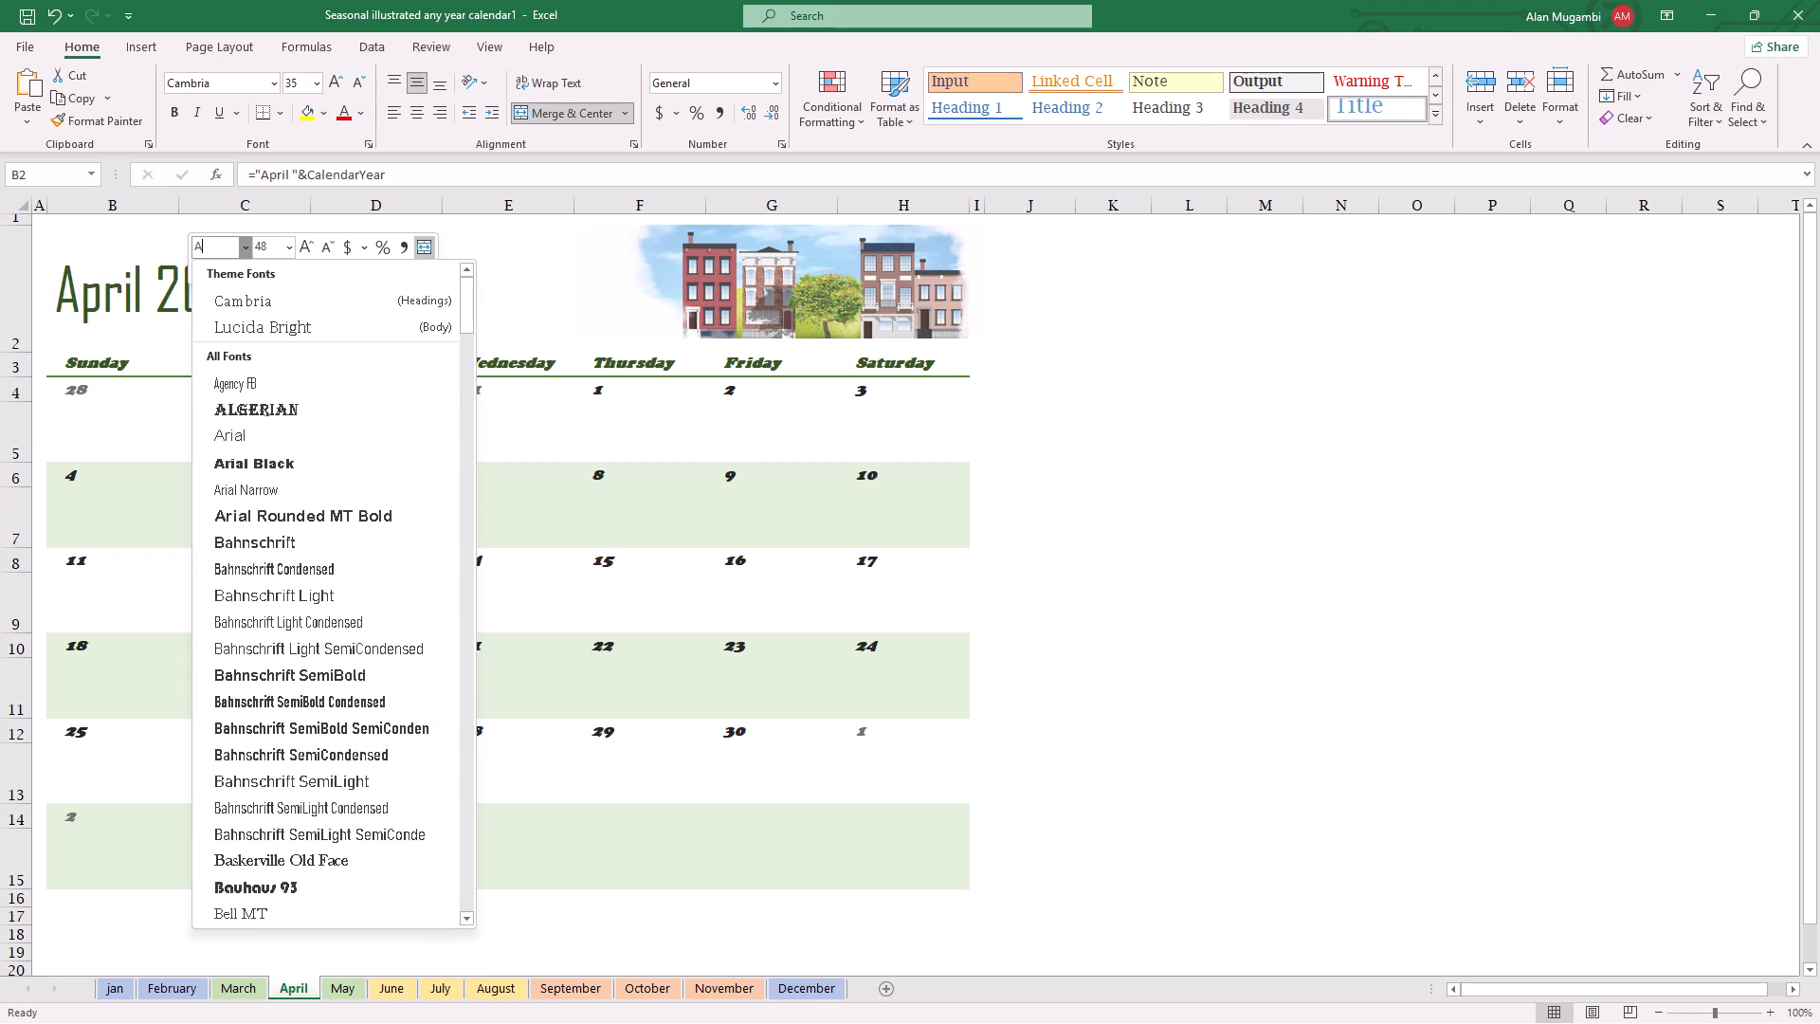
type("ma")
key("BackSpace")
key("BackSpace")
key("BackSpace")
type("ma")
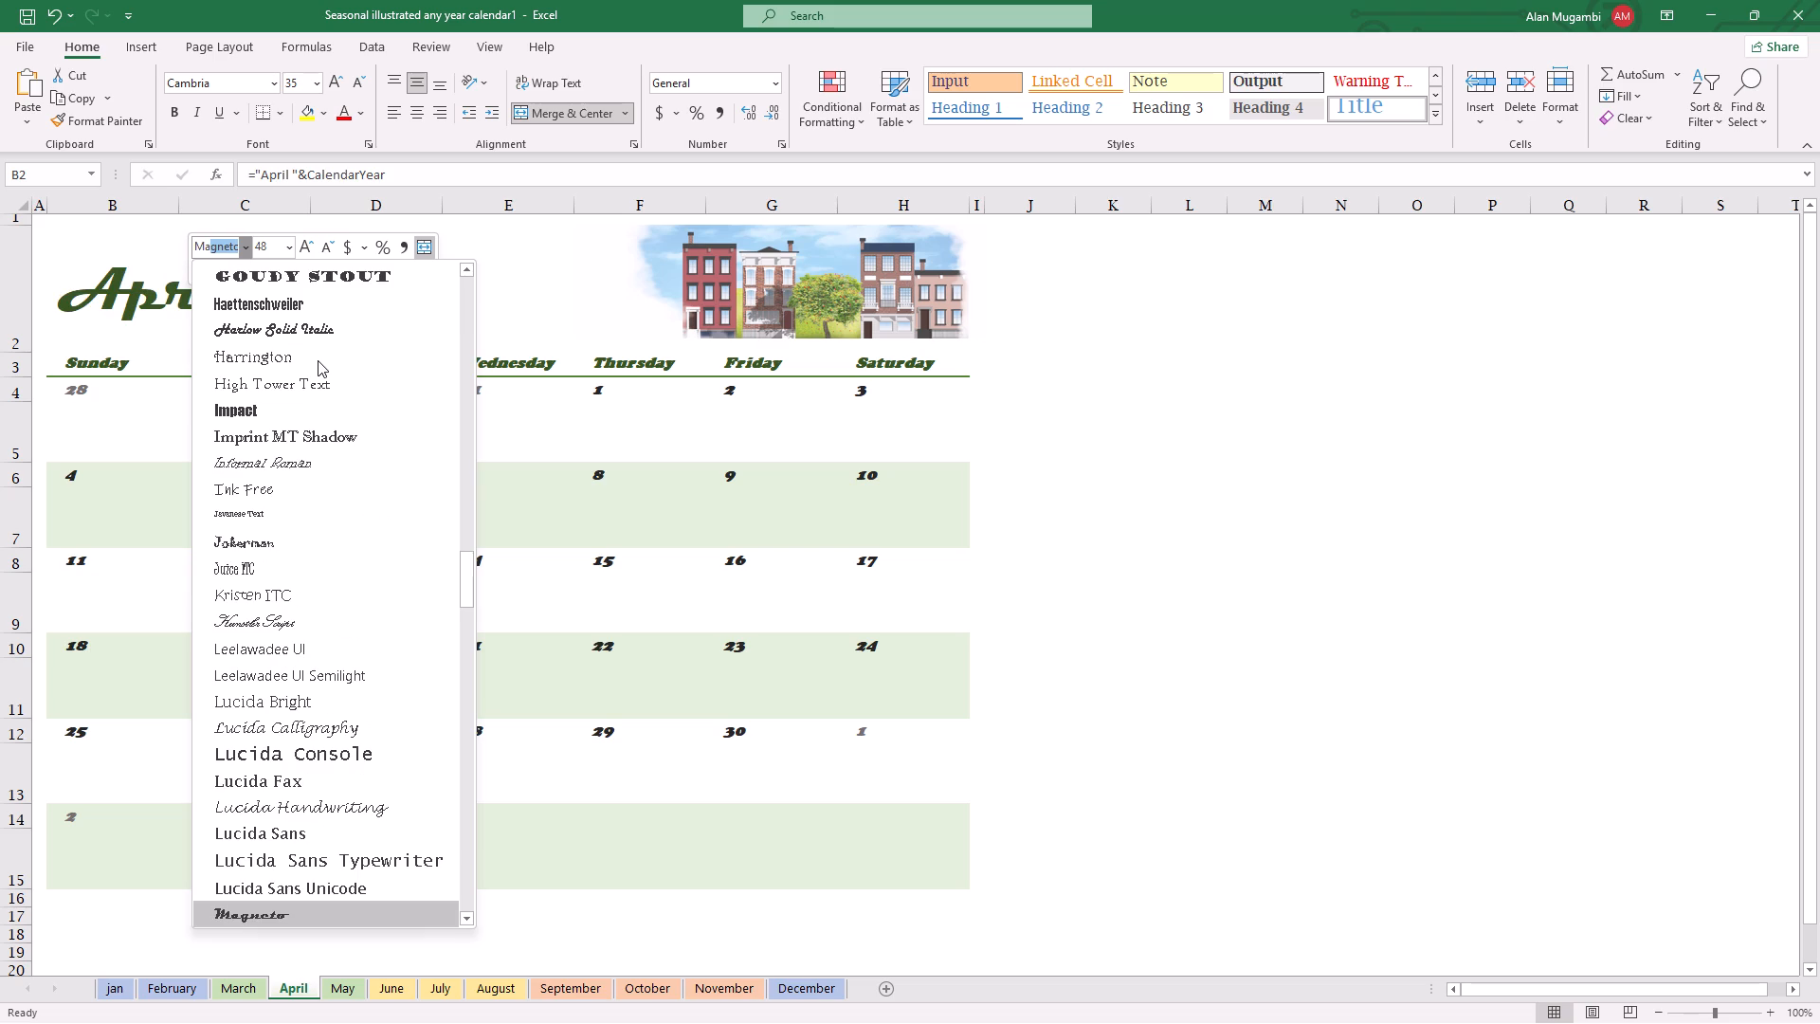
key("g")
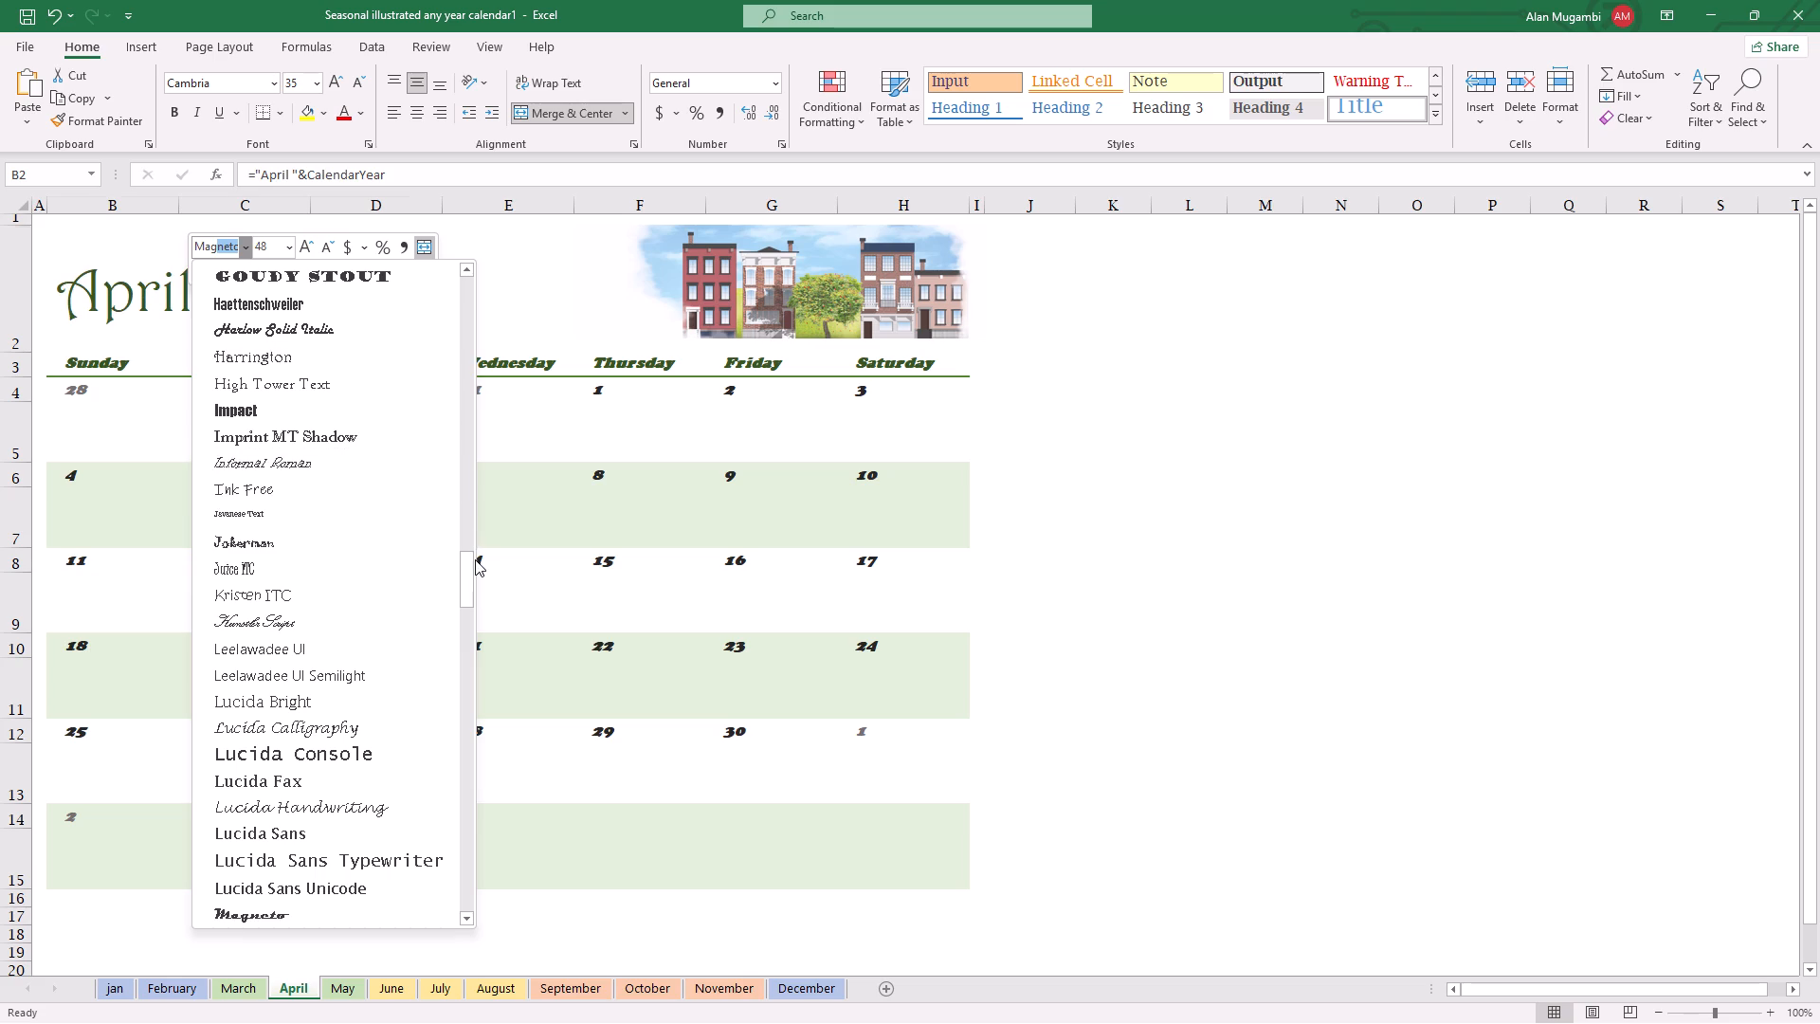
left_click_drag(468, 564, 468, 576)
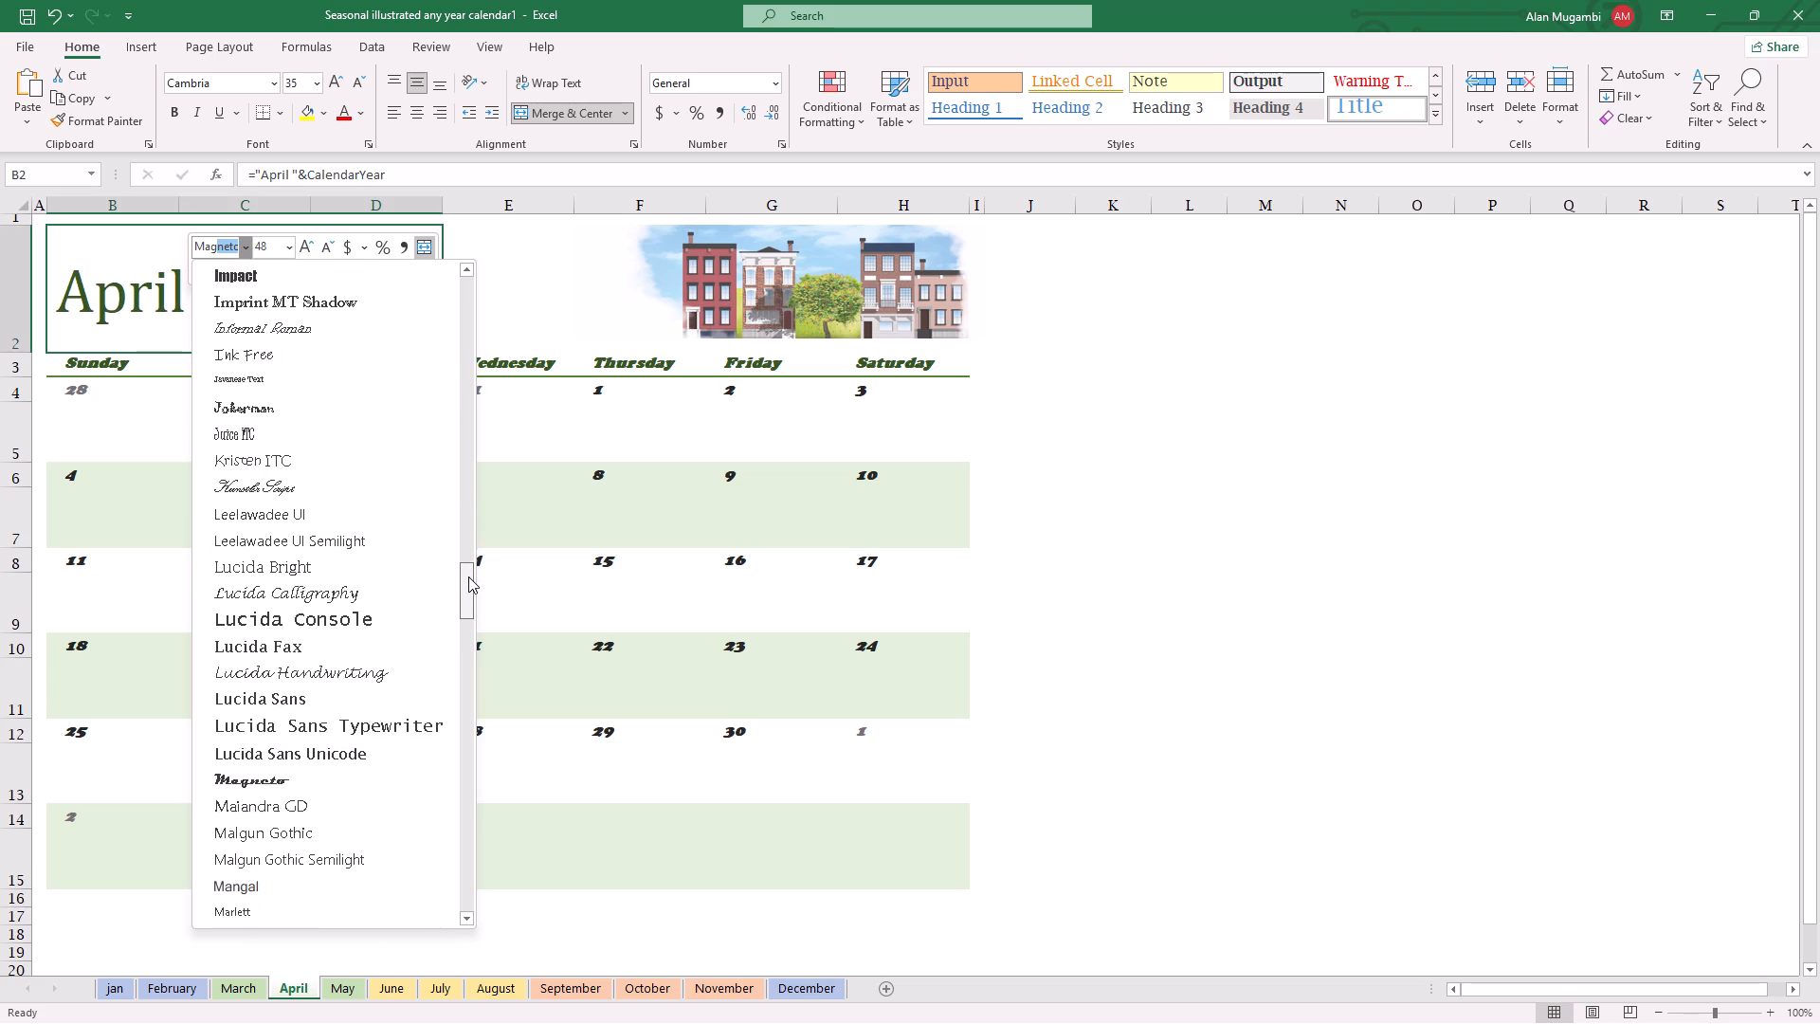
left_click_drag(468, 576, 468, 597)
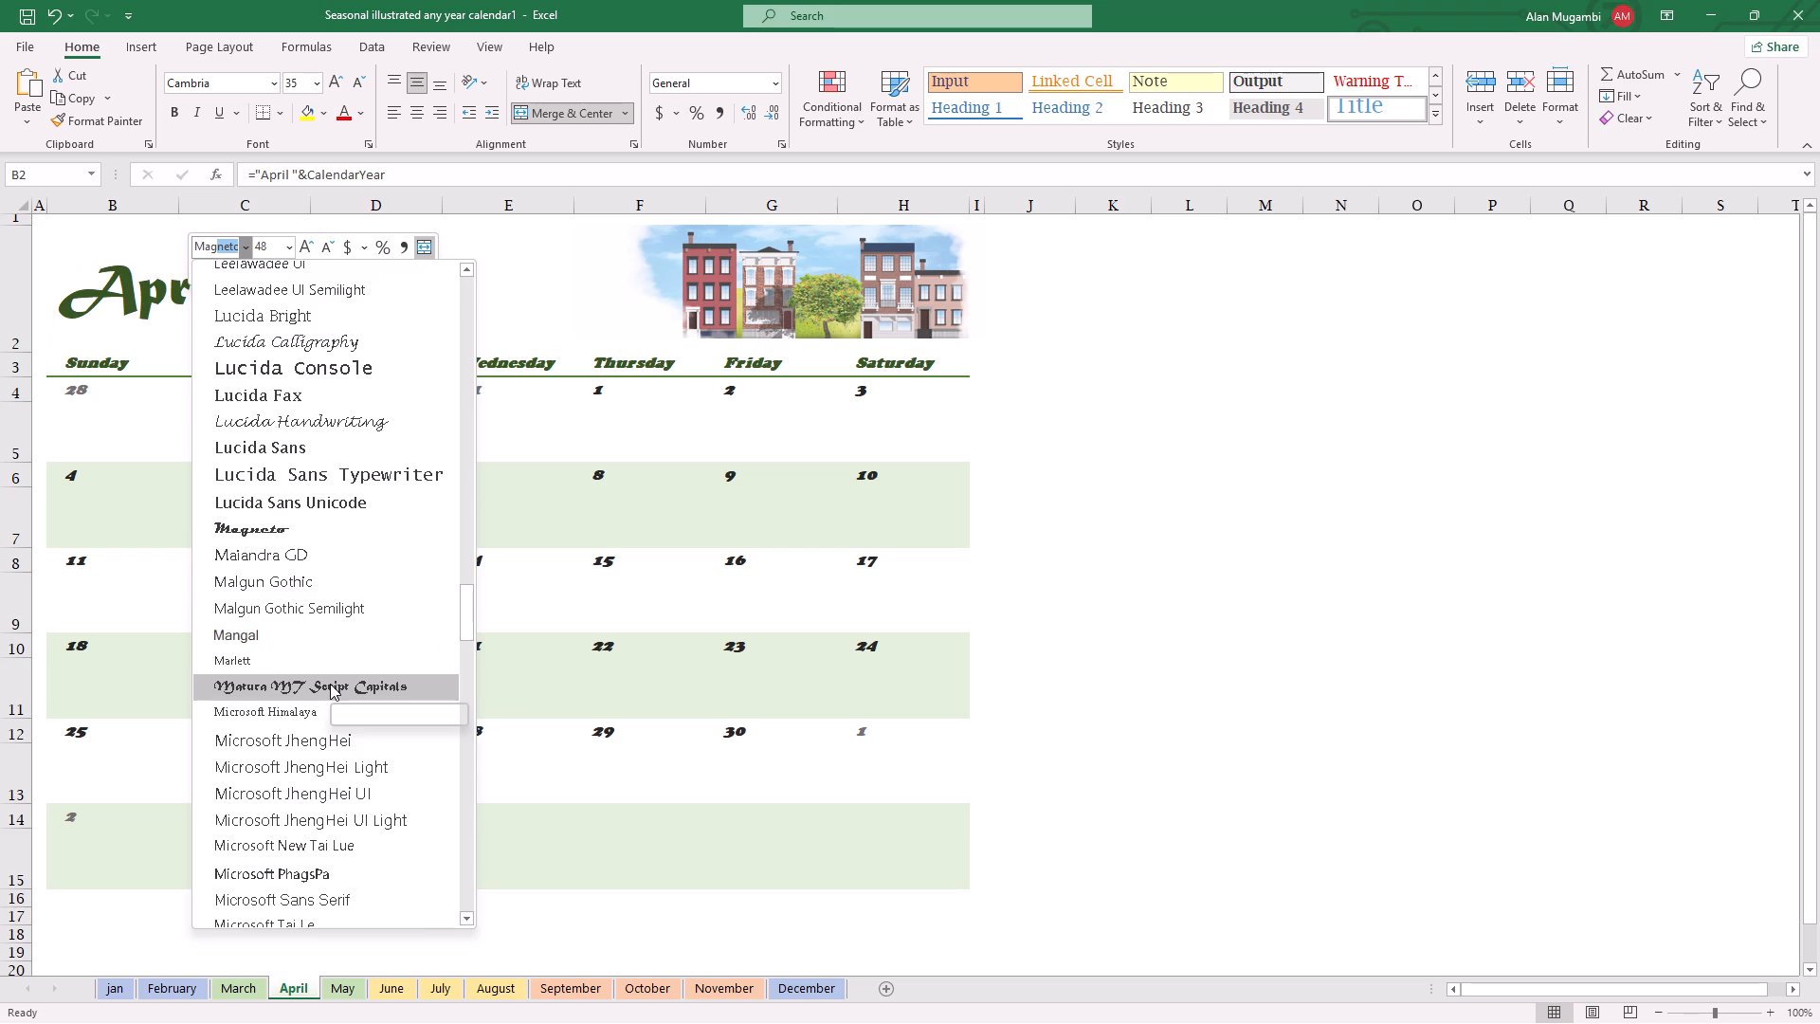
left_click(330, 684)
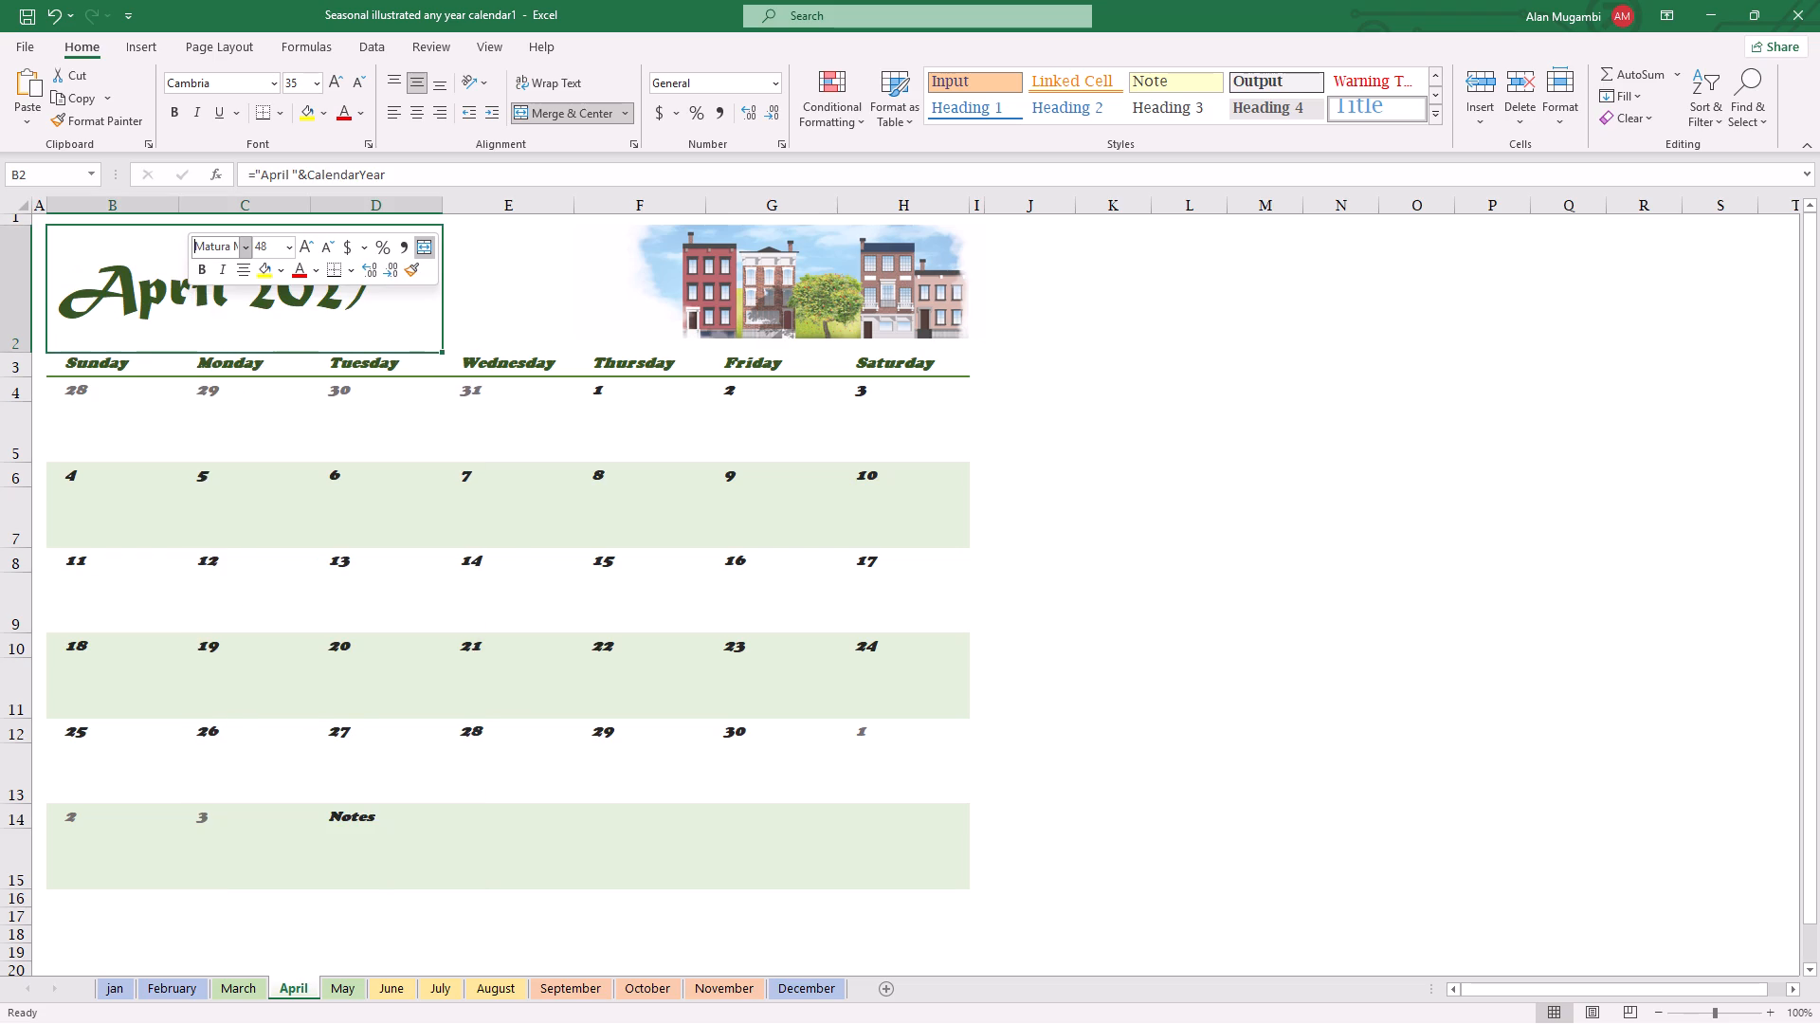
On the May sheet, format the May 2027 title in Matura MT Script Capitals at font size 48.
left_click(347, 987)
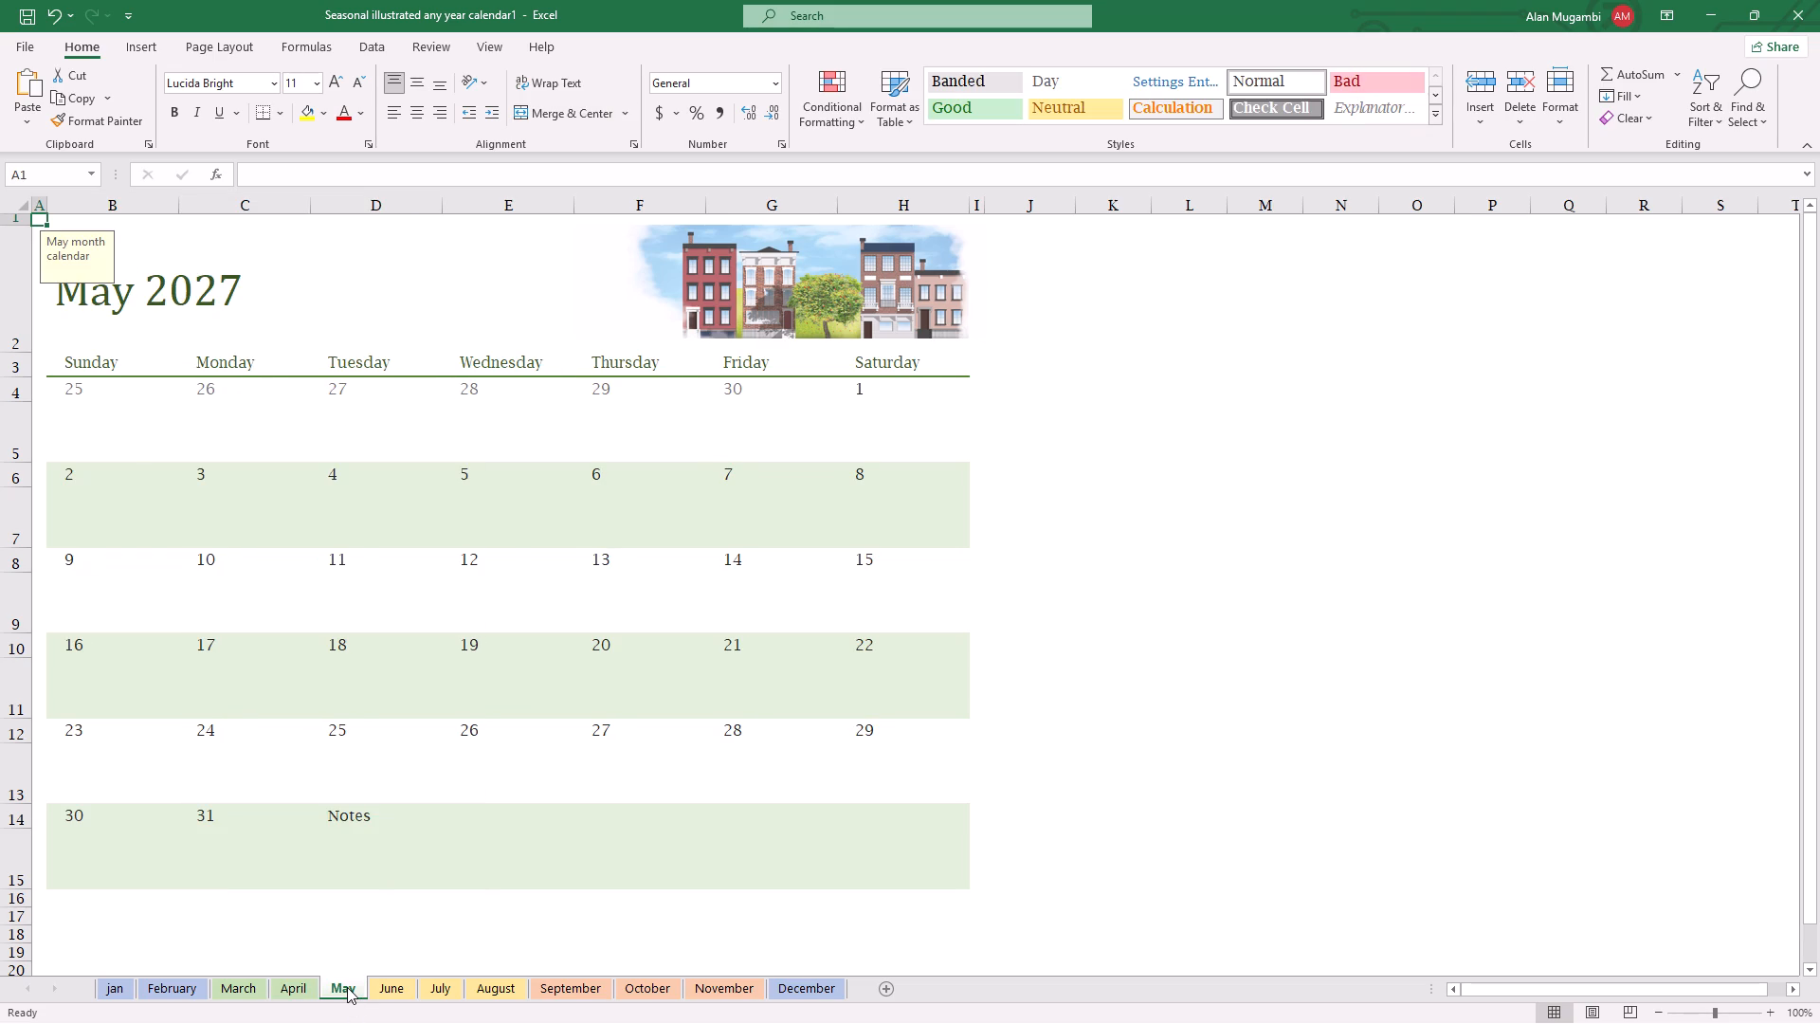
left_click(204, 298)
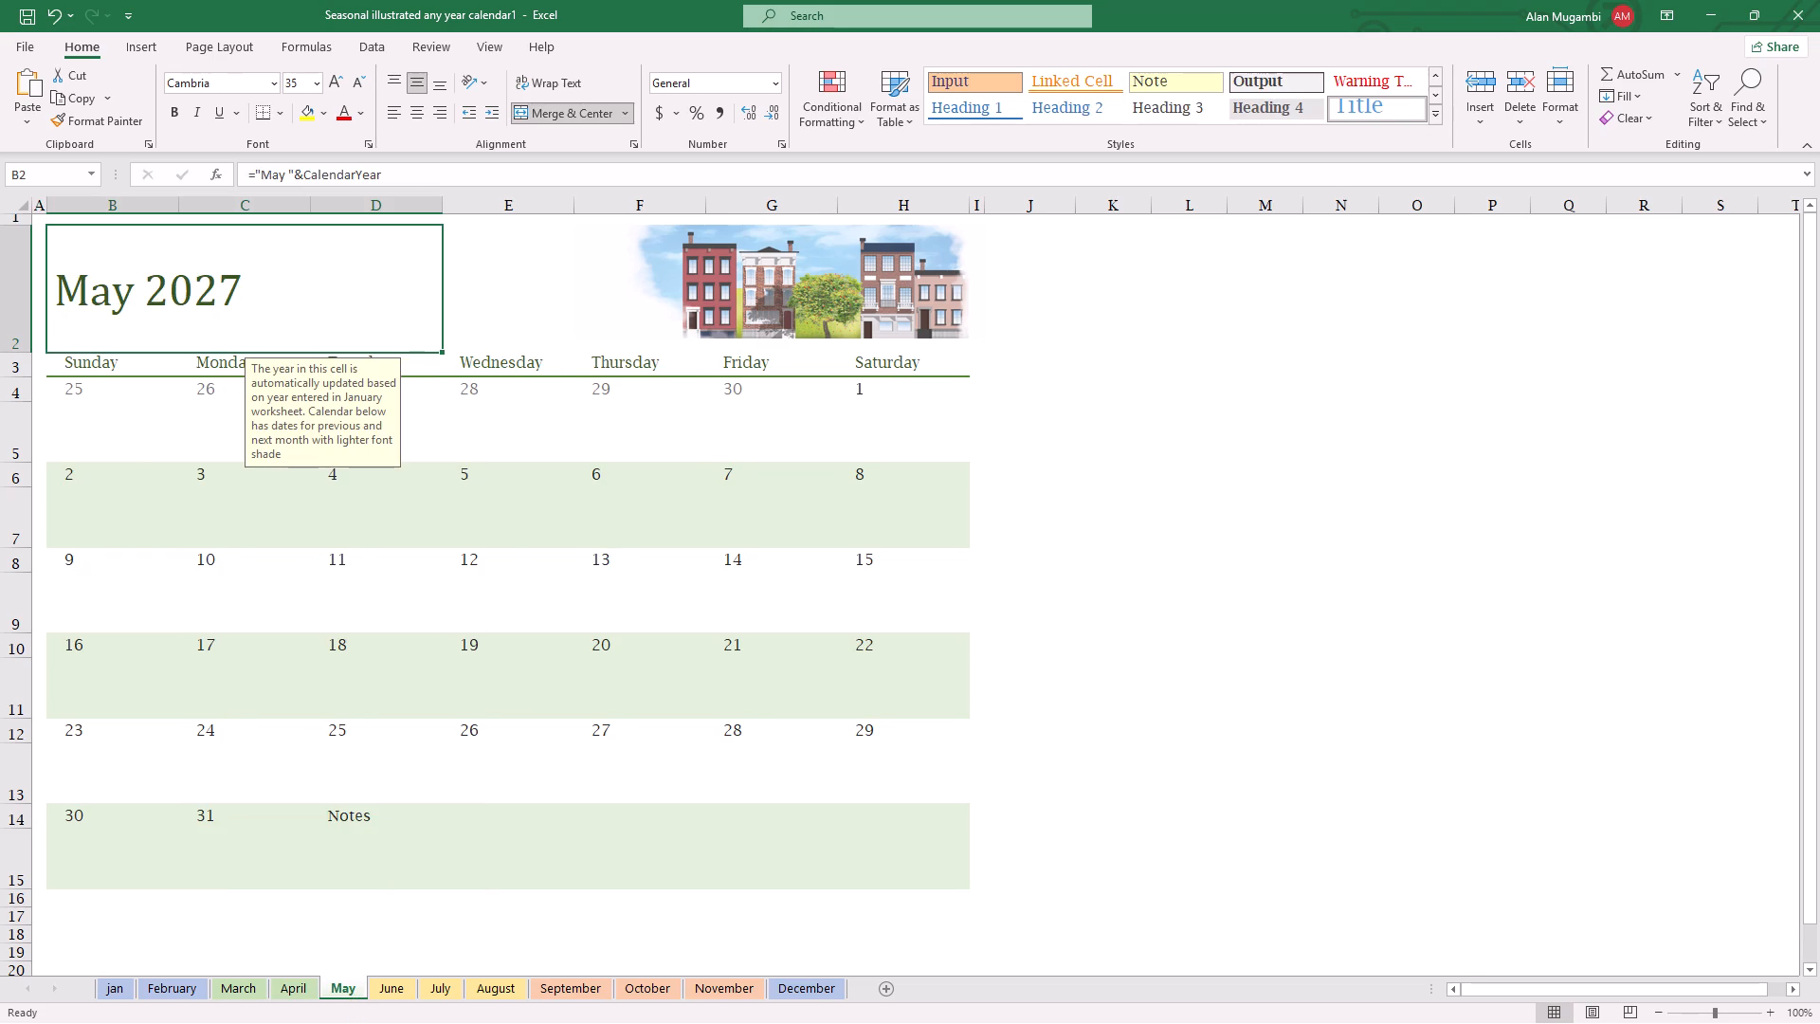
right_click(204, 298)
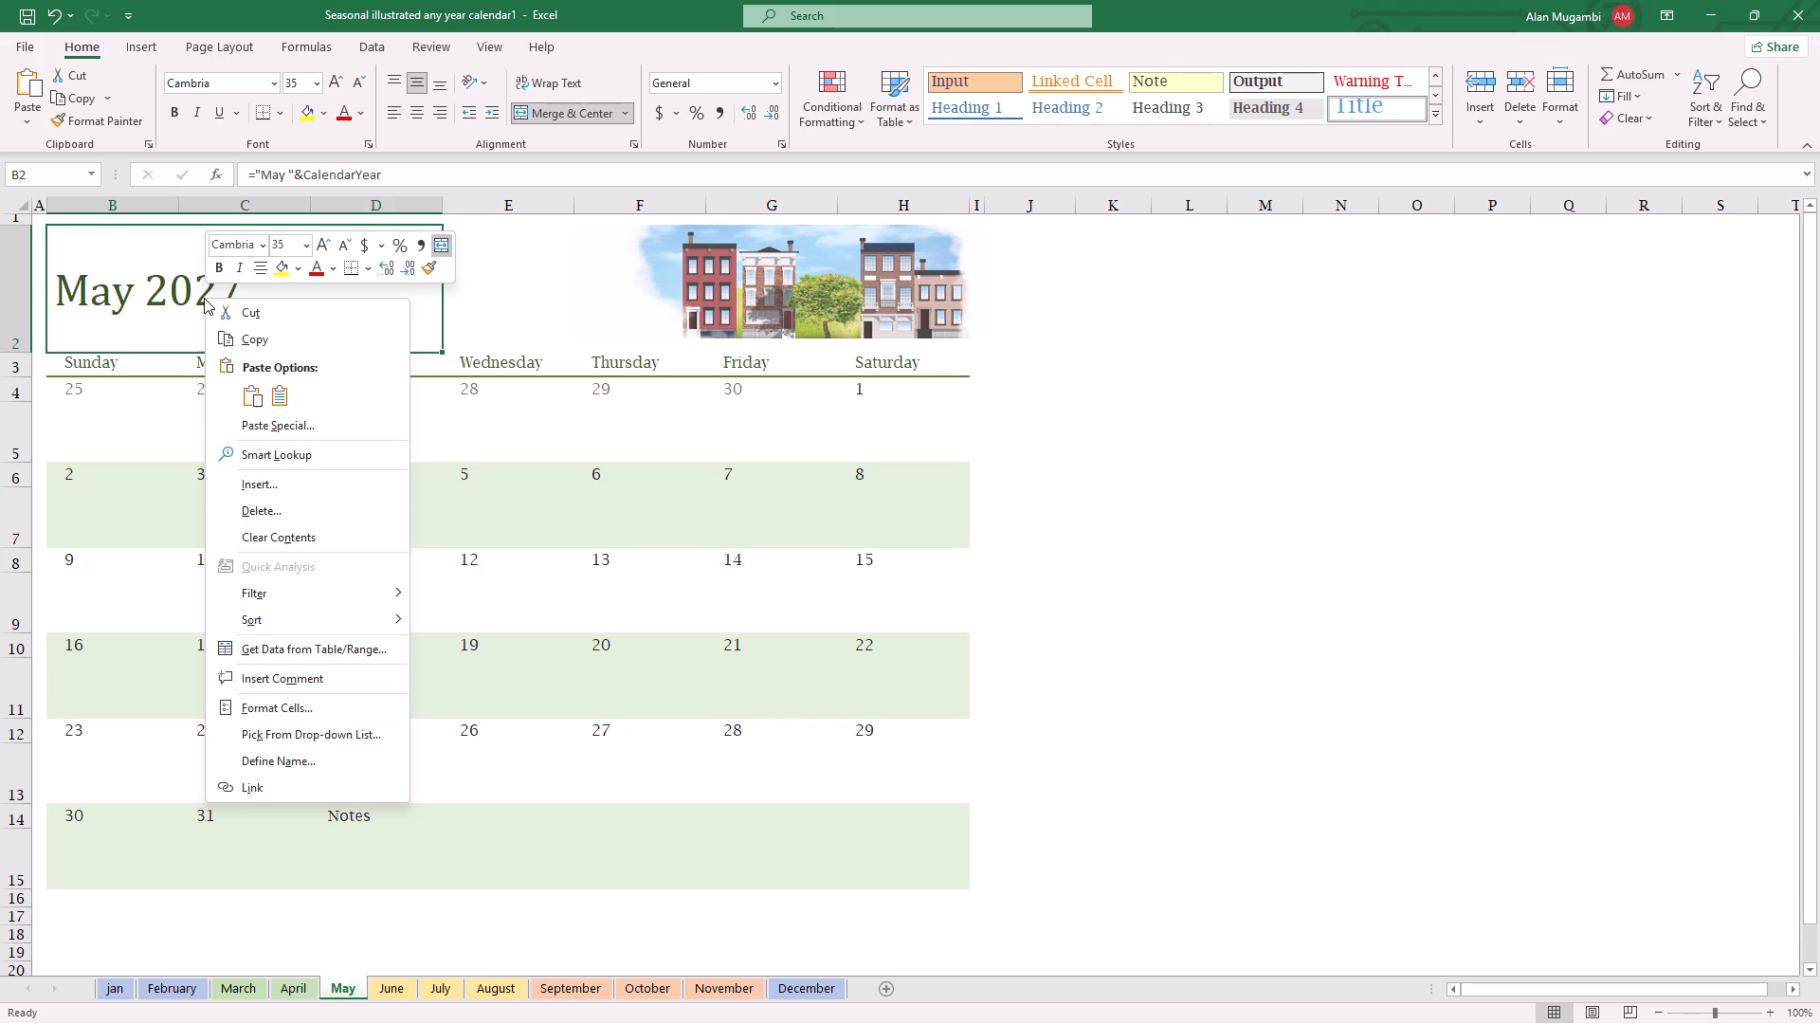
left_click(300, 246)
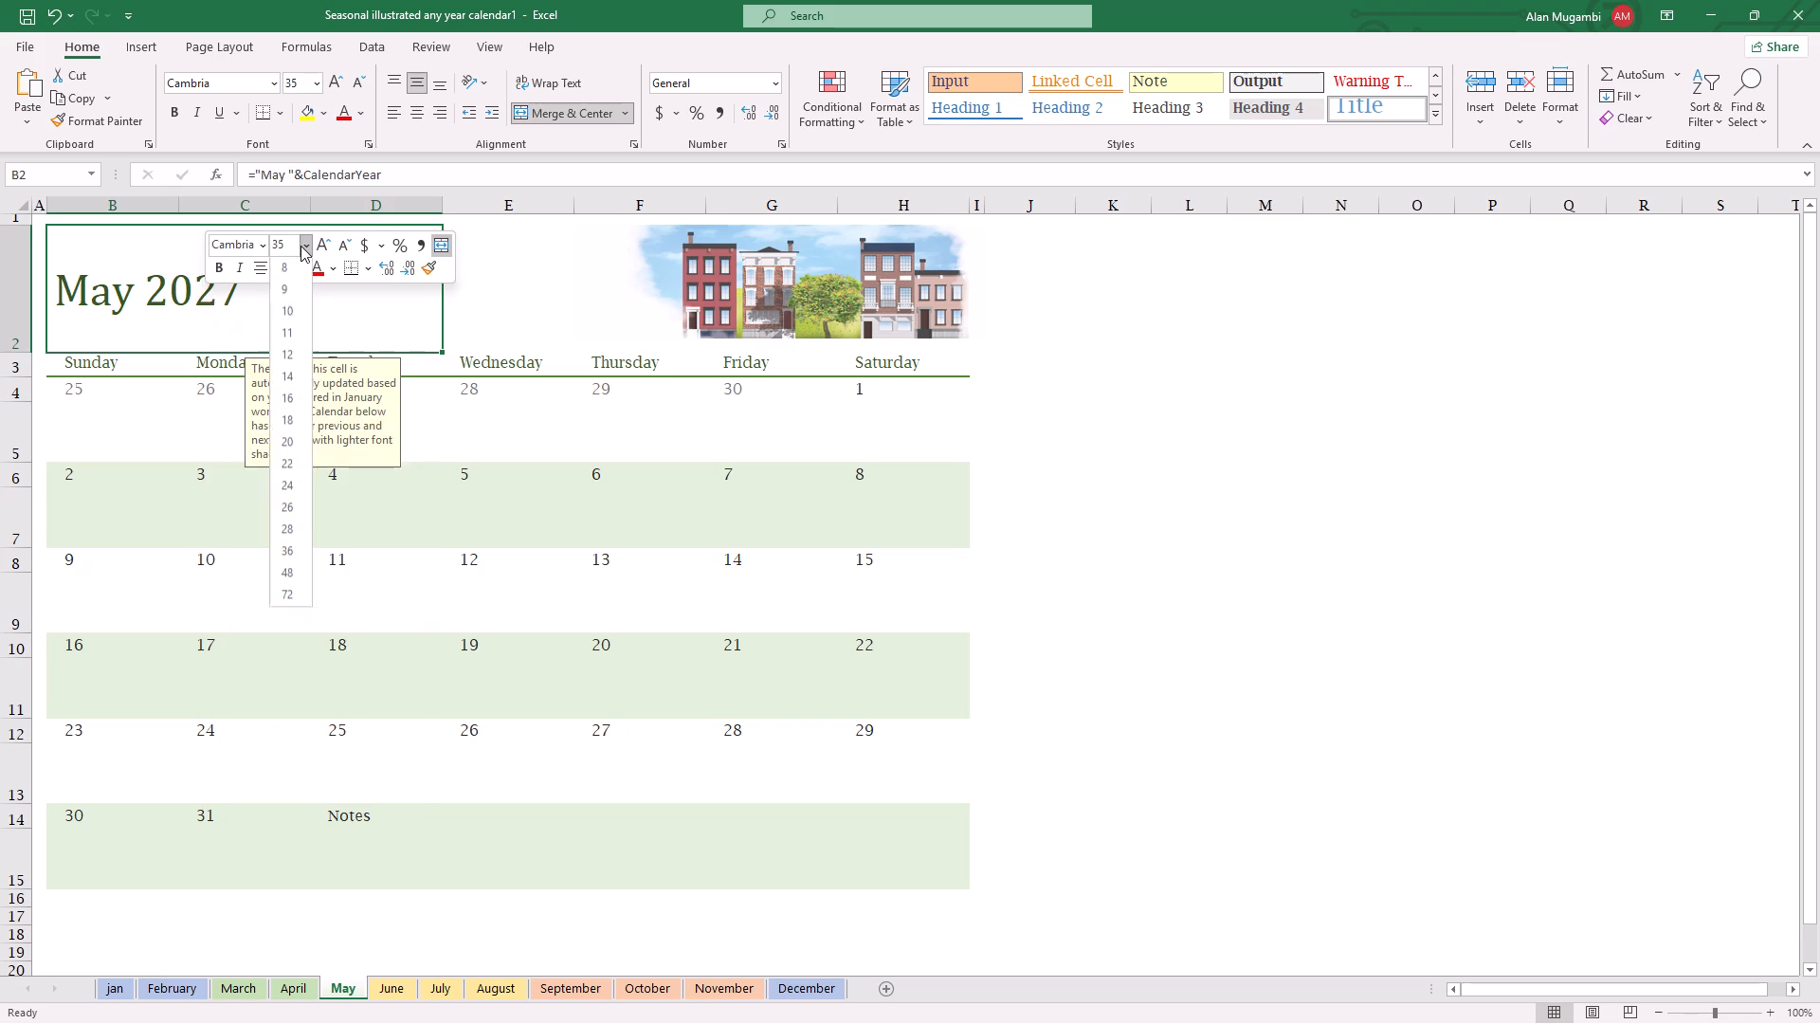
left_click(294, 565)
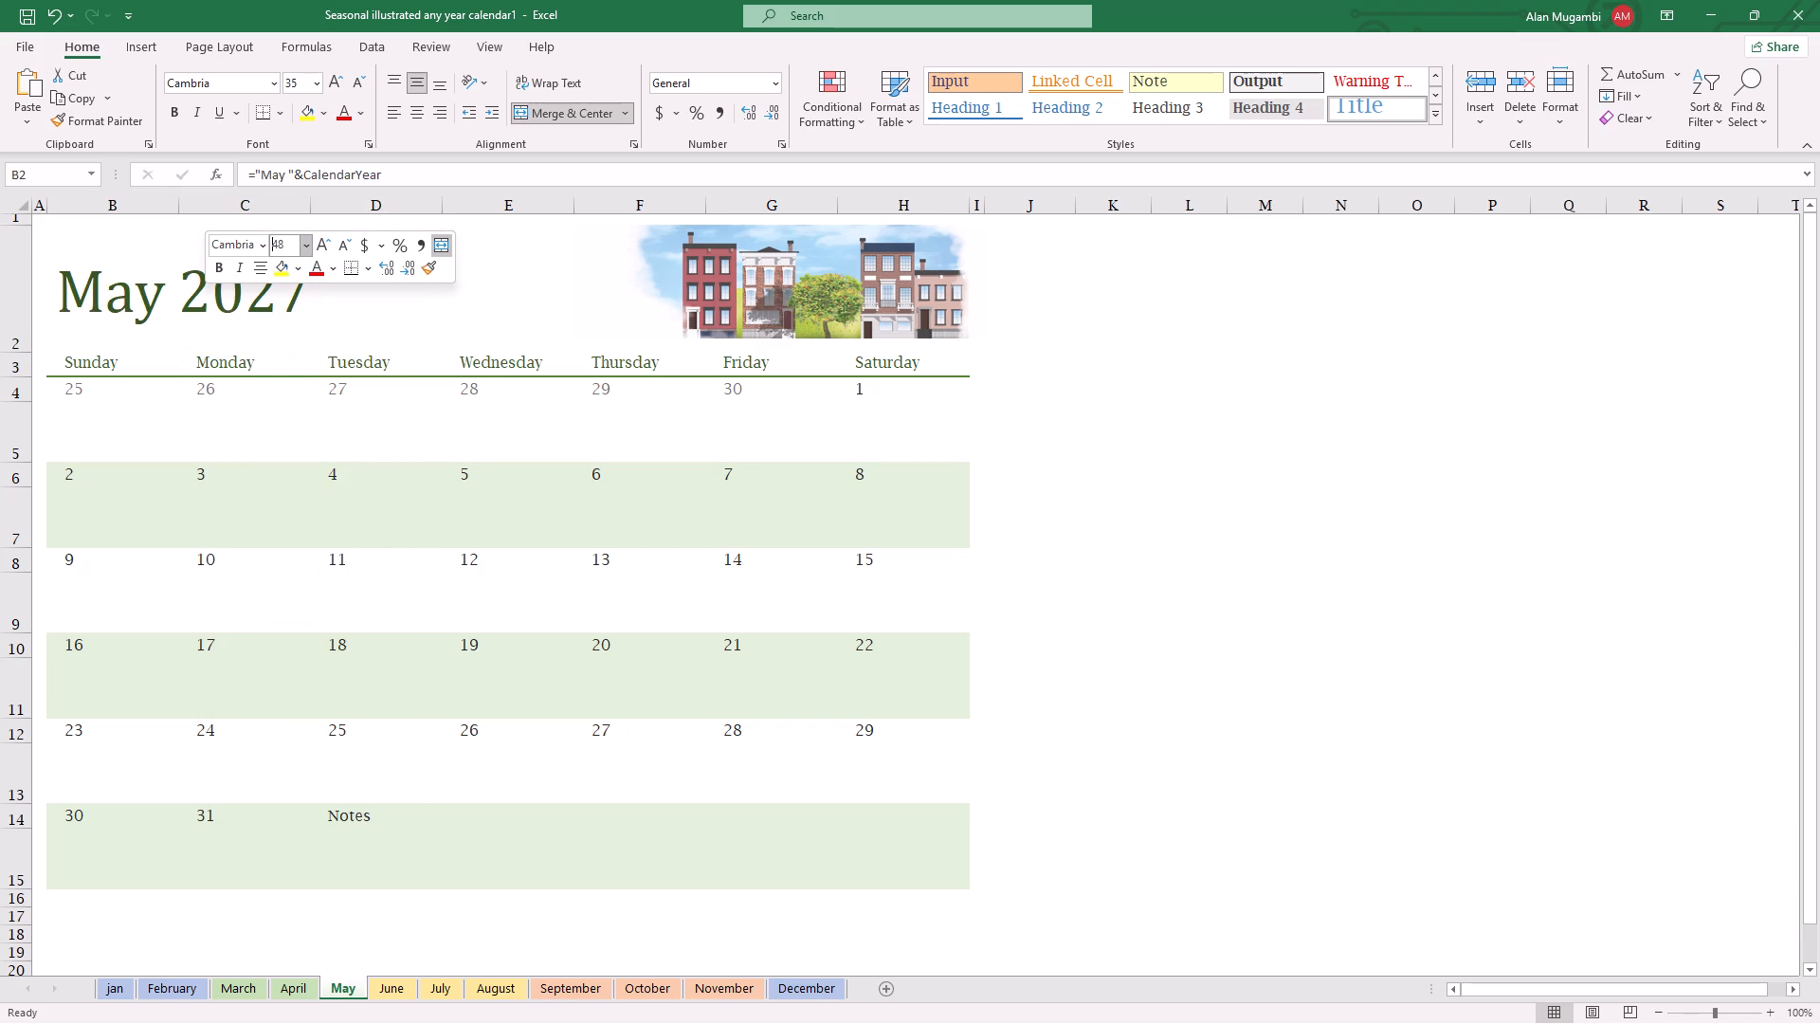
left_click(259, 242)
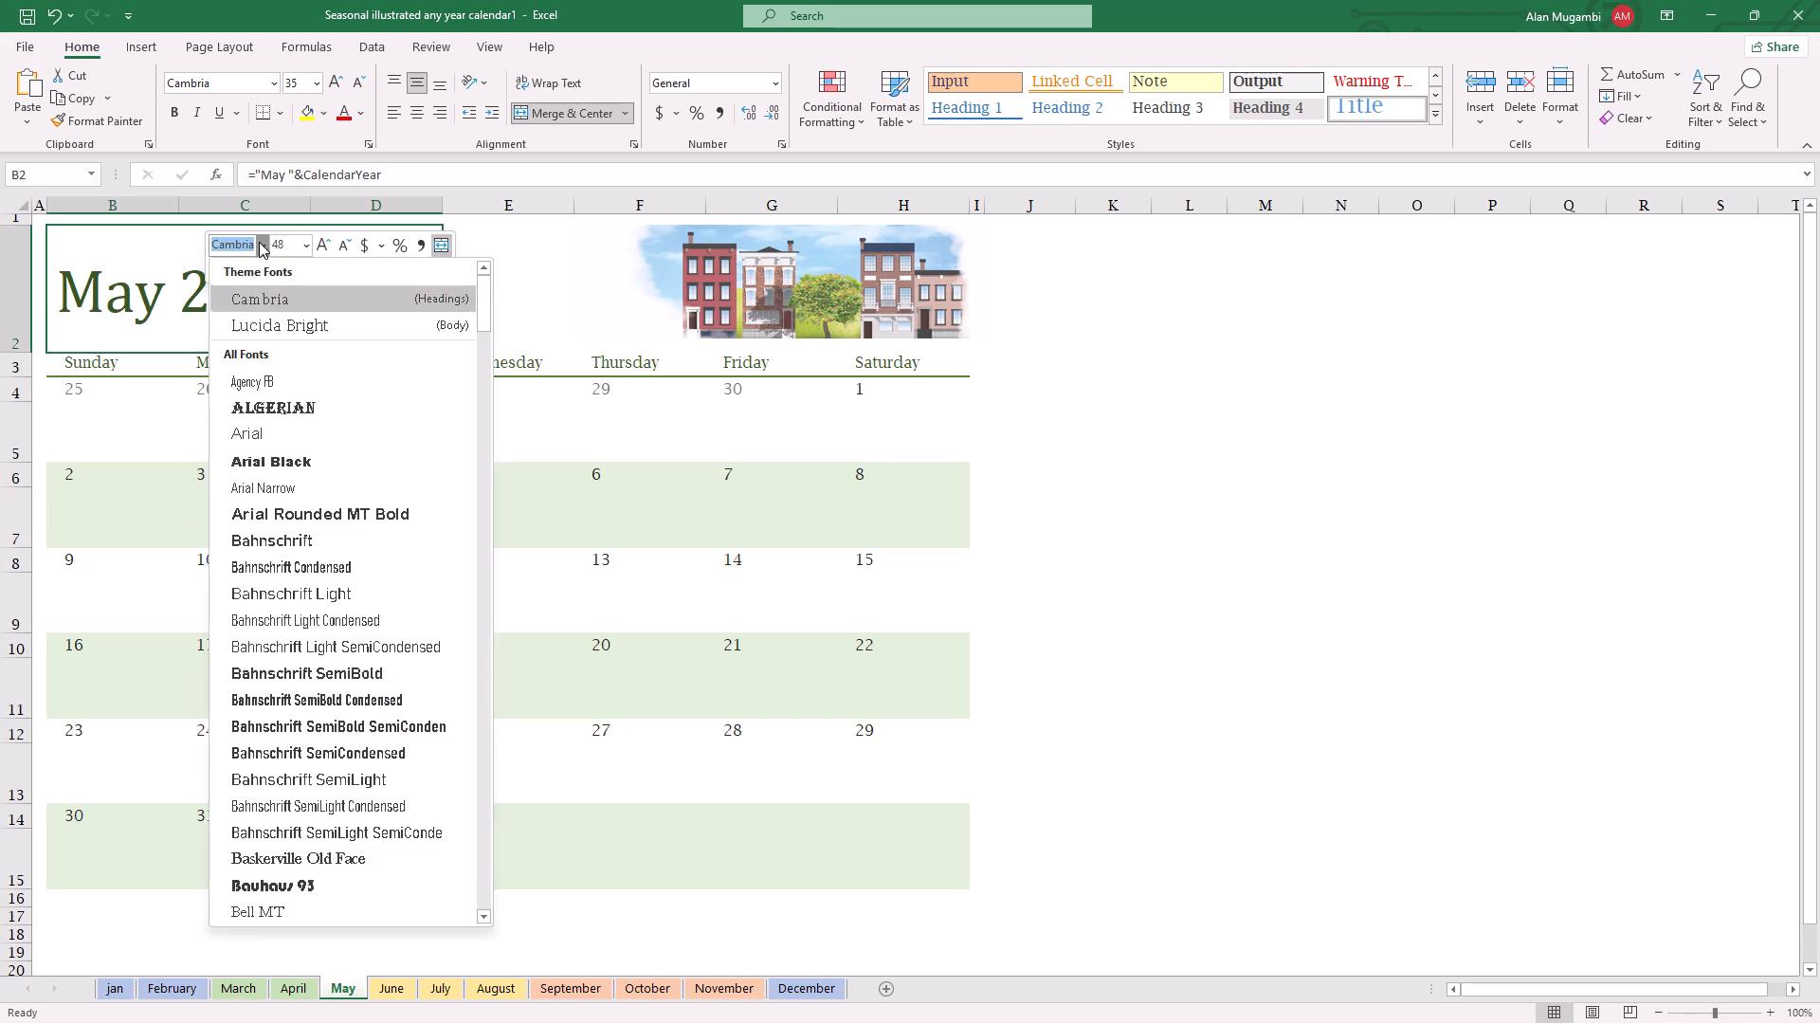
type("ma")
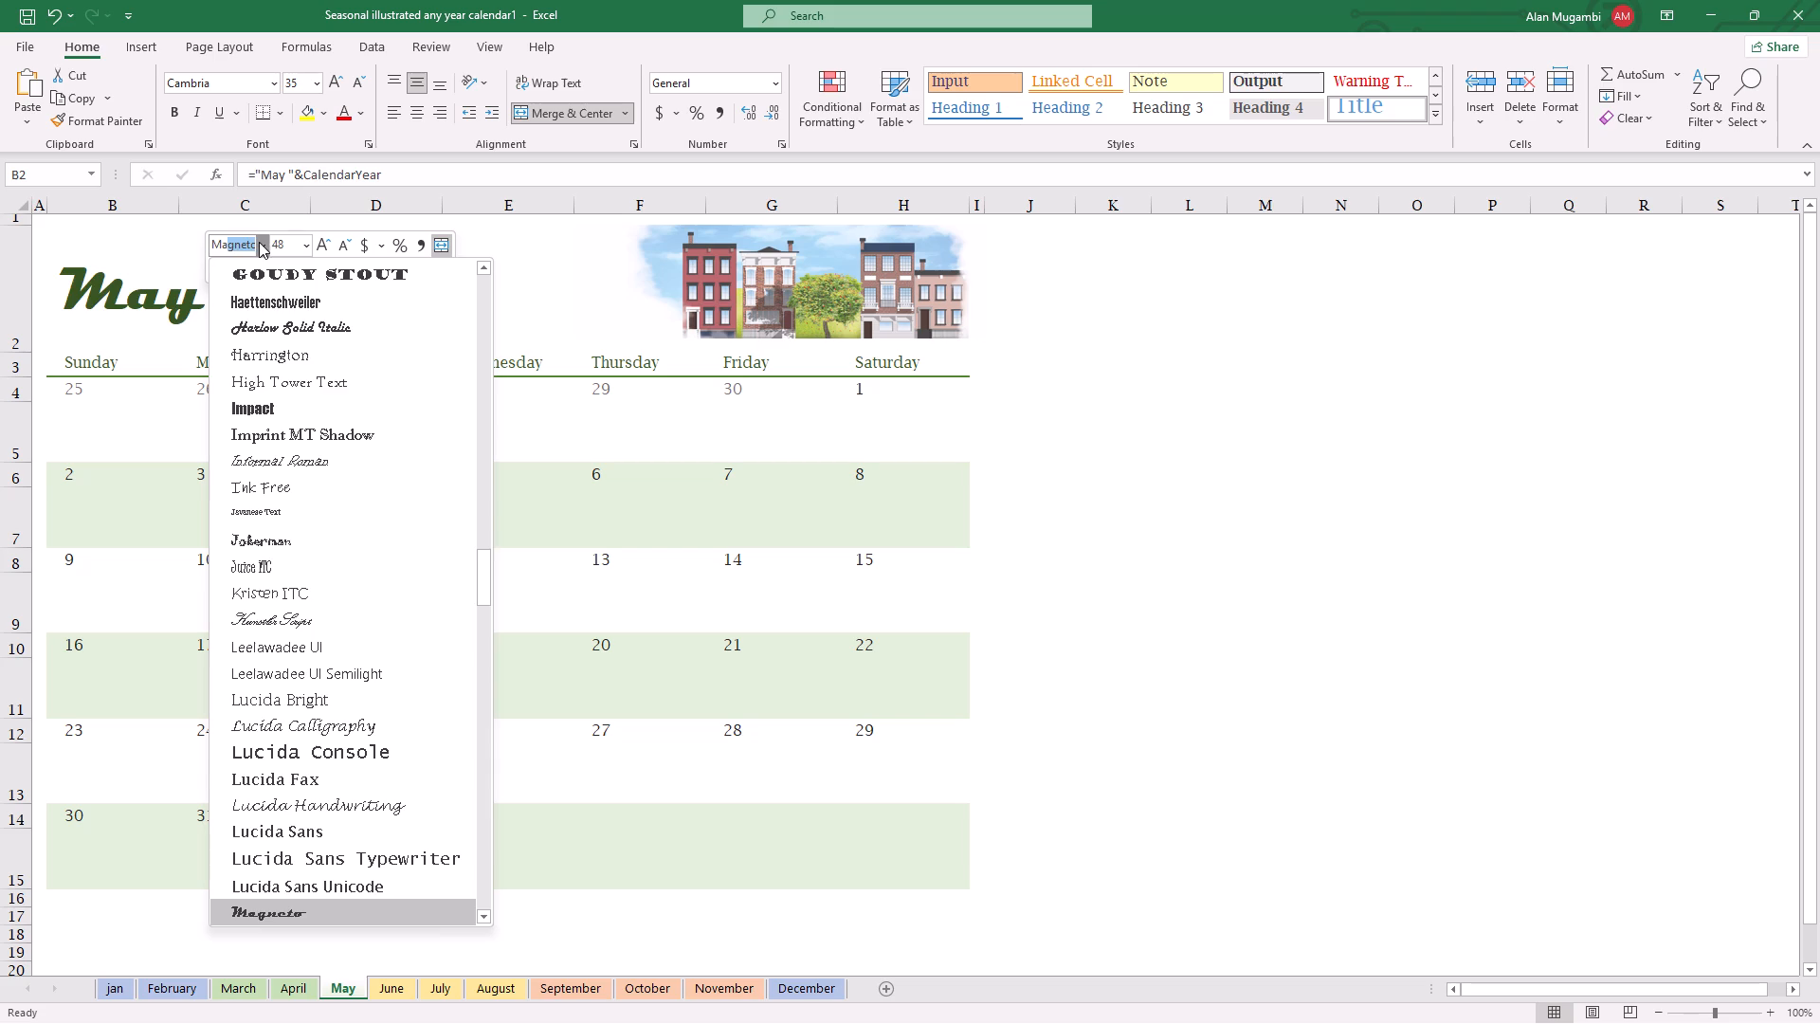
key("r")
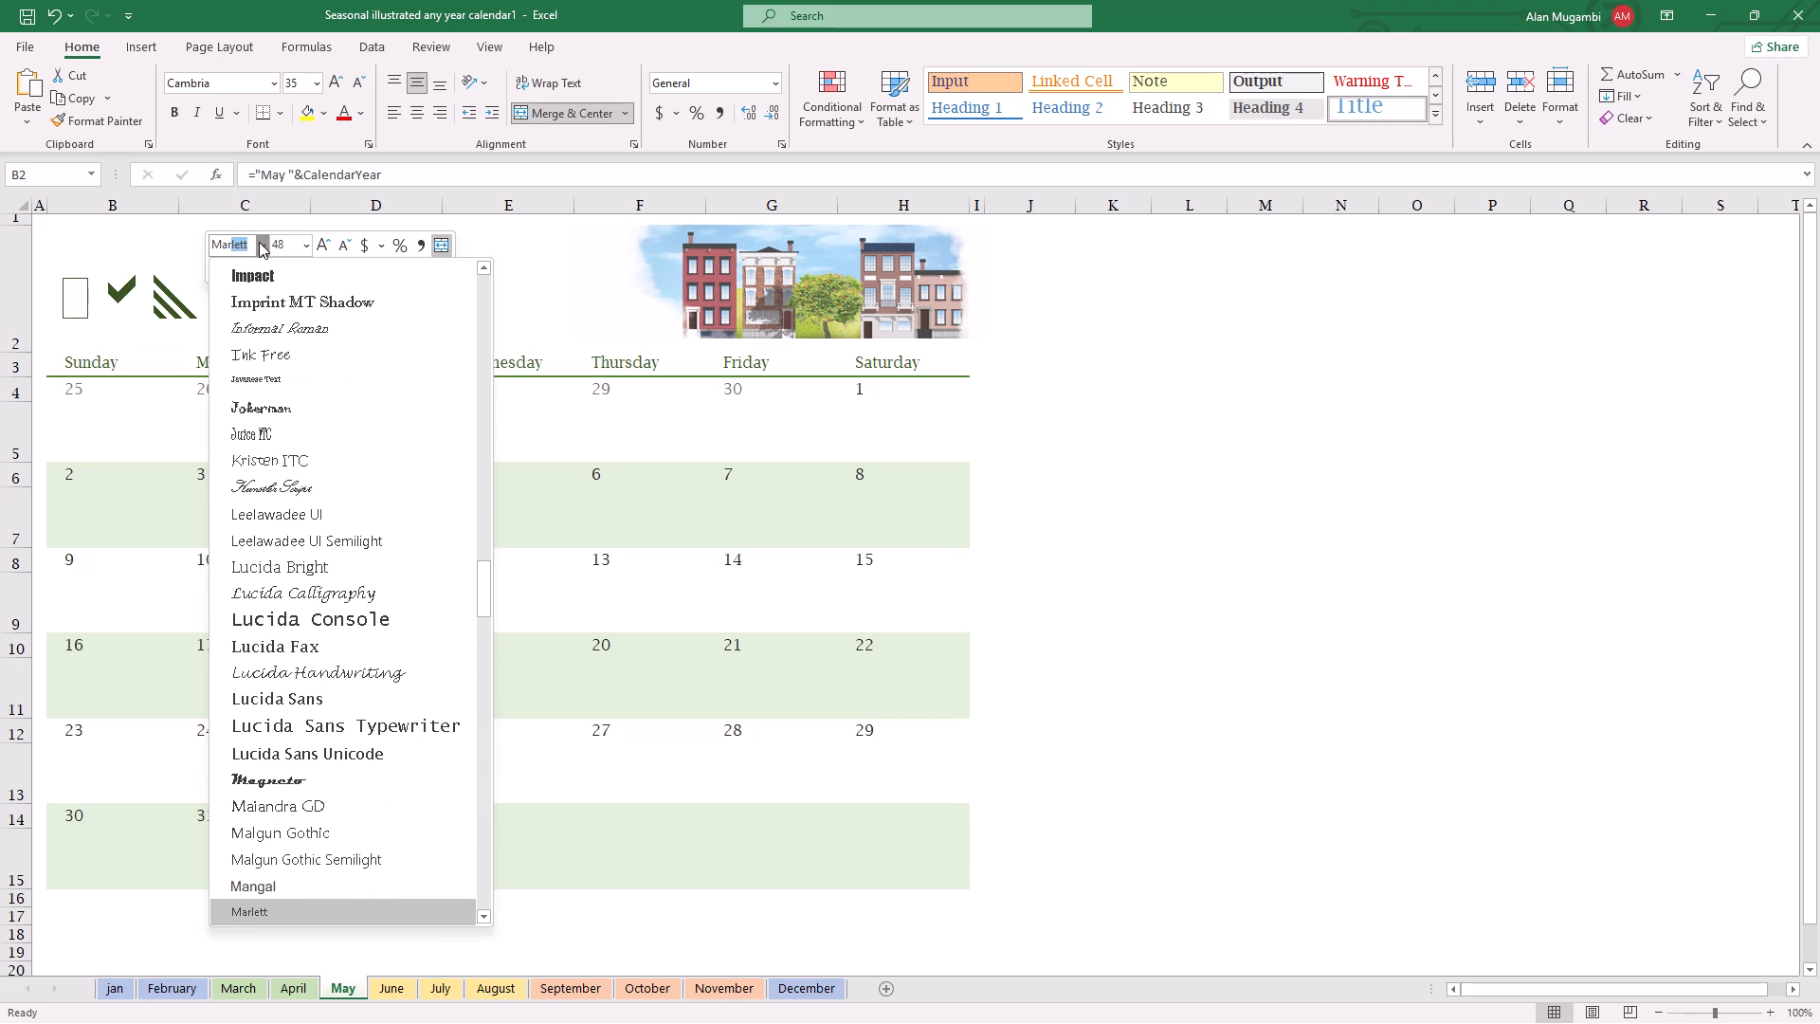
key("u")
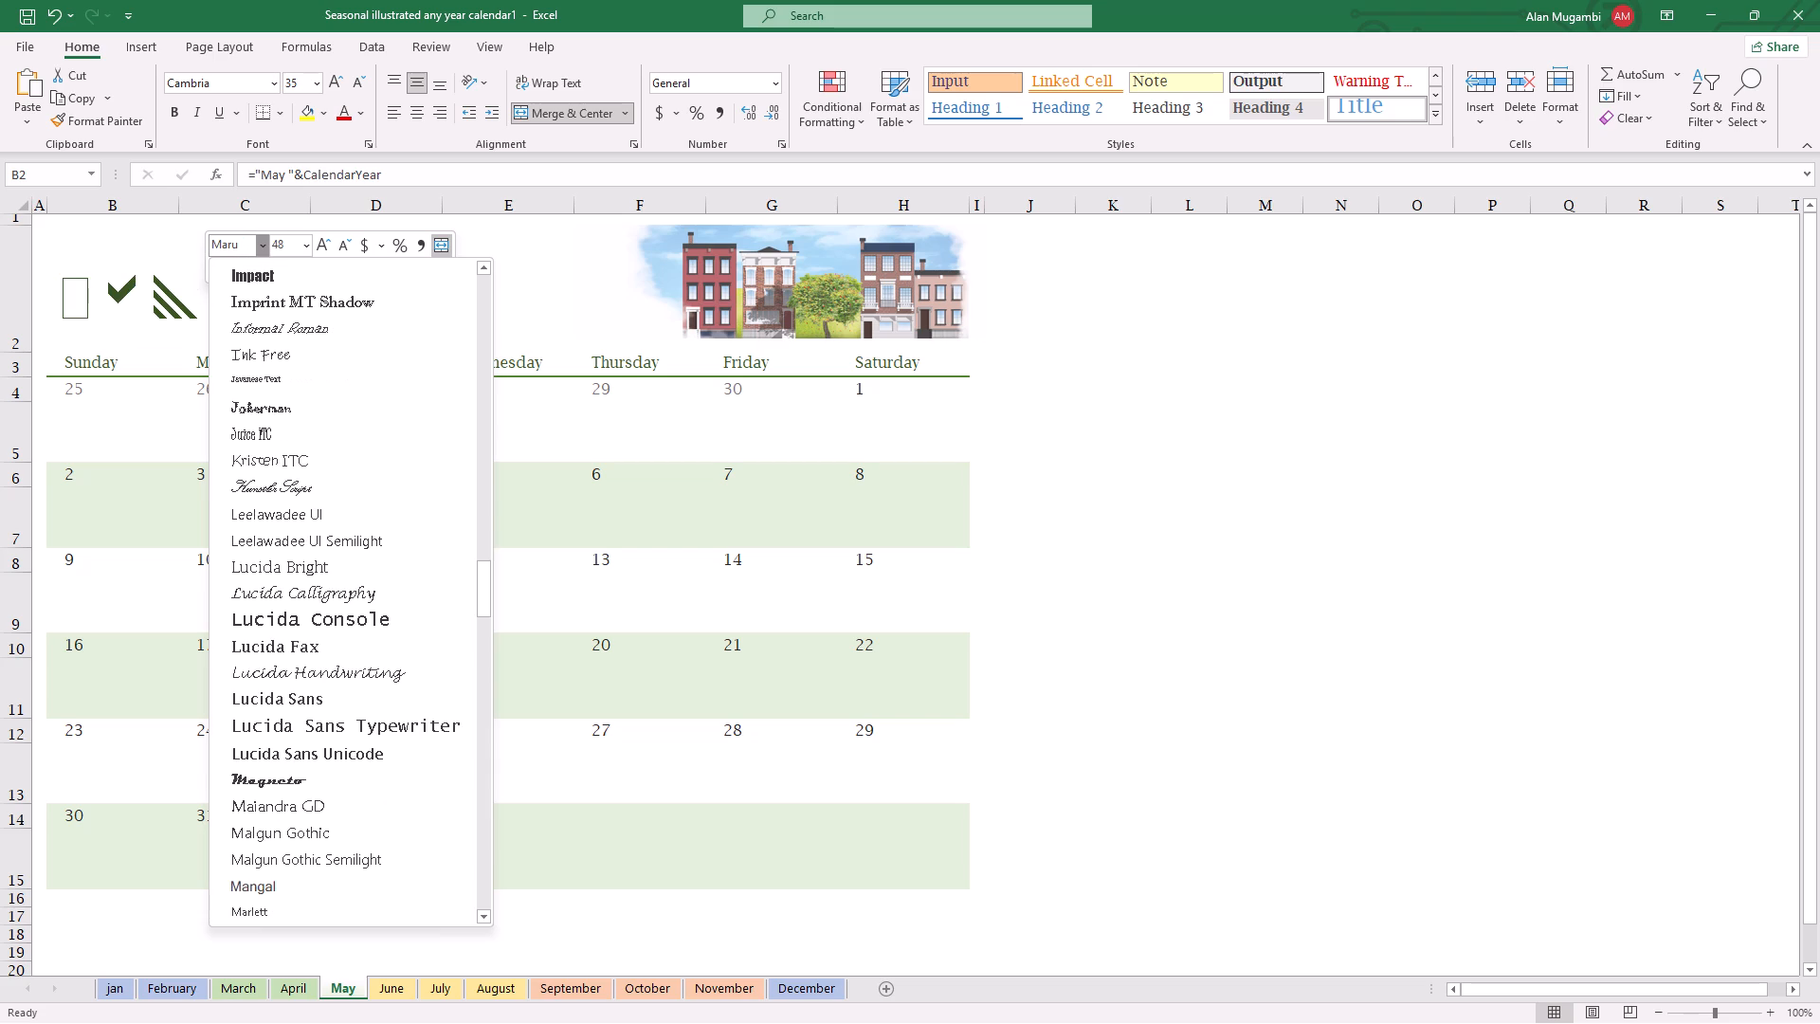
type("ra")
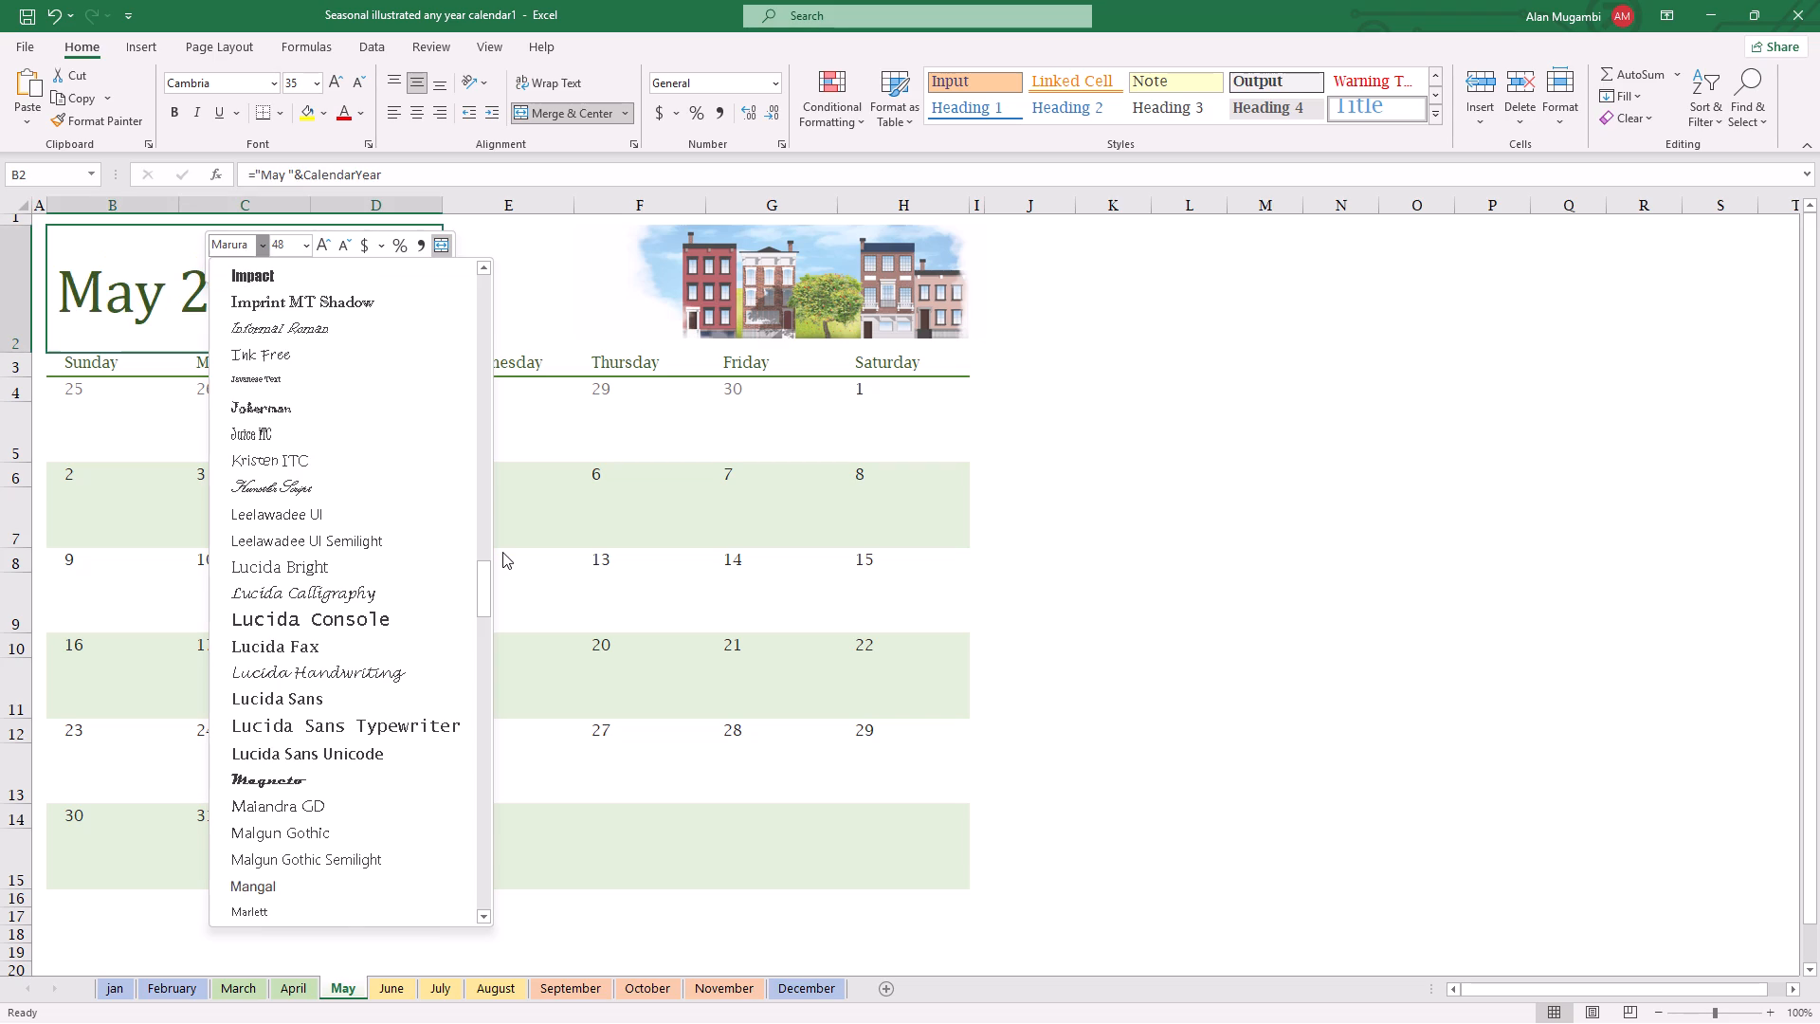
left_click_drag(483, 566, 483, 567)
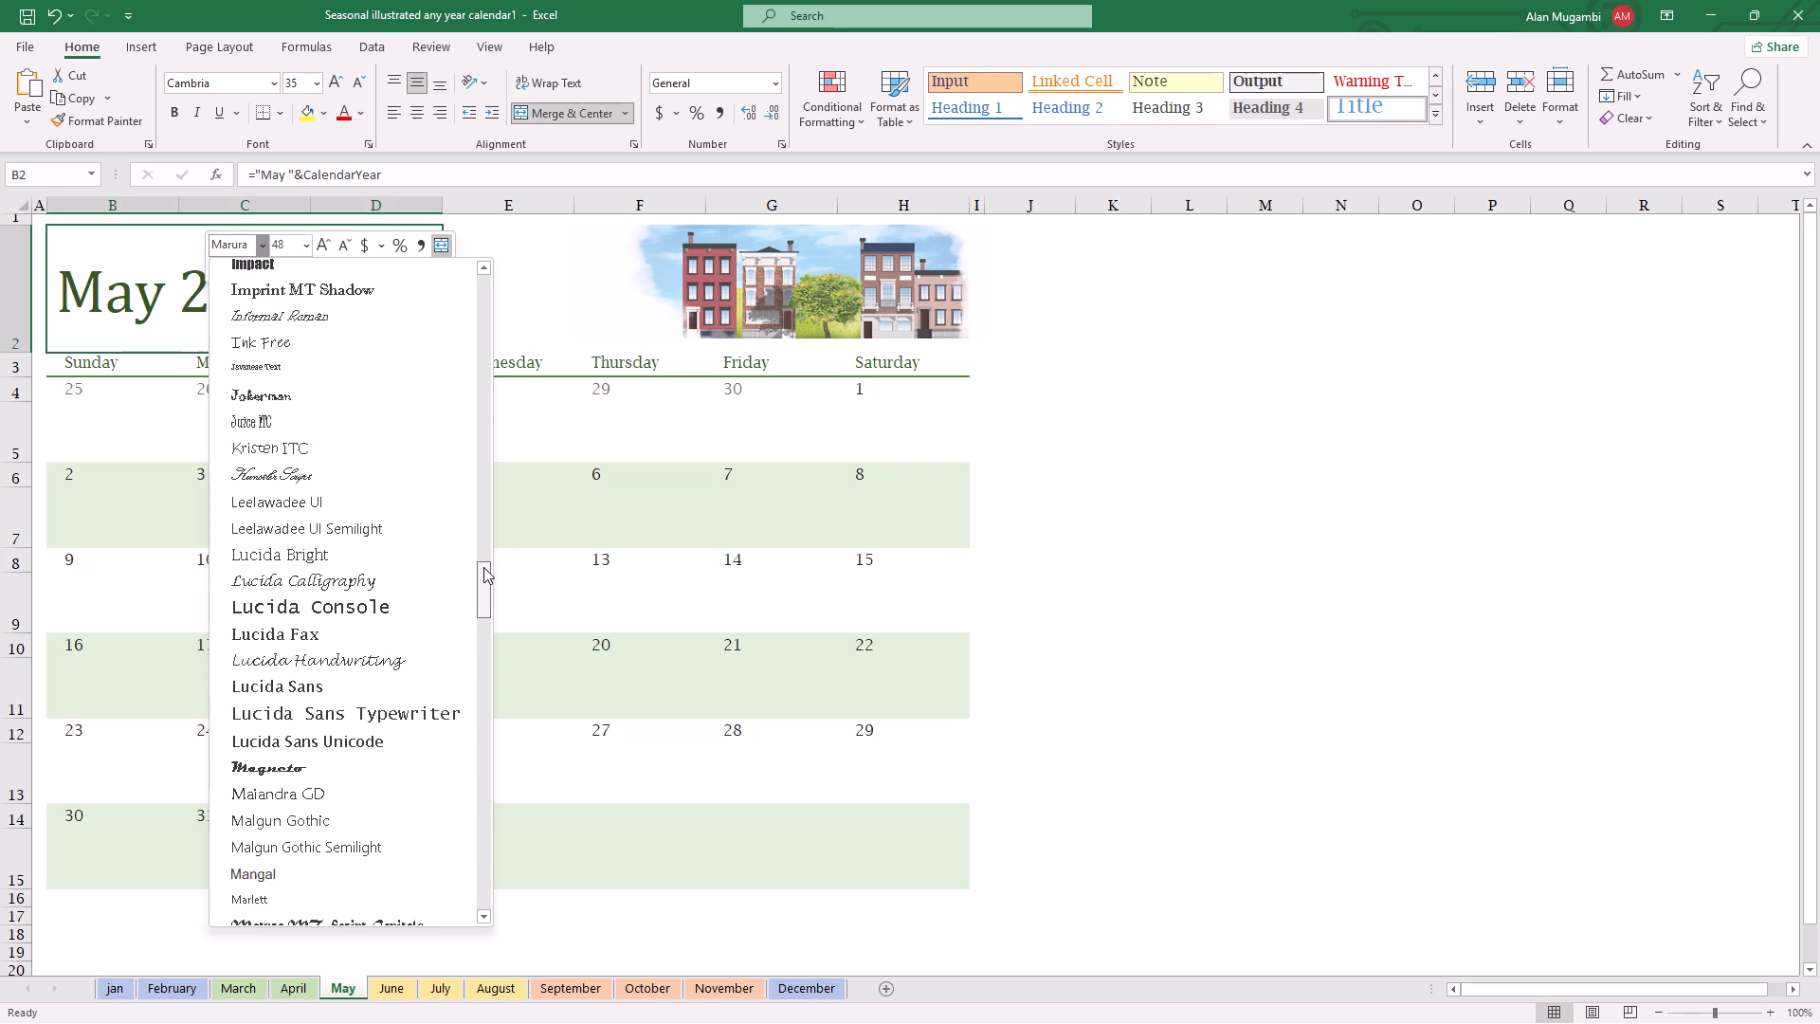
left_click_drag(483, 567, 483, 584)
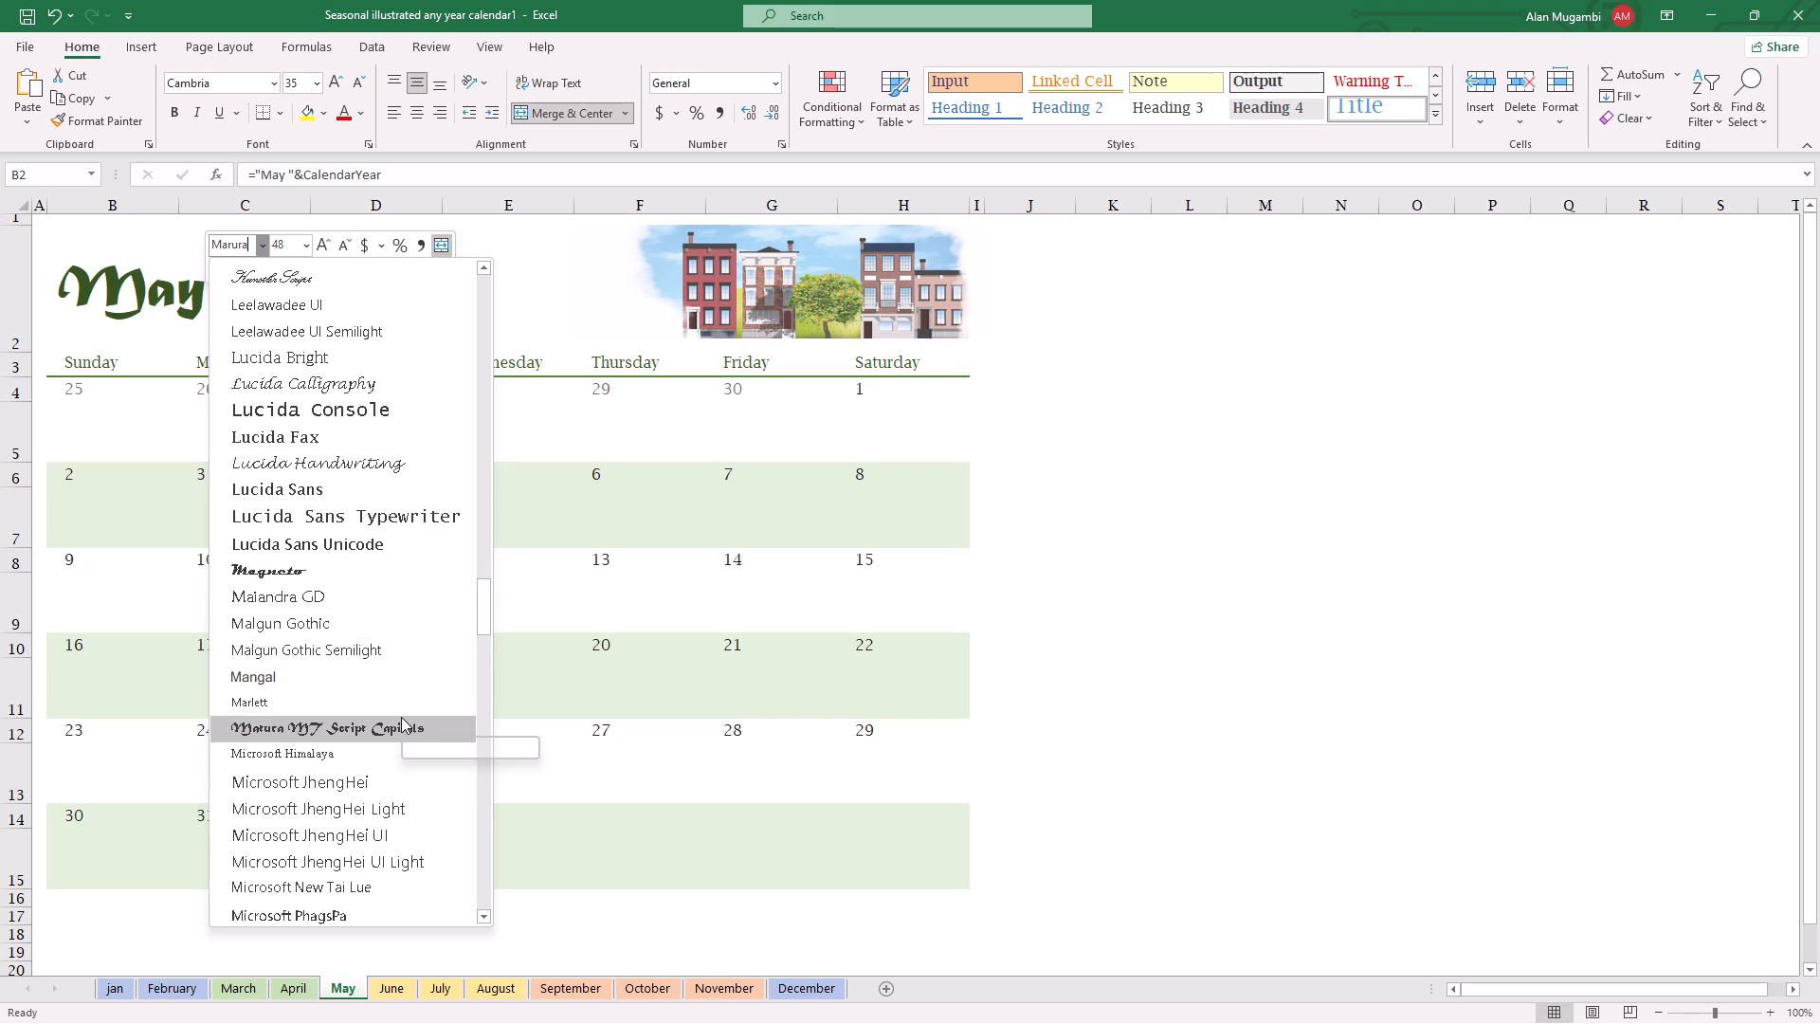
left_click(401, 717)
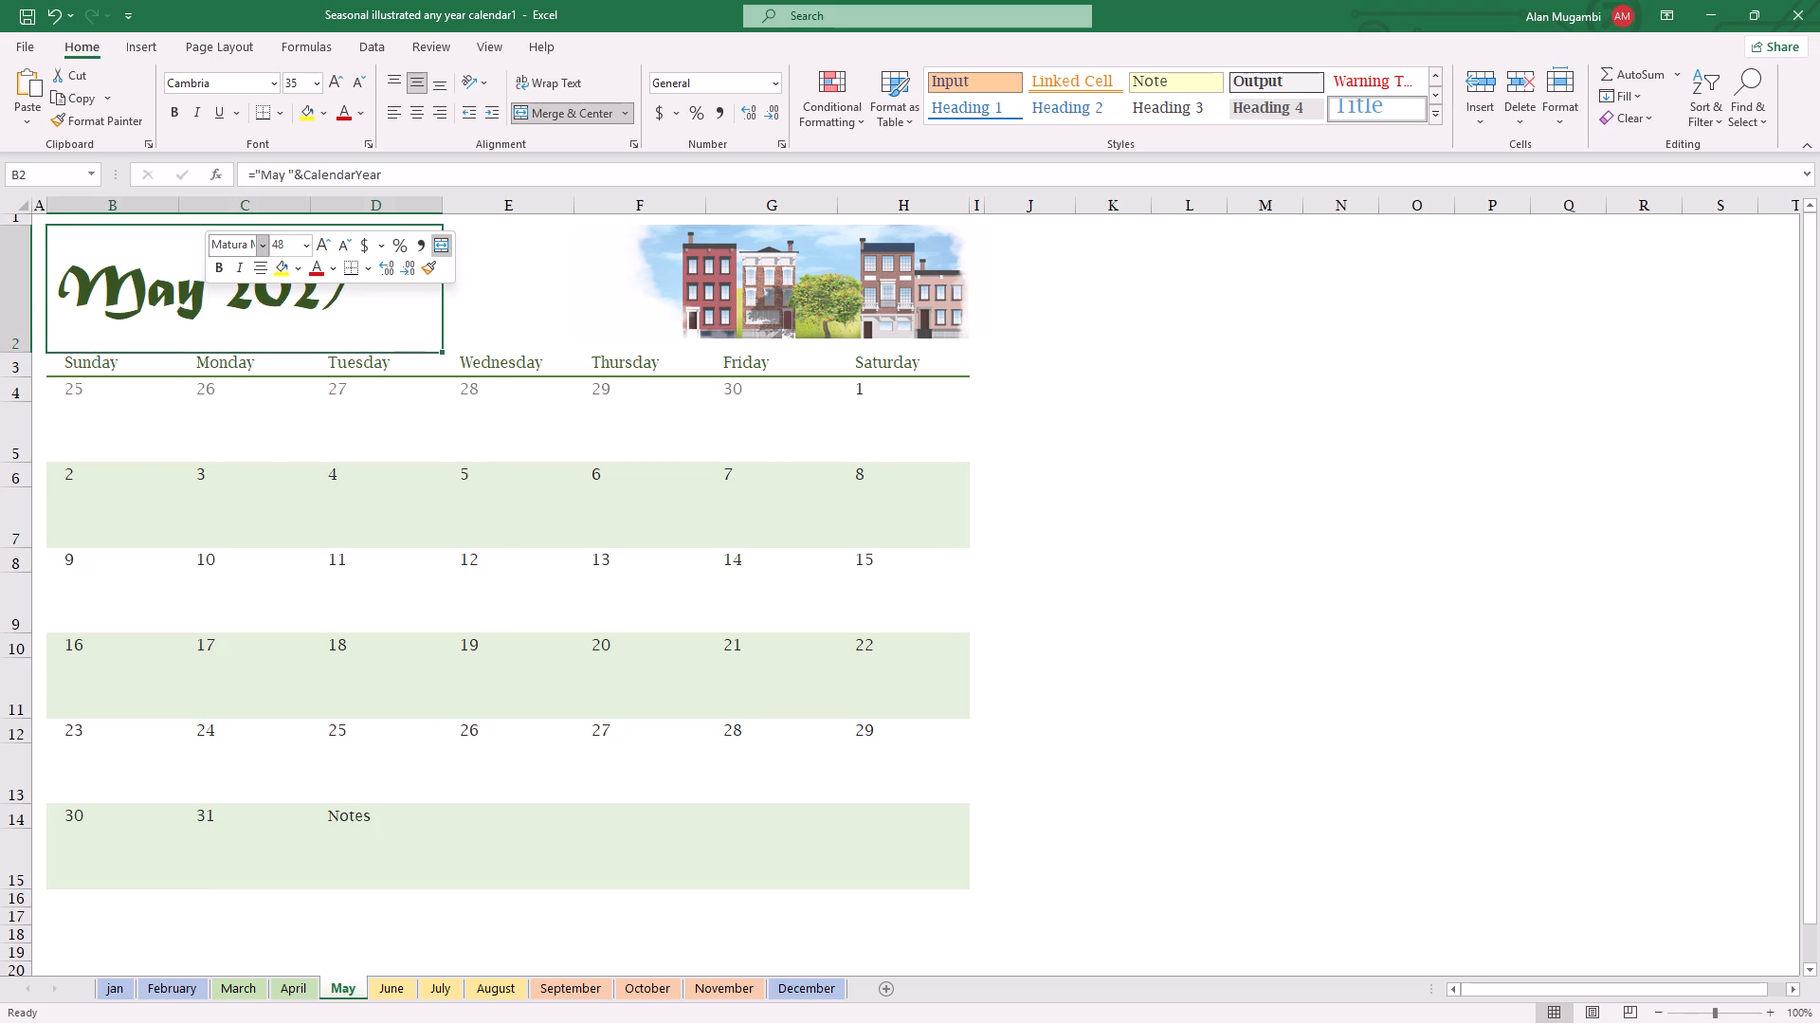
Format the whole May calendar grid, weekday headings through Notes row, in bold italic Cooper Black.
left_click_drag(84, 366, 757, 861)
right_click(738, 759)
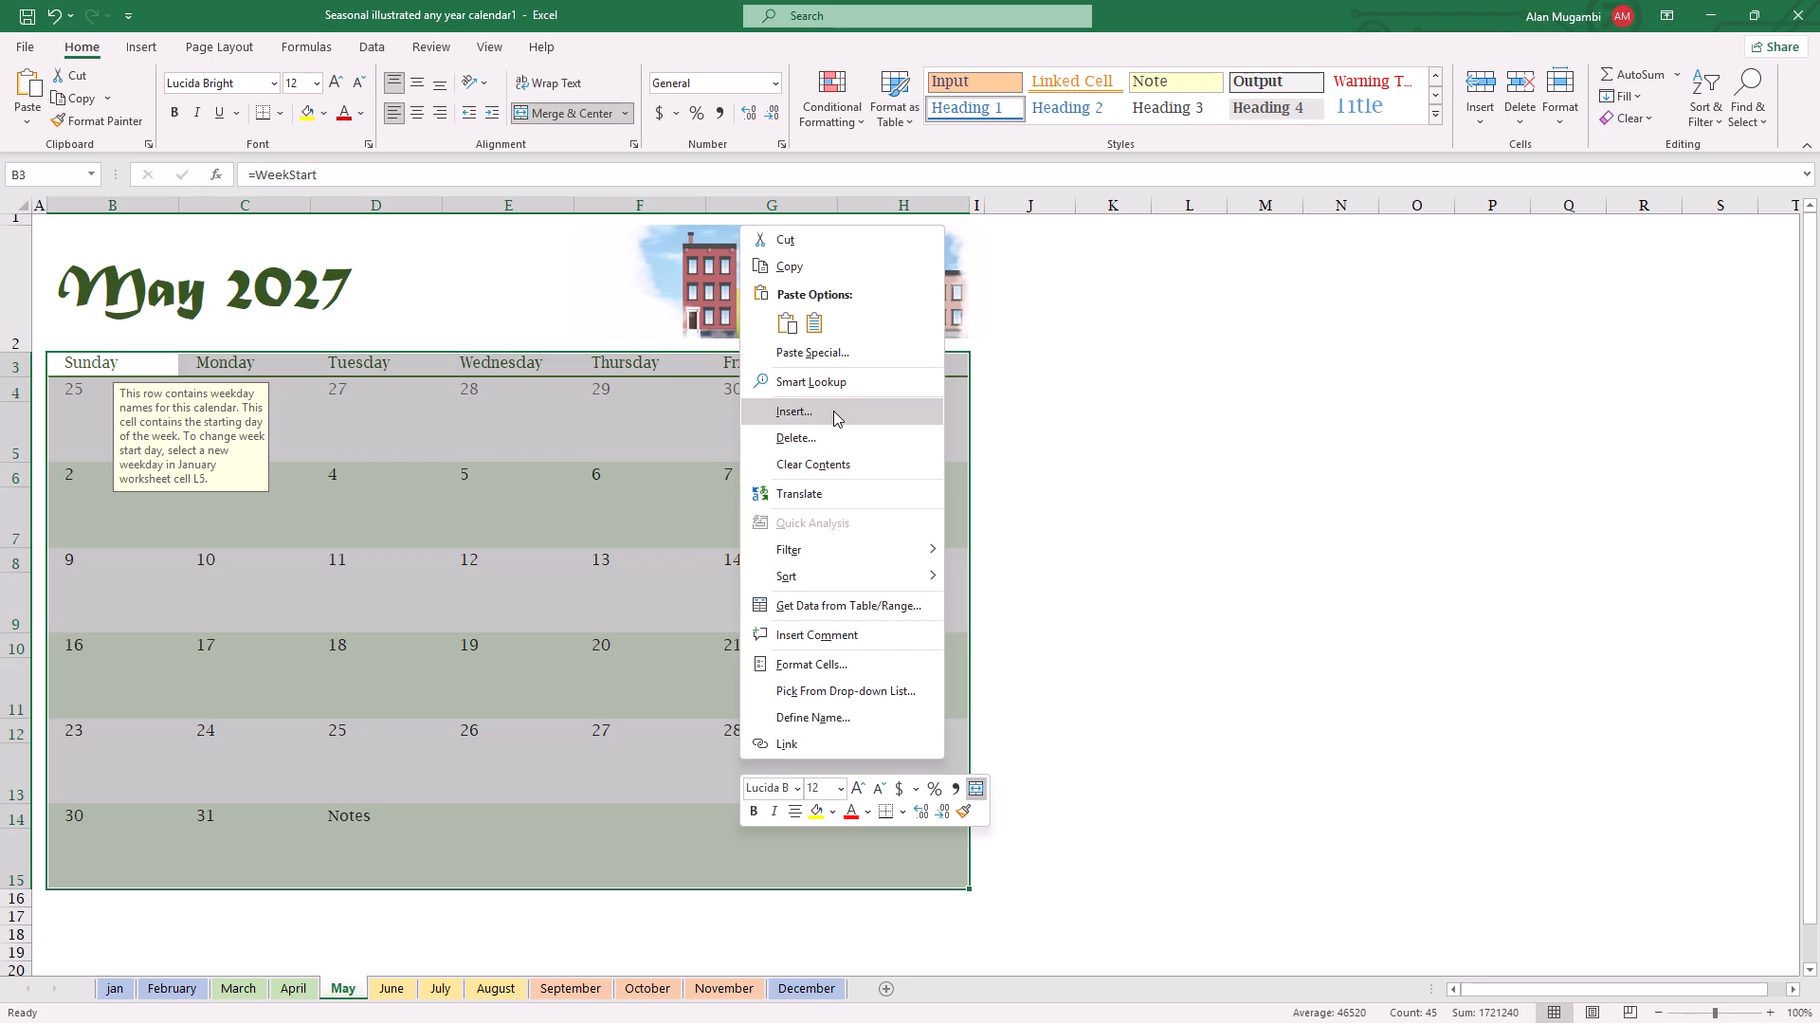
left_click(792, 783)
triple_click(792, 783)
triple_click(792, 783)
triple_click(792, 783)
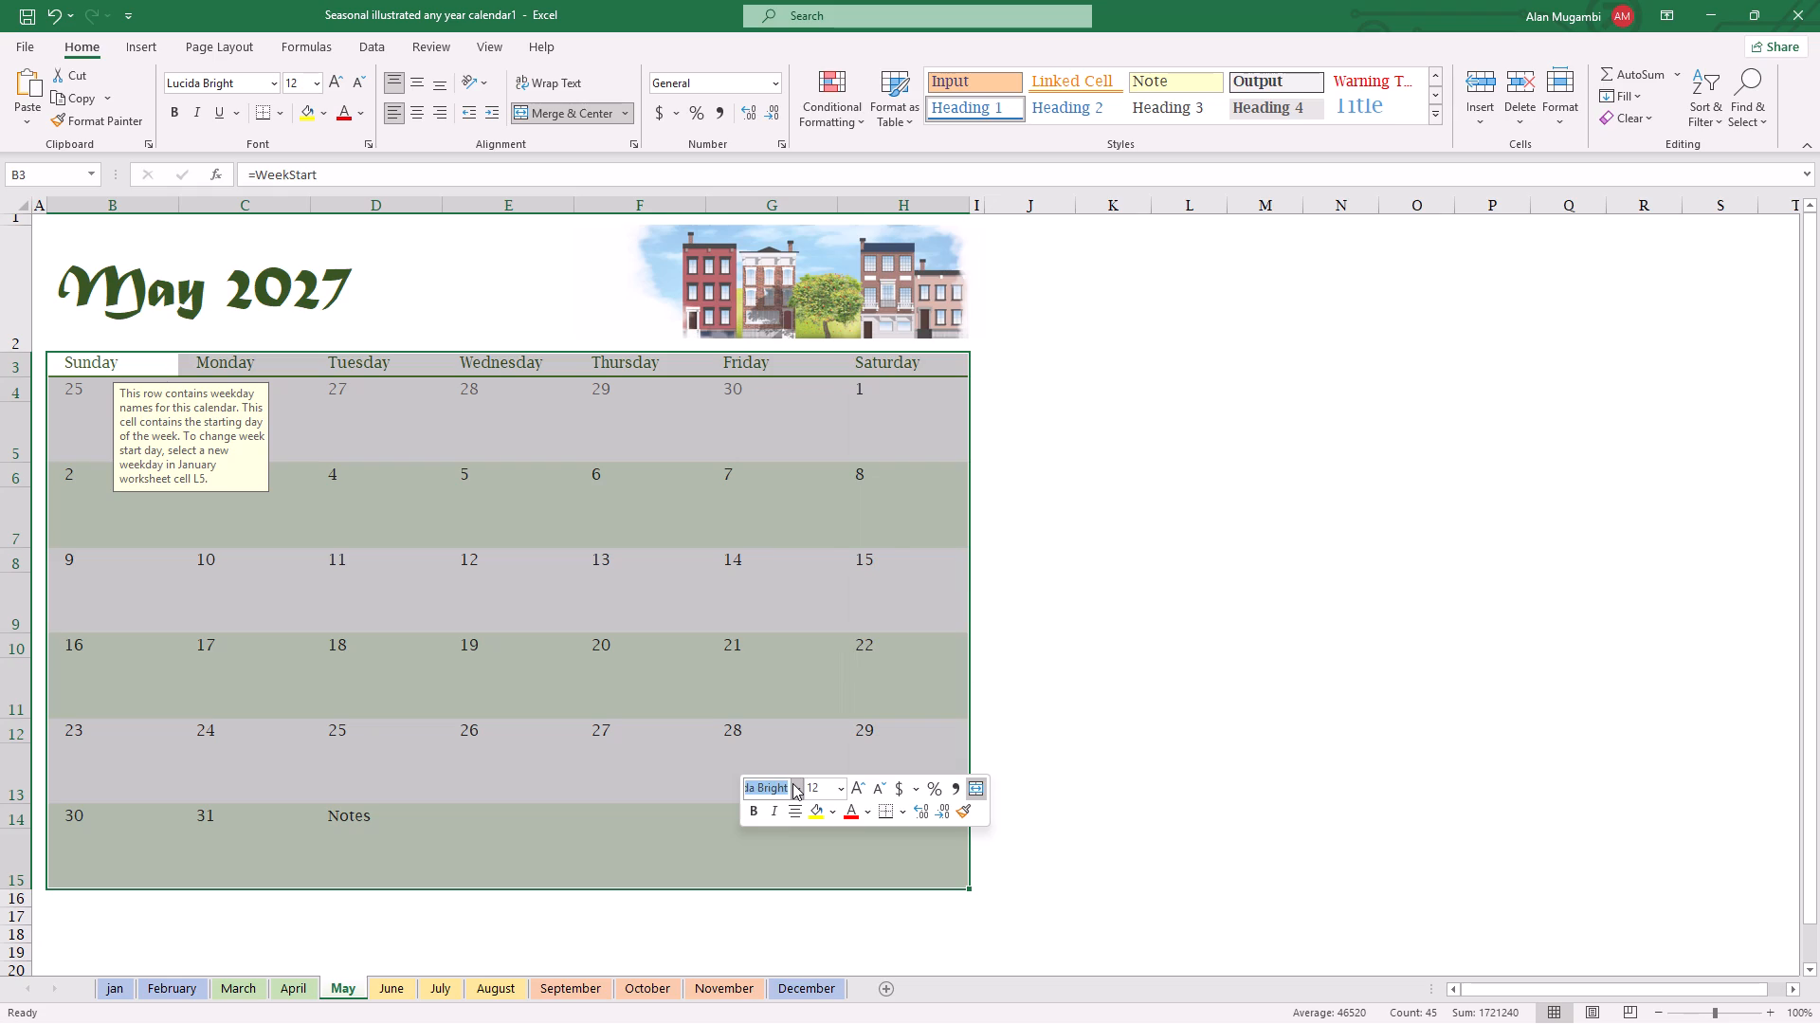
double_click(792, 783)
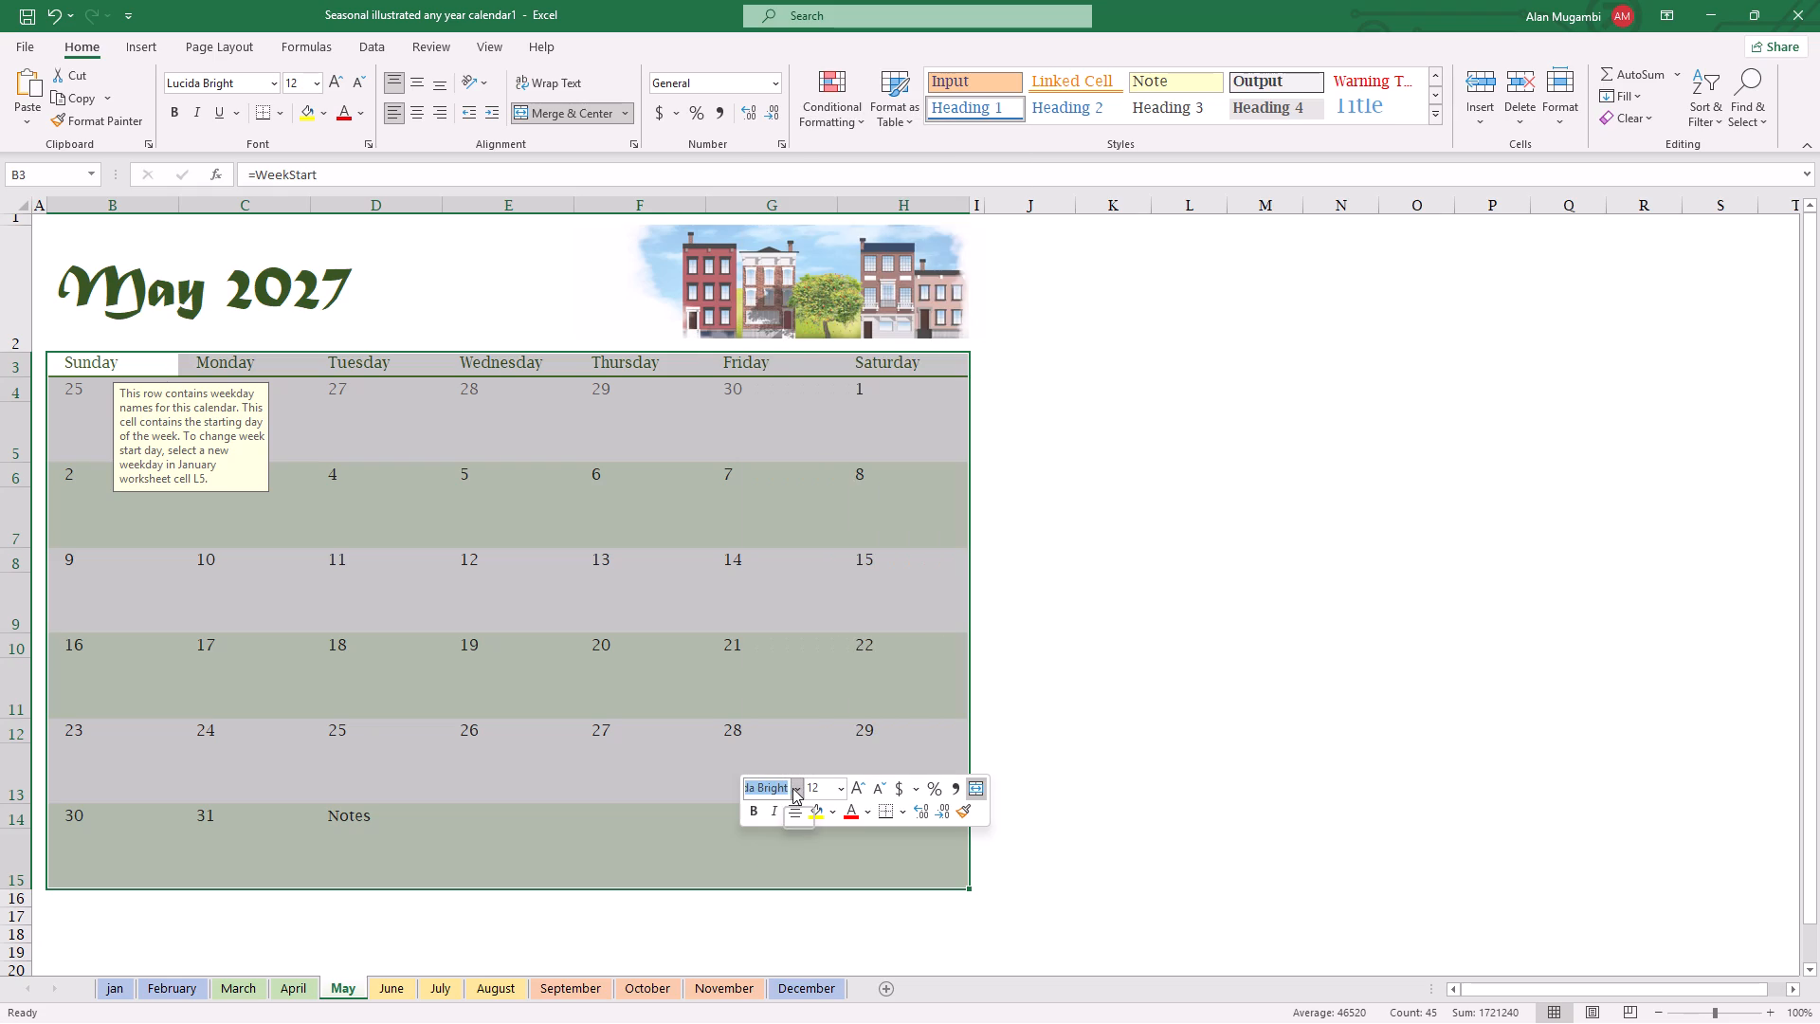
left_click(794, 788)
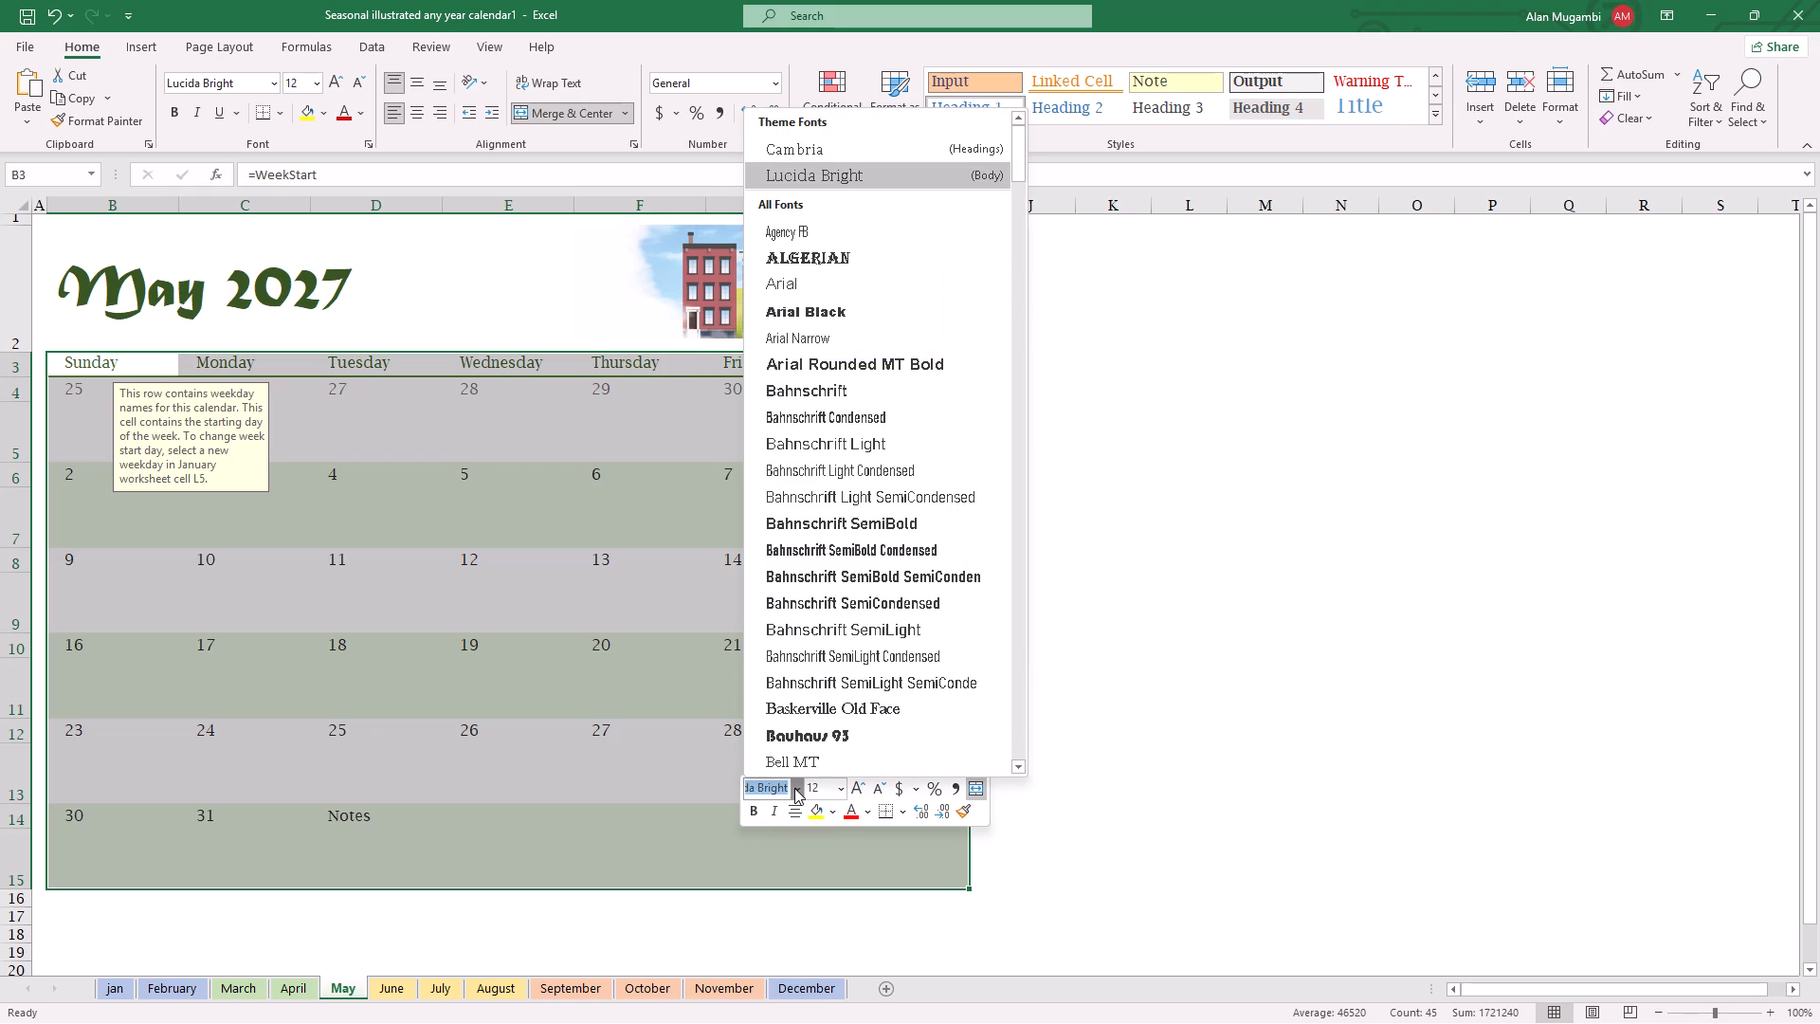
type("coop")
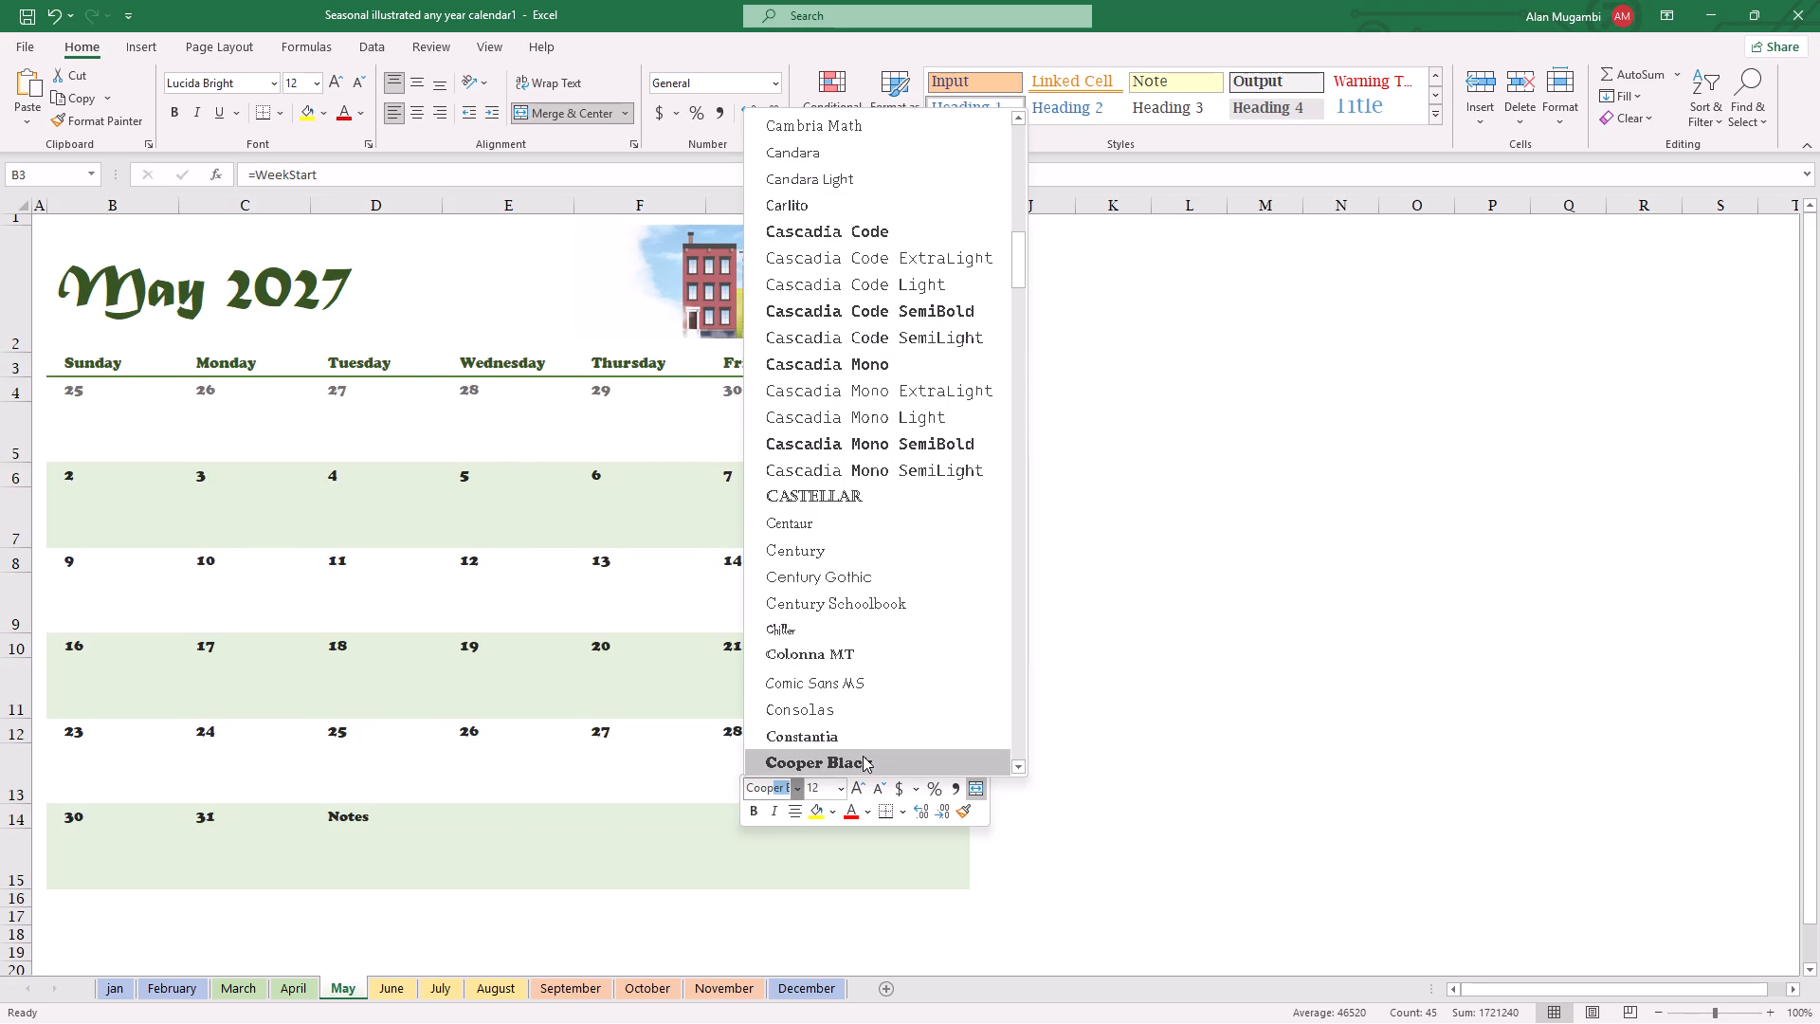
left_click(863, 756)
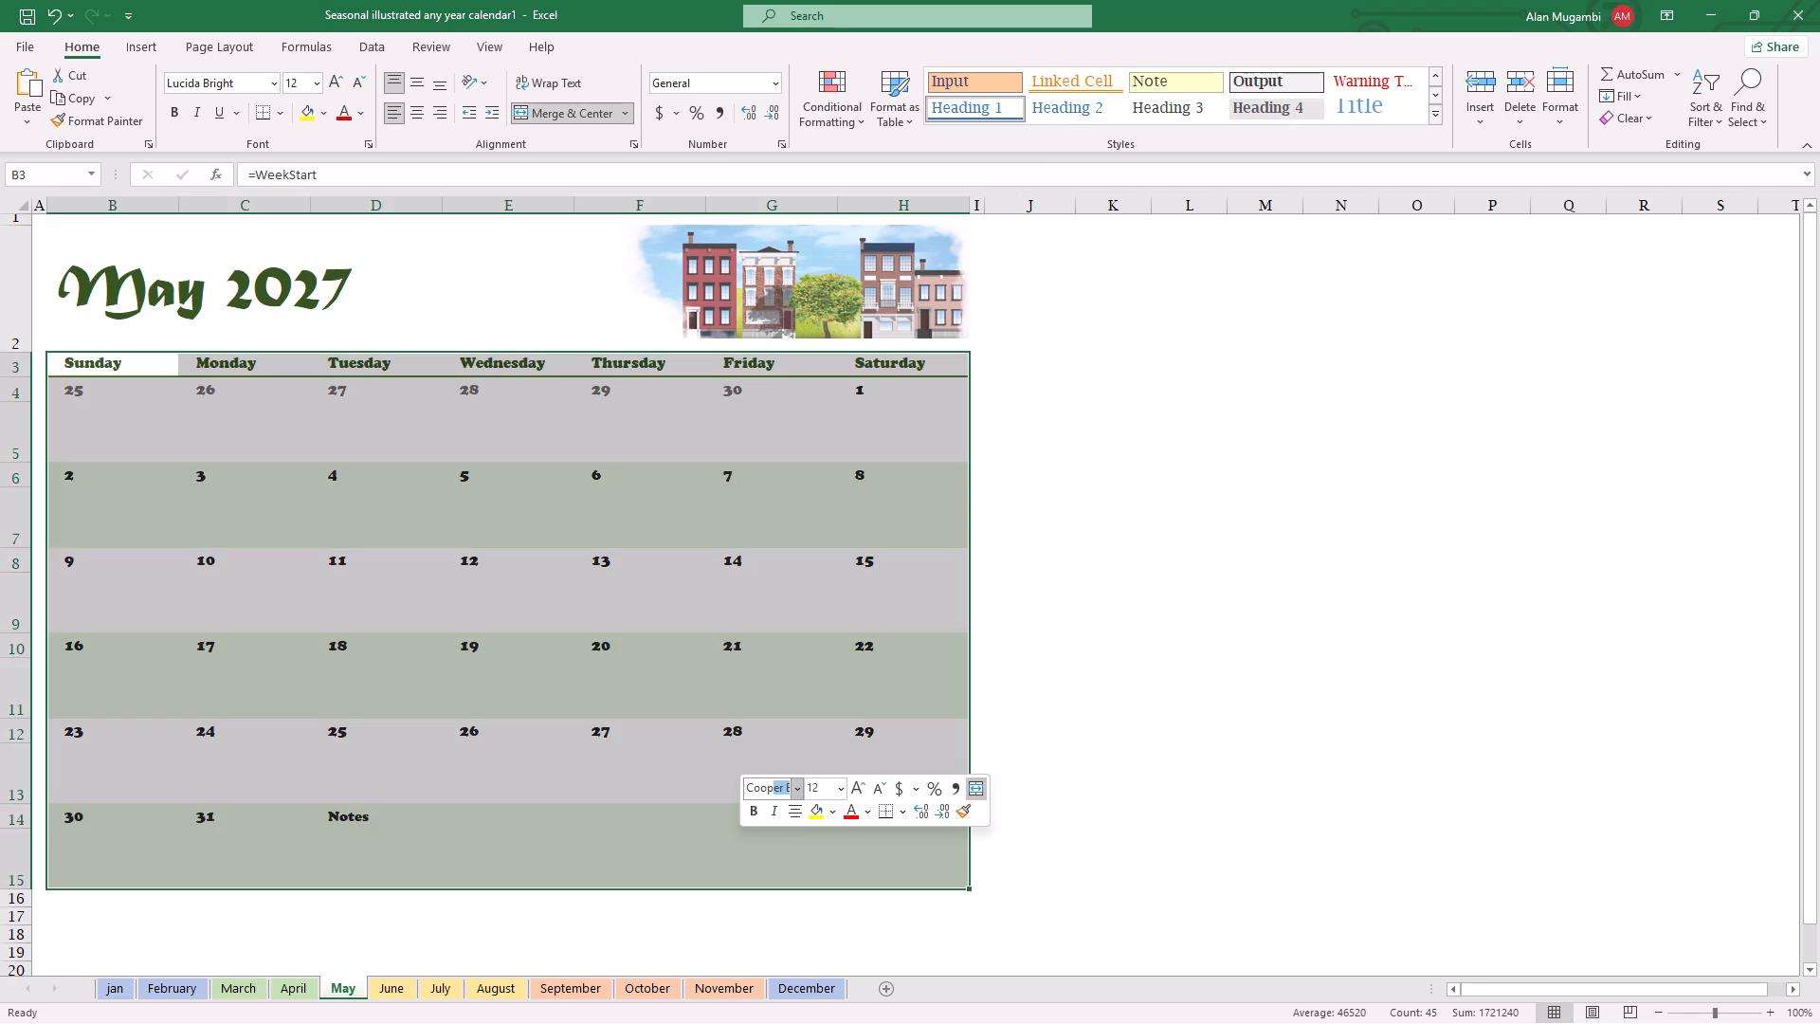
left_click(770, 809)
left_click(745, 816)
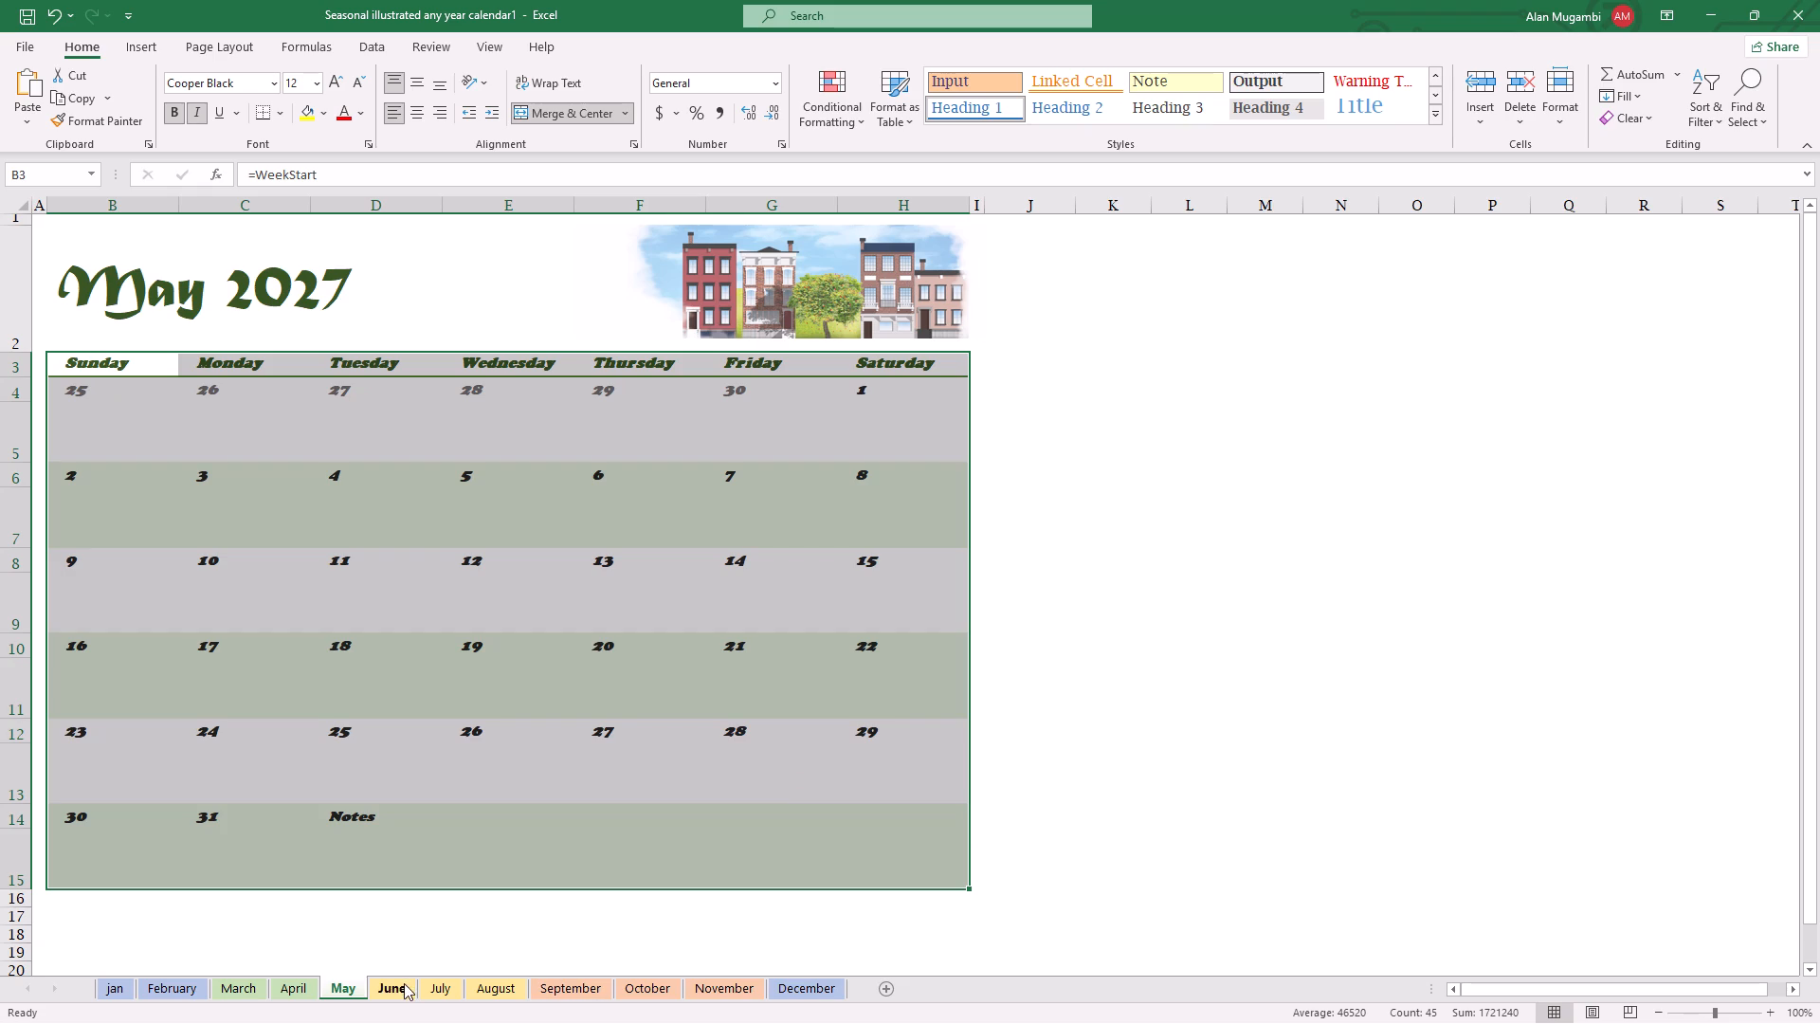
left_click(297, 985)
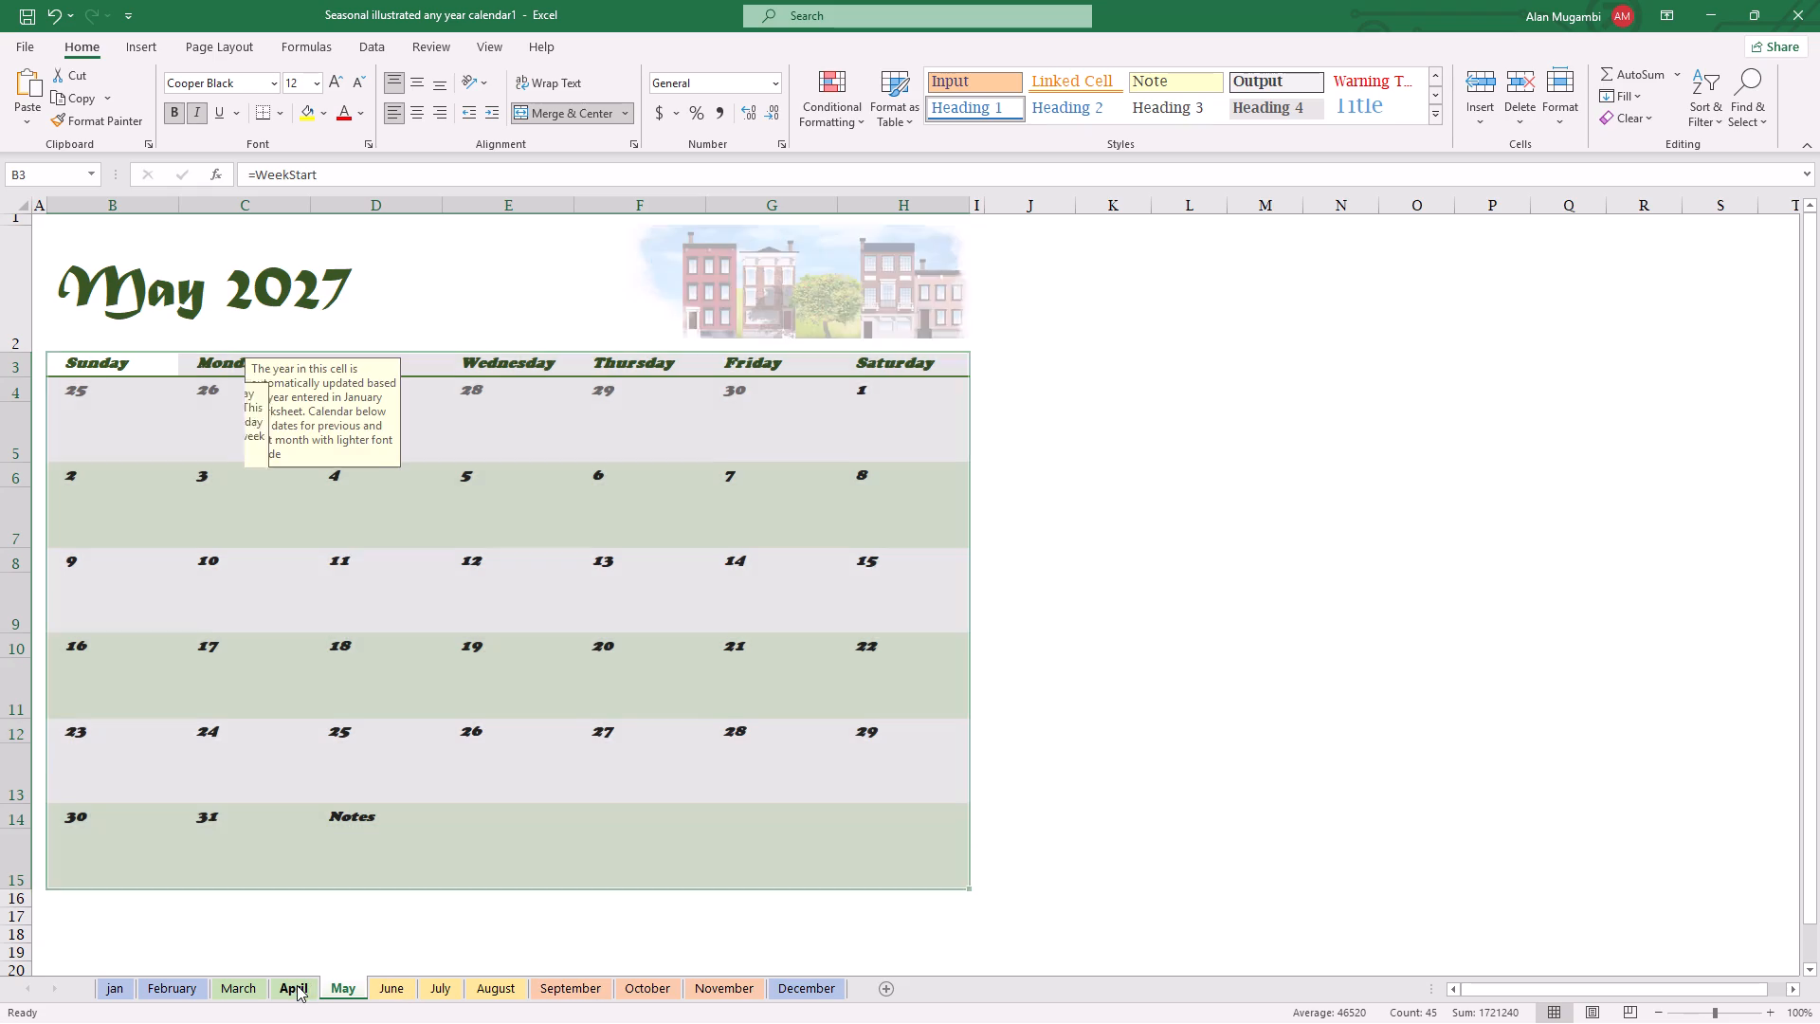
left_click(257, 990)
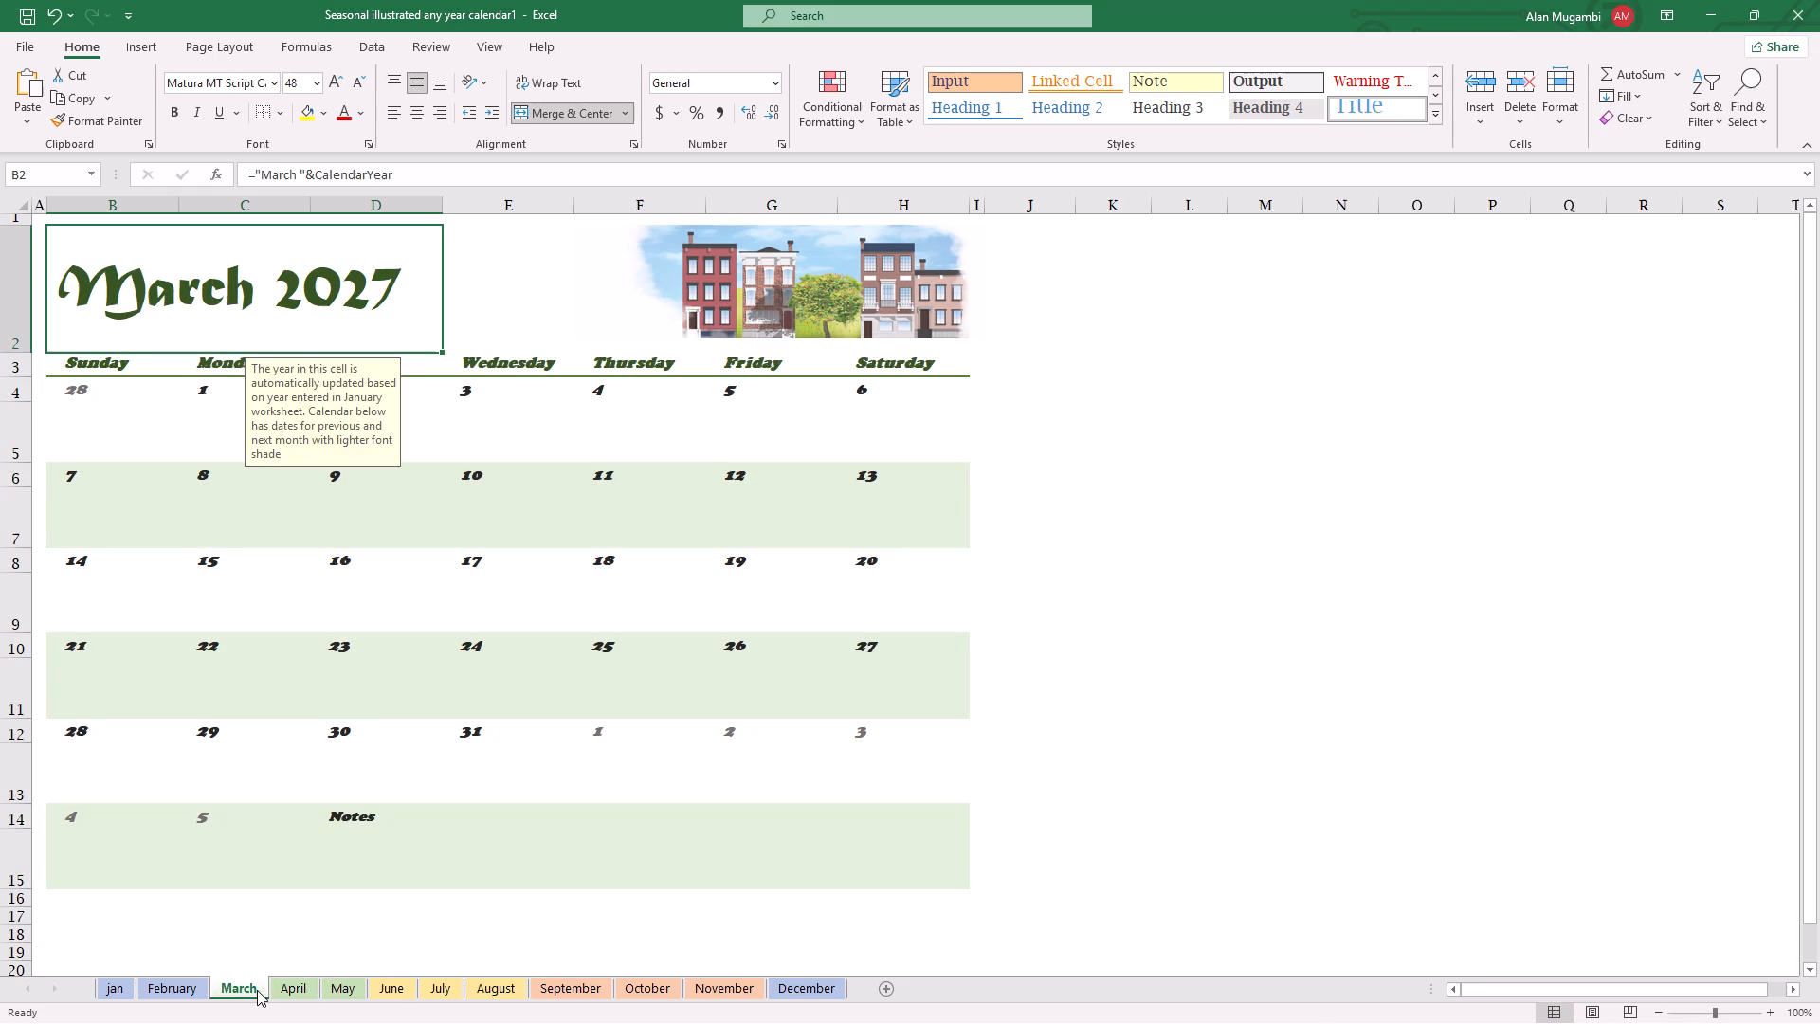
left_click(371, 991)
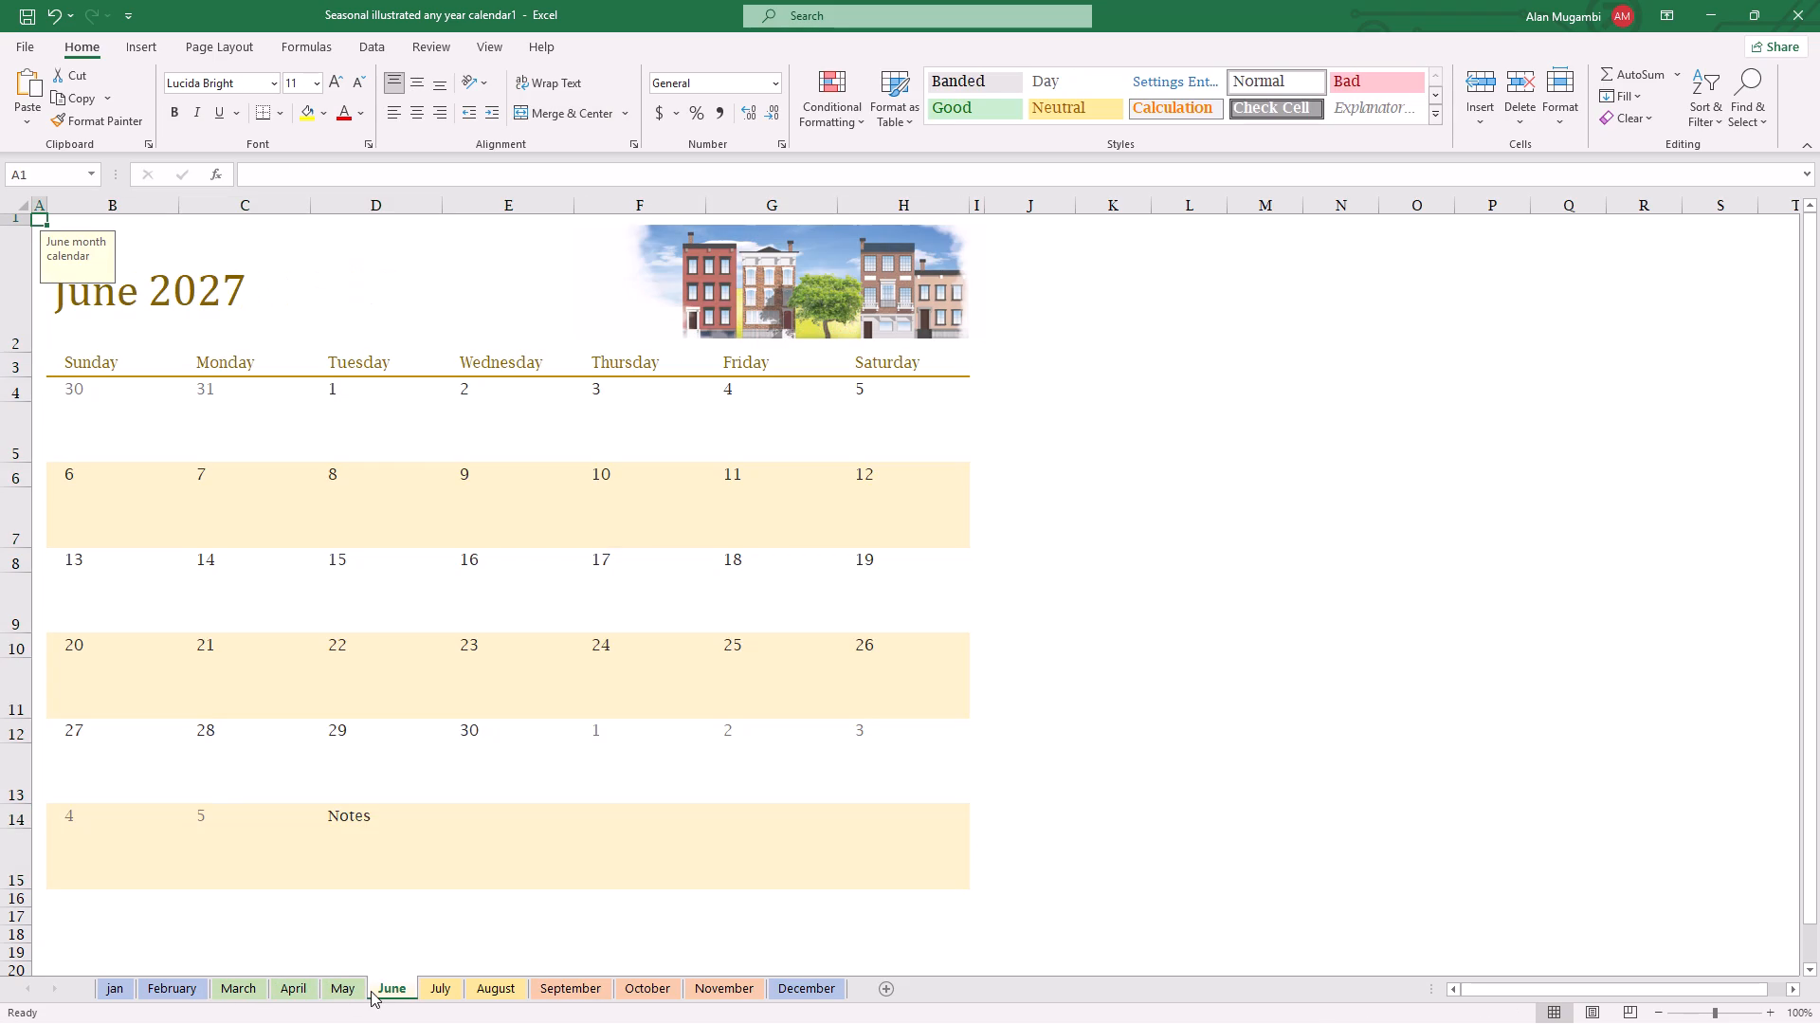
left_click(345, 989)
On the June sheet, format the June 2027 title in Matura MT Script Capitals at font size 48.
left_click(390, 988)
right_click(227, 294)
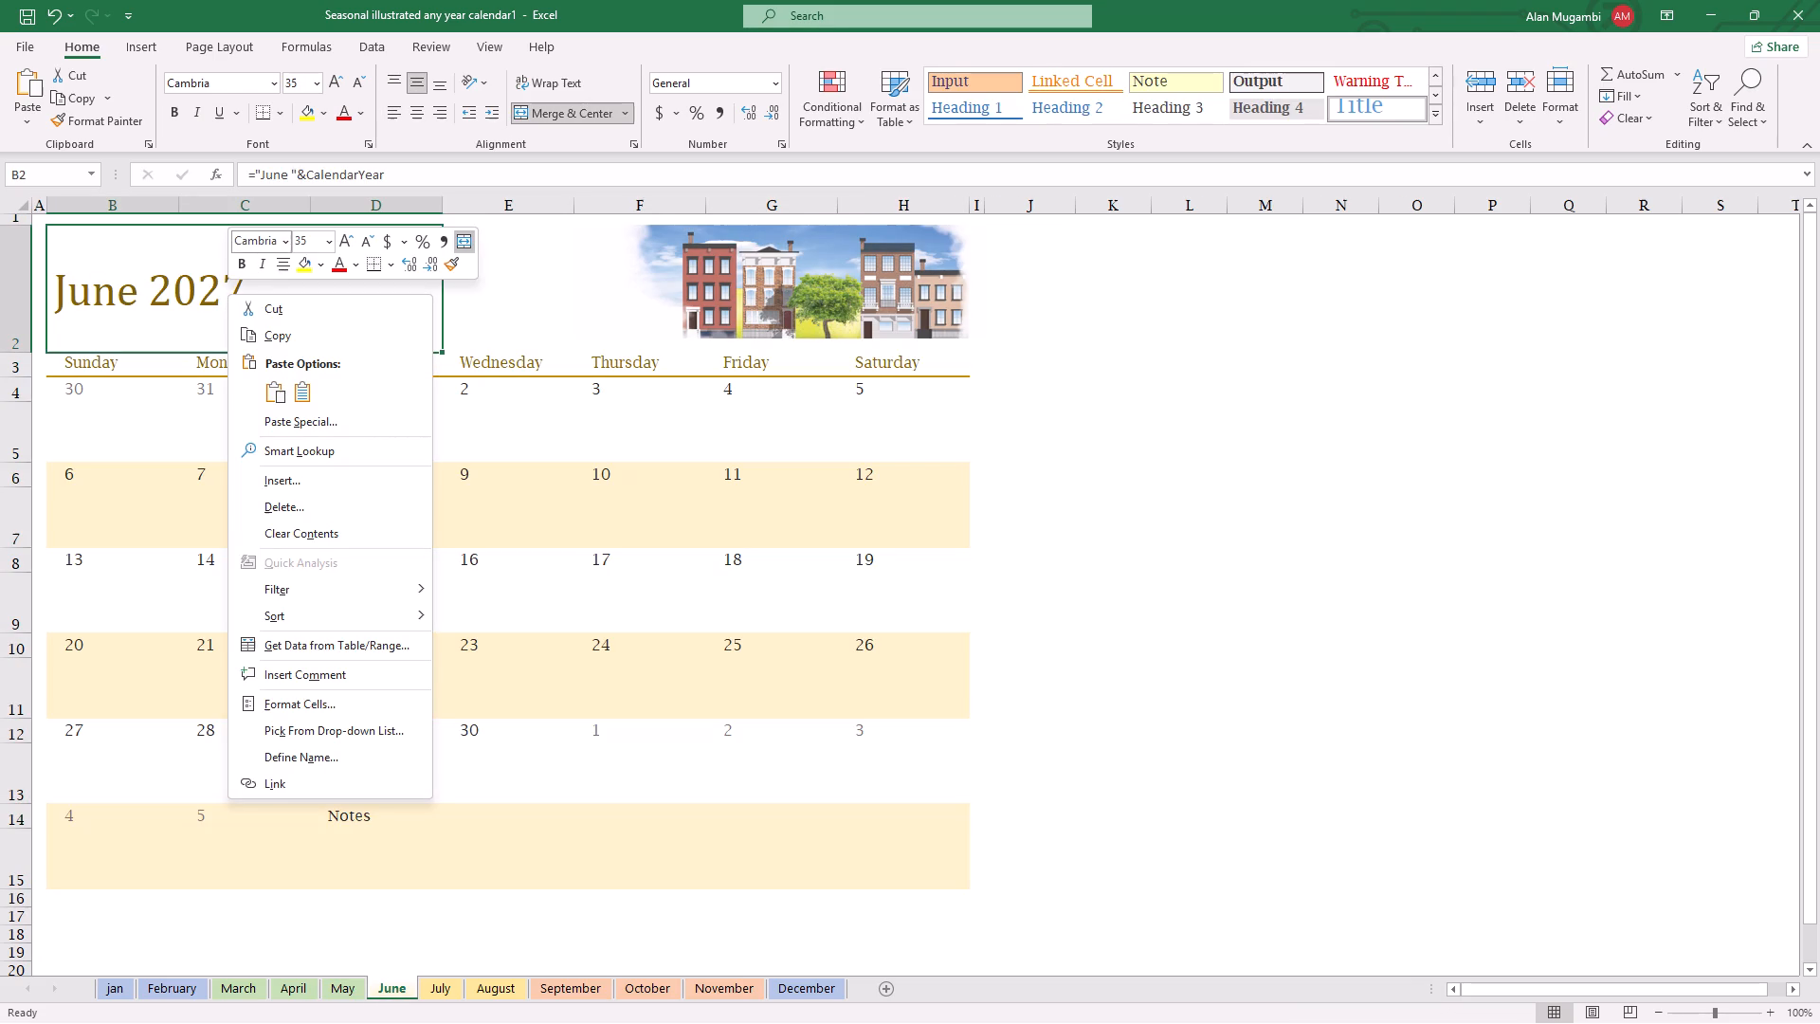
left_click(324, 245)
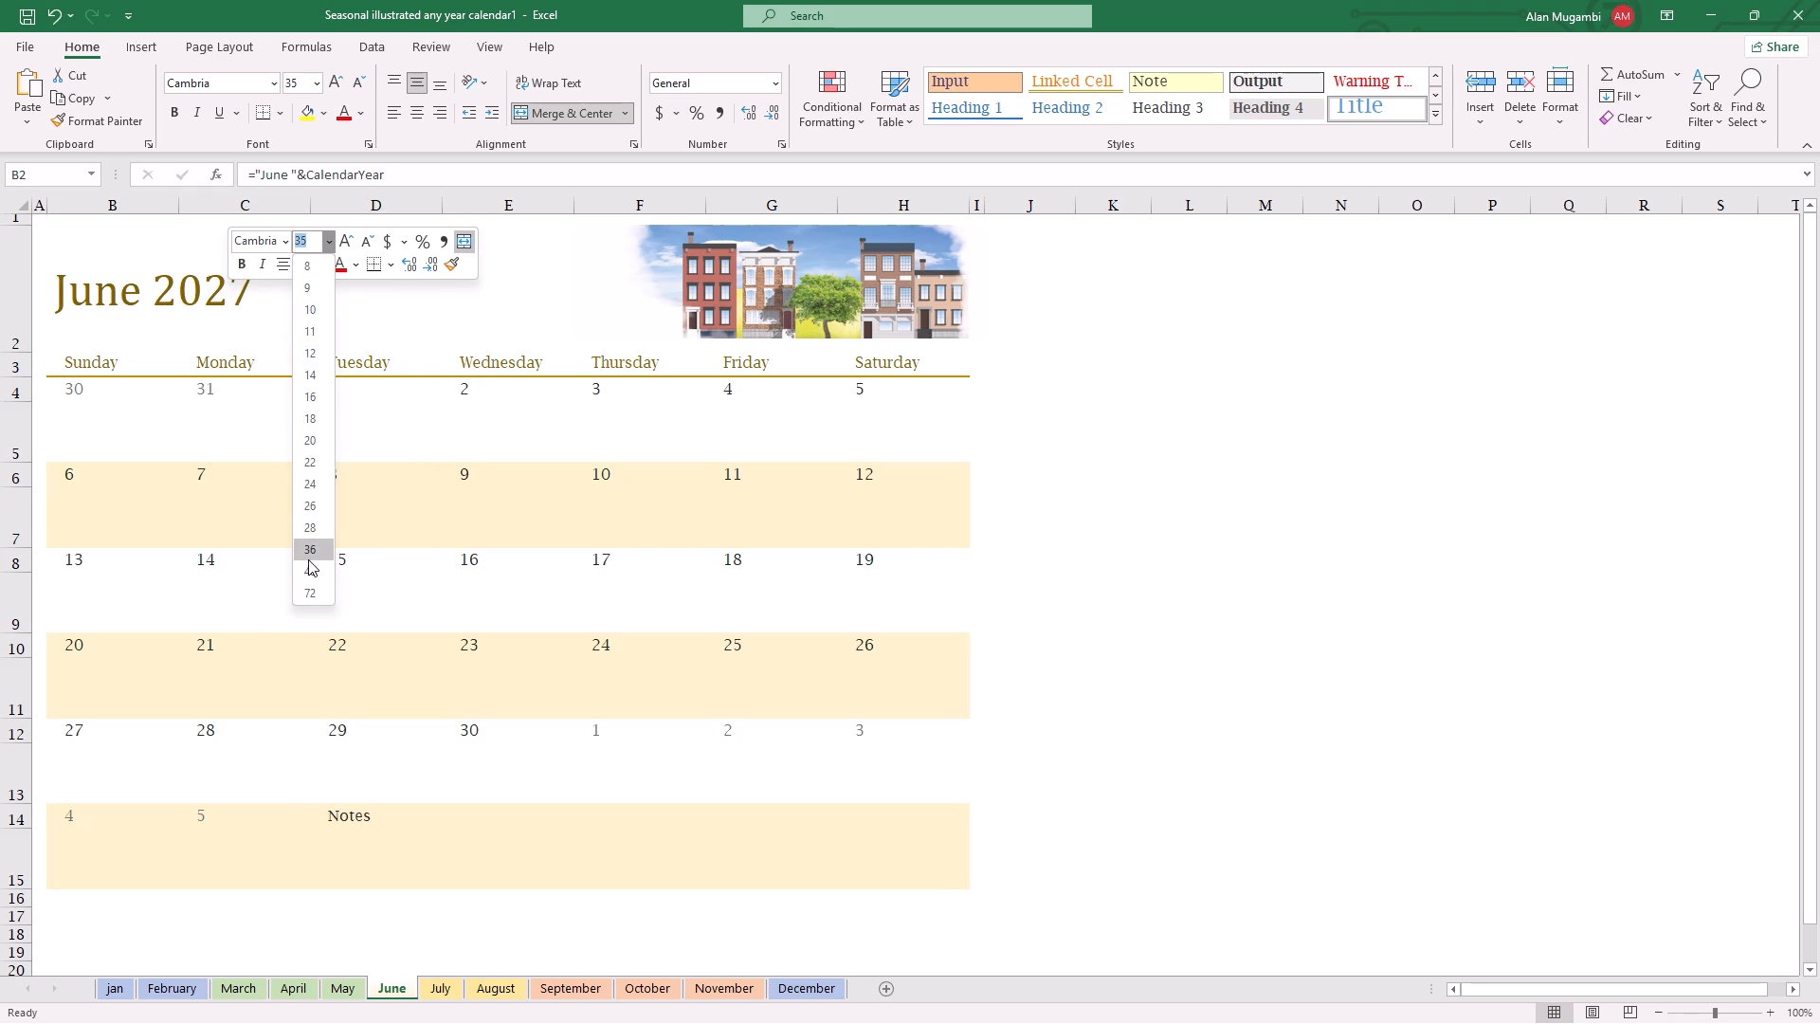
left_click(308, 570)
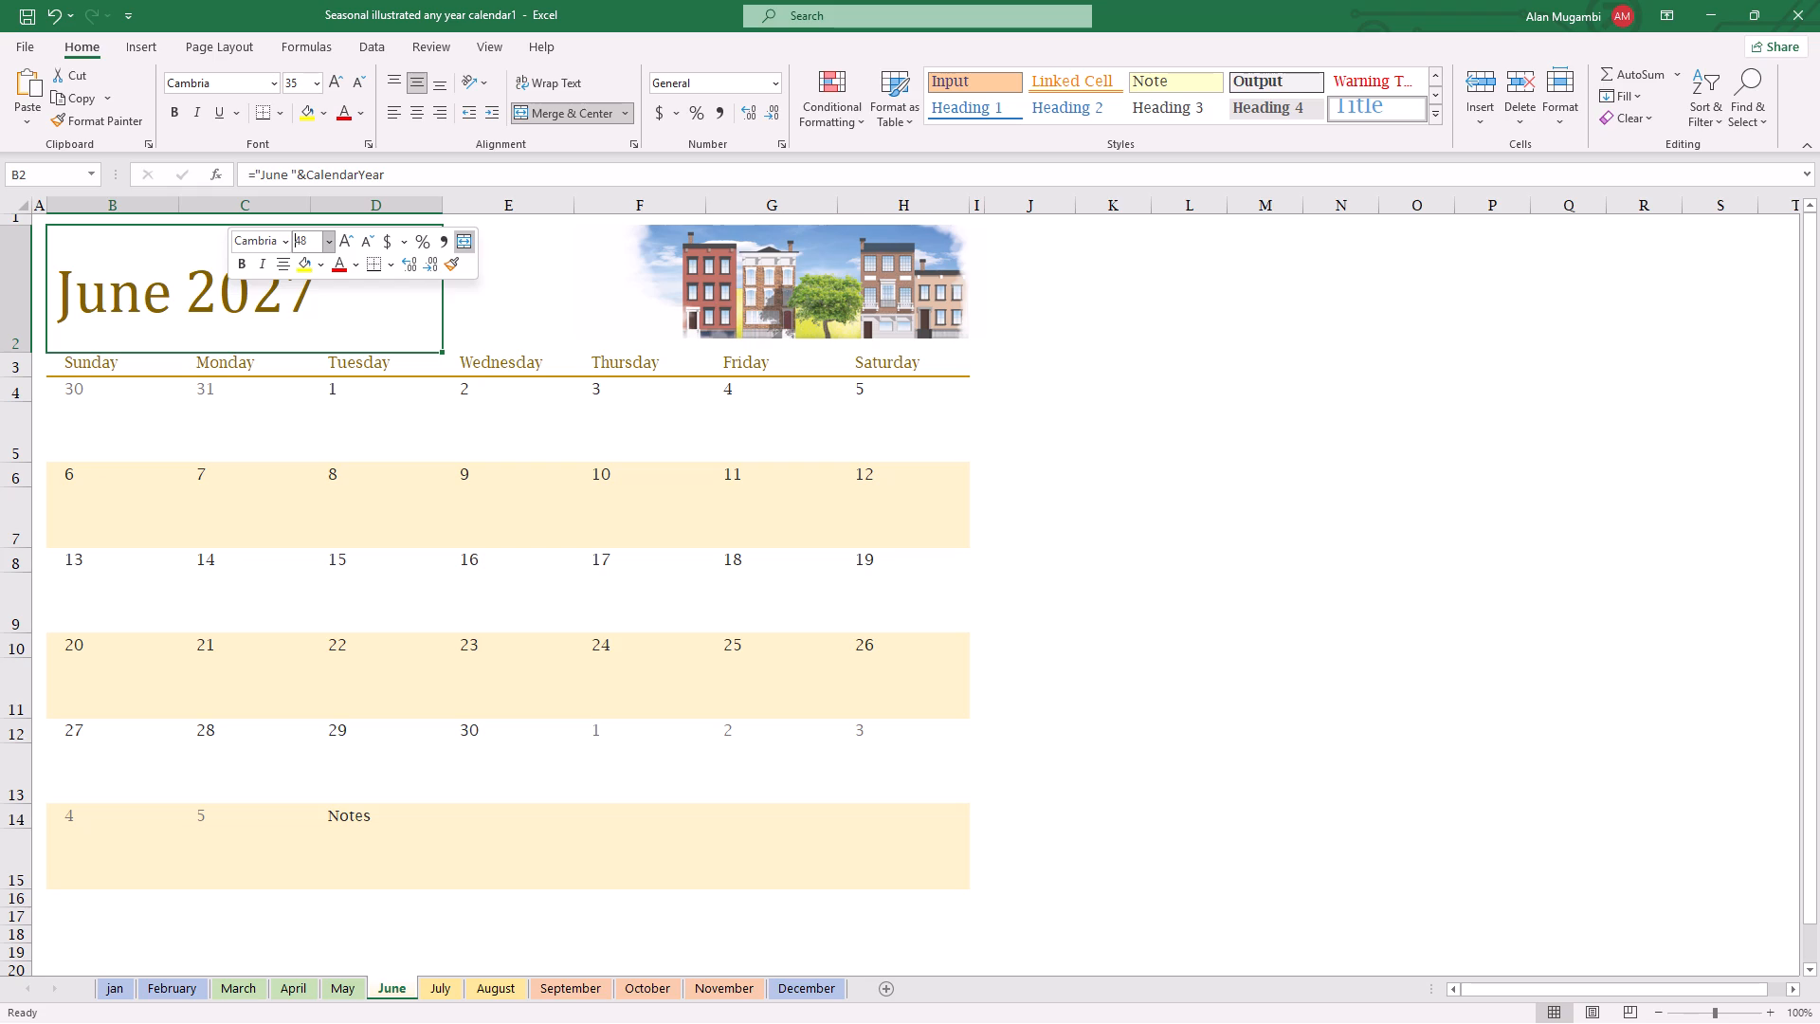
left_click(282, 240)
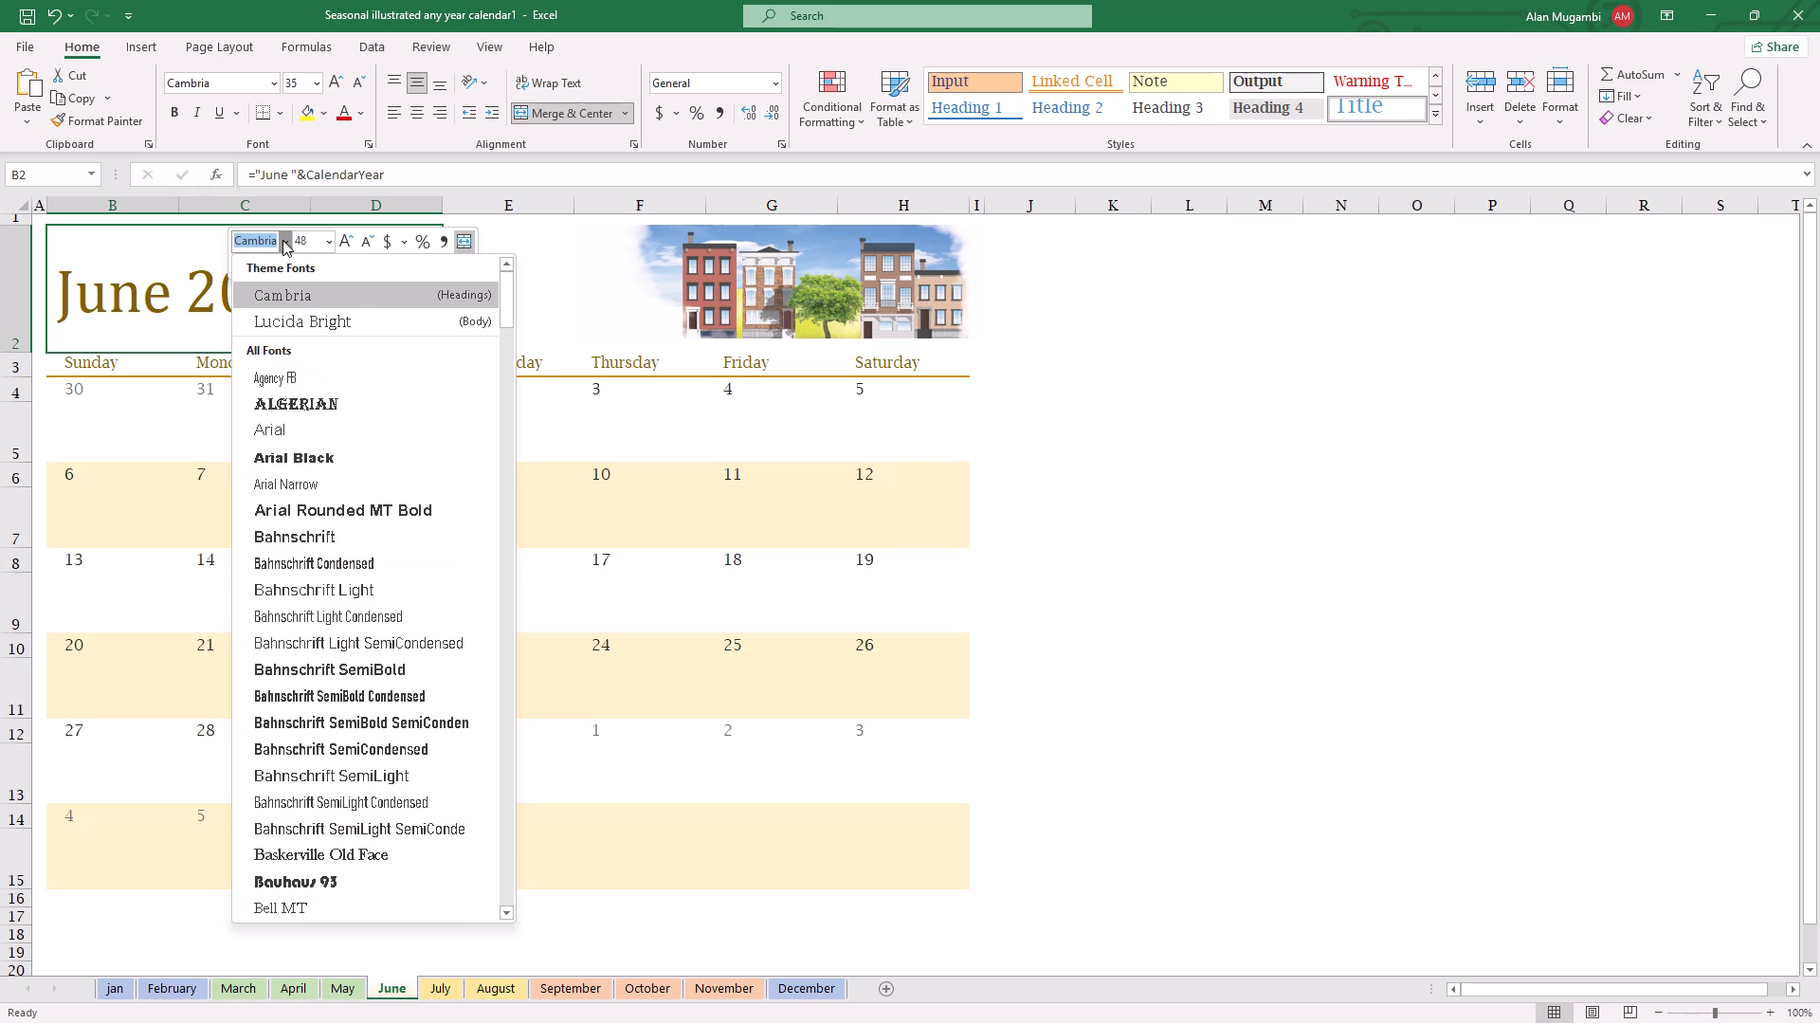
type("matu")
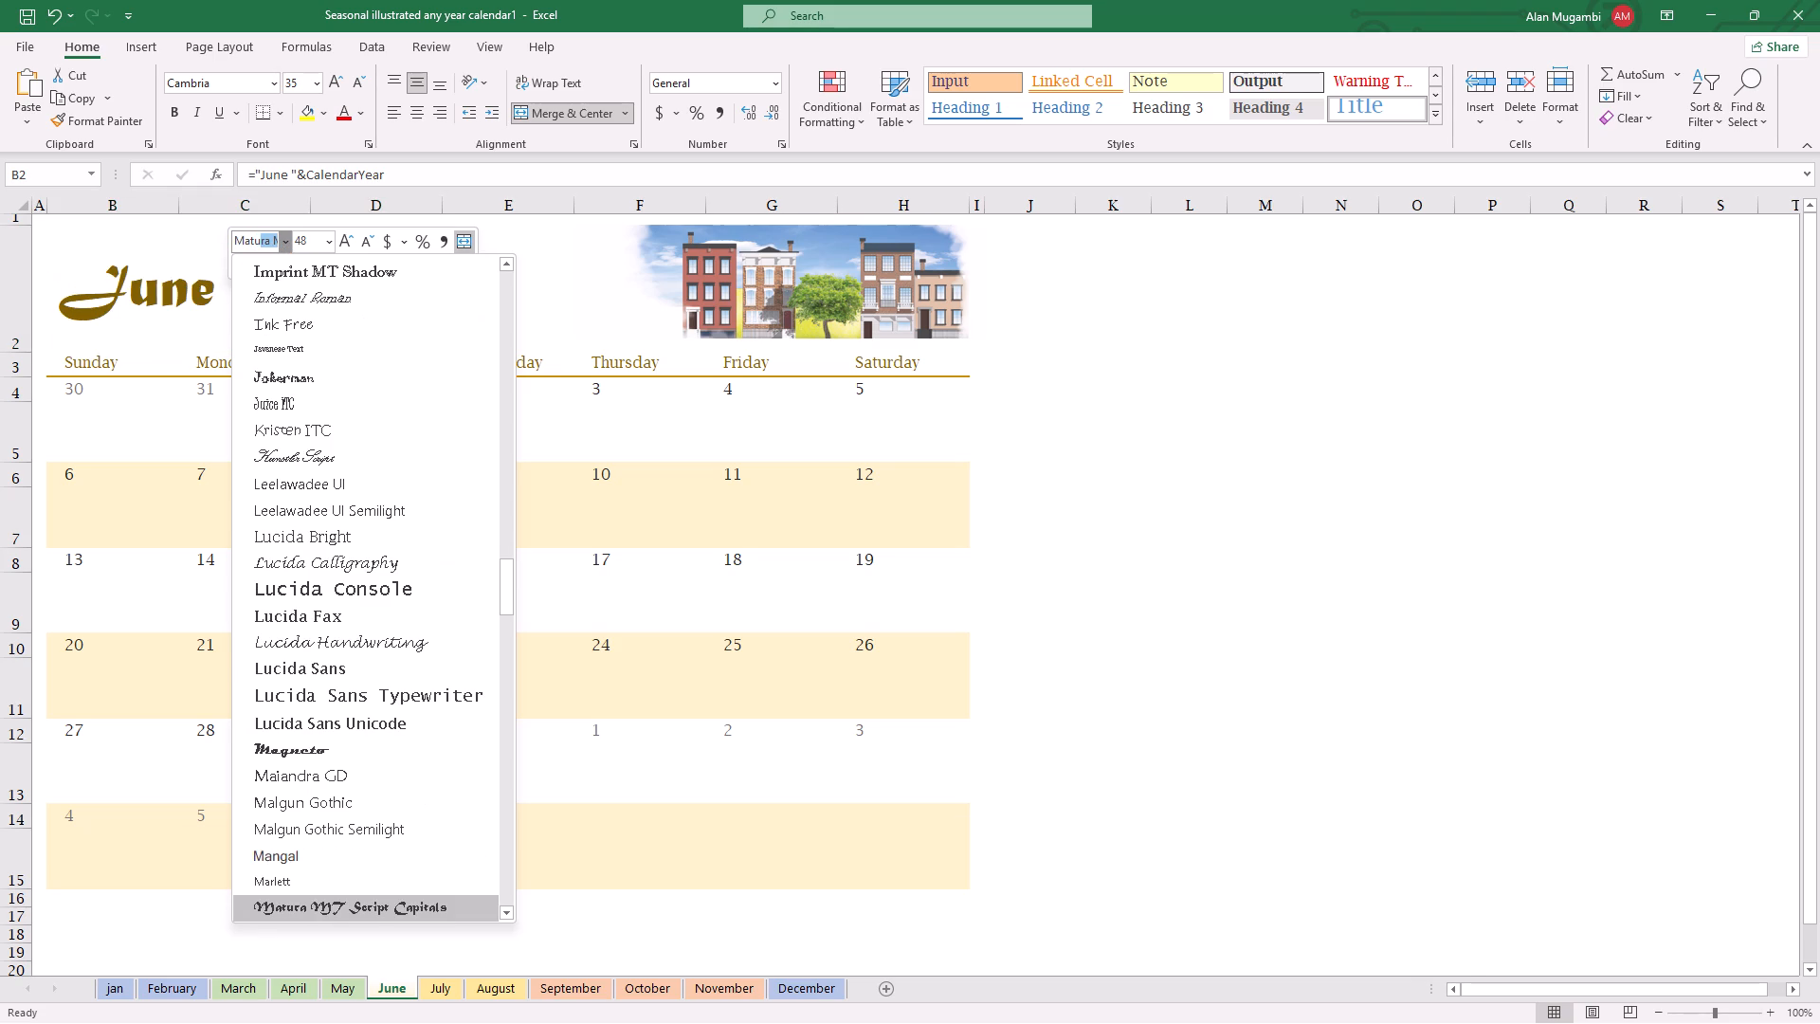
key("Return")
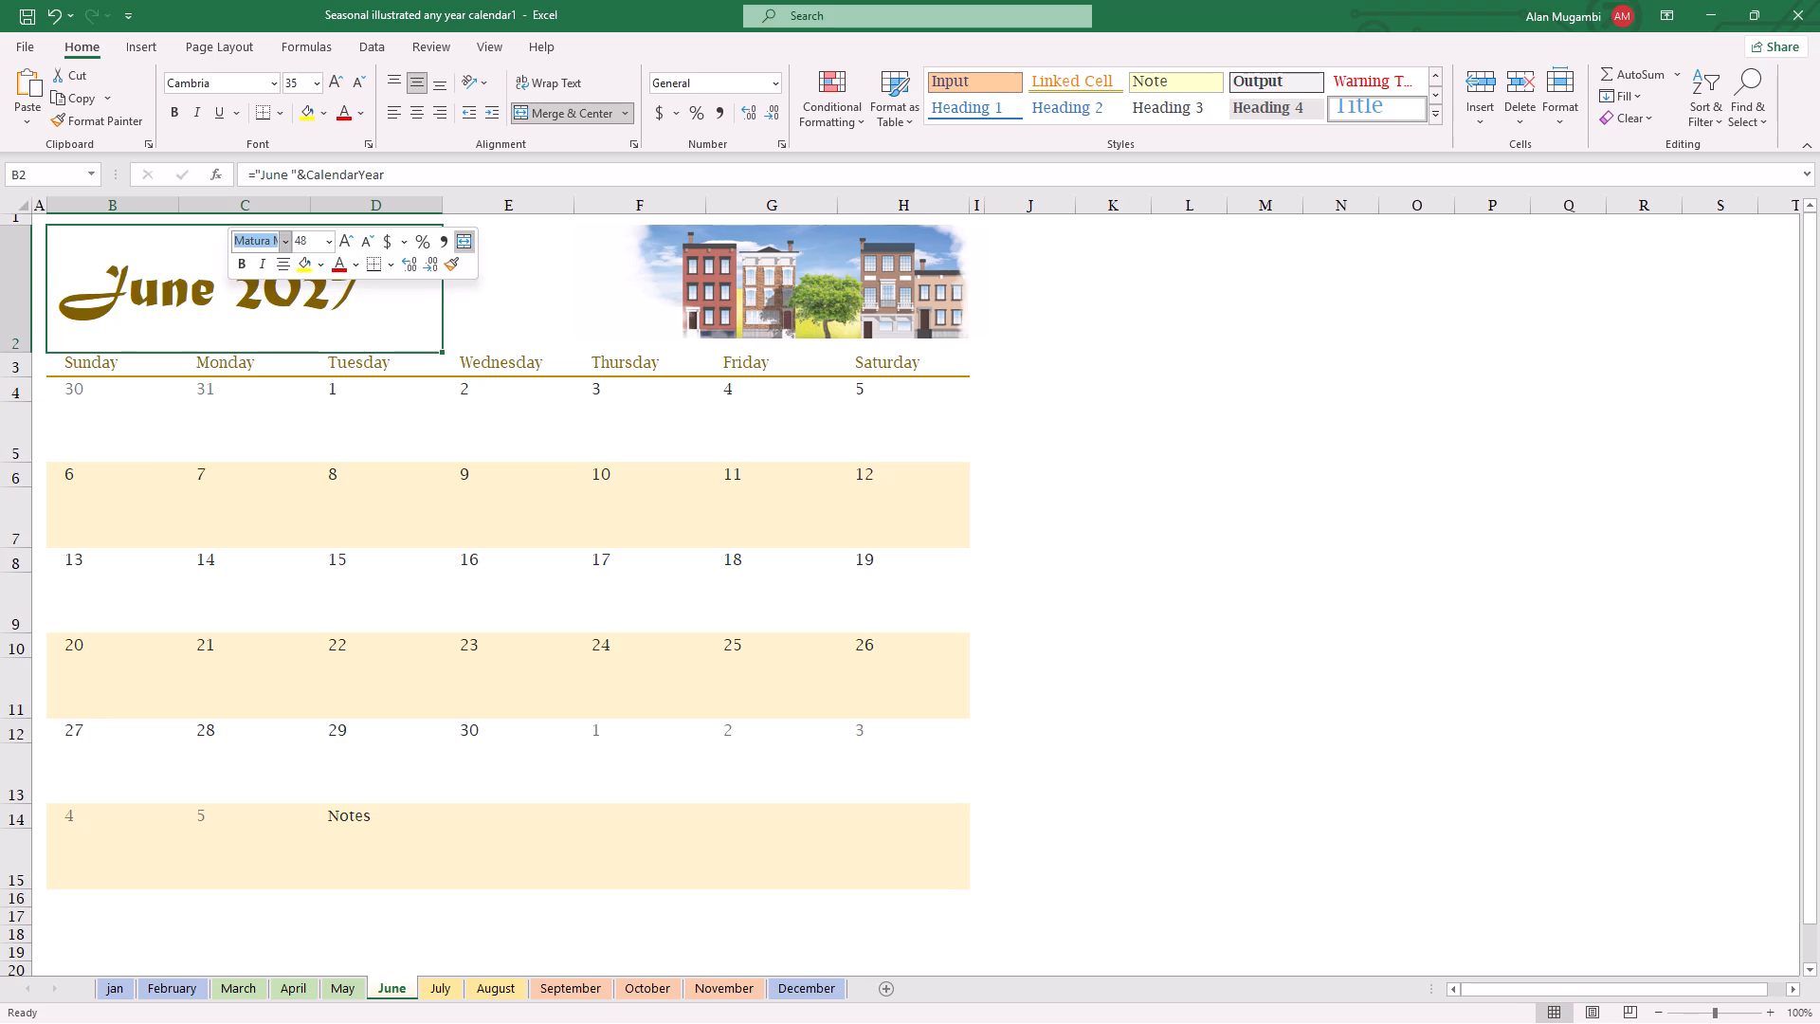
Format the whole June calendar grid, weekday headings through Notes row, in bold italic Cooper Black.
left_click_drag(80, 369, 878, 898)
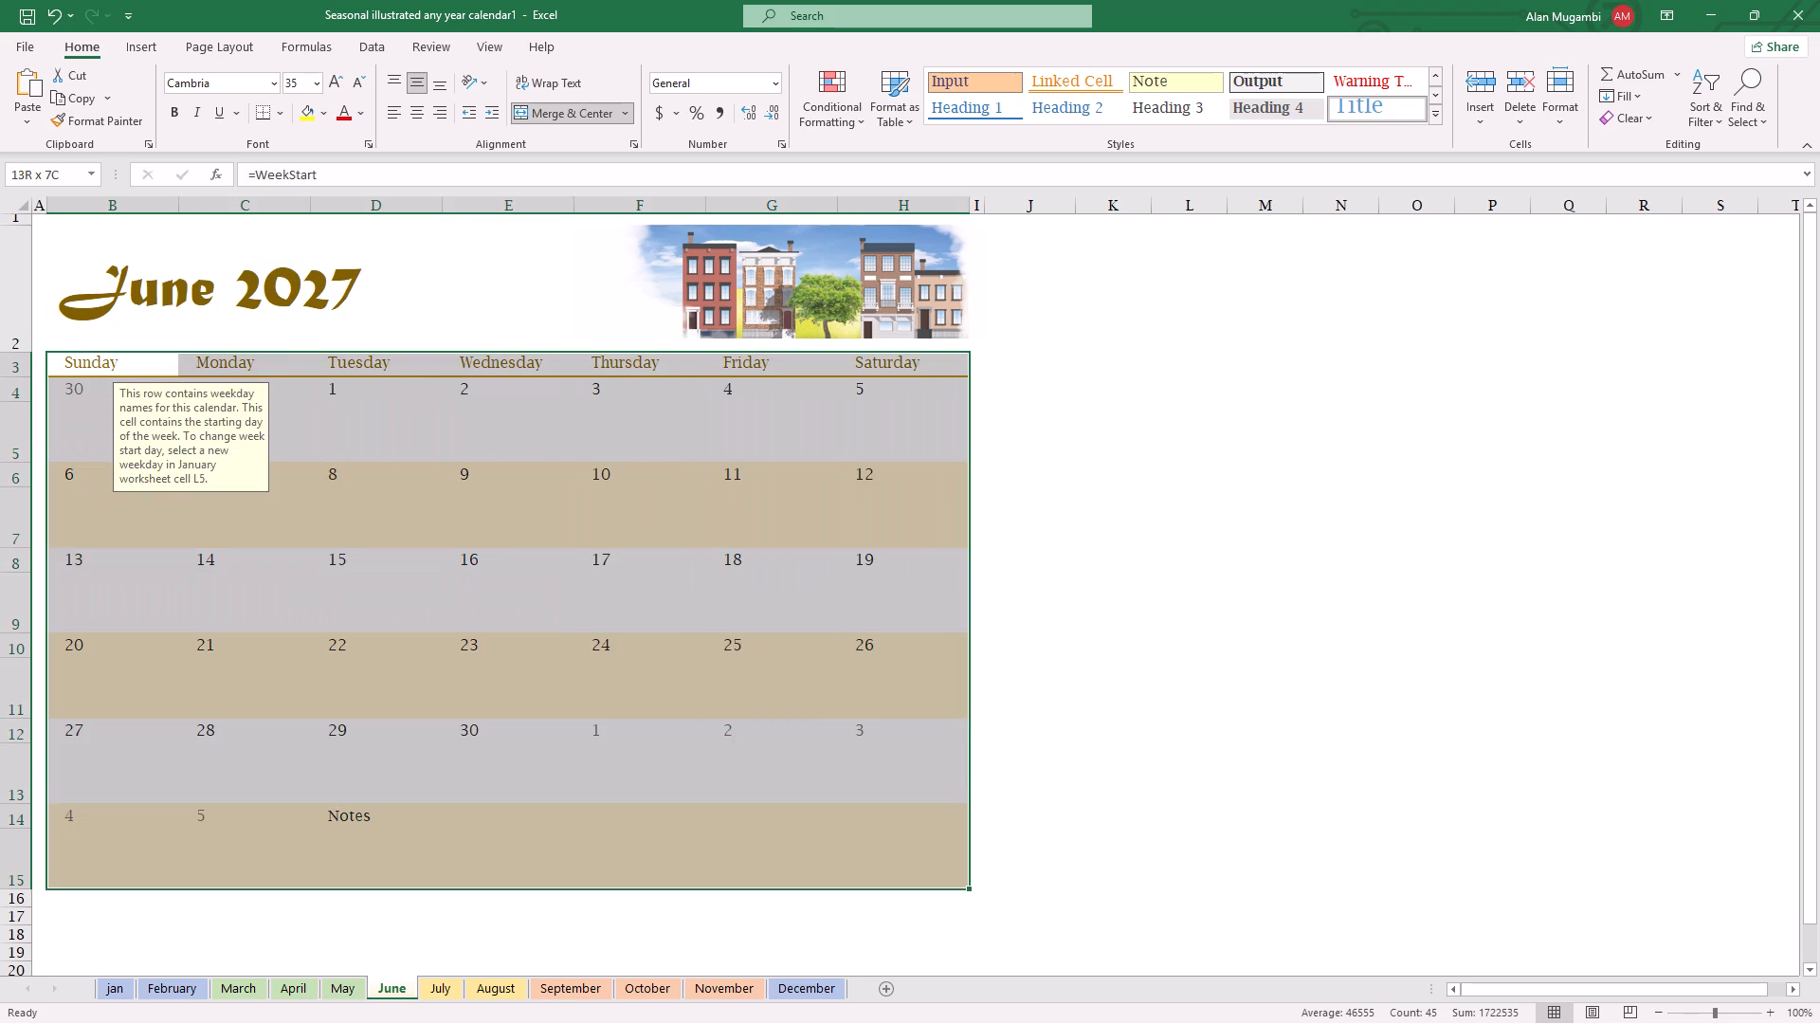
left_click_drag(878, 898, 882, 898)
left_click(882, 898)
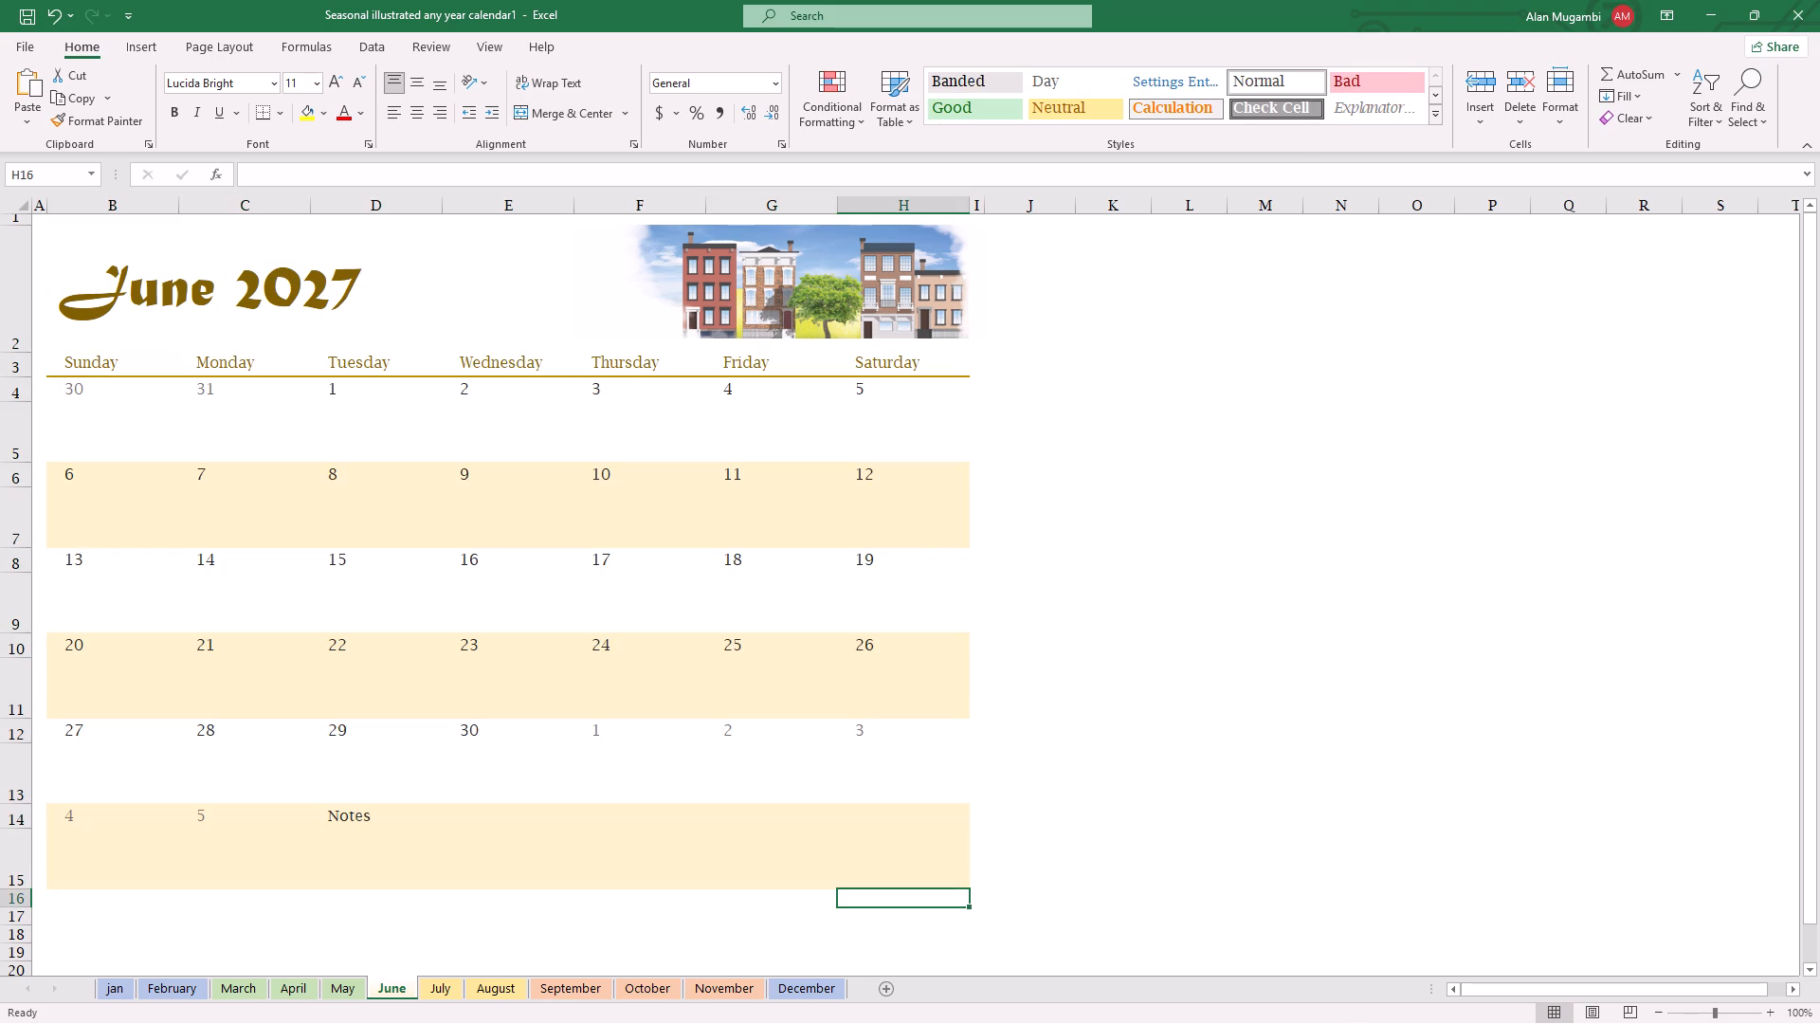
left_click_drag(136, 361, 462, 614)
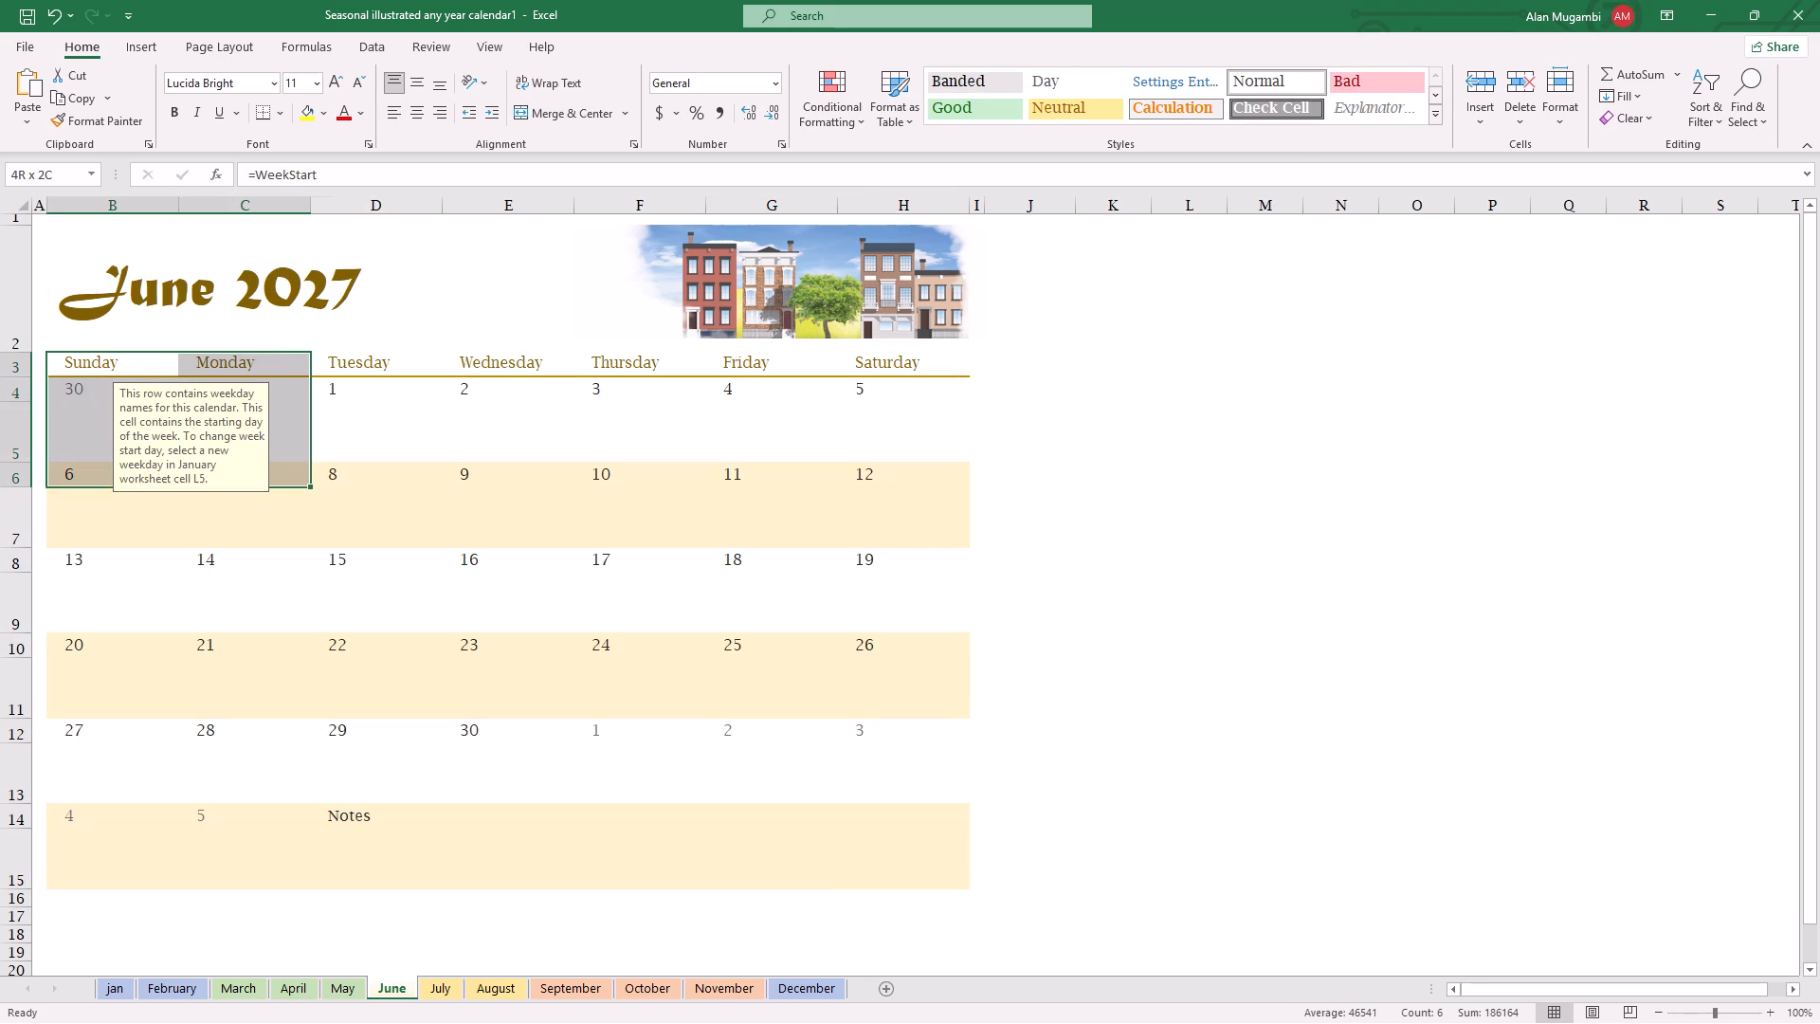
left_click_drag(462, 614, 926, 895)
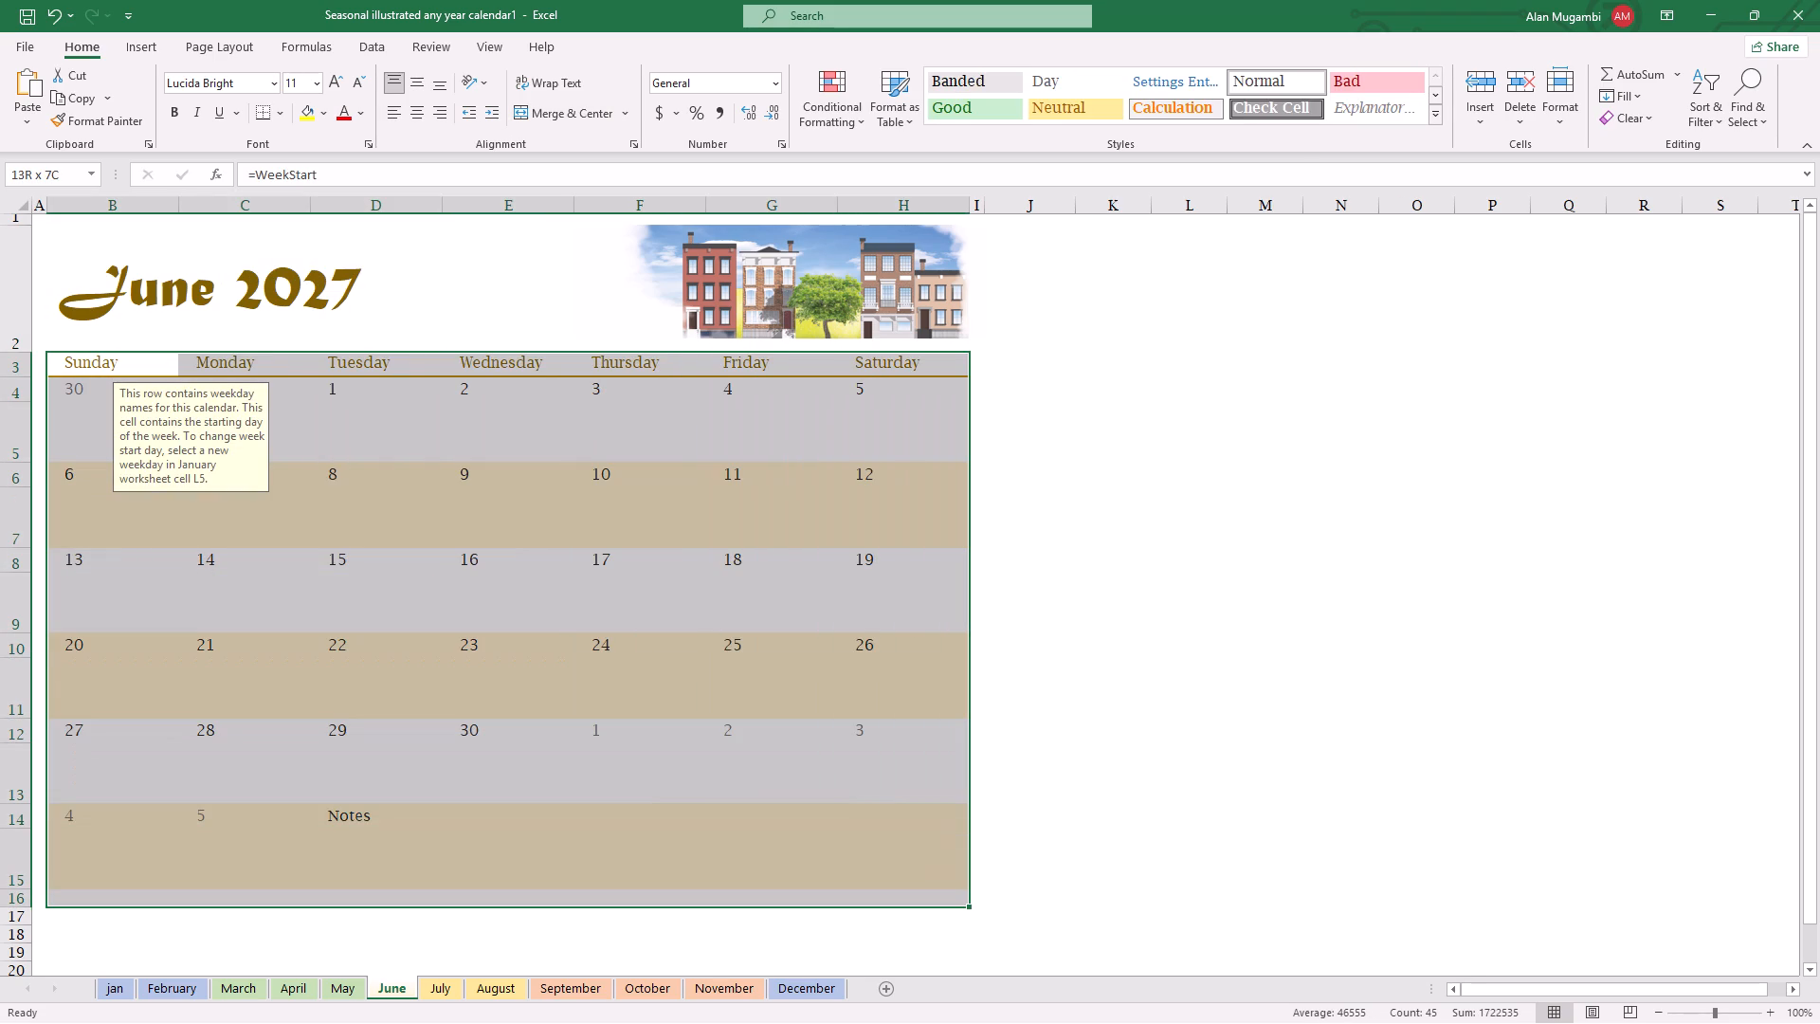
left_click_drag(926, 895, 921, 884)
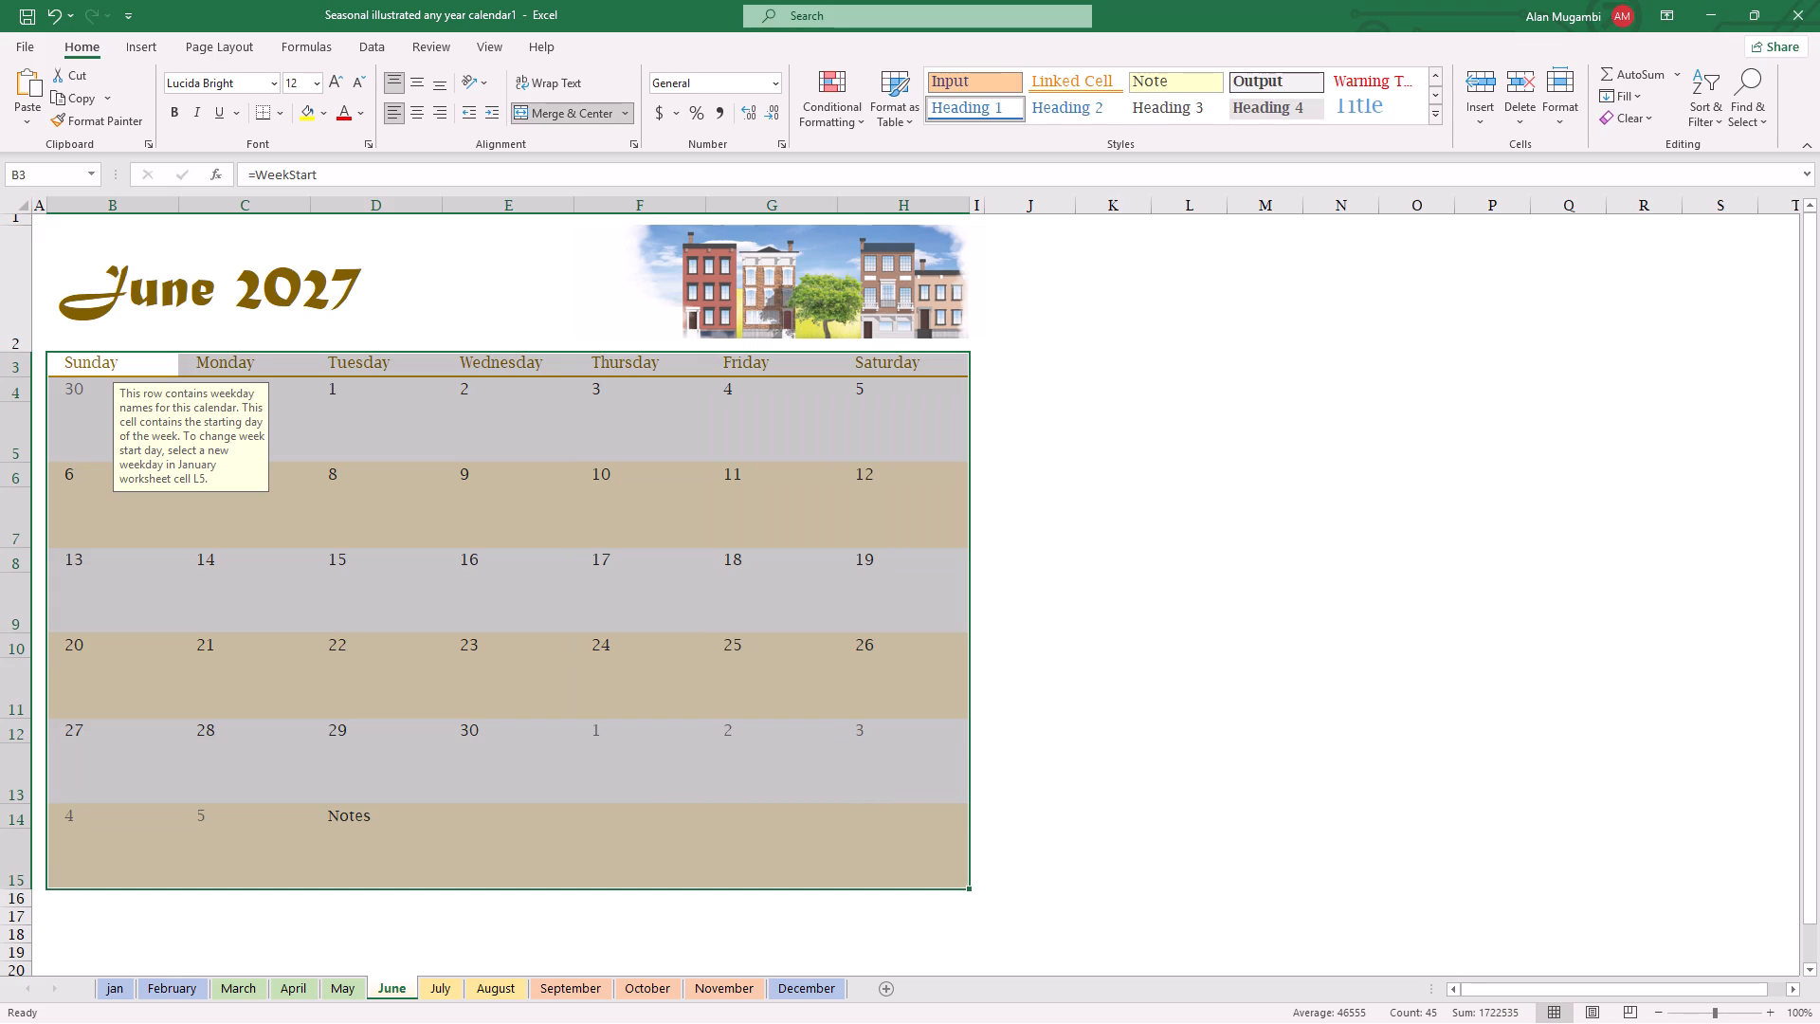
right_click(814, 761)
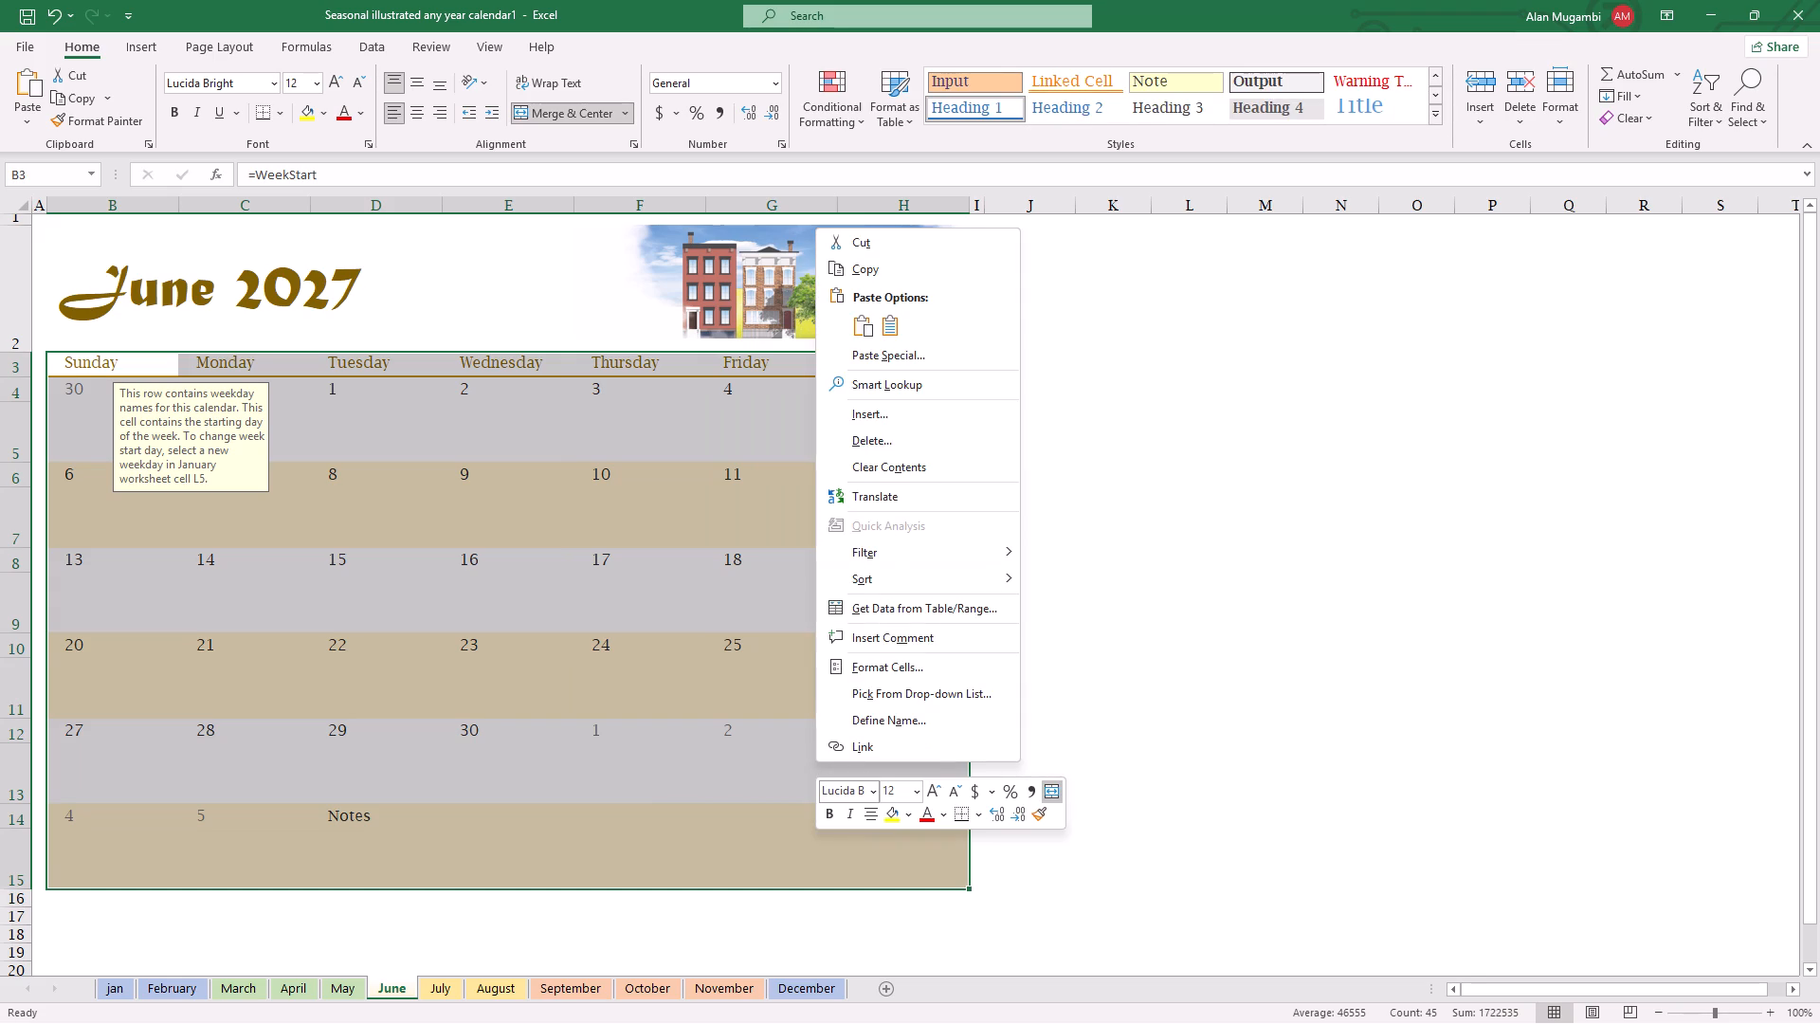
left_click(870, 793)
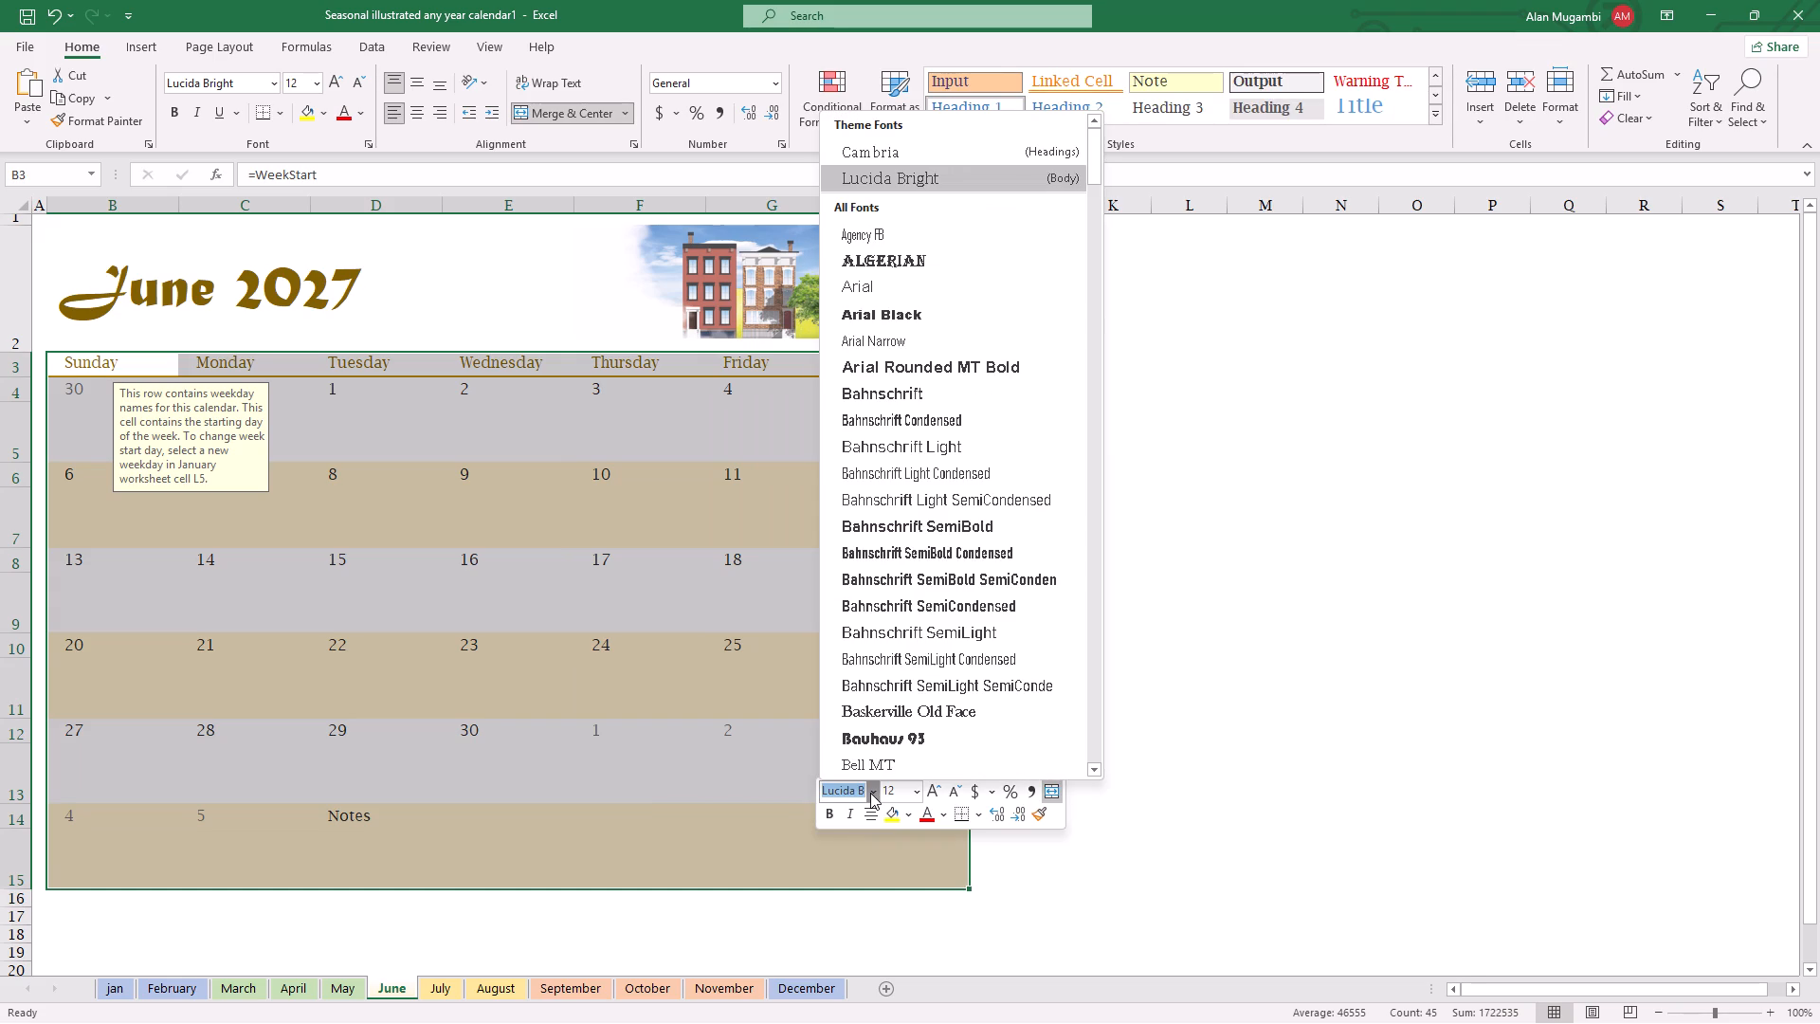
type("coop")
left_click(880, 766)
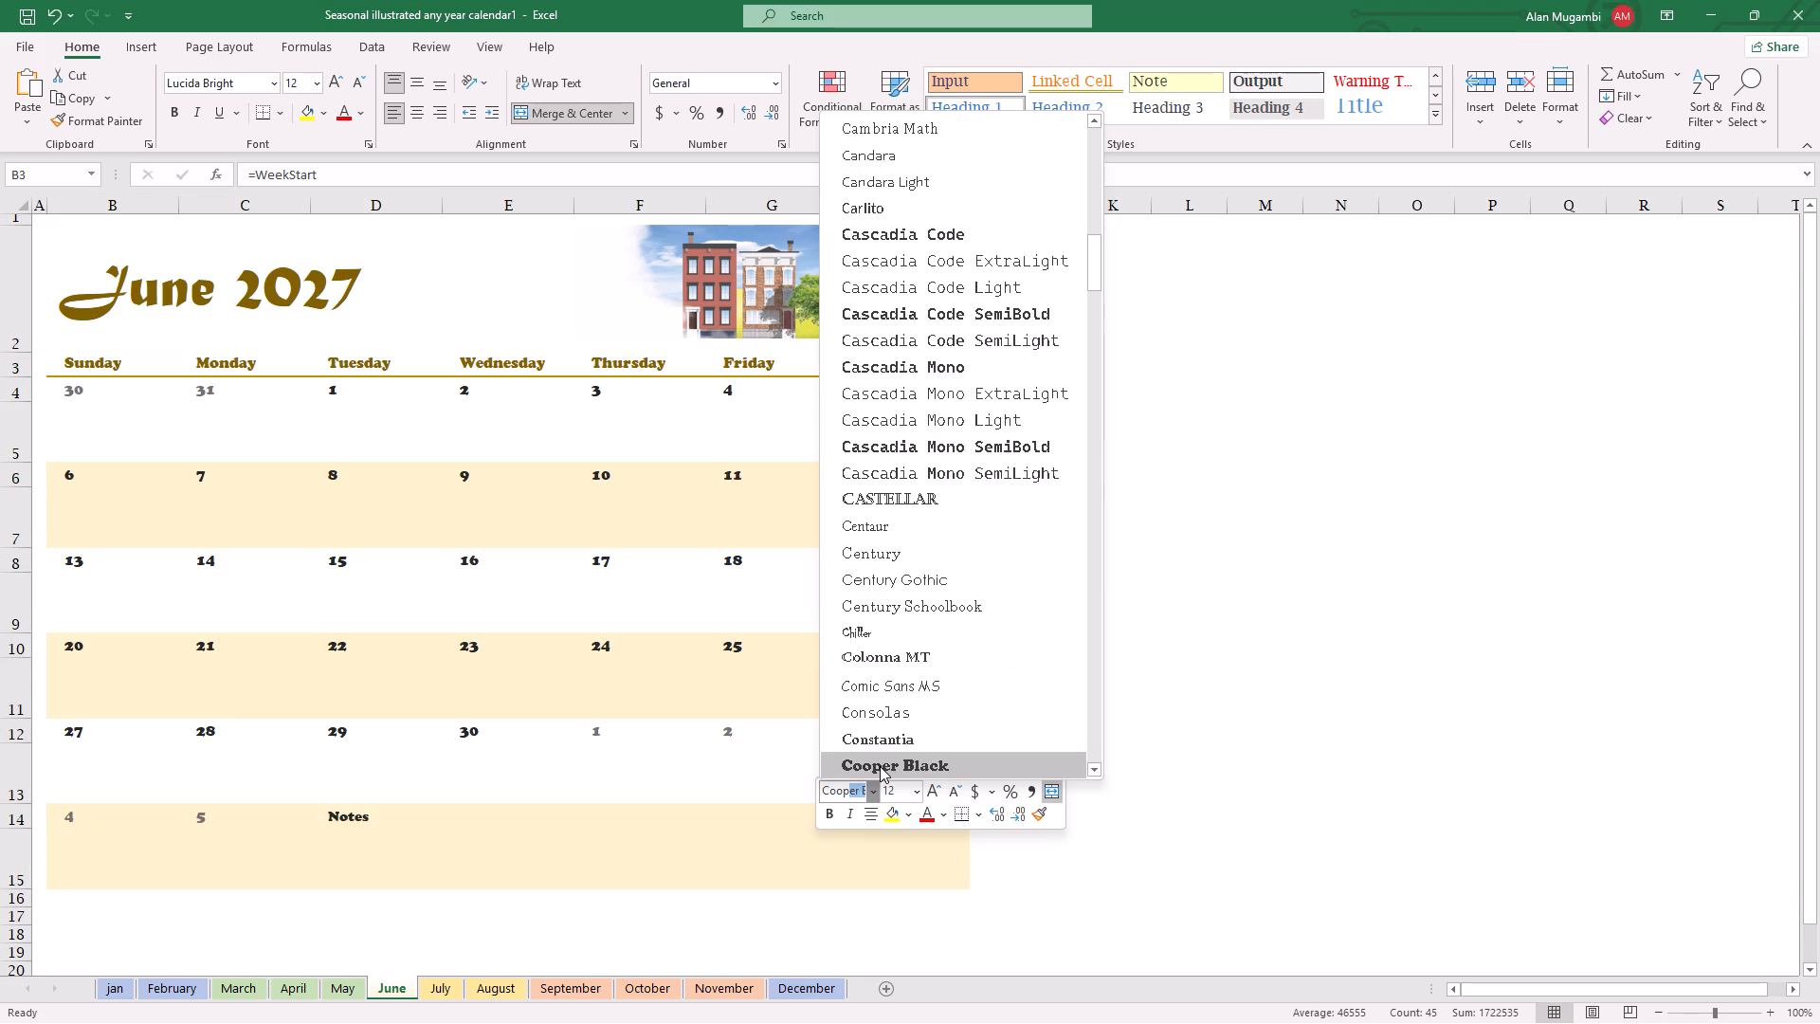
left_click(832, 819)
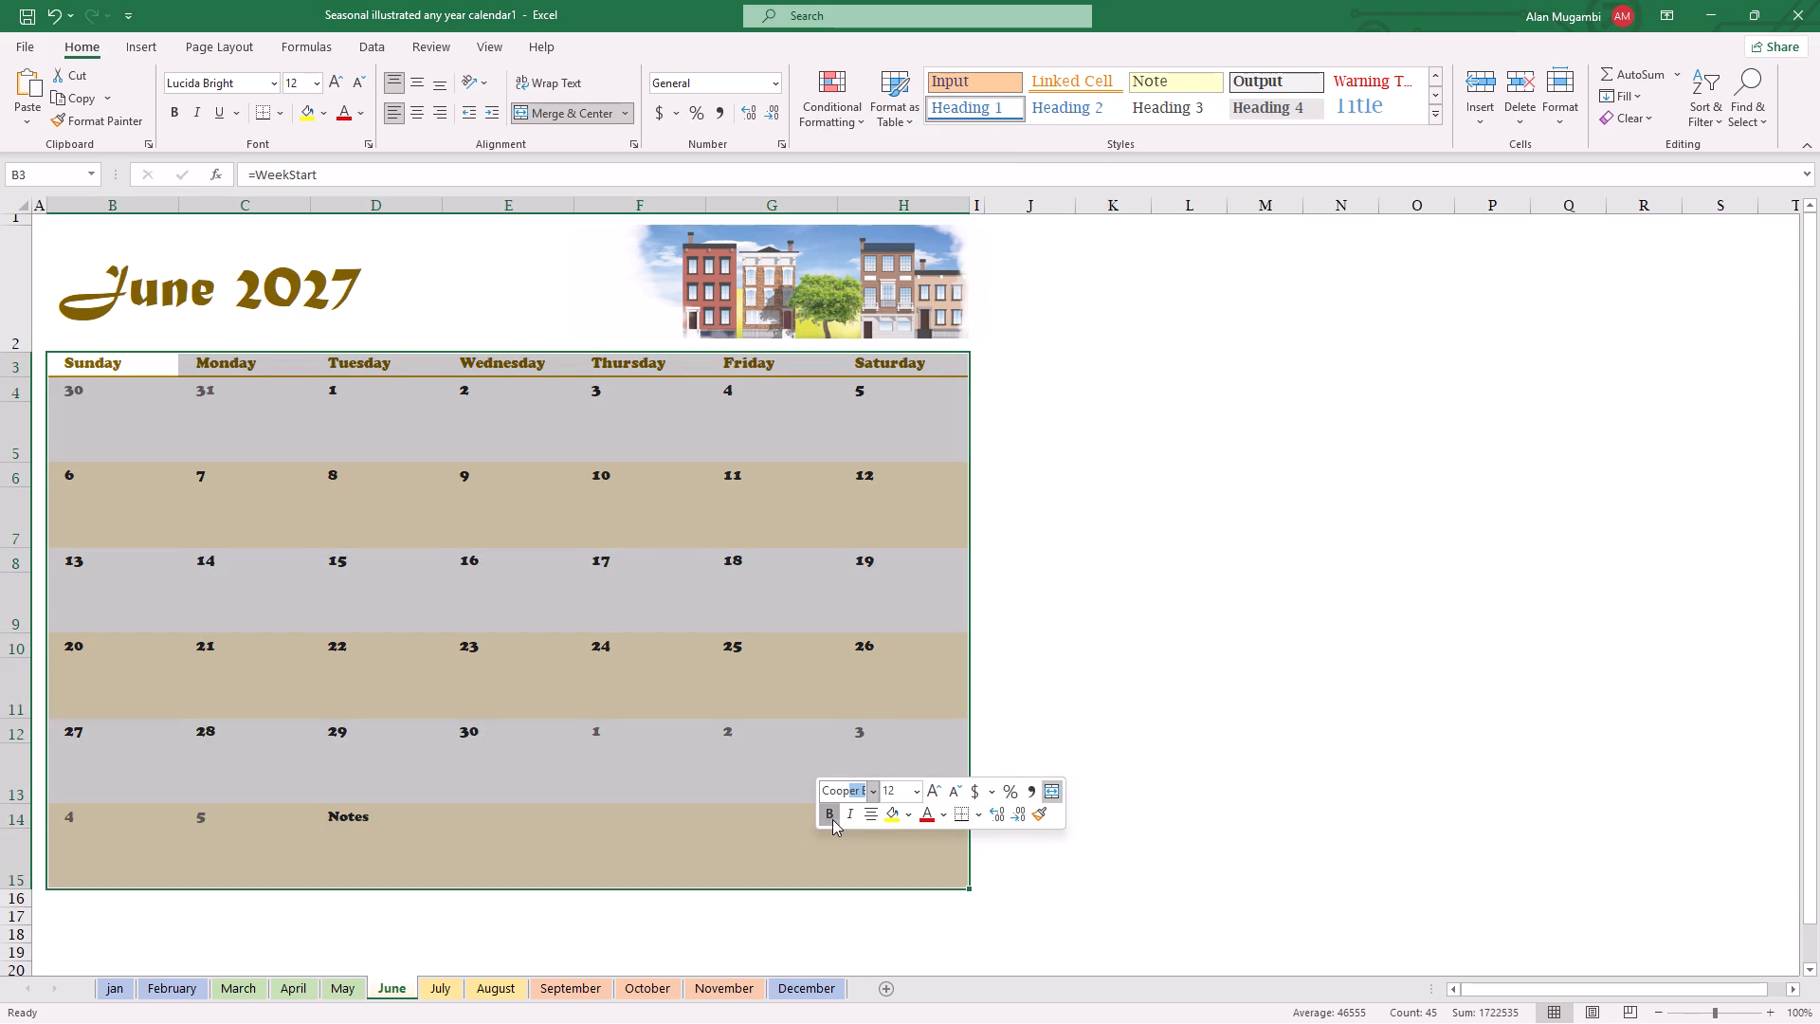
left_click(845, 814)
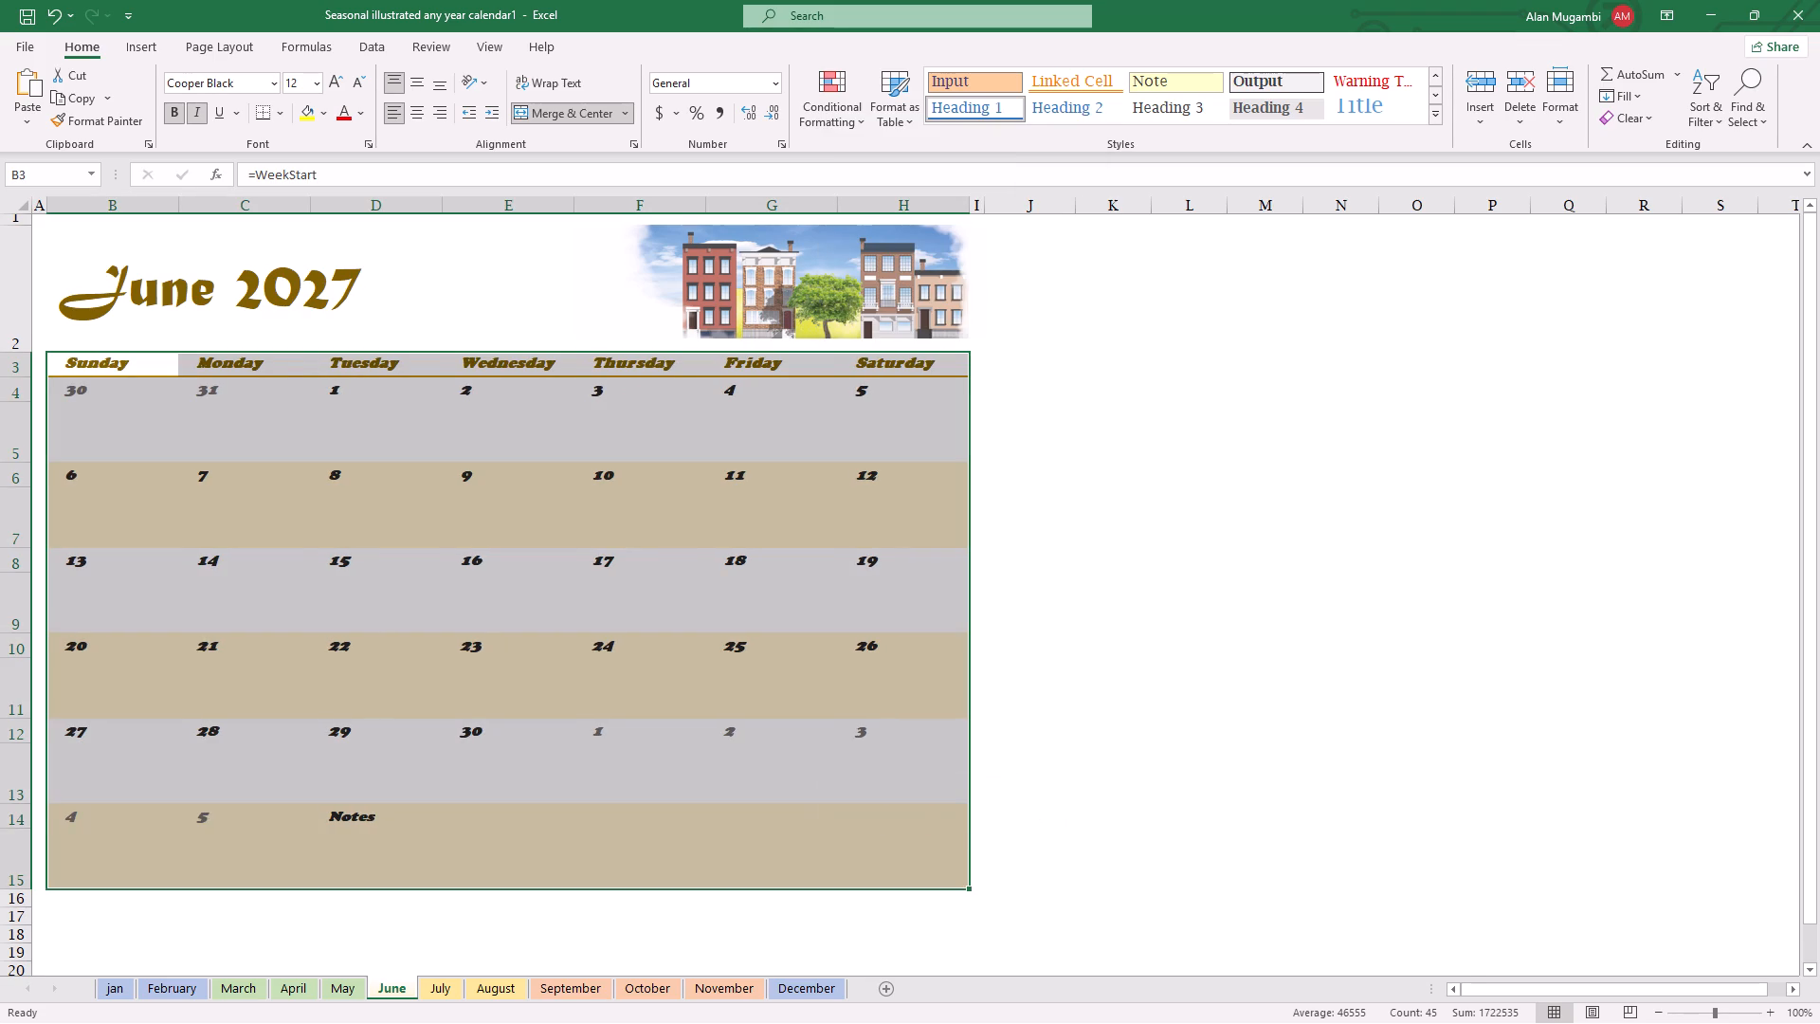
On the July sheet, format the whole calendar grid, weekday headings through Notes row, in bold italic Cooper Black.
left_click(447, 982)
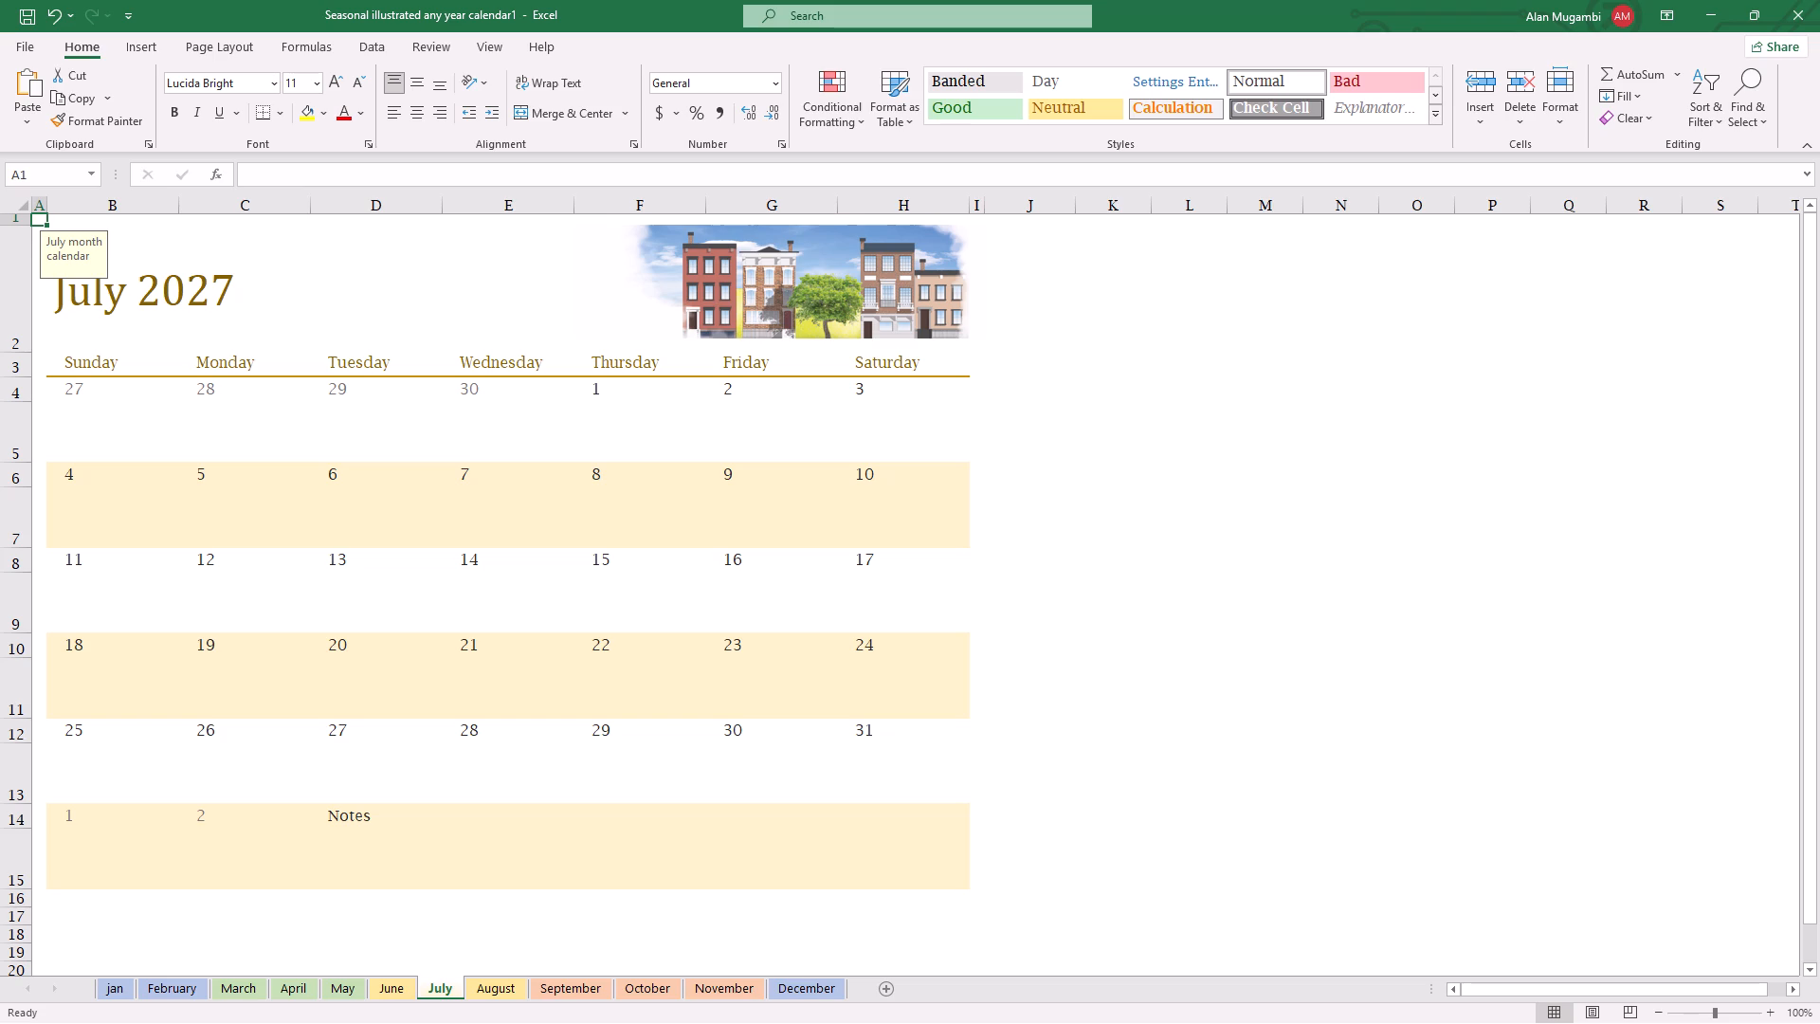
left_click_drag(83, 364, 261, 539)
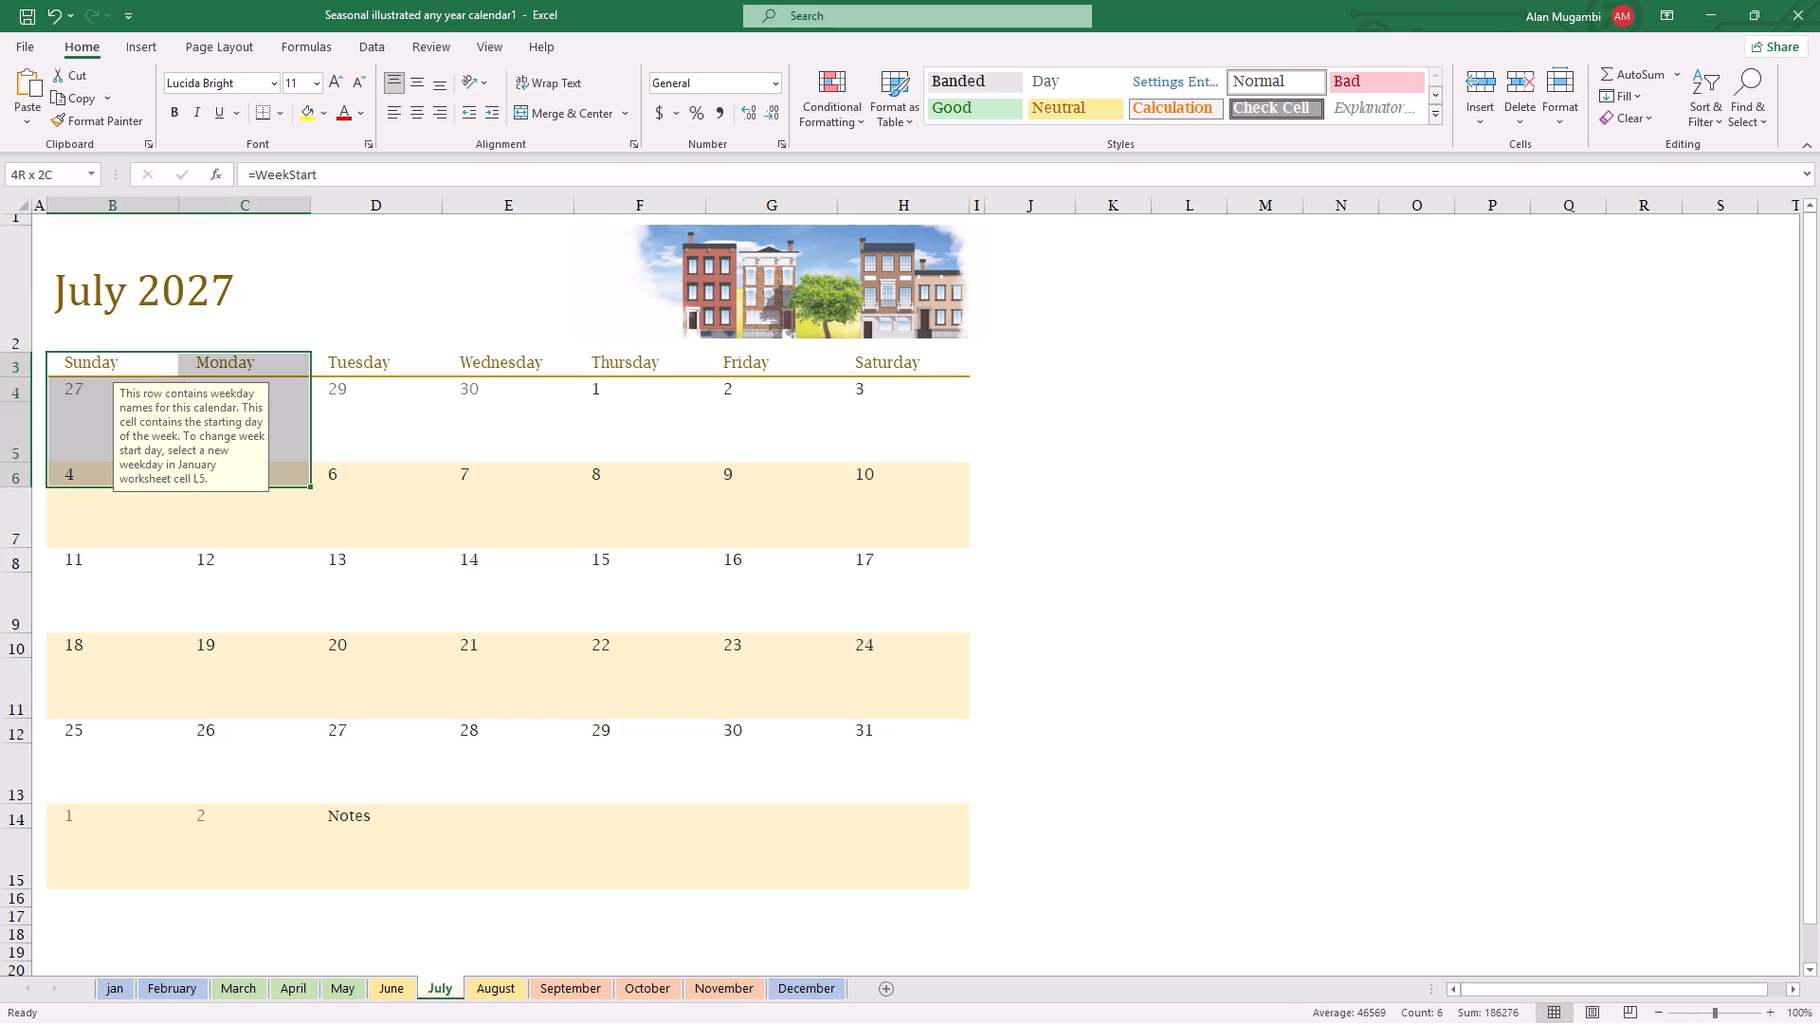
left_click_drag(261, 539, 730, 853)
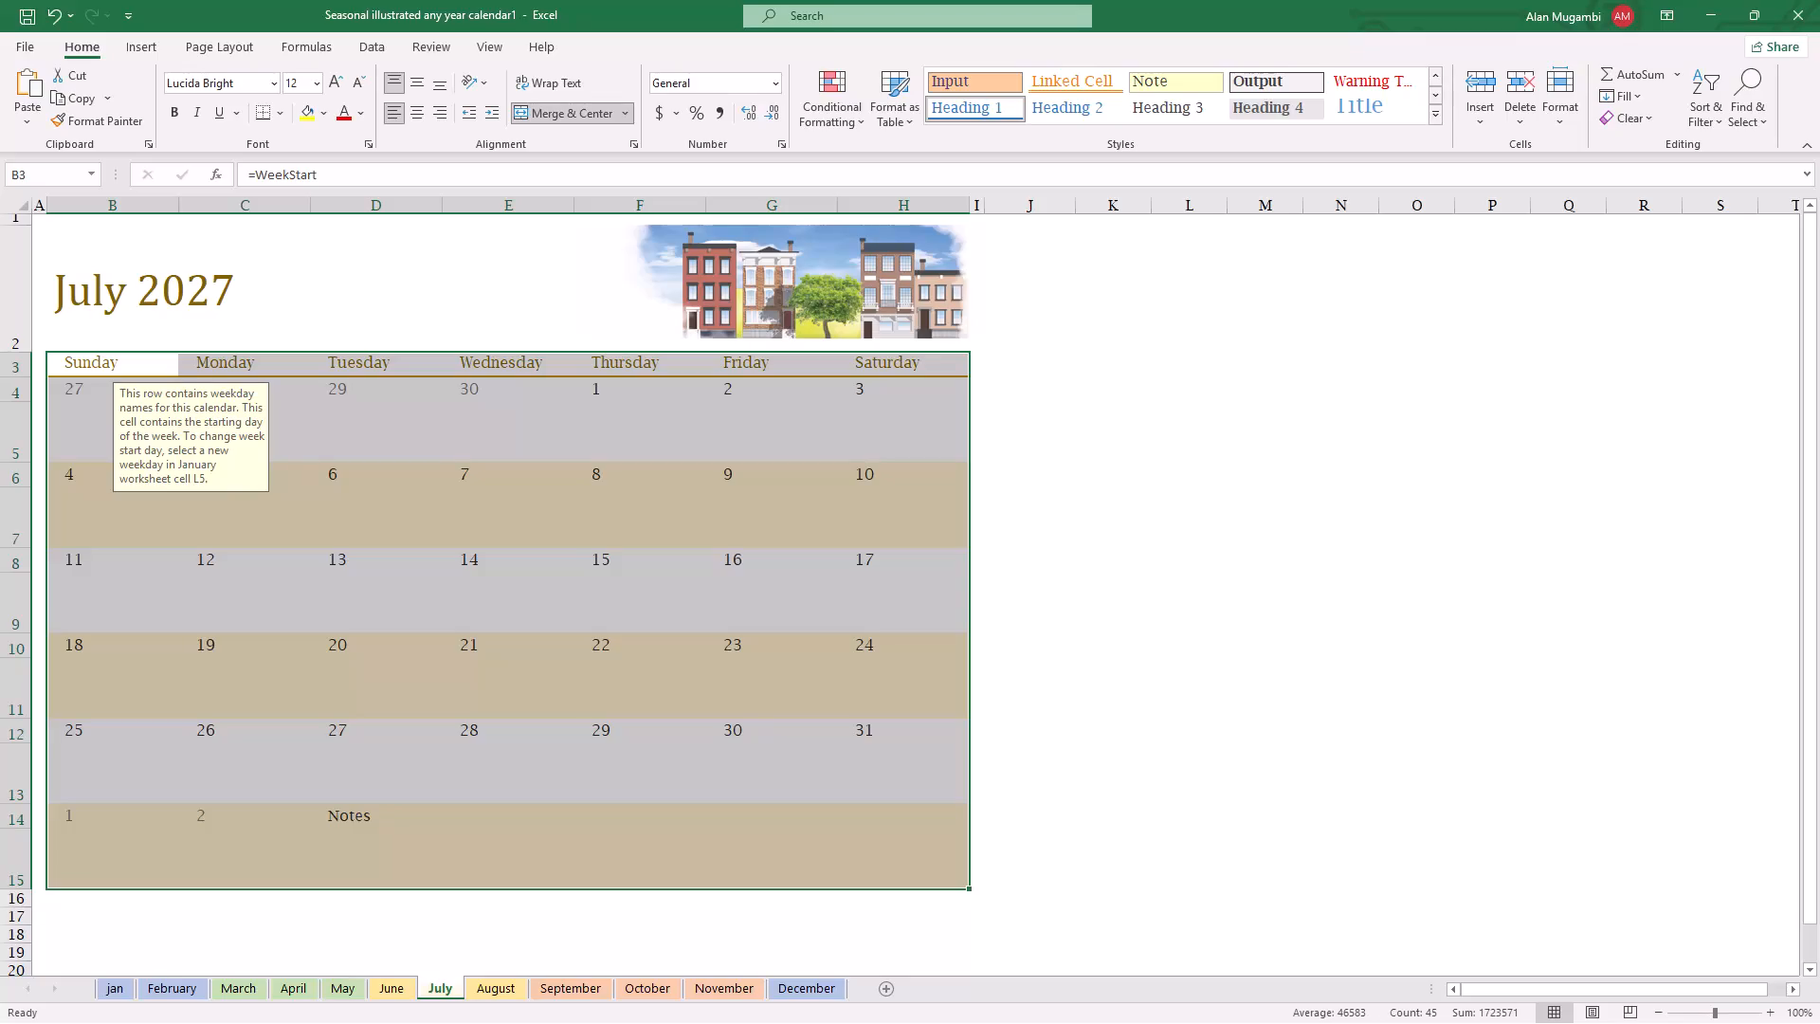
right_click(472, 605)
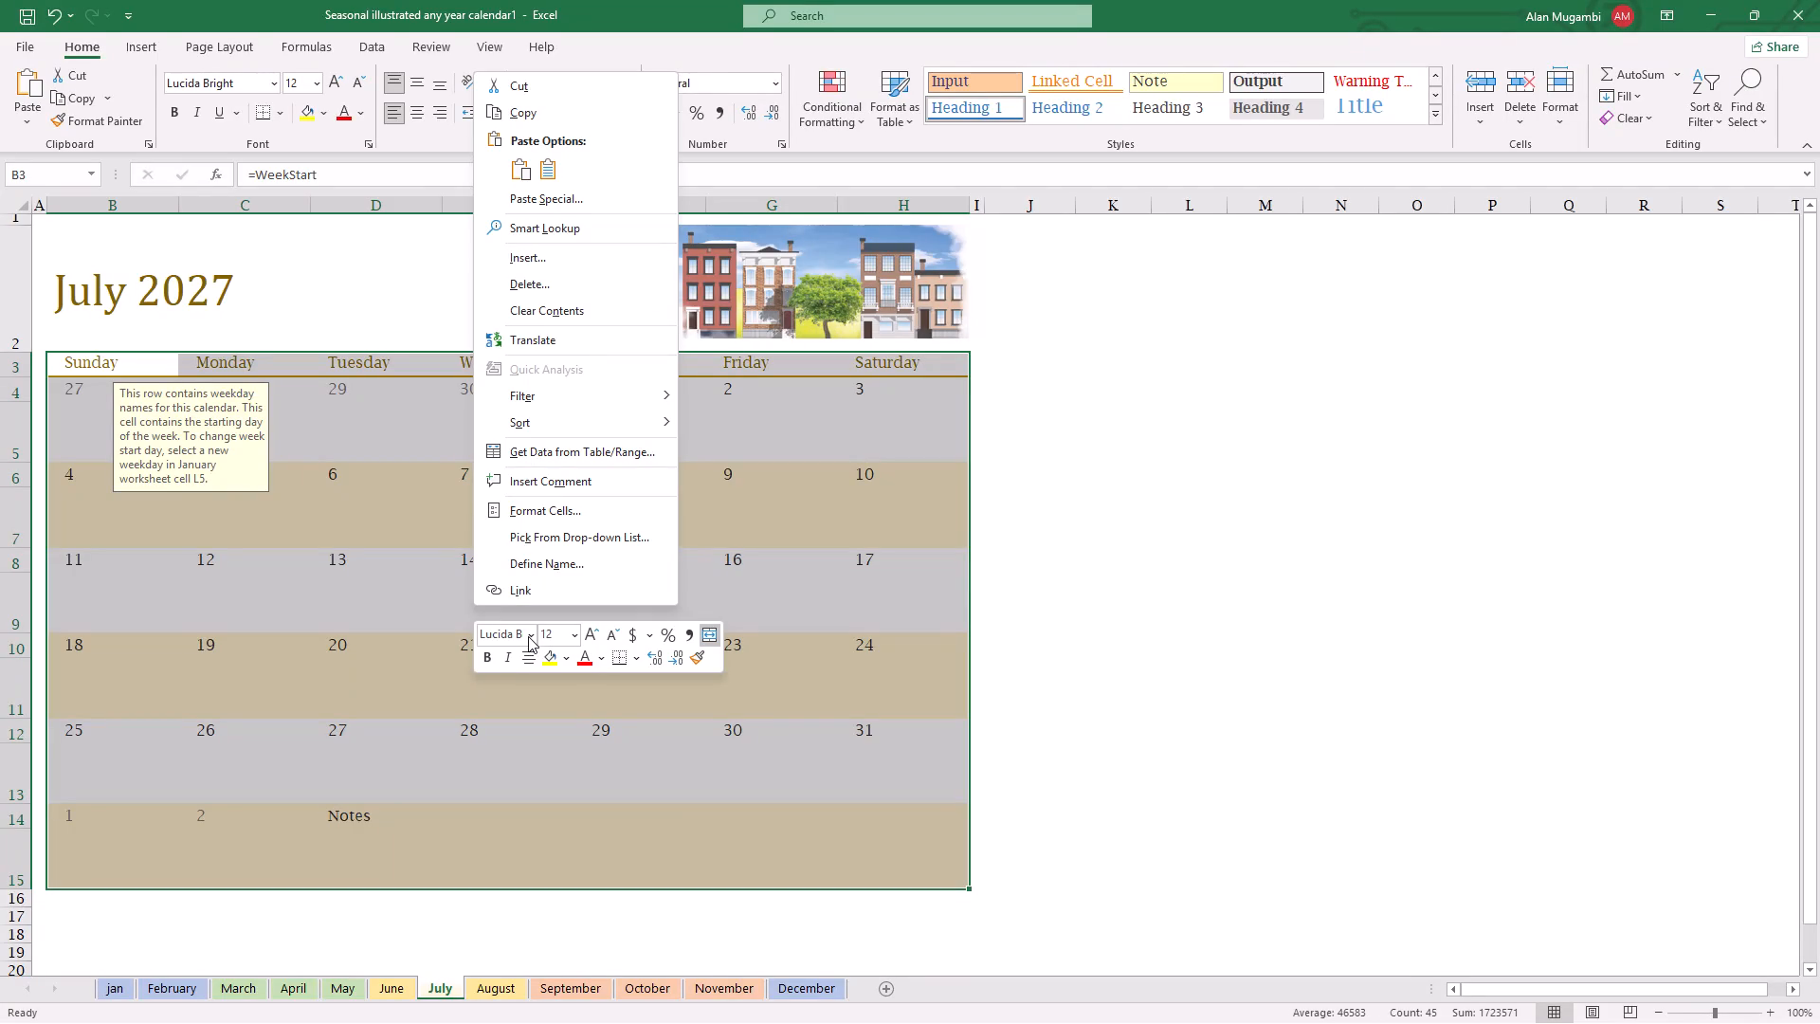
left_click(528, 635)
type("coop")
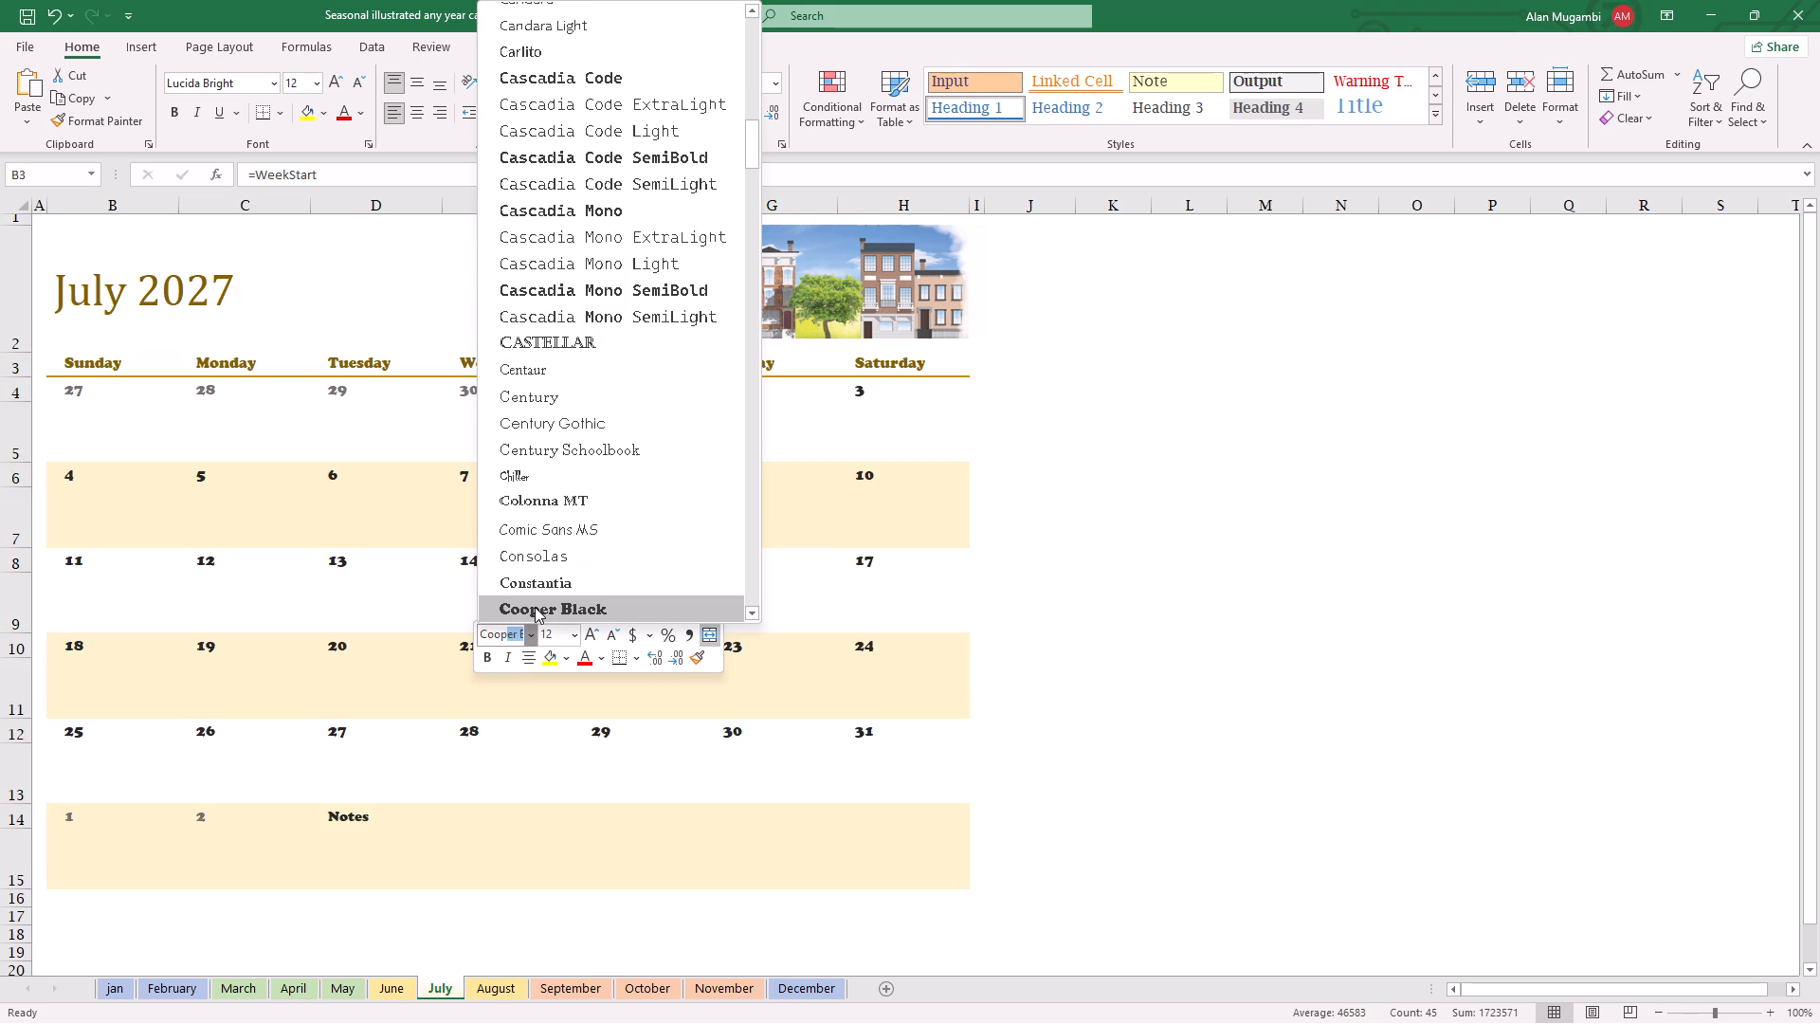
left_click(535, 607)
left_click(498, 651)
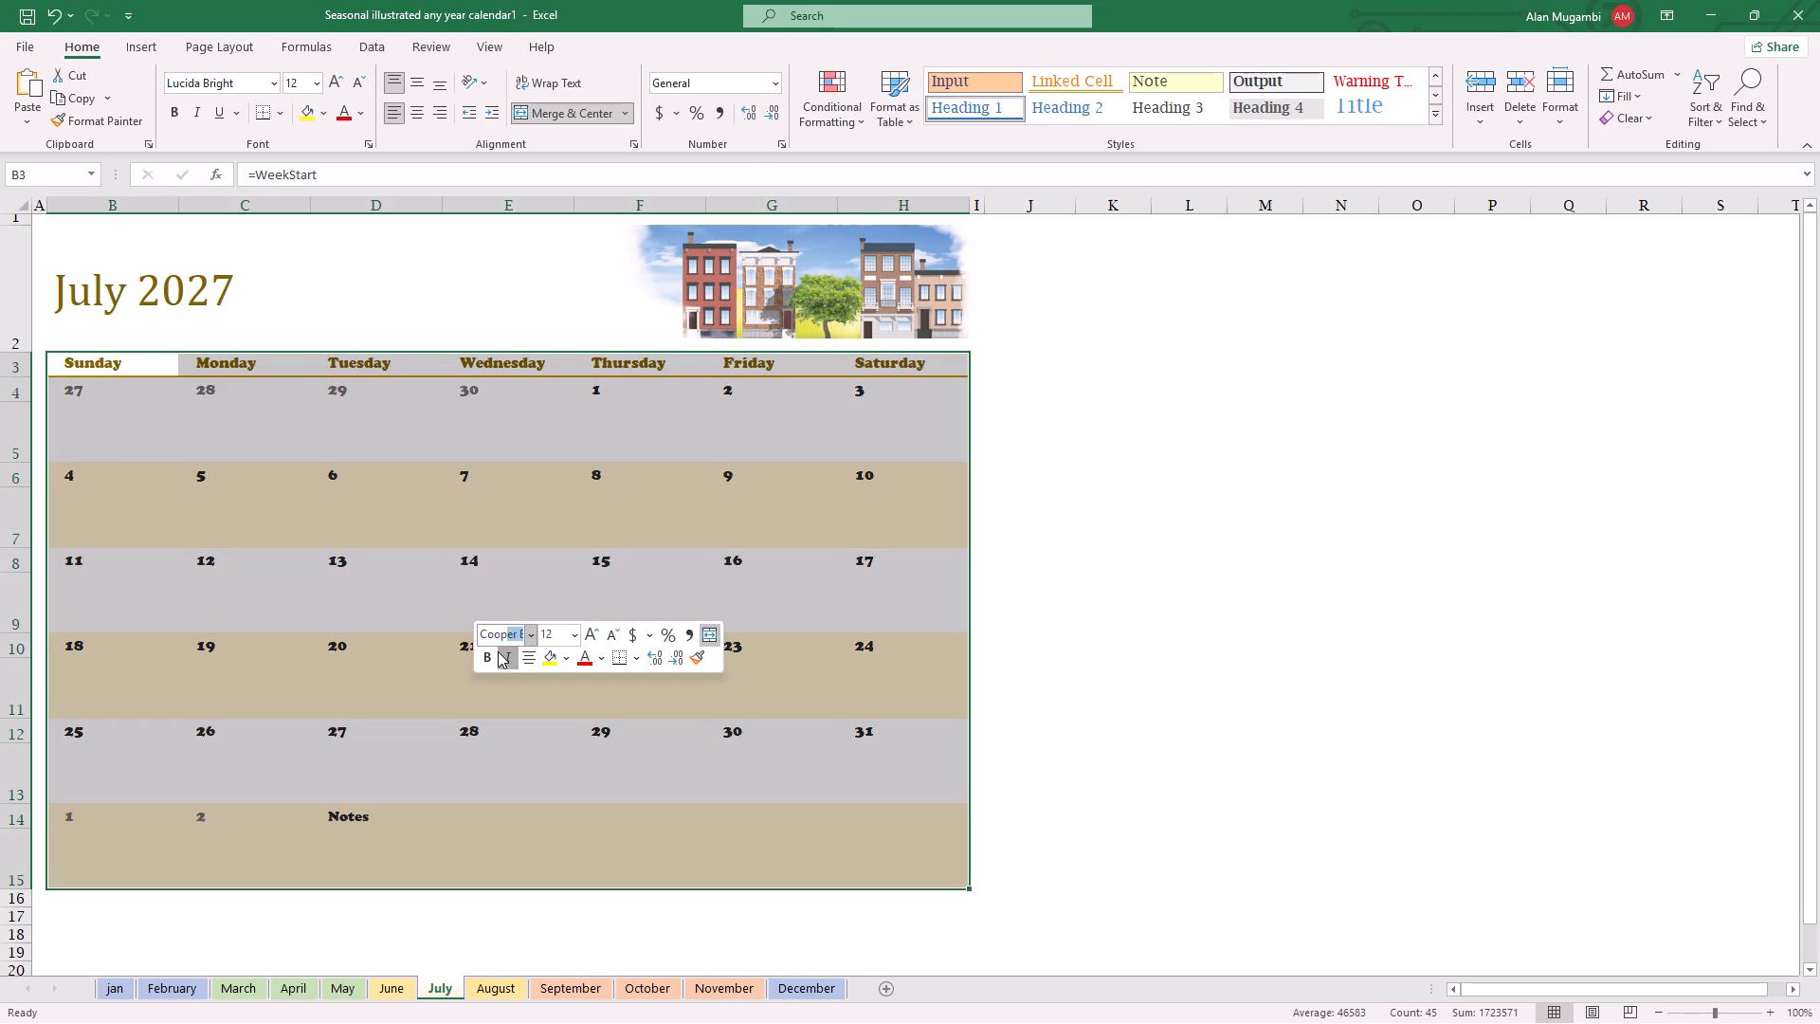
left_click(484, 654)
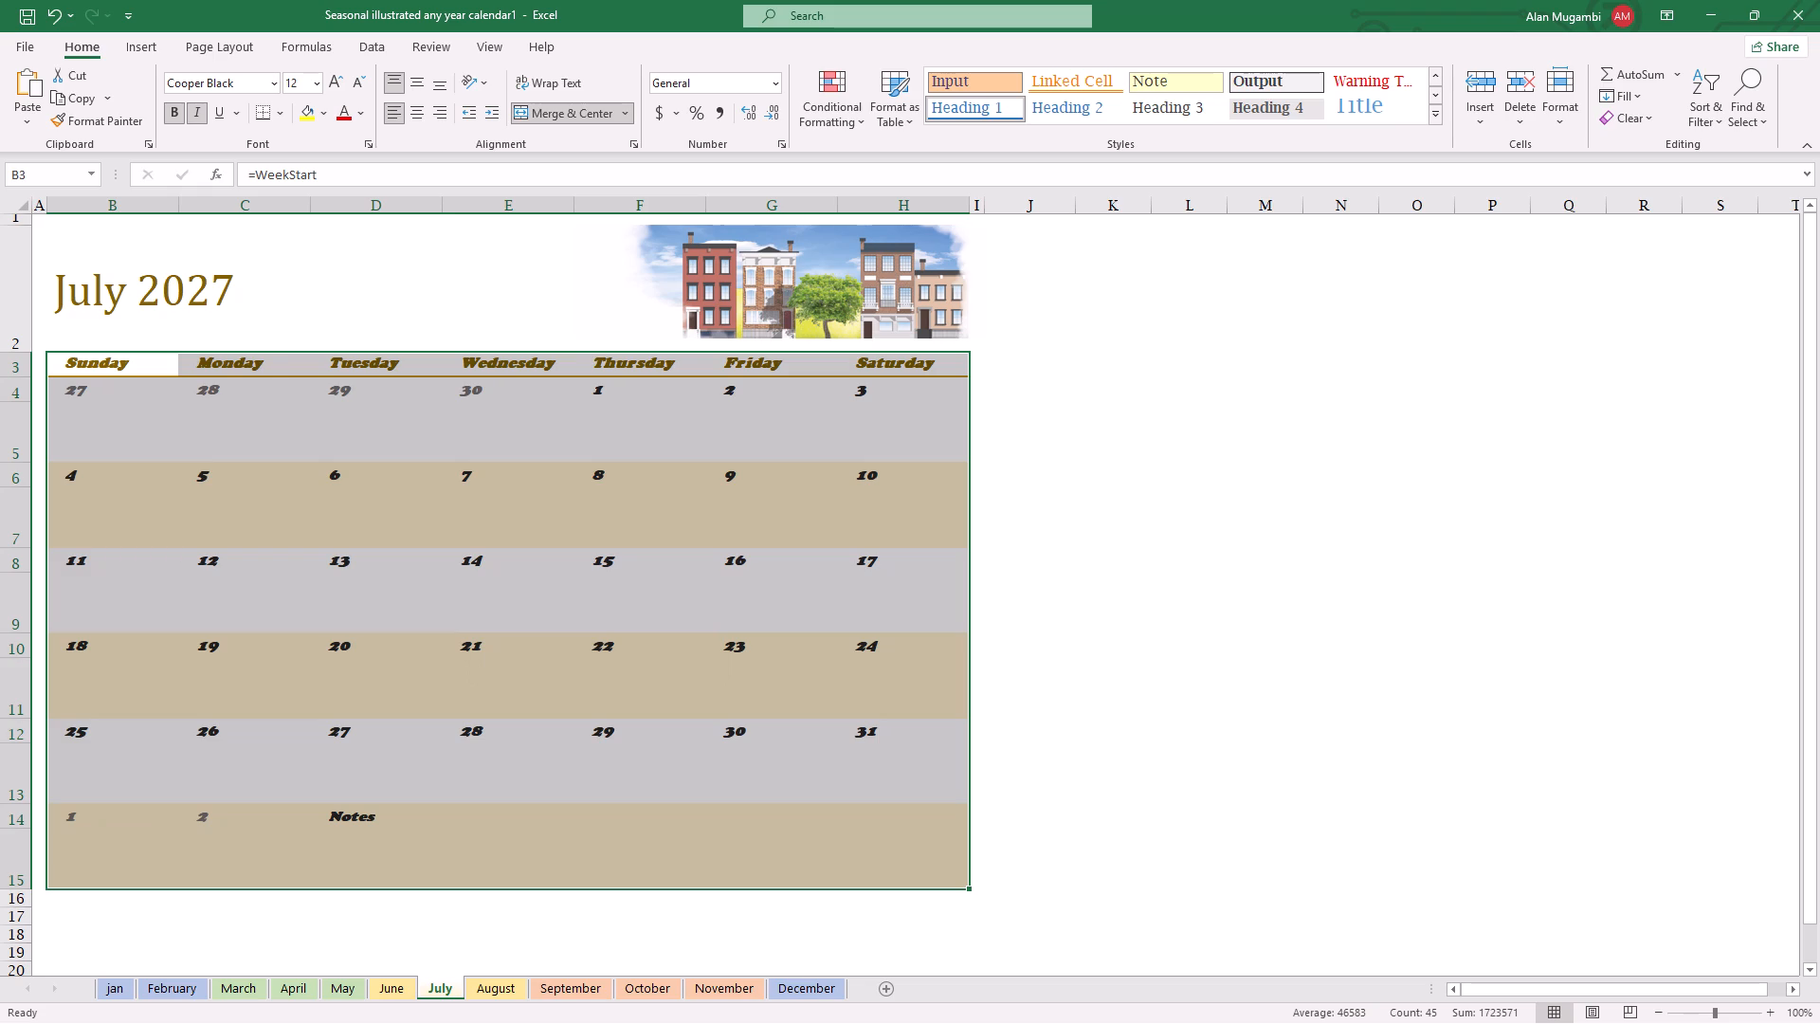
Format the July 2027 title in Matura MT Script Capitals at font size 48.
right_click(119, 292)
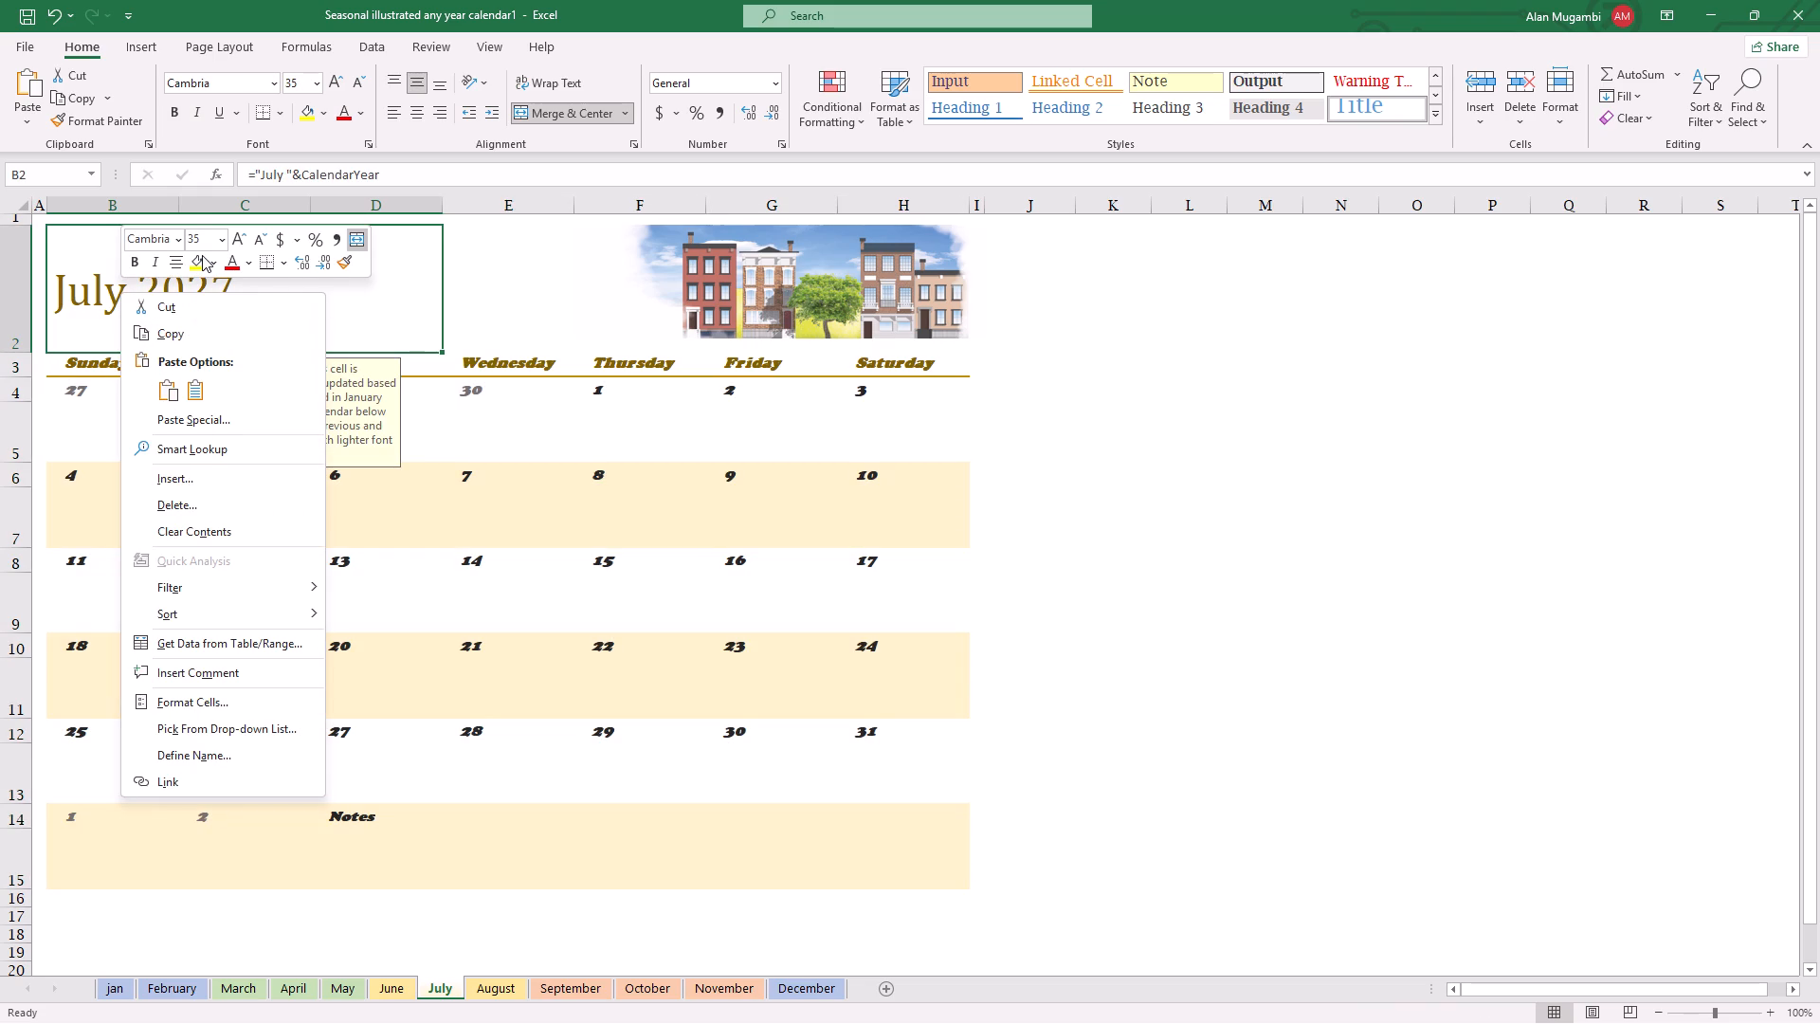
left_click(224, 234)
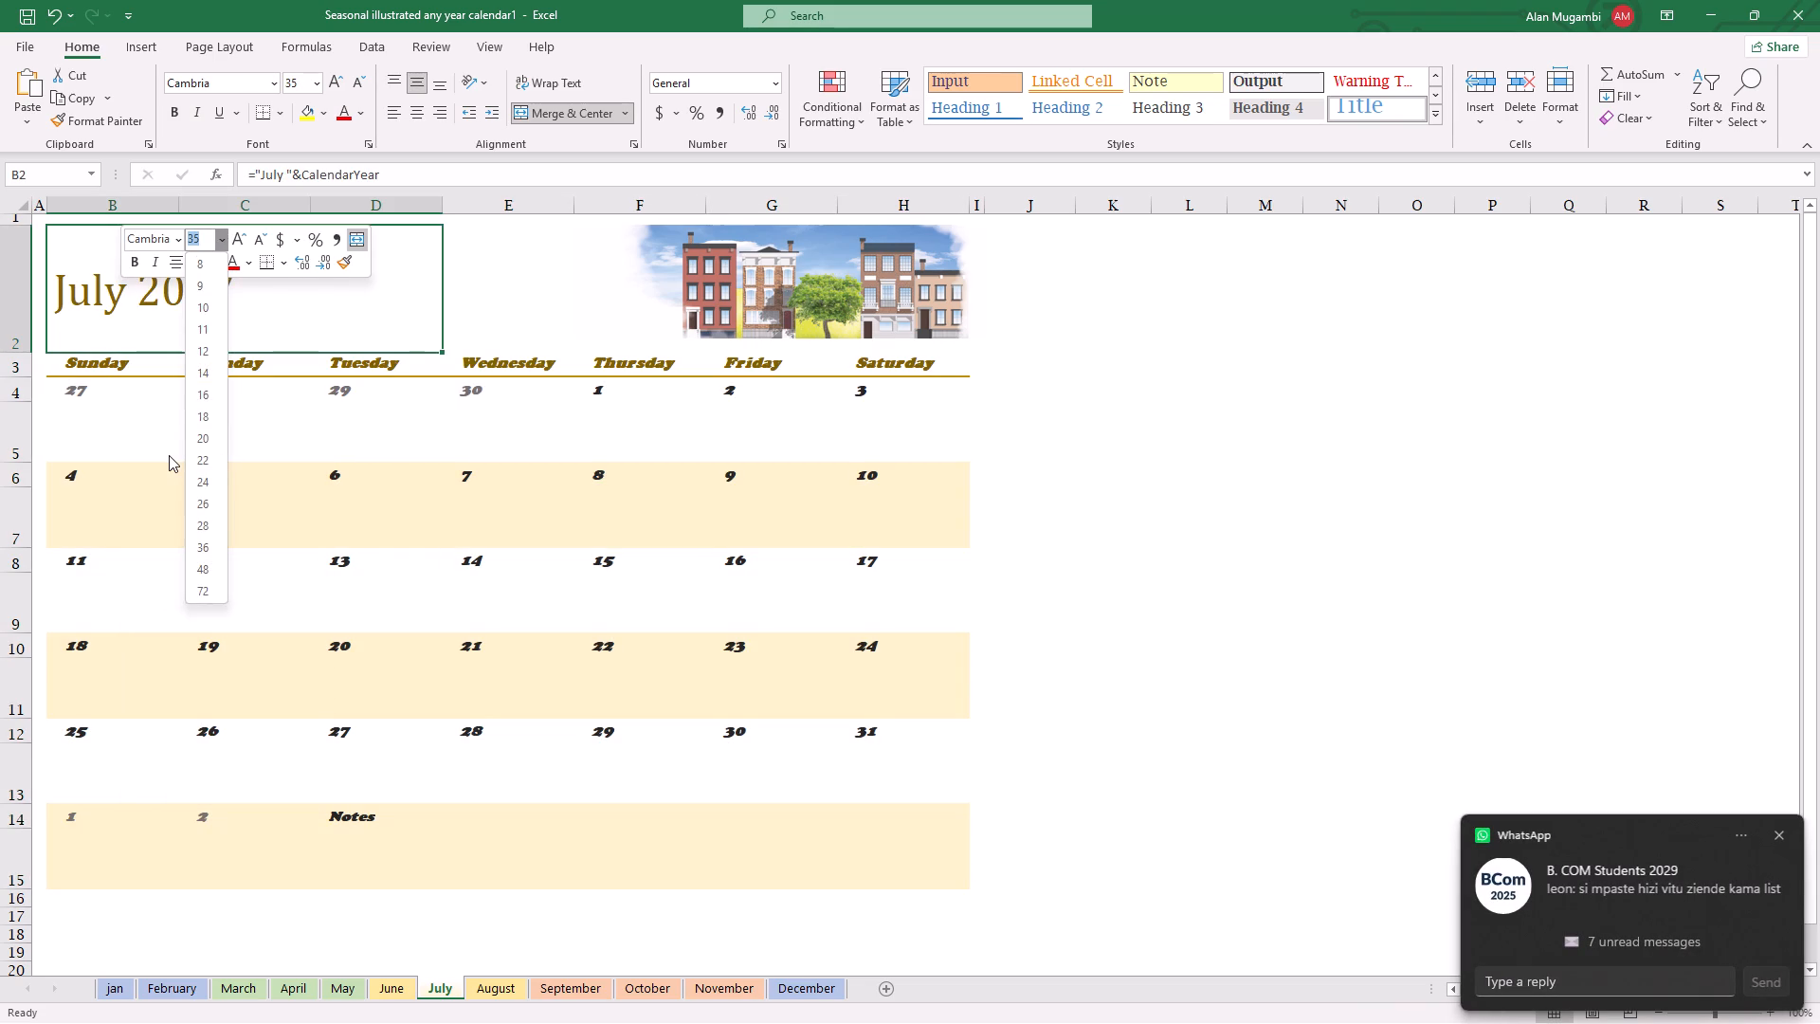
left_click(203, 563)
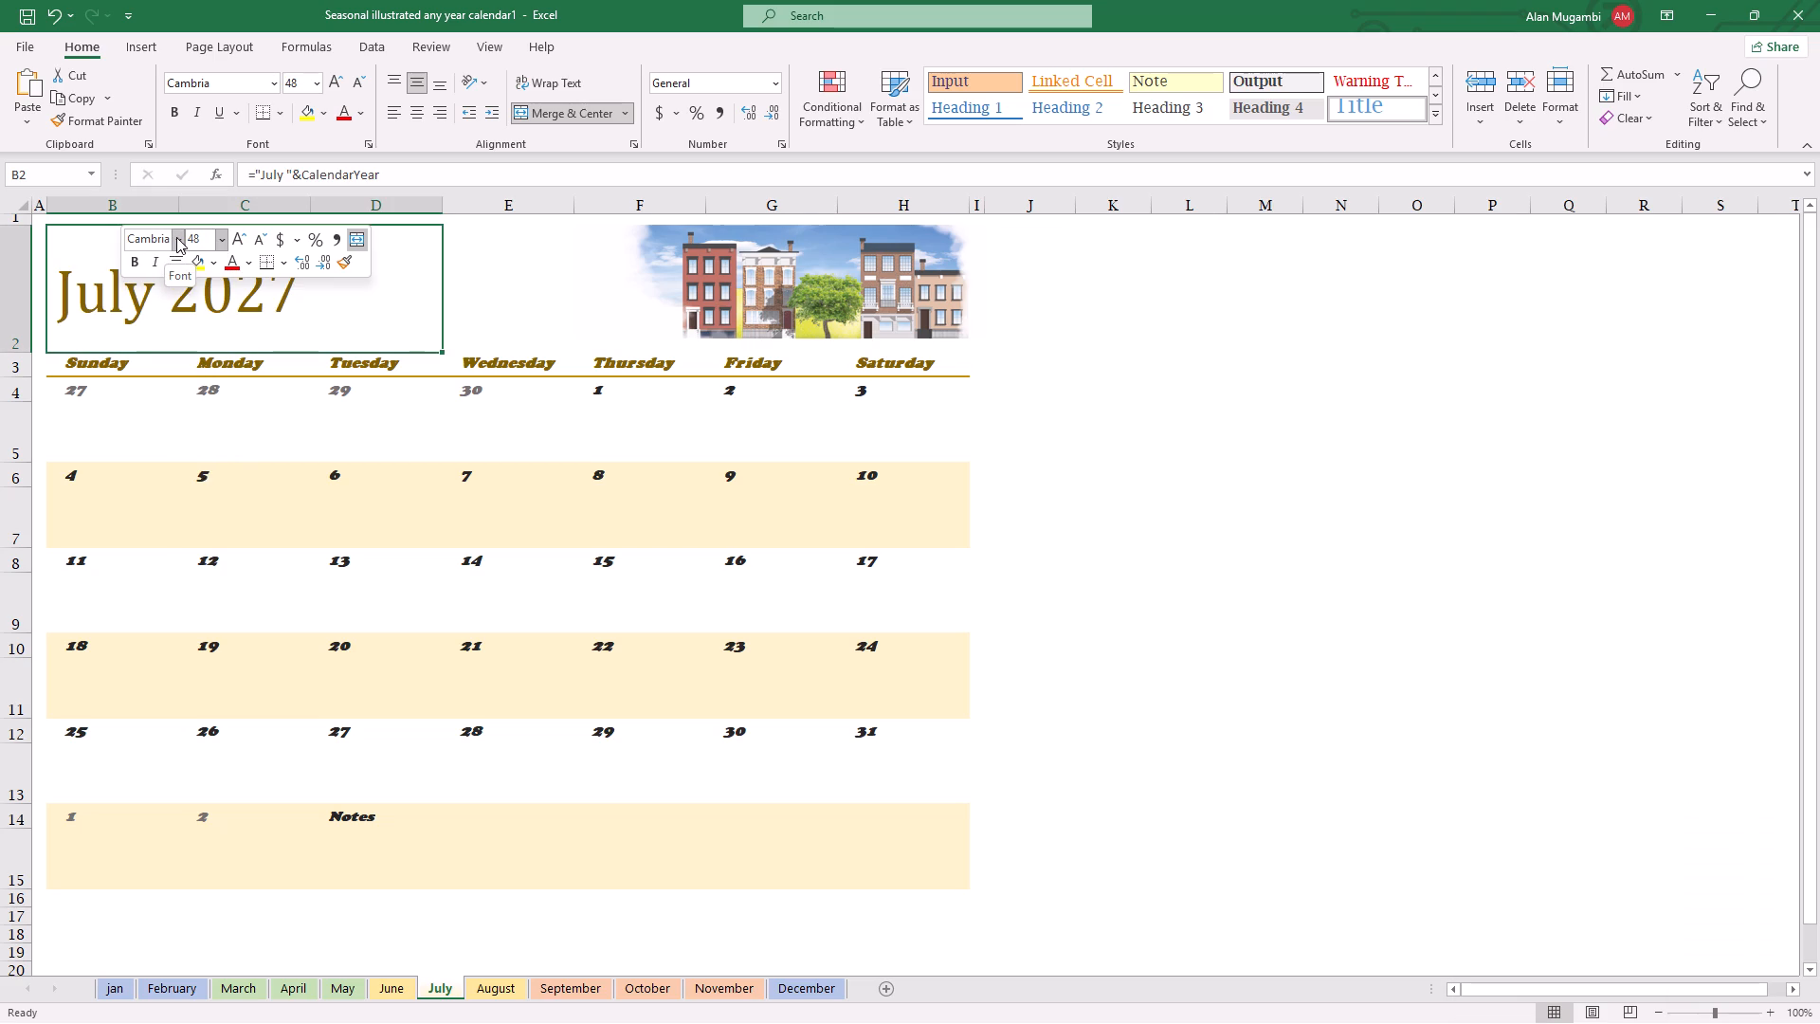
left_click(176, 237)
type("matu")
type("ra")
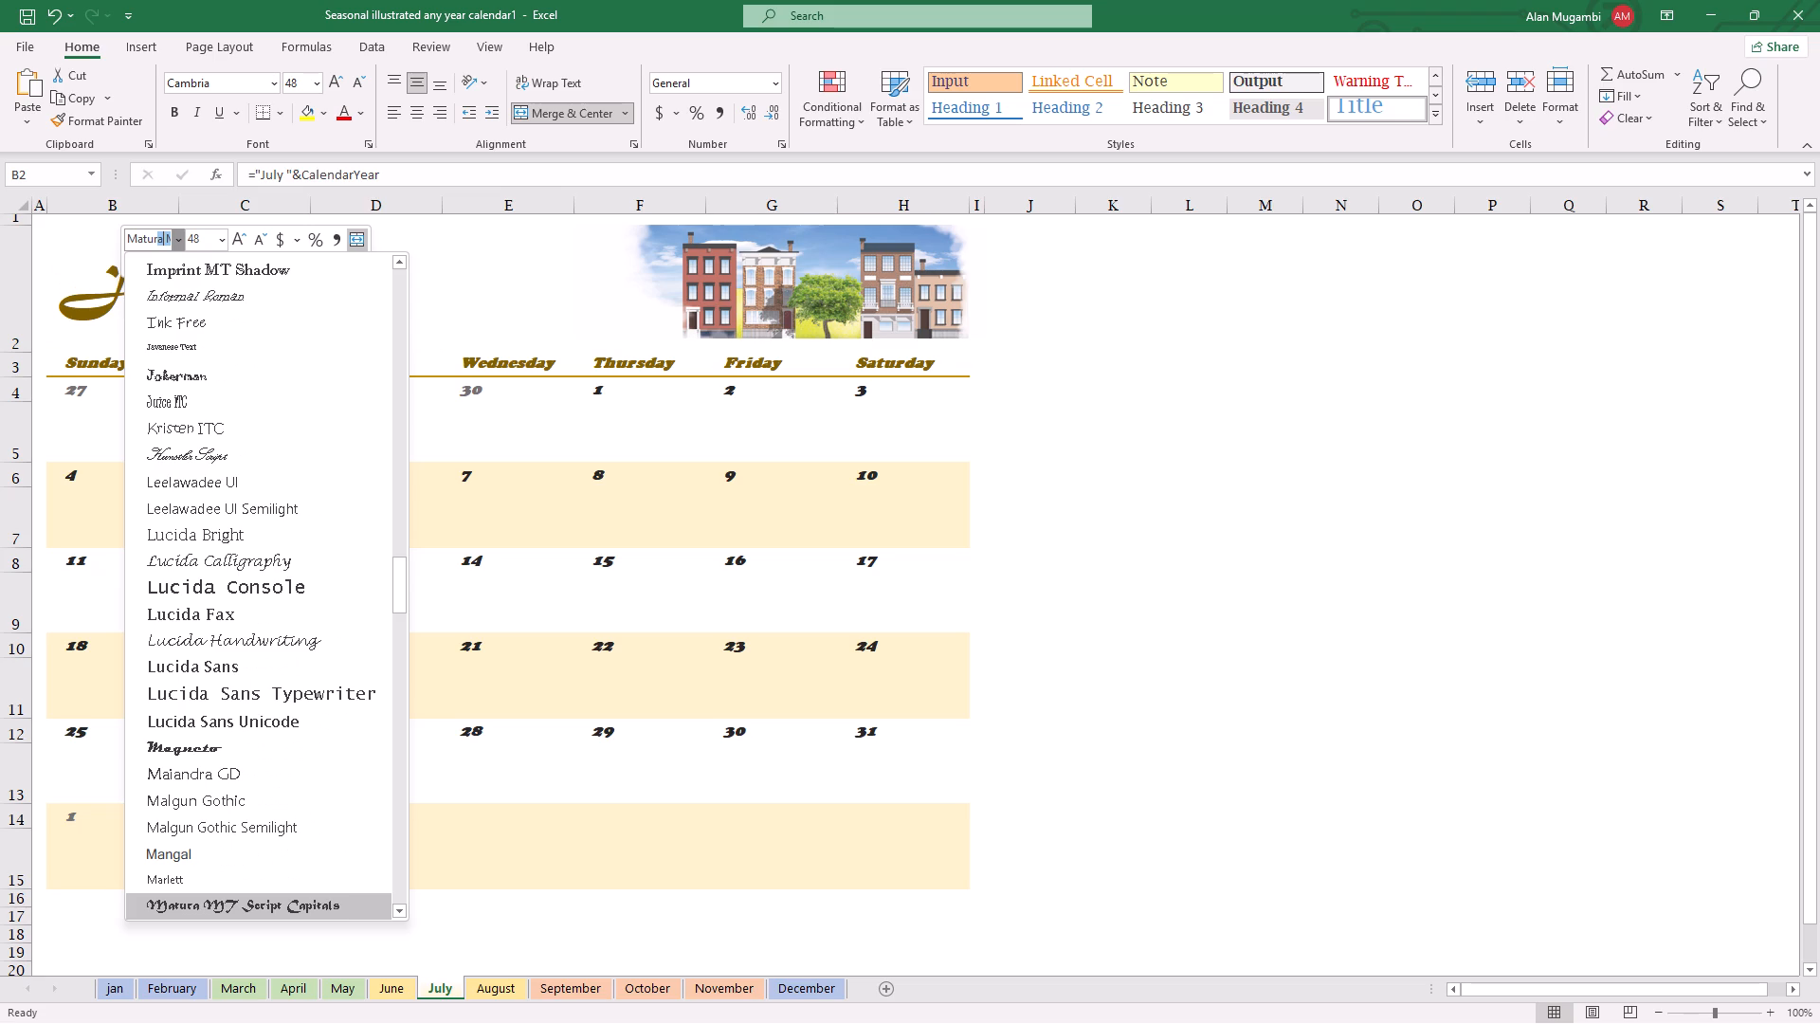
key("Return")
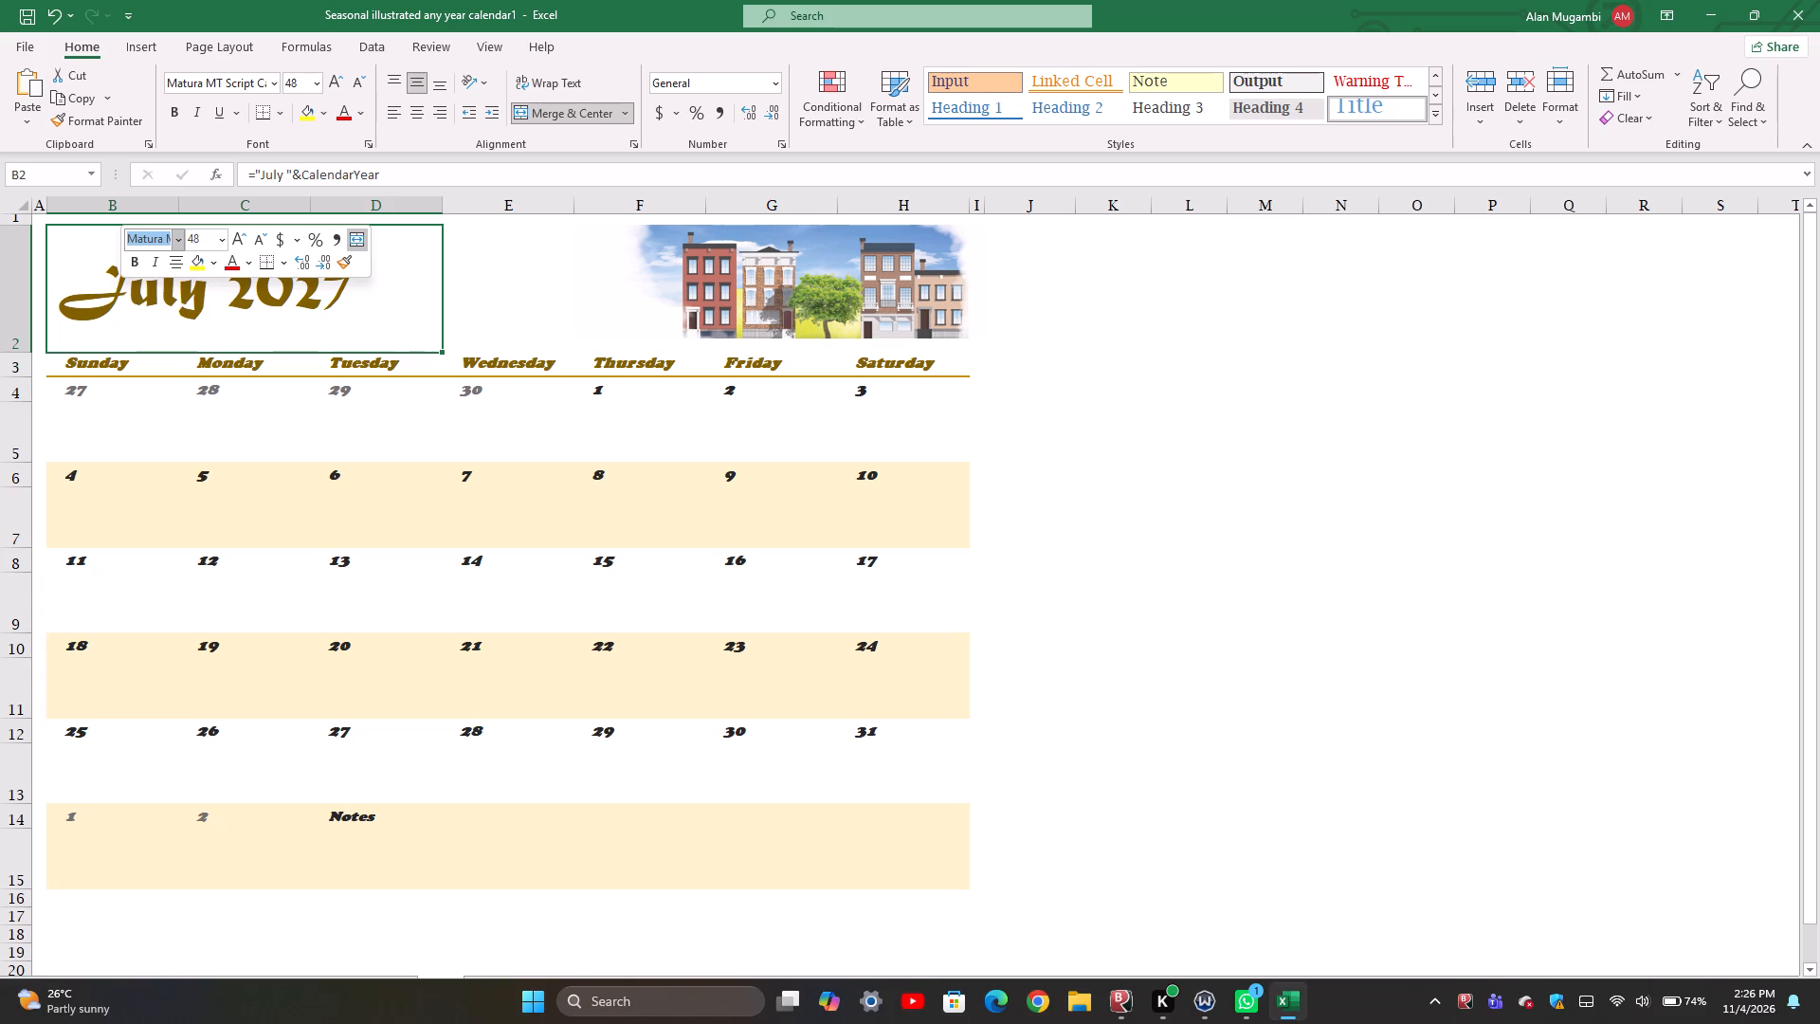
On the August sheet, format the whole calendar grid, weekday headings through Notes row, in bold italic Cooper Black.
left_click(500, 986)
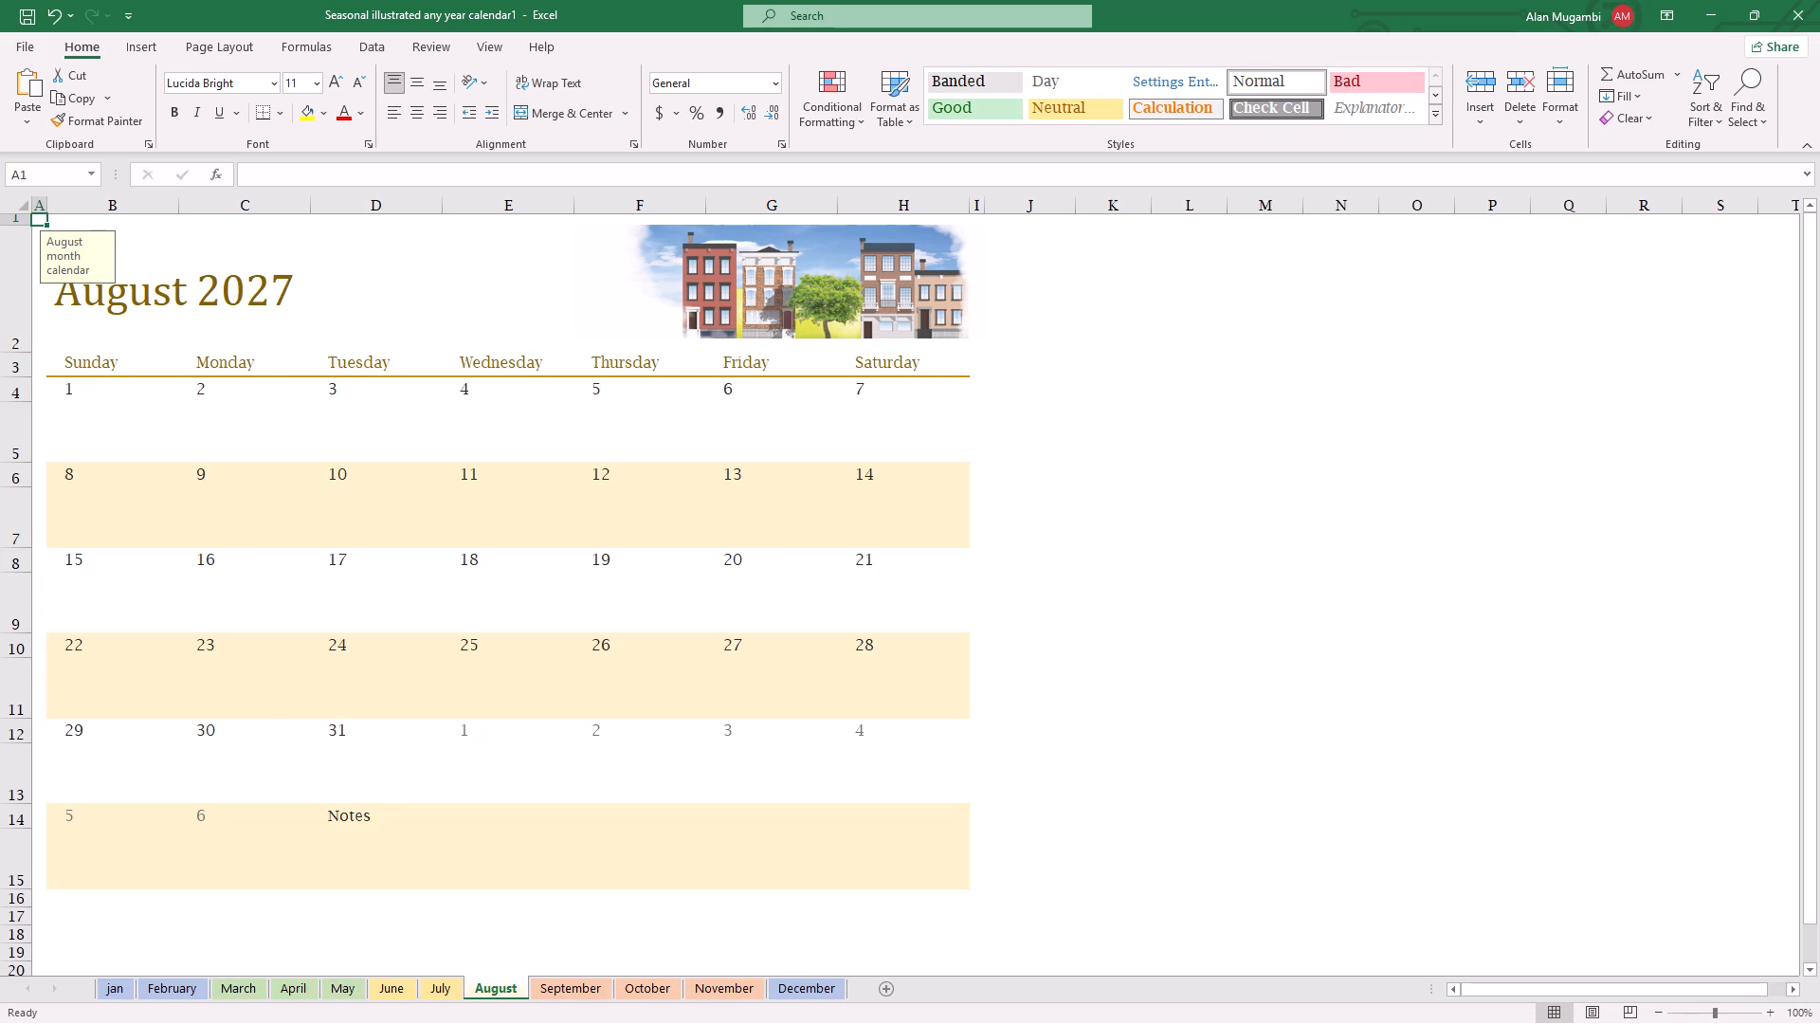
left_click_drag(923, 884, 301, 426)
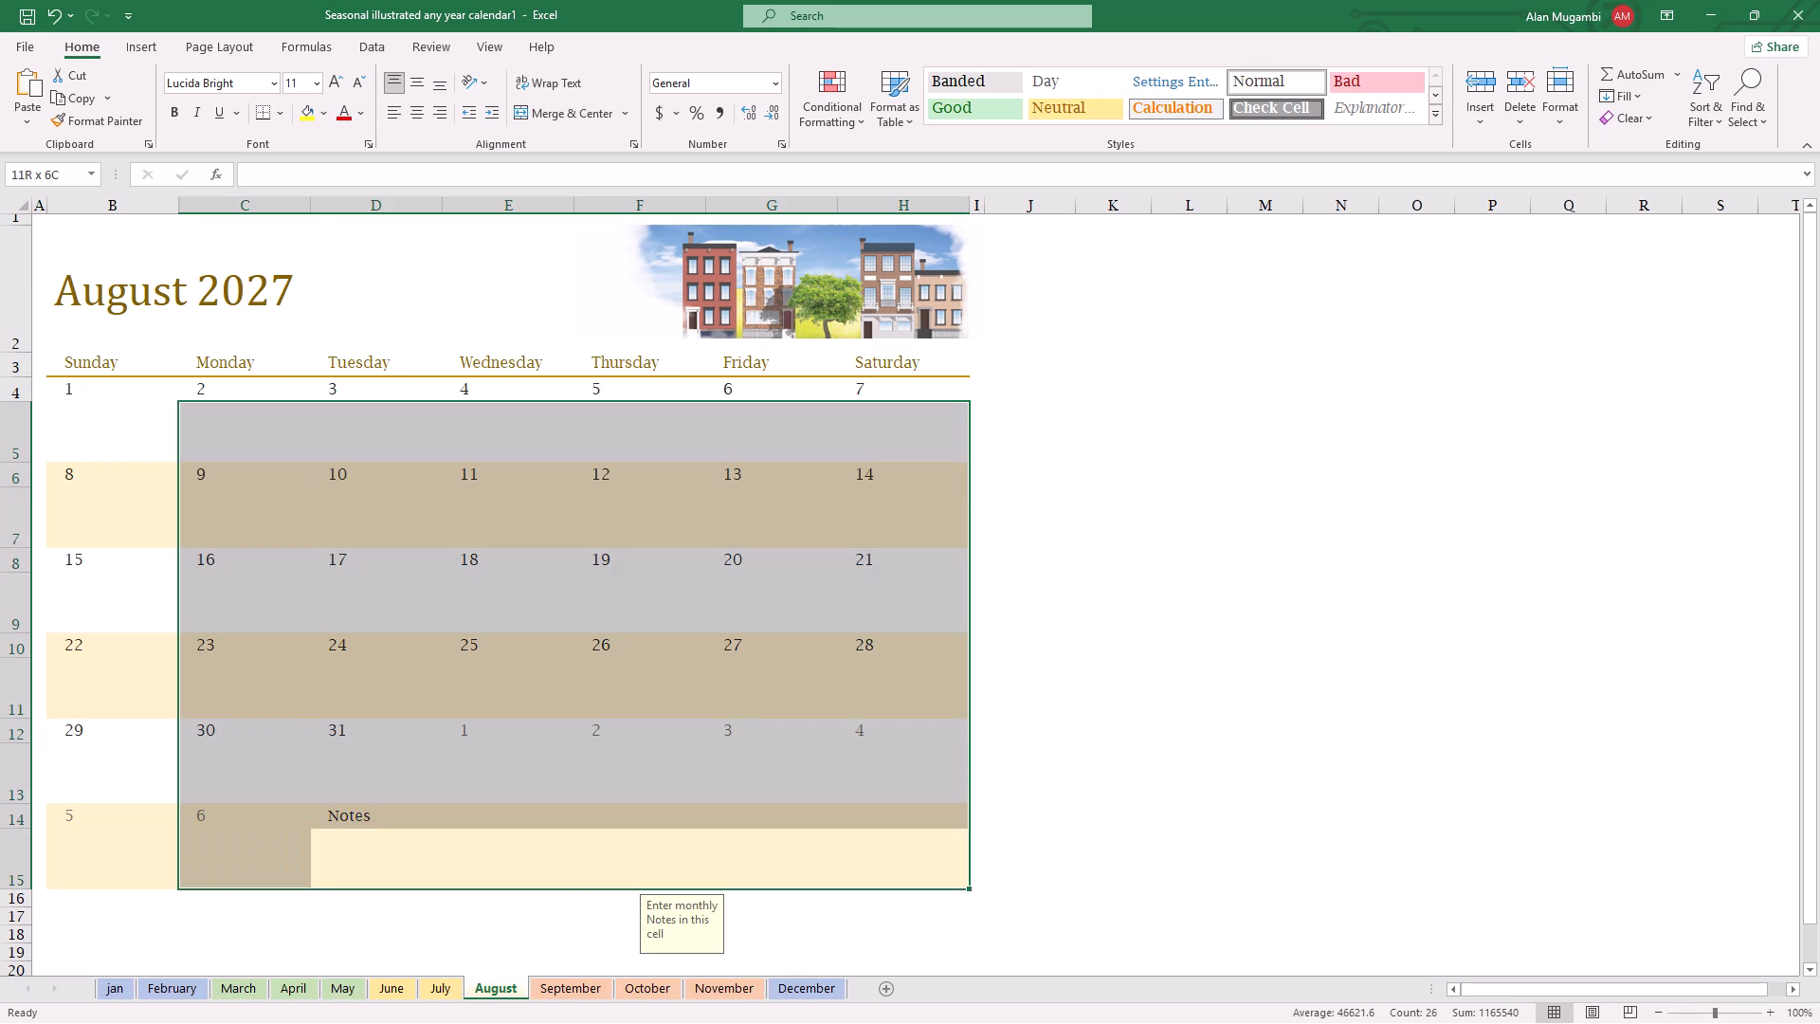
left_click_drag(301, 426, 157, 357)
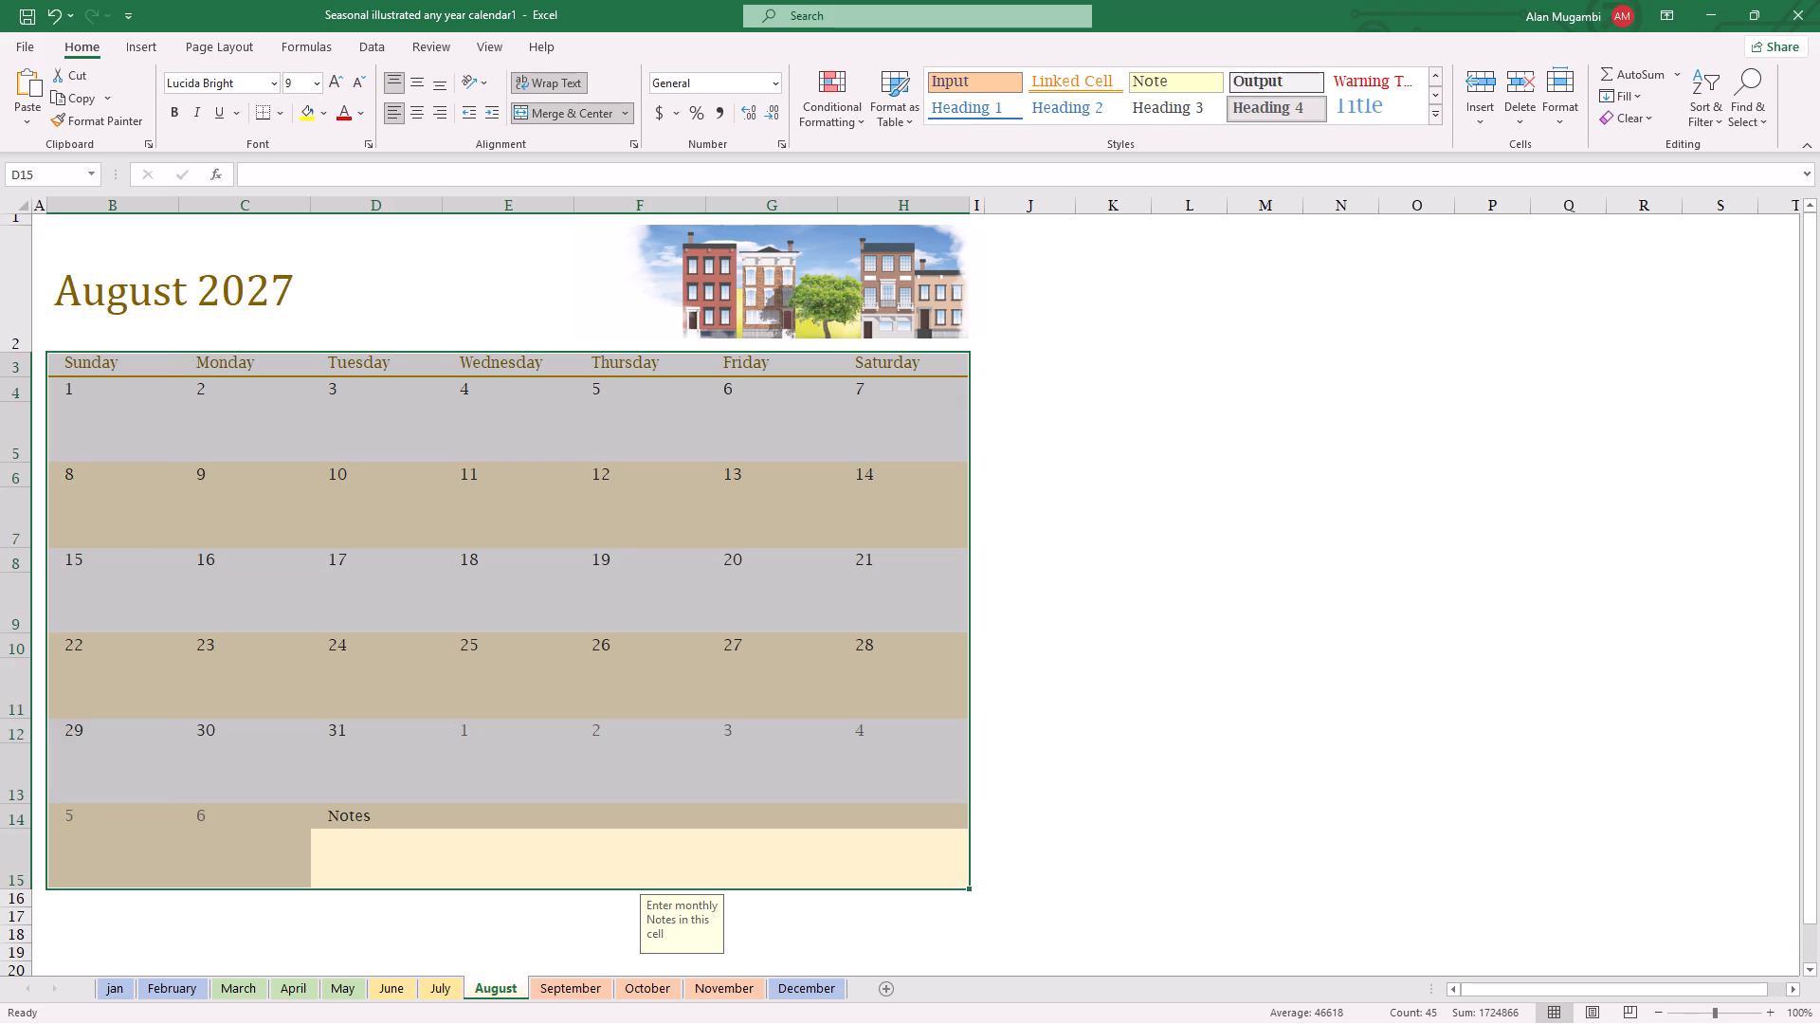
left_click(91, 363)
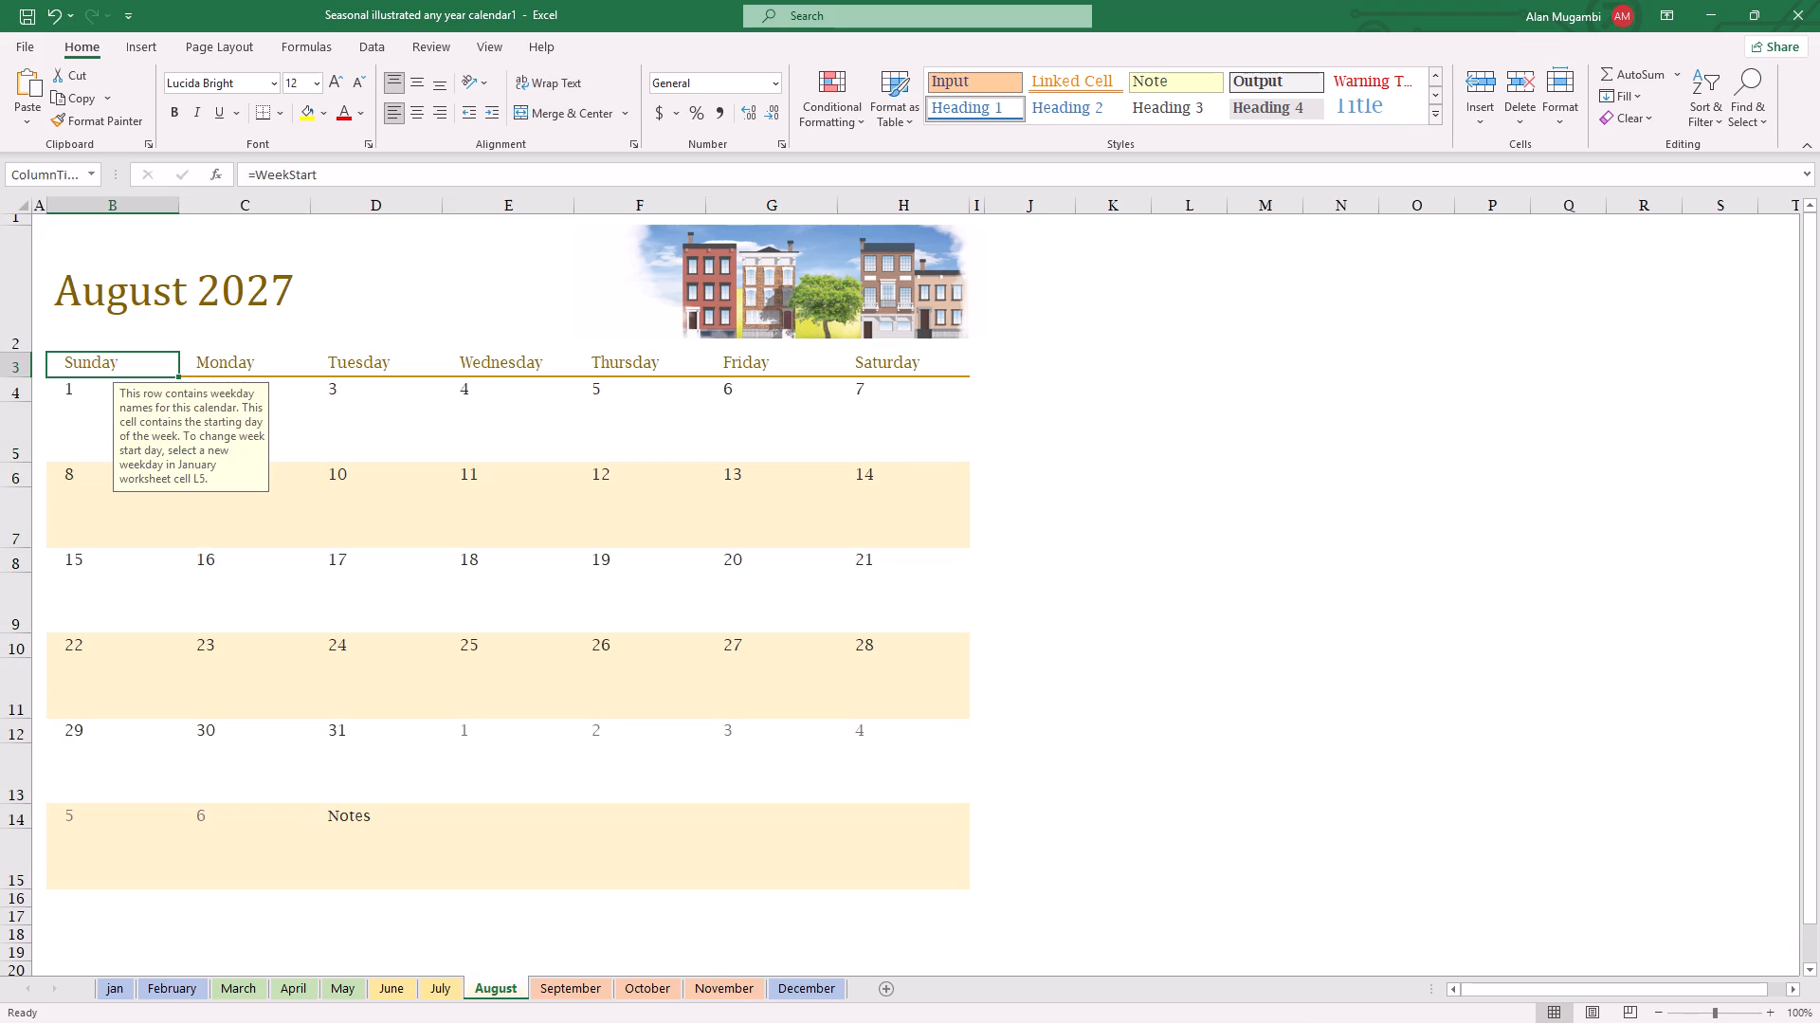
left_click_drag(91, 363, 822, 938)
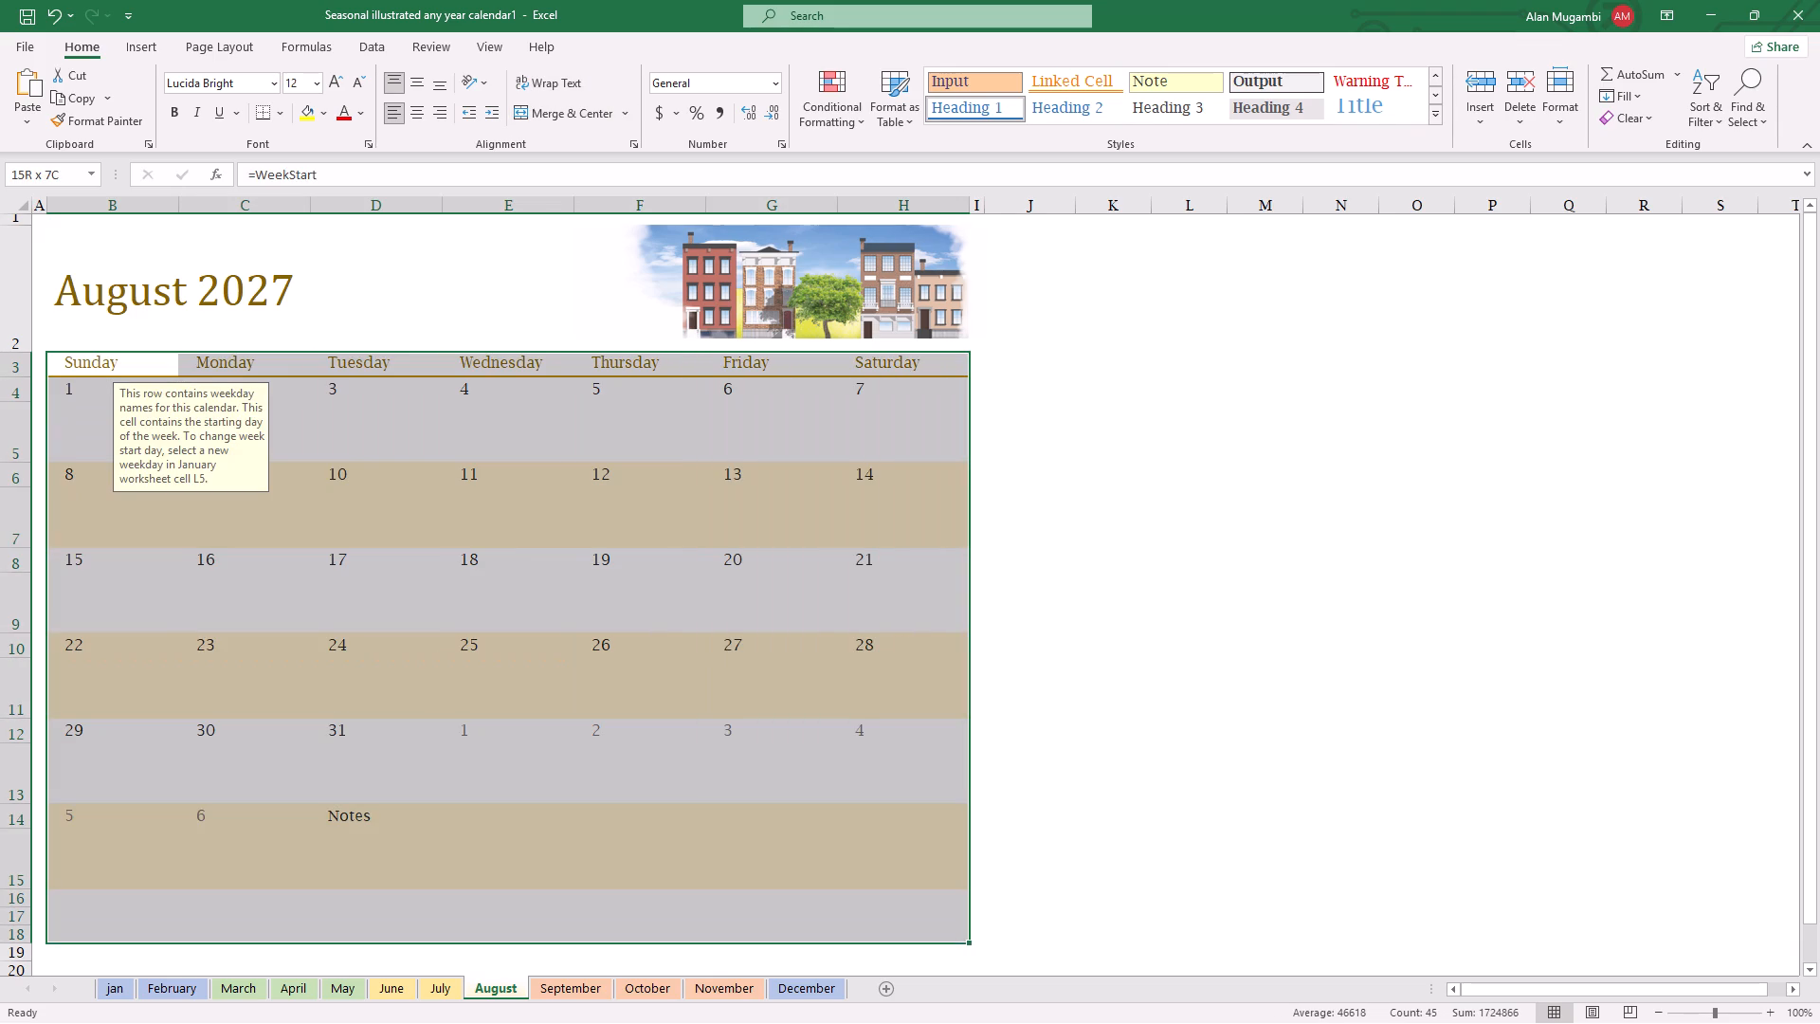
left_click_drag(822, 938, 813, 883)
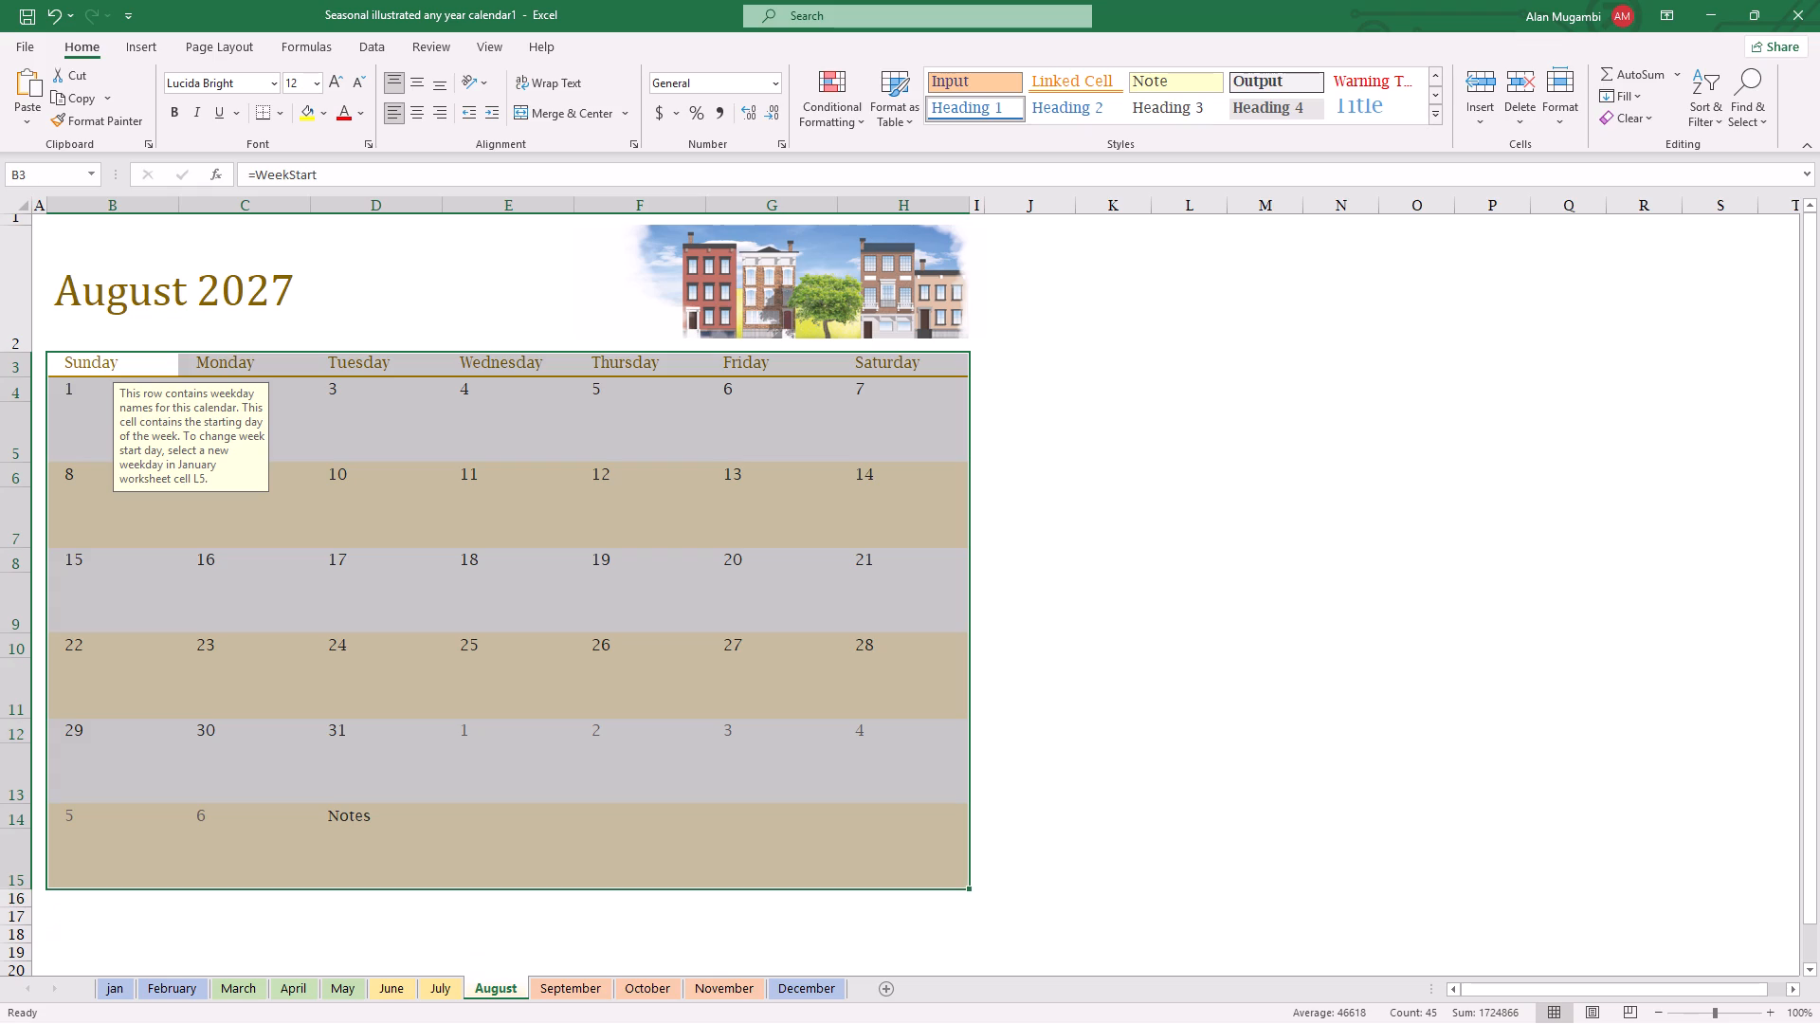
right_click(678, 688)
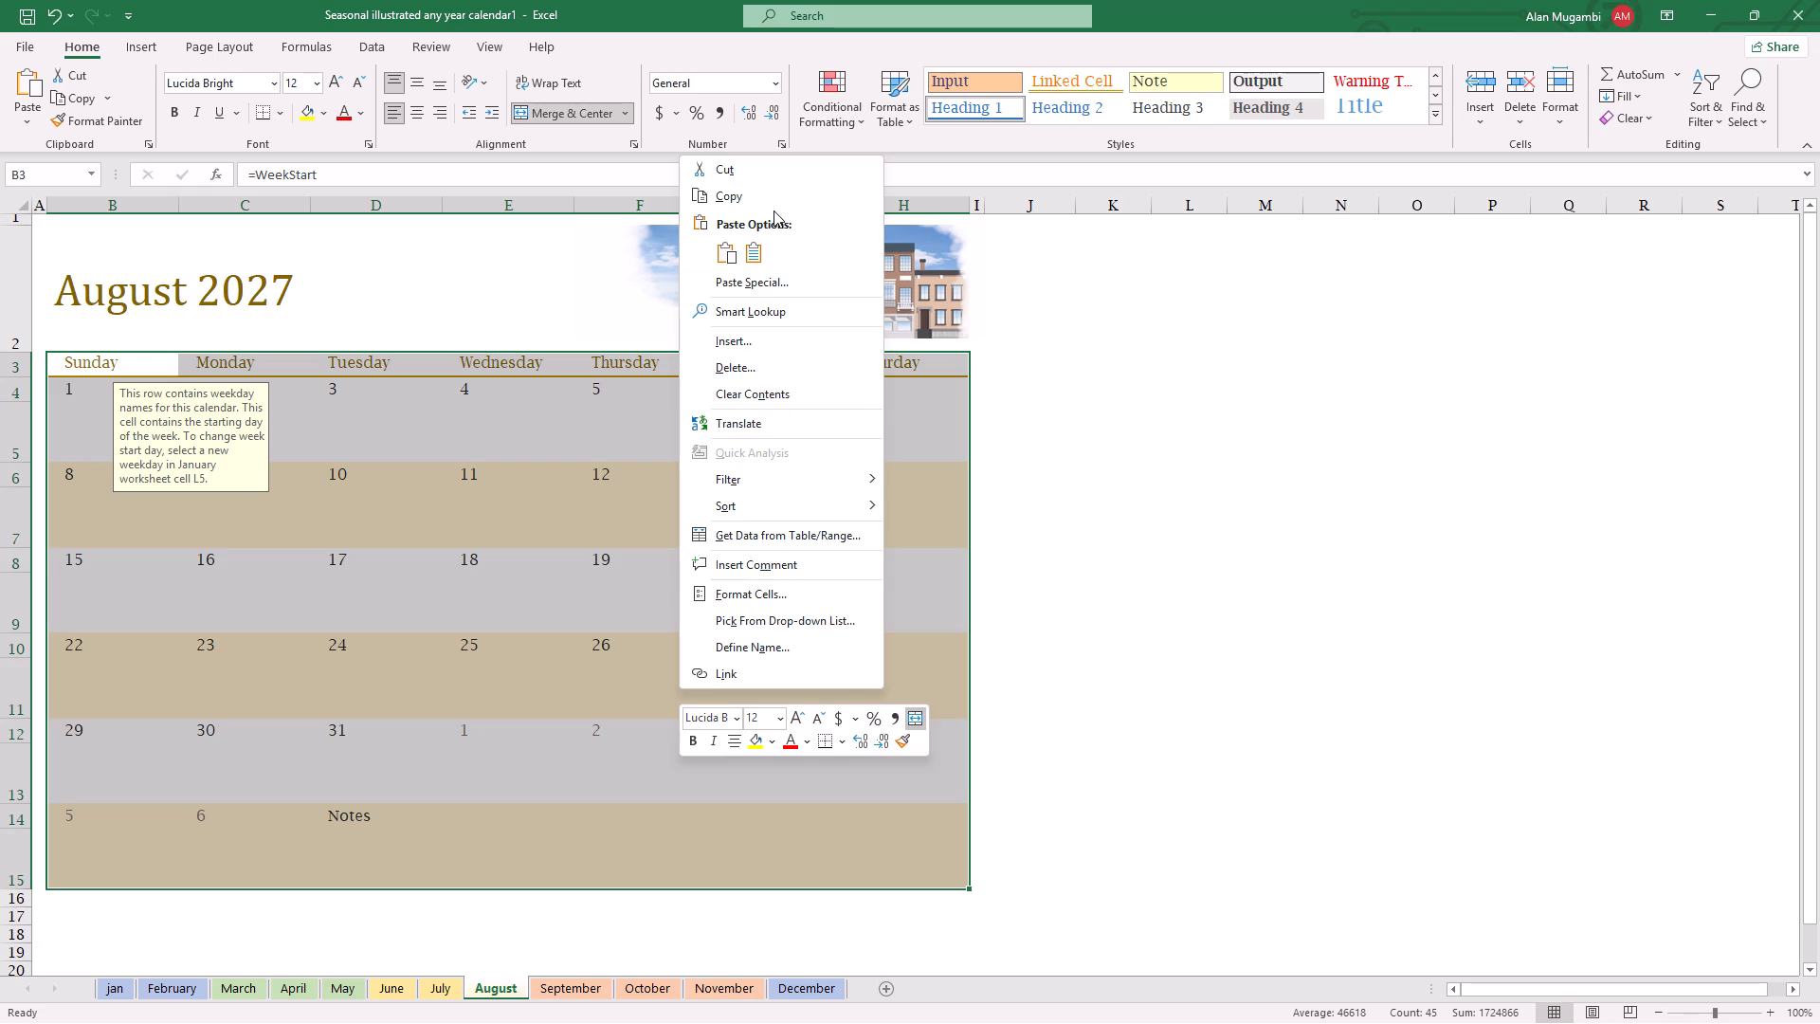
left_click(740, 714)
type("coop")
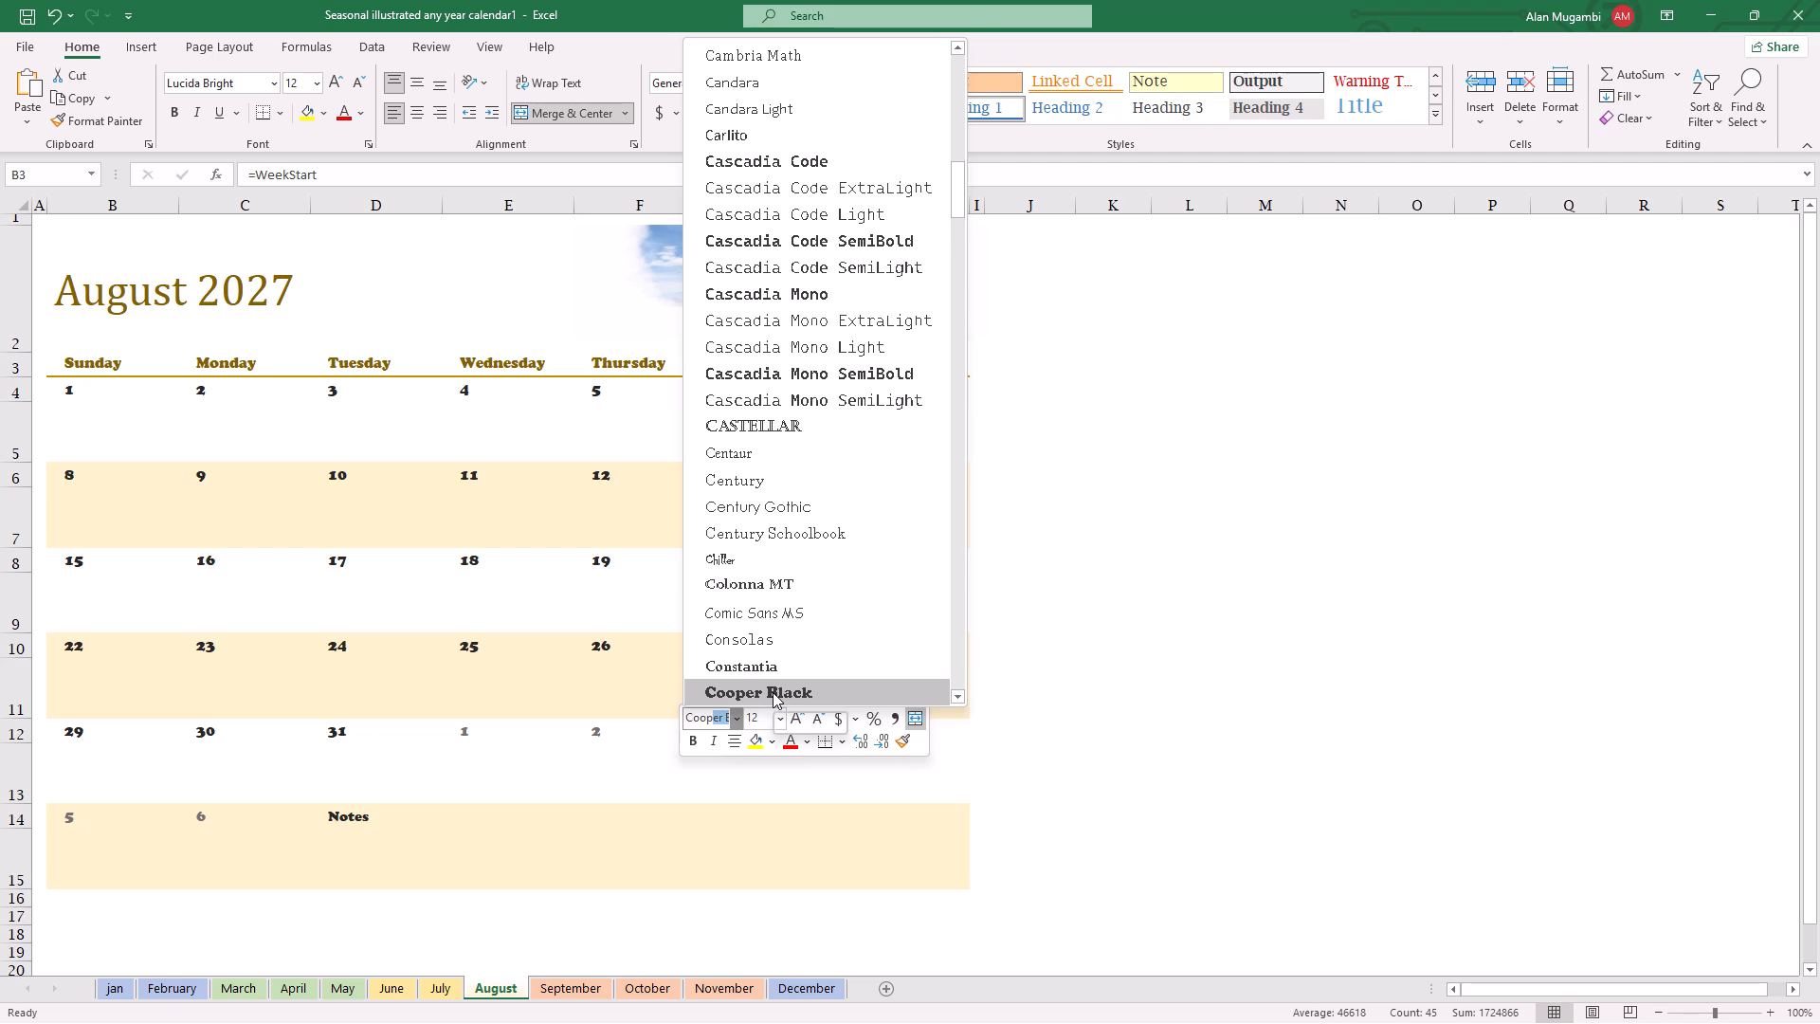
key("Return")
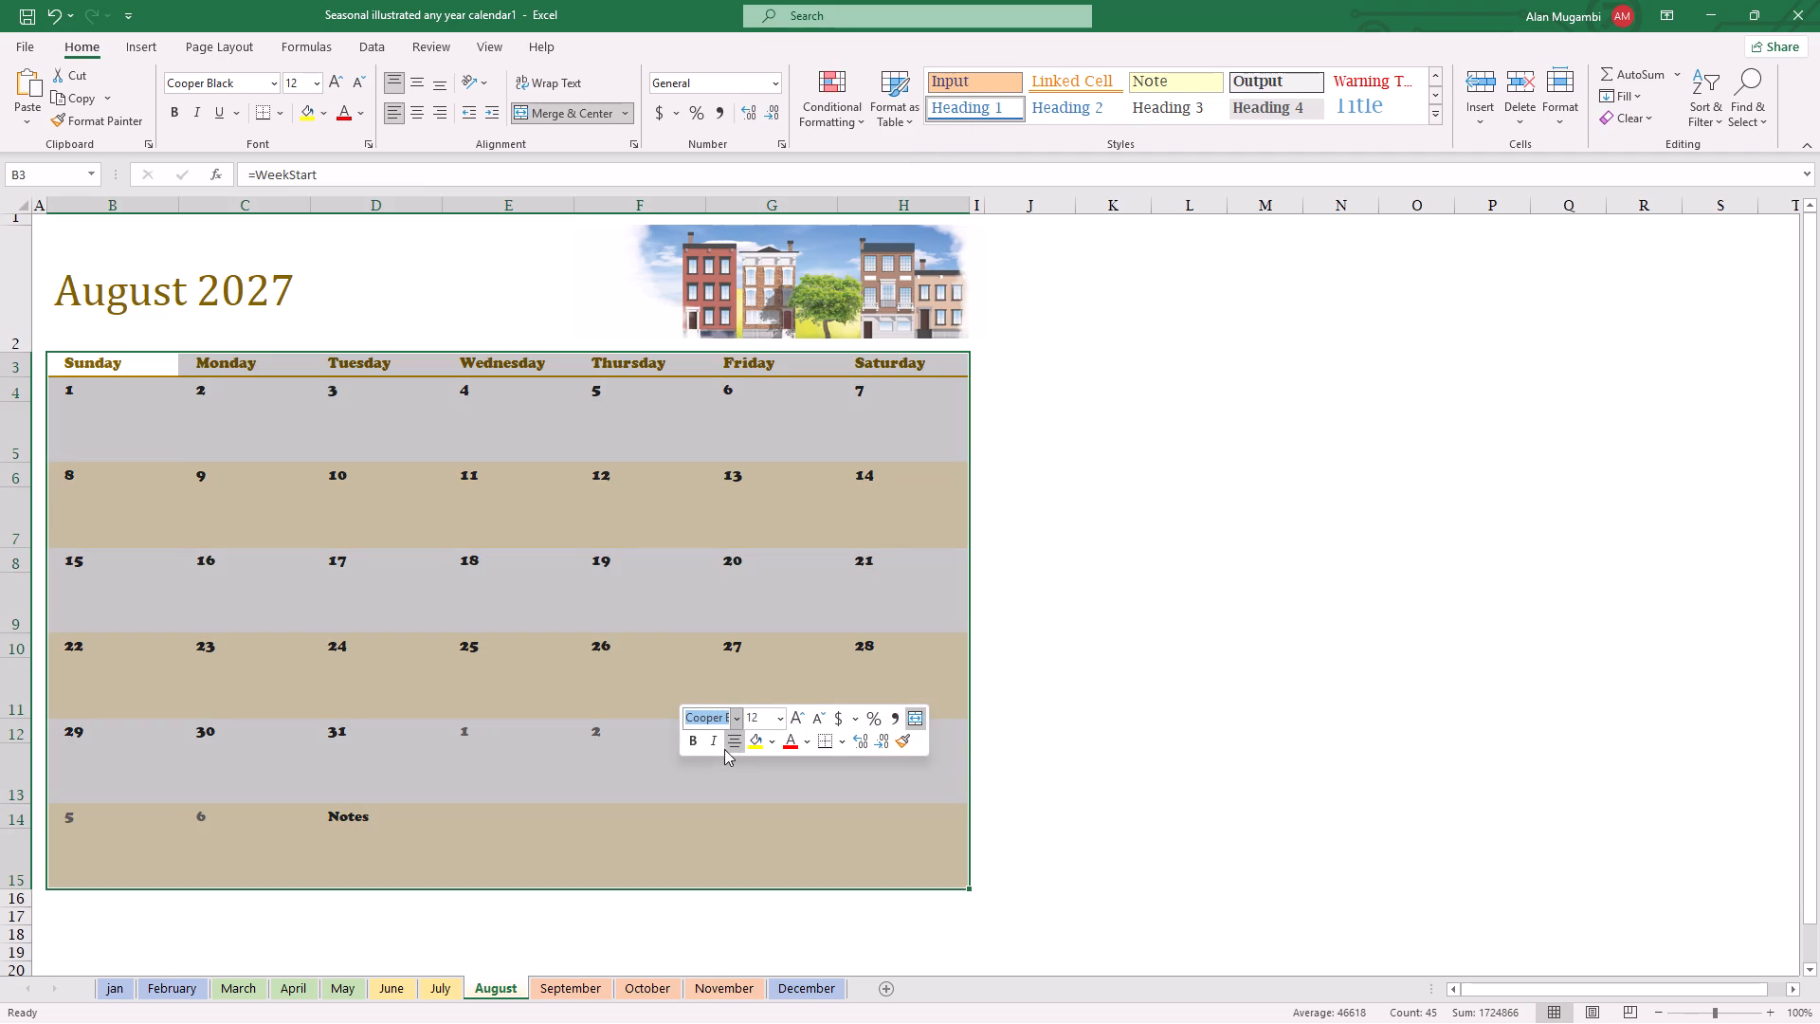
left_click(713, 738)
left_click(689, 738)
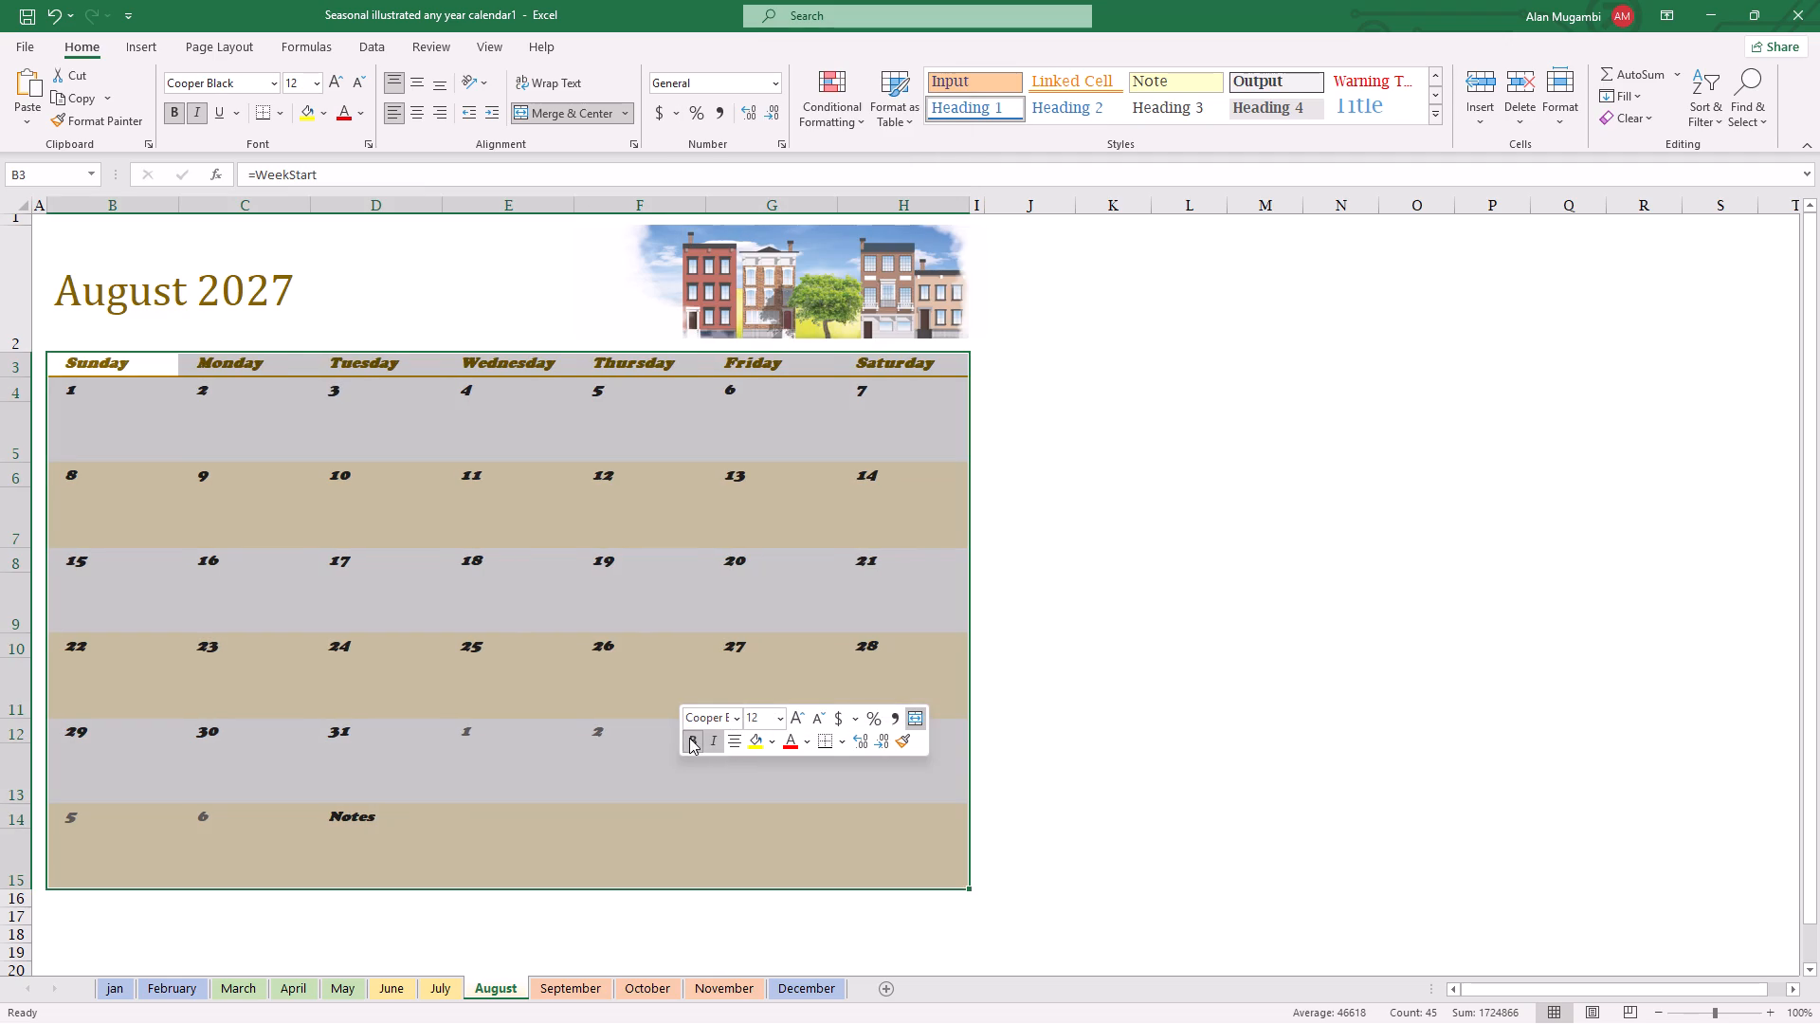
Set the August 2027 title's font to Matura MT Script Capitals.
left_click(141, 283)
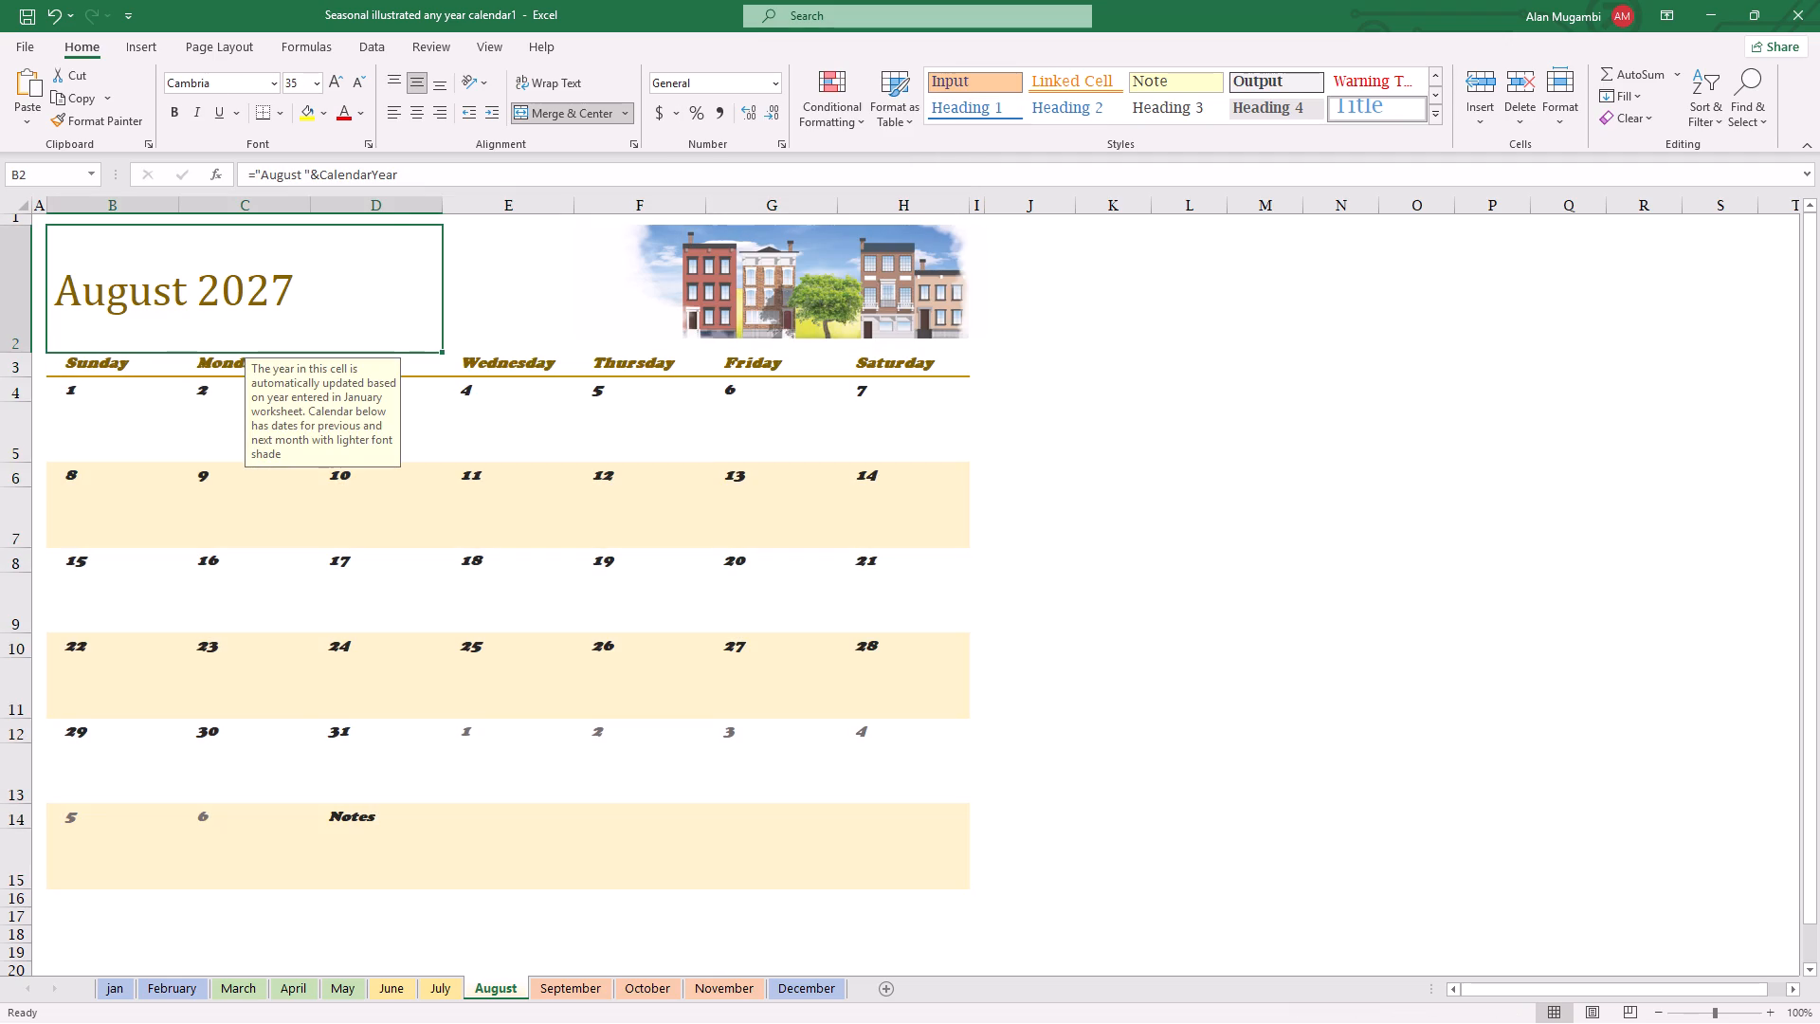
right_click(141, 283)
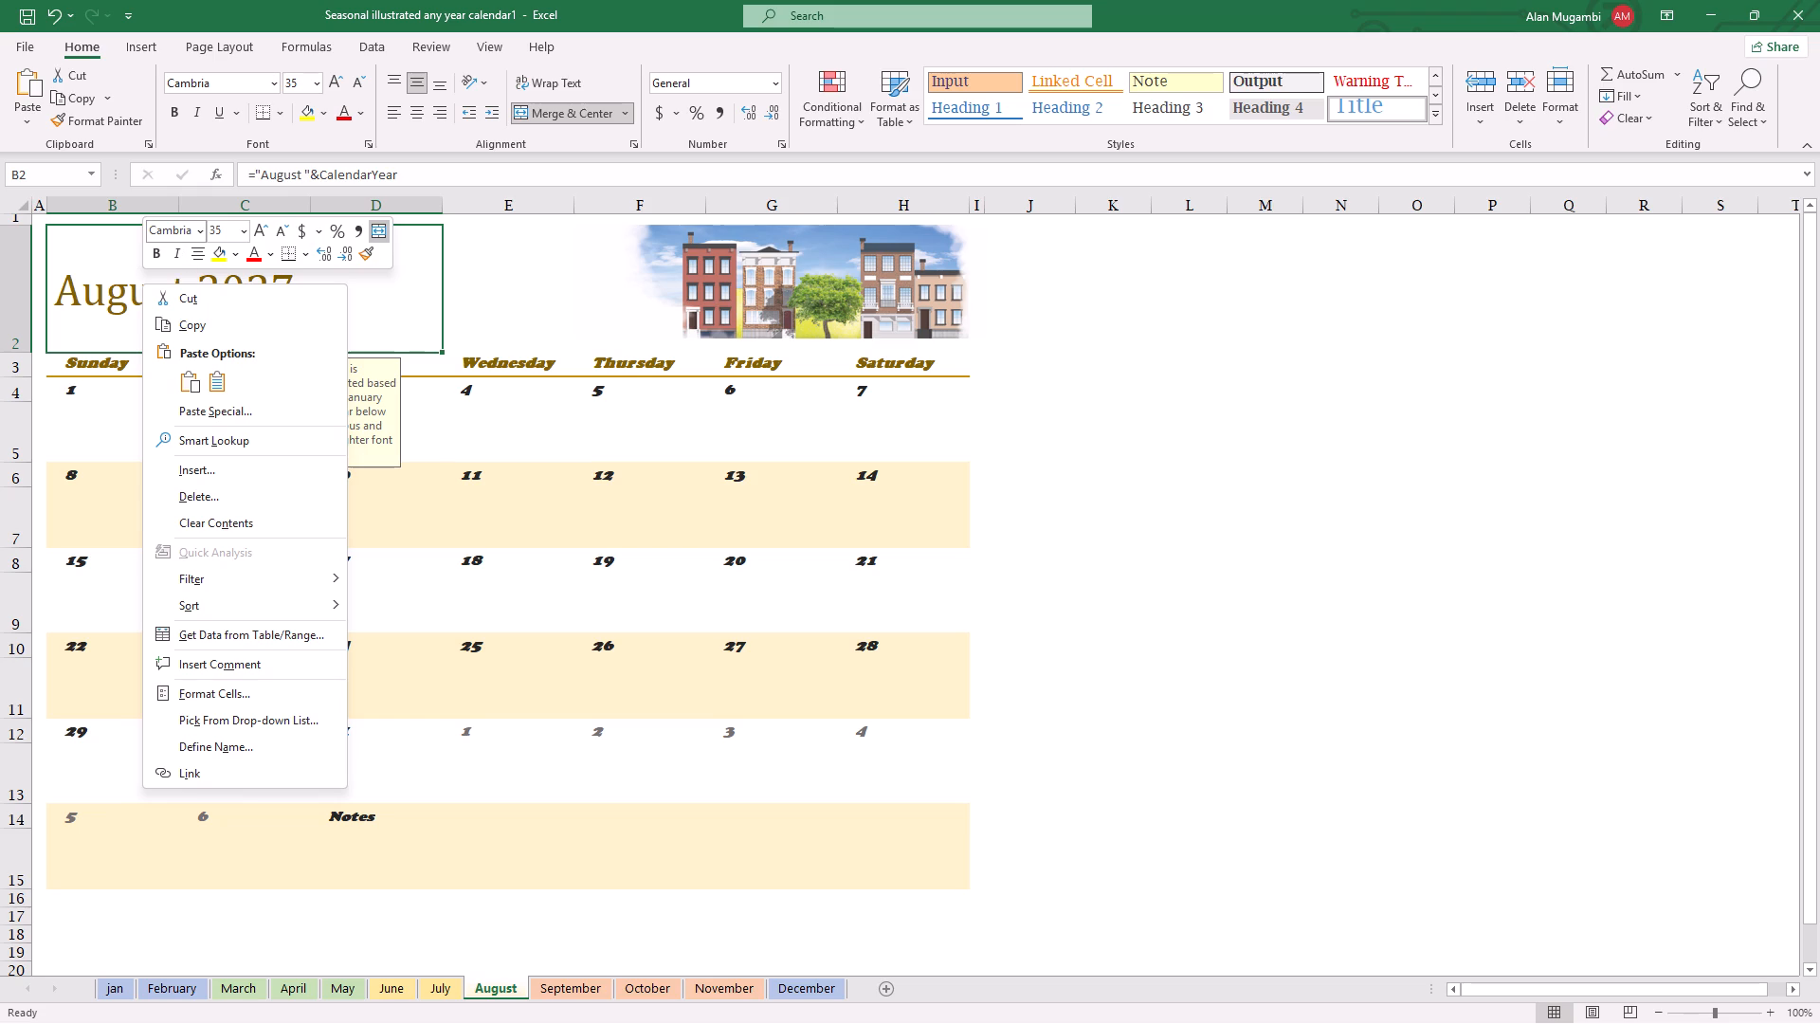
left_click(203, 238)
type("matu")
key("Return")
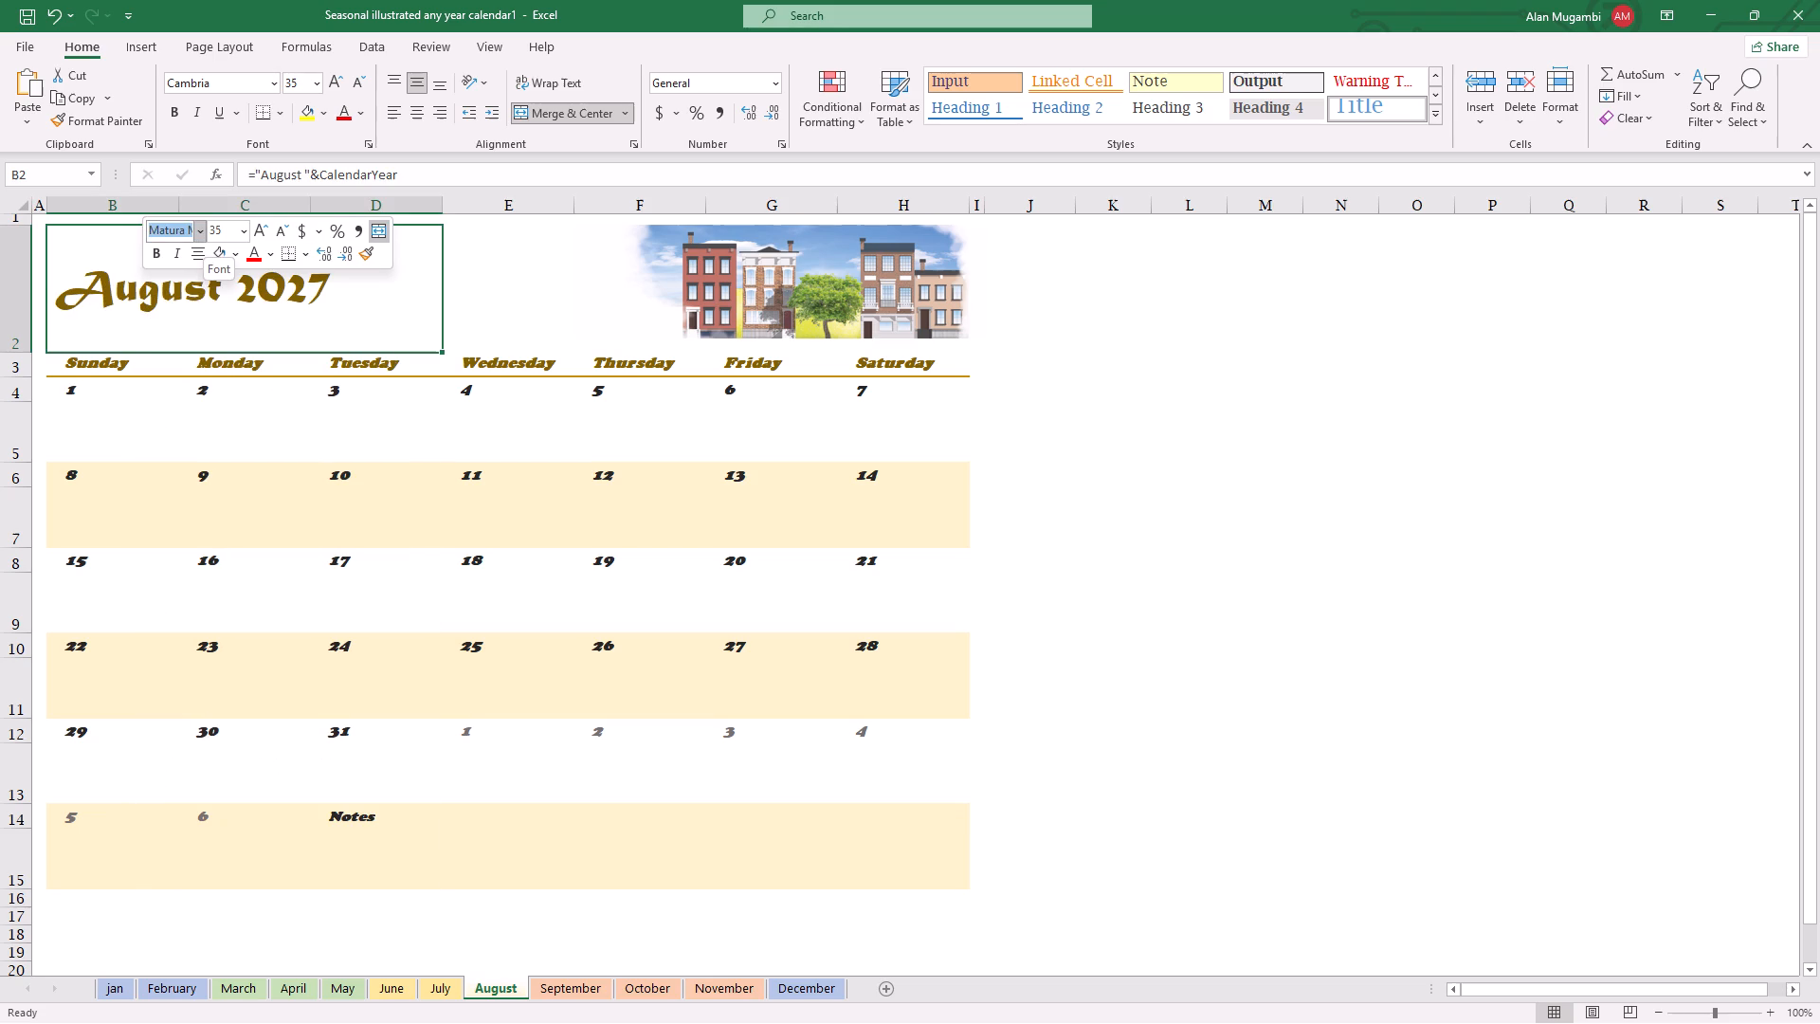
On the September sheet, format the whole calendar grid, weekday headings through Notes row, in bold italic Cooper Black.
left_click(575, 976)
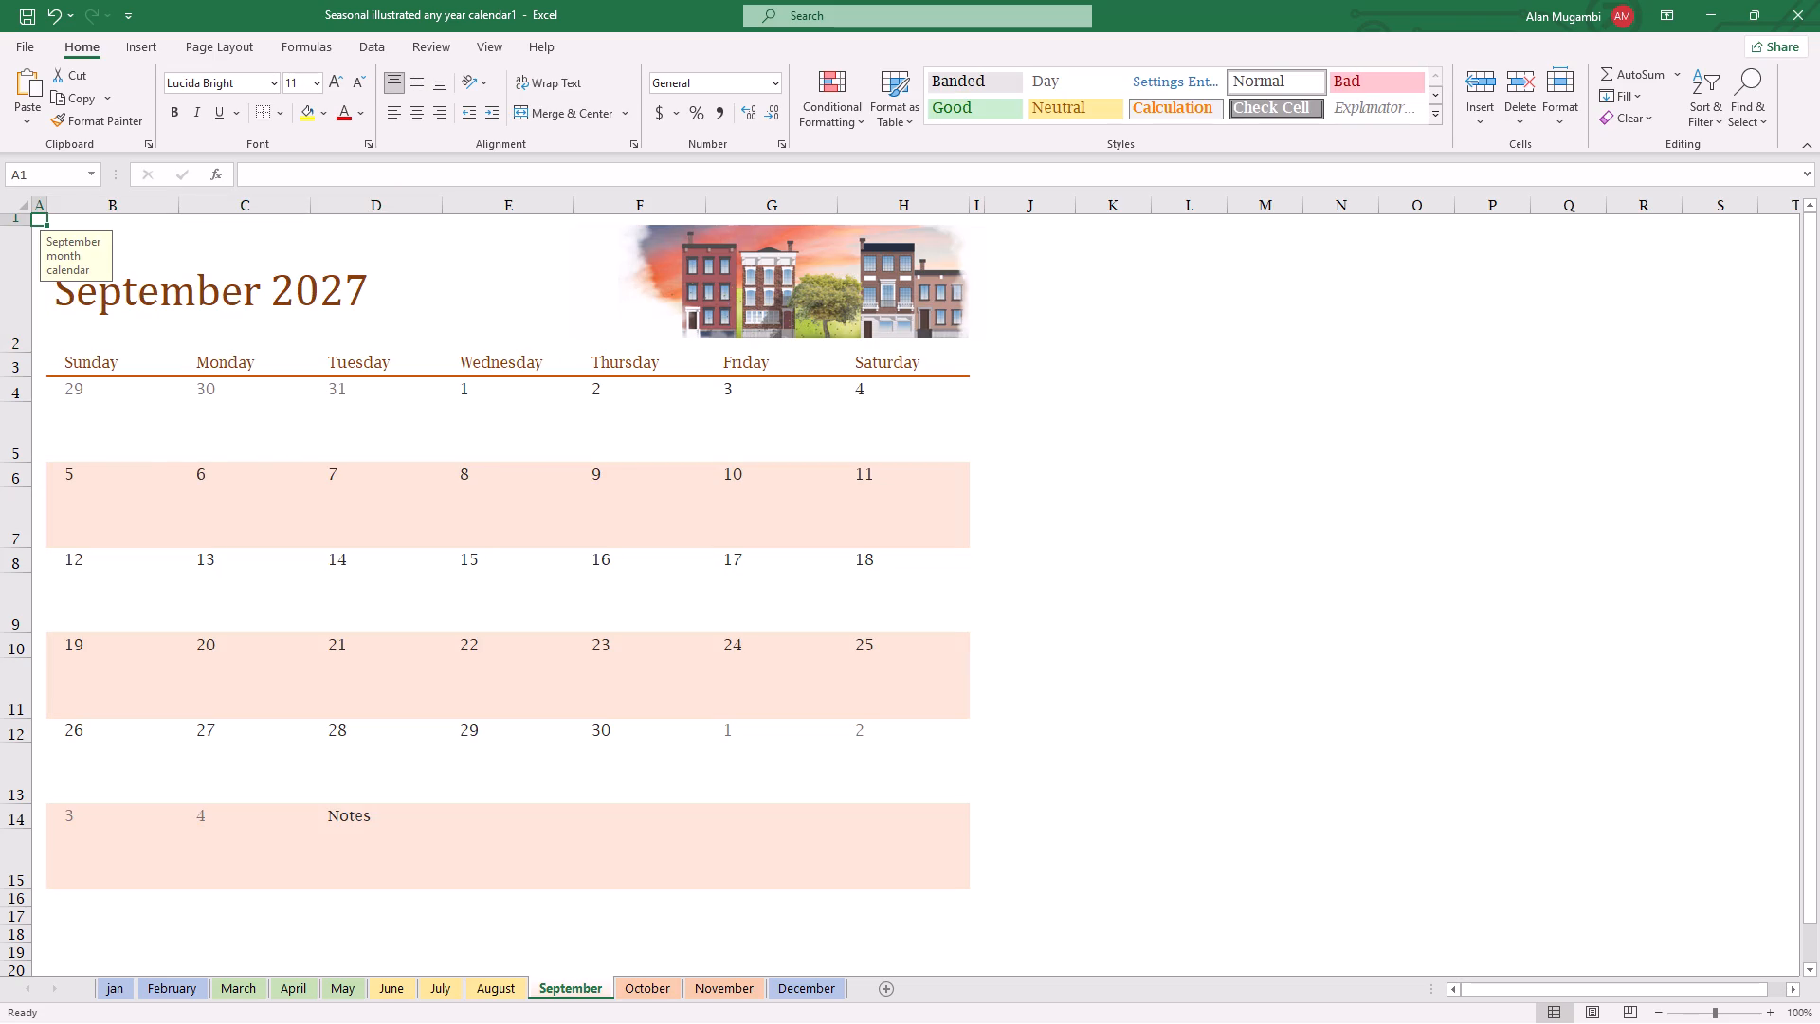
left_click_drag(82, 358, 763, 807)
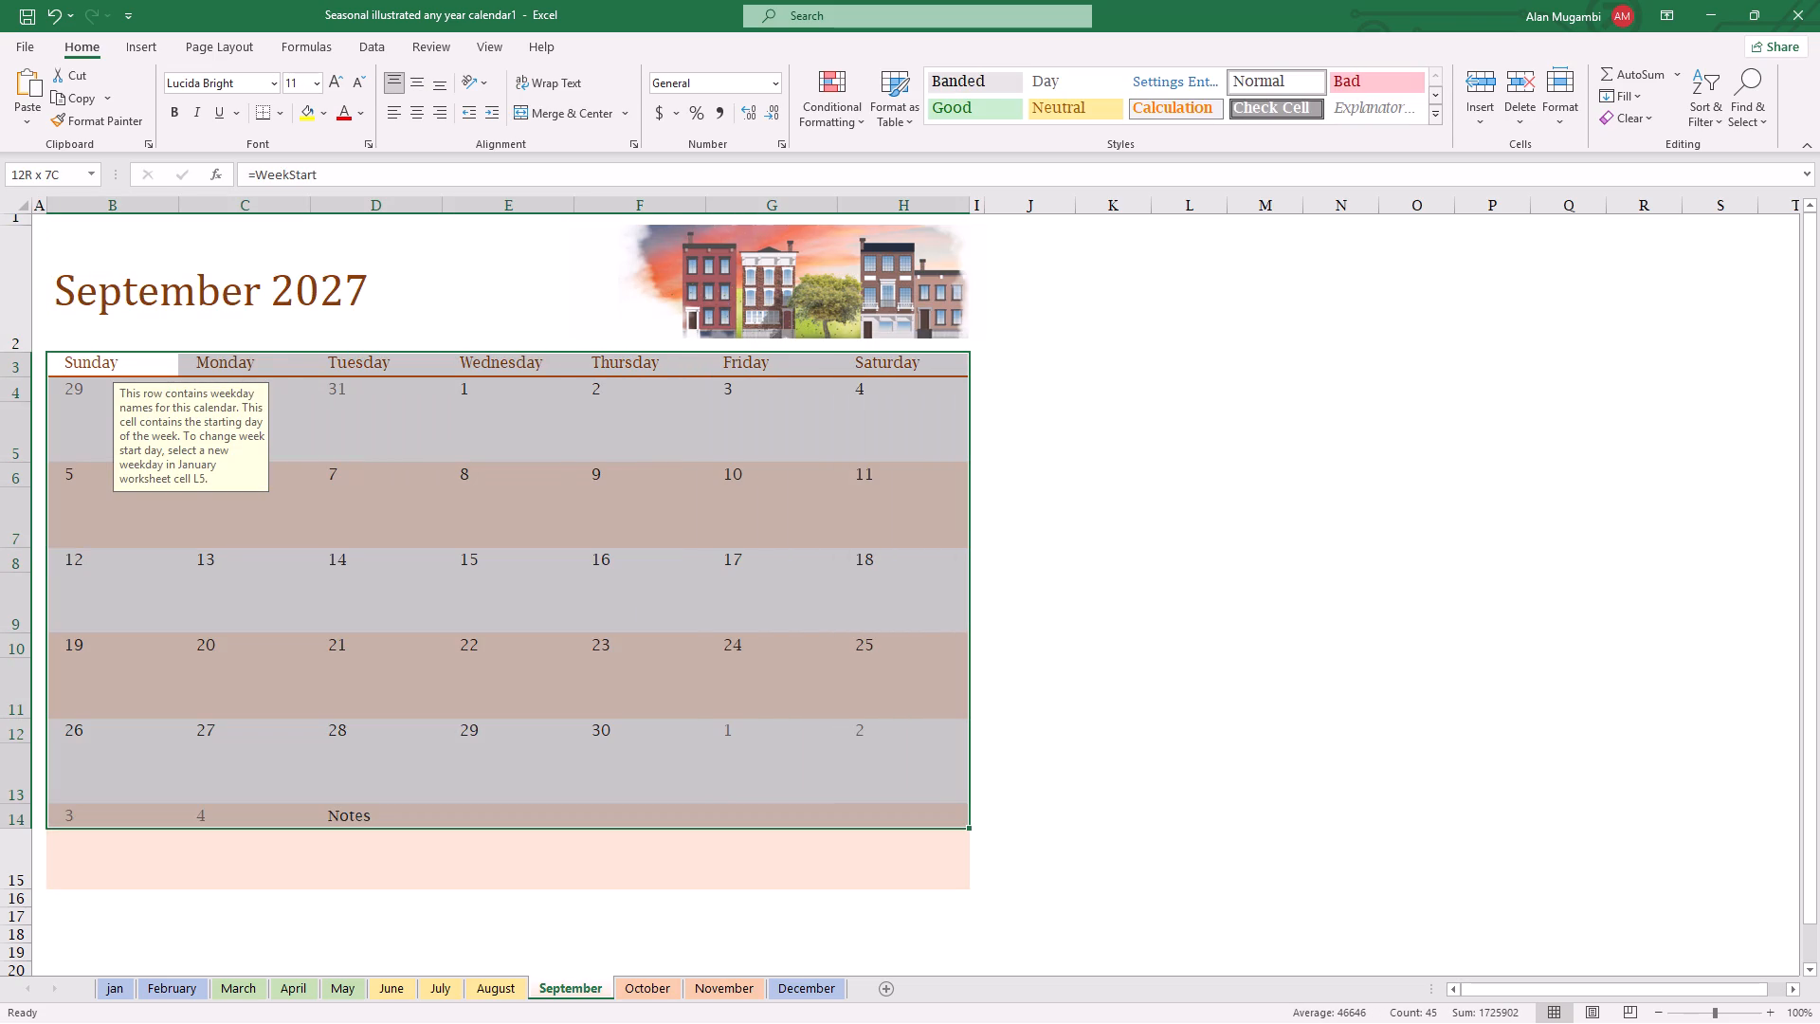
left_click_drag(763, 807, 765, 840)
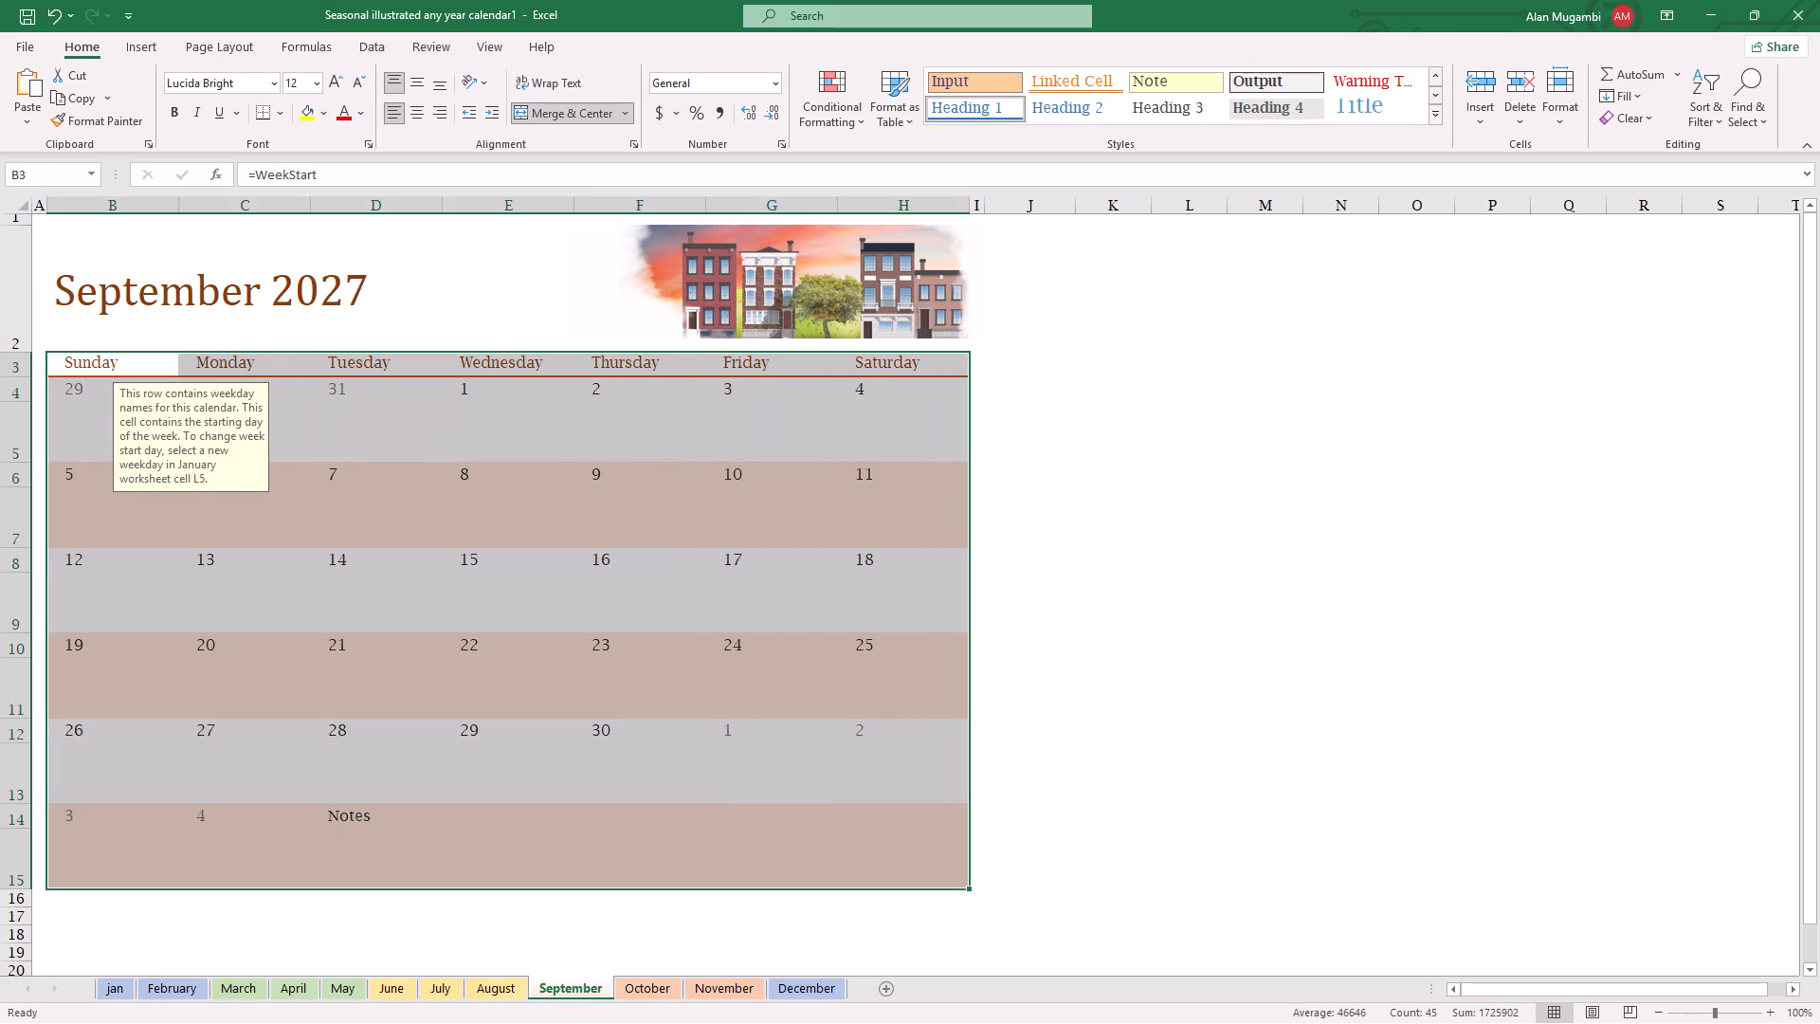
right_click(476, 576)
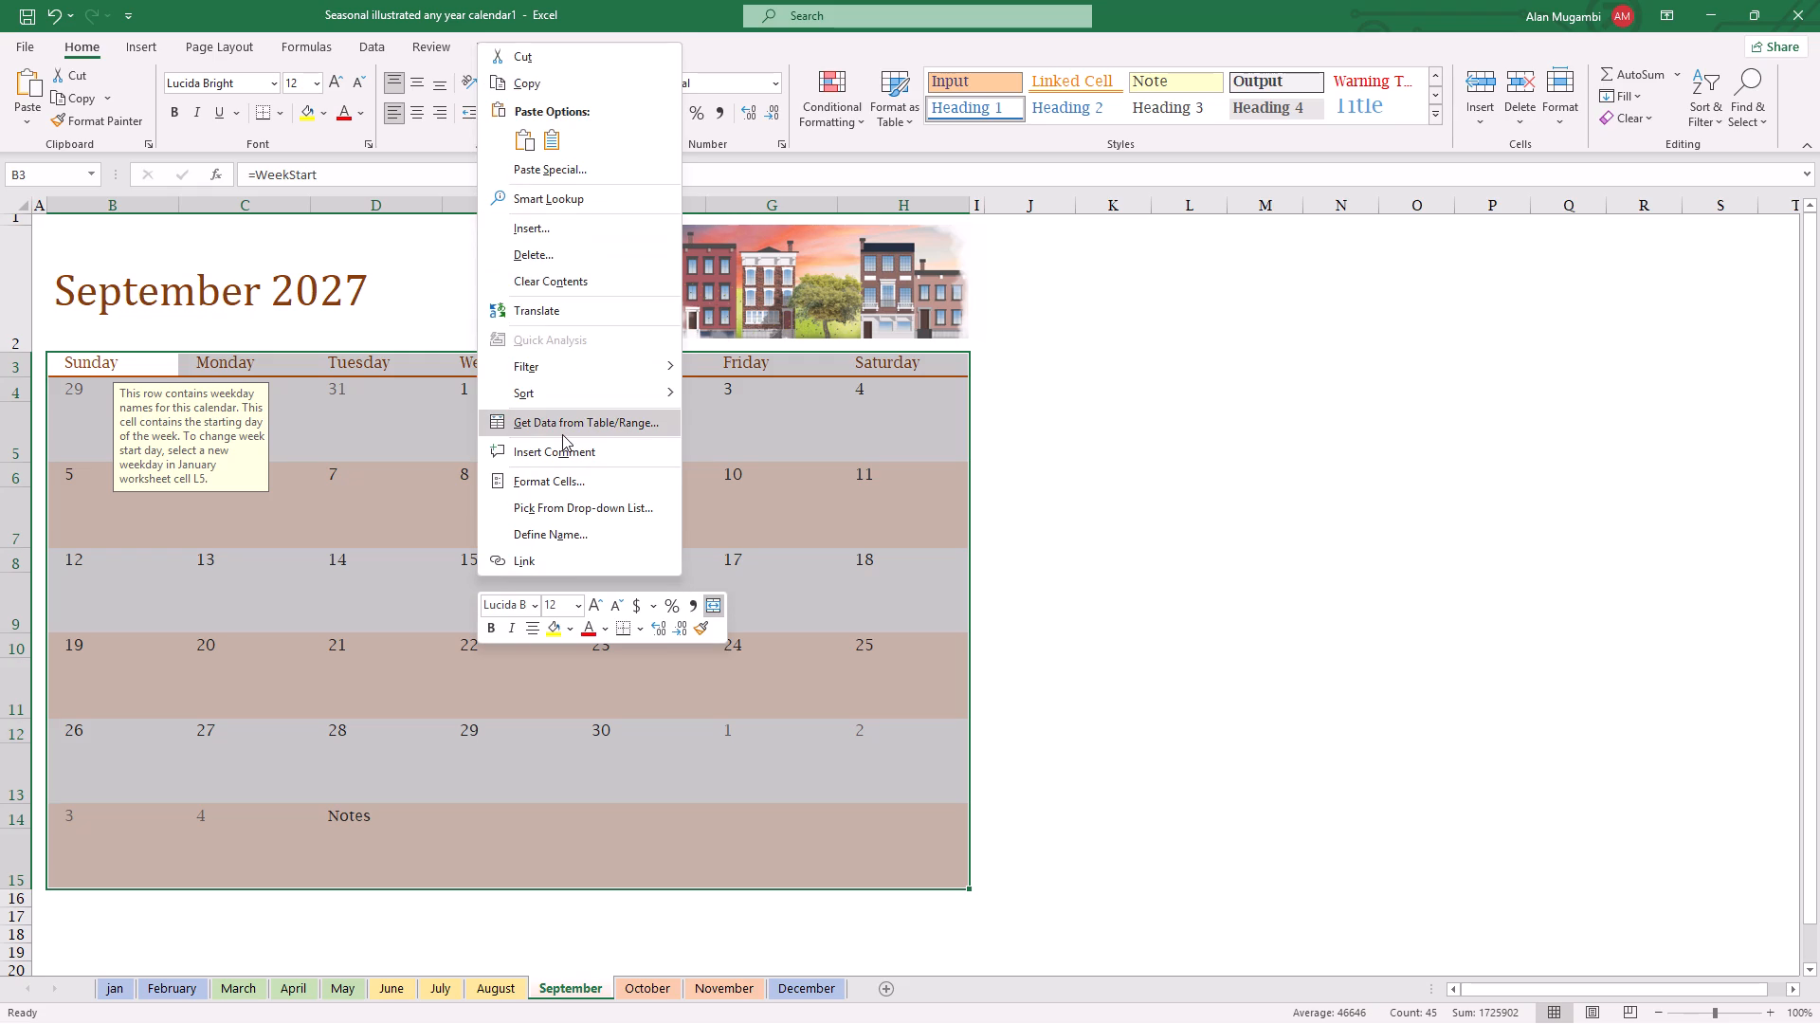
left_click(534, 602)
type("co")
key("o")
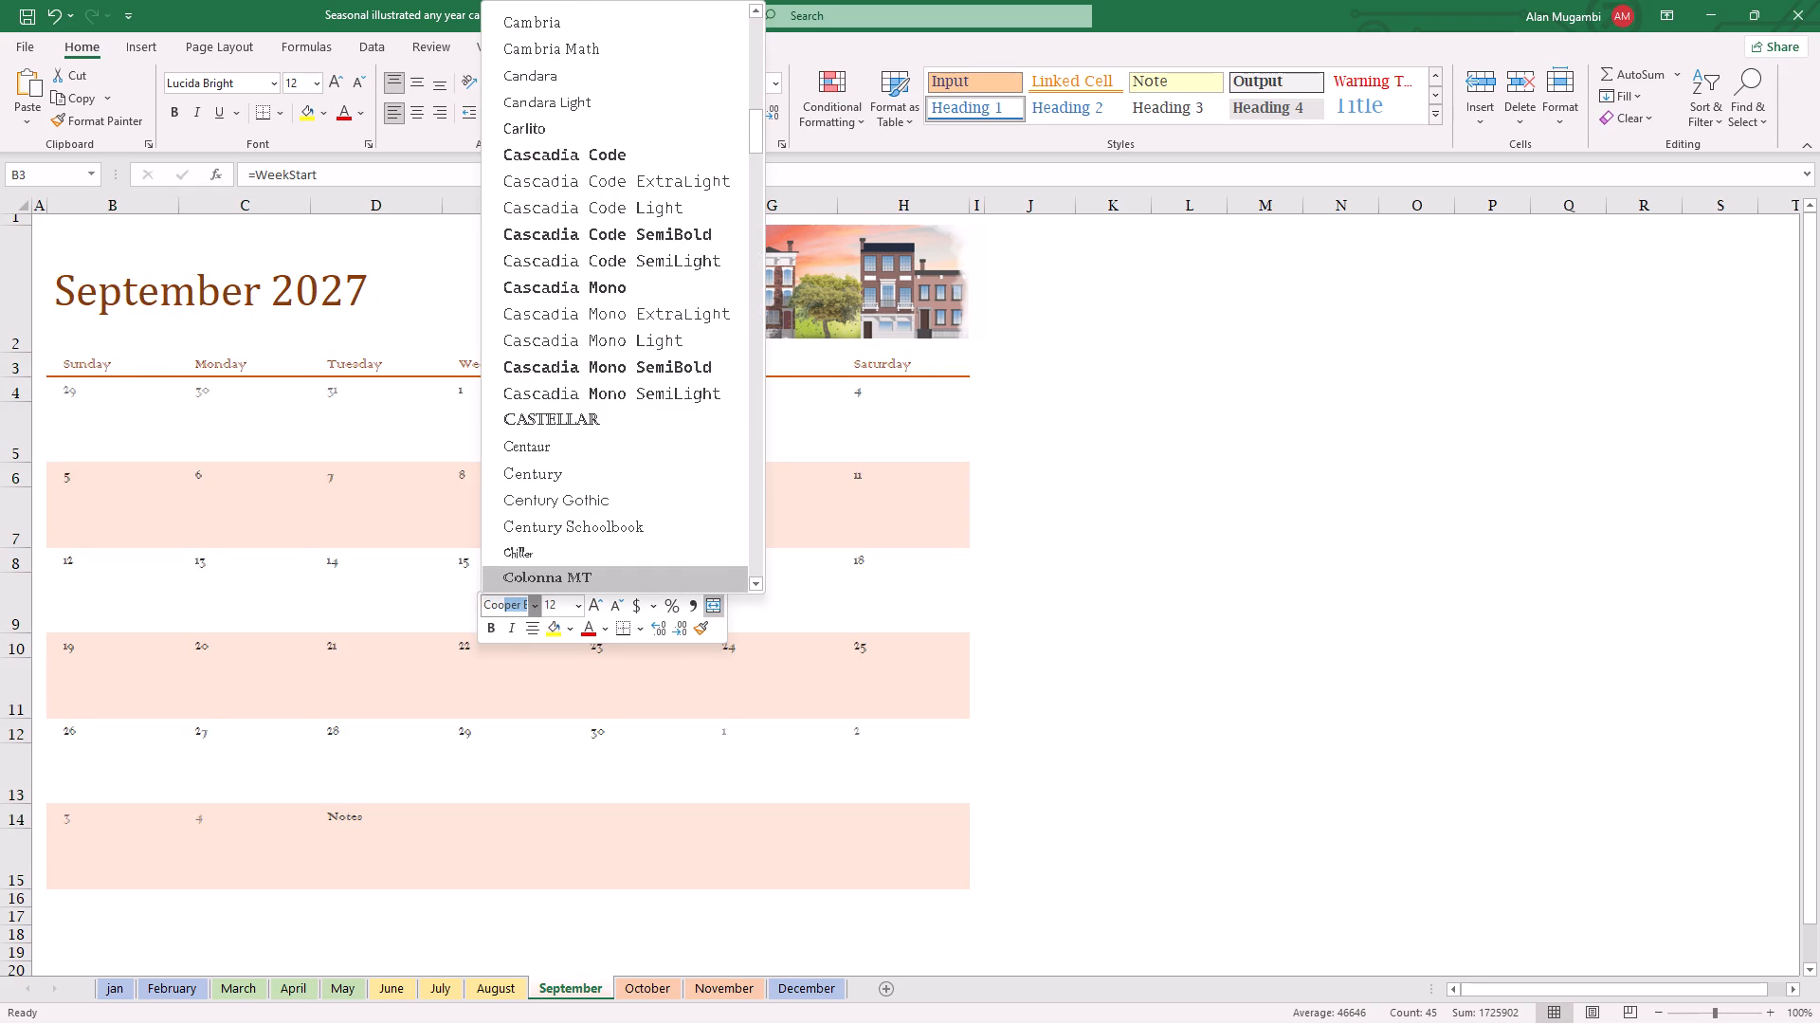
key("Return")
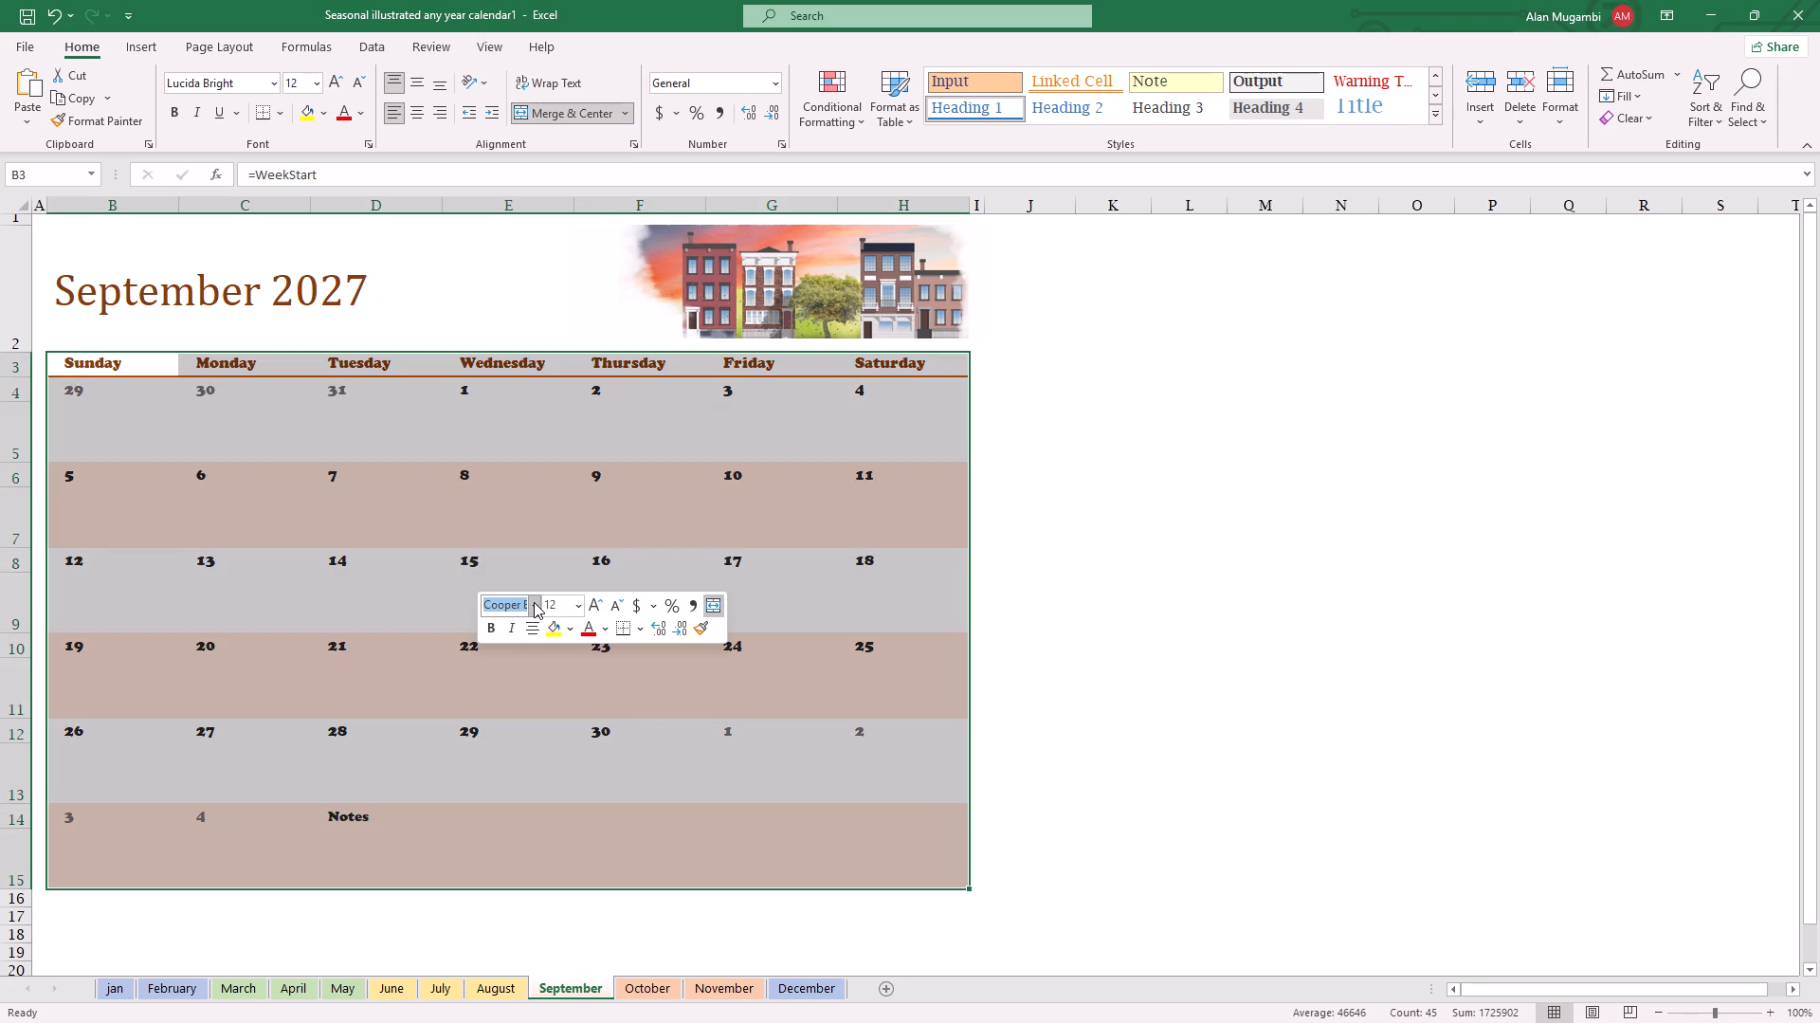
left_click(510, 624)
left_click(488, 622)
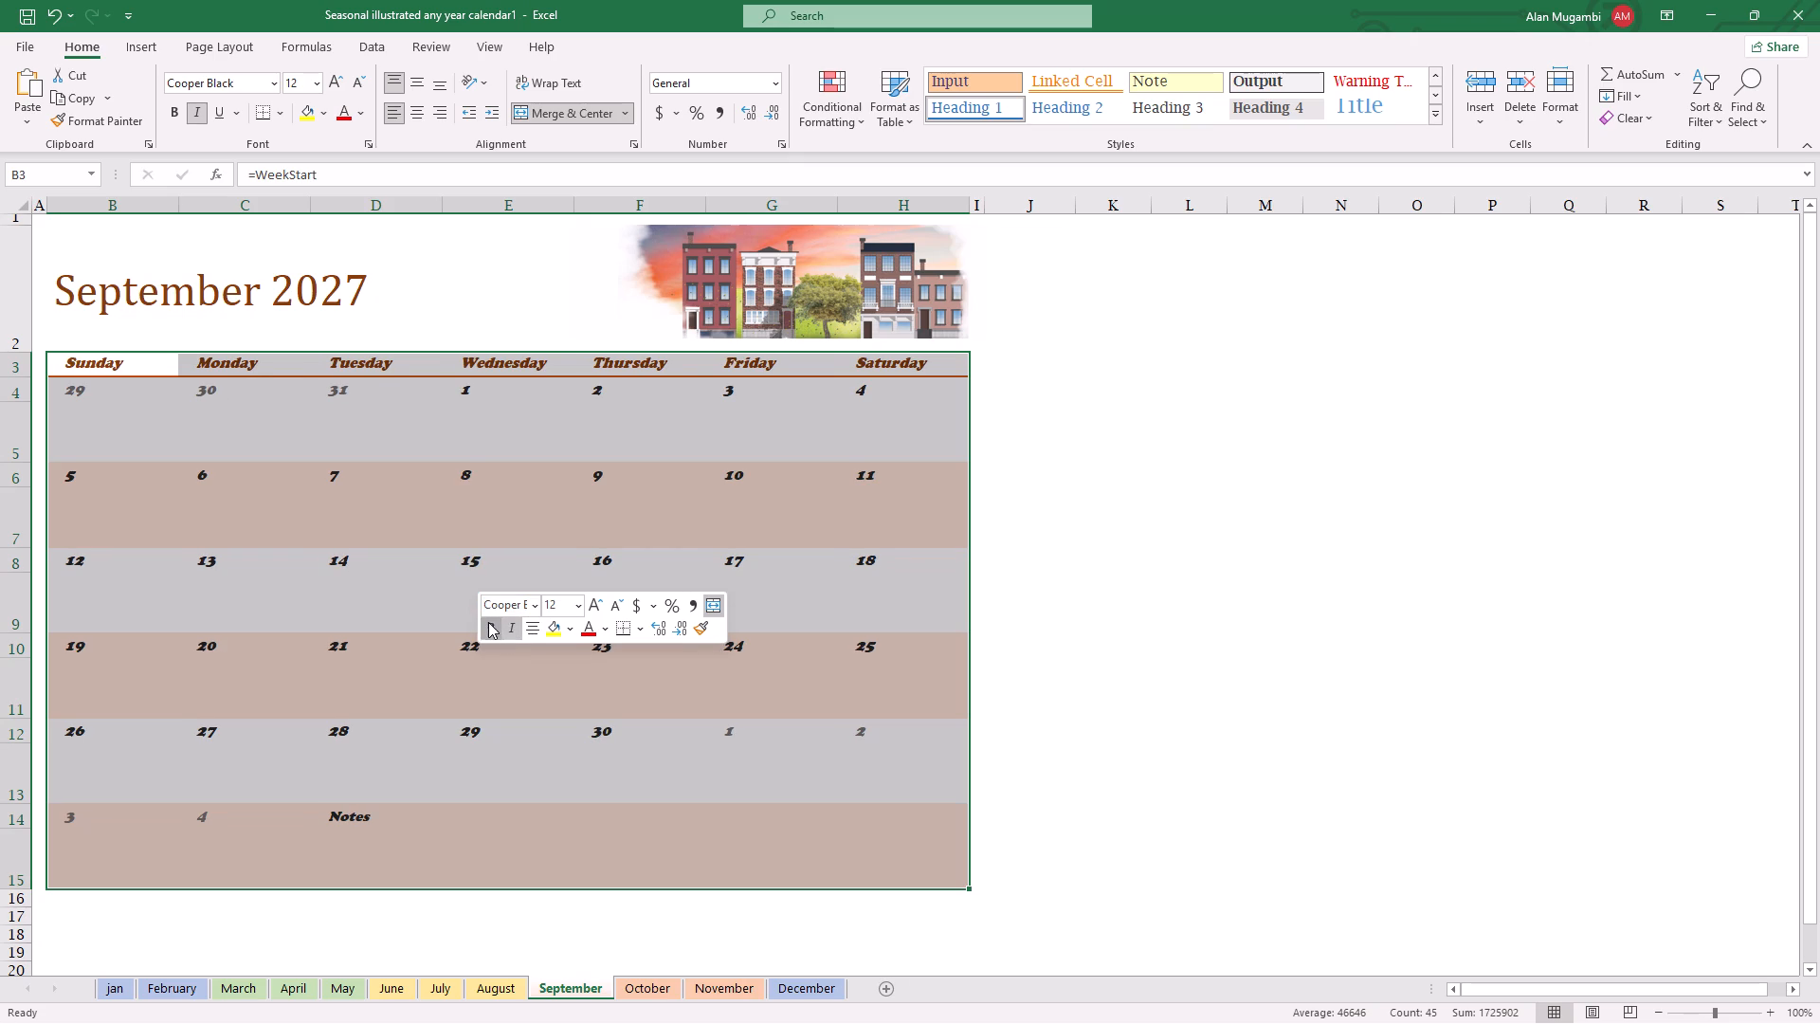
Set the September 2027 title's font to Matura MT Script Capitals.
right_click(270, 286)
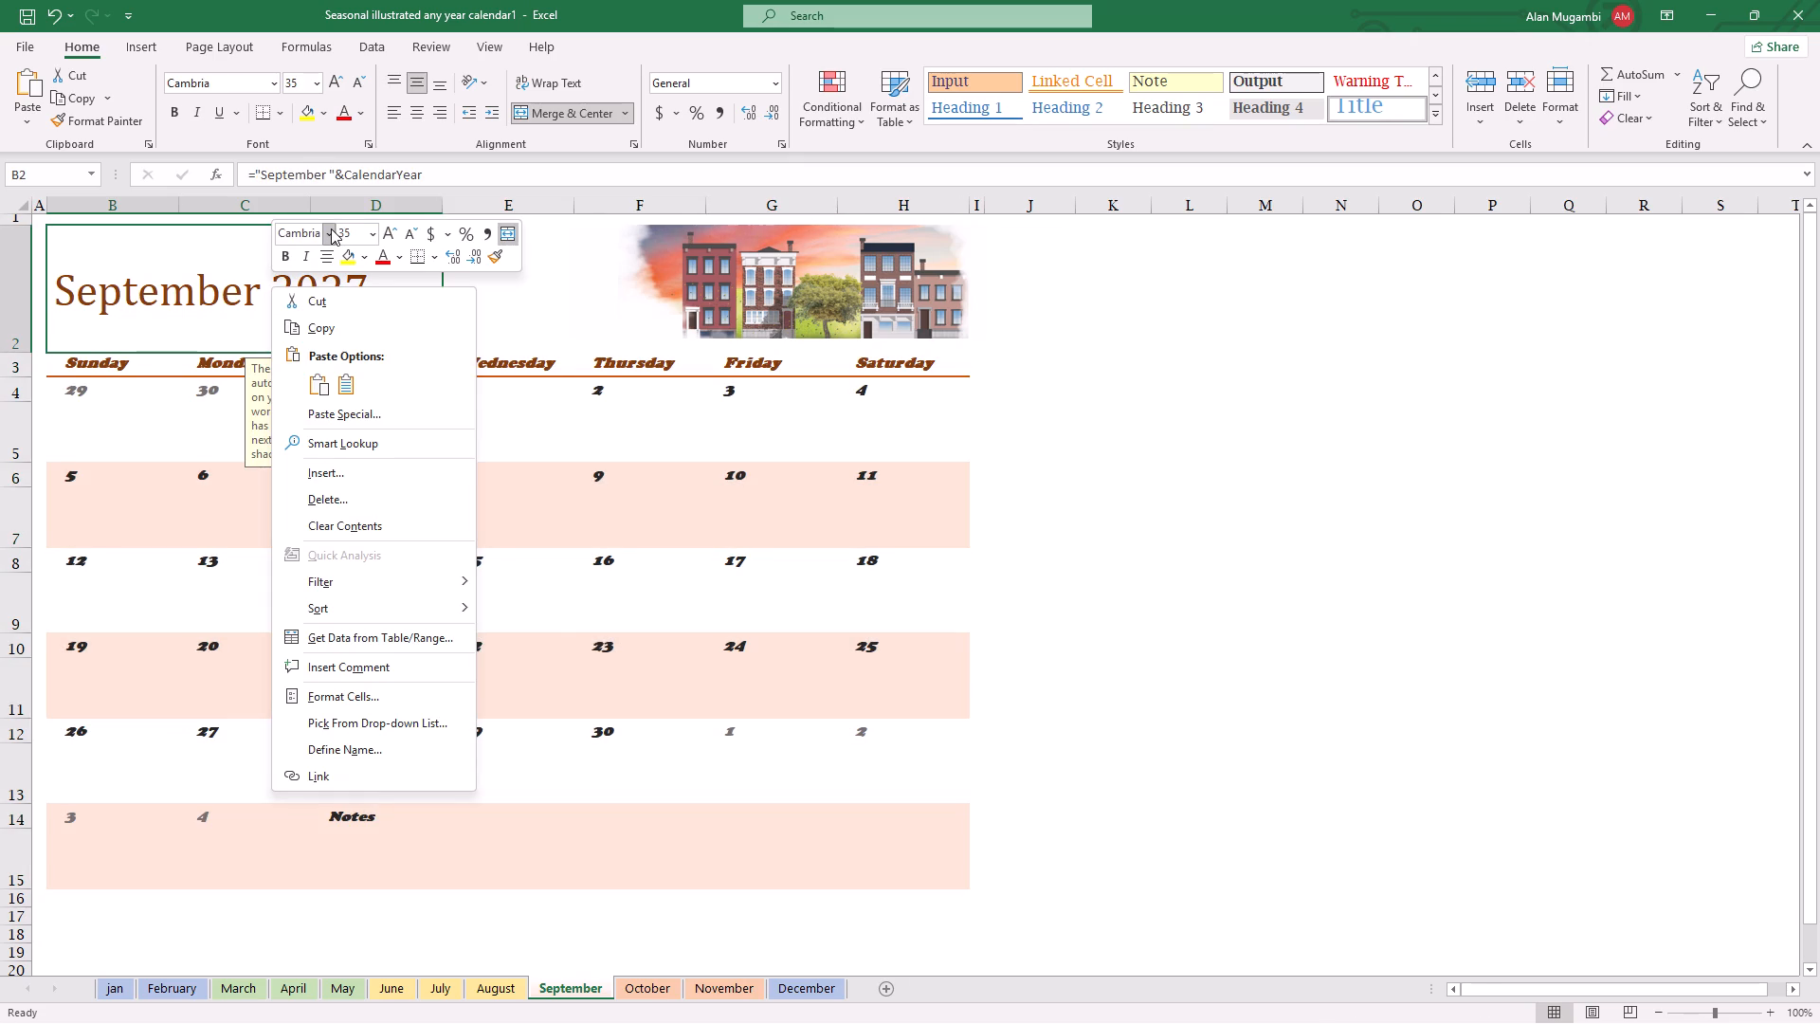
left_click(331, 229)
type("matu")
type("ra")
key("Return")
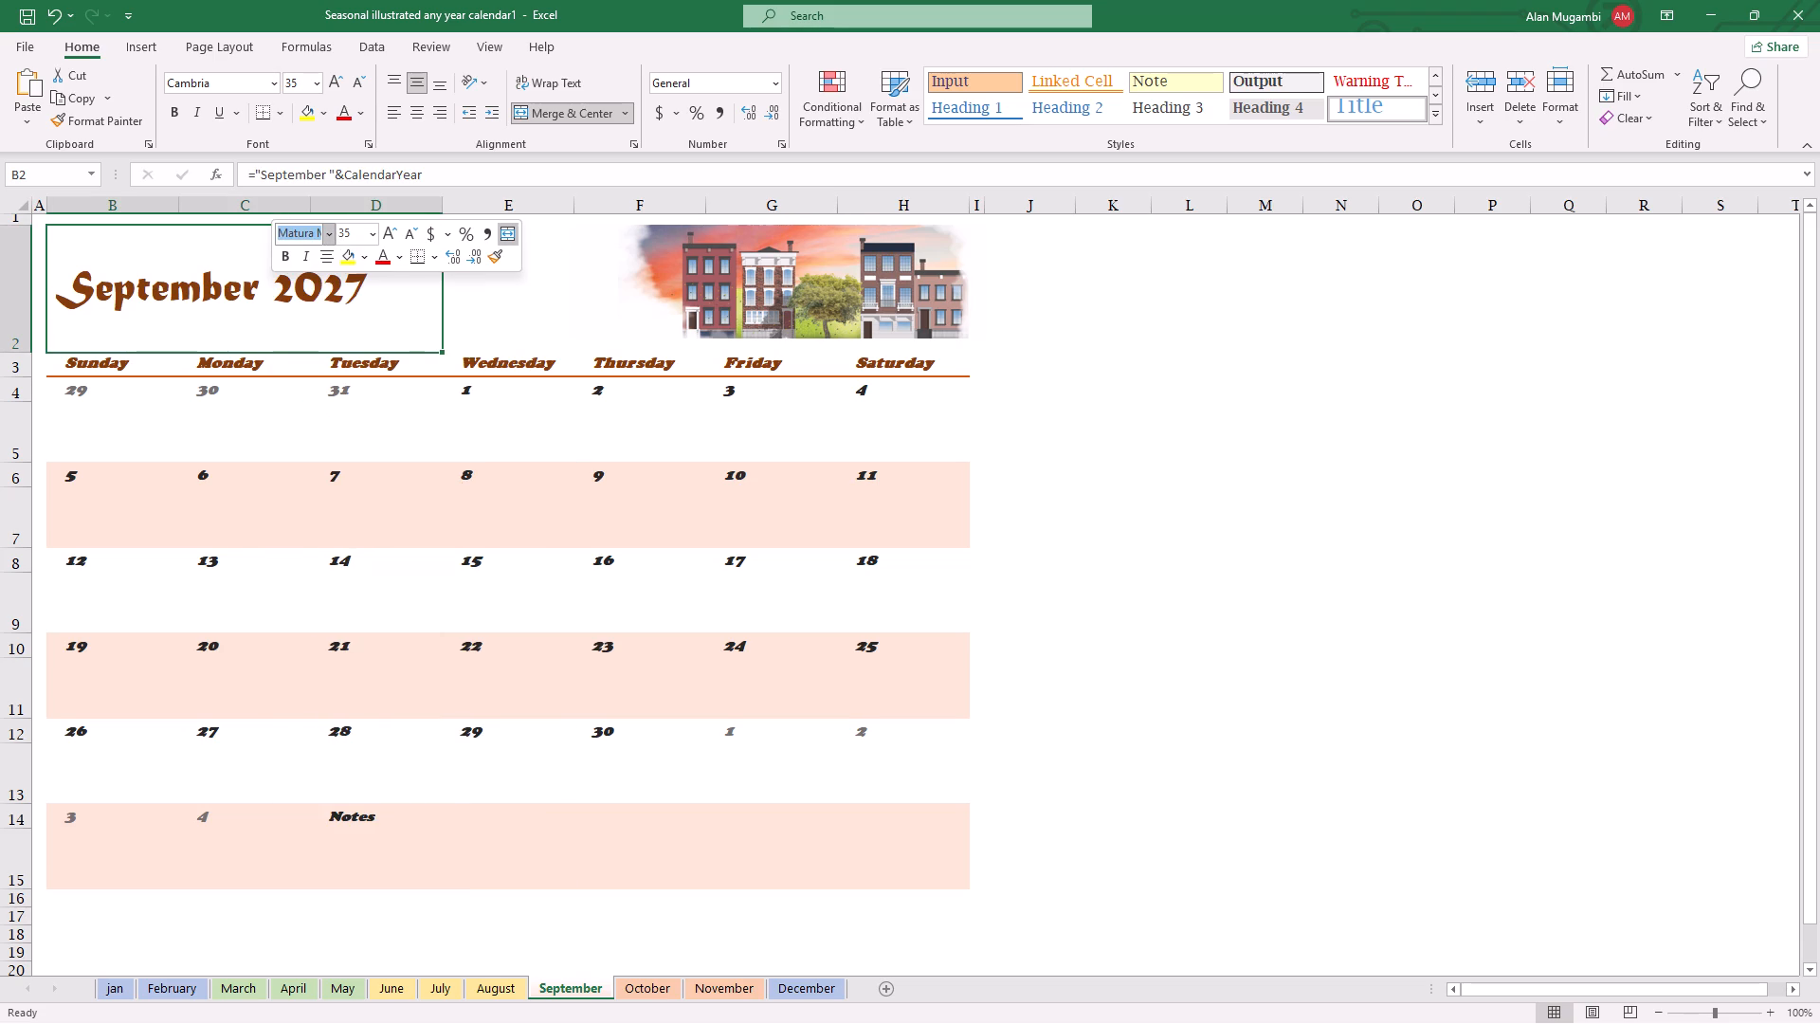
On the October sheet, format the whole calendar grid, weekday headings through Notes row, in bold italic Cooper Black.
left_click(654, 980)
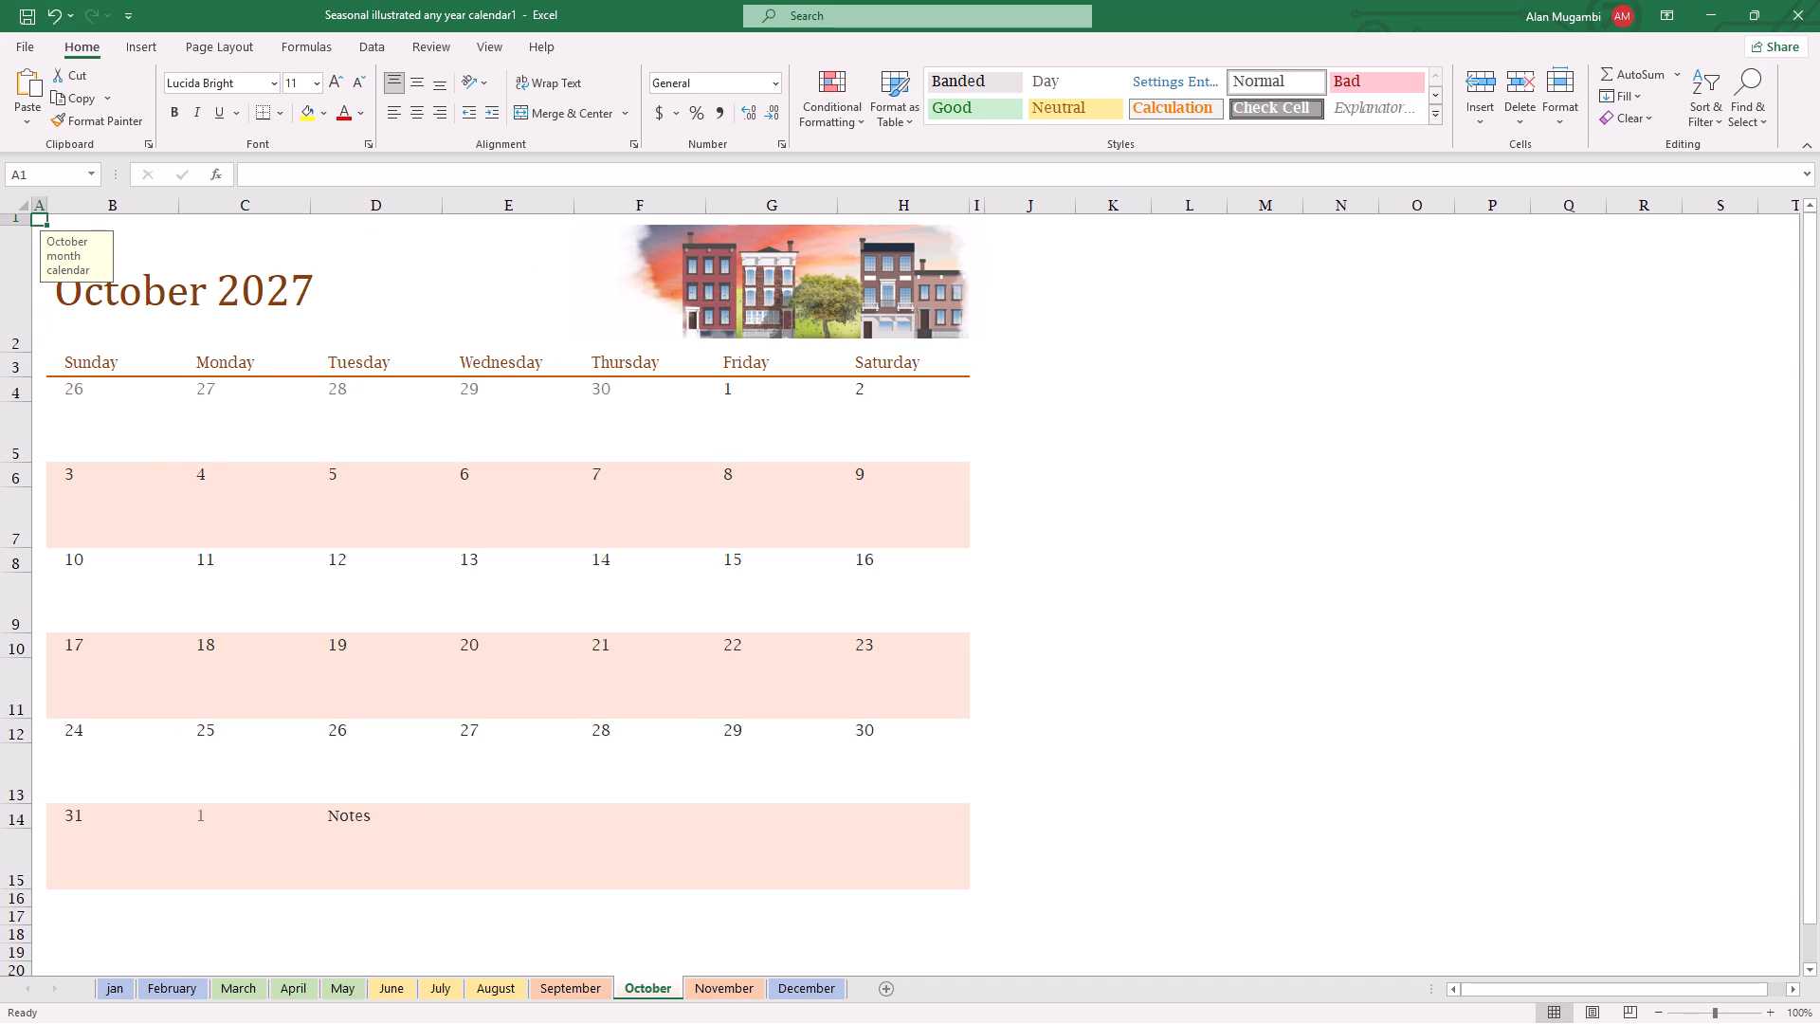
left_click_drag(93, 360, 748, 766)
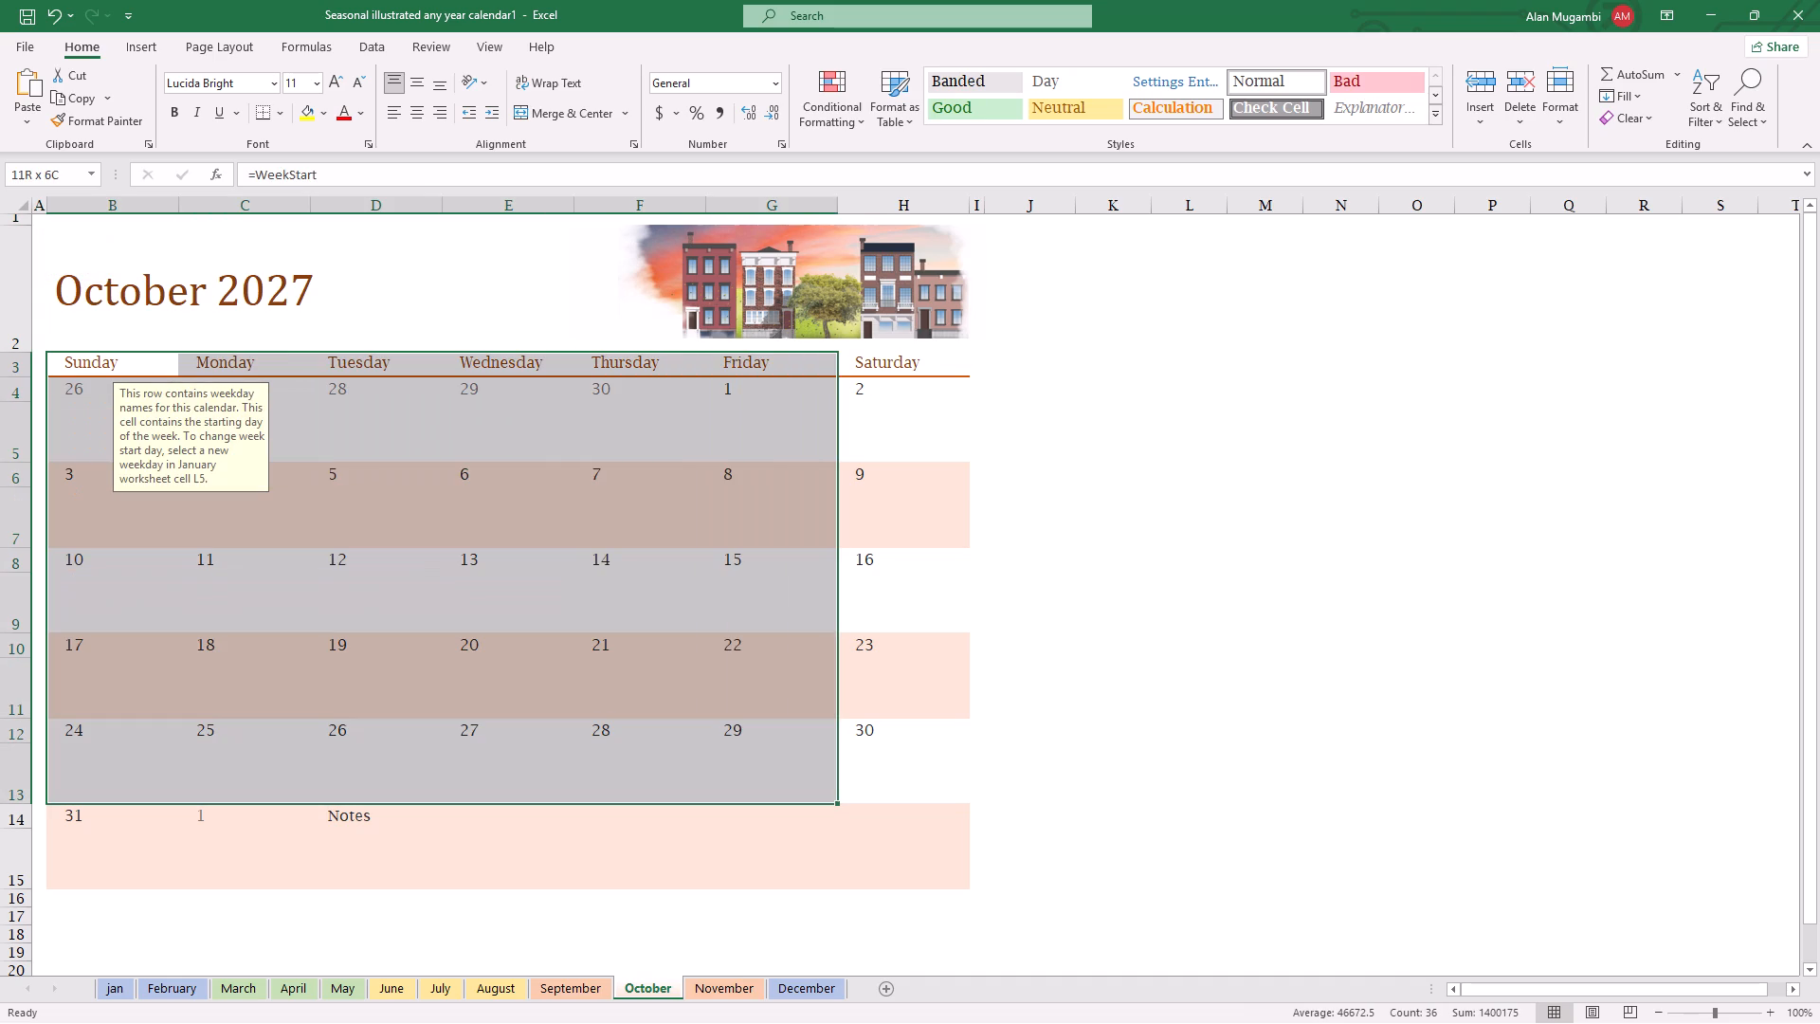
left_click_drag(748, 766, 866, 832)
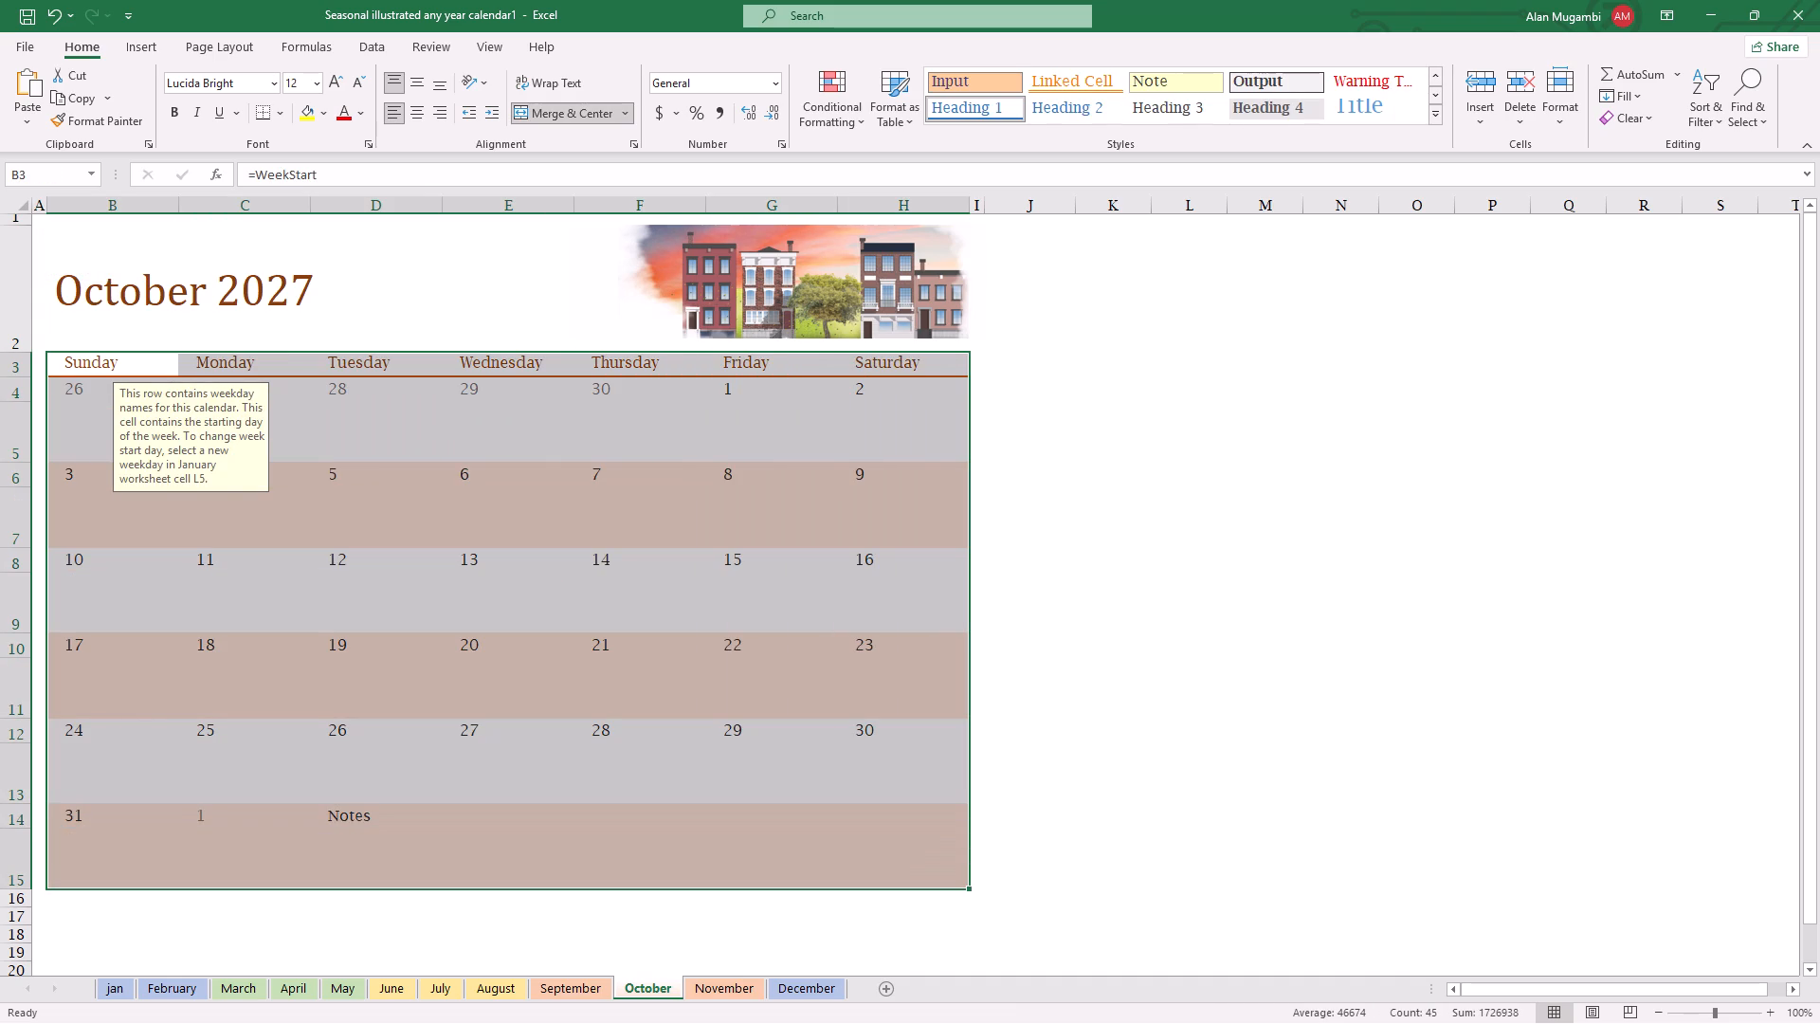
right_click(601, 686)
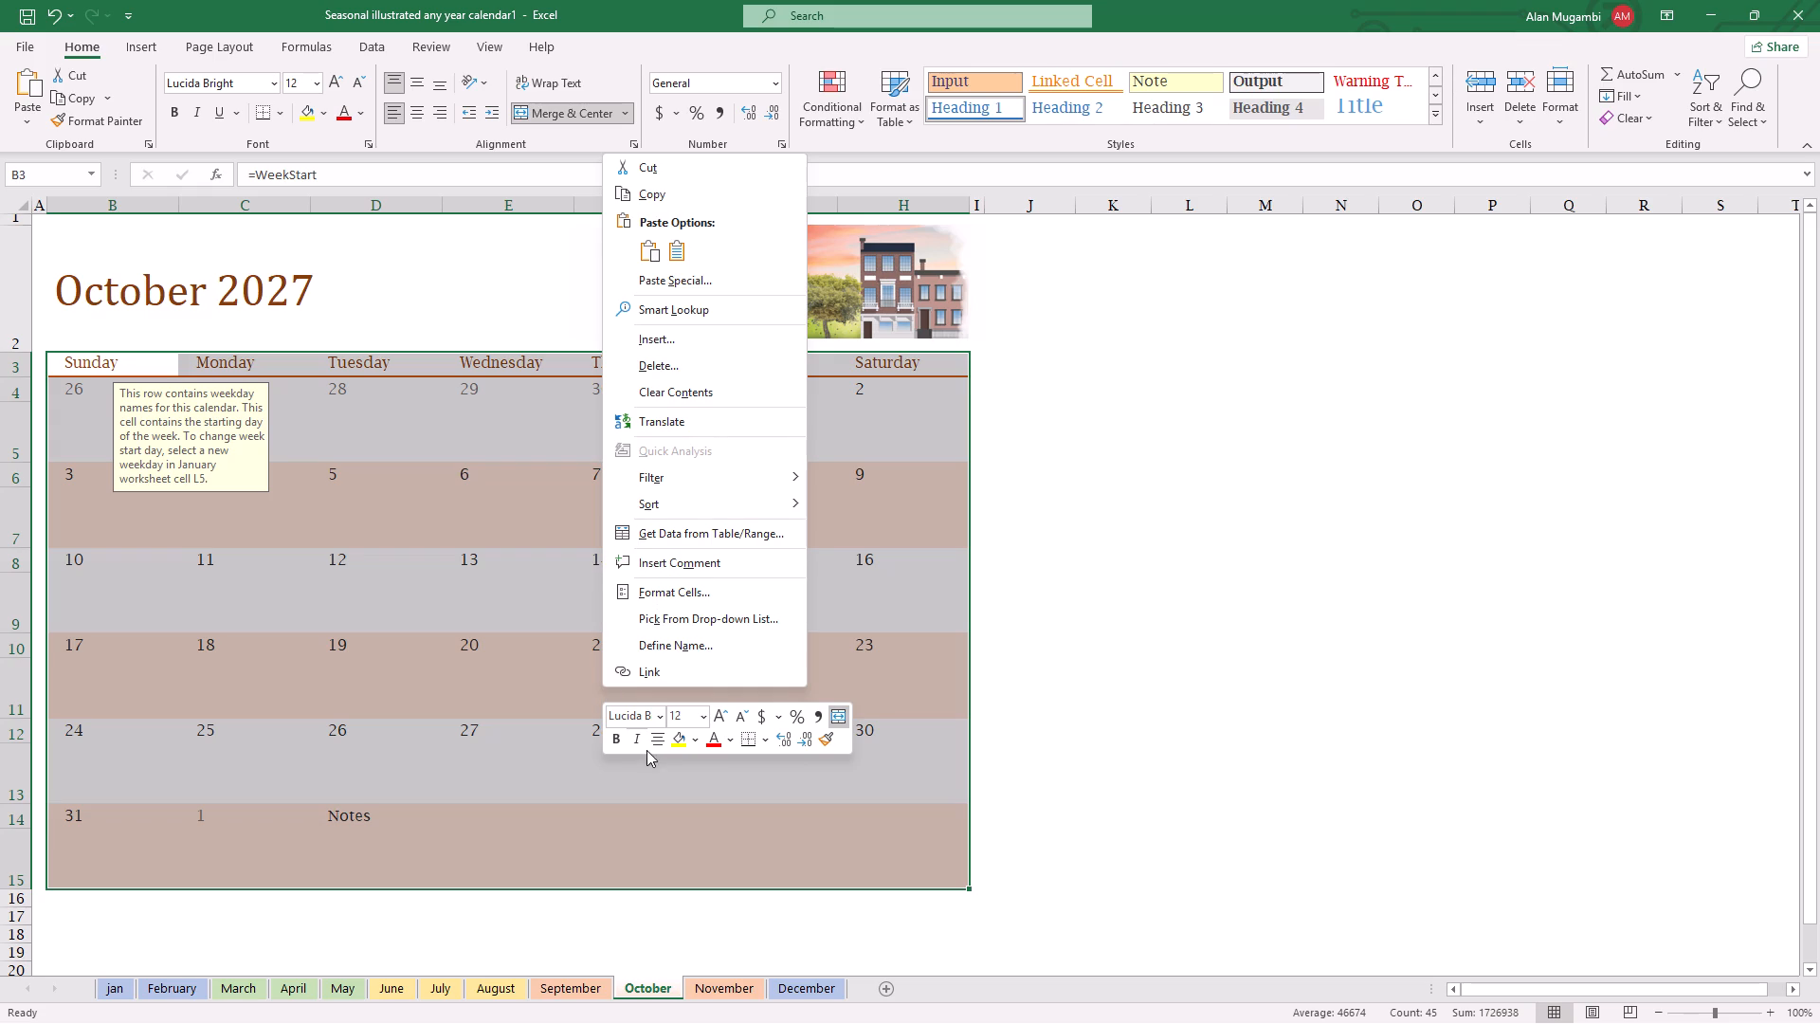
left_click(658, 722)
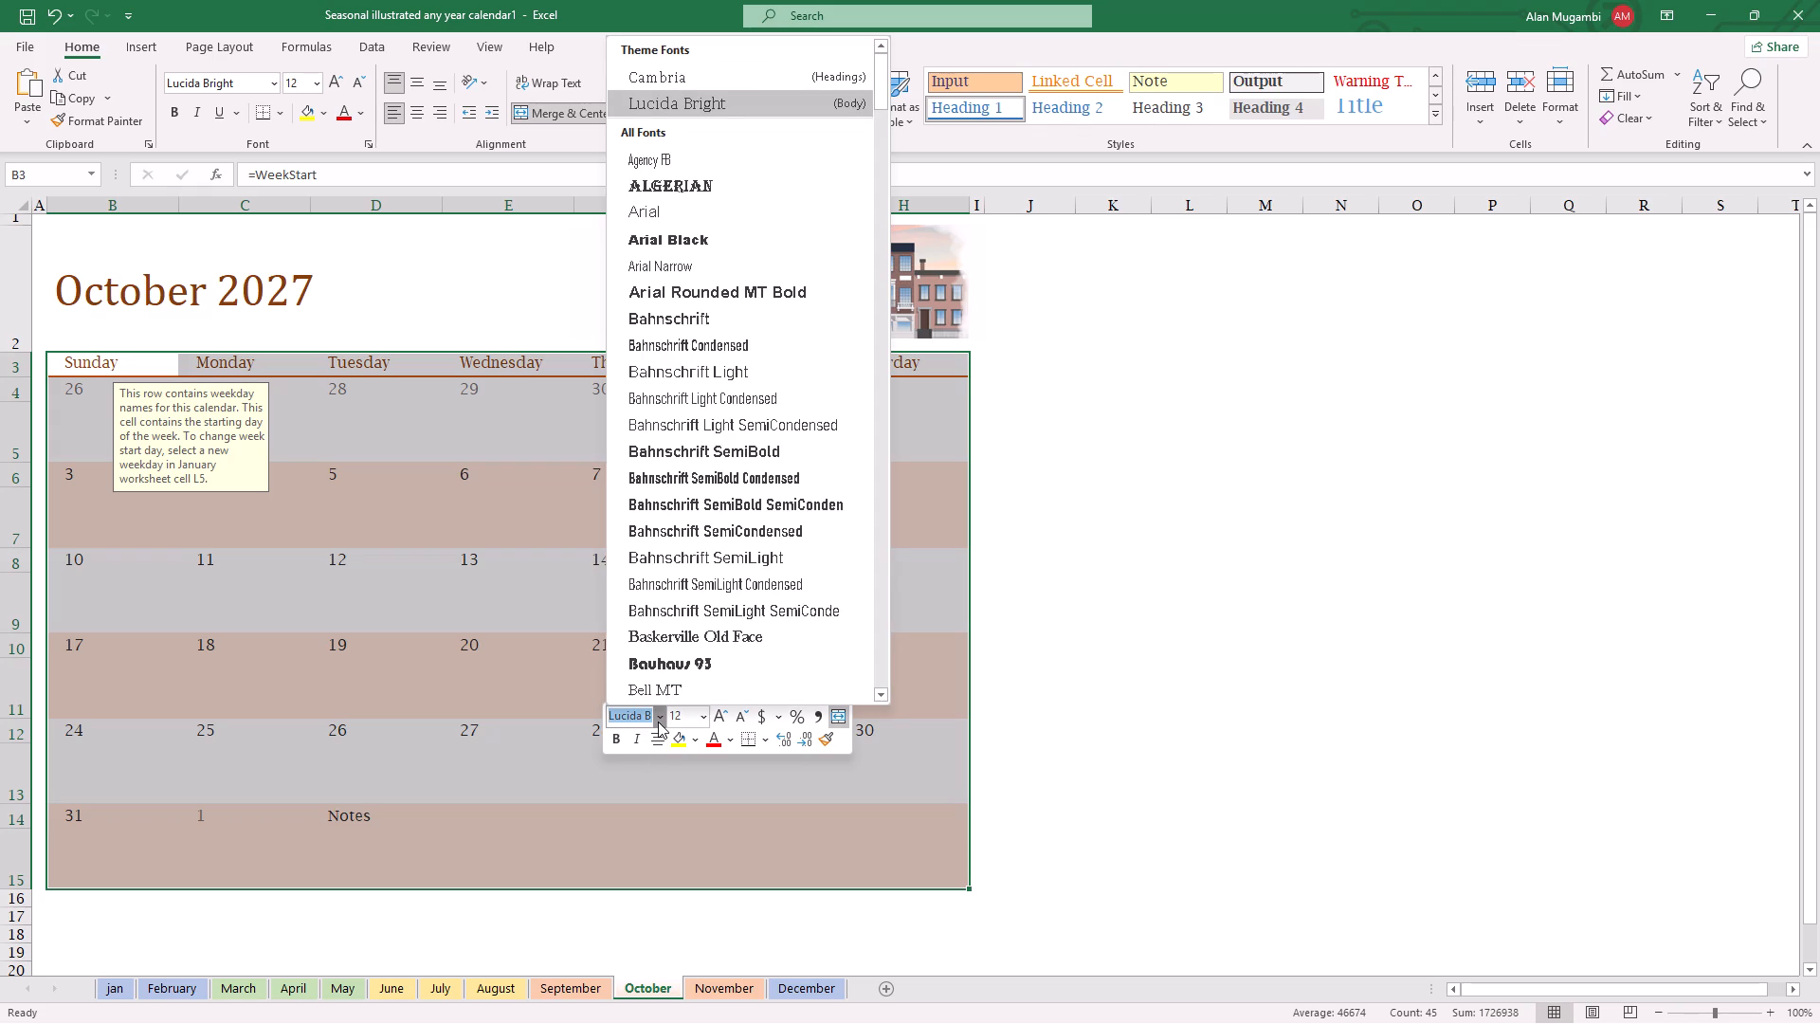
type("coop")
key("Return")
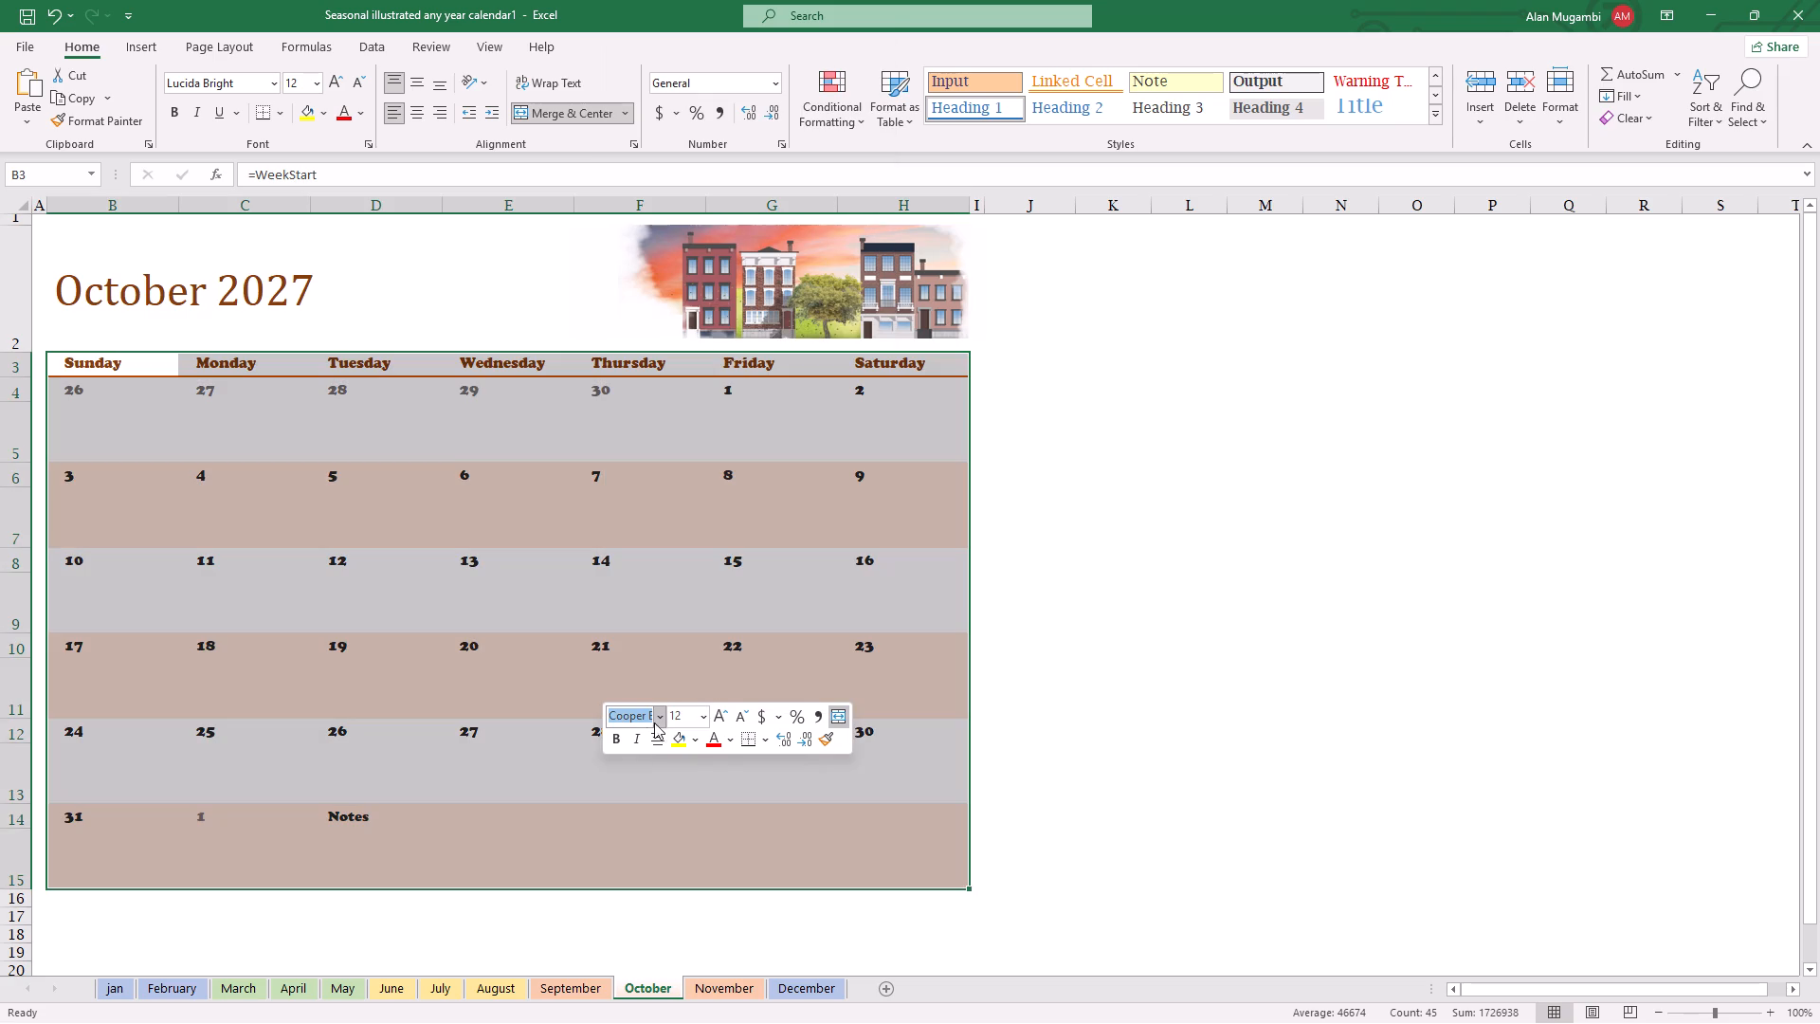
left_click(637, 730)
left_click(619, 731)
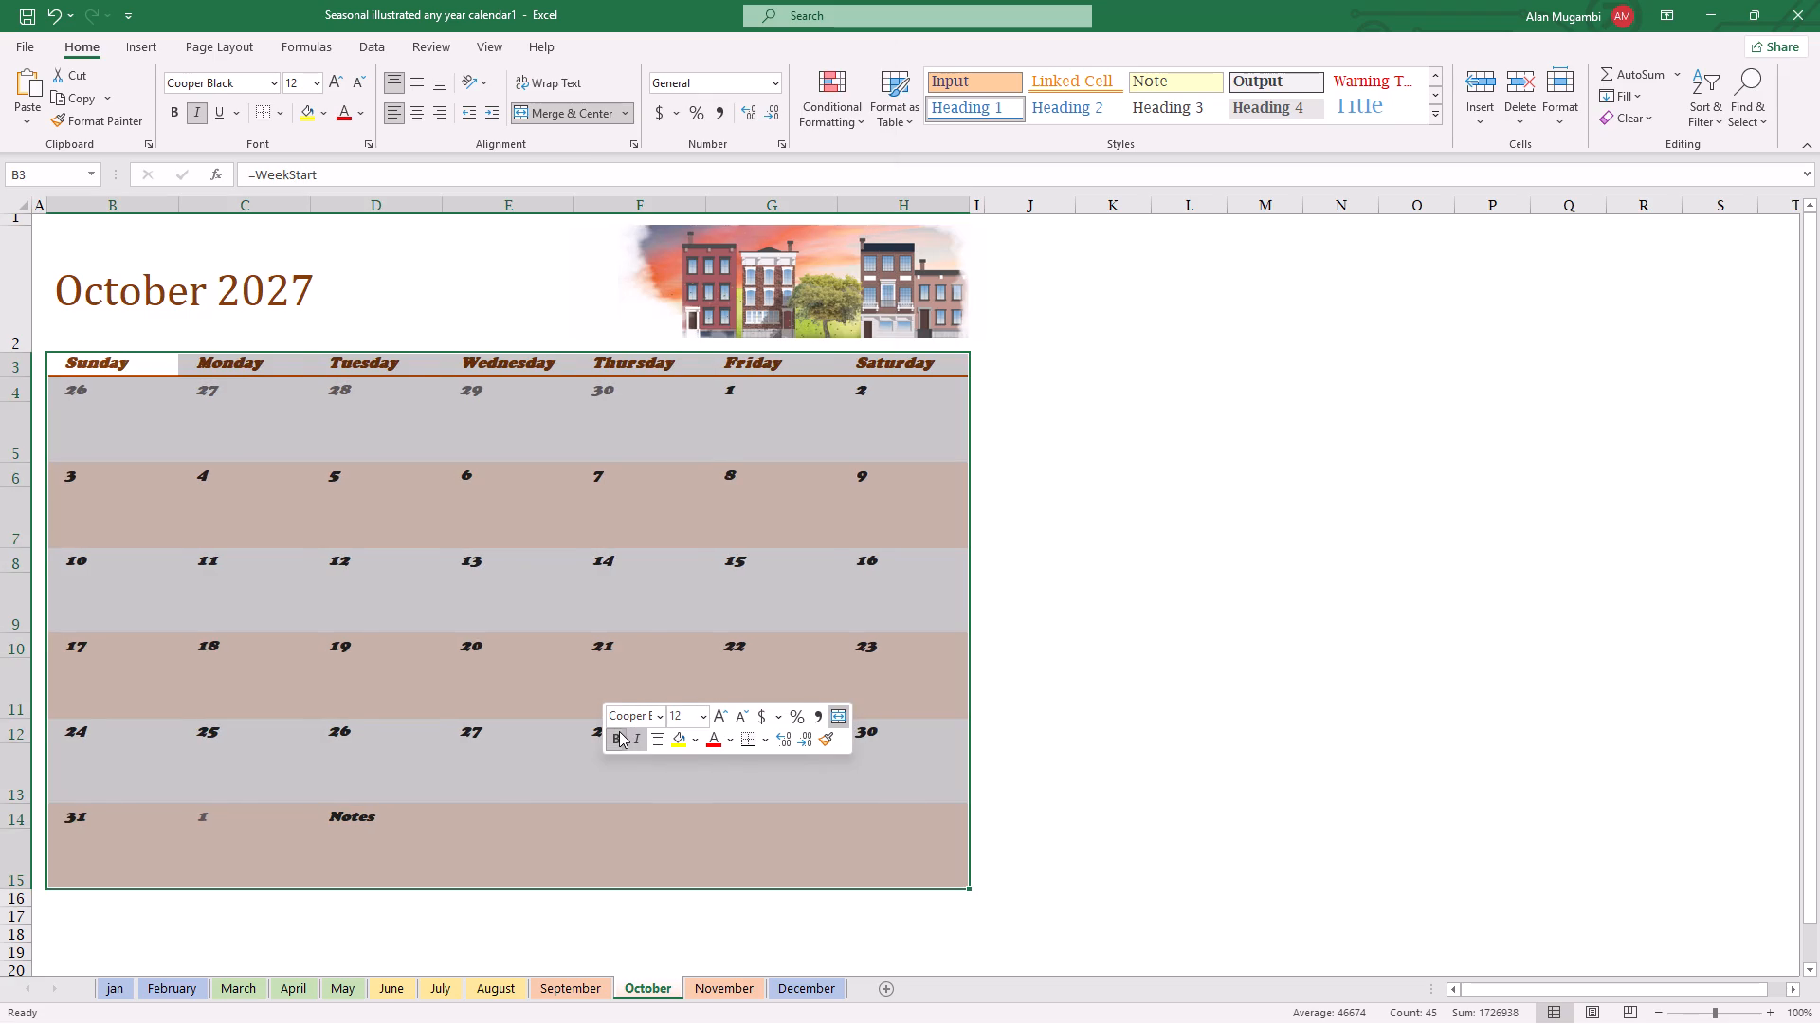
Set the October 2027 title's font to Matura MT Script Capitals.
right_click(249, 295)
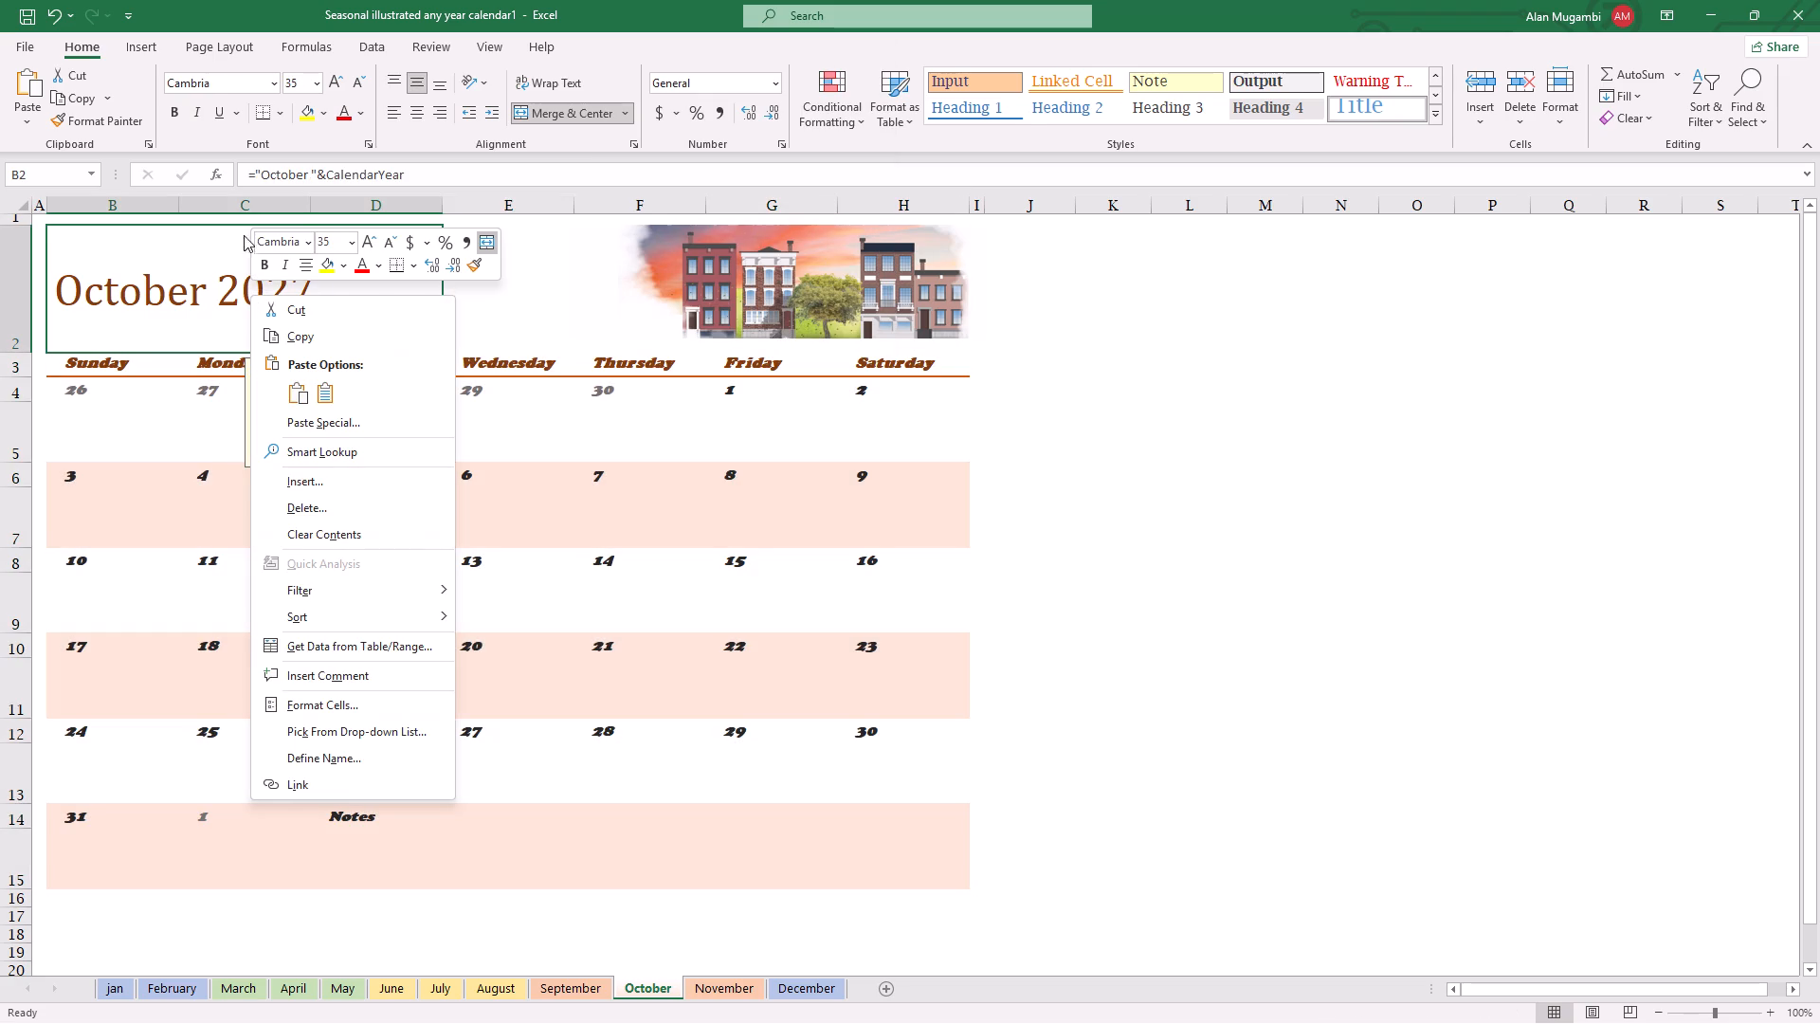
left_click(308, 250)
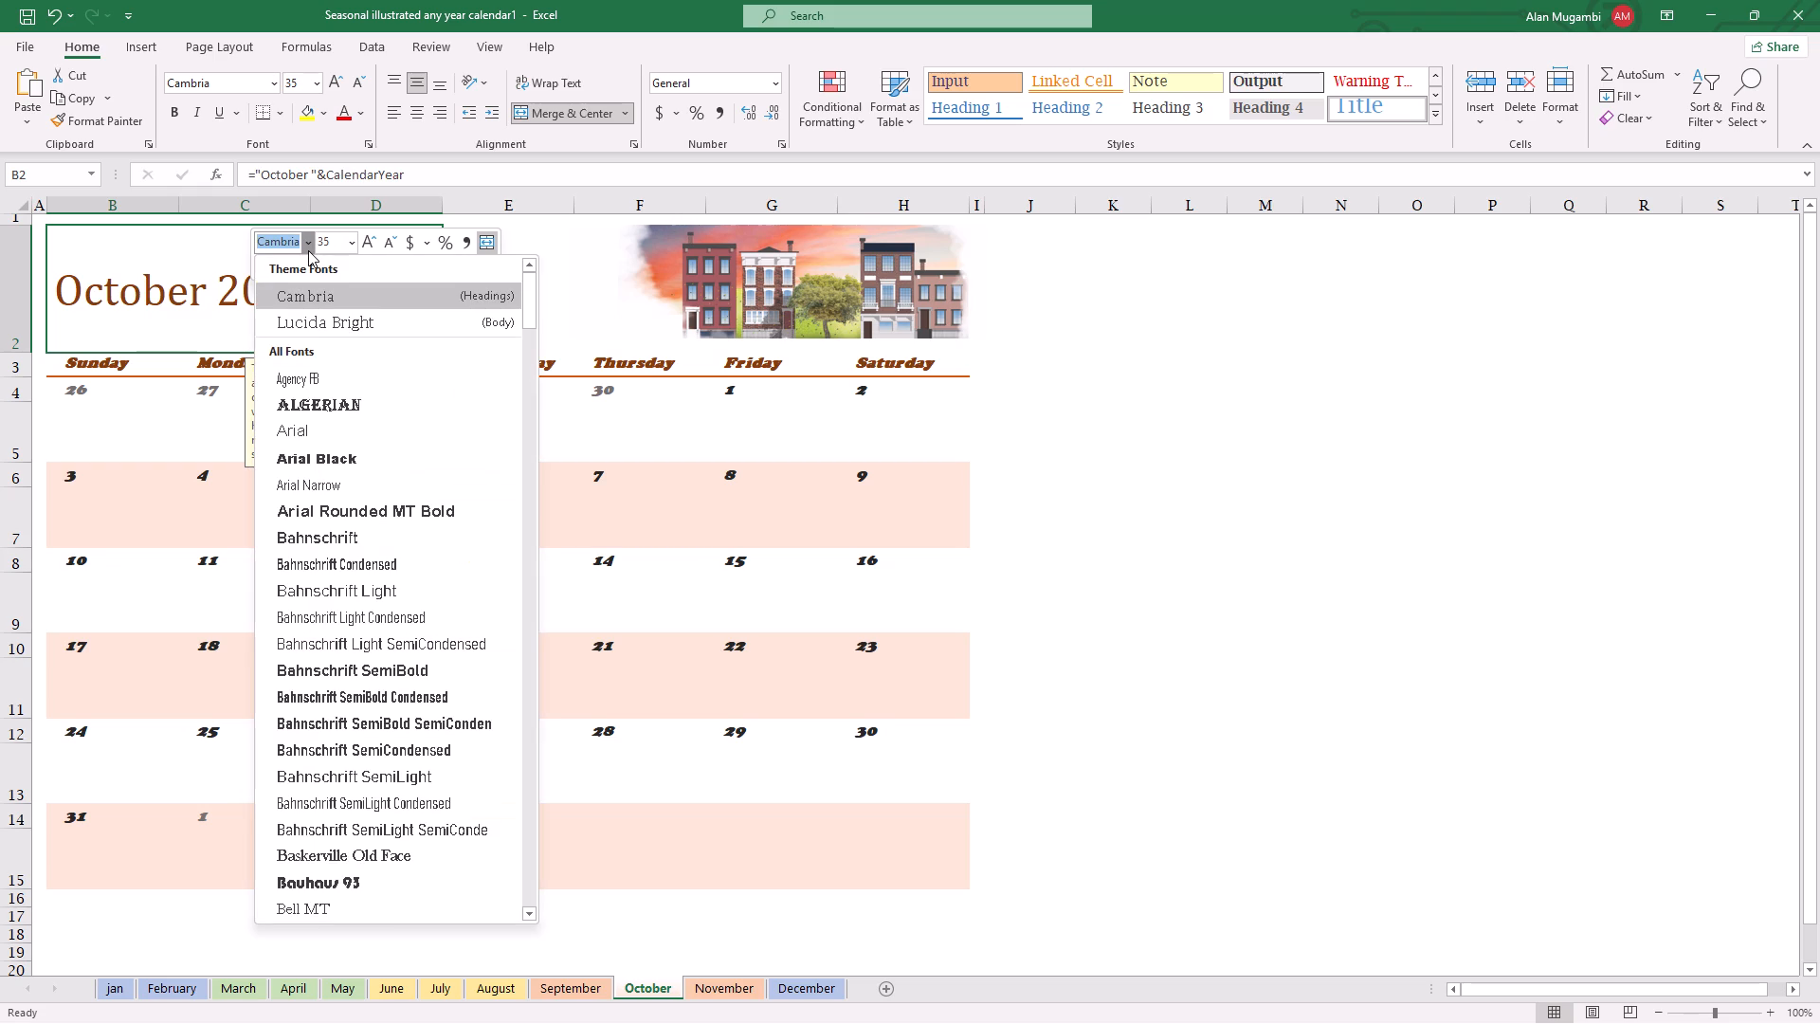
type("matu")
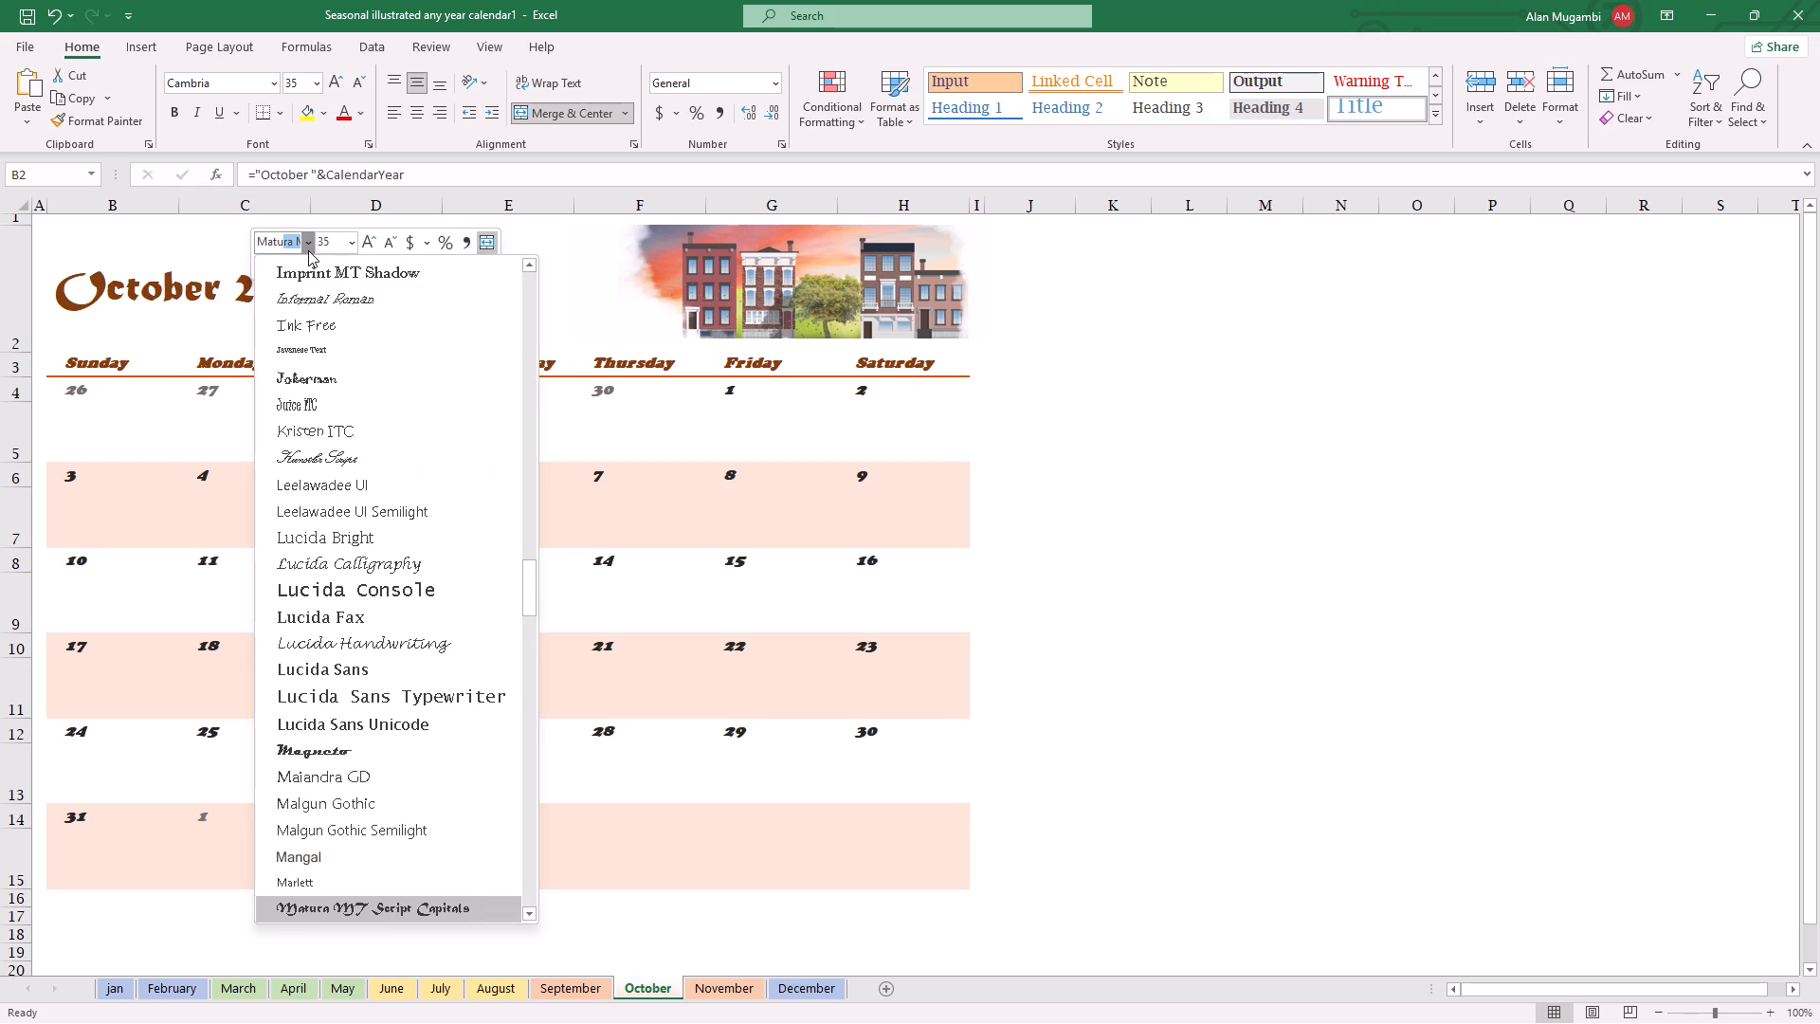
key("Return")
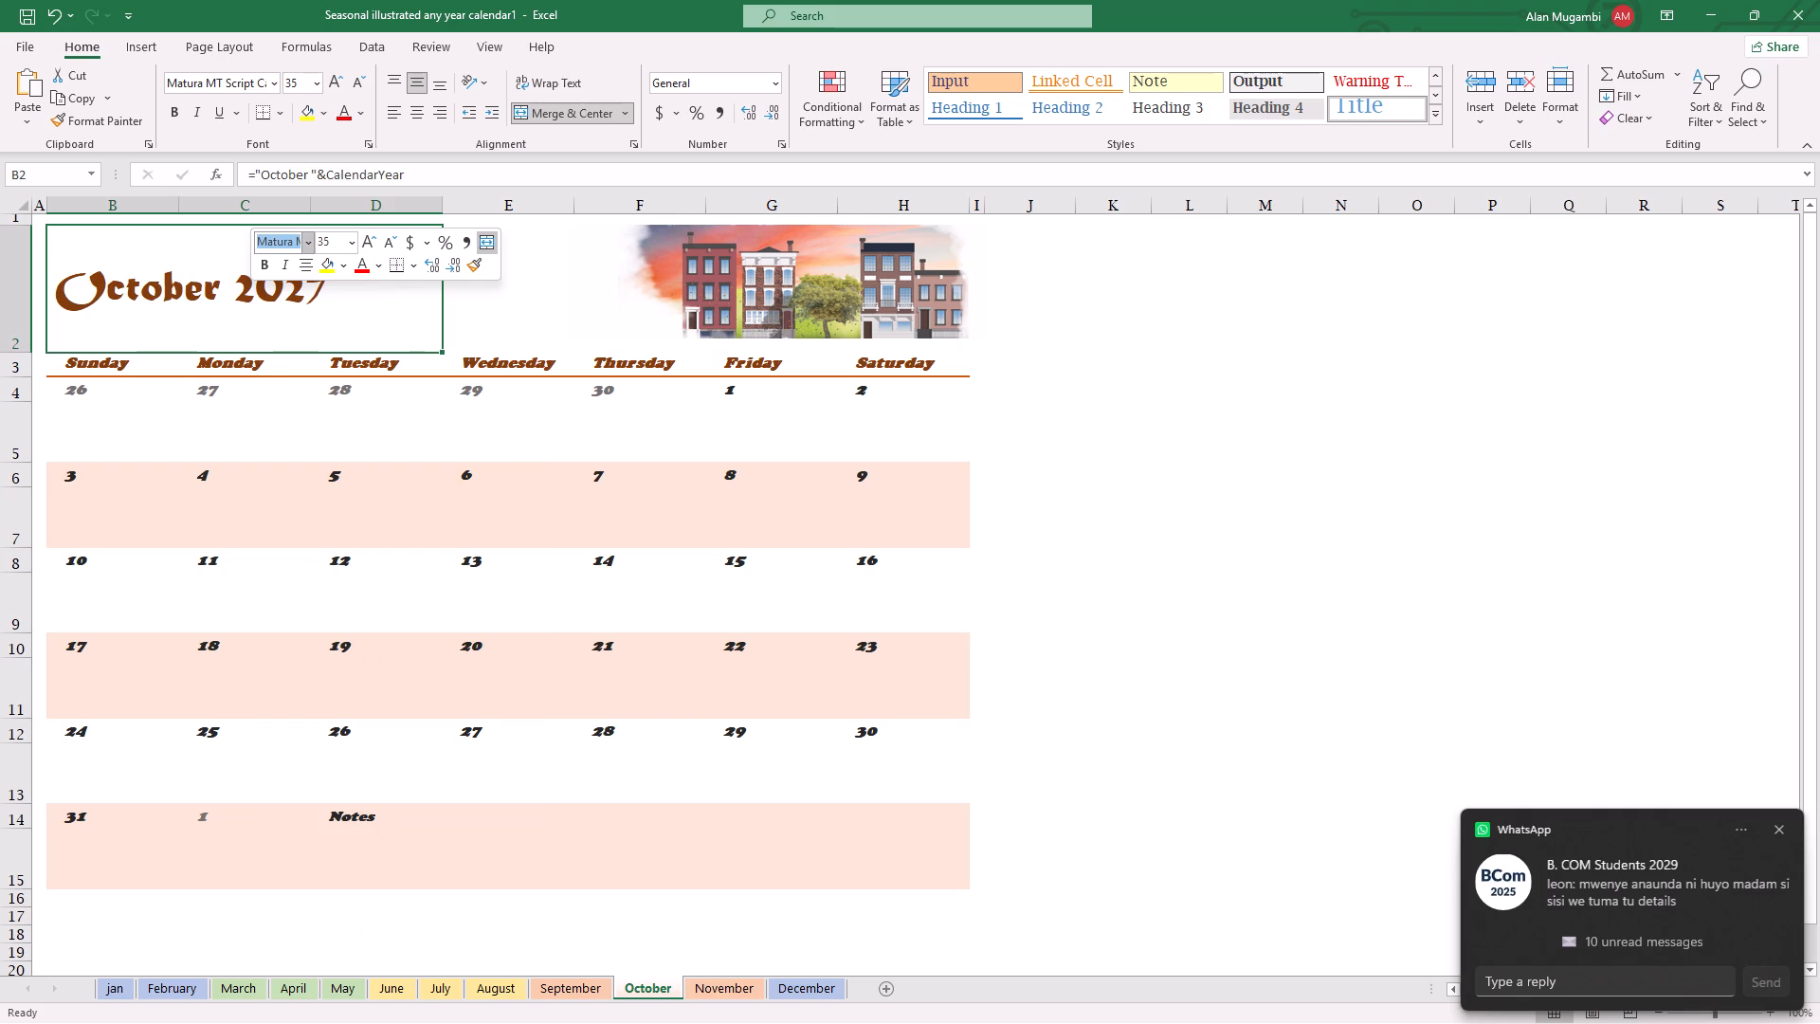
On the November sheet, select the November 2027 title and open its font size choices.
left_click(709, 984)
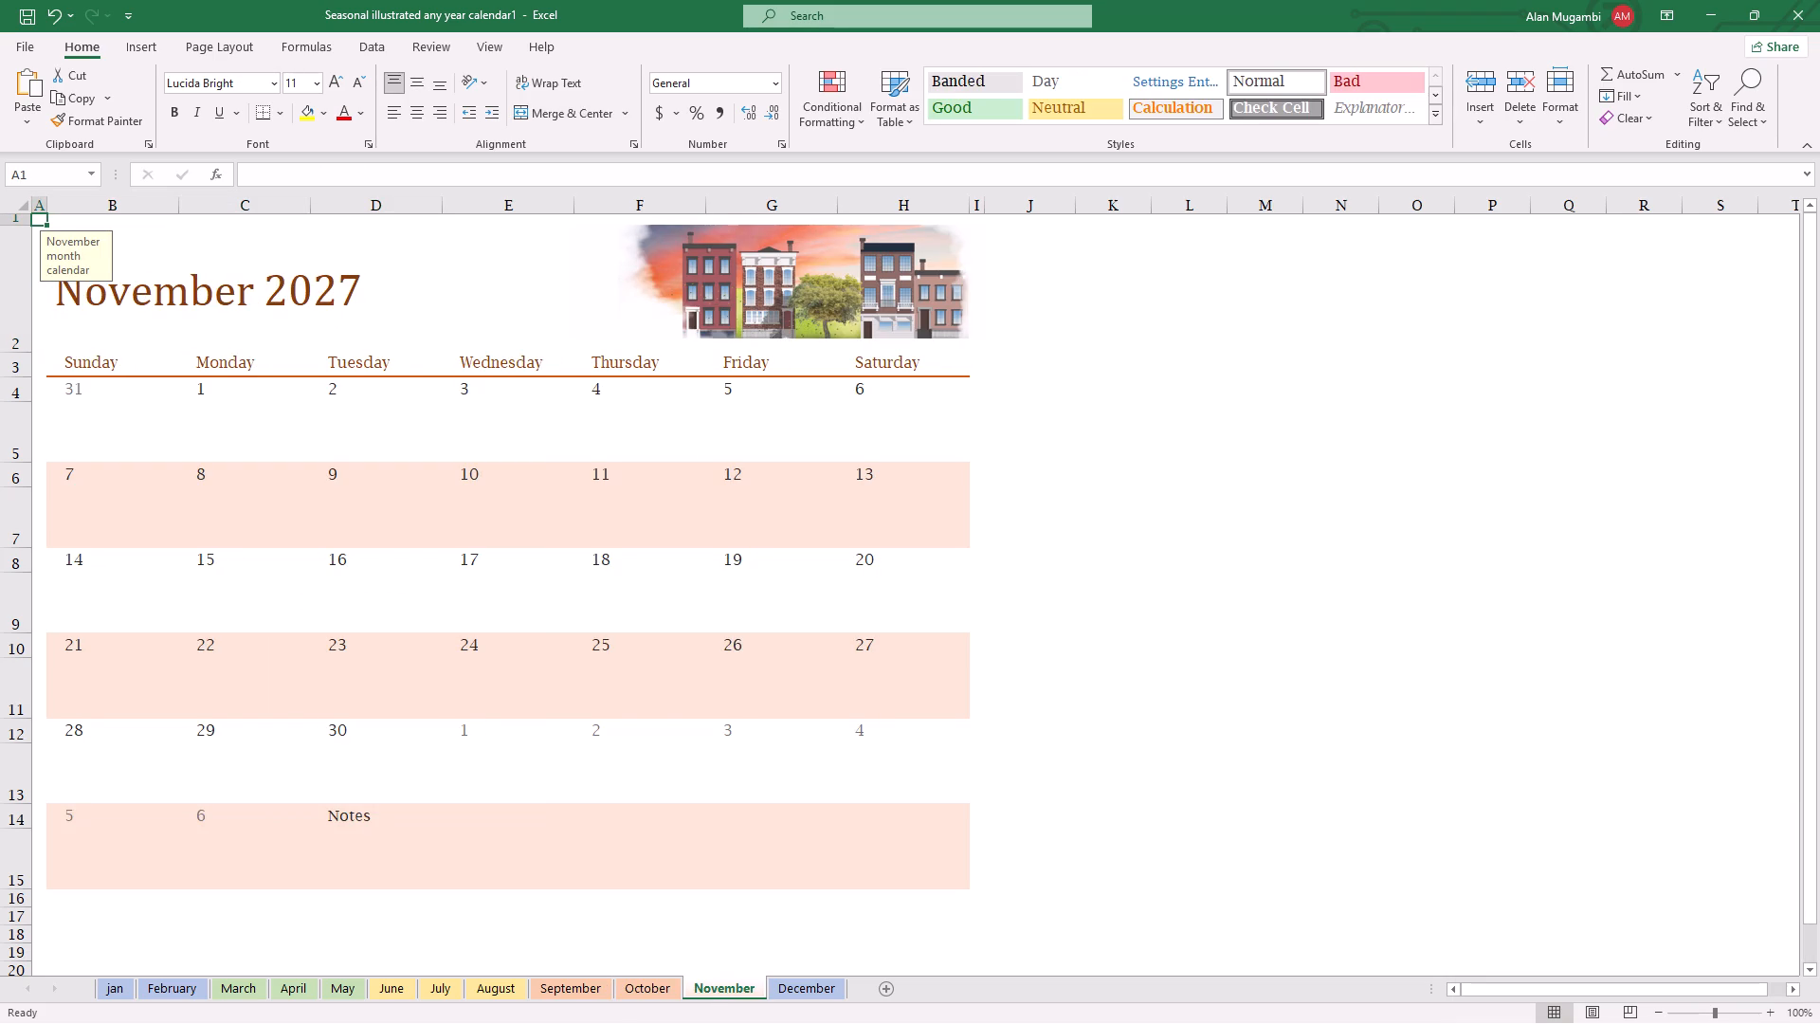
right_click(172, 291)
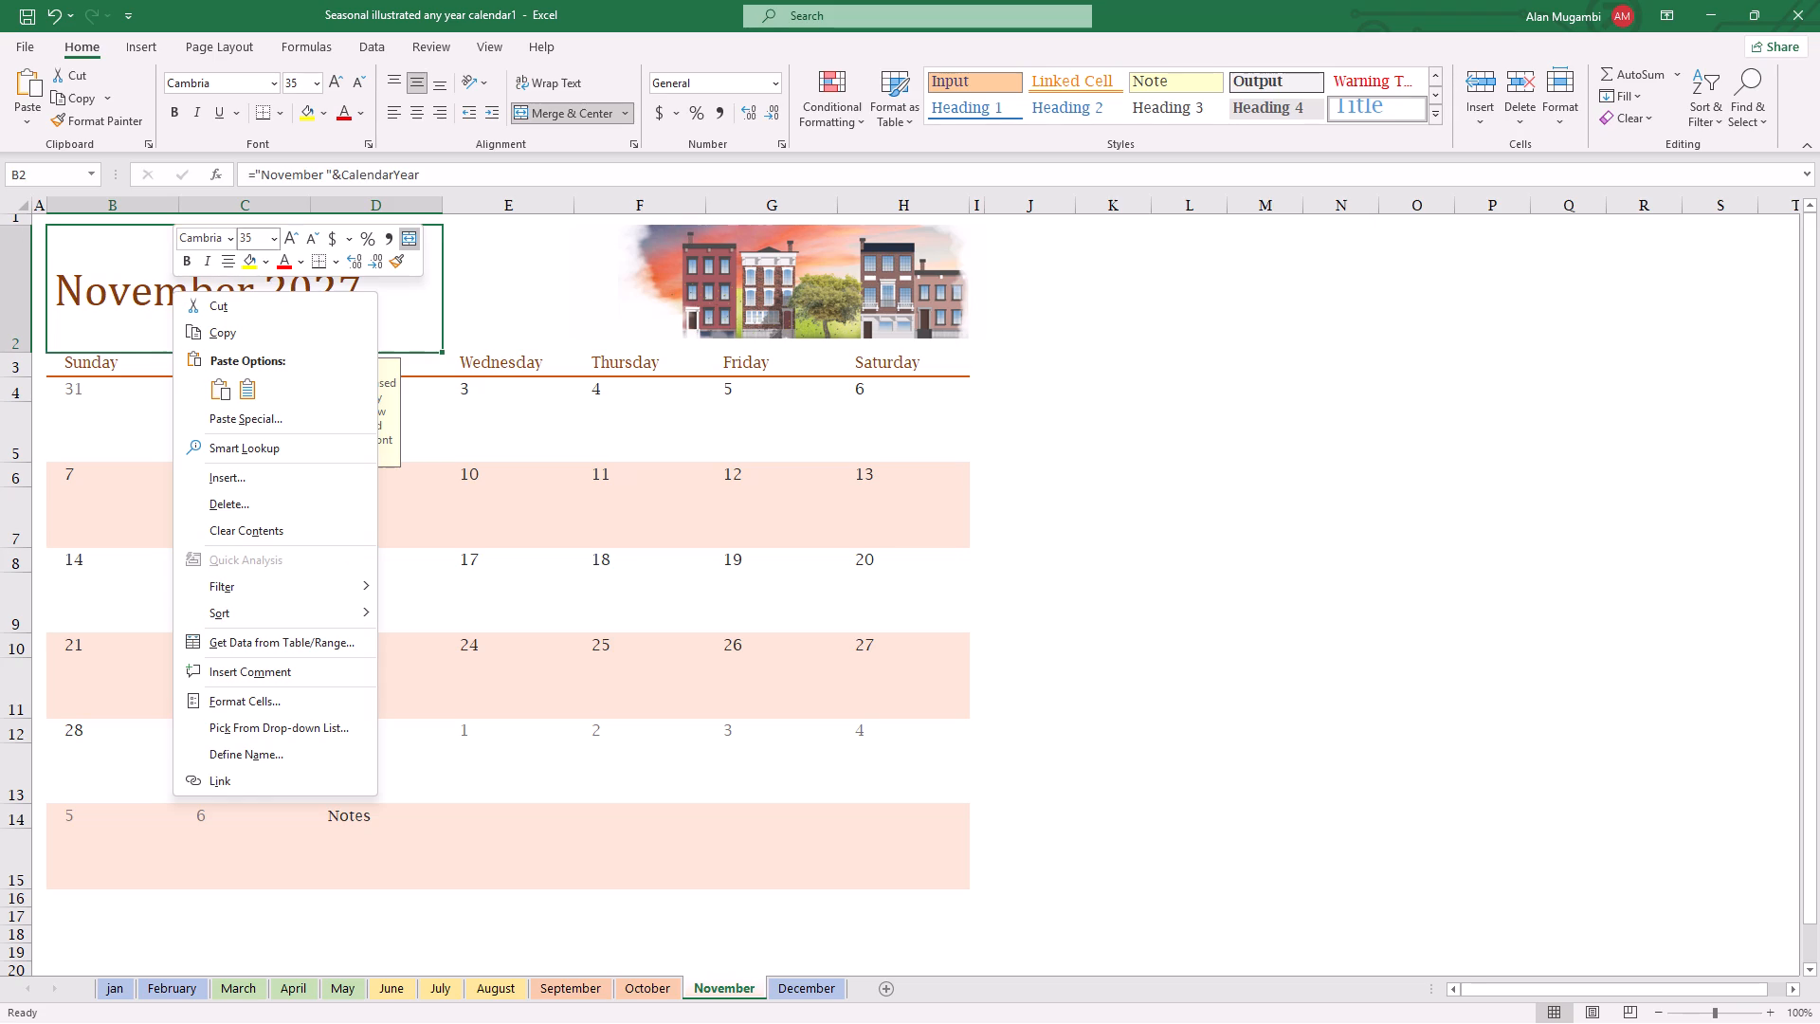
left_click(277, 240)
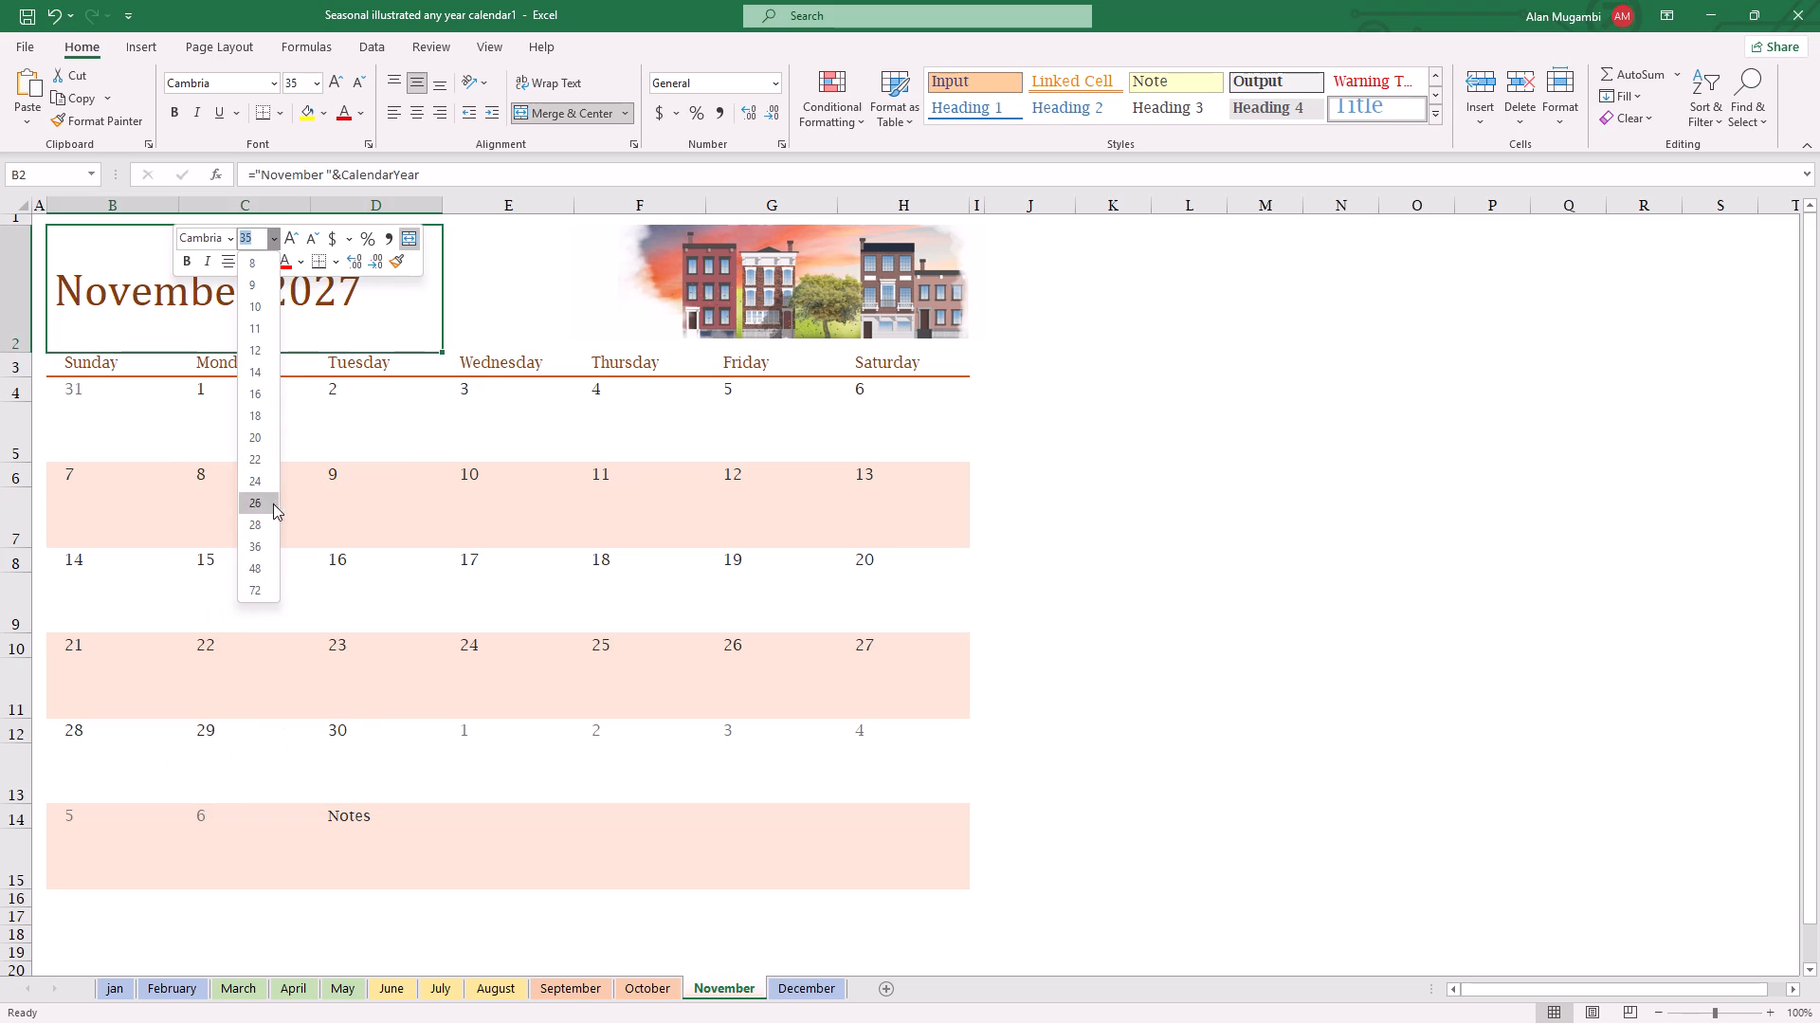
Format the November 2027 title in Matura MT Script Capitals at font size 48.
left_click(261, 561)
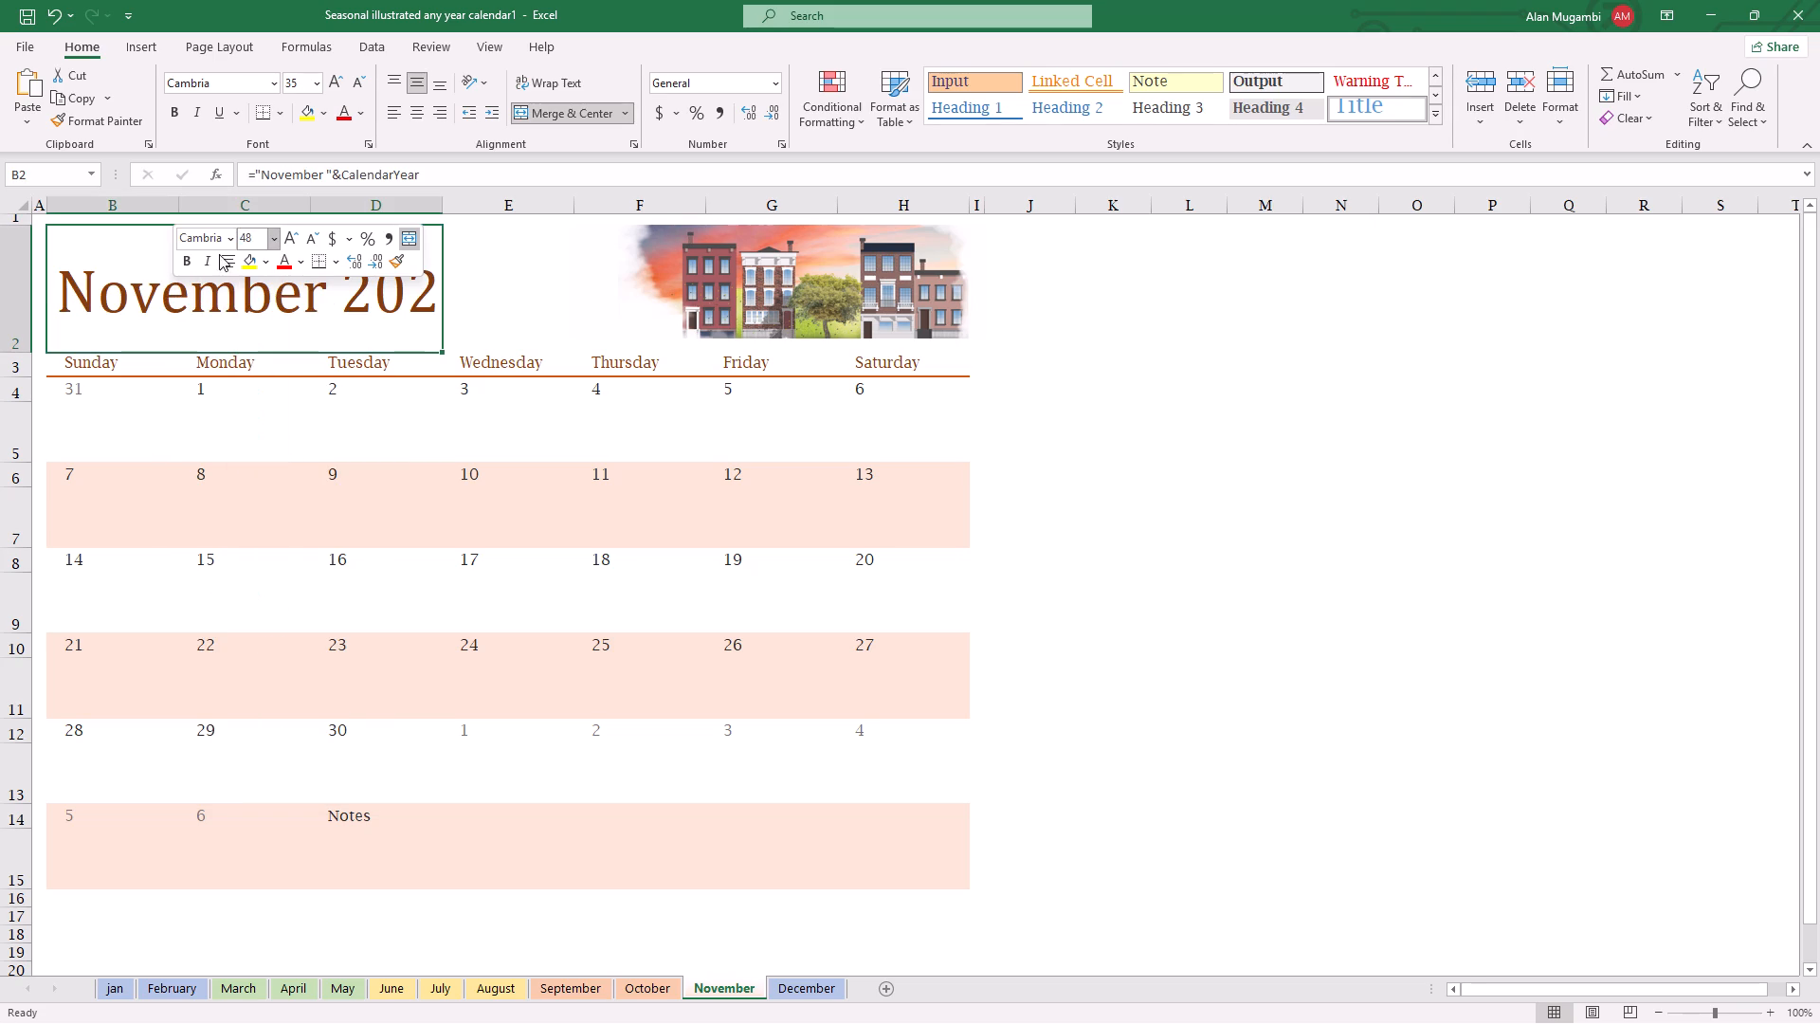
left_click(227, 231)
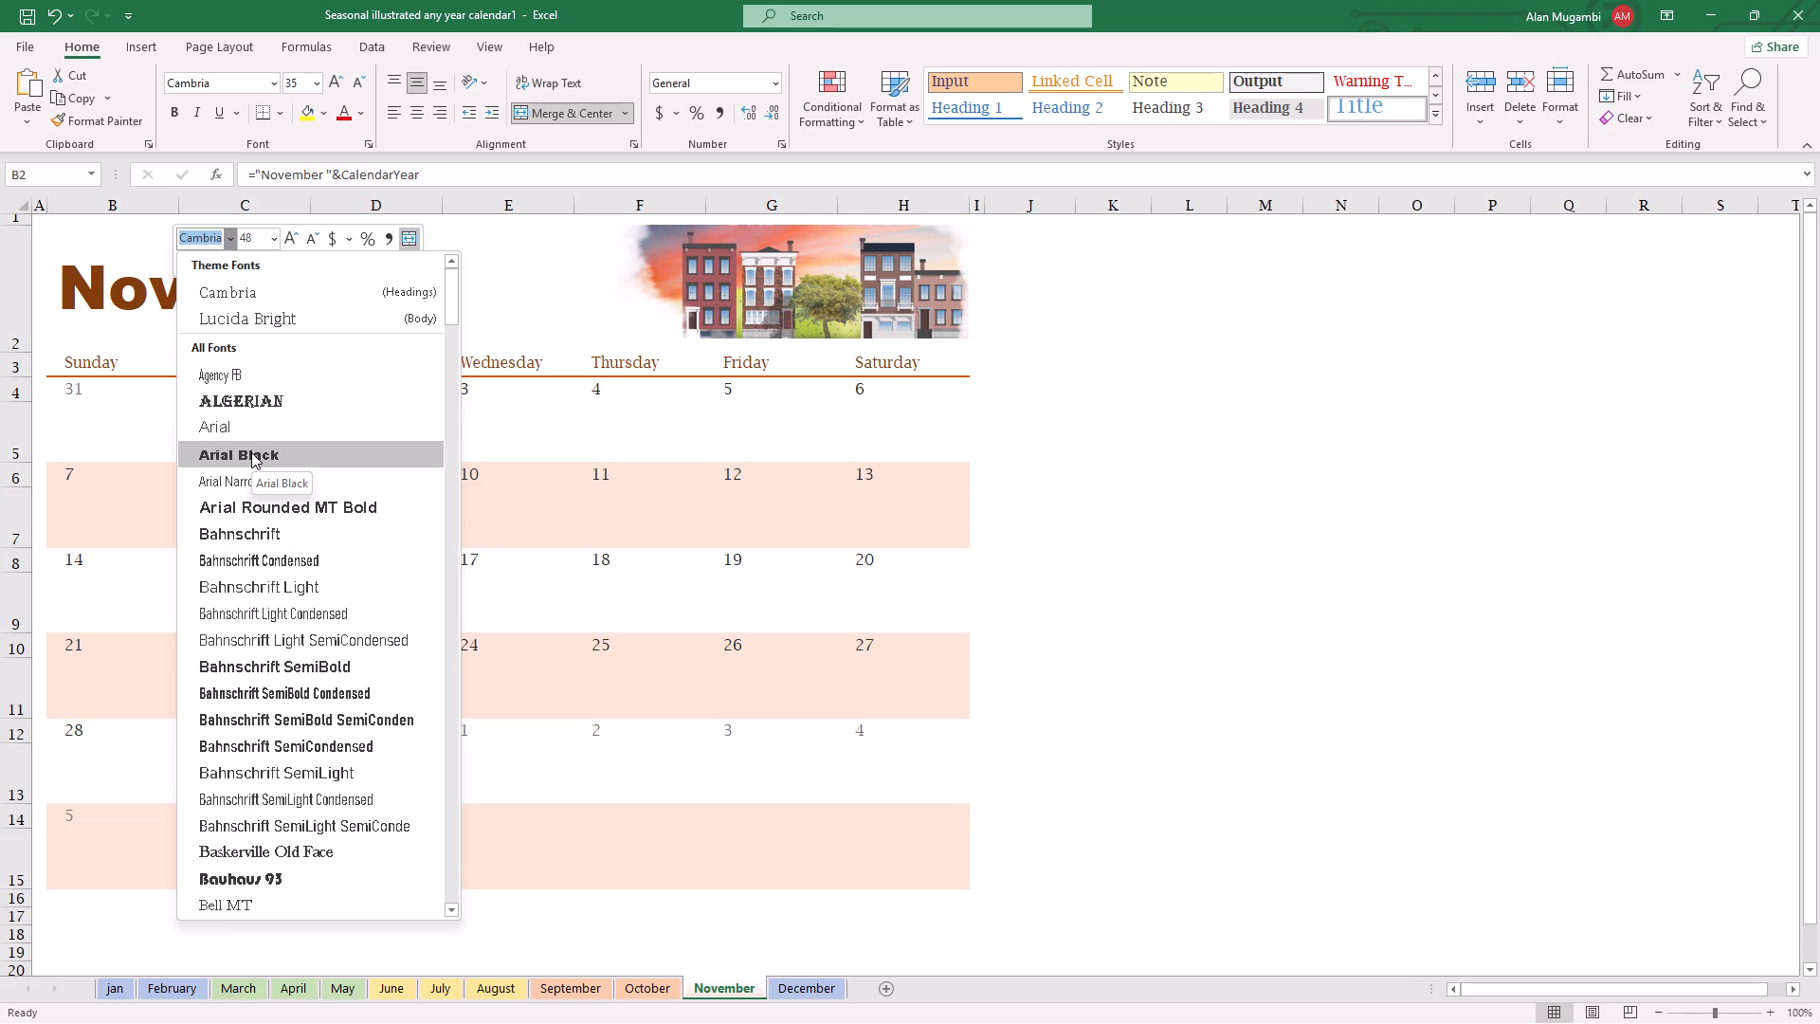
type("ma")
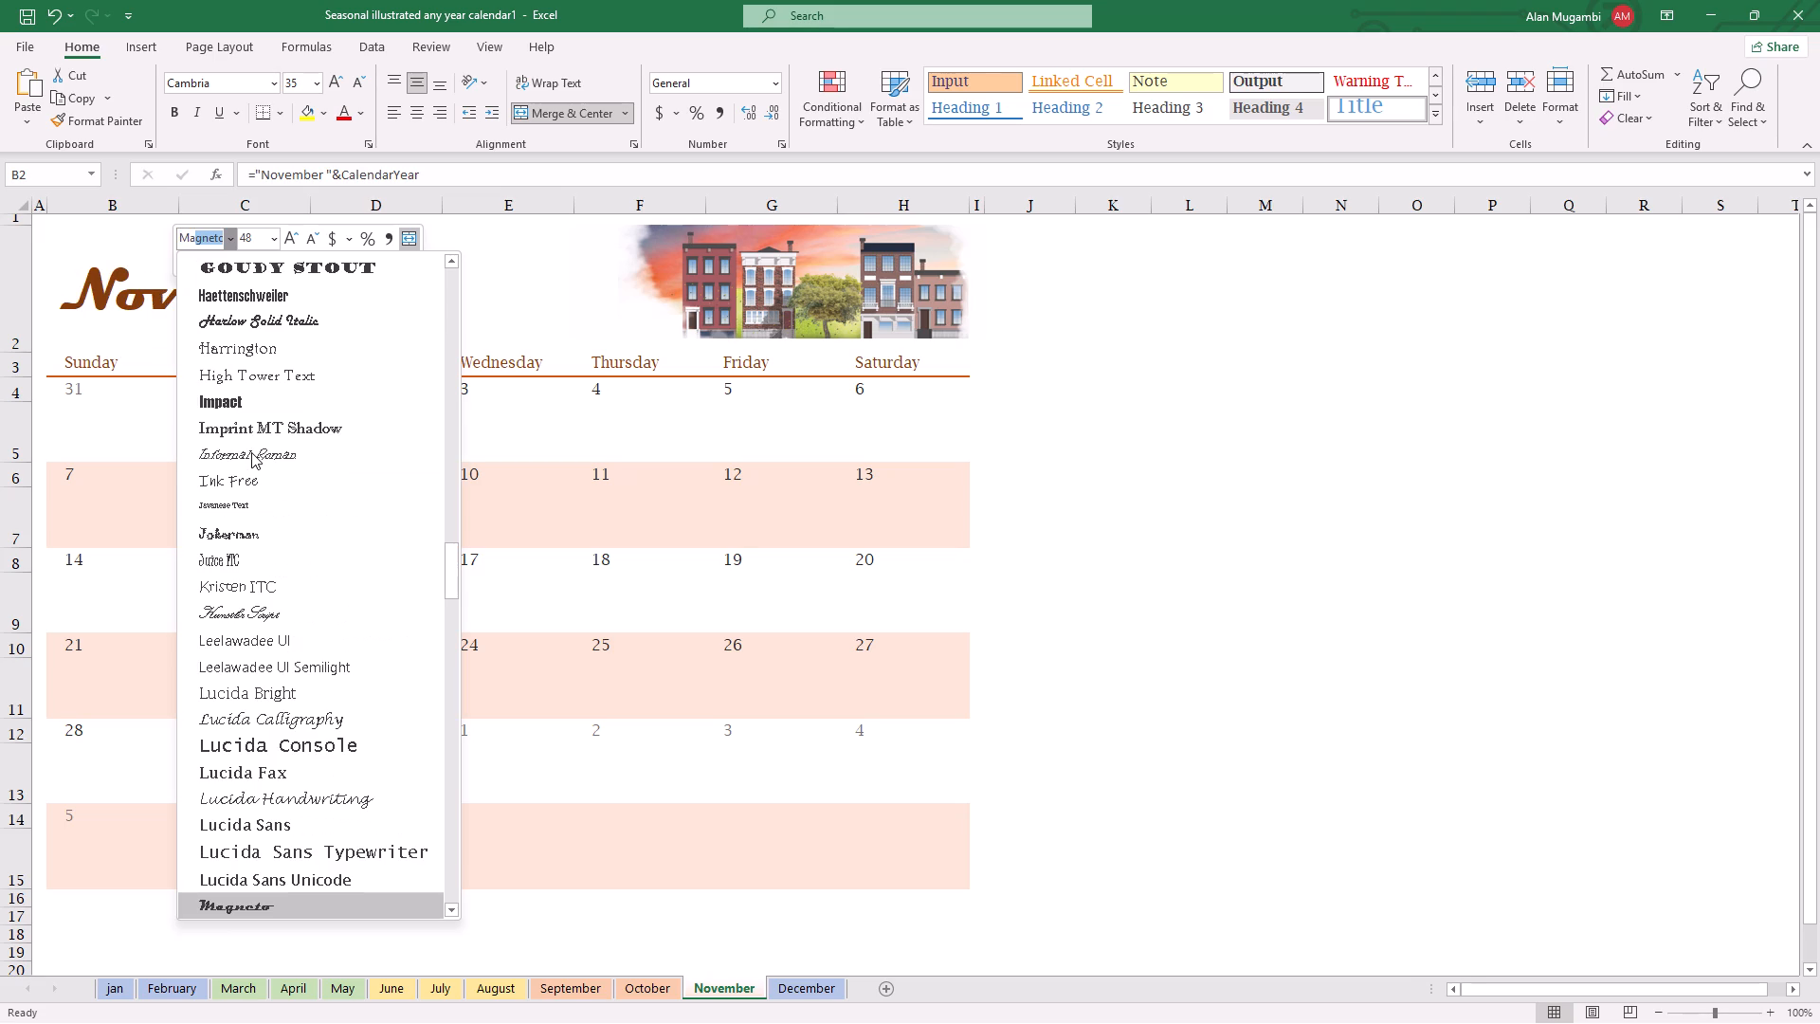
type("tu")
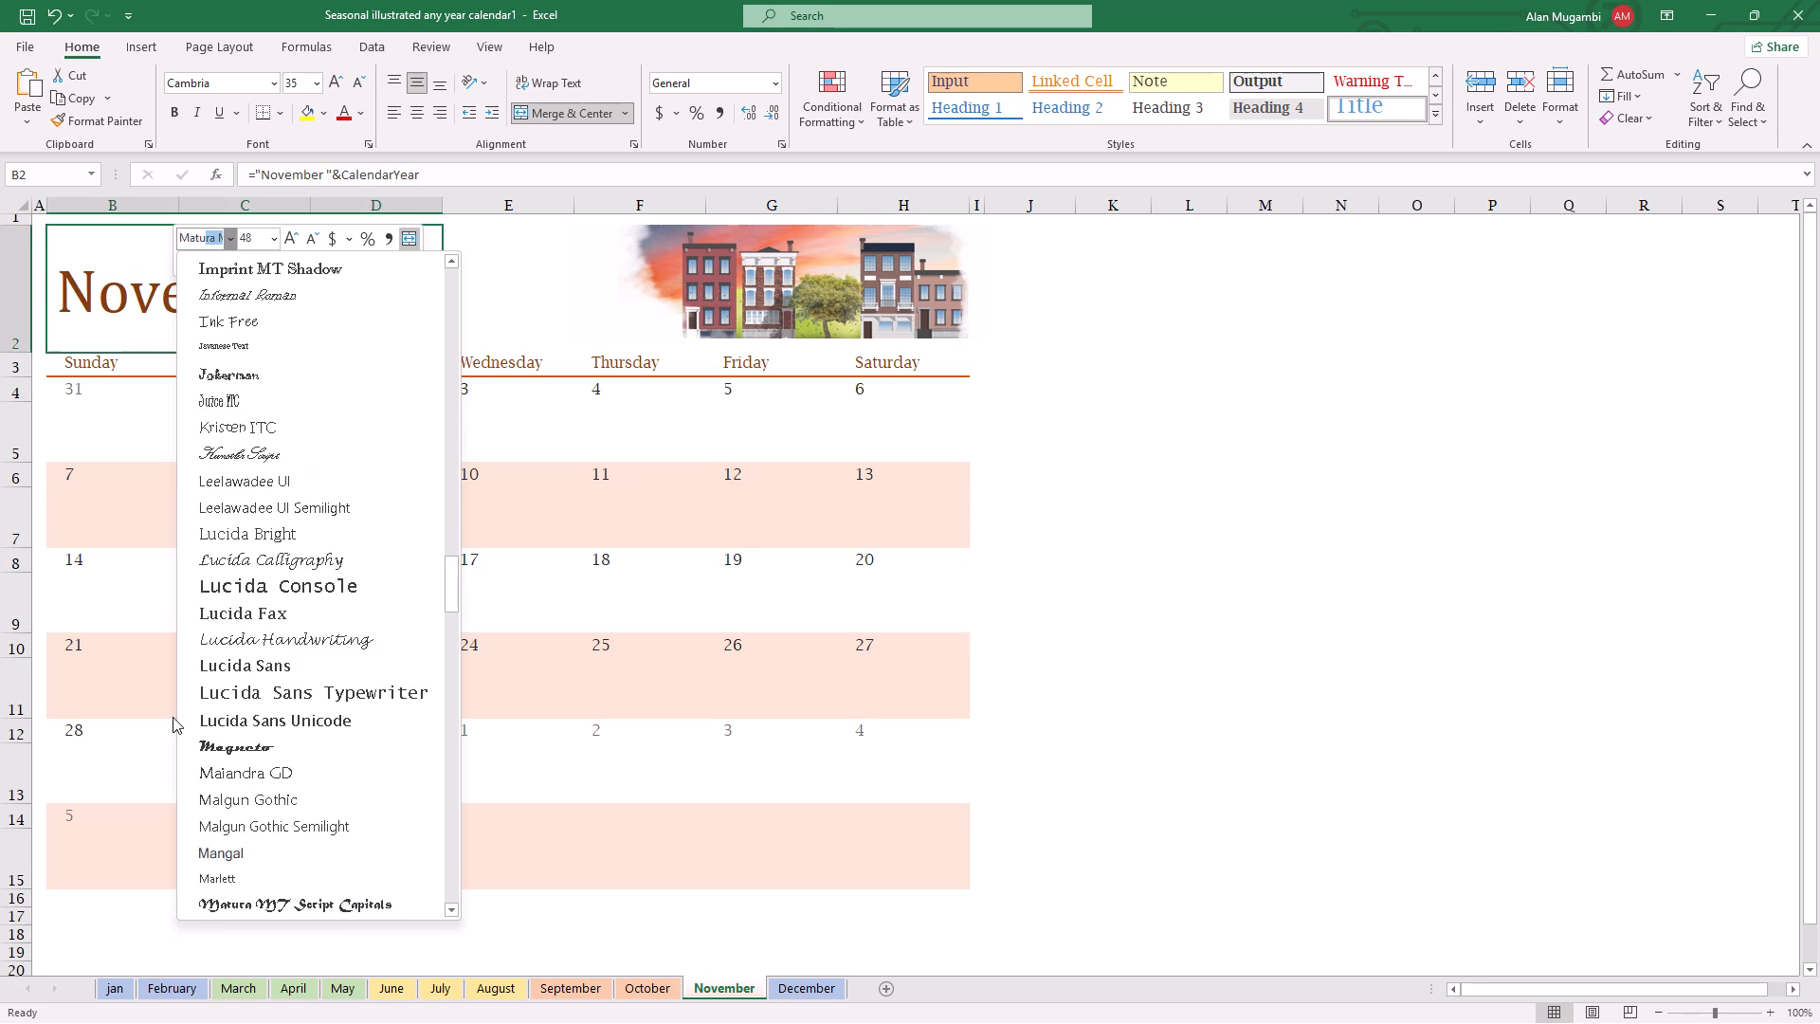
left_click(215, 896)
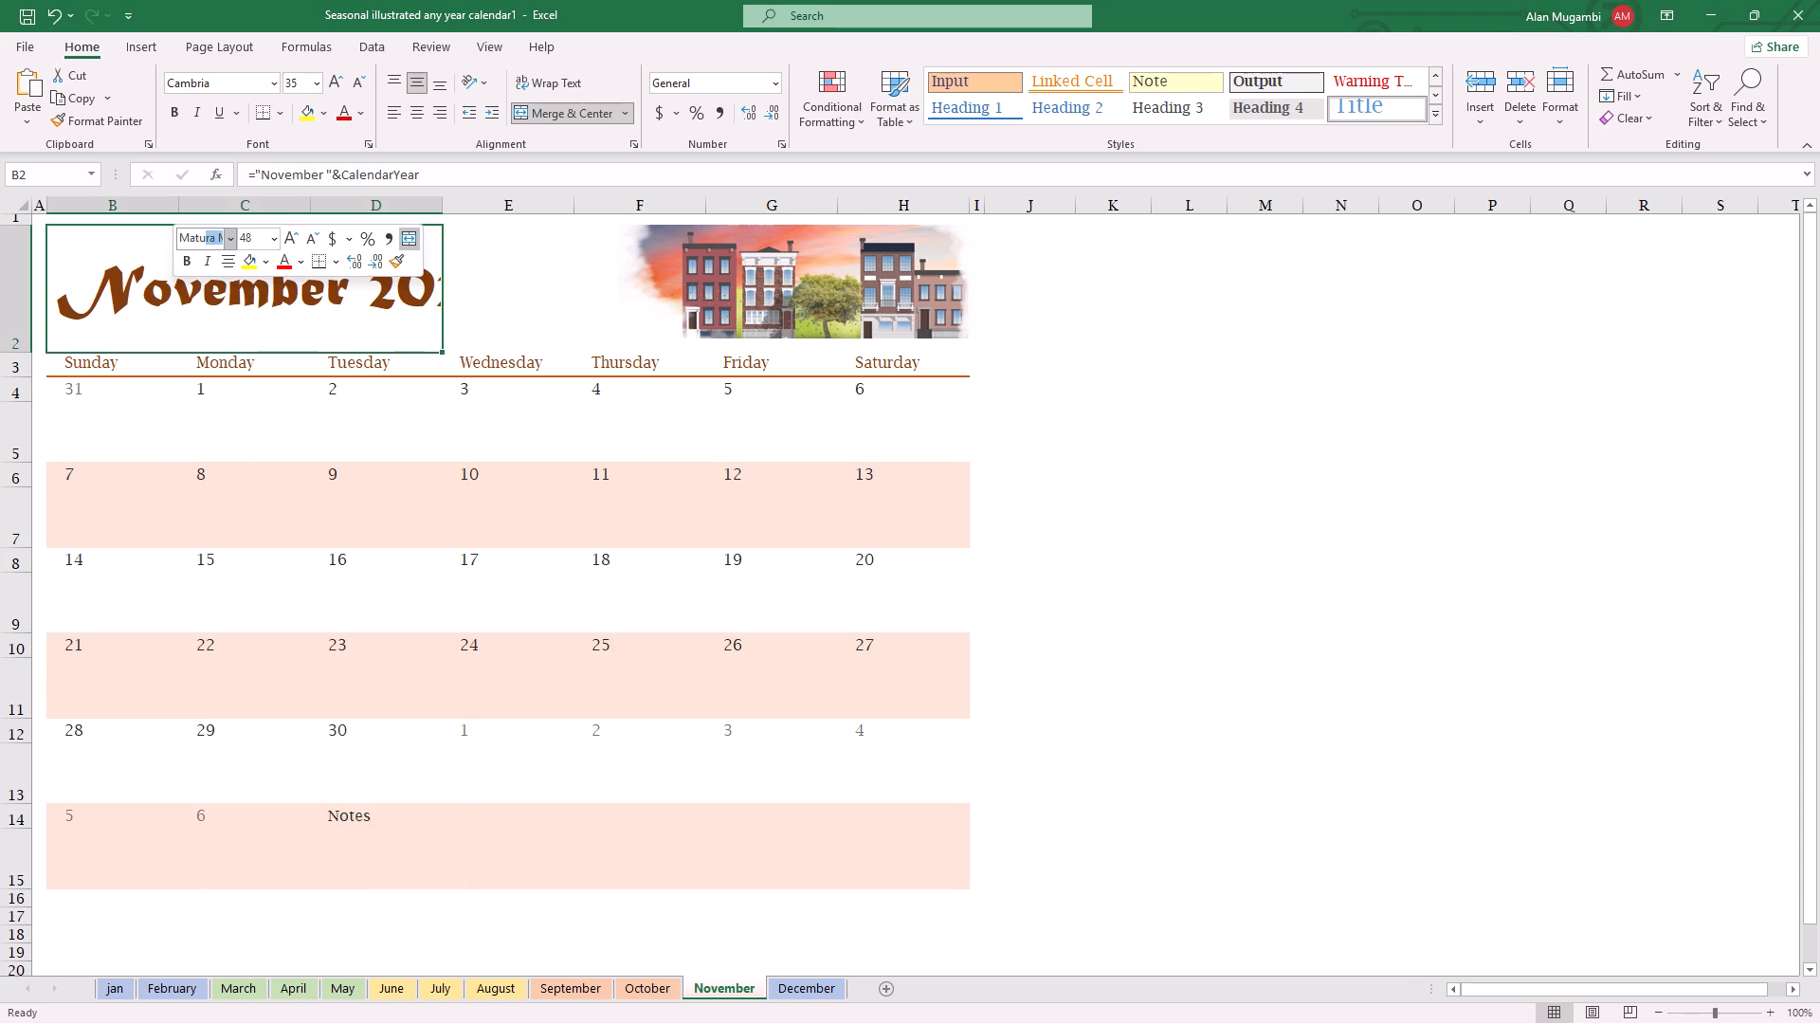
On the November sheet, format the whole calendar grid, weekday headings through Notes row, in bold italic Cooper Black.
left_click_drag(96, 363, 503, 654)
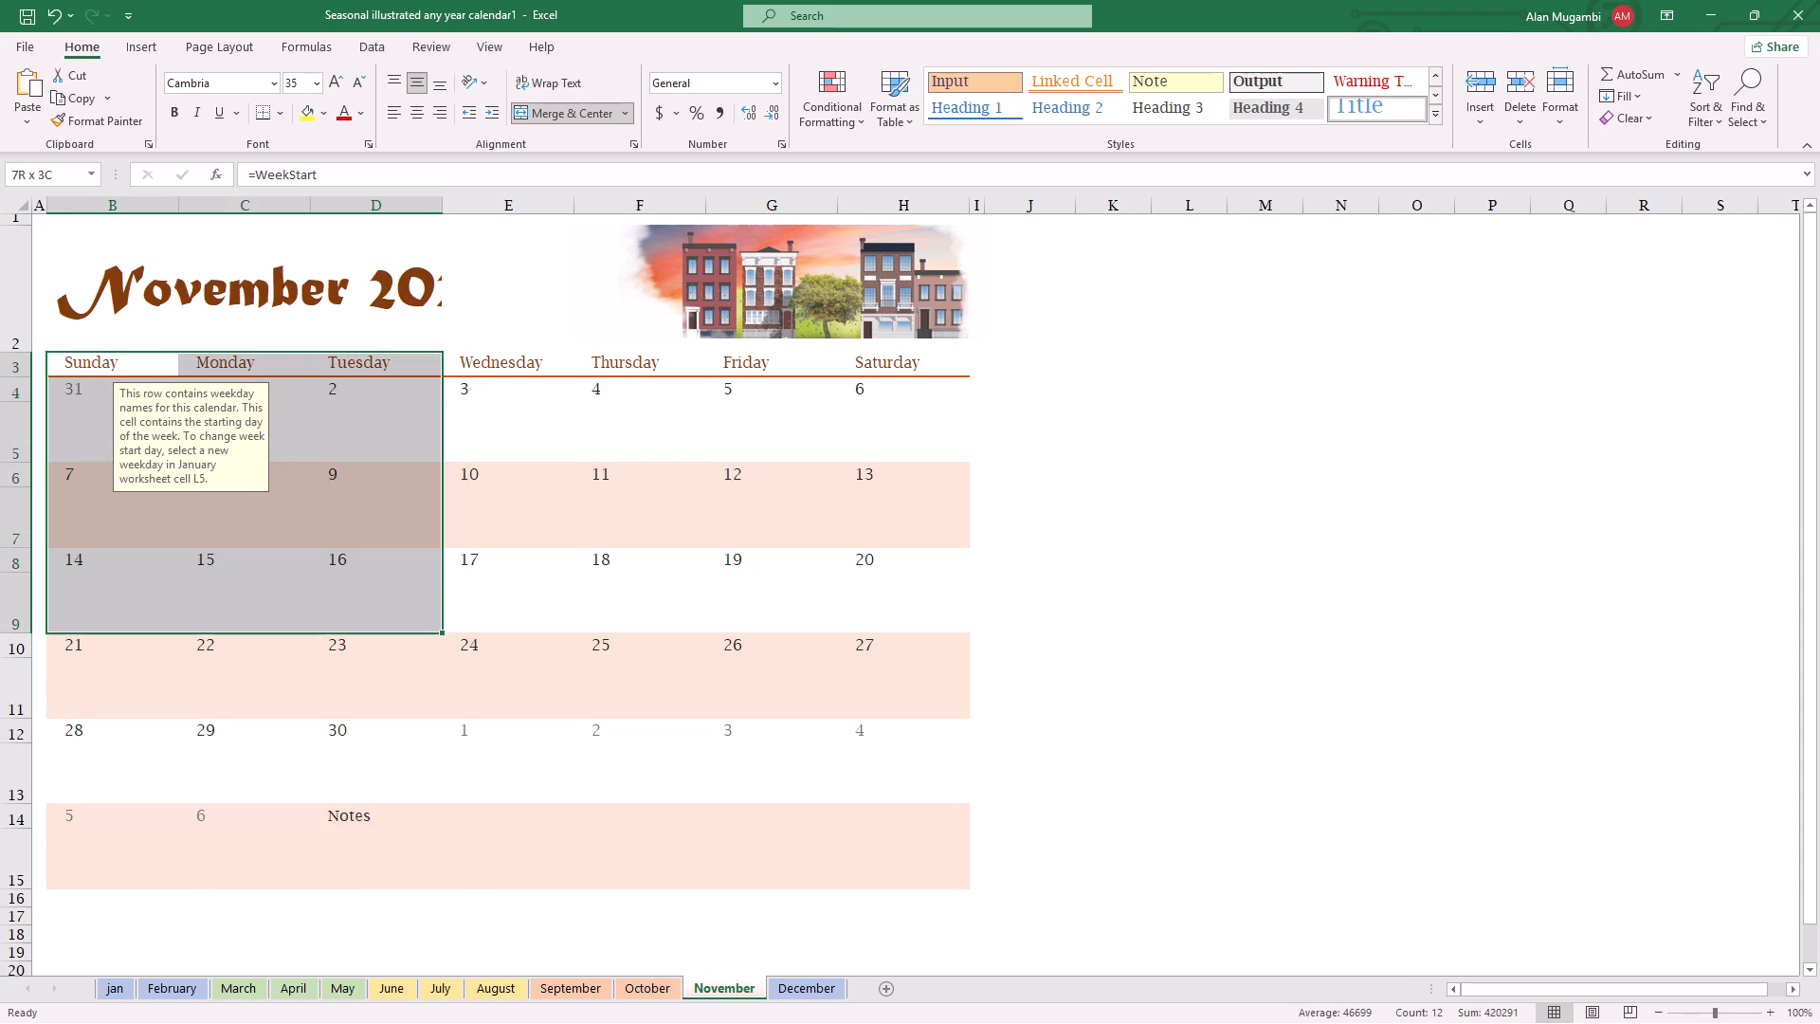
left_click_drag(503, 654, 794, 850)
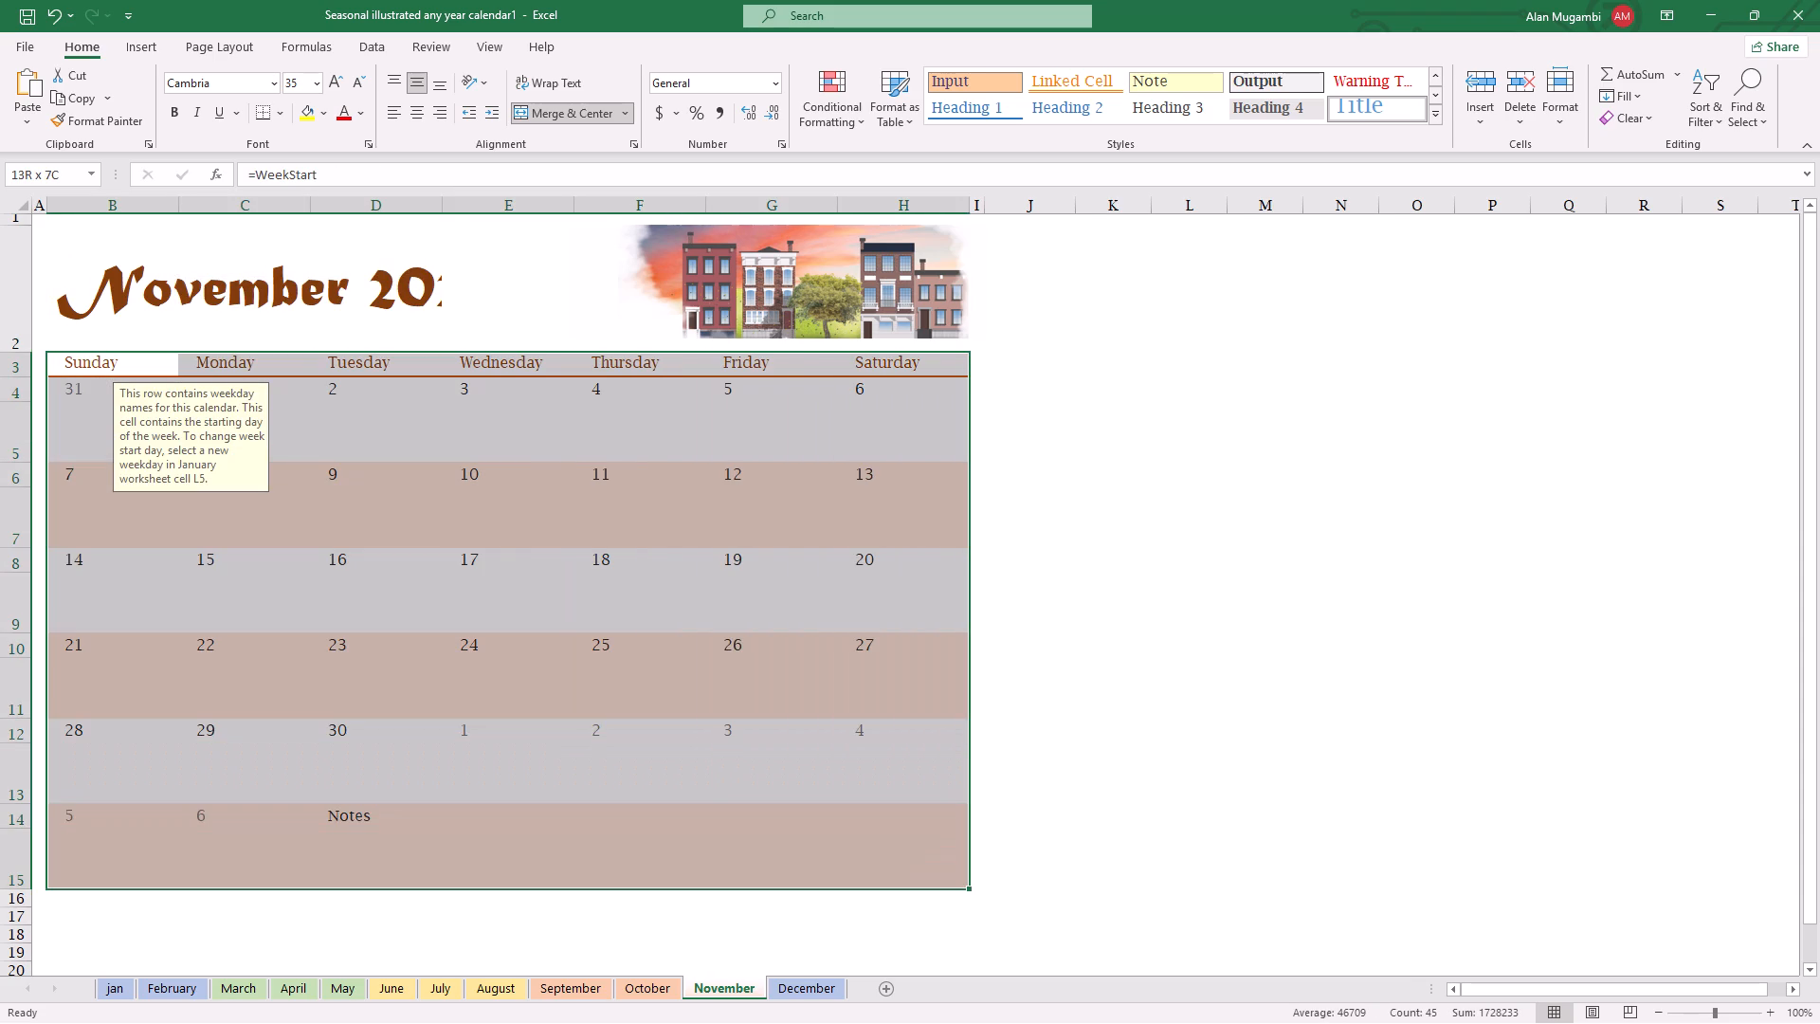
left_click_drag(794, 850, 795, 853)
right_click(547, 579)
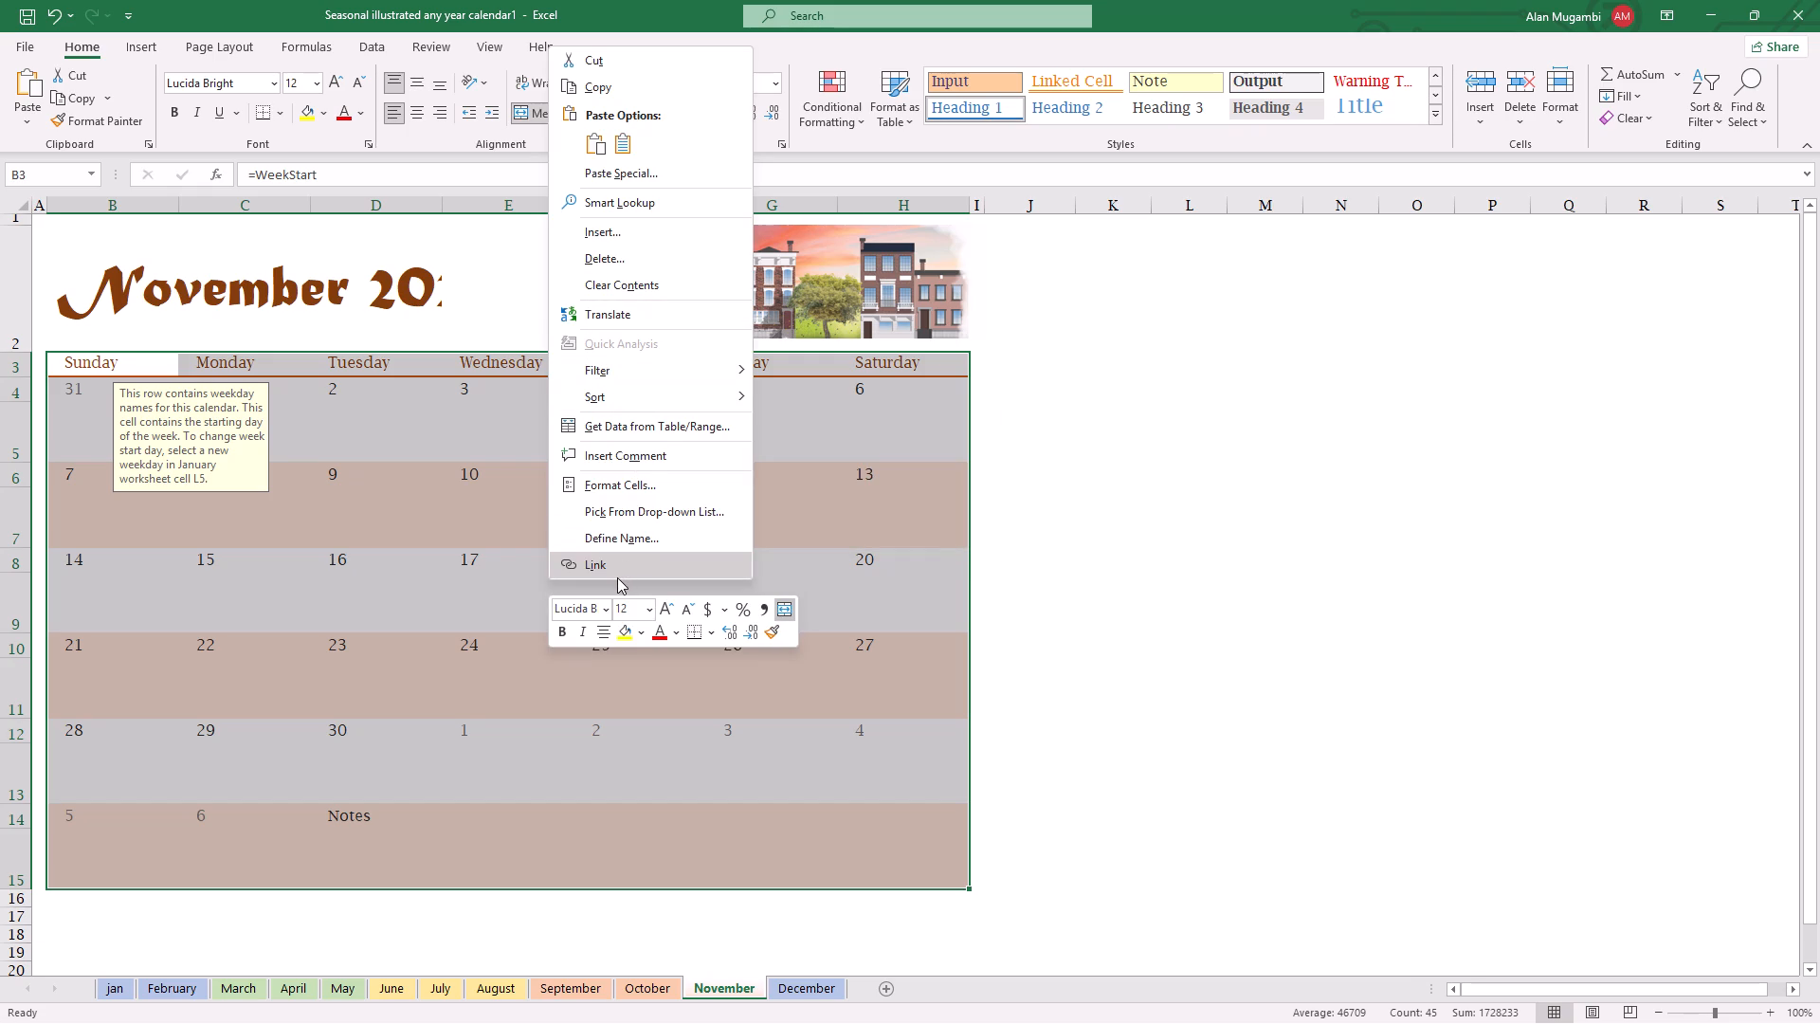
left_click(607, 602)
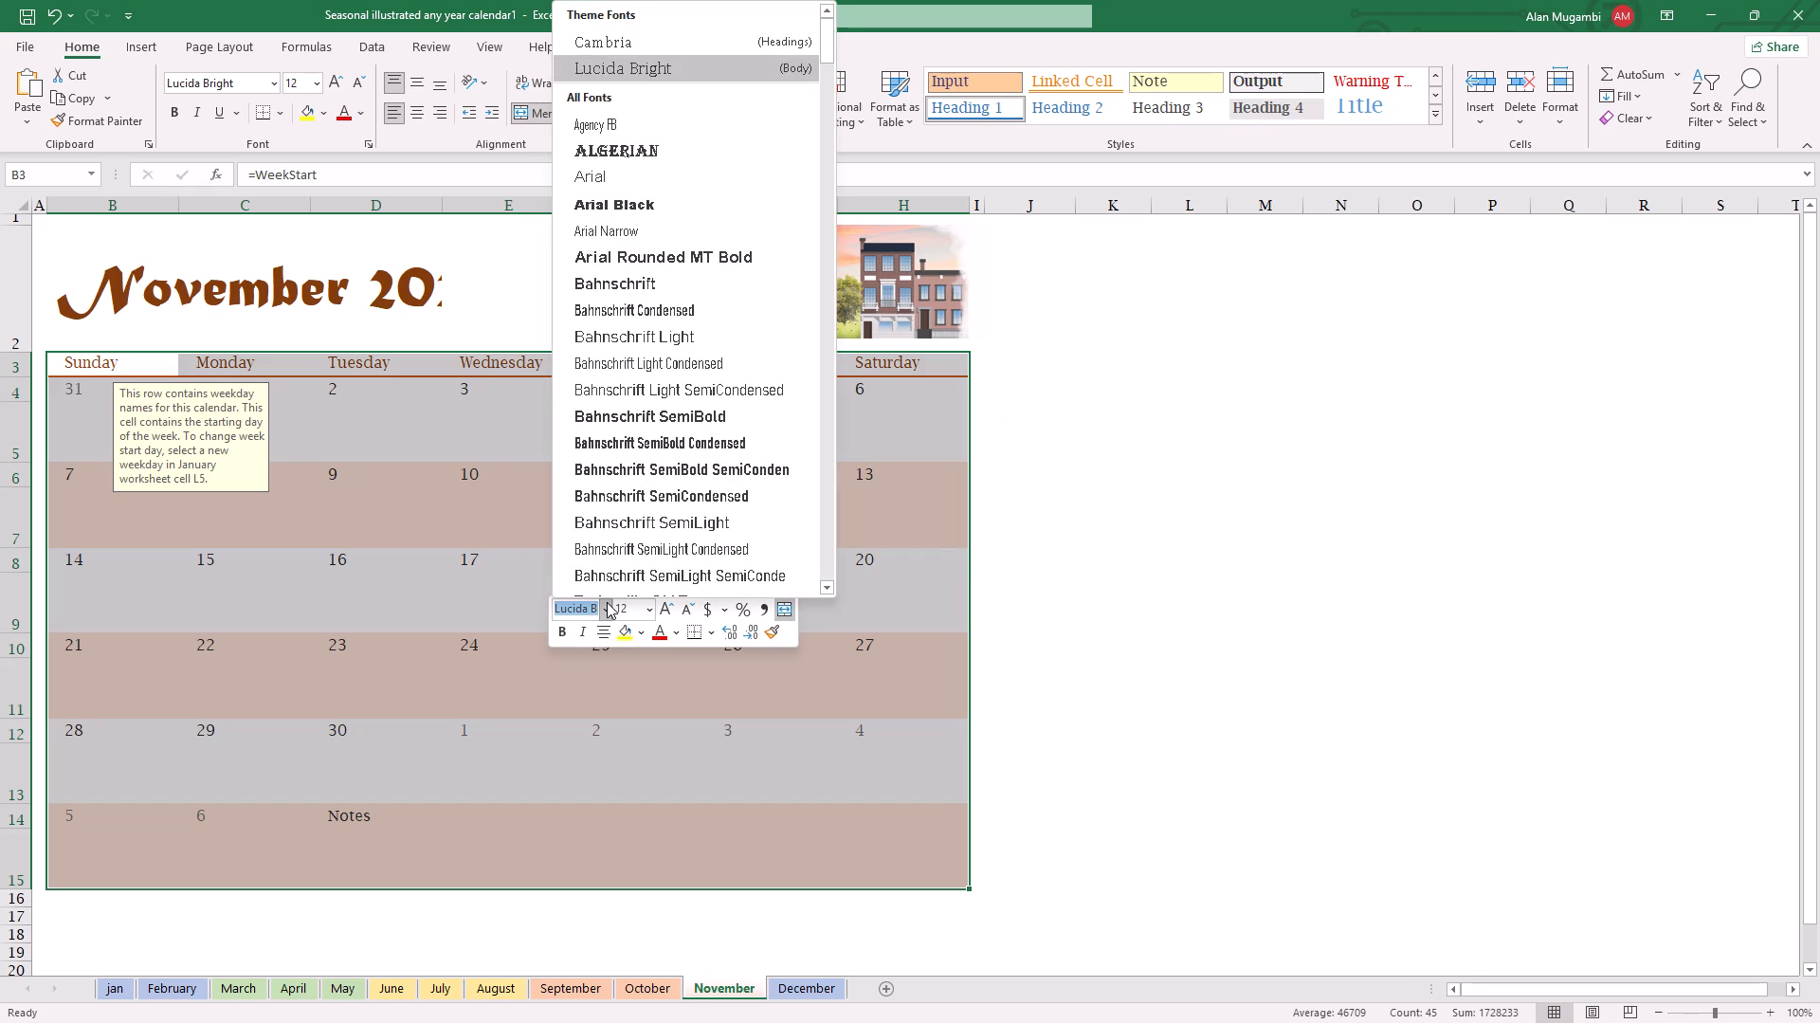
type("coo")
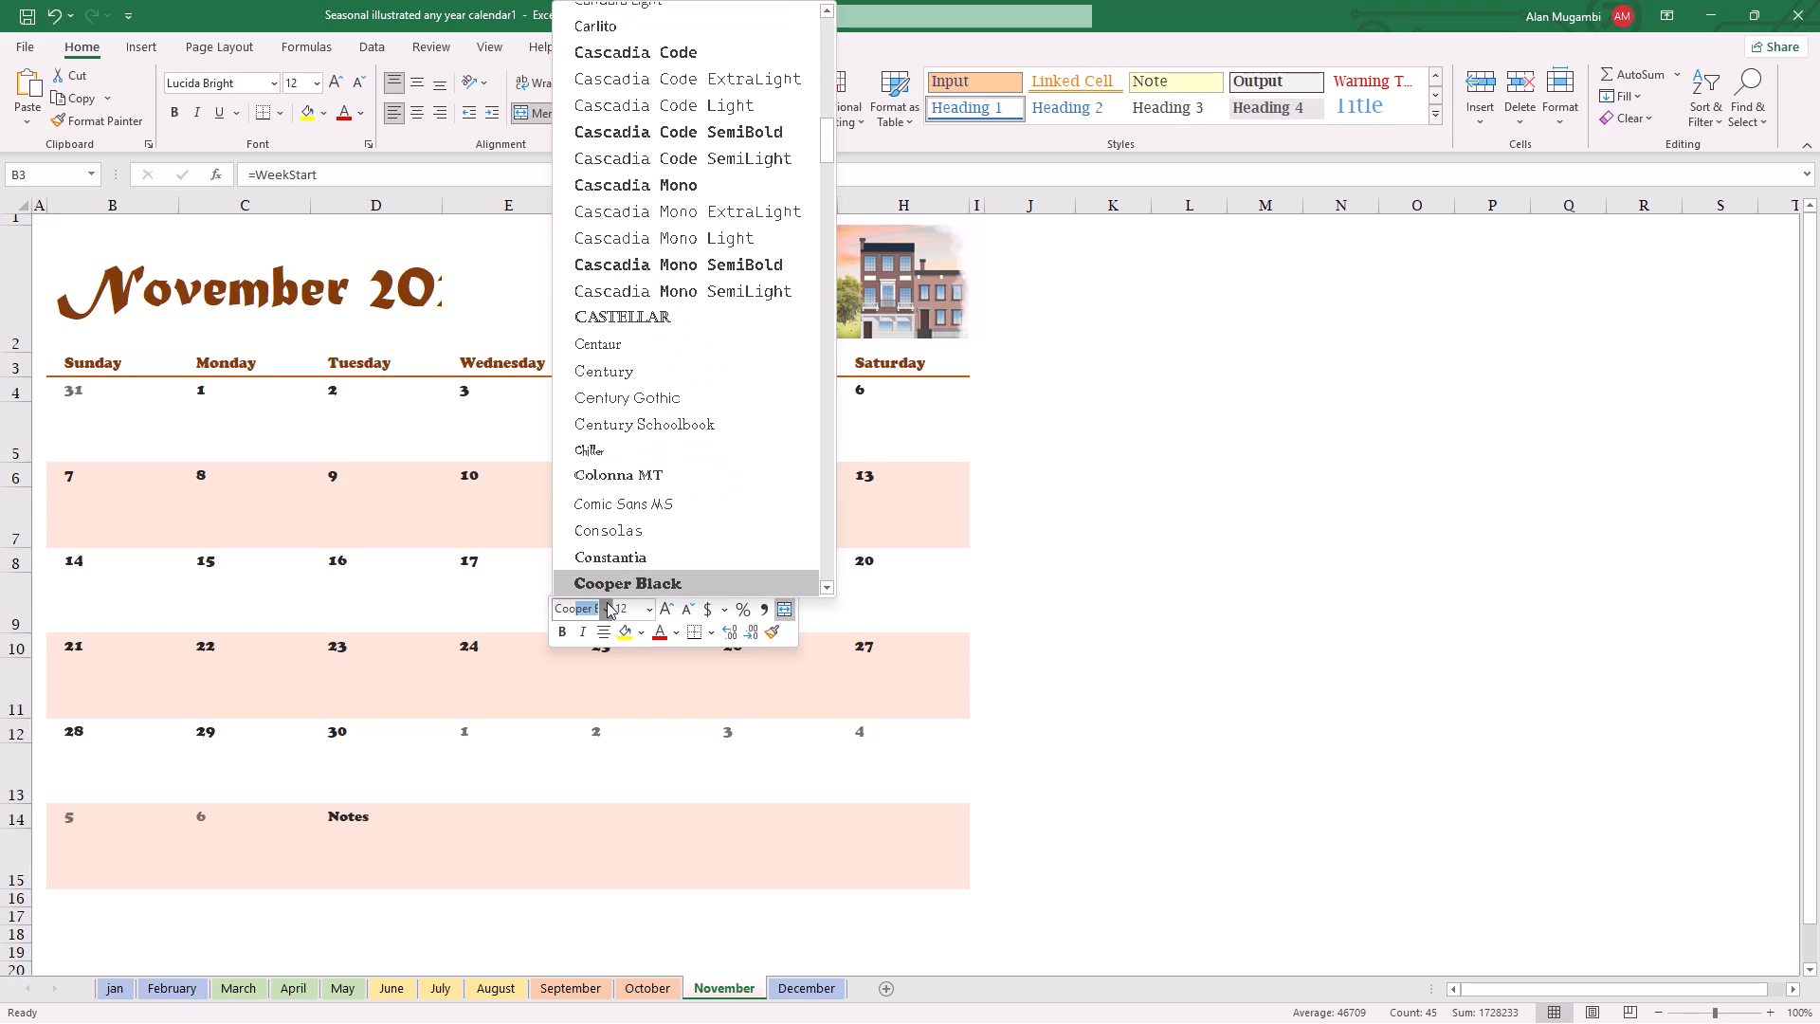
left_click(649, 586)
left_click(578, 637)
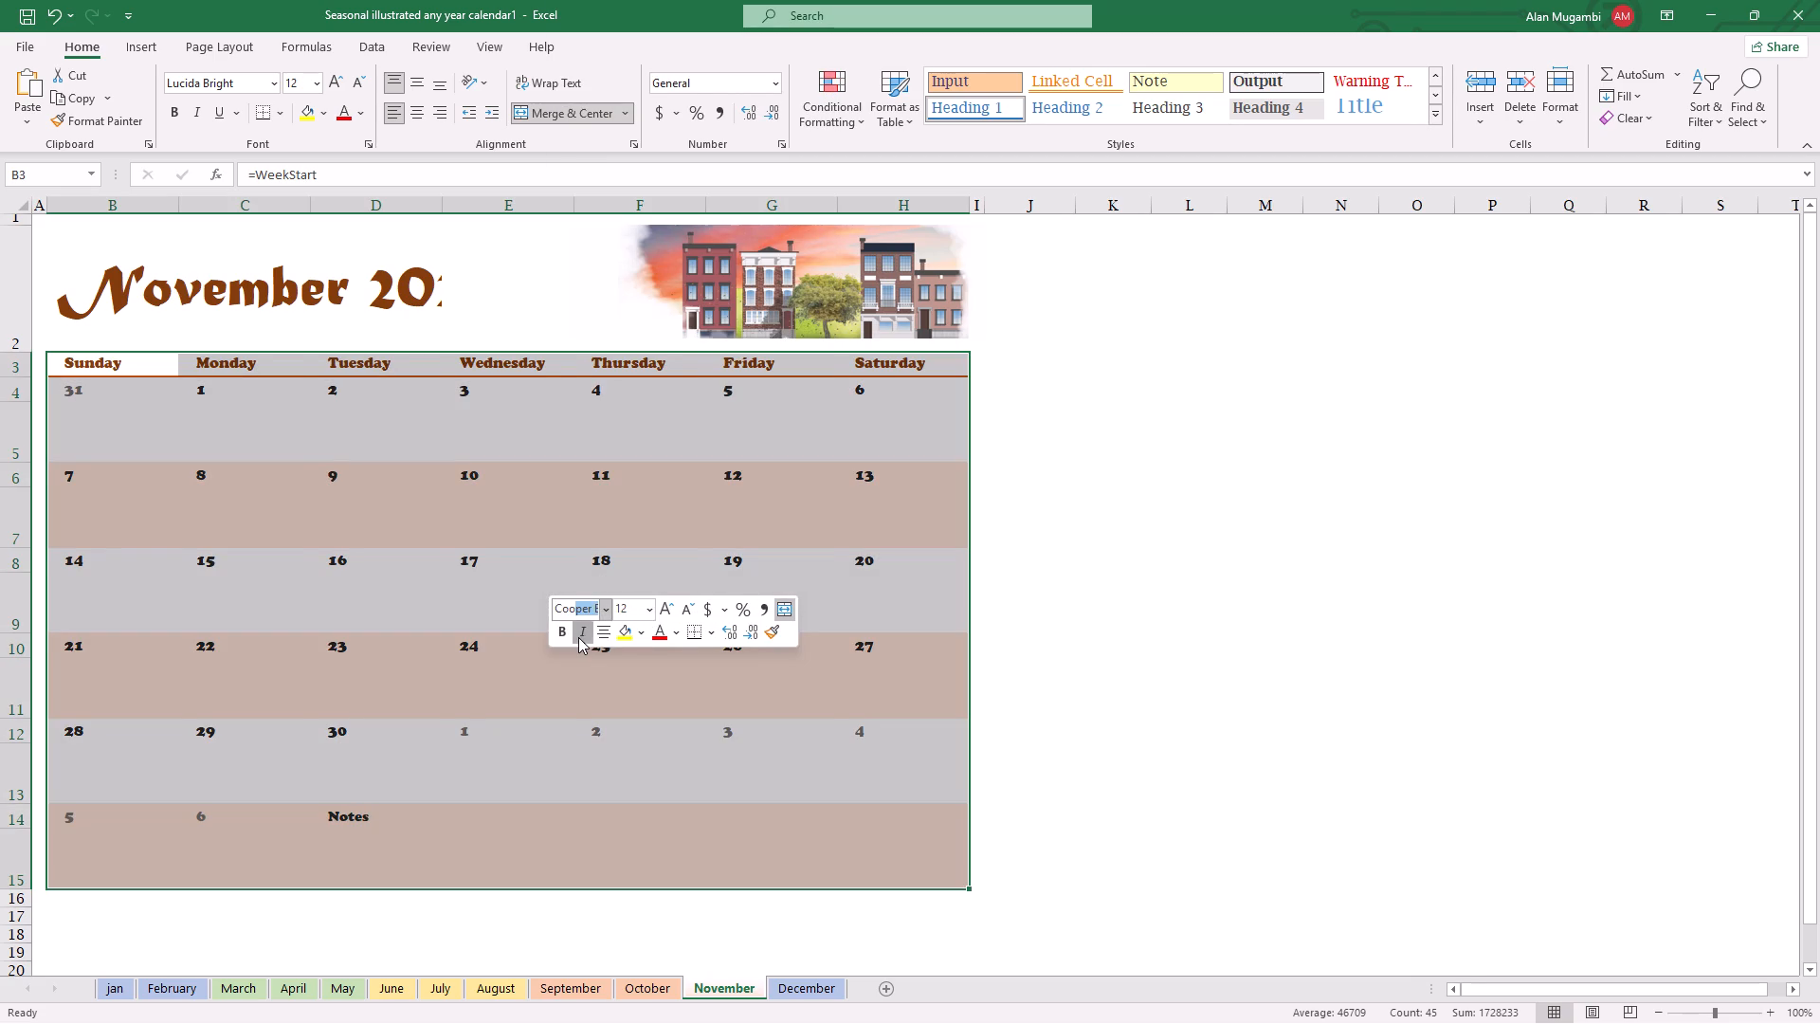
left_click(563, 637)
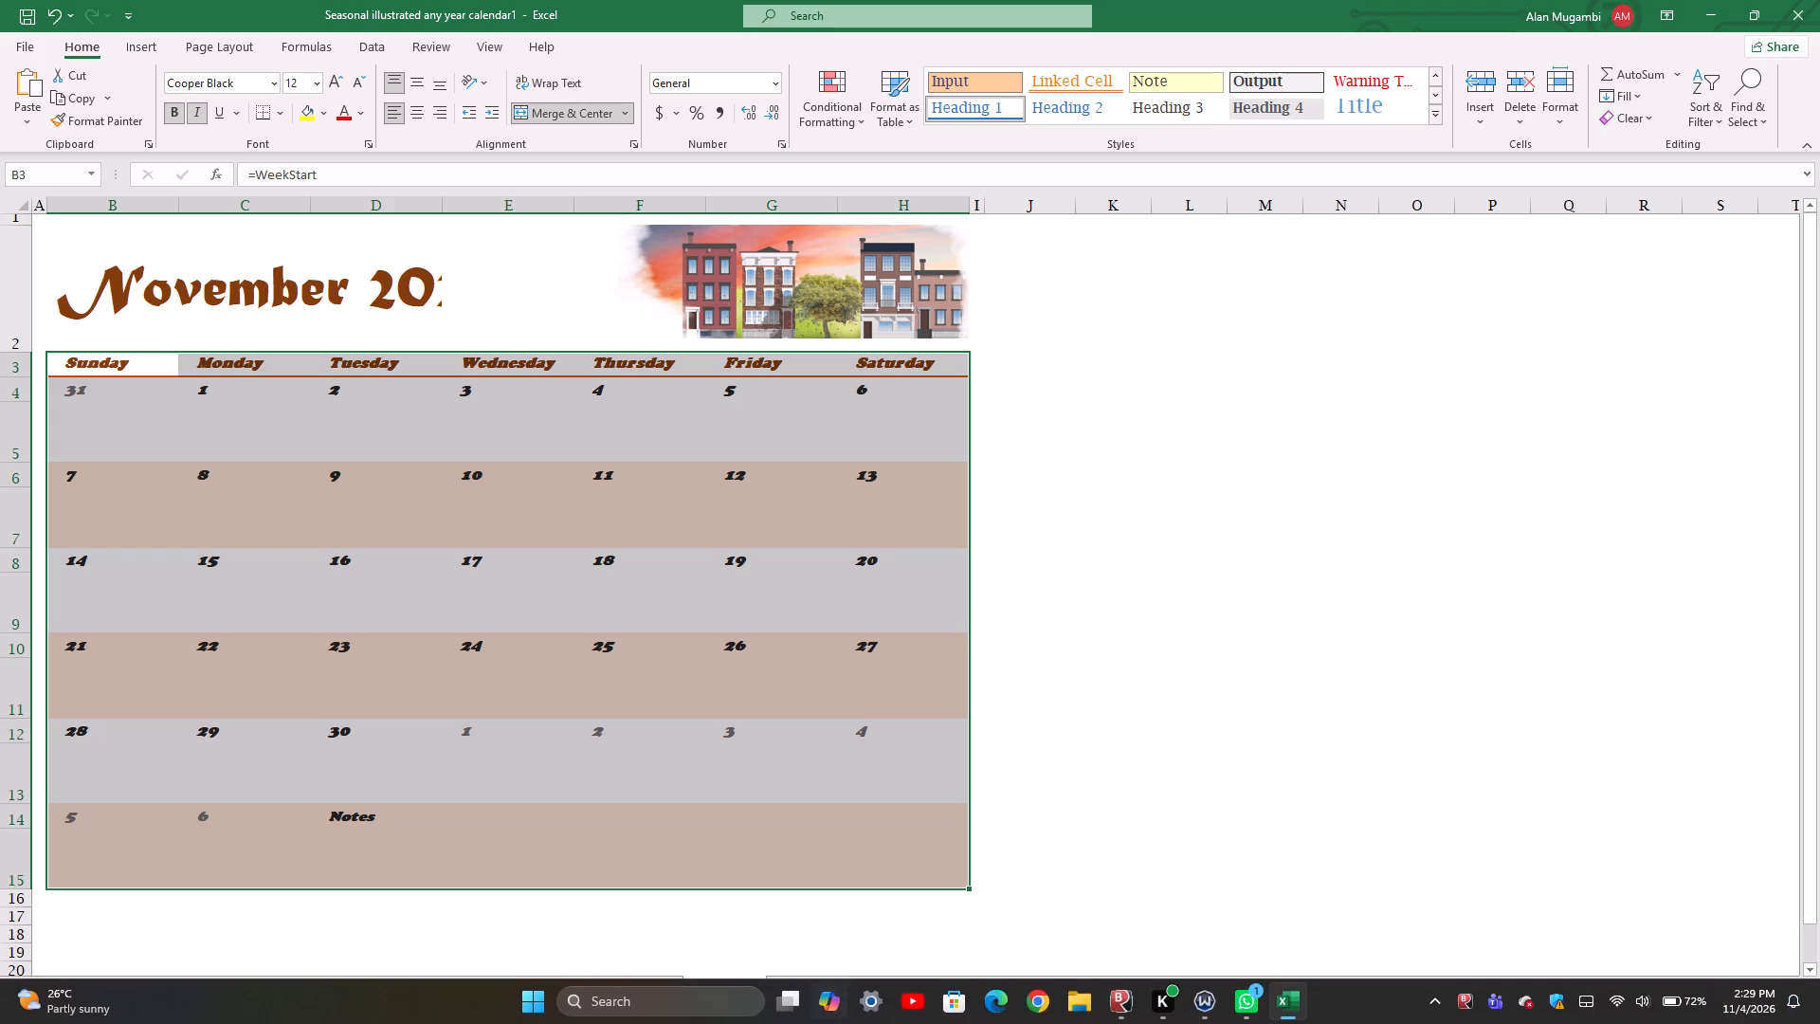
On the December sheet, format the whole calendar grid, weekday headings through Notes row, in bold italic Cooper Black.
left_click(826, 978)
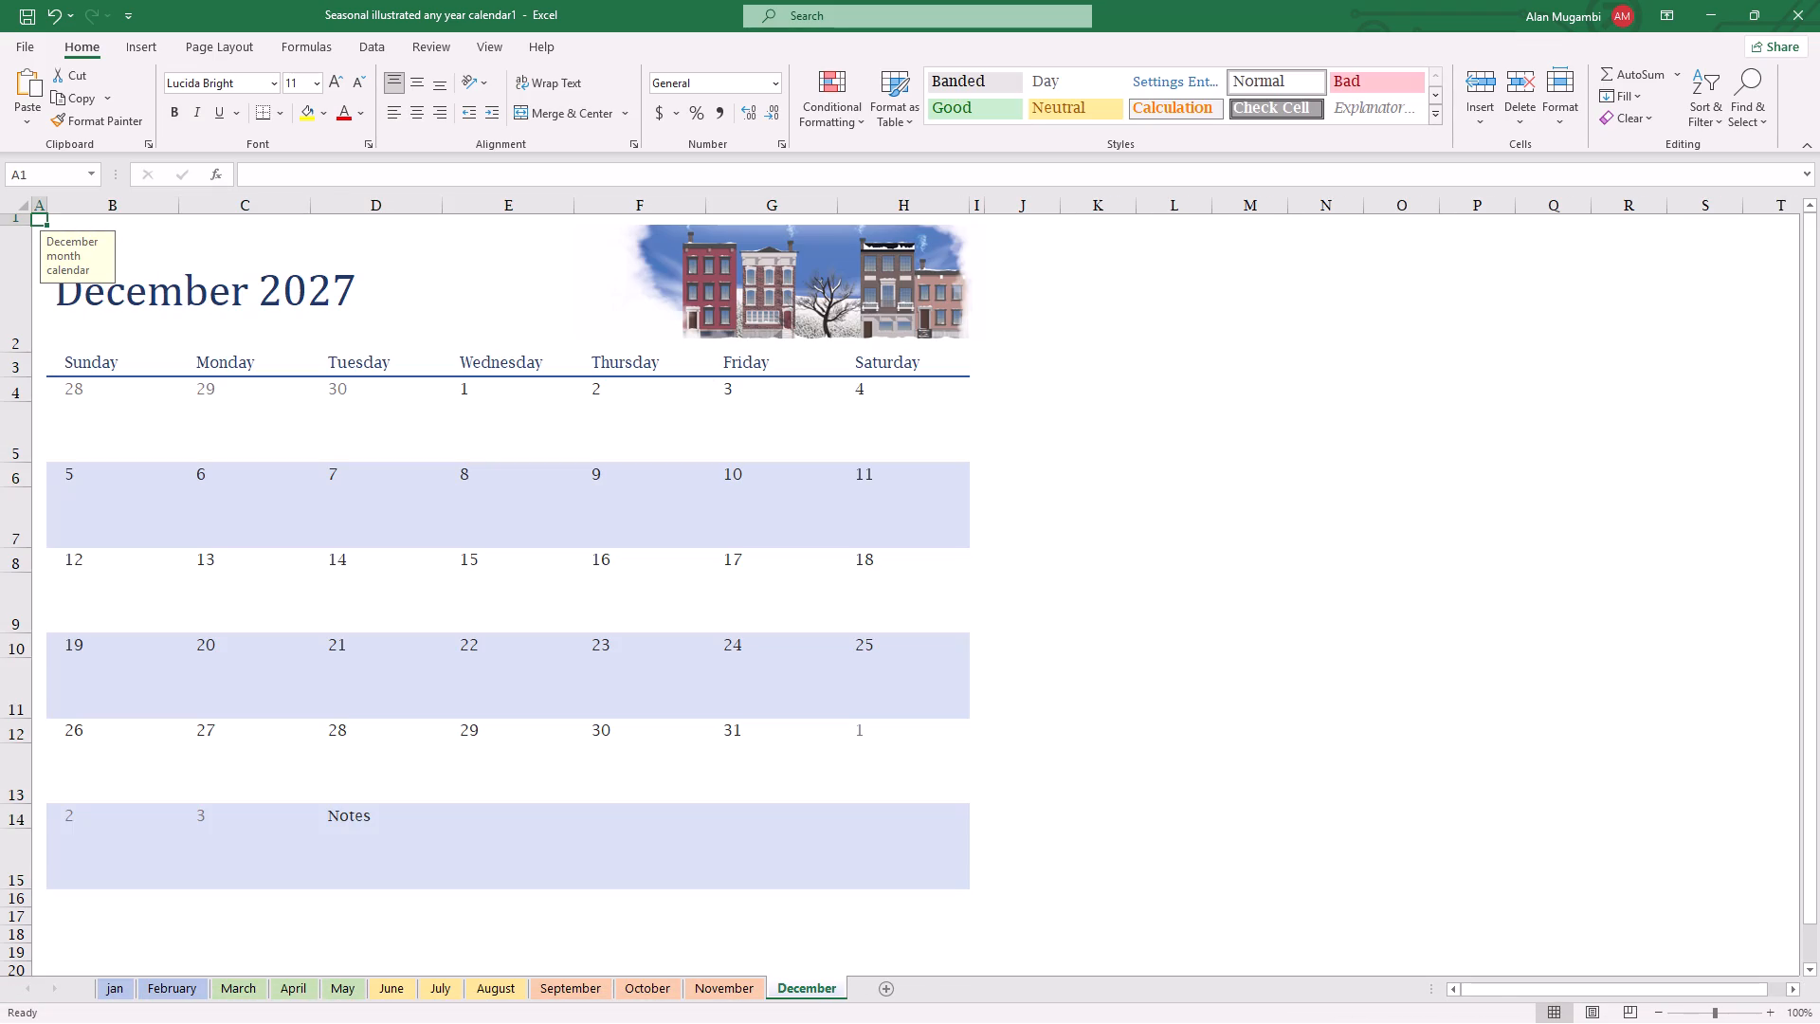
left_click_drag(77, 357, 230, 476)
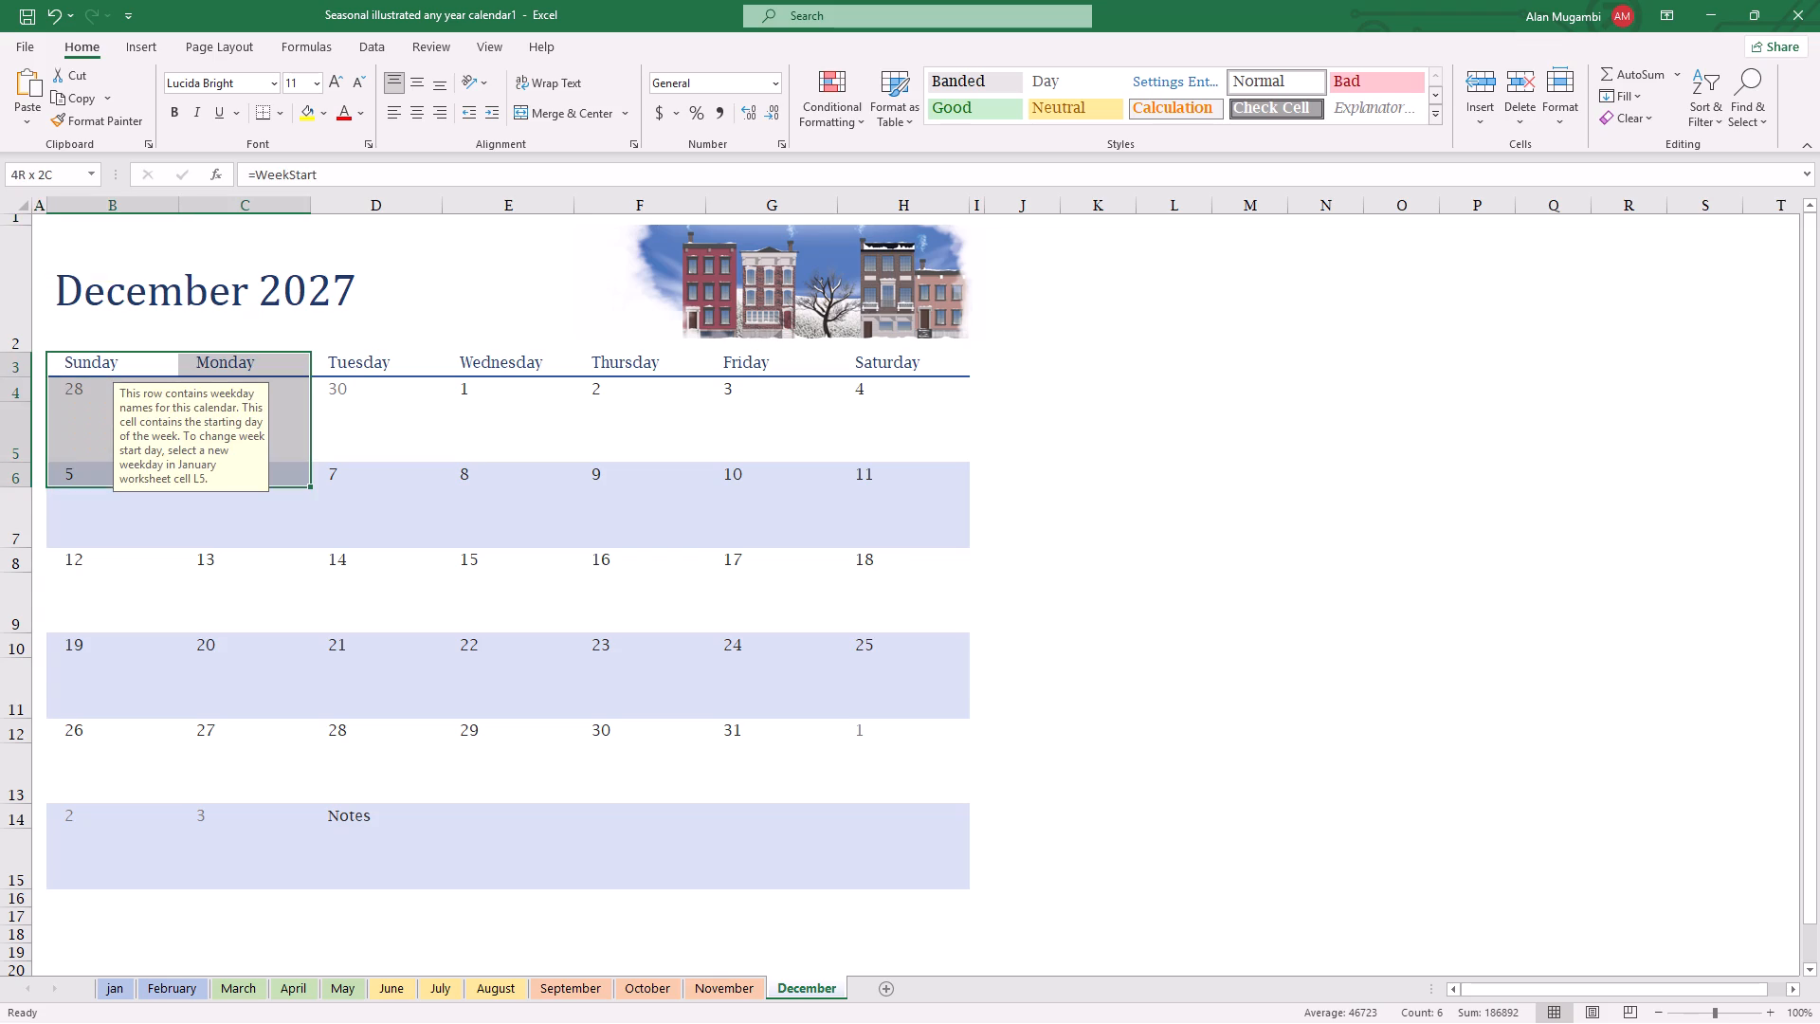
left_click_drag(230, 476, 786, 712)
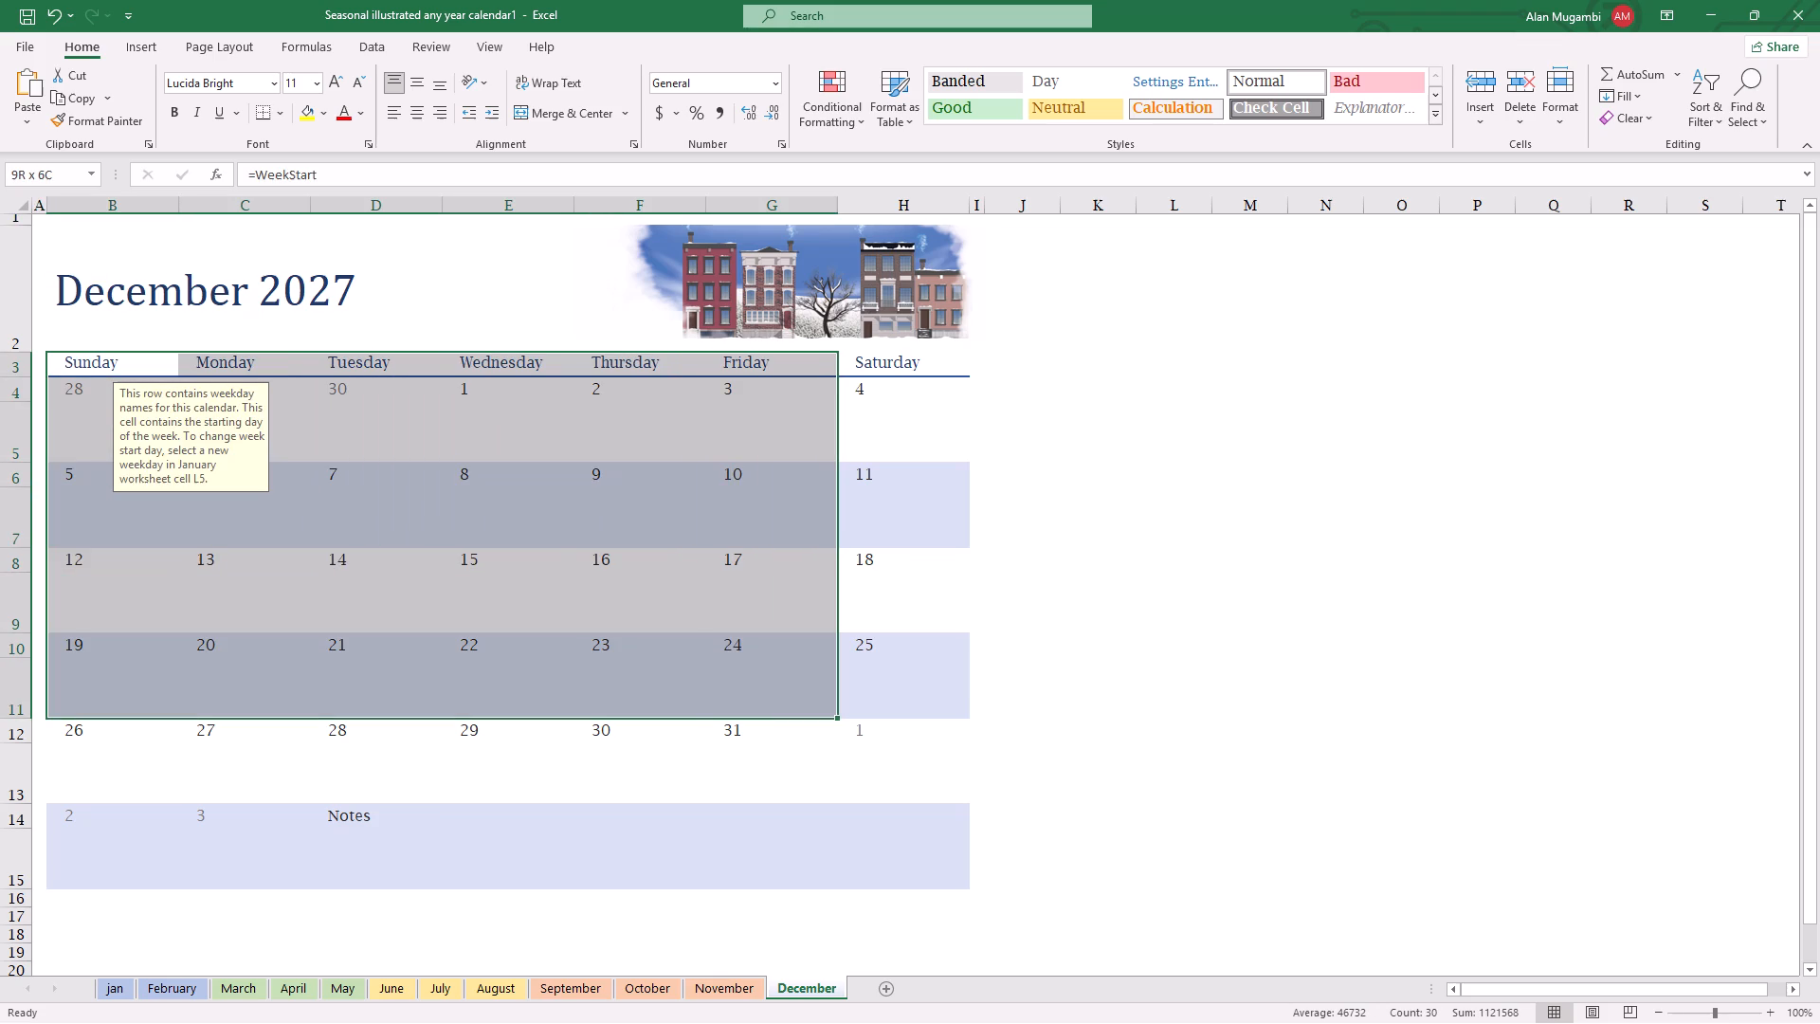
left_click_drag(786, 712, 866, 840)
right_click(593, 565)
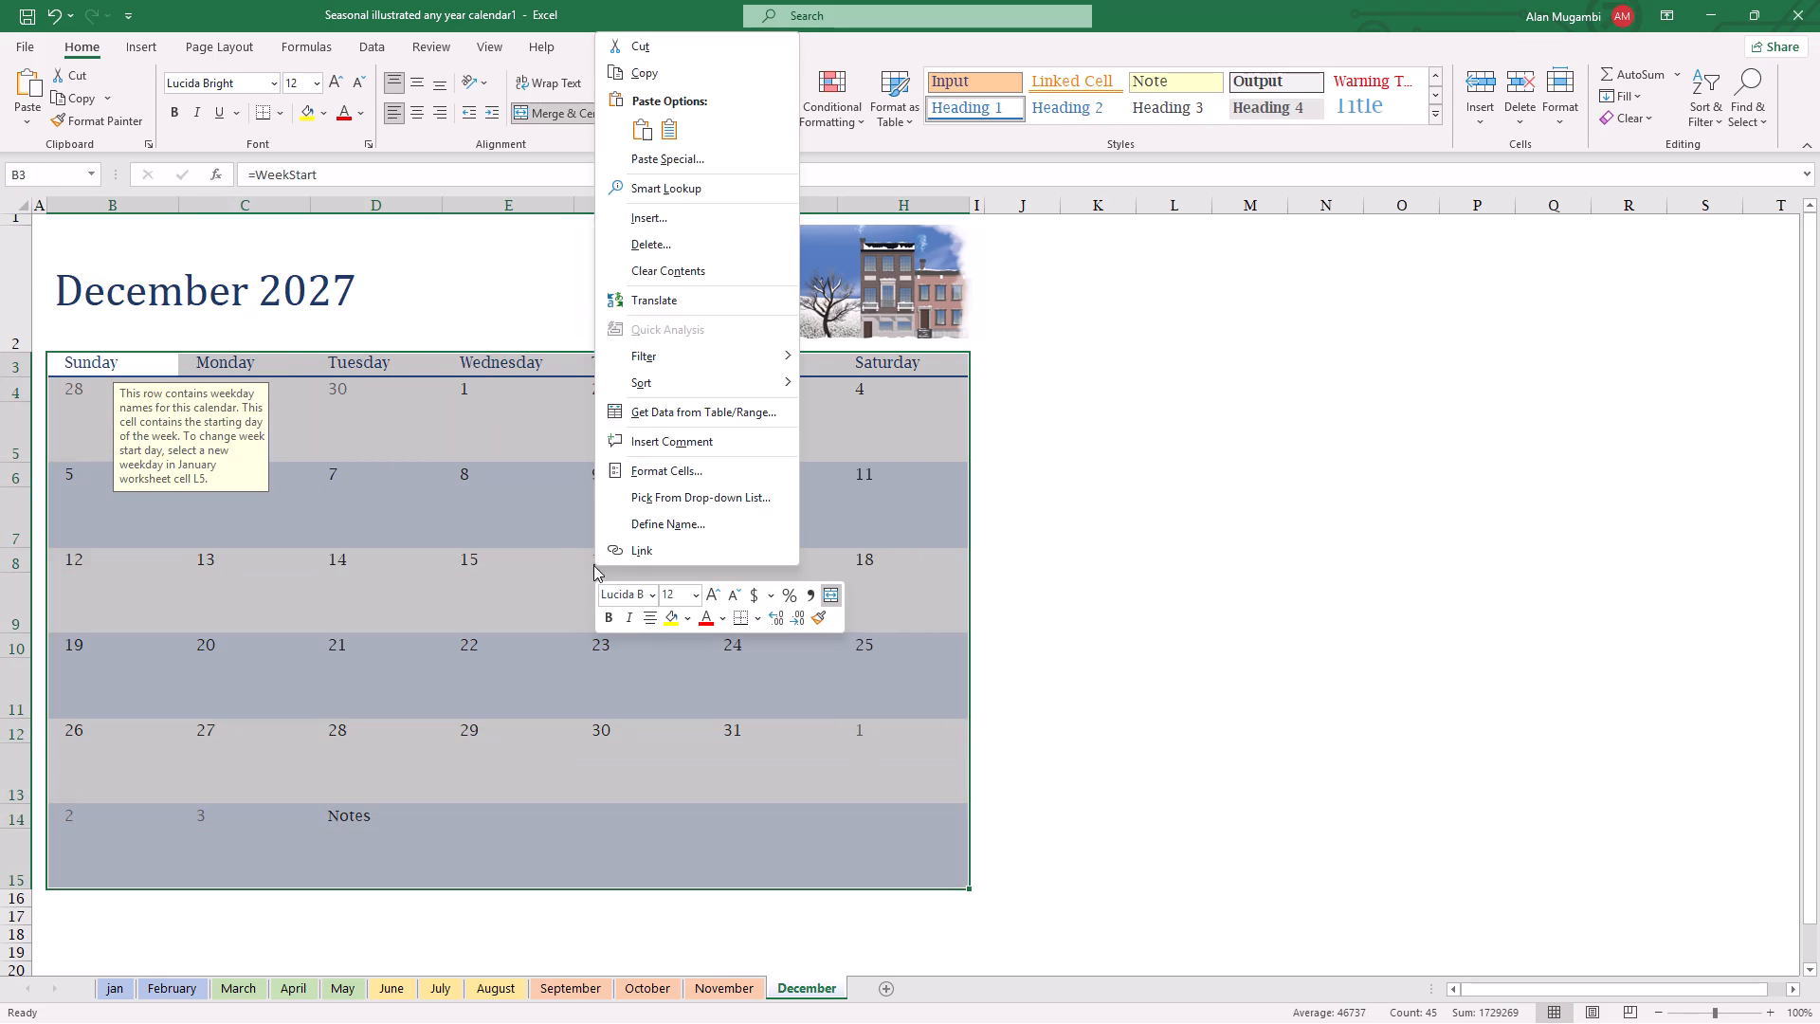
left_click(652, 588)
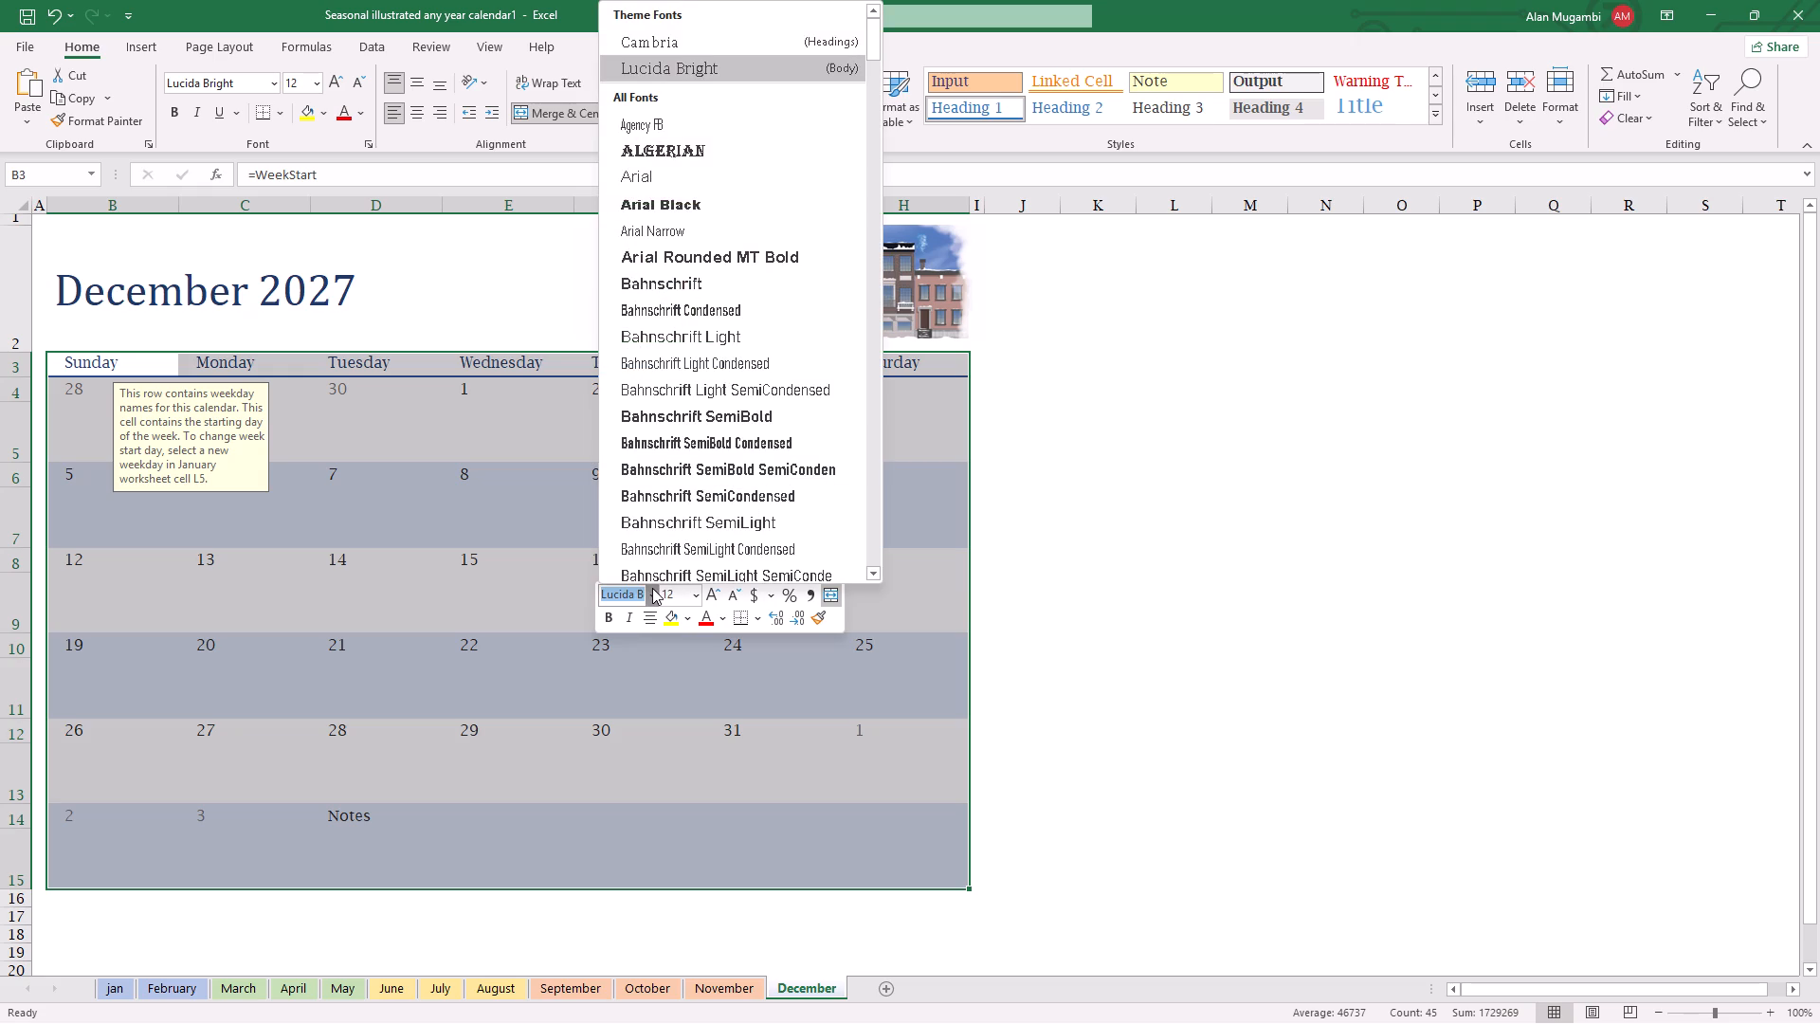
type("coop")
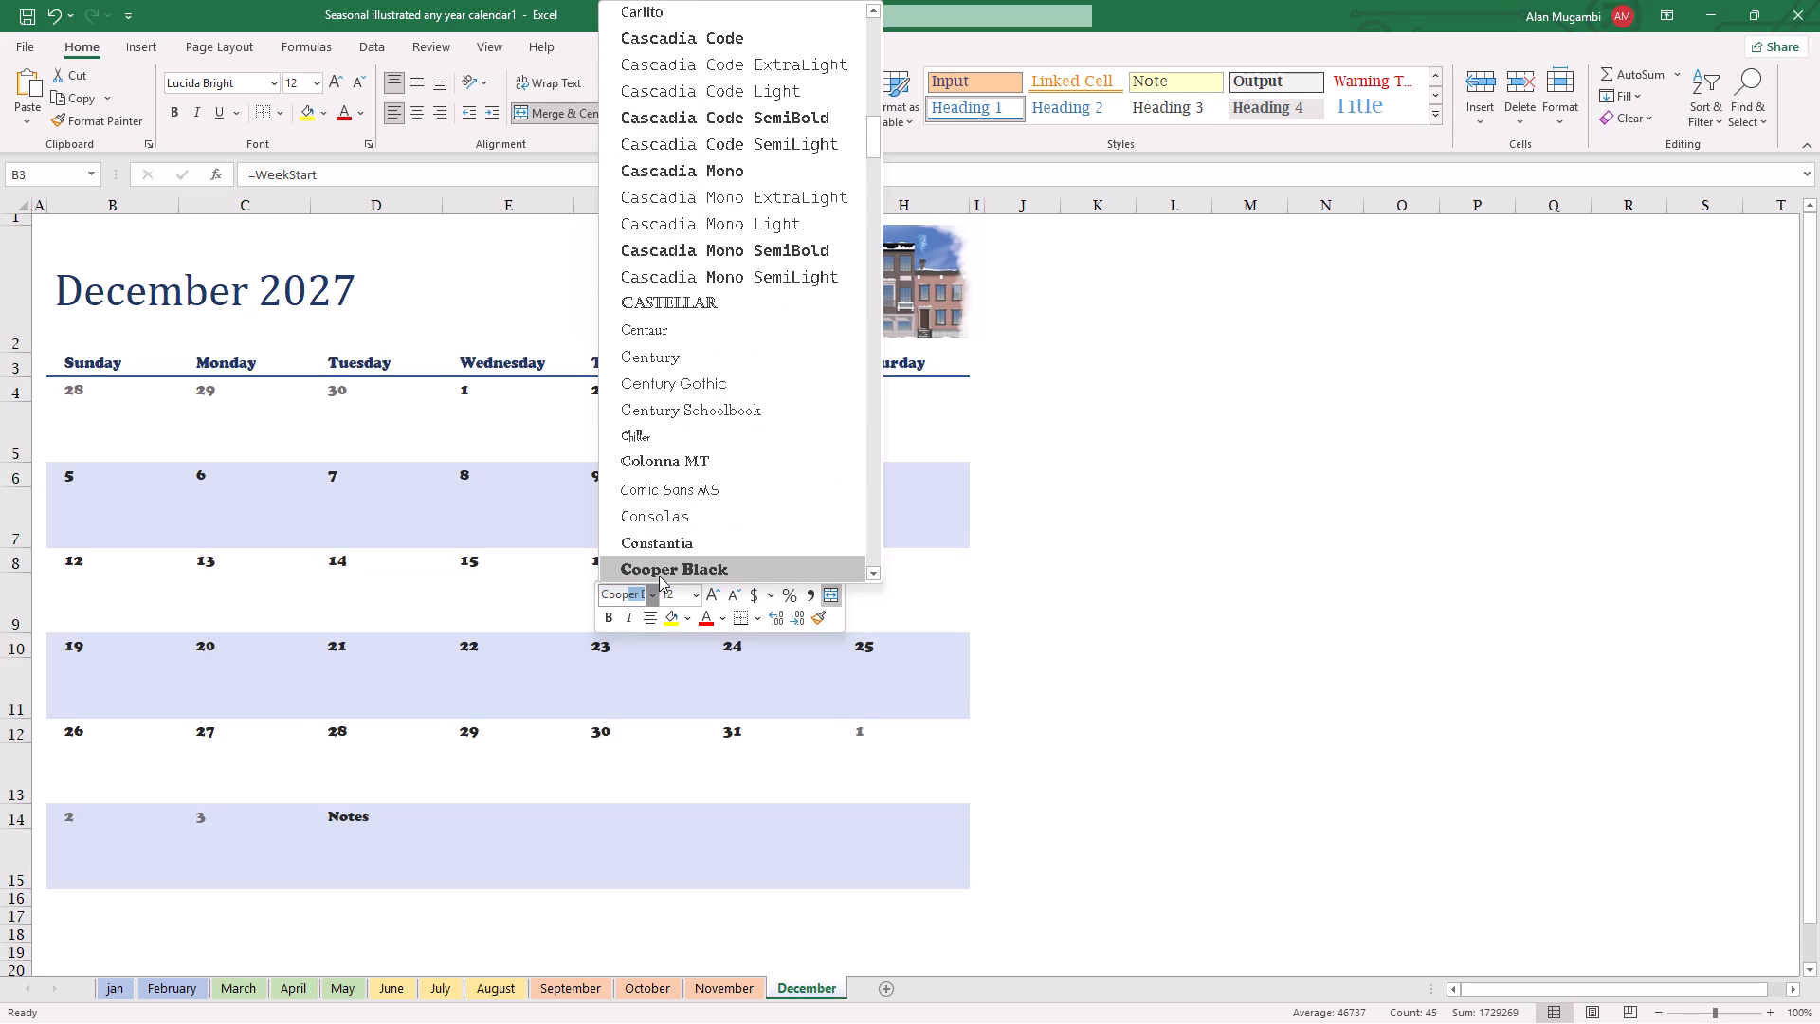
left_click(670, 568)
left_click(624, 616)
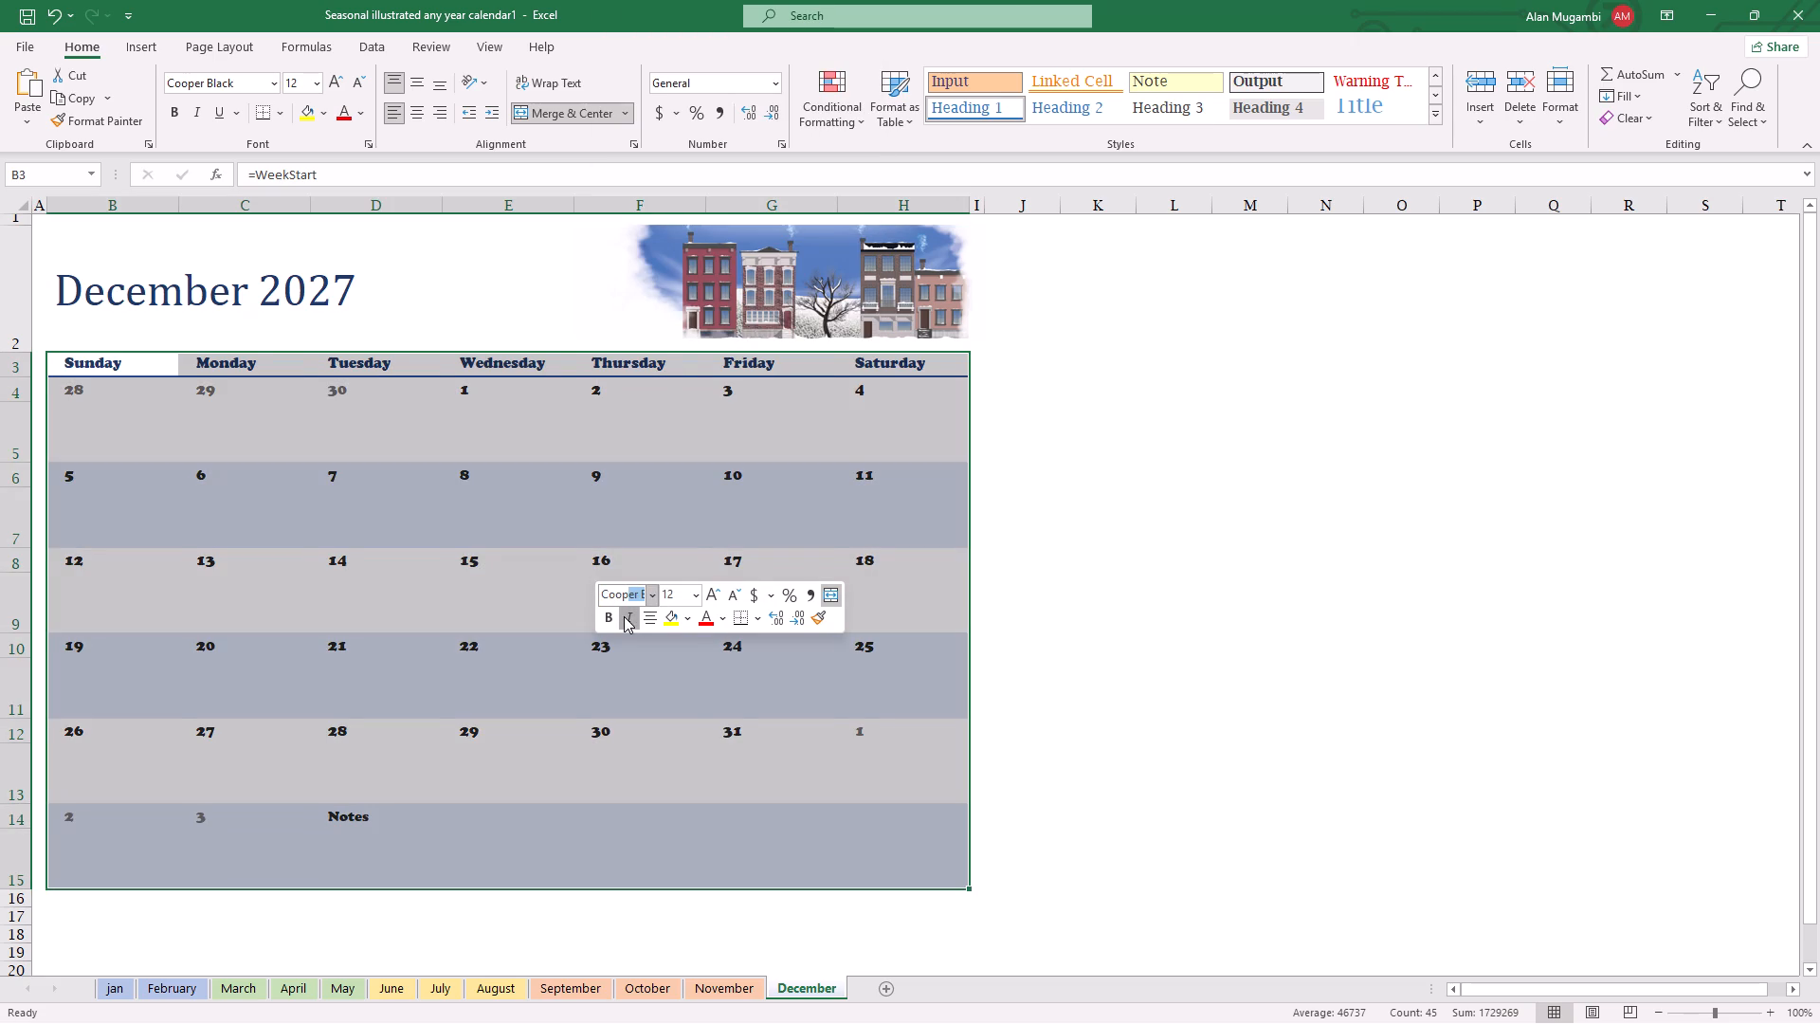
left_click(597, 619)
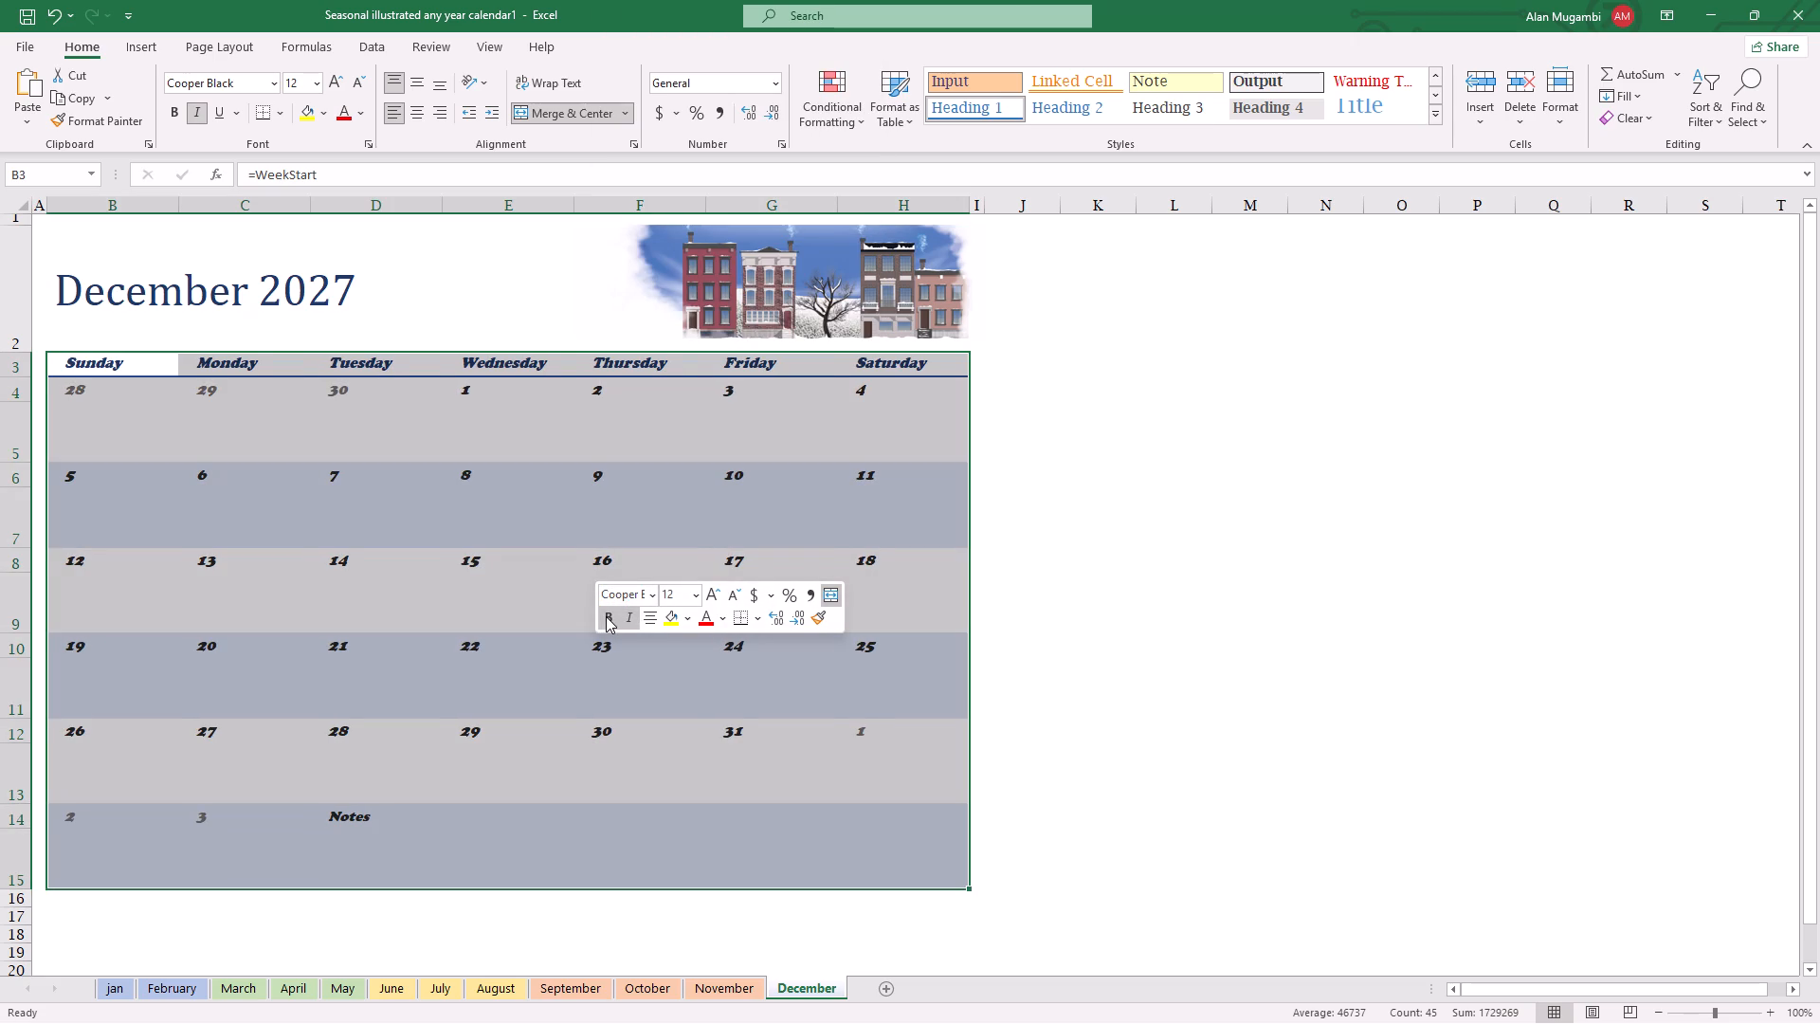
left_click(606, 616)
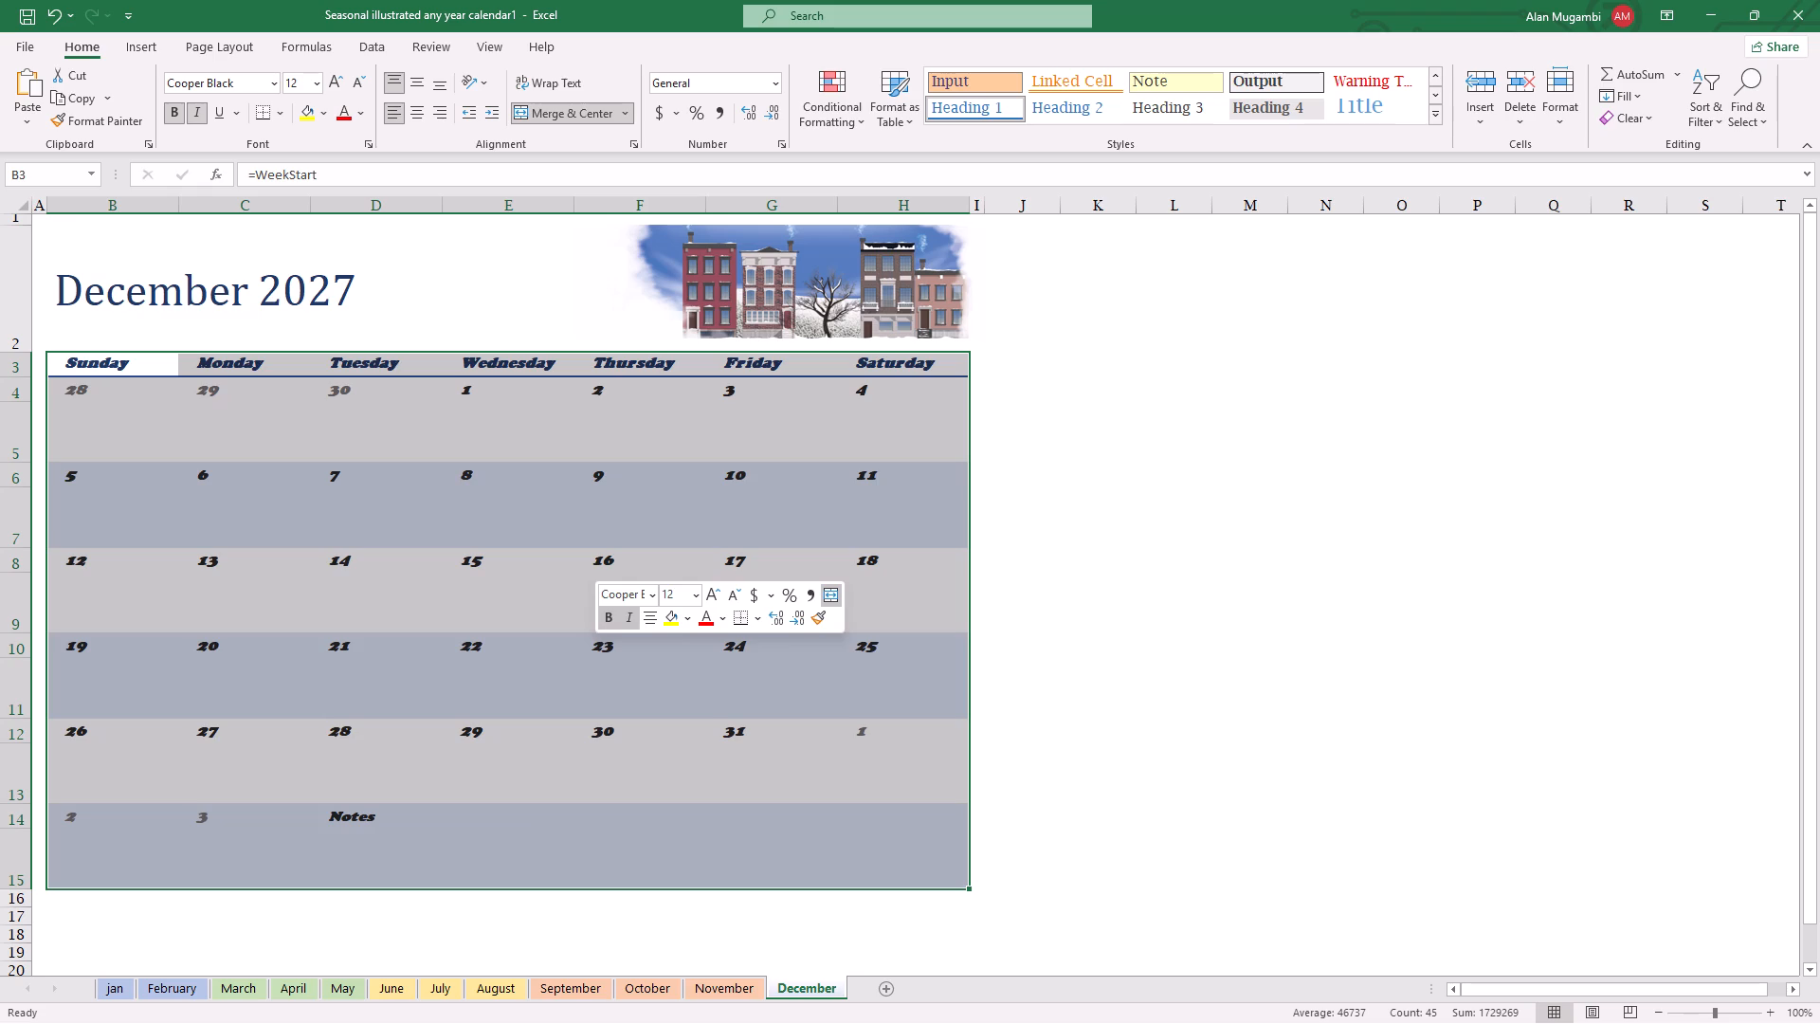
Format the December 2027 title in Matura MT Script Capitals at font size 36.
right_click(202, 281)
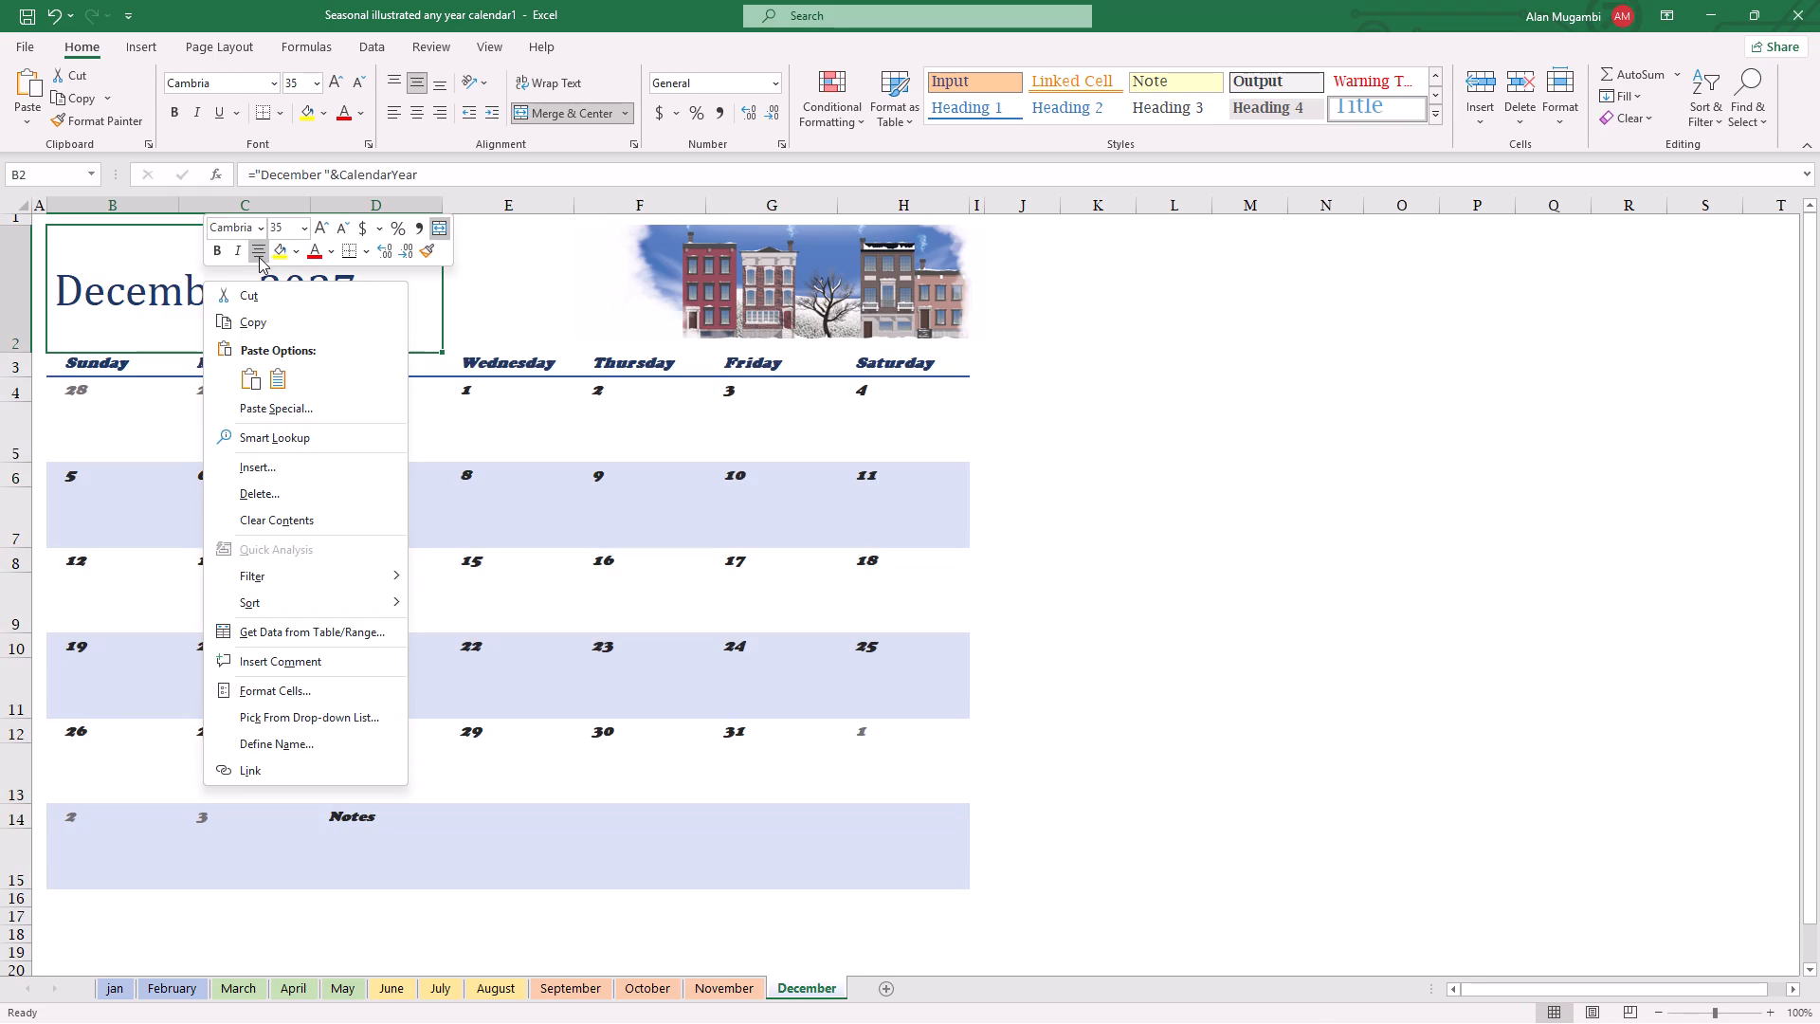
left_click(260, 230)
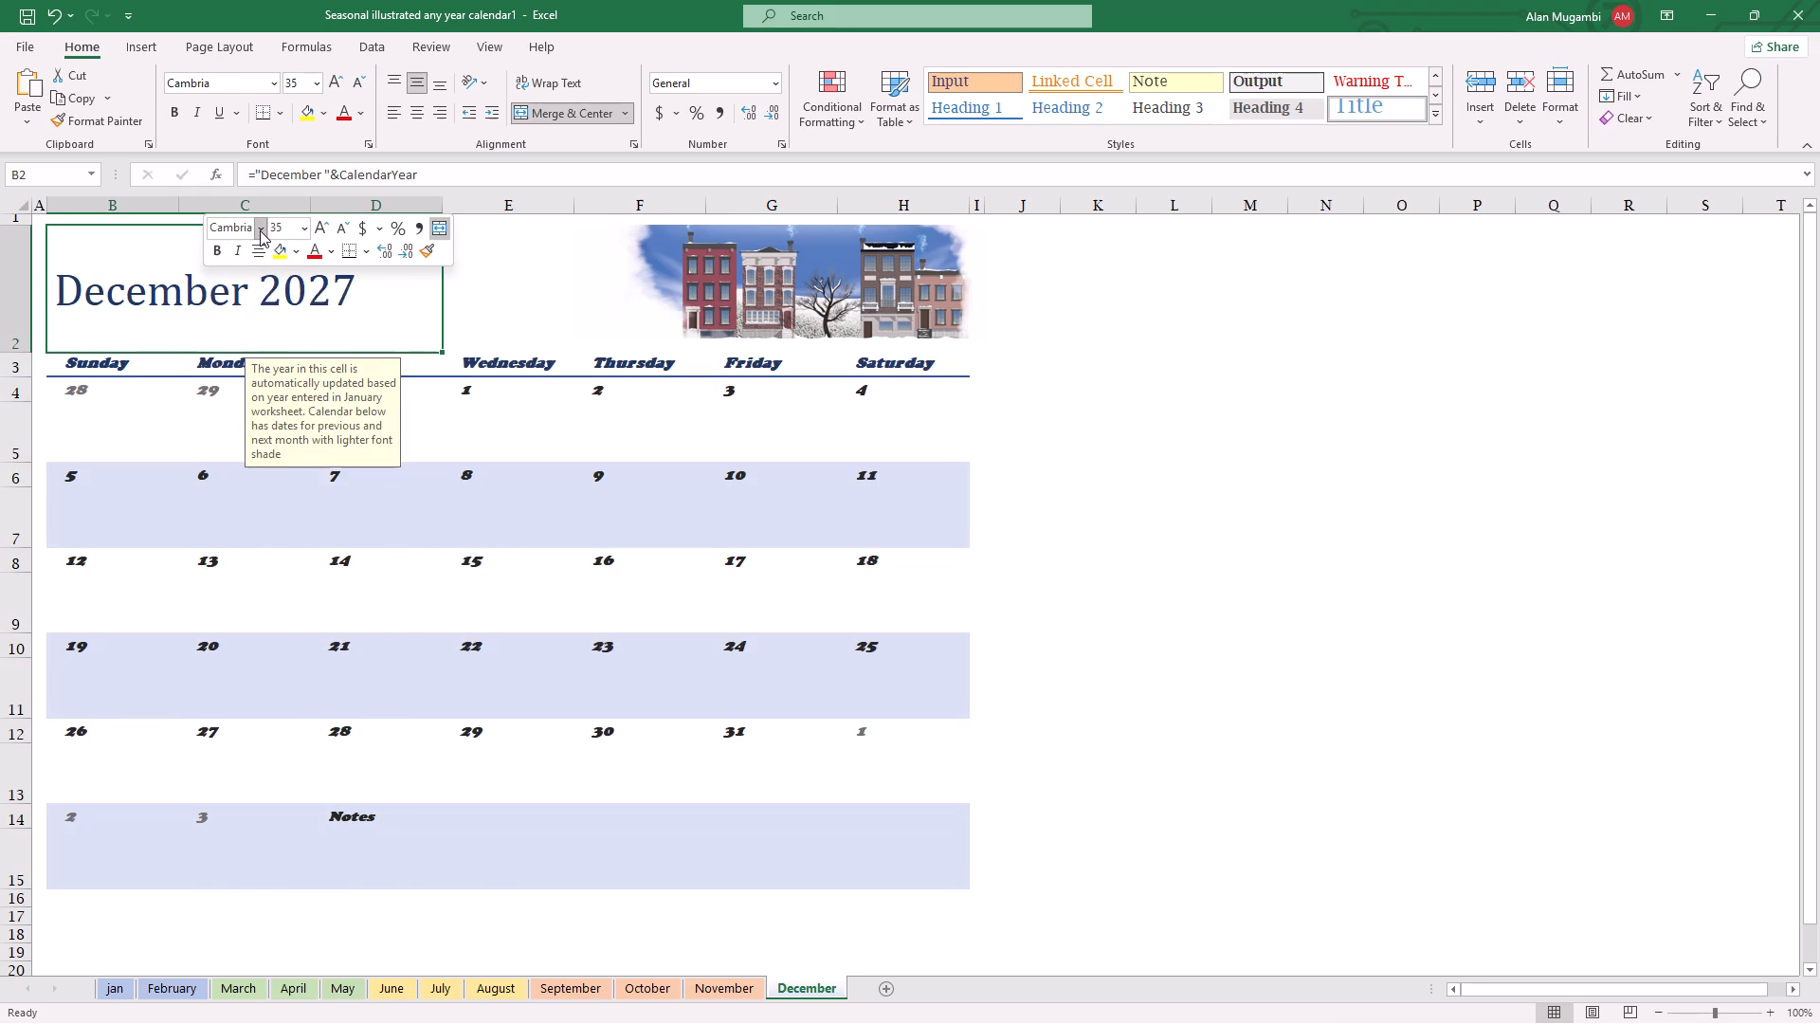
type("matu")
key("Return")
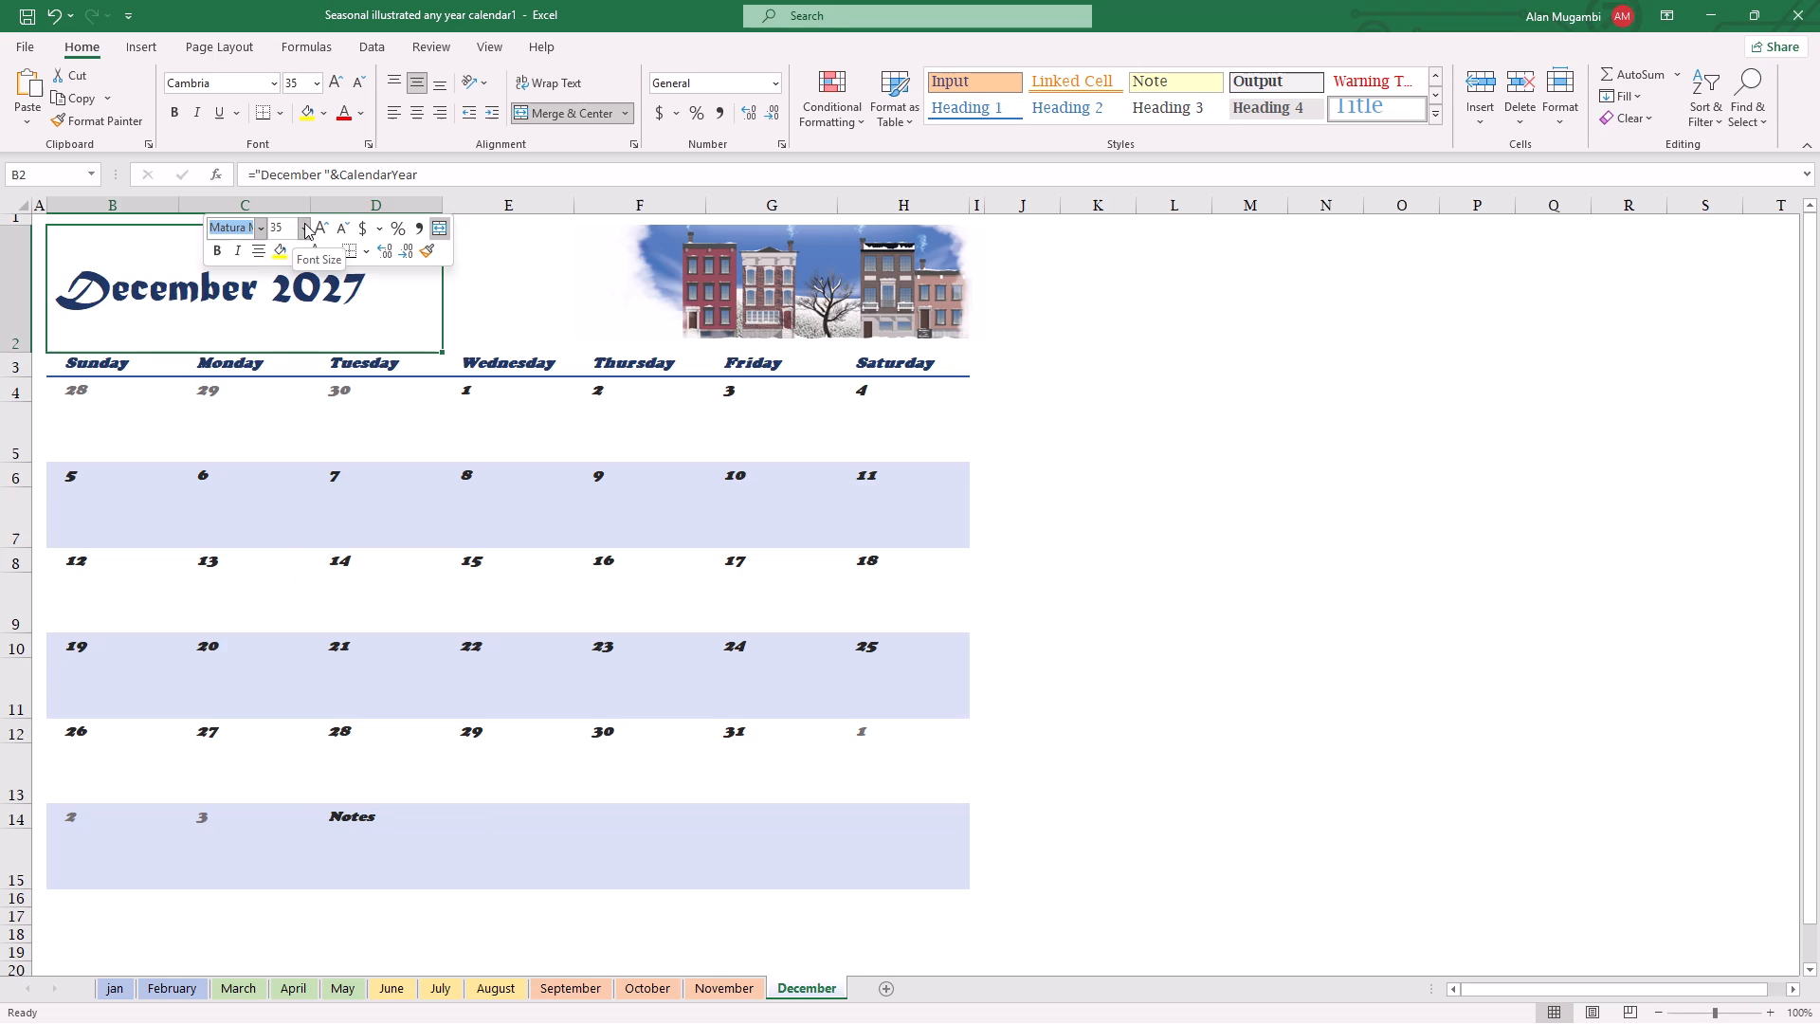
left_click(304, 223)
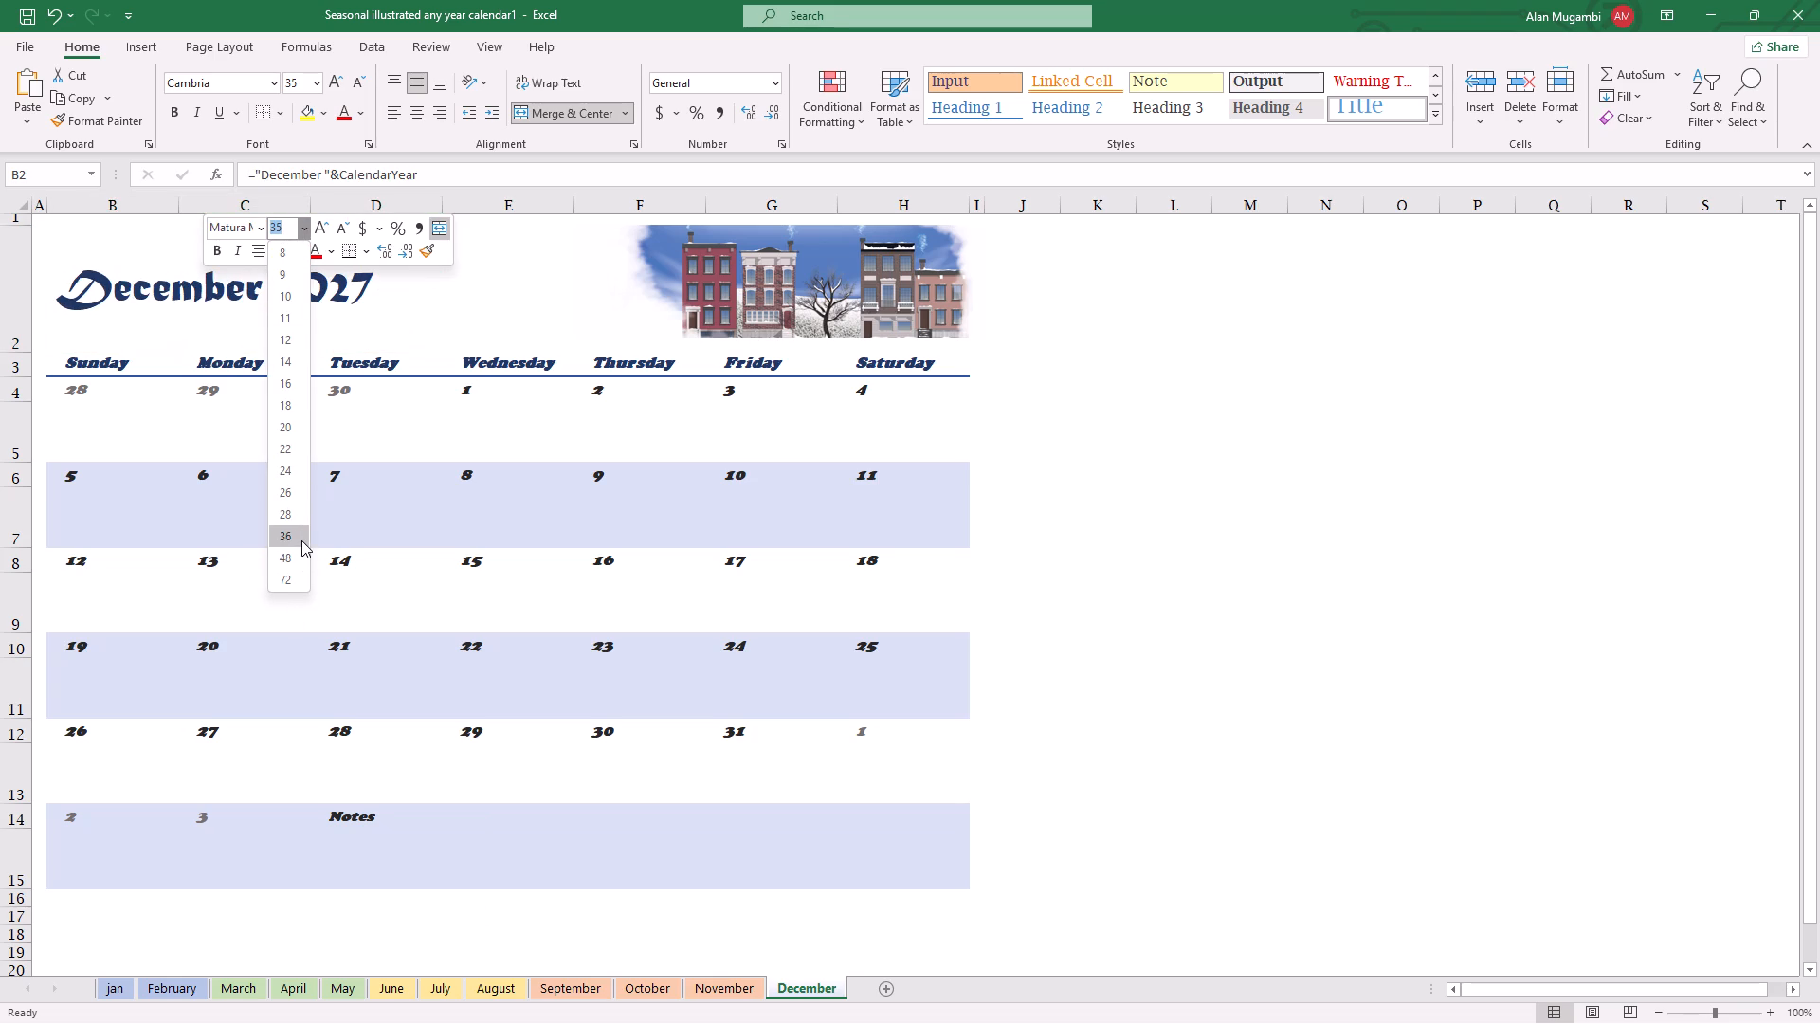
left_click(301, 540)
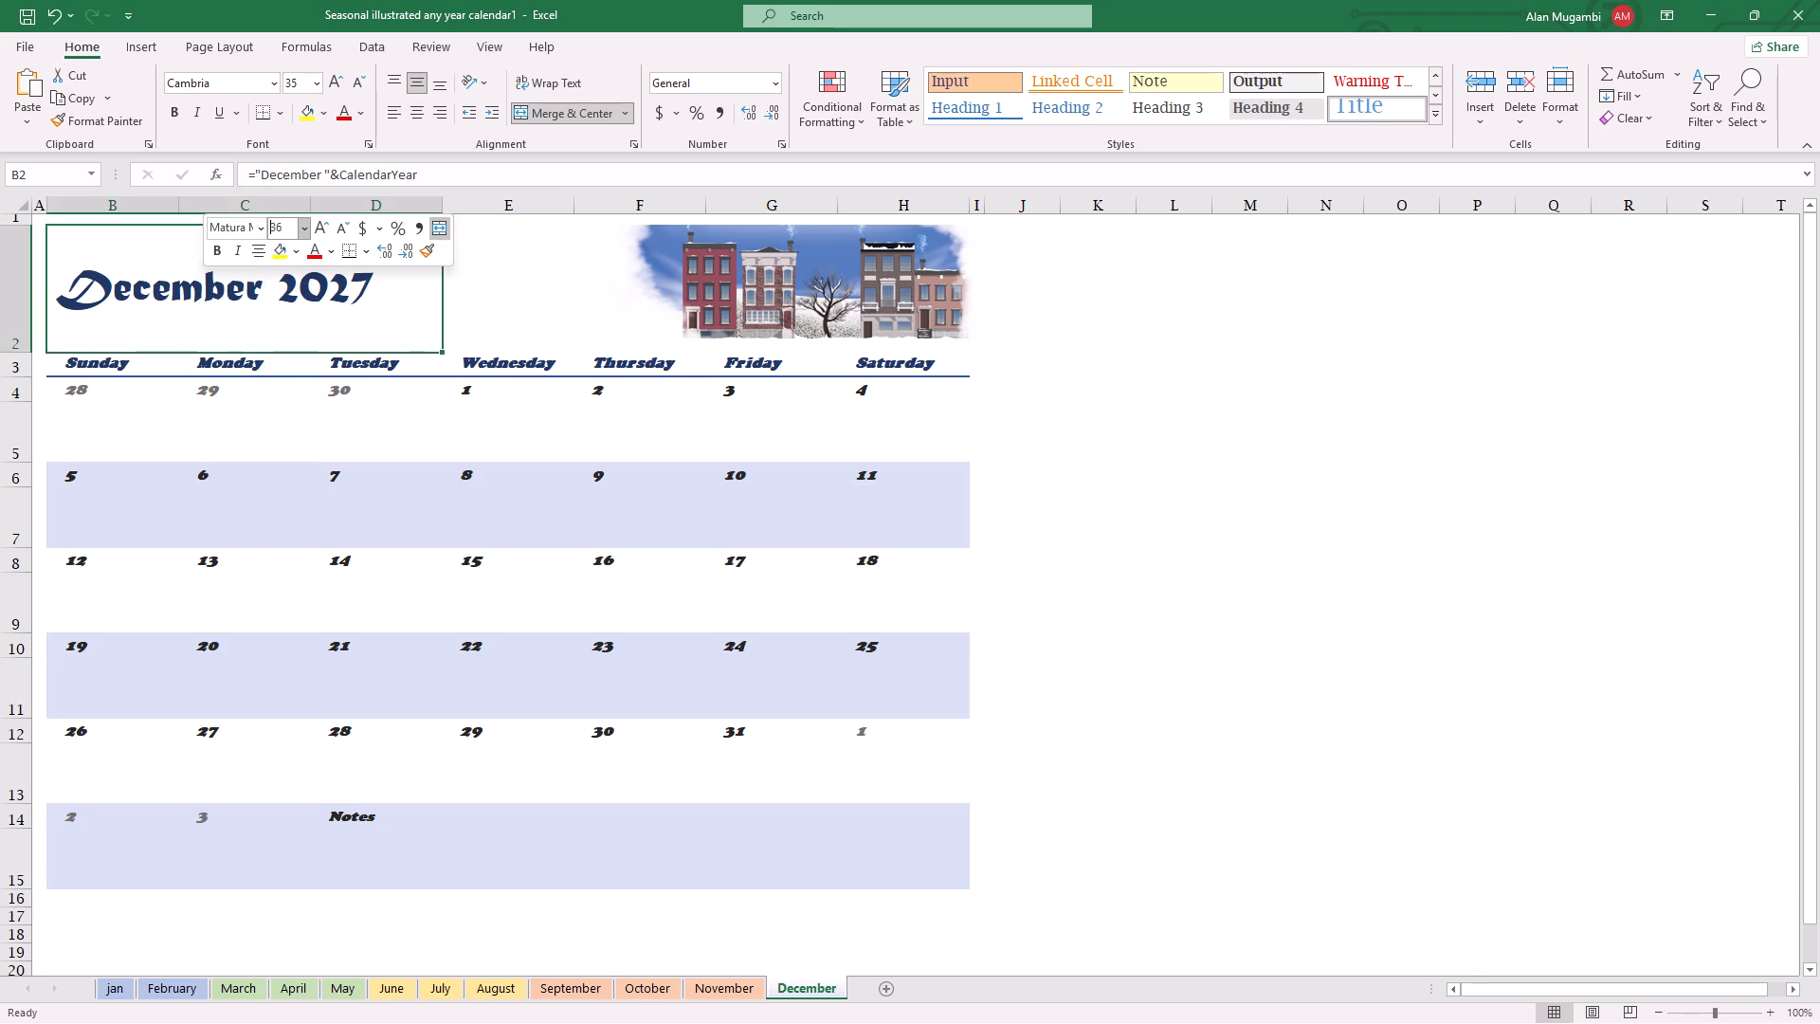
On the November sheet, set the November 2027 title's font size to 36.
left_click(702, 988)
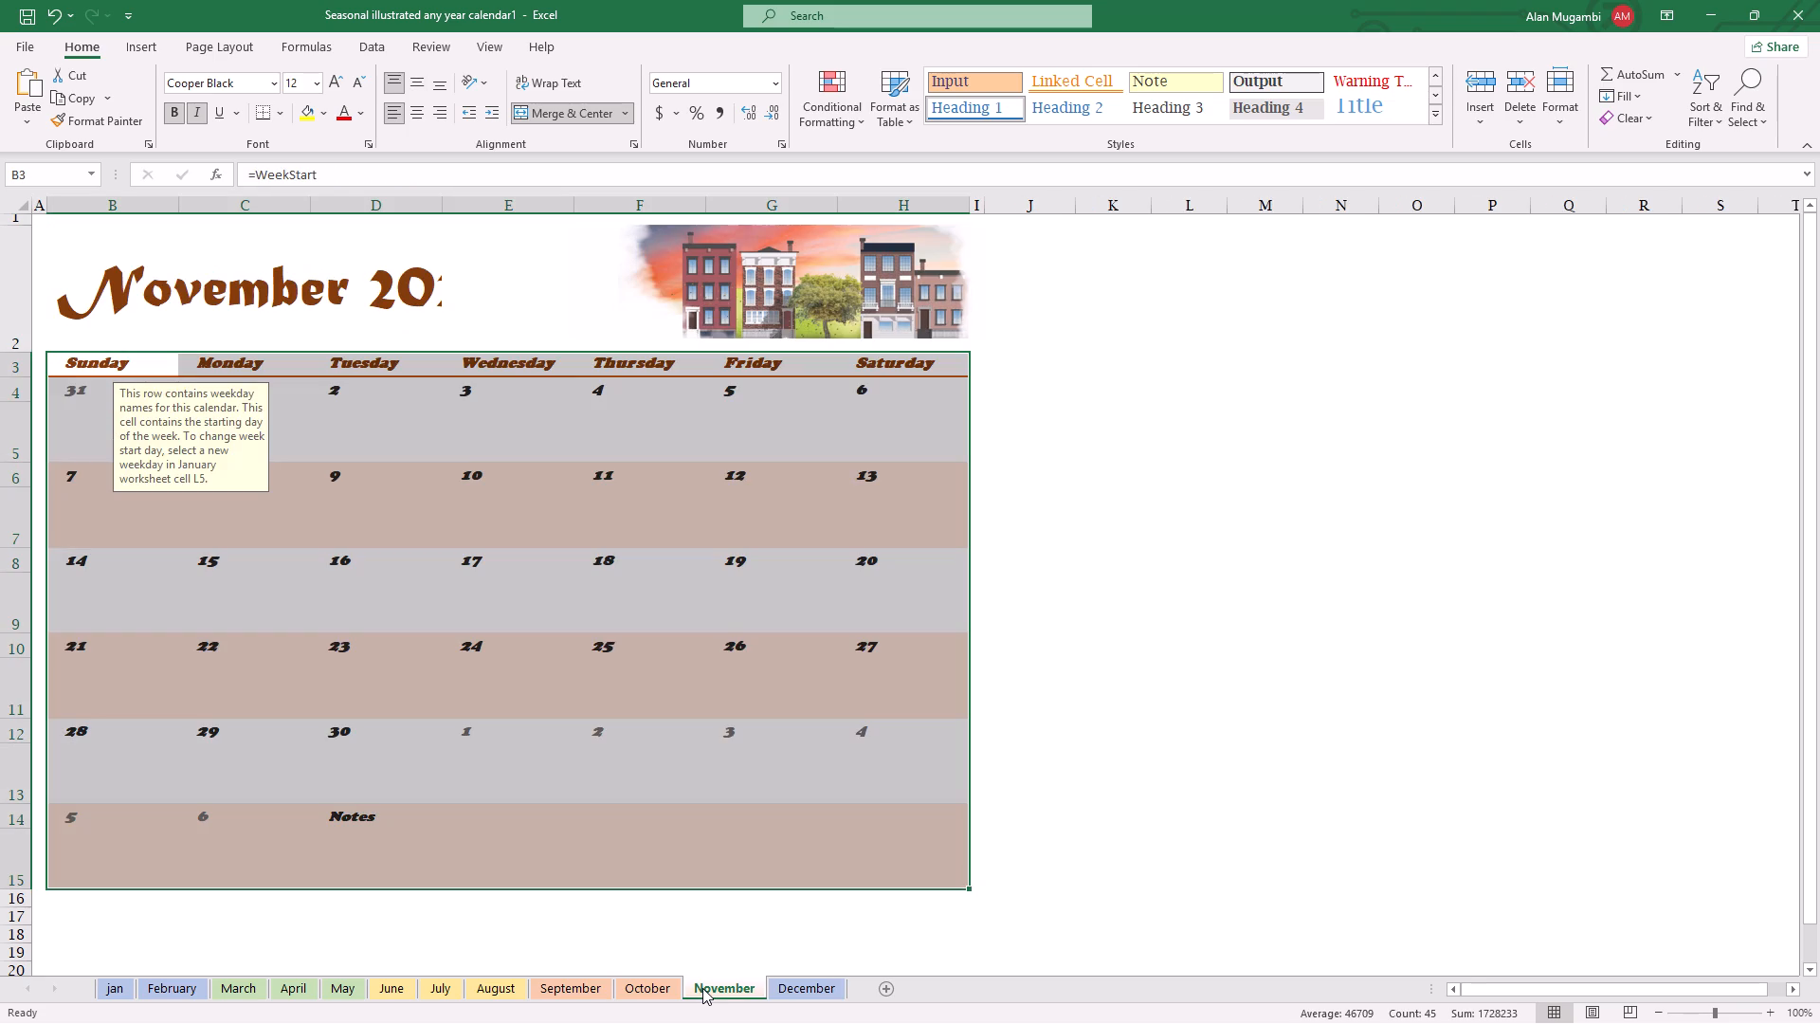
right_click(321, 292)
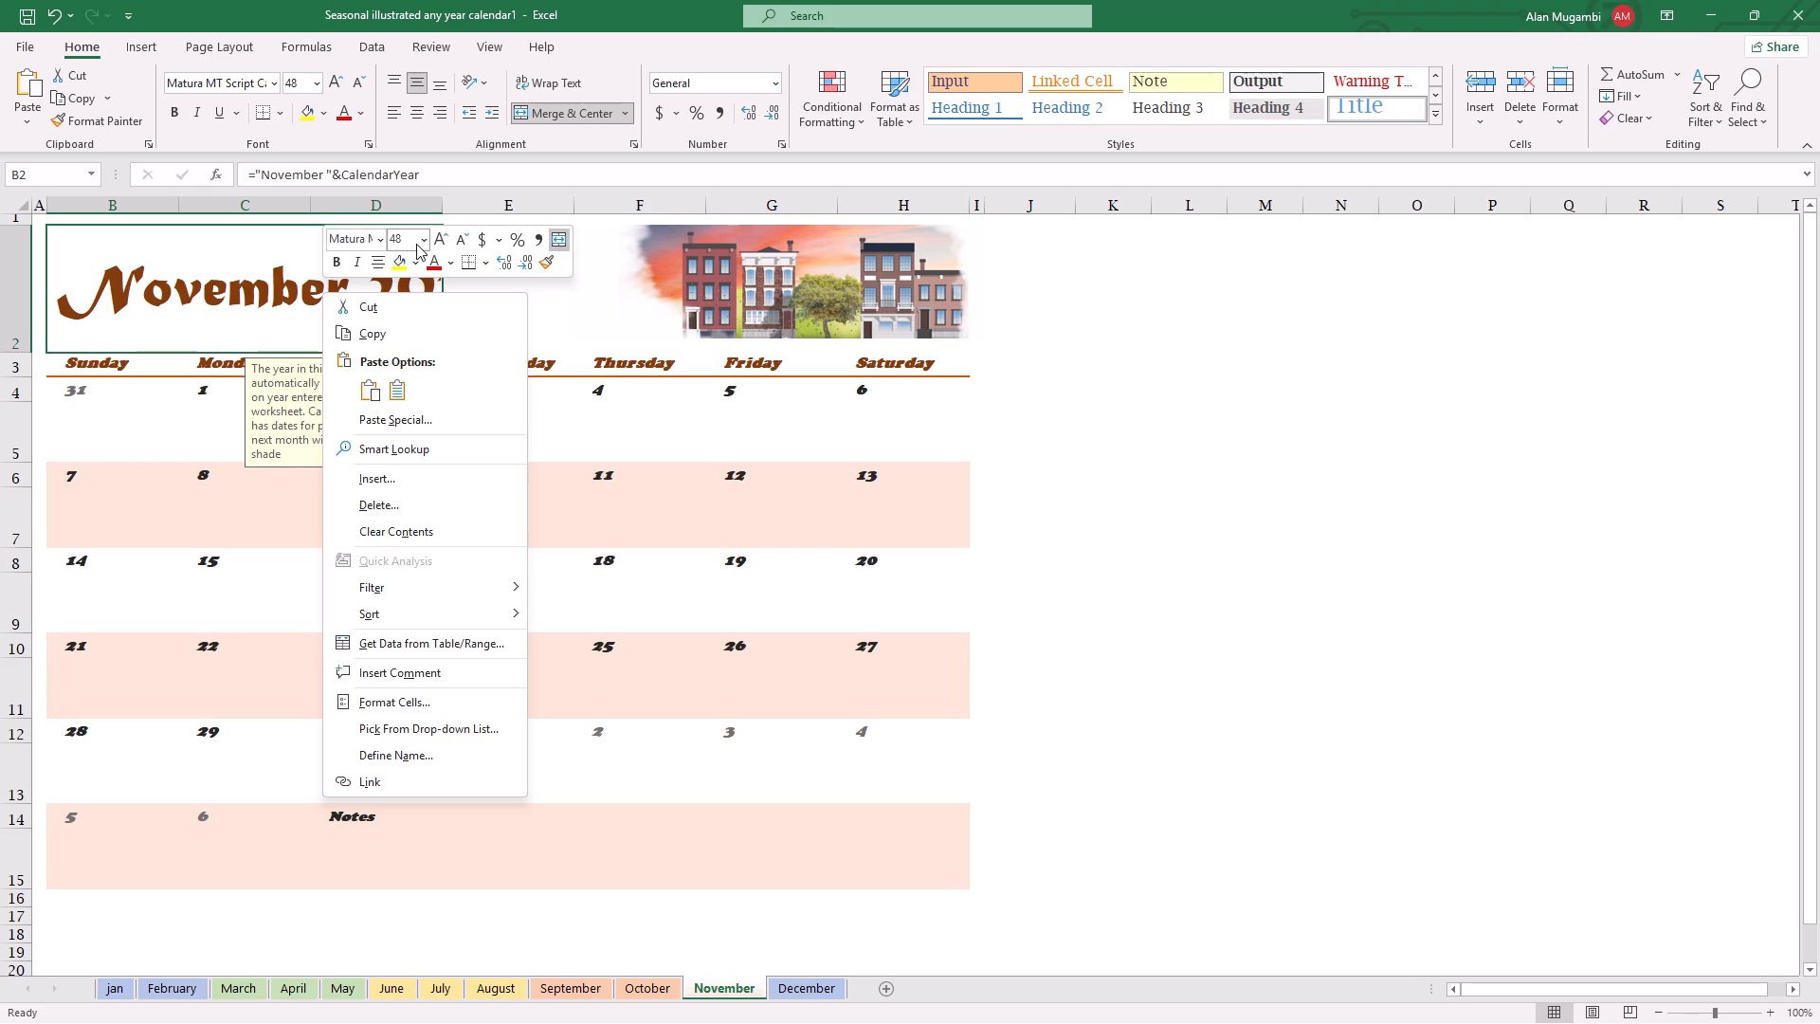
left_click(421, 240)
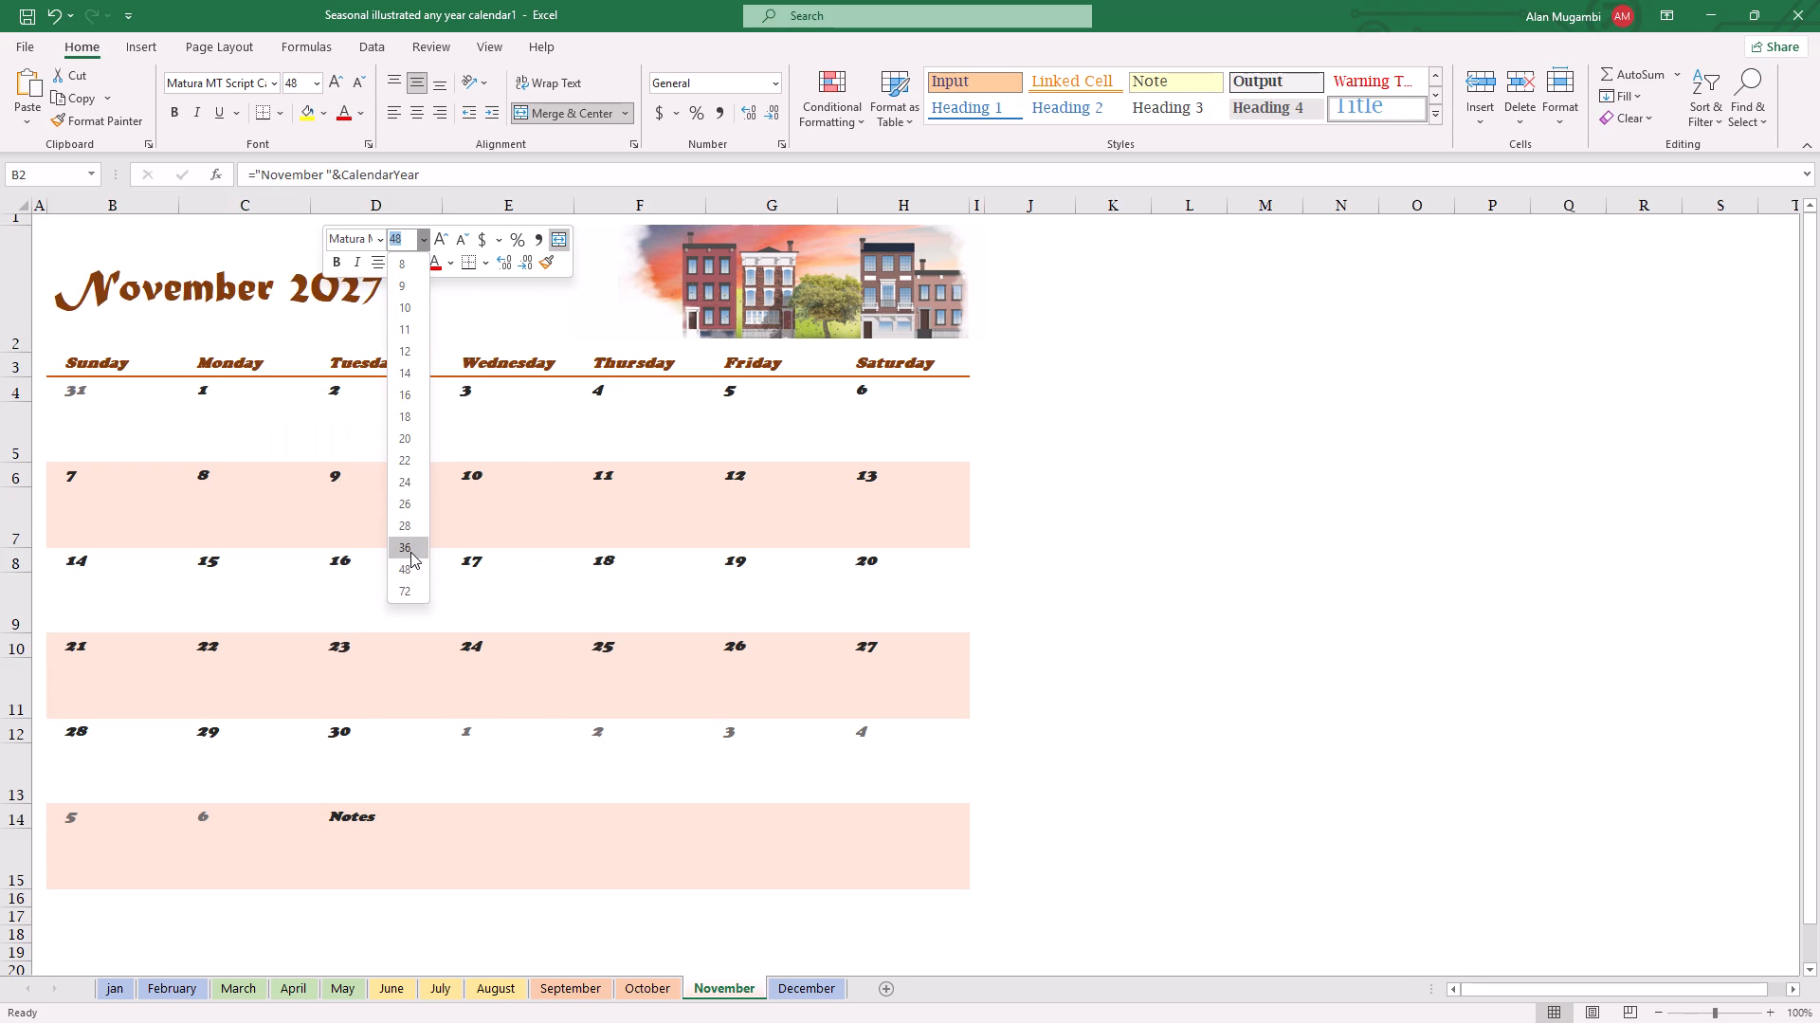
left_click(410, 550)
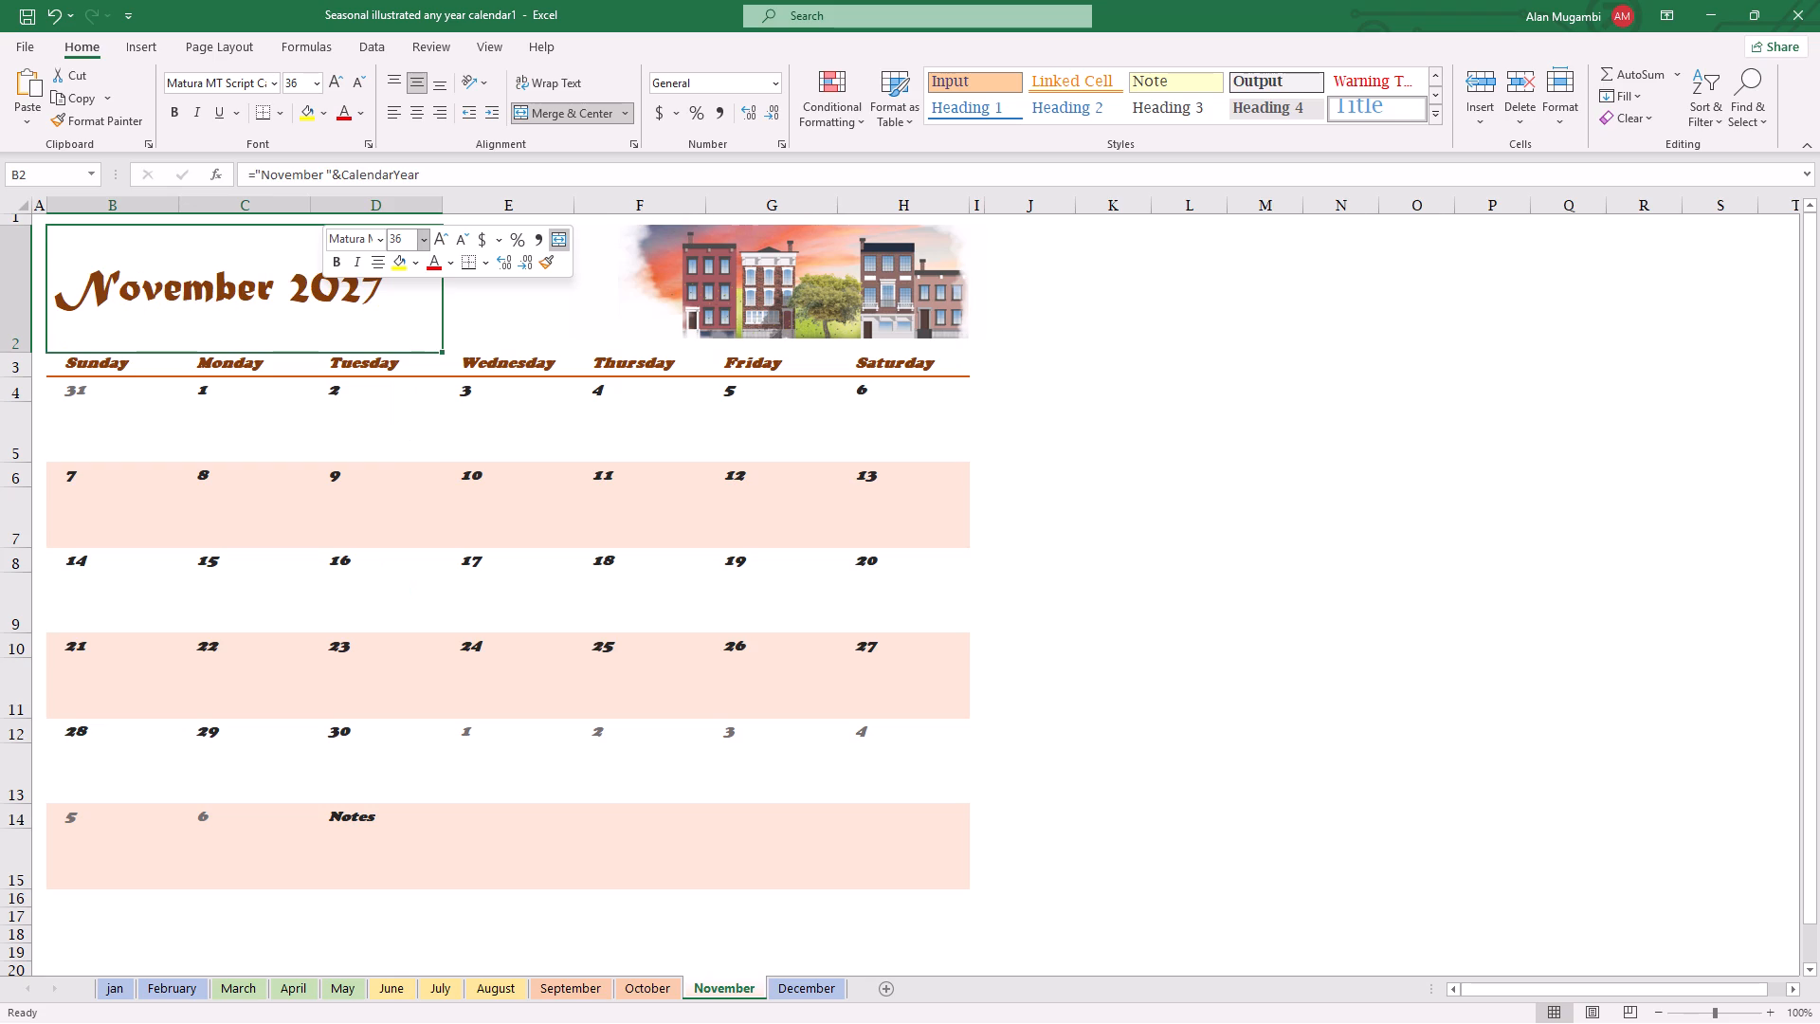
On the October sheet, set the October 2027 title's font size to 36.
left_click(645, 988)
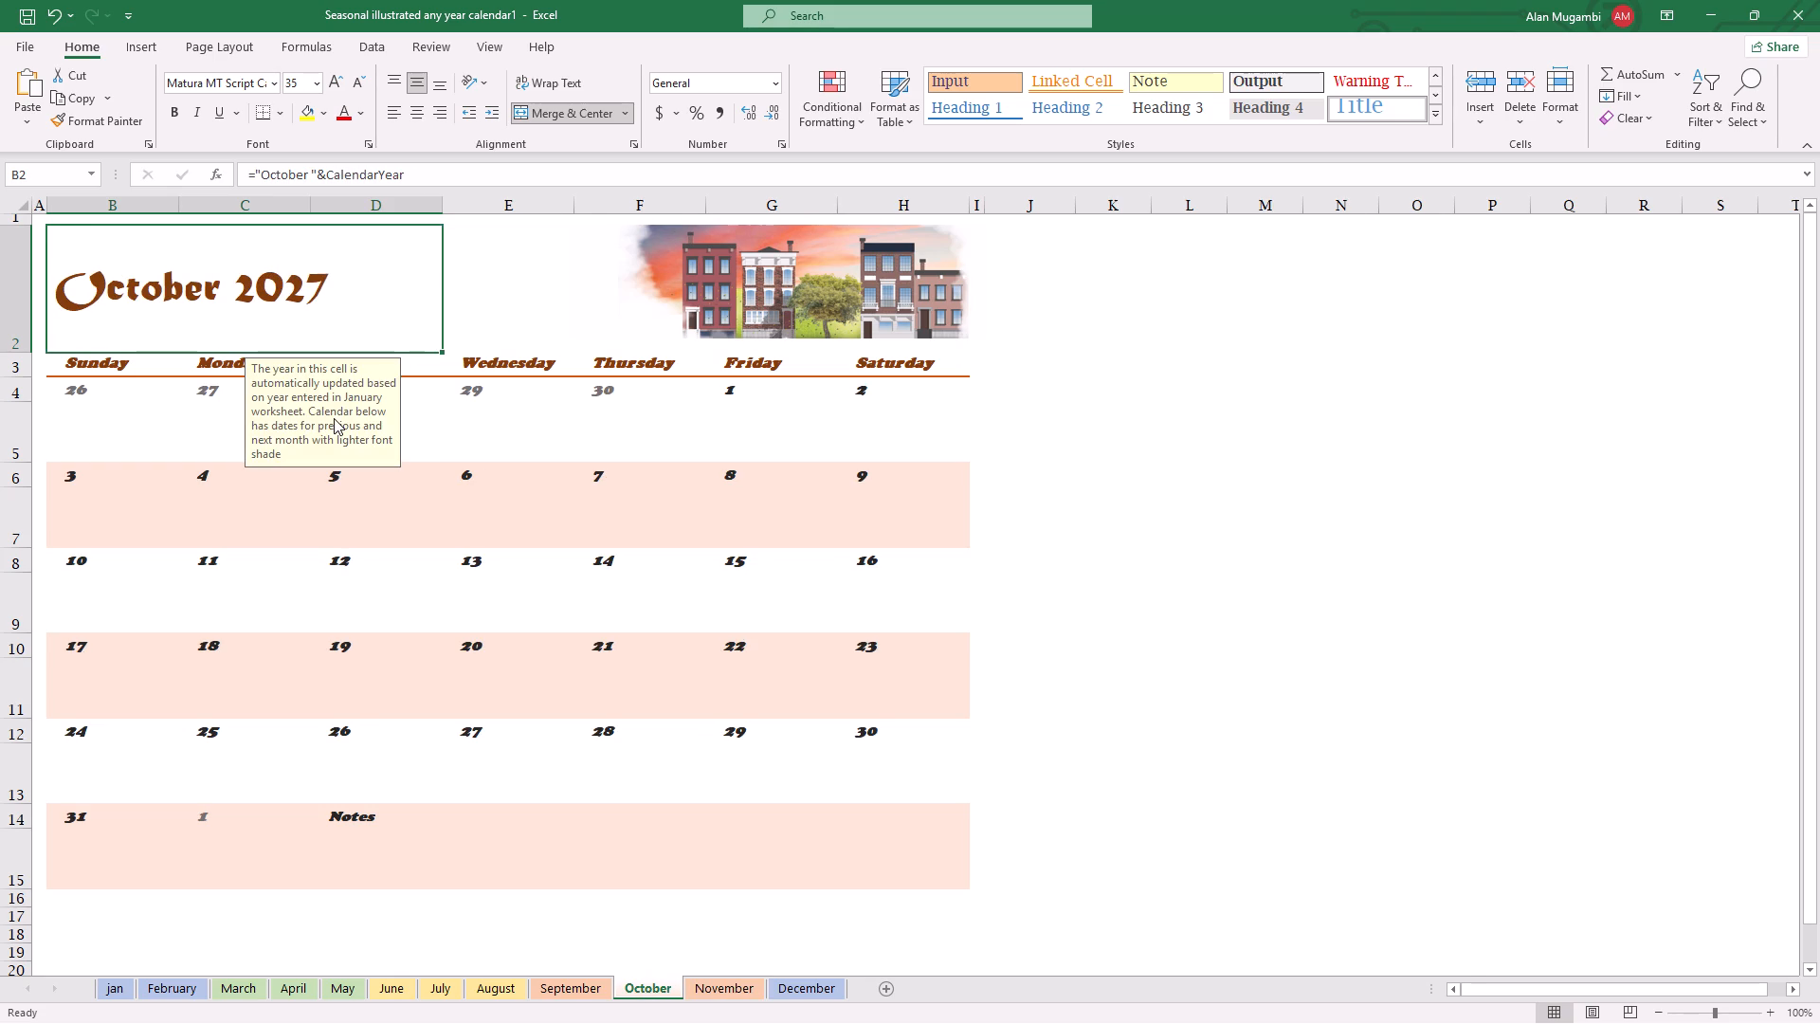
right_click(239, 271)
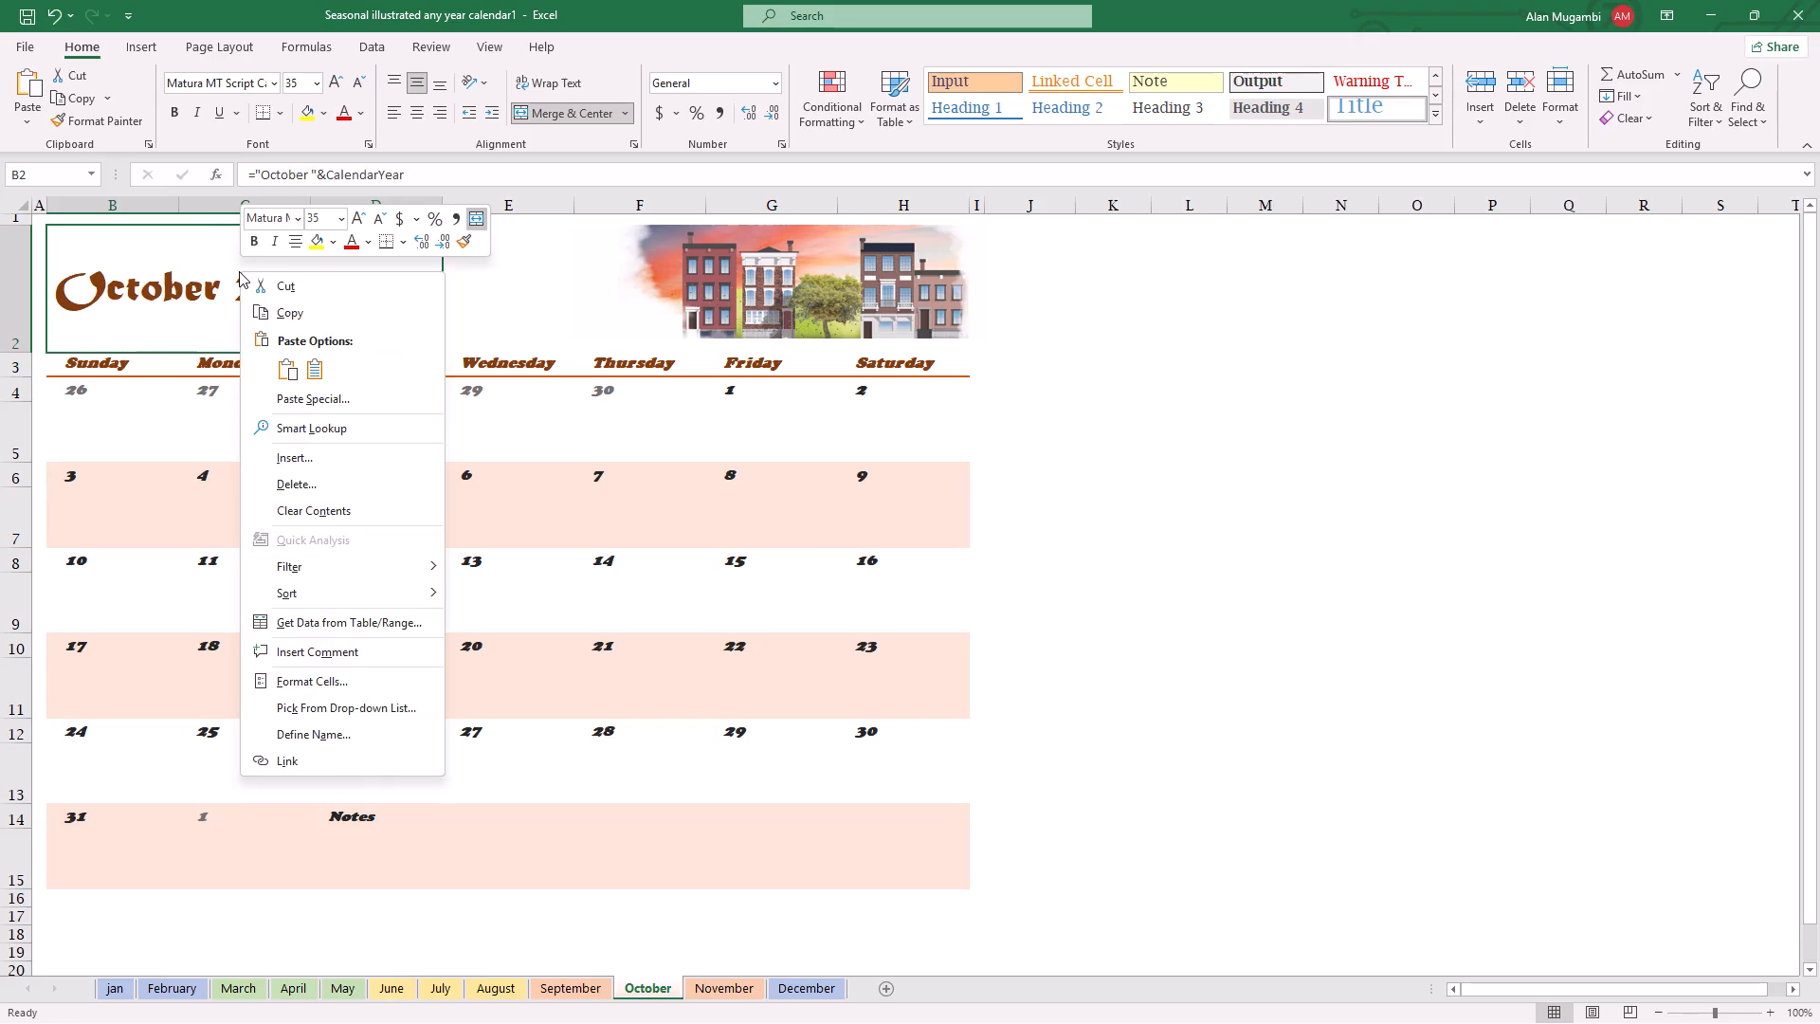
left_click(335, 210)
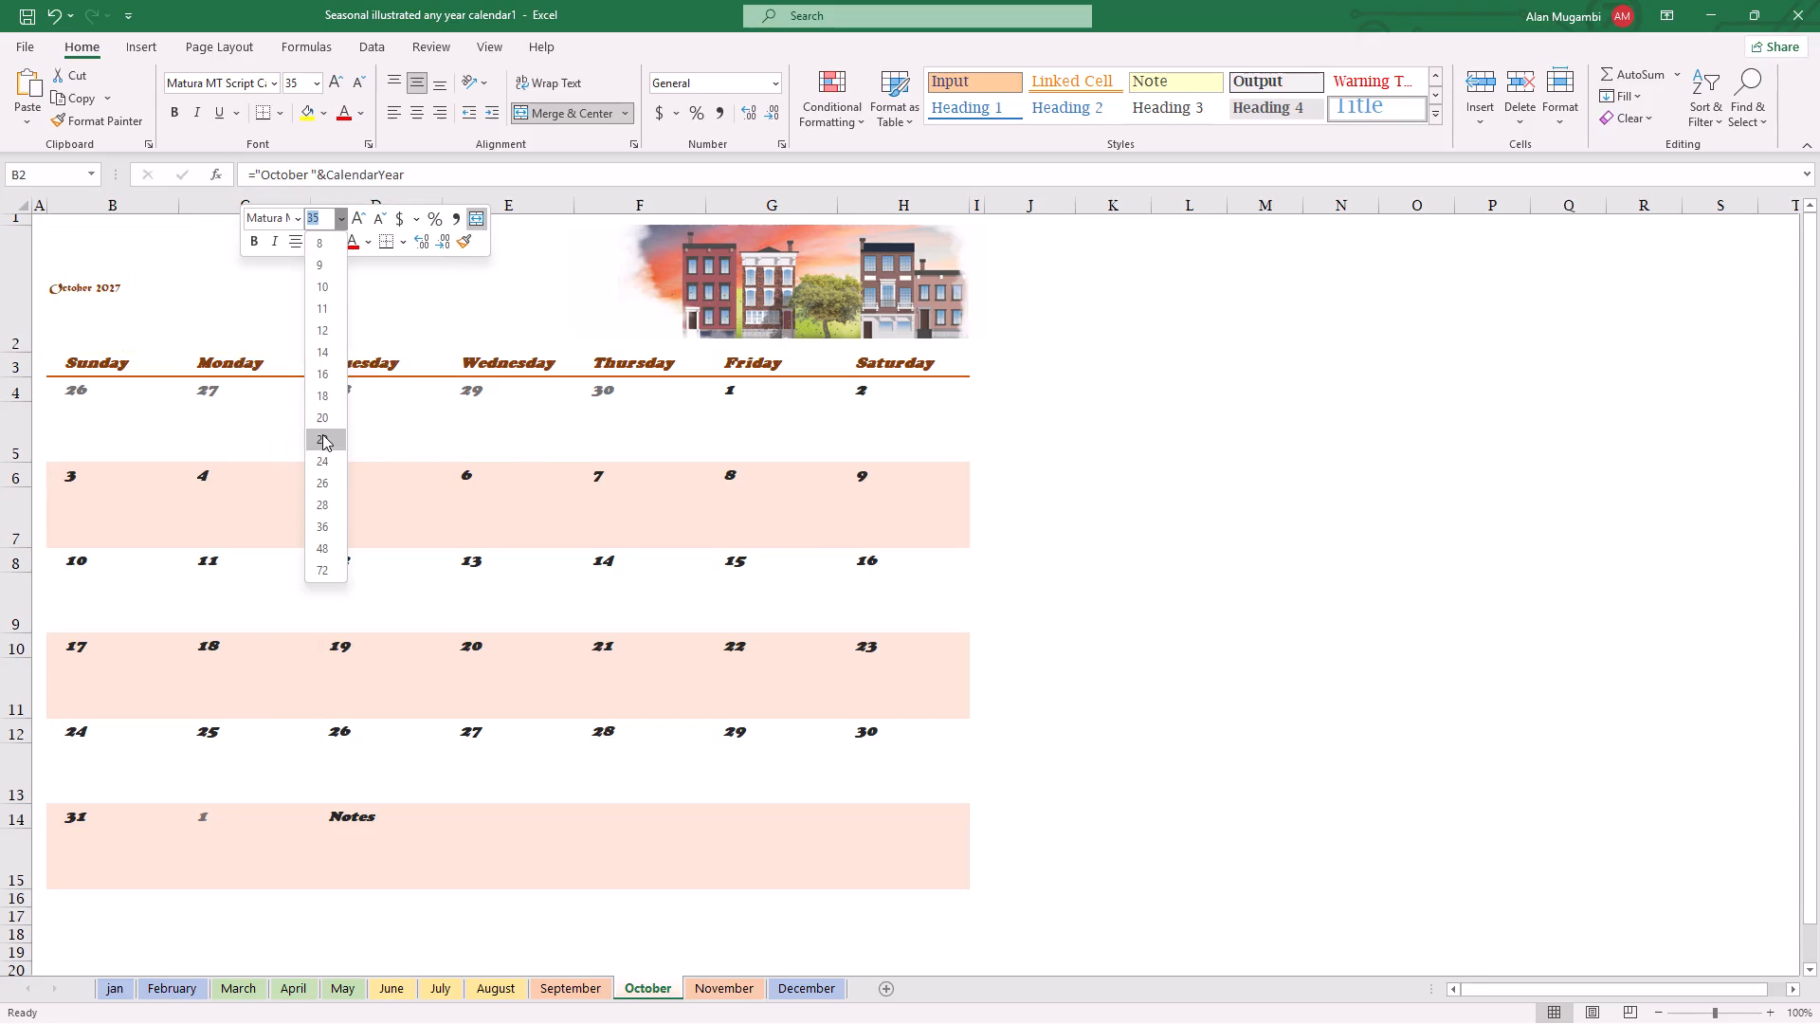
left_click(327, 525)
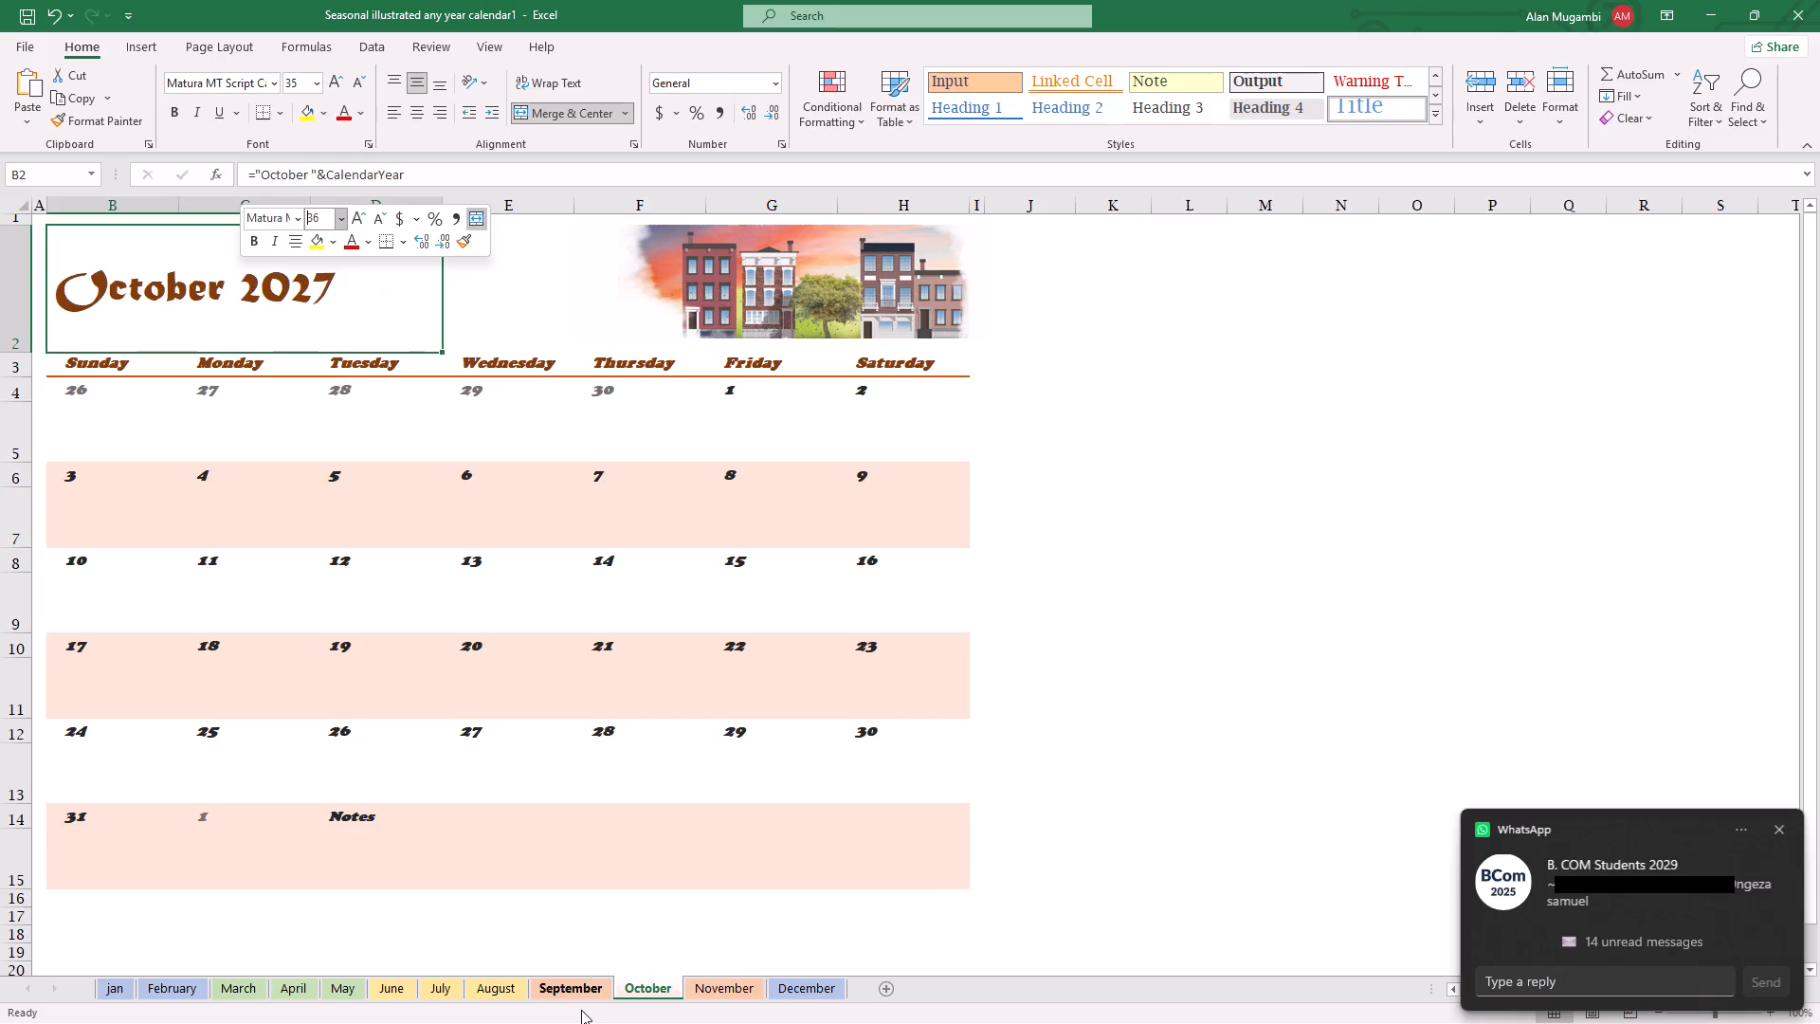
On the September sheet, set the September 2027 title's font size to 36.
left_click(576, 989)
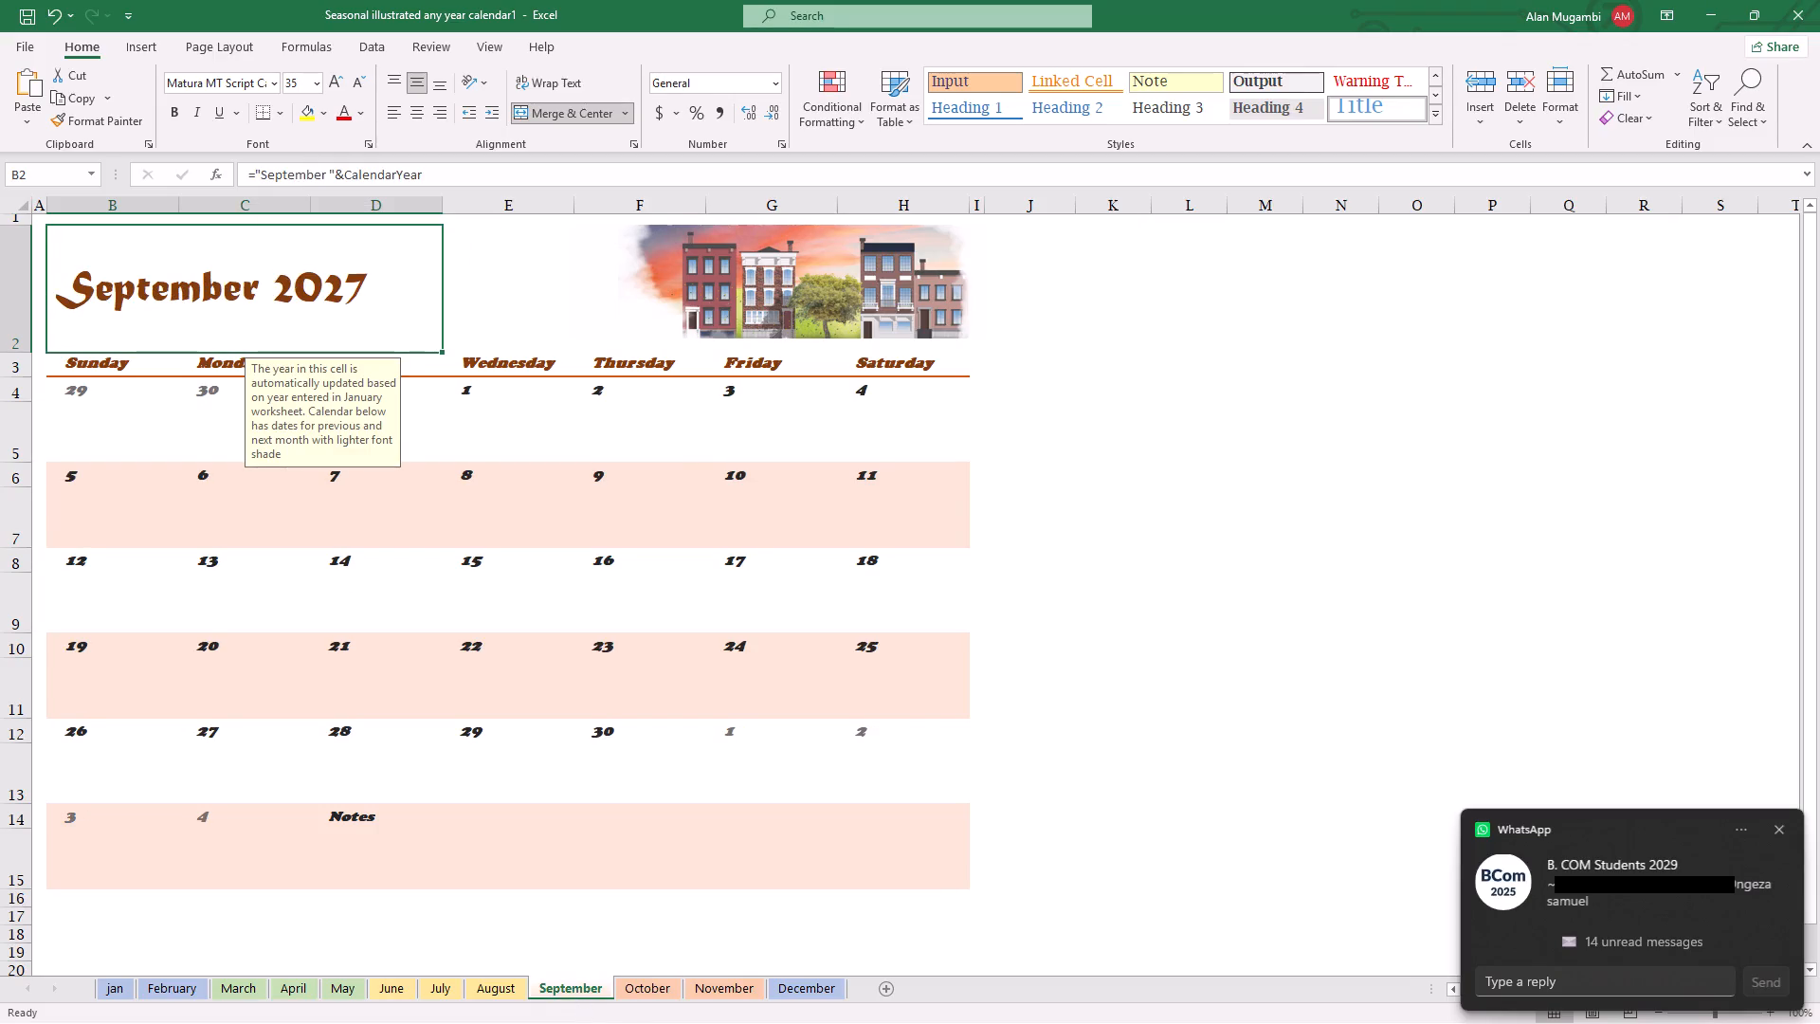
right_click(278, 318)
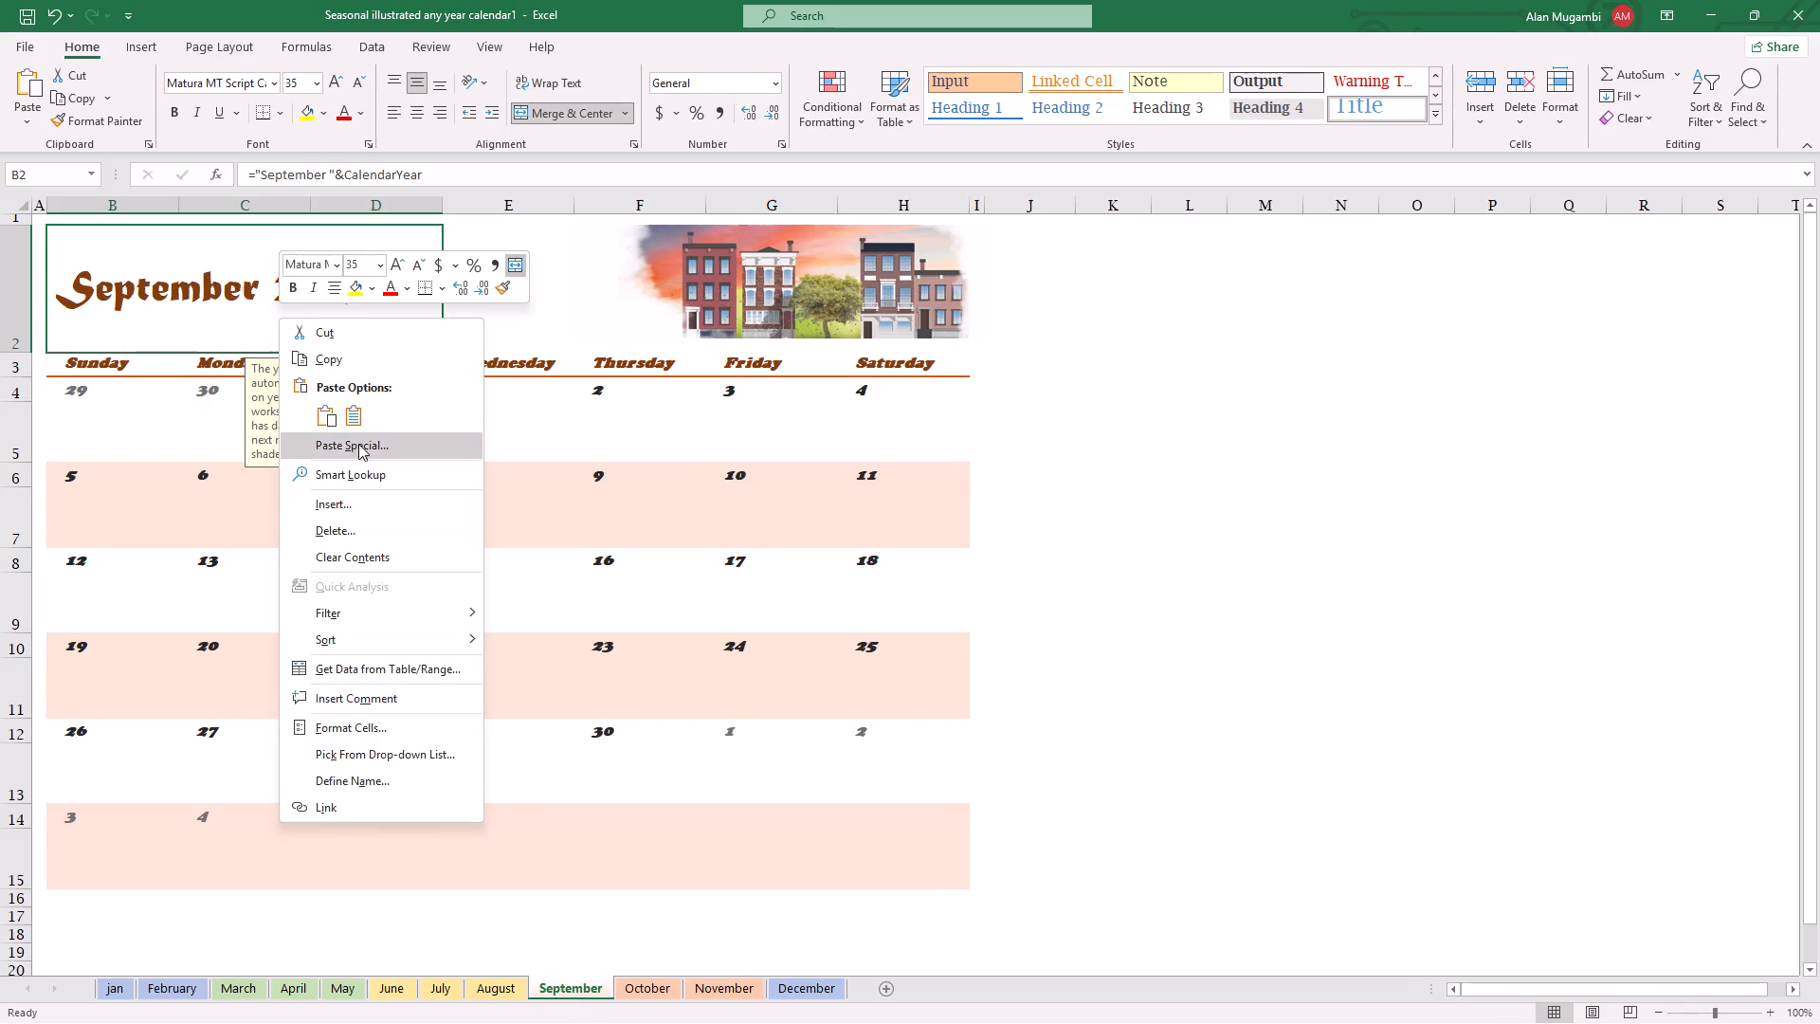
left_click(375, 268)
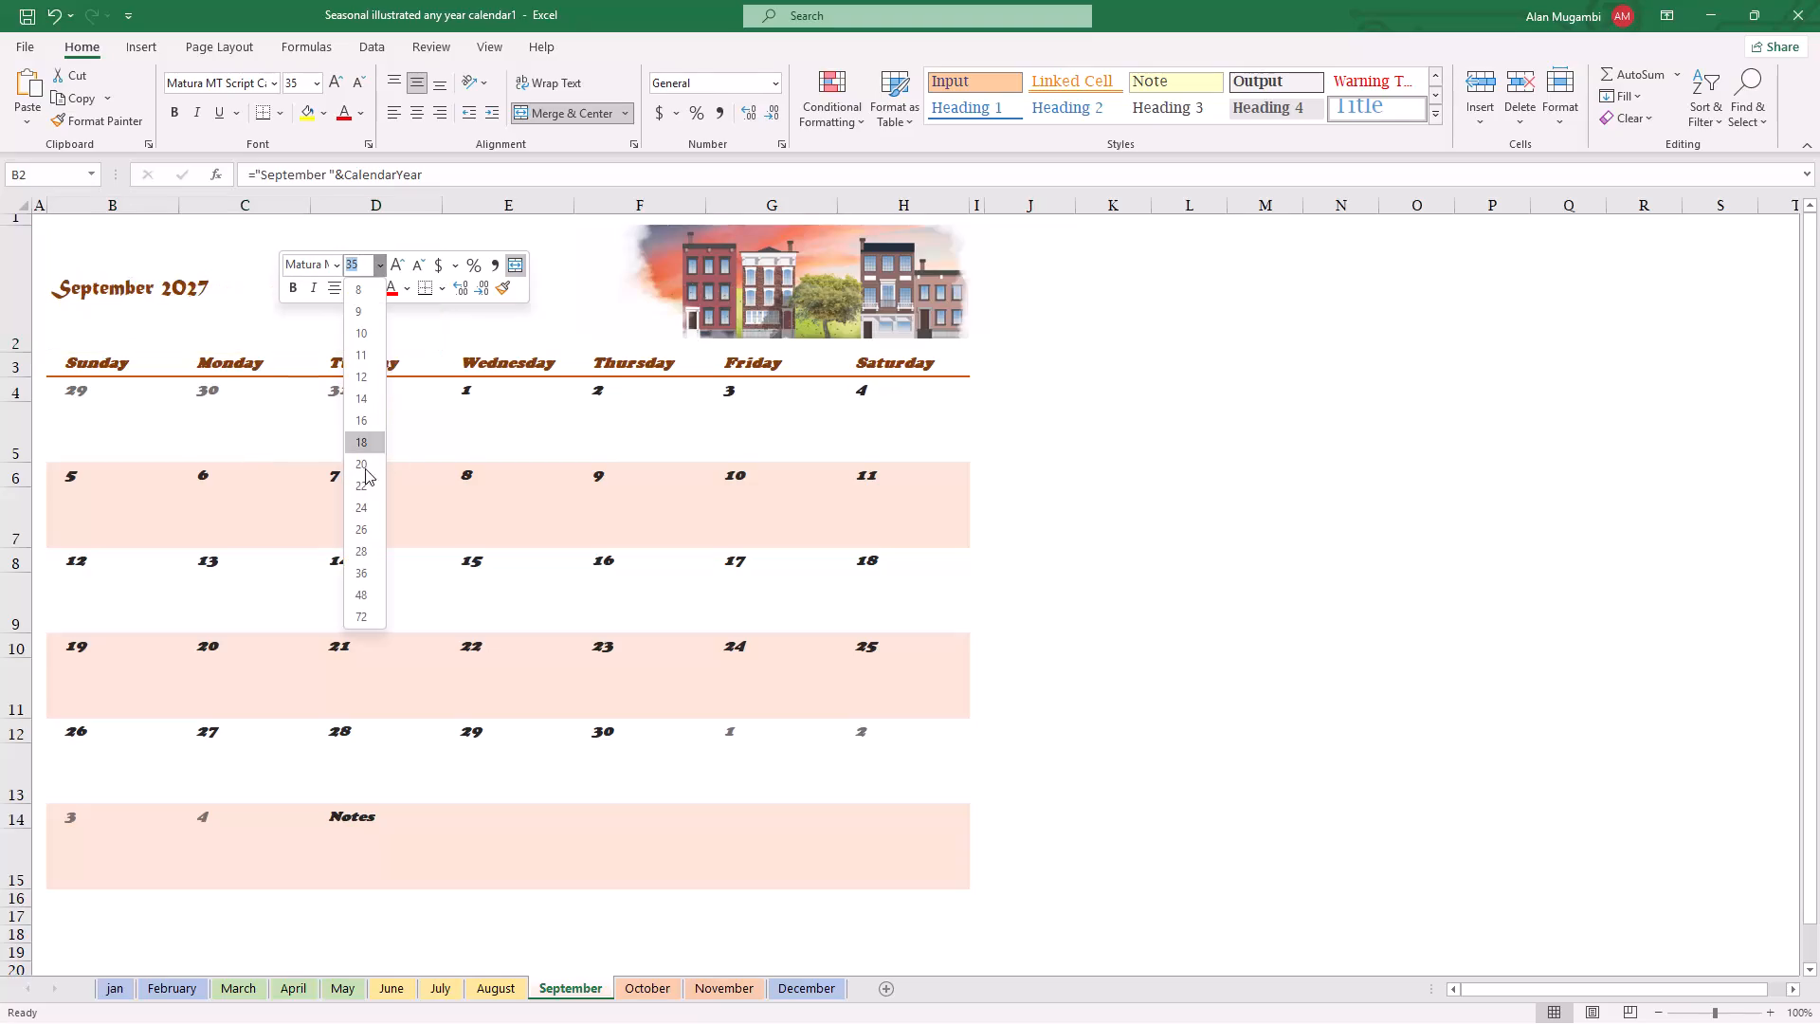
left_click(364, 564)
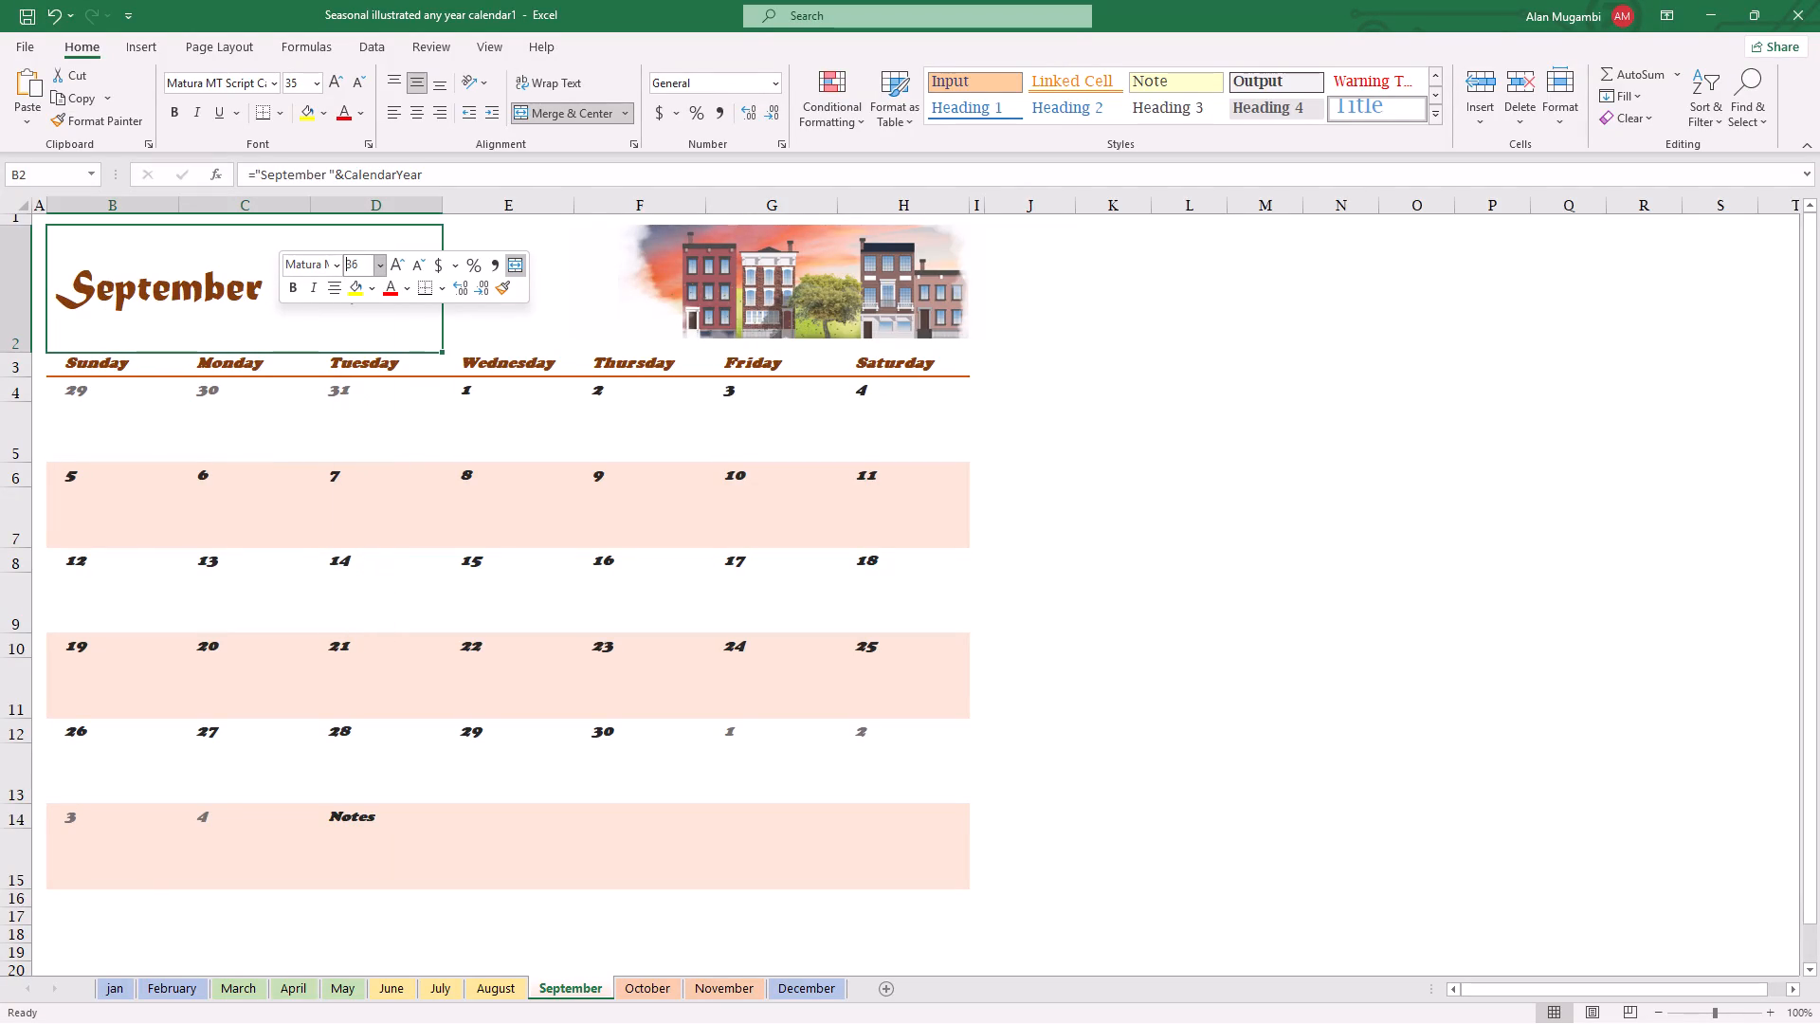
On the August sheet, set the August 2027 title's font size to 36.
key("Page_Up")
left_click(515, 989)
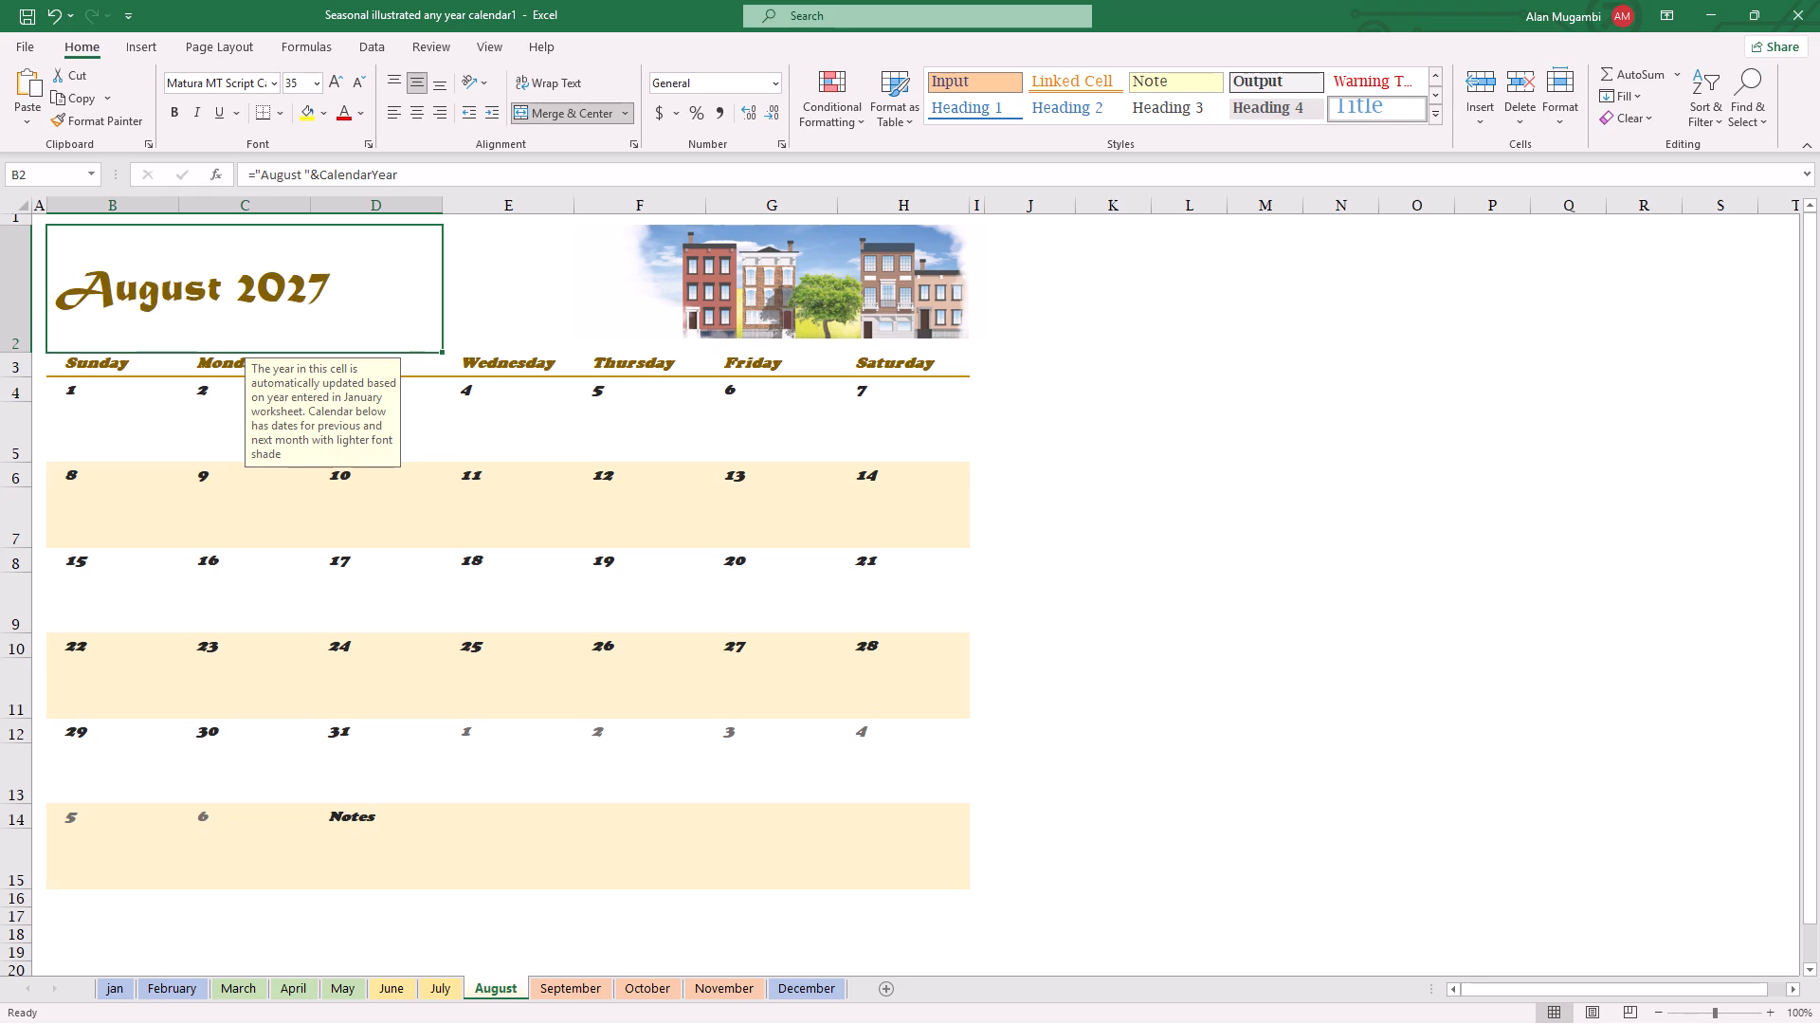
right_click(289, 283)
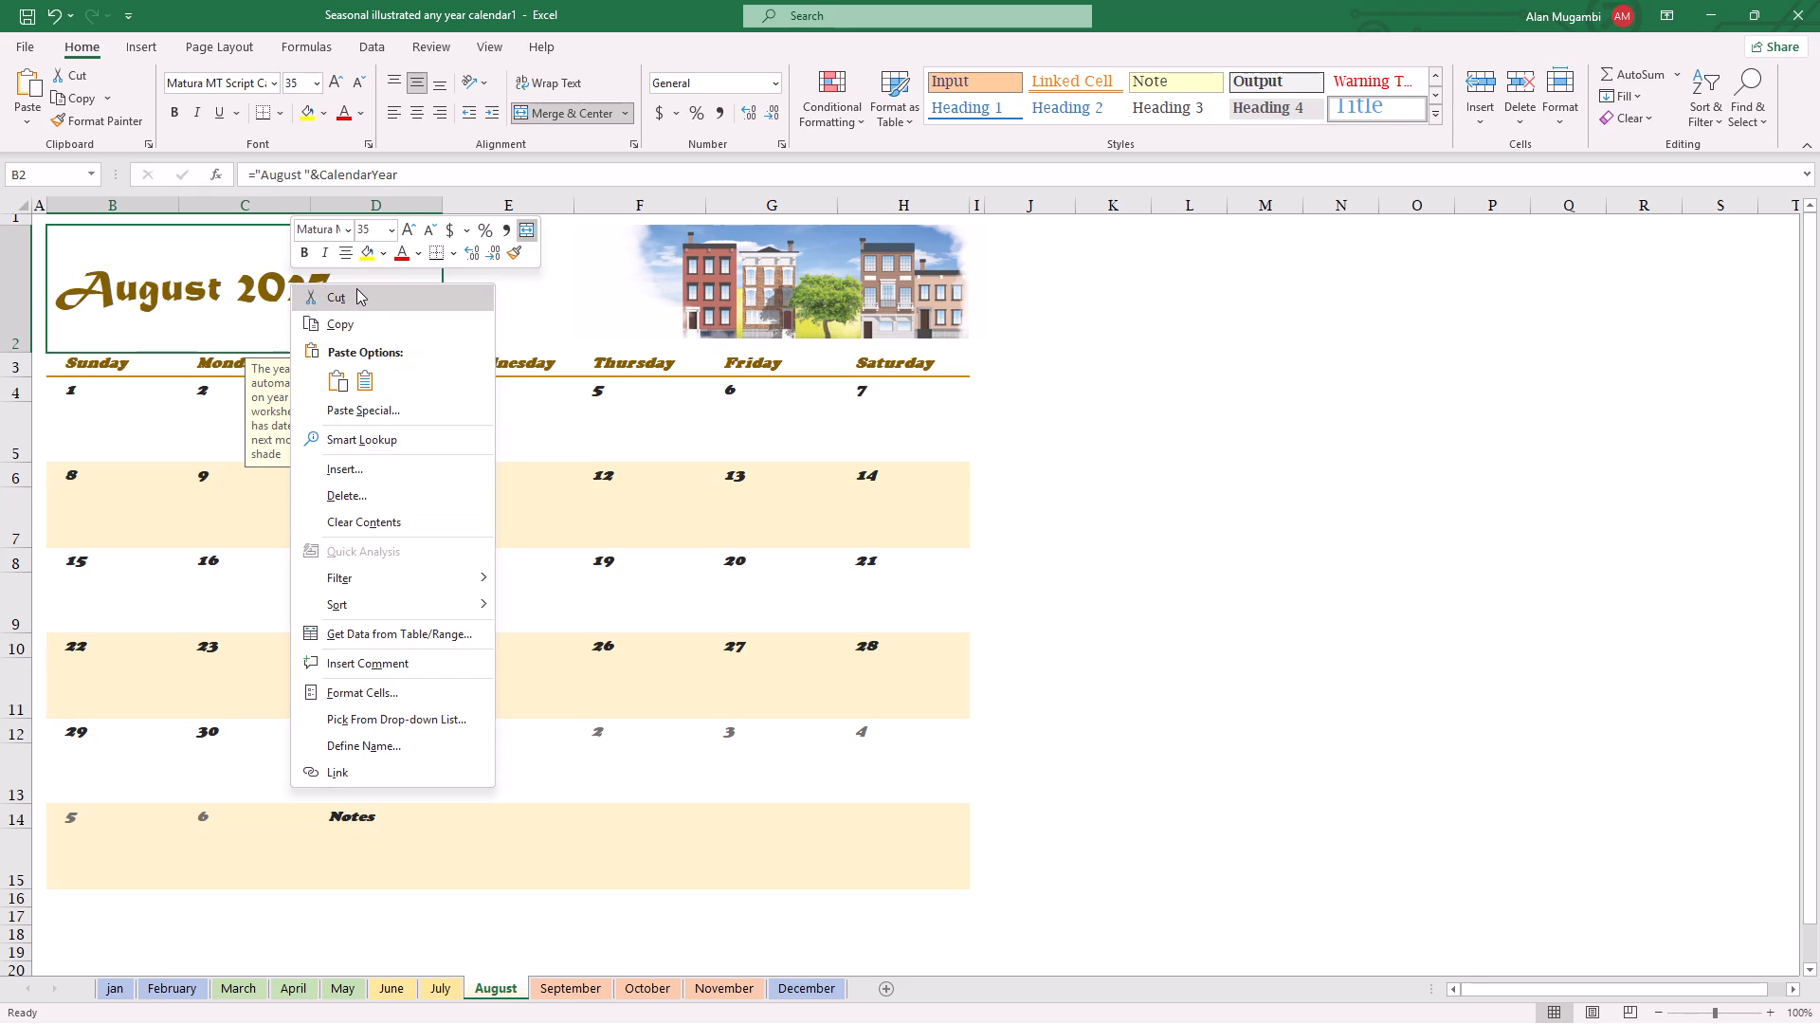
left_click(389, 230)
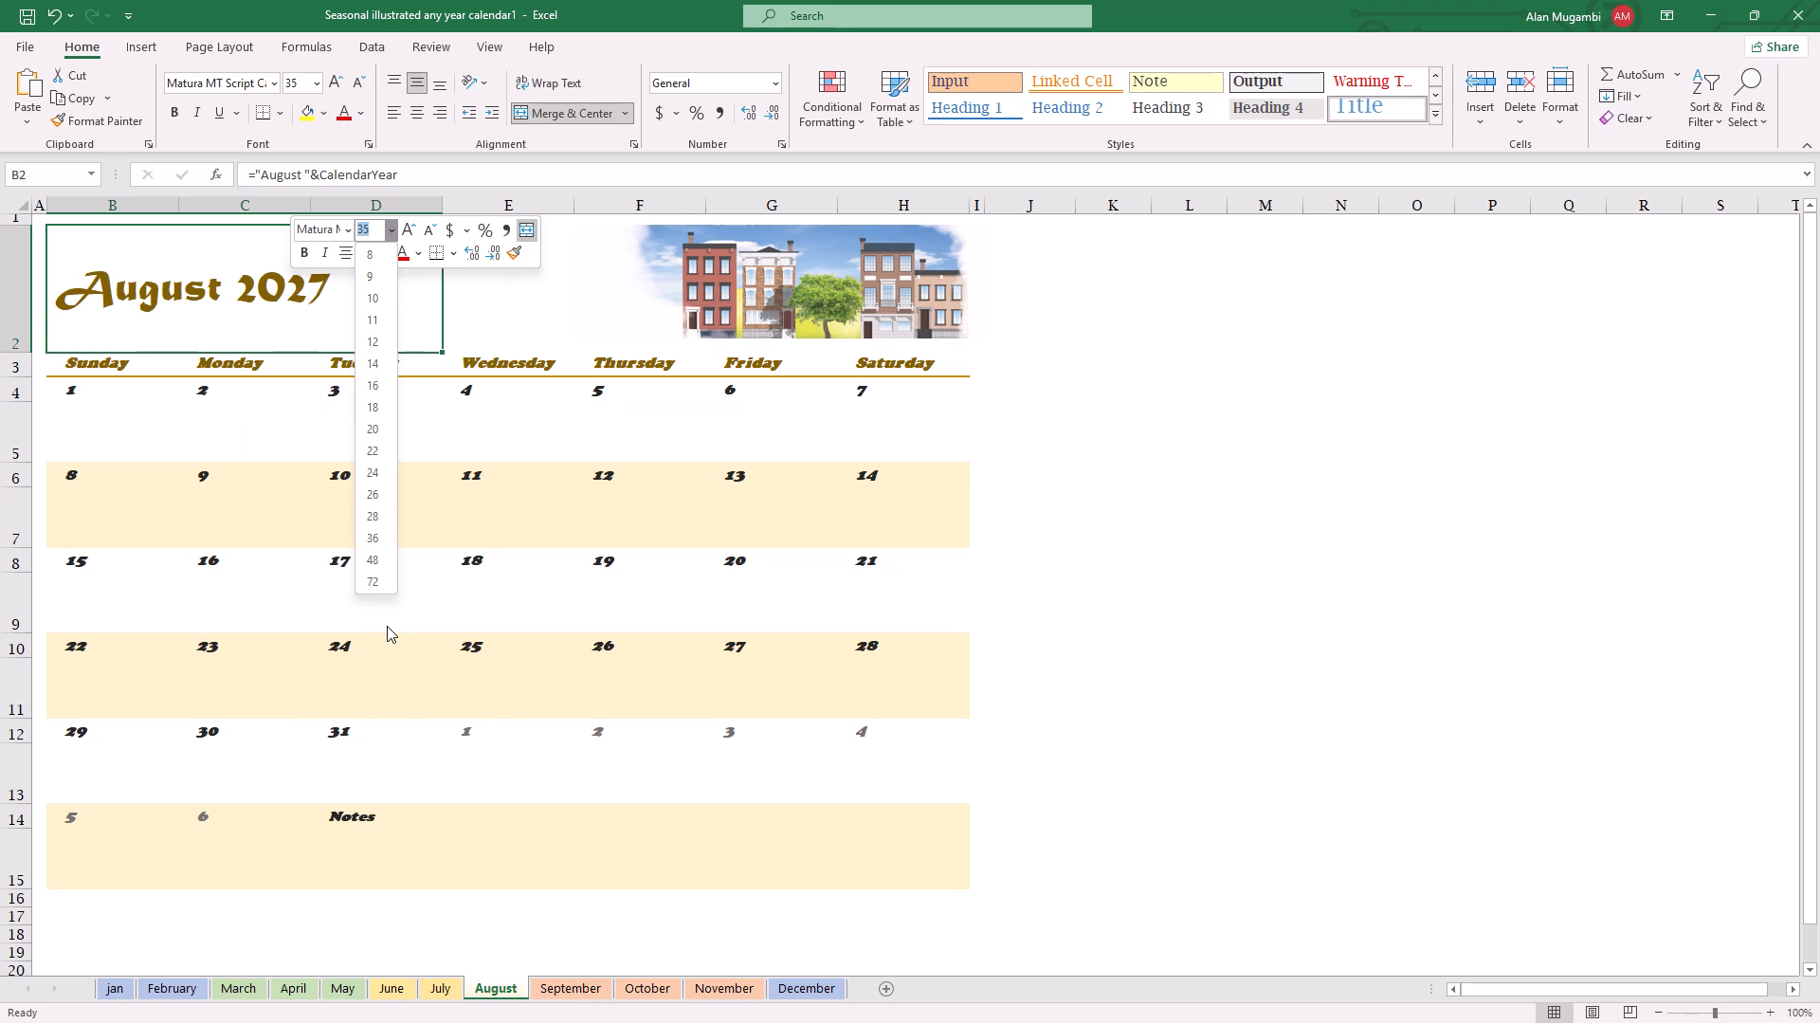
left_click(374, 540)
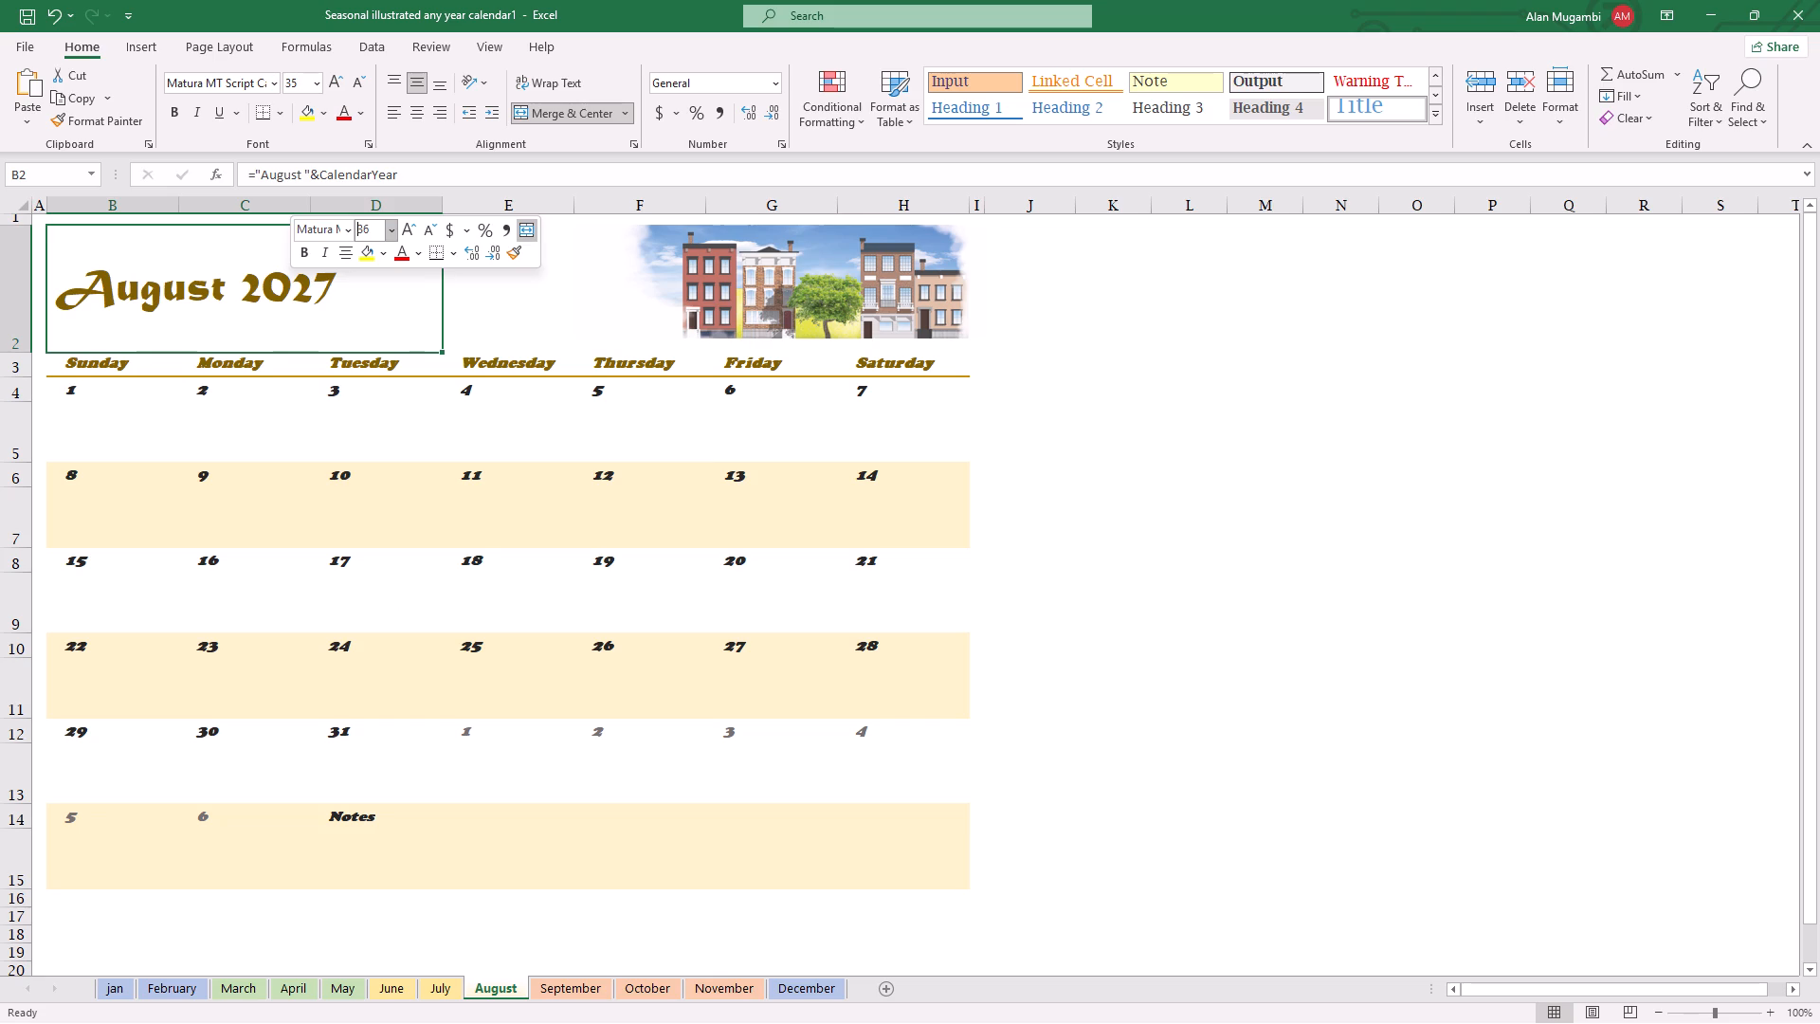
On the July sheet, set the July 2027 title's font size to 36.
left_click(444, 990)
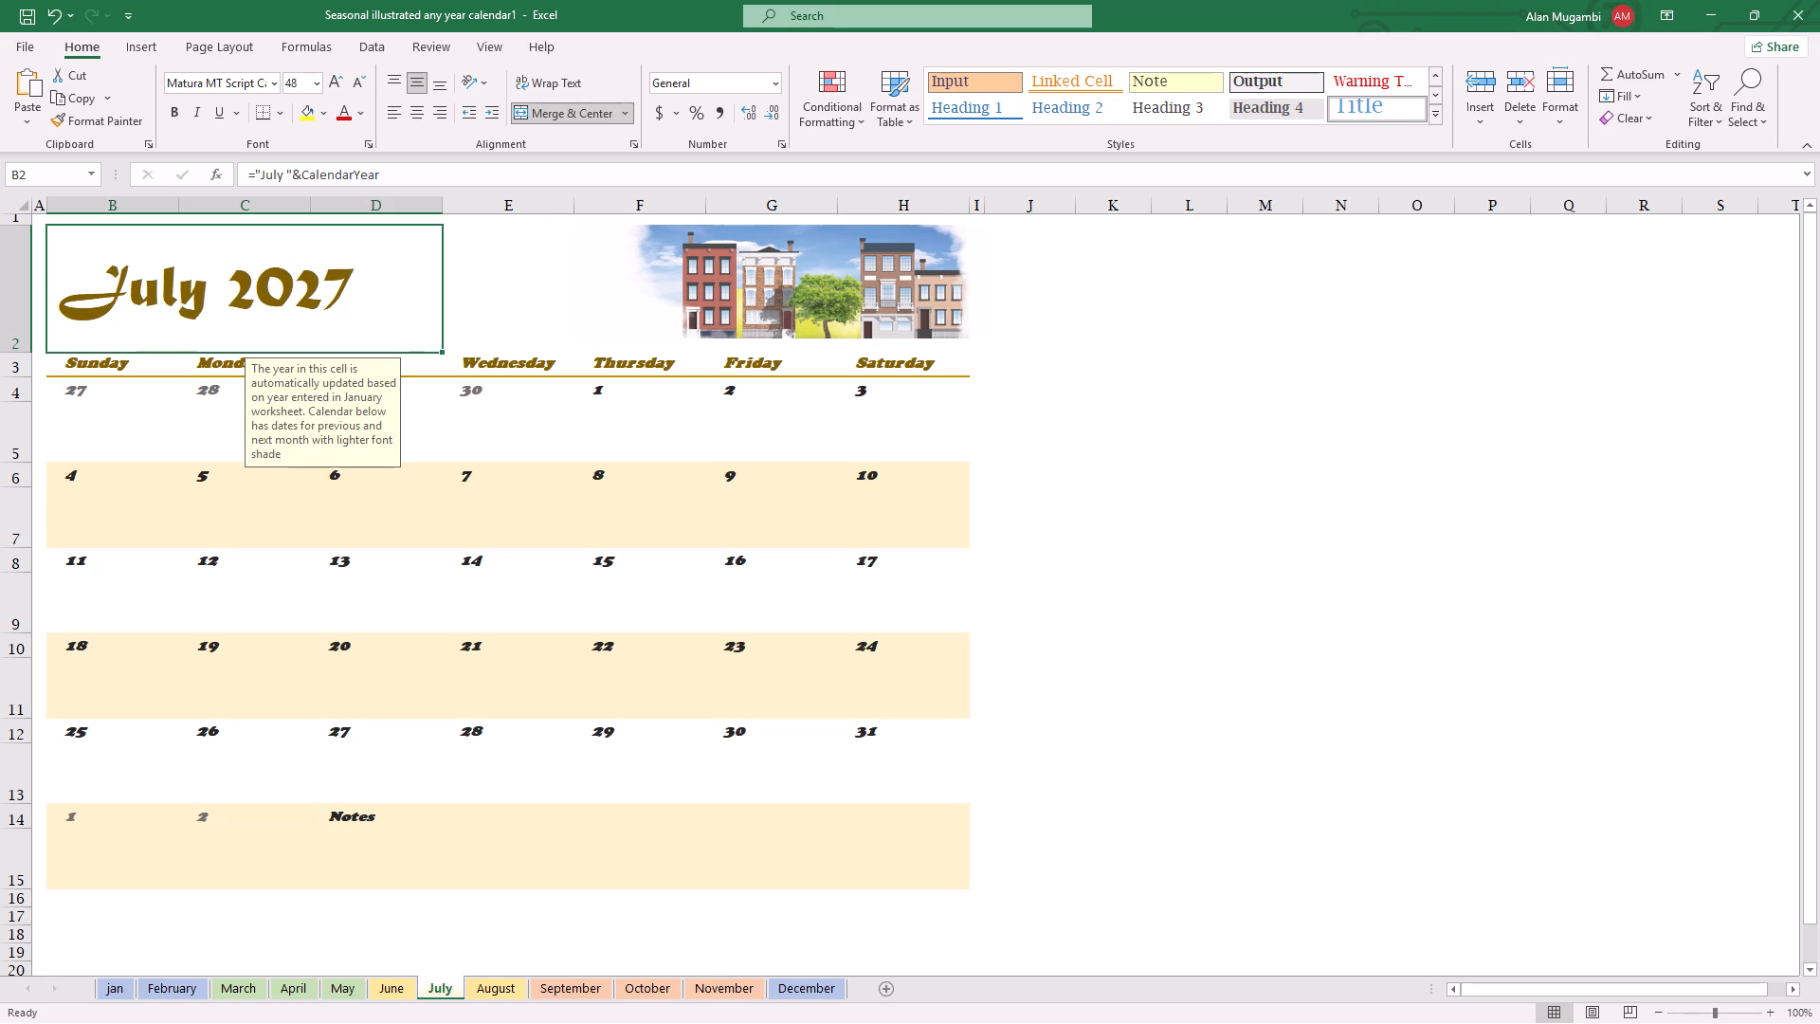
right_click(263, 274)
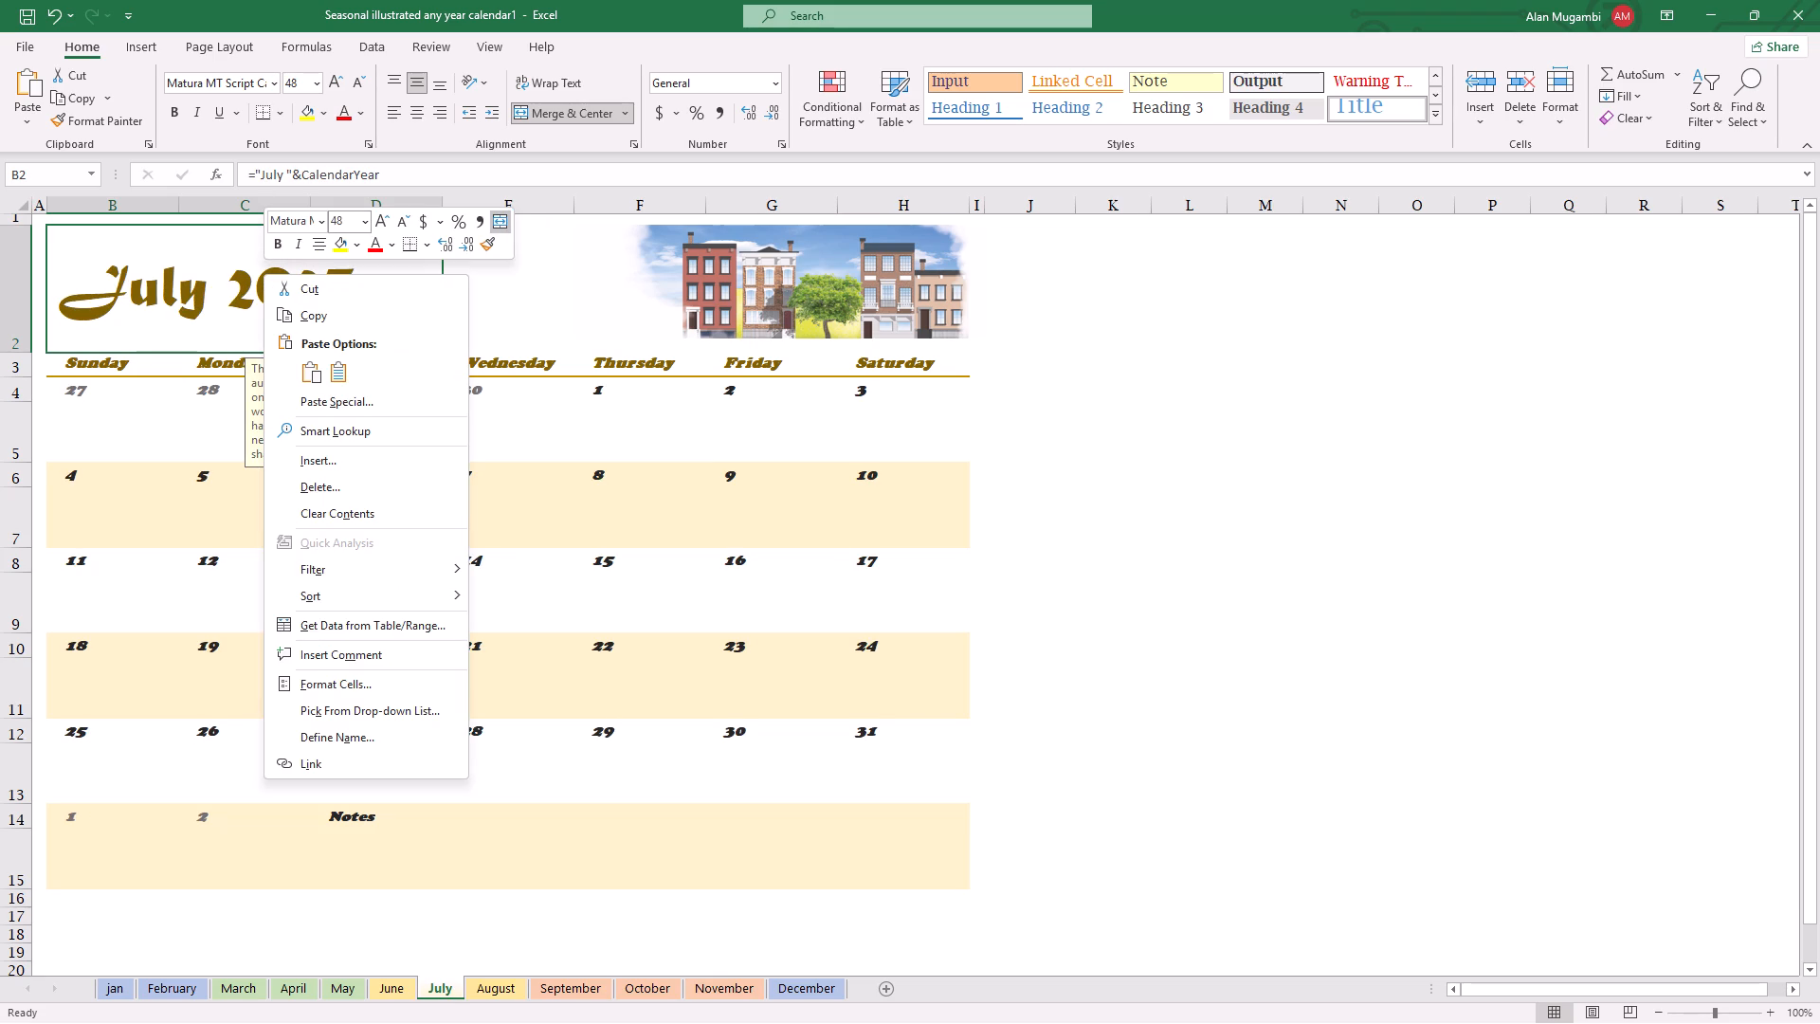
left_click(361, 218)
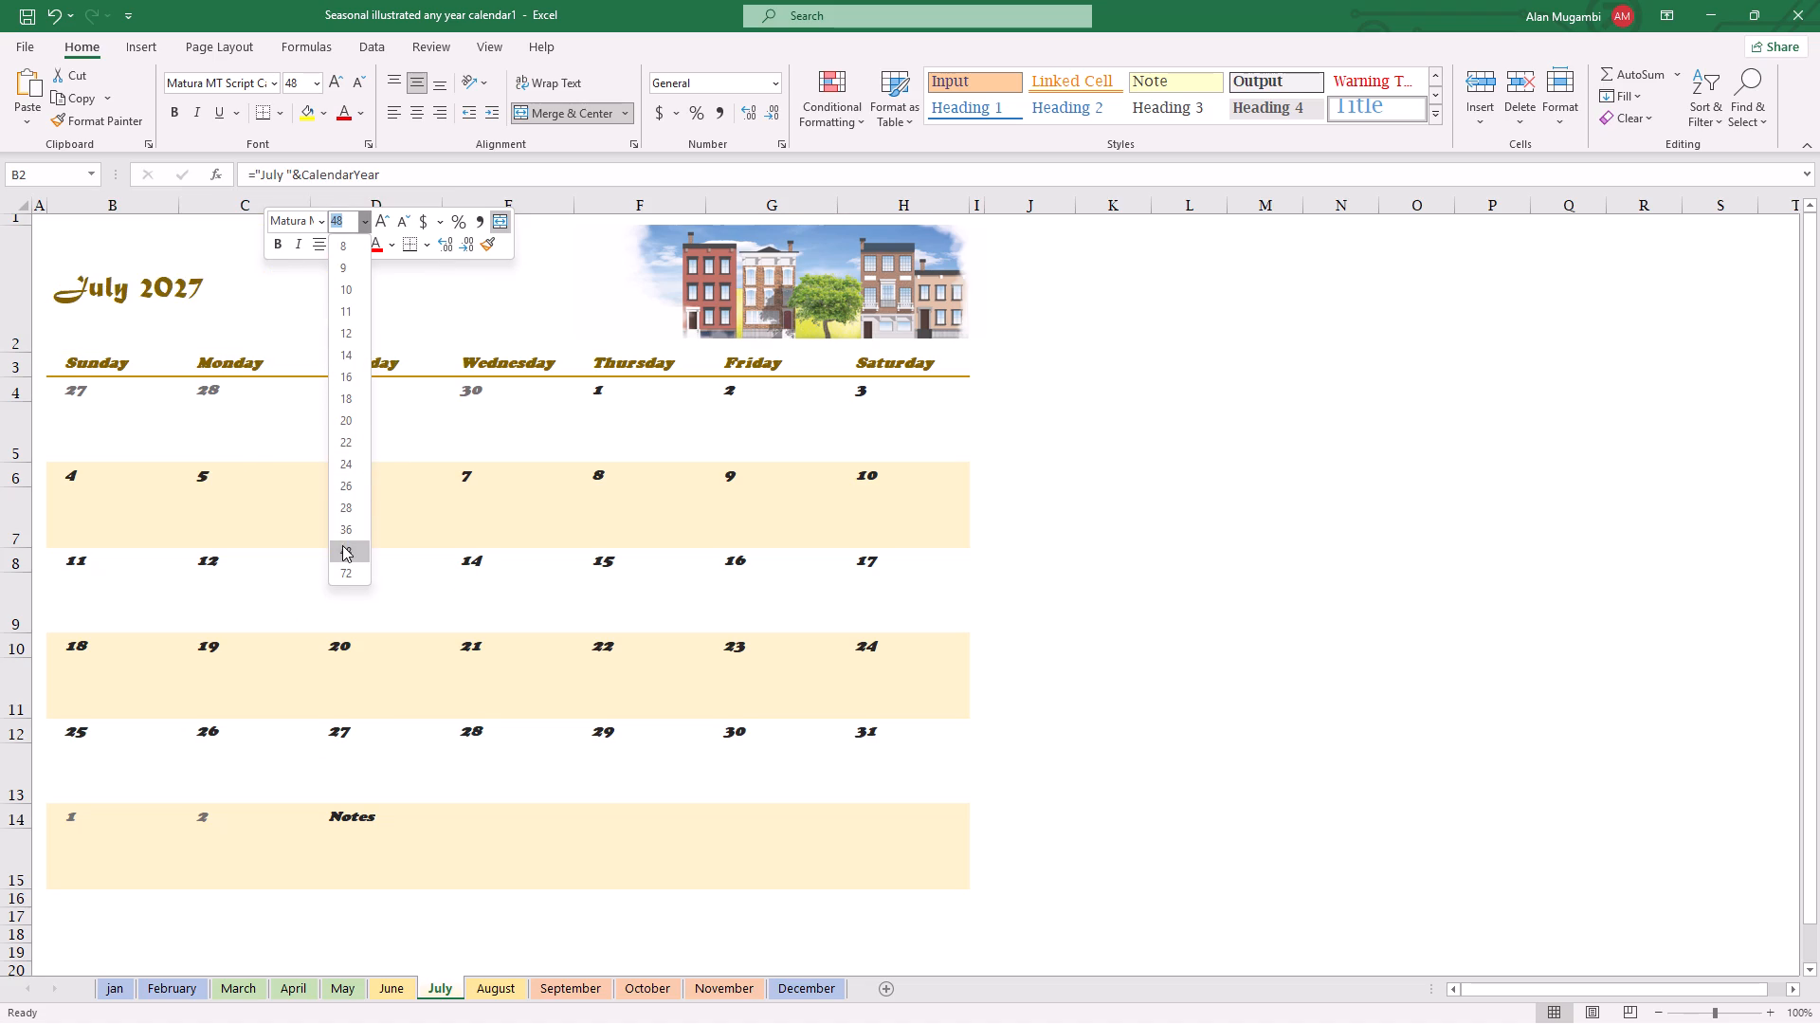
left_click(342, 537)
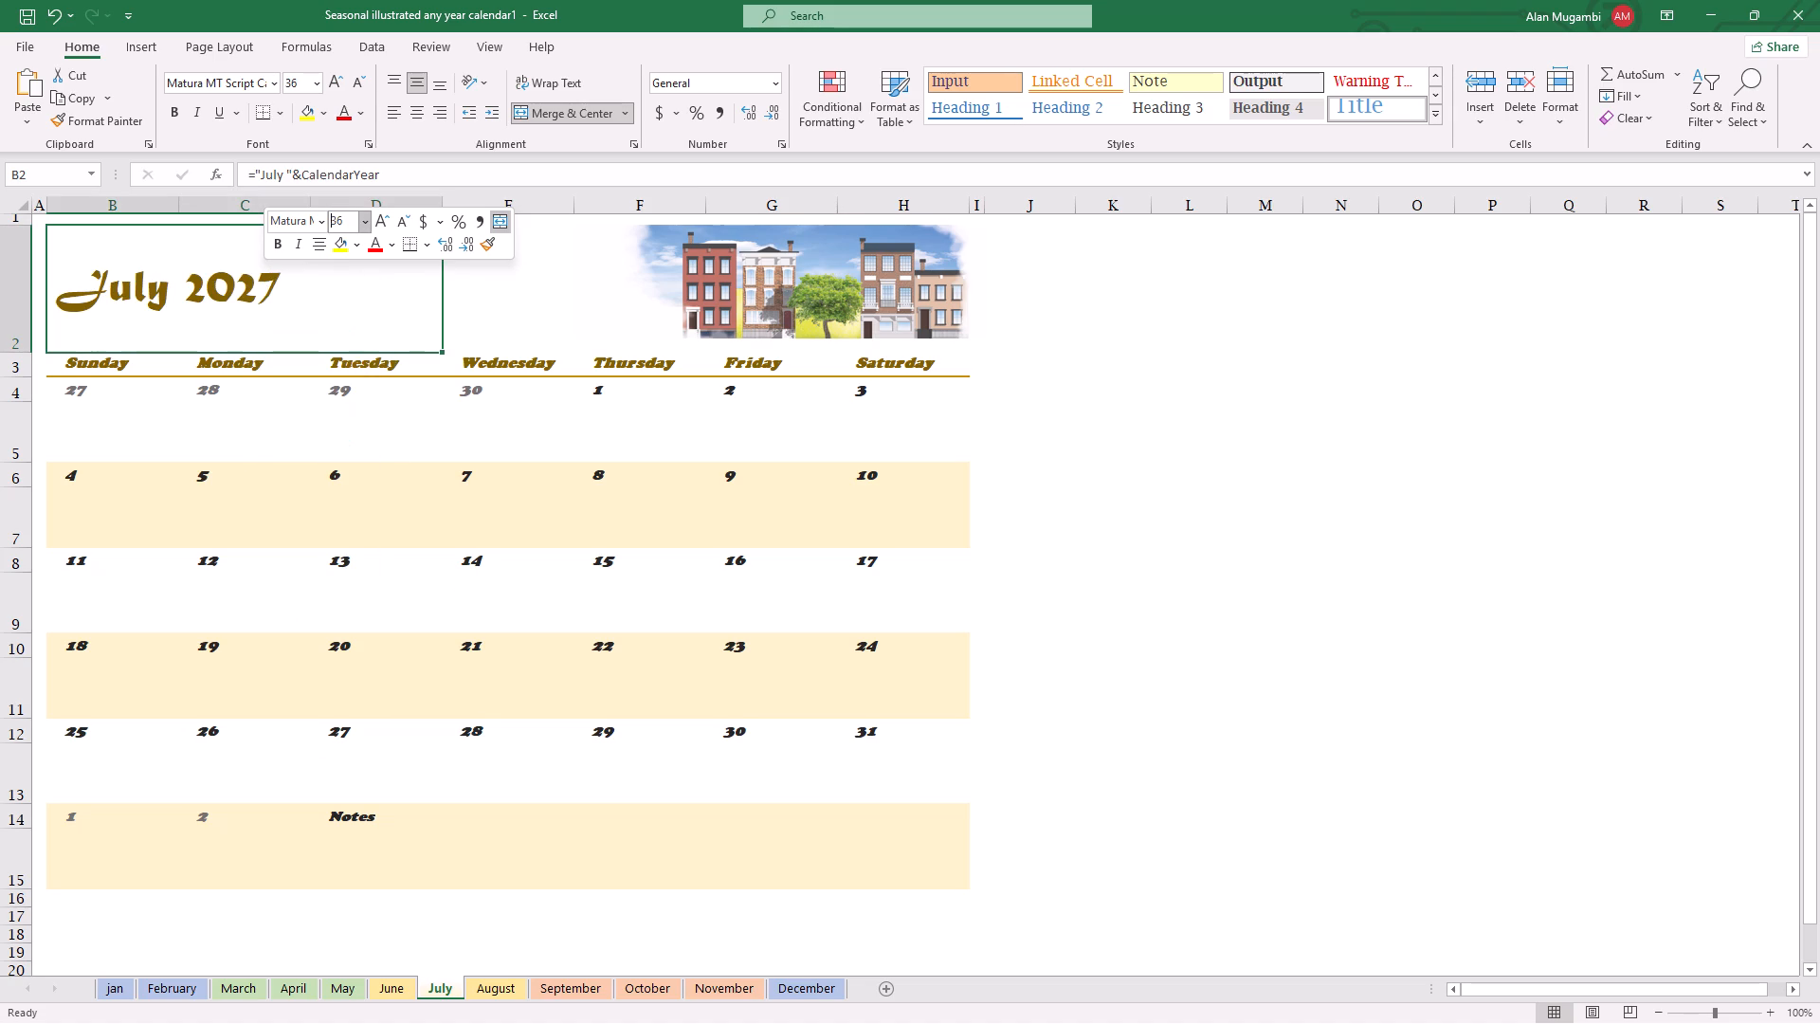
On the June sheet, set the June 2027 title's font size to 36.
left_click(399, 982)
right_click(310, 299)
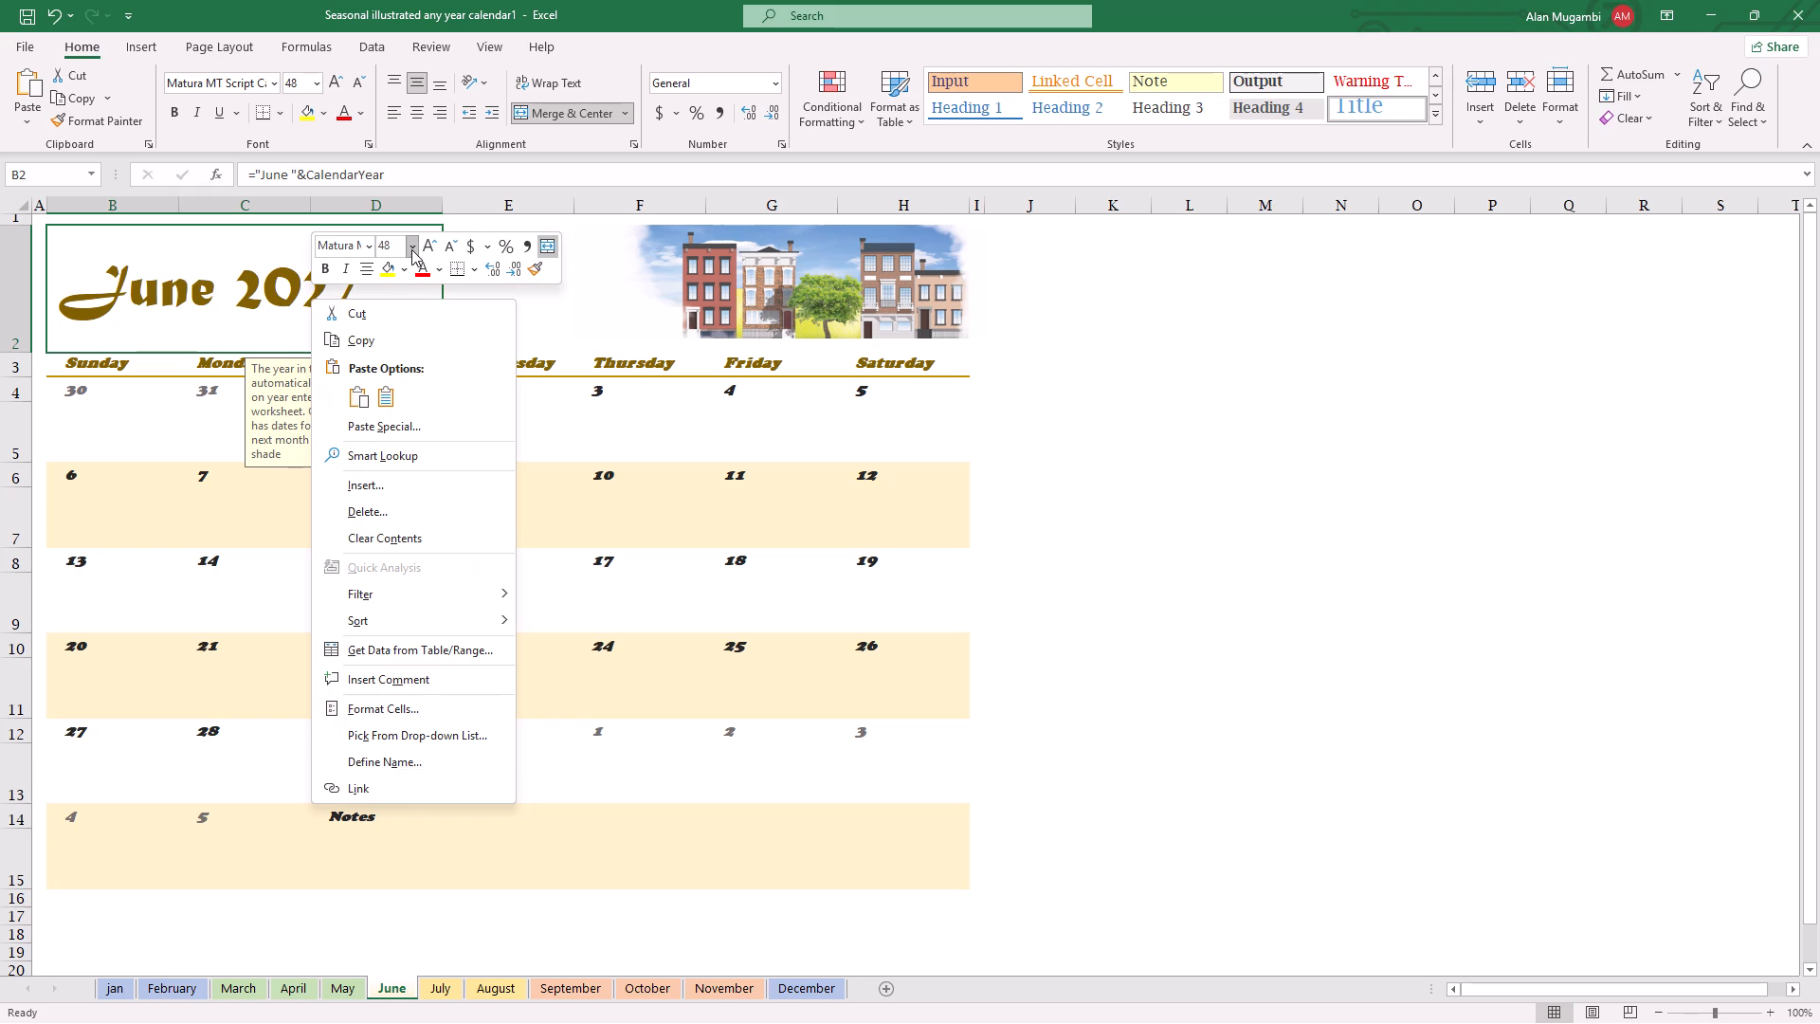
left_click(413, 247)
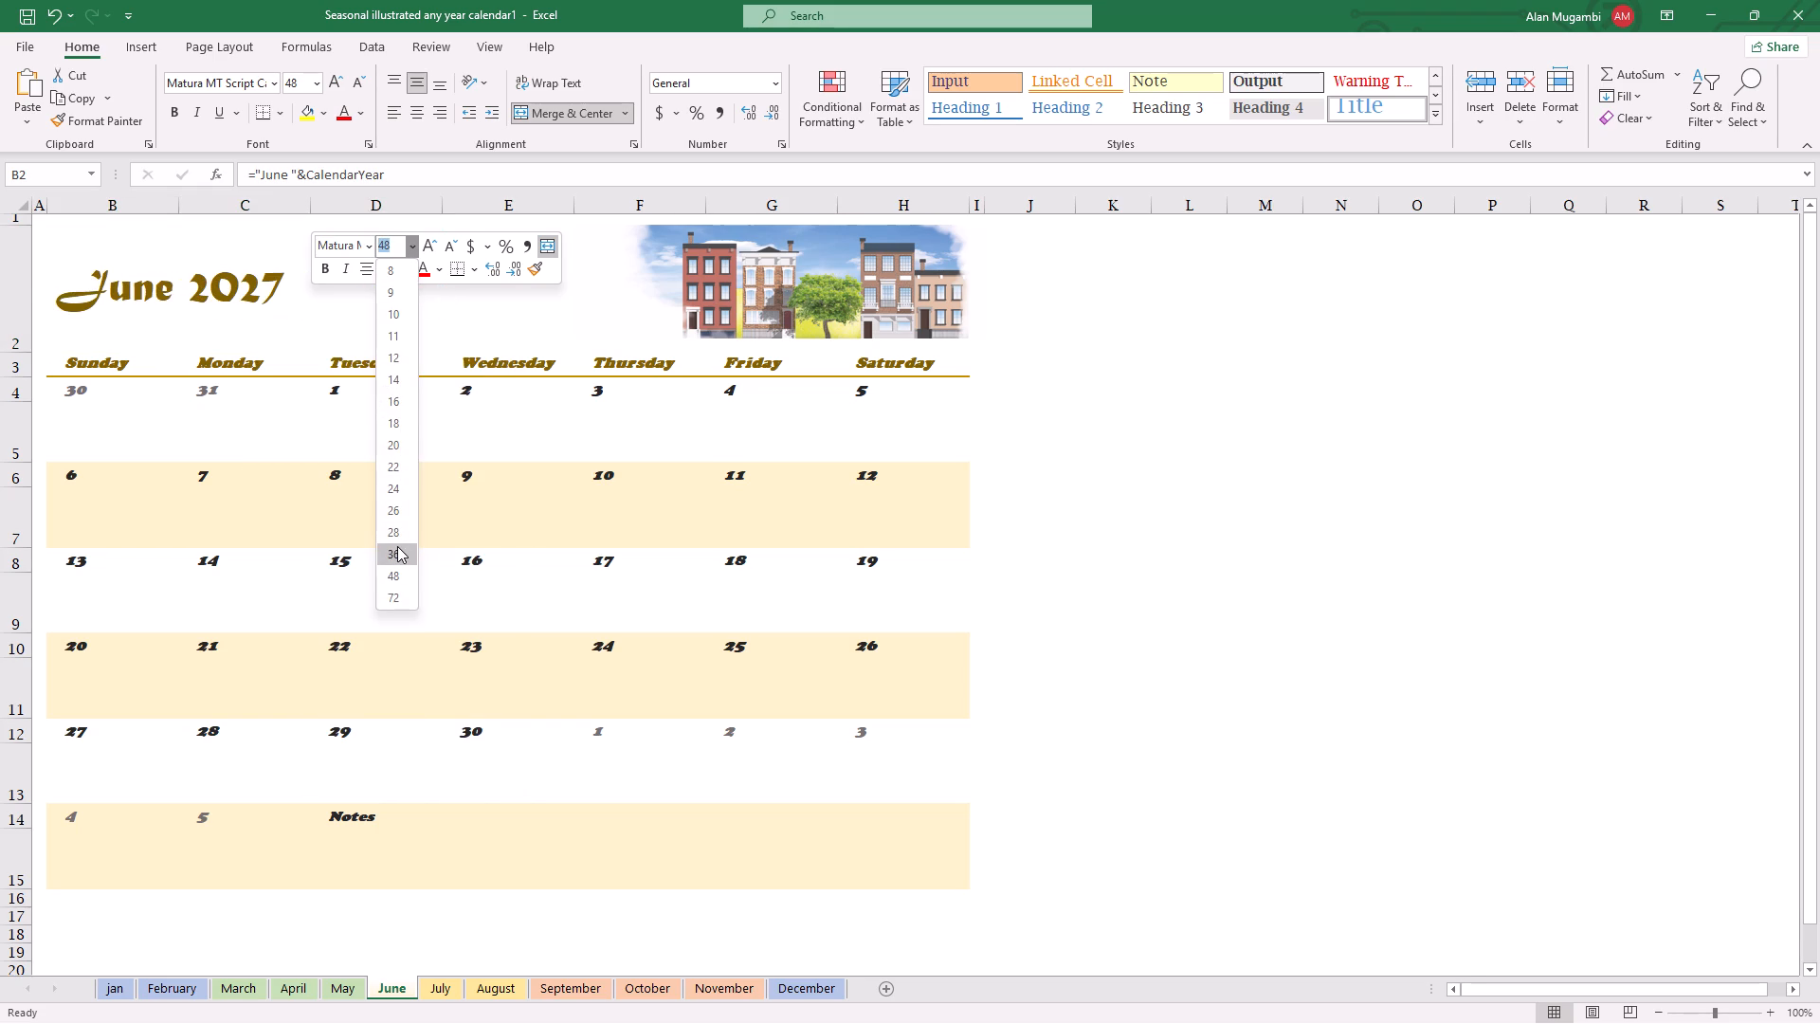
left_click(397, 546)
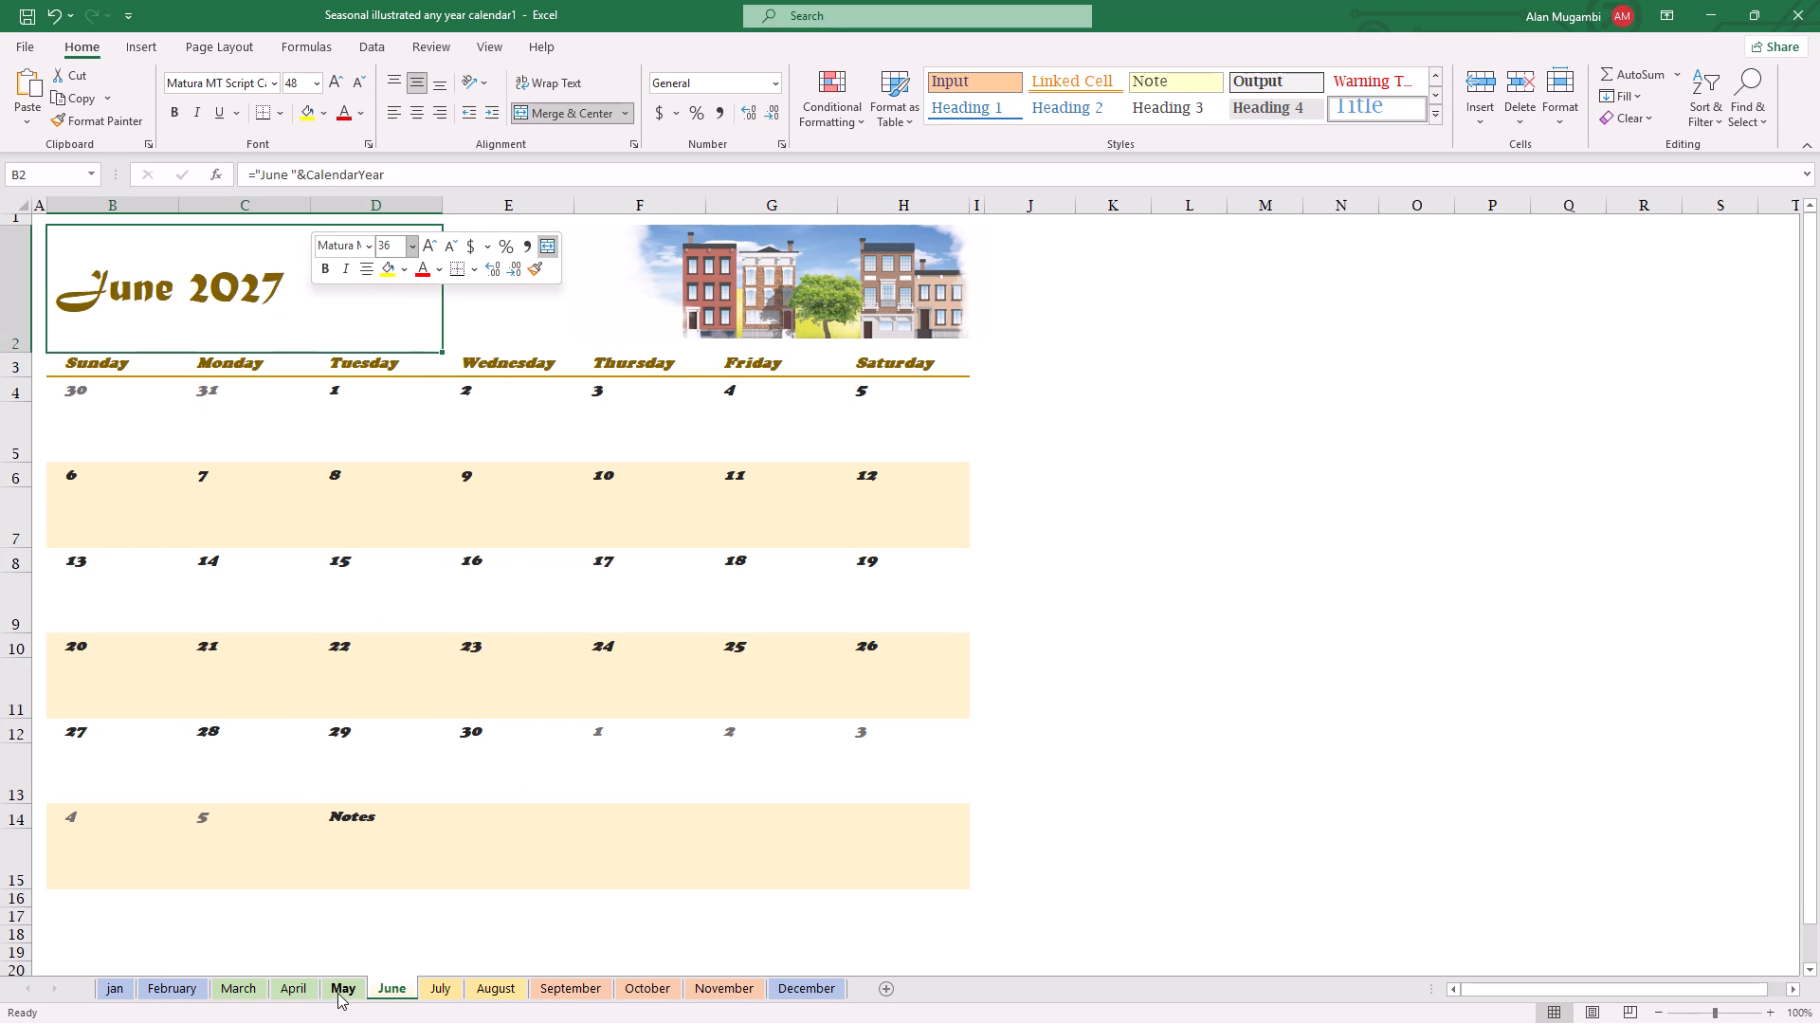
On the May sheet, set the May 2027 title's font size to 36.
left_click(337, 993)
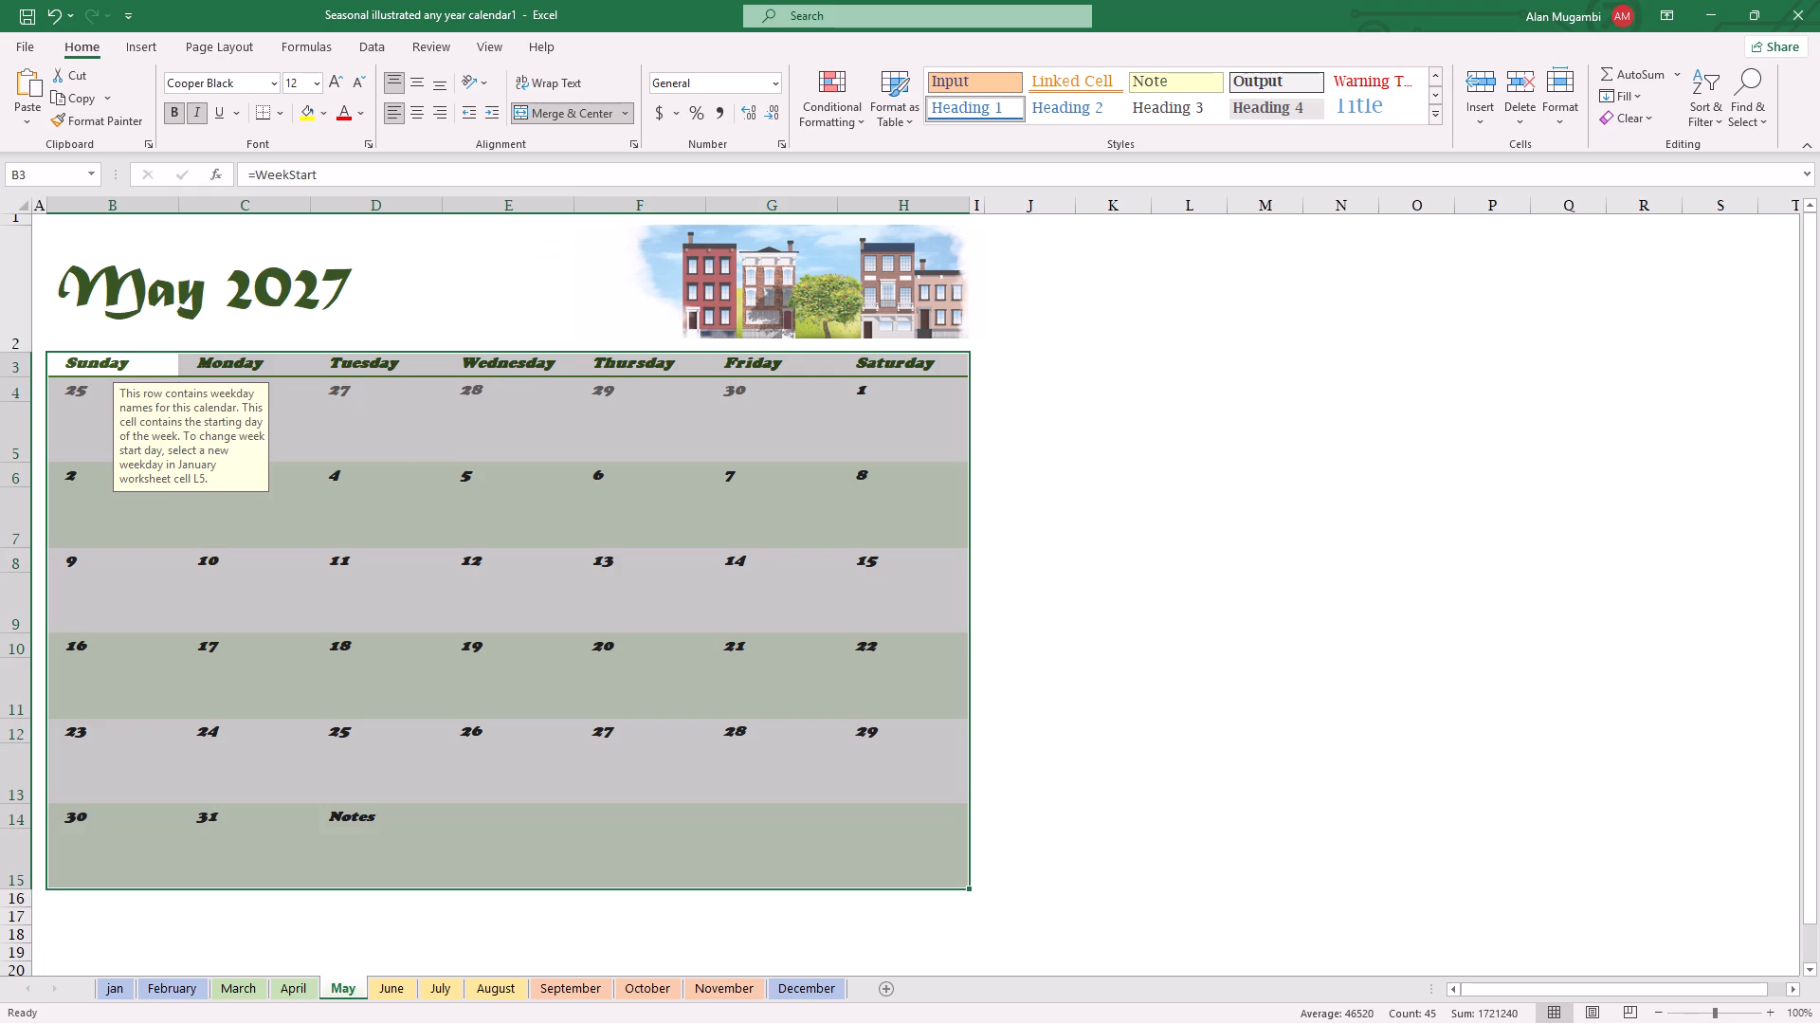
right_click(274, 297)
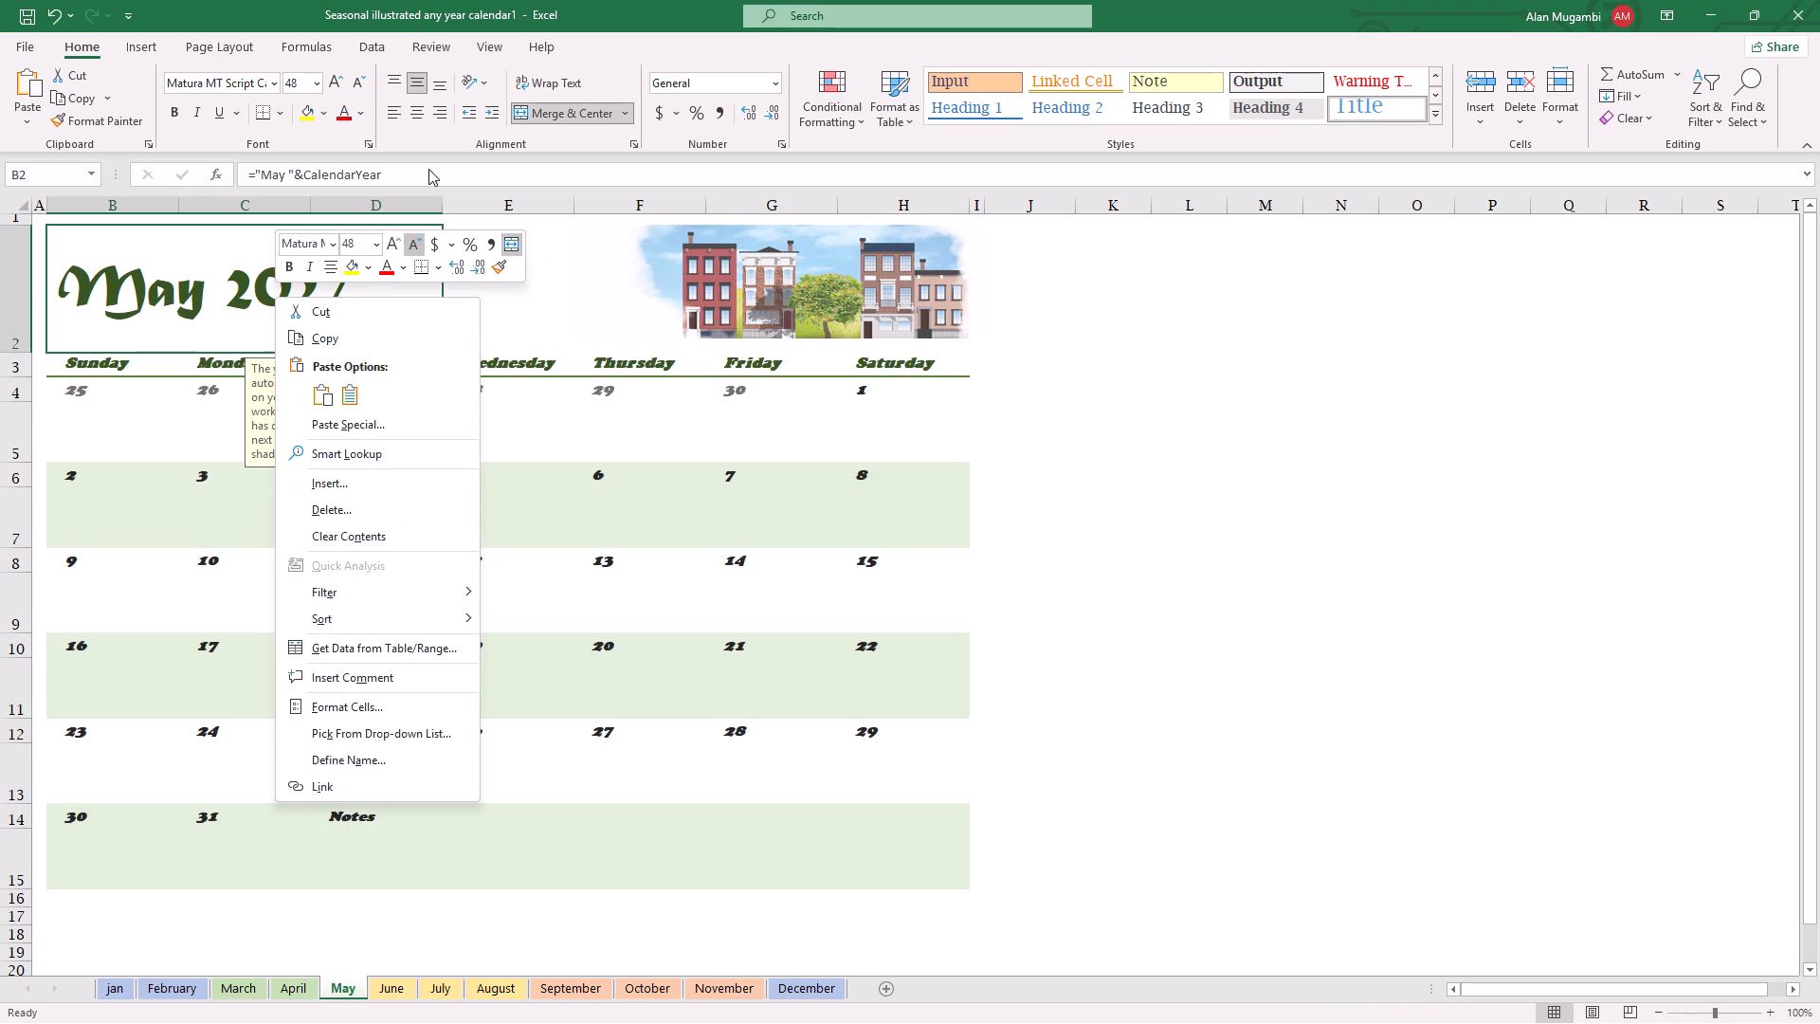
left_click(377, 242)
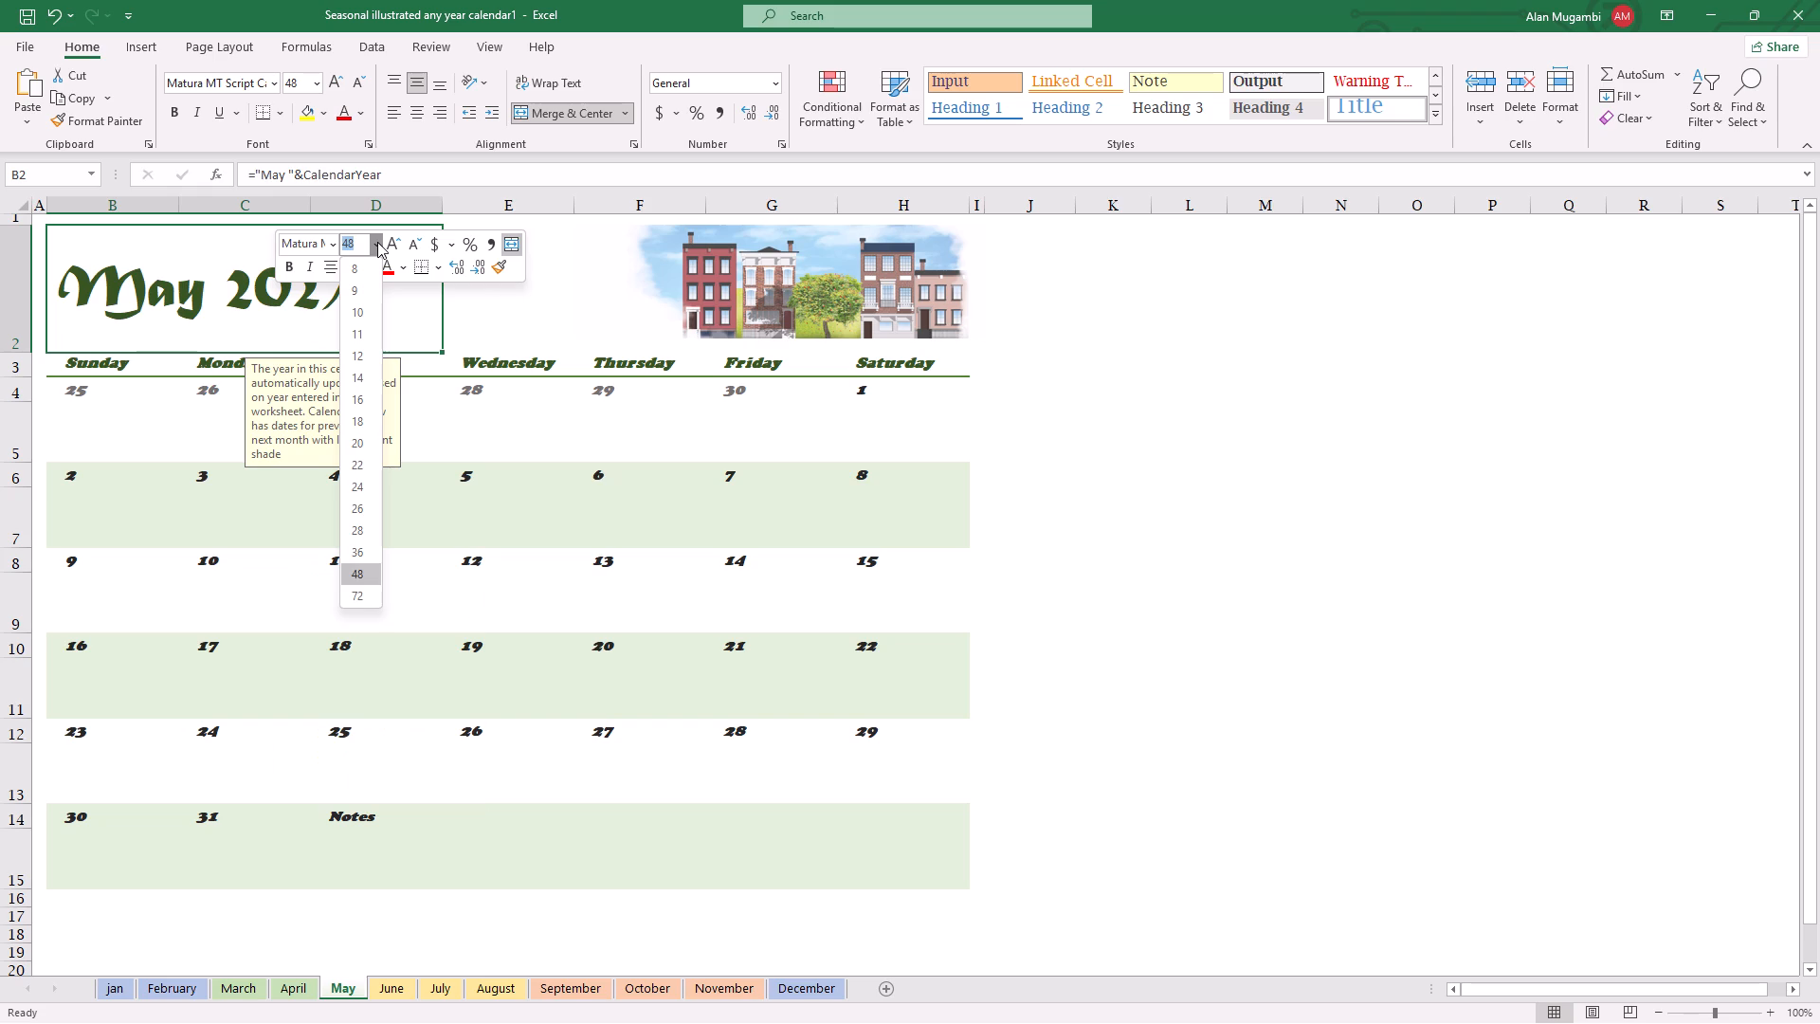
type("63")
key("BackSpace")
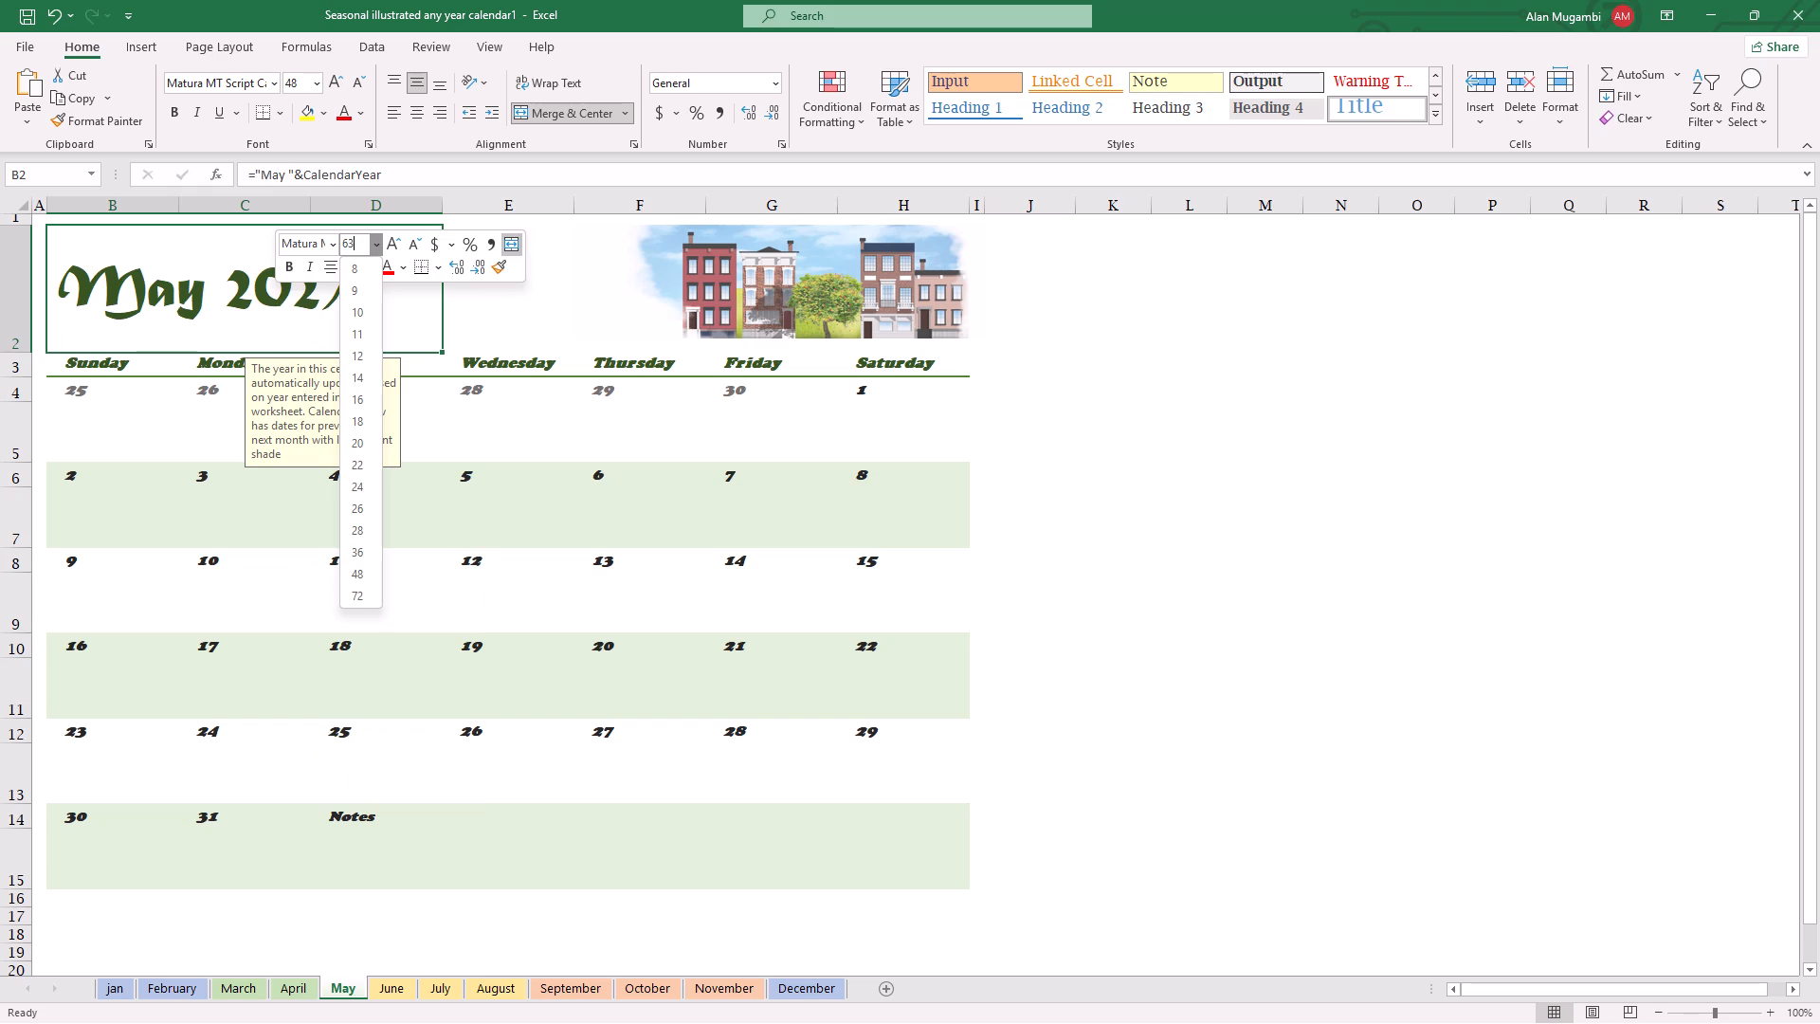
key("BackSpace")
type("36")
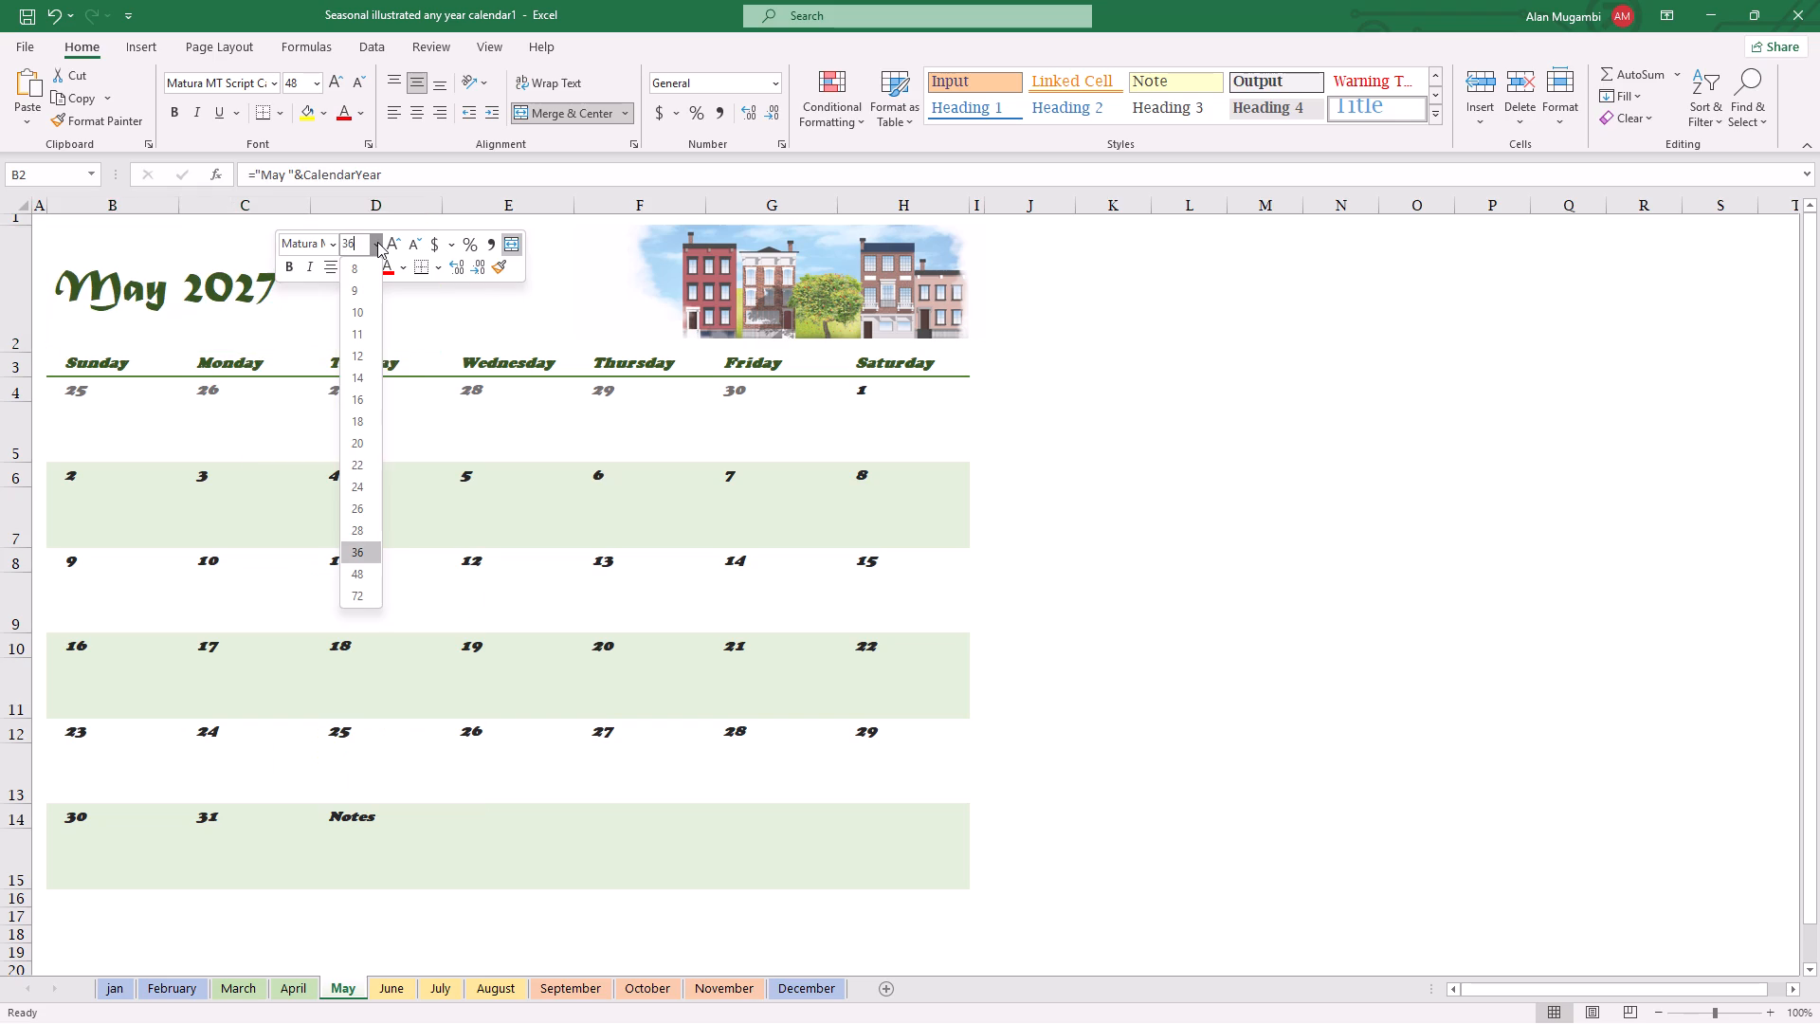
key("Return")
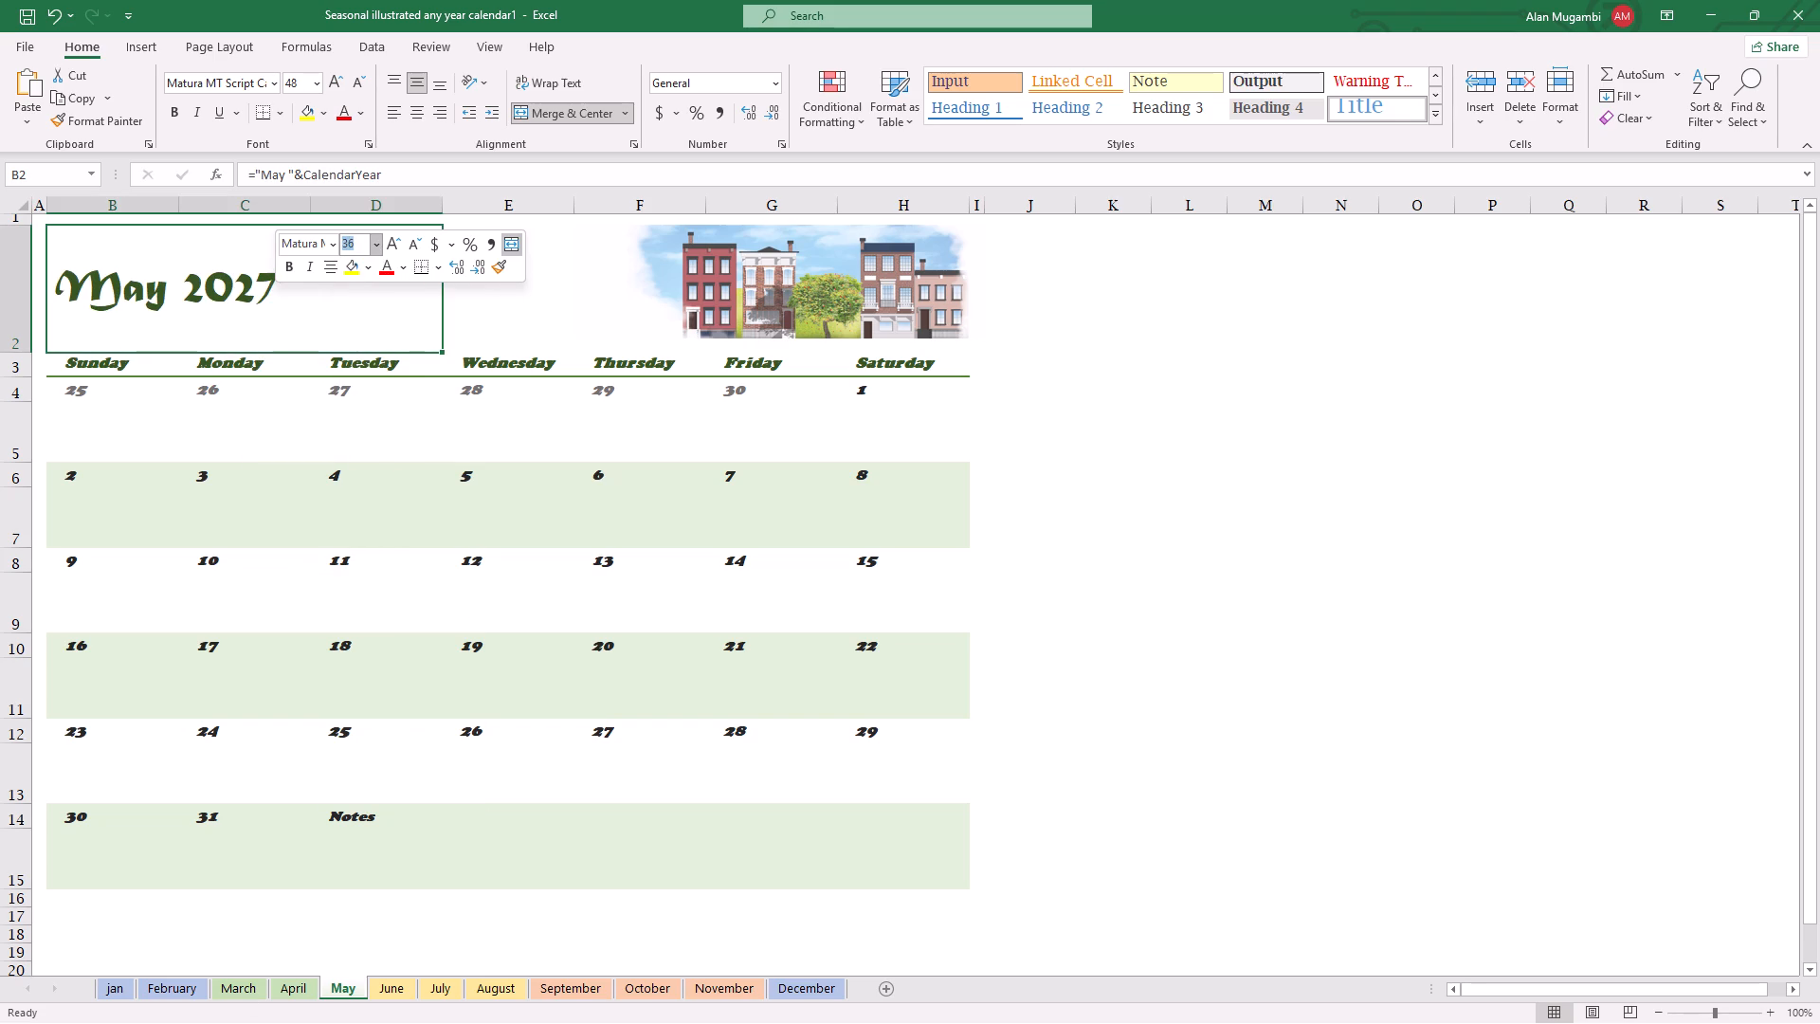
On the April sheet, set the April 2027 title's font size to 36.
left_click(295, 985)
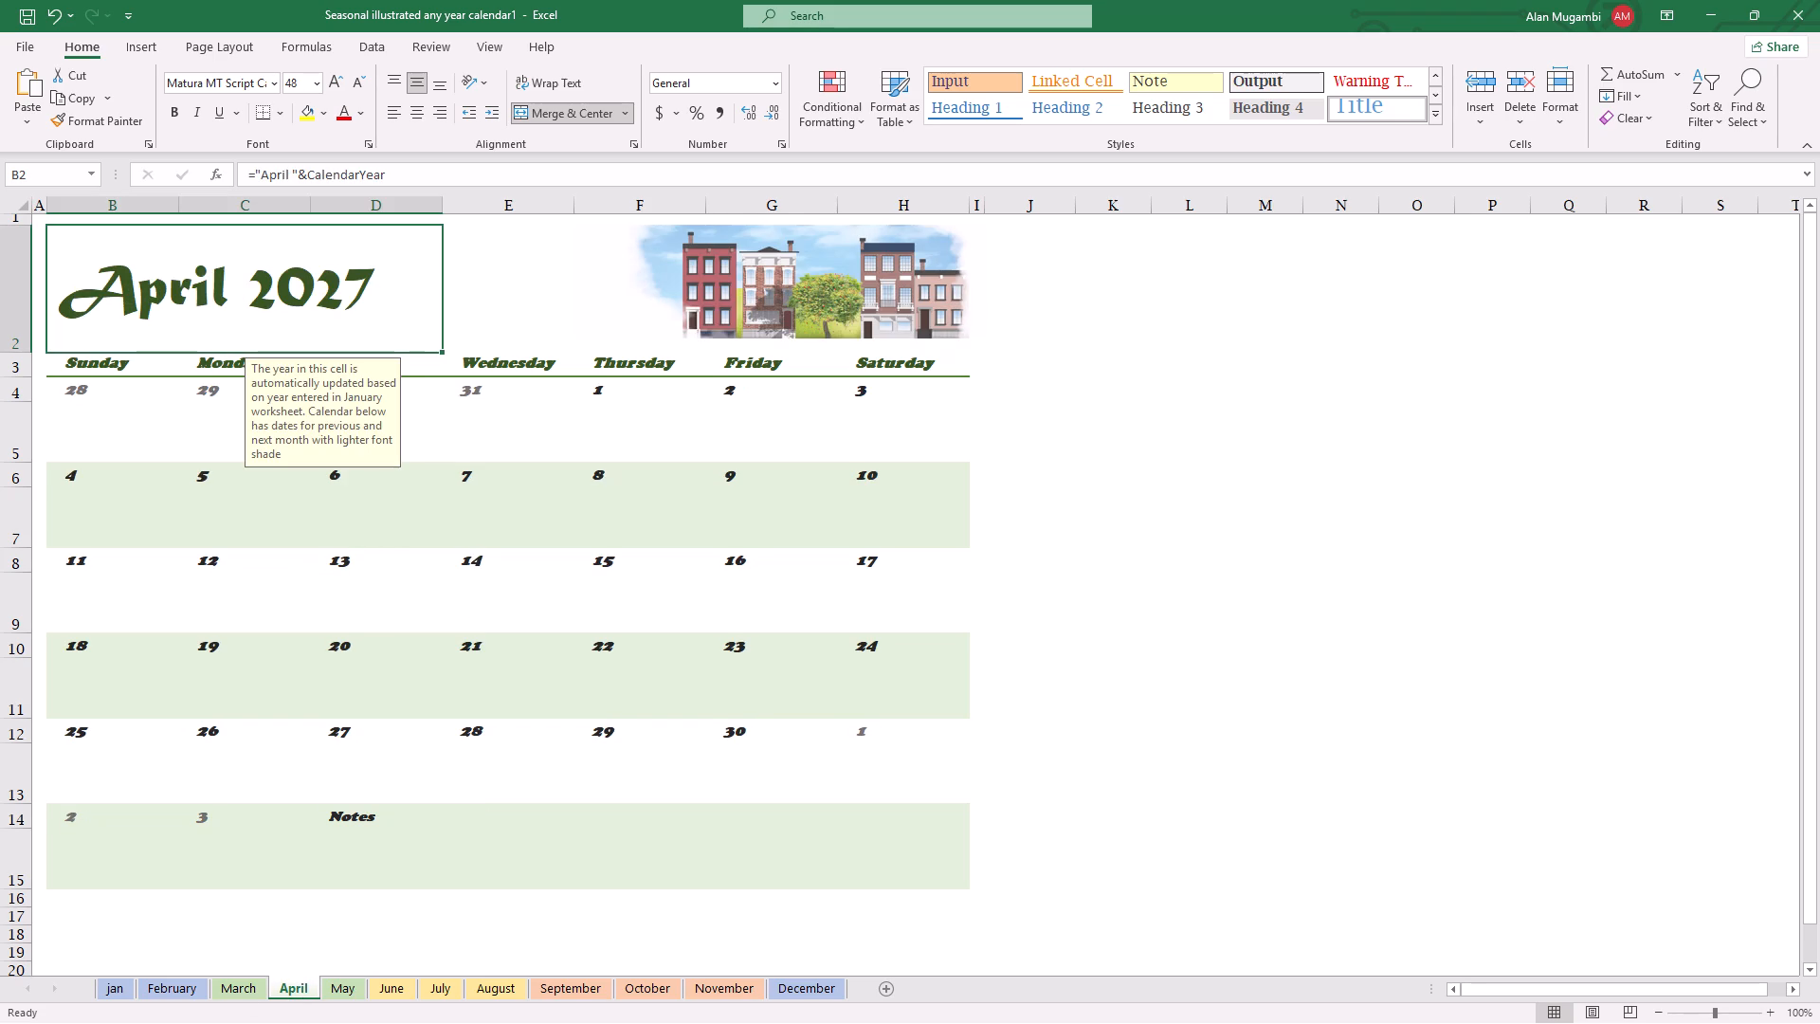
right_click(252, 320)
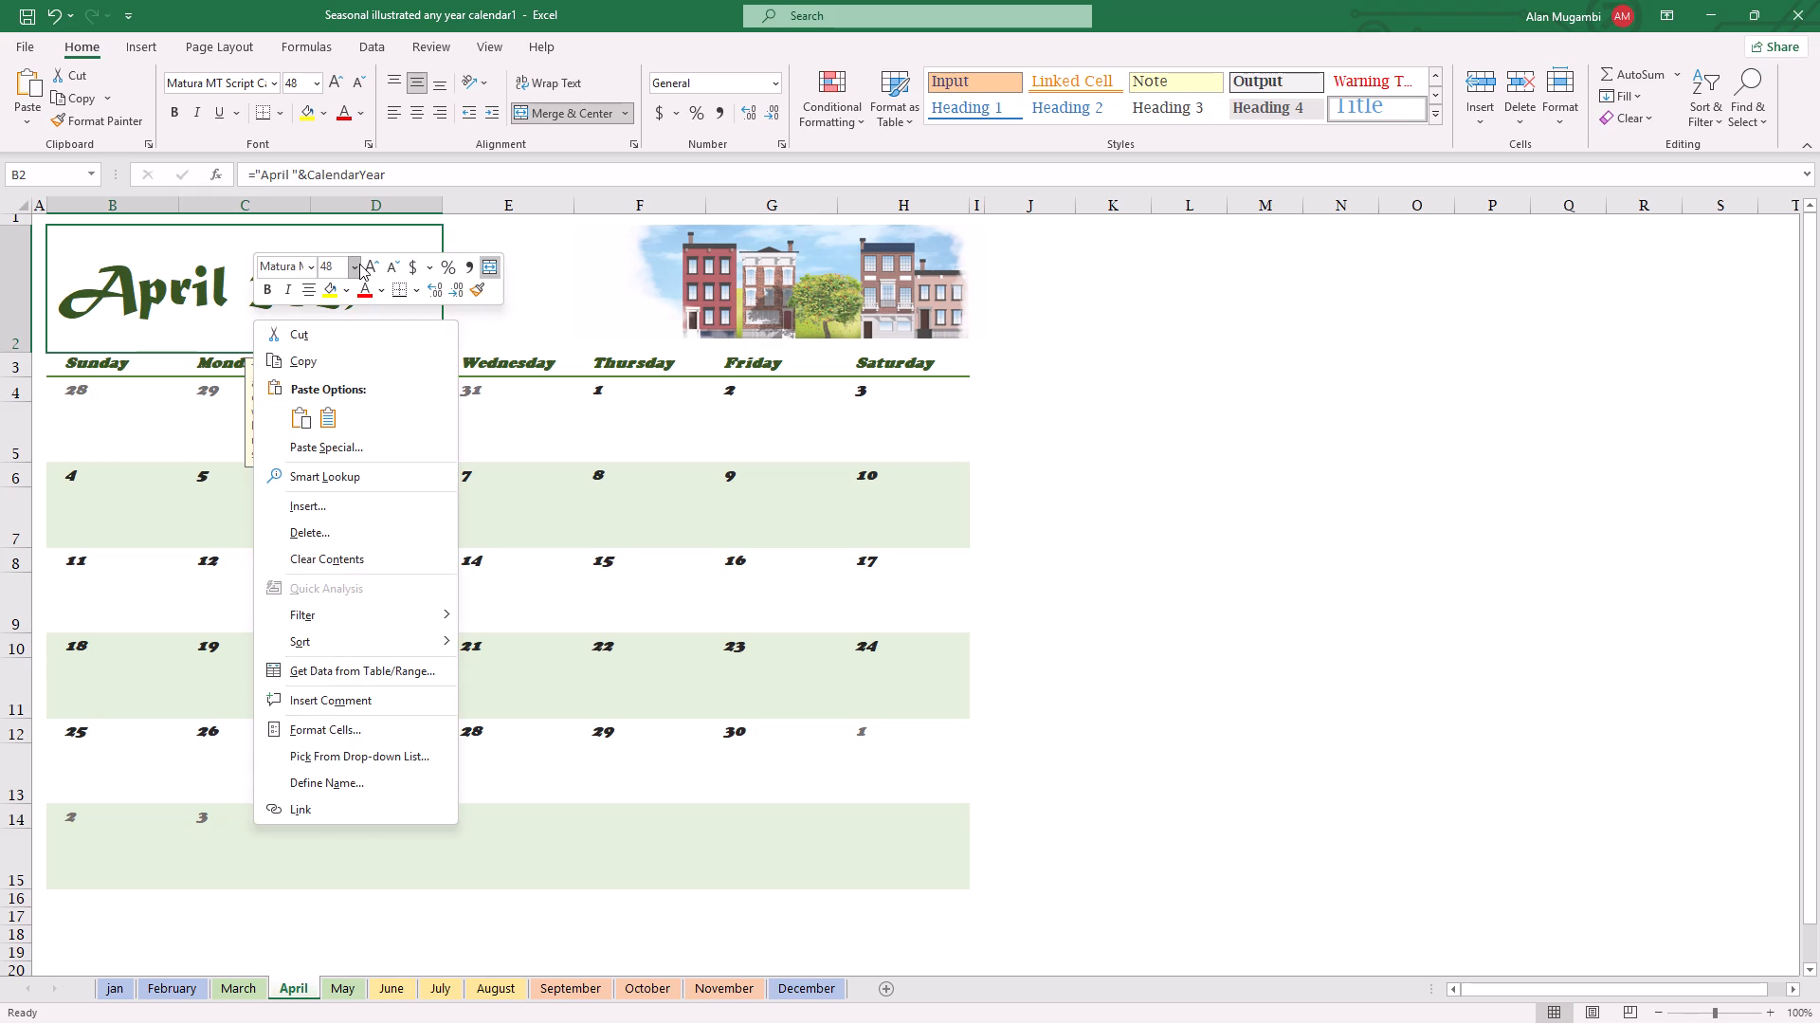
left_click(359, 264)
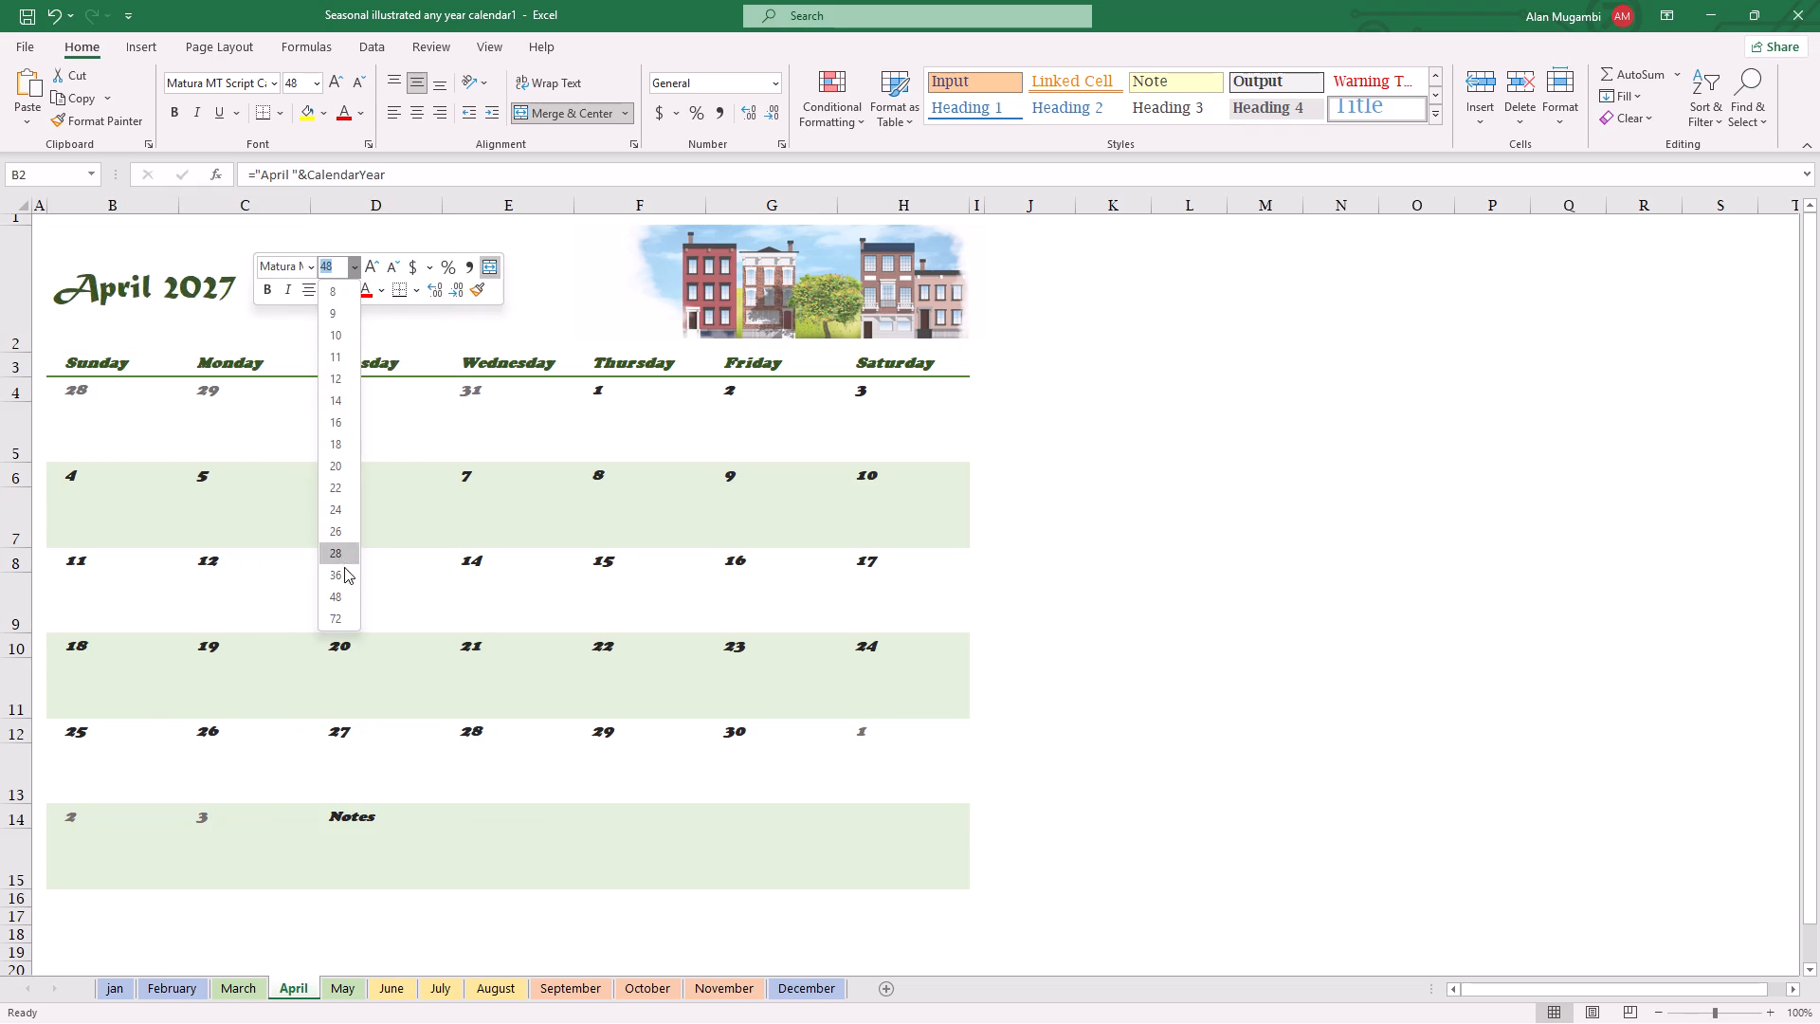
left_click(344, 568)
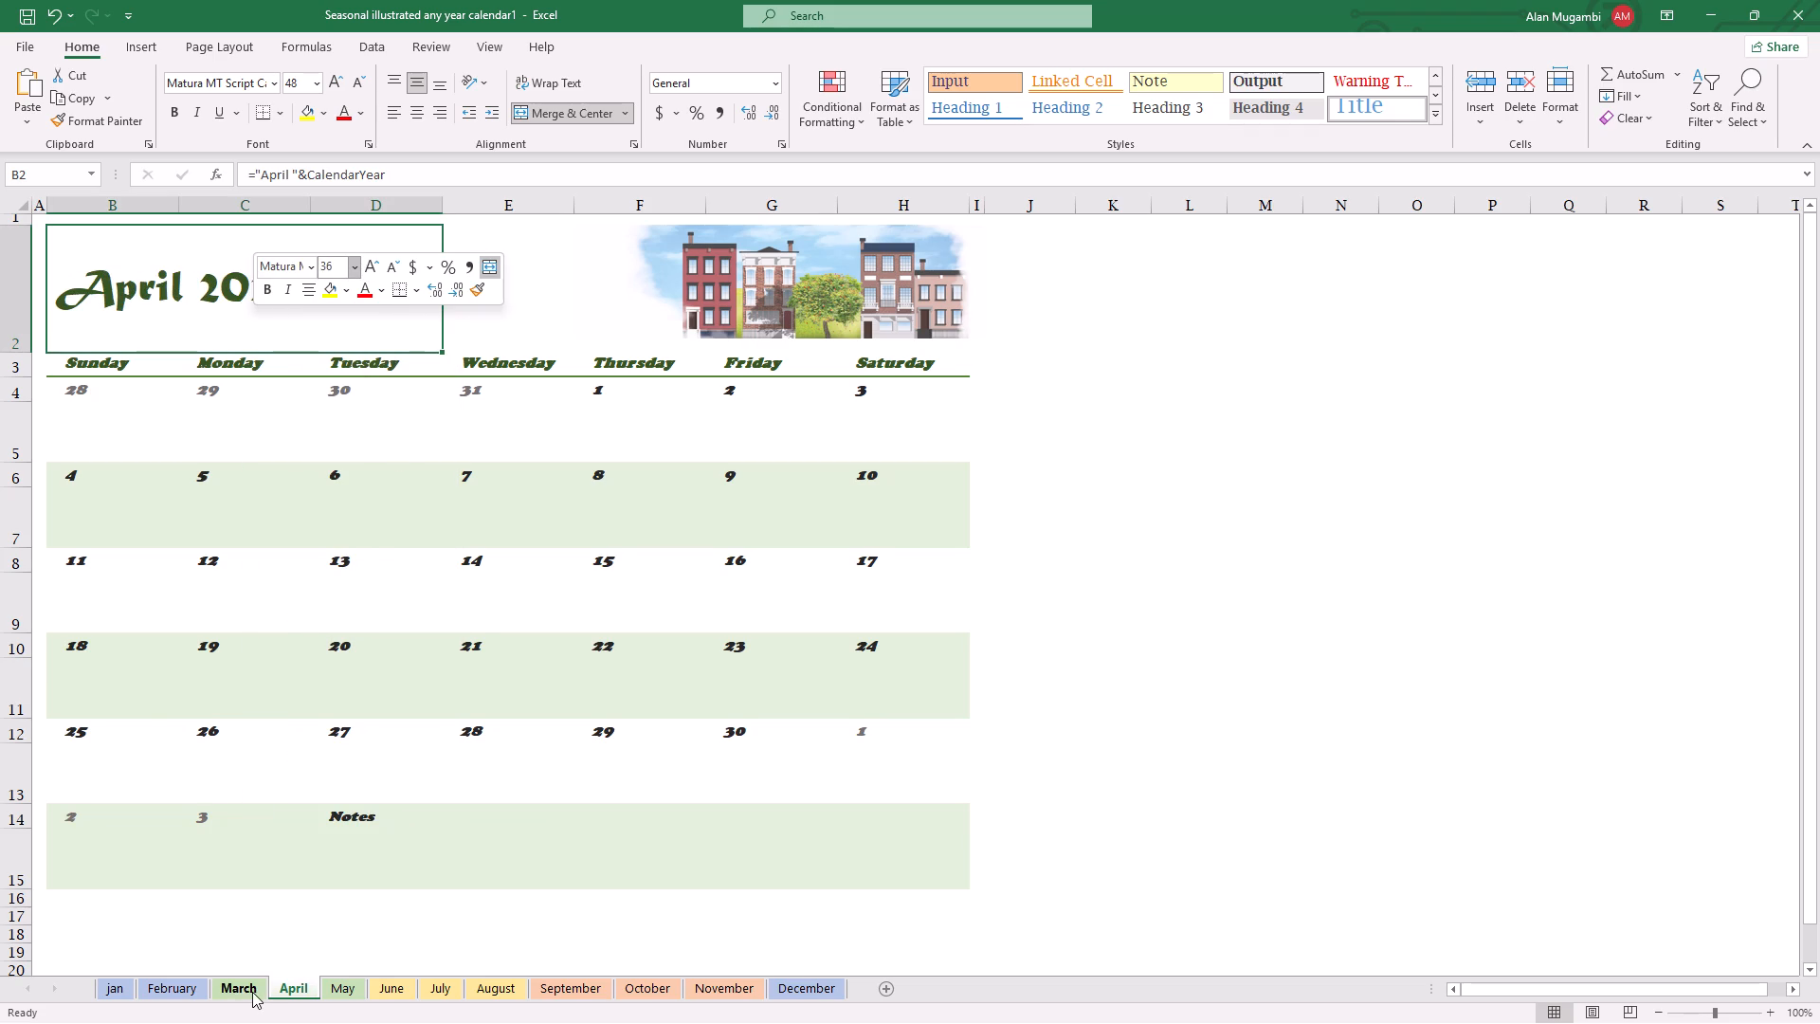
On the March sheet, set the March 2027 title's font size to 36.
left_click(248, 991)
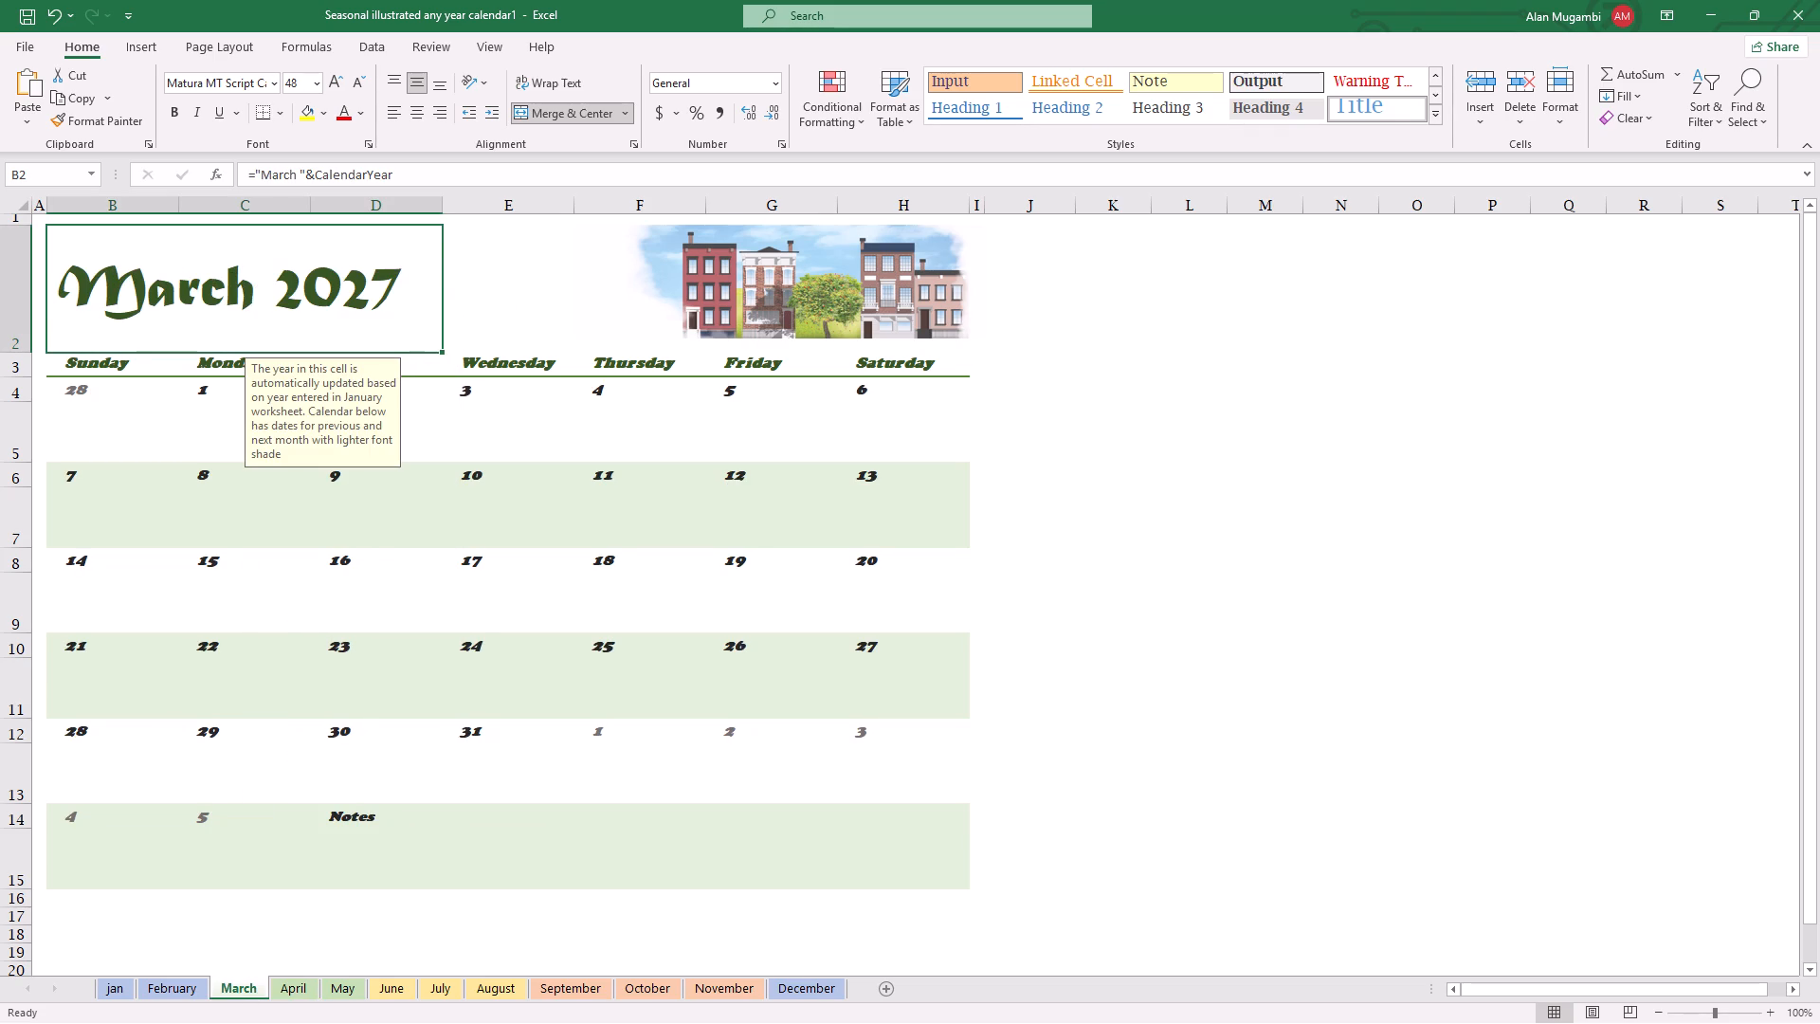
right_click(262, 290)
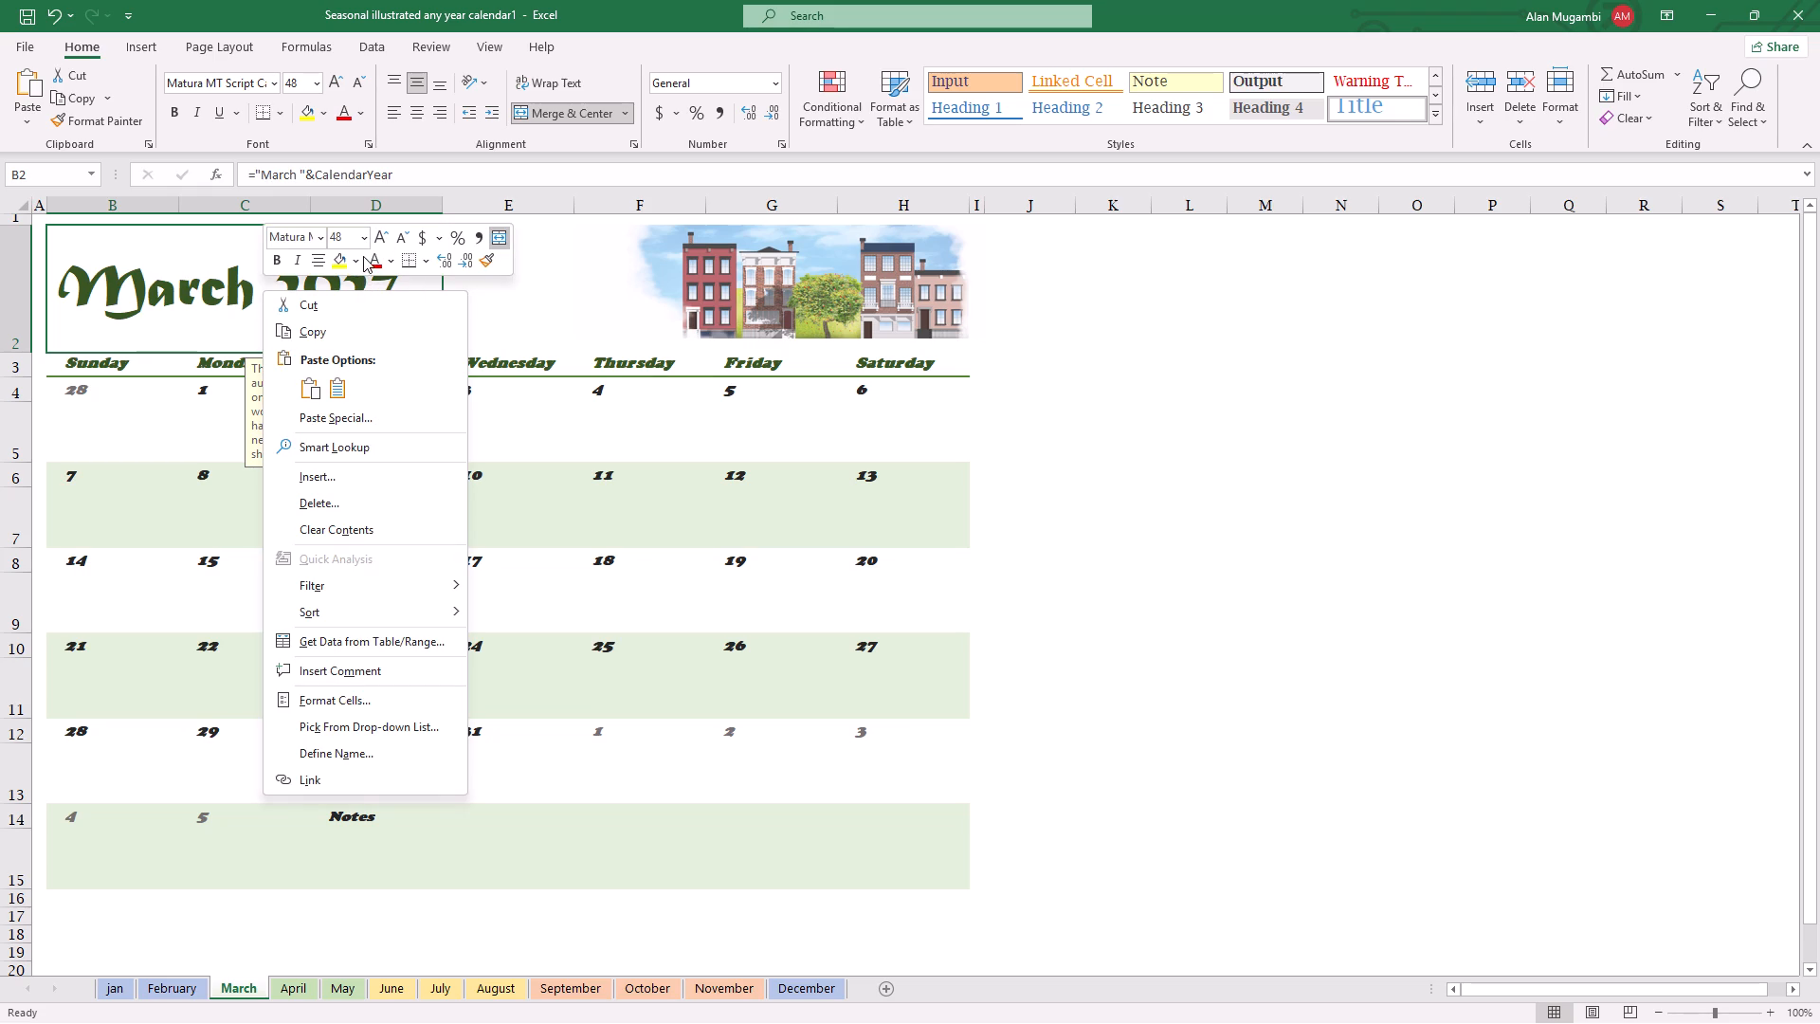
left_click(367, 234)
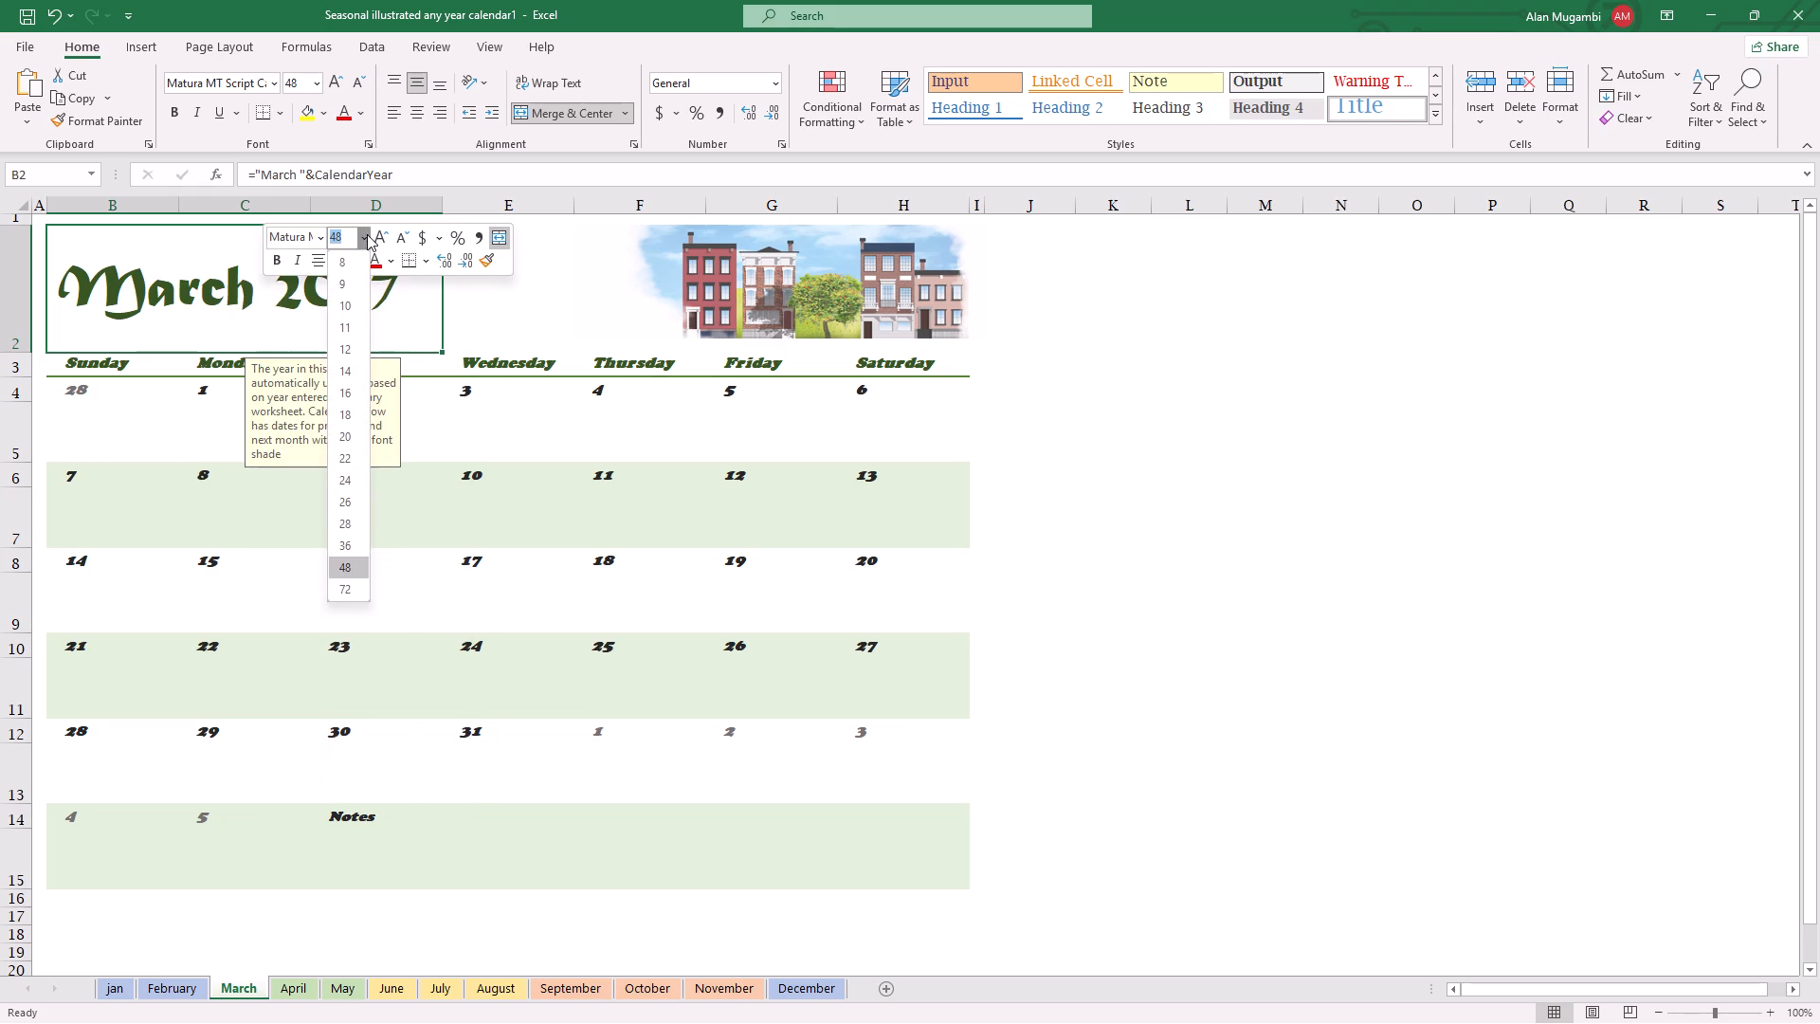
left_click(354, 541)
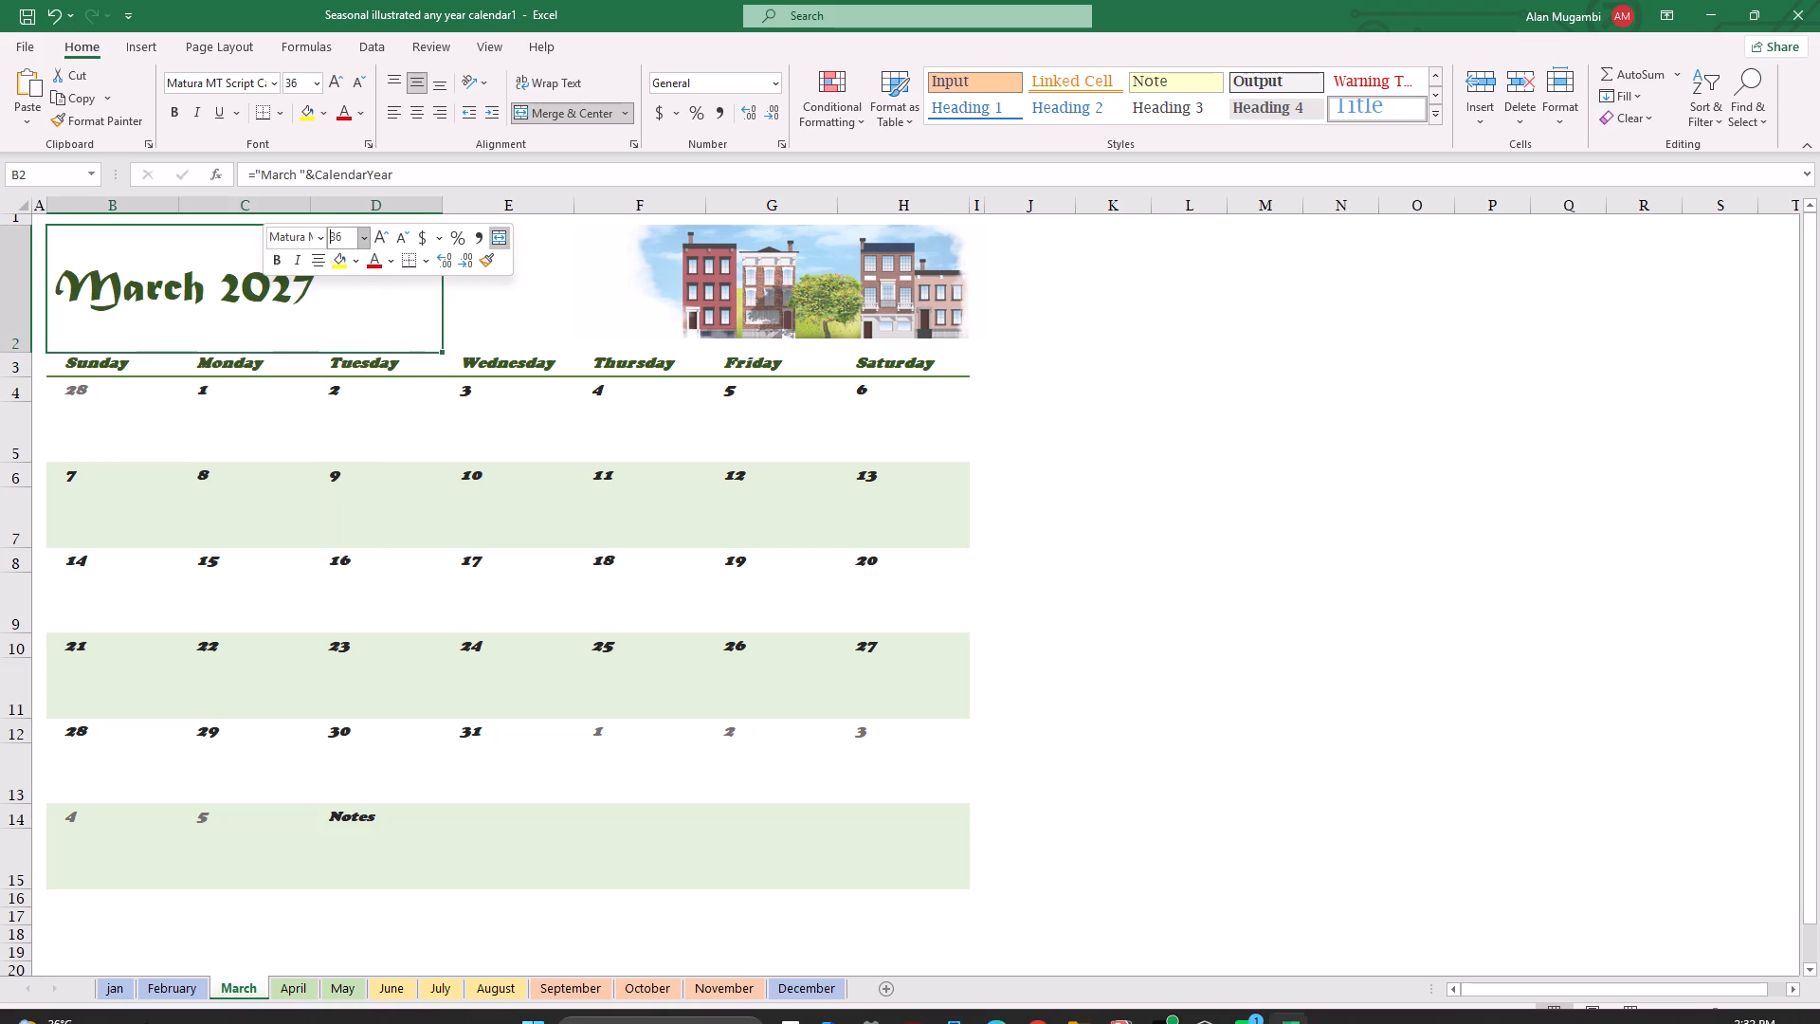
On the February sheet, set the February 2027 title's font size to 36.
left_click(175, 985)
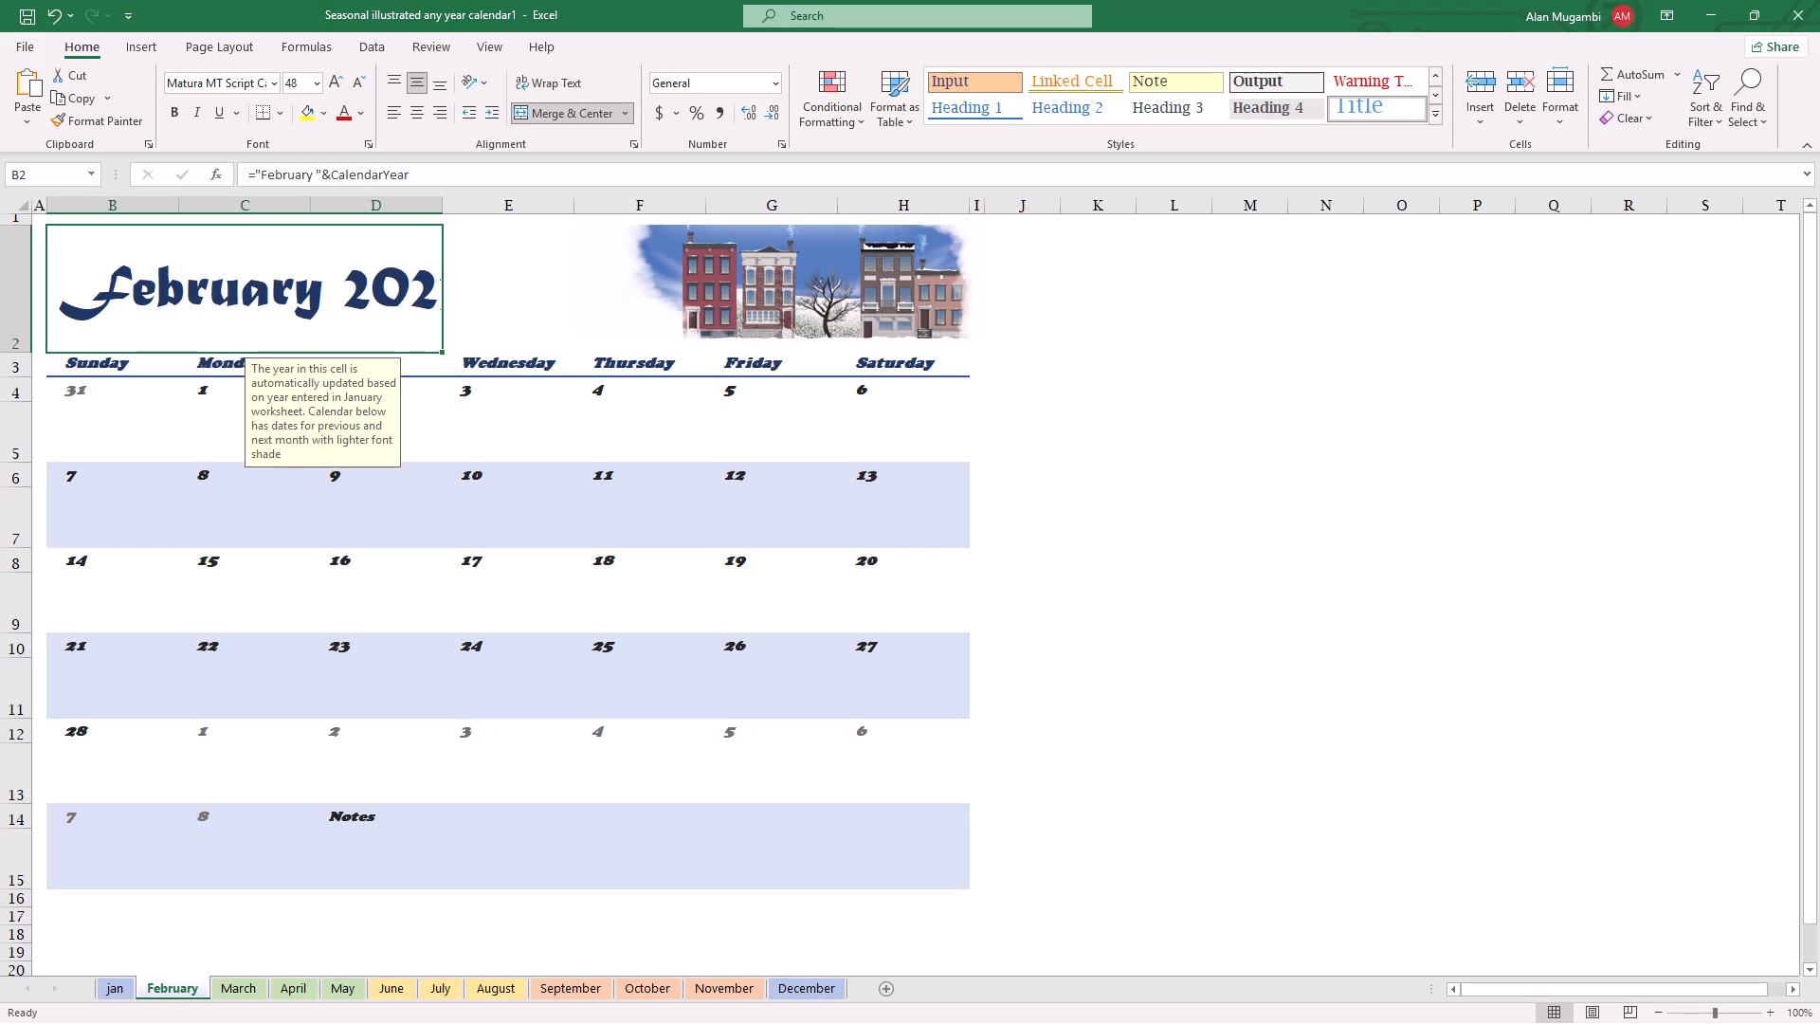
right_click(270, 296)
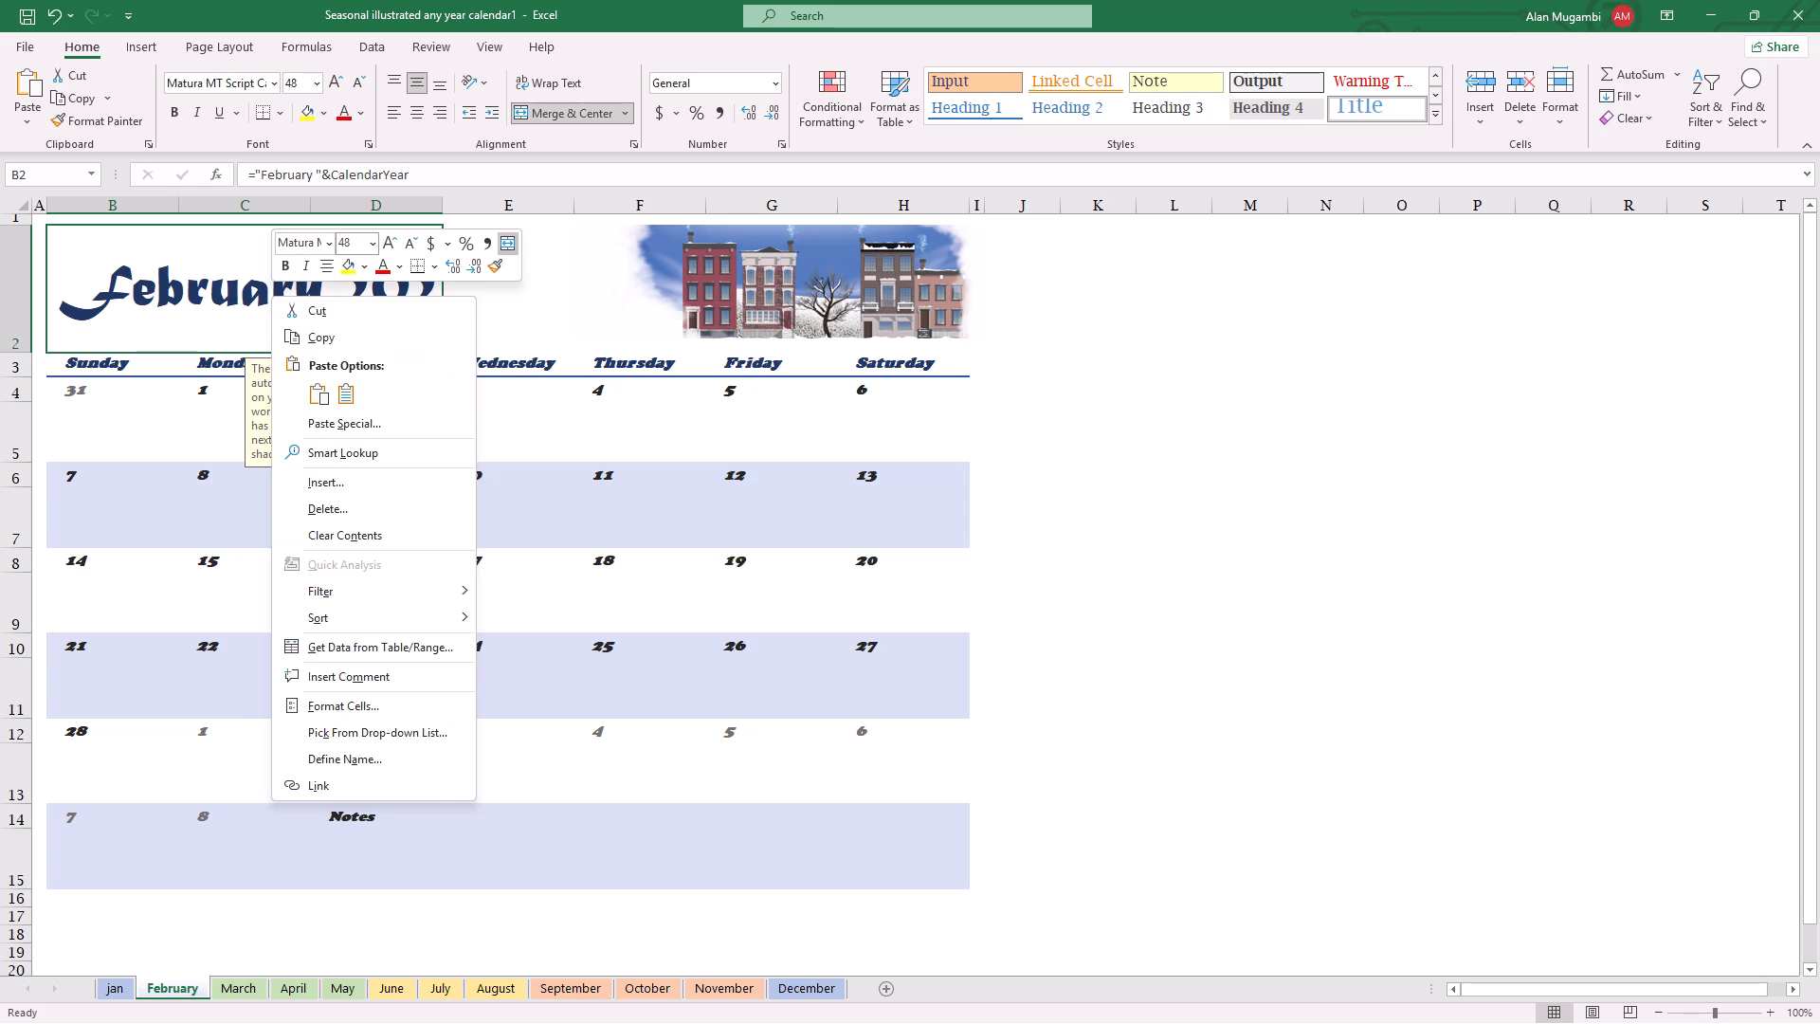
left_click(371, 241)
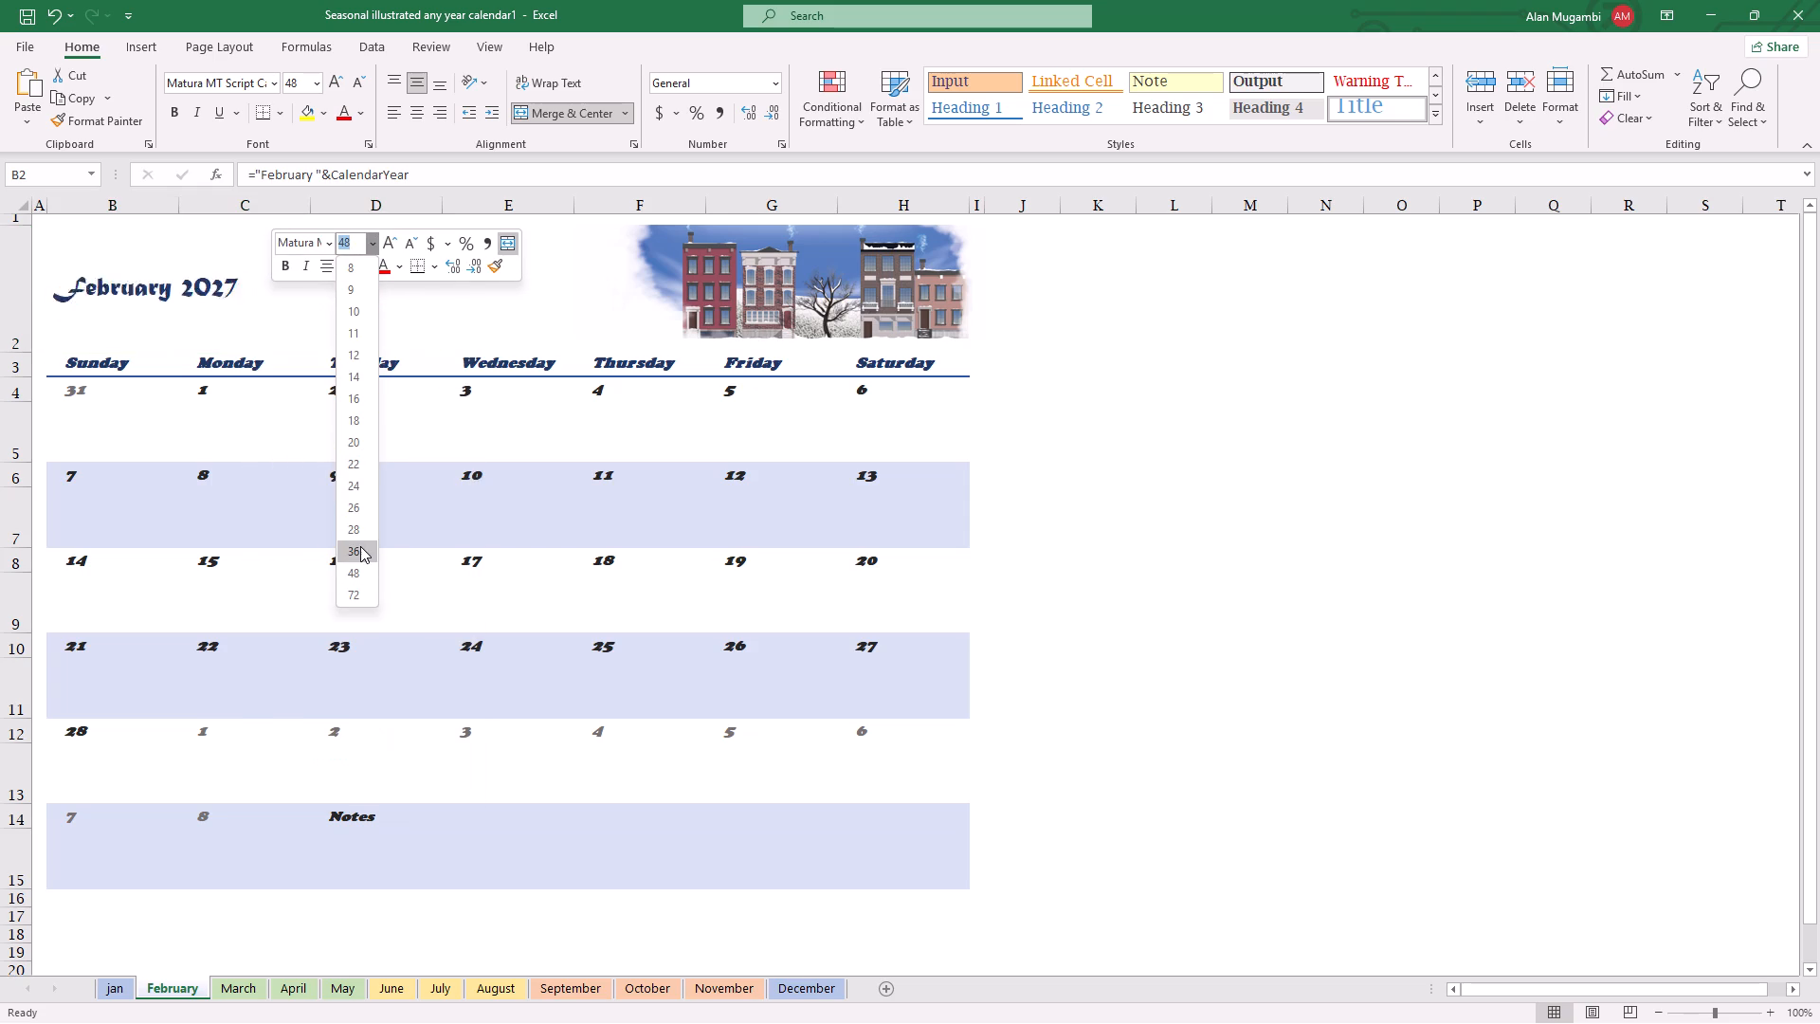
left_click(360, 546)
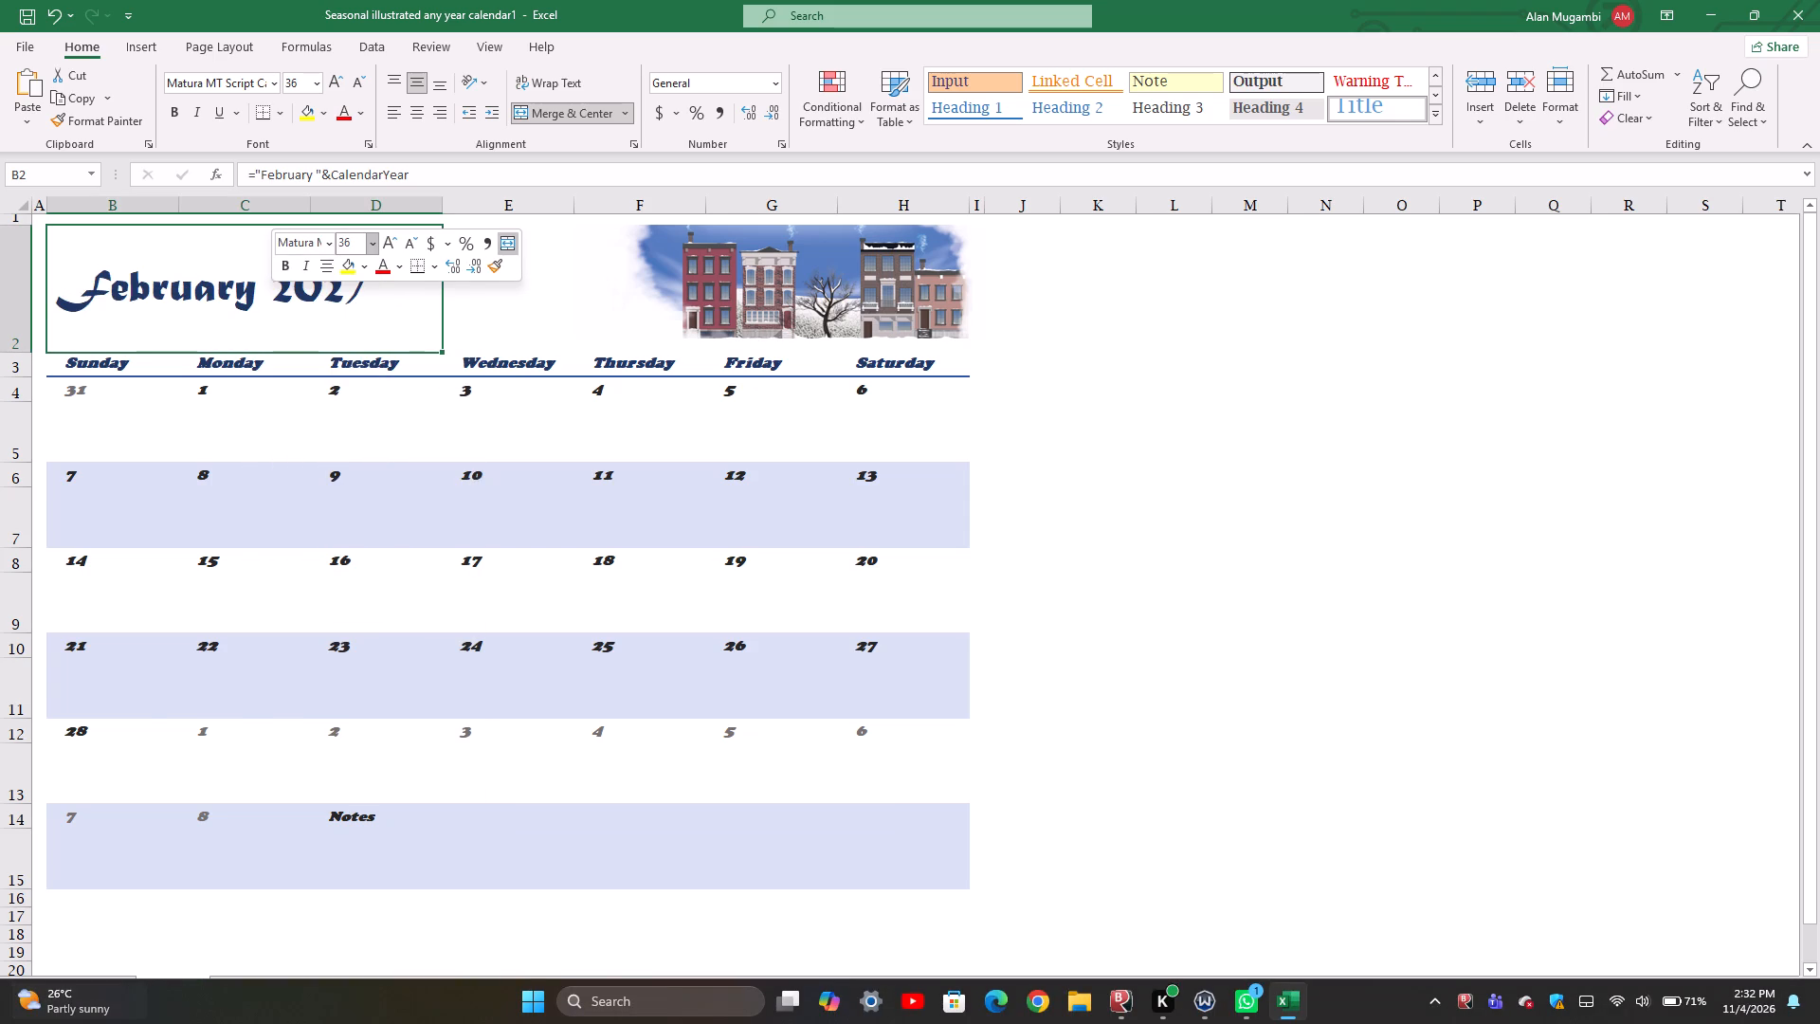
On the jan sheet, set the January 2027 title's font size to 36.
left_click(122, 992)
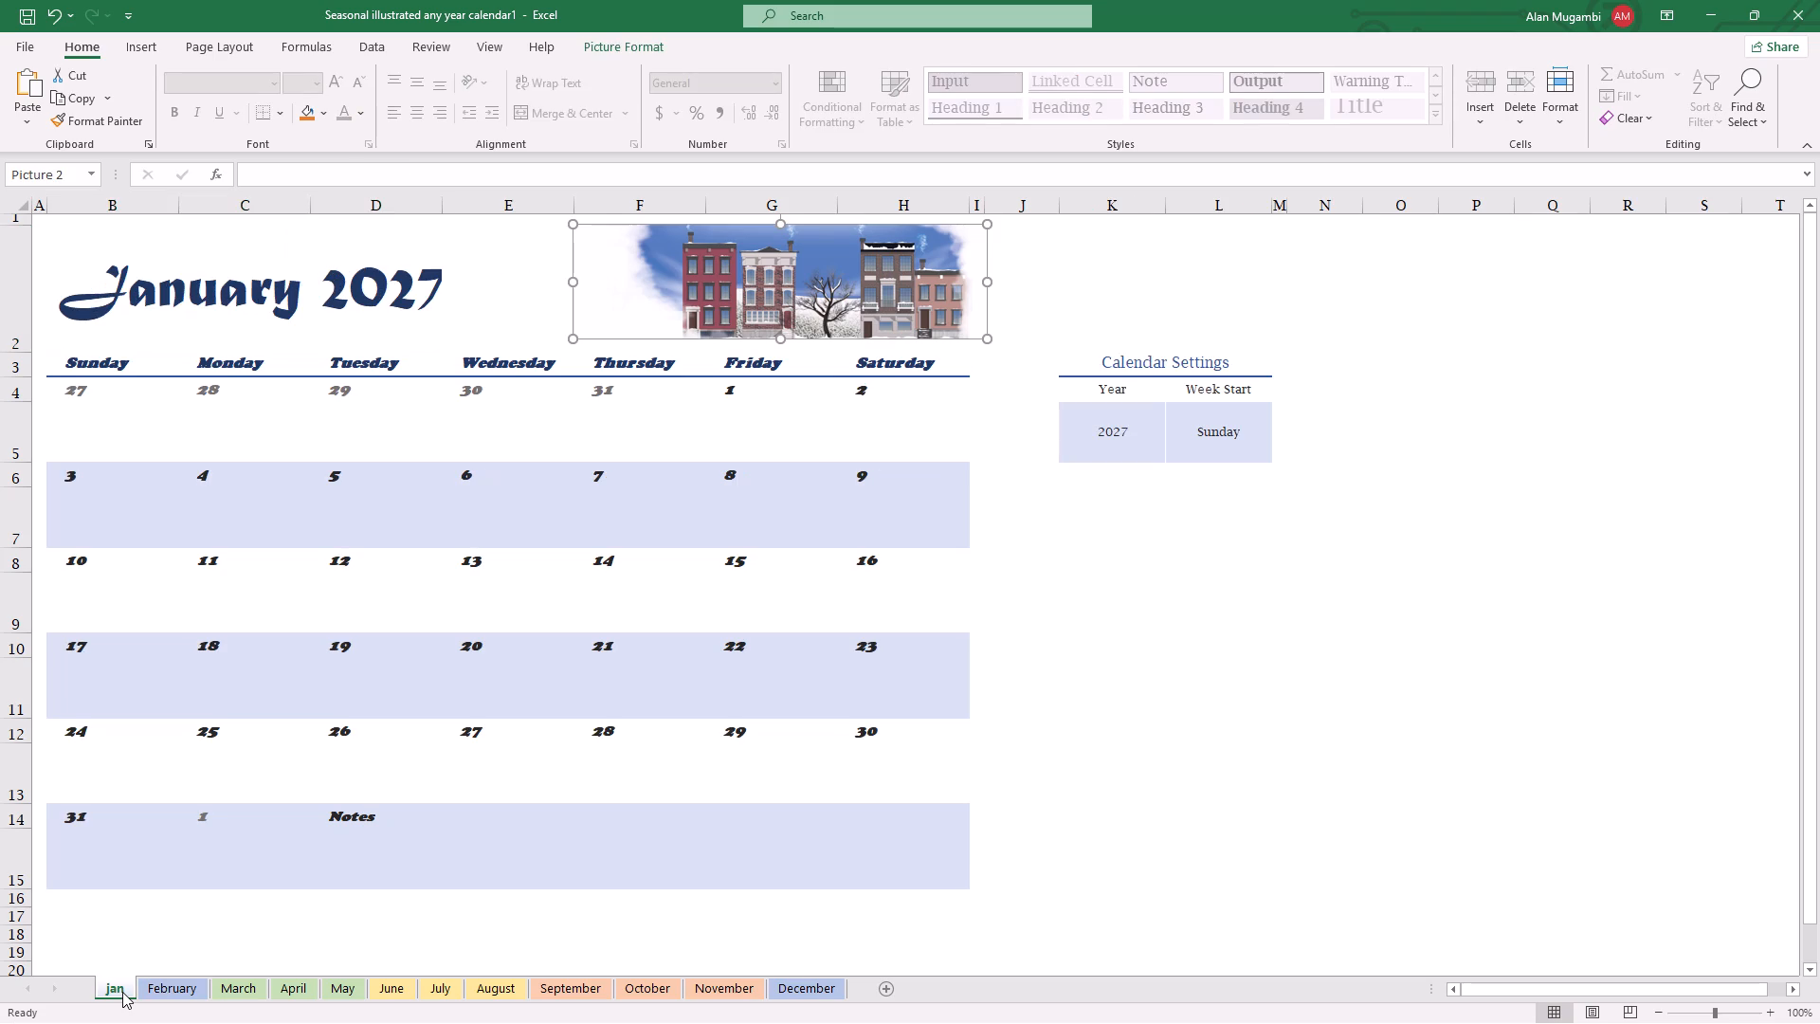
right_click(279, 273)
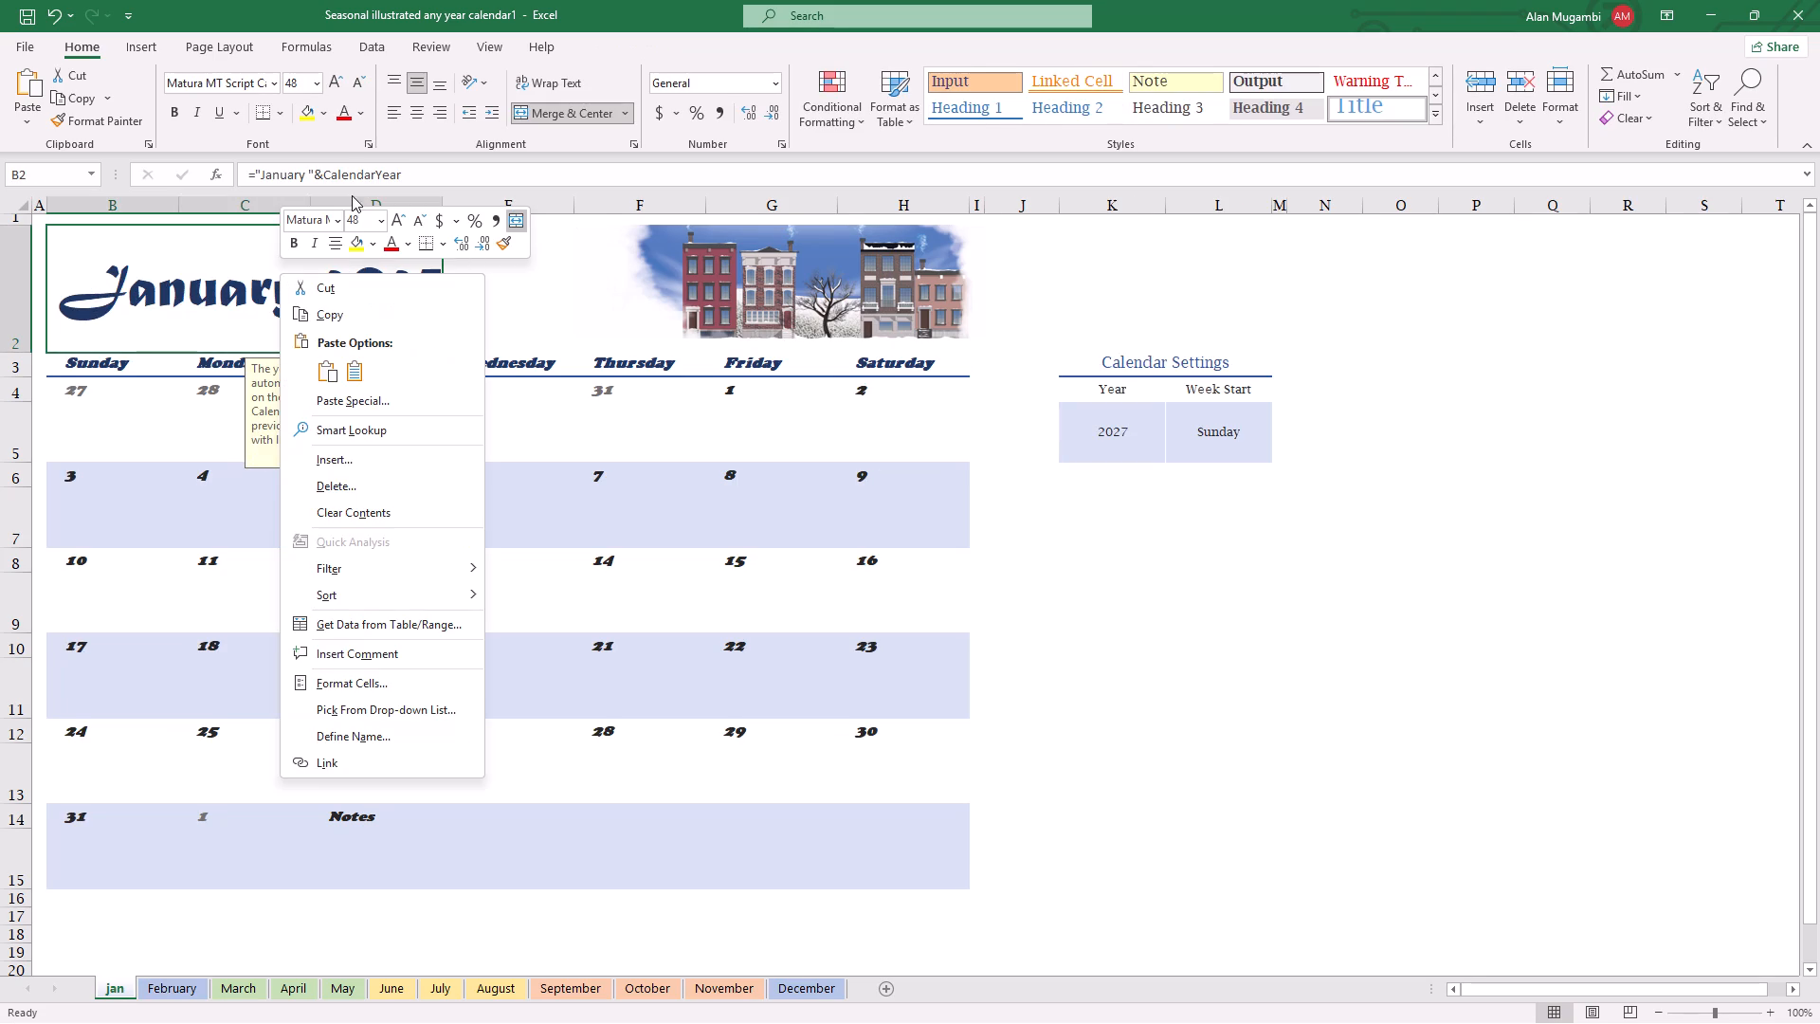
left_click(377, 214)
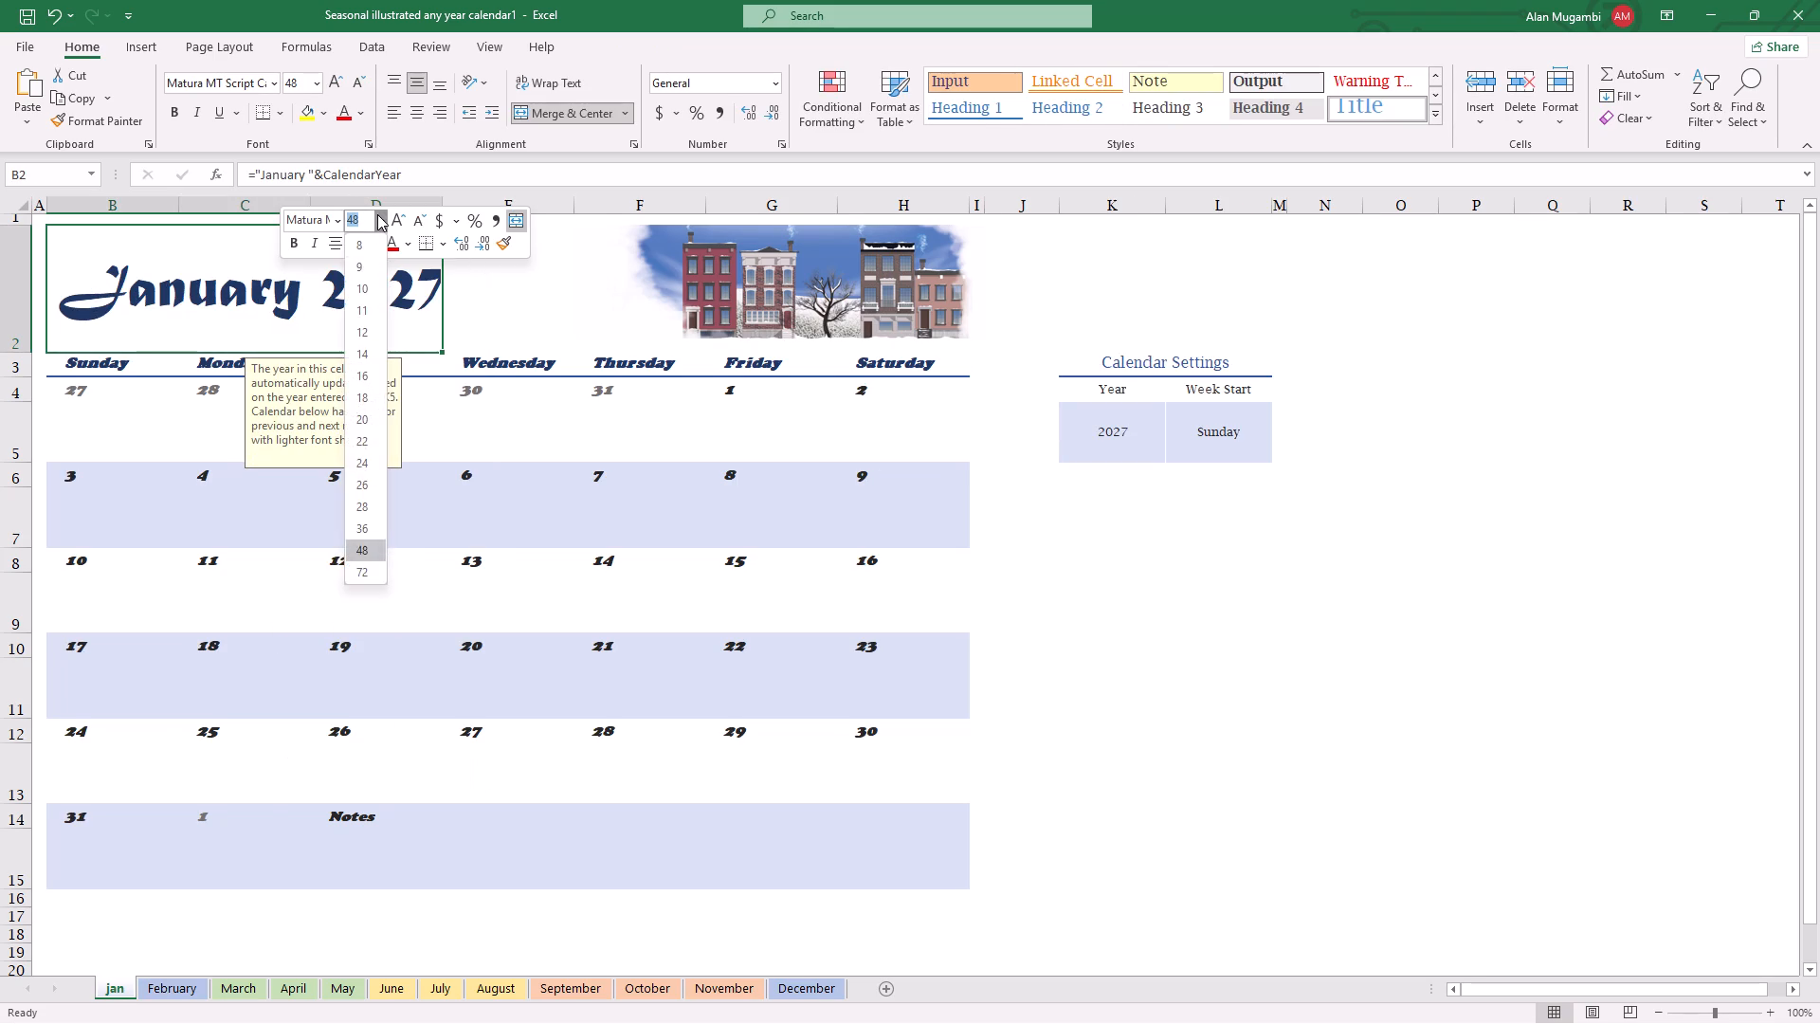
left_click(367, 527)
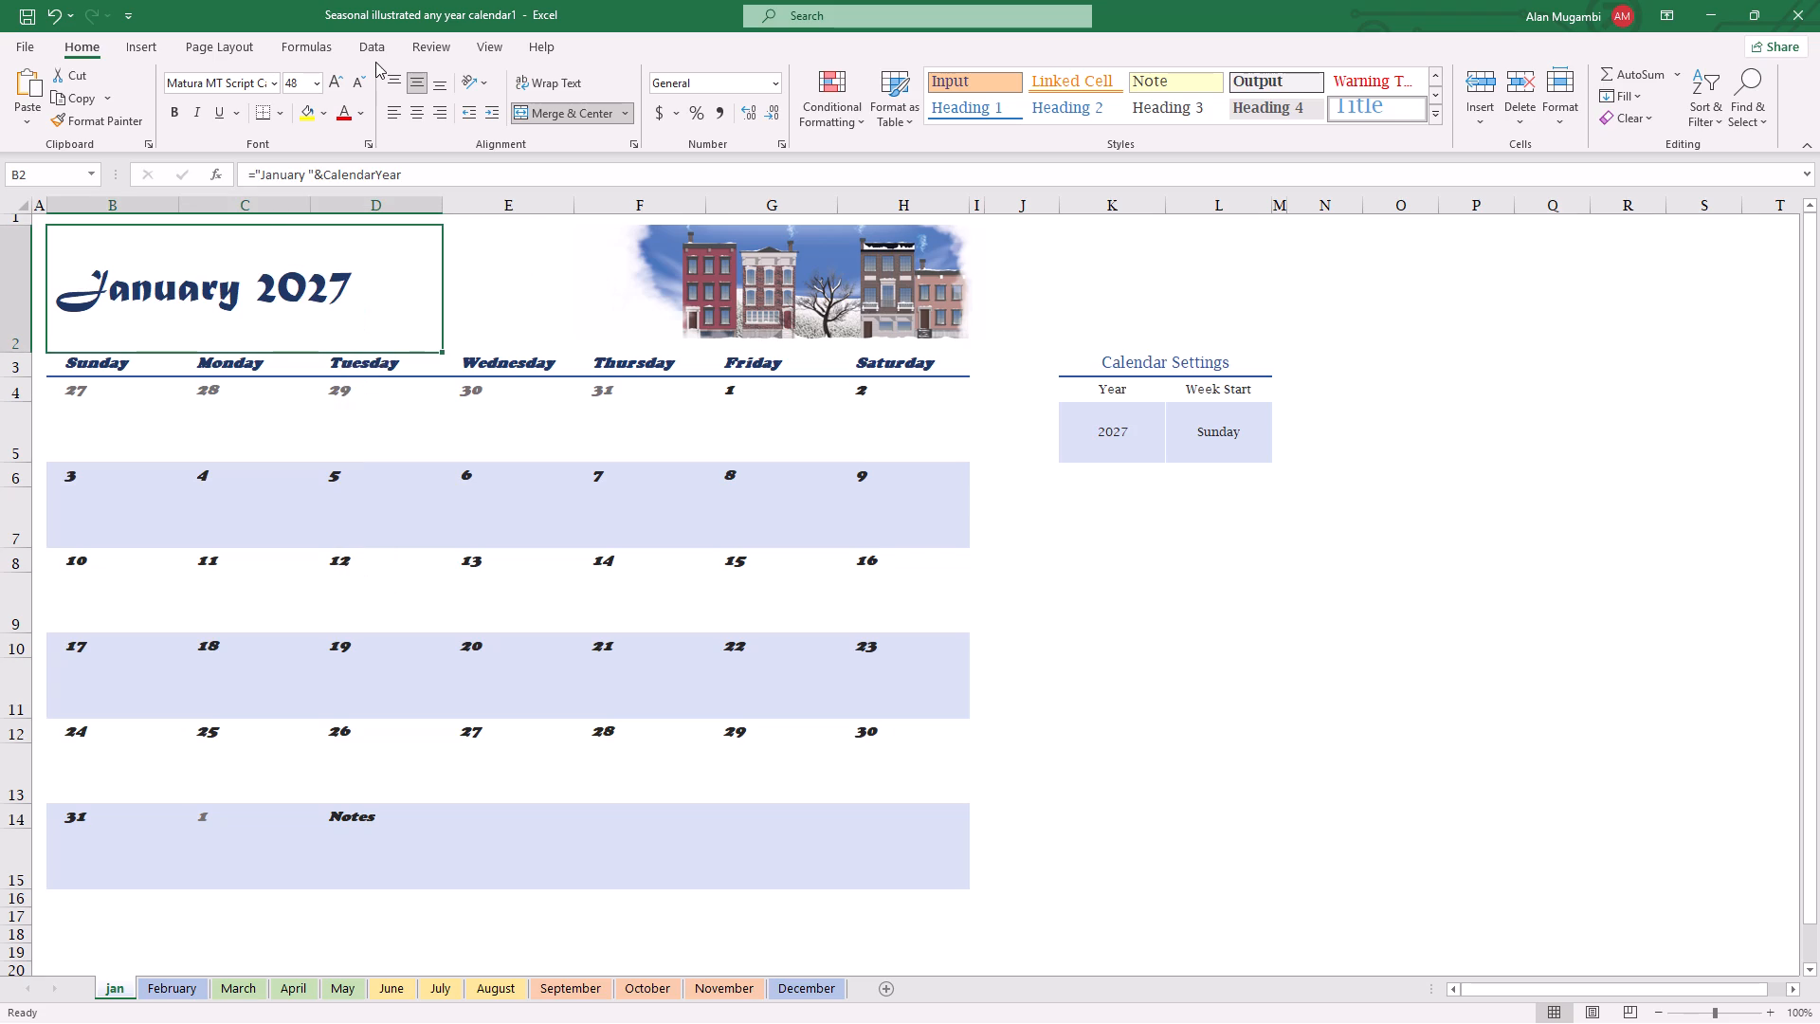
right_click(286, 298)
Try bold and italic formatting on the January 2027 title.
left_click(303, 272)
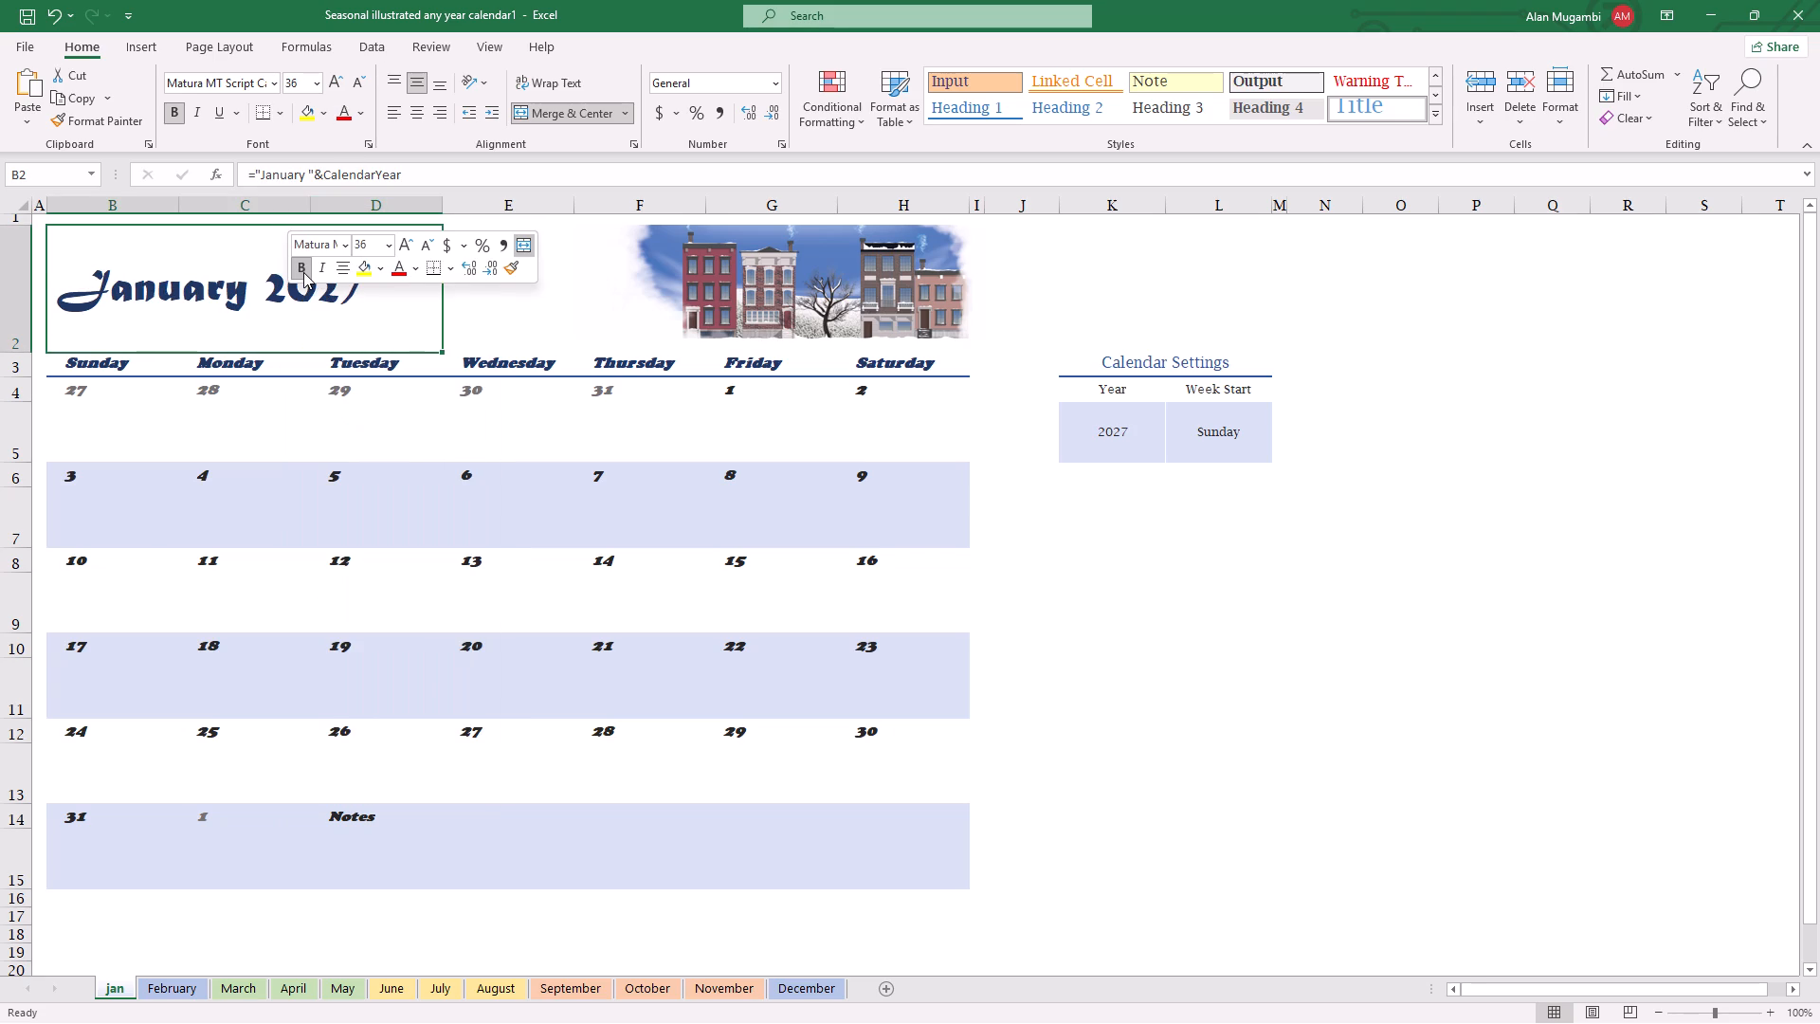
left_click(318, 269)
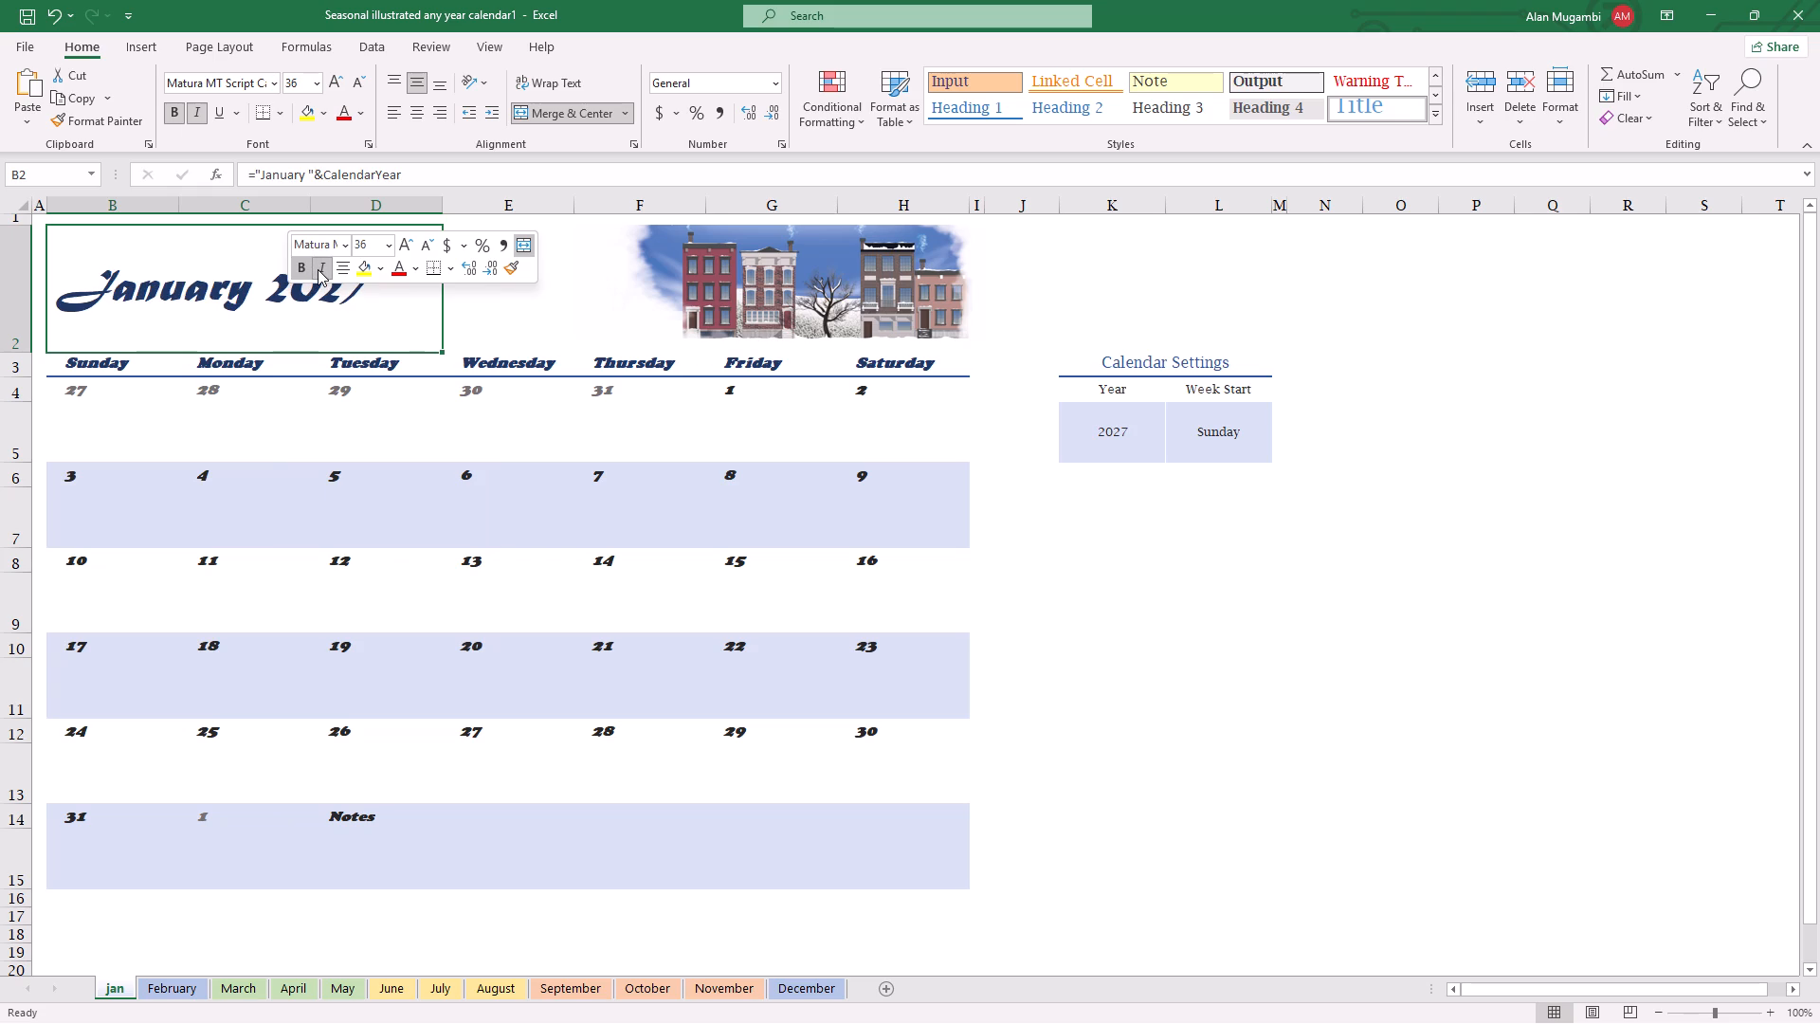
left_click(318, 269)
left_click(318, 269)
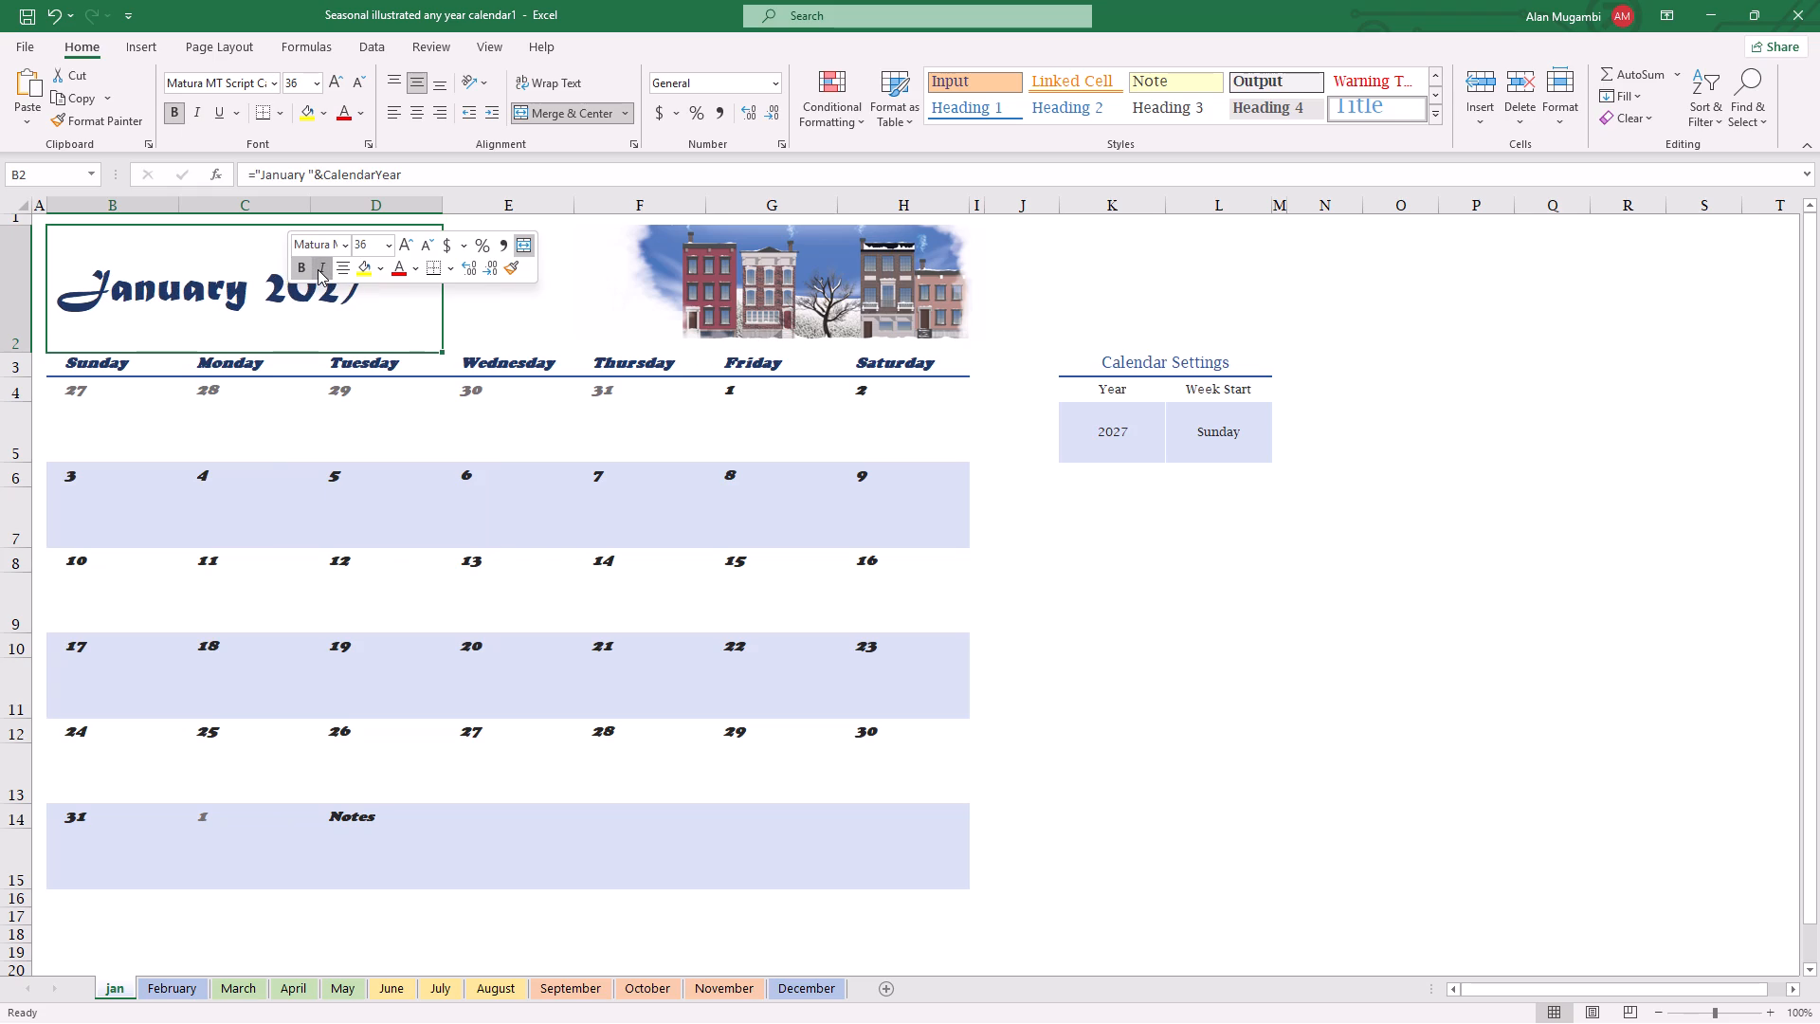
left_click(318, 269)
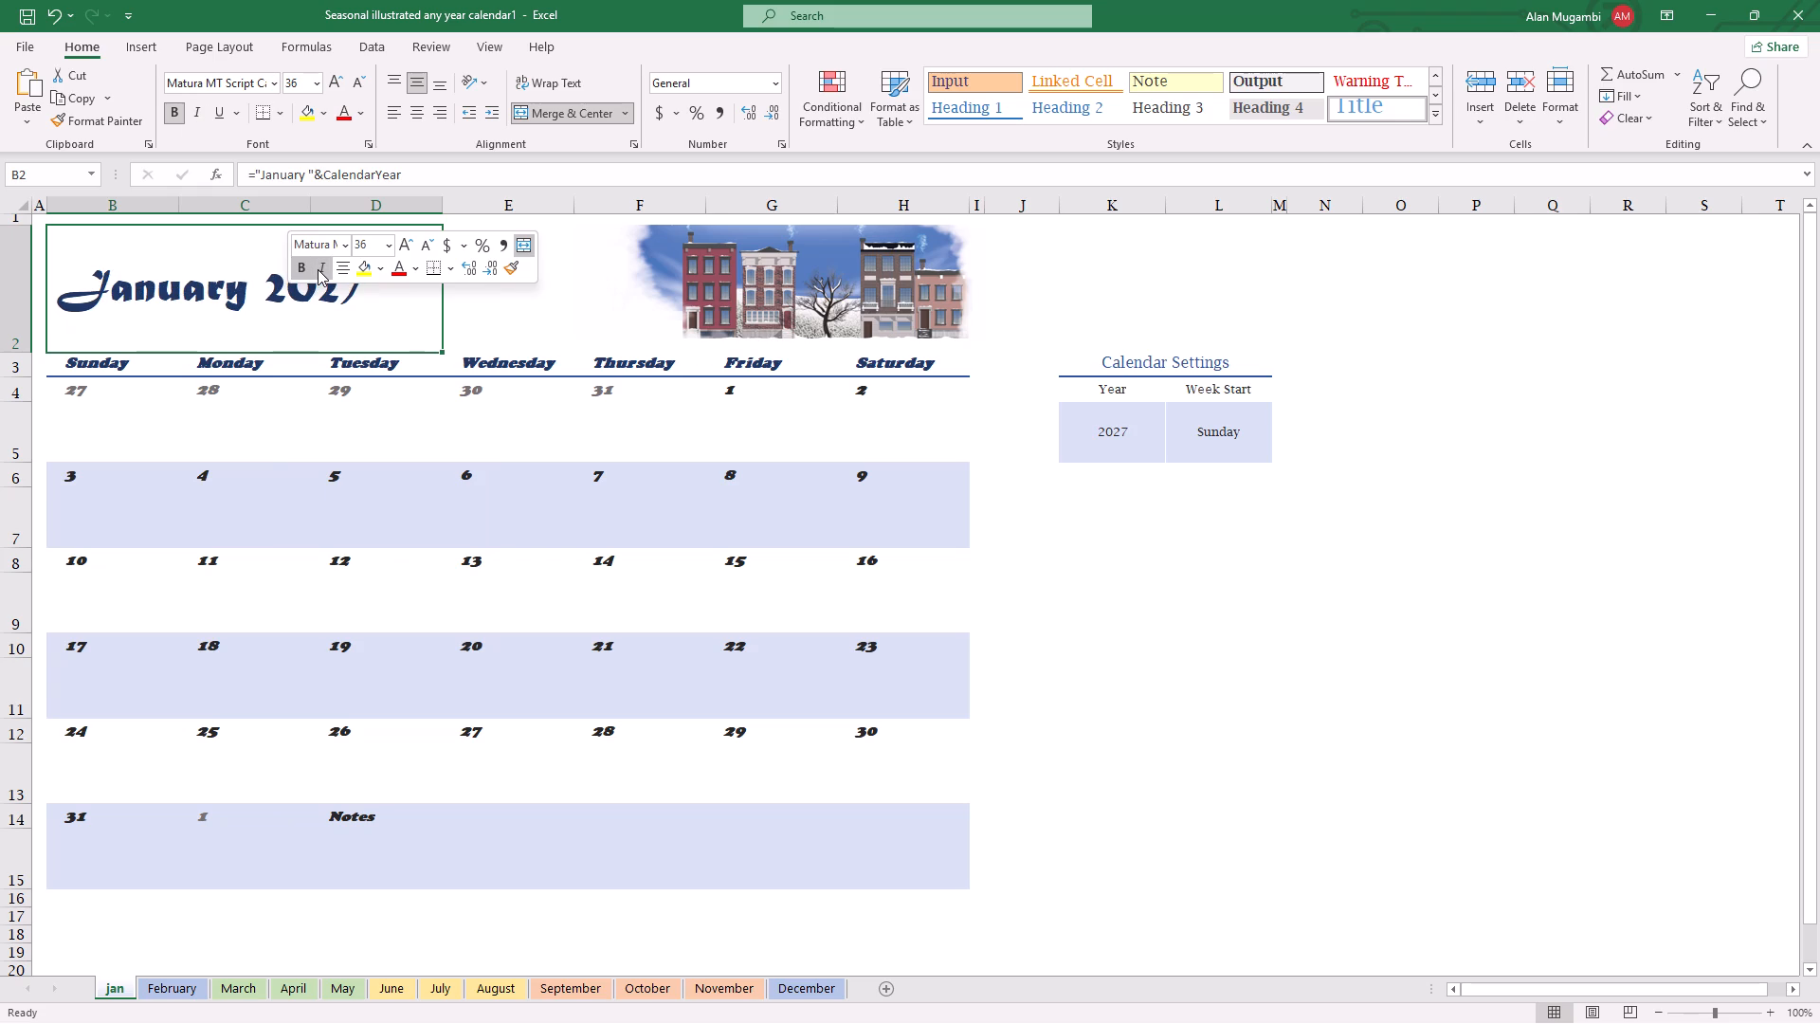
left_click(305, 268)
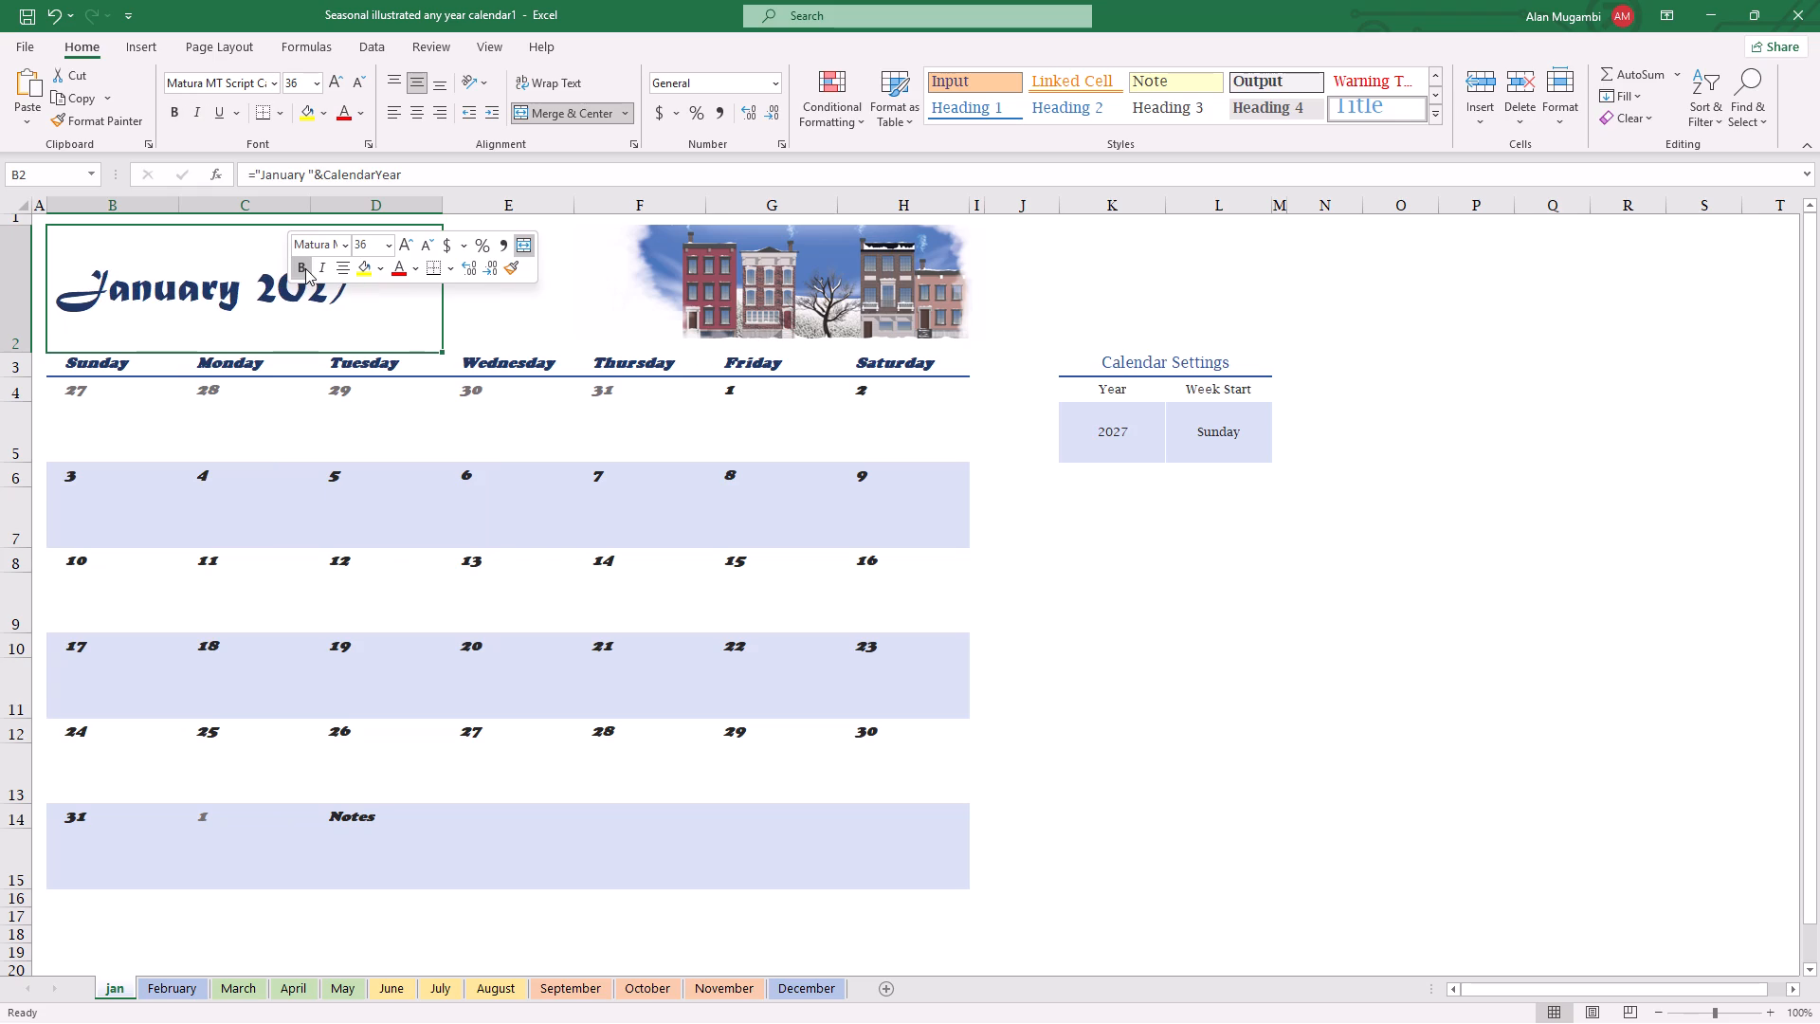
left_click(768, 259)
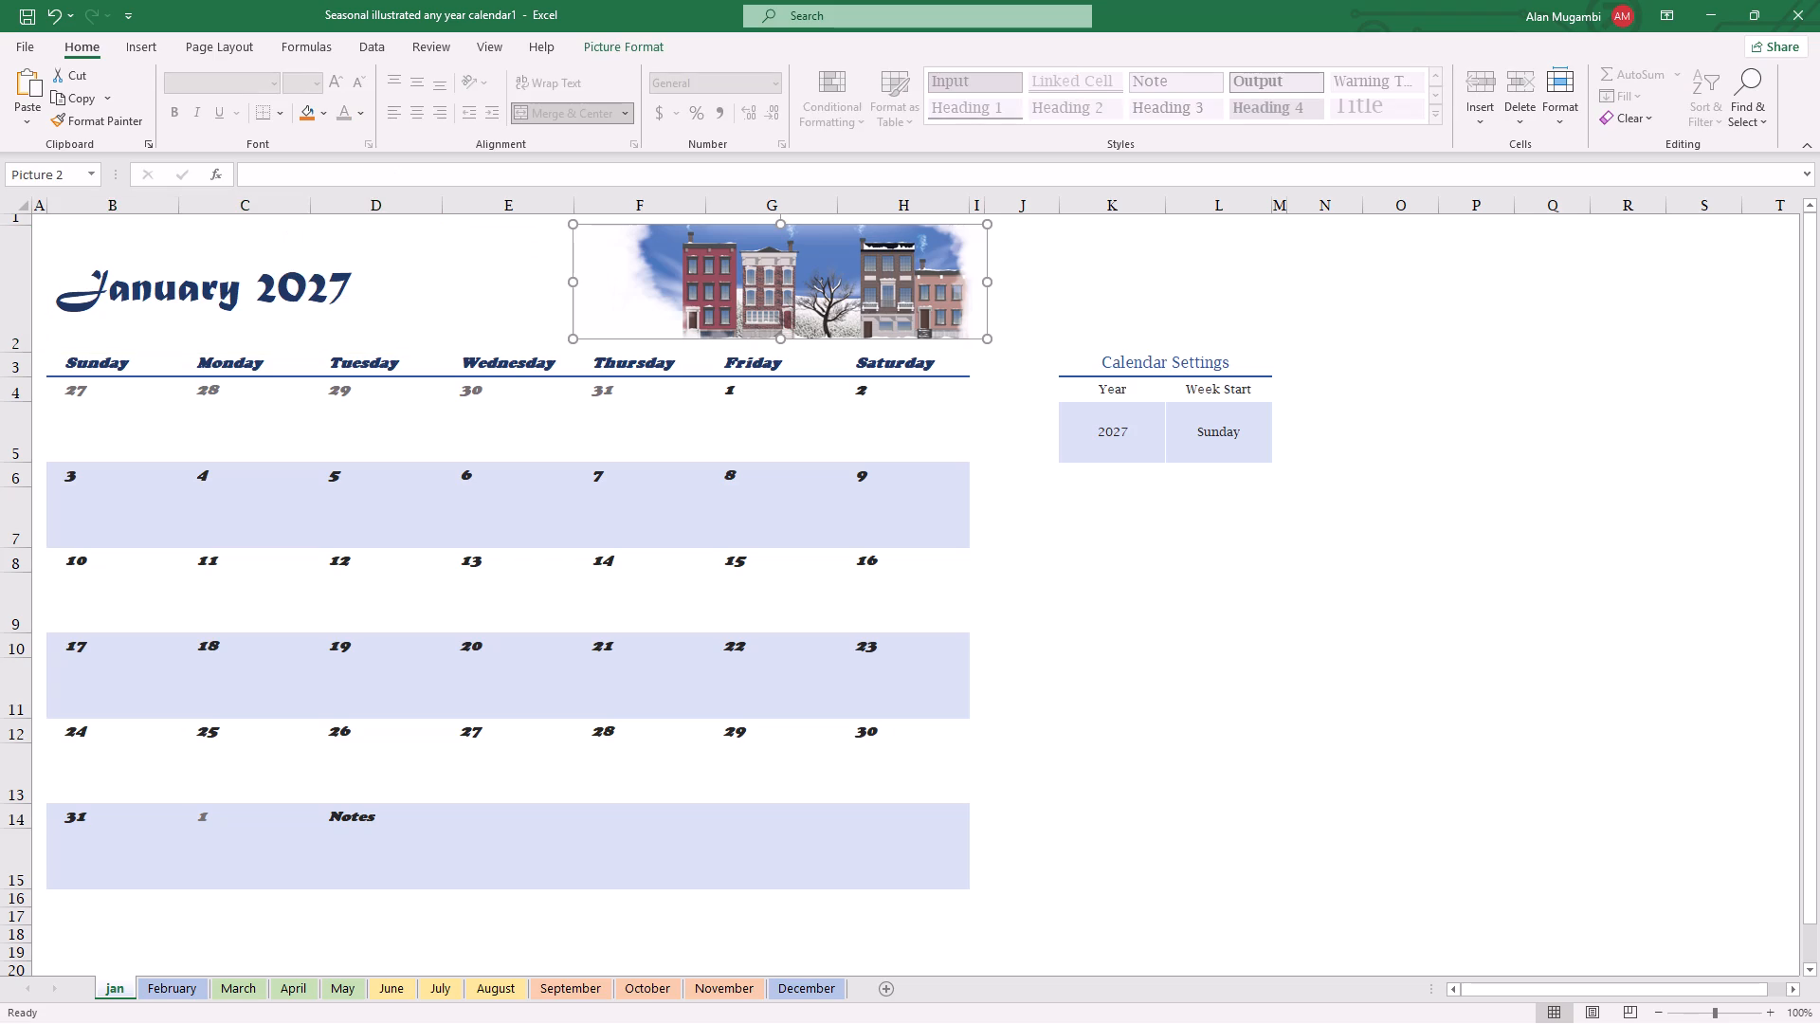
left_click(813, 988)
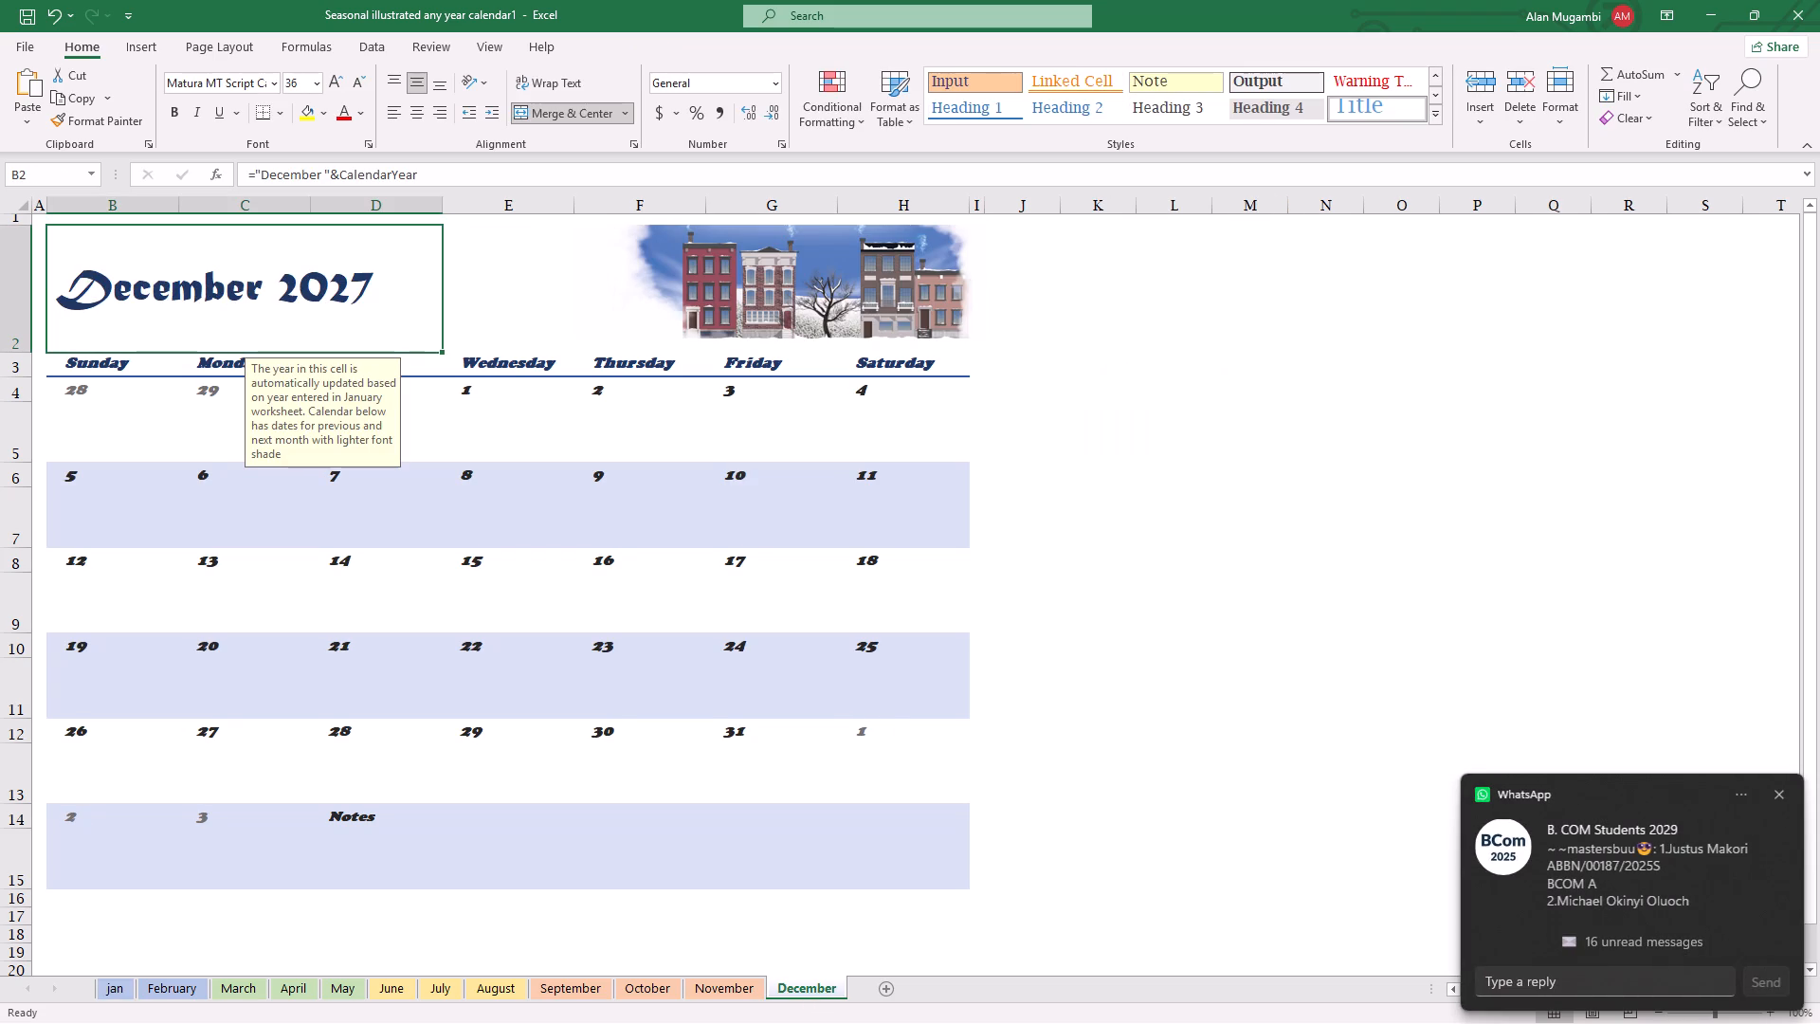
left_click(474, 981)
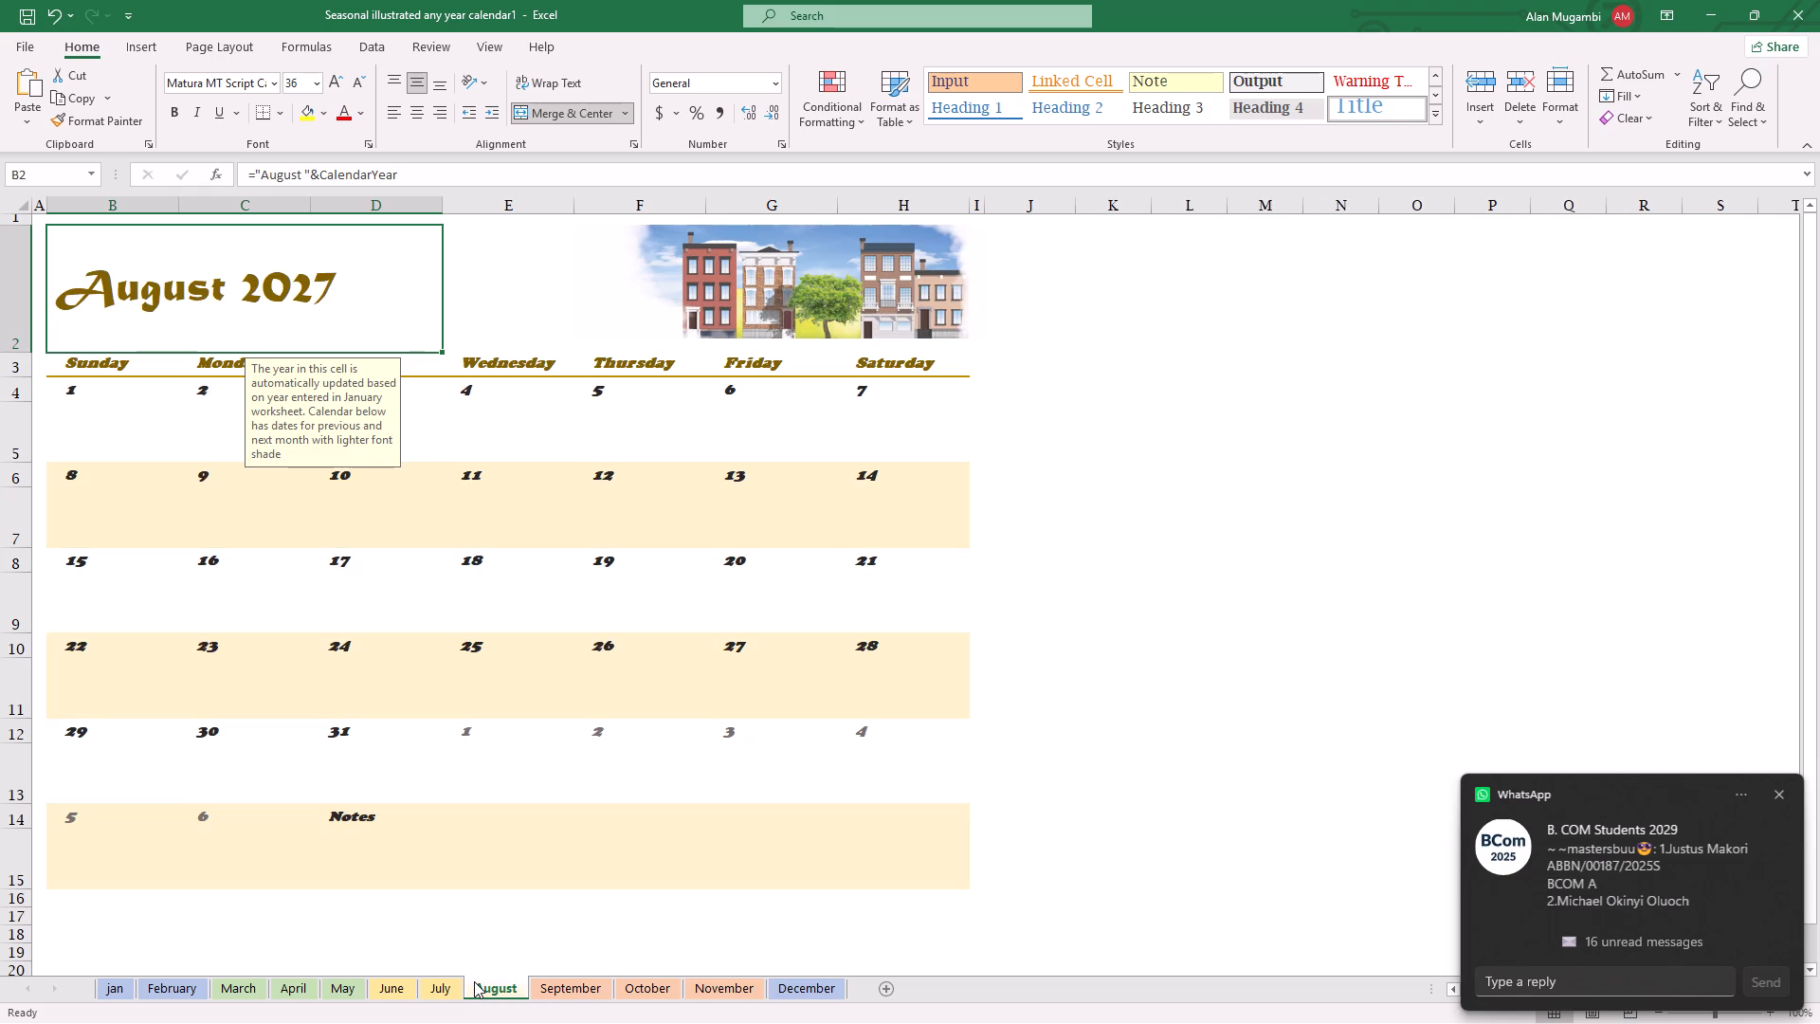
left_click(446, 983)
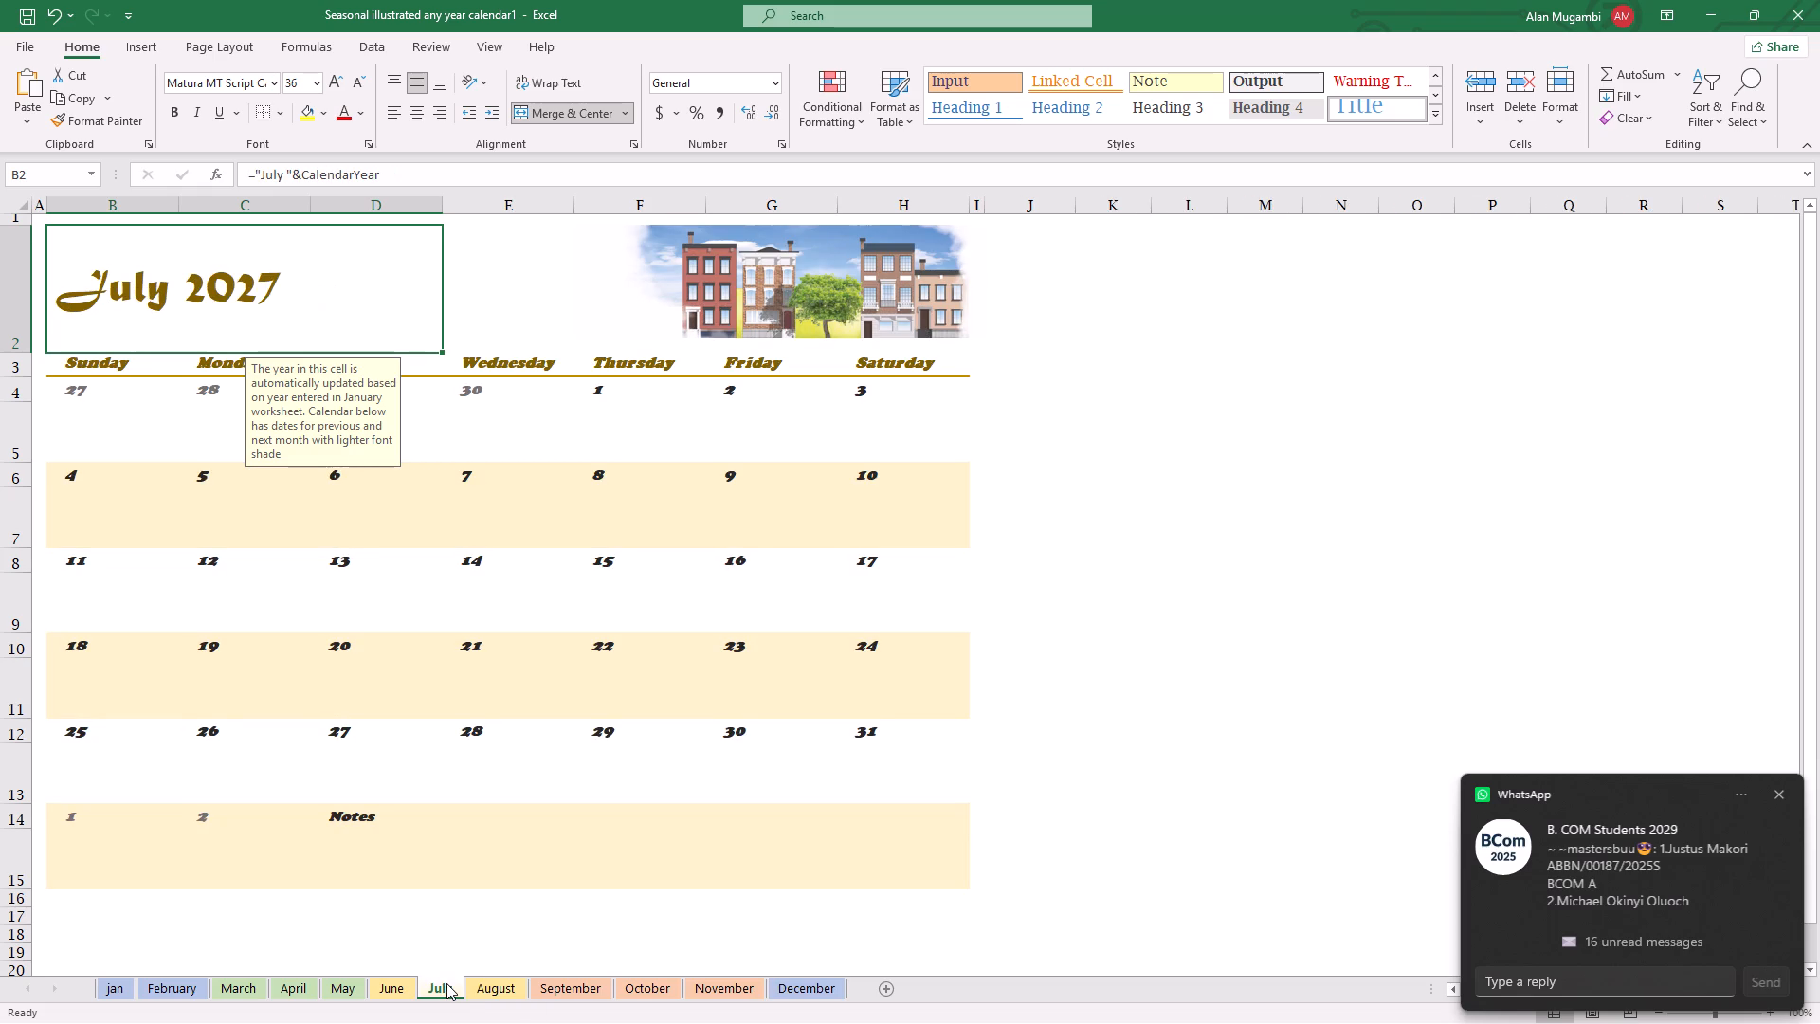
On the jan sheet, cut the winter townhouse picture beside the January 2027 title.
left_click(121, 980)
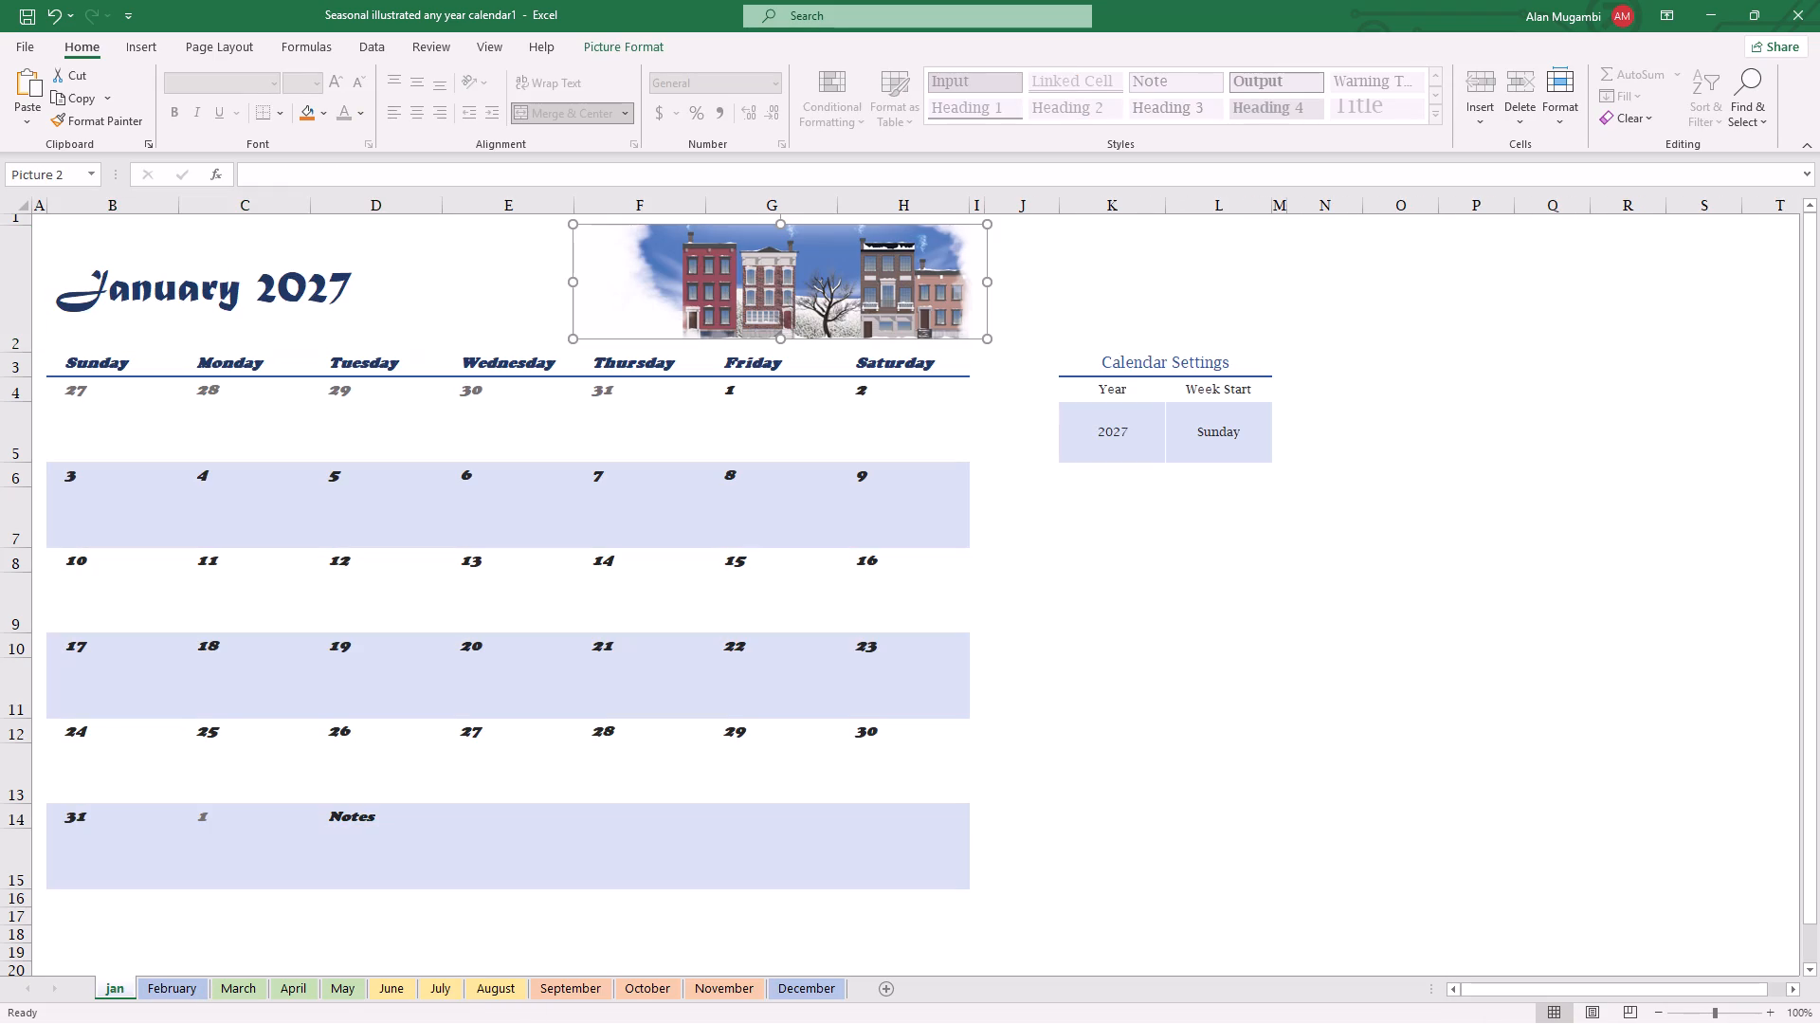
right_click(798, 278)
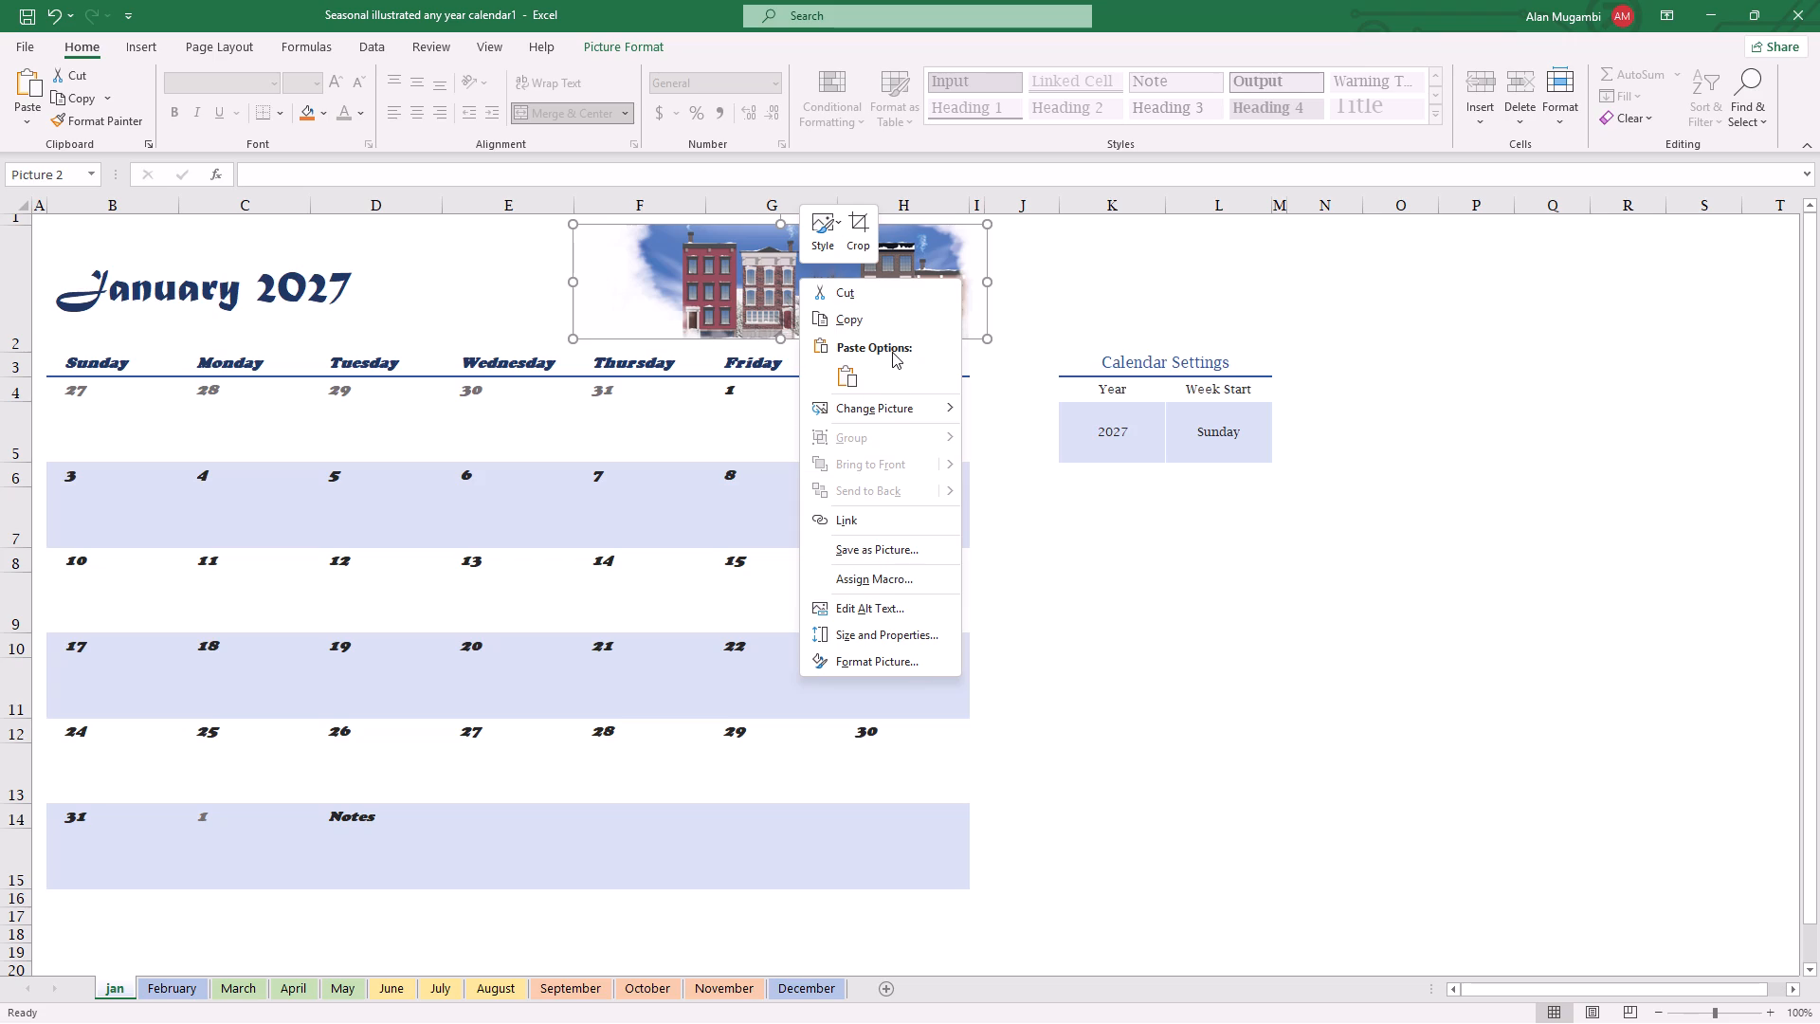
left_click(899, 300)
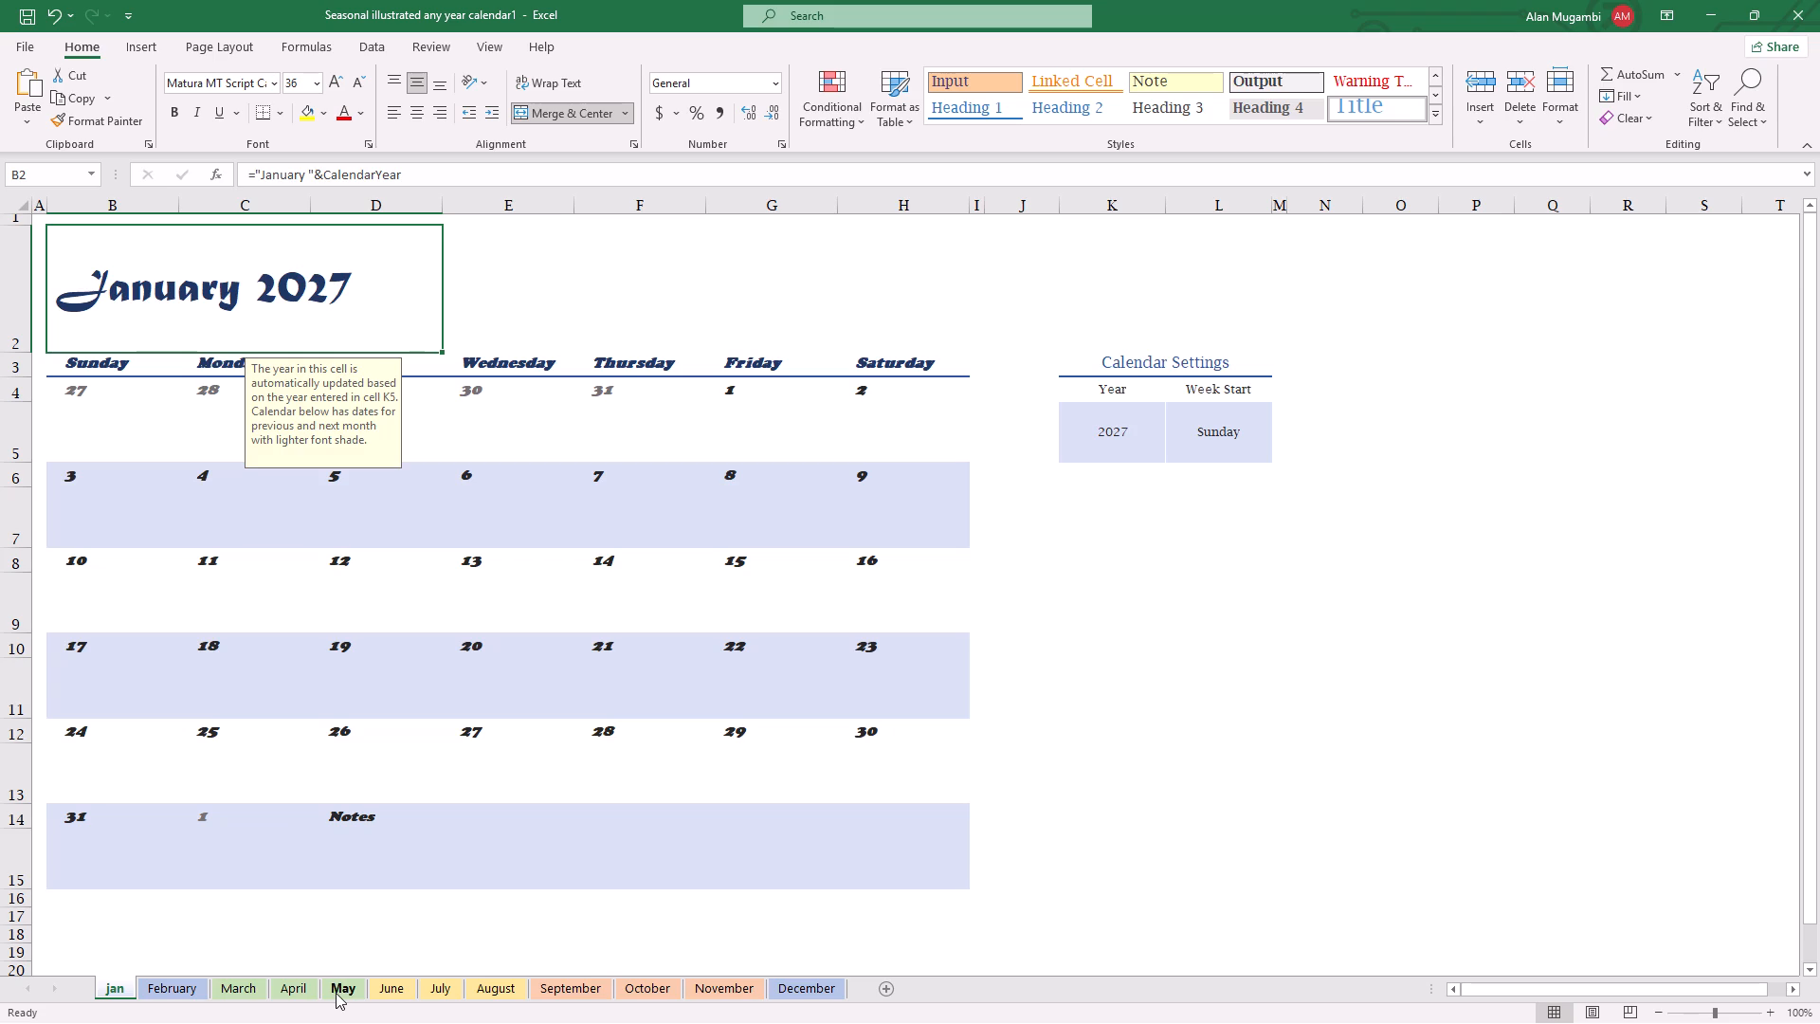
On the February sheet, cut the winter townhouse picture beside the February 2027 title.
left_click(190, 988)
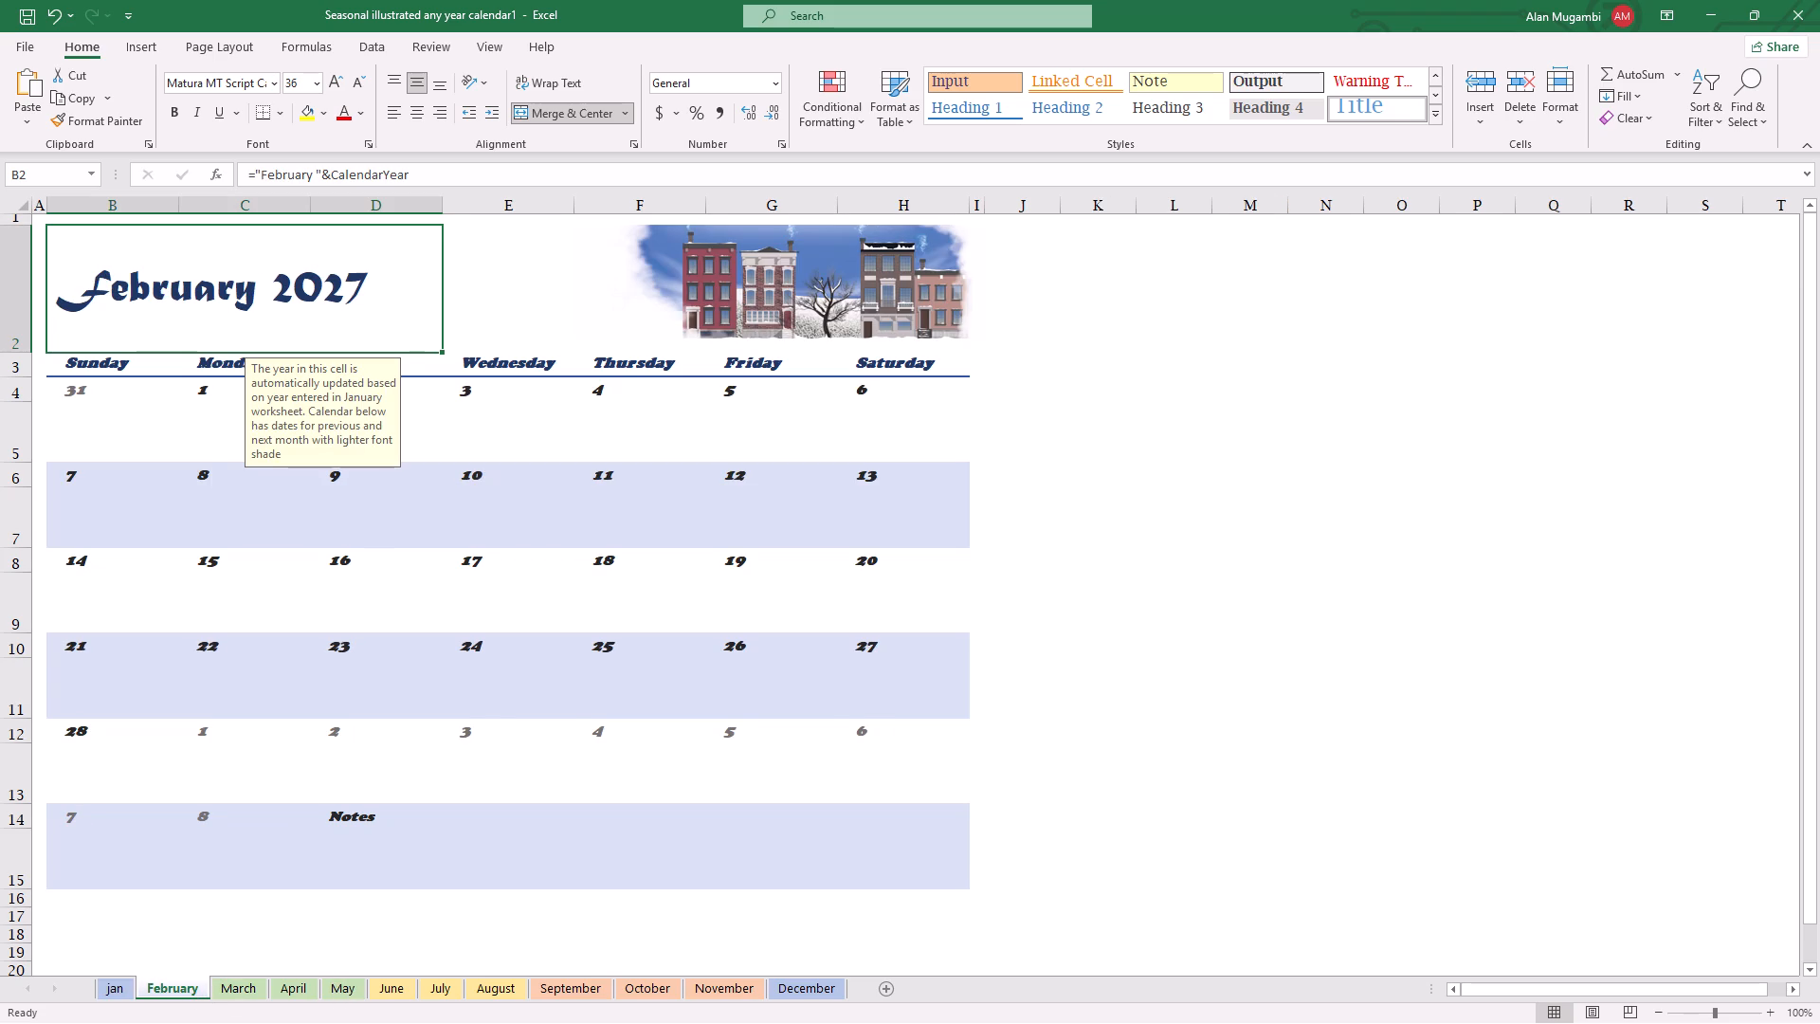
right_click(828, 273)
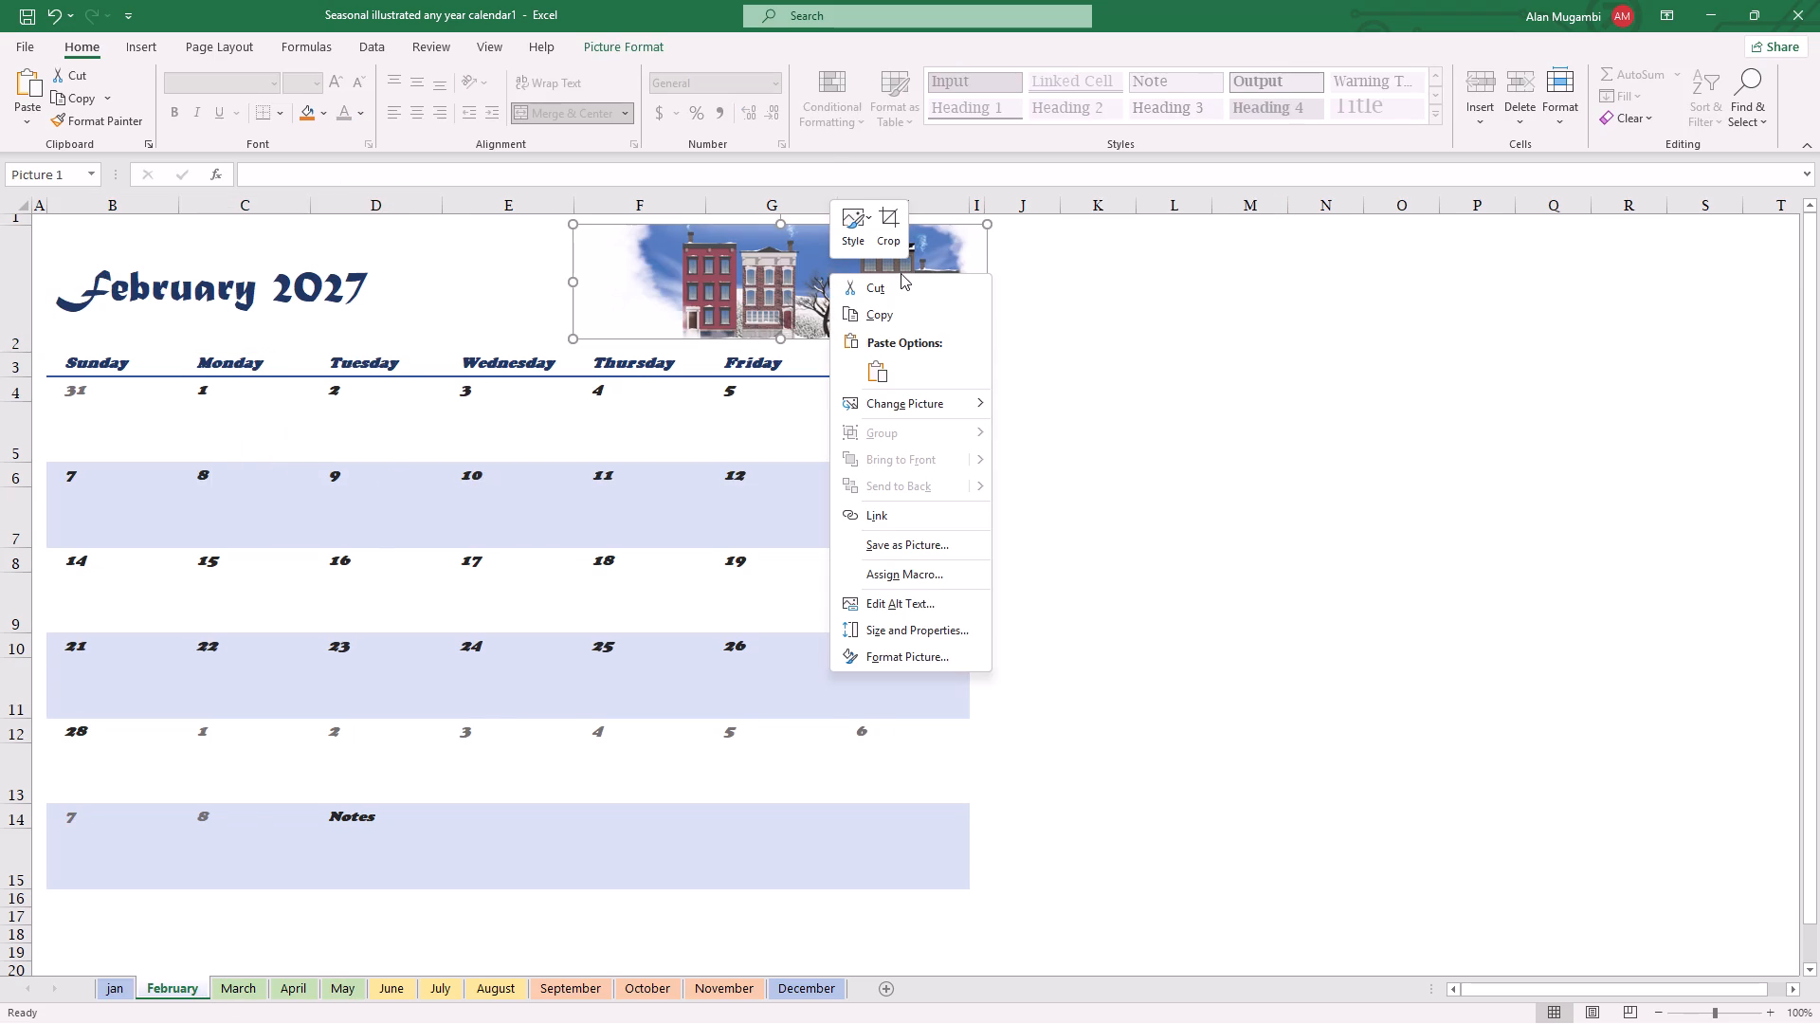
left_click(894, 286)
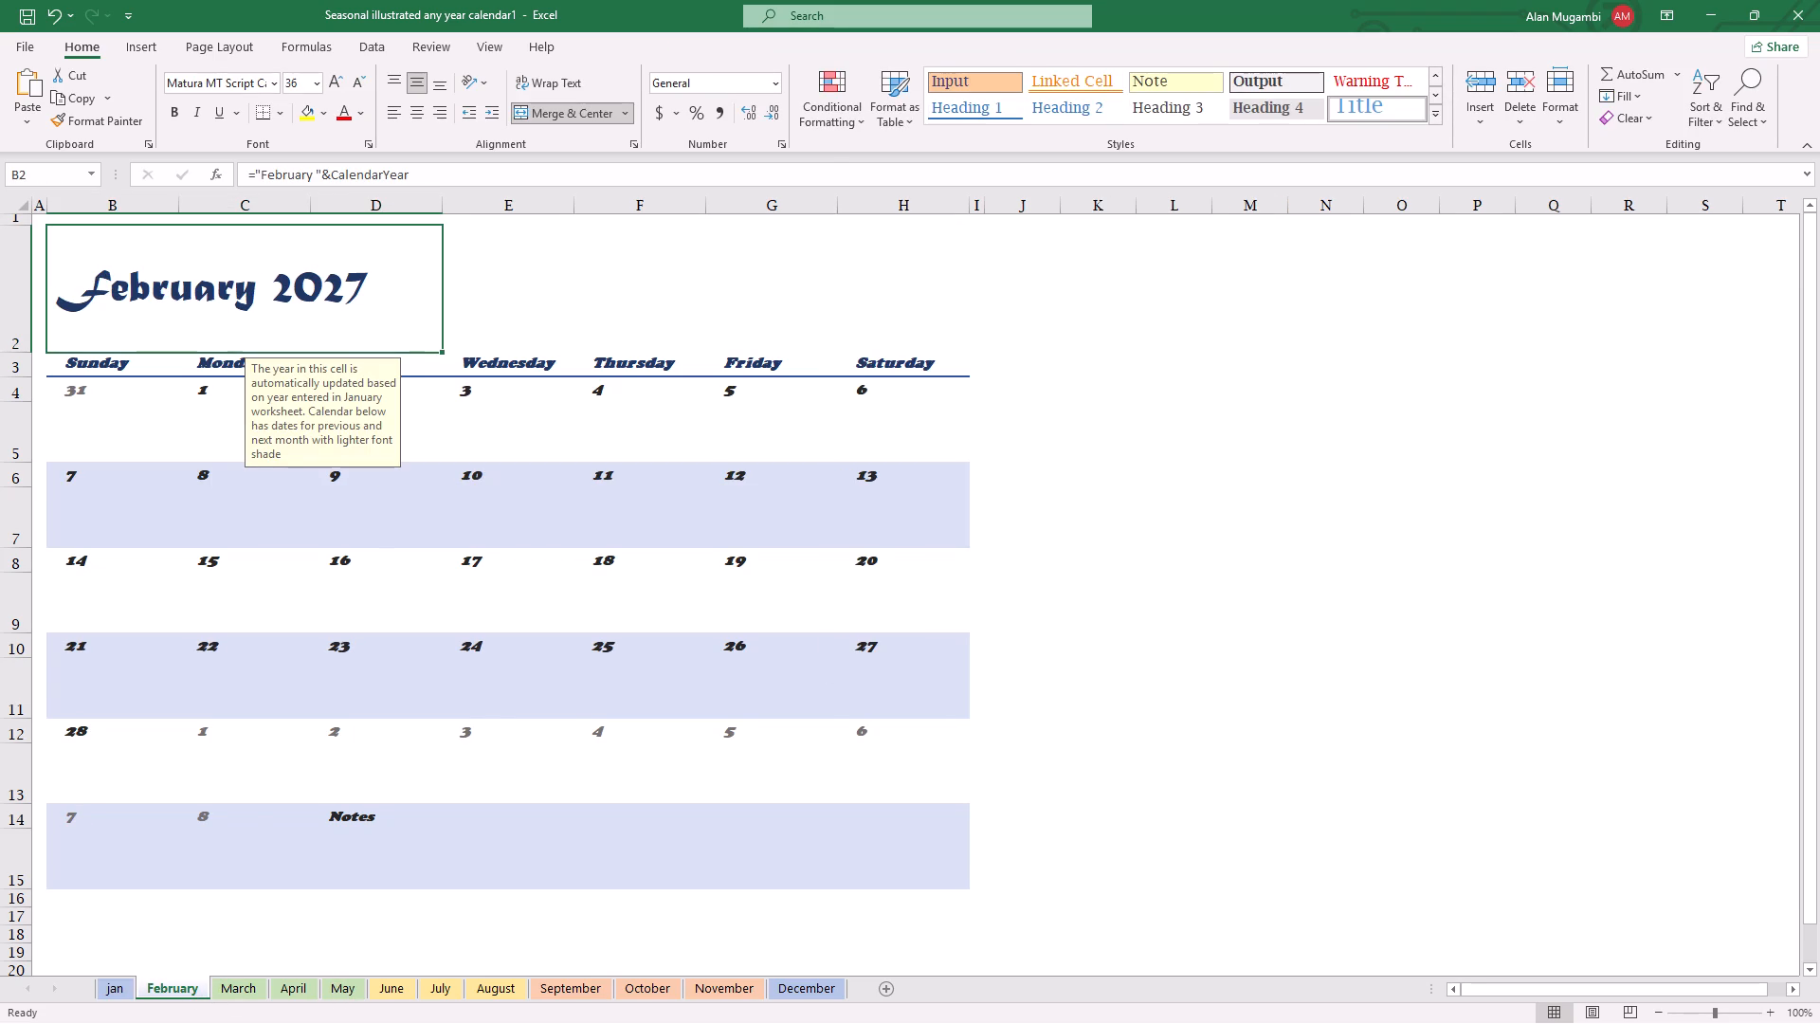
On the April sheet, cut the spring townhouse picture beside the April 2027 title.
left_click(304, 984)
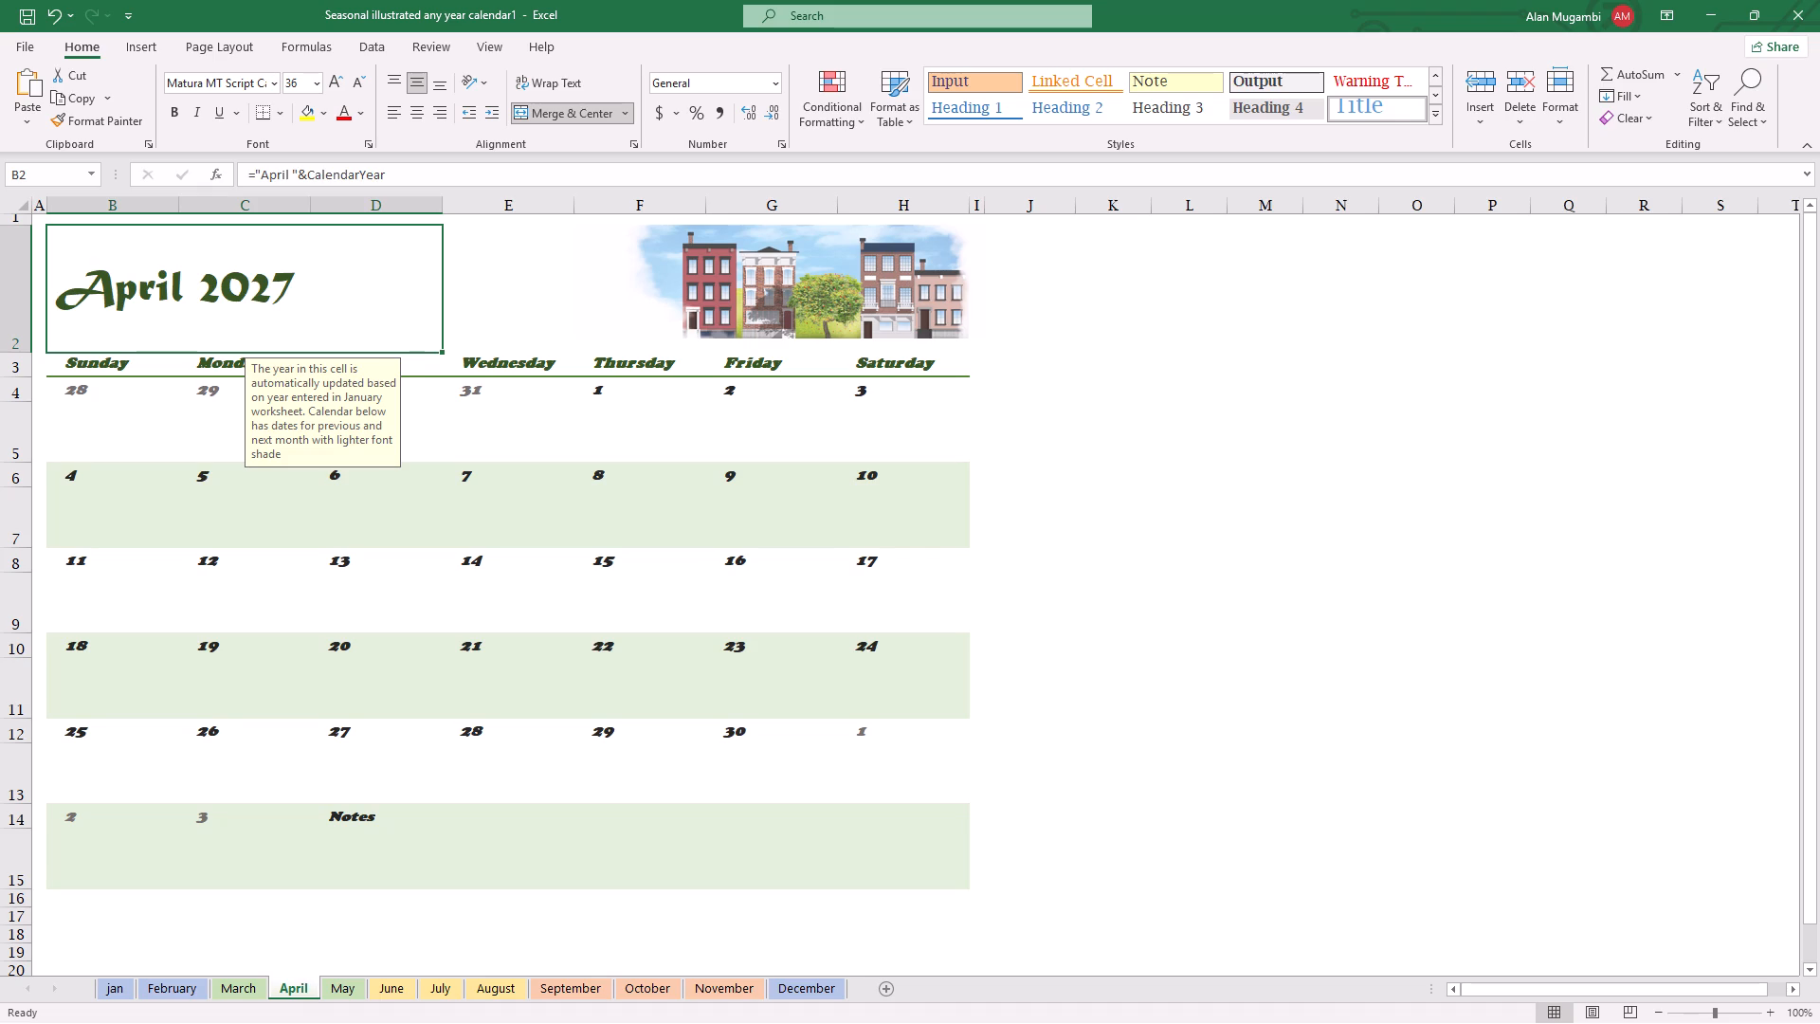
right_click(829, 275)
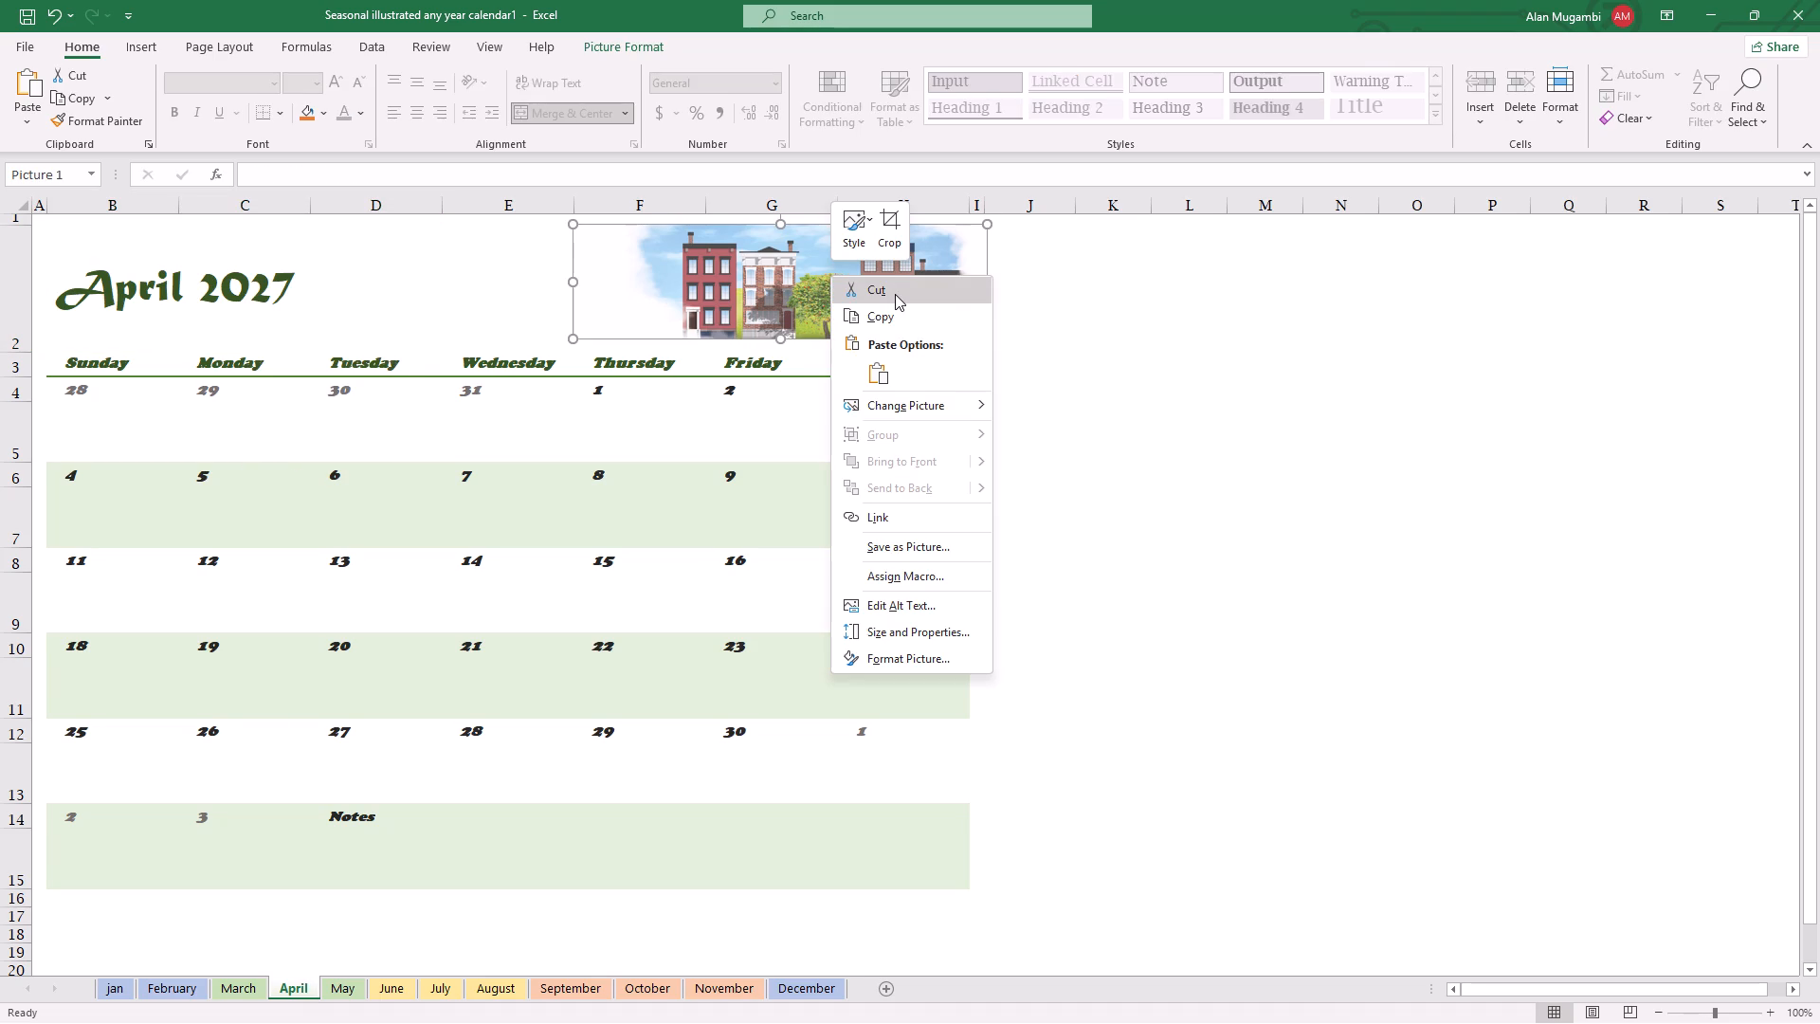
left_click(895, 294)
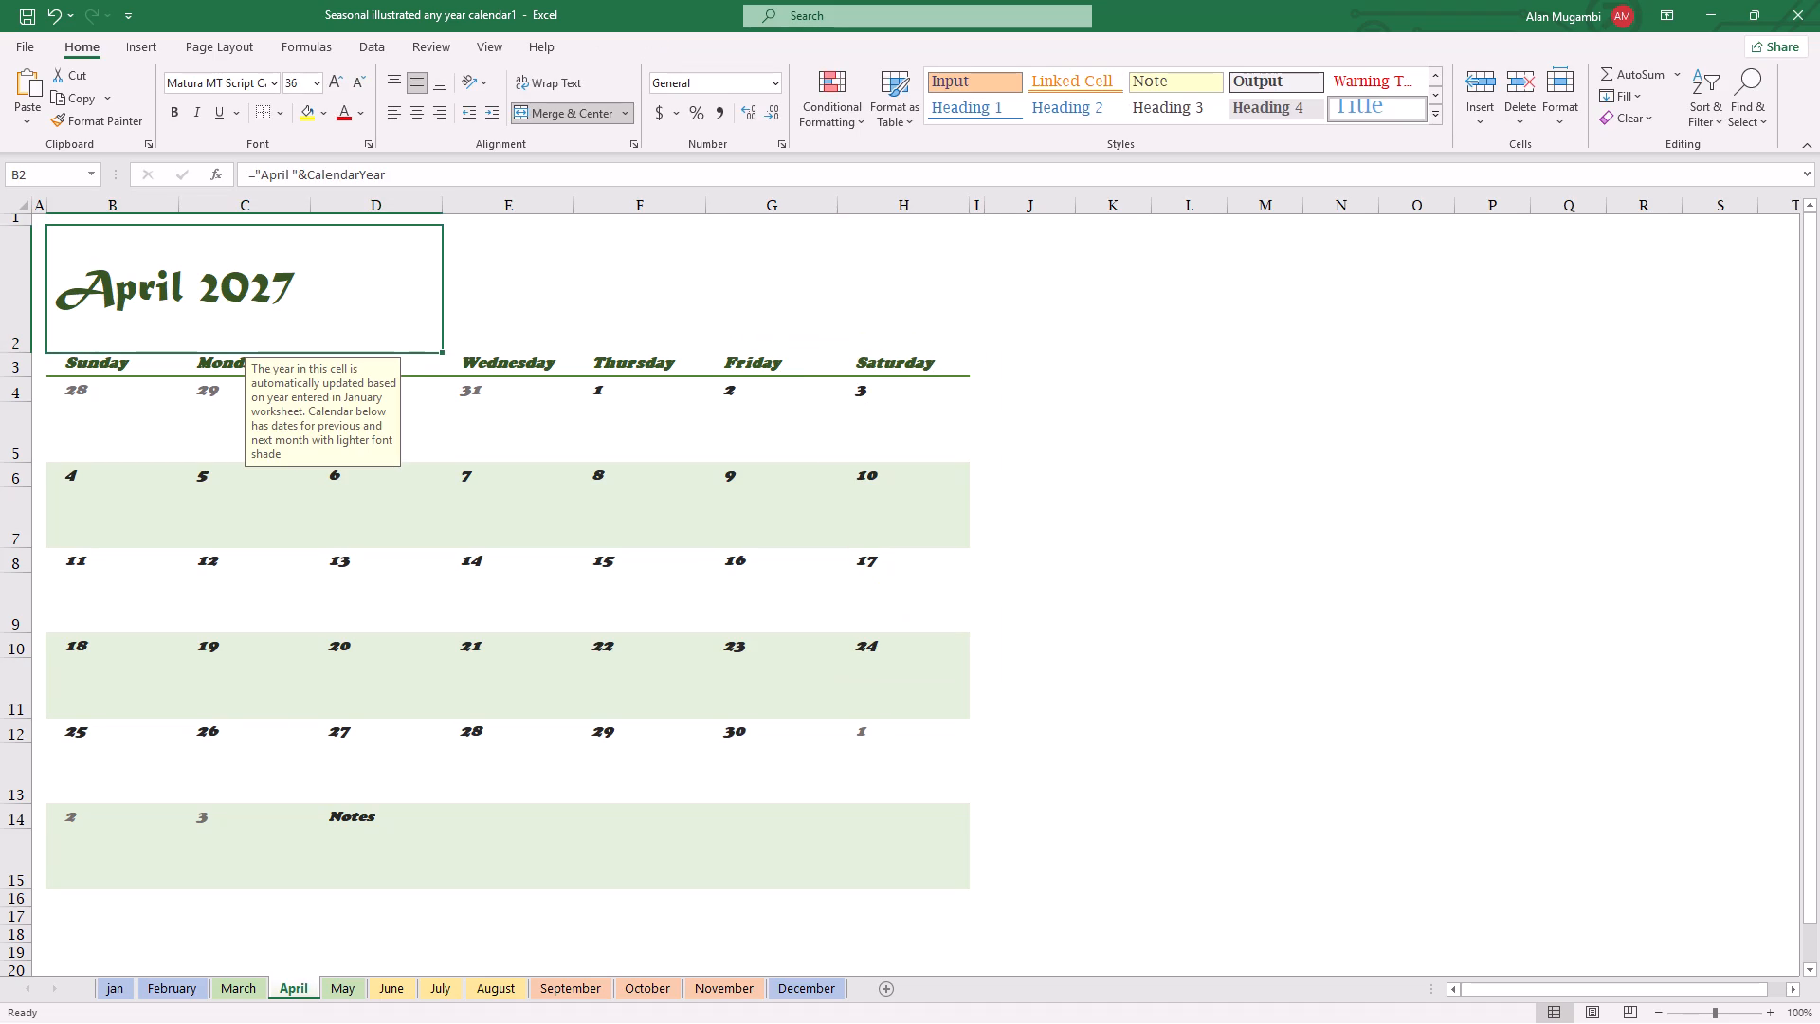
On the December sheet, cut the winter townhouse picture beside the December 2027 title.
left_click(808, 987)
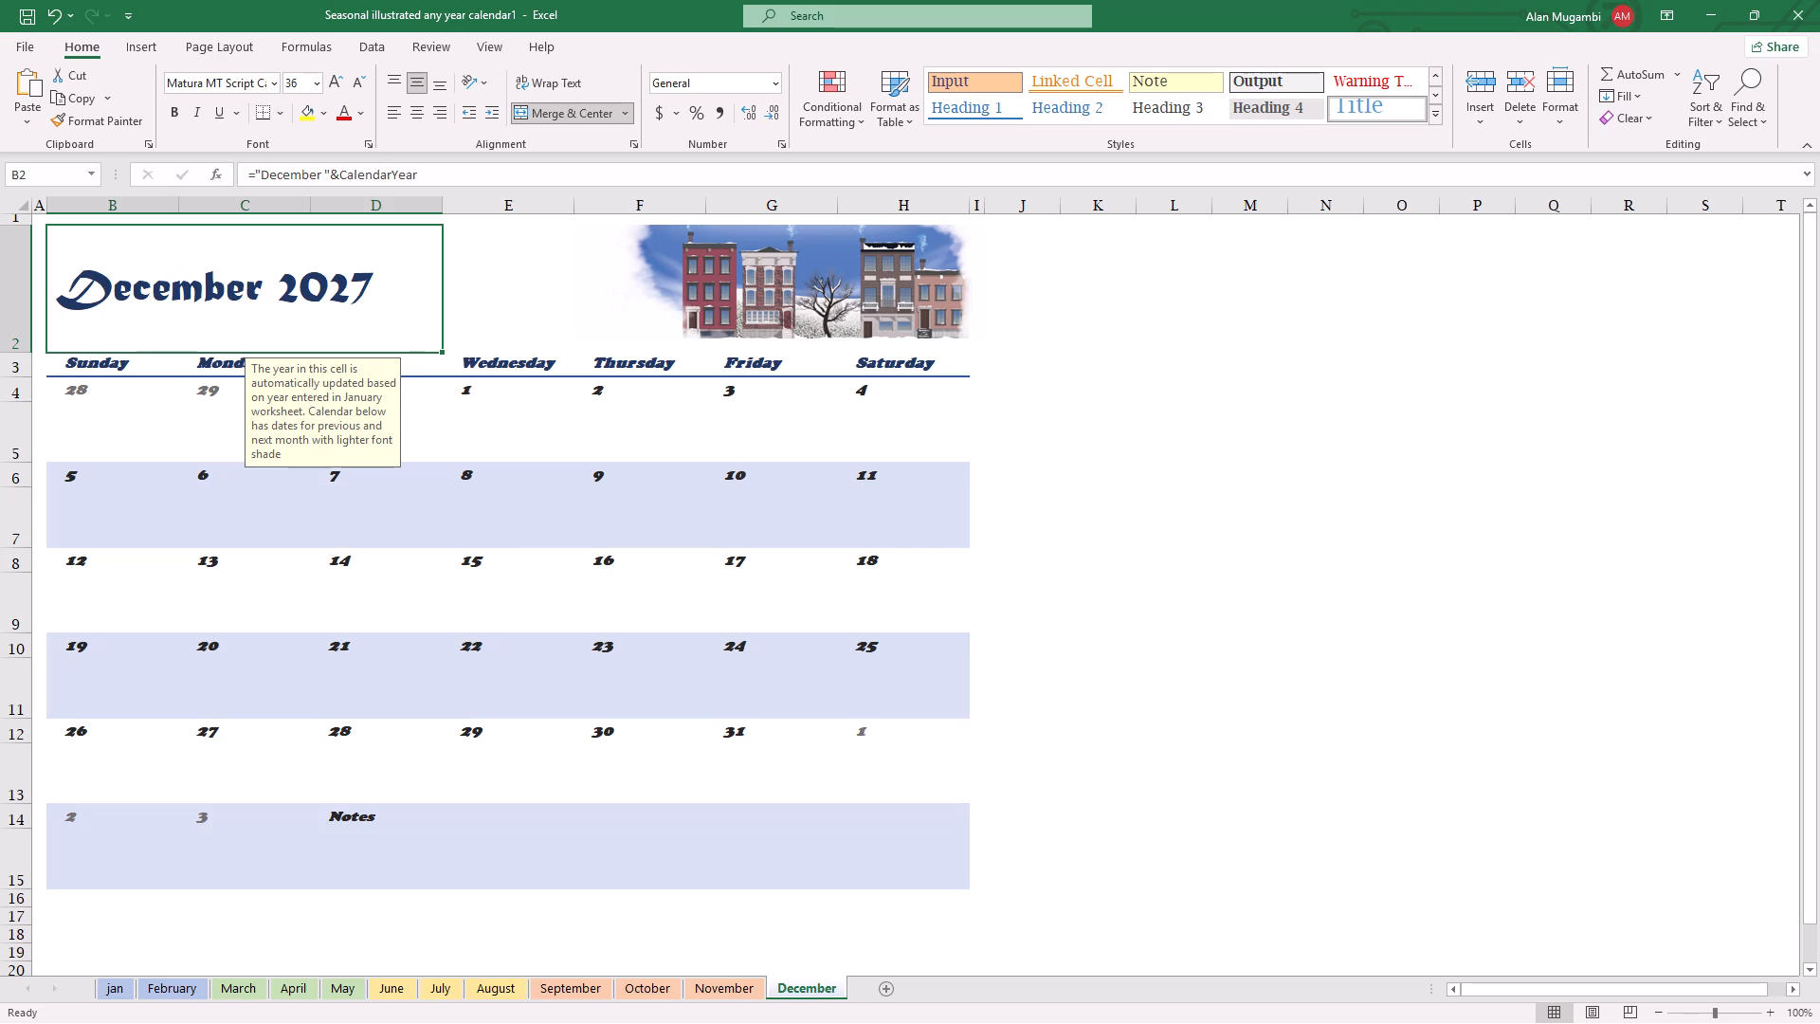
right_click(851, 268)
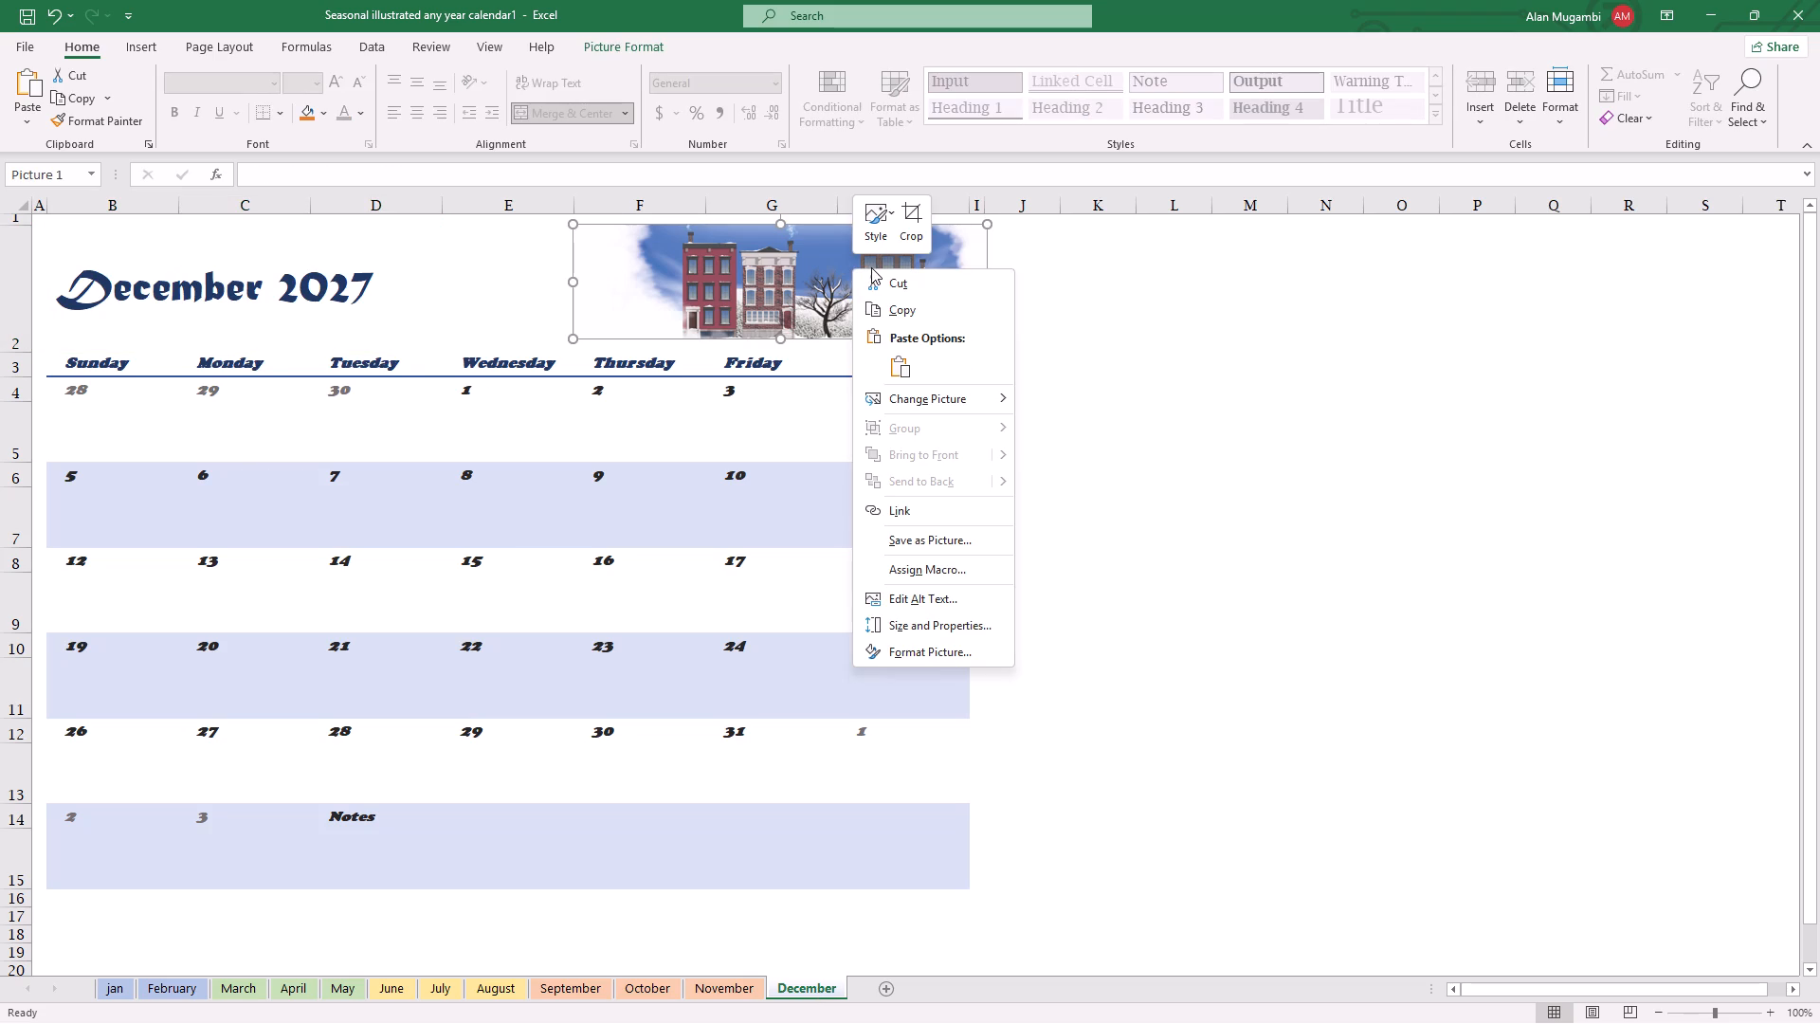
left_click(872, 270)
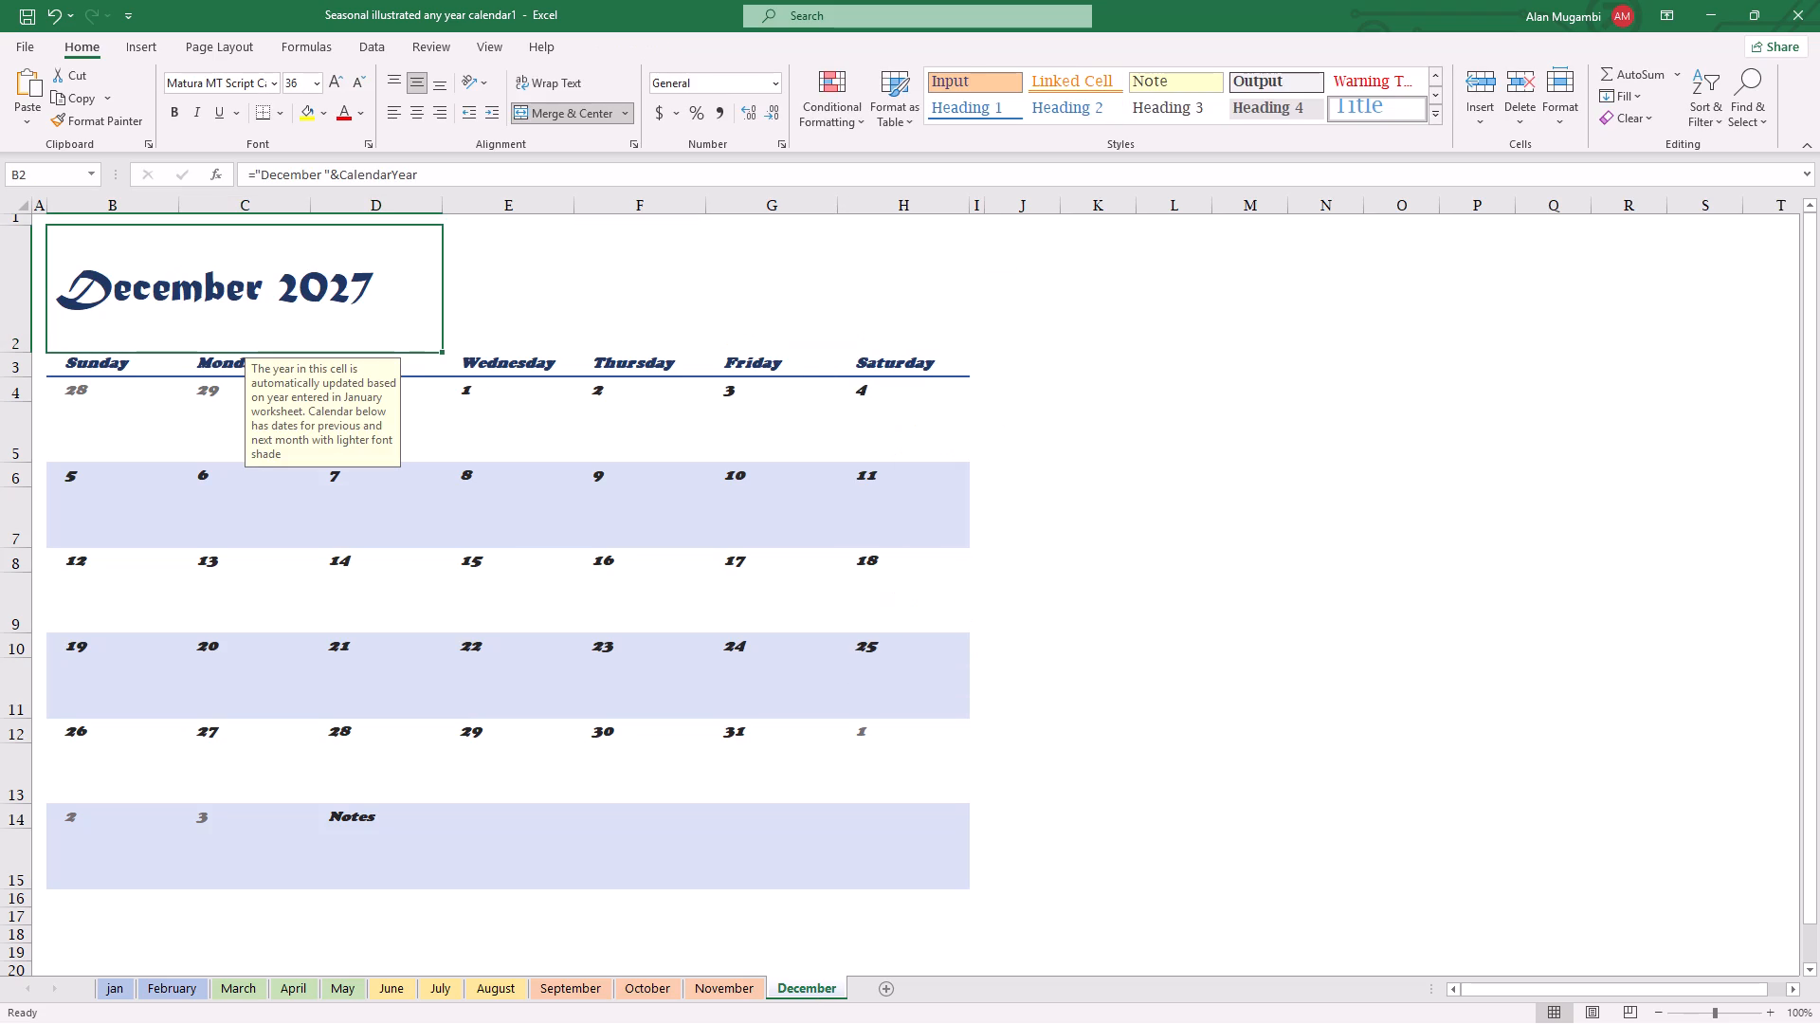
On the November sheet, cut the autumn townhouse picture beside the November 2027 title.
left_click(708, 994)
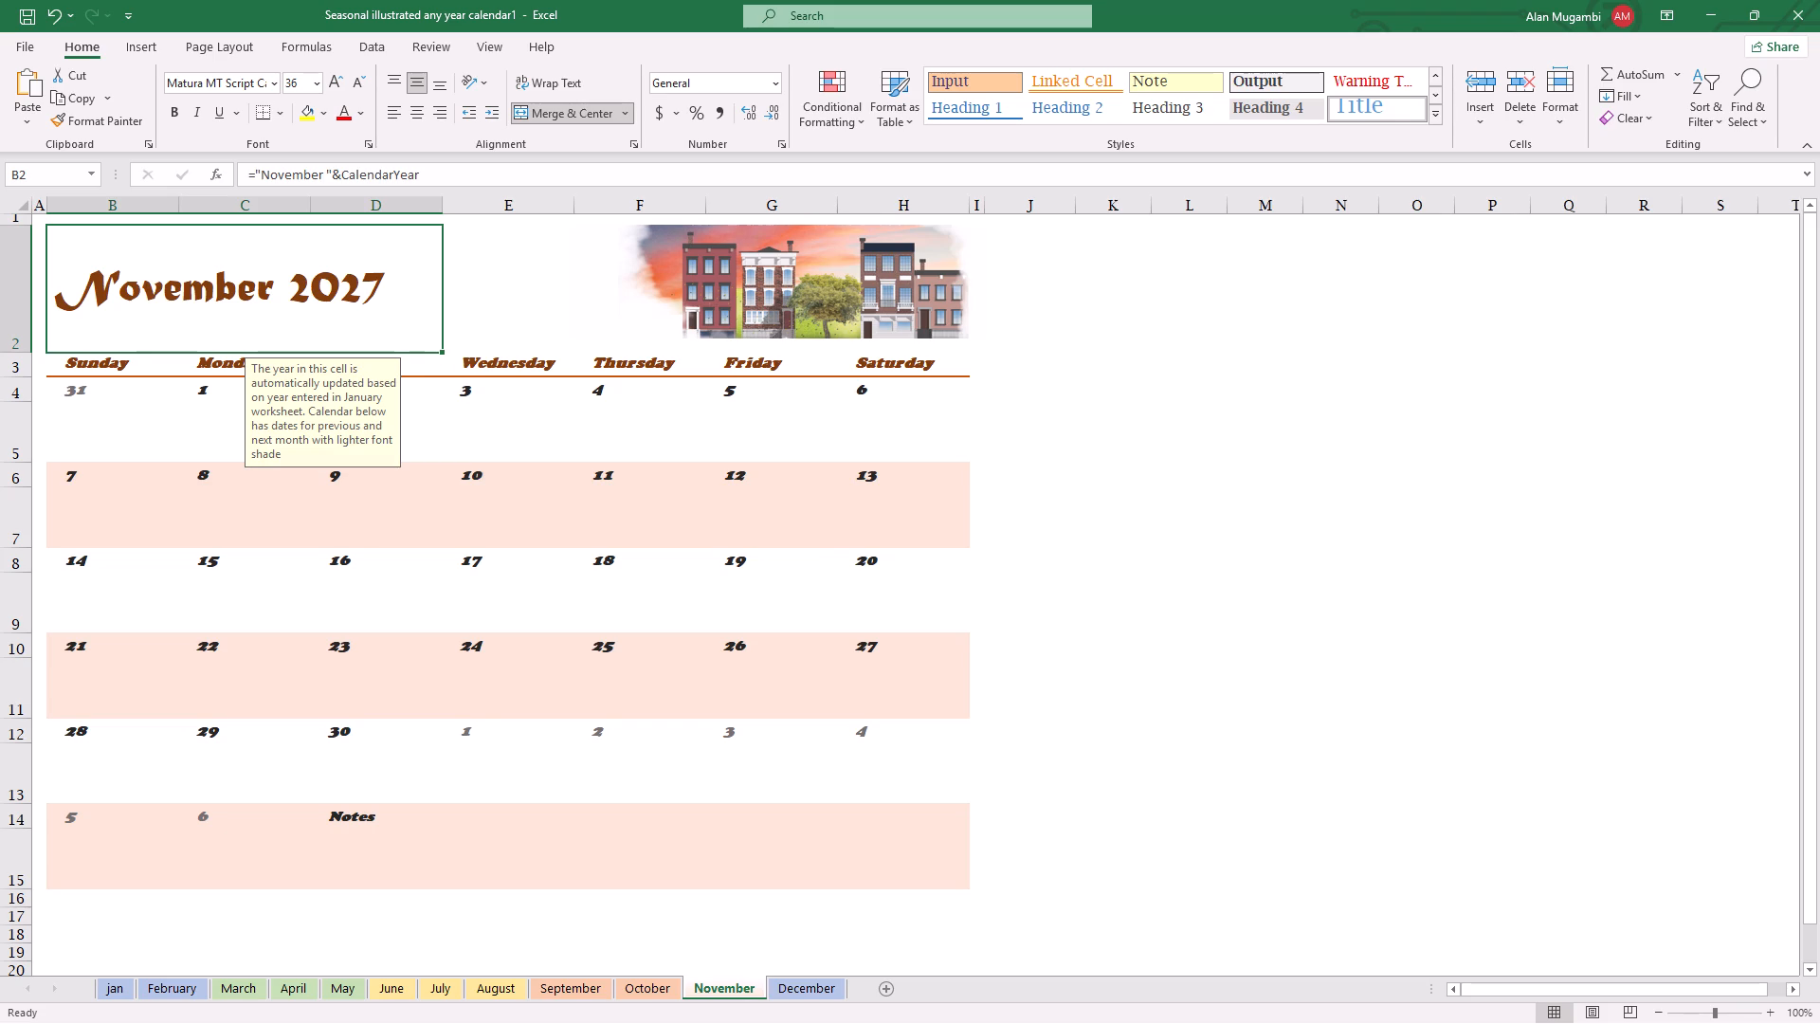
right_click(804, 300)
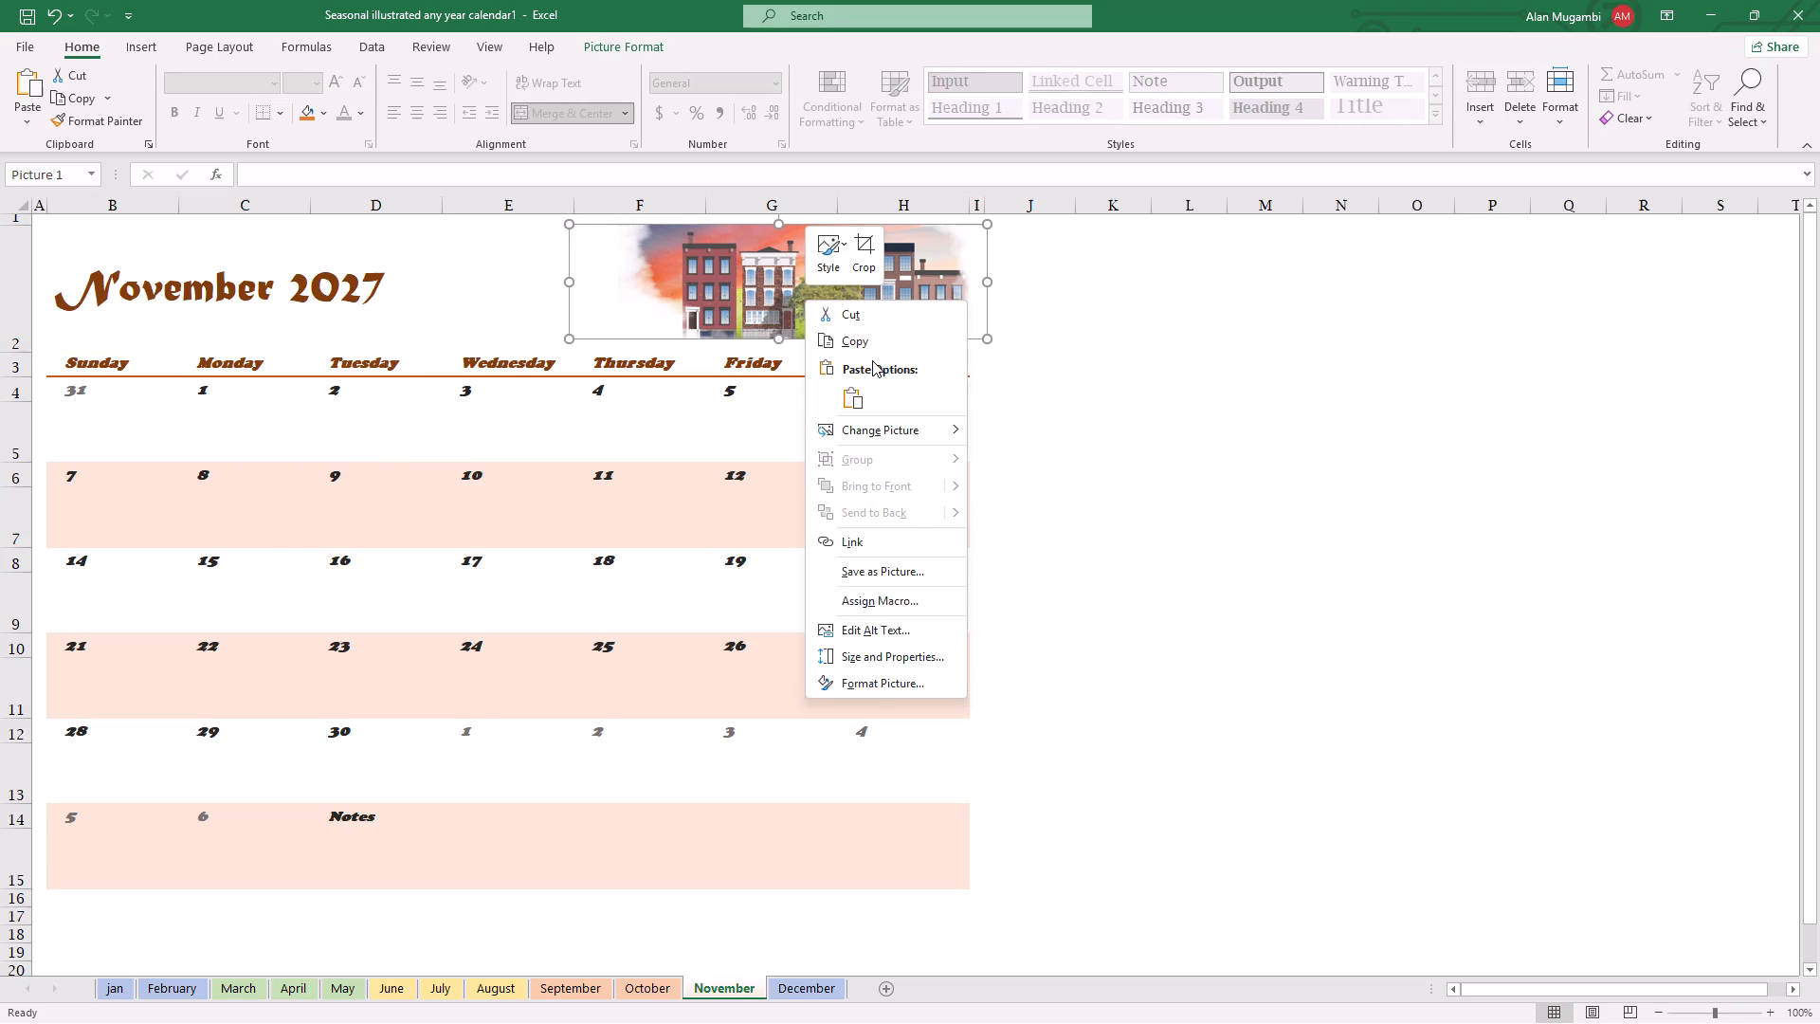
left_click(879, 309)
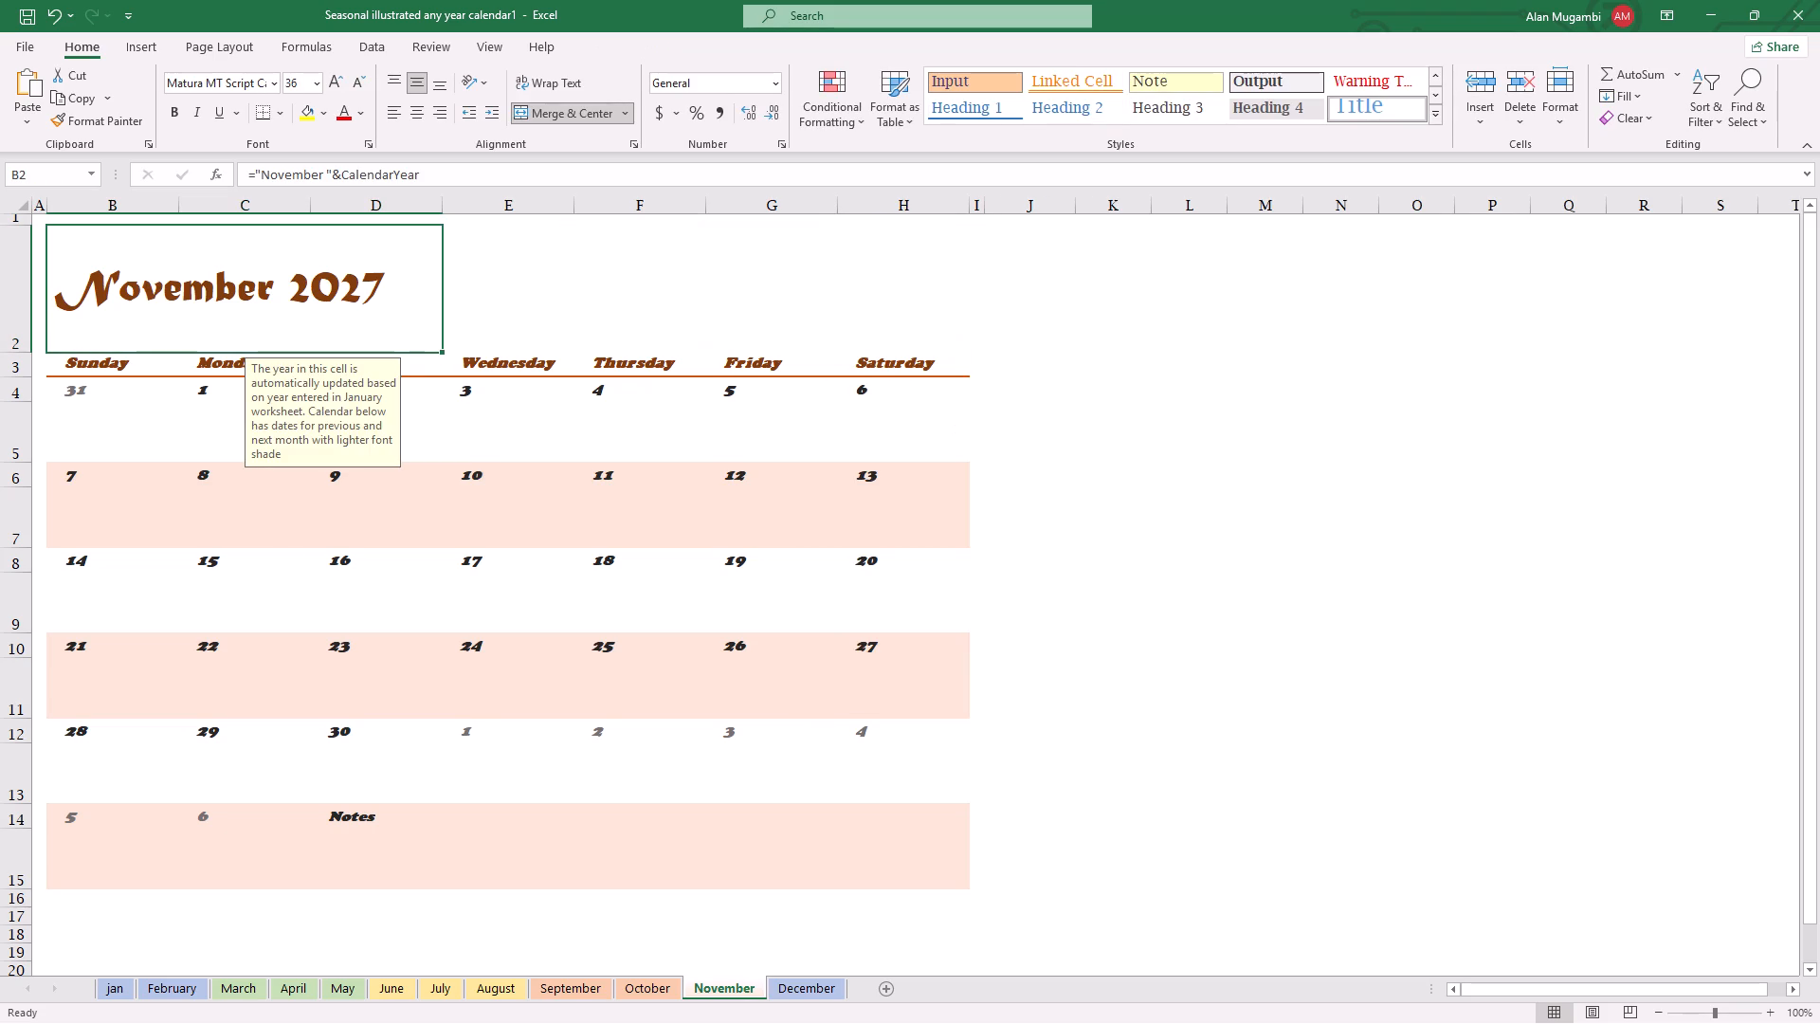
On the October sheet, cut the autumn townhouse picture beside the October 2027 title.
right_click(652, 987)
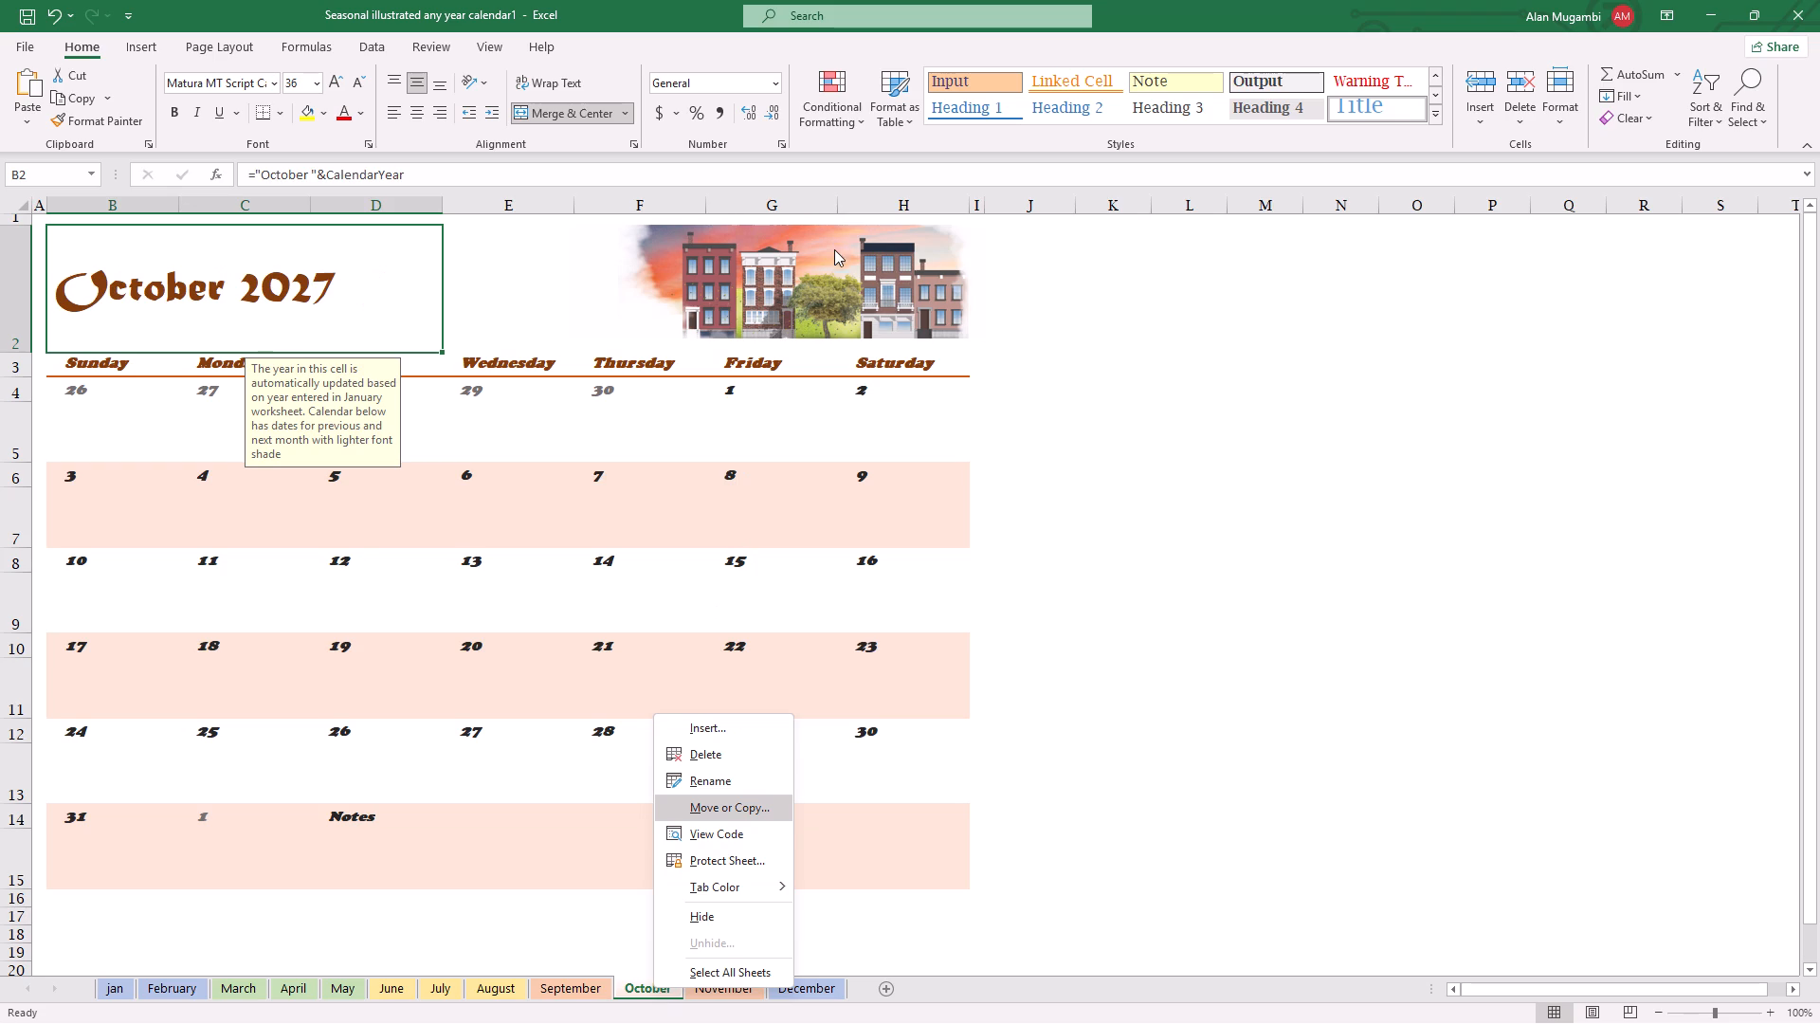
right_click(830, 265)
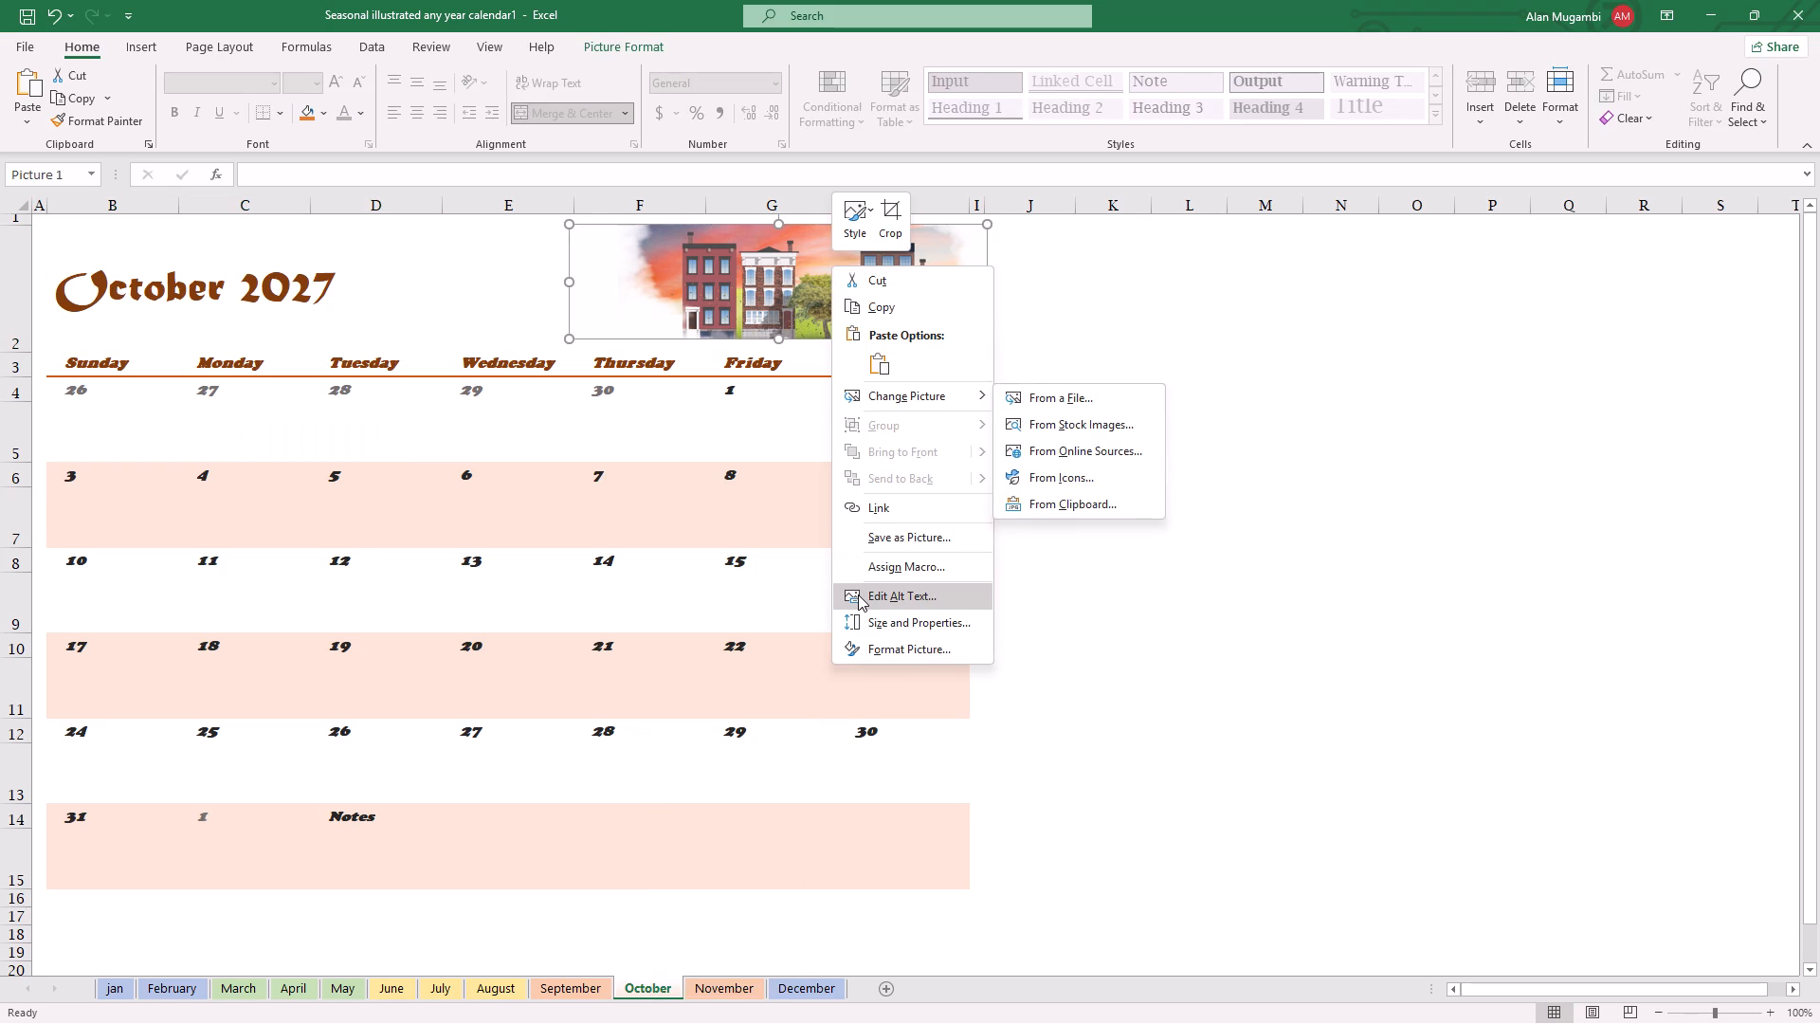
left_click(888, 272)
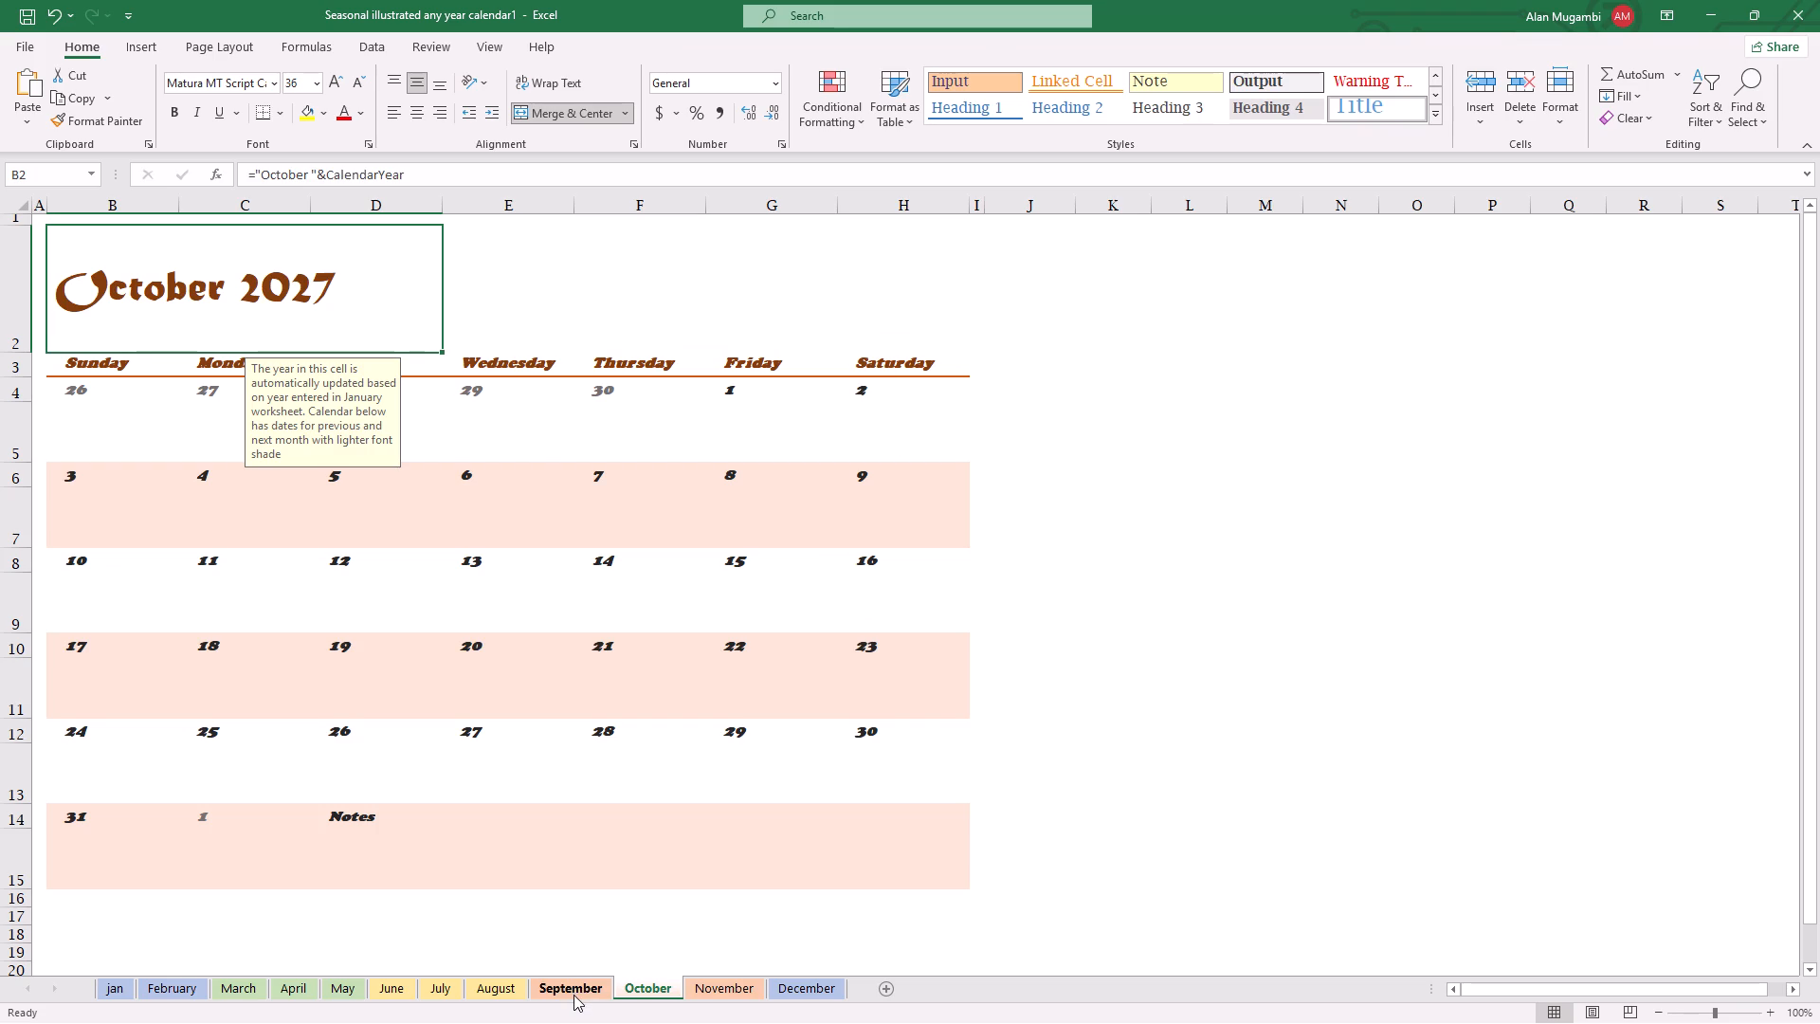
On the September sheet, cut the autumn townhouse picture beside the September 2027 title.
left_click(573, 995)
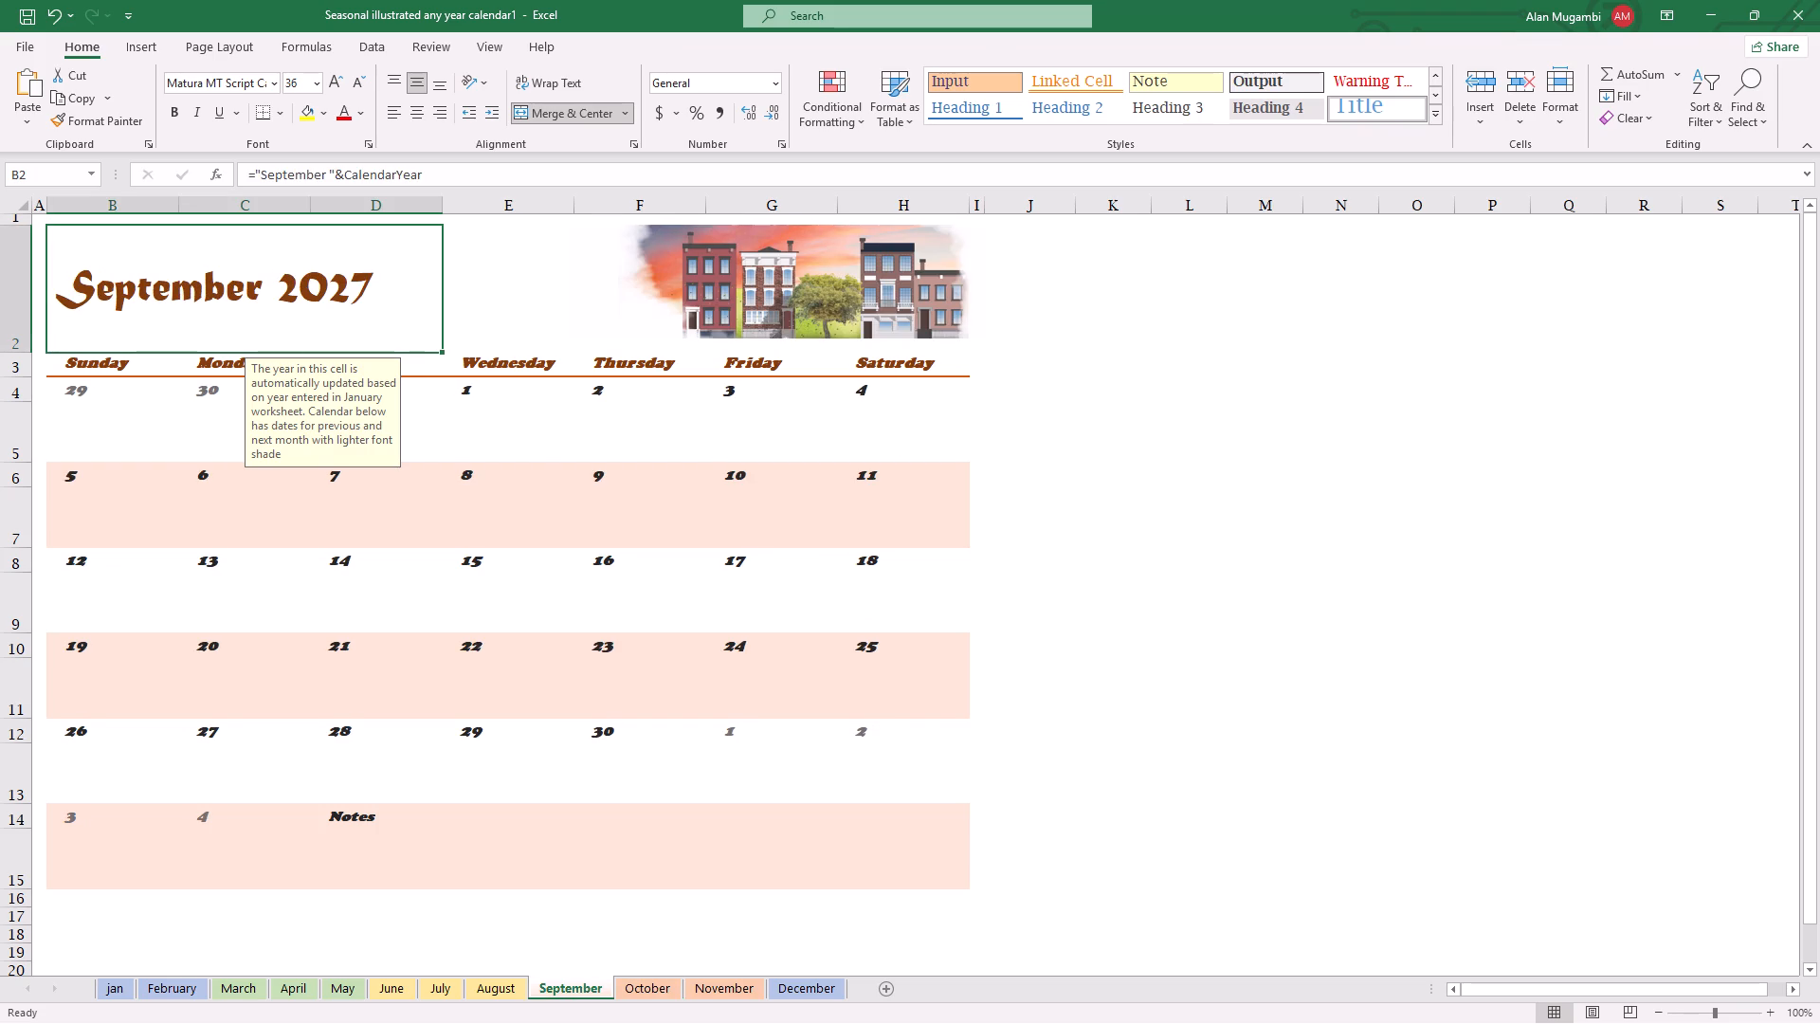
right_click(827, 297)
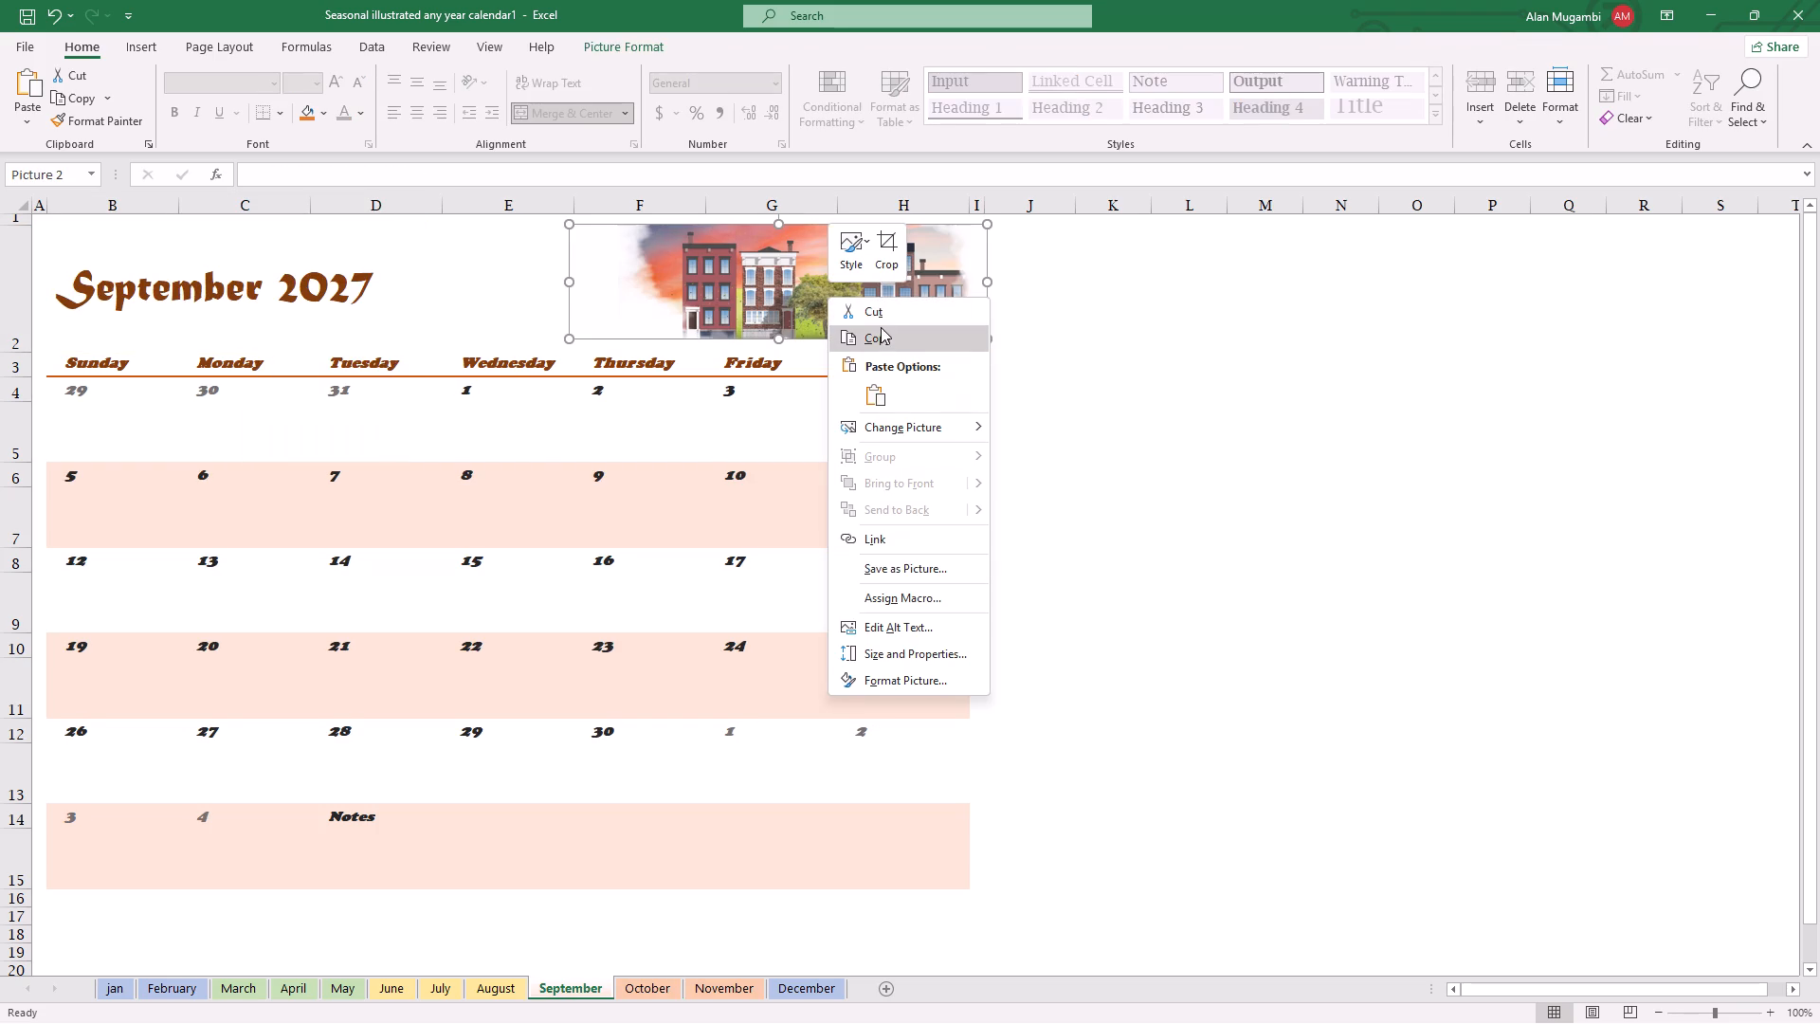
left_click(887, 321)
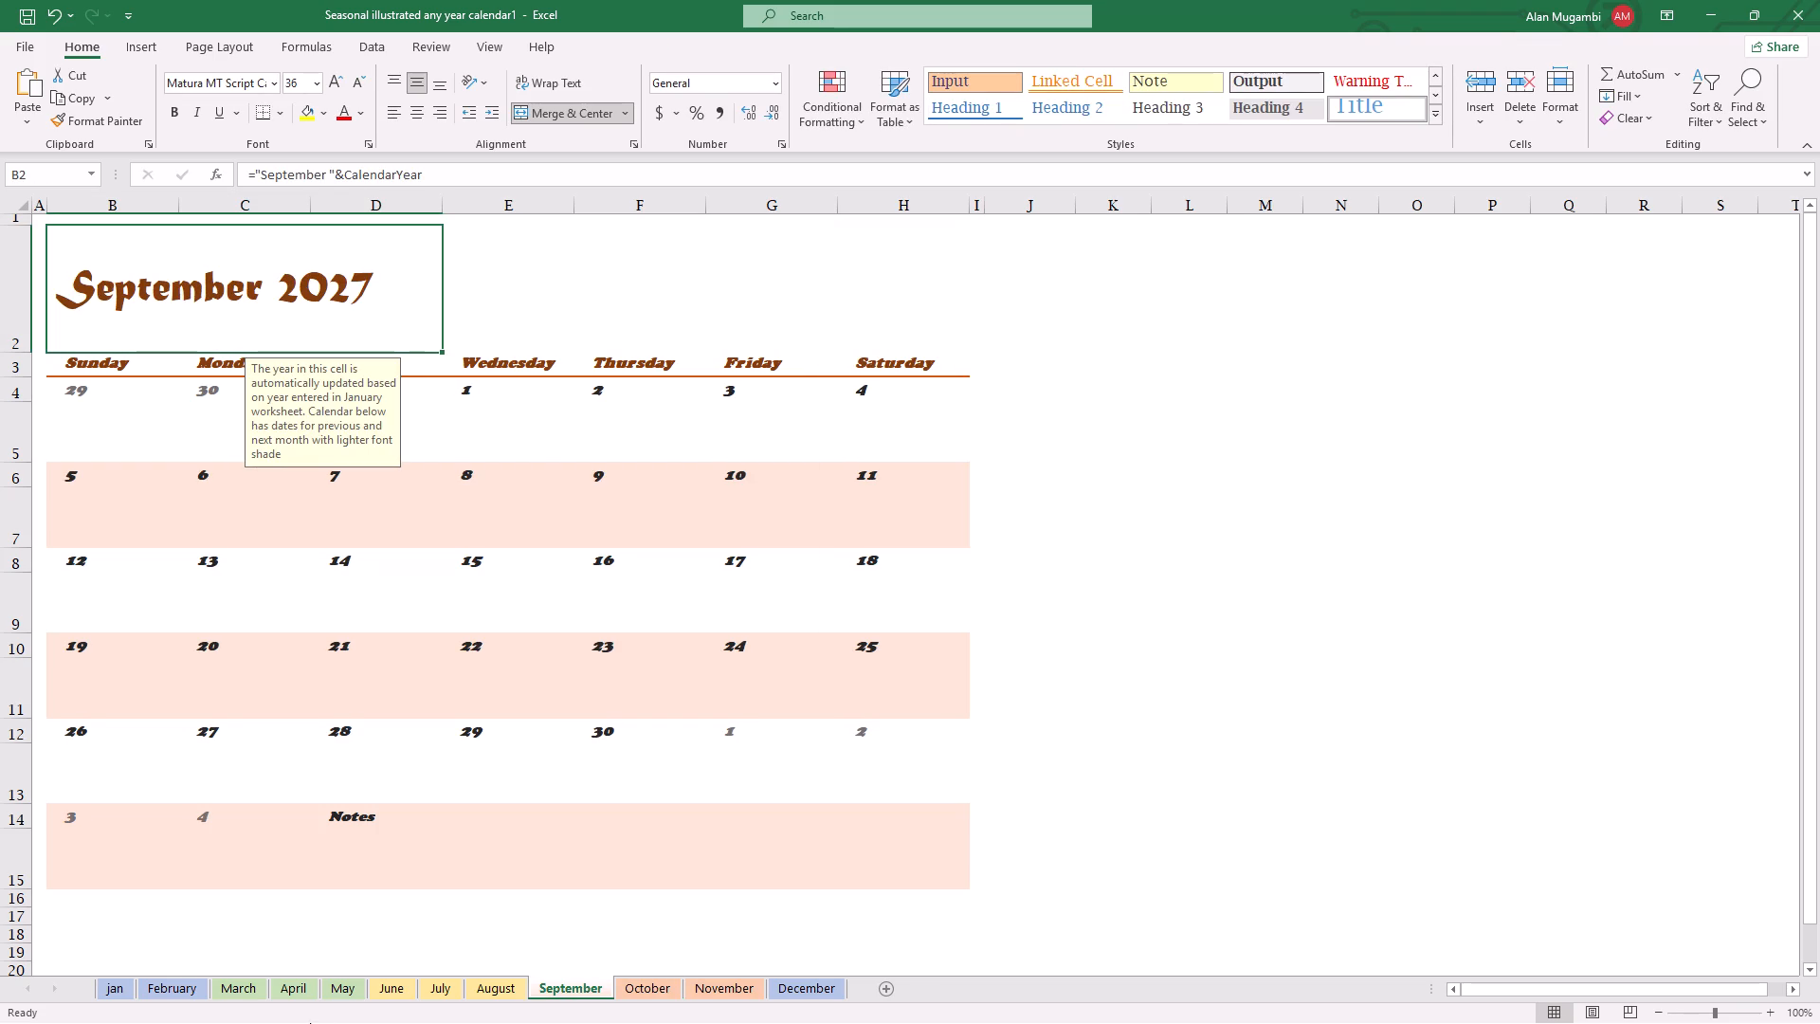
On the August sheet, cut the summer townhouse picture beside the August 2027 title.
right_click(490, 984)
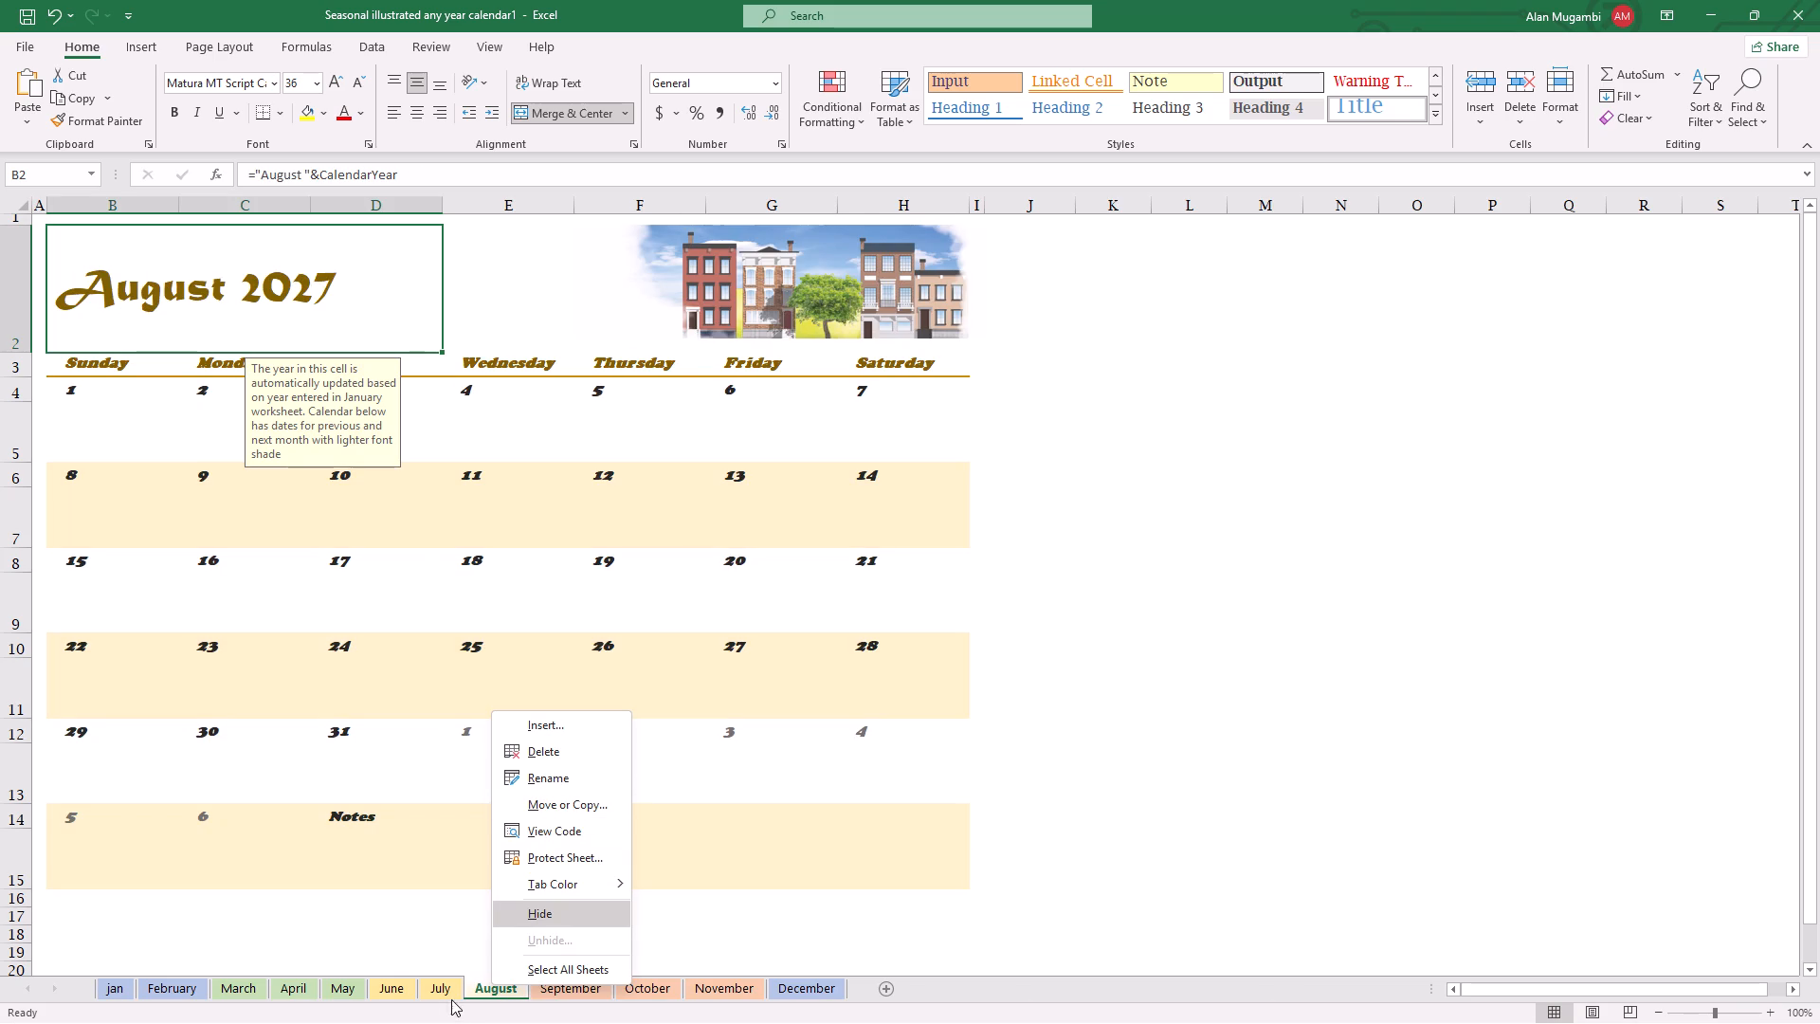
right_click(827, 257)
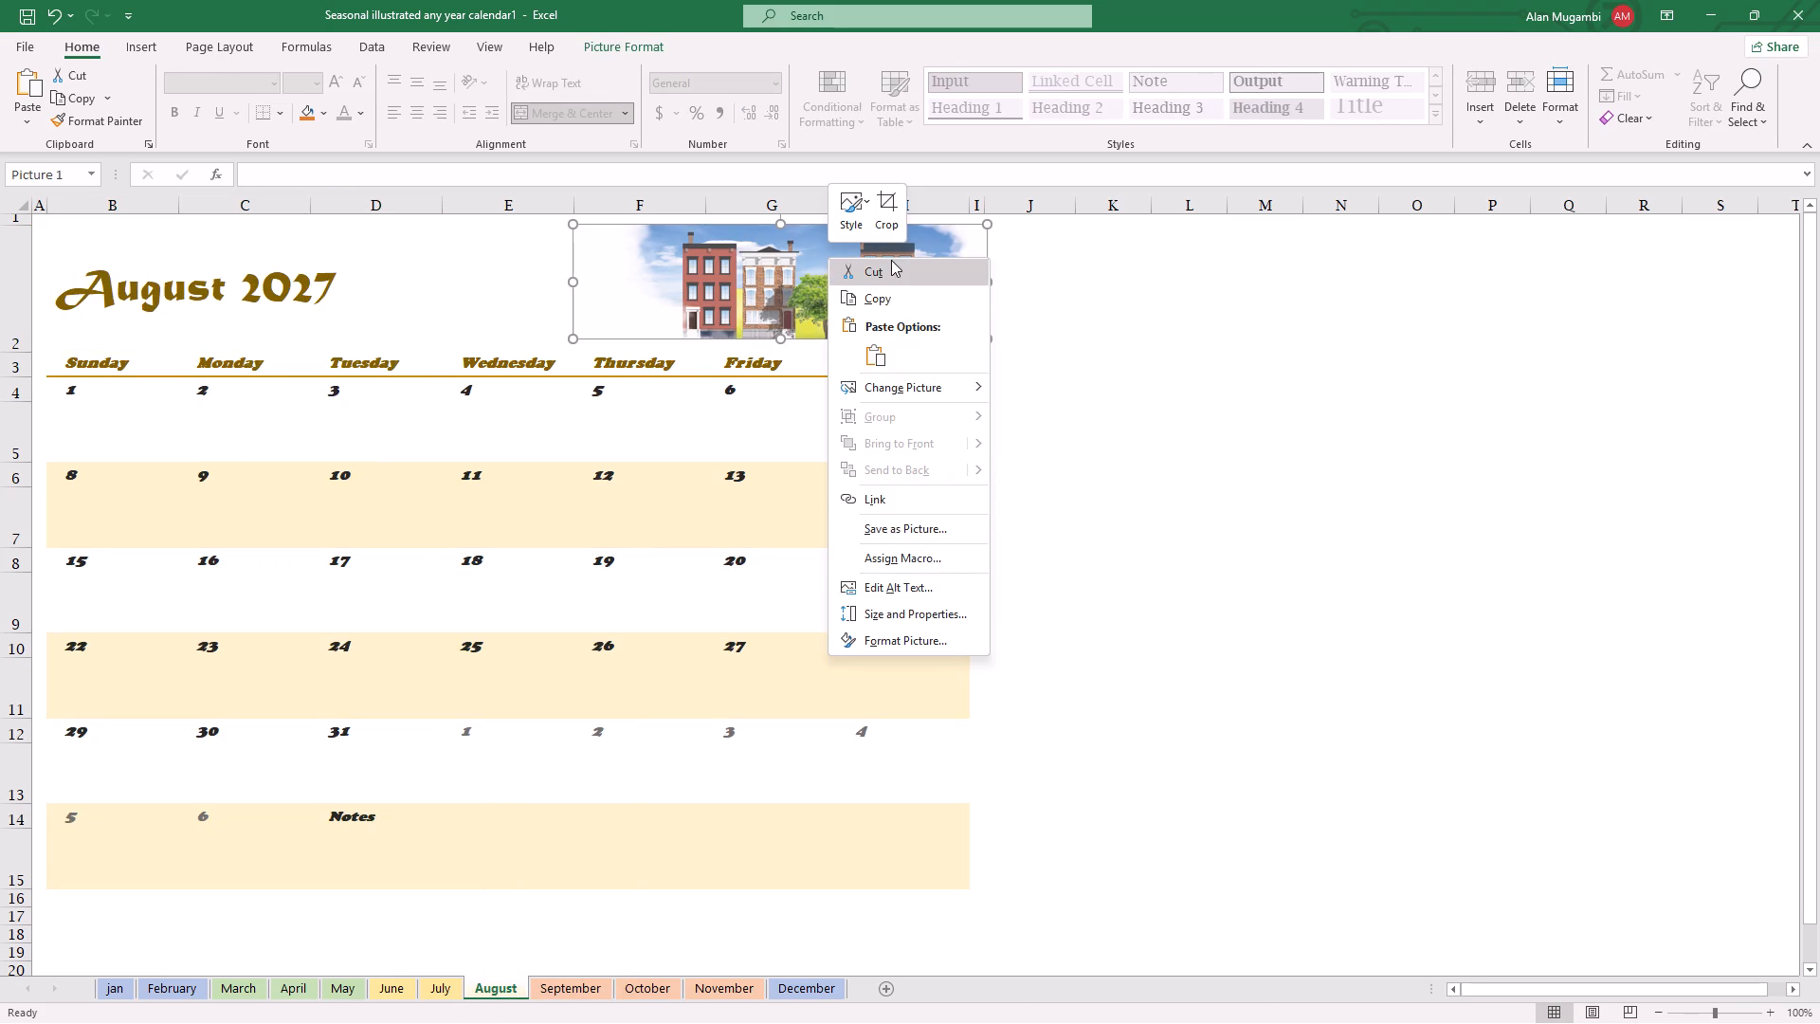
left_click(891, 260)
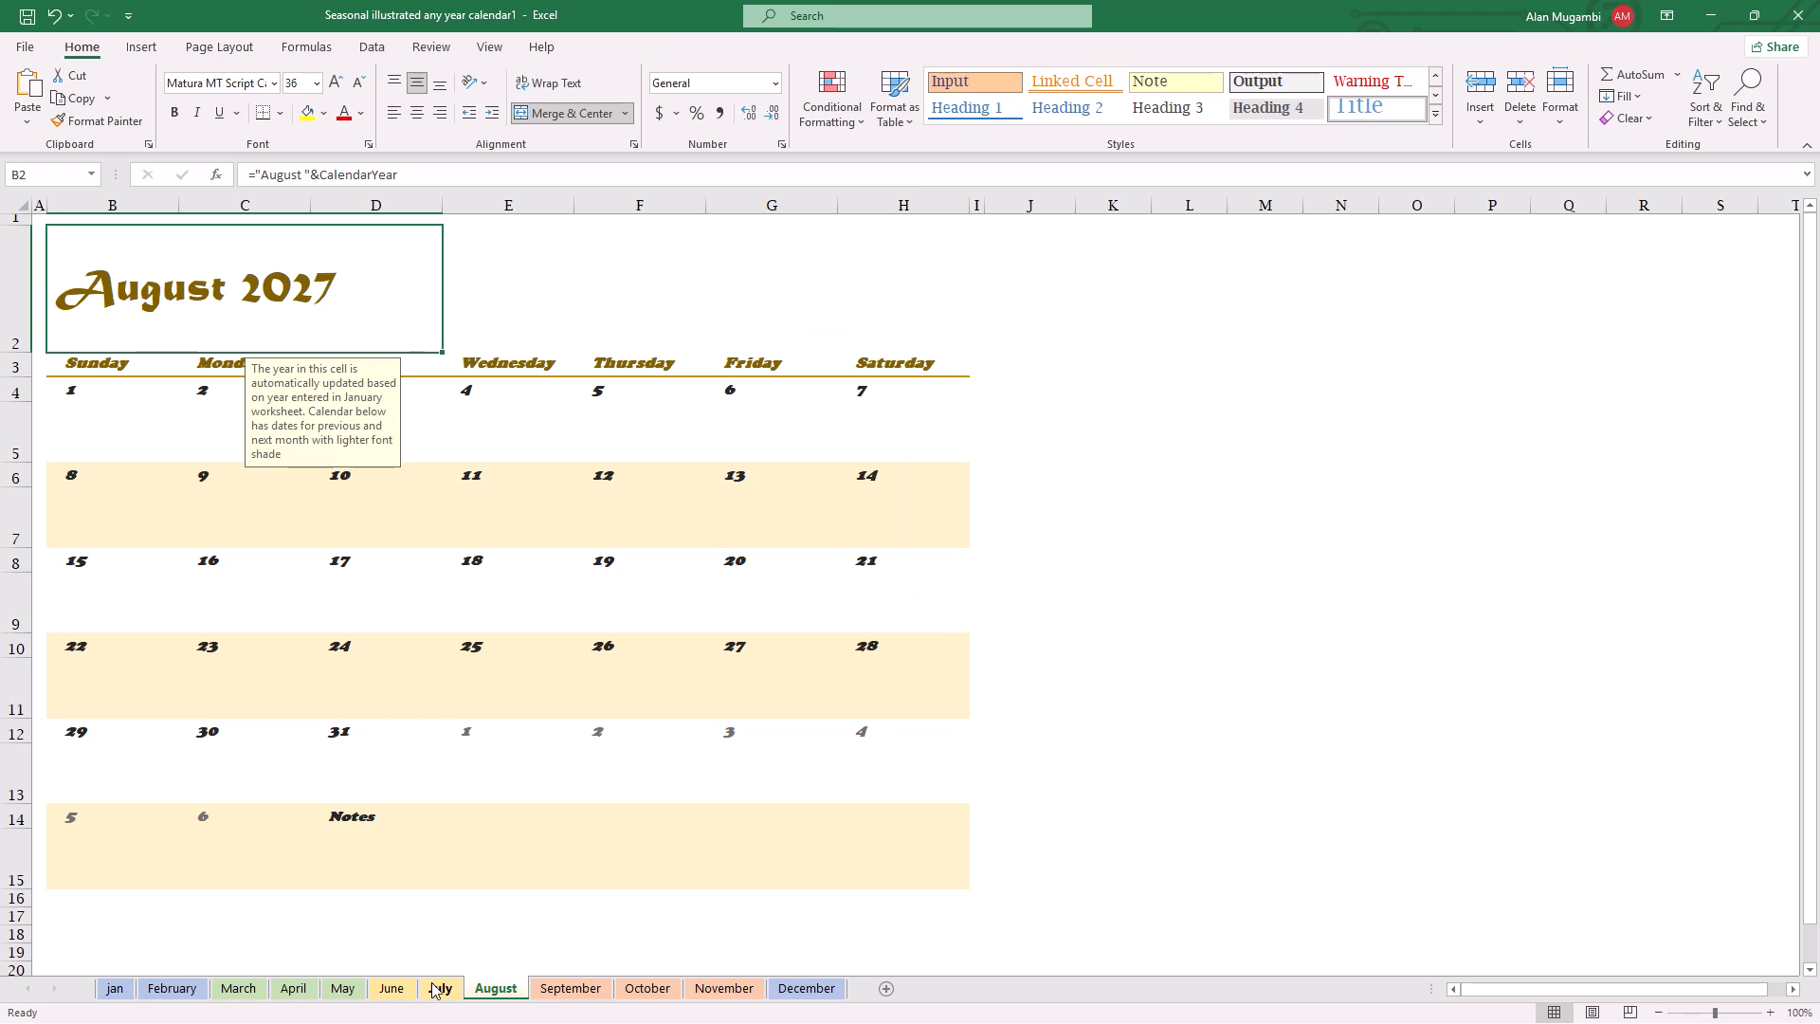
On the July sheet, cut the summer townhouse picture beside the July 2027 title.
left_click(431, 982)
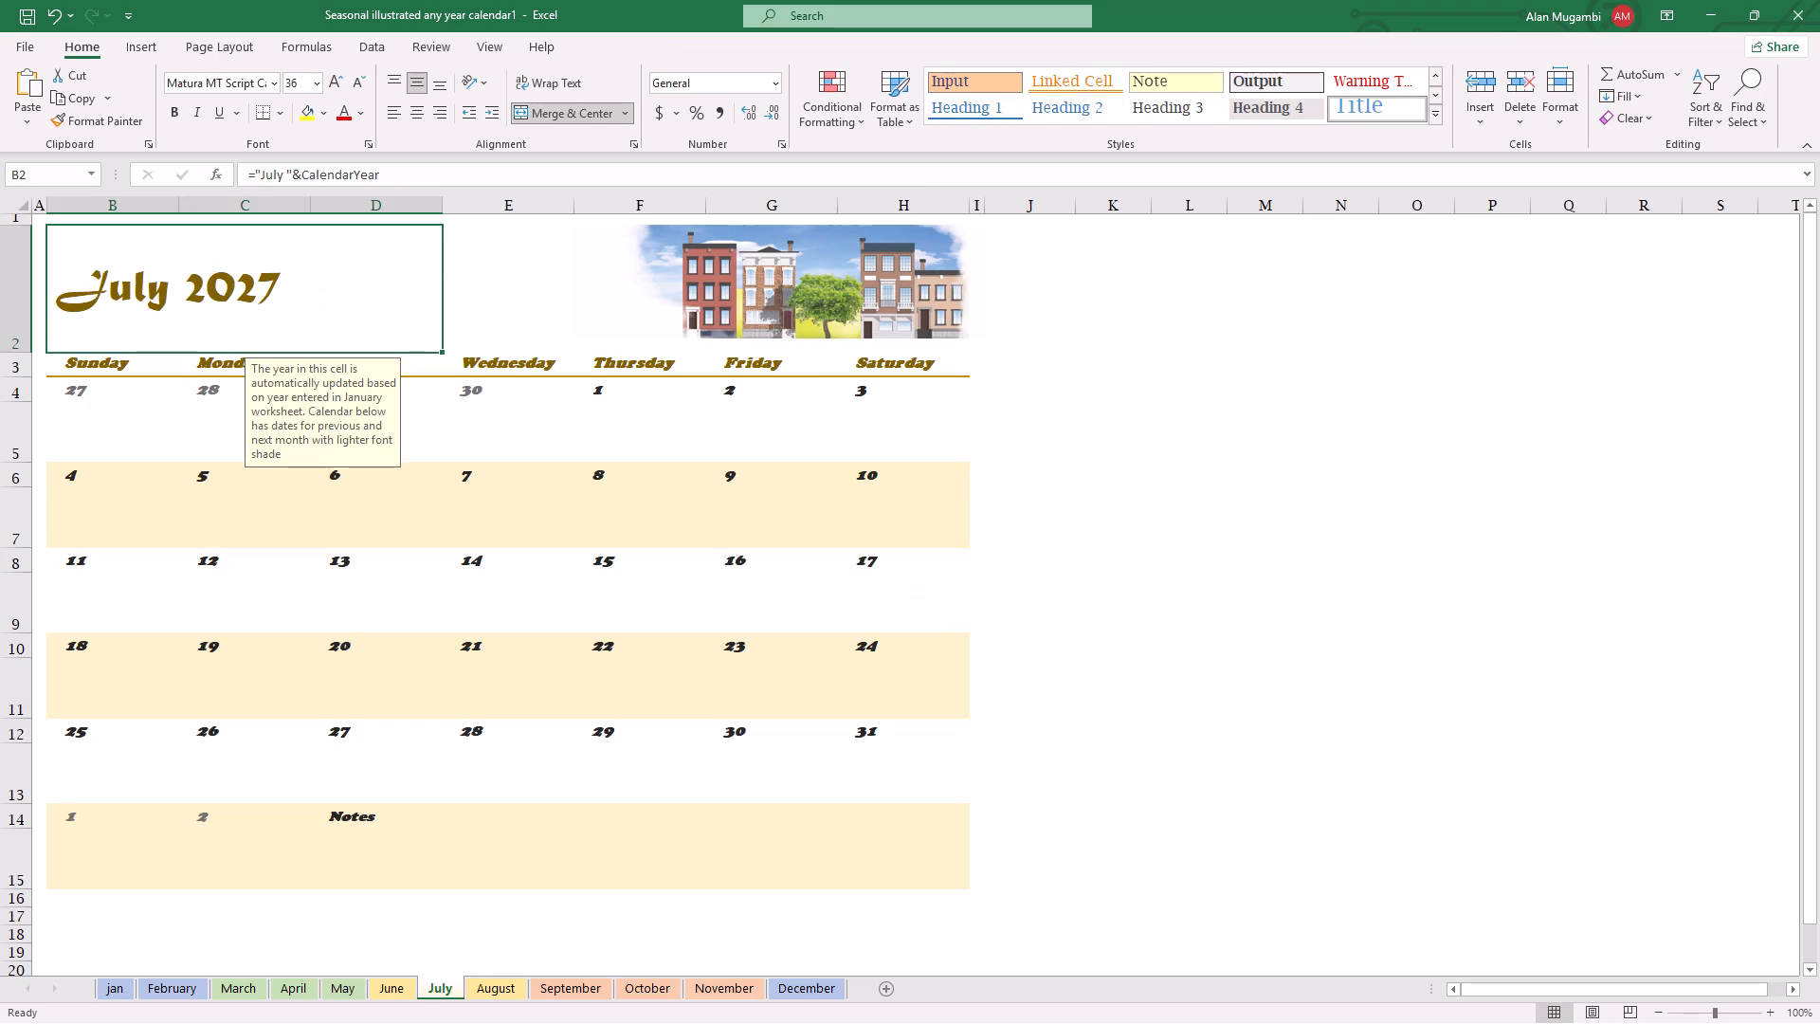
right_click(742, 290)
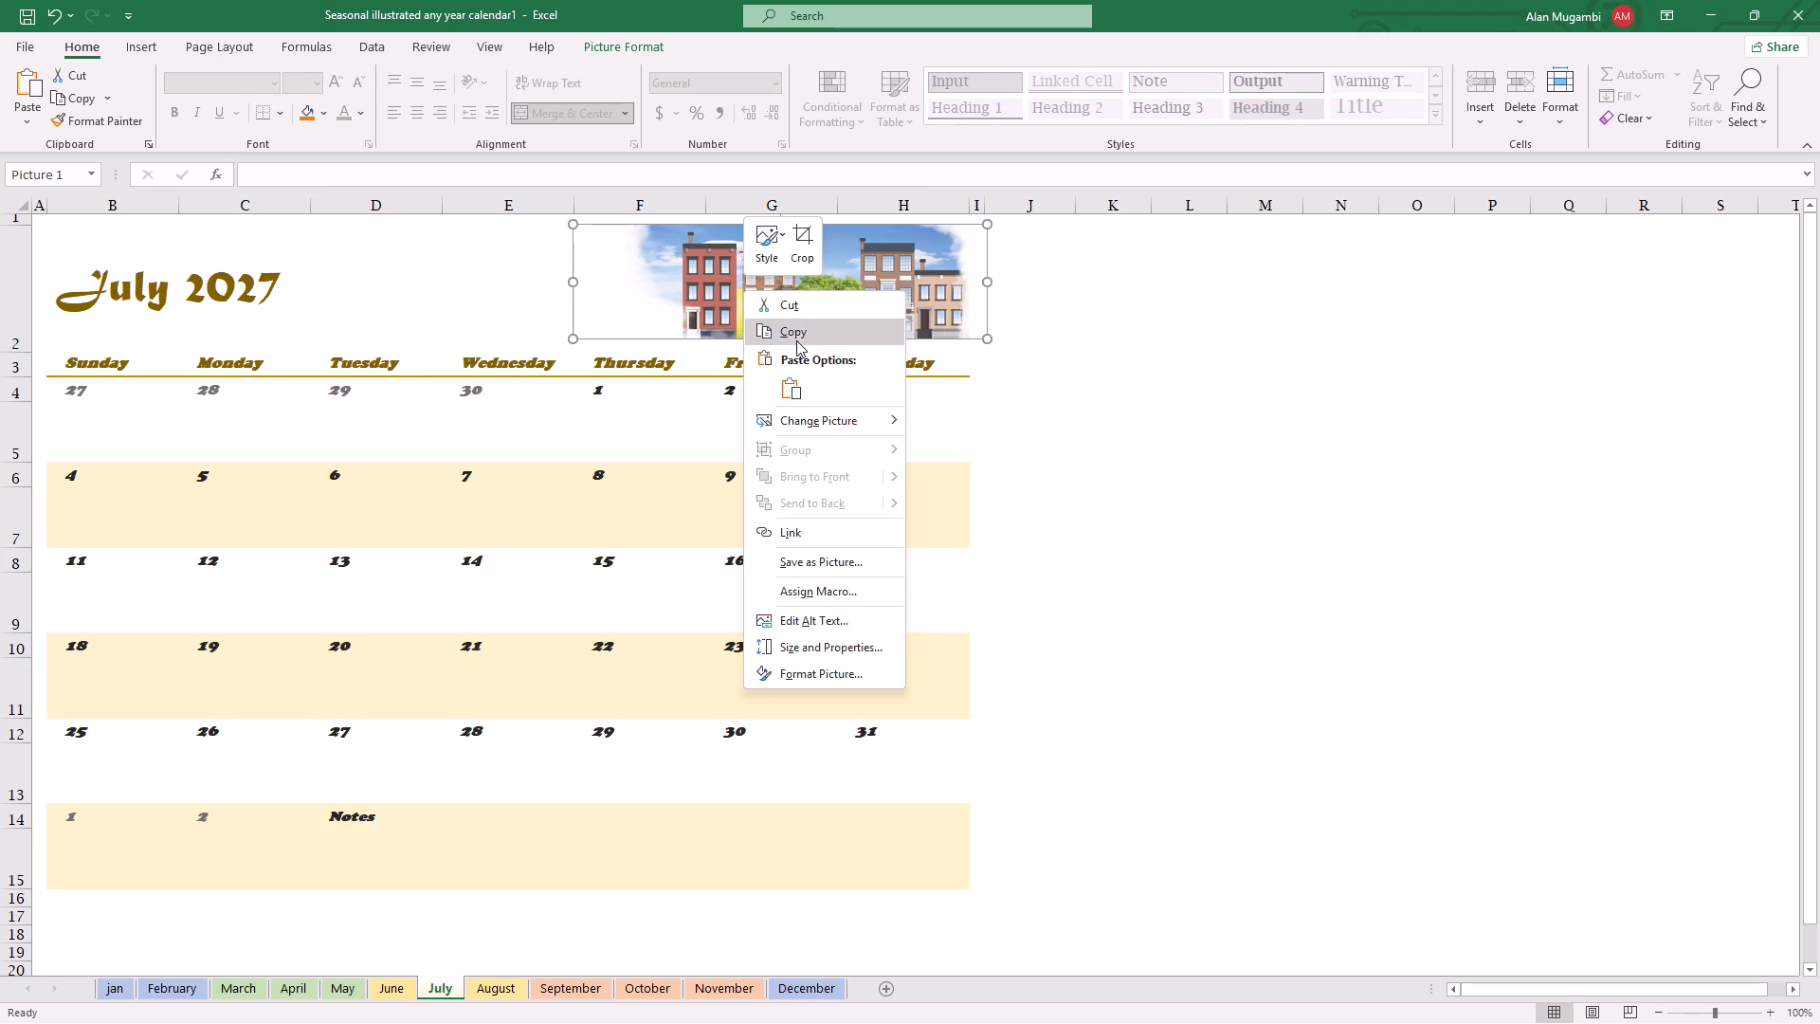
left_click(828, 296)
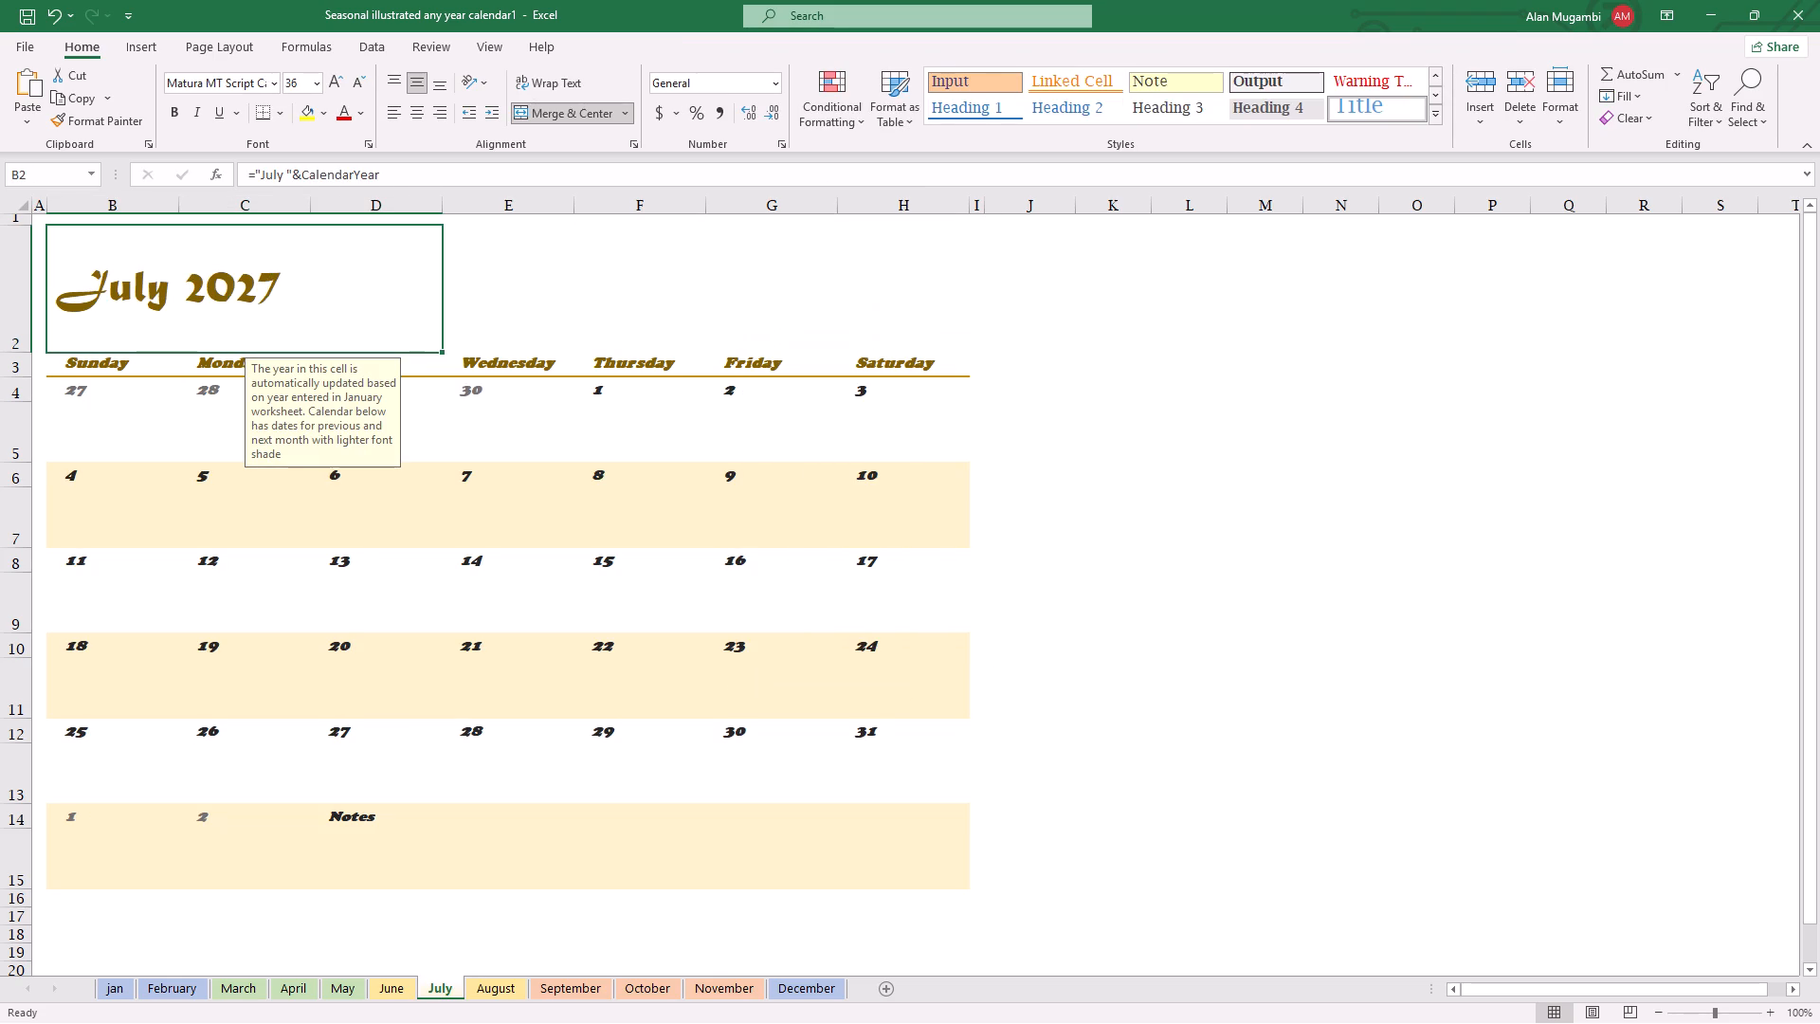
On the June sheet, cut the summer townhouse picture beside the June 2027 title.
left_click(392, 985)
right_click(790, 302)
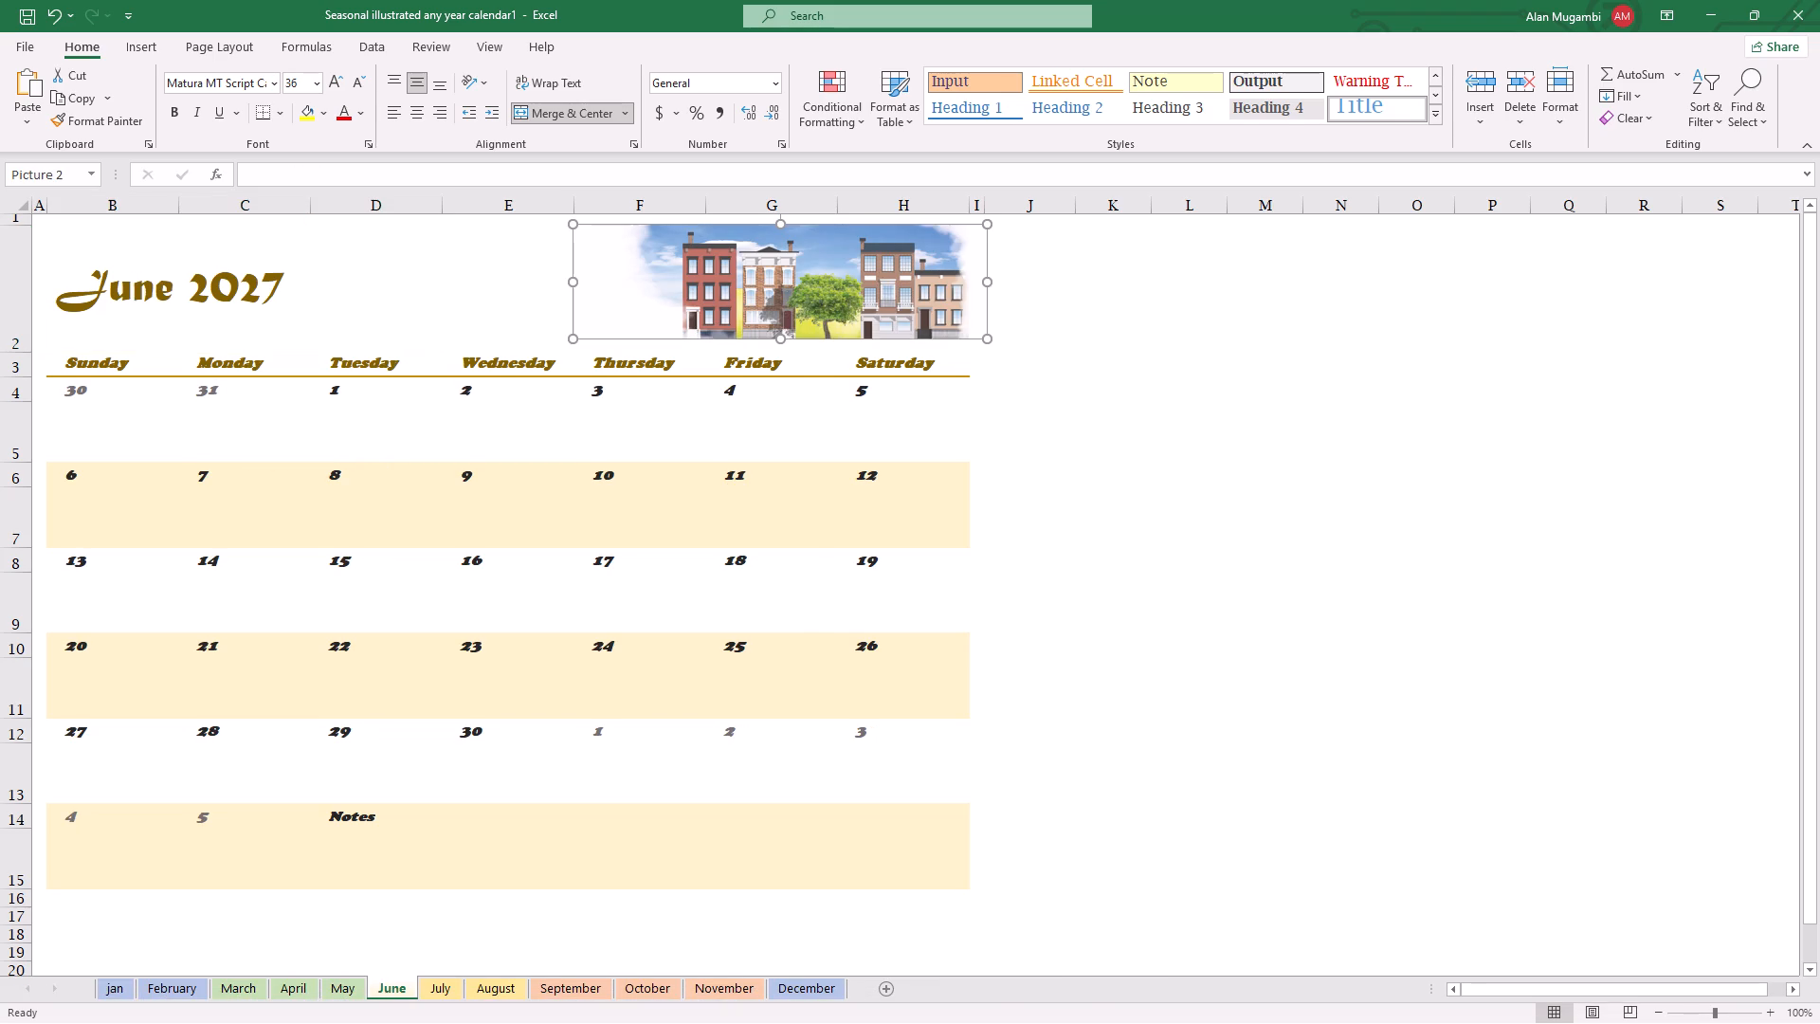
left_click(848, 306)
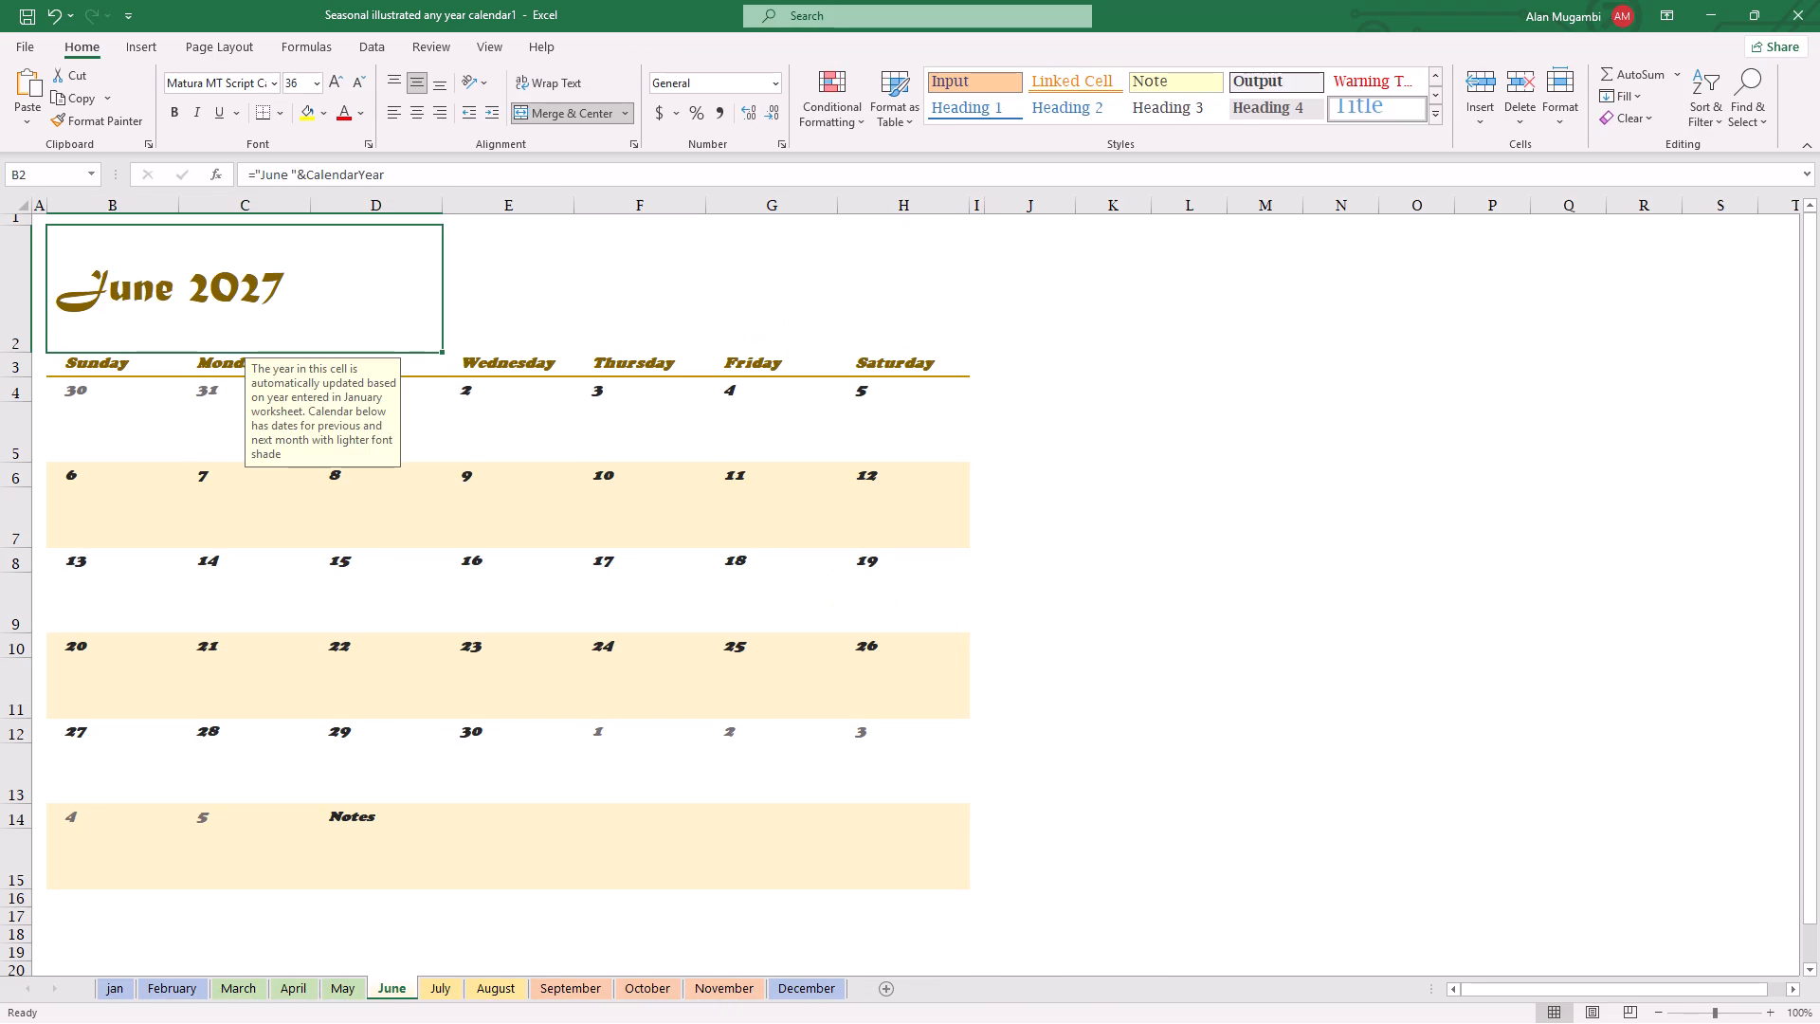
On the May sheet, cut the spring townhouse picture beside the May 2027 title.
left_click(346, 983)
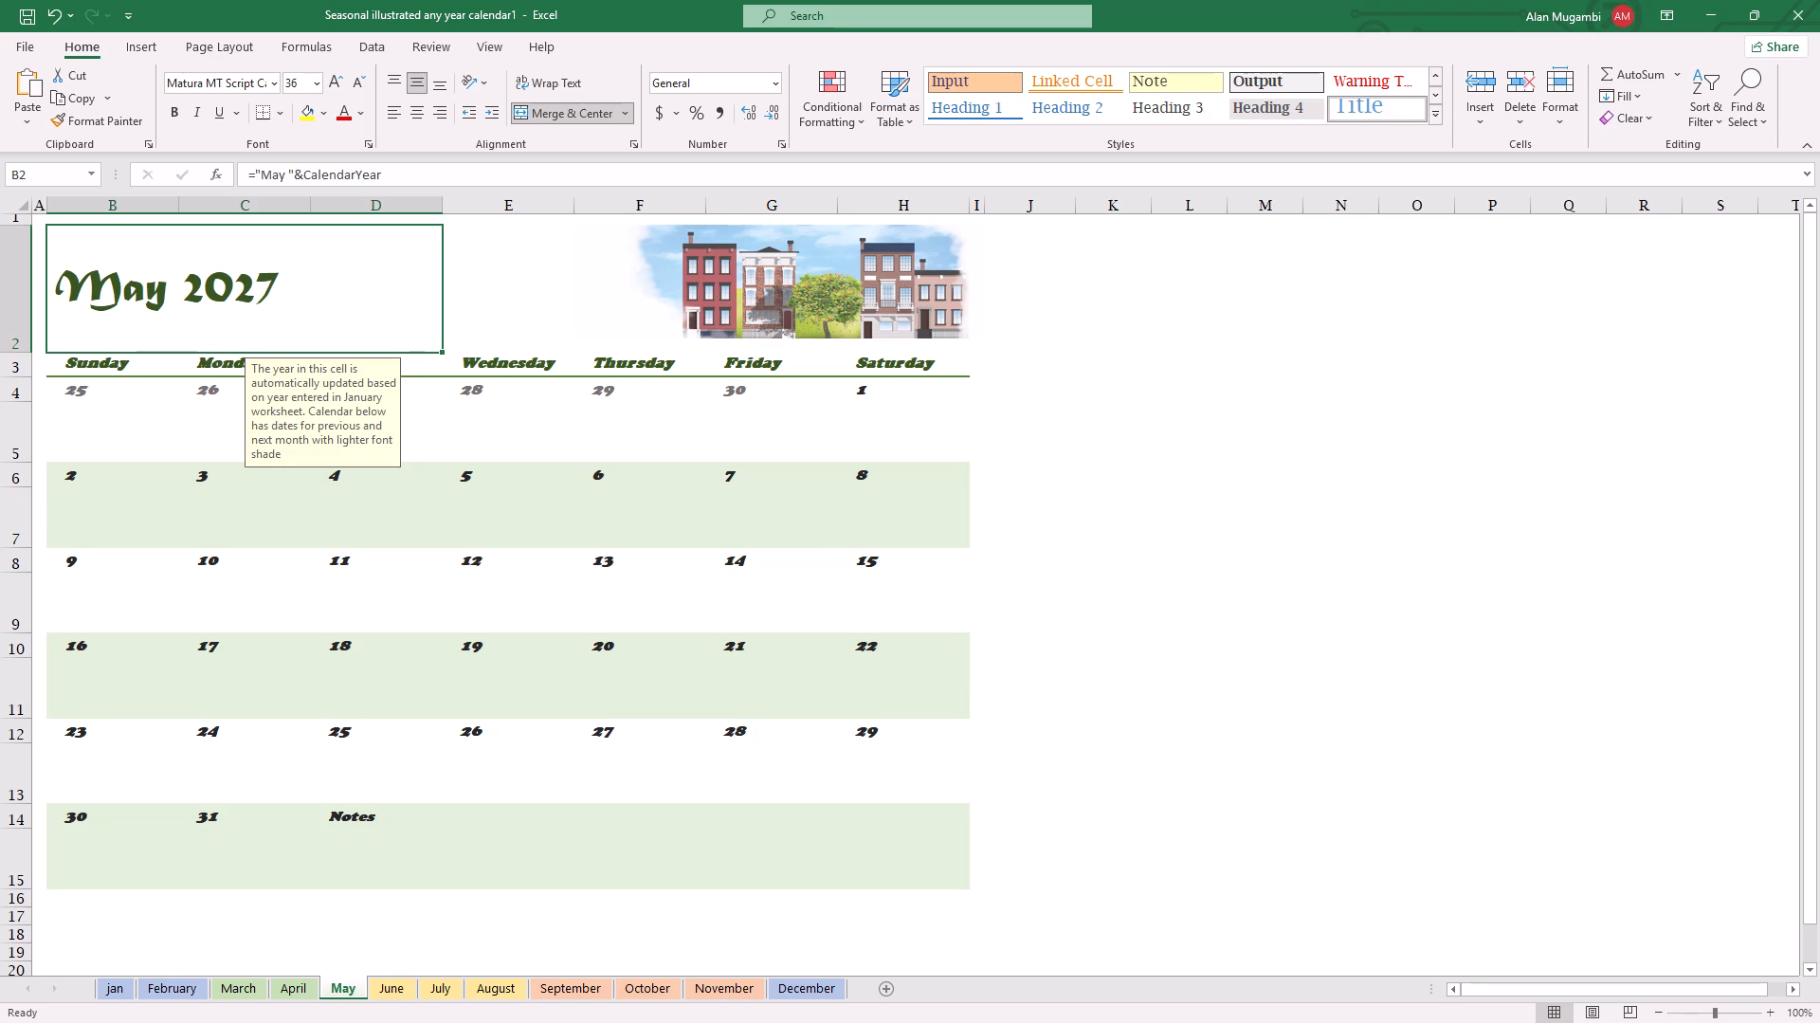
right_click(817, 290)
left_click(847, 292)
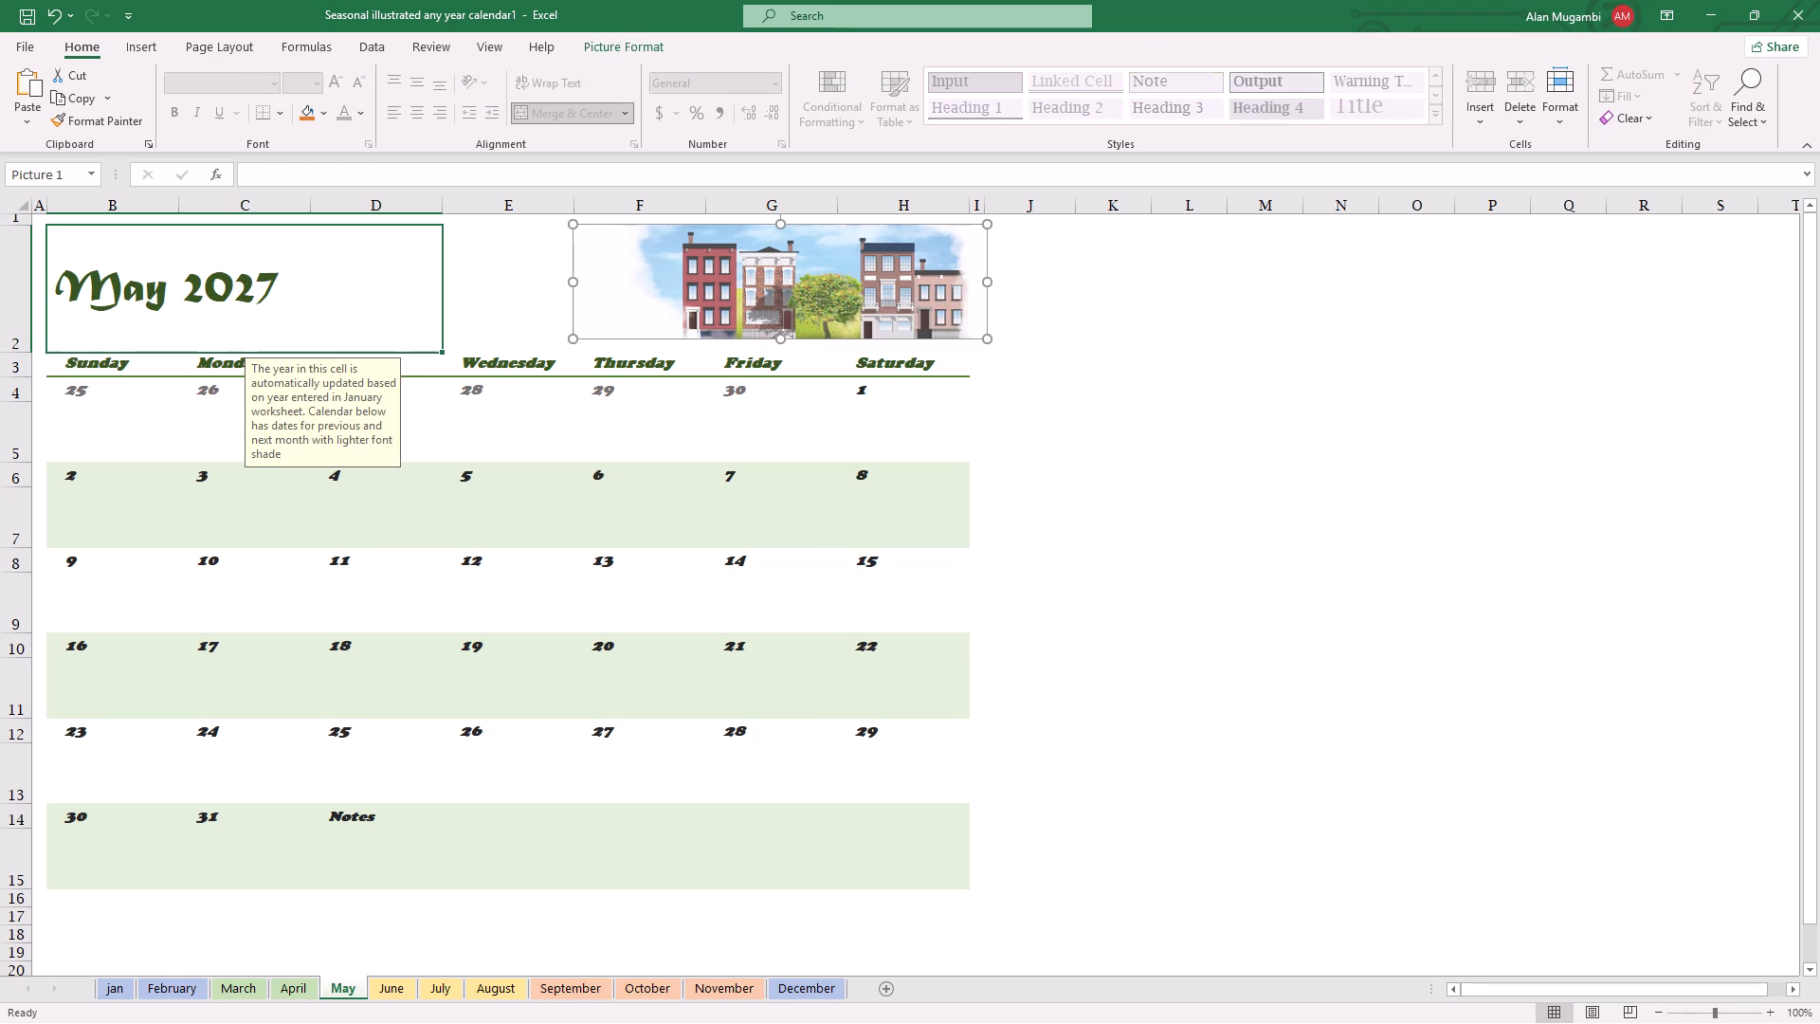
On the March sheet, cut the spring townhouse picture beside the March 2027 title.
left_click(282, 986)
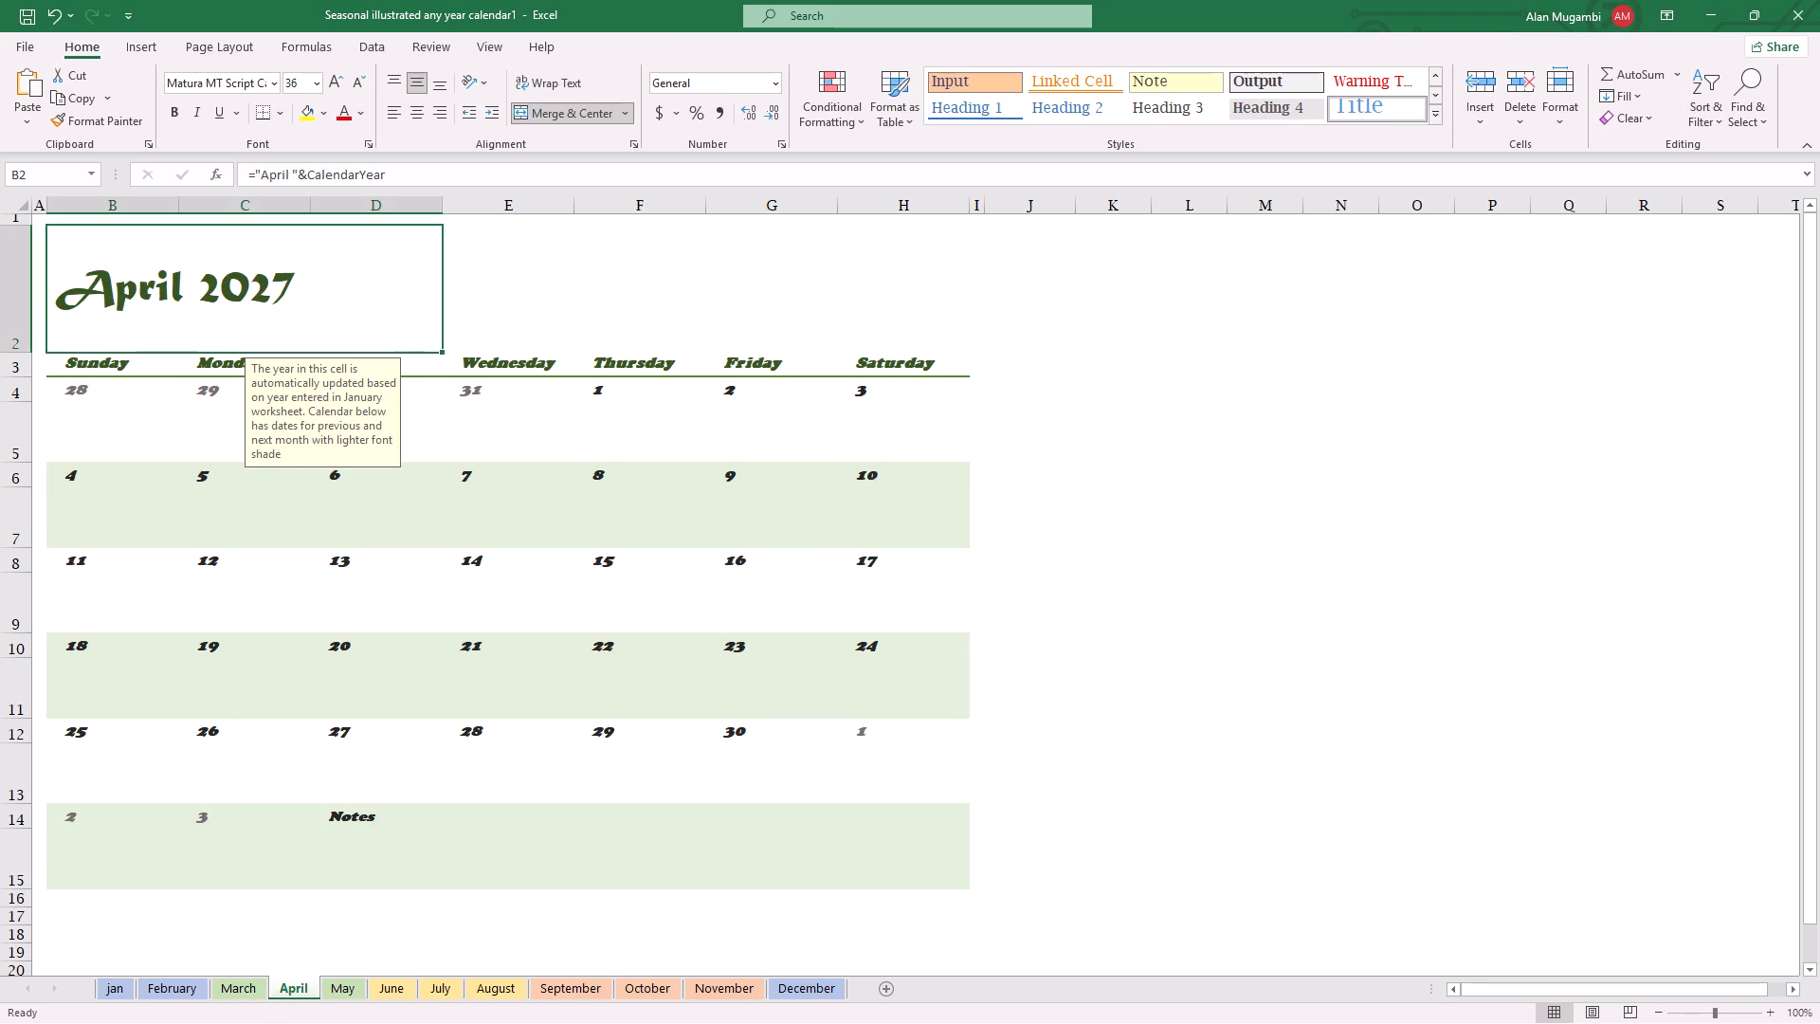
left_click(249, 988)
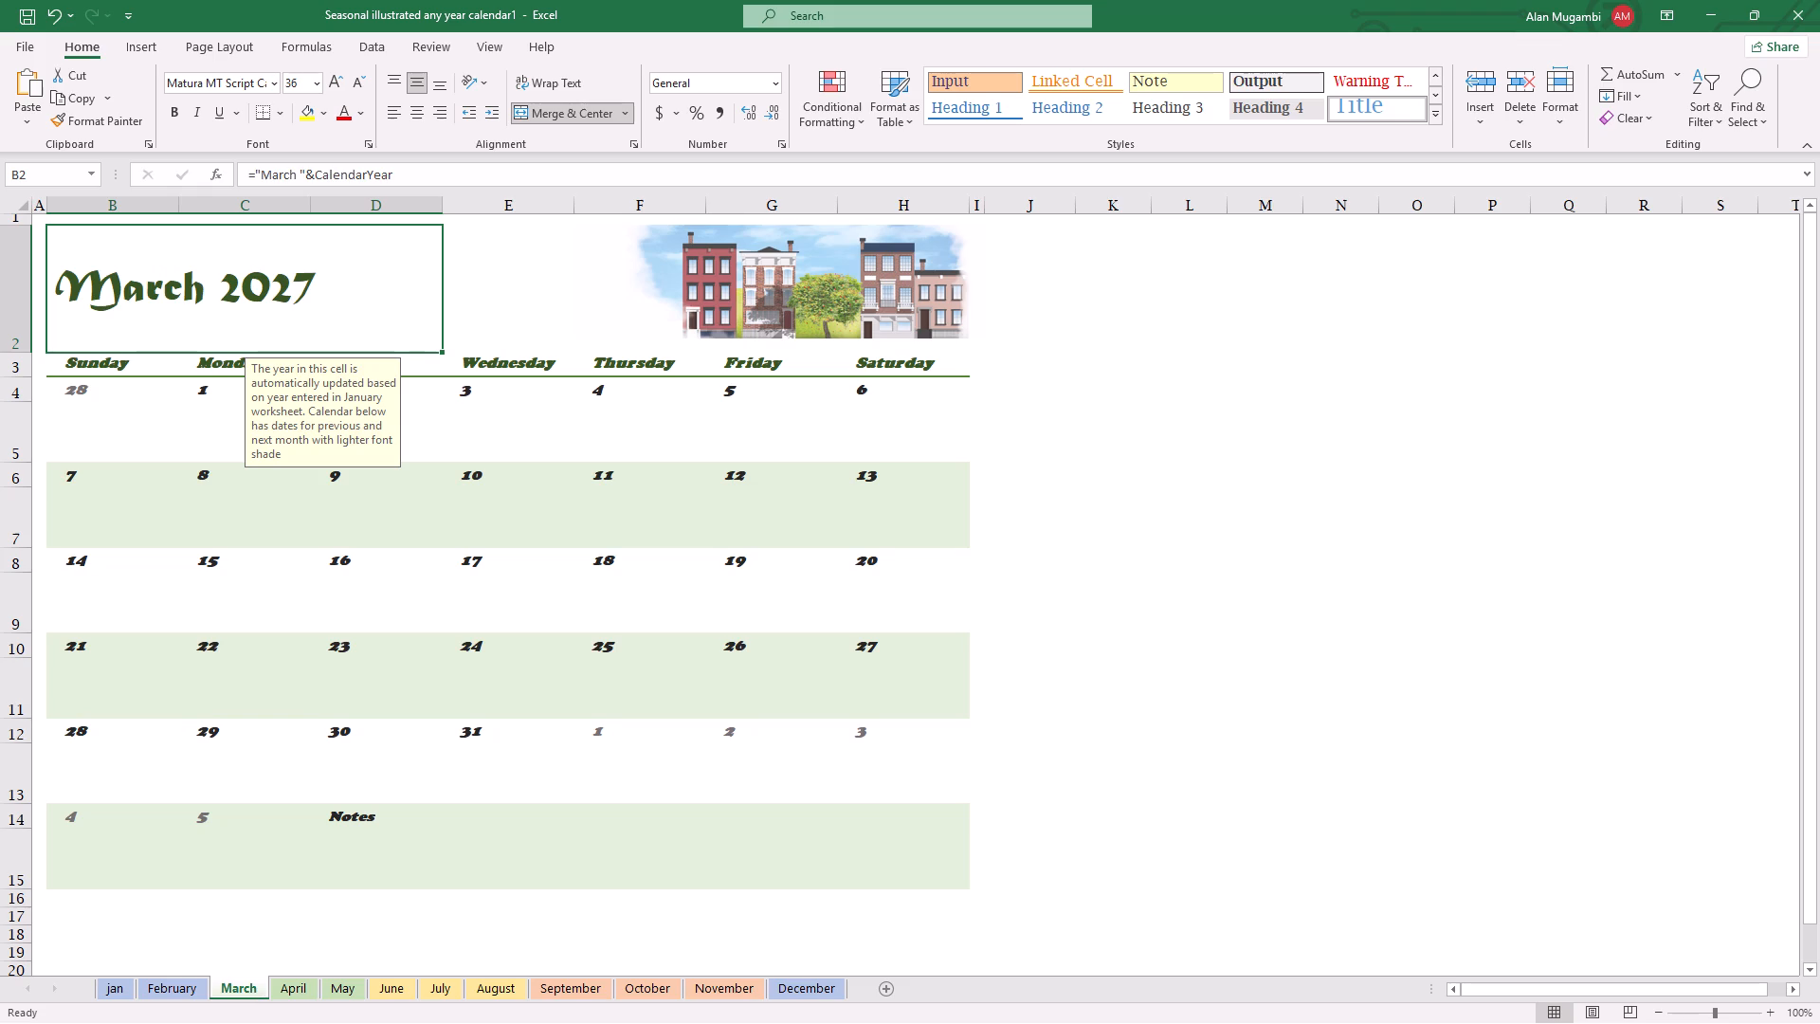
right_click(826, 287)
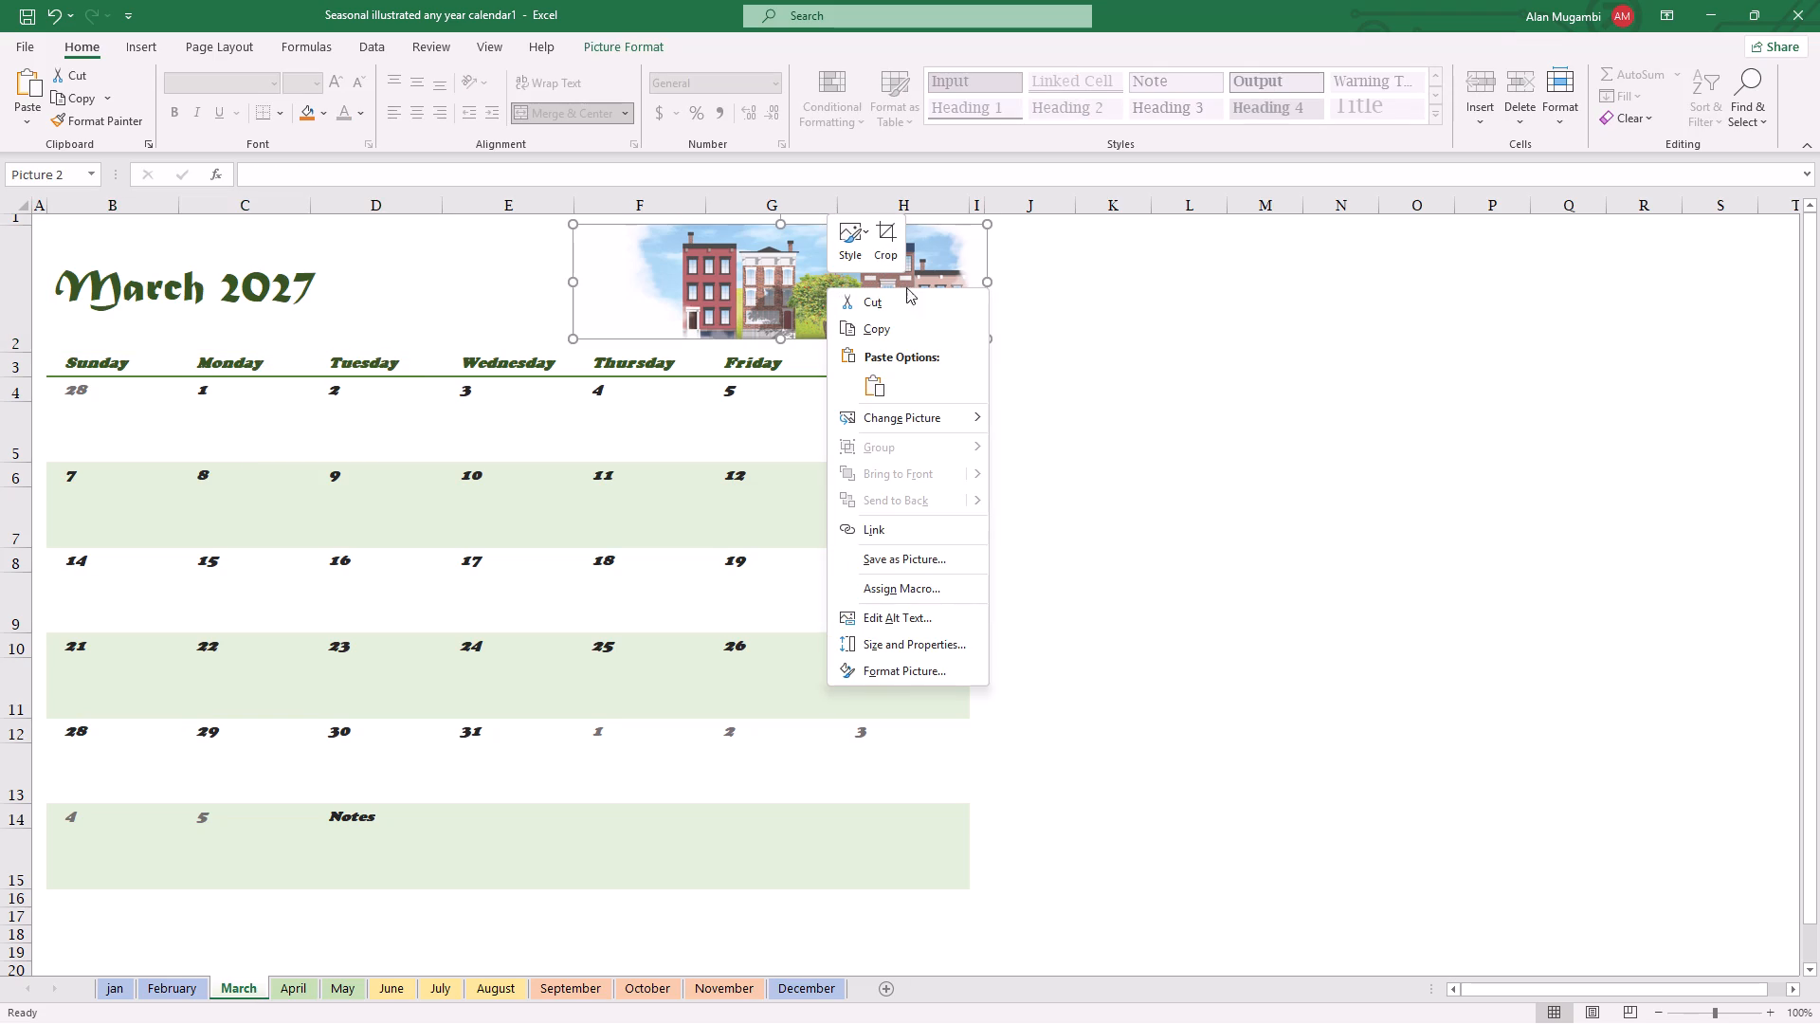
left_click(891, 306)
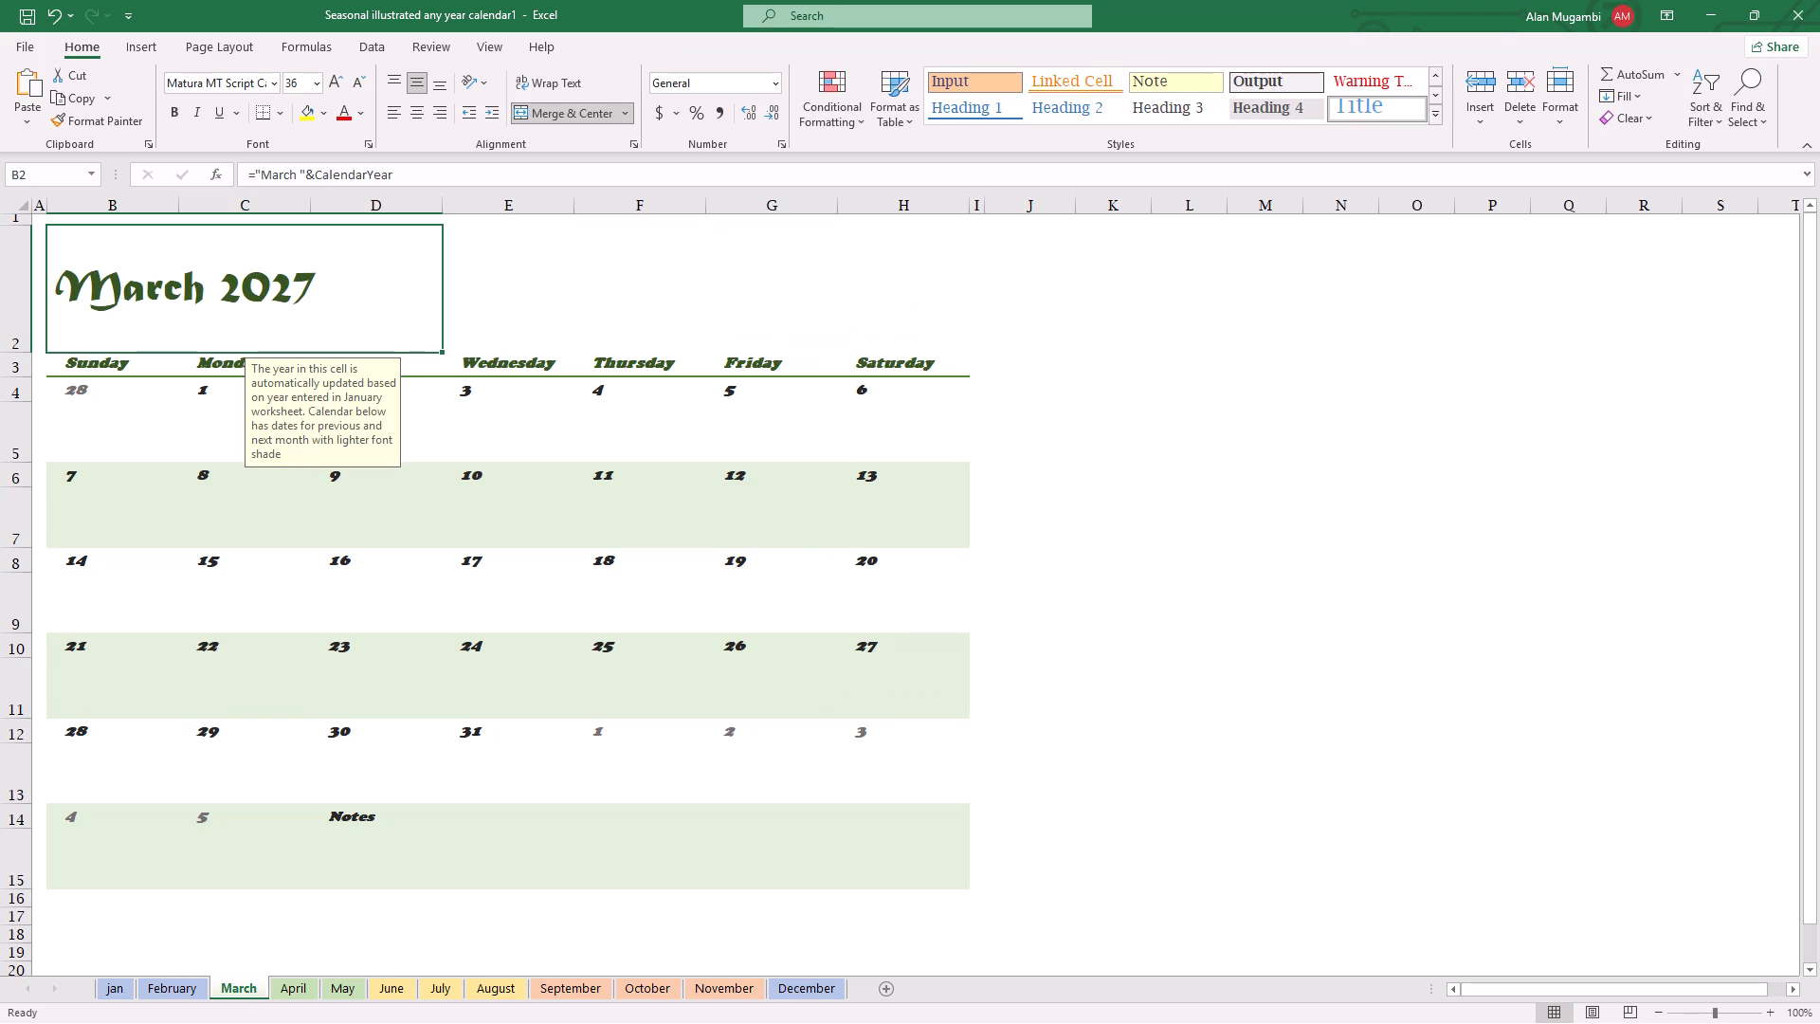
On the jan sheet, enter New Year's Day in the cell beneath Friday, January 1.
left_click(178, 982)
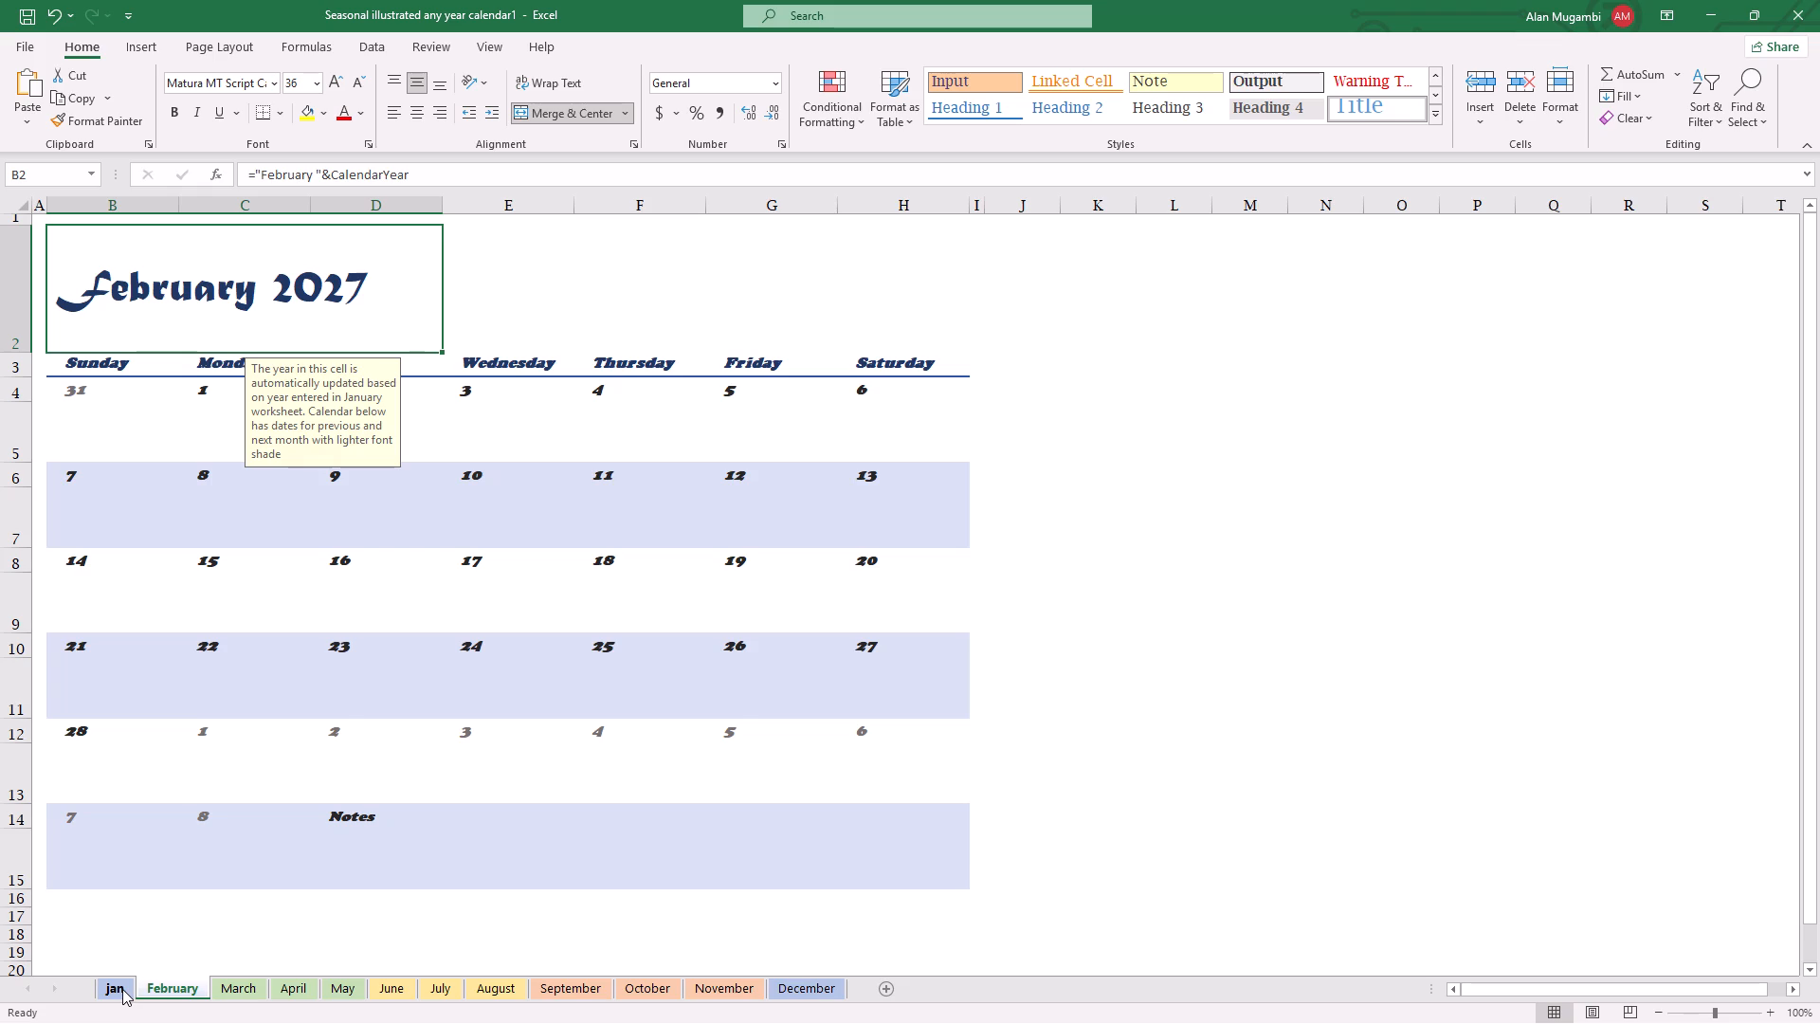
left_click(122, 989)
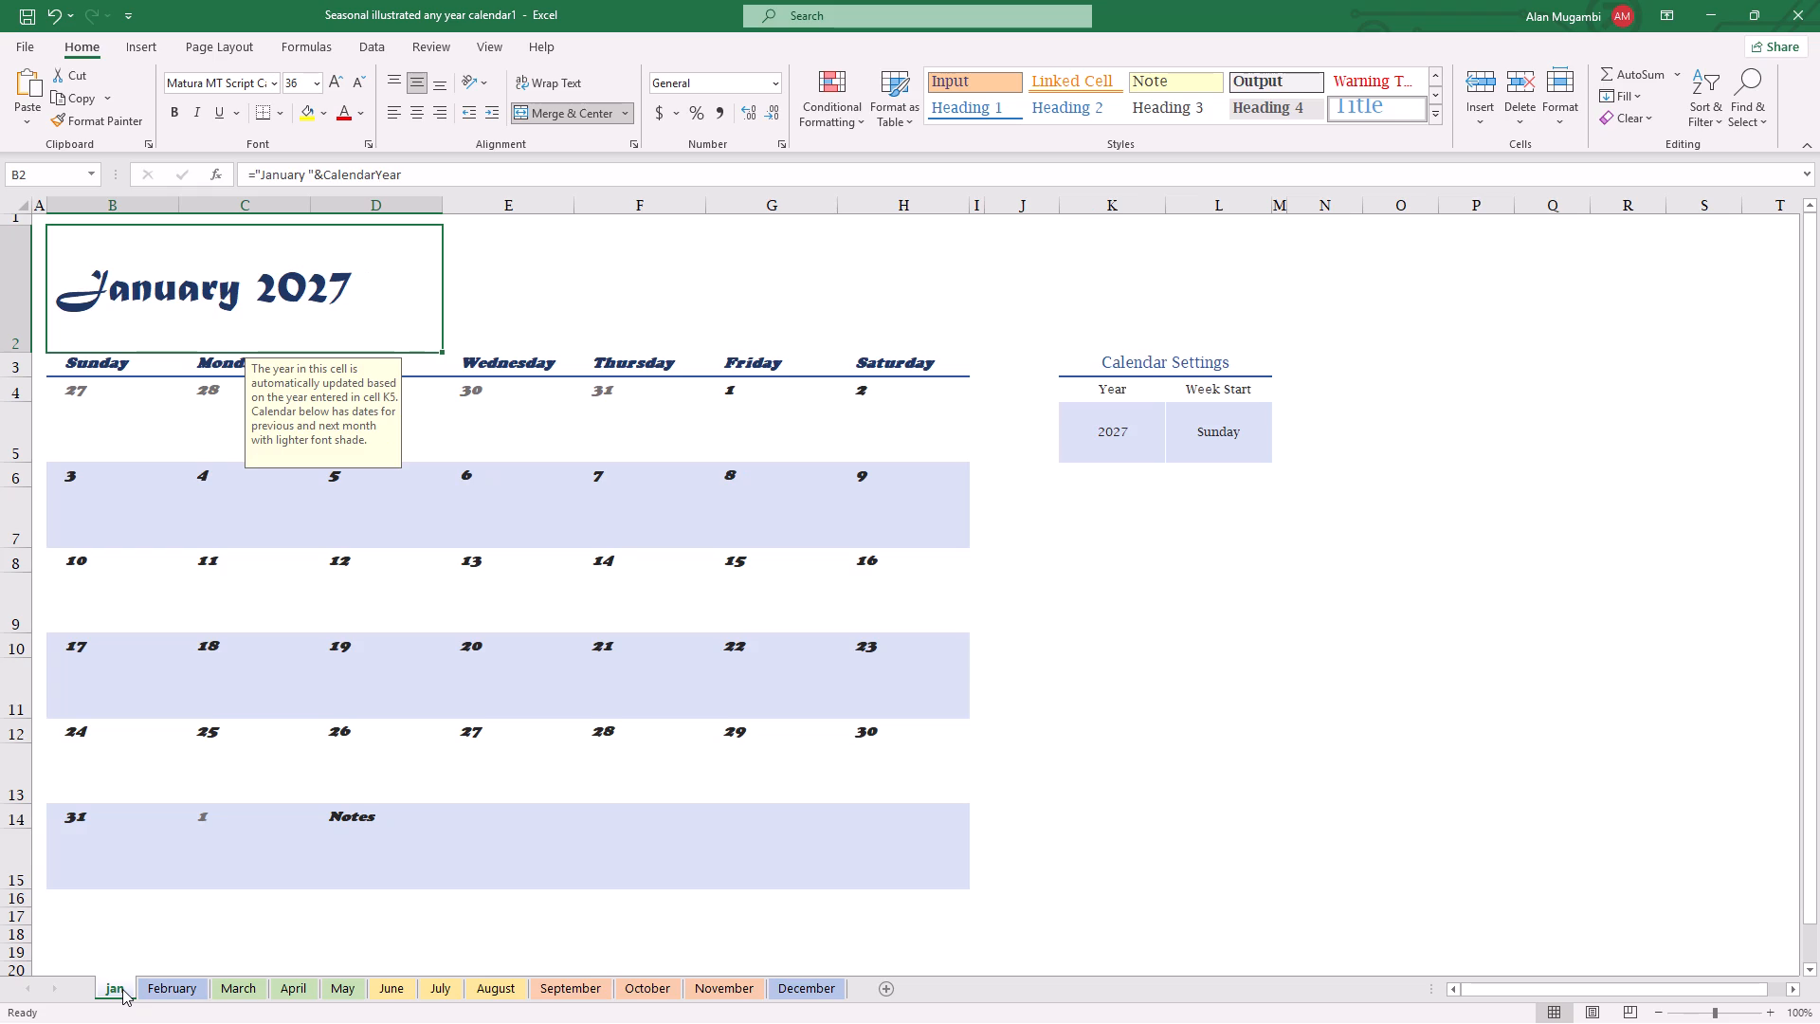
left_click(373, 763)
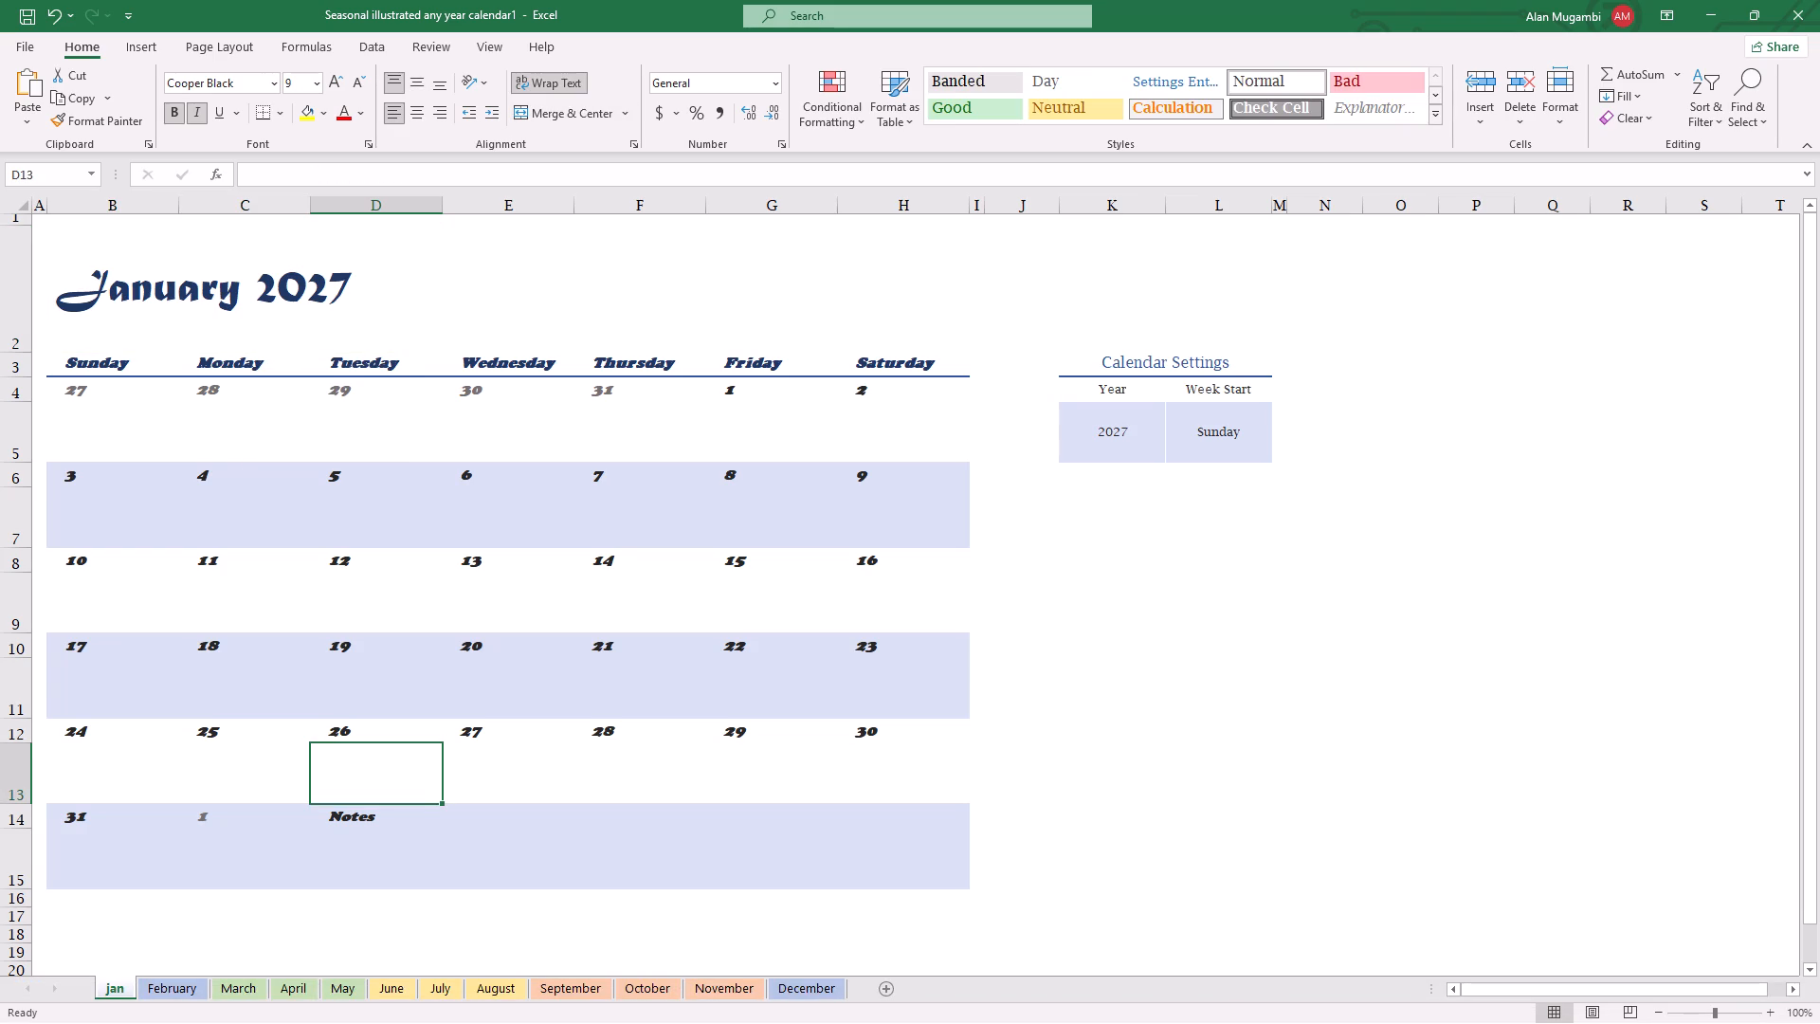
left_click(723, 422)
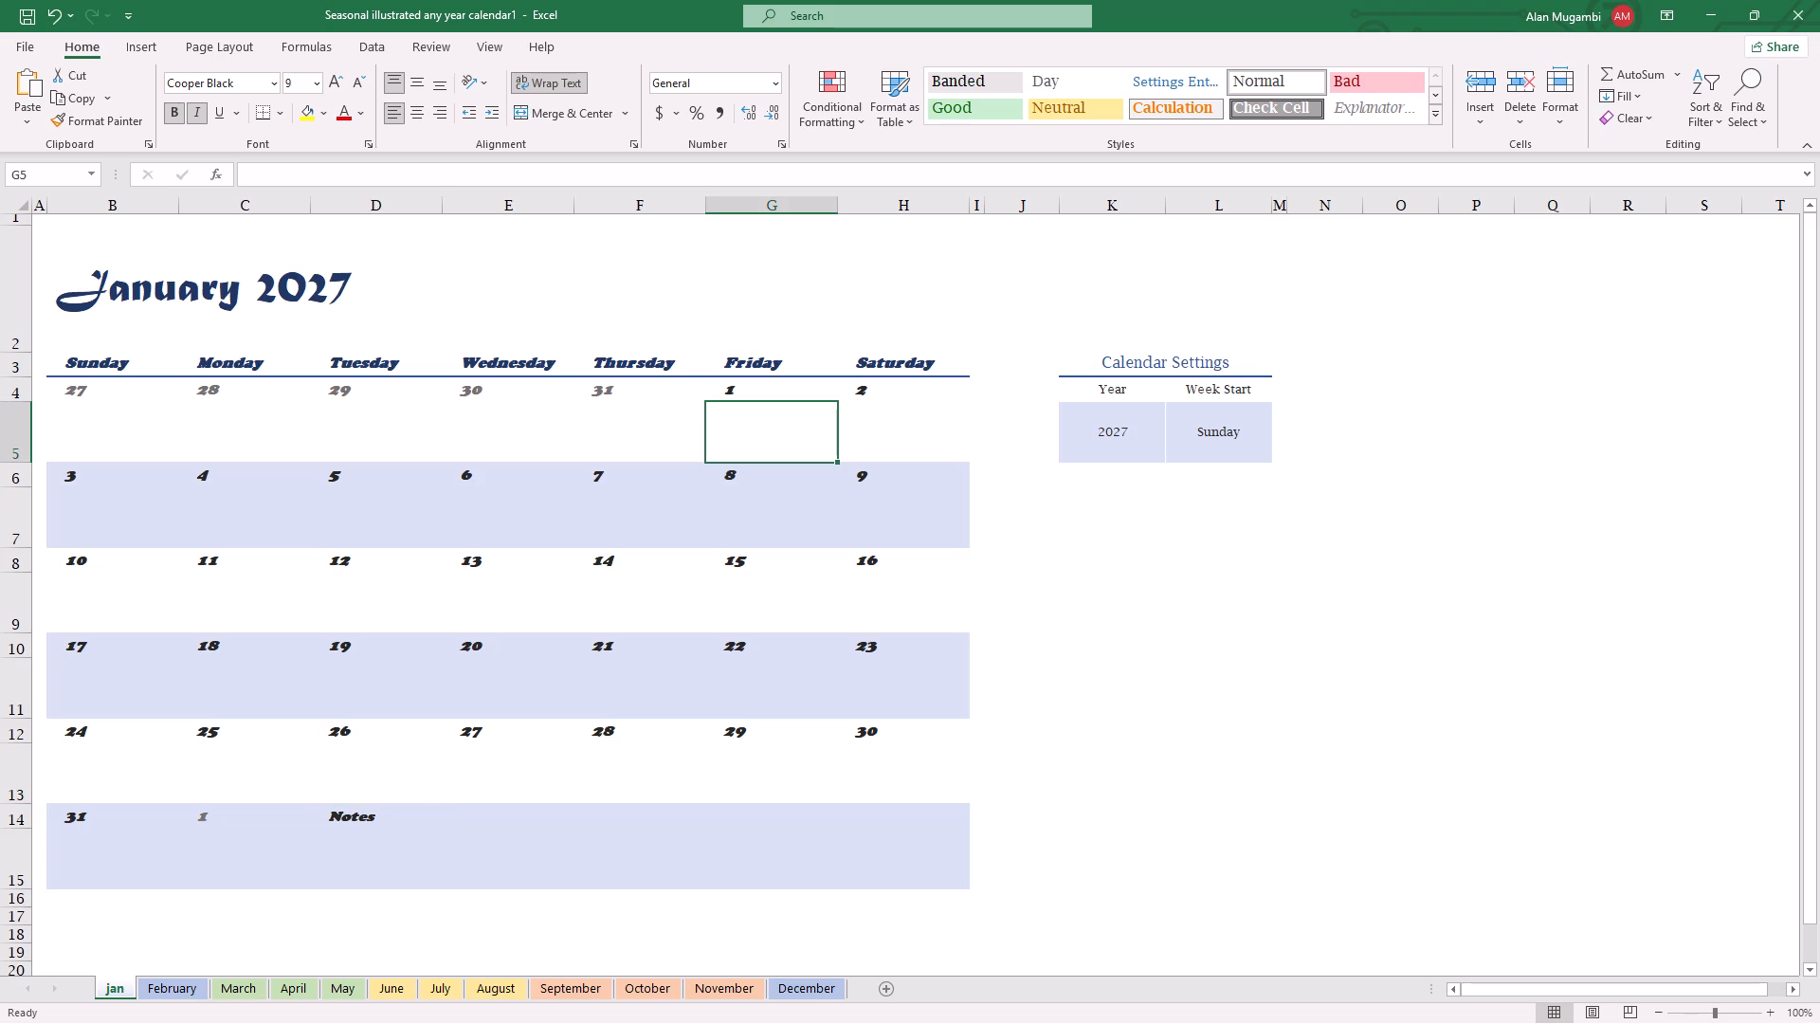
key("shift+n")
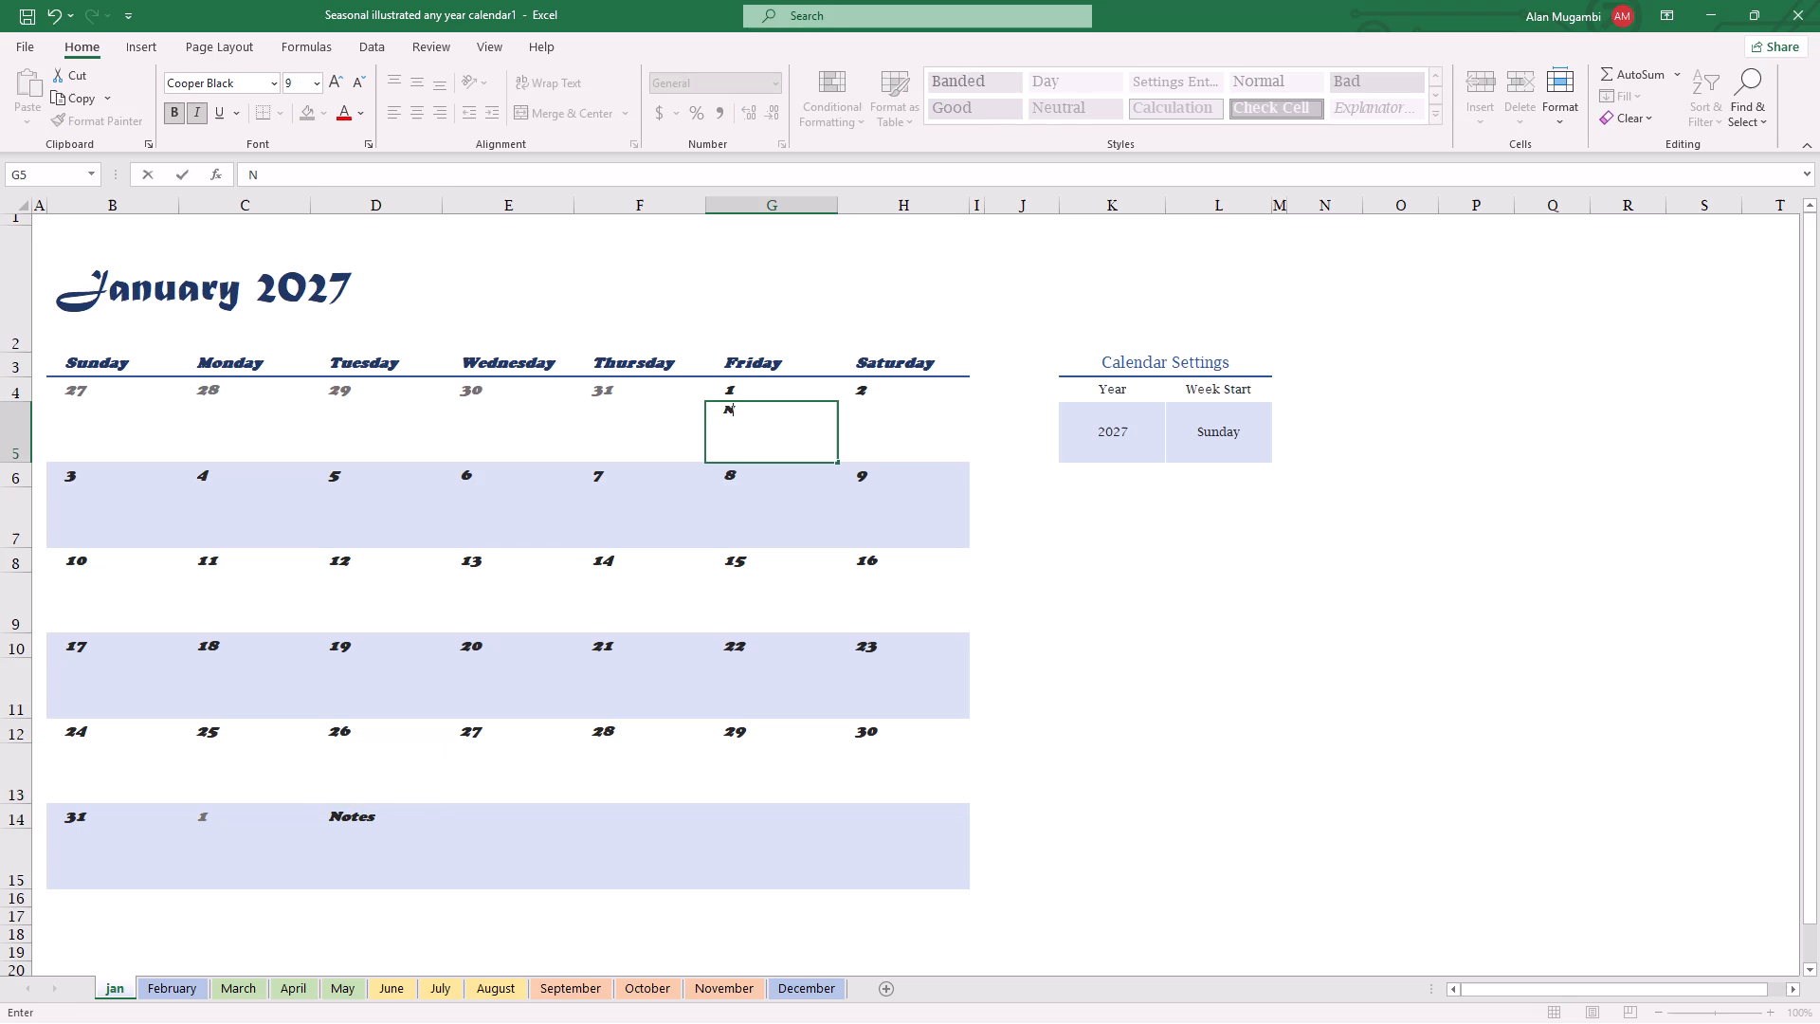
key("e")
key("w")
key("space")
key("shift+y")
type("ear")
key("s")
On the jan sheet, complete the text New Year's Day in the cell beneath Friday, January 1.
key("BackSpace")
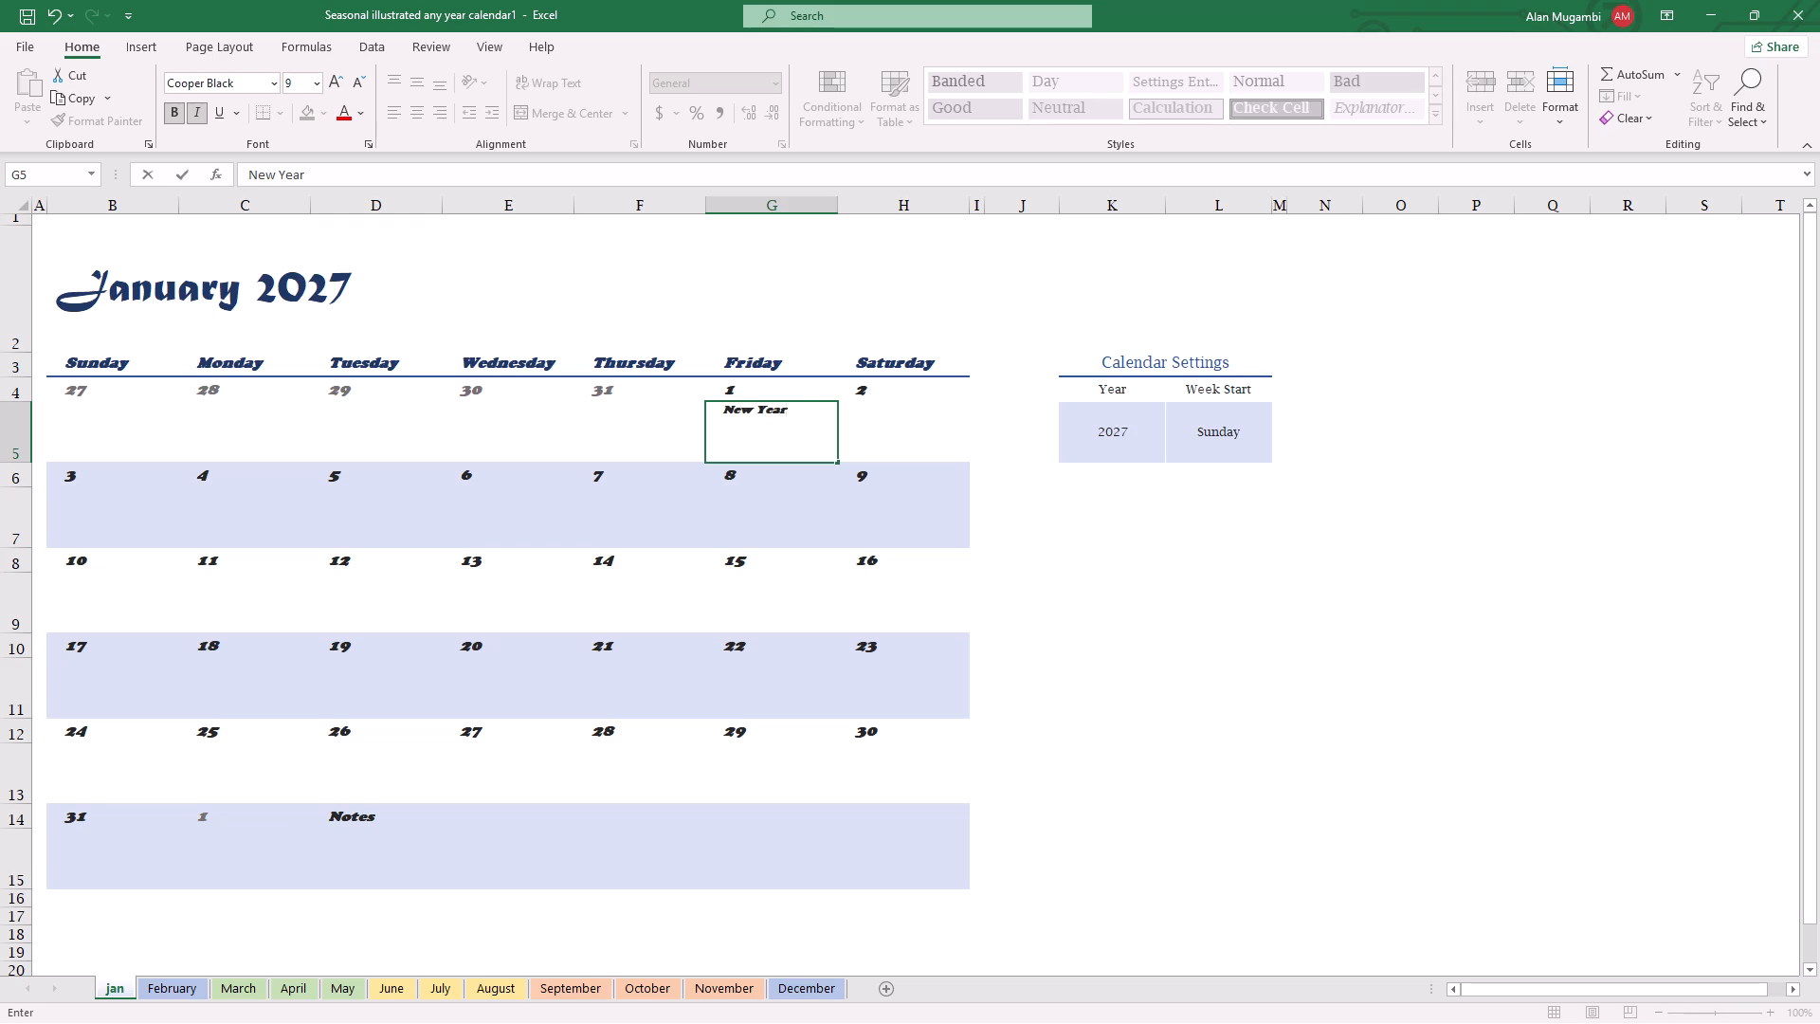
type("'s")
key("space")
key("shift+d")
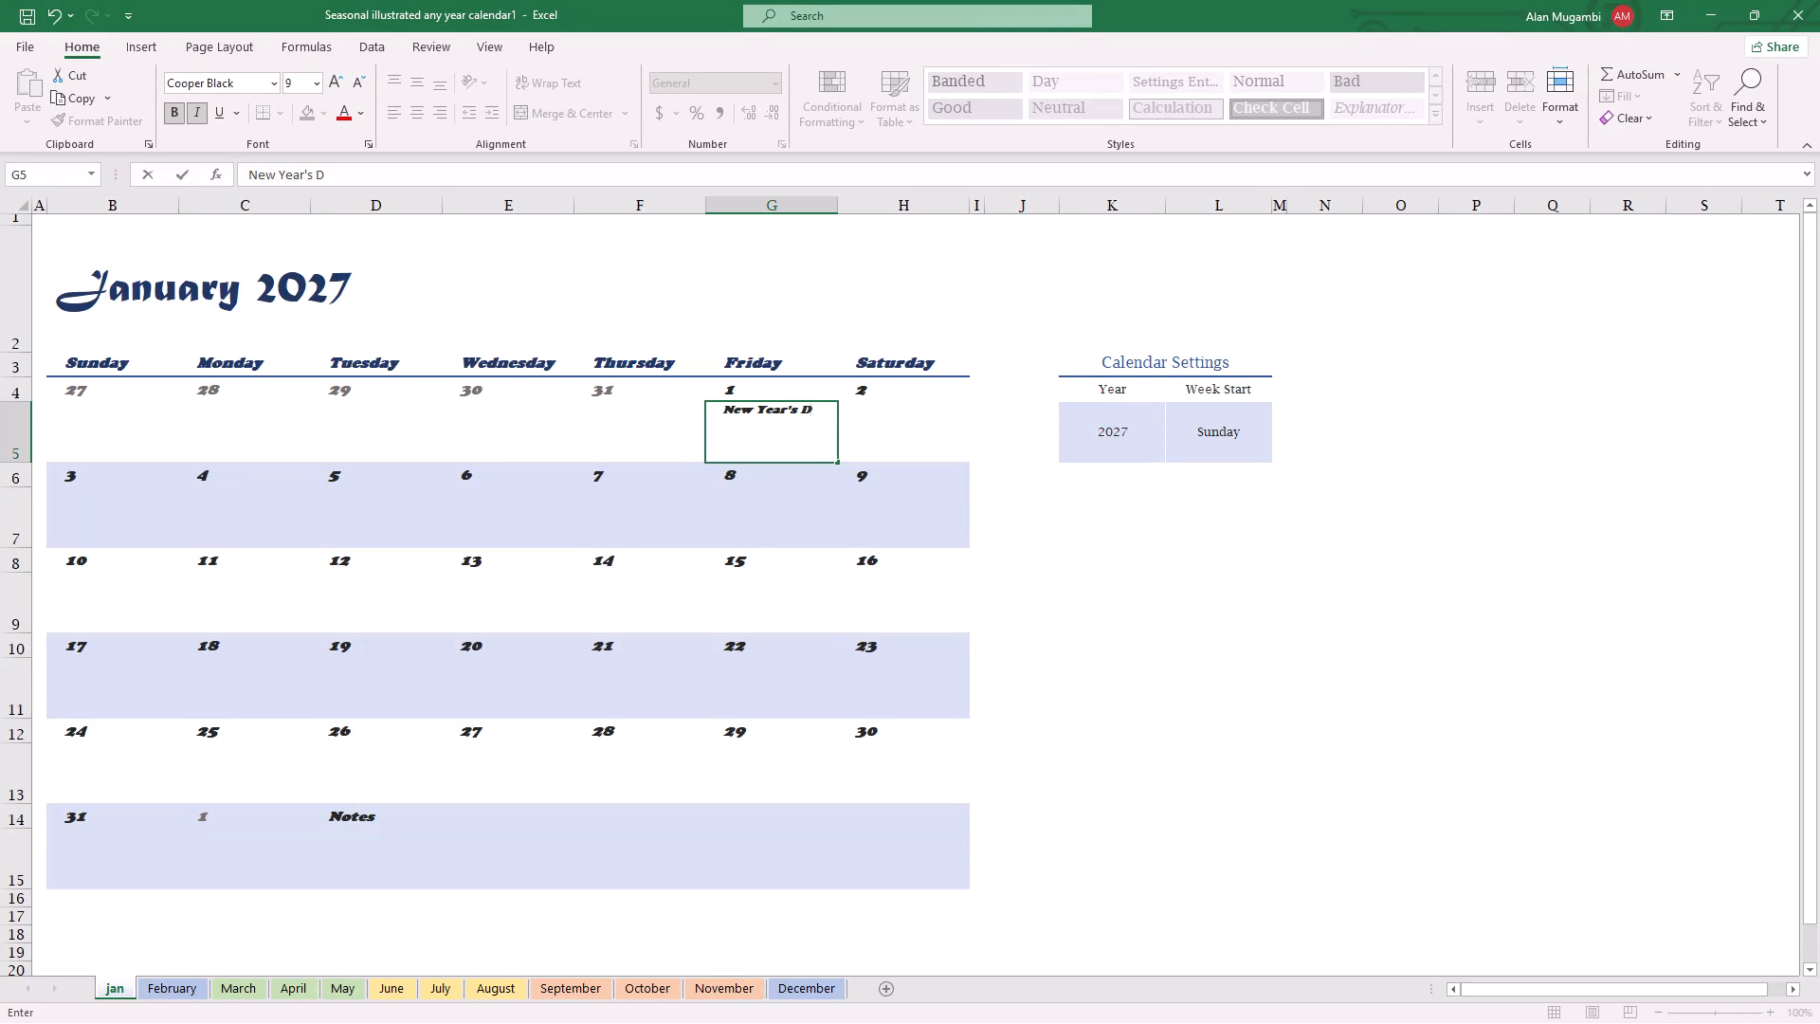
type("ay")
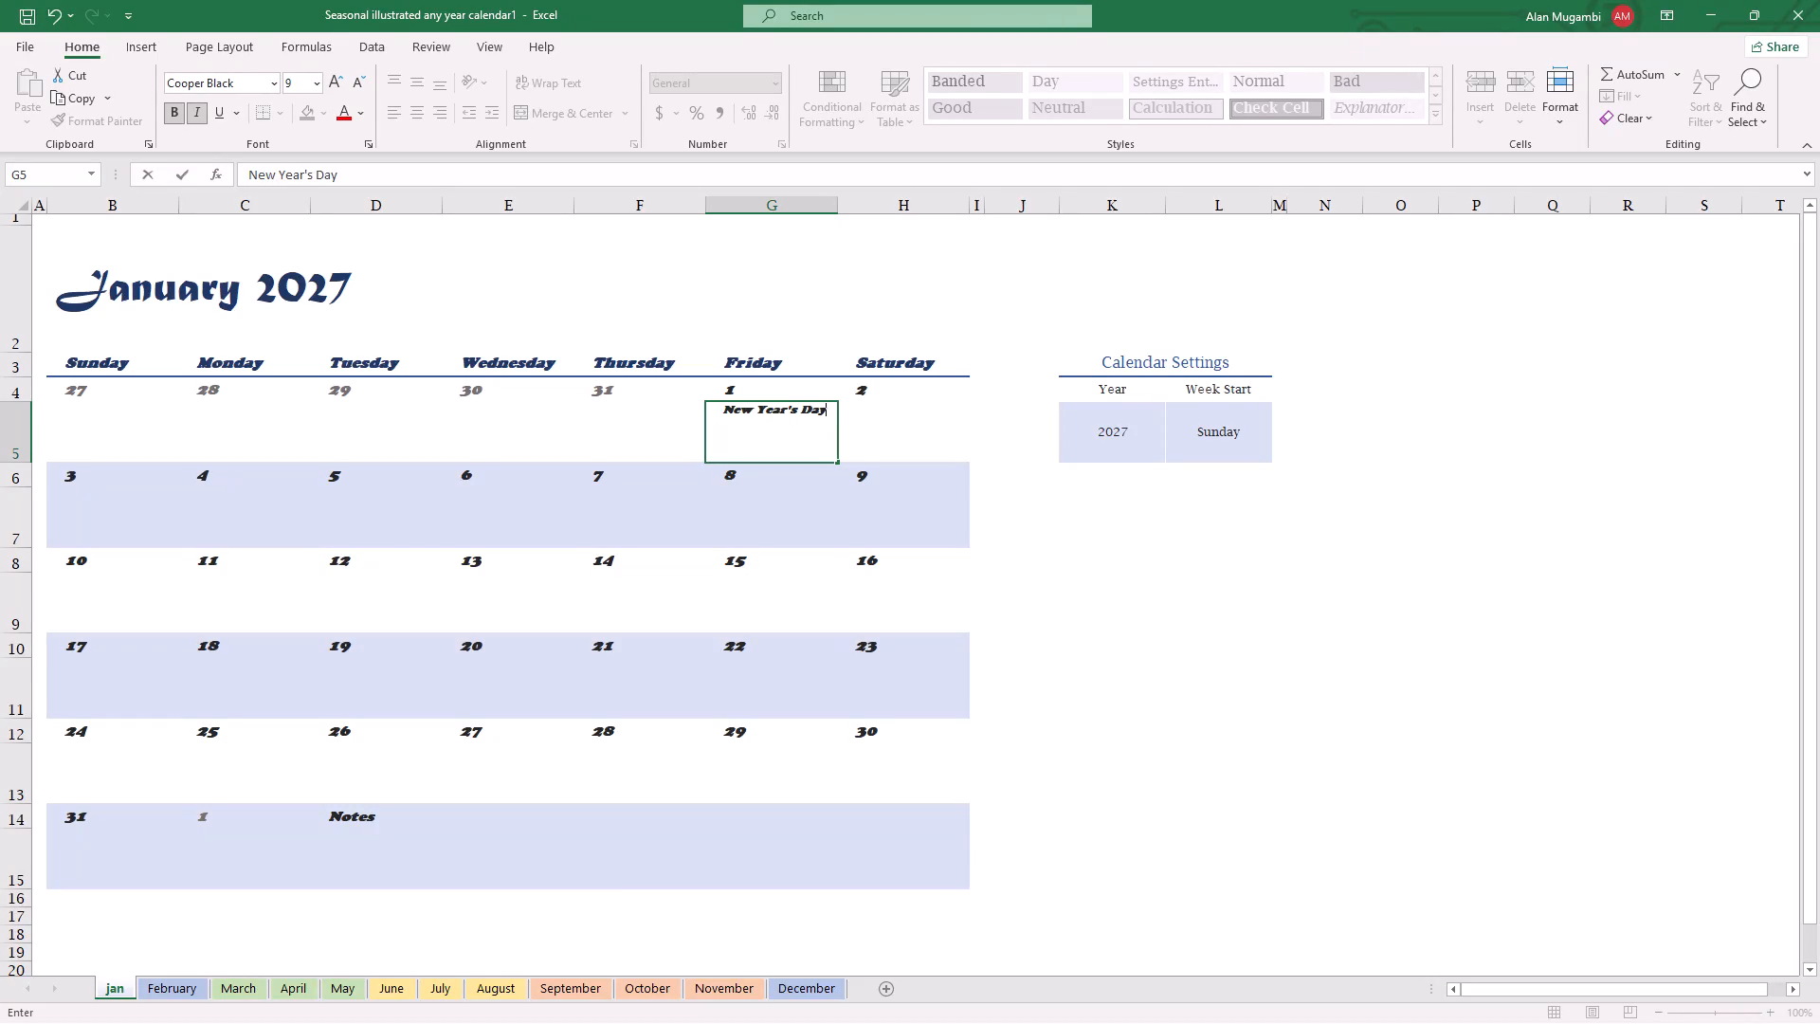
Open the text formatting options for the New Year's Day entry beneath Friday, January 1.
left_click(743, 429)
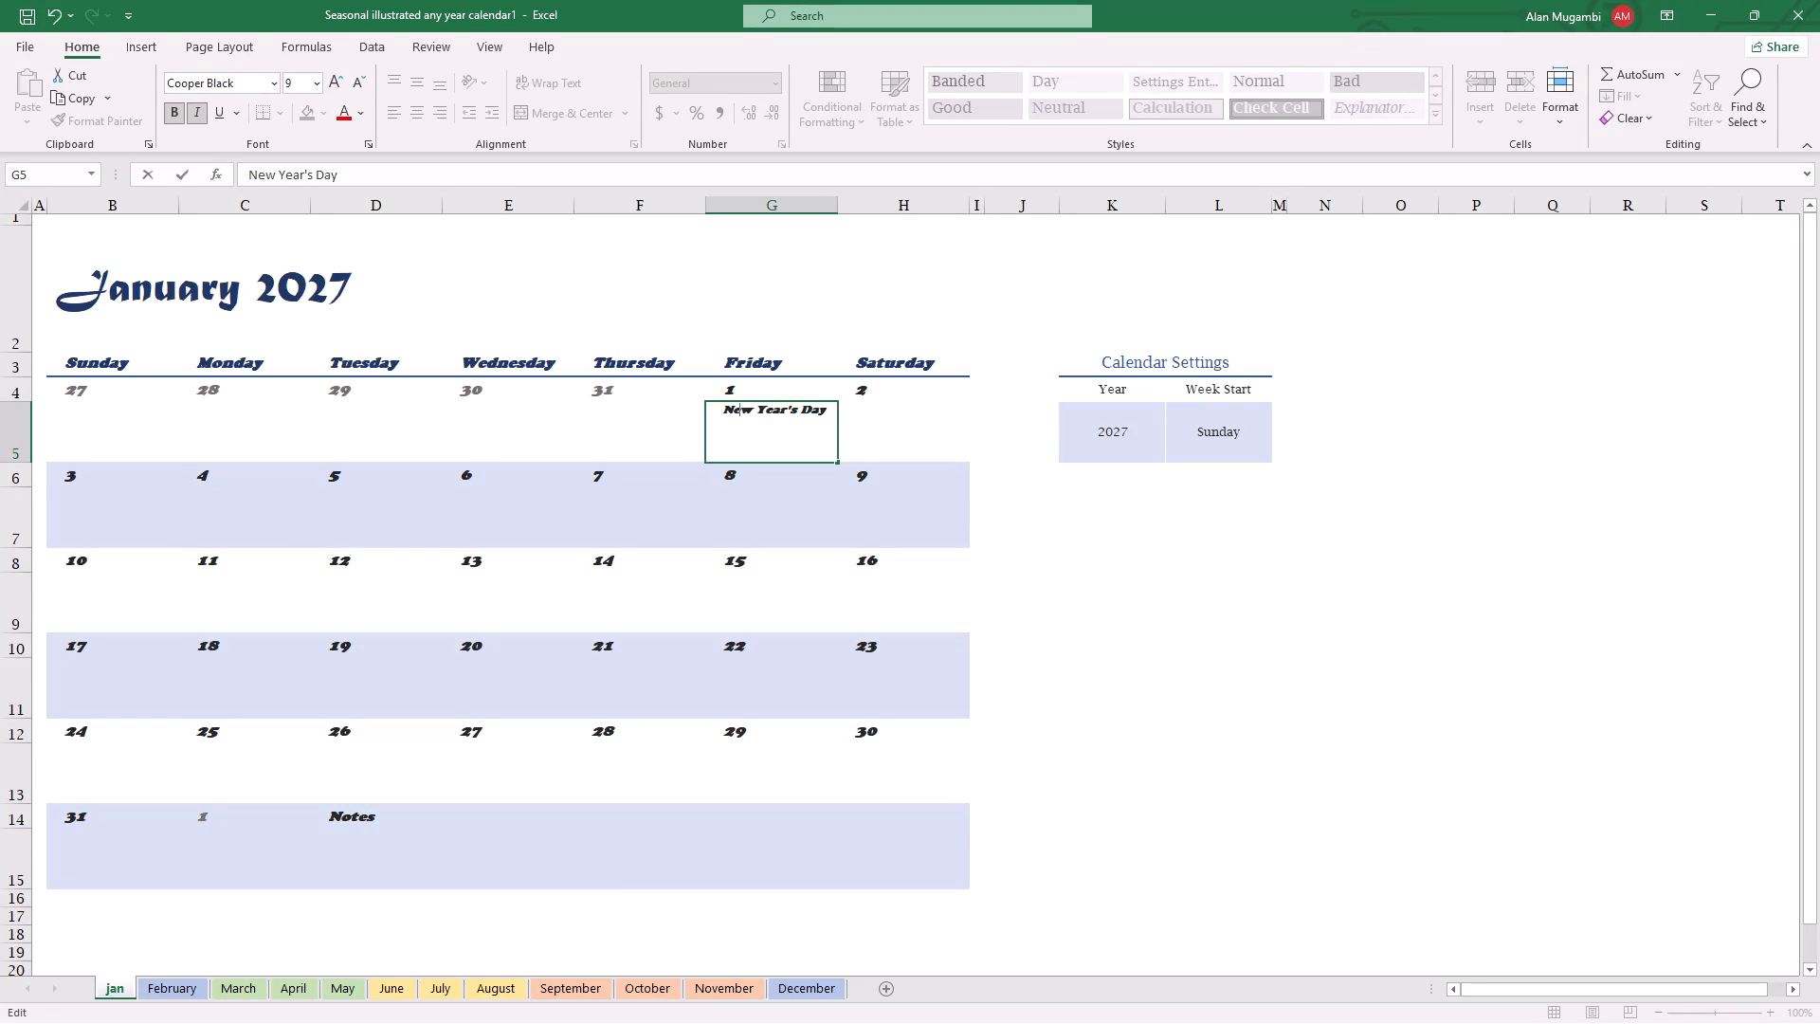
right_click(753, 411)
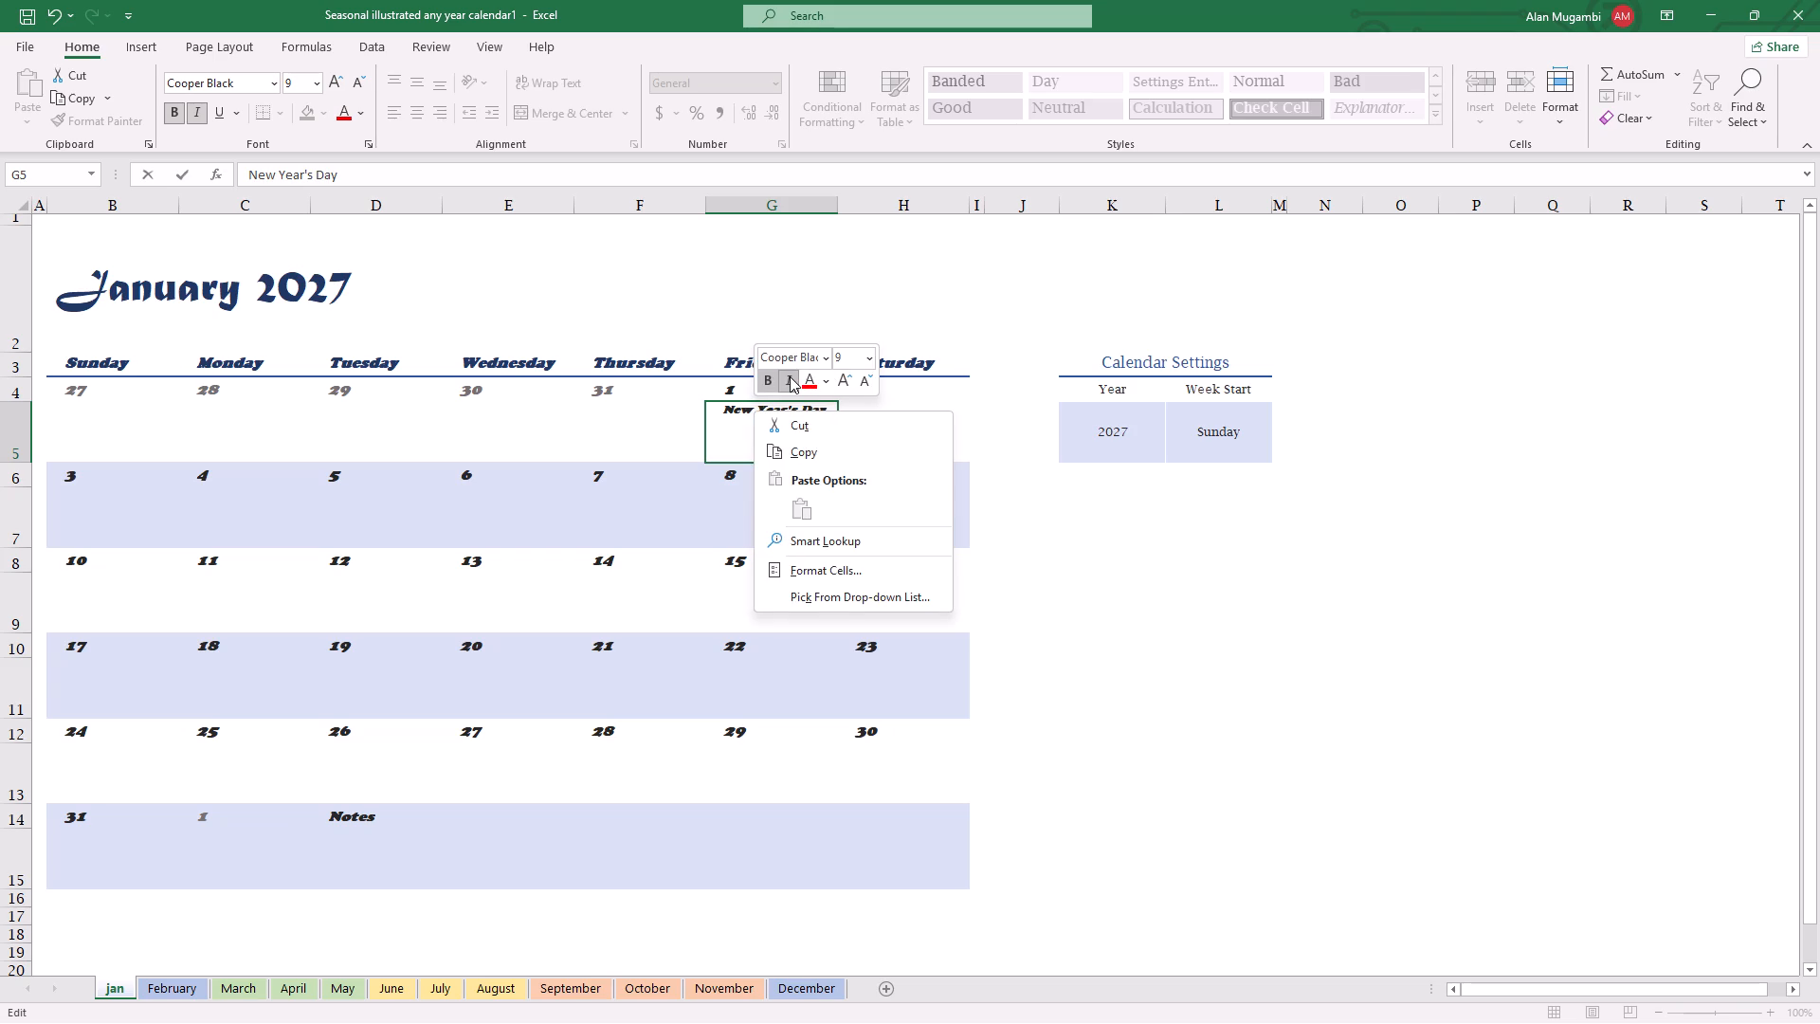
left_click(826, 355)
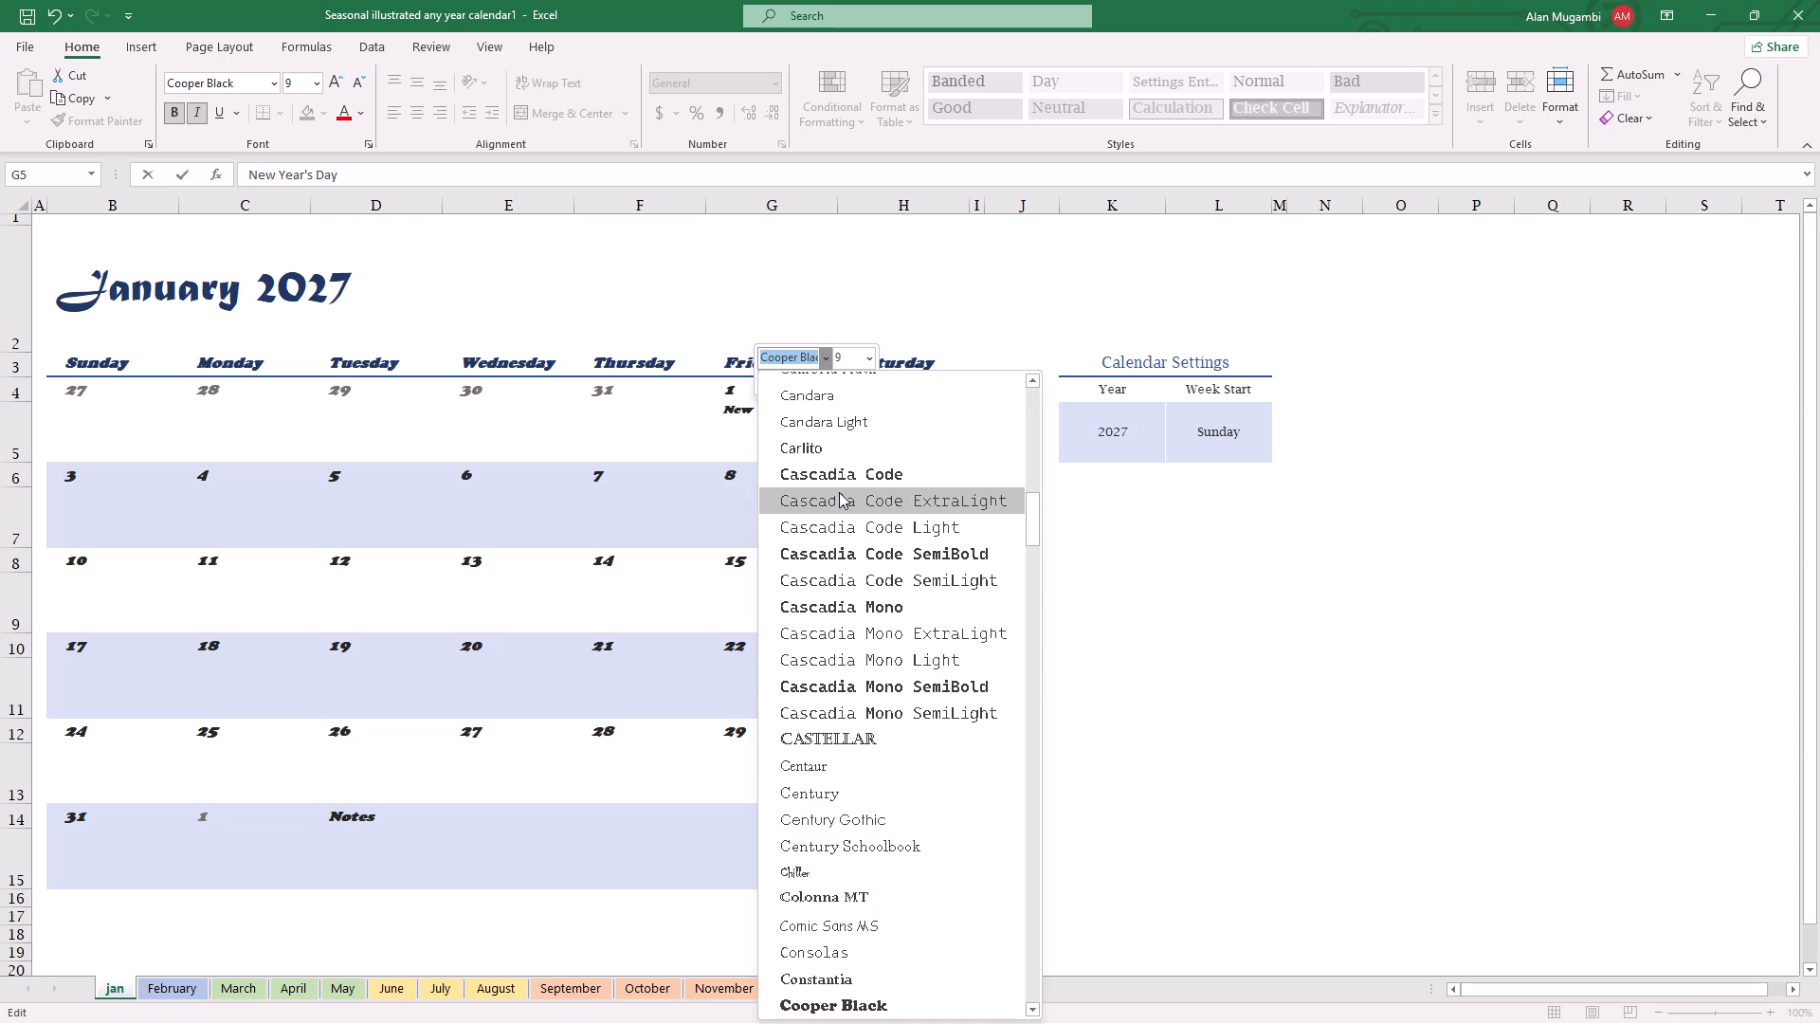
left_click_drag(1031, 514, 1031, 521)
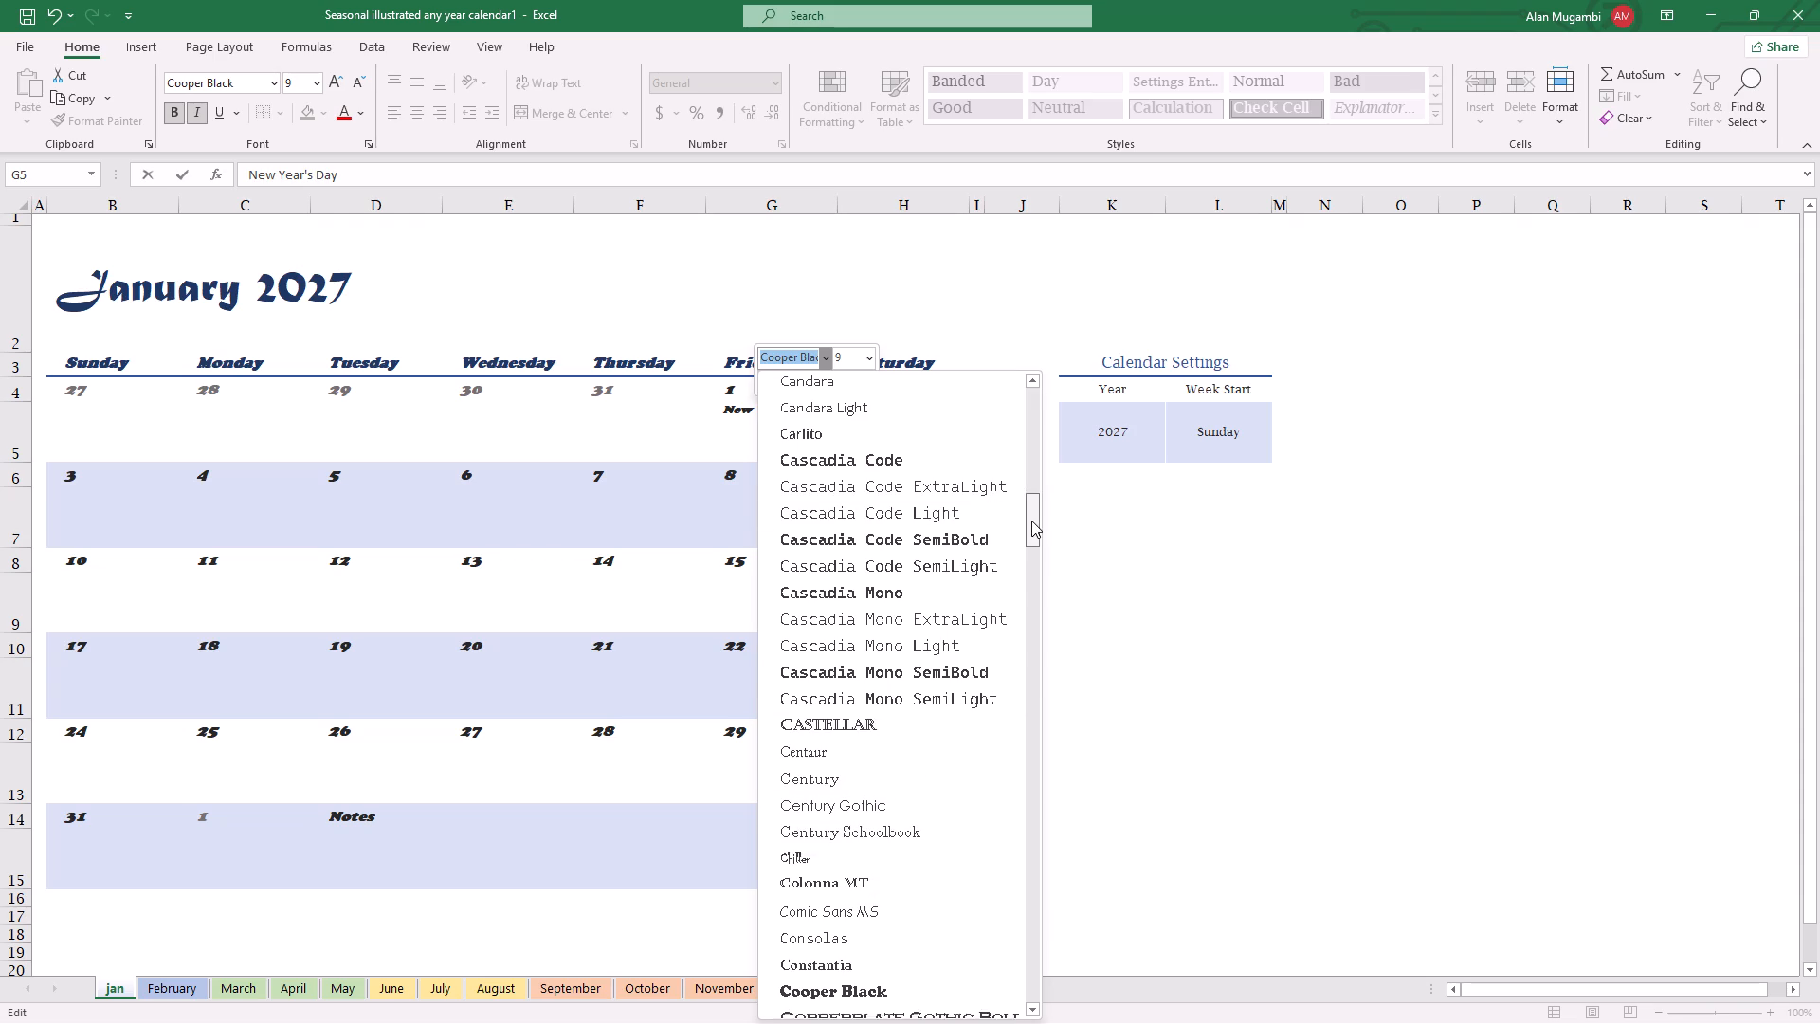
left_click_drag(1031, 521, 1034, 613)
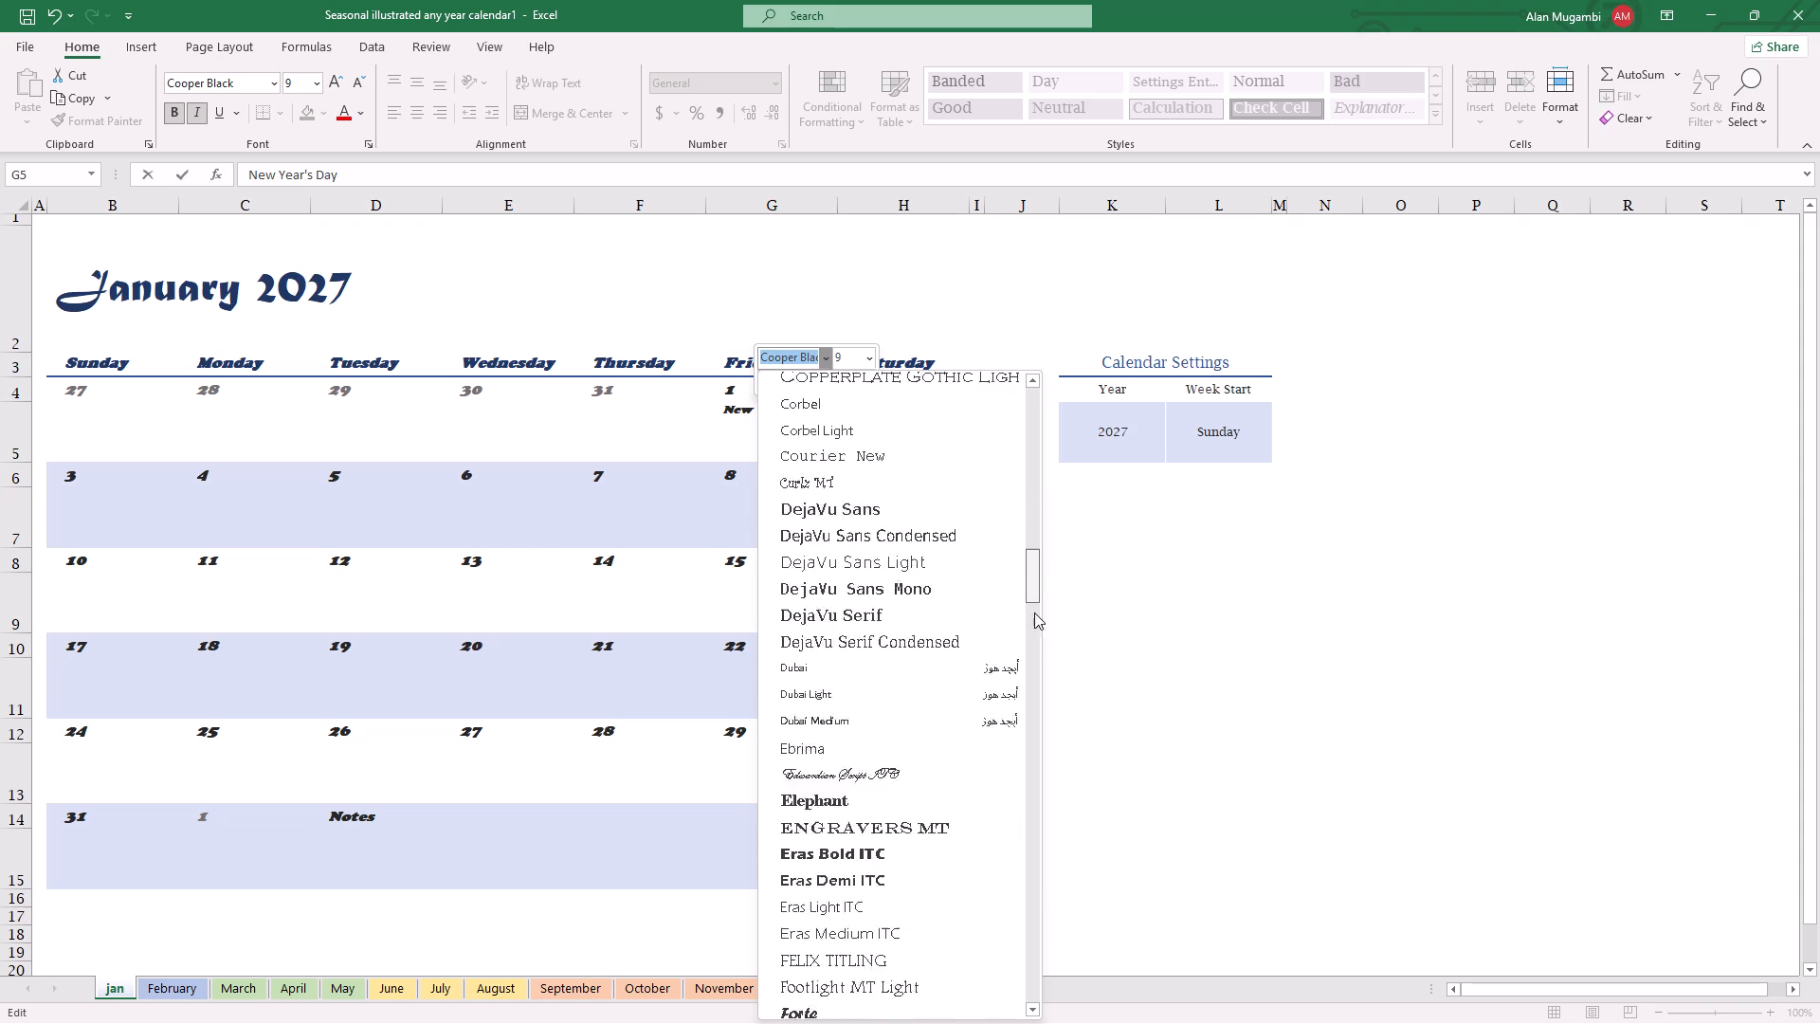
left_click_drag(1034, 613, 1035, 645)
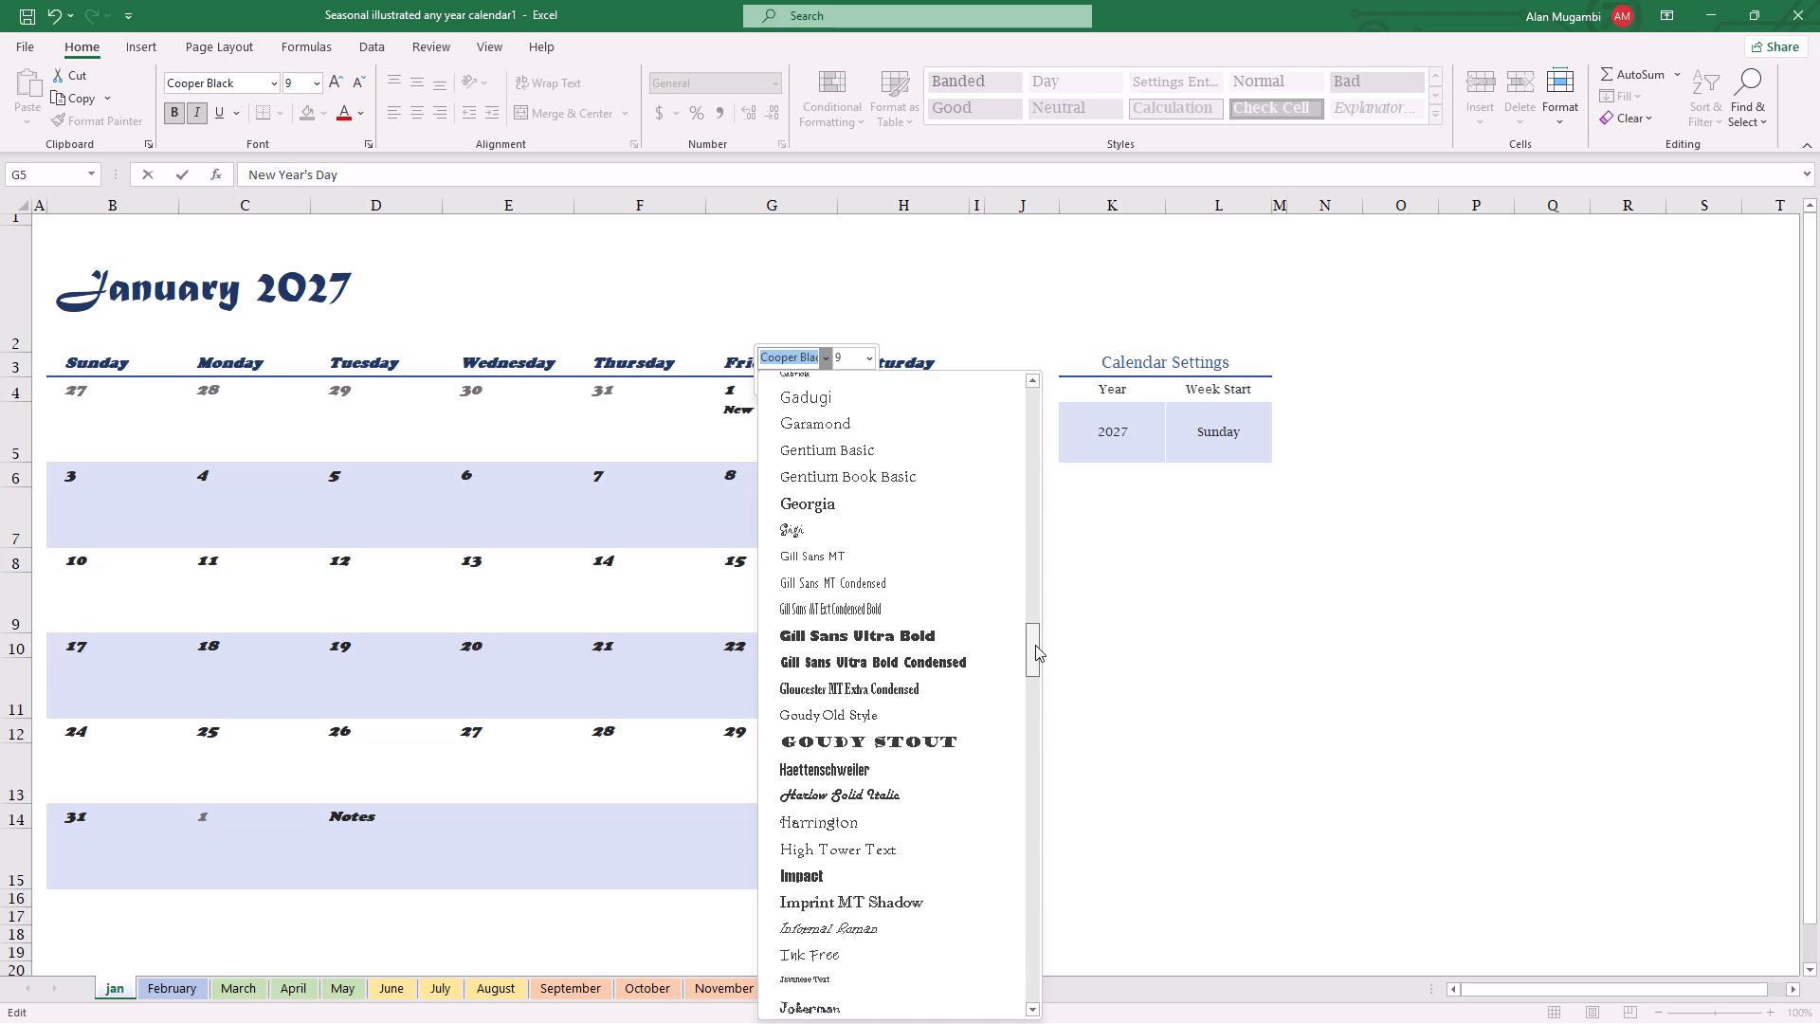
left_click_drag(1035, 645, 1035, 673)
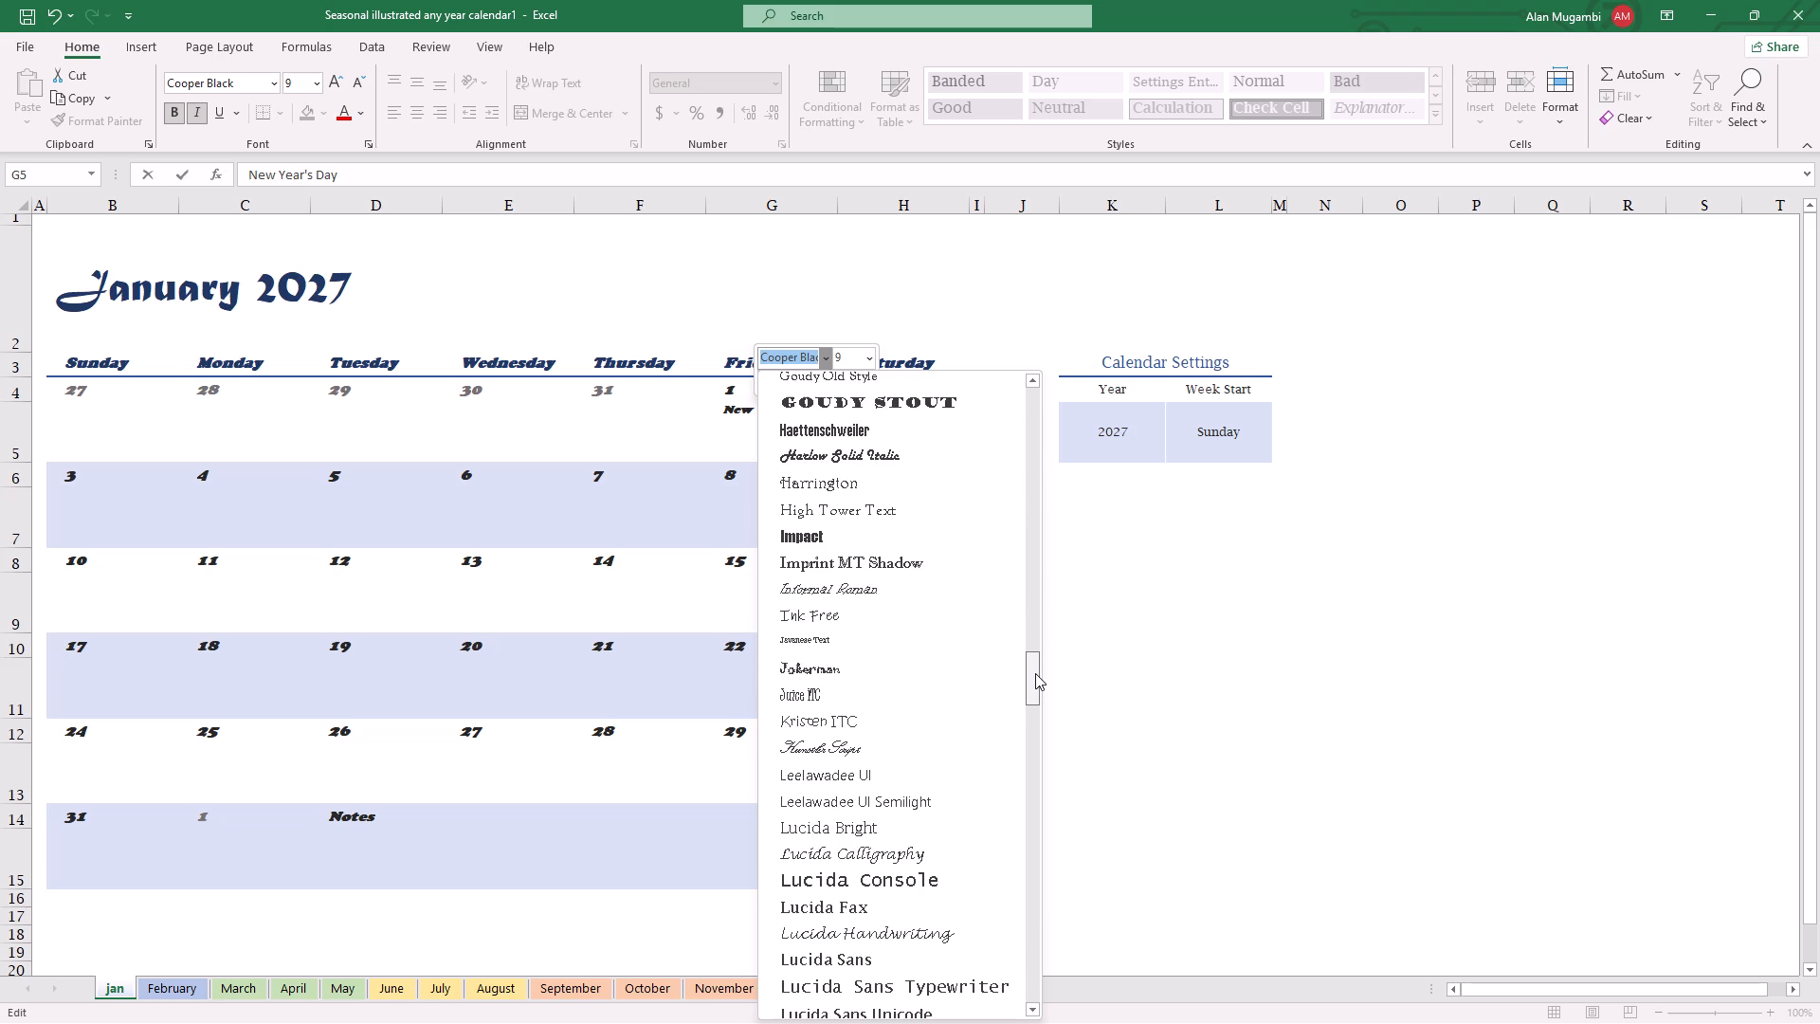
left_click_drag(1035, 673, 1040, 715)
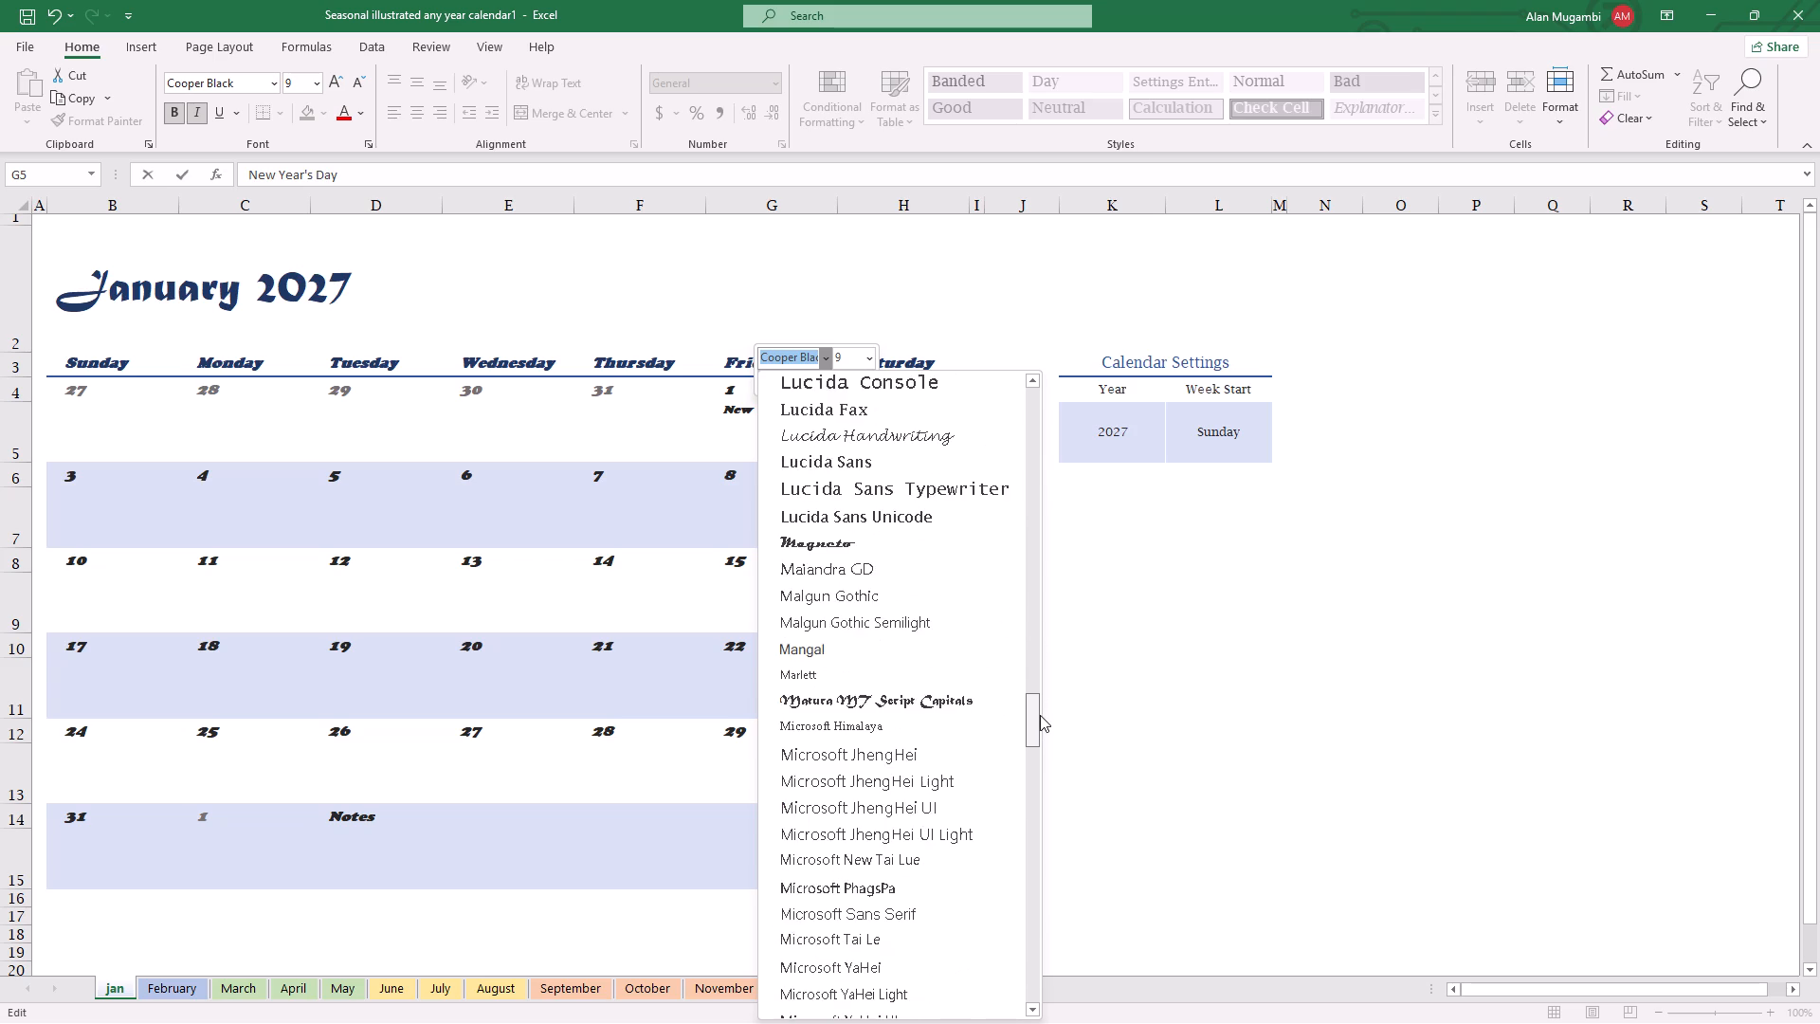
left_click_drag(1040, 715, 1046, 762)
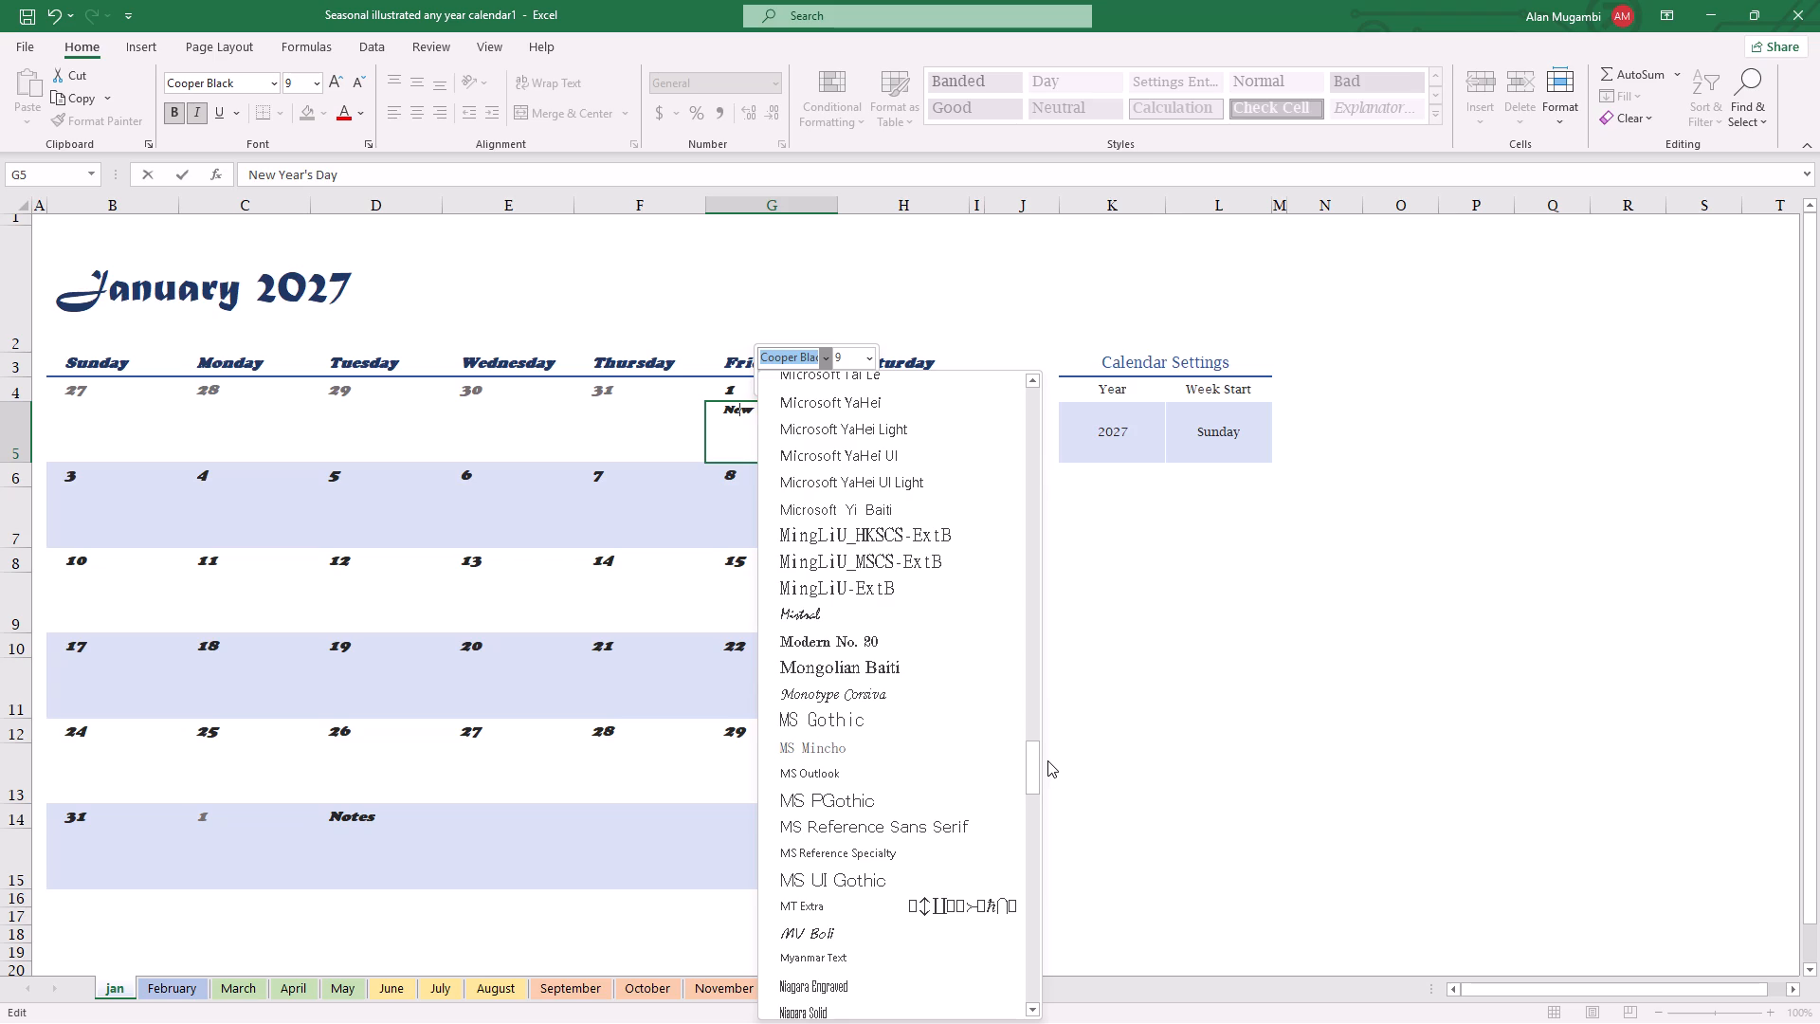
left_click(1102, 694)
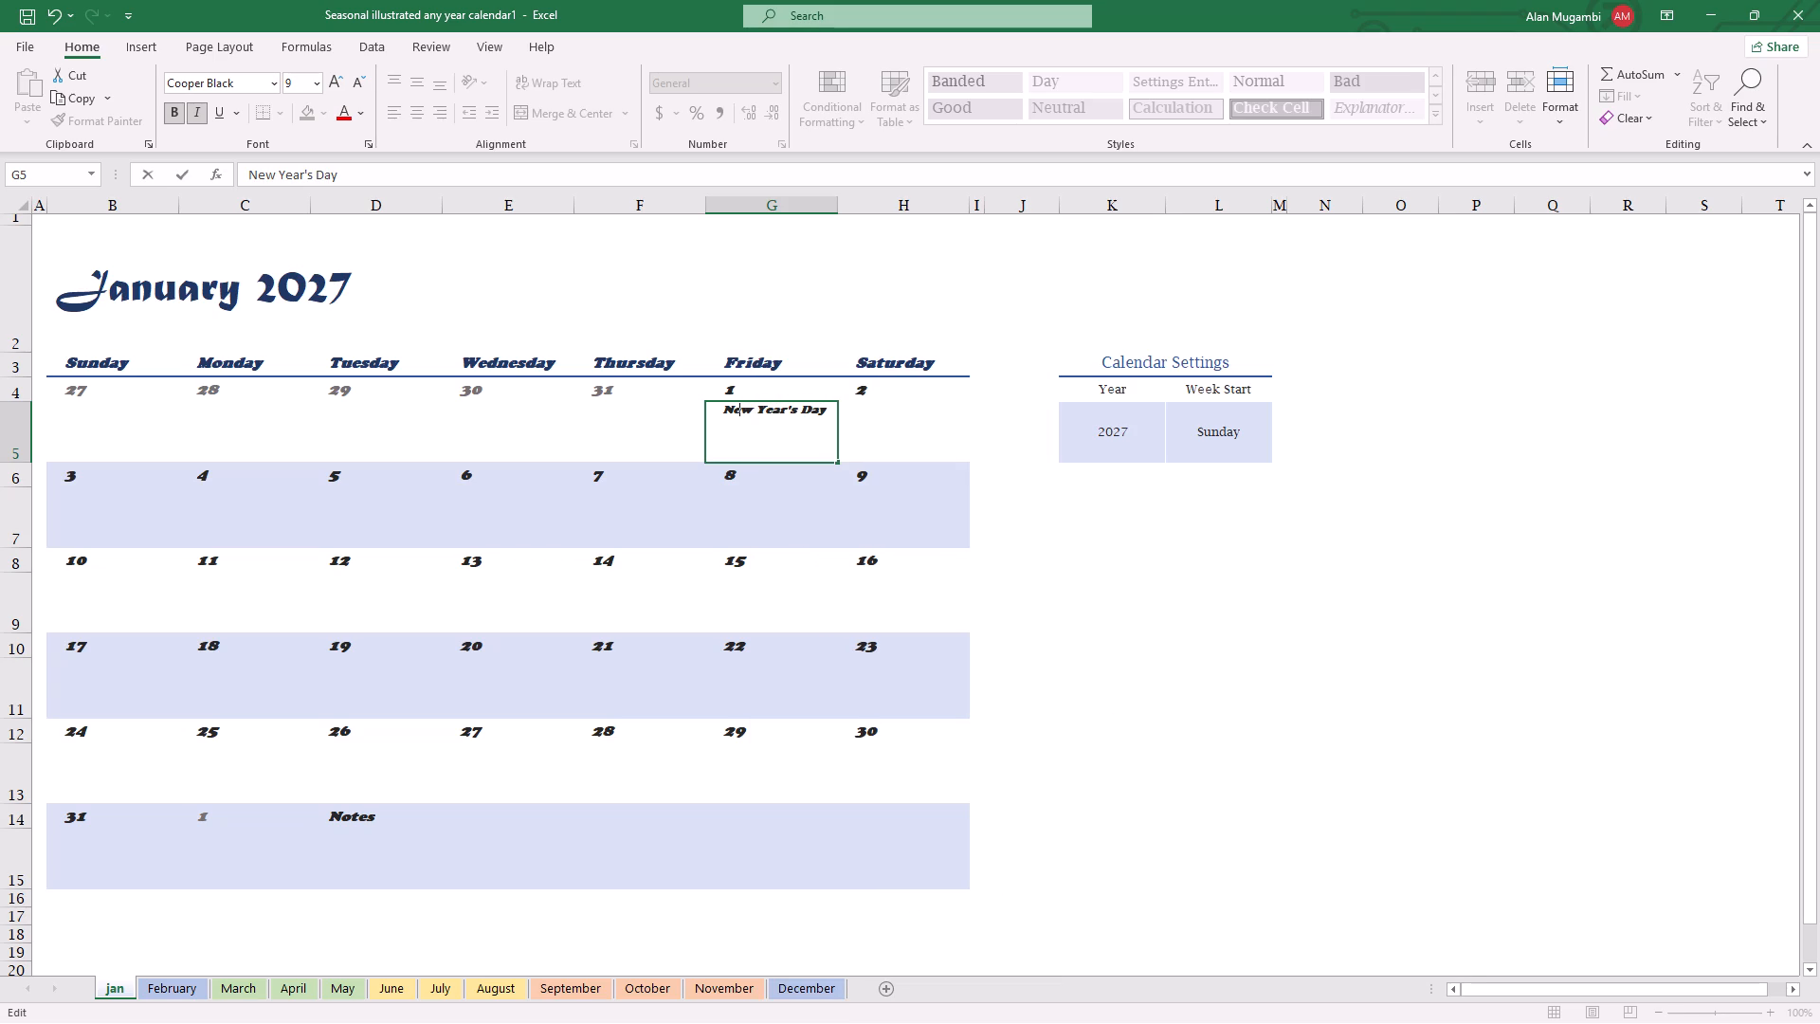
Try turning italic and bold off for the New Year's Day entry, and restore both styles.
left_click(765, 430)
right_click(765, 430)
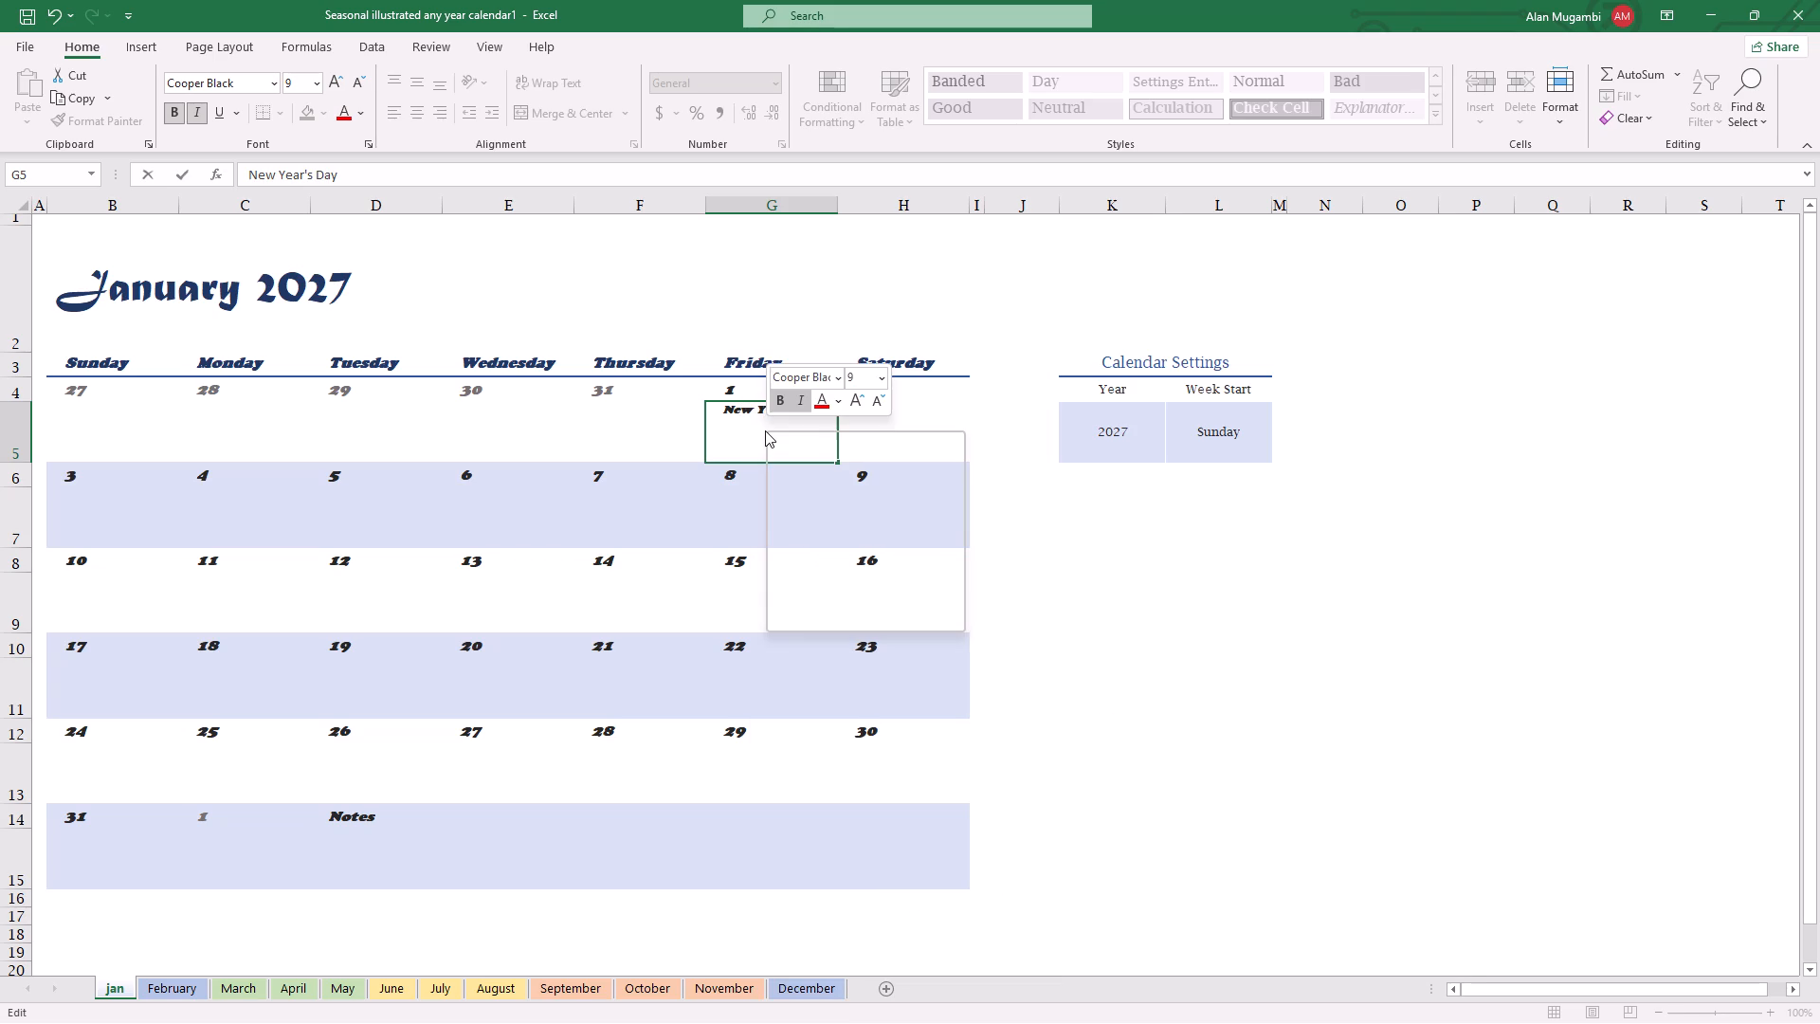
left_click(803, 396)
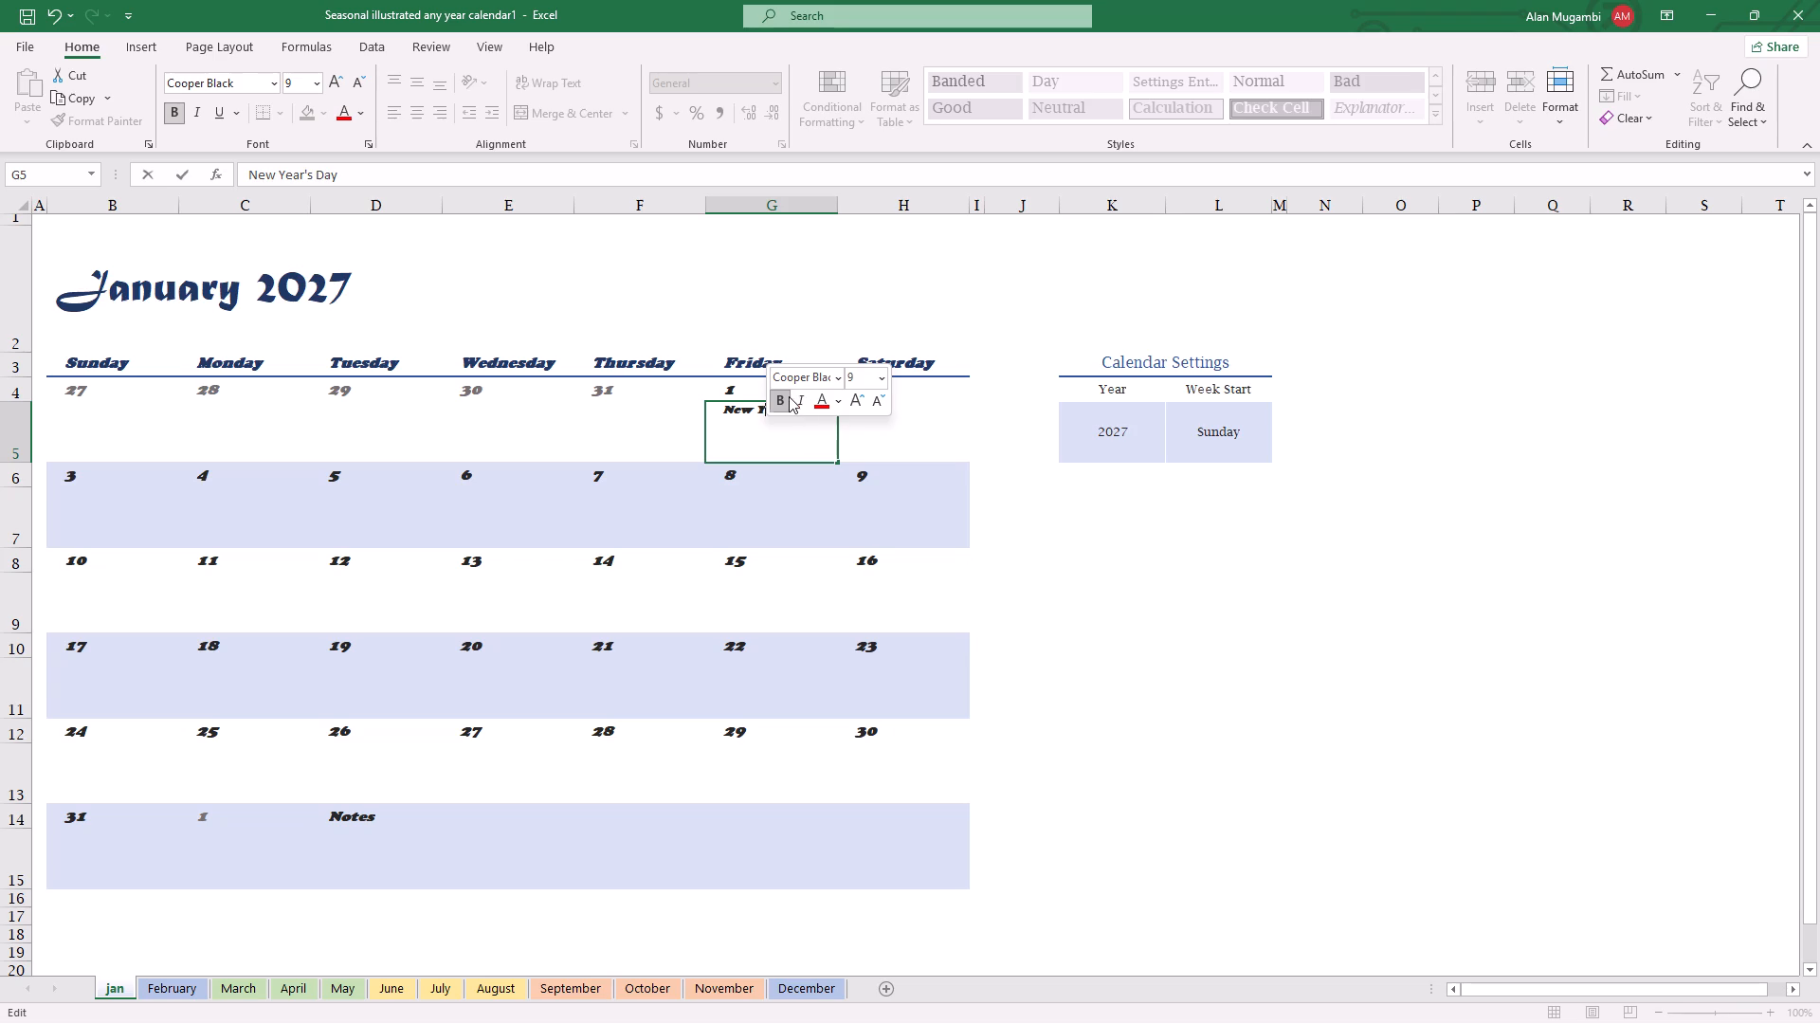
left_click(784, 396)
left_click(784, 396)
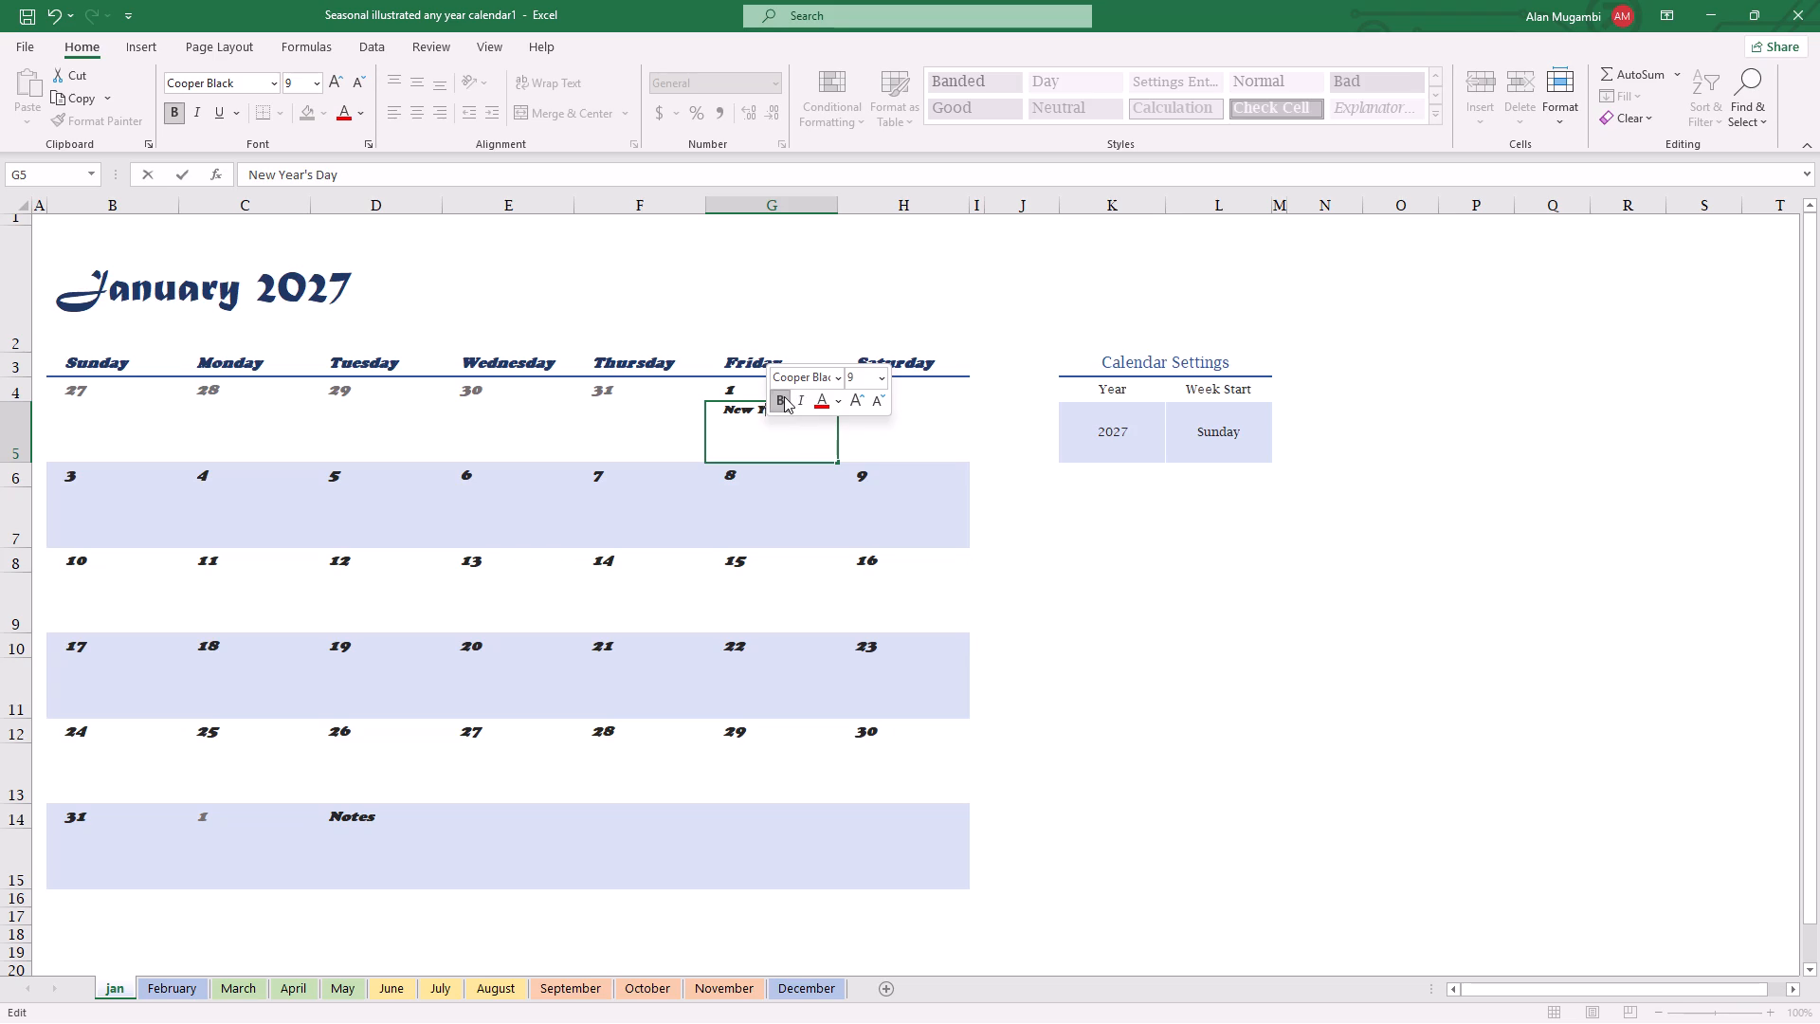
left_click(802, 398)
Finish editing the New Year's Day entry beneath January 1.
left_click(747, 432)
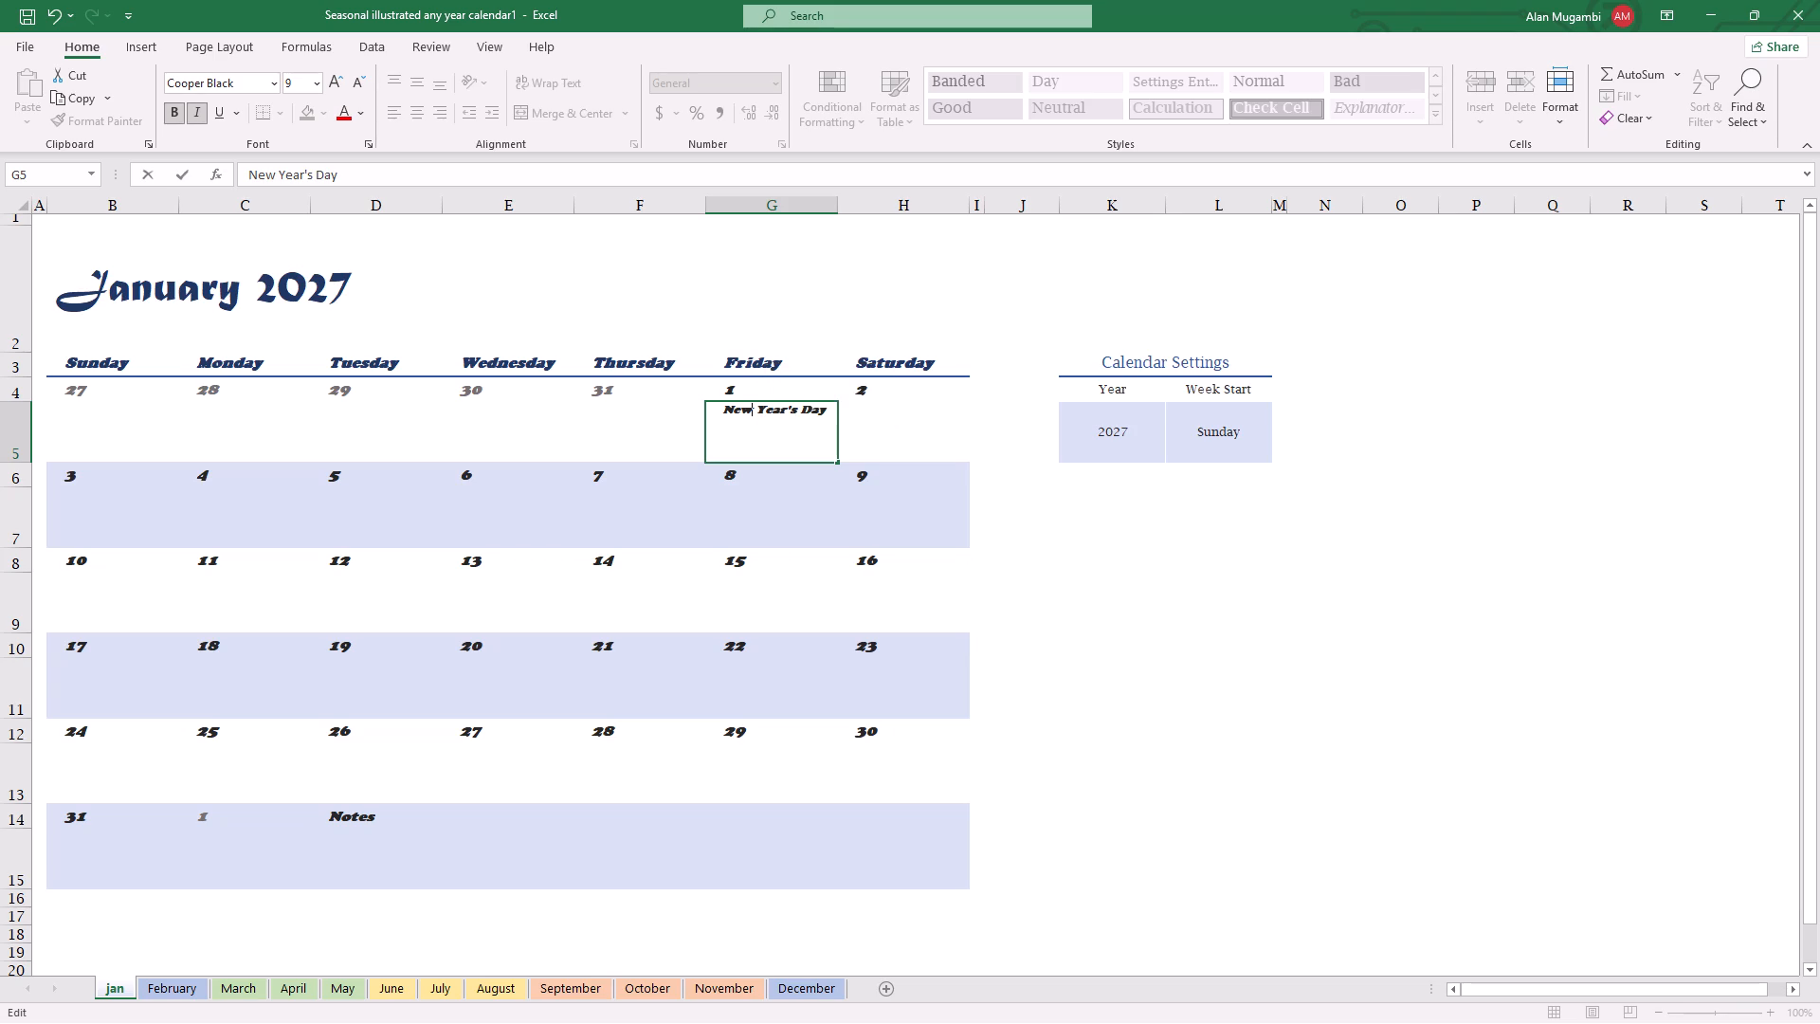
left_click(827, 521)
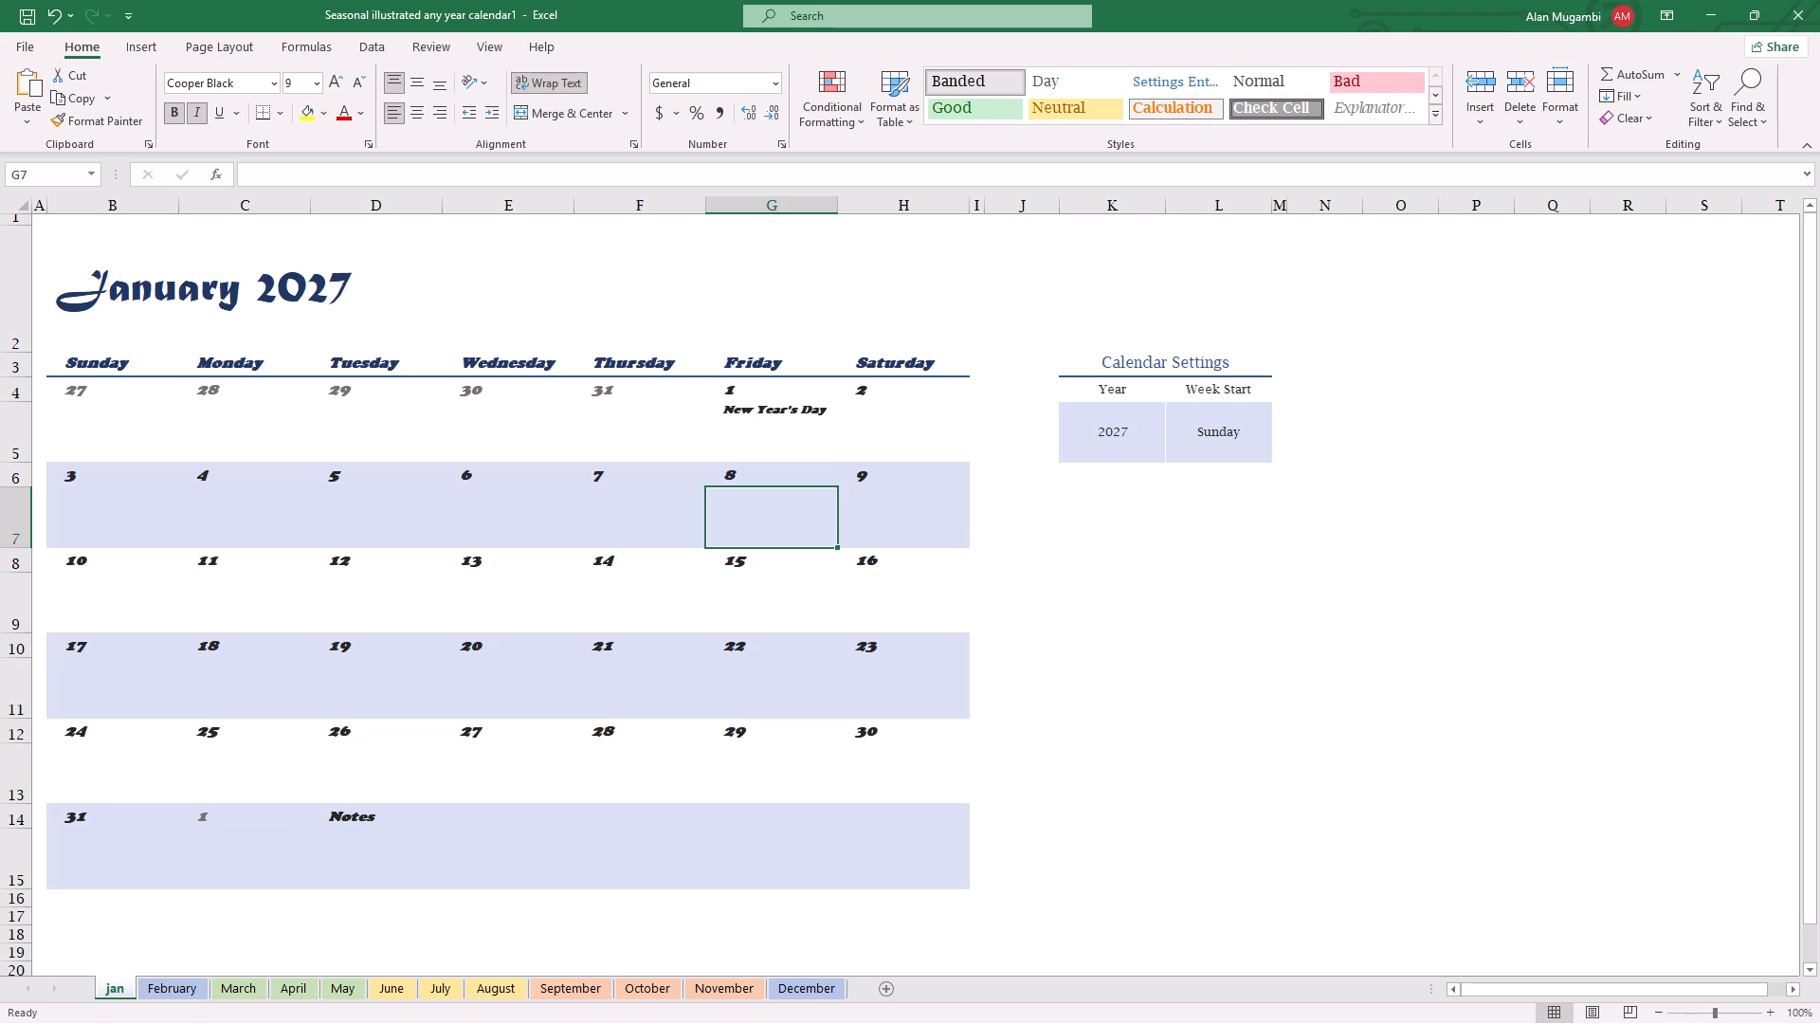
Preview alternative fonts for the New Year's Day entry beneath Friday, January 1.
right_click(778, 407)
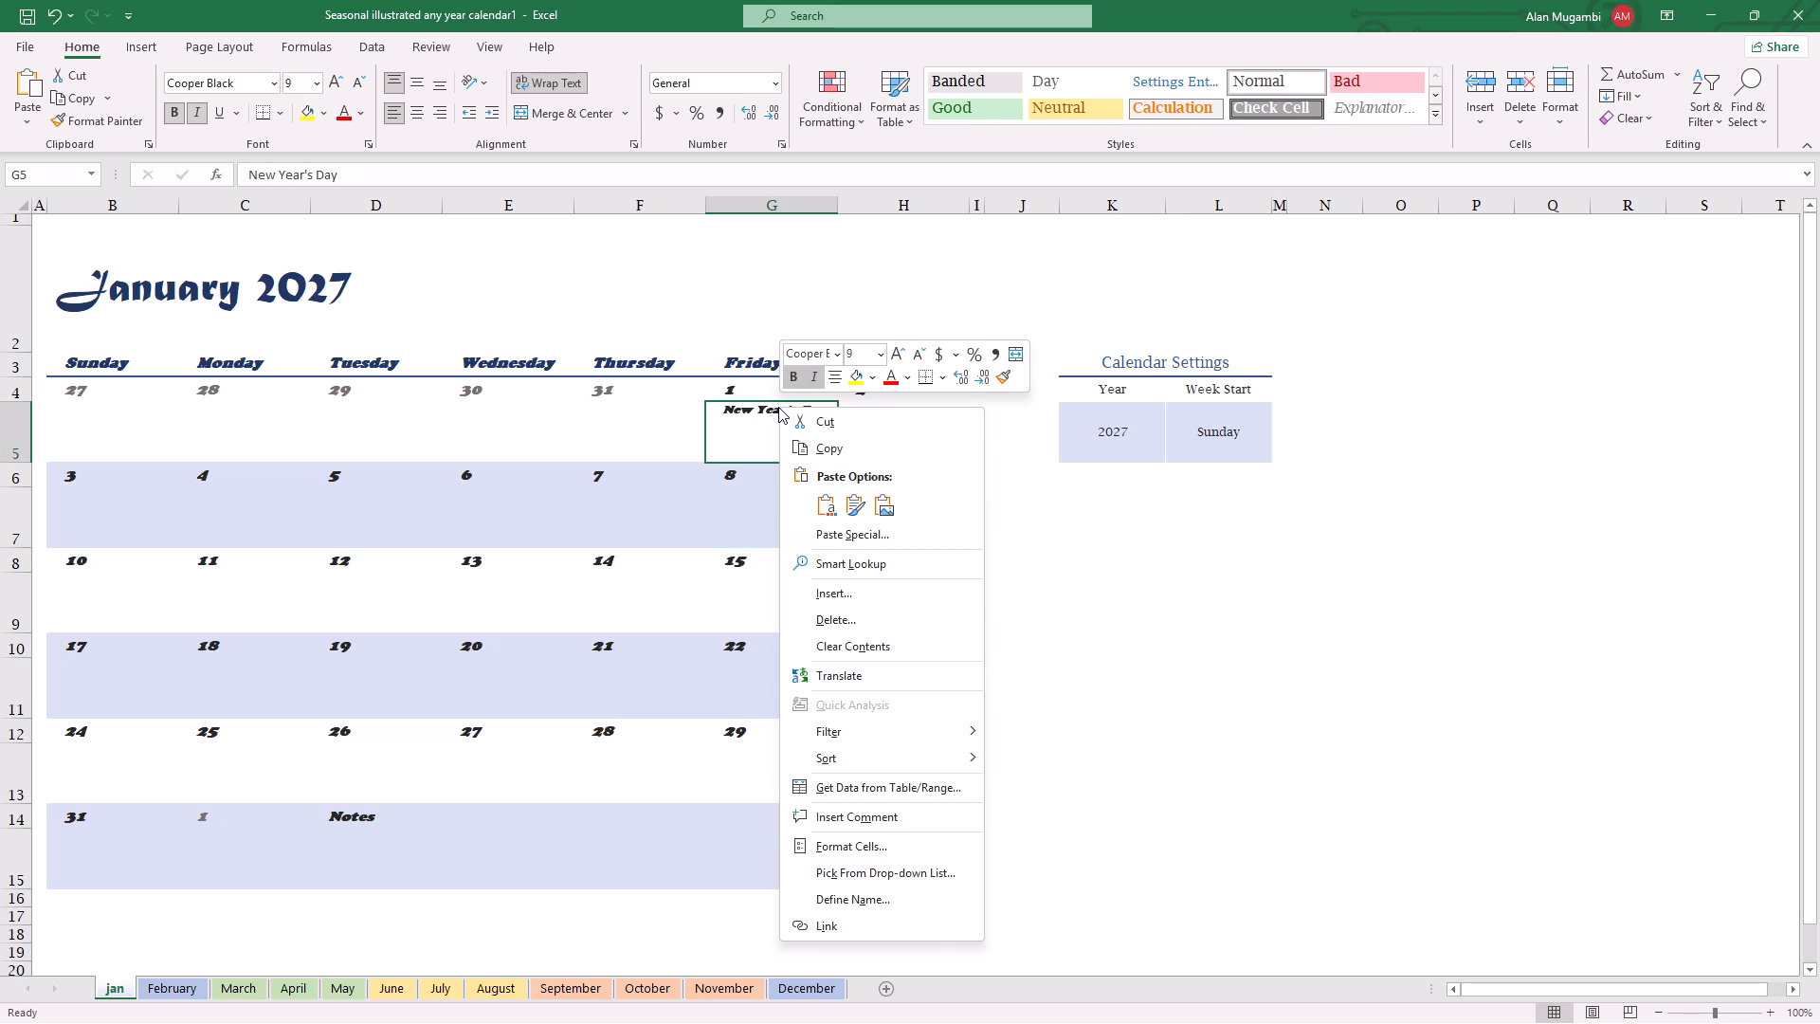
left_click(842, 352)
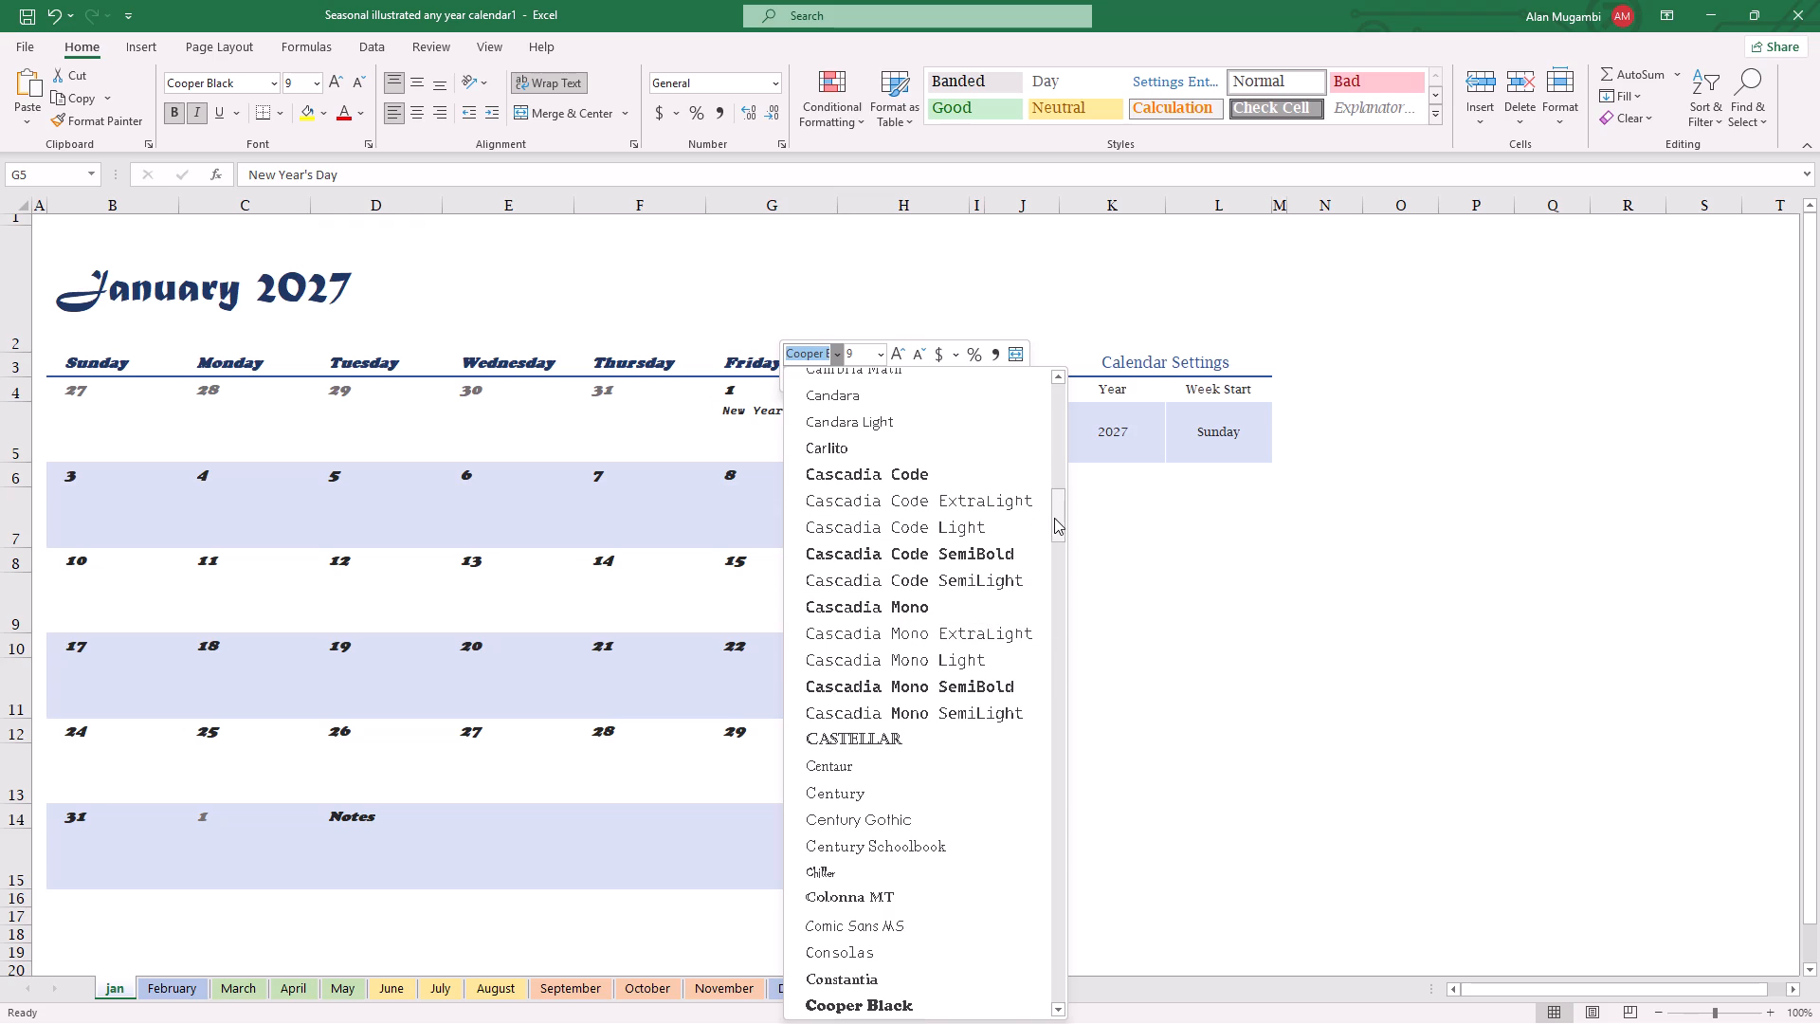
left_click_drag(1054, 518, 1059, 565)
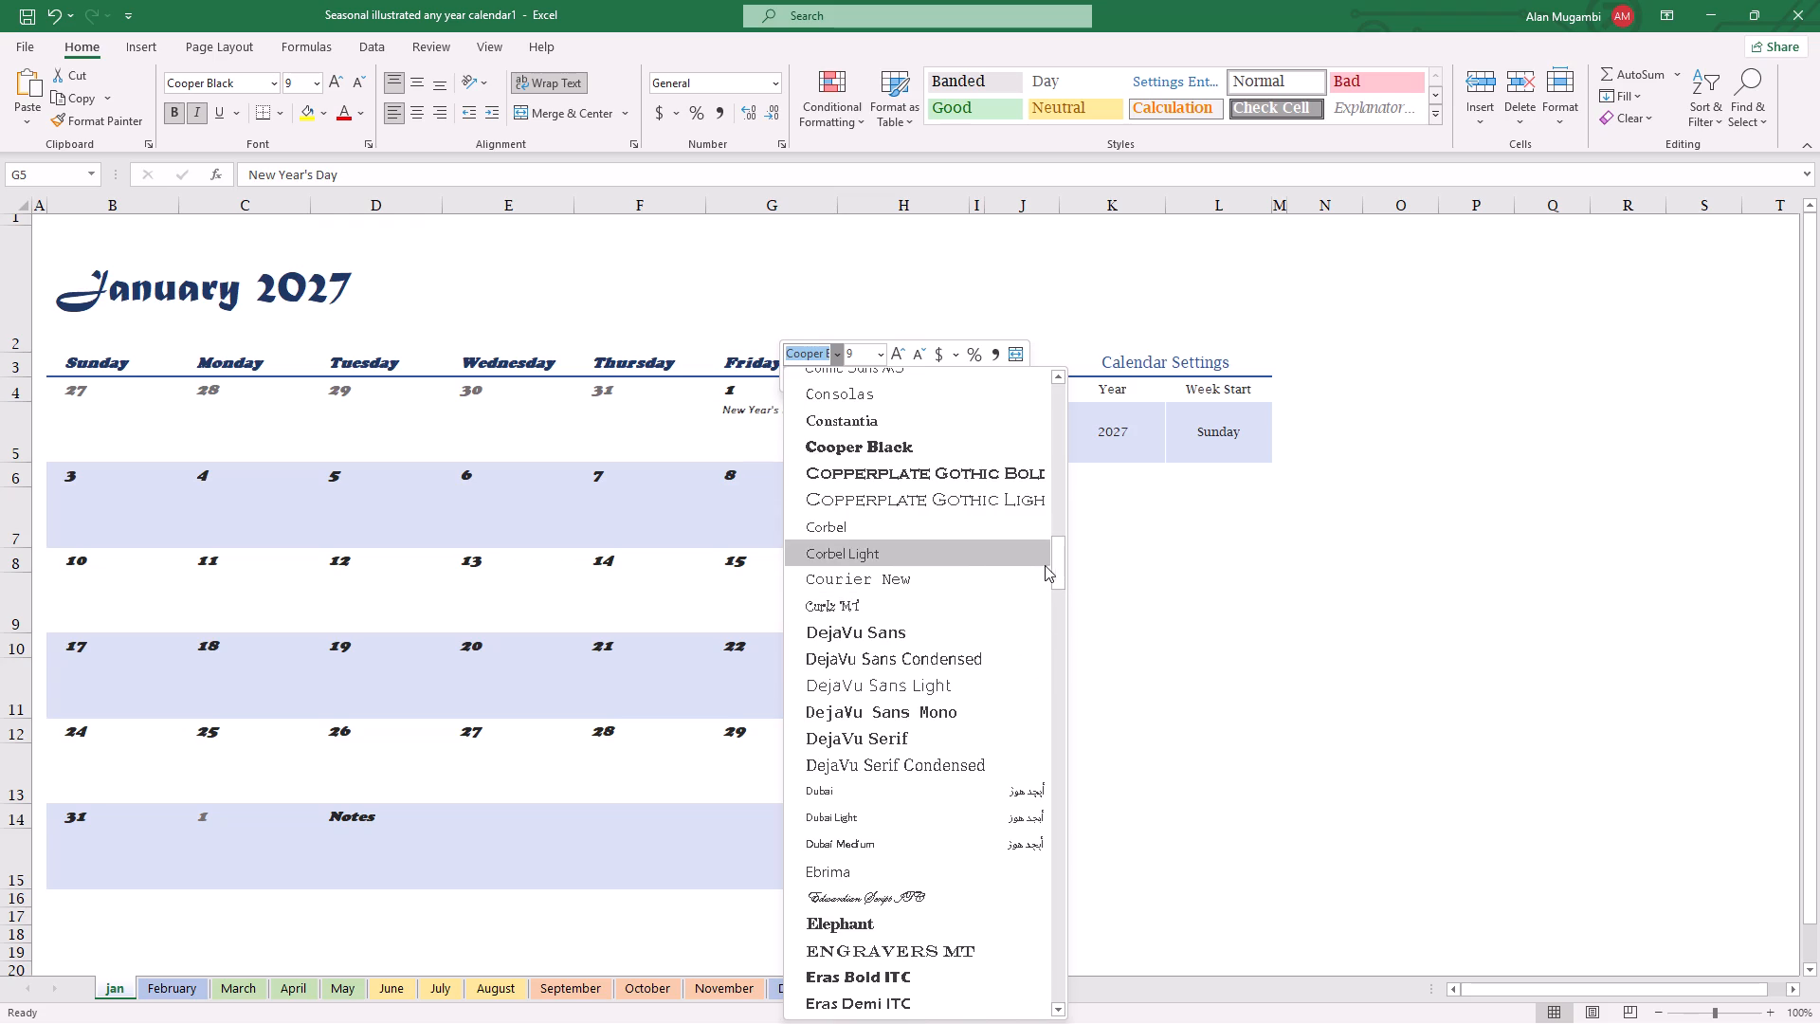
left_click_drag(1055, 565, 1055, 597)
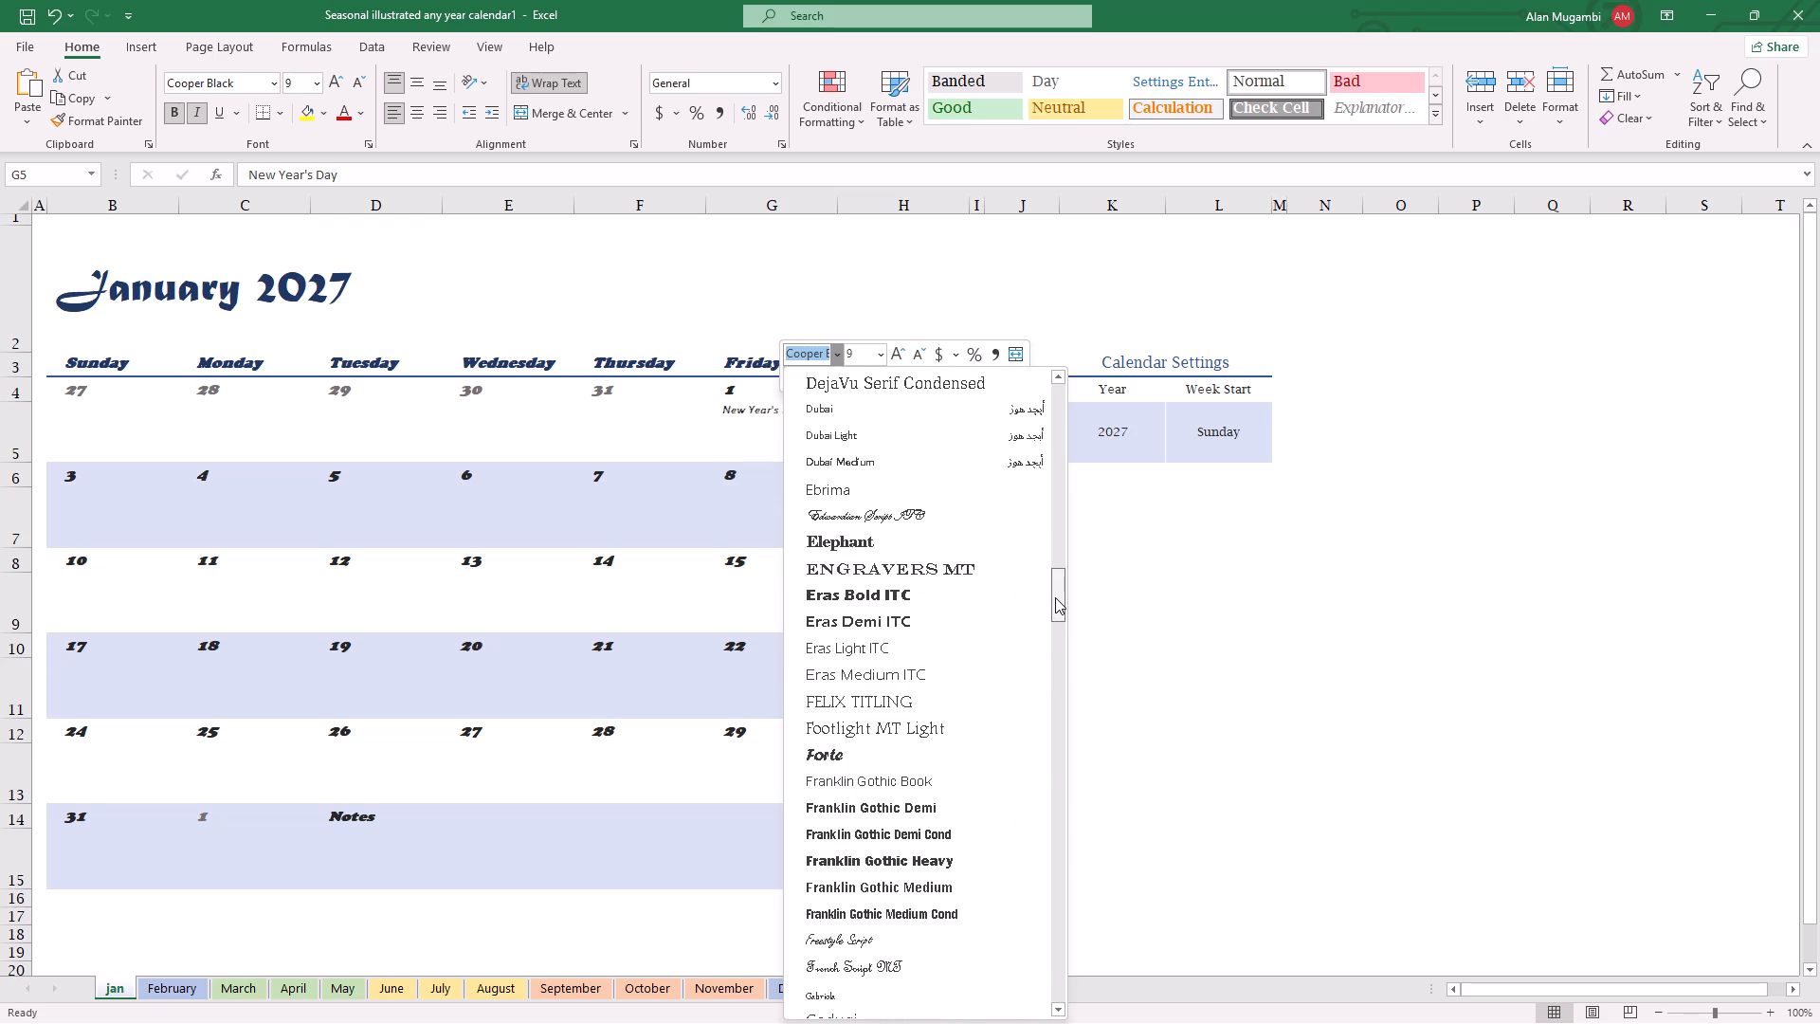
left_click_drag(1055, 597, 1055, 608)
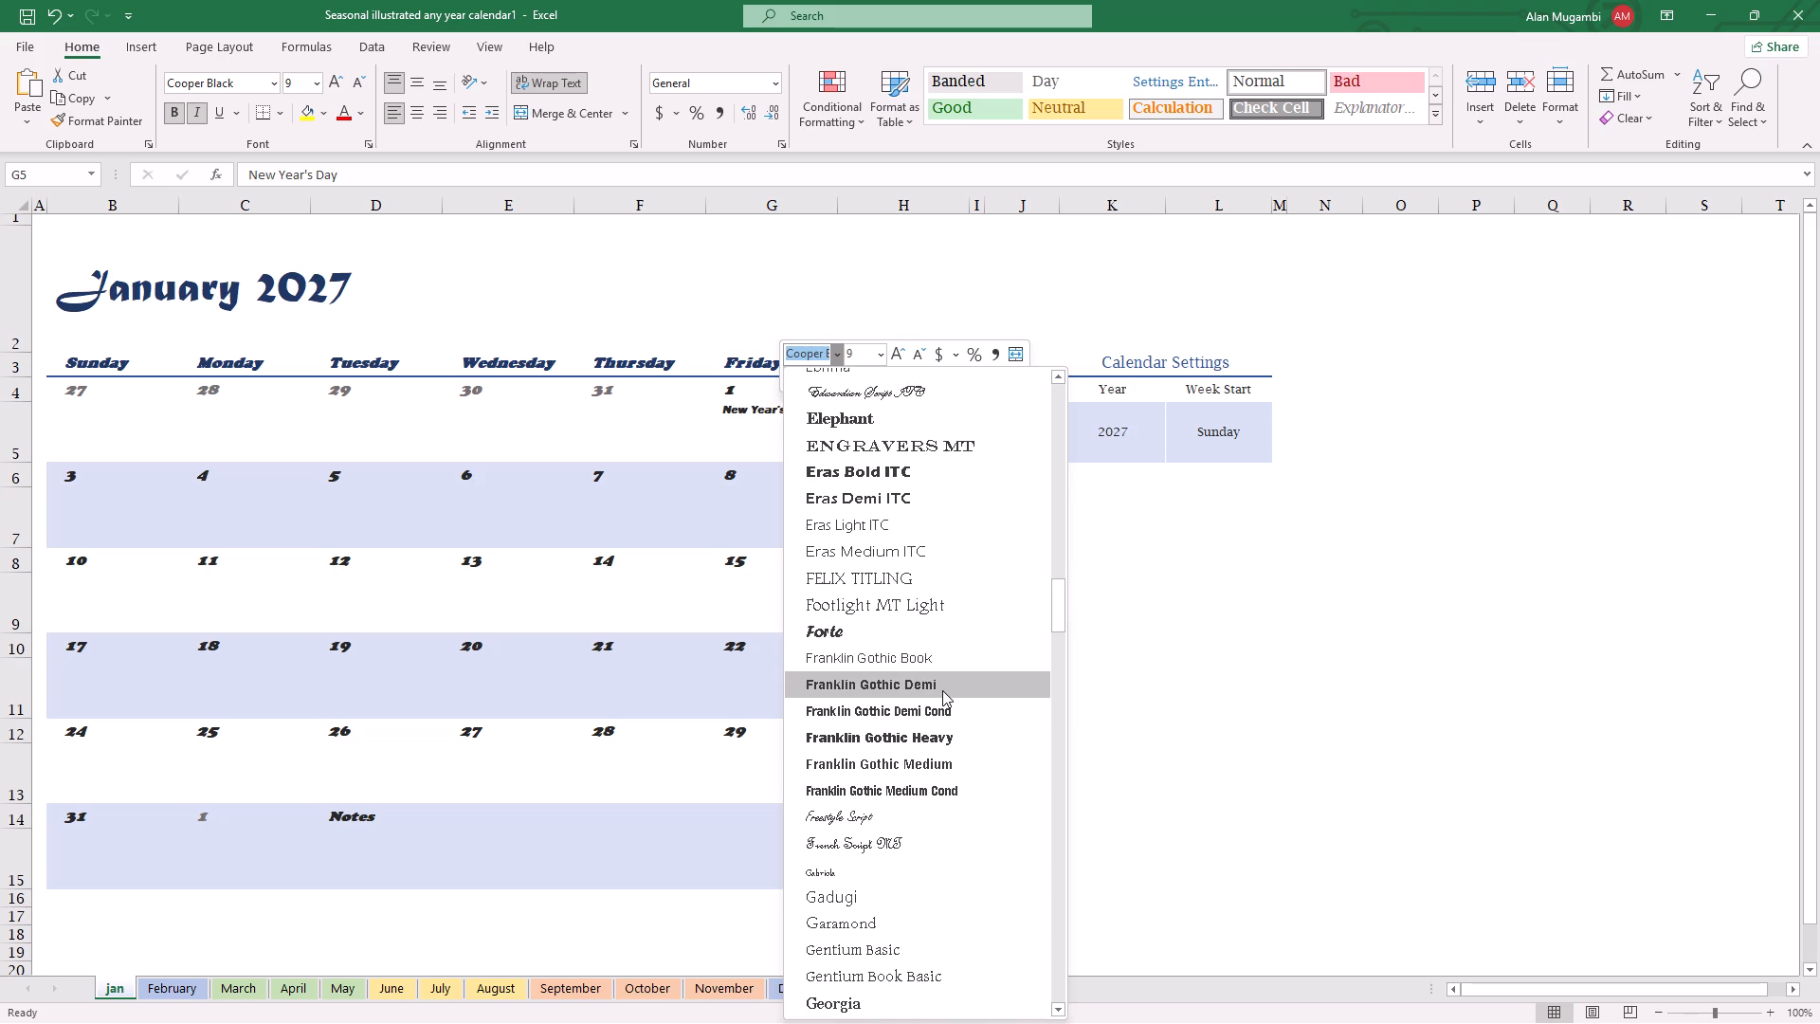
left_click_drag(1061, 611, 1061, 665)
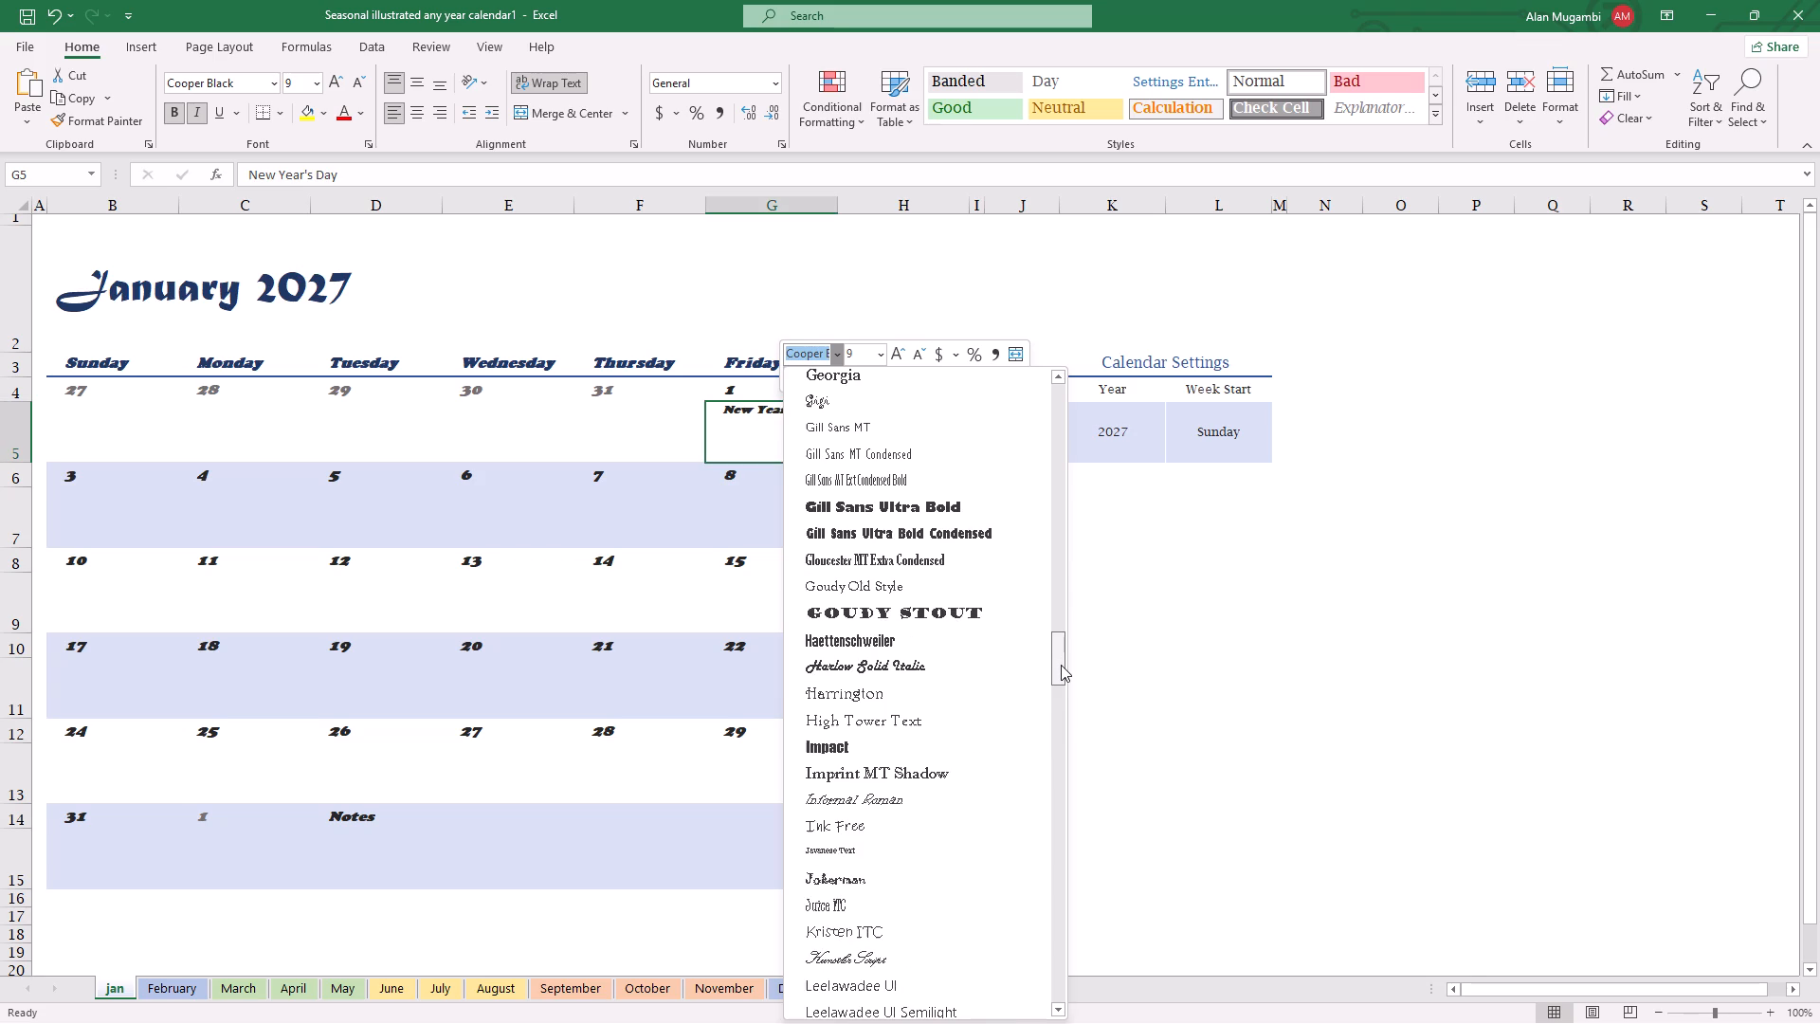
left_click_drag(1061, 665, 1061, 653)
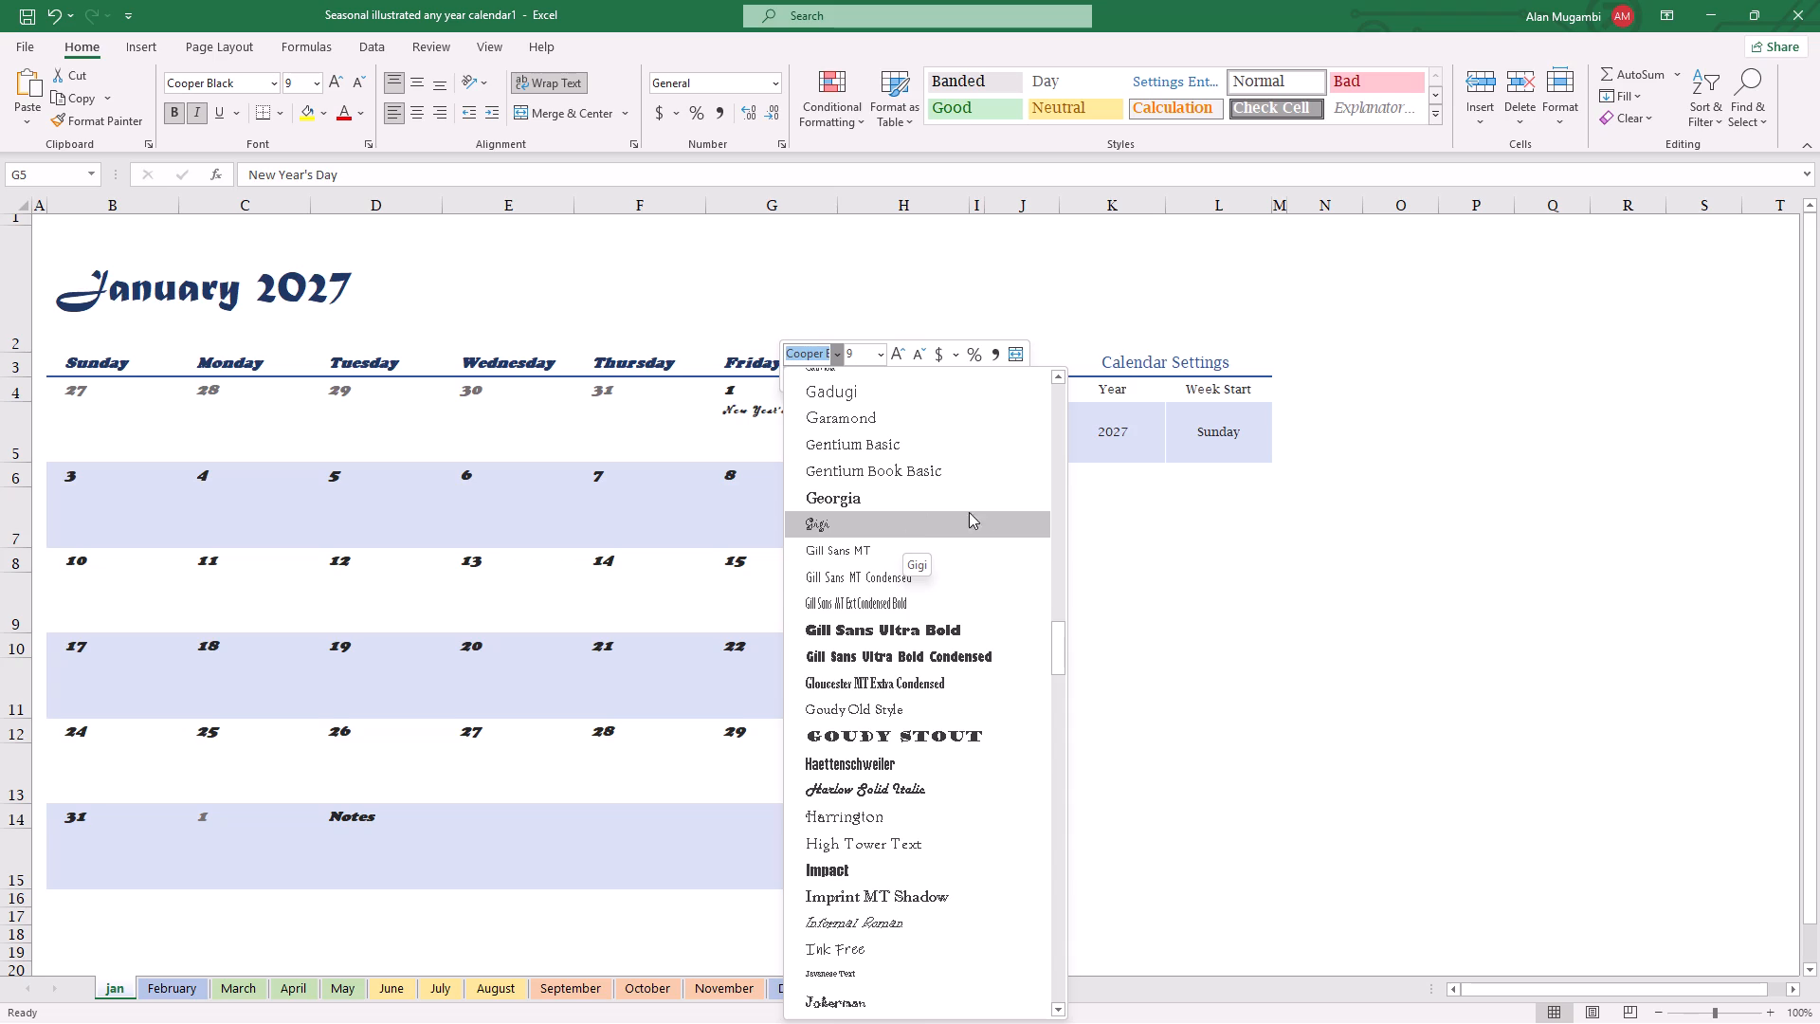
left_click_drag(1062, 653, 1062, 667)
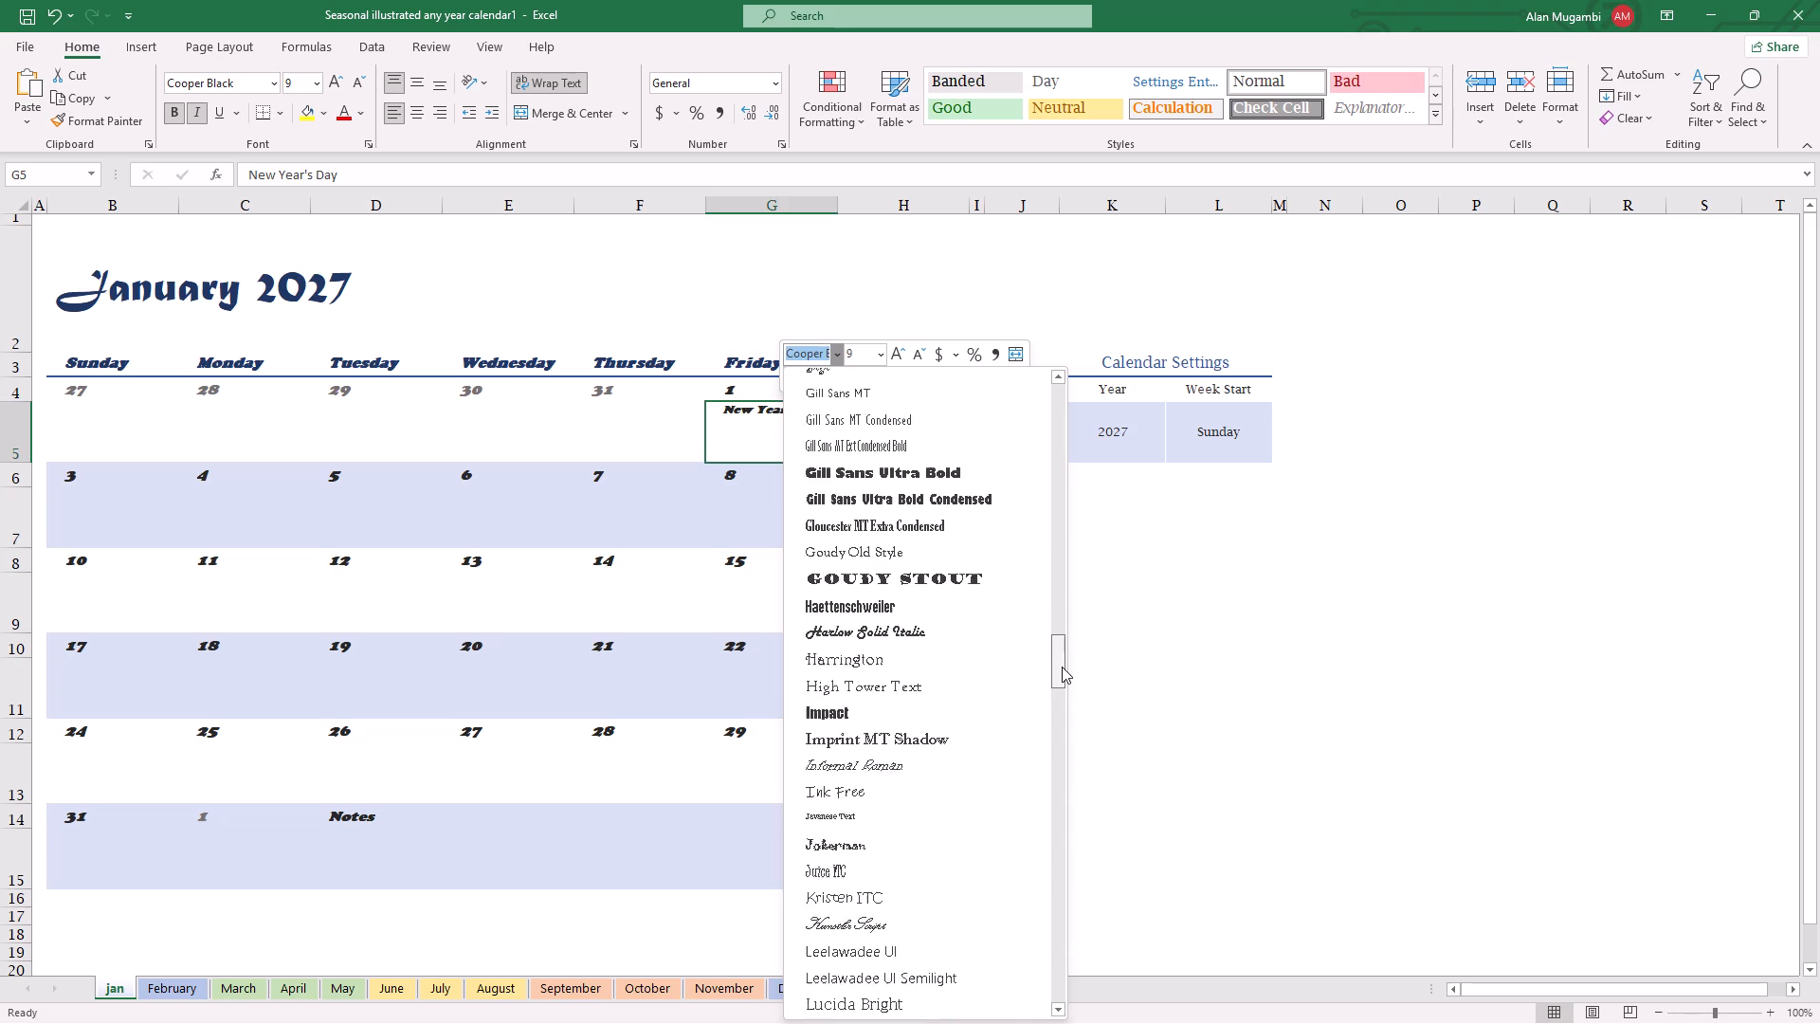
left_click_drag(1062, 667, 1062, 676)
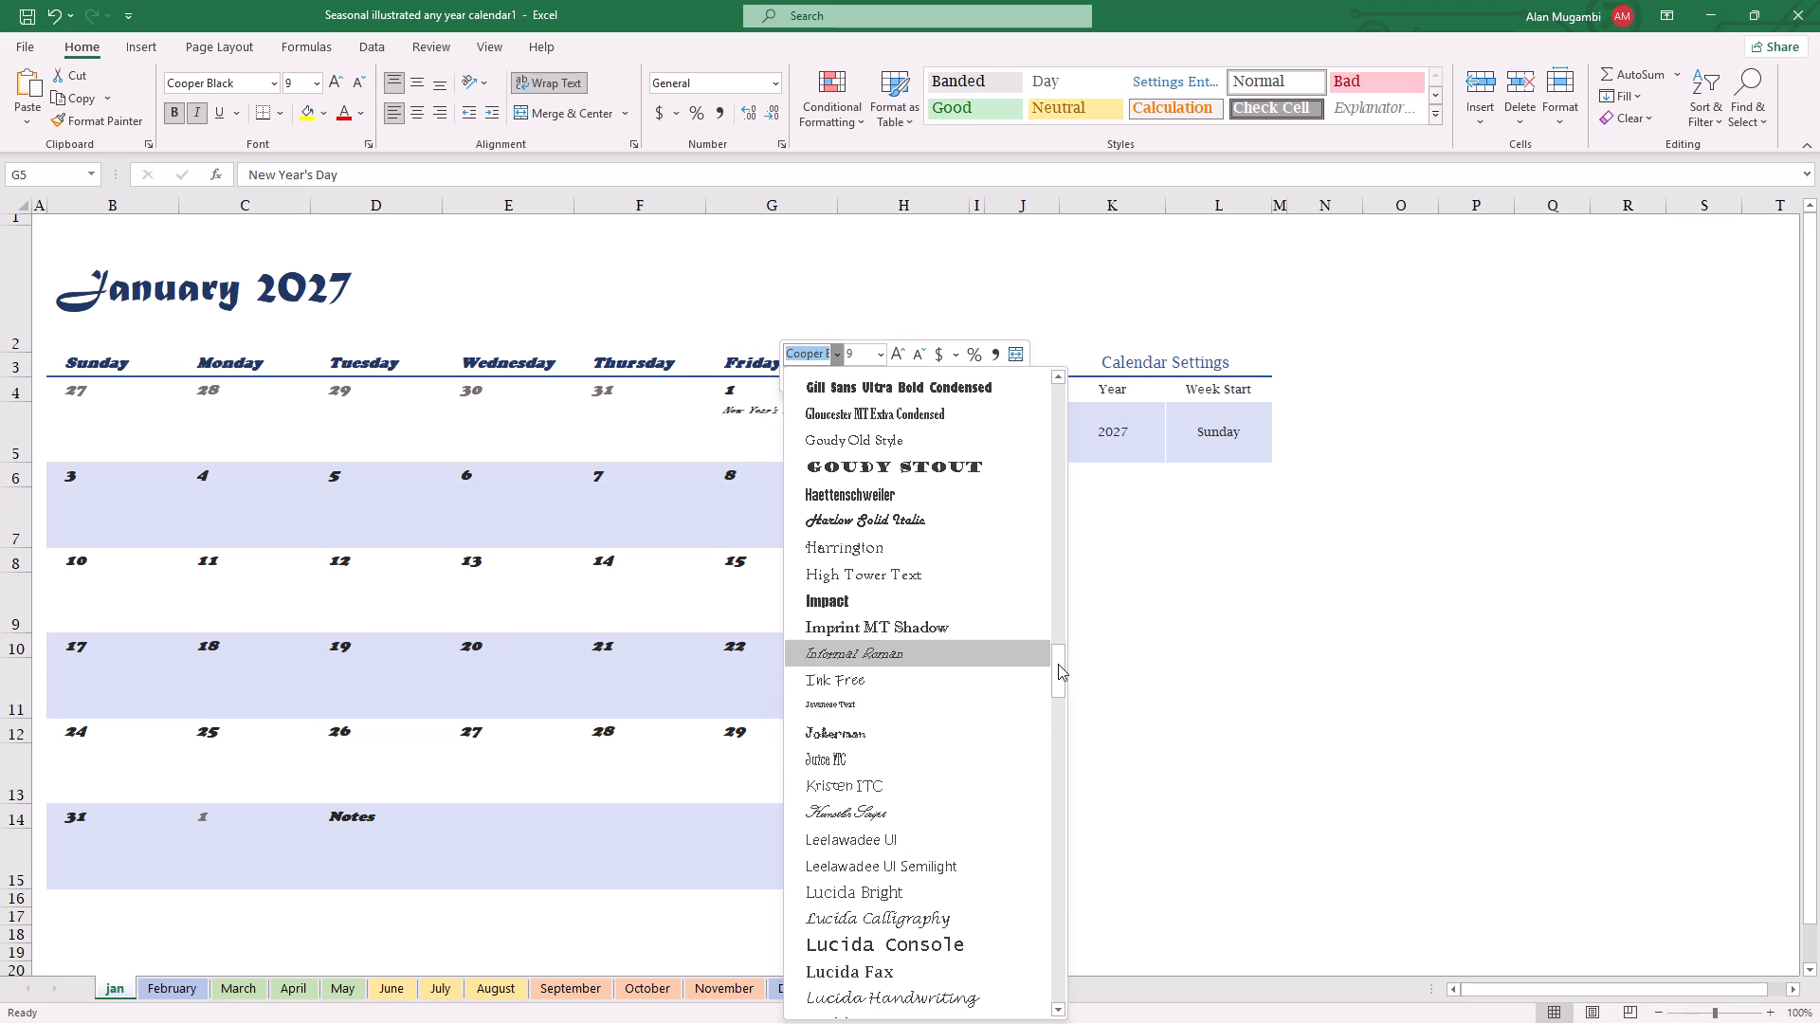
left_click_drag(1065, 690, 1064, 714)
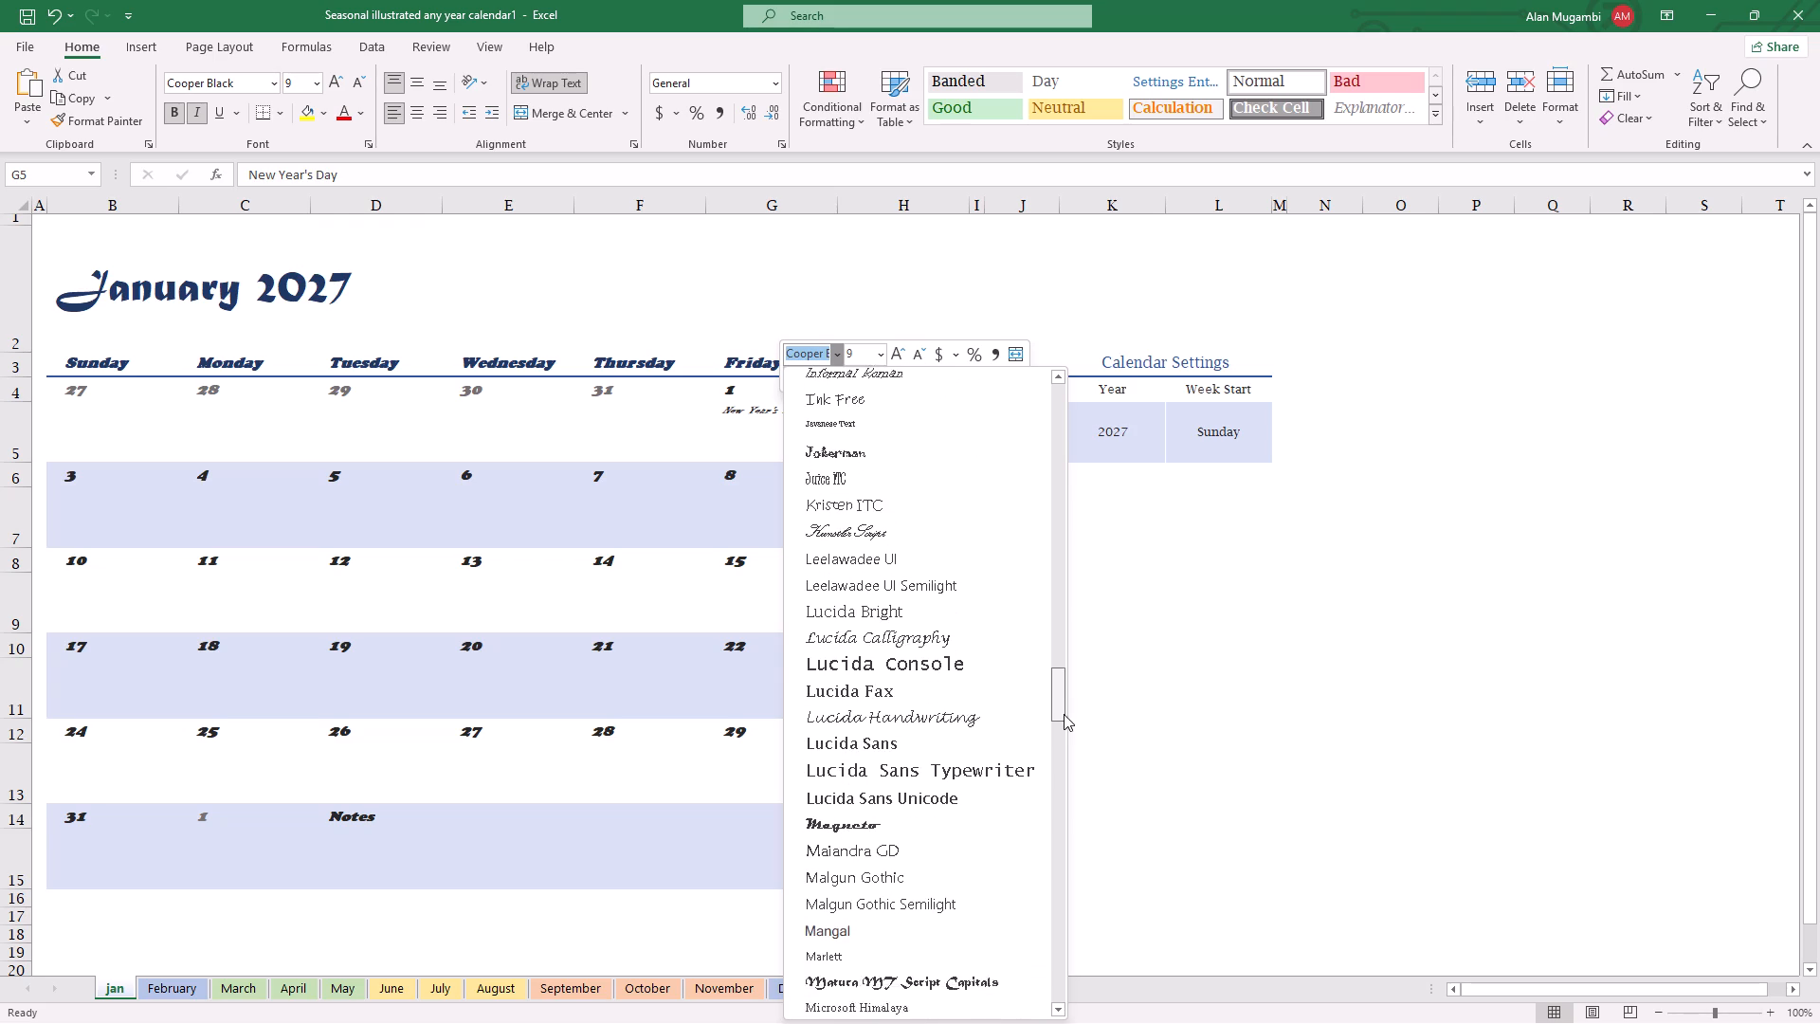
left_click_drag(1064, 714, 1064, 771)
left_click(1064, 771)
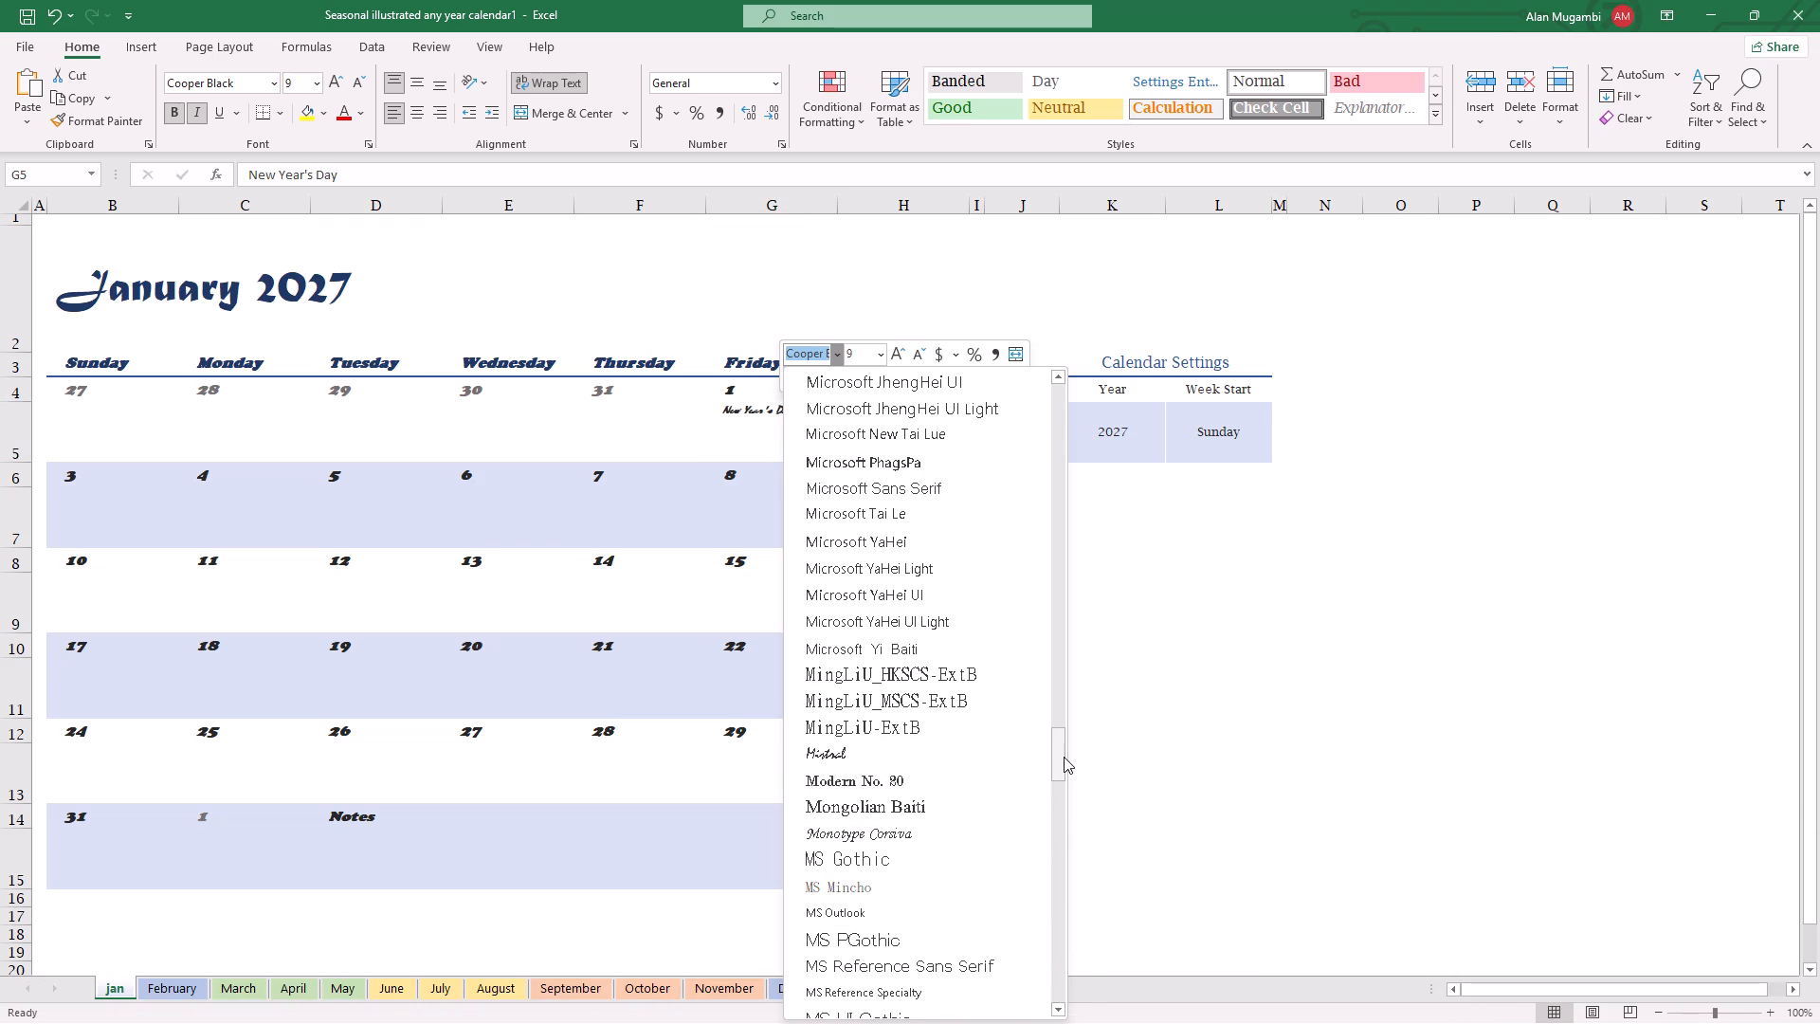
left_click_drag(1064, 758, 1063, 781)
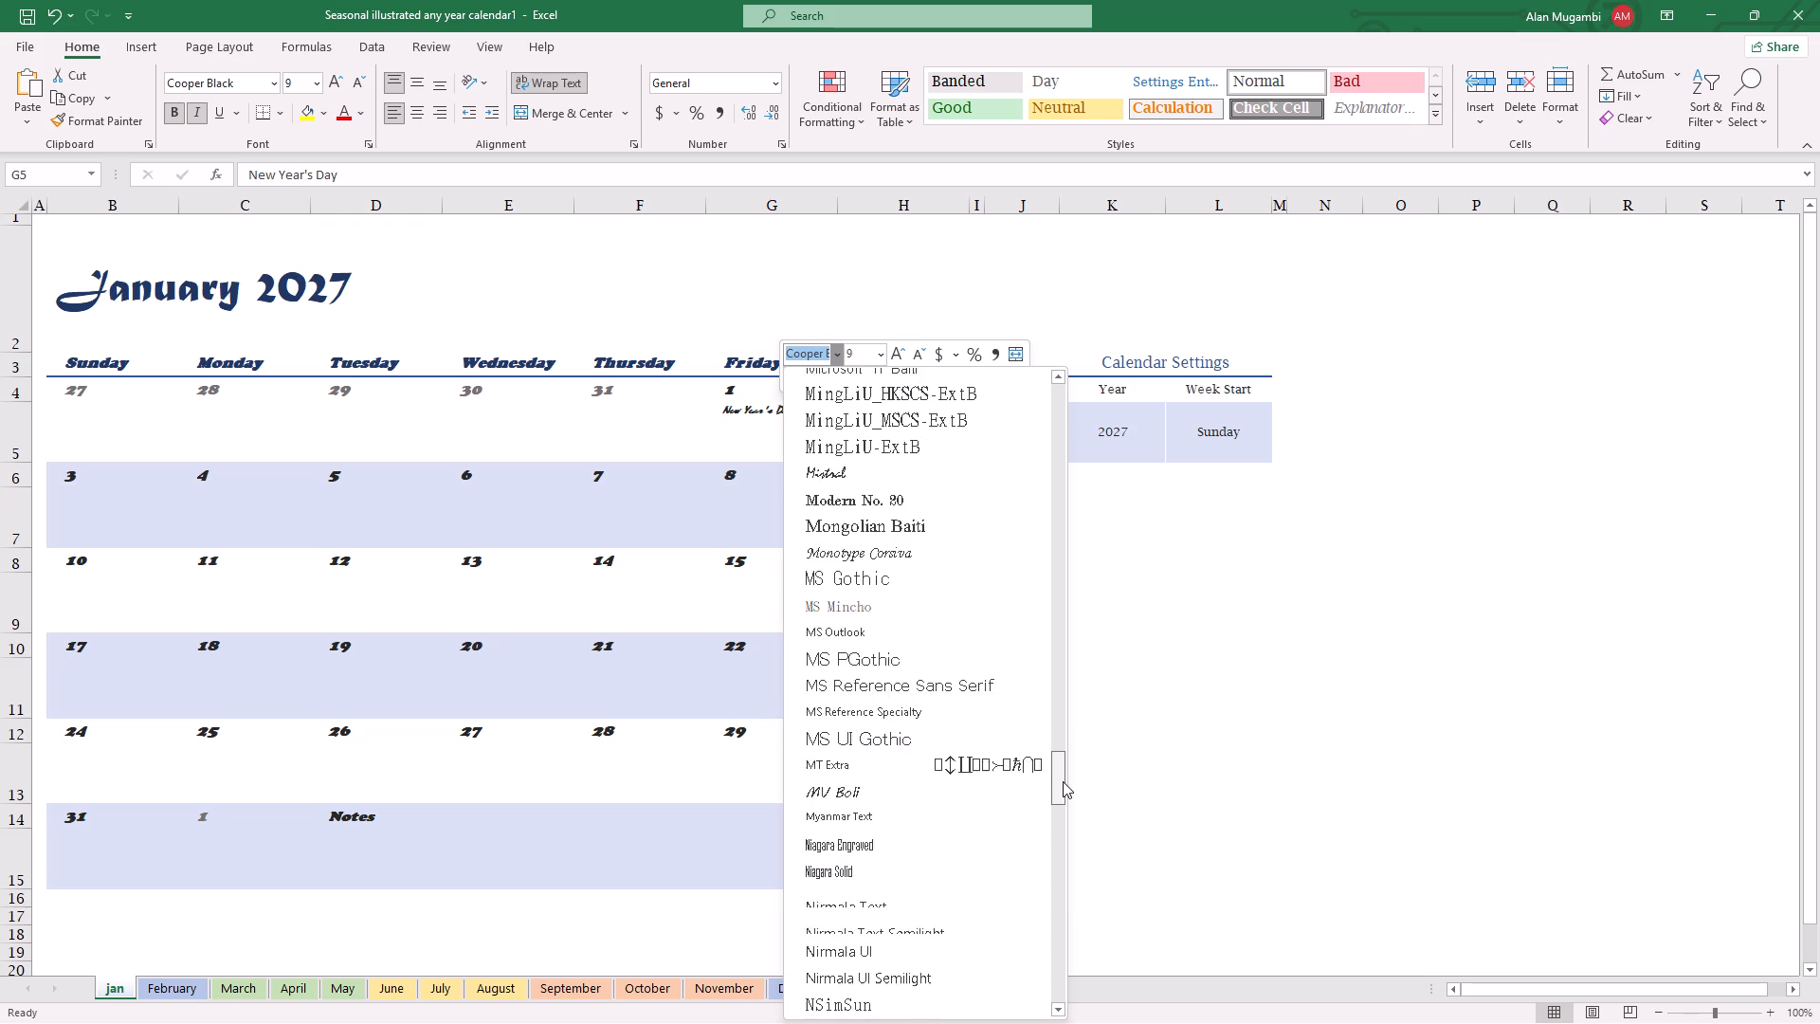
Preview more decorative fonts for the New Year's Day entry beneath January 1, keeping Cooper Black.
left_click_drag(1063, 781, 1063, 839)
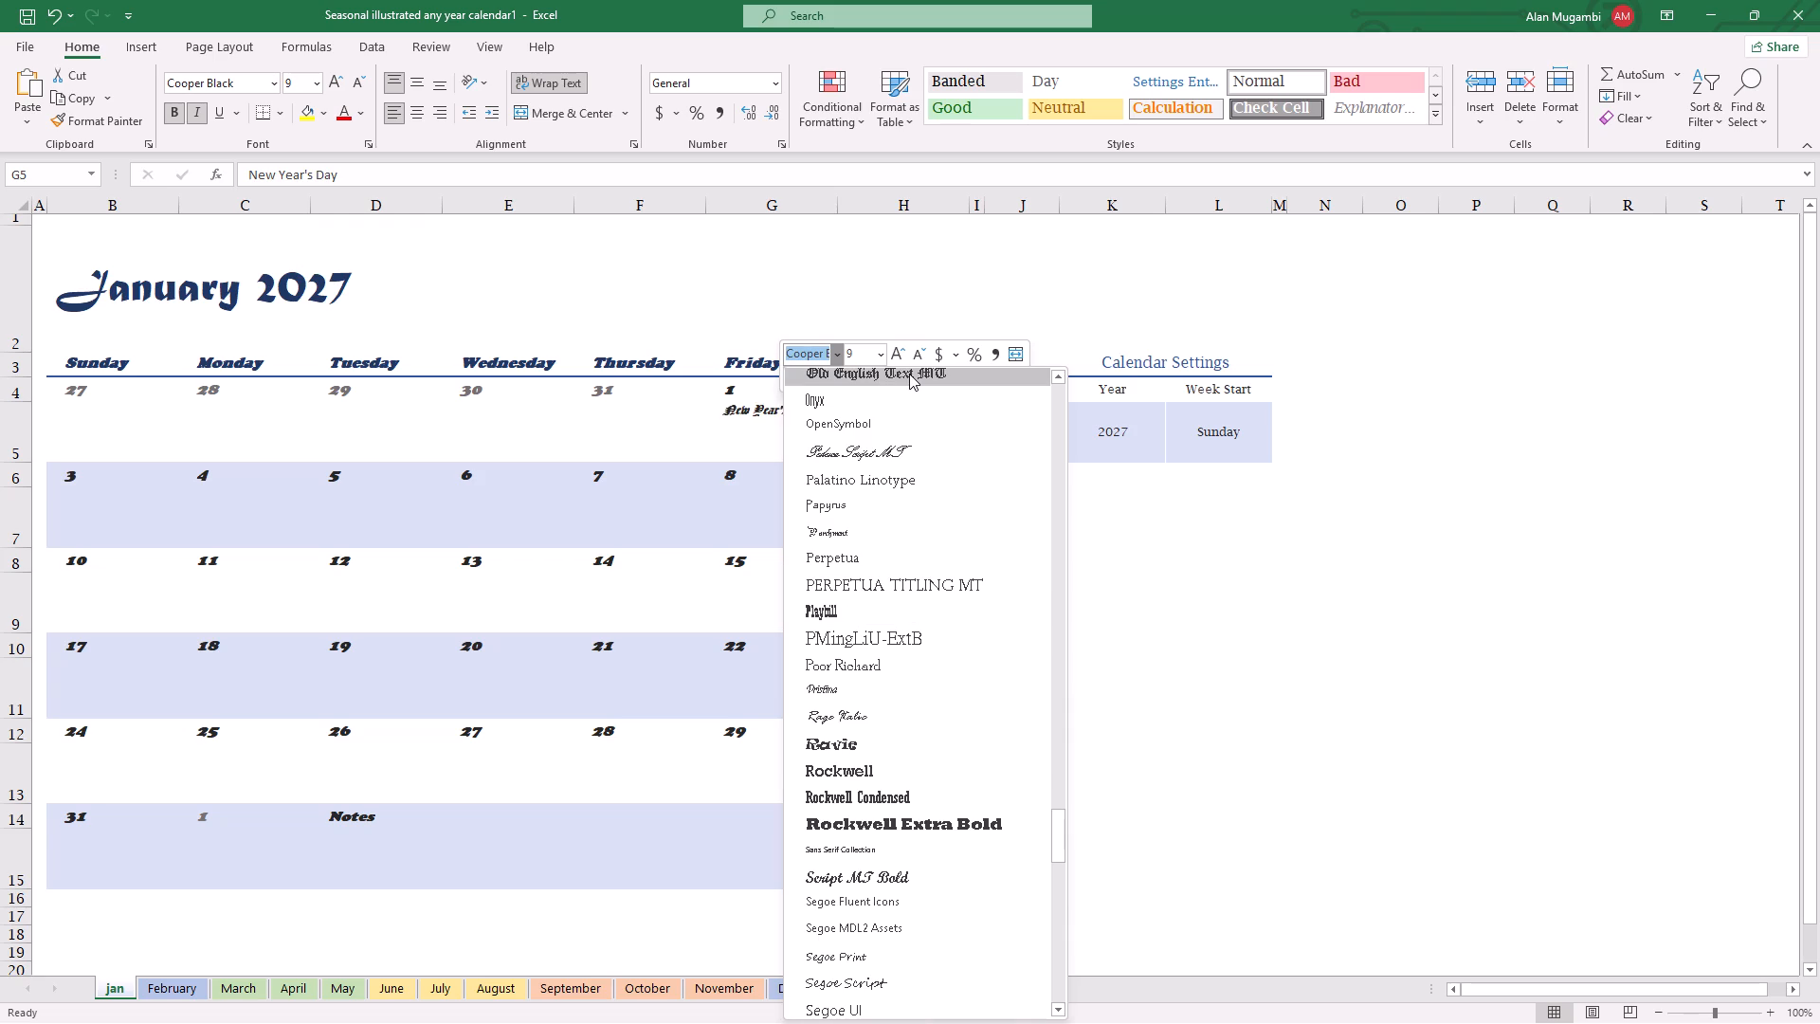
left_click(837, 351)
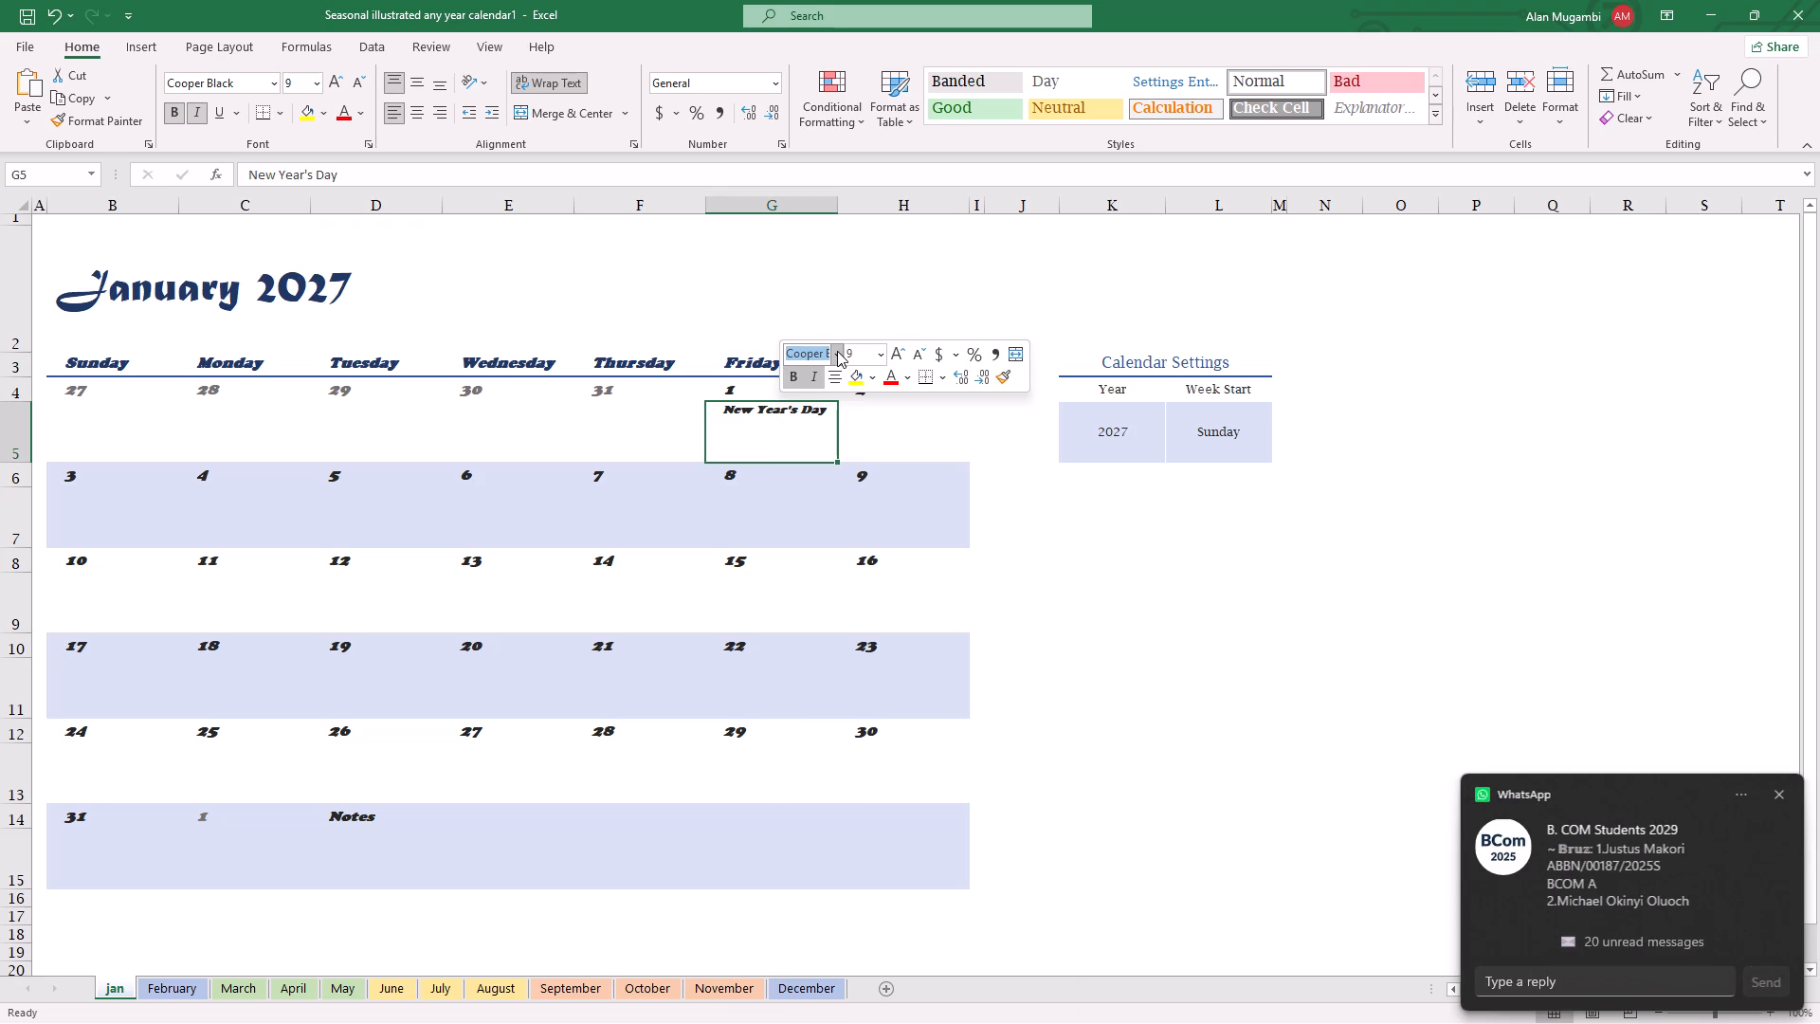
Turn italic and bold off for the New Year's Day entry beneath January 1.
left_click(818, 373)
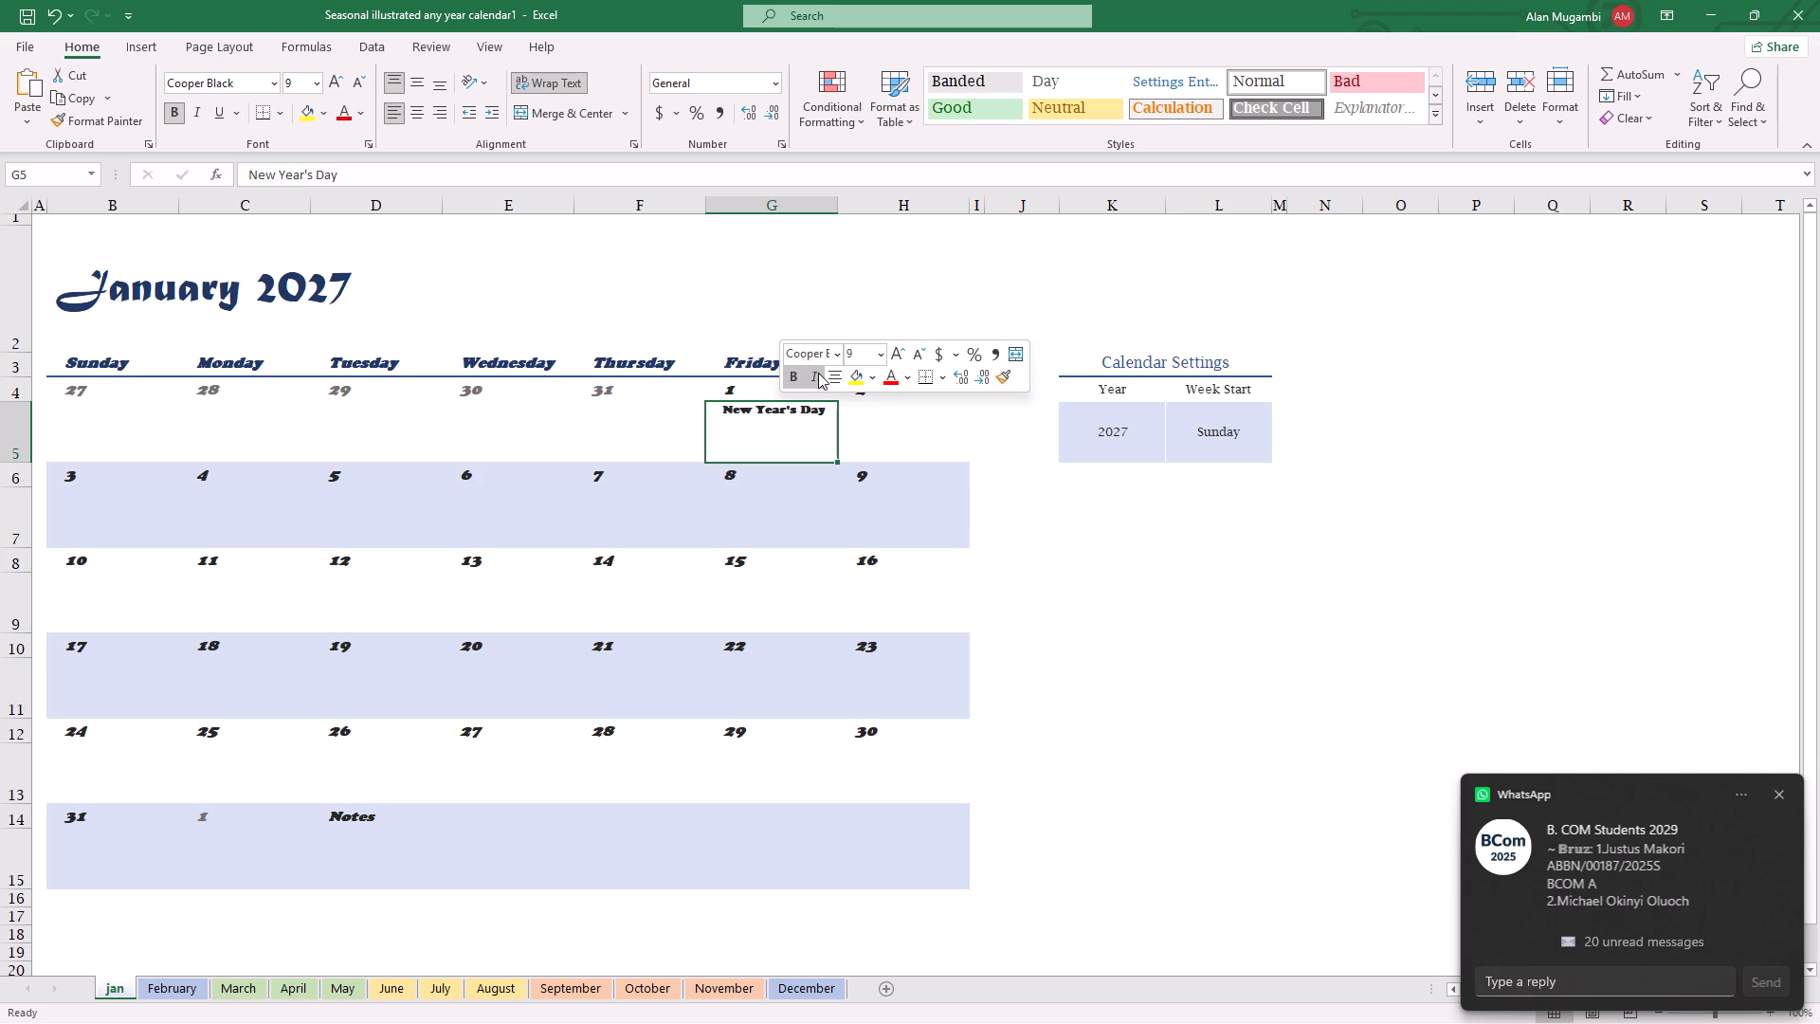
left_click(798, 376)
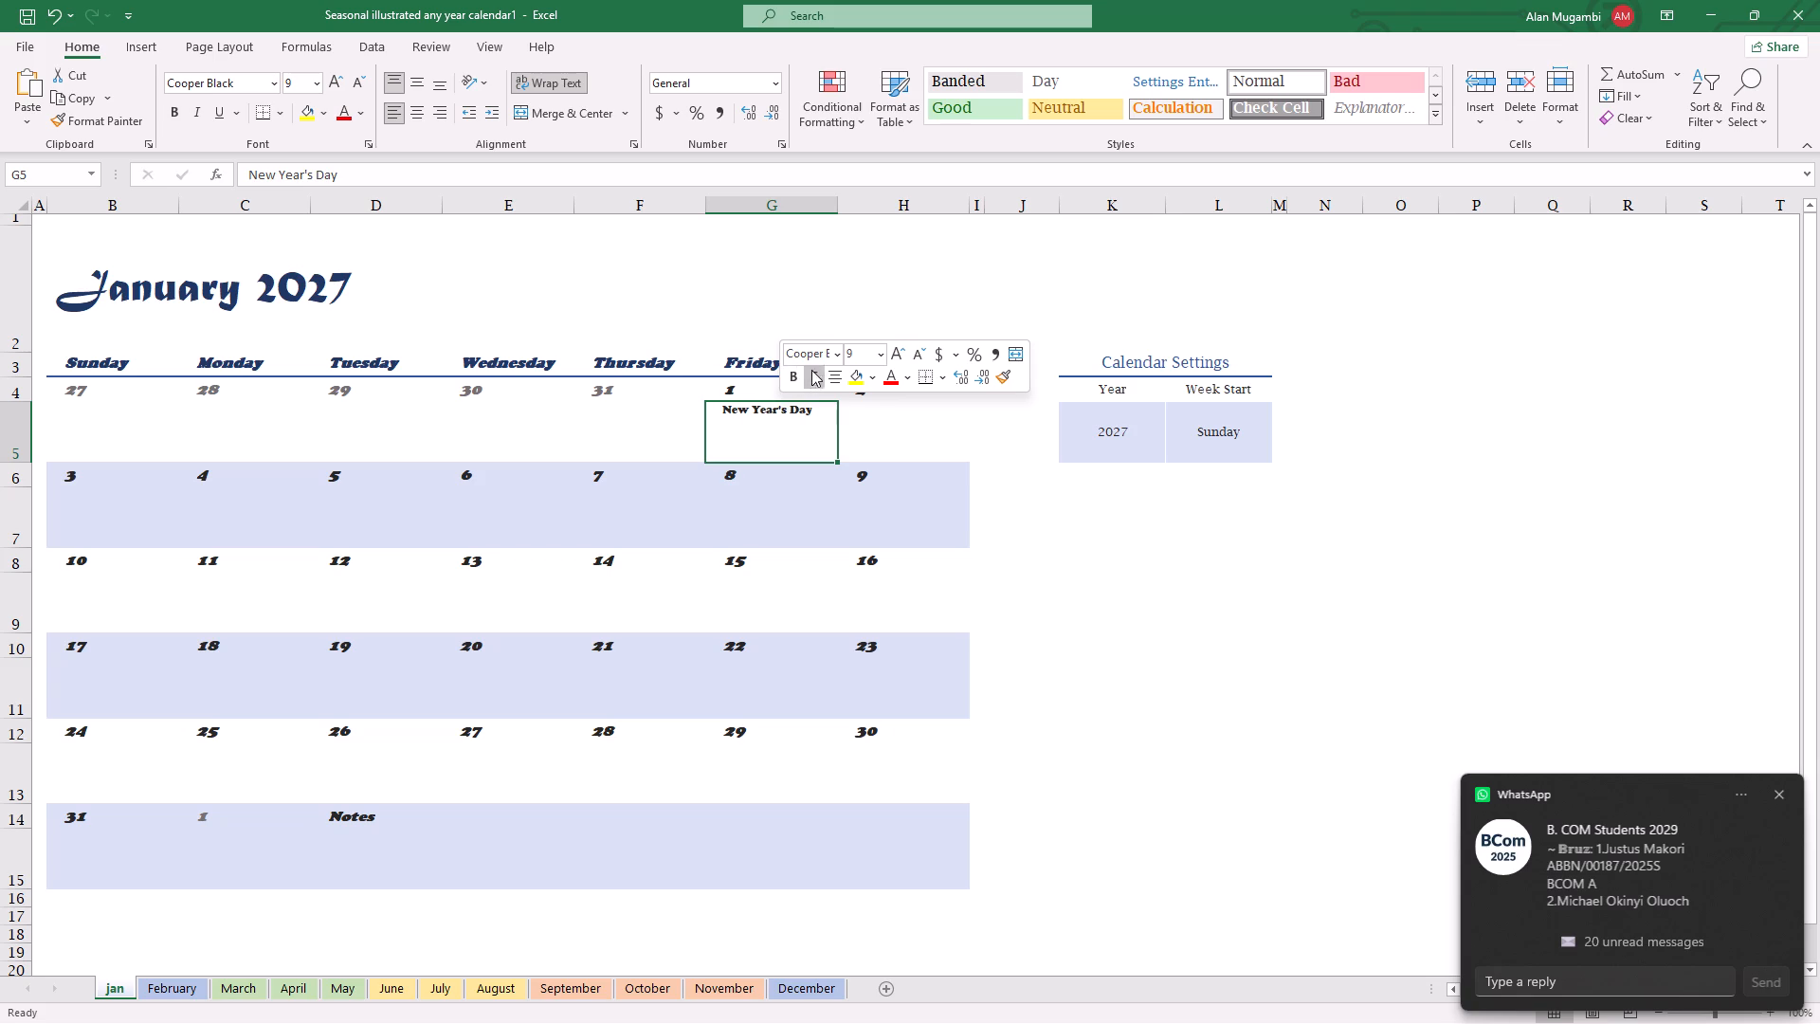
Browse the available fonts for the New Year's Day entry beneath January 1.
left_click(836, 357)
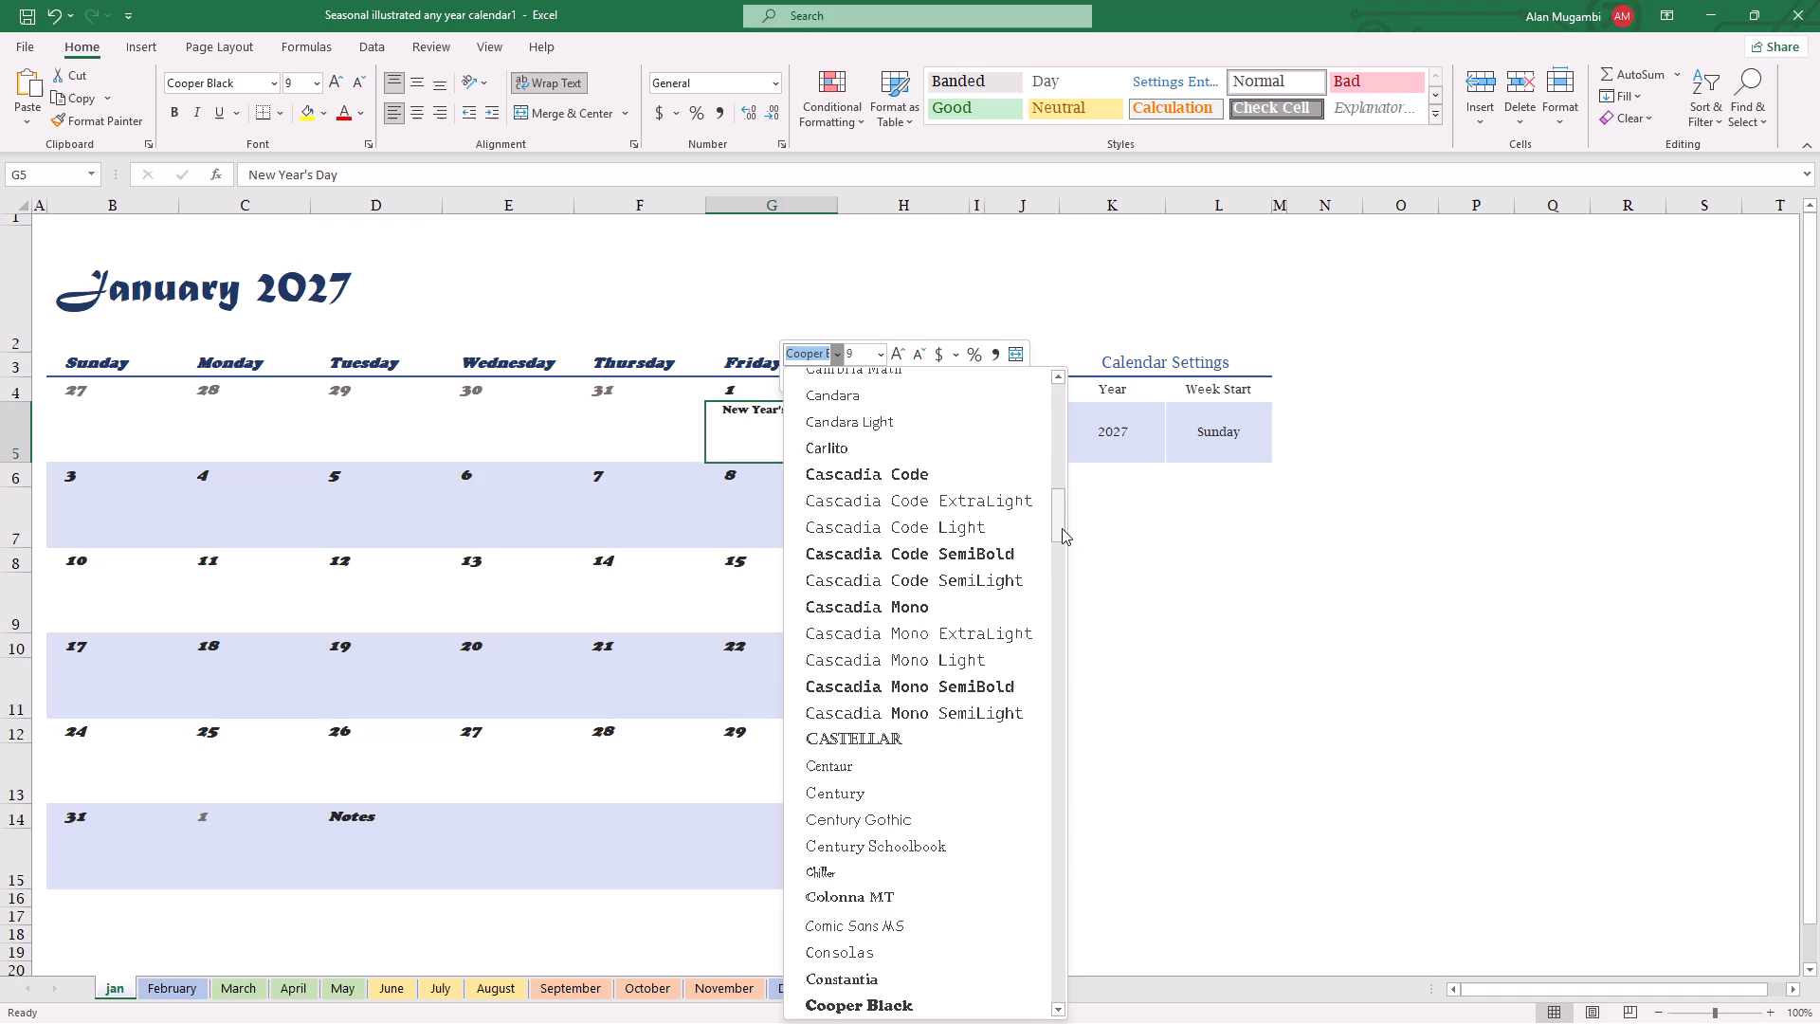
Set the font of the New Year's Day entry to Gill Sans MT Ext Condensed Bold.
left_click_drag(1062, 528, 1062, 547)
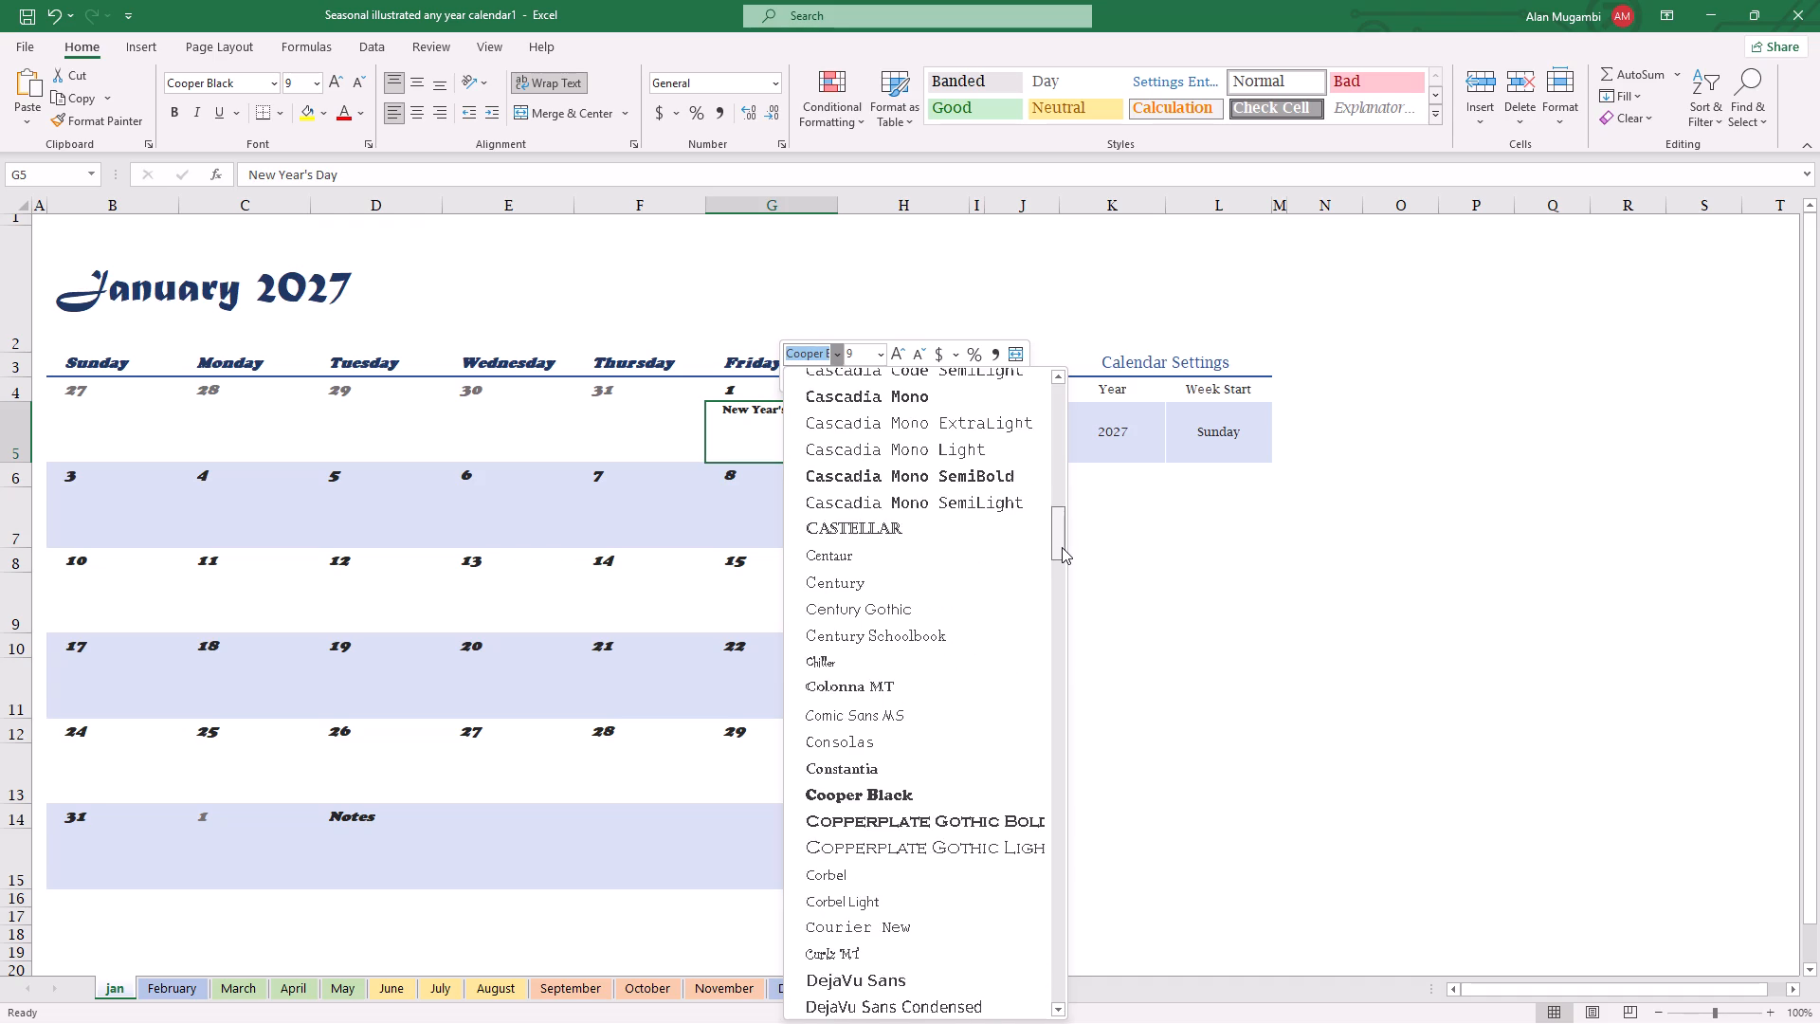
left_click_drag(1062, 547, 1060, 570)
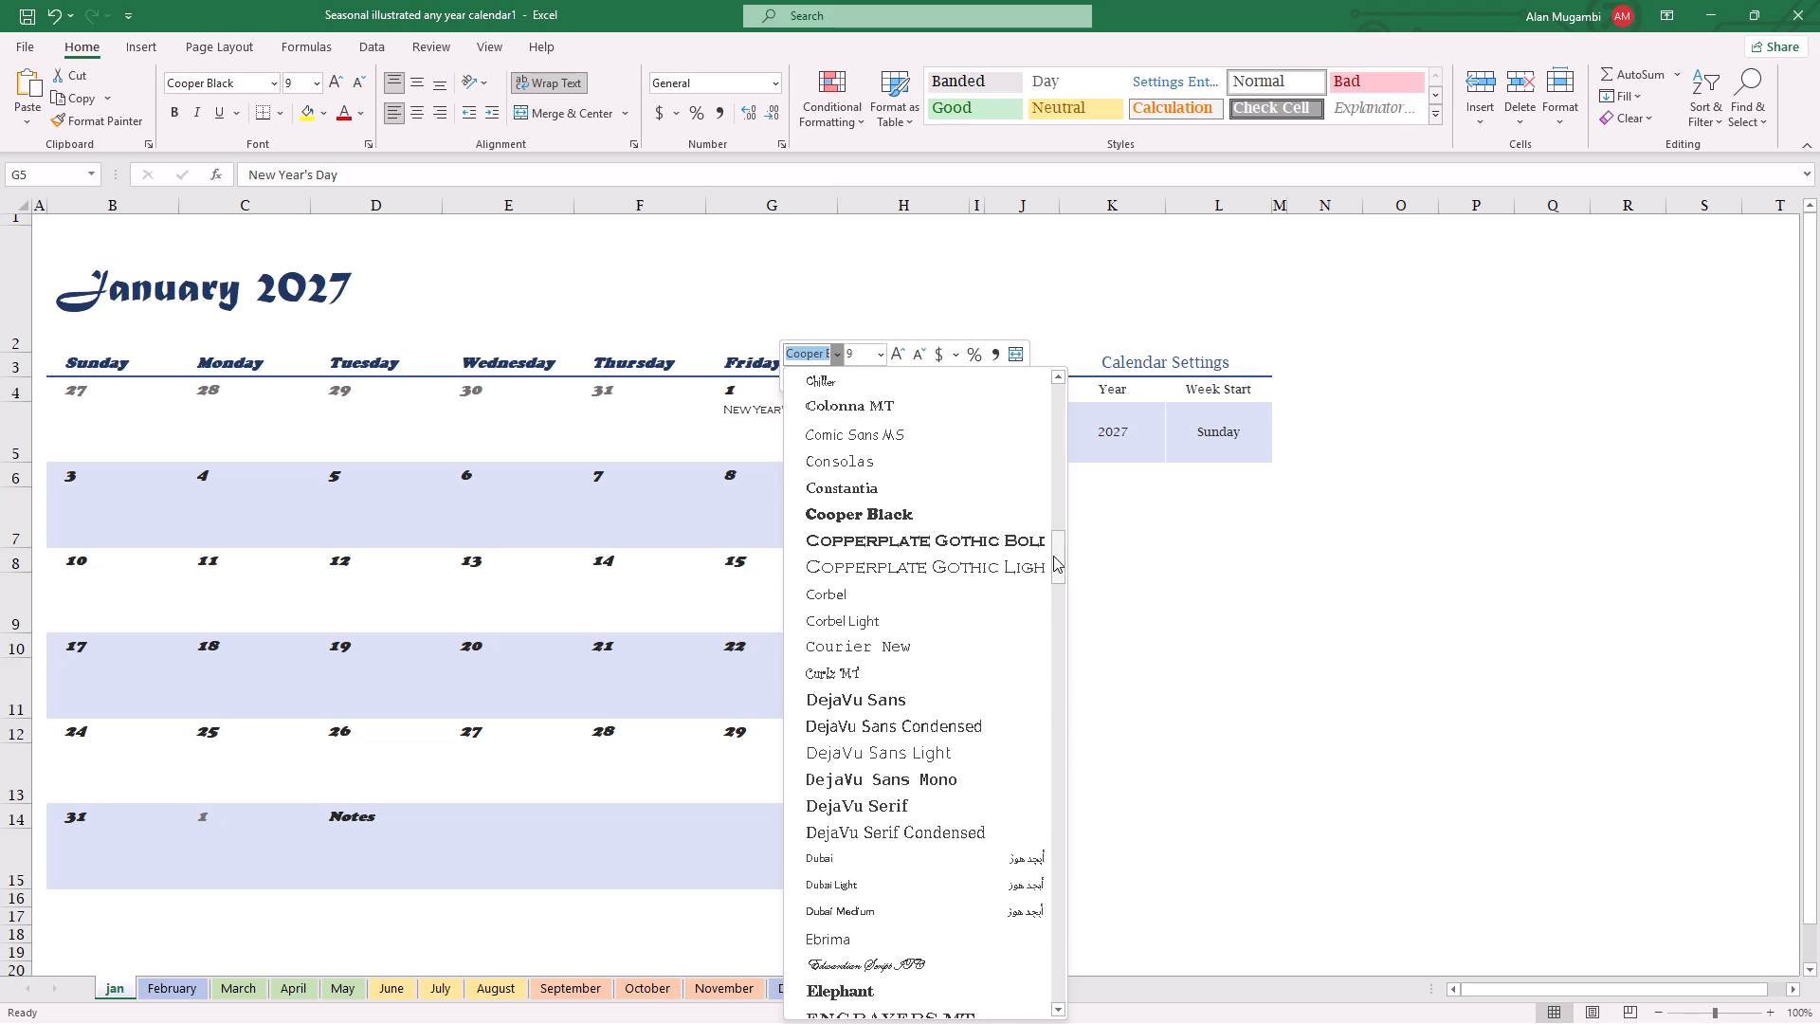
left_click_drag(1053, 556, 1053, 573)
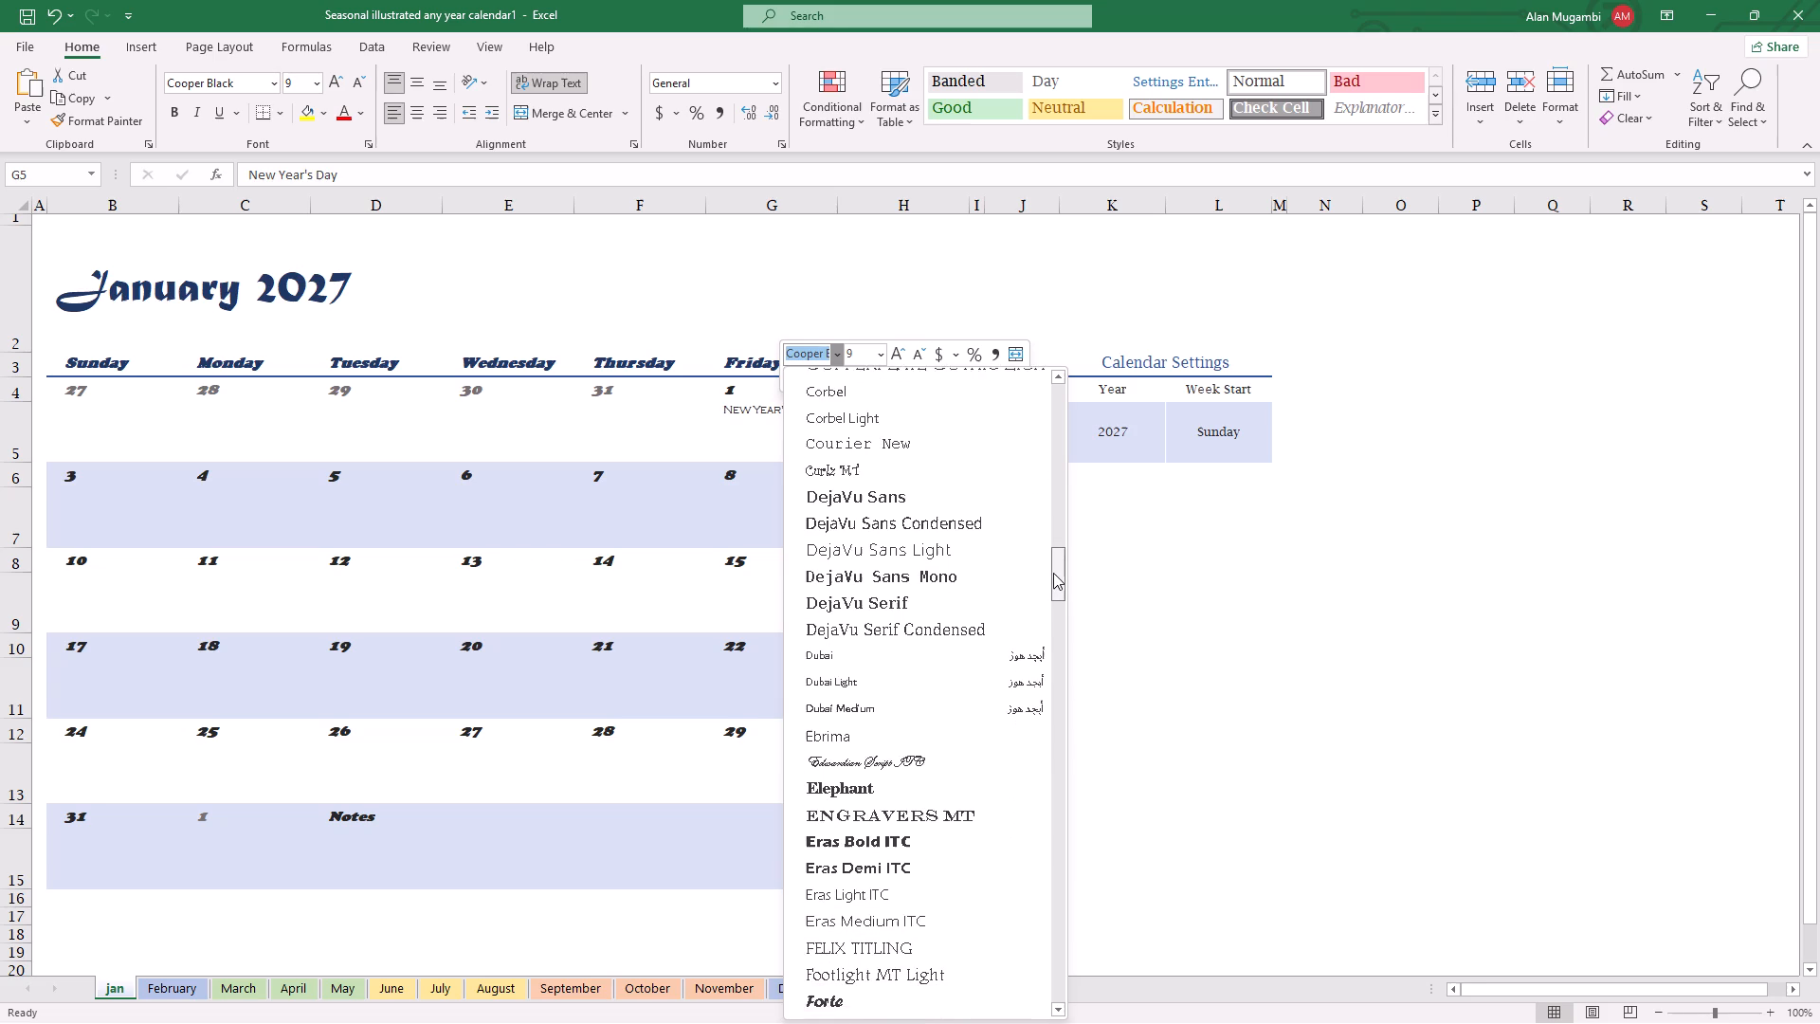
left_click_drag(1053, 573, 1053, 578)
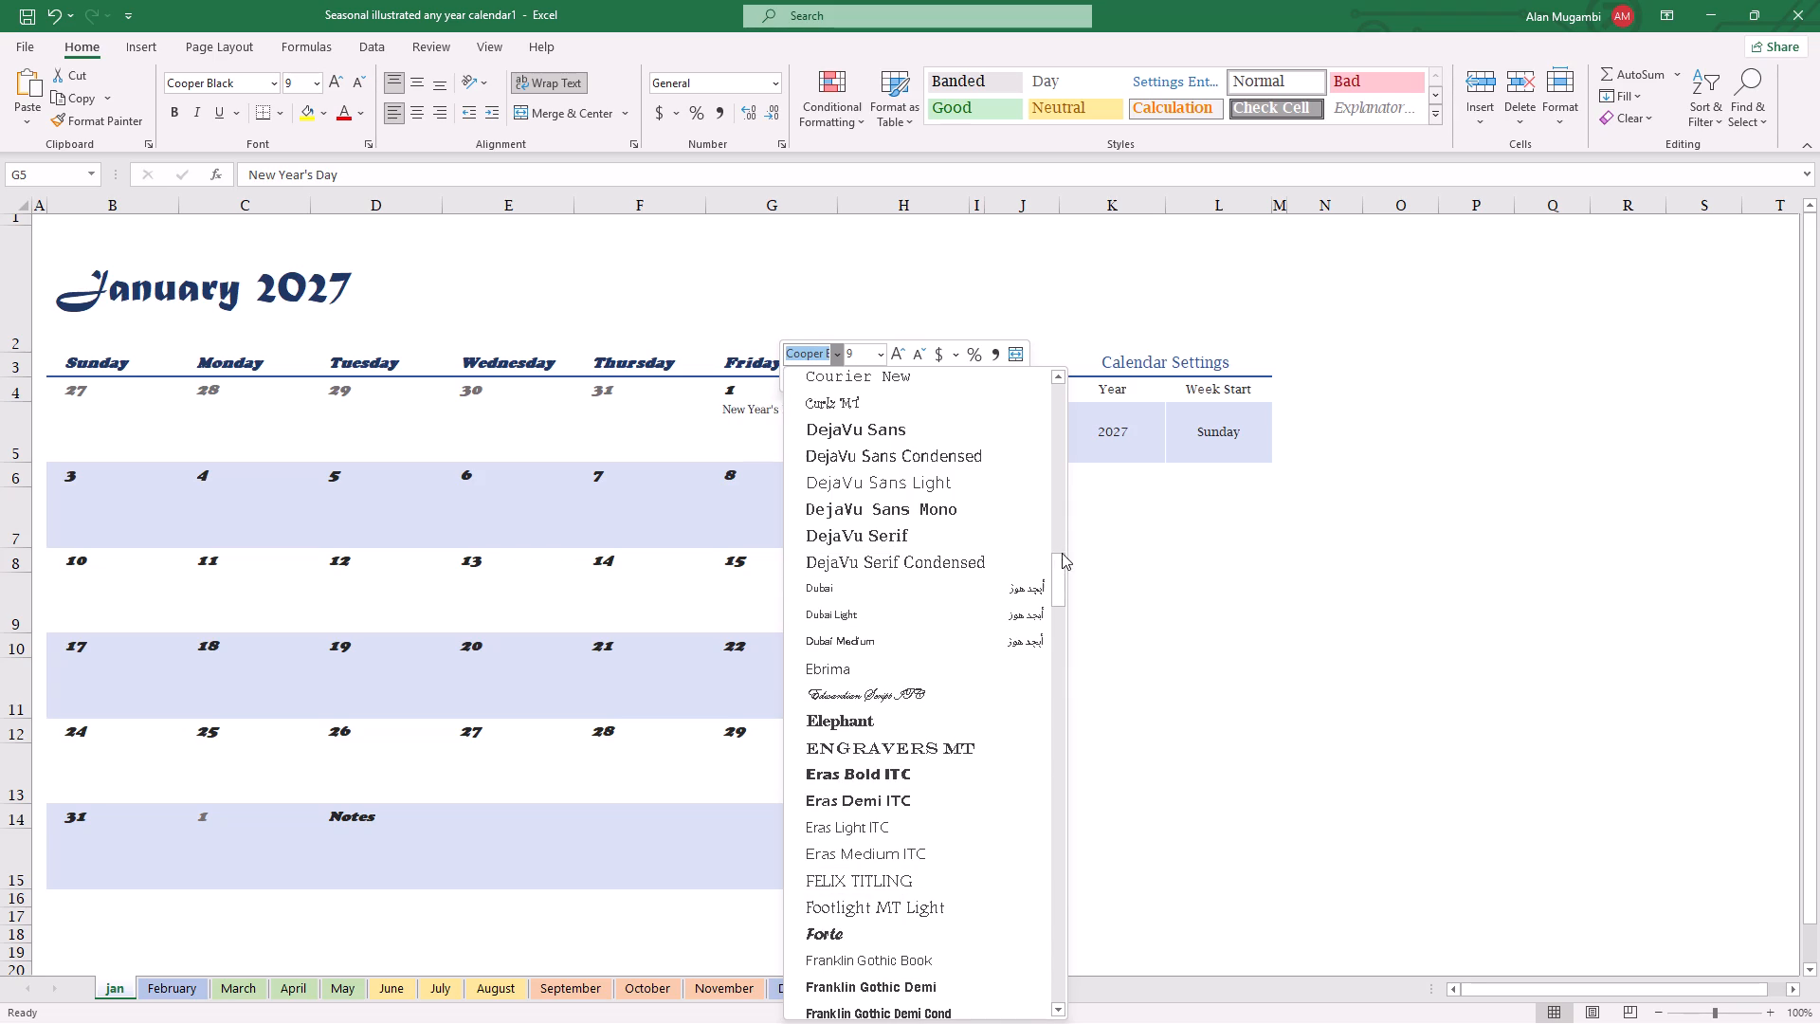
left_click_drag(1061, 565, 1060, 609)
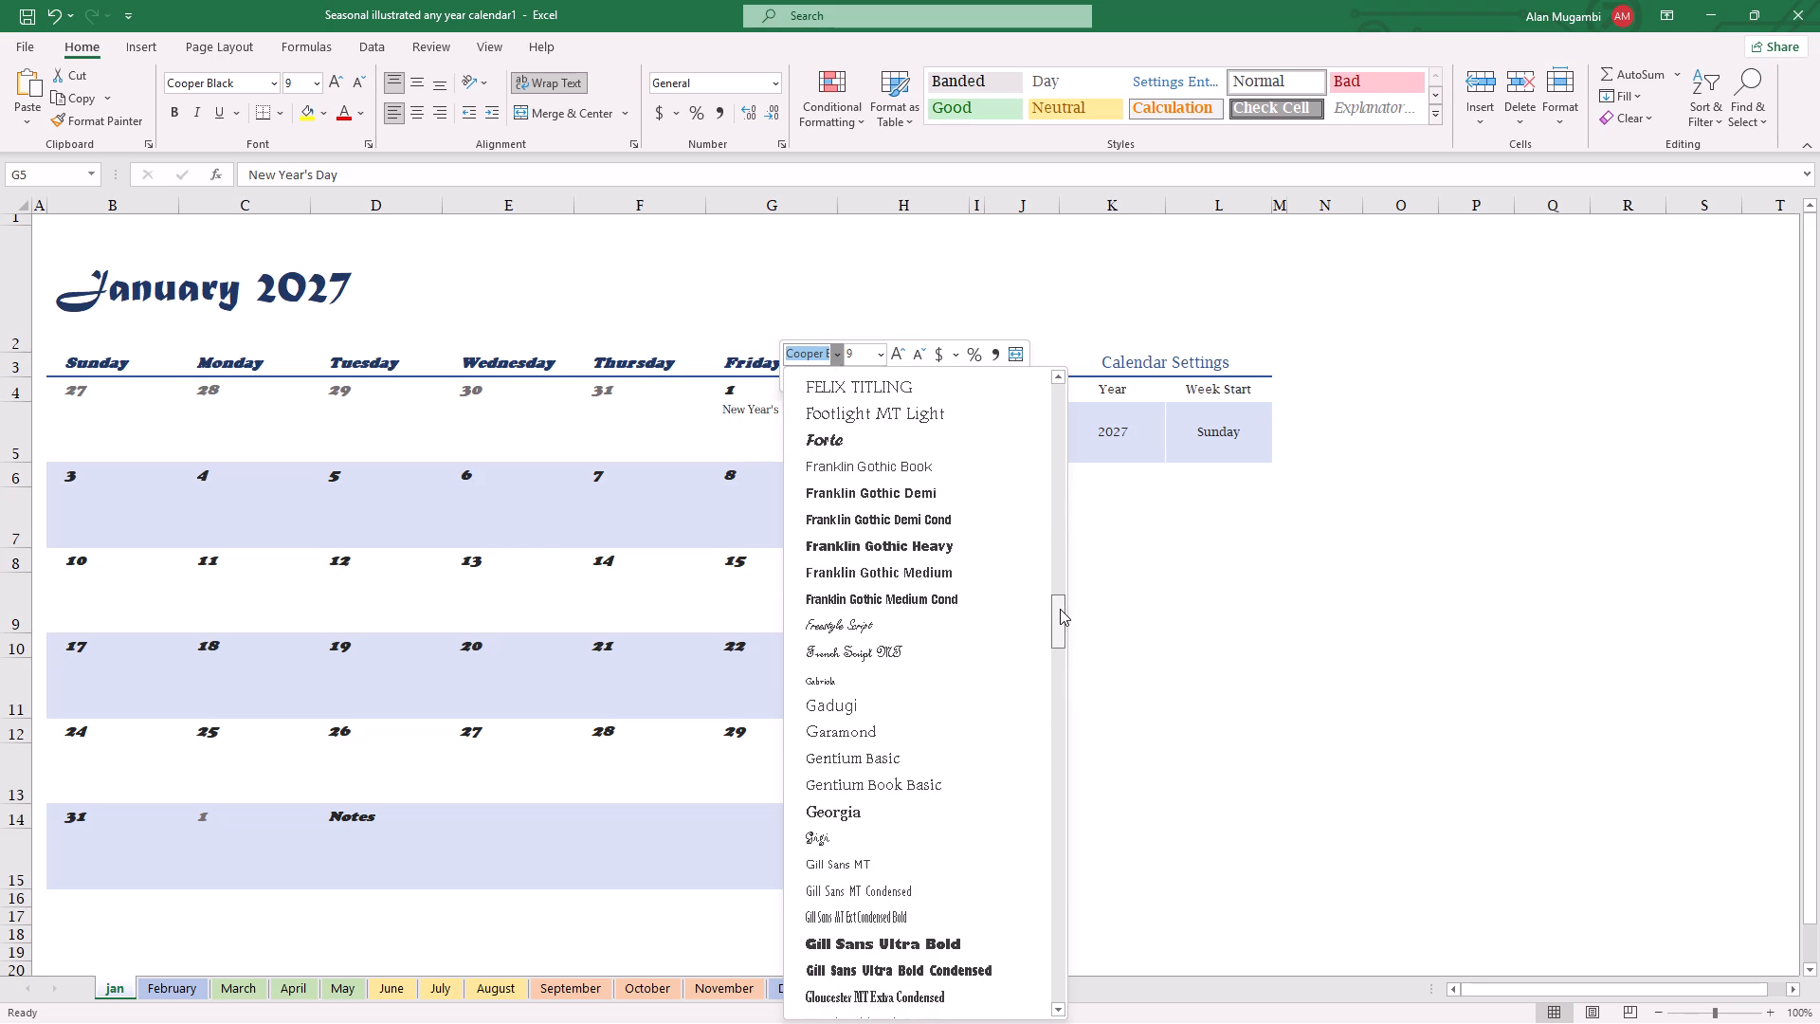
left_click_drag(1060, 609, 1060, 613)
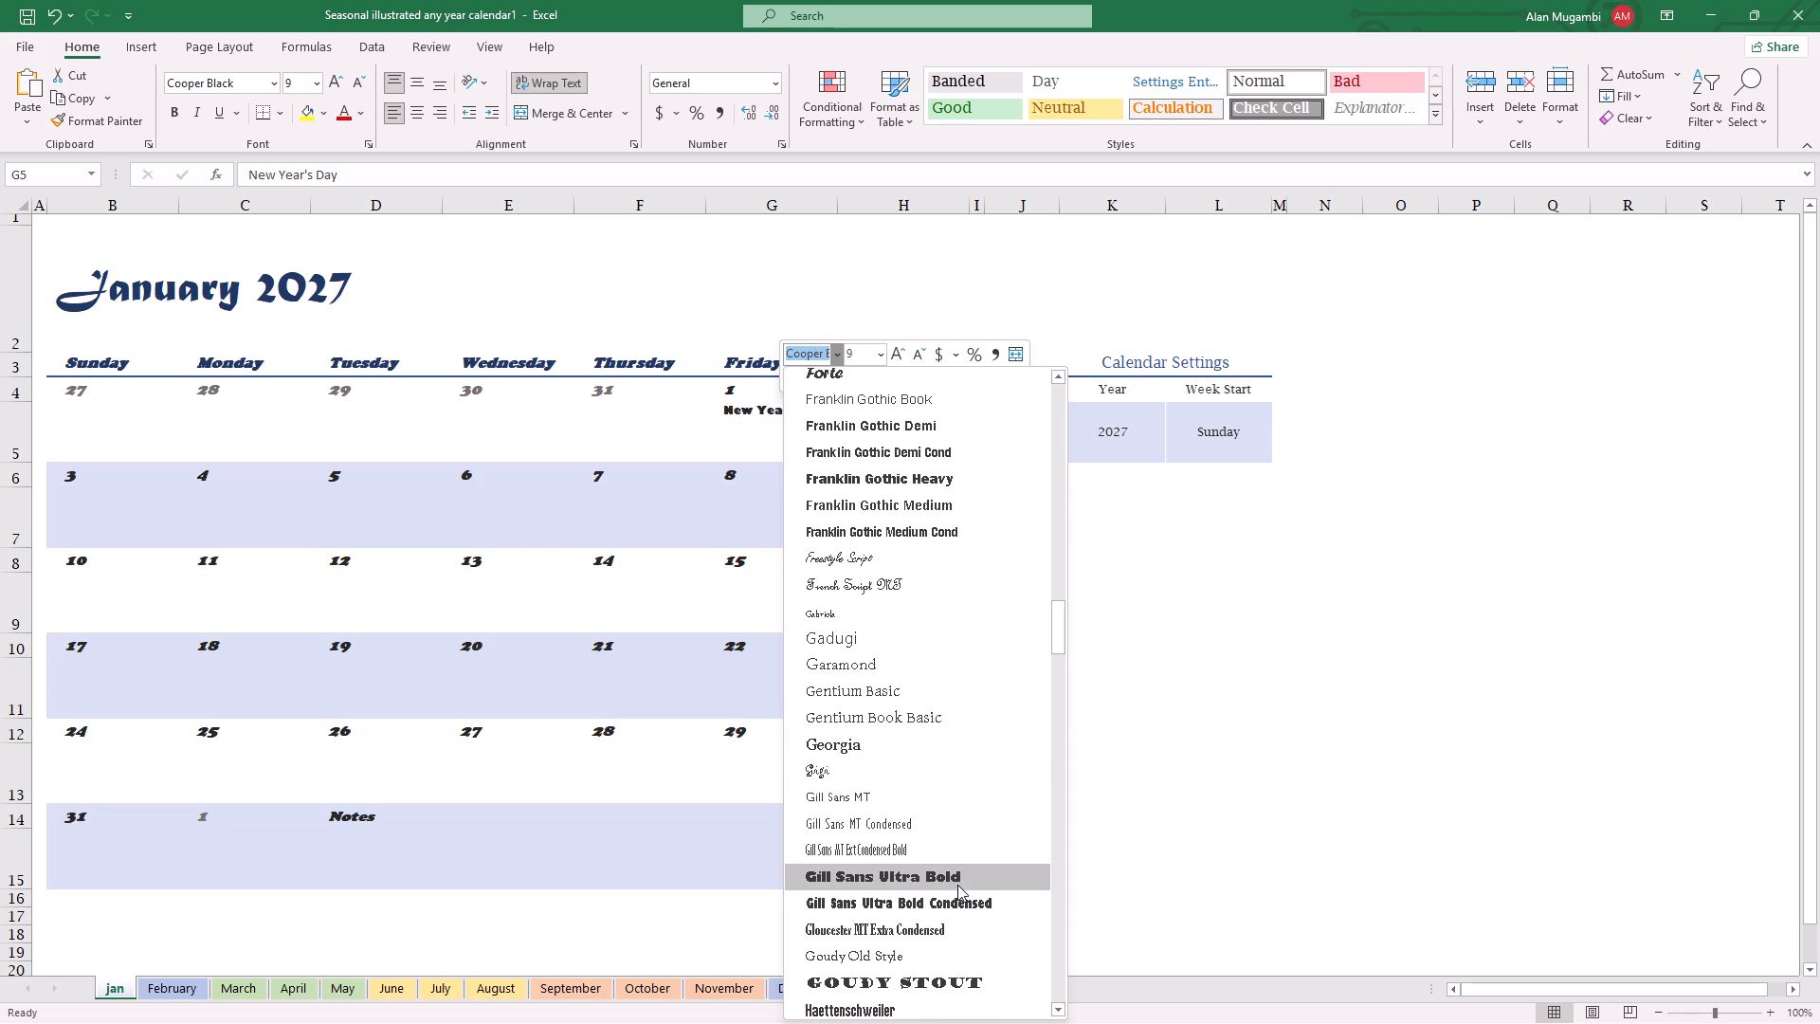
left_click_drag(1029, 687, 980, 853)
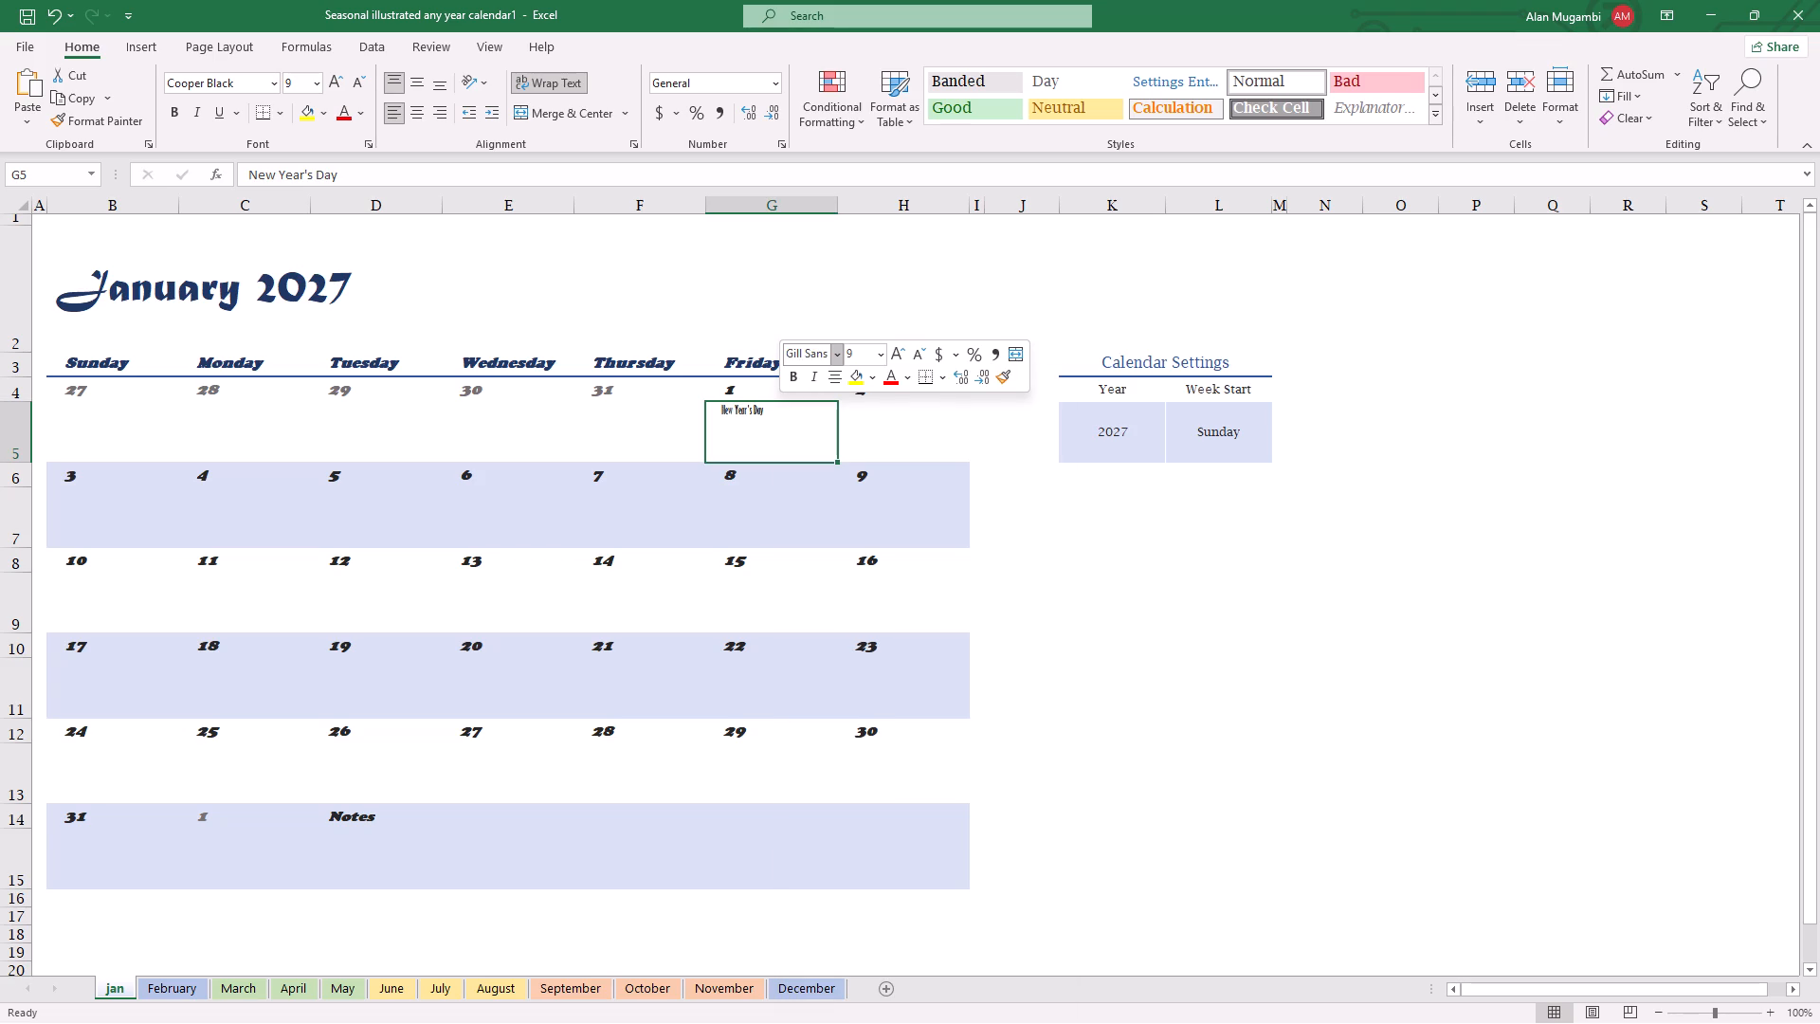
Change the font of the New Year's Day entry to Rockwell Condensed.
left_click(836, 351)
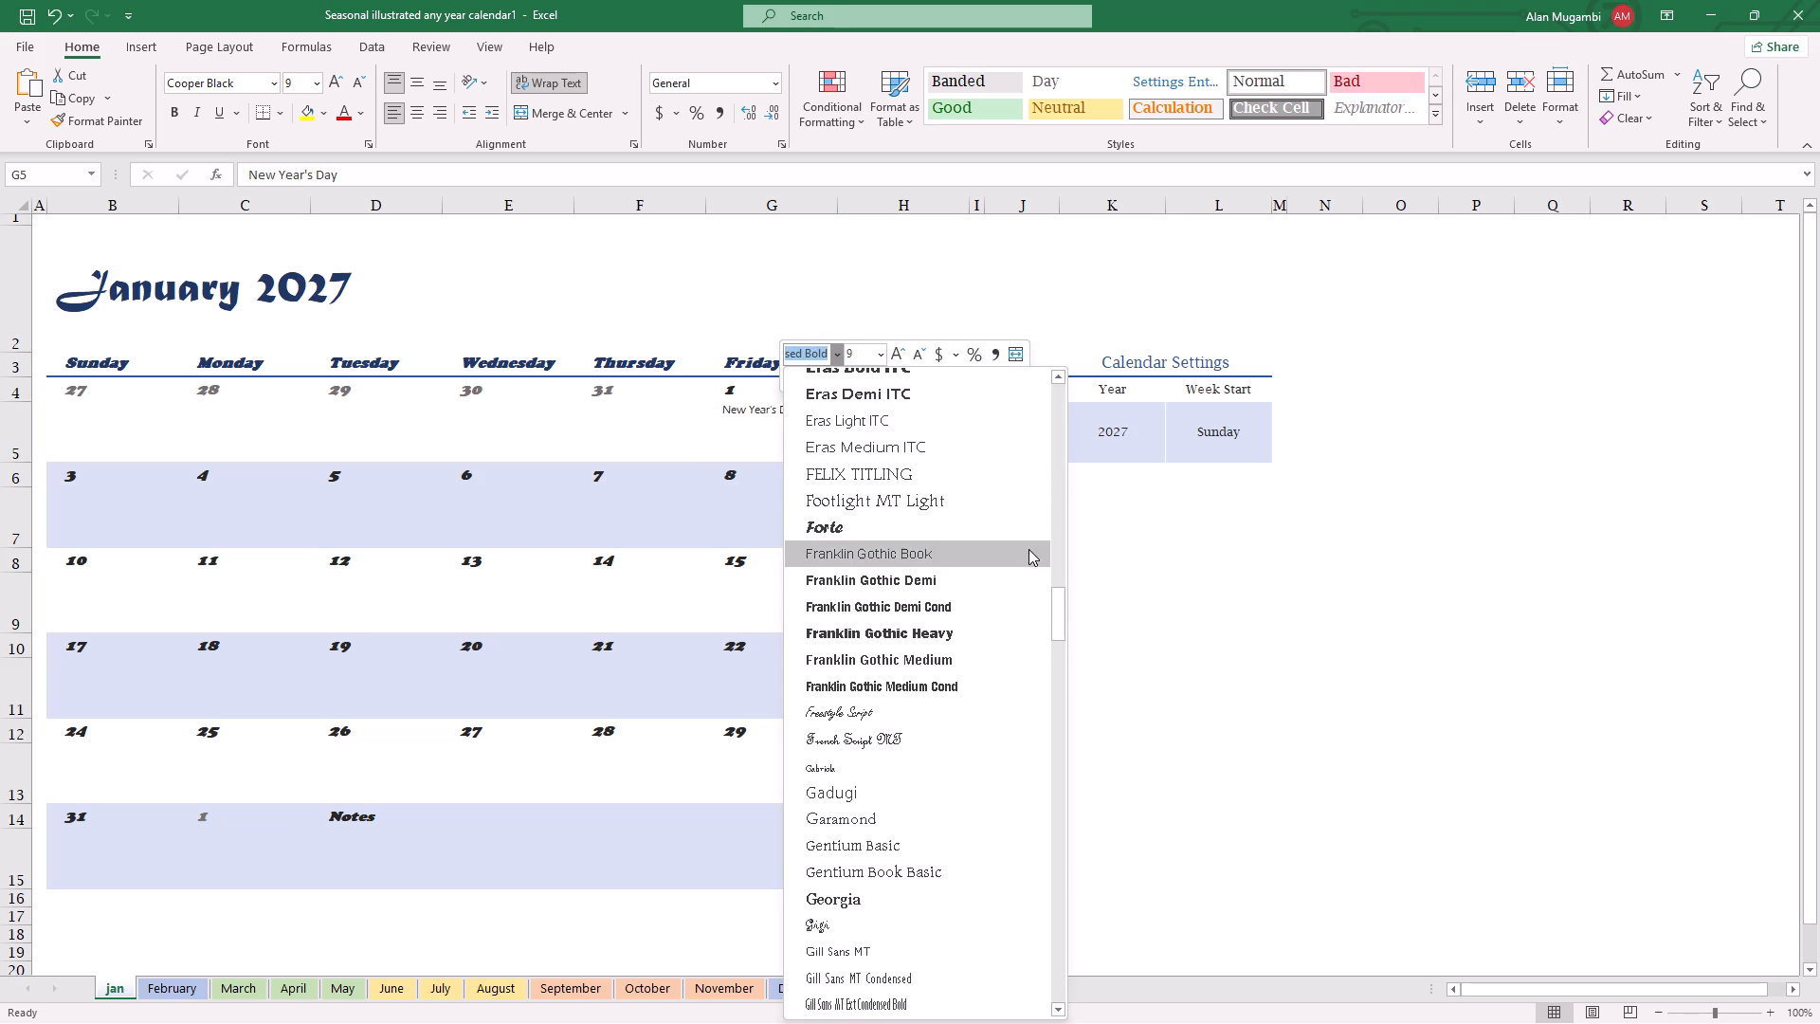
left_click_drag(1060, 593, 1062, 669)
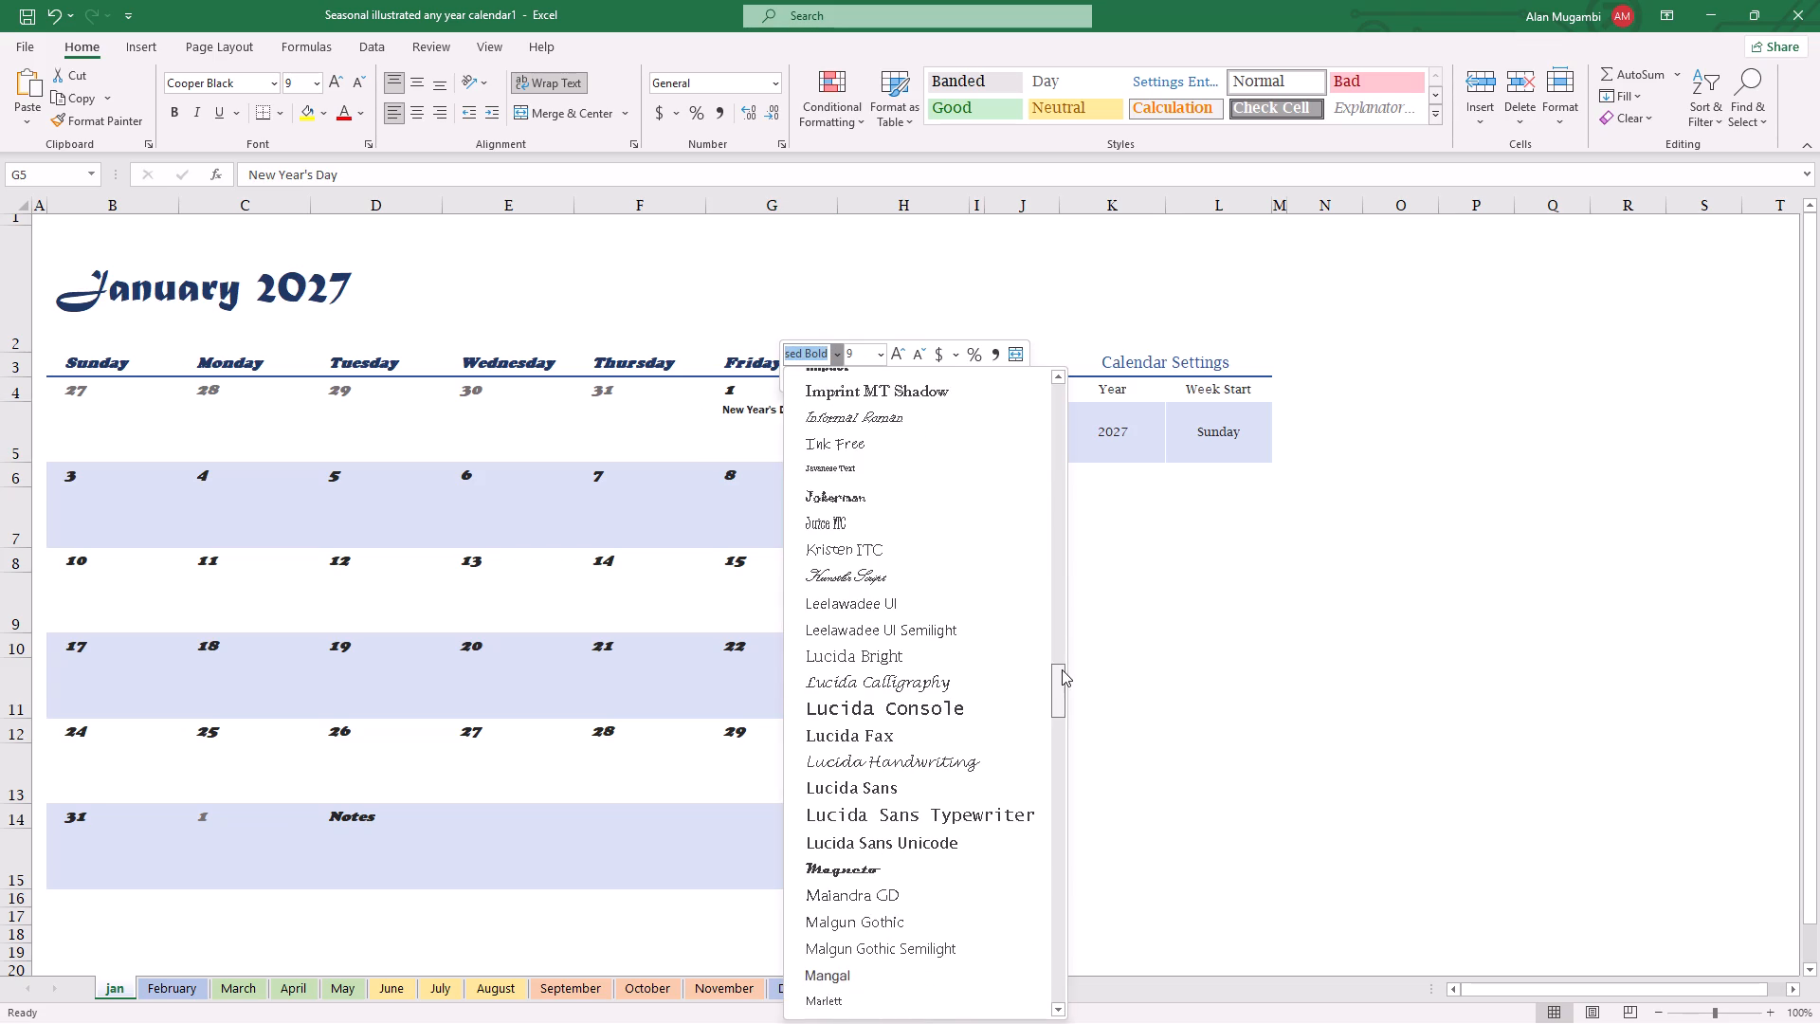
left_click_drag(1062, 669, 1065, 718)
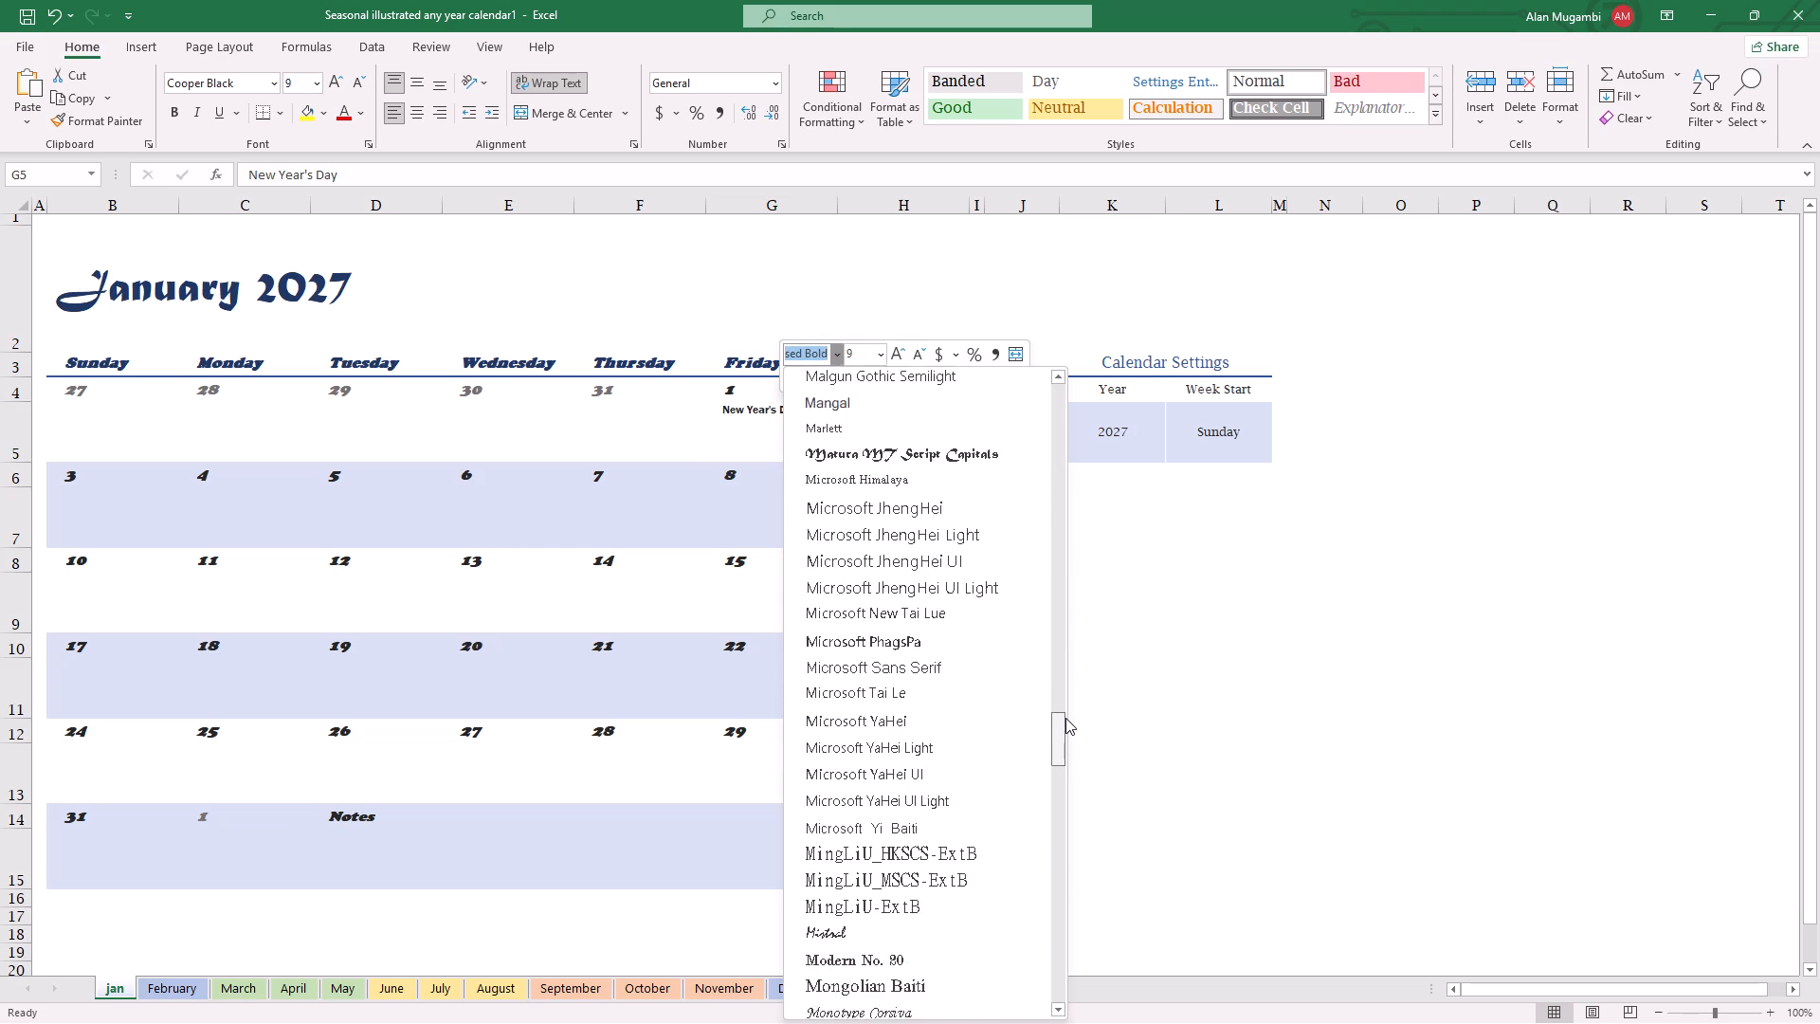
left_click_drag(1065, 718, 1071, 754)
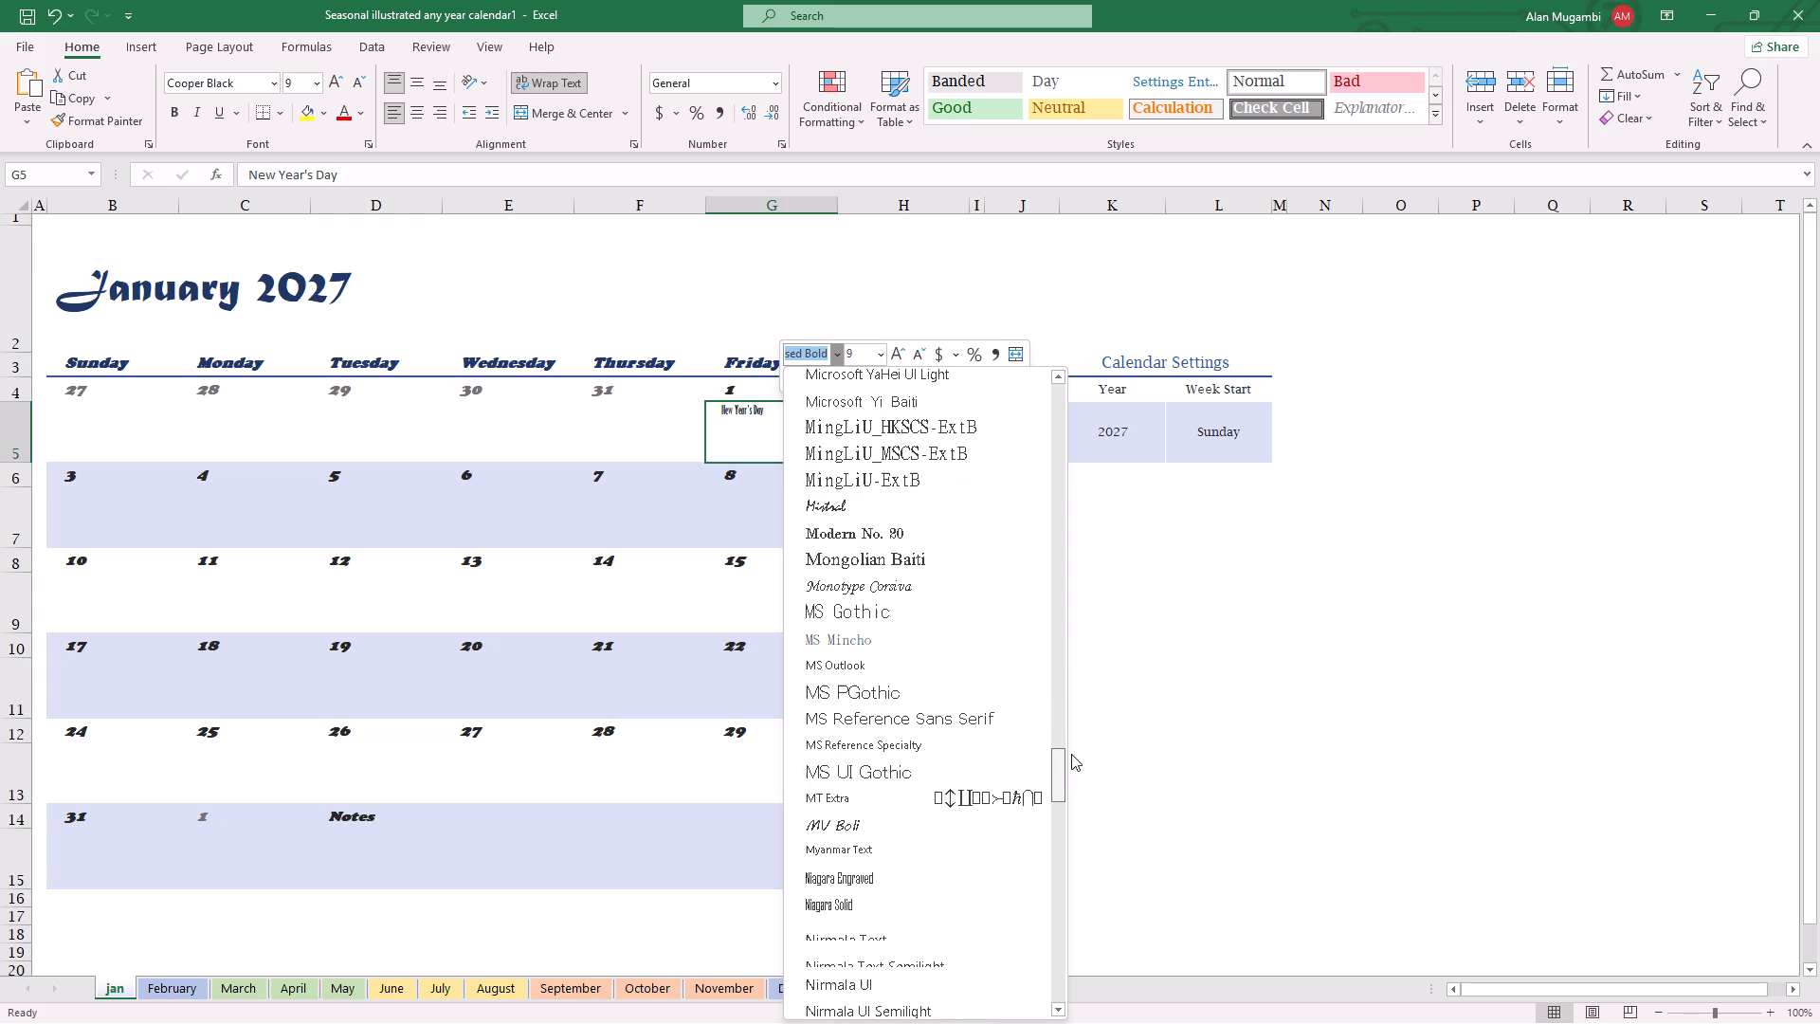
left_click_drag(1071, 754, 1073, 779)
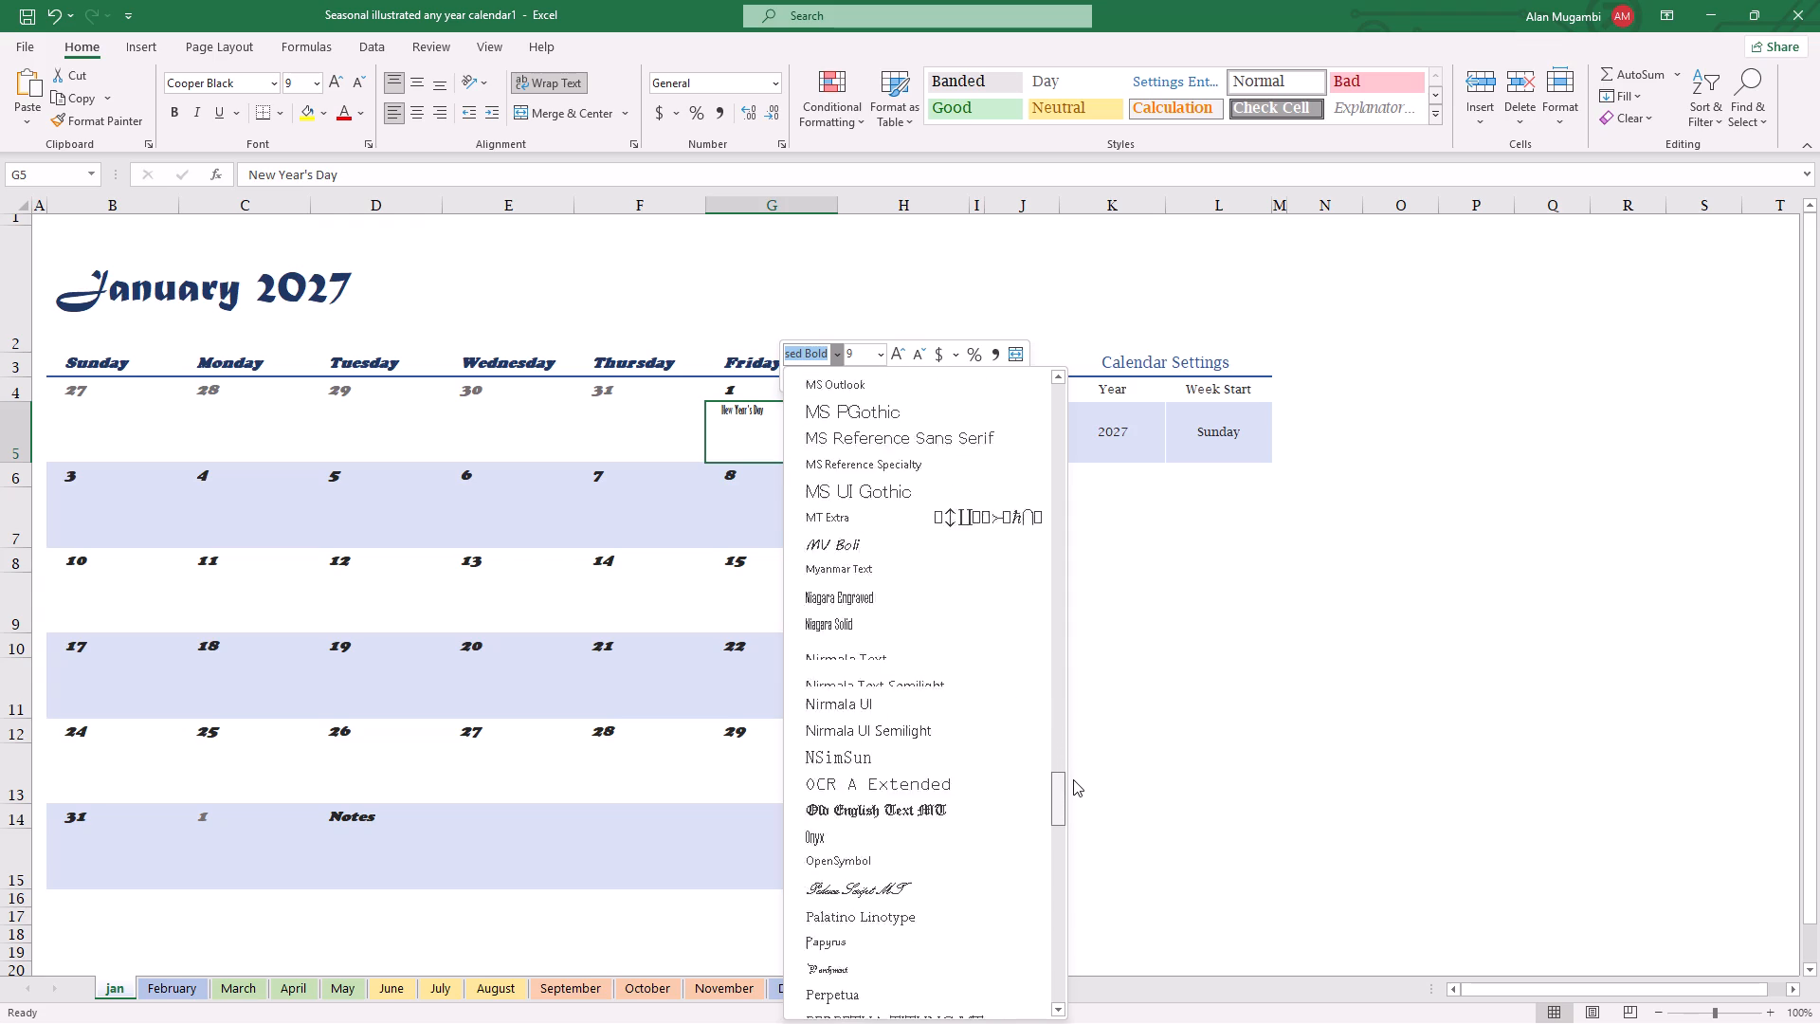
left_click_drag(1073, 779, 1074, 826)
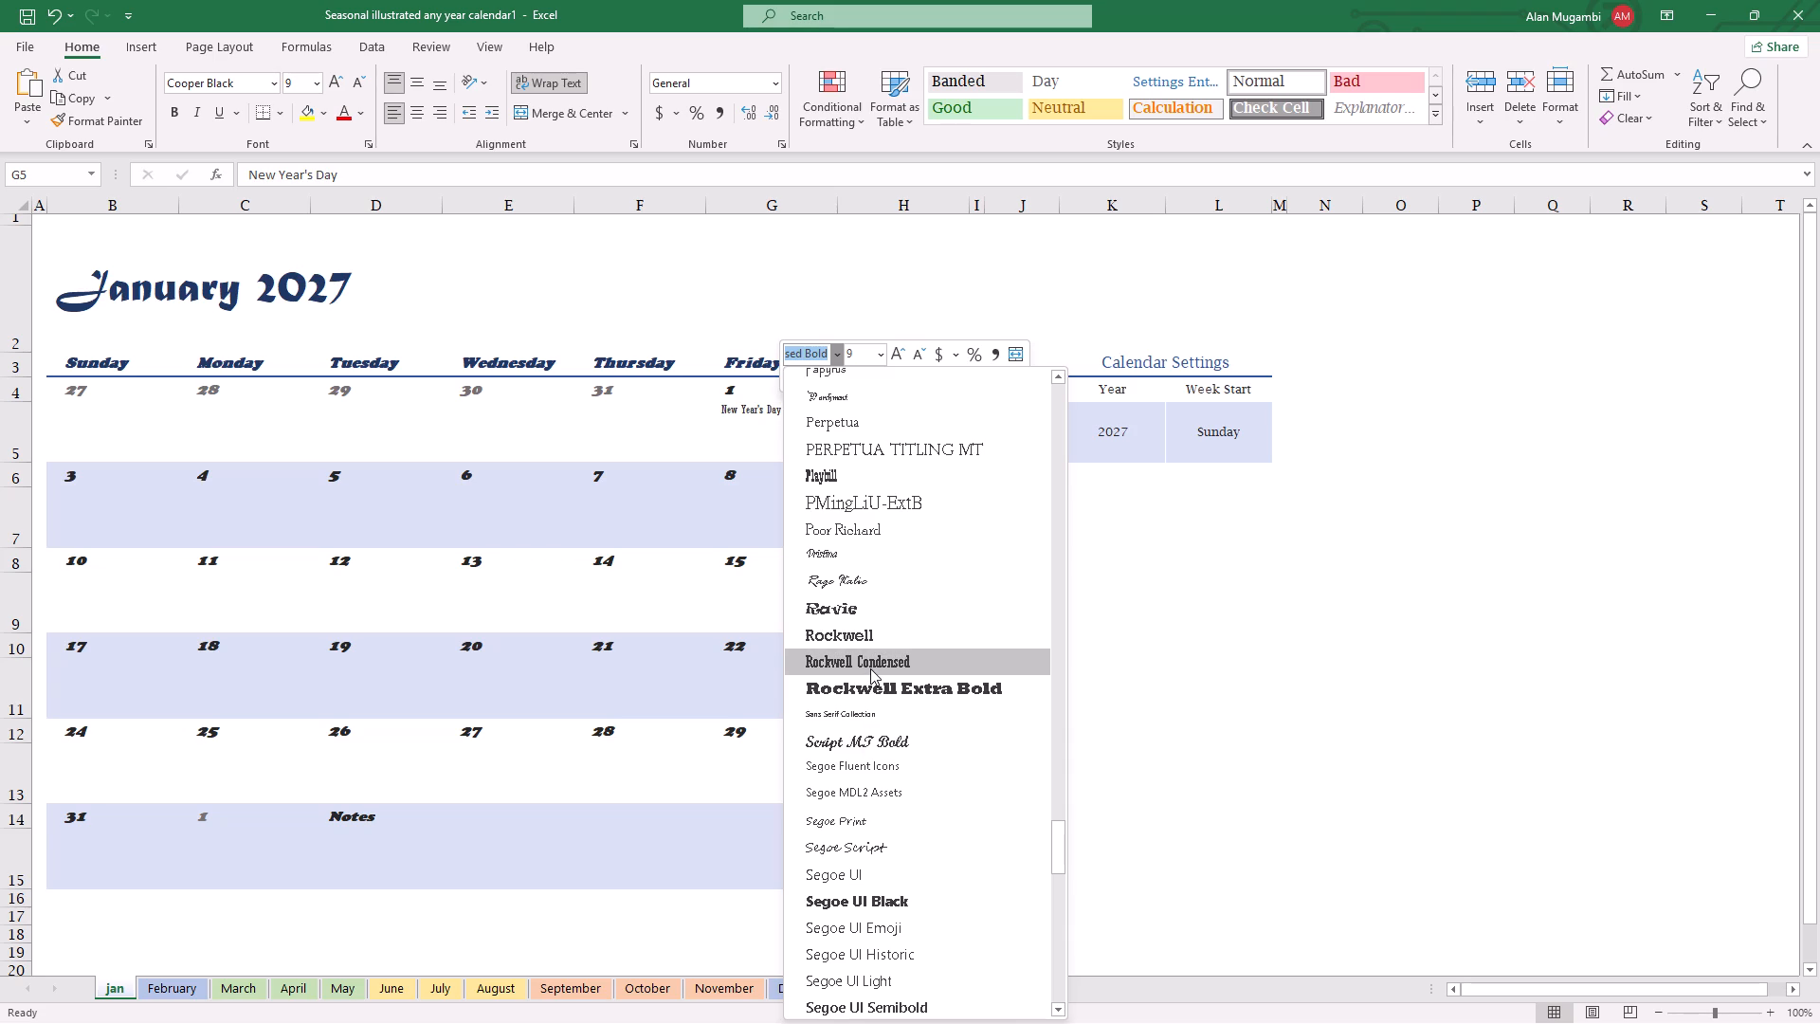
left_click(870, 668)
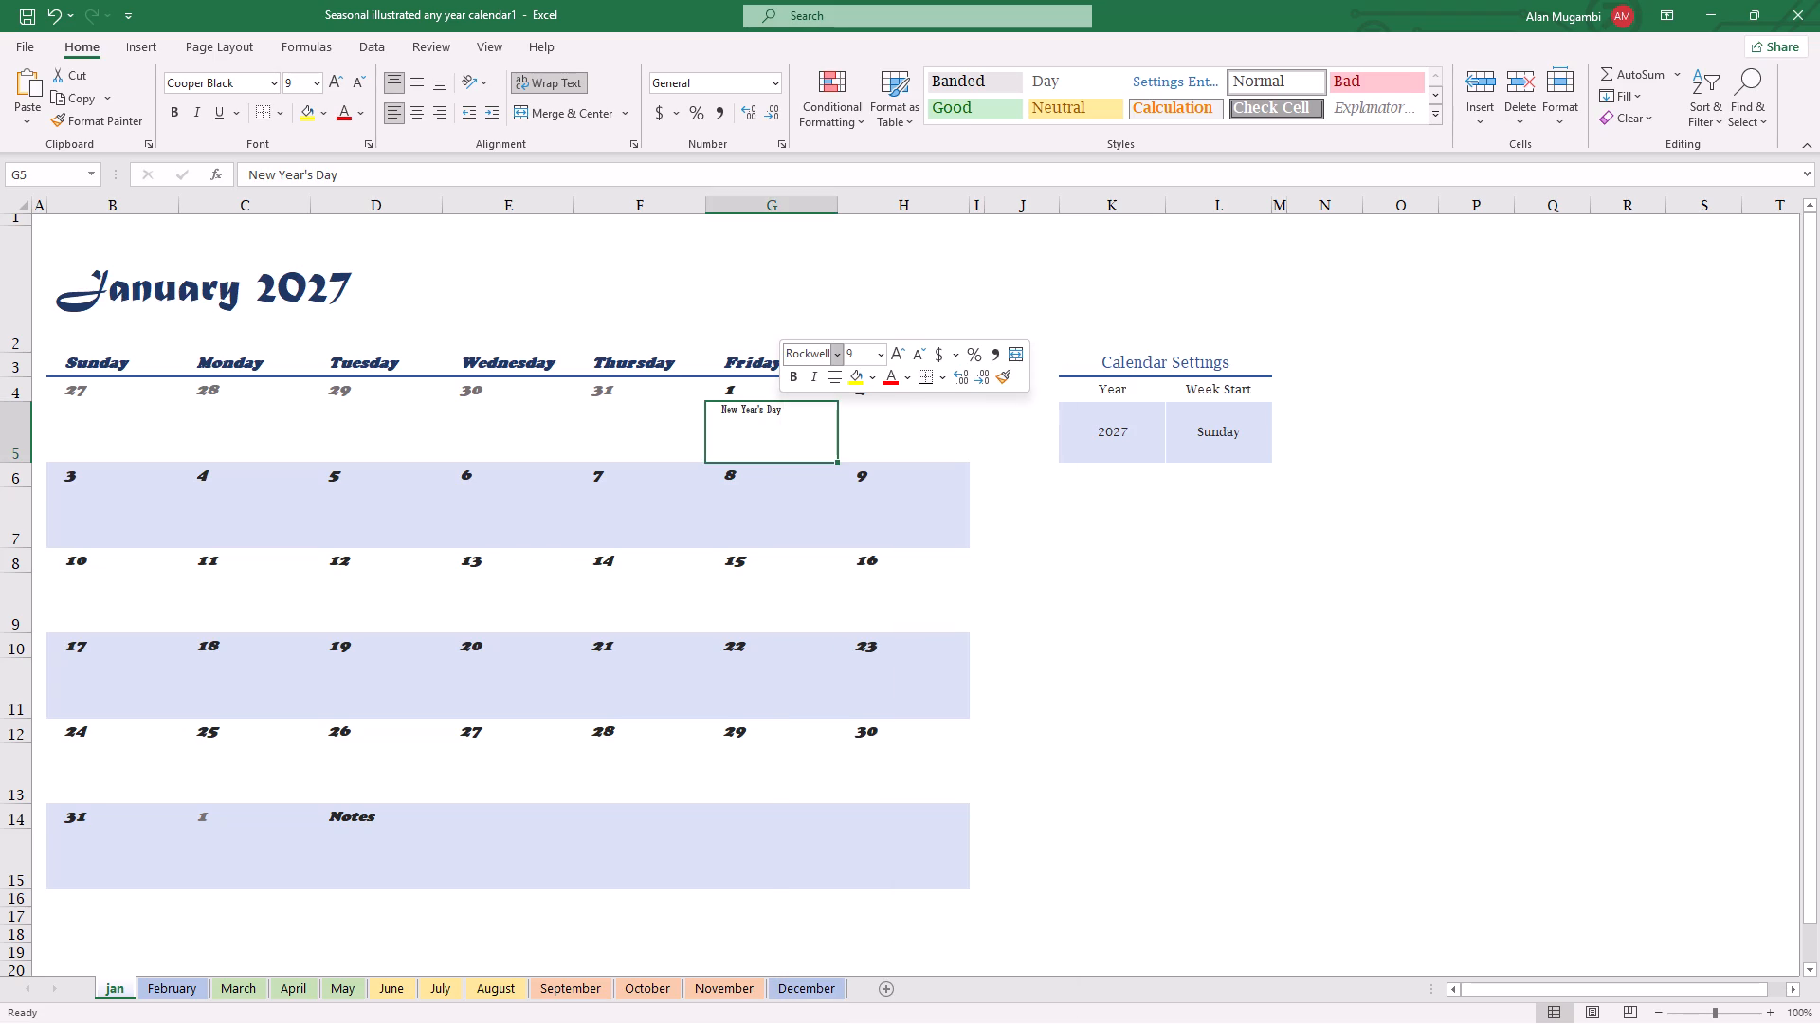
Format the New Year's Day entry in bold Papyrus, trying italic and turning it back off.
left_click(832, 348)
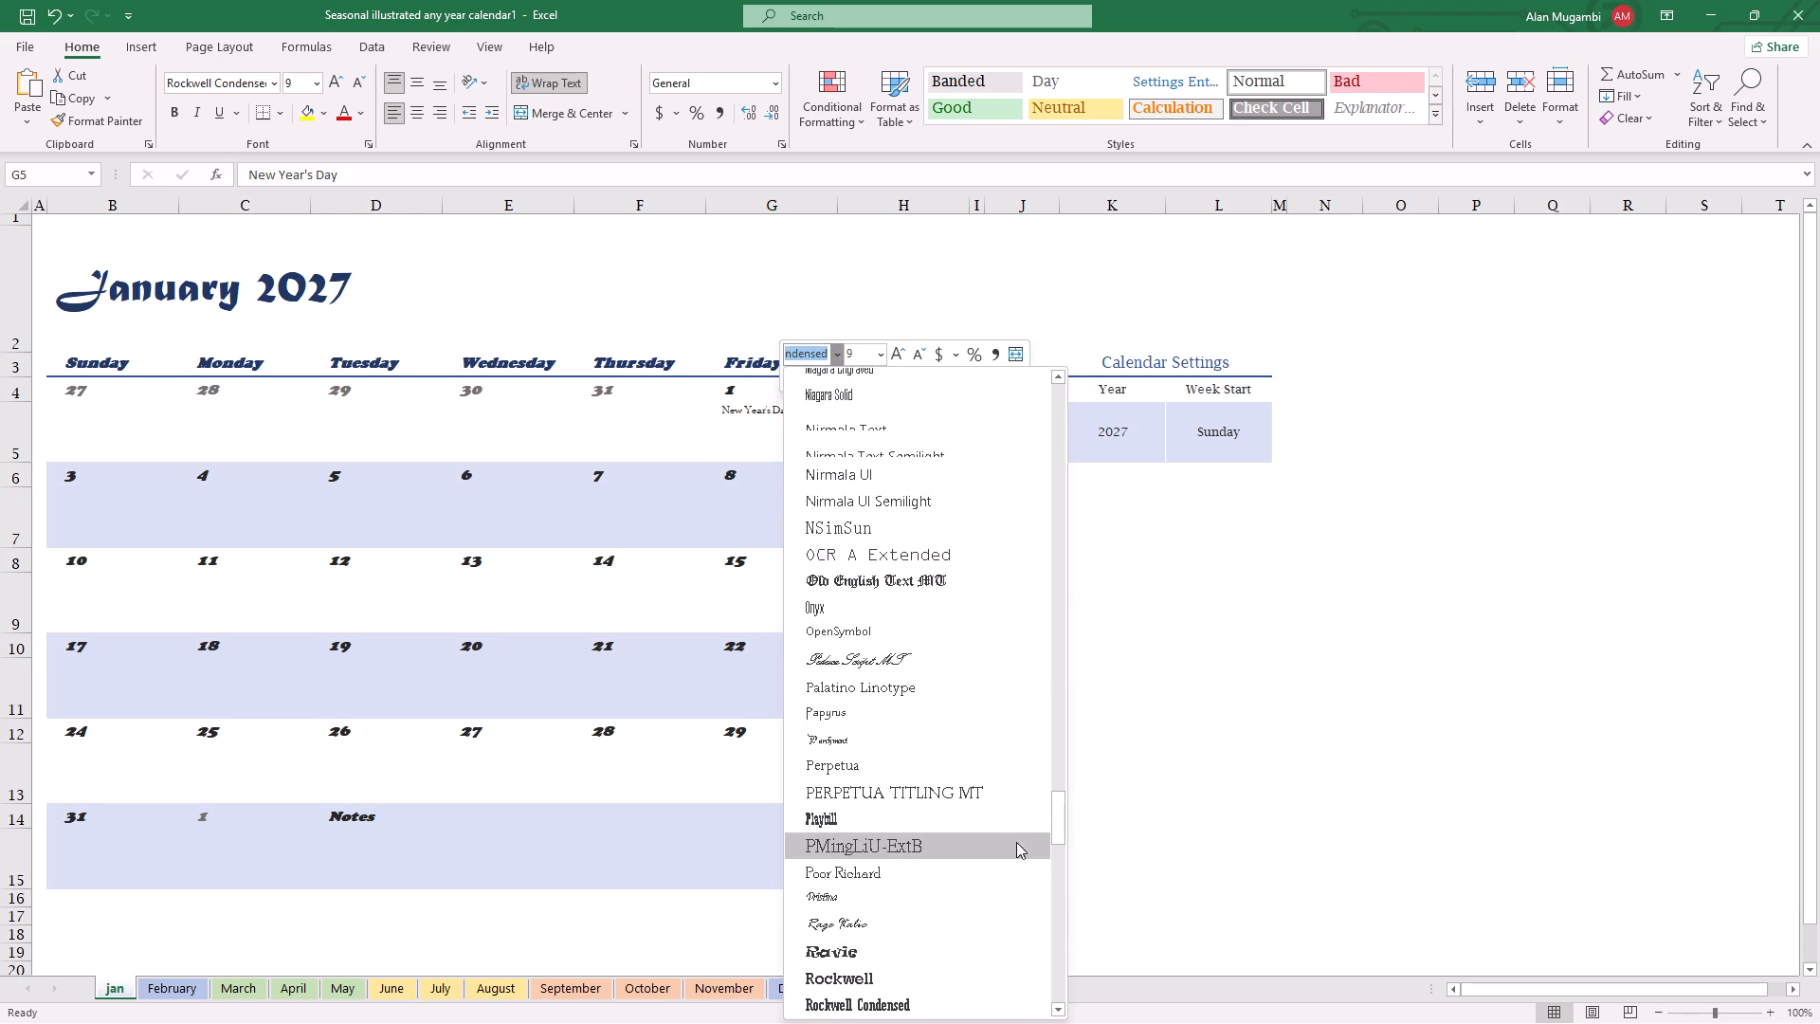
left_click(975, 724)
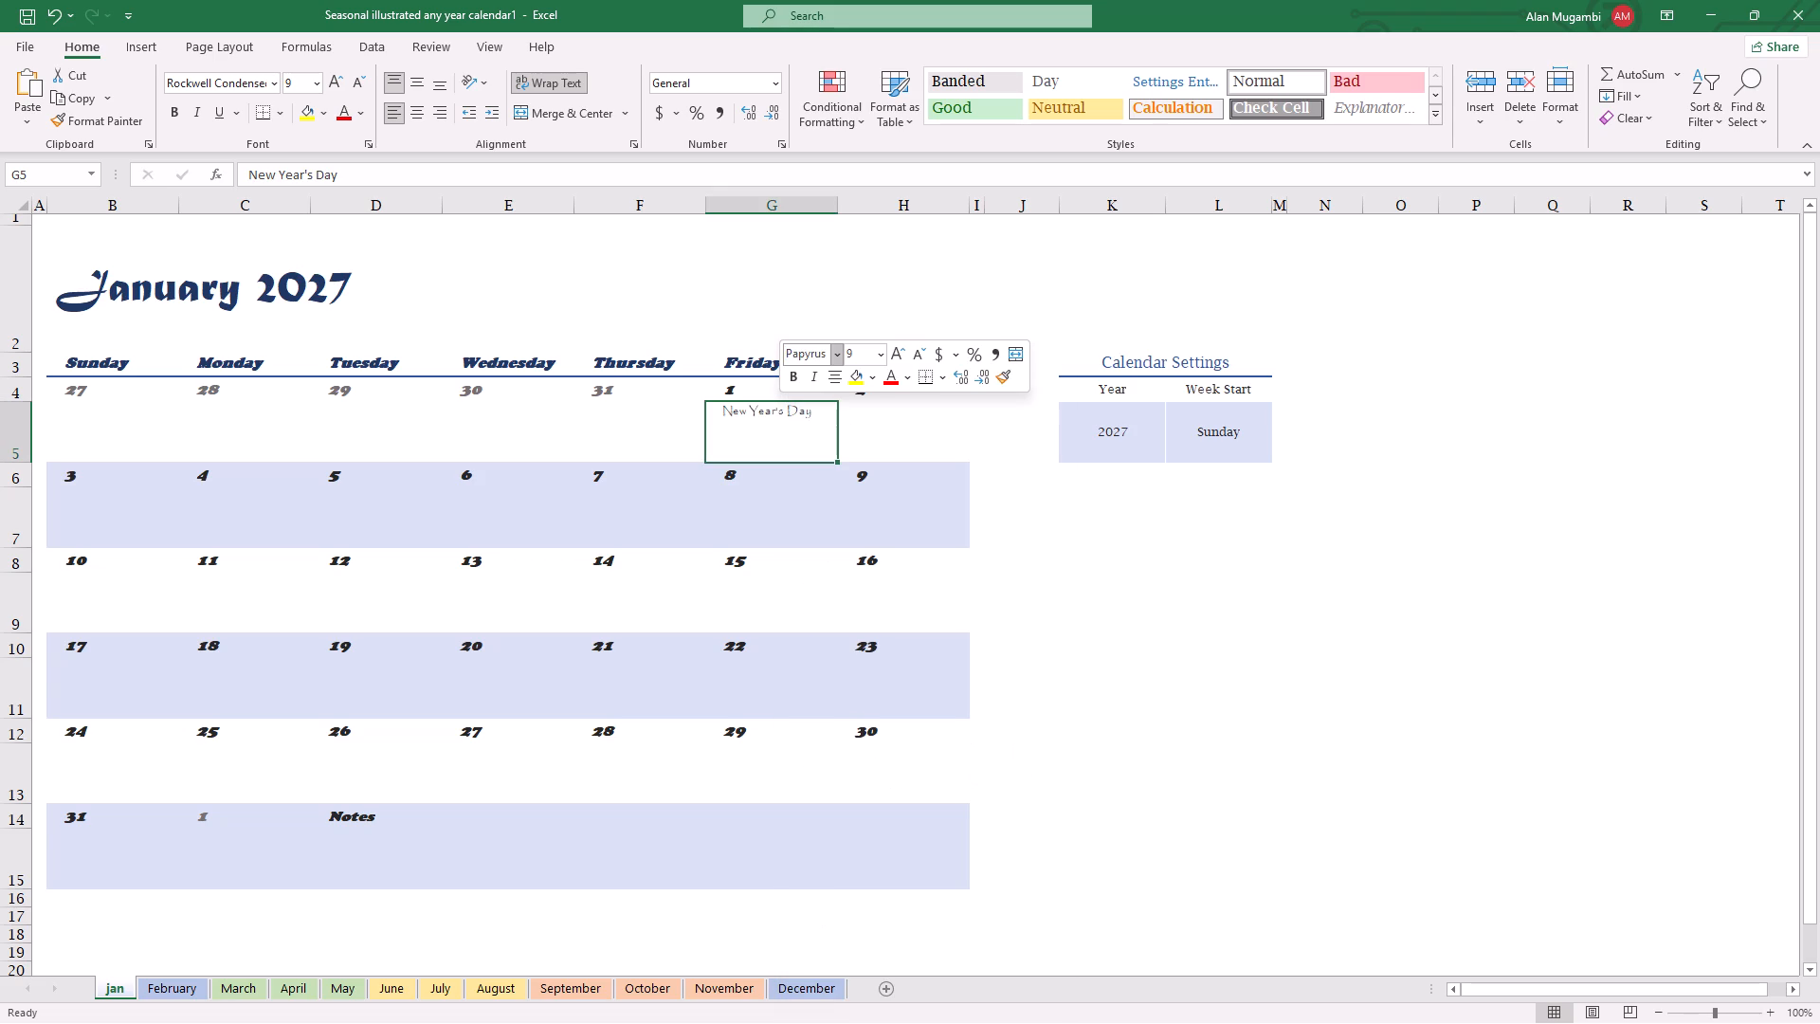
left_click(796, 372)
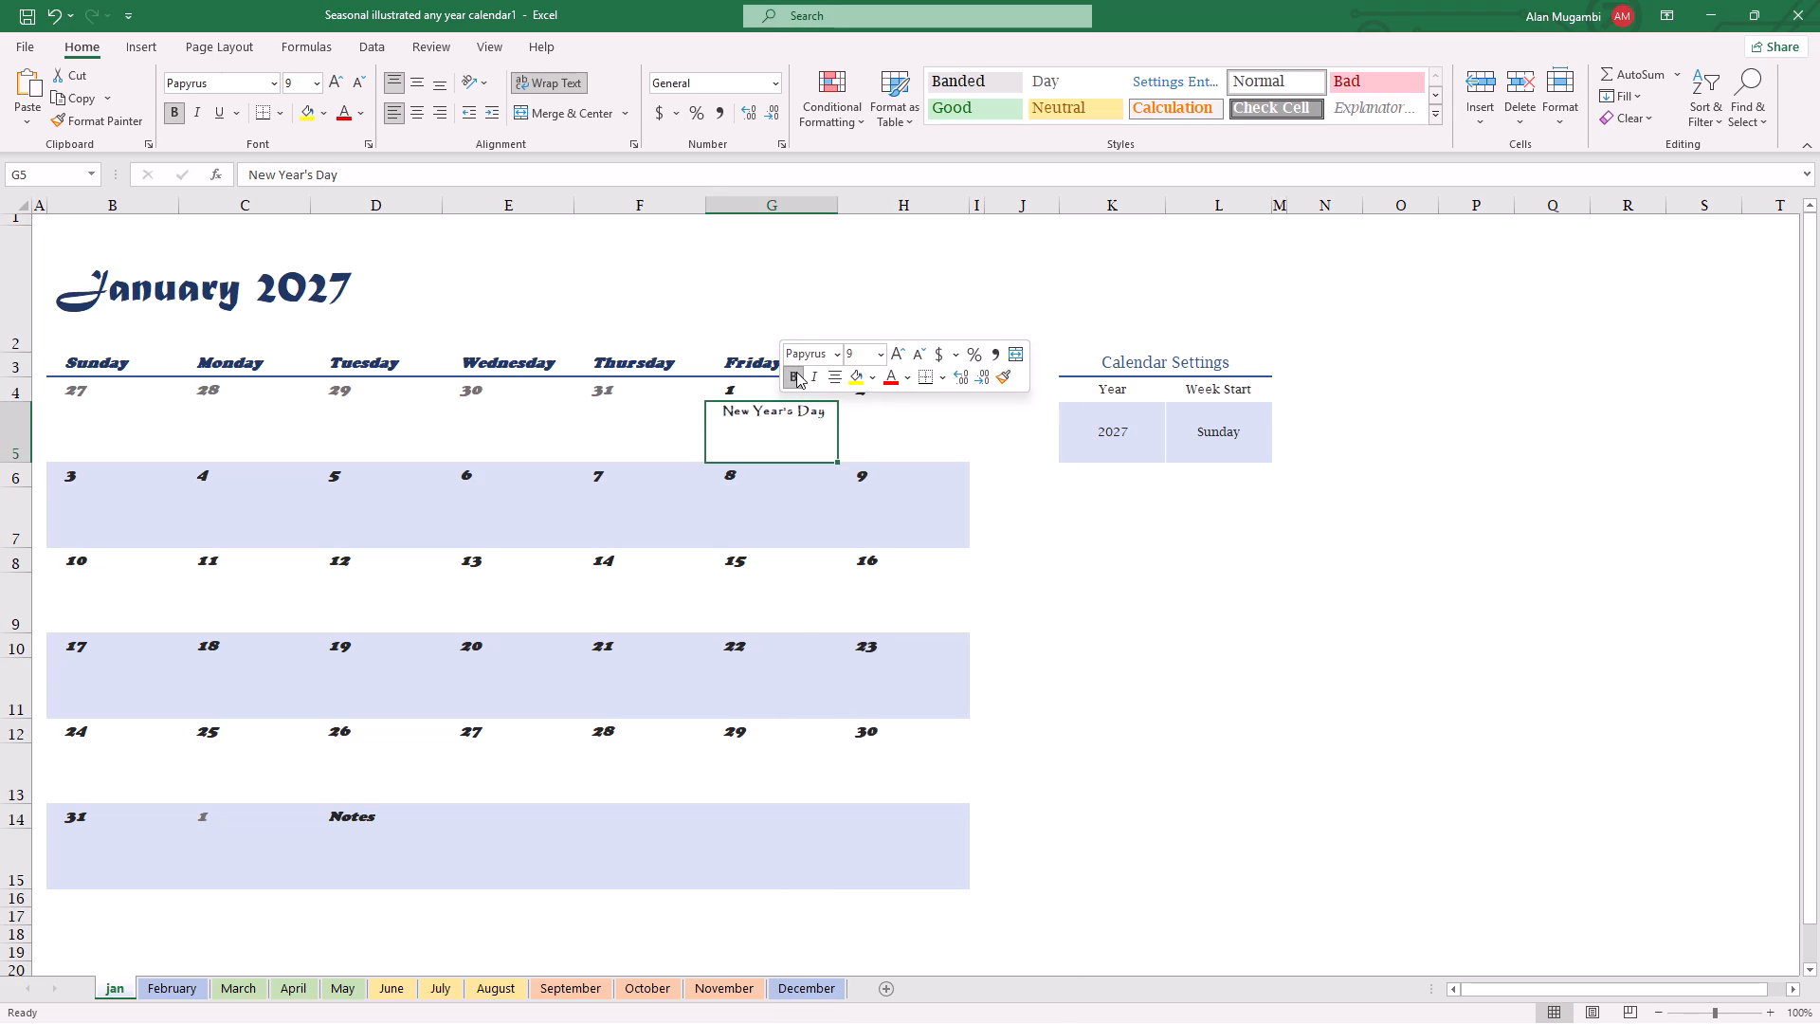
left_click(816, 376)
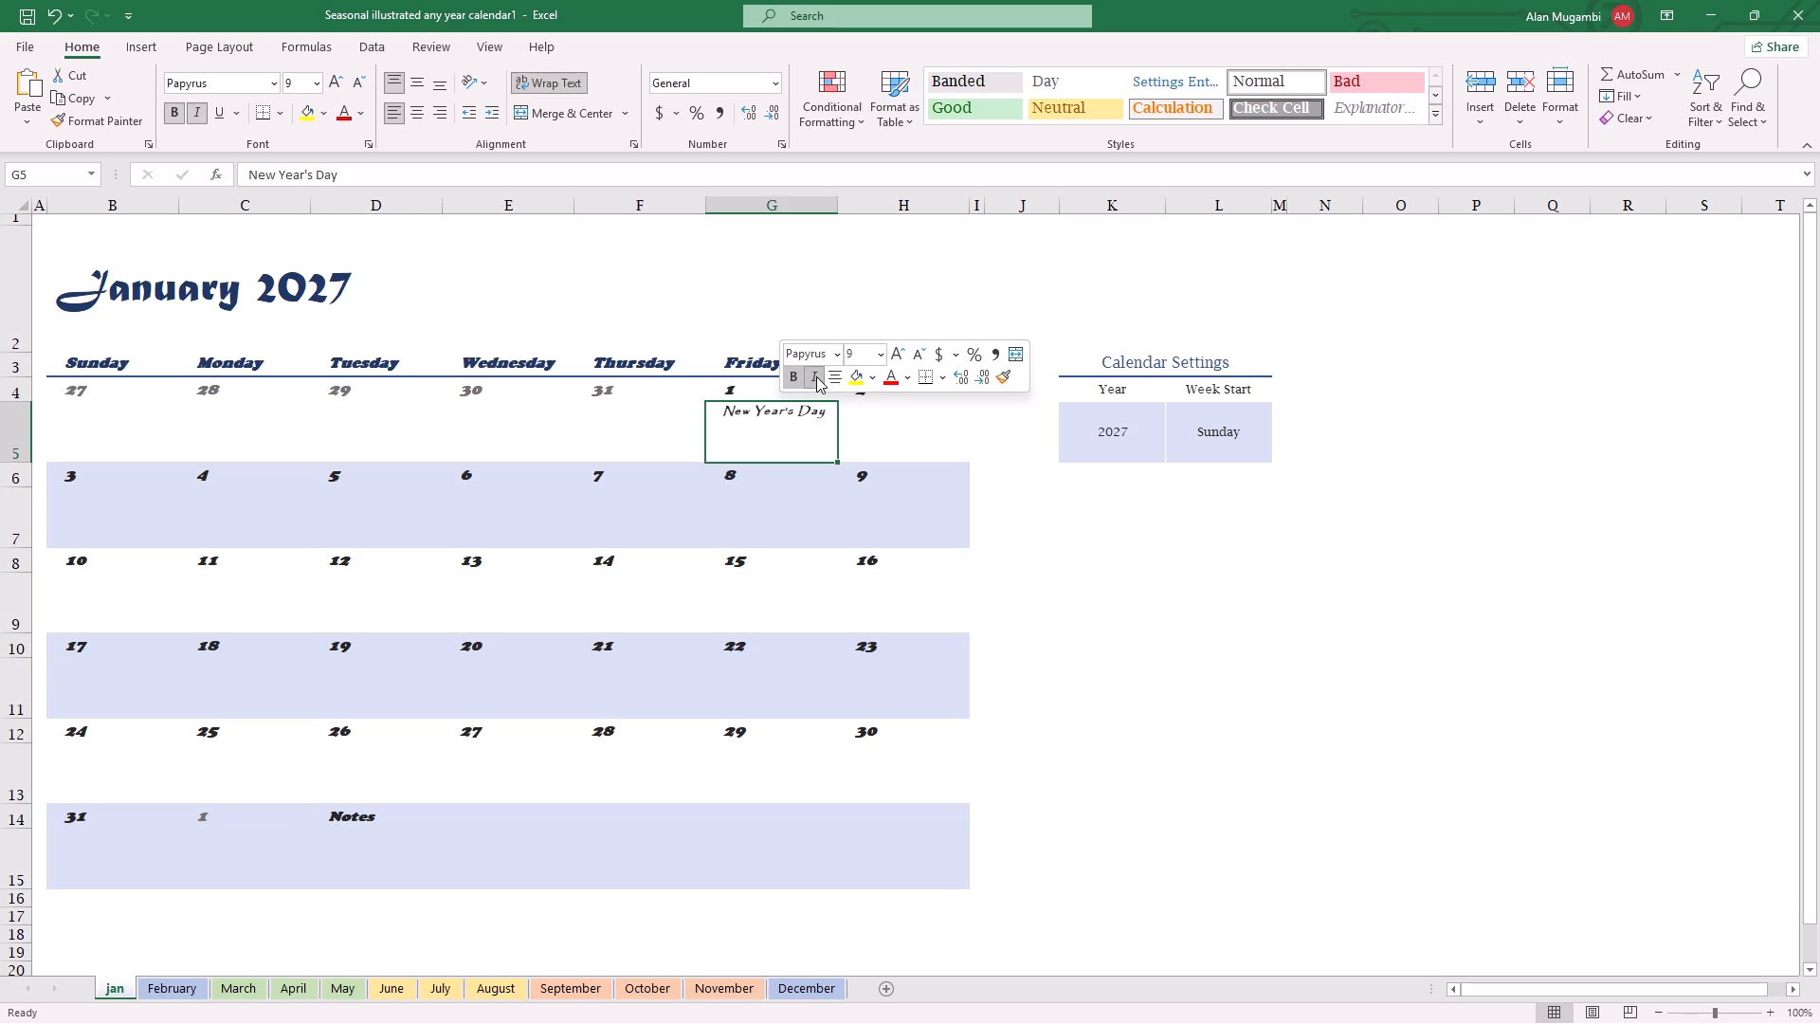
left_click(816, 376)
left_click(811, 436)
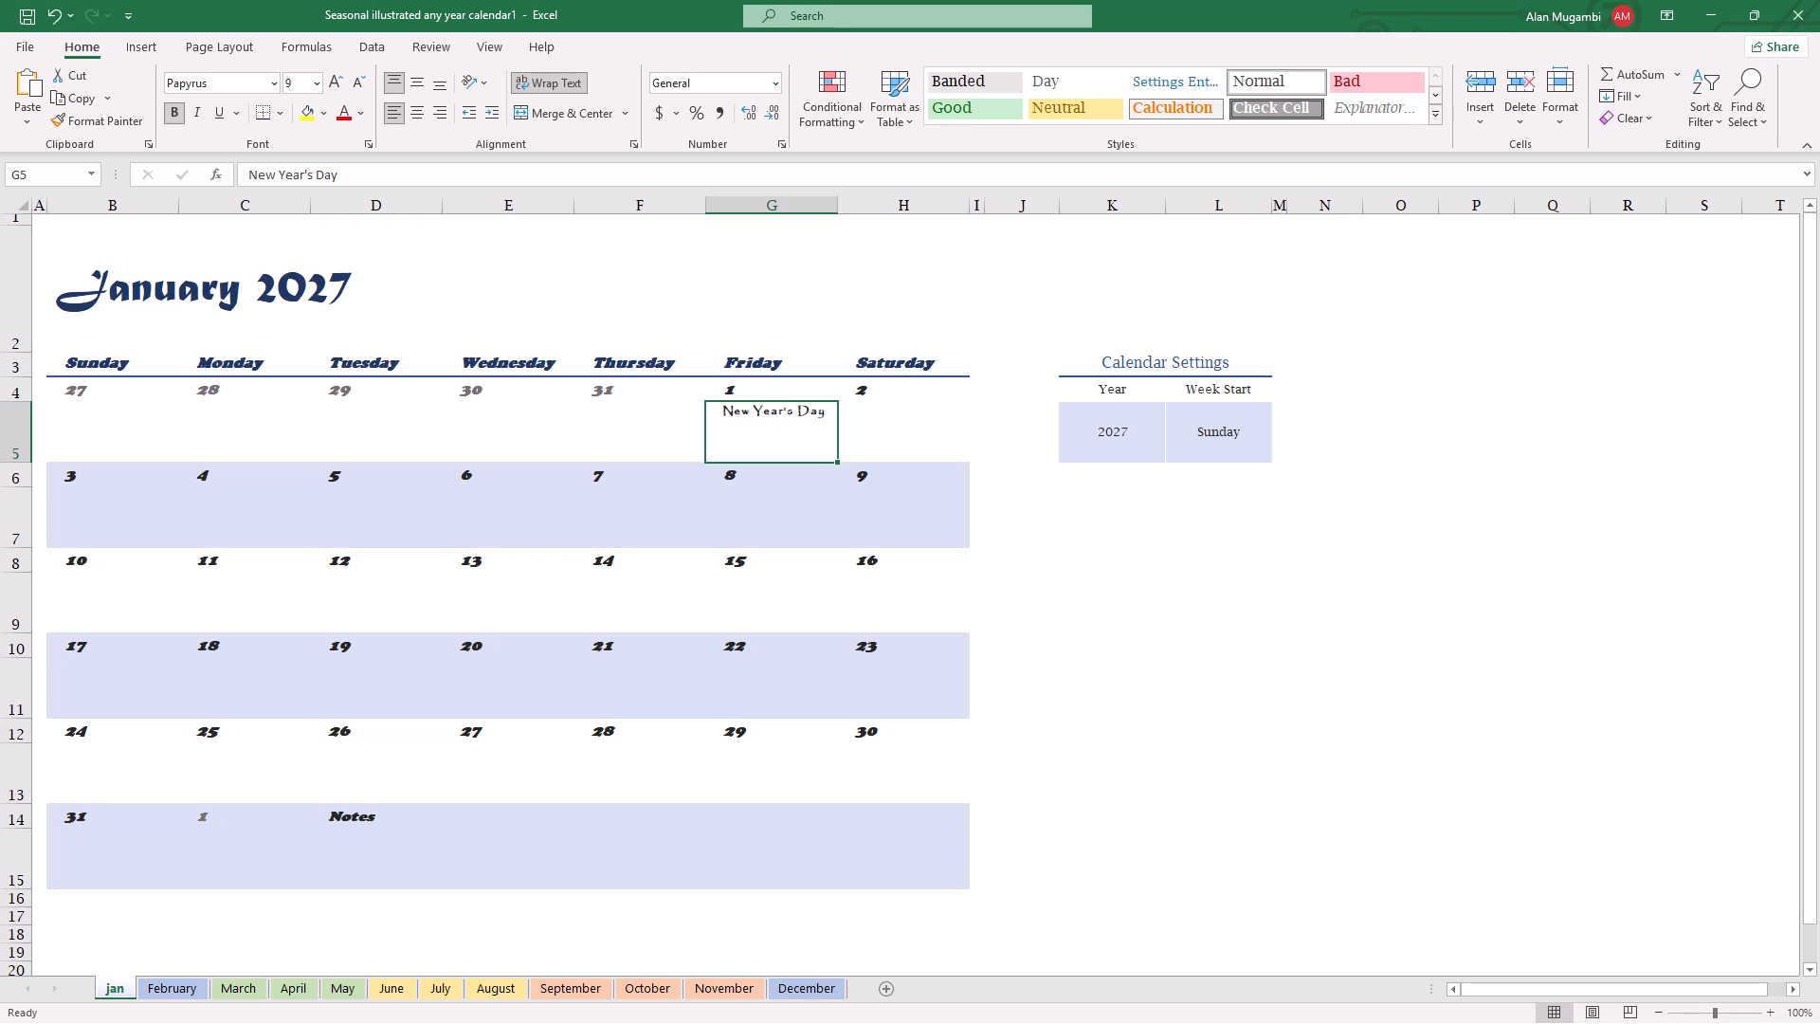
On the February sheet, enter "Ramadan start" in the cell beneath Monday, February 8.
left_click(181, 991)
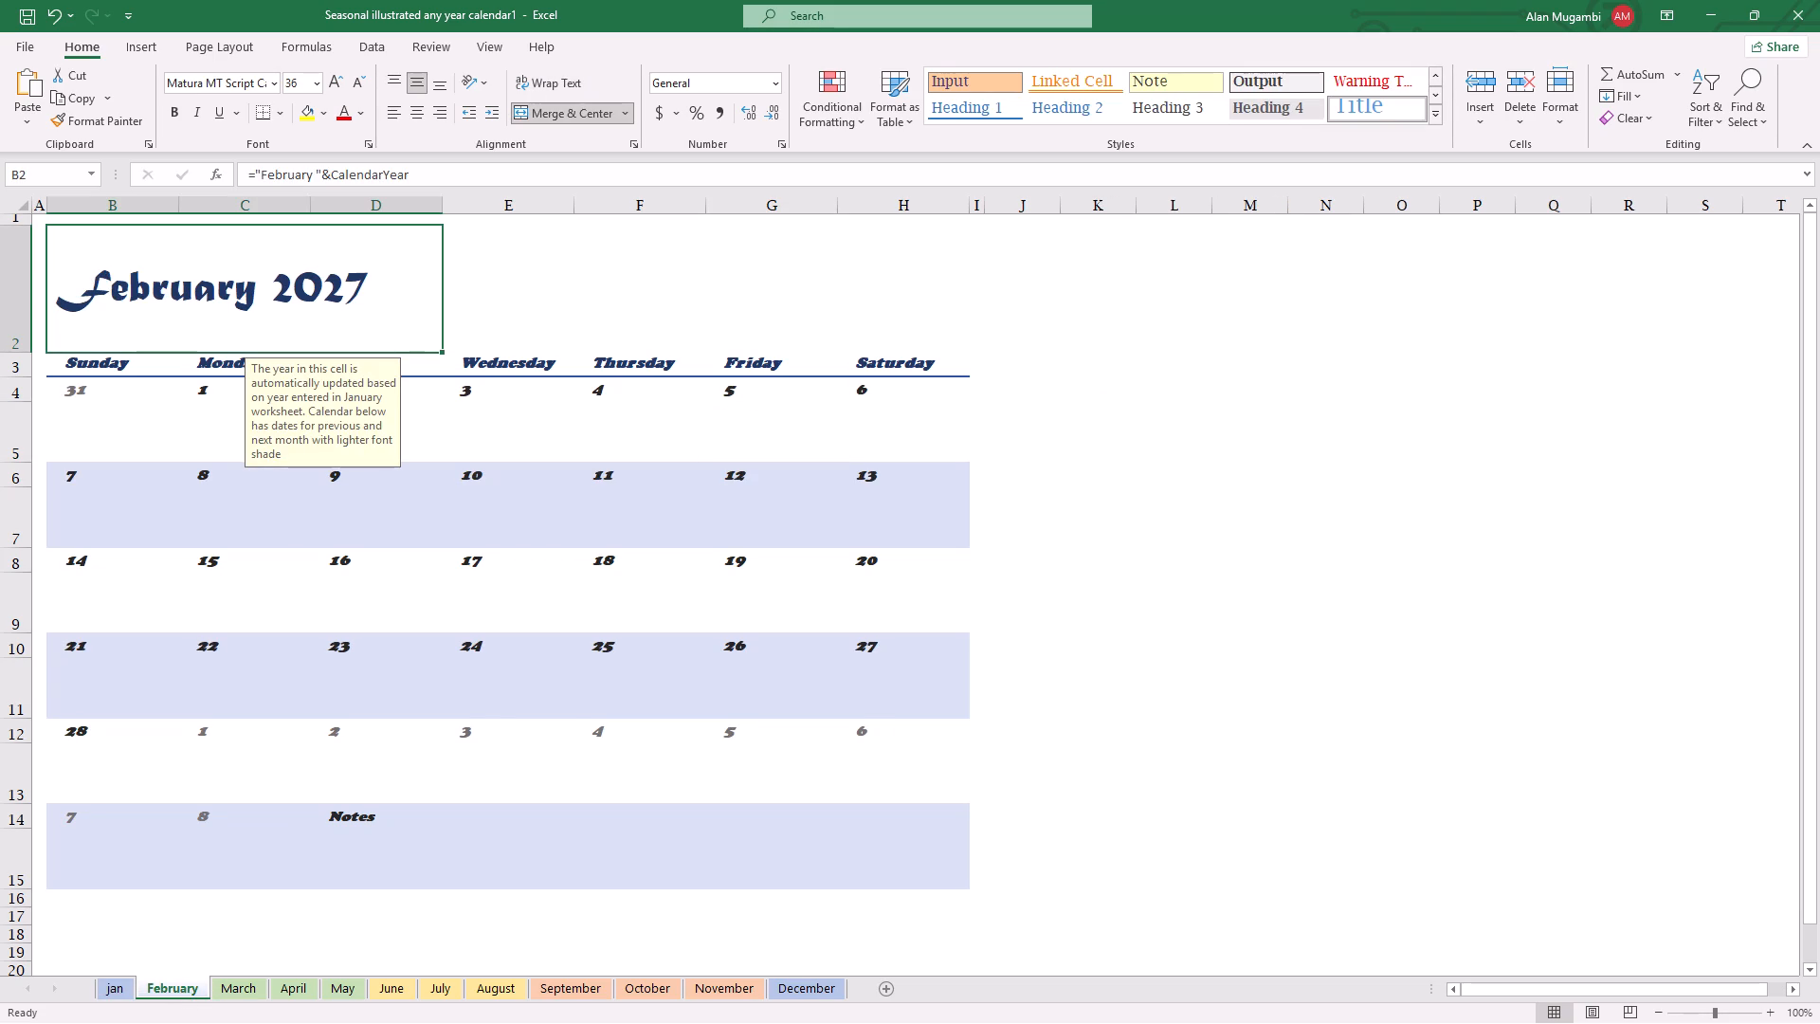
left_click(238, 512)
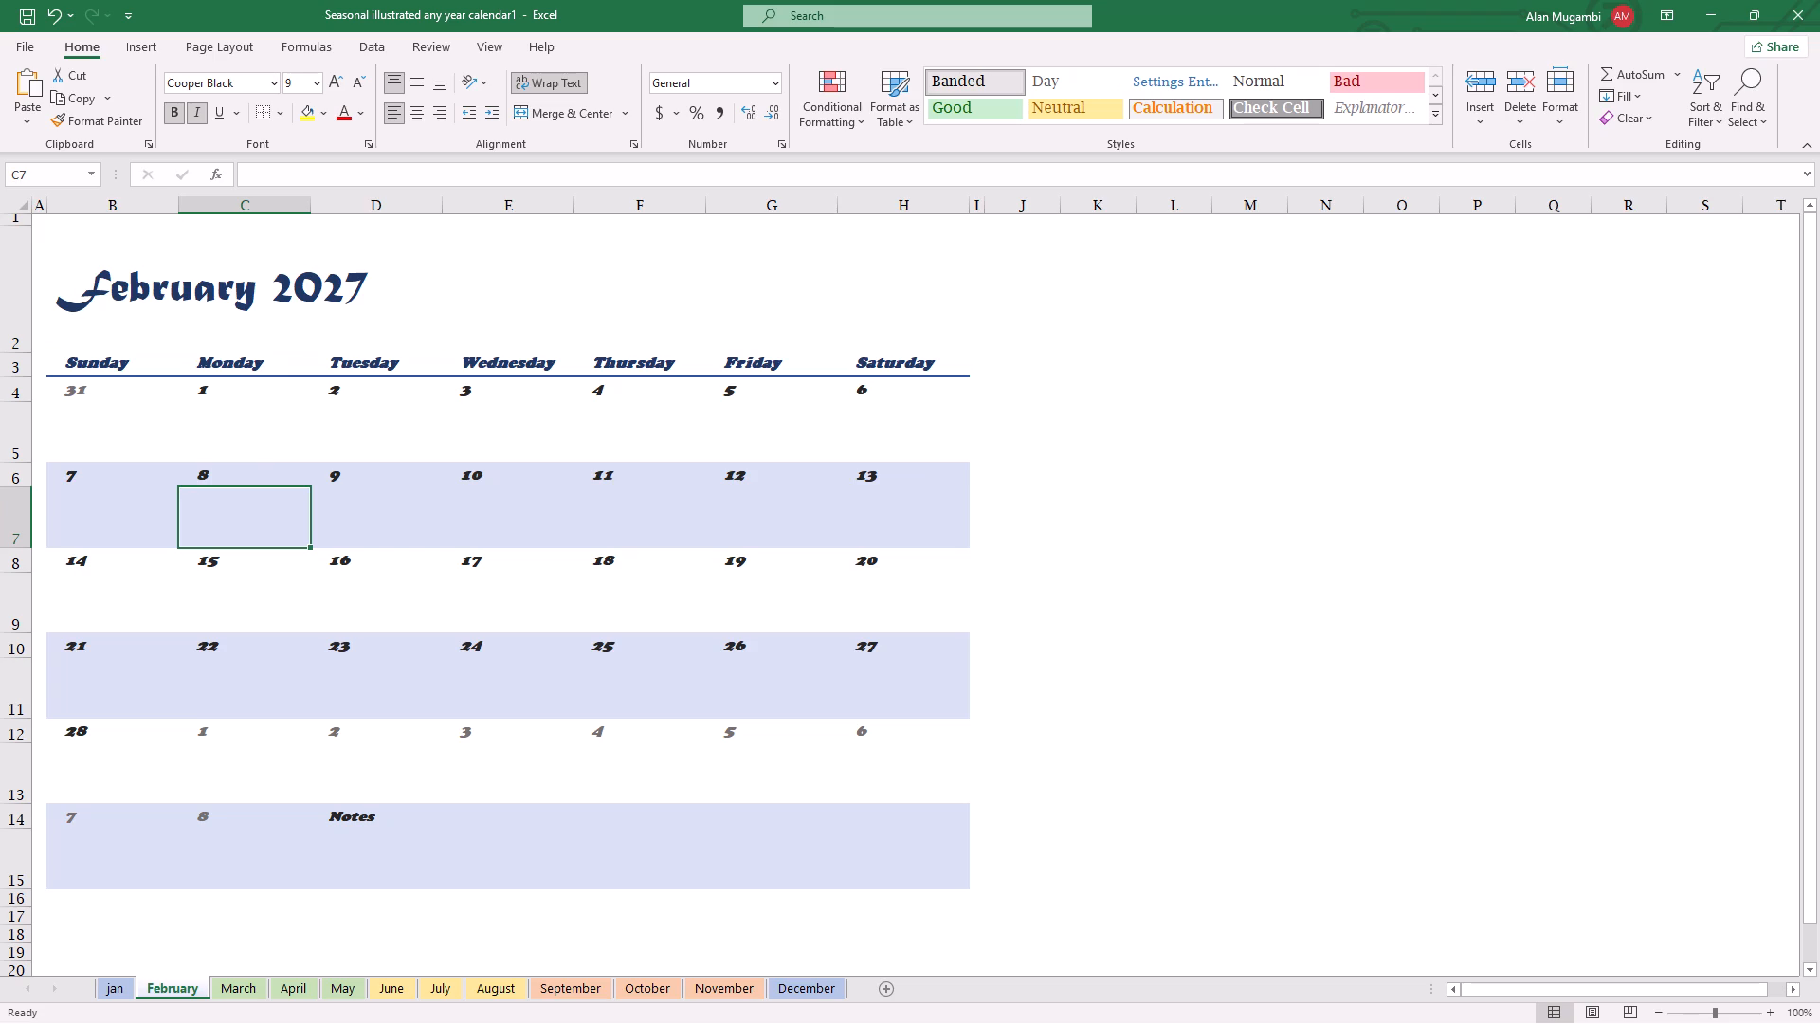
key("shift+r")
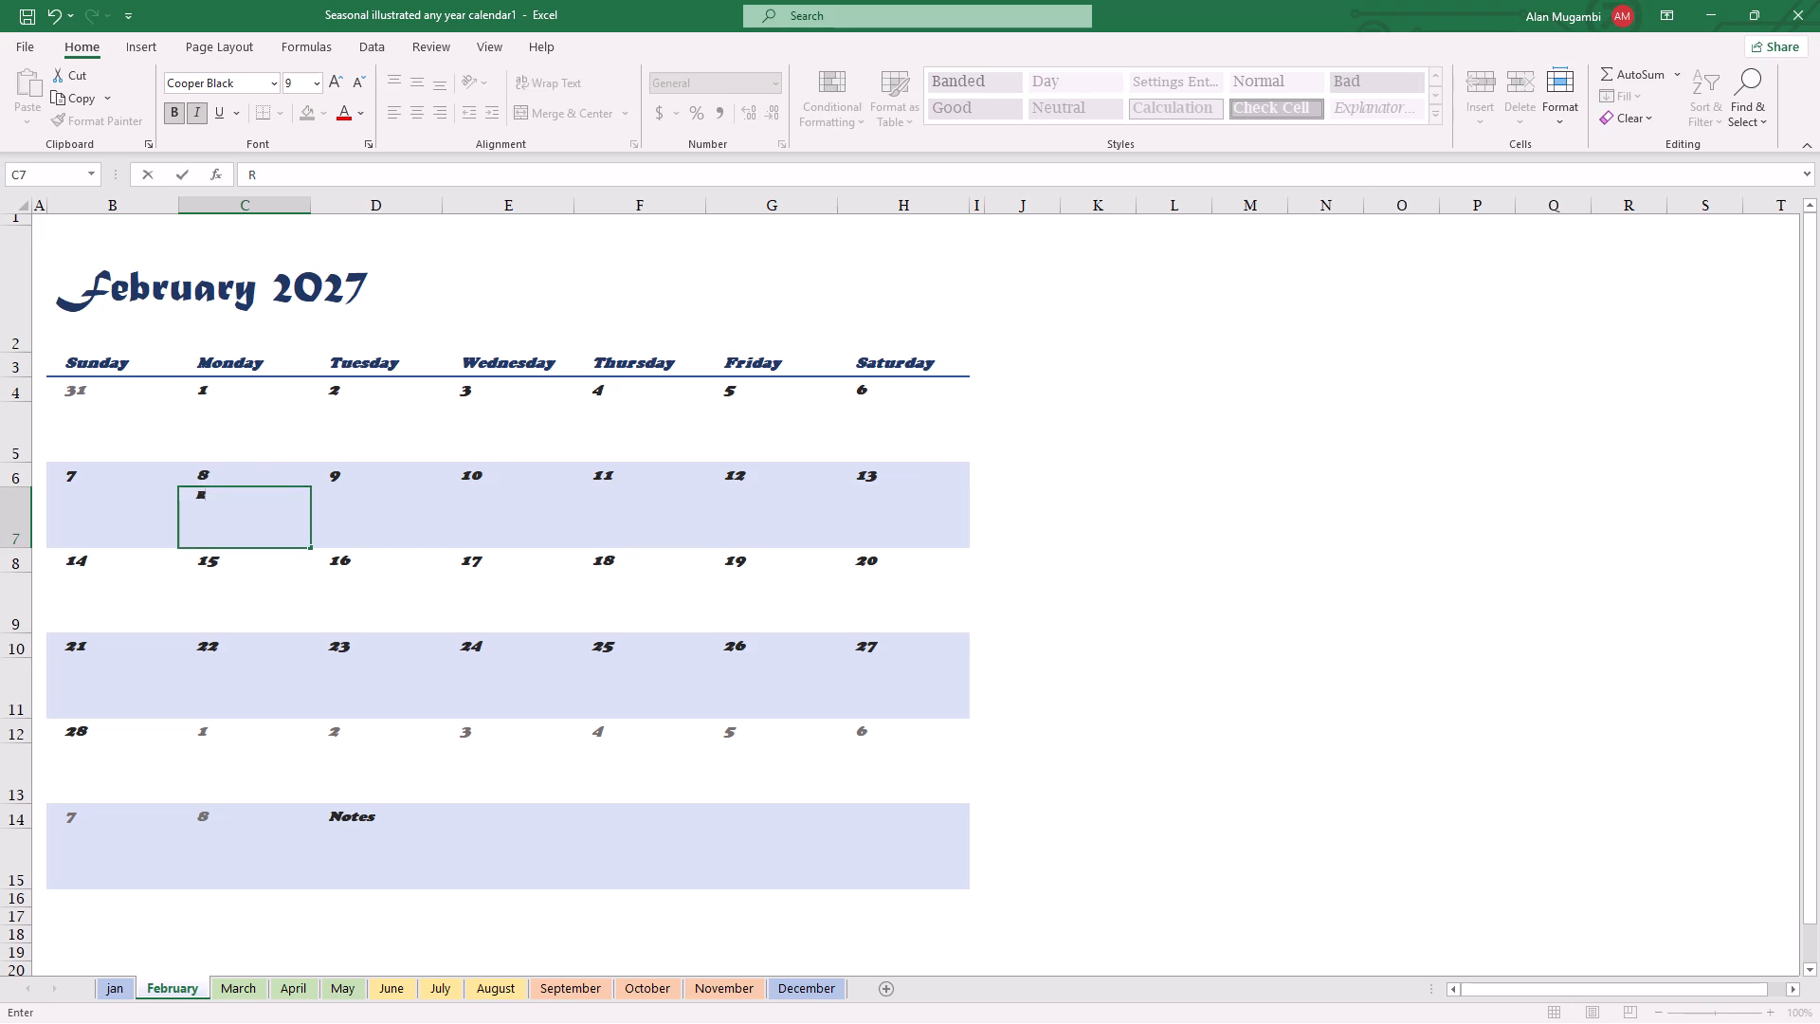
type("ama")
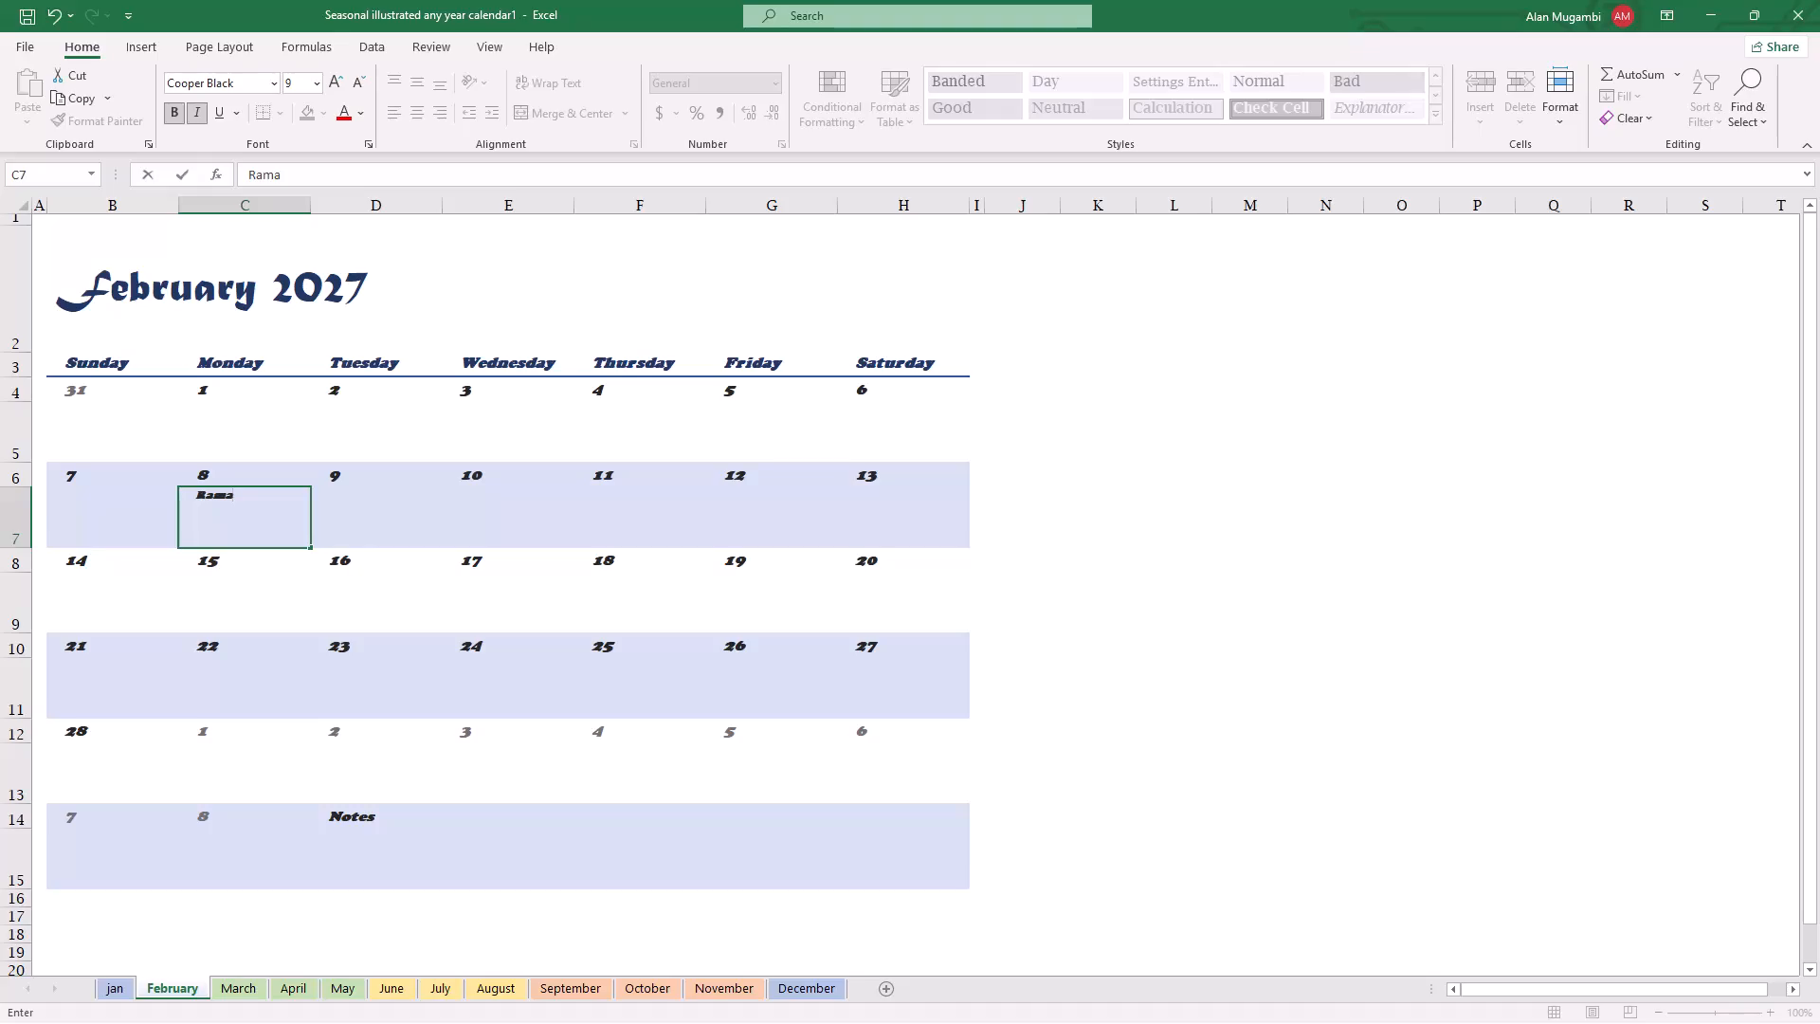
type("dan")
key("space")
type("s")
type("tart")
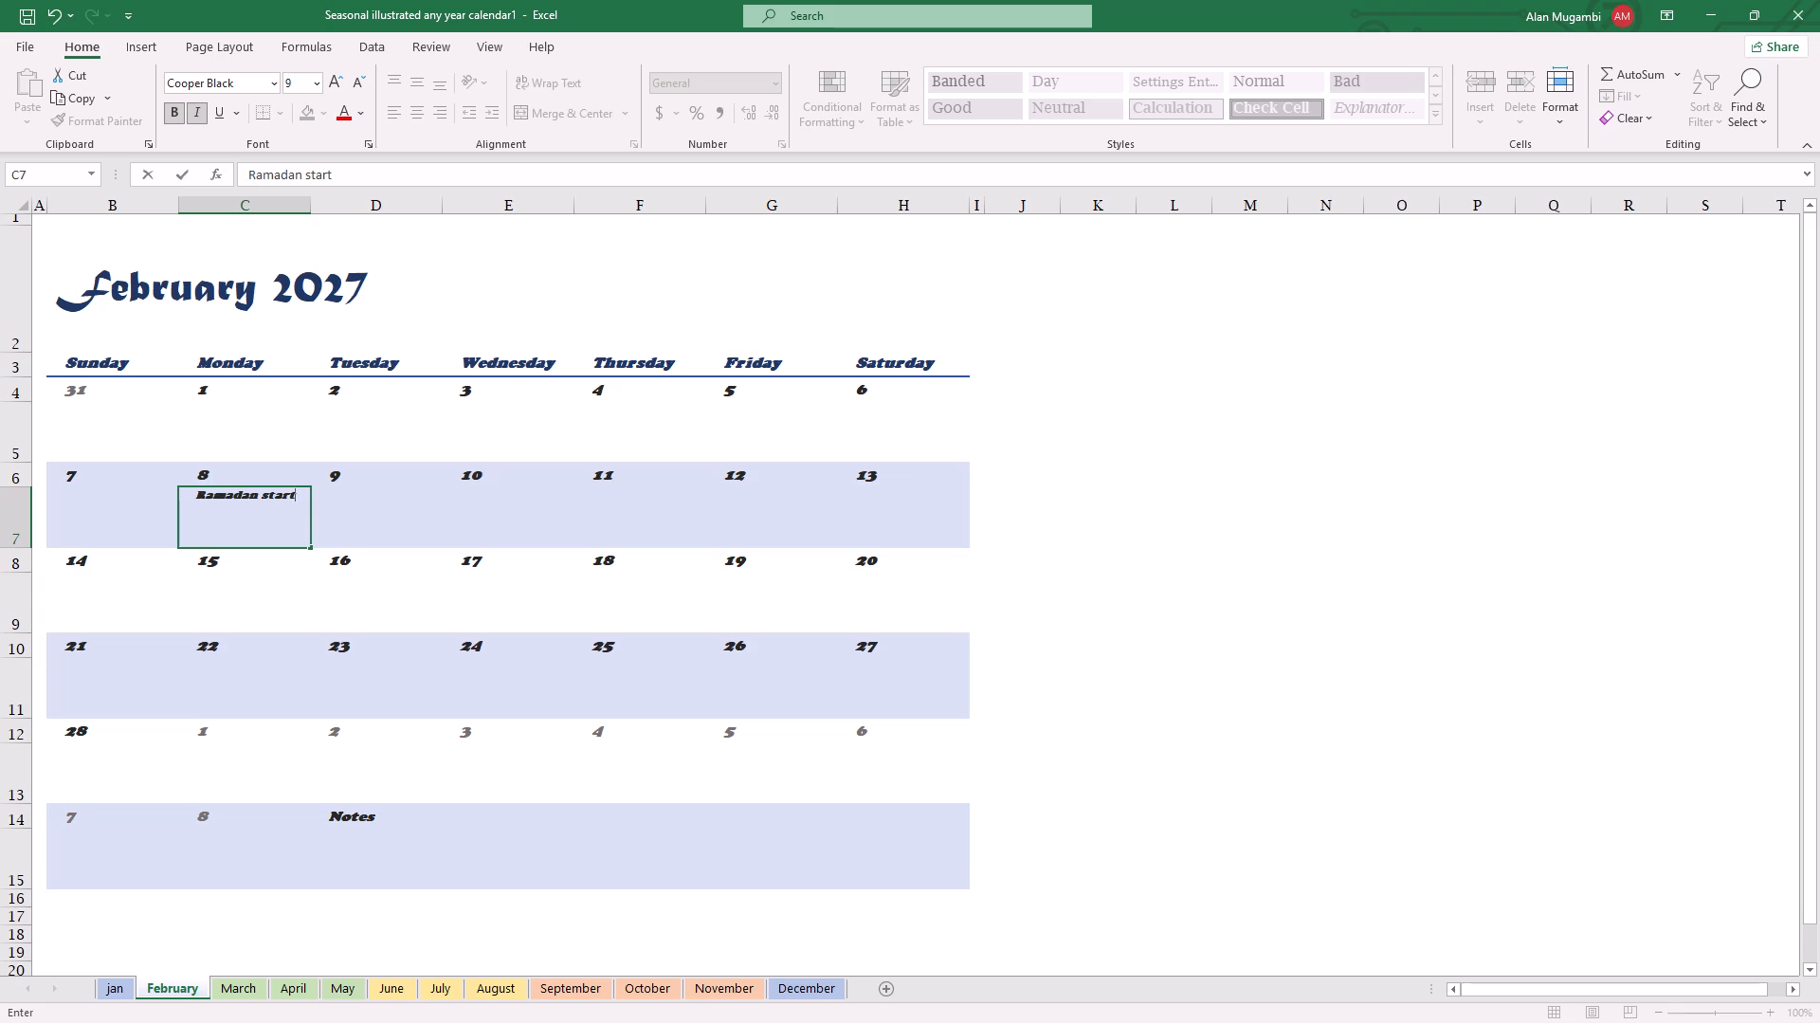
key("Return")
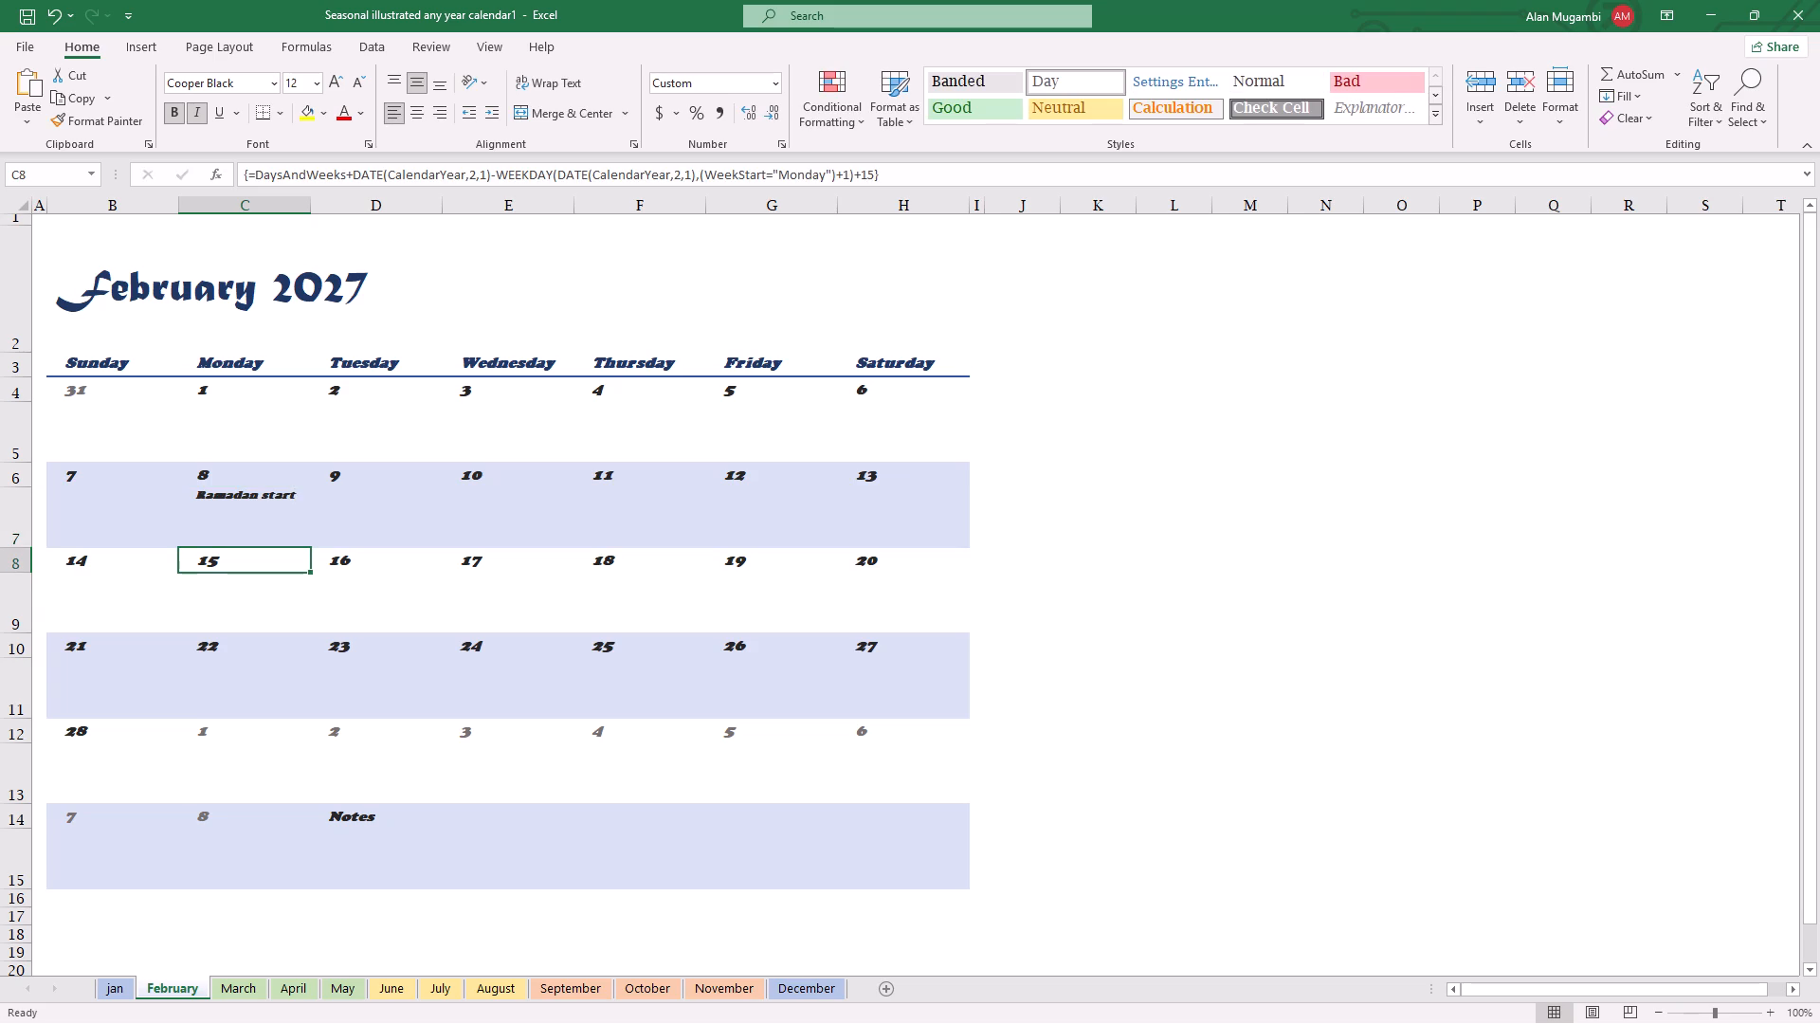
Replace the entry beneath Monday, February 8 on the February sheet with "Ramadan Start (tentative)".
left_click(238, 512)
left_click(238, 512)
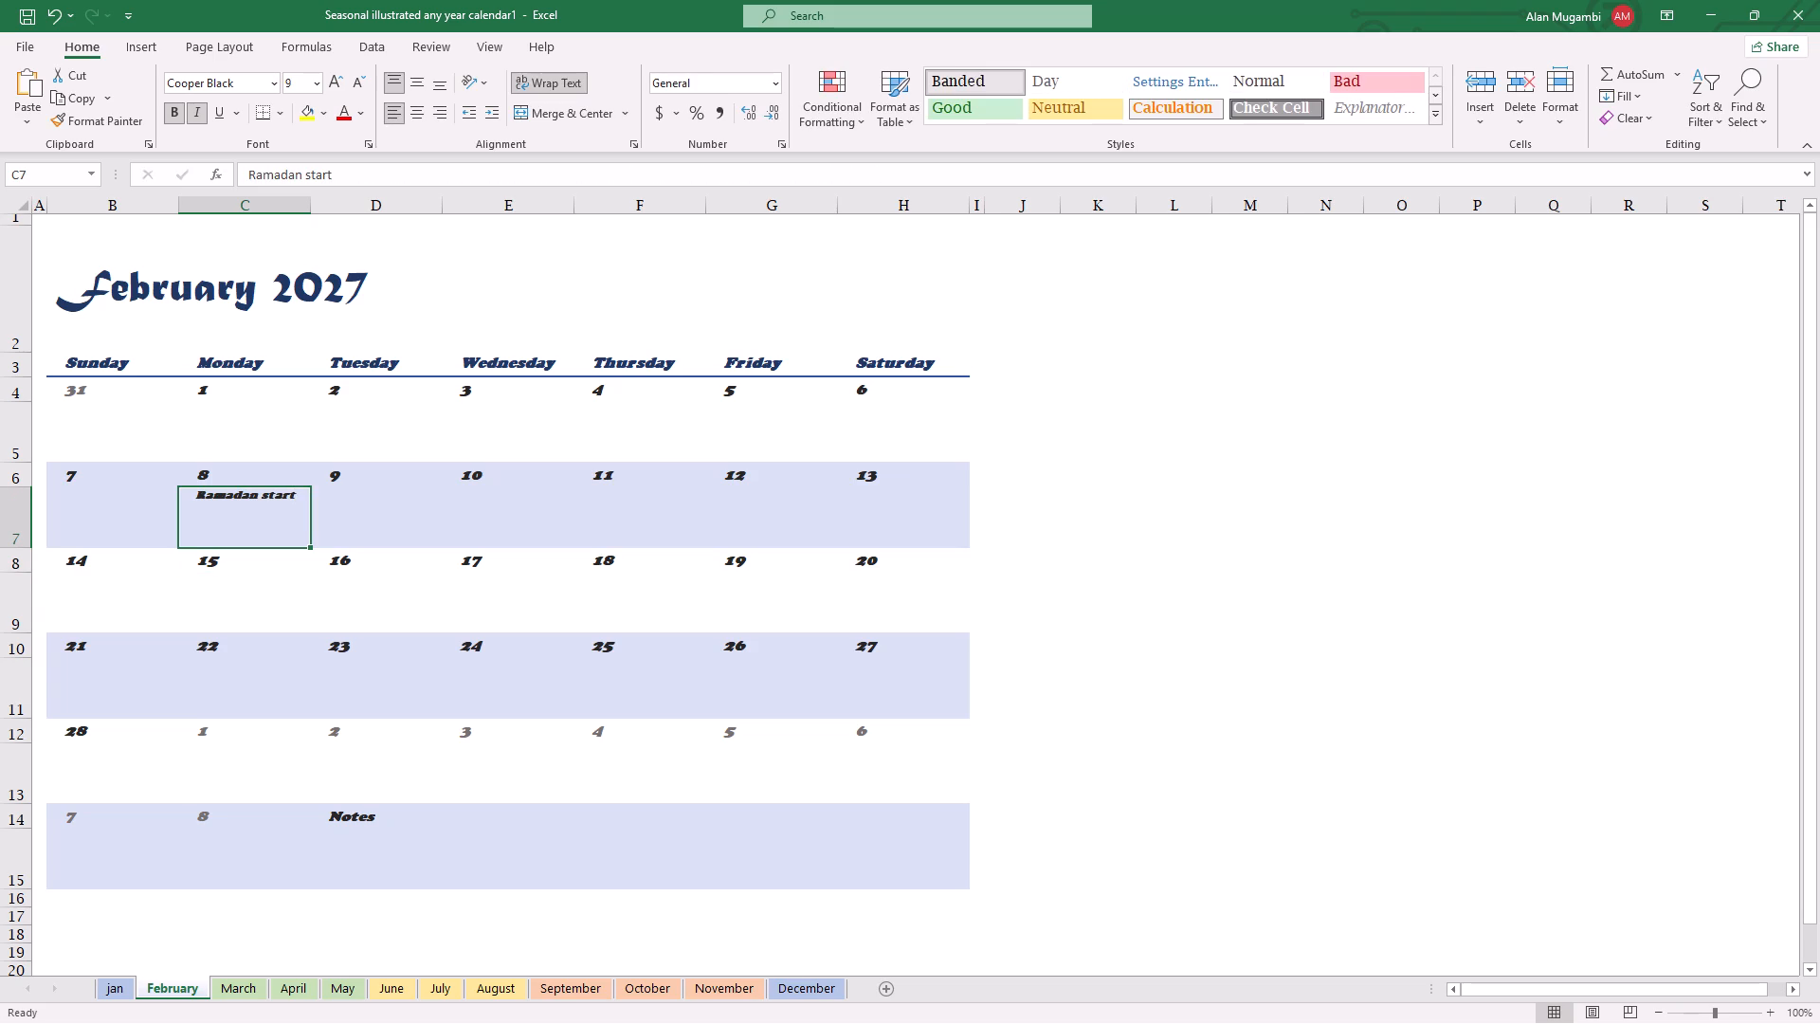
left_click(292, 508)
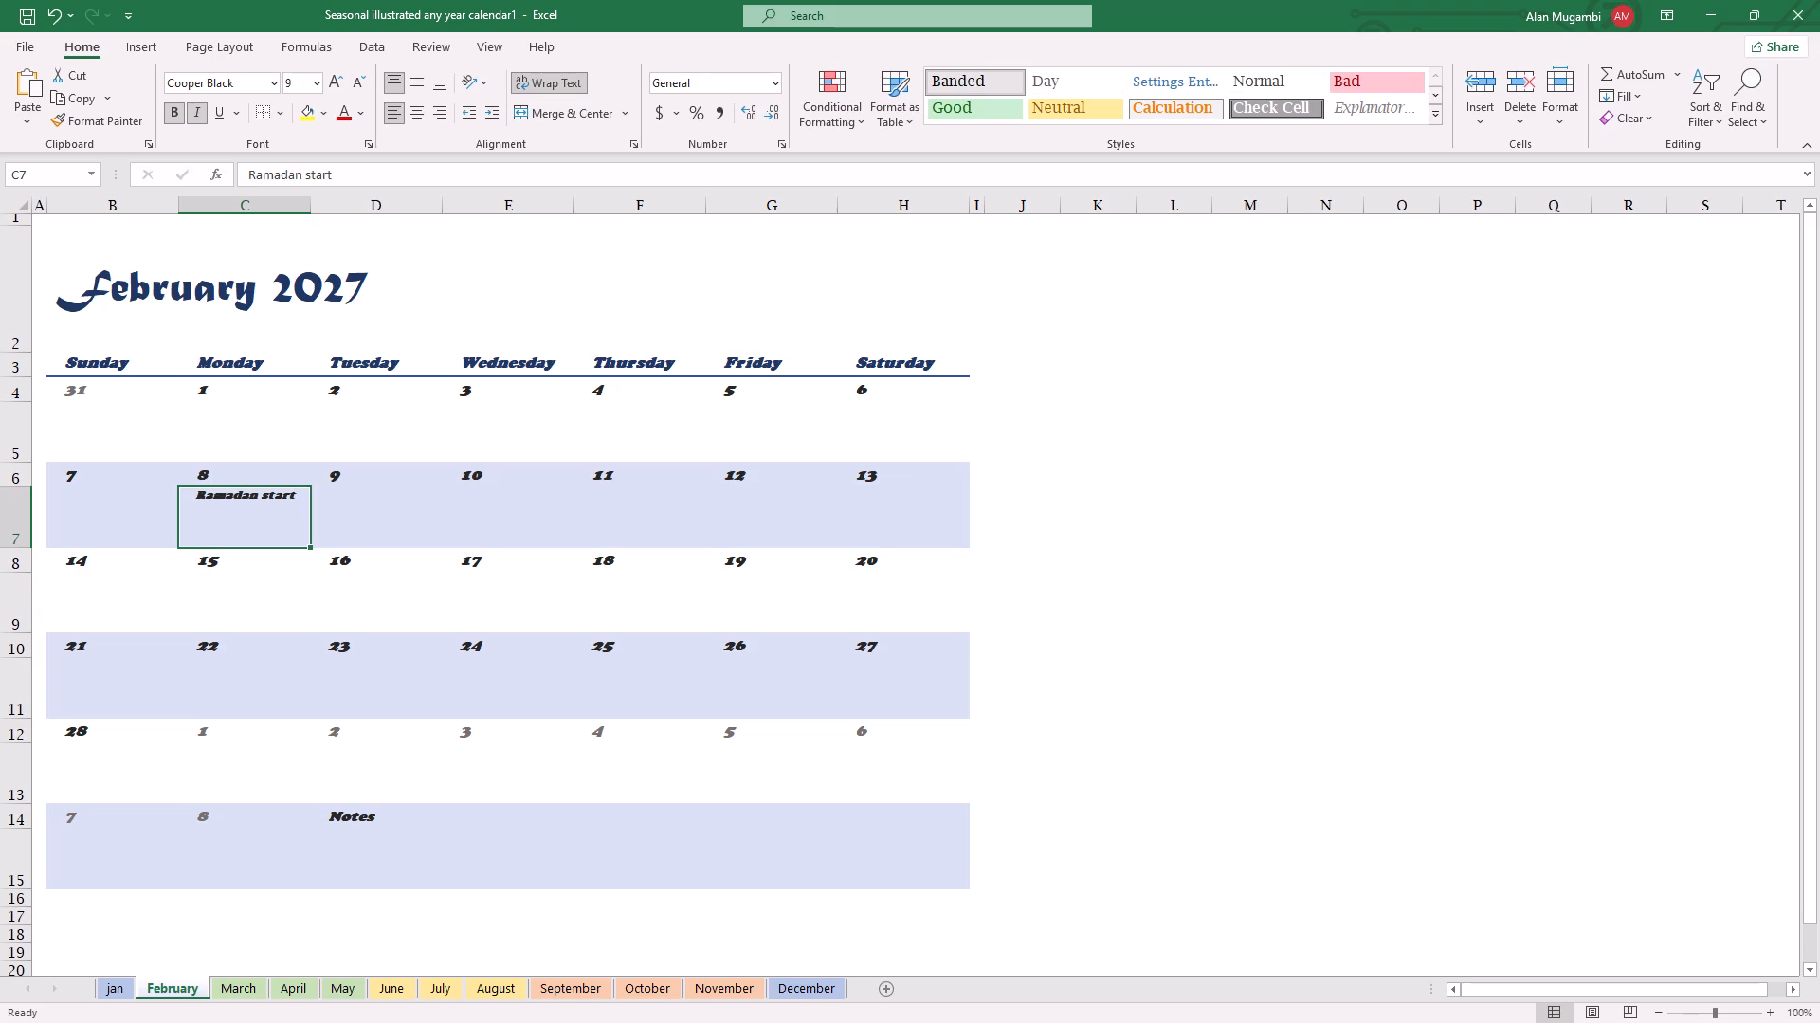
left_click(296, 486)
left_click(296, 510)
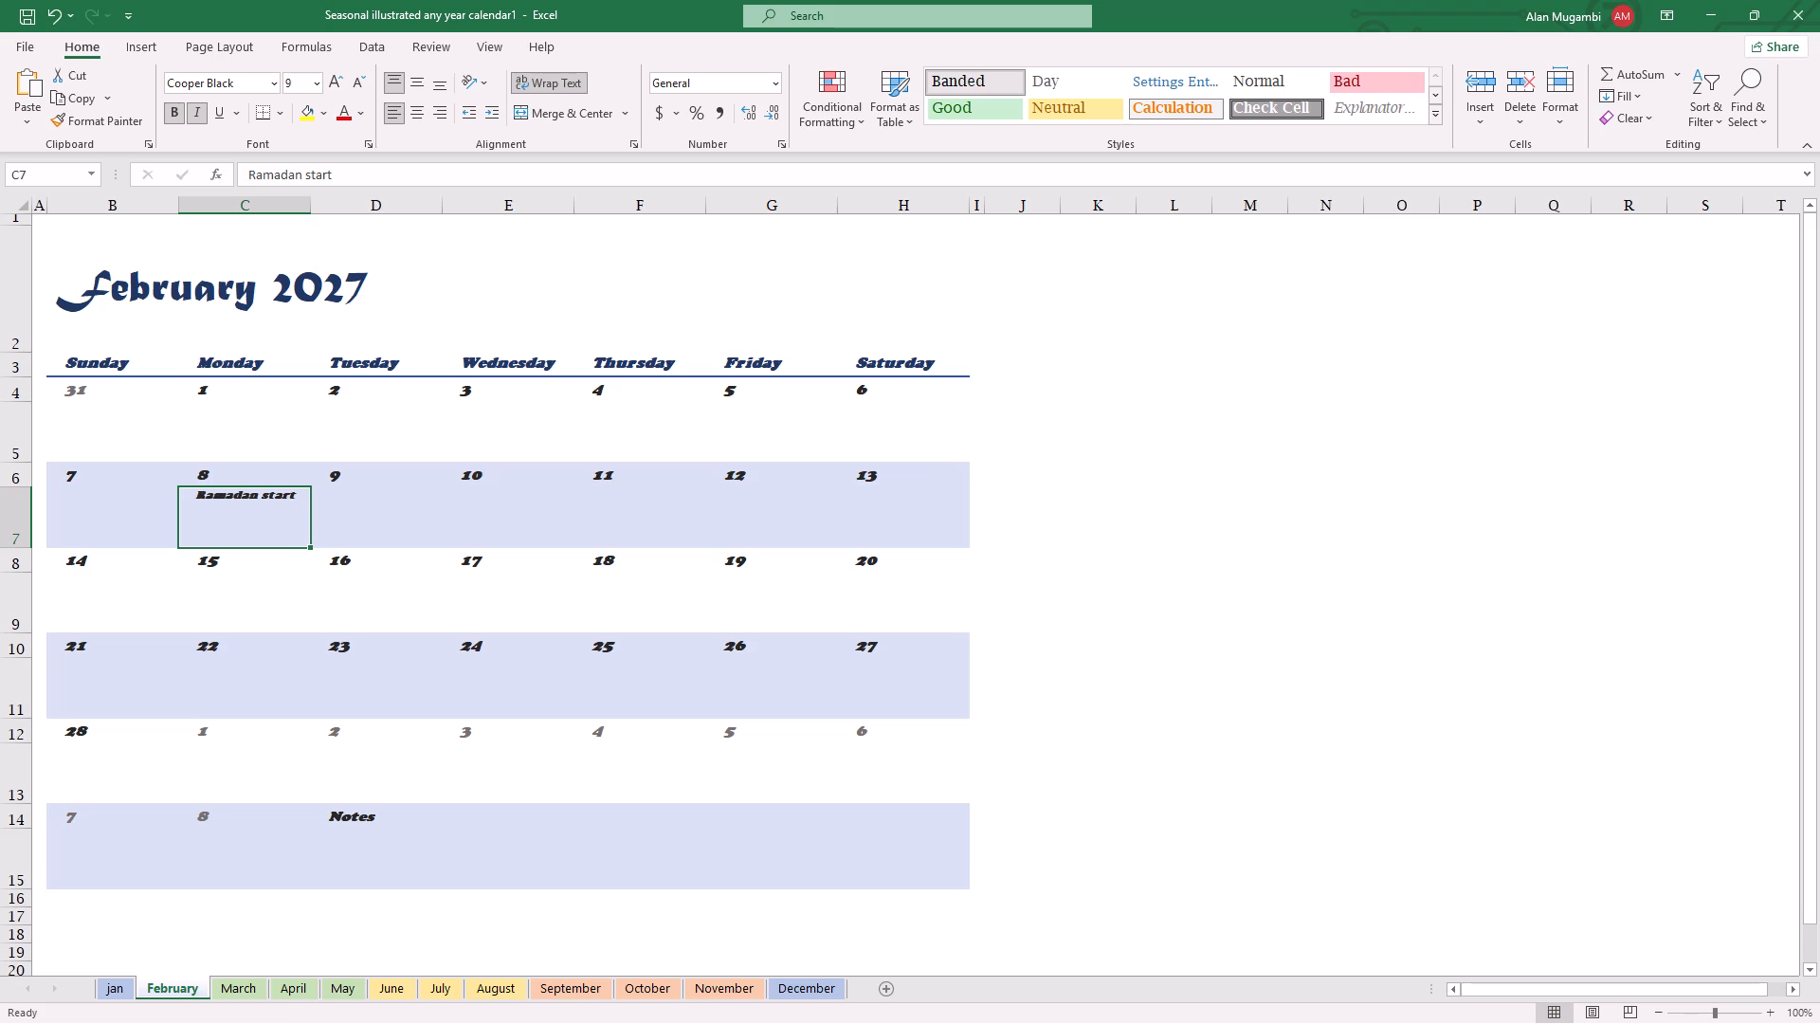
left_click(343, 520)
left_click(246, 486)
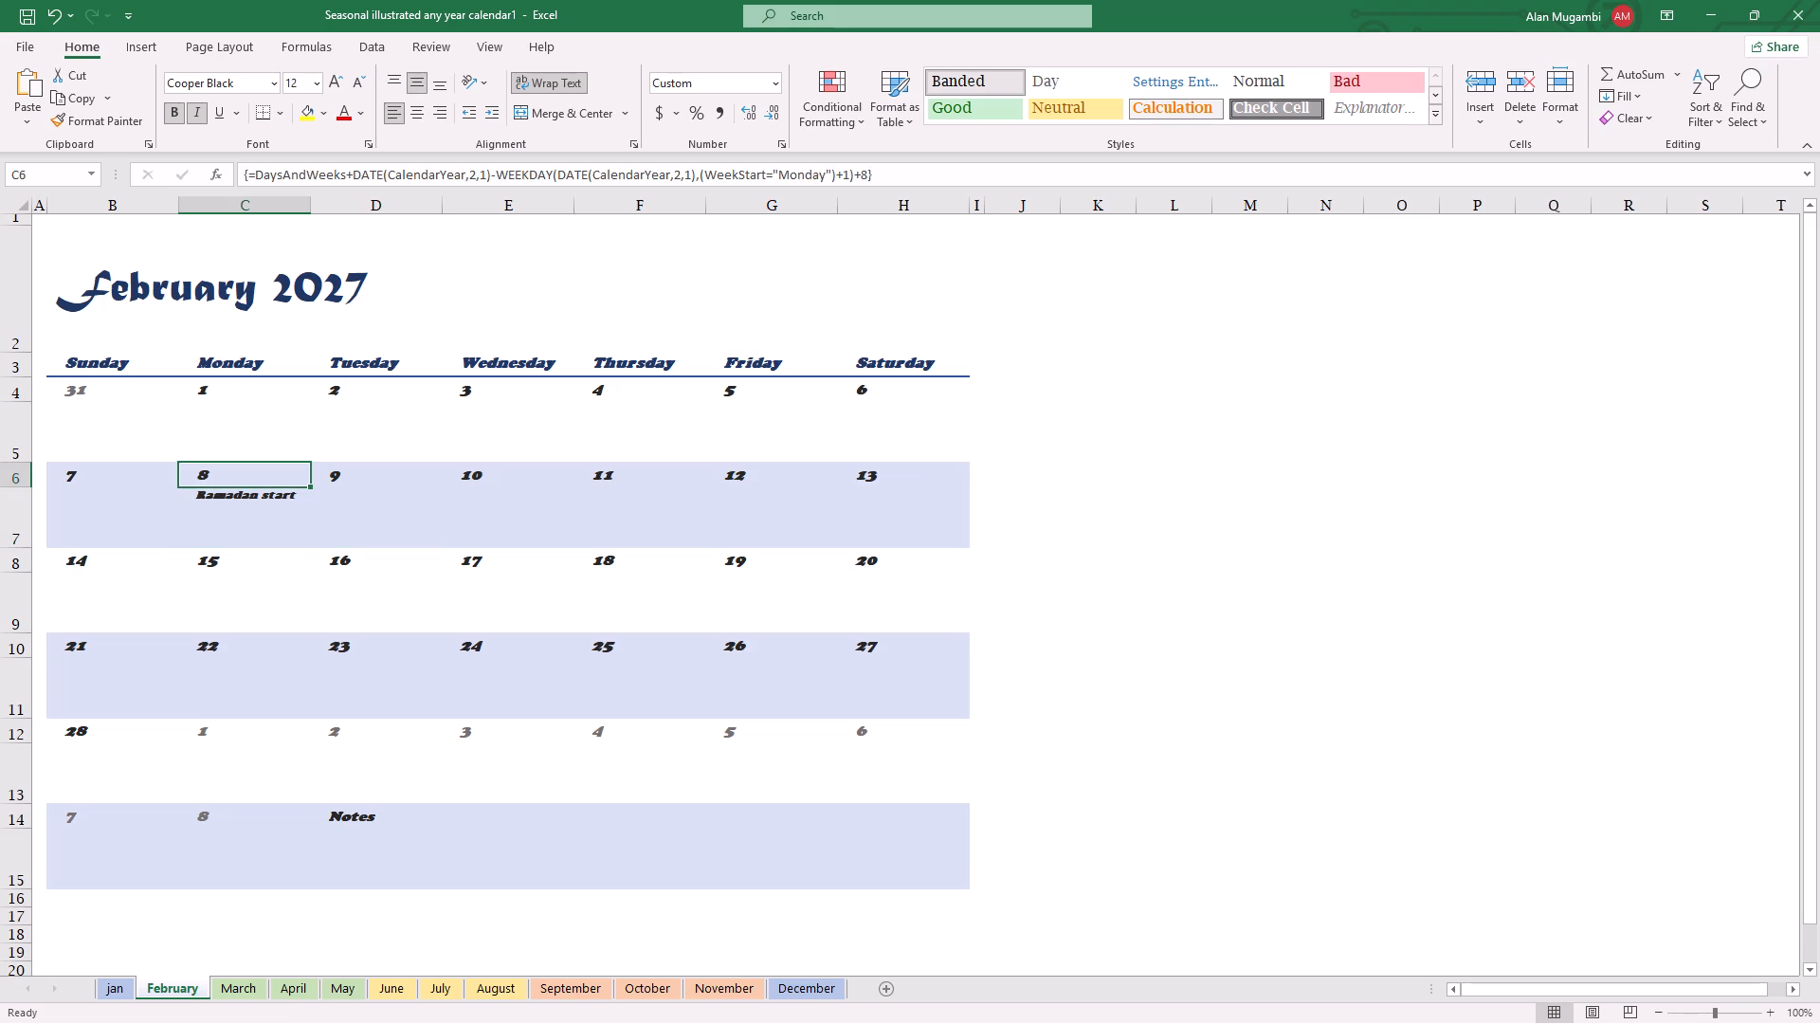
left_click(249, 509)
key("BackSpace")
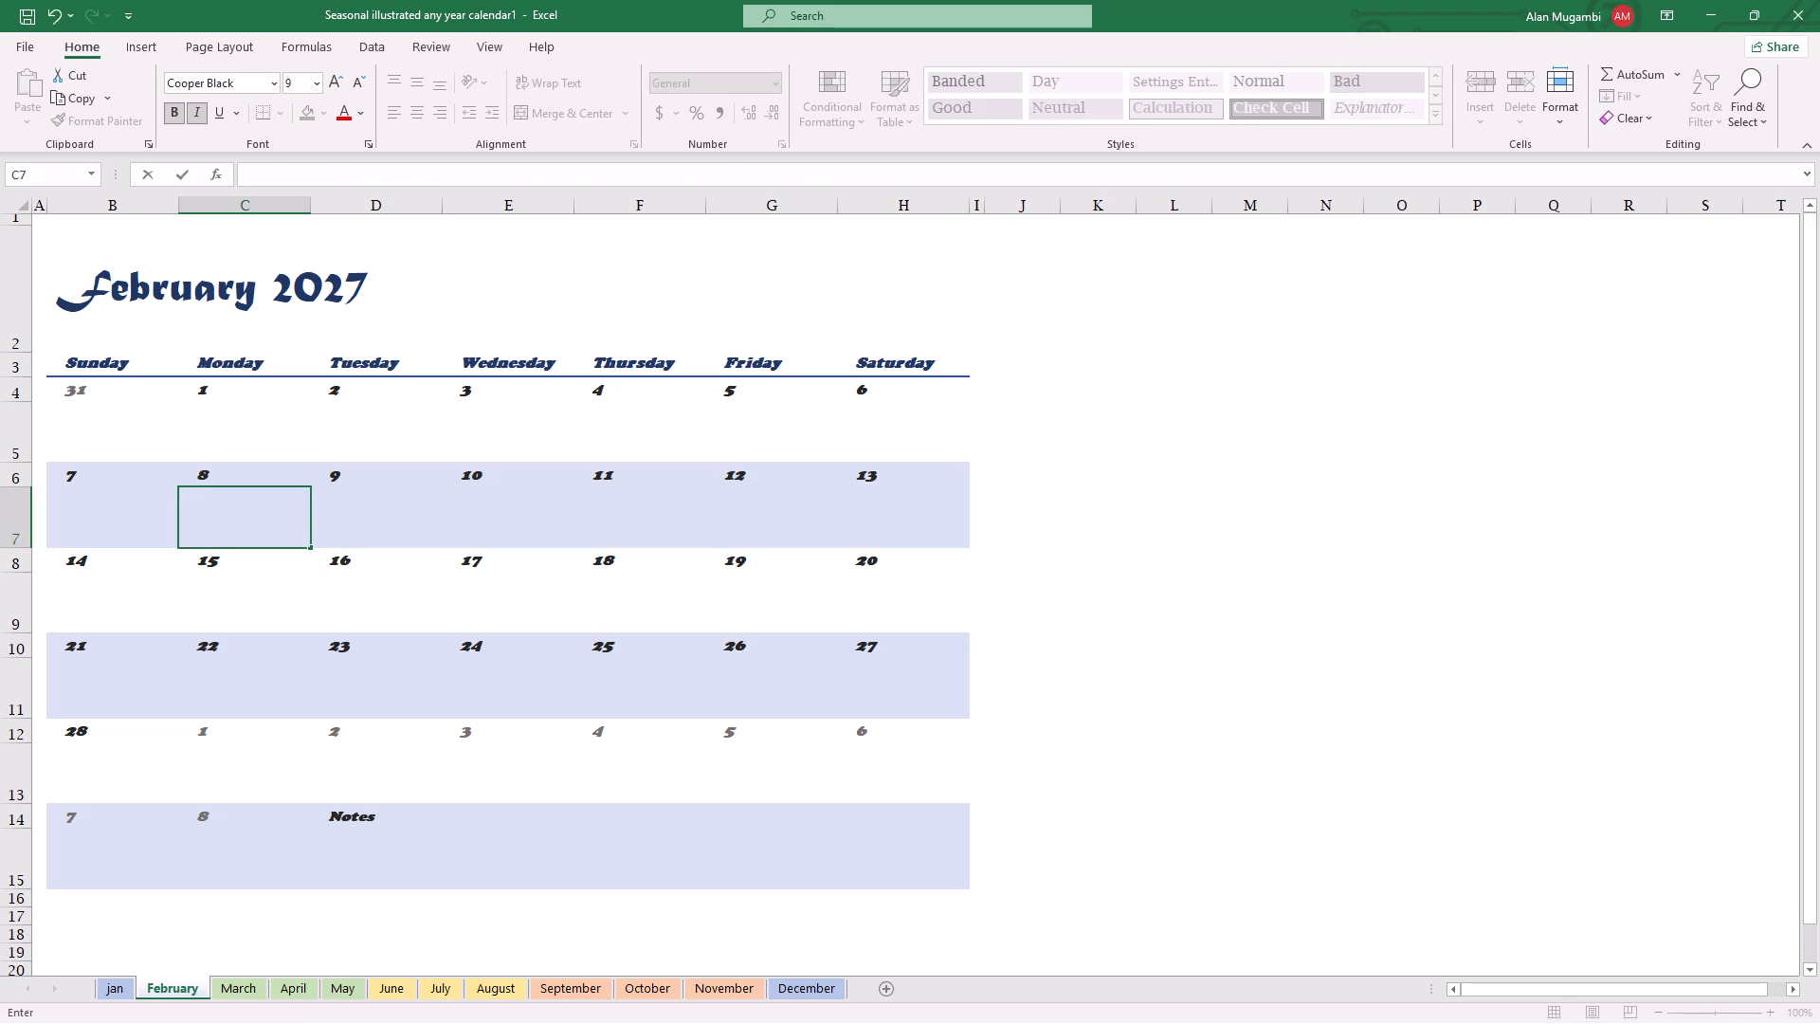
key("shift+r")
type("ama")
type("dan")
key("space")
key("shift+s")
type("ta")
key("r")
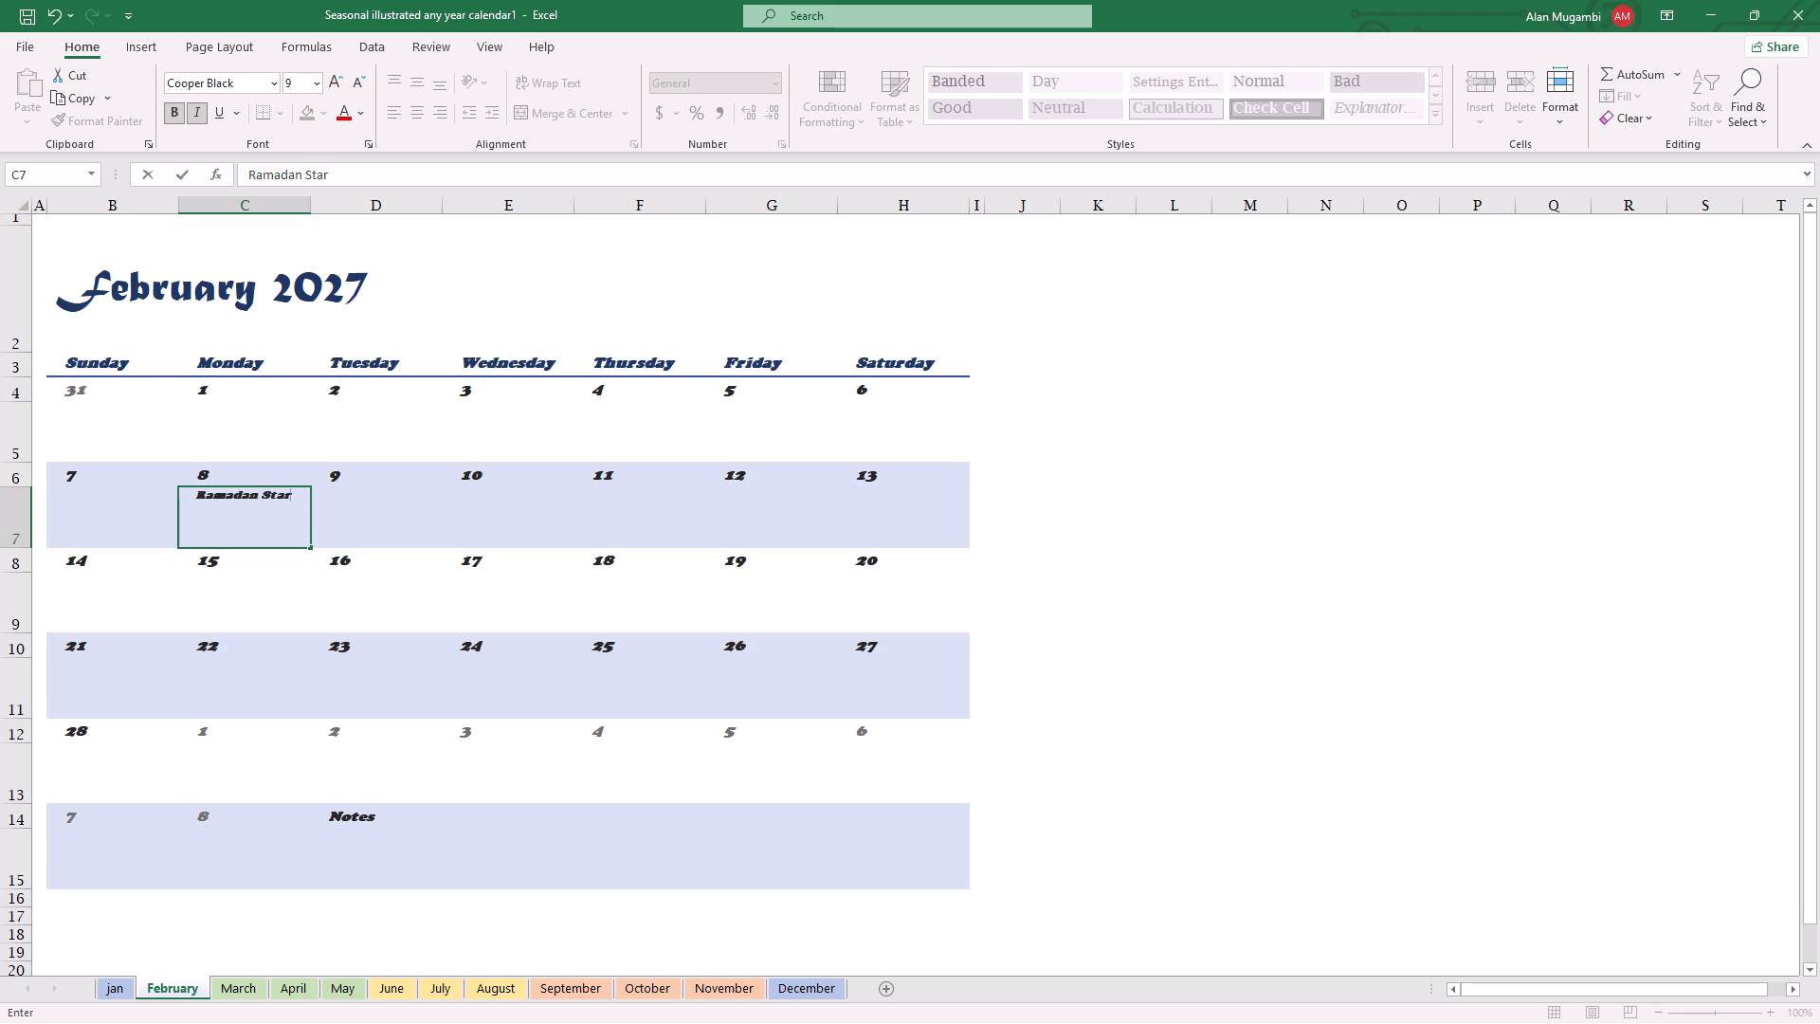
key("t")
key("space")
key("shift+parenleft")
type("te")
type("nta")
type("ti")
type("ve")
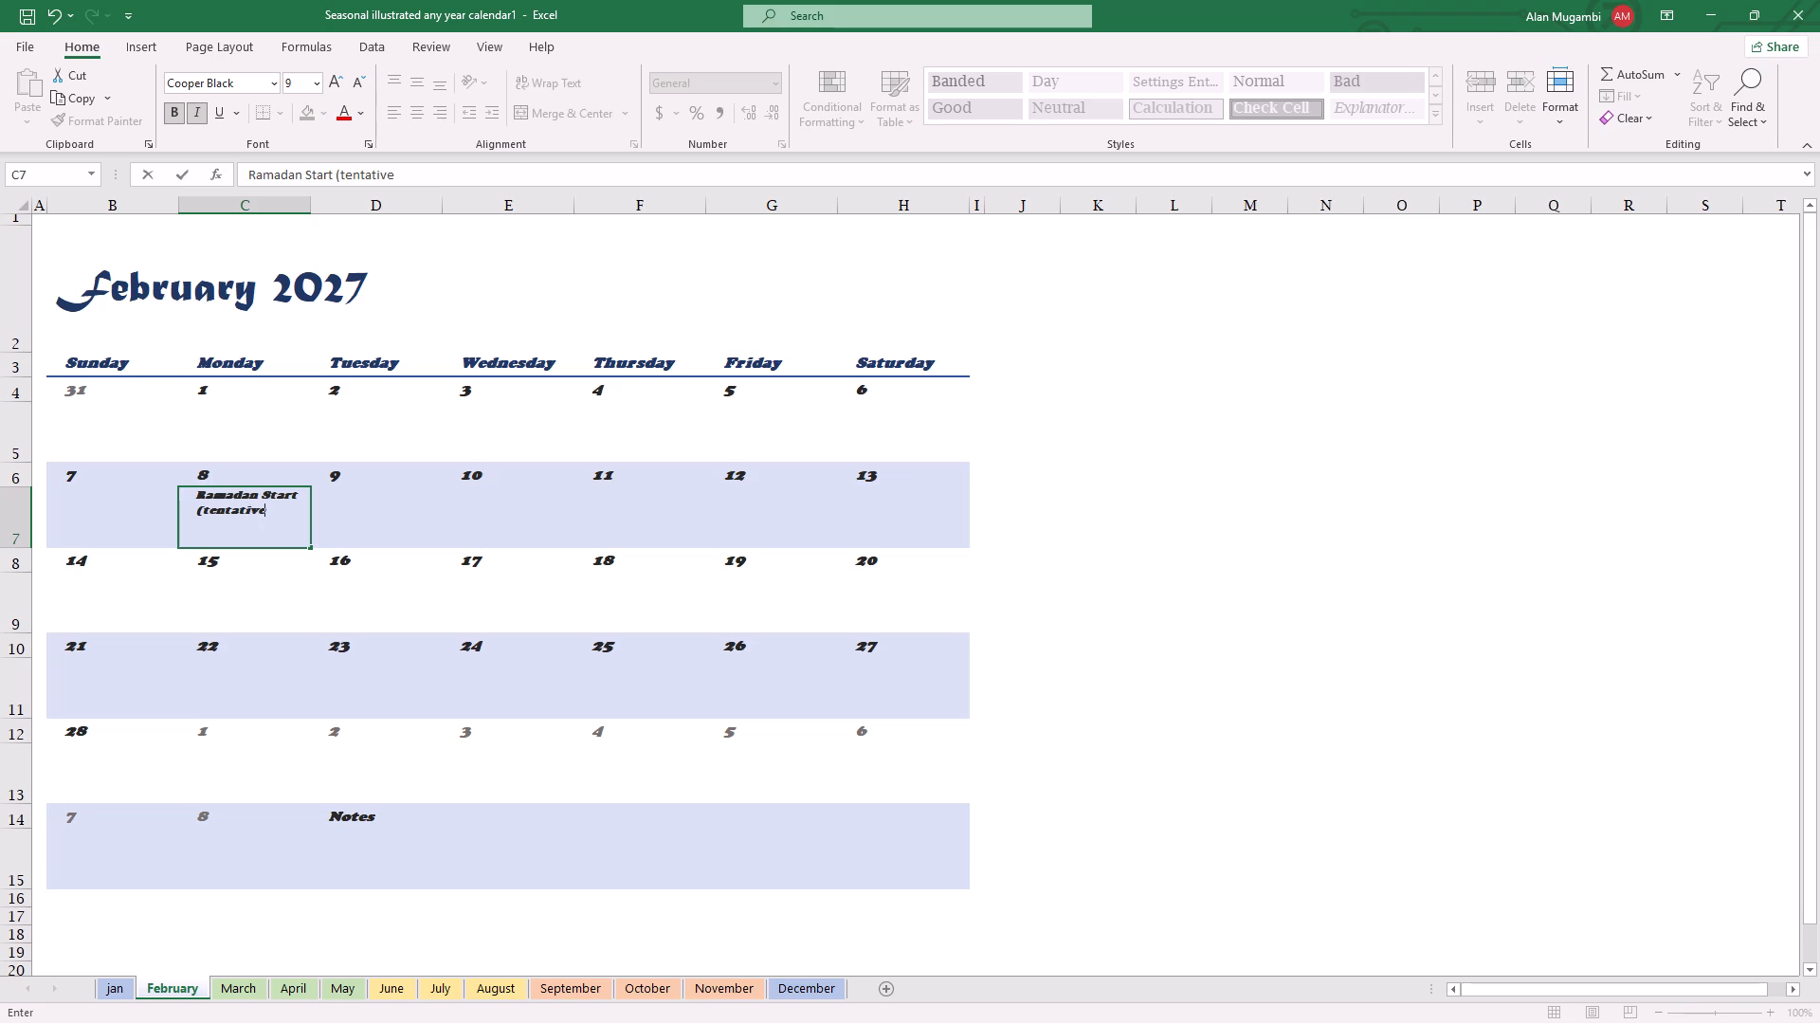
key("shift+parenright")
Check the New Year's Day entry's formatting on the January sheet and set February's "Ramadan Start (tentative)" entry to the same Papyrus font.
left_click(124, 988)
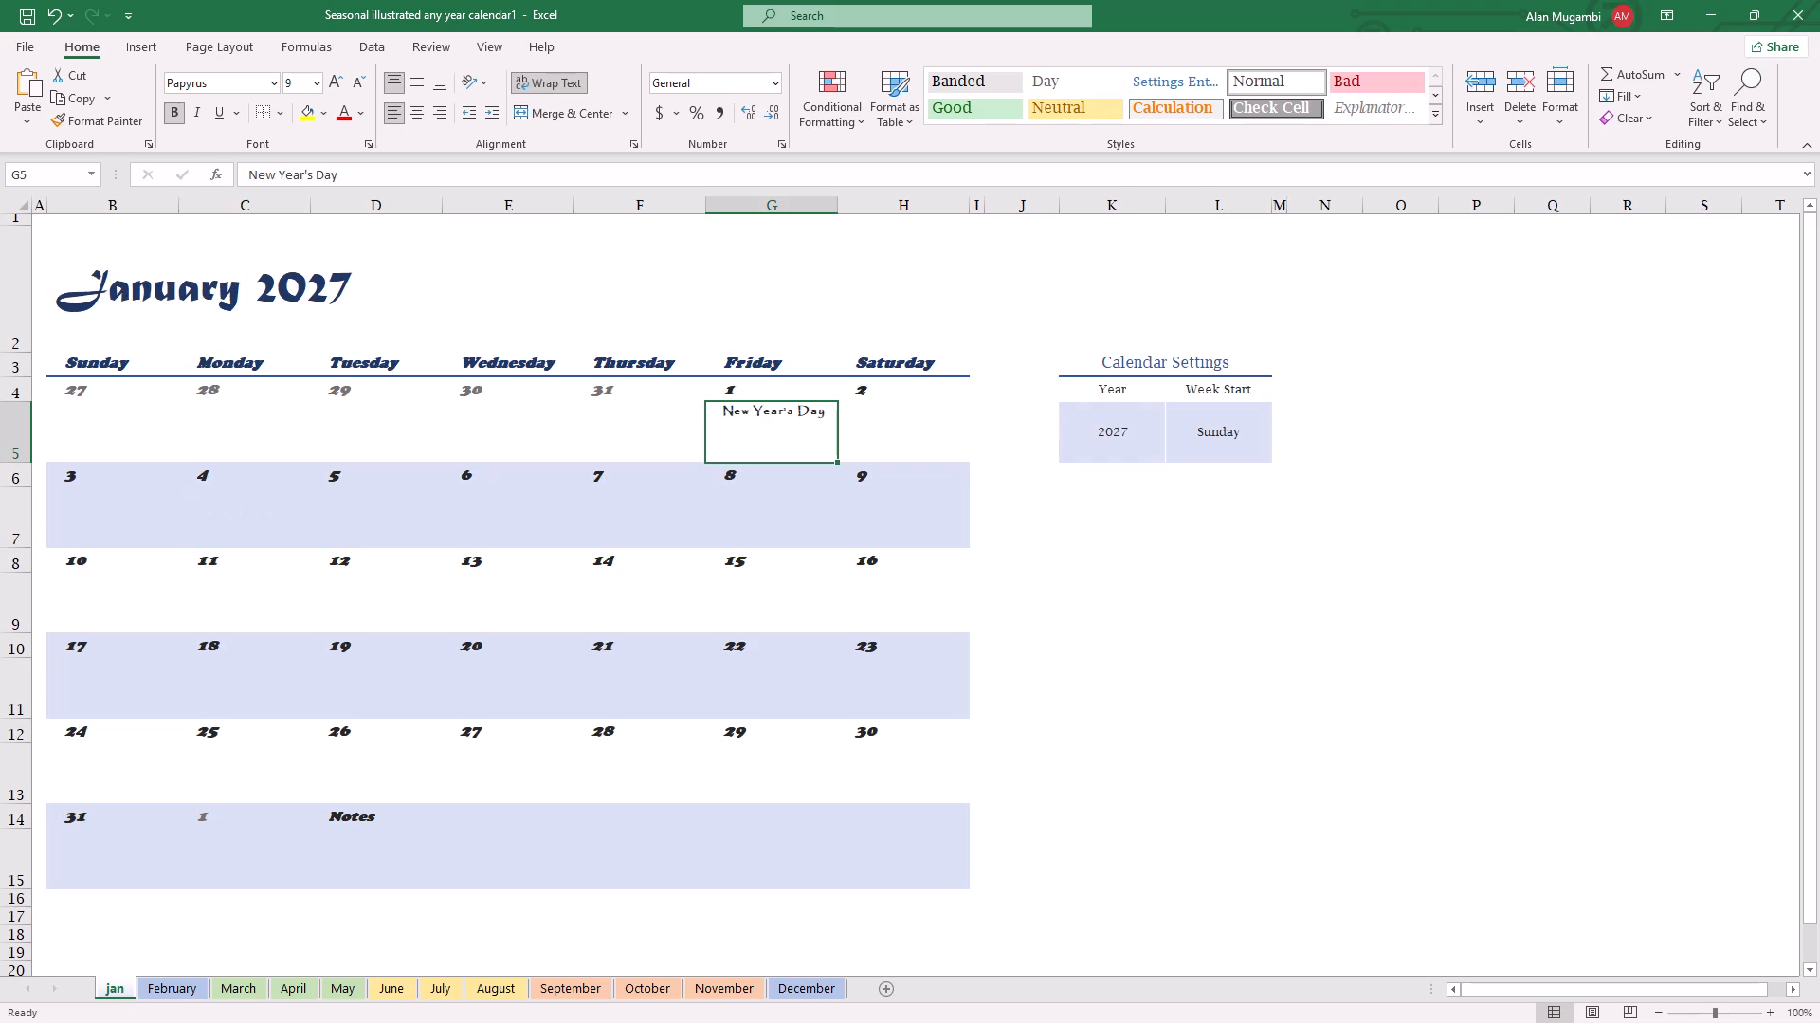
right_click(773, 426)
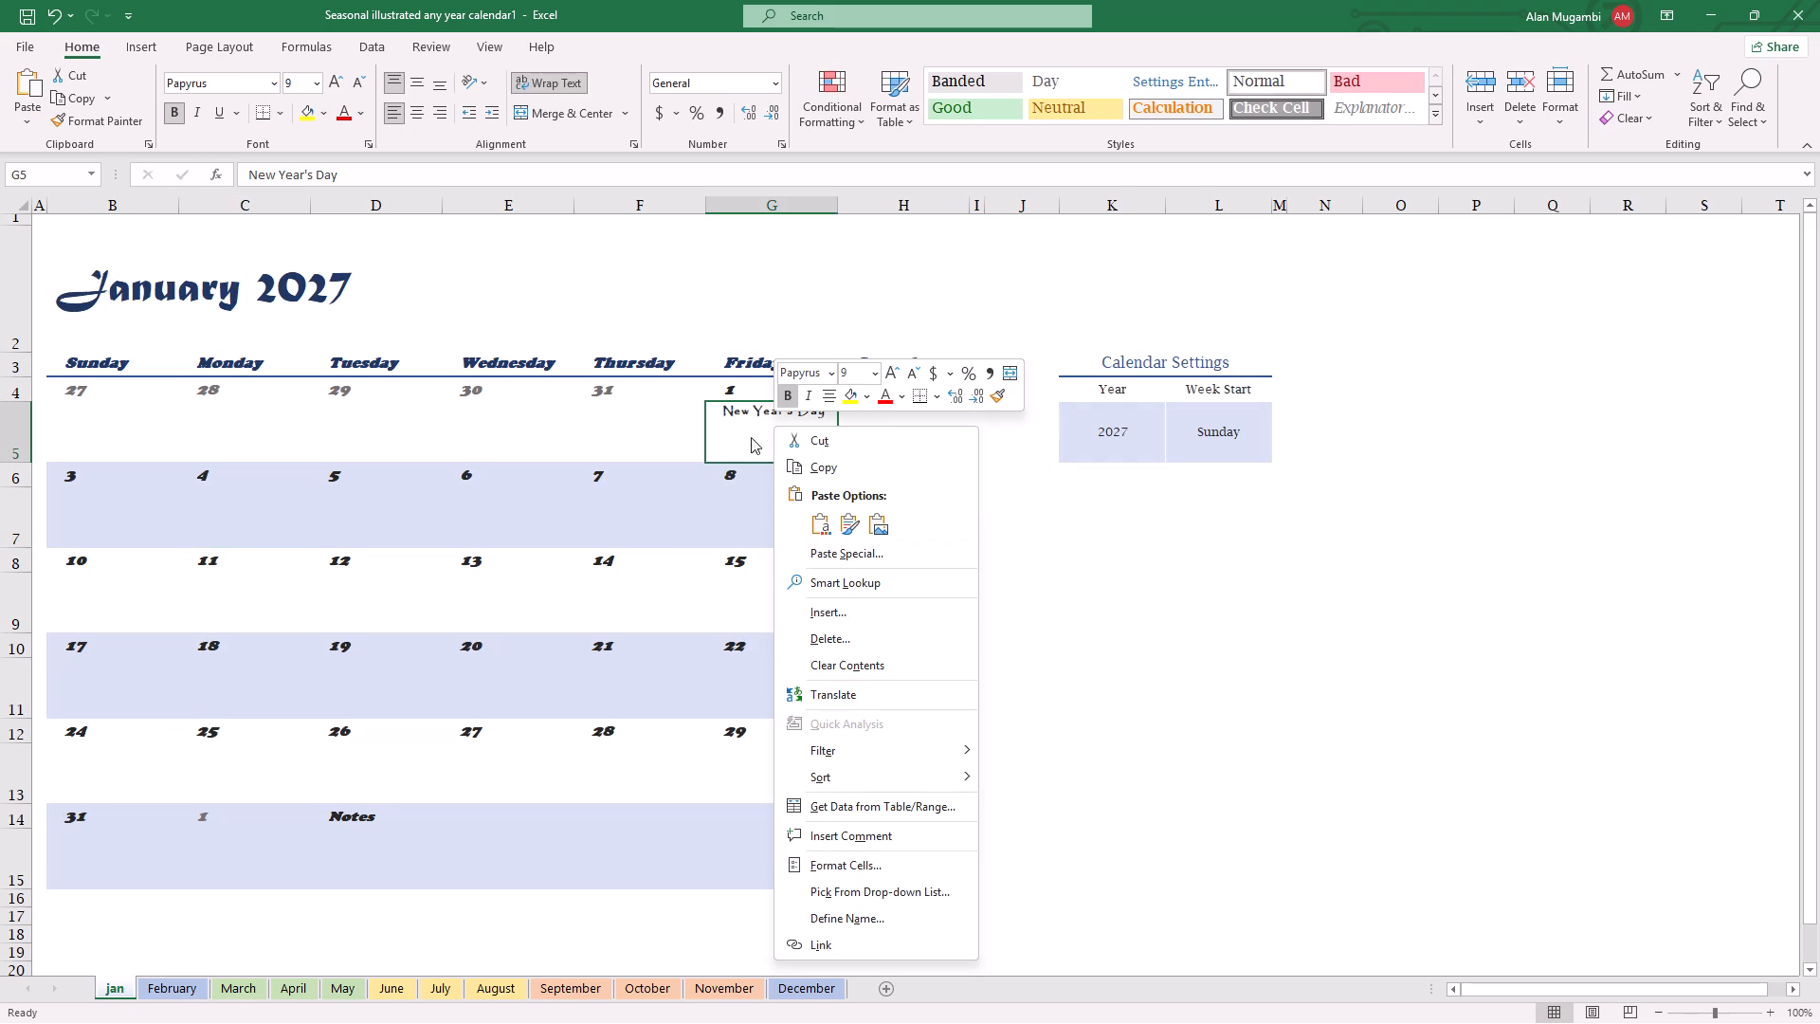
left_click(182, 980)
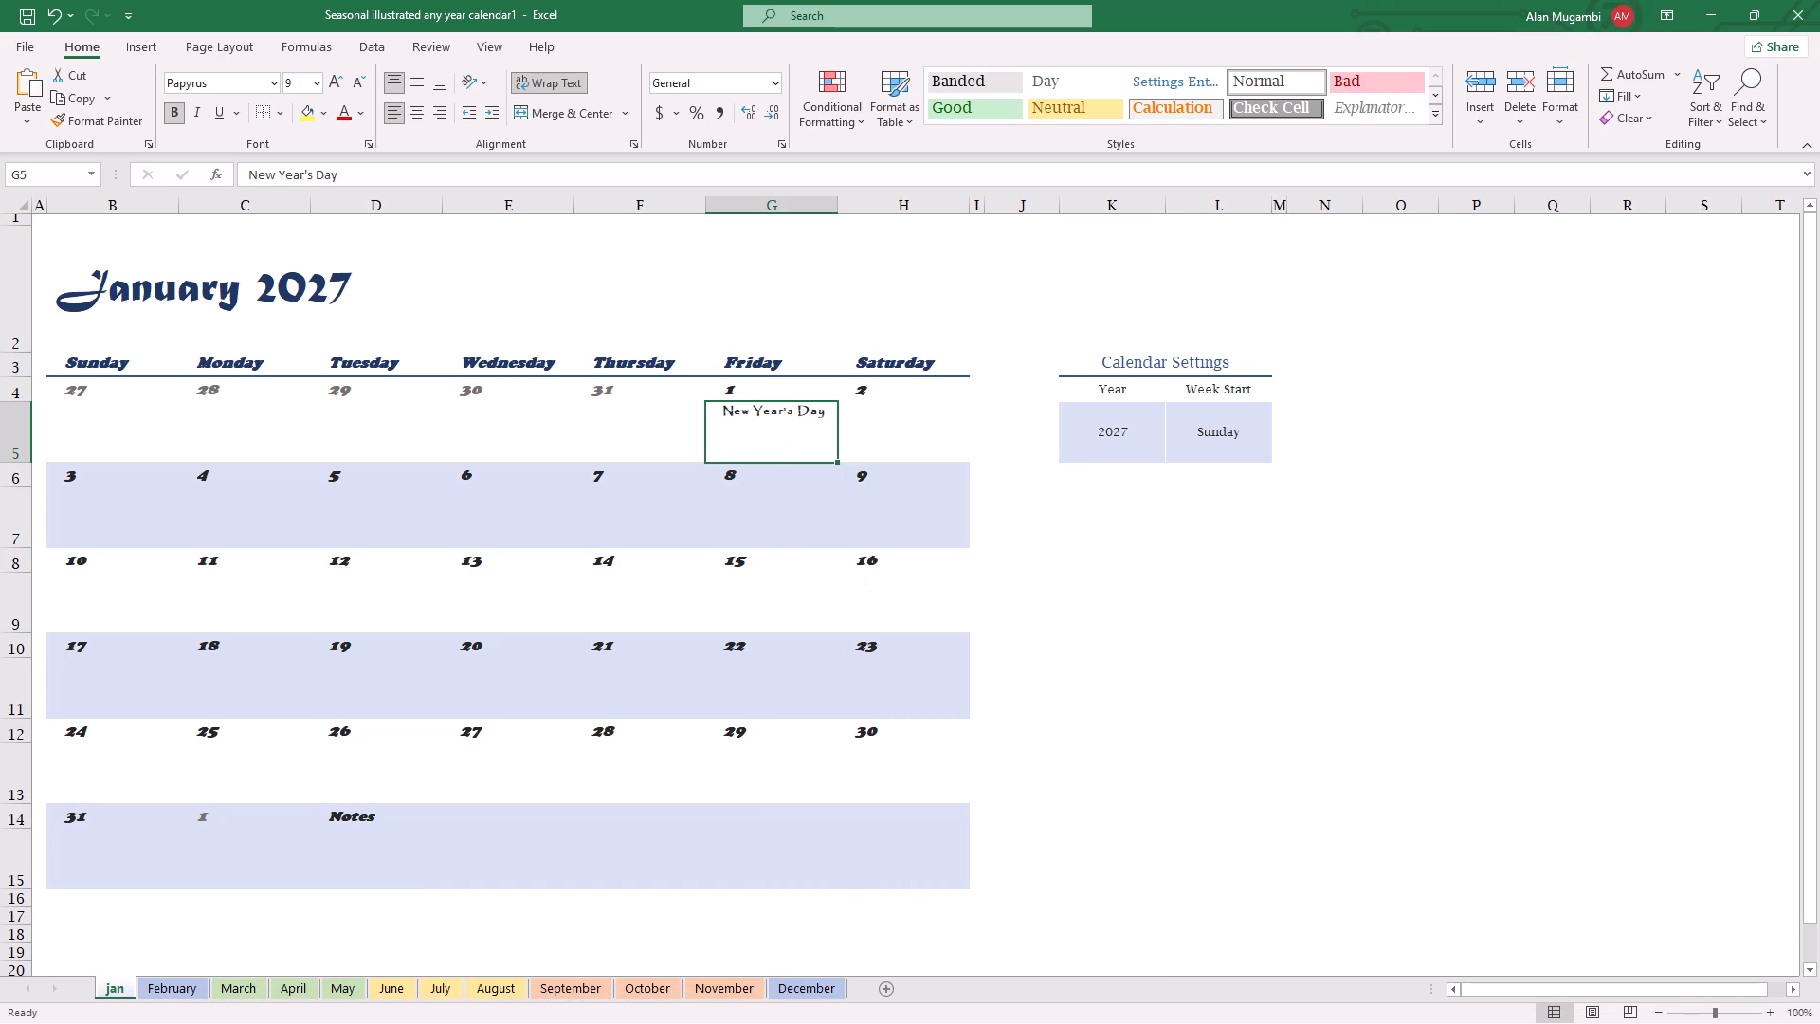
left_click(171, 985)
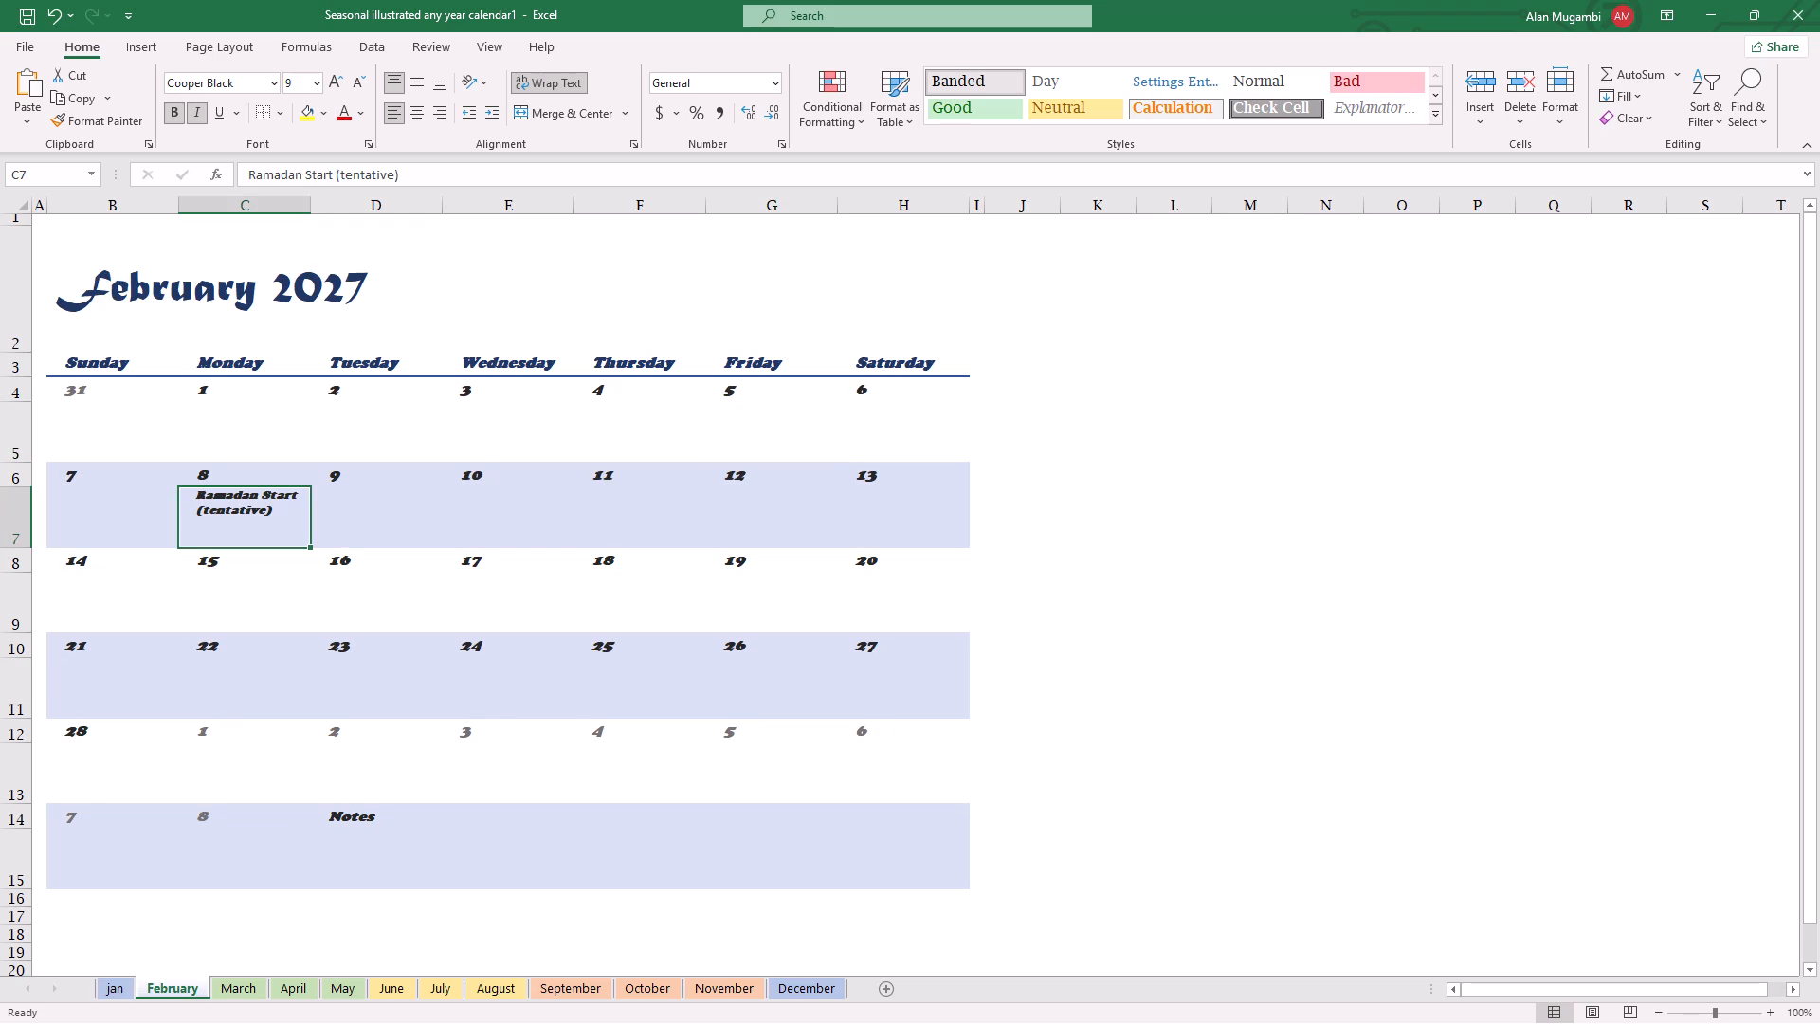
right_click(262, 516)
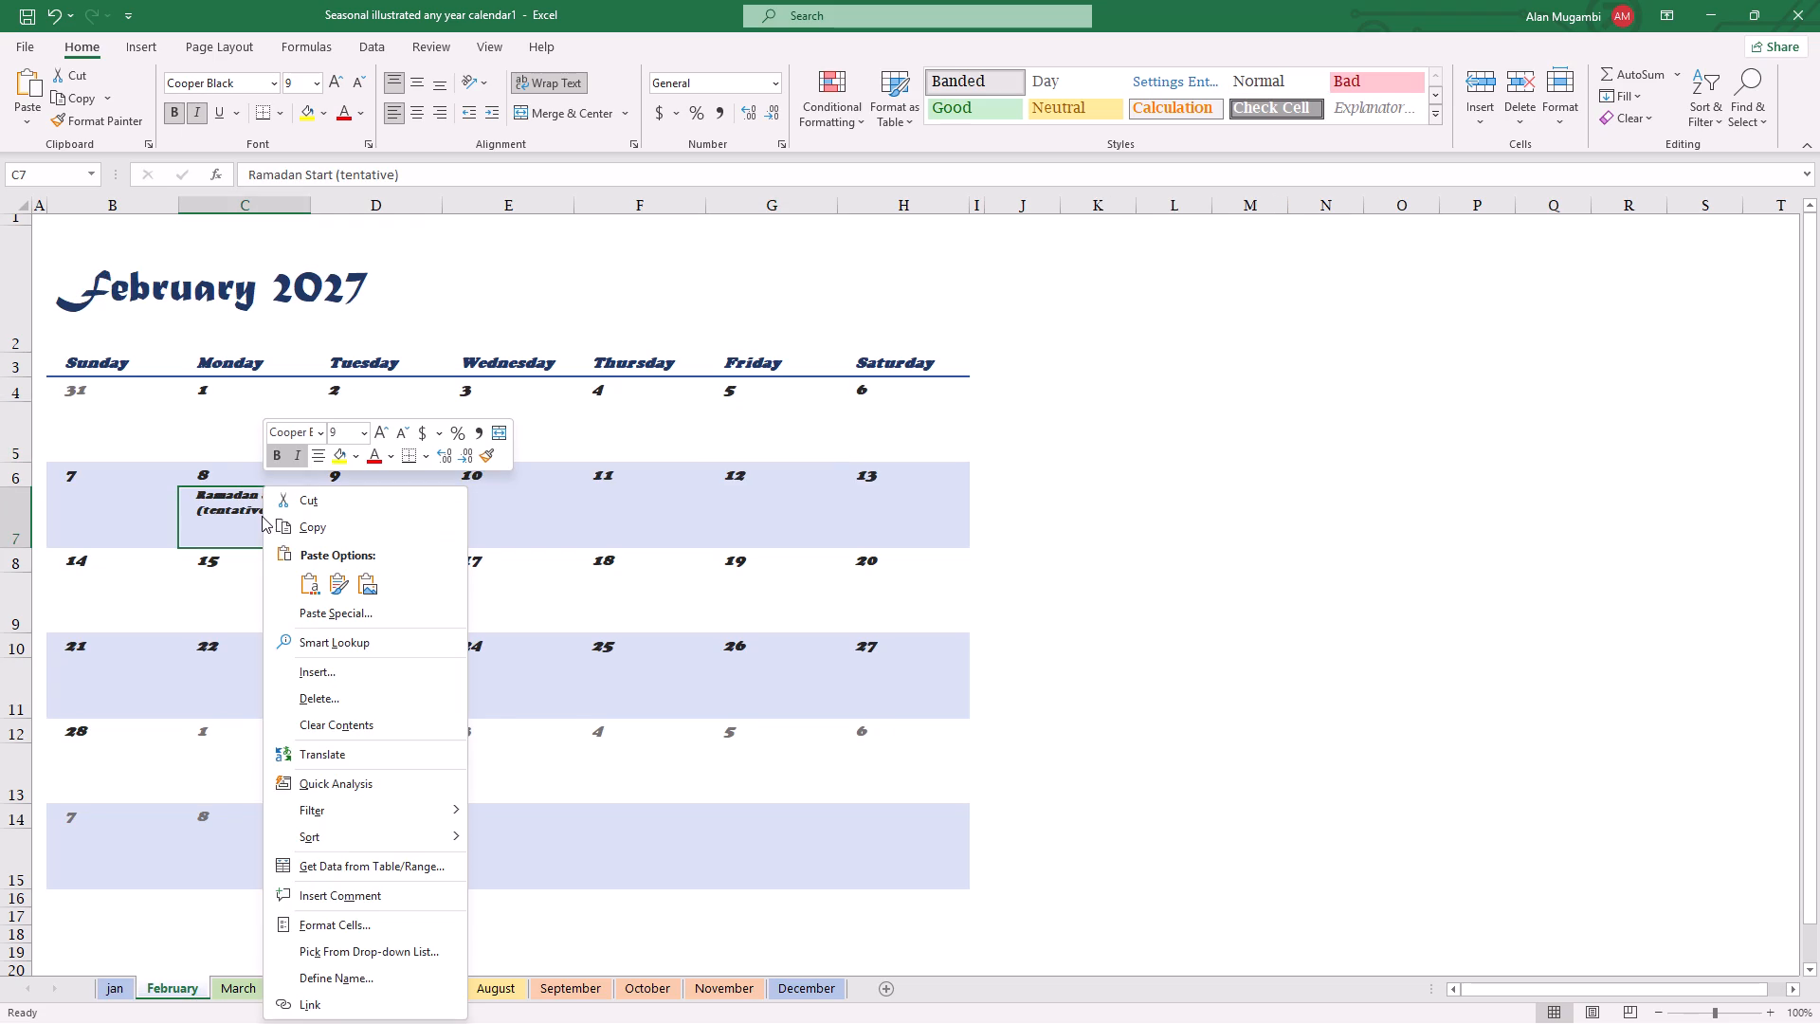
left_click(319, 433)
type("pu")
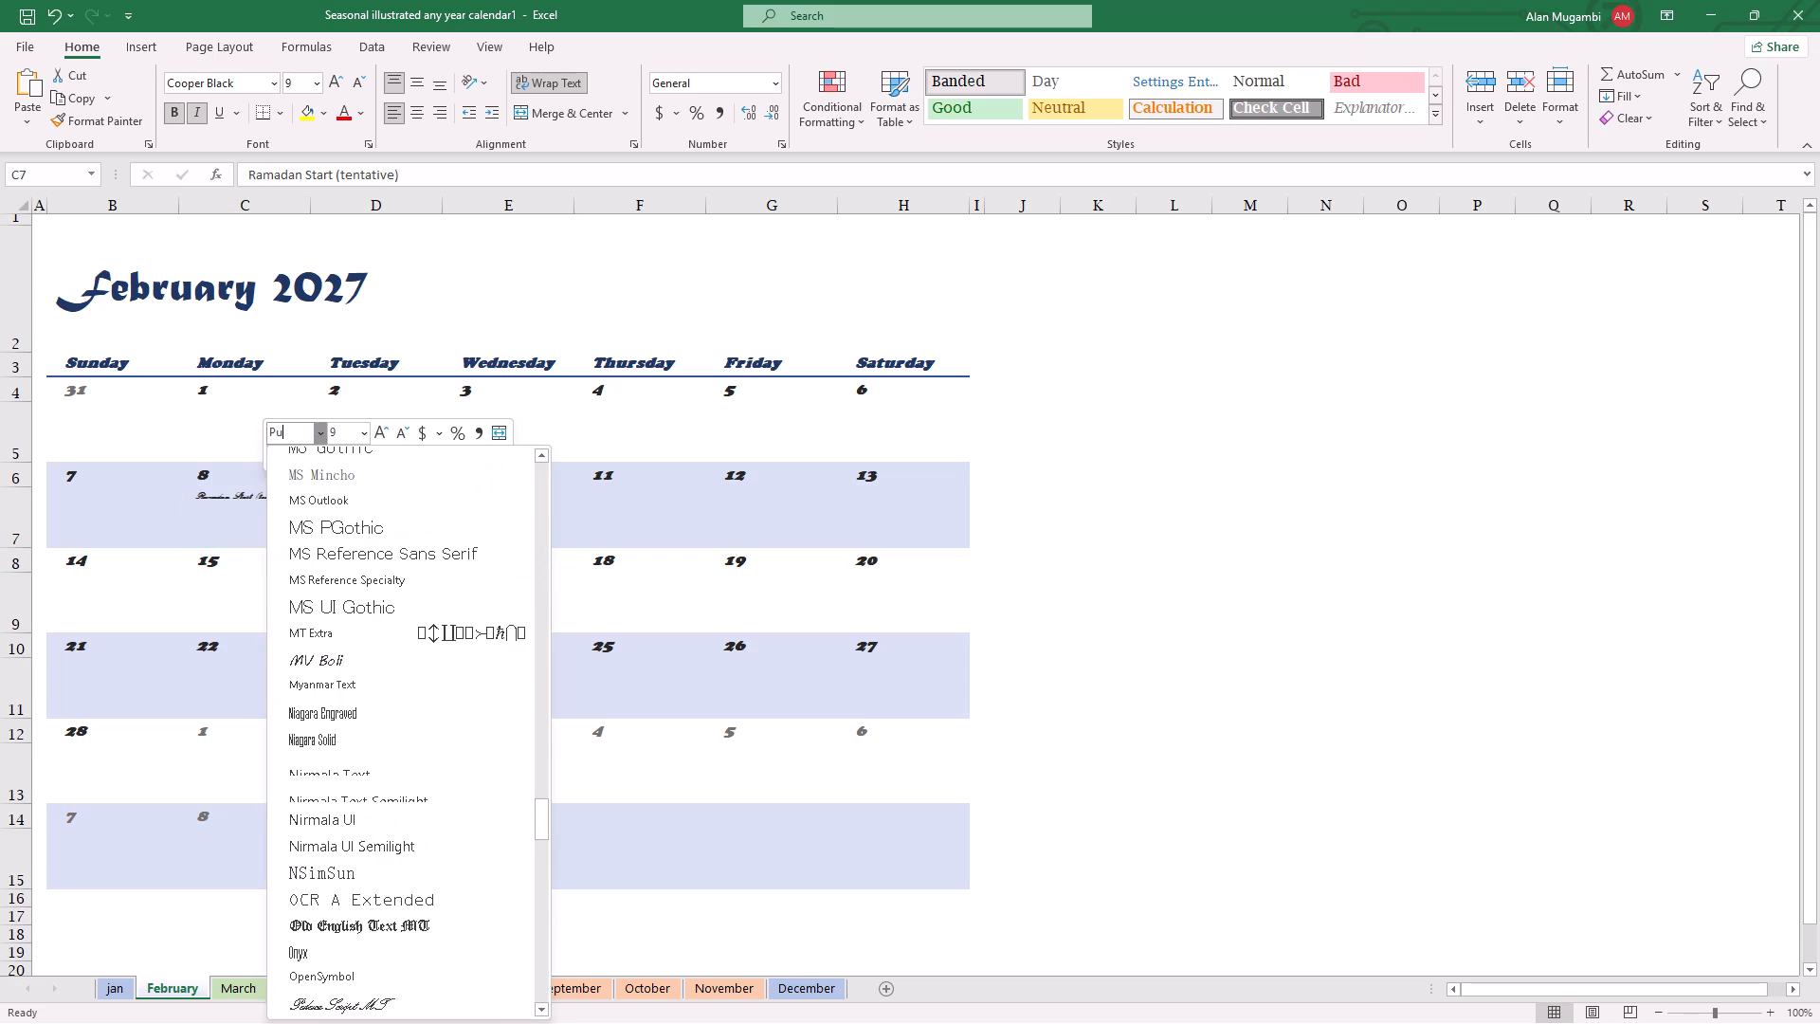
key("BackSpace")
type("ay")
key("BackSpace")
key("BackSpace")
key("u")
key("BackSpace")
key("BackSpace")
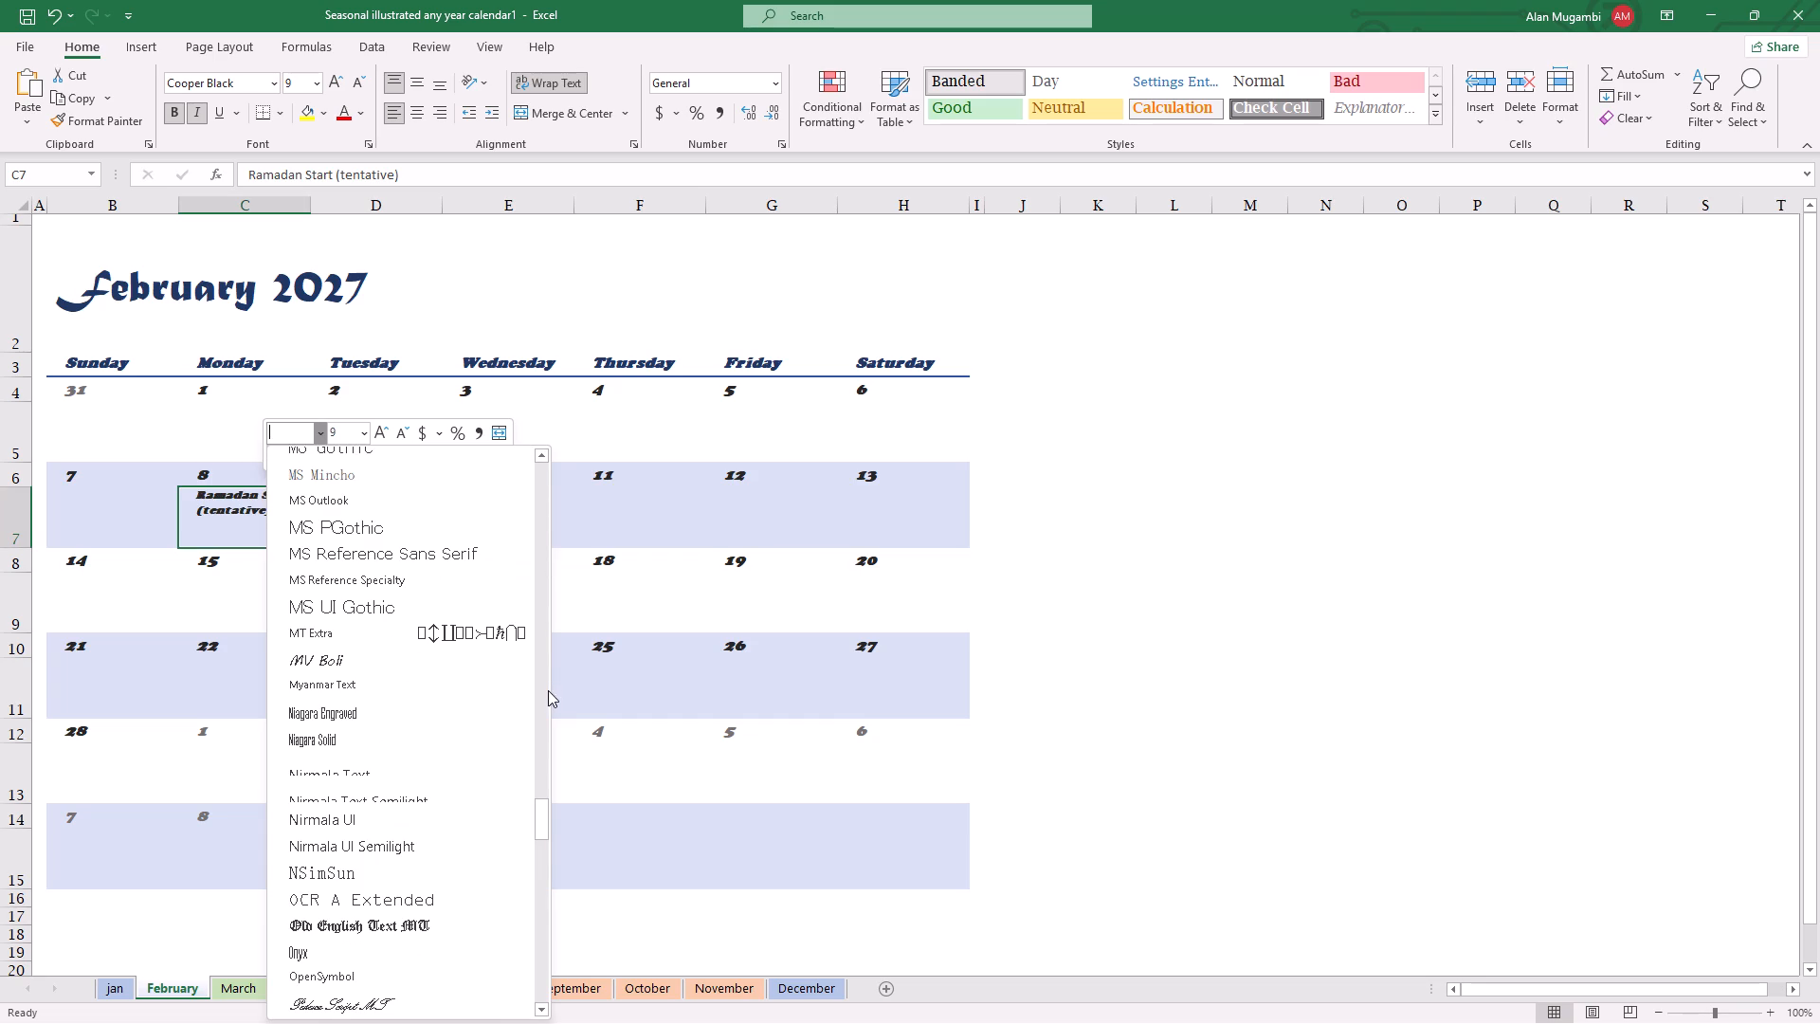
left_click_drag(540, 809, 541, 832)
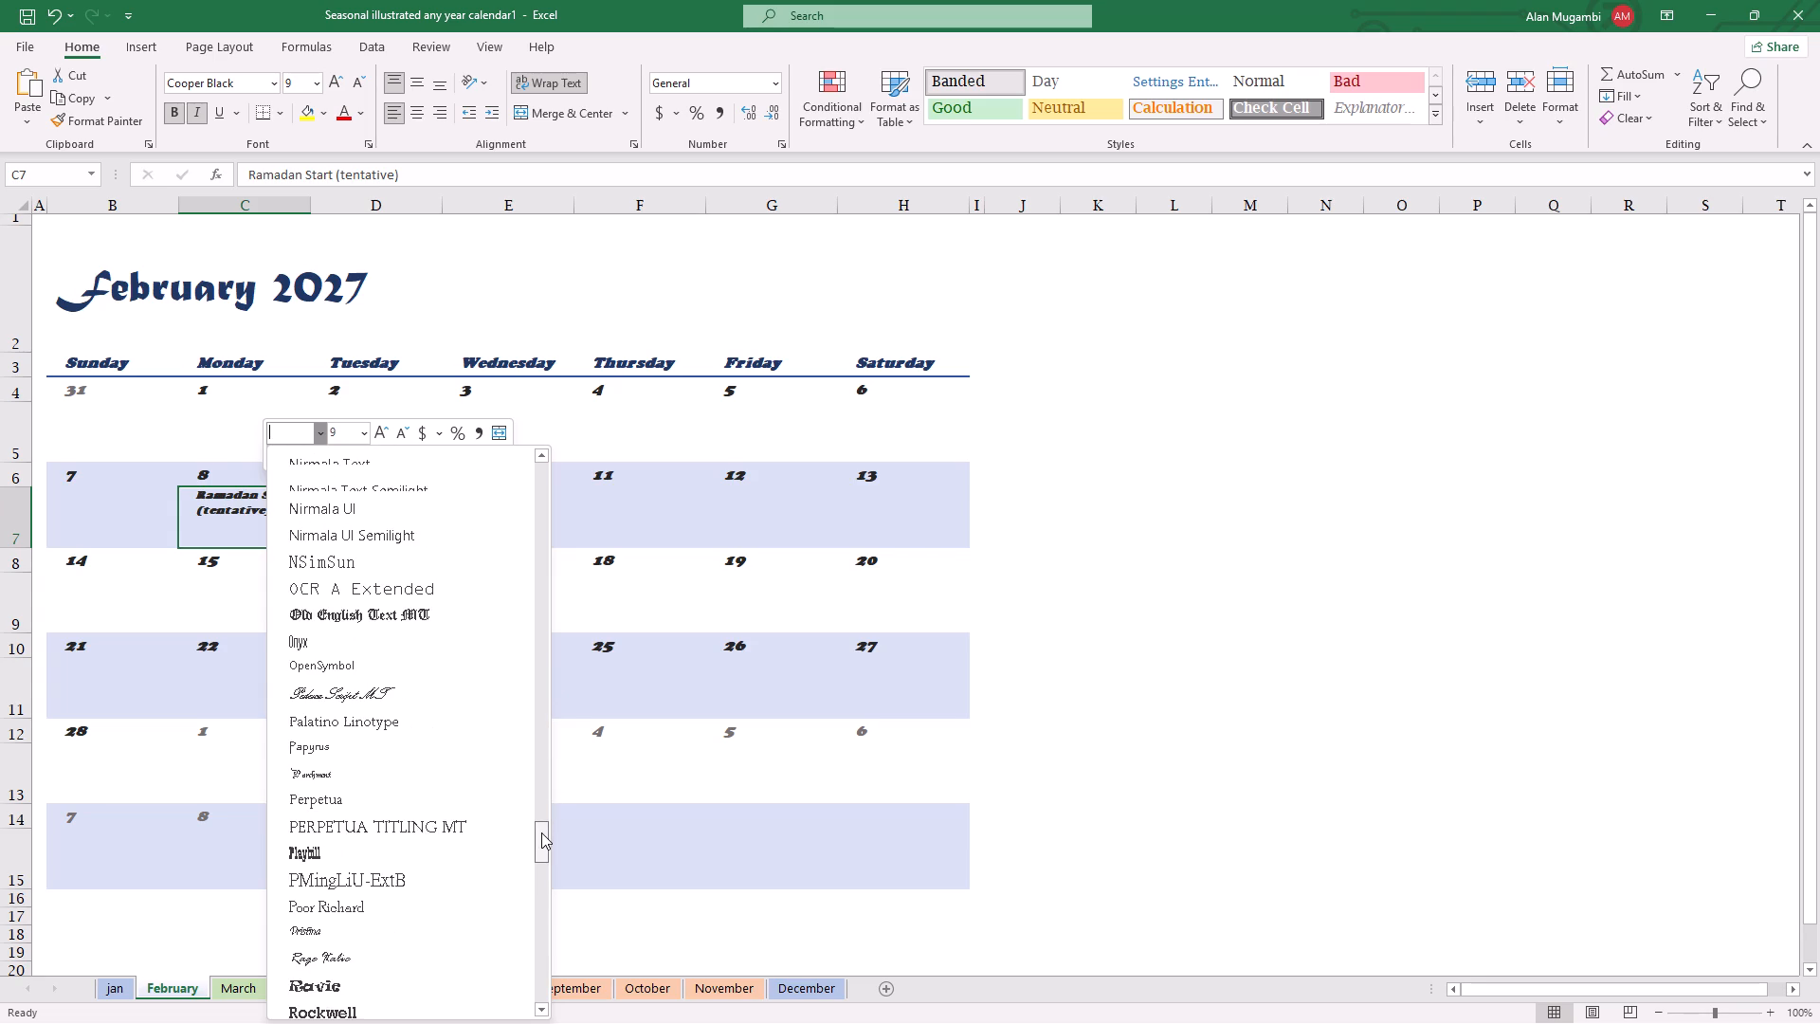
left_click_drag(541, 832, 541, 847)
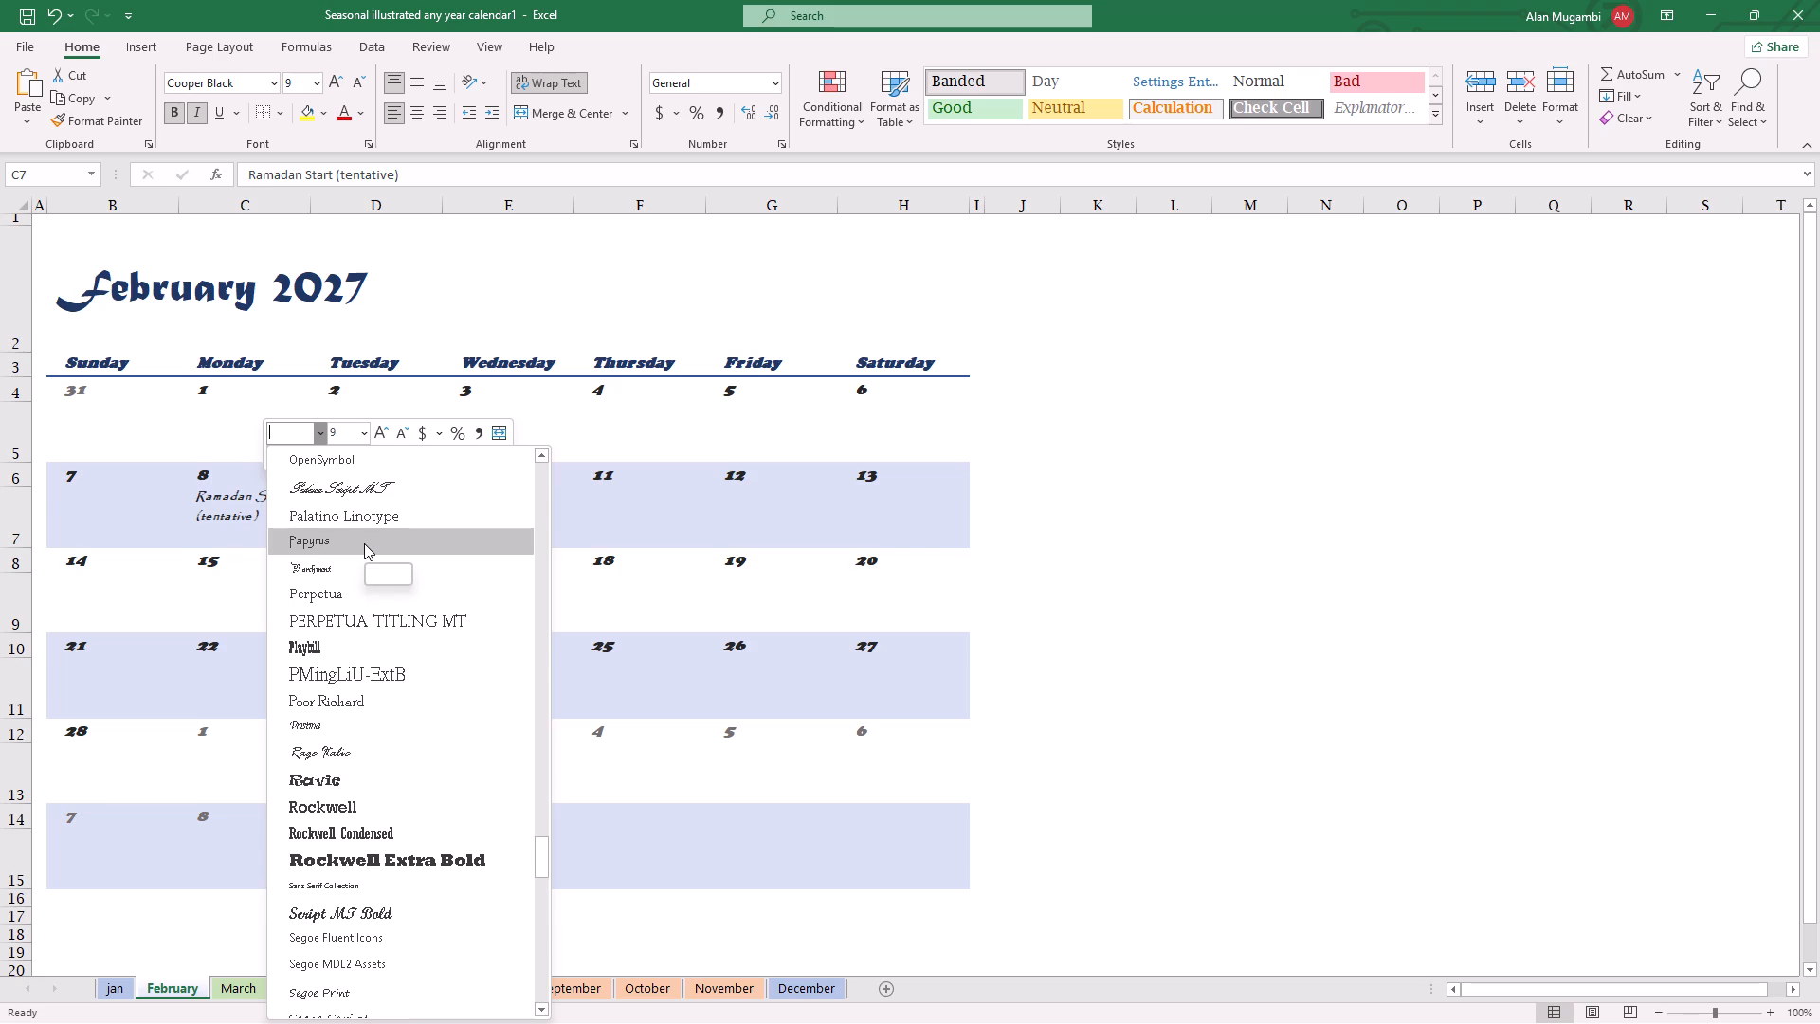
left_click(364, 543)
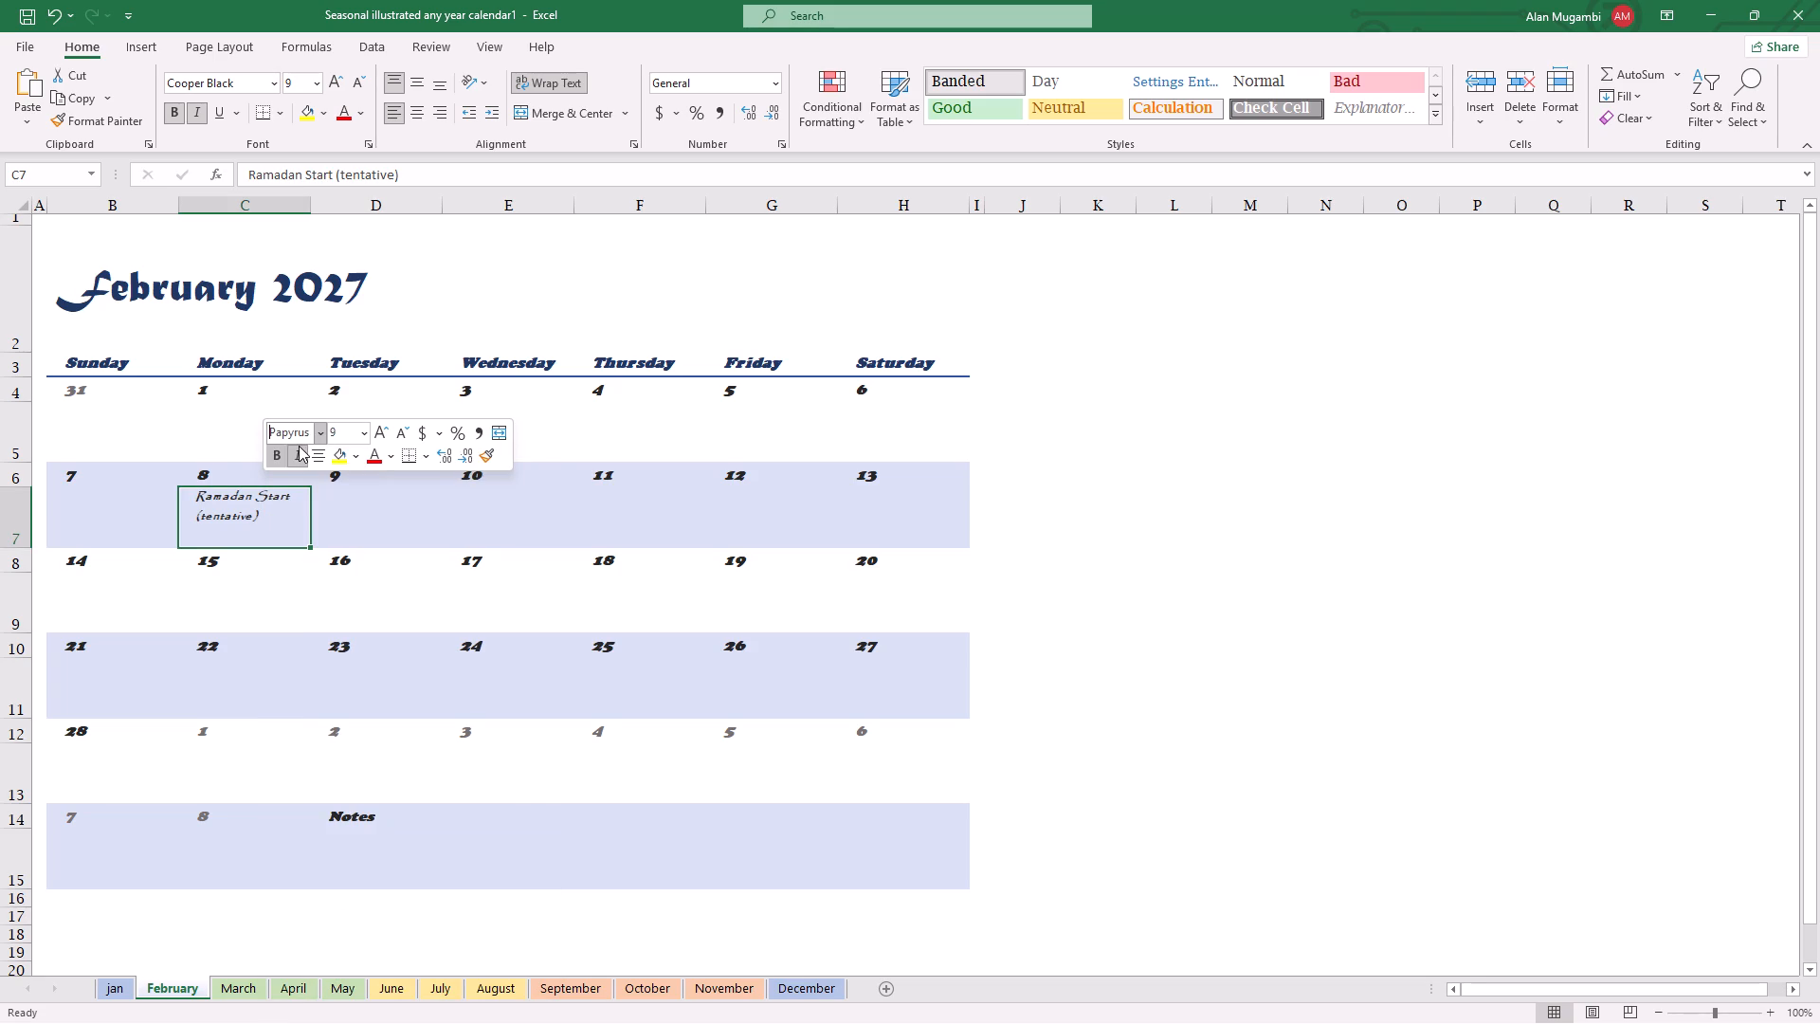
Remove italic from the Ramadan Start entry, keep it bold, and compare it with the New Year's Day entry on the January sheet.
left_click(299, 446)
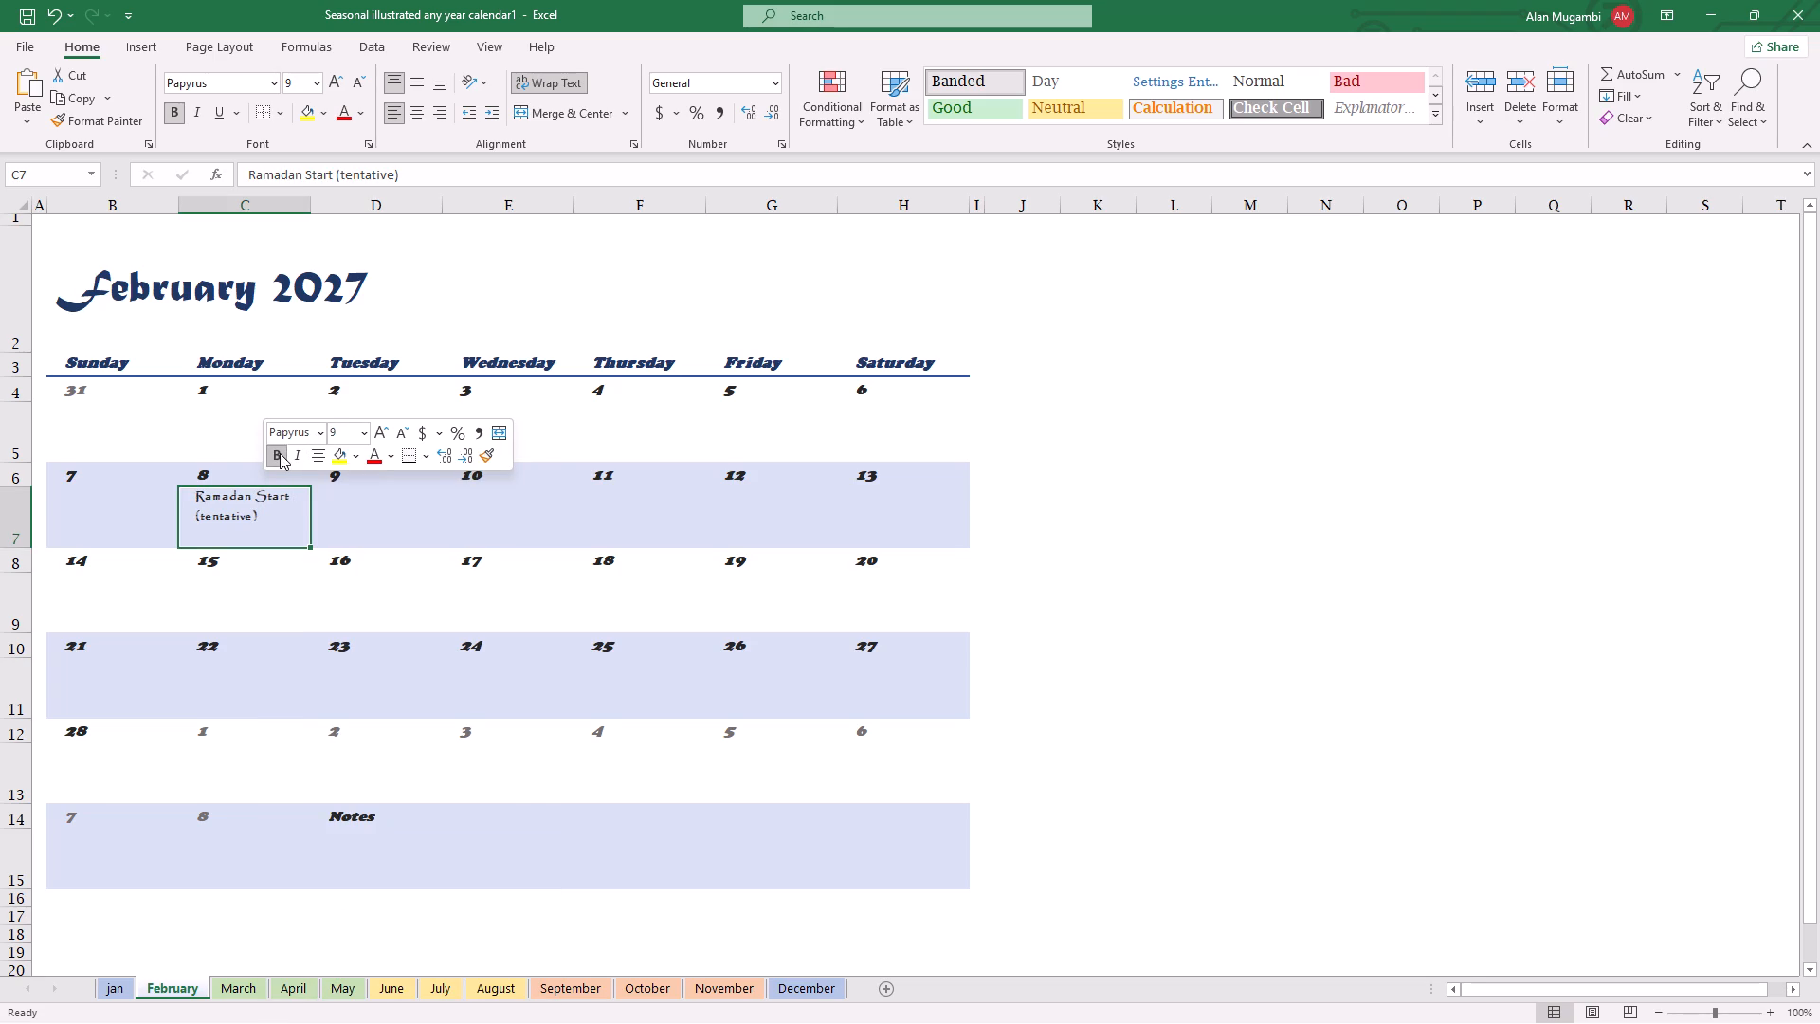
left_click(280, 453)
left_click(280, 453)
left_click(121, 990)
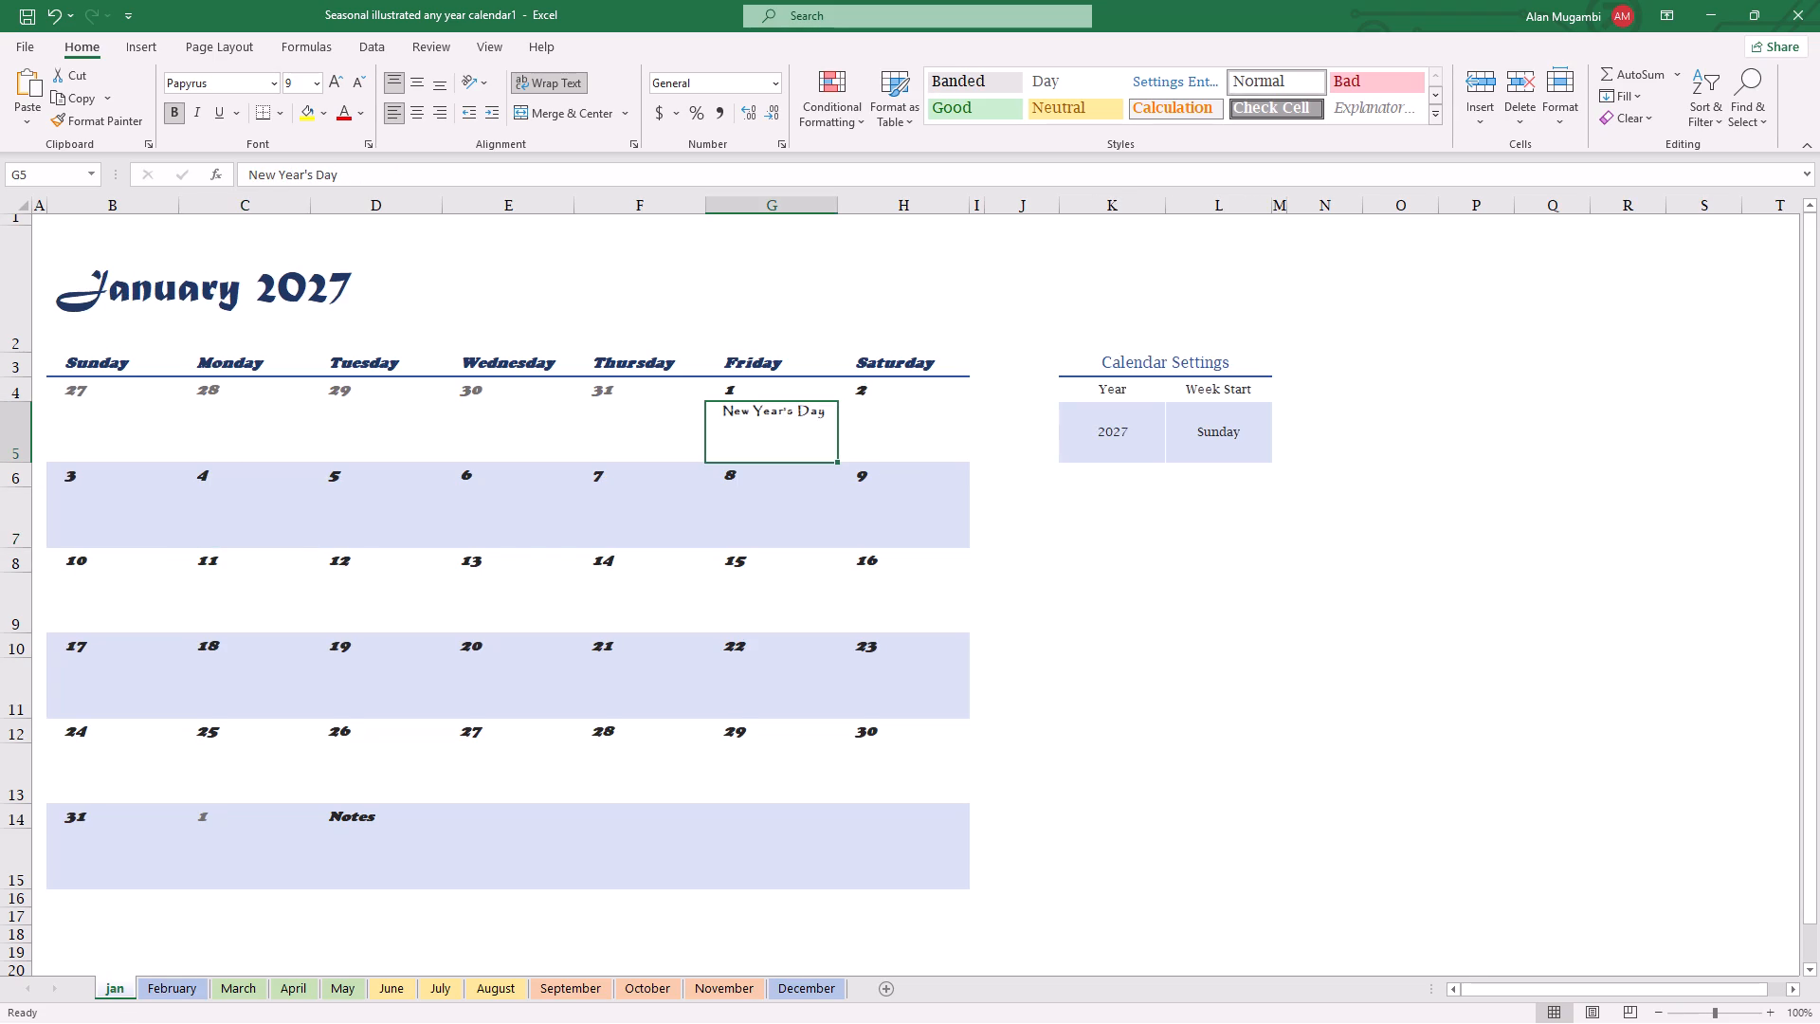
left_click(161, 983)
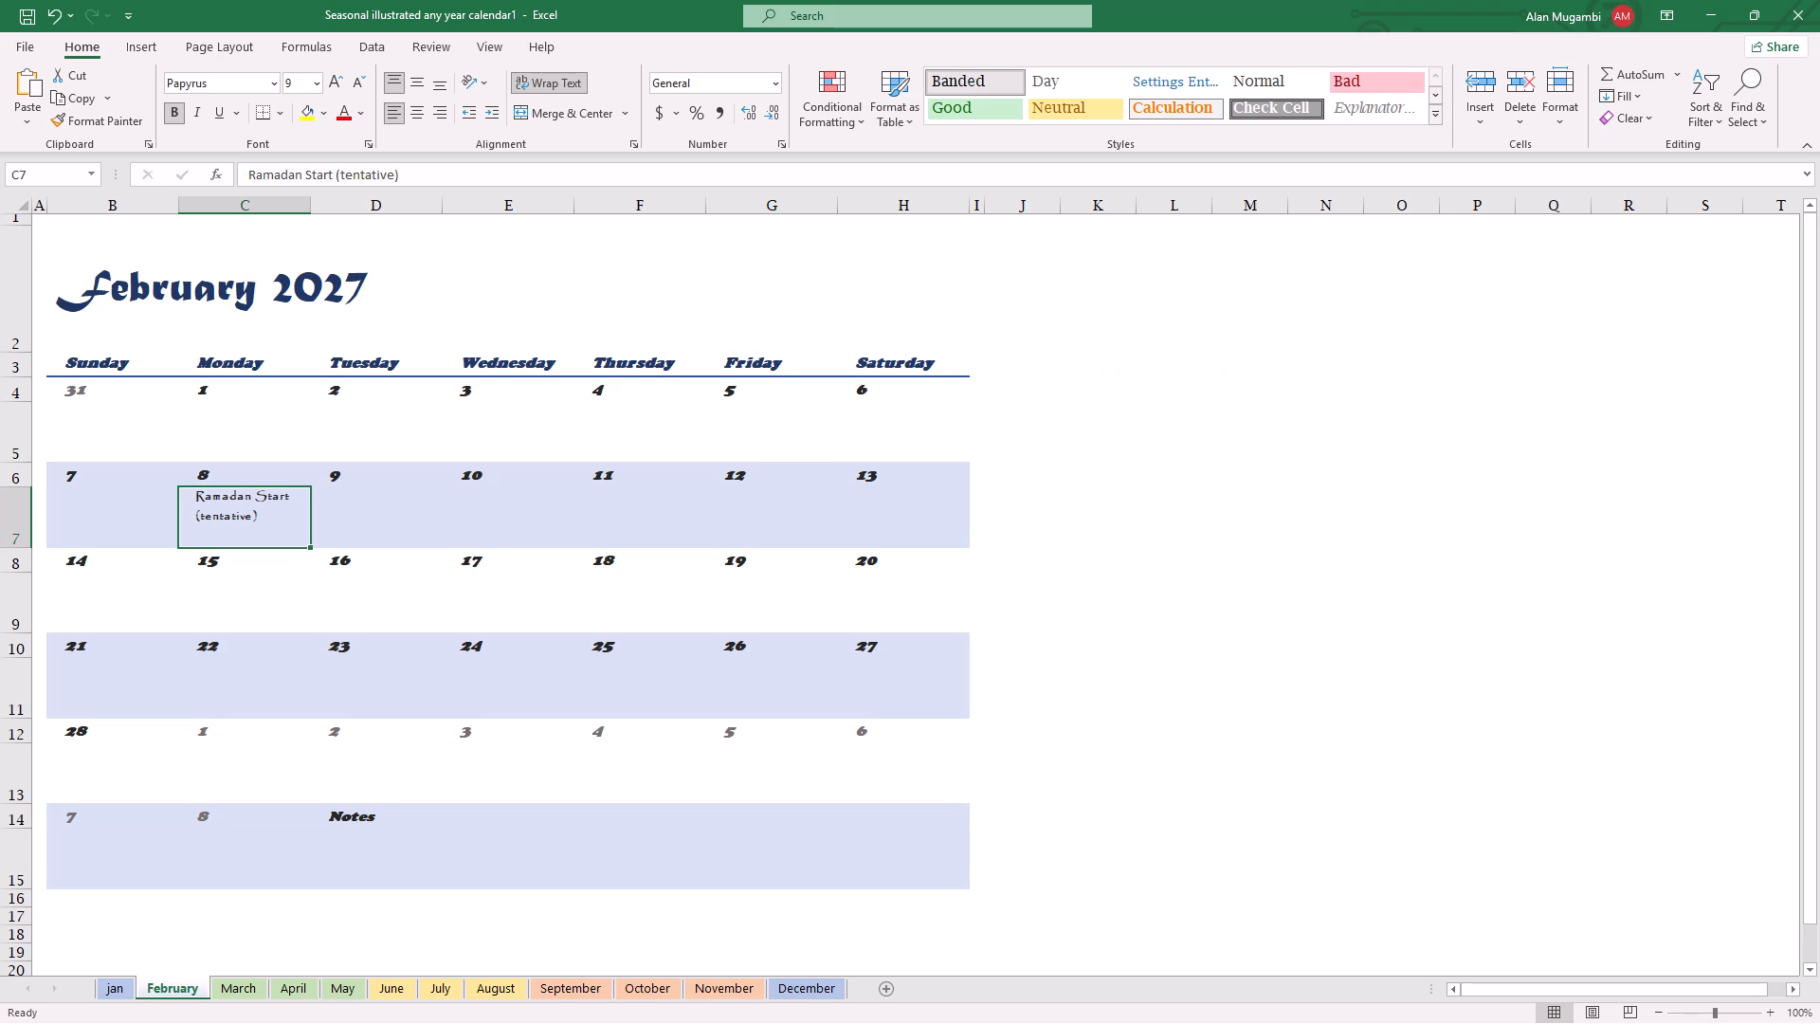
Switch to the March sheet and select the empty cell beneath Wednesday, March 10.
left_click(246, 982)
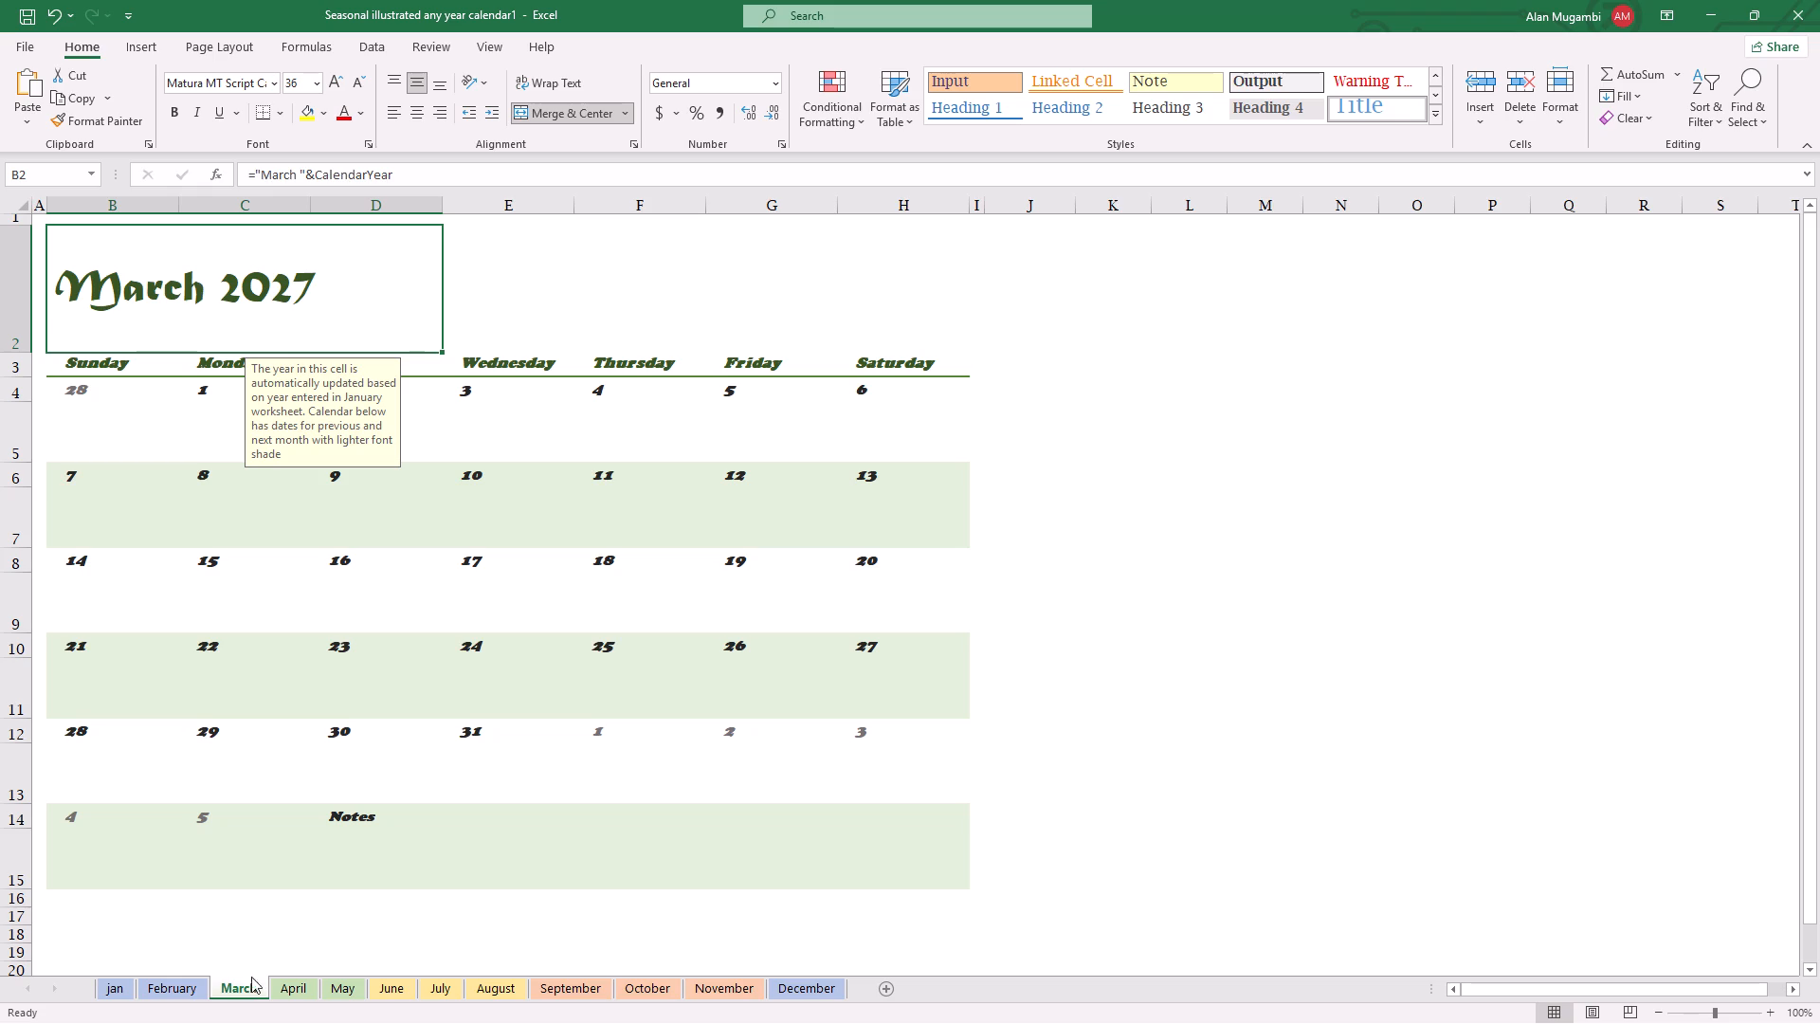
left_click(498, 499)
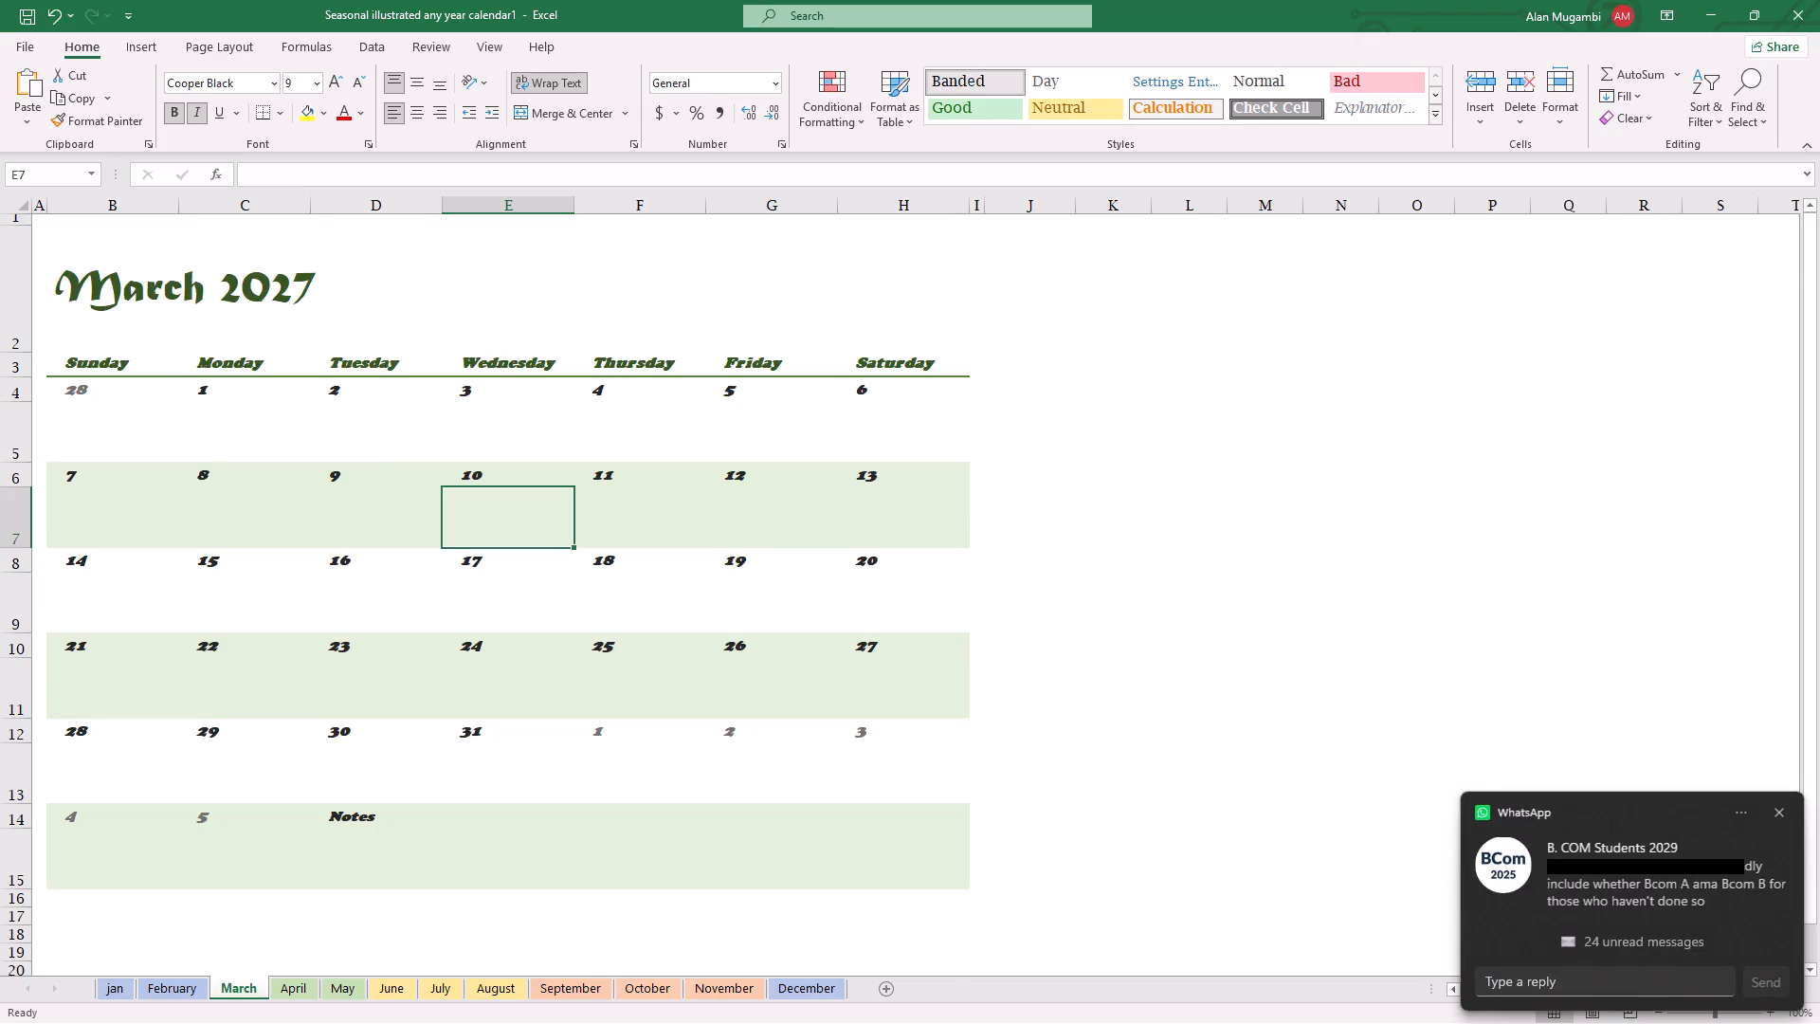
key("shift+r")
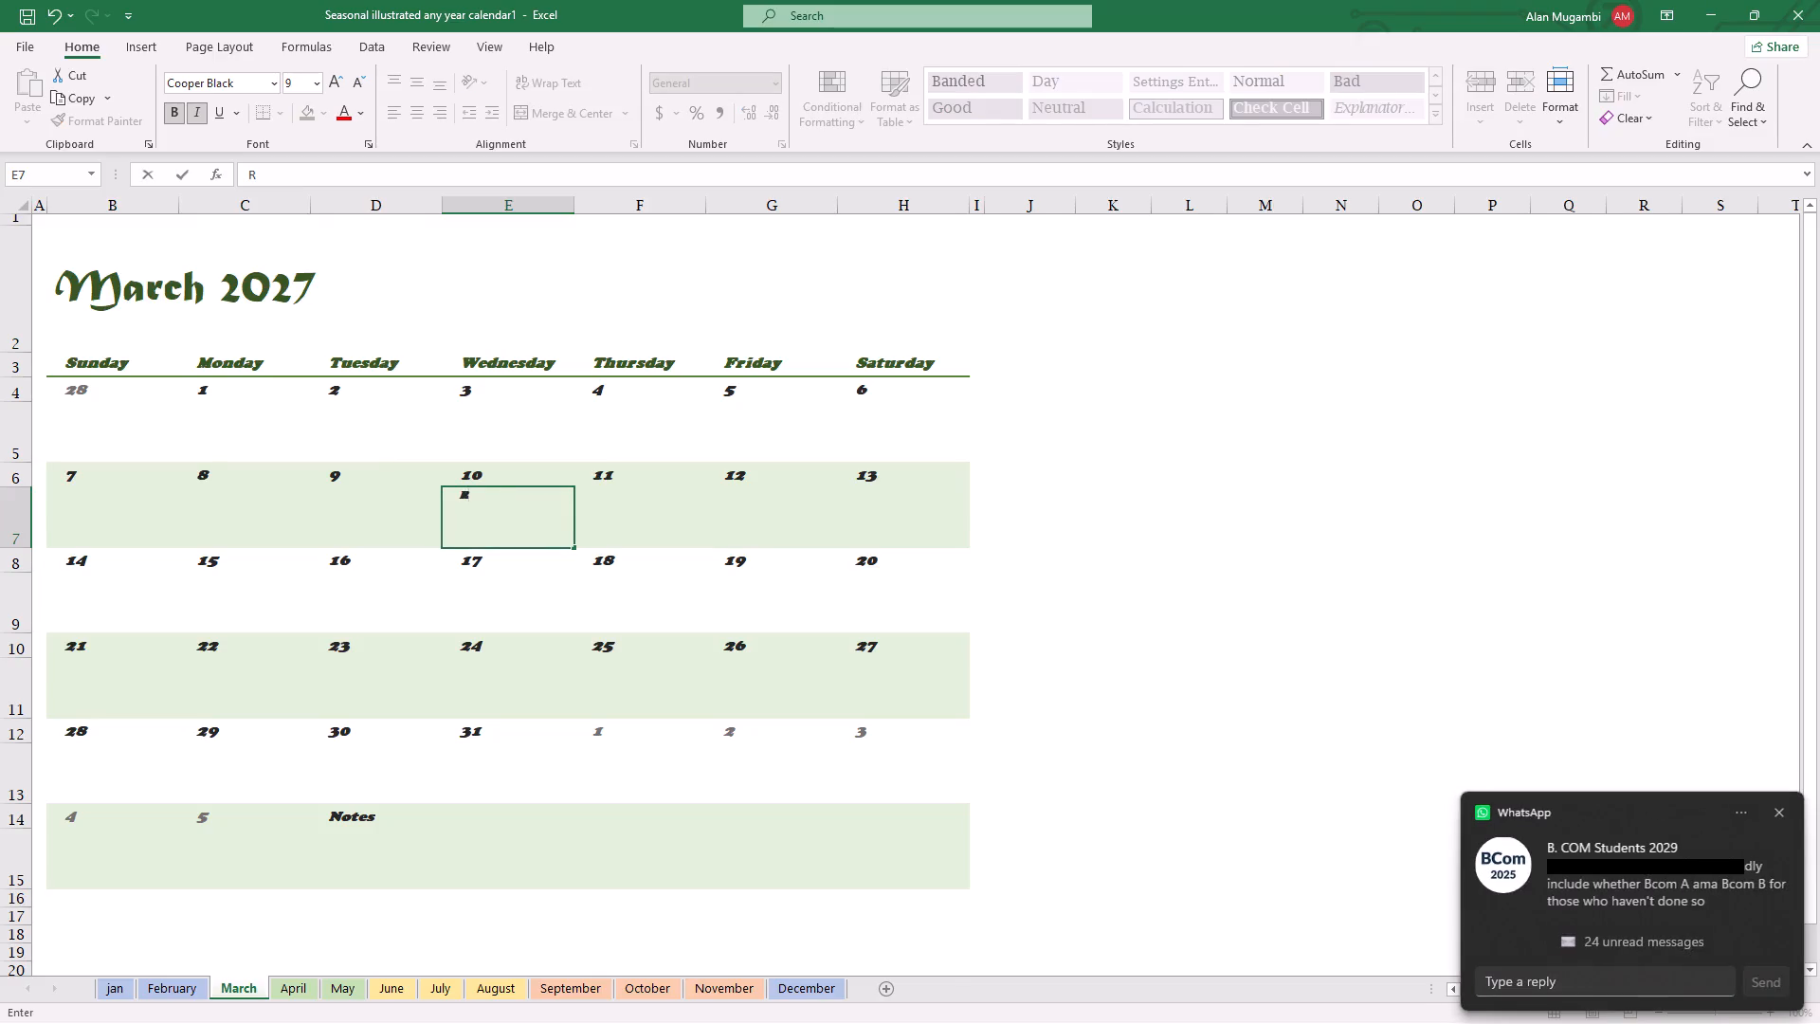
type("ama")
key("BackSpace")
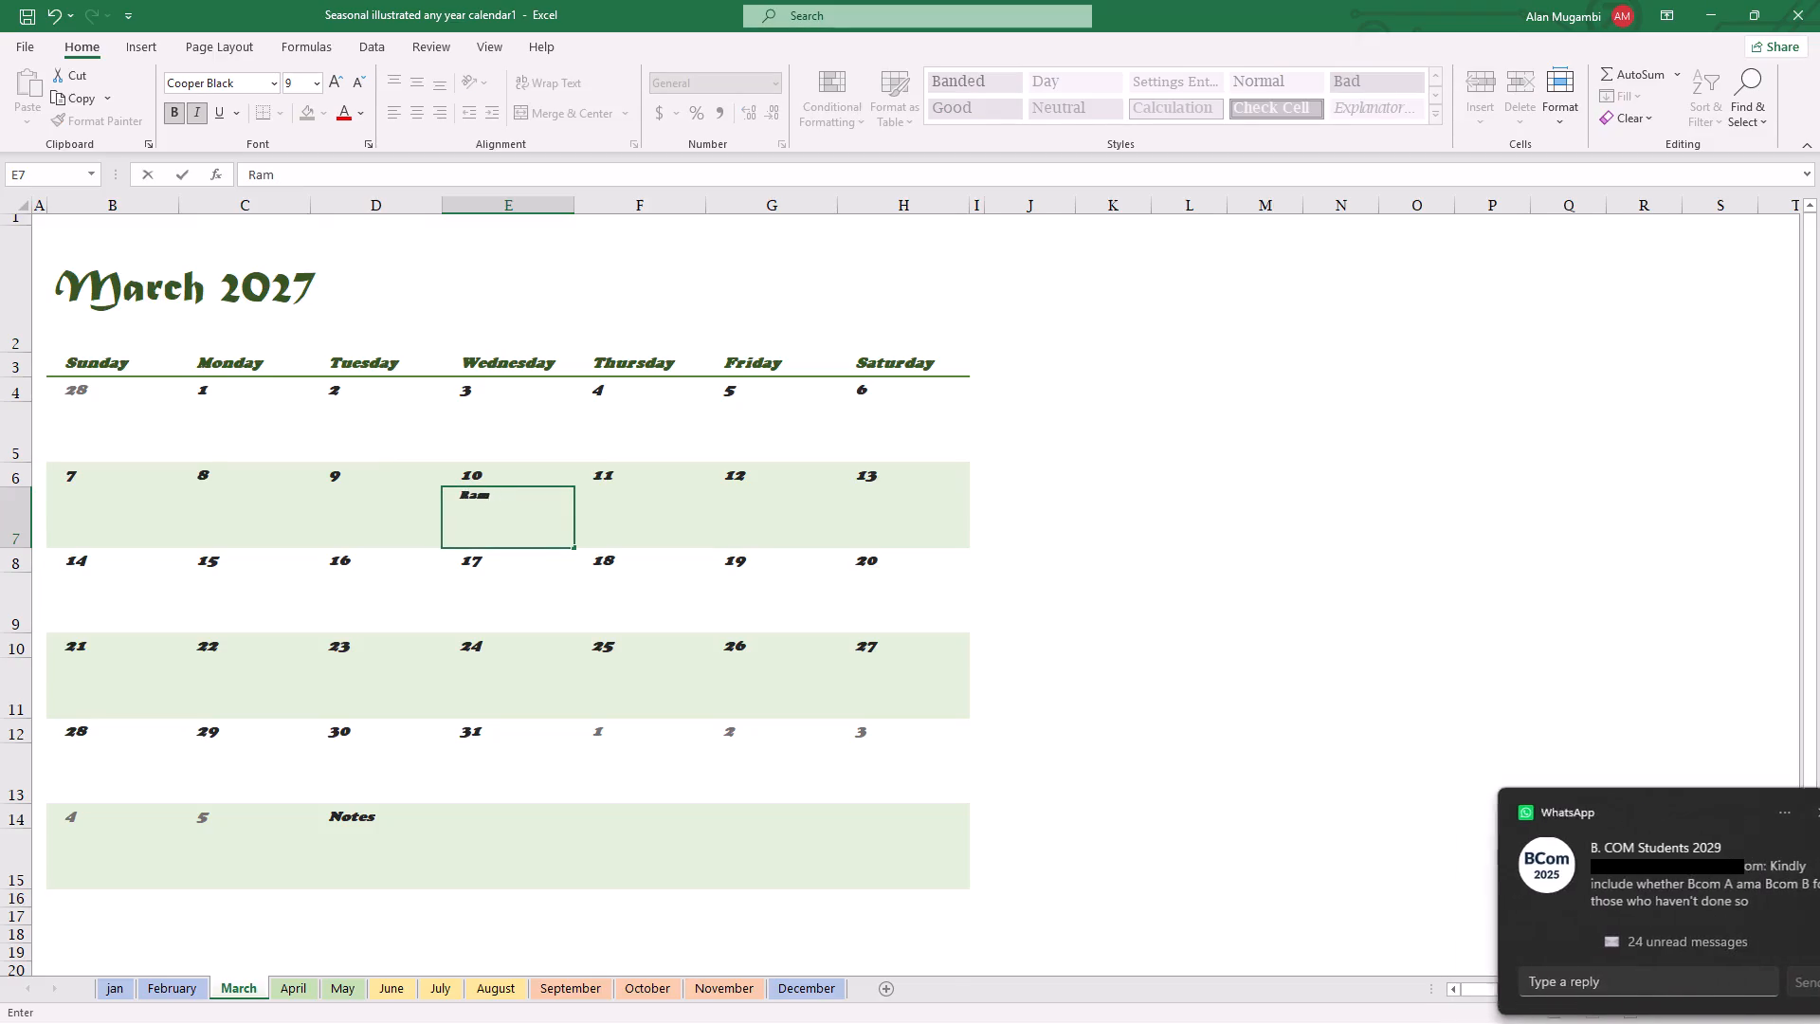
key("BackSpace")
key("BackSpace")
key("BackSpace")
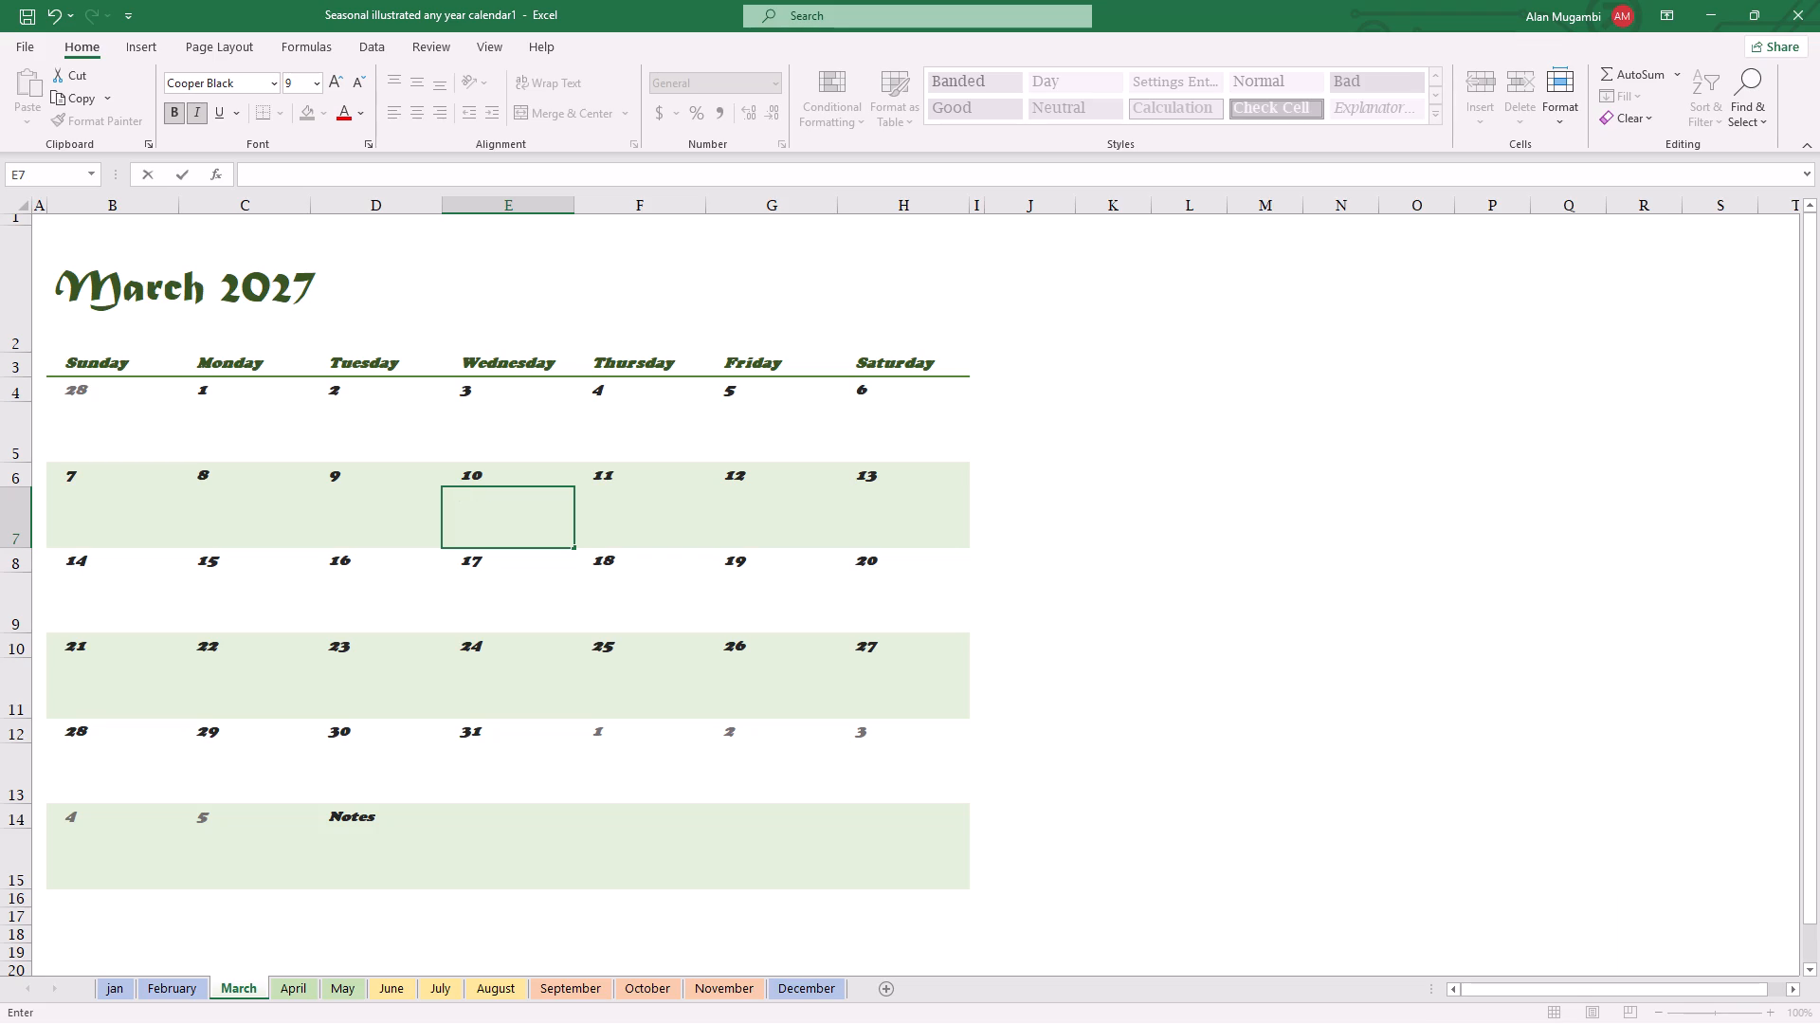
Enter "Idd ul-Fitr (tentative)" in the cell beneath Wednesday, March 10 on the March sheet.
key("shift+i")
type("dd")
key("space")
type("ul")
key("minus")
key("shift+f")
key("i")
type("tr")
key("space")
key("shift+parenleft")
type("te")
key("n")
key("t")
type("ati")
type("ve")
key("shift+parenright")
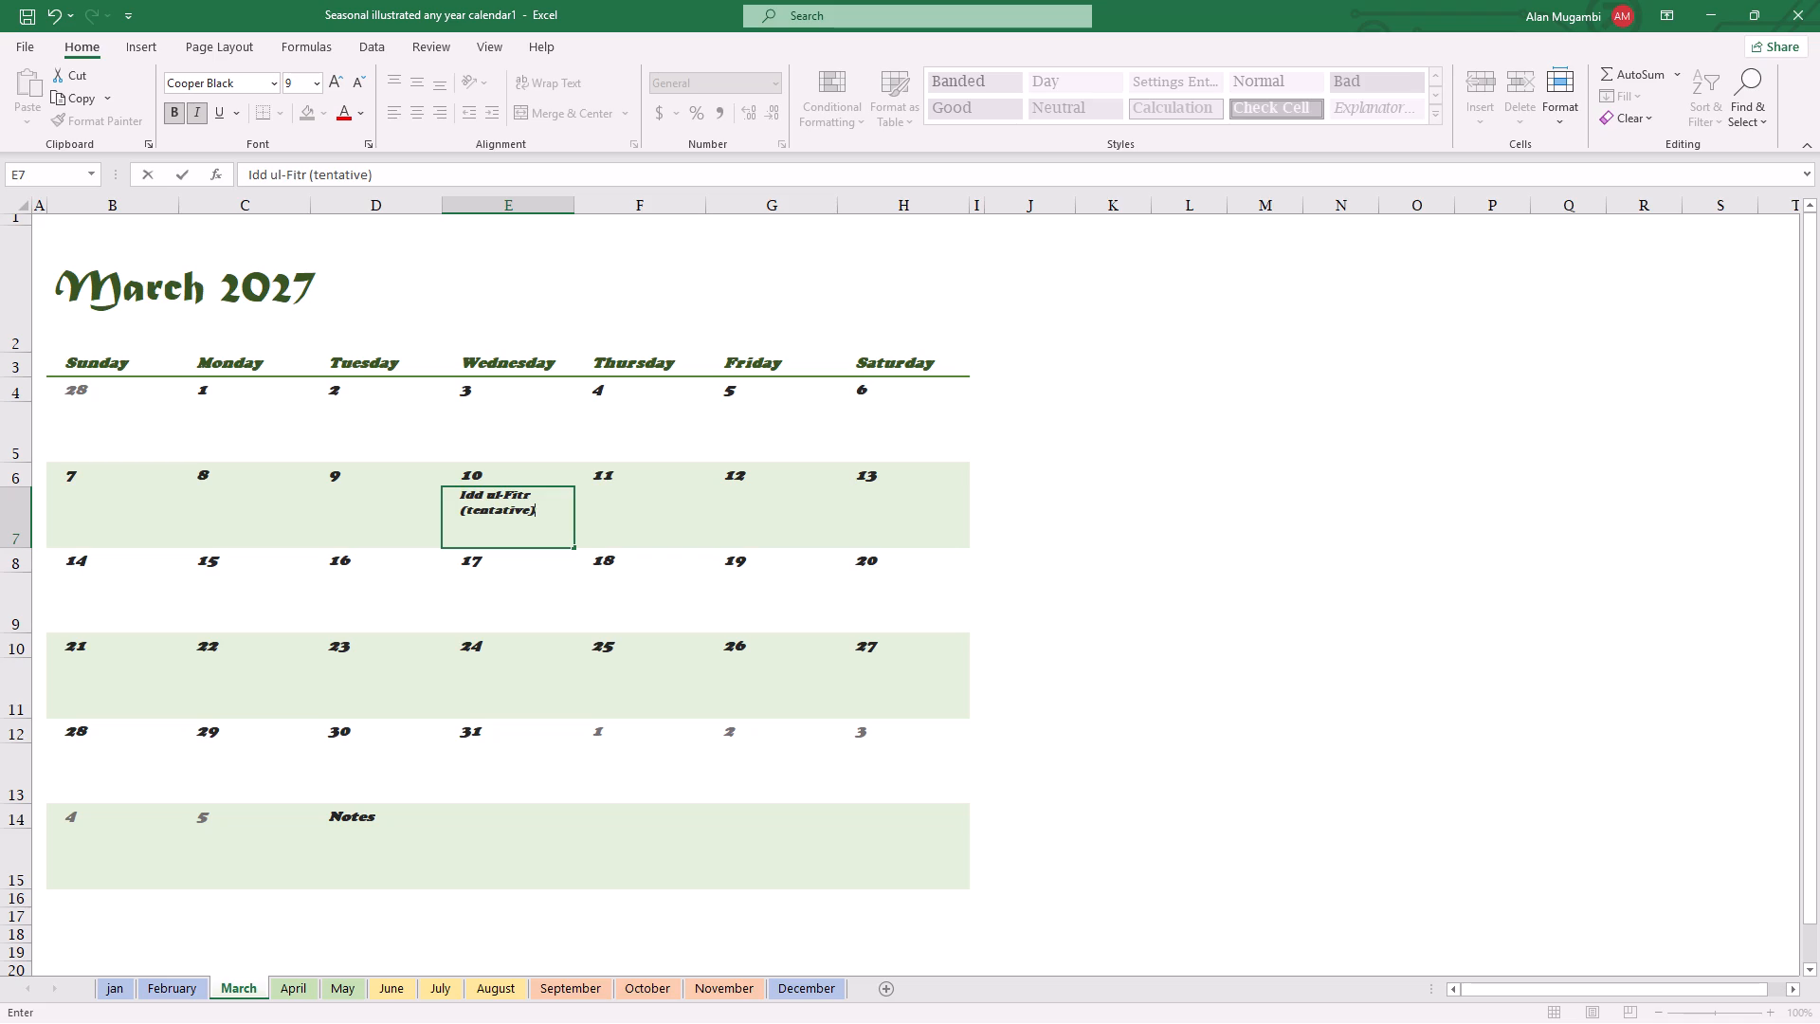
left_click(489, 570)
Set the "Idd ul-Fitr (tentative)" entry on the March sheet to the Papyrus font and remove its italic.
left_click(499, 507)
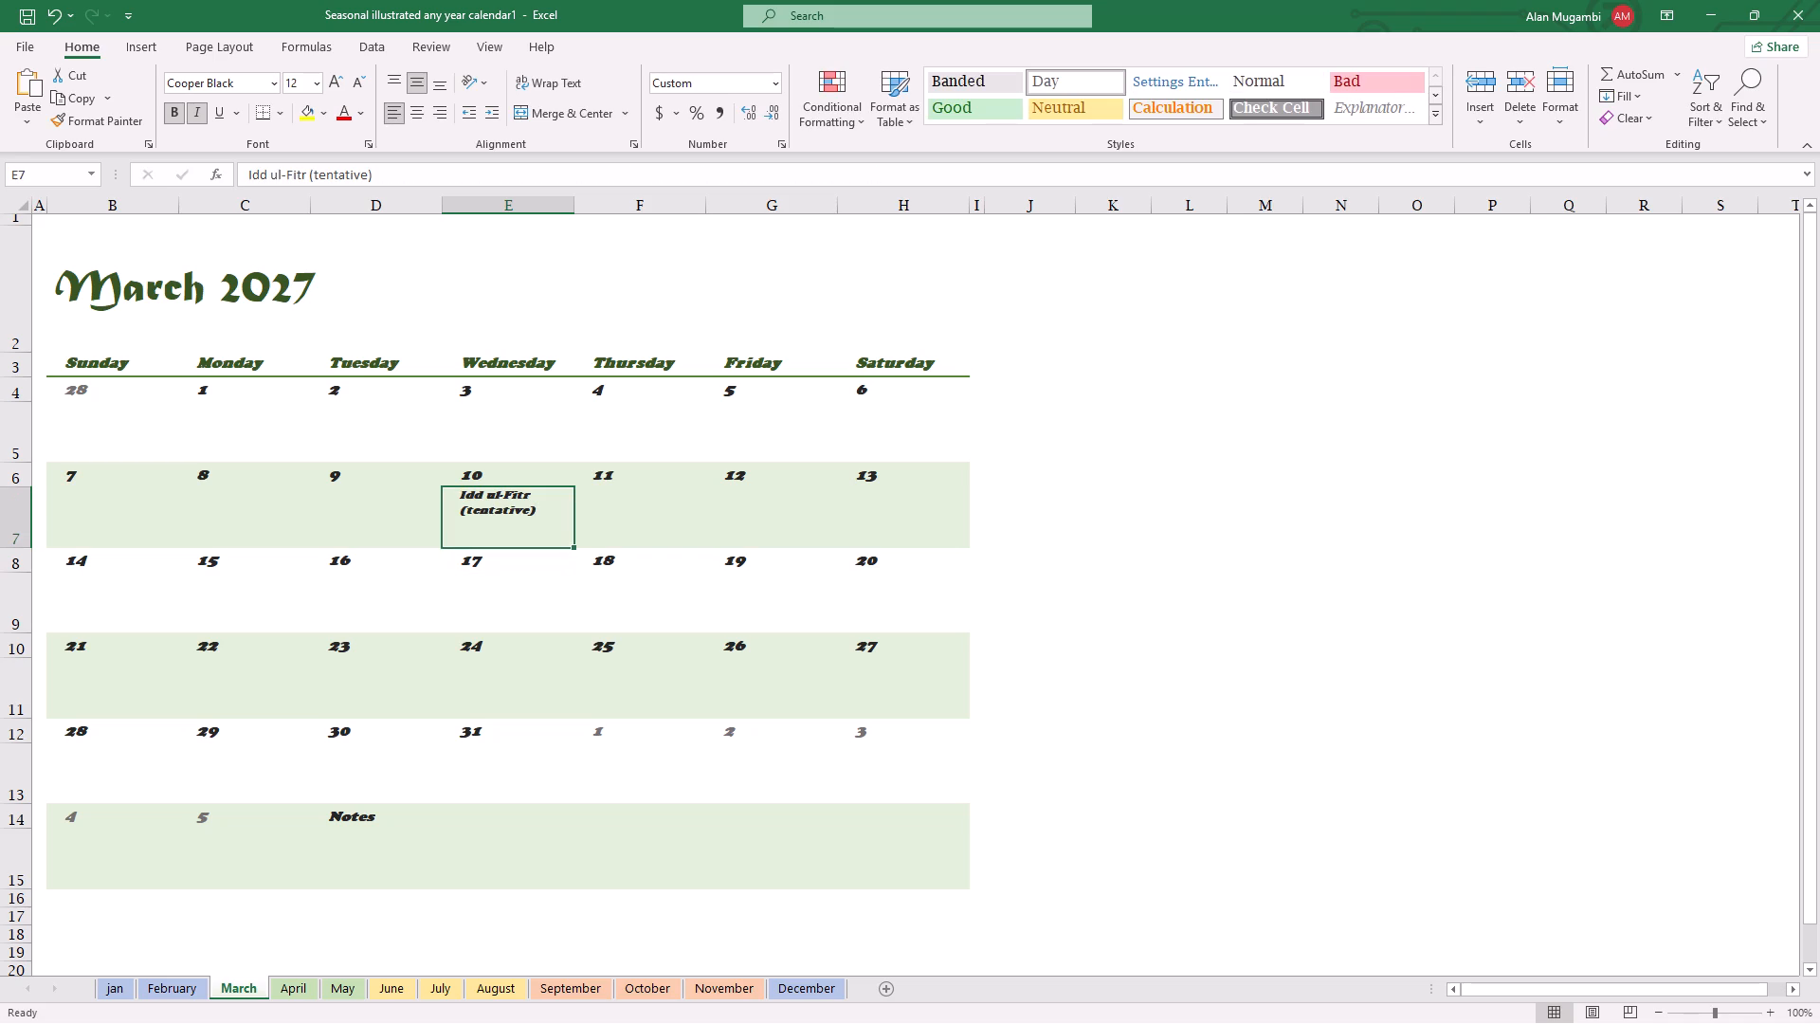
right_click(499, 507)
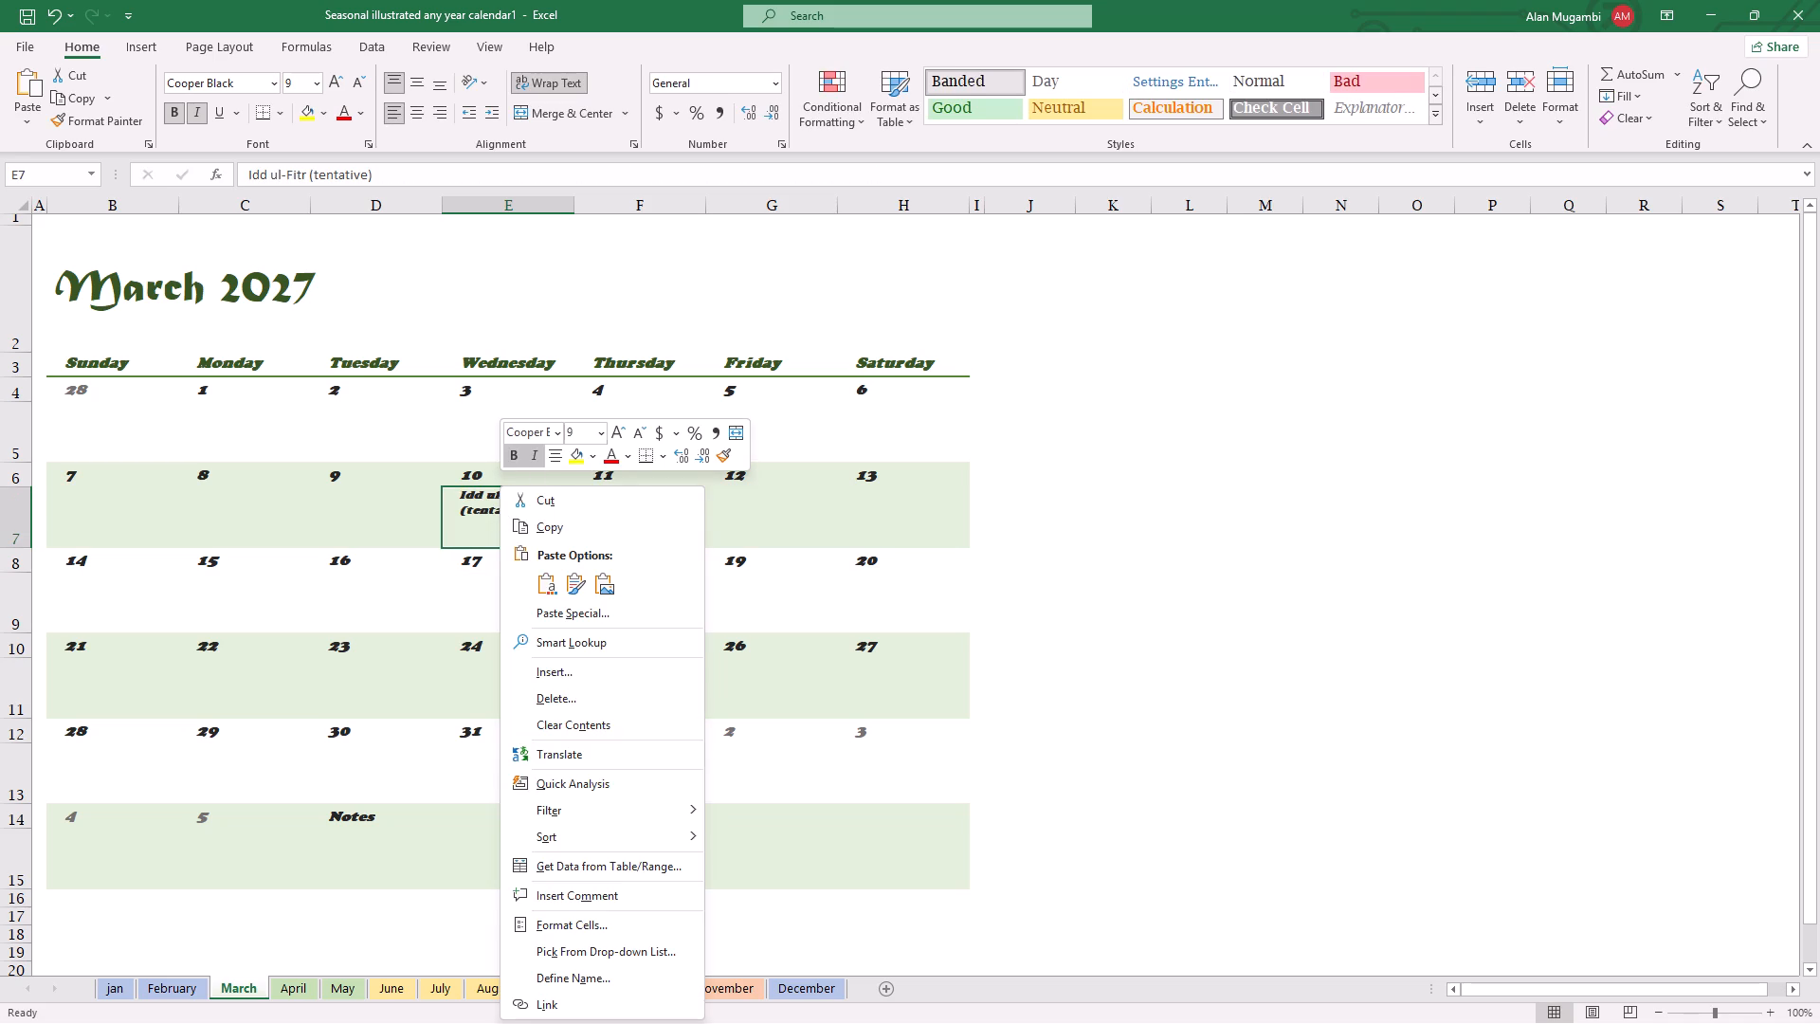
left_click(555, 434)
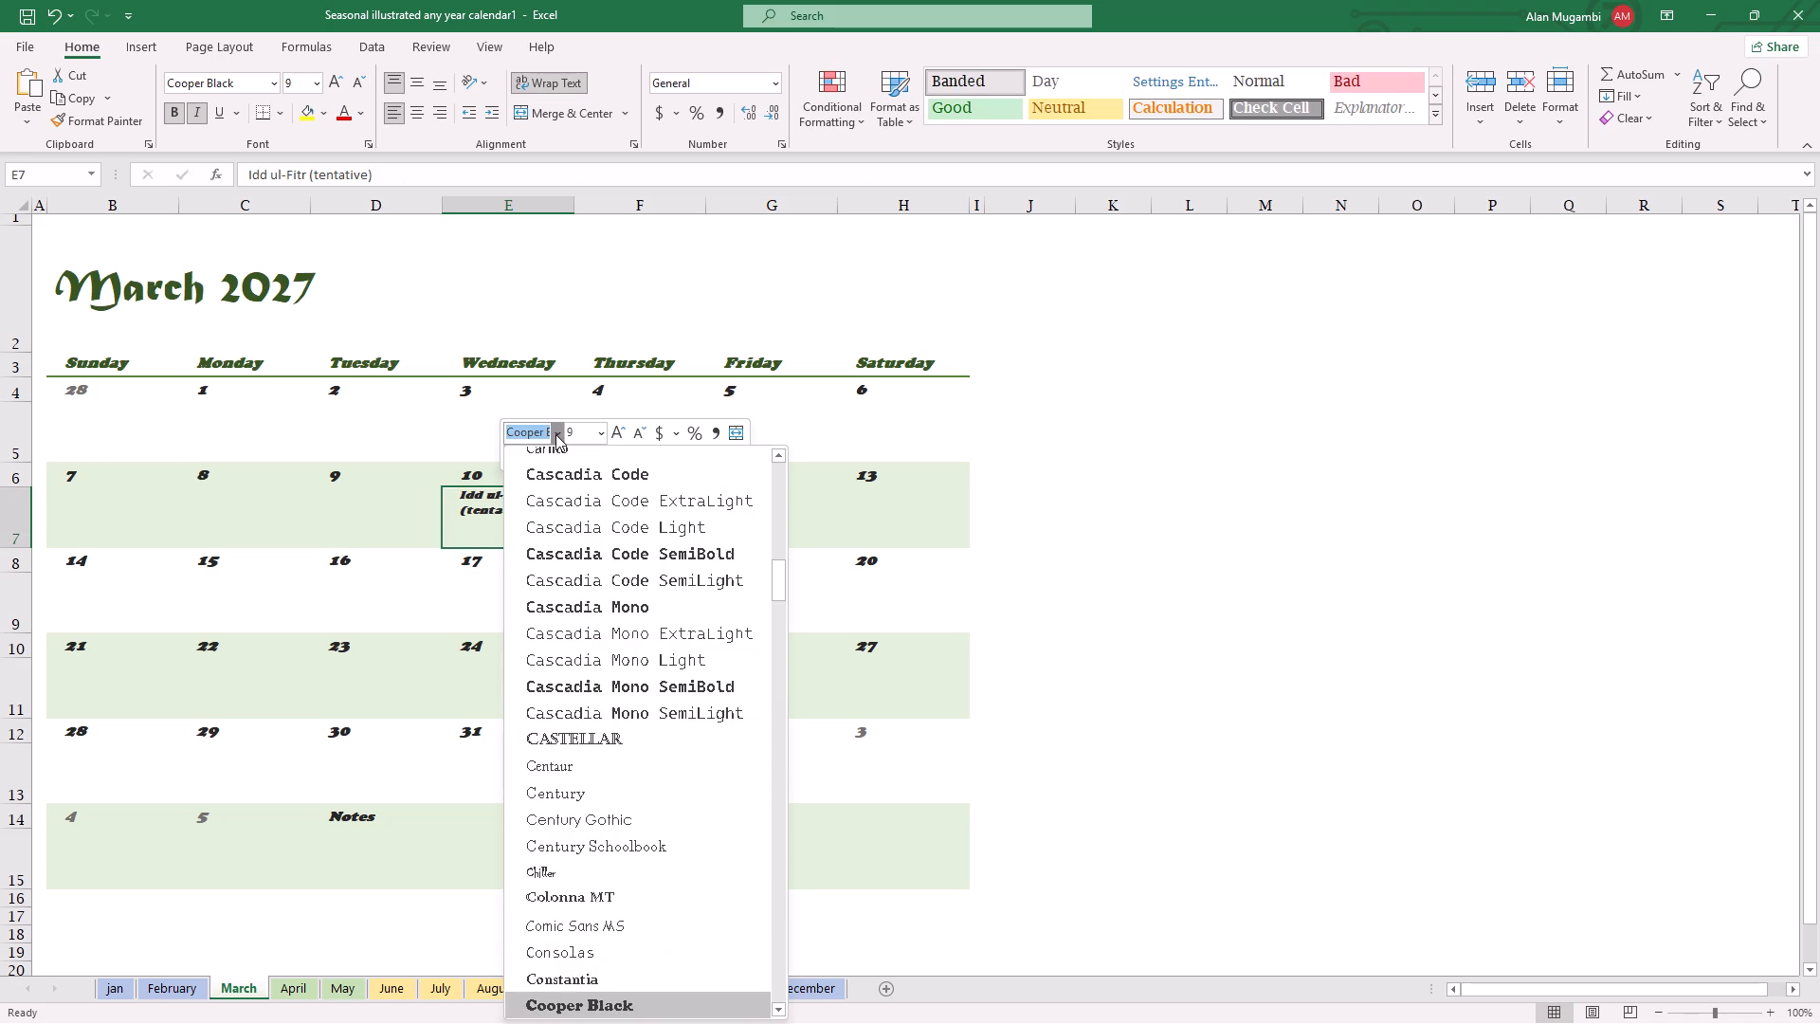
key("p")
type("ap")
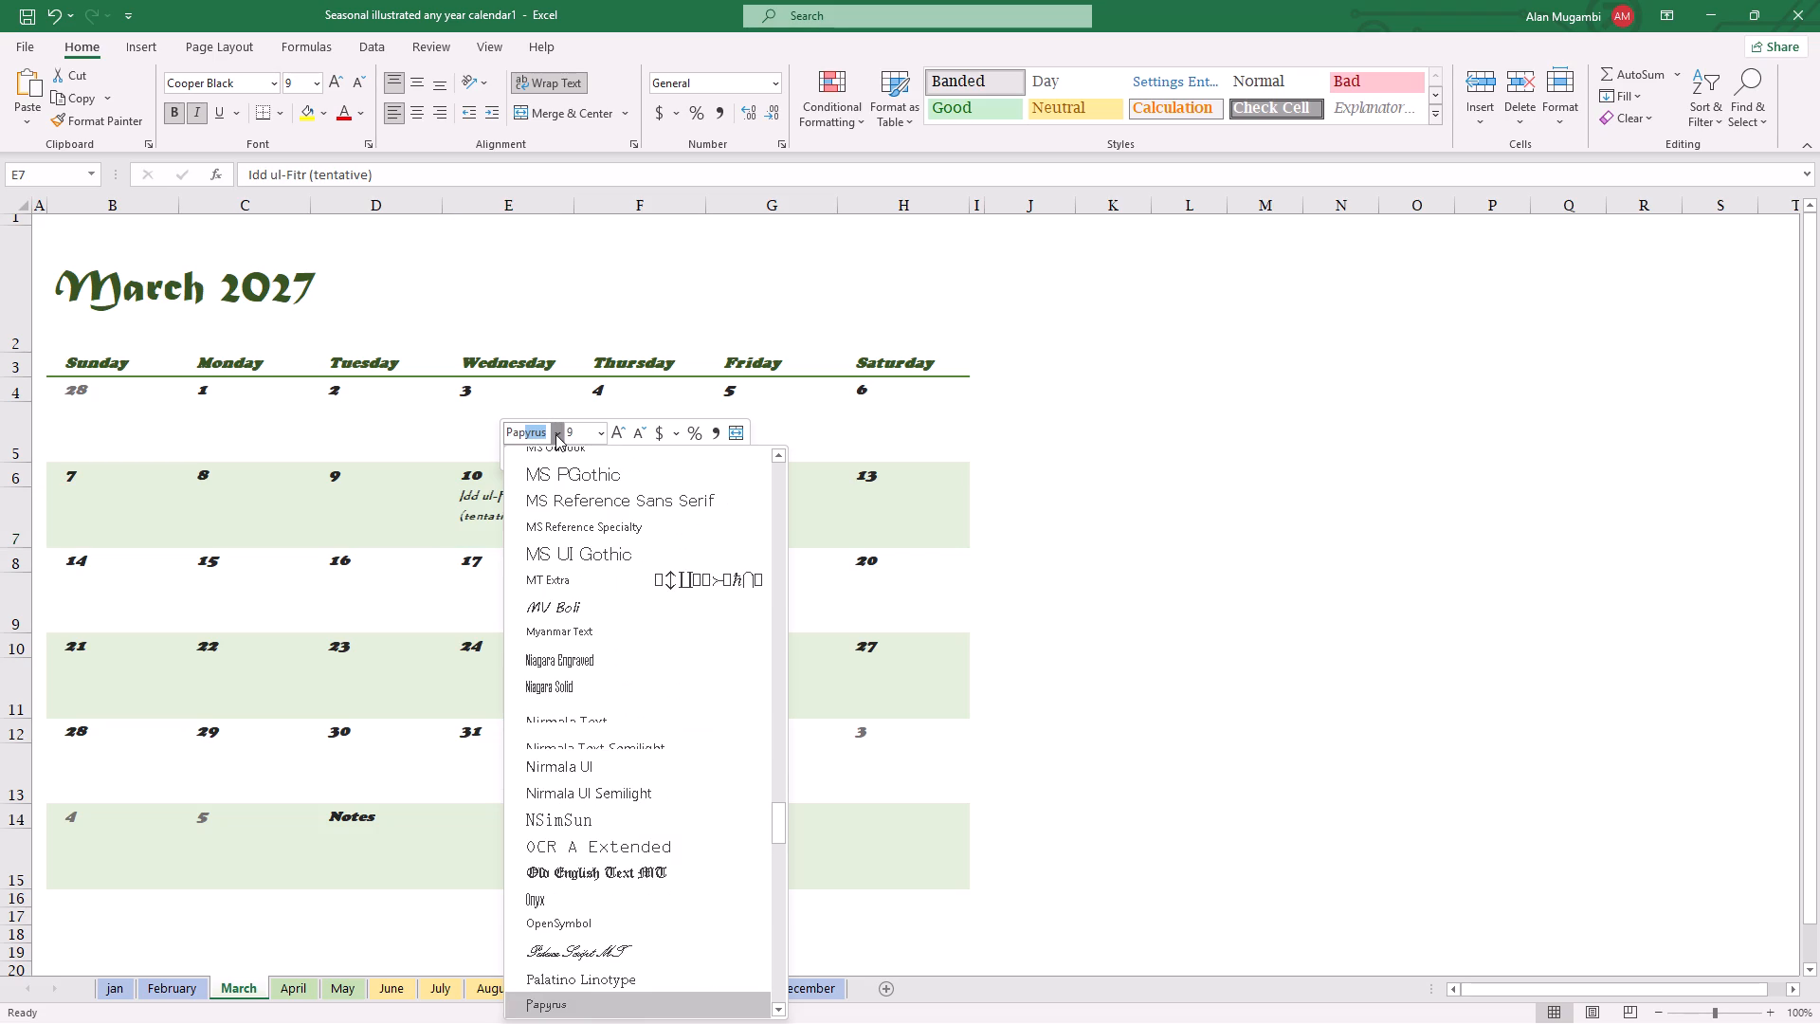
key("Return")
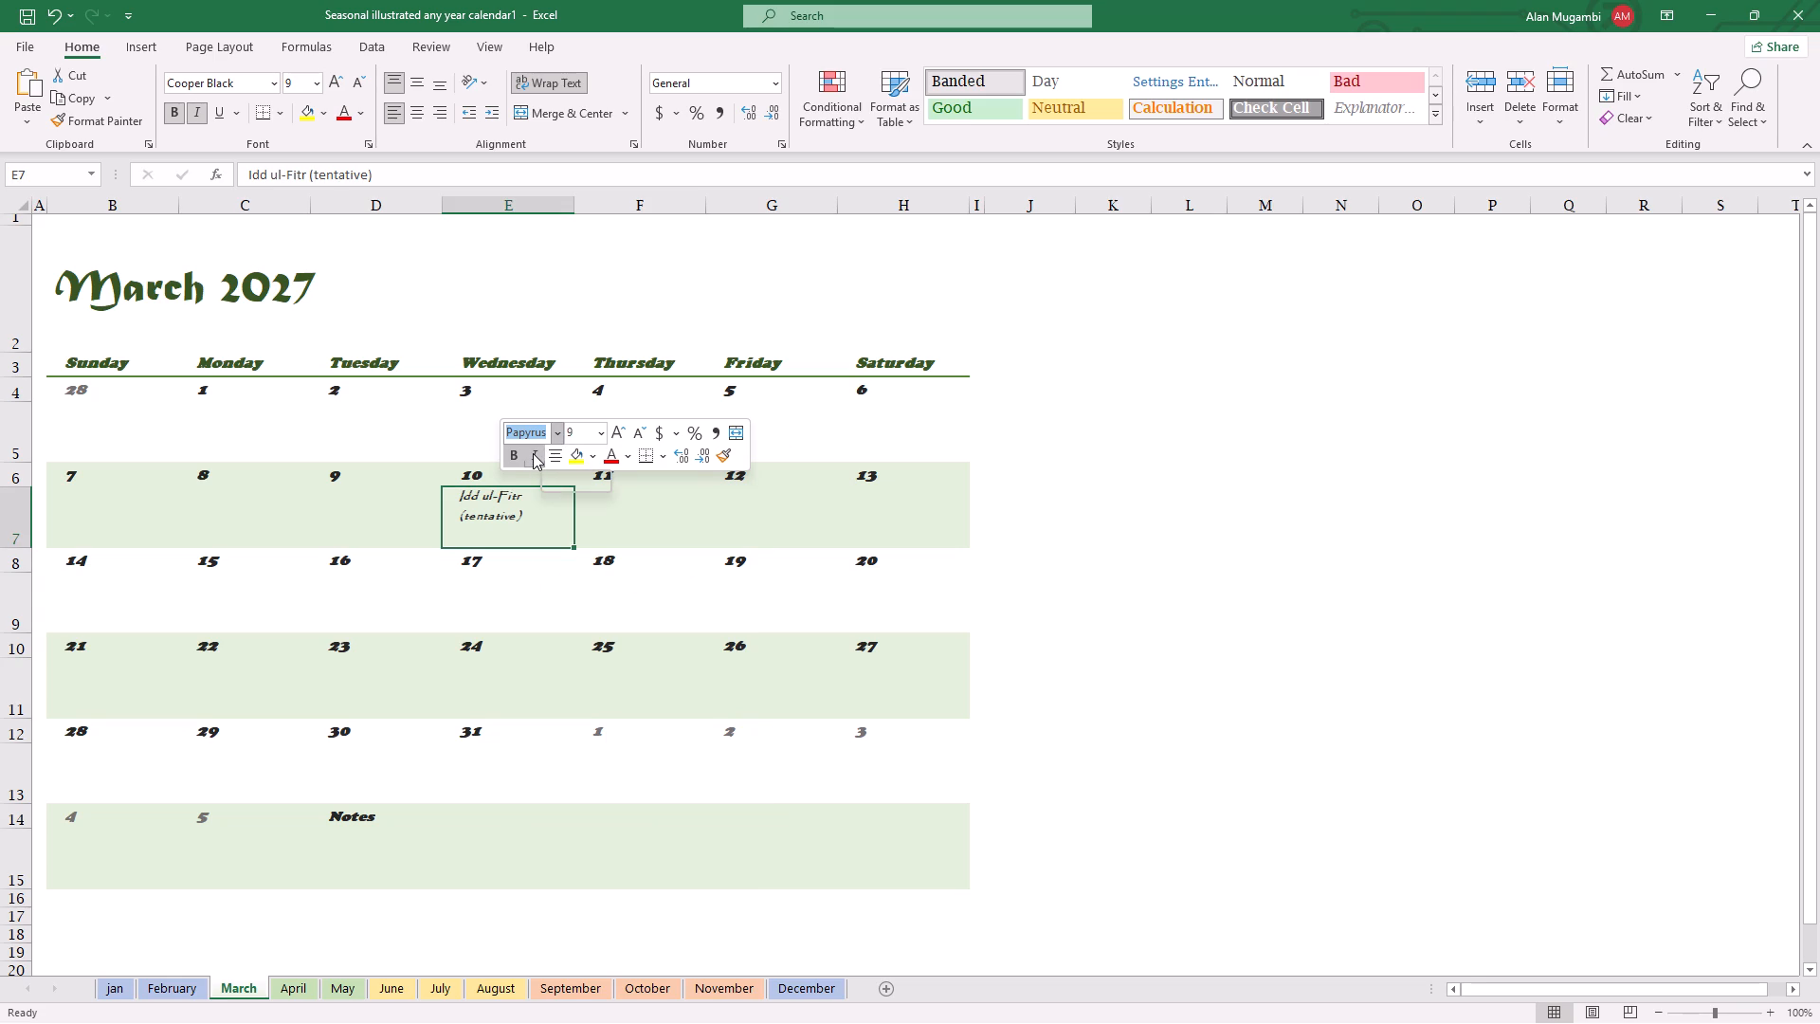
left_click(533, 453)
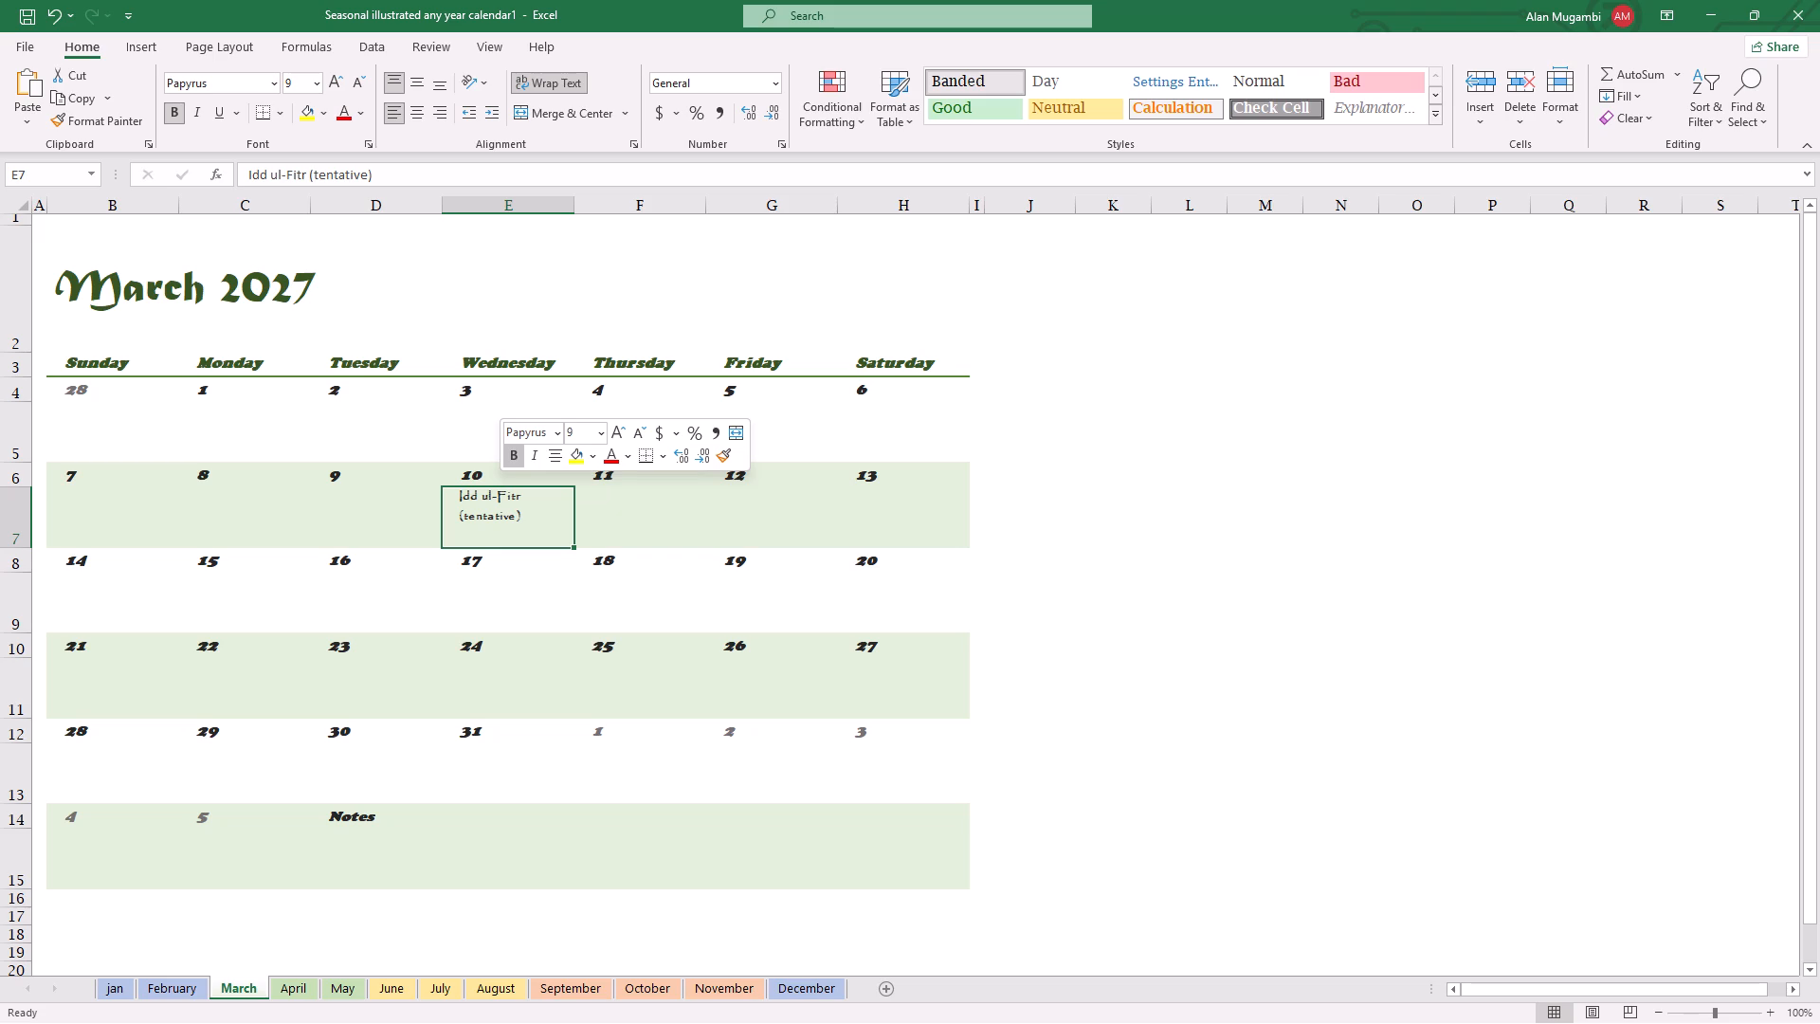
Enter "Good Friday" in the cell beneath Friday, March 26.
left_click(735, 670)
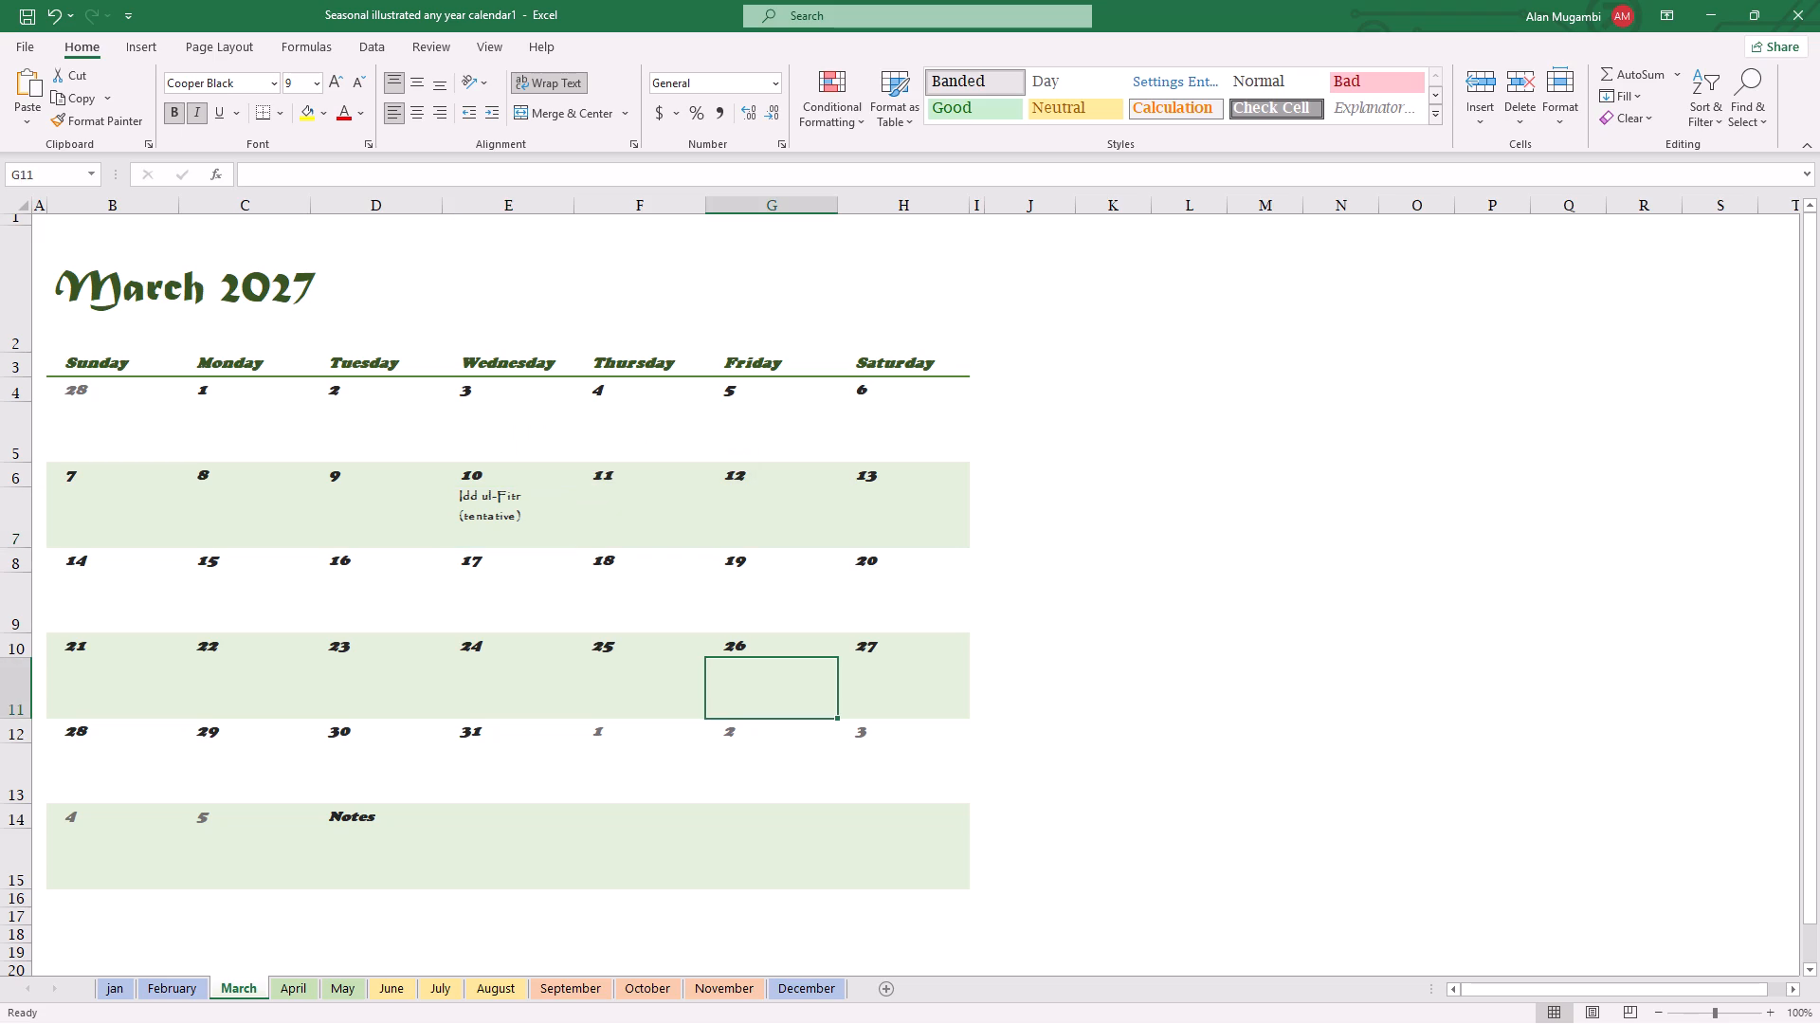
key("shift+g")
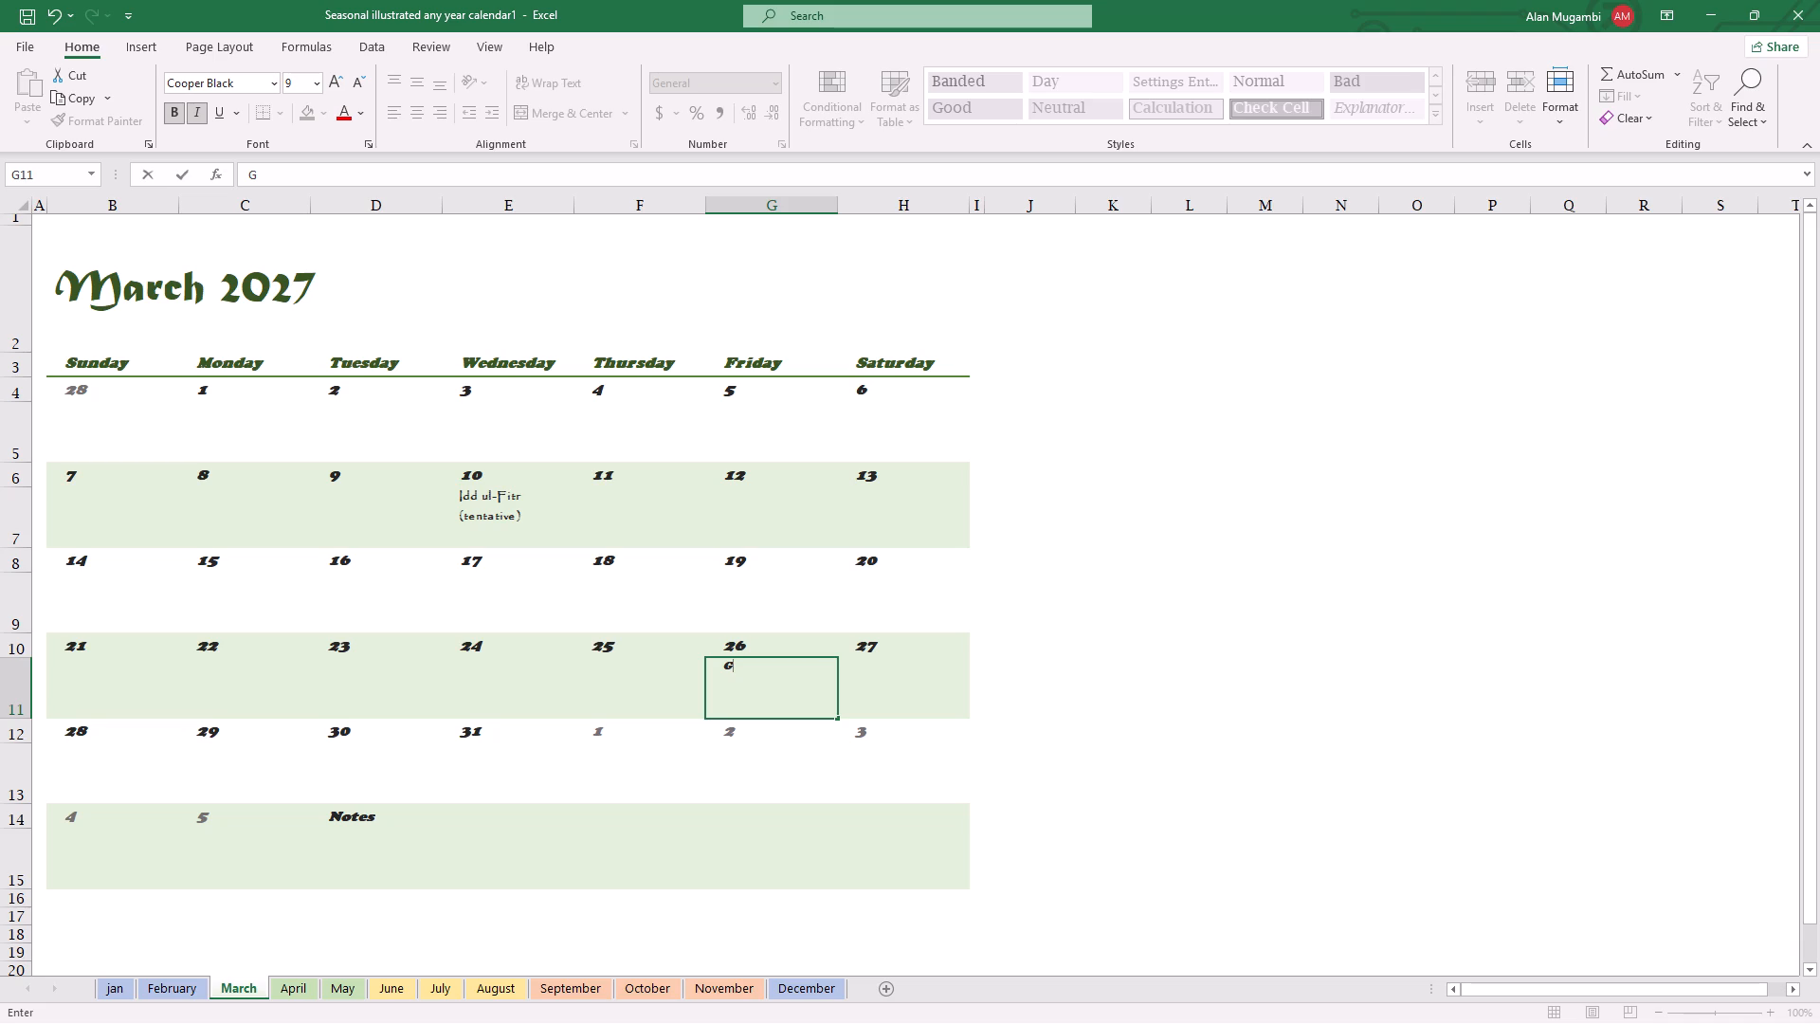
type("oo")
type("d")
key("space")
type("Fr")
key("i")
type("day")
left_click(880, 685)
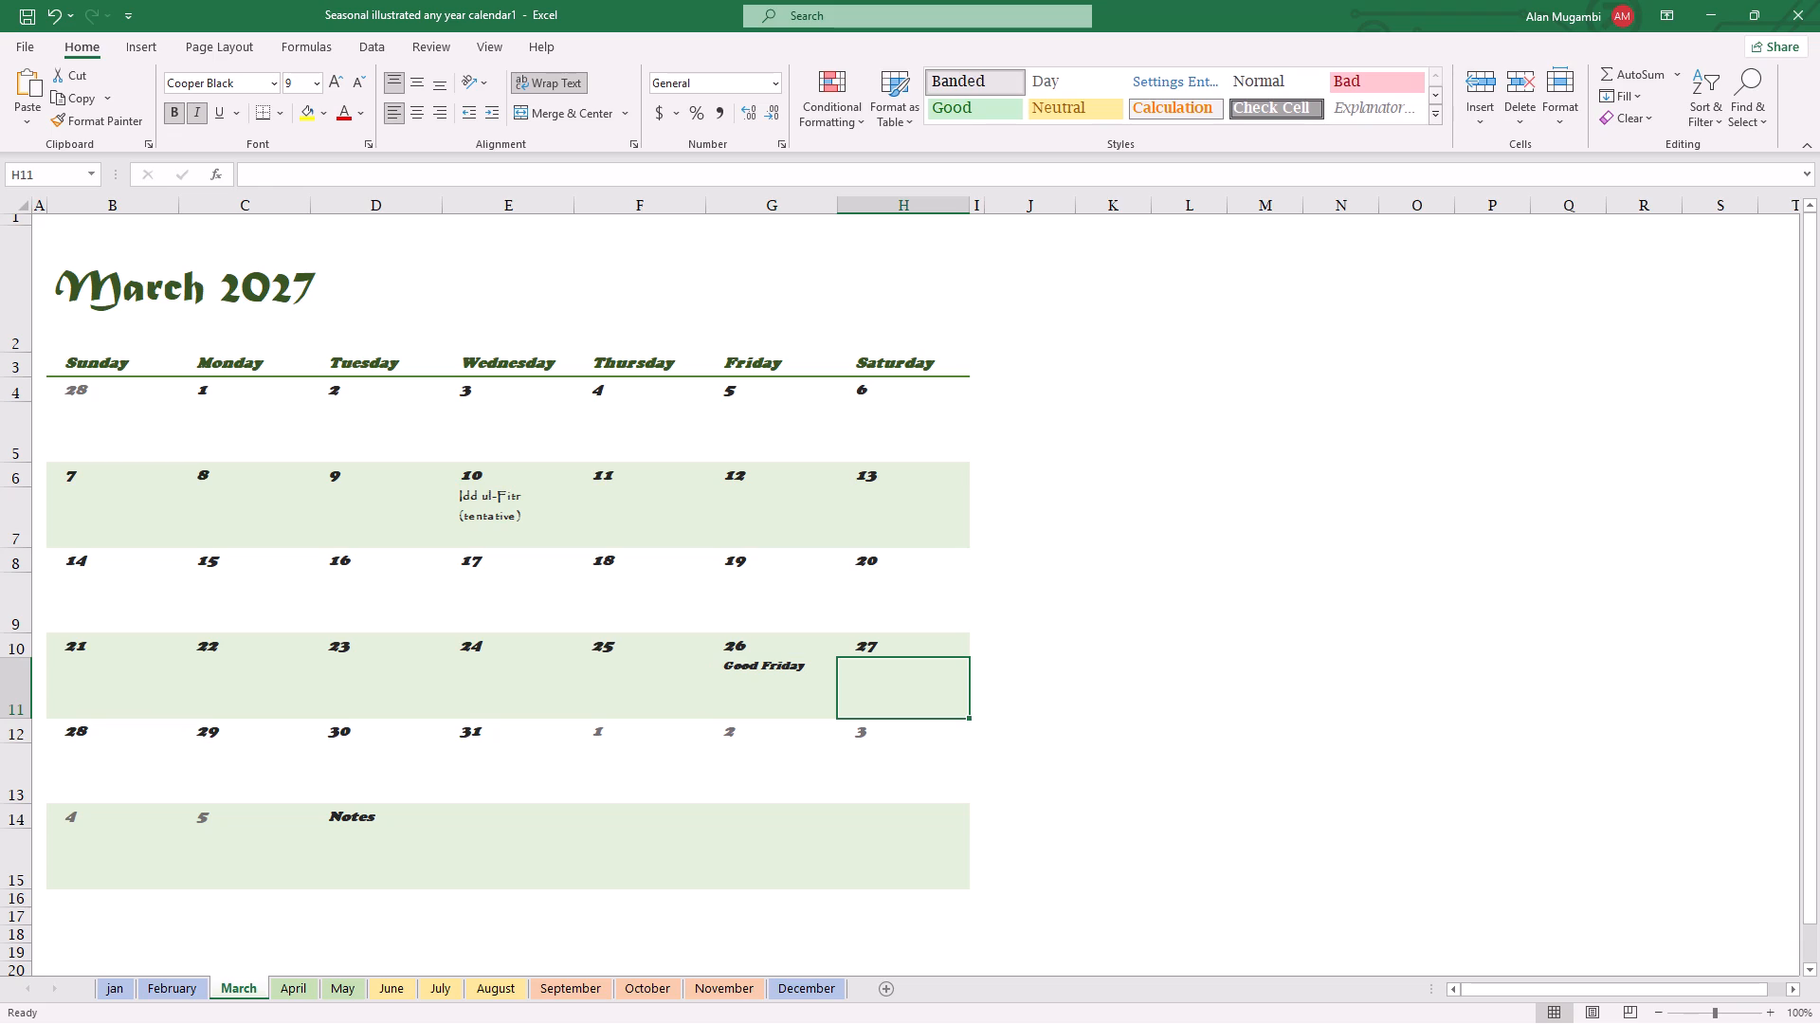
Enter "Easter Sunday" in the cell beneath Sunday, March 28.
left_click(100, 775)
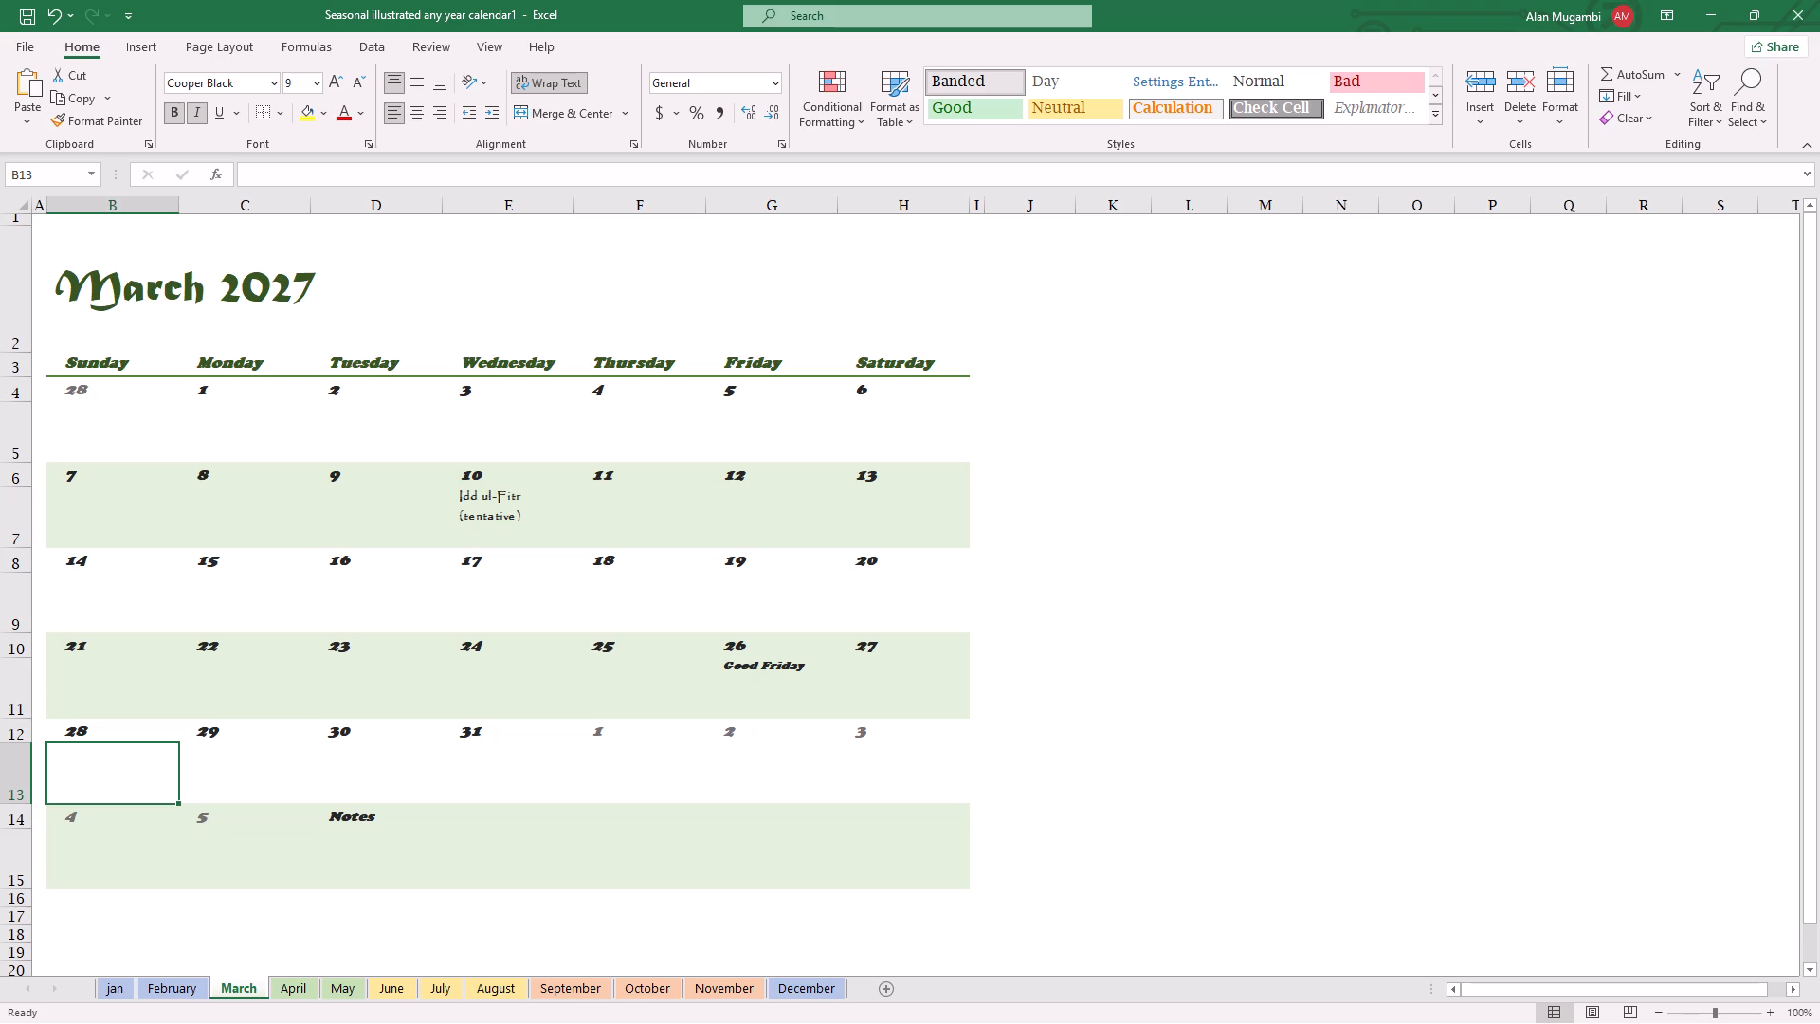
key("shift+e")
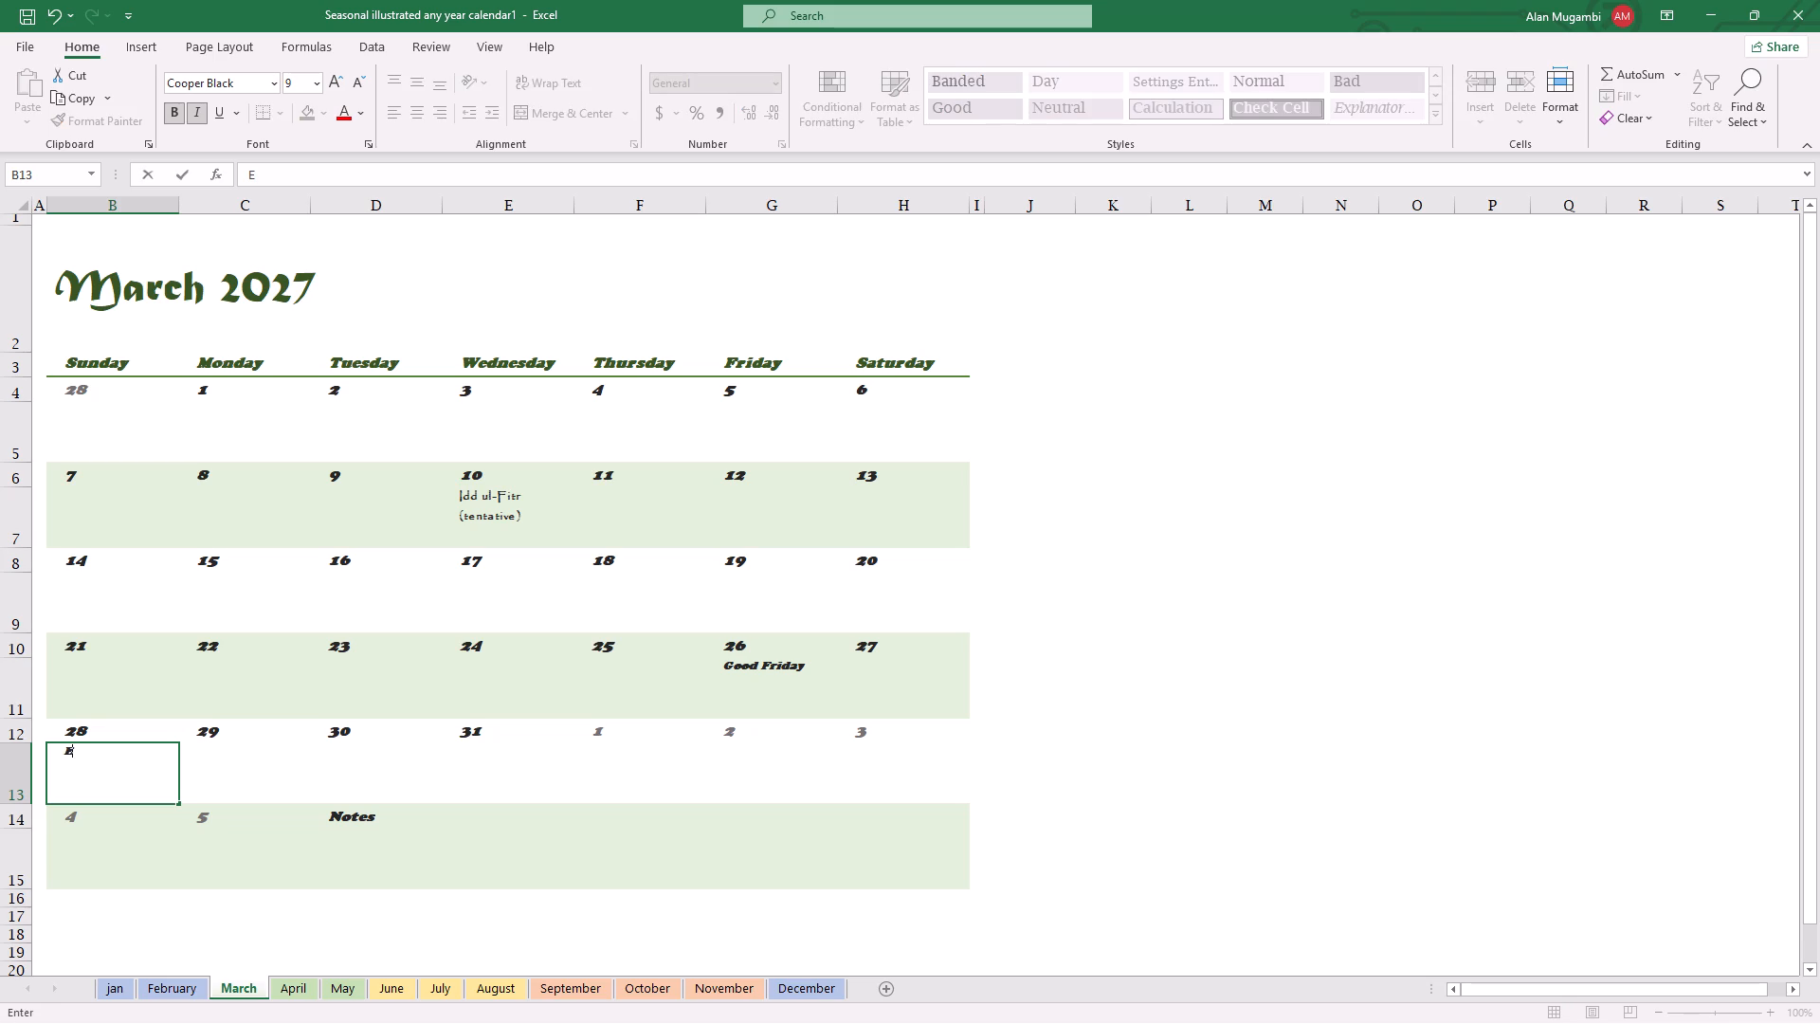
type("as")
type("ter")
key("space")
key("shift+s")
type("unda")
key("y")
Enter "Easter Monday" in the cell beneath Monday, March 29.
left_click(239, 756)
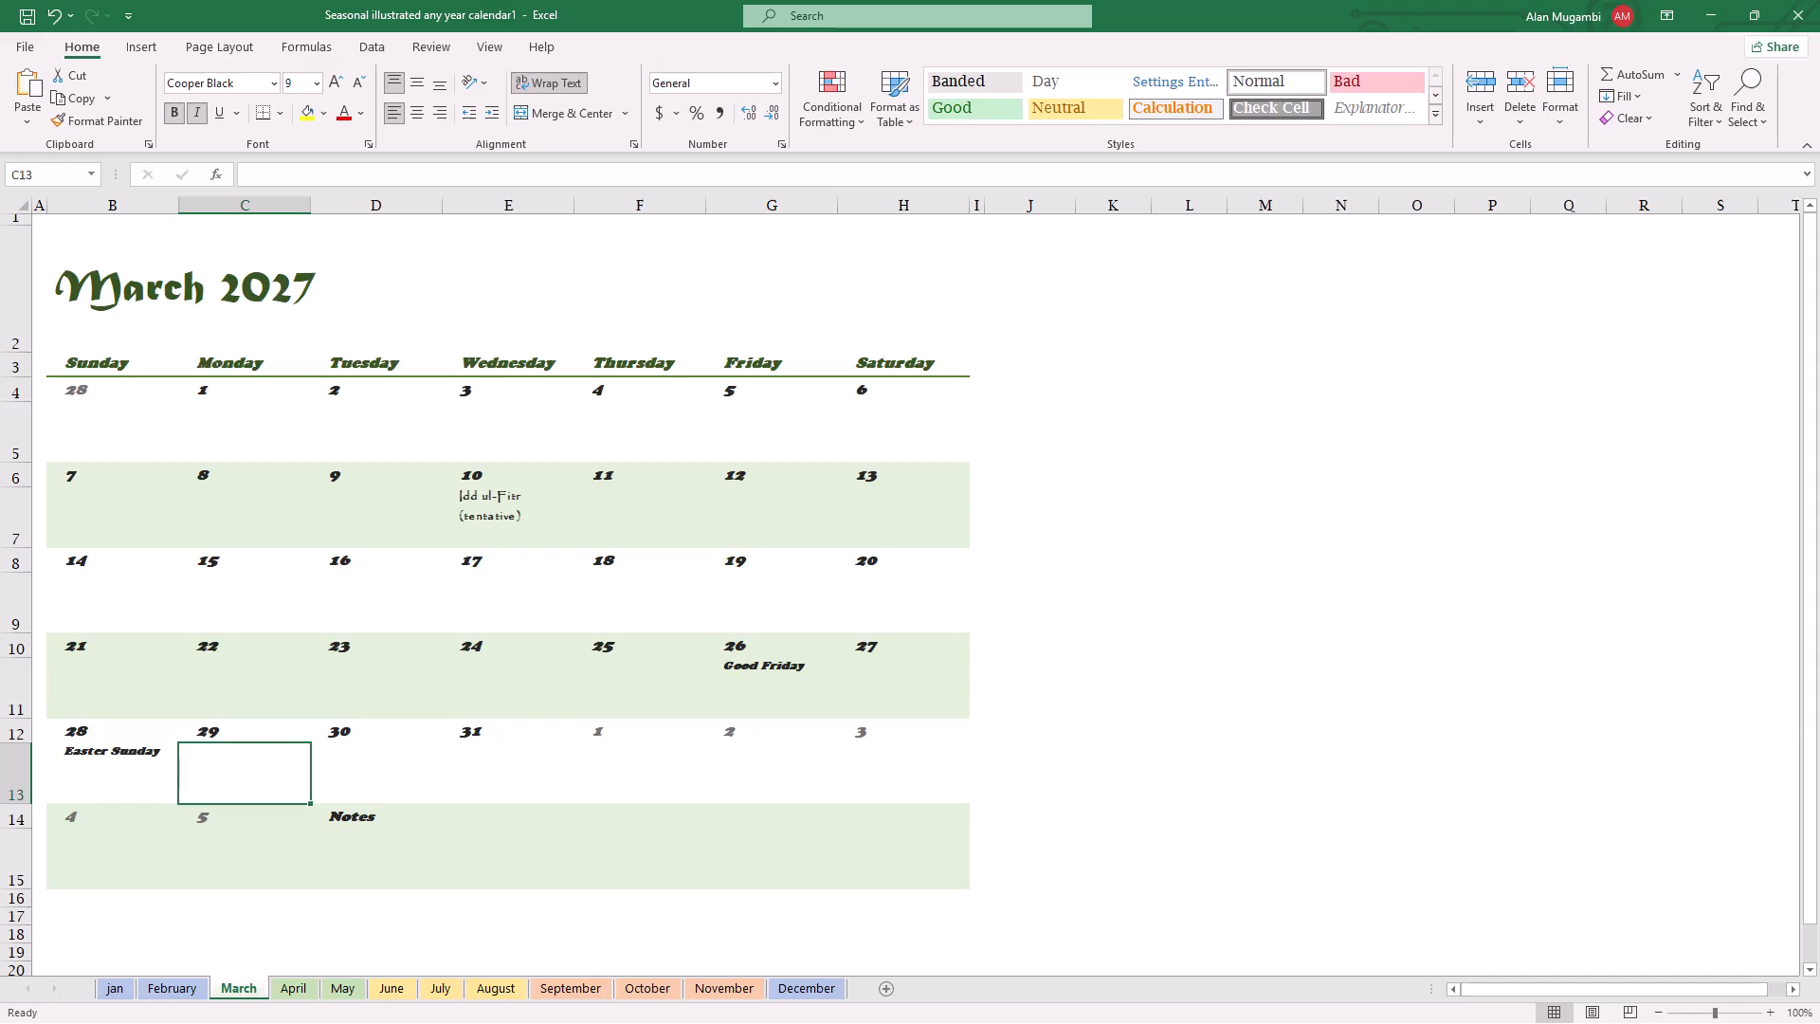
key("shift+e")
type("aster")
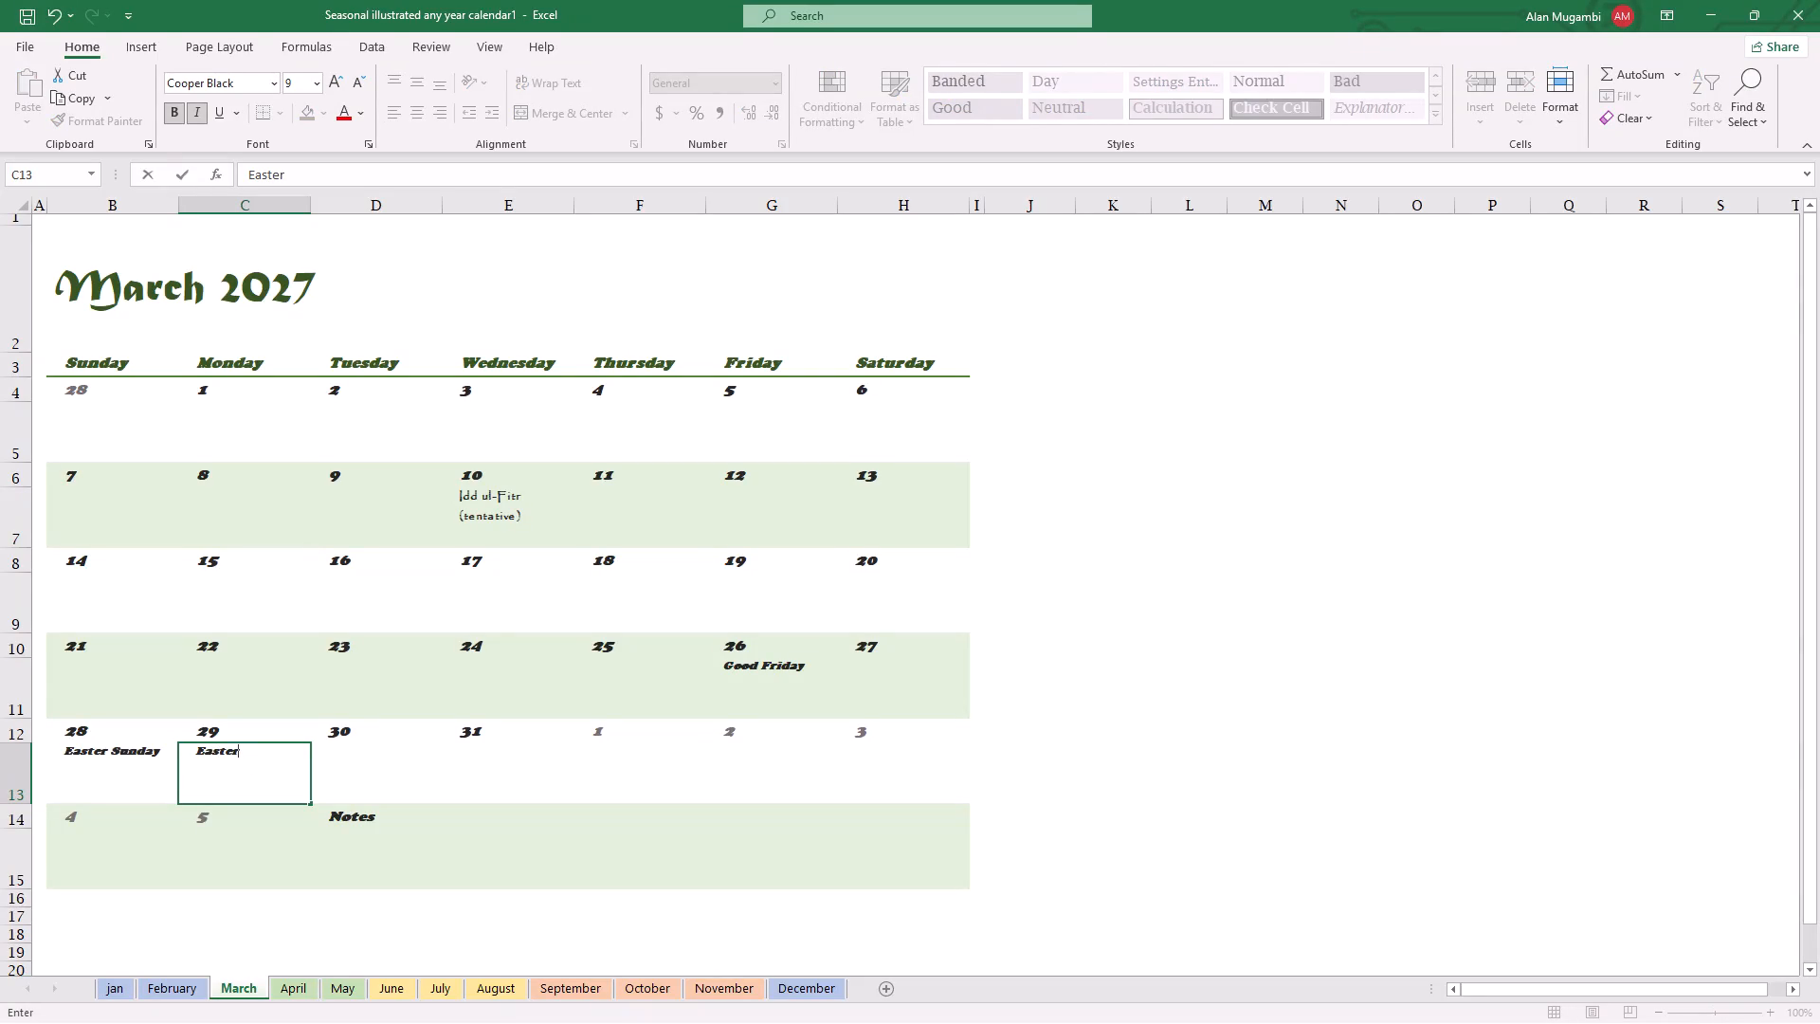
key("space")
key("shift+m")
type("on")
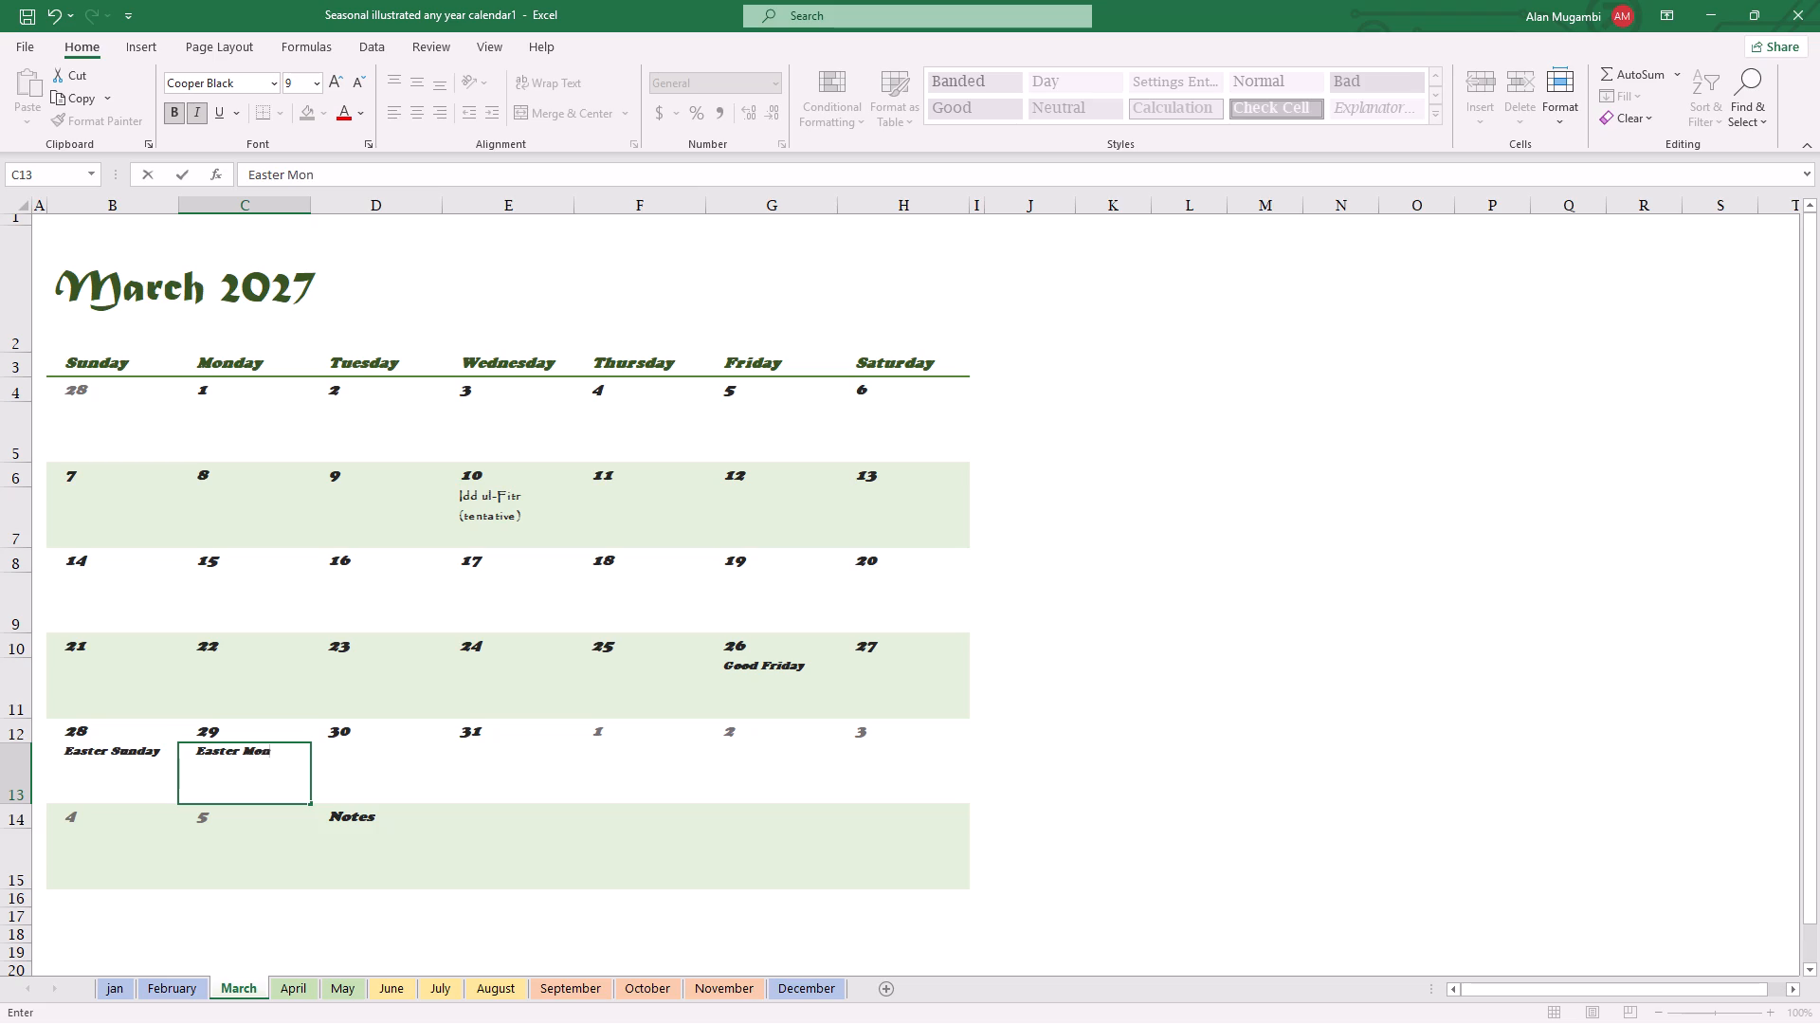
type("day")
Remove italic from the Easter Sunday entry and set its font to Papyrus.
left_click(109, 781)
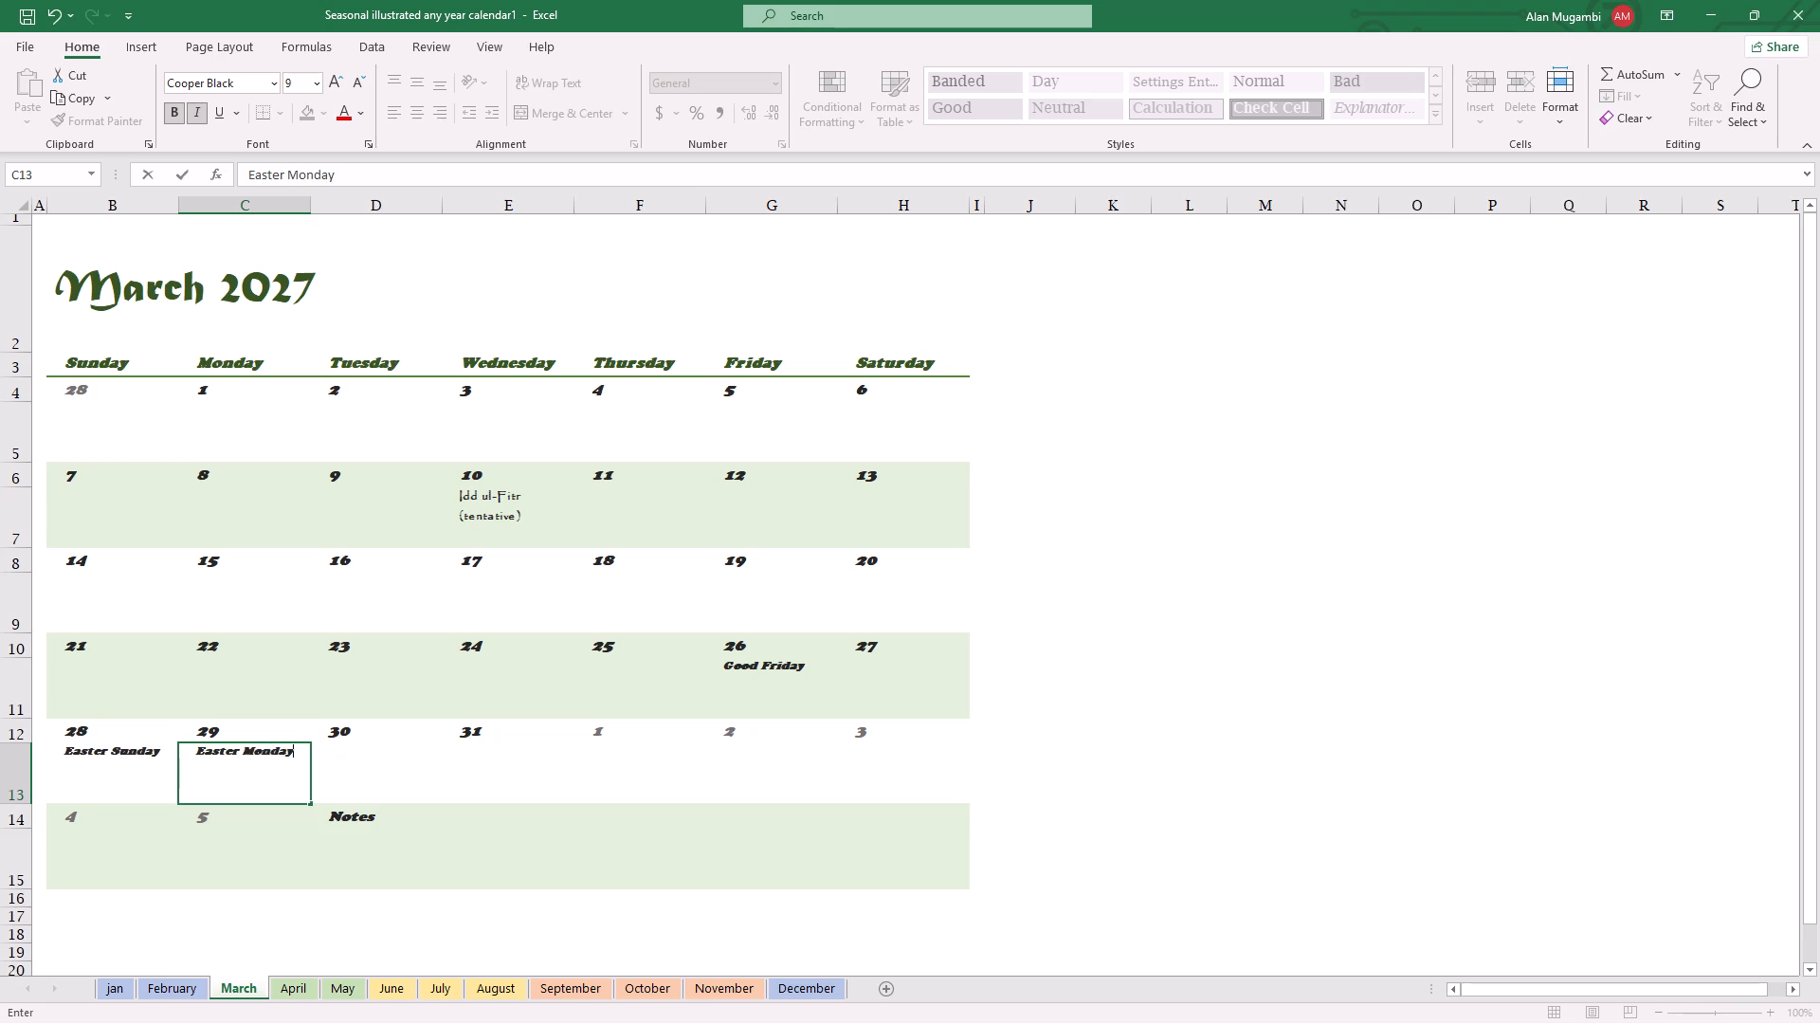
right_click(109, 781)
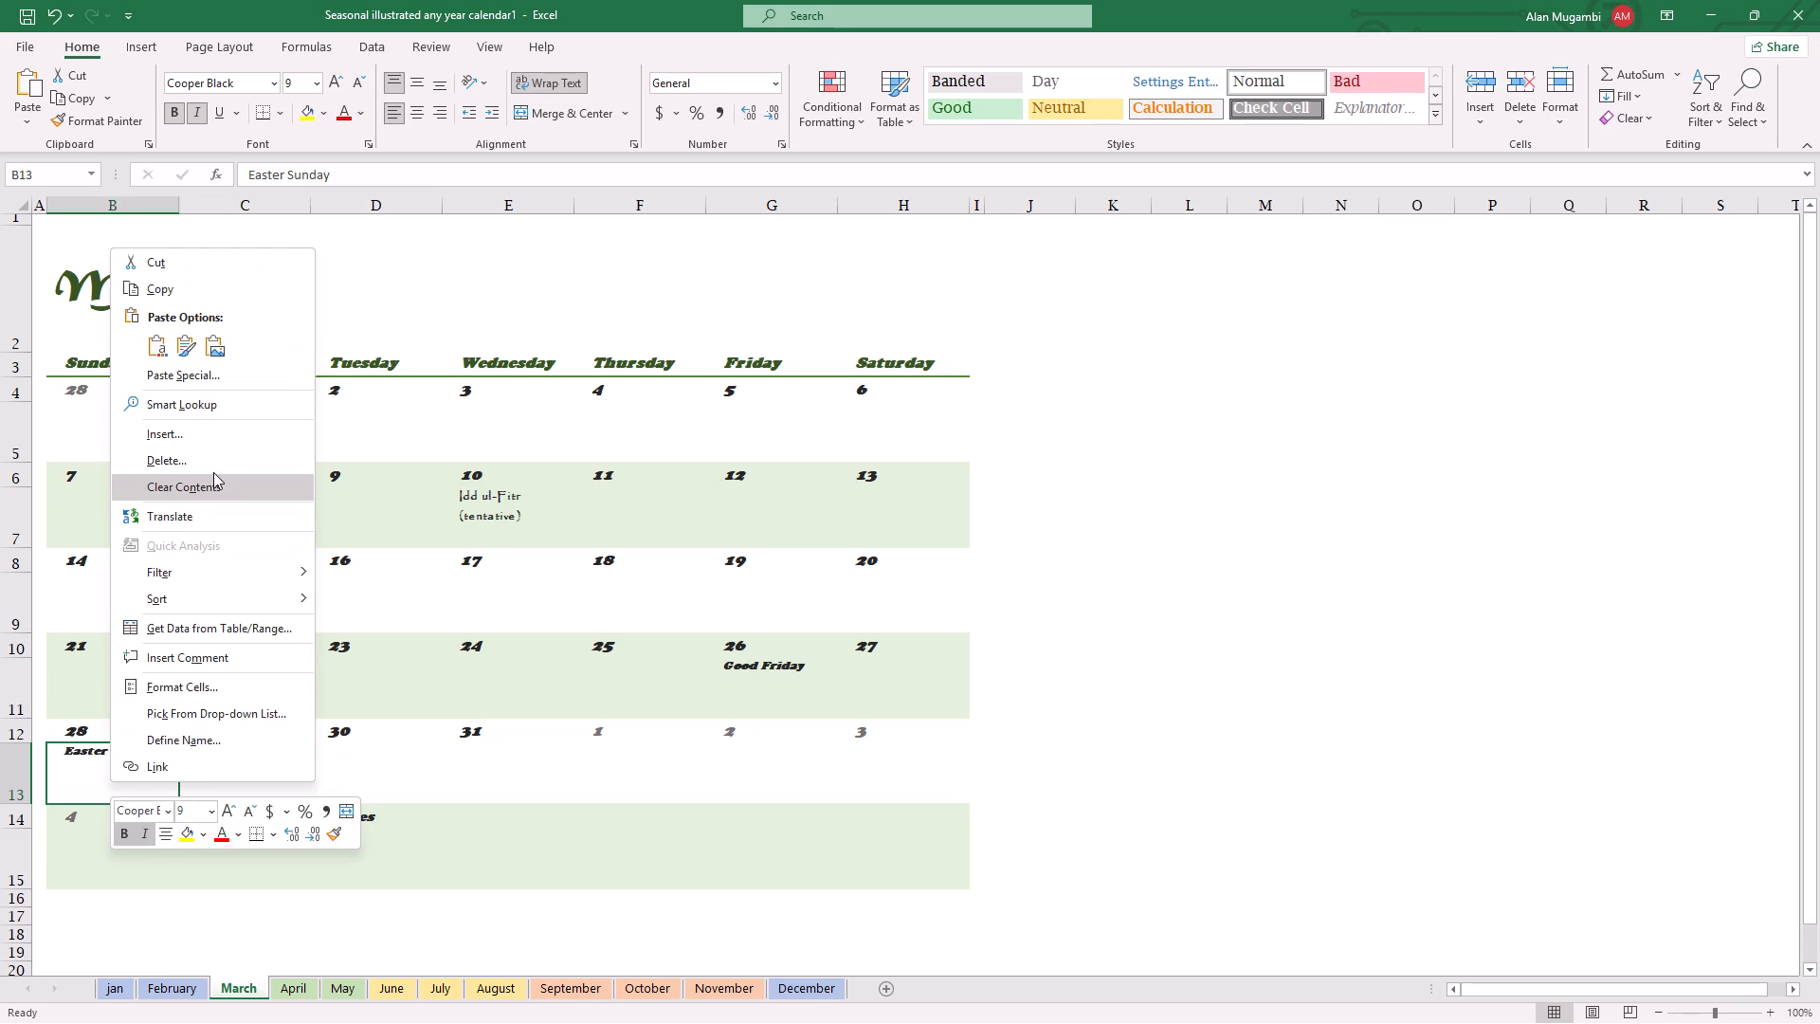
left_click(139, 838)
left_click(170, 800)
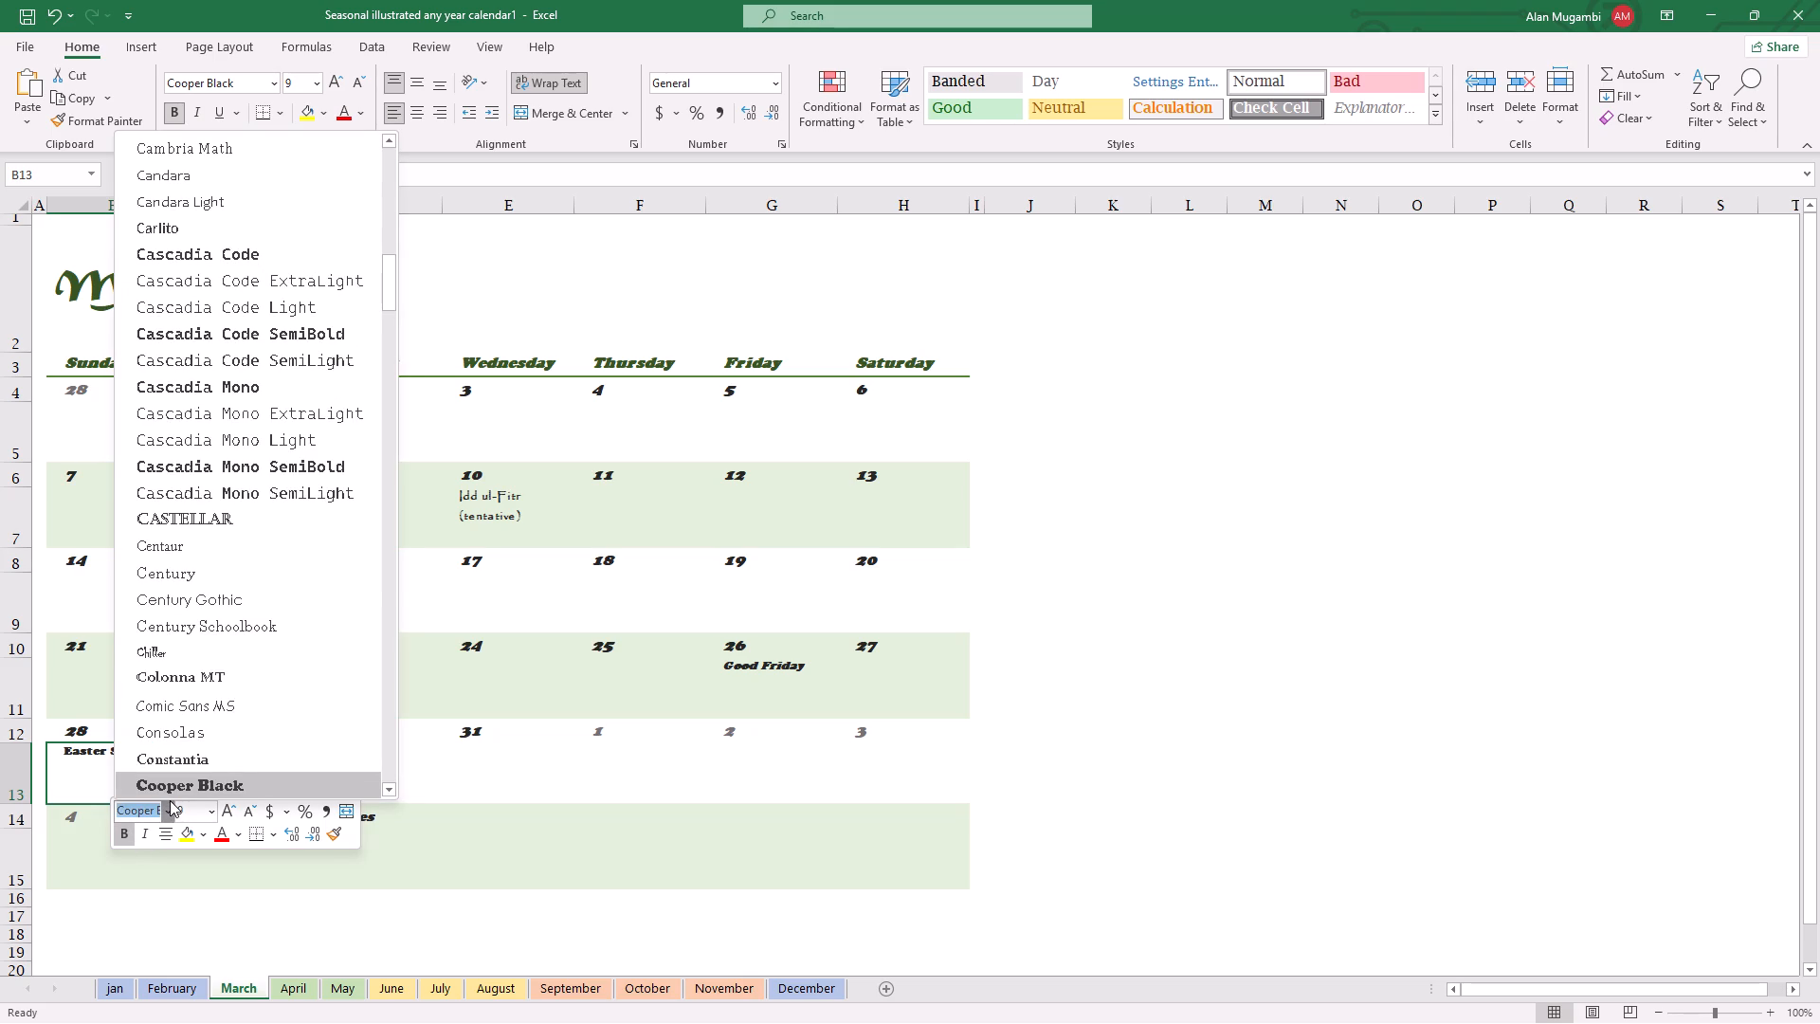
type("pap")
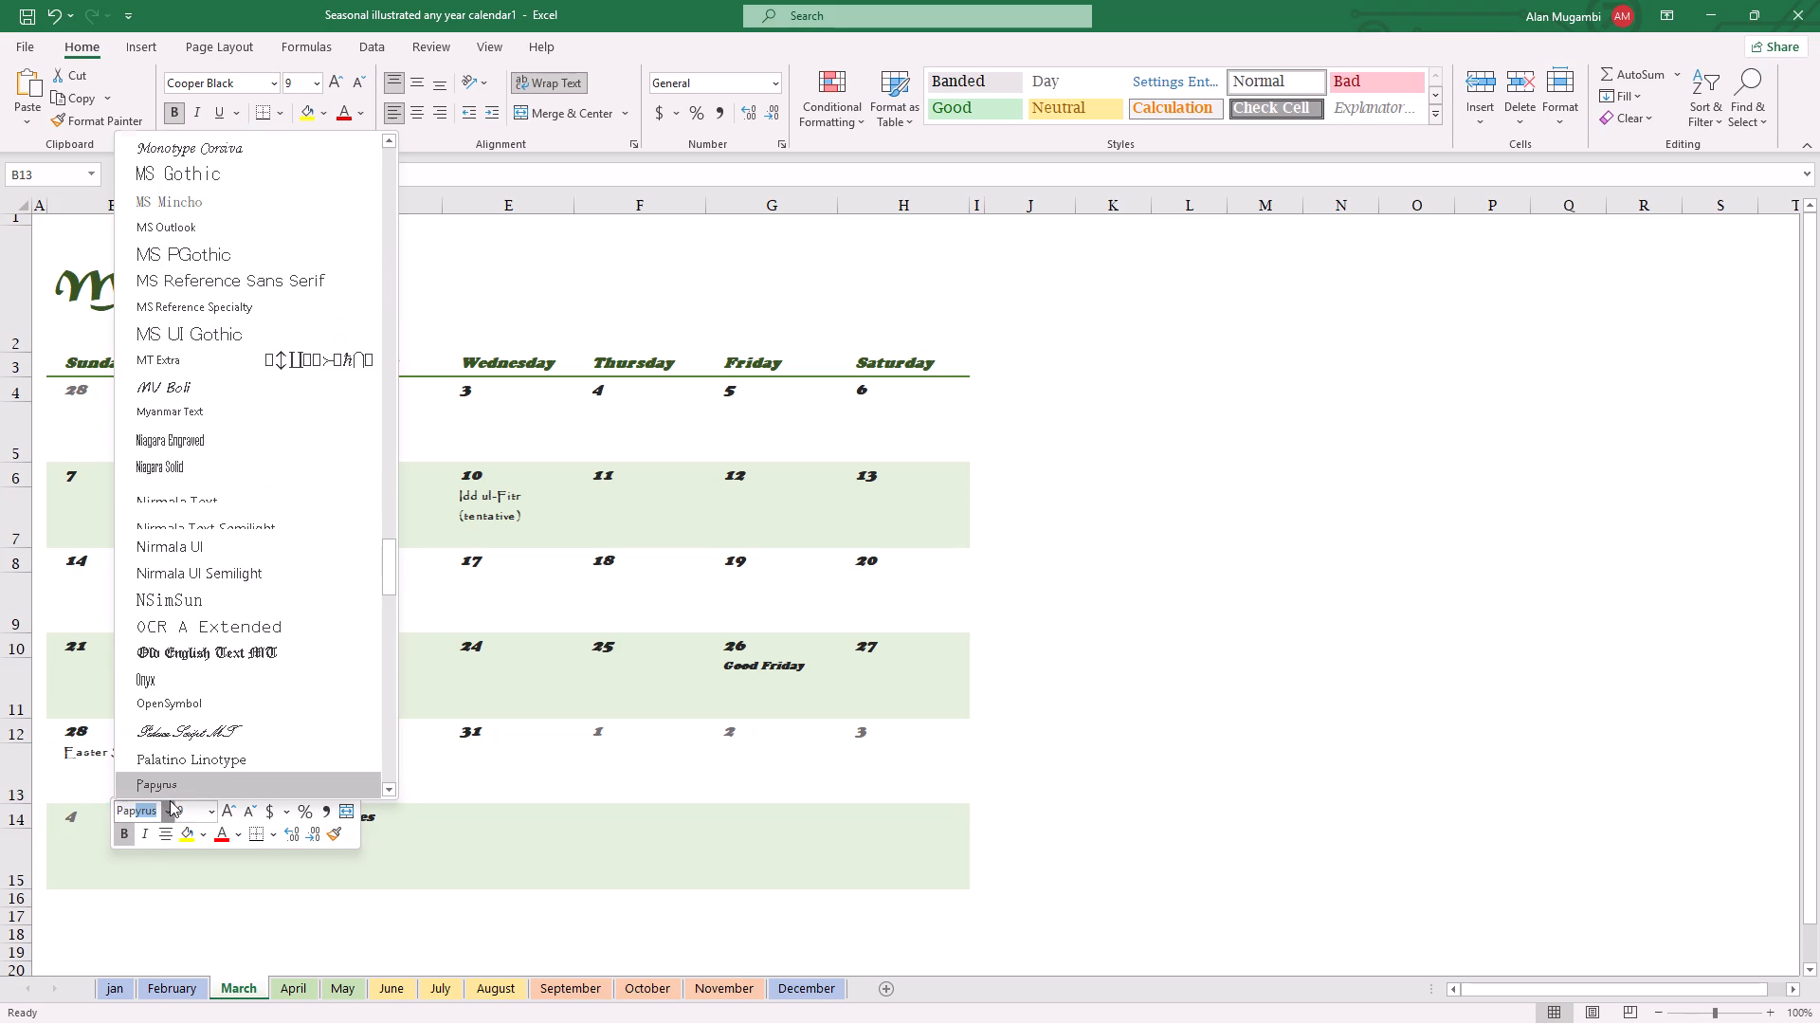
key("Return")
Remove italic from the Easter Monday entry and set its font to Papyrus.
left_click(229, 757)
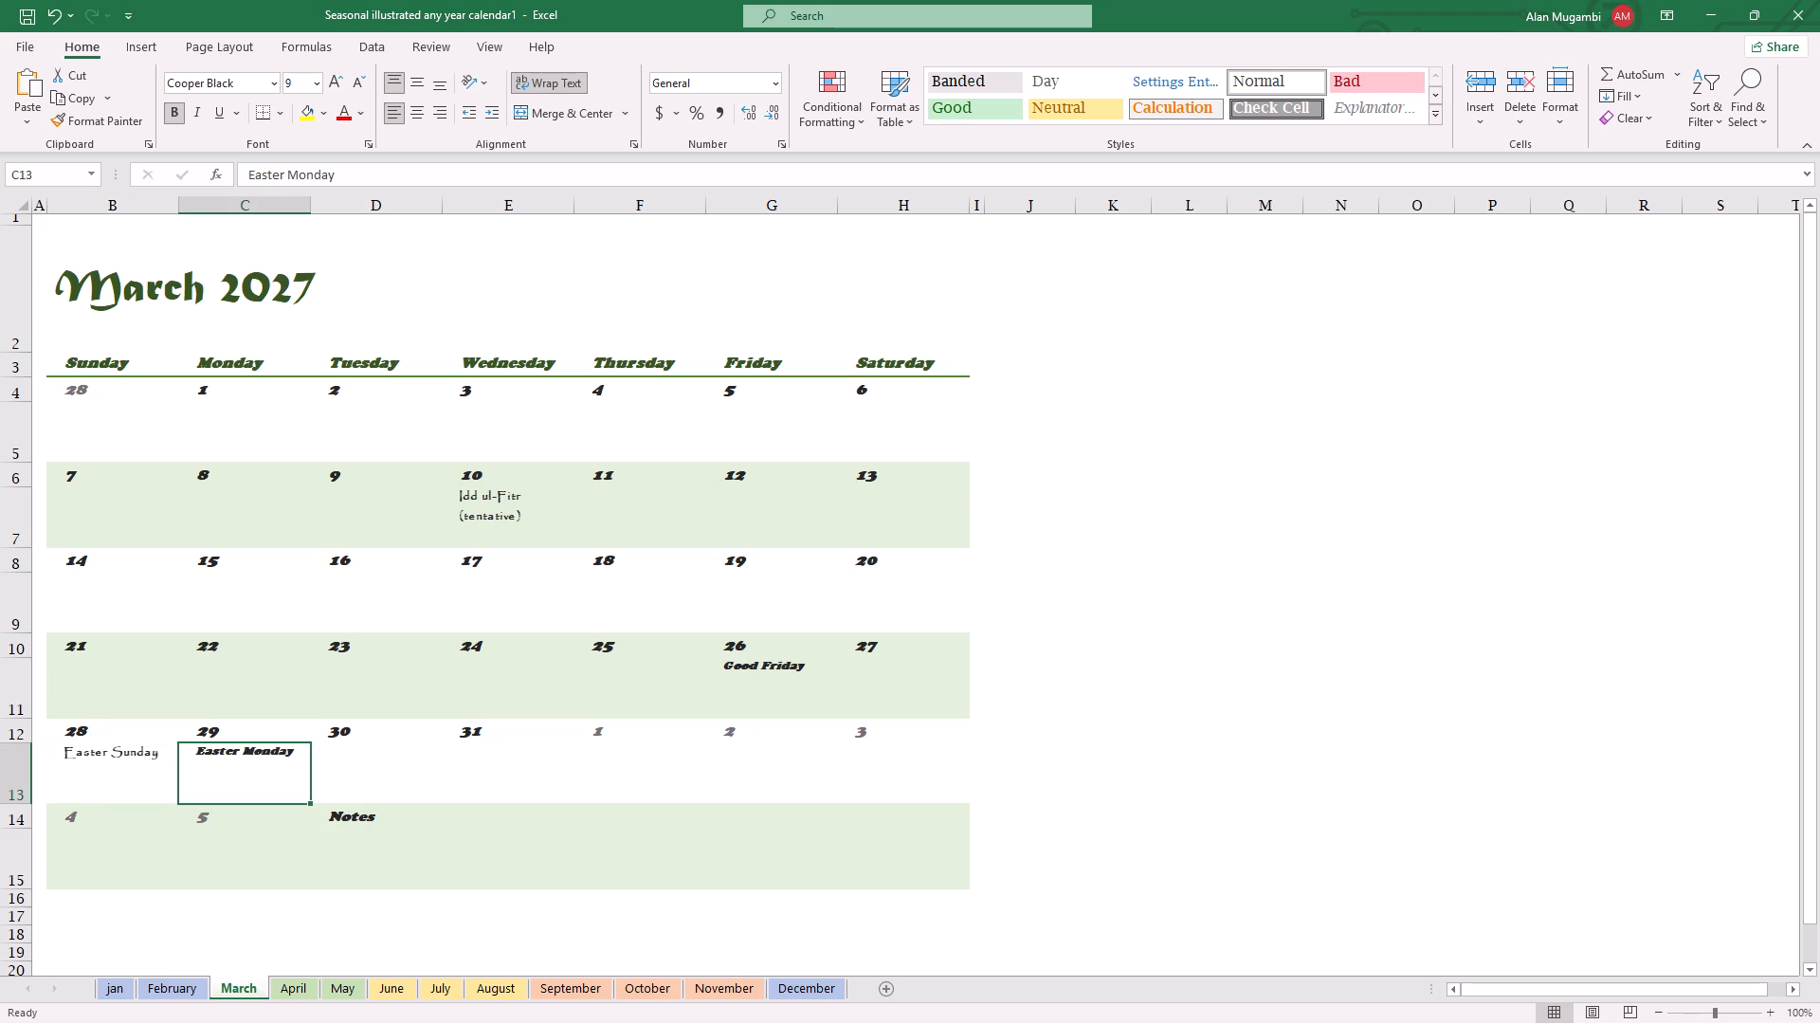
right_click(224, 763)
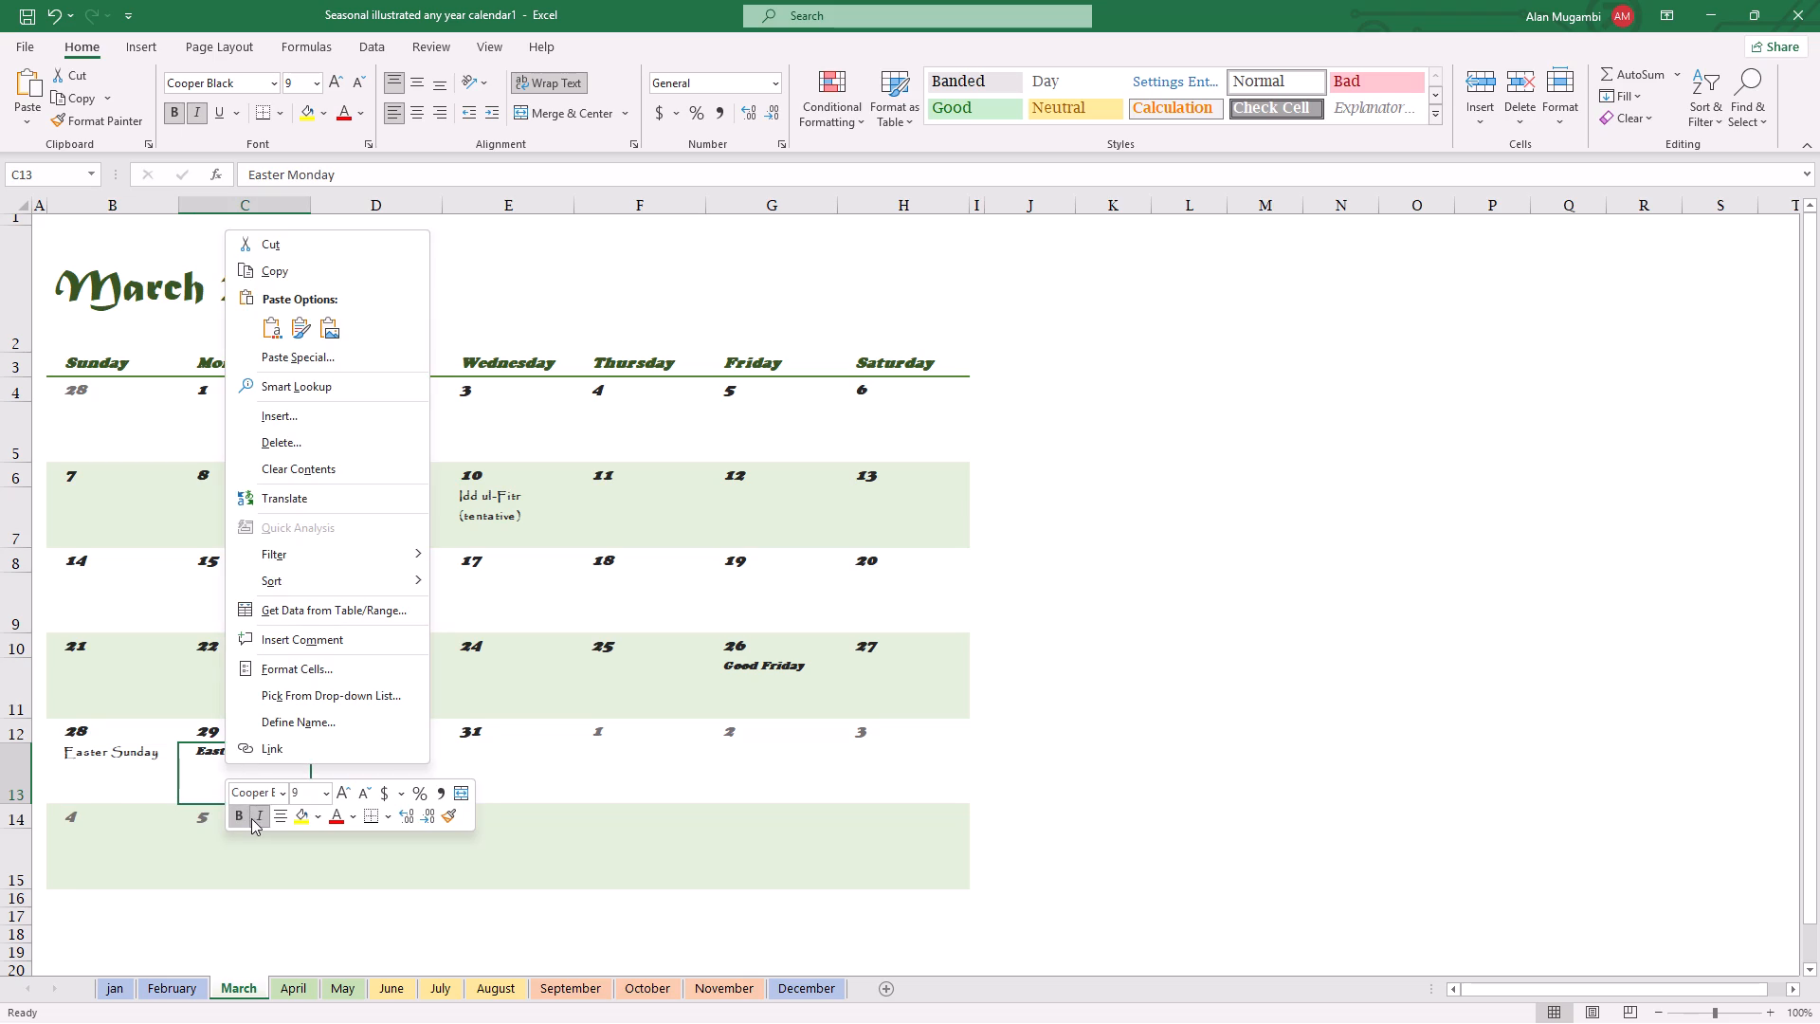
left_click(253, 818)
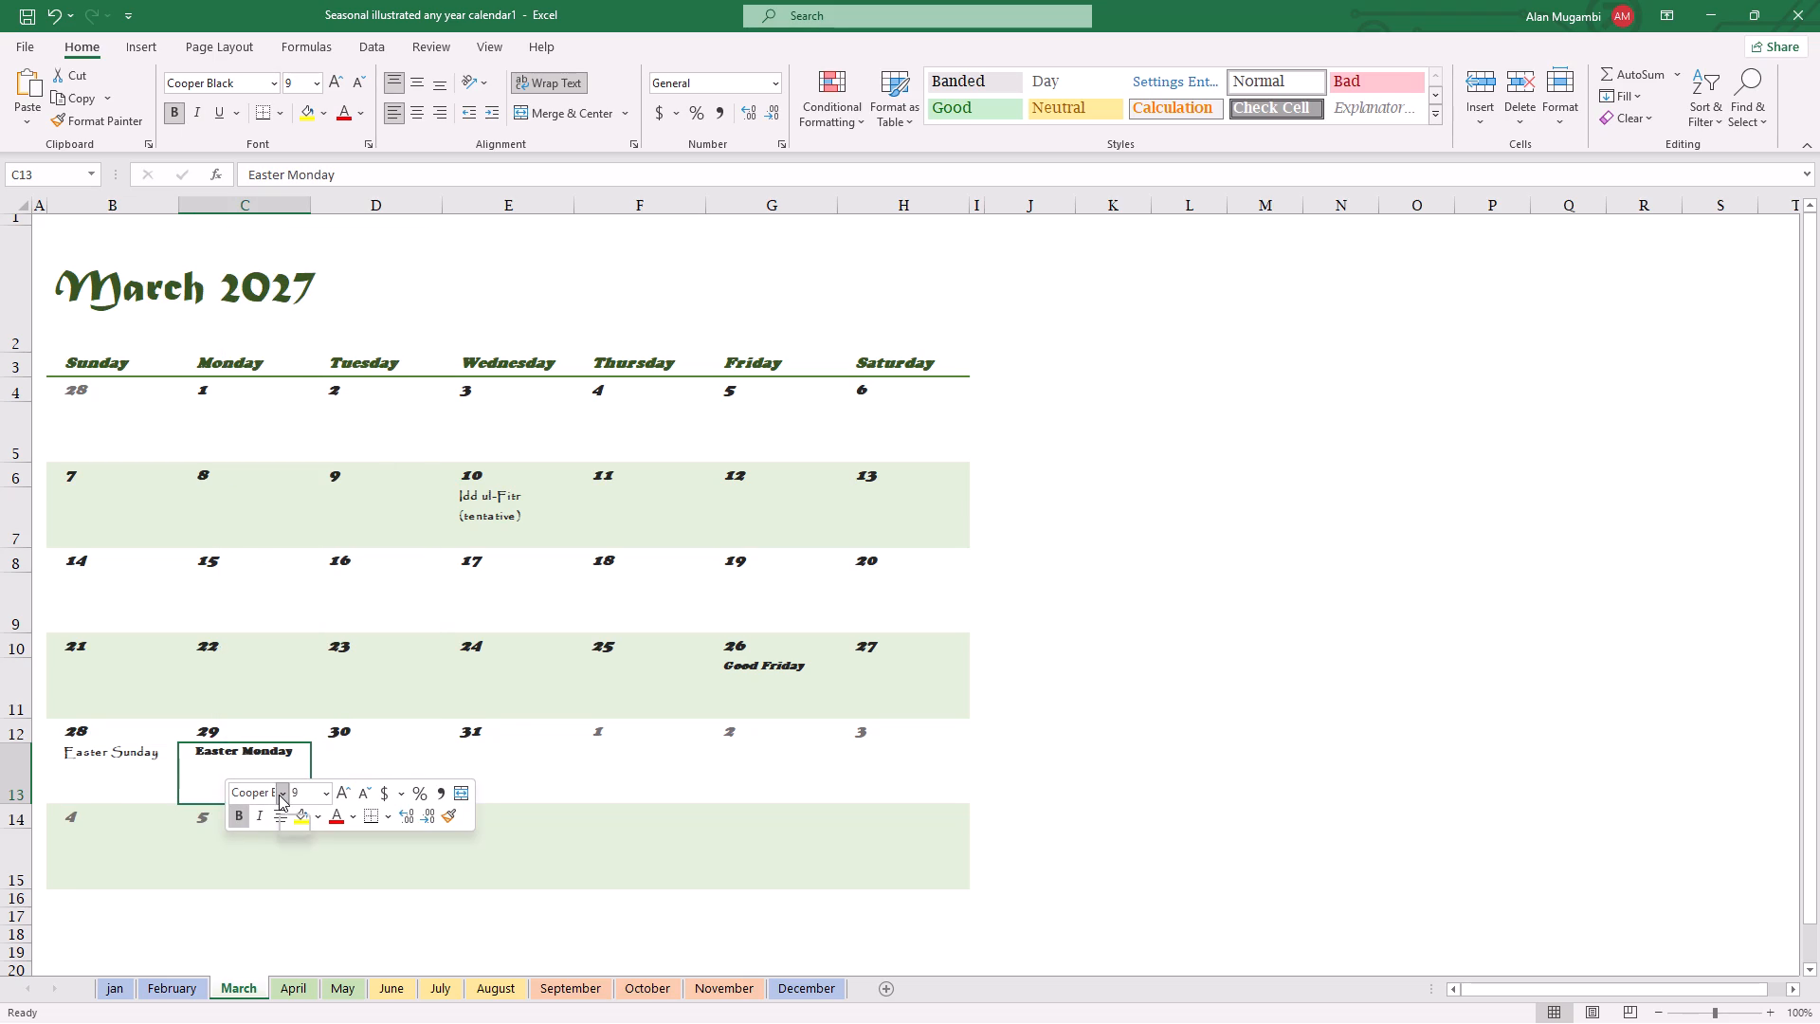
left_click(279, 795)
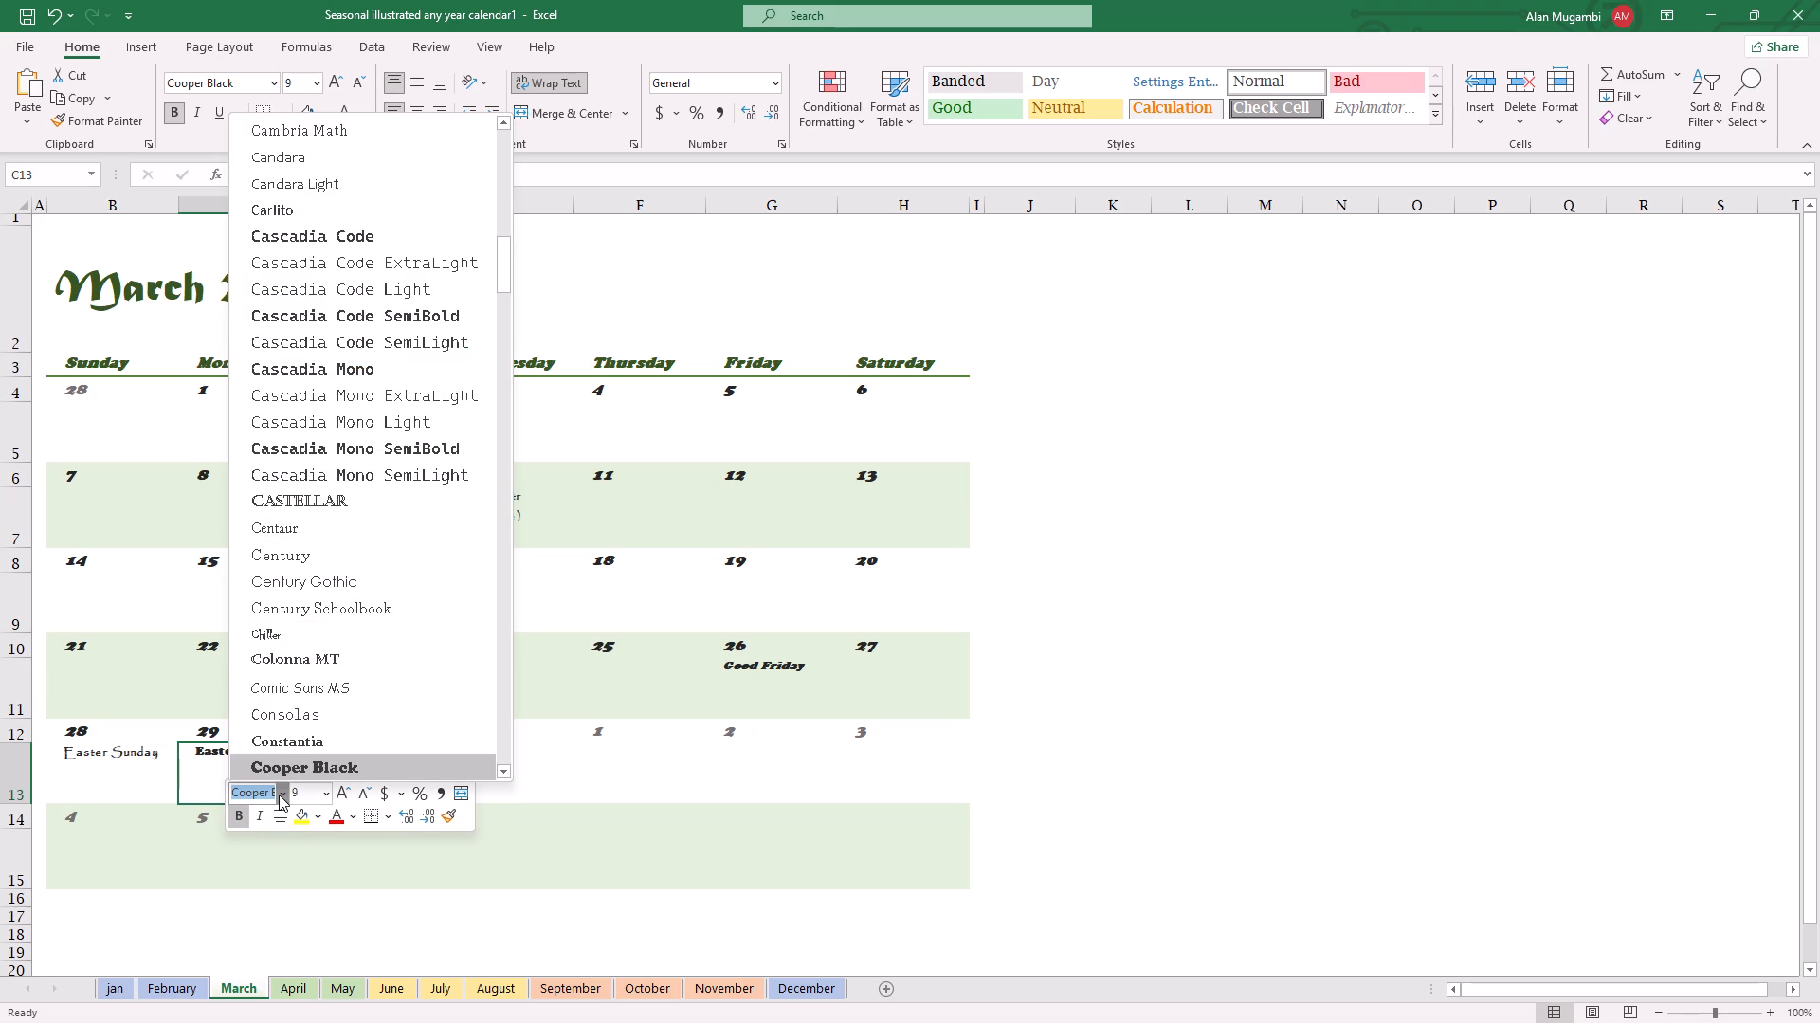
type("pap")
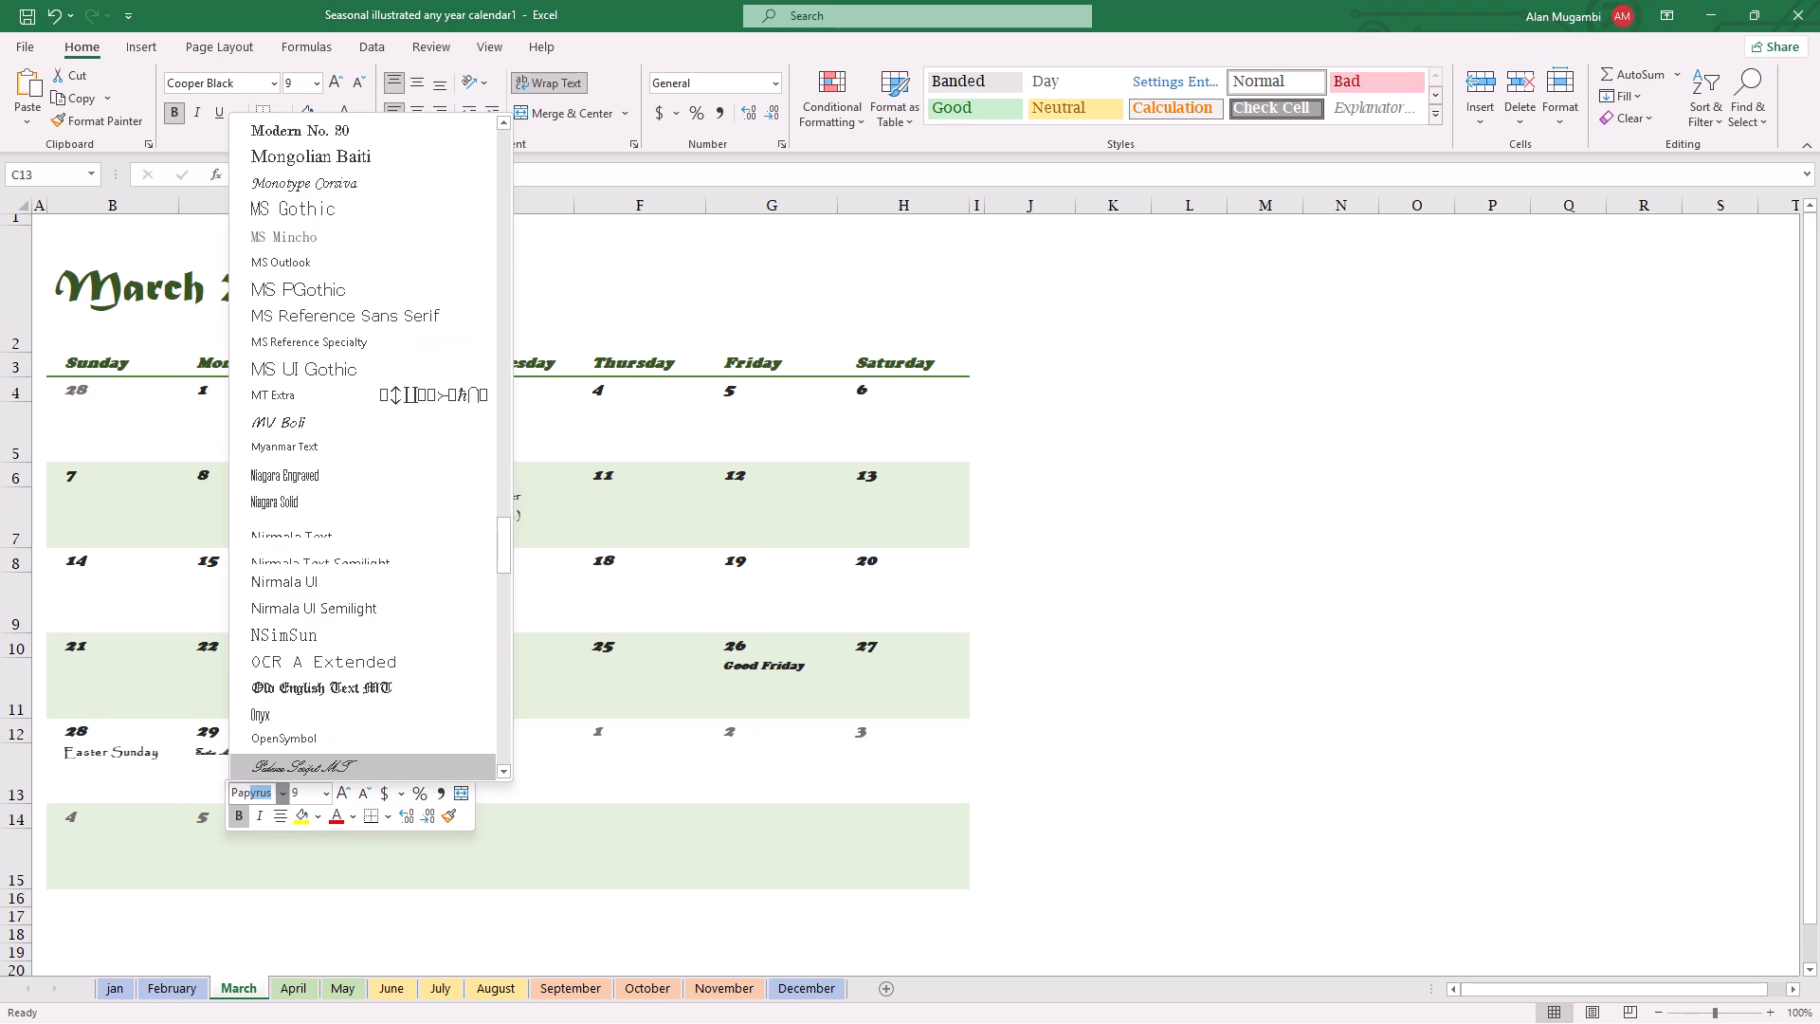
key("Return")
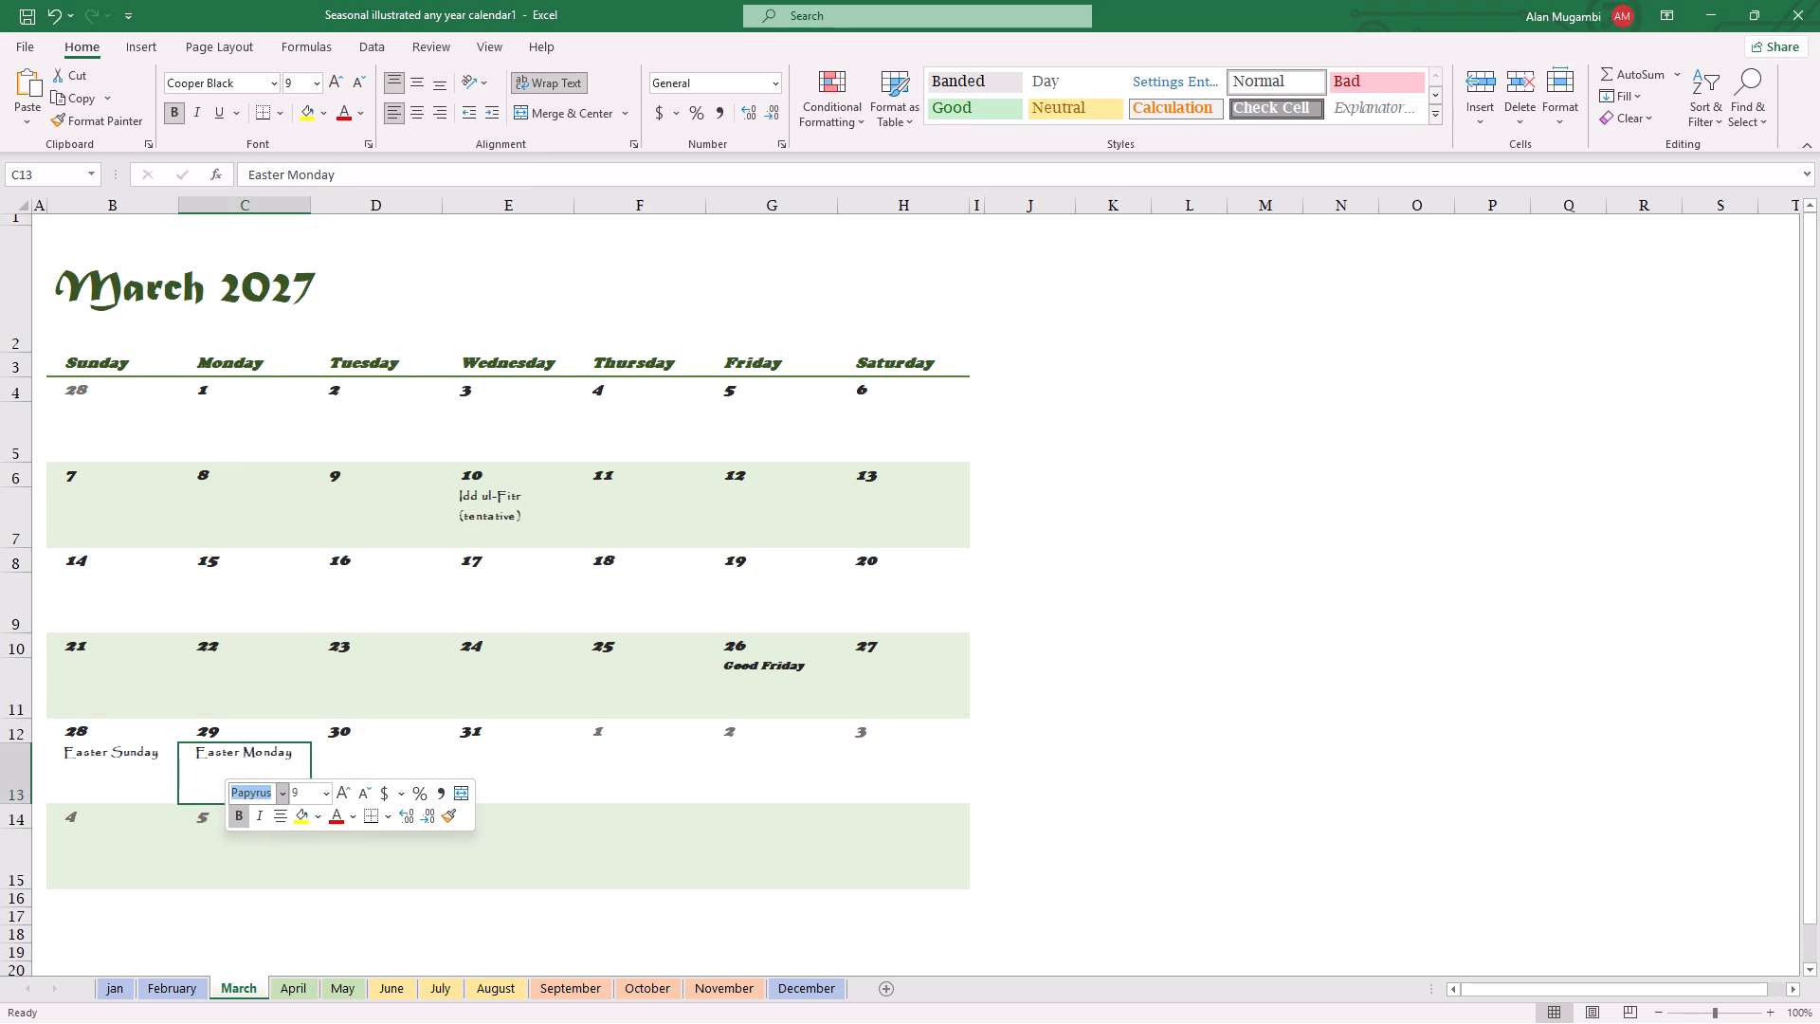
Remove italic from the Good Friday entry and set its font to Papyrus.
left_click(765, 666)
right_click(765, 666)
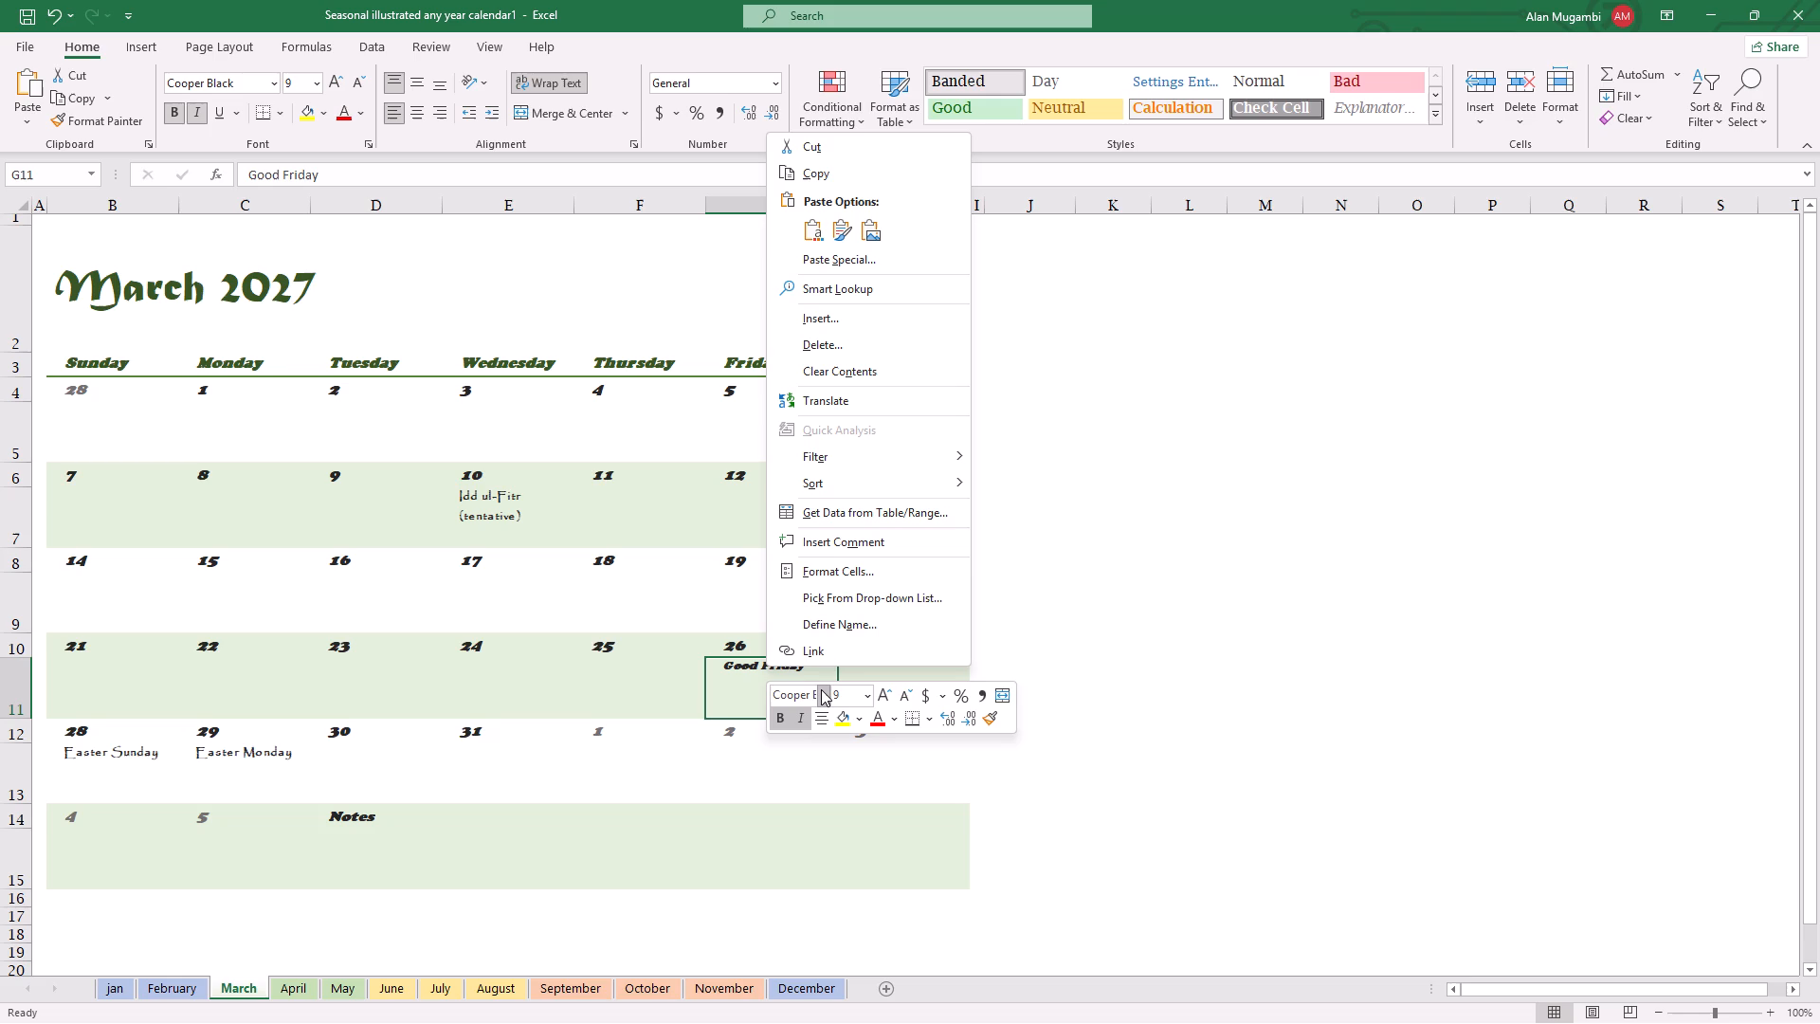
left_click(798, 713)
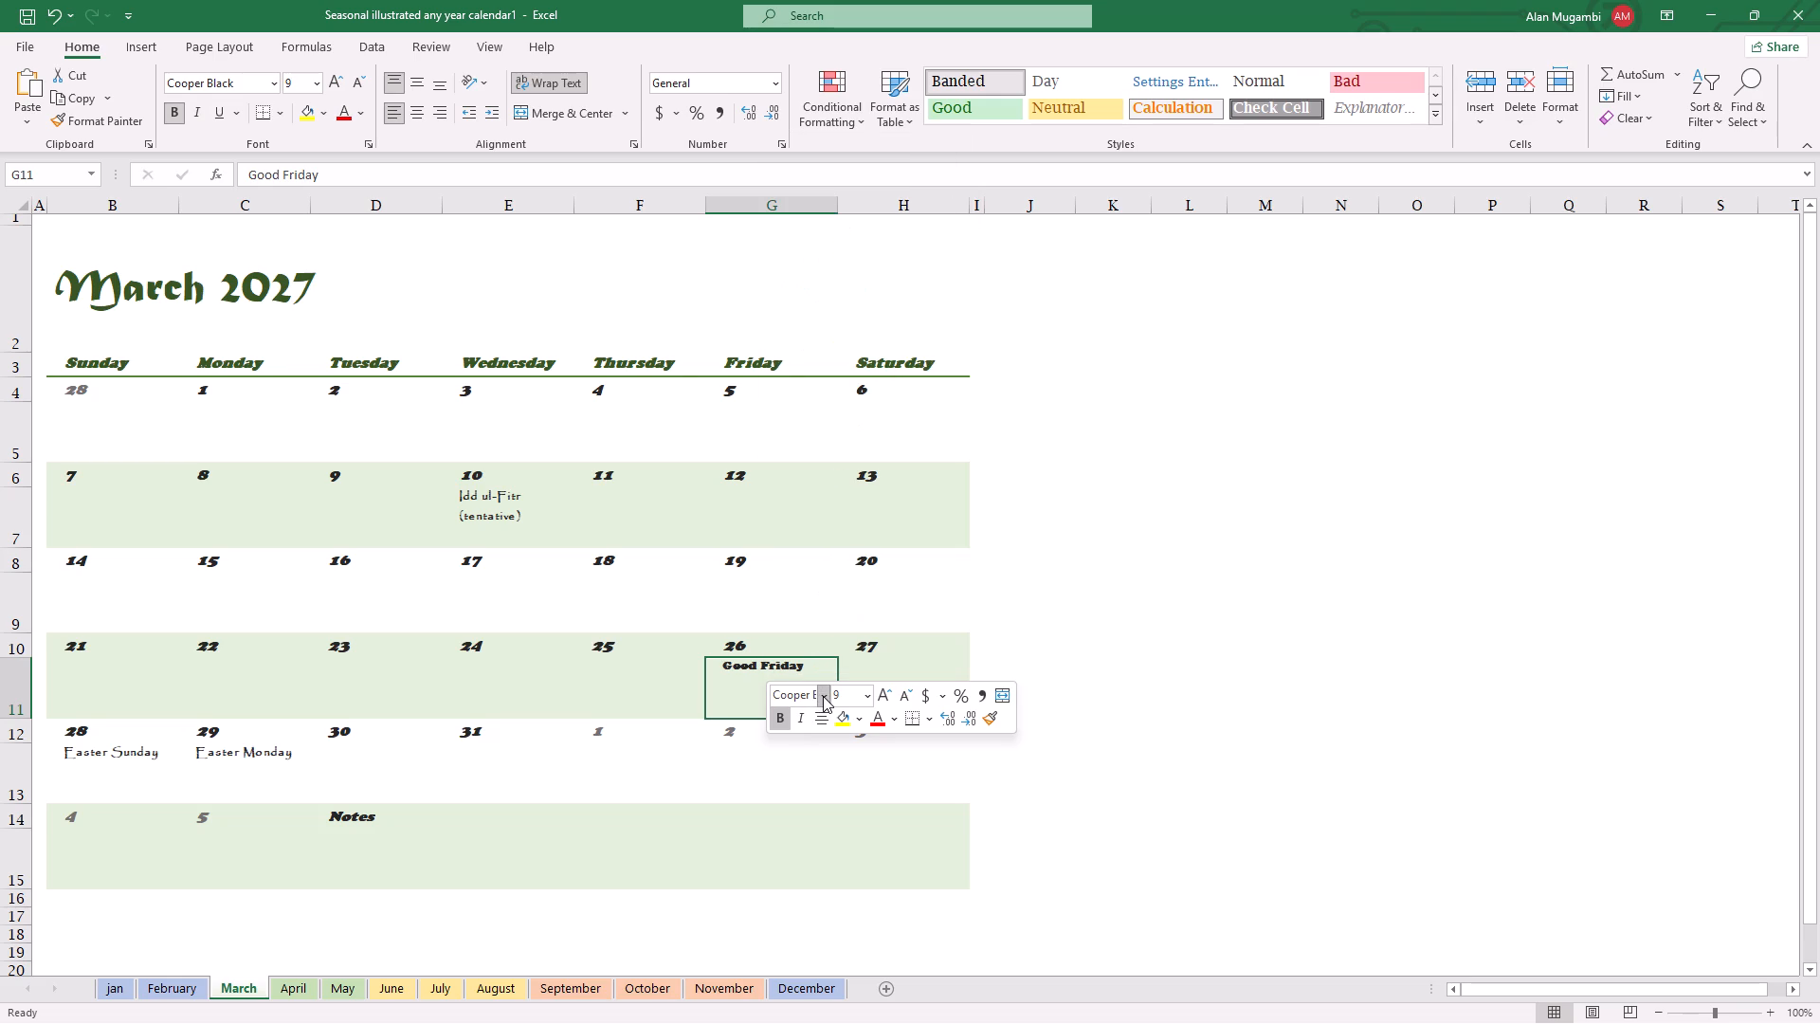
left_click(823, 696)
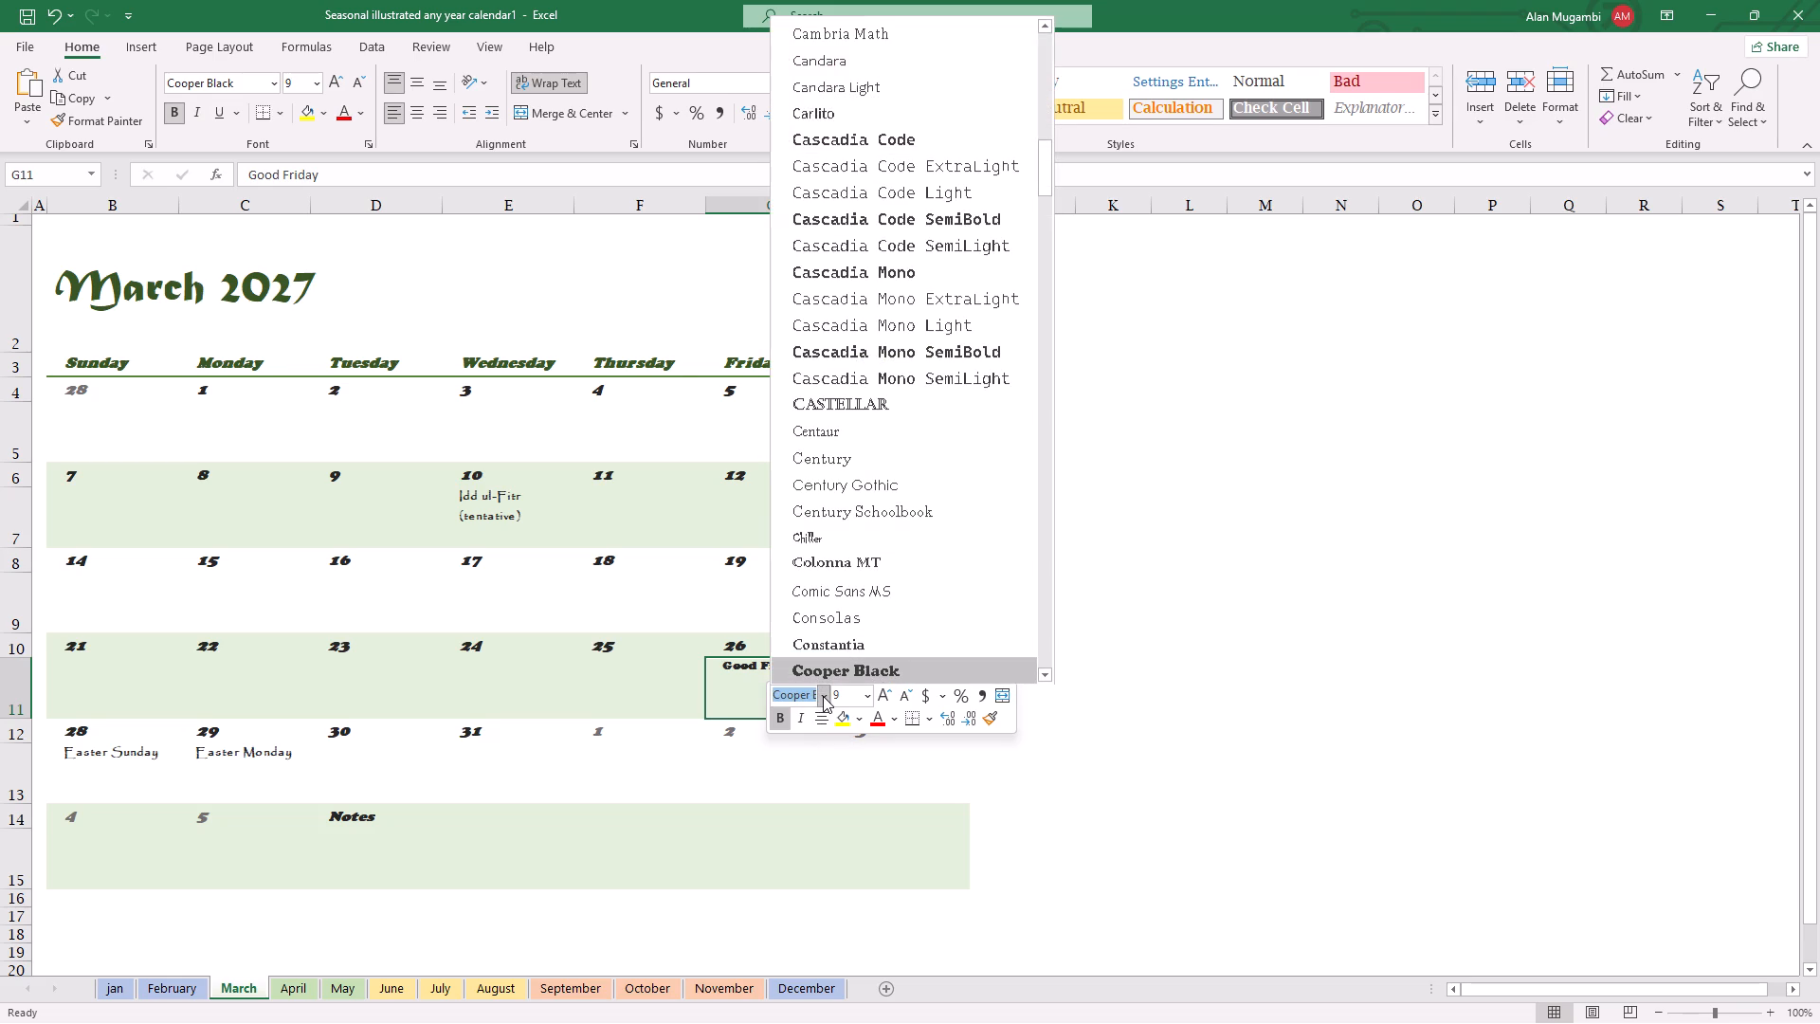
key("shift+p")
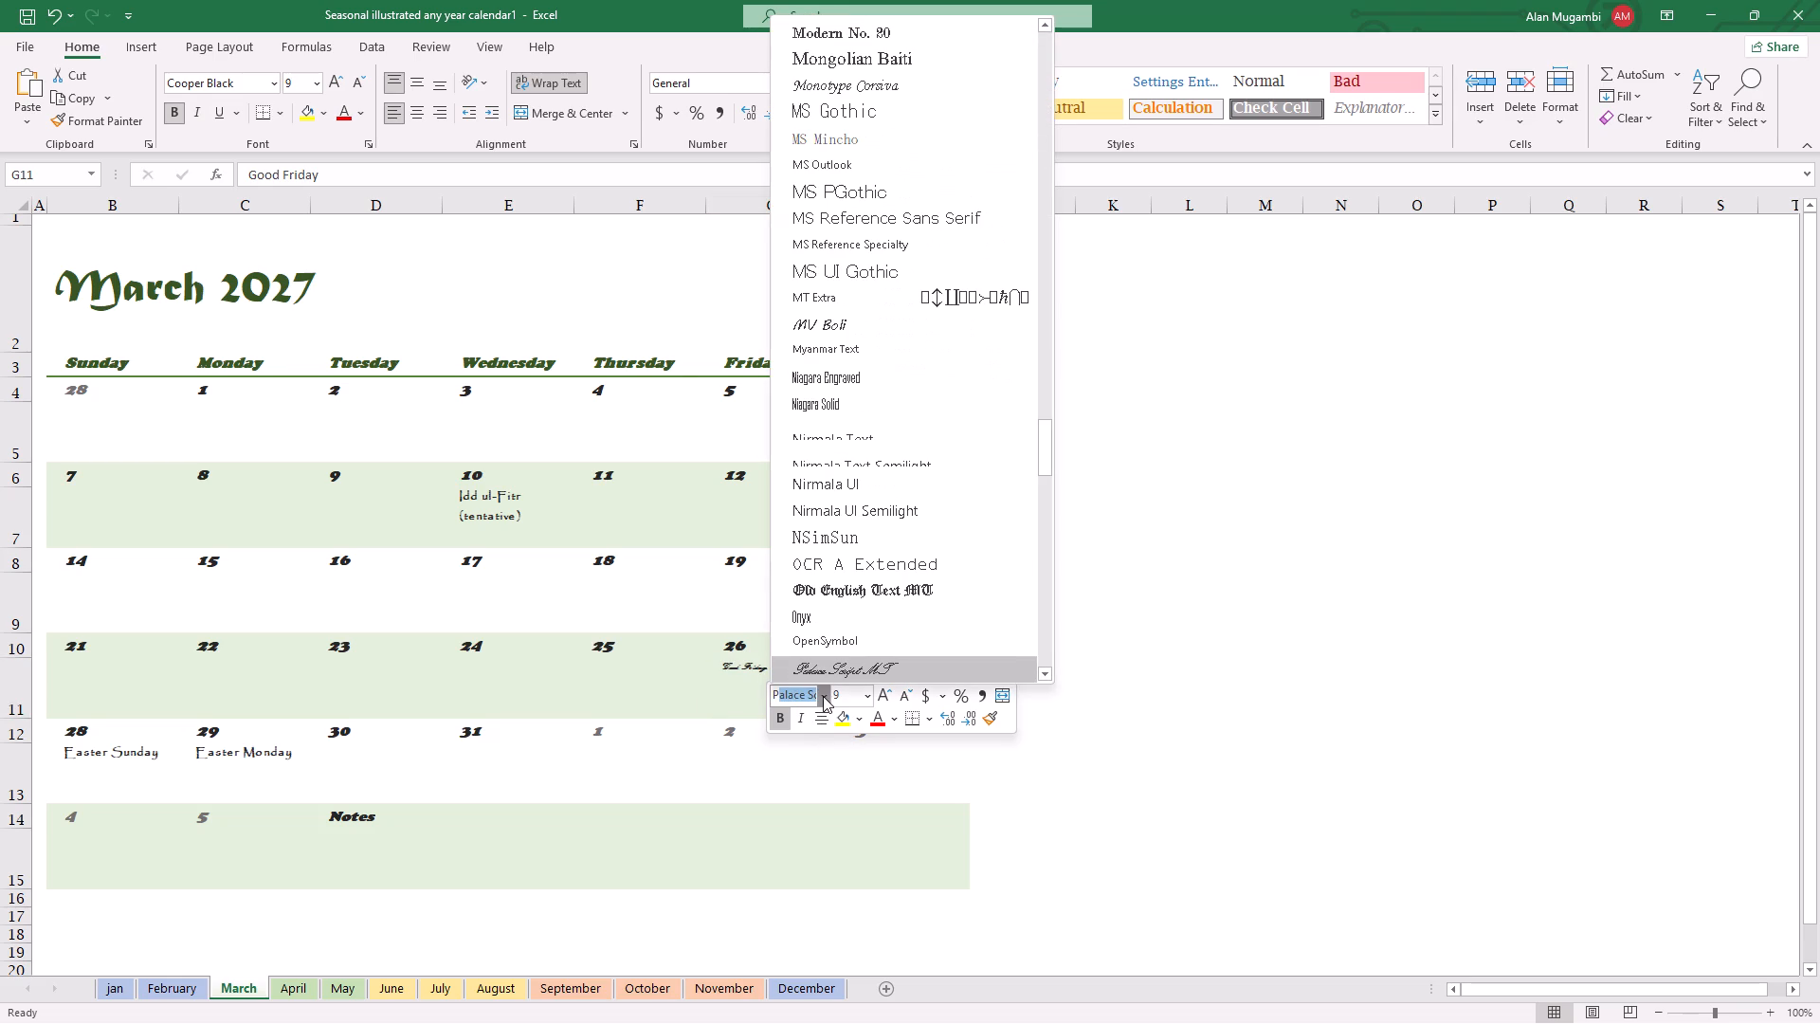
type("ap")
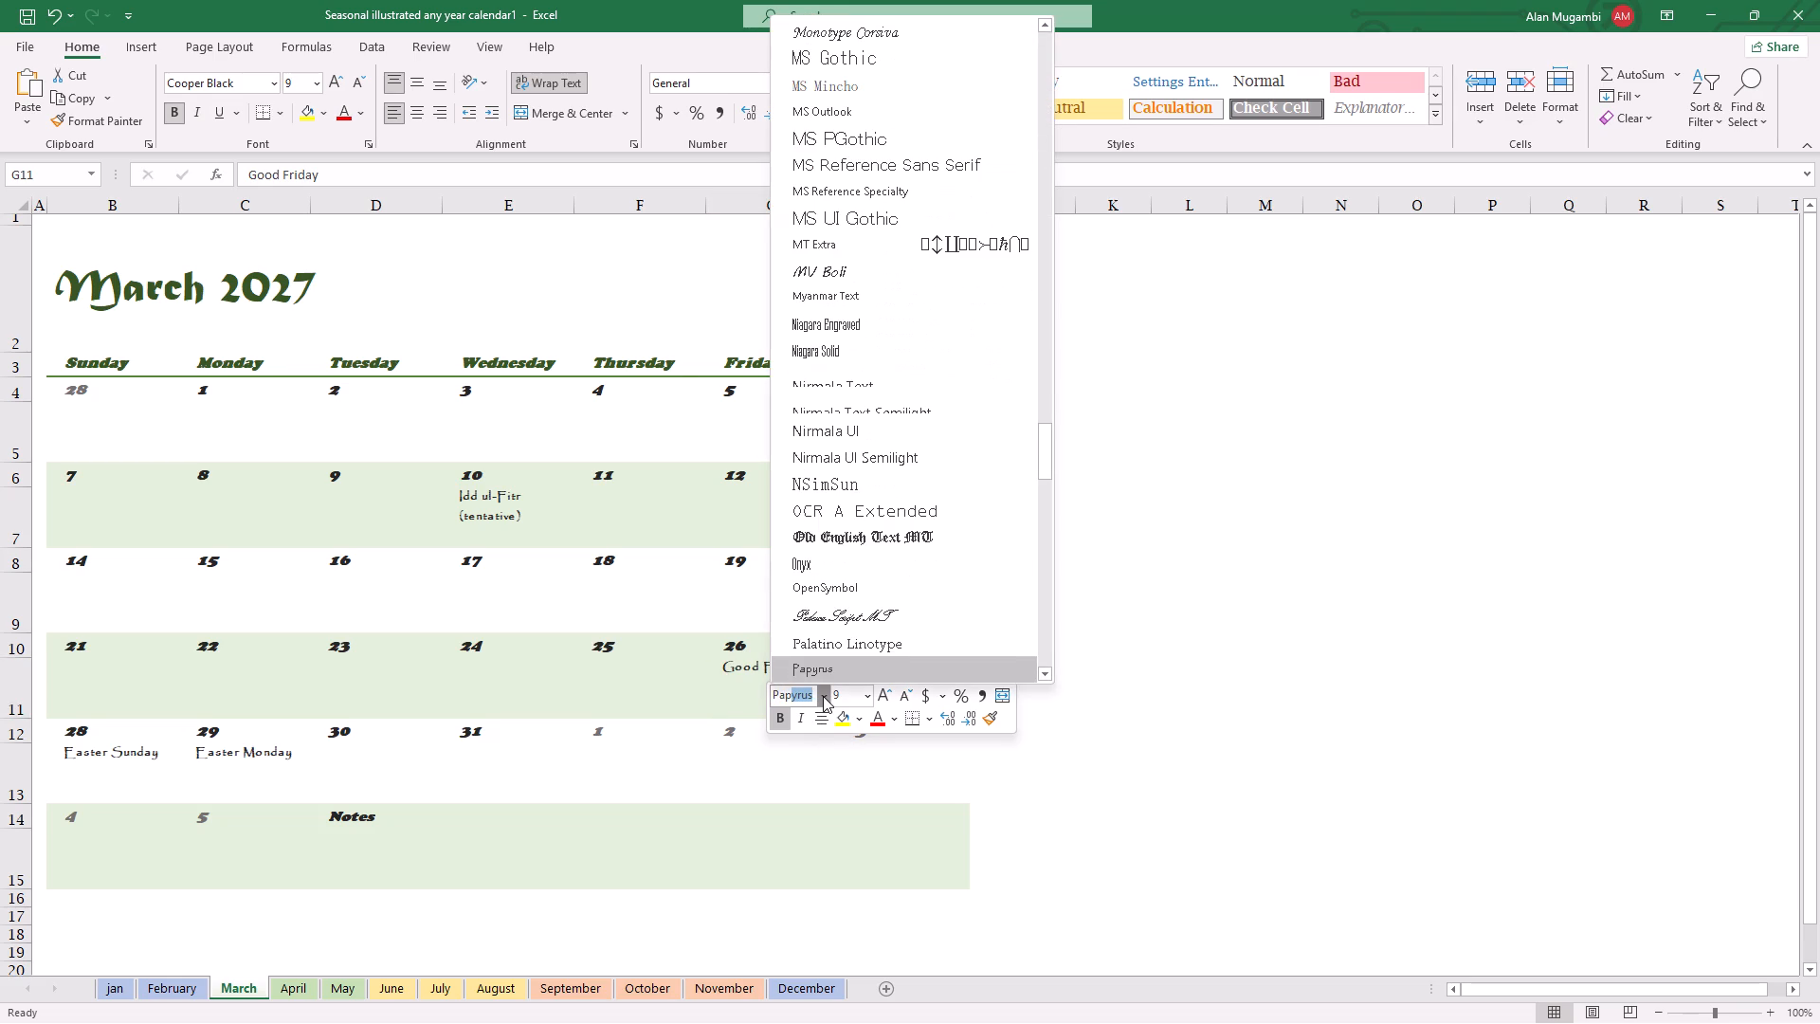
key("Return")
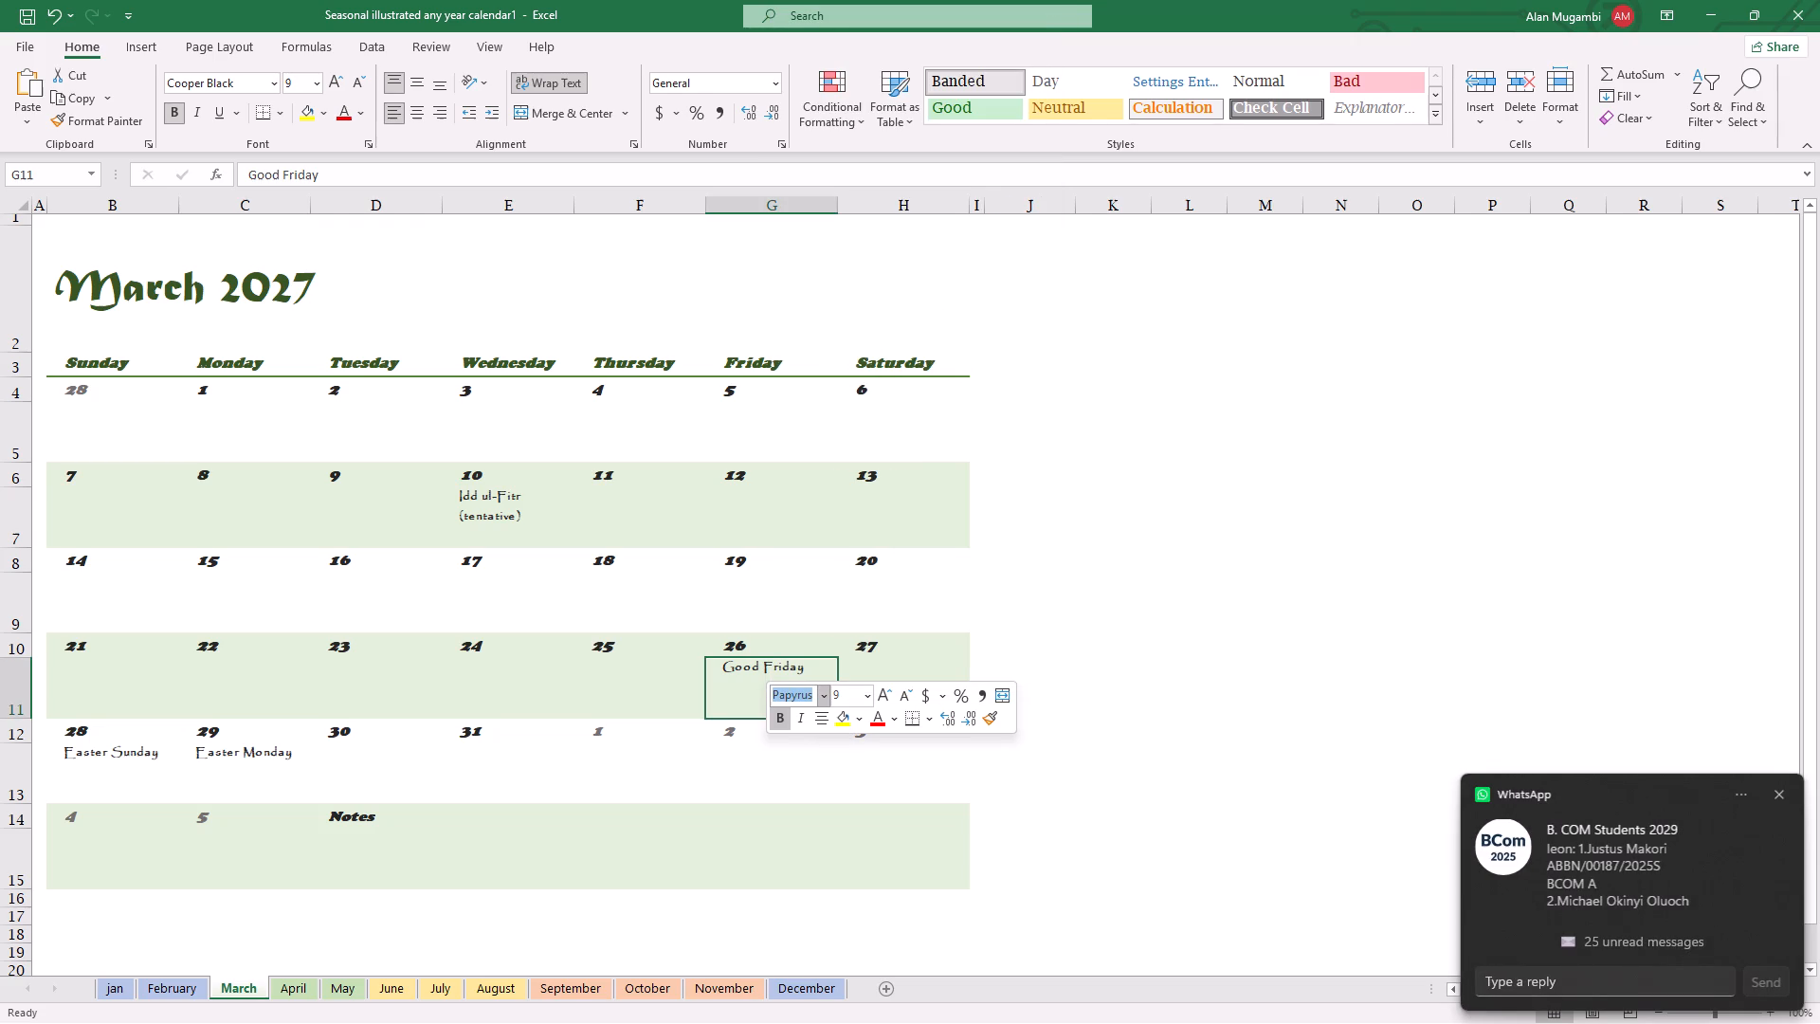
On the May sheet, enter "Mother's Day" in the cell beneath Sunday, May 9.
left_click(297, 994)
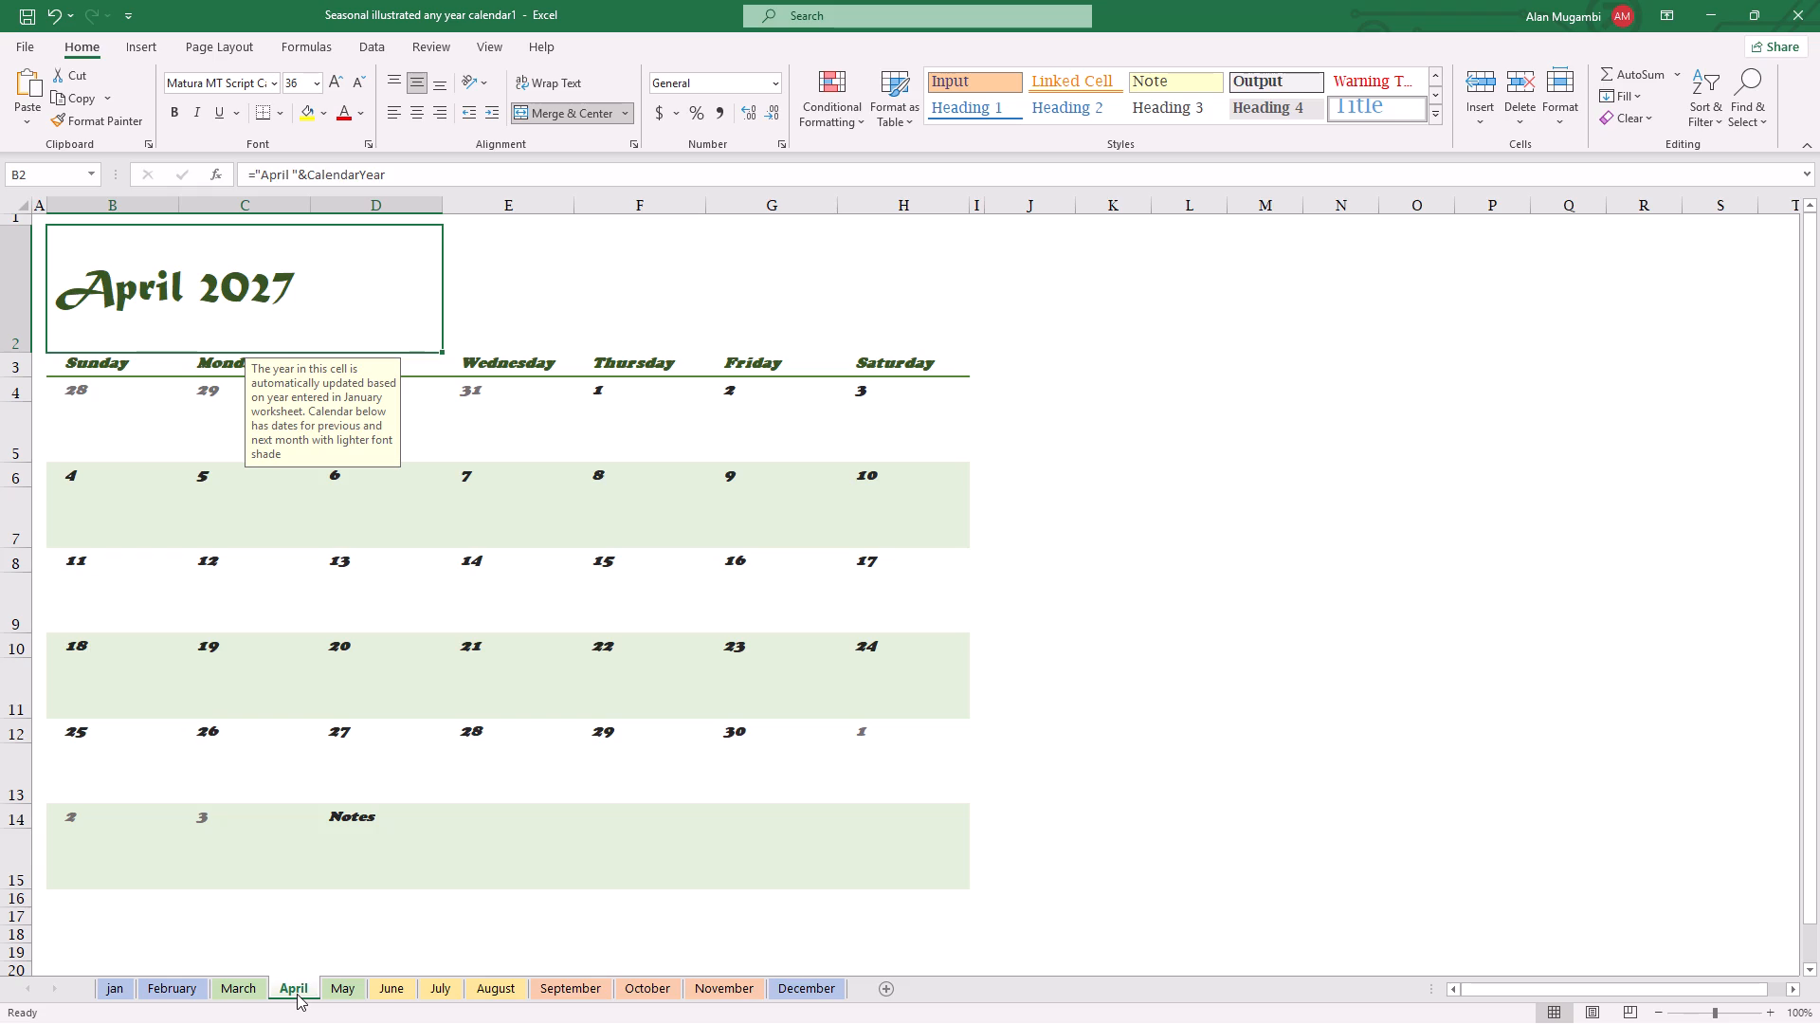
left_click(342, 993)
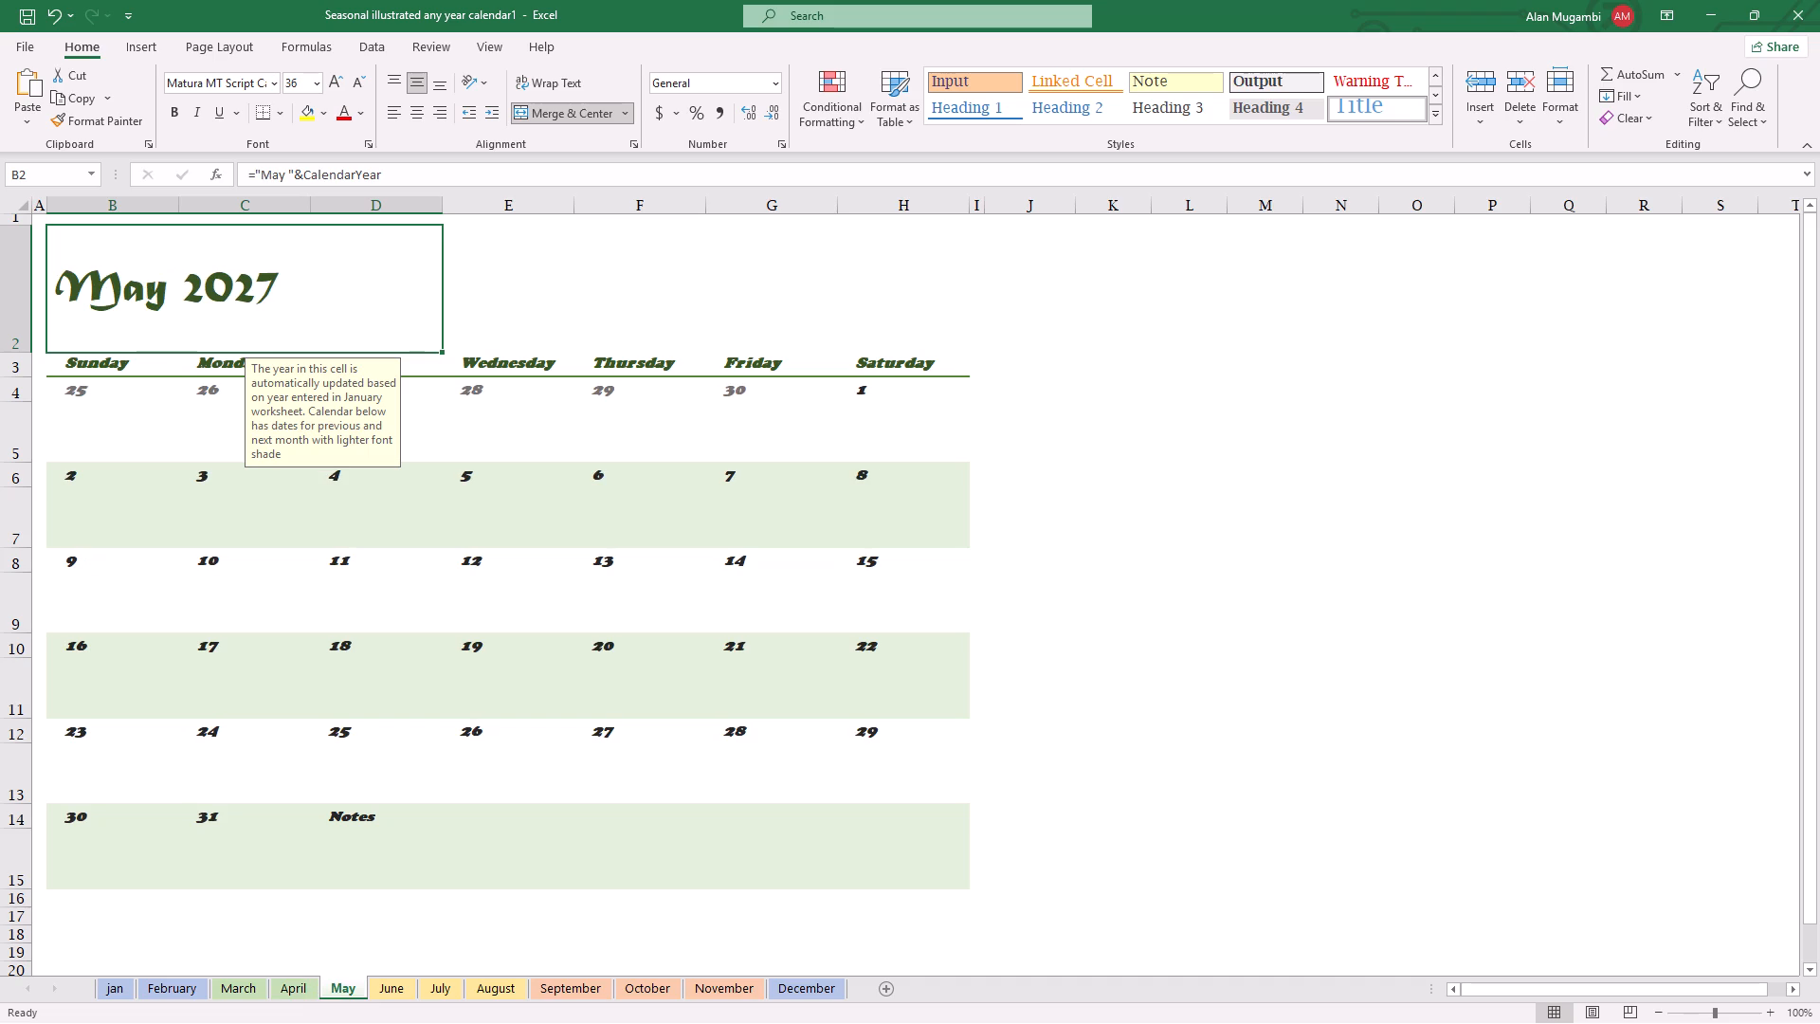
left_click(125, 577)
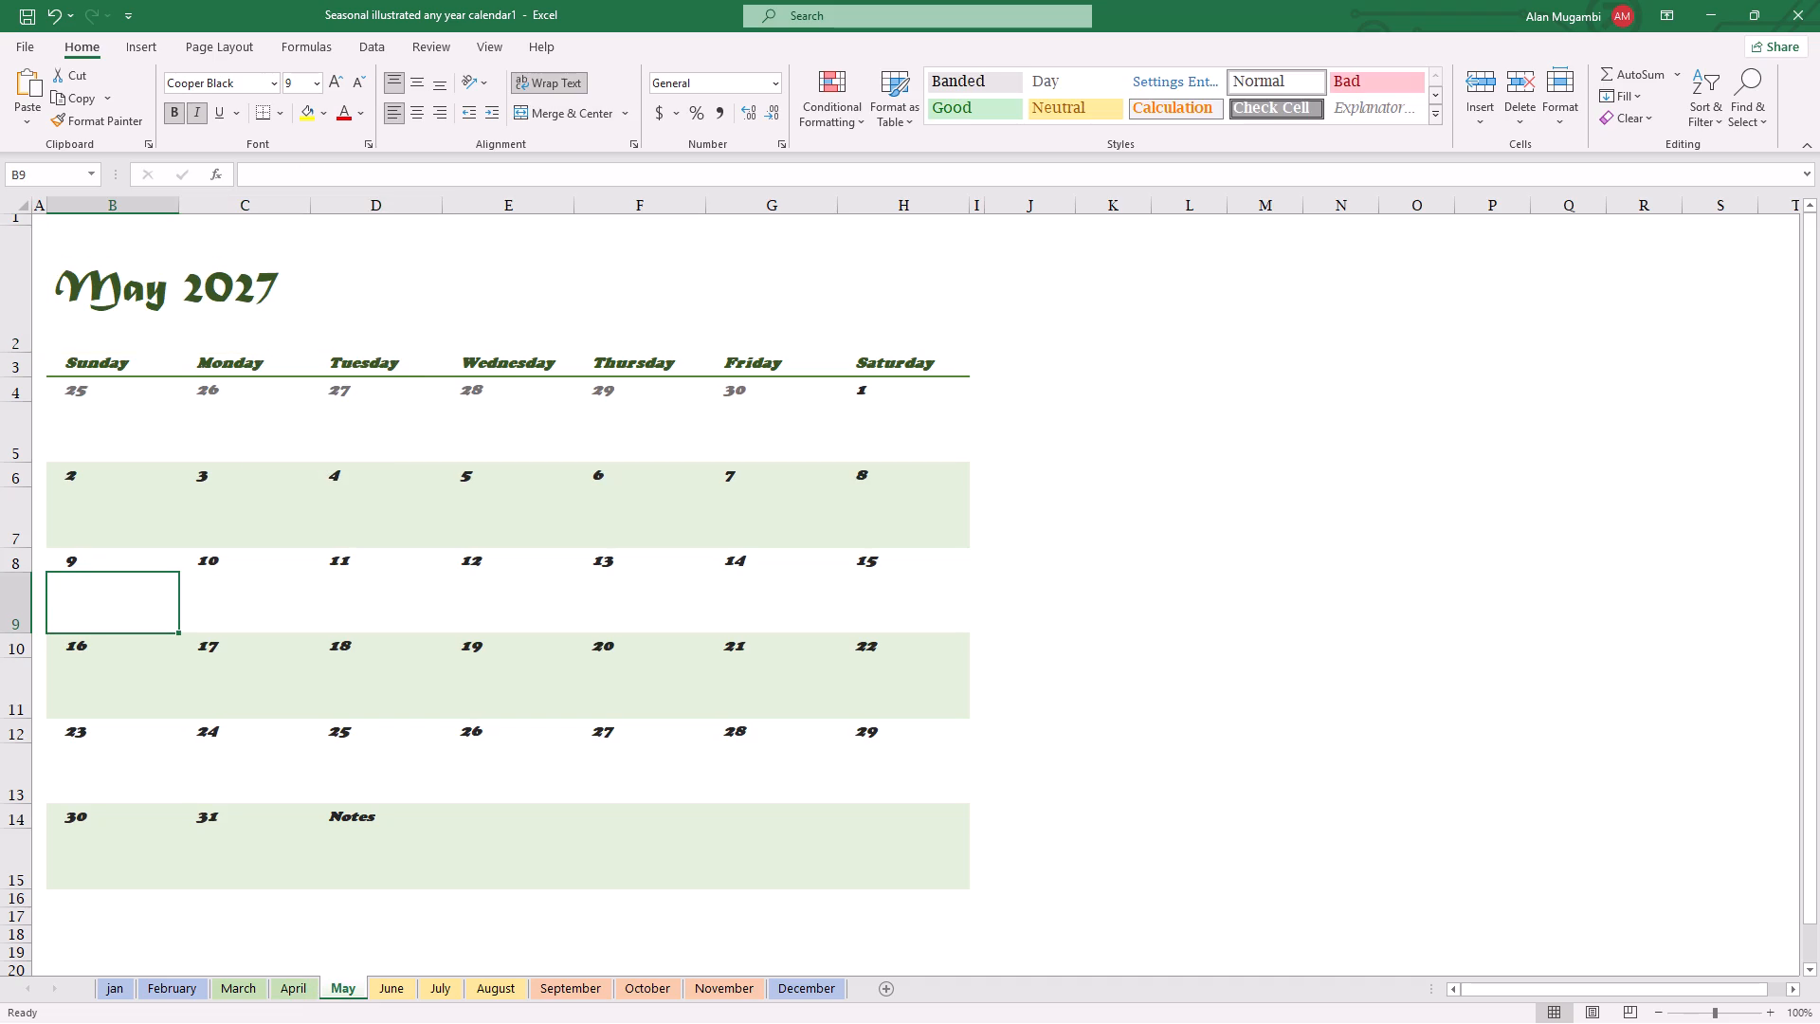
key("shift+m")
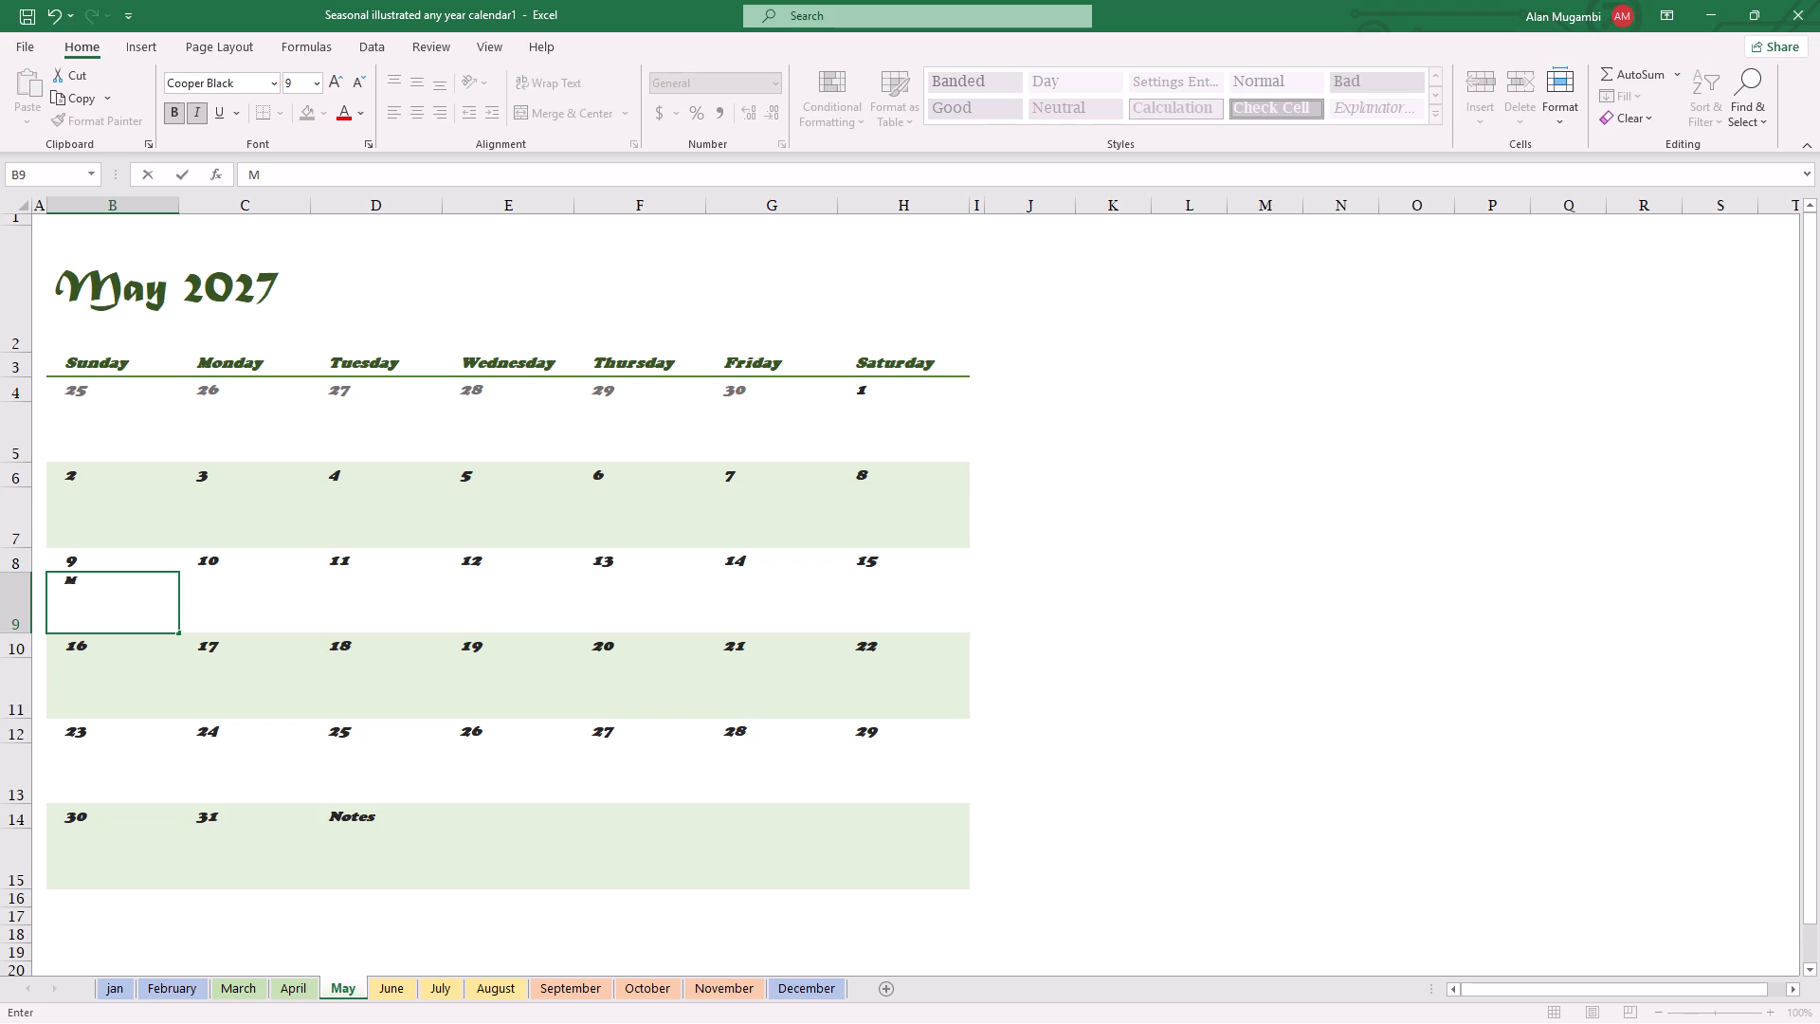
type("ot")
key("BackSpace")
key("t")
type("her")
key("apostrophe")
key("s")
key("space")
key("shift+d")
type("ay")
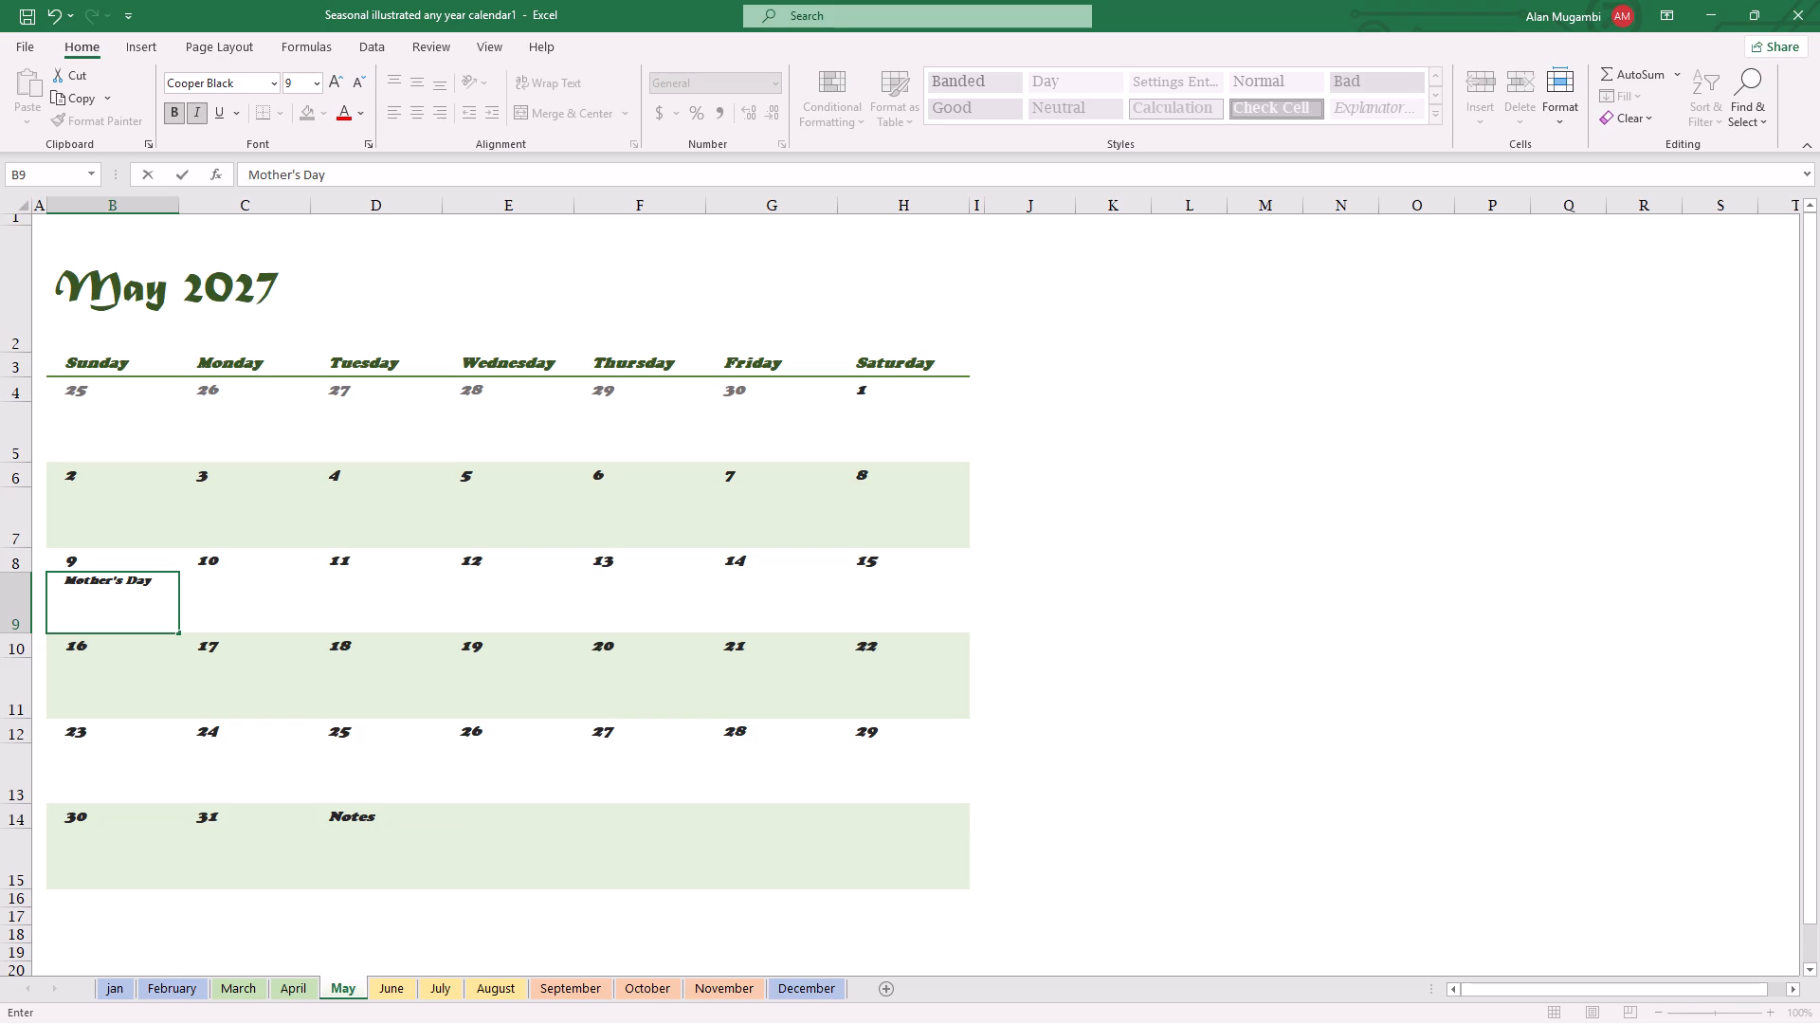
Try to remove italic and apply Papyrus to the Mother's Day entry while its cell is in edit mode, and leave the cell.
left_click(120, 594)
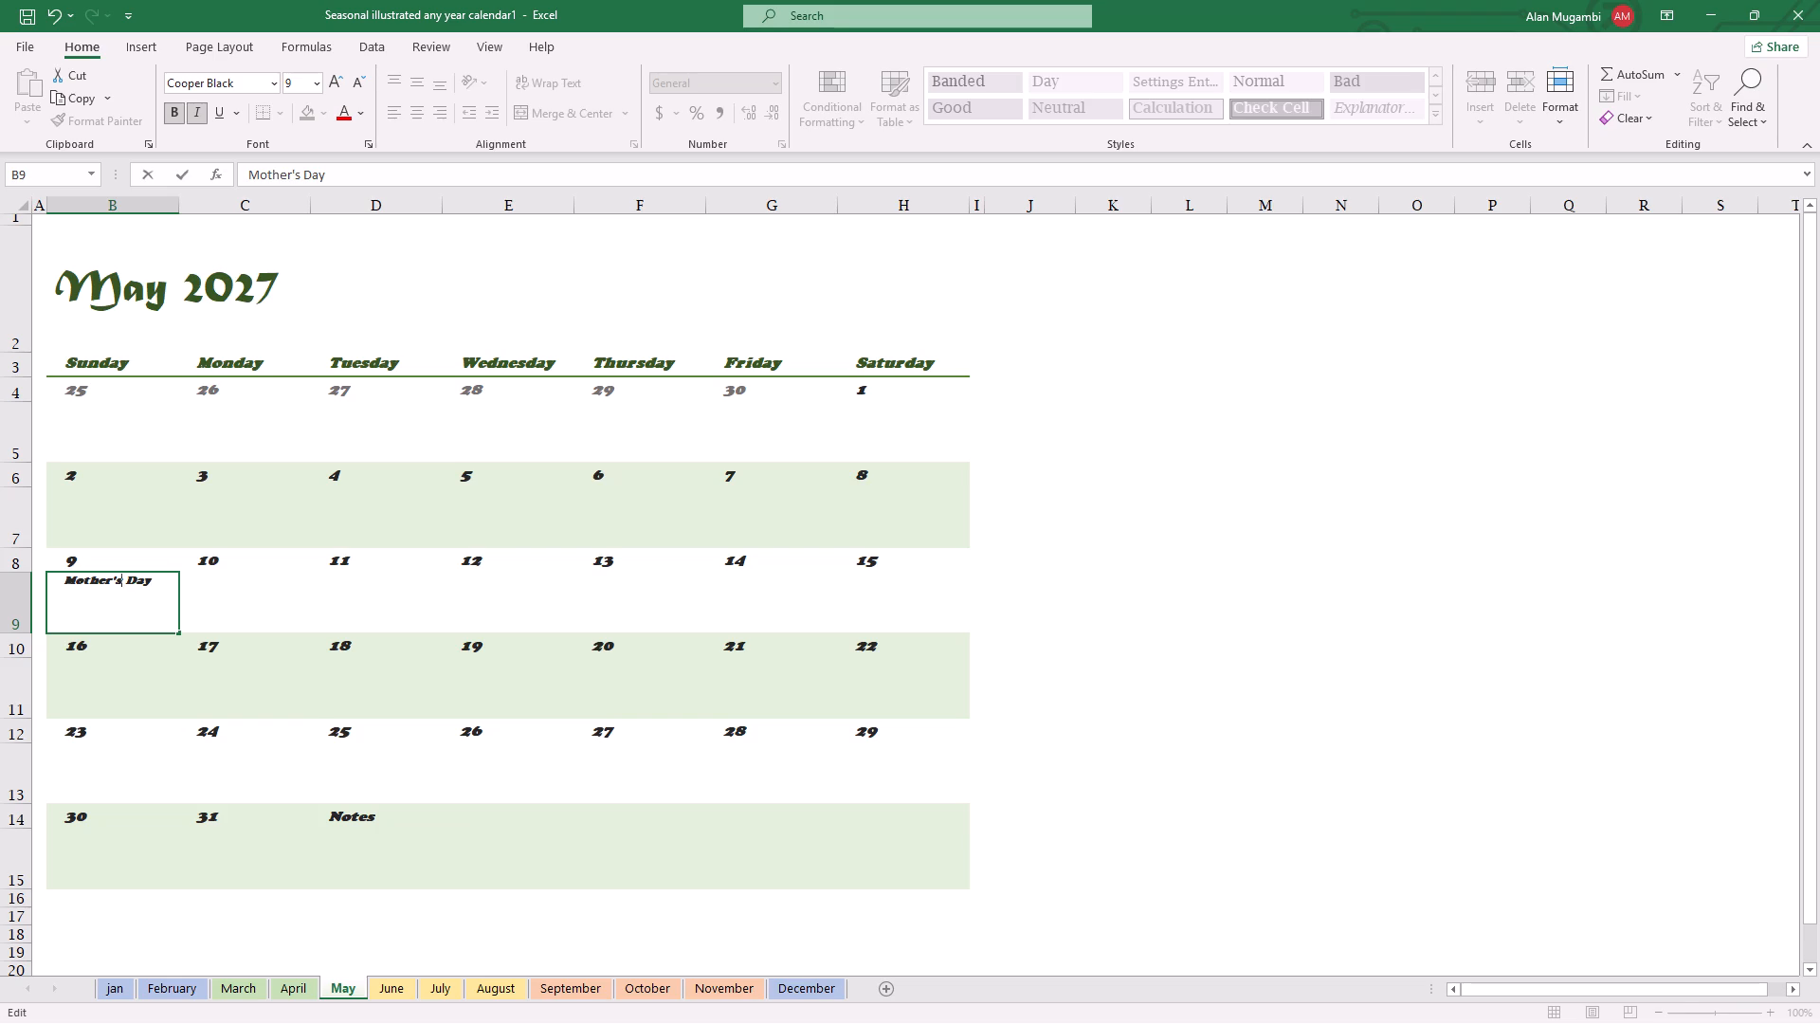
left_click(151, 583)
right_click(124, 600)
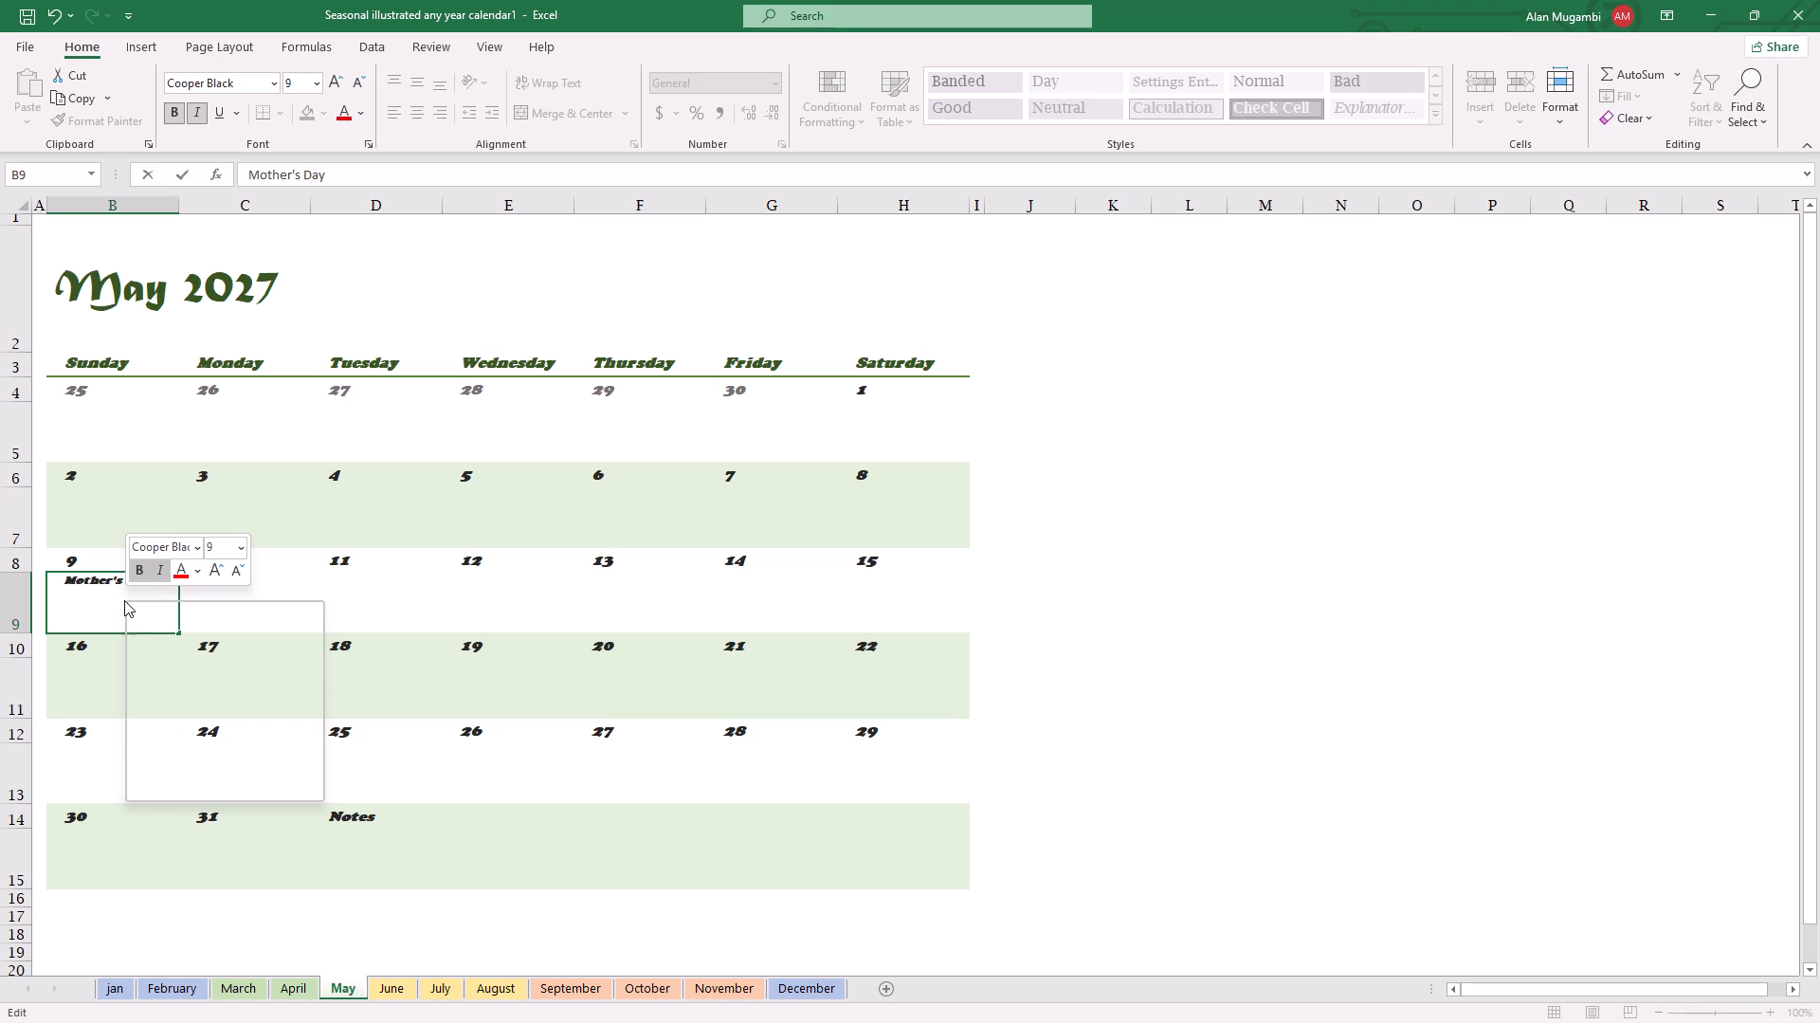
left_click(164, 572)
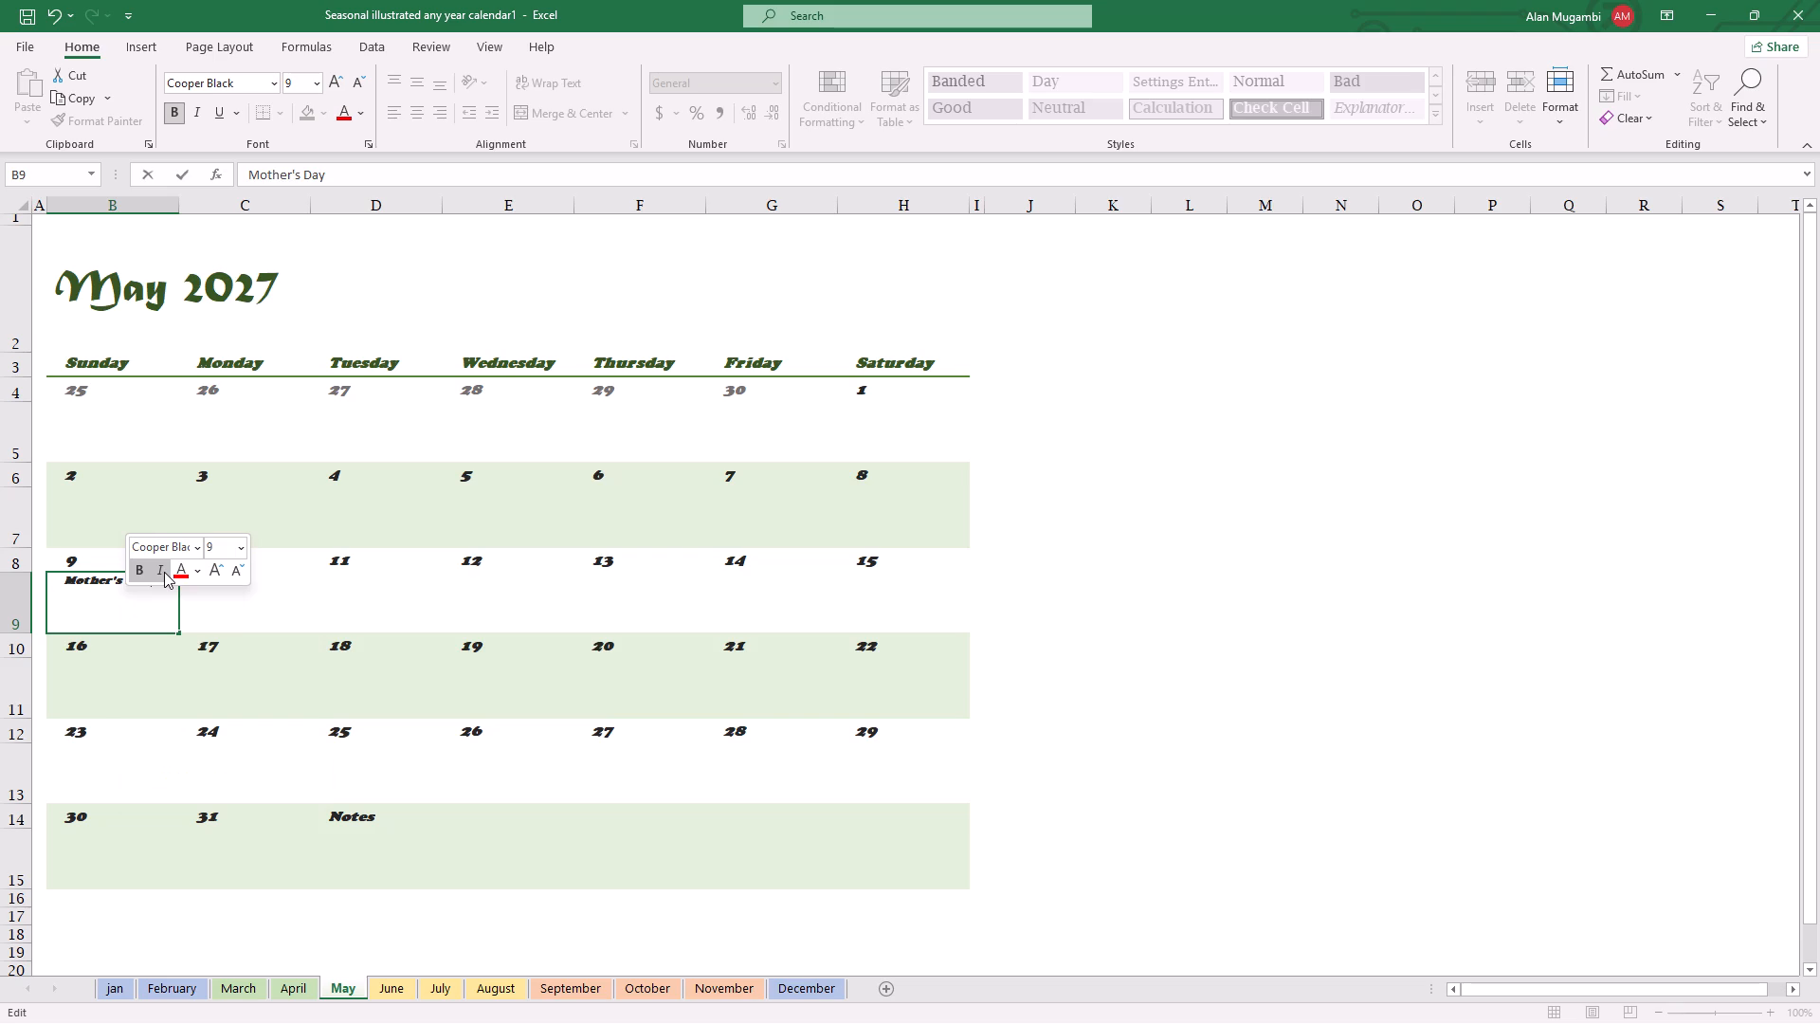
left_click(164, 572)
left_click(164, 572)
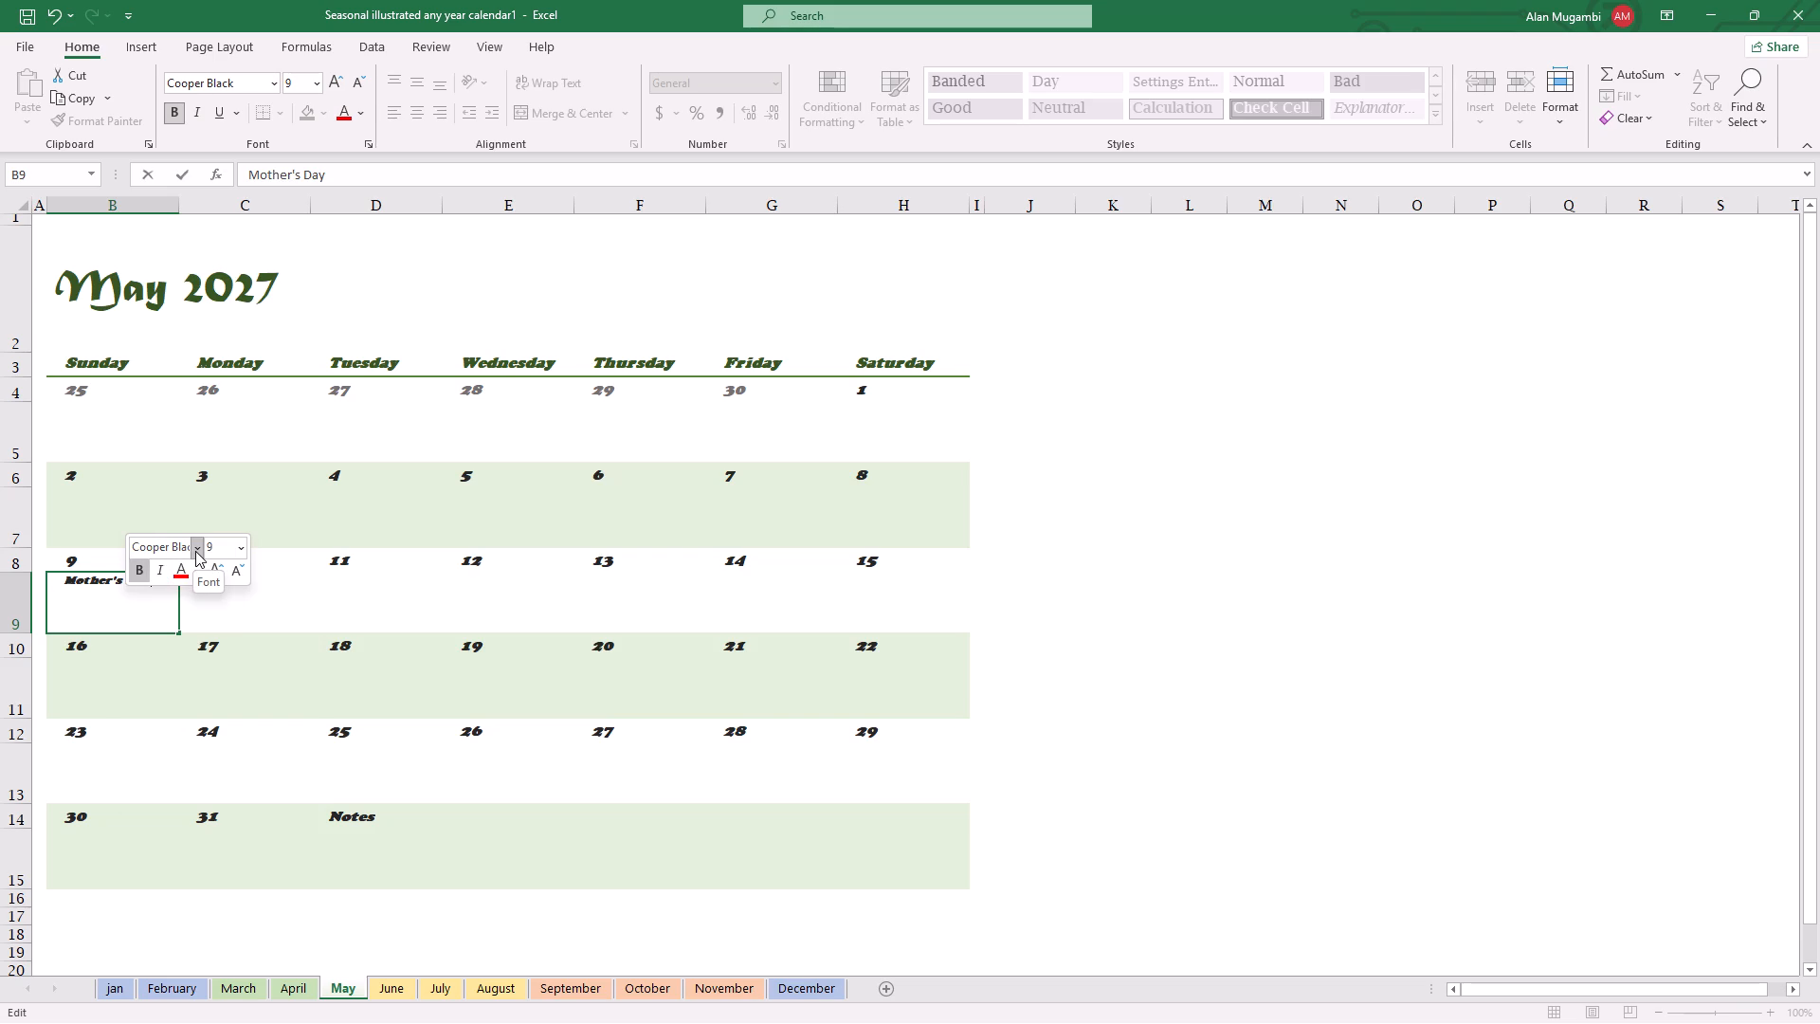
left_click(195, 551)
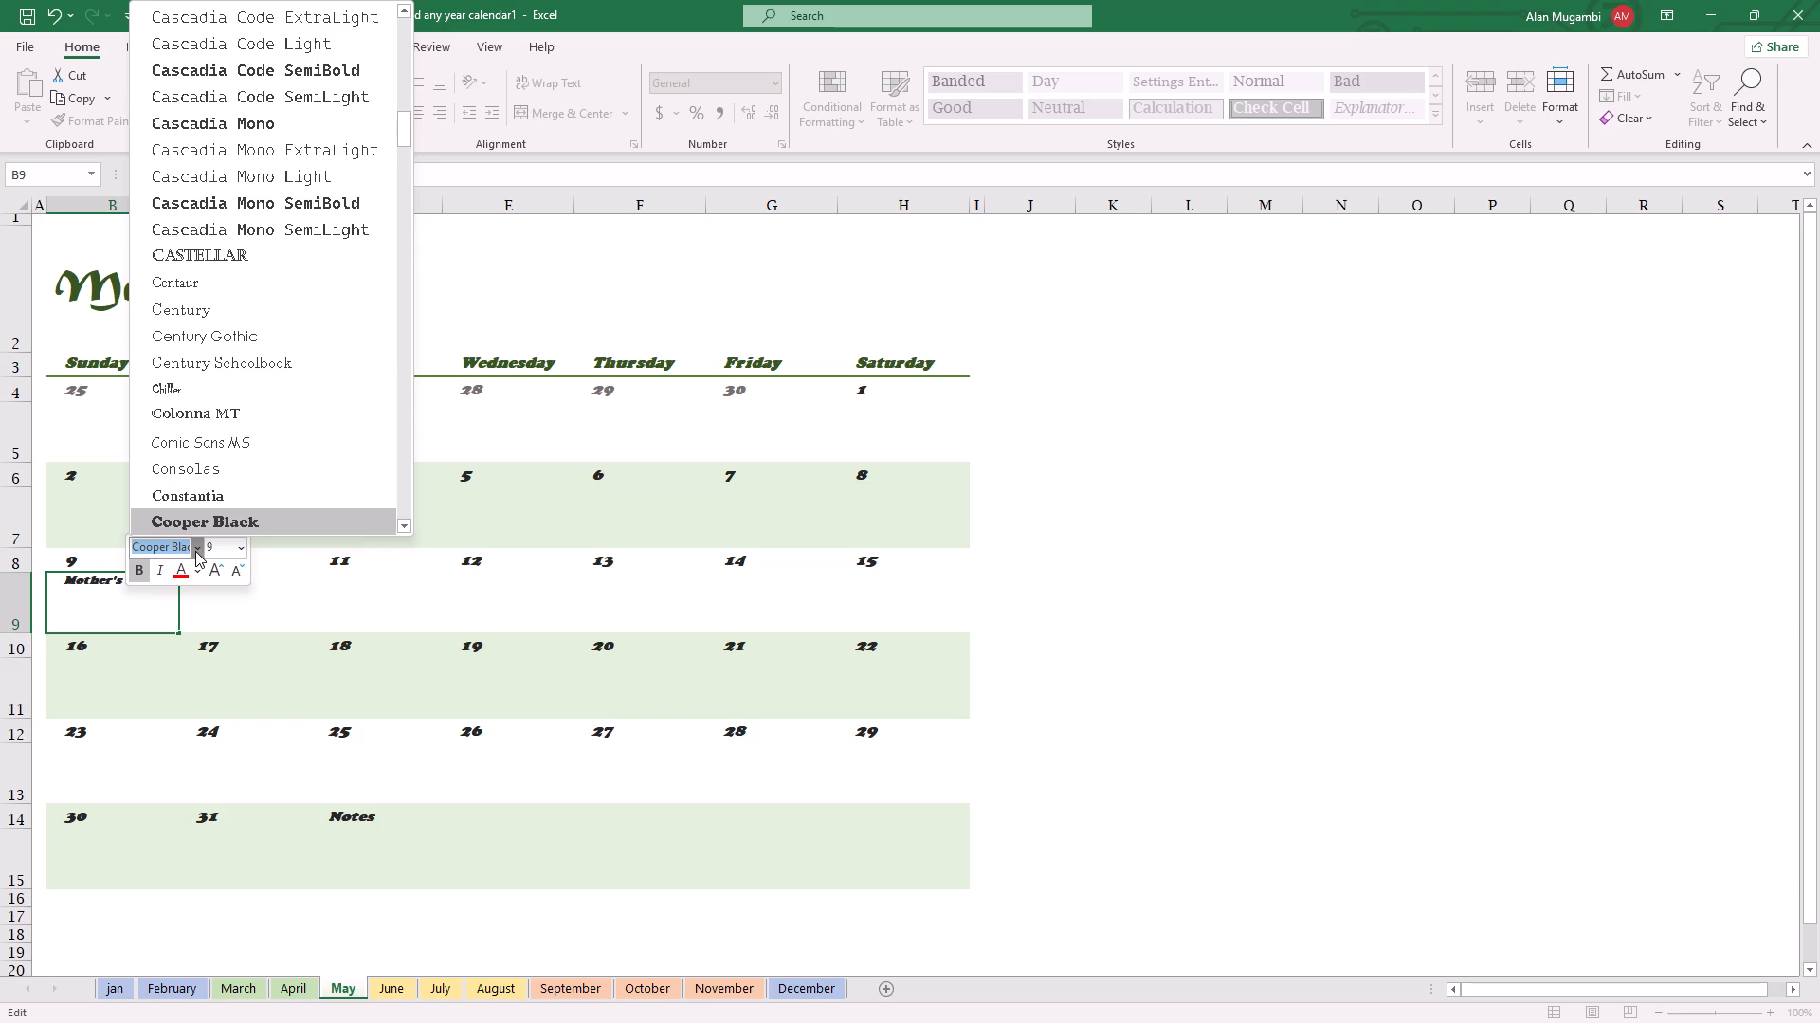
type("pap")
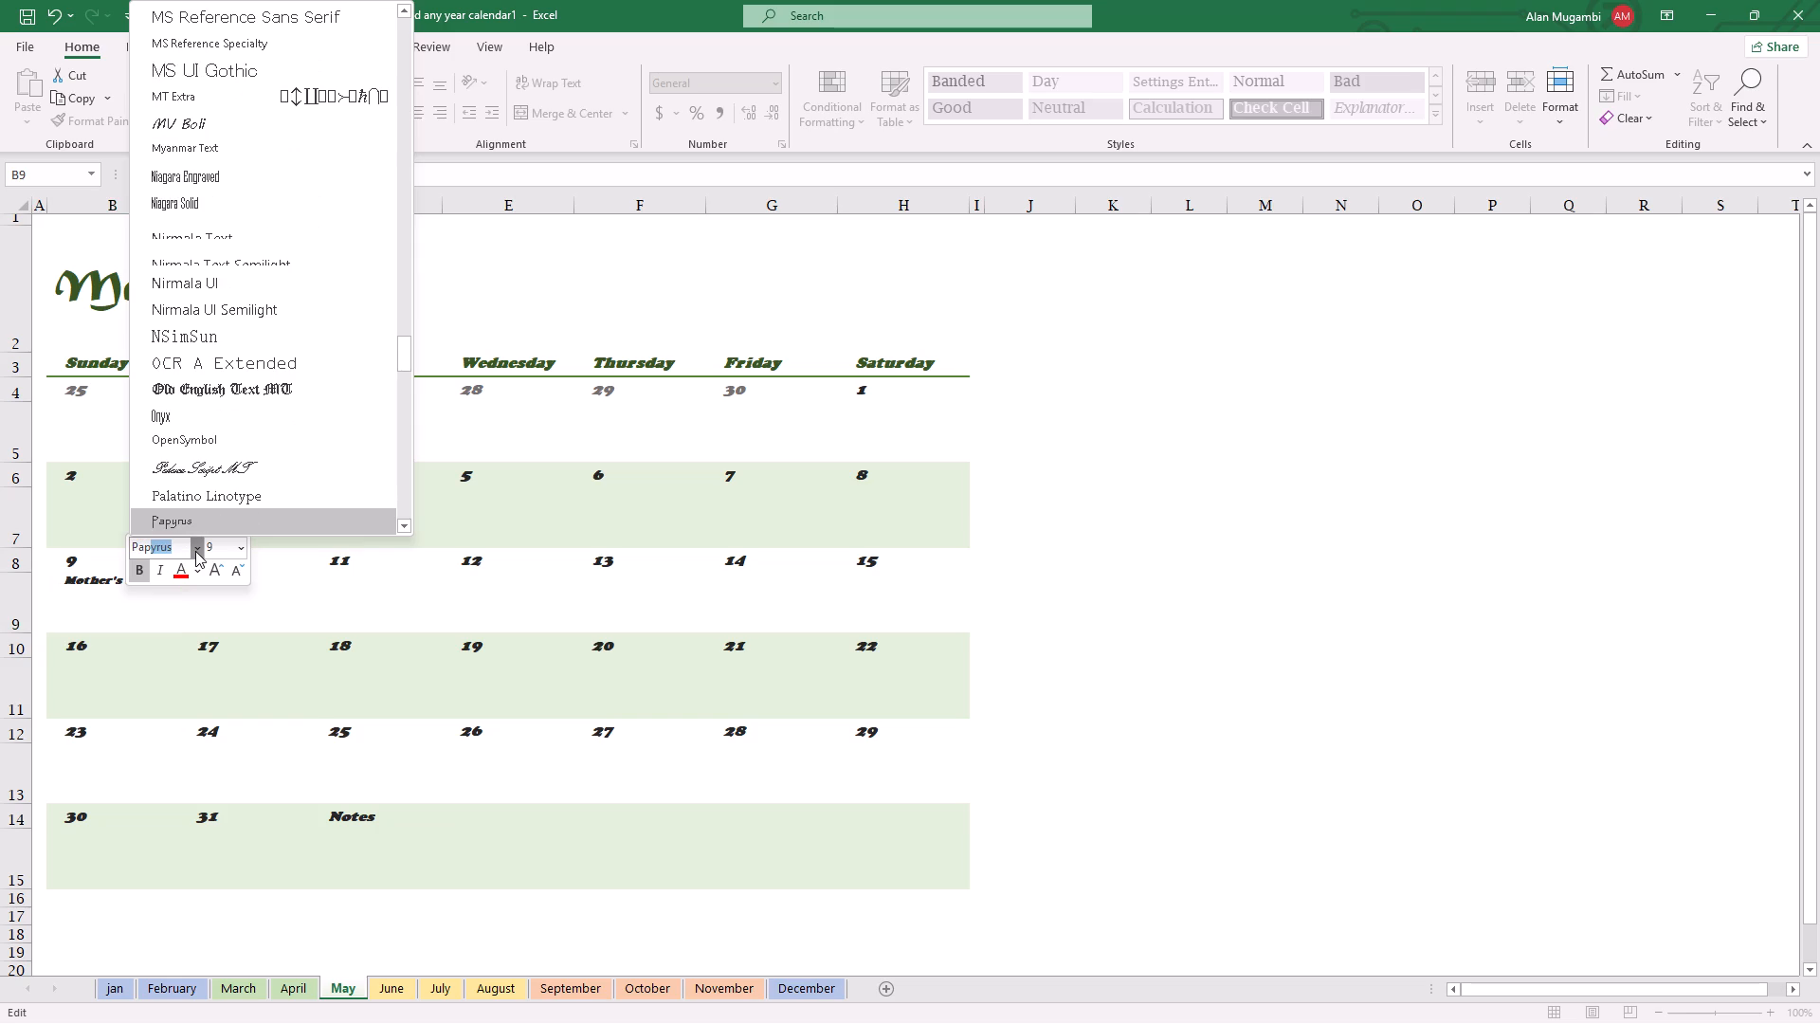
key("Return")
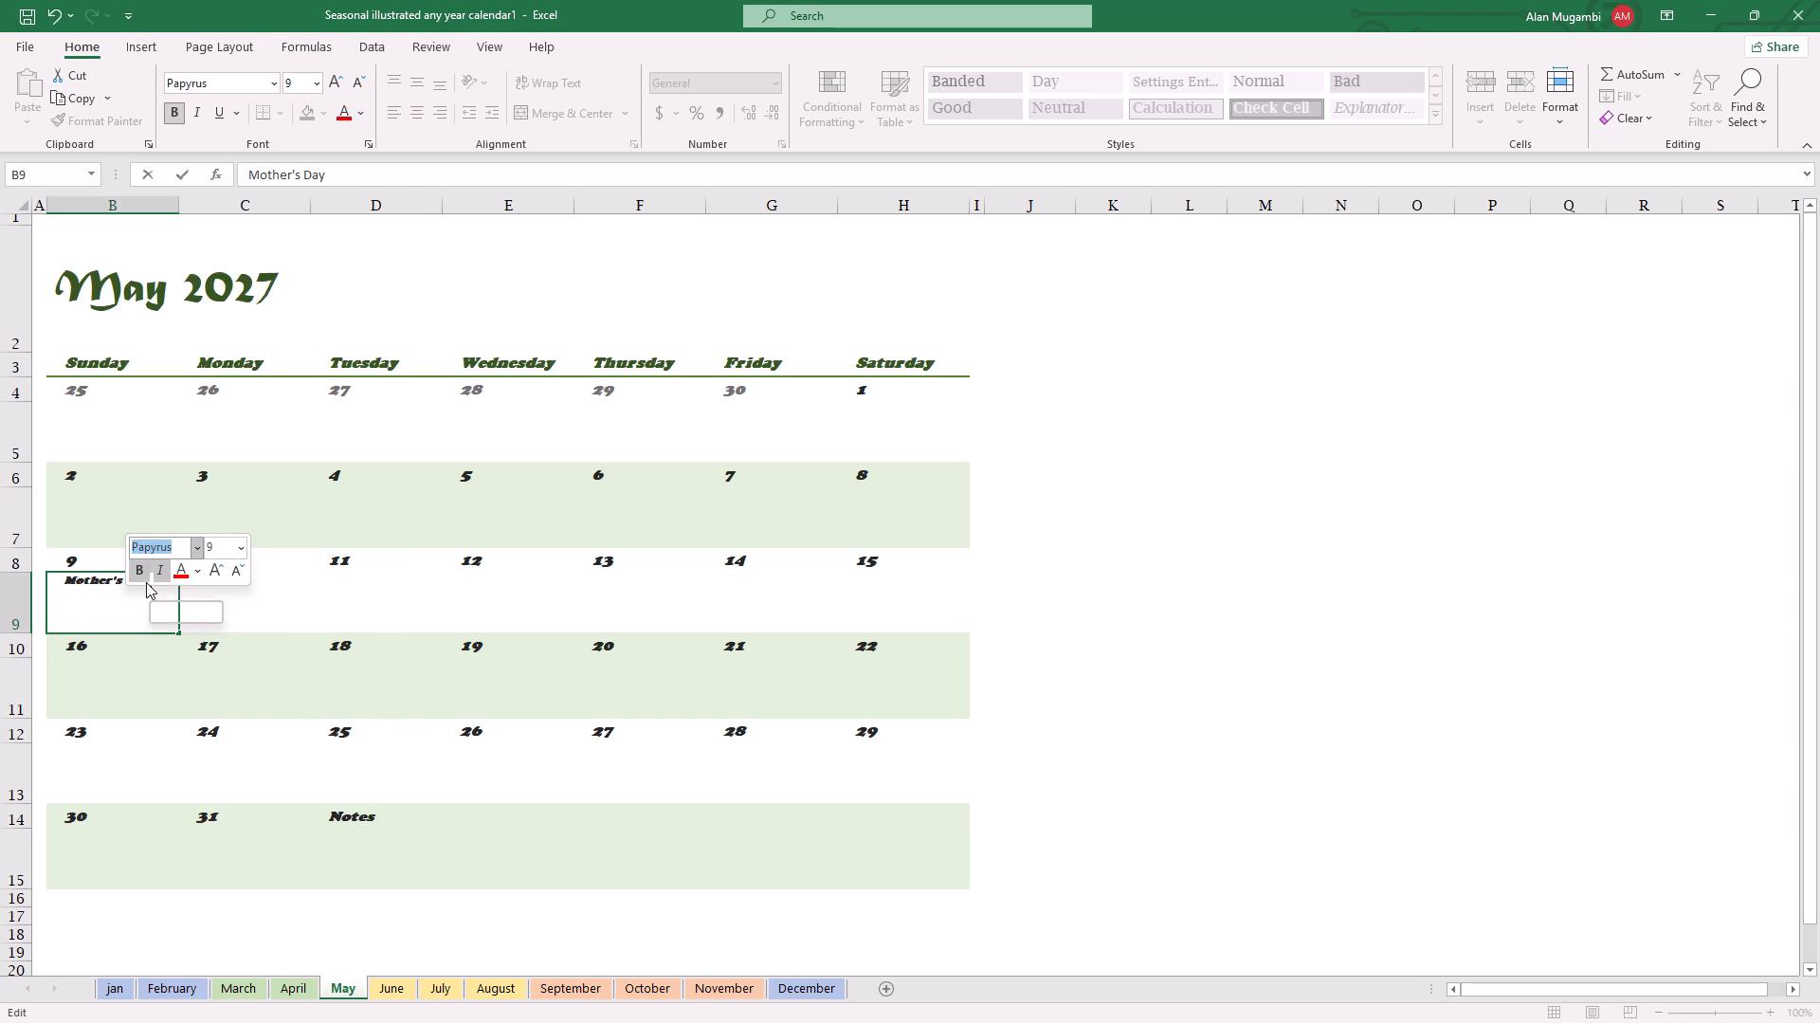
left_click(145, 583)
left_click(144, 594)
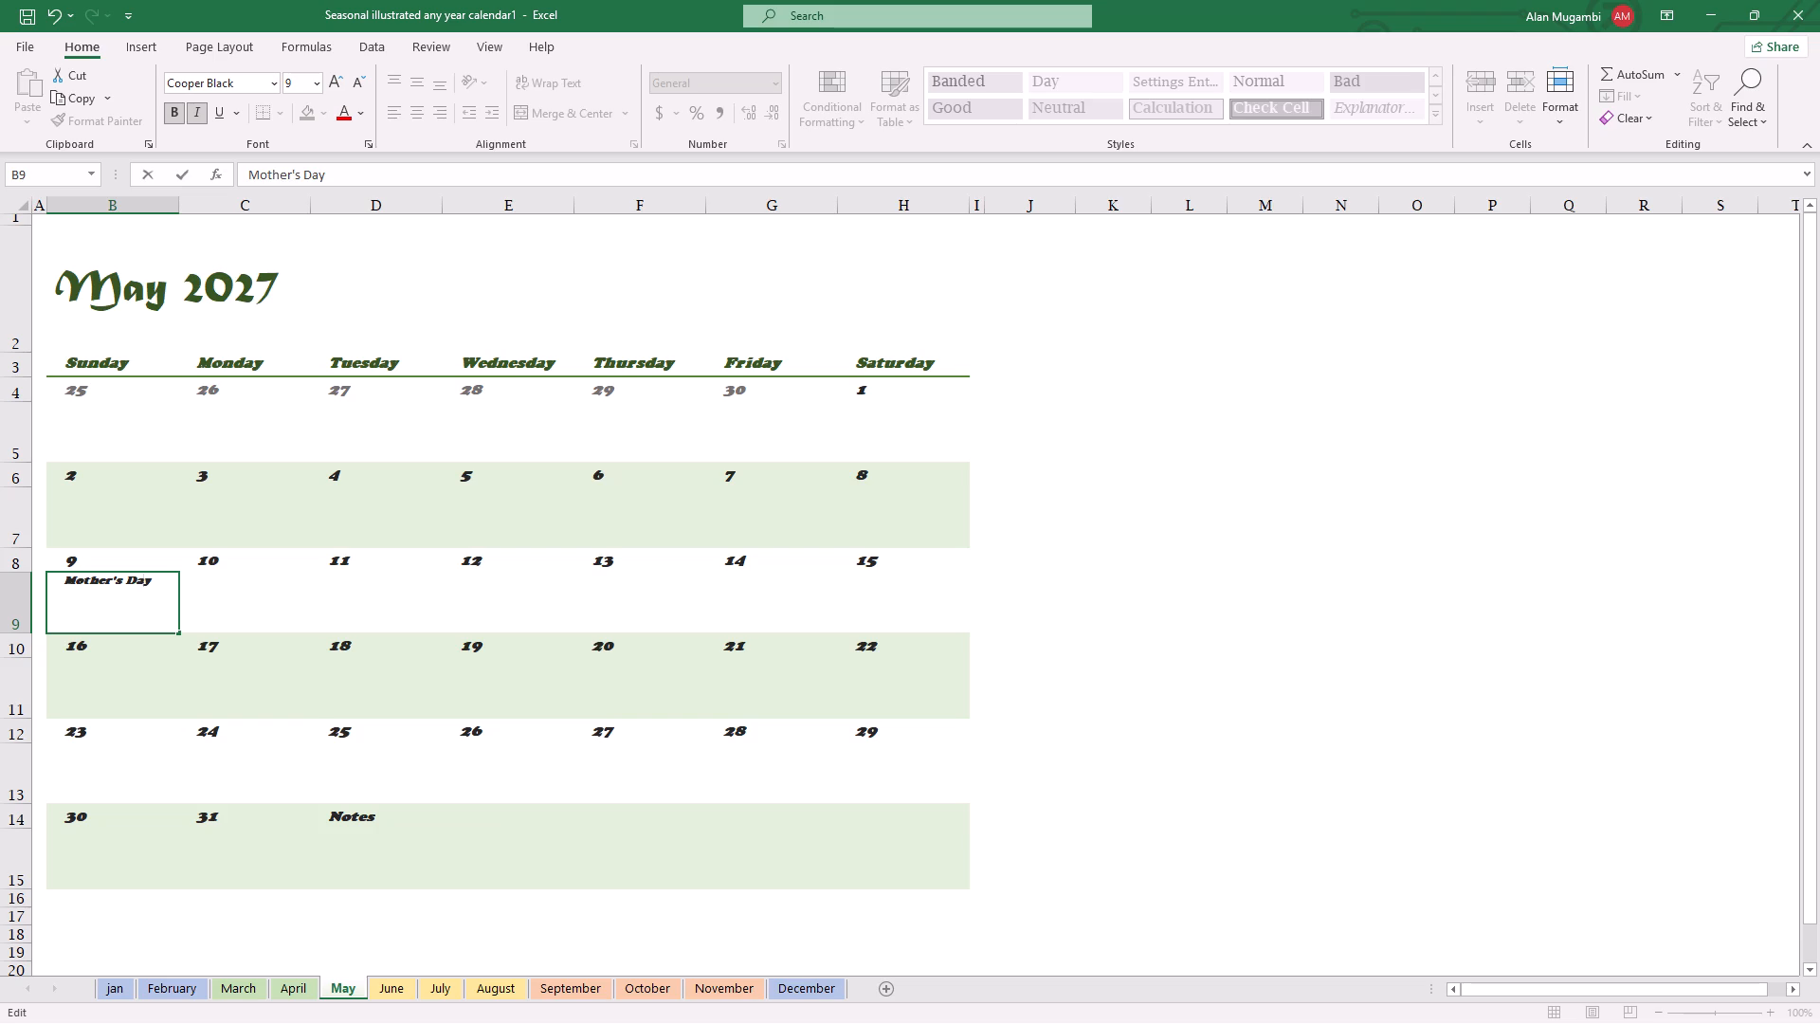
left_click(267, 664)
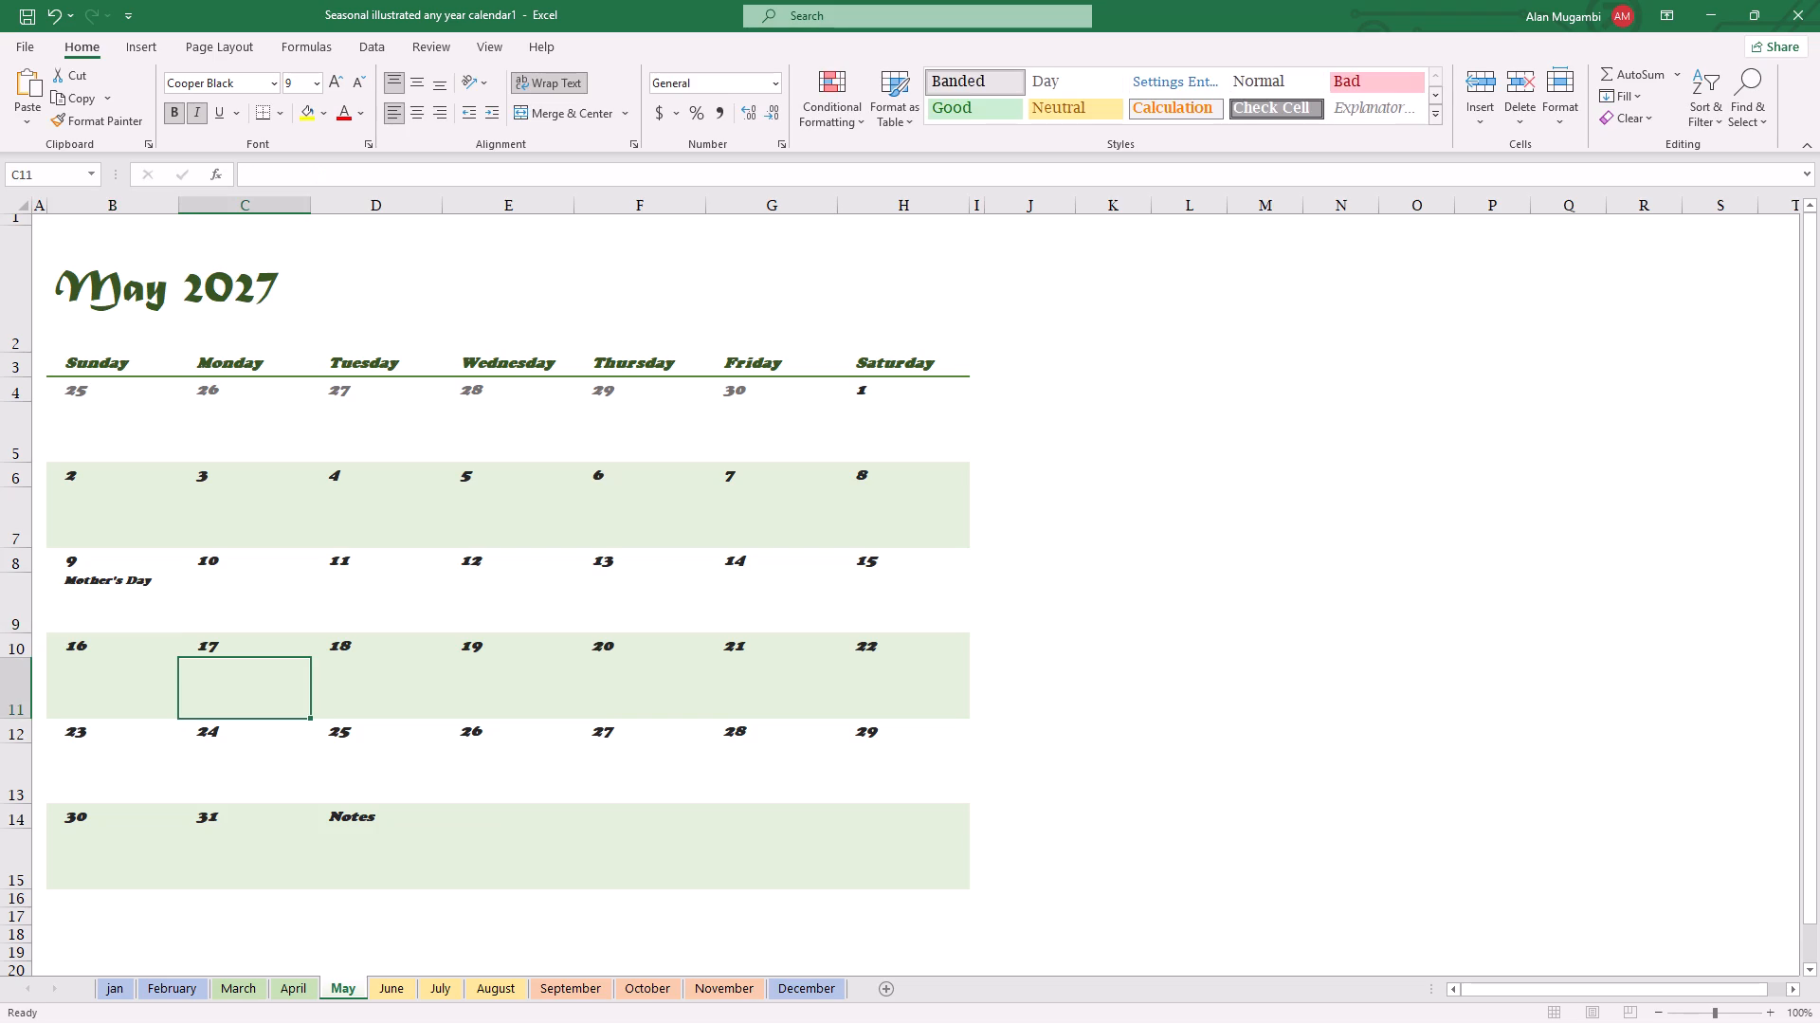
Remove italic from the Mother's Day entry and set its font to Papyrus.
left_click(127, 585)
right_click(127, 585)
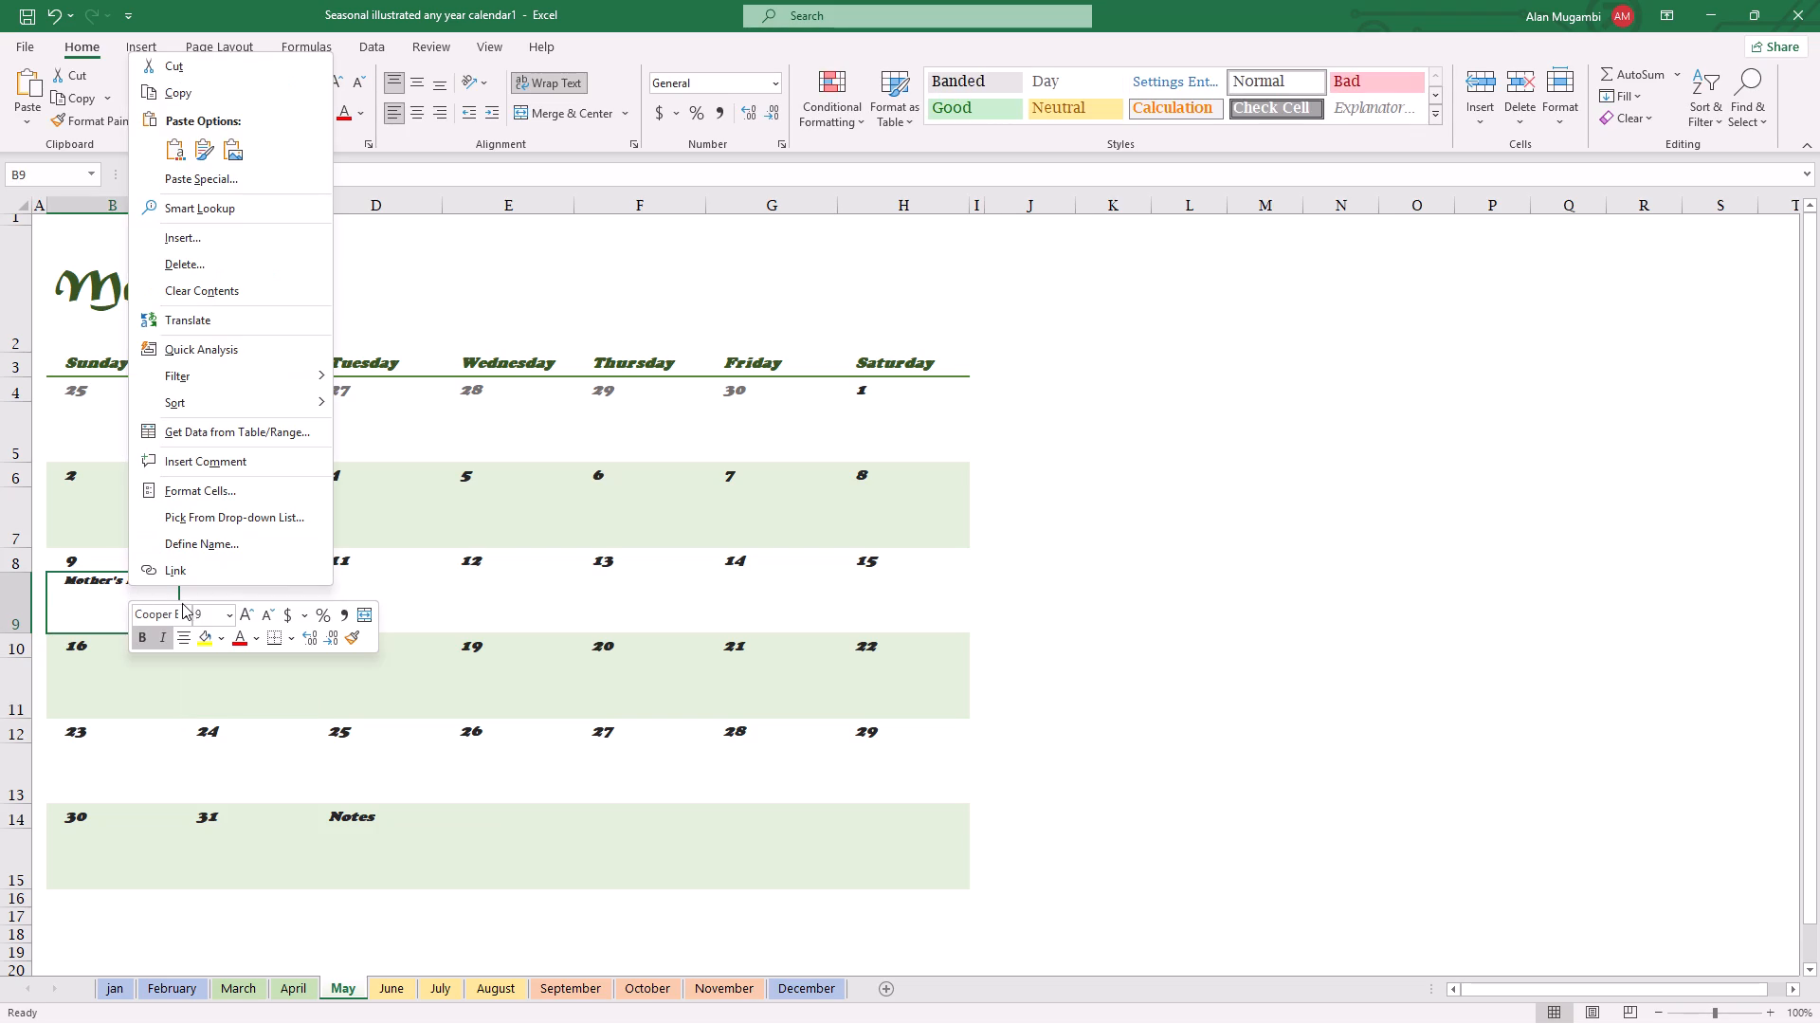
left_click(158, 639)
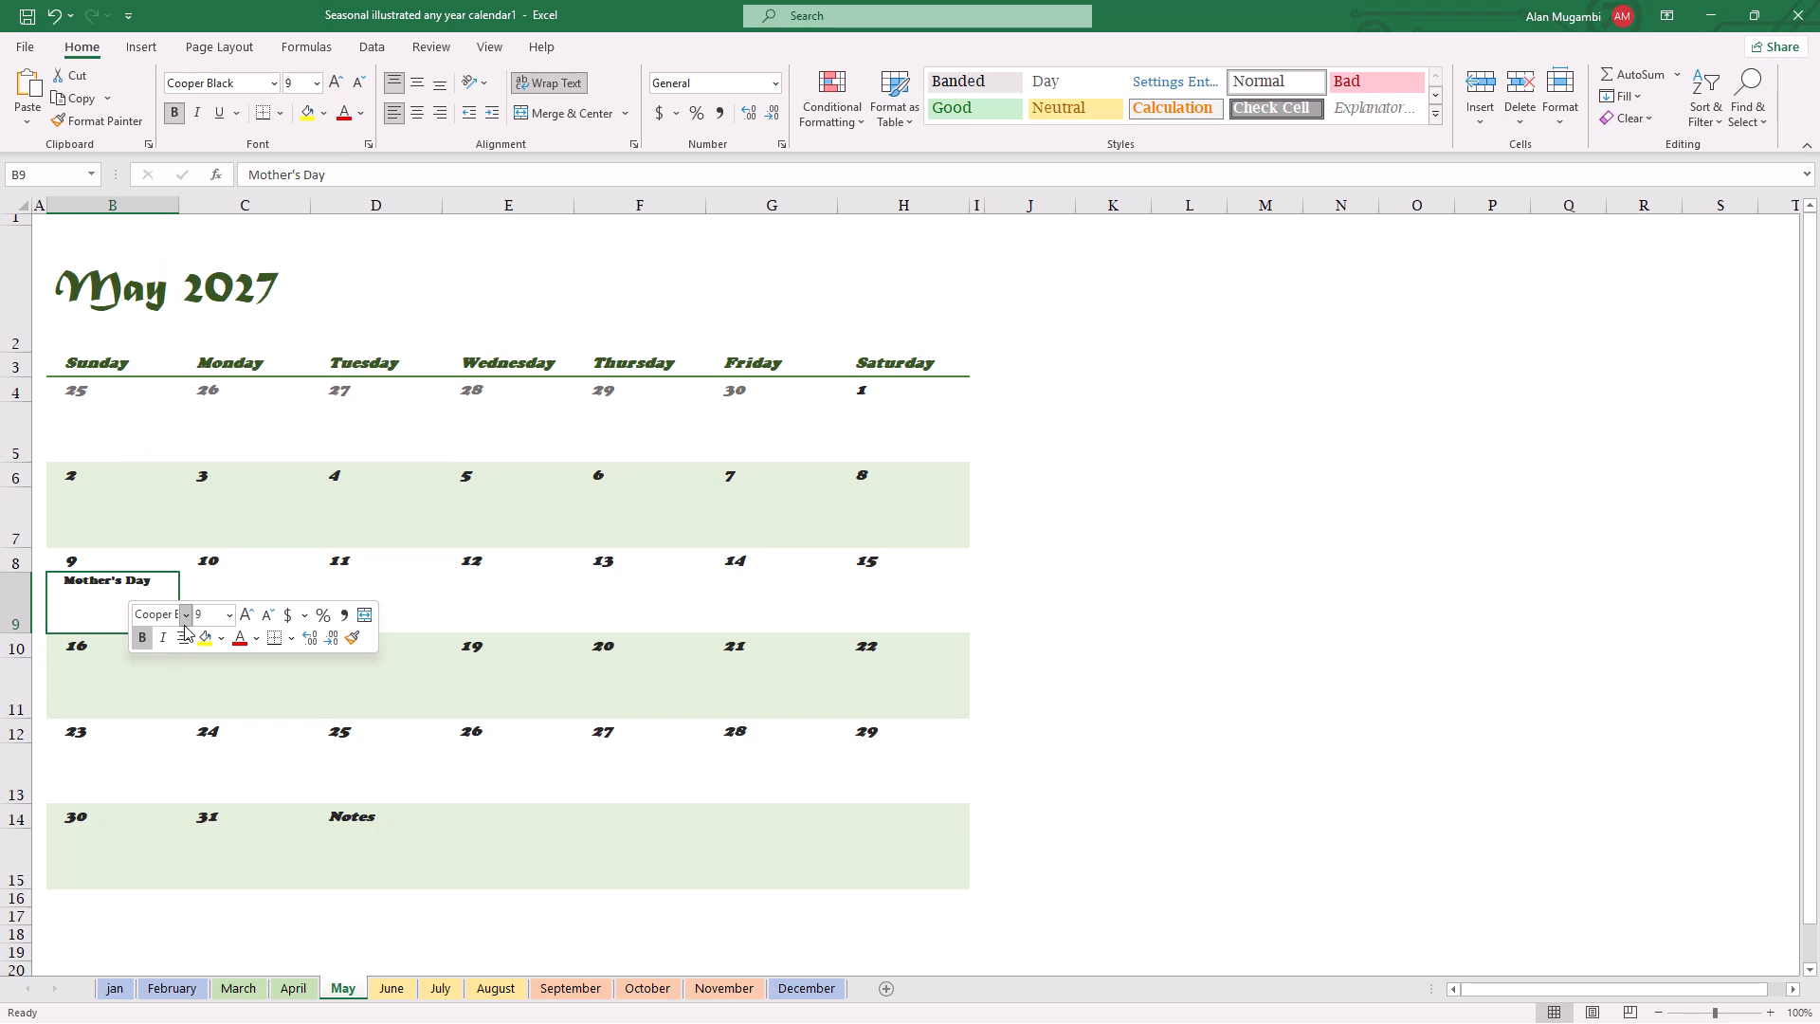
left_click(187, 617)
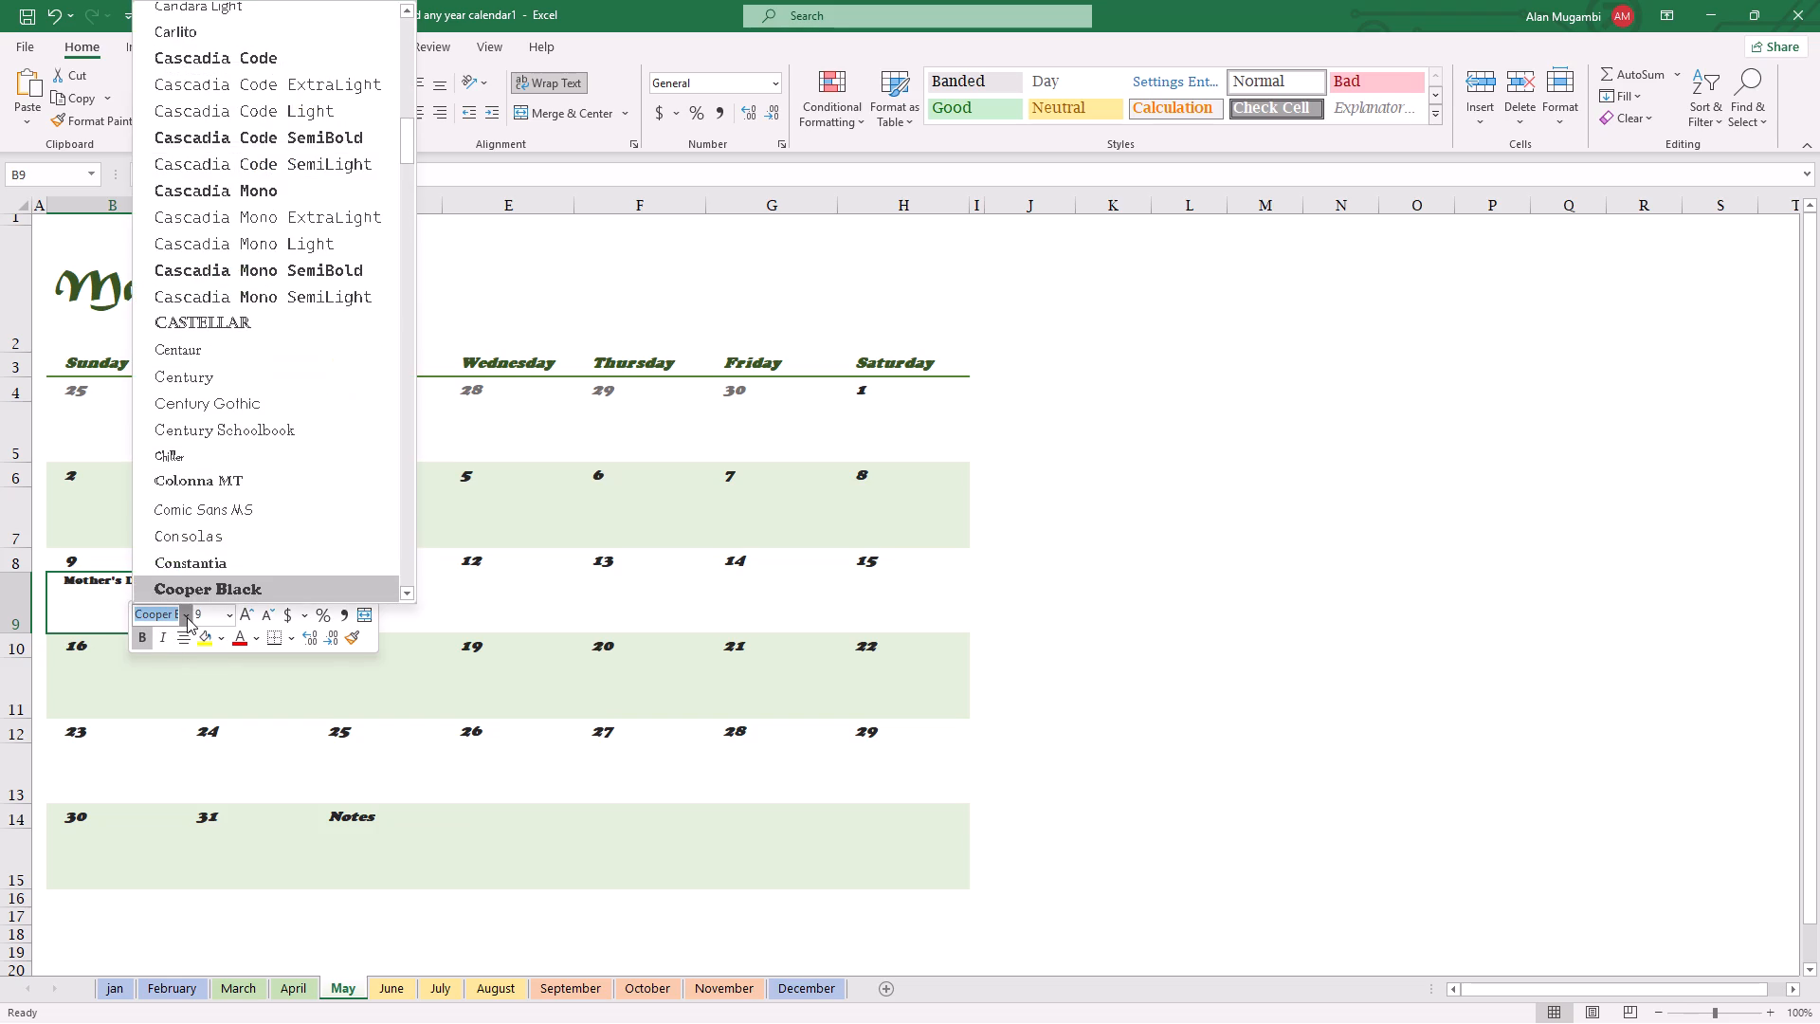
type("pap")
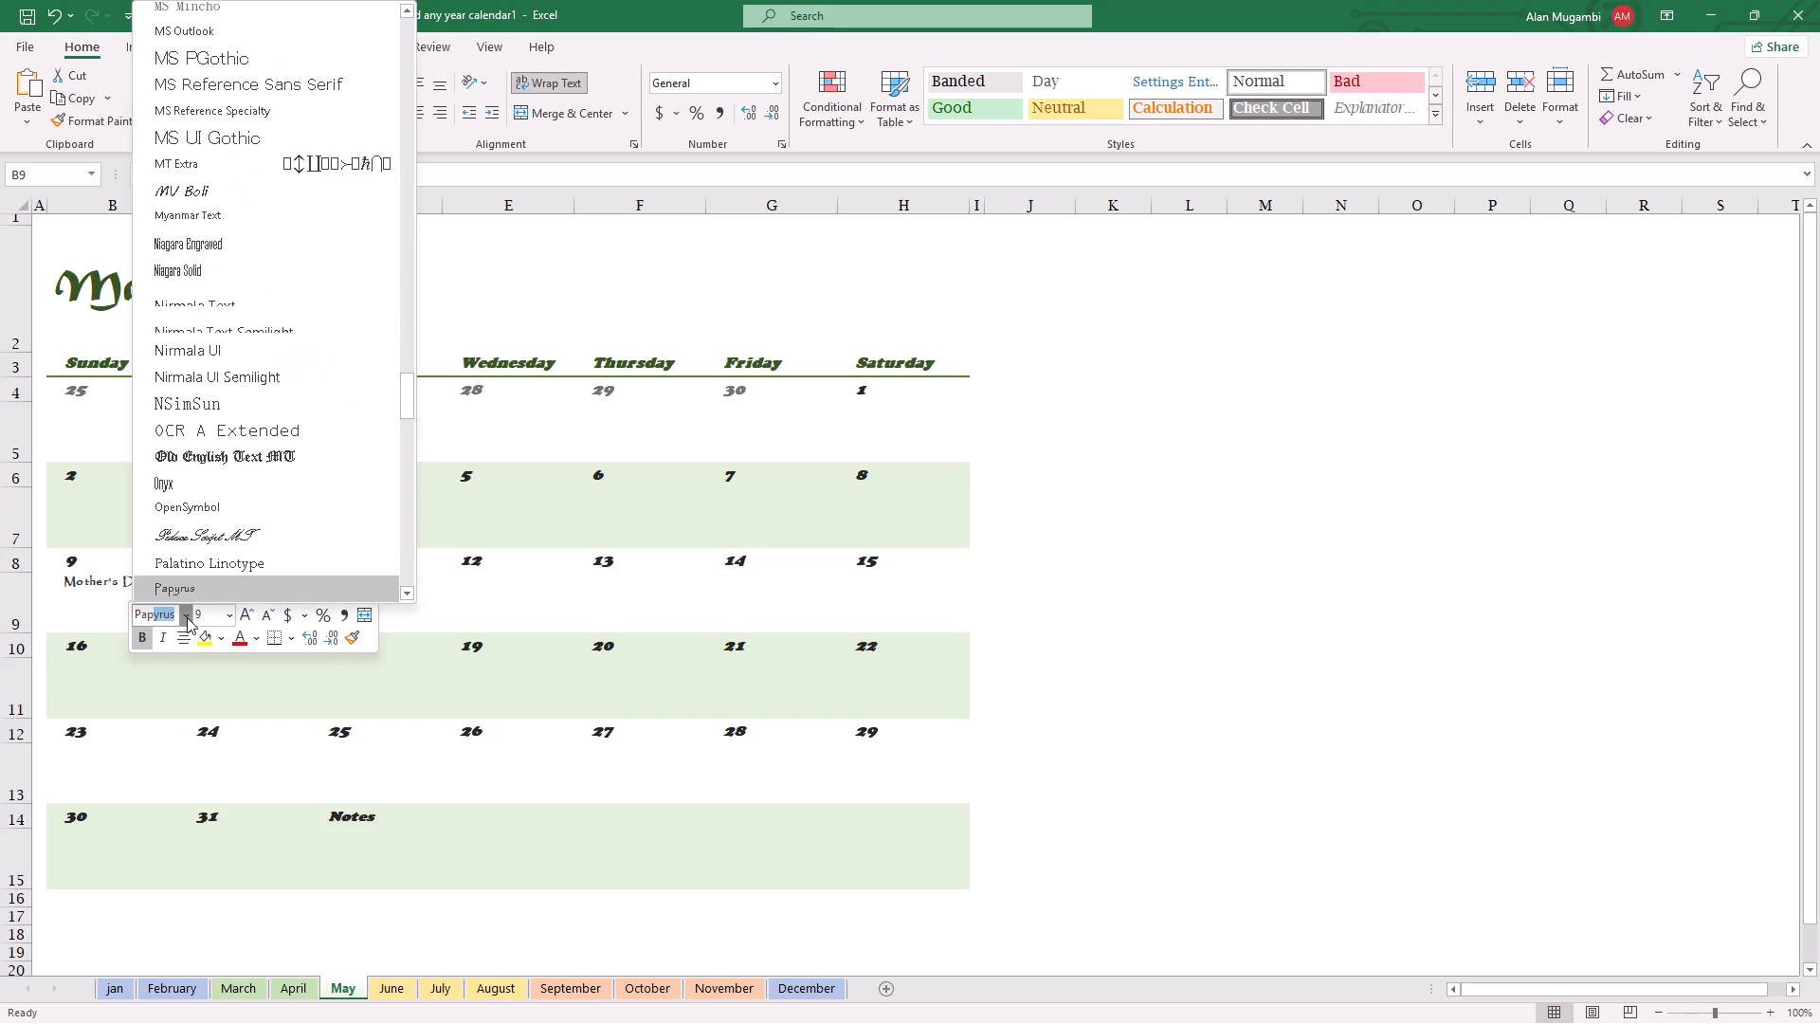
key("Return")
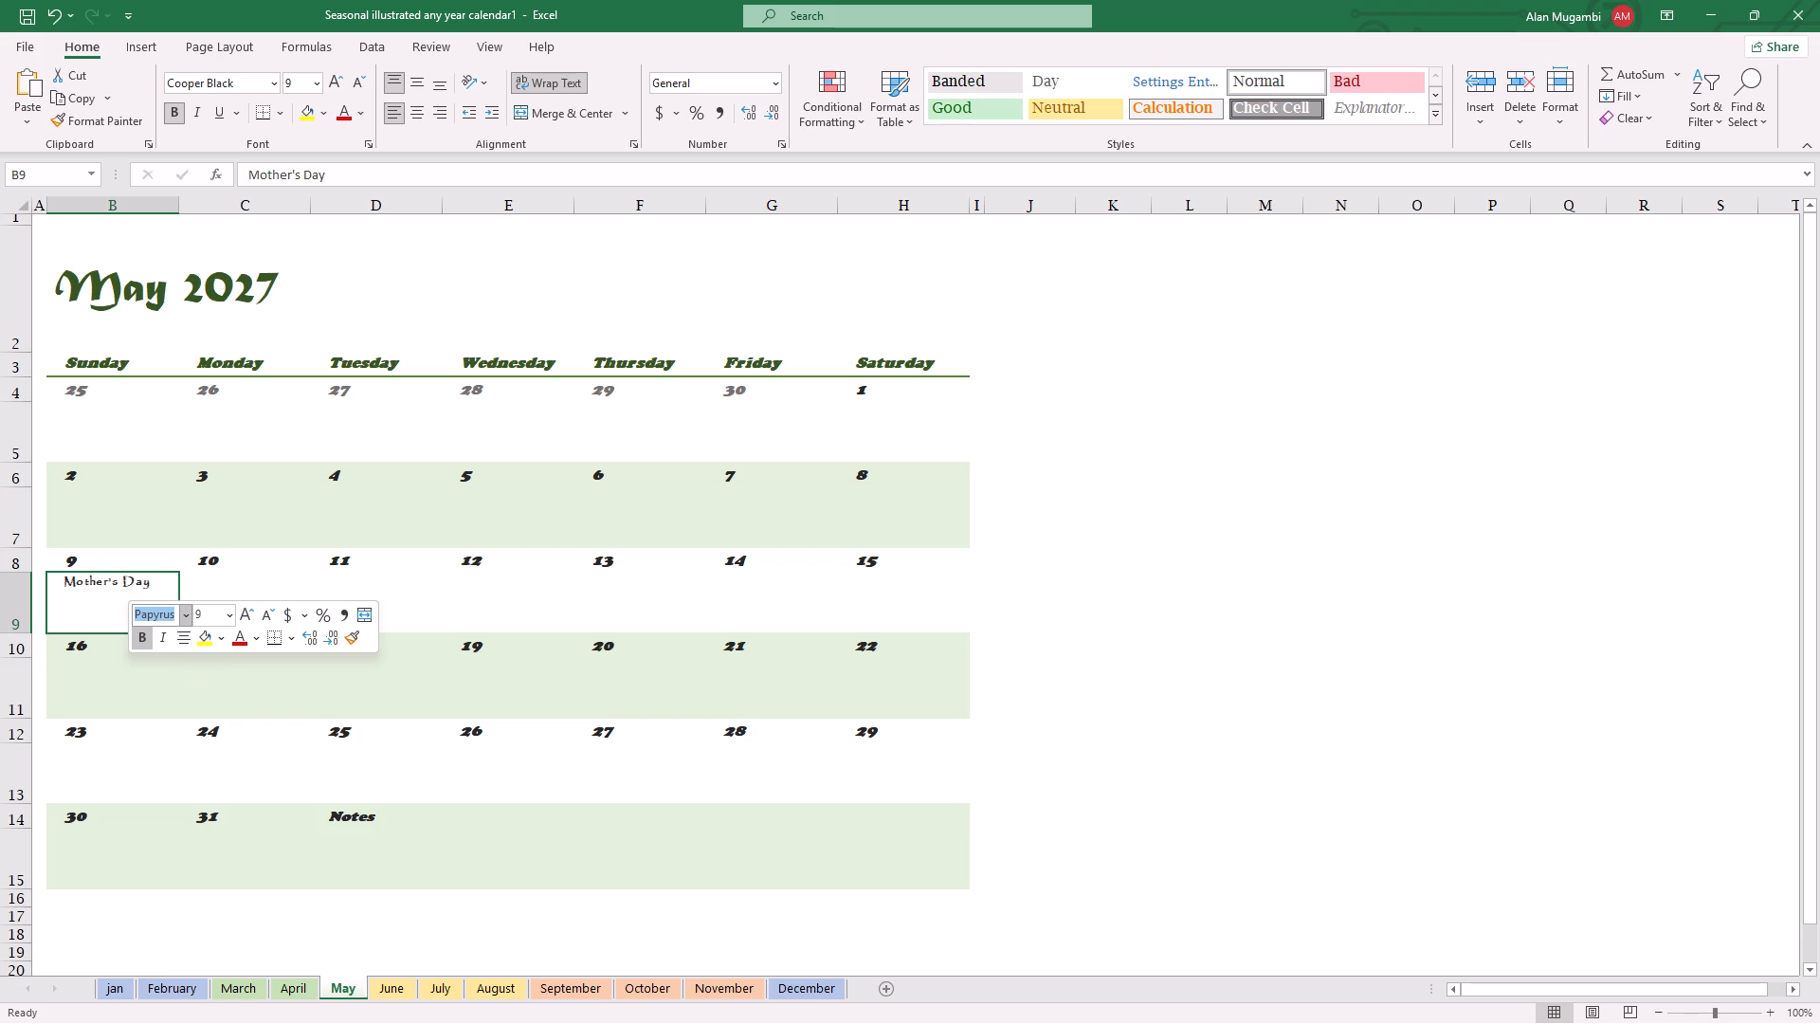
Enter "Eid al-Adha (tentative)" in the cell beneath Monday, May 17.
left_click(222, 695)
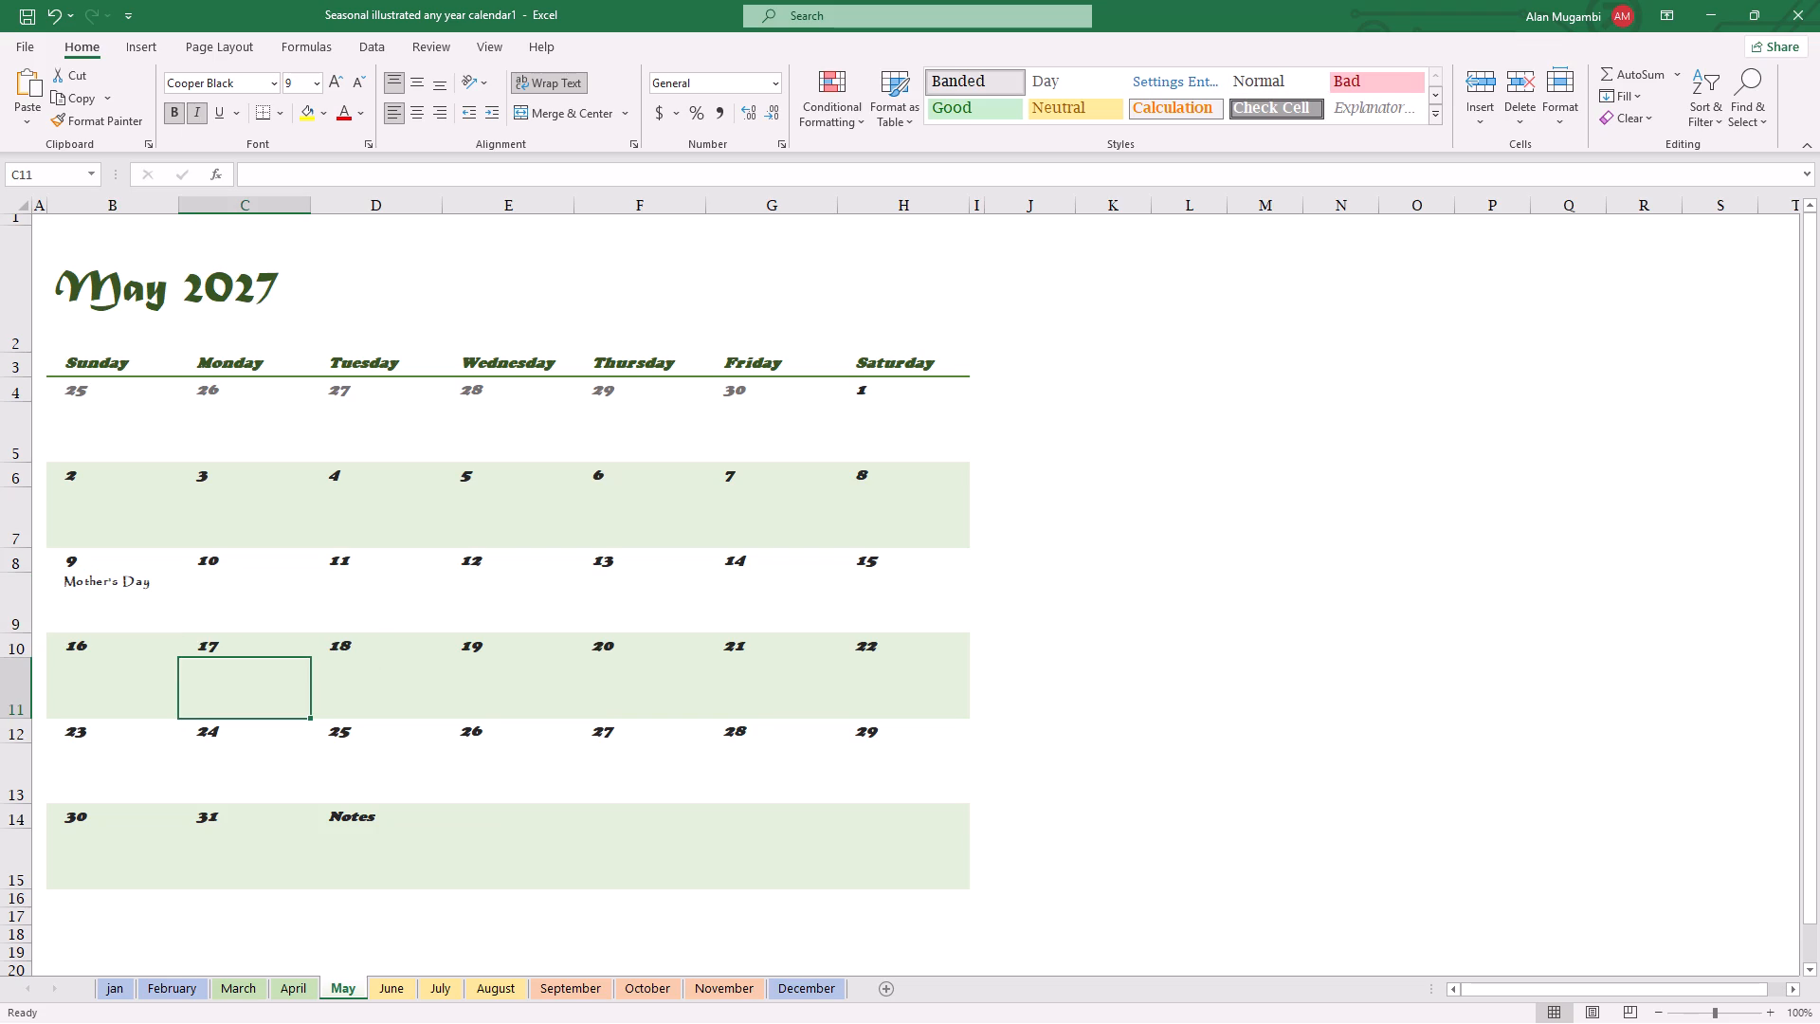
key("shift+e")
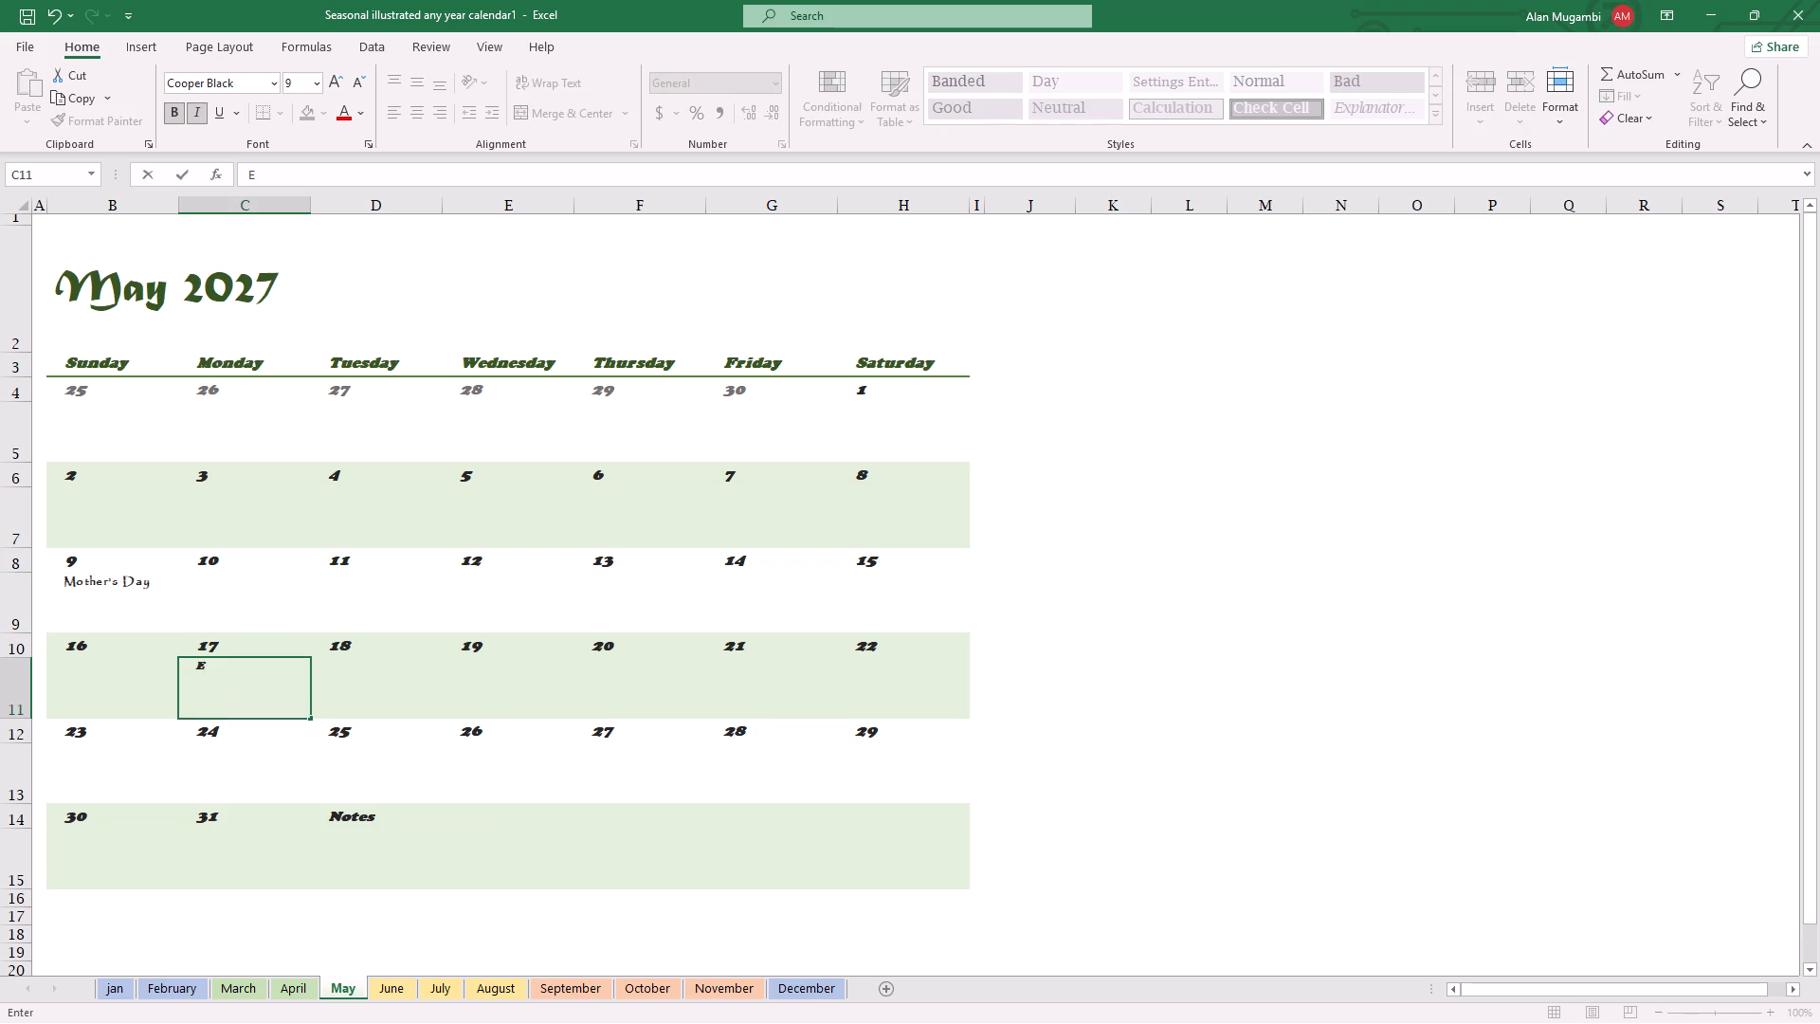
type("id")
key("space")
type("al")
key("minus")
key("shift+a")
key("d")
type("ha")
key("space")
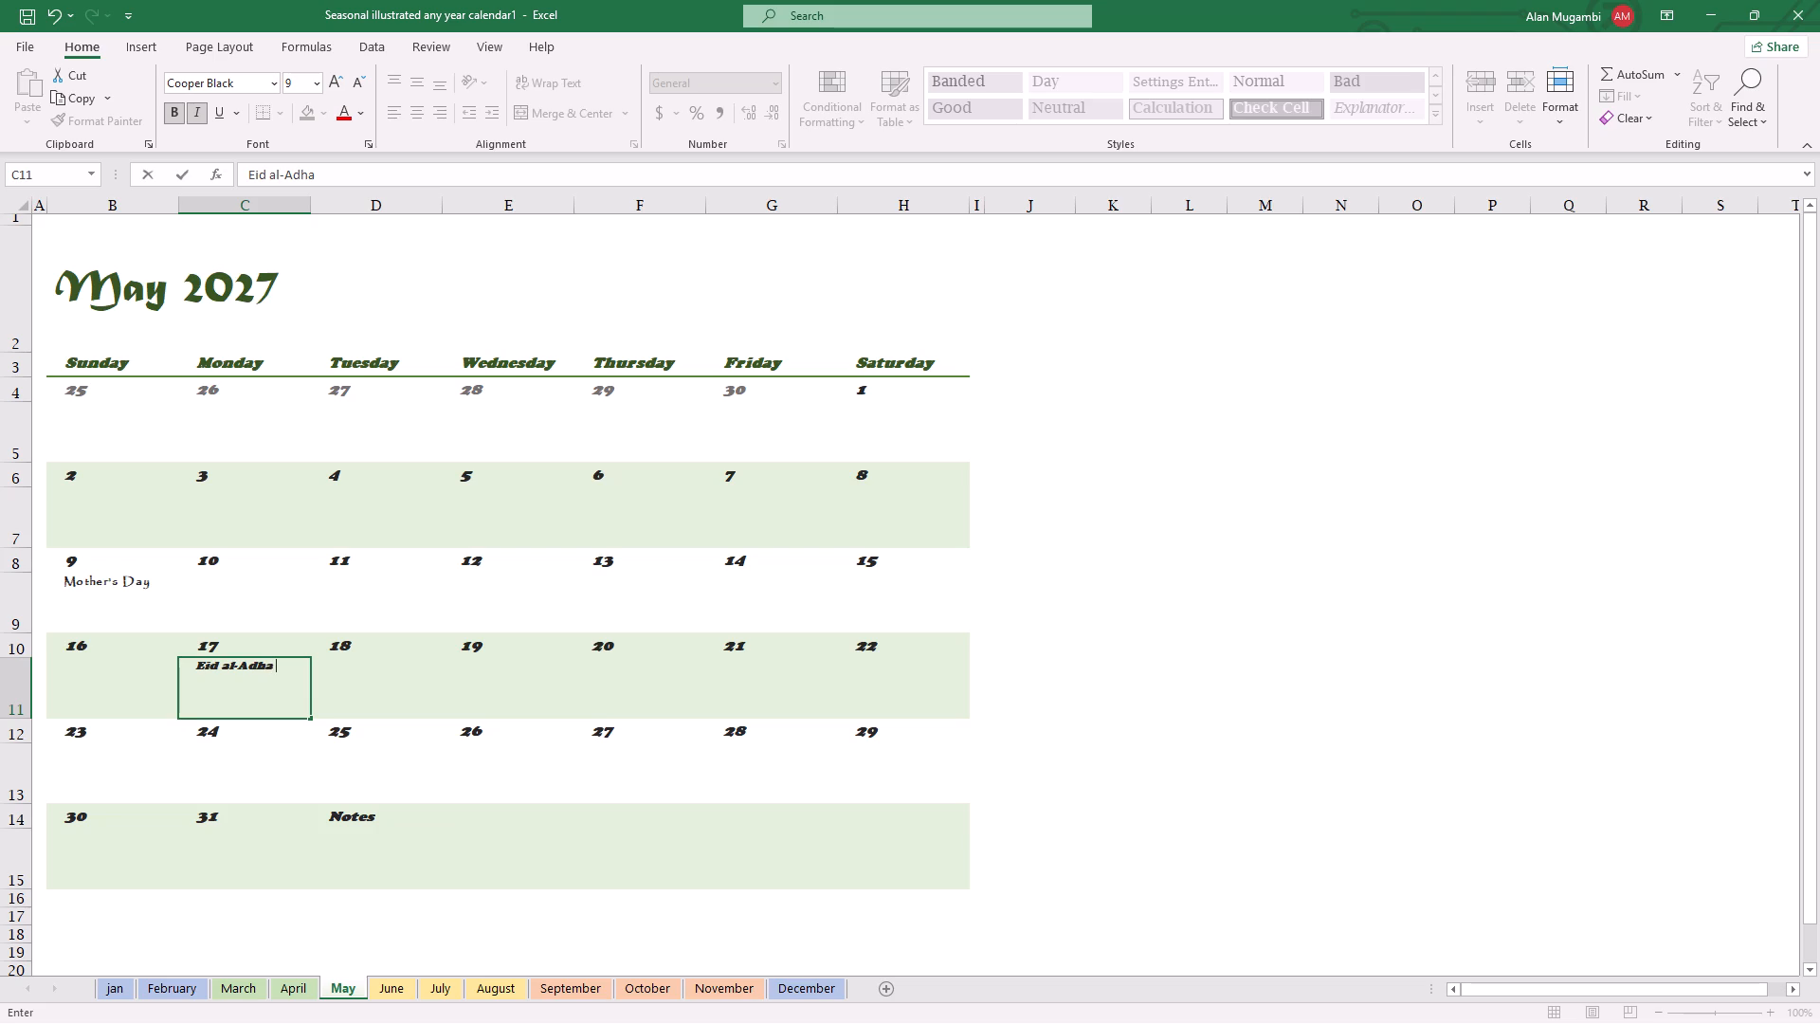
key("shift+parenleft")
key("t")
key("e")
key("n")
type("tati")
type("ve")
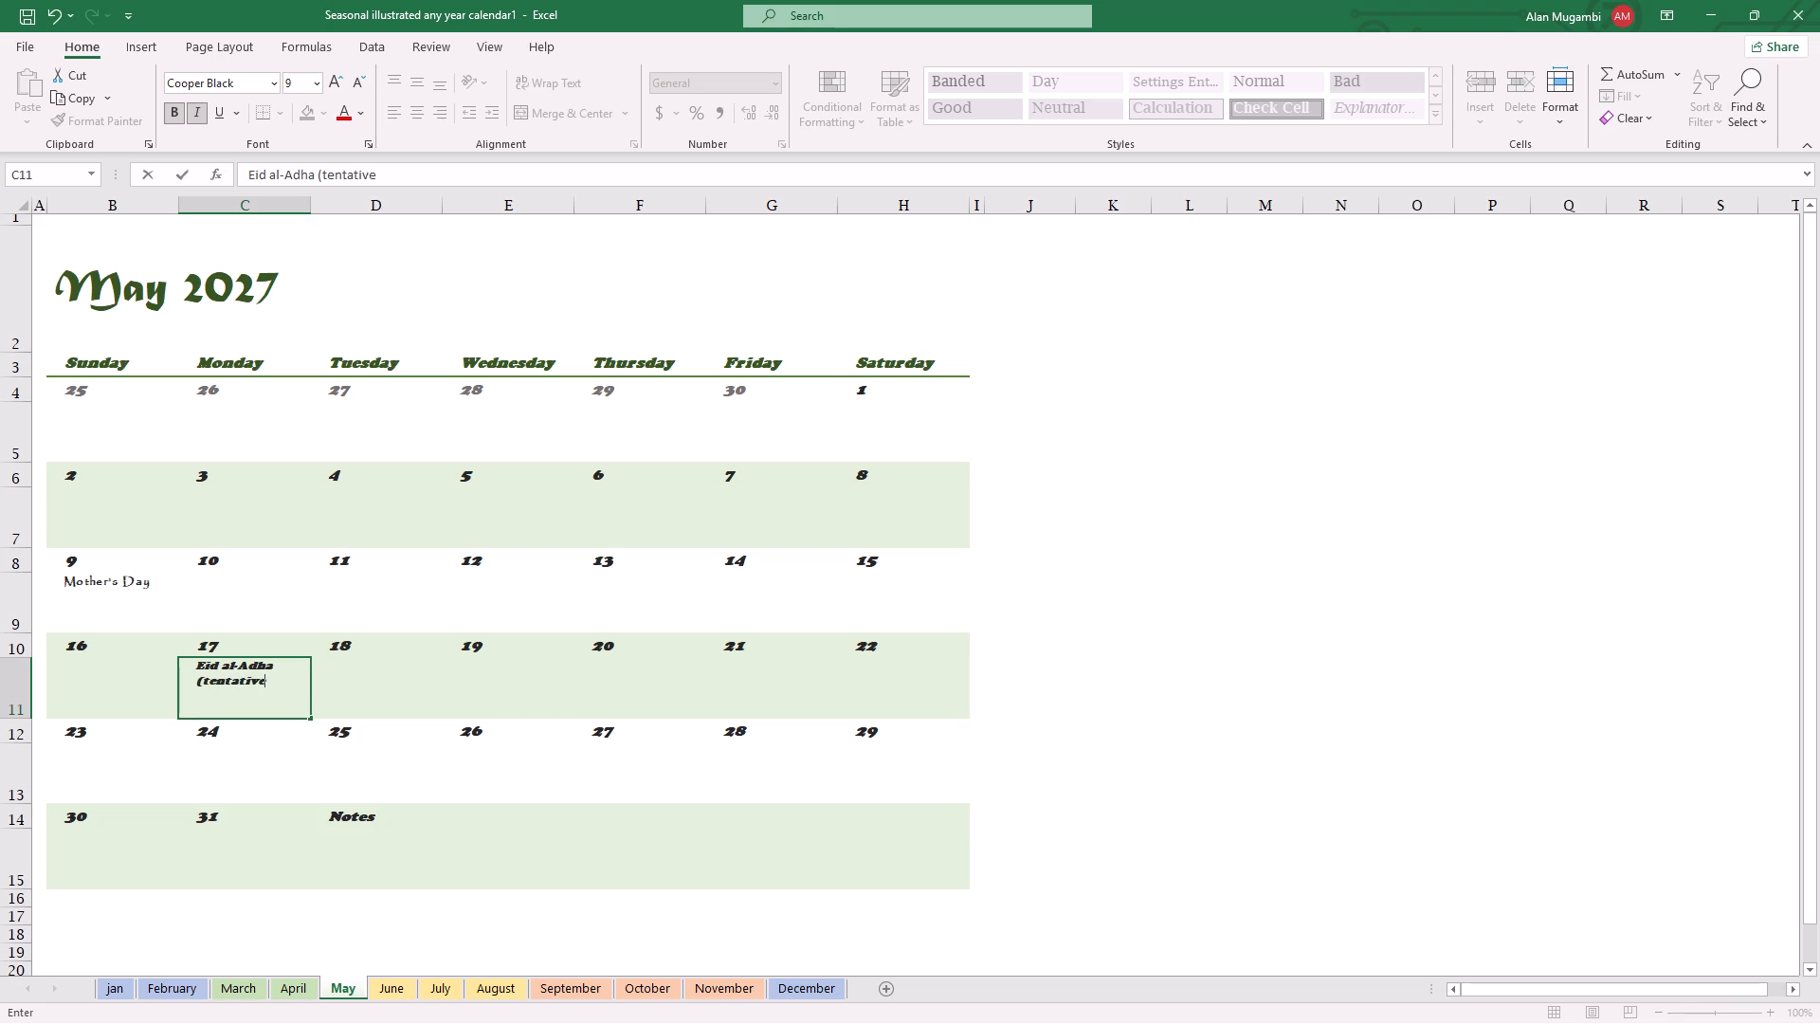
key("shift+parenright")
left_click(350, 685)
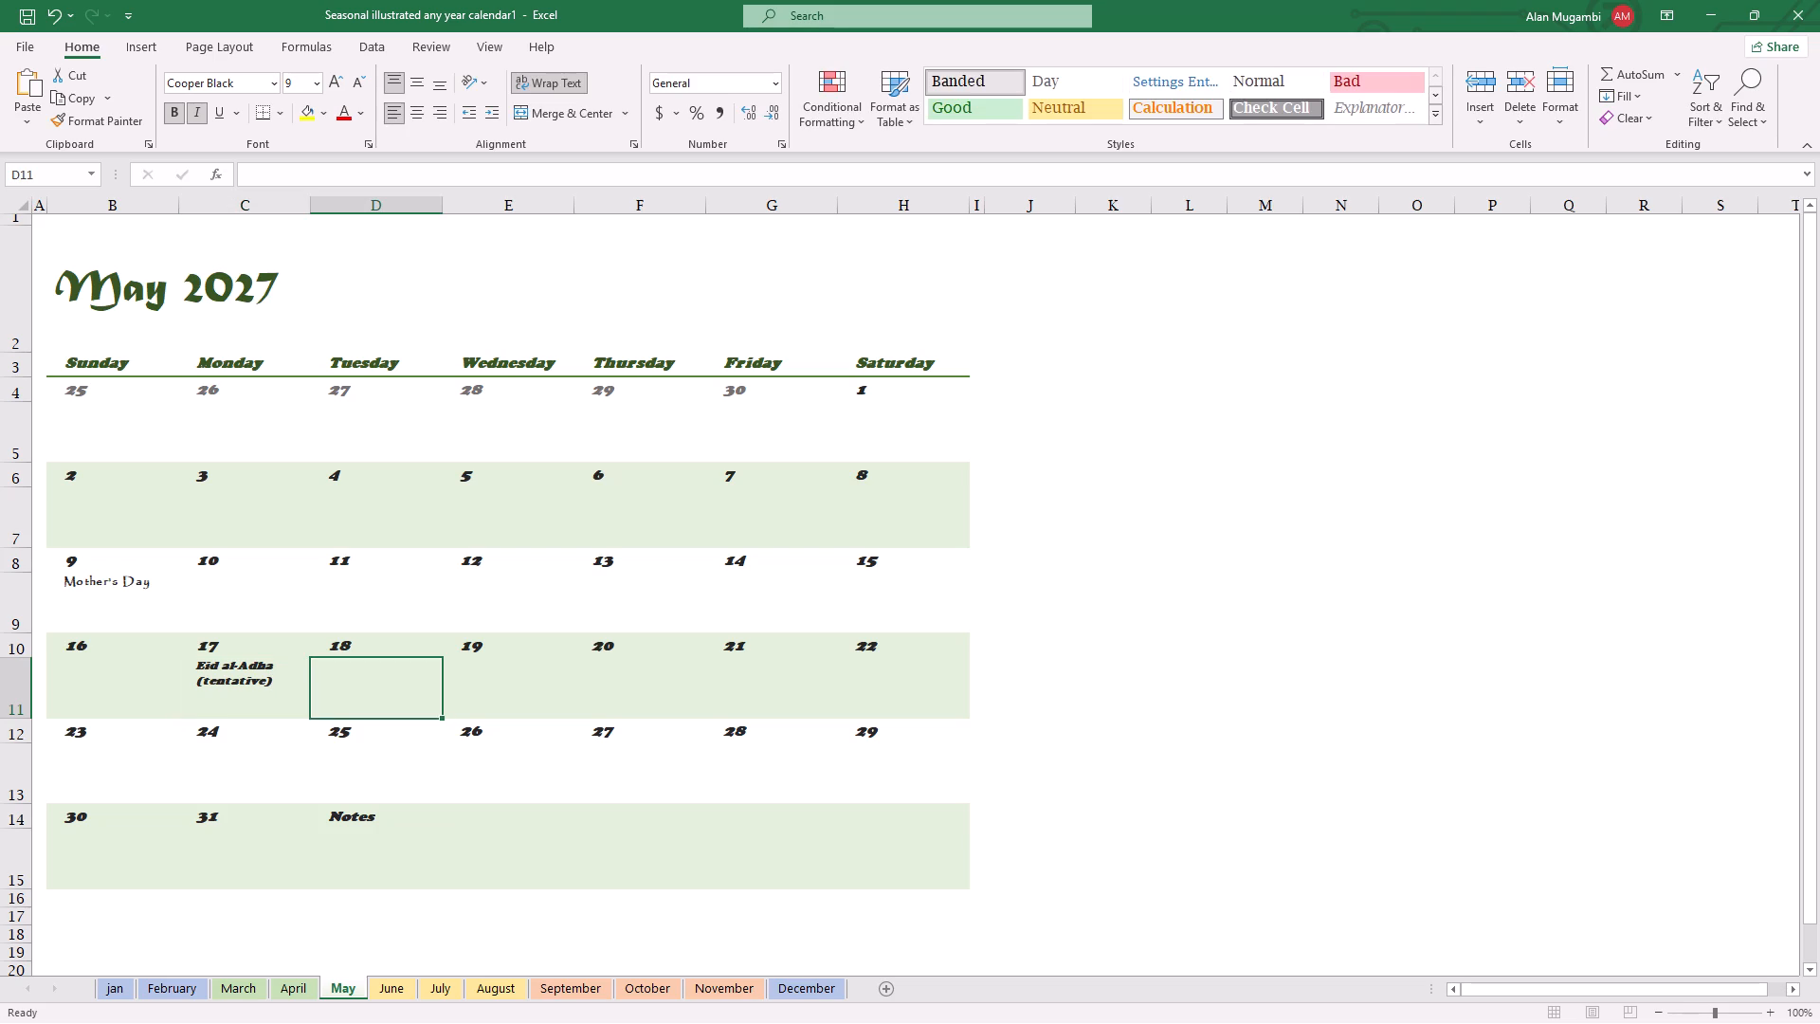
Set the Eid al-Adha entry's font to Papyrus and remove its italic.
left_click(215, 670)
right_click(215, 670)
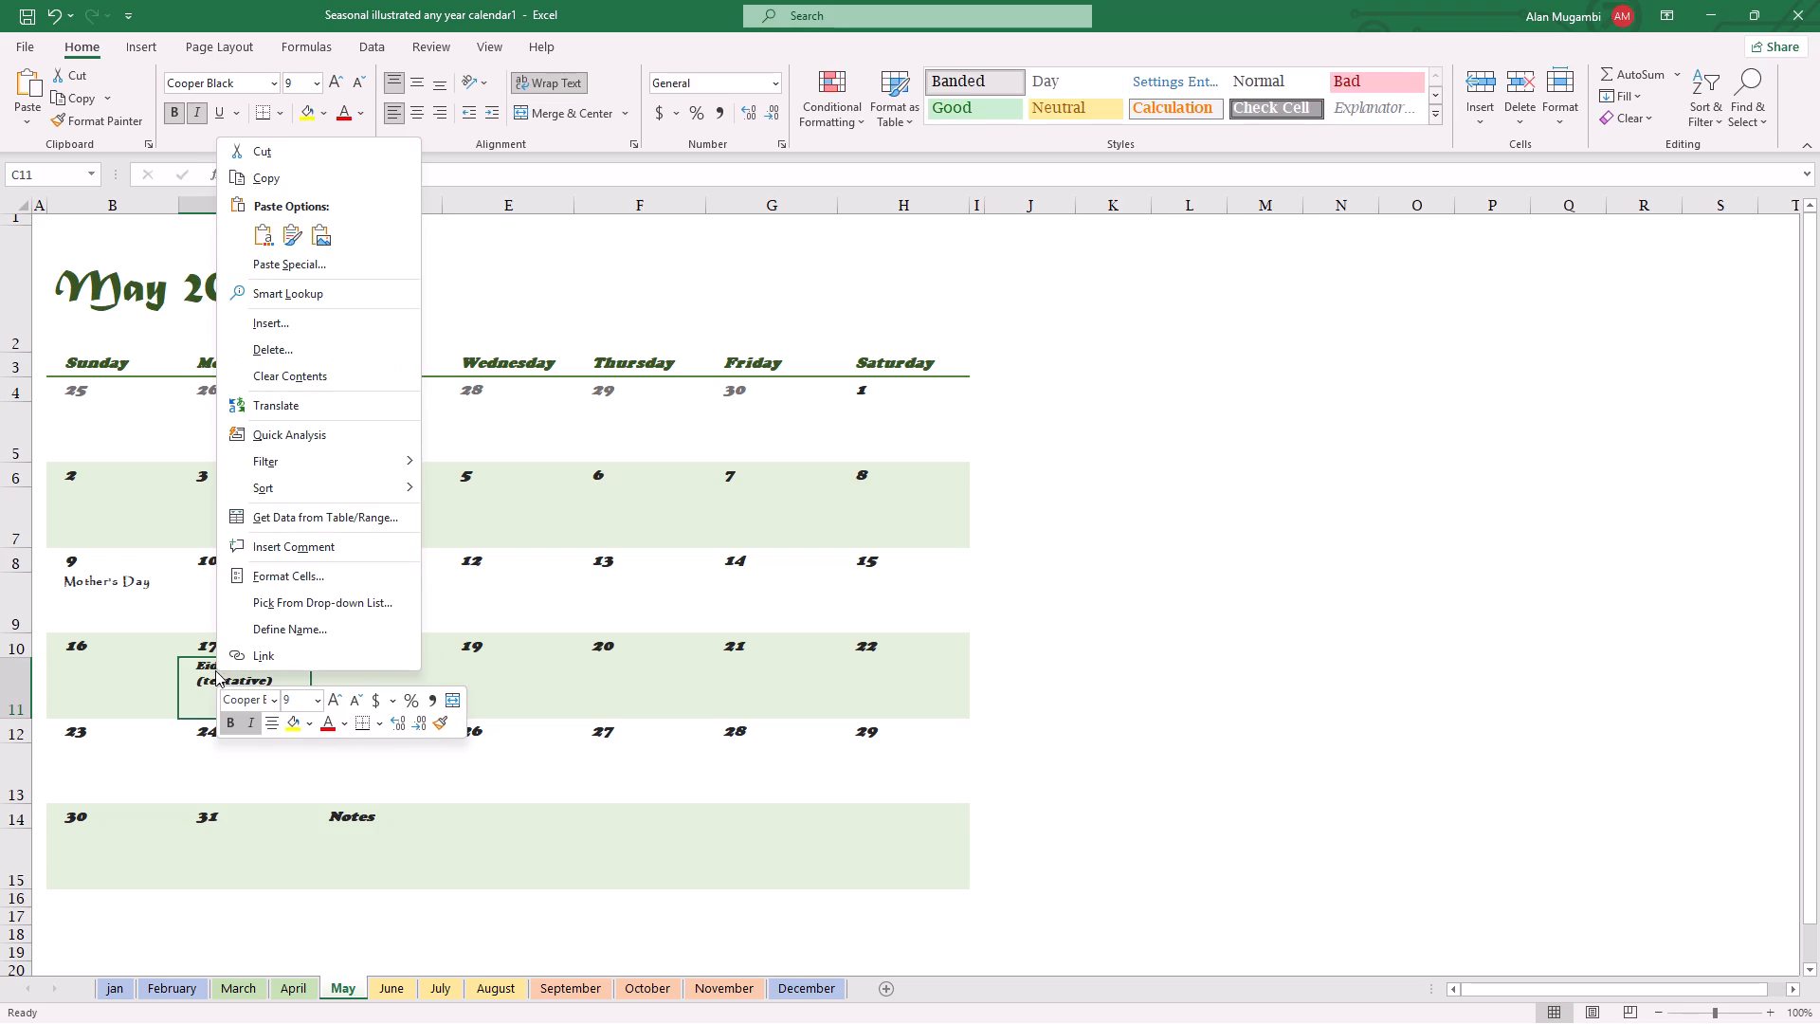
left_click(272, 694)
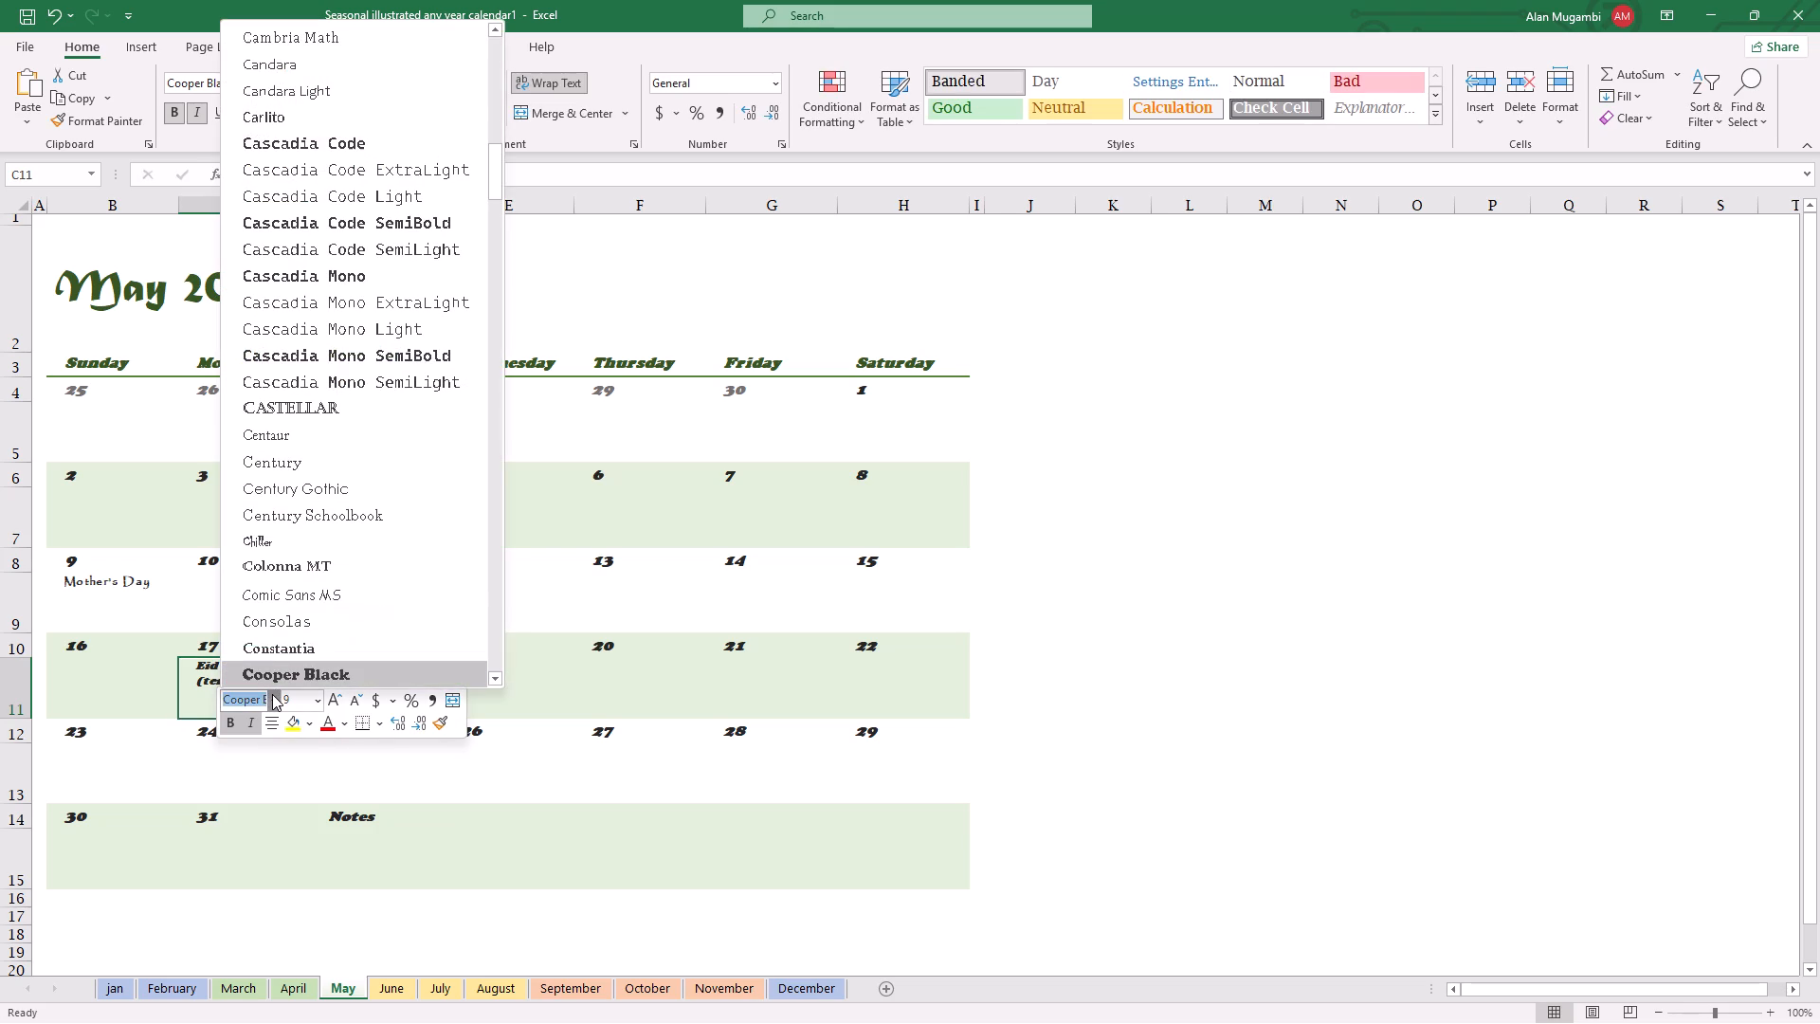
type("pap")
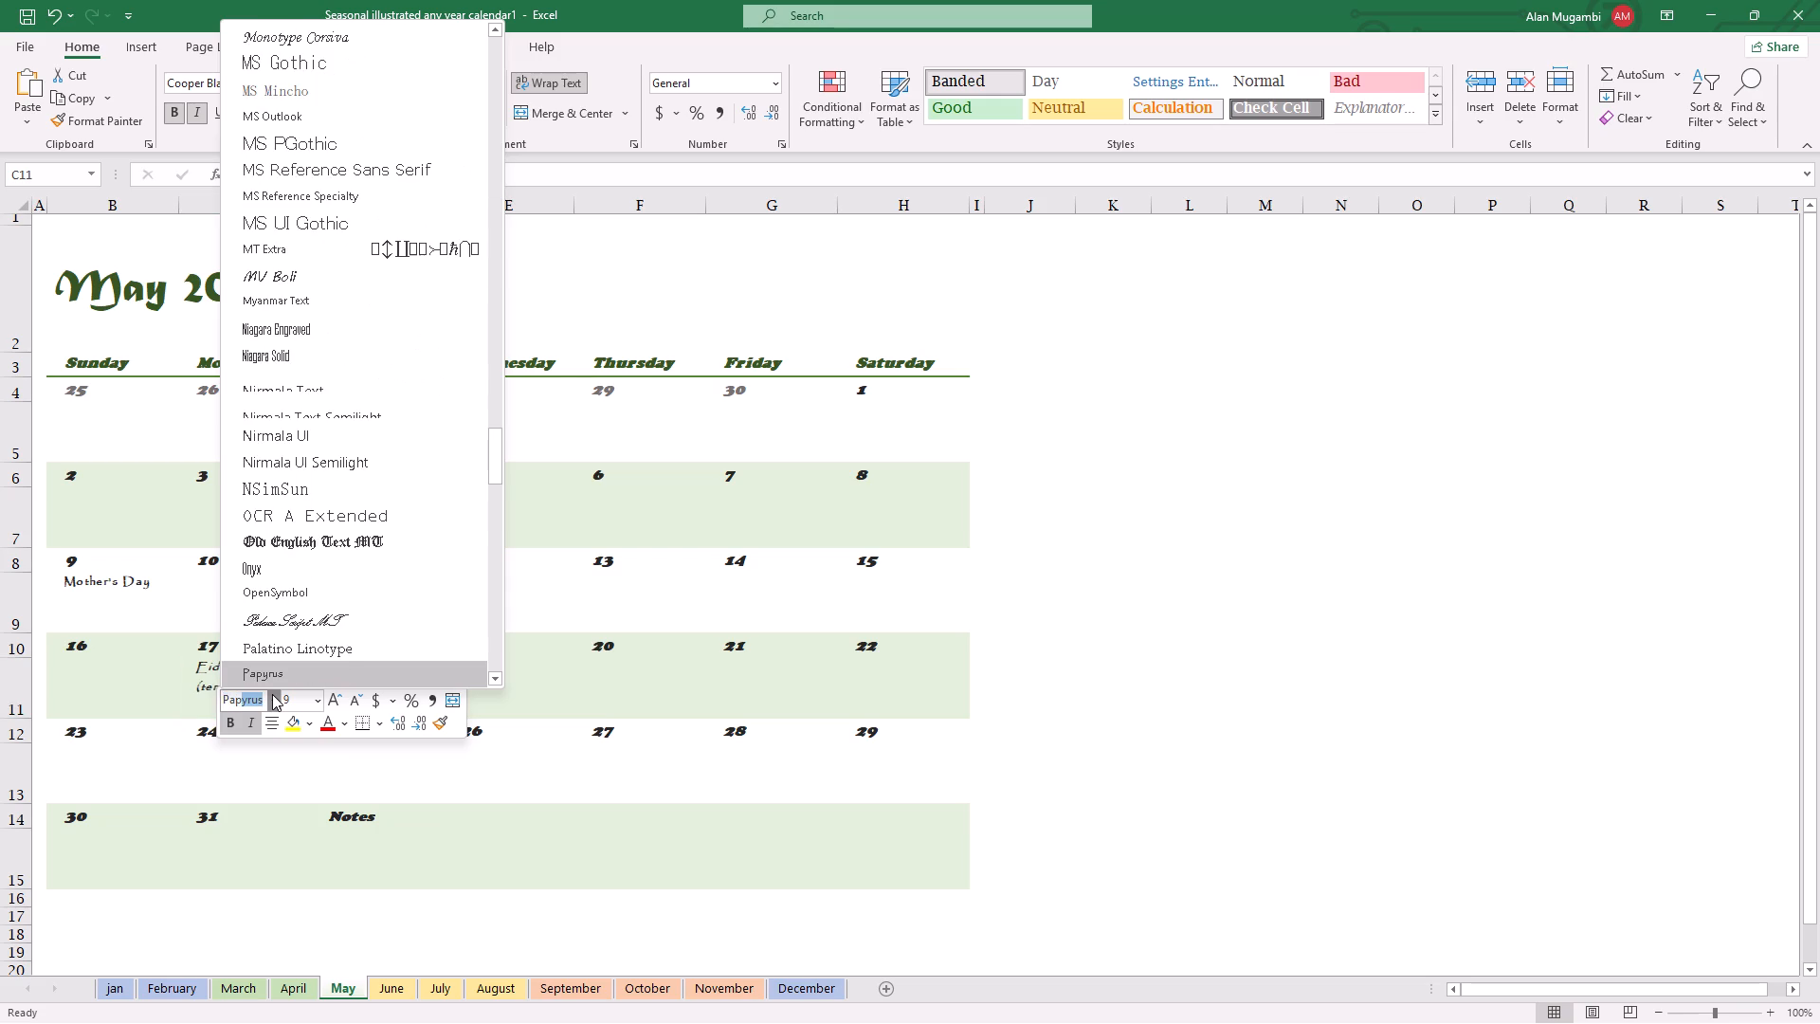
key("Return")
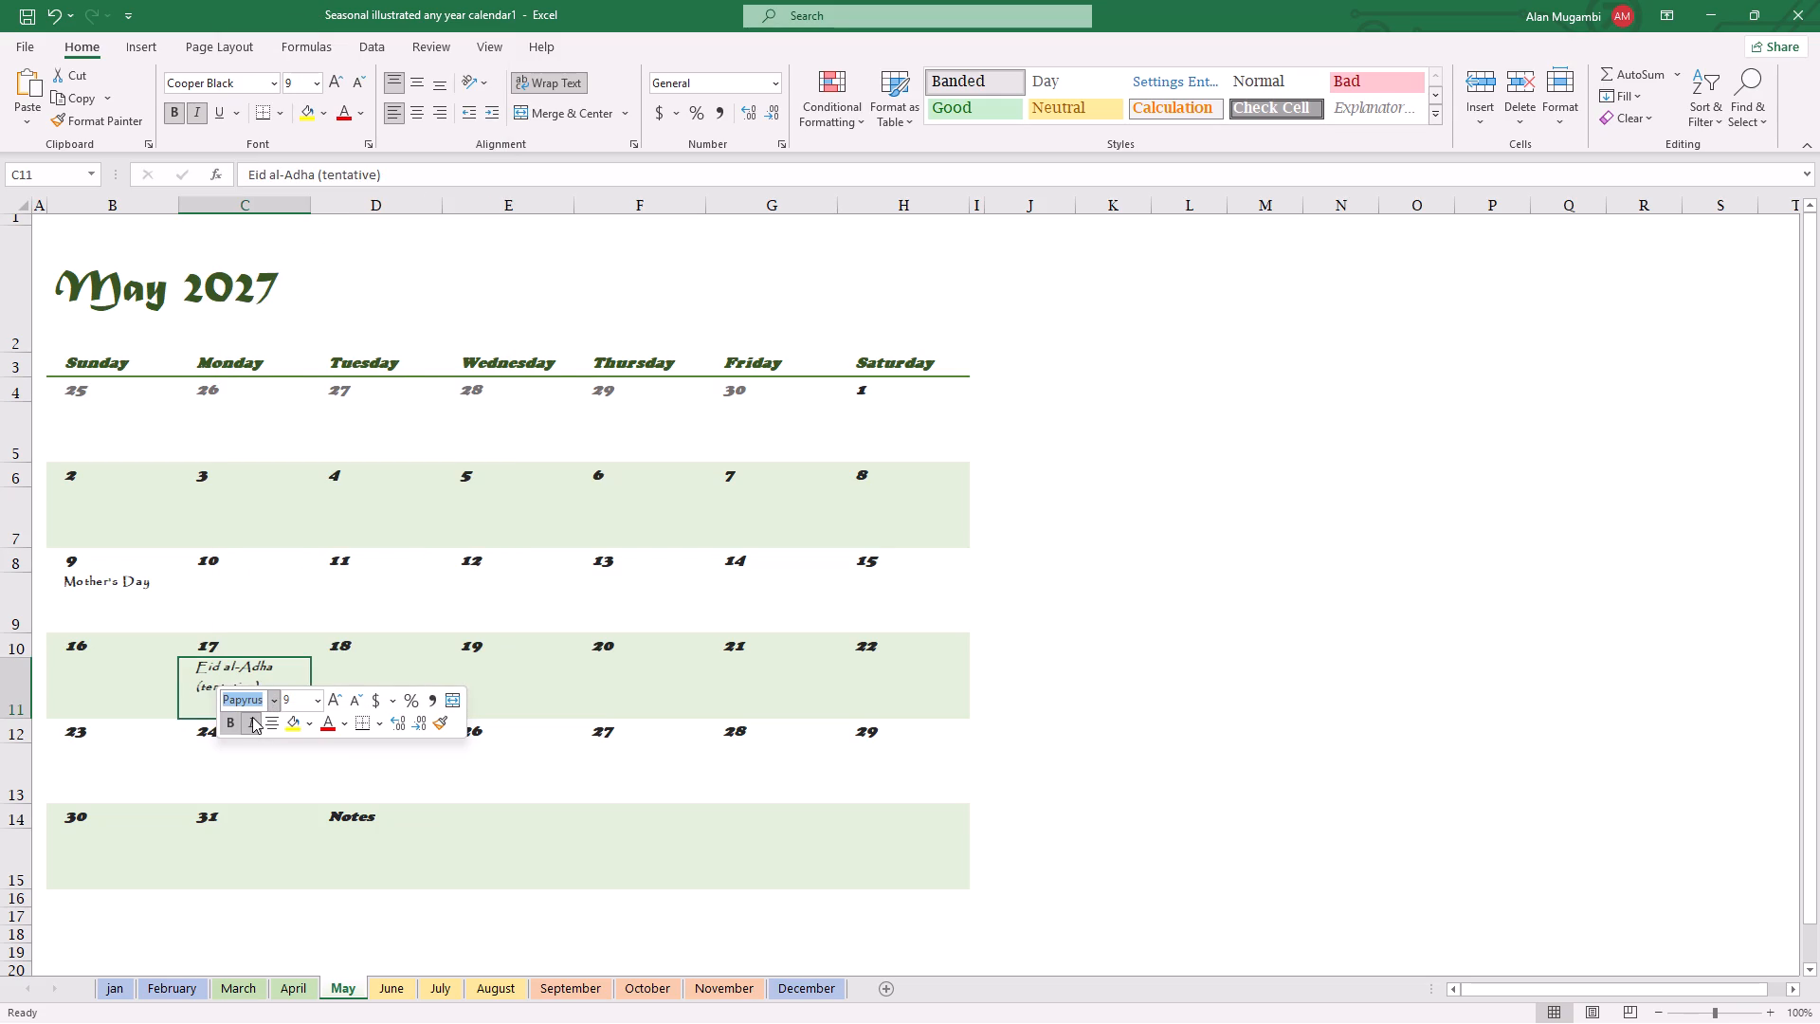
left_click(252, 717)
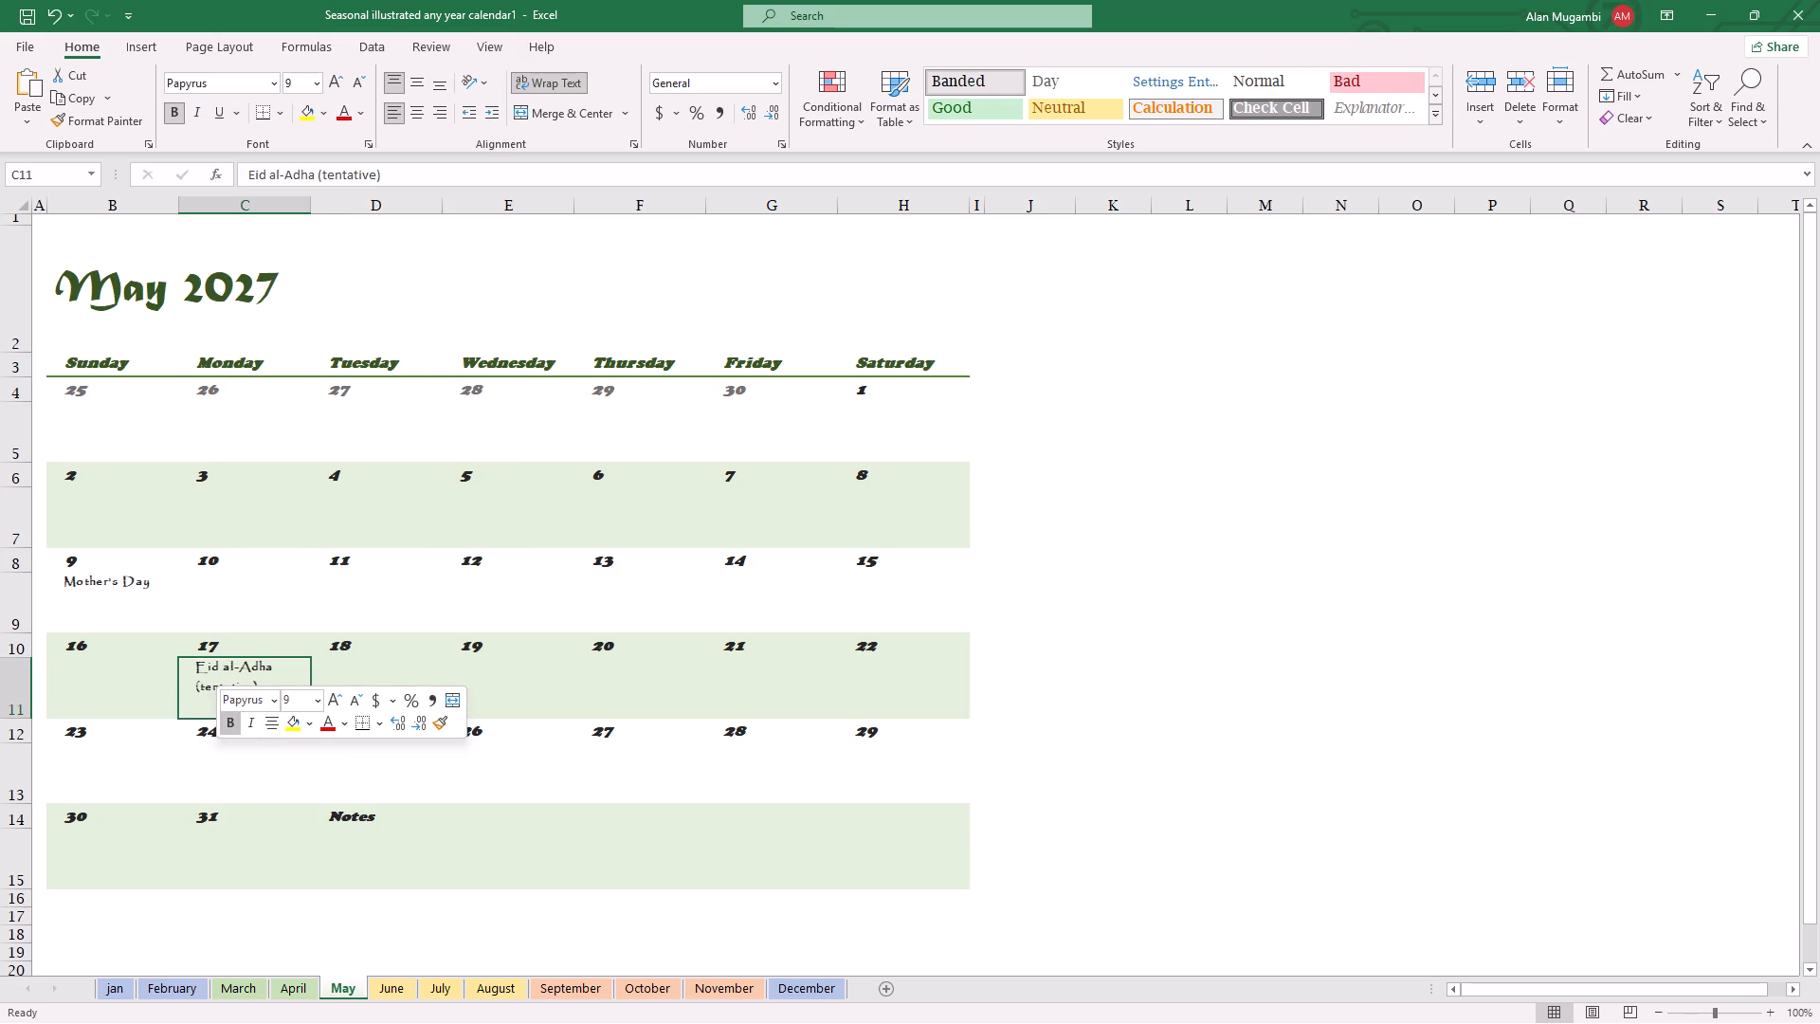
left_click(264, 766)
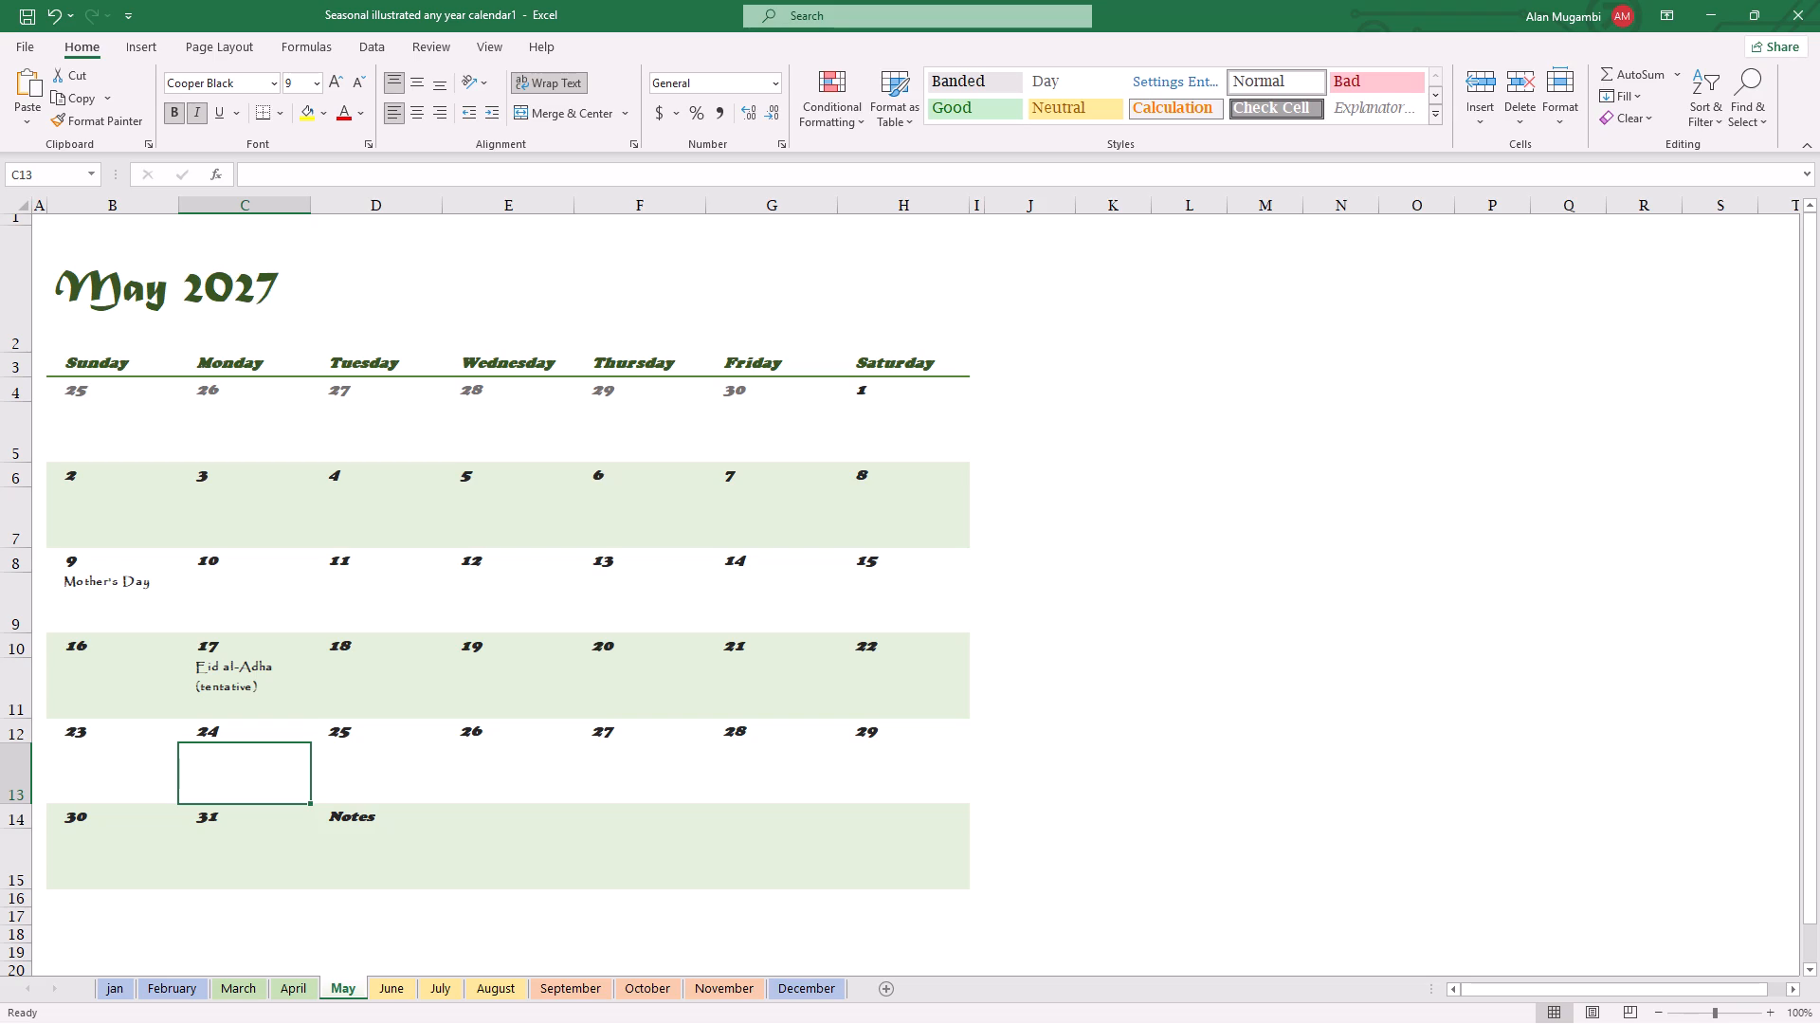
On the June sheet, enter "Madaraka Day" in the cell beneath Tuesday, June 1.
left_click(396, 988)
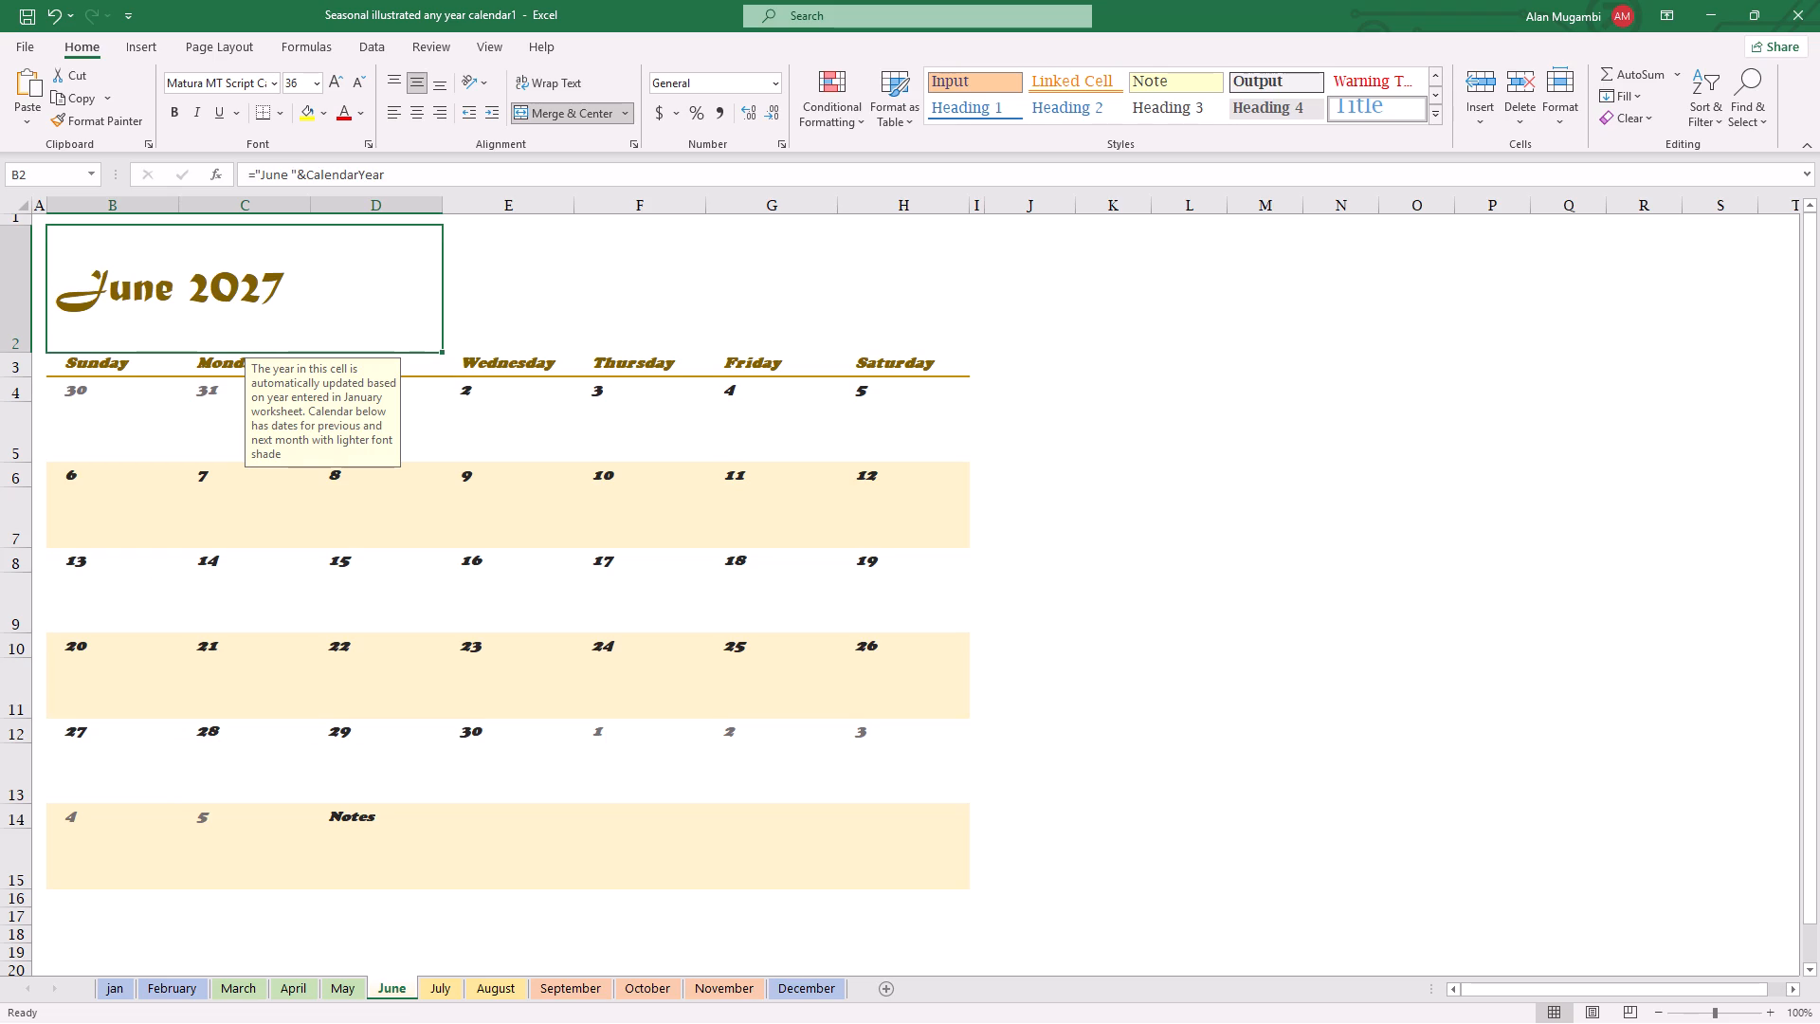
left_click(406, 419)
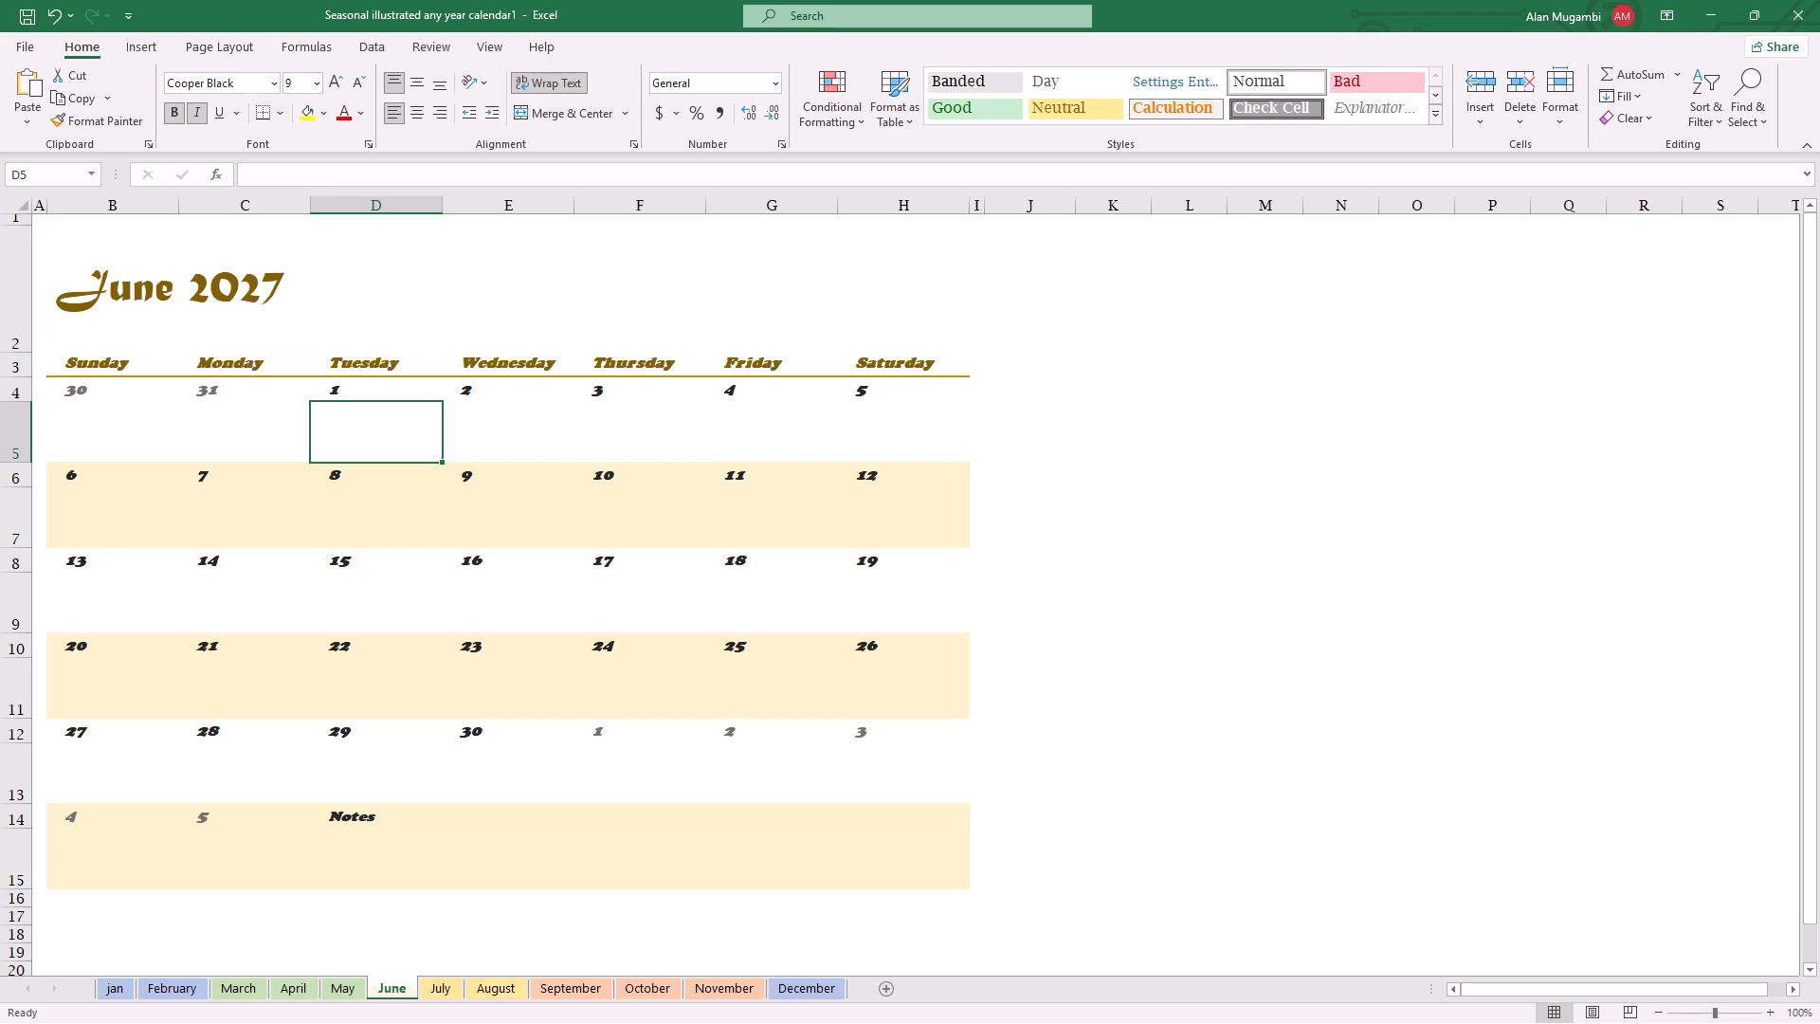
key("shift+m")
key("a")
type("da")
key("r")
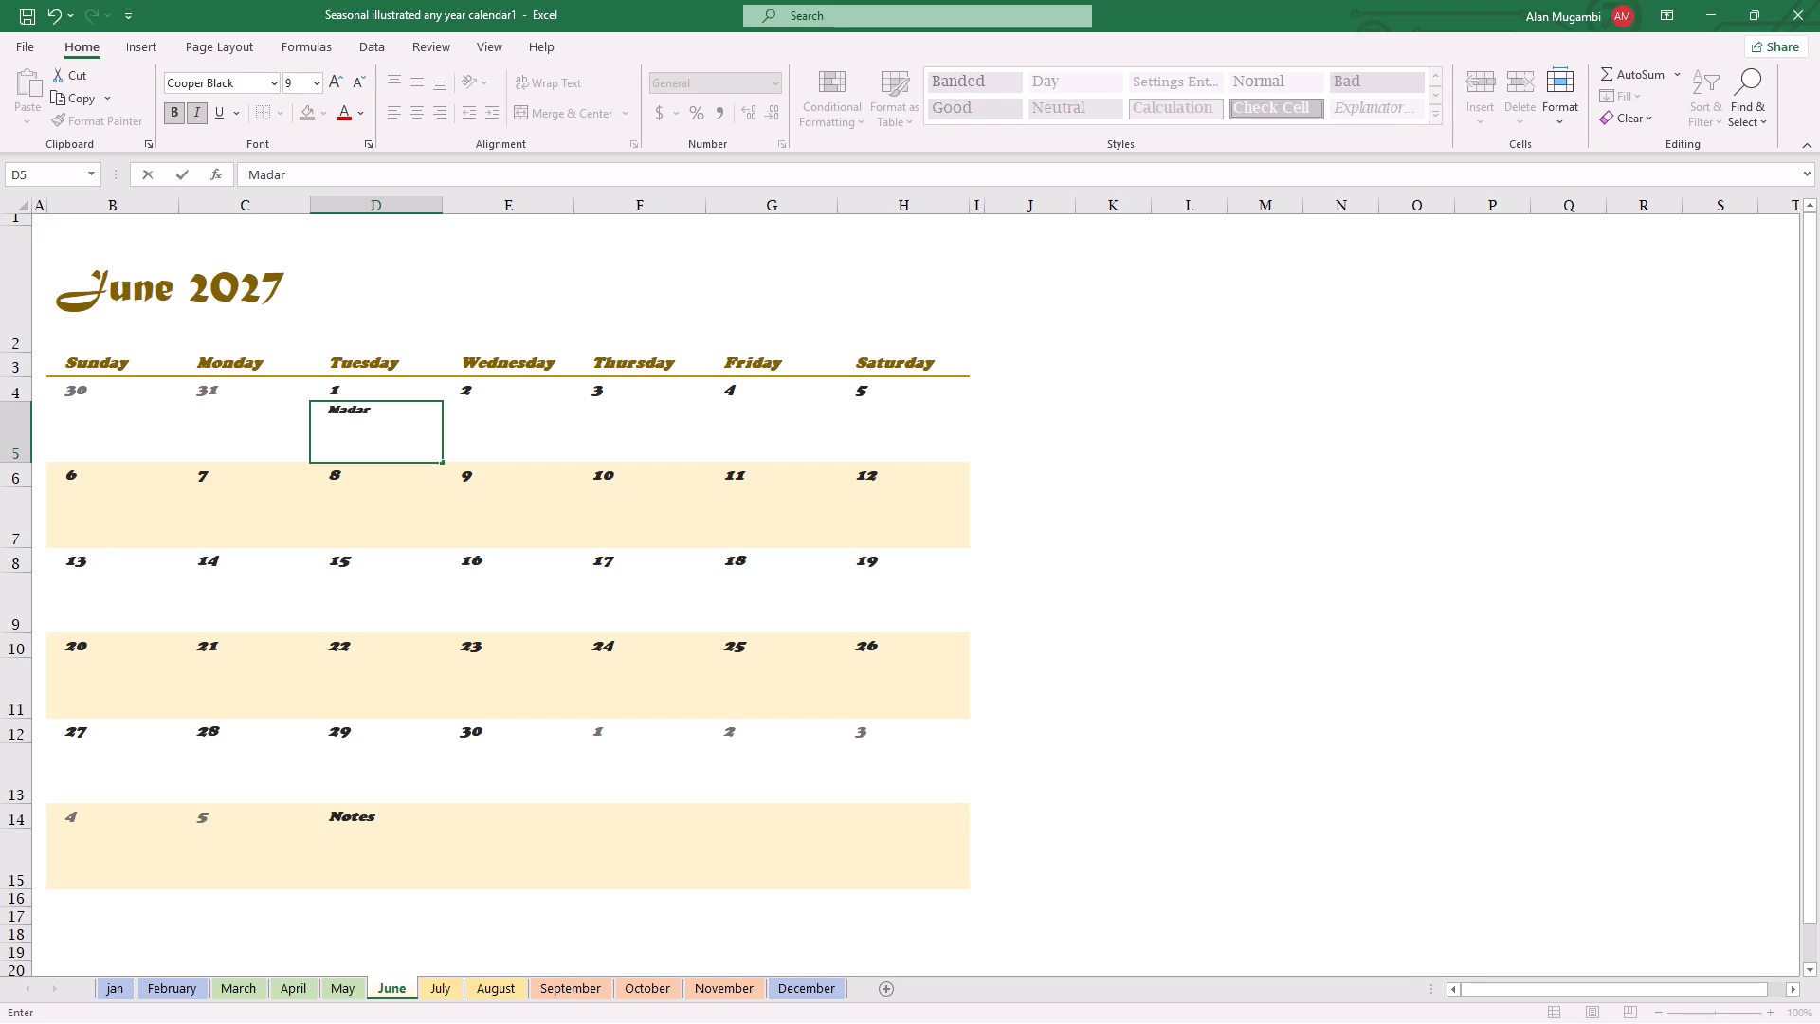
type("aka")
key("space")
key("shift+d")
type("ay")
left_click(484, 411)
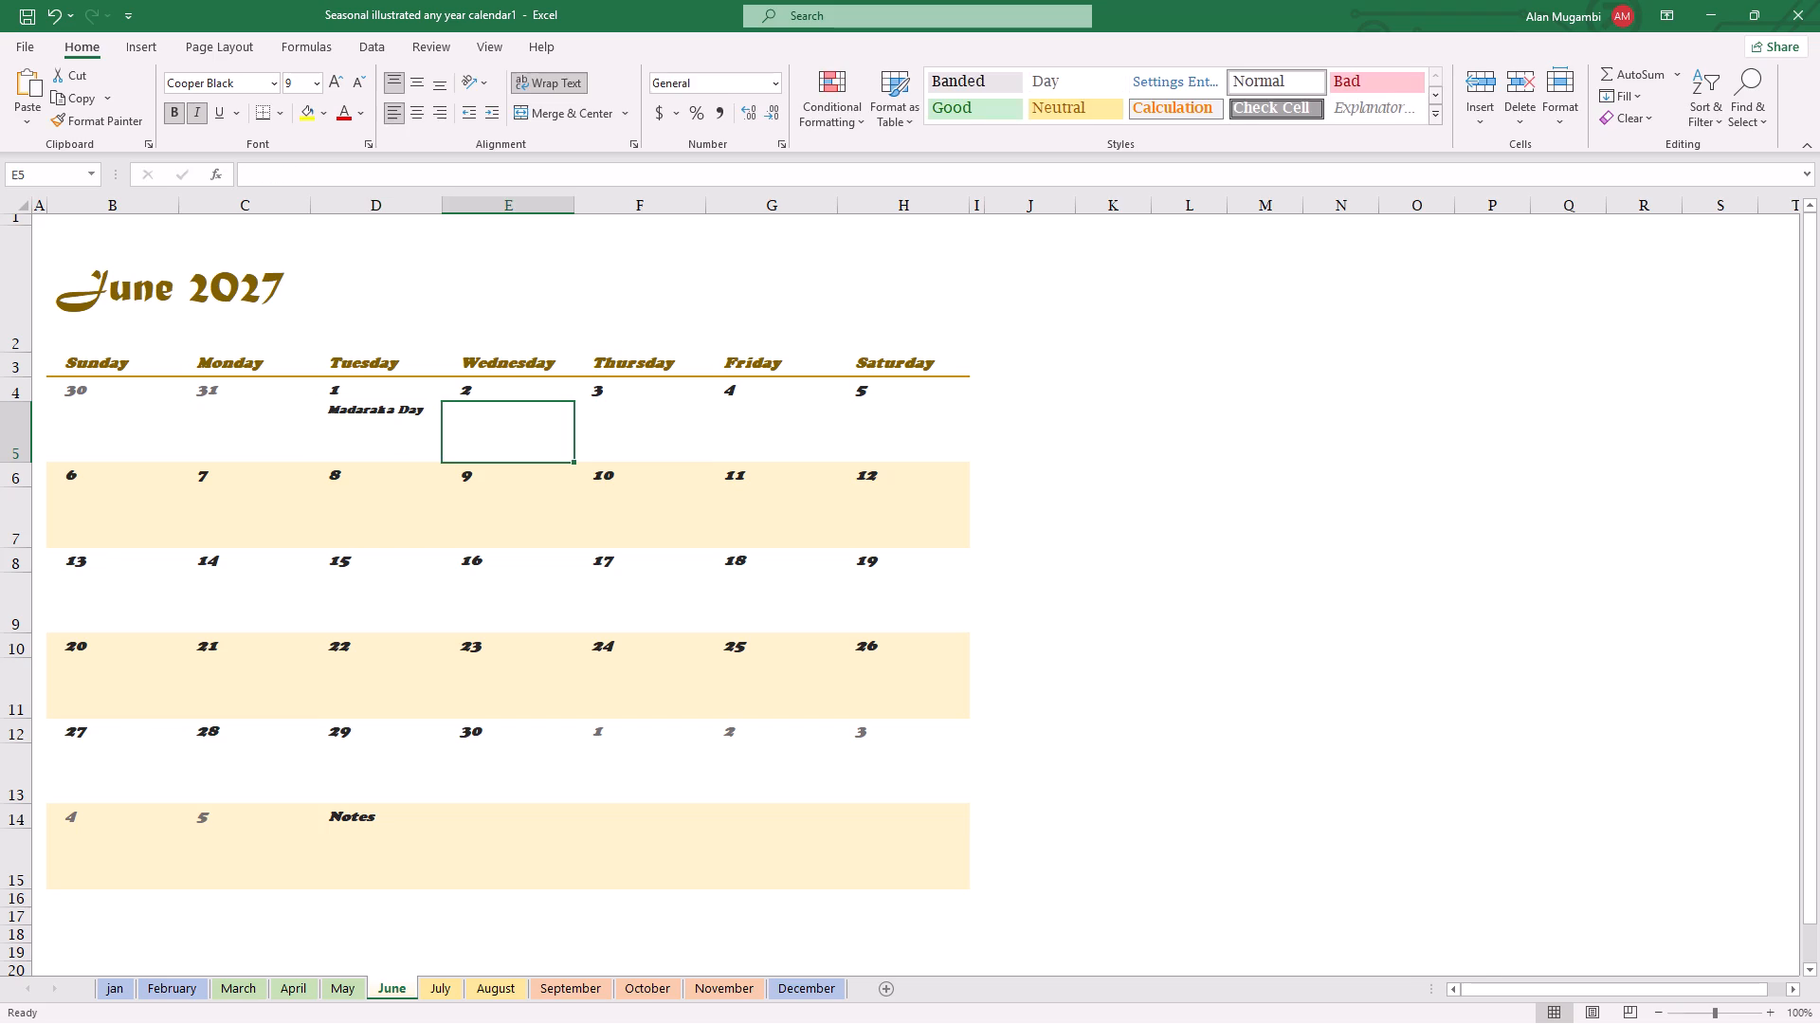
Set the Madaraka Day entry's font to Papyrus and remove its italic.
left_click(405, 422)
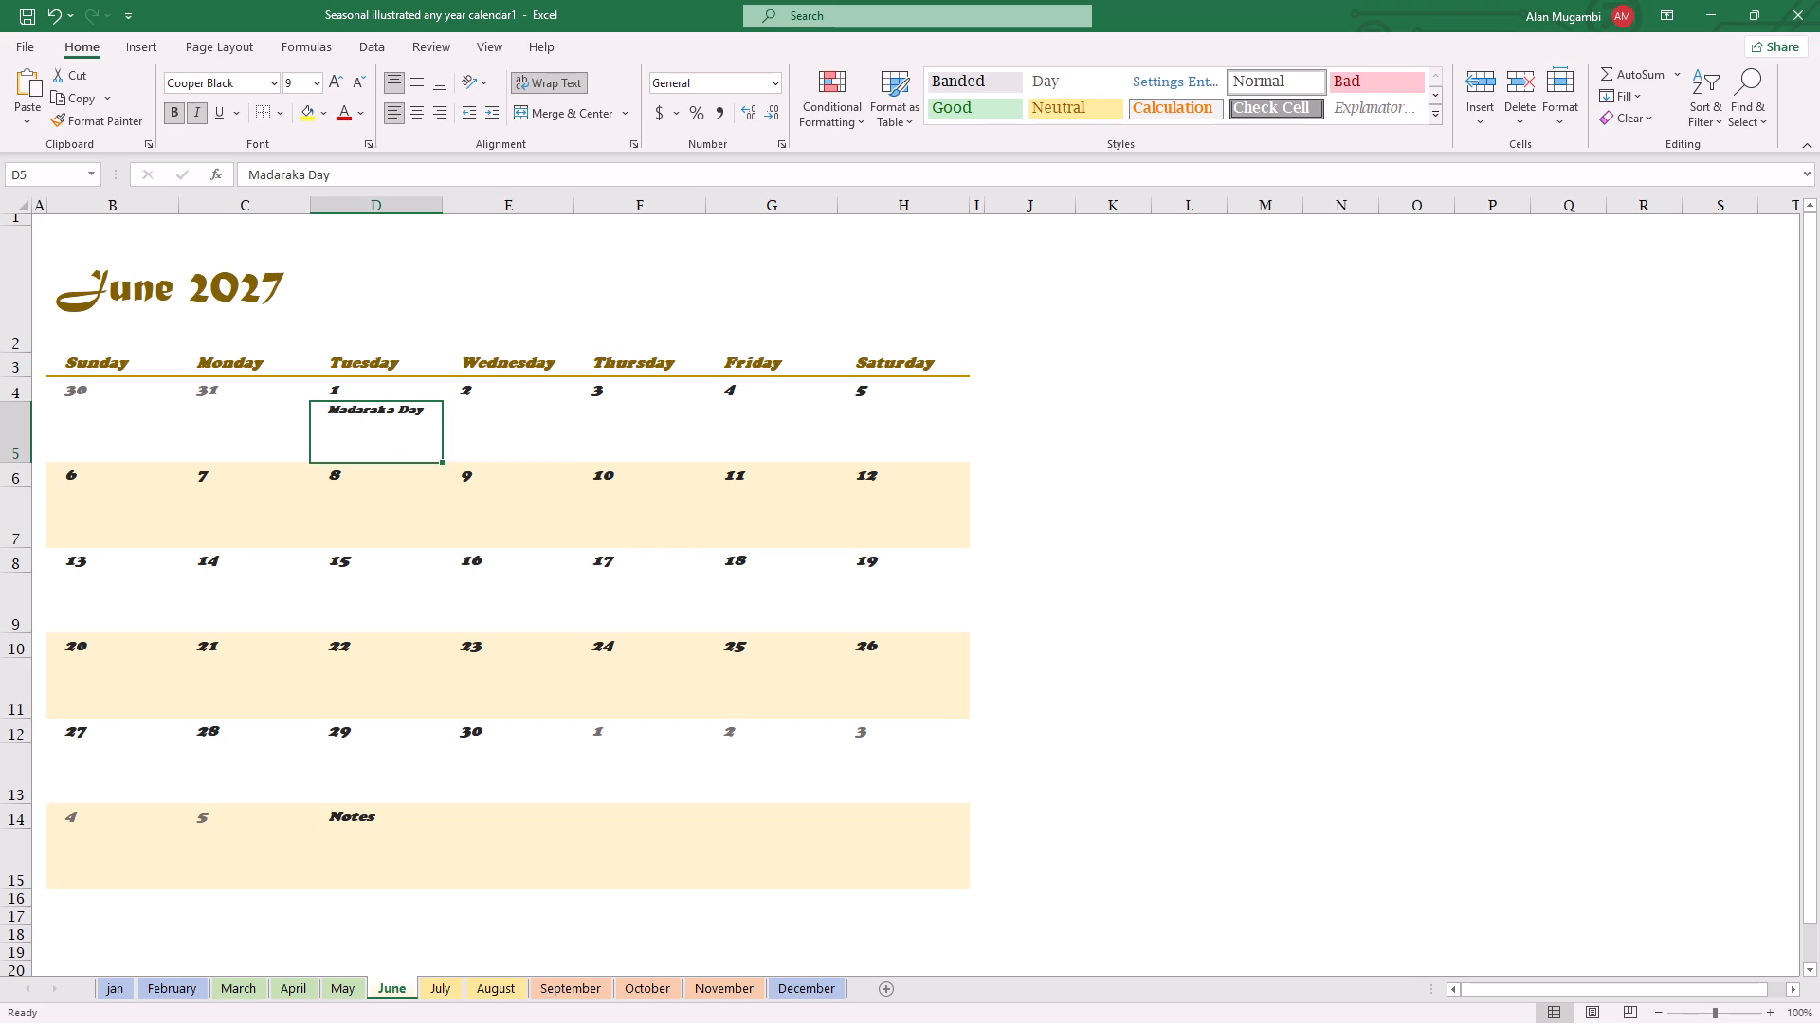
right_click(405, 422)
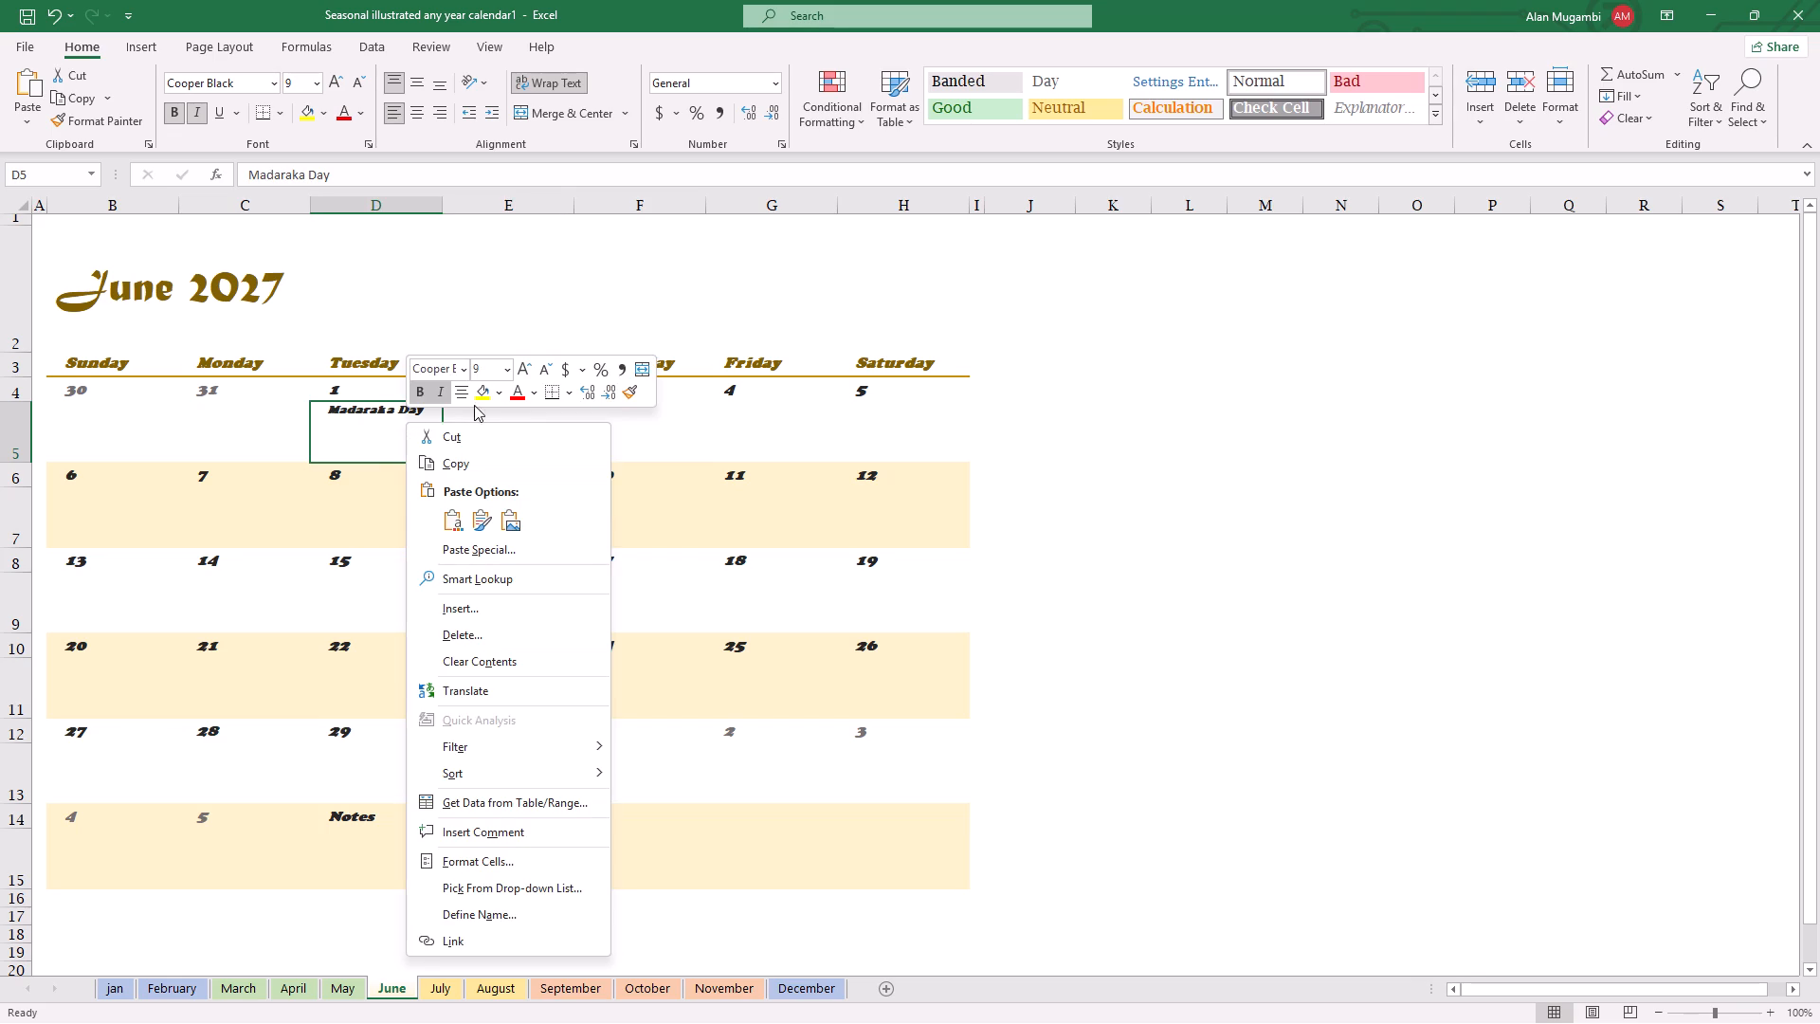
left_click(460, 374)
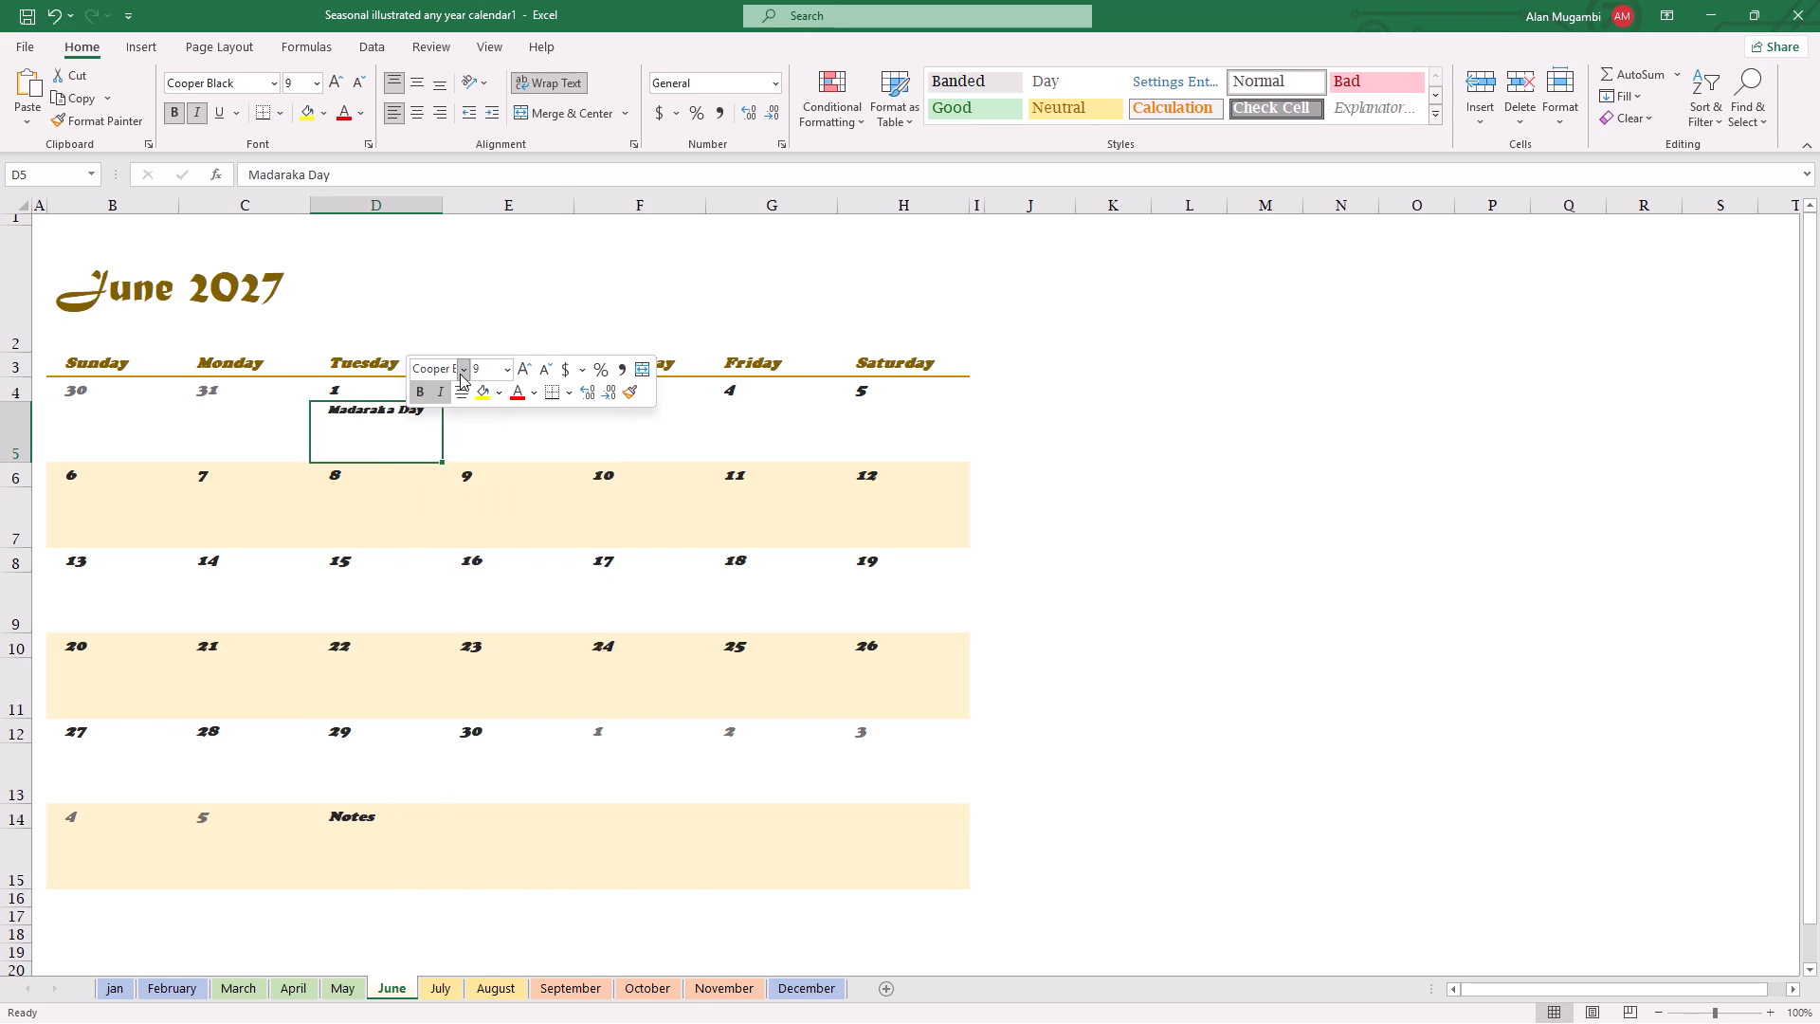
type("pap")
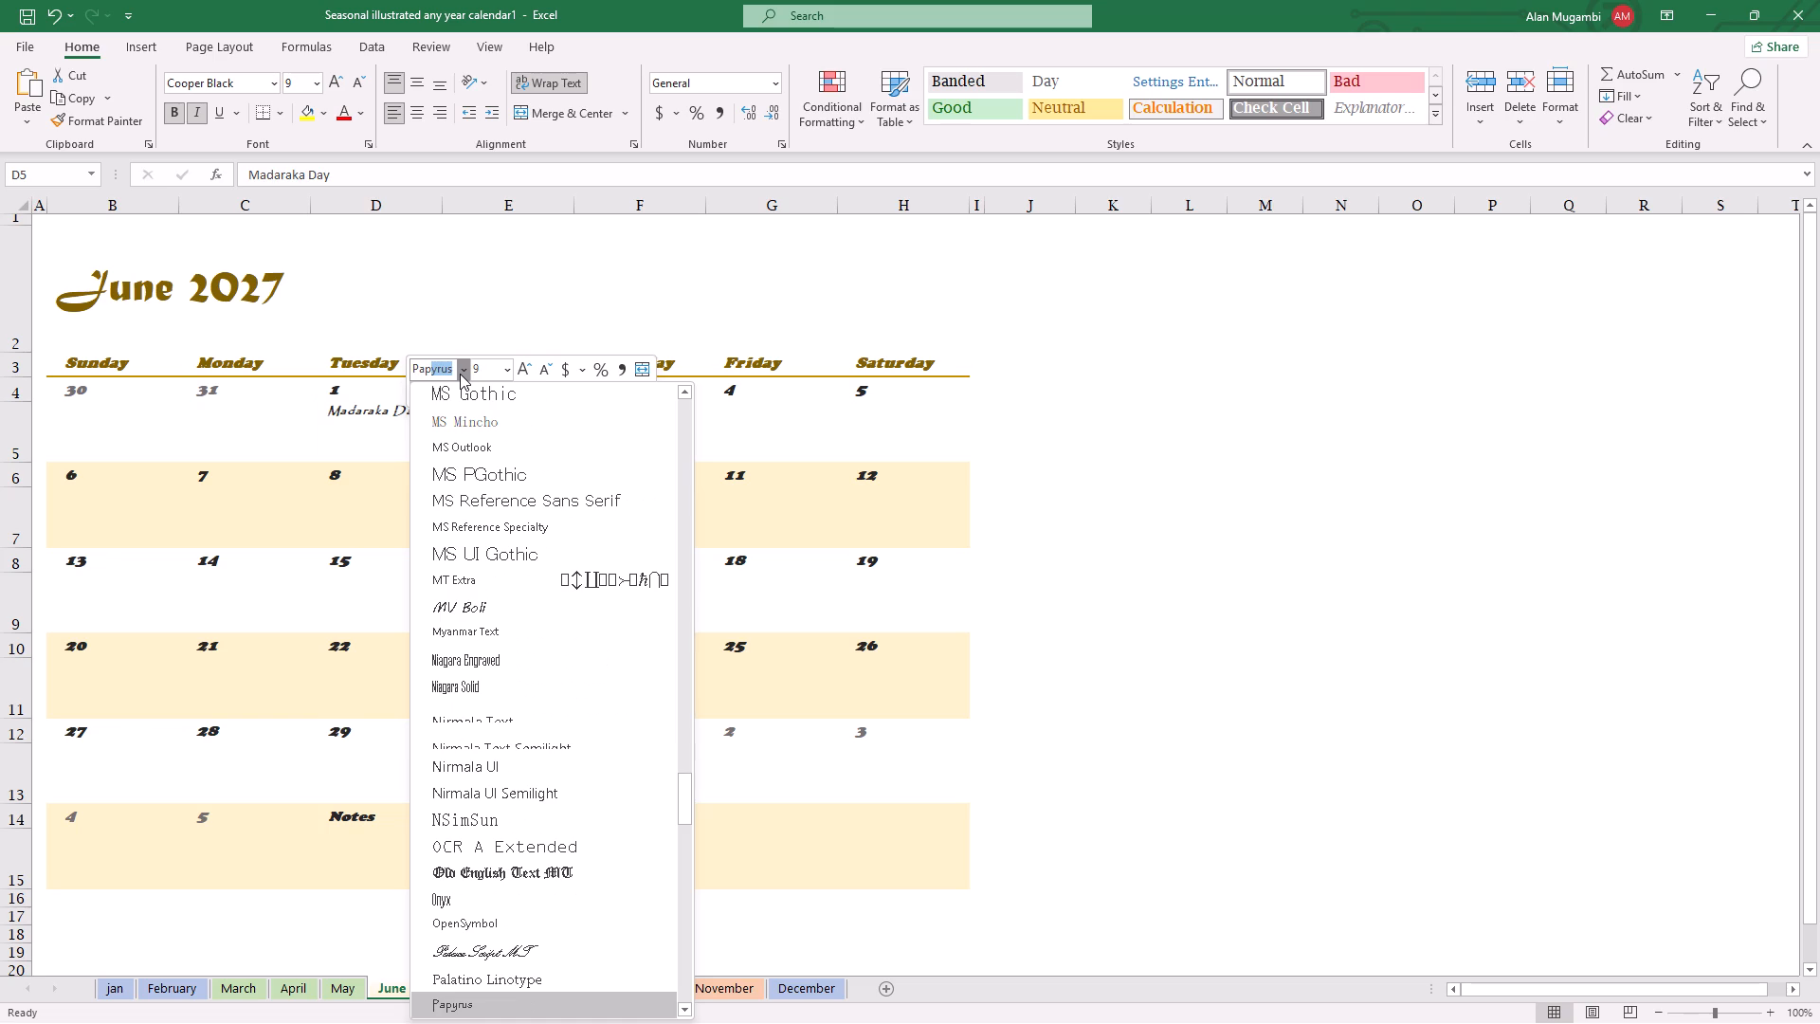
key("Return")
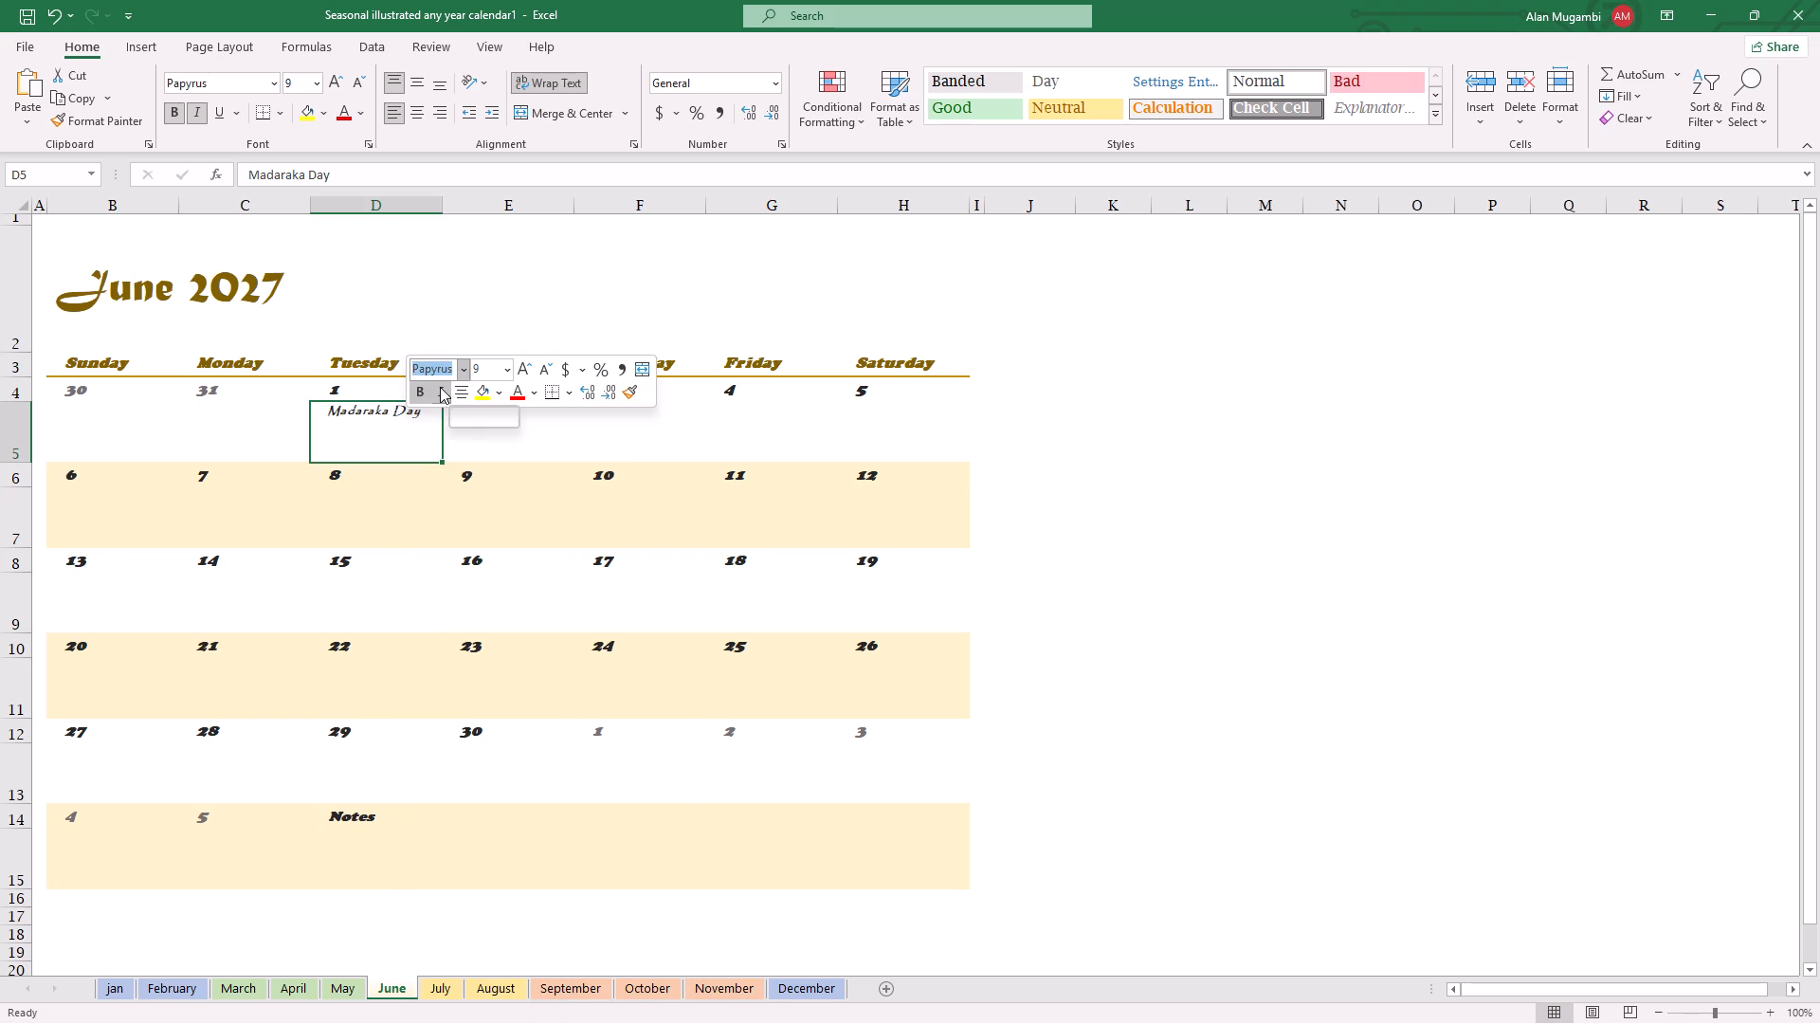
left_click(435, 387)
left_click(435, 387)
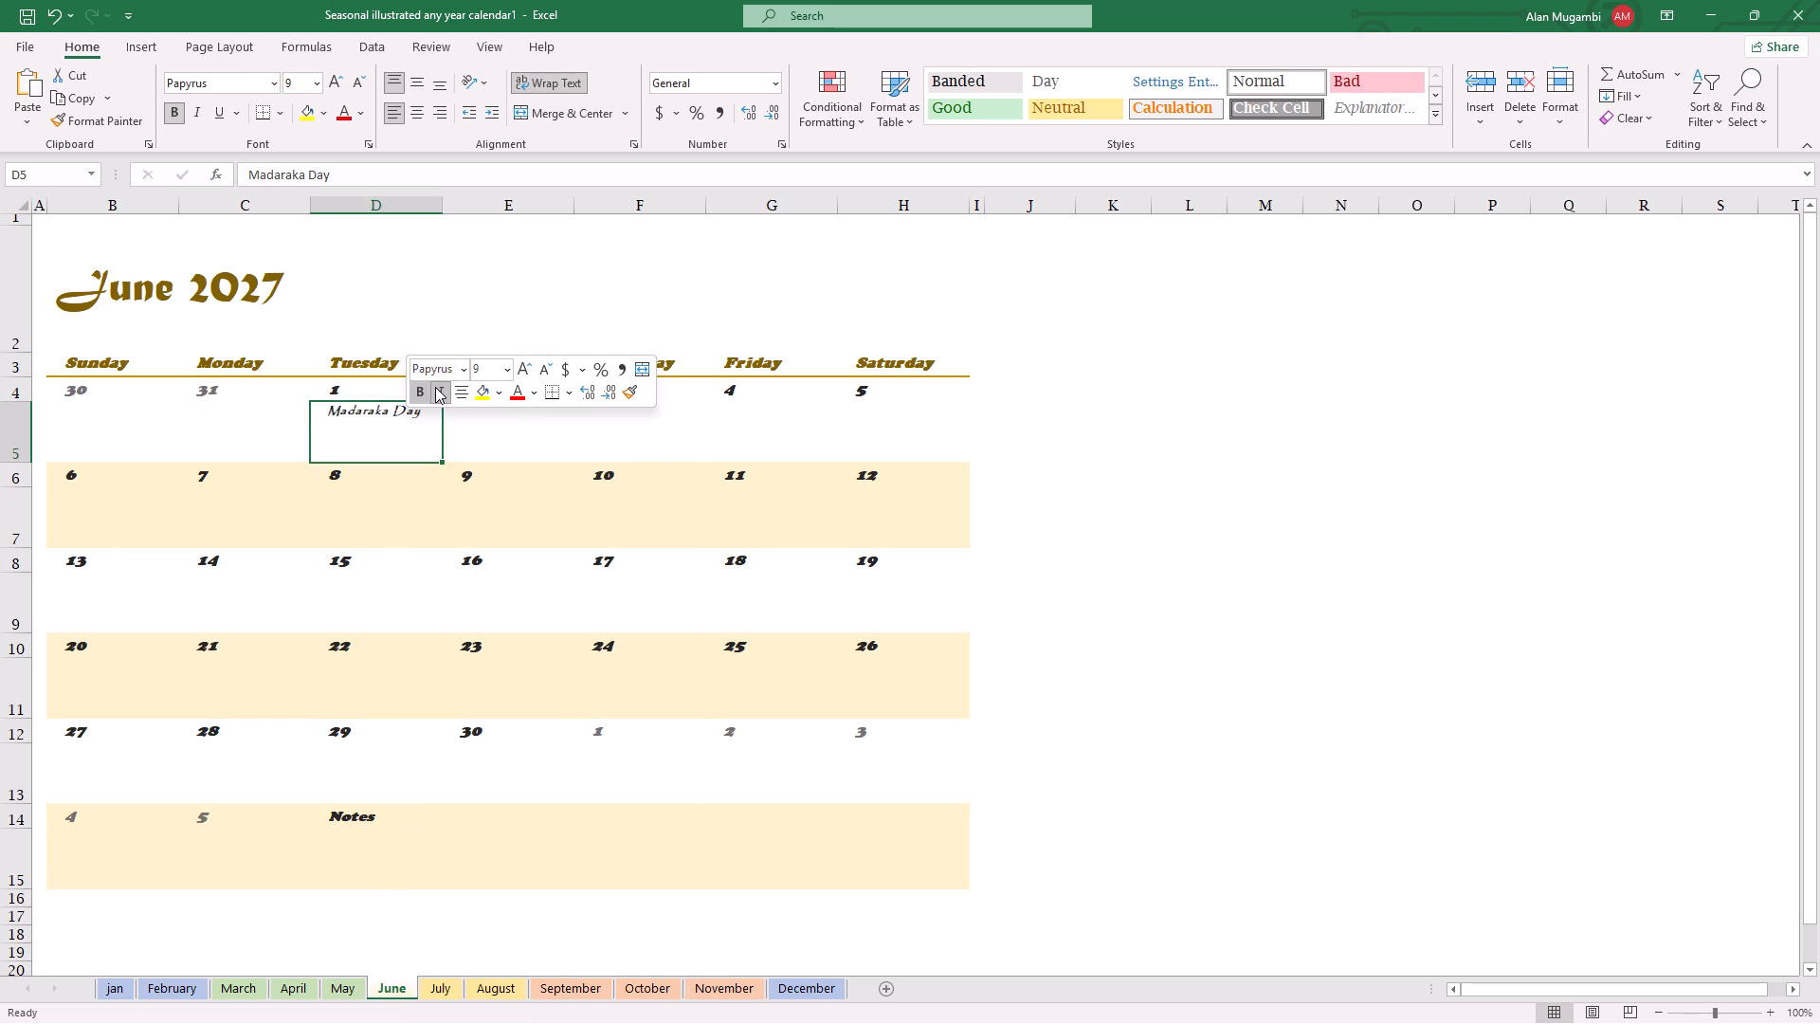
left_click(435, 387)
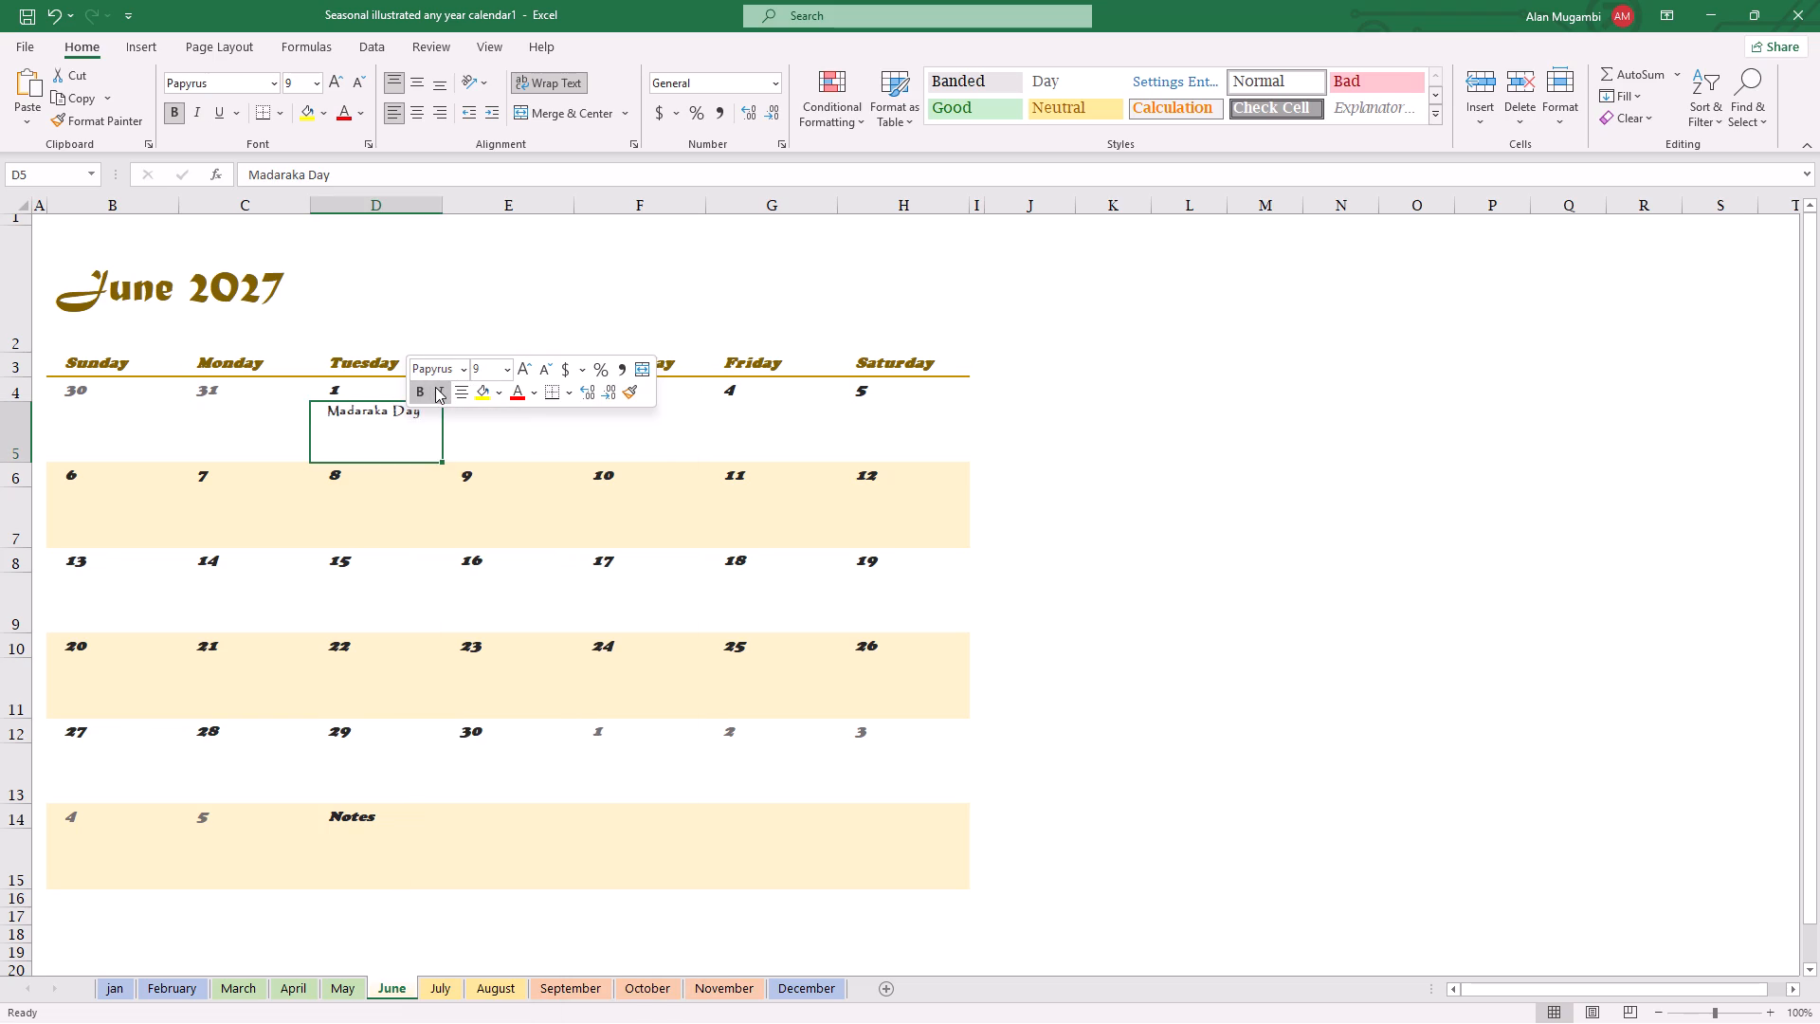
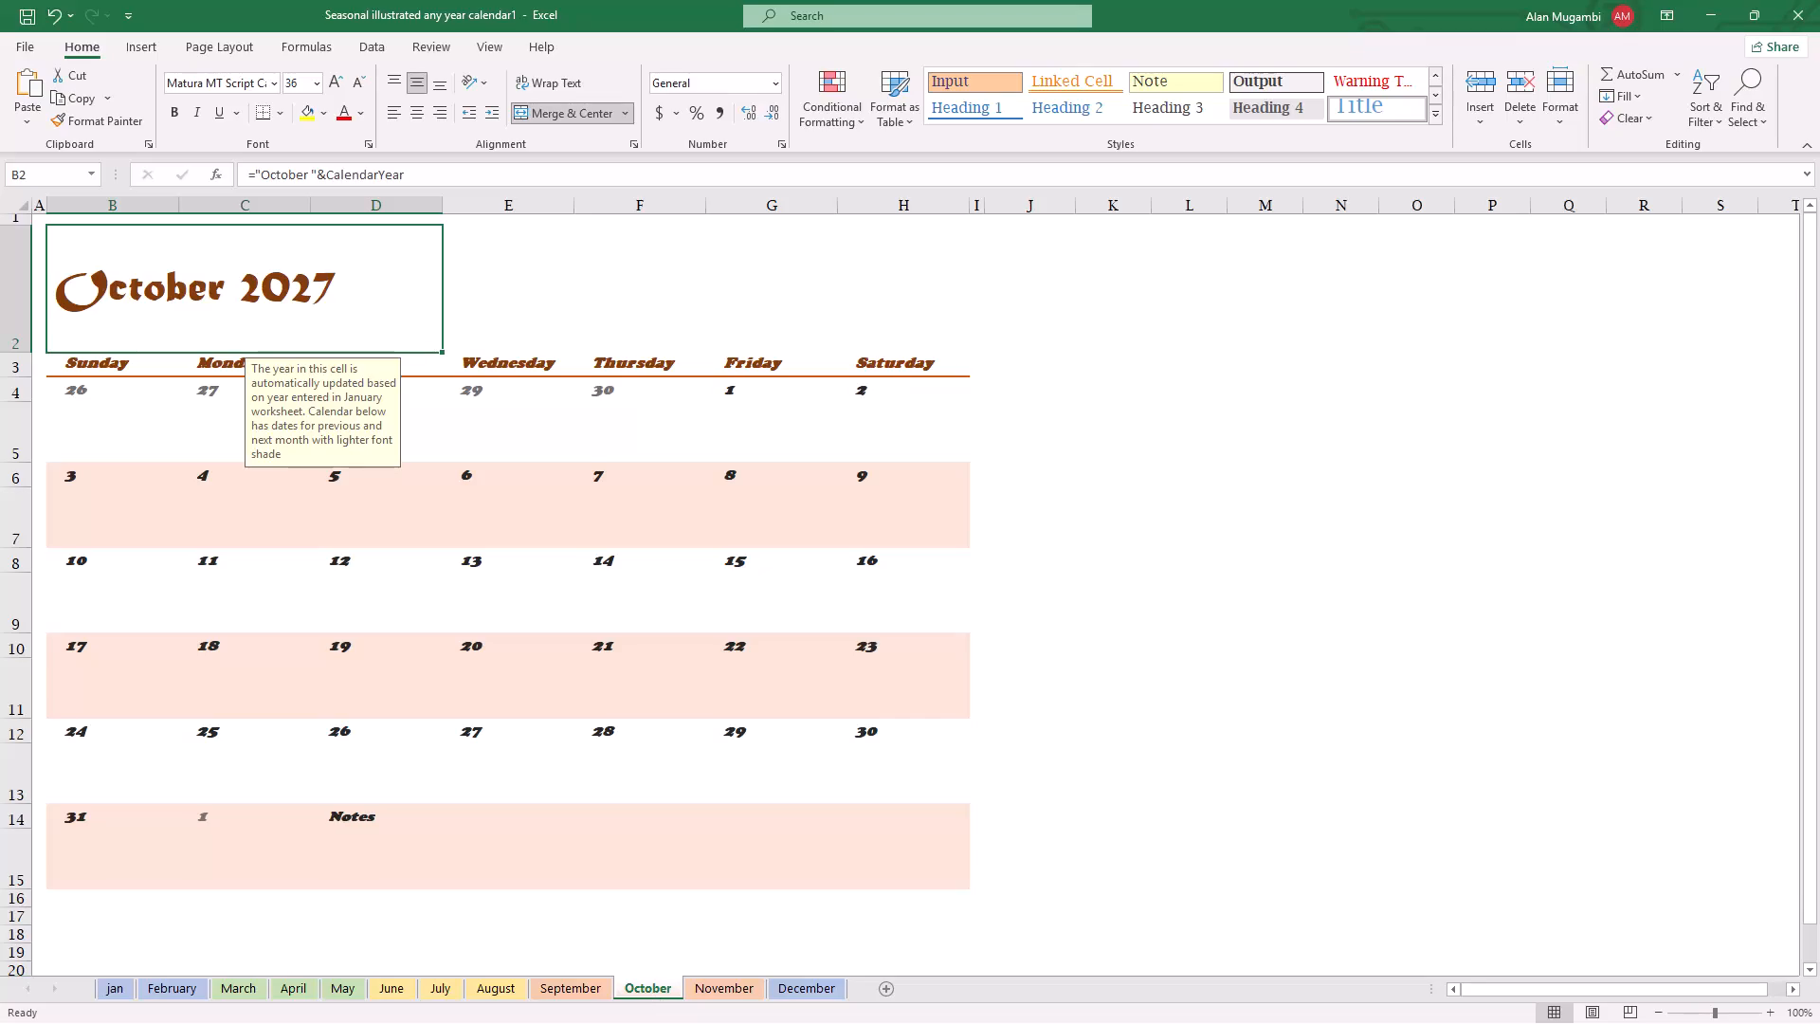
On the October sheet, enter "Mazingira Day" in the cell beneath Sunday, October 10.
left_click(97, 588)
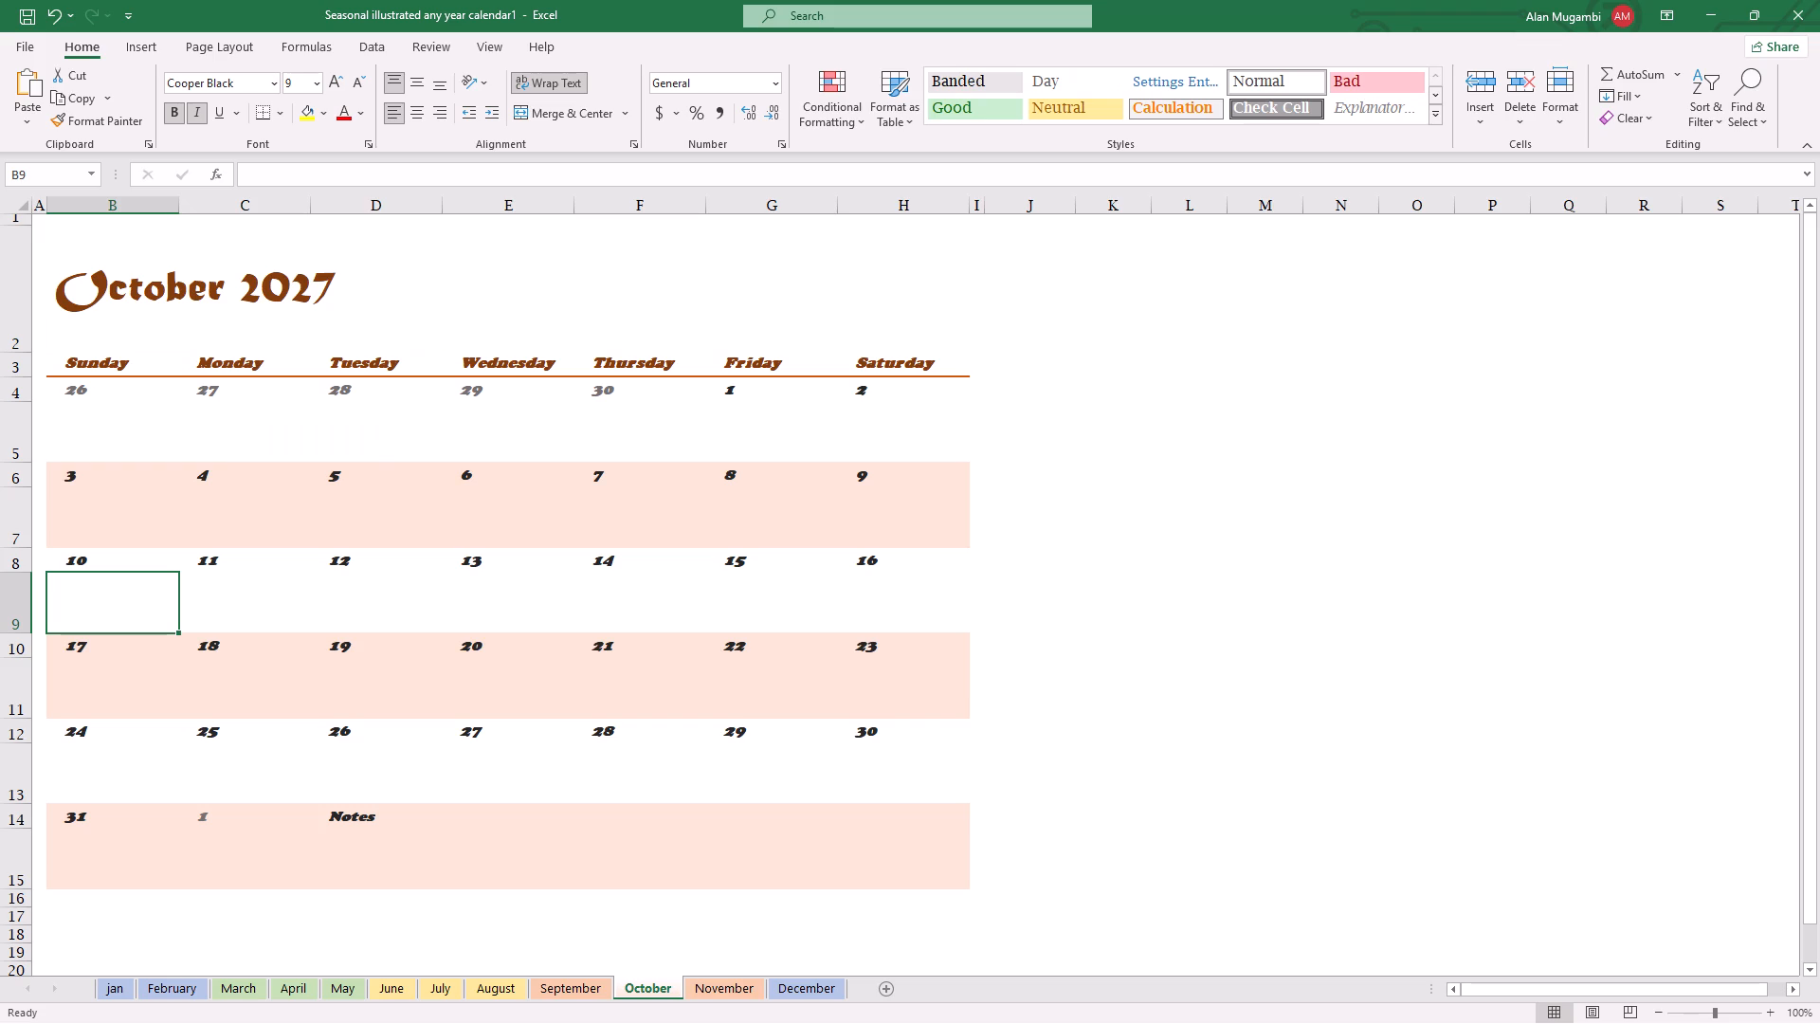
key("shift+m")
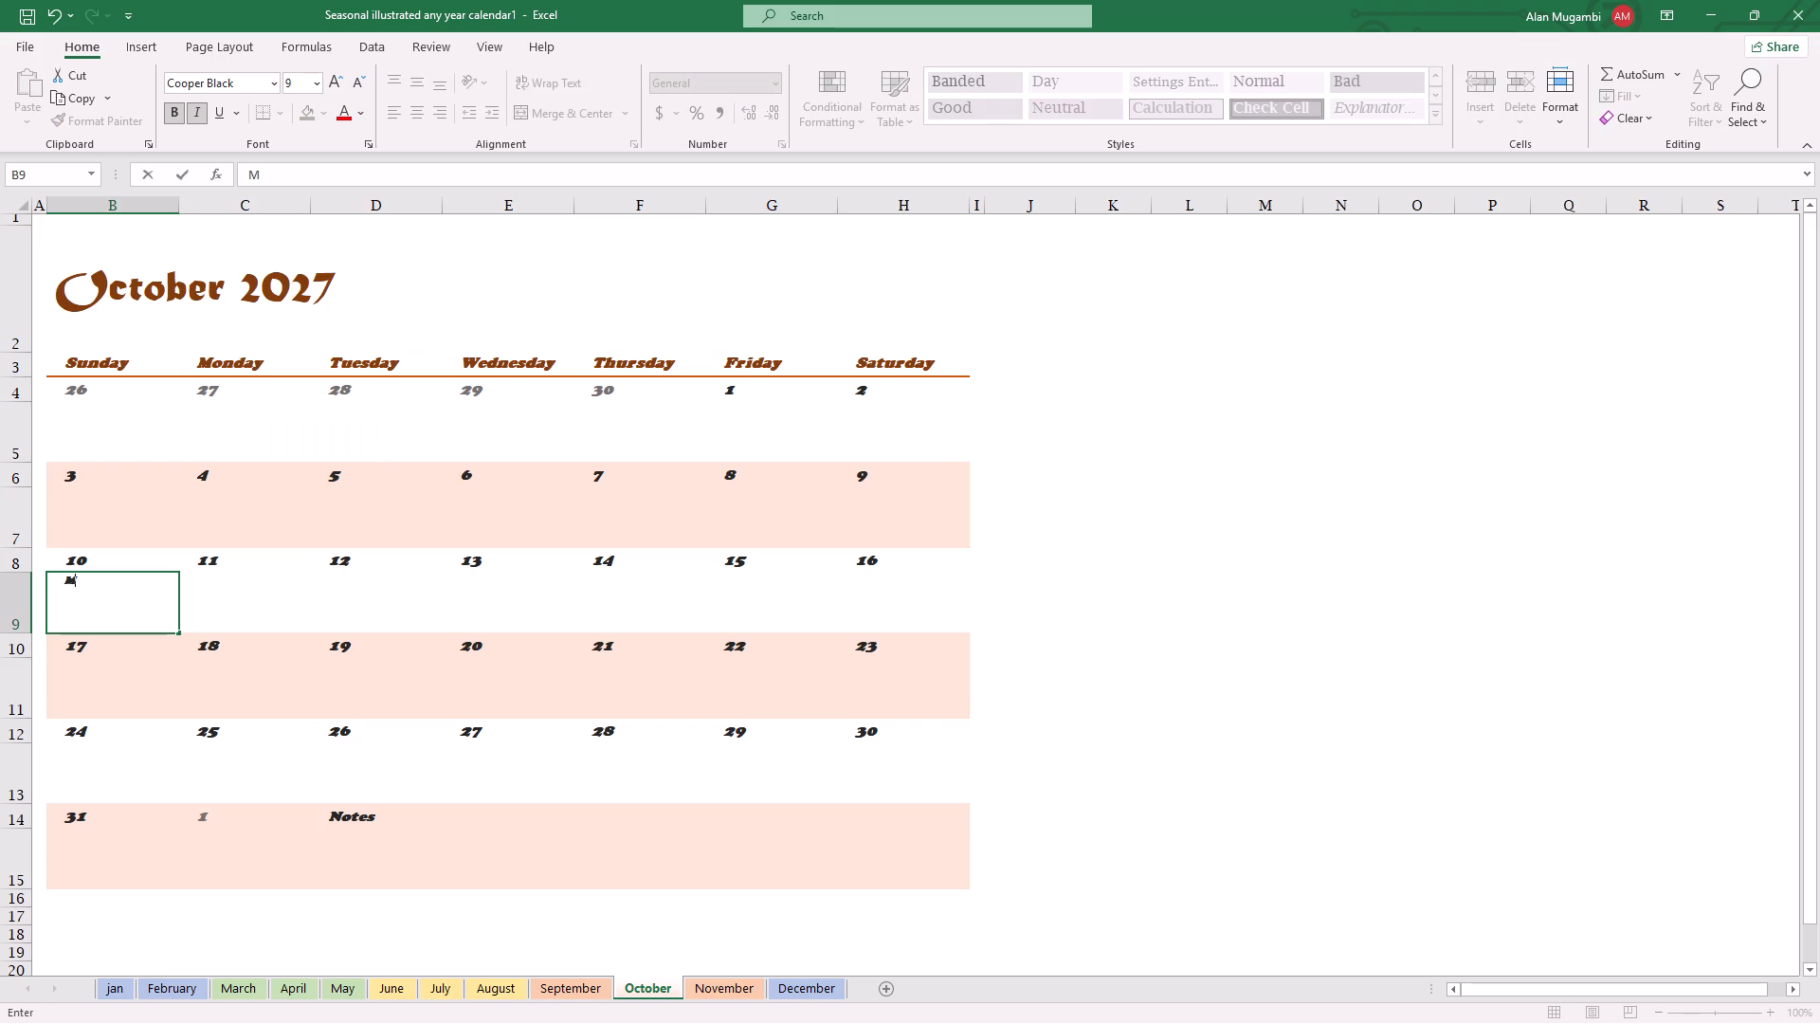
key("a")
type("zingi")
type("ra")
key("space")
key("shift+d")
type("ay")
Enter "Mashujaa Day" in the cell beneath Wednesday, October 20.
left_click(464, 674)
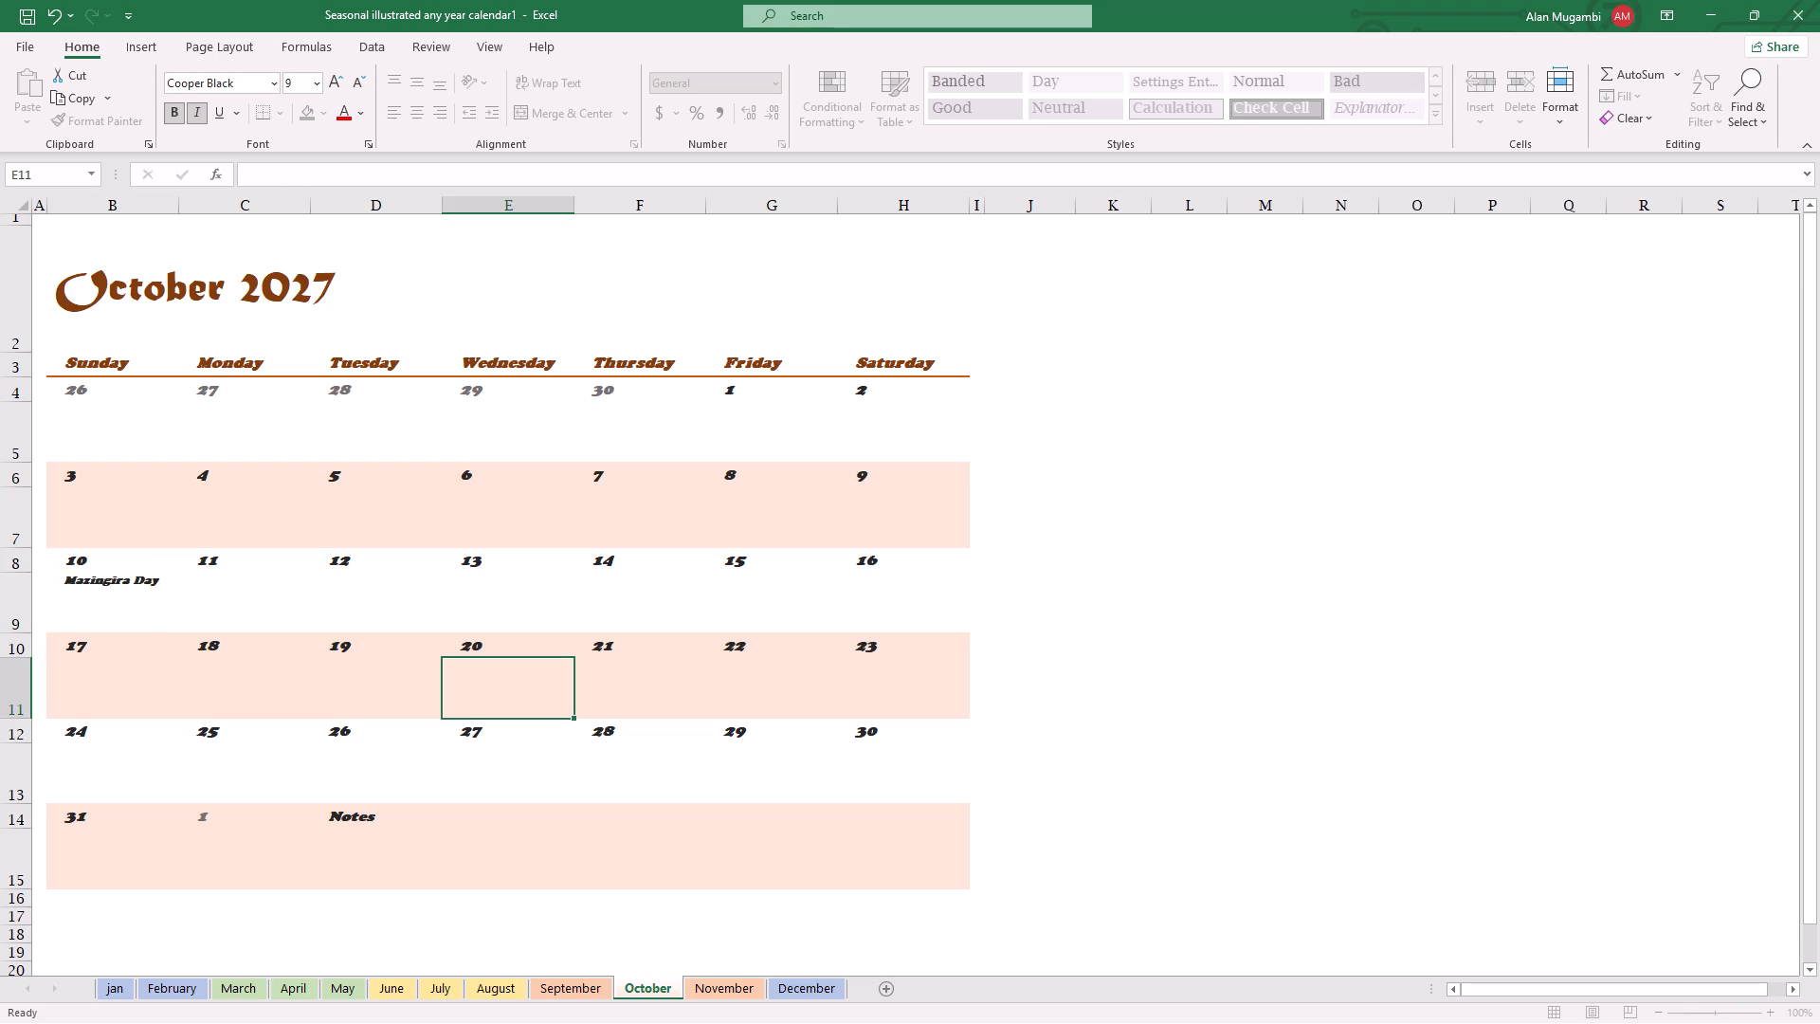
key("shift+m")
type("as")
key("h")
key("u")
type("ja")
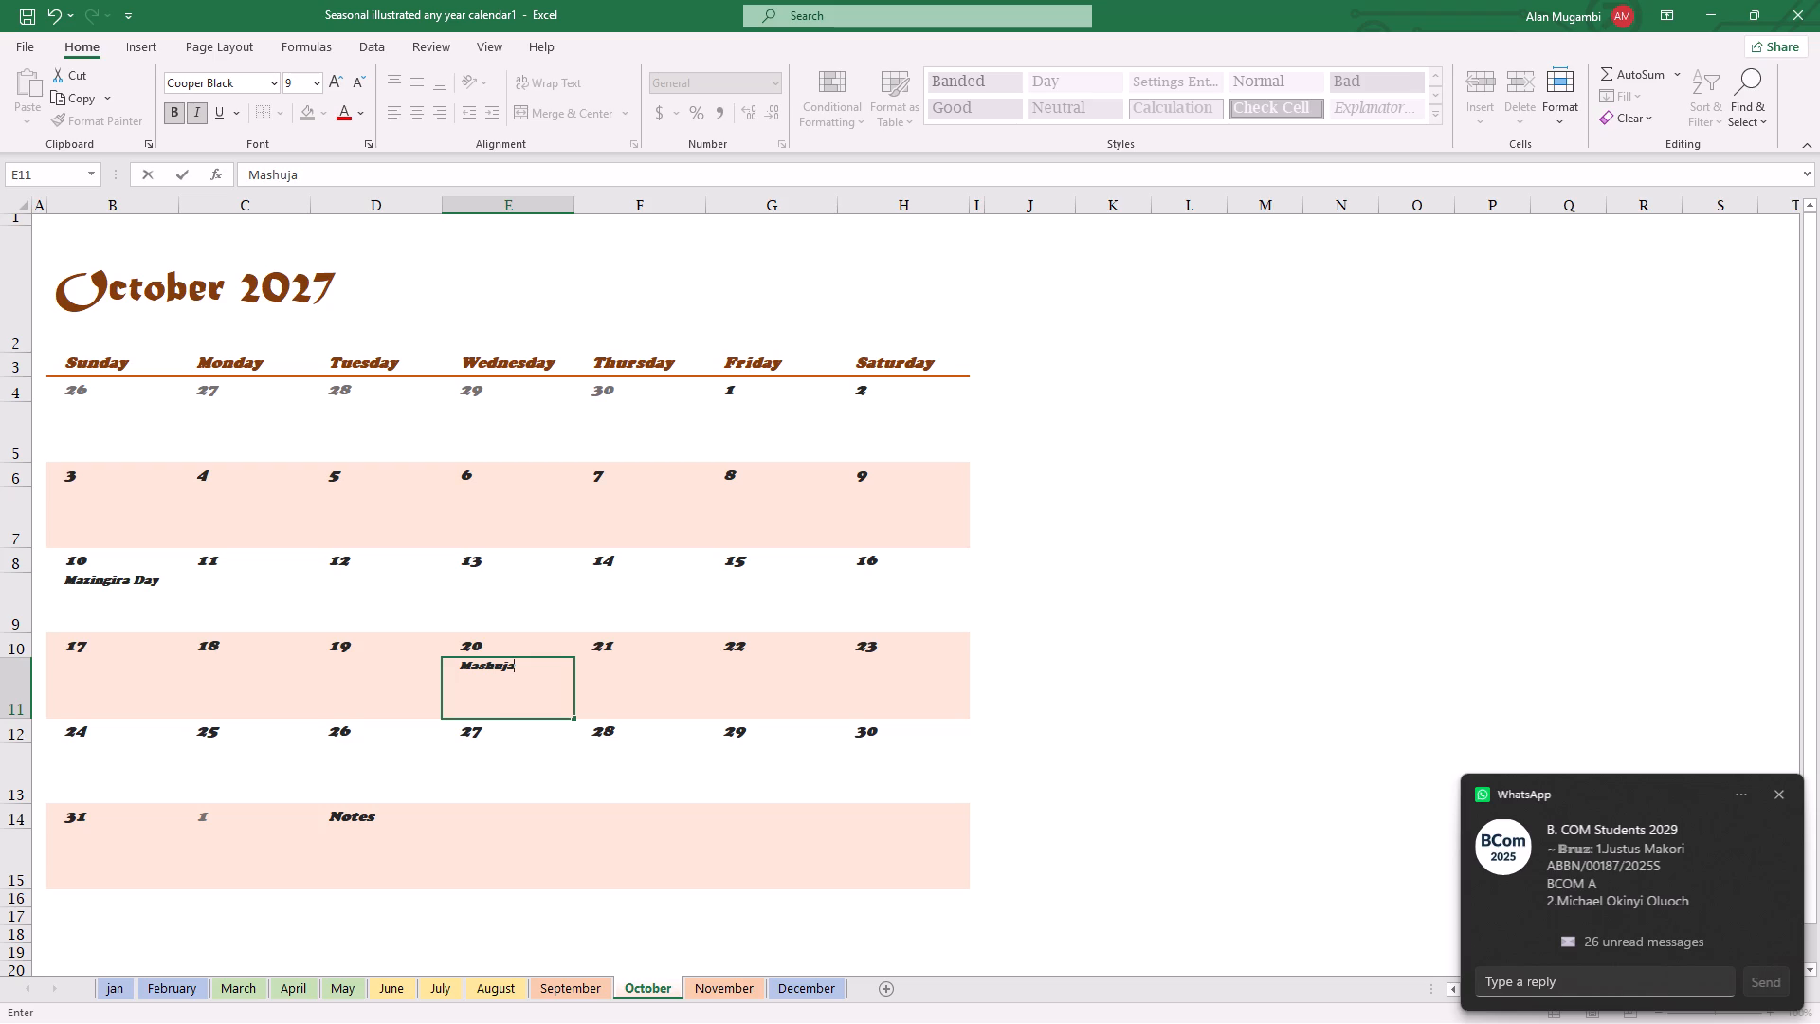
key("a")
key("space")
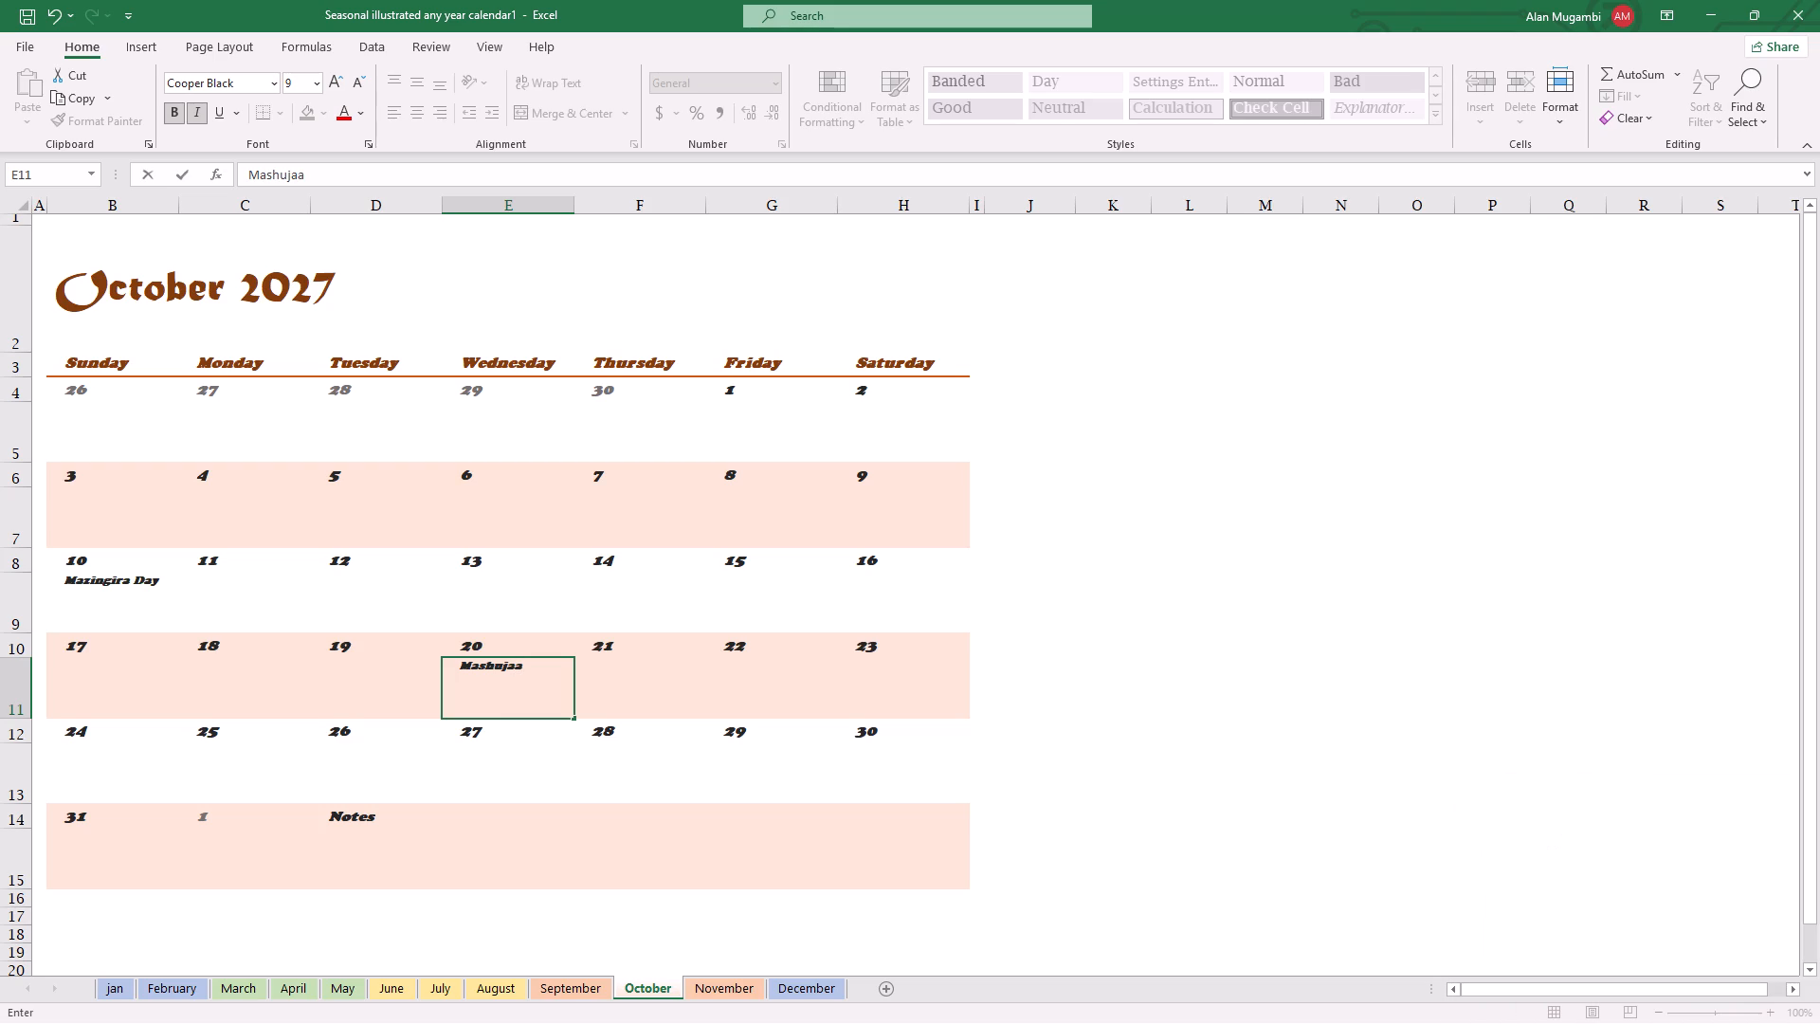
key("shift+d")
type("ay")
Set the Mazingira Day entry's font to Papyrus and remove its italic.
right_click(154, 583)
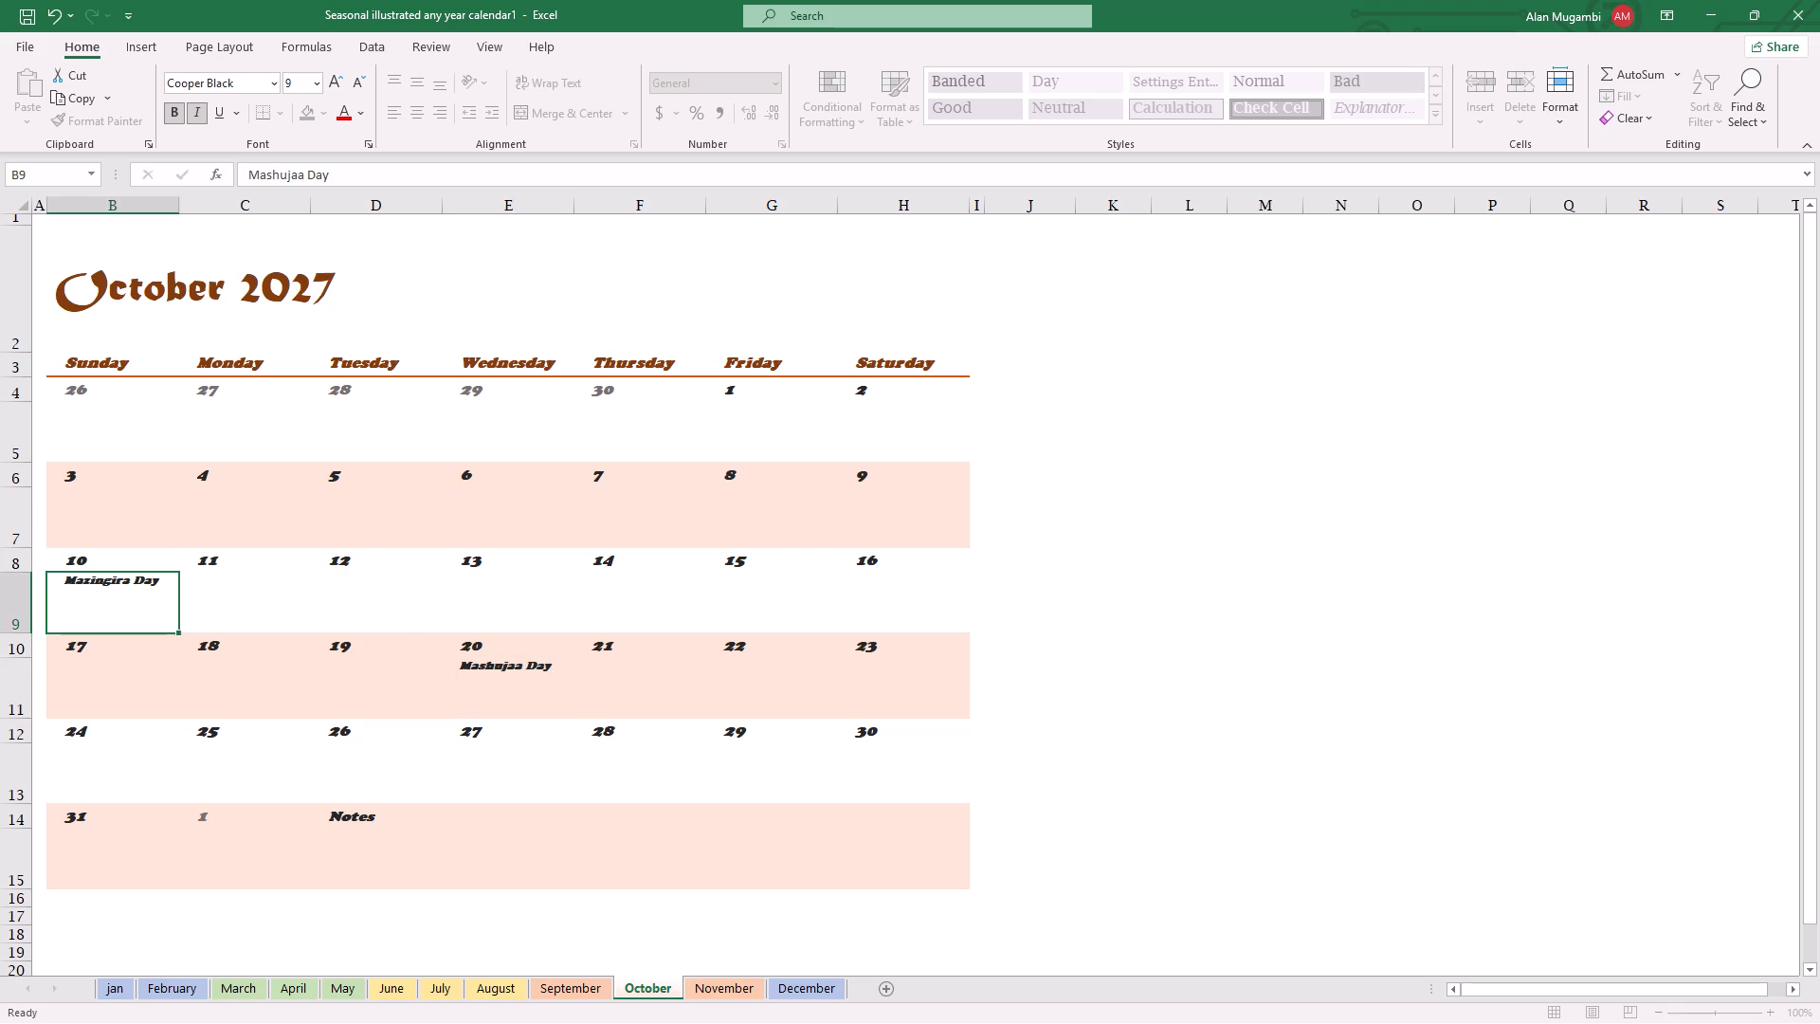
left_click(209, 608)
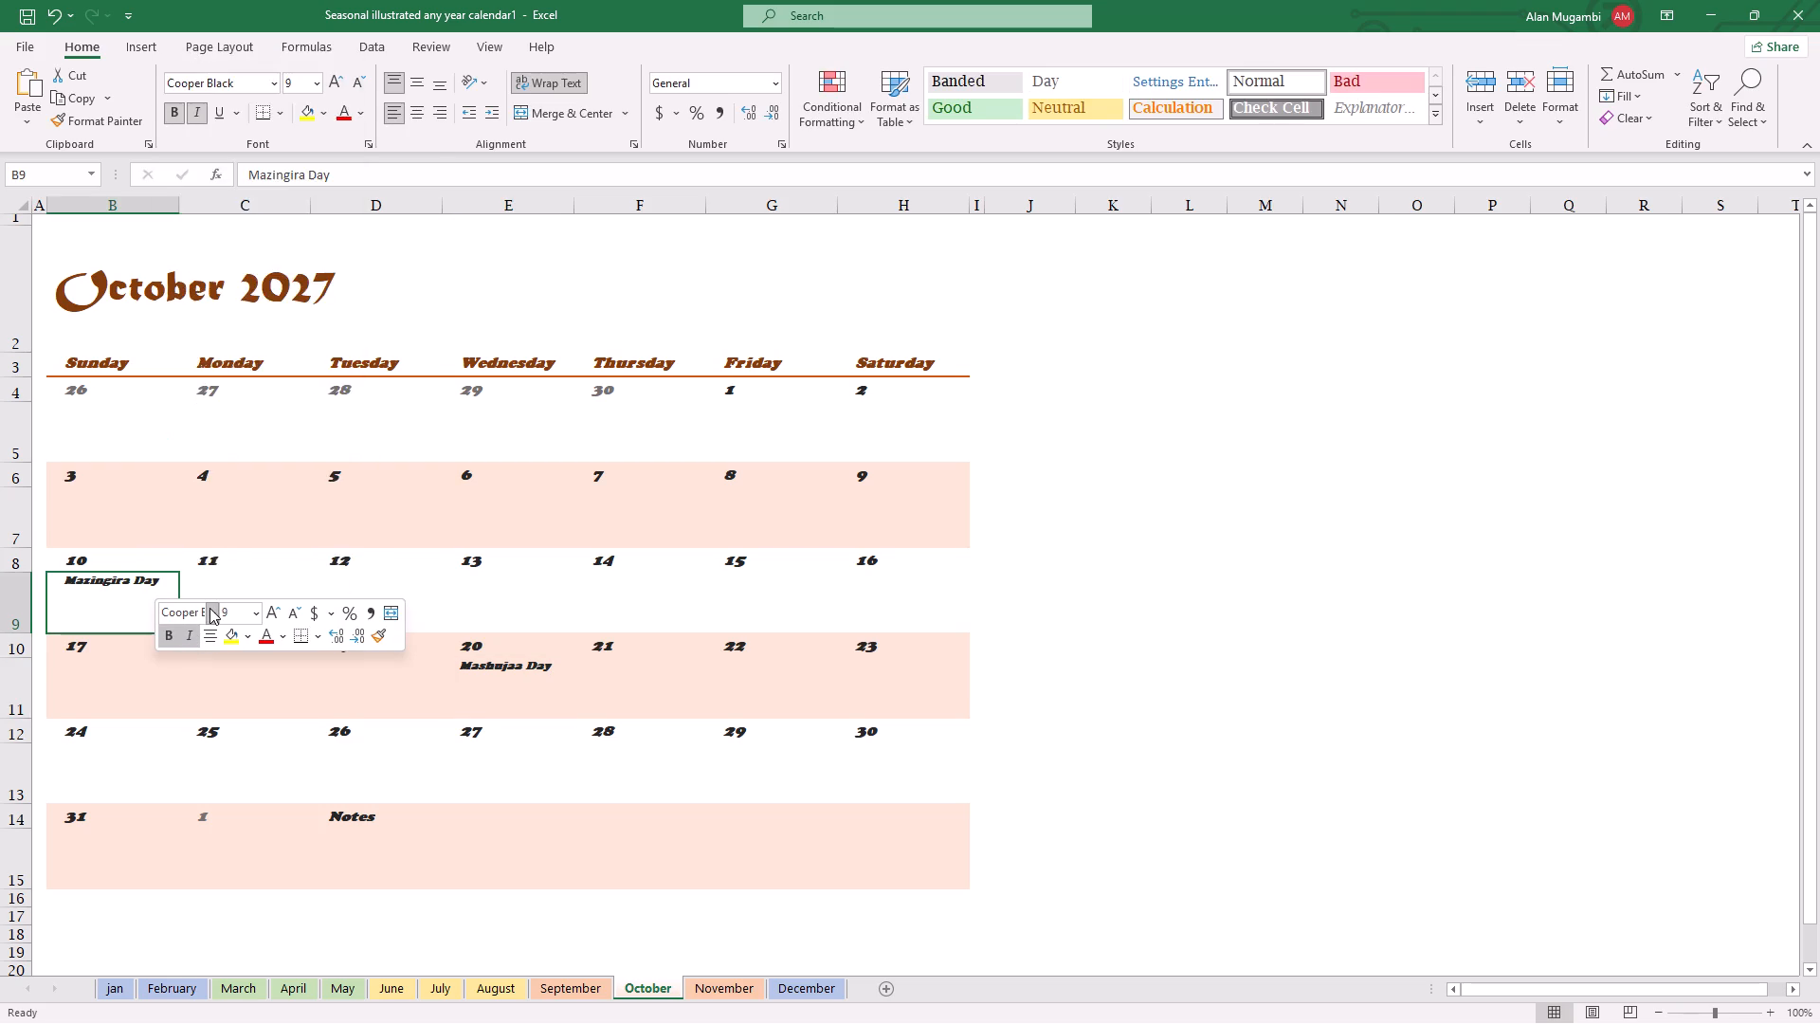
type("pap")
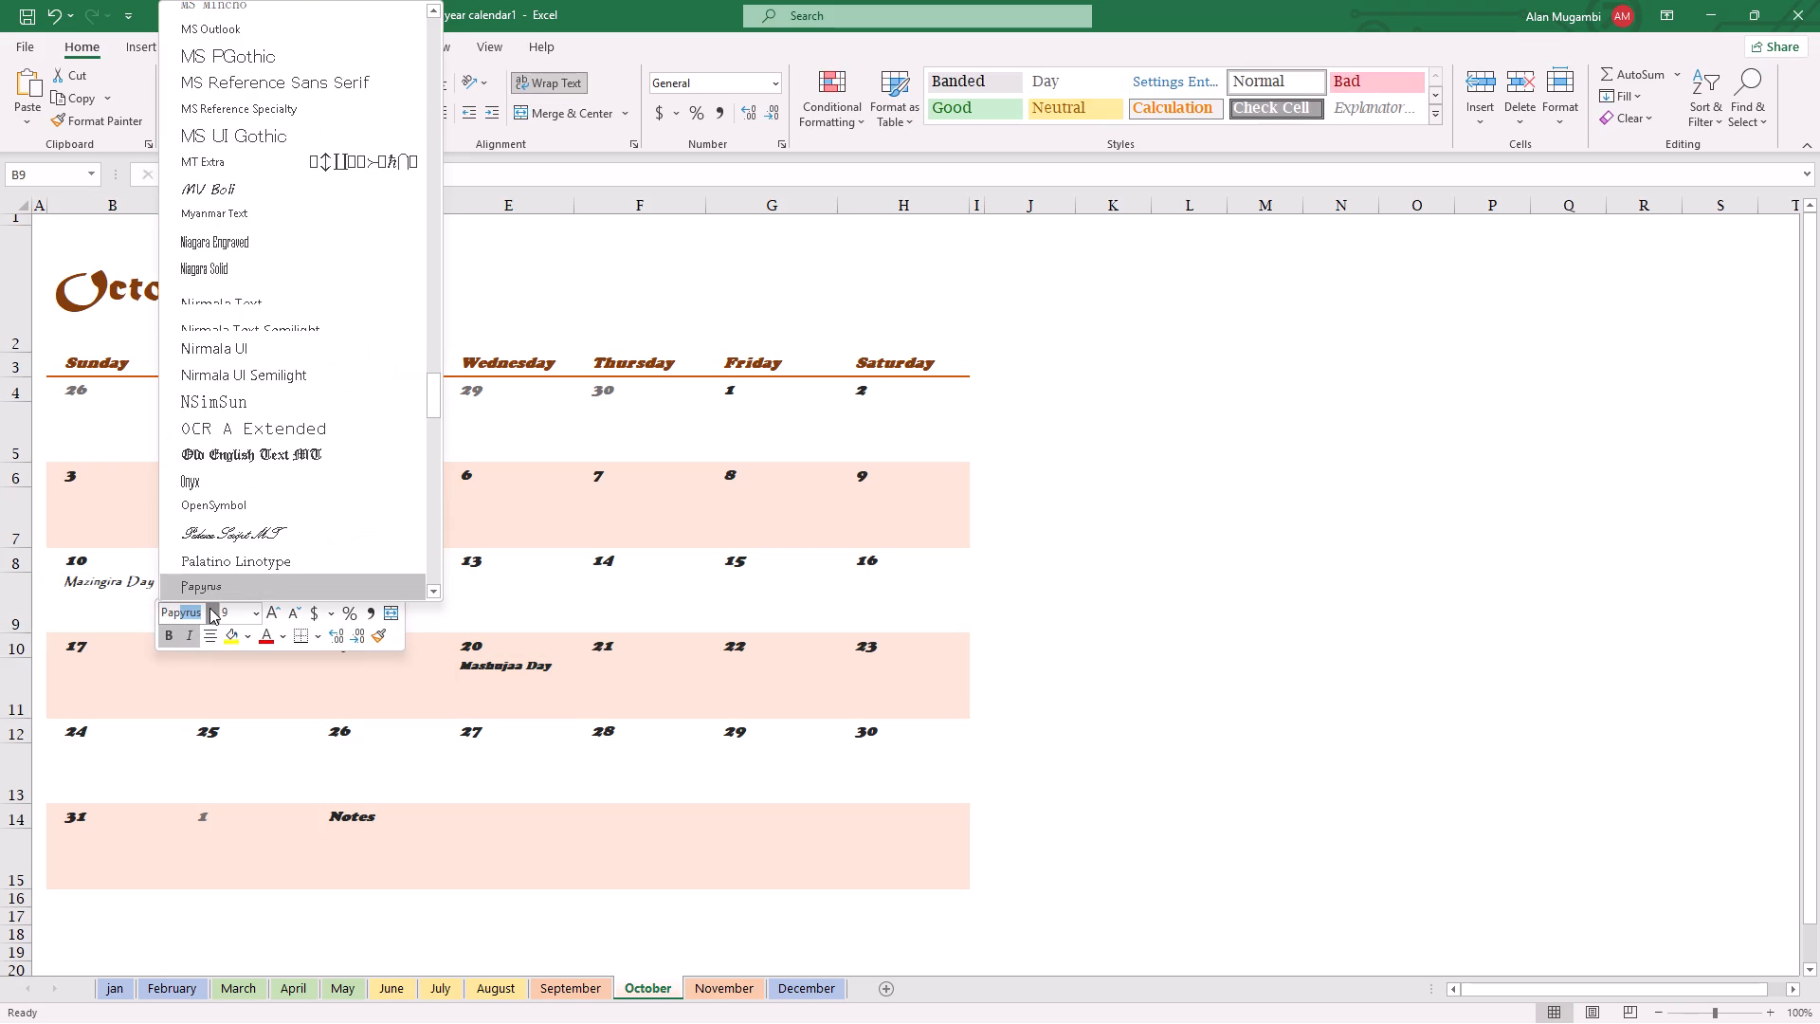
key("Return")
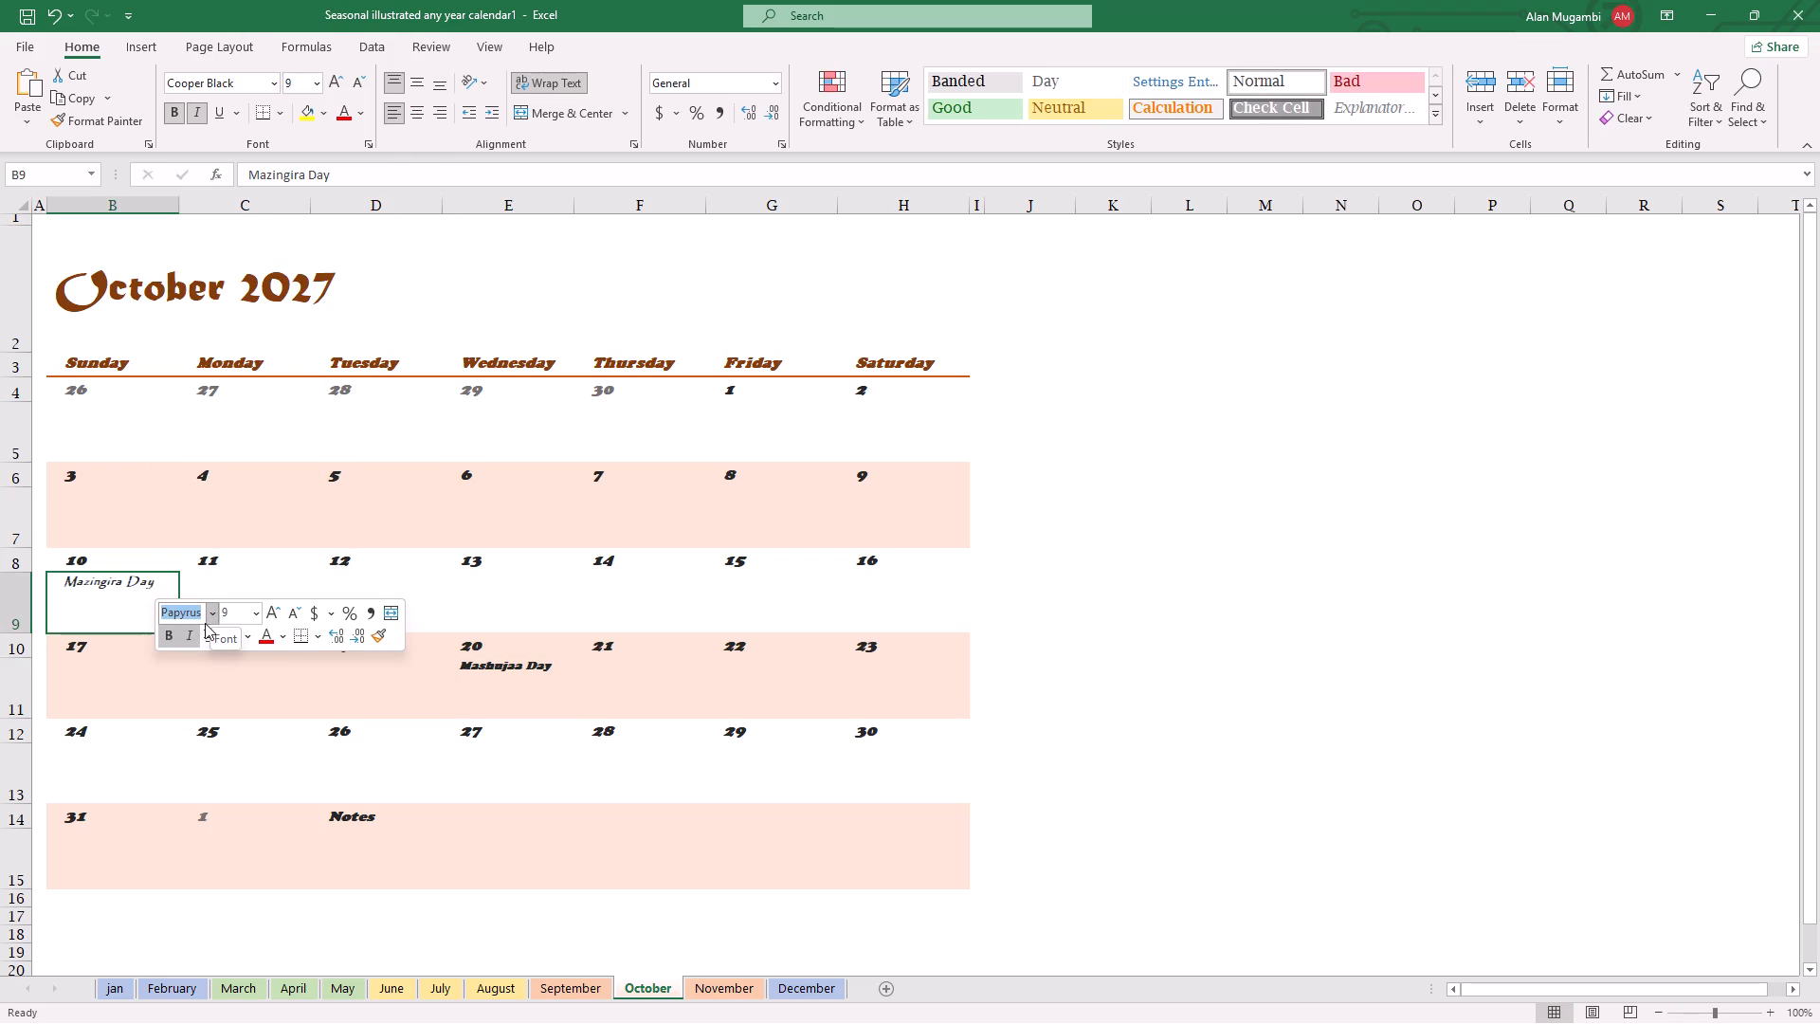
left_click(187, 631)
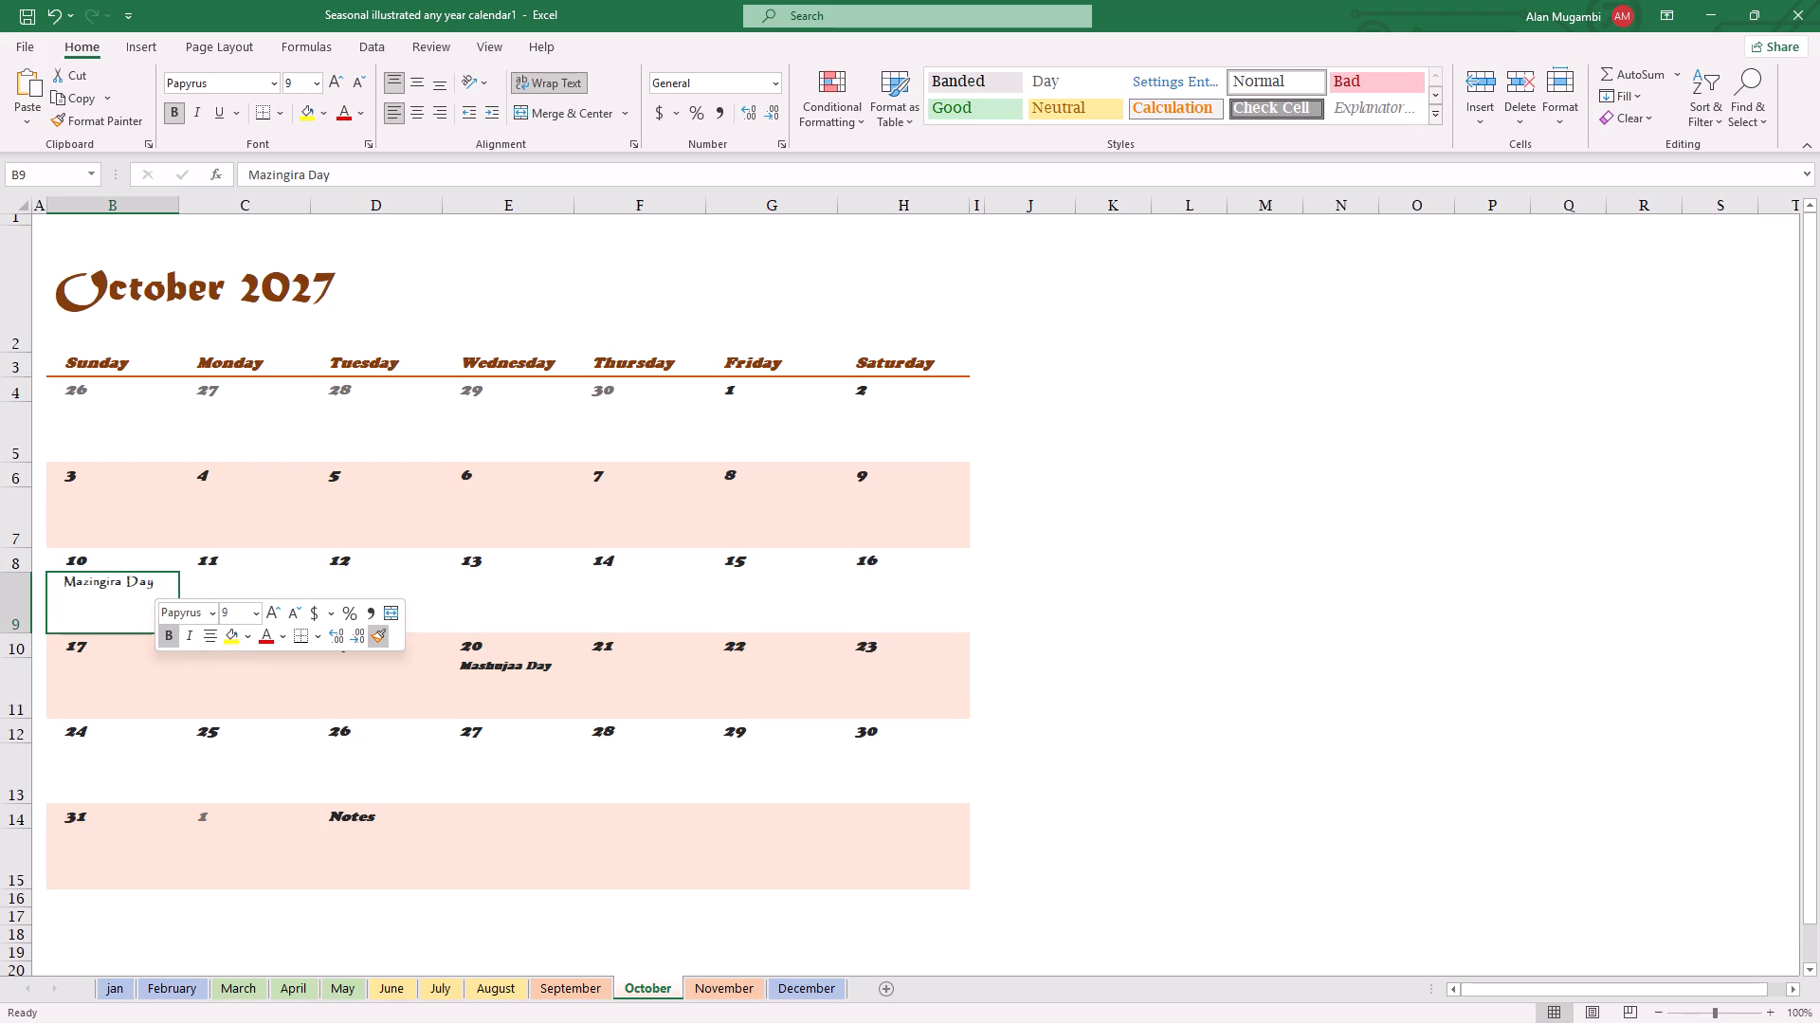
Set the Mashujaa Day entry's font to Papyrus and remove its italic.
left_click(492, 671)
right_click(492, 671)
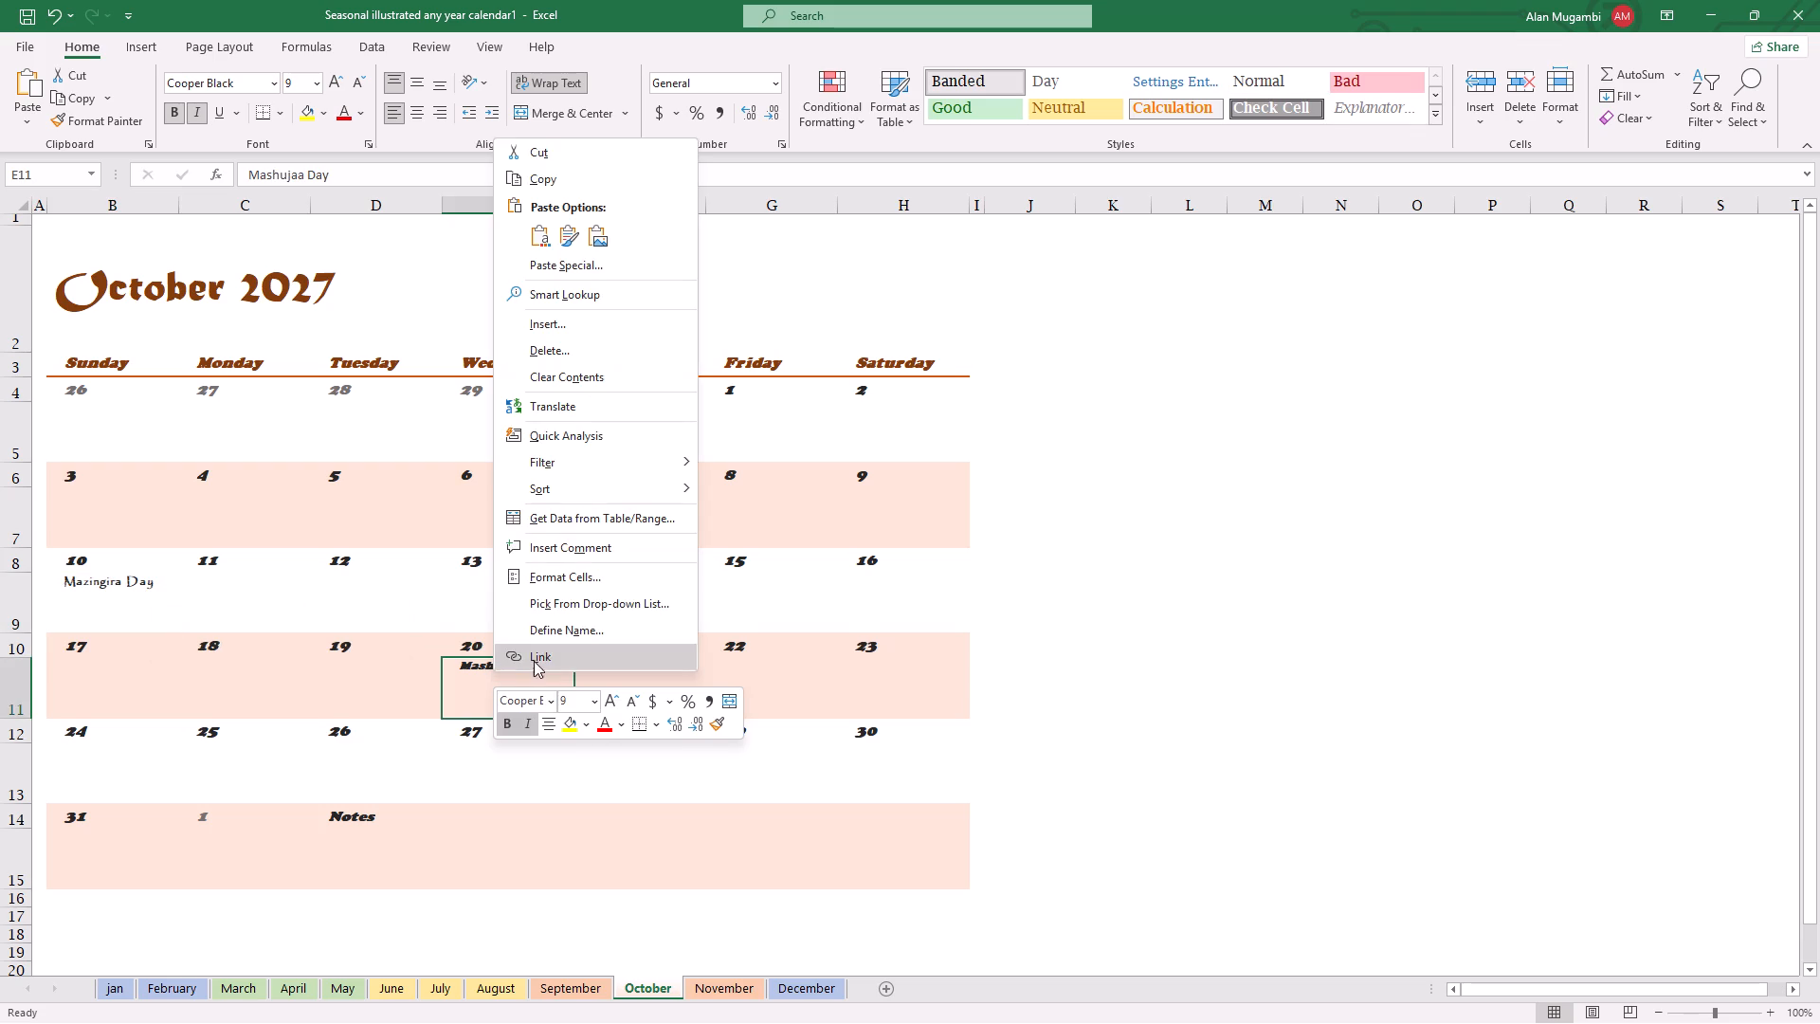
left_click(550, 696)
type("pap")
key("Return")
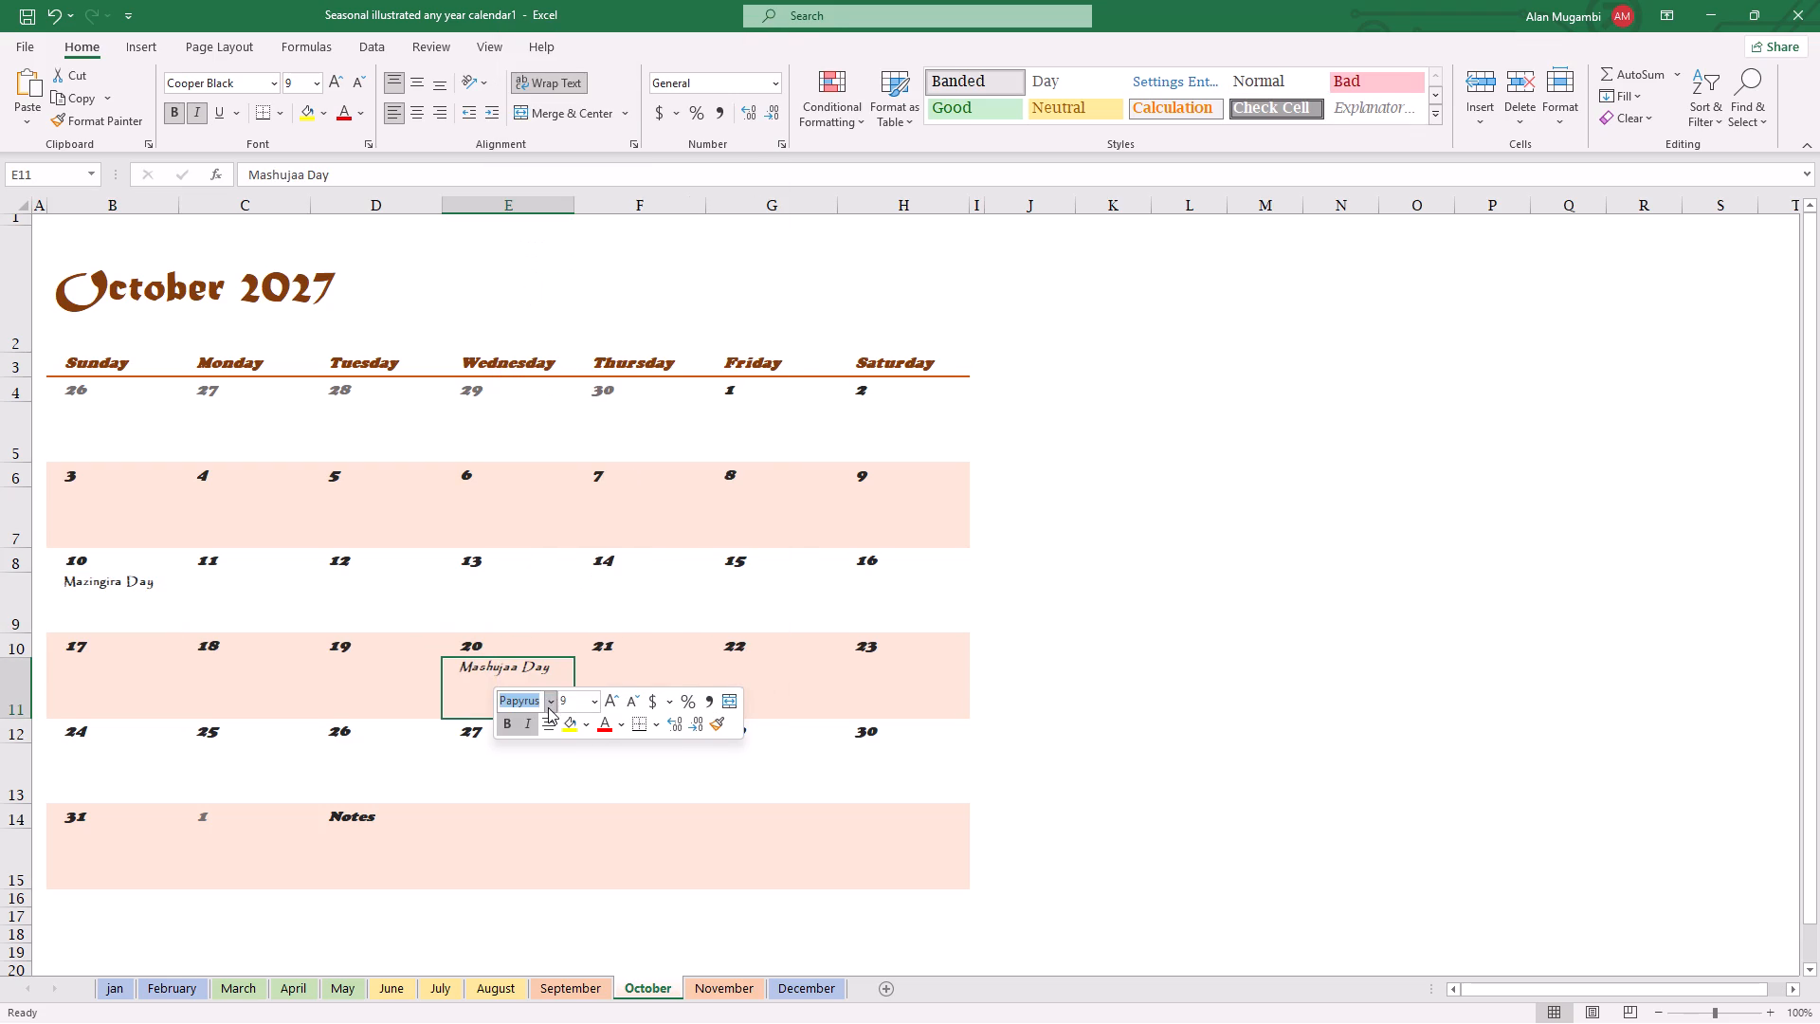
left_click(527, 716)
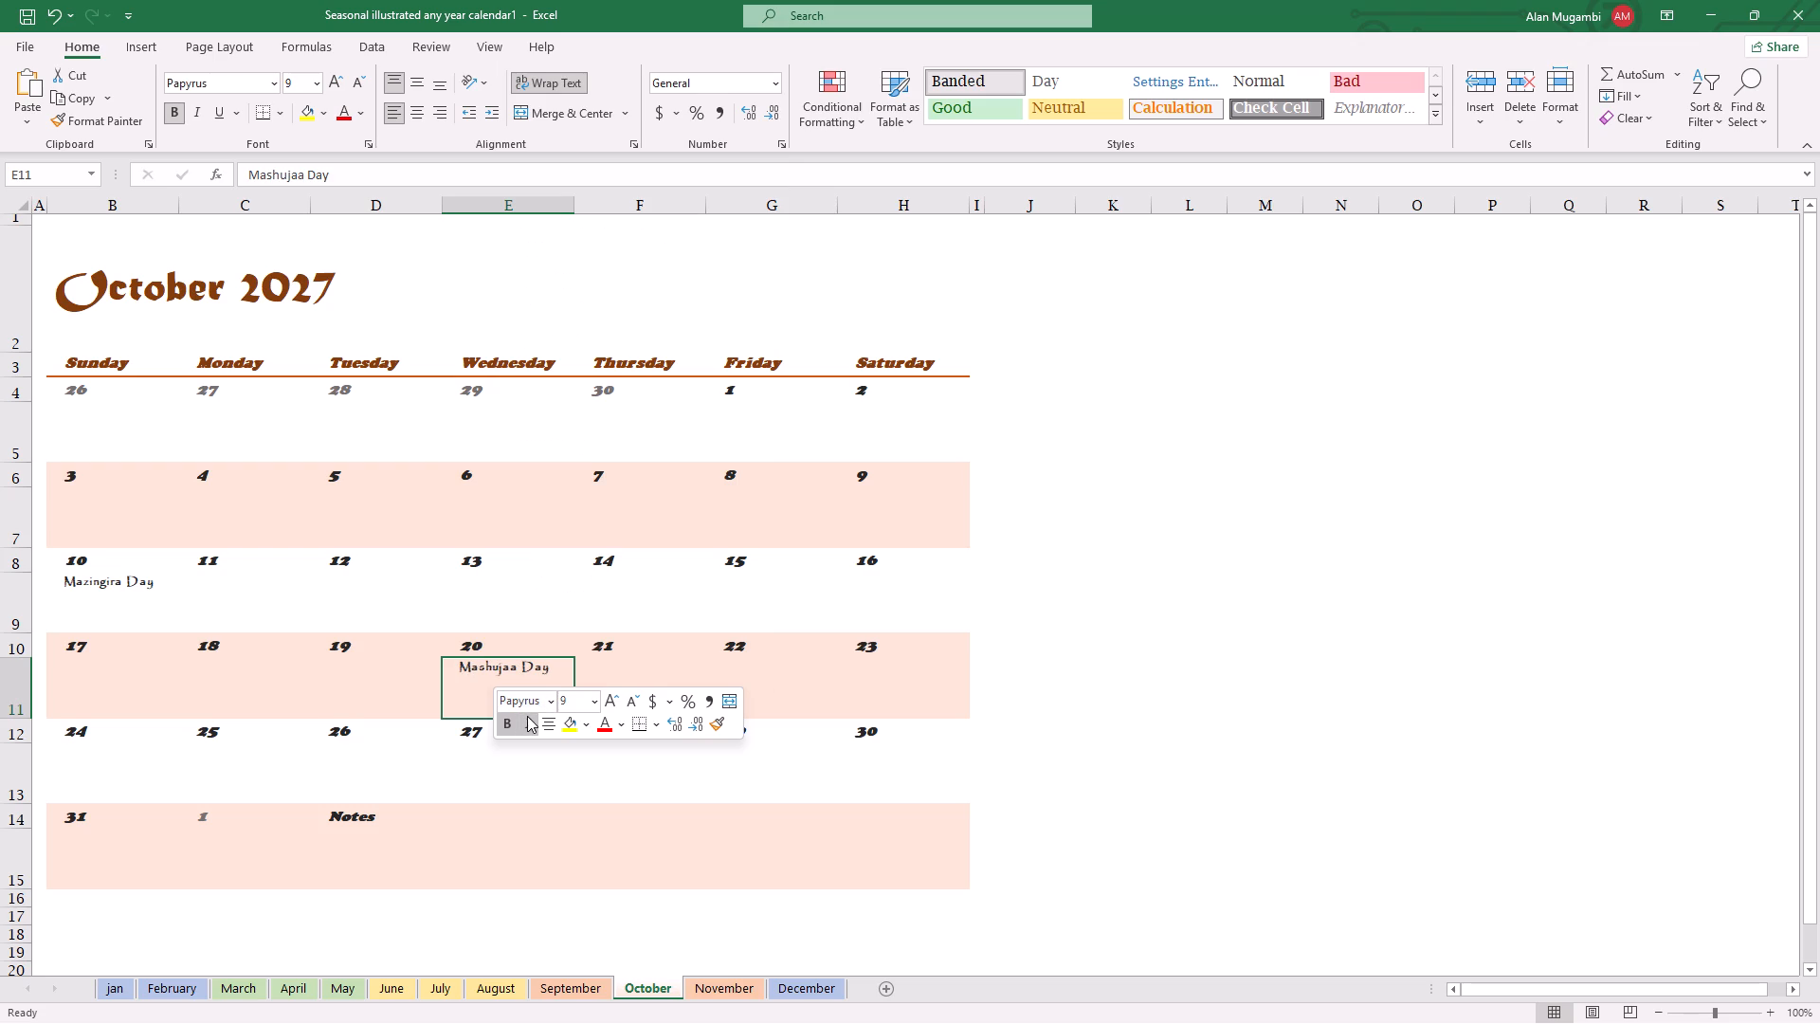
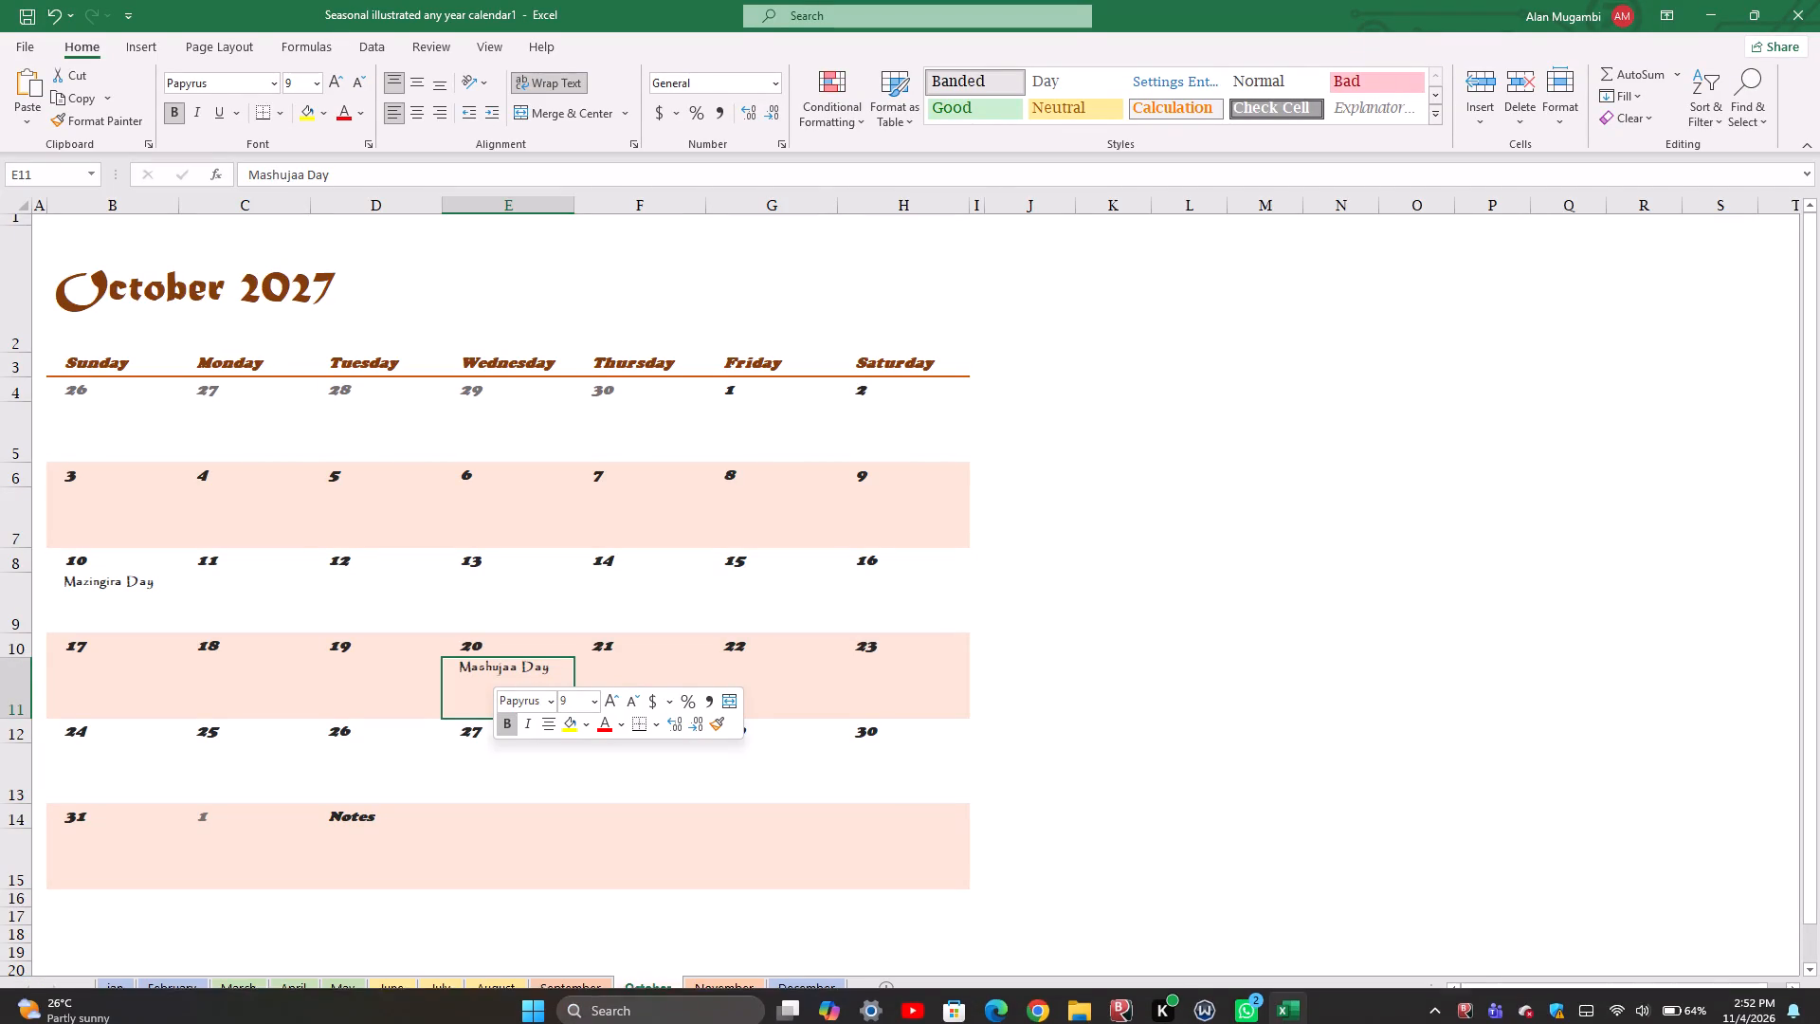
On the December sheet, enter "Christmas Day" in the cell beneath Saturday, December 25.
left_click(730, 985)
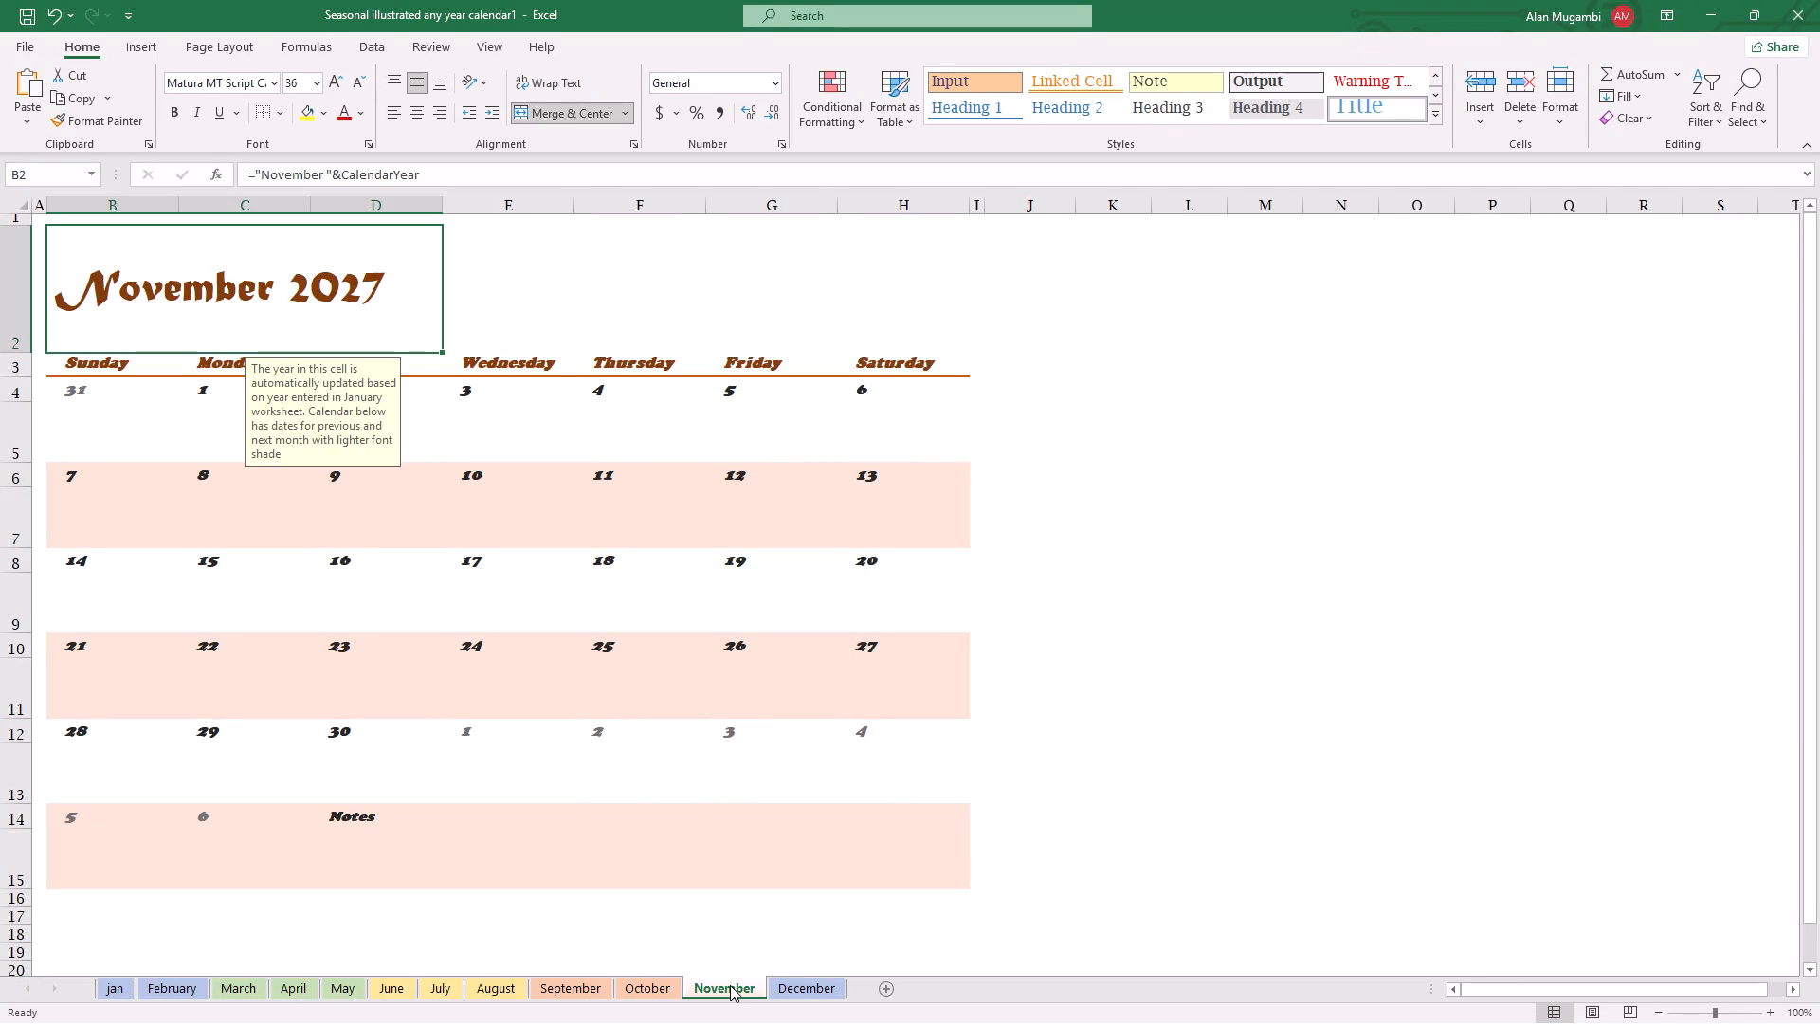
left_click(780, 981)
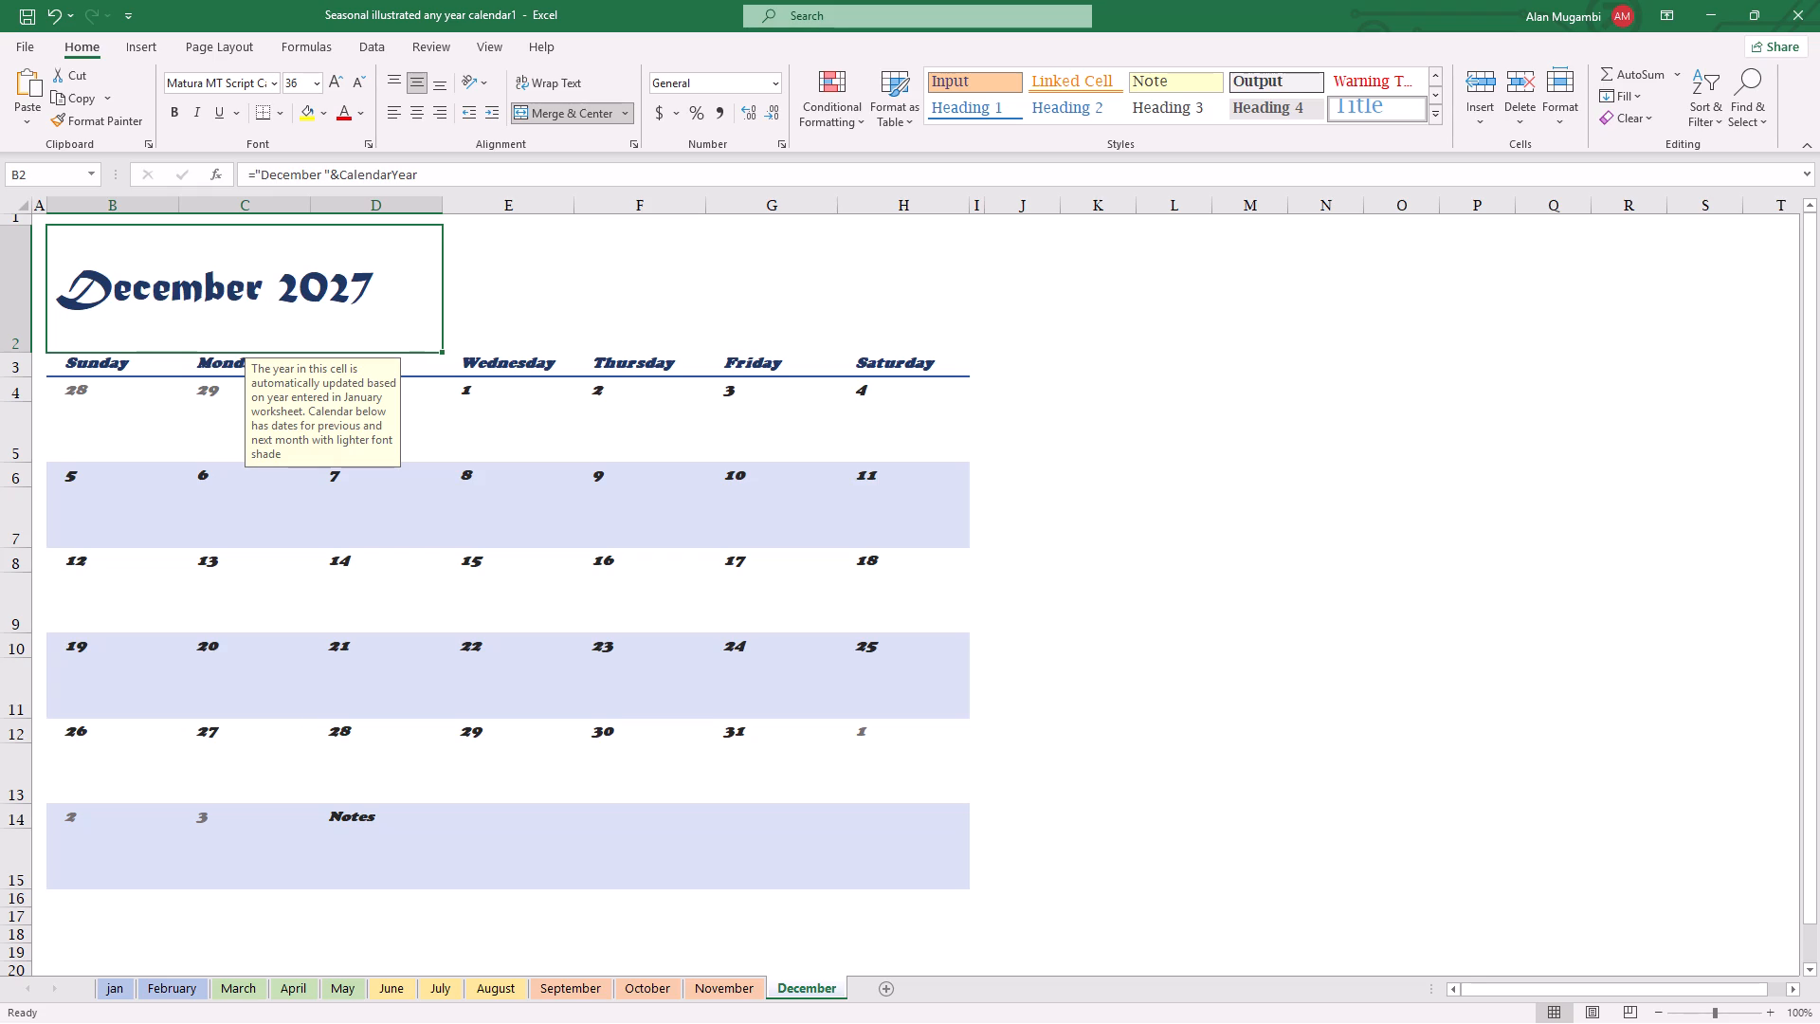
left_click(874, 665)
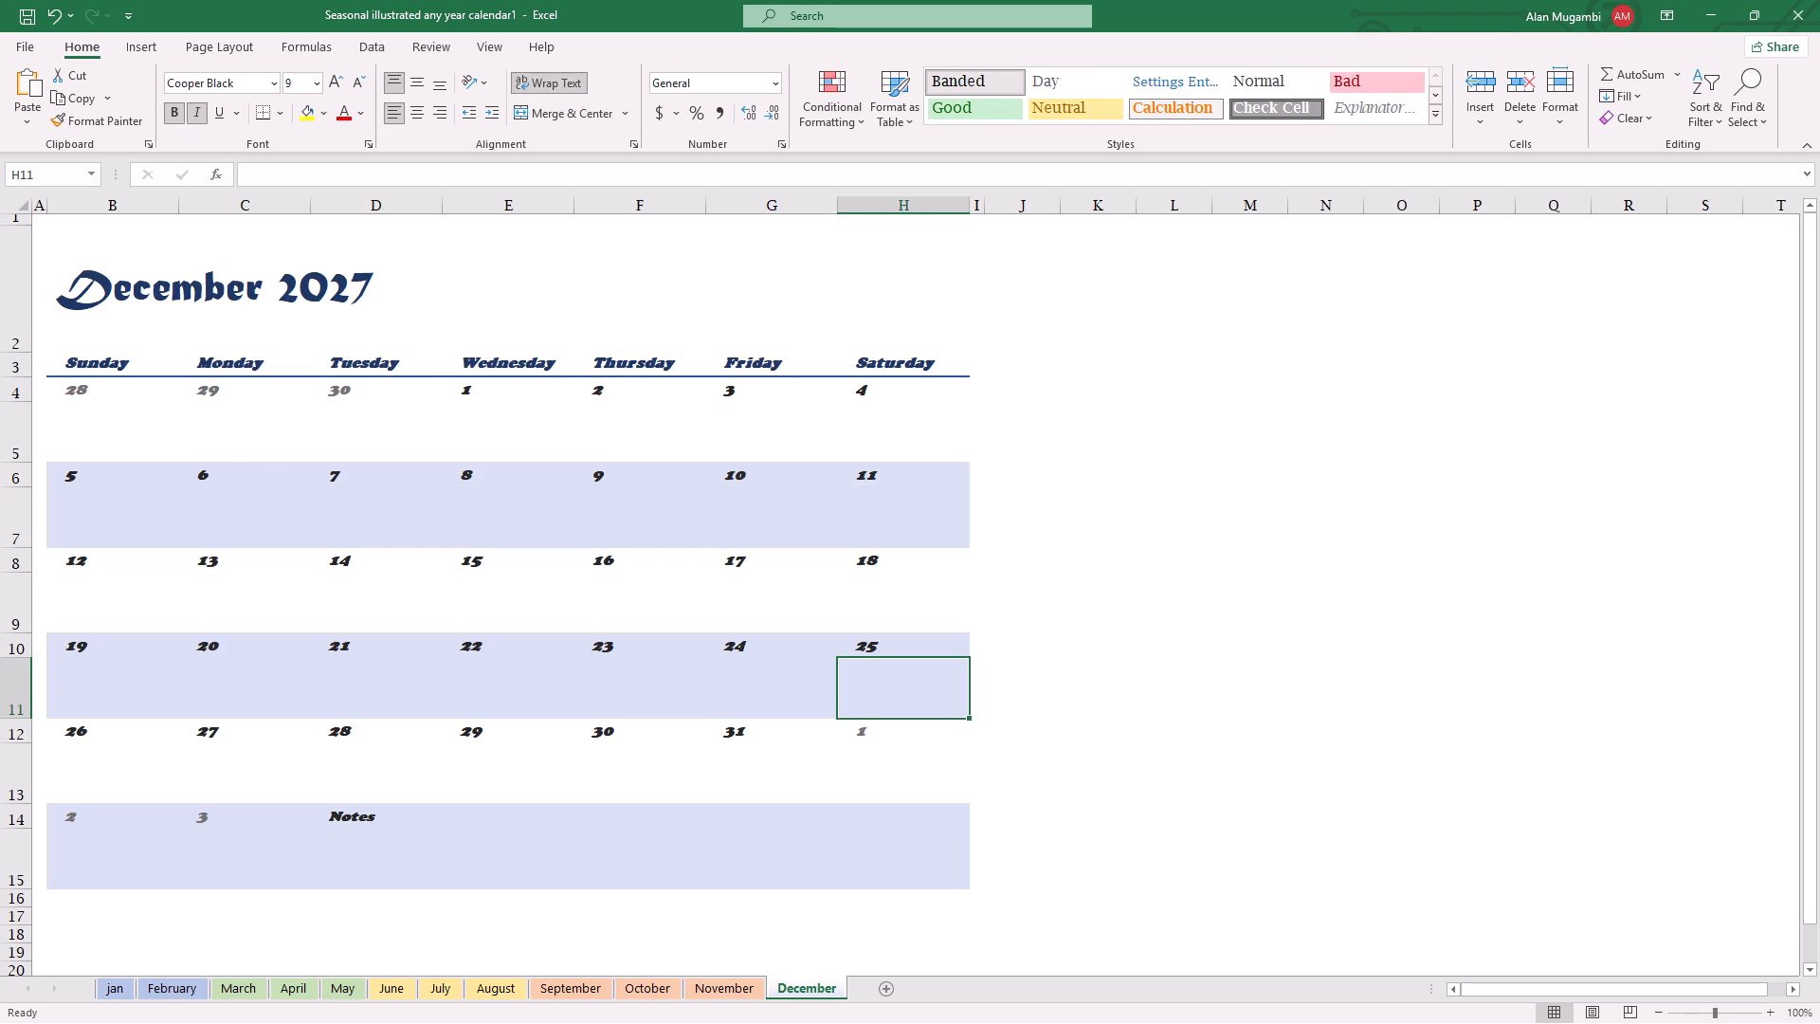
key("shift+c")
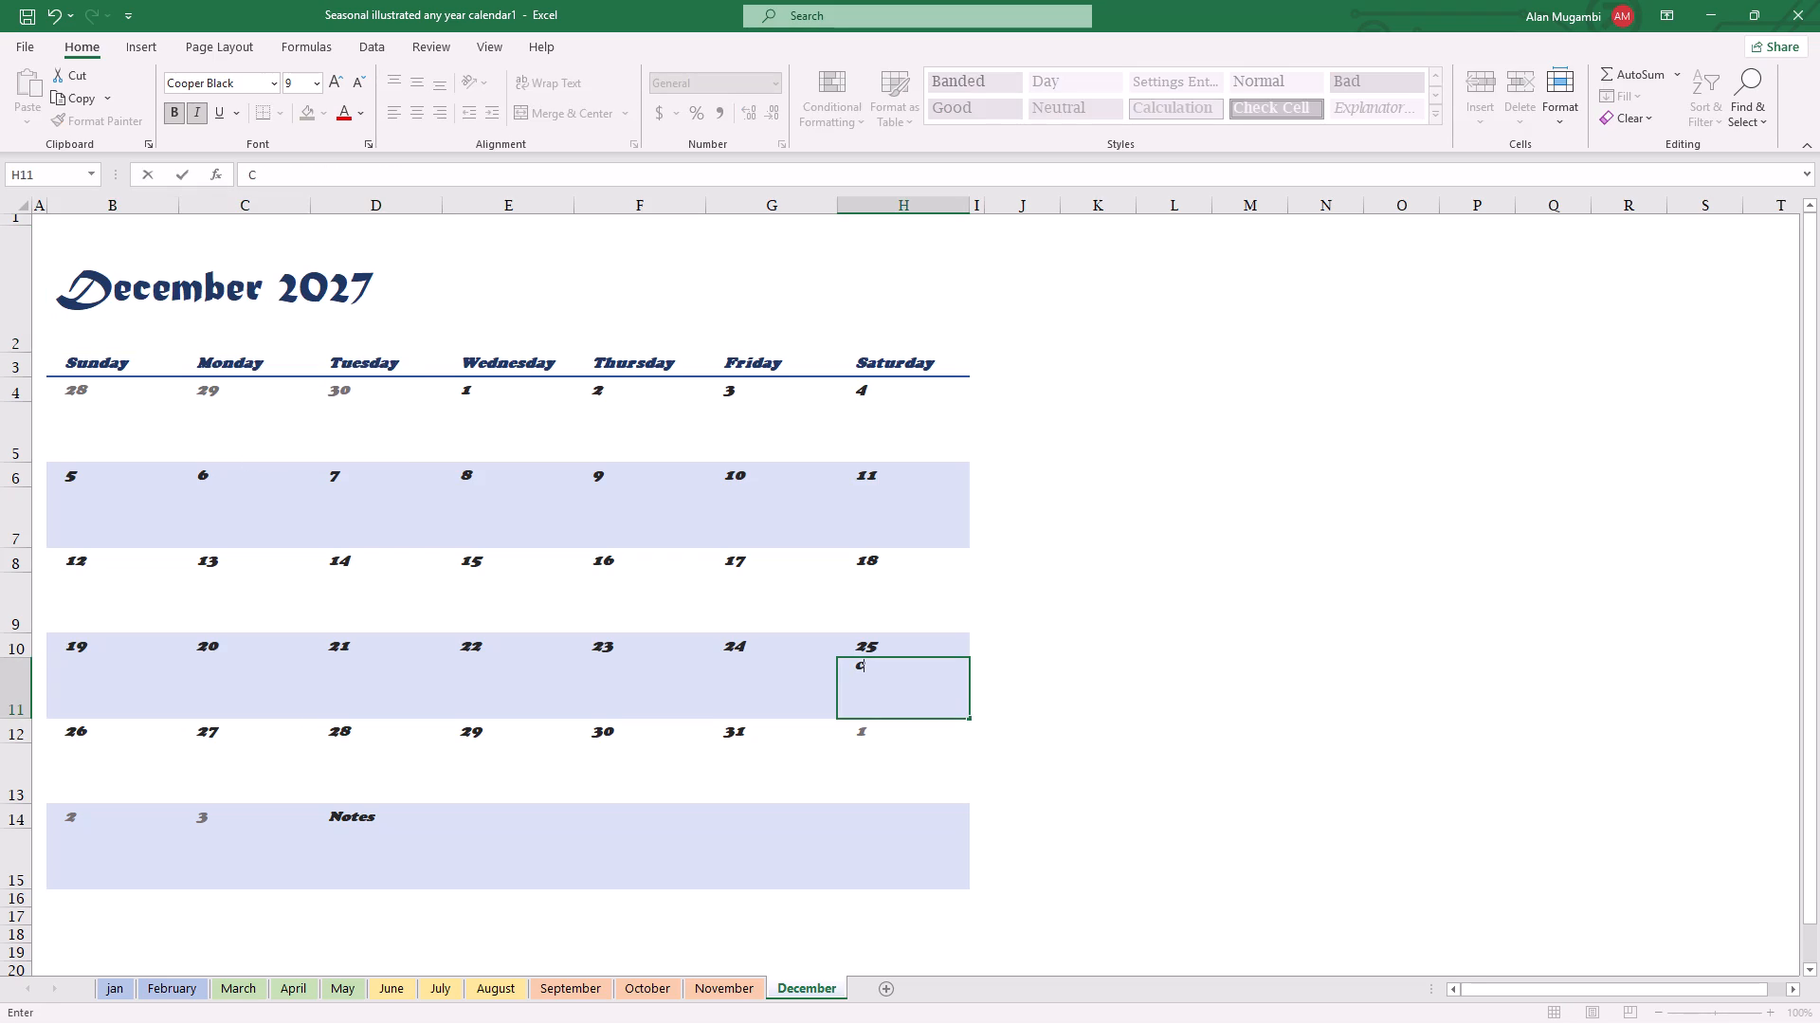
key("h")
type("ri")
type("st")
type("ma")
key("s")
key("space")
type("Da")
key("y")
Enter "Christmas Eve" in the cell beneath Friday, December 24.
left_click(773, 687)
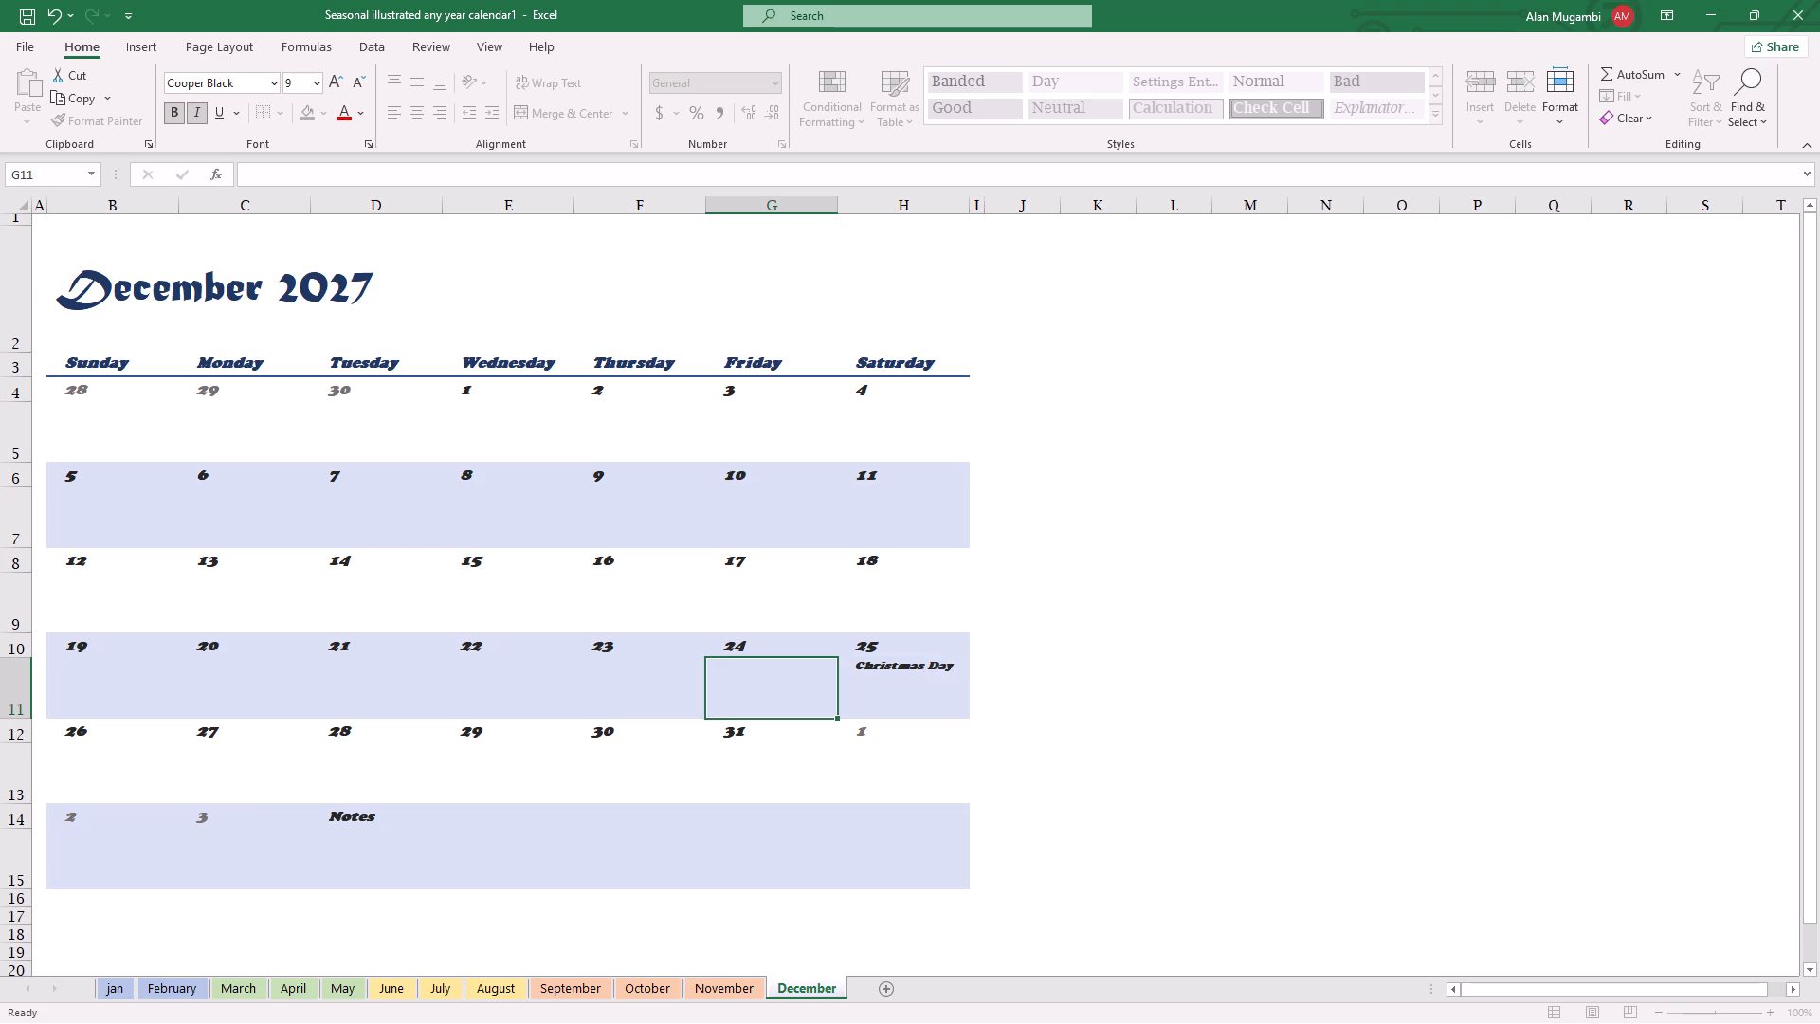
key("shift+c")
key("h")
key("r")
type("istmas")
key("space")
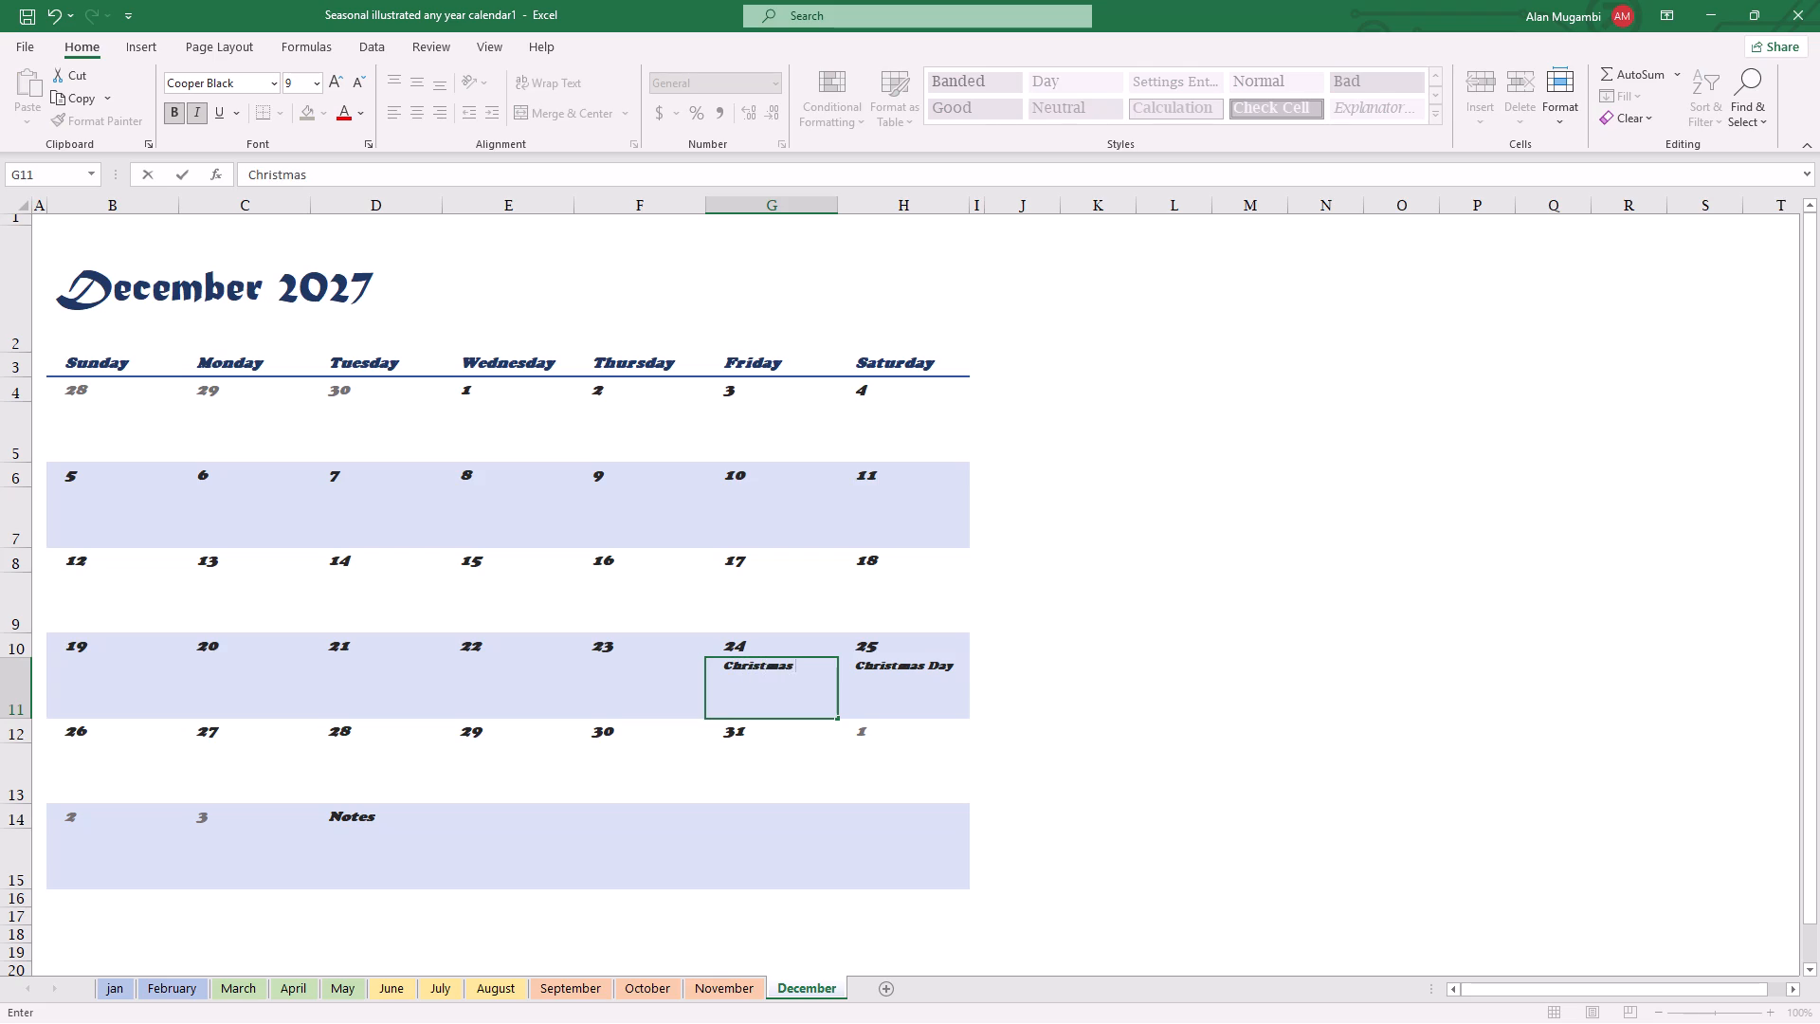
key("shift+e")
type("ve")
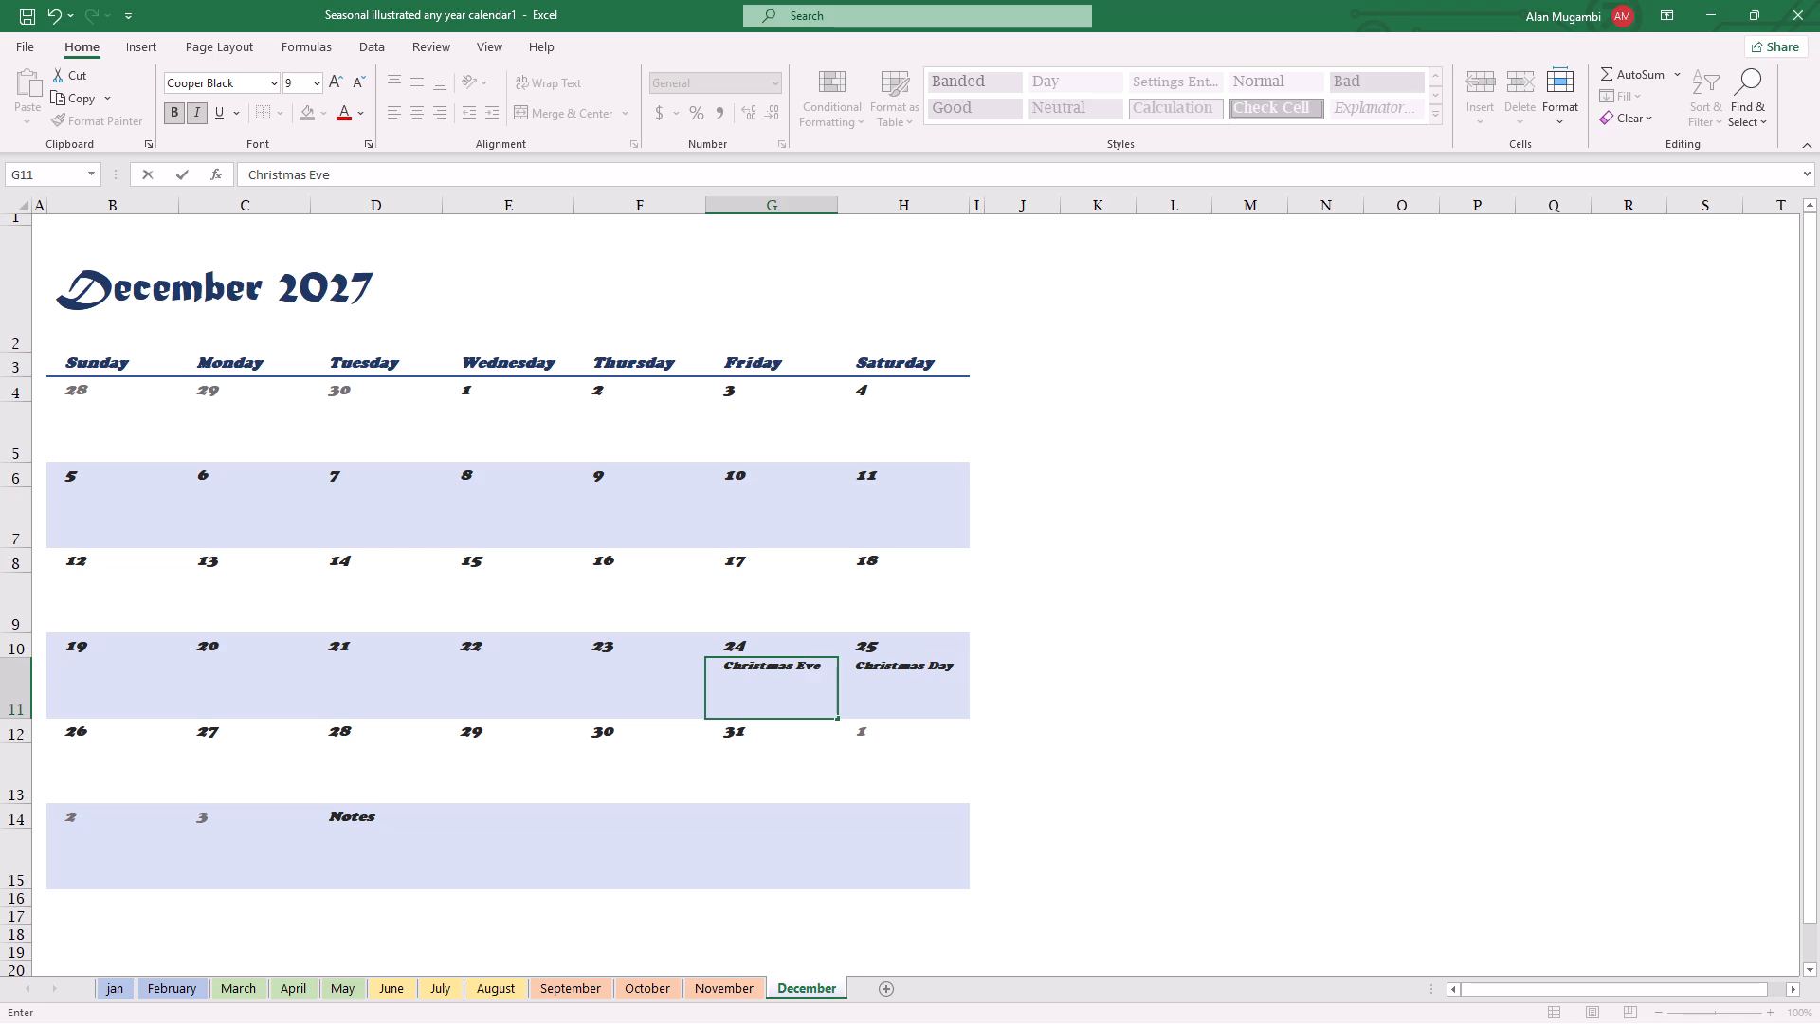
Enter "Boxing Day" in the cell beneath Sunday, December 26.
left_click(118, 763)
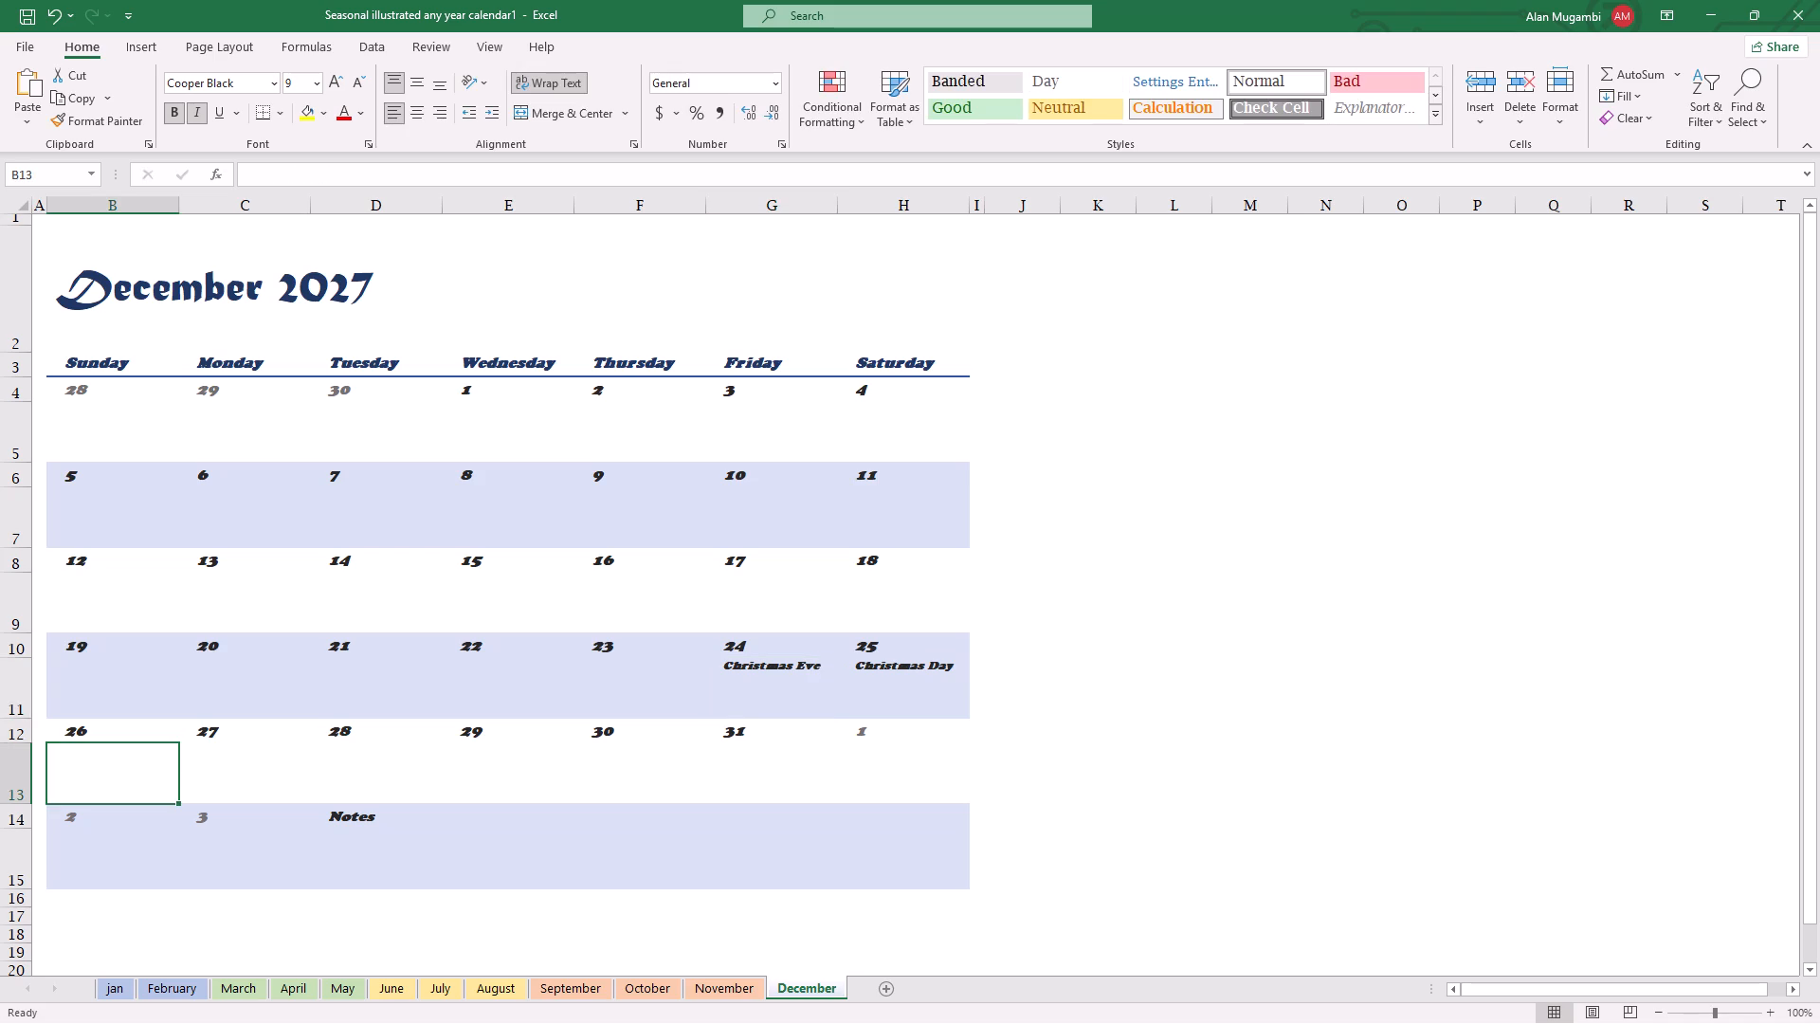
key("shift+b")
key("o")
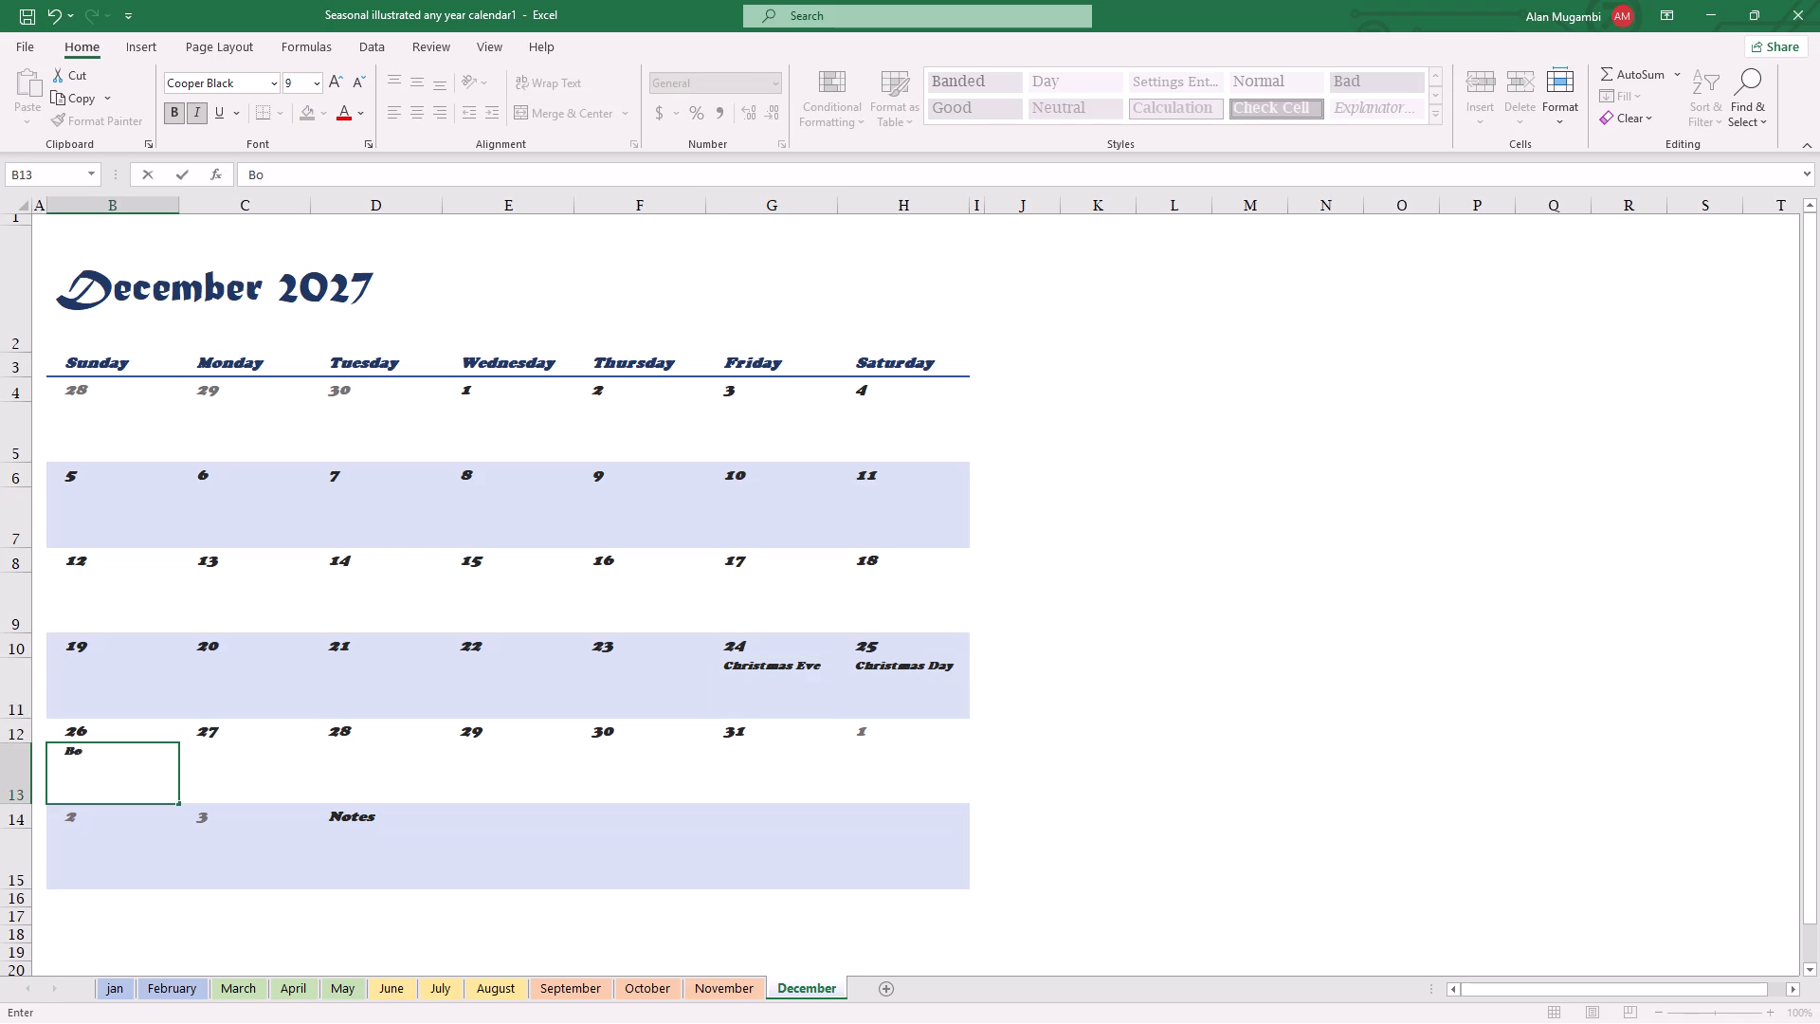
type("xin")
key("g")
key("space")
type("Day")
Enter "New Year's Eve" in the cell beneath Friday, December 31.
left_click(733, 773)
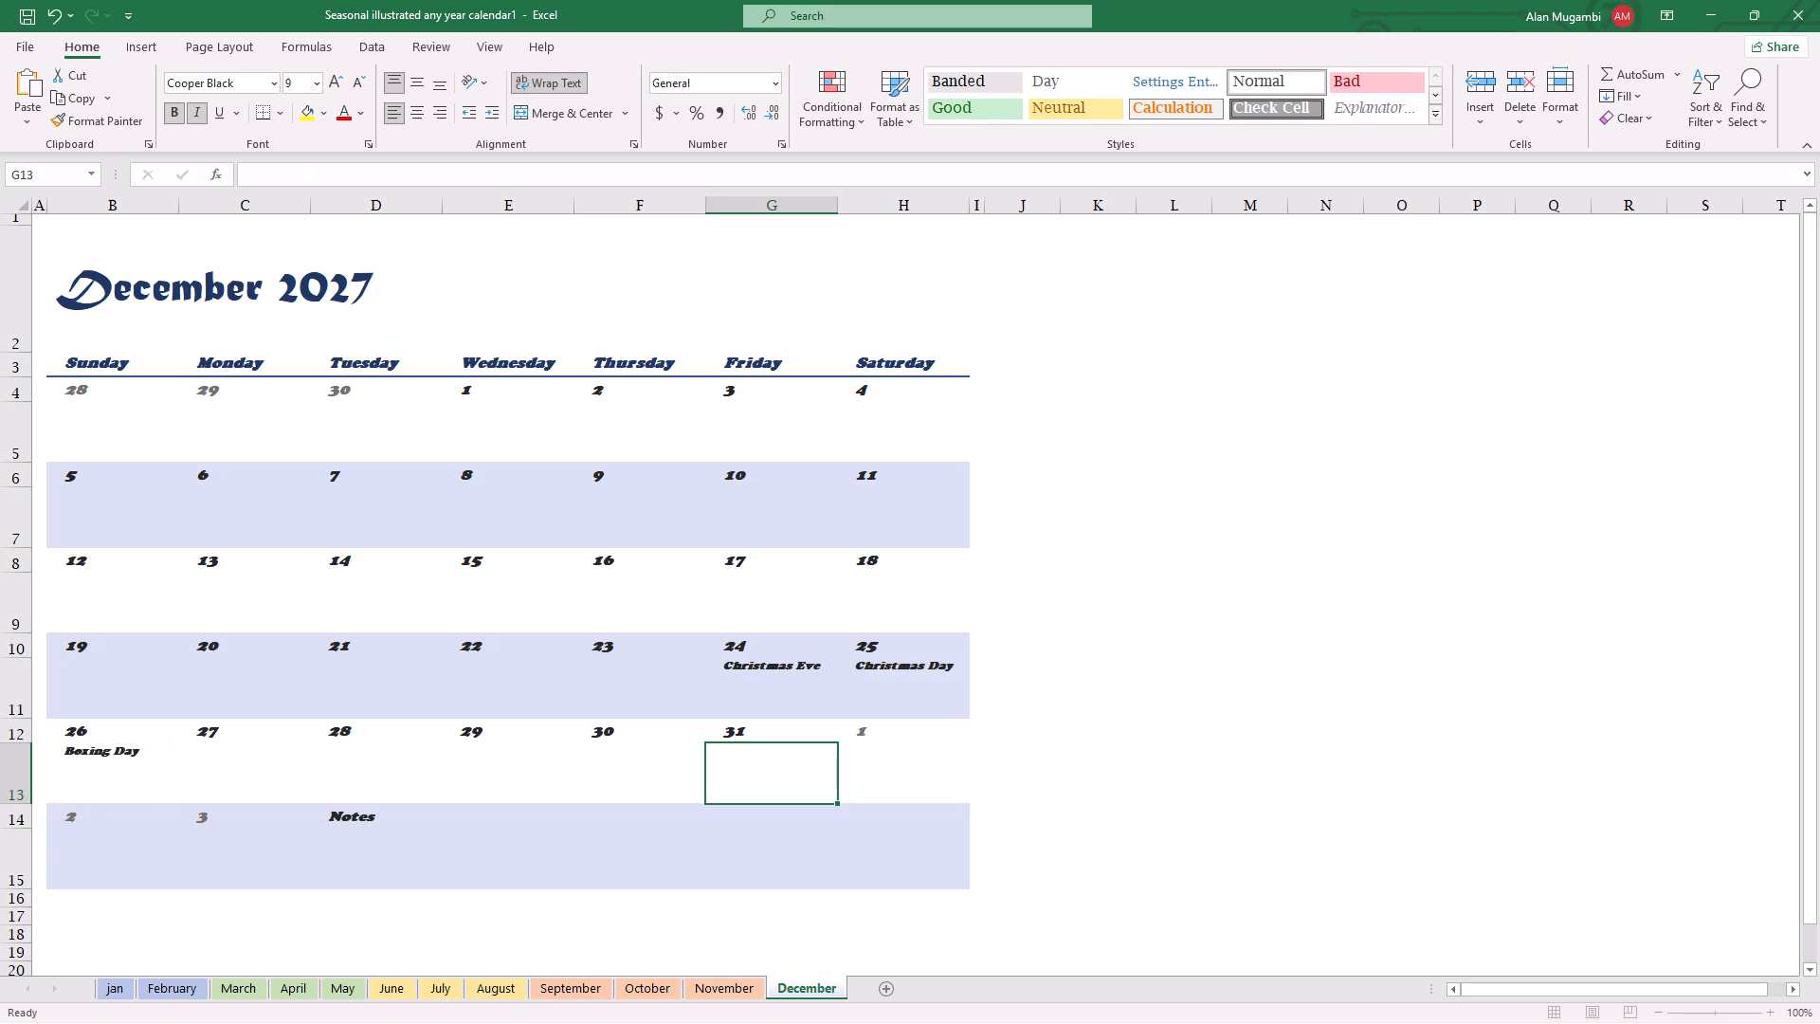
key("shift+n")
type("ew")
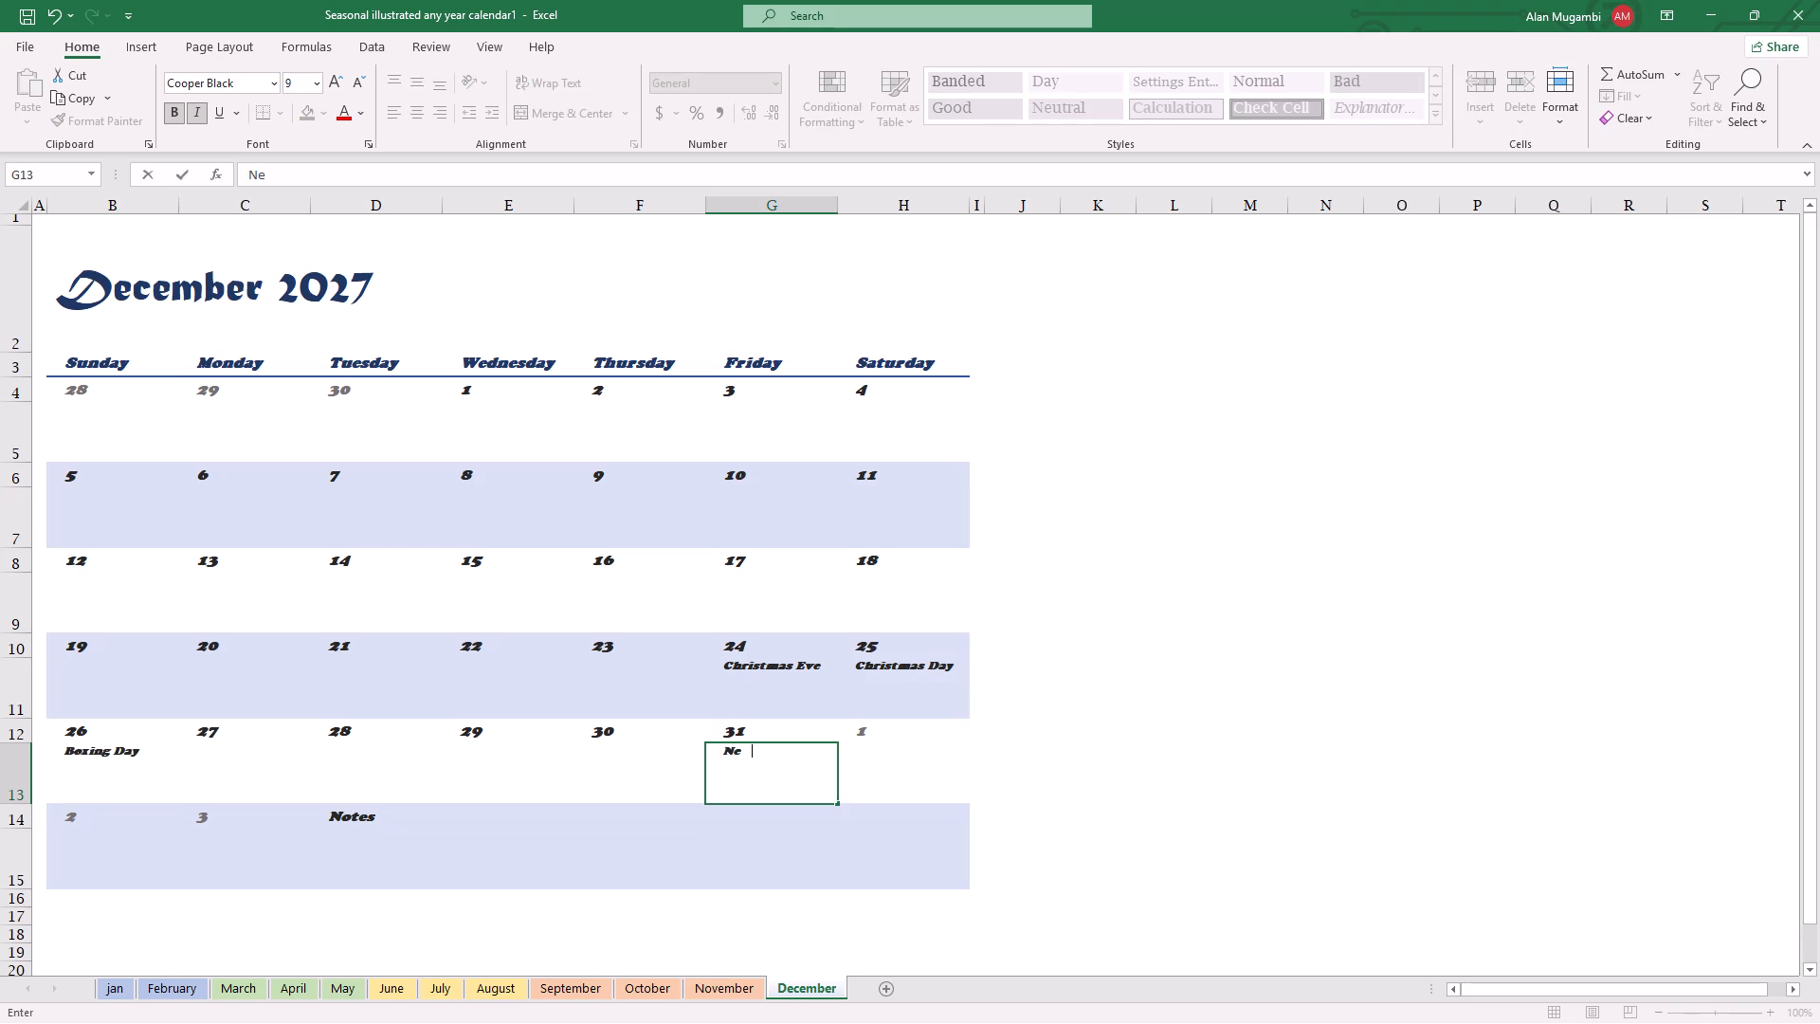
key("space")
key("shift+y")
type("ears")
key("BackSpace")
type("'s")
key("space")
key("shift+e")
type("ve")
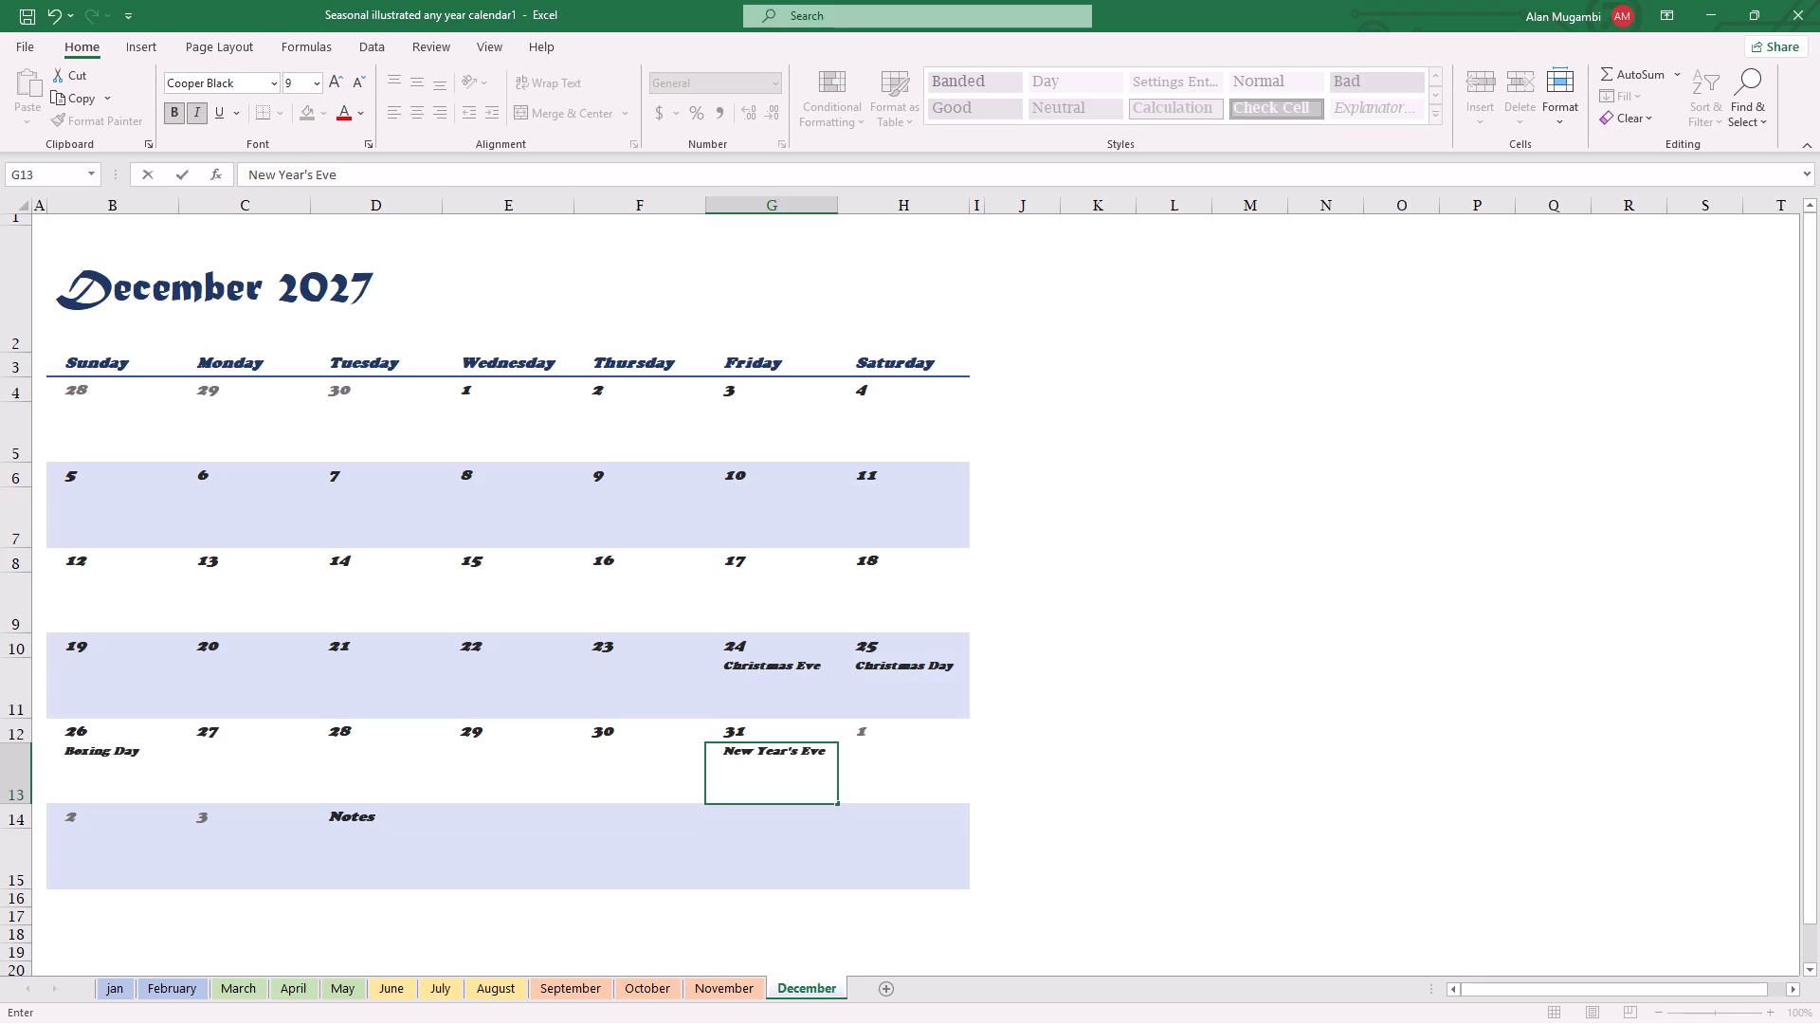
Enter "Jamhuri Day" in the cell beneath Sunday, December 12.
left_click(123, 609)
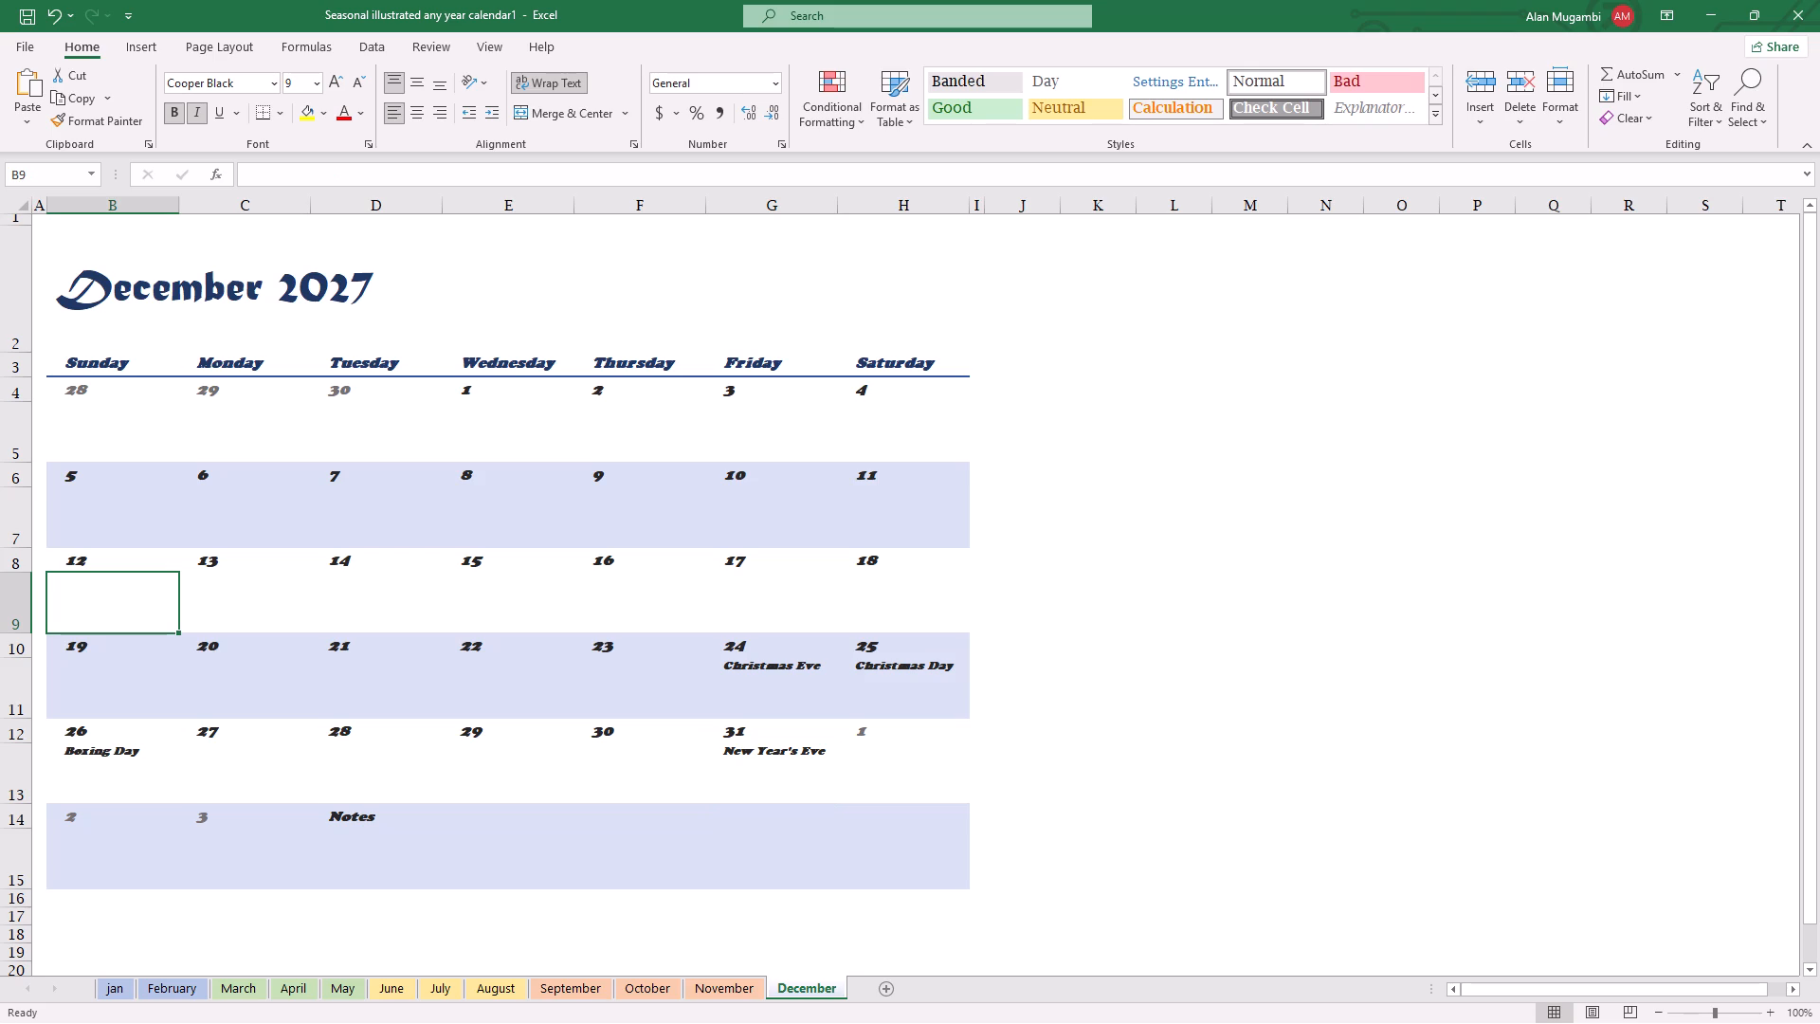
key("shift+j")
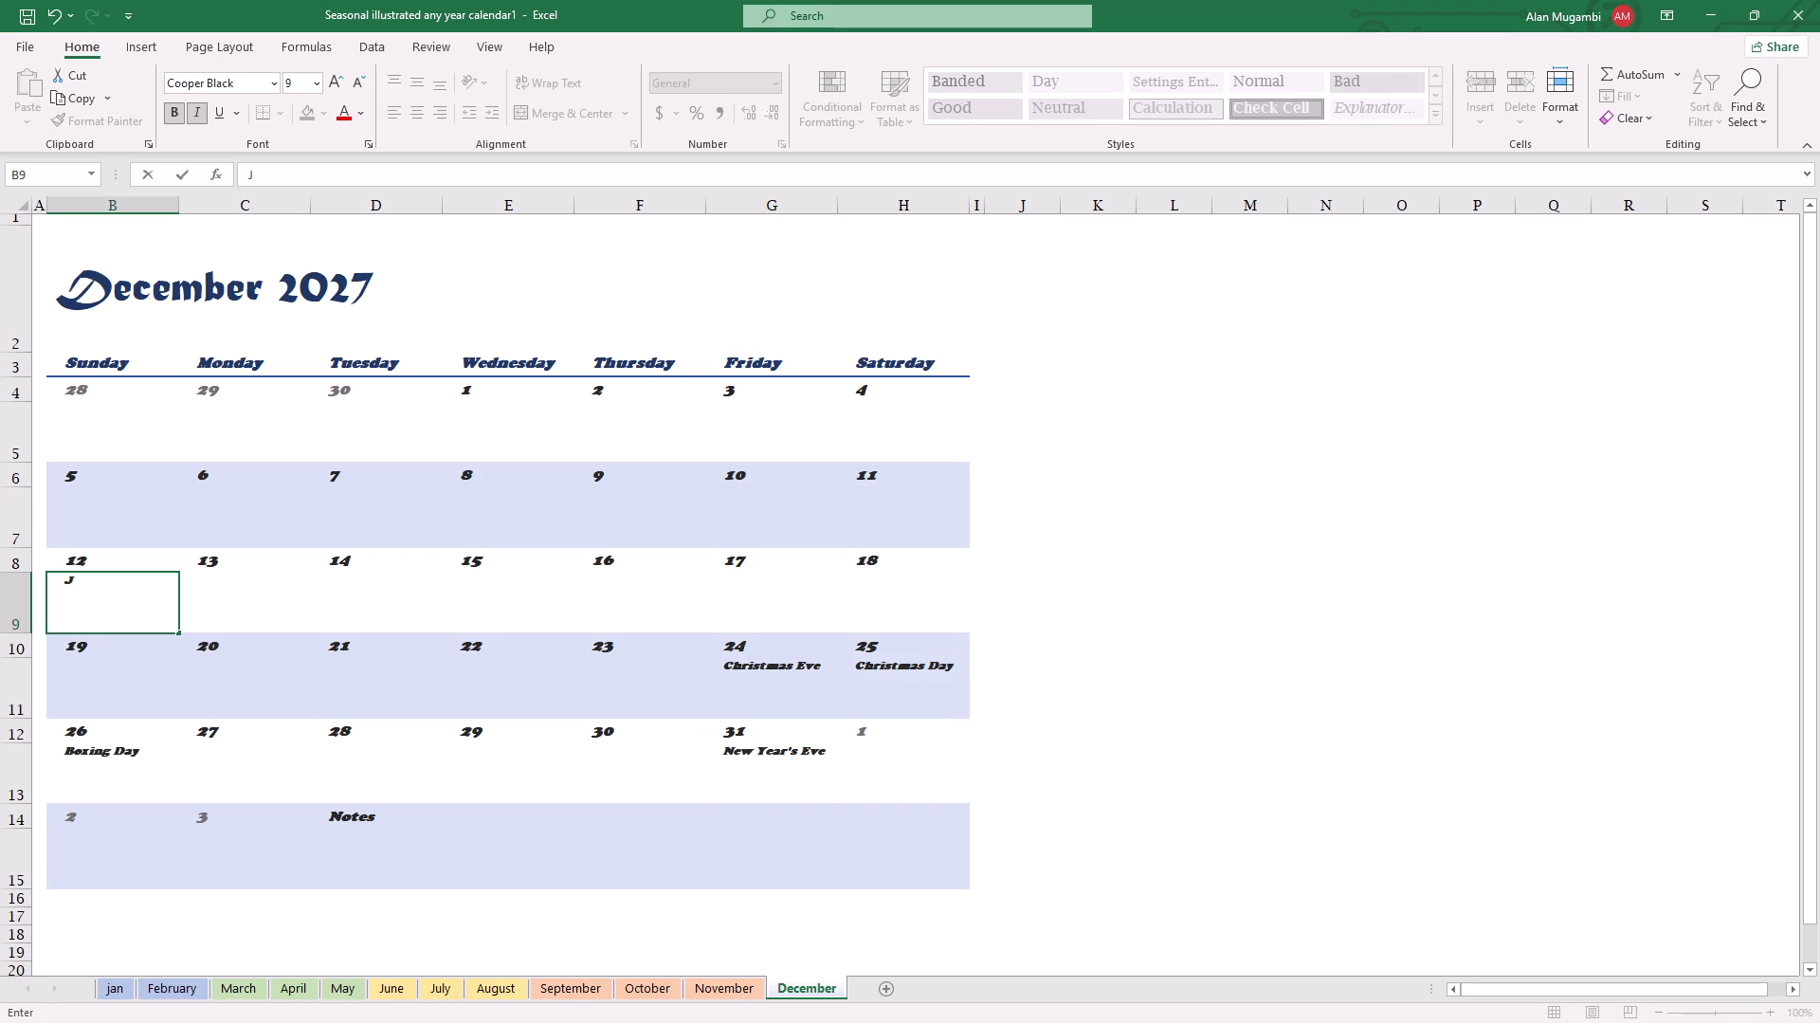
type("am")
type("hu")
type("ri")
key("space")
key("shift+d")
type("ay")
Set the "Boxing Day" entry beneath December 26 to the Papyrus font and remove its italics.
right_click(117, 761)
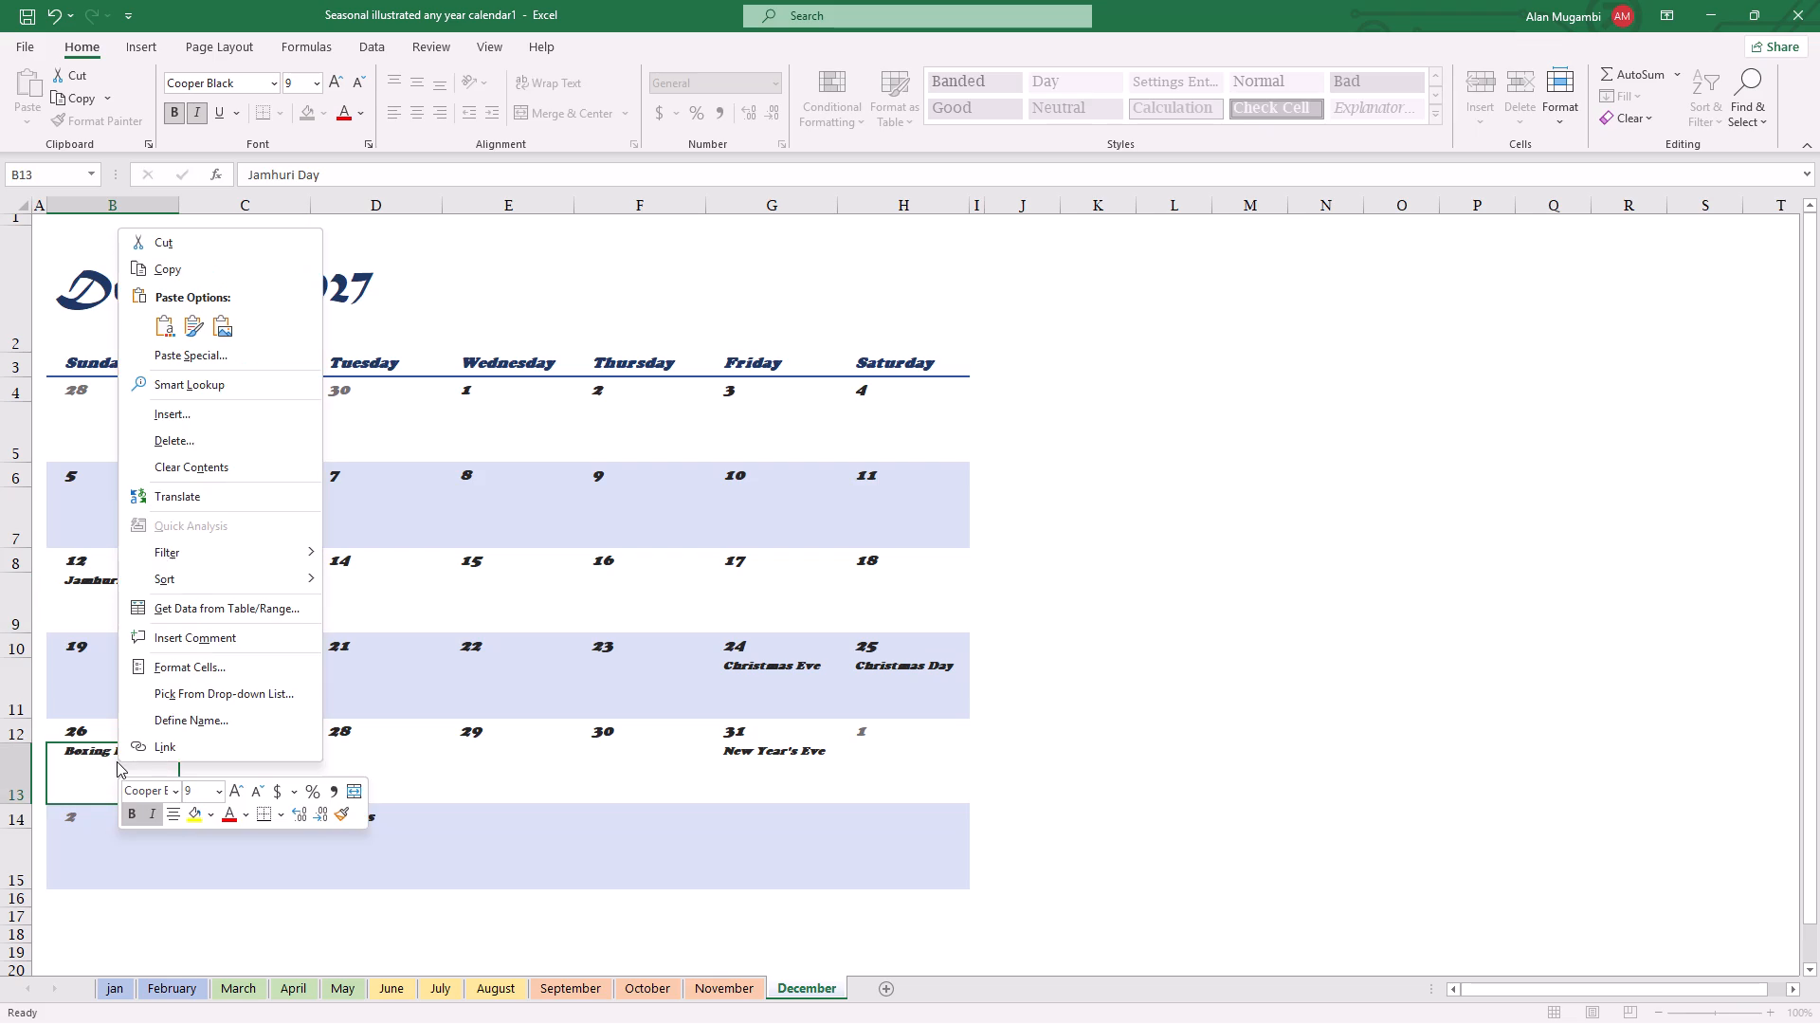
left_click(181, 787)
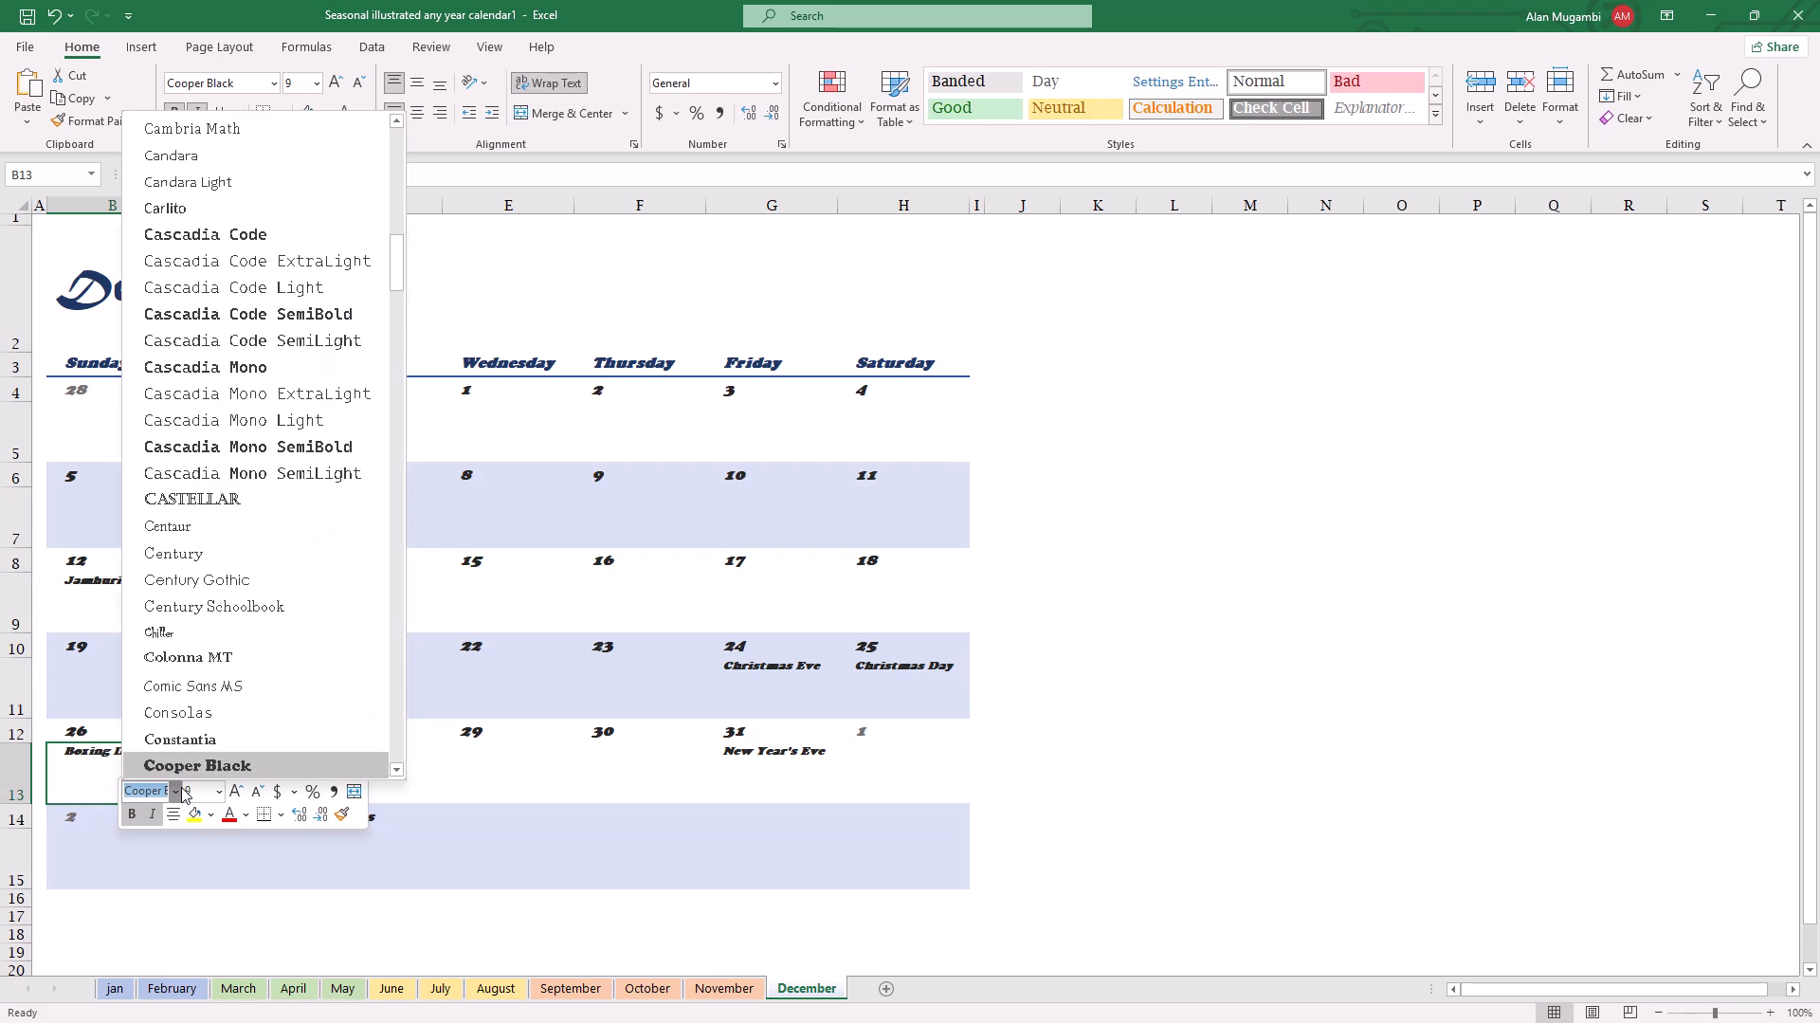
type("pap")
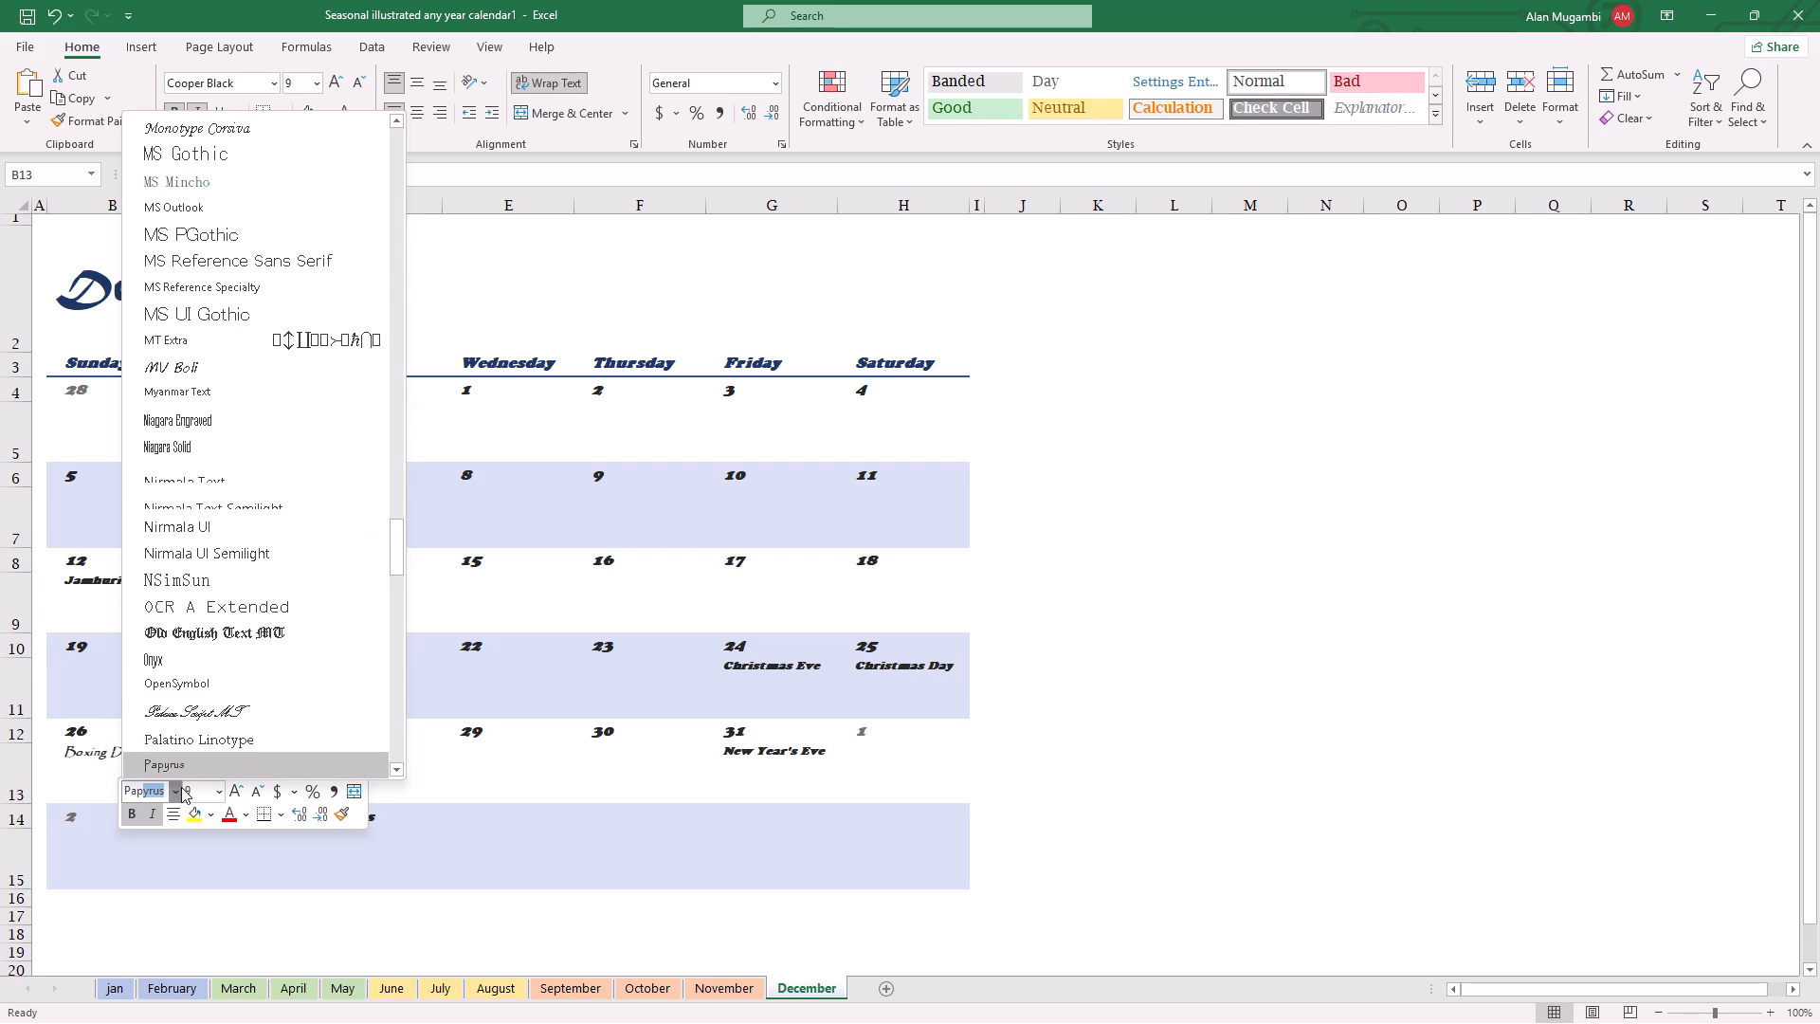
key("Return")
left_click(147, 806)
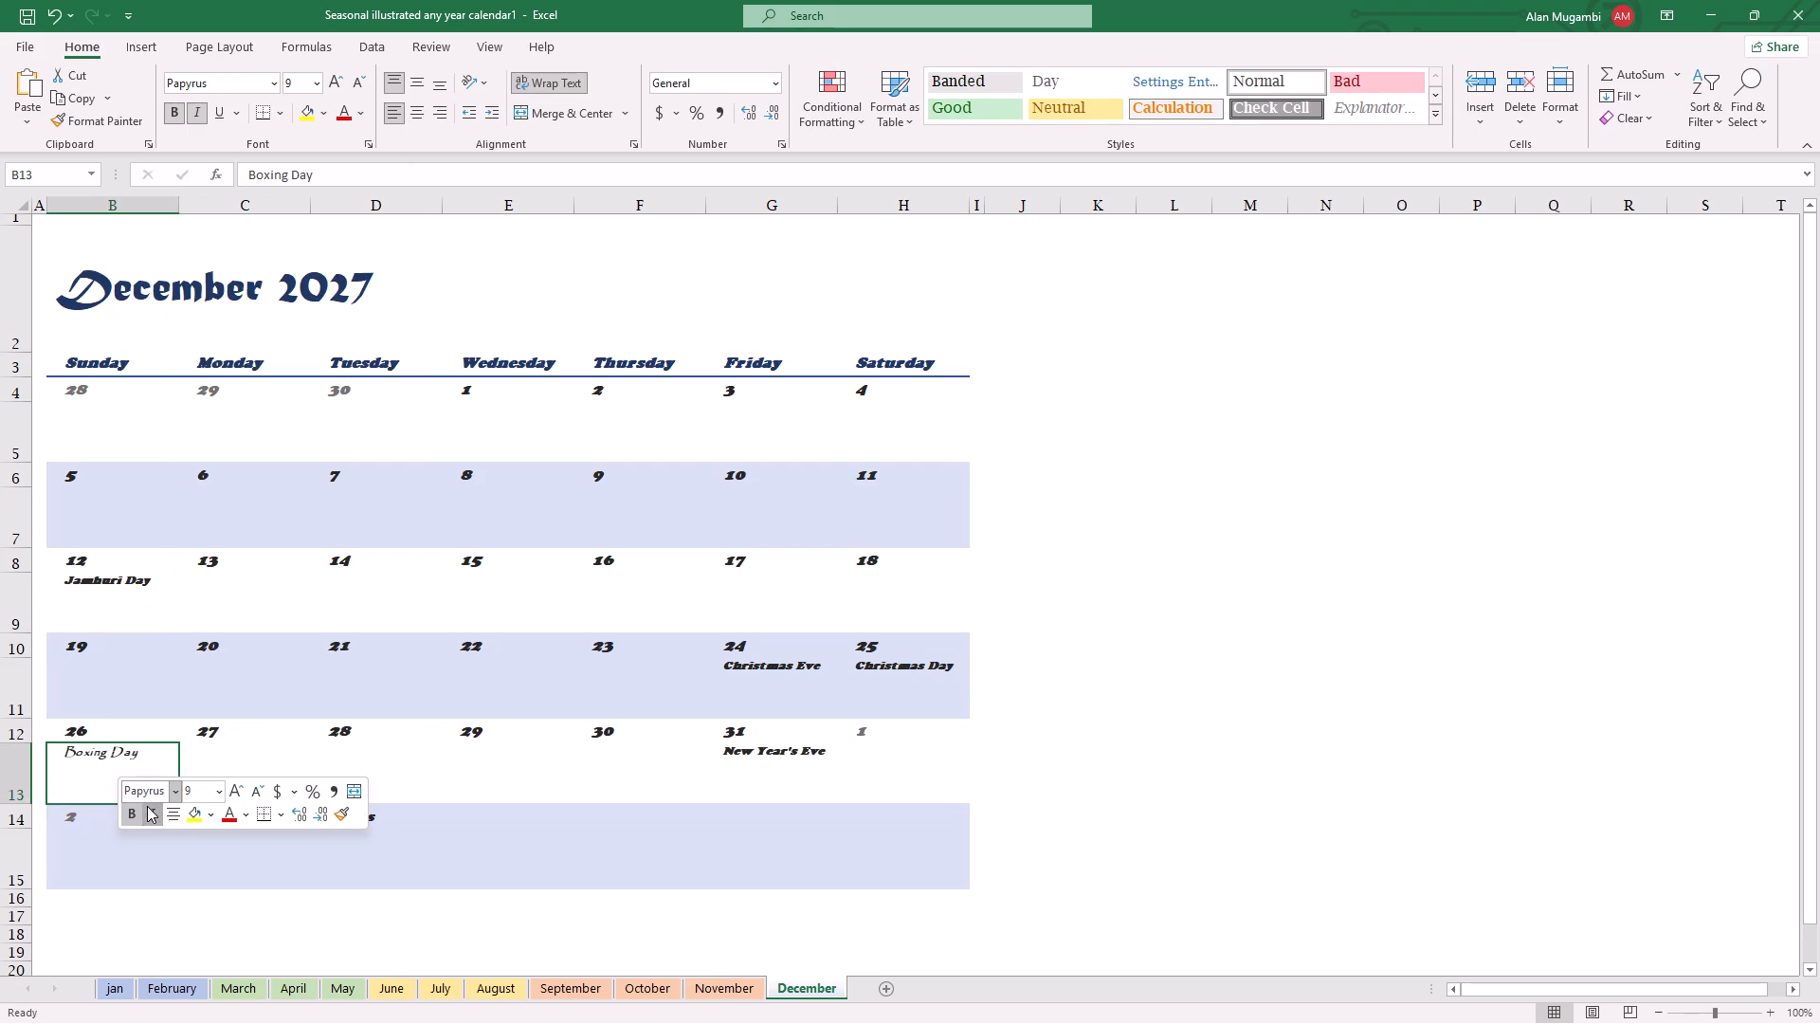
Set the "Jamhuri Day" entry beneath December 12 to the Papyrus font and remove its italics.
right_click(112, 585)
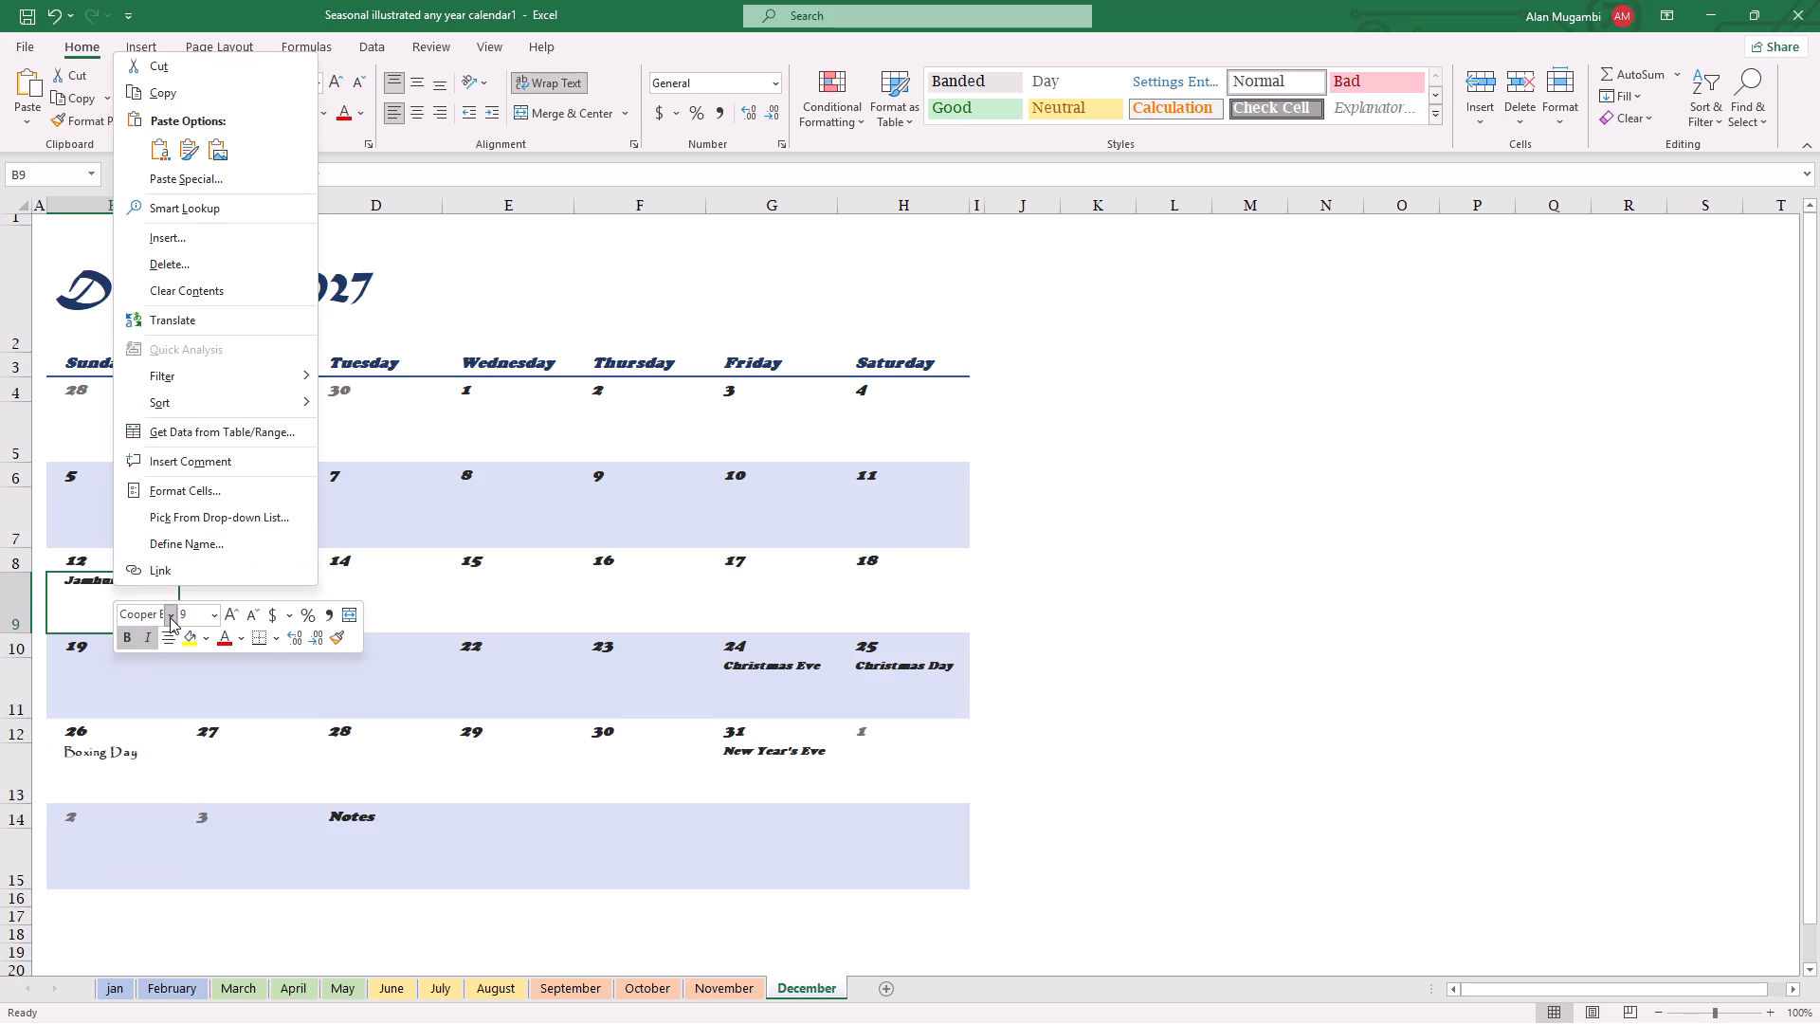
left_click(170, 617)
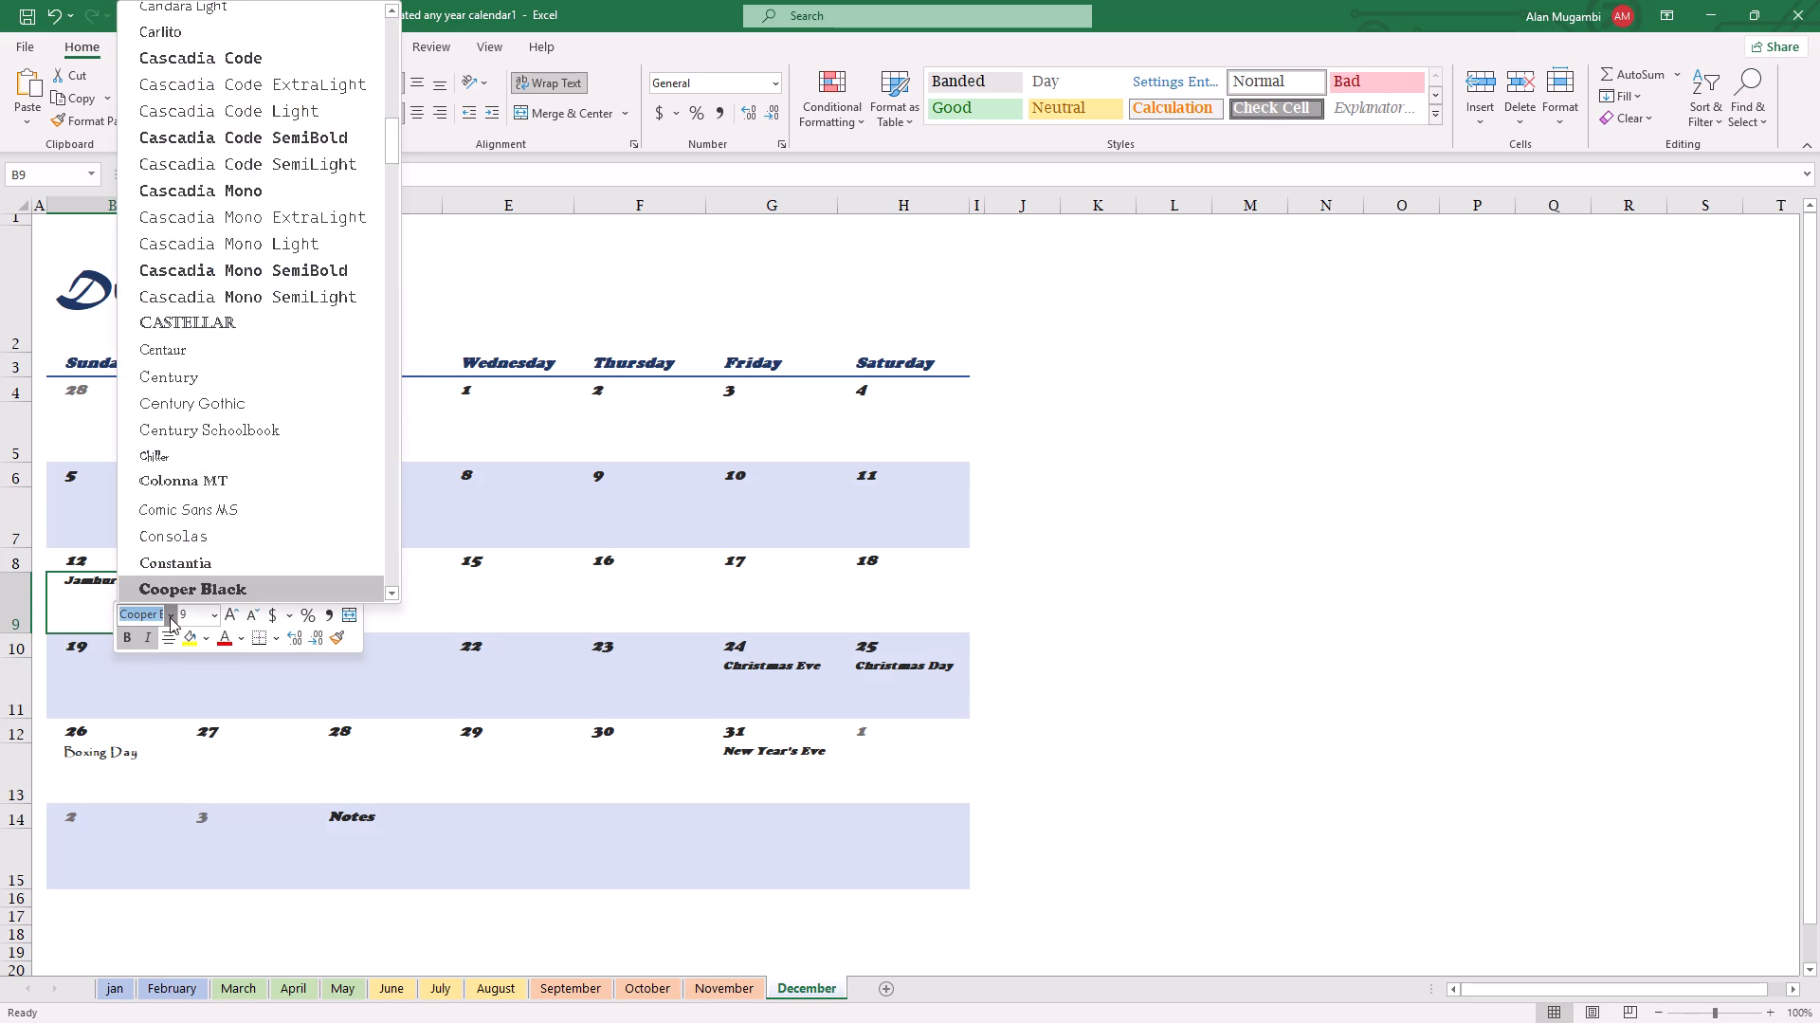
type("pap")
key("Return")
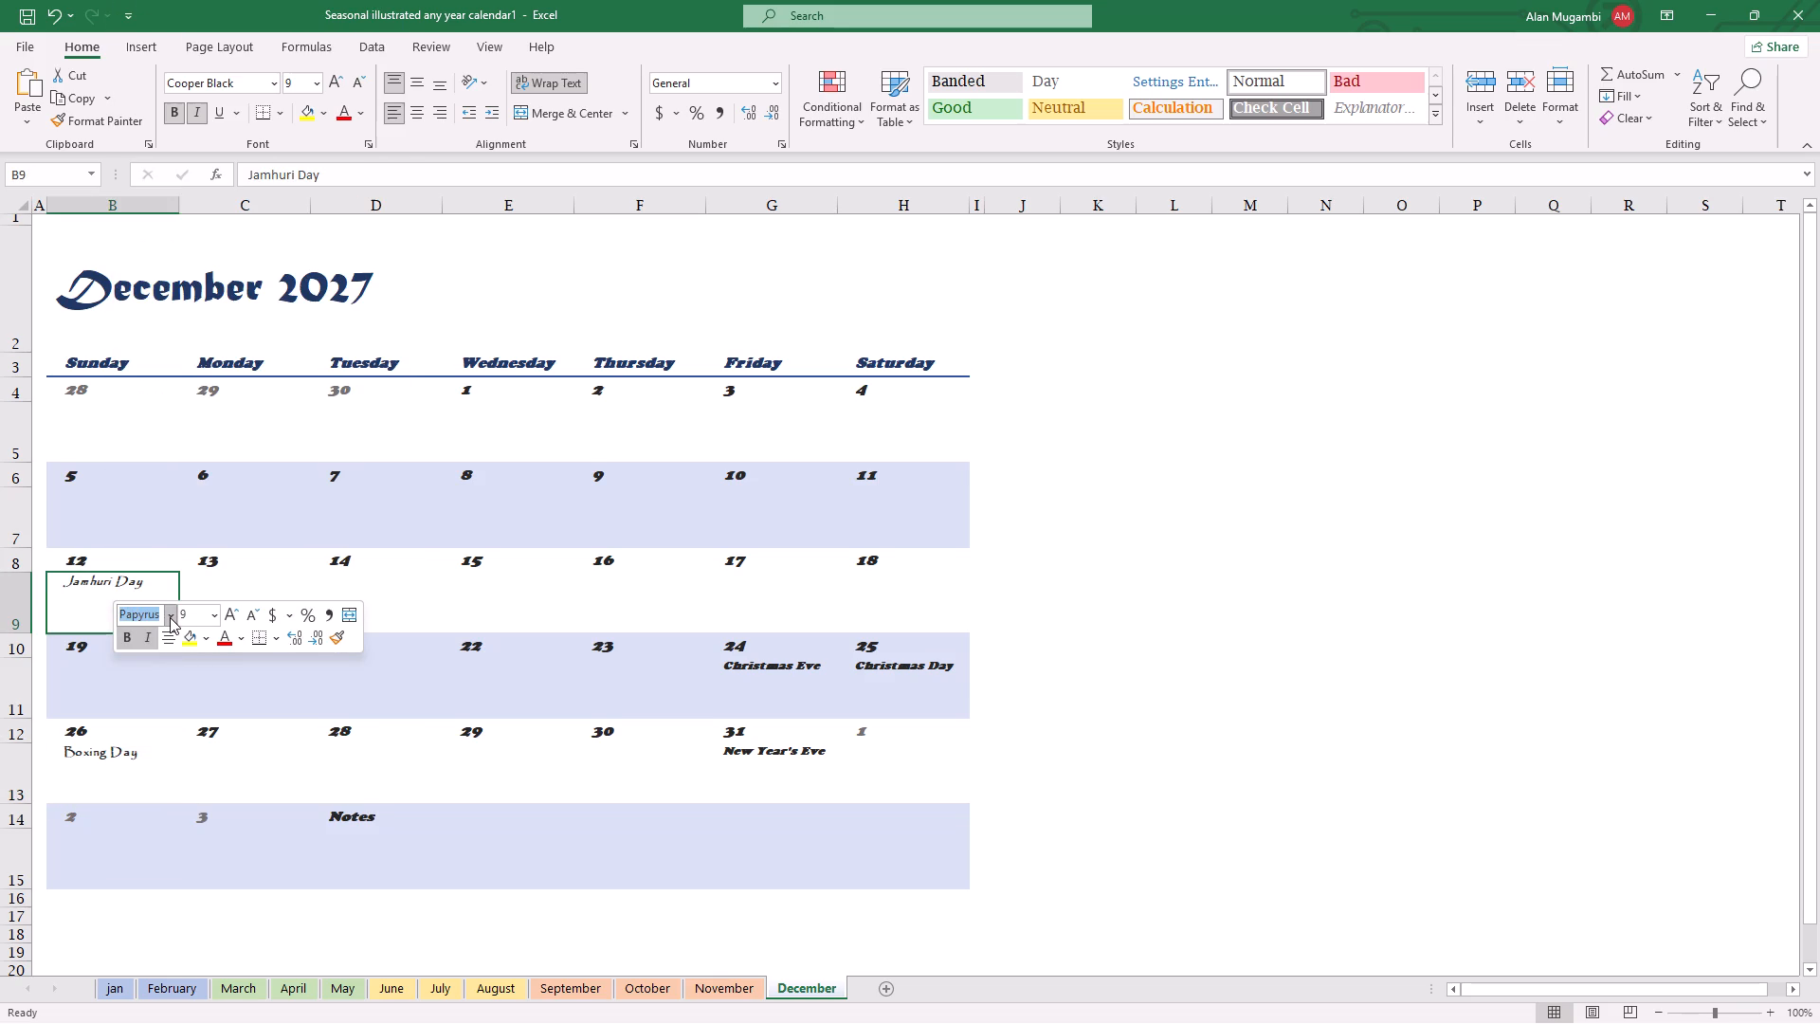
left_click(146, 637)
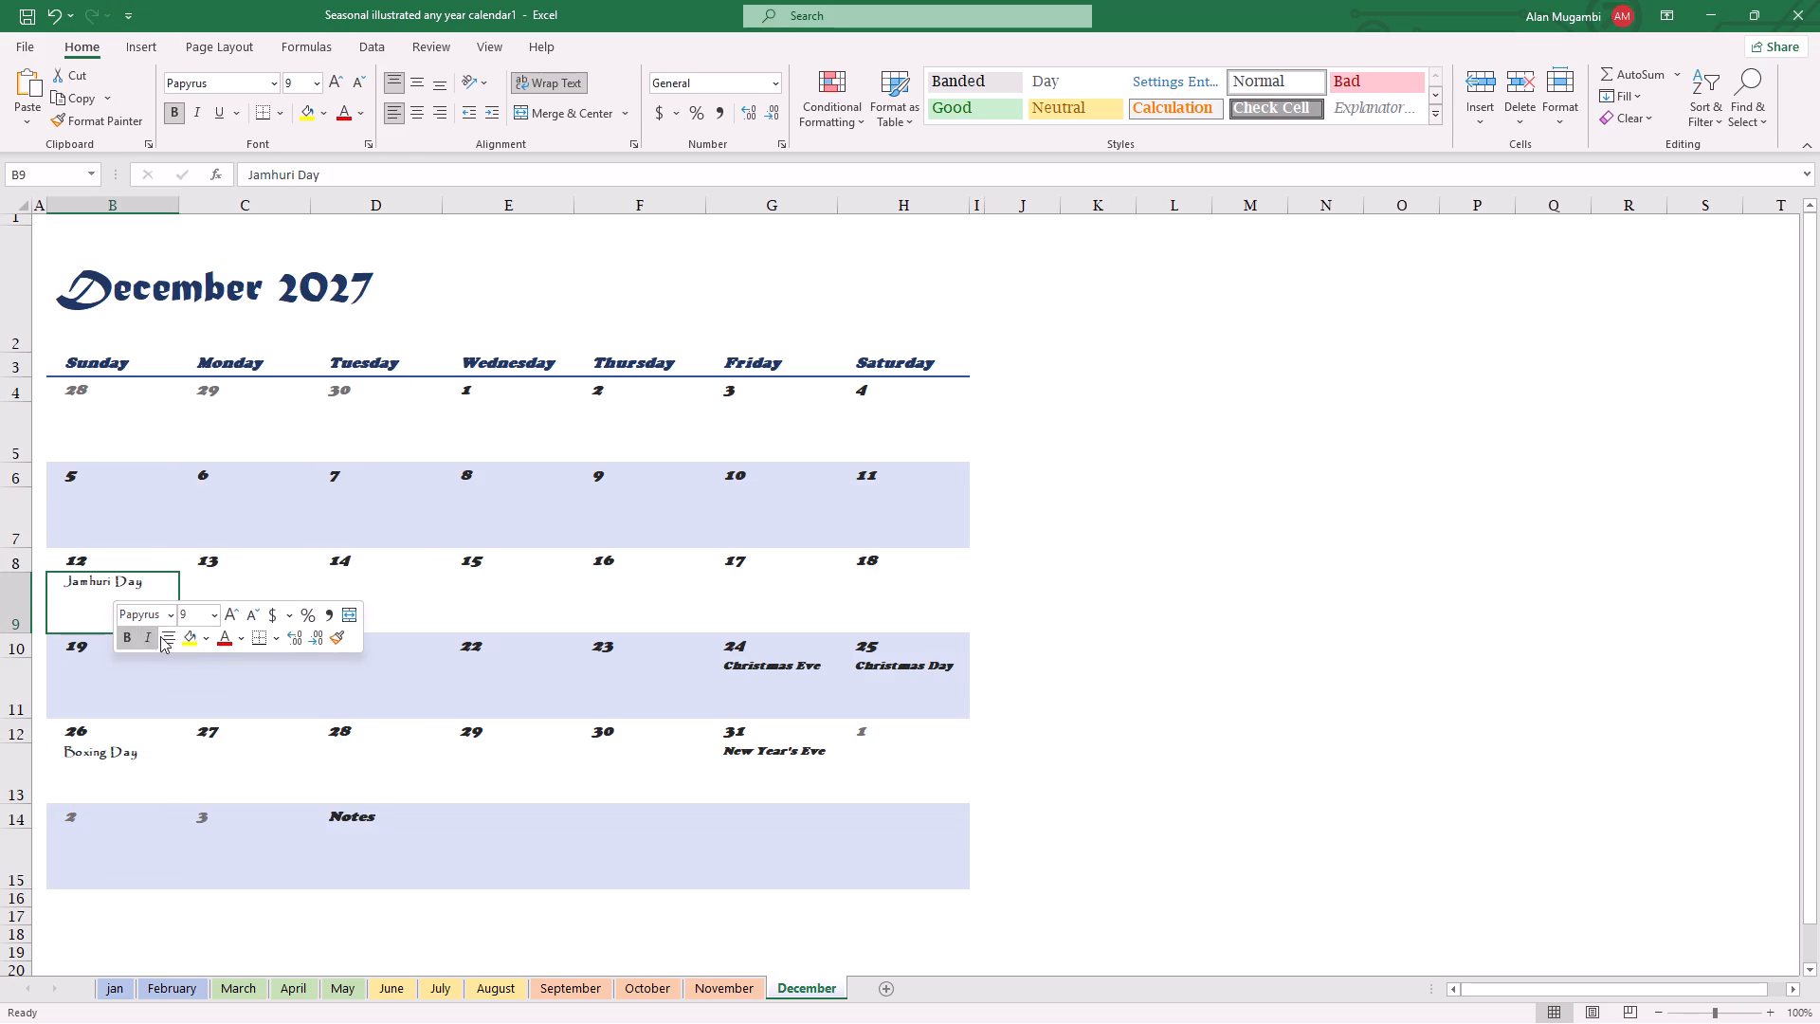
Set the "Christmas Eve" entry beneath December 24 to the Papyrus font and remove its italics.
right_click(770, 675)
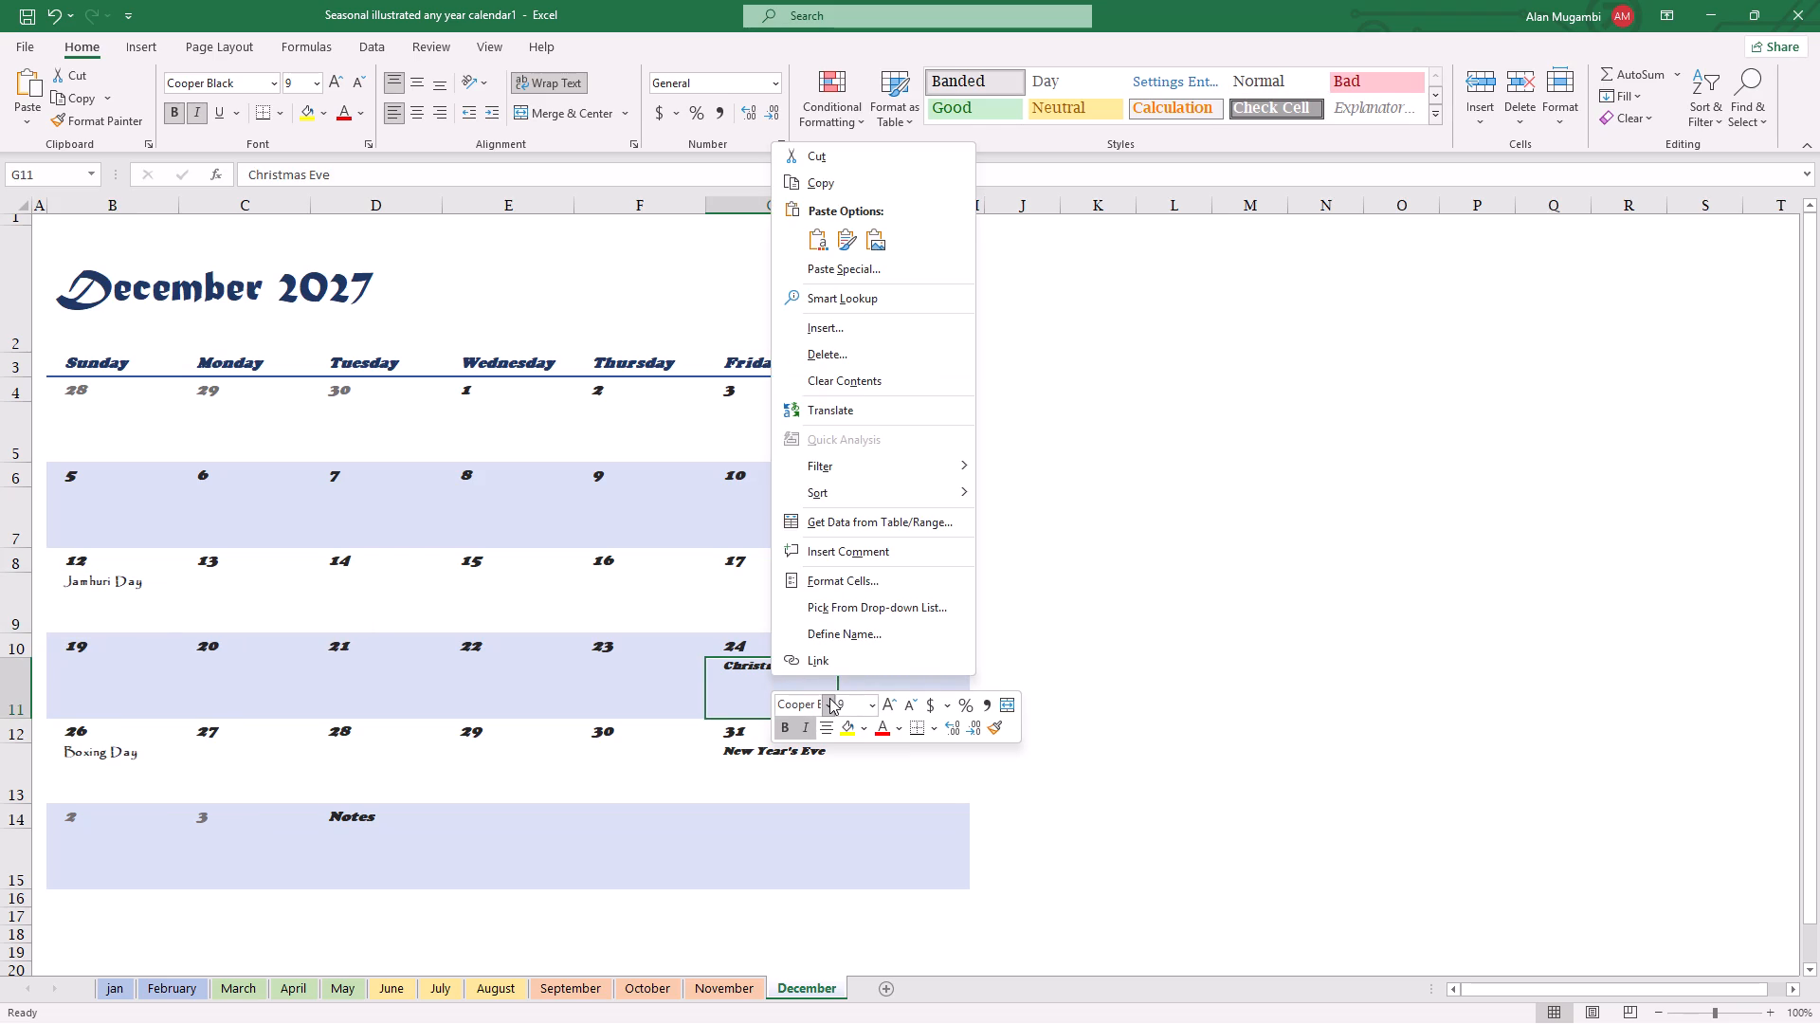
left_click(829, 698)
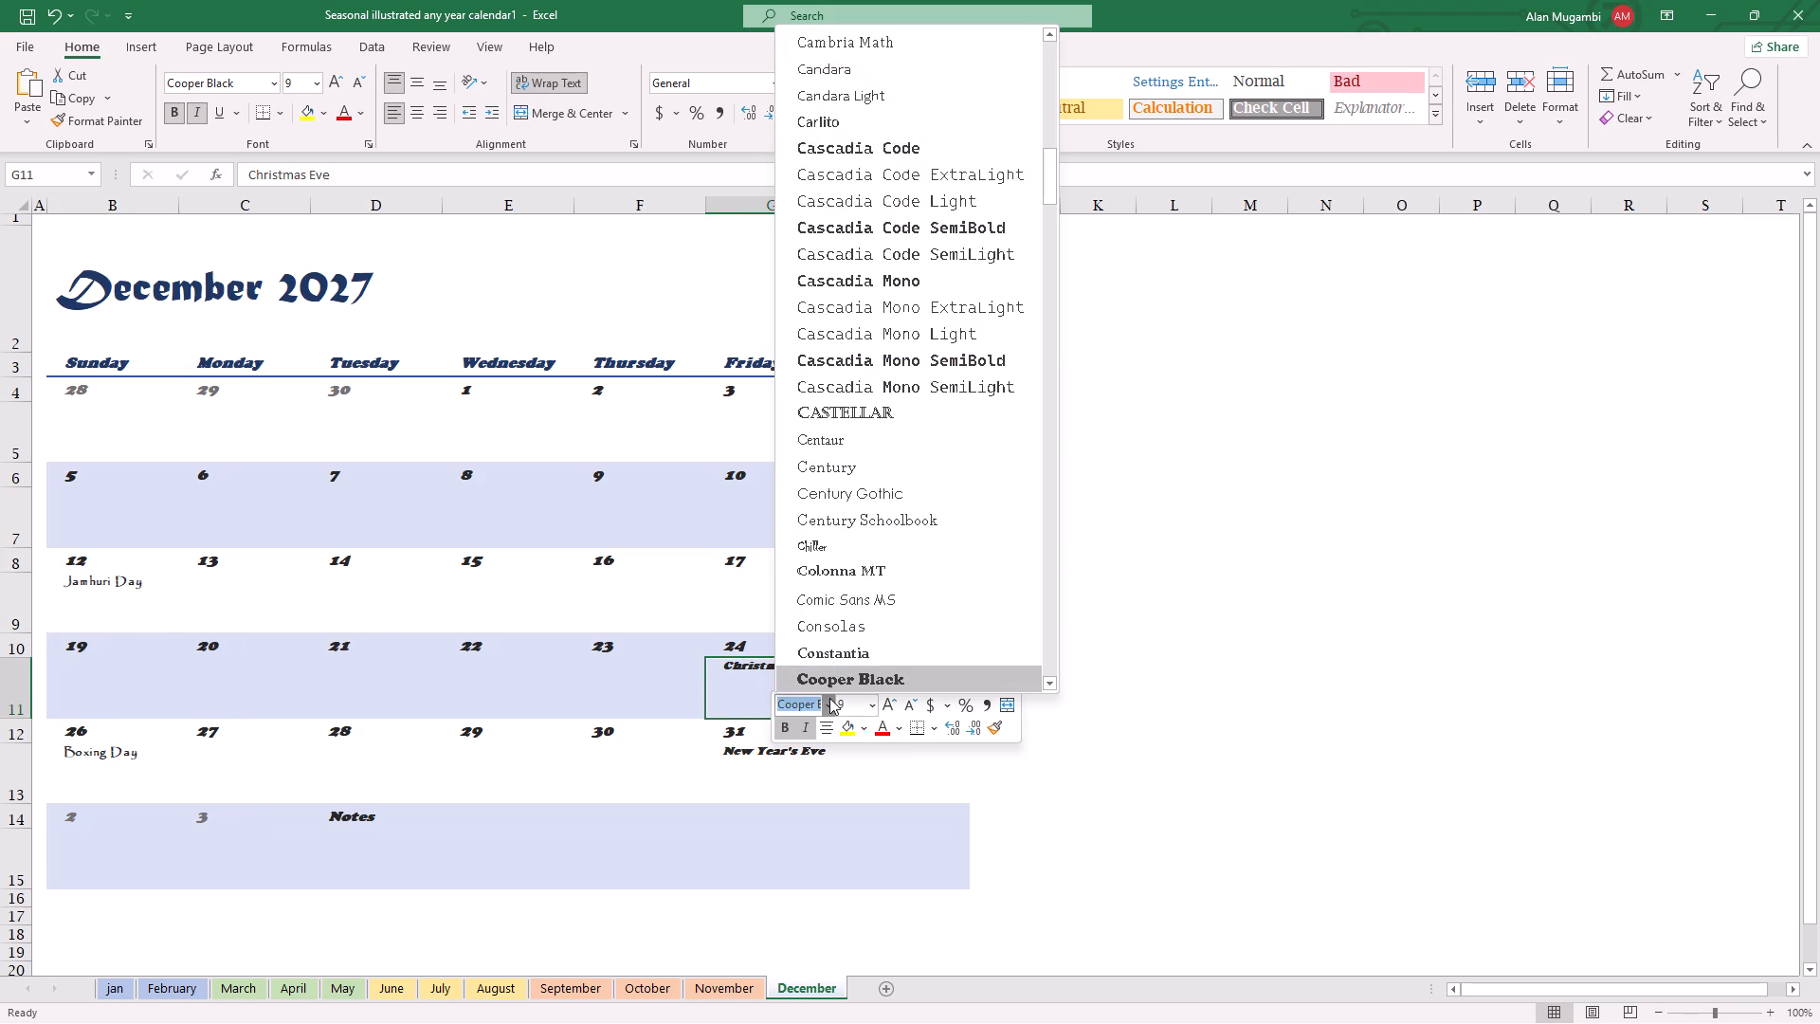
type("pap")
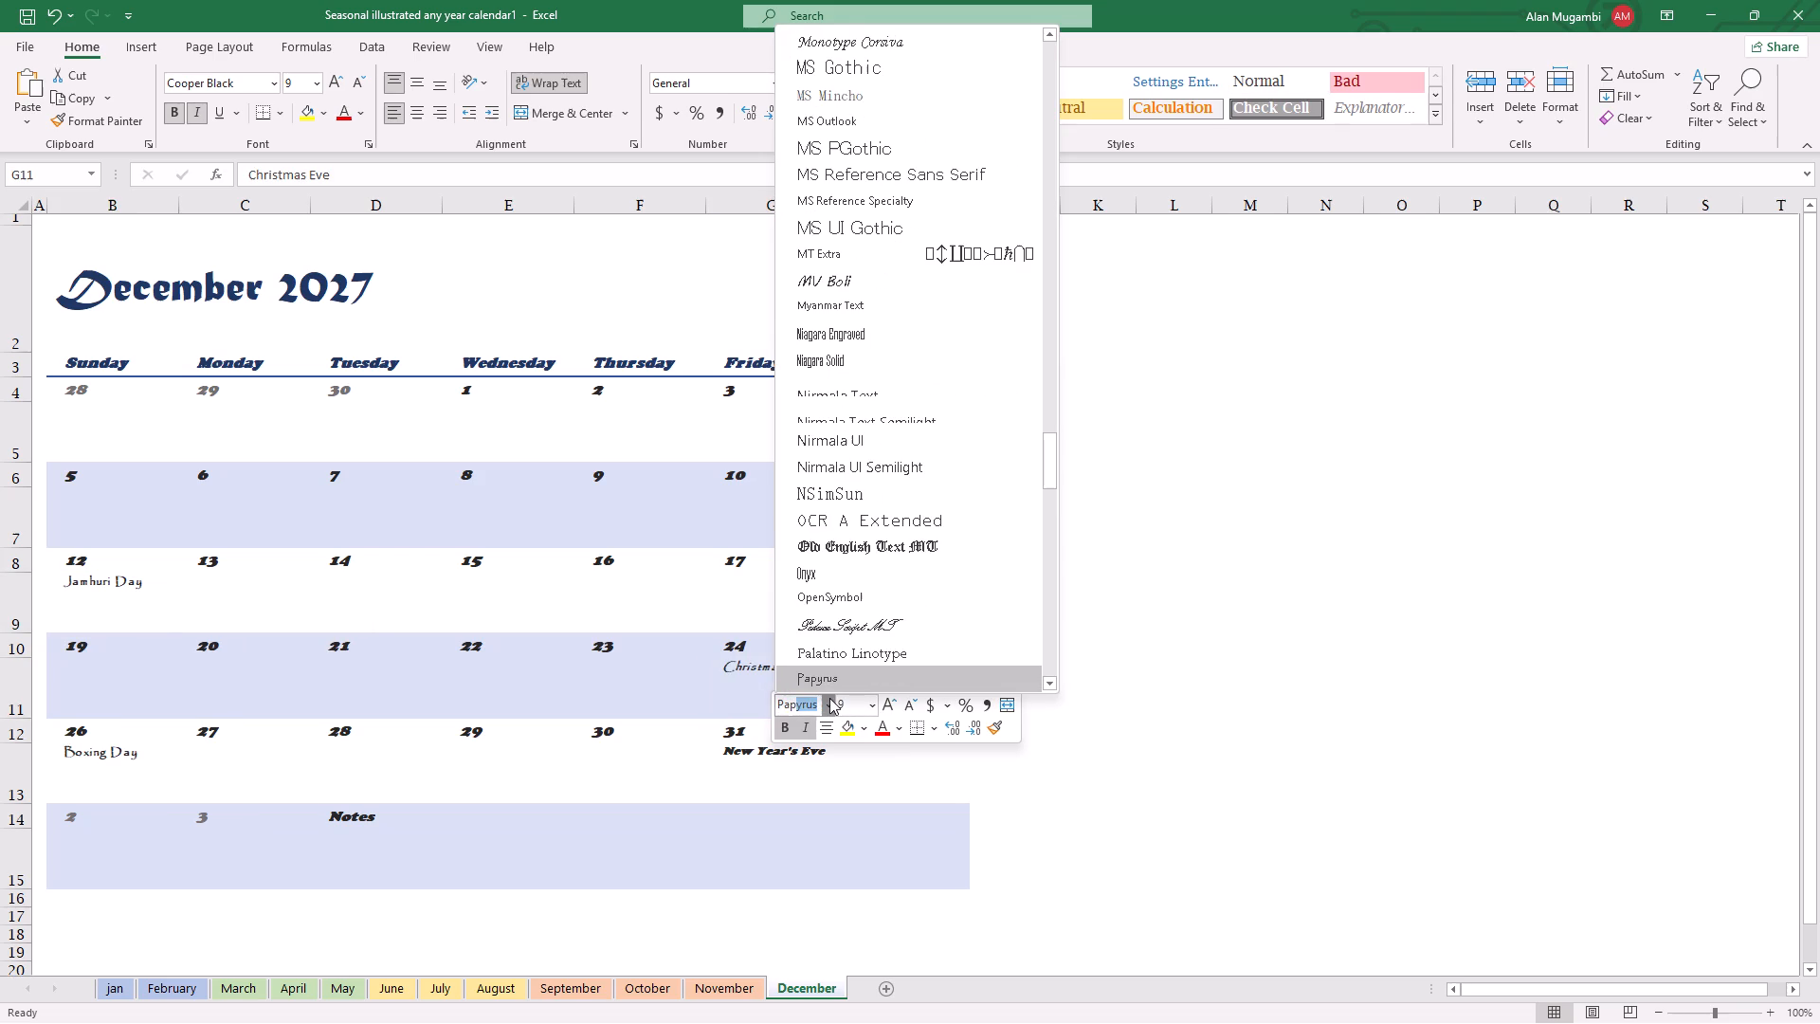
key("Return")
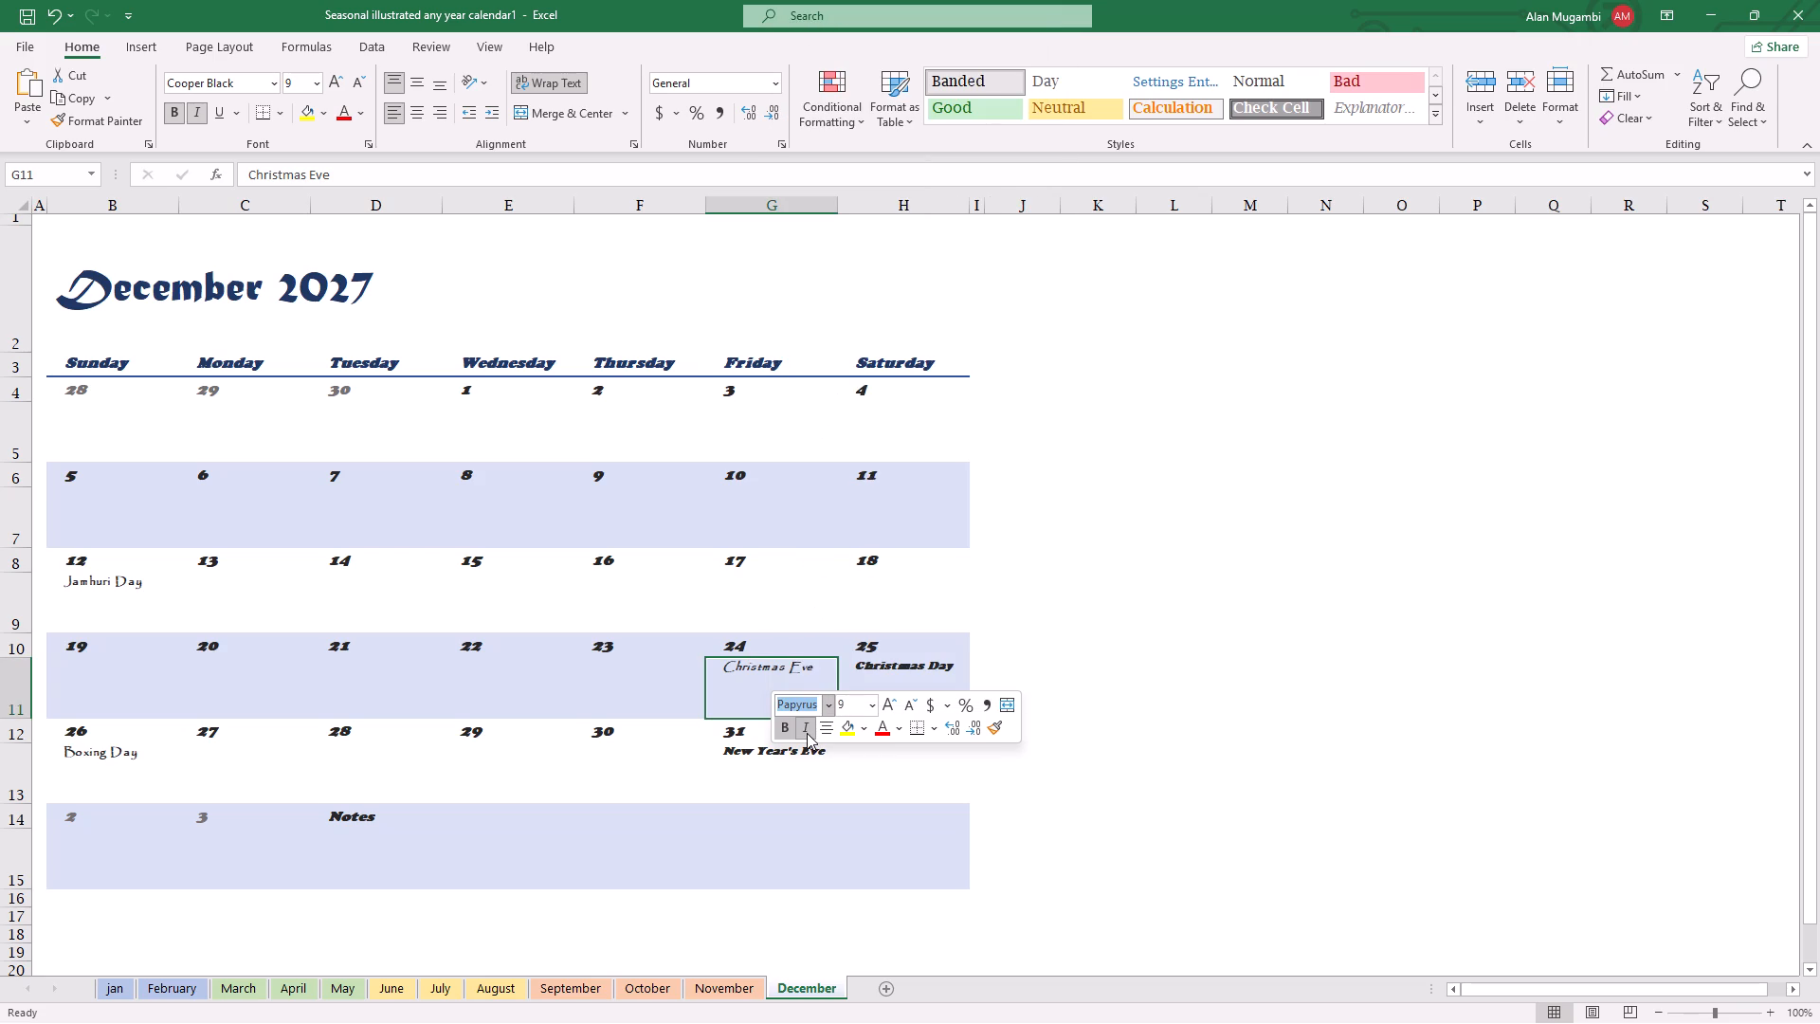
left_click(807, 733)
Set the "New Year's Eve" entry beneath December 31 to the Papyrus font and remove its italics.
right_click(789, 760)
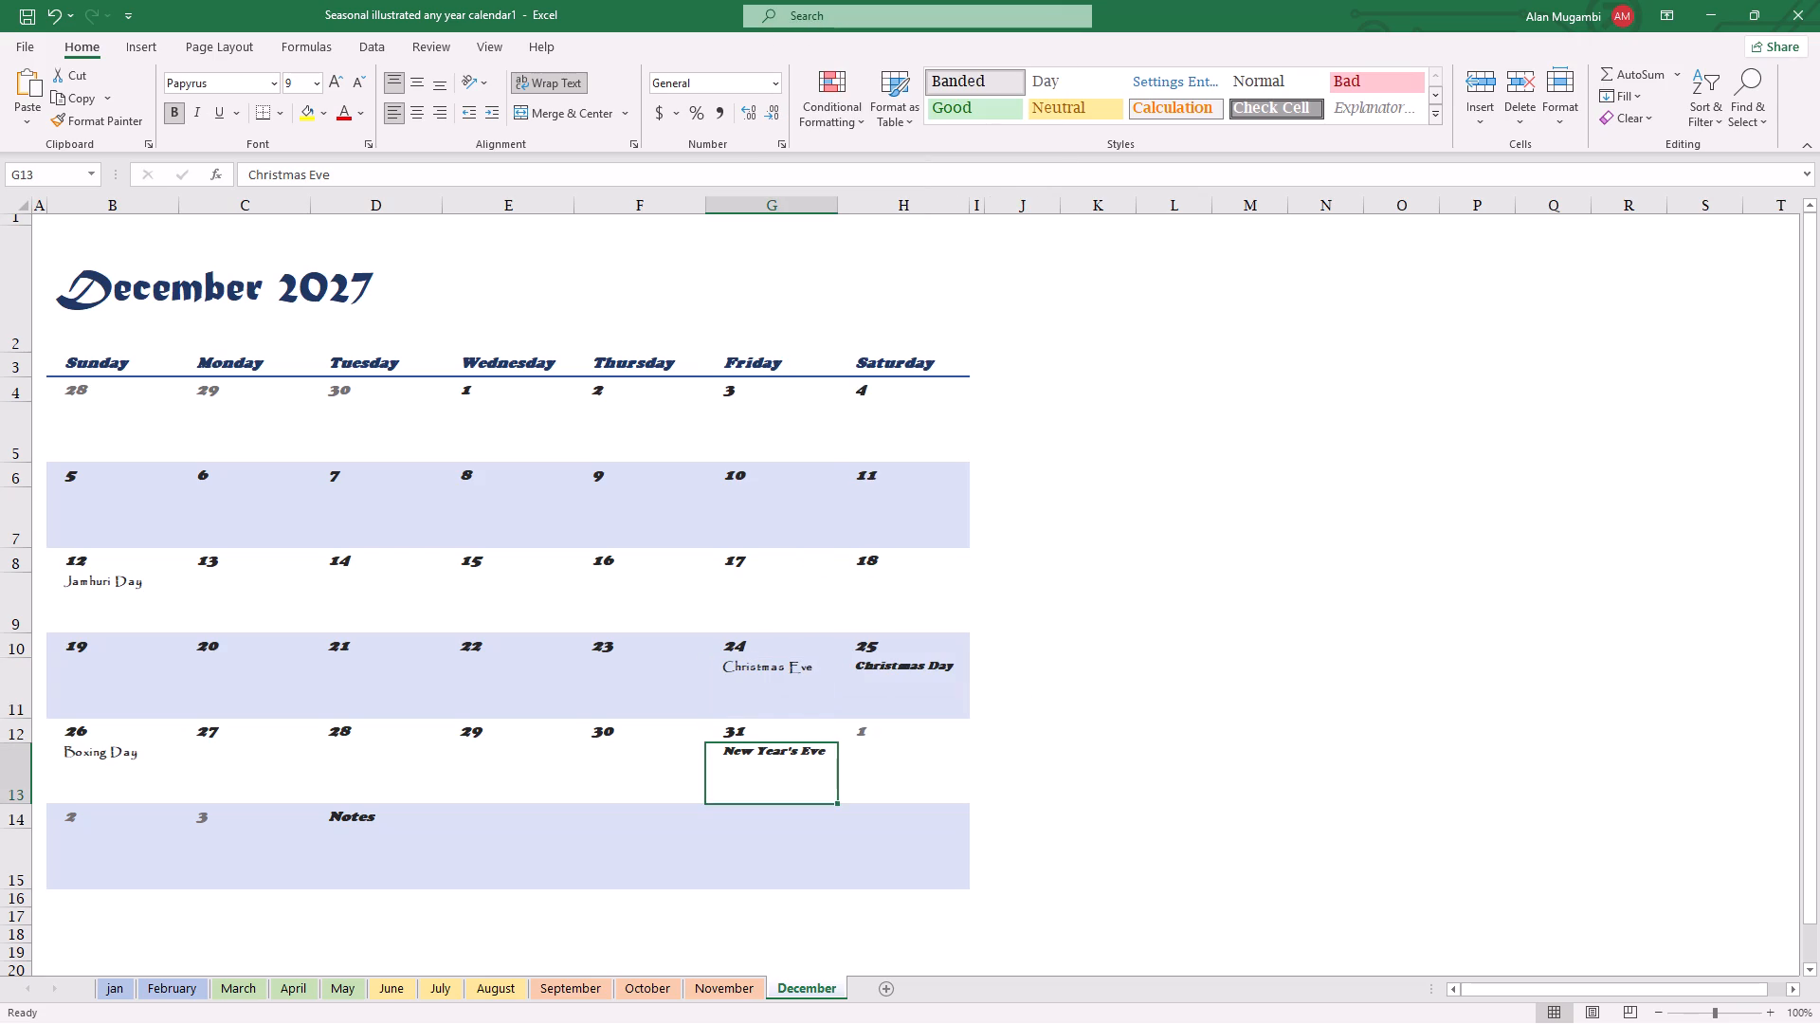
left_click(845, 785)
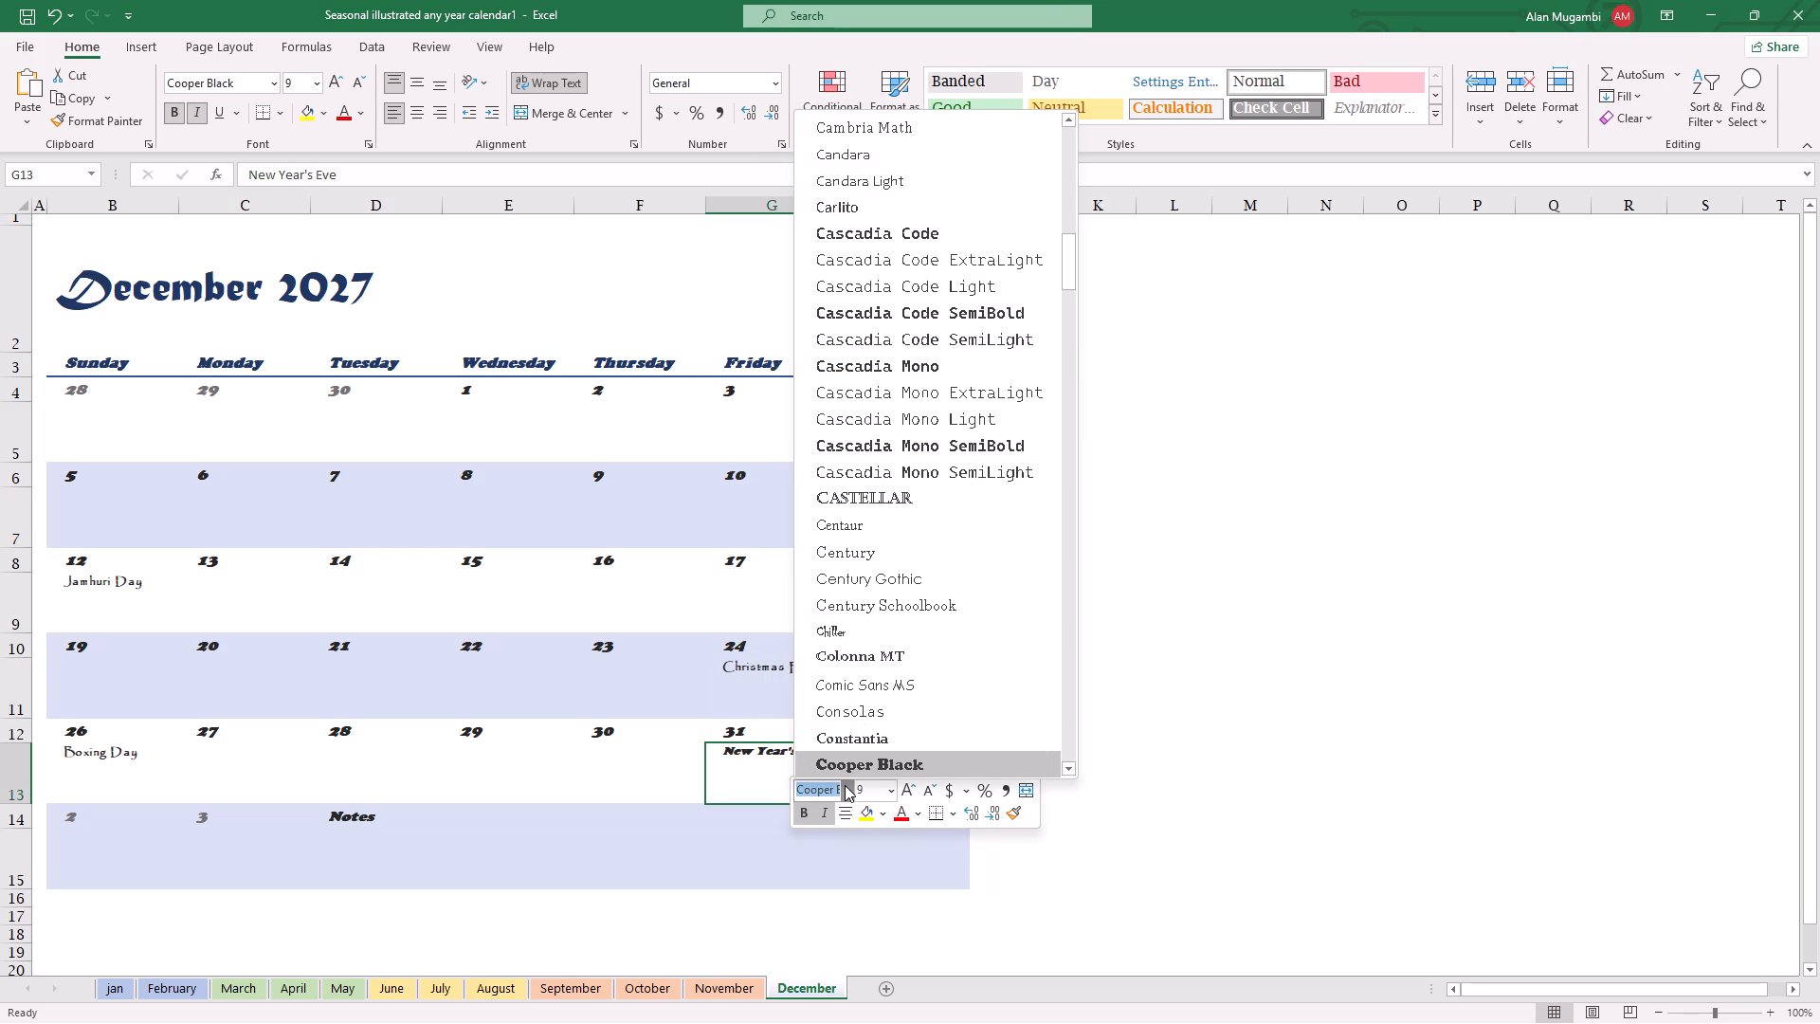
type("pap")
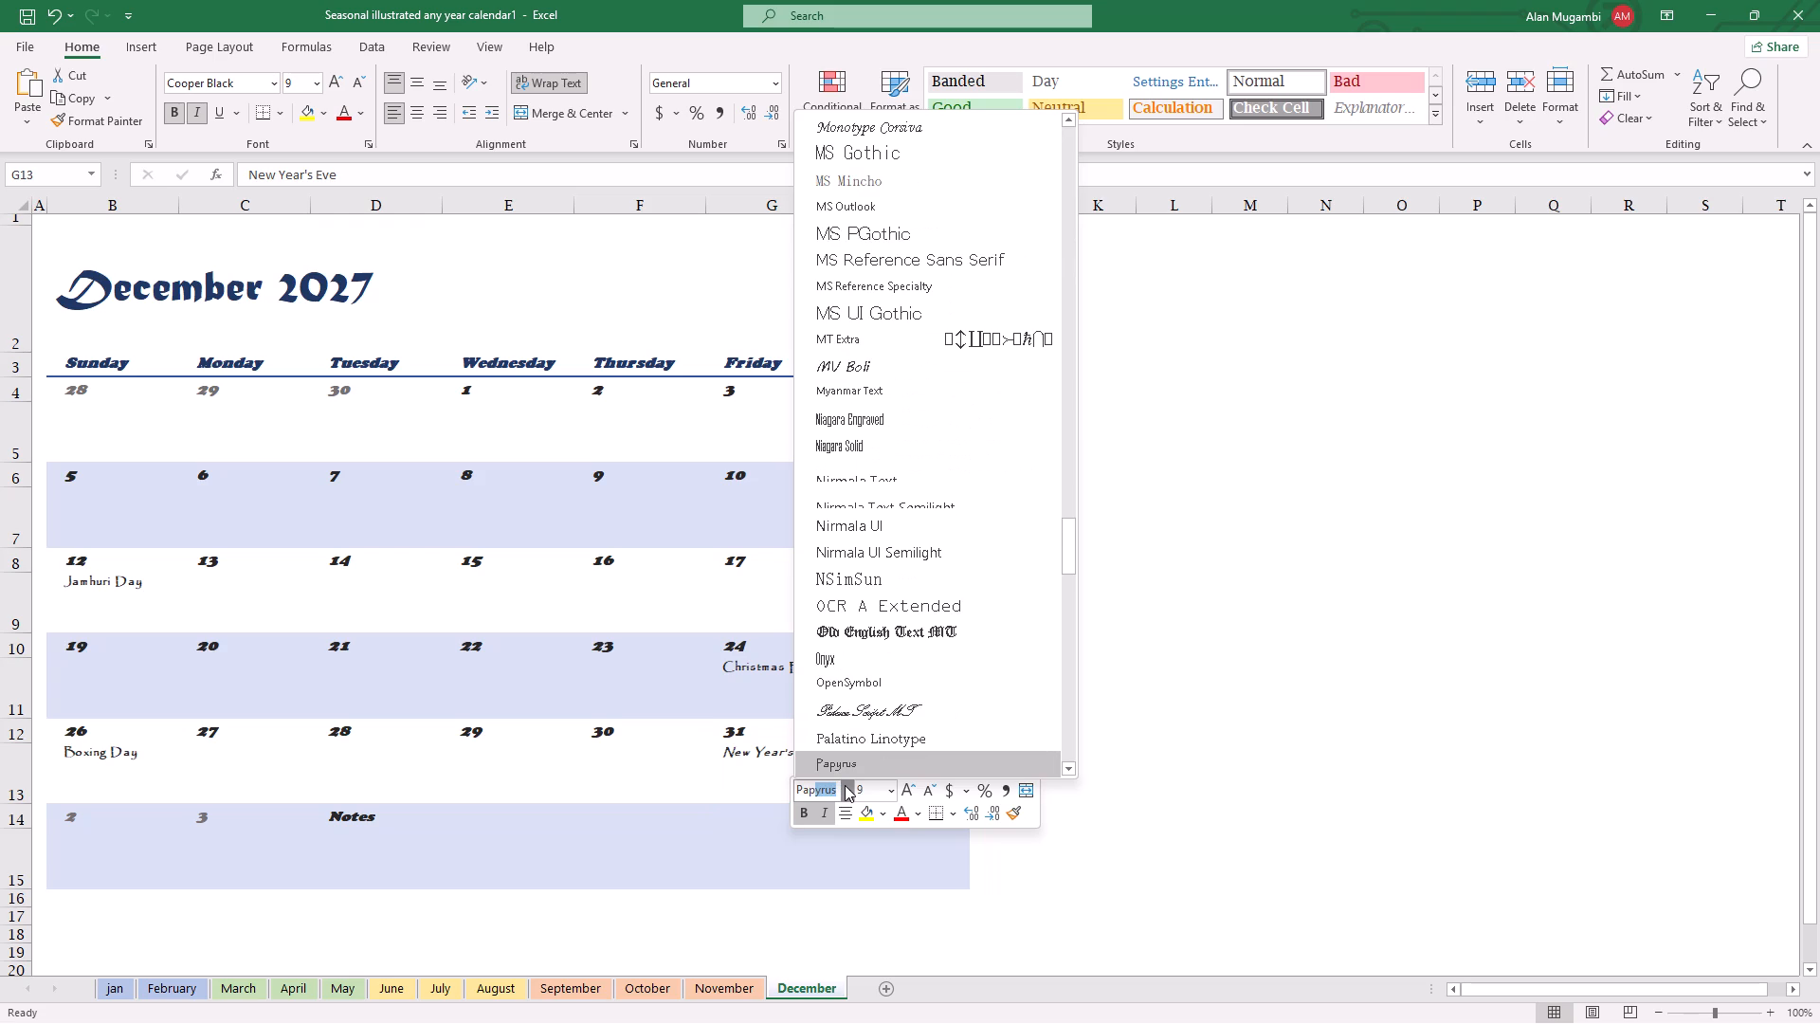
key("Return")
left_click(825, 818)
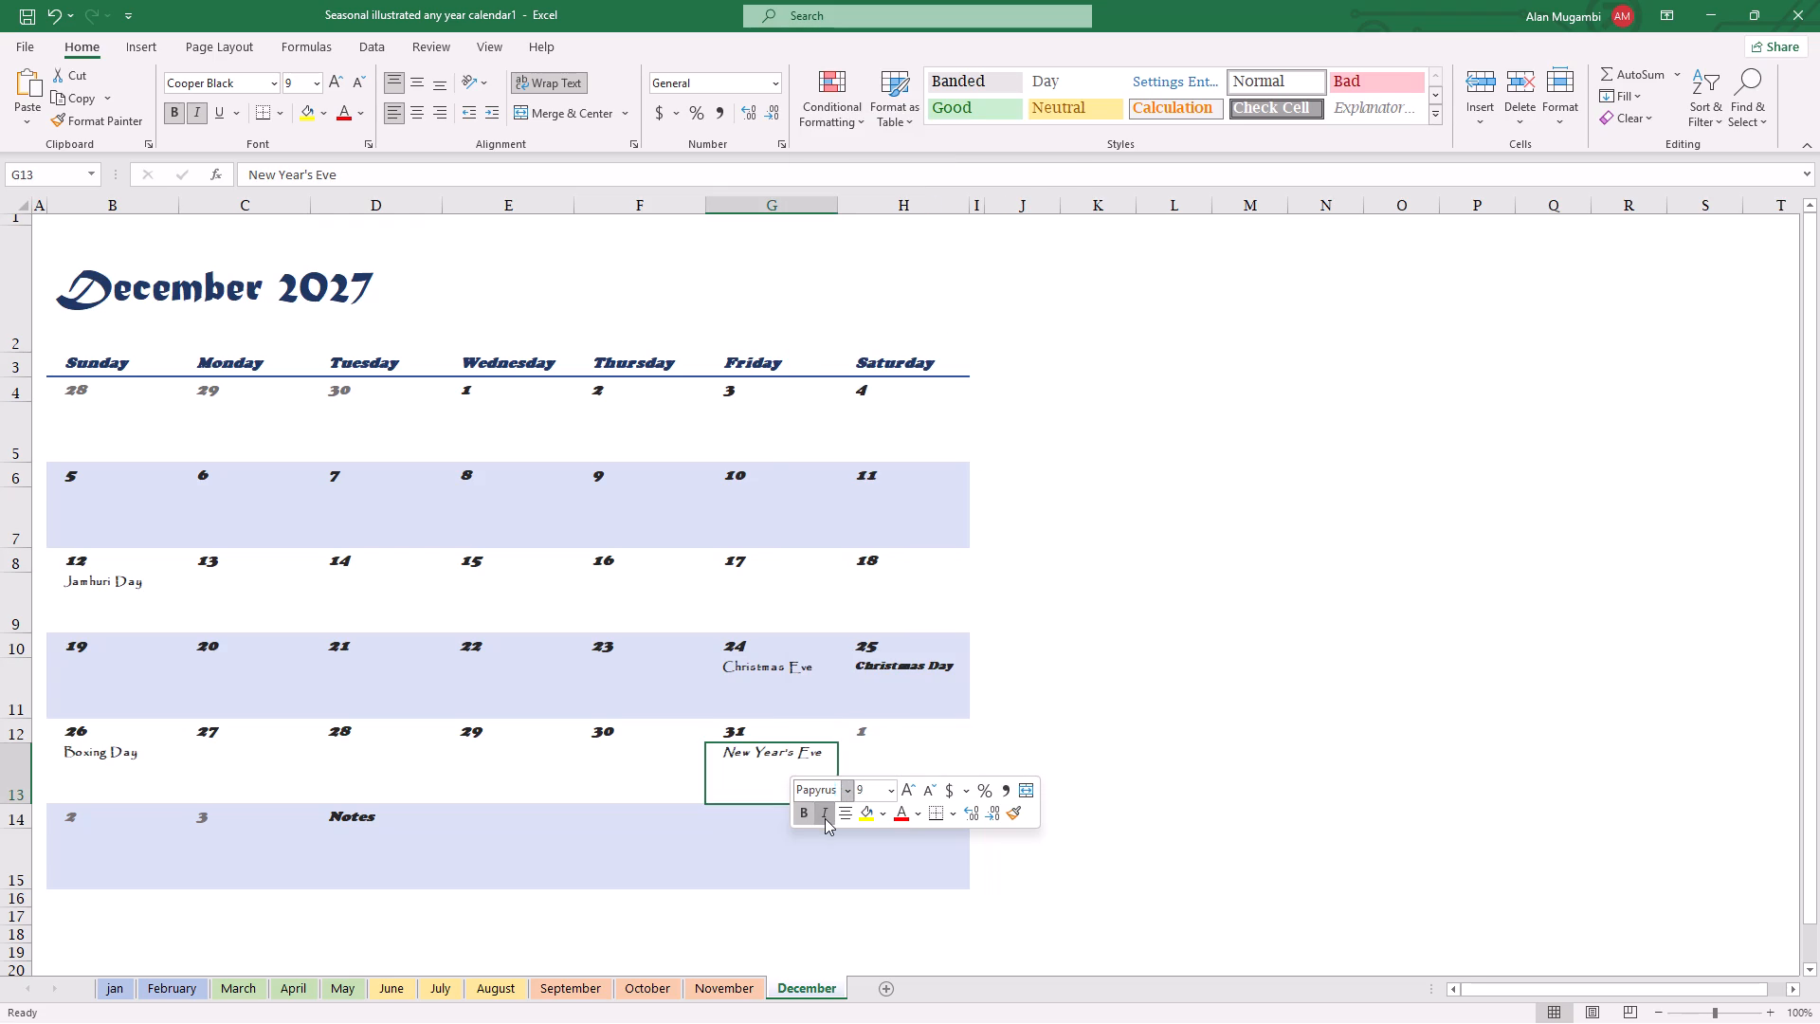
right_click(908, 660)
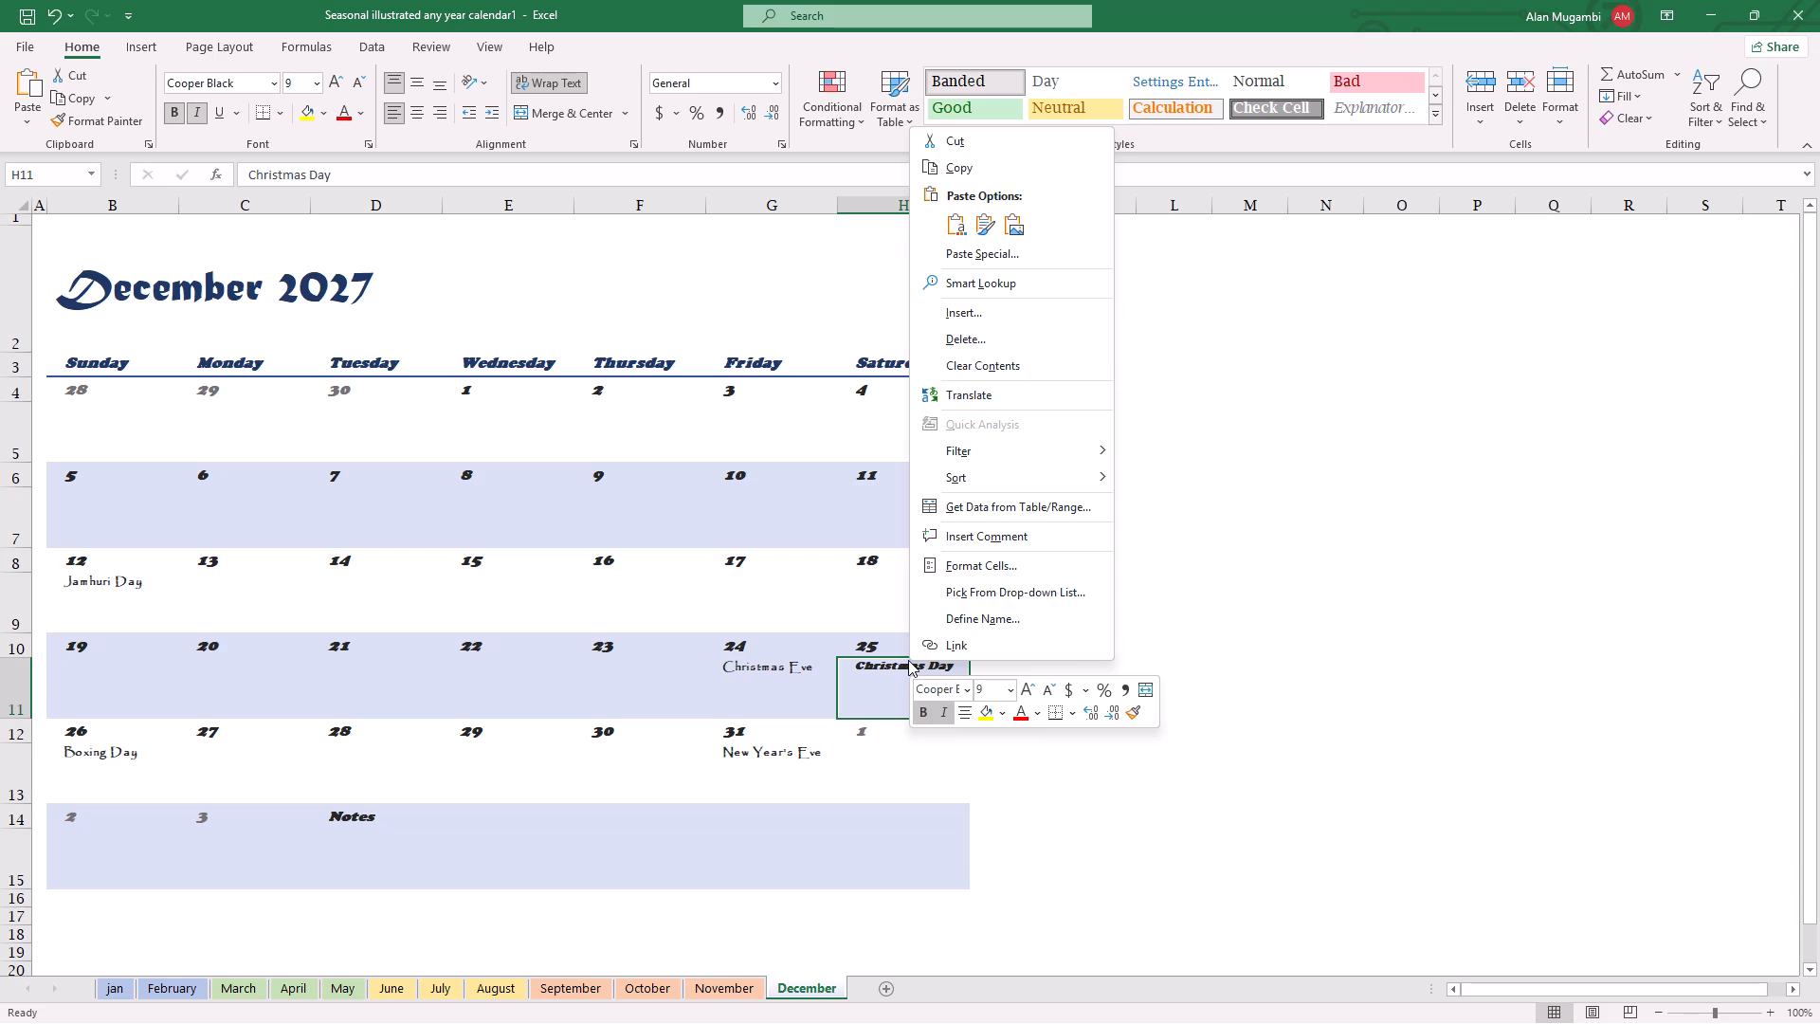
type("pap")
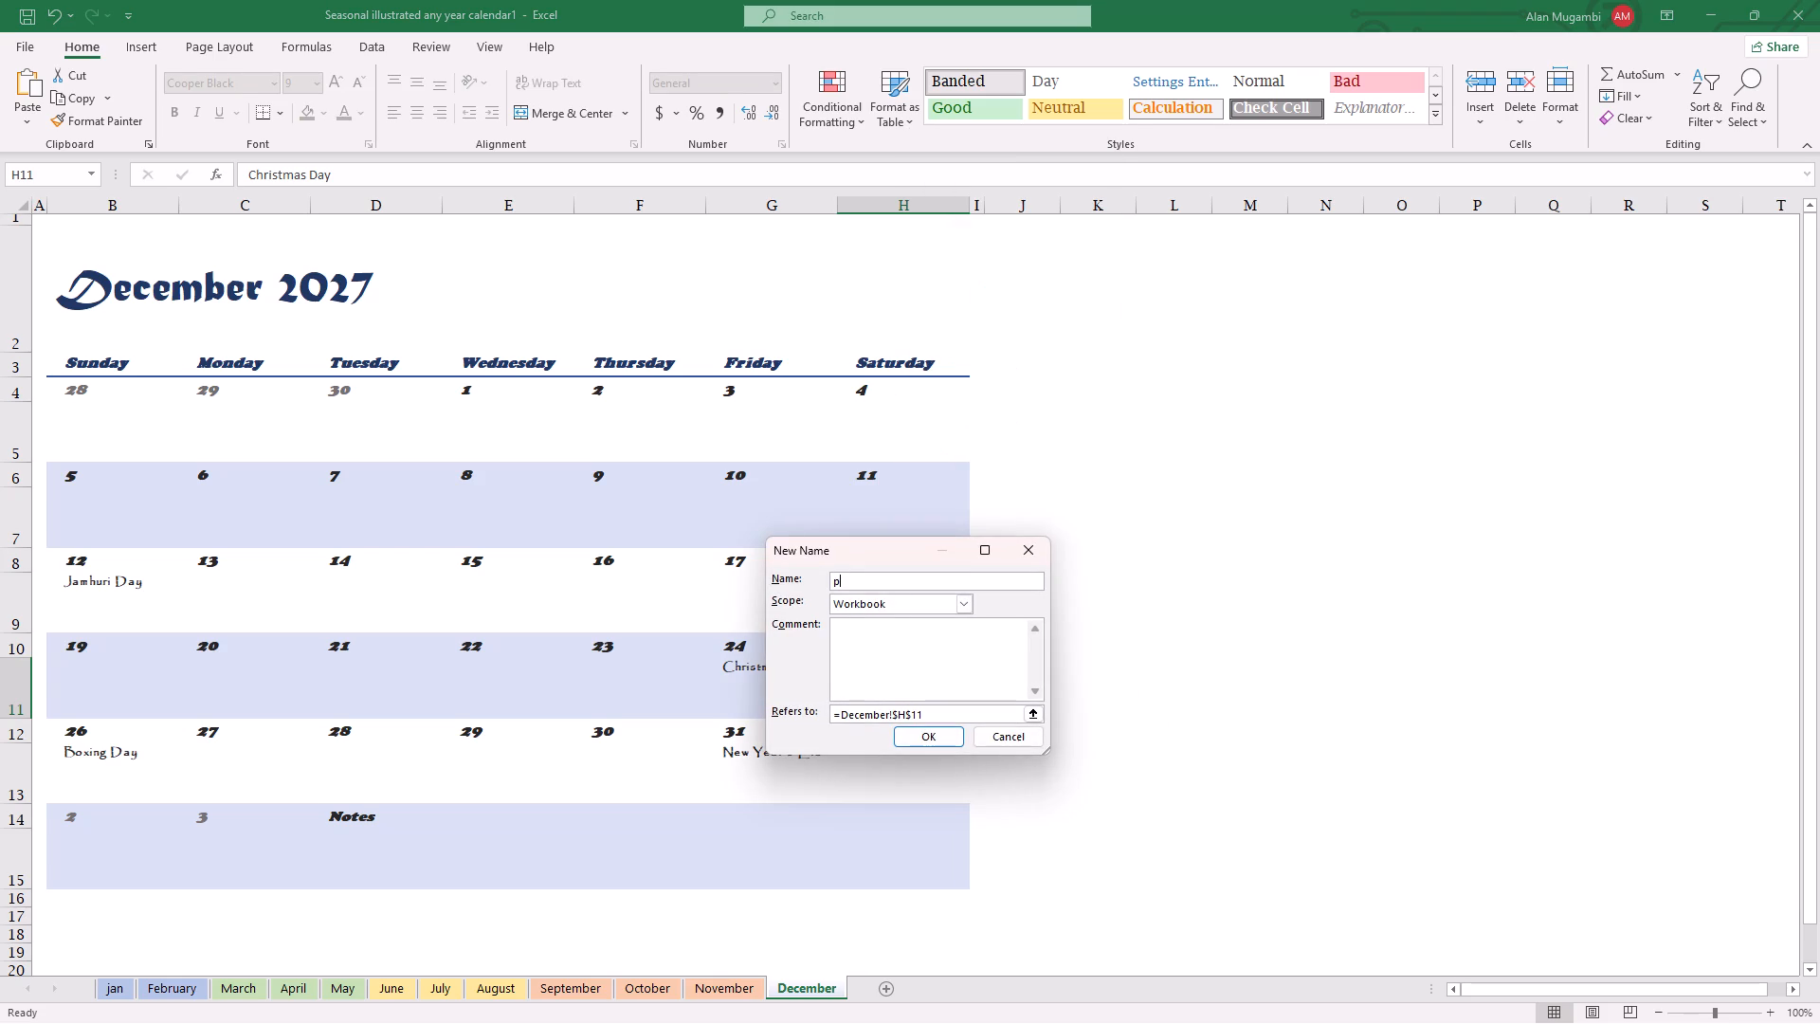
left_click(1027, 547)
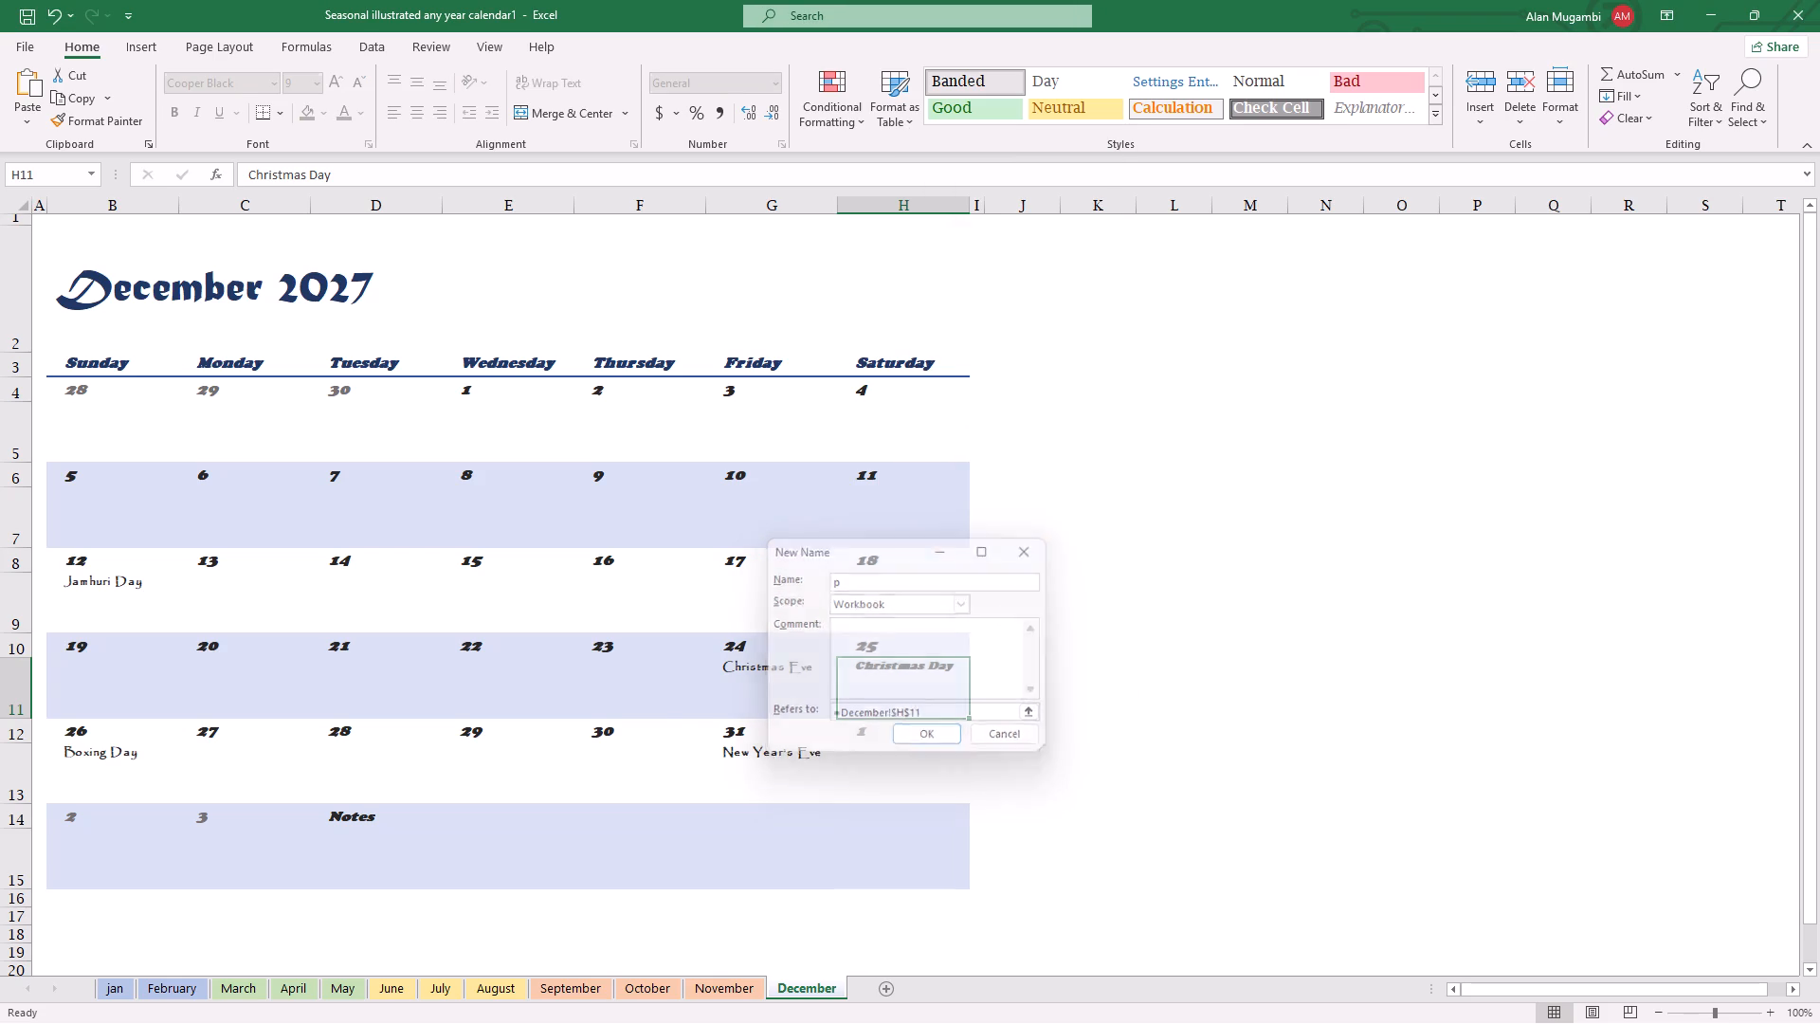
Set the "Christmas Day" entry beneath December 25 to the Papyrus font and remove its italics.
right_click(931, 690)
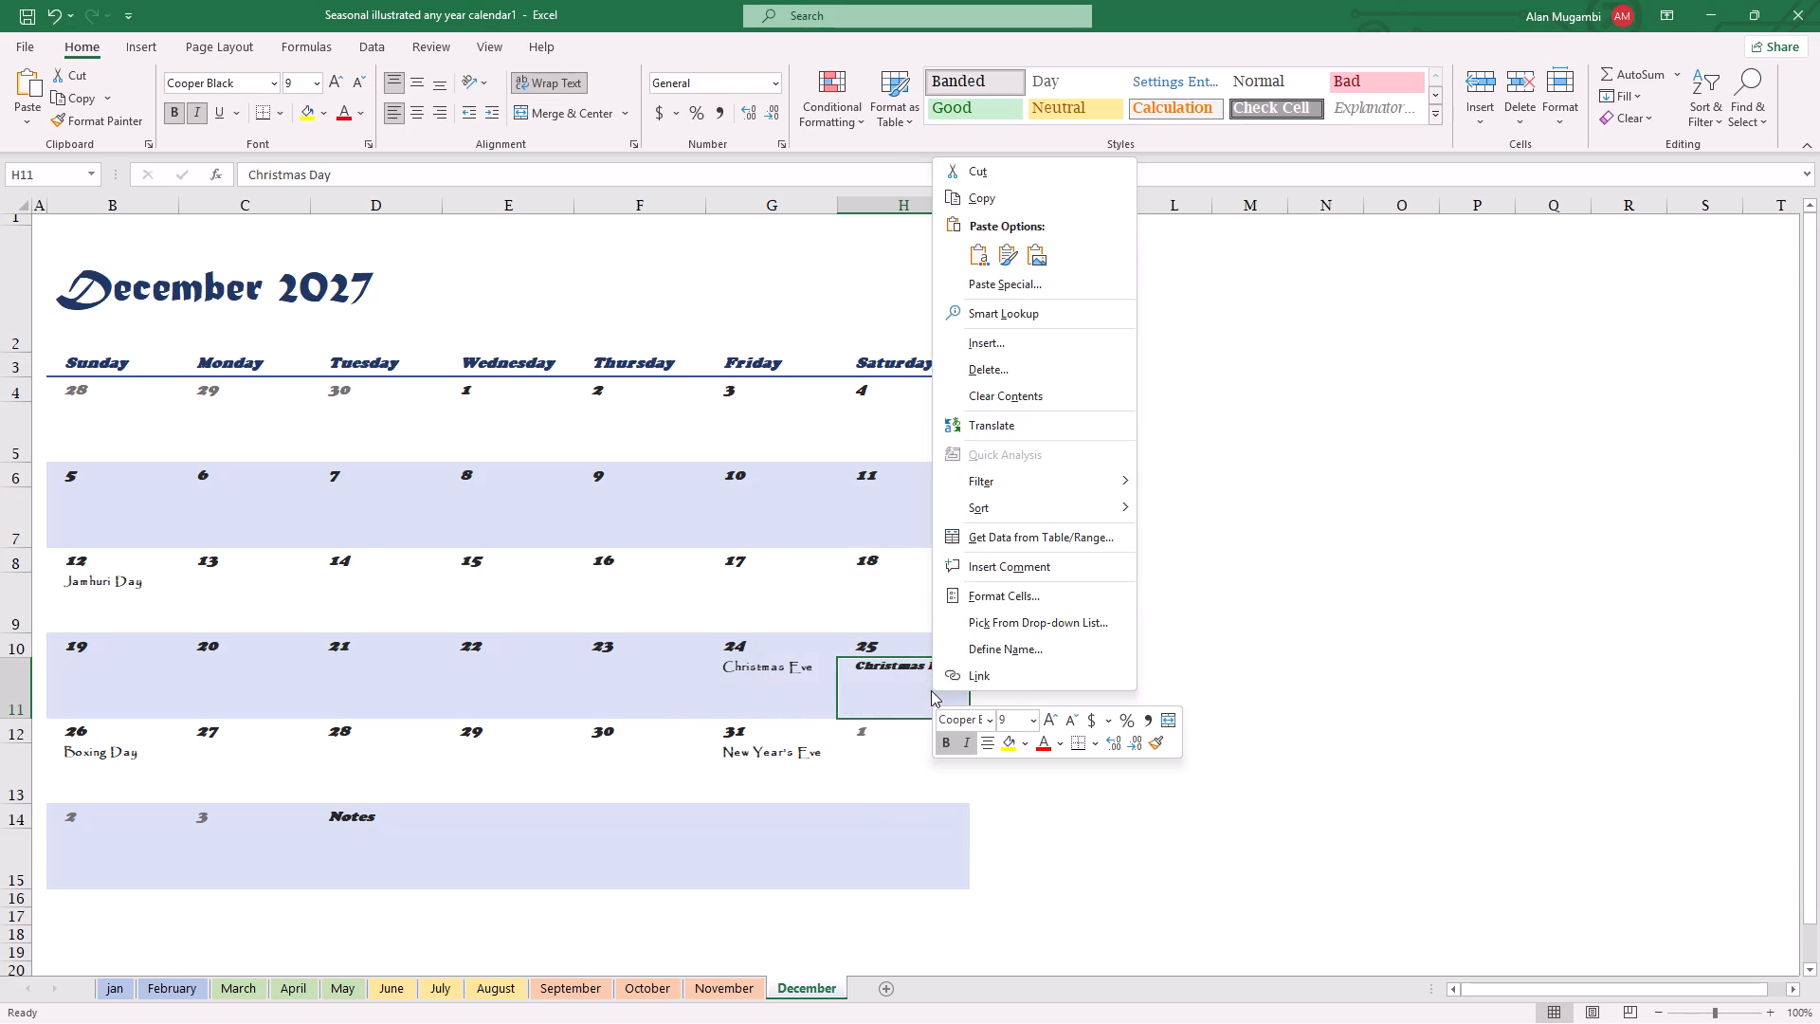
left_click(987, 713)
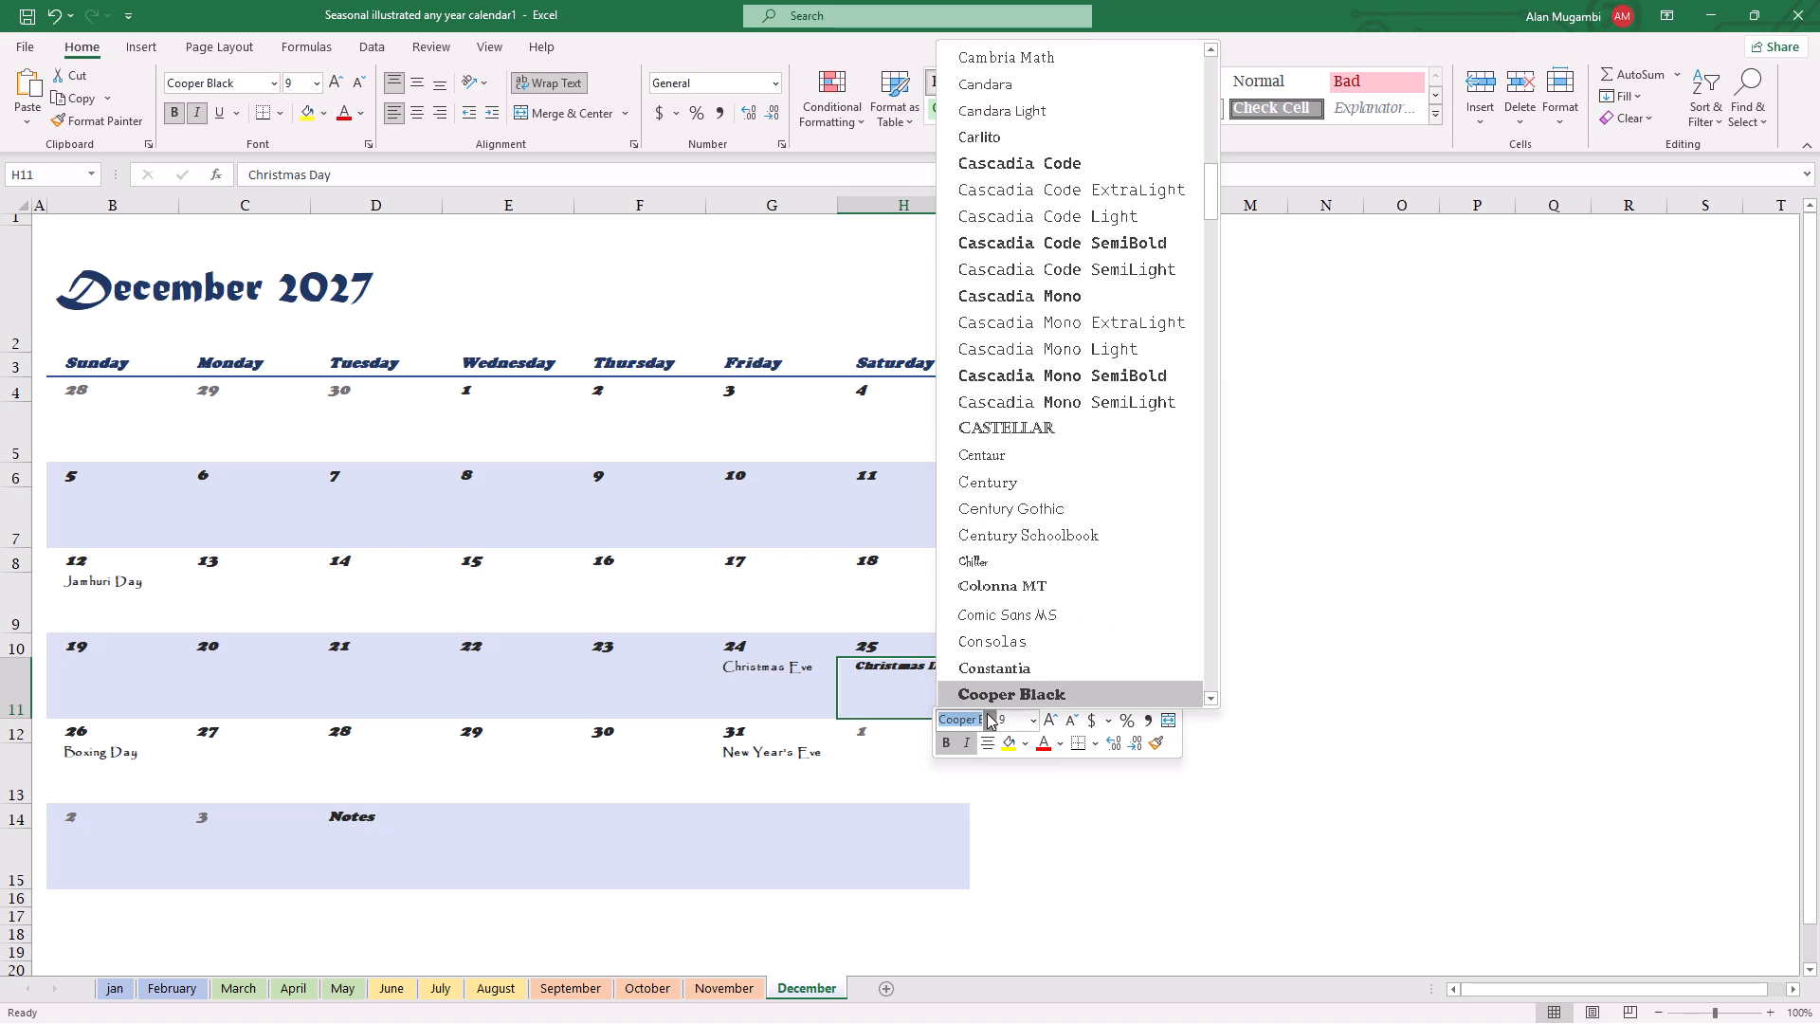
type("papa")
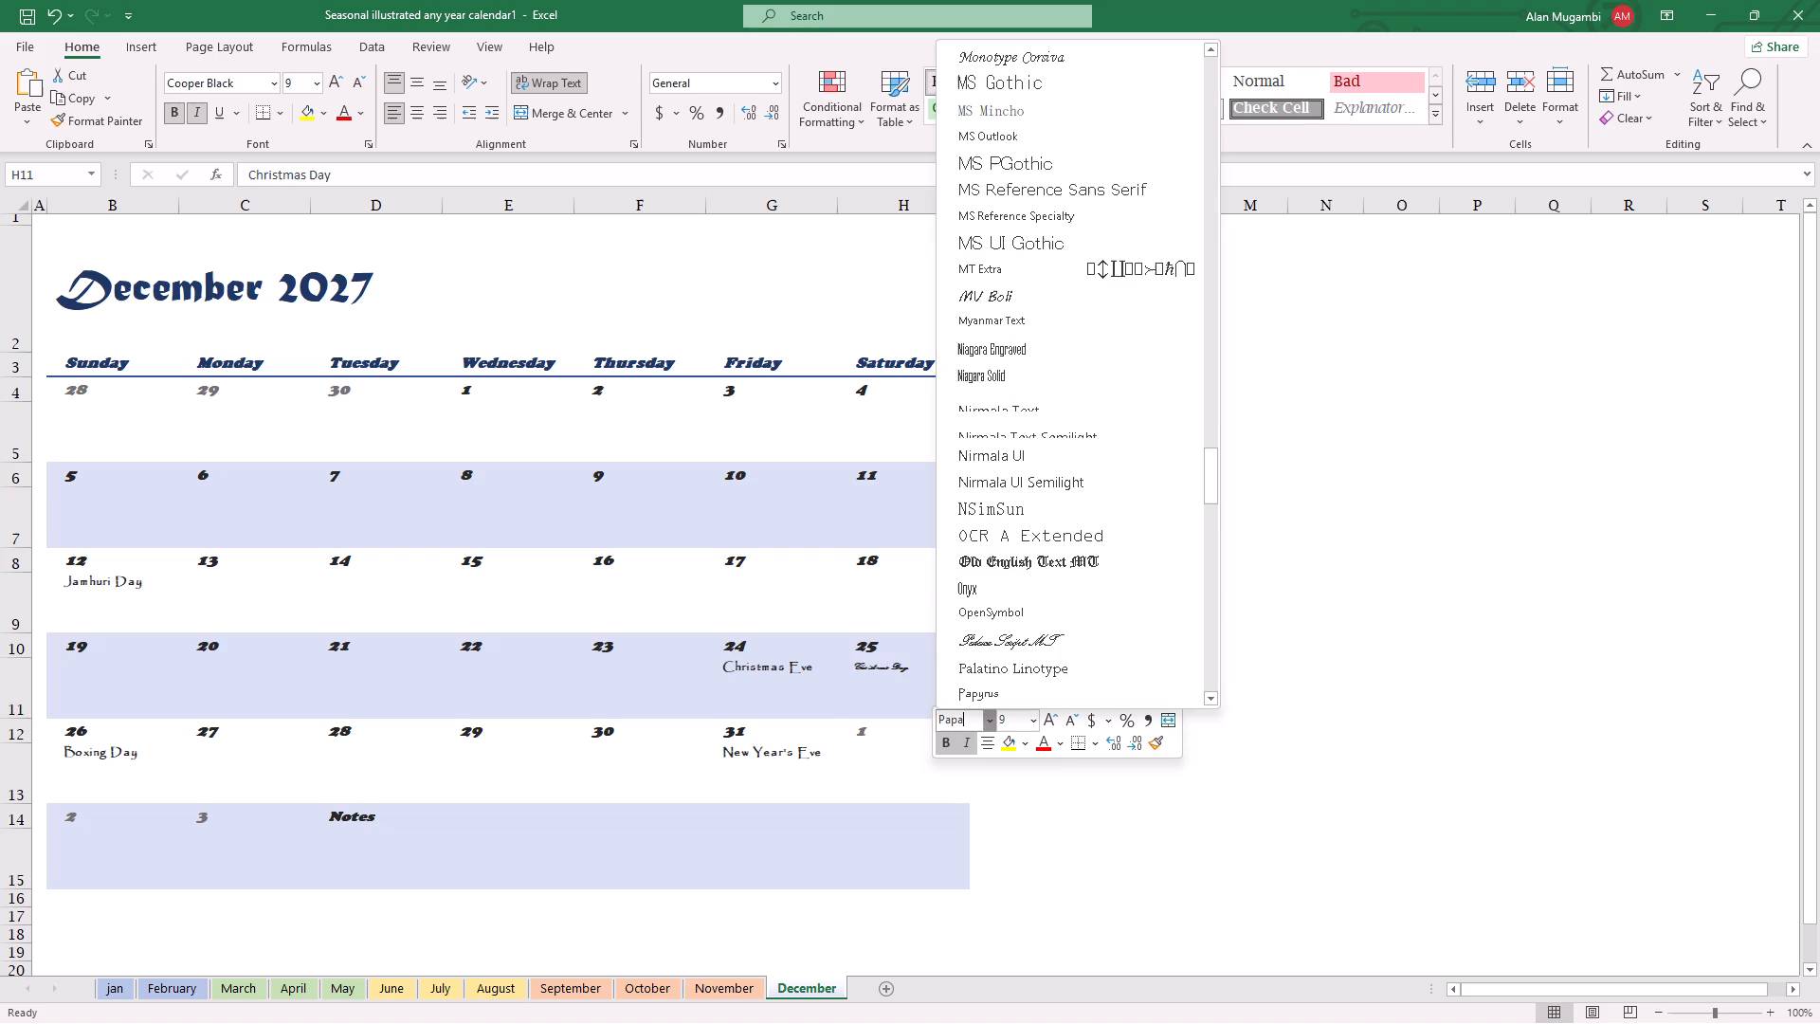
key("BackSpace")
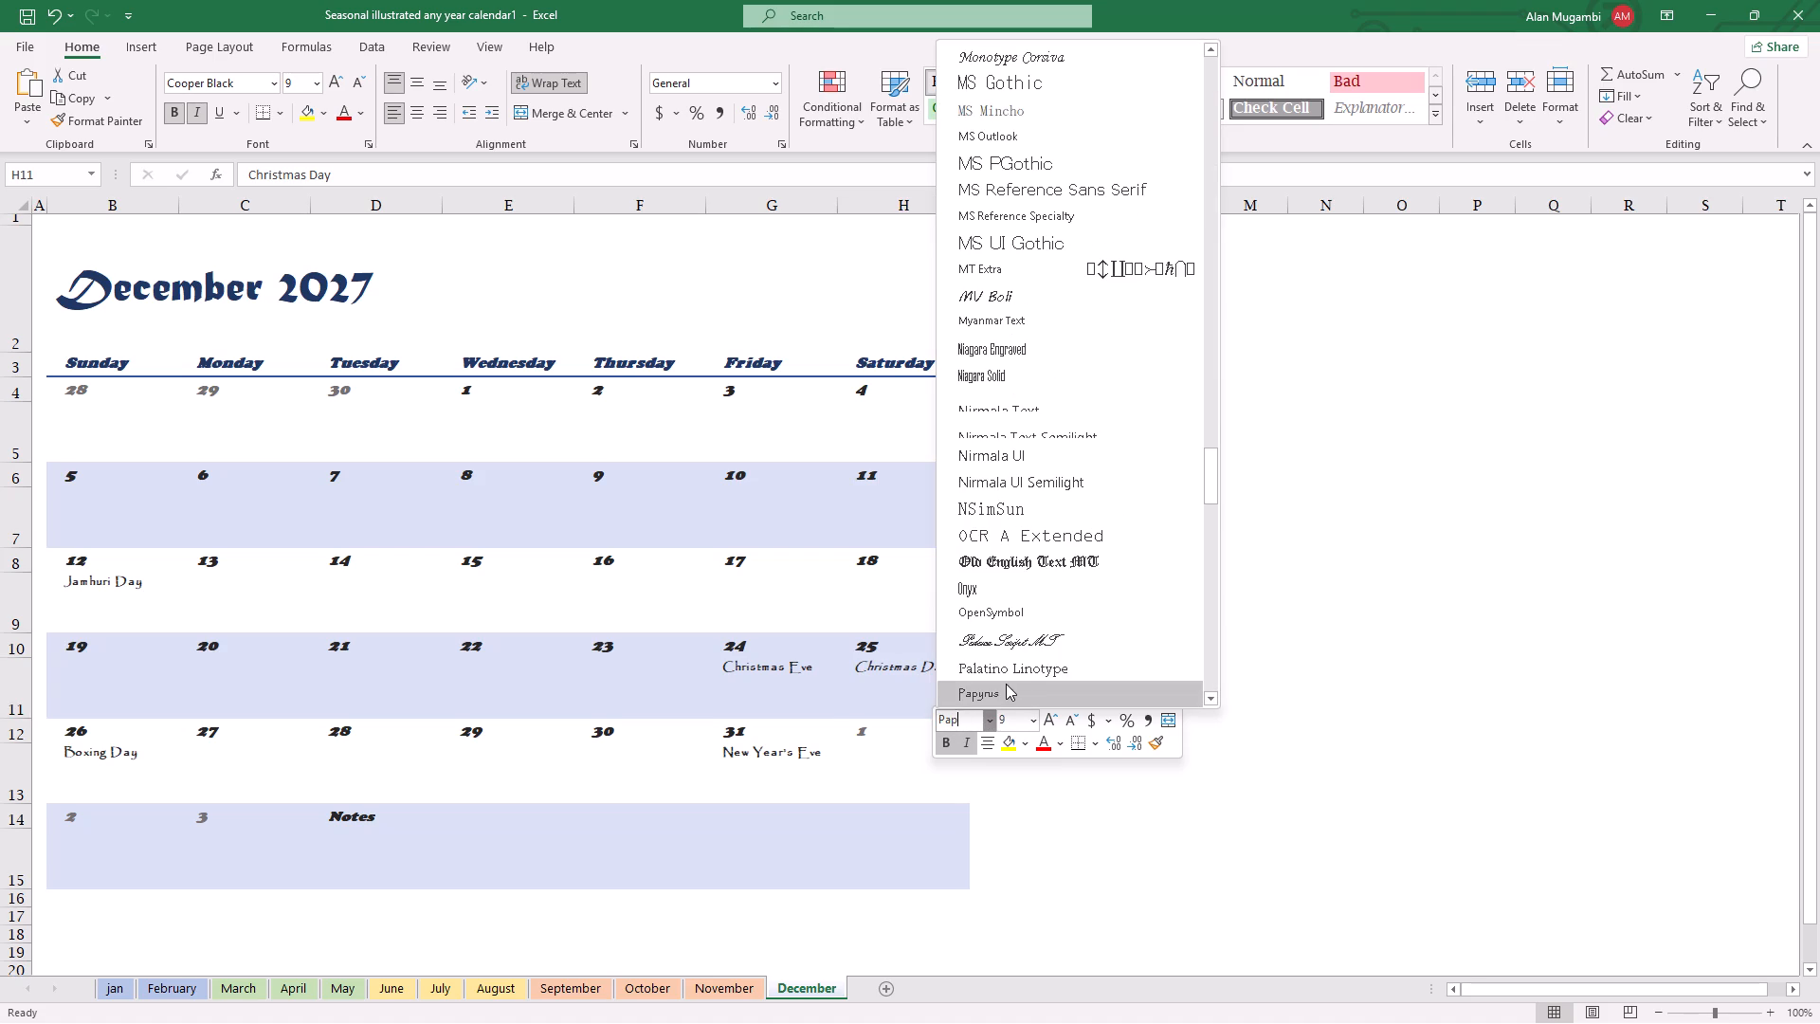
left_click(1006, 687)
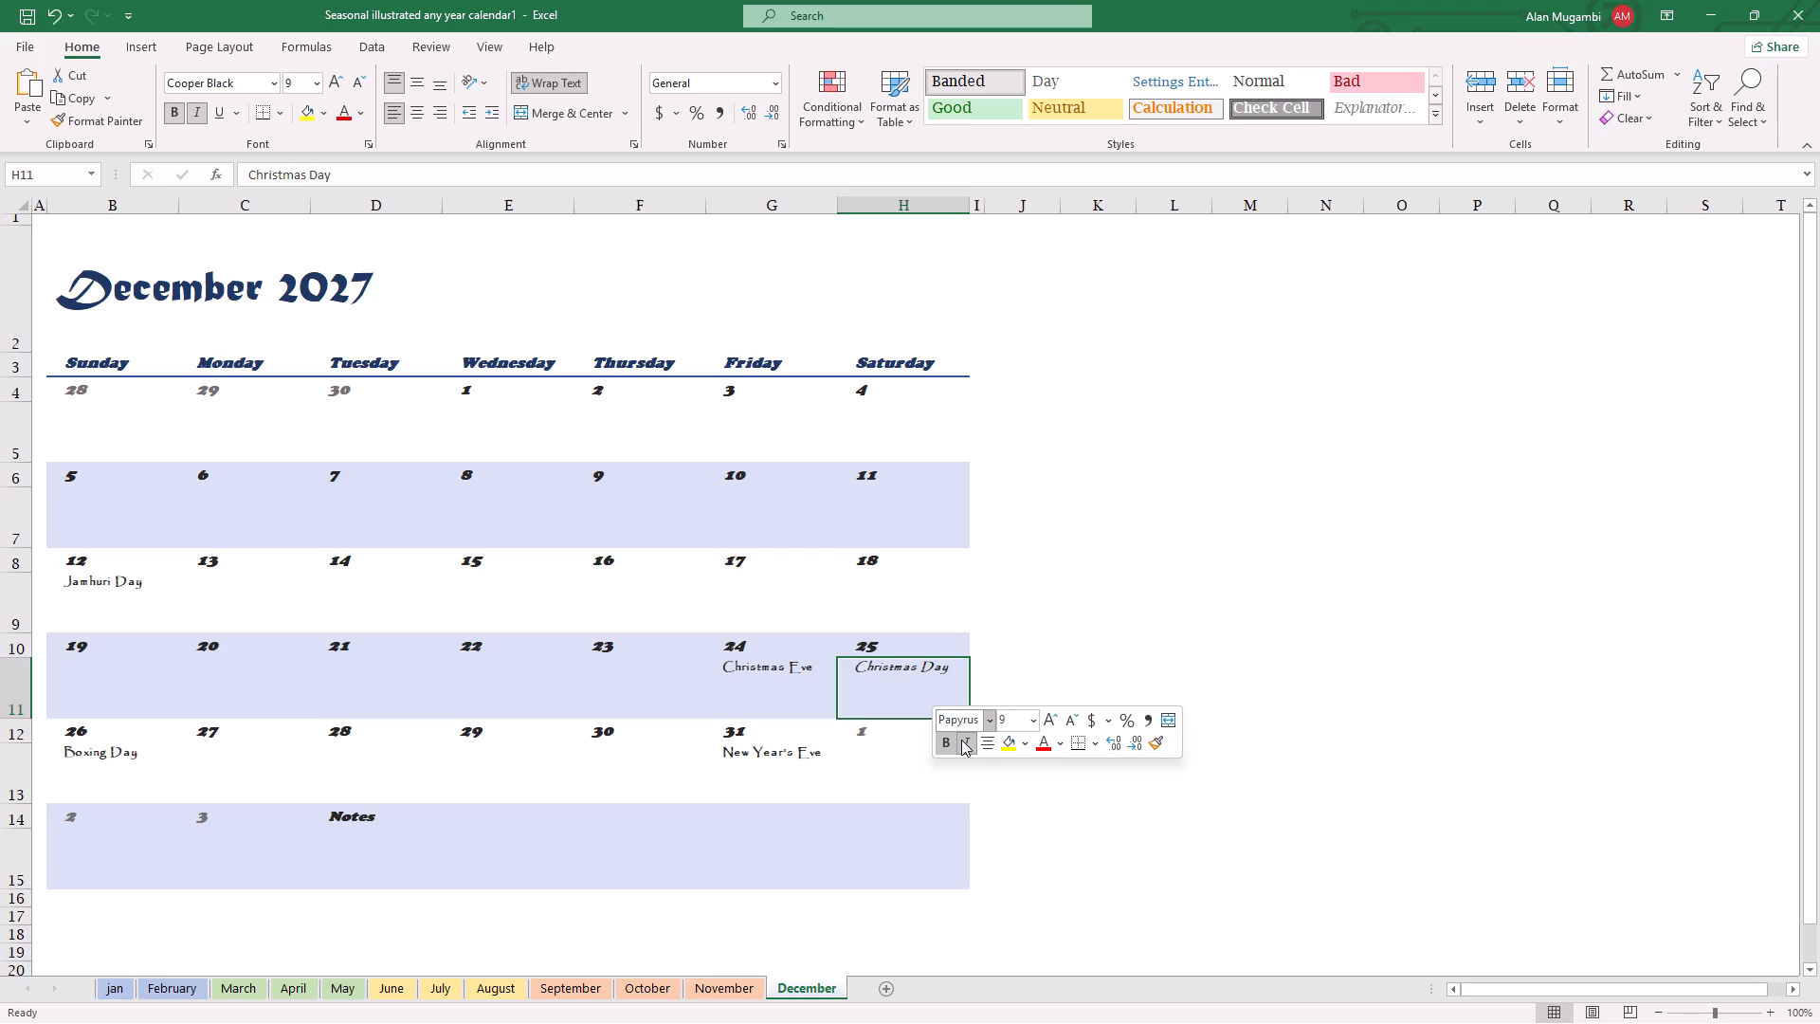
left_click(962, 740)
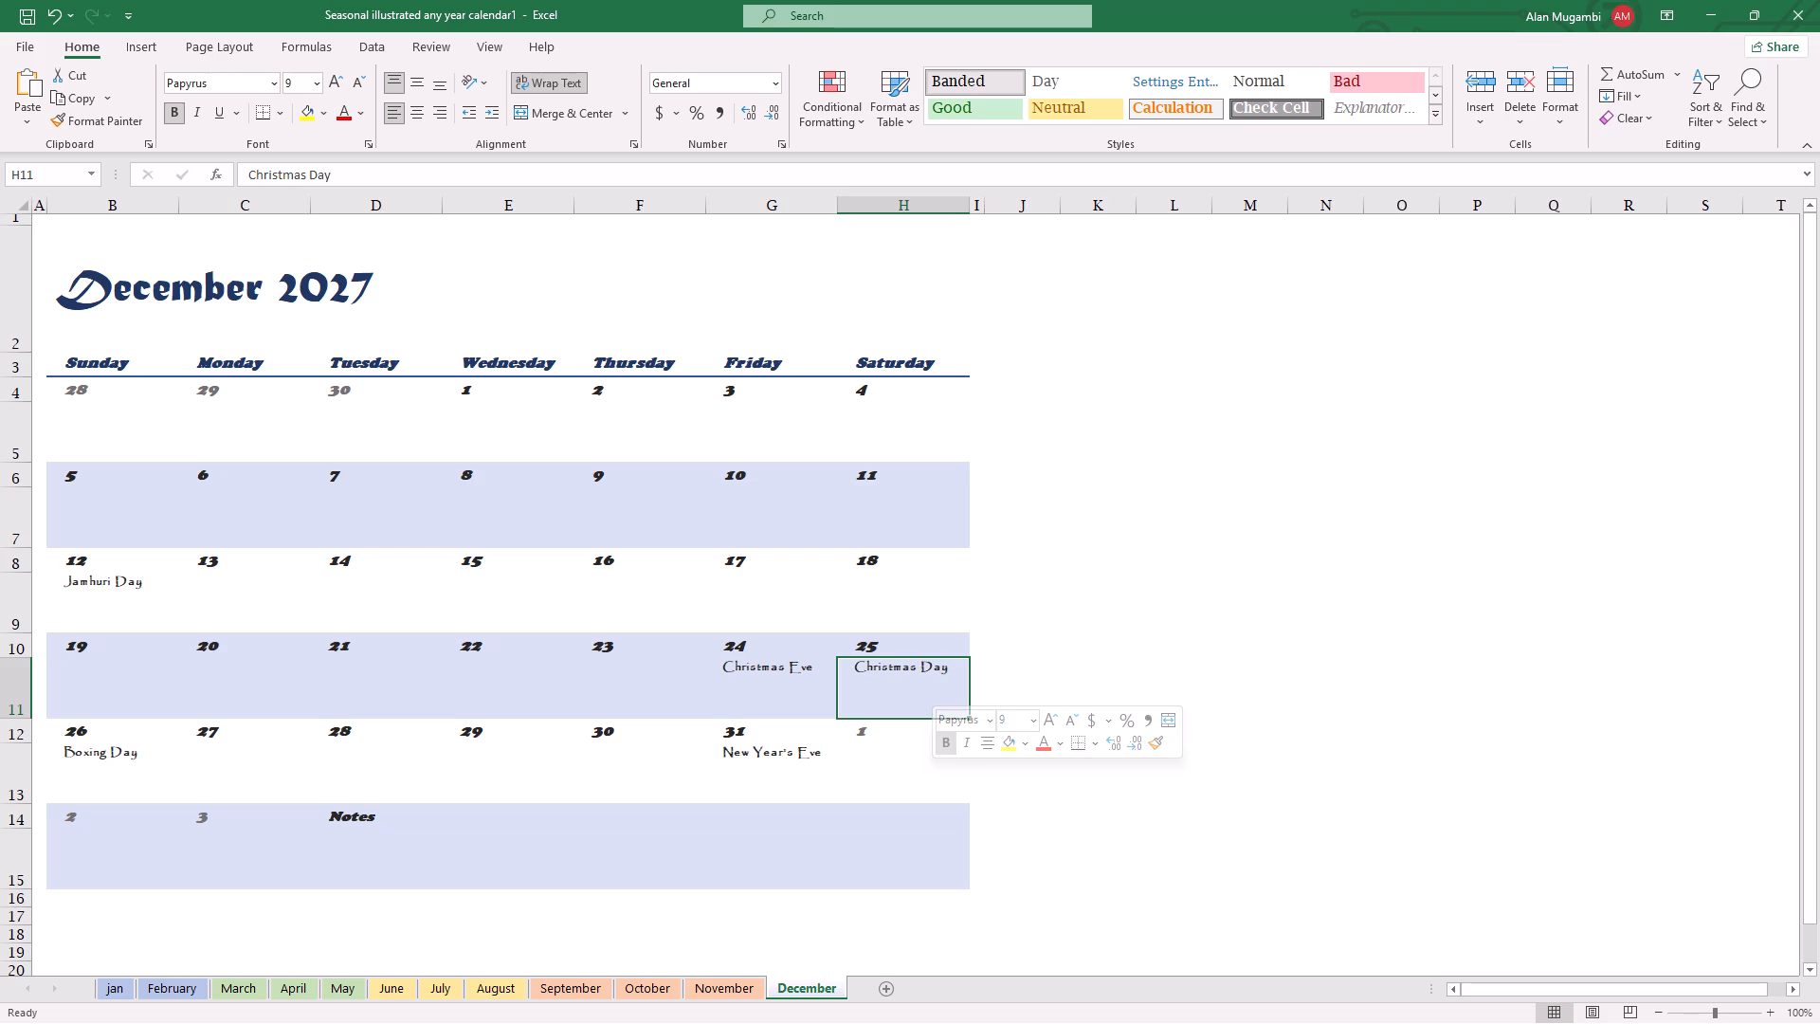
Enter "New Year's Day" in the cell beneath Saturday, January 1, on the December sheet.
left_click(902, 749)
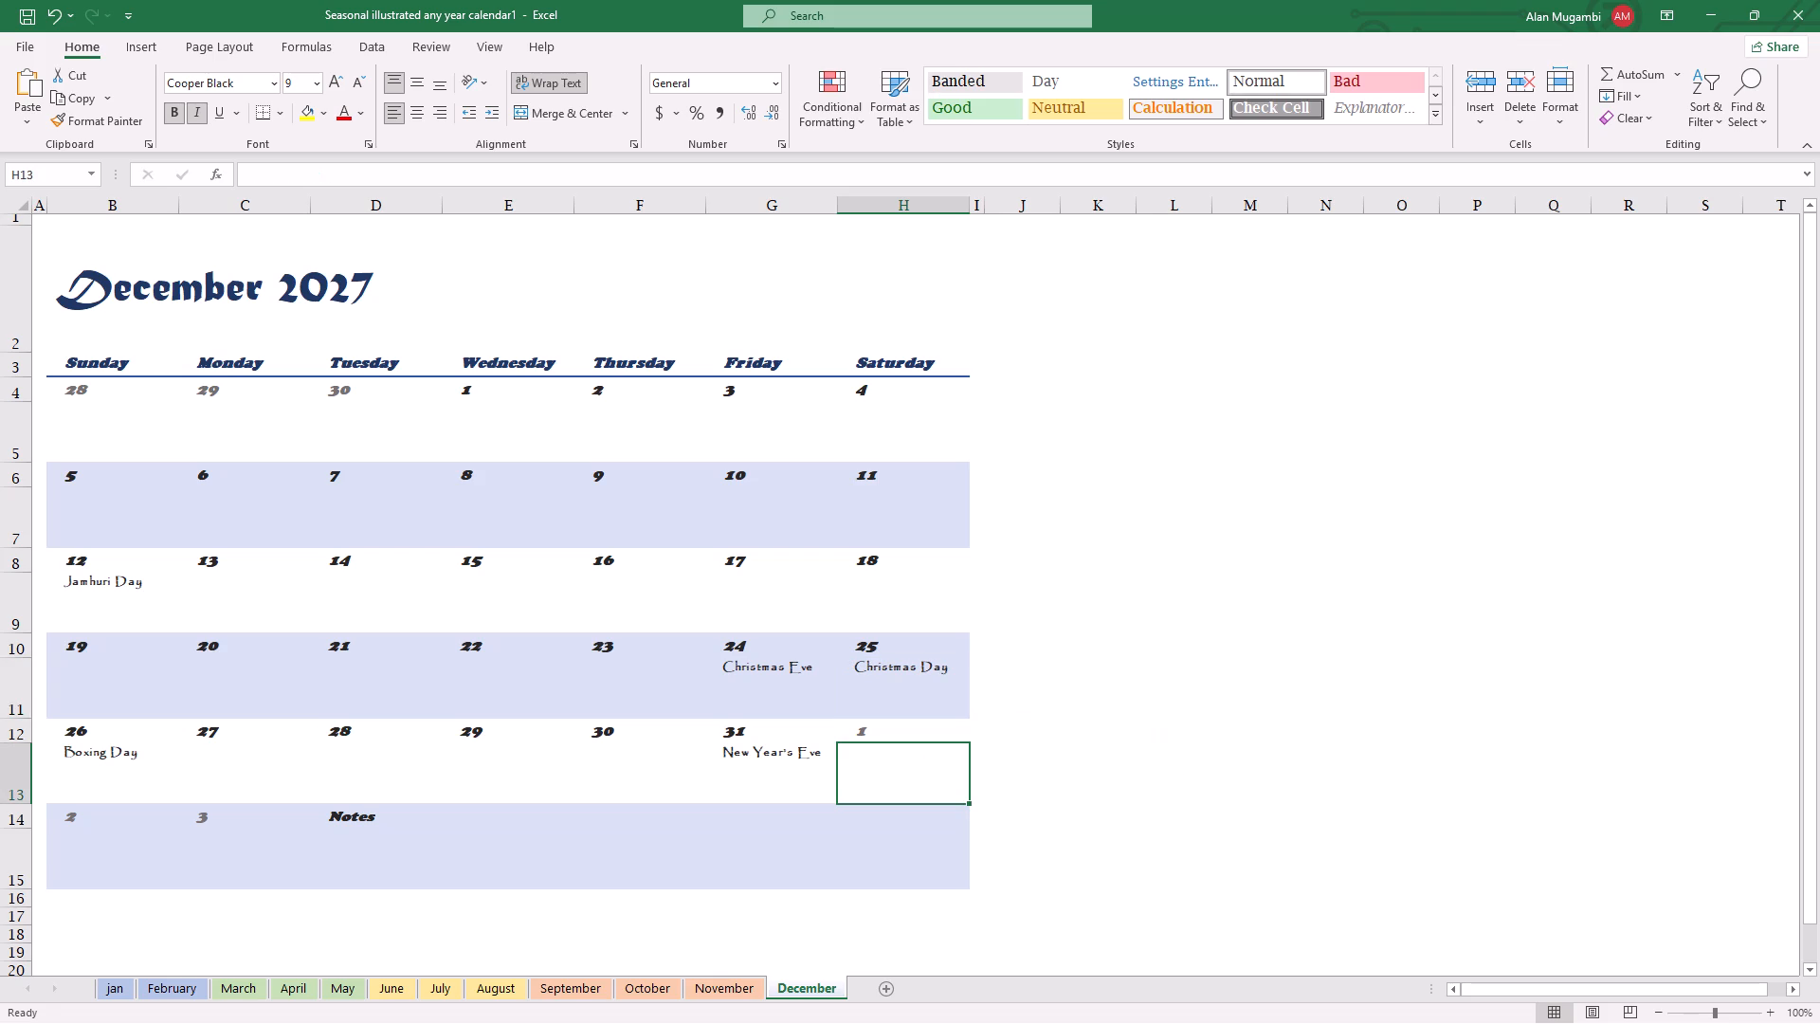
key("shift+n")
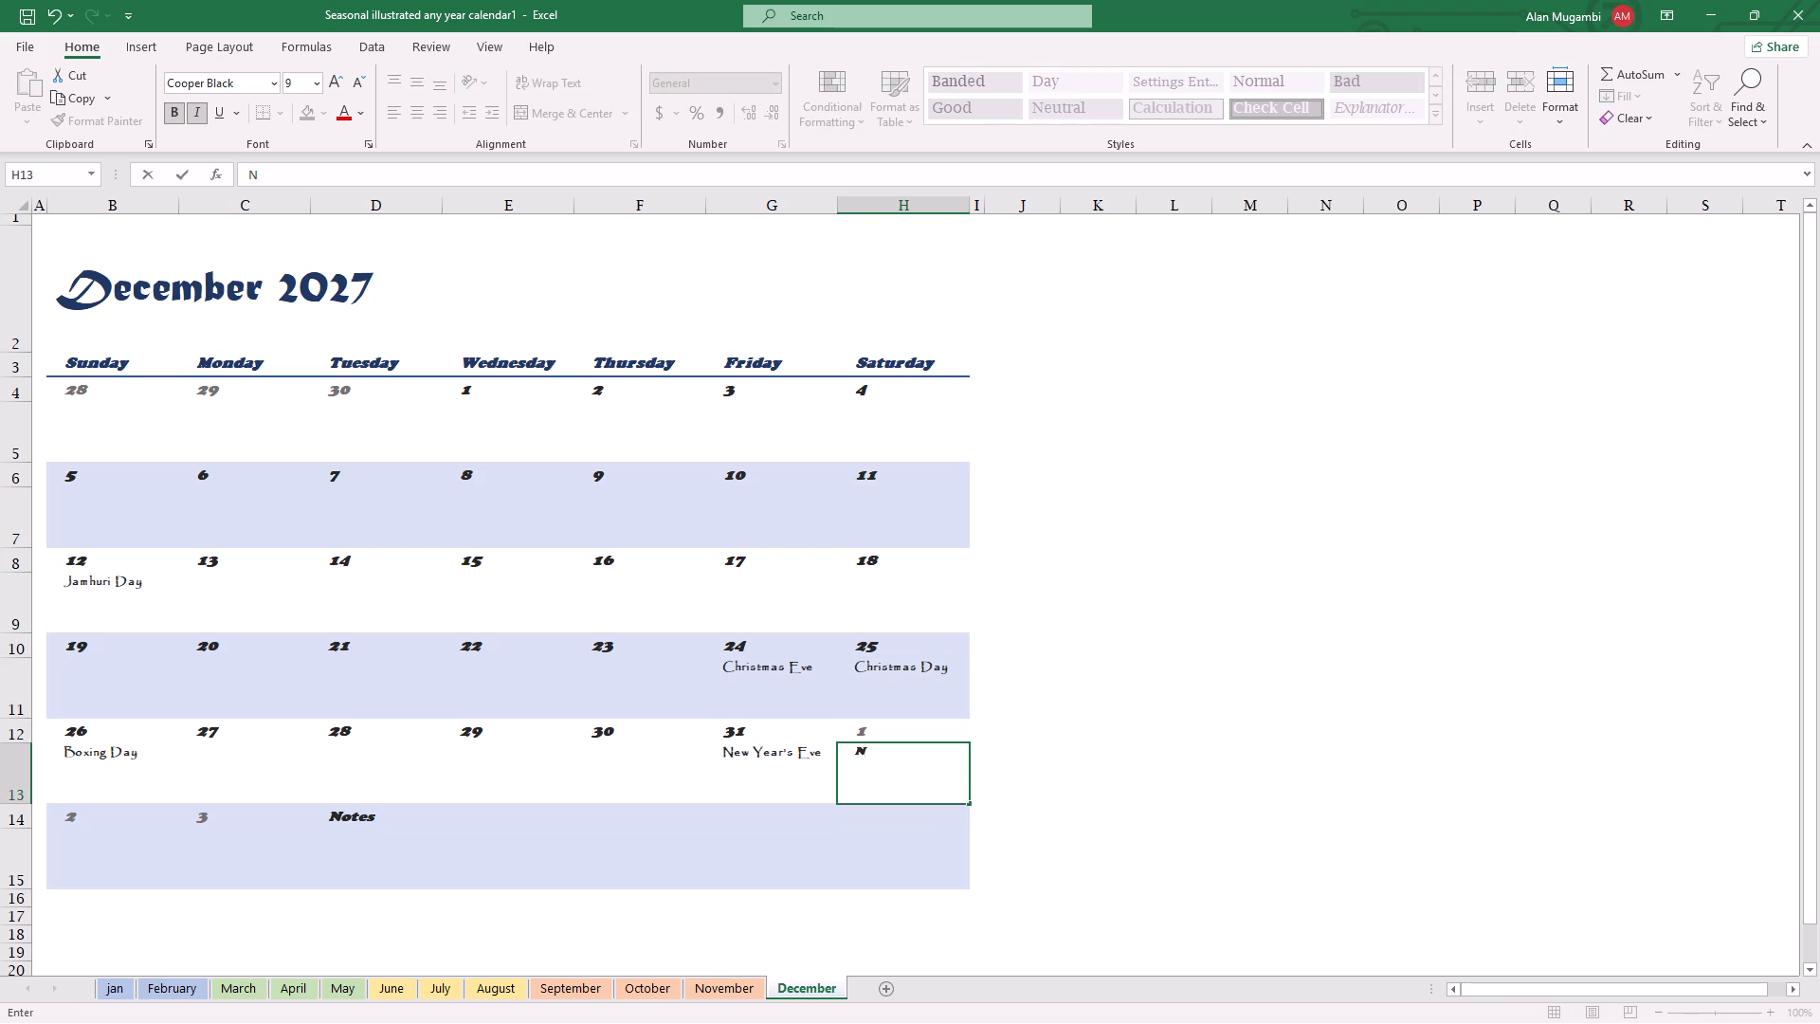
type("ew")
key("space")
type("Year")
key("s")
key("BackSpace")
key("comma")
key("BackSpace")
key("apostrophe")
type("s")
key("space")
type("Day")
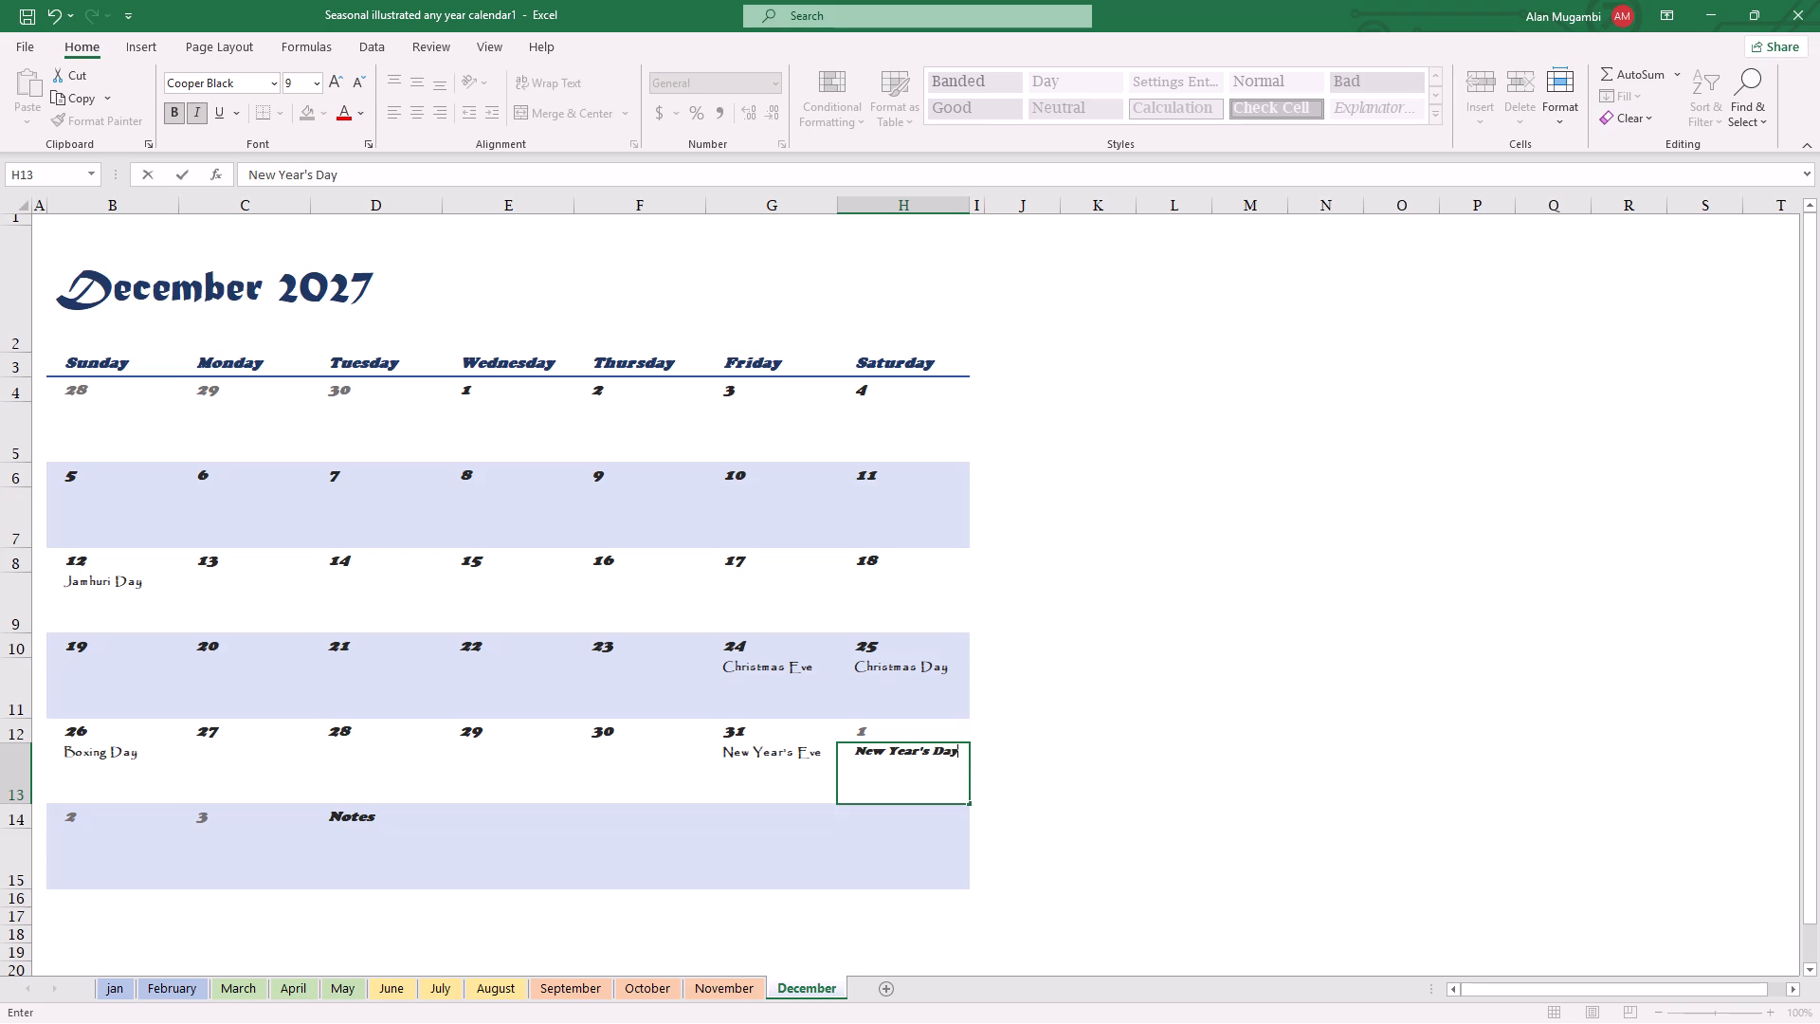
left_click(767, 781)
Set the "New Year's Day" entry beneath January 1 to the Papyrus font and remove its italics.
right_click(908, 787)
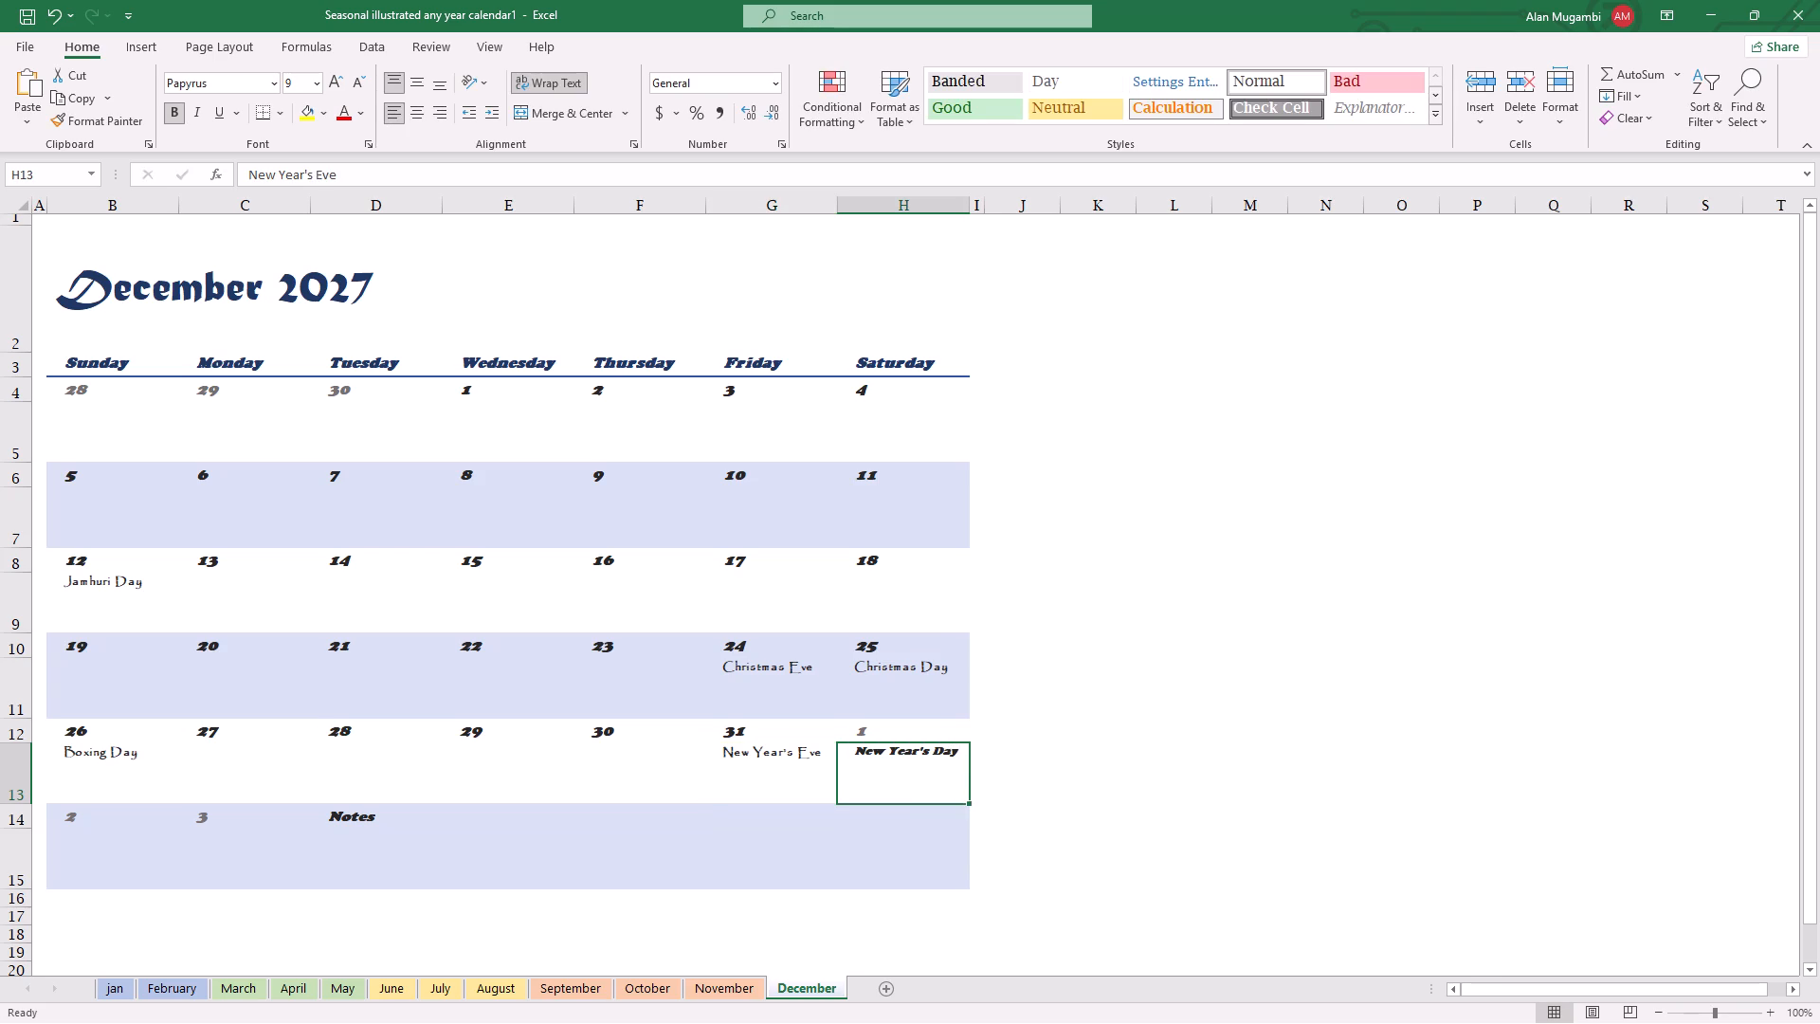
left_click(960, 813)
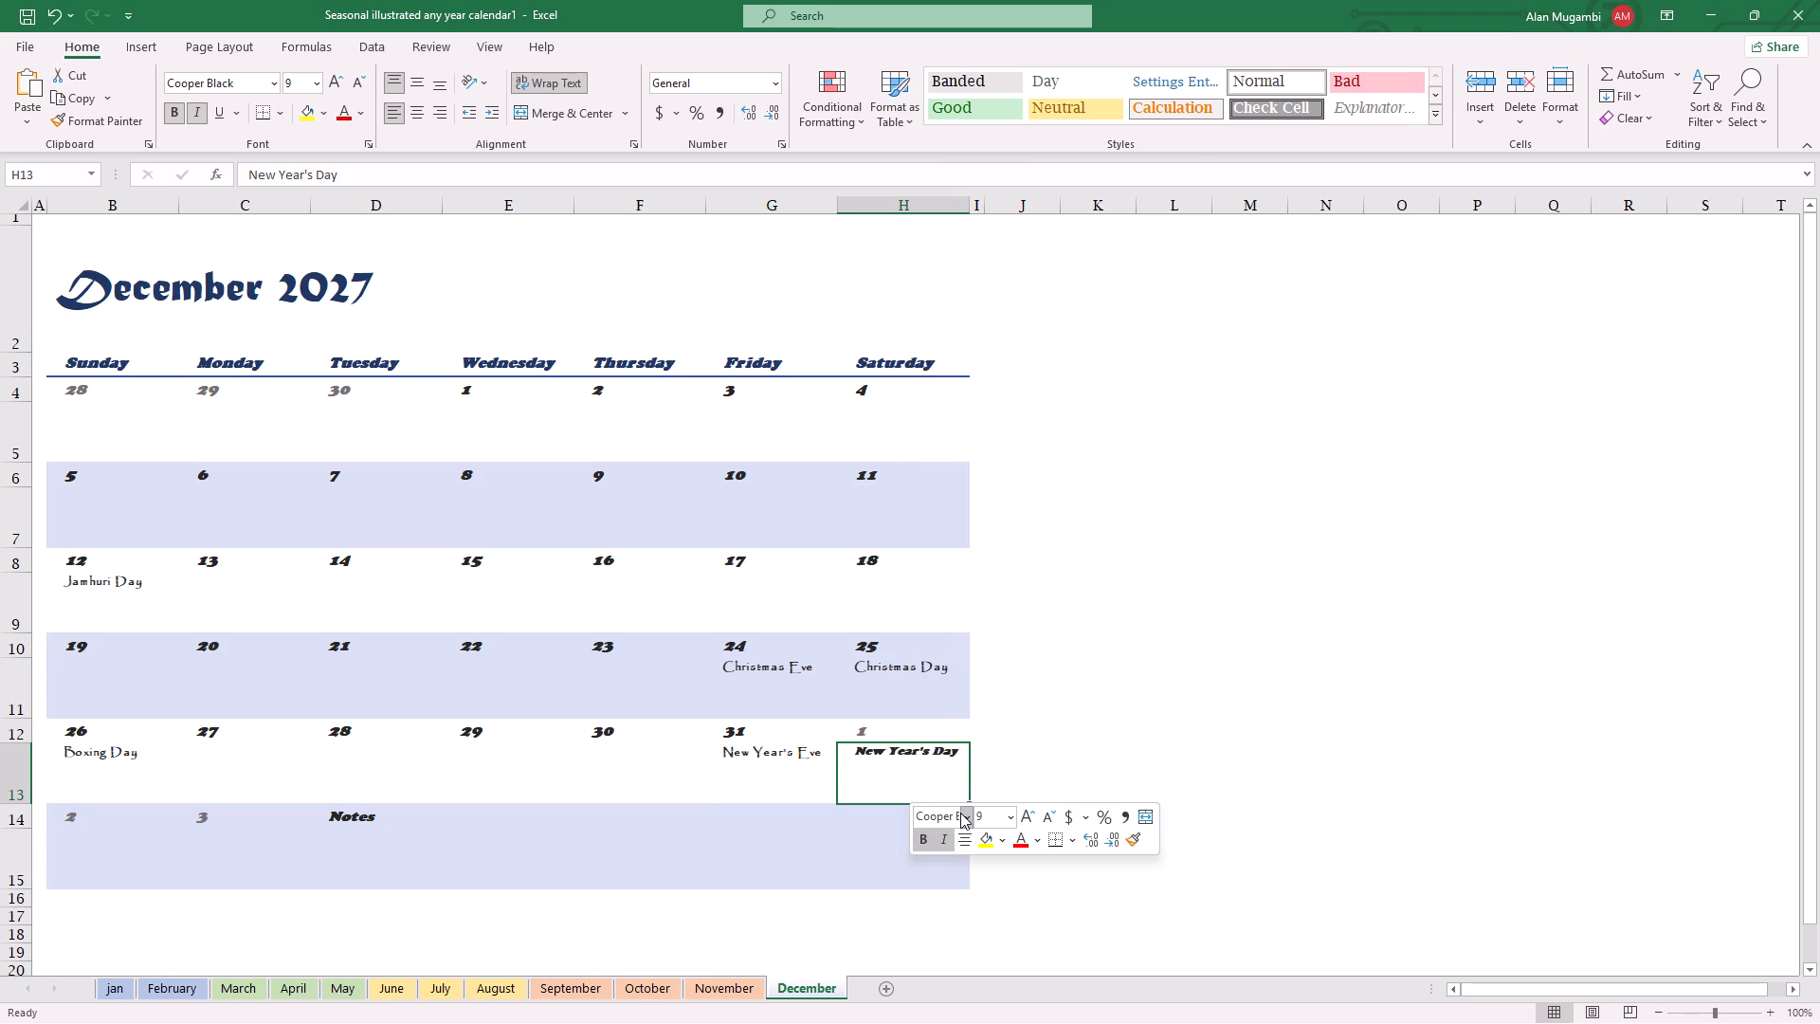
type("pap")
key("Return")
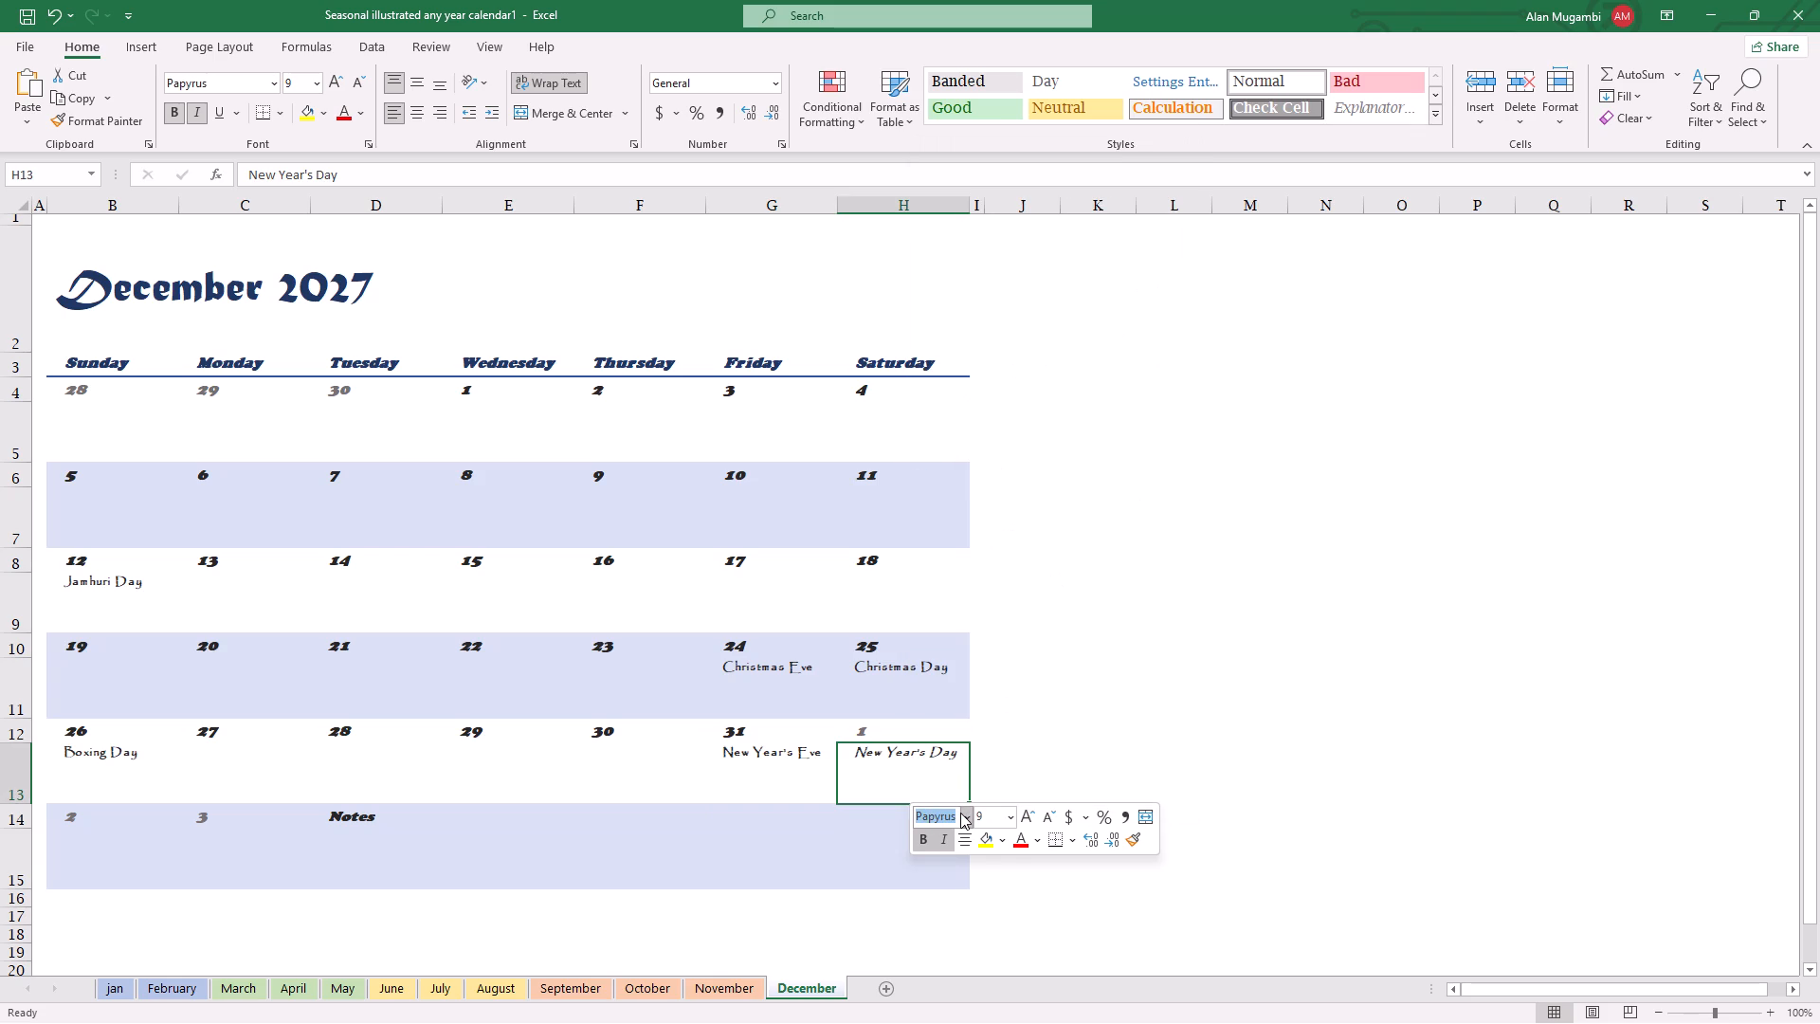
left_click(945, 842)
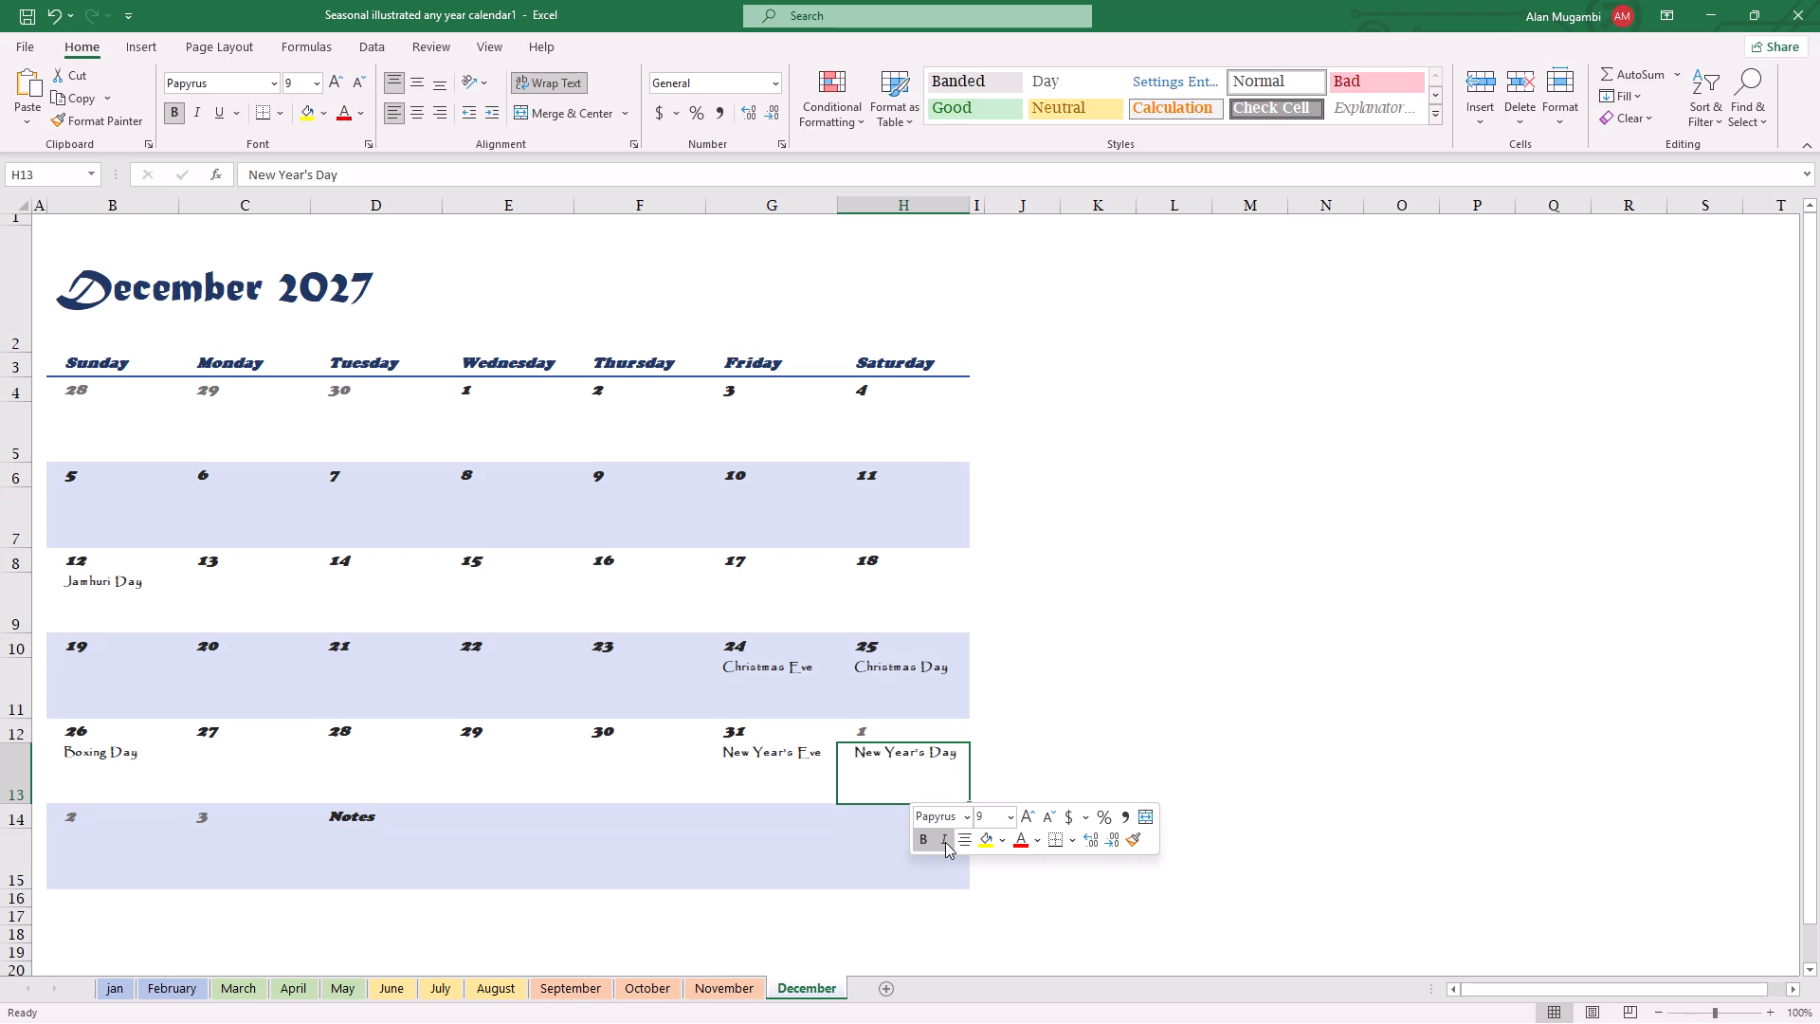
left_click(1100, 679)
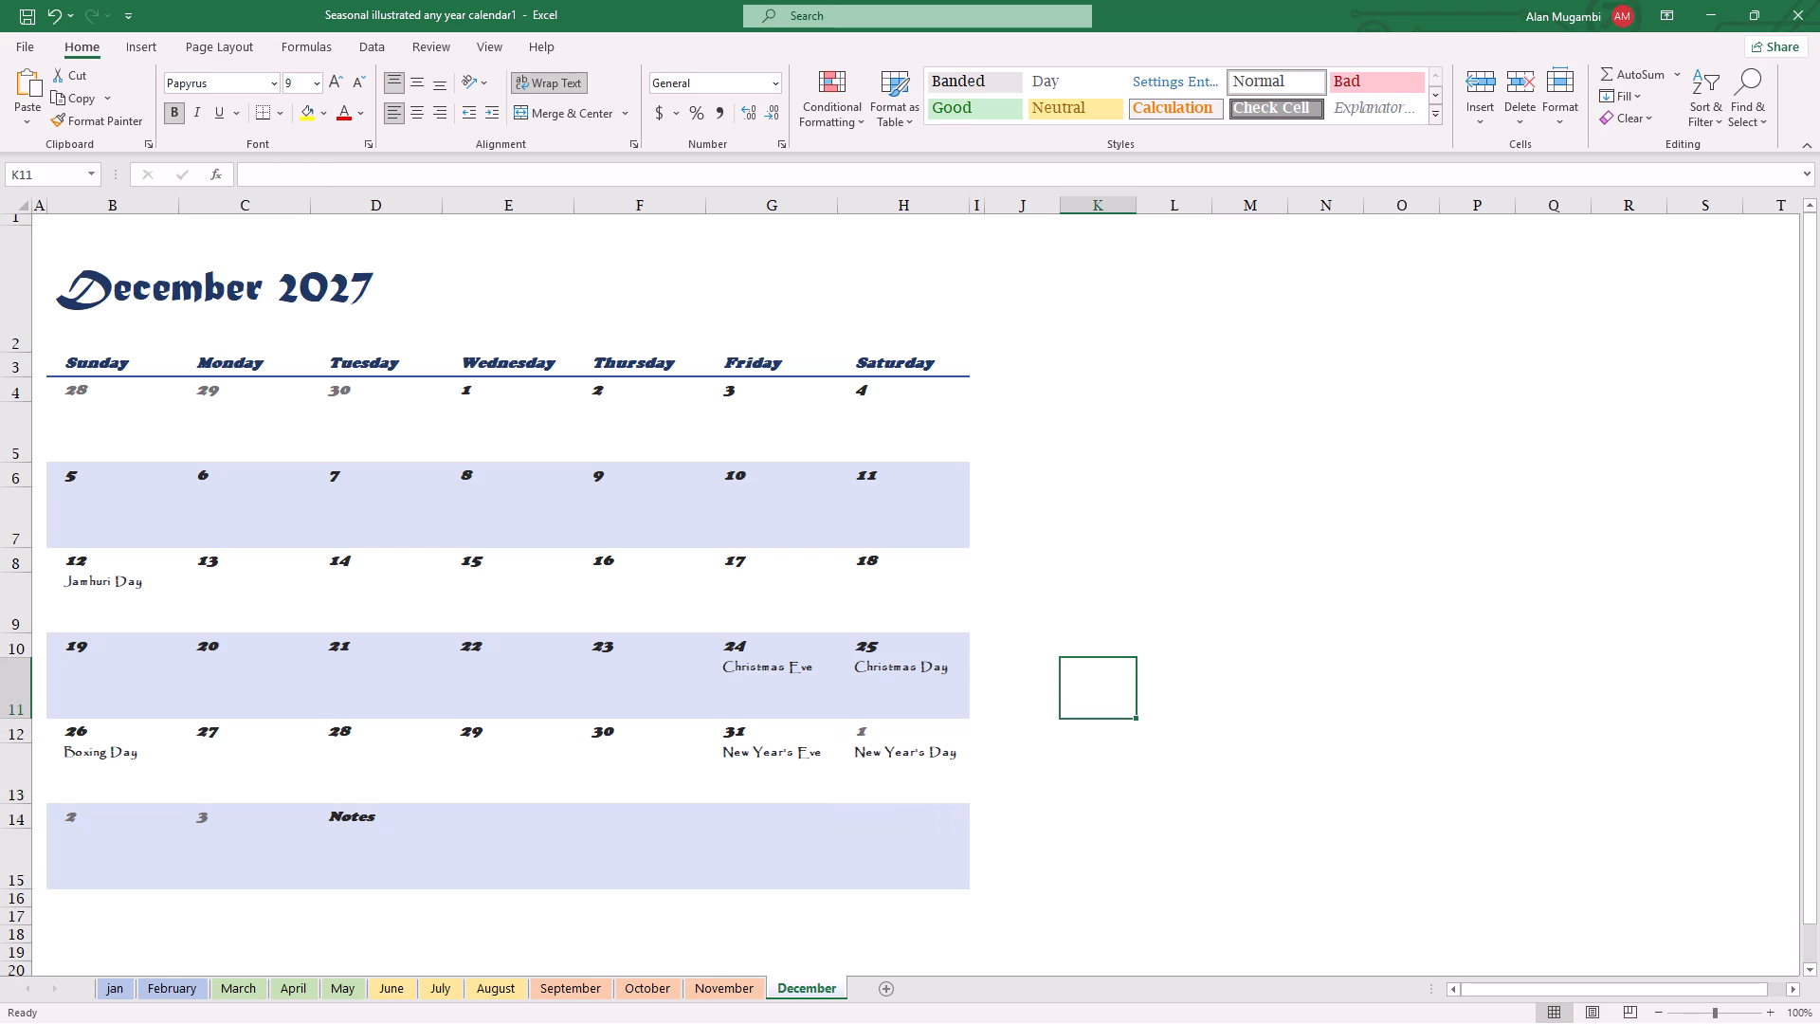
Select the date cell for Sunday, December 12.
left_click(78, 558)
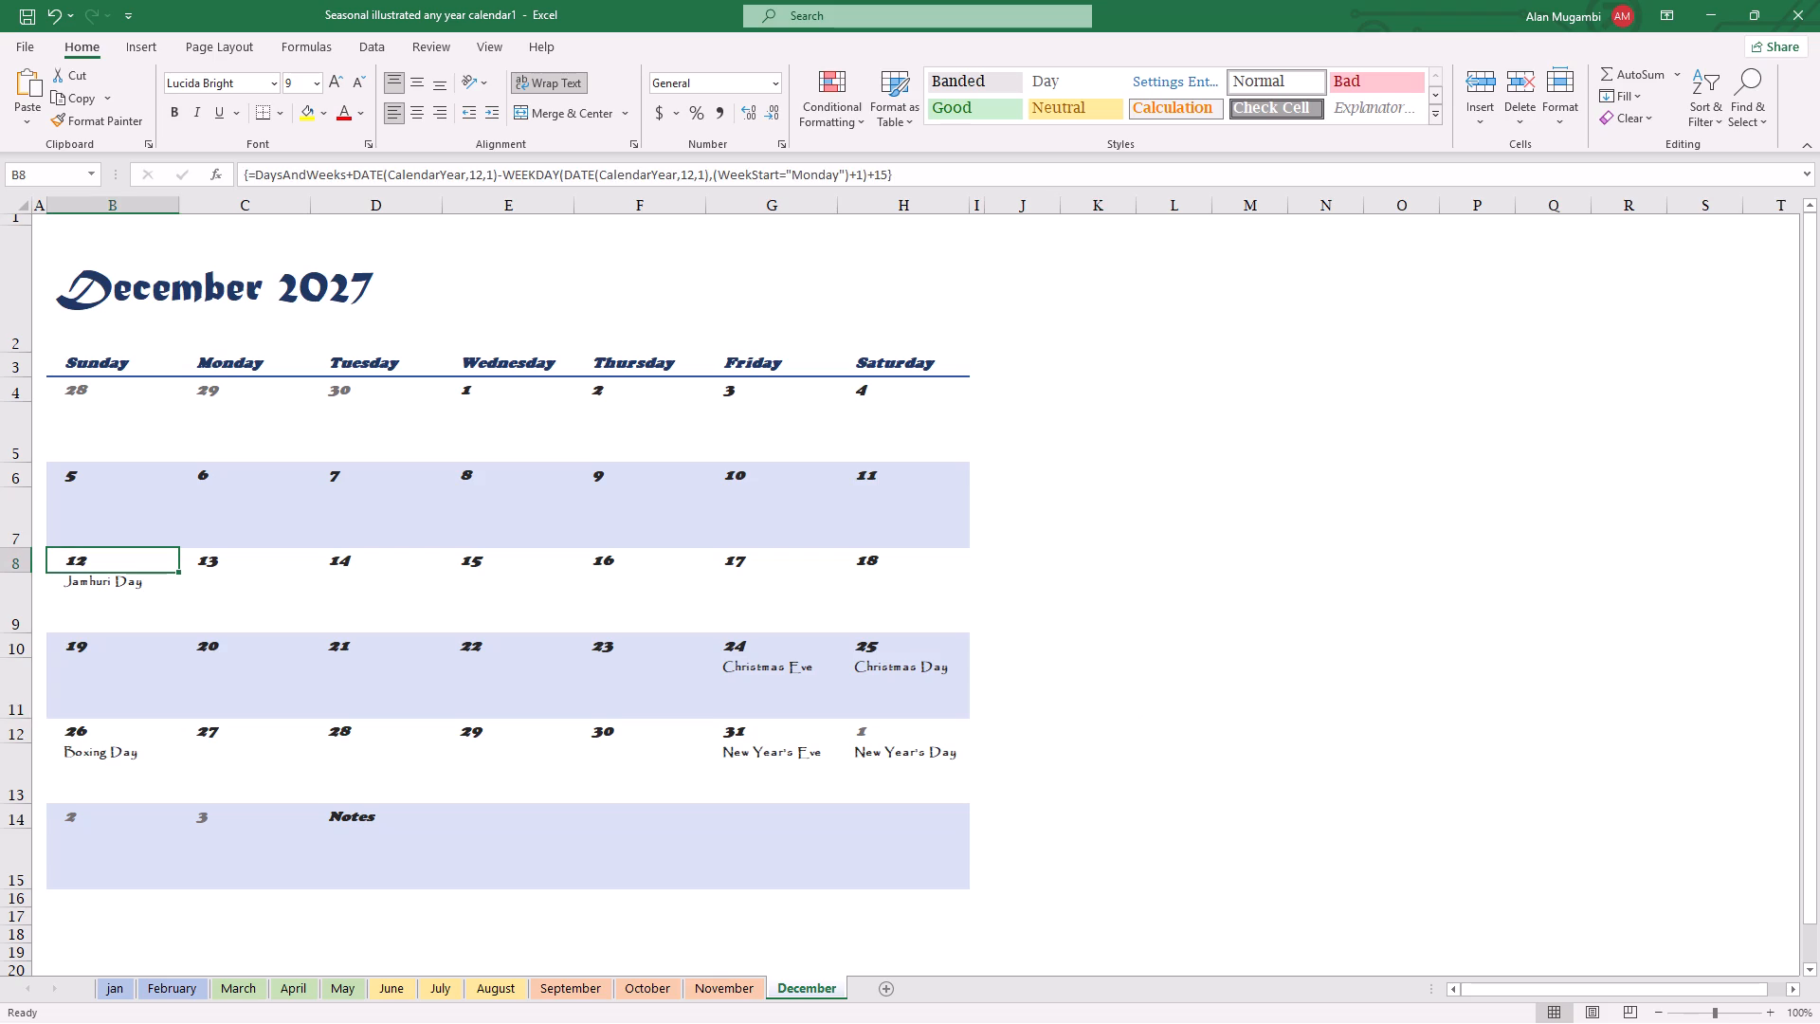
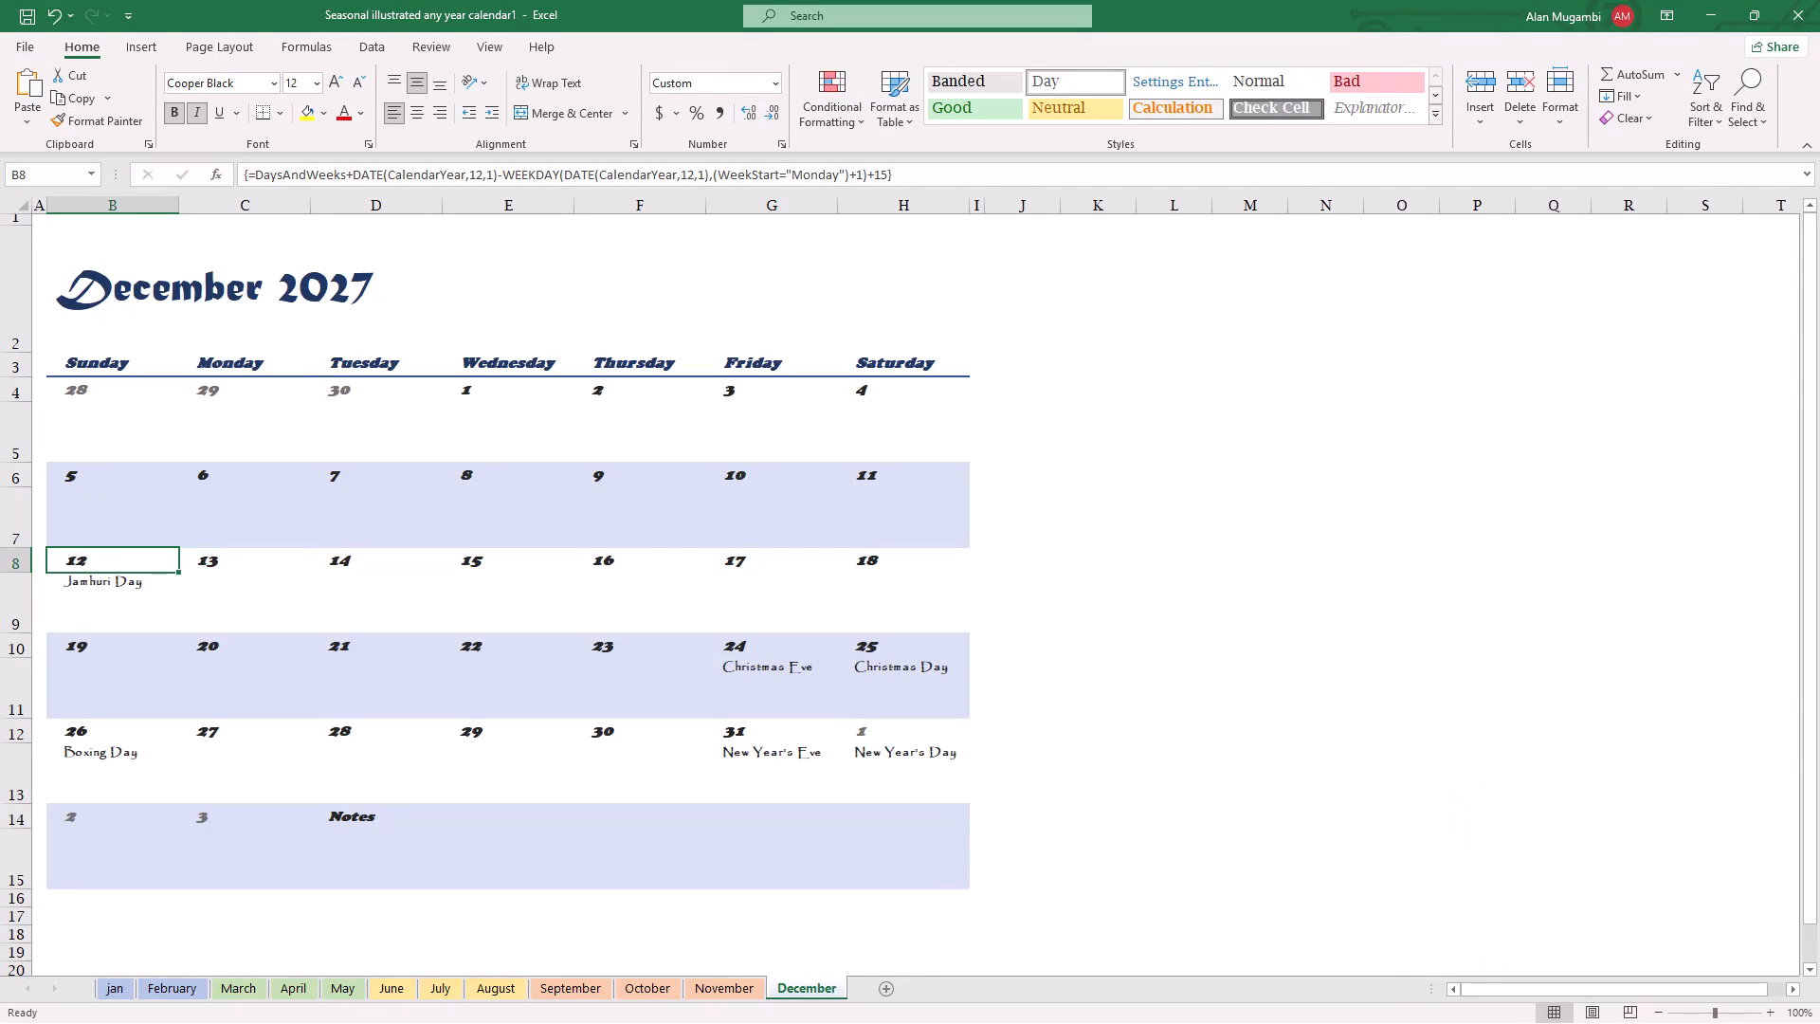
Change the font colour of the December dates 12 (Jamhuri Day), 24 (Christmas Eve) and 25 (Christmas Day) to red.
right_click(97, 563)
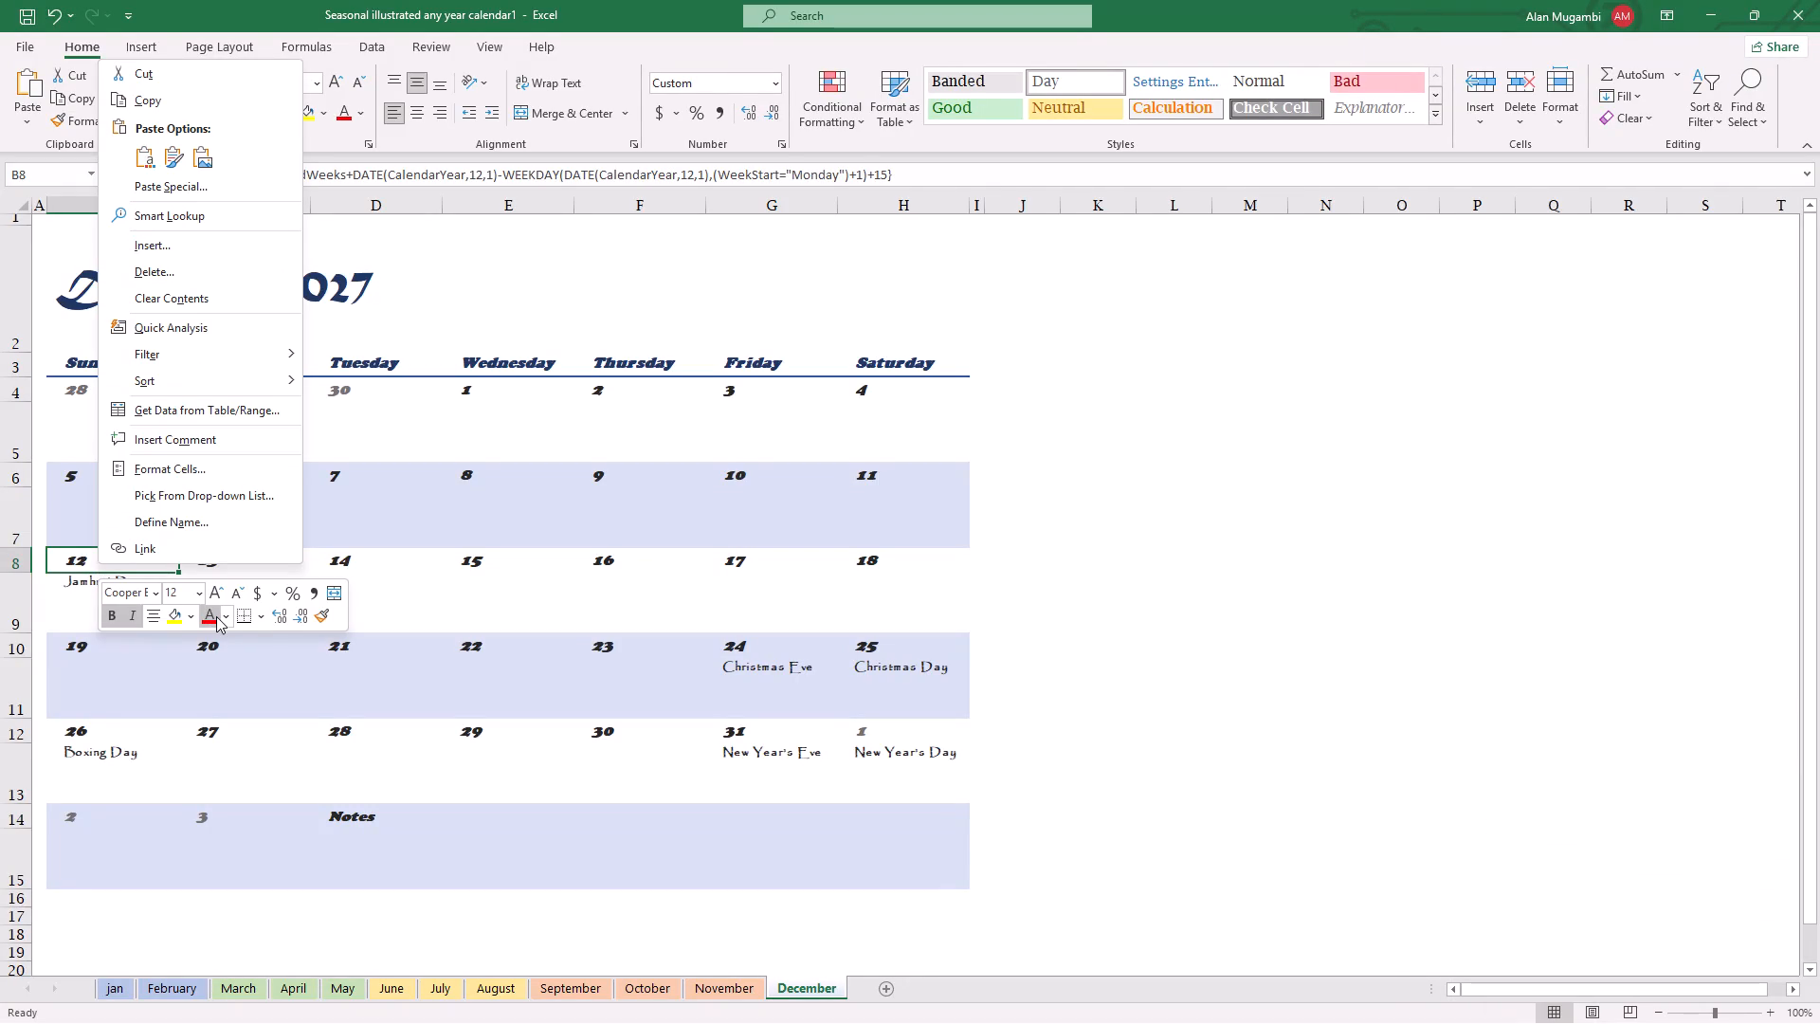
left_click(207, 615)
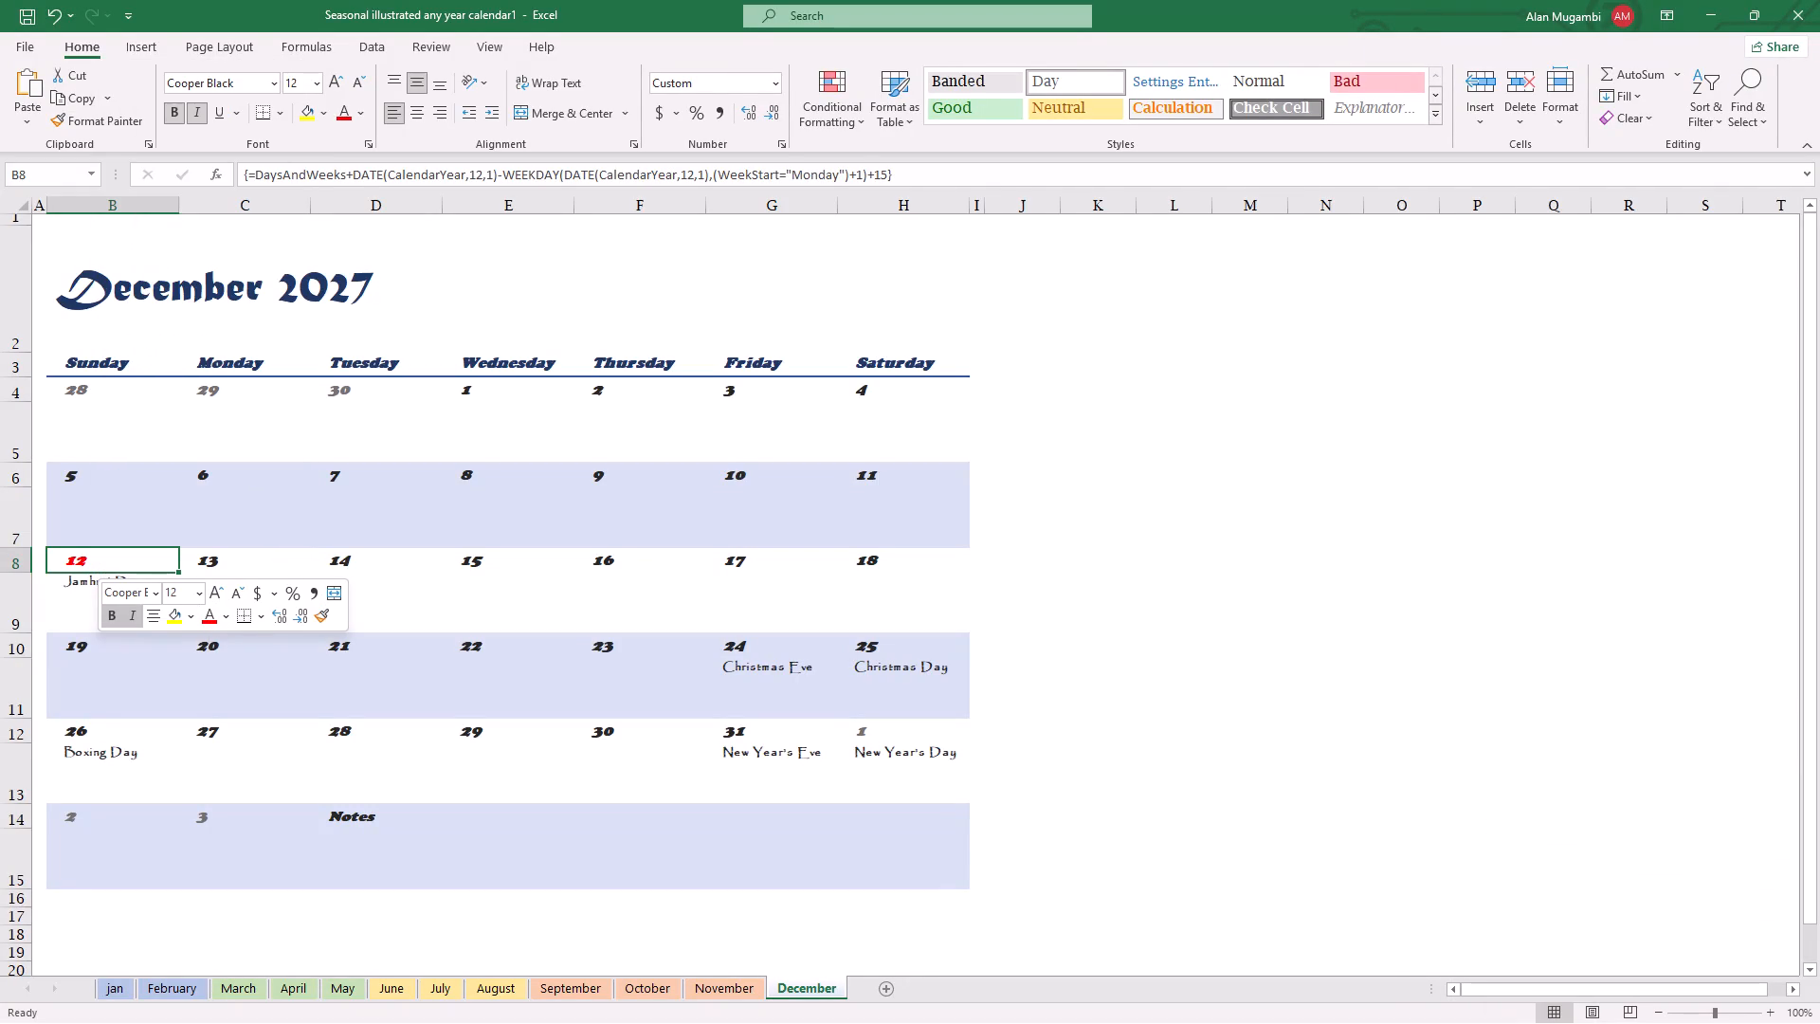
left_click(737, 645)
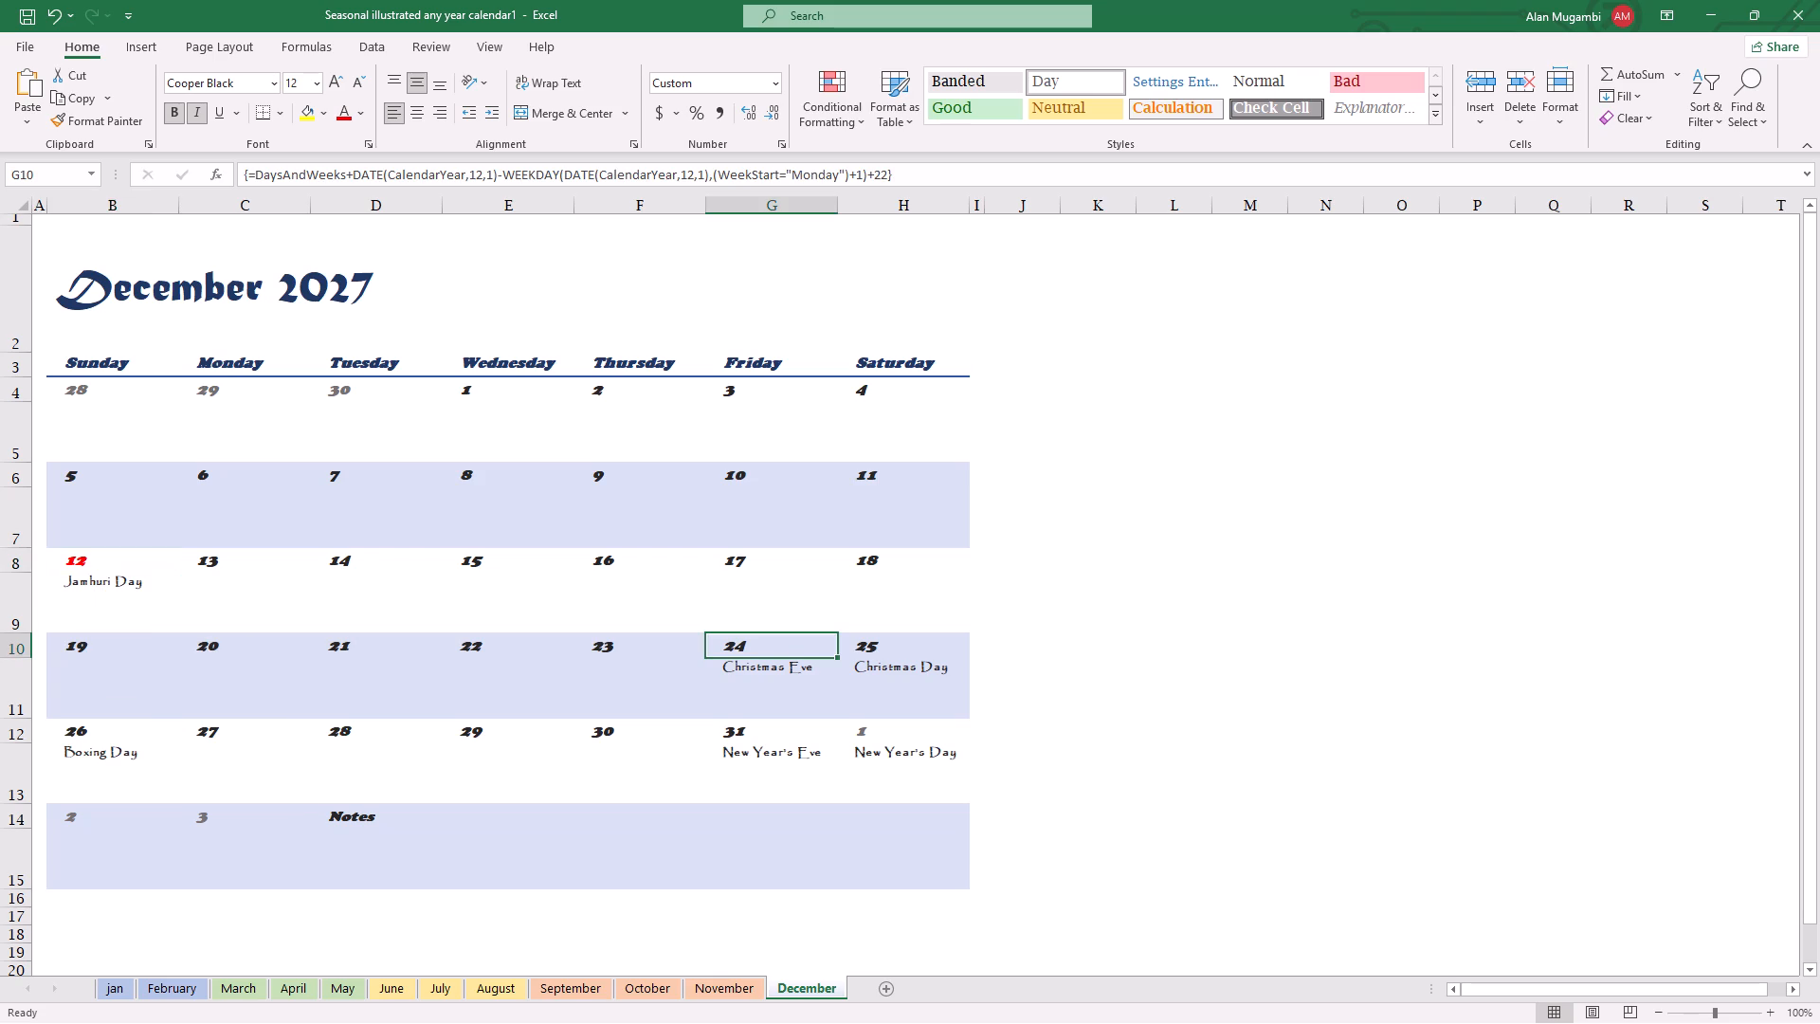
right_click(737, 645)
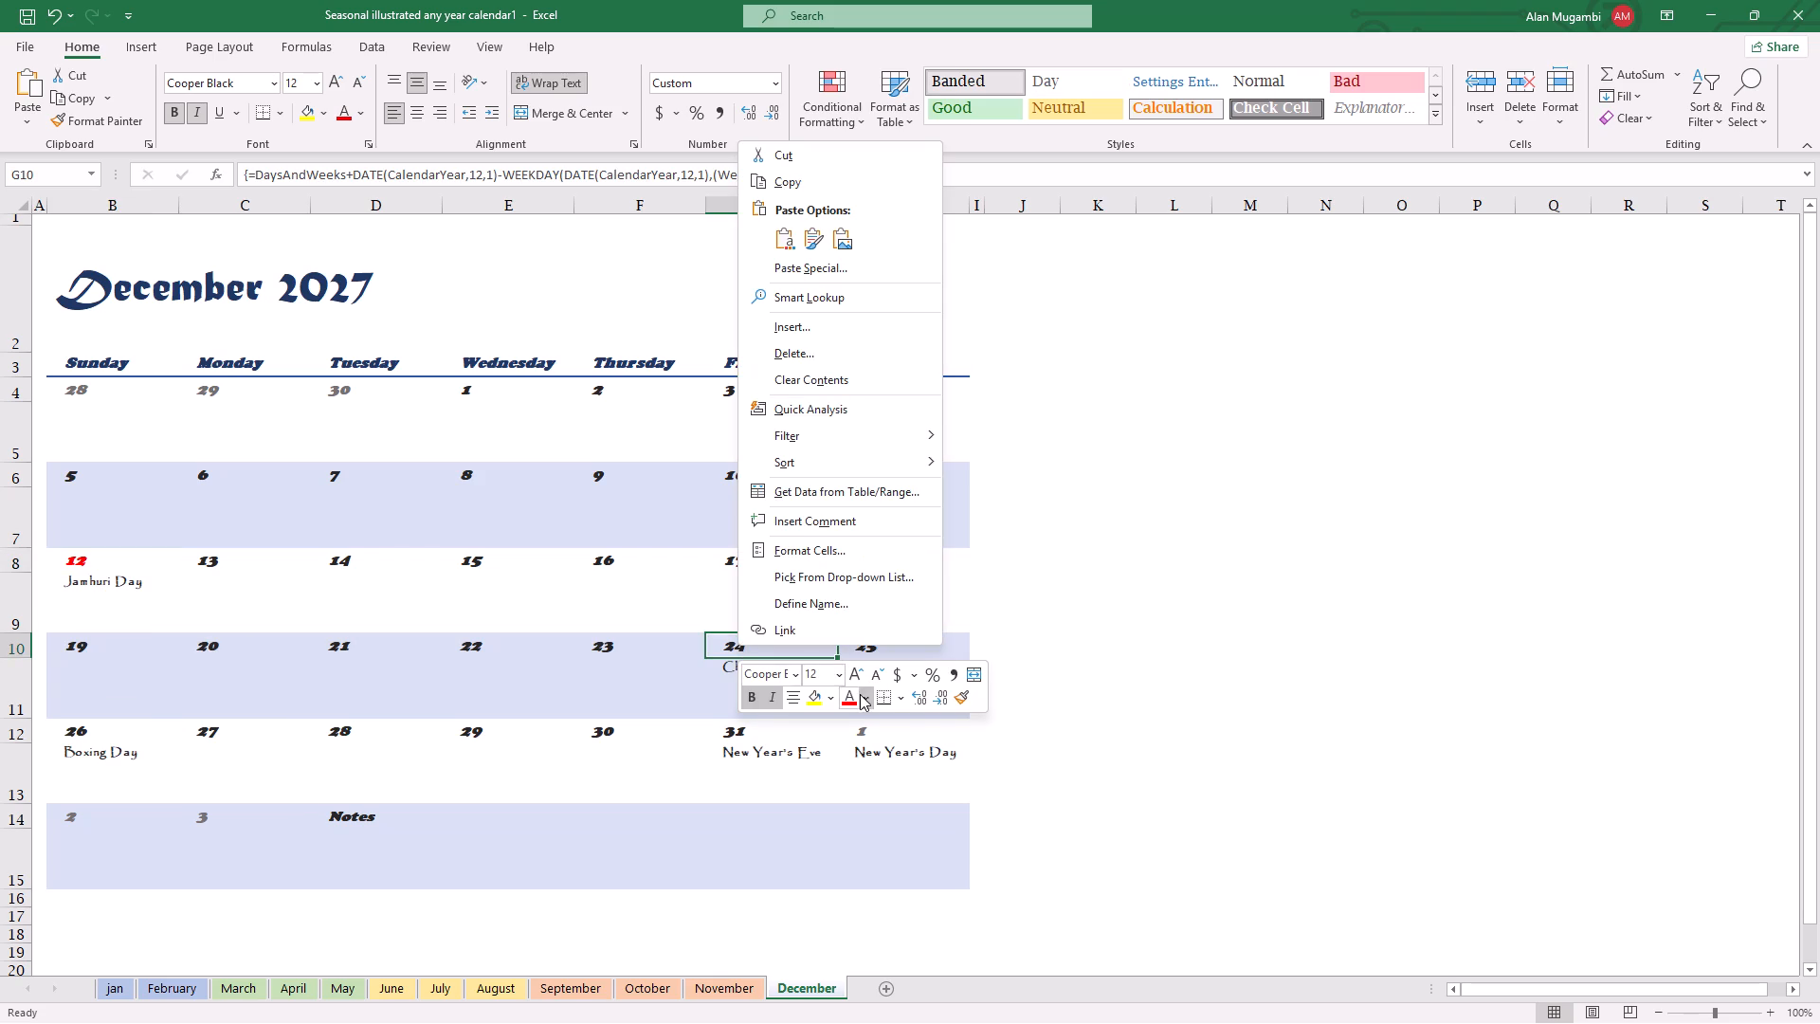
left_click(847, 693)
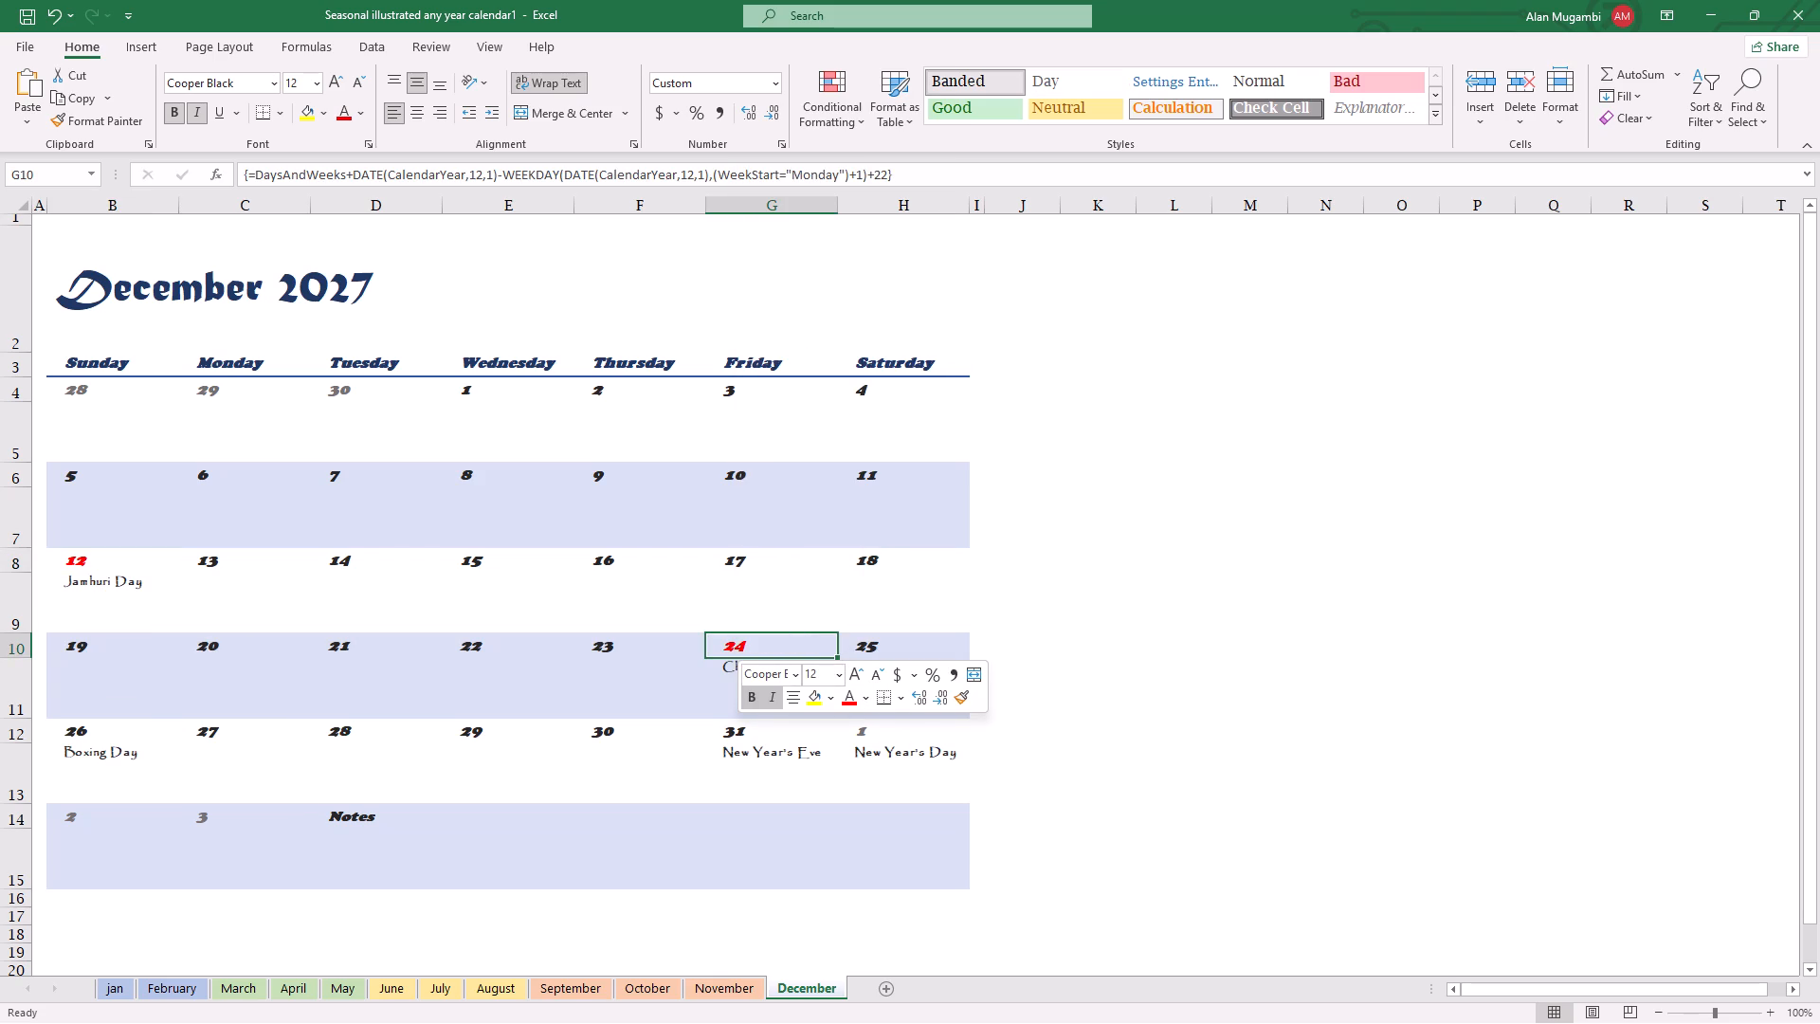
left_click(878, 650)
right_click(878, 650)
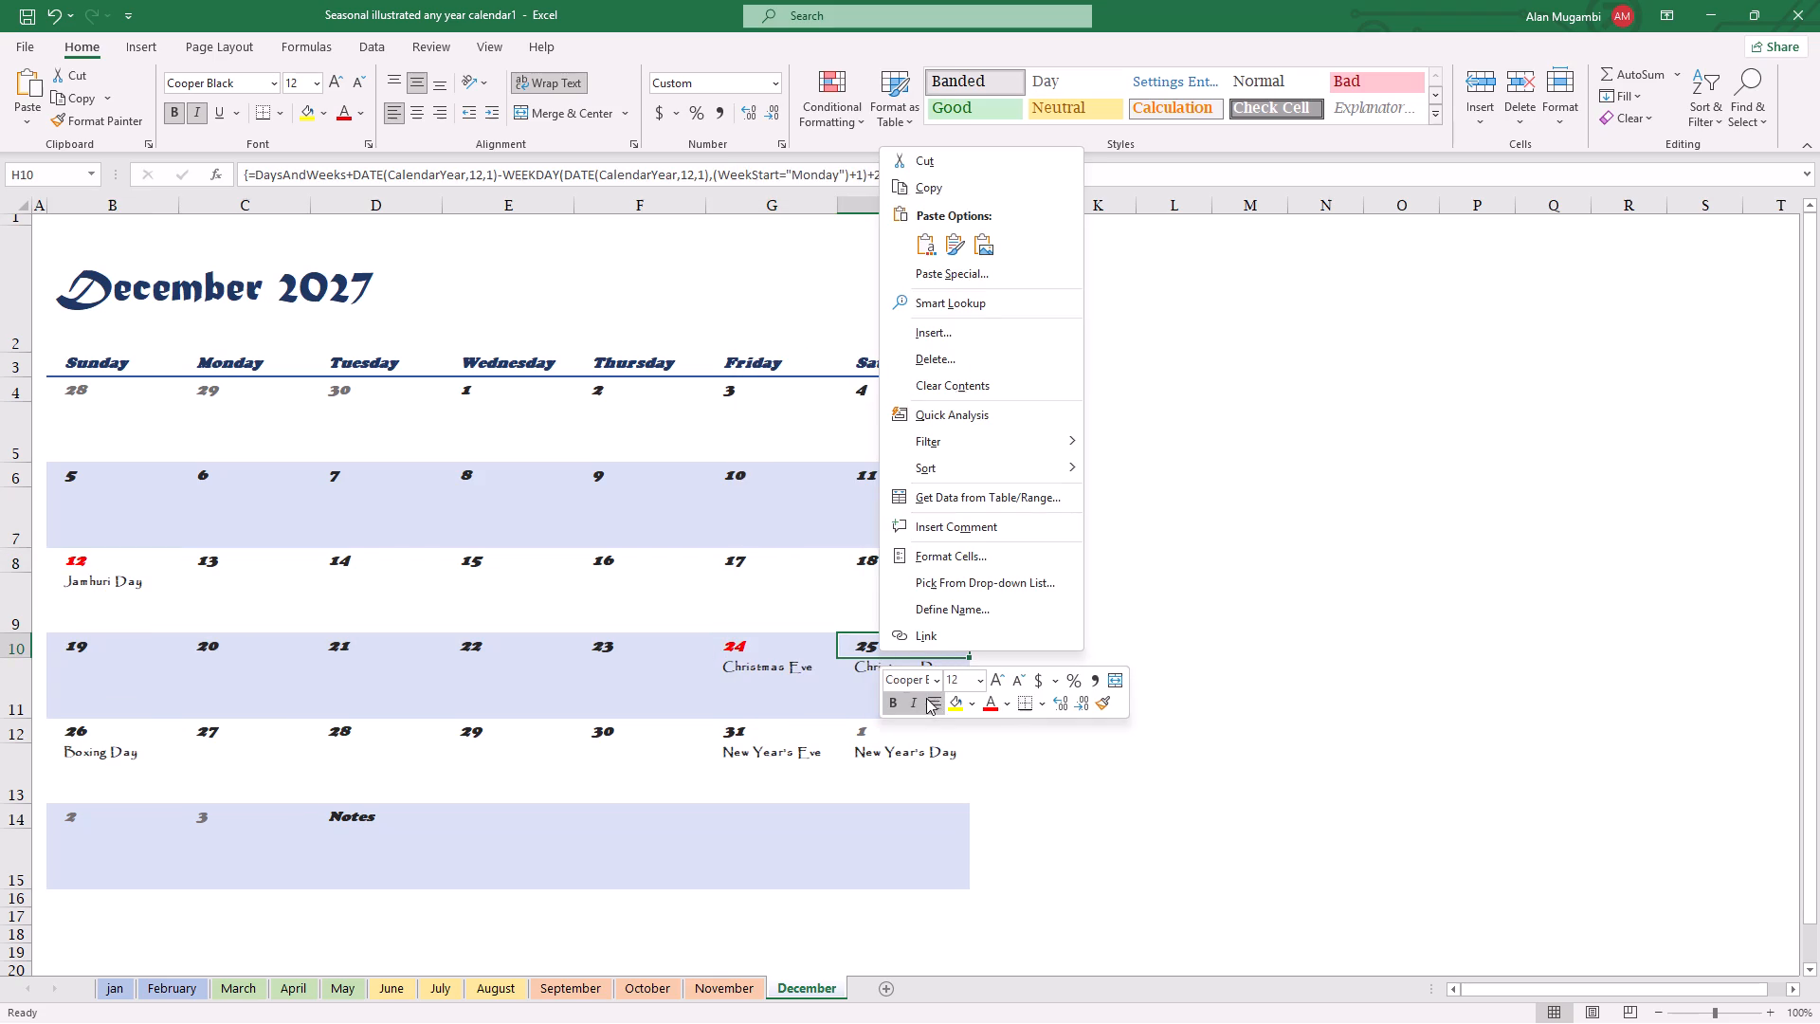
left_click(987, 696)
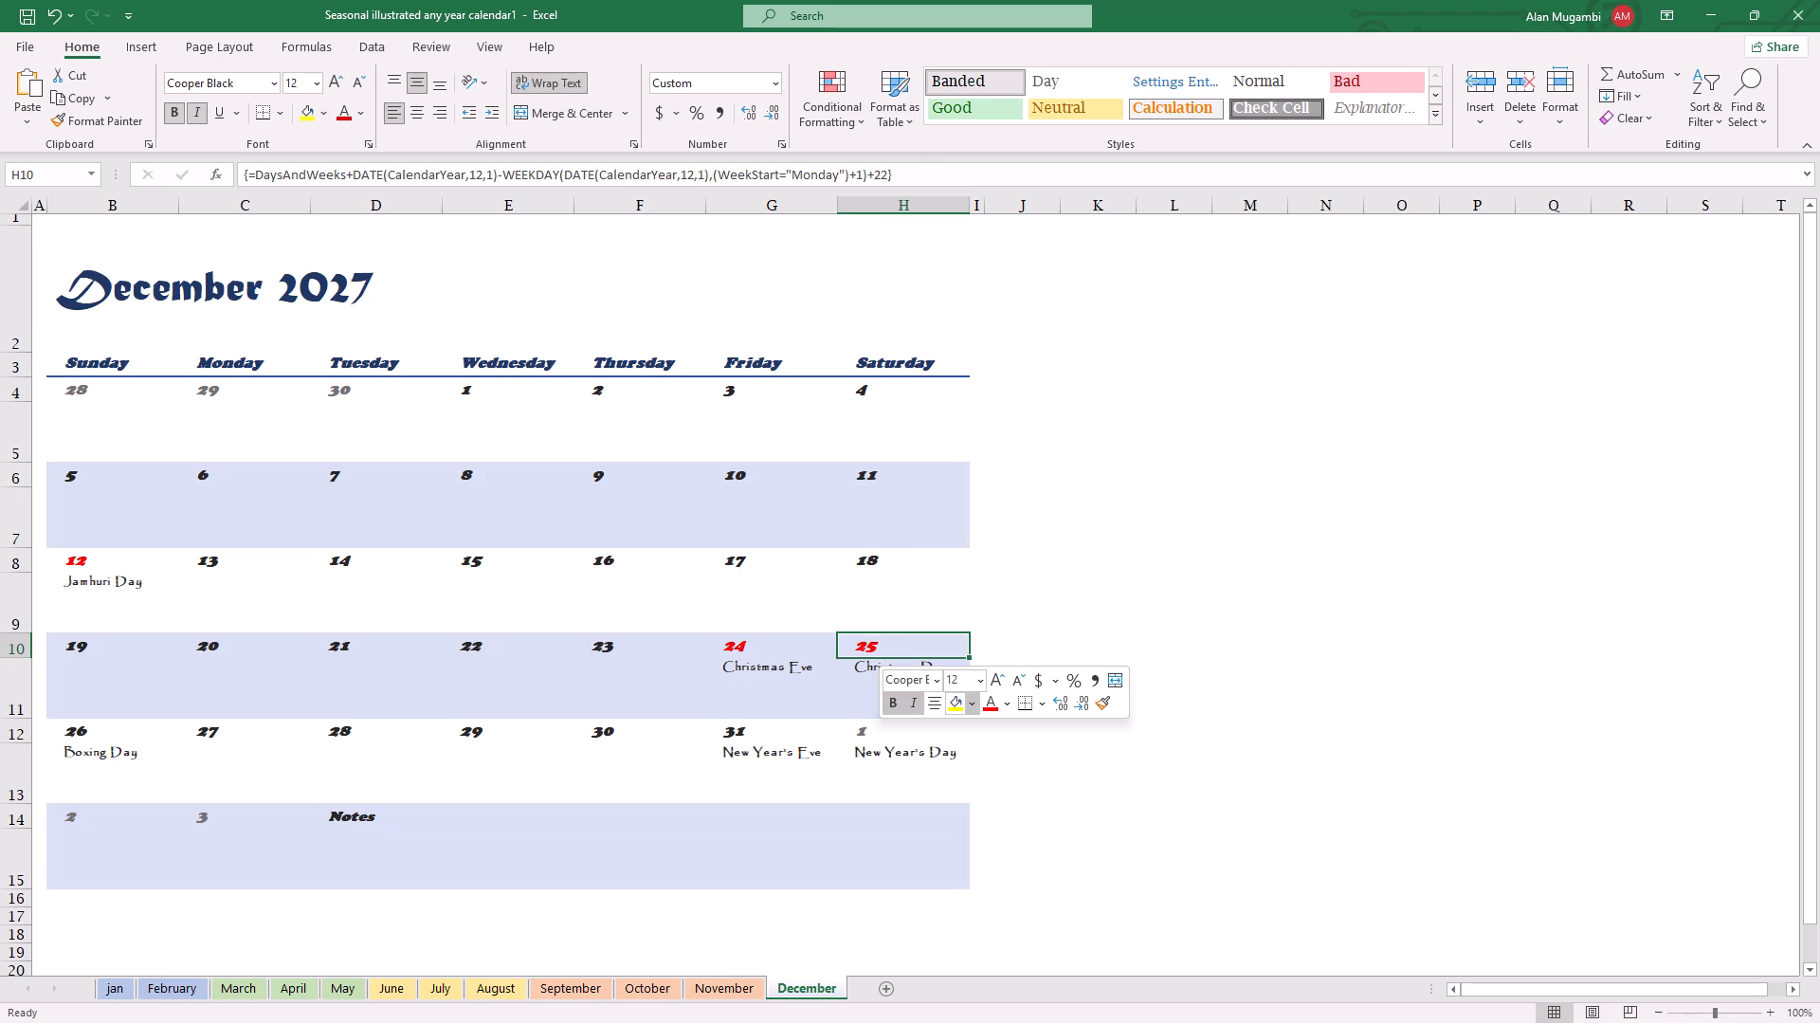
Apply the red font colour to the trailing January 1 date and to December 31 (New Year's Eve).
right_click(865, 731)
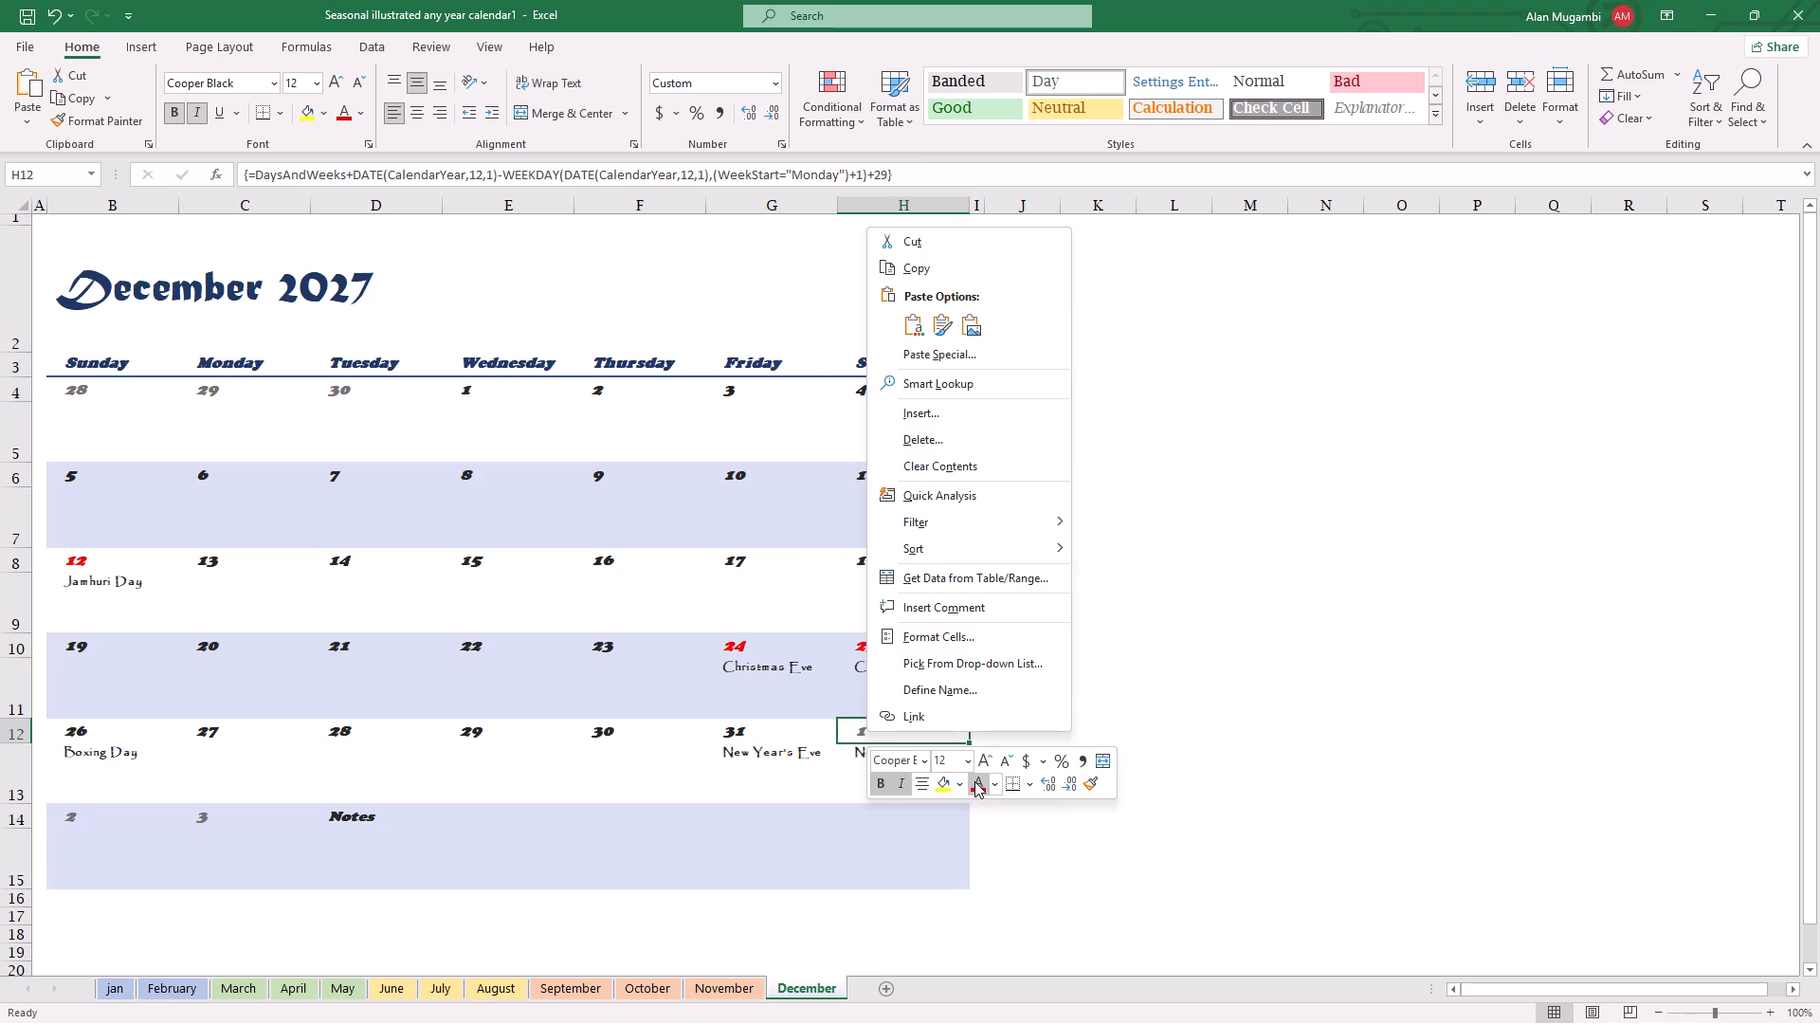
left_click(974, 781)
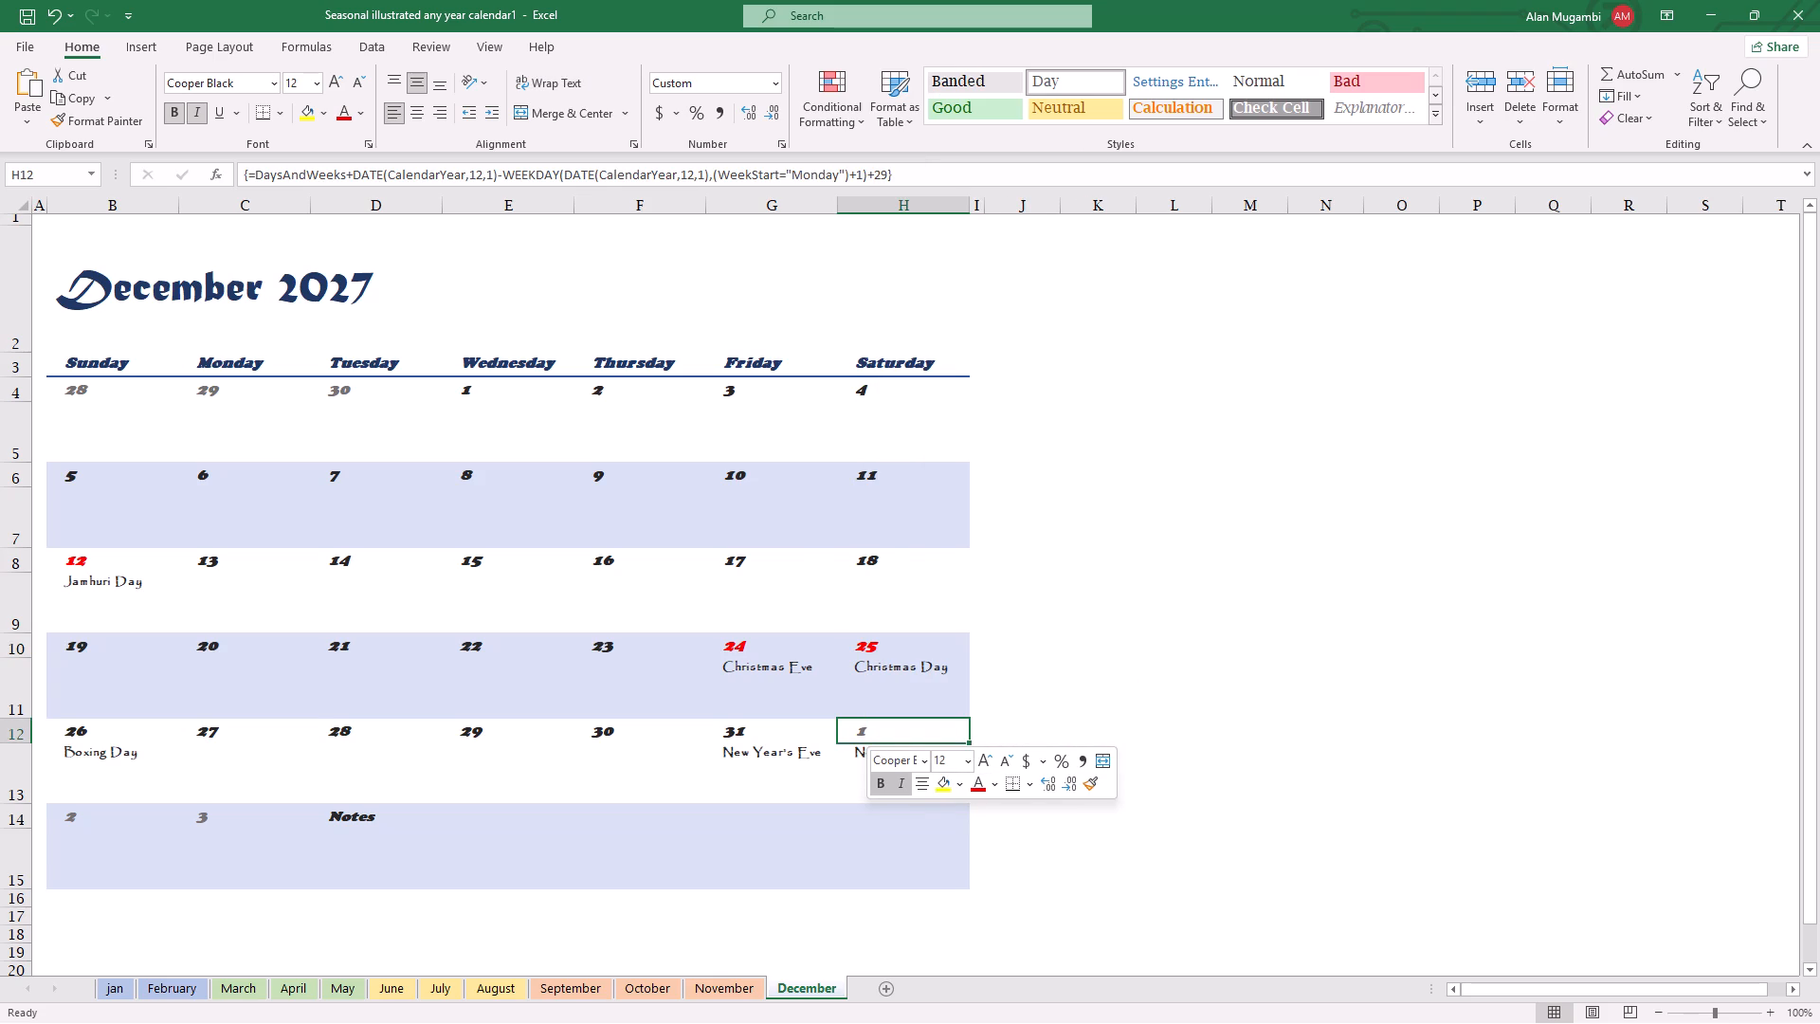
right_click(744, 730)
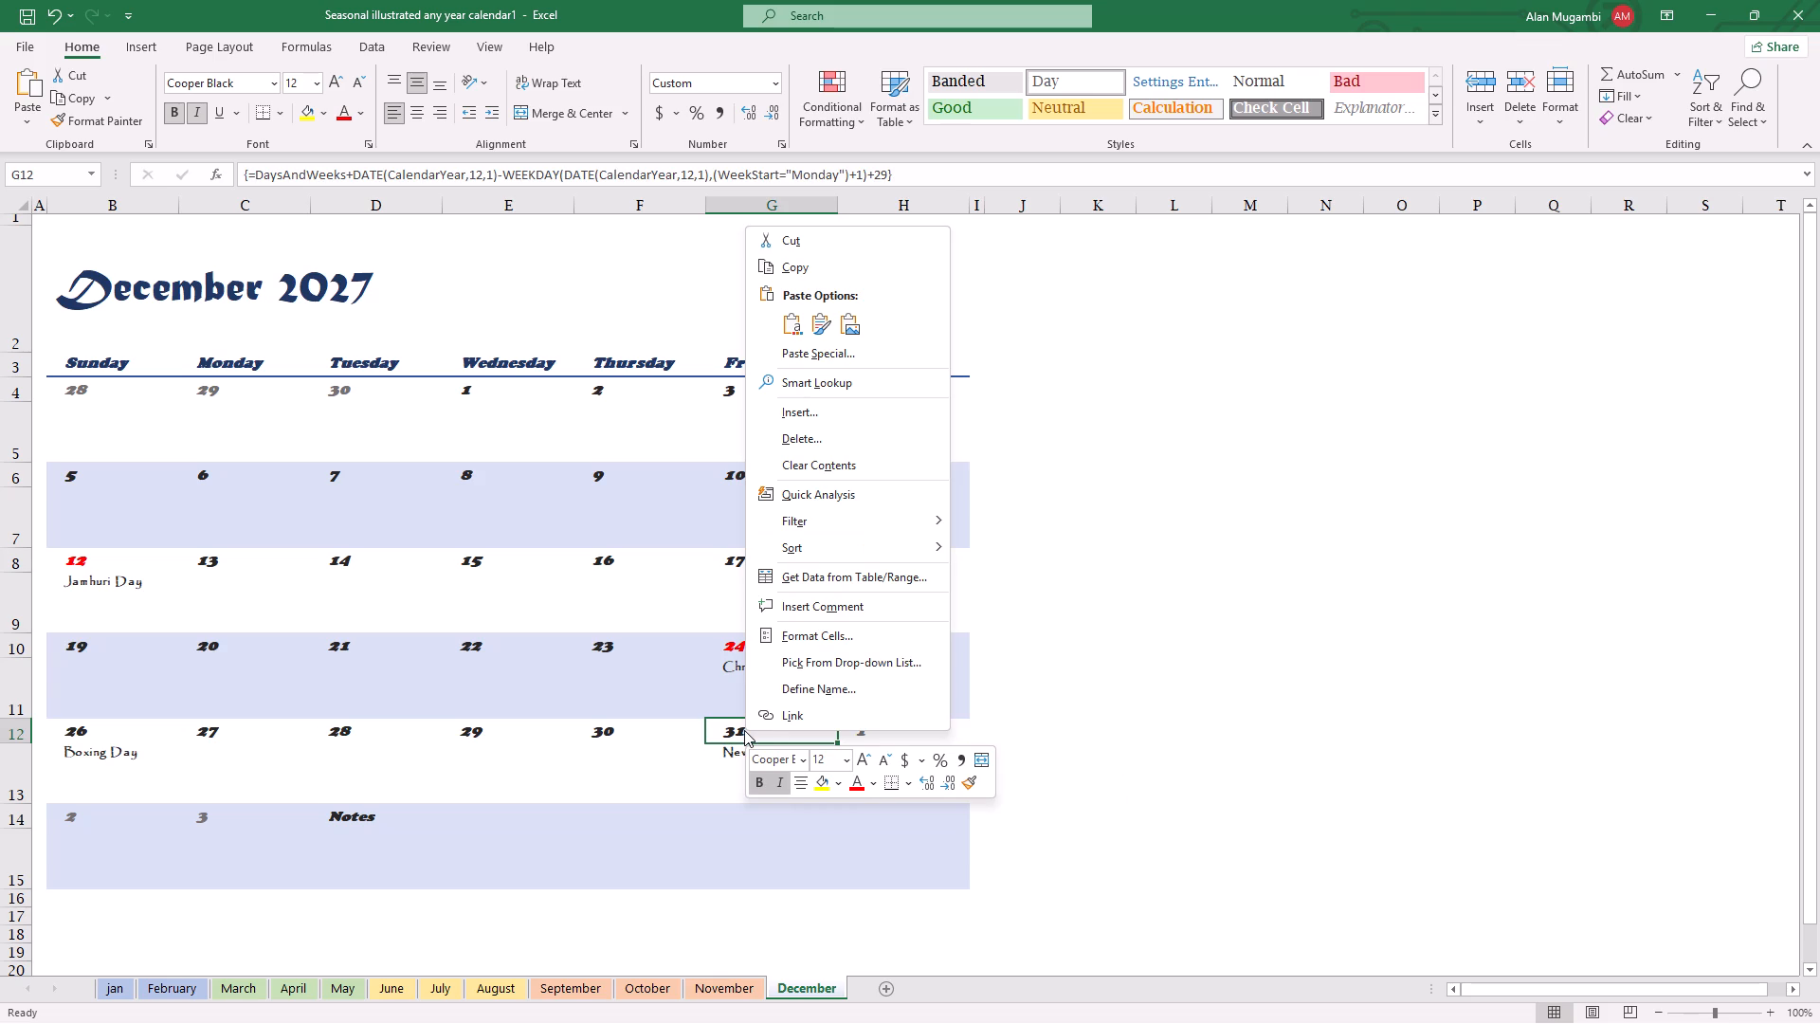
left_click(848, 780)
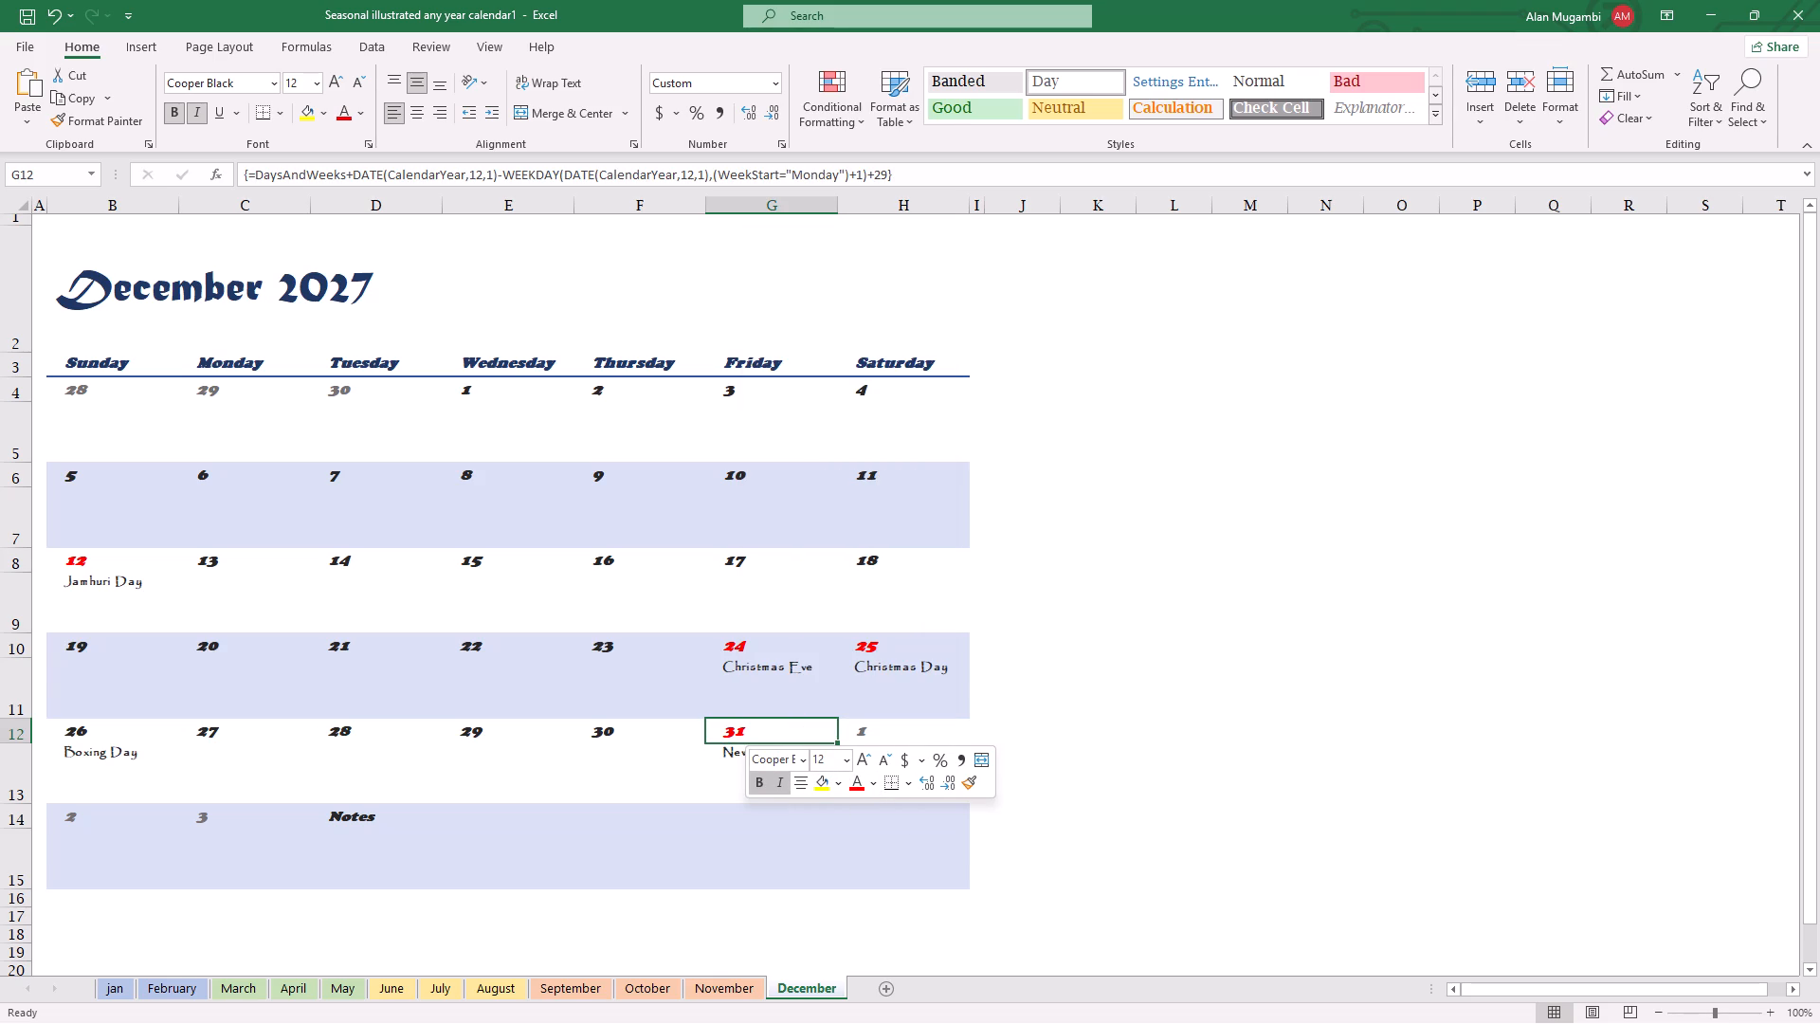
Delete the New Year's Day label beneath the trailing January 1 date on the December sheet.
left_click(913, 731)
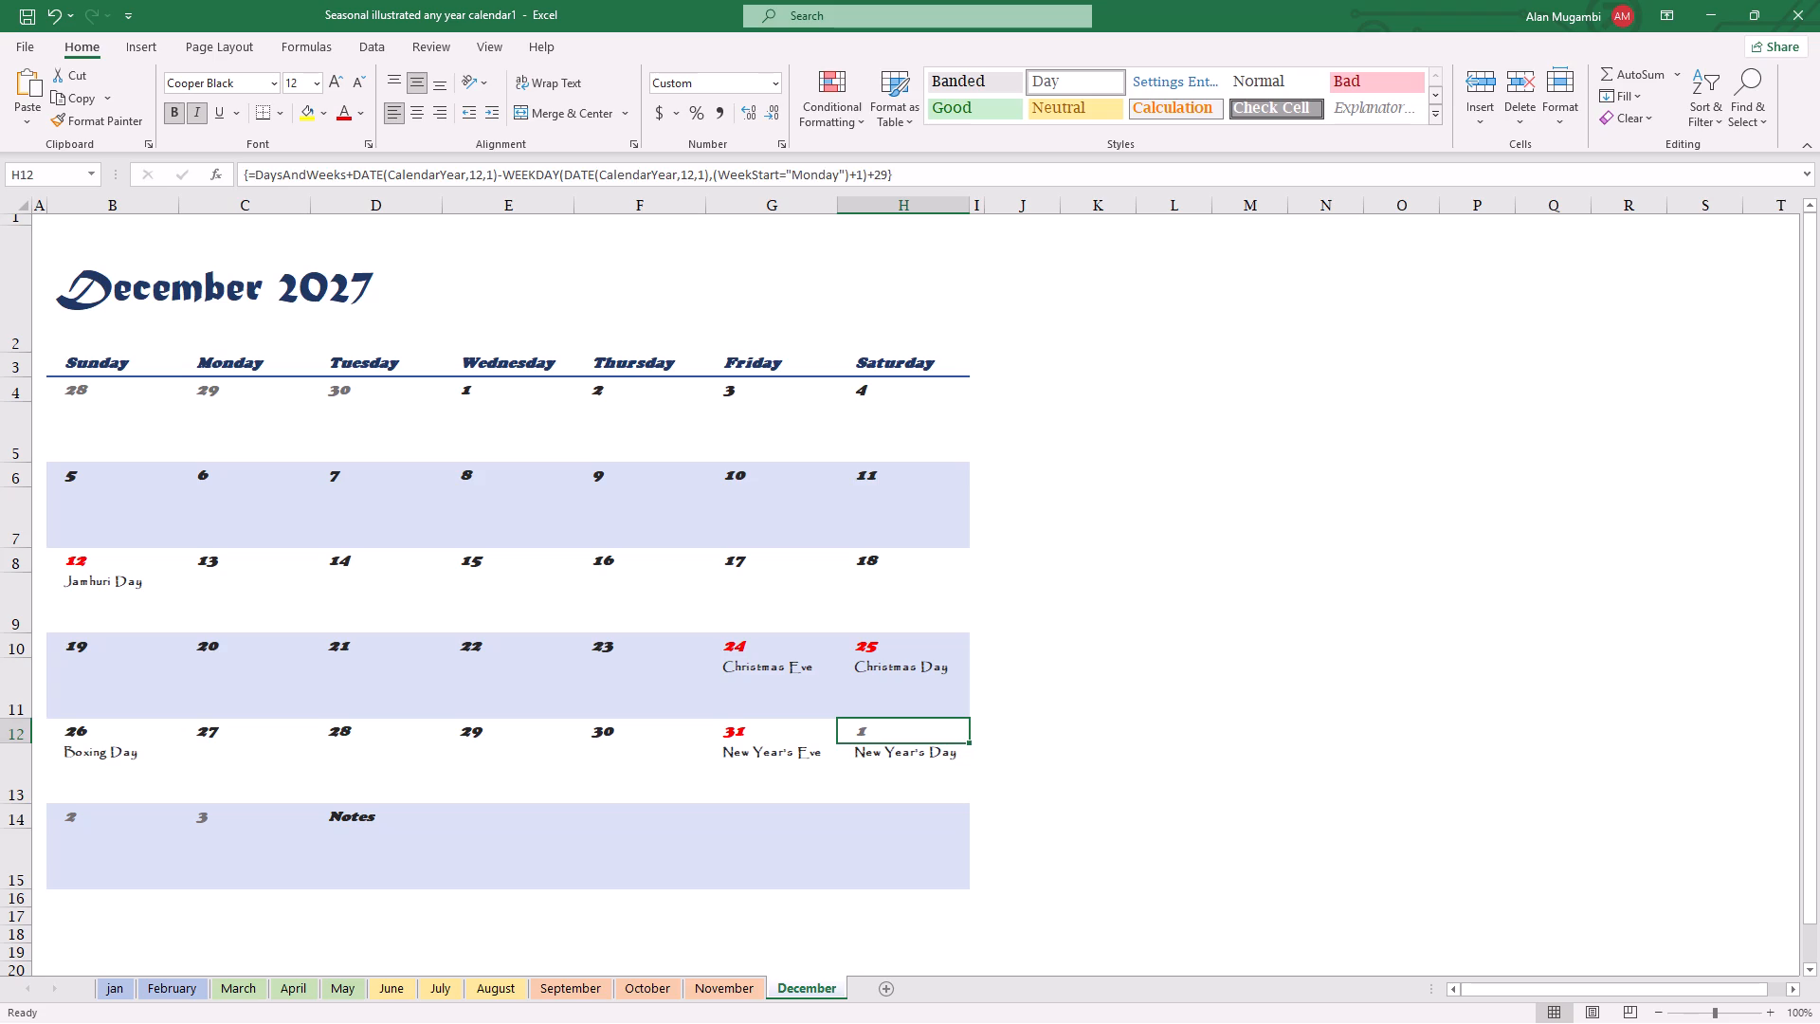
left_click(912, 750)
key("BackSpace")
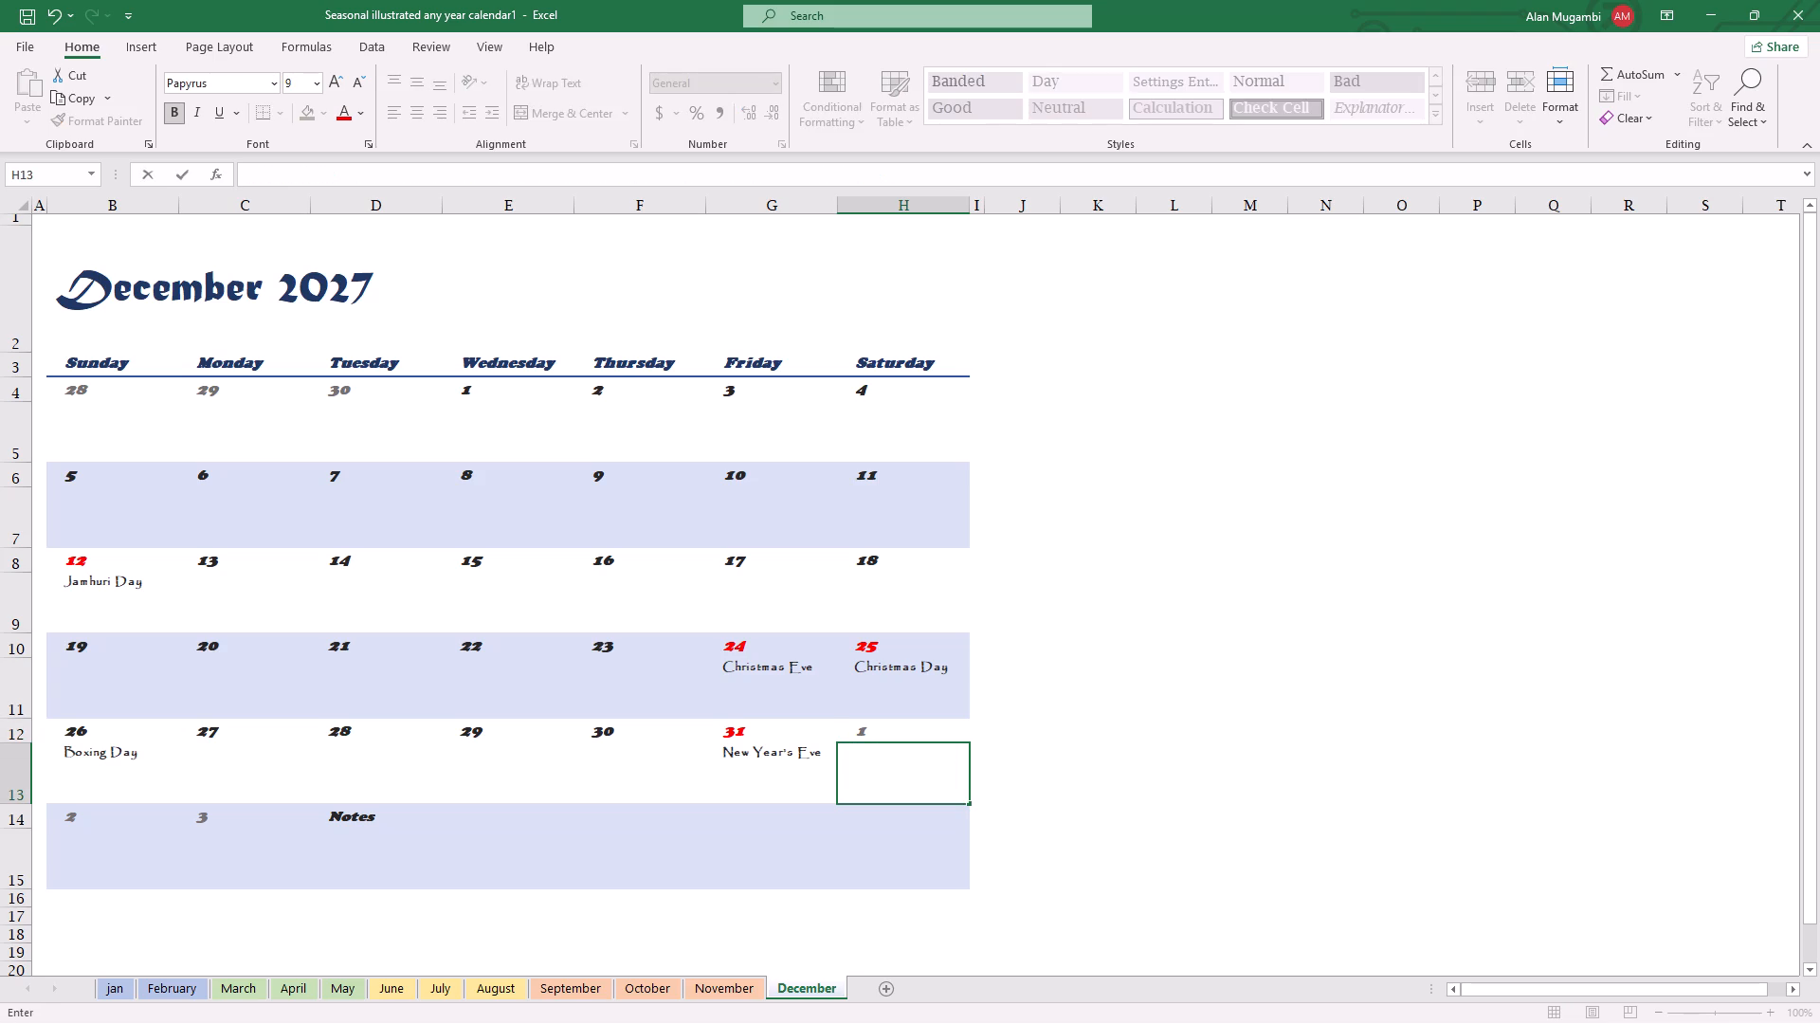
left_click(622, 932)
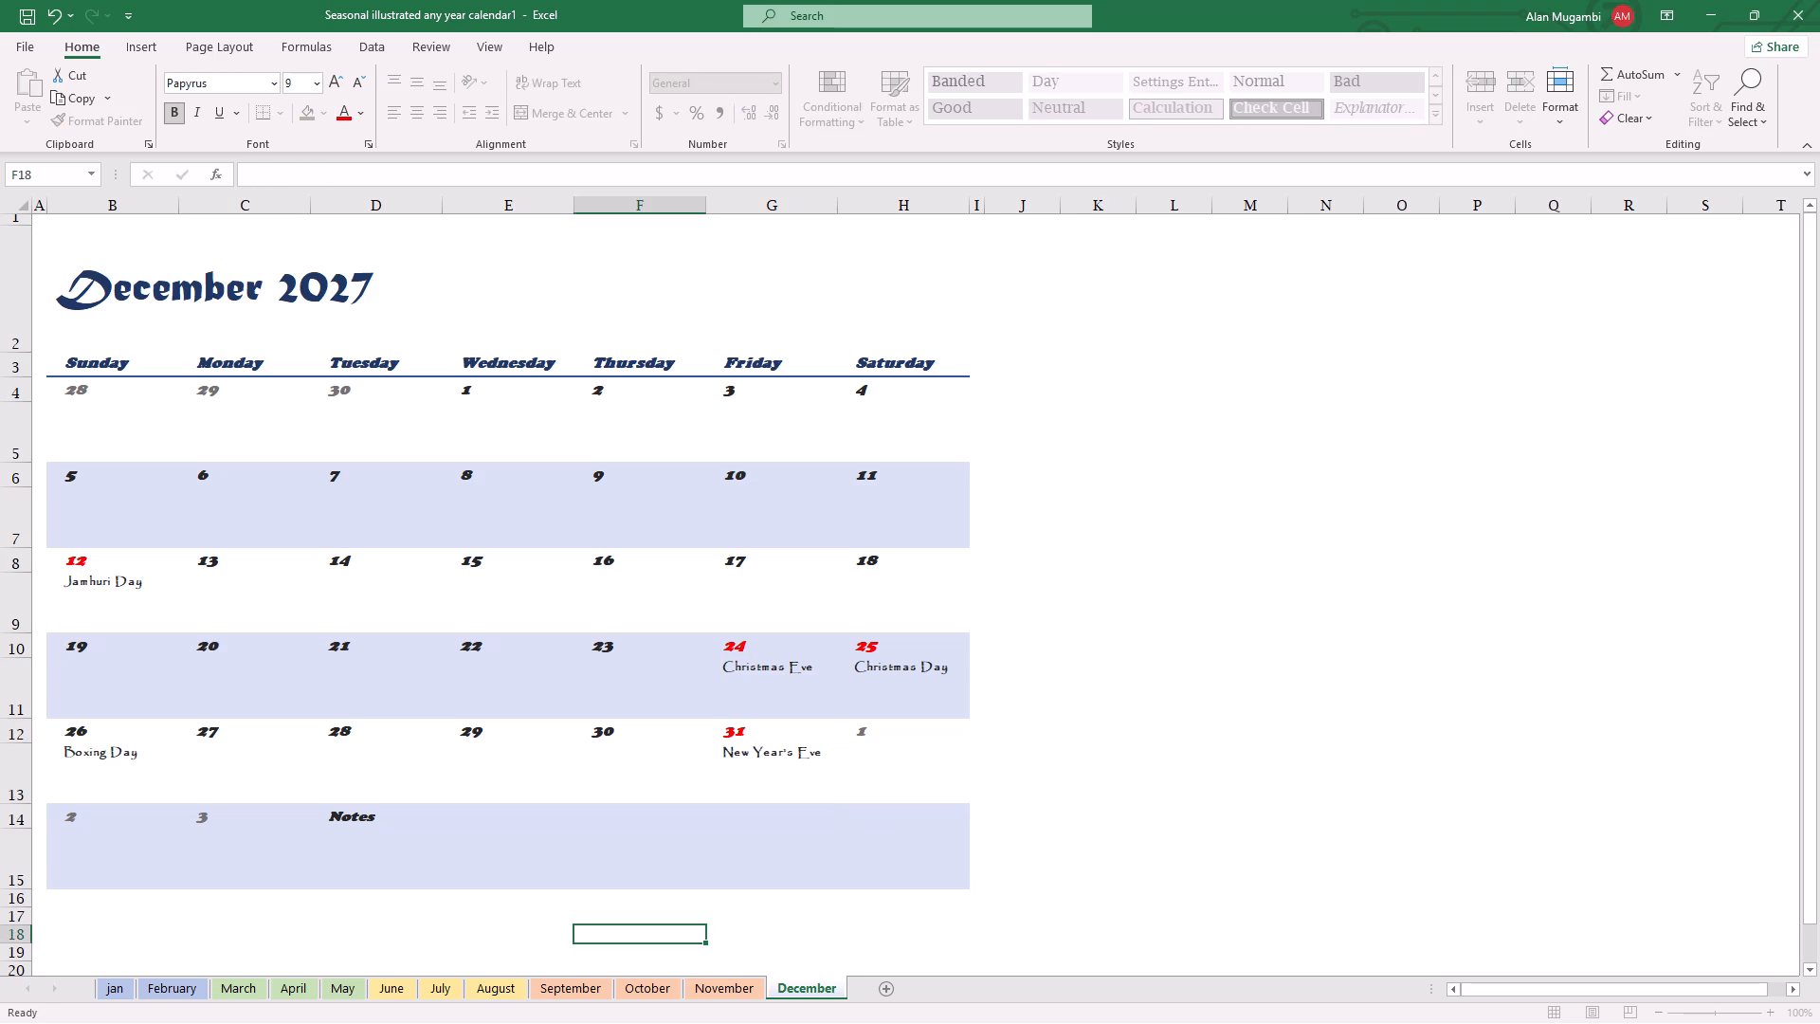
Change the font colour of the December 26 date (Boxing Day) to red.
left_click(100, 727)
right_click(100, 727)
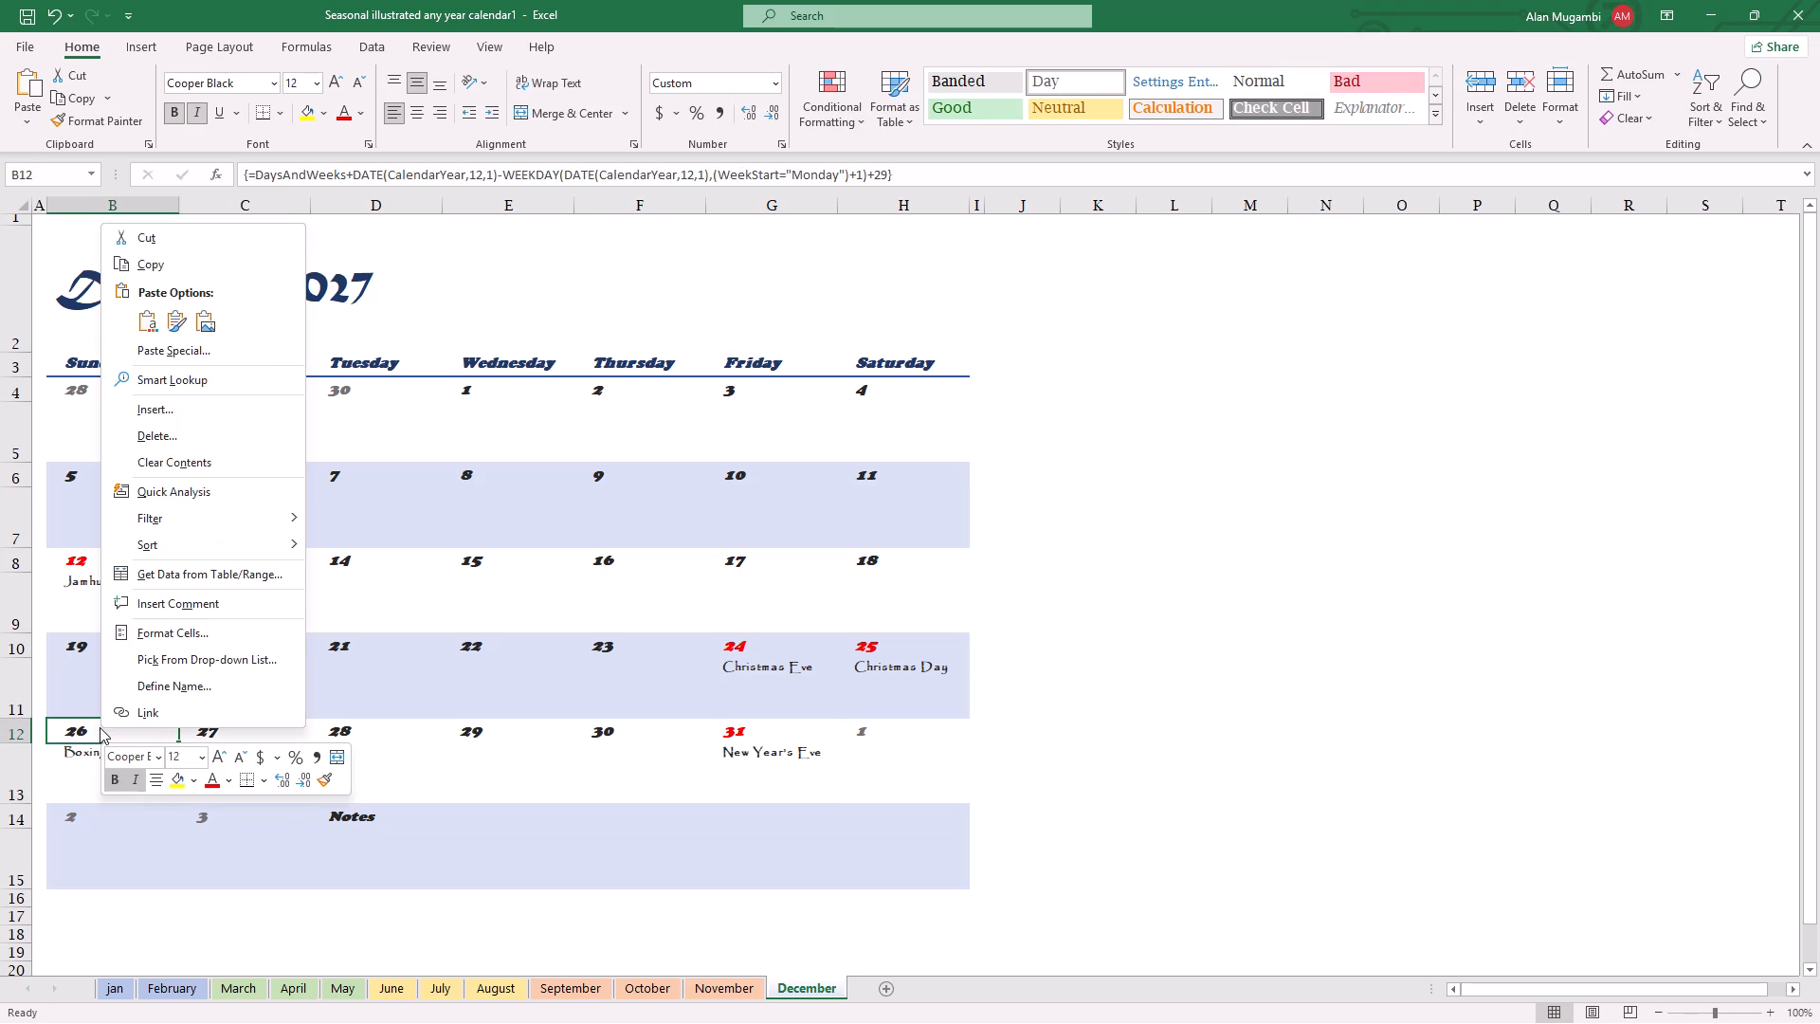
left_click(215, 777)
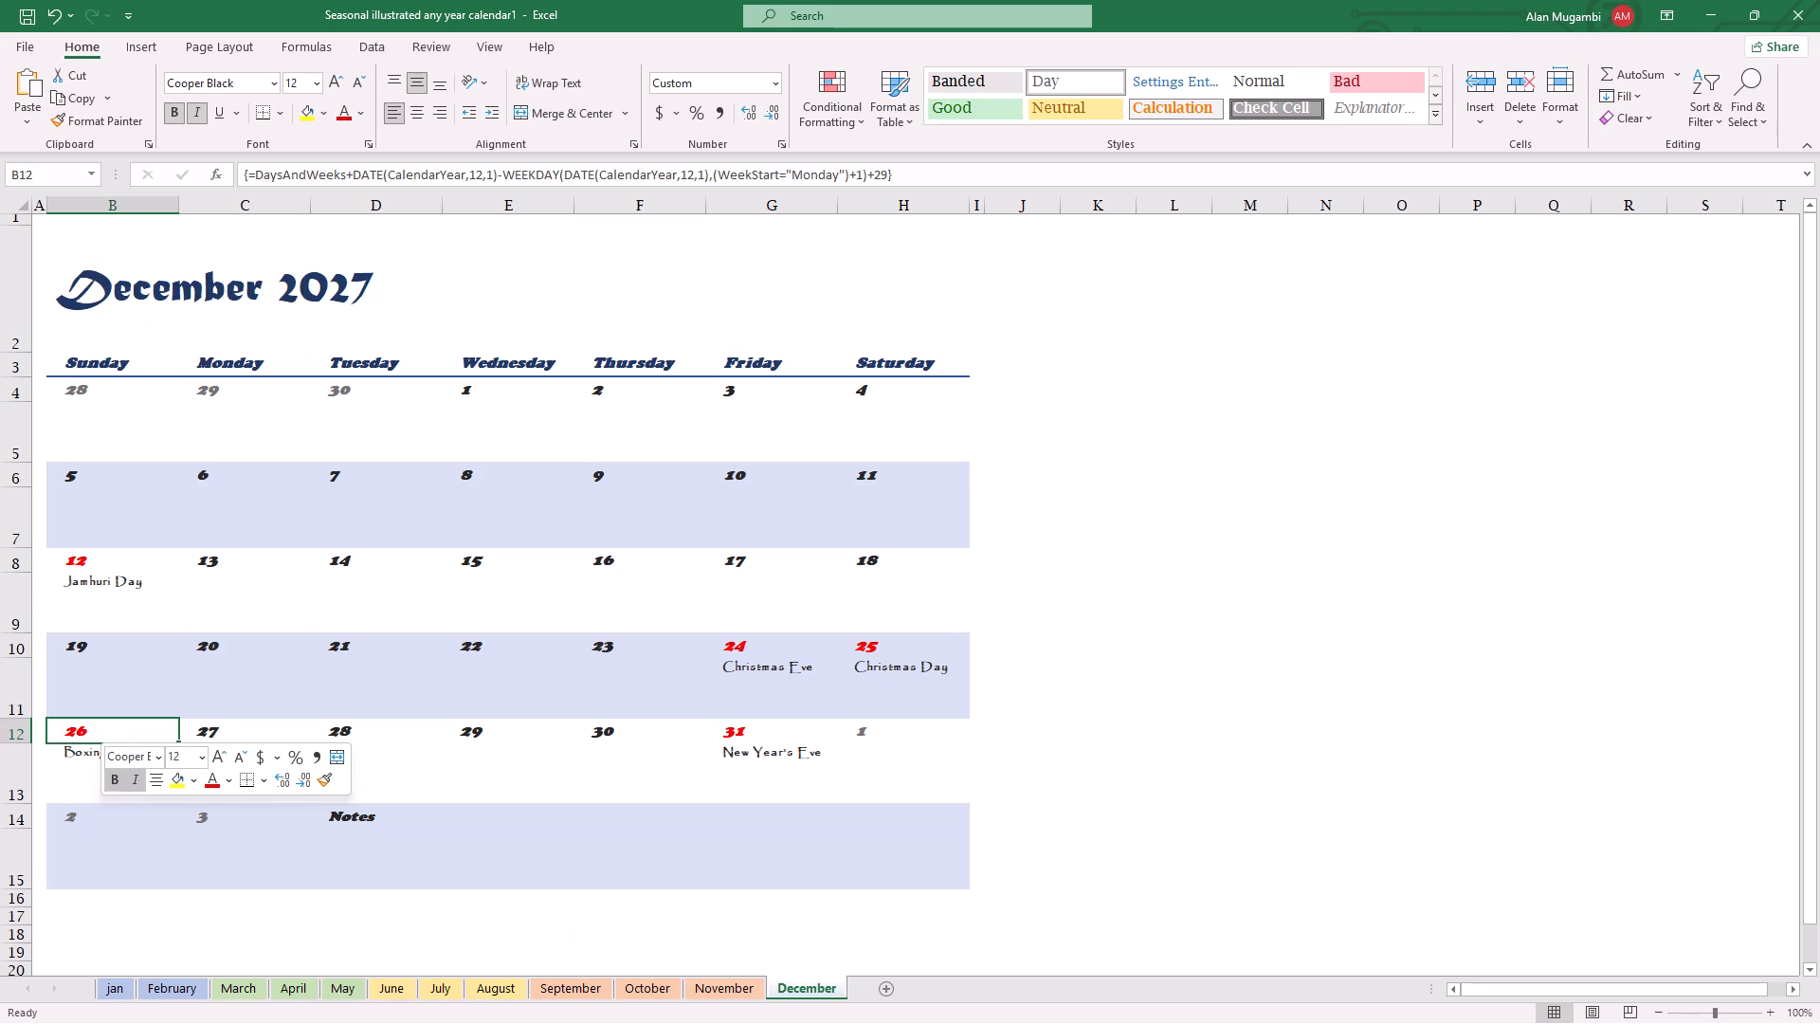
On the October sheet, change the font colour of dates 20 (Mashujaa Day) and 10 (Mazingira Day) to red.
left_click(697, 979)
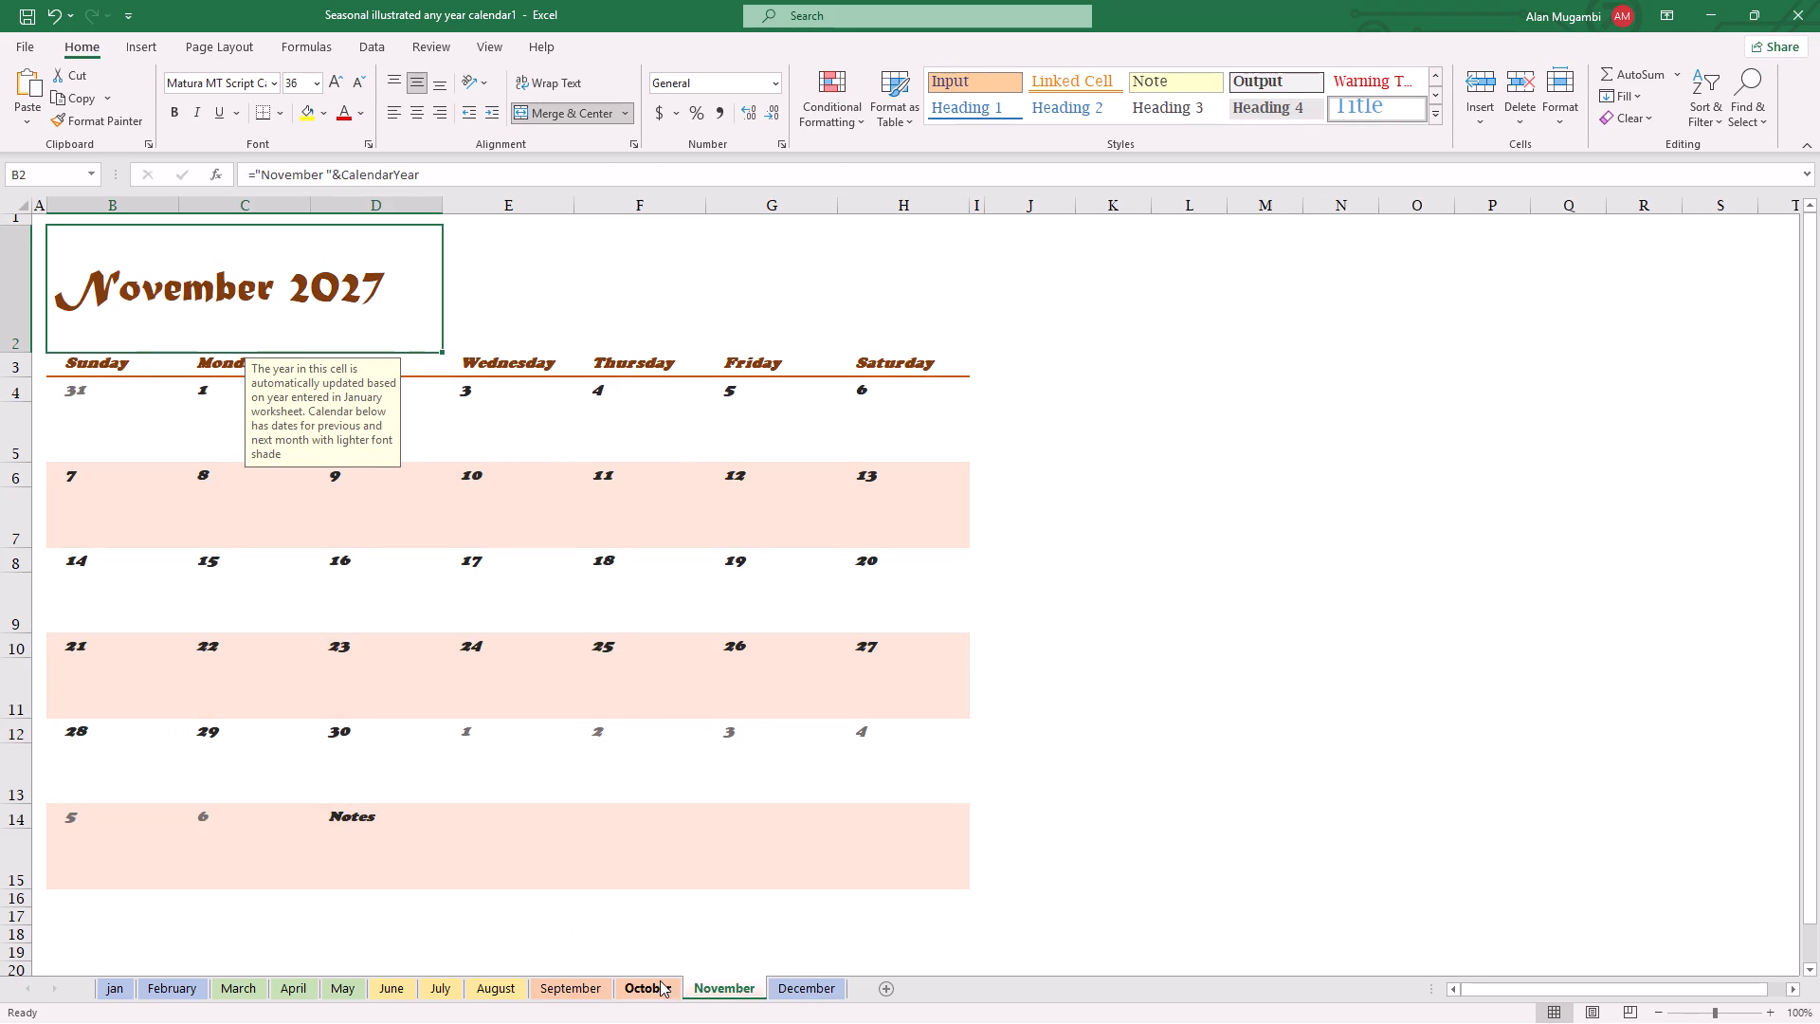
left_click(660, 980)
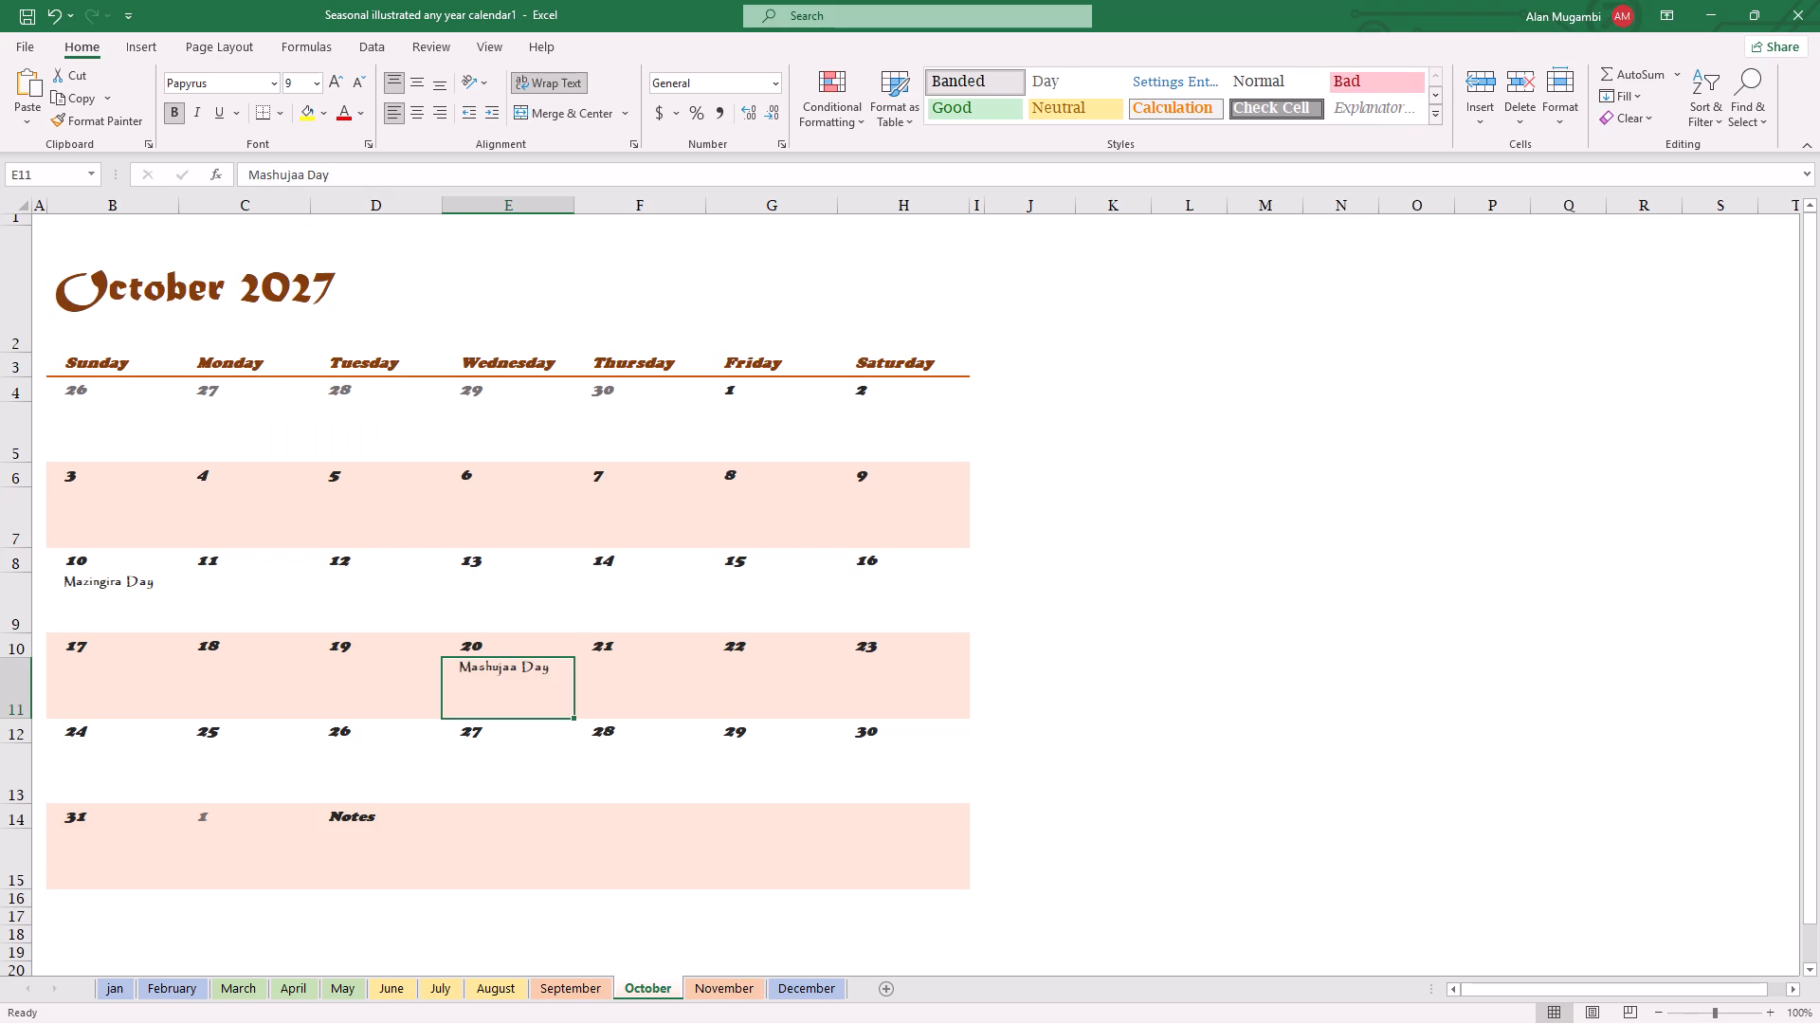
left_click(514, 649)
right_click(514, 649)
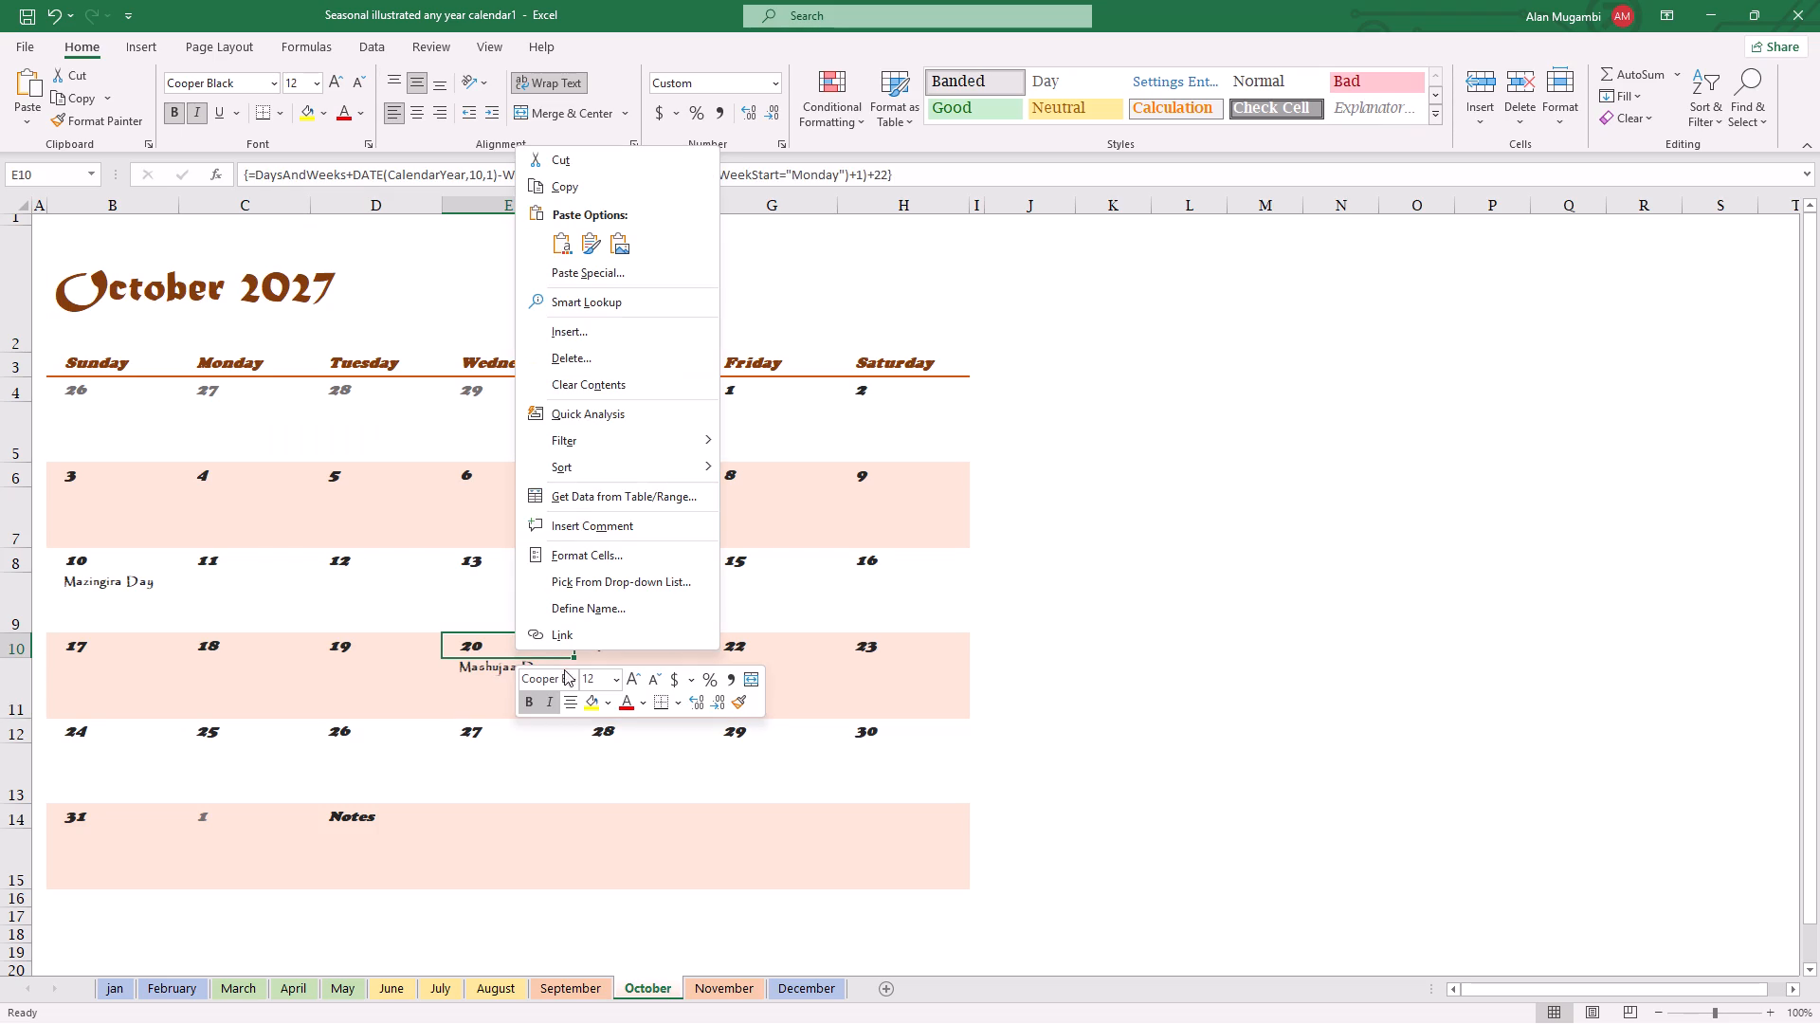
left_click(625, 700)
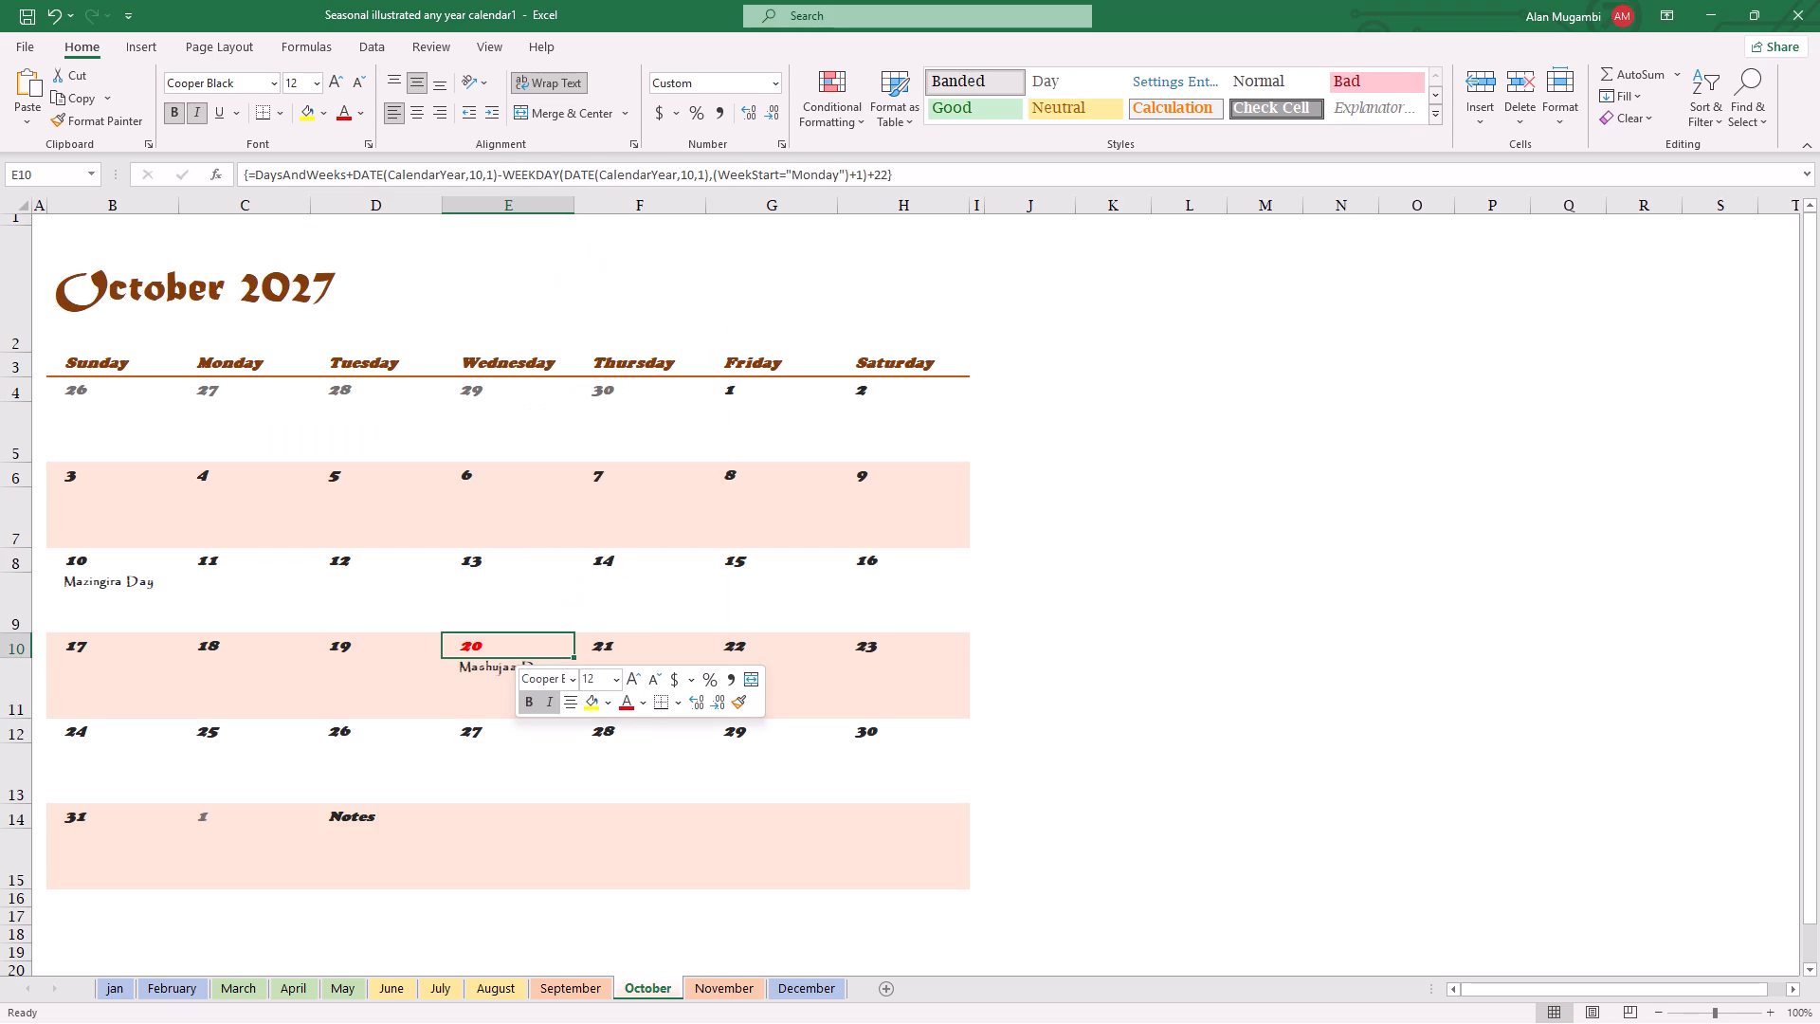
left_click(90, 566)
right_click(90, 566)
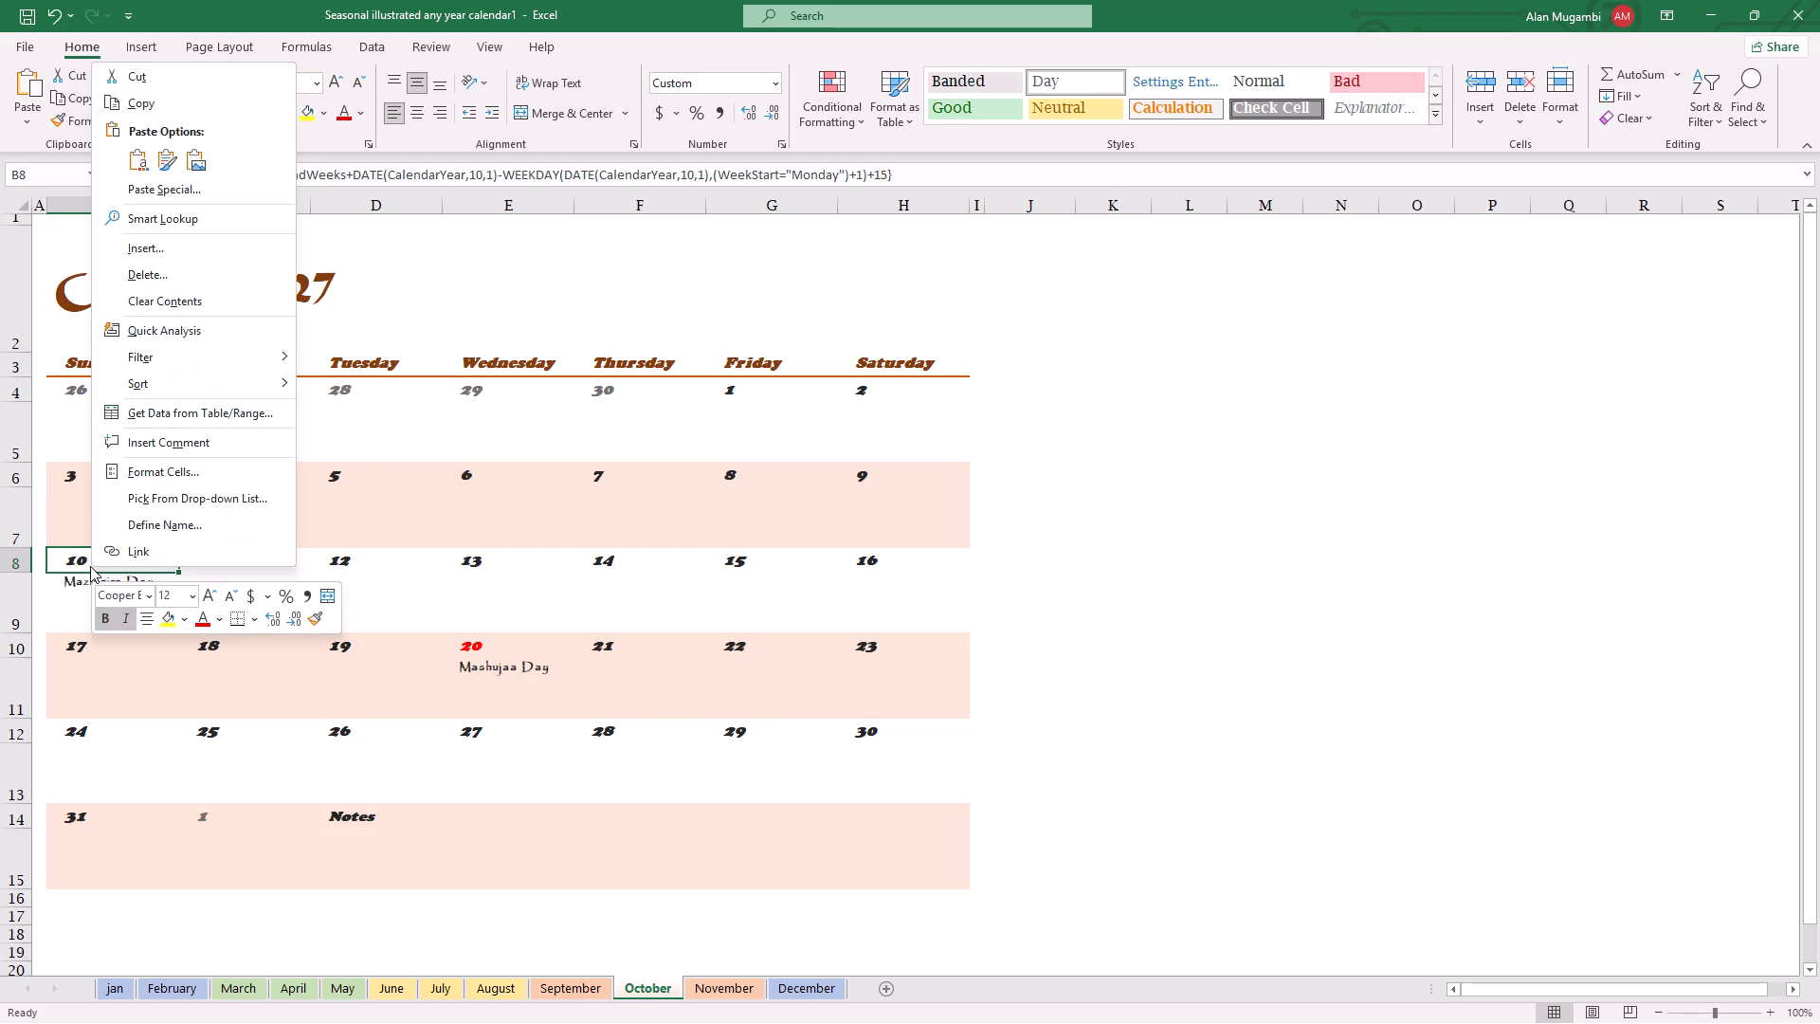
left_click(199, 613)
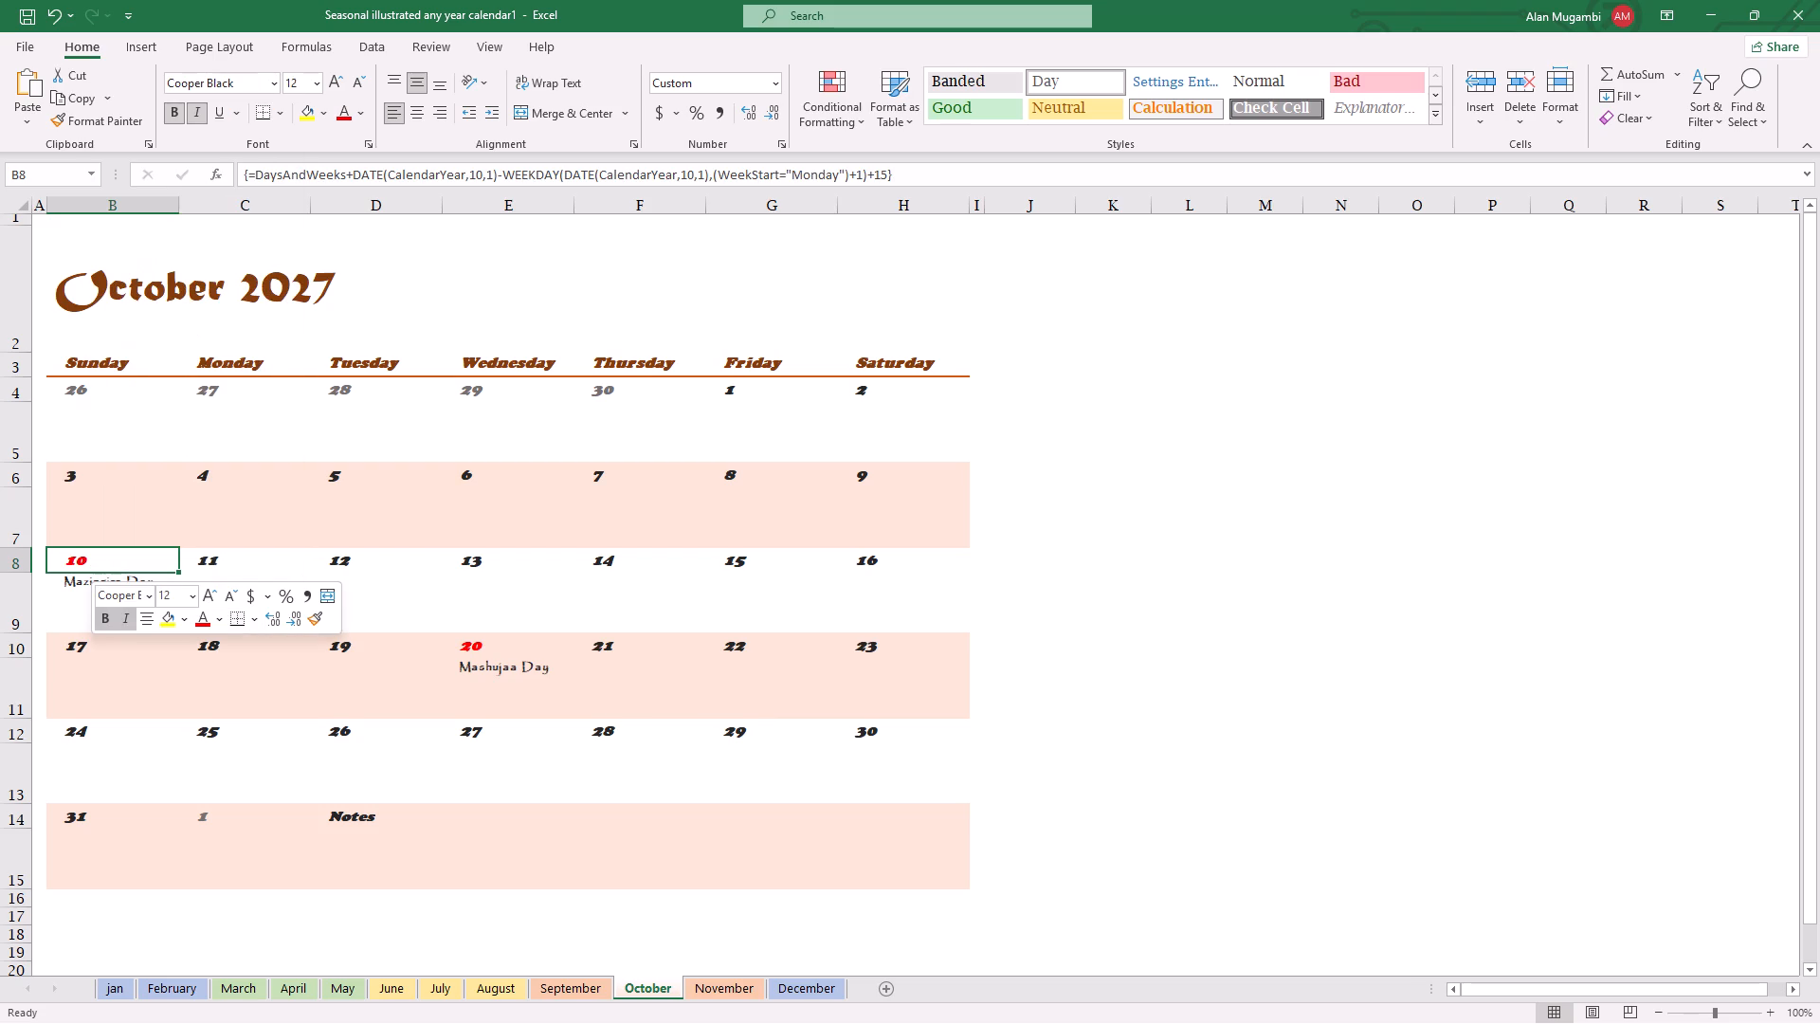
Go back through the September, August and July sheets to June and make date 1 (Madaraka Day) red.
left_click(574, 989)
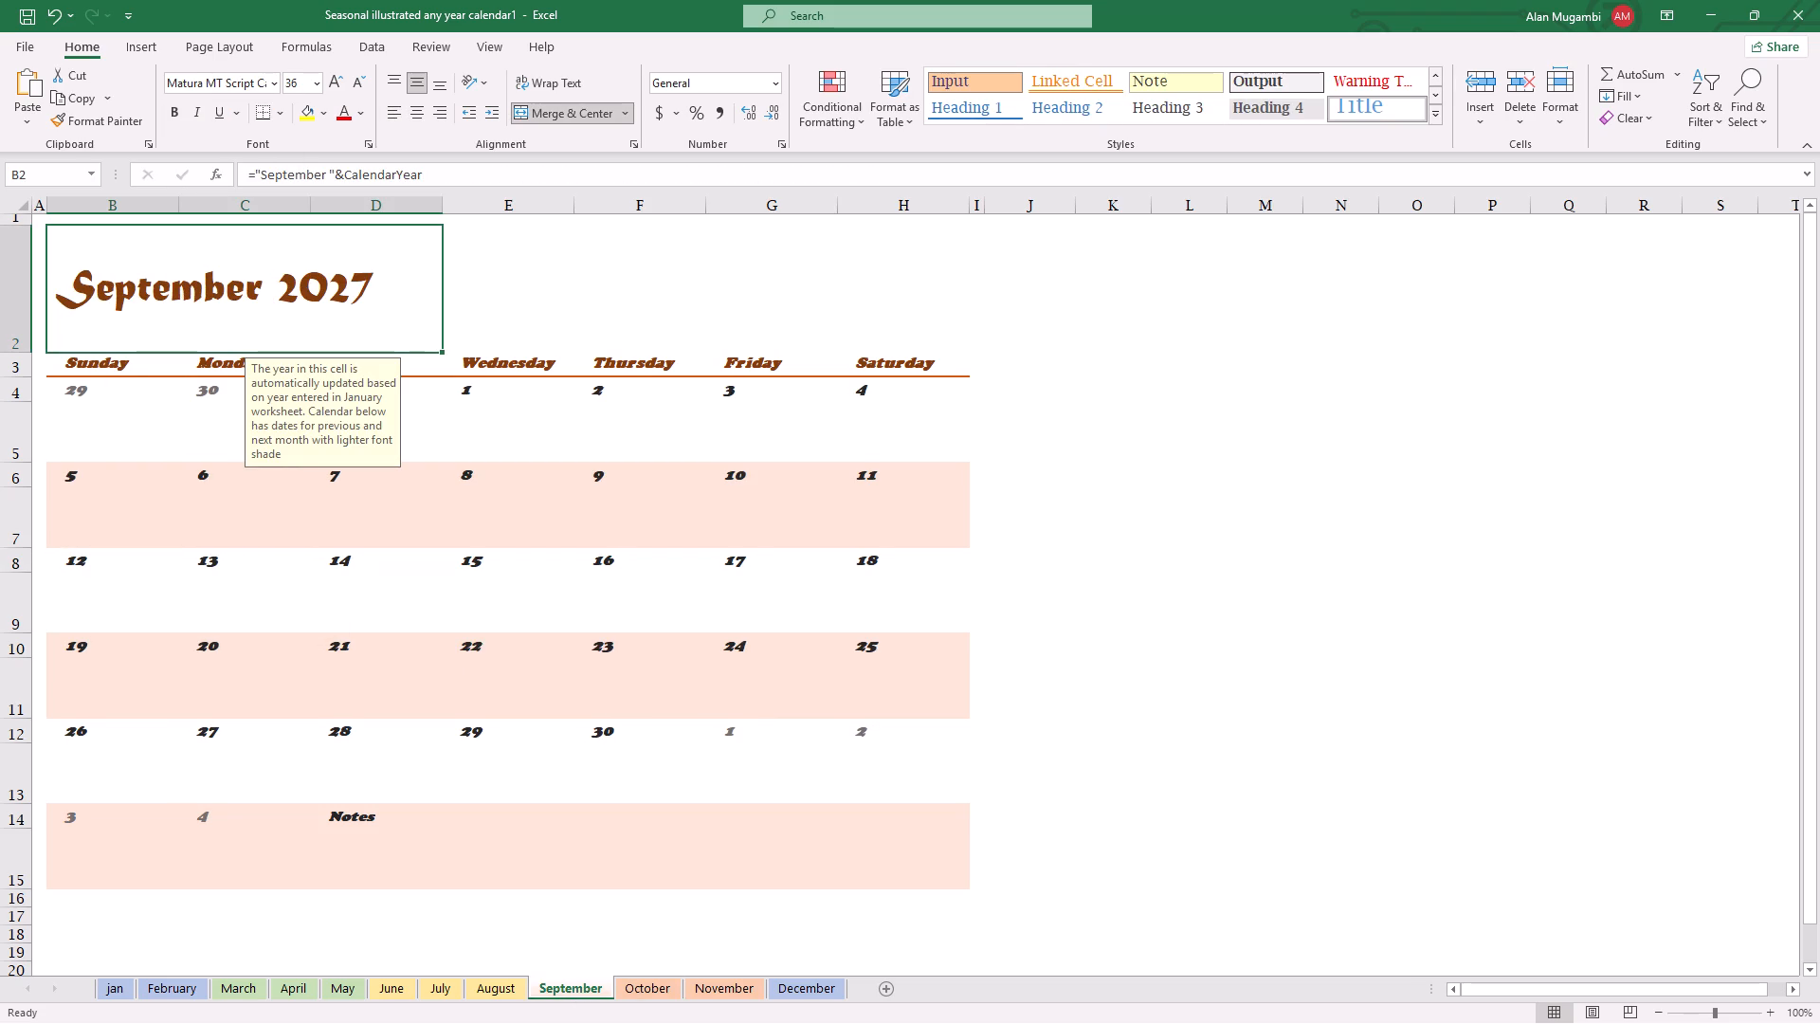
left_click(617, 754)
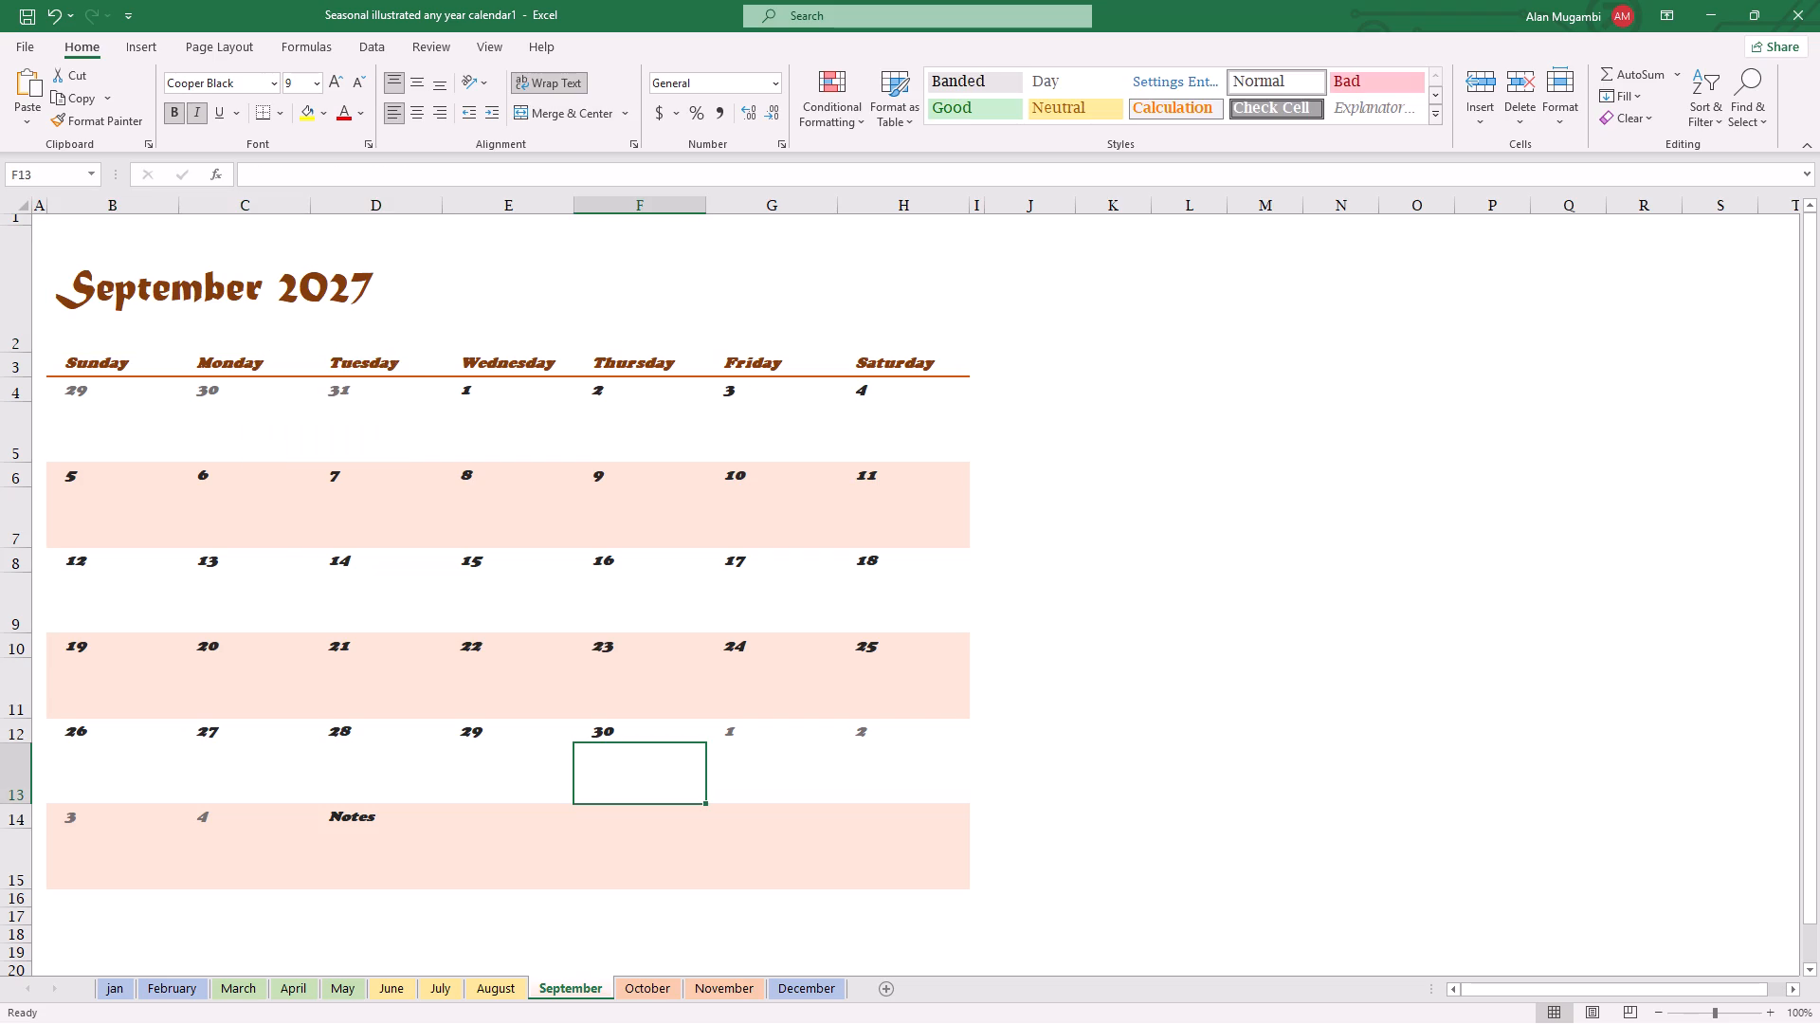
left_click(488, 988)
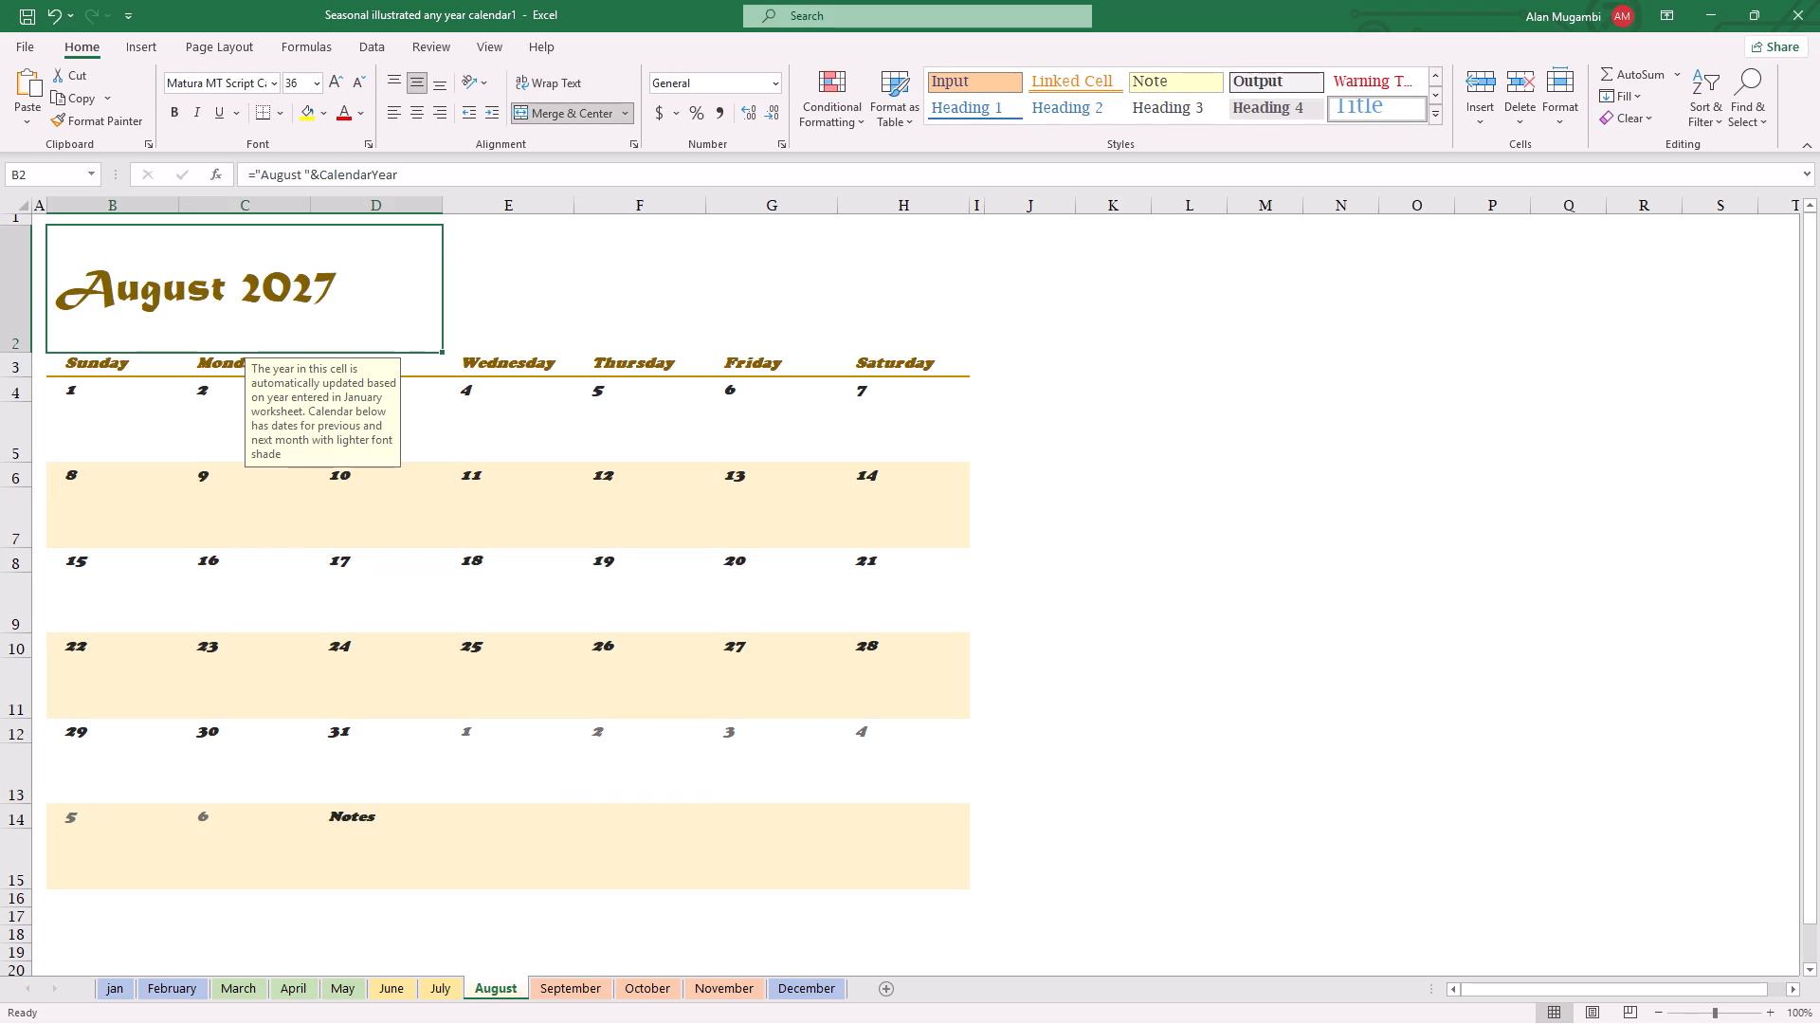
left_click(546, 832)
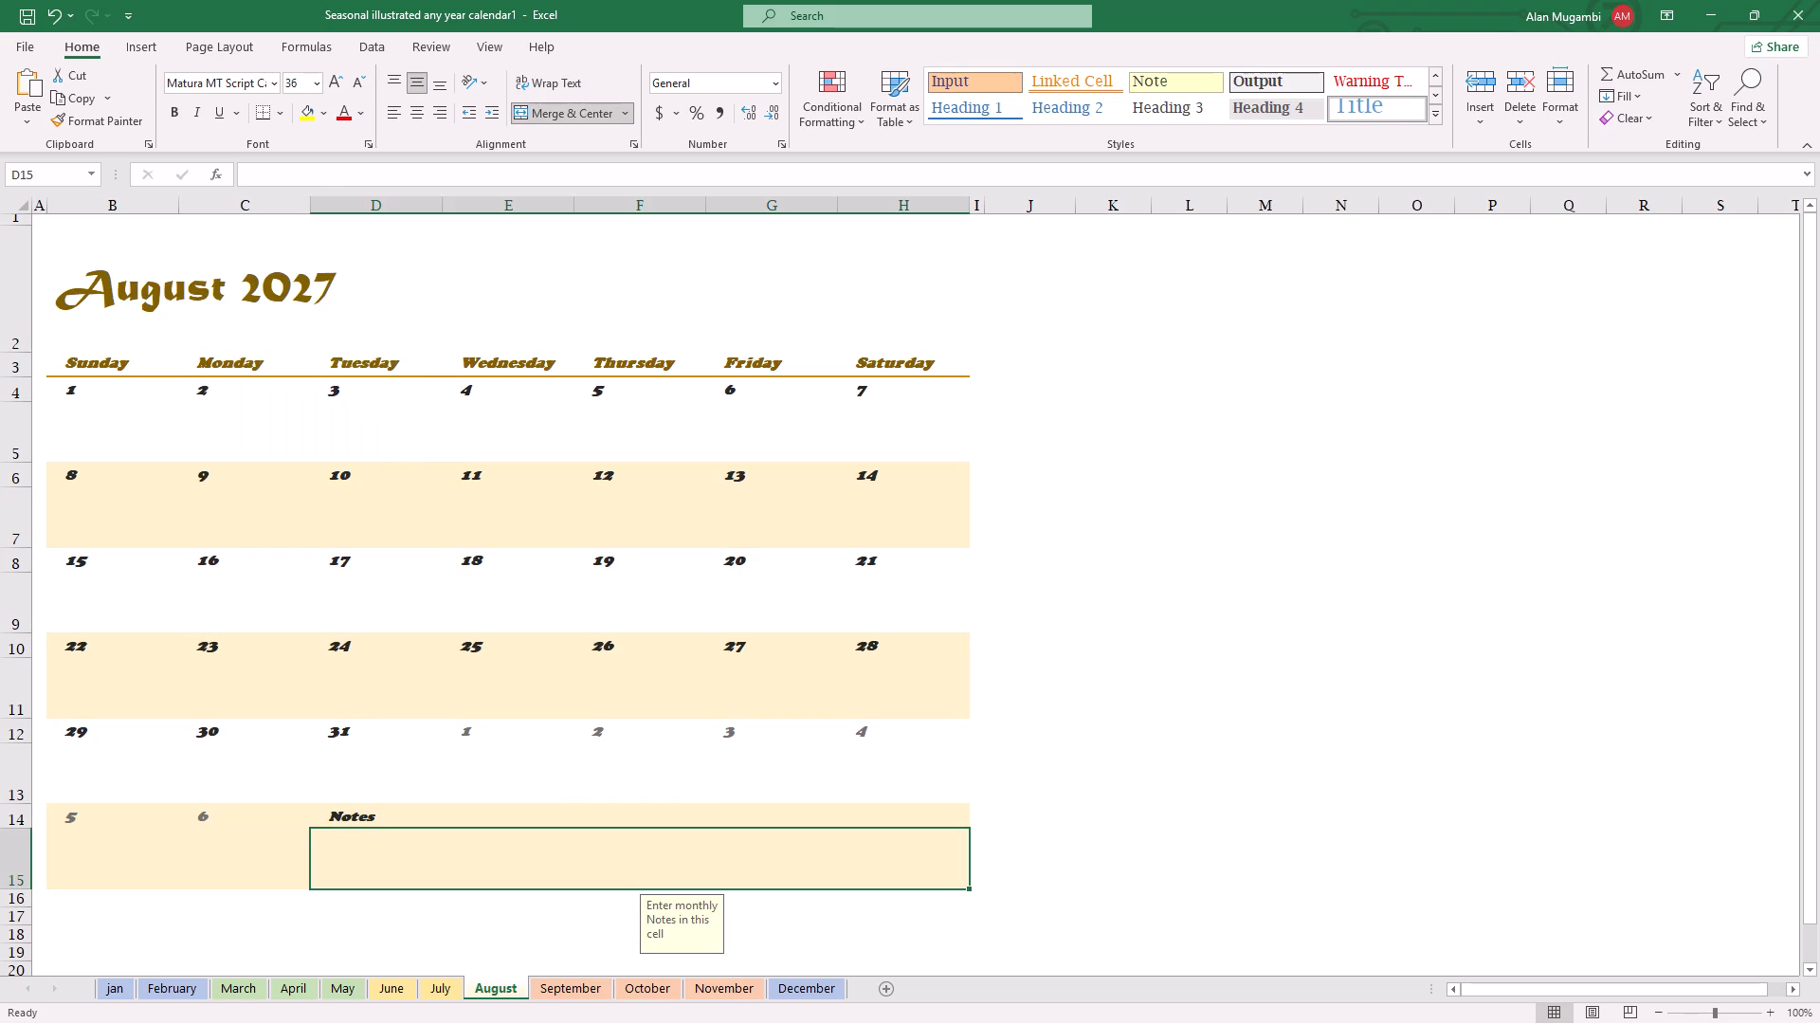
left_click(441, 991)
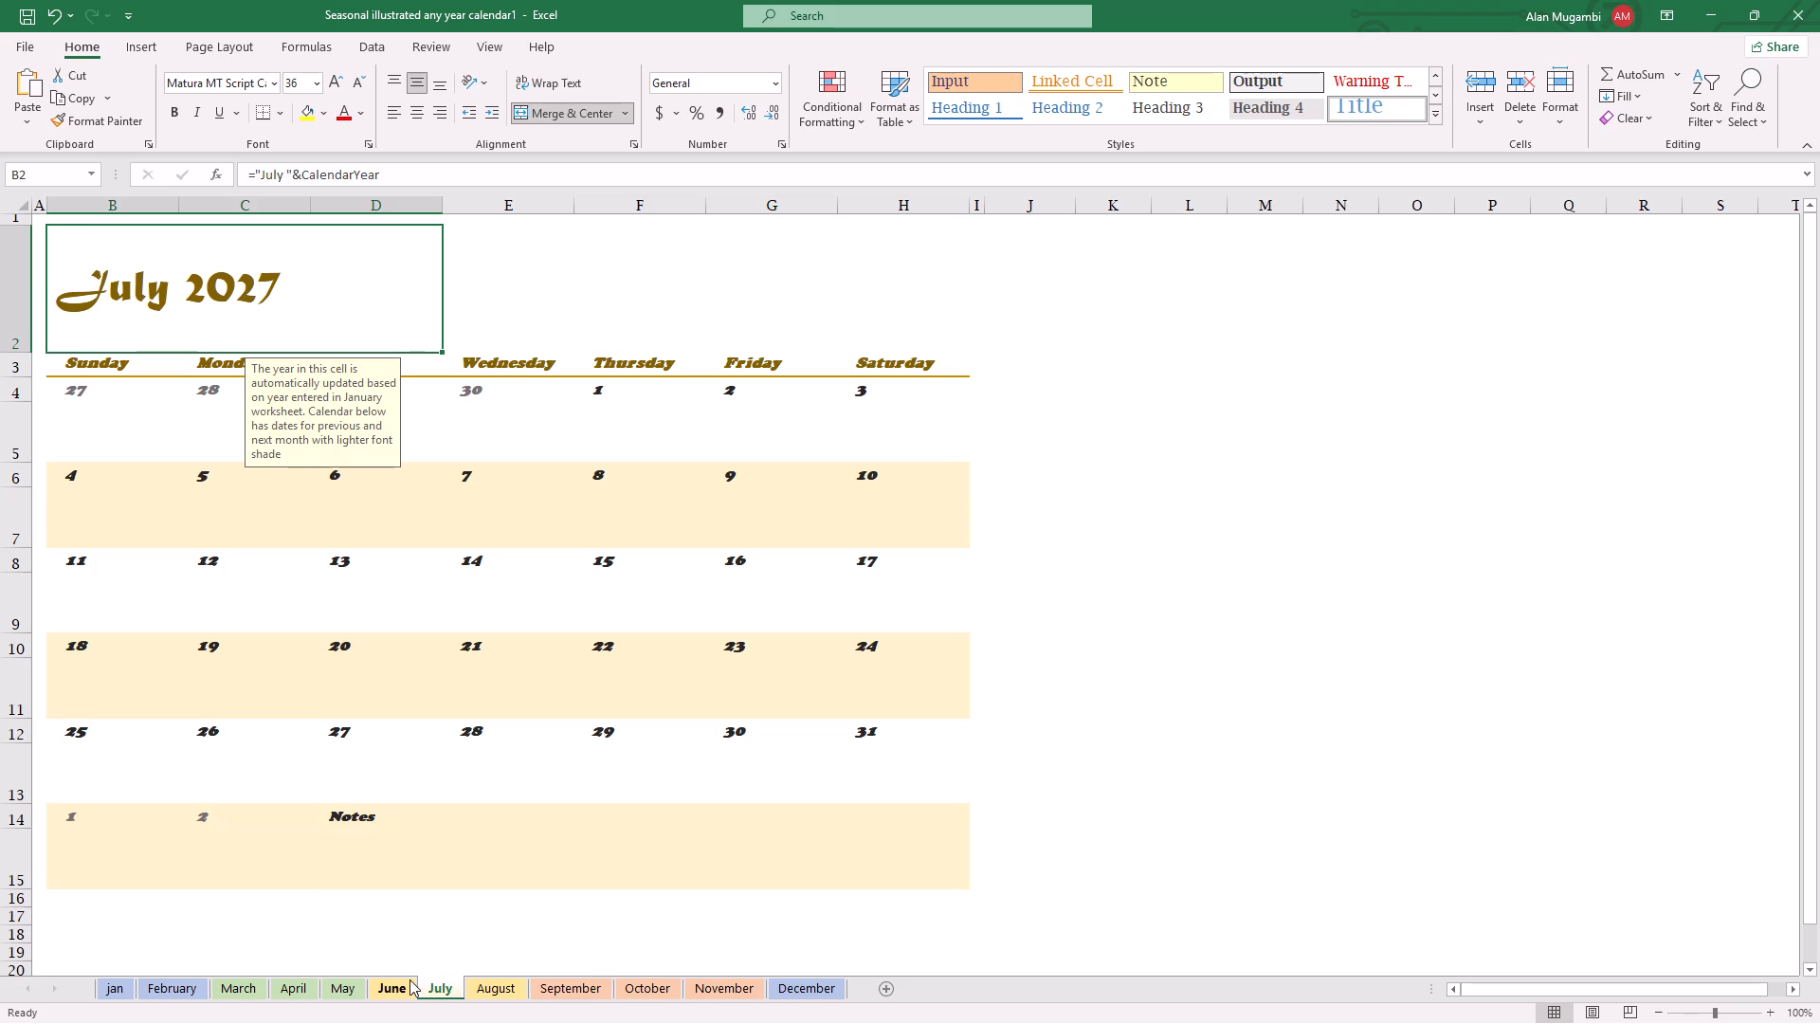
left_click(409, 979)
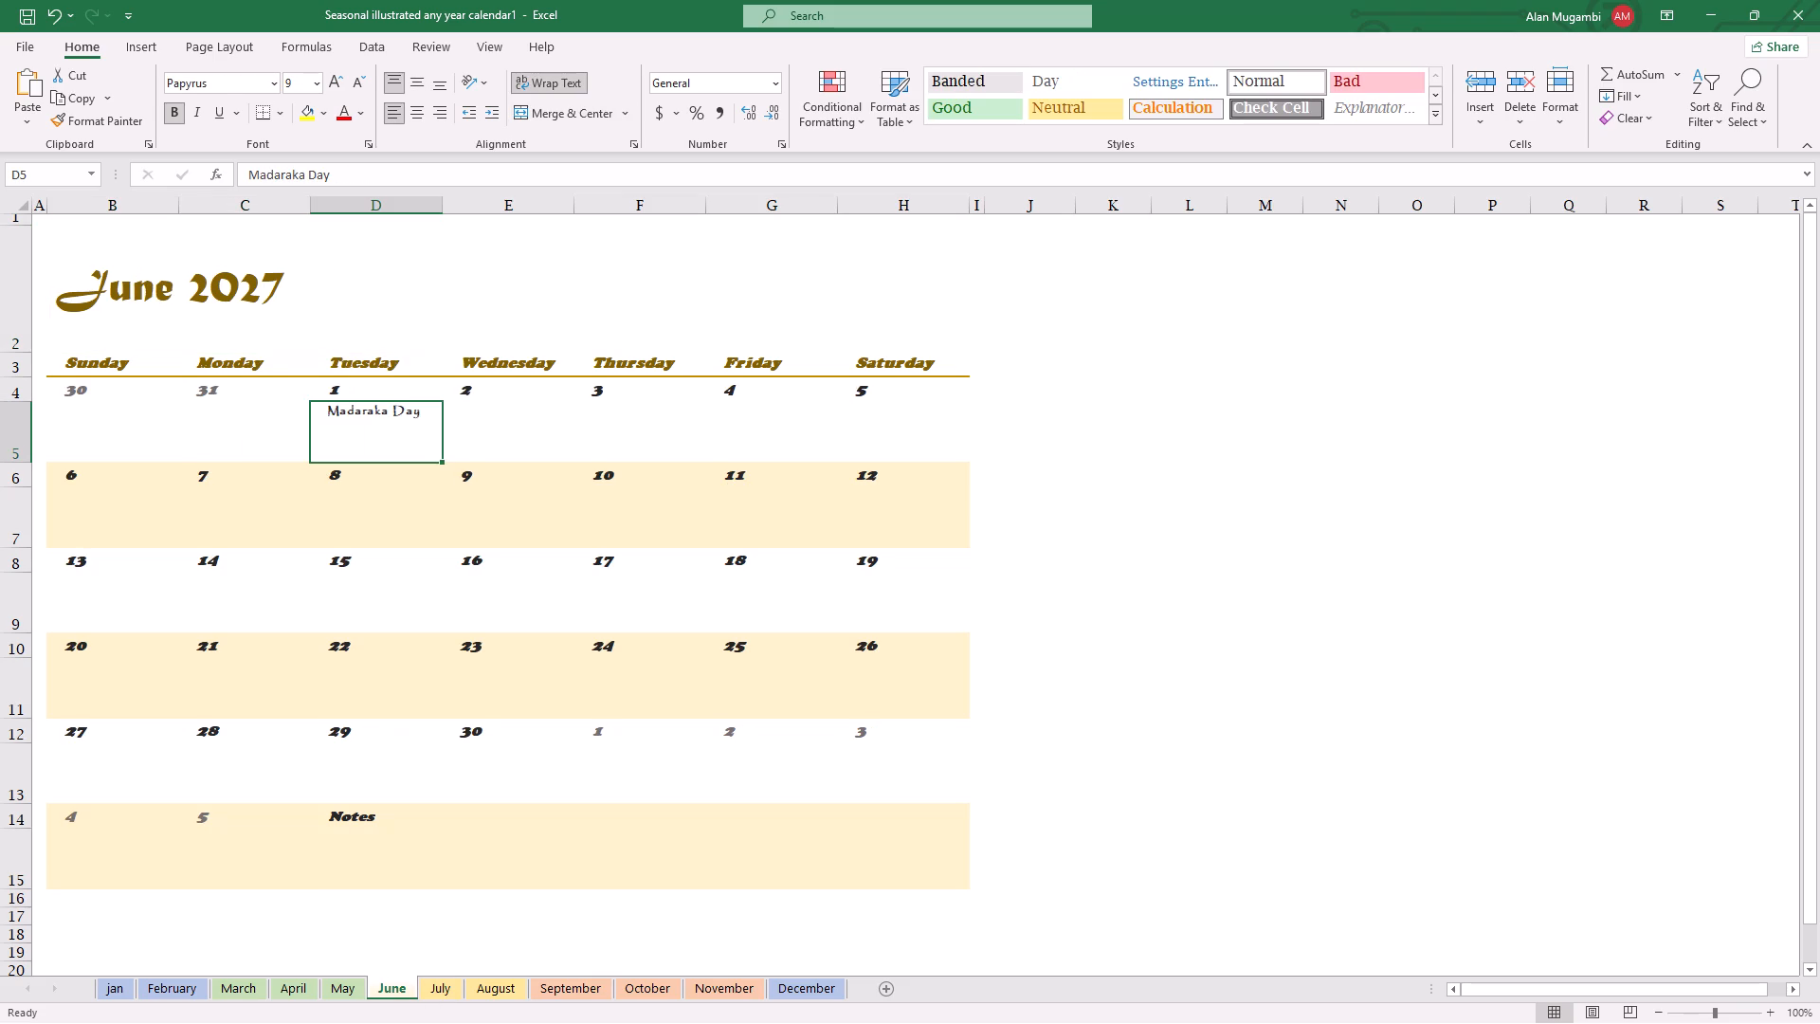
left_click(378, 394)
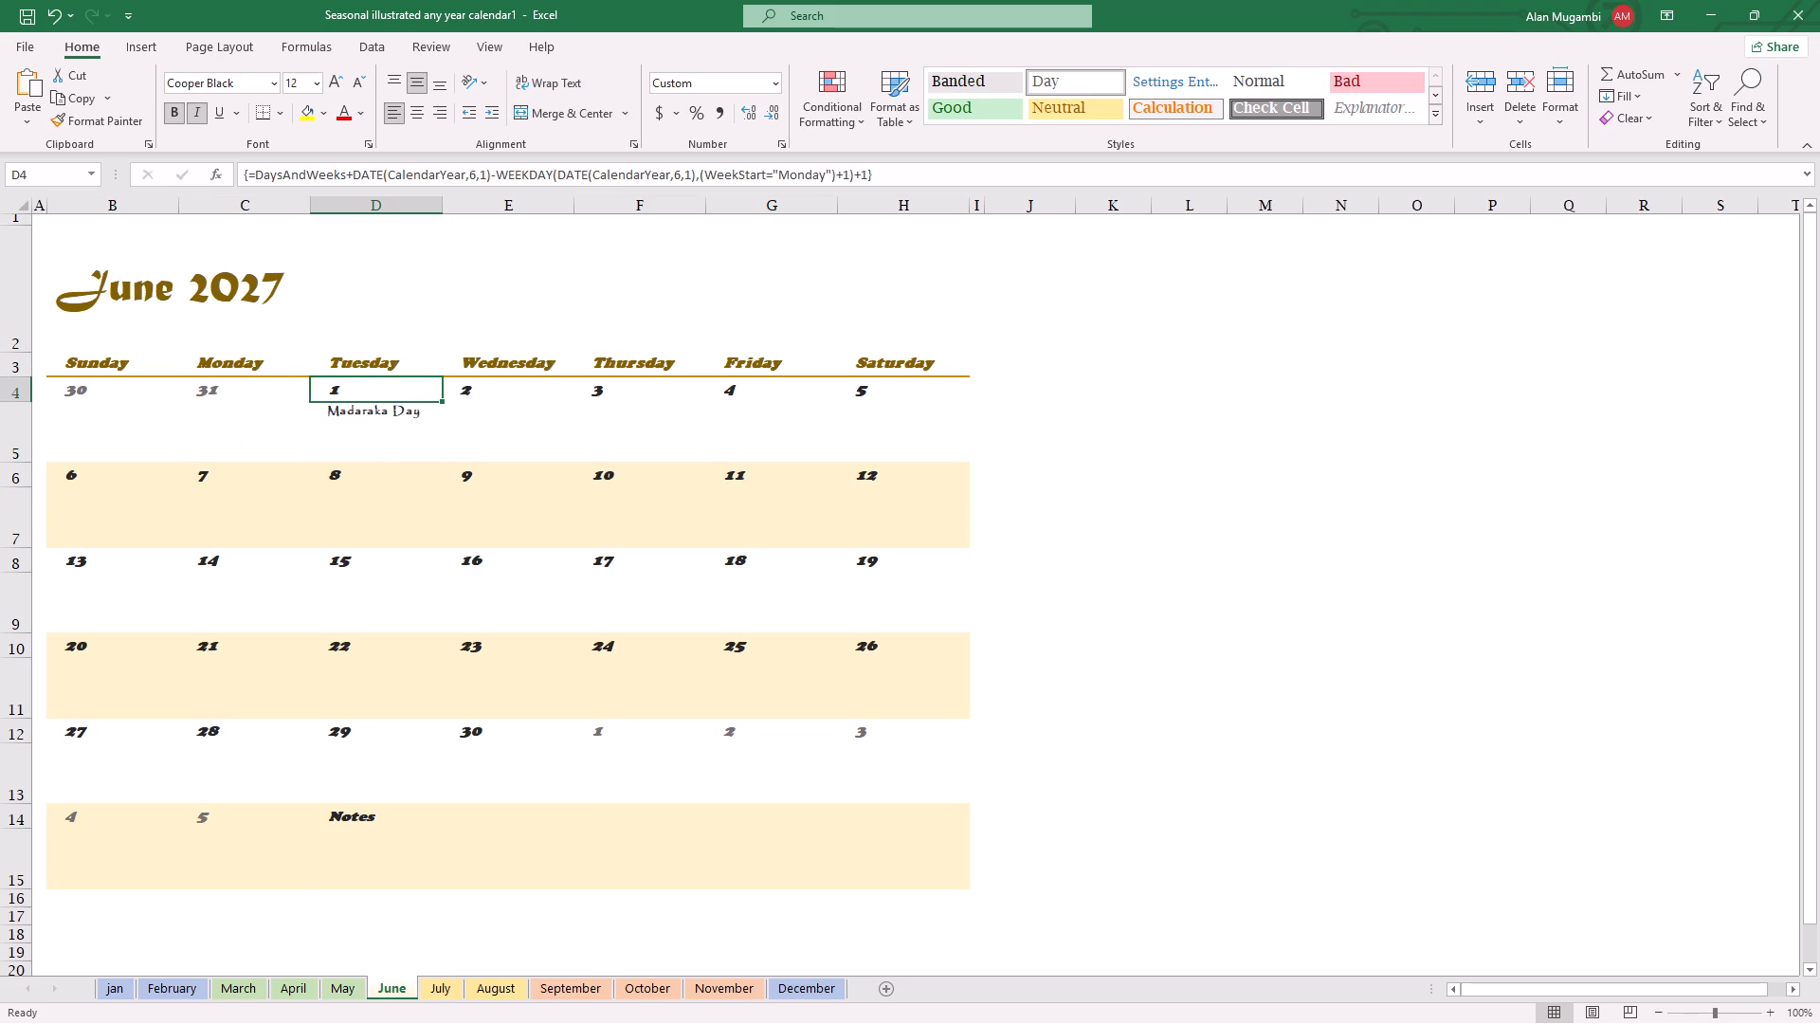
right_click(378, 394)
left_click(492, 357)
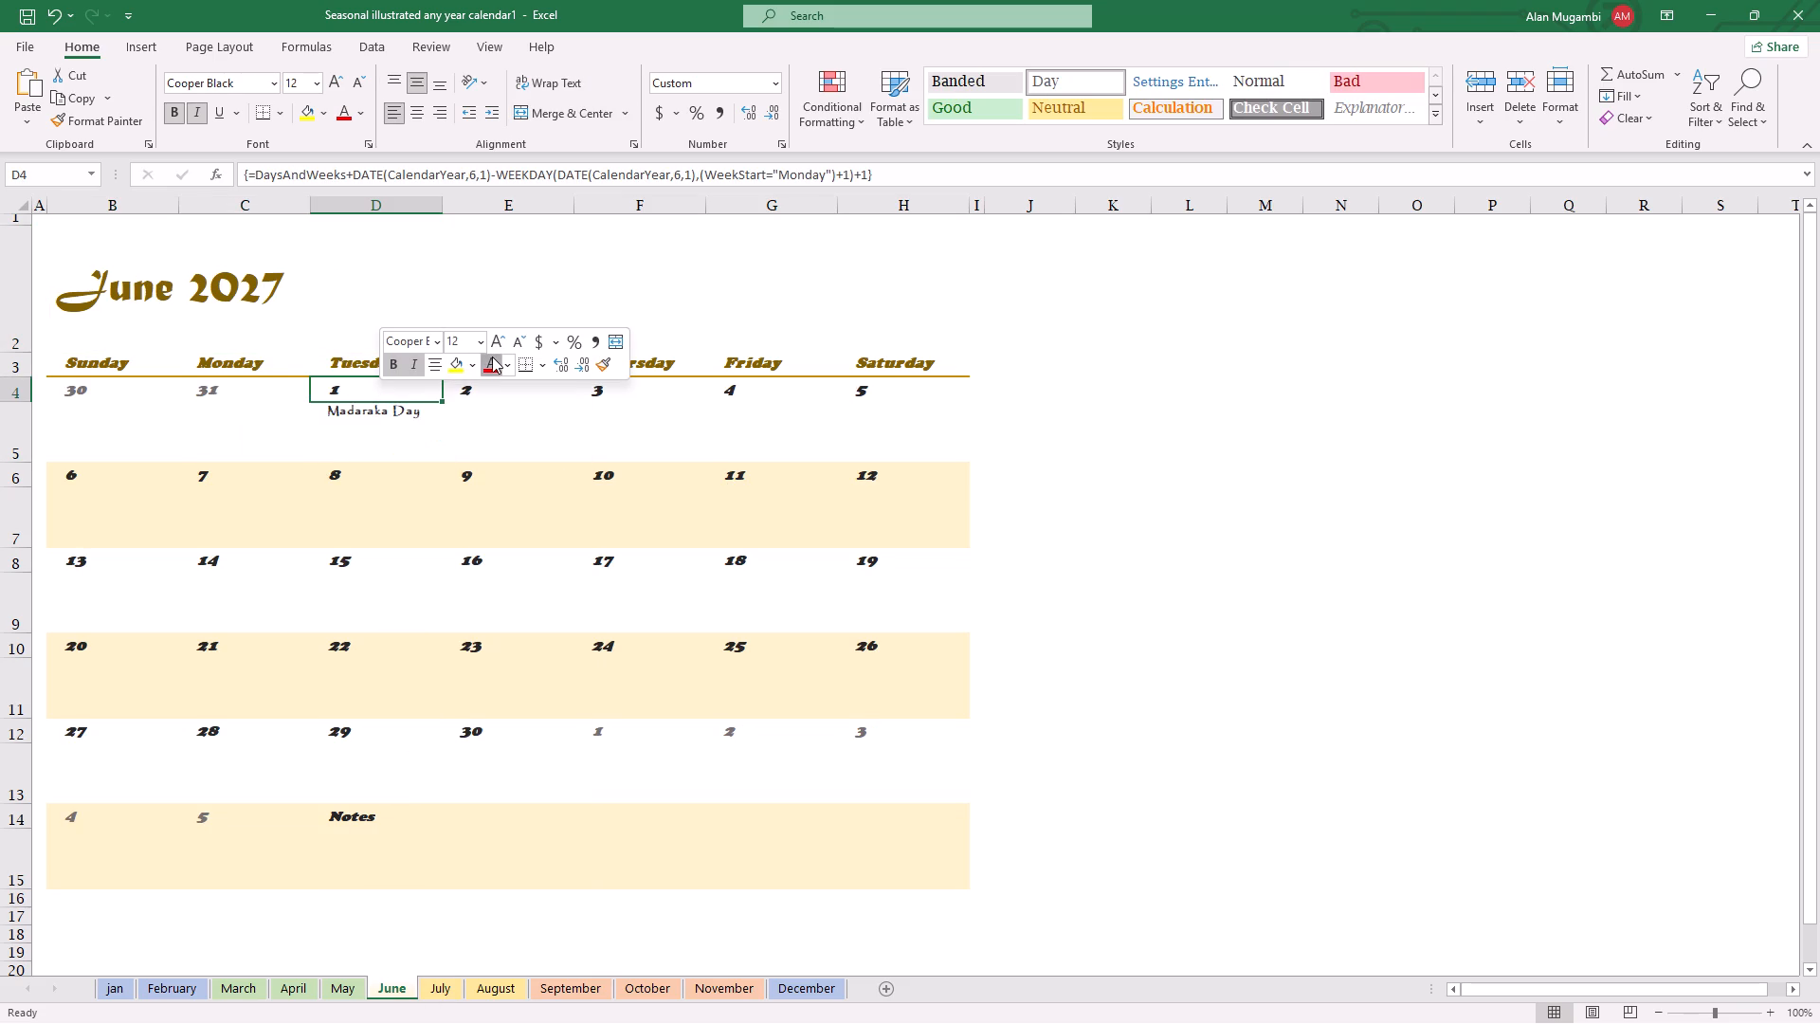
On the May sheet, change the font colour of dates 17 (Eid al-Adha) and 9 (Mother's Day) to red.
left_click(343, 986)
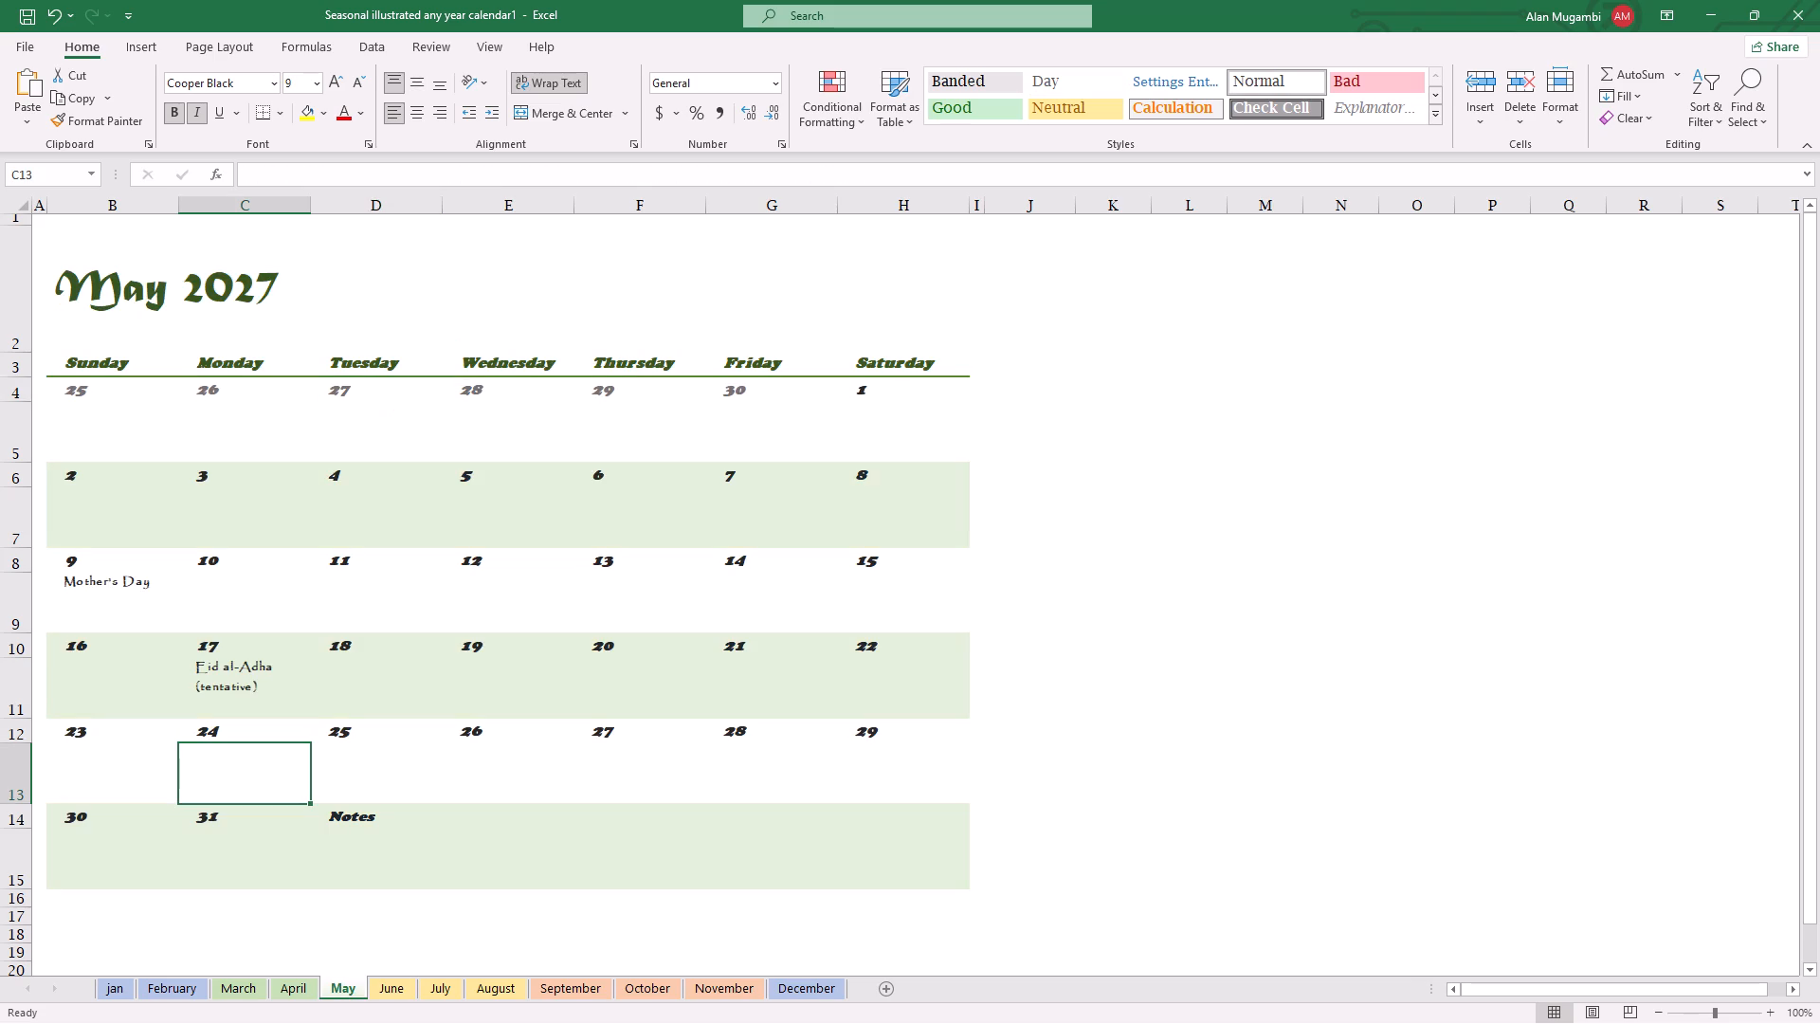
left_click(218, 649)
right_click(218, 649)
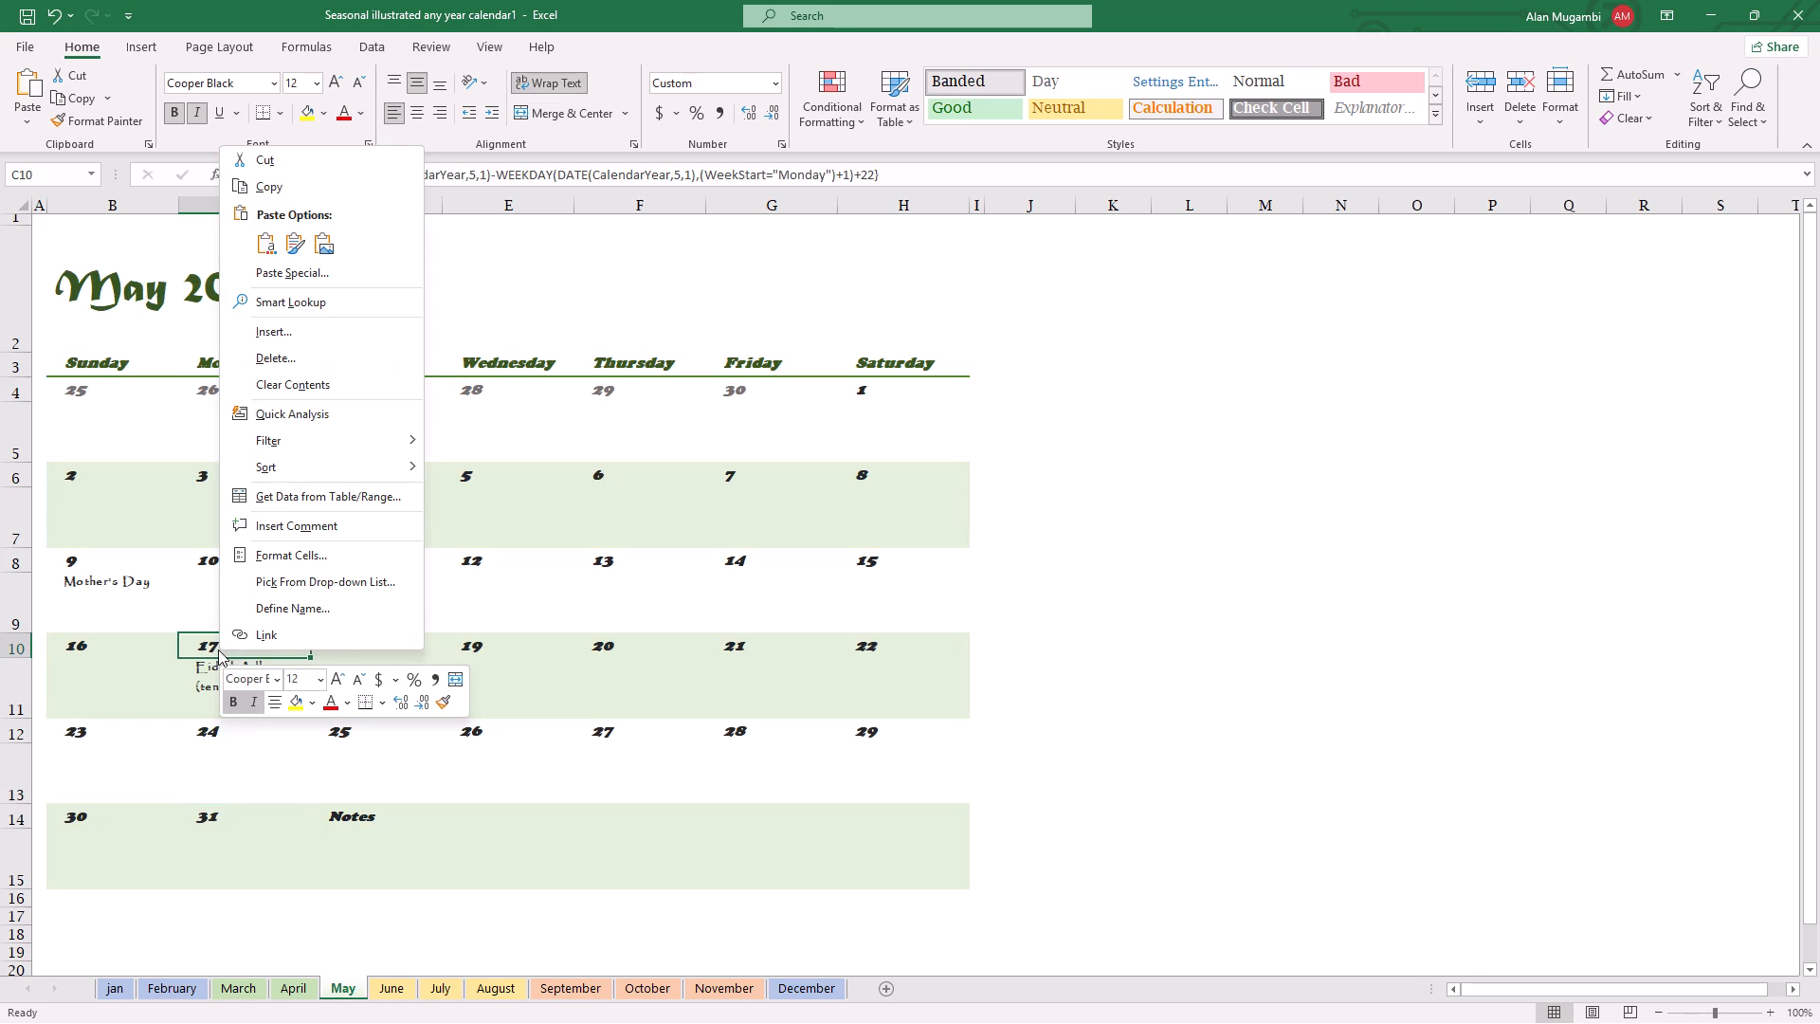
left_click(329, 698)
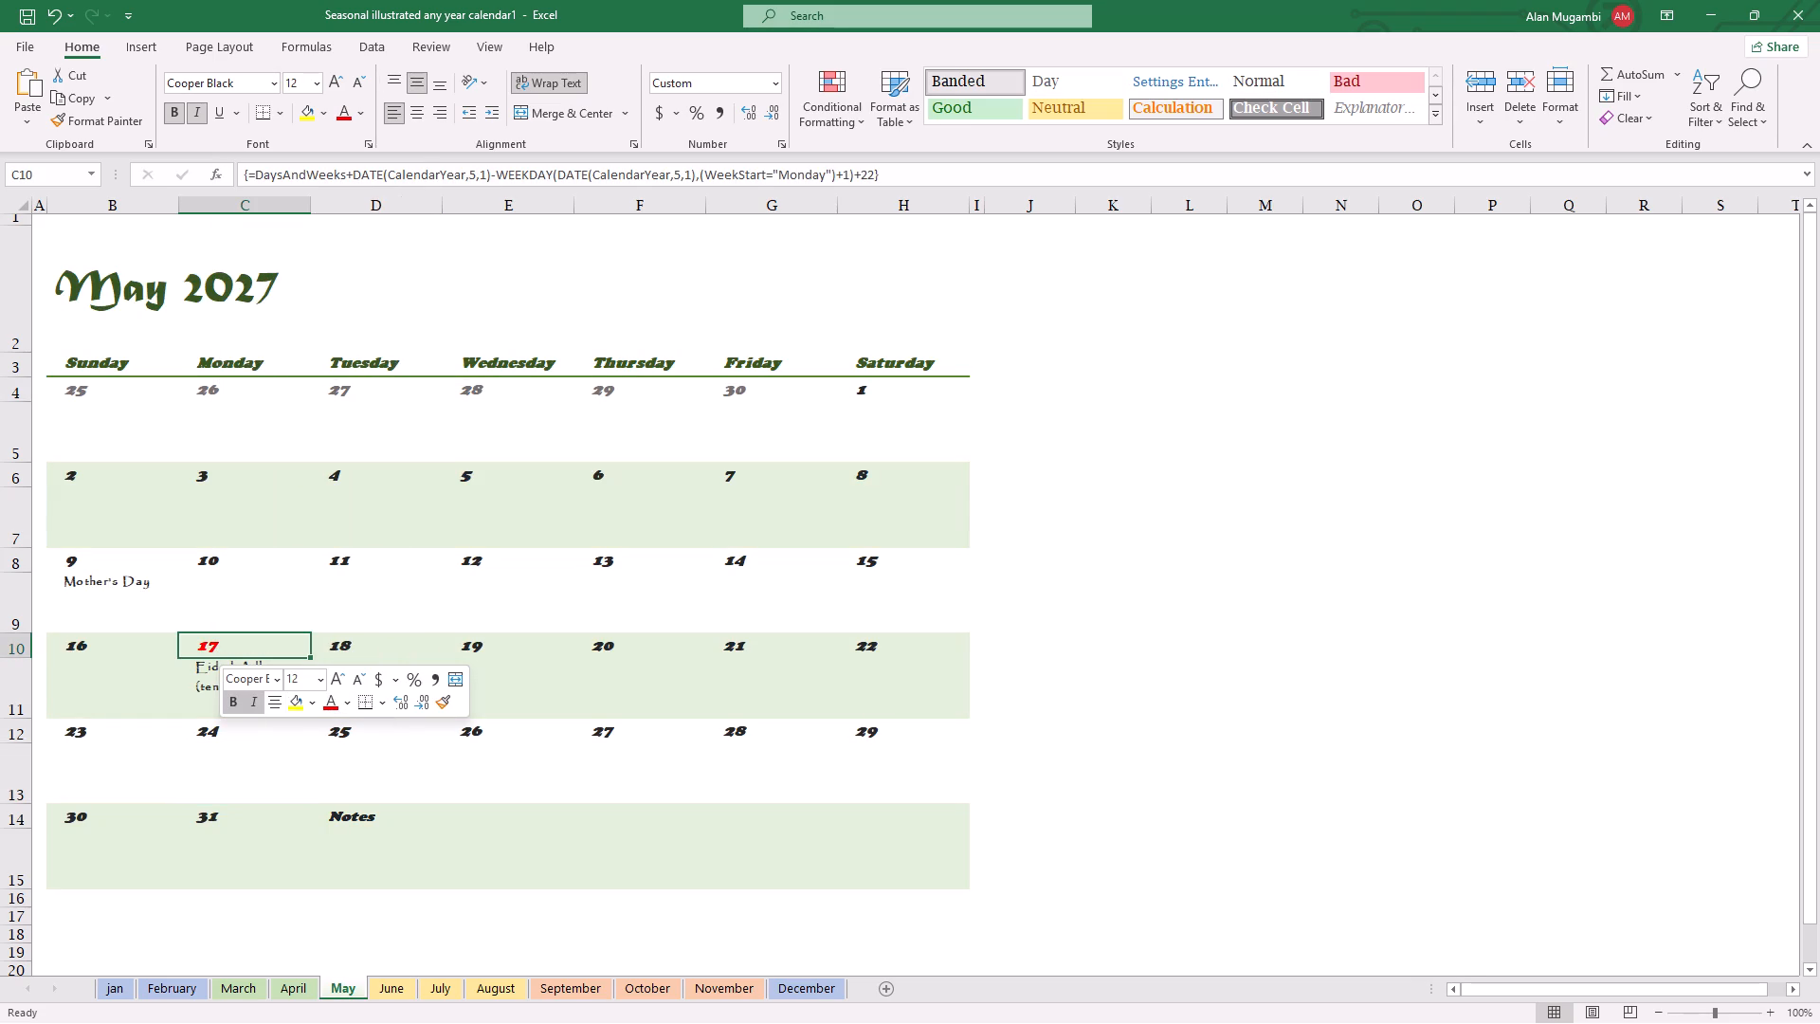
left_click(139, 561)
right_click(139, 561)
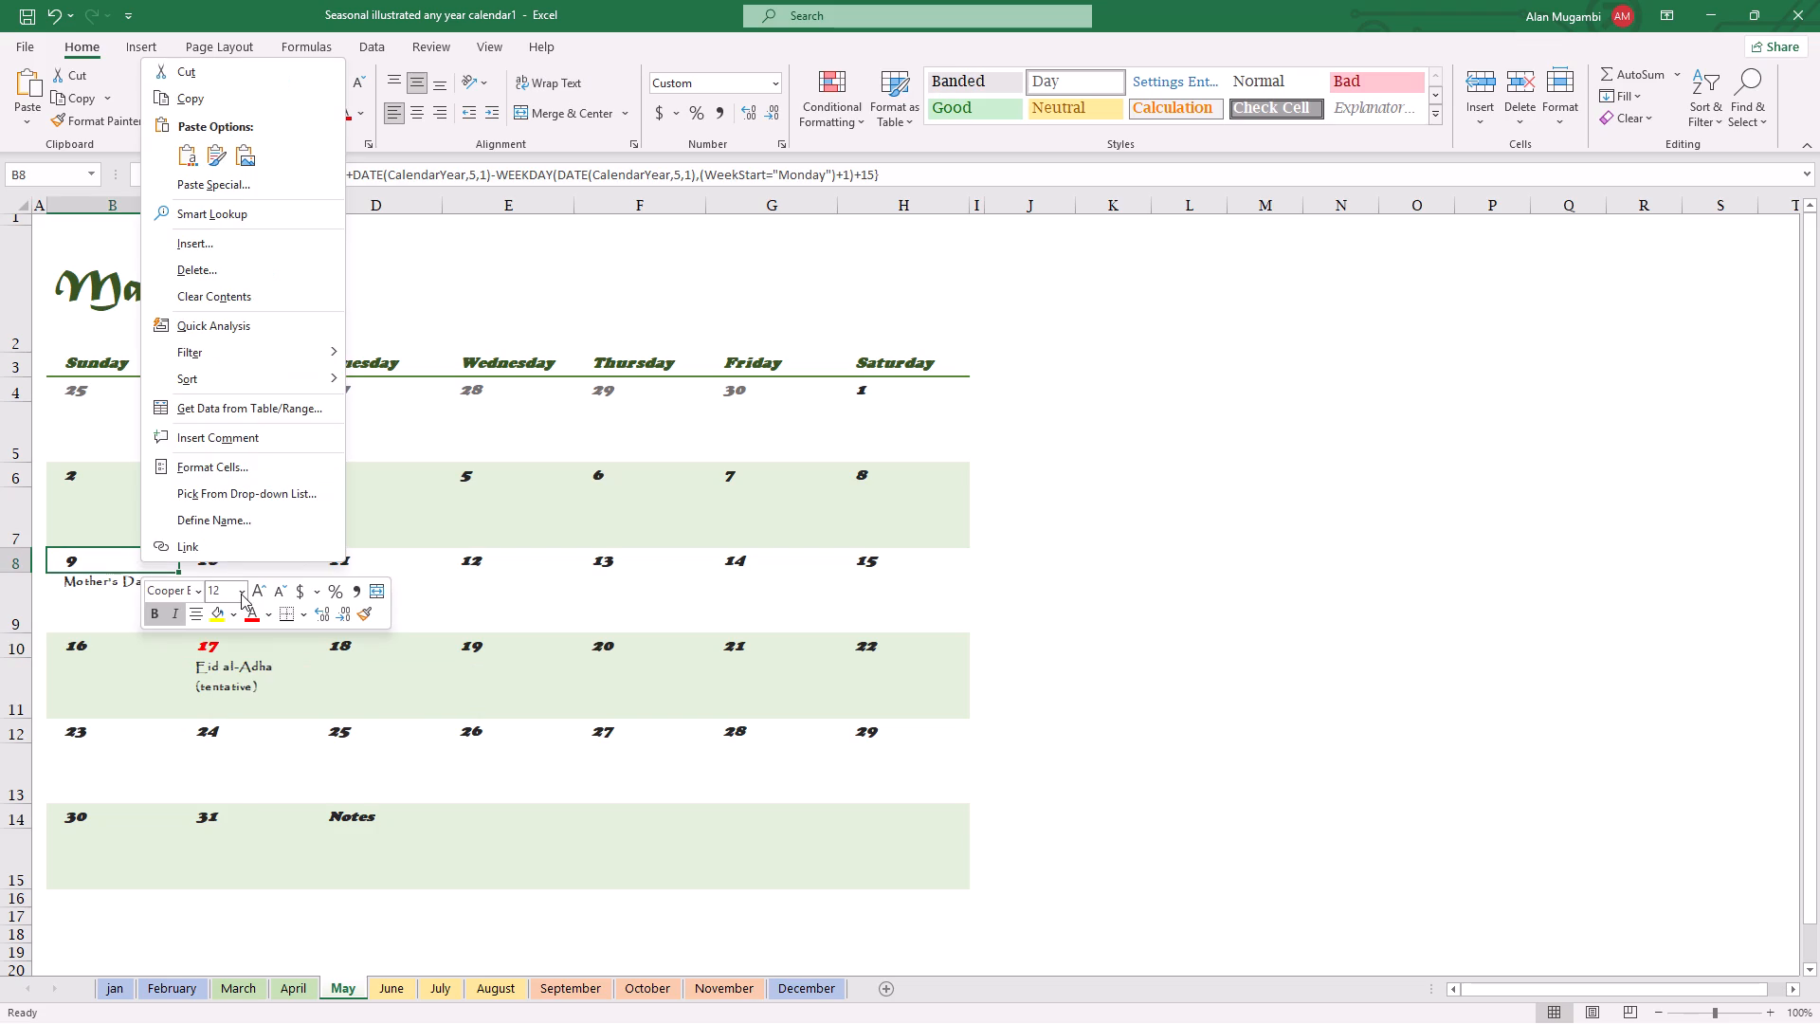
left_click(248, 615)
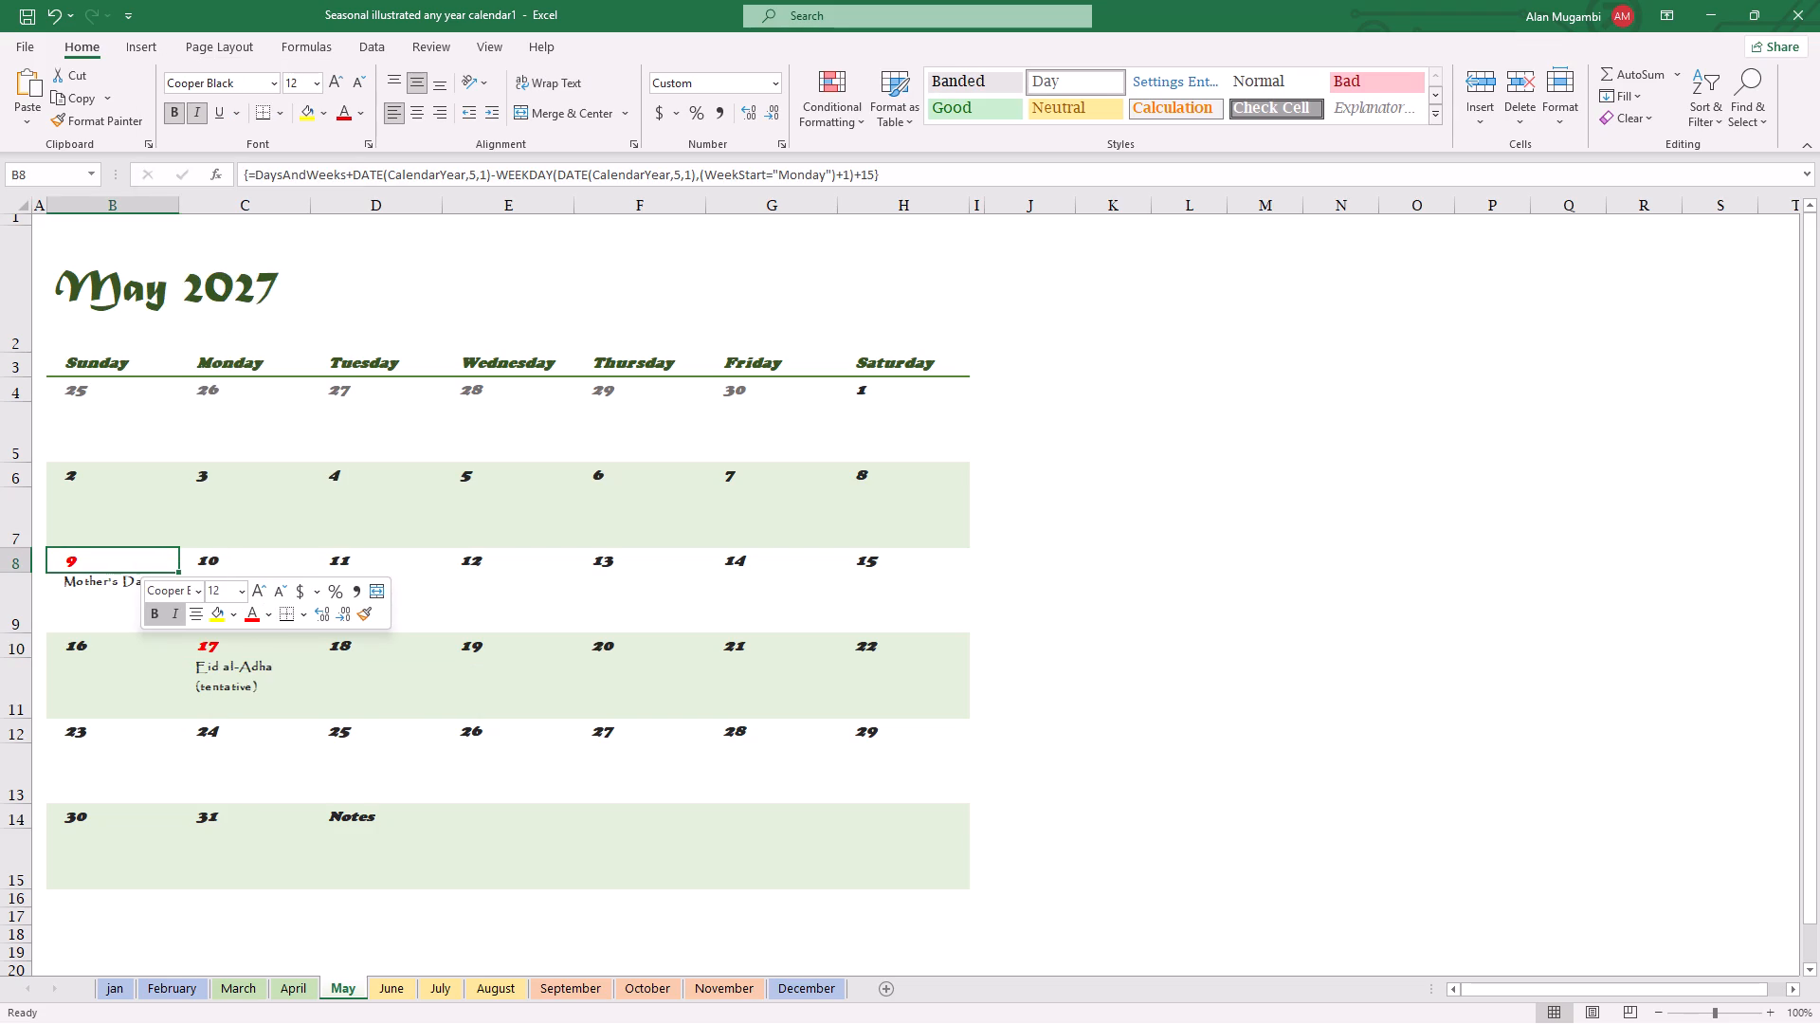
Go back past April to the March sheet and change the font colour of dates 29, 28, 26 and 10 to red.
left_click(301, 982)
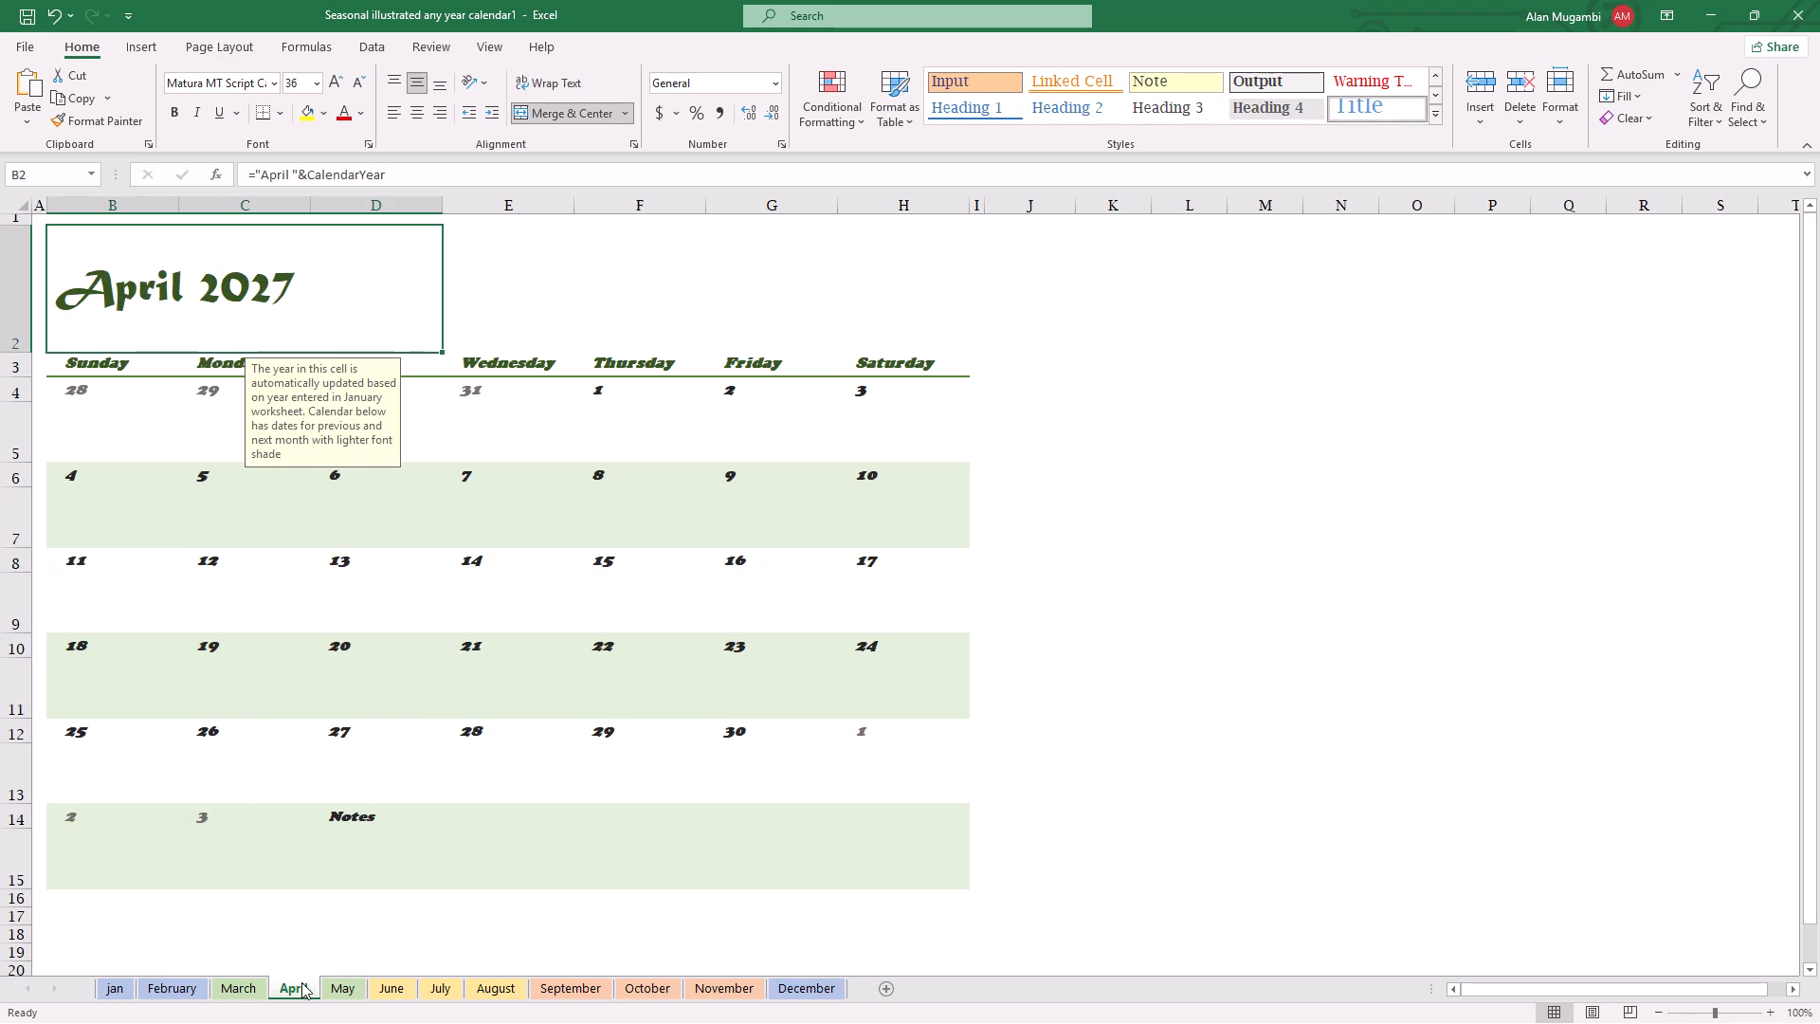
left_click(258, 986)
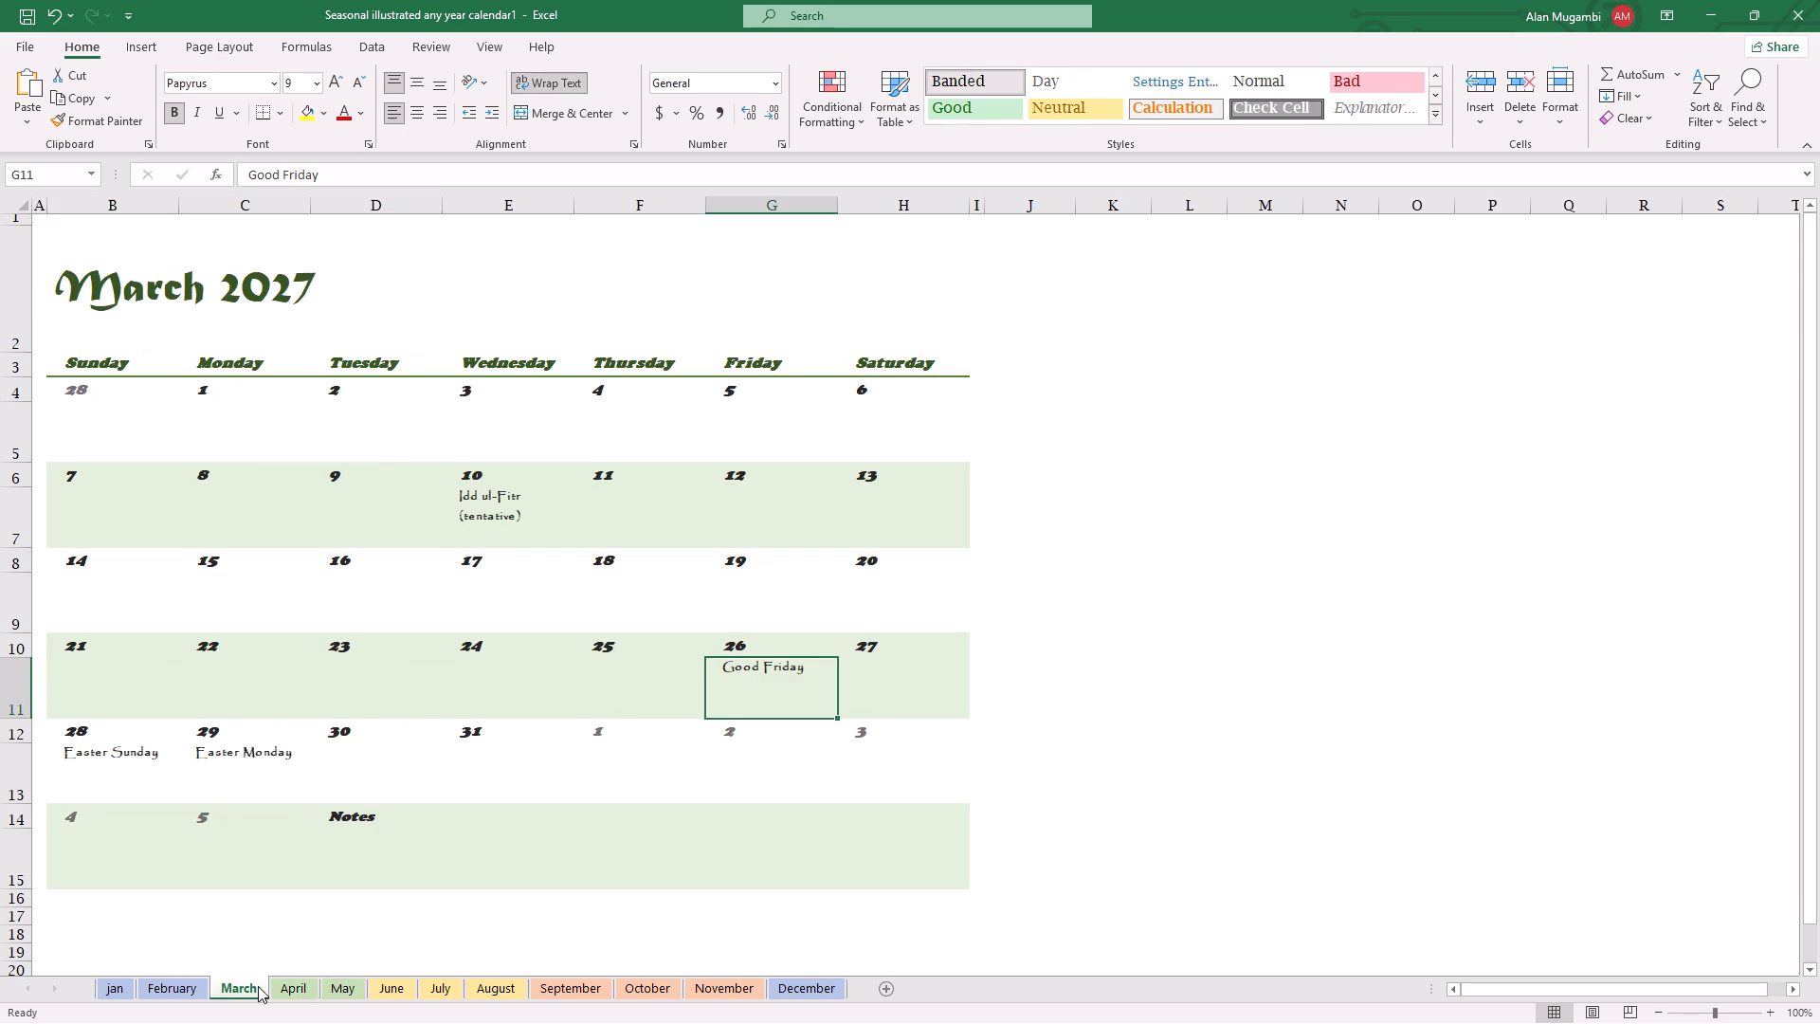
left_click(228, 737)
right_click(228, 737)
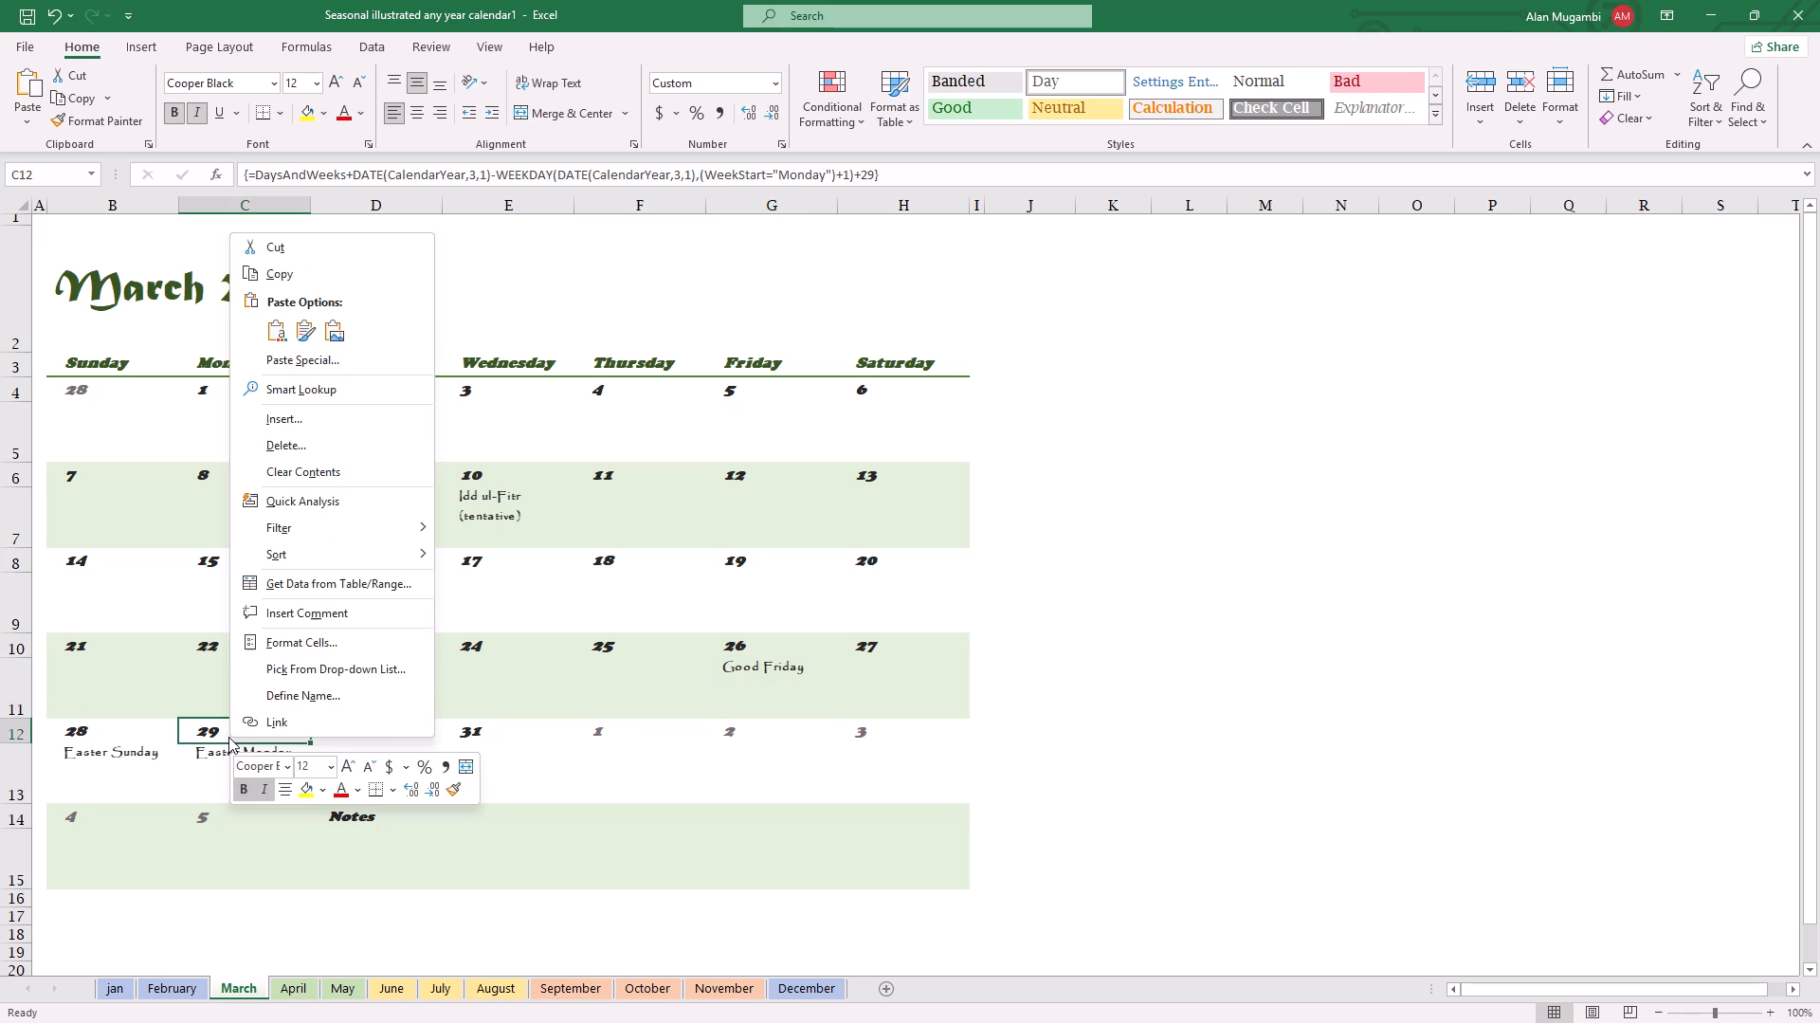
left_click(340, 795)
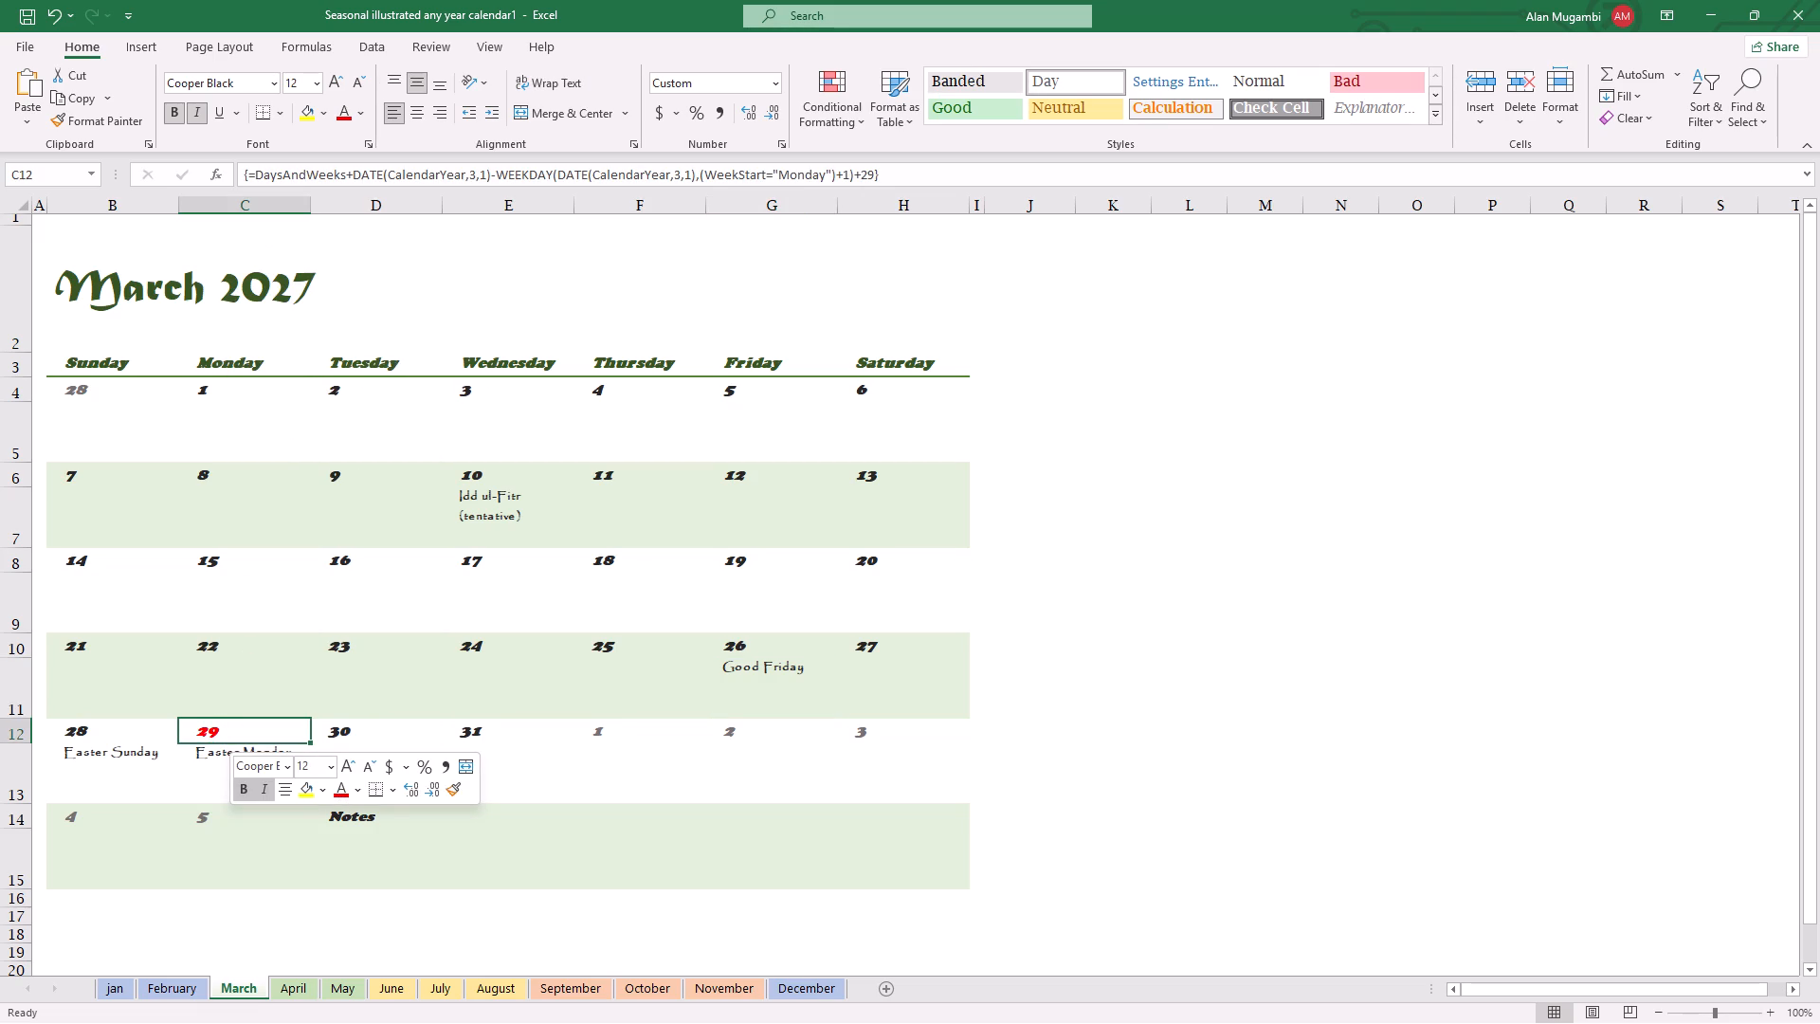
right_click(135, 730)
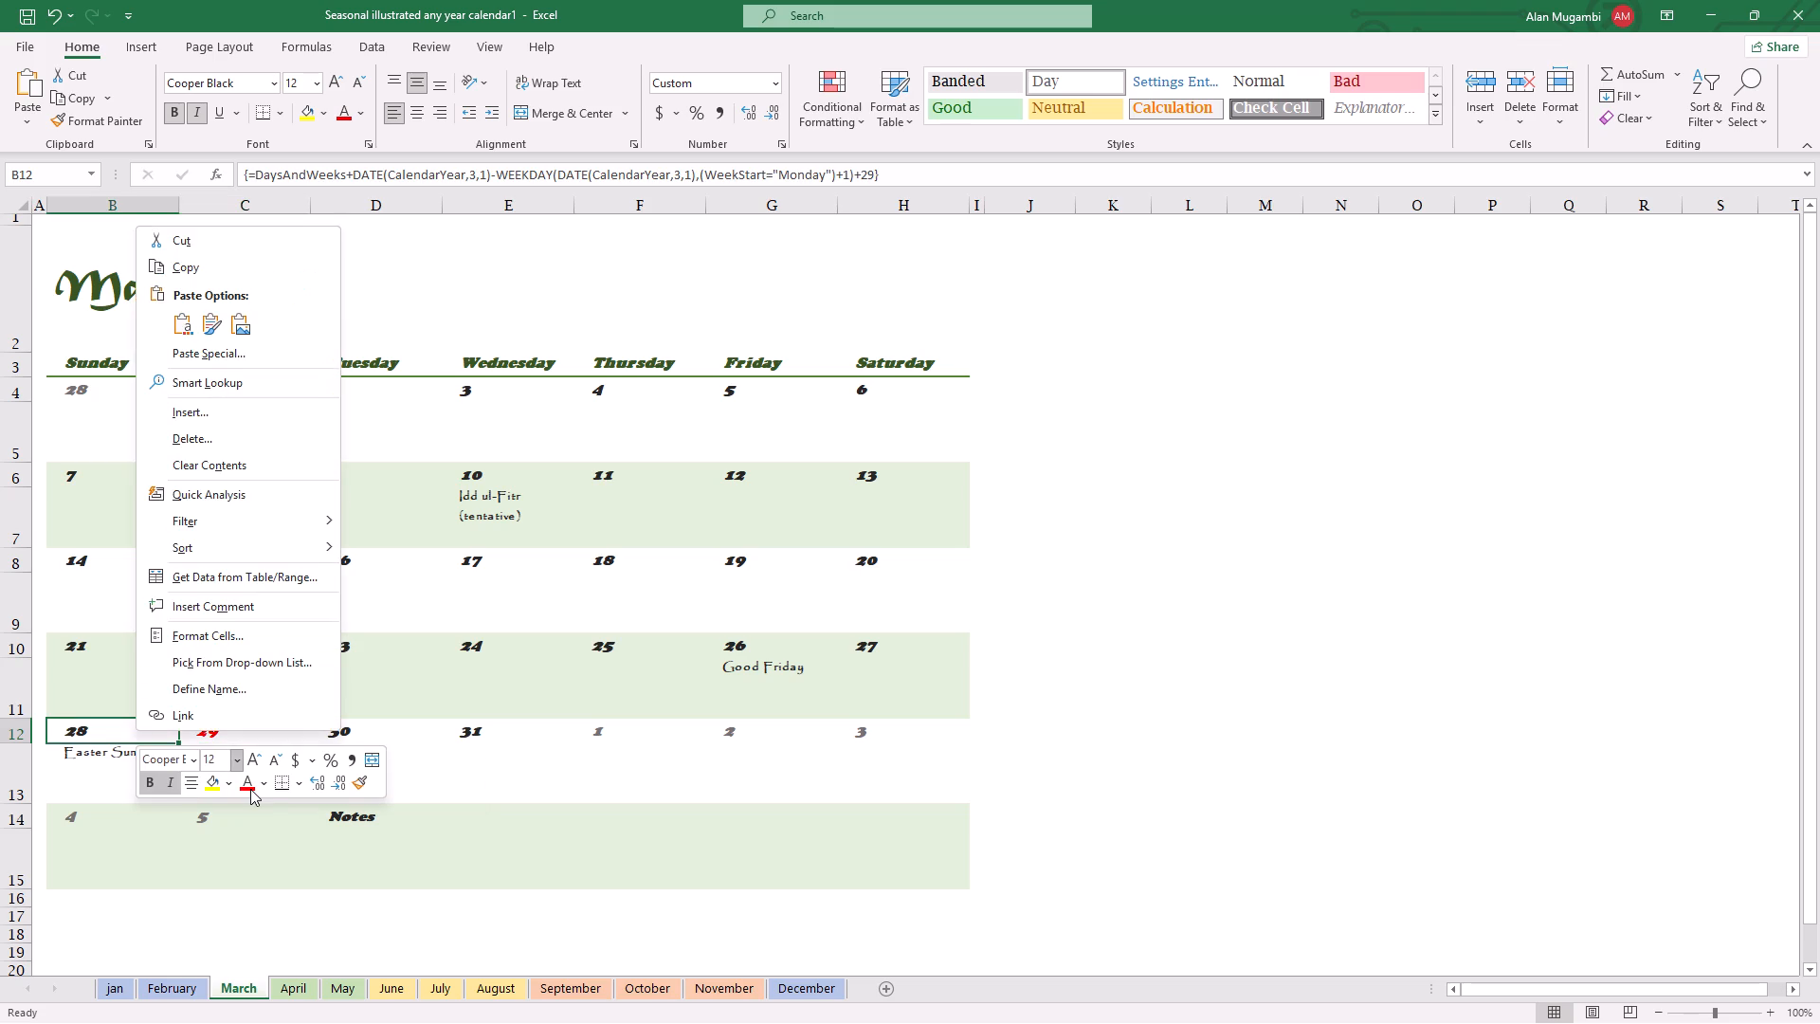
left_click(250, 789)
right_click(749, 651)
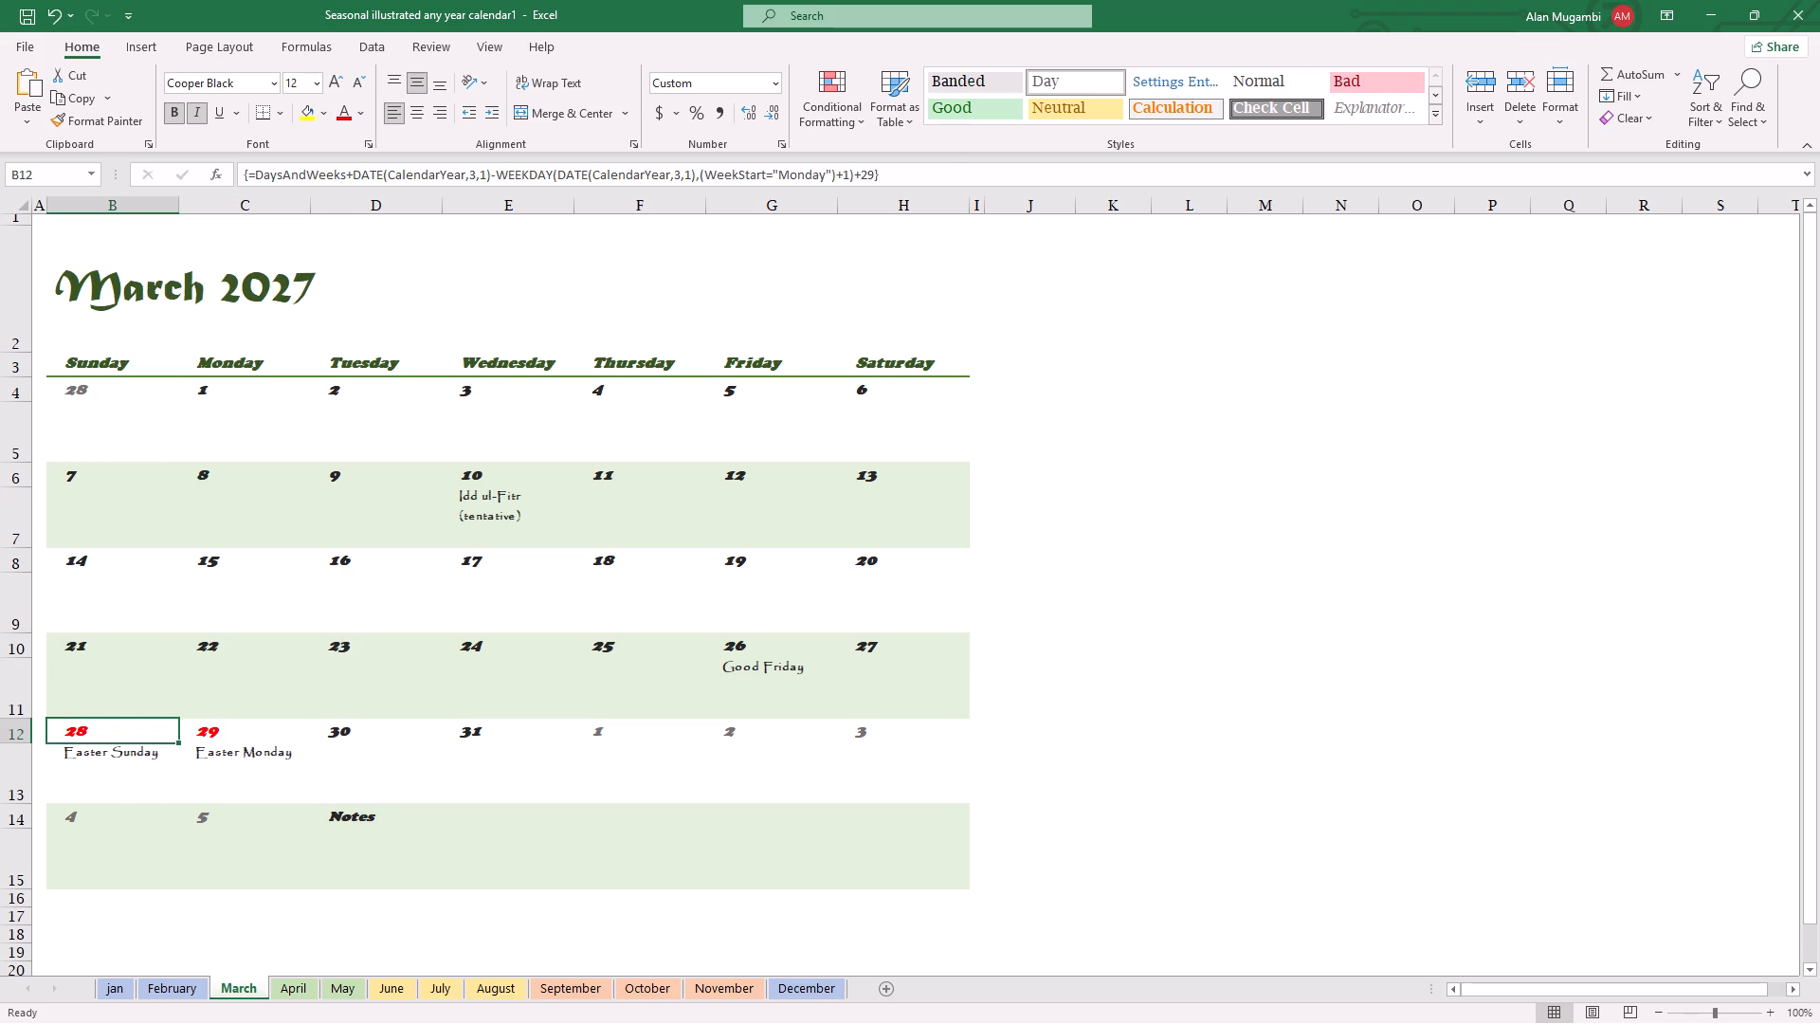
left_click(856, 707)
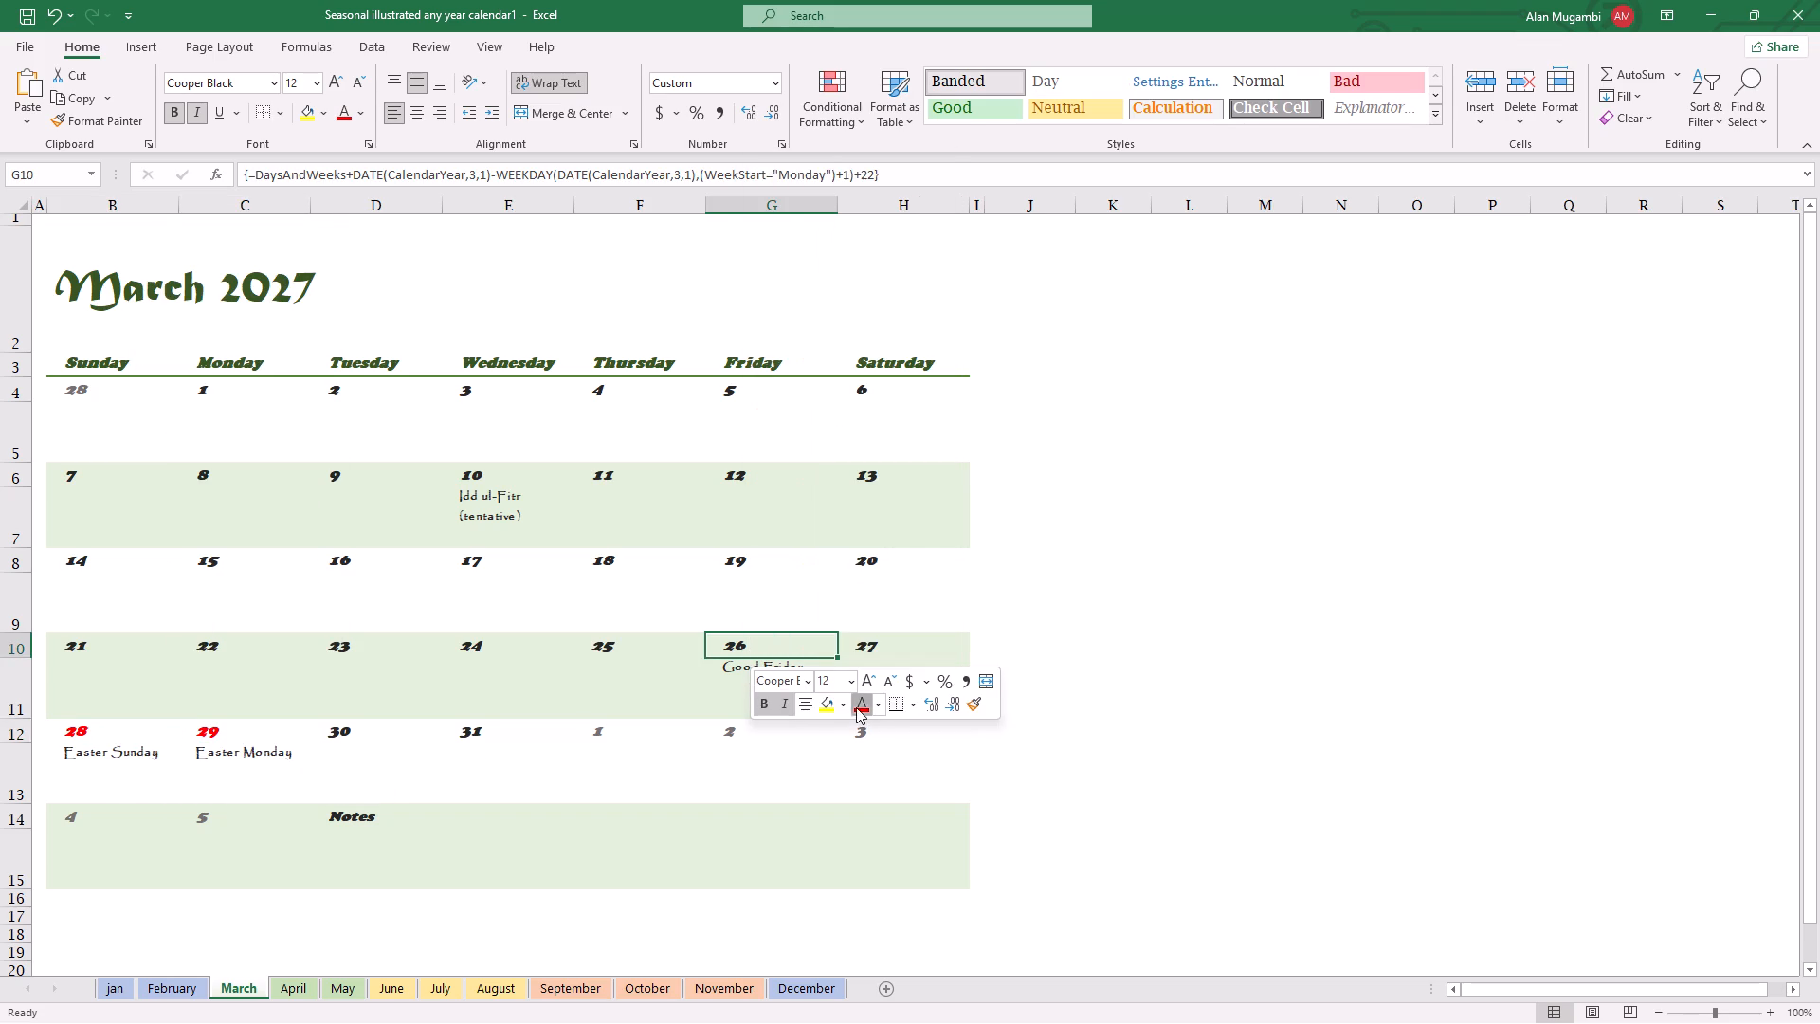
right_click(488, 473)
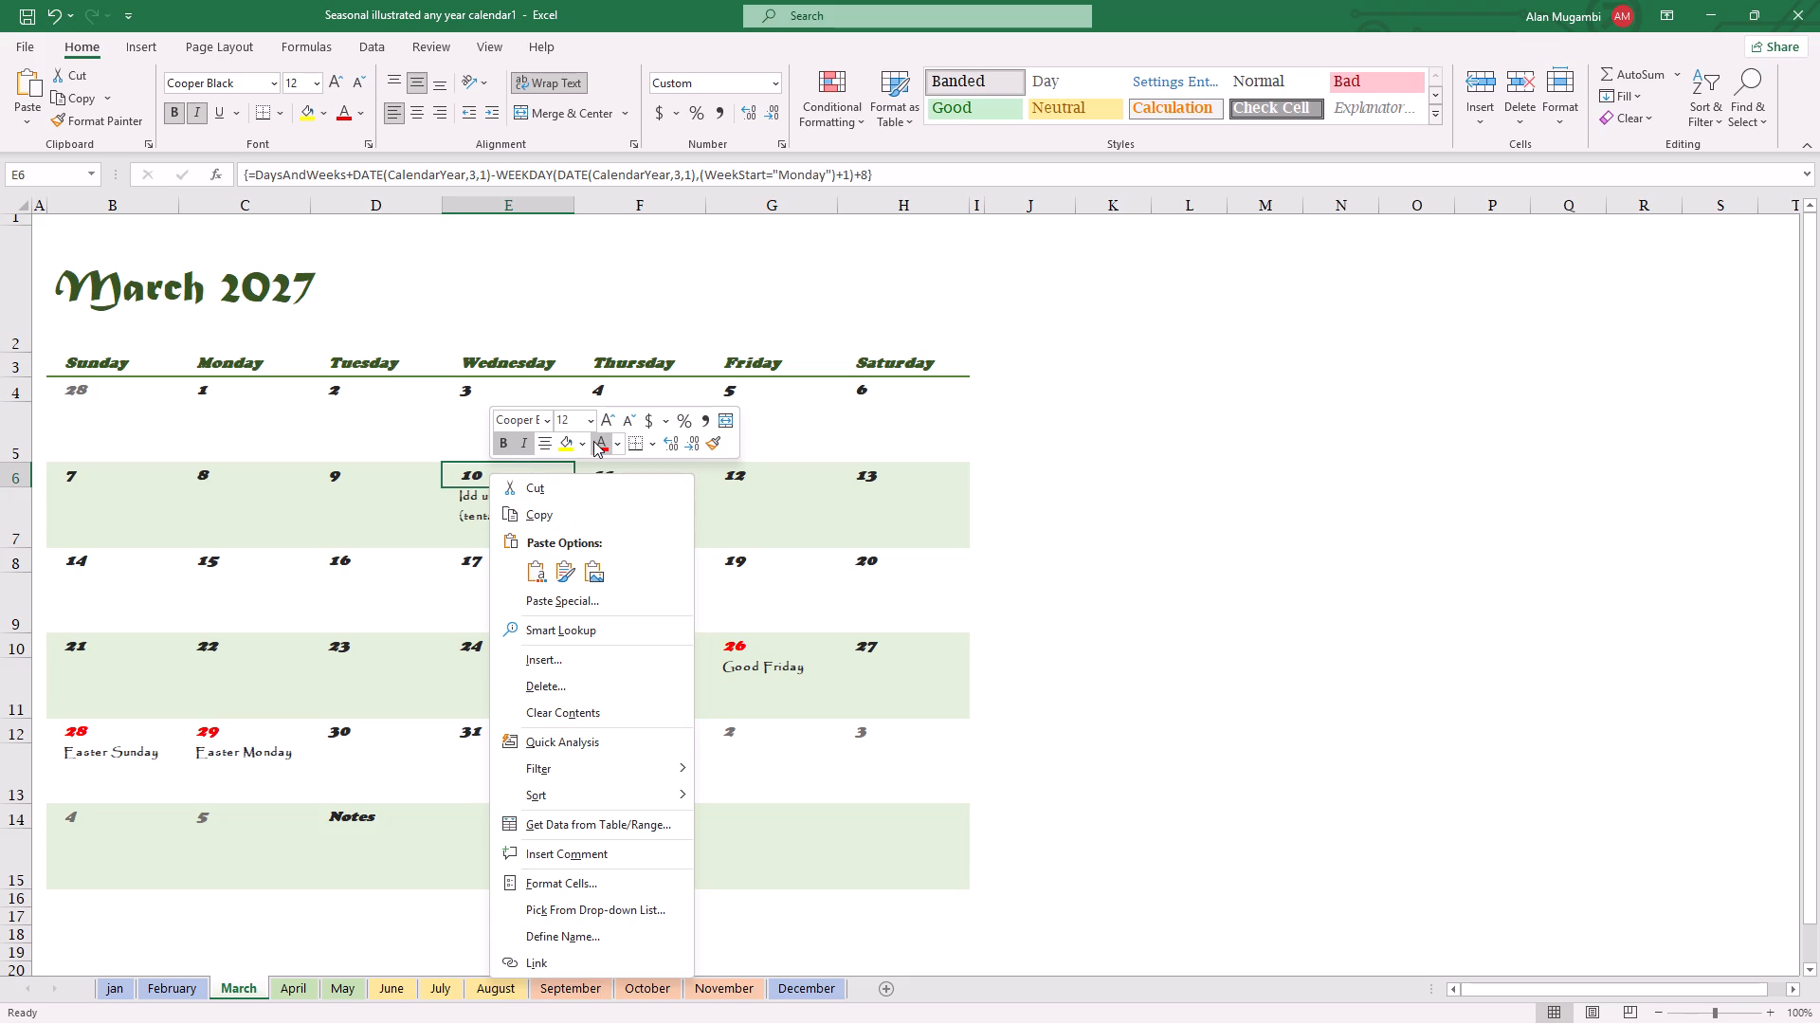
left_click(593, 441)
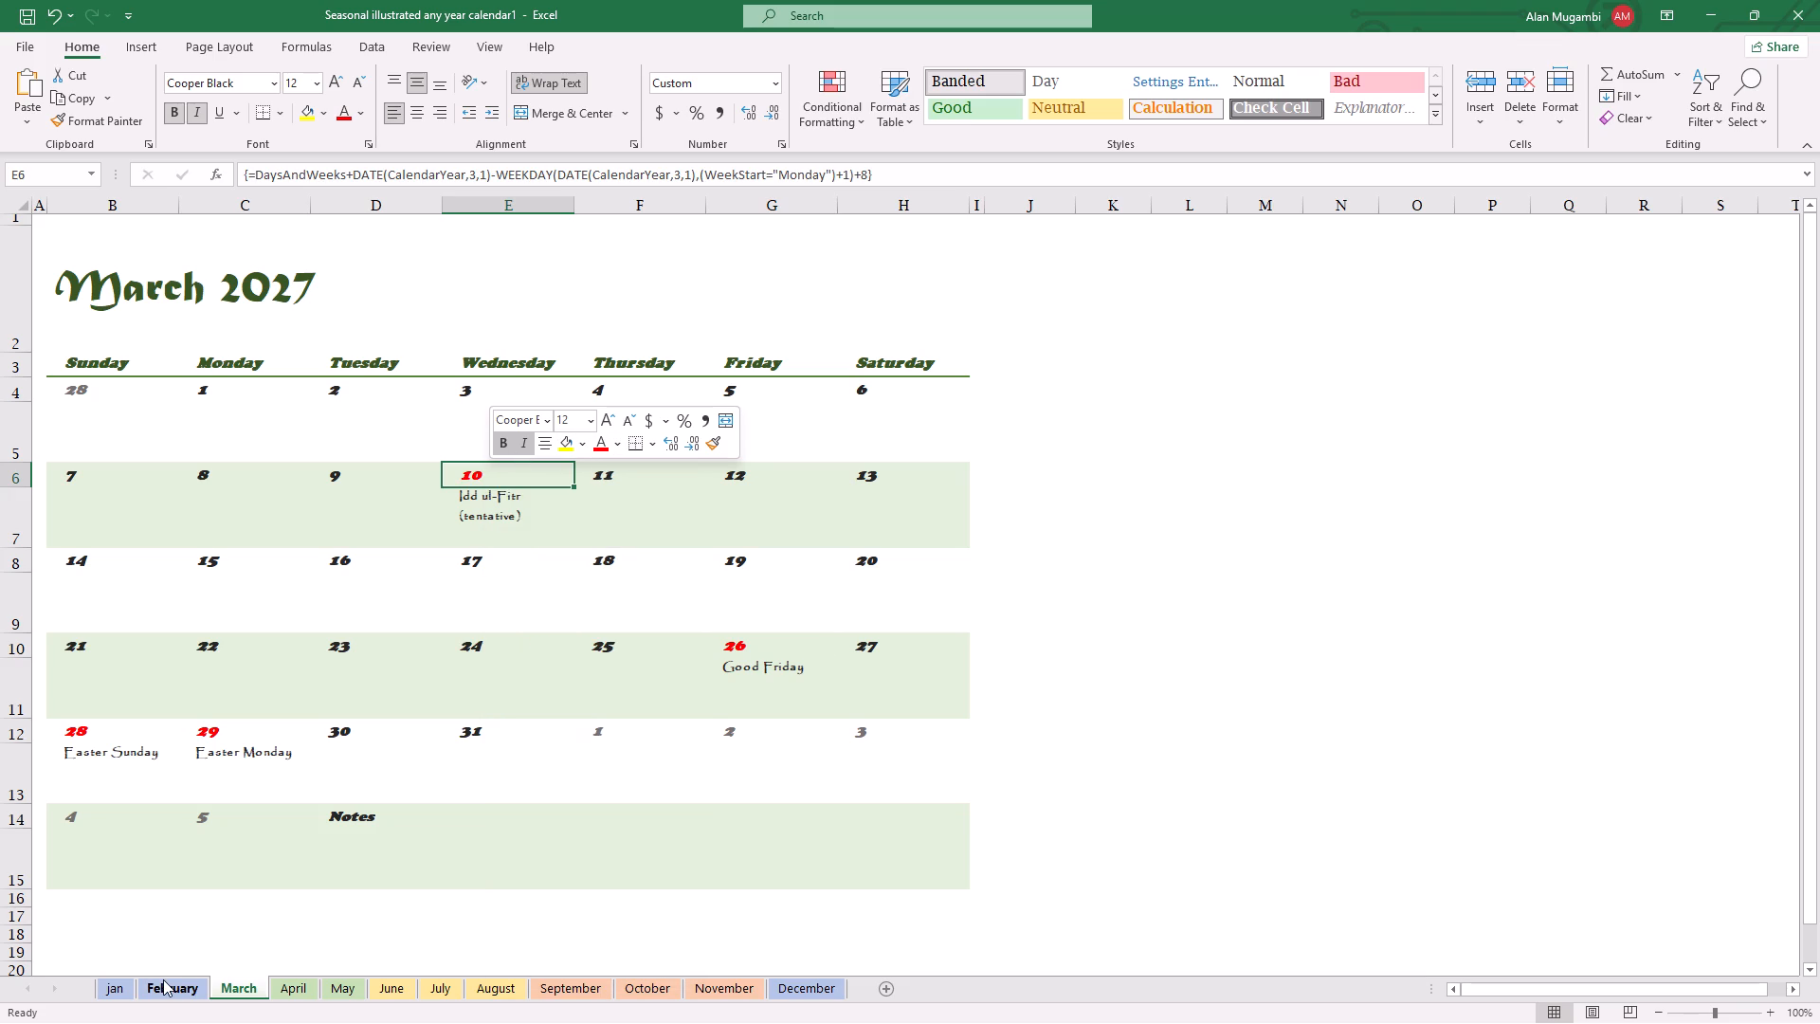
On the February sheet, change the font colour of date 8 (Ramadan Start) to red.
left_click(163, 979)
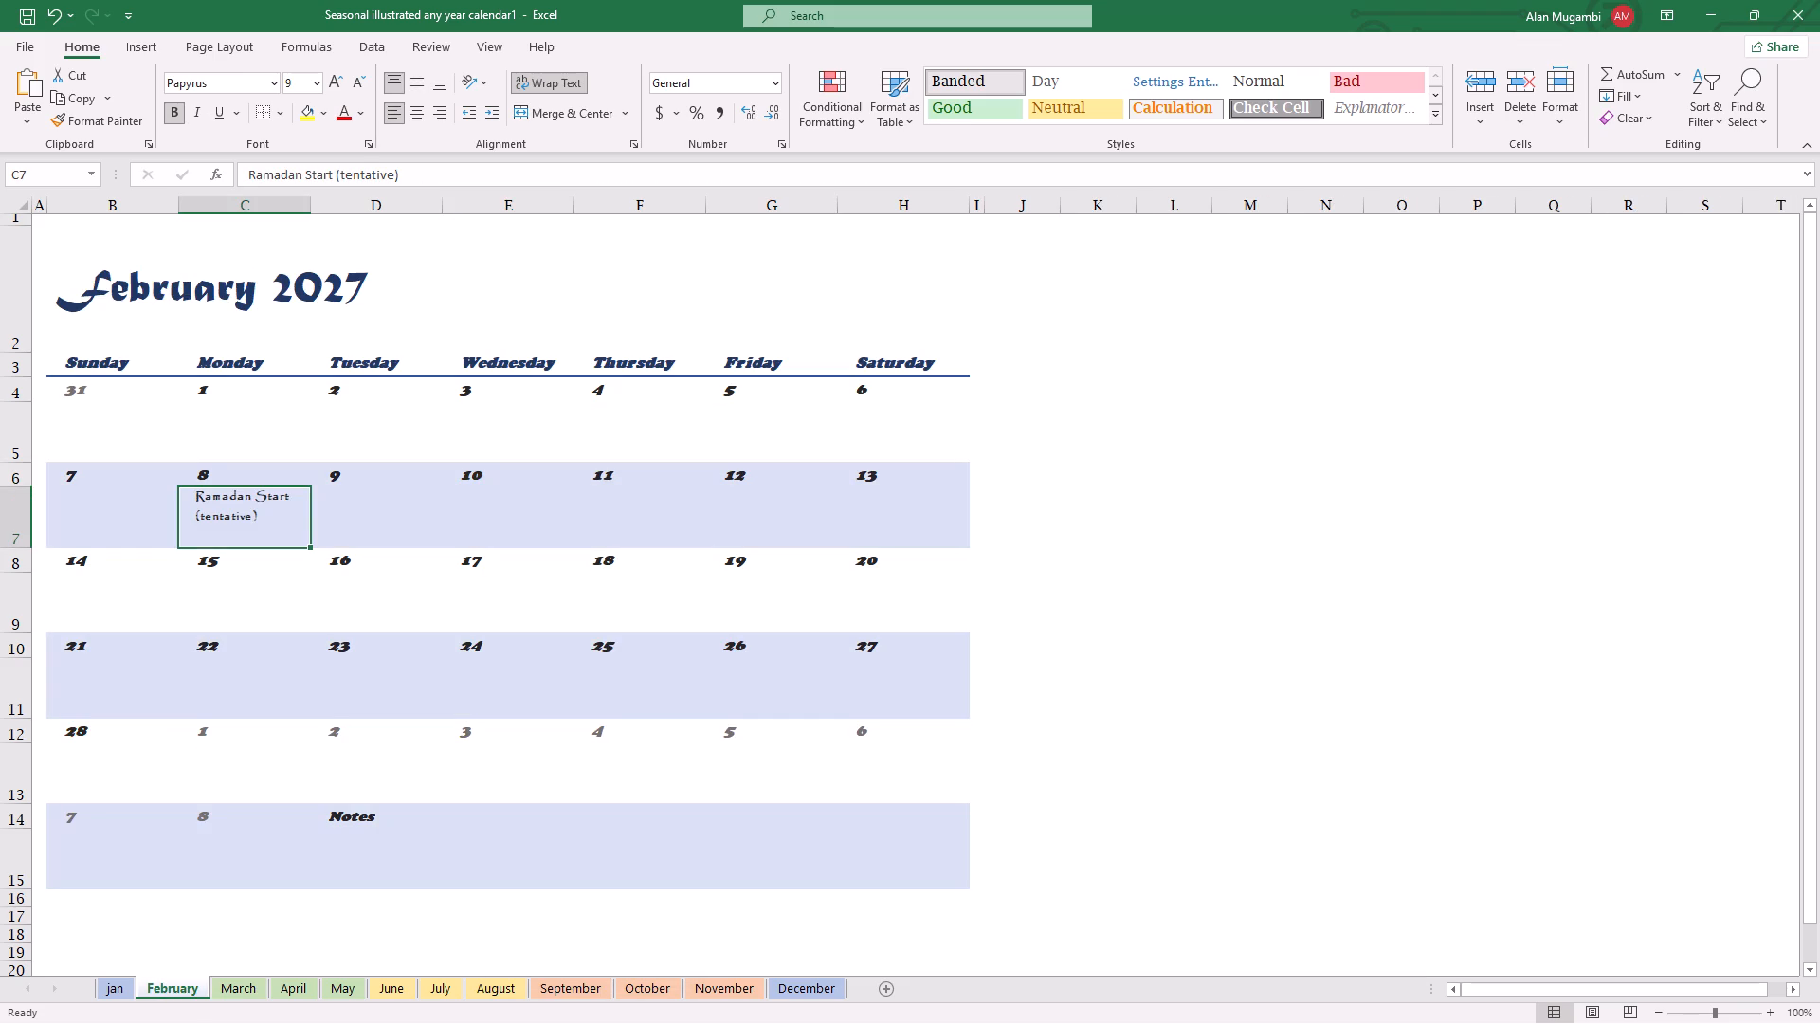
right_click(209, 479)
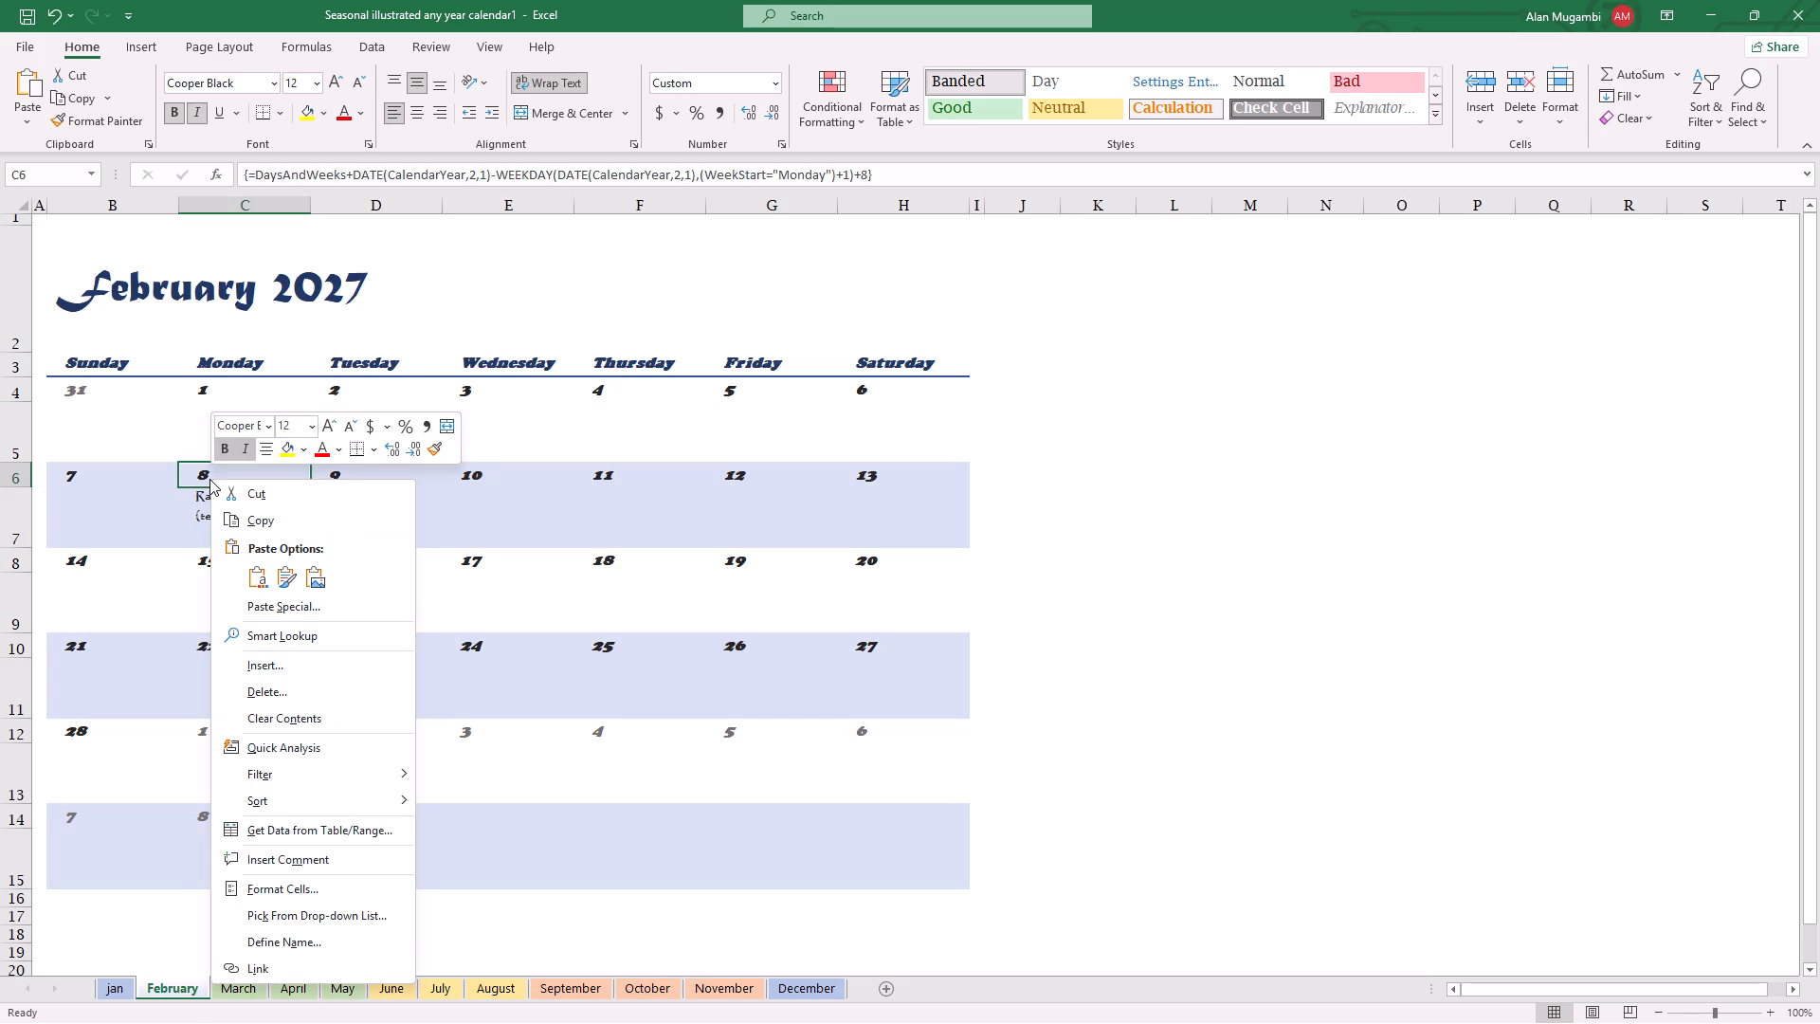
left_click(326, 442)
On the January sheet, change the font colour of date 1 (New Year's Day) to red.
left_click(129, 979)
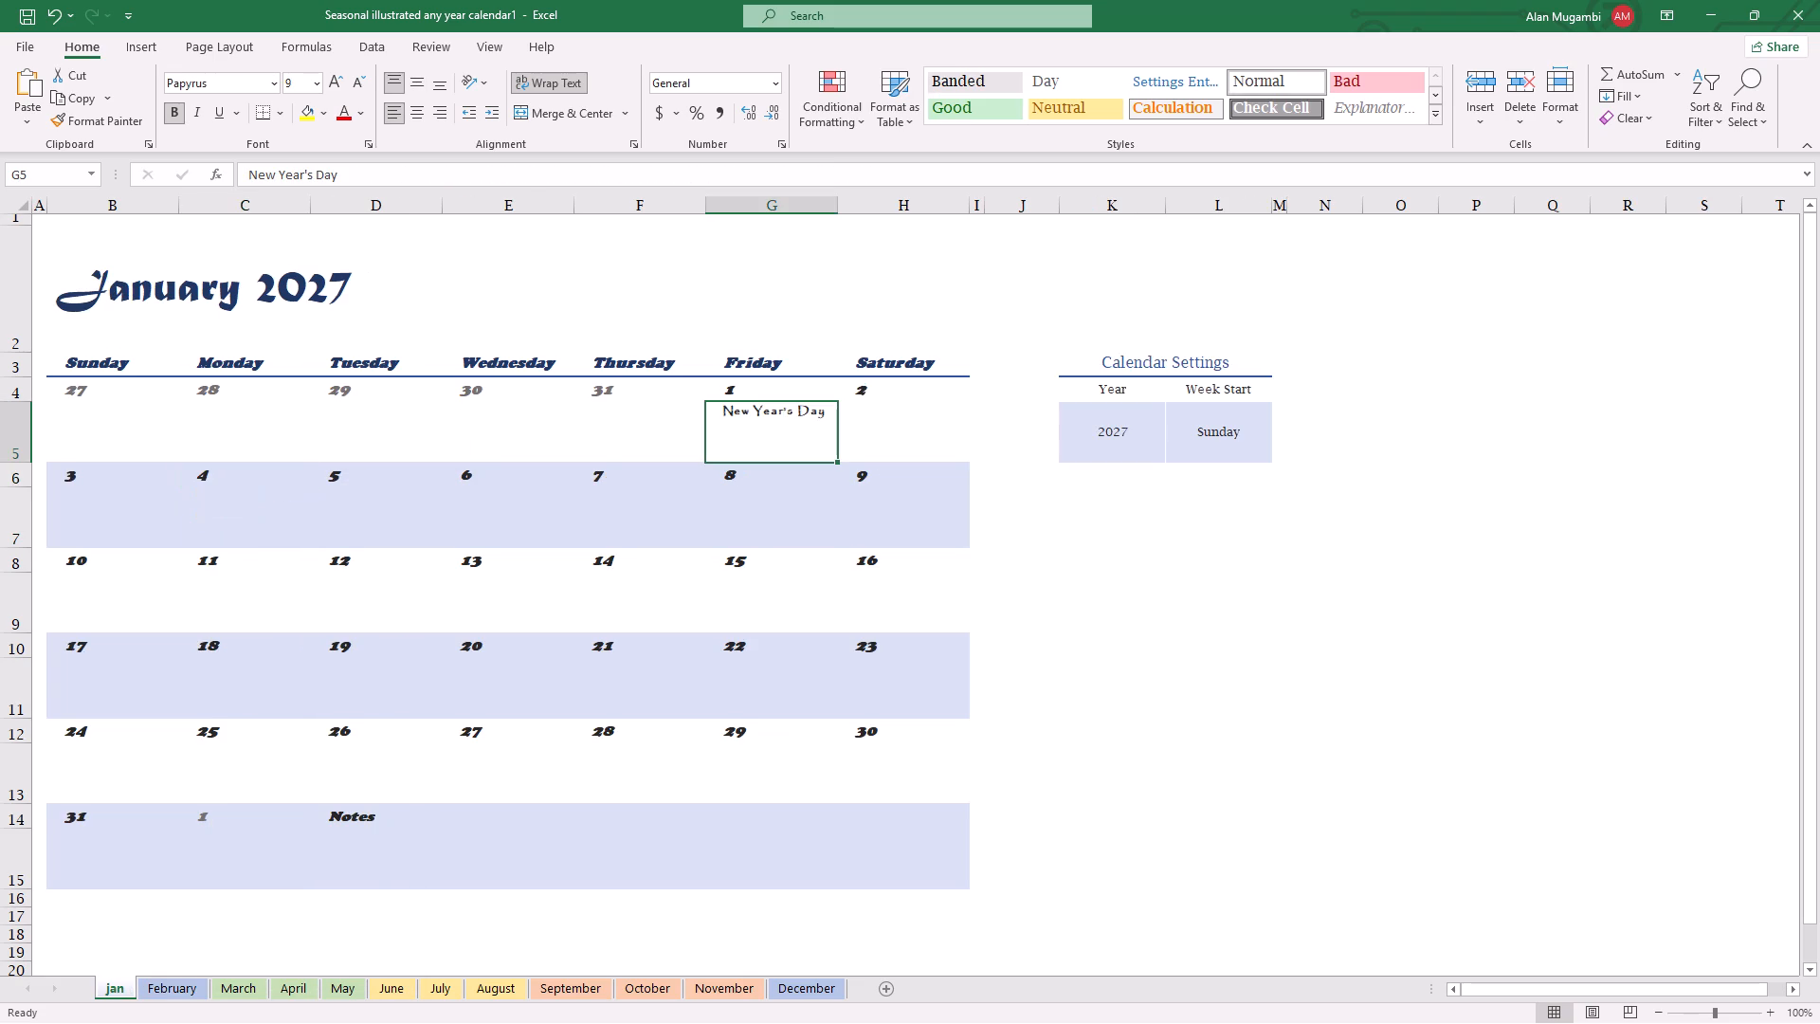
right_click(757, 390)
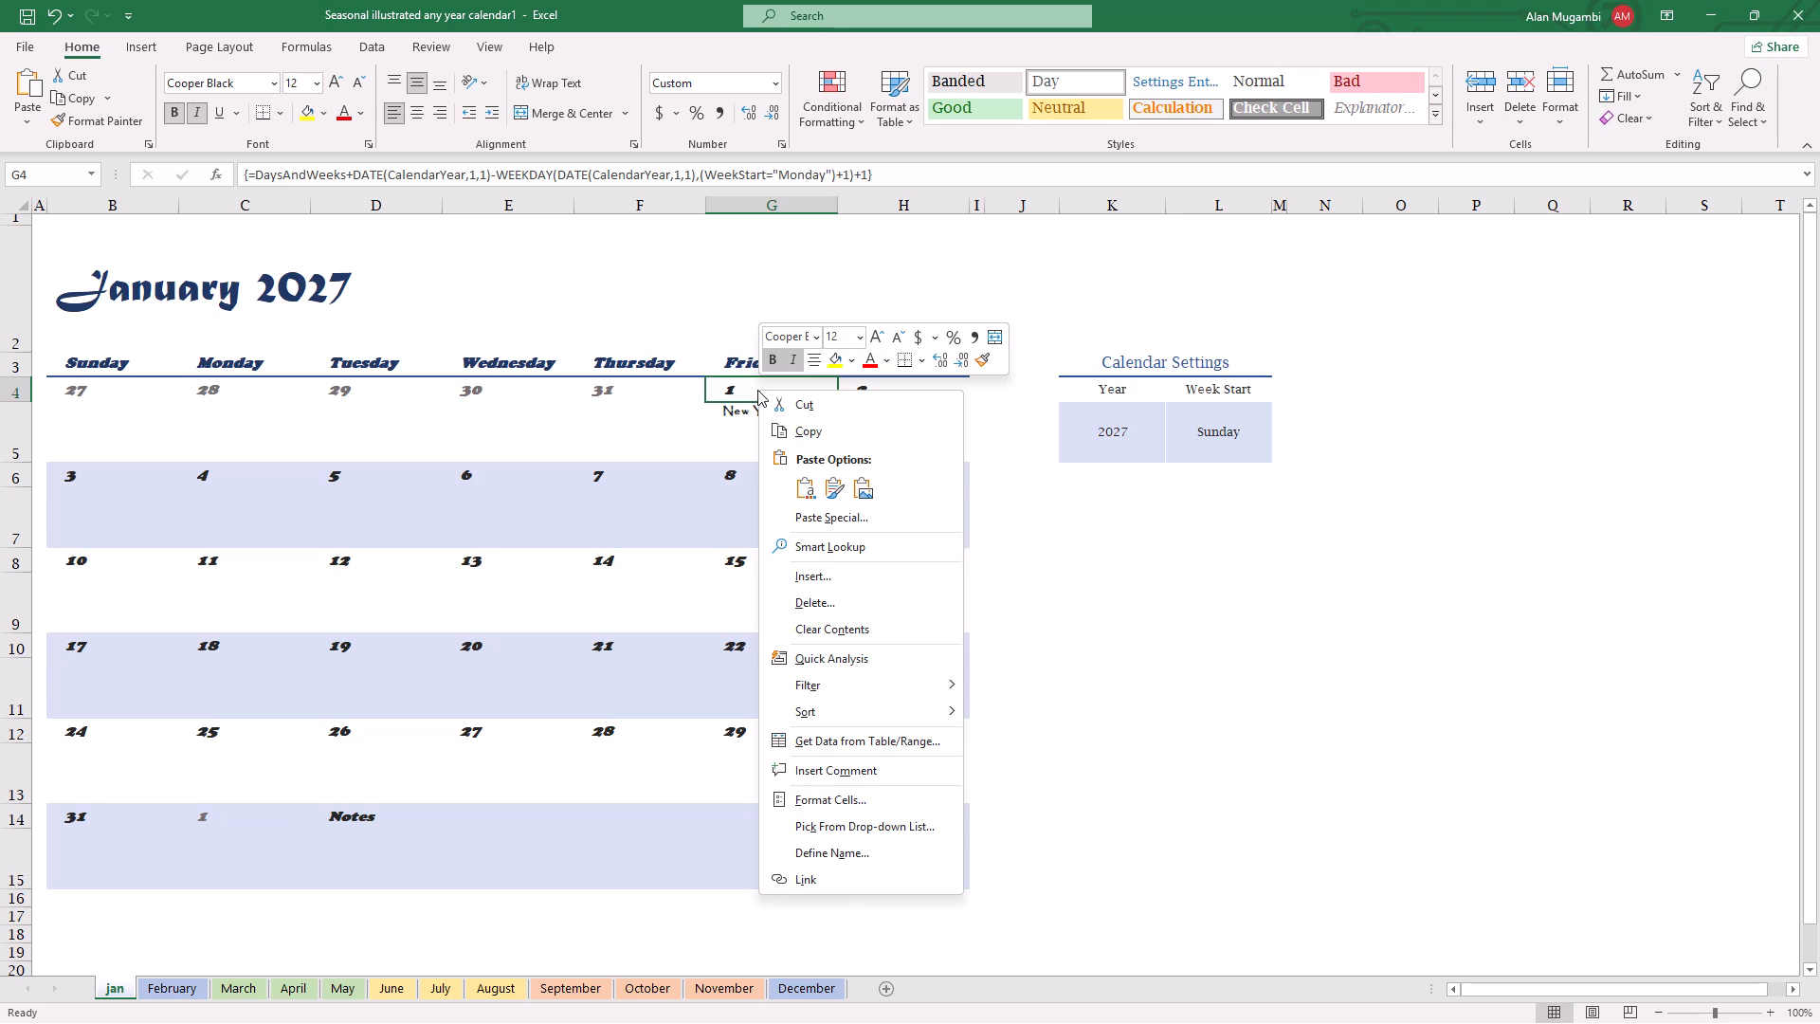
left_click(872, 351)
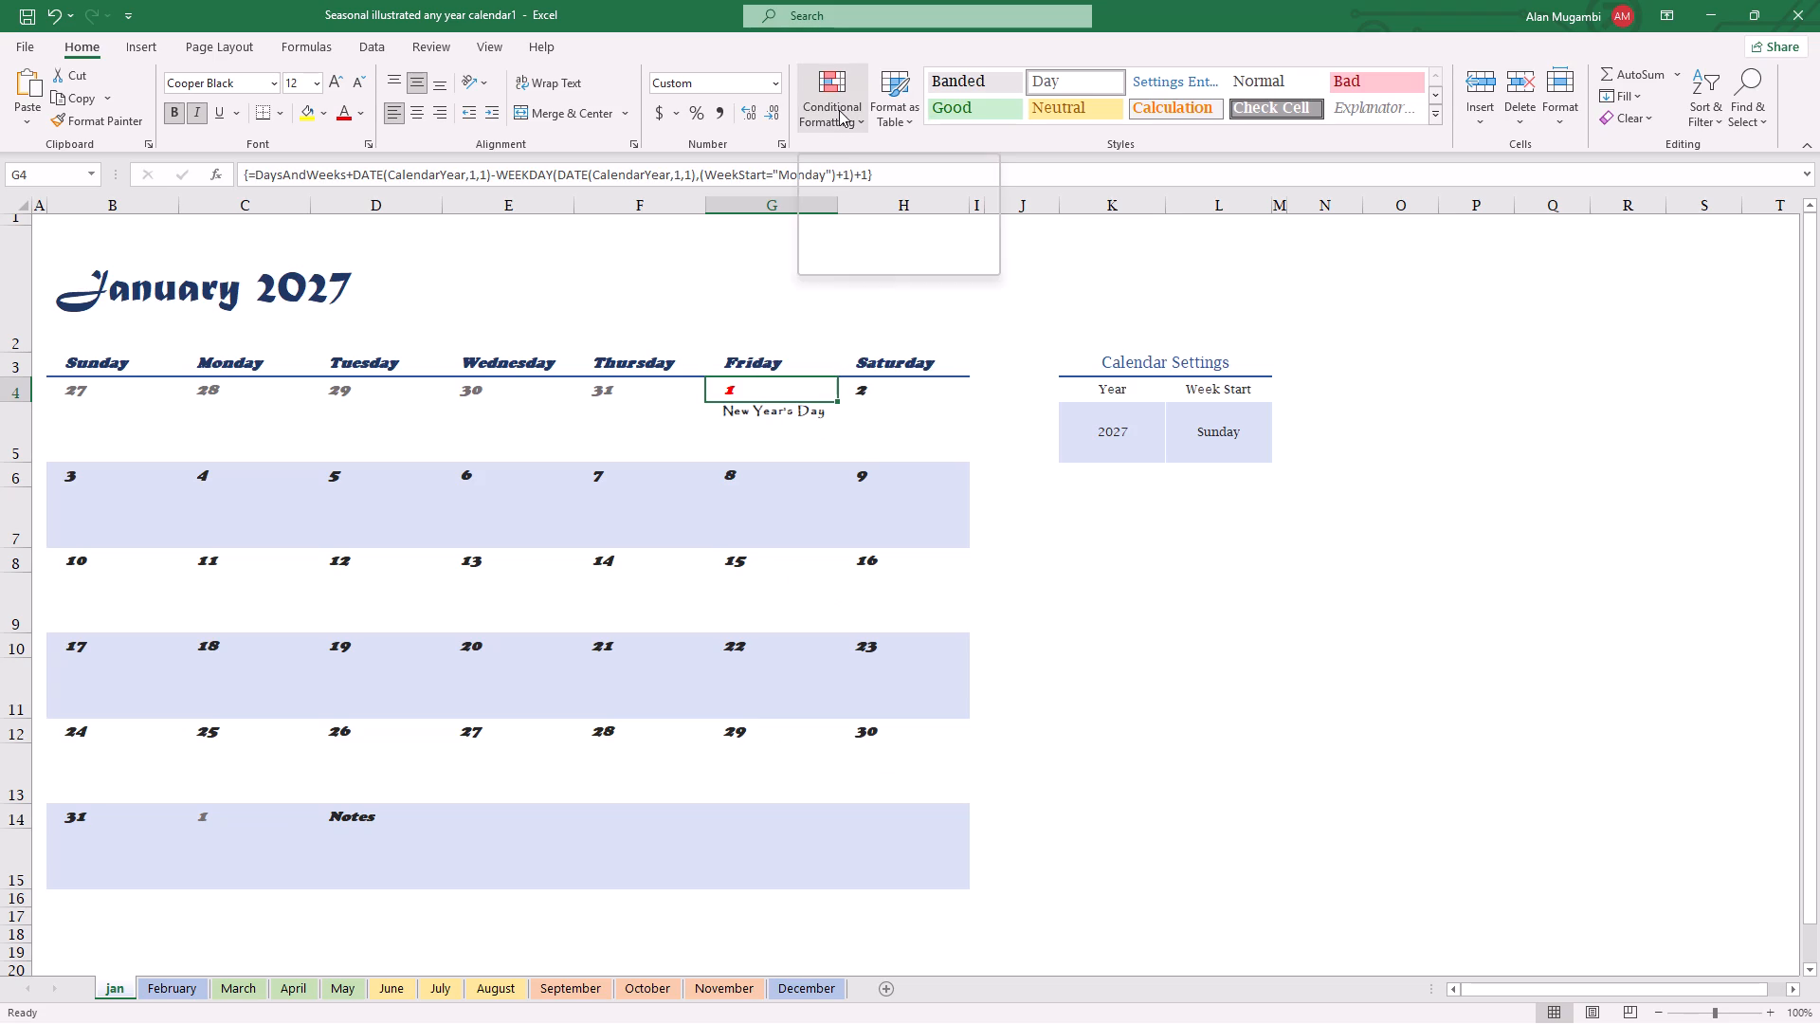
left_click(810, 288)
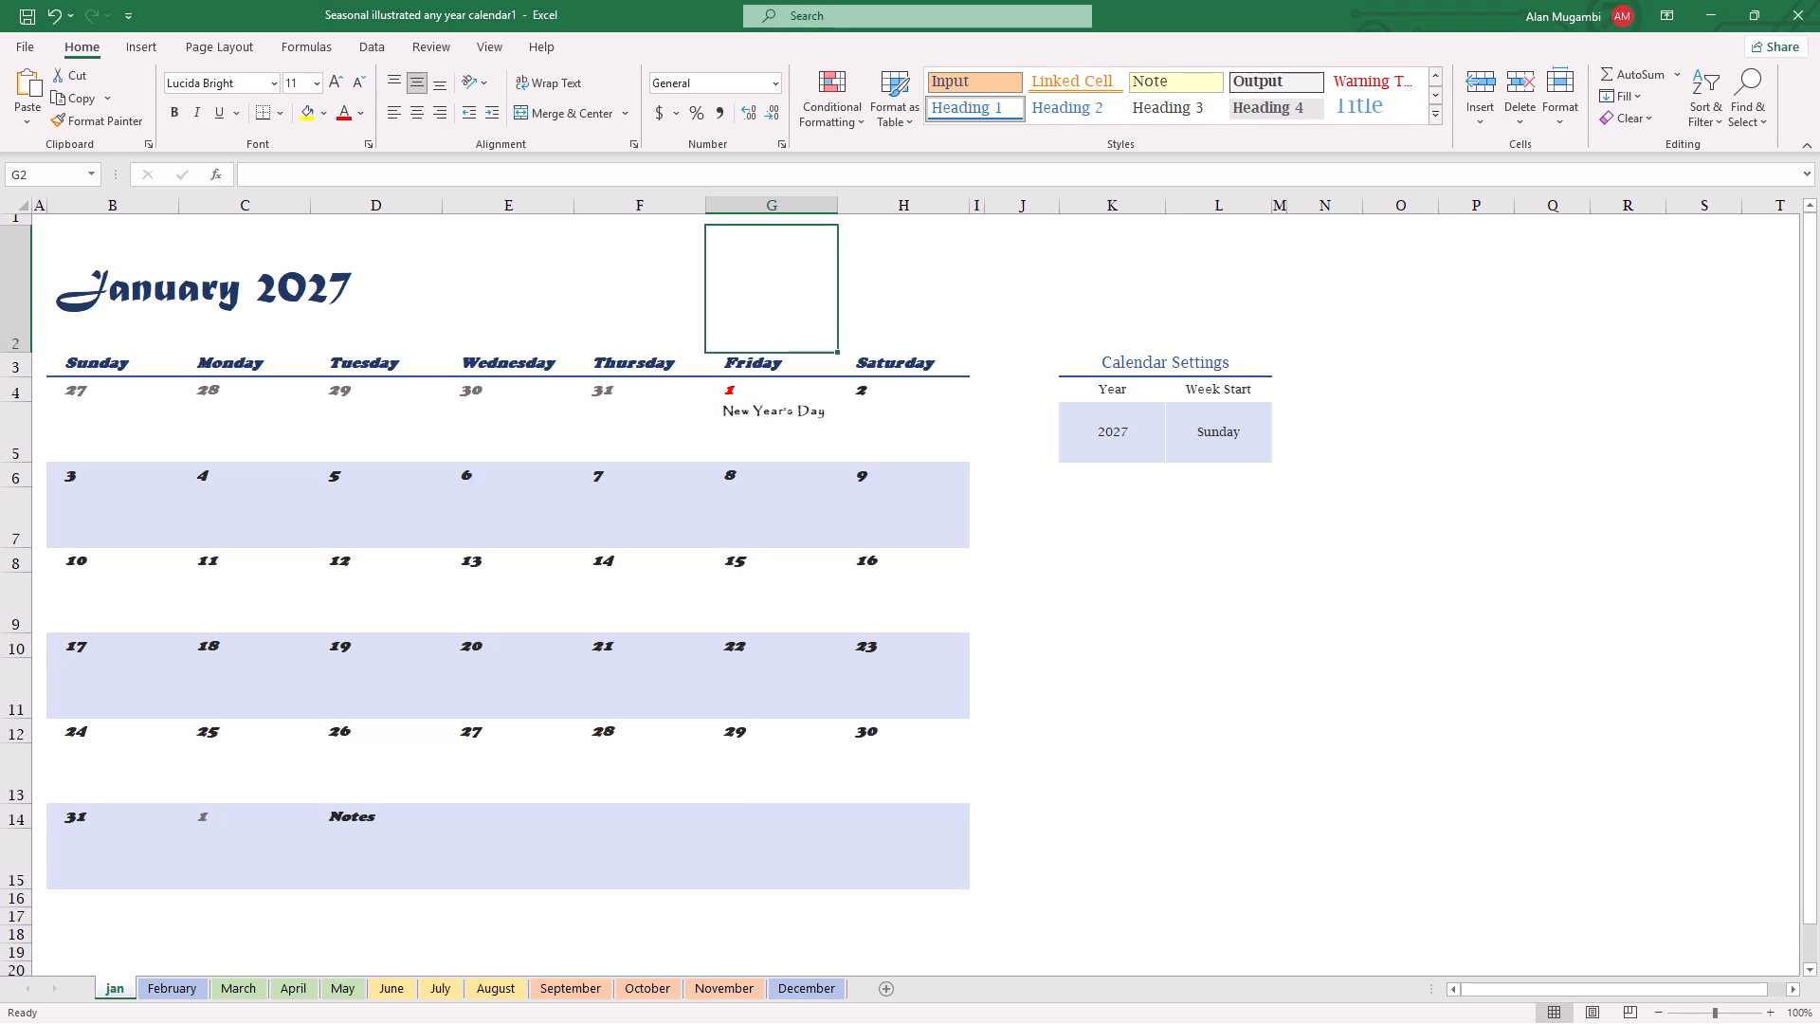
left_click(1041, 538)
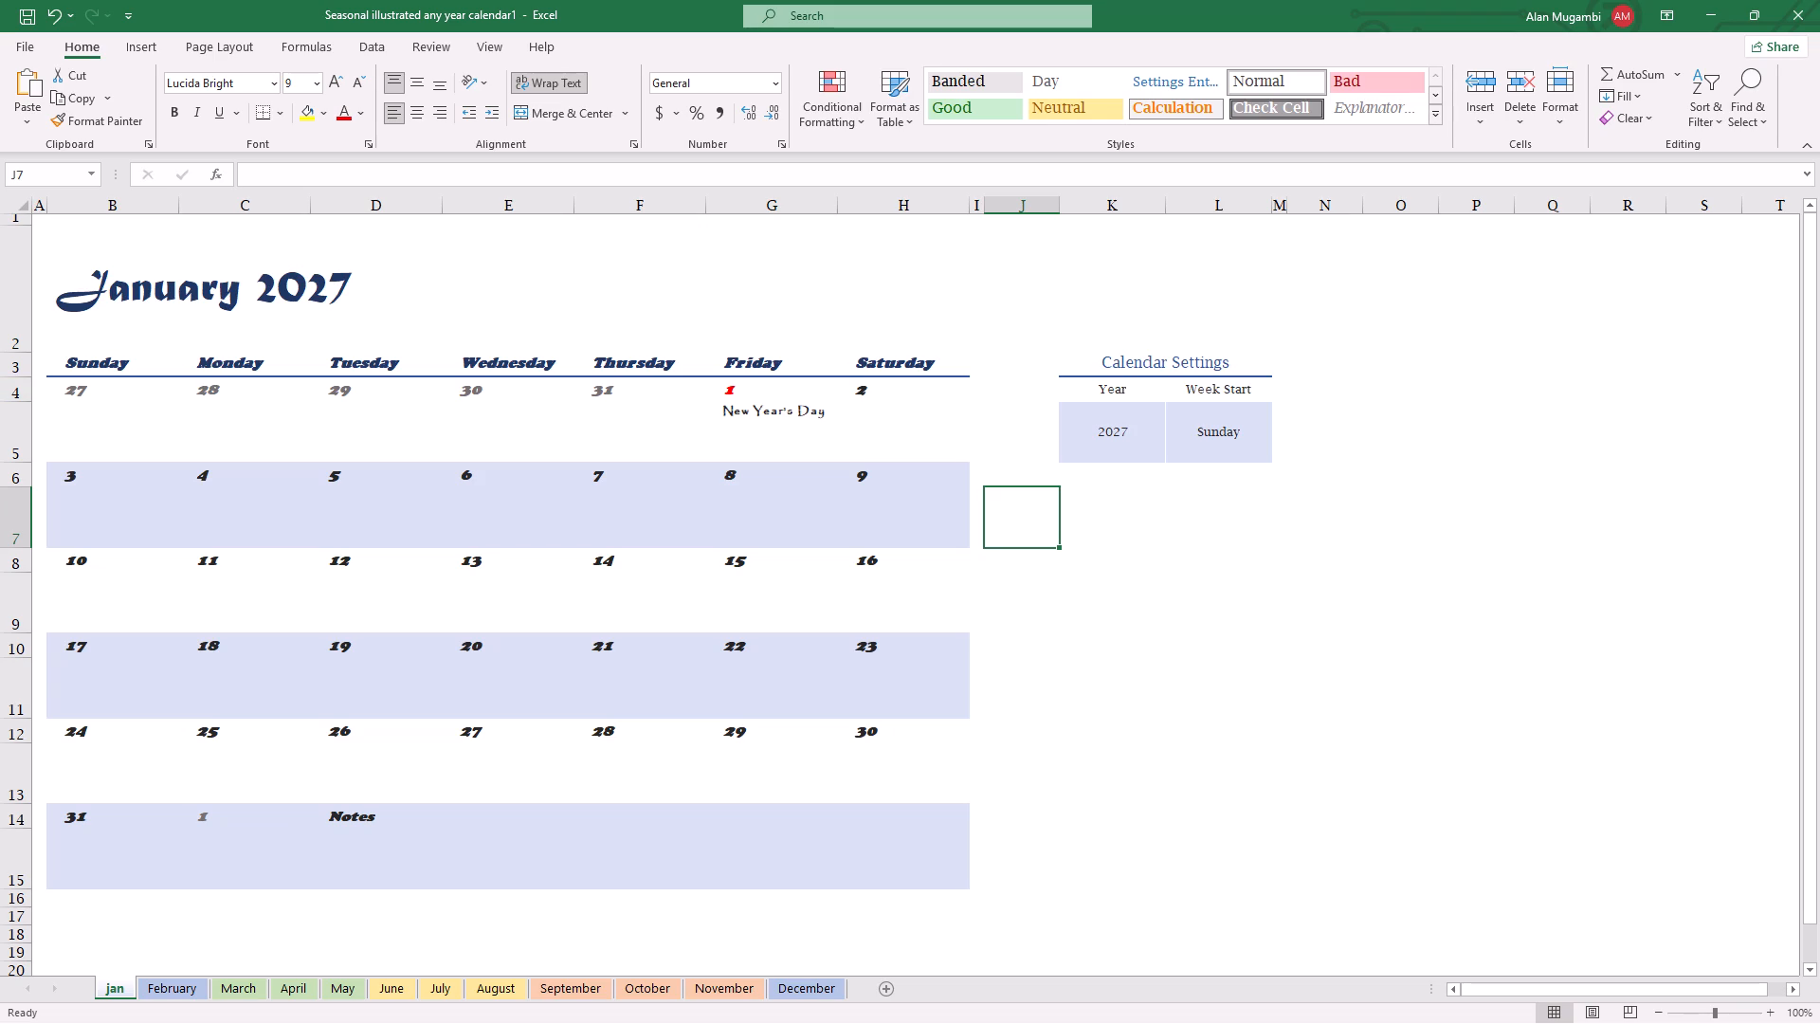
Clear the conditional formatting rules from the entire January sheet and from its selected calendar grid, rows 4 to 15.
left_click_drag(59, 385, 144, 489)
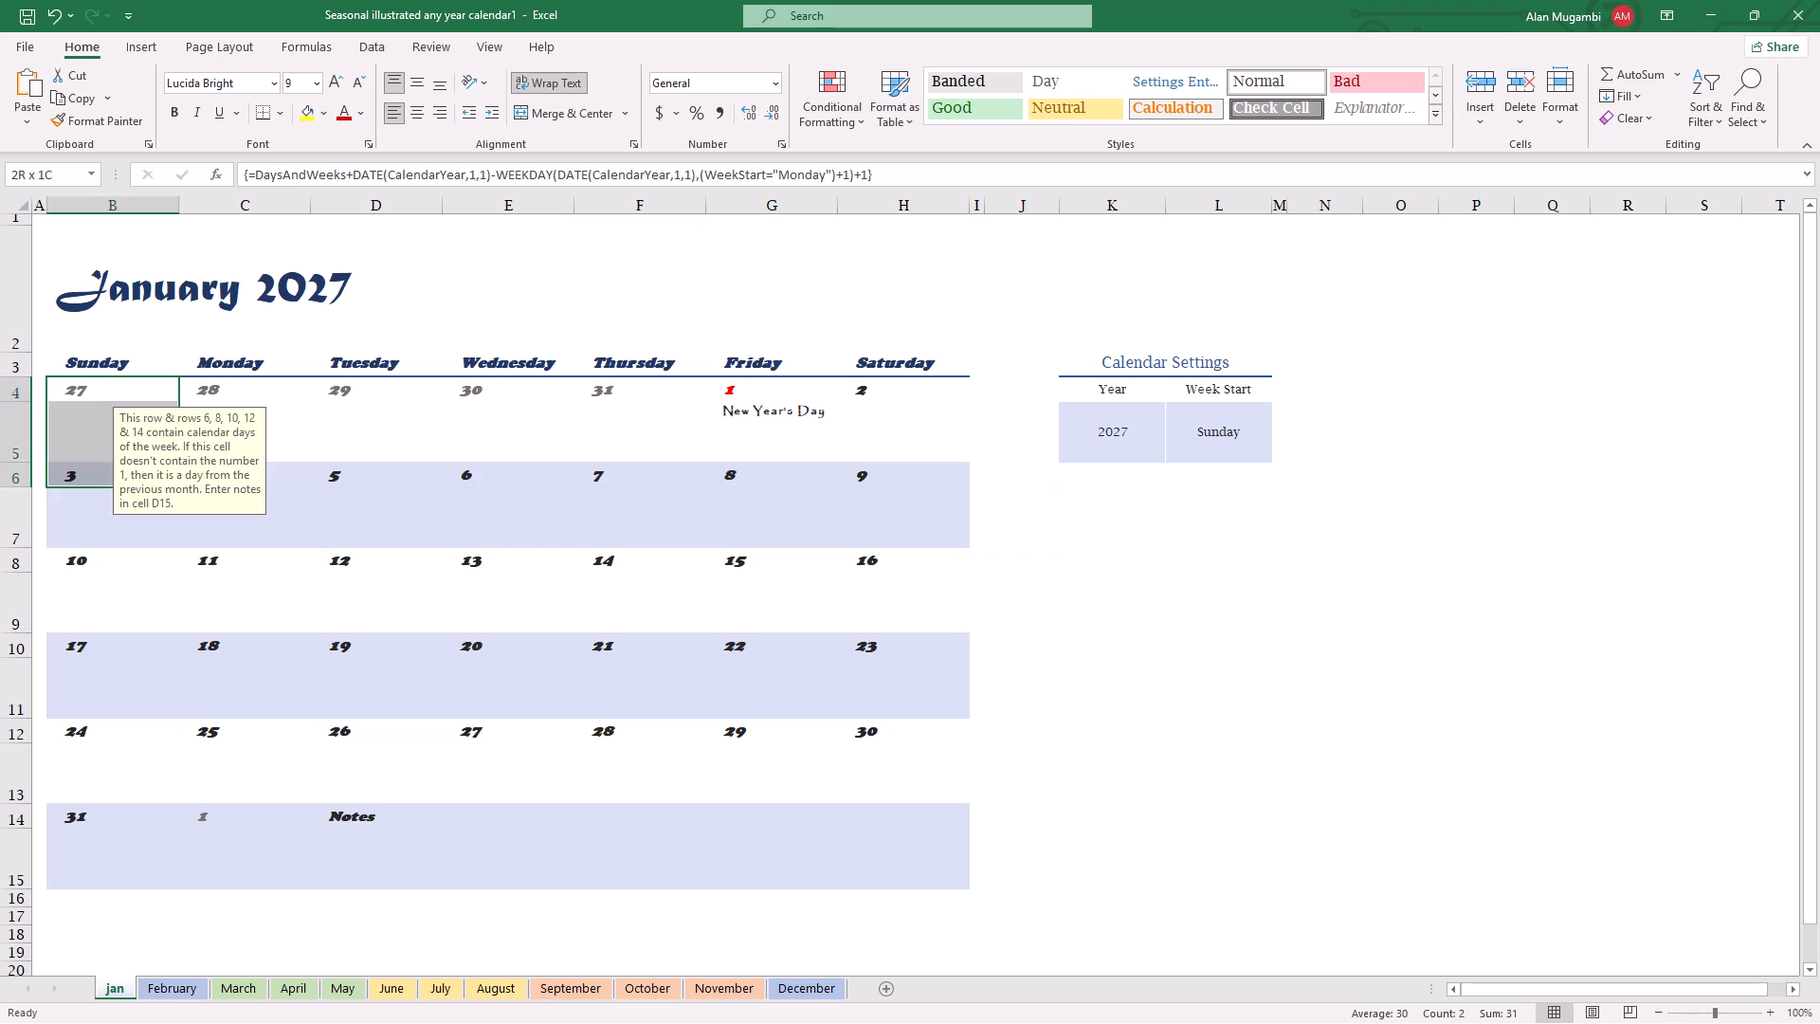
left_click_drag(144, 489, 948, 916)
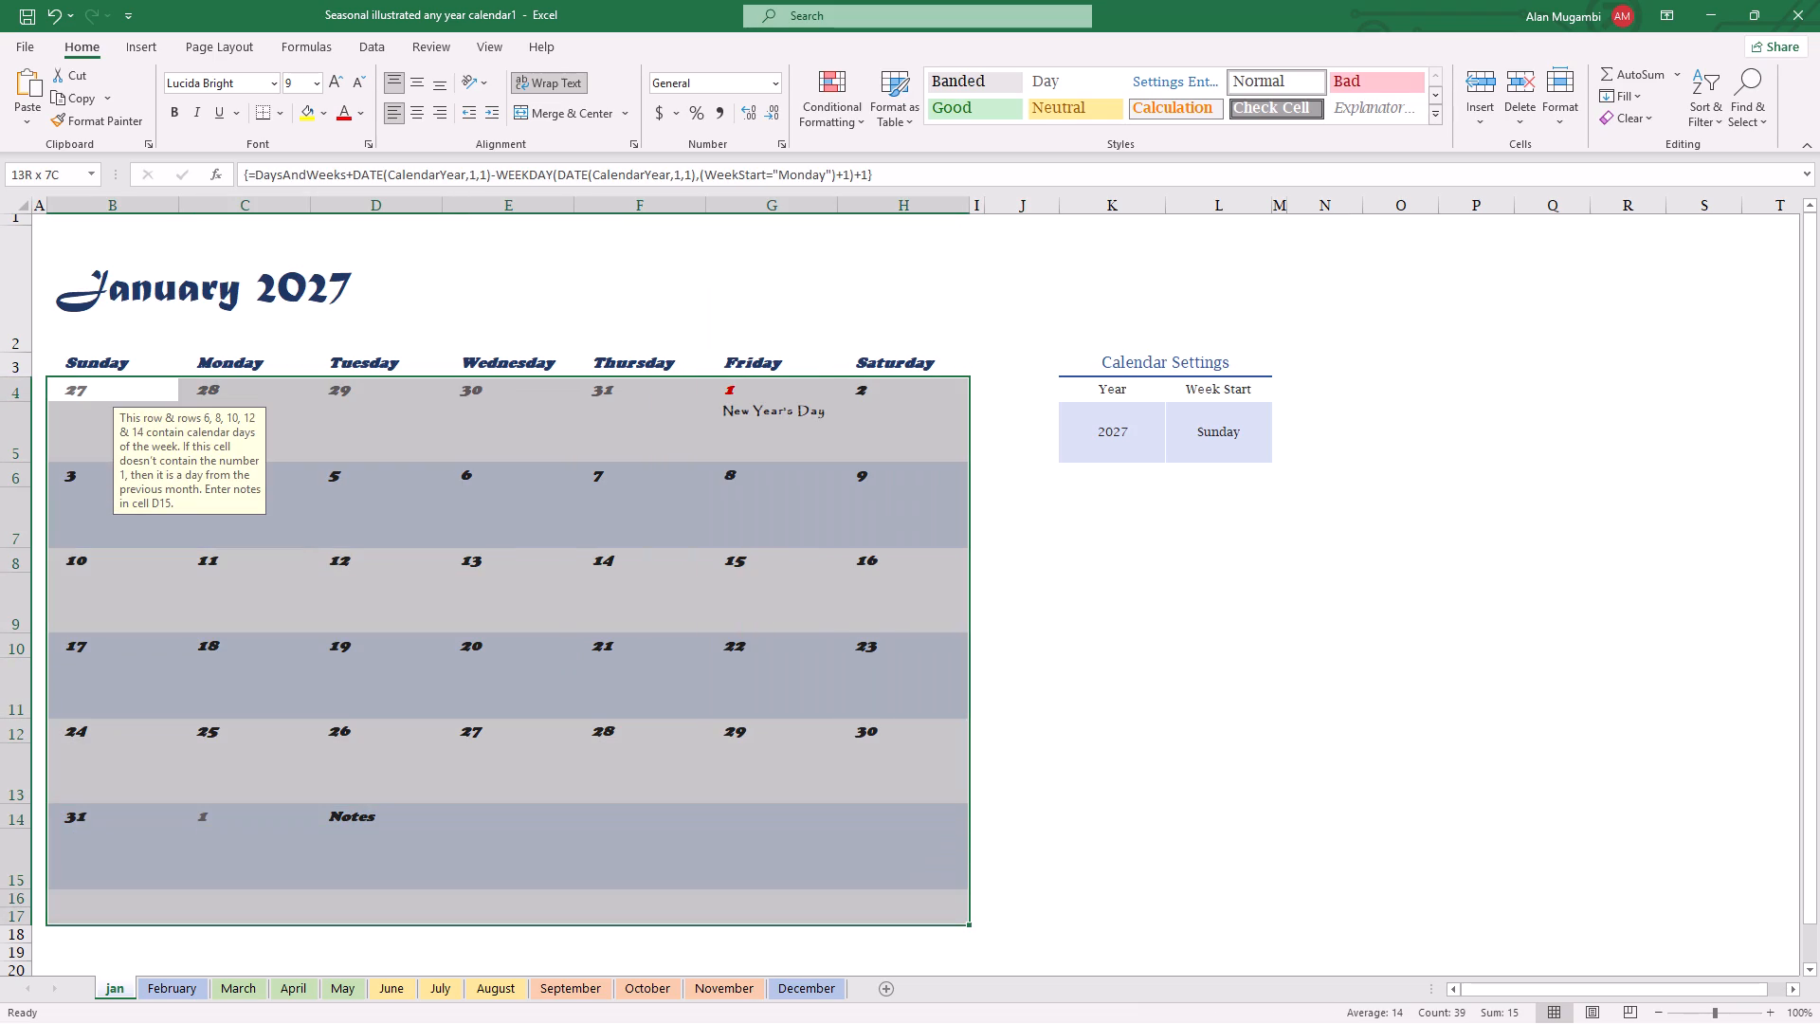
left_click_drag(948, 916, 943, 881)
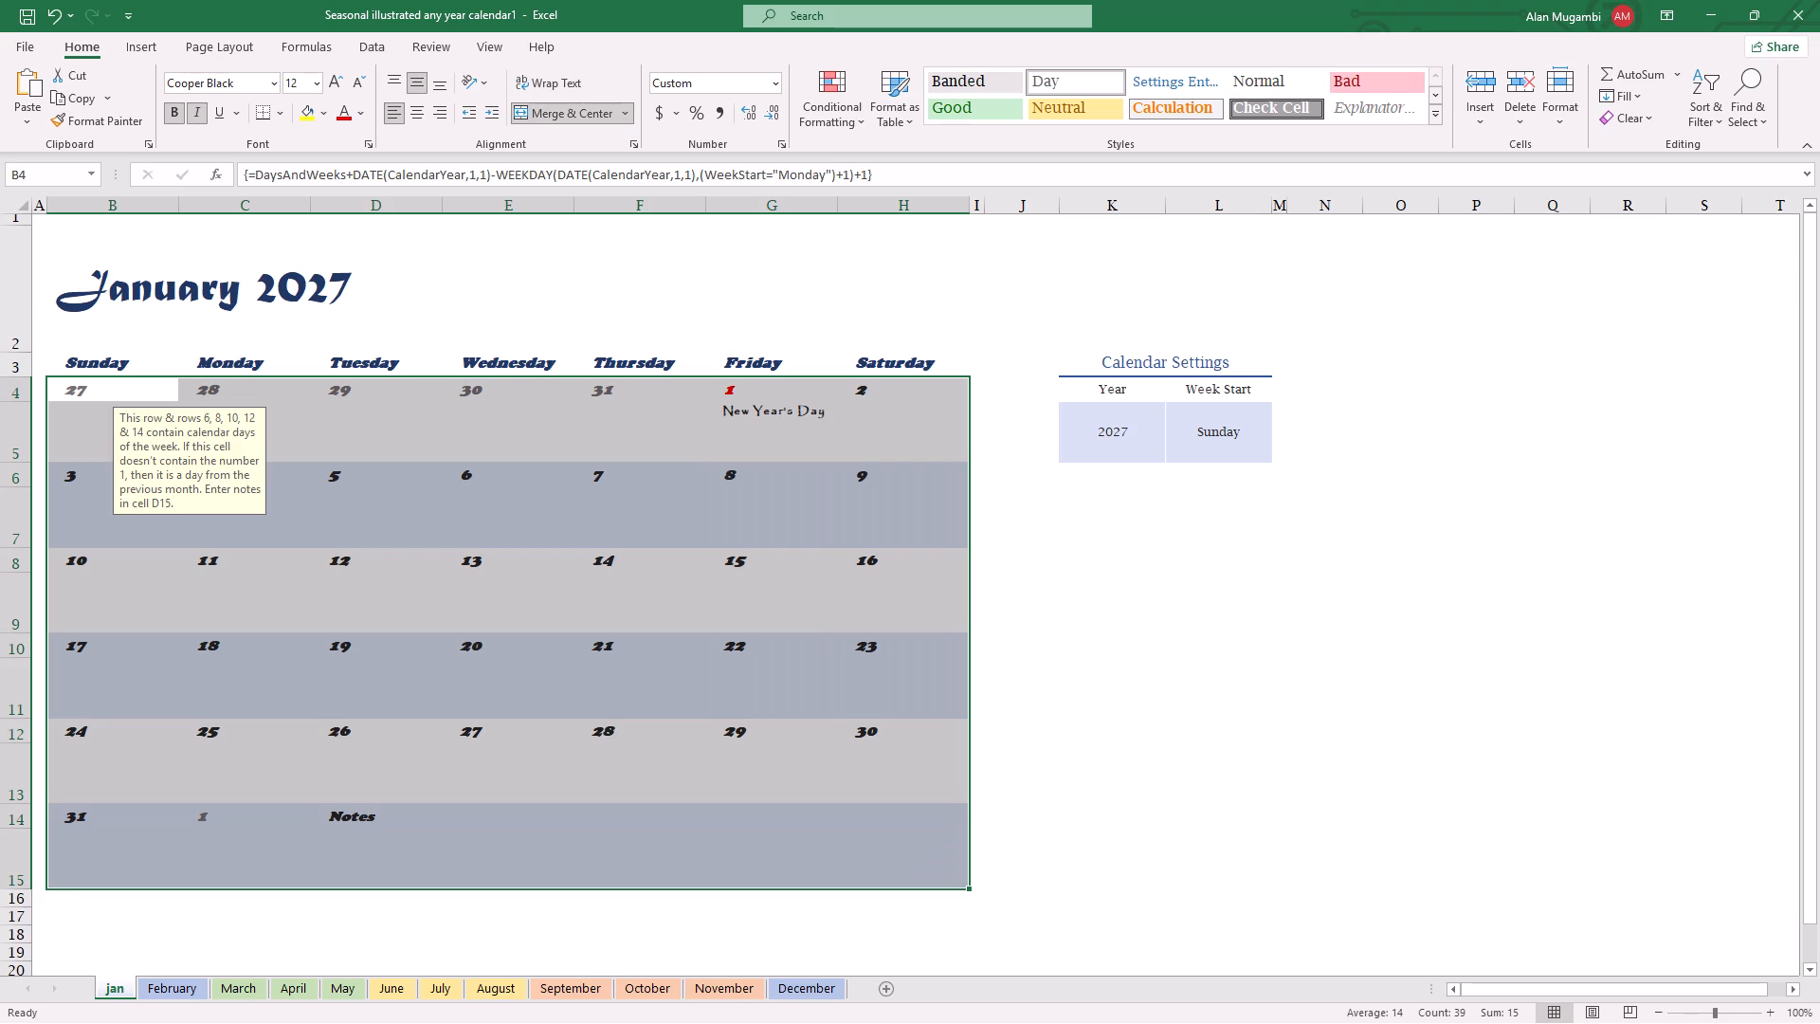
left_click(842, 93)
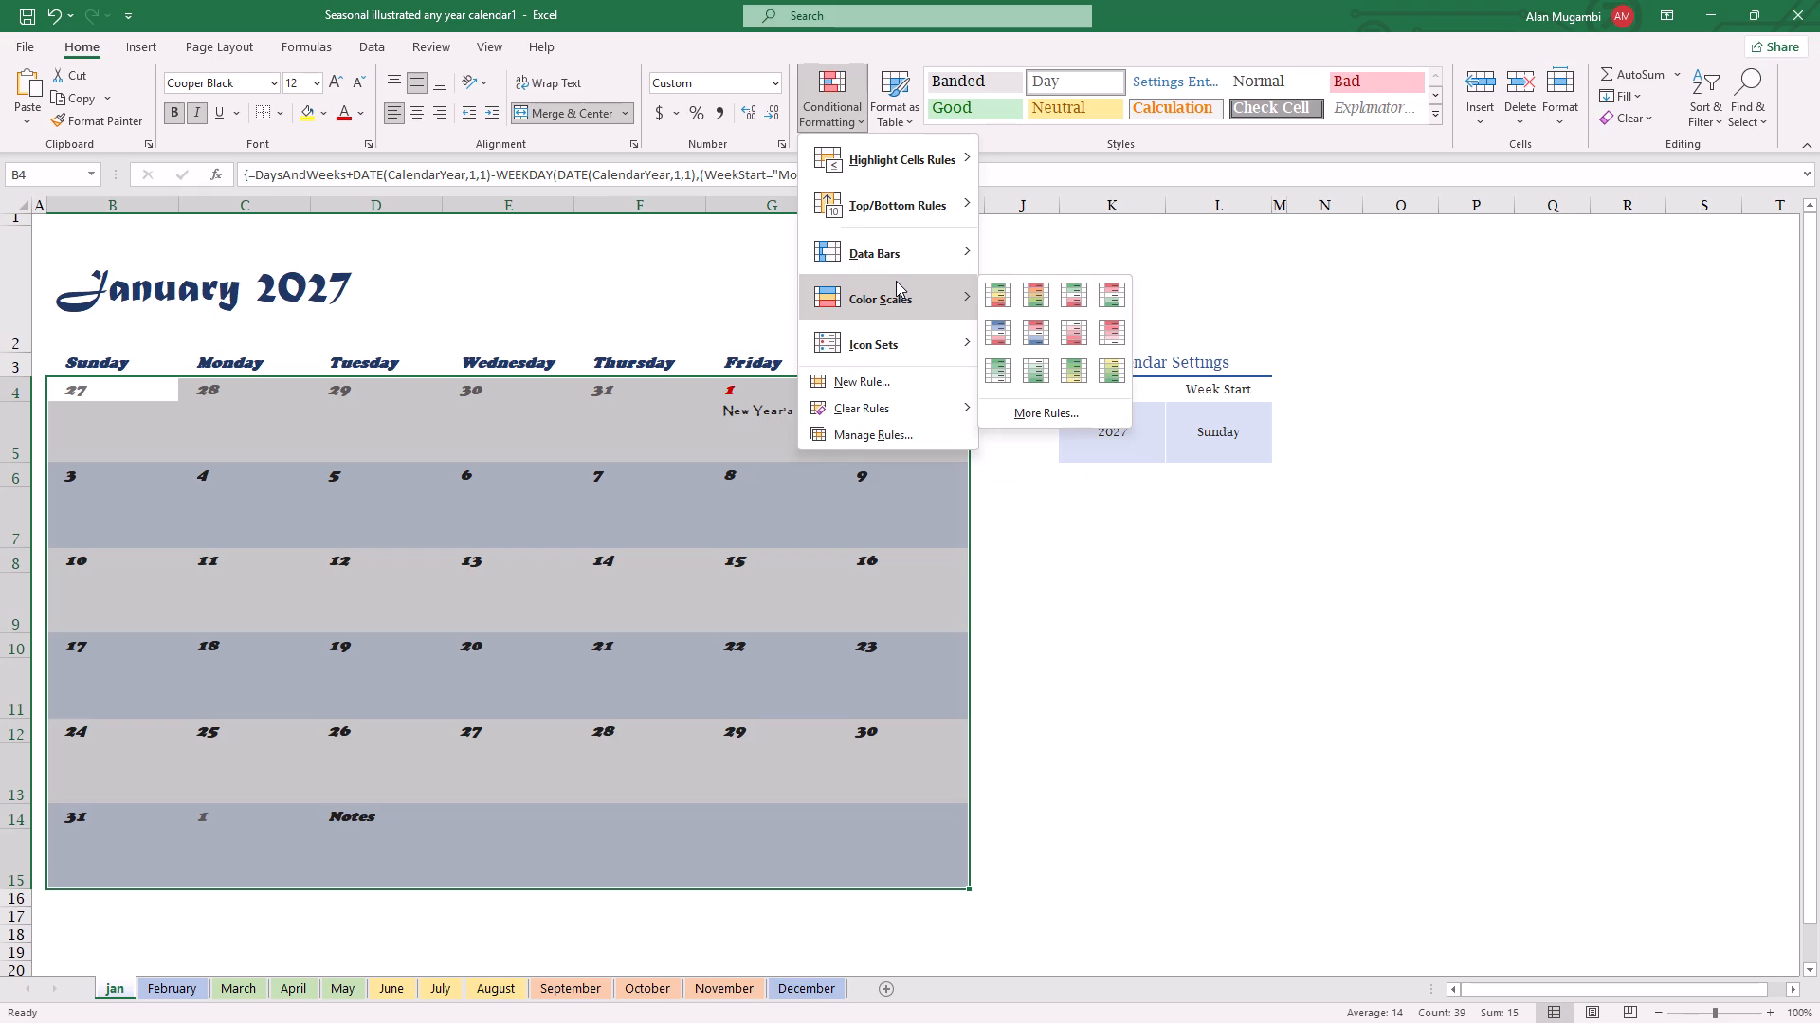
right_click(653, 572)
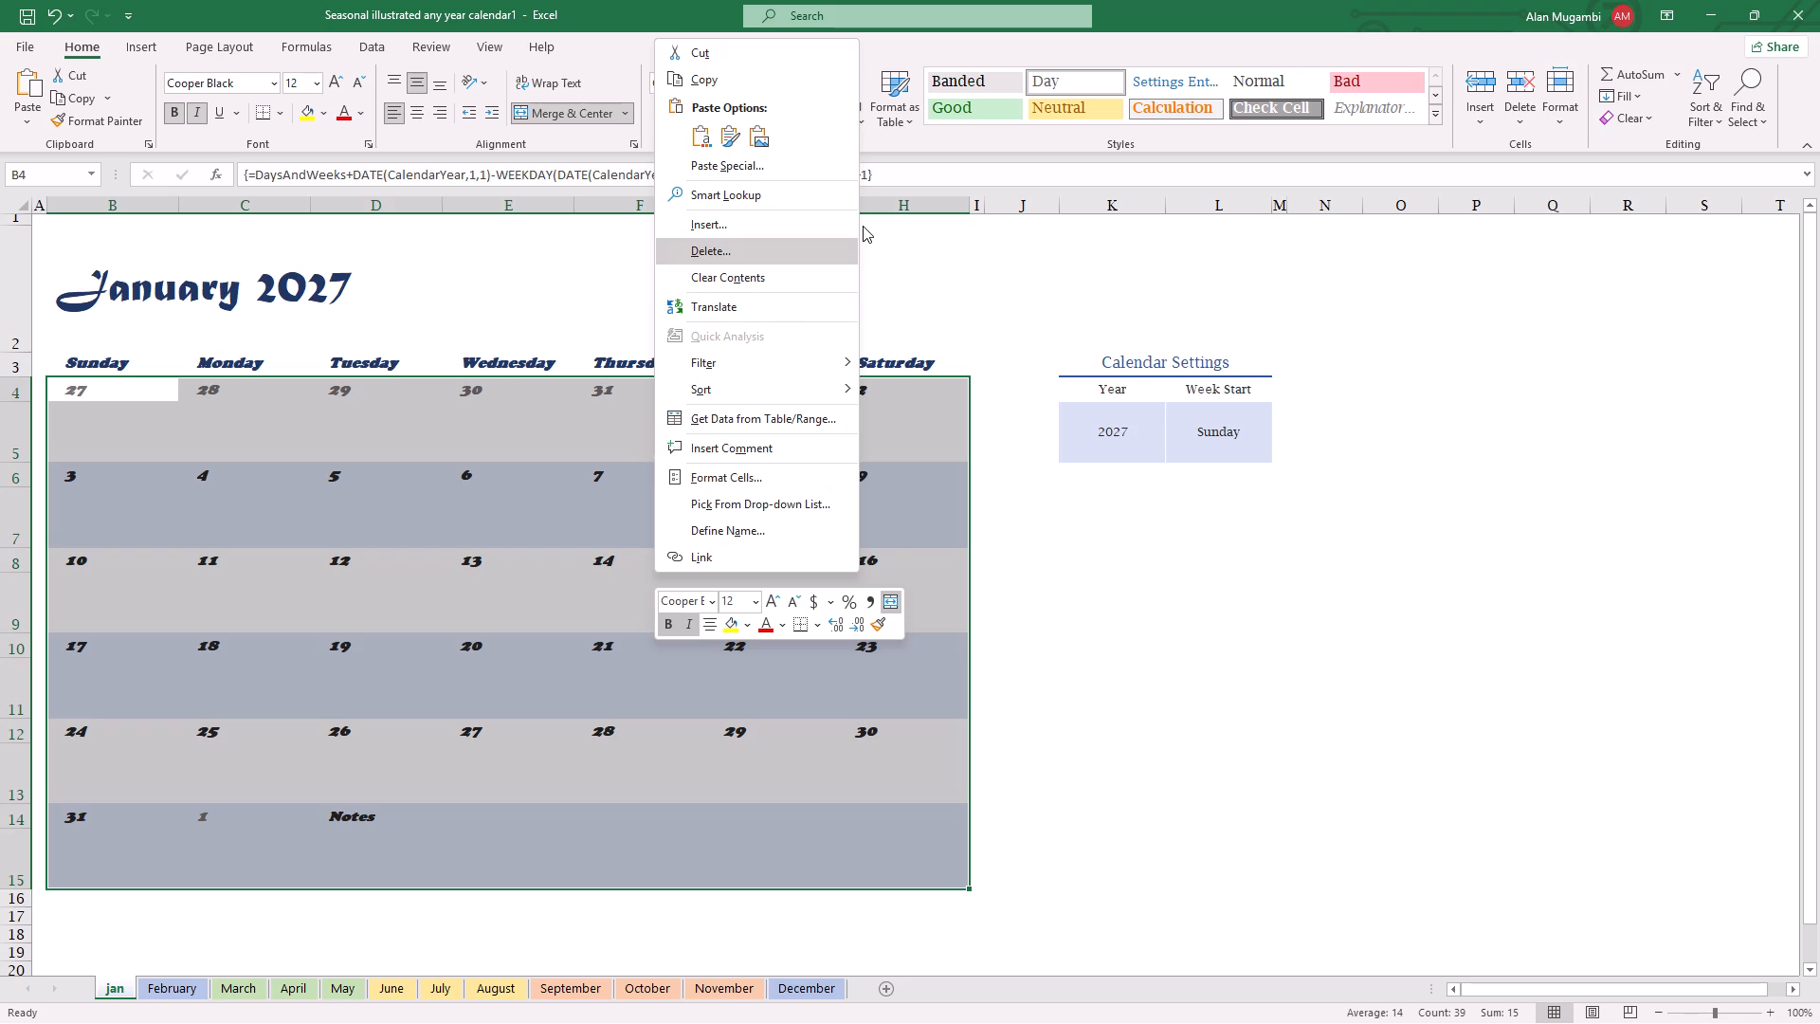
left_click(896, 426)
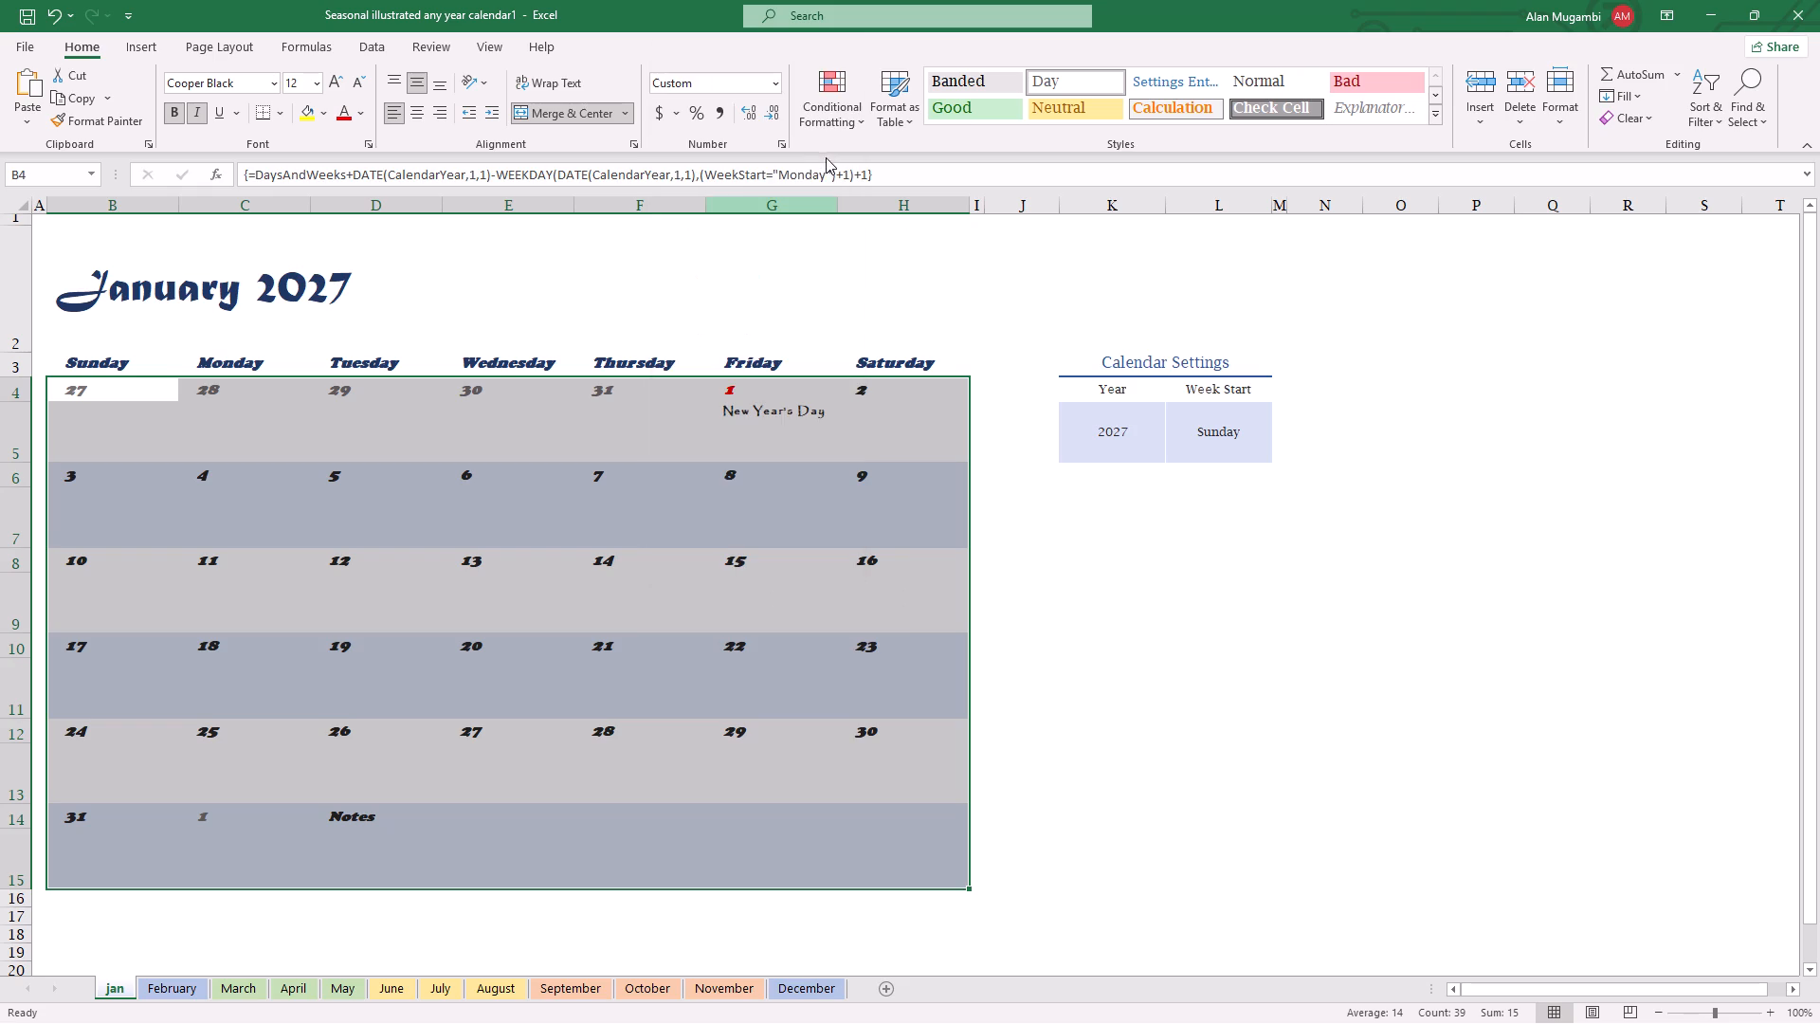
left_click(832, 106)
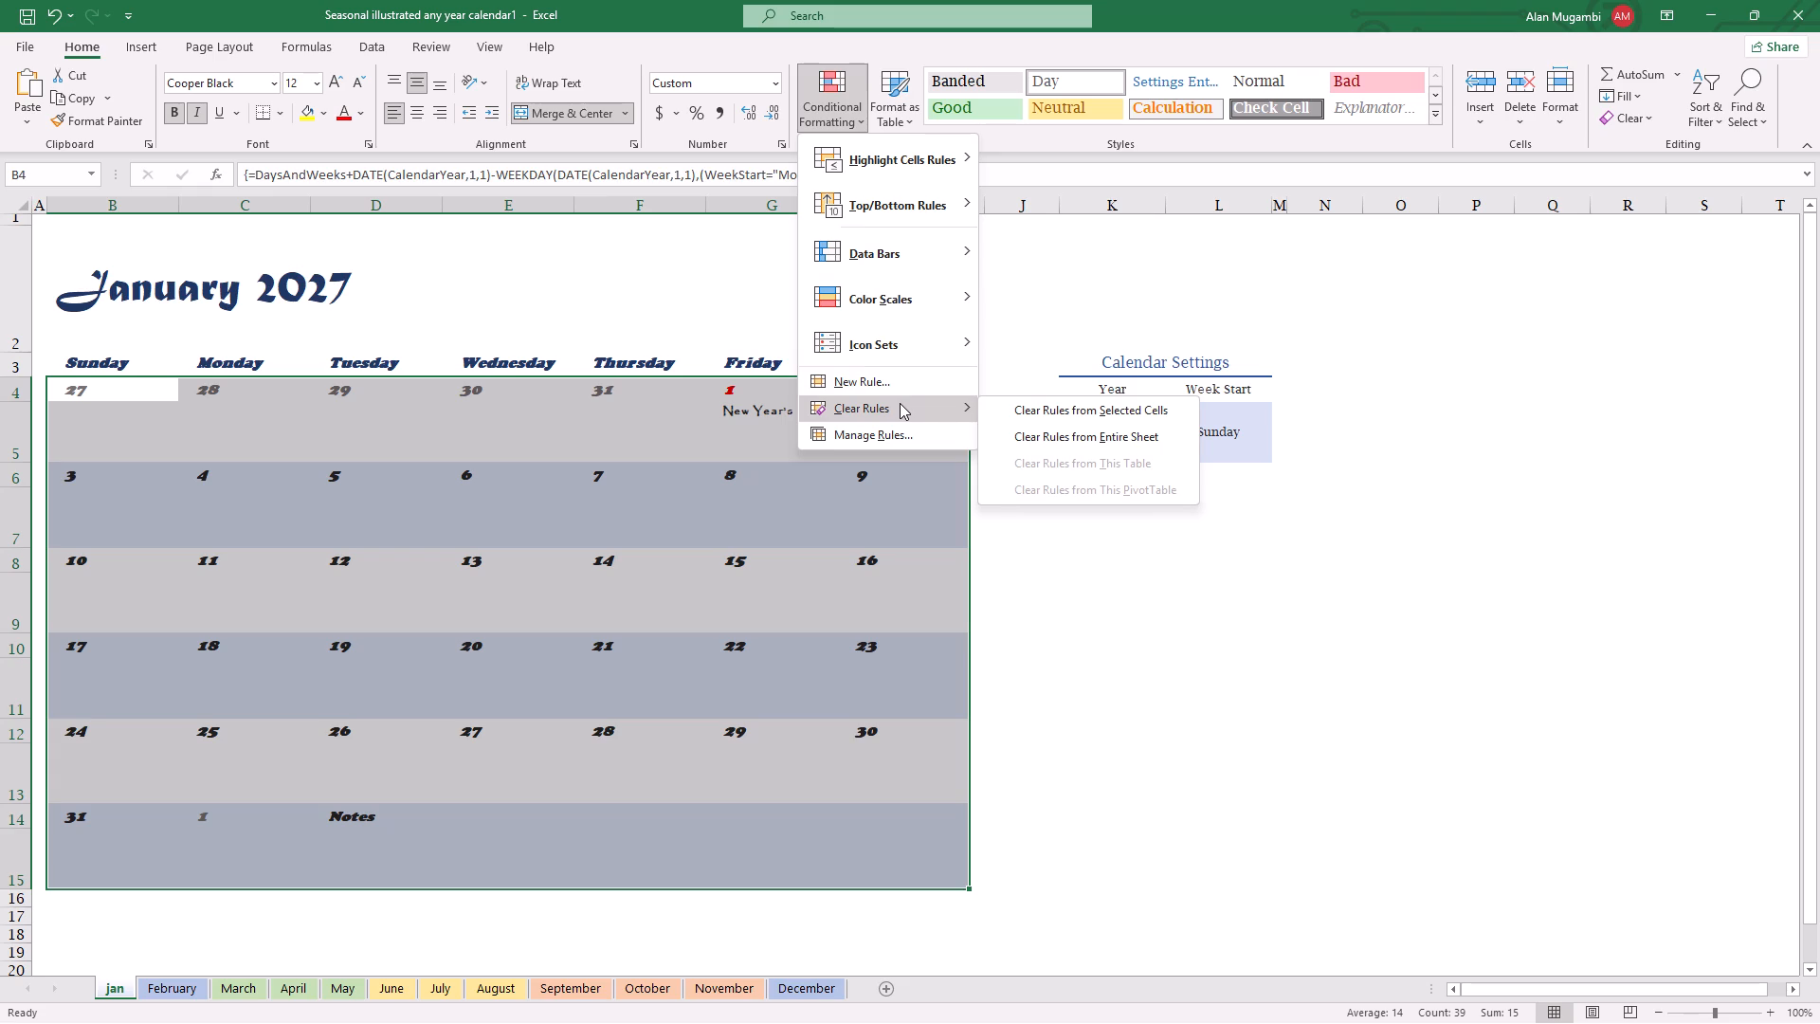
left_click(1033, 428)
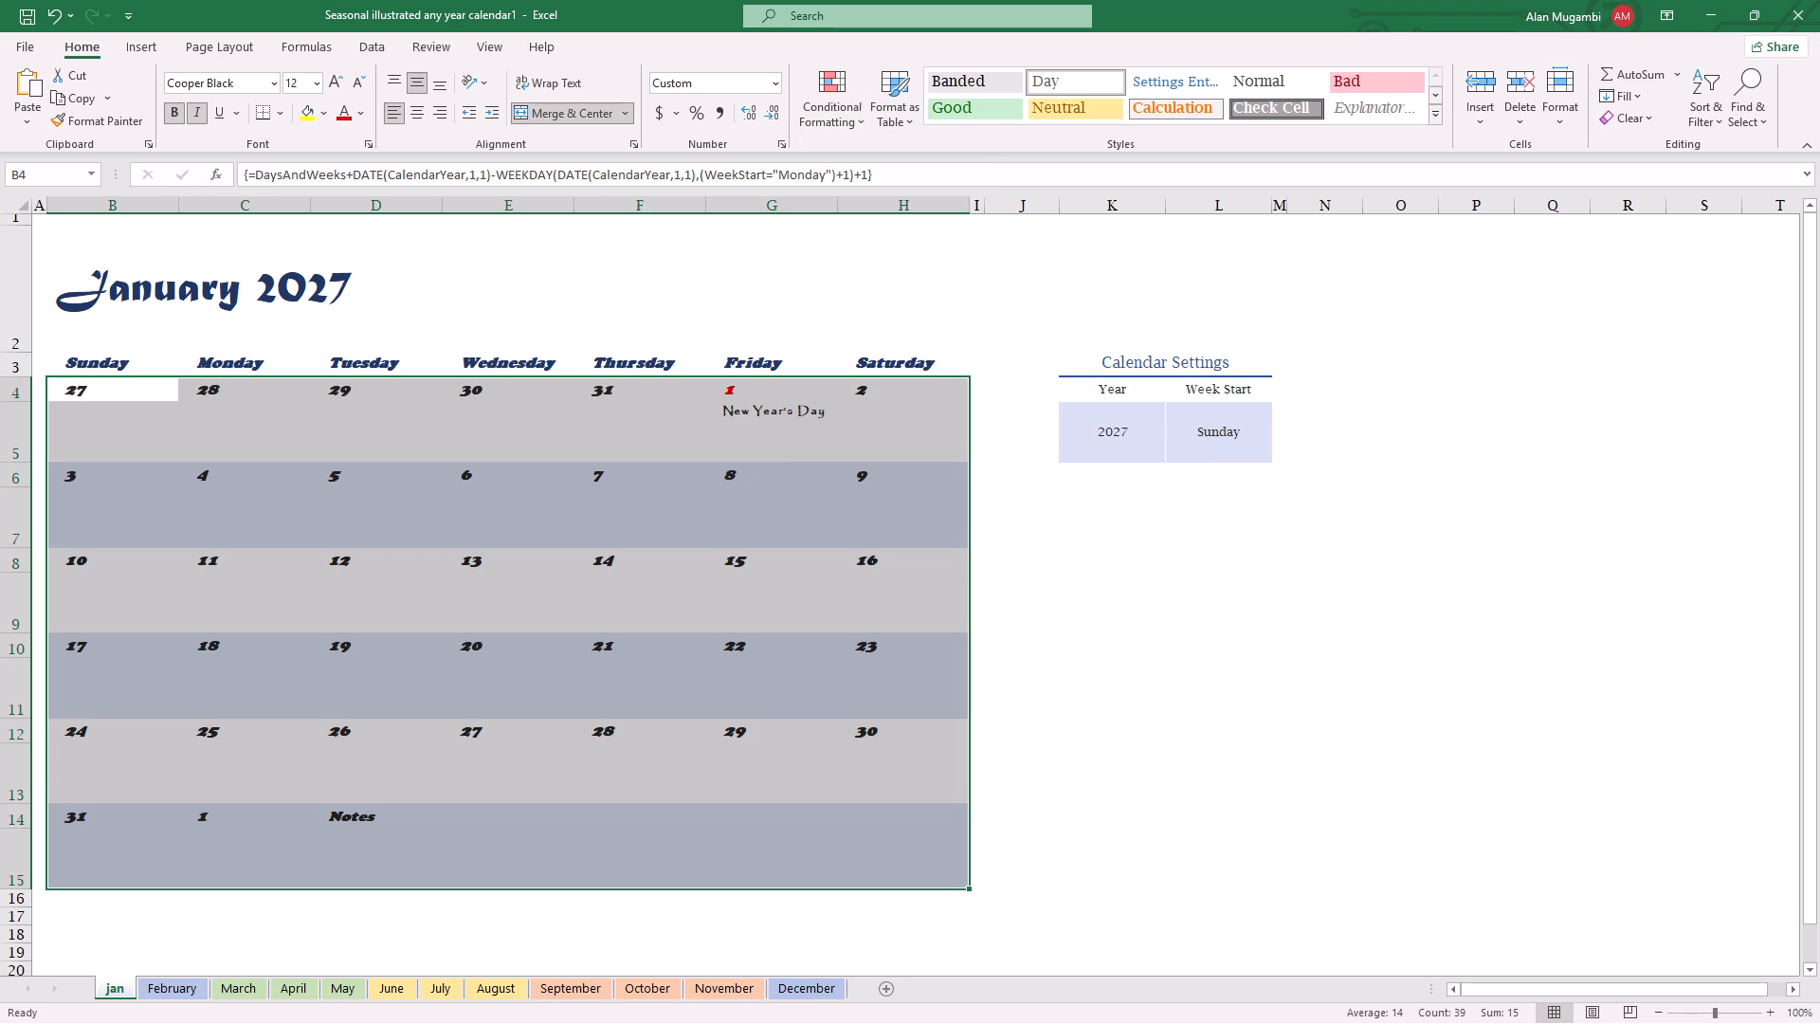
left_click(832, 84)
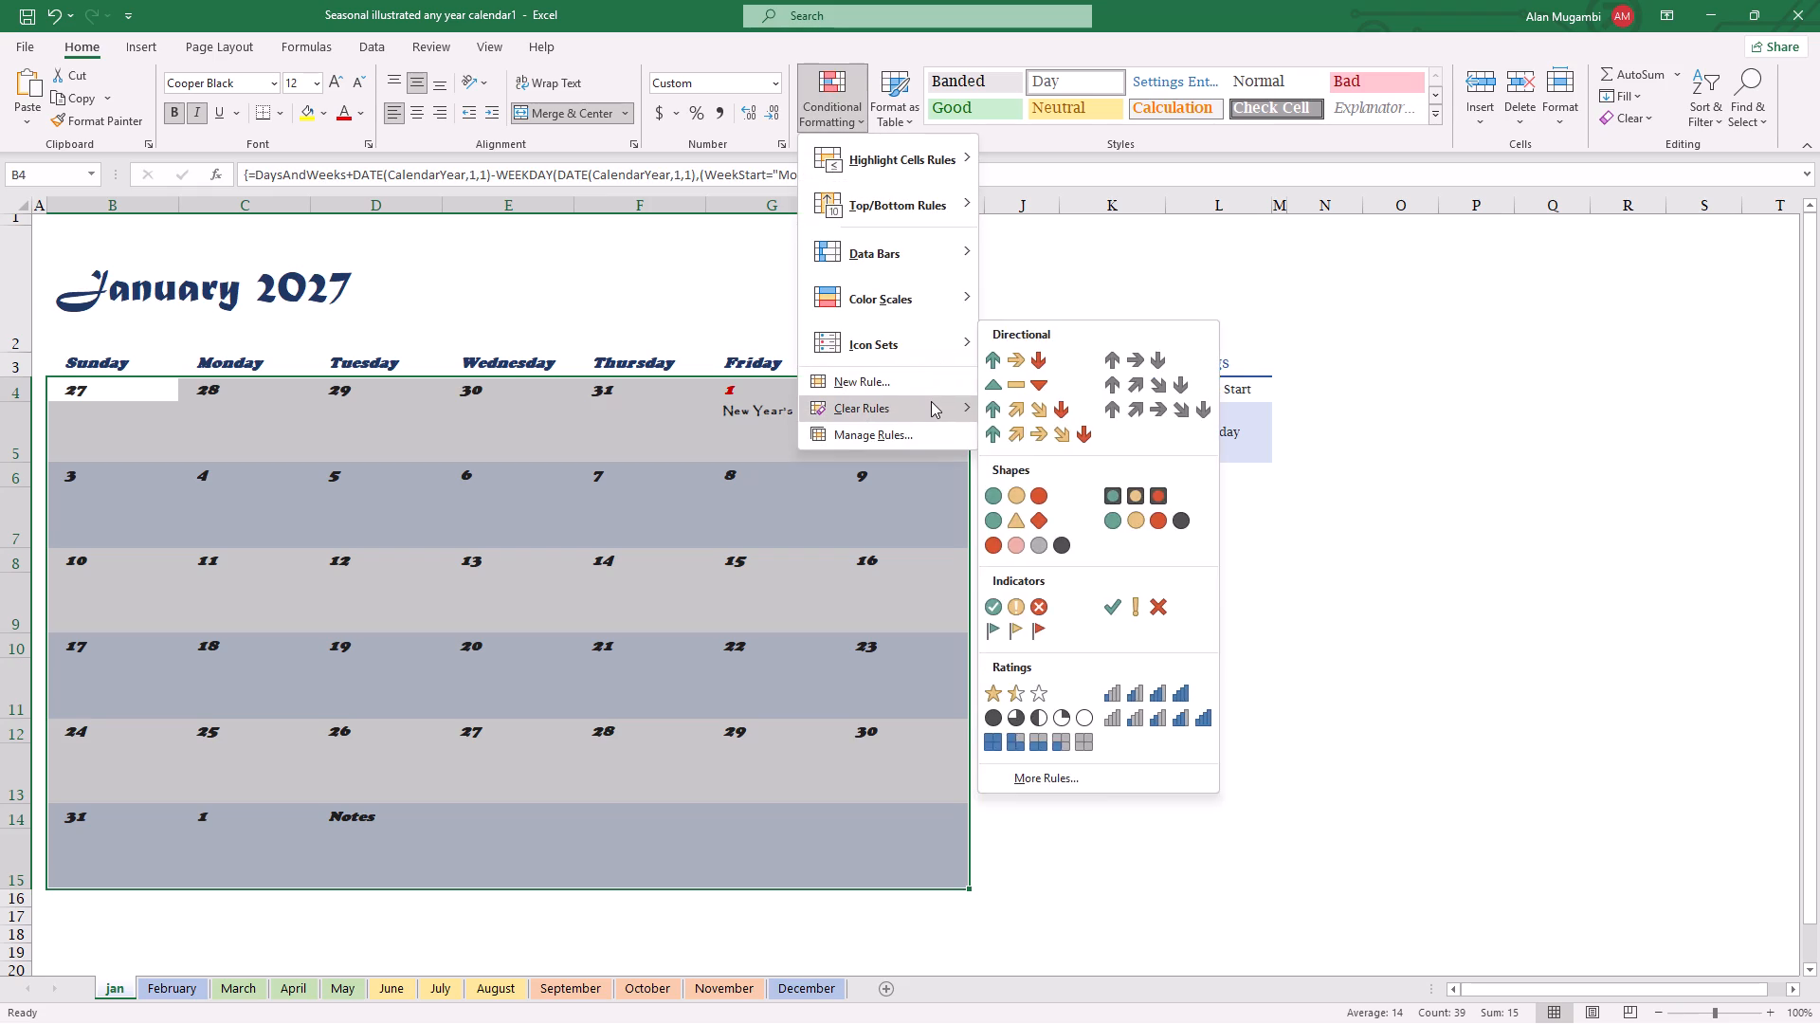
left_click(931, 401)
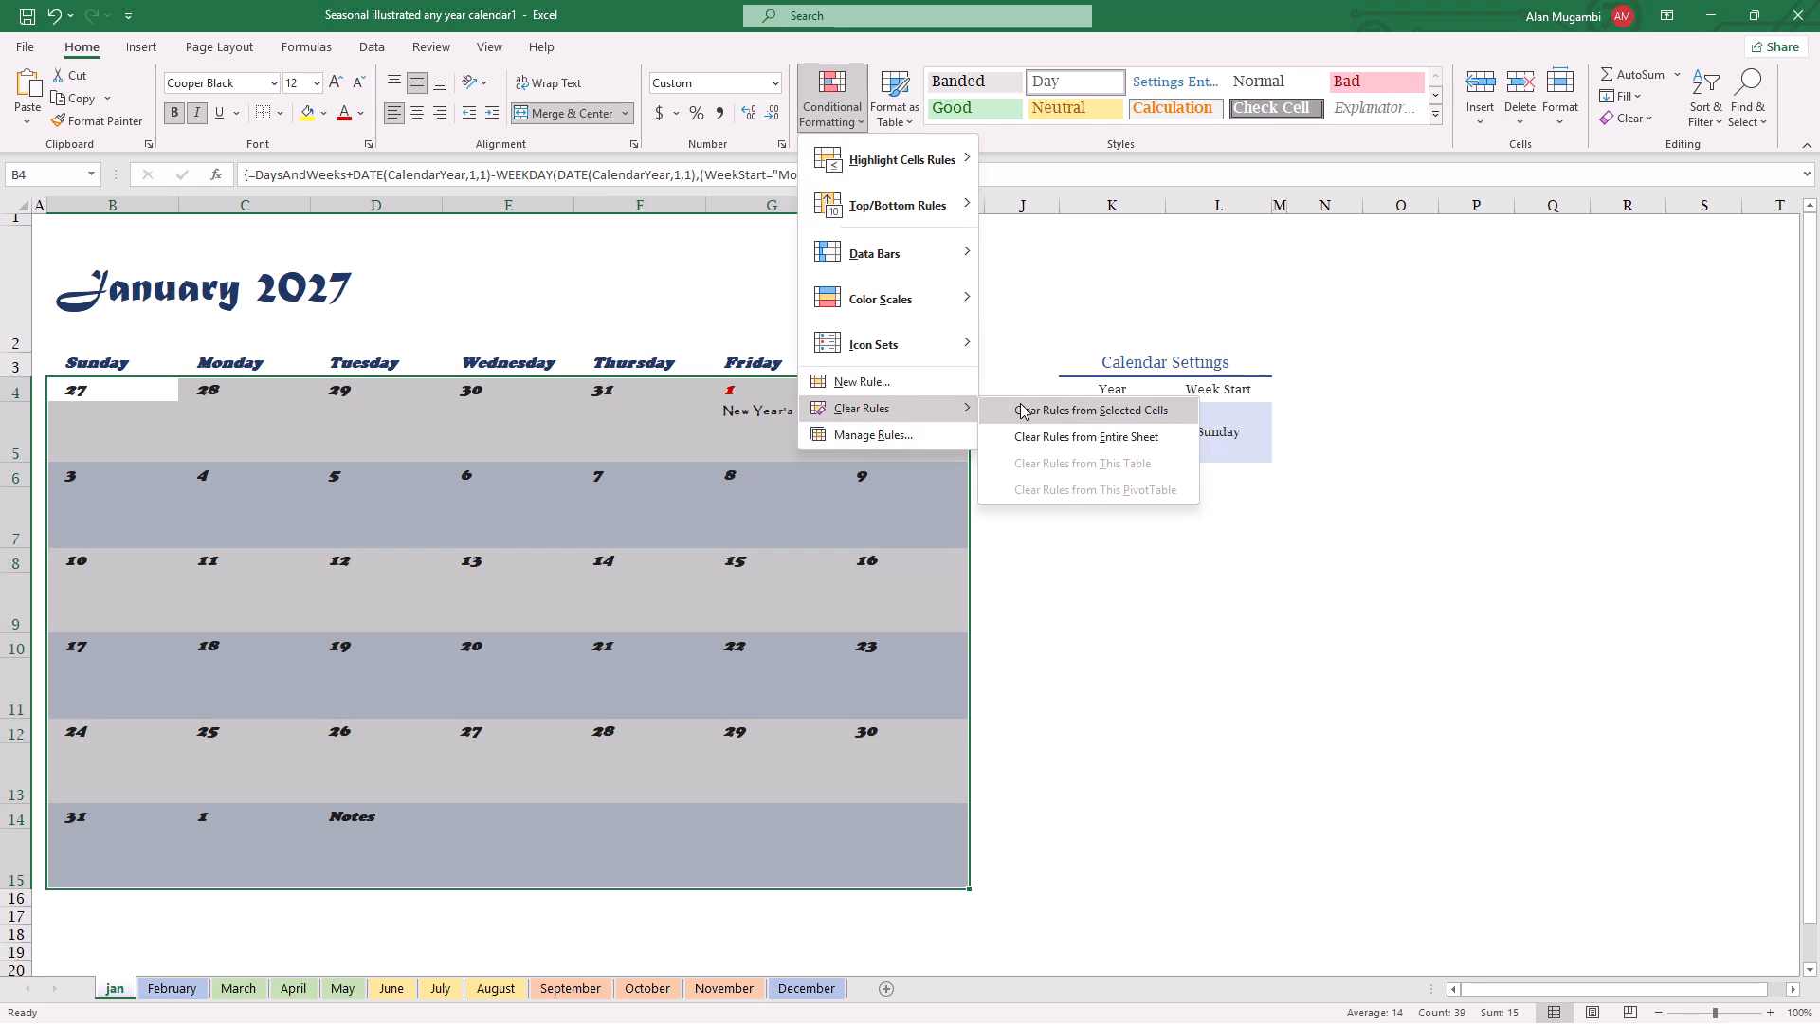
left_click(1020, 403)
left_click(953, 267)
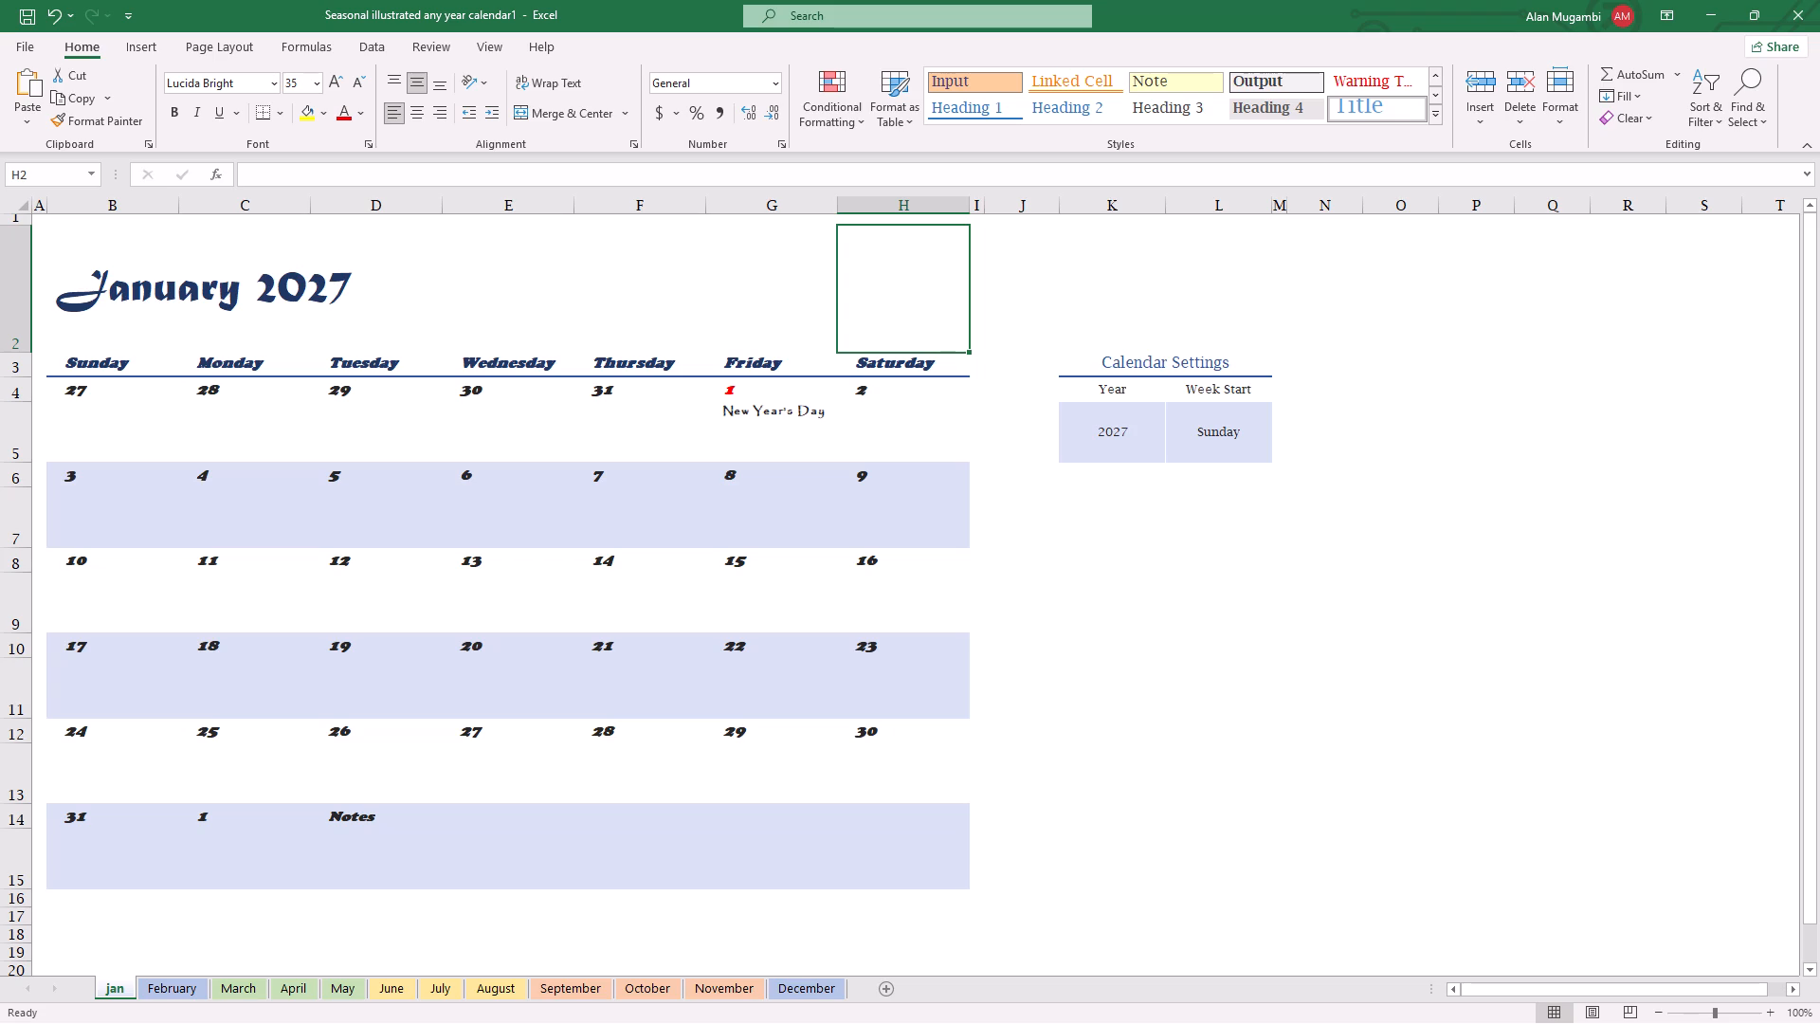
Fill the January week of dates 3 to 9, including the note cells beneath them, with white.
left_click_drag(62, 516, 71, 516)
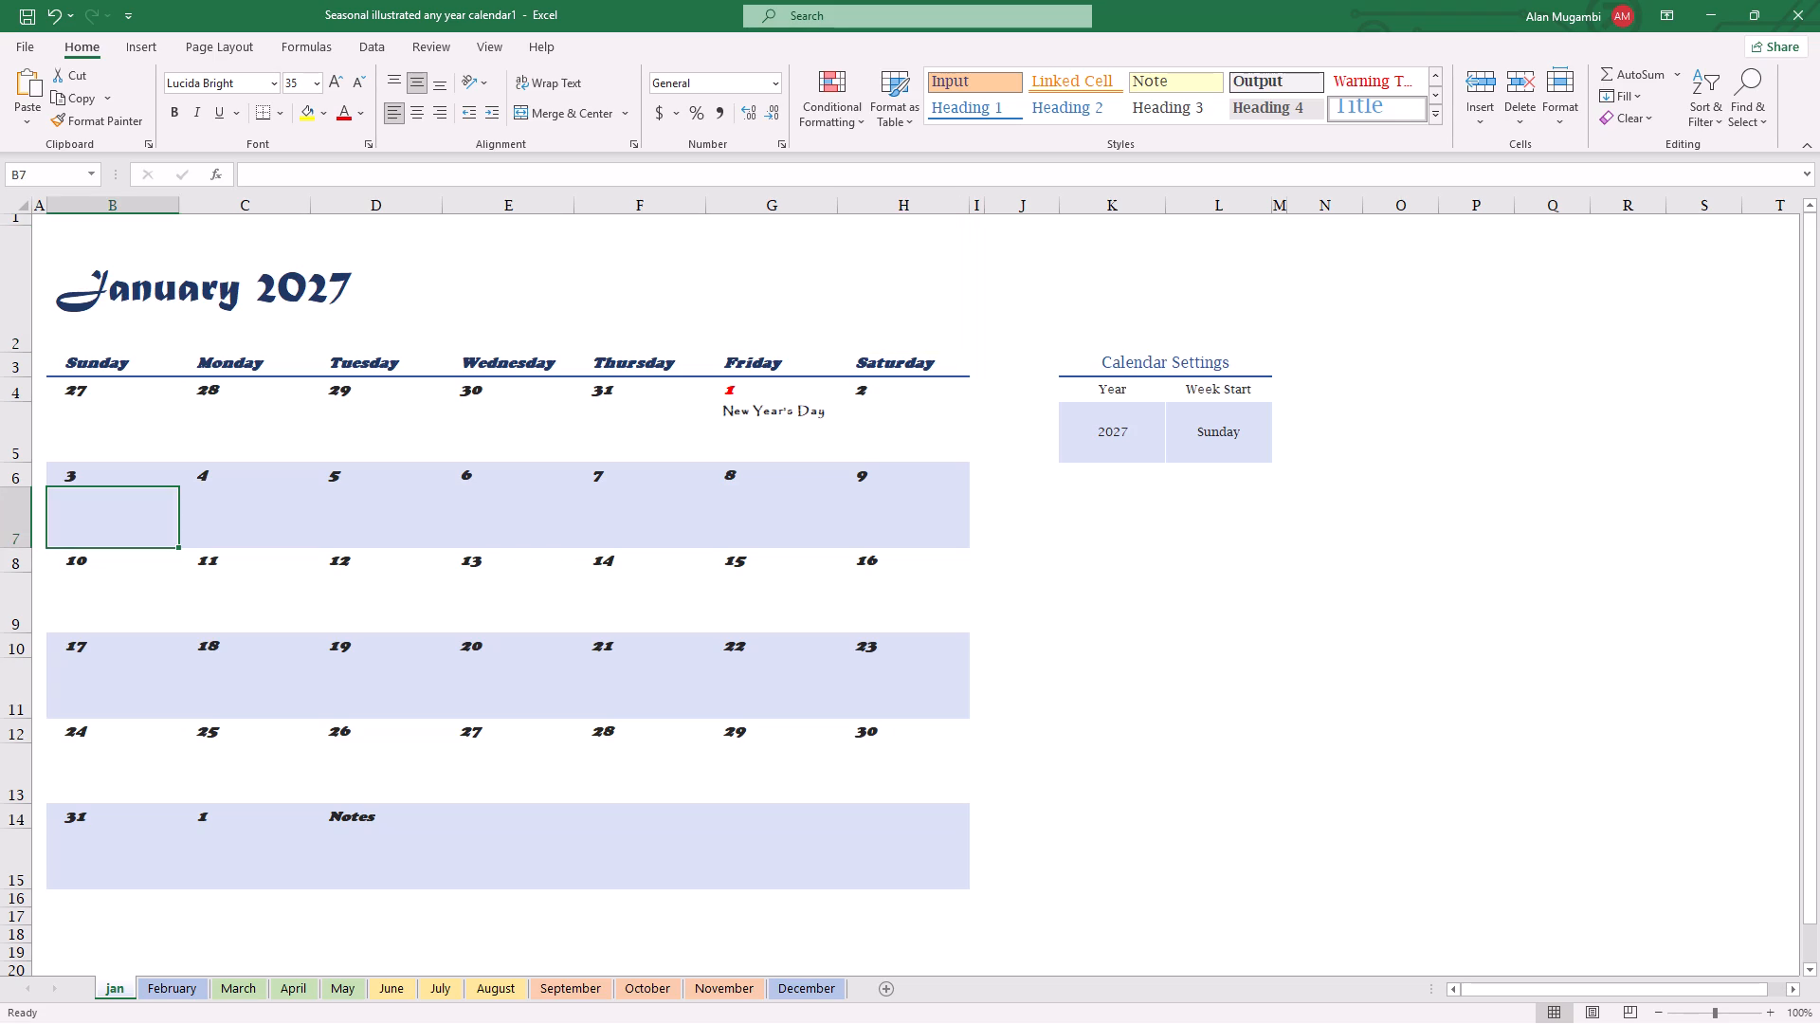
left_click_drag(71, 516, 129, 486)
left_click_drag(110, 479, 908, 523)
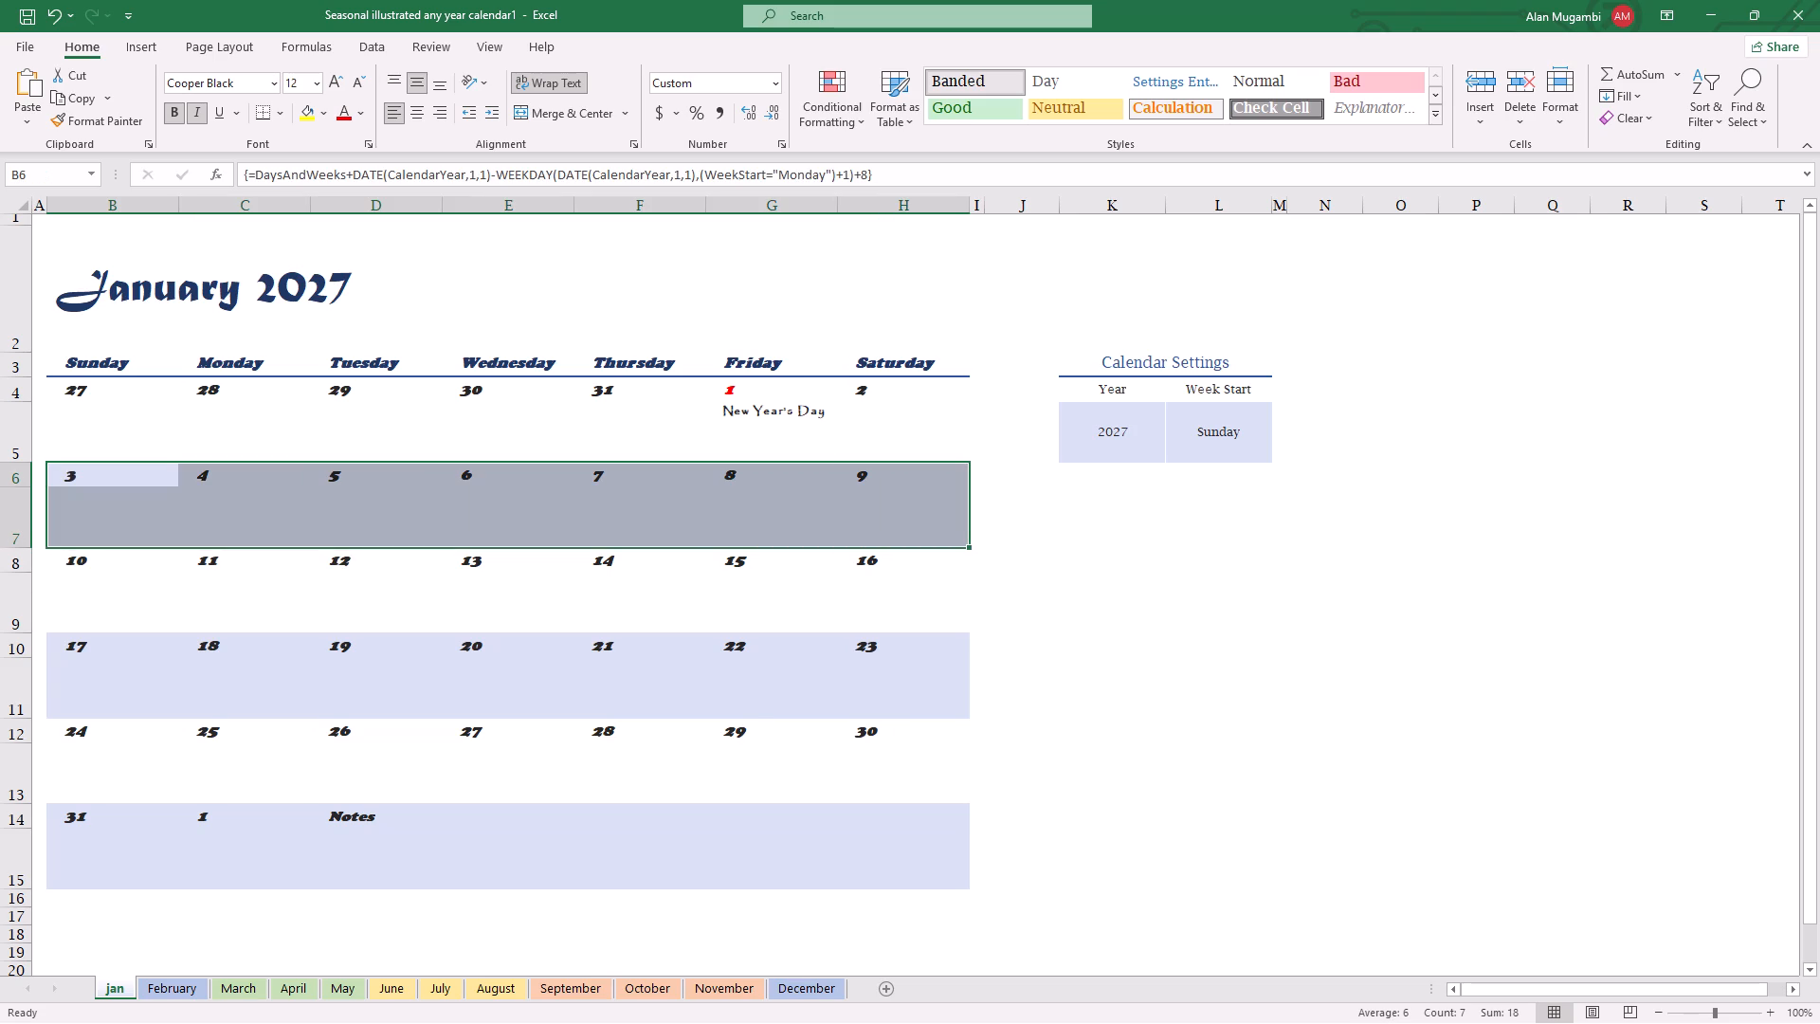
right_click(908, 523)
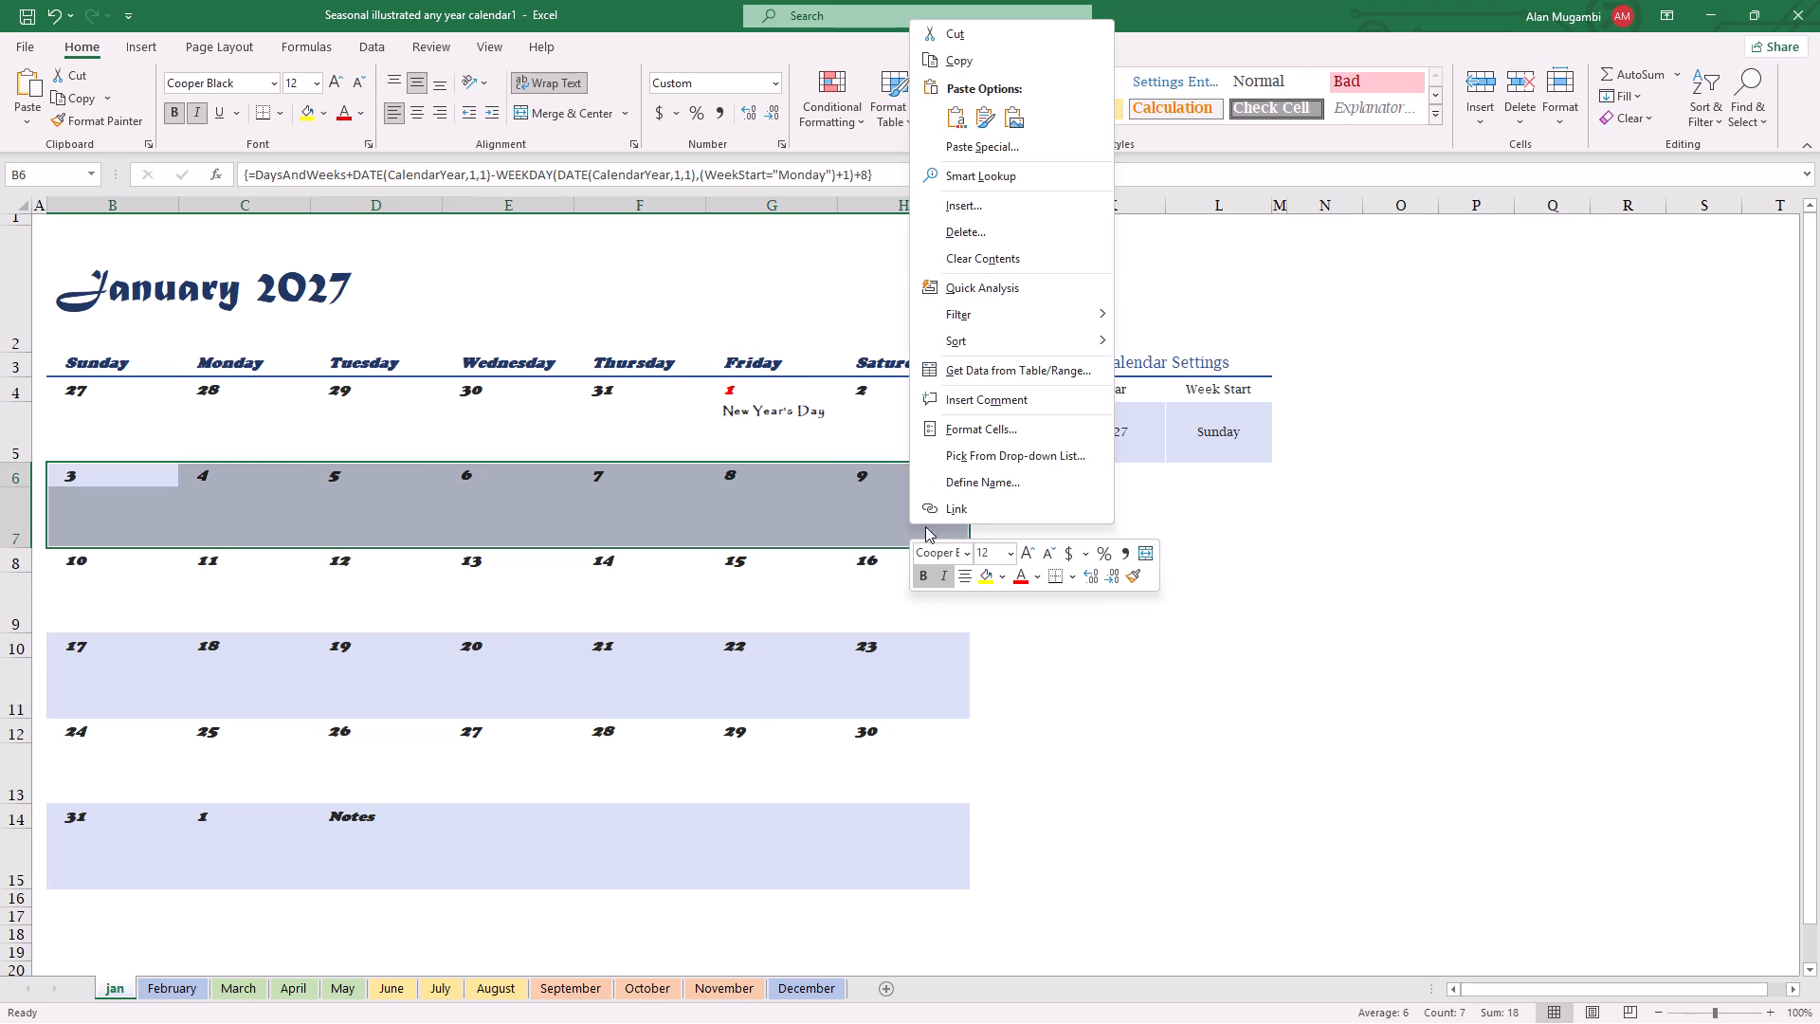
left_click(1002, 576)
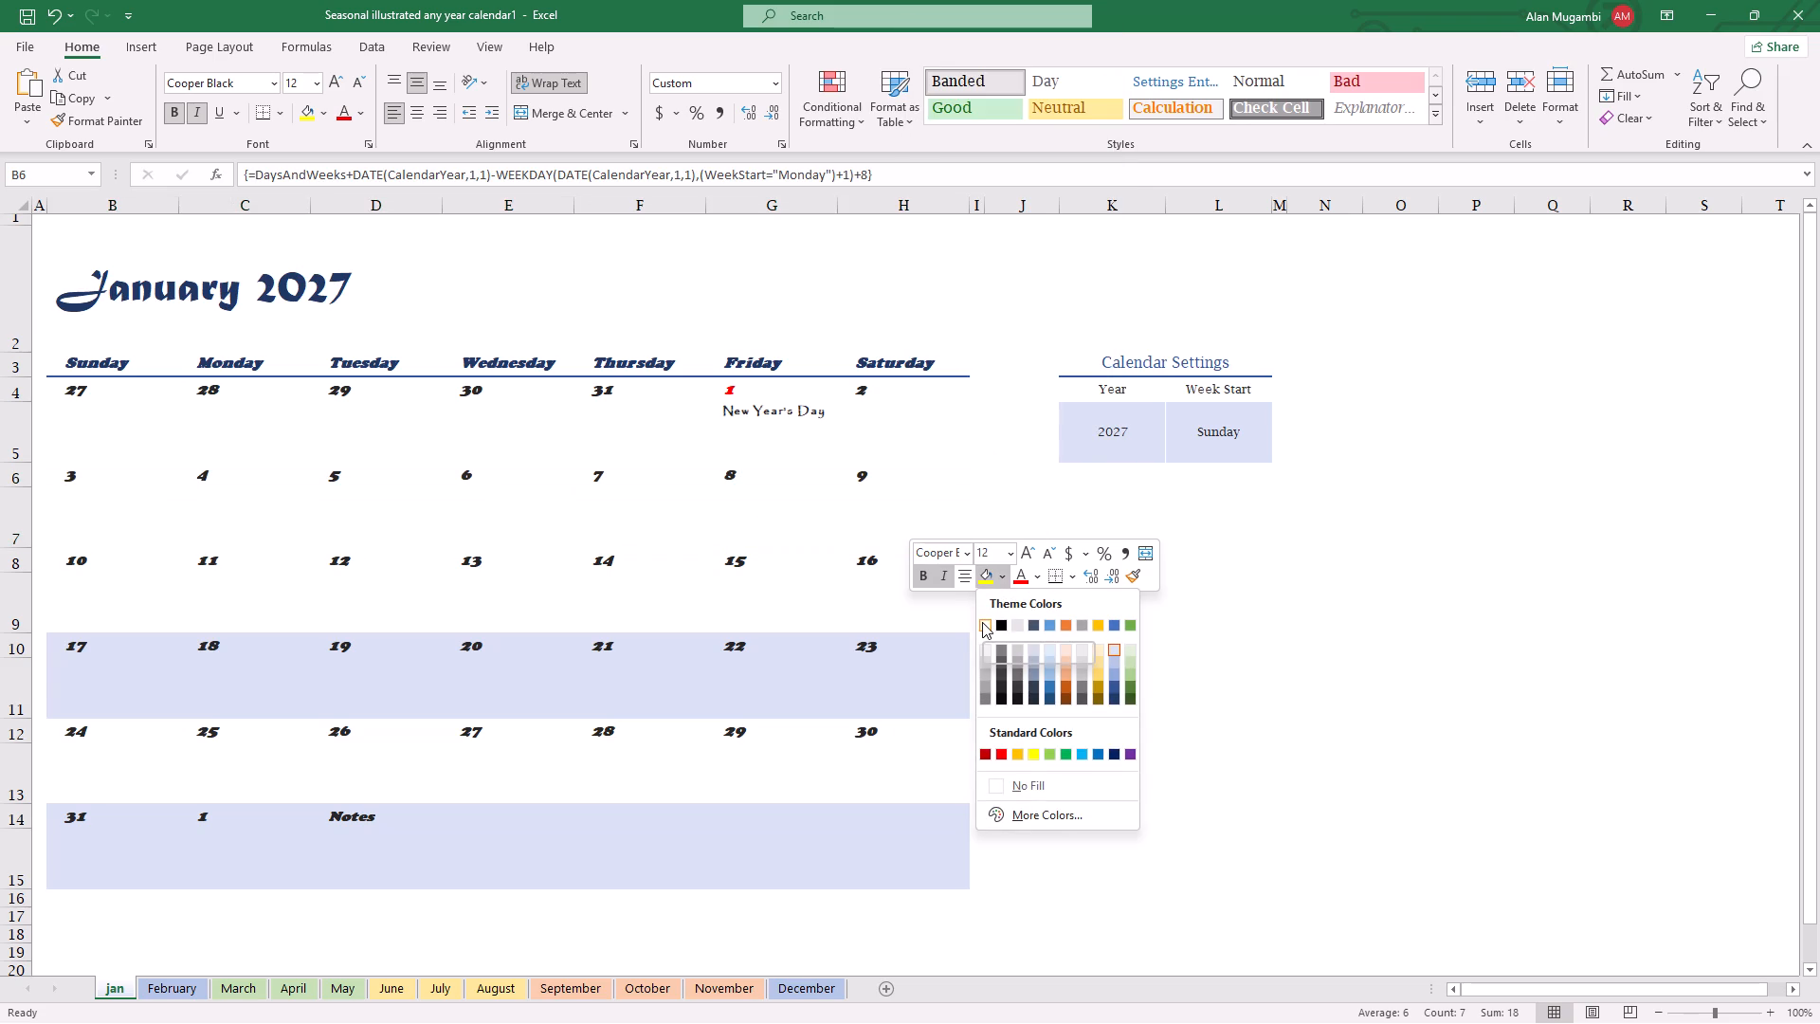
left_click(982, 622)
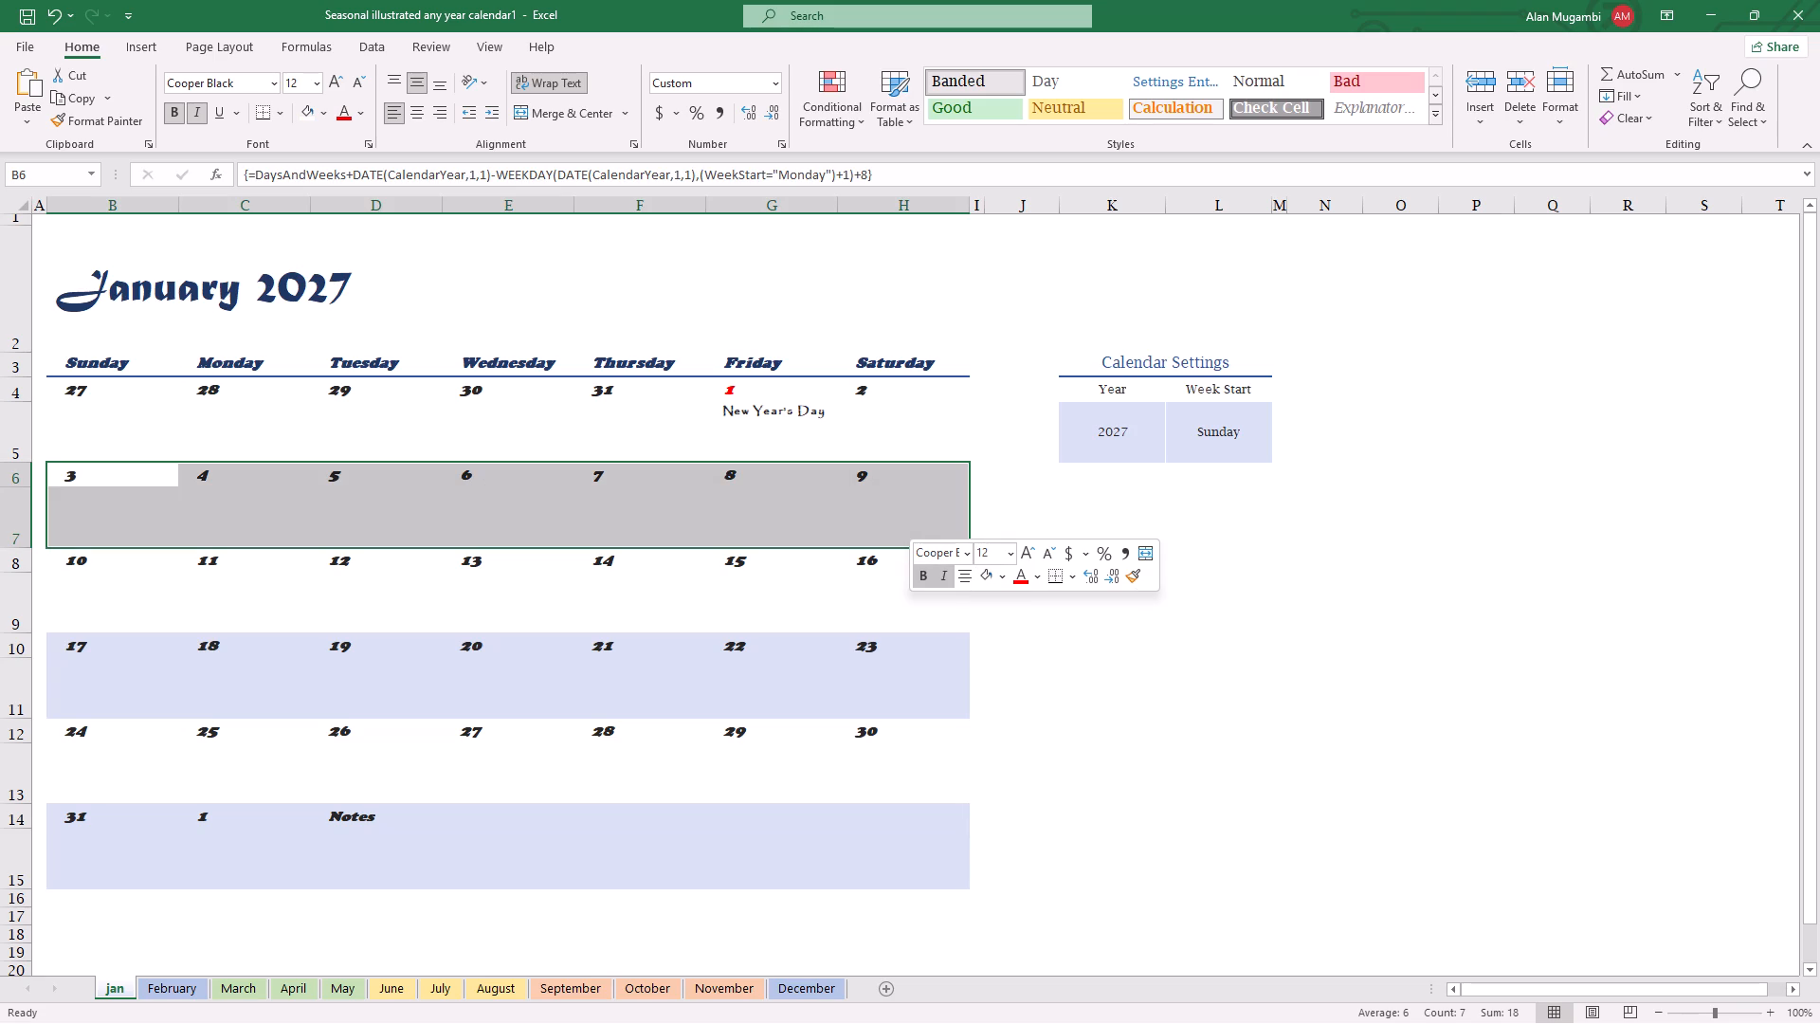
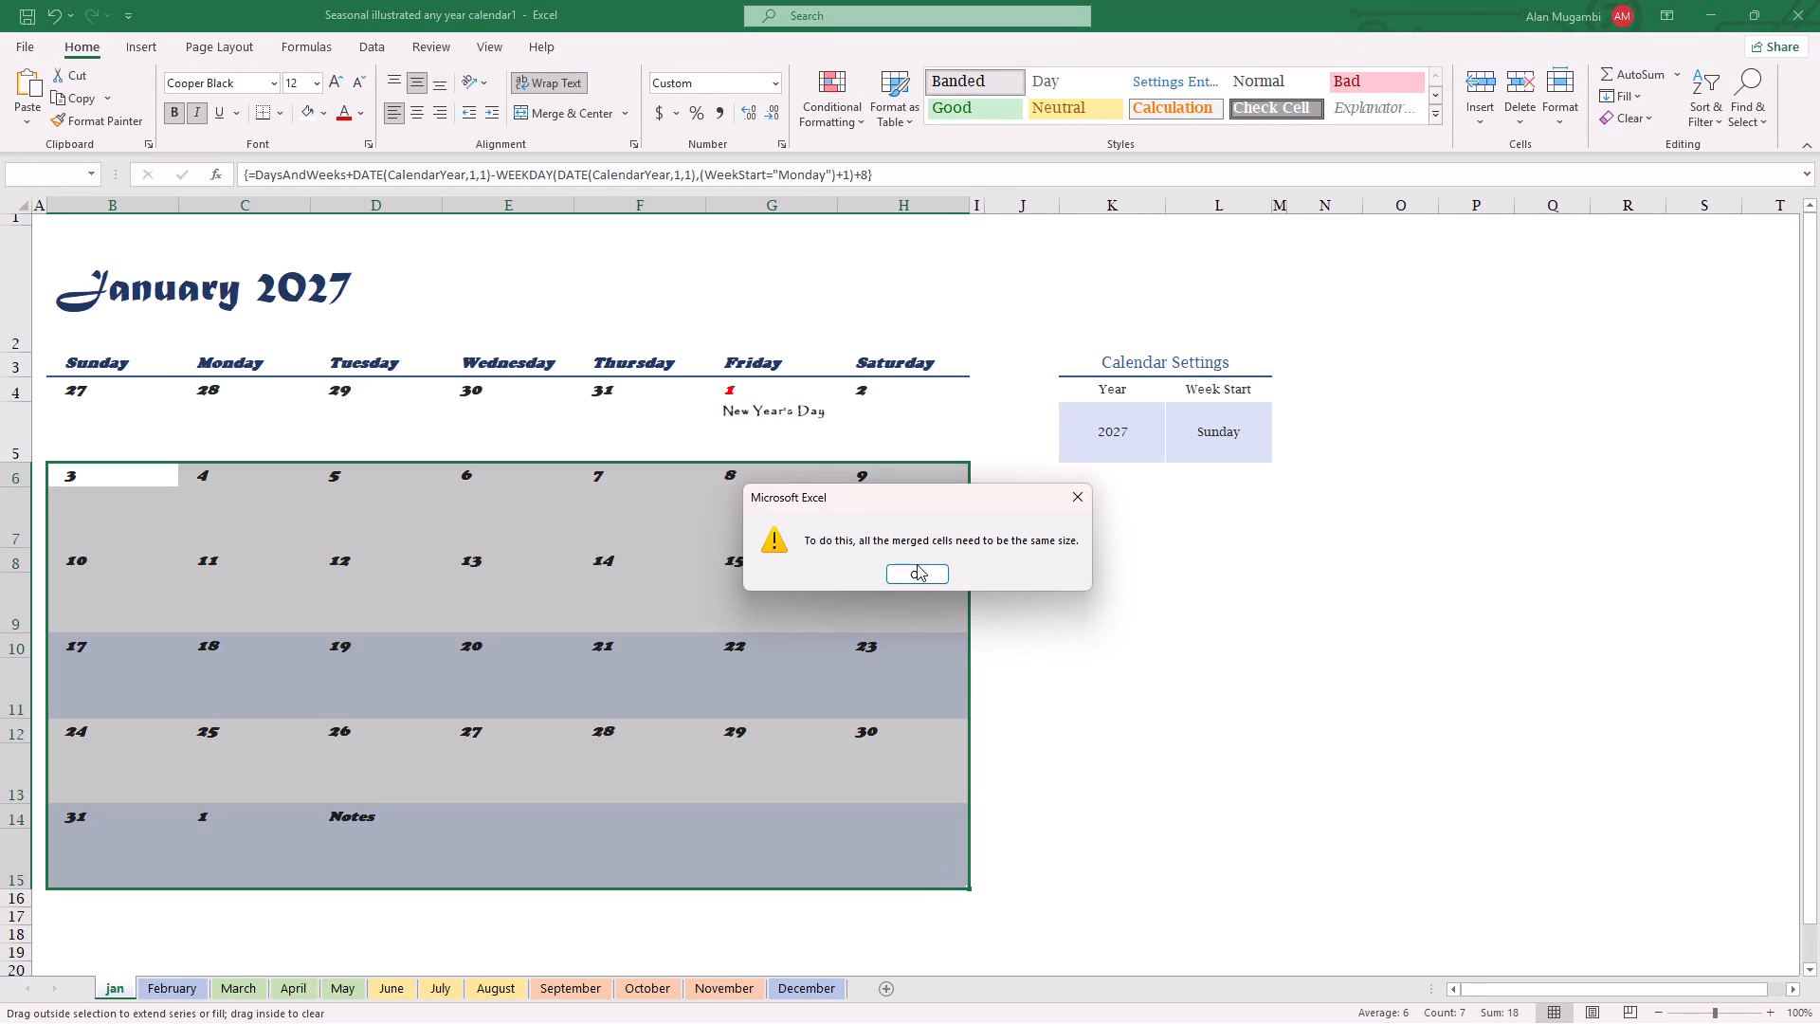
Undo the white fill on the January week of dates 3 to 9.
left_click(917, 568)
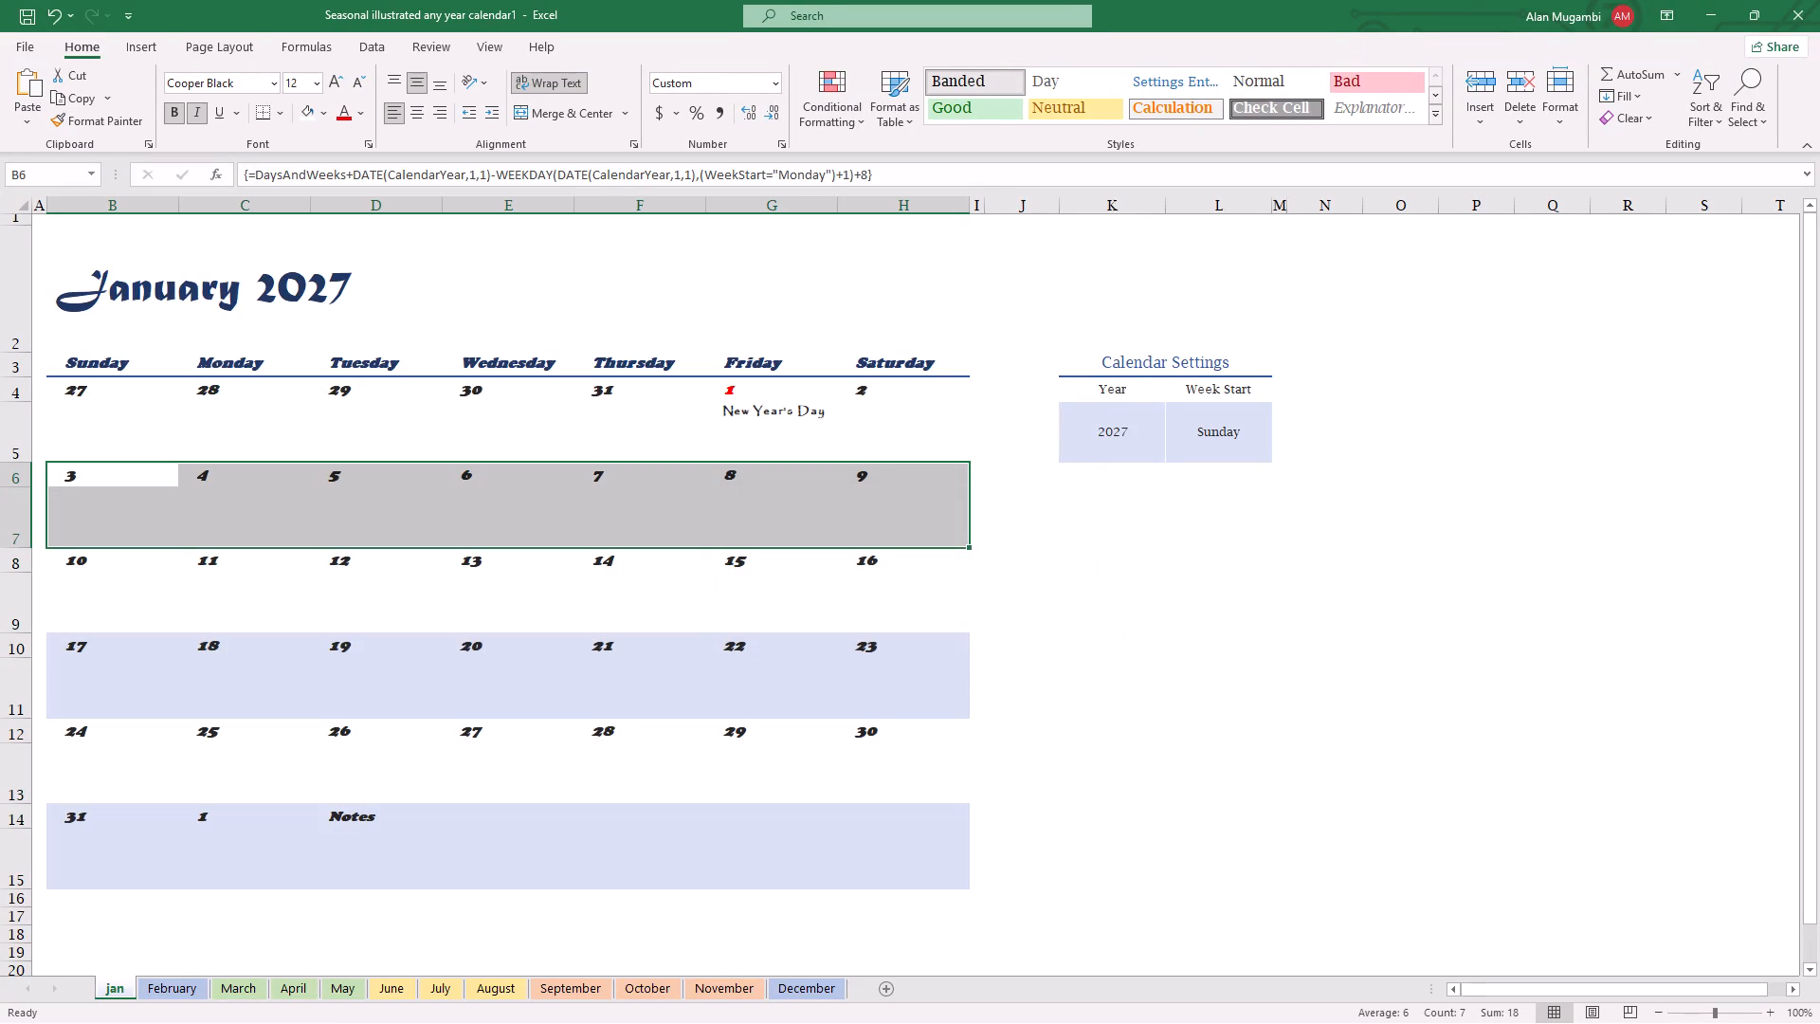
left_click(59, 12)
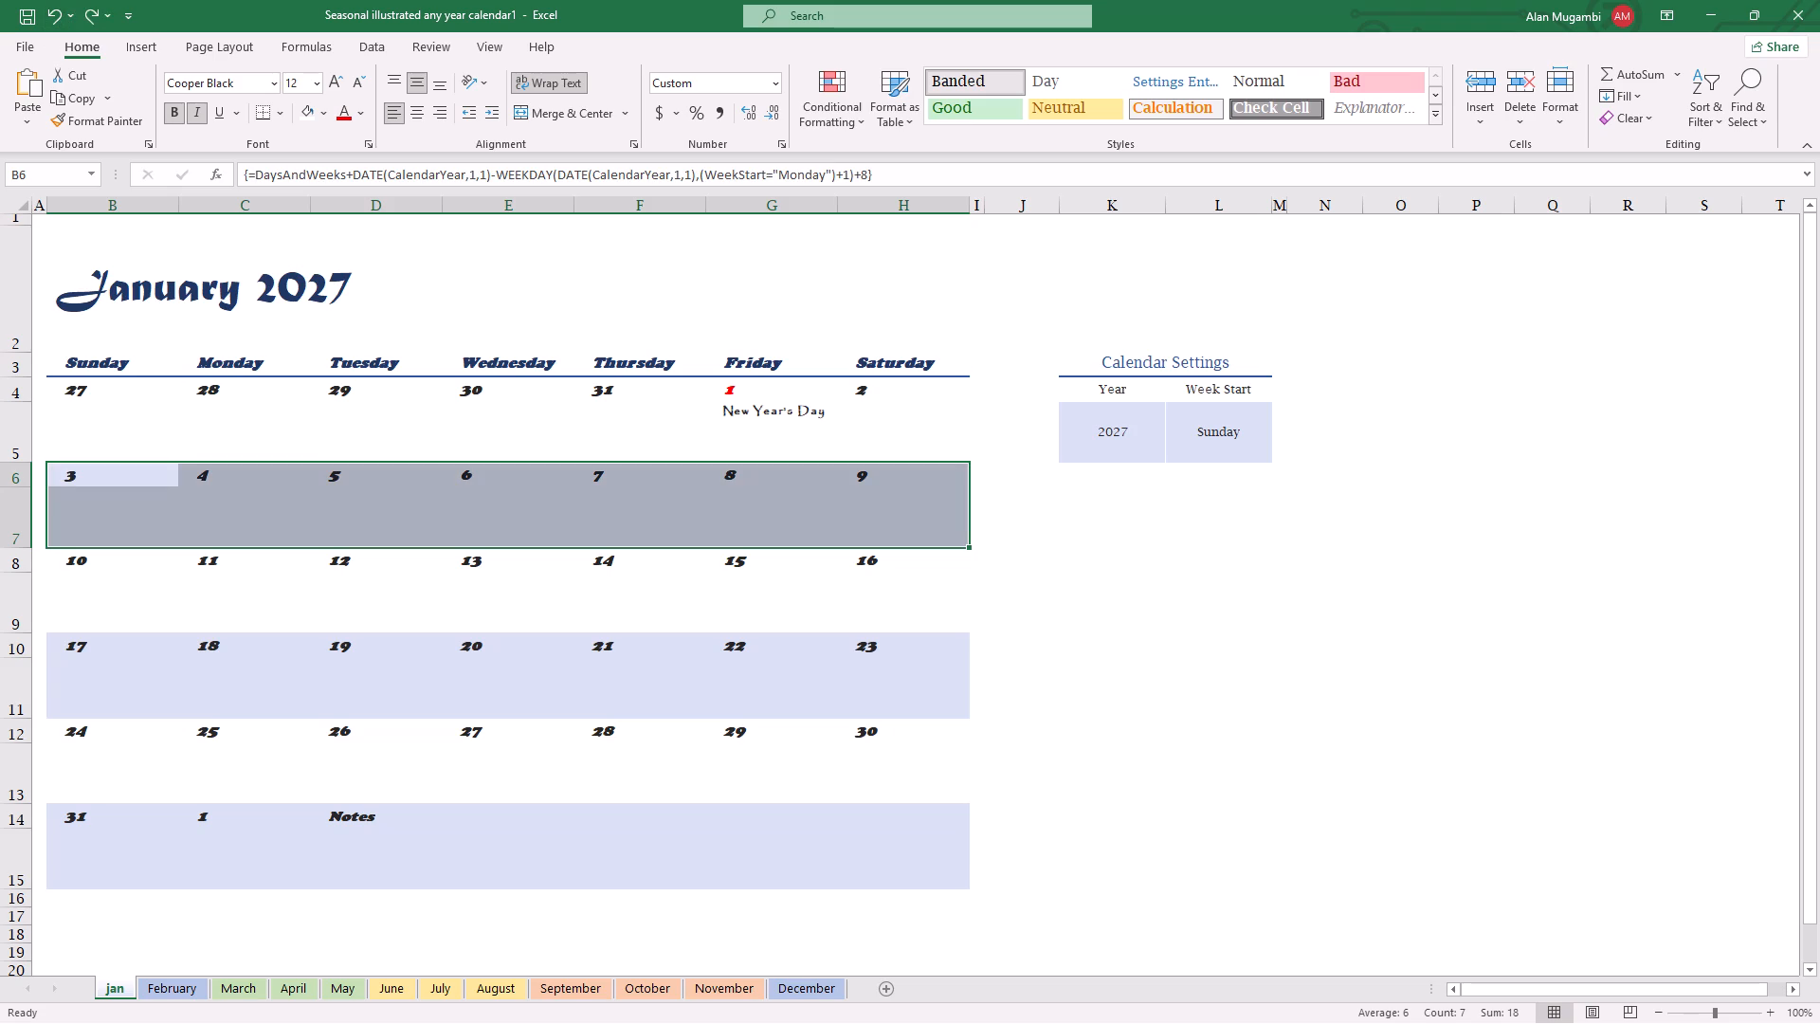
On the January sheet, fill the calendar grid from date 3 through the Notes block, rows 6 to 15, with white.
left_click_drag(96, 474, 493, 805)
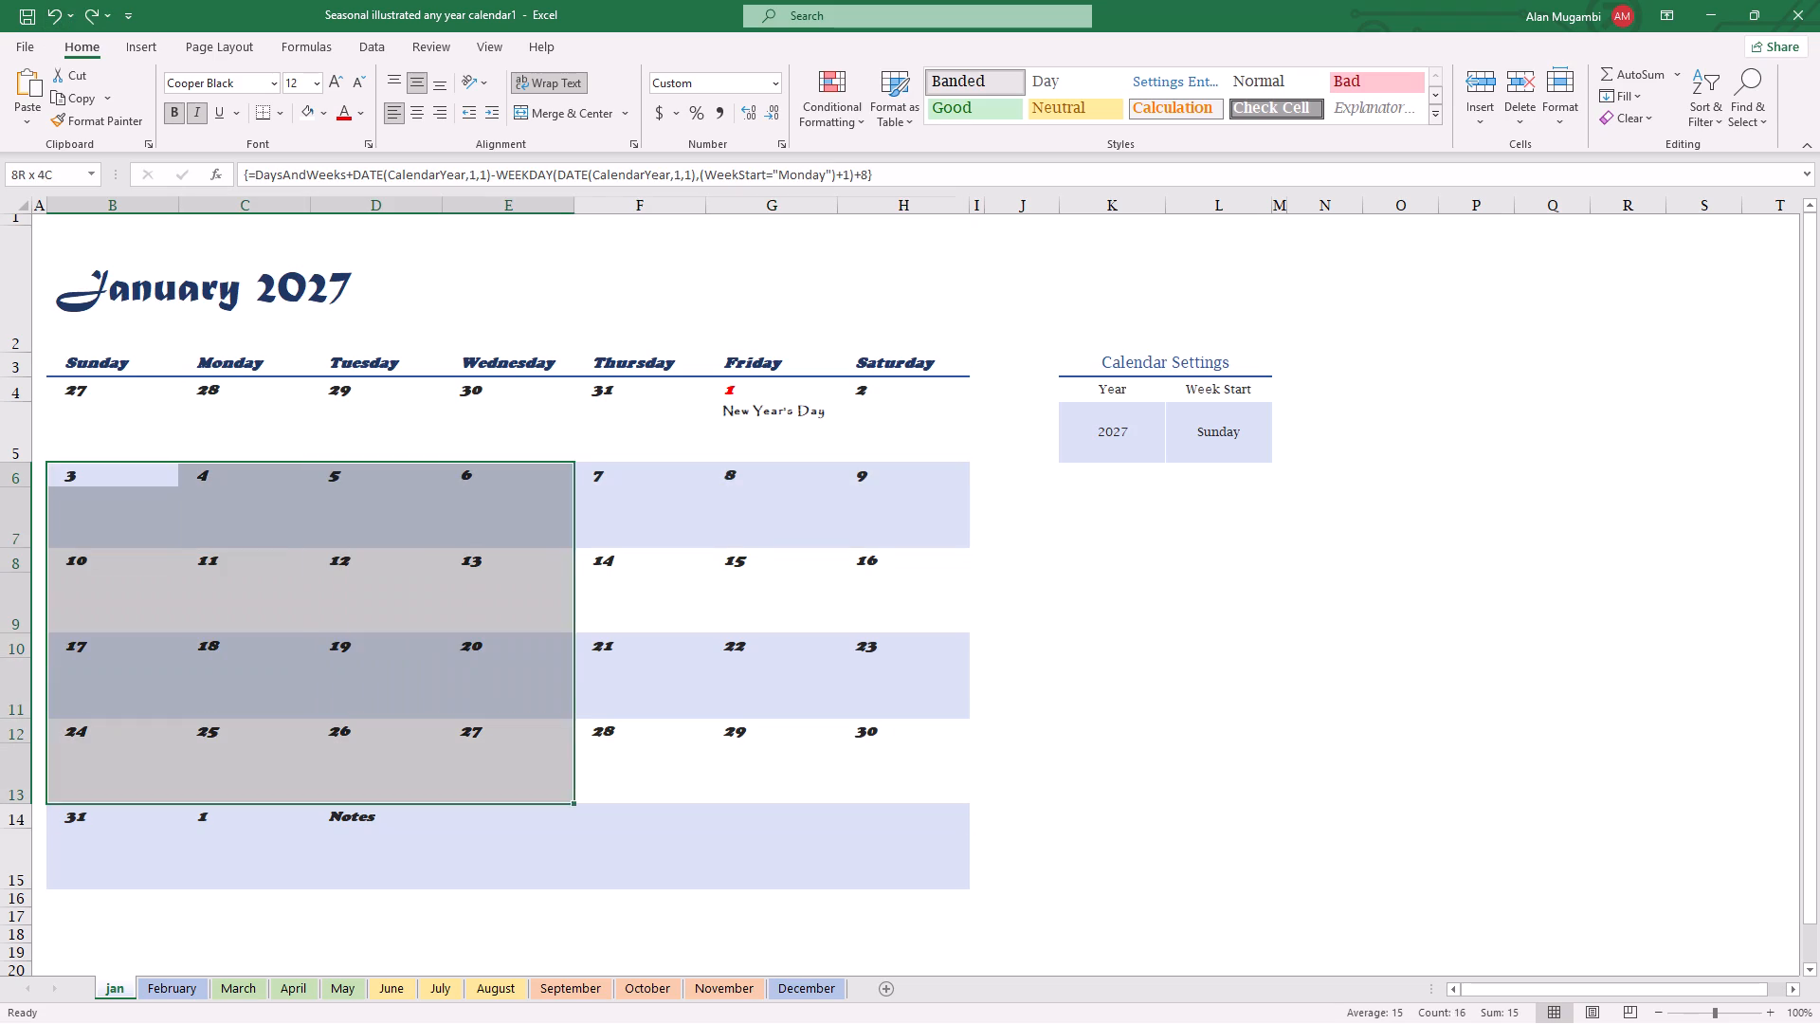
left_click_drag(493, 805, 597, 842)
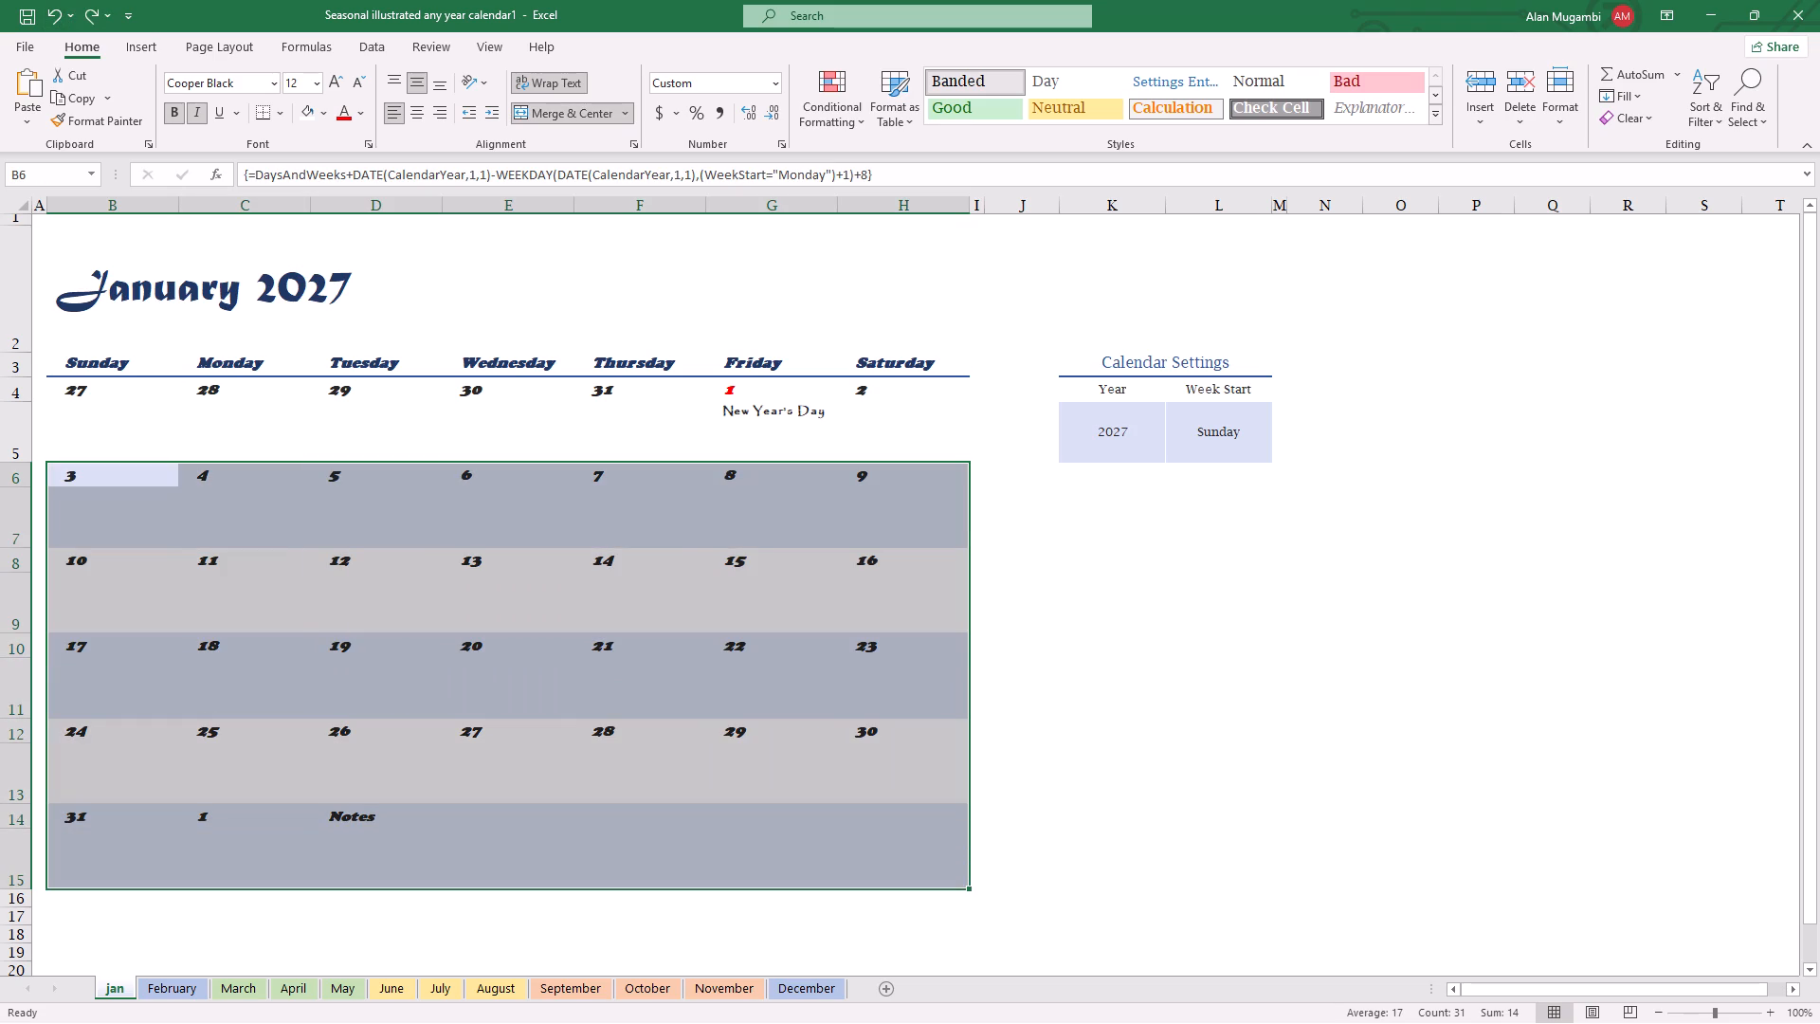
right_click(584, 654)
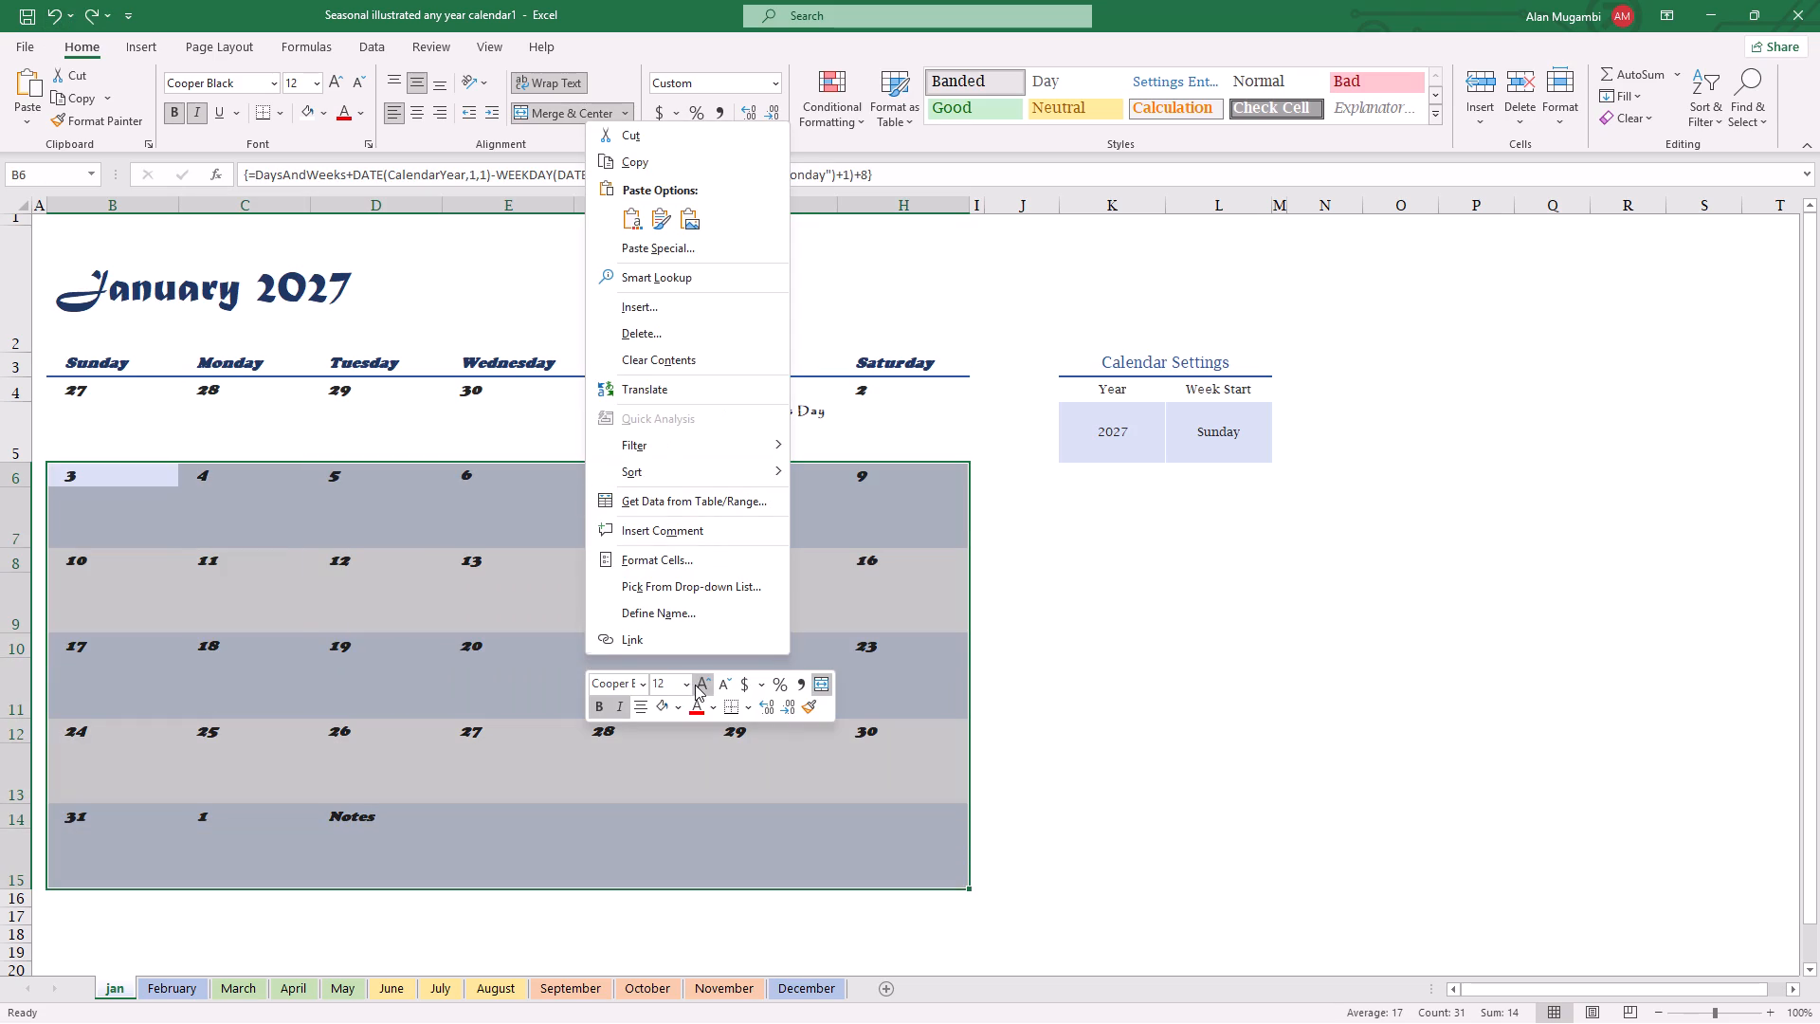
left_click(661, 710)
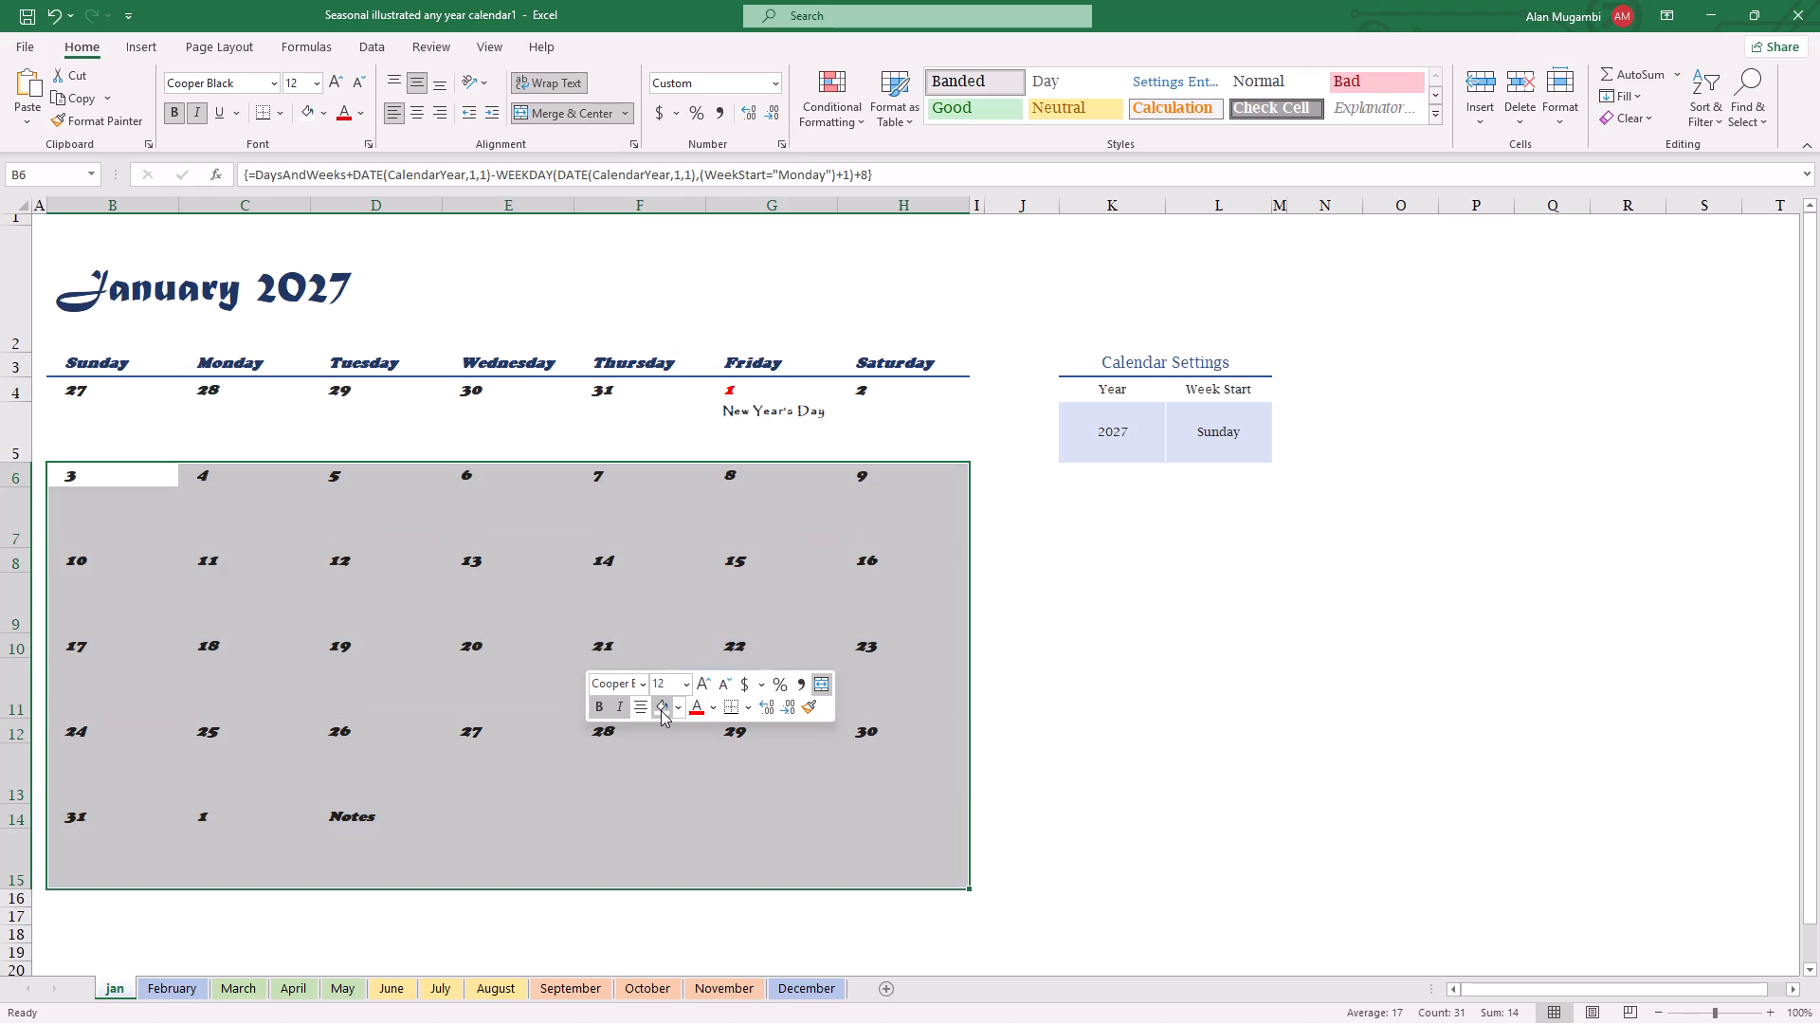
left_click(1027, 620)
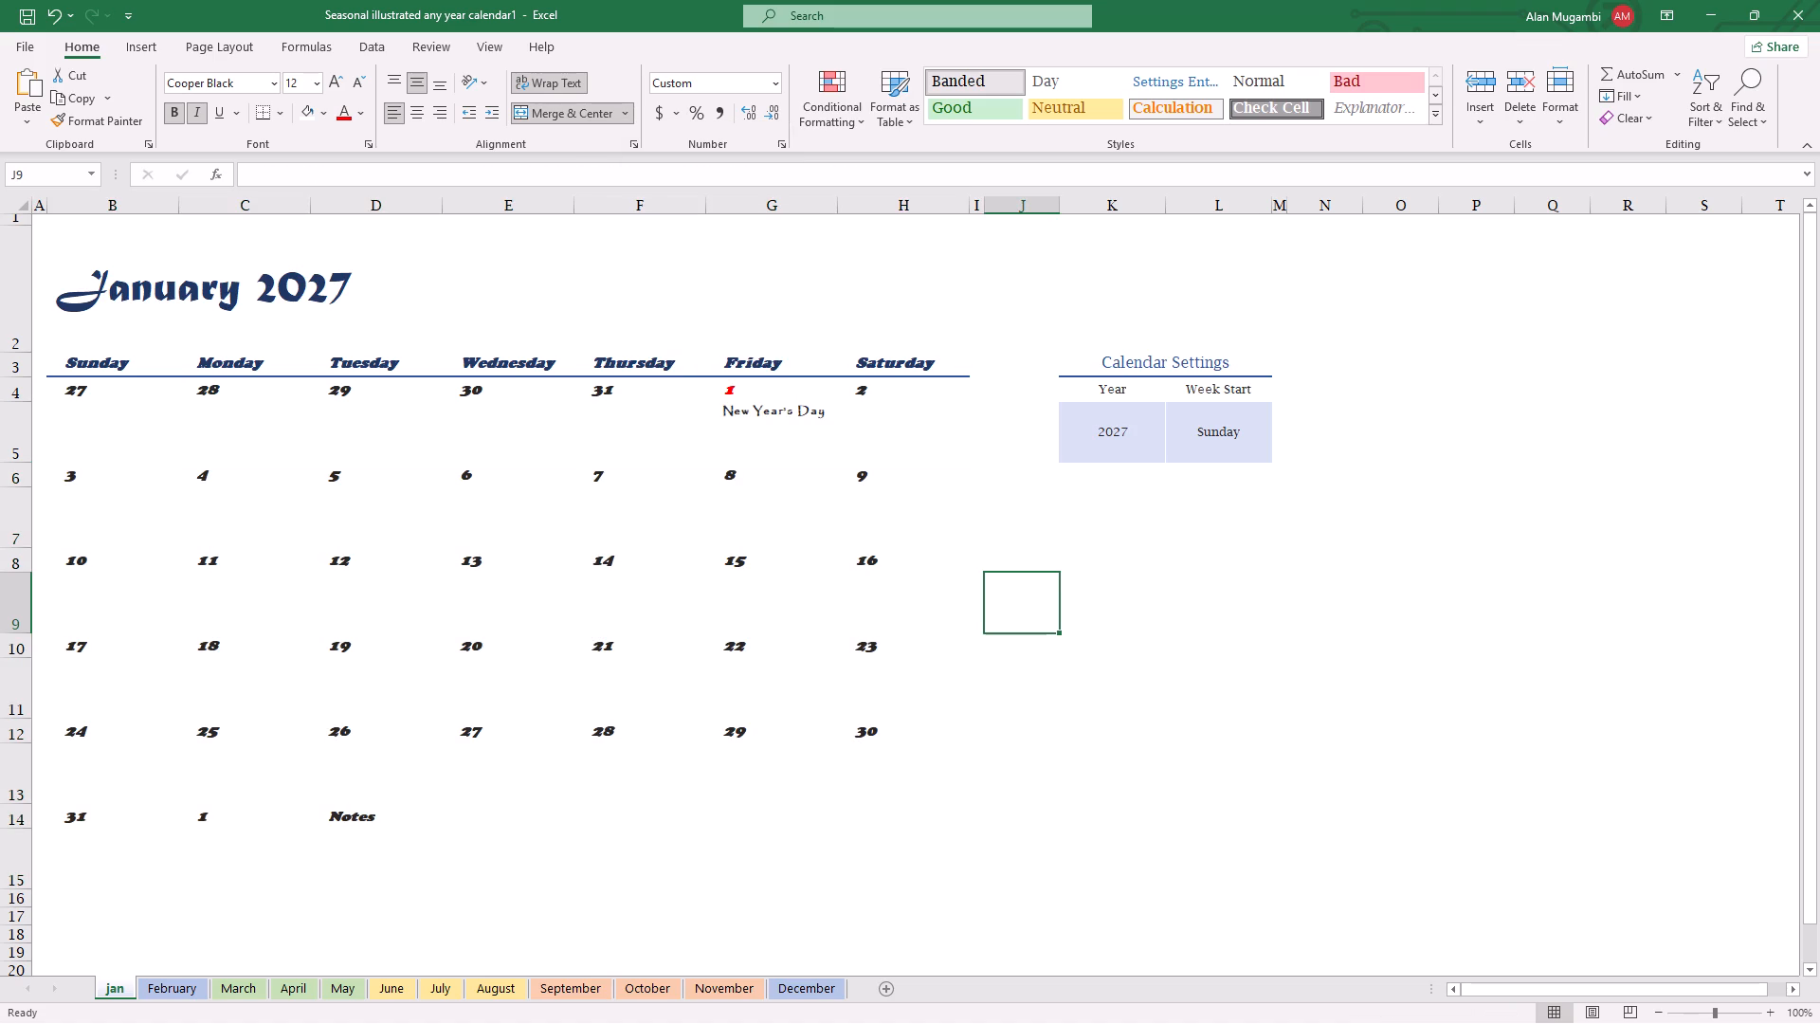
On the February sheet, fill the calendar grid from date 7 through the Notes block, rows 6 to 15, with white.
left_click(159, 995)
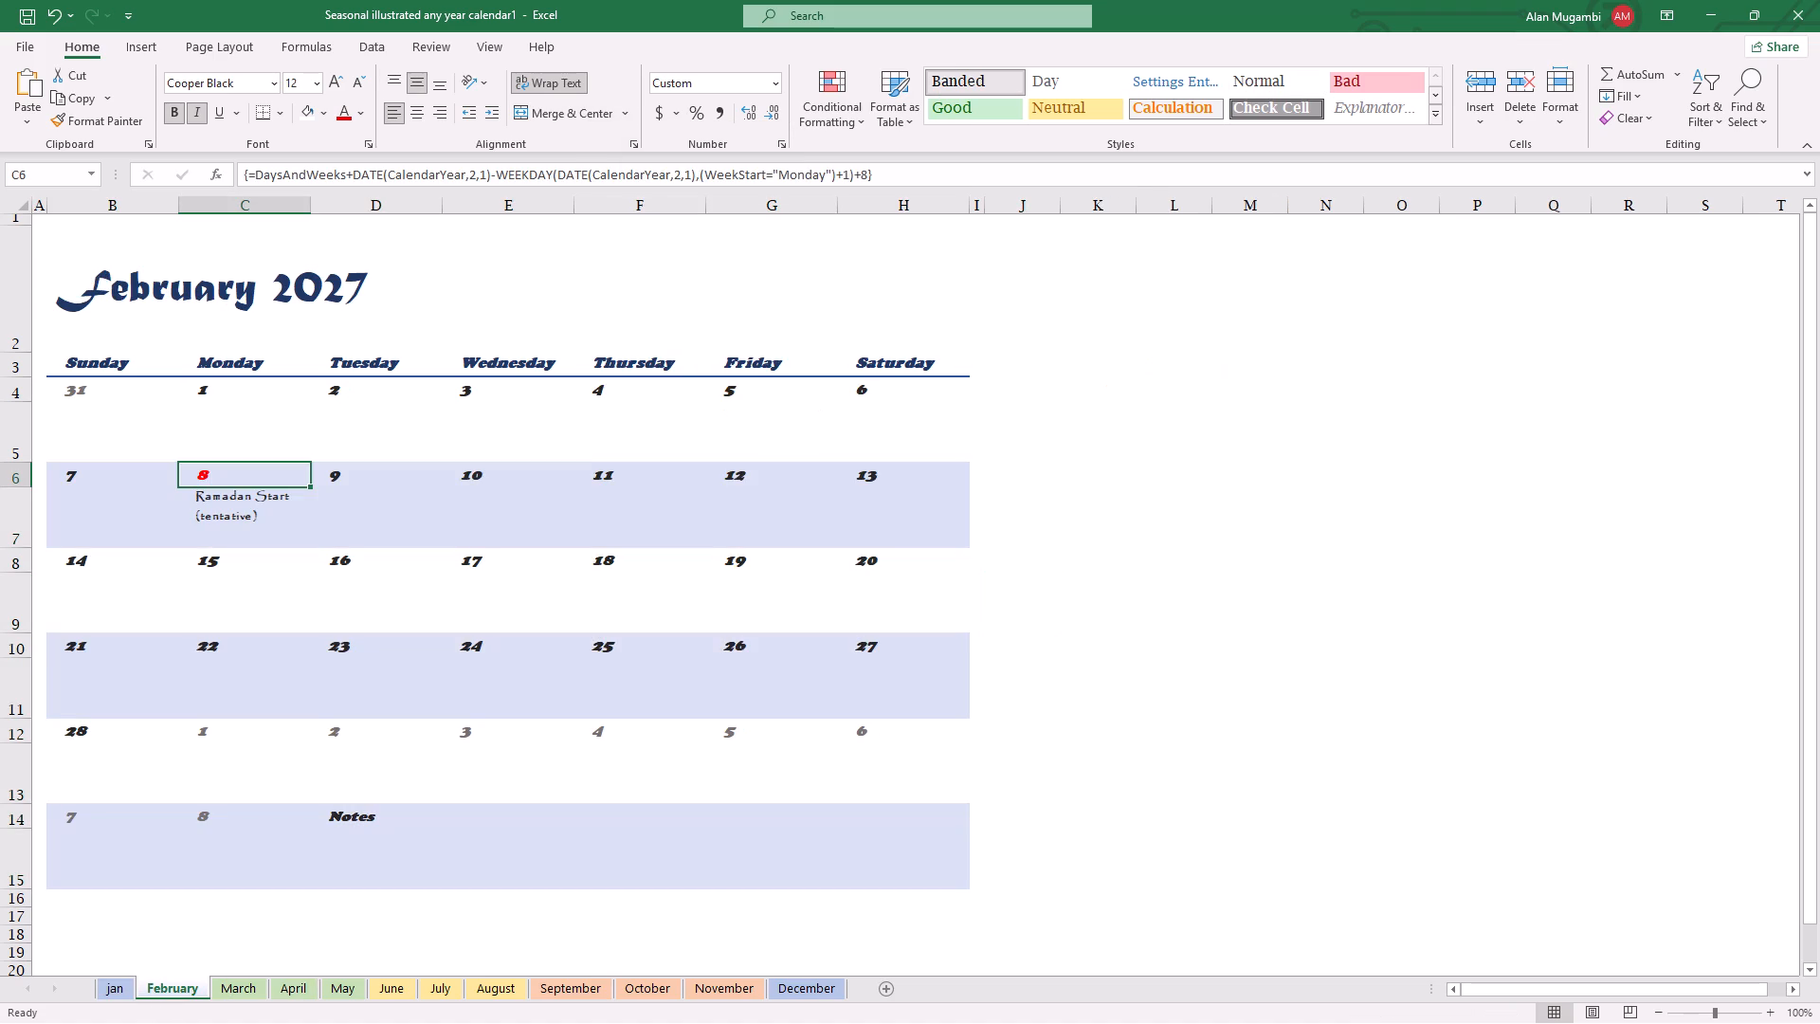
left_click_drag(63, 478, 209, 597)
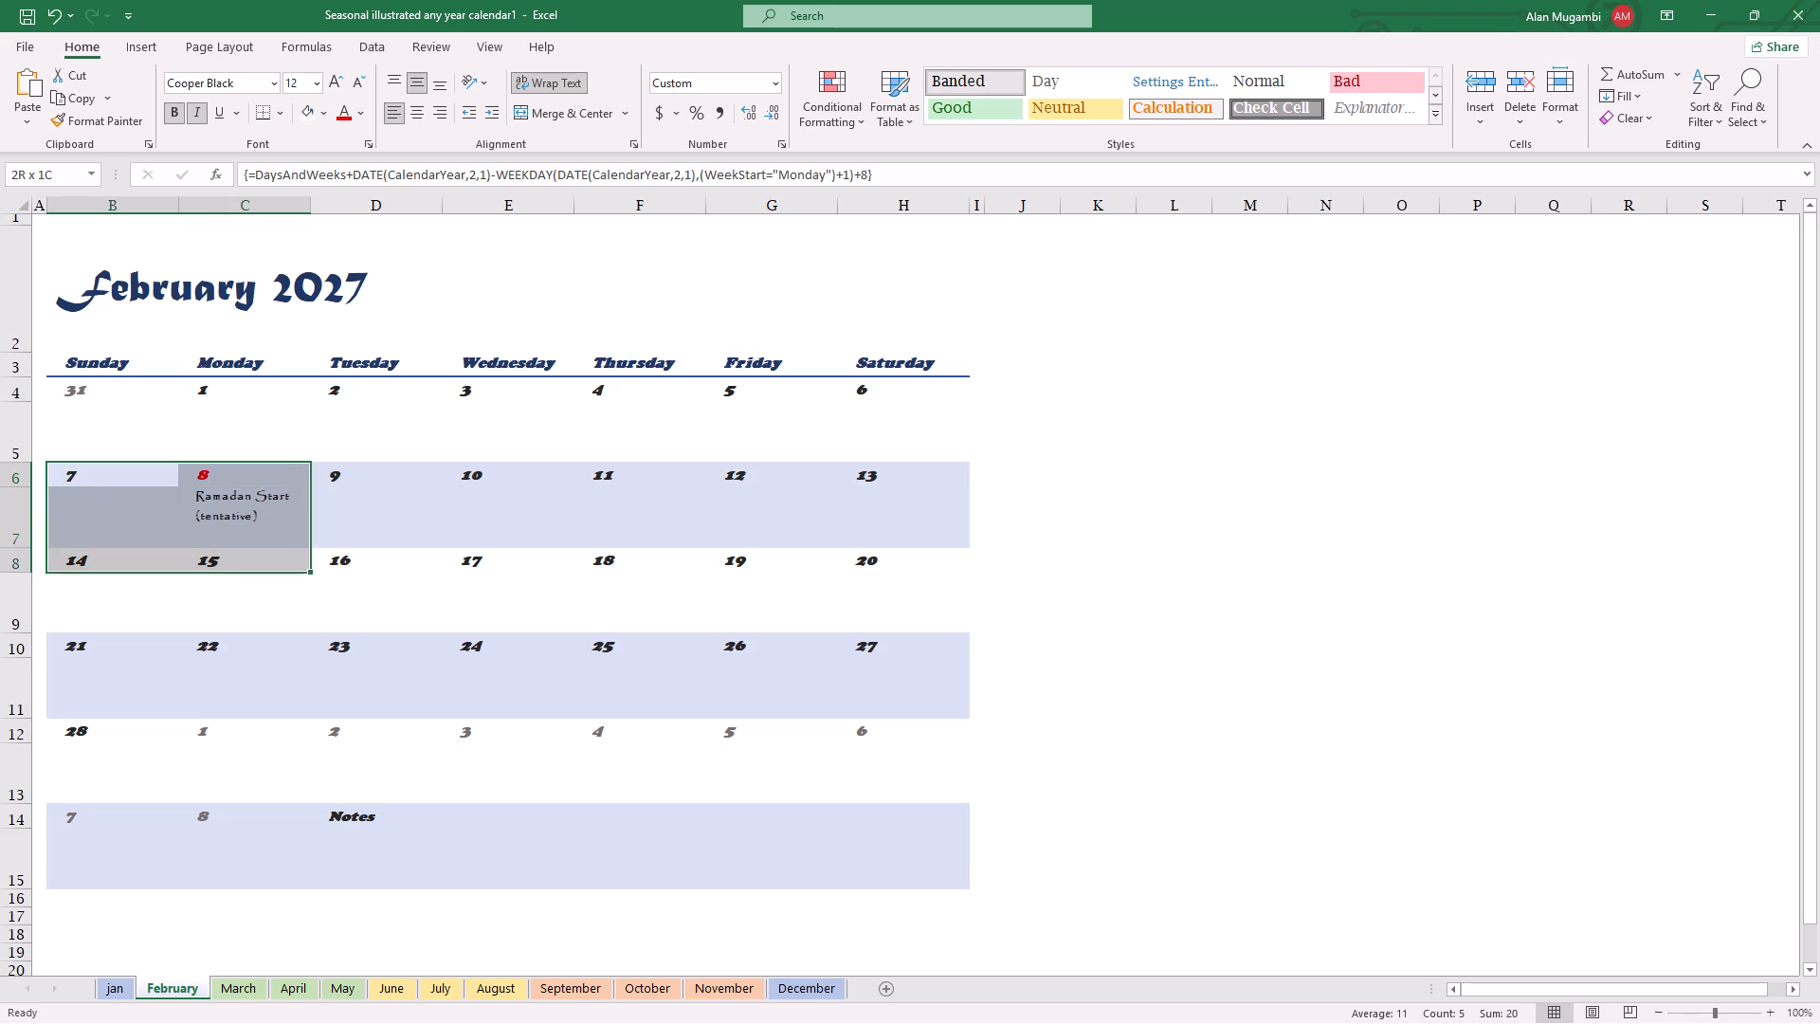
left_click_drag(209, 597, 805, 884)
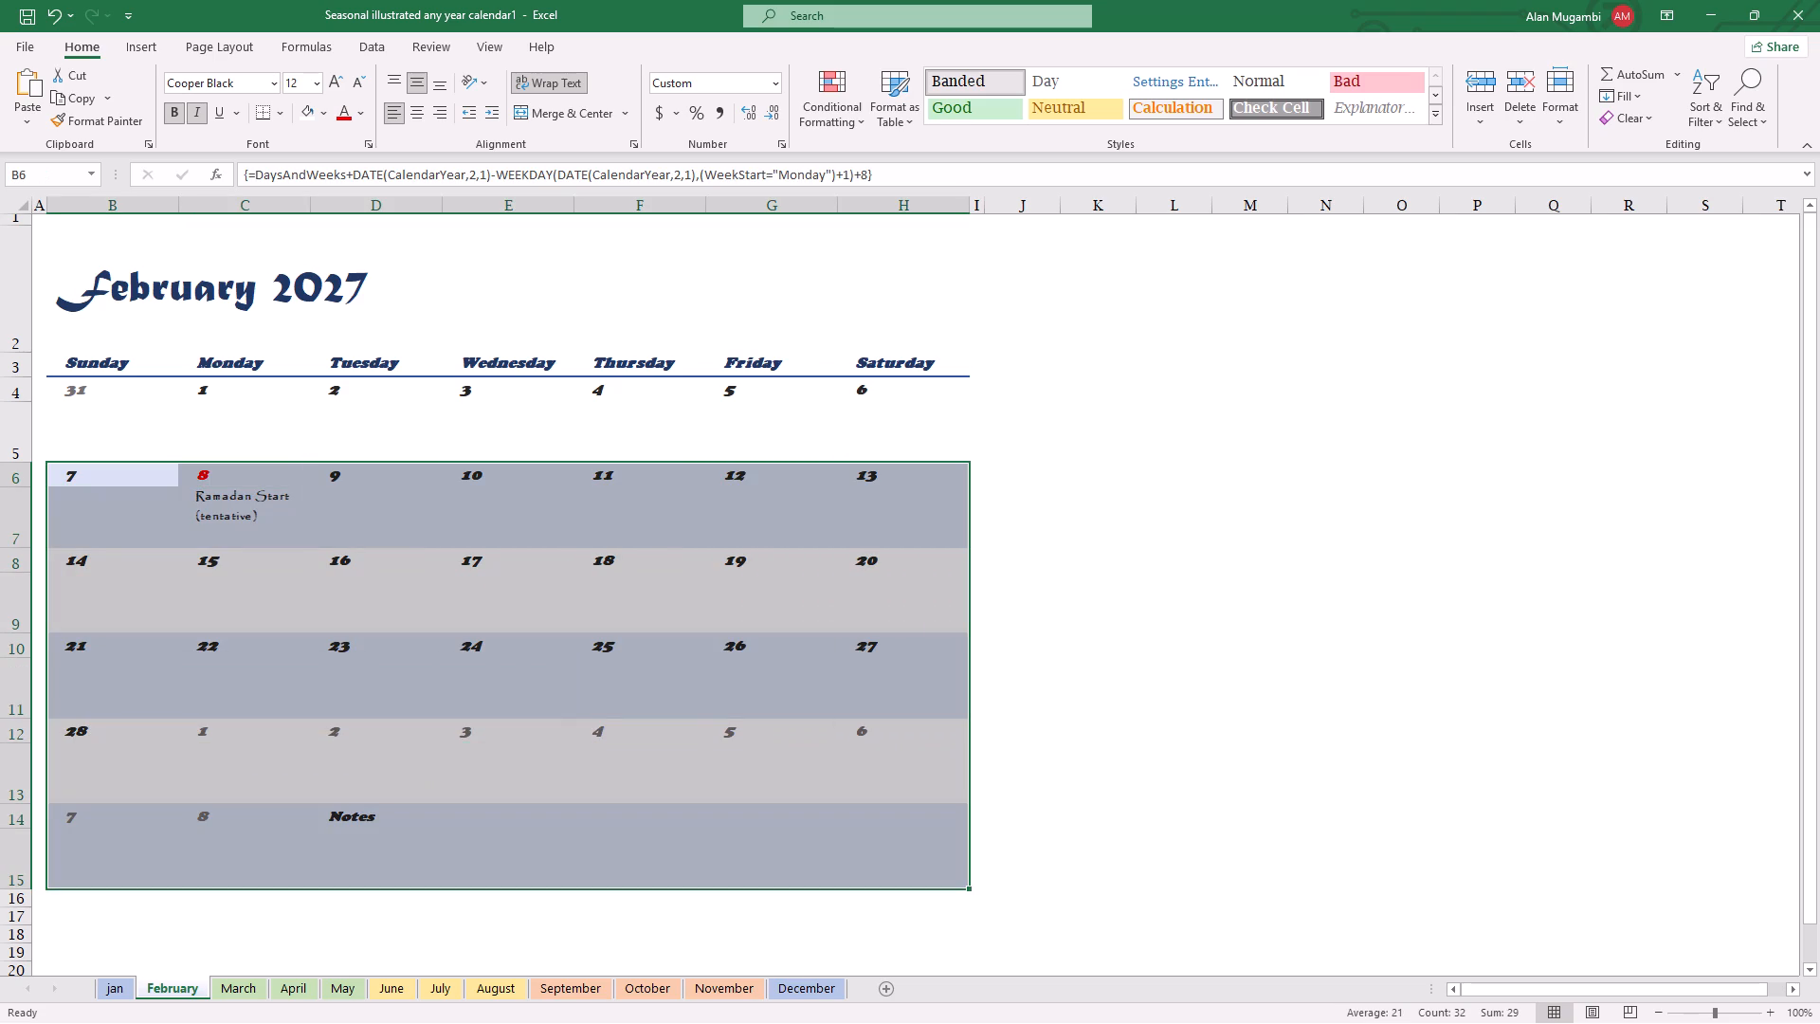
right_click(796, 829)
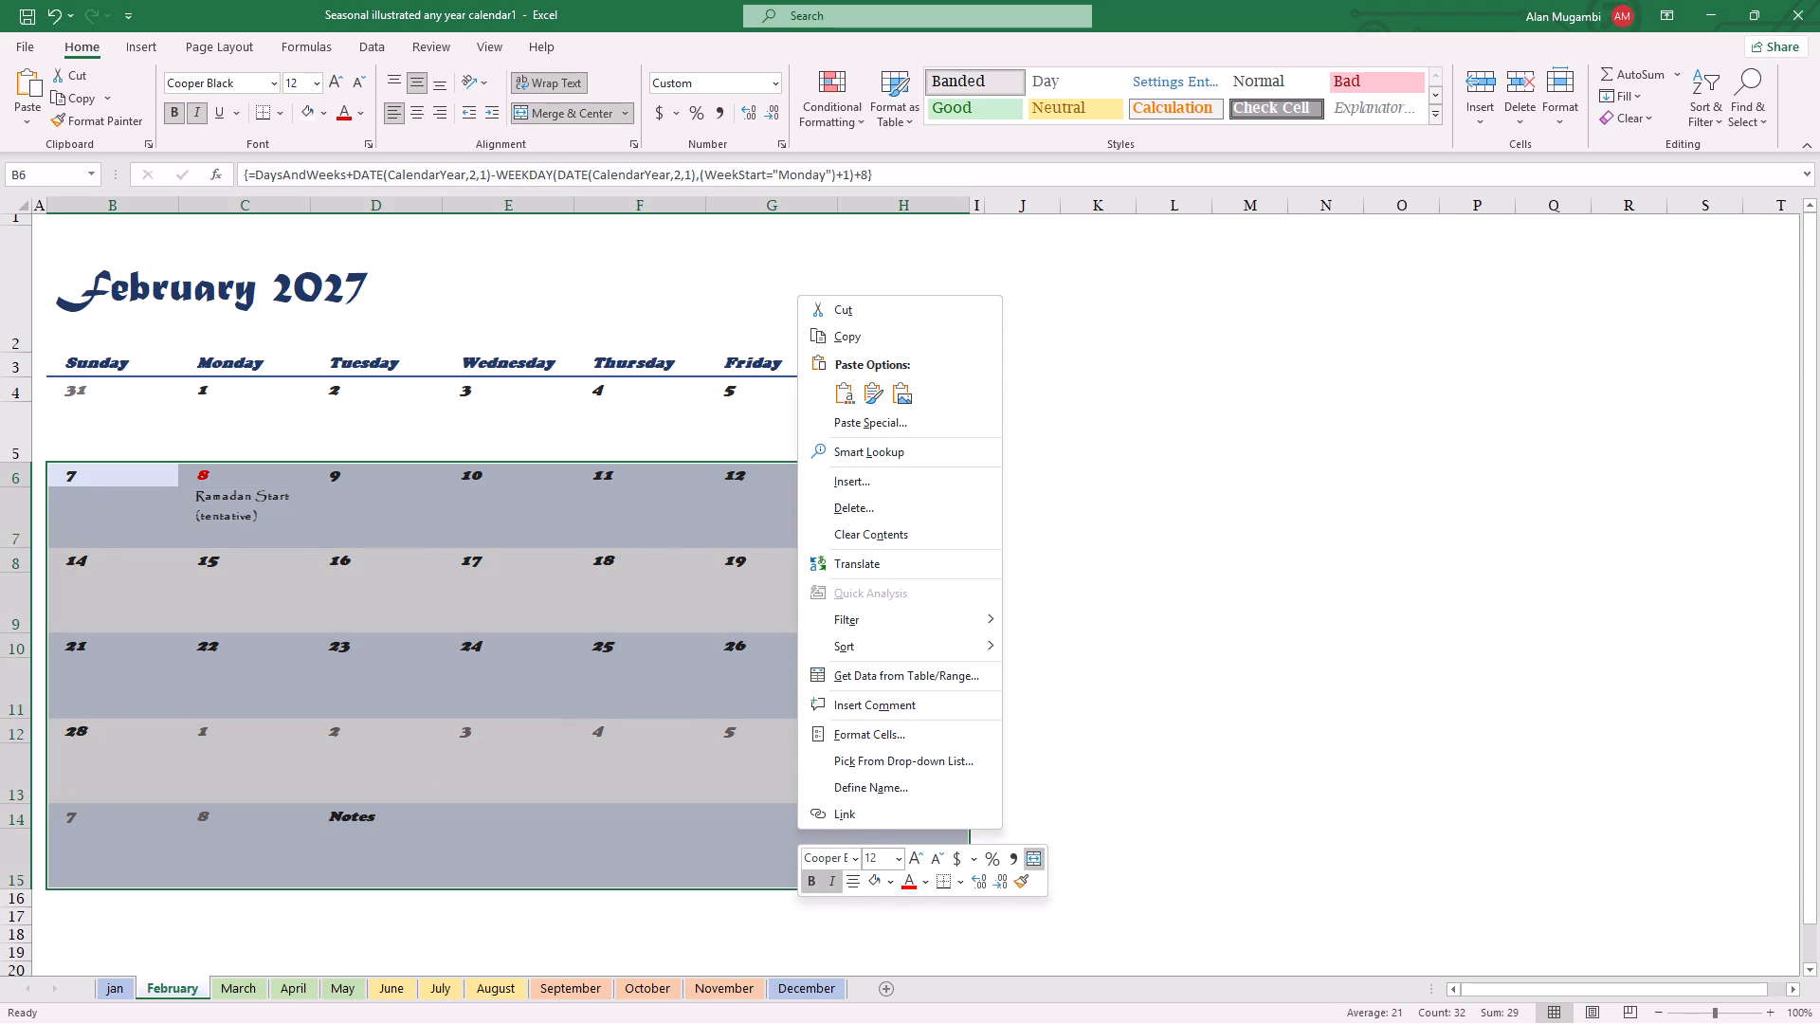
left_click(874, 885)
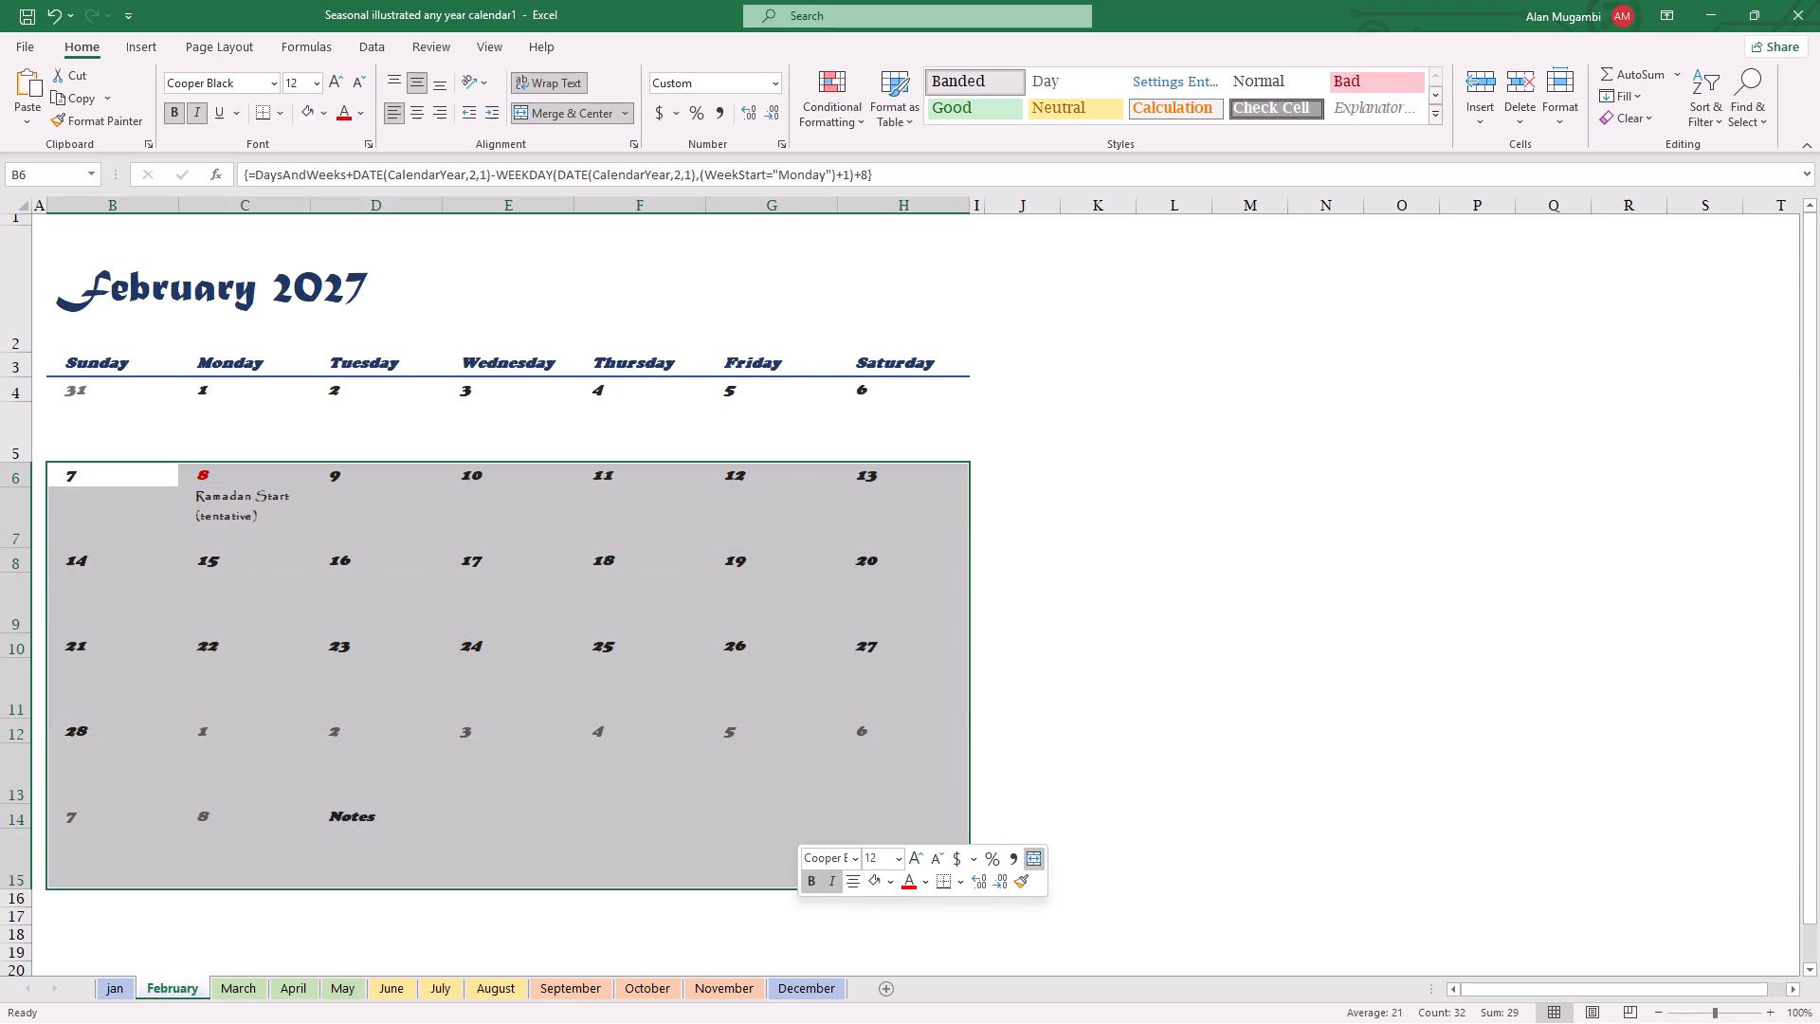
On the March sheet, fill the calendar grid from date 7 through the Notes block, rows 6 to 15, with white.
left_click(258, 979)
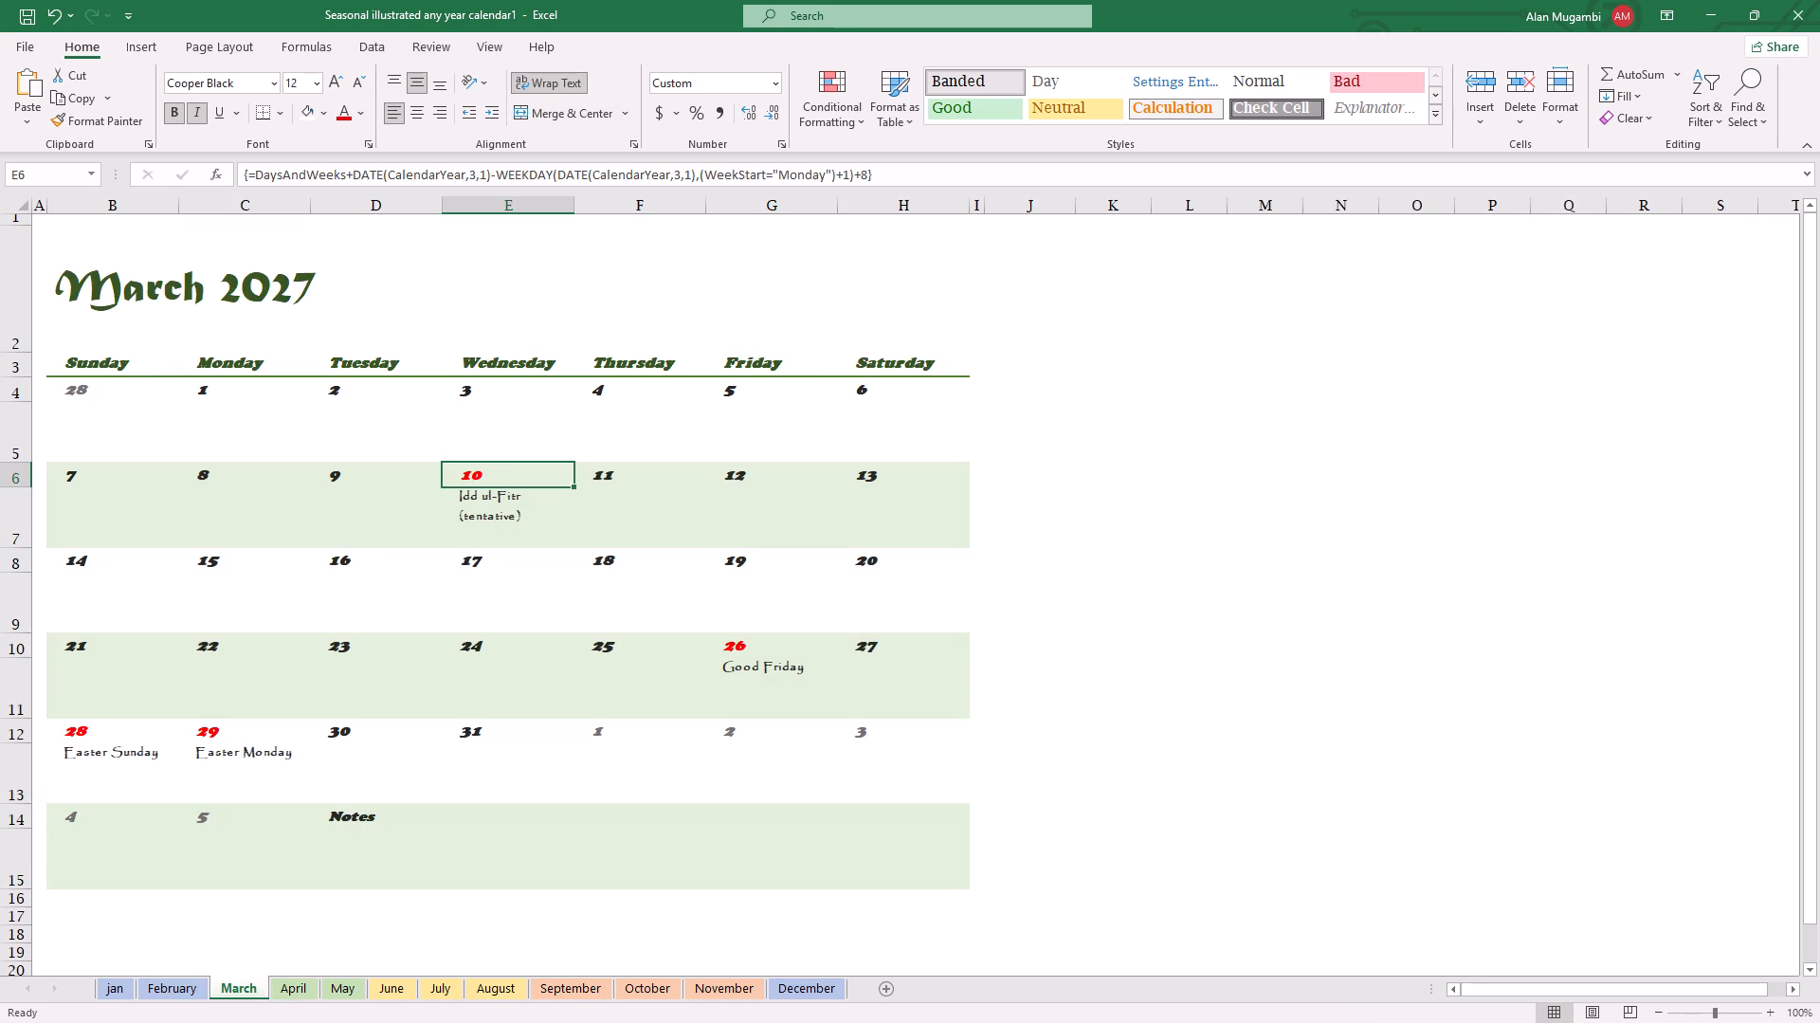
left_click_drag(105, 472, 551, 724)
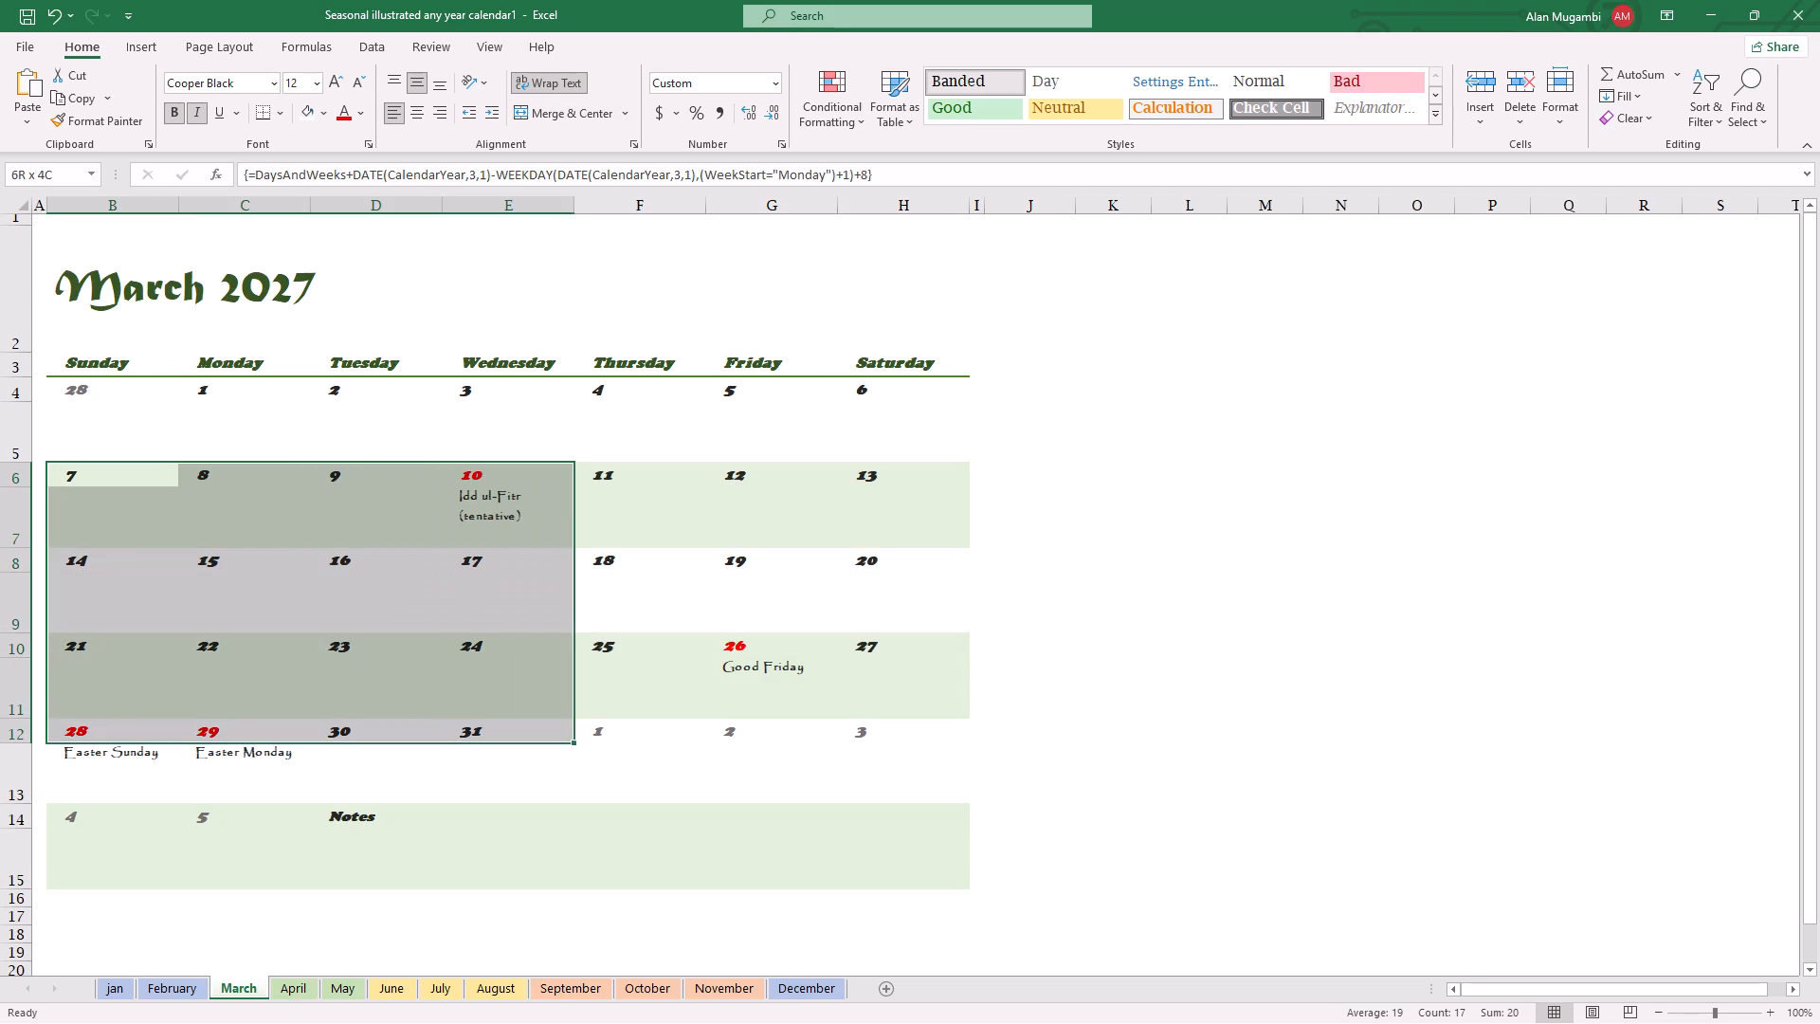
left_click_drag(551, 724, 802, 845)
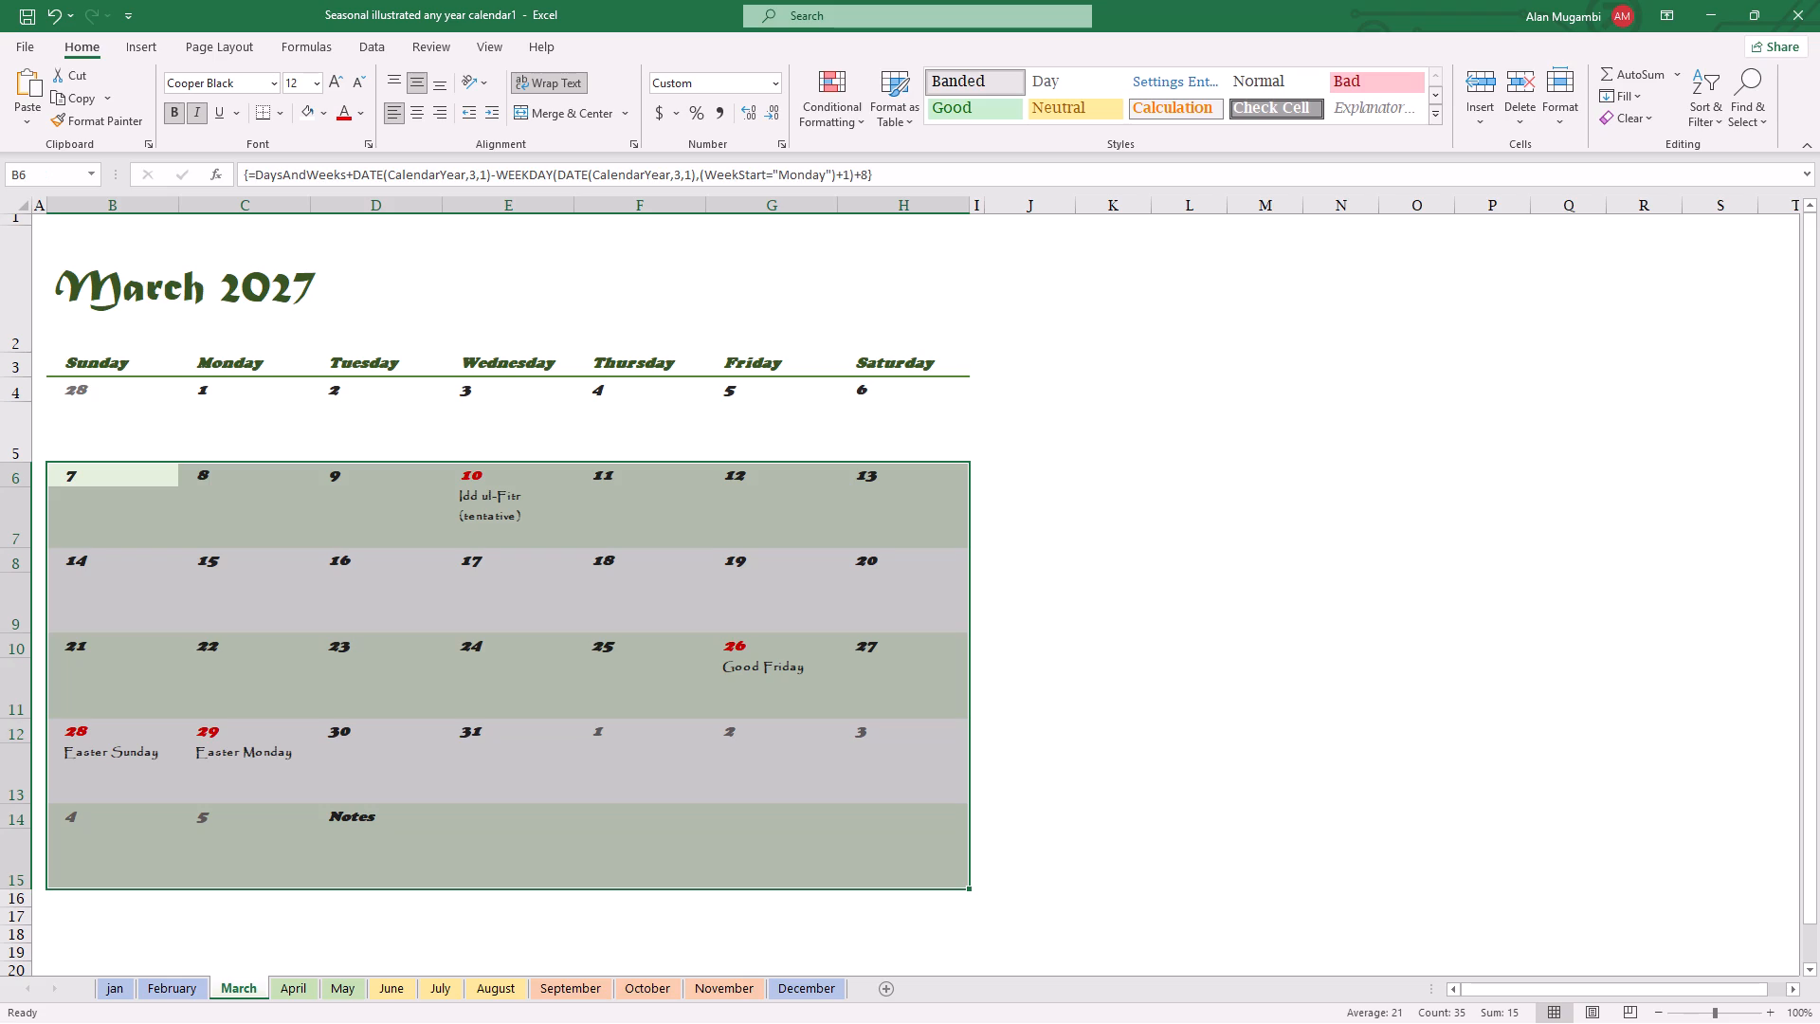
right_click(755, 761)
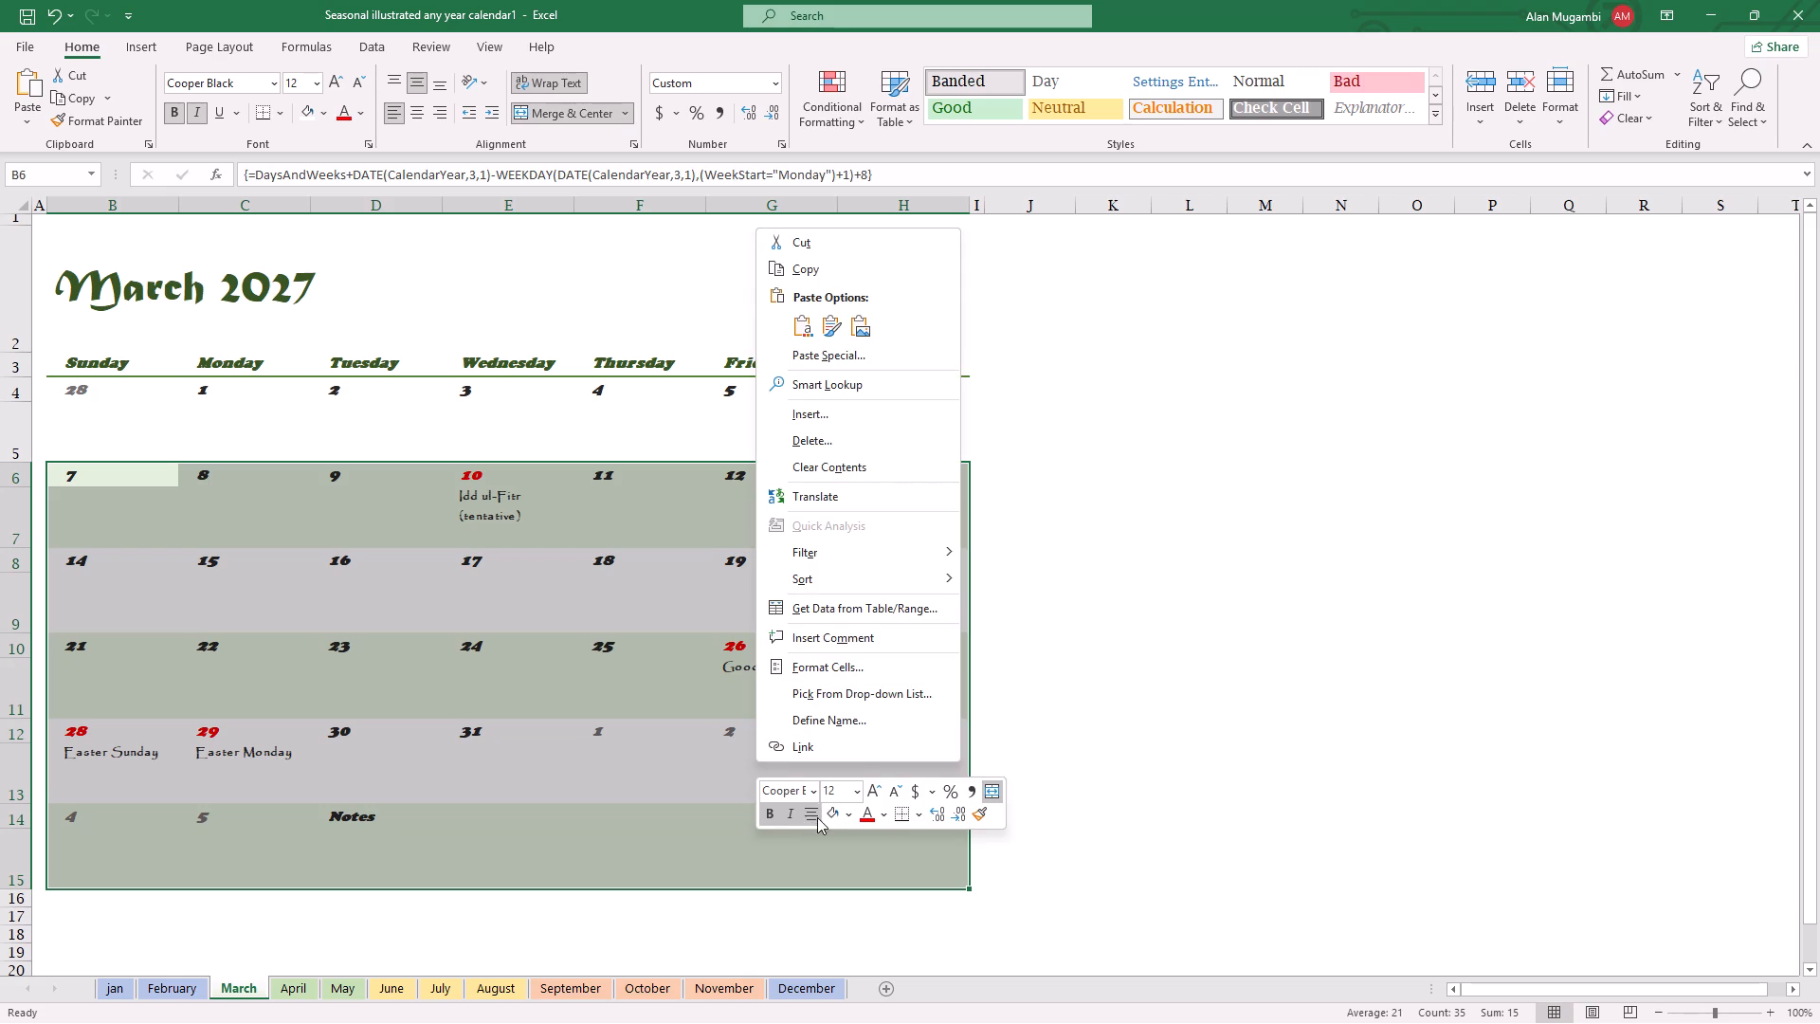
left_click(827, 812)
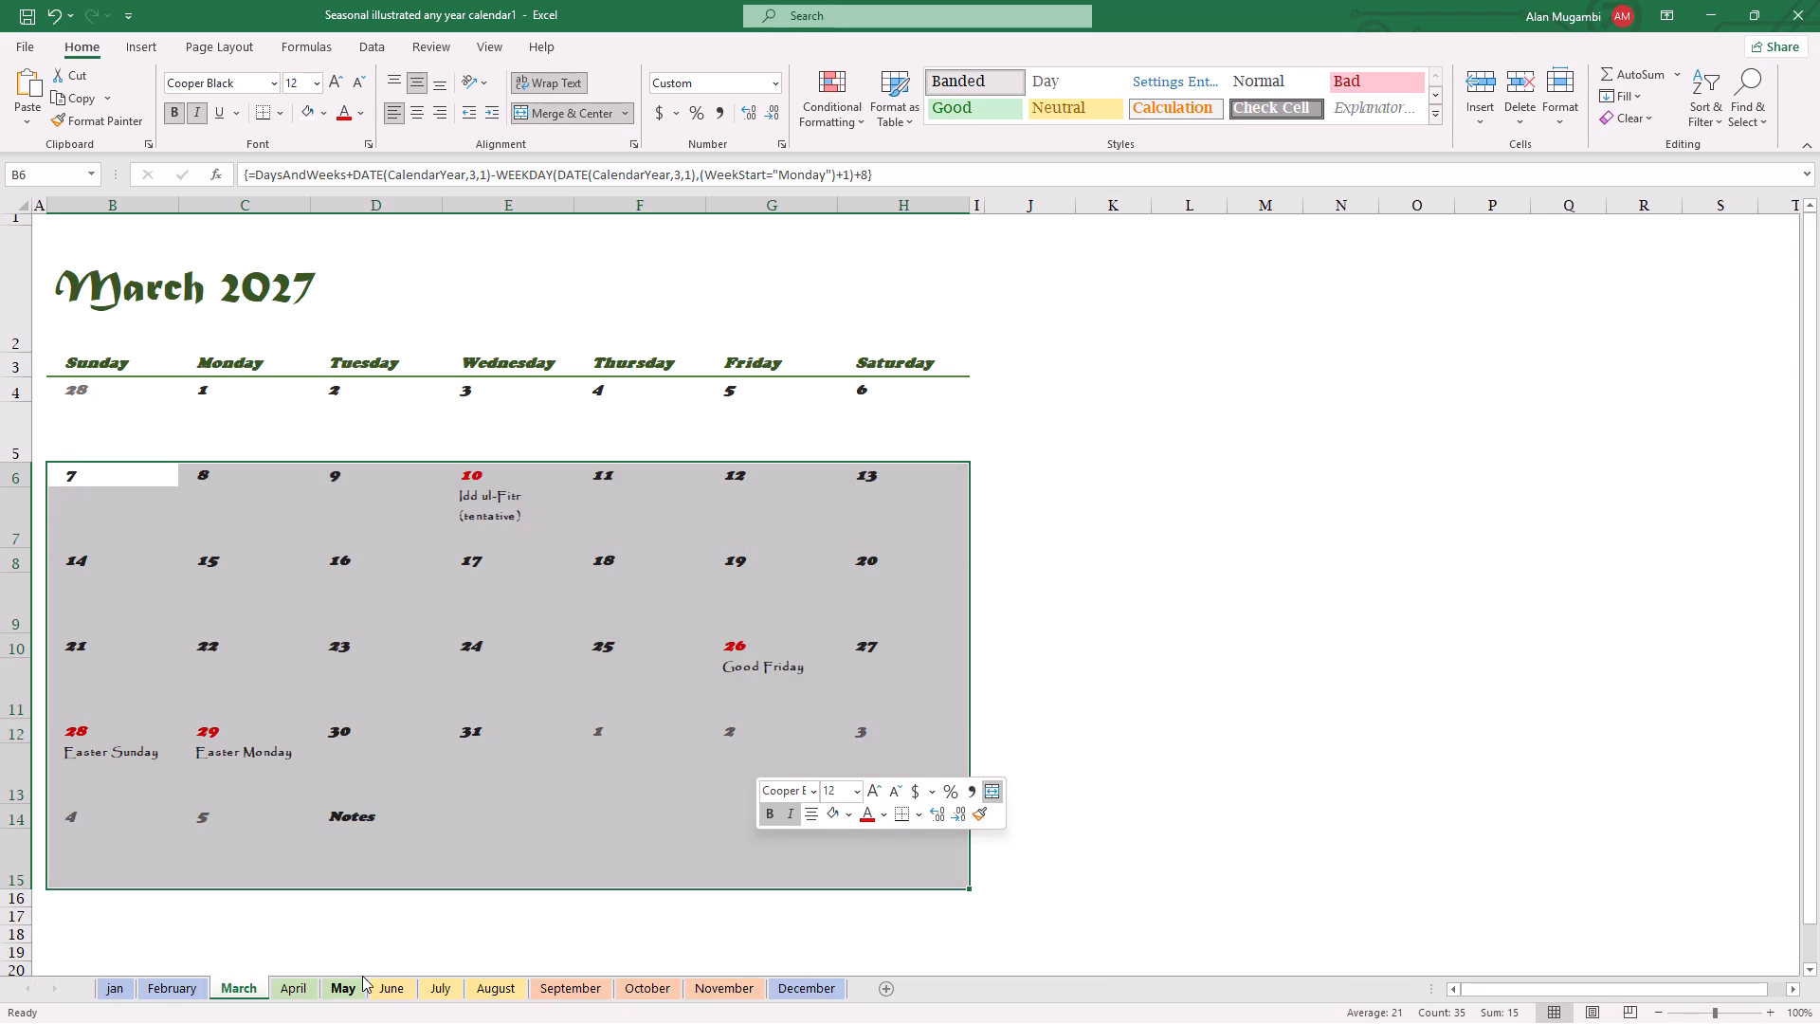
On the April sheet, fill the calendar grid from date 4 through the Notes block, rows 6 to 15, with white.
left_click(300, 978)
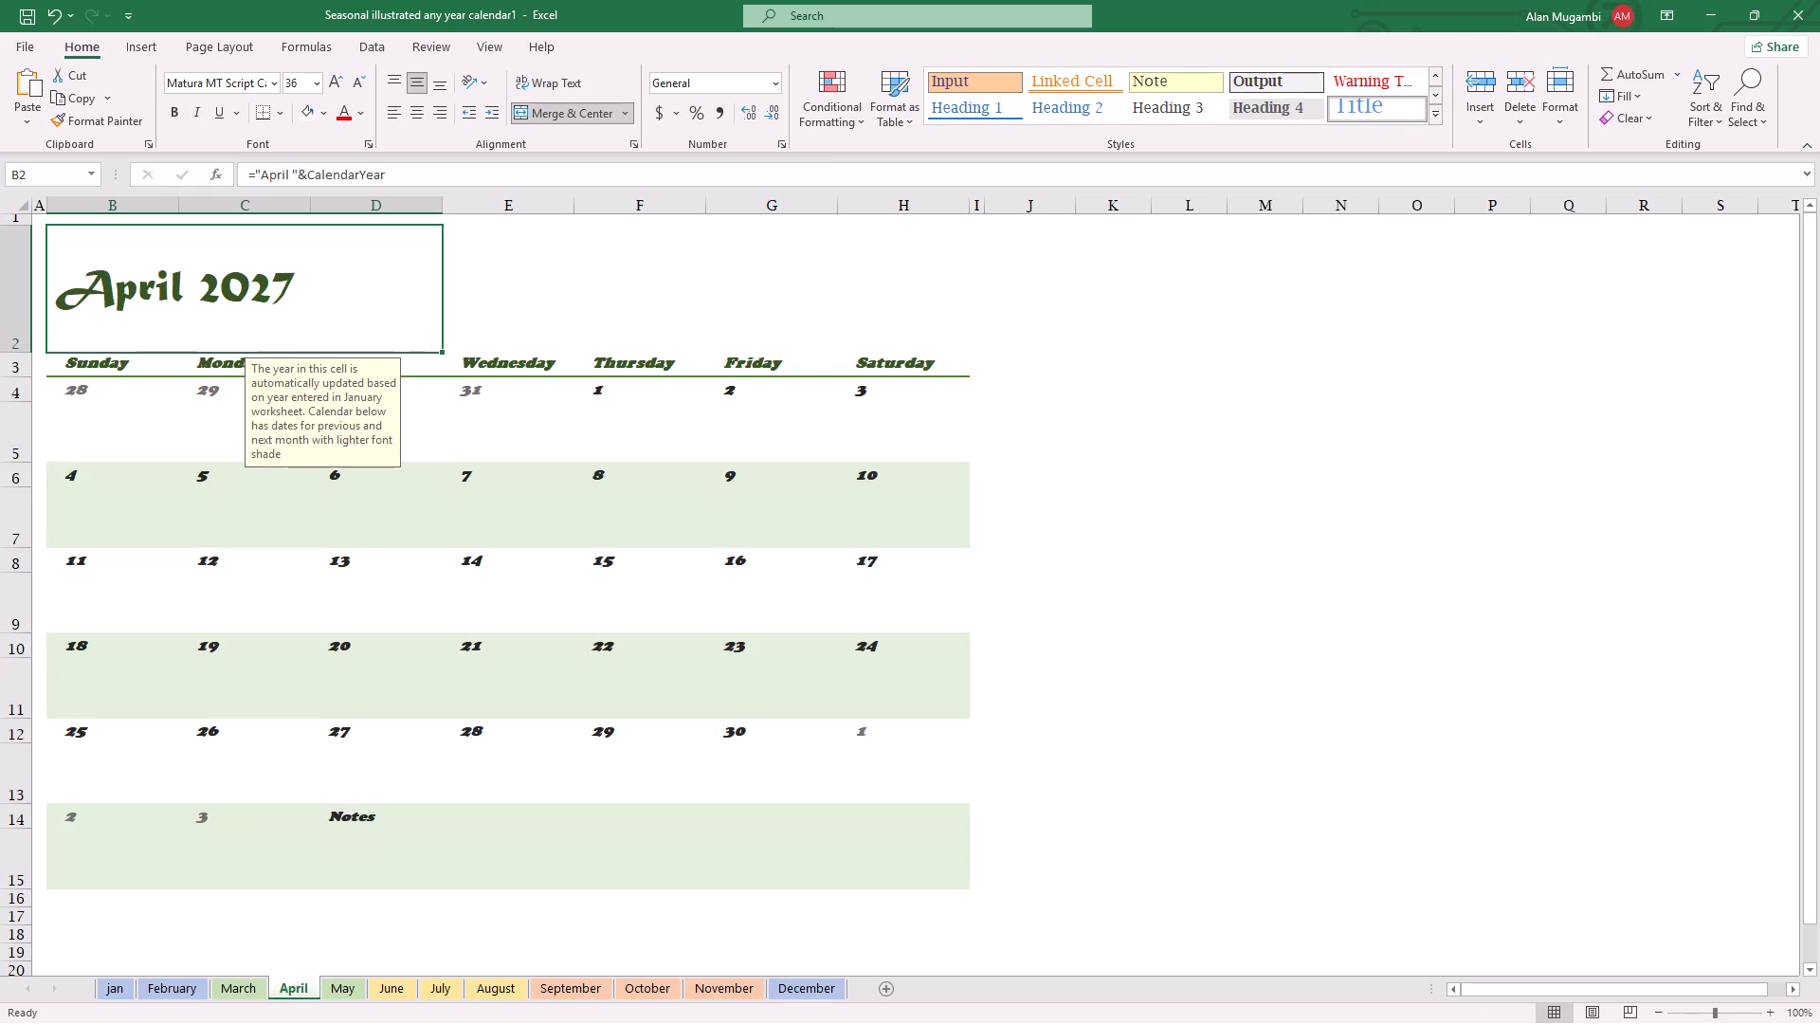
left_click_drag(110, 481, 352, 653)
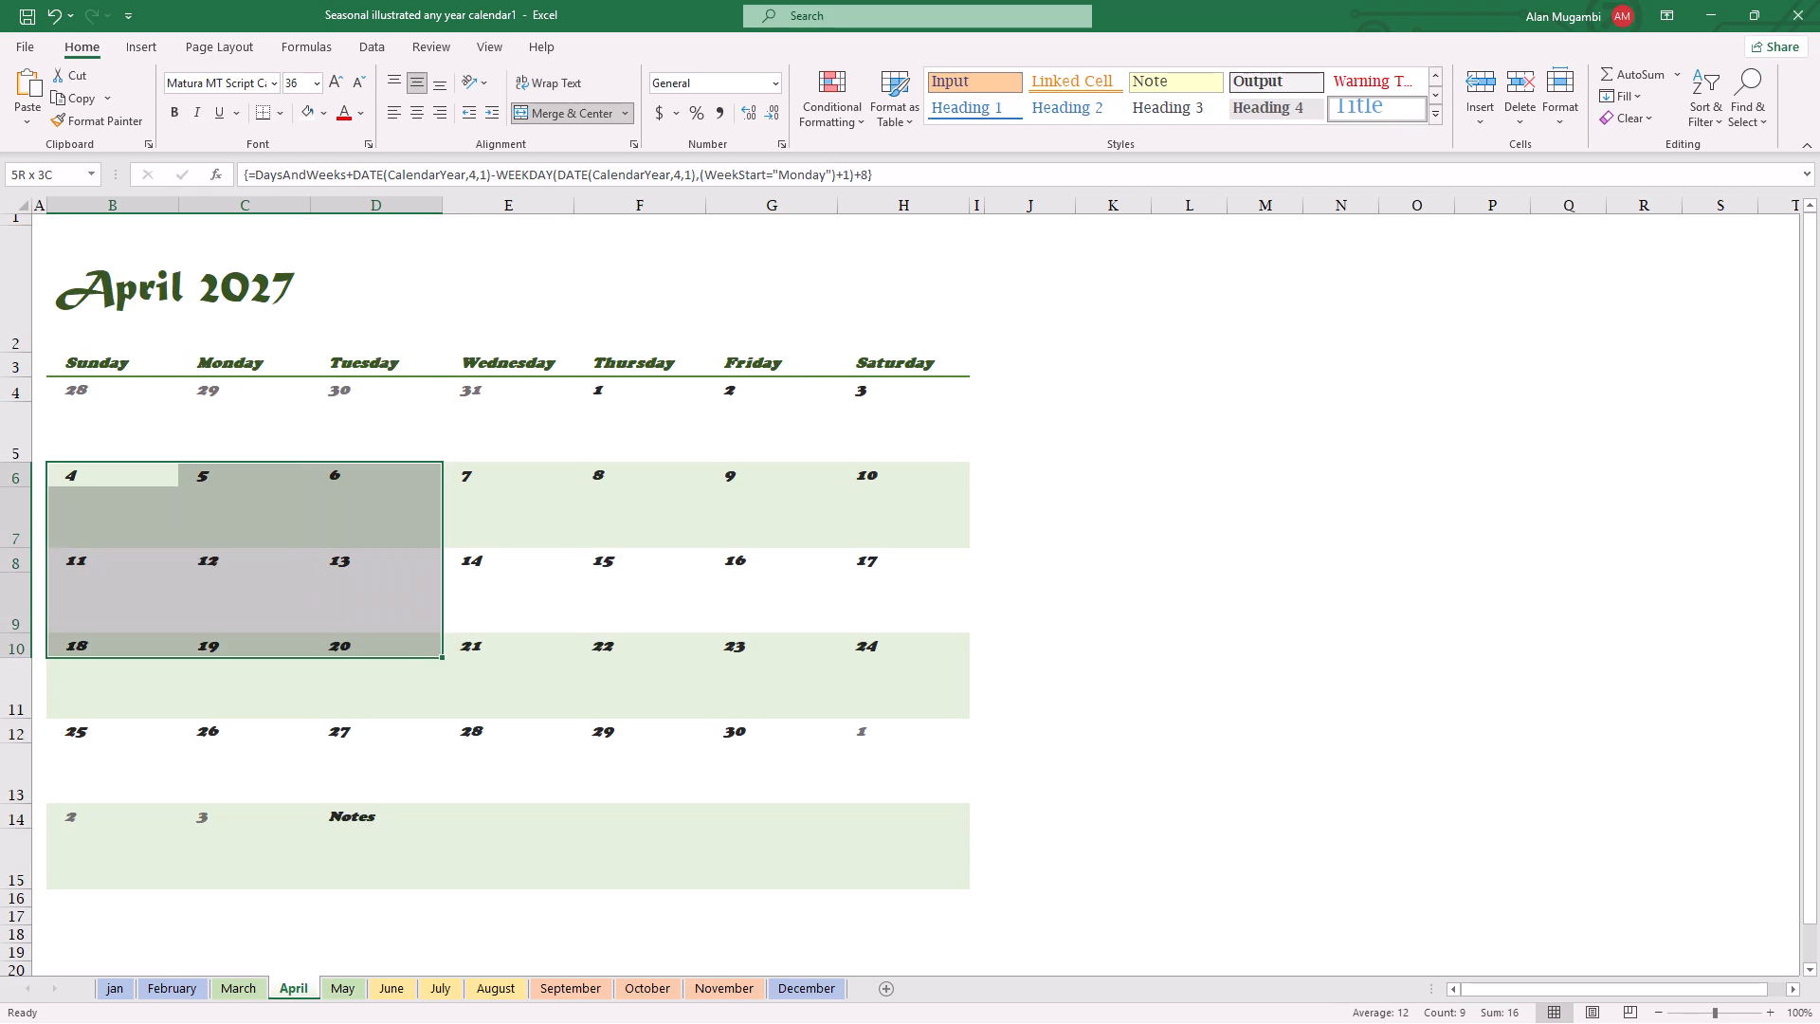
left_click_drag(352, 653, 704, 867)
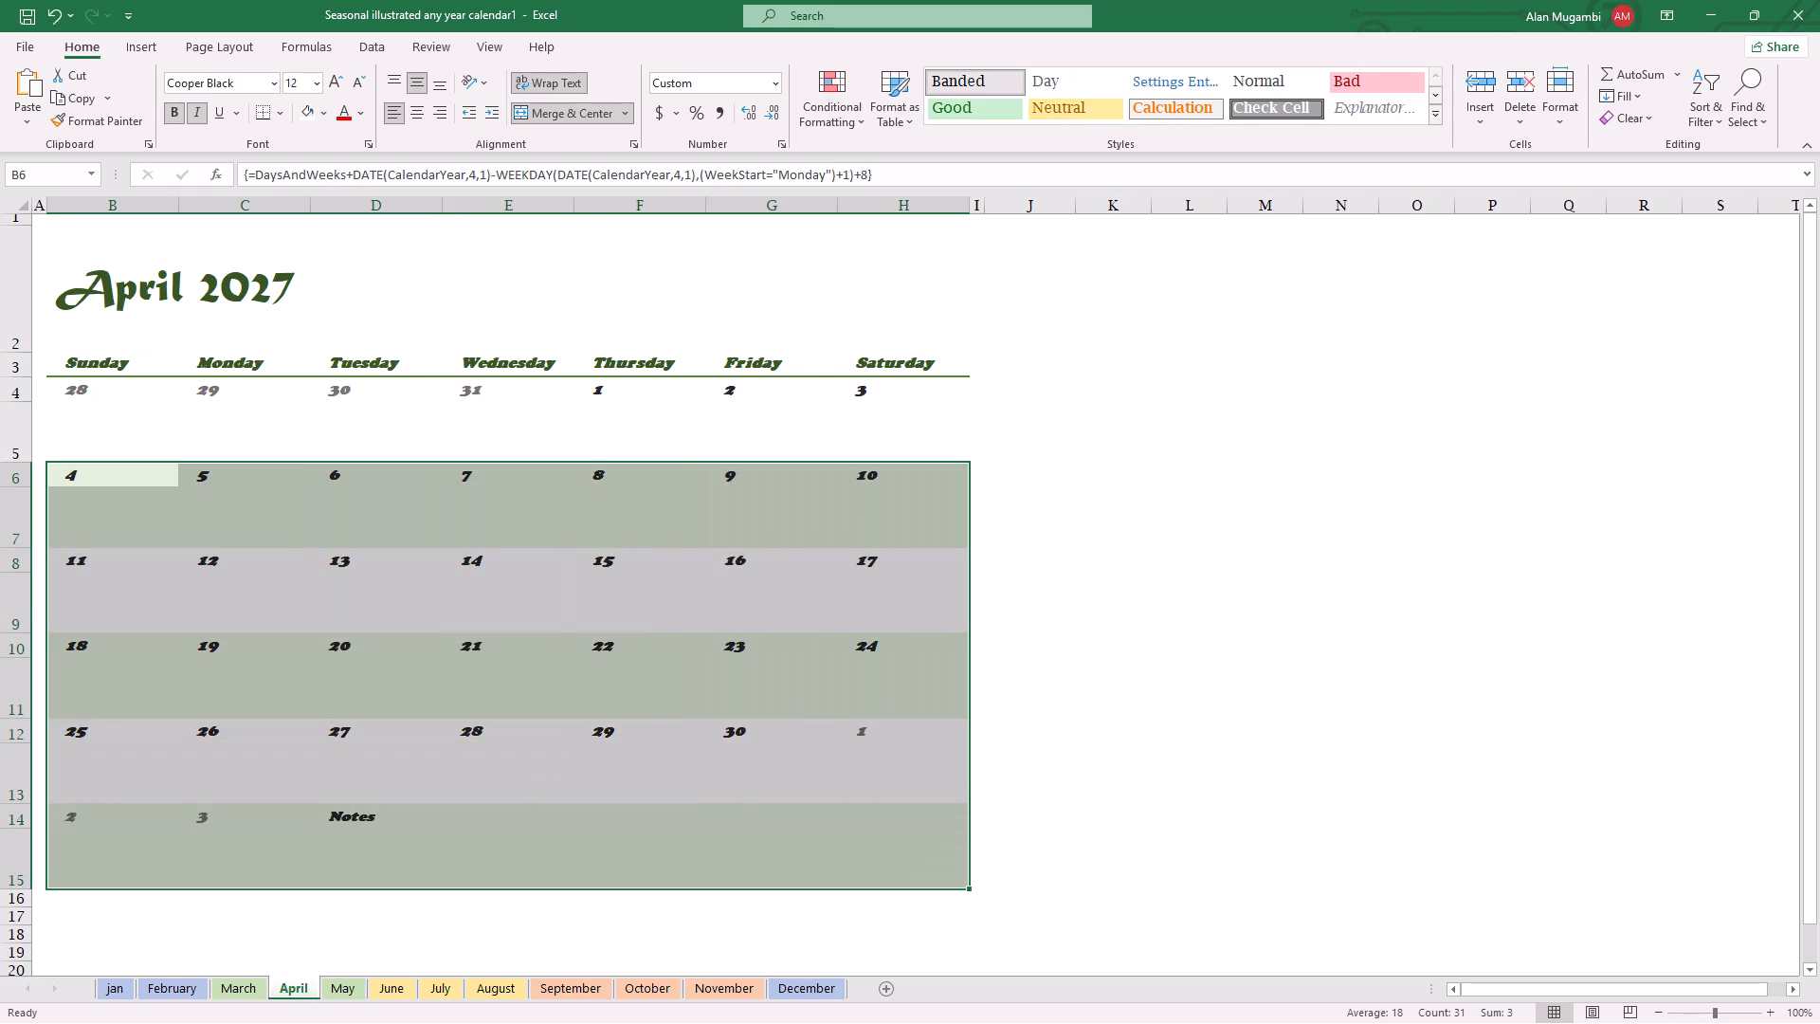
right_click(704, 867)
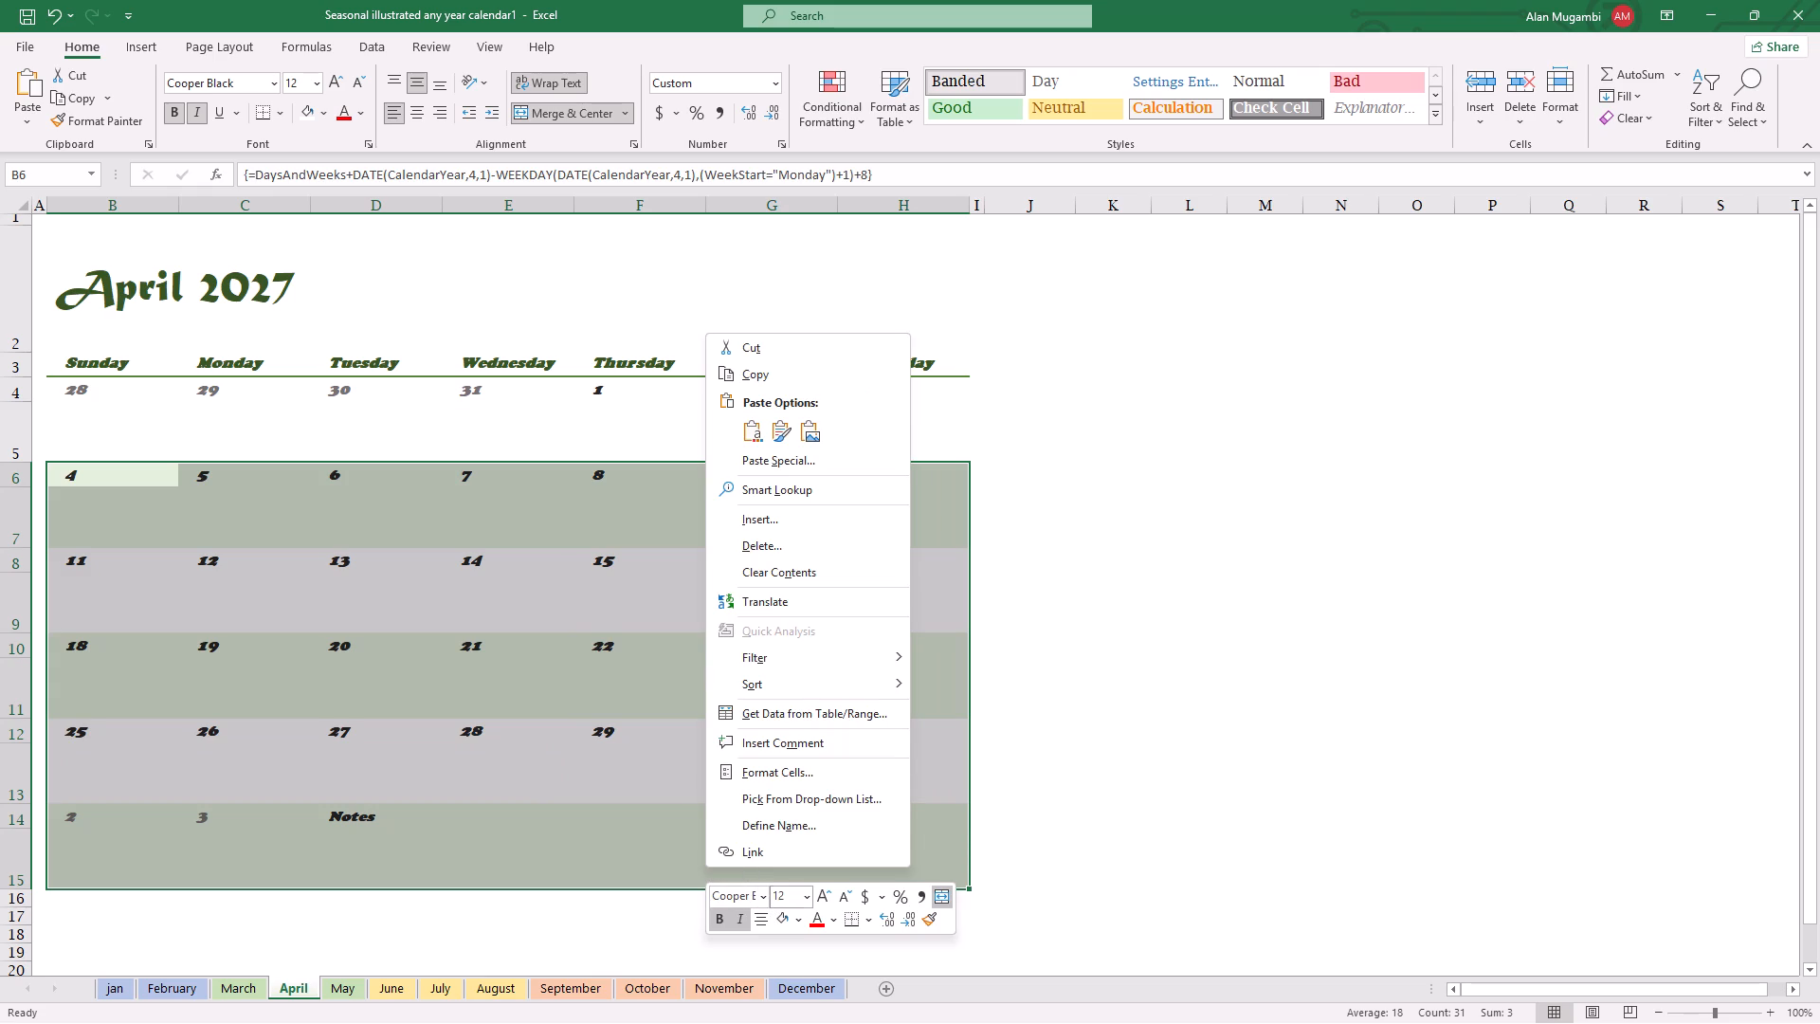
left_click(777, 916)
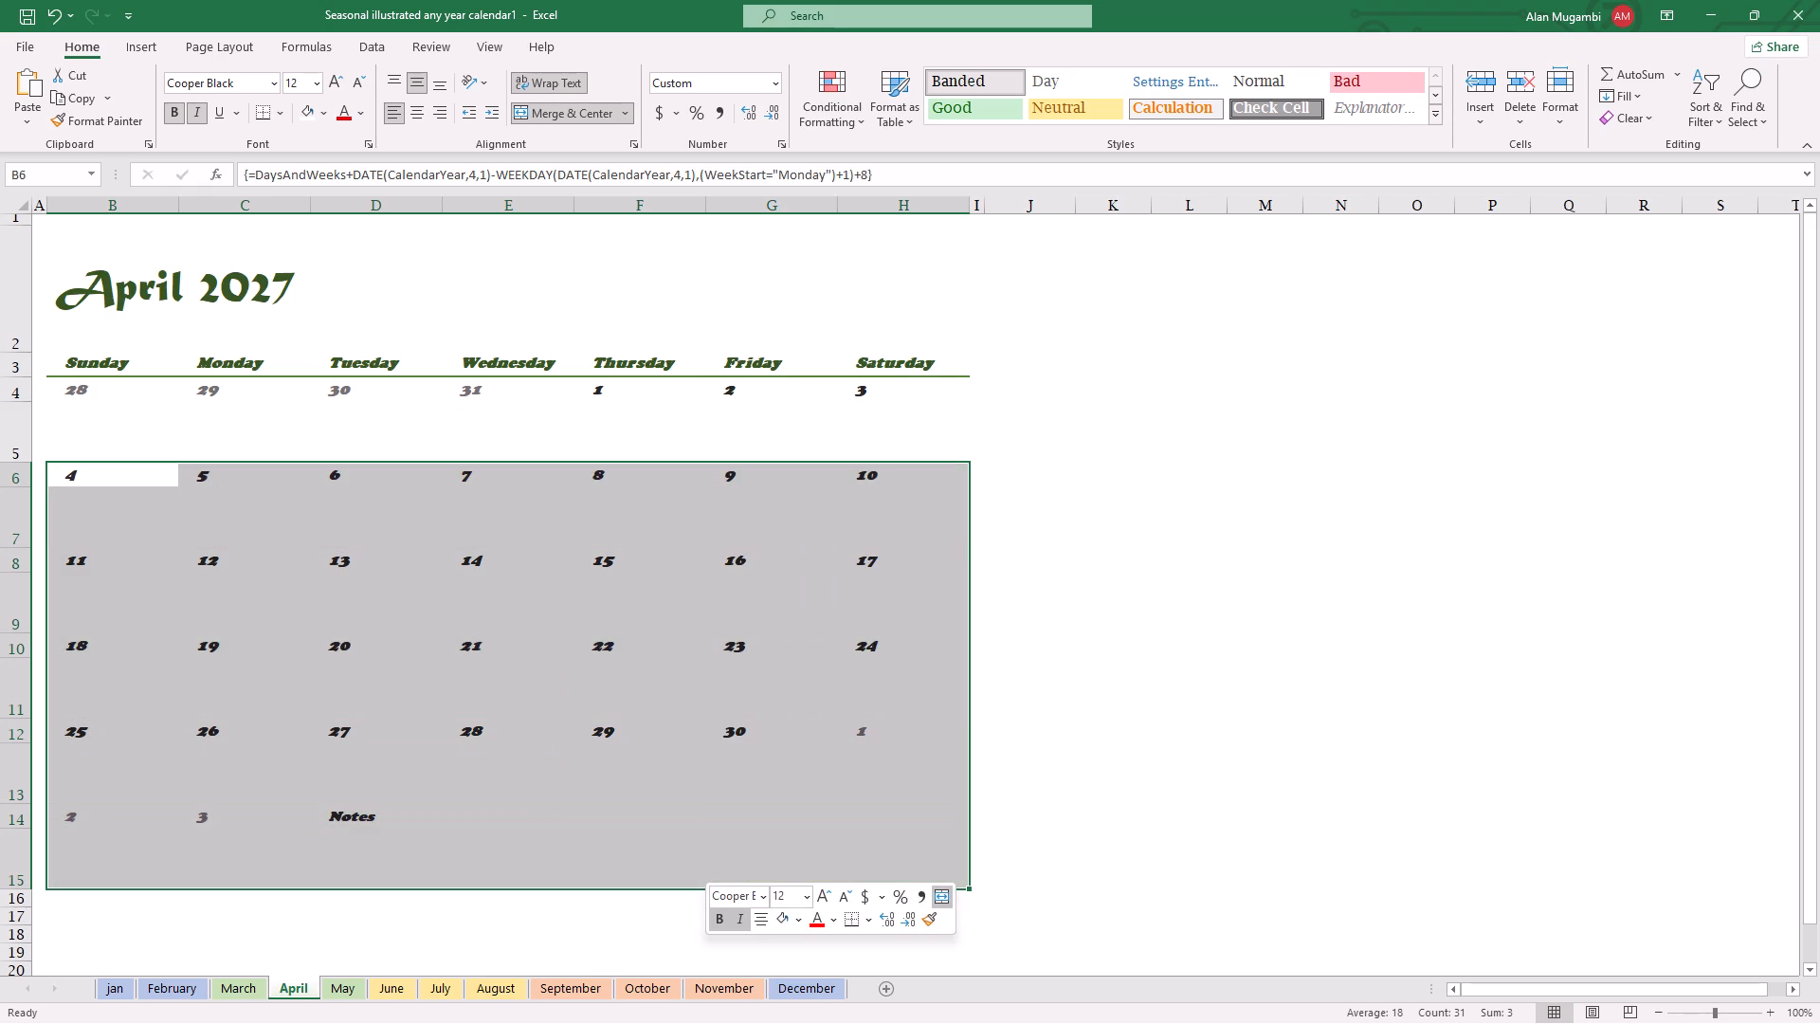
On the October sheet, fill the calendar grid from date 3 through the Notes block, rows 6 to 15, with white.
left_click(646, 984)
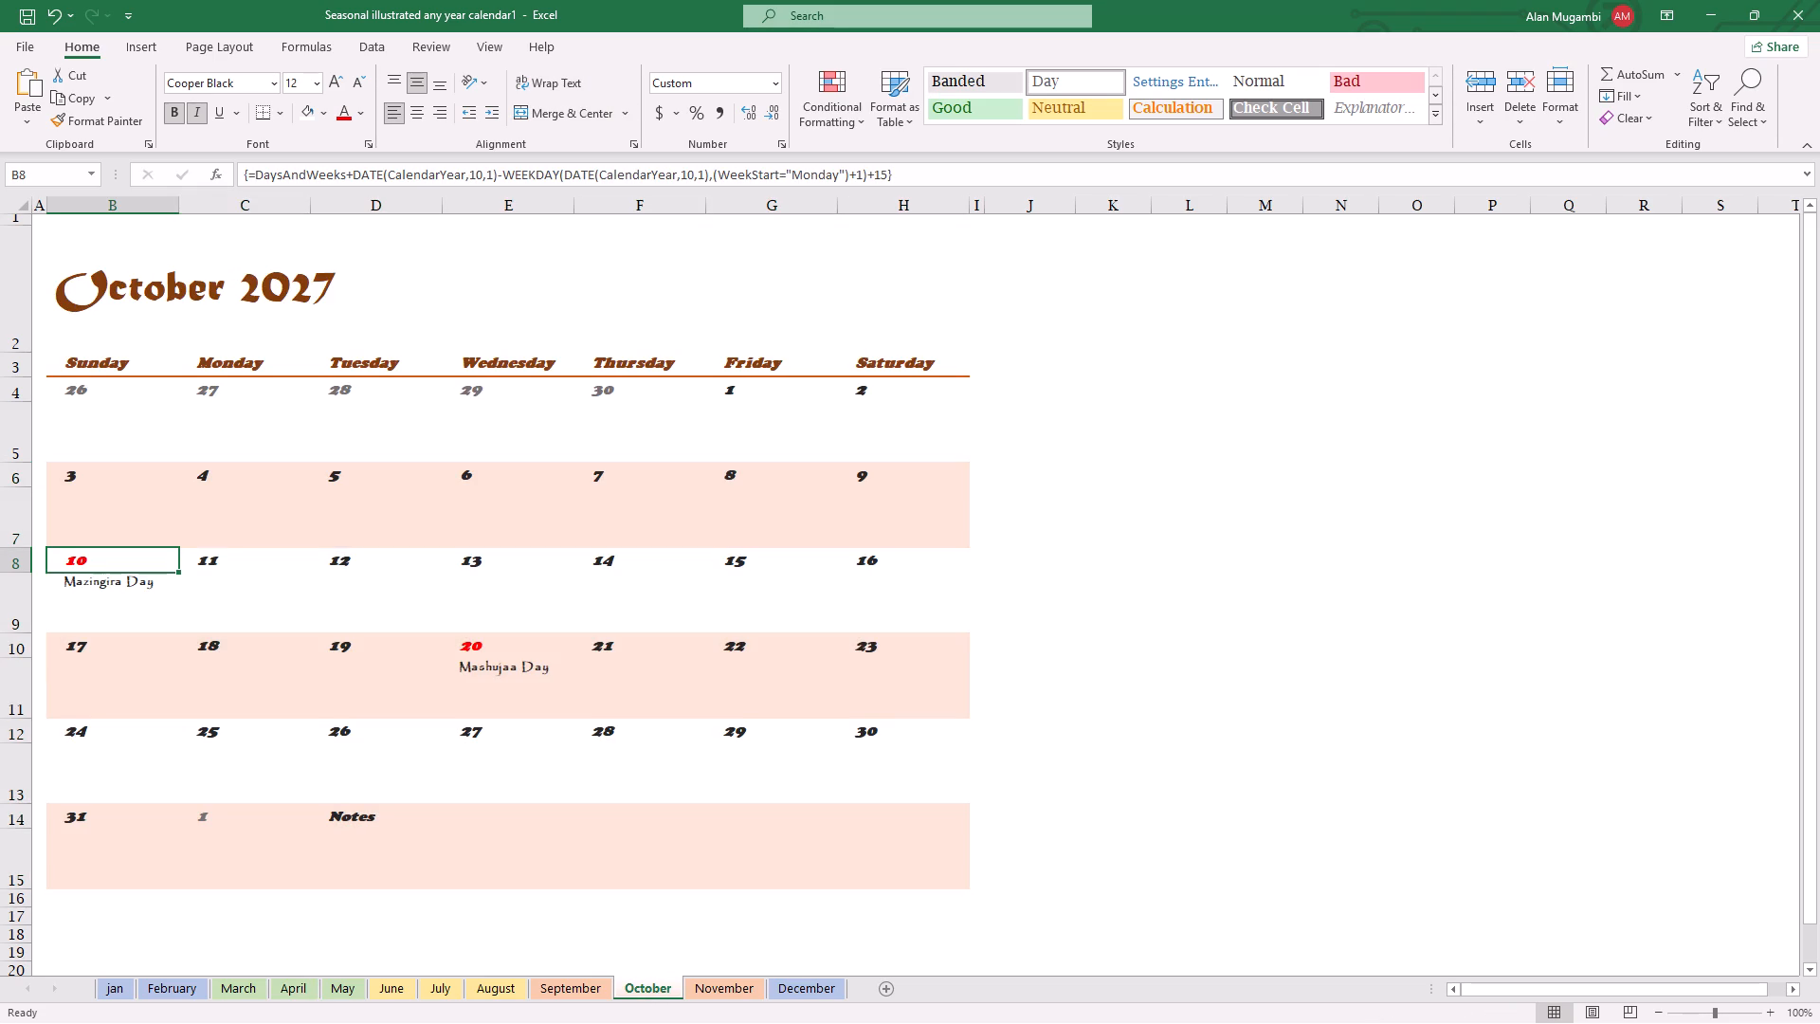
left_click_drag(917, 885, 601, 722)
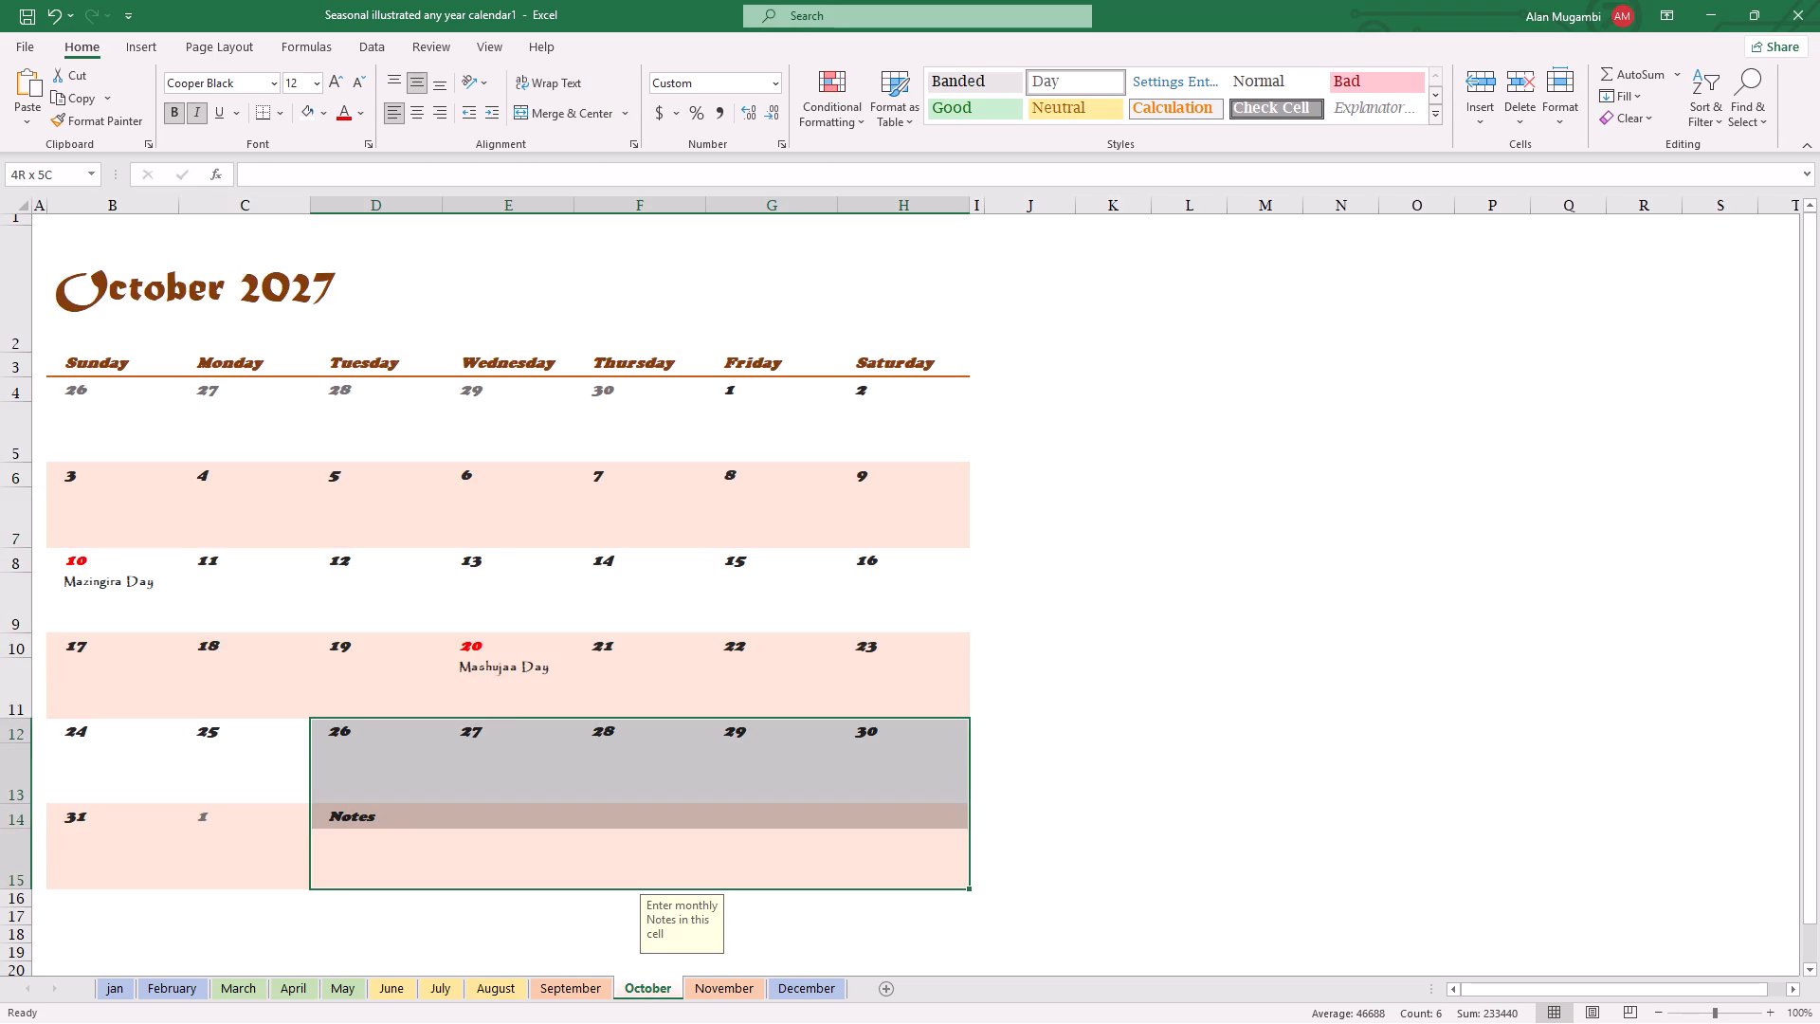
left_click_drag(601, 722, 136, 503)
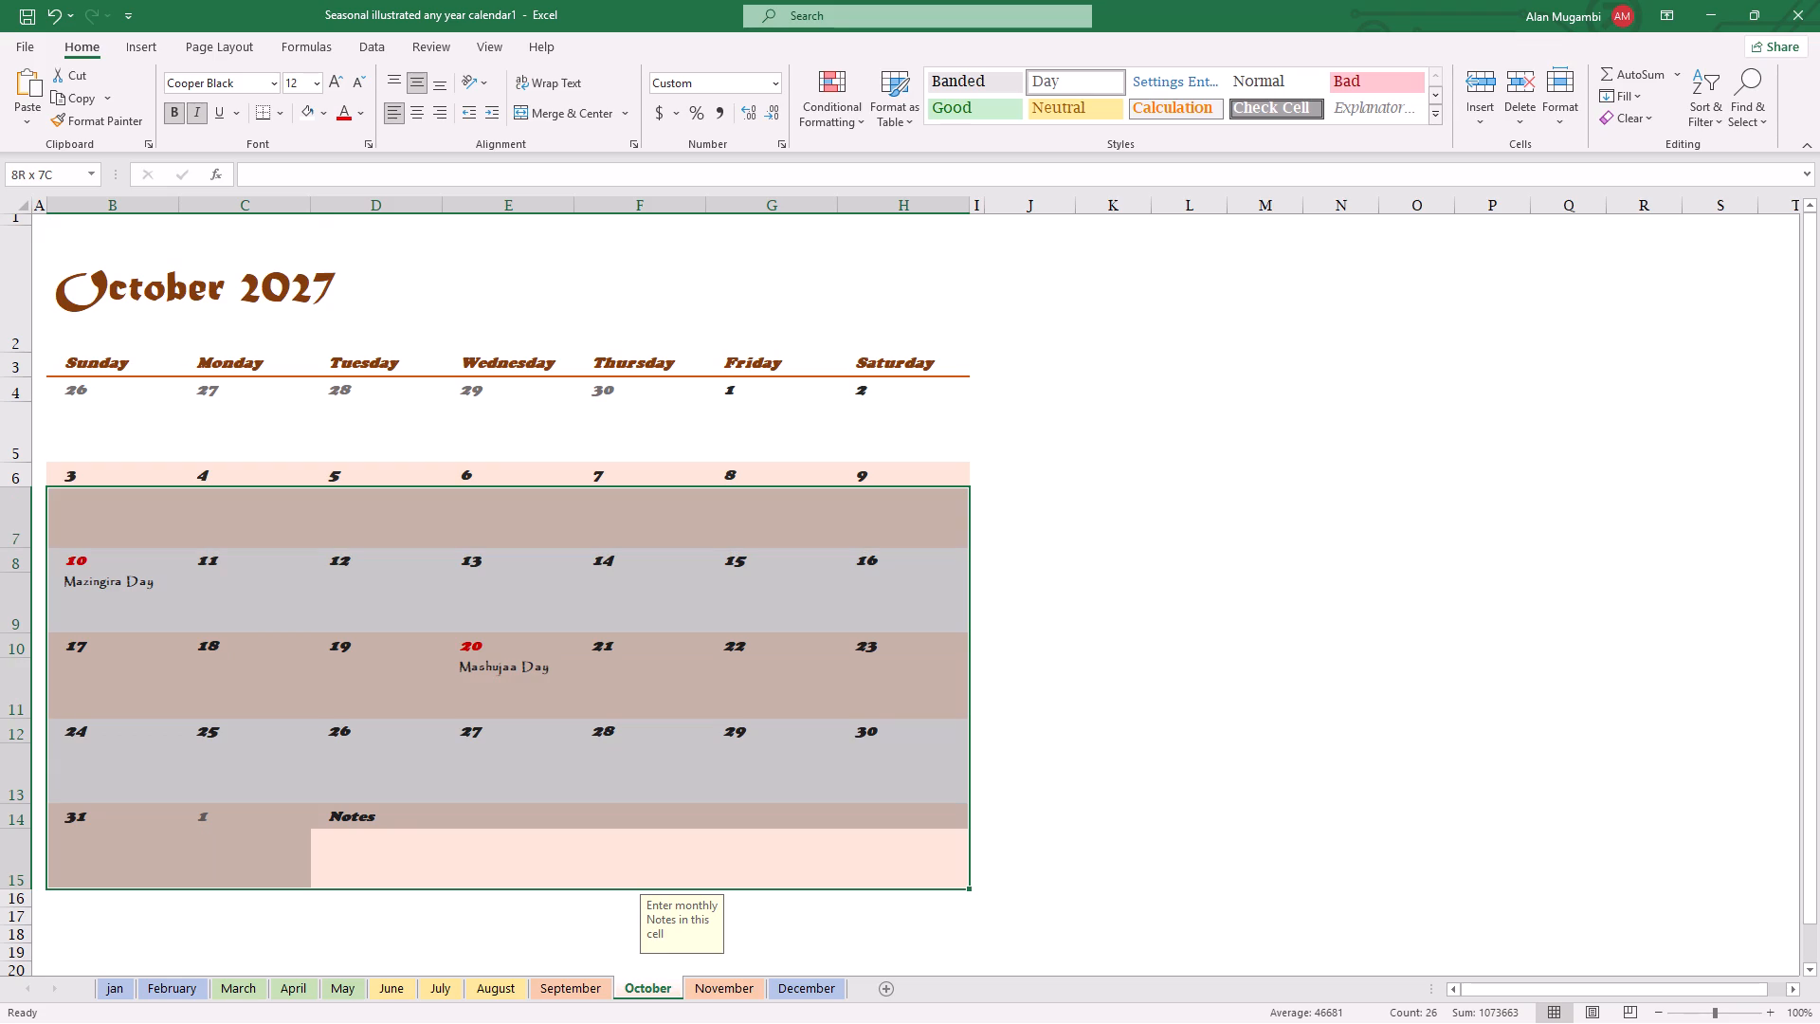
left_click_drag(136, 503, 132, 484)
right_click(132, 484)
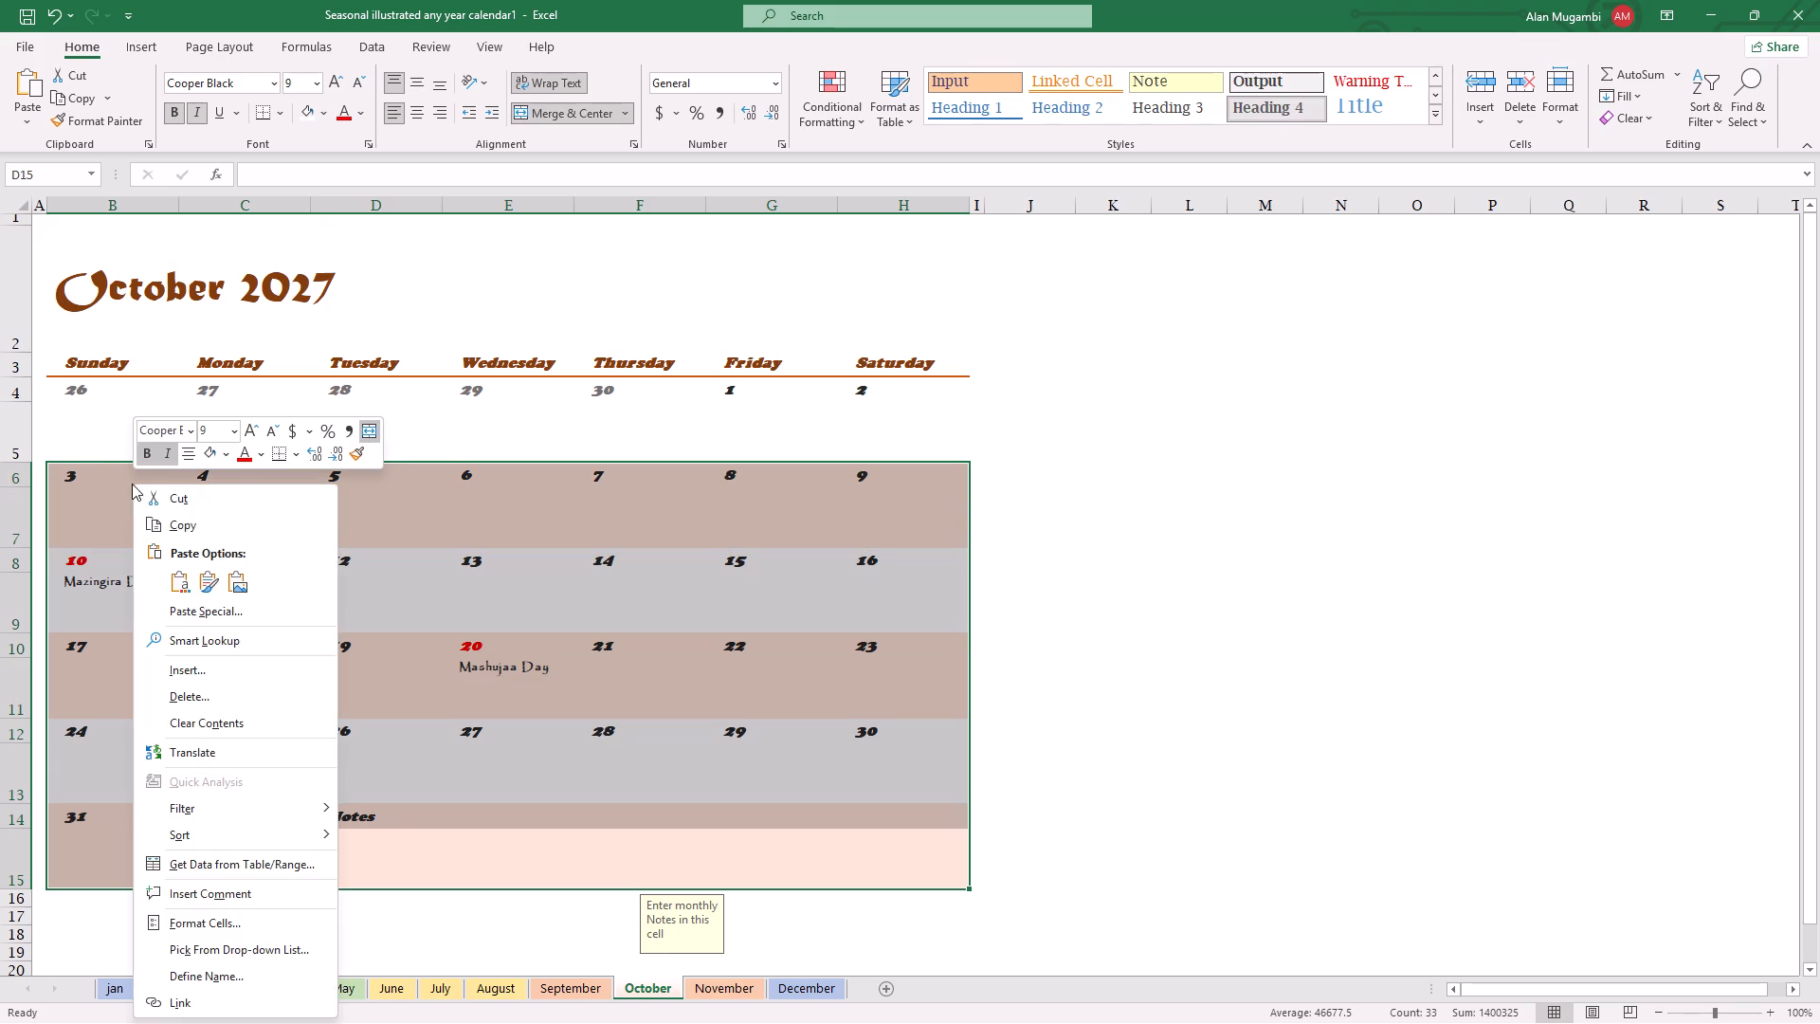
left_click(205, 447)
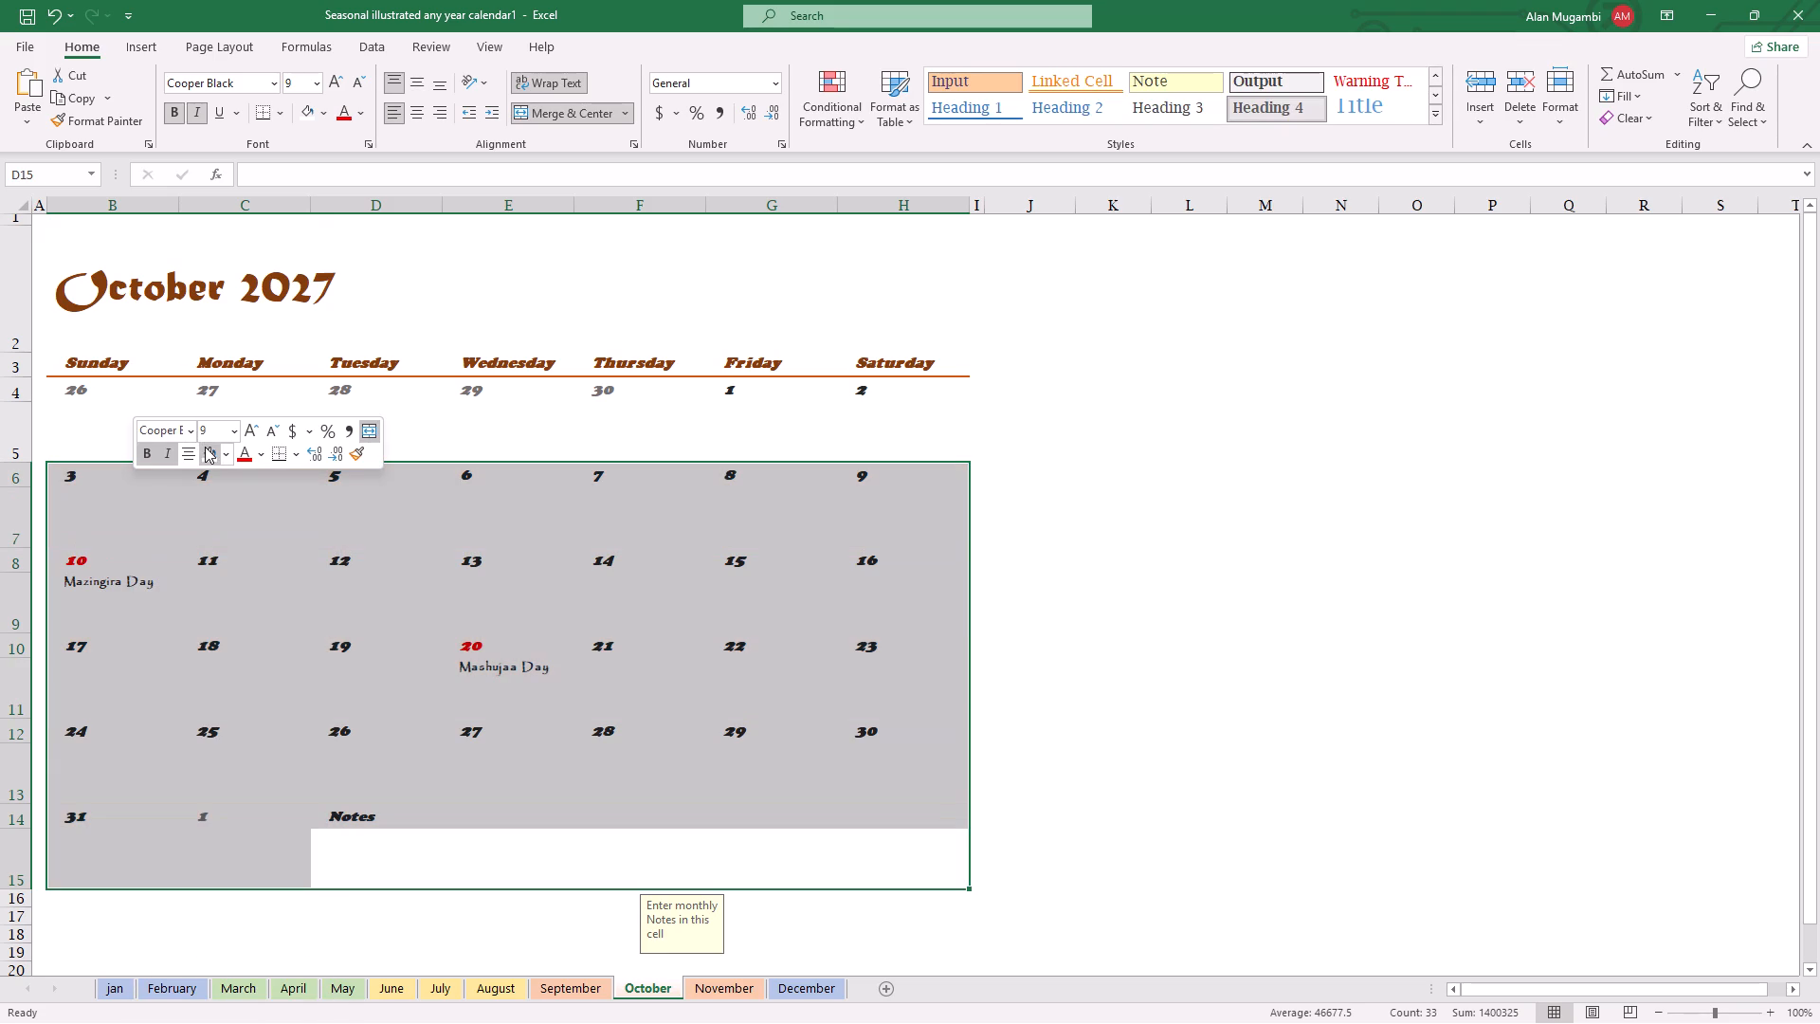
On the August sheet, fill the calendar grid from date 8 through the Notes block, rows 6 to 15, with white.
left_click(492, 996)
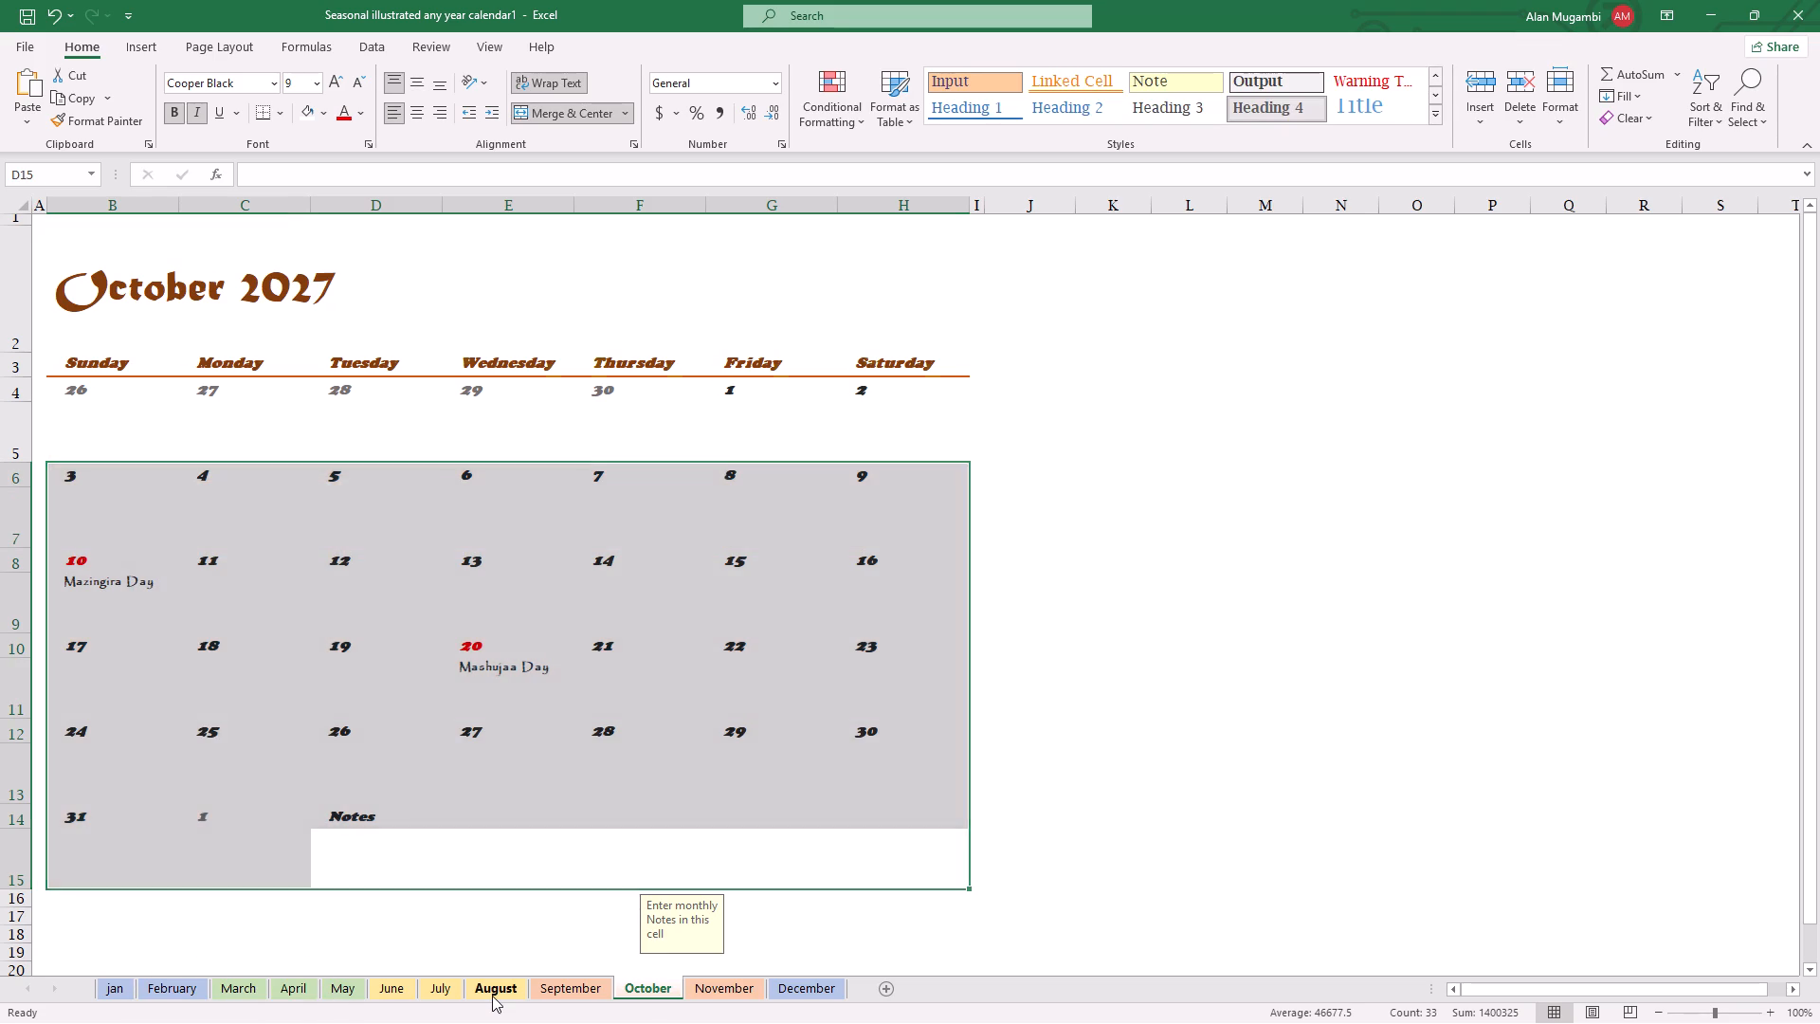
left_click_drag(427, 869, 232, 594)
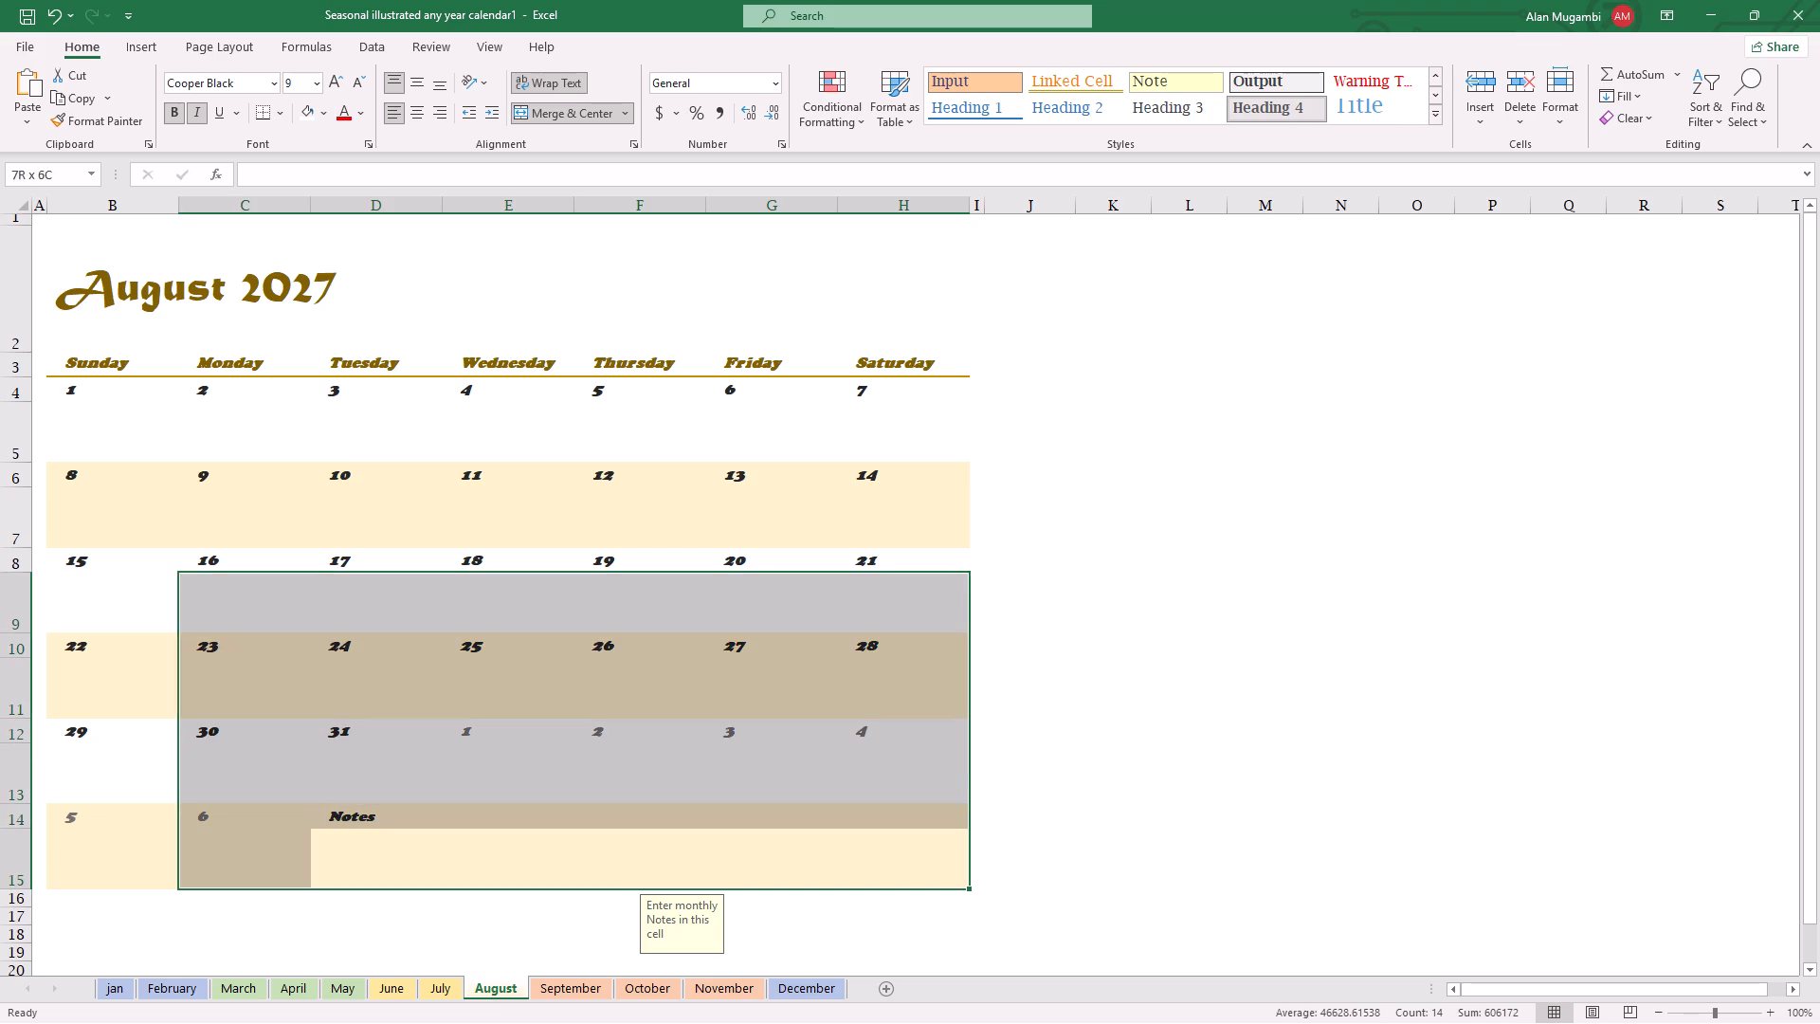
left_click_drag(232, 594, 138, 485)
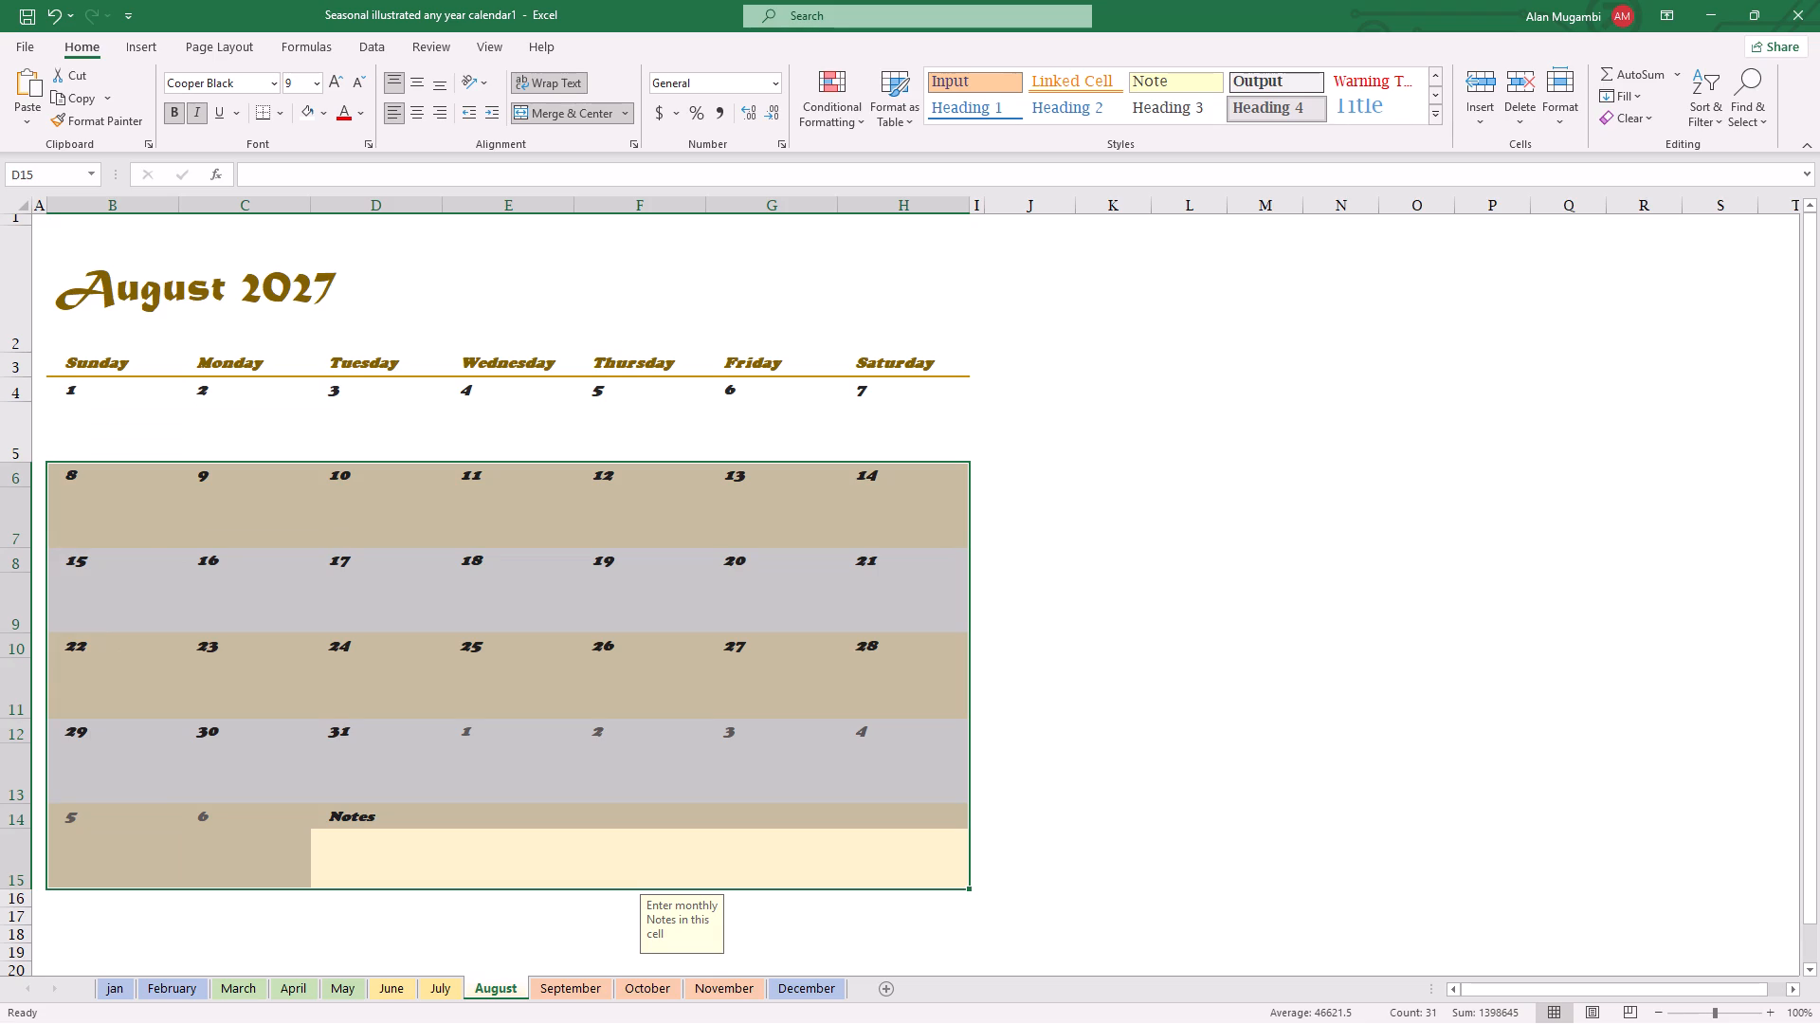
right_click(138, 485)
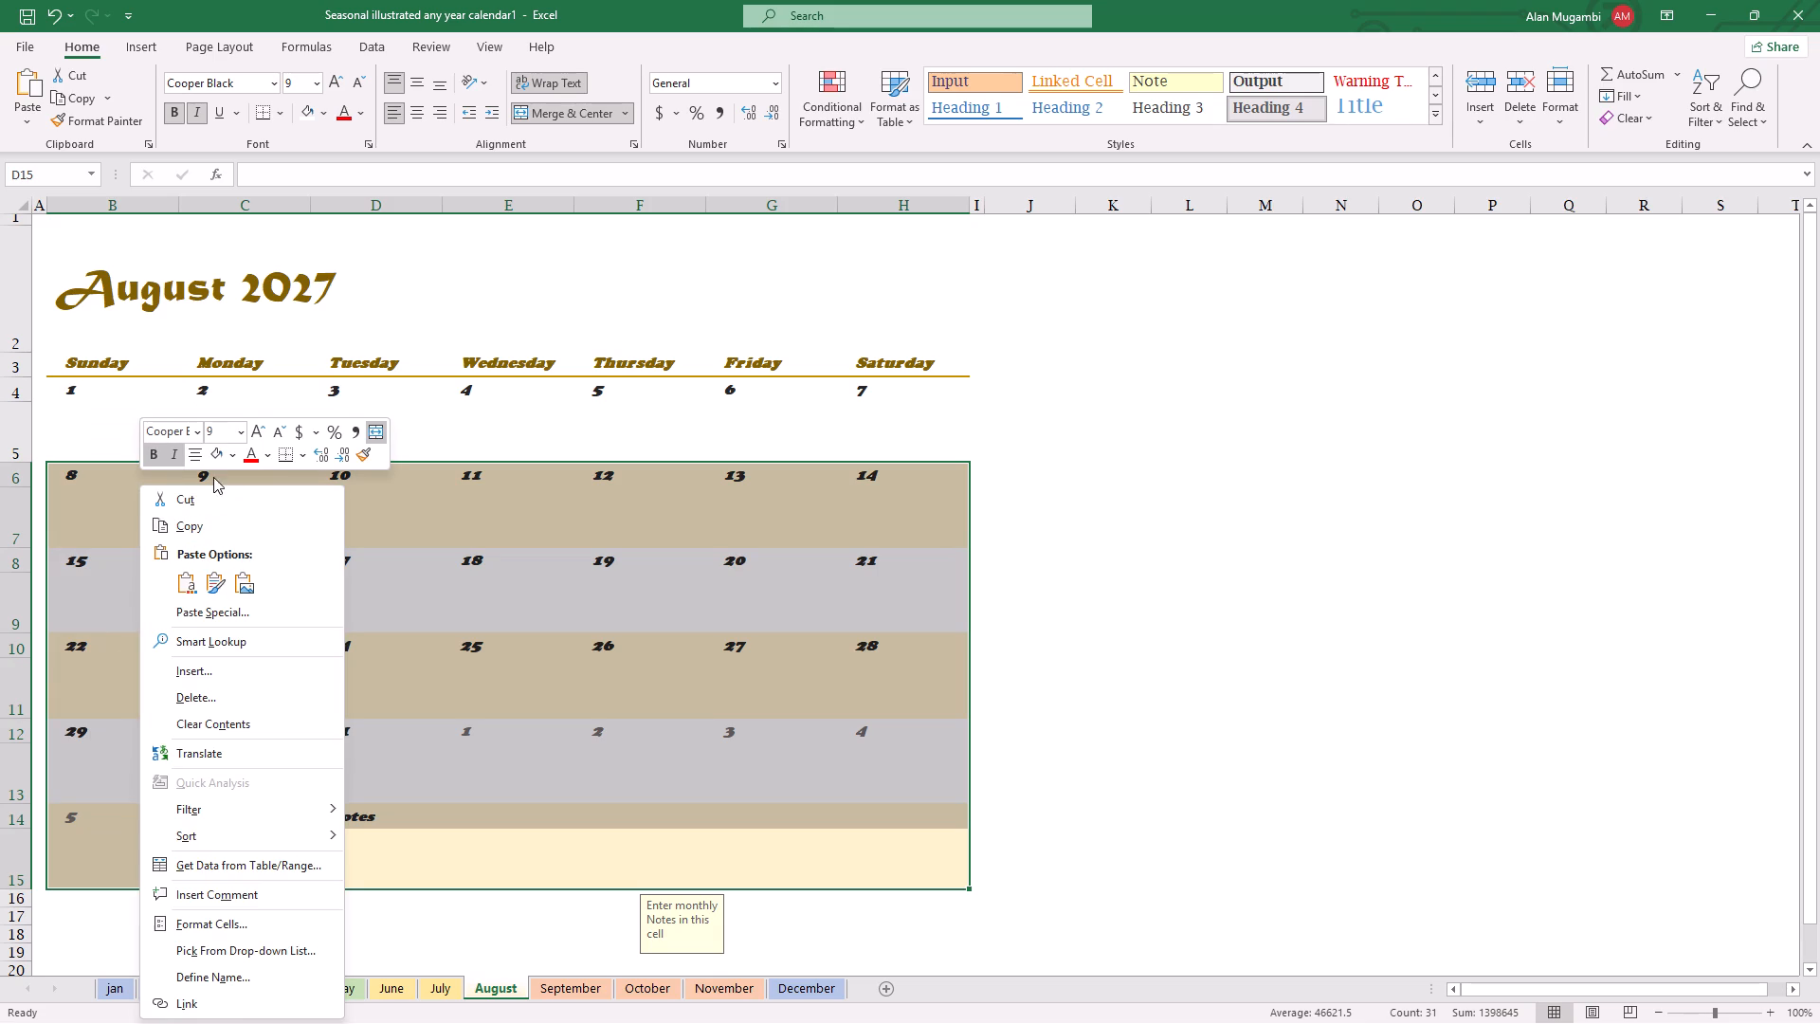
left_click(215, 457)
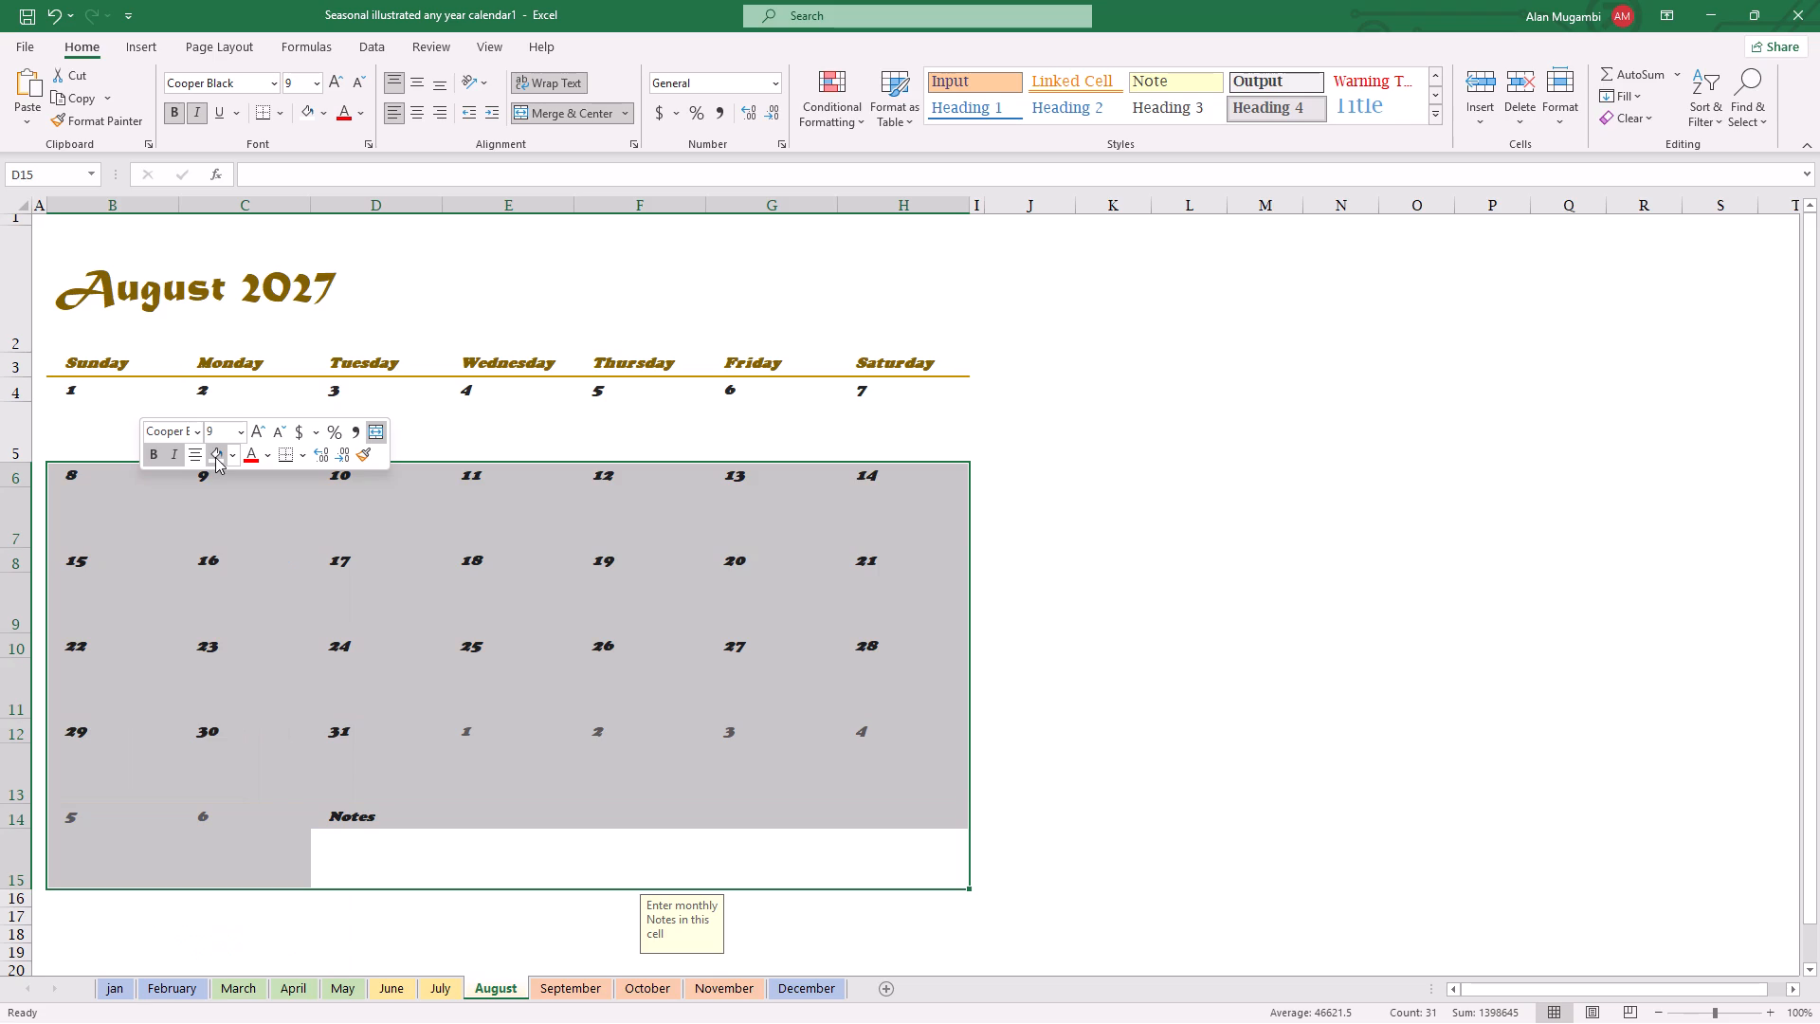
left_click(438, 432)
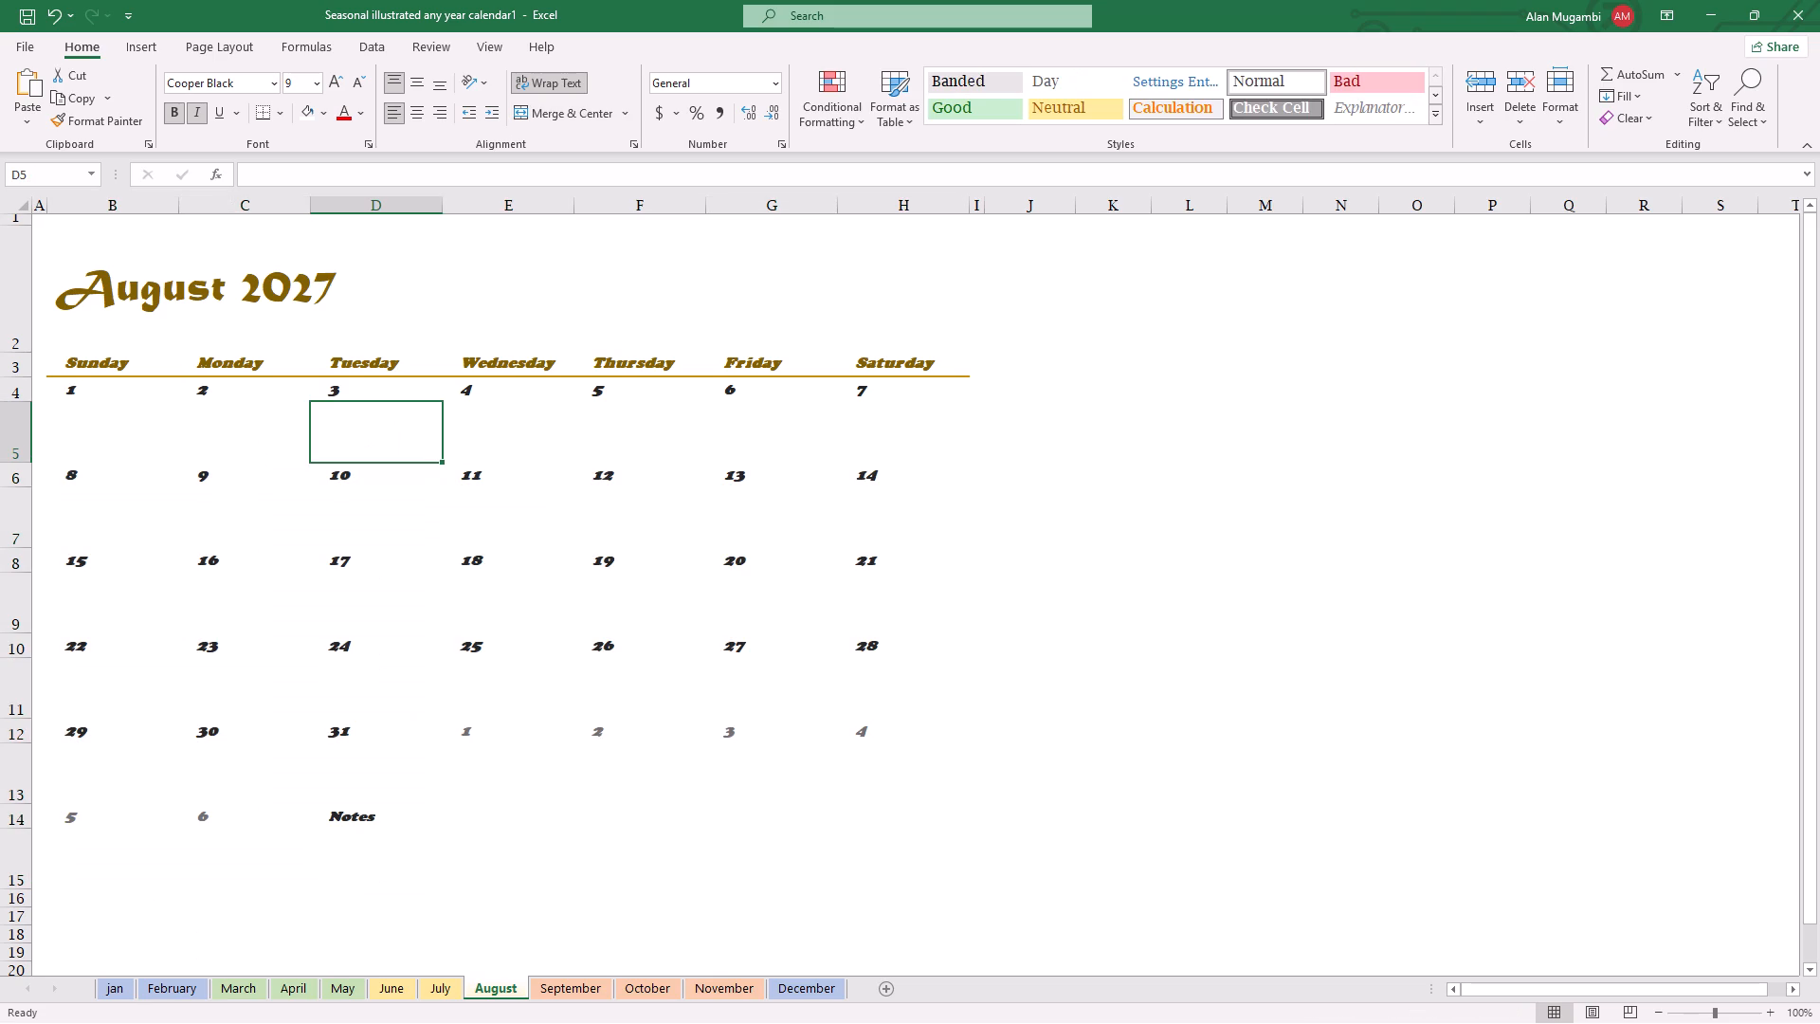
On the September sheet, fill the area from the month title through the Notes block, rows 2 to 15, with white.
left_click(574, 978)
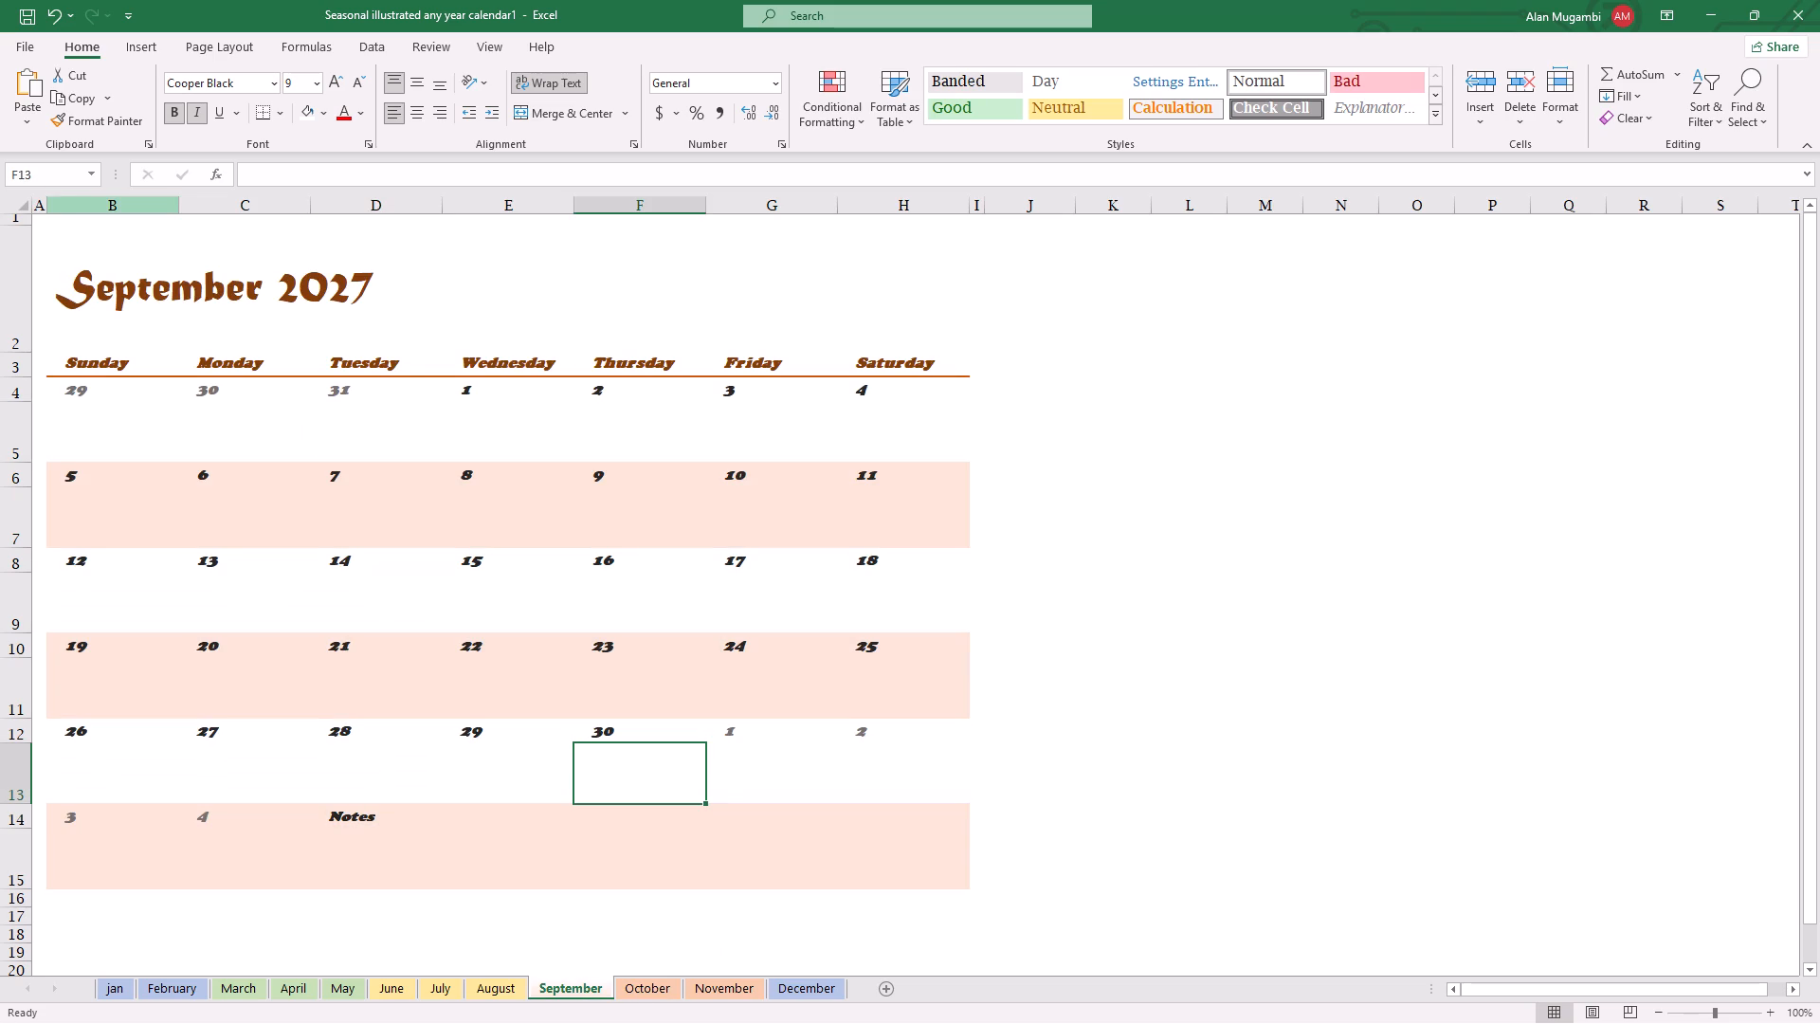
left_click_drag(53, 258, 212, 581)
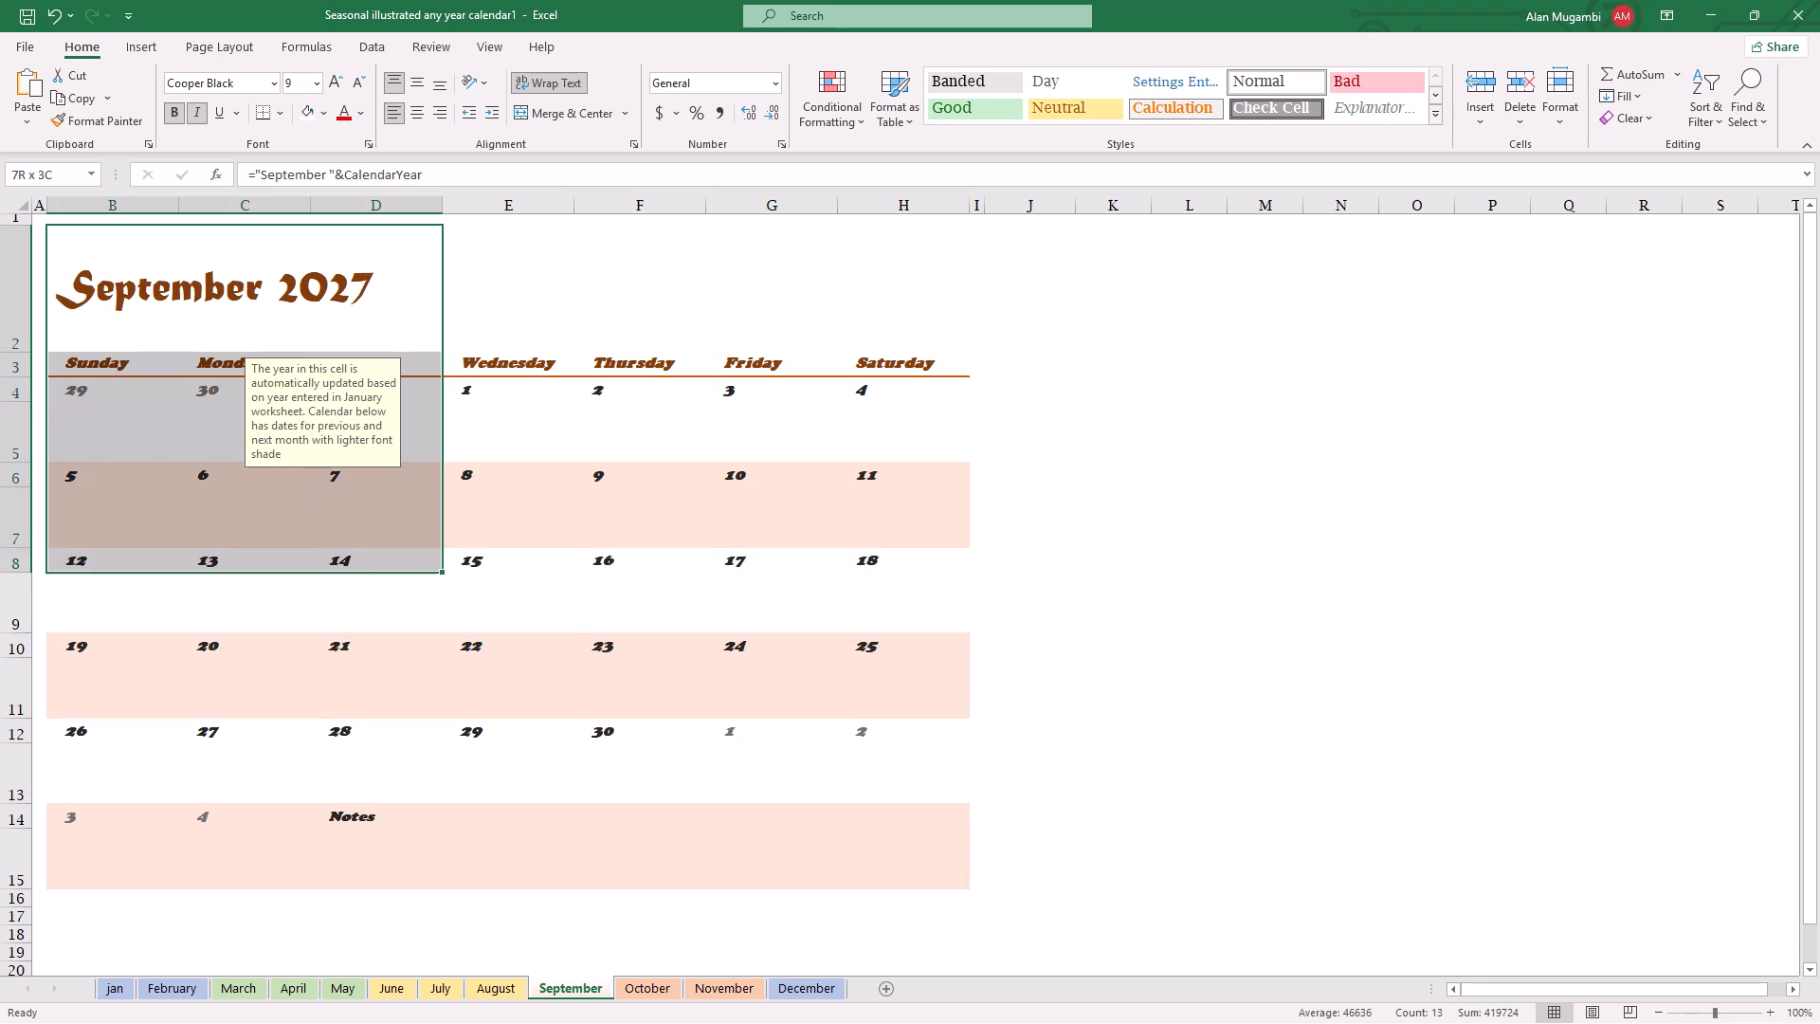
left_click_drag(212, 581, 846, 867)
right_click(771, 776)
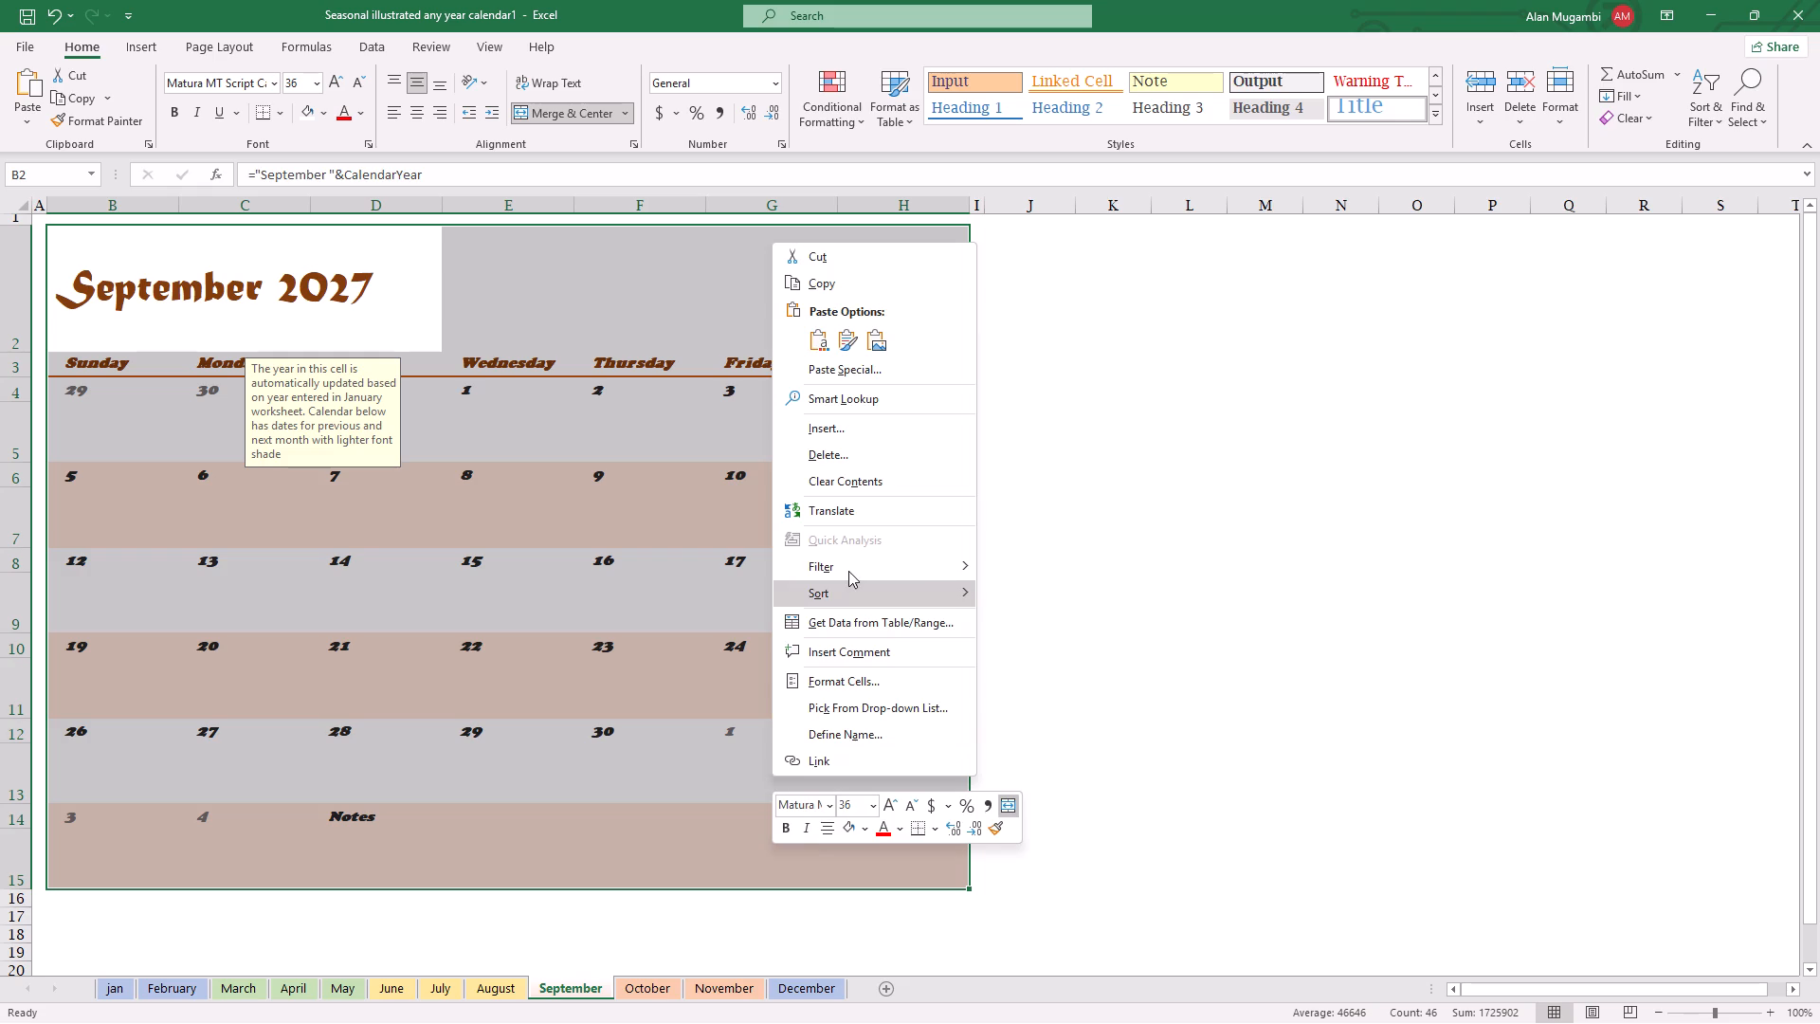
left_click(841, 821)
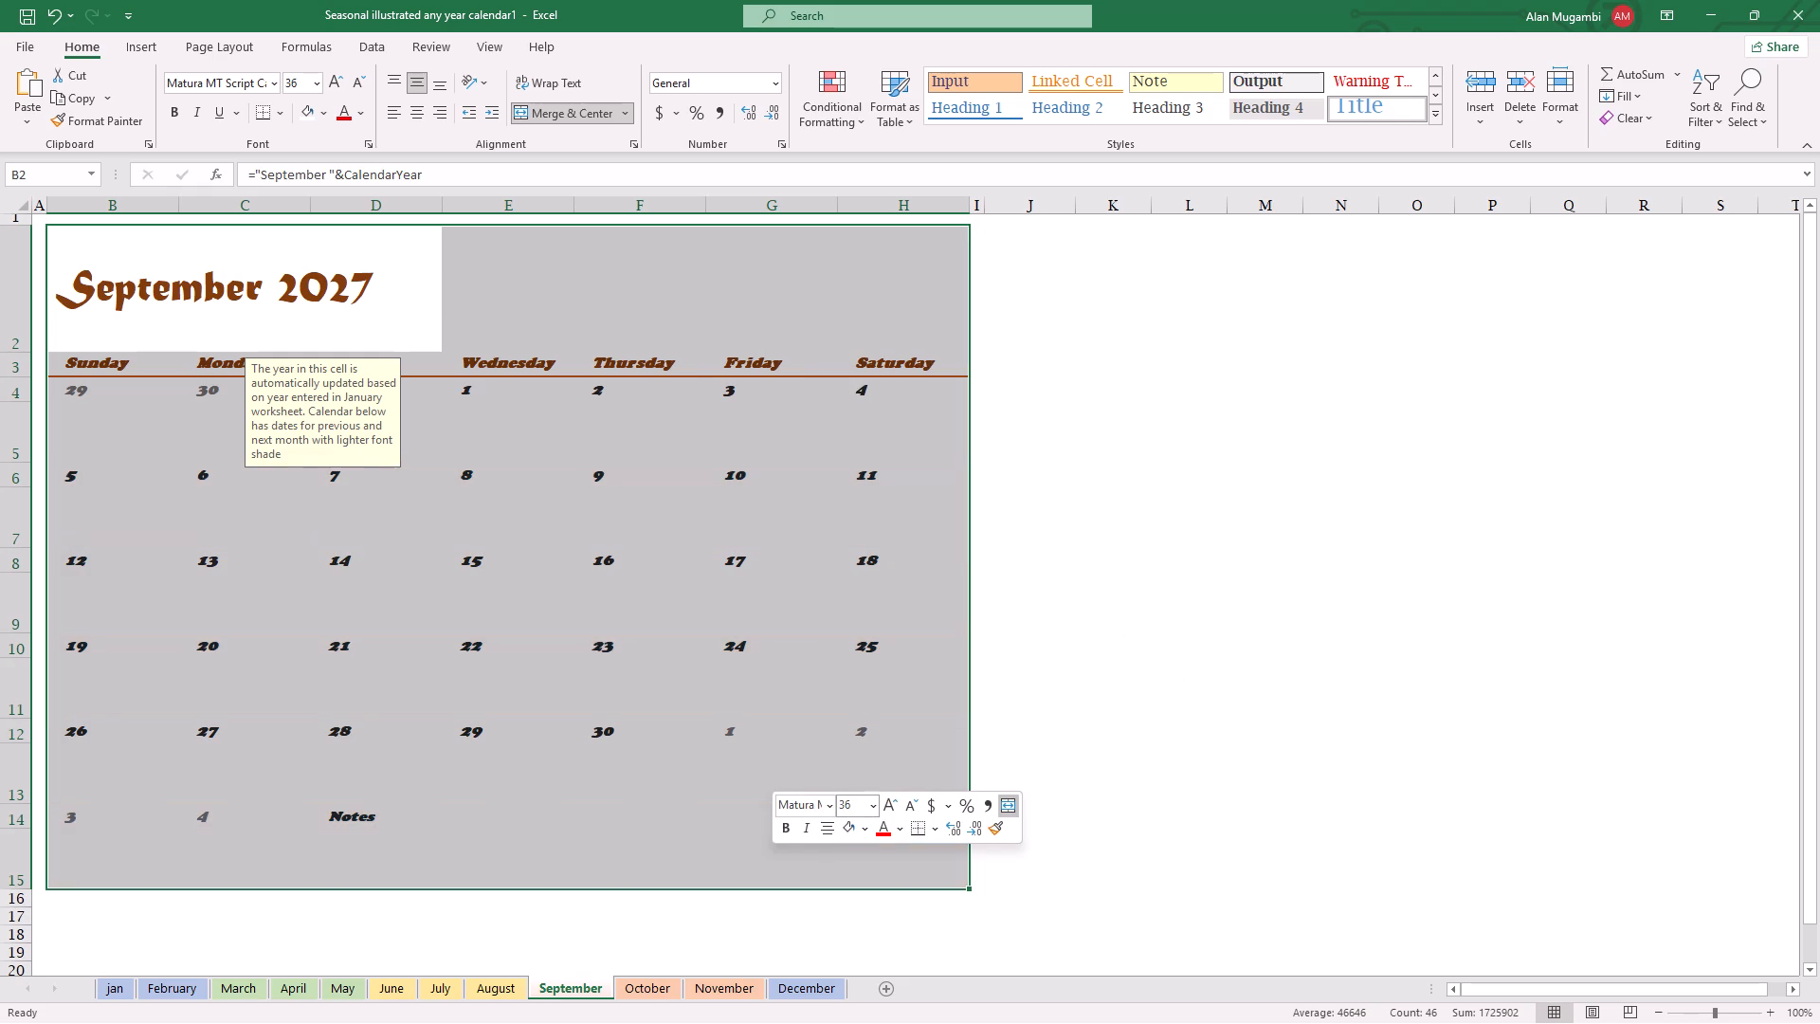
left_click(1077, 722)
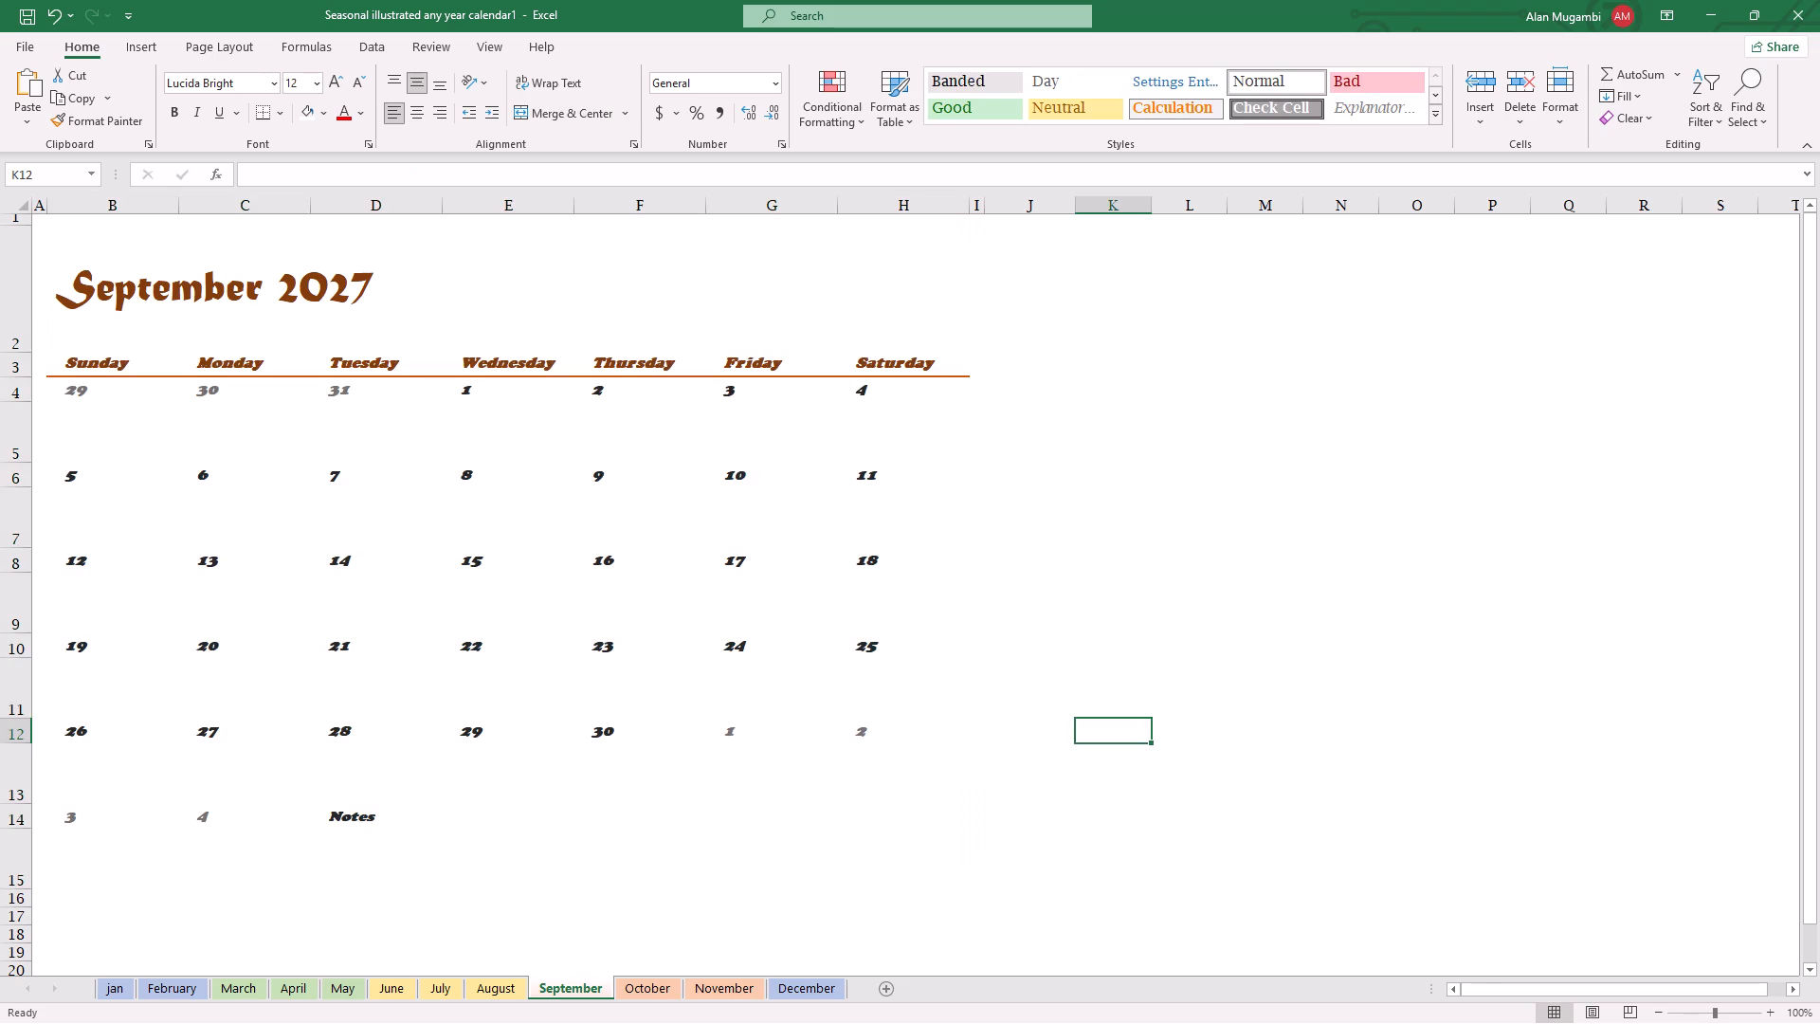
On the December sheet, fill the calendar grid from date 5 through the Notes block, rows 6 to 15, with white.
left_click(781, 990)
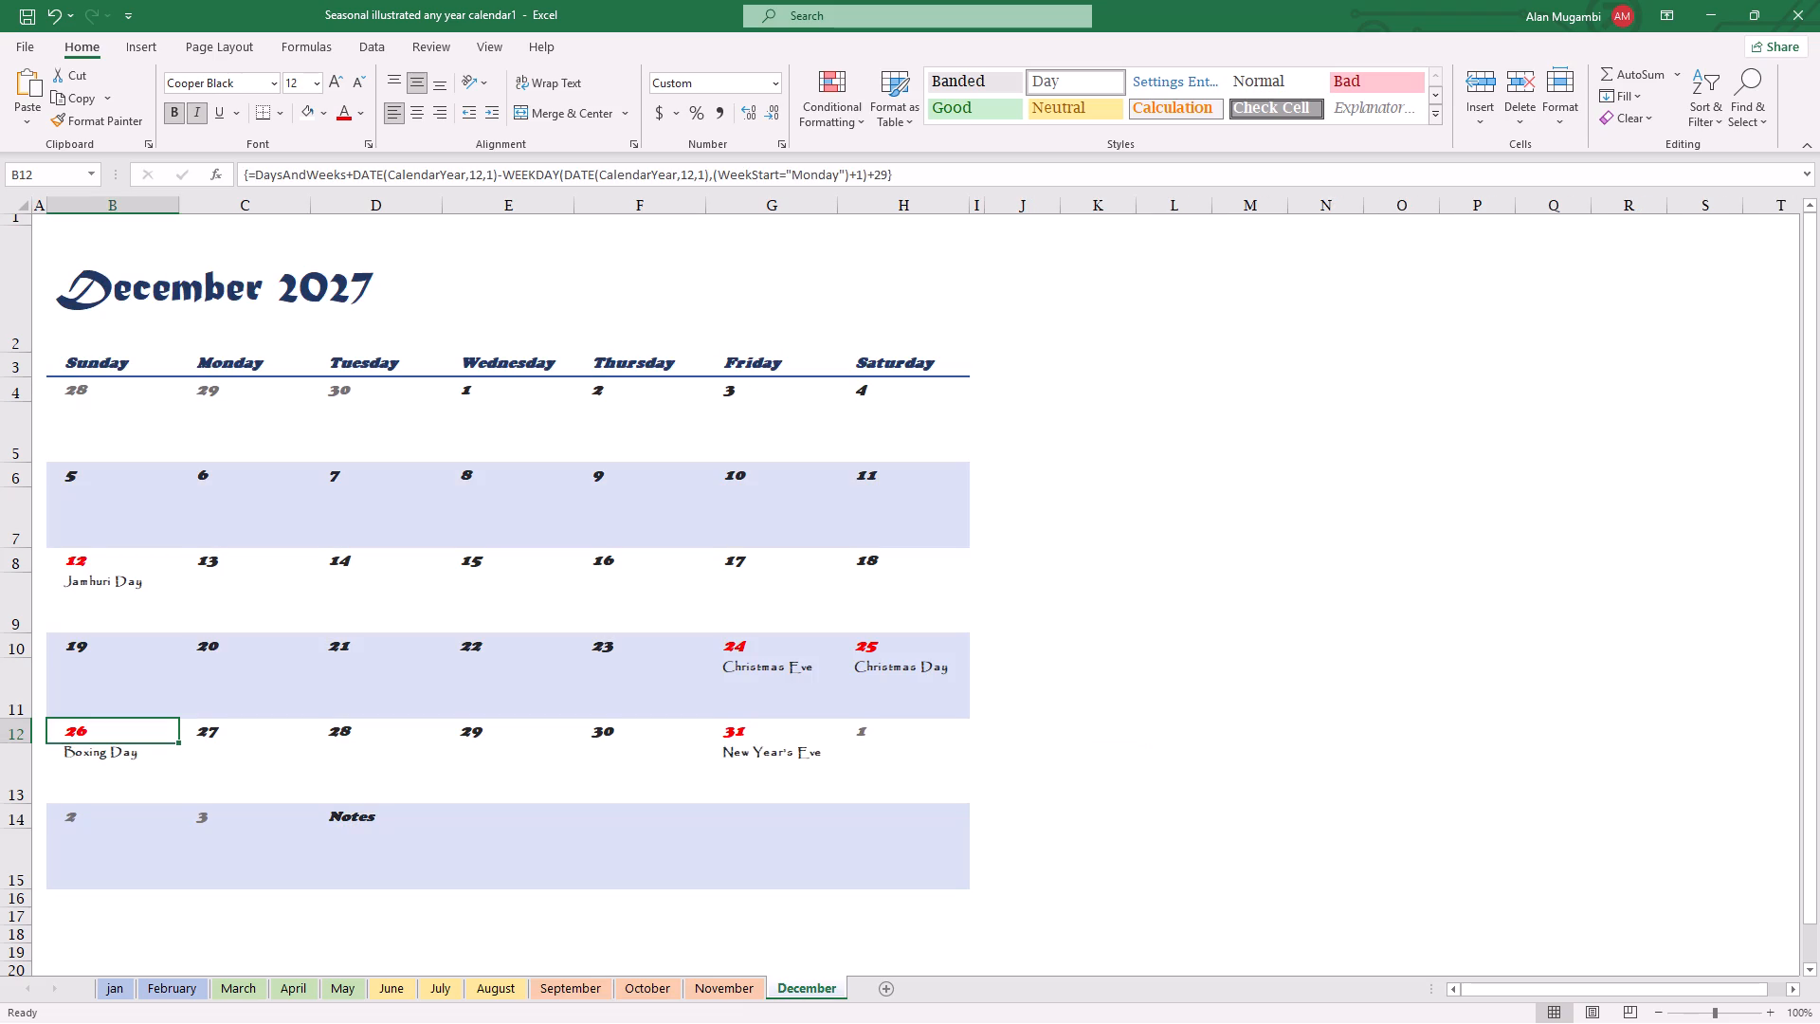
left_click_drag(890, 882, 149, 503)
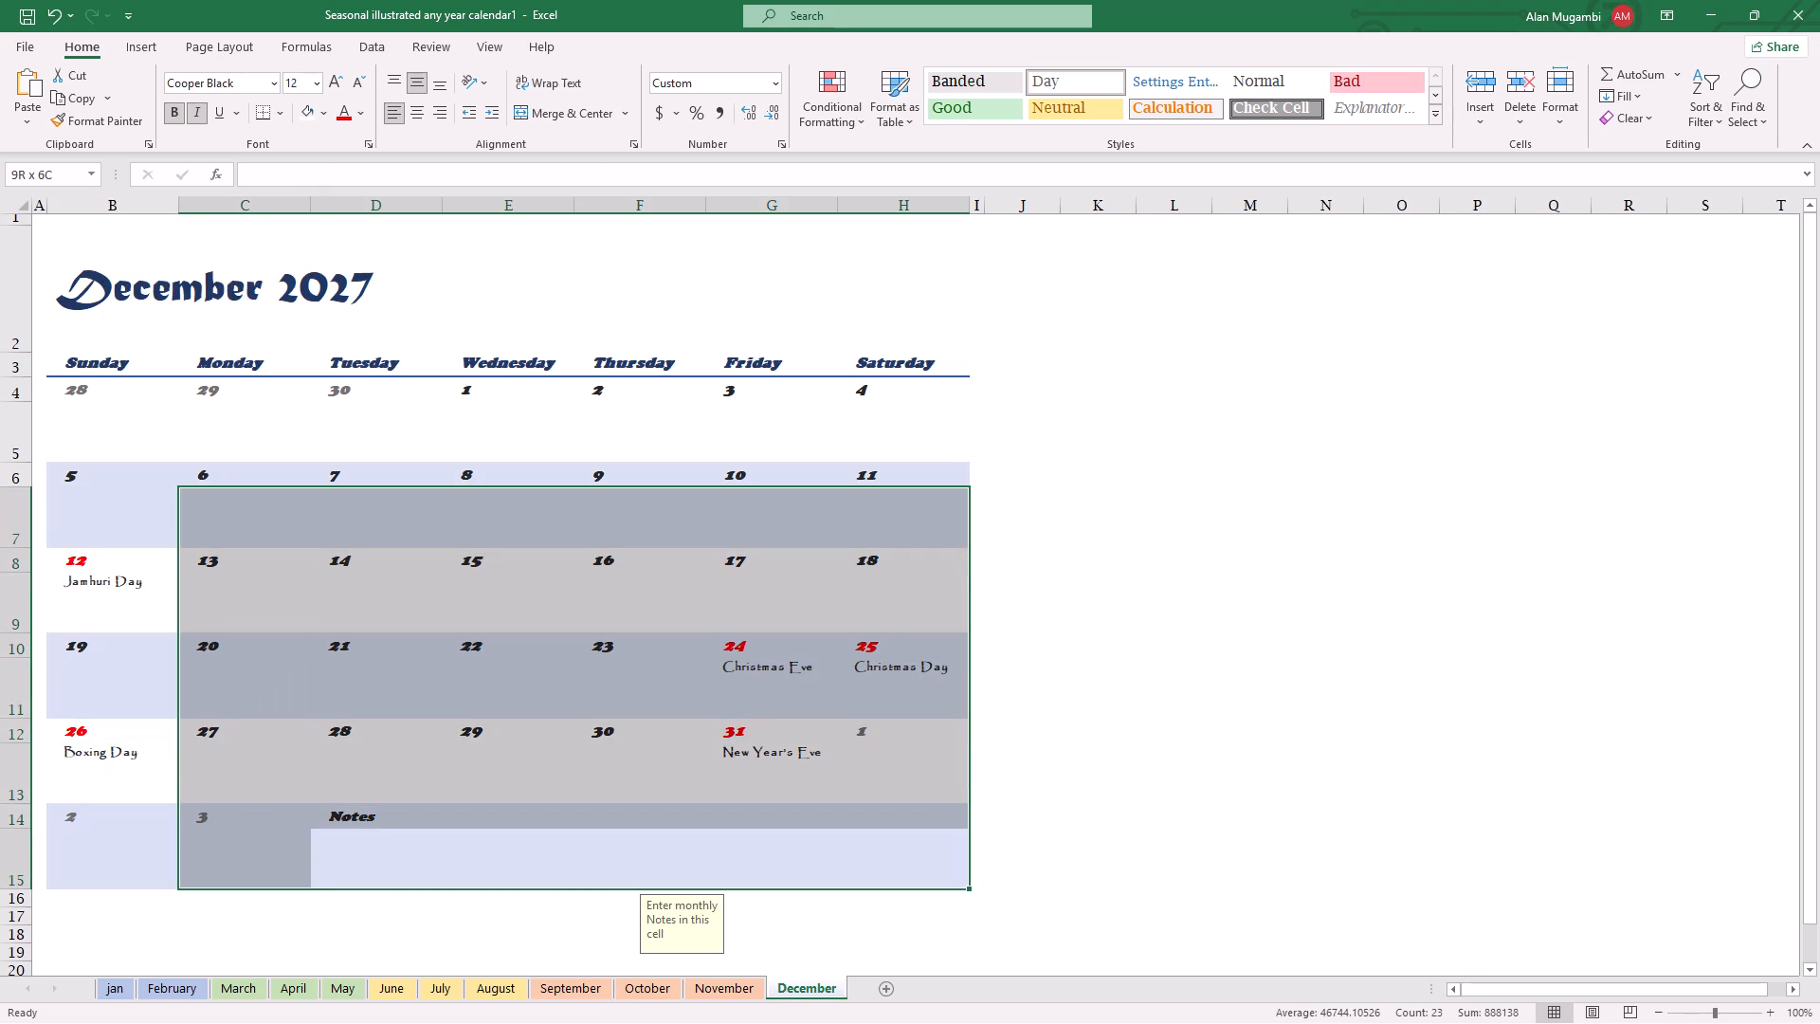
left_click_drag(149, 503, 115, 482)
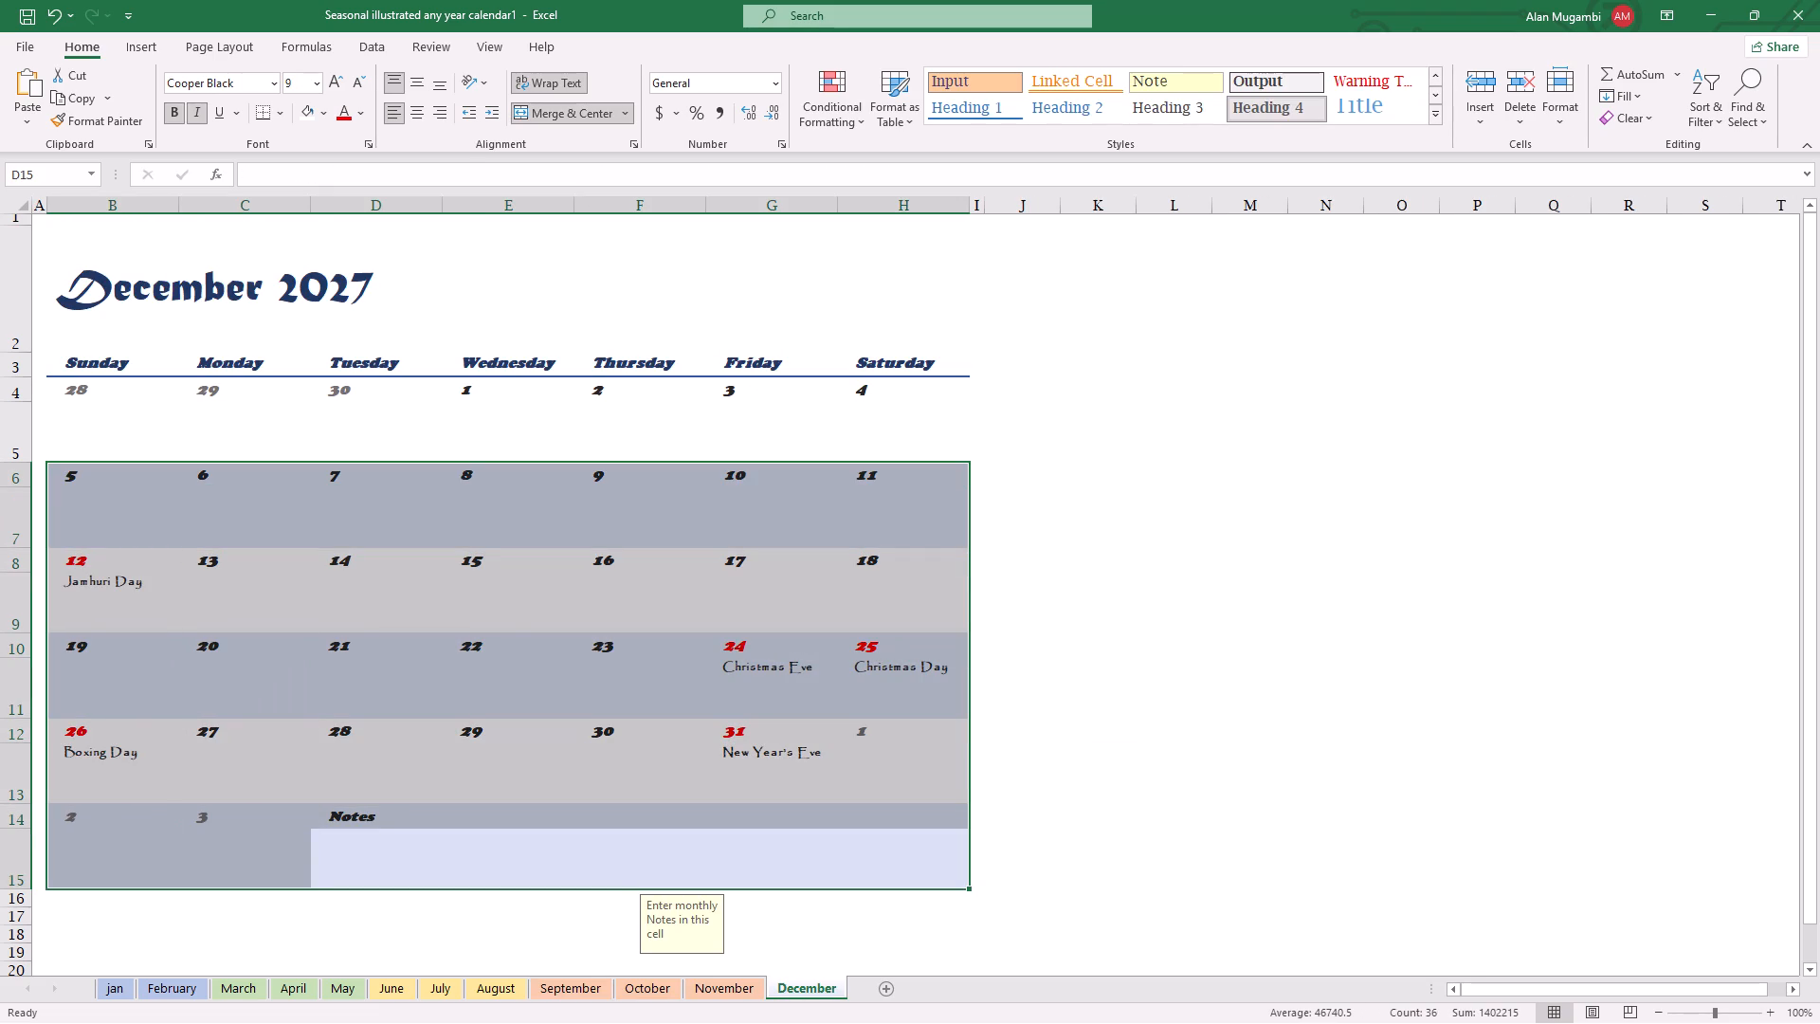
right_click(264, 591)
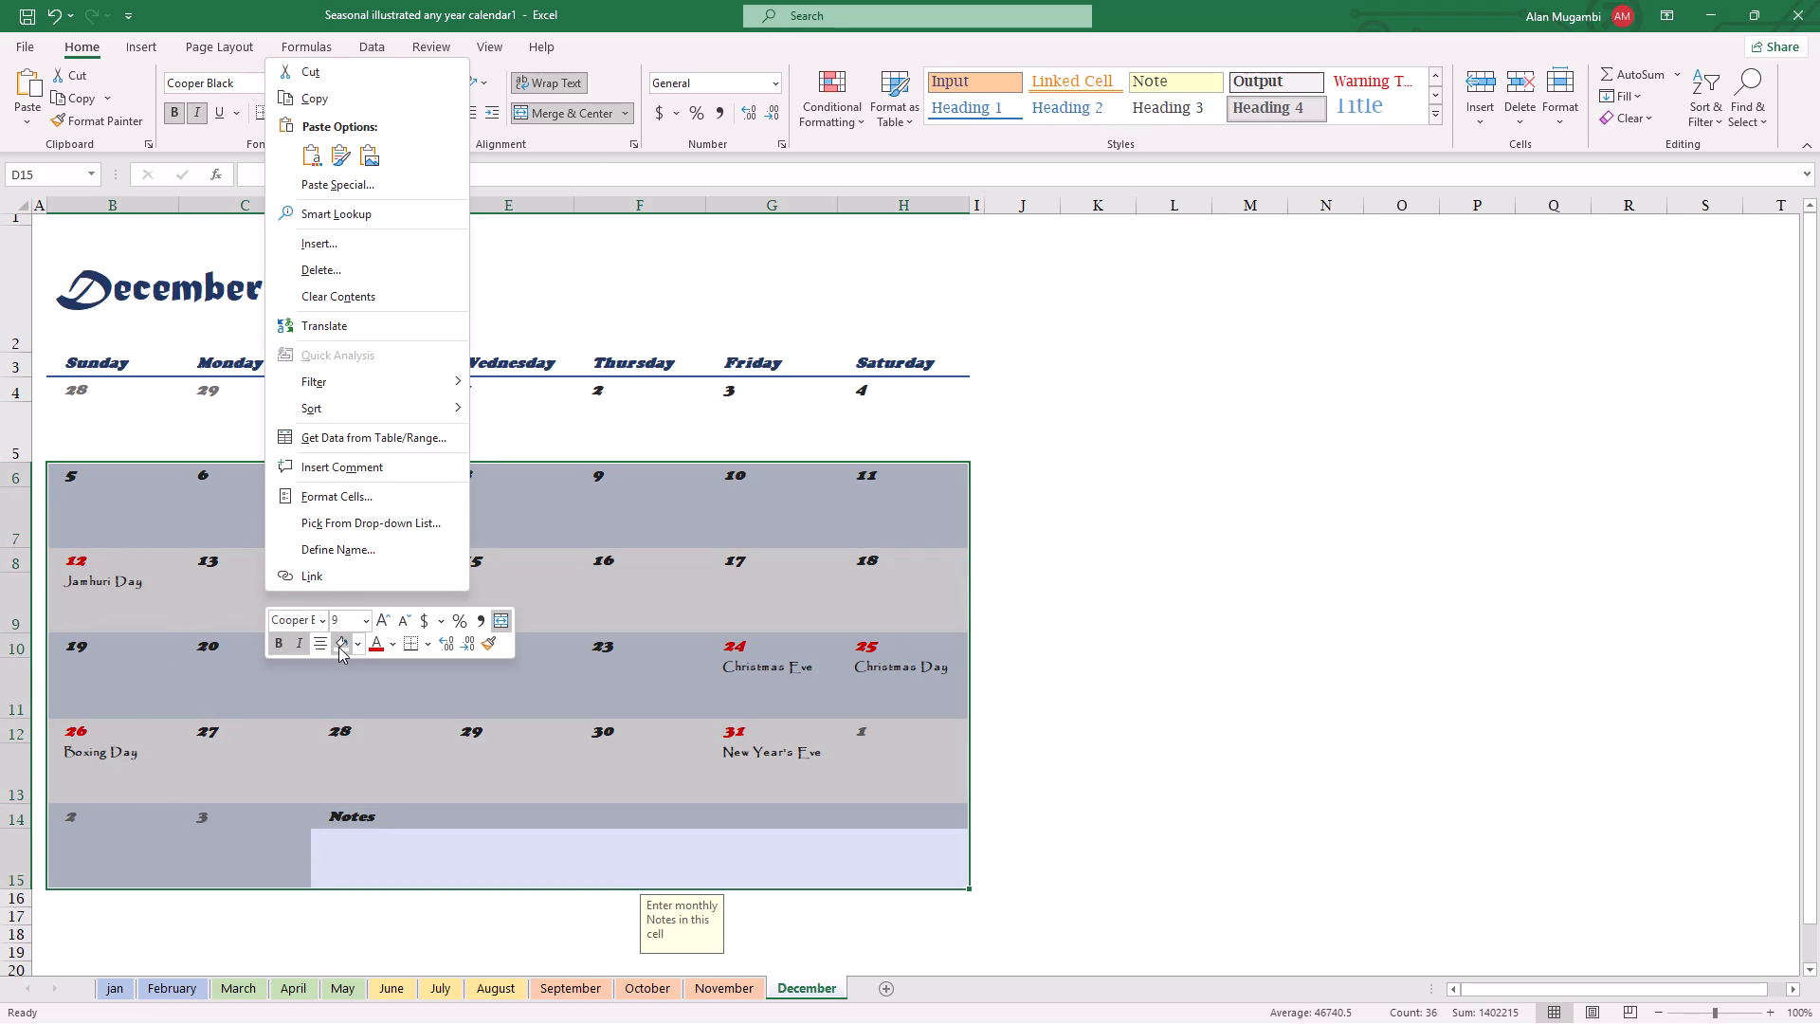
left_click(338, 647)
On the July sheet, fill the calendar grid from date 4 through the Notes block, rows 6 to 15, with white.
left_click(500, 985)
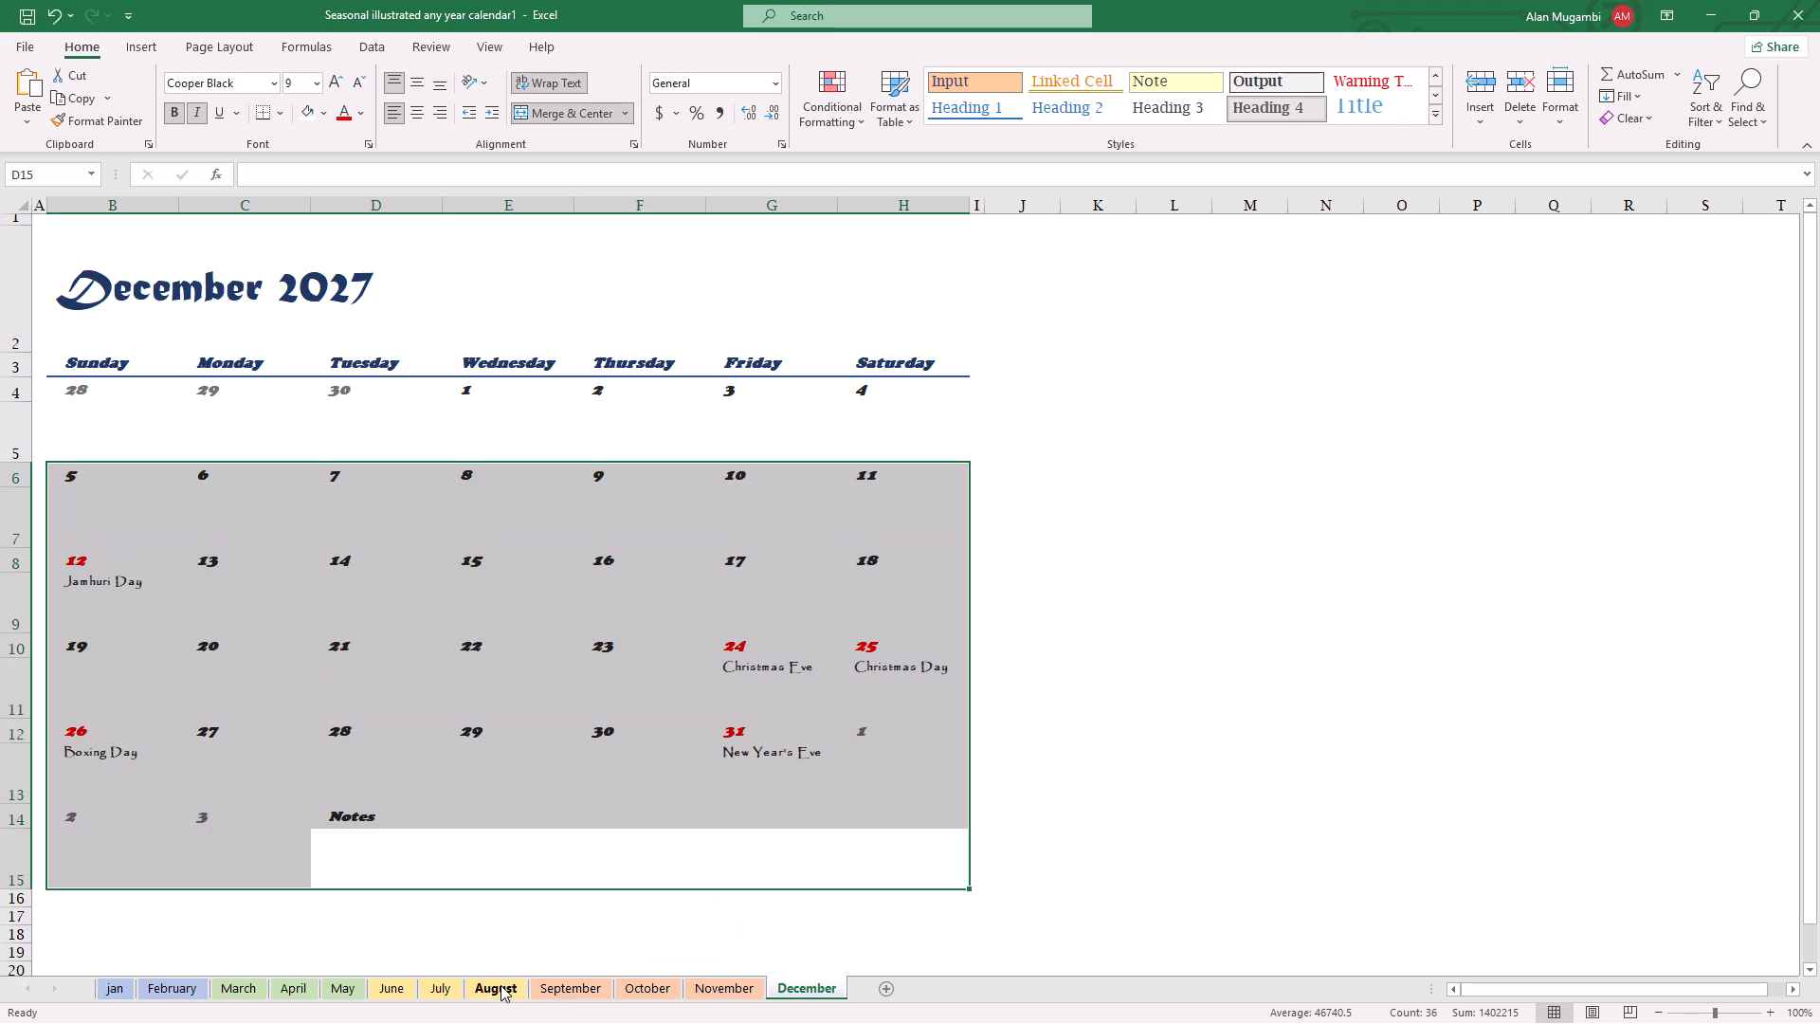
left_click(435, 985)
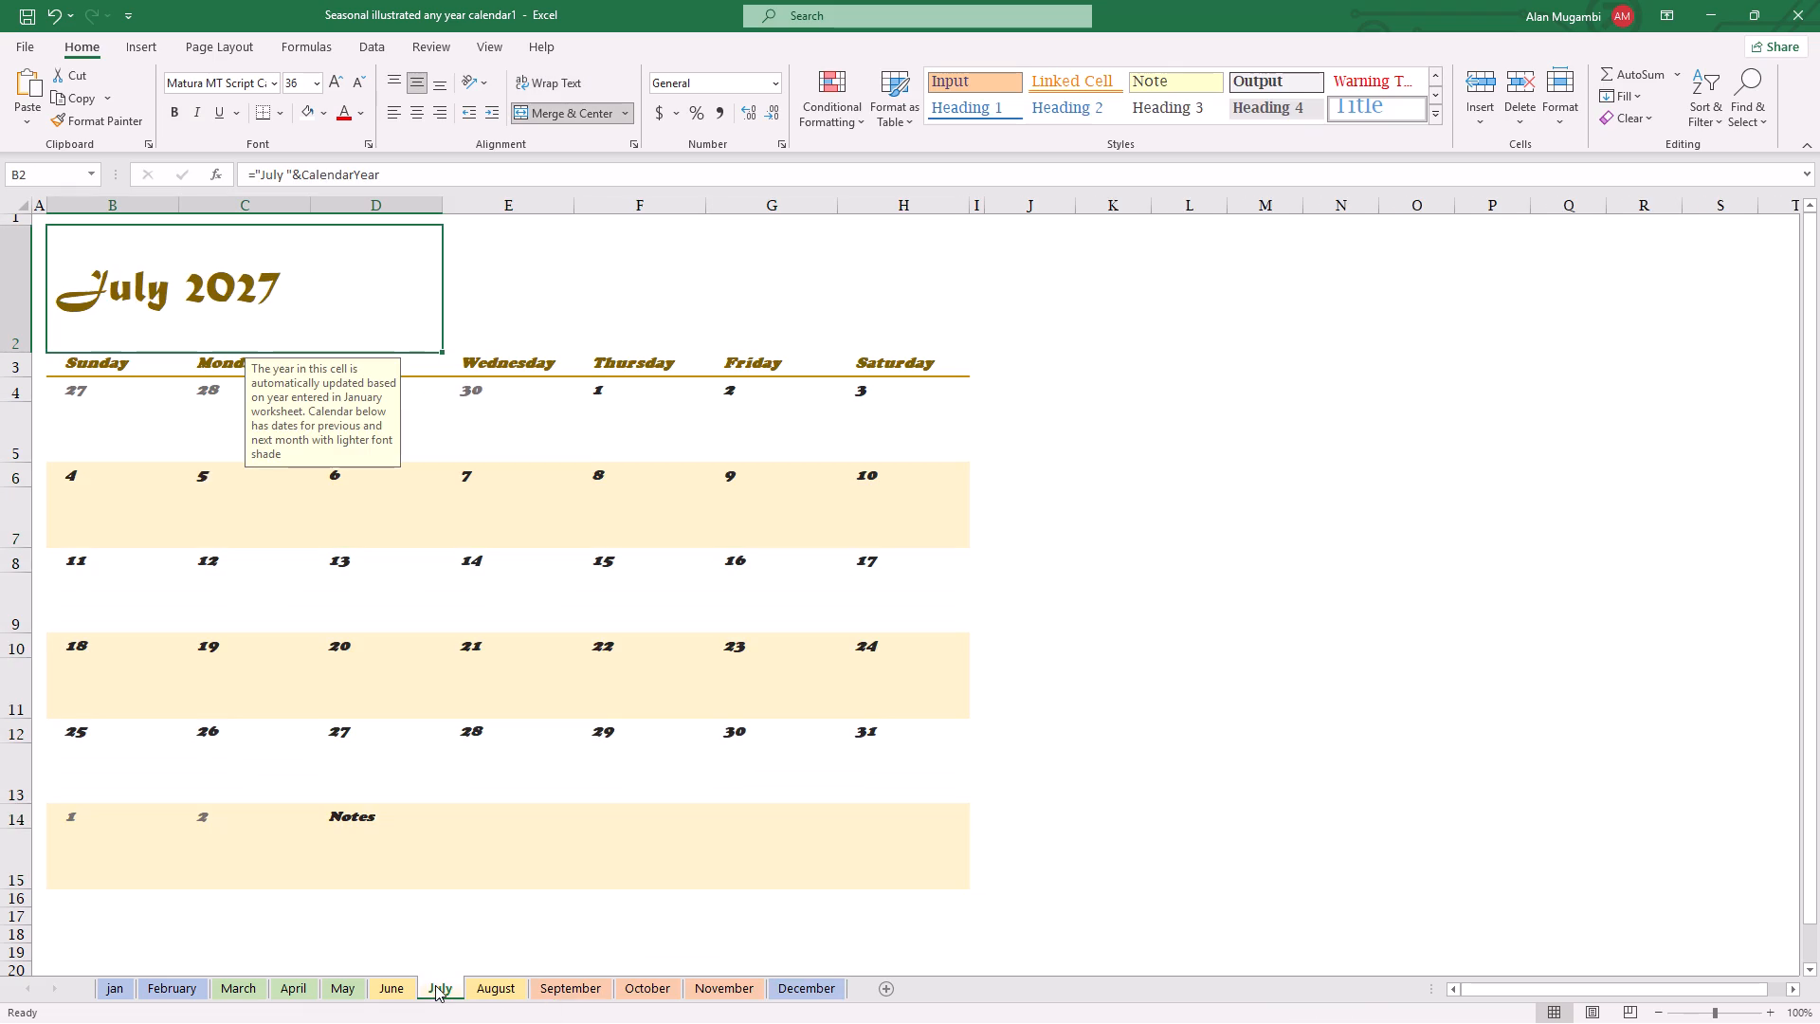
left_click_drag(80, 874, 217, 838)
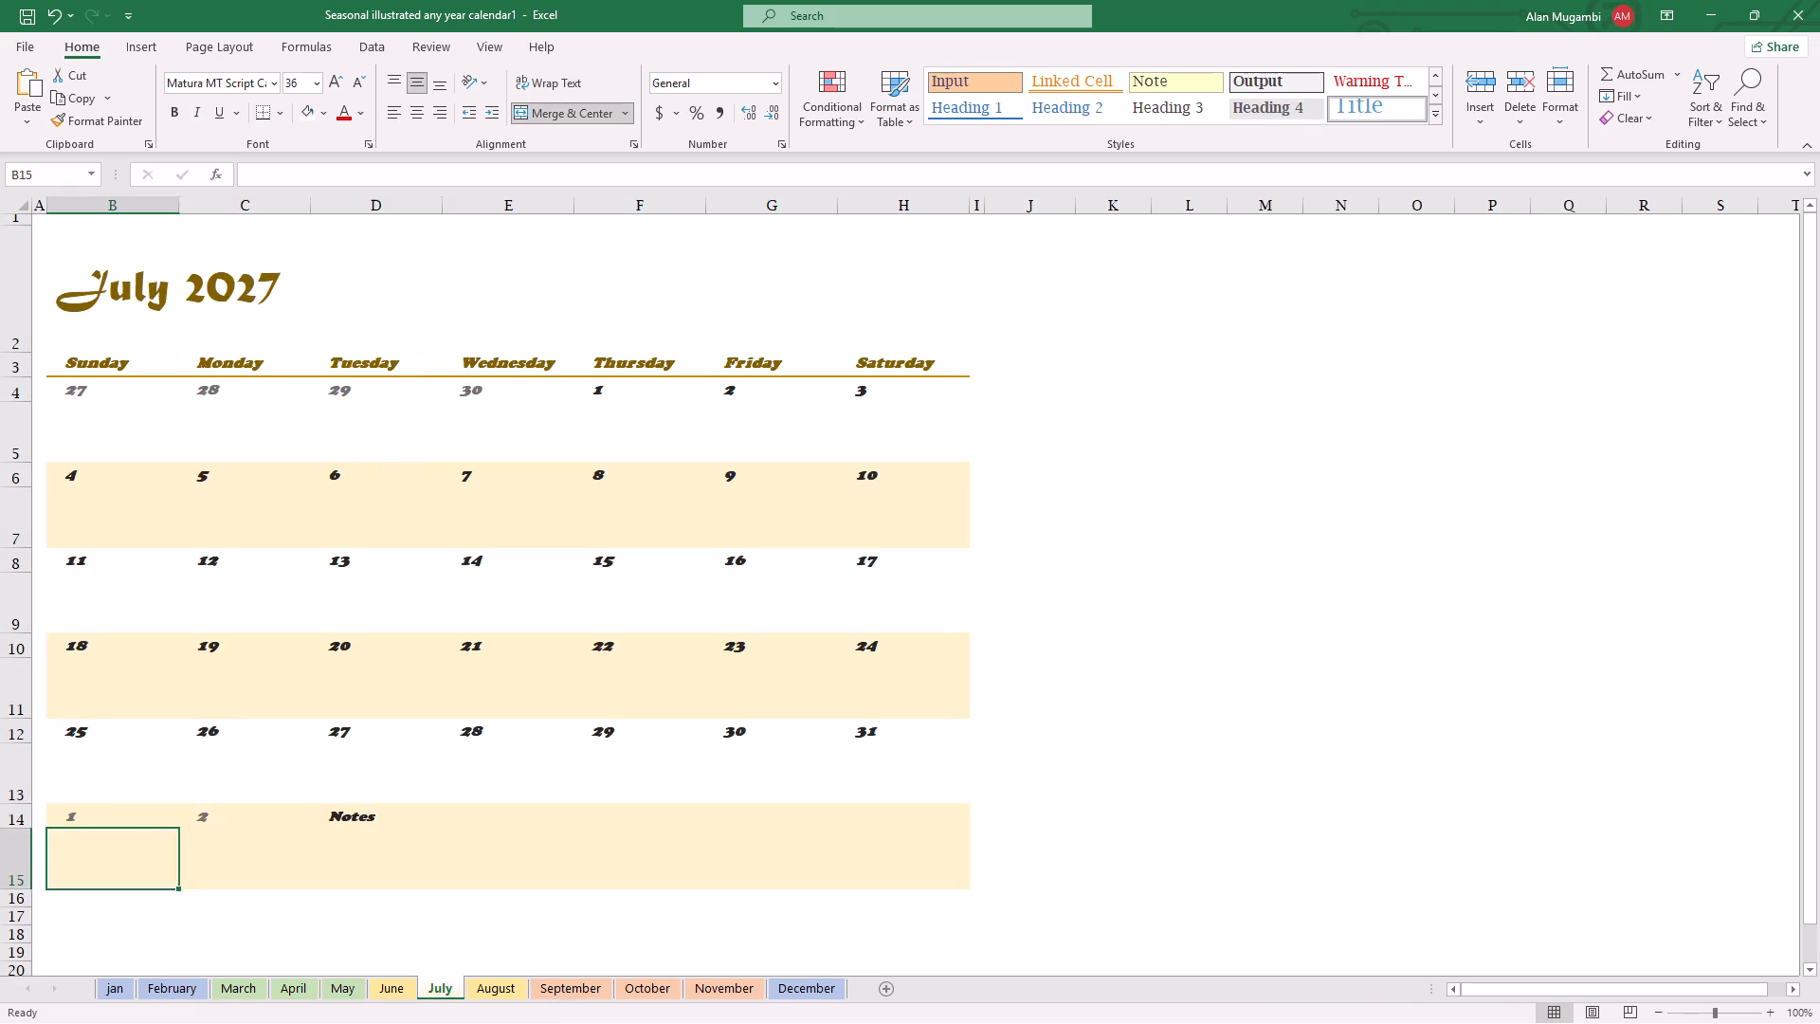
left_click_drag(217, 838, 840, 503)
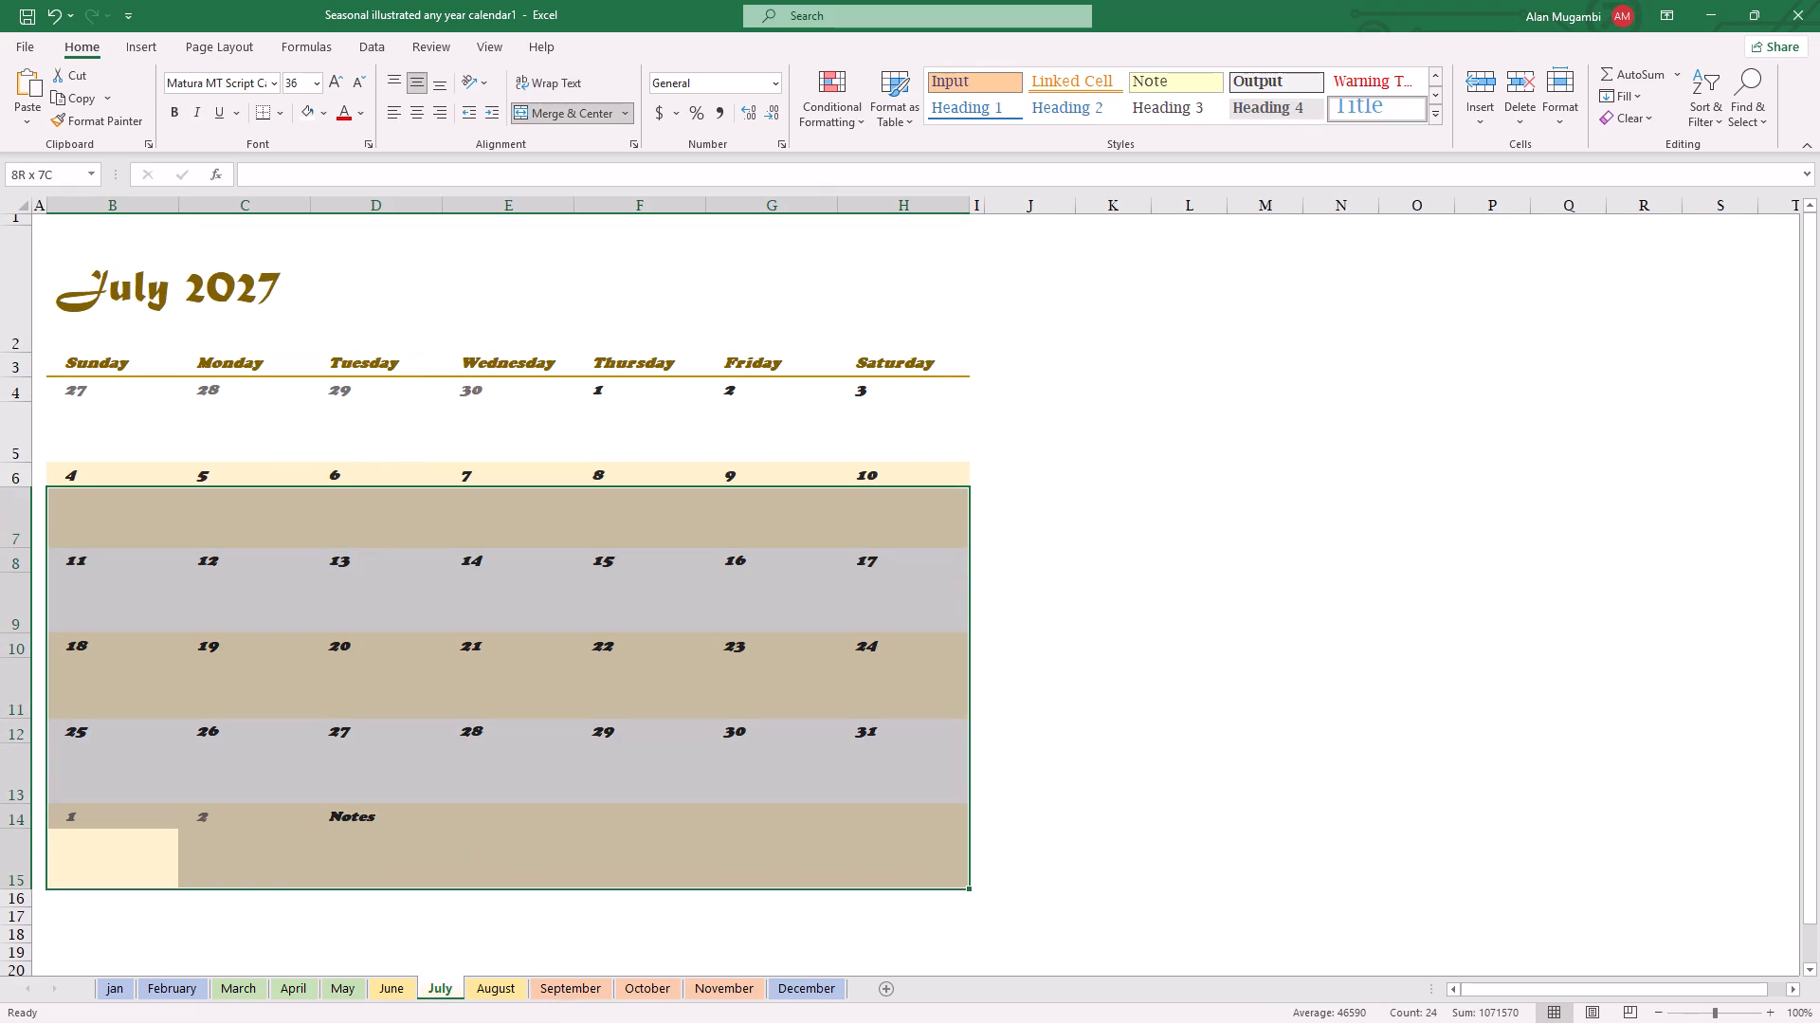
left_click_drag(840, 503, 859, 483)
right_click(815, 554)
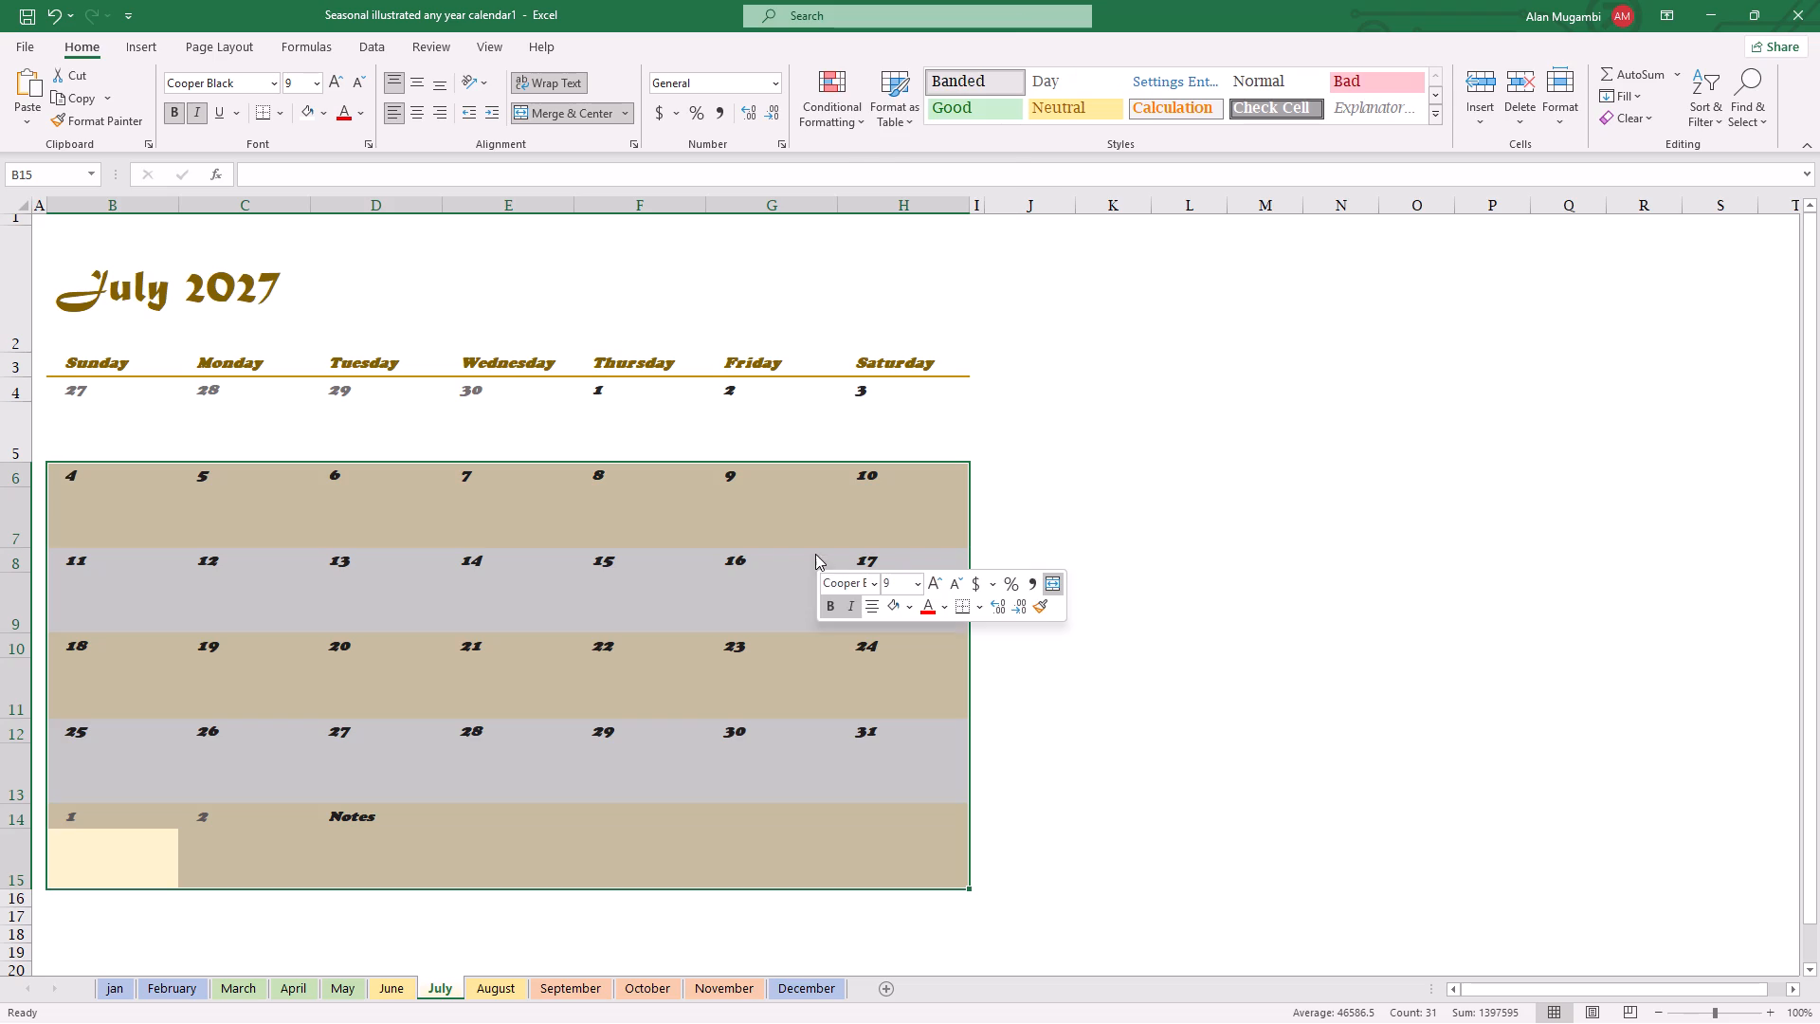
left_click(883, 599)
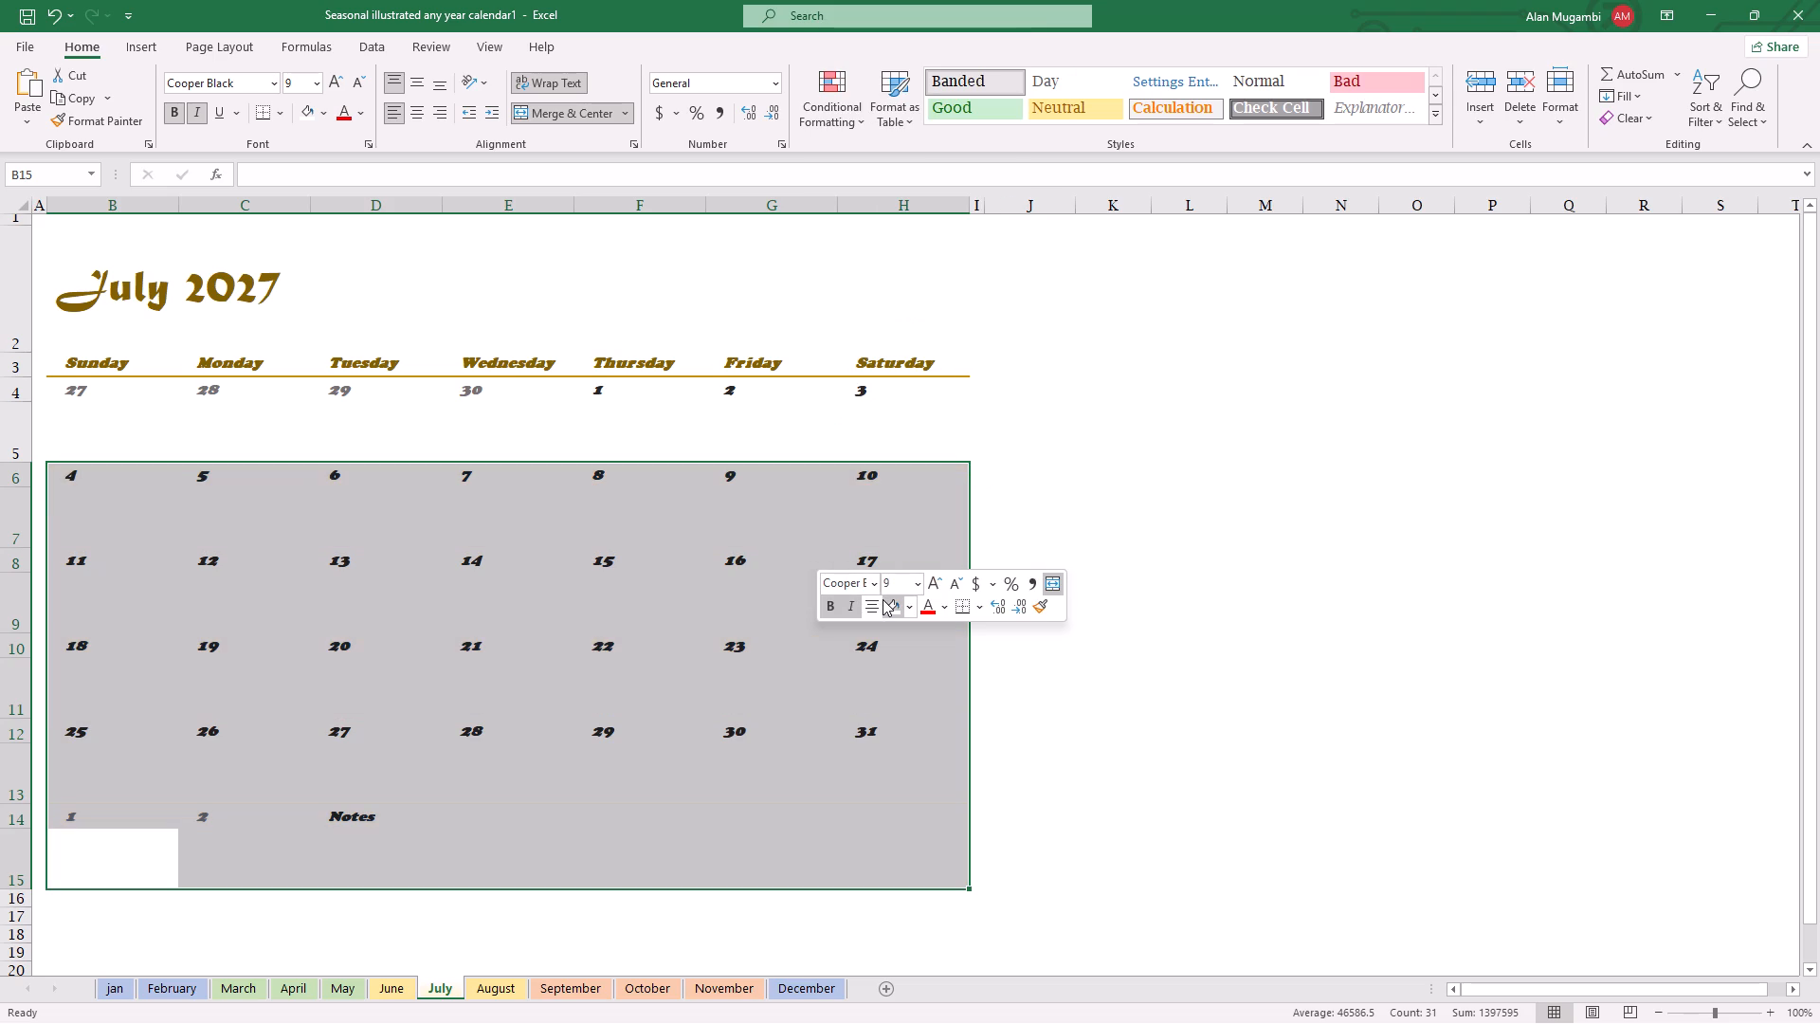
On the June sheet, fill the calendar grid from date 6 through the Notes block, rows 6 to 15, with white.
left_click(384, 983)
left_click_drag(74, 871, 590, 475)
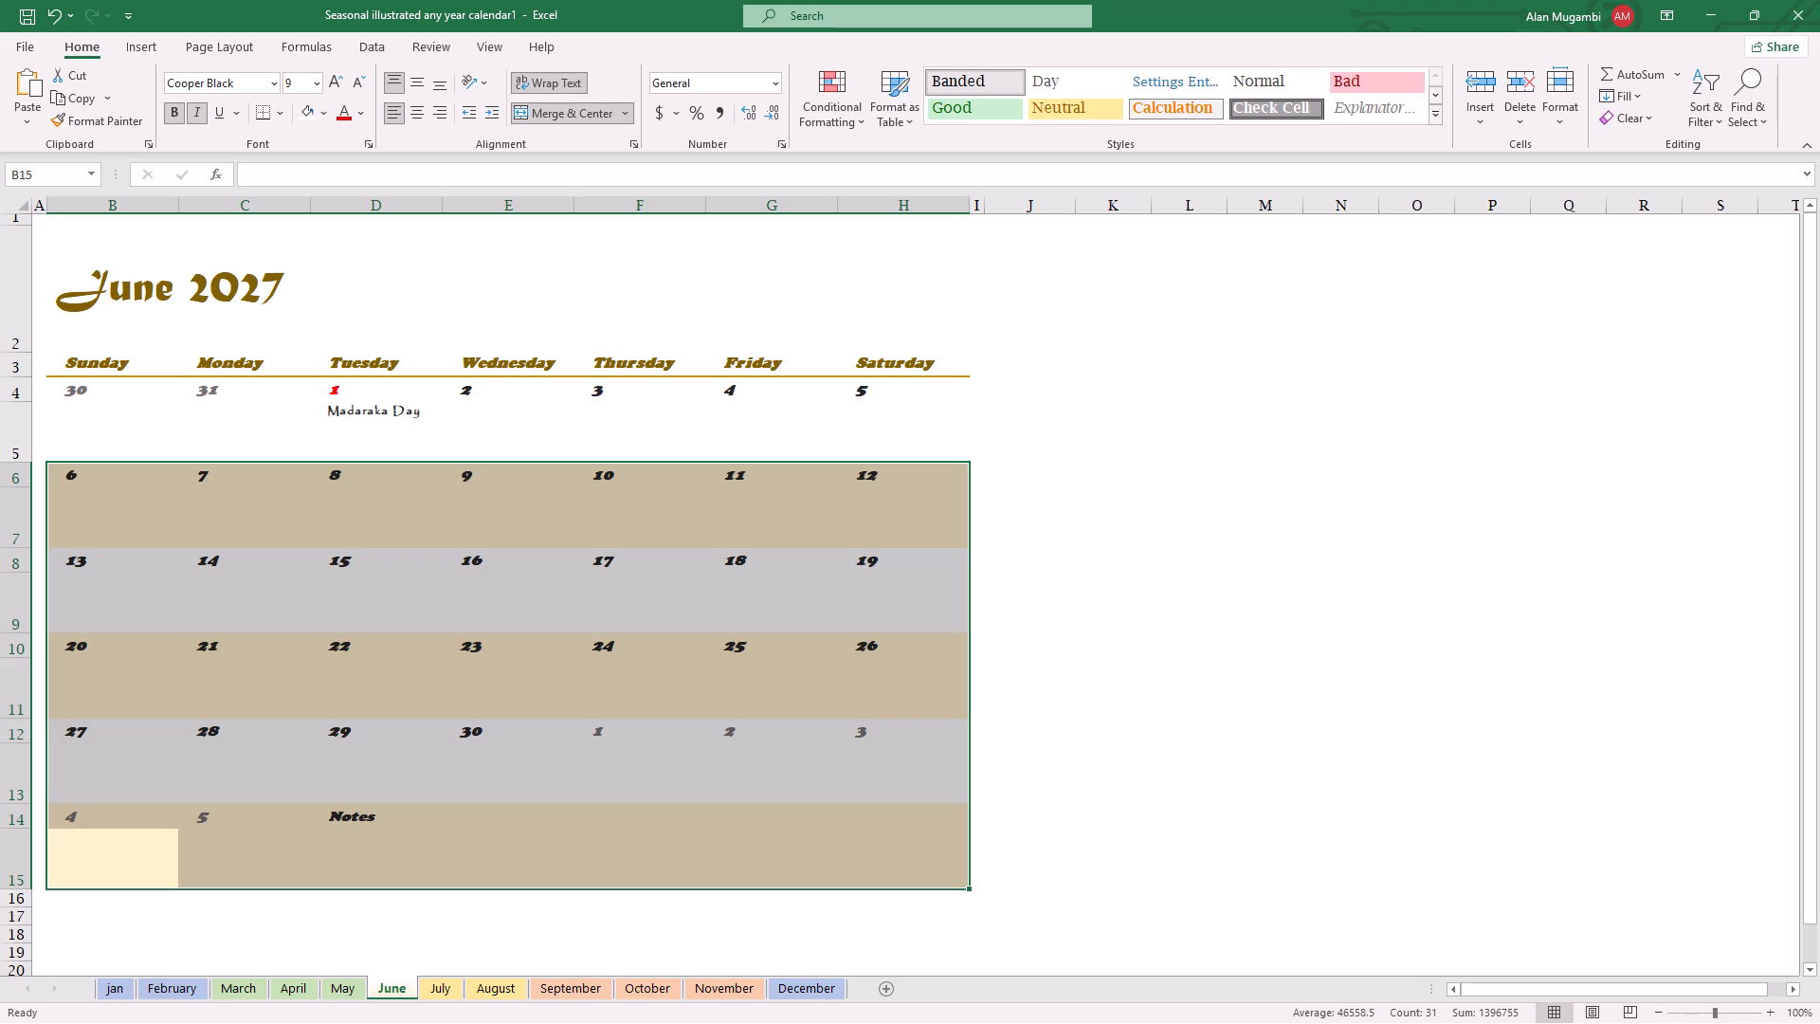
right_click(568, 544)
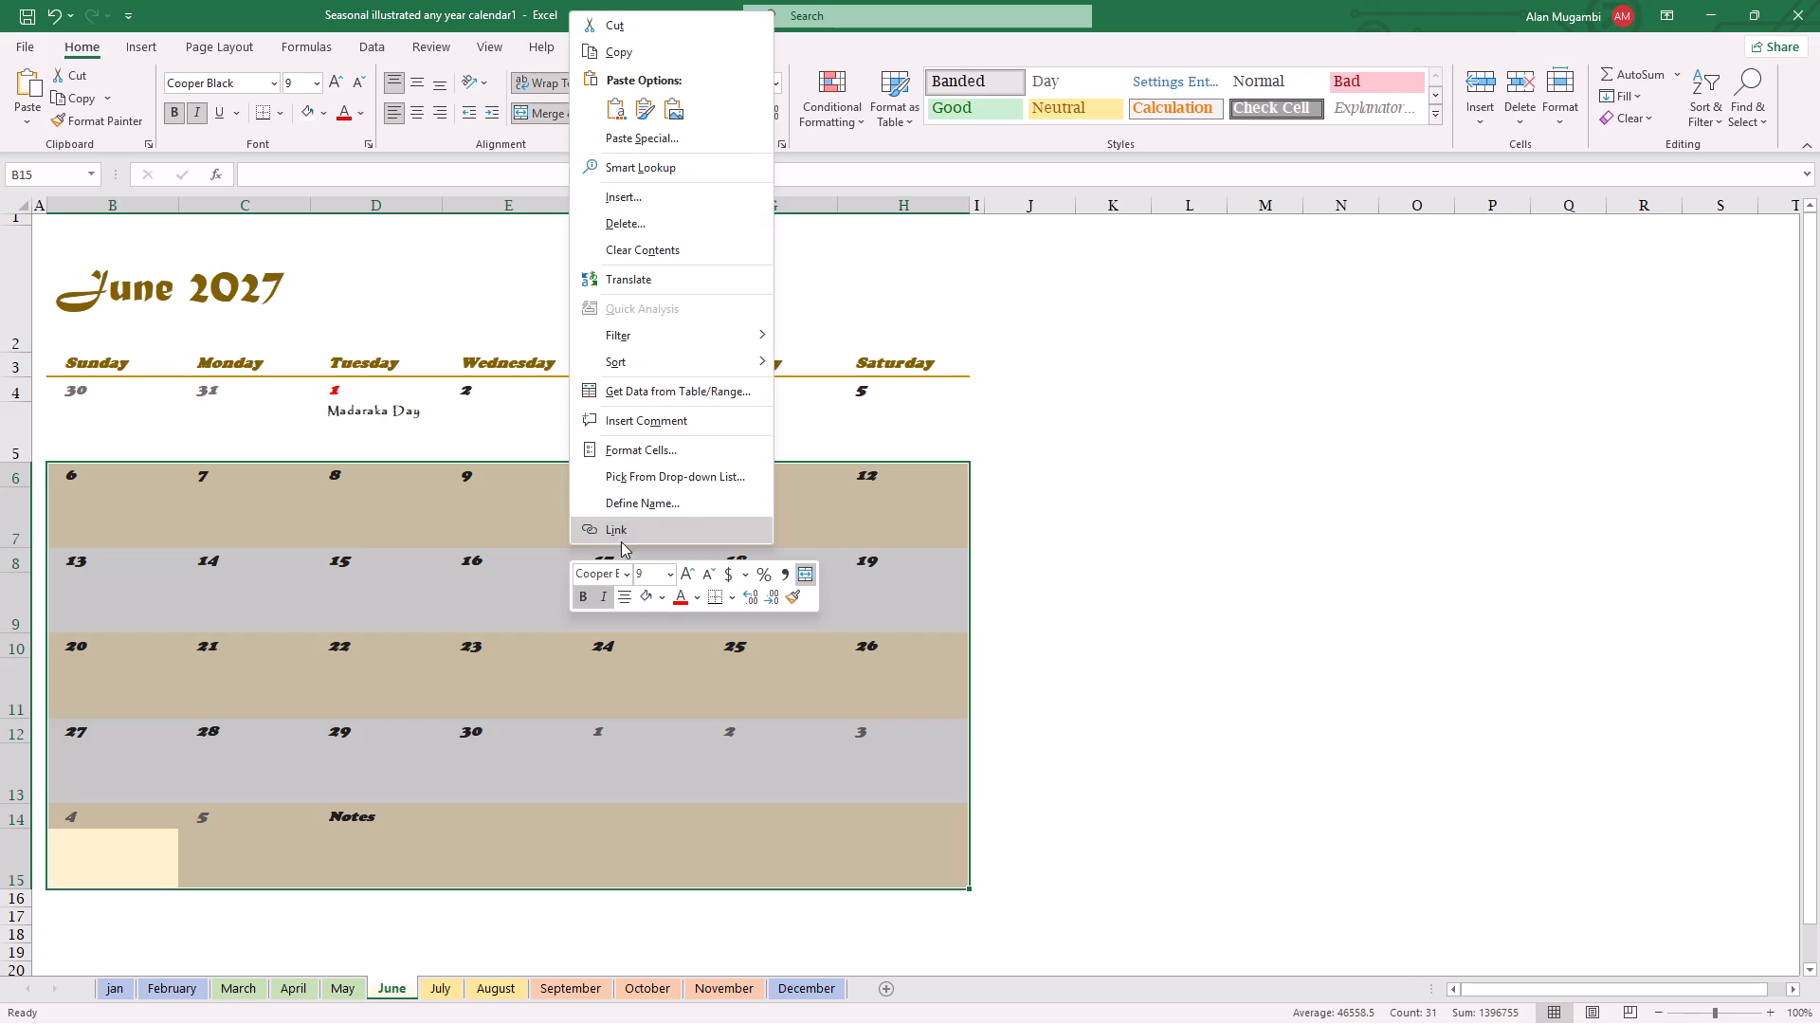
left_click(644, 587)
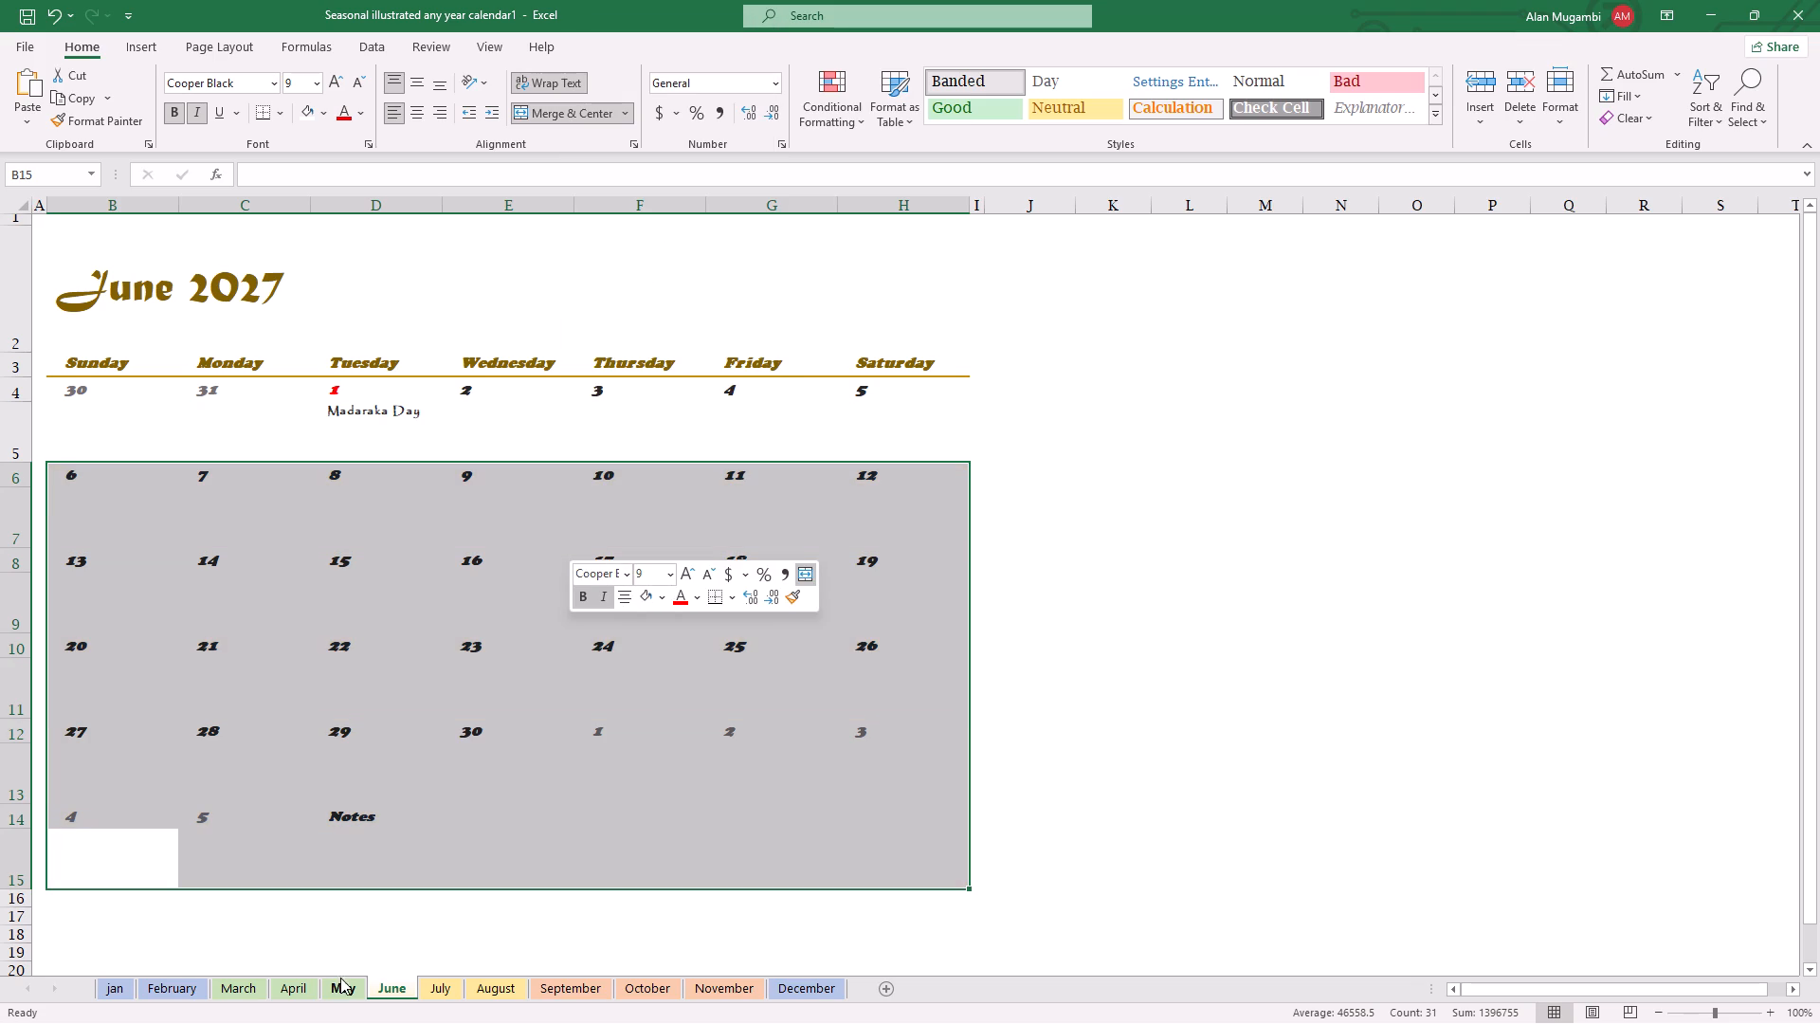
On the May sheet, fill the calendar grid from date 2 through the Notes block, rows 6 to 15, with white.
left_click(340, 986)
left_click_drag(118, 864, 653, 483)
right_click(642, 543)
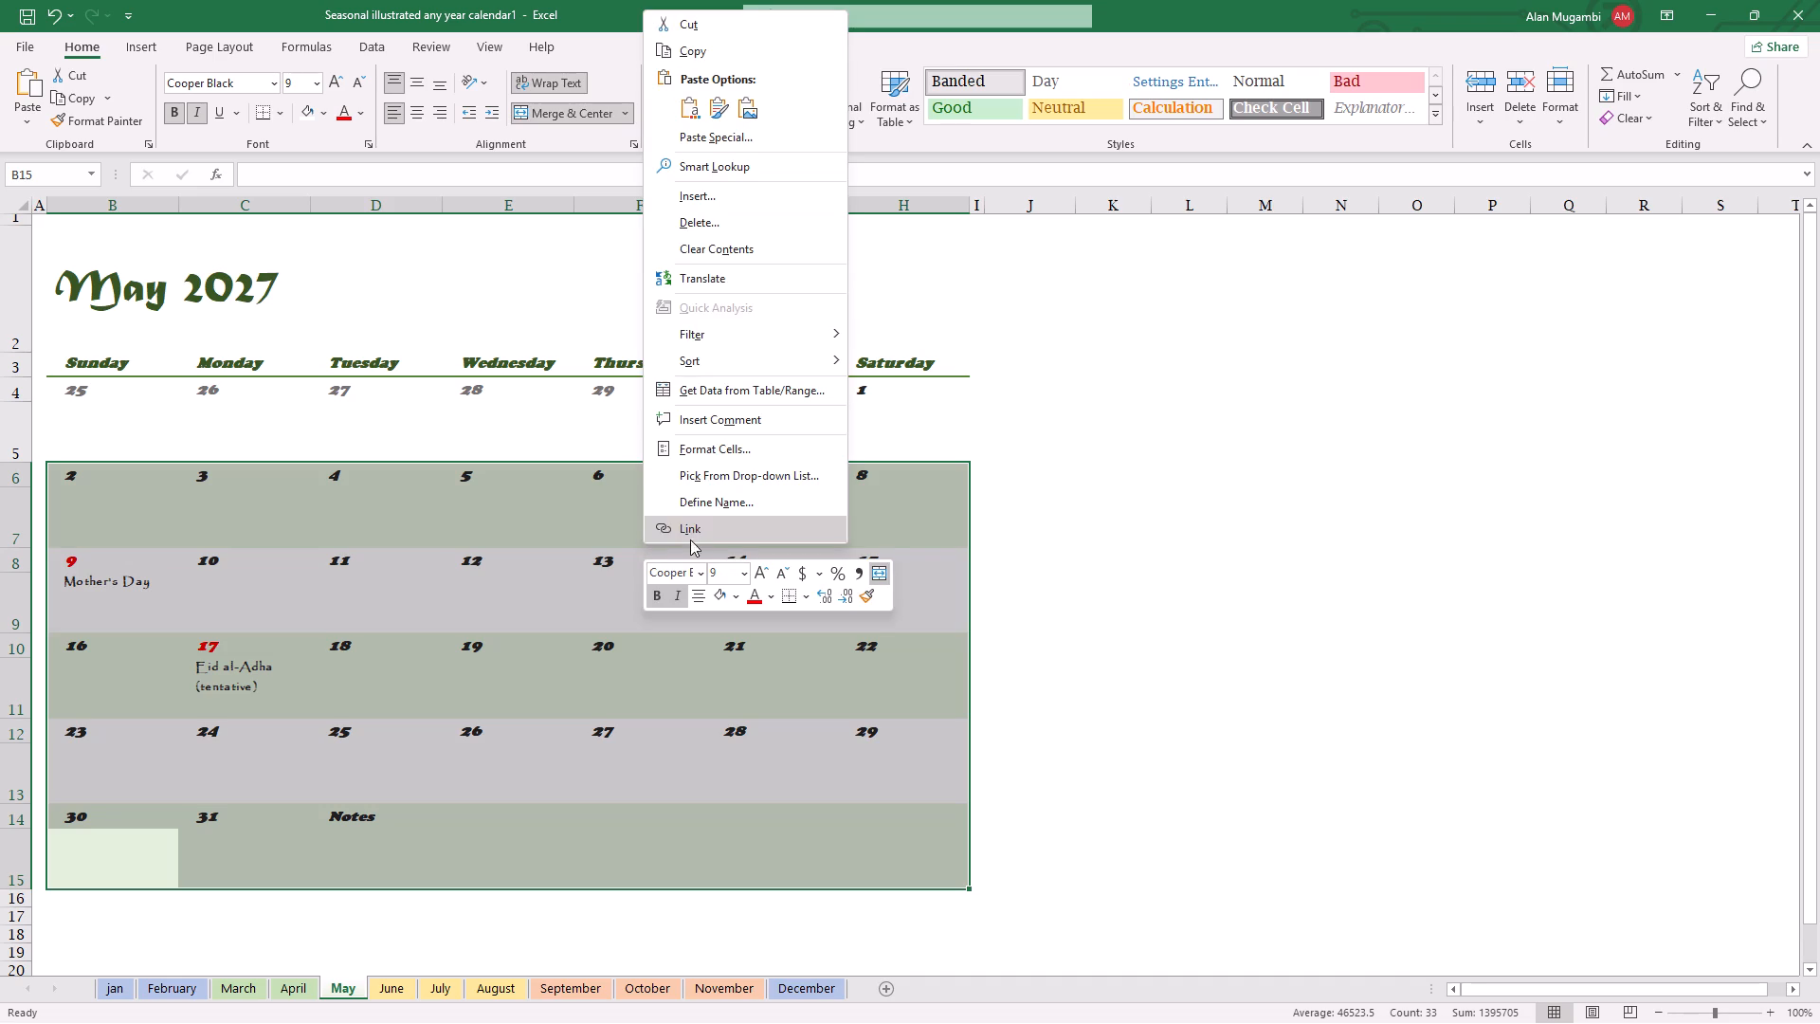
left_click(720, 588)
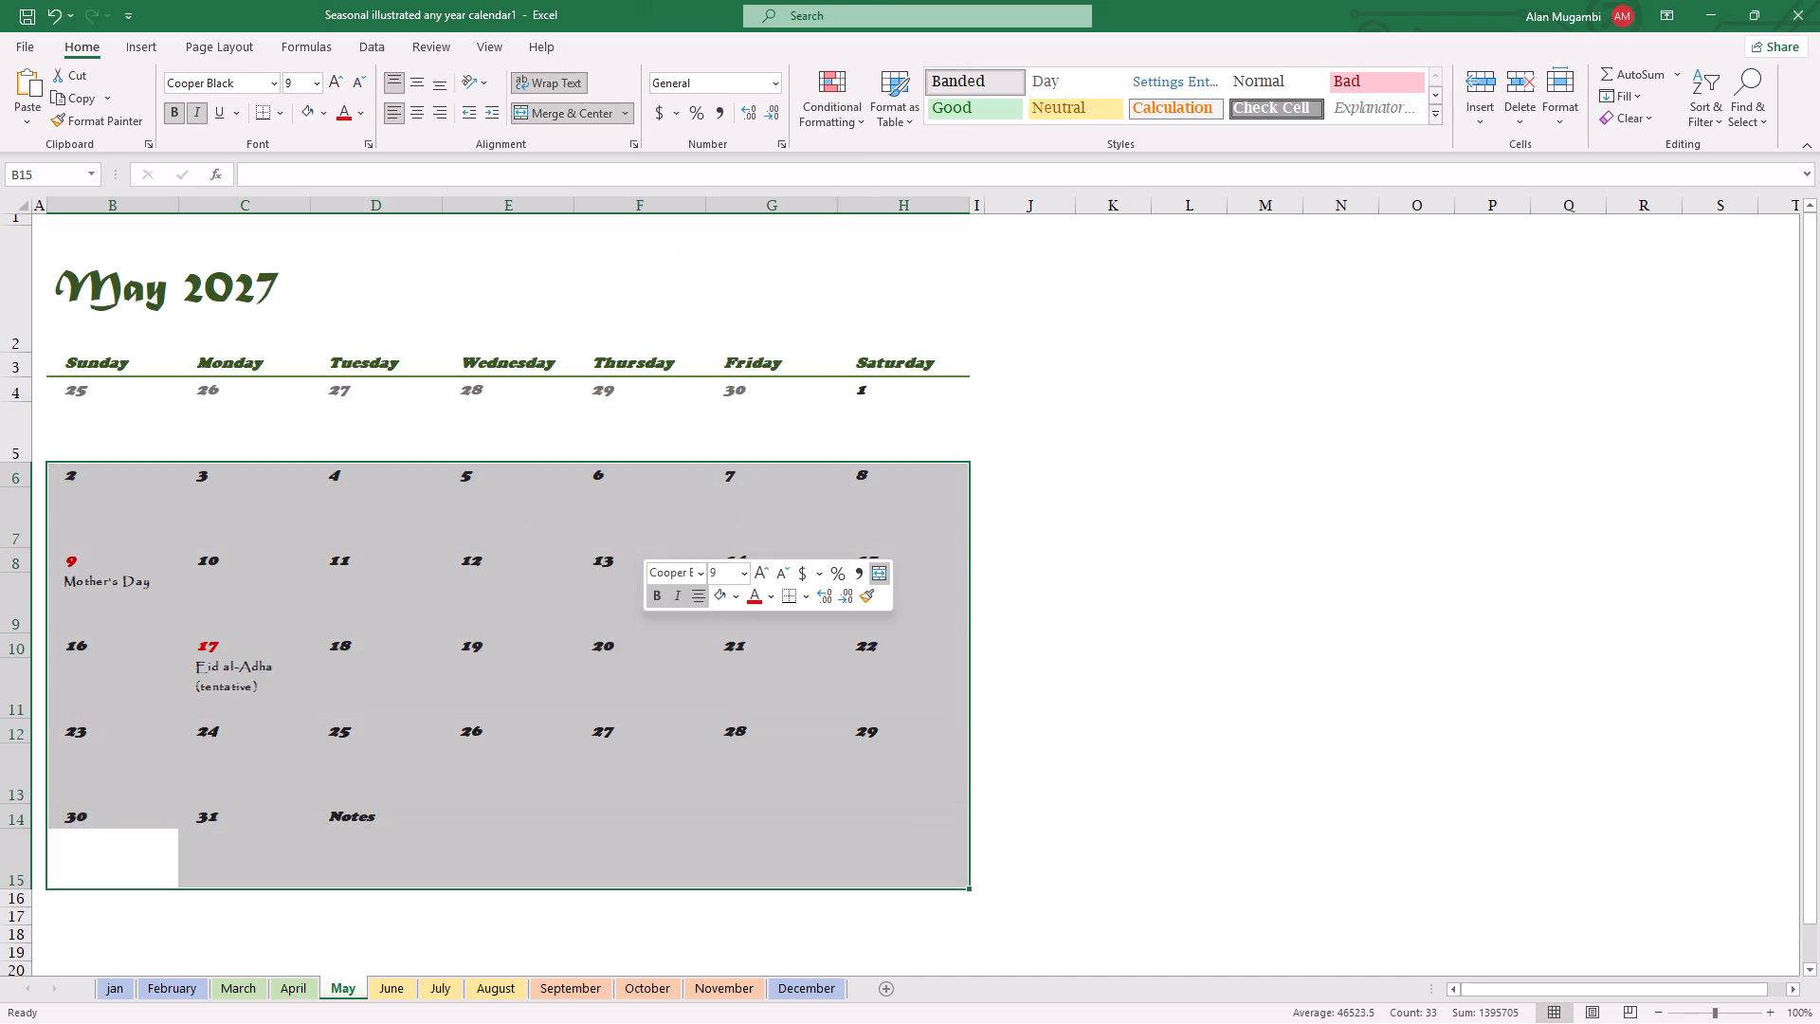
Check the April, March, August, September and October sheets for any remaining banded row shading.
left_click(295, 985)
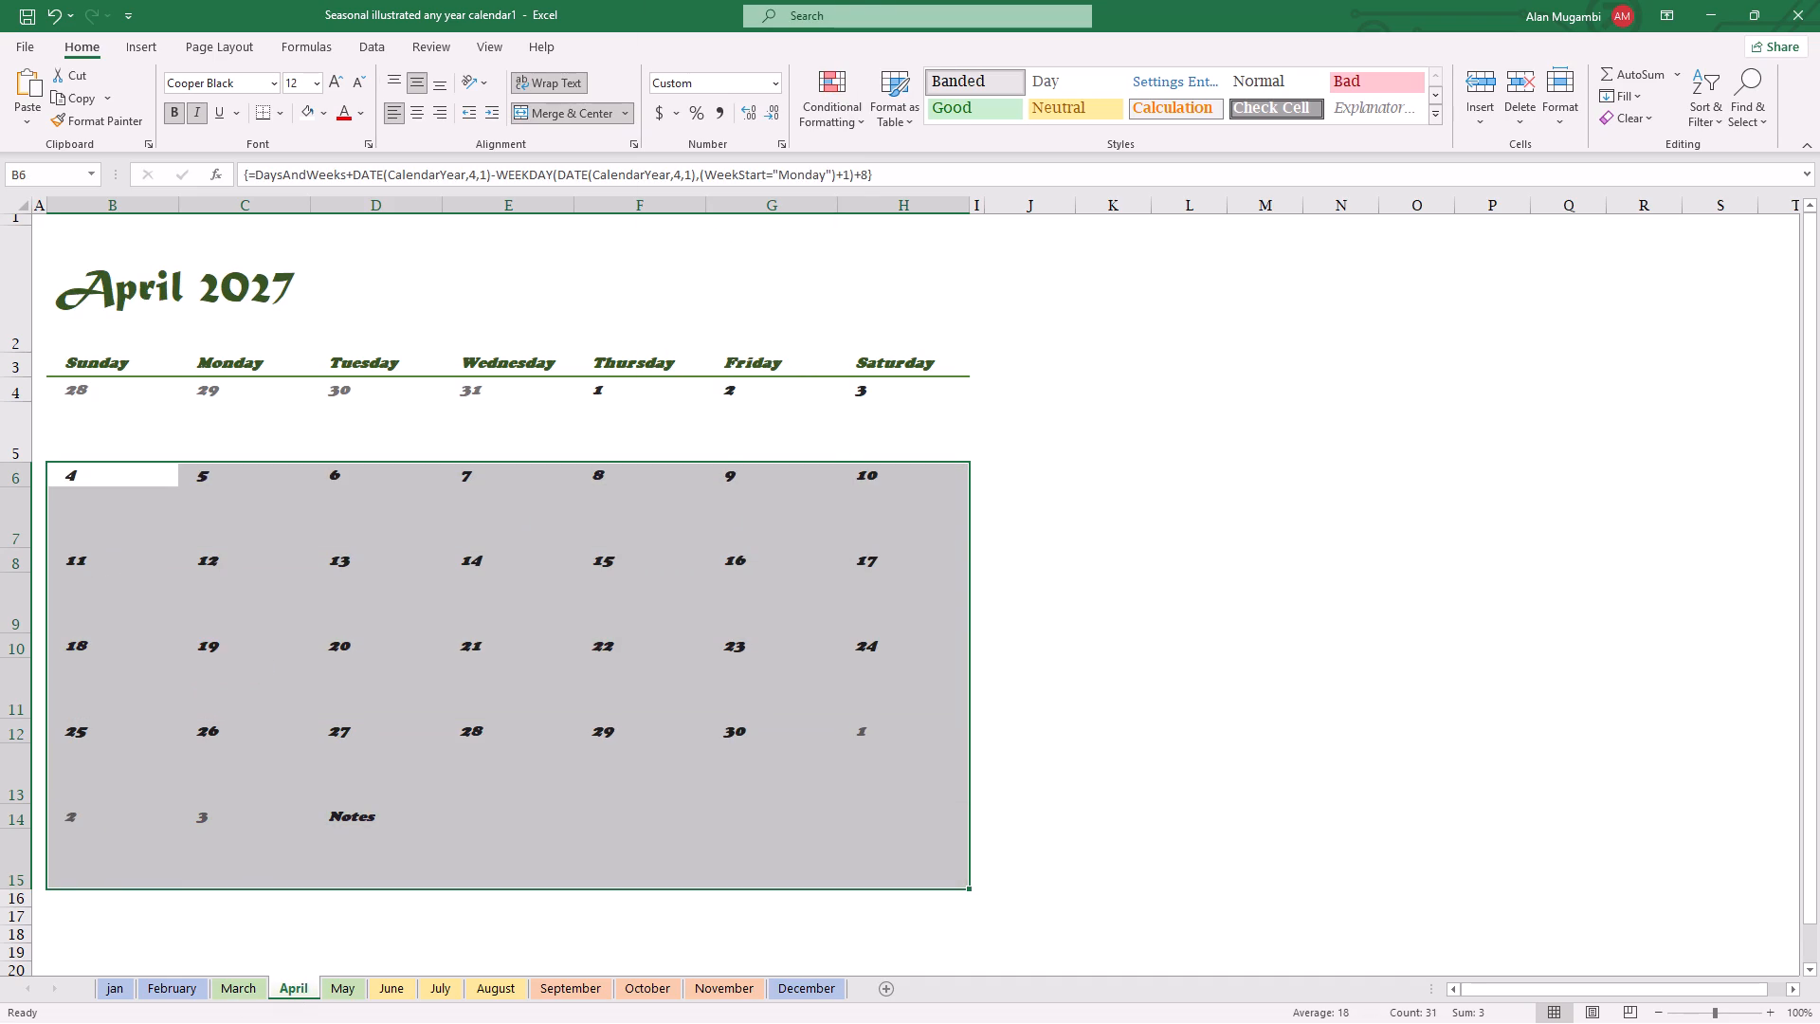
left_click_drag(100, 876, 604, 472)
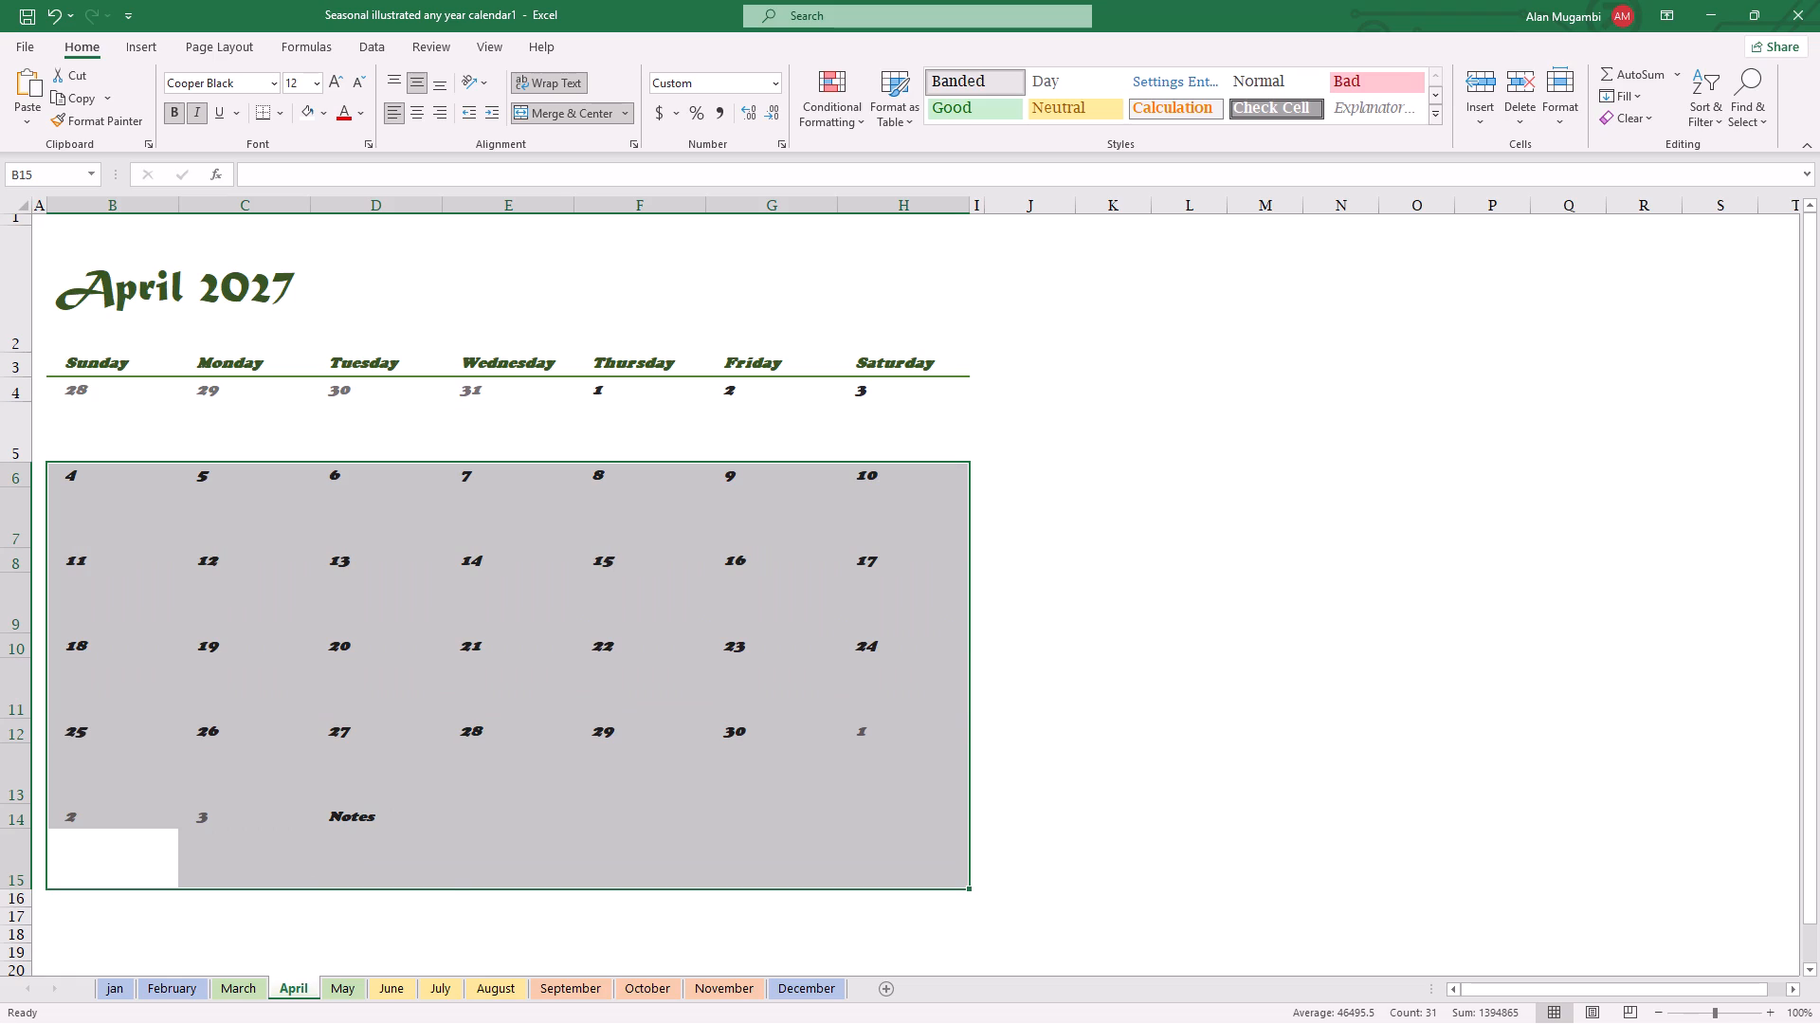
double_click(452, 891)
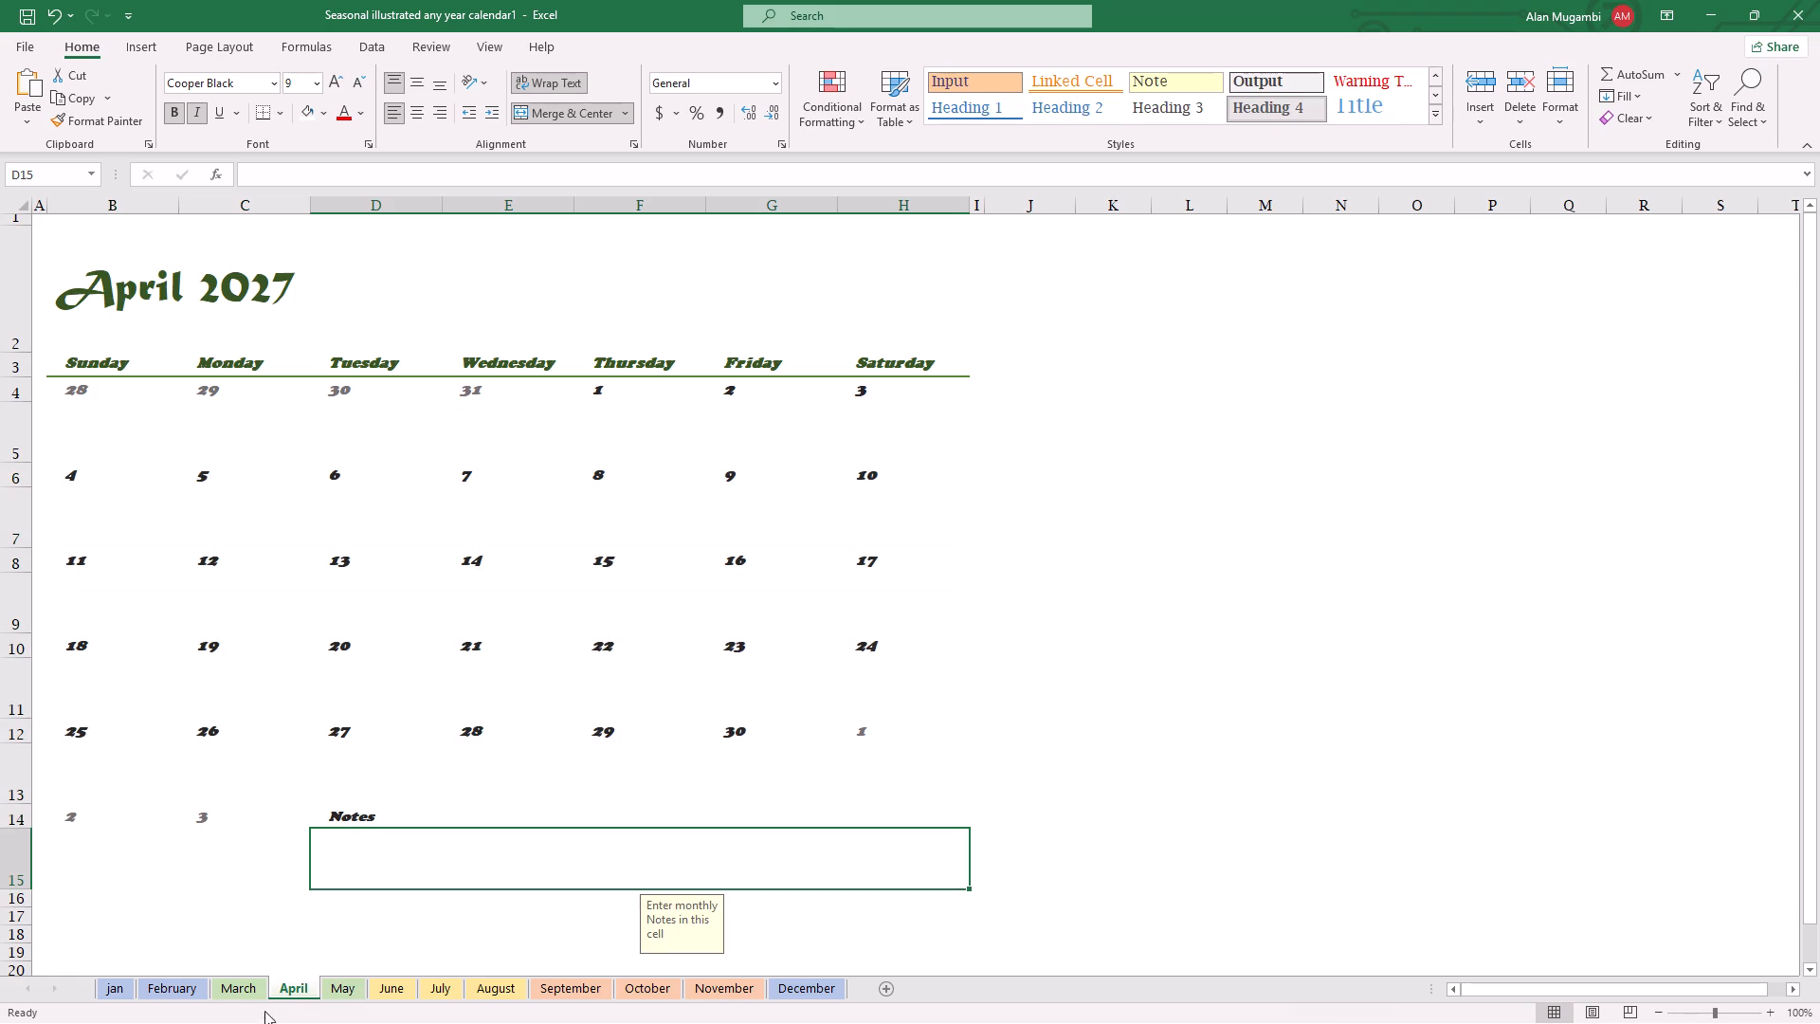
left_click(243, 995)
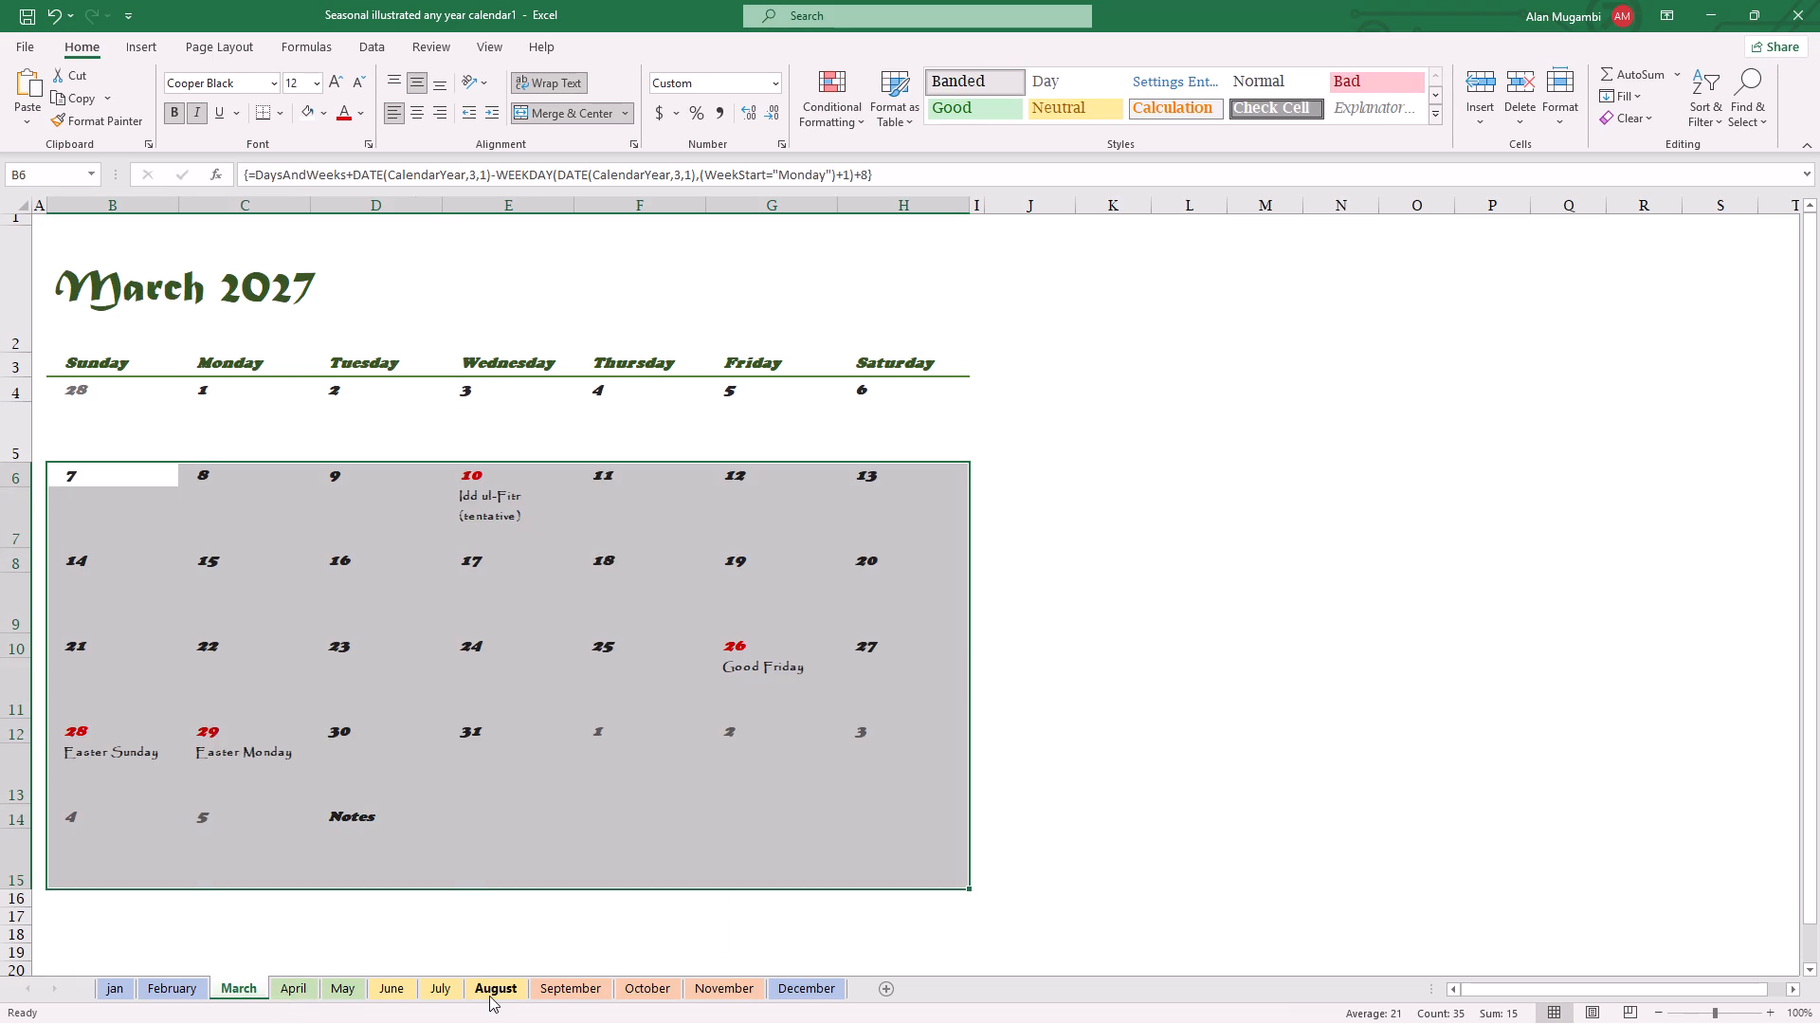
left_click(489, 996)
left_click(555, 995)
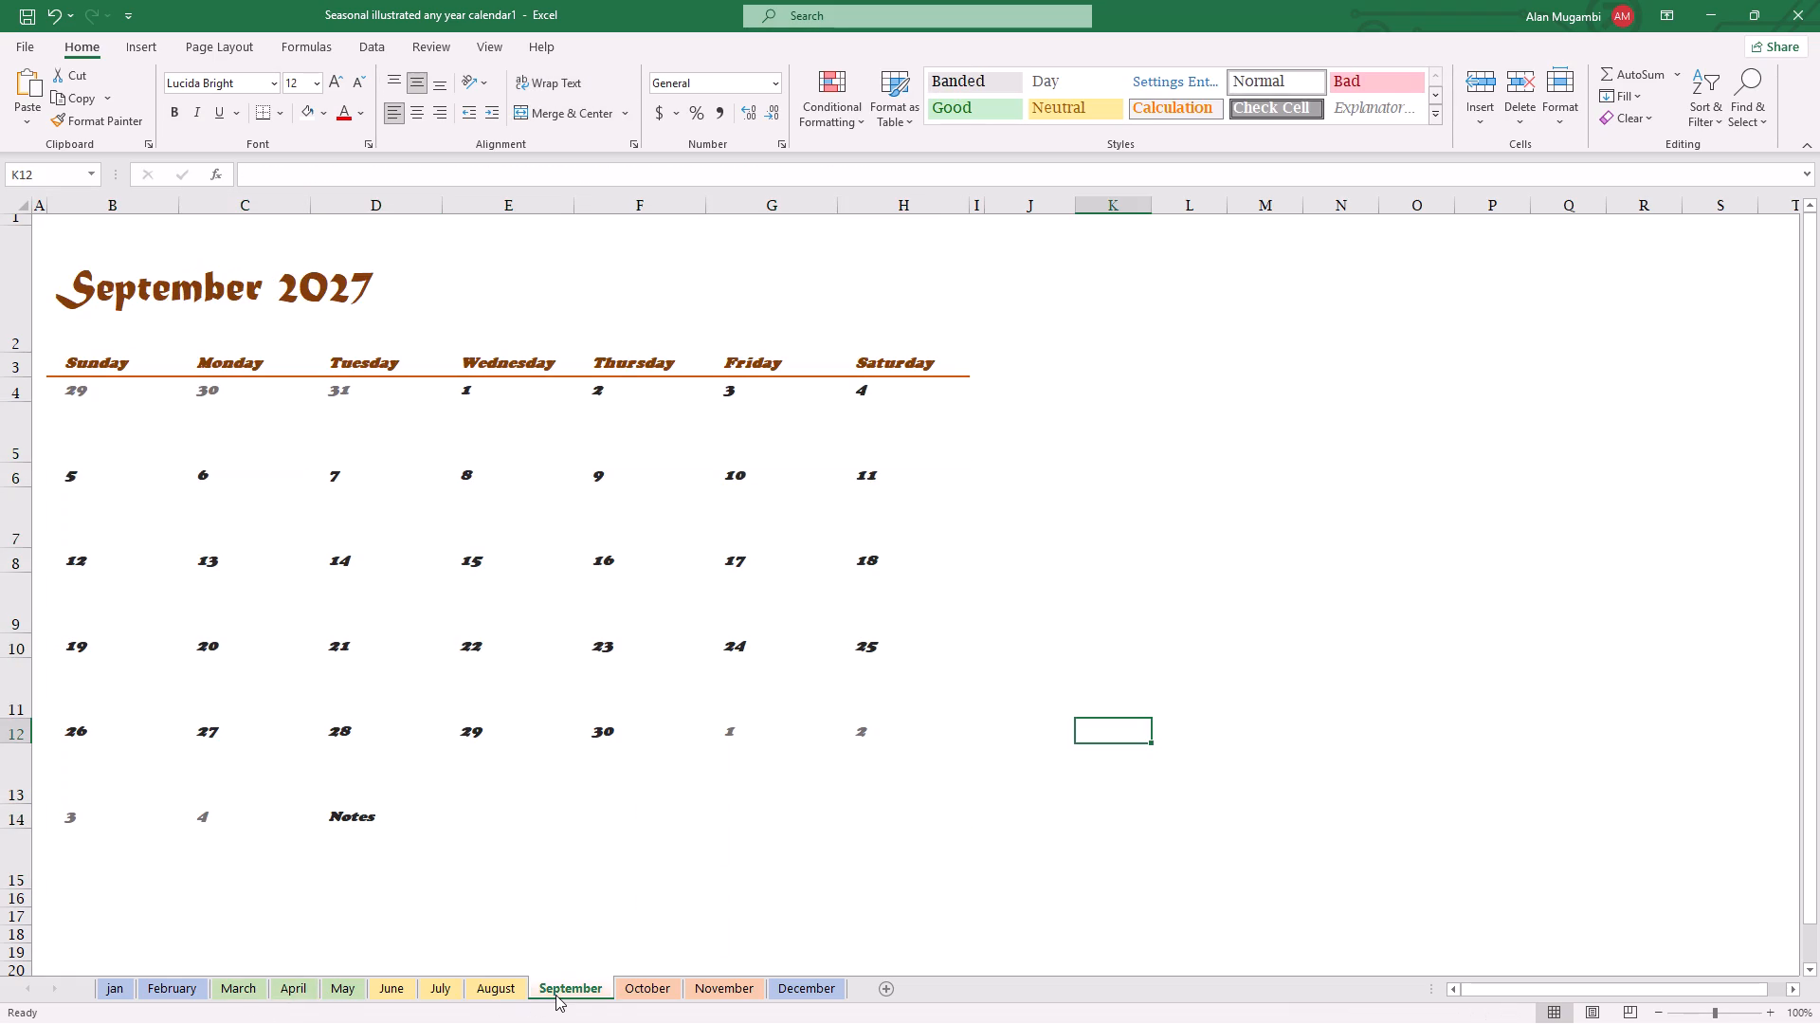
left_click(620, 986)
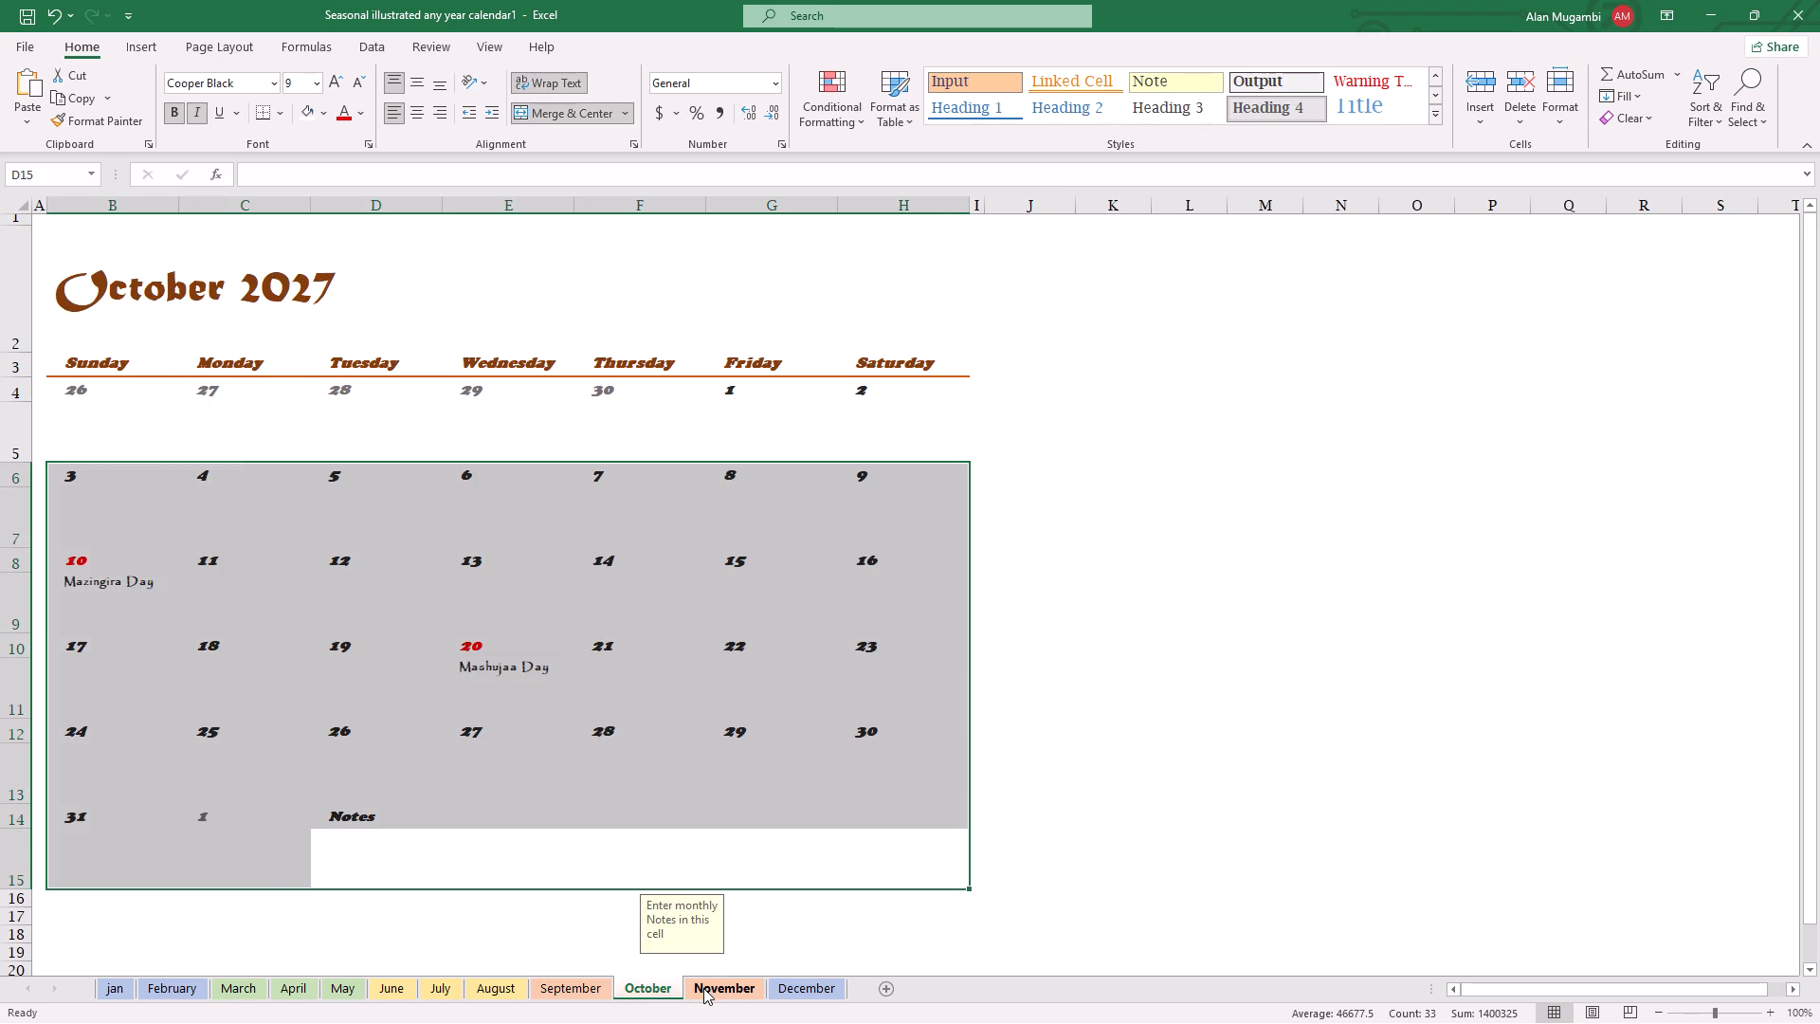
On the November sheet, fill the calendar grid from date 7 through the Notes block, rows 6 to 15, with white.
left_click(703, 988)
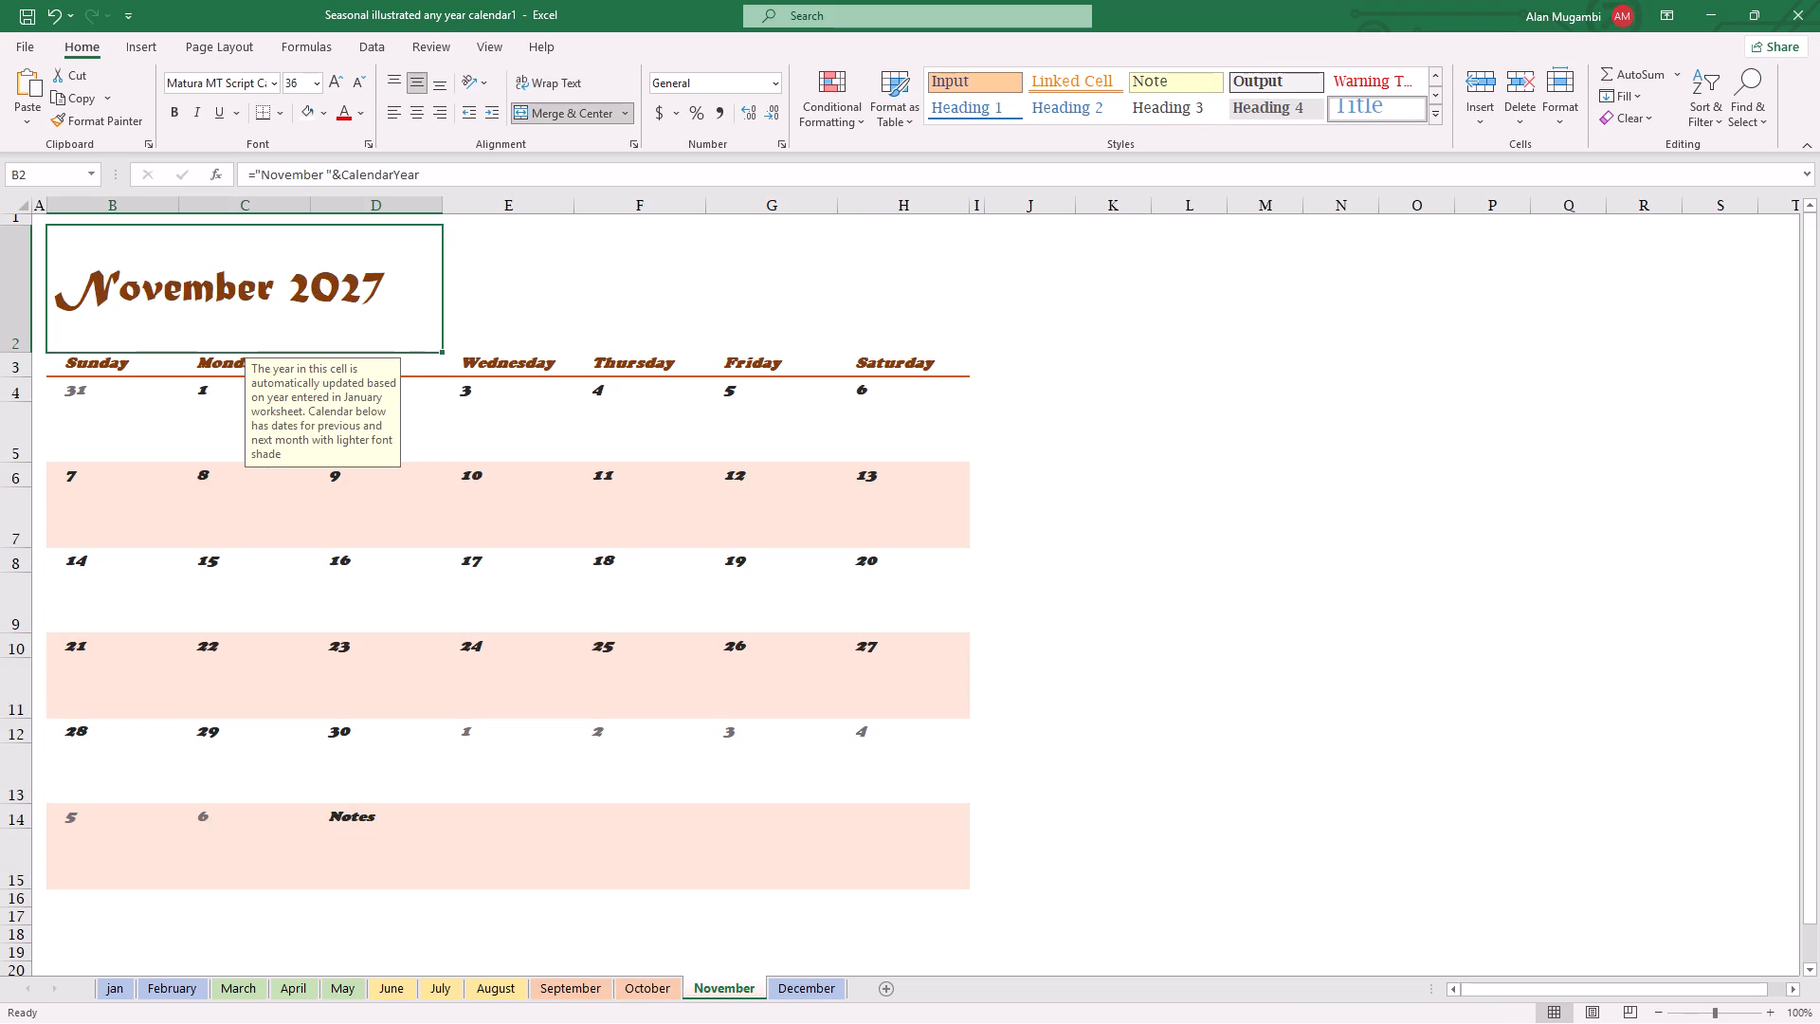
left_click_drag(933, 866, 398, 509)
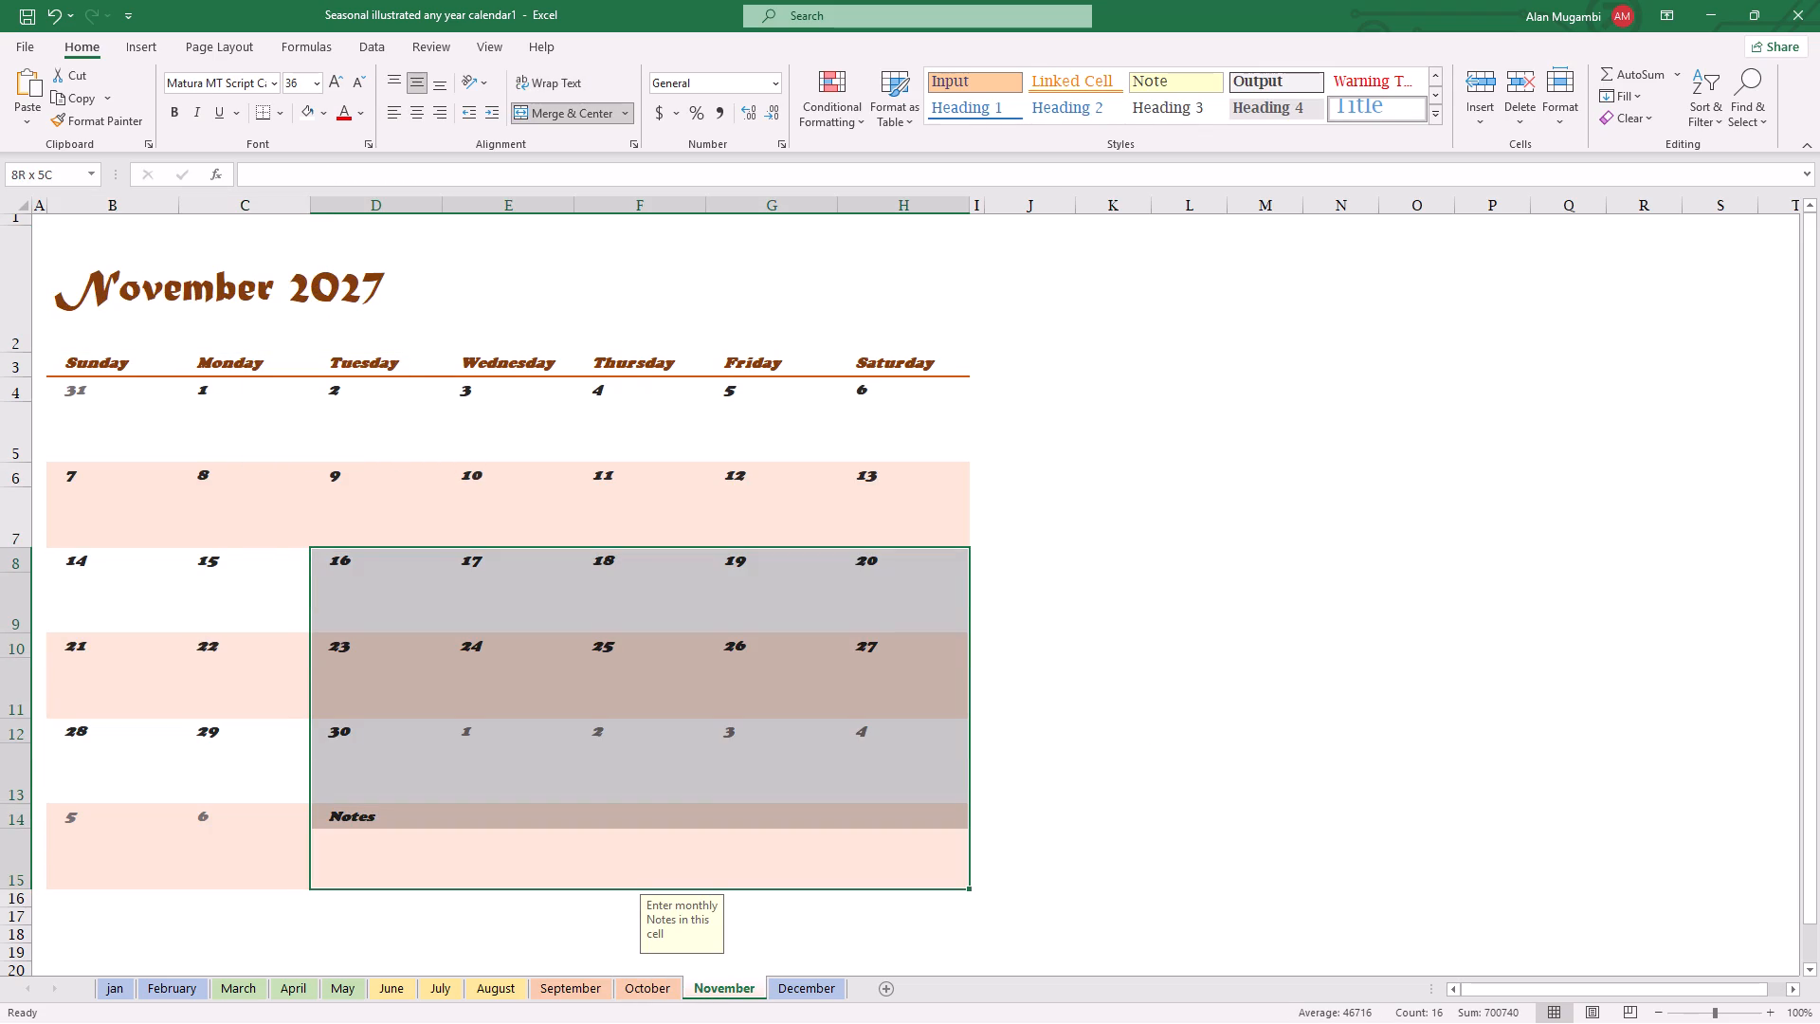
left_click_drag(398, 509, 88, 477)
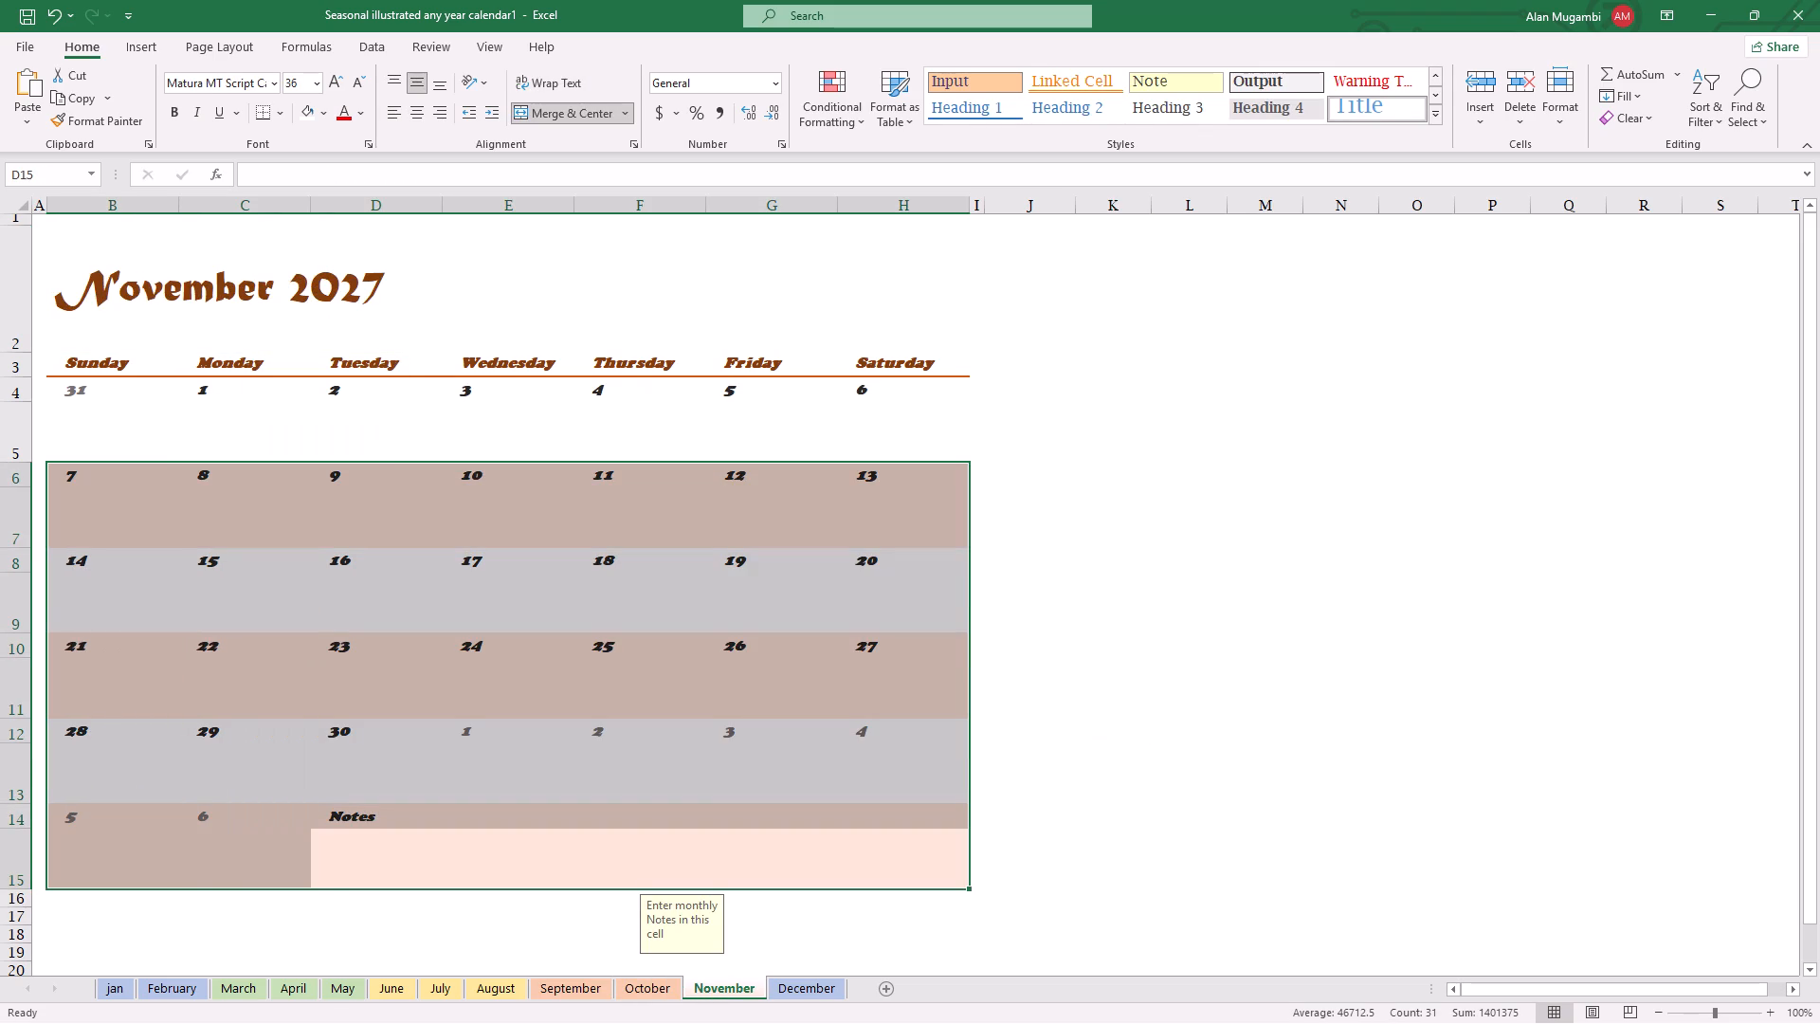
right_click(127, 527)
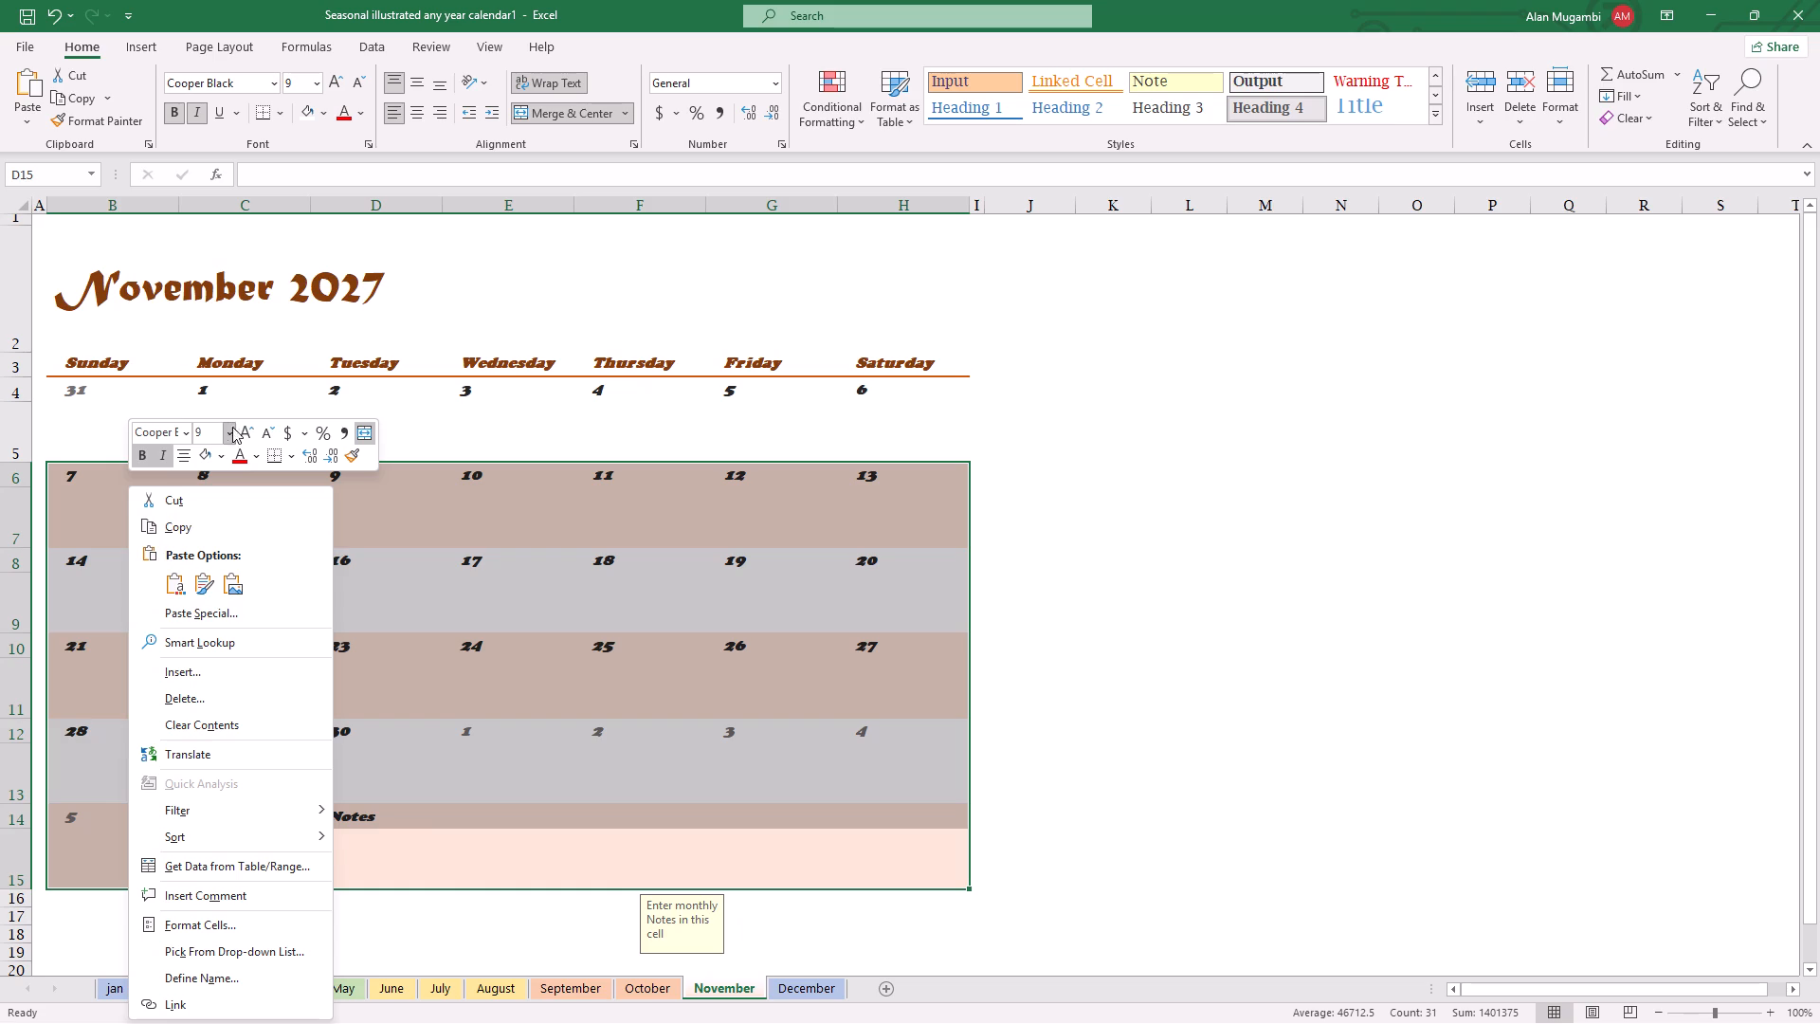
left_click(207, 450)
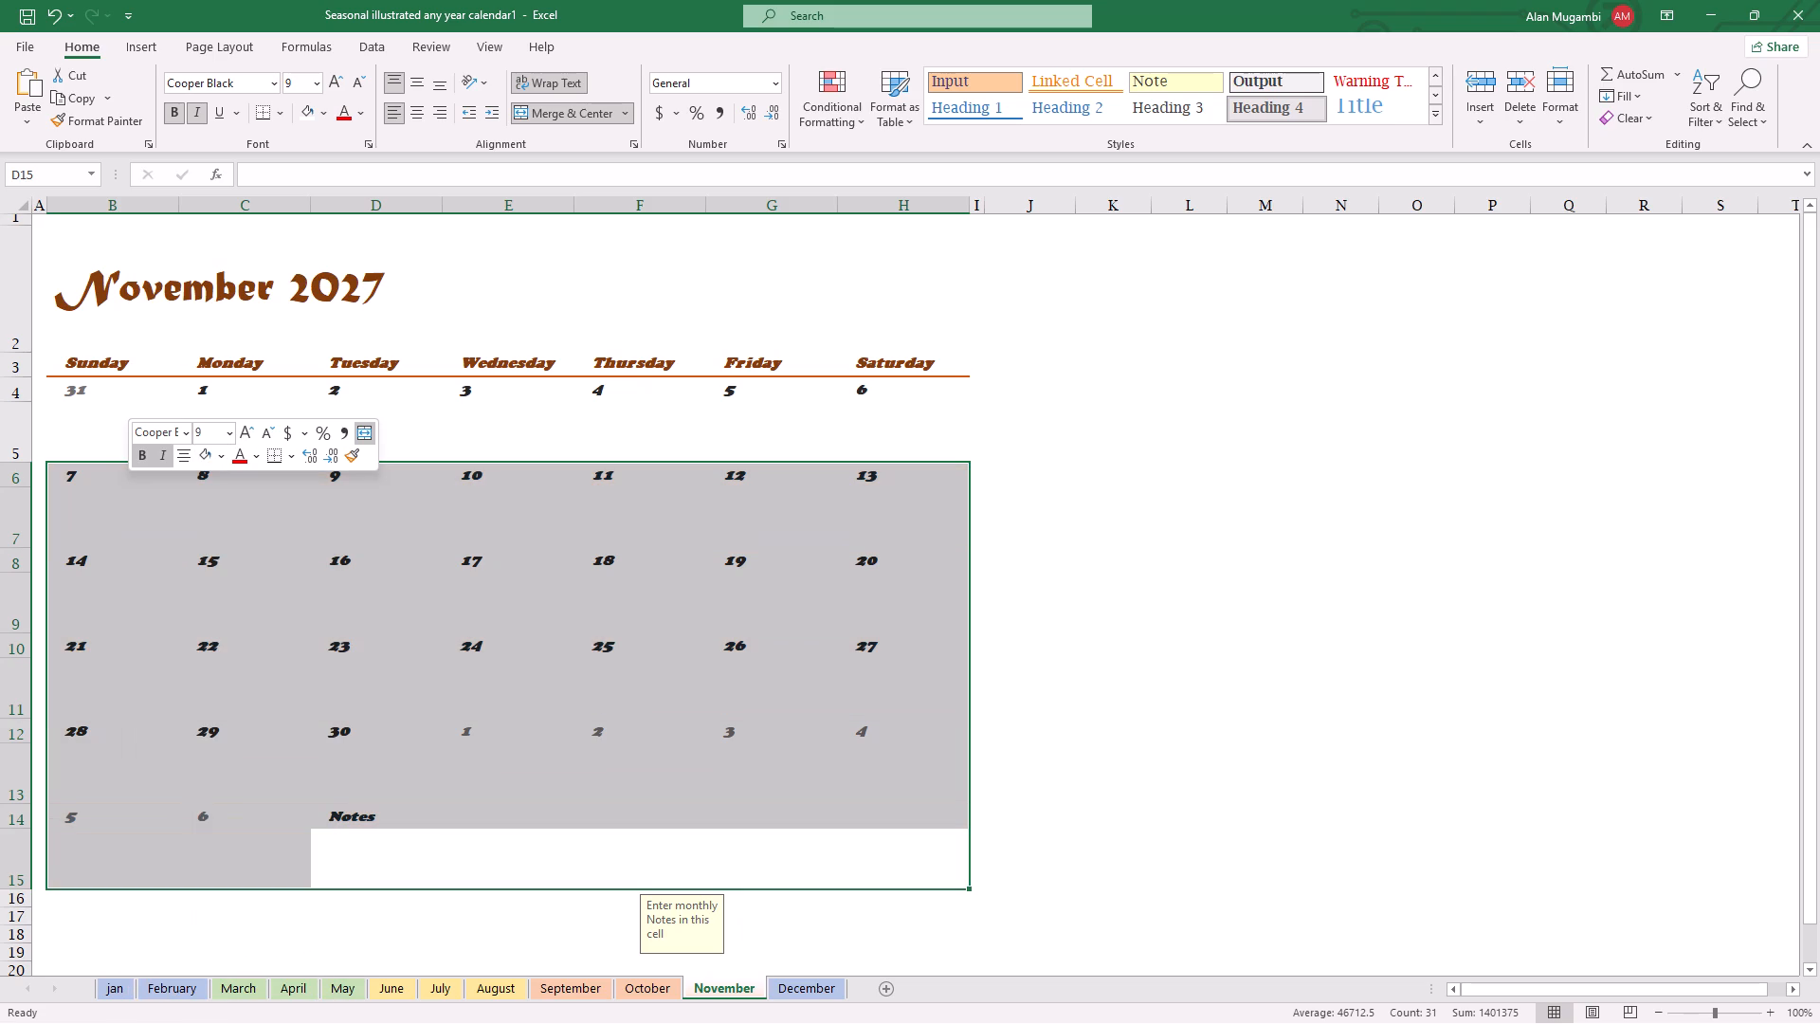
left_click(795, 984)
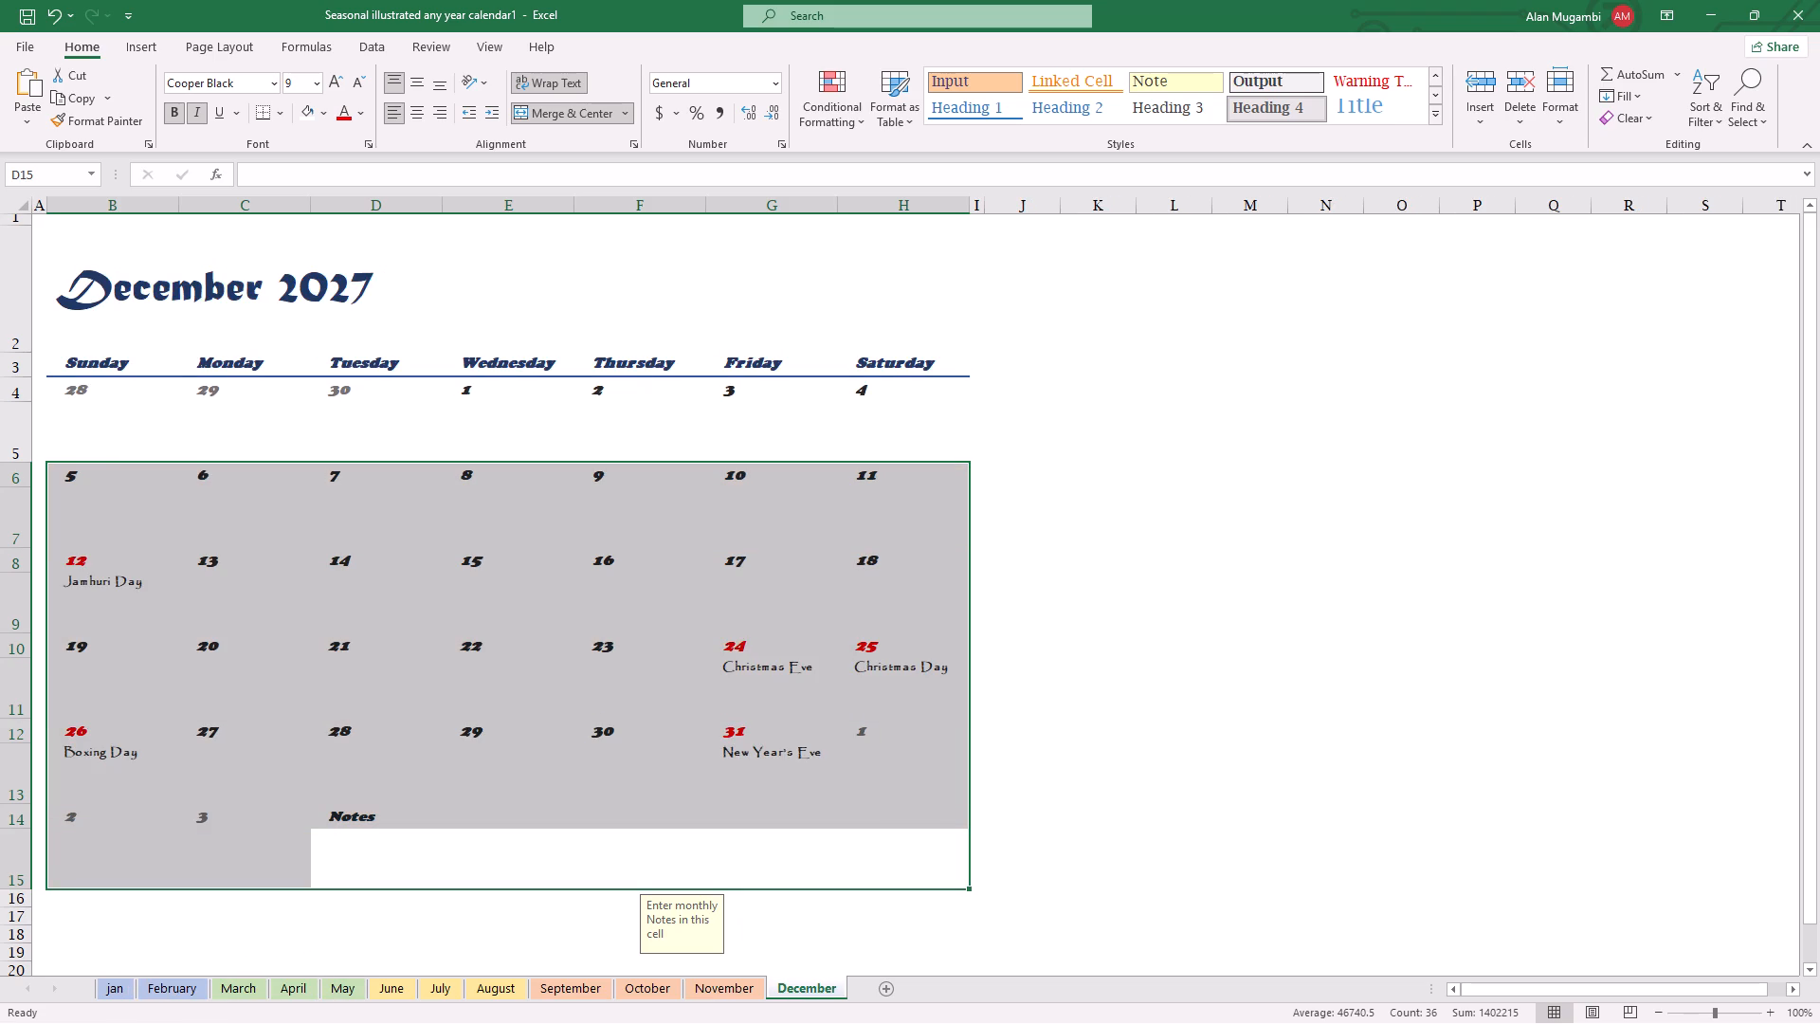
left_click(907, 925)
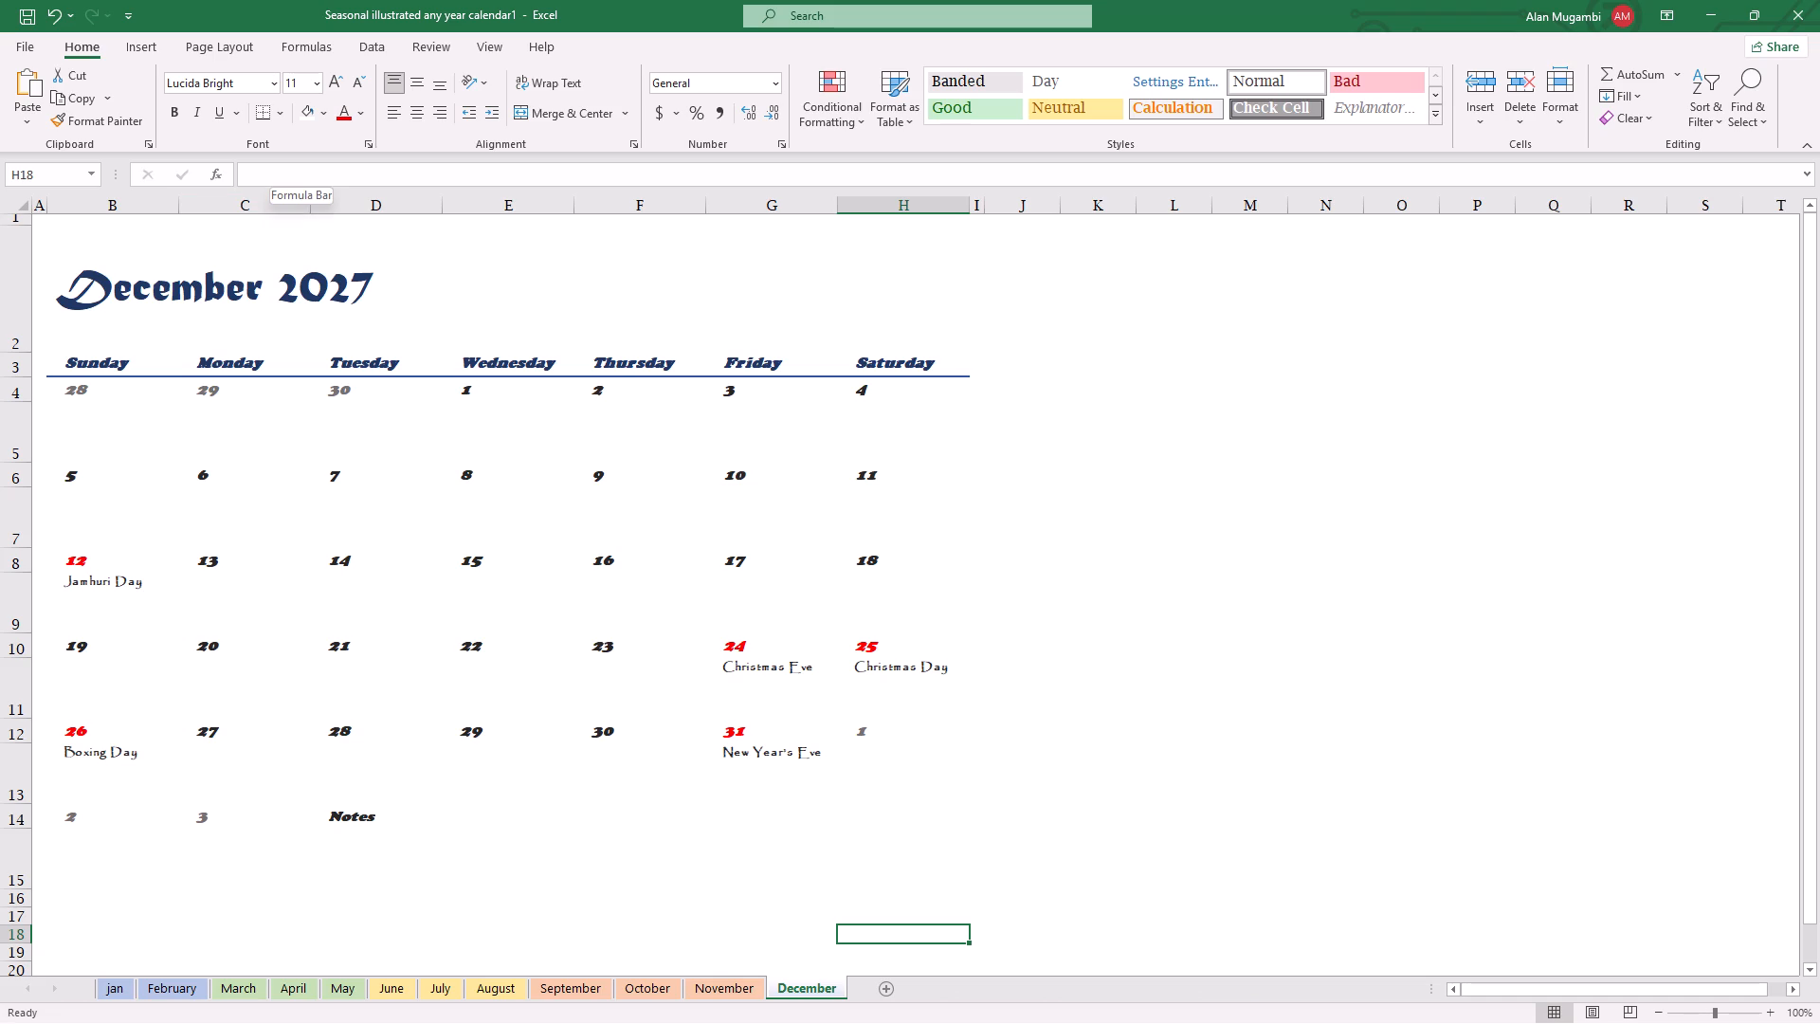
On the January sheet, search online pictures for "January" and insert the black handwritten January lettering with the small calendar.
left_click(112, 984)
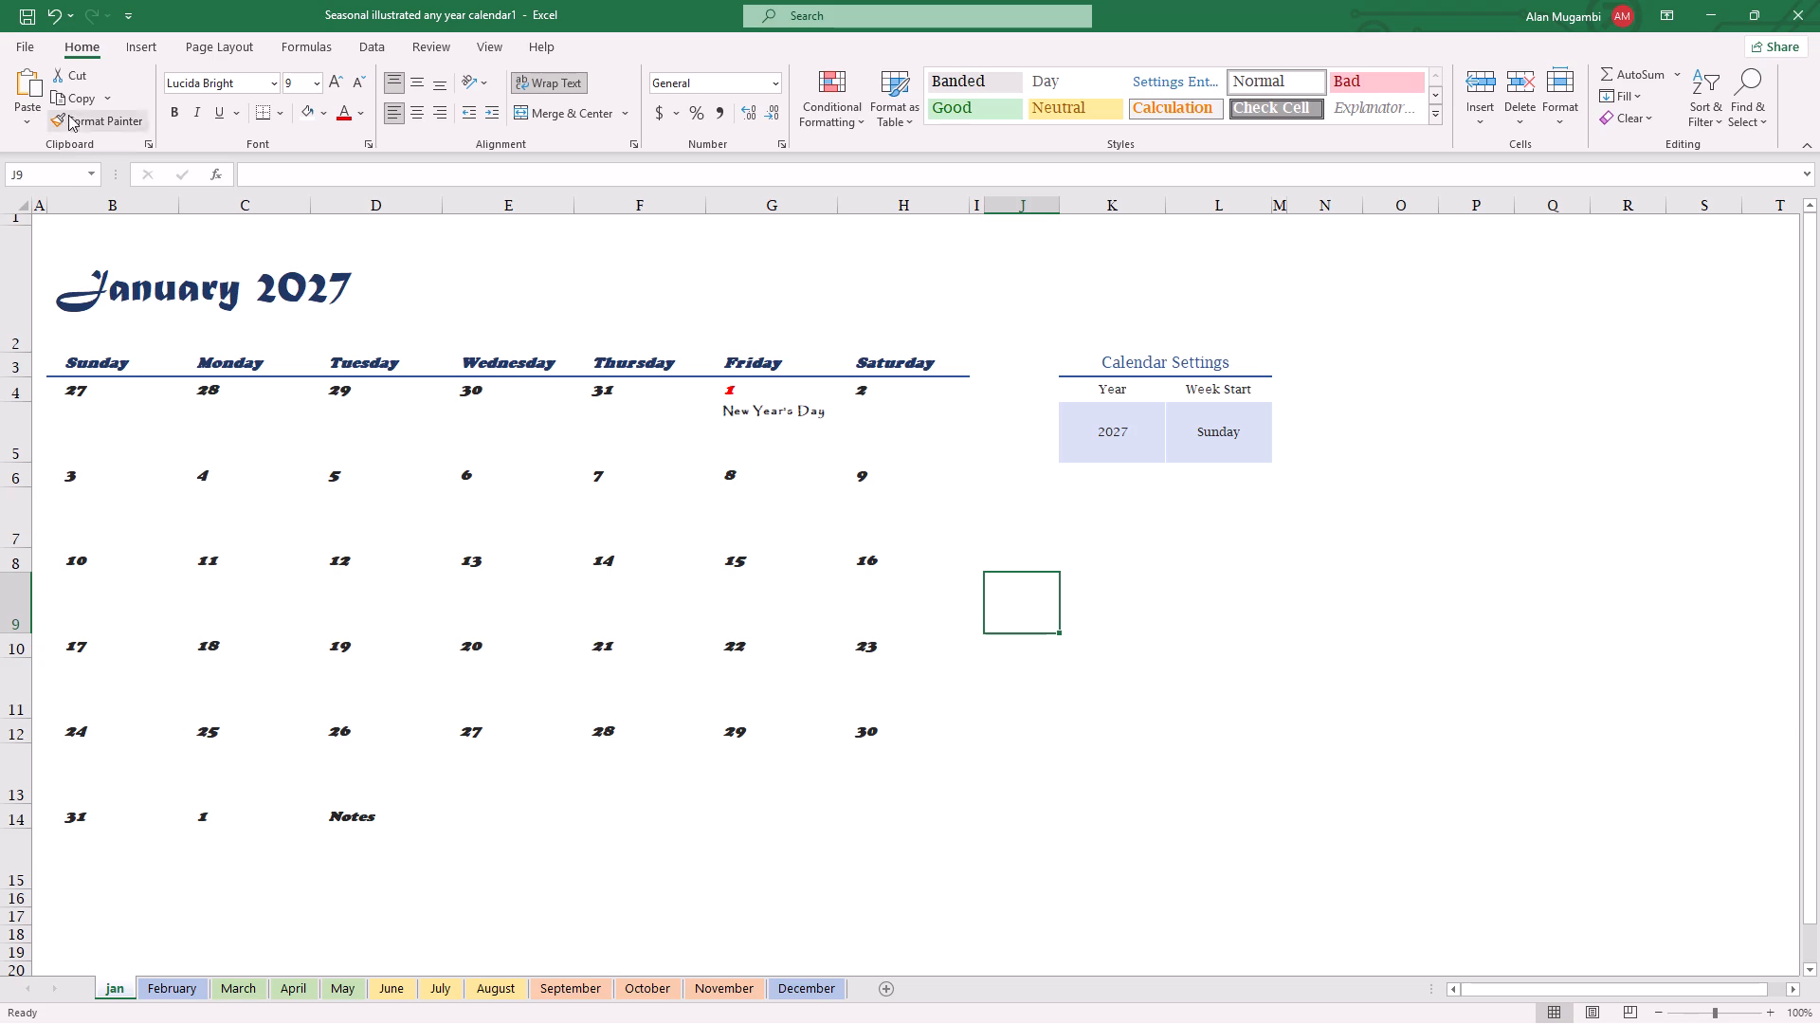
left_click(148, 44)
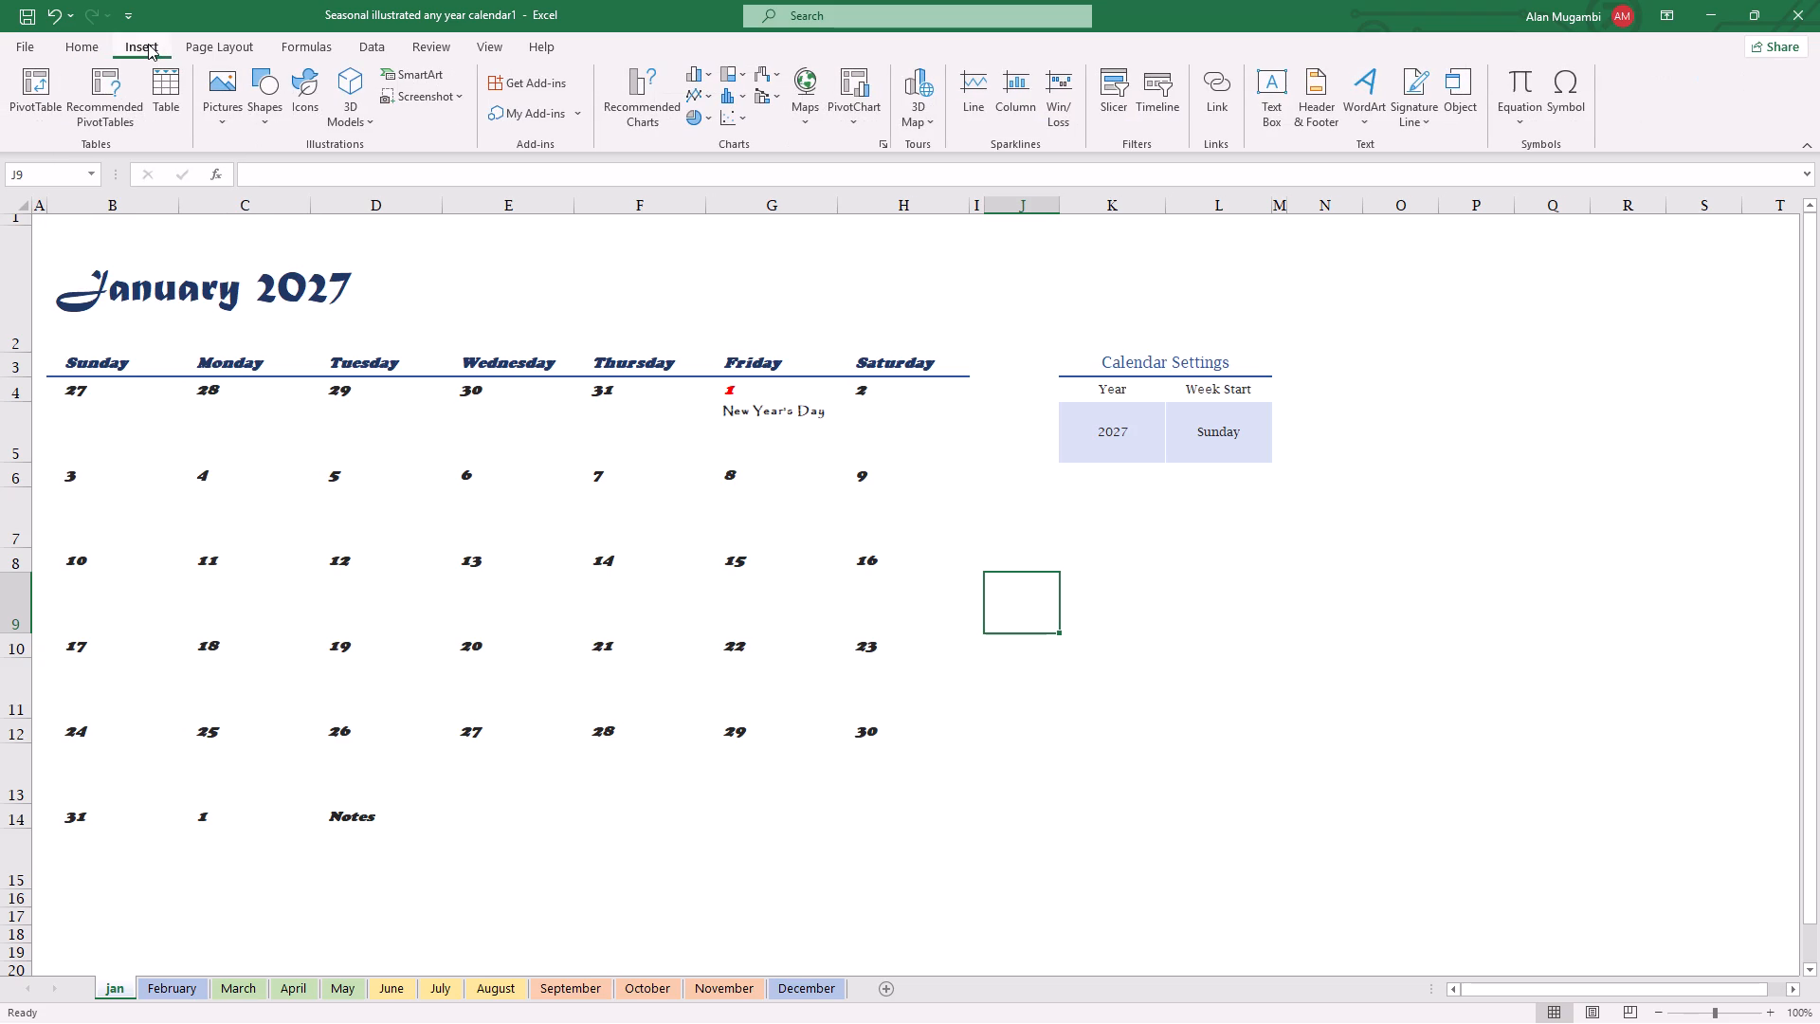
left_click(215, 88)
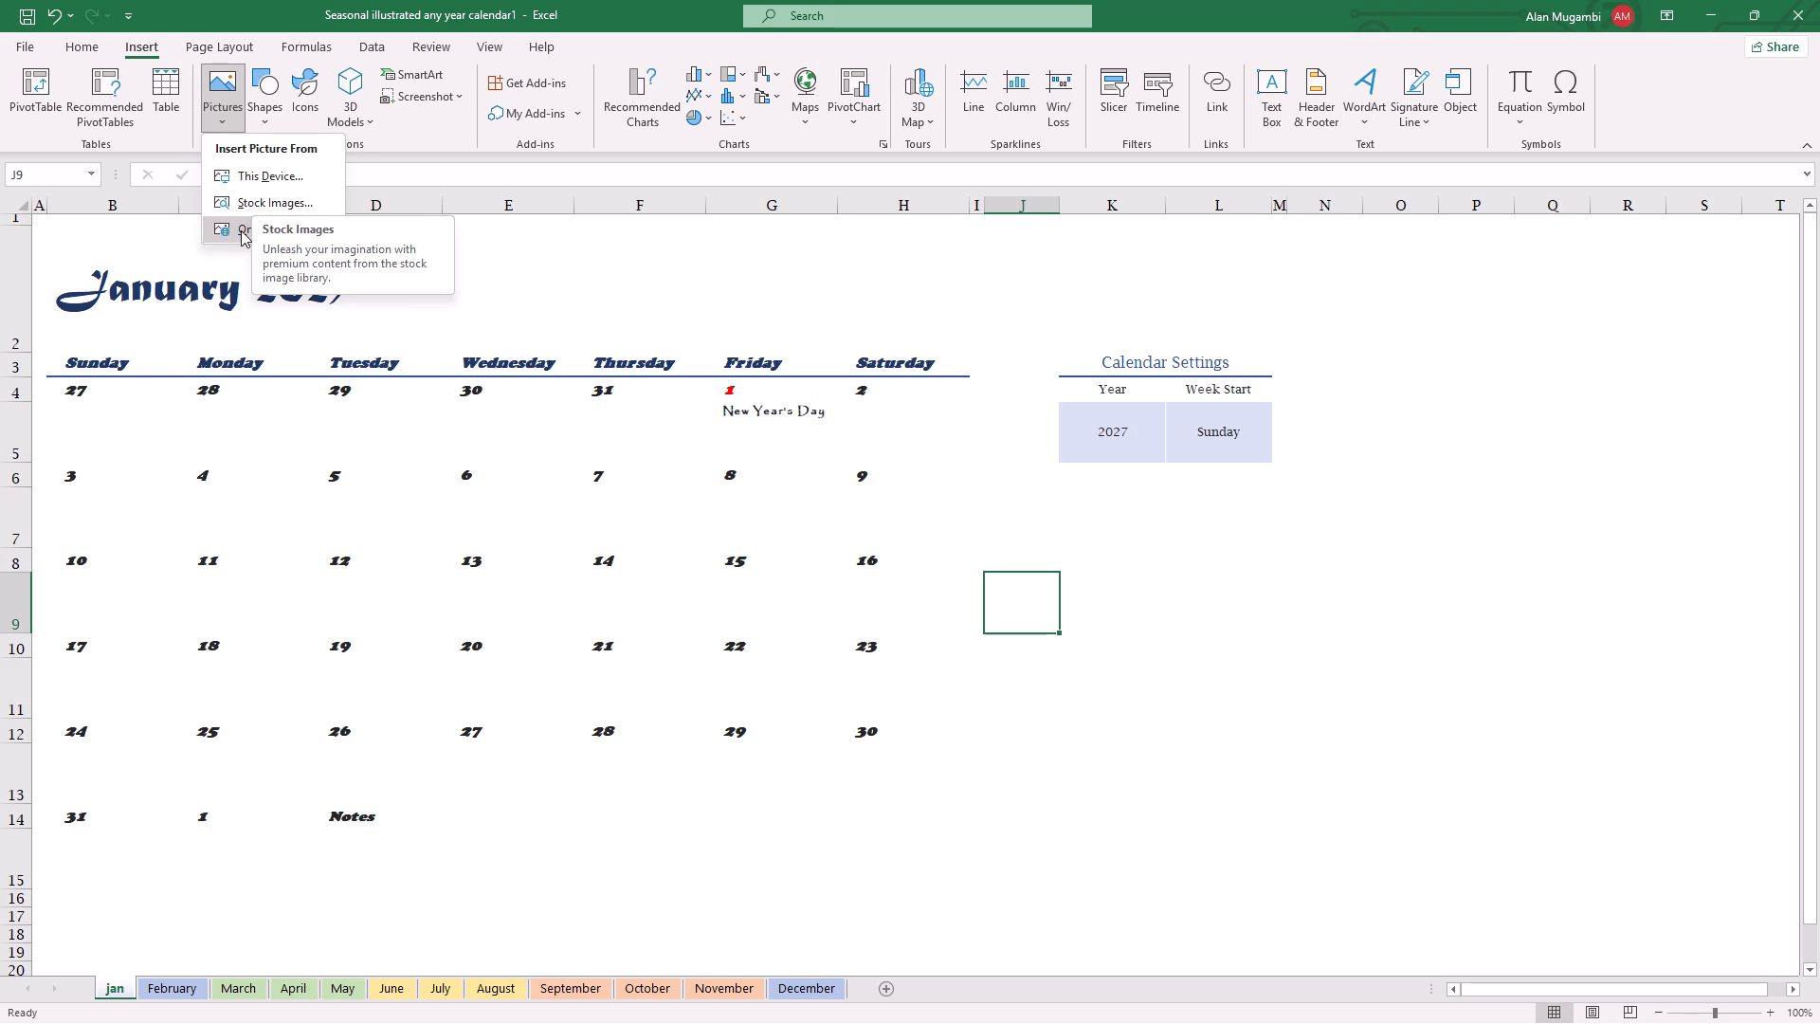
left_click(250, 225)
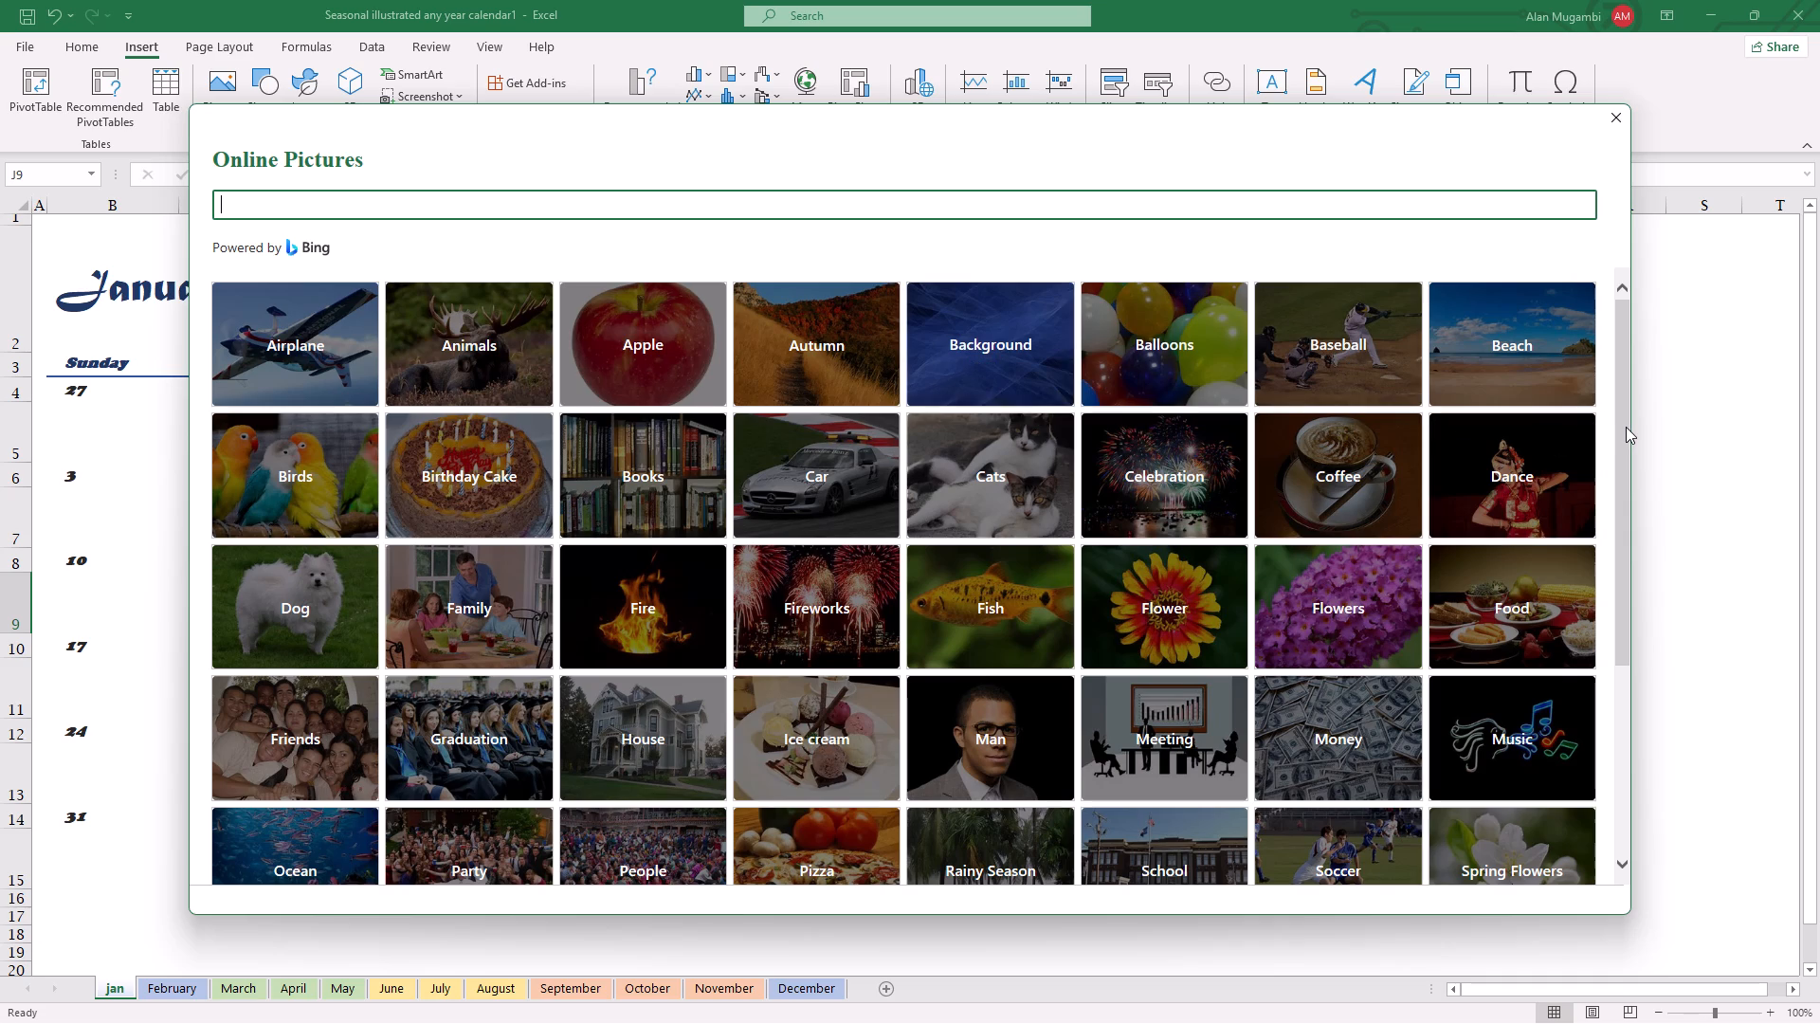
left_click_drag(1626, 428, 1624, 503)
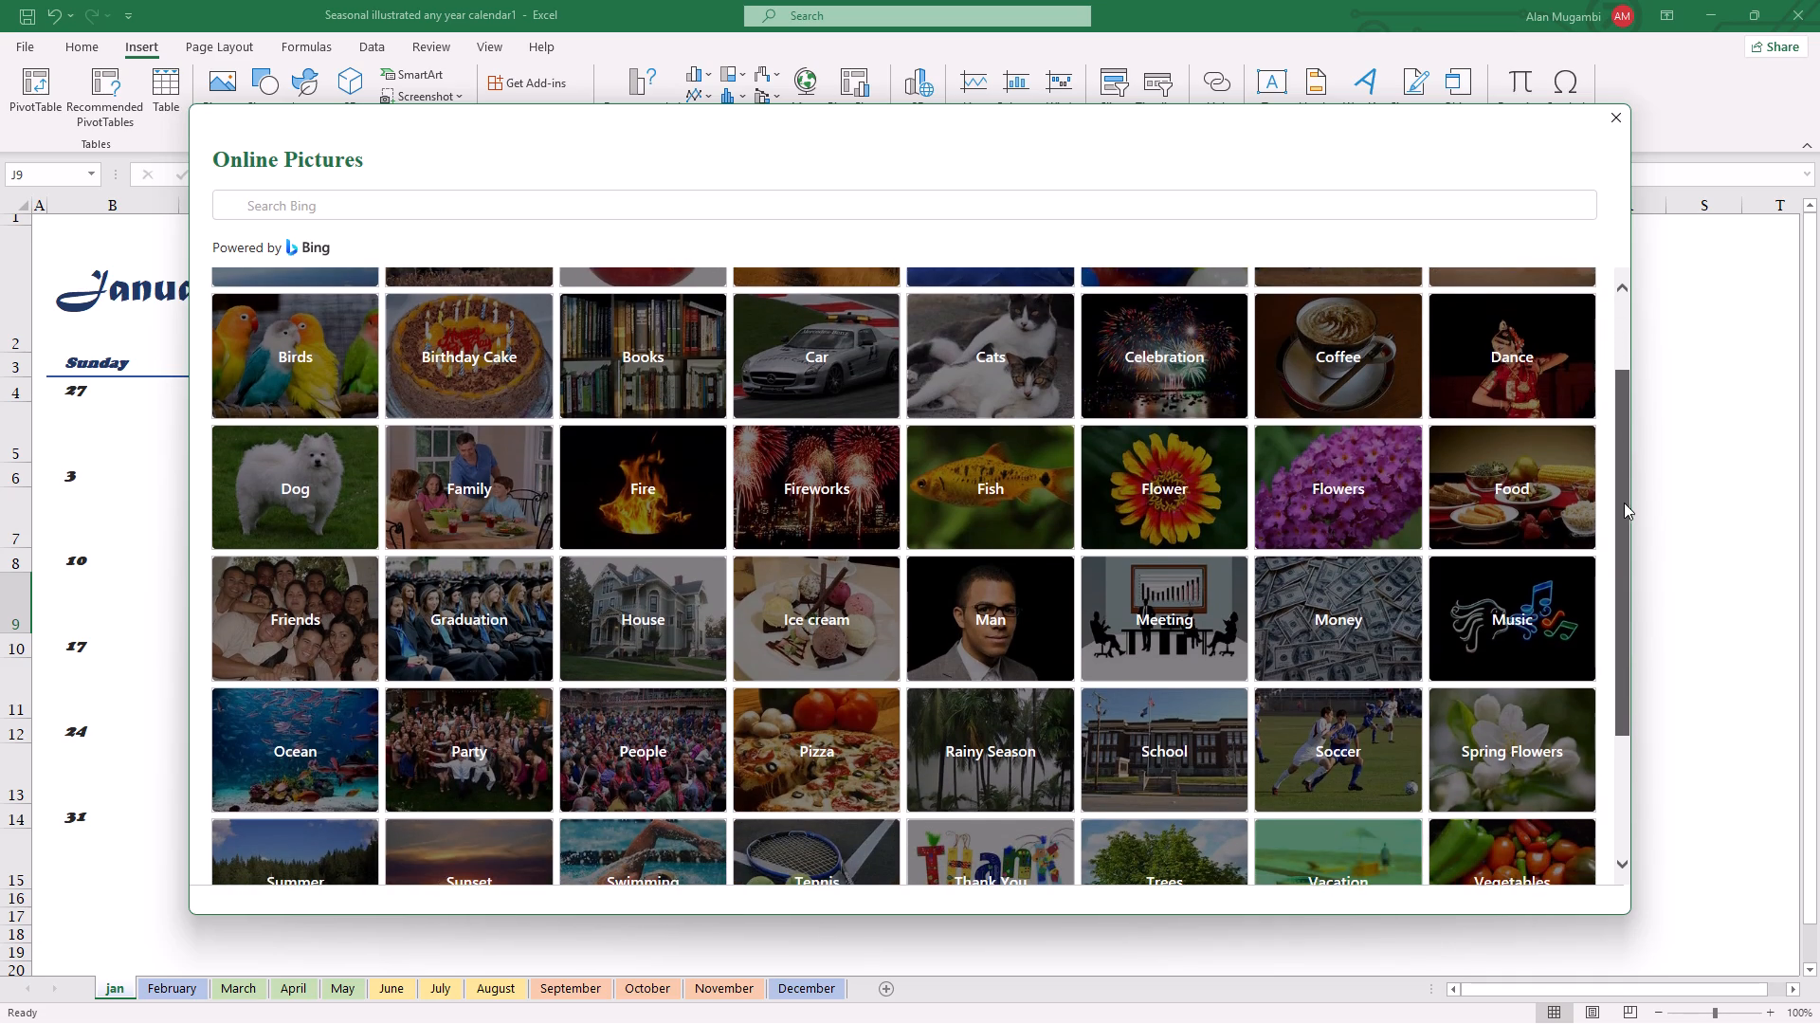
left_click_drag(1624, 503, 1629, 593)
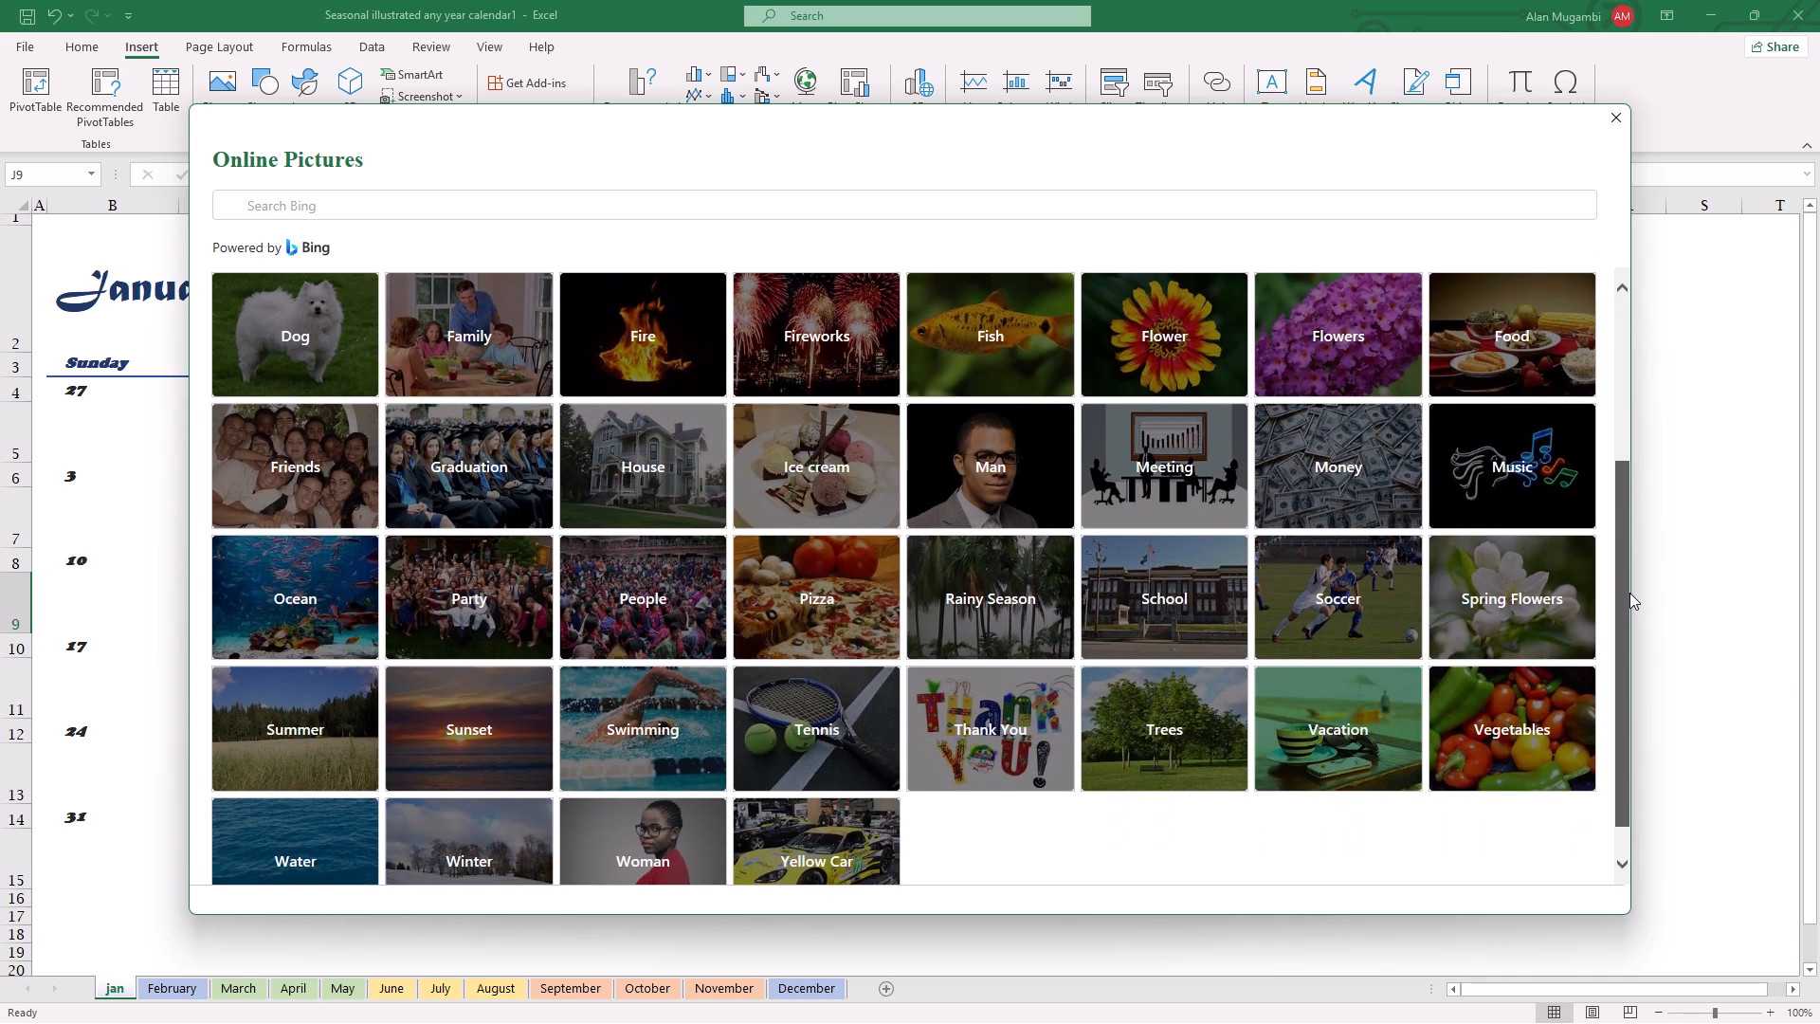
left_click_drag(1629, 593, 1632, 630)
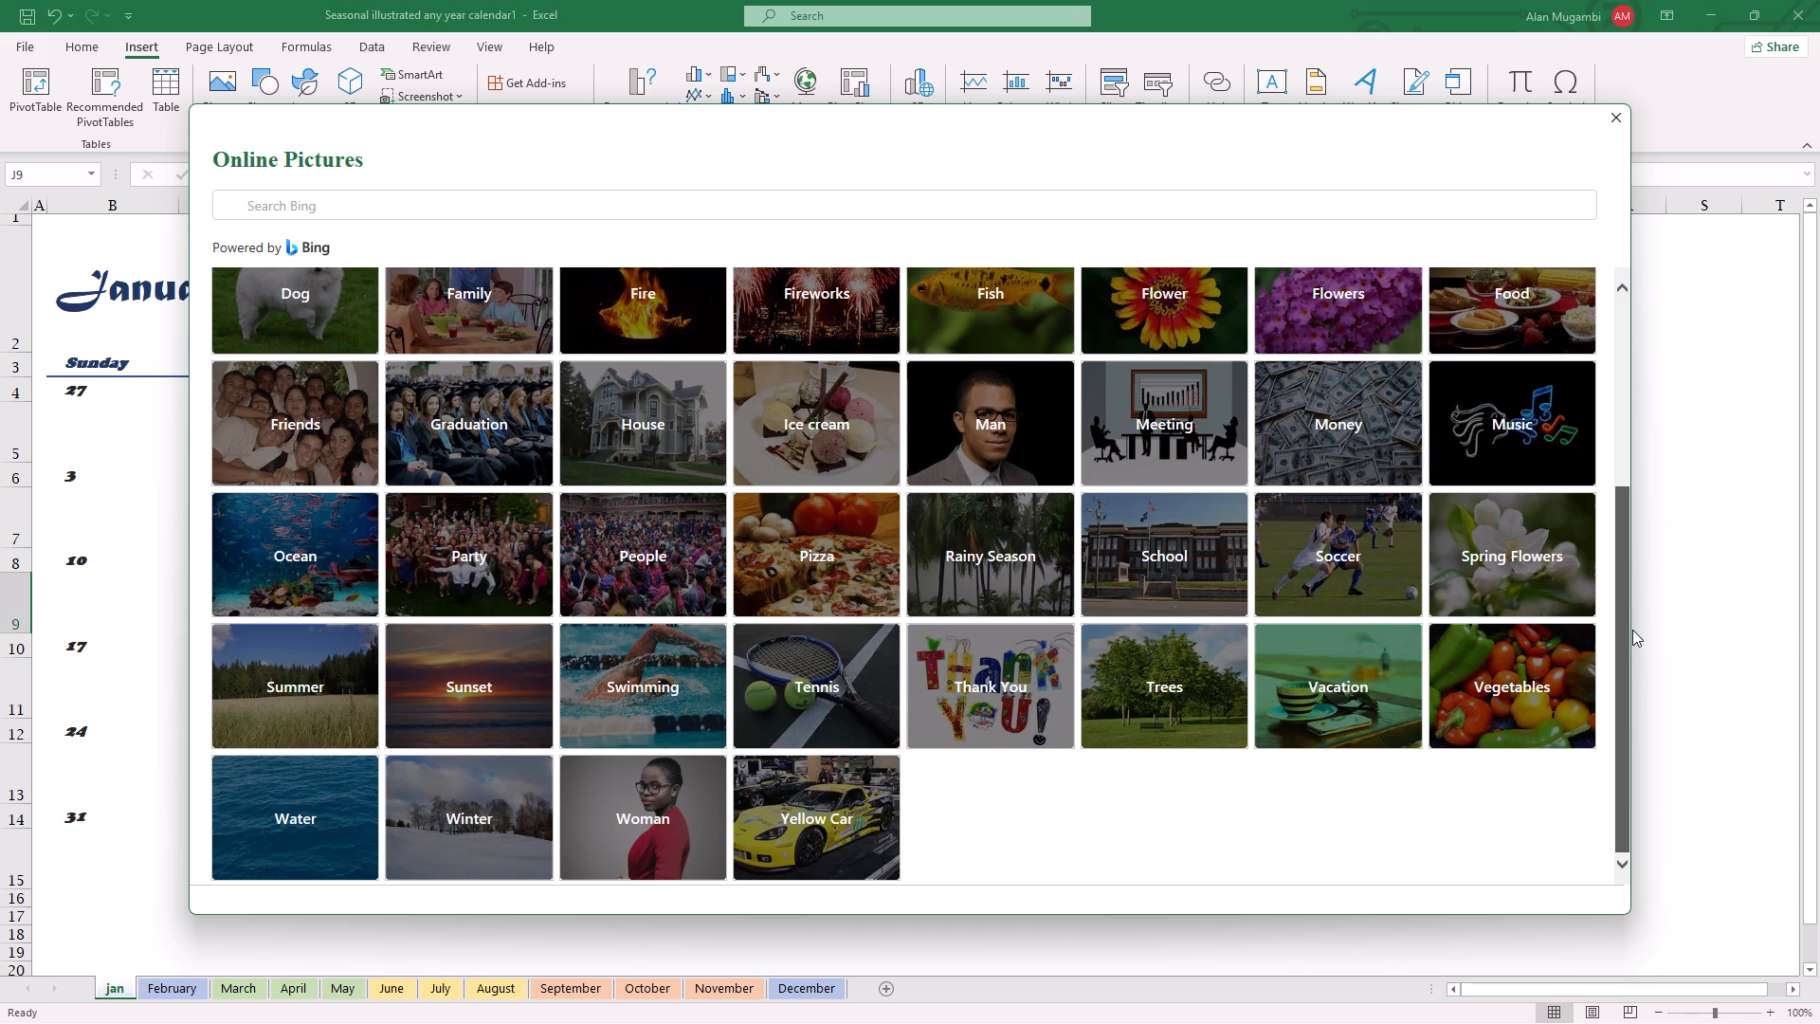
left_click_drag(1632, 630, 1616, 575)
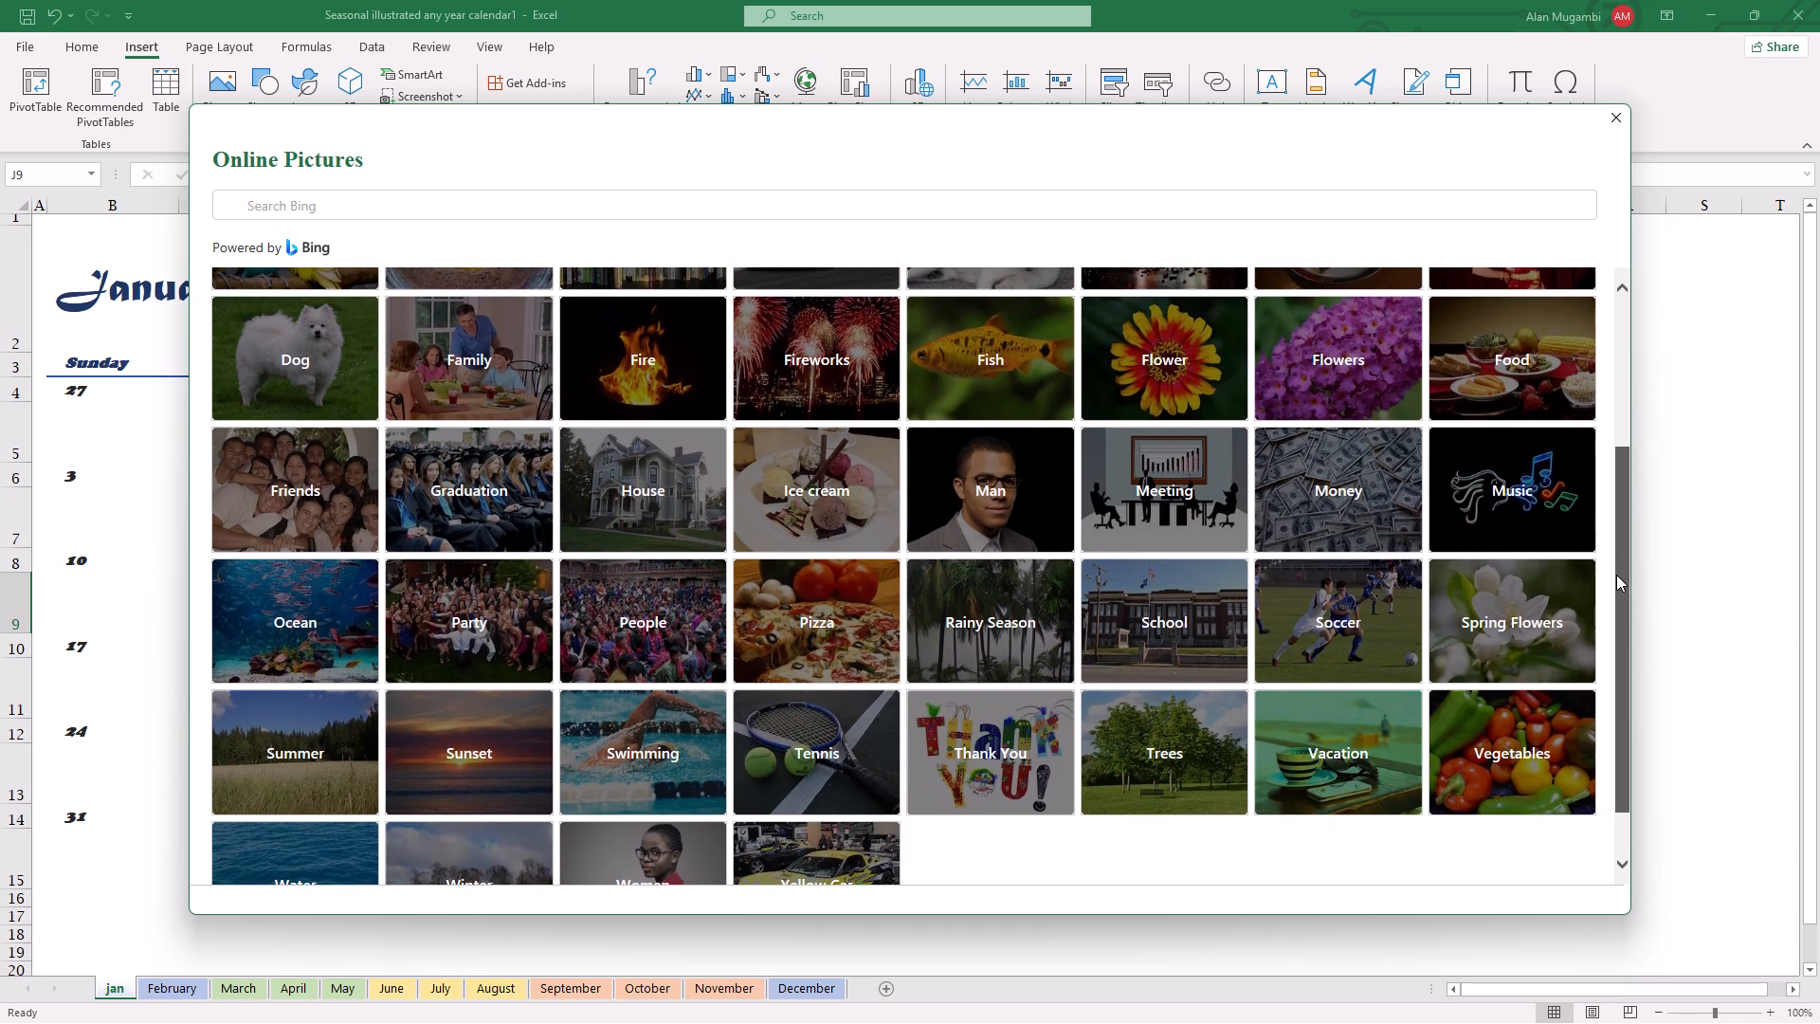
left_click_drag(1616, 575, 1588, 432)
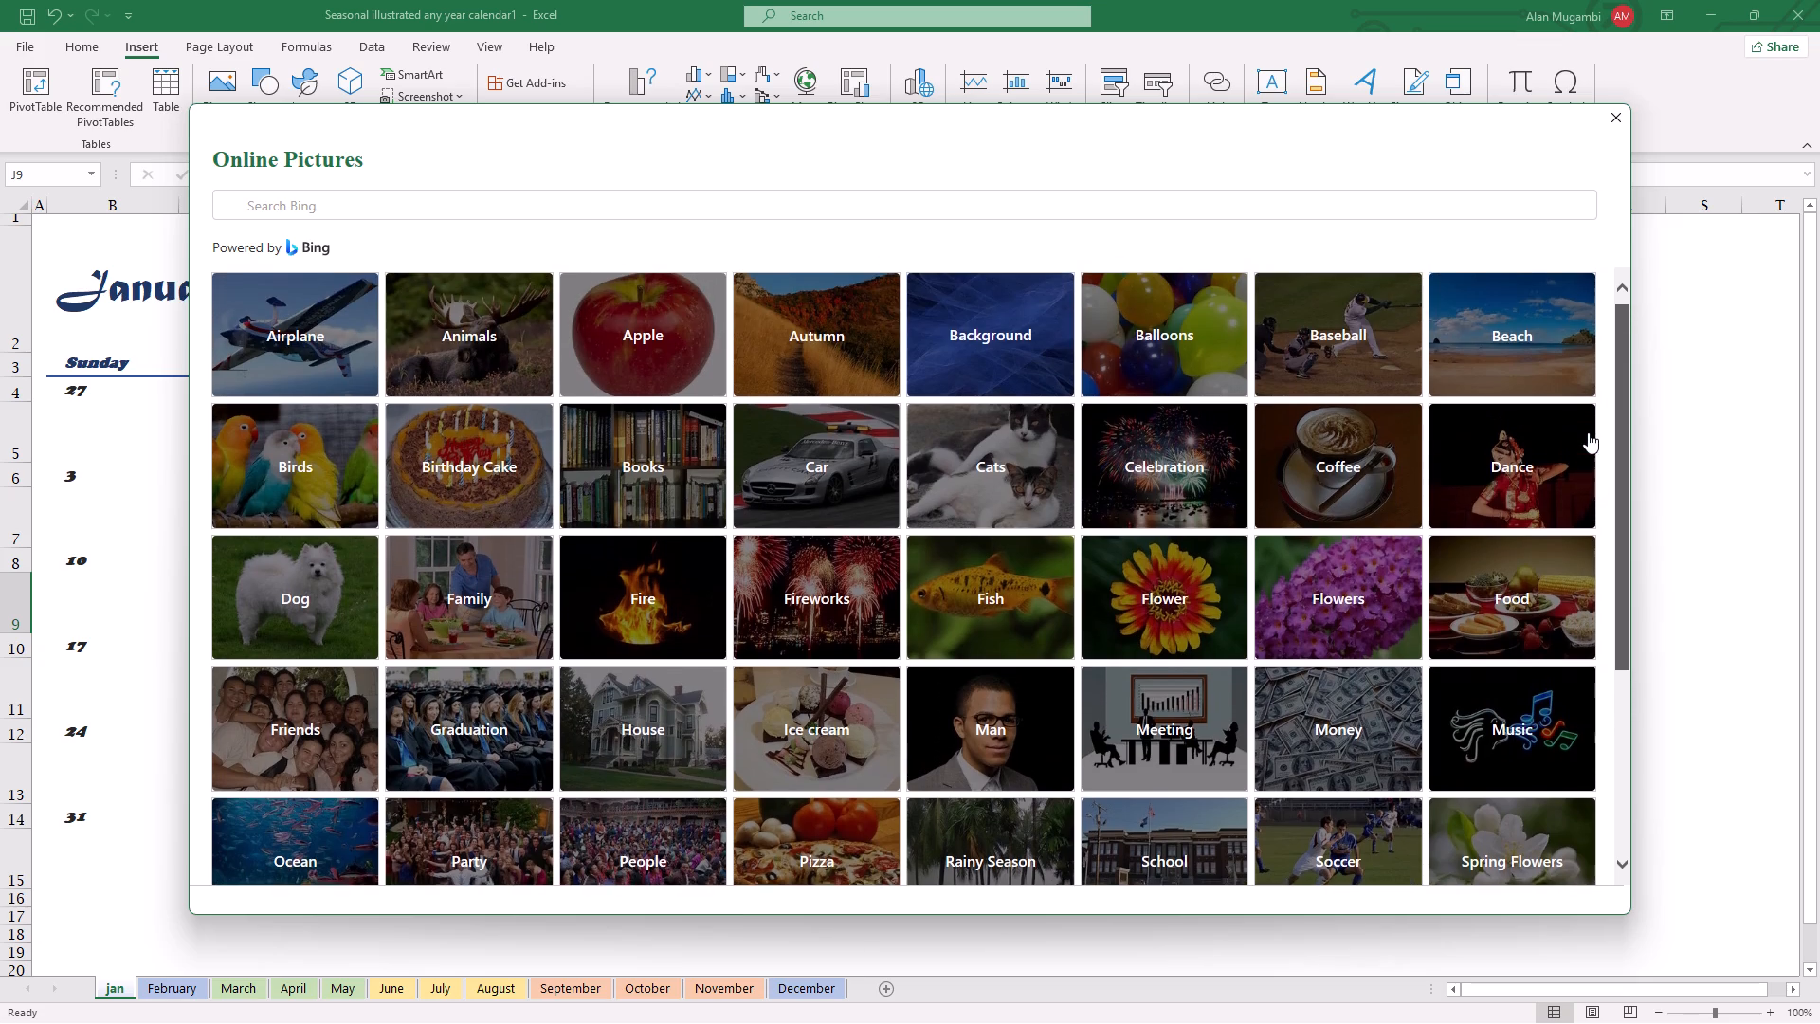
left_click_drag(1588, 432, 1588, 411)
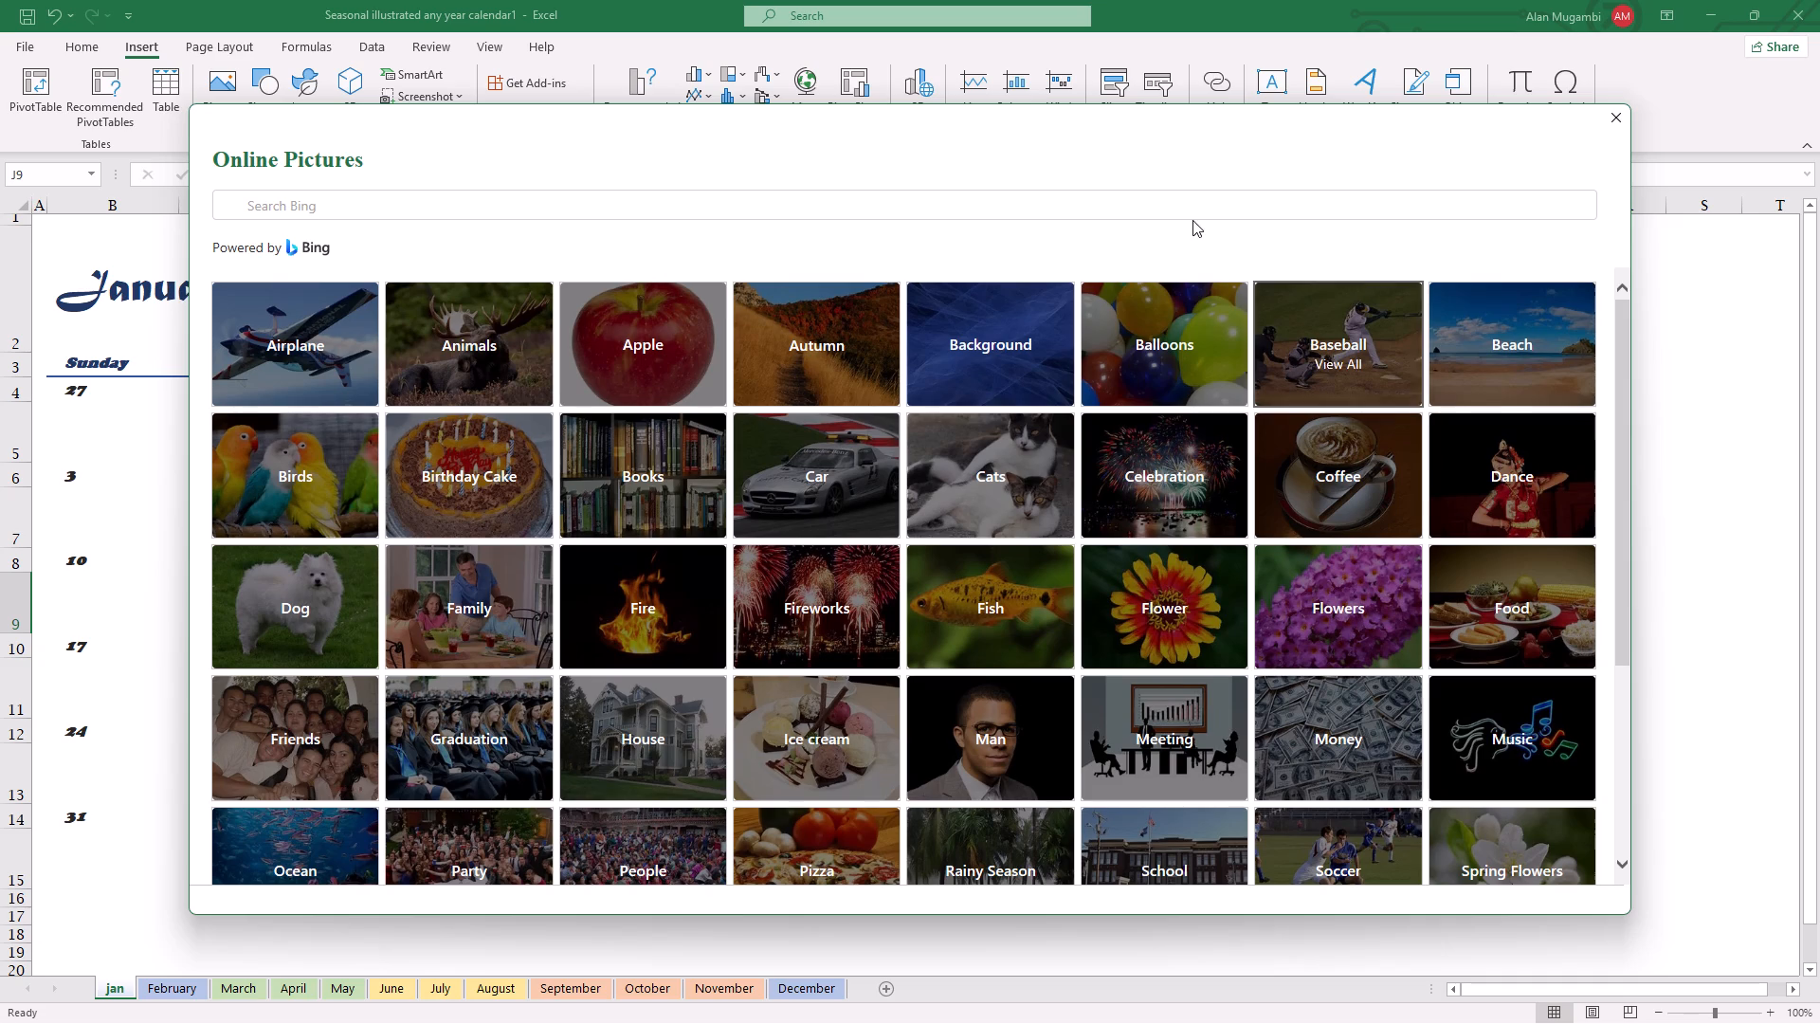
left_click(861, 196)
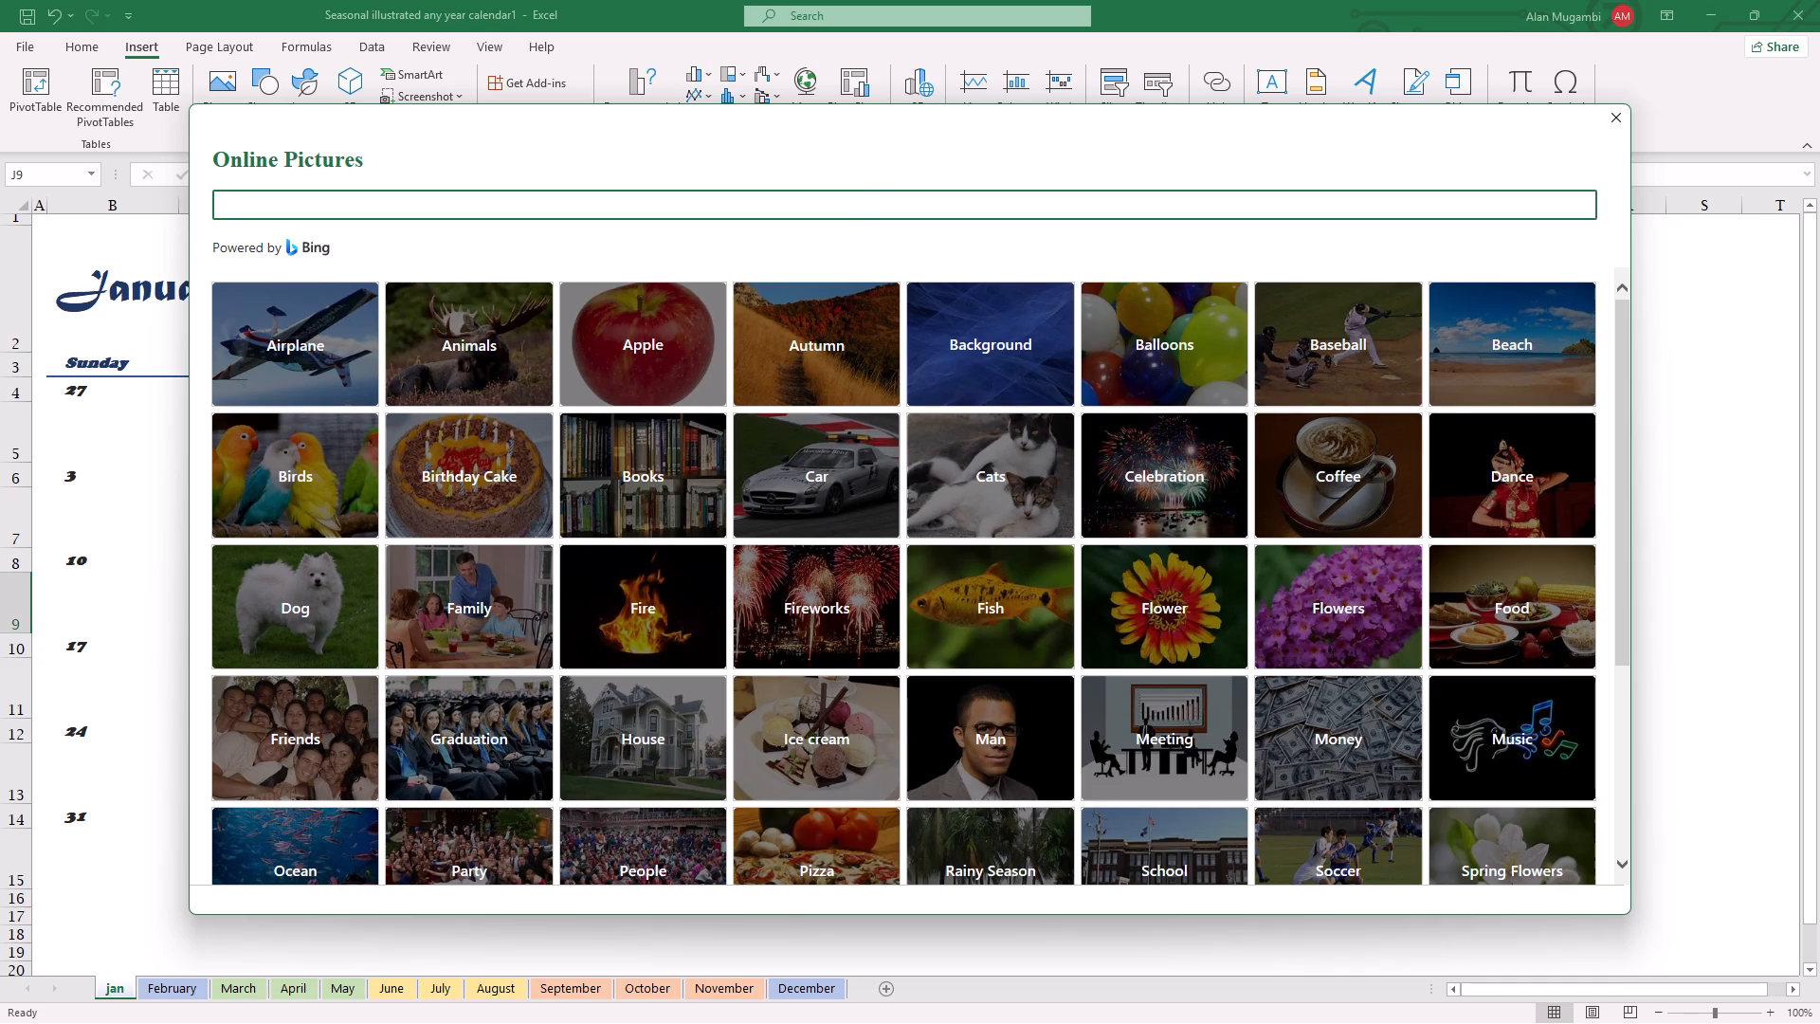
type("janu")
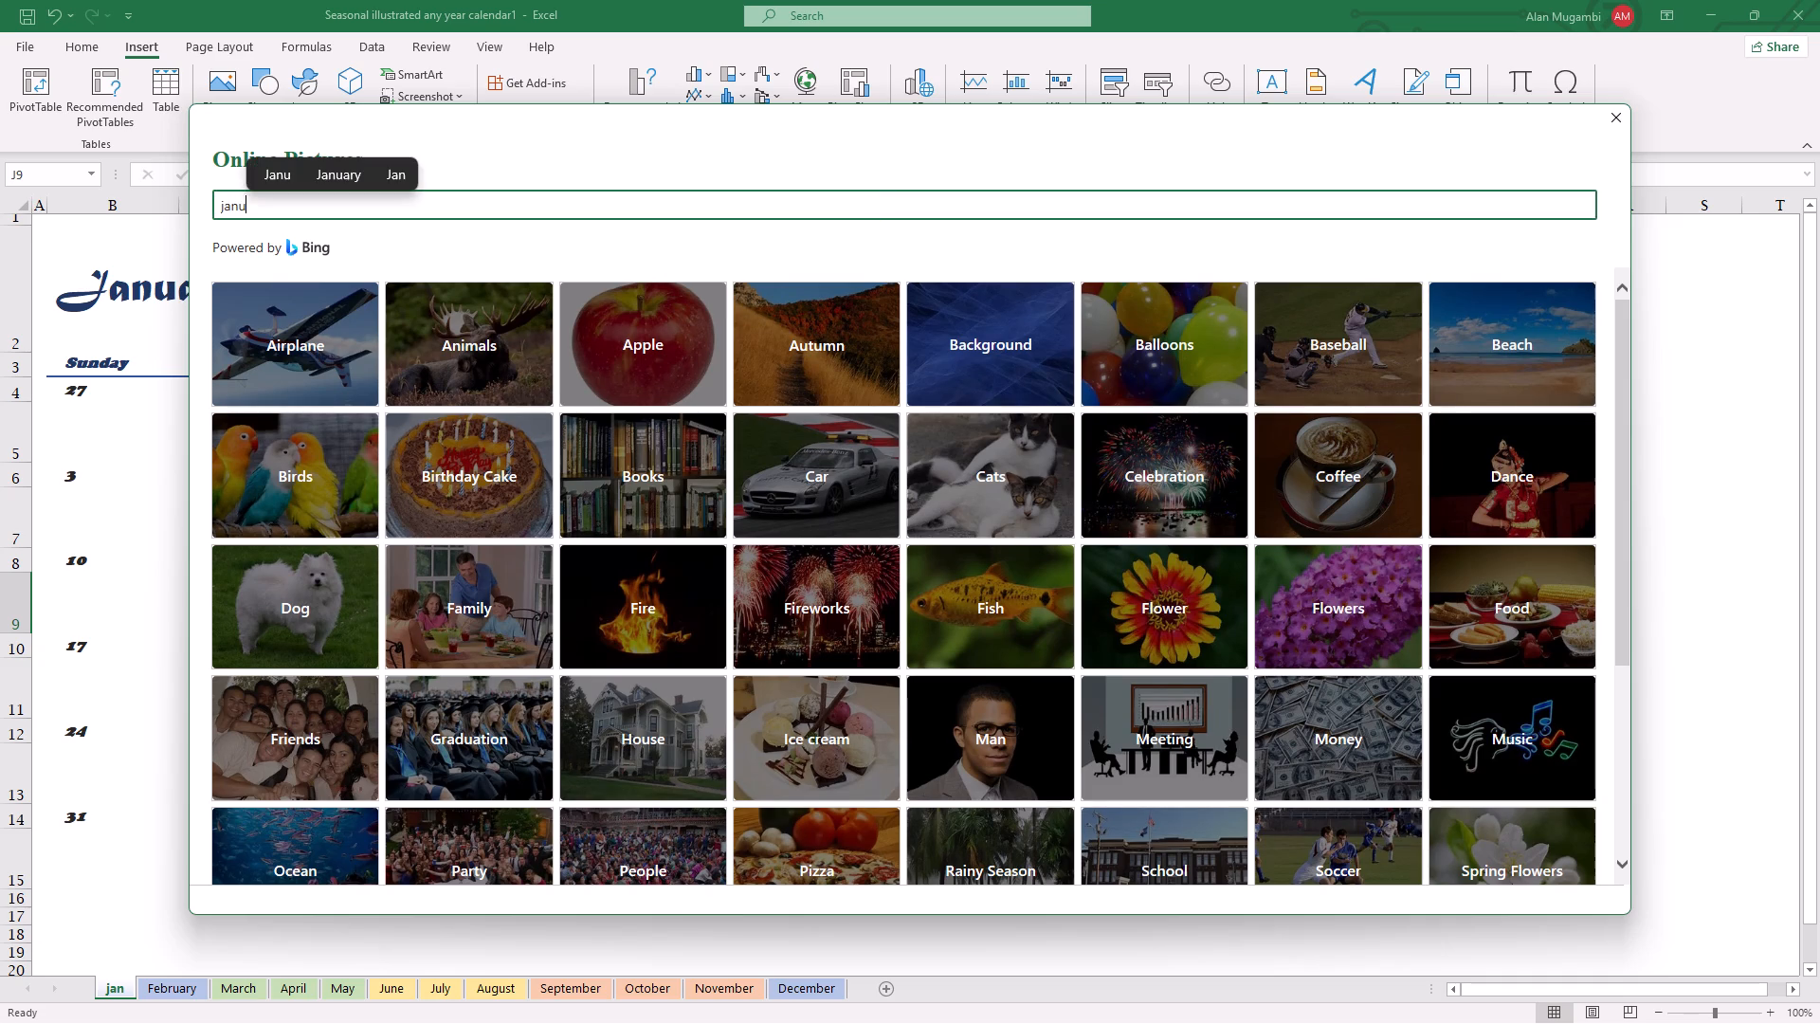
key("a")
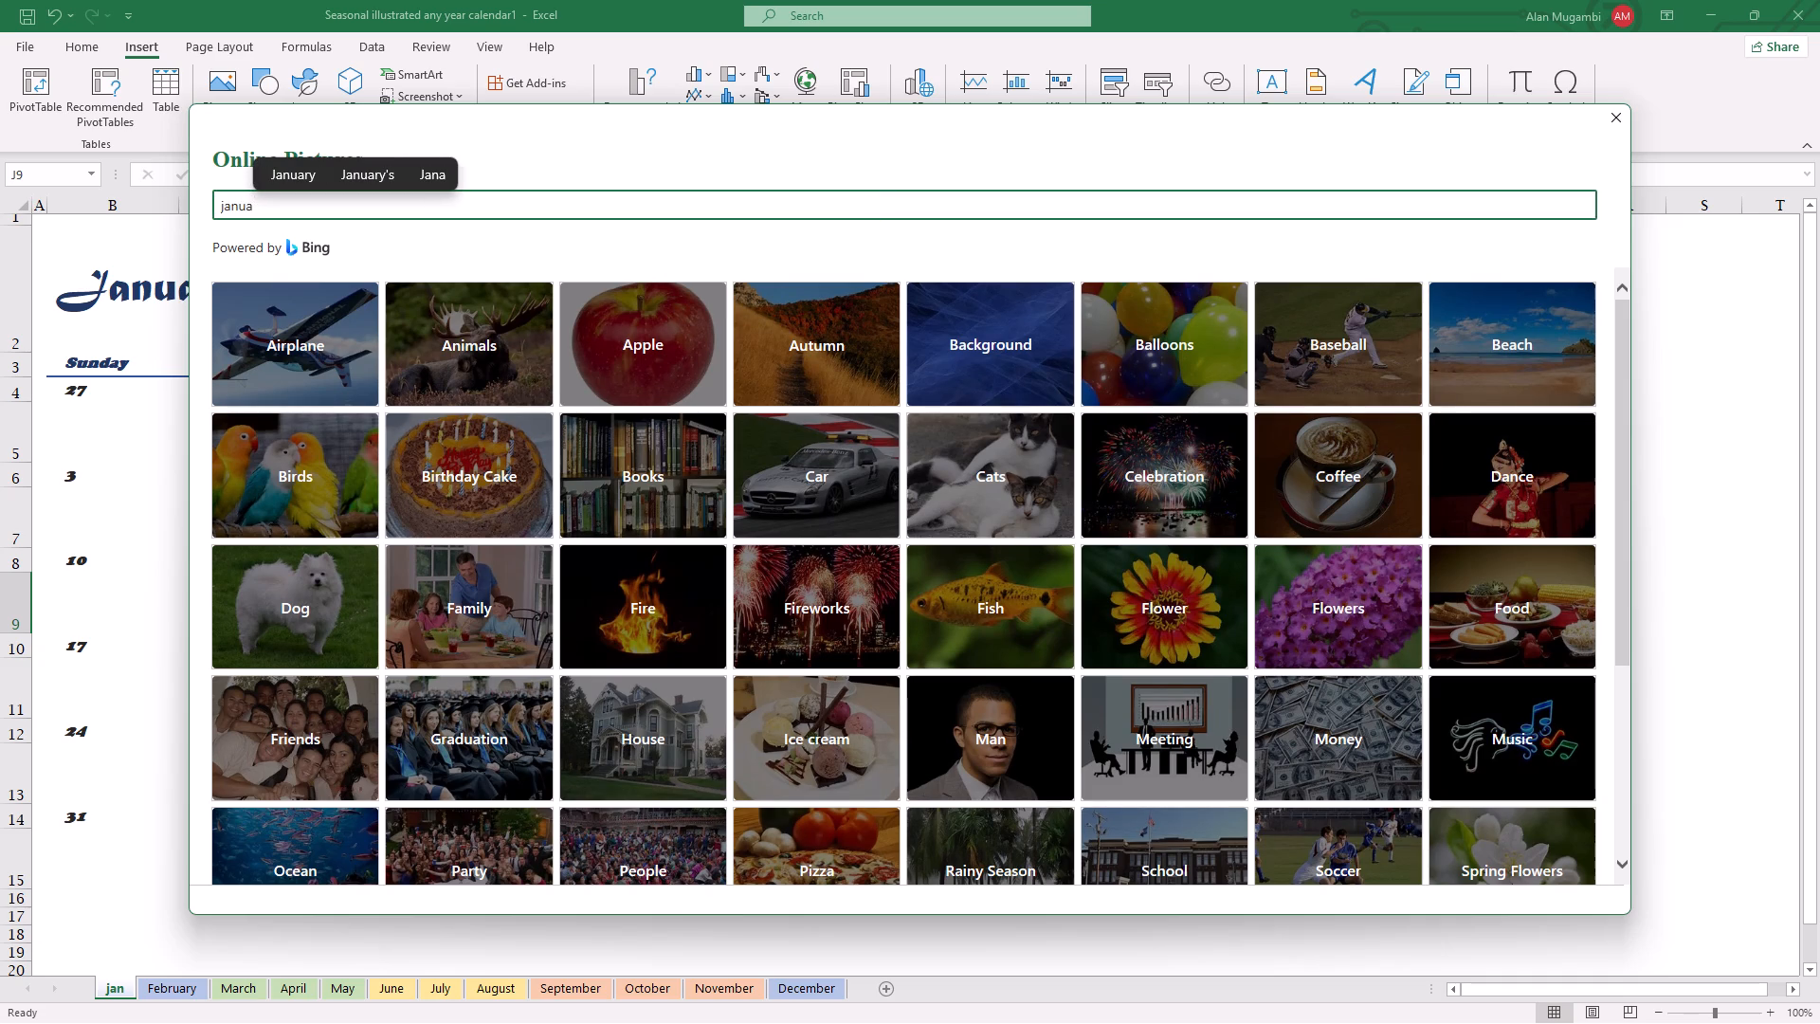
left_click(307, 167)
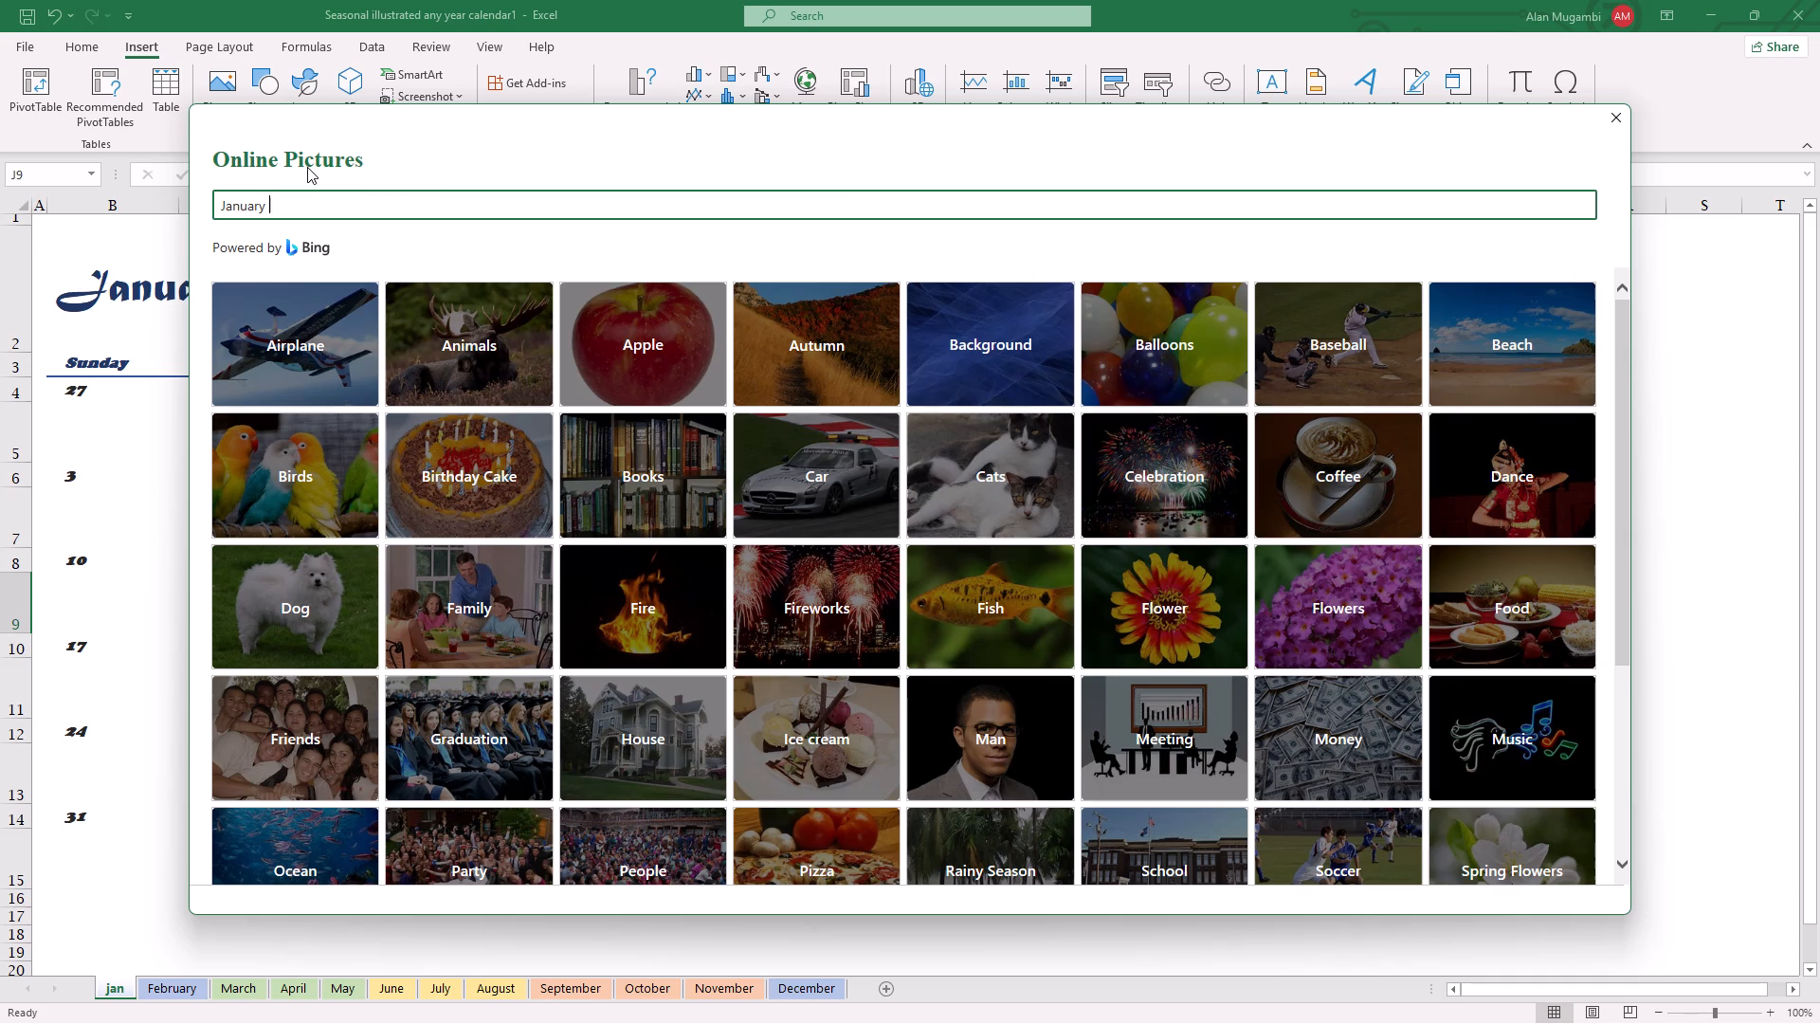
key("Return")
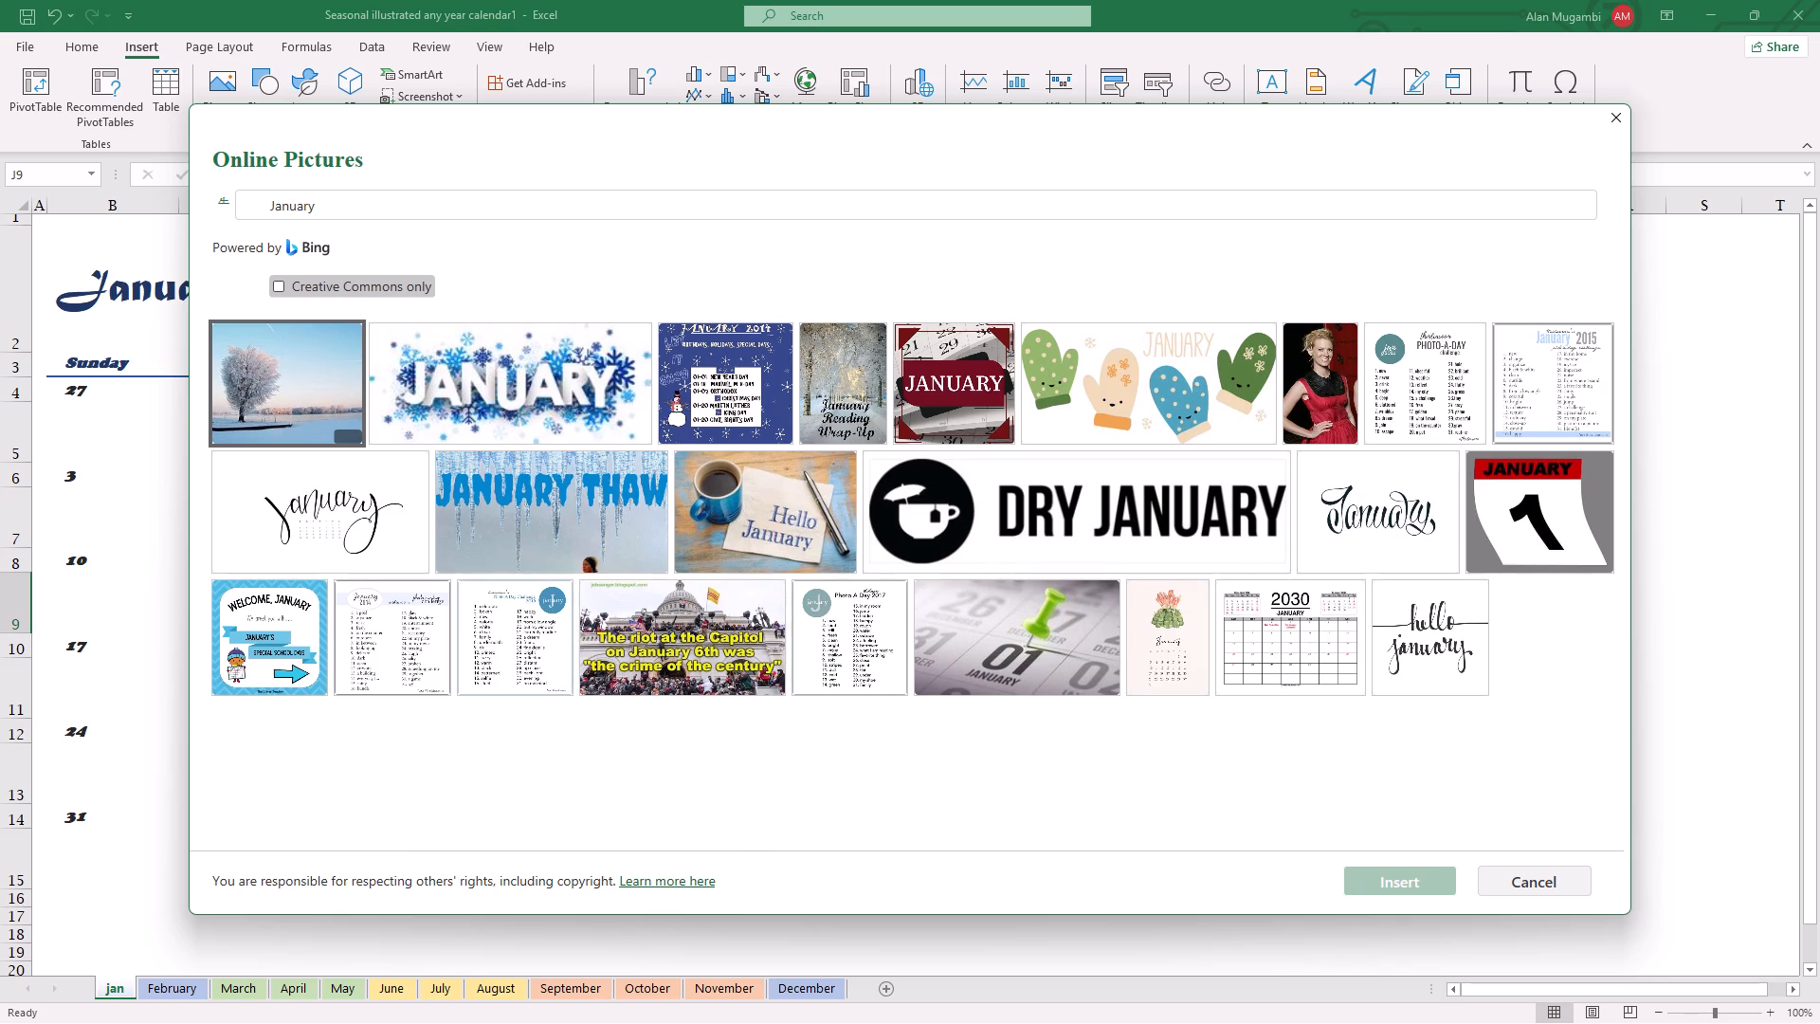
double_click(318, 495)
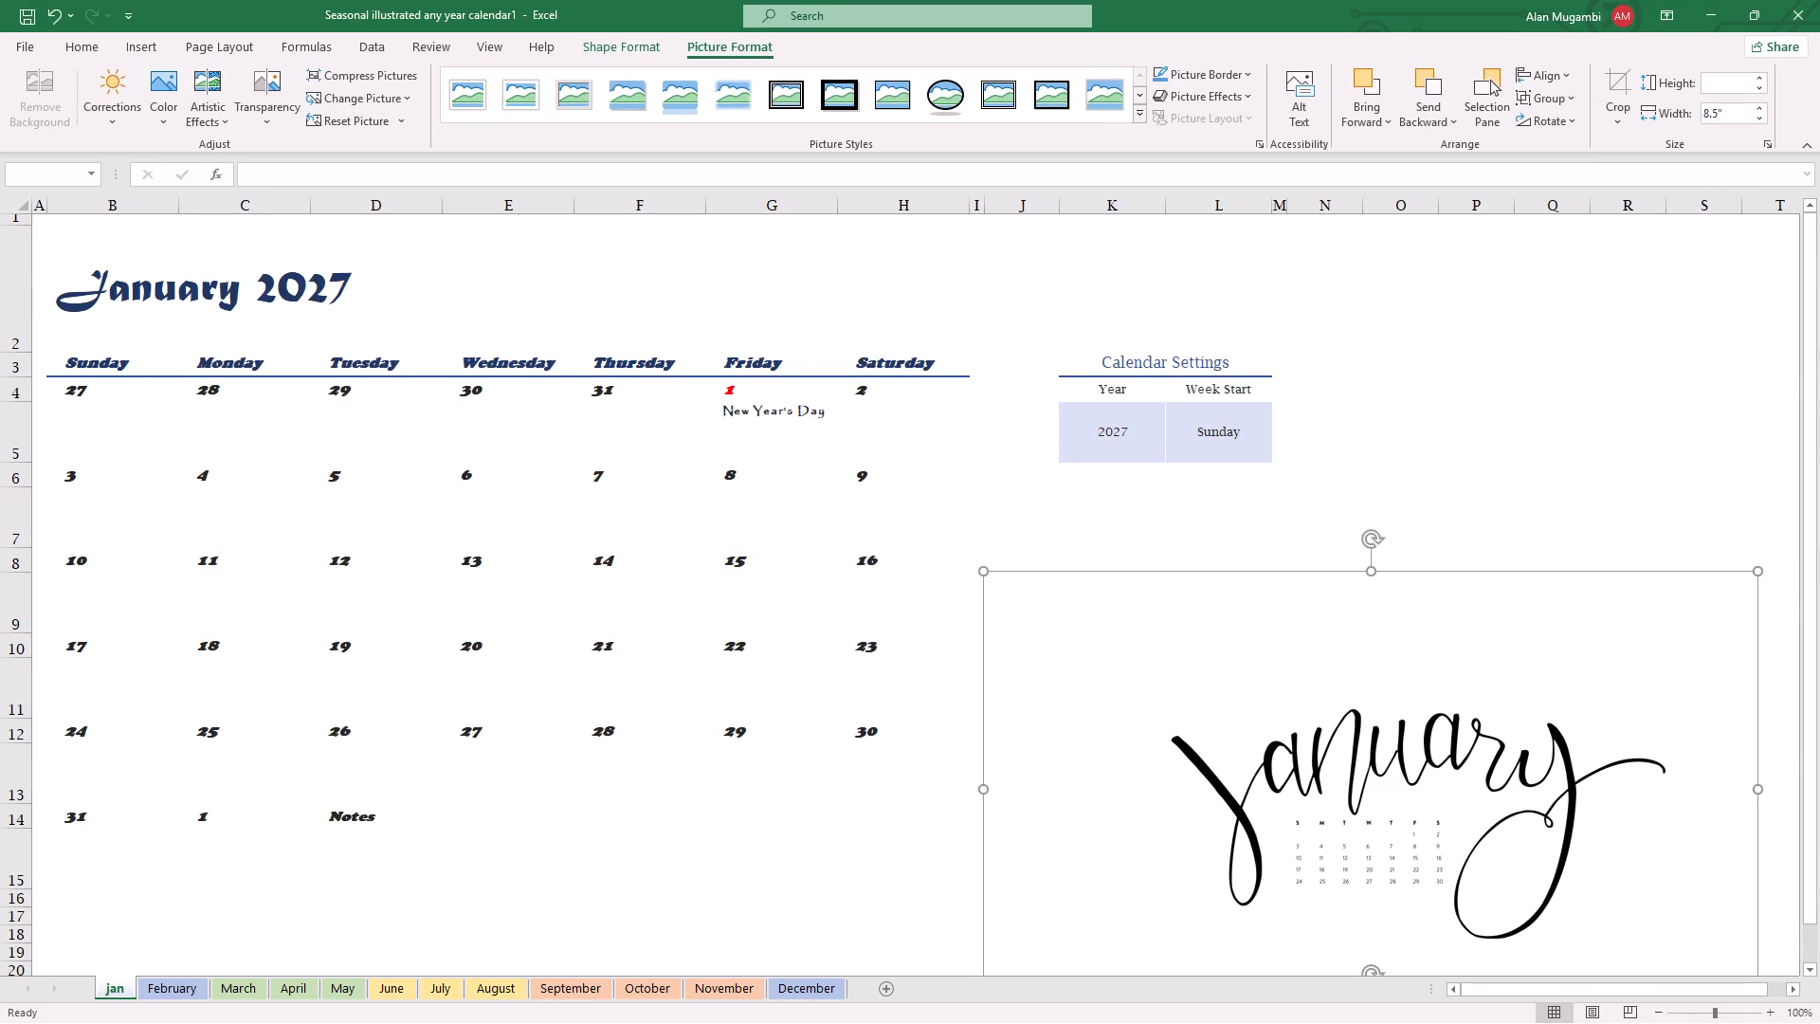
Move the January lettering picture with its licence caption onto the calendar grid, over columns B to H.
left_click_drag(1408, 838, 1208, 735)
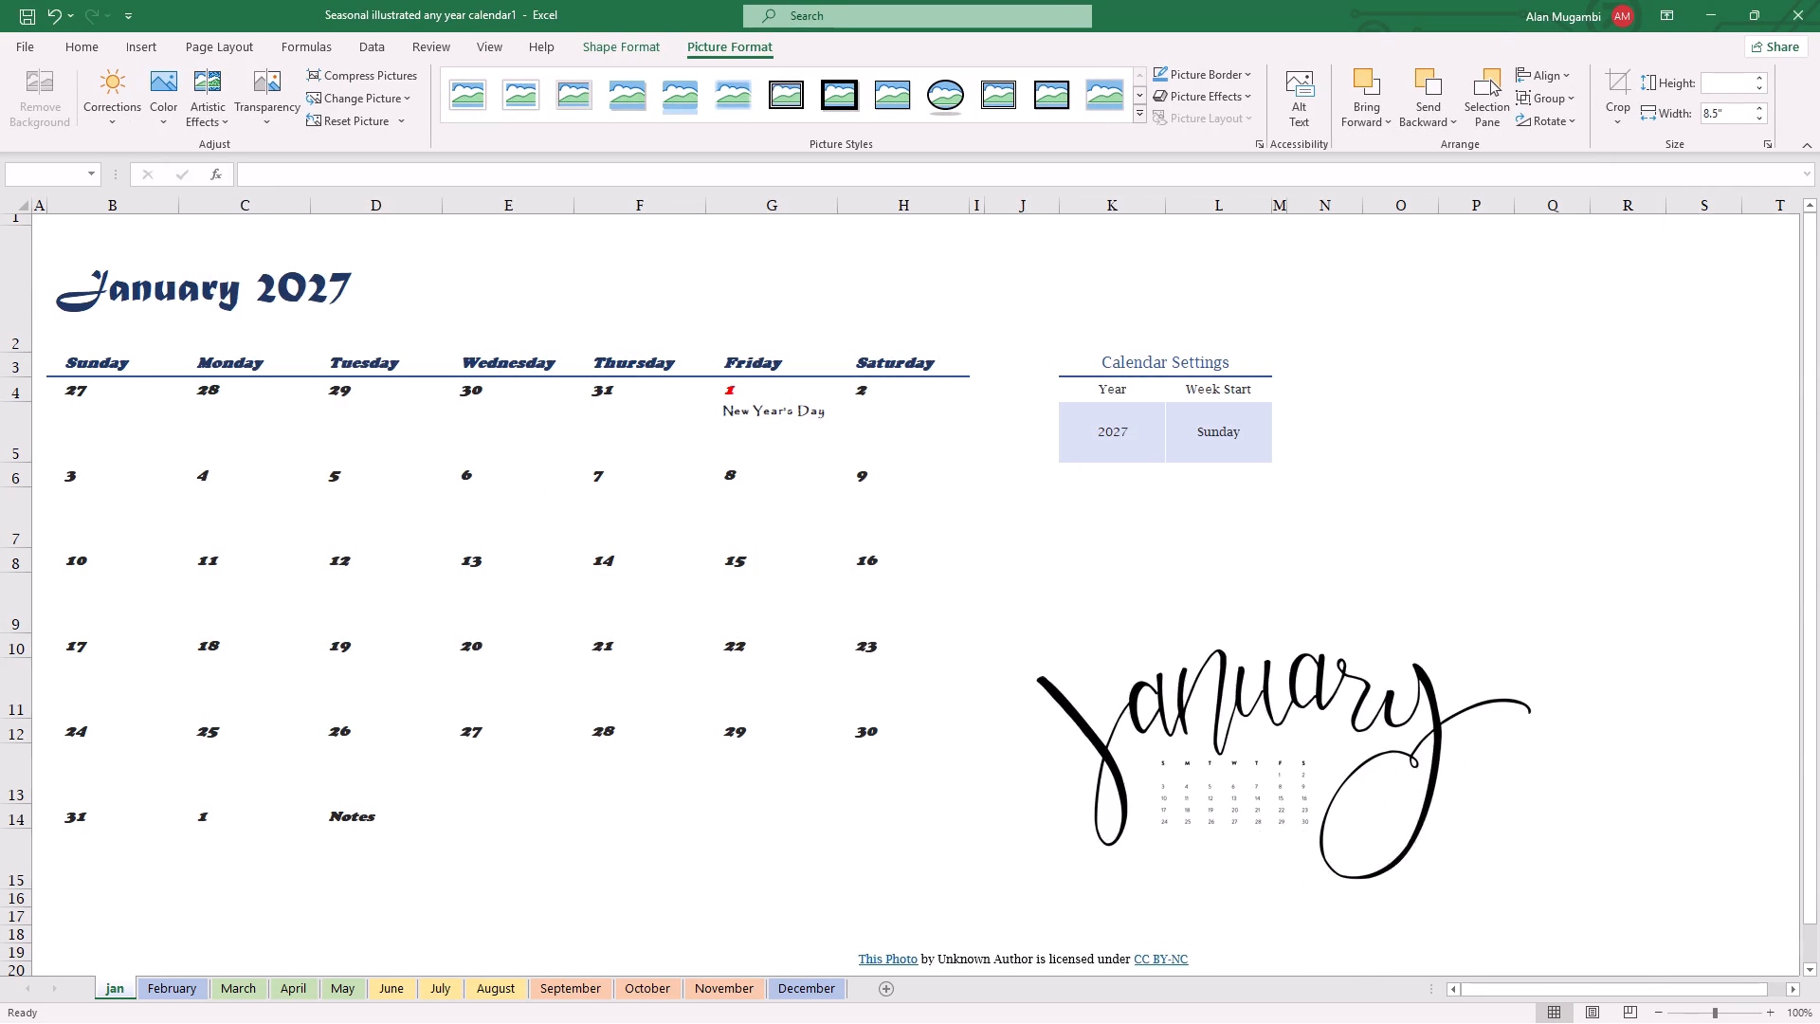
left_click_drag(1208, 735, 502, 464)
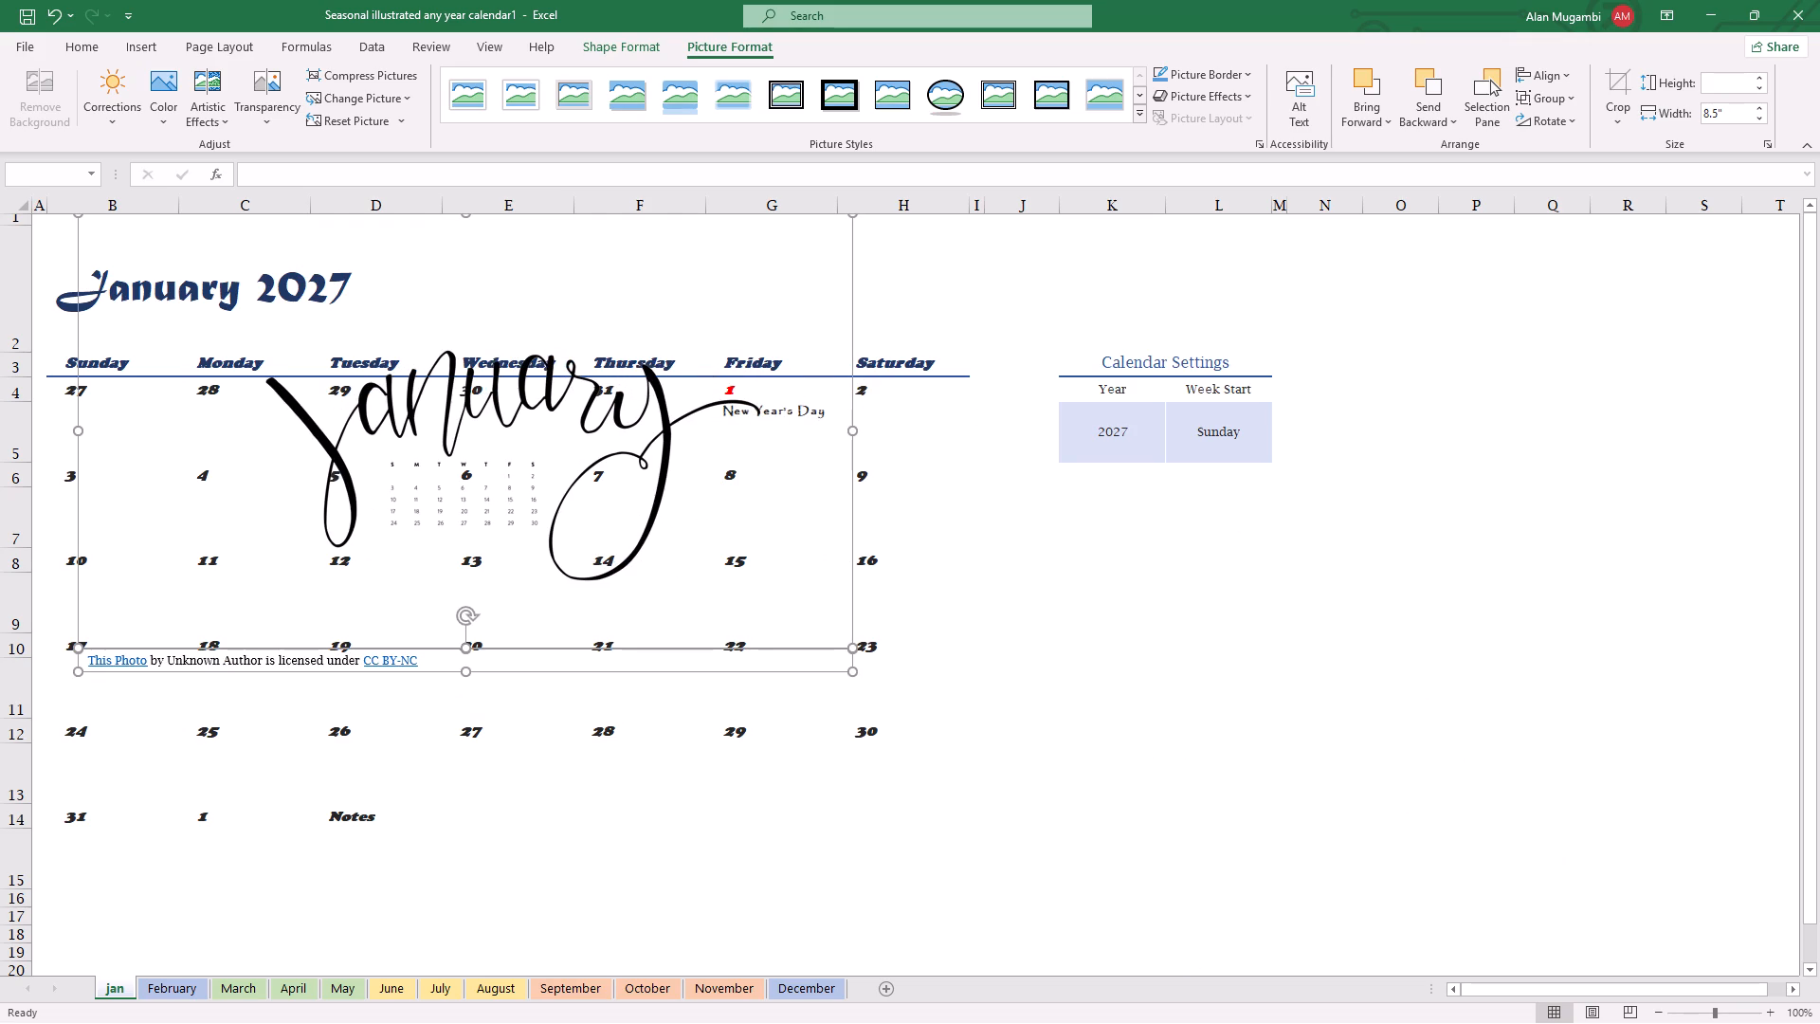
Stretch the January picture's bottom edge downward to about row 12 of the calendar grid.
left_click_drag(467, 647, 468, 780)
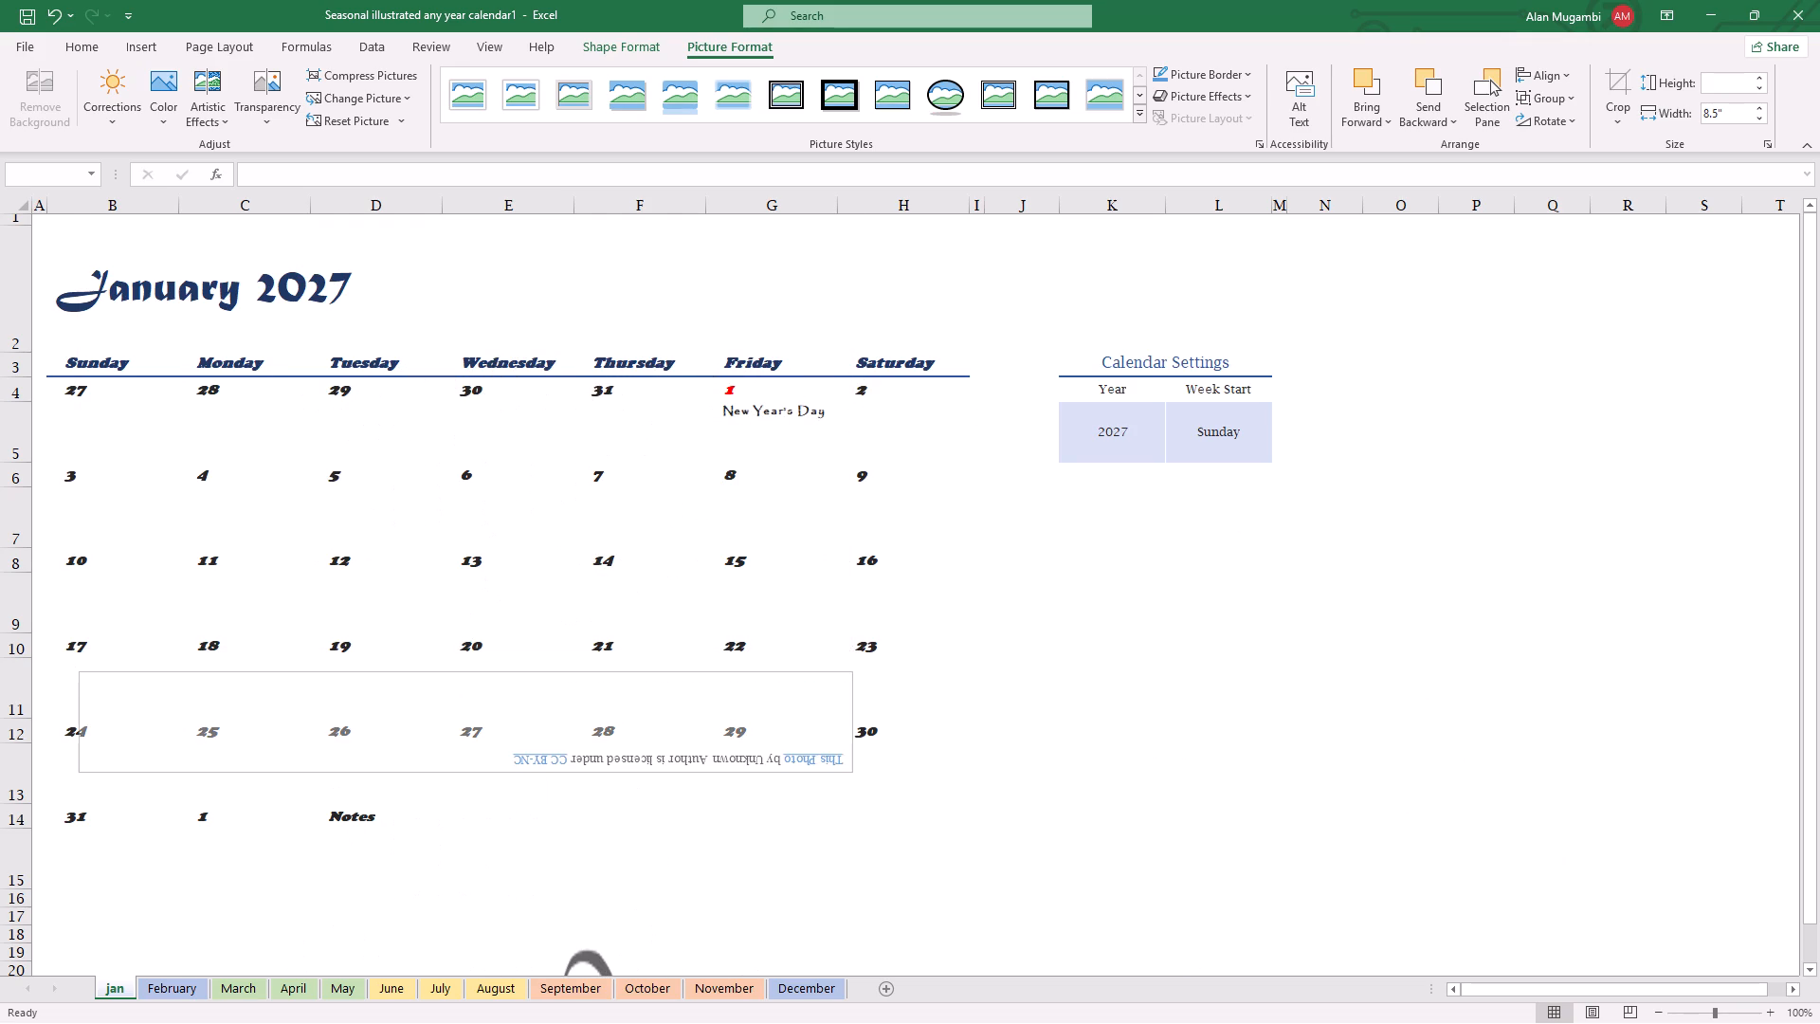
left_click_drag(468, 780, 470, 616)
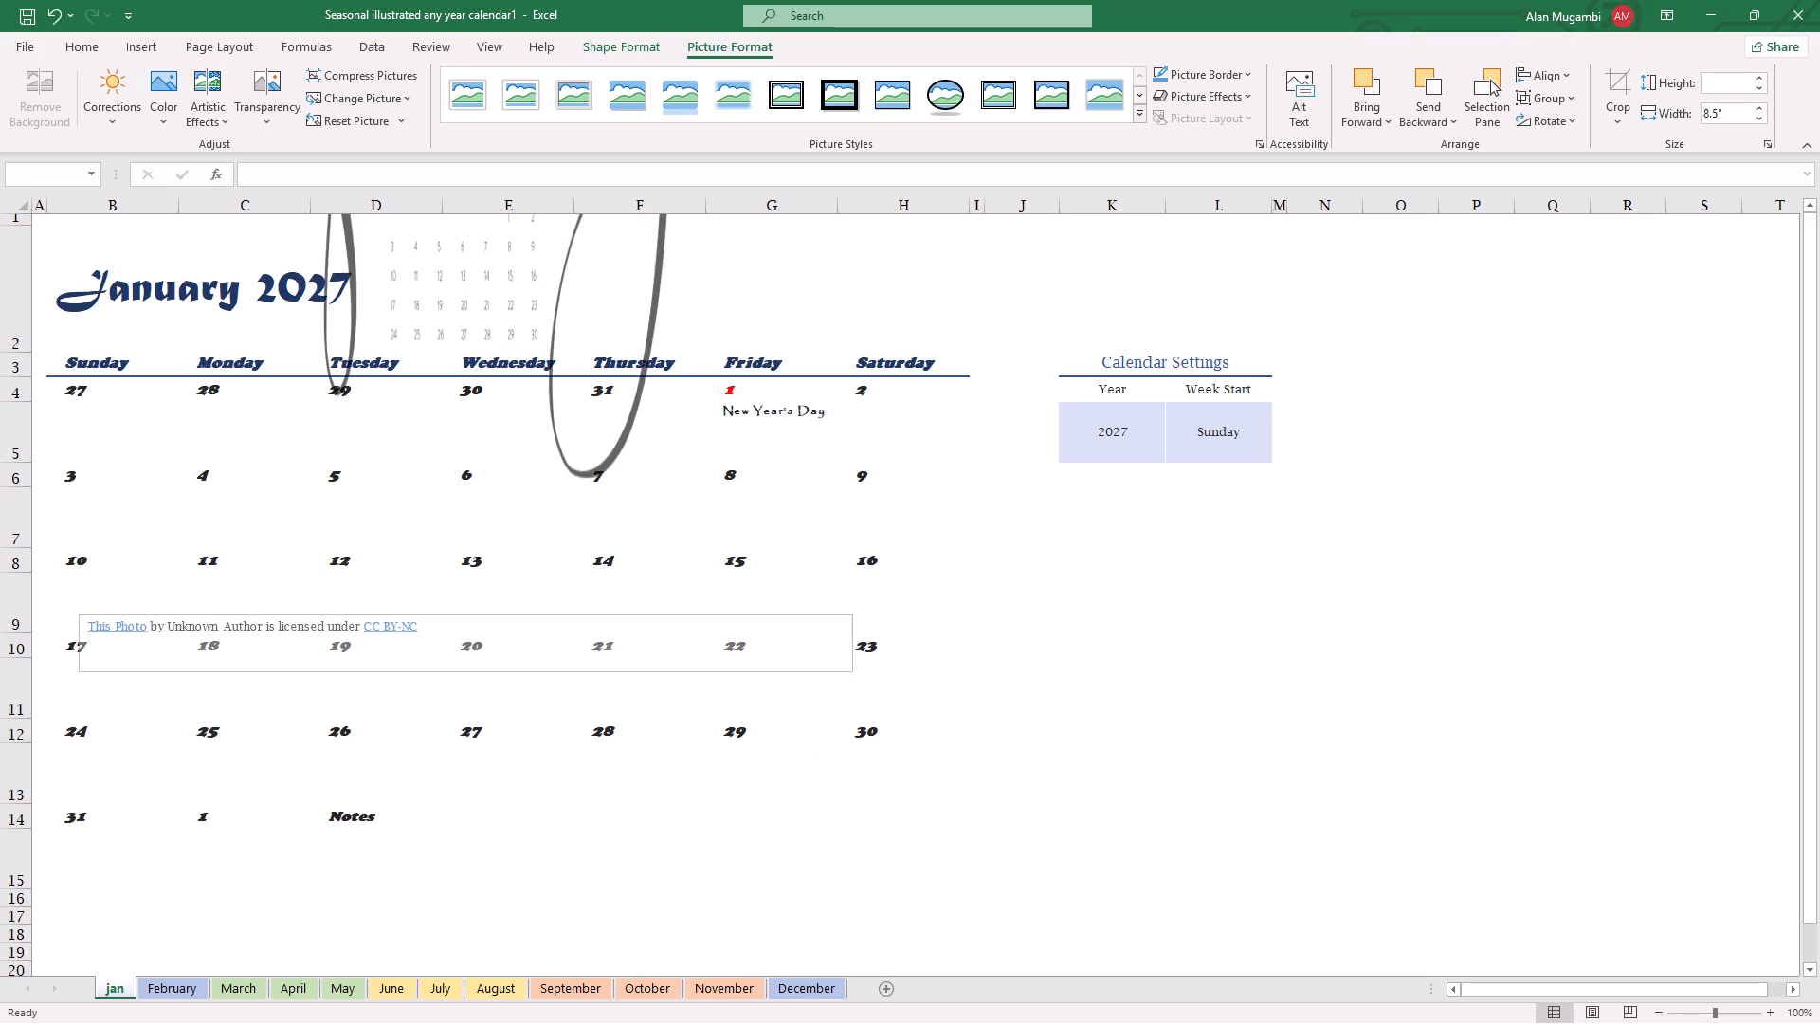
left_click_drag(470, 616, 457, 645)
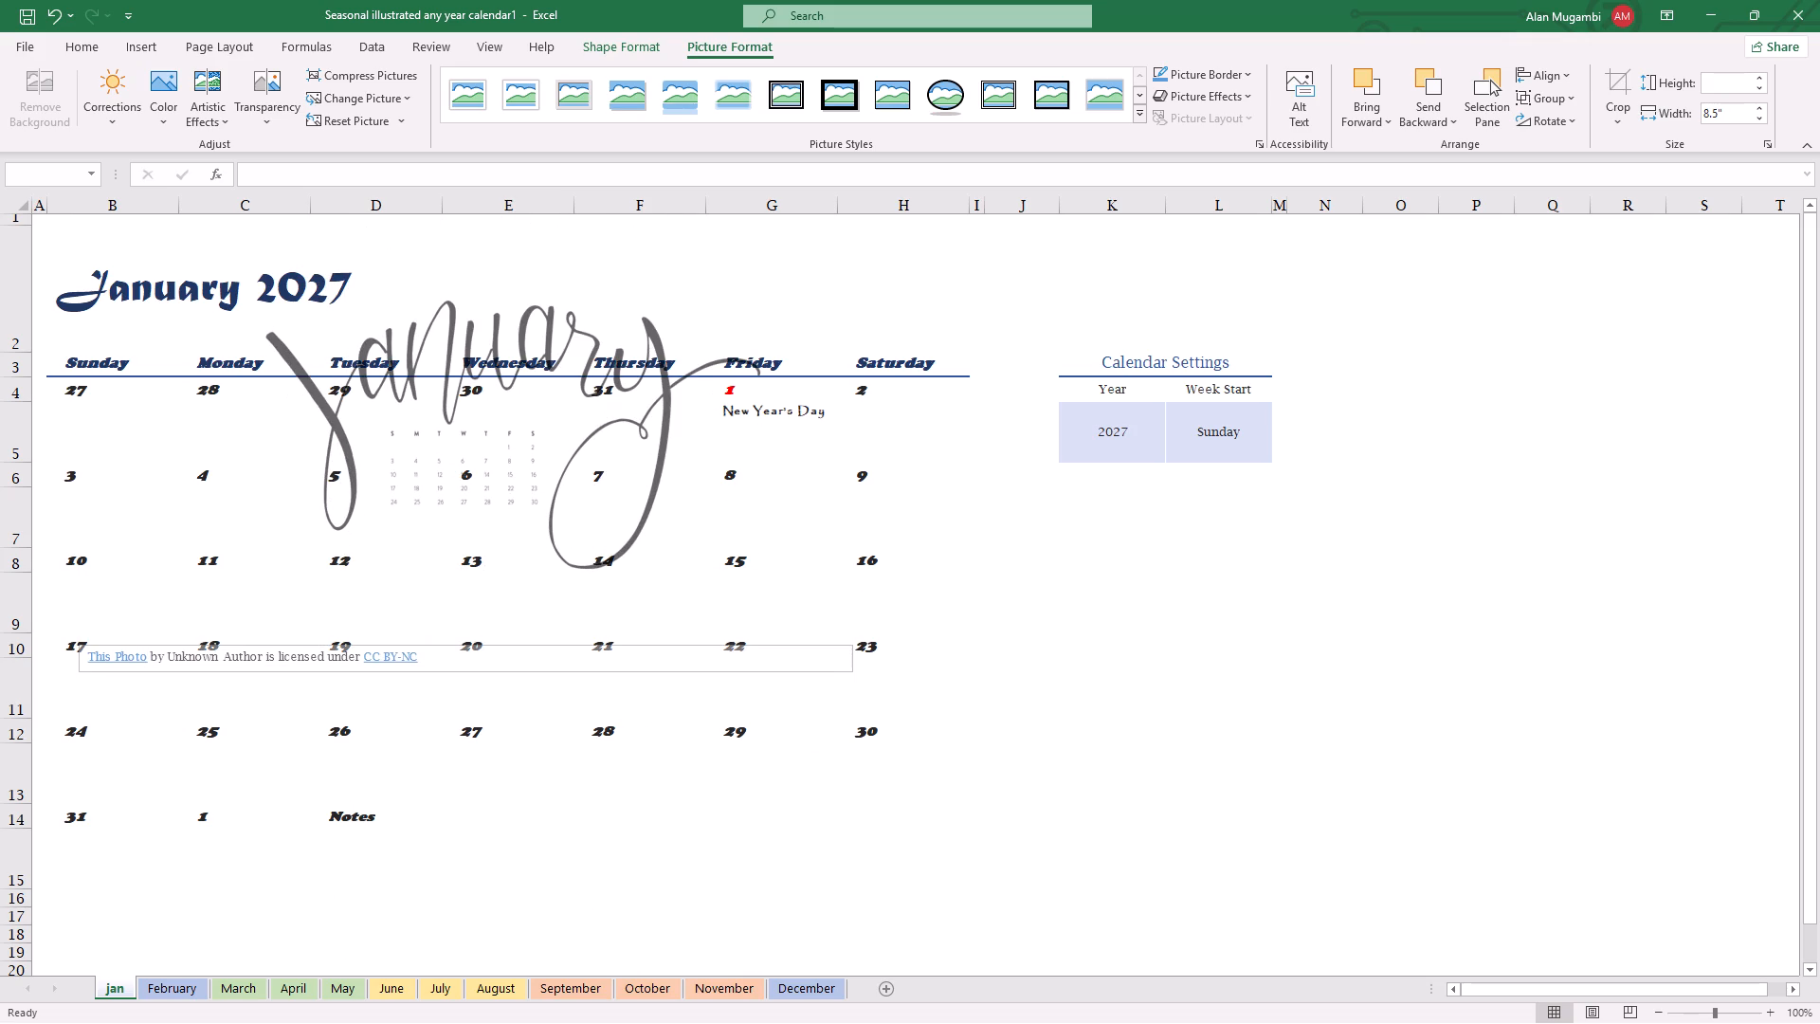
left_click_drag(457, 645, 456, 649)
left_click_drag(463, 667, 468, 643)
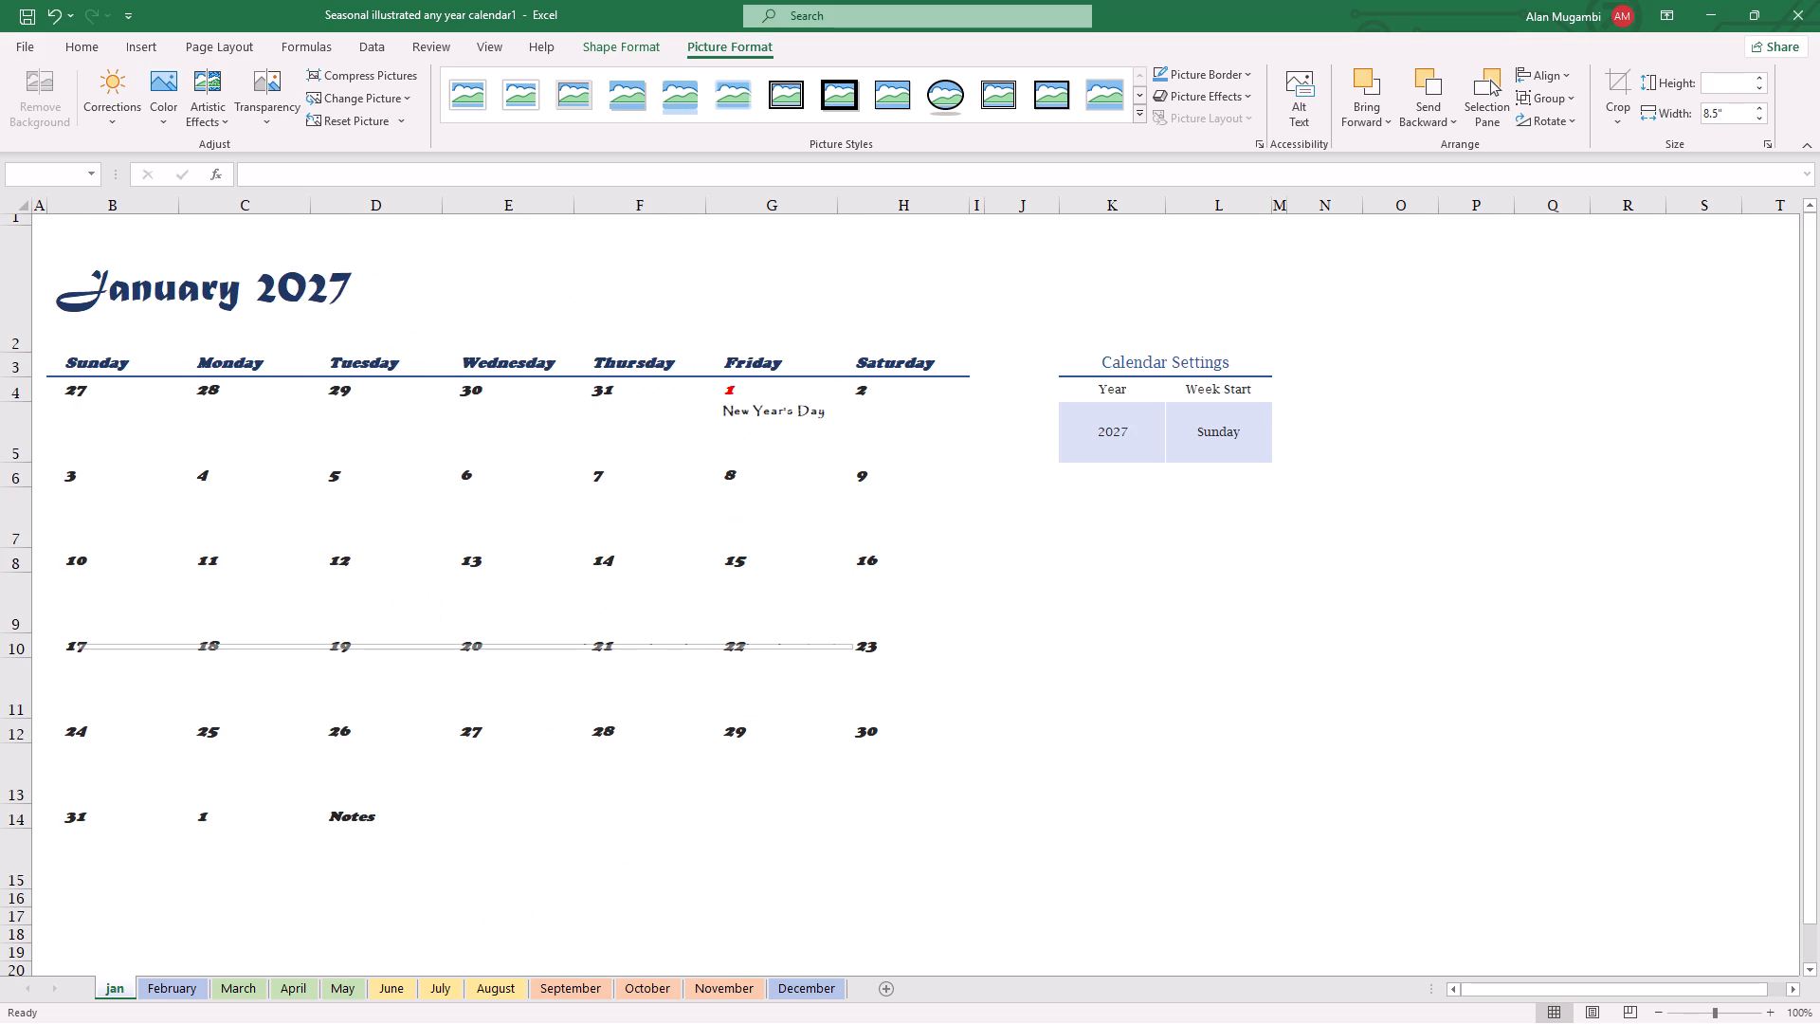
left_click_drag(468, 643, 474, 594)
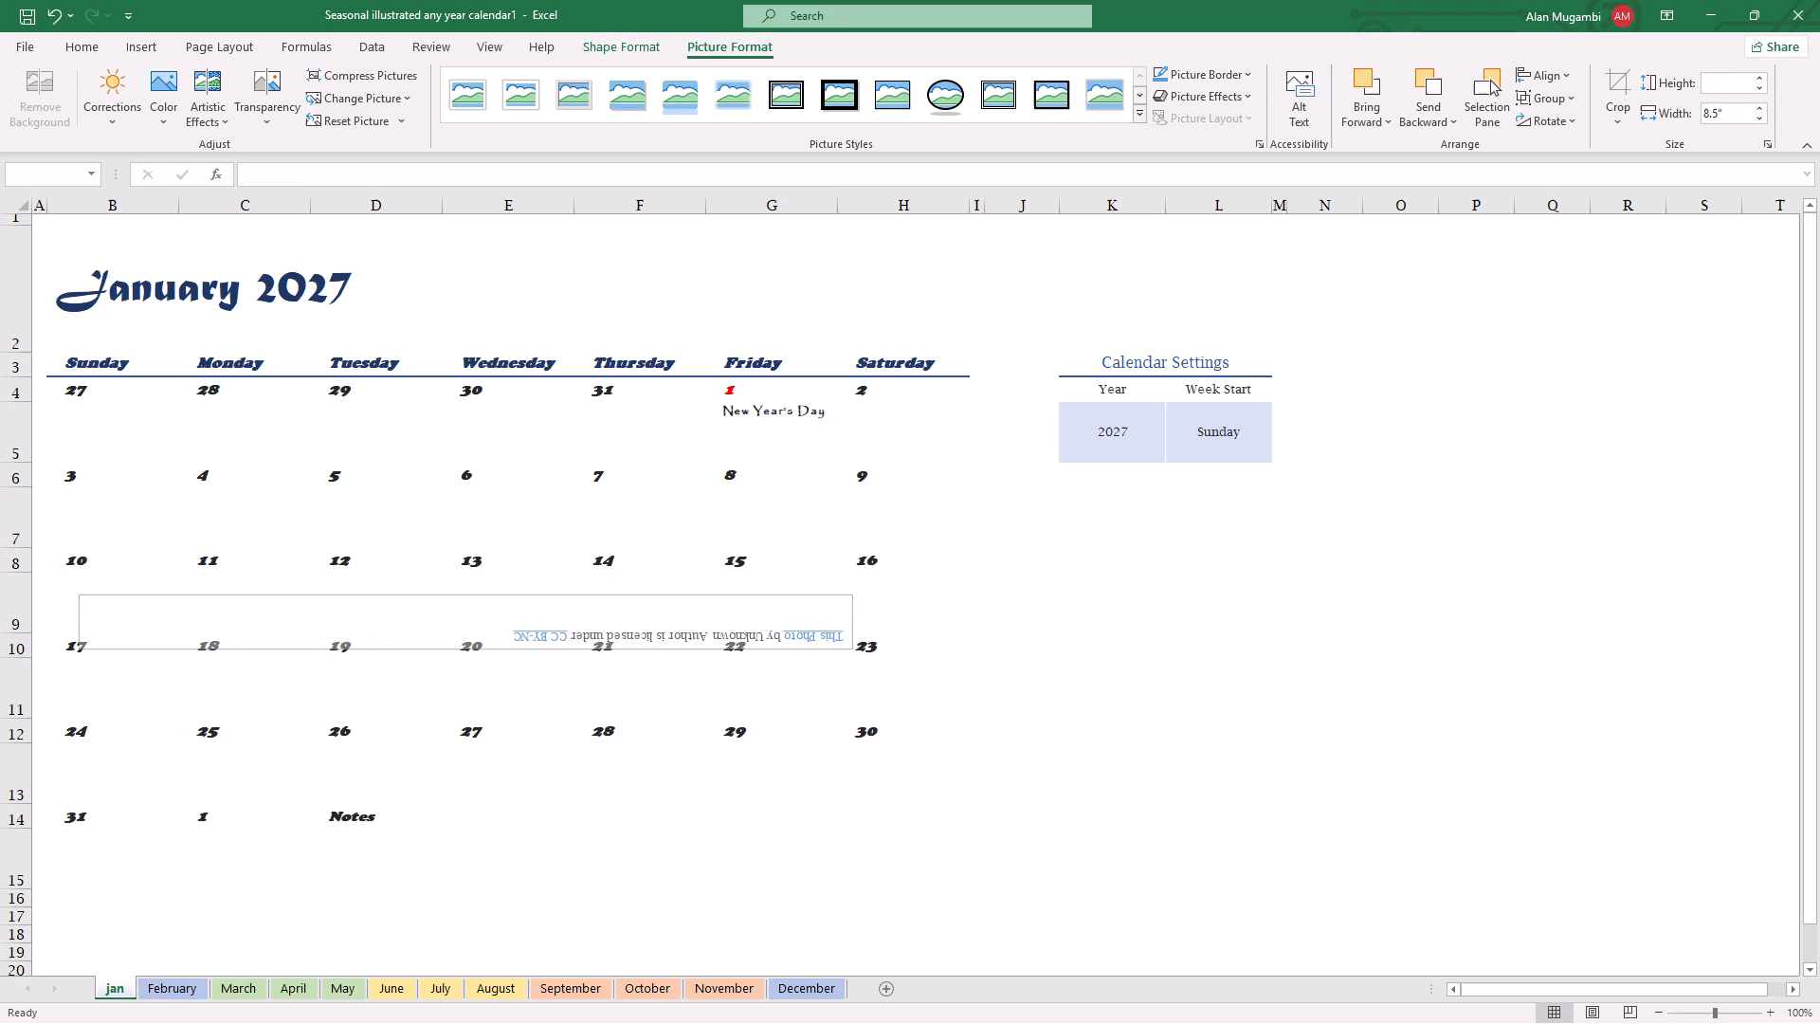
left_click_drag(474, 594, 474, 649)
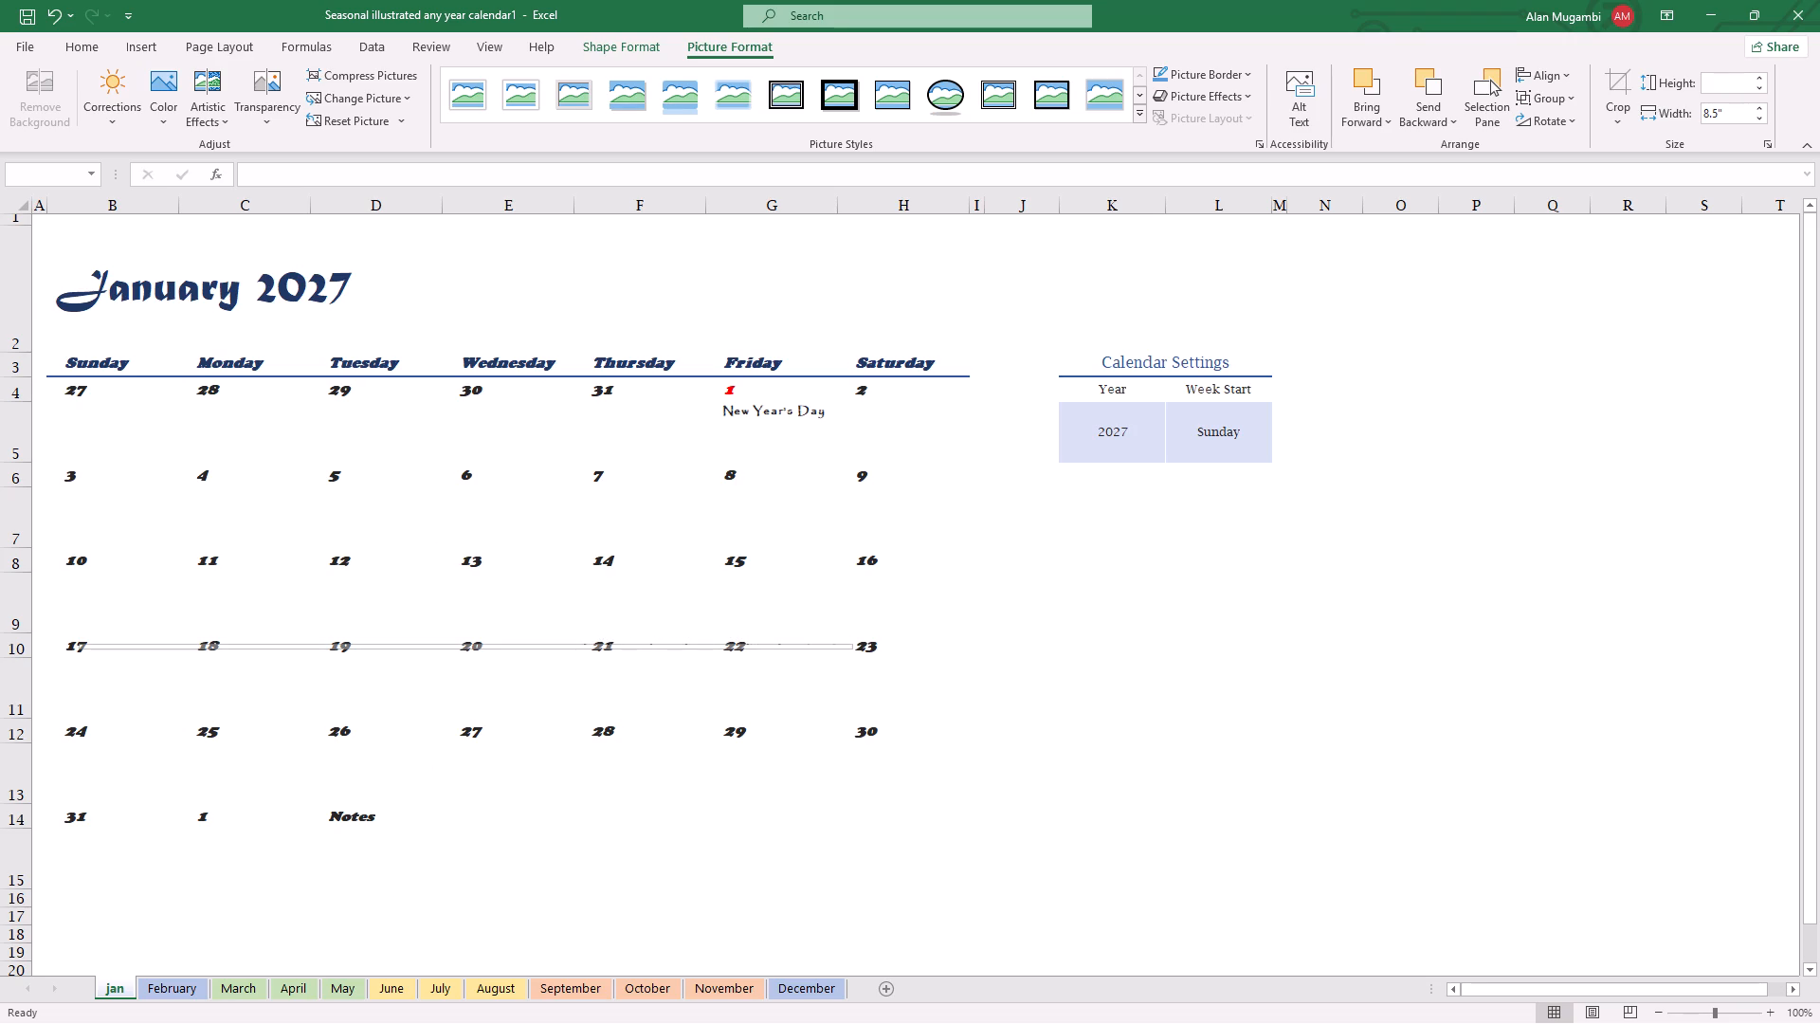
left_click_drag(474, 649, 475, 673)
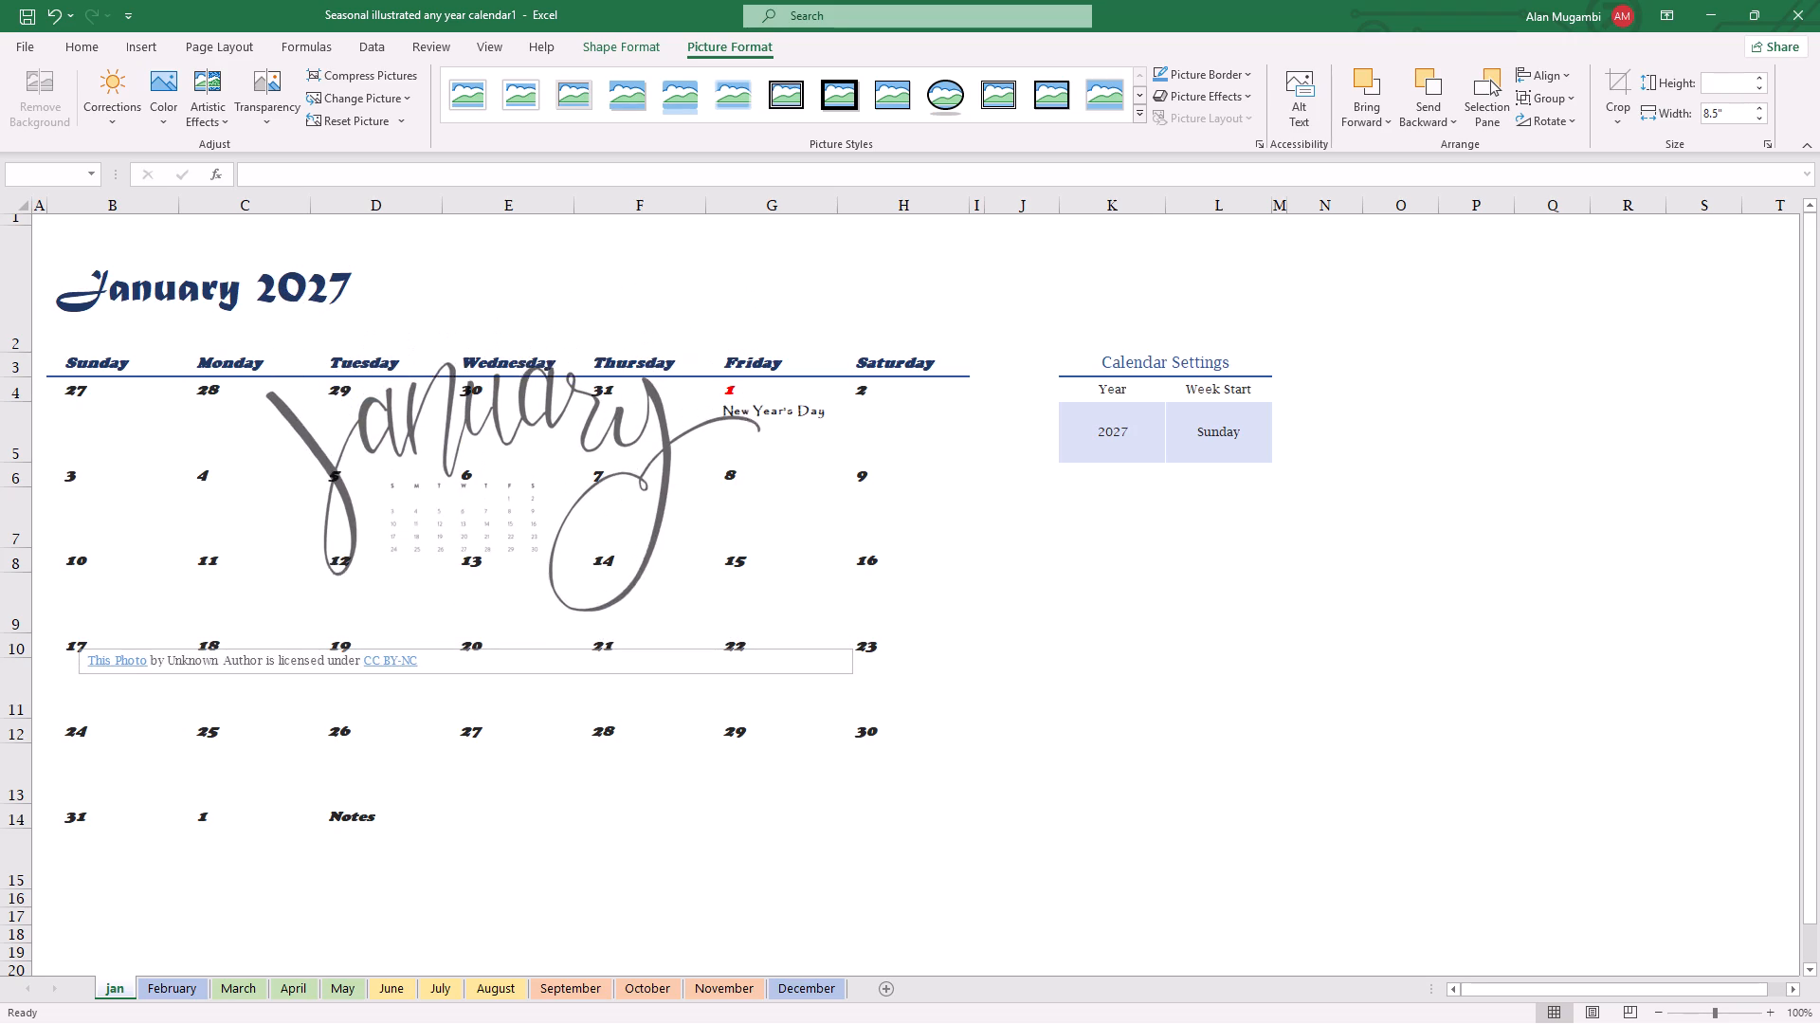
left_click_drag(475, 673, 475, 676)
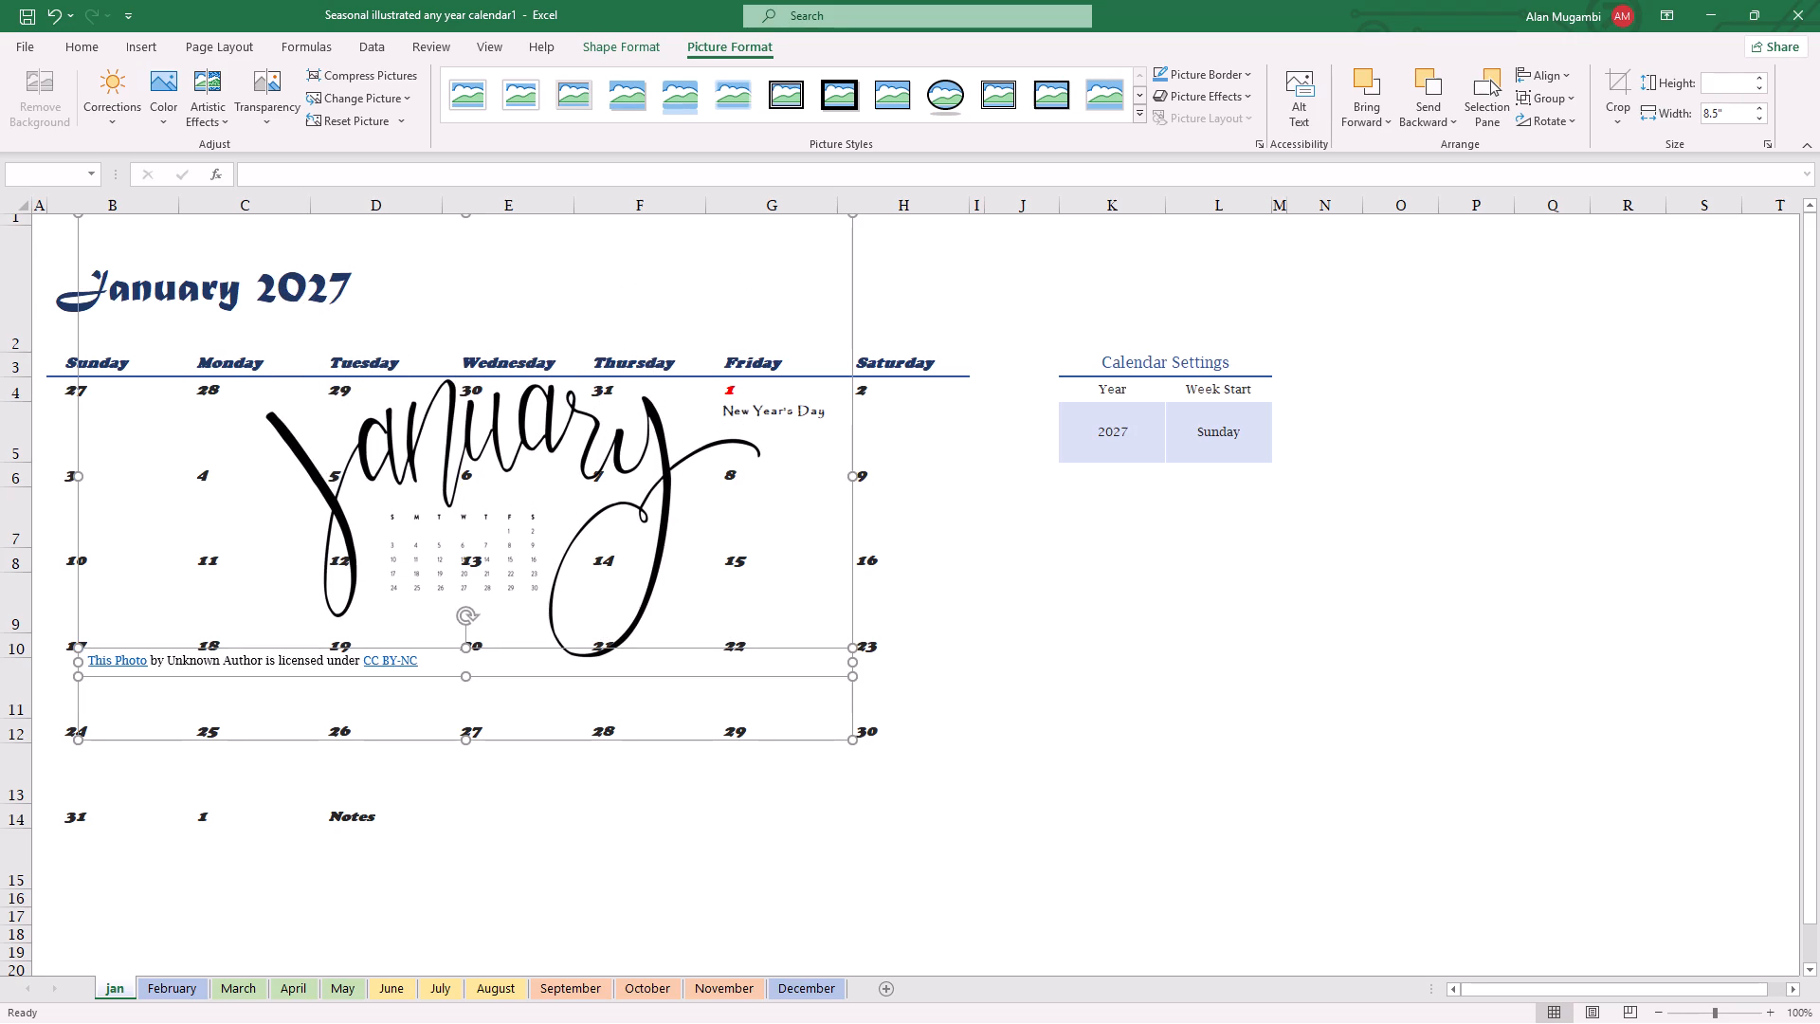
Shift the January picture down and left so it starts at column B and its bottom edge reaches the Notes row.
left_click_drag(467, 440, 486, 532)
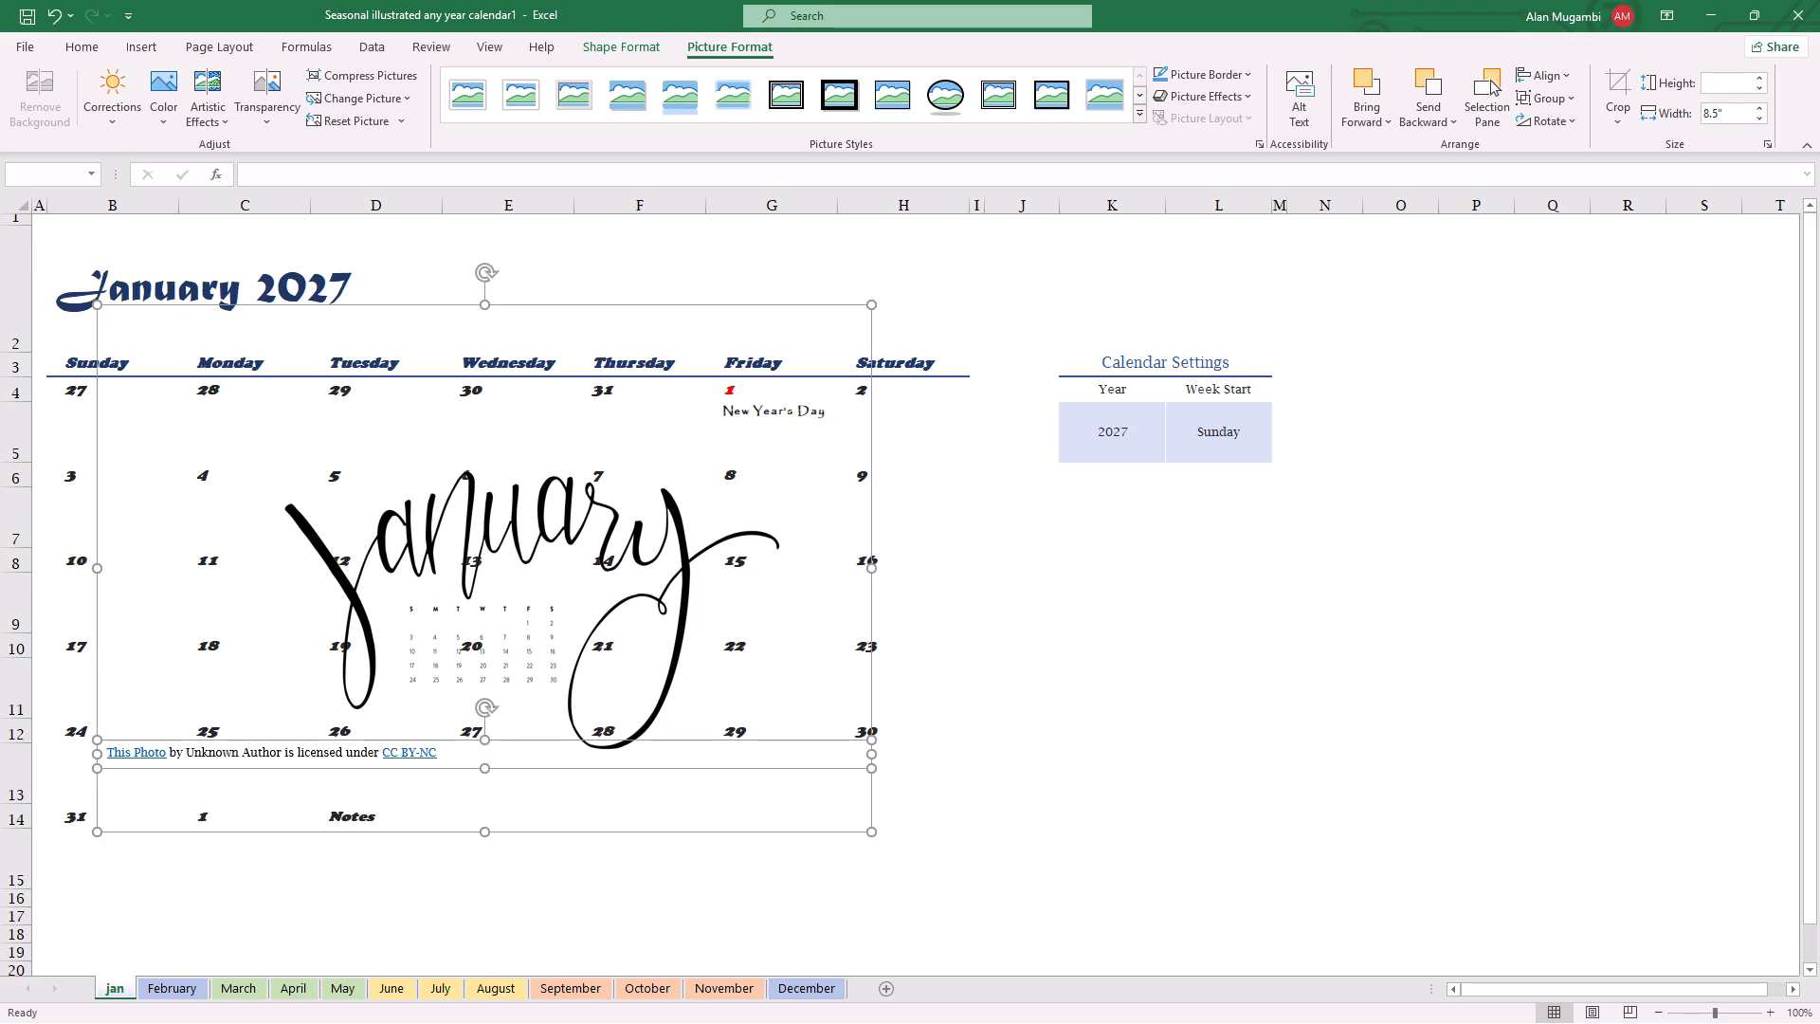
left_click_drag(485, 831, 485, 824)
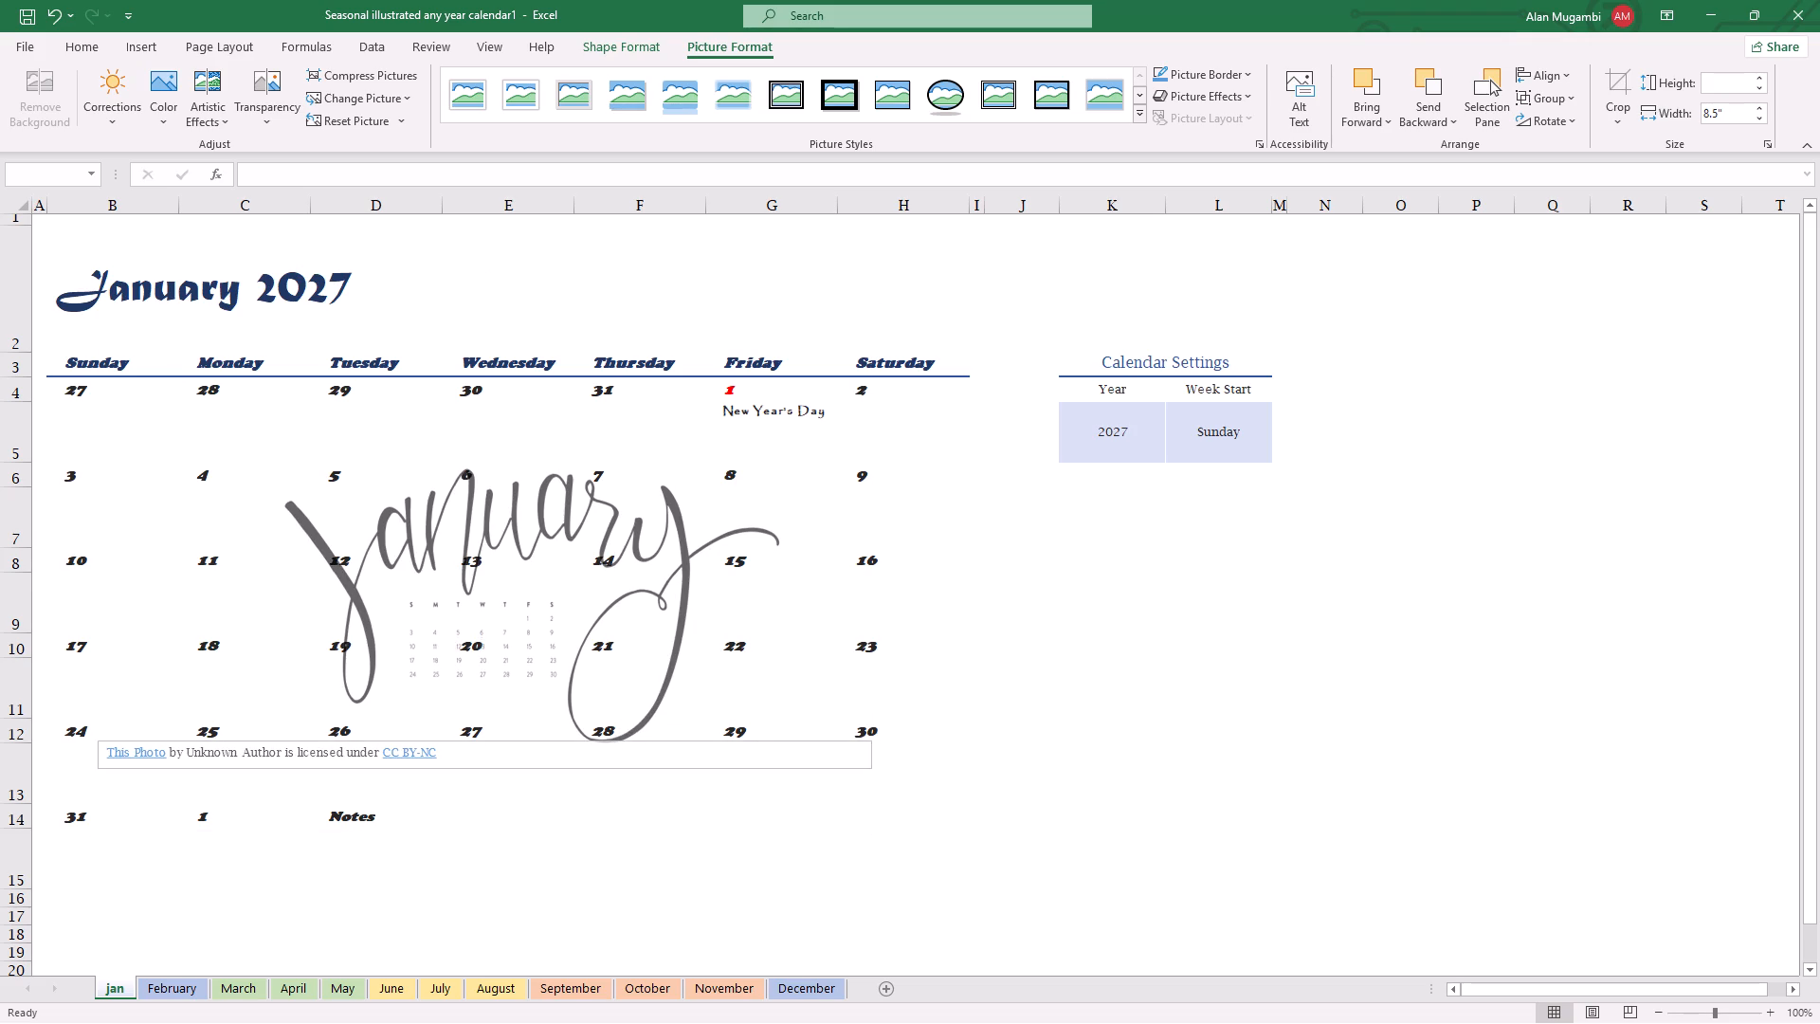
left_click_drag(485, 824, 475, 831)
left_click_drag(475, 831, 469, 825)
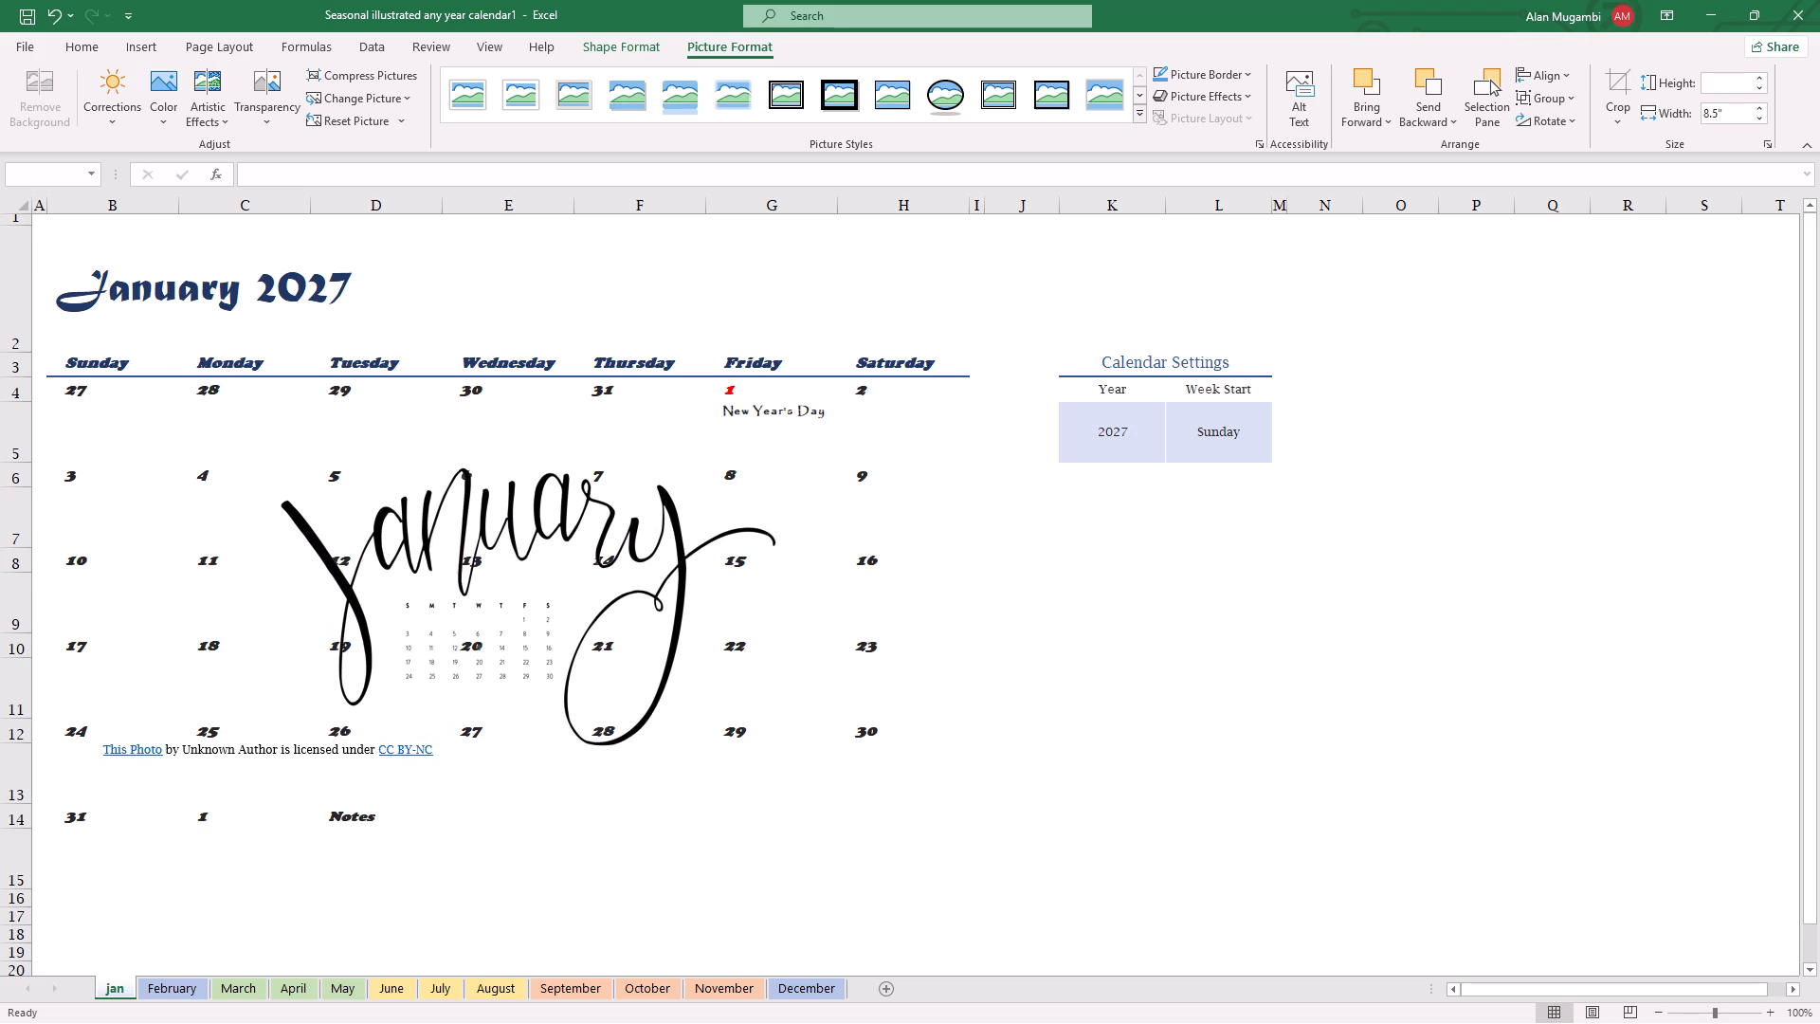
left_click_drag(469, 825, 430, 825)
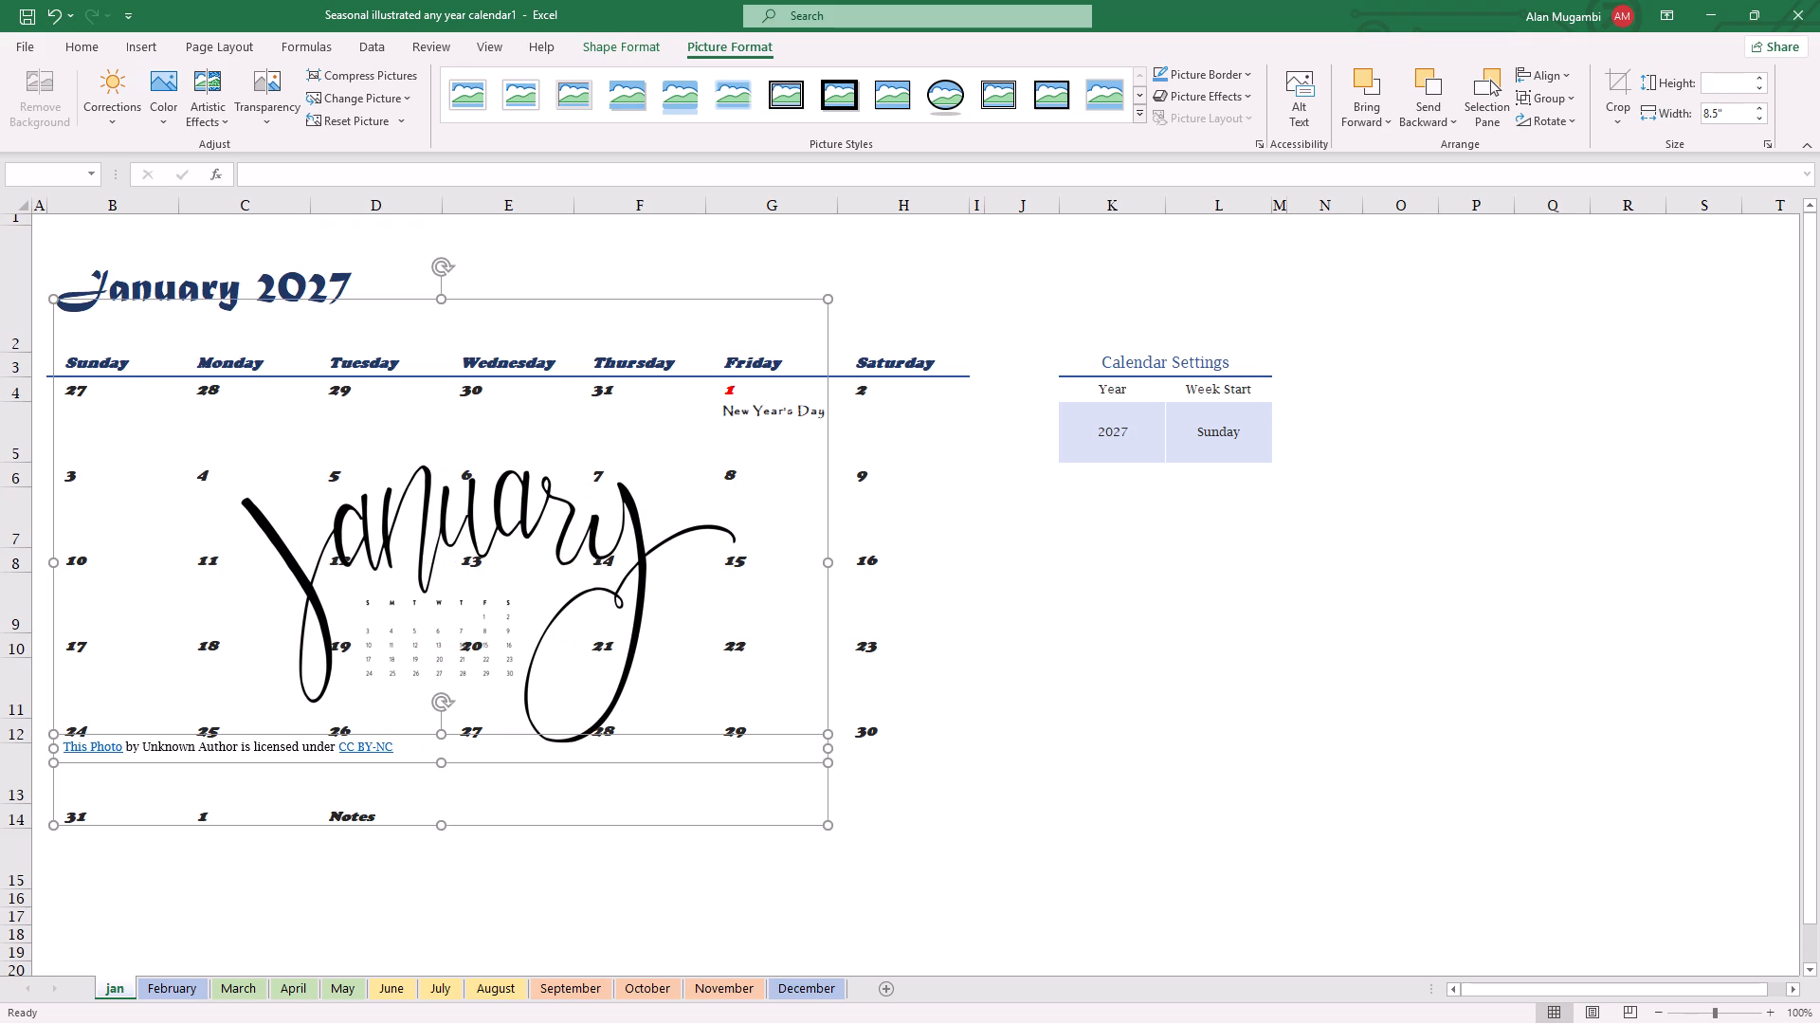
Extend the January picture's top edge to row 1 and its left edge to column A, making it about 8.73" wide.
left_click_drag(446, 299, 441, 279)
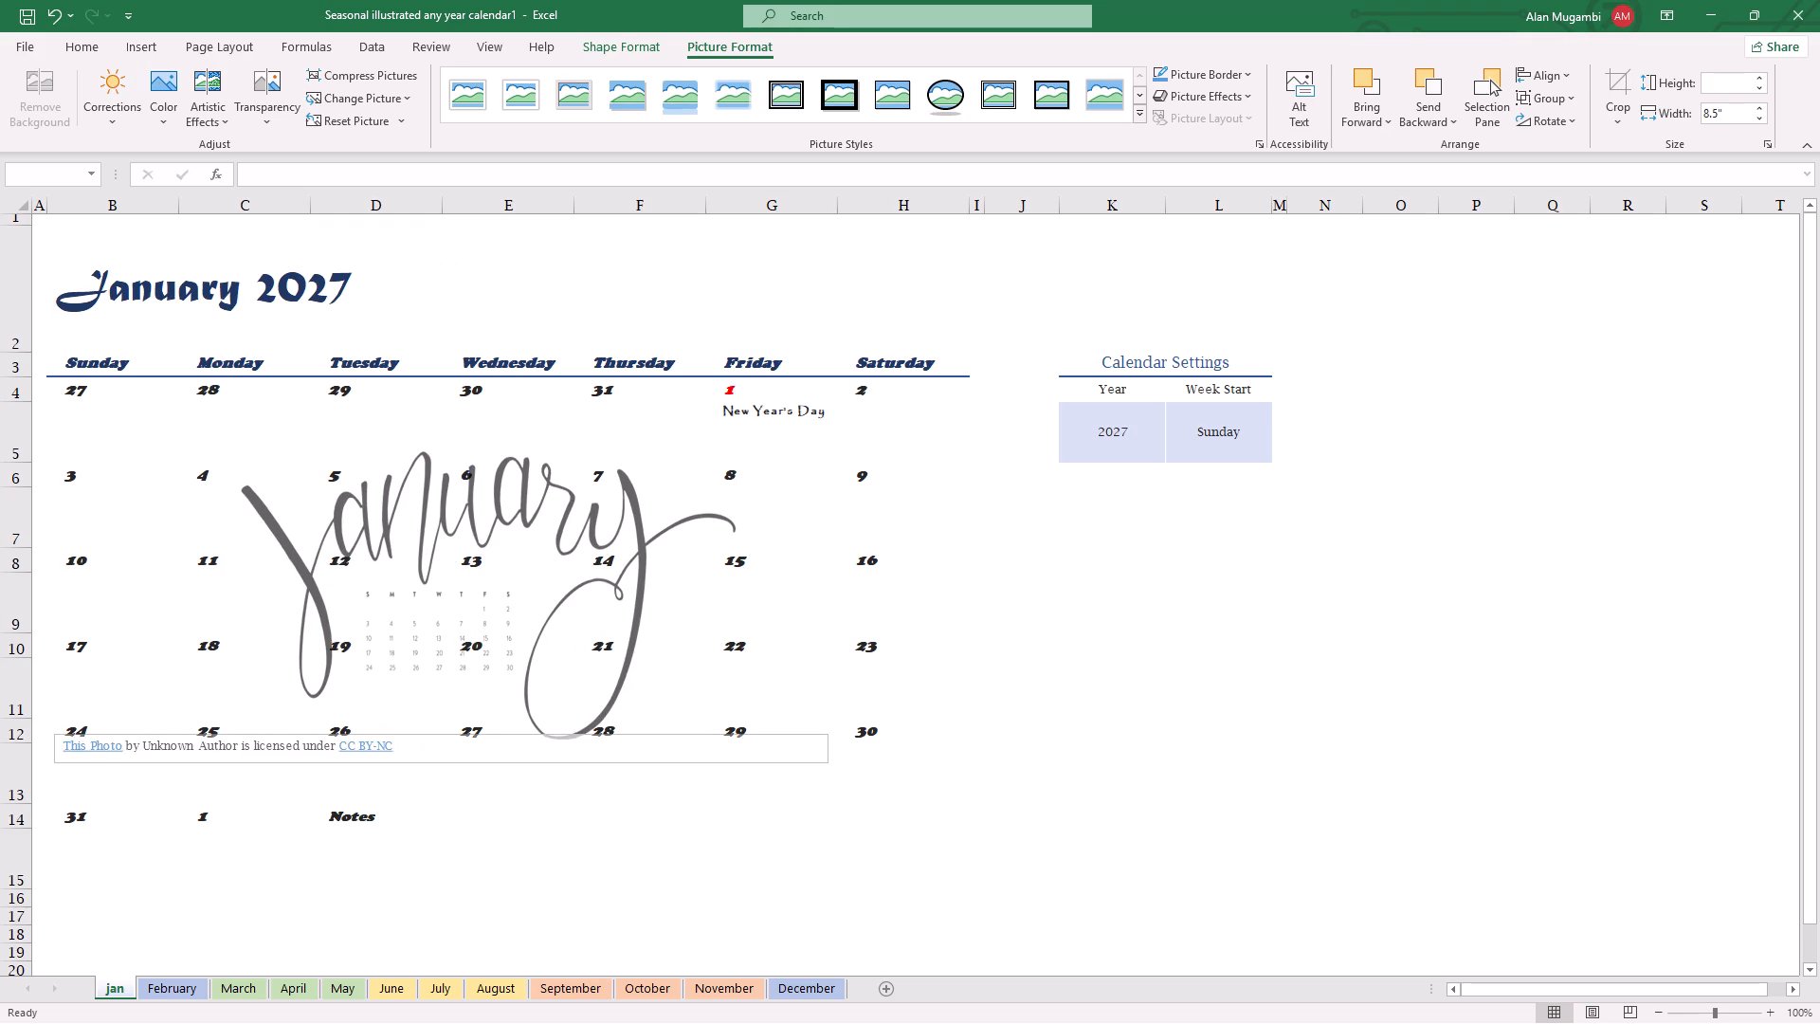
left_click_drag(441, 279, 428, 216)
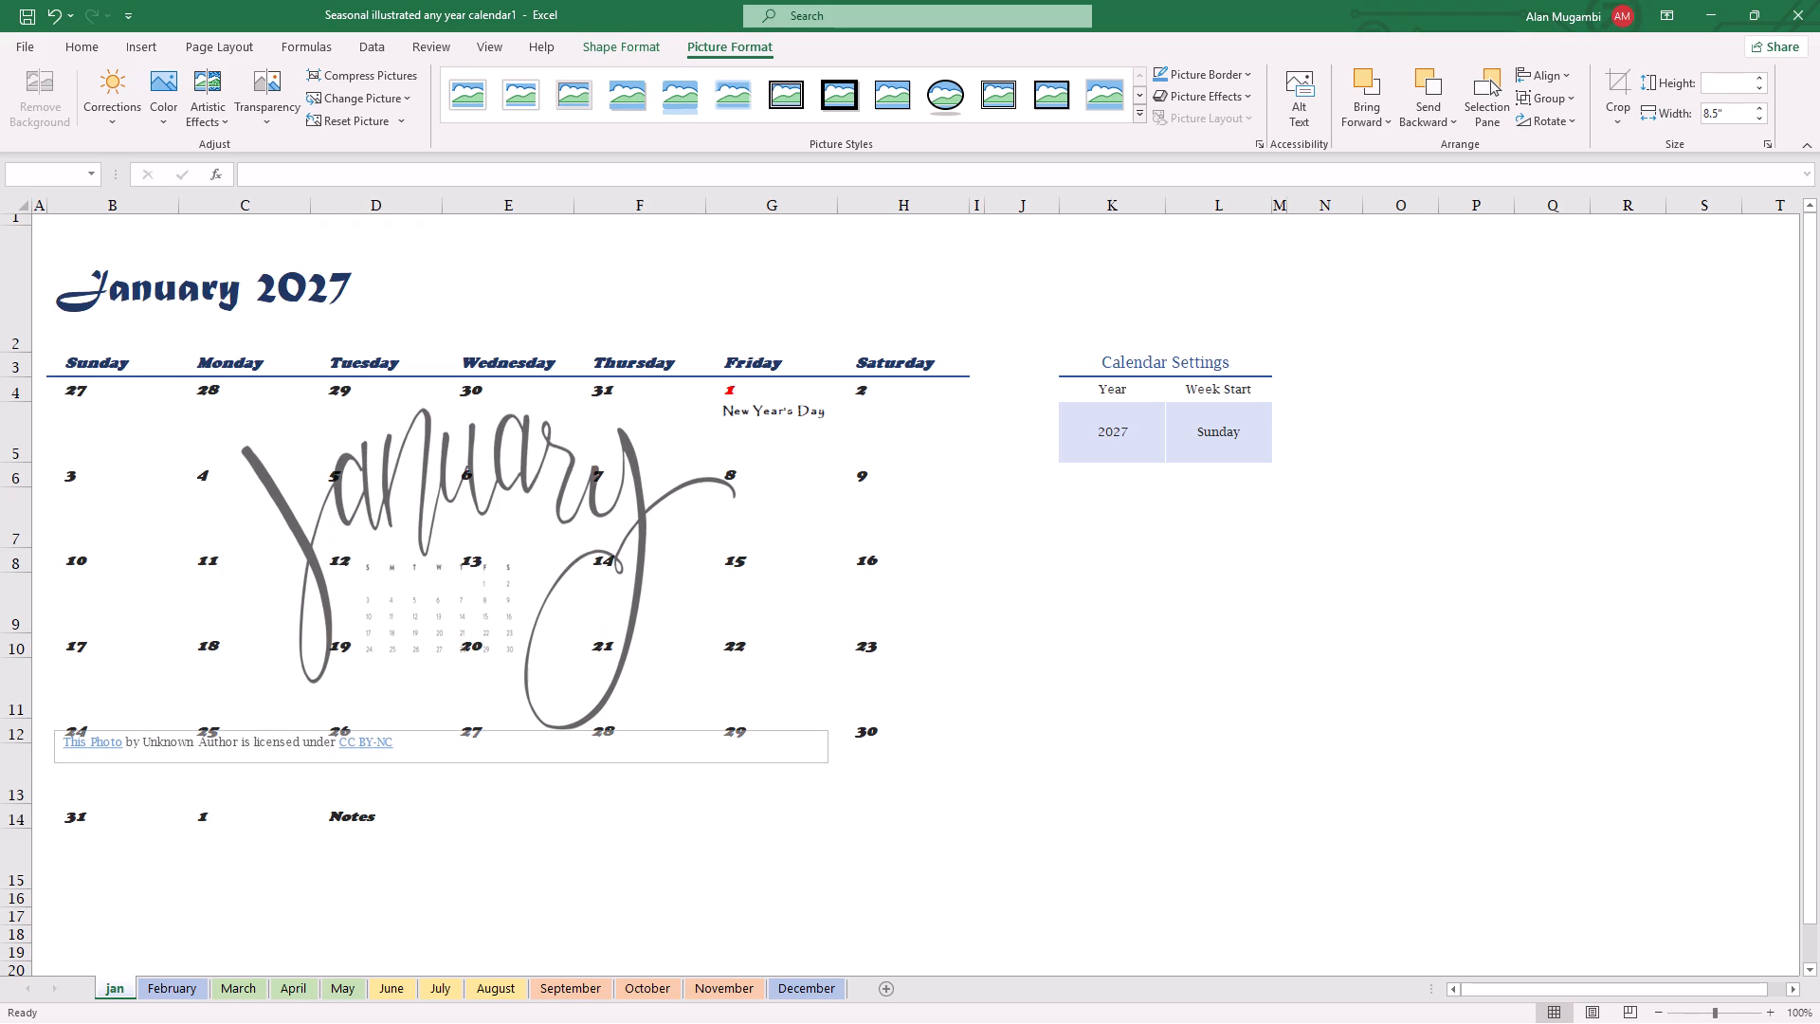
left_click_drag(428, 216, 428, 215)
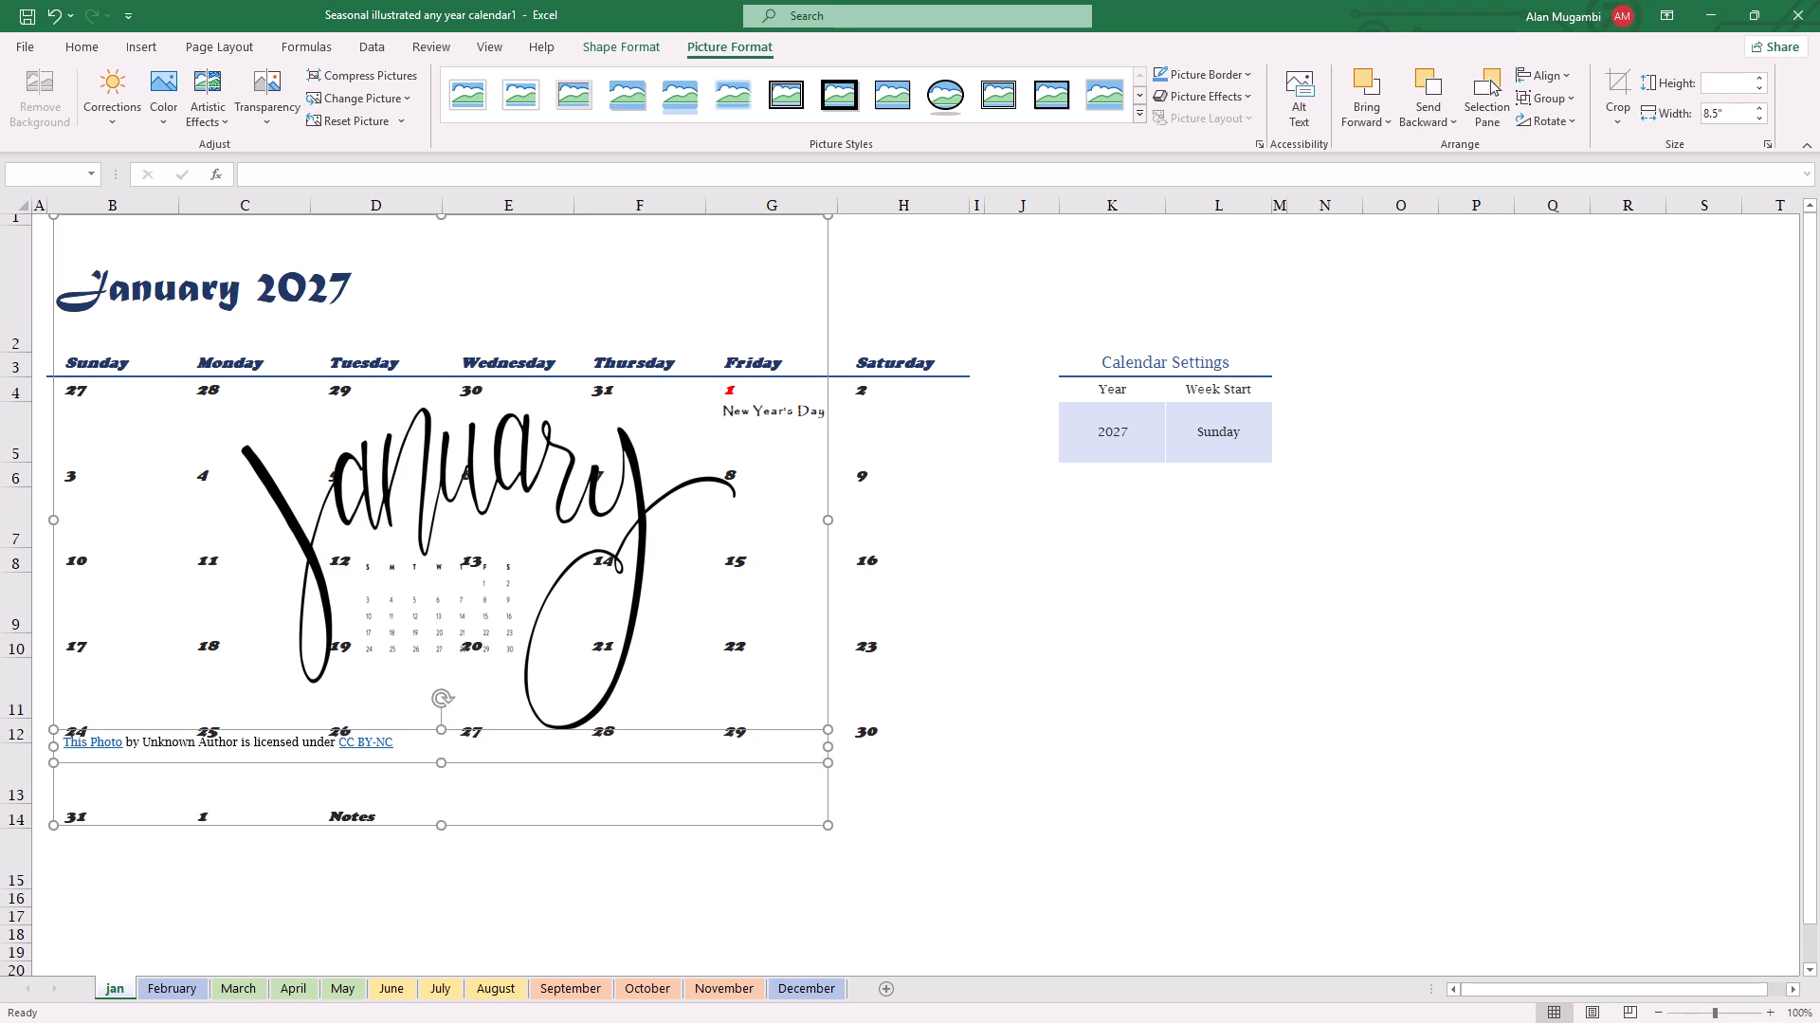
left_click_drag(51, 521, 39, 519)
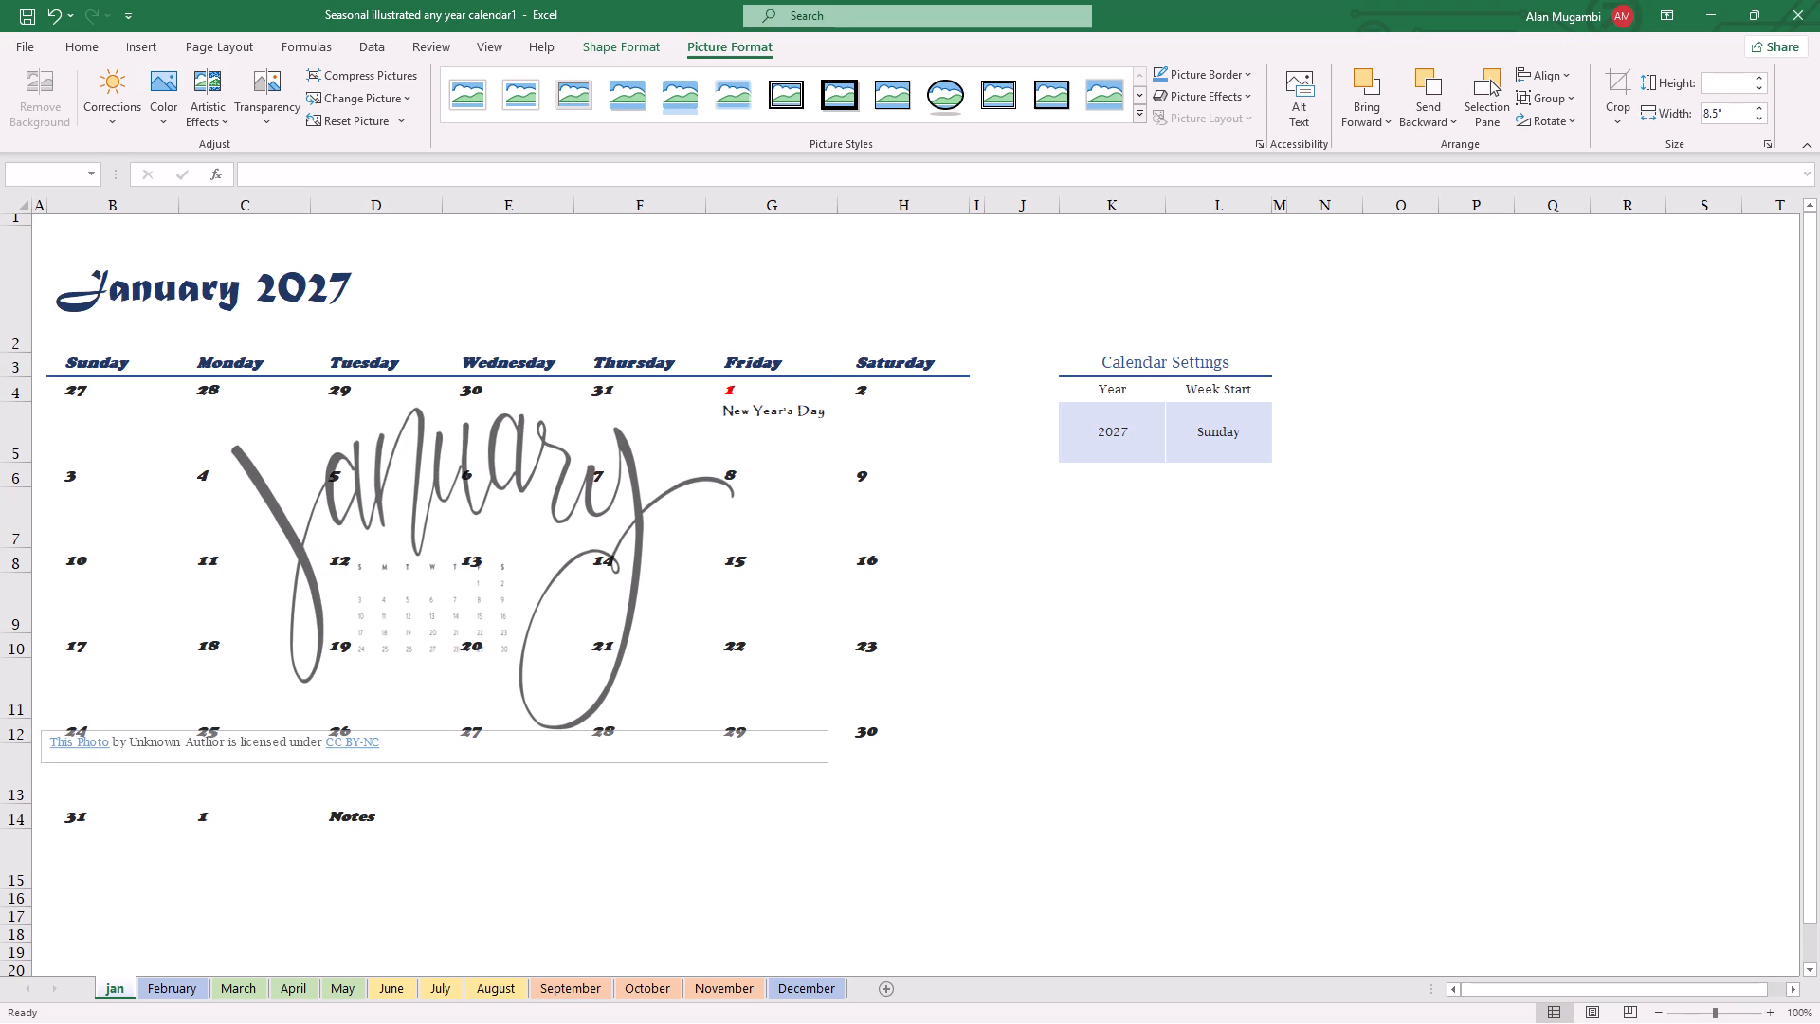
left_click_drag(39, 519, 33, 520)
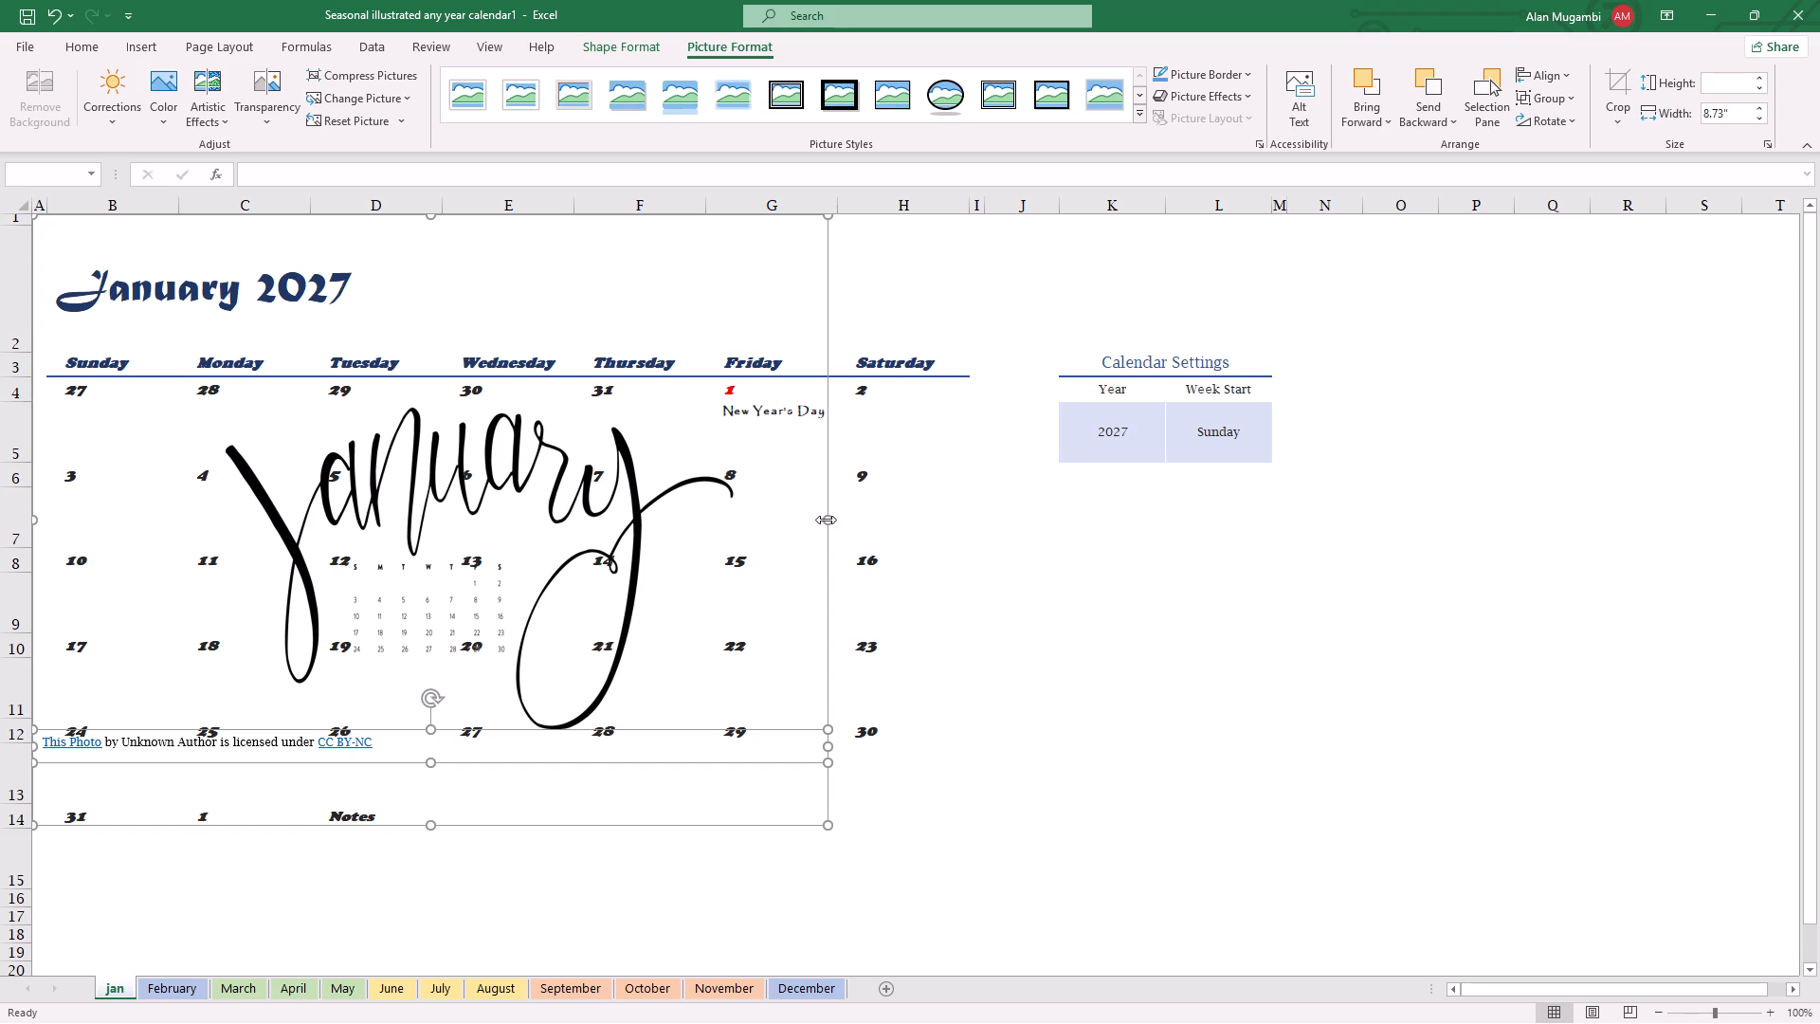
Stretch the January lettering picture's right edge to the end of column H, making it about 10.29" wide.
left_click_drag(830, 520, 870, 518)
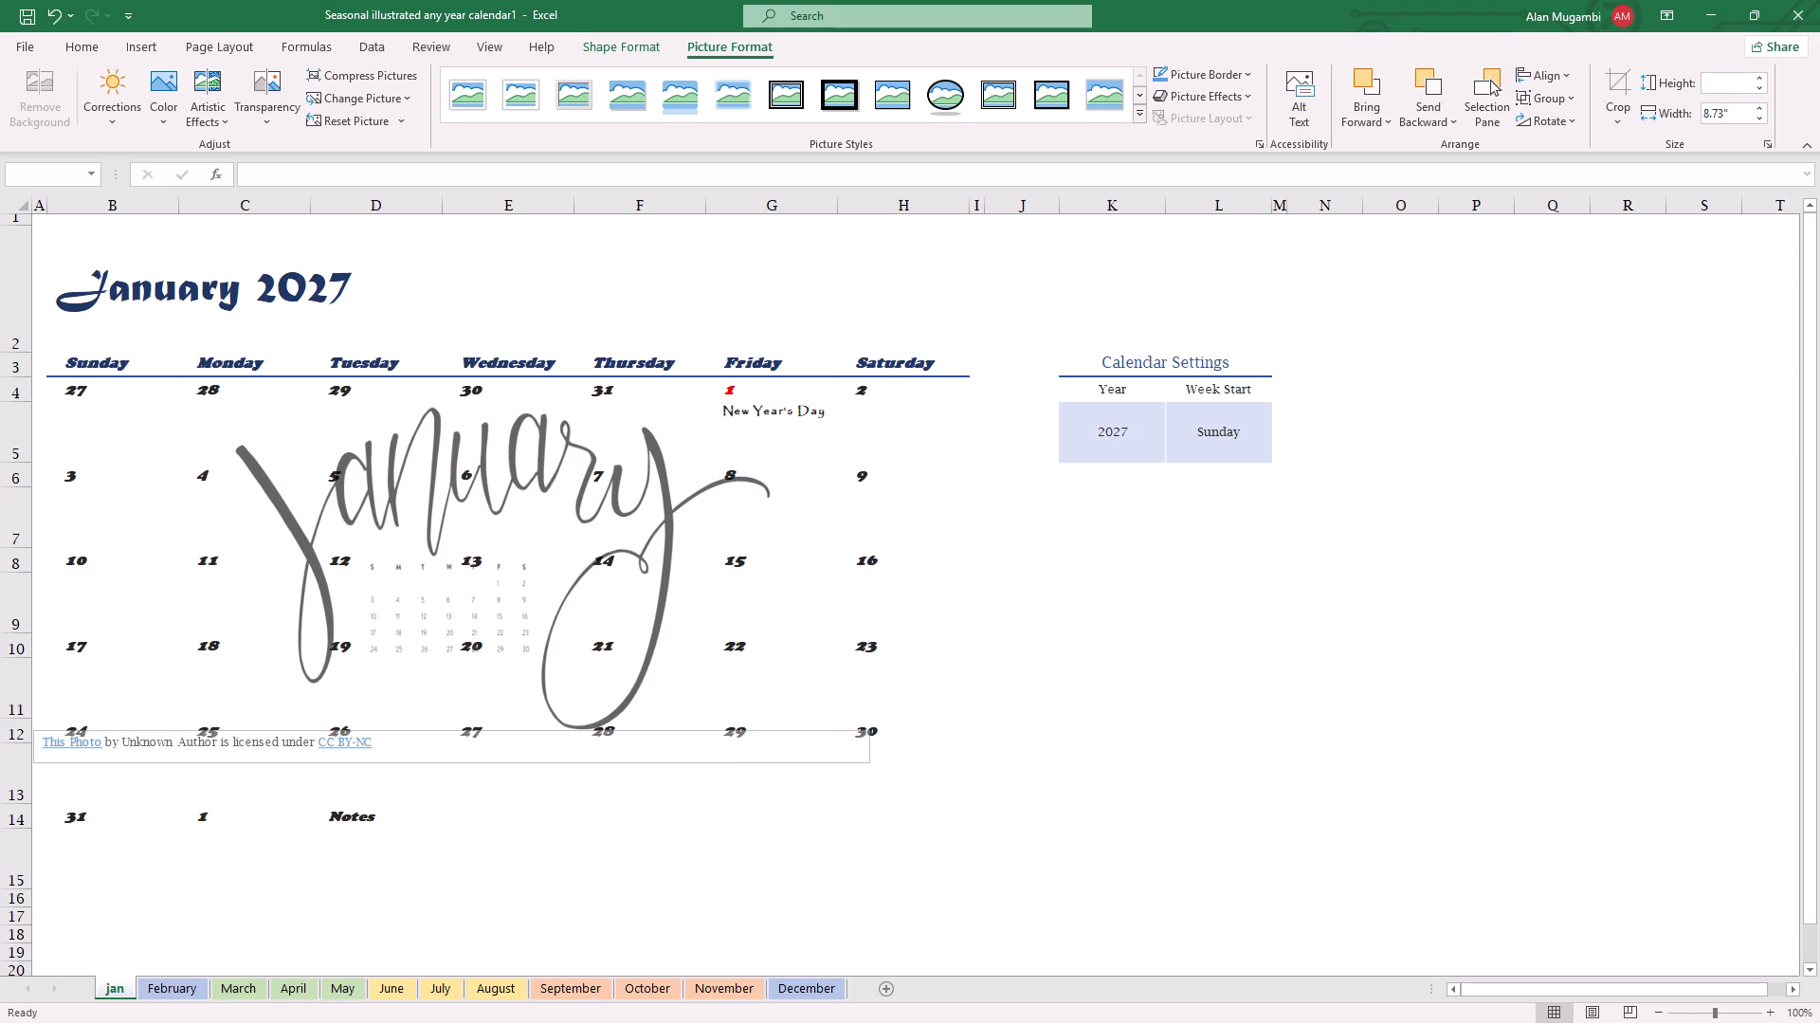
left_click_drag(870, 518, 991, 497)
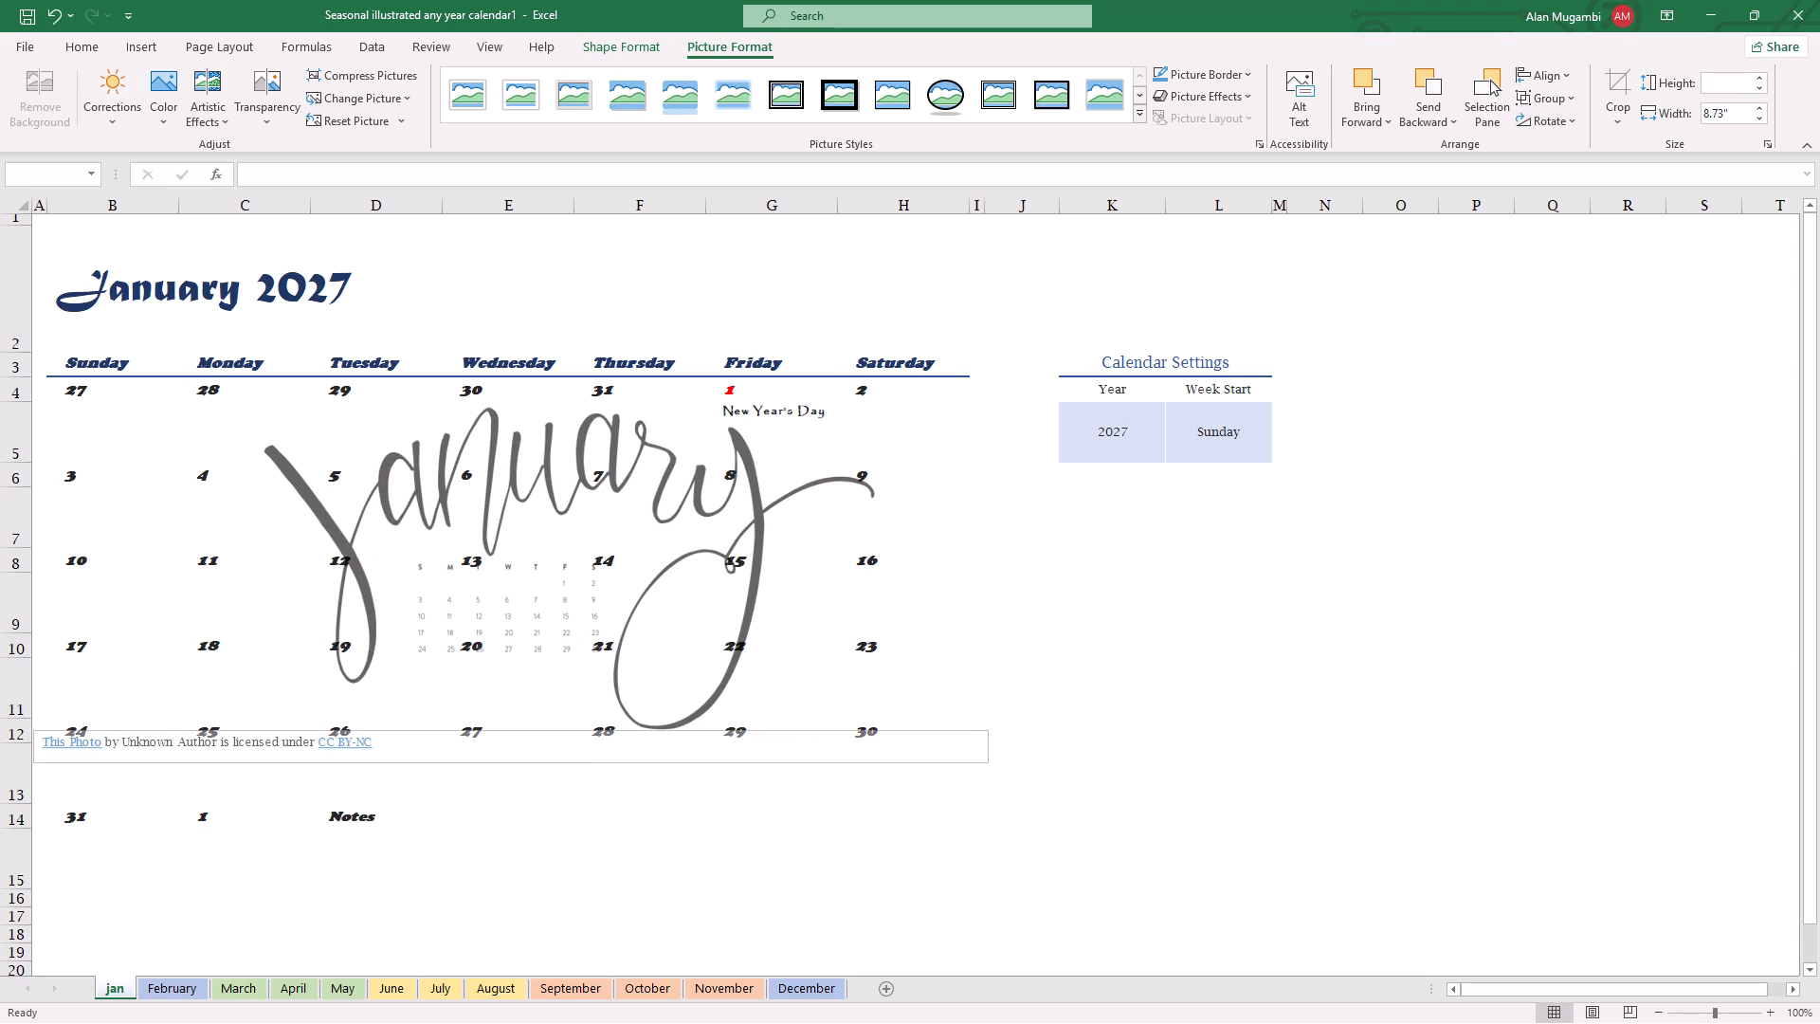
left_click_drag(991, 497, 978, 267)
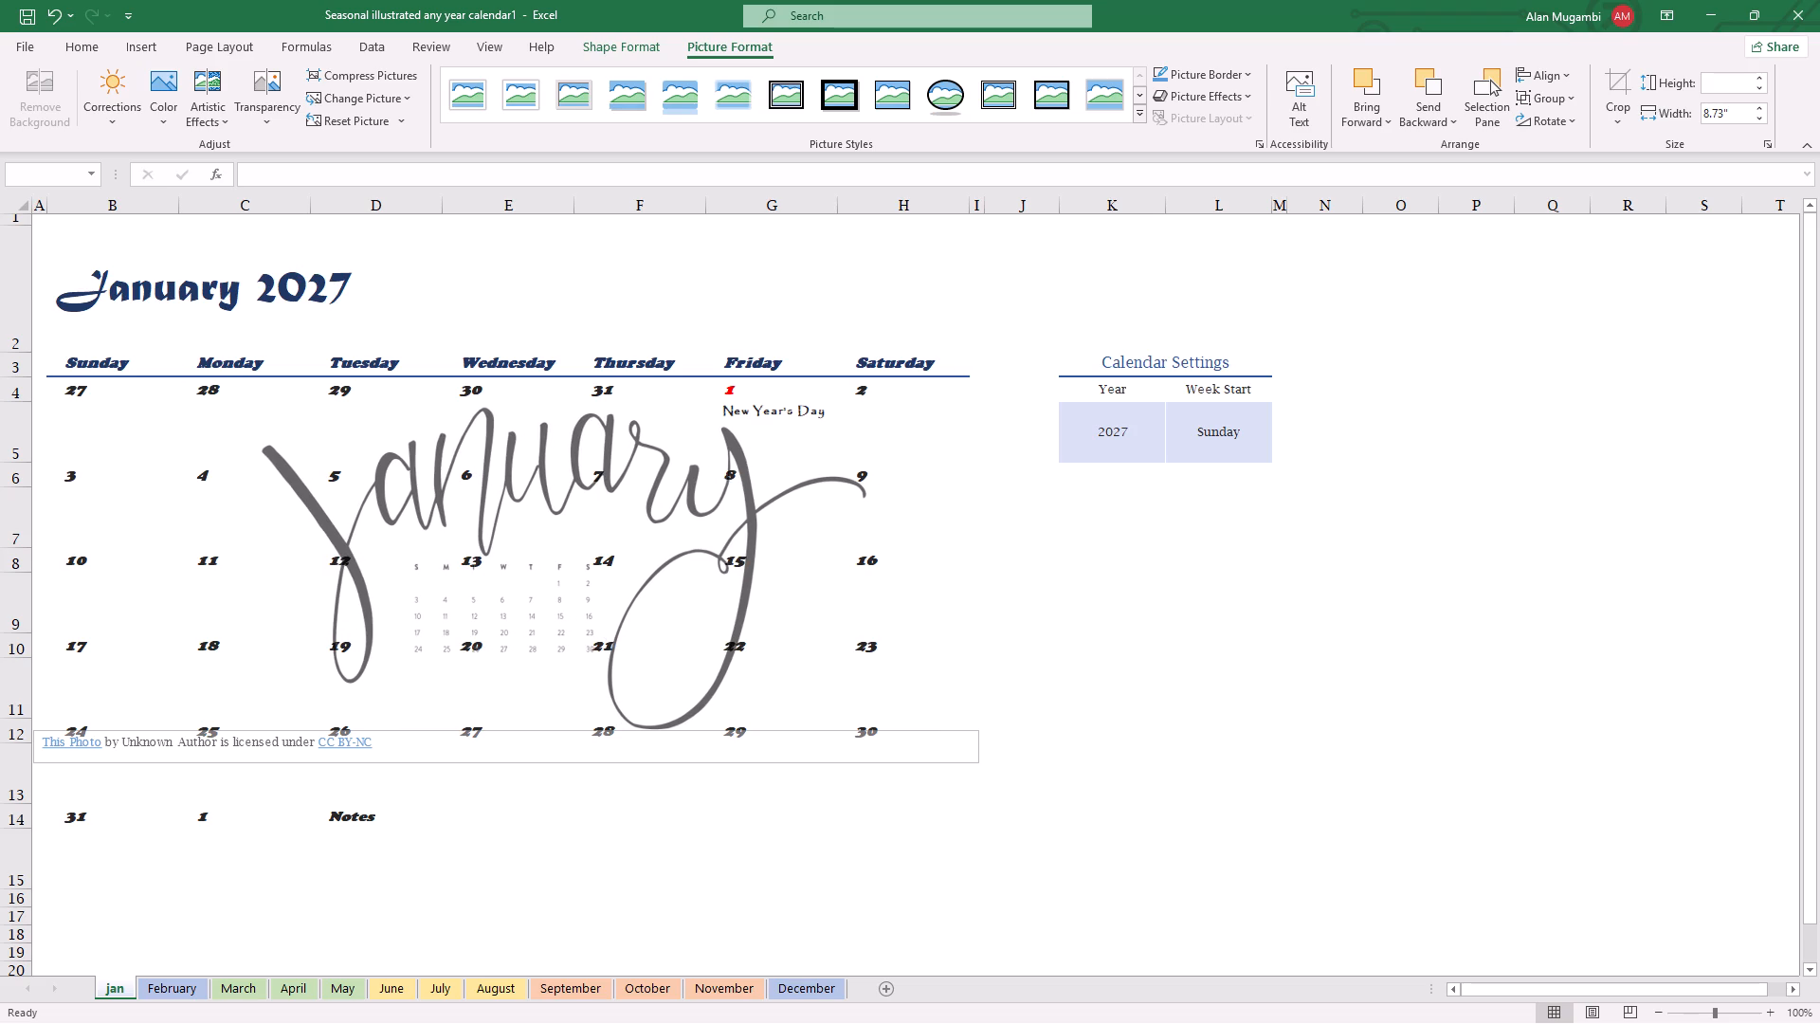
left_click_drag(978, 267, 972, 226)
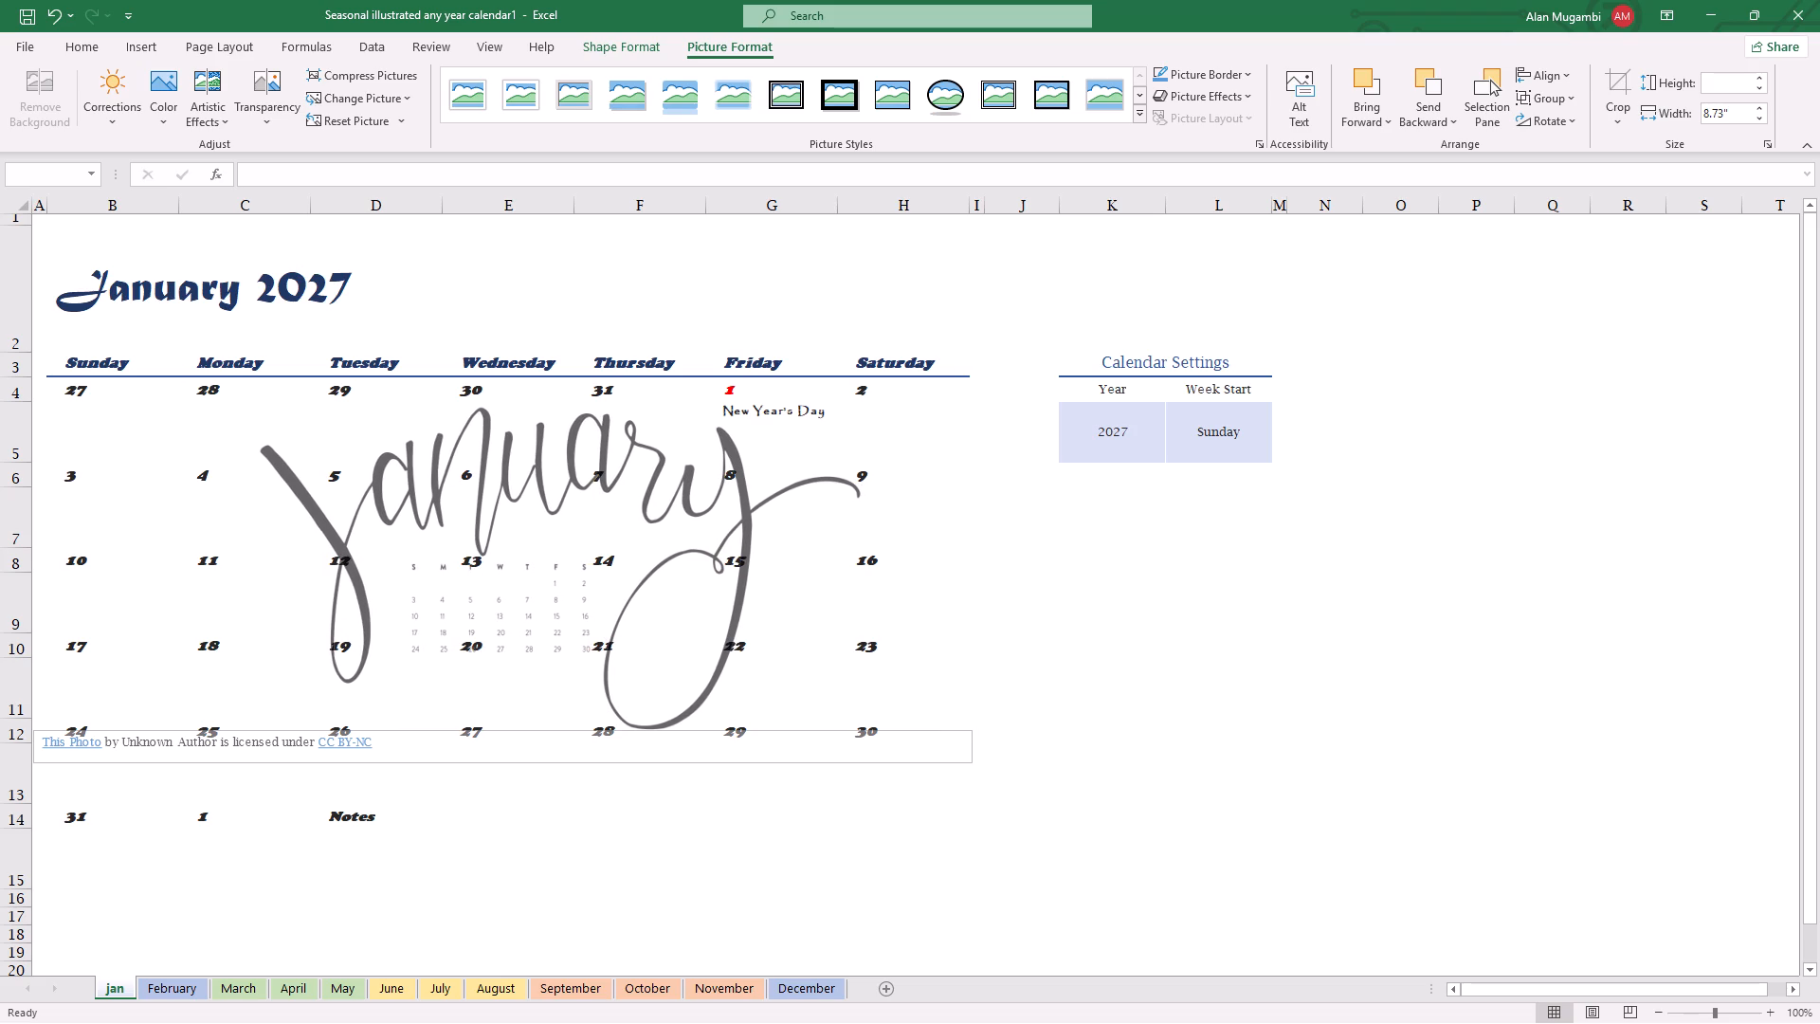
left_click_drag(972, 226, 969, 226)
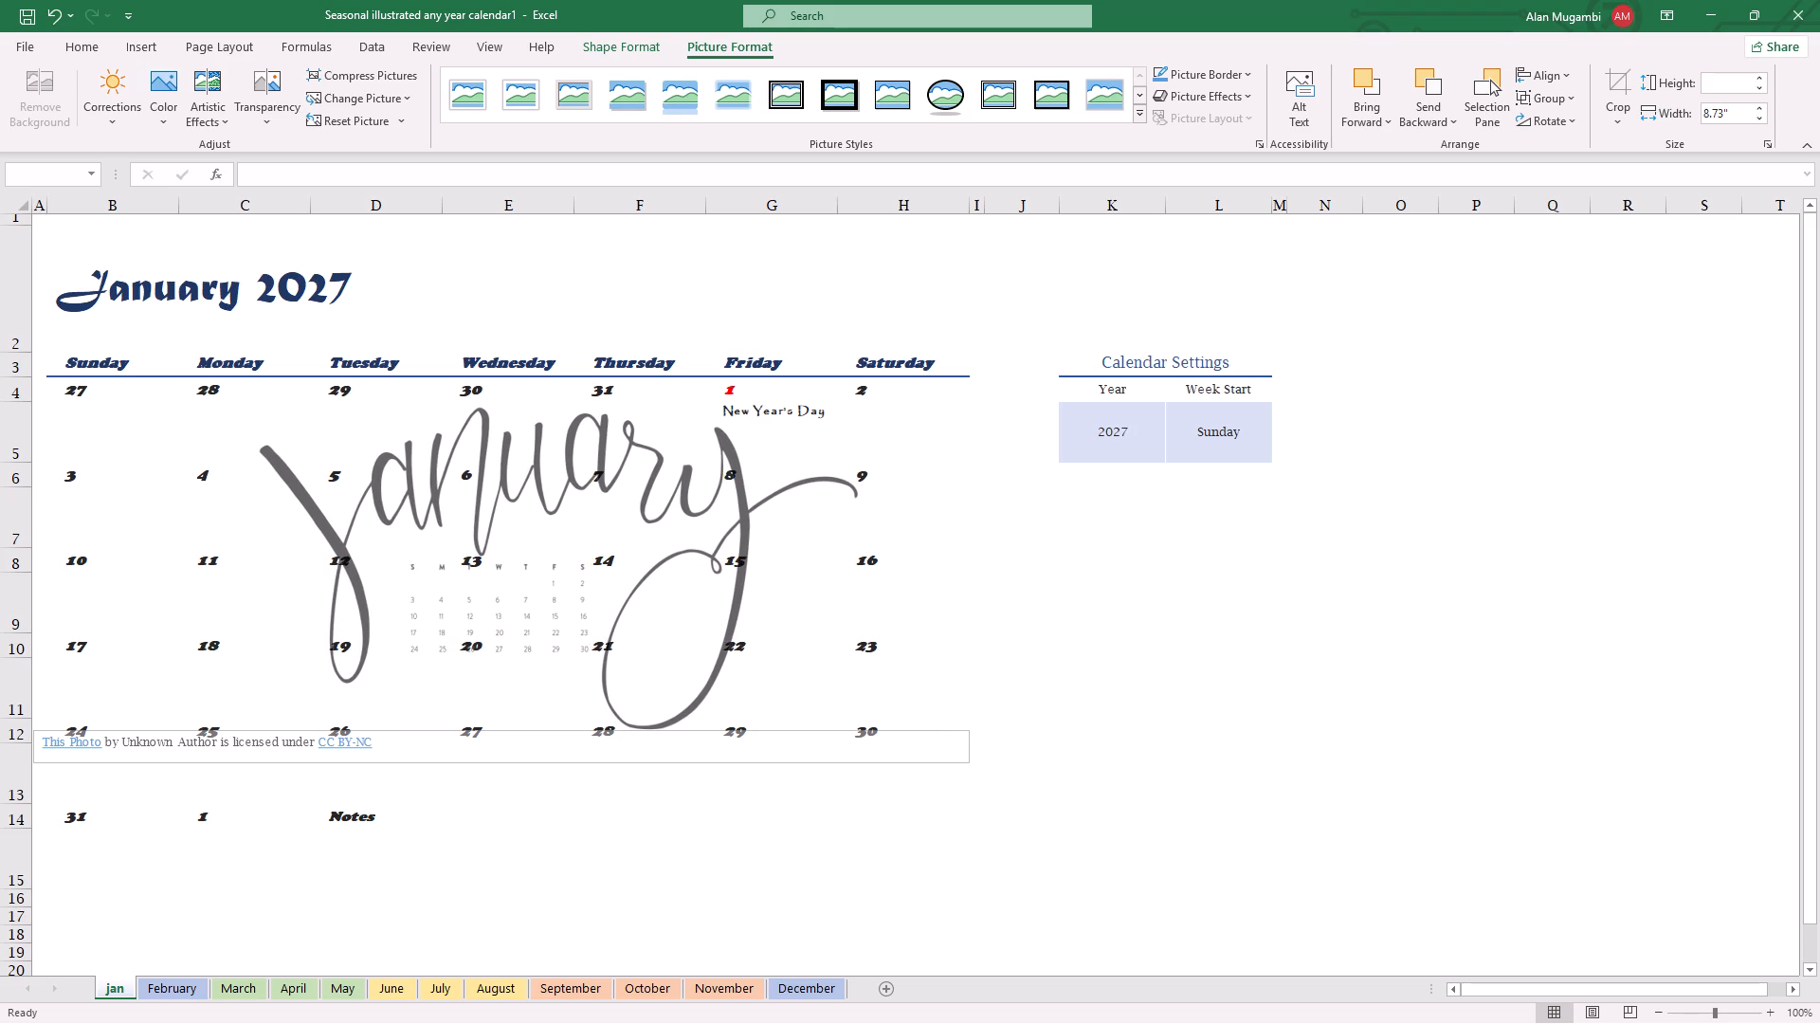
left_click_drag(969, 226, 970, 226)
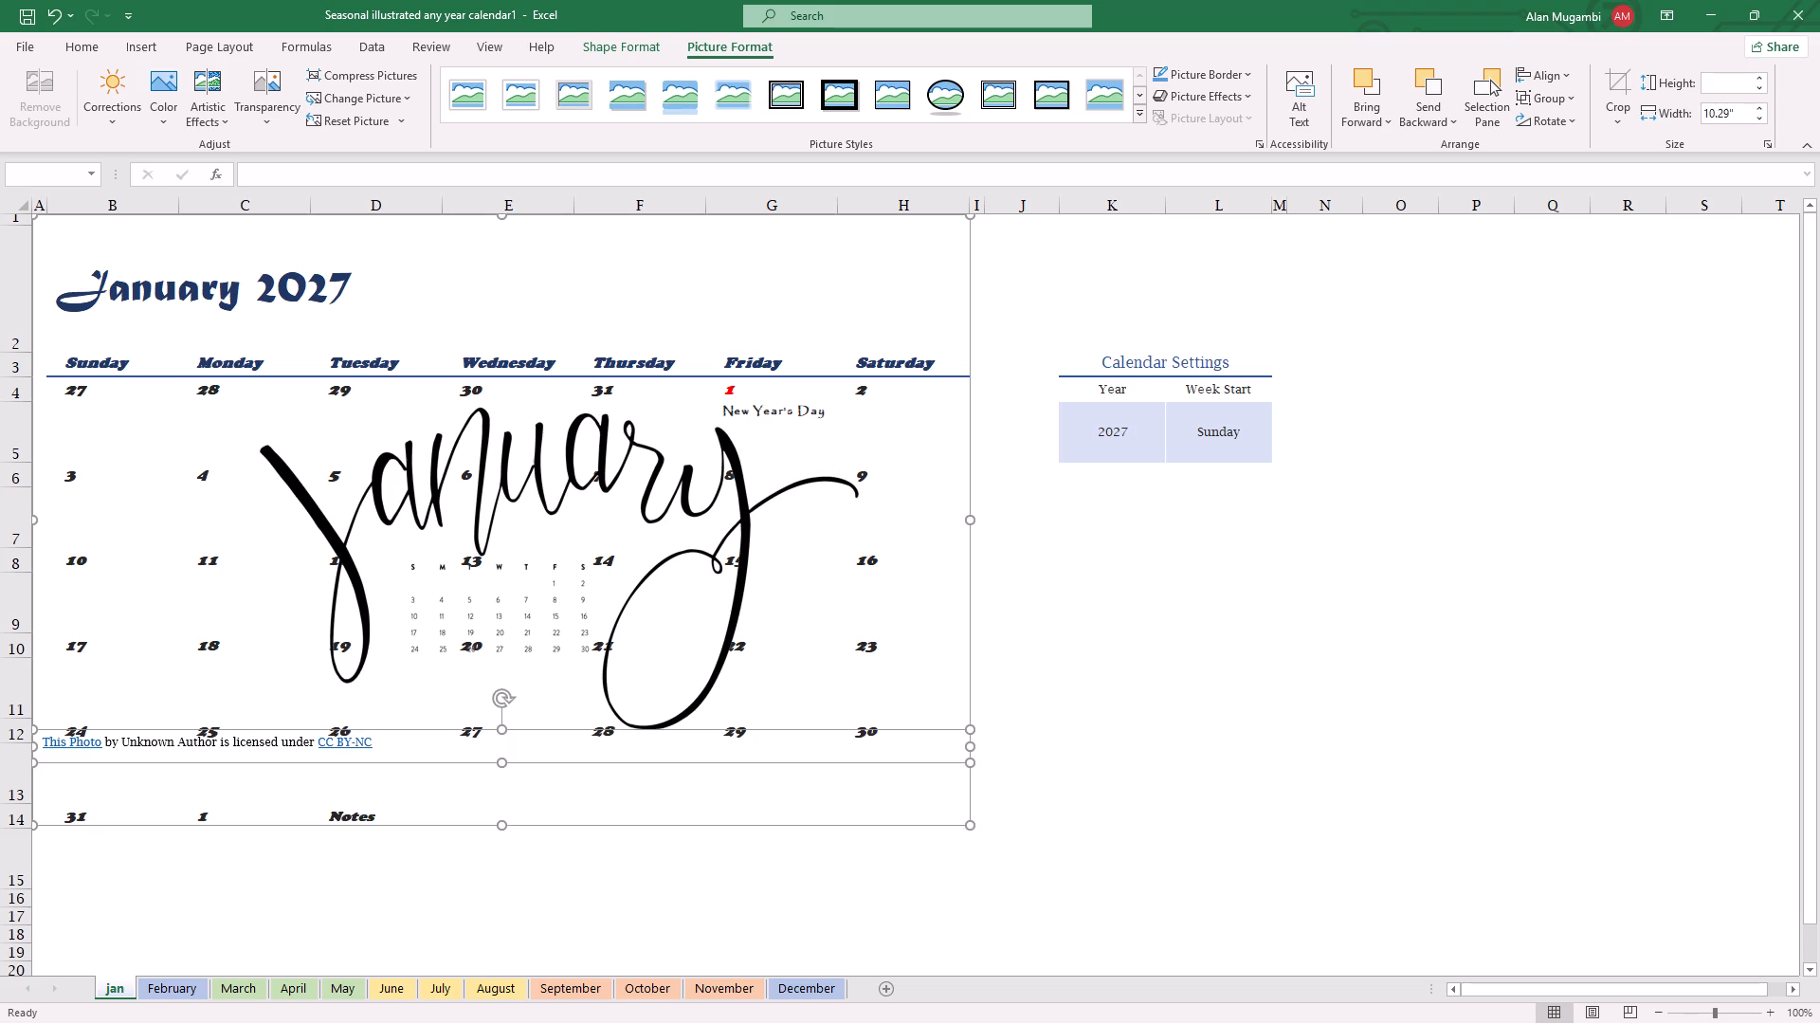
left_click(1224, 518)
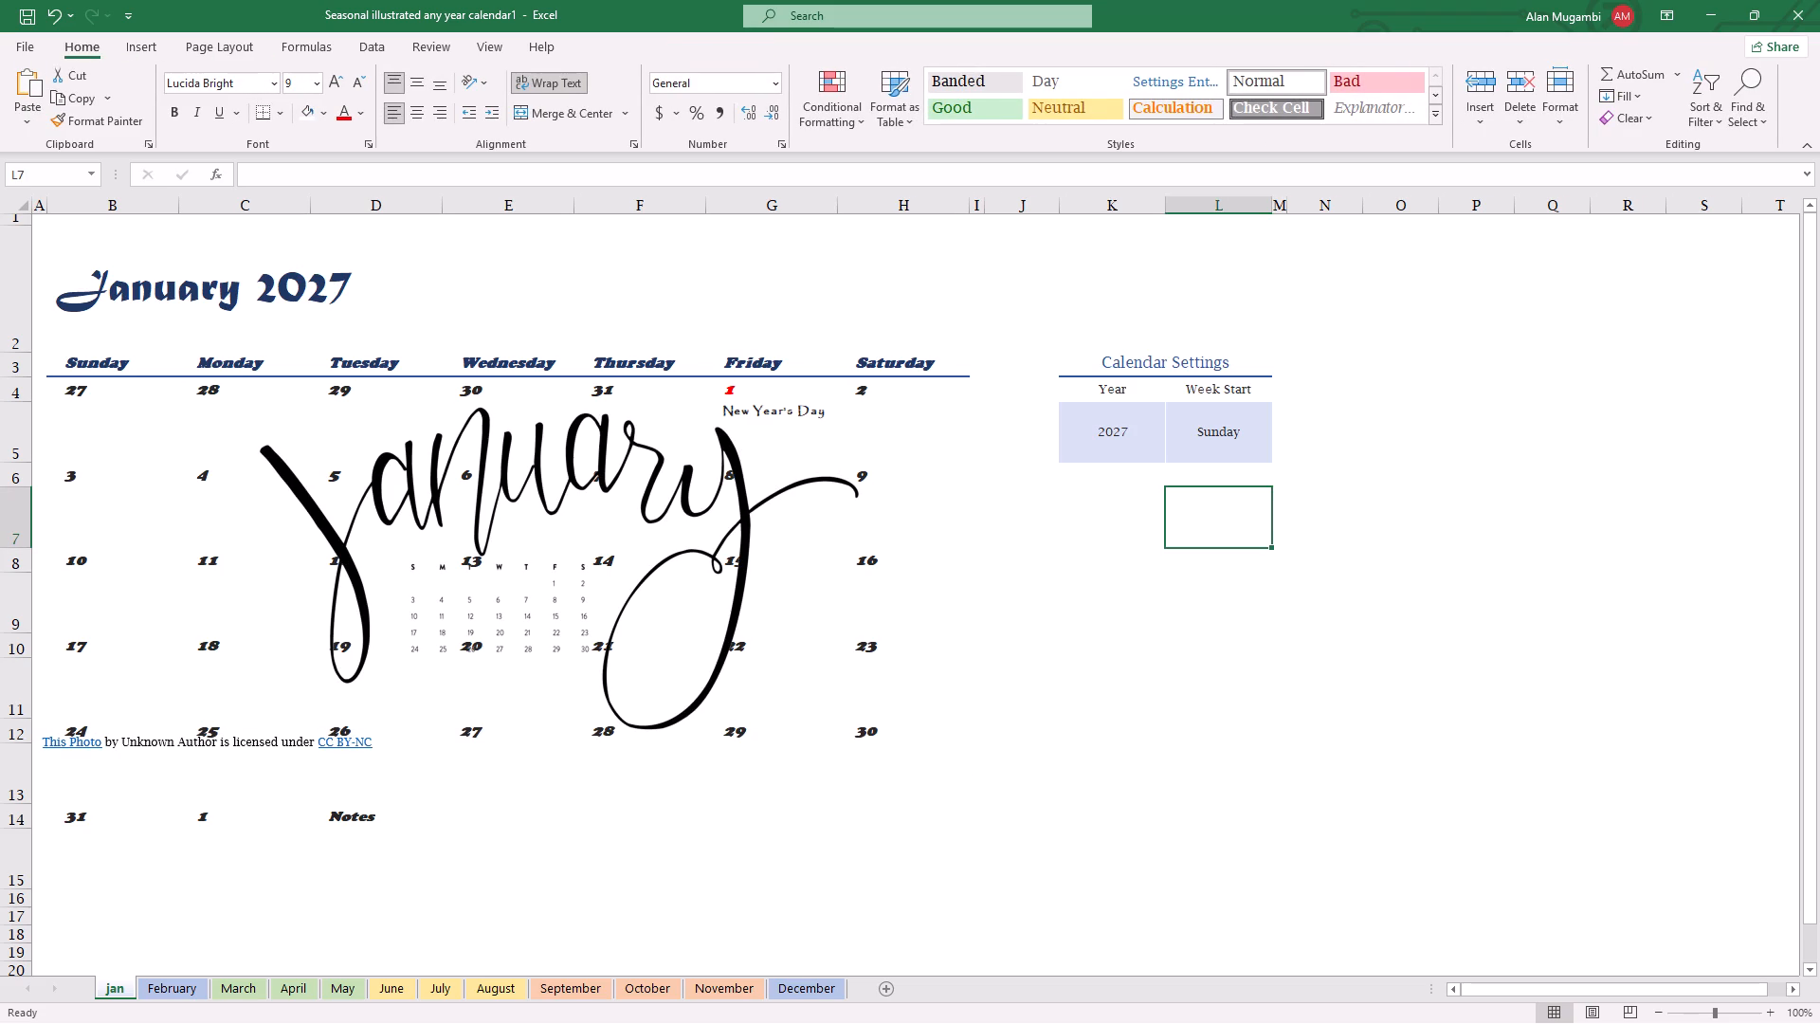
Open the CC BY-NC licence page linked in the picture's caption, and close it again.
left_click(353, 739)
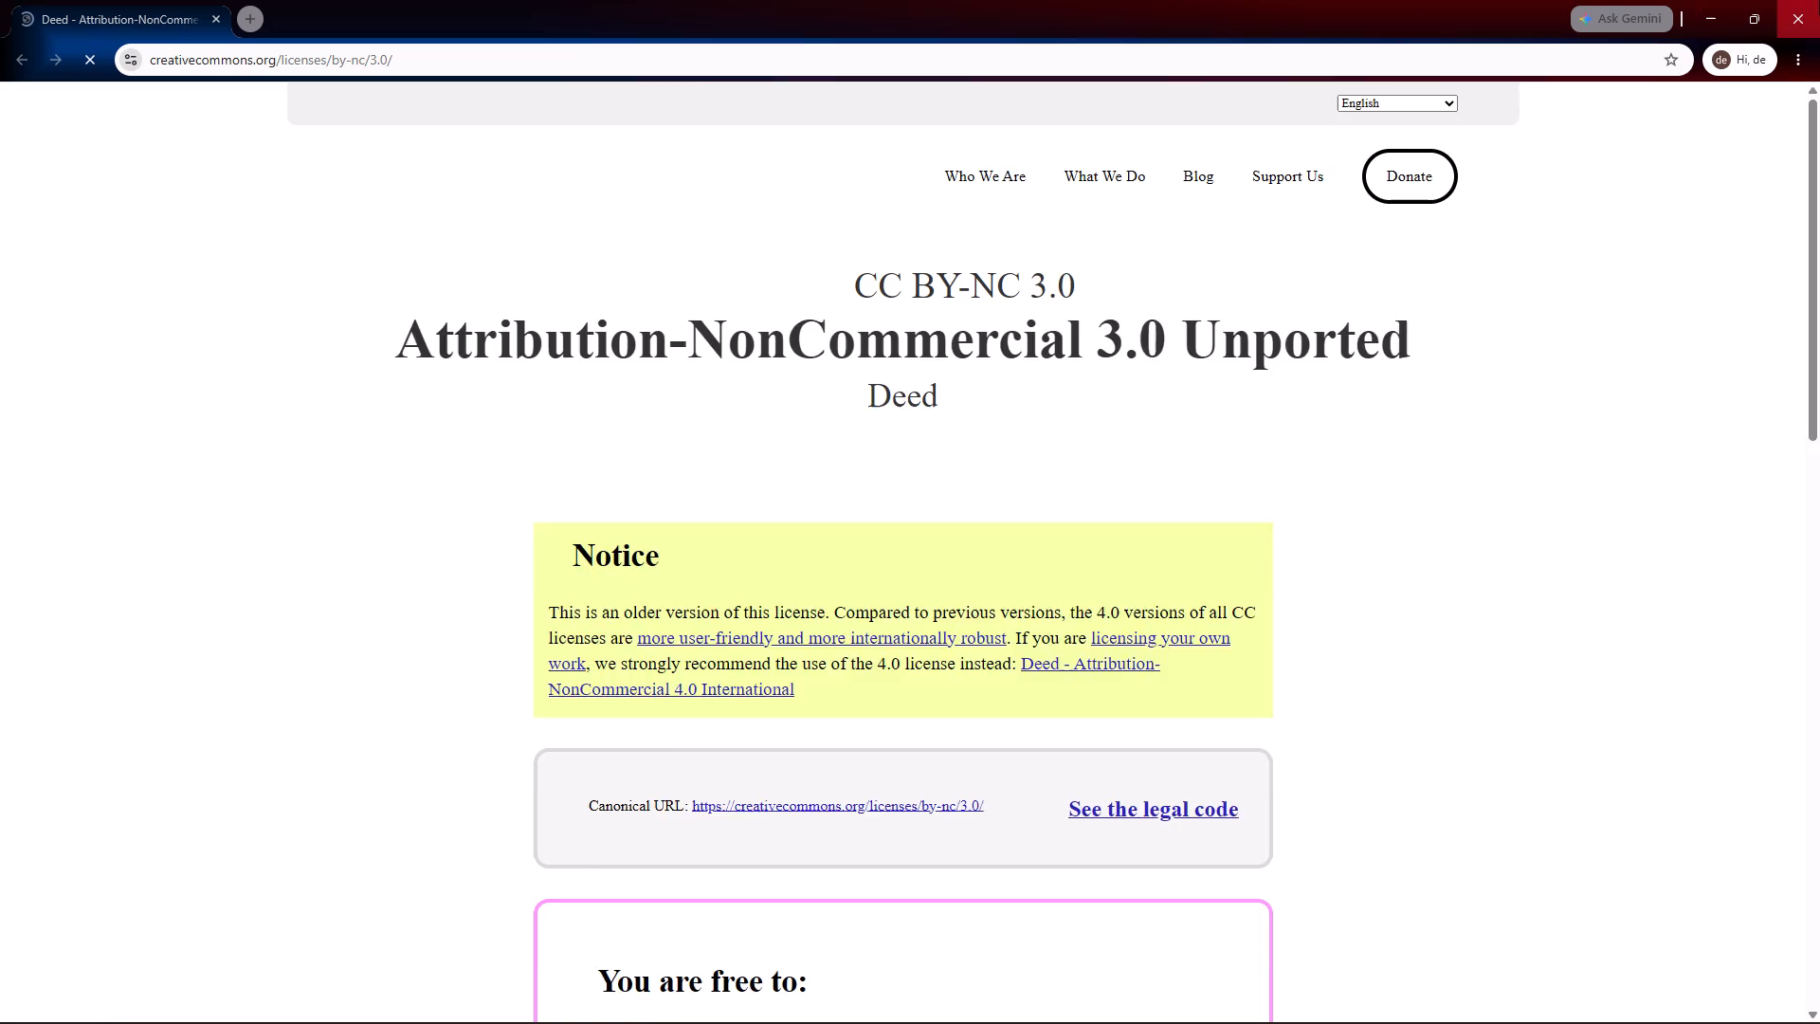
left_click(1793, 5)
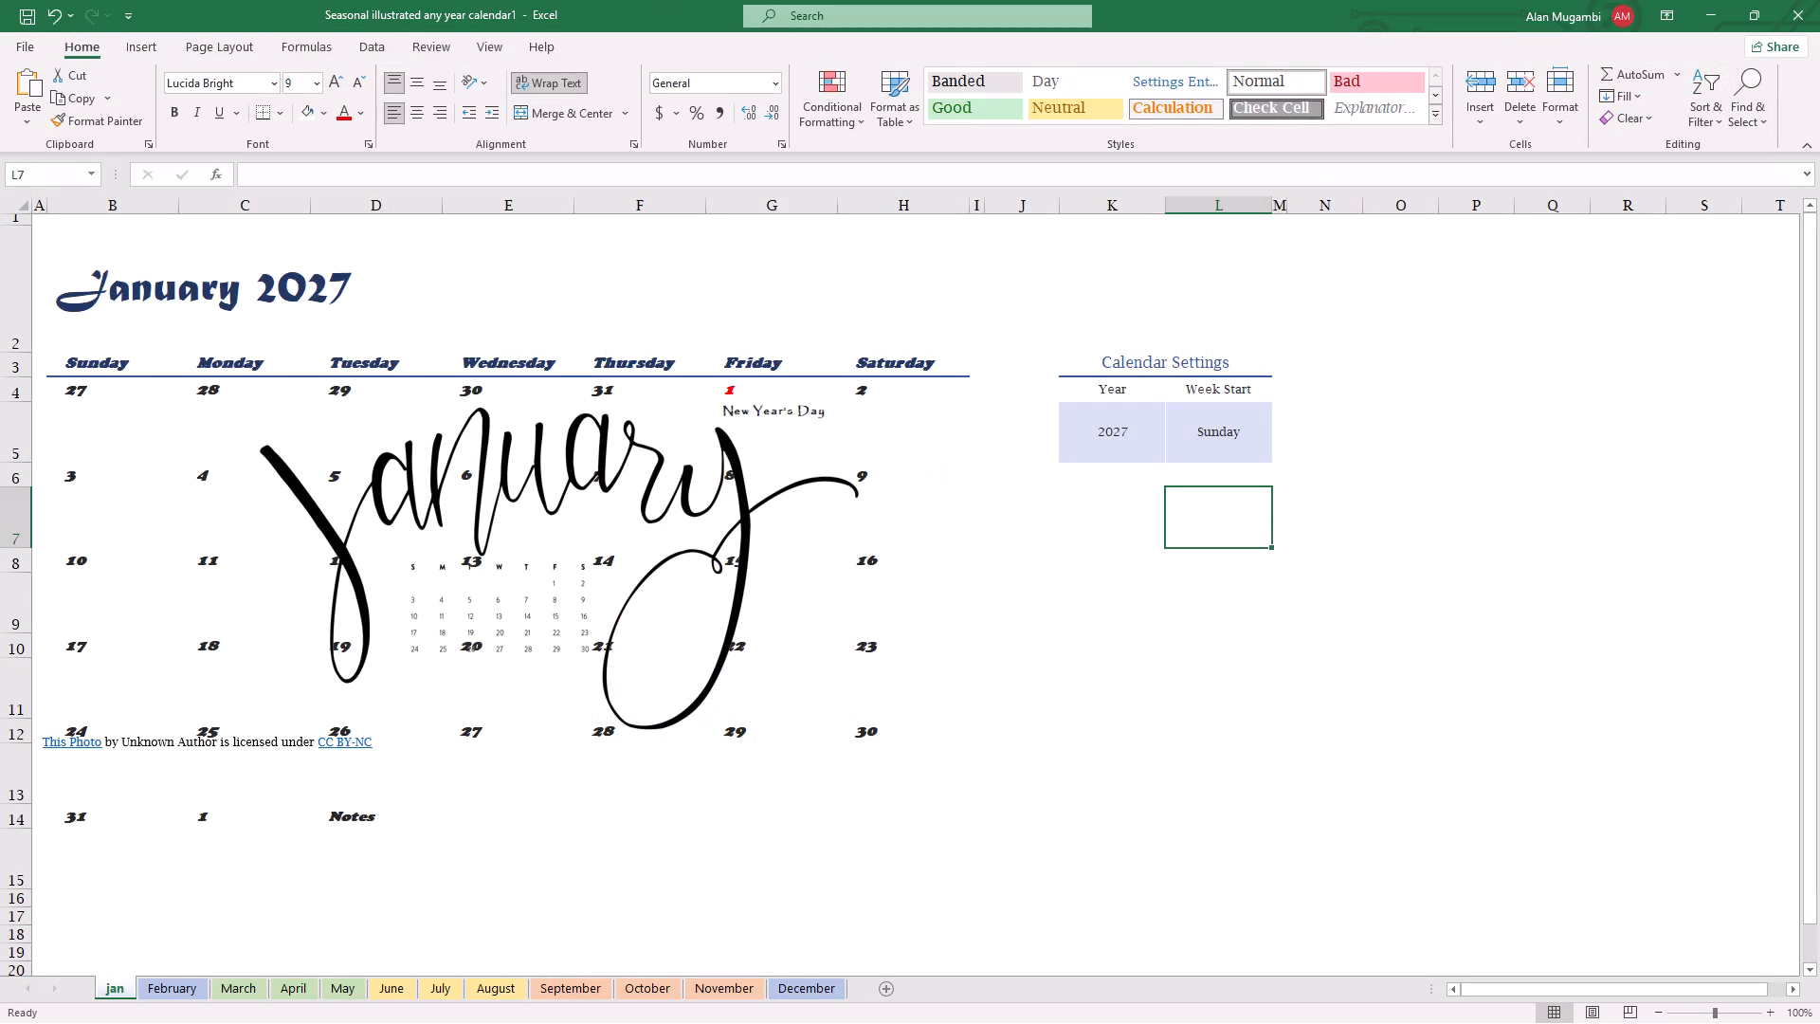
Cut the January lettering picture and its licence caption from the January sheet.
right_click(490, 496)
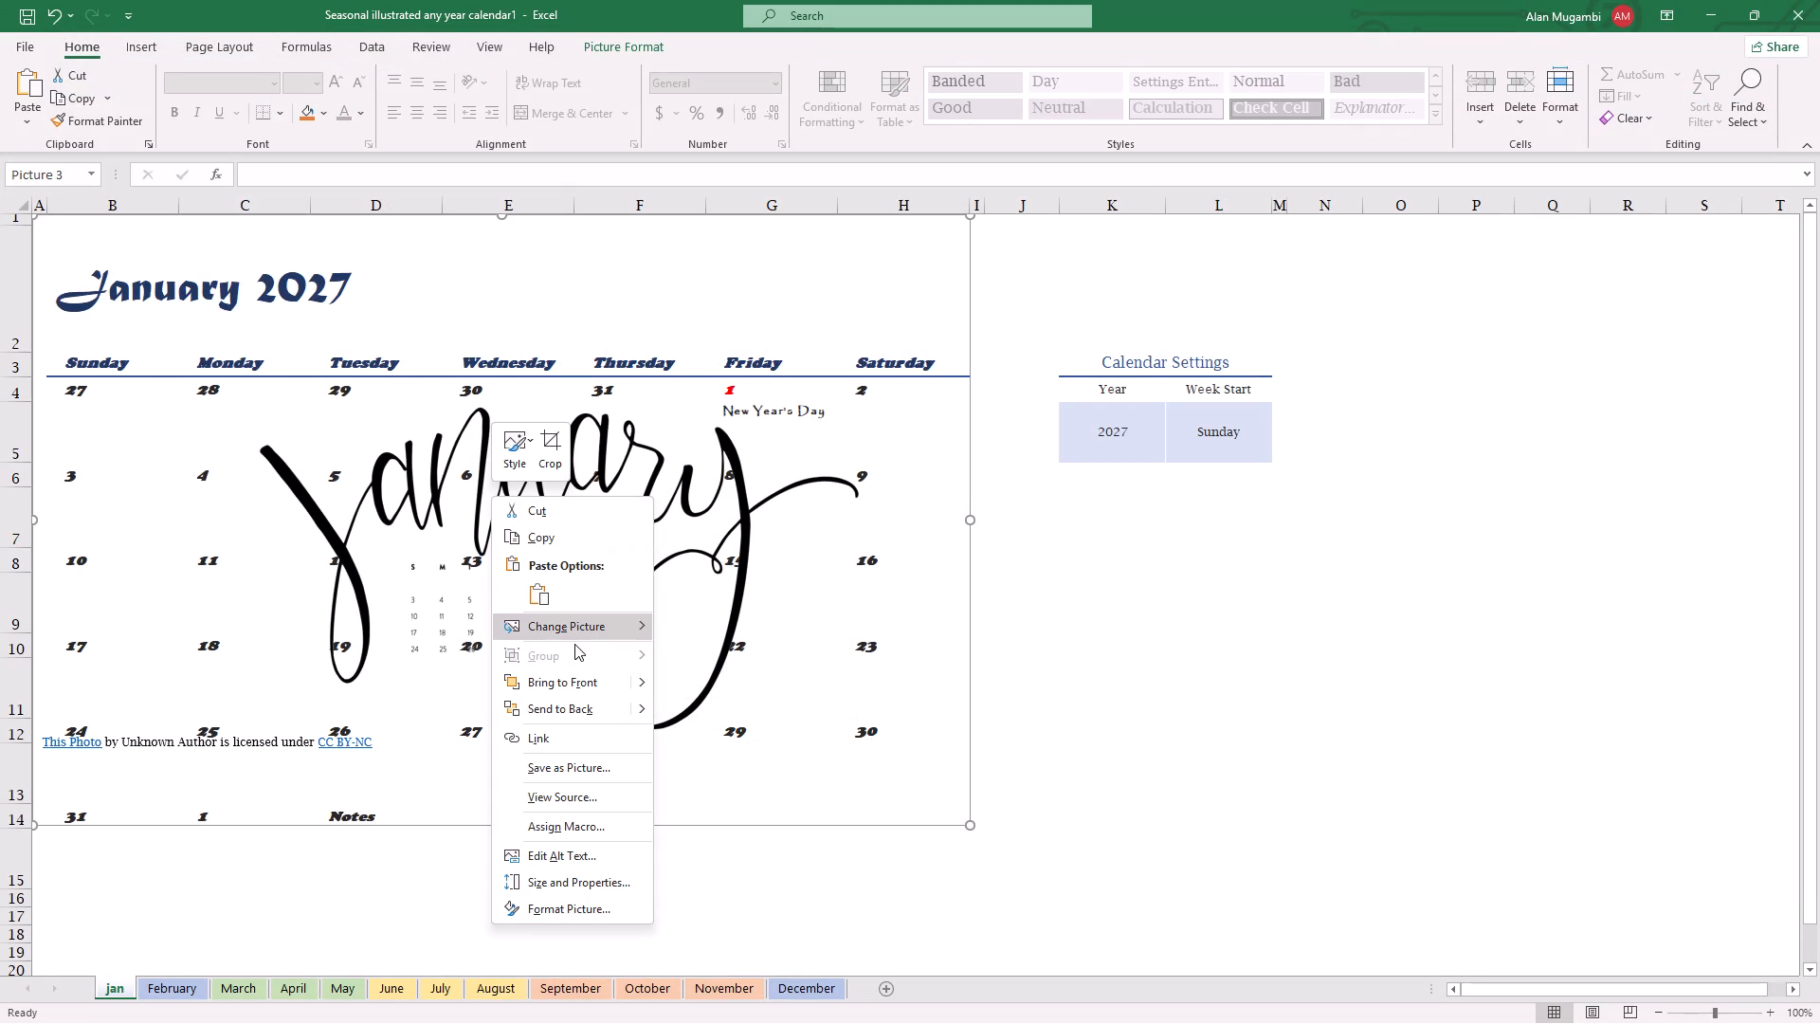
left_click(587, 503)
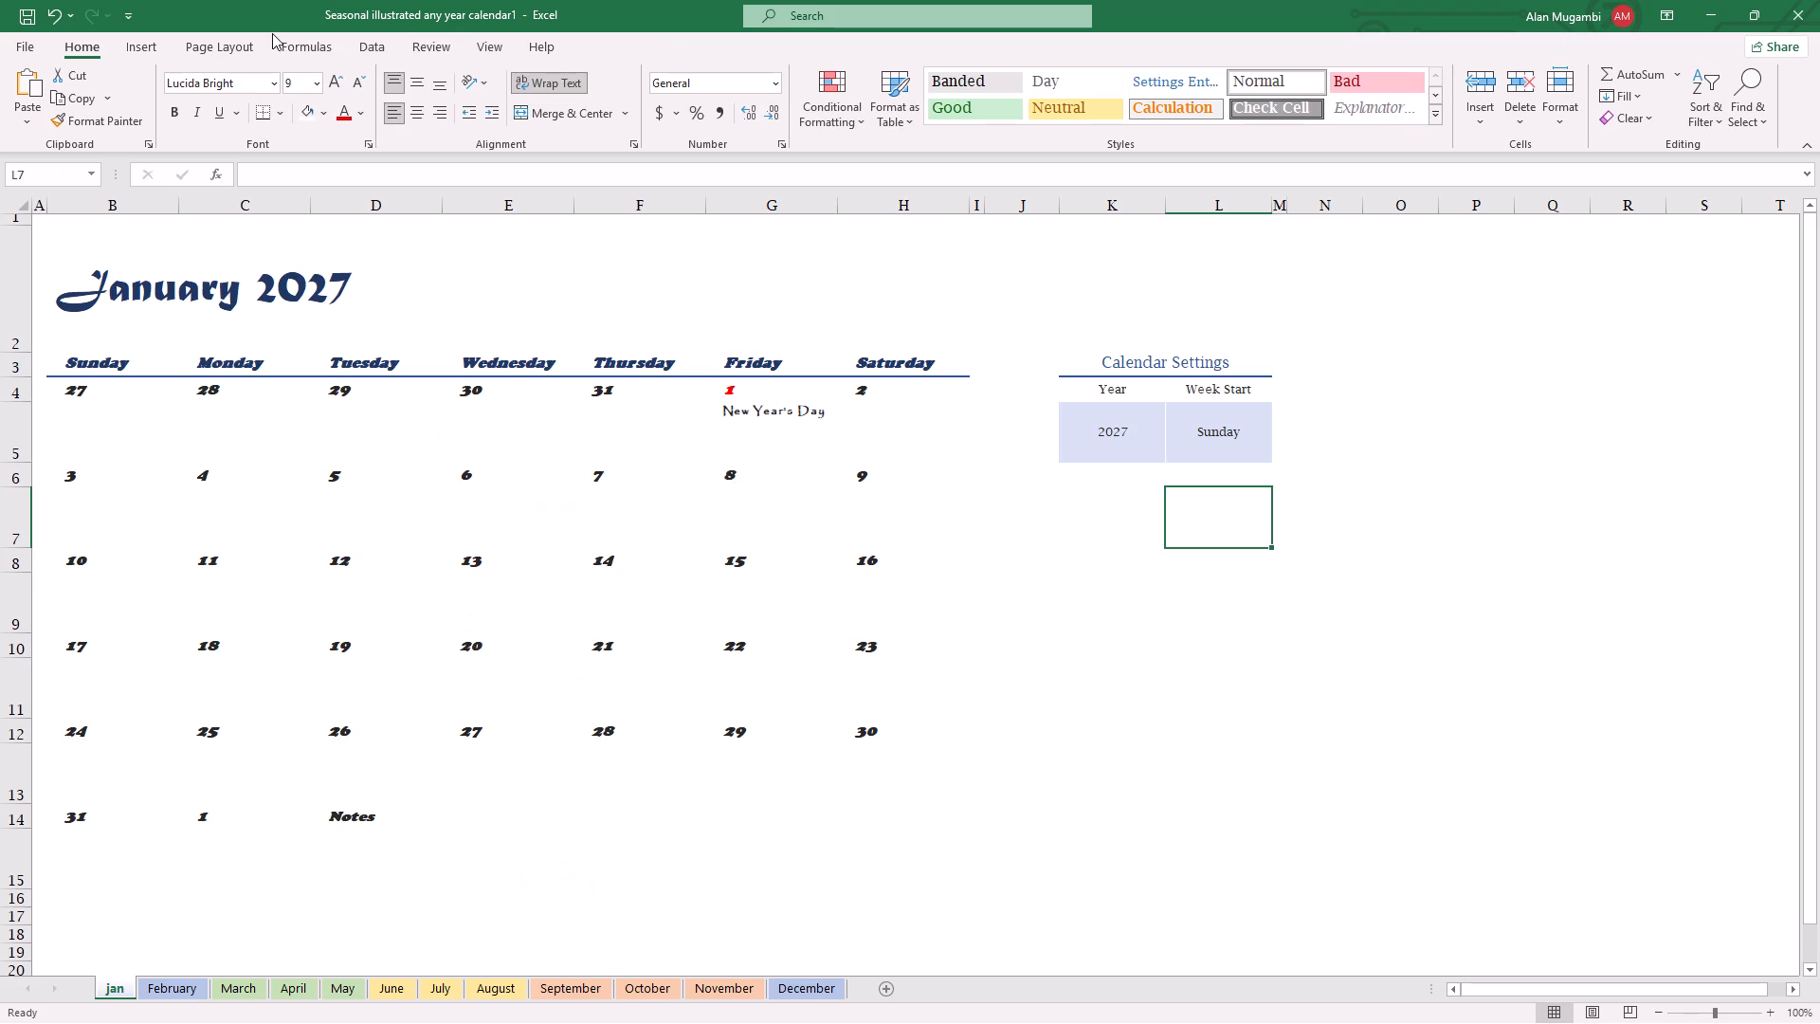
left_click(143, 45)
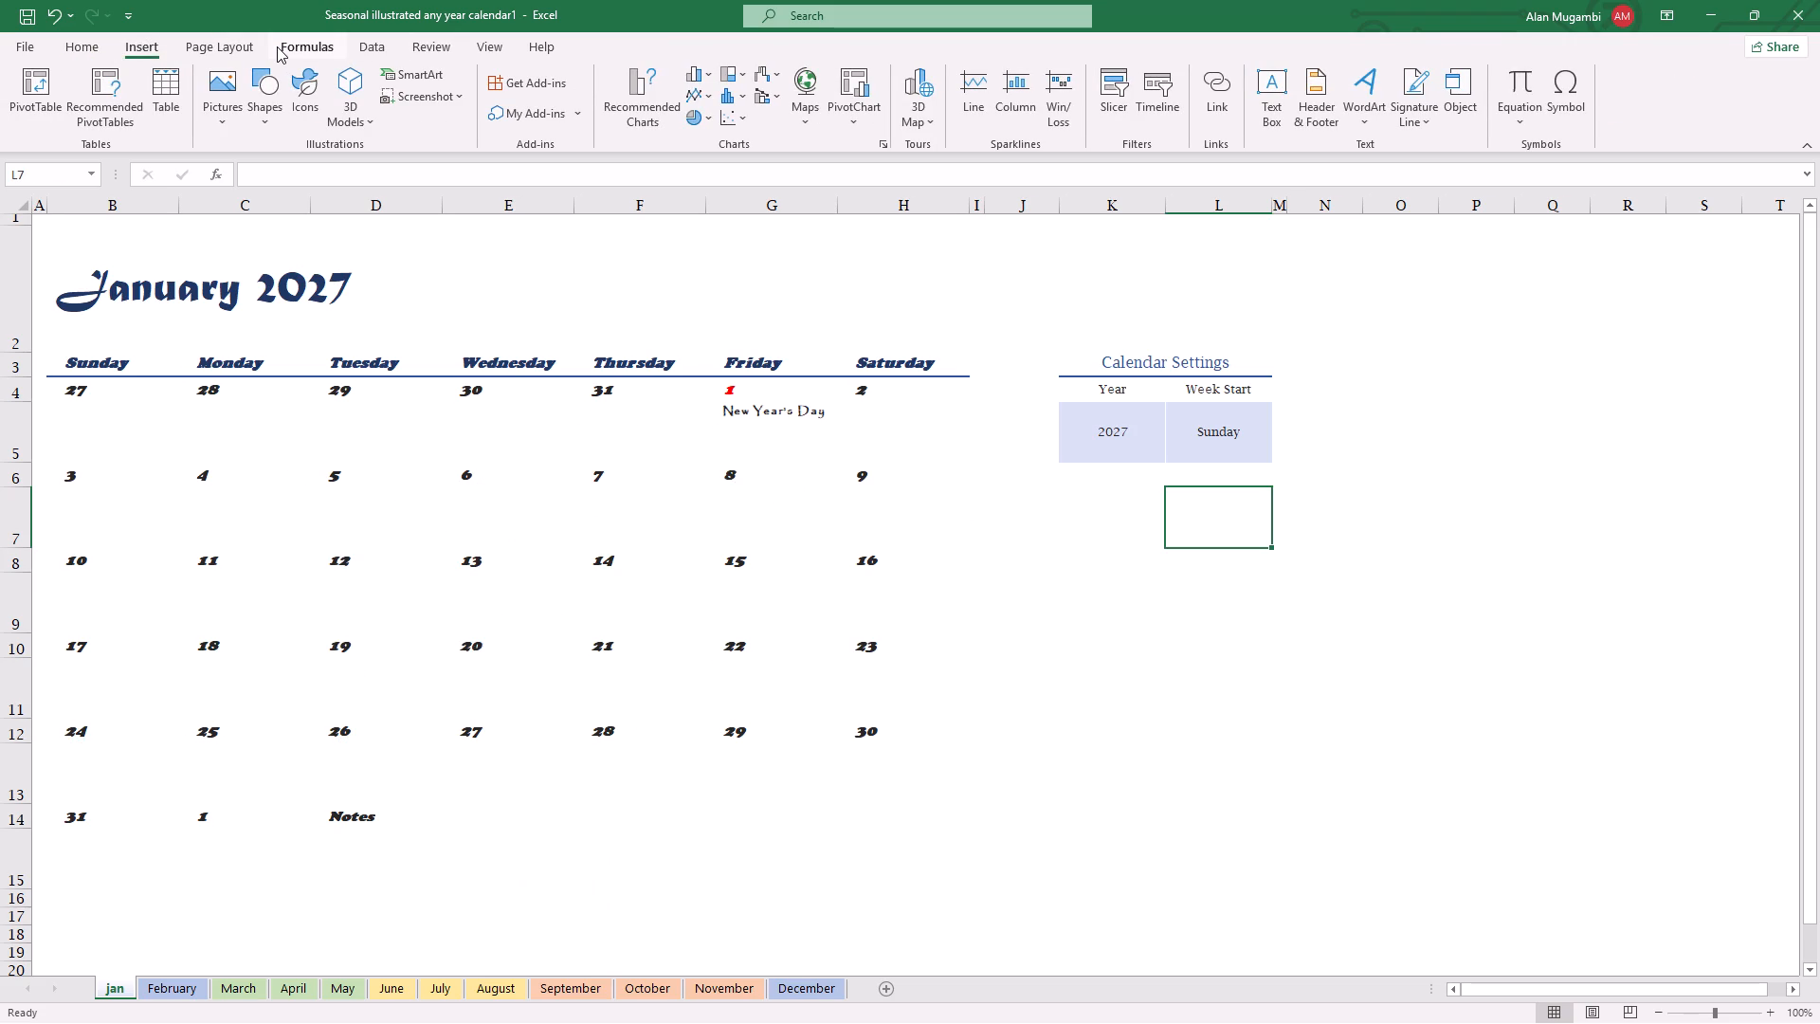
left_click(217, 96)
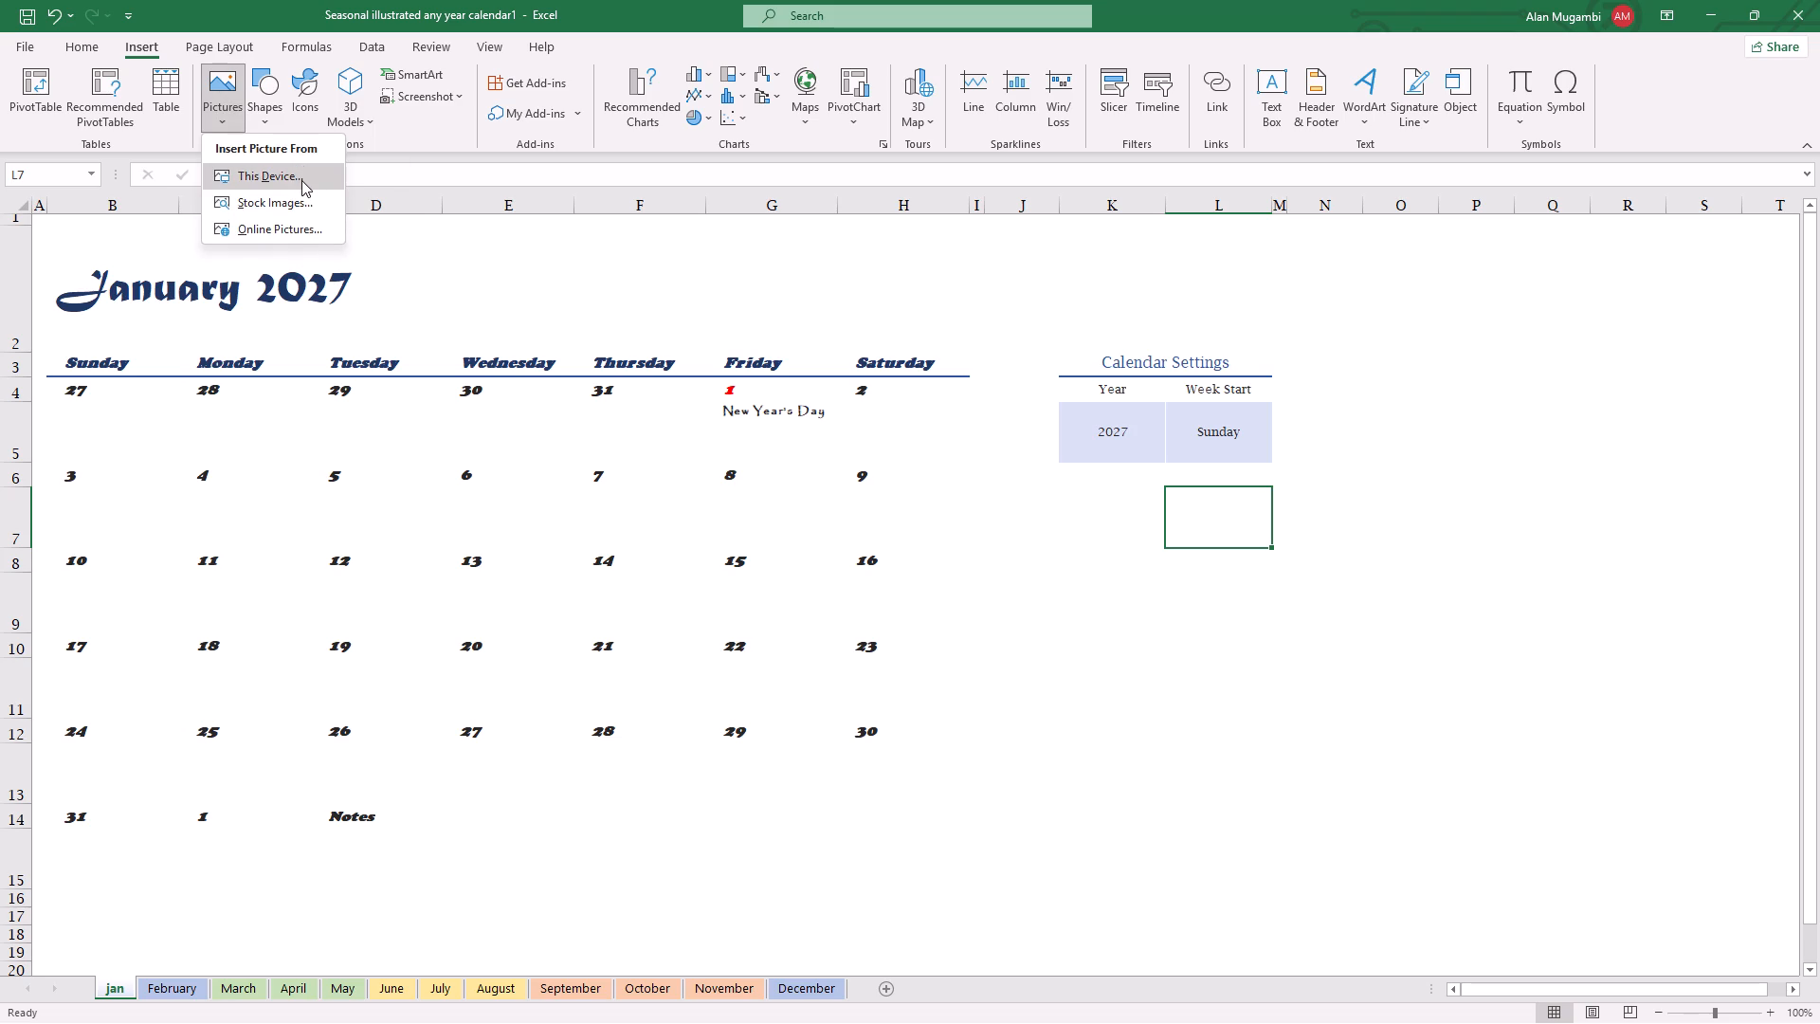
left_click(301, 180)
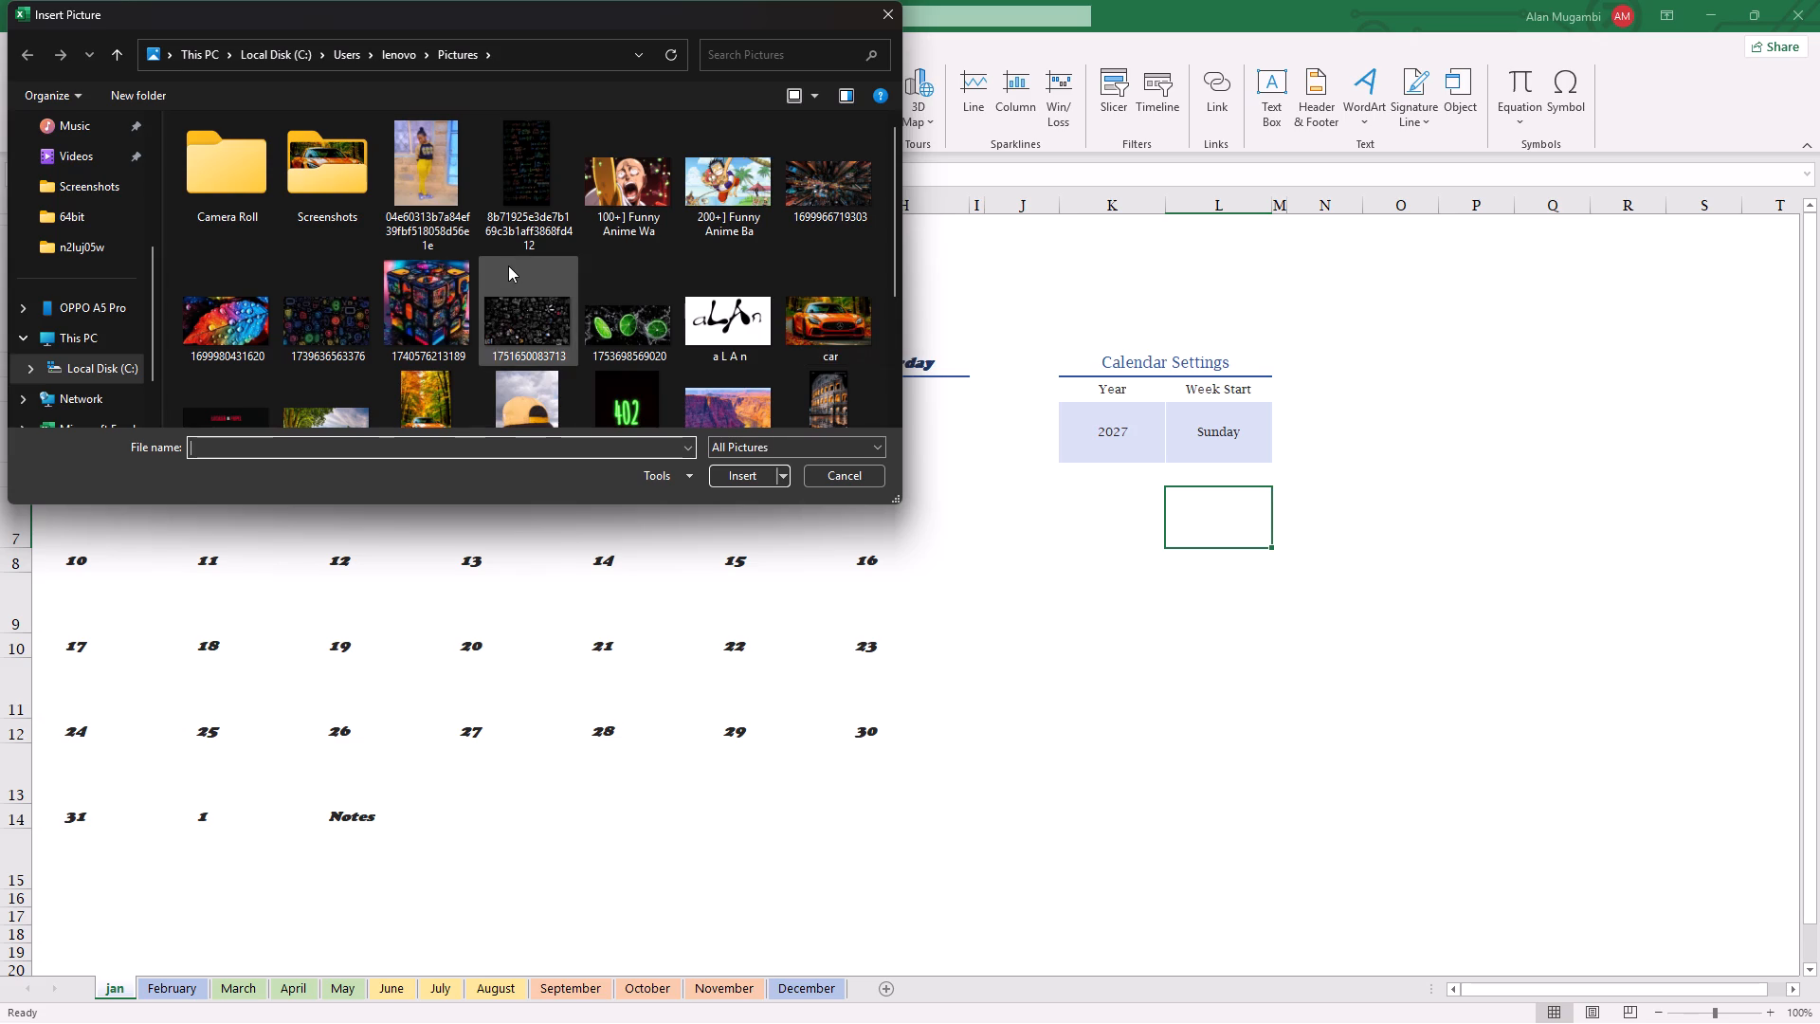
double_click(232, 315)
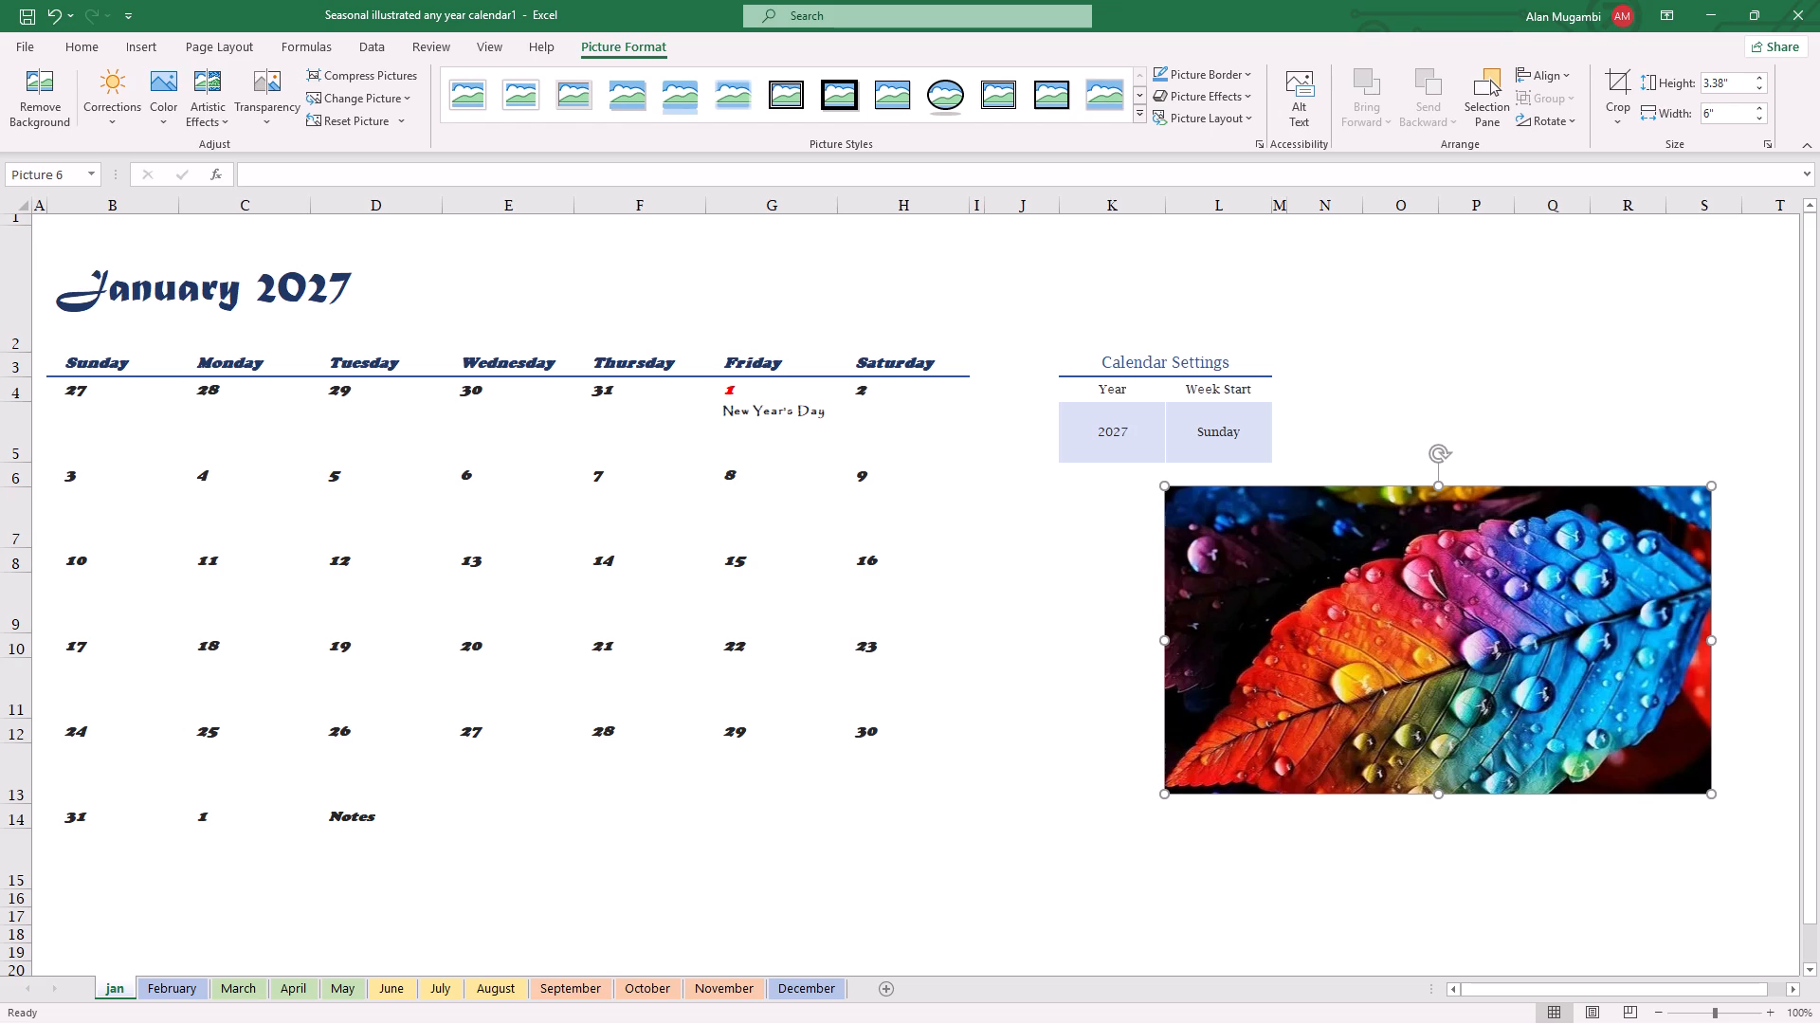
Move the leaf picture onto the calendar grid, over columns C to G and about rows 5 to 12.
left_click_drag(1405, 640, 688, 628)
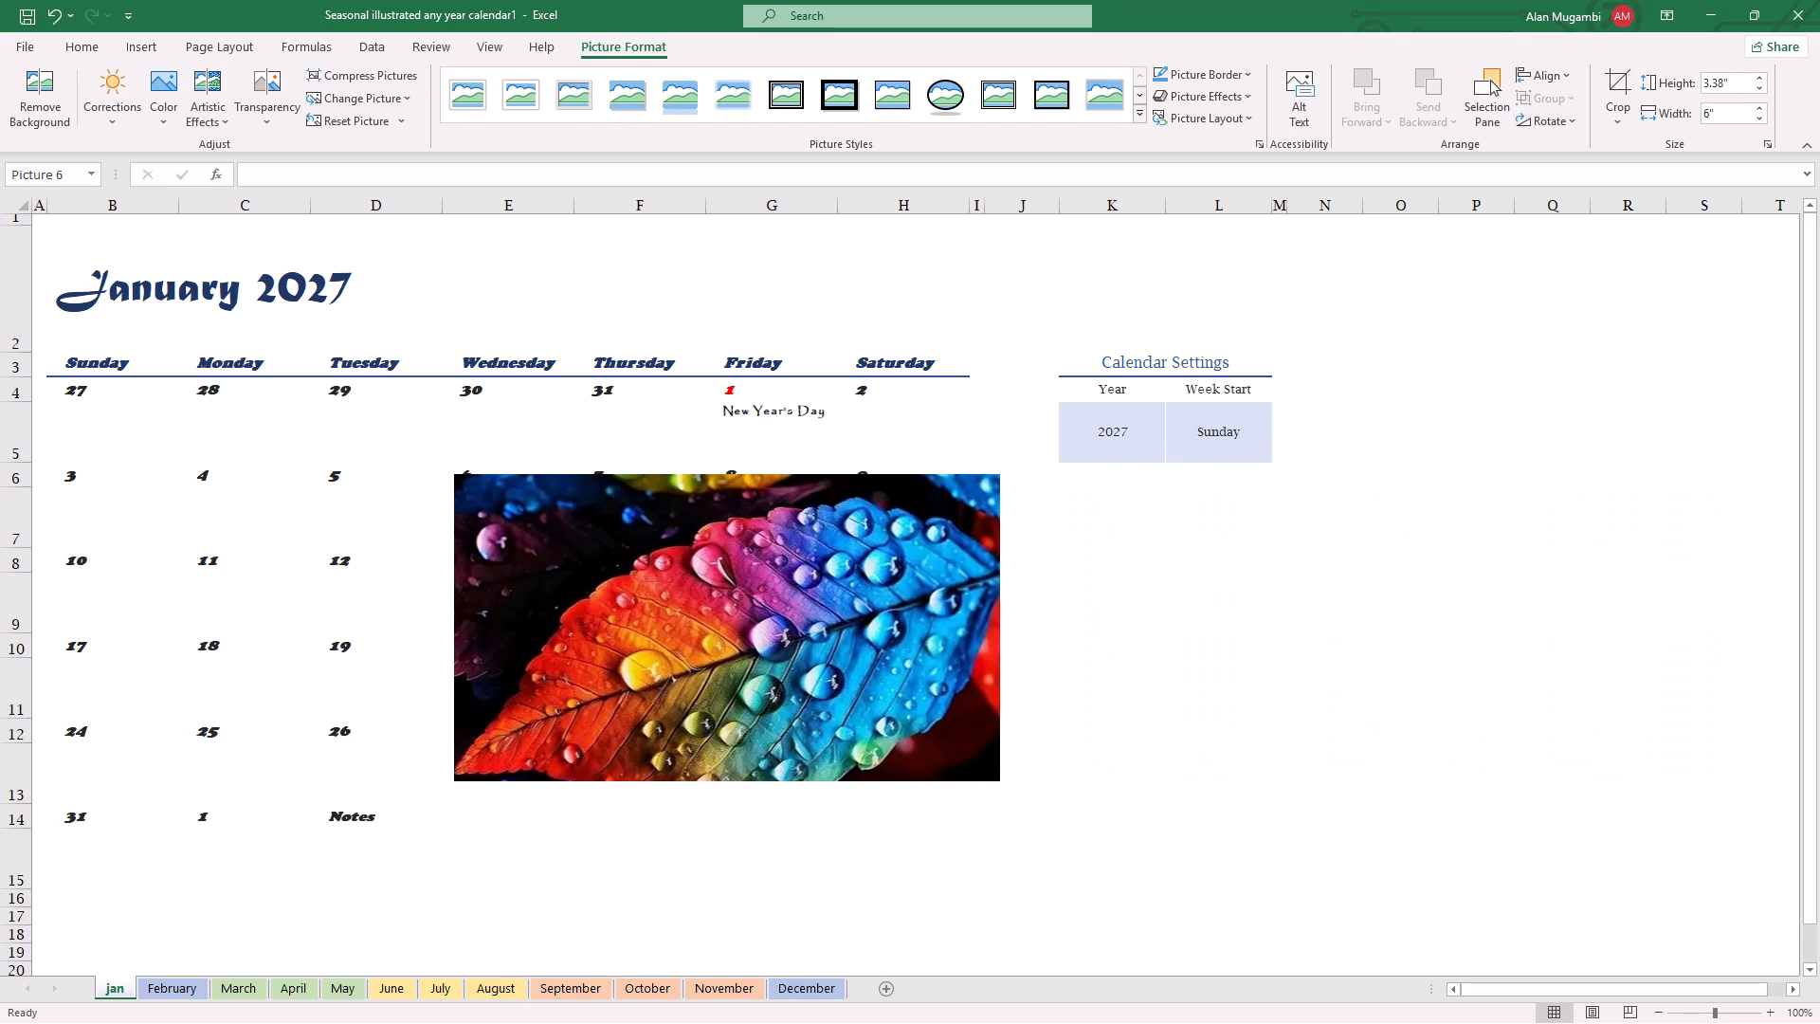
left_click_drag(688, 628, 507, 584)
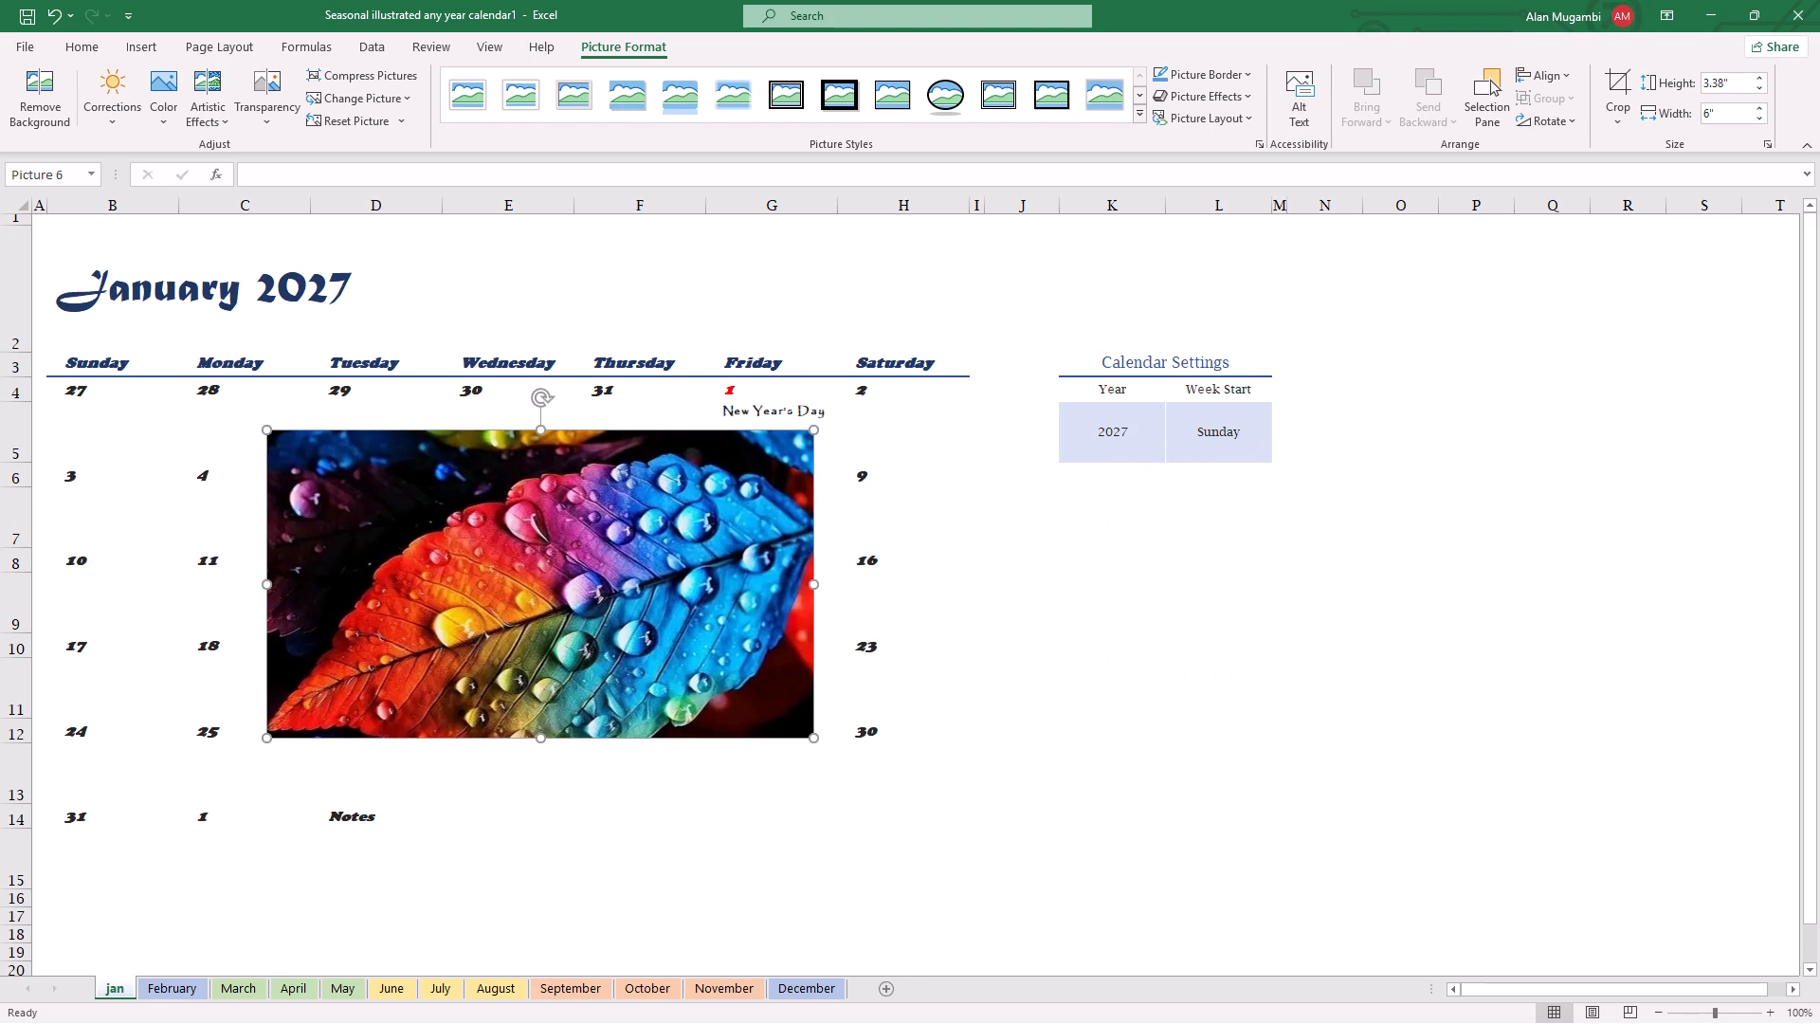
left_click(458, 422)
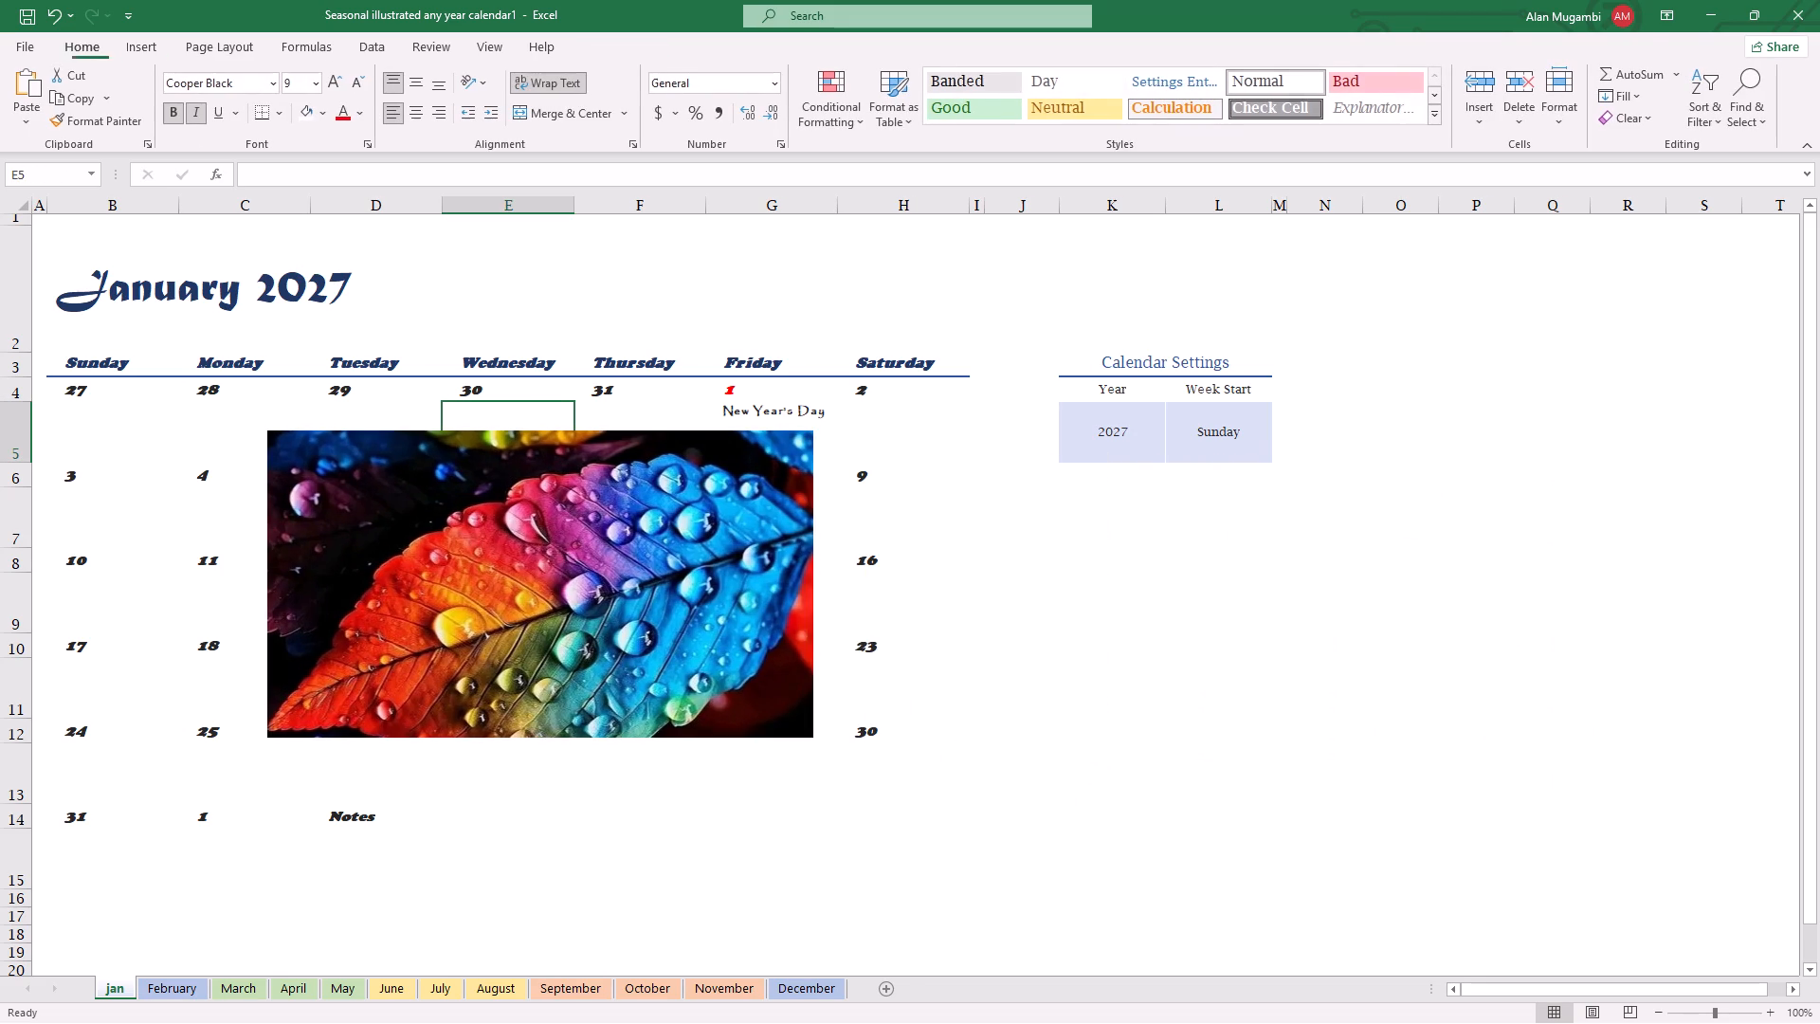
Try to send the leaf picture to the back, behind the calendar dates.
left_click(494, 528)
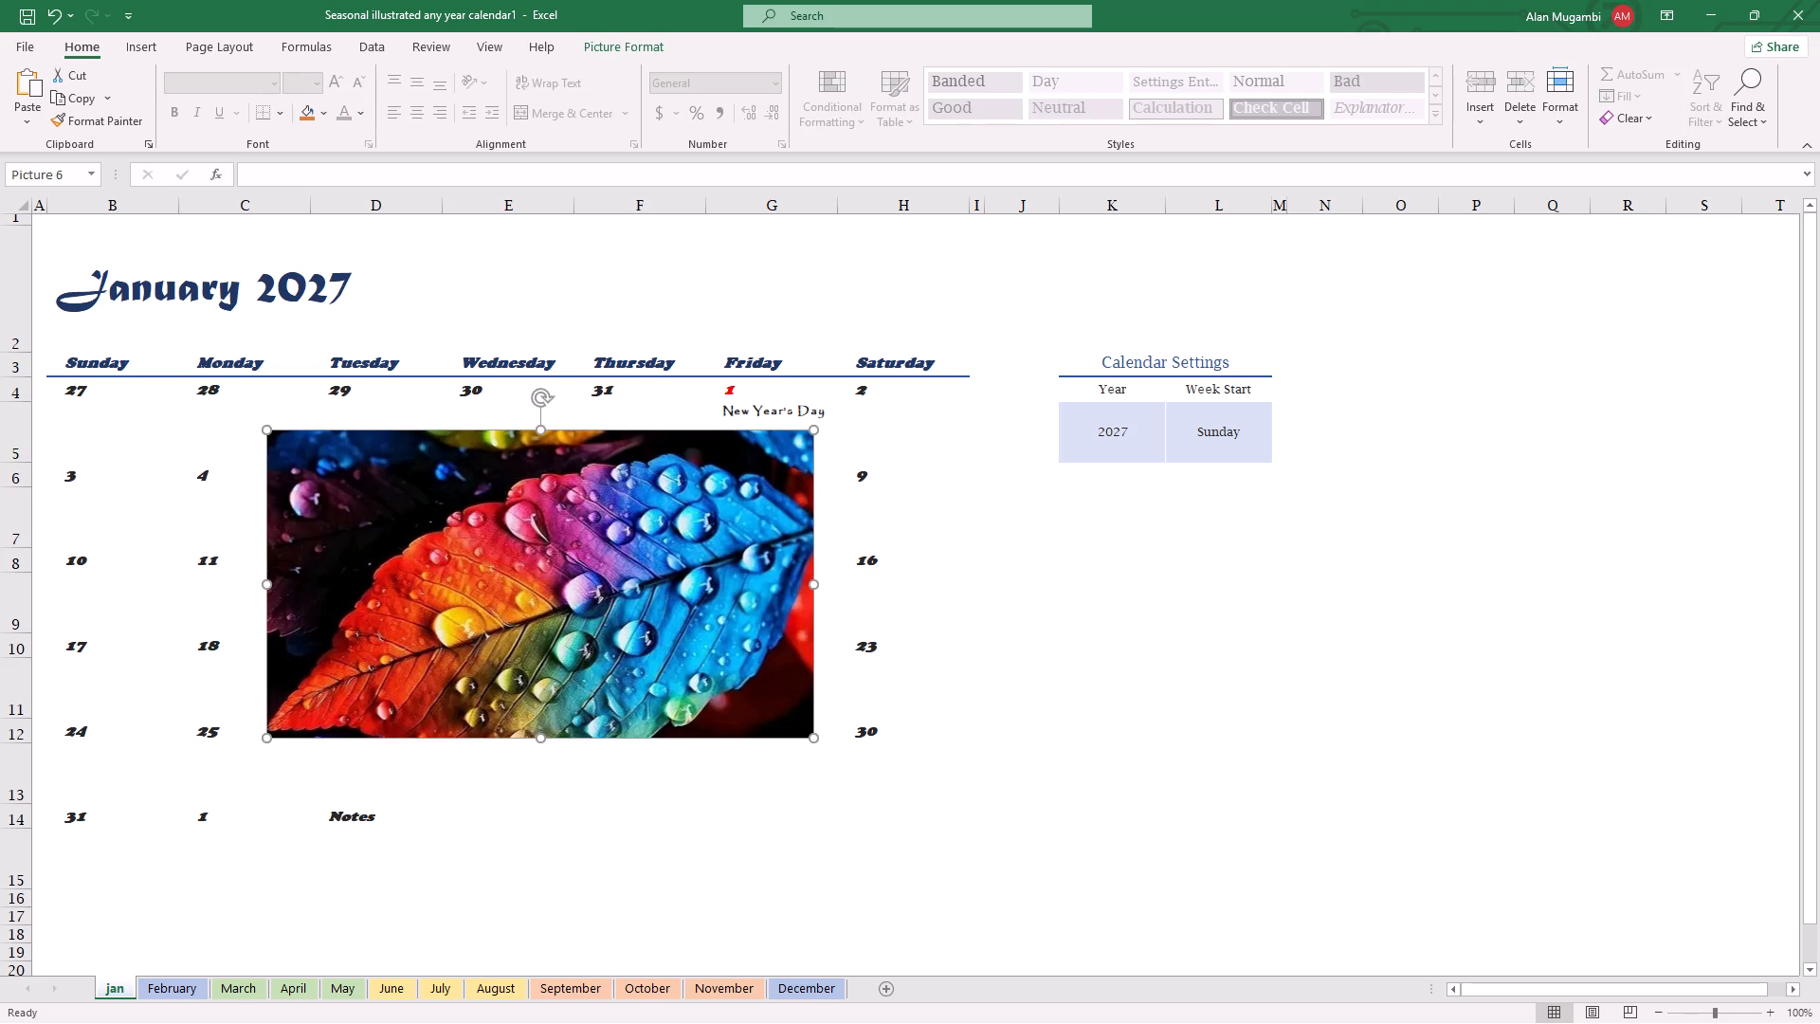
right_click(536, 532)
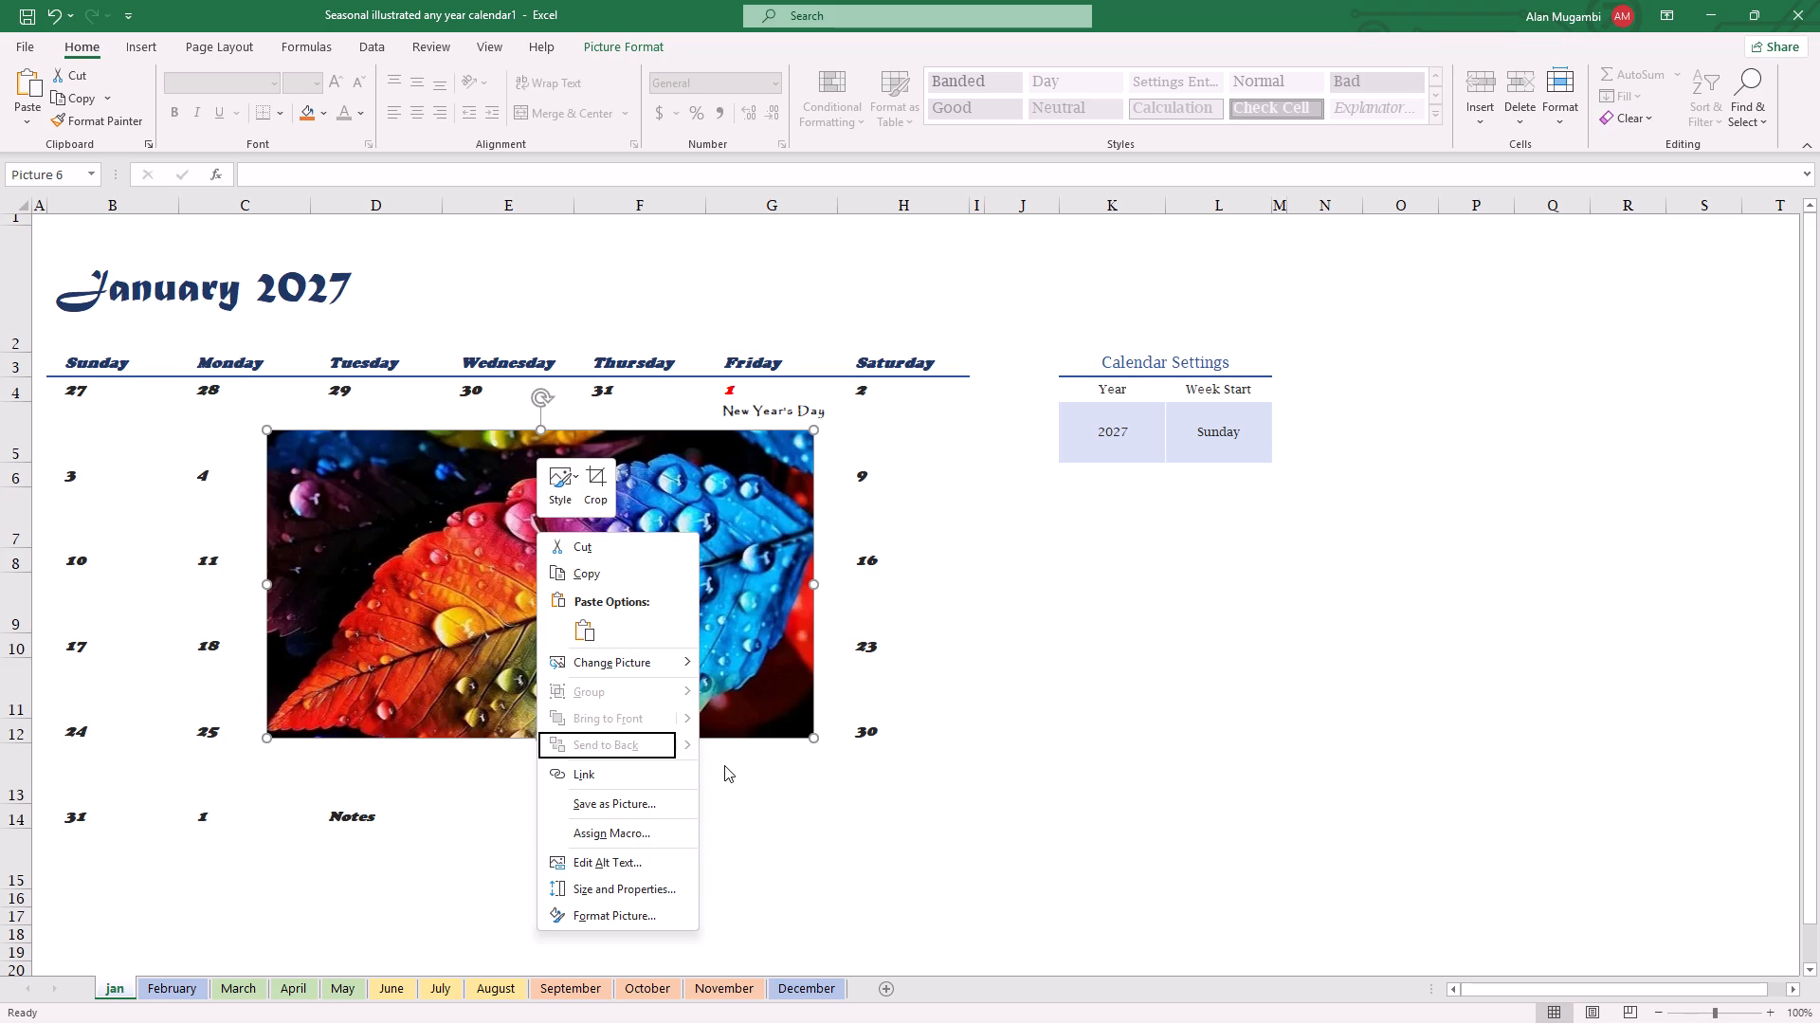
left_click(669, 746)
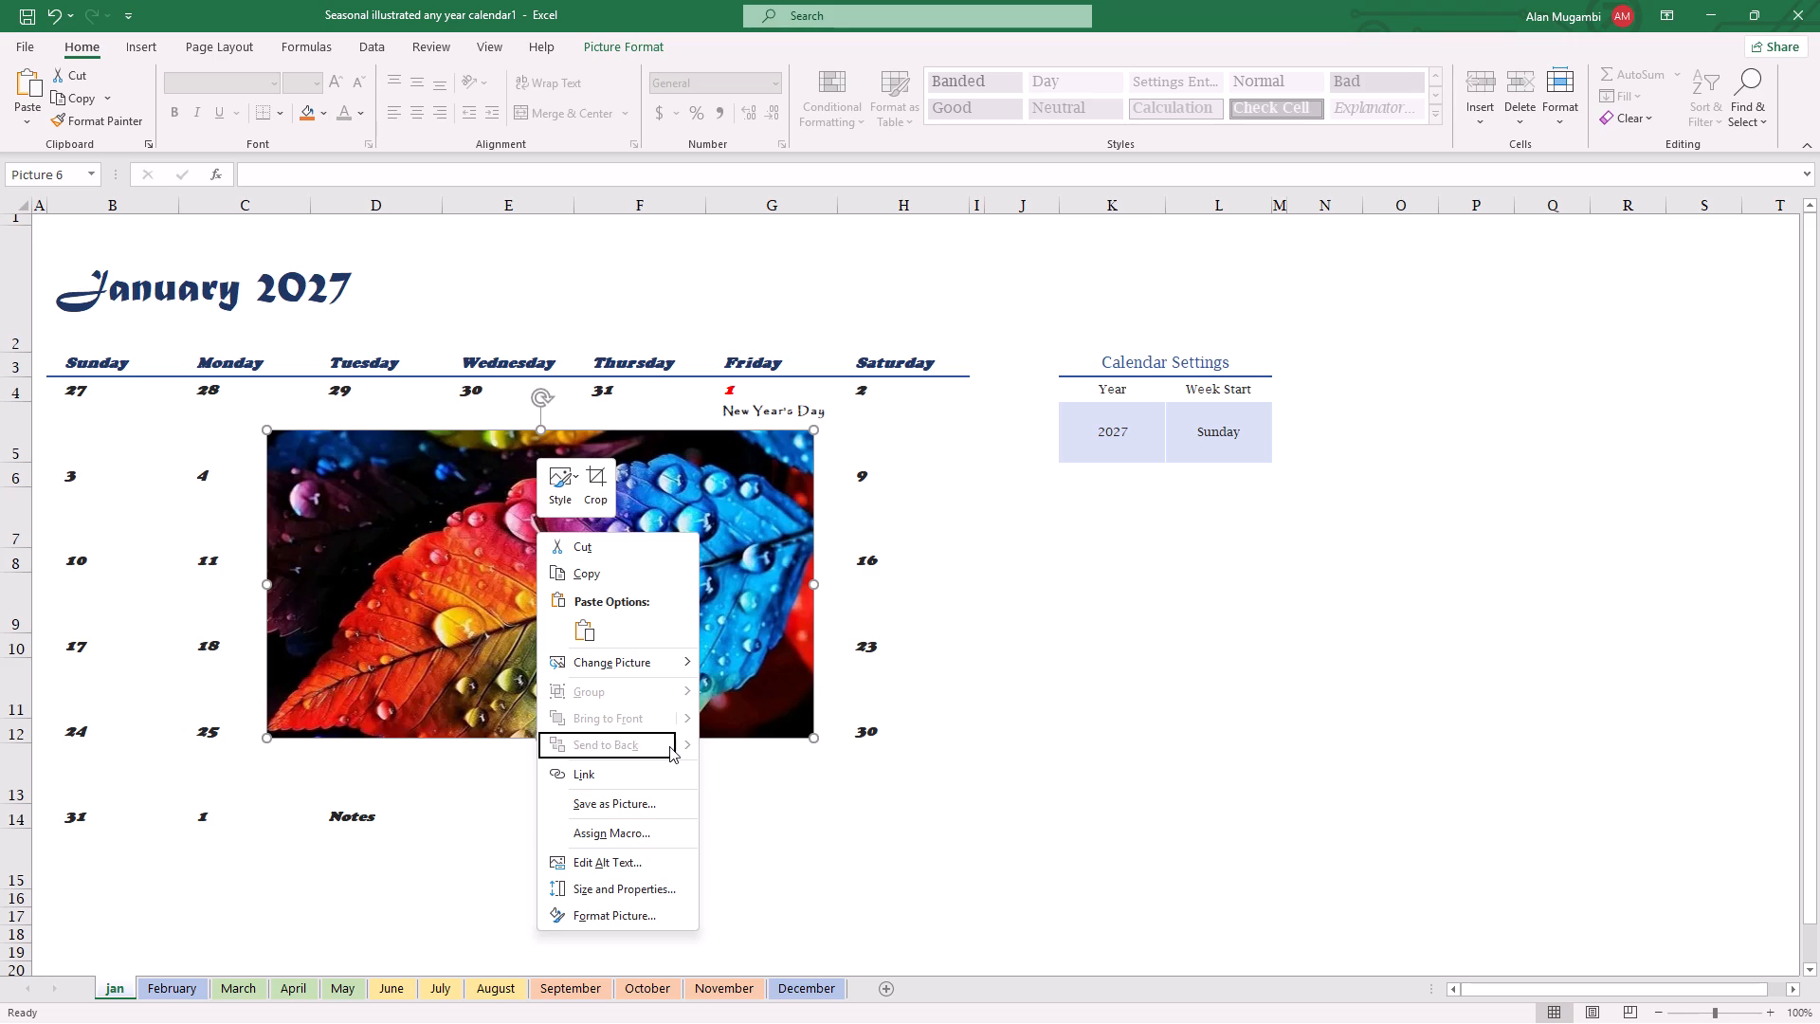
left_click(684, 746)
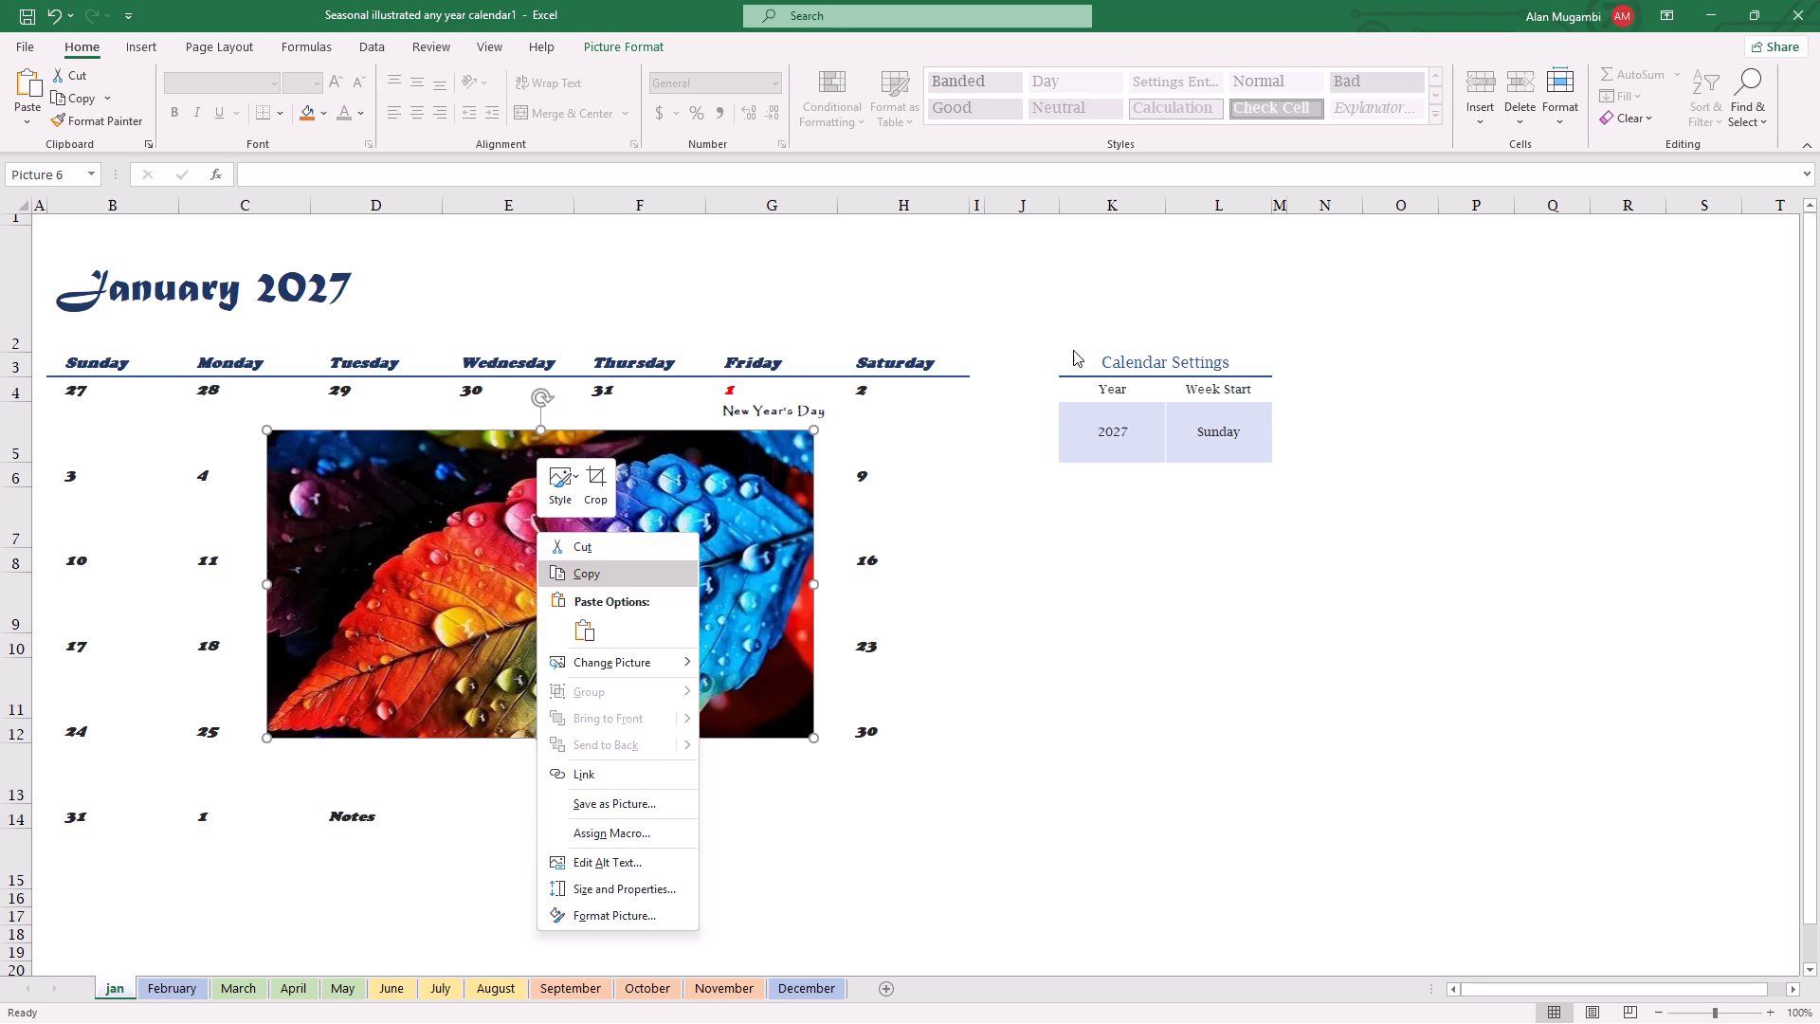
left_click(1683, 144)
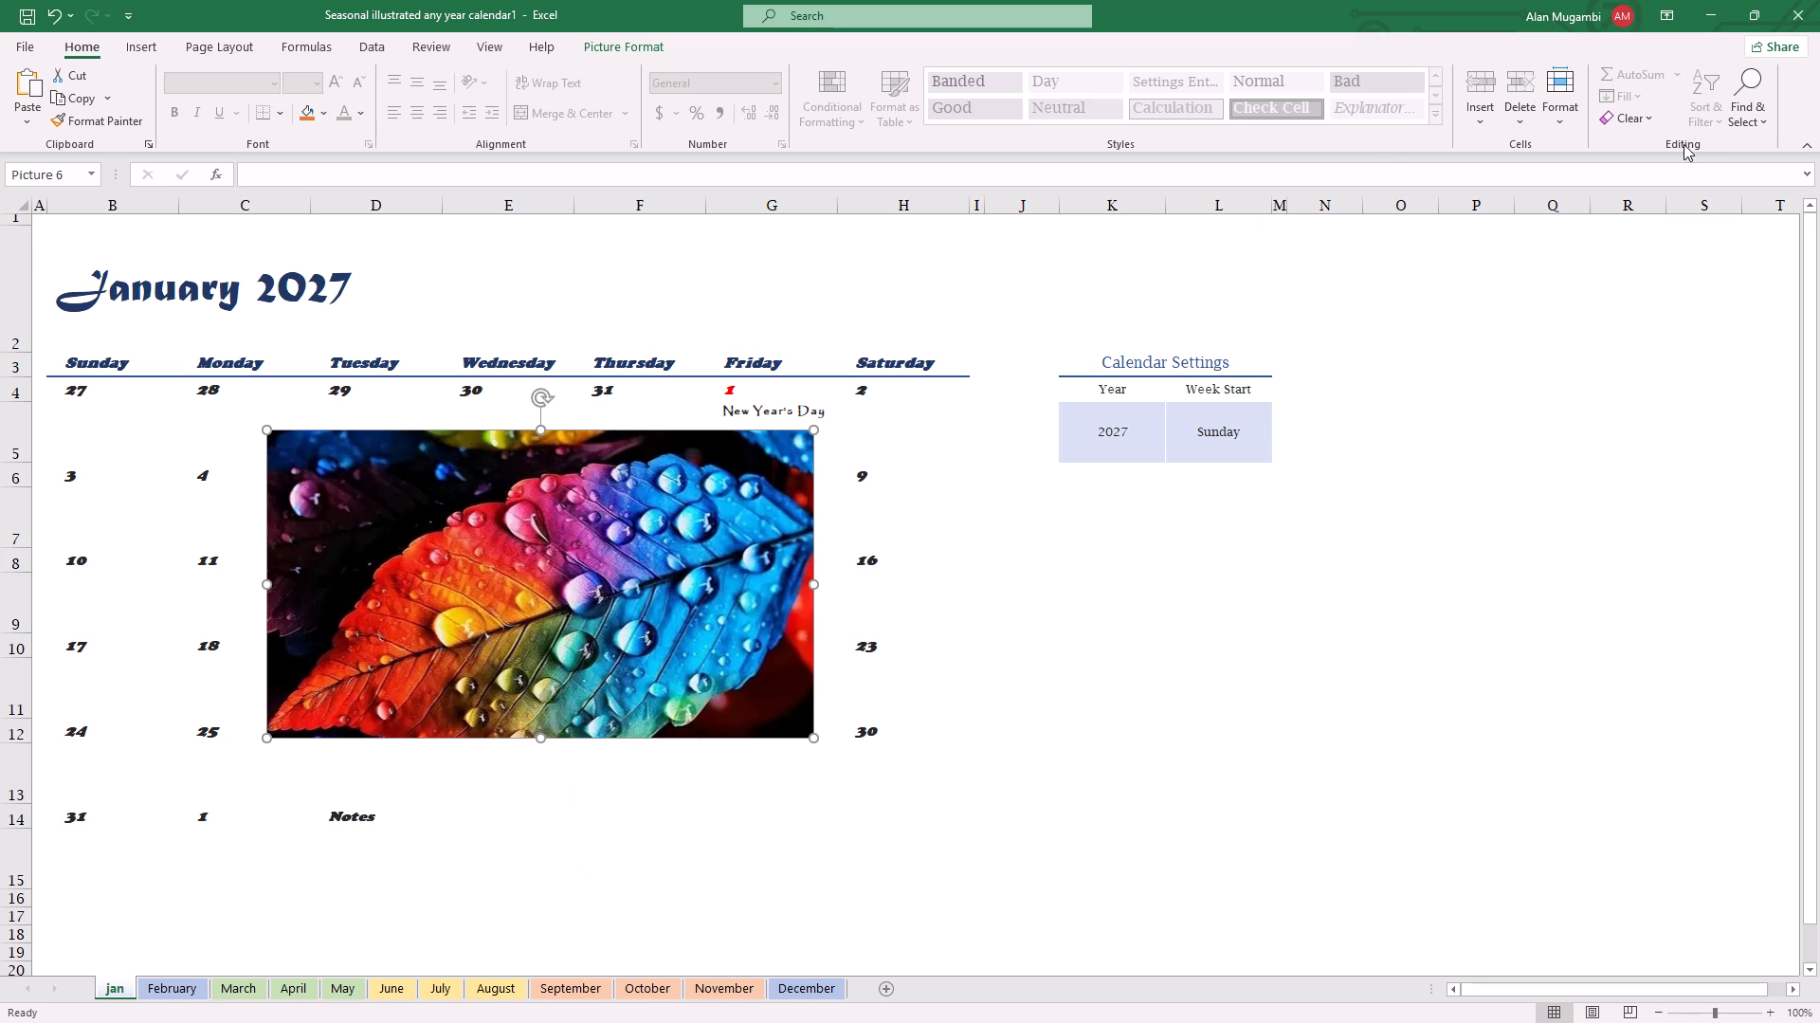
Shift the leaf picture slightly left and up on the grid, keeping it over columns C to G.
left_click(622, 656)
left_click_drag(622, 656, 585, 649)
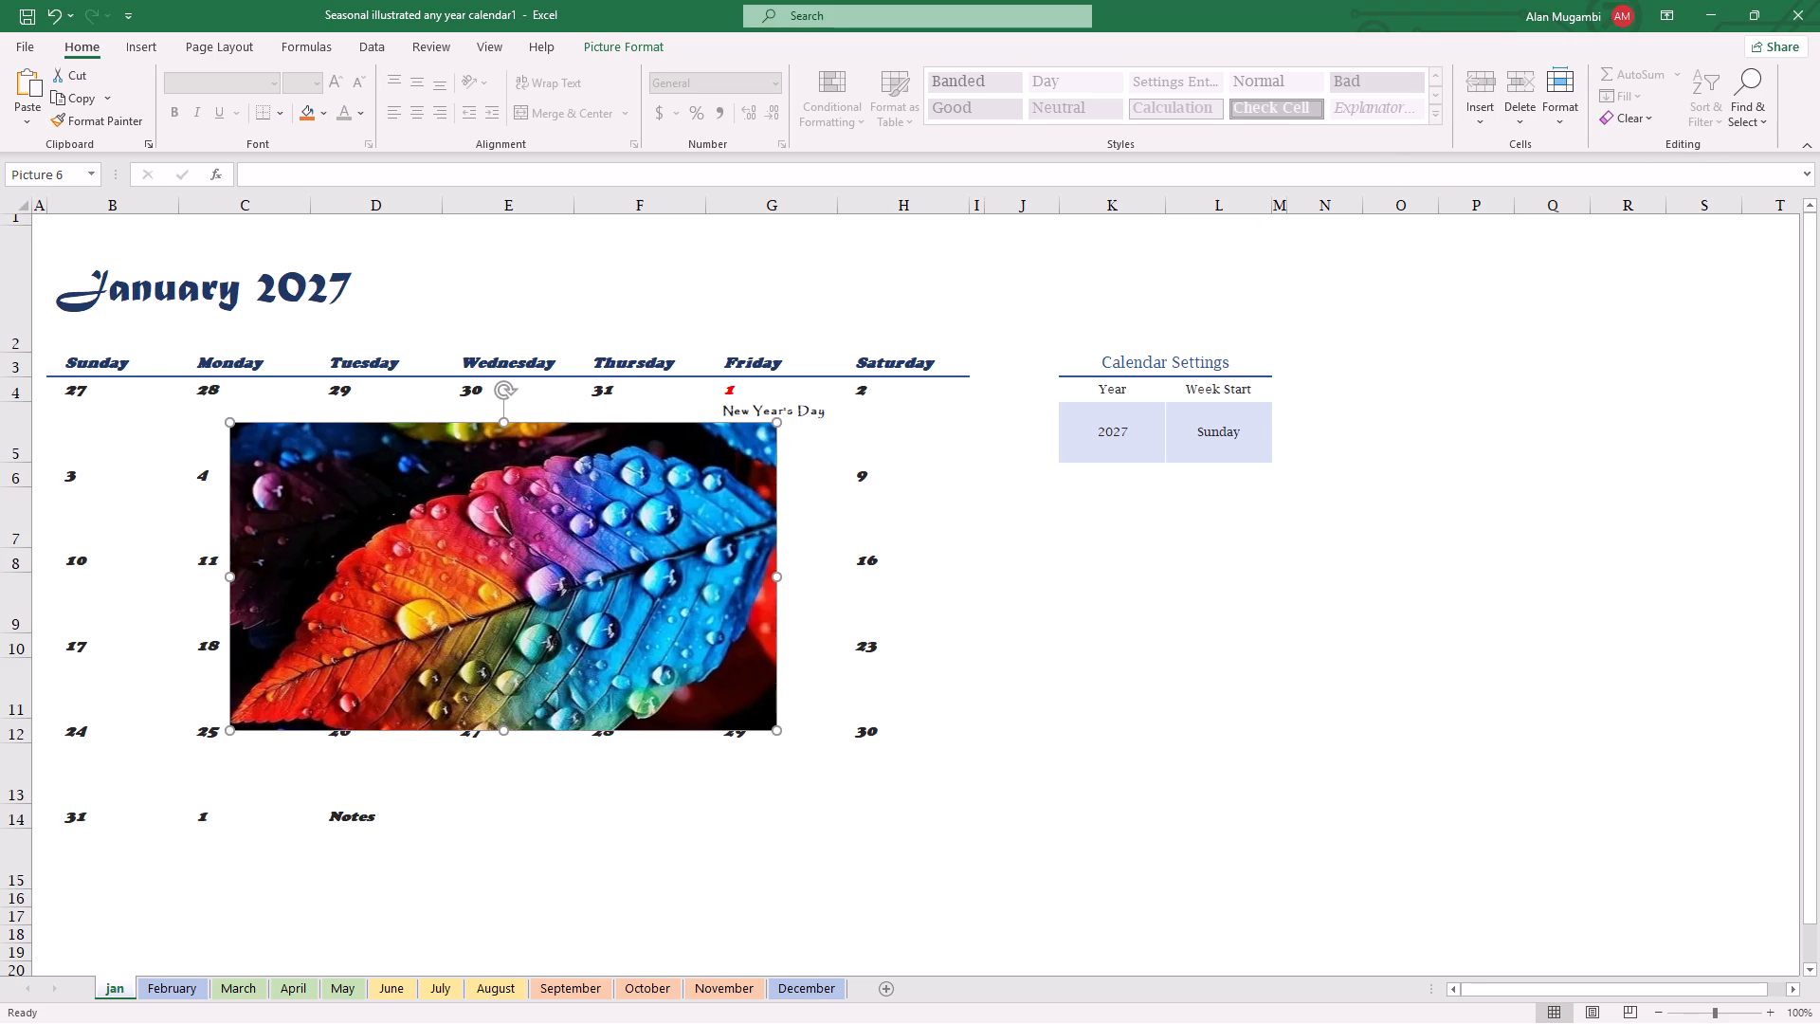
left_click(820, 546)
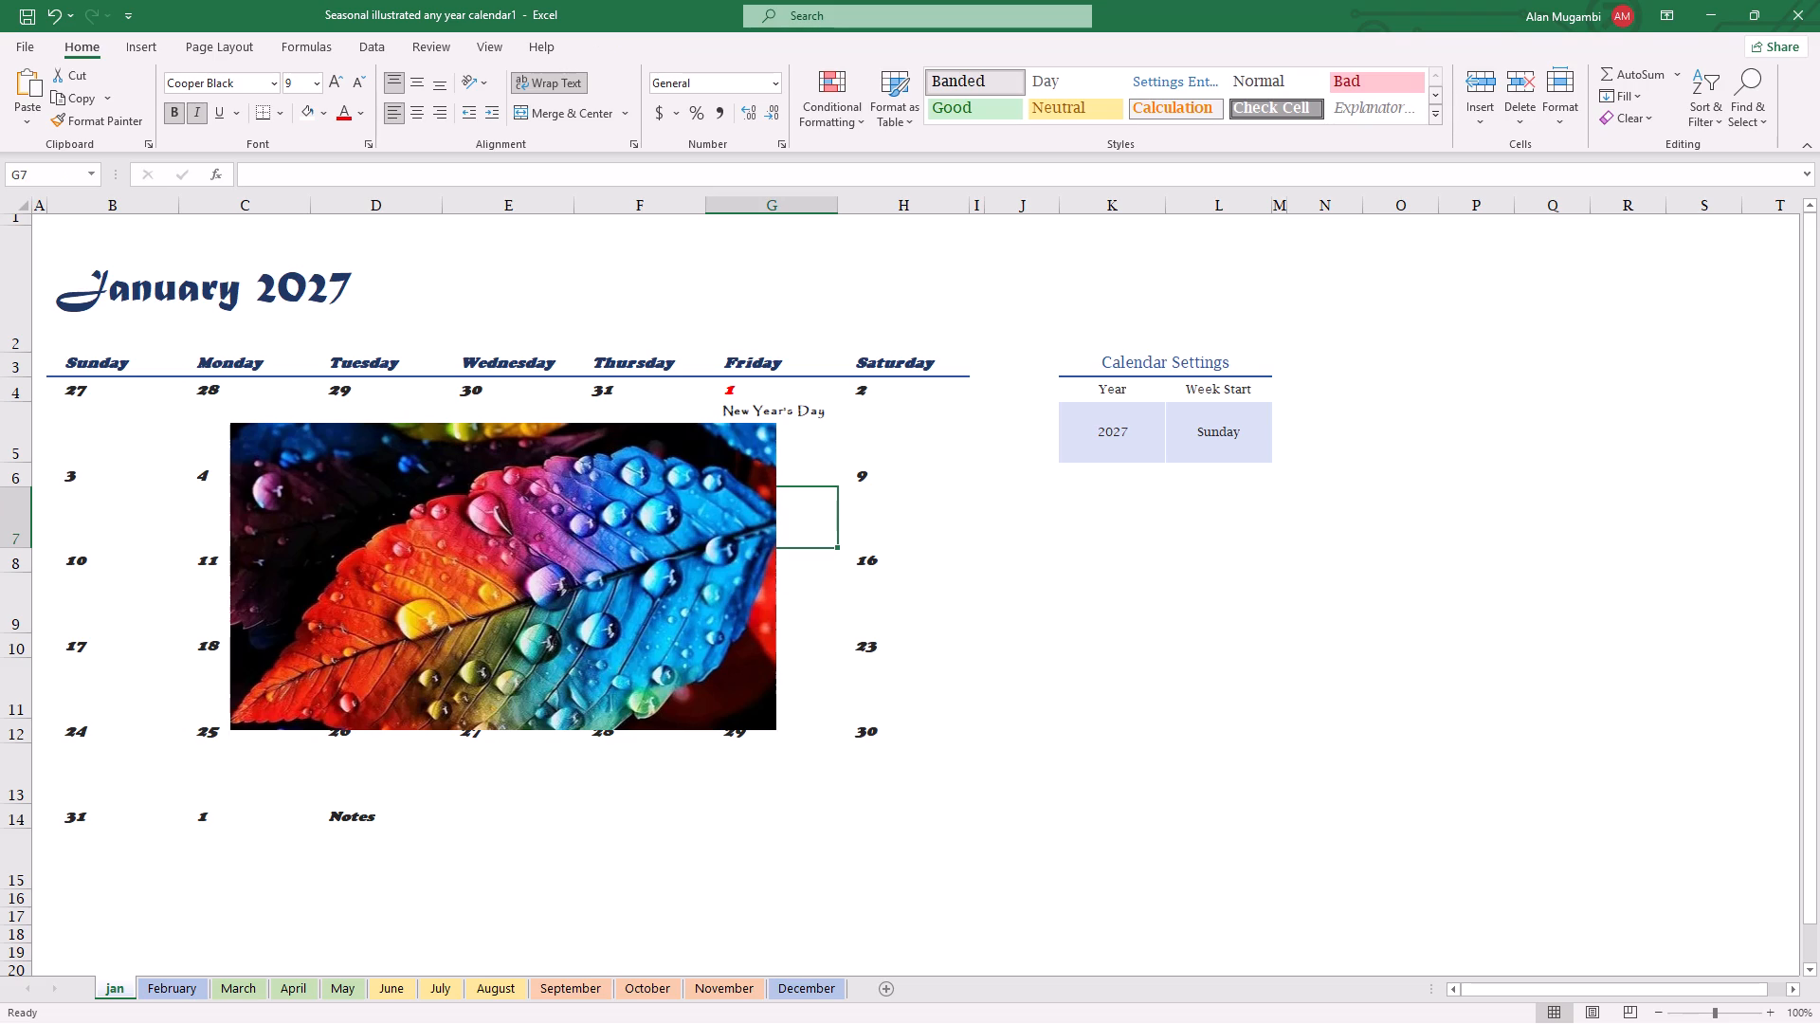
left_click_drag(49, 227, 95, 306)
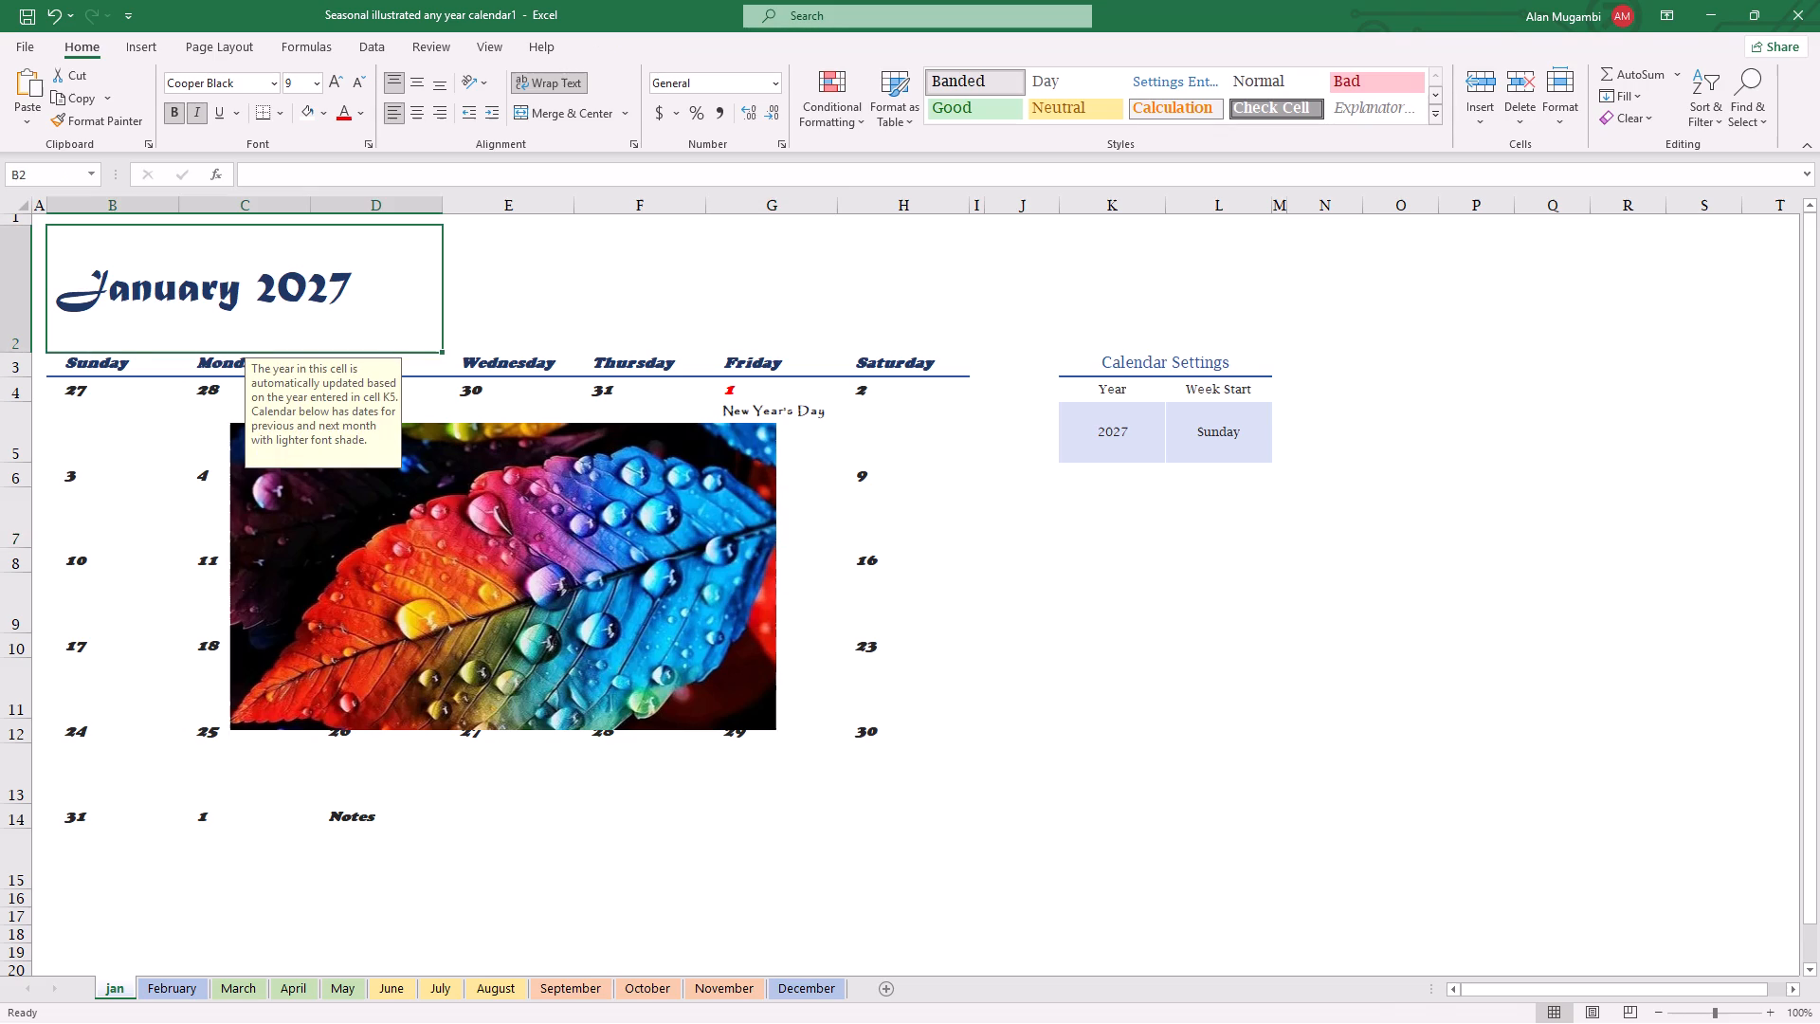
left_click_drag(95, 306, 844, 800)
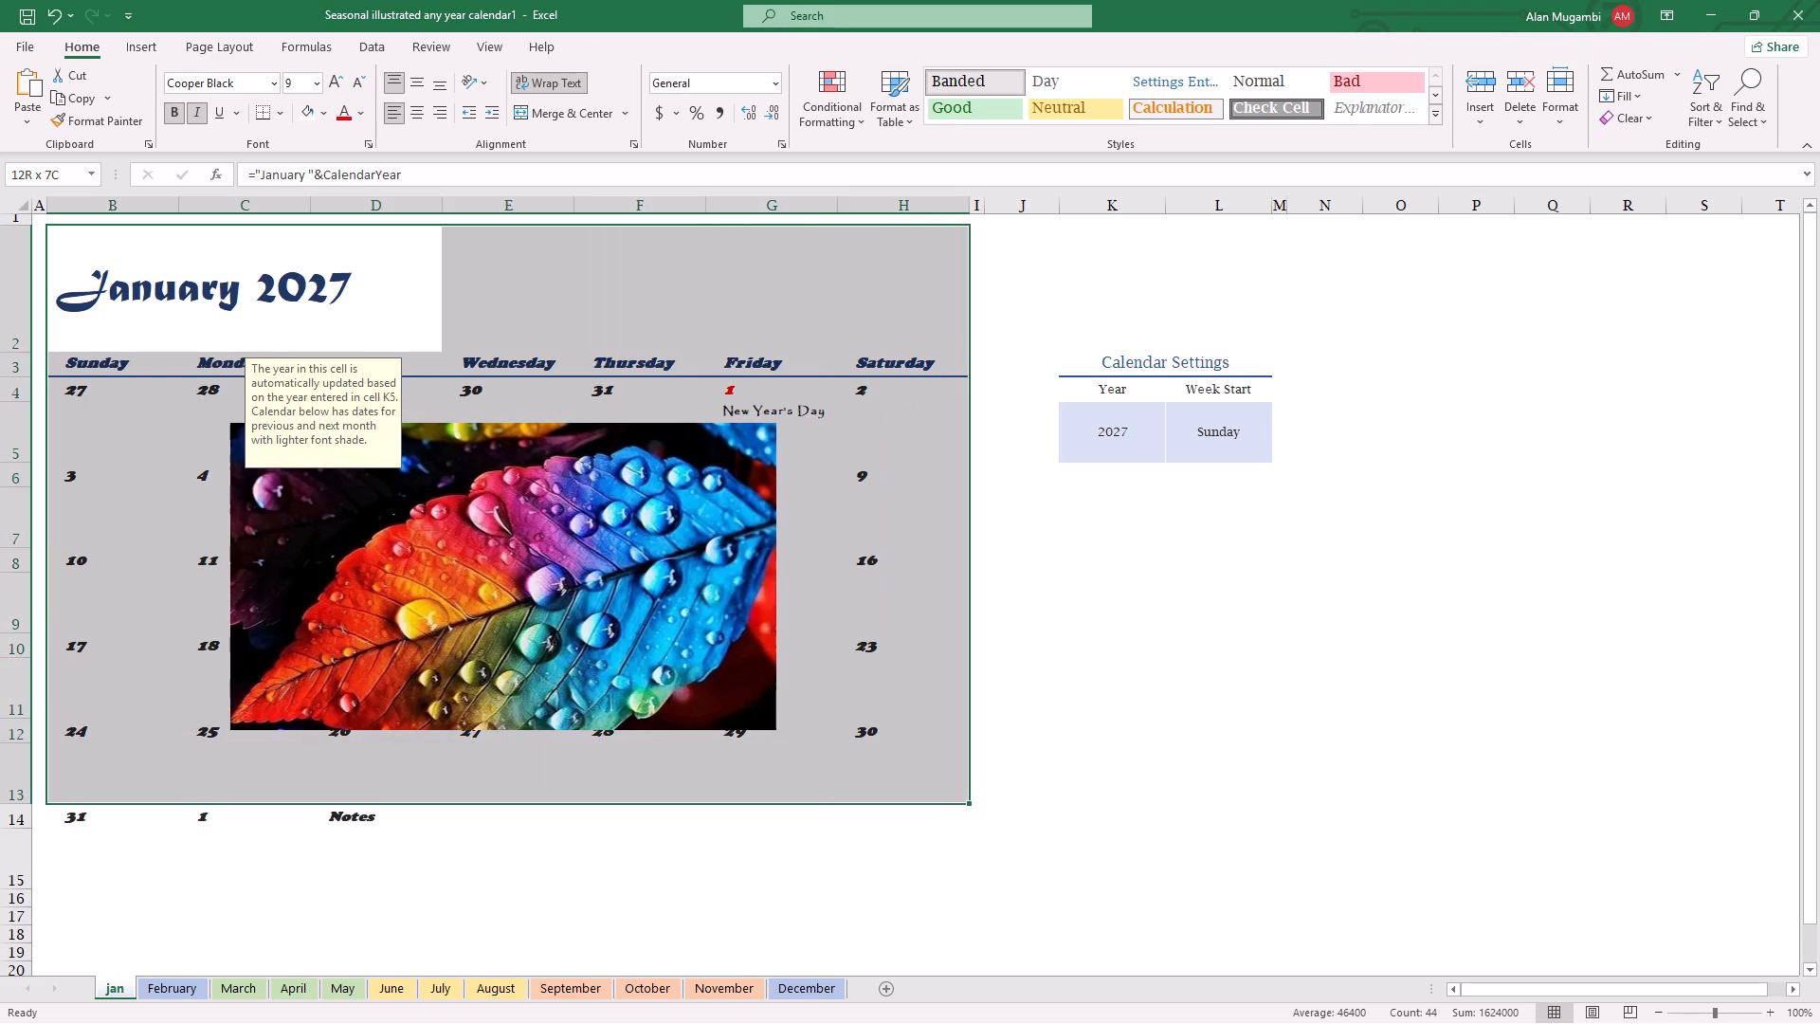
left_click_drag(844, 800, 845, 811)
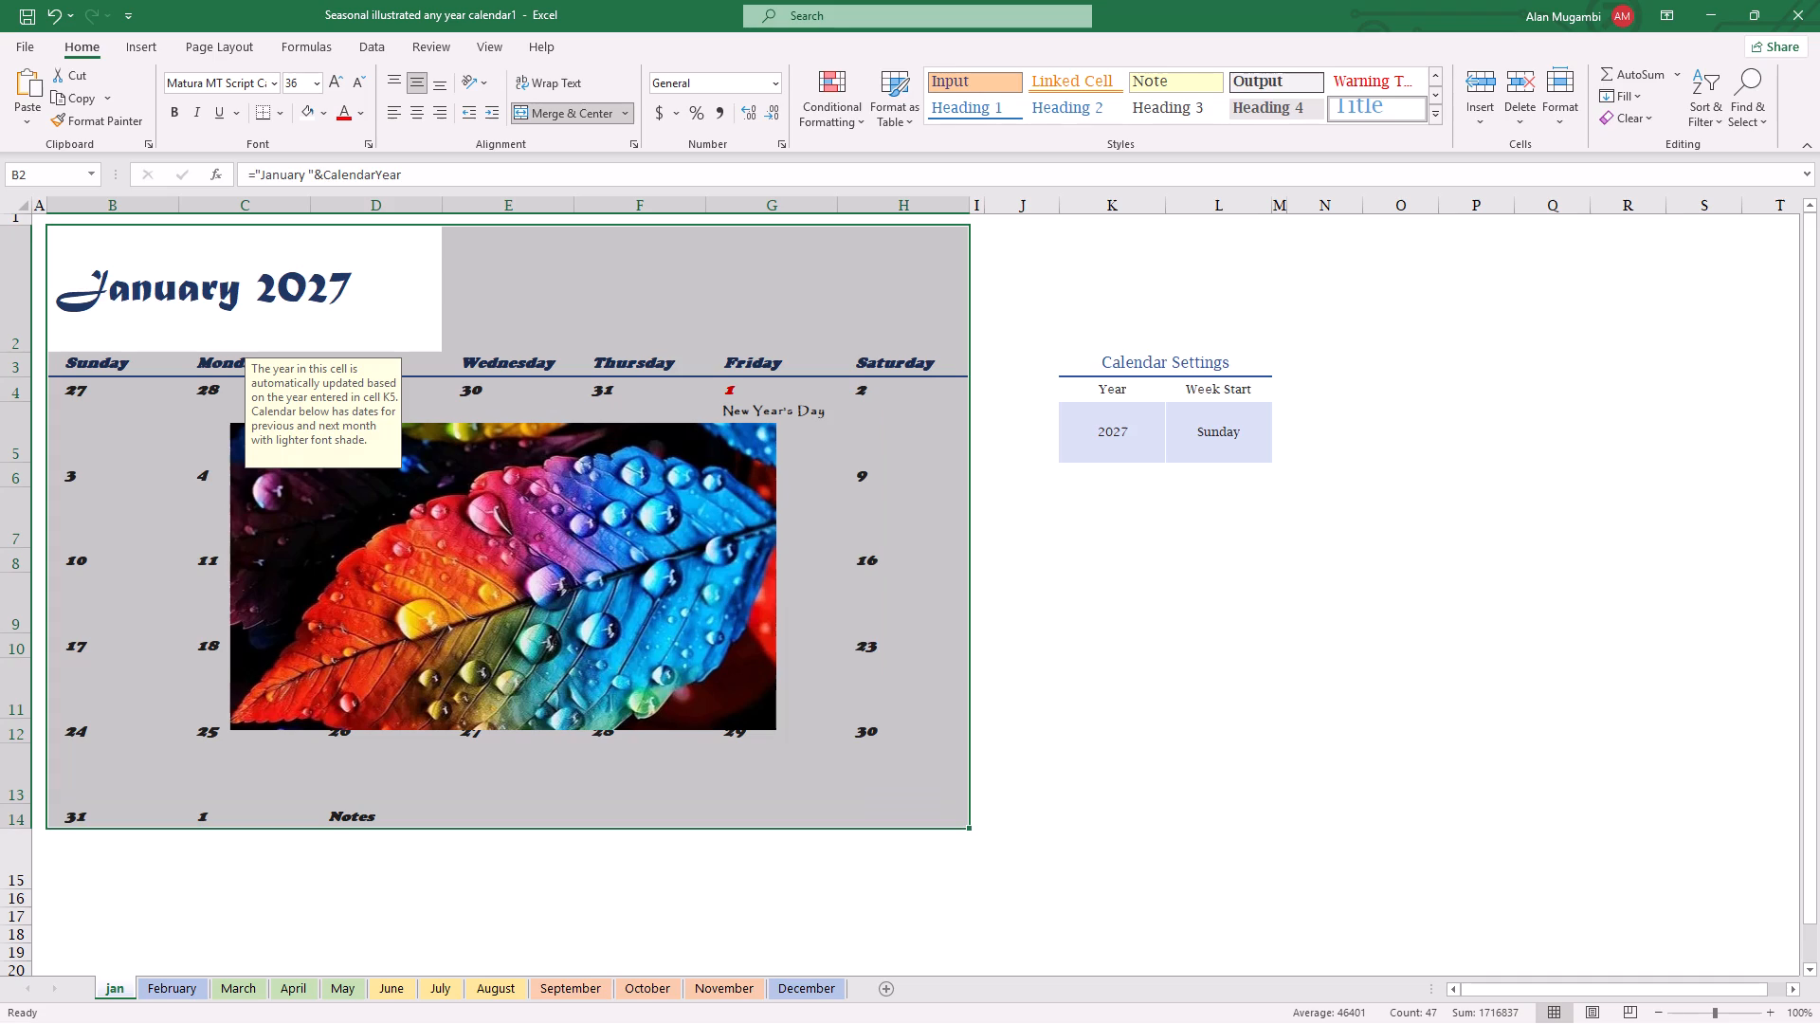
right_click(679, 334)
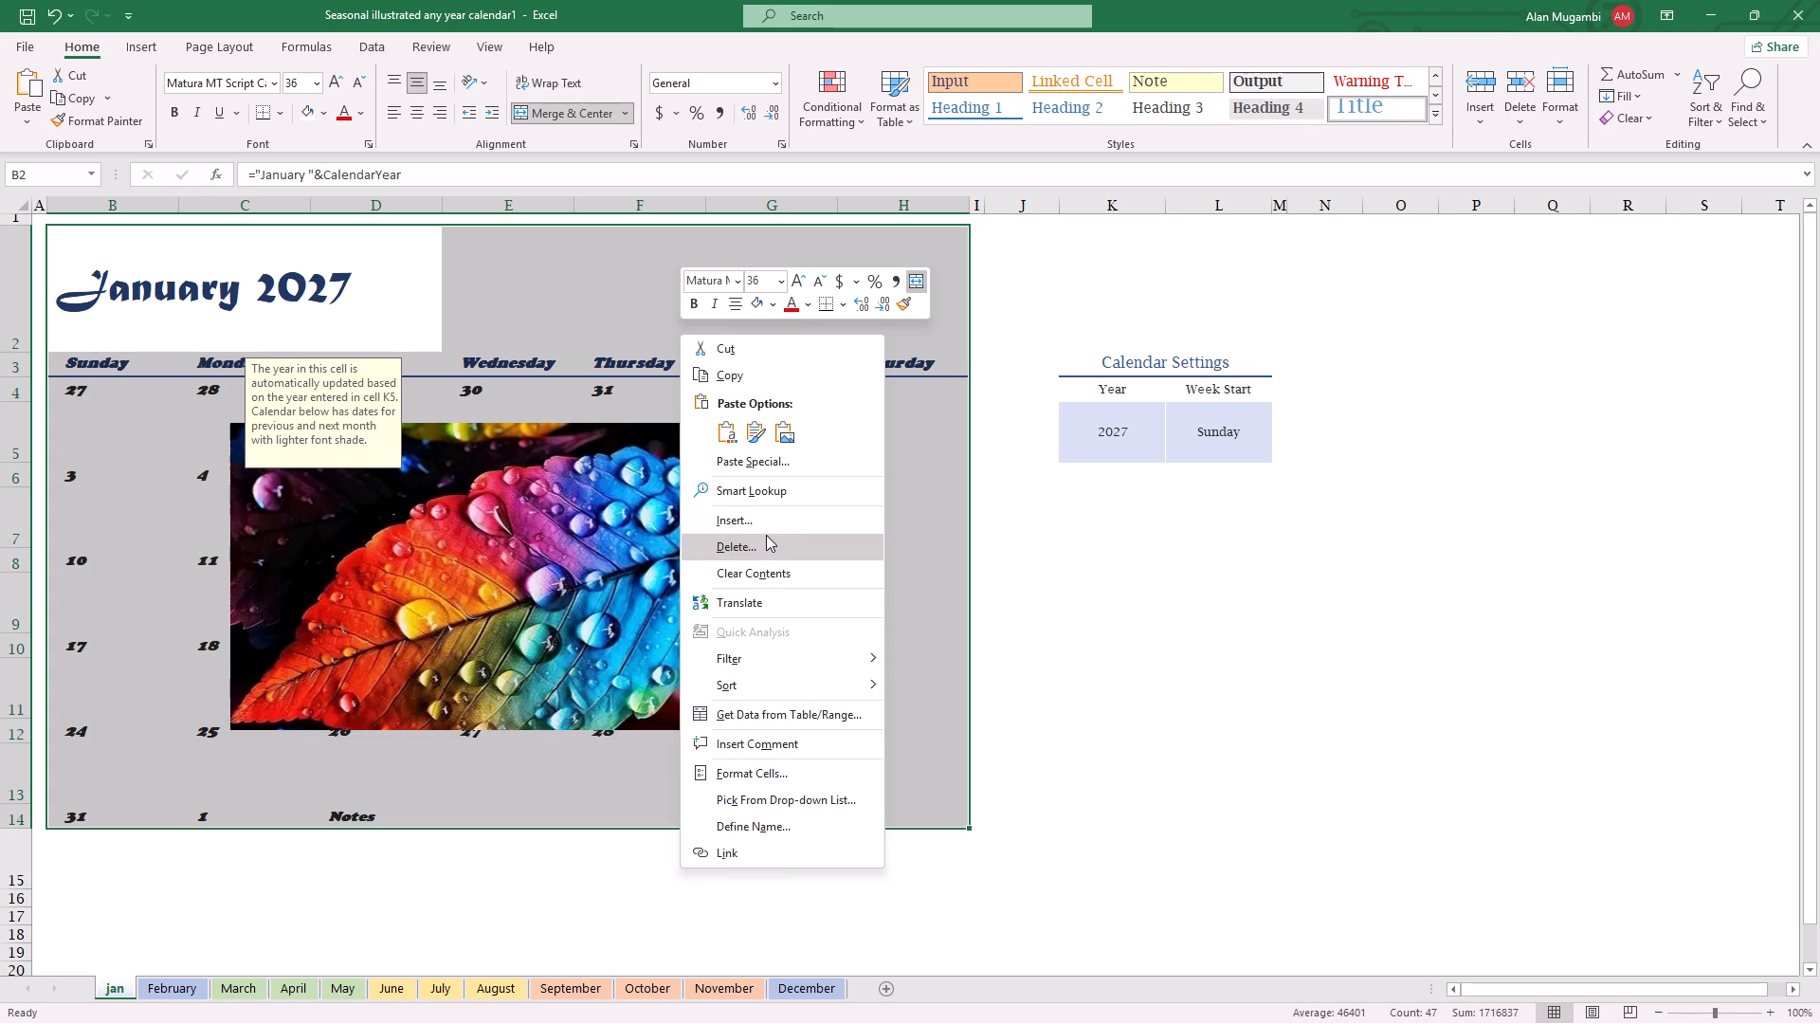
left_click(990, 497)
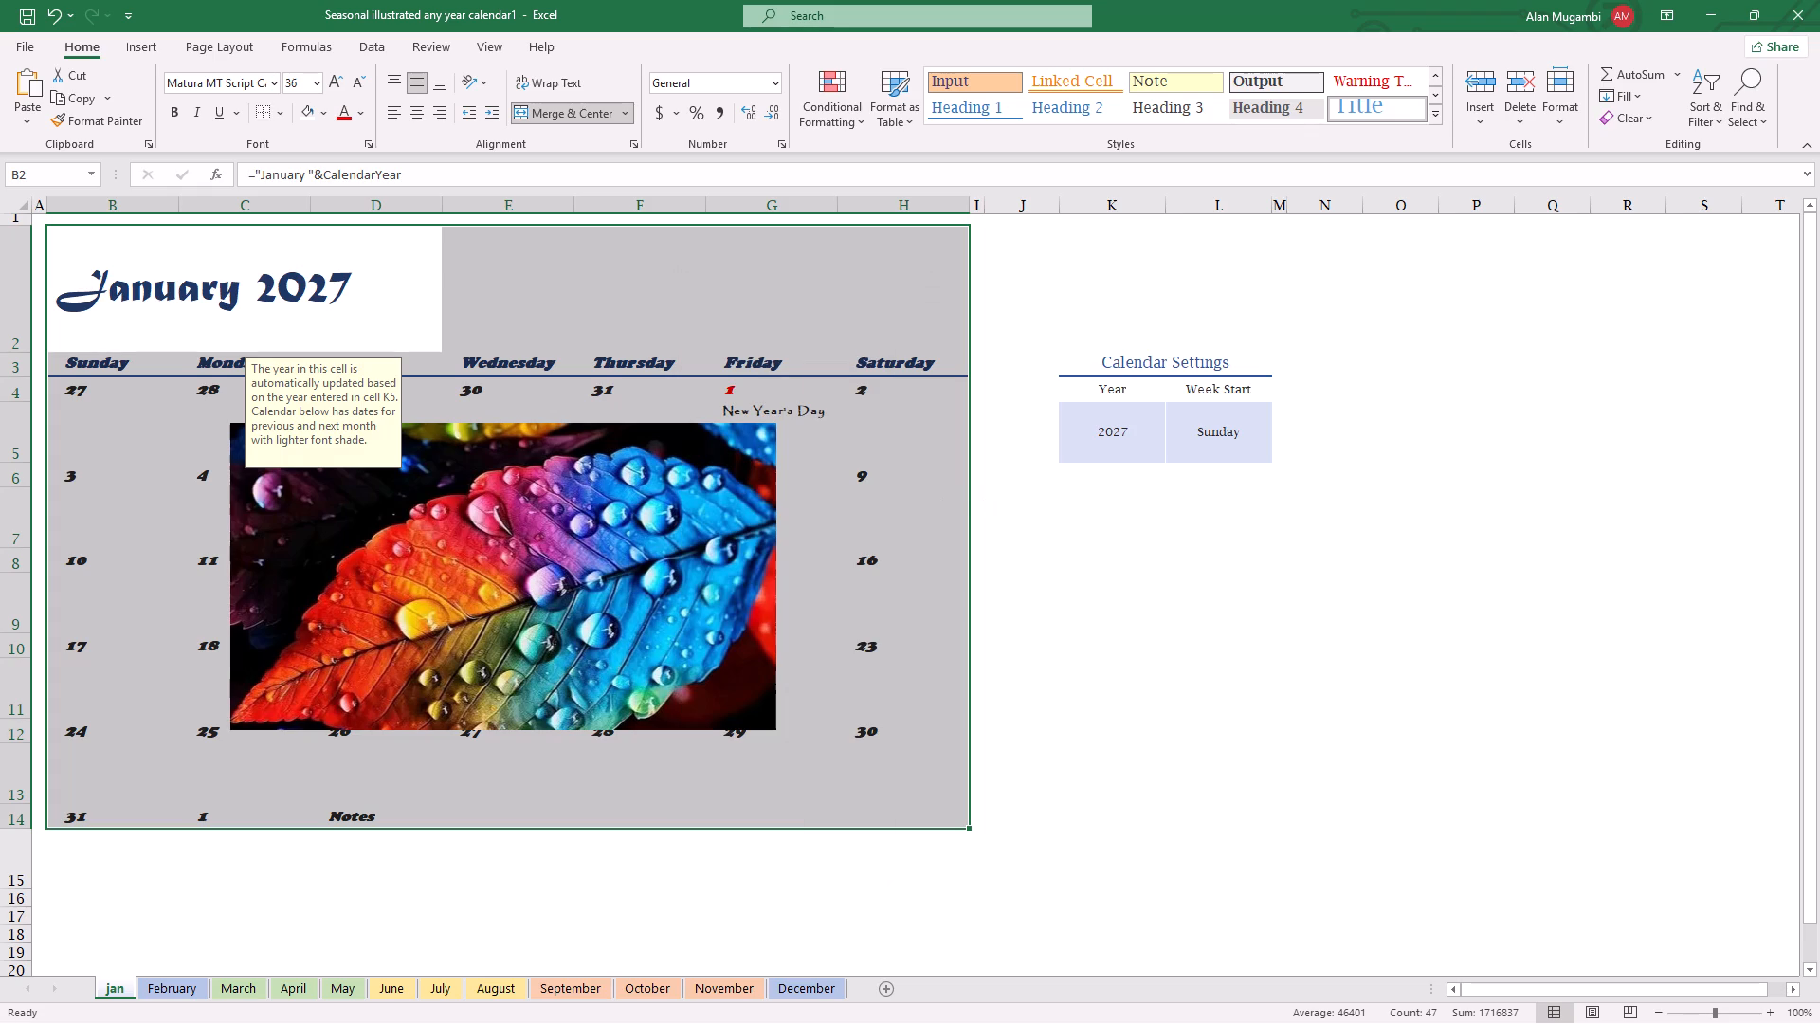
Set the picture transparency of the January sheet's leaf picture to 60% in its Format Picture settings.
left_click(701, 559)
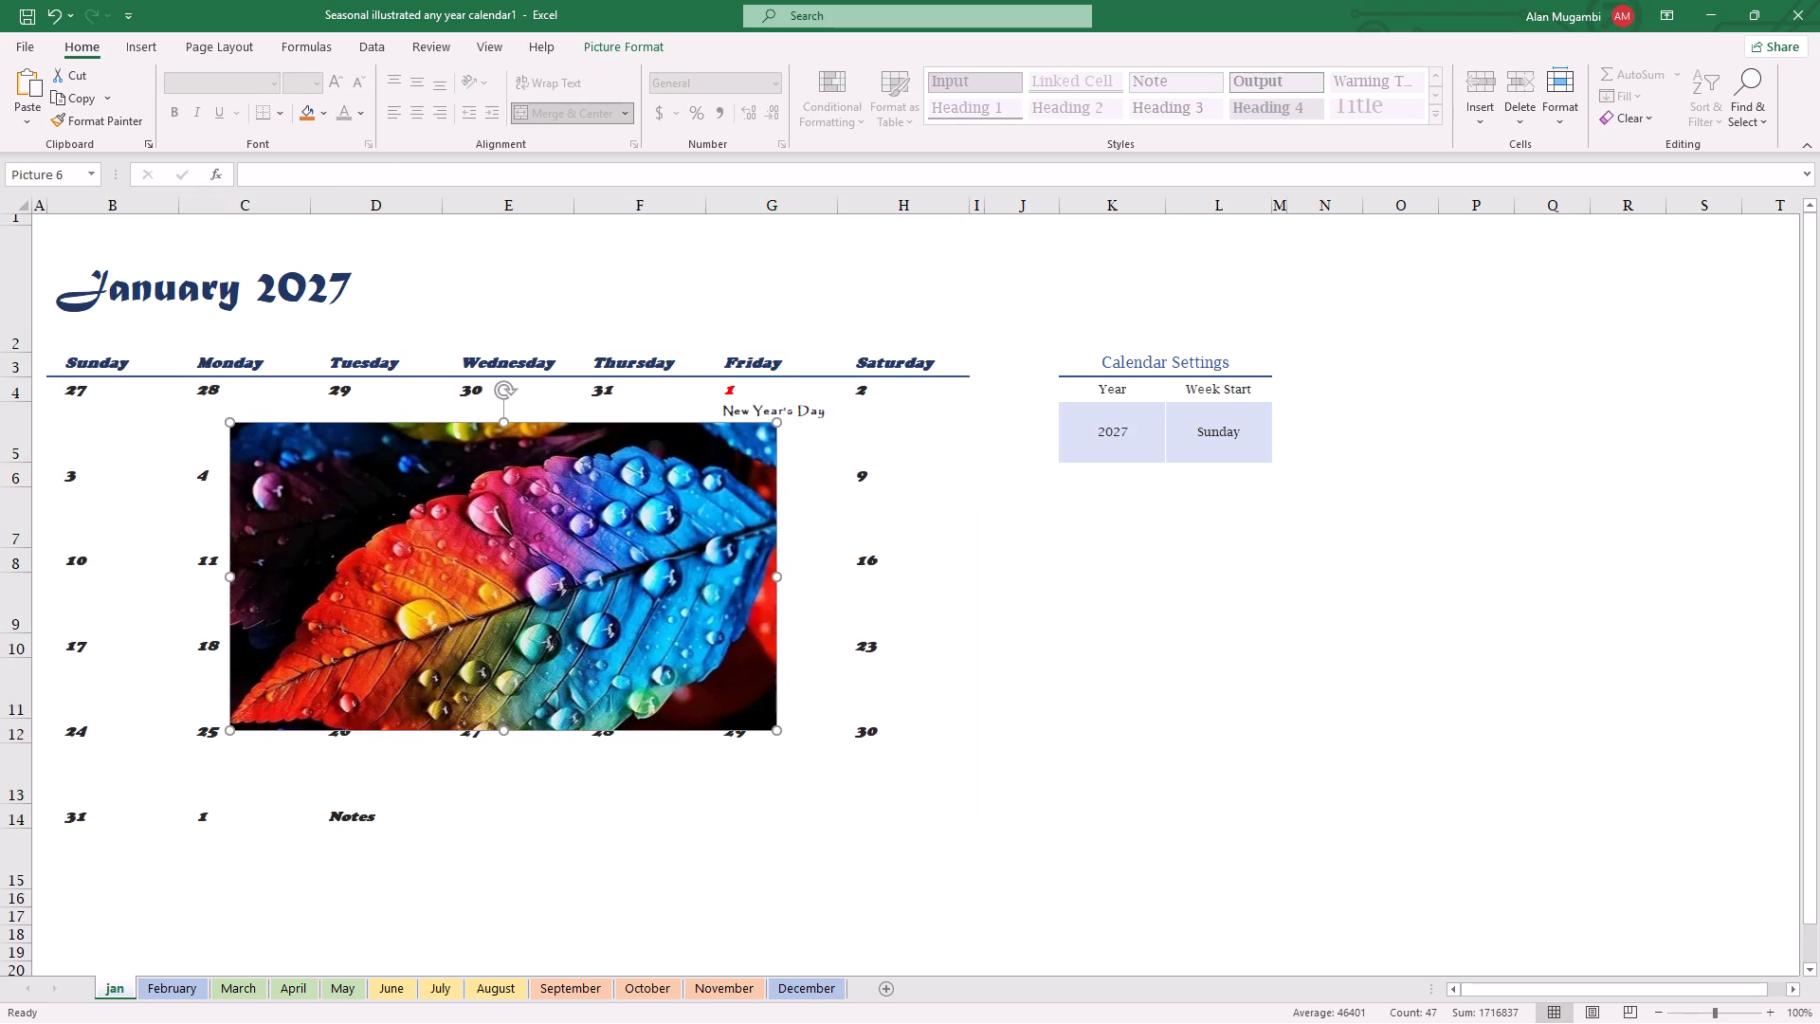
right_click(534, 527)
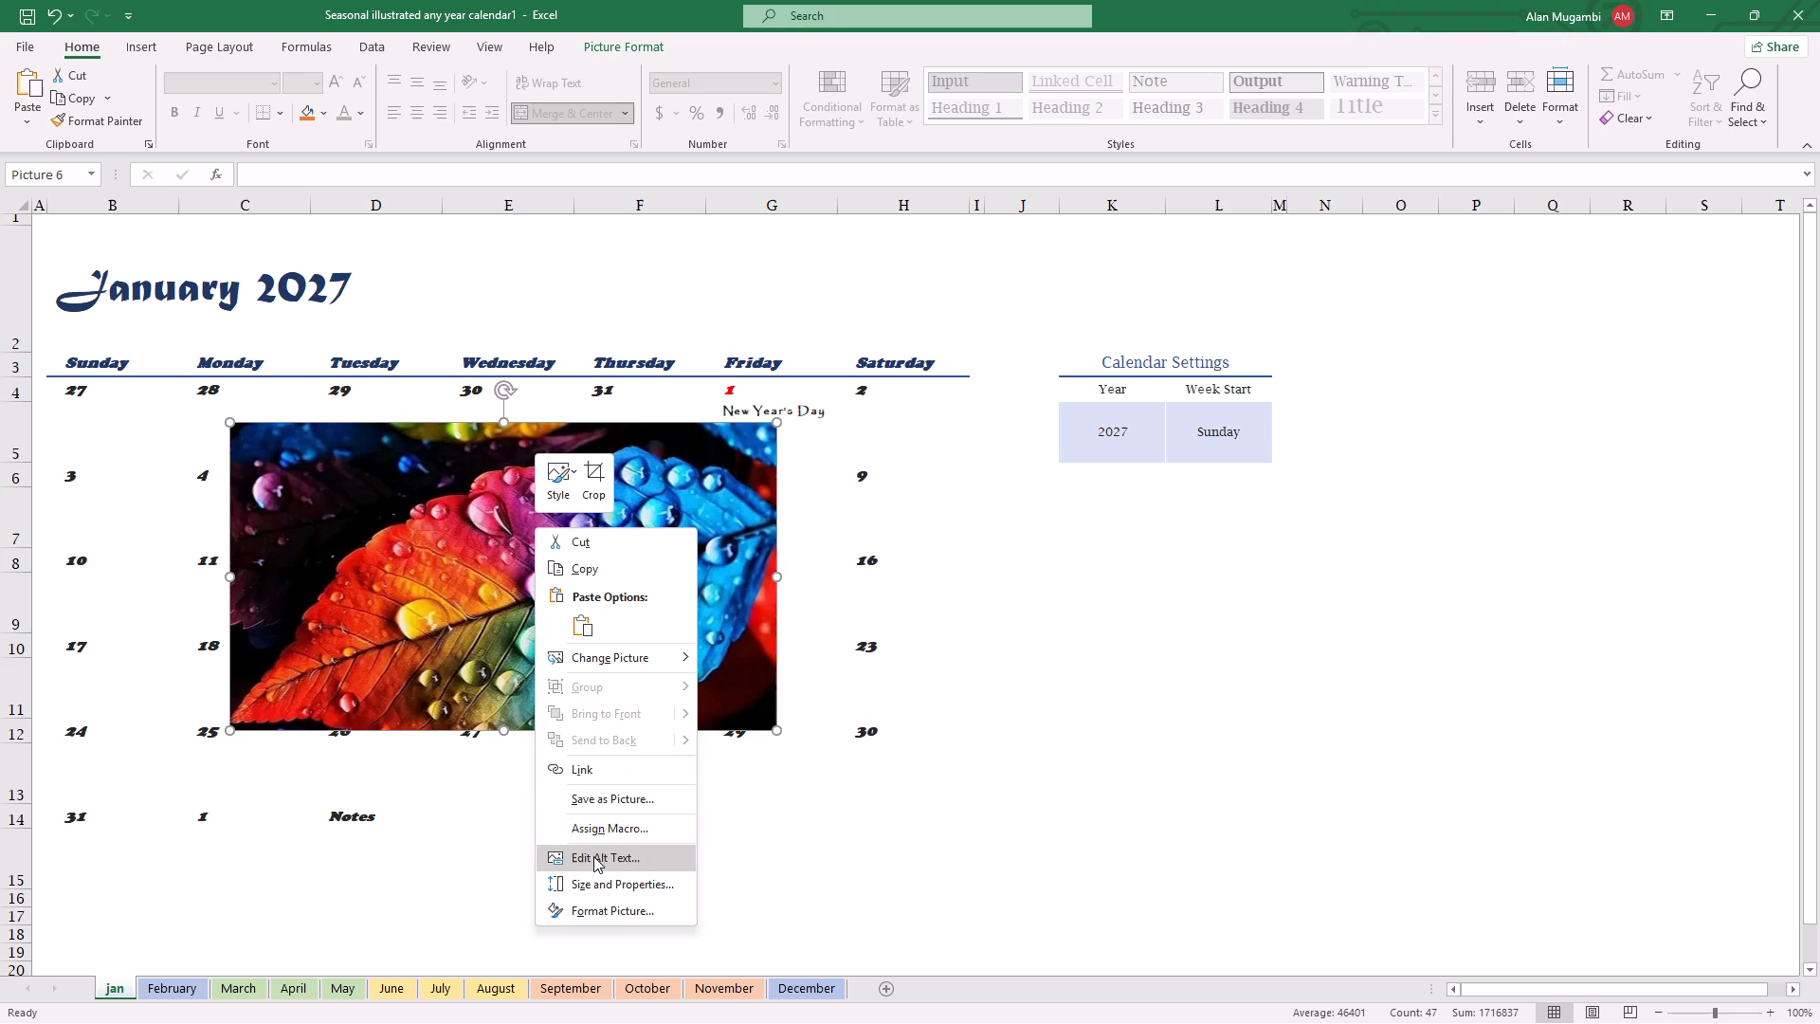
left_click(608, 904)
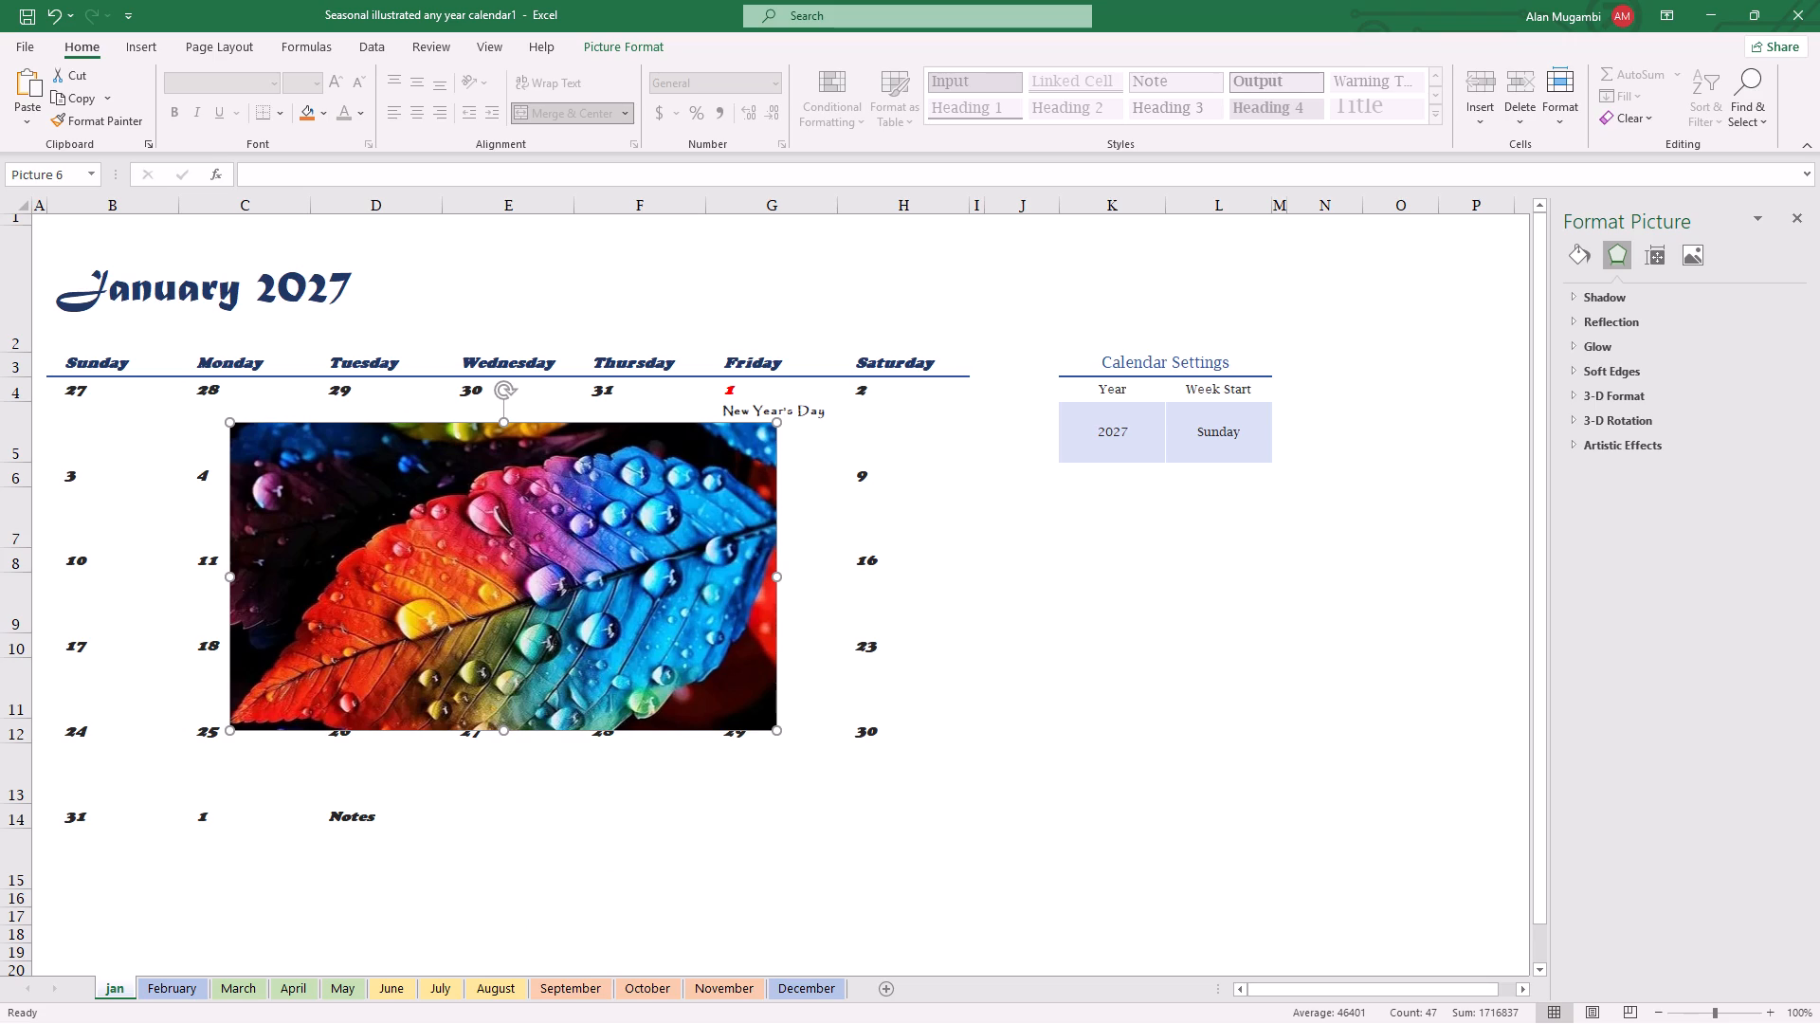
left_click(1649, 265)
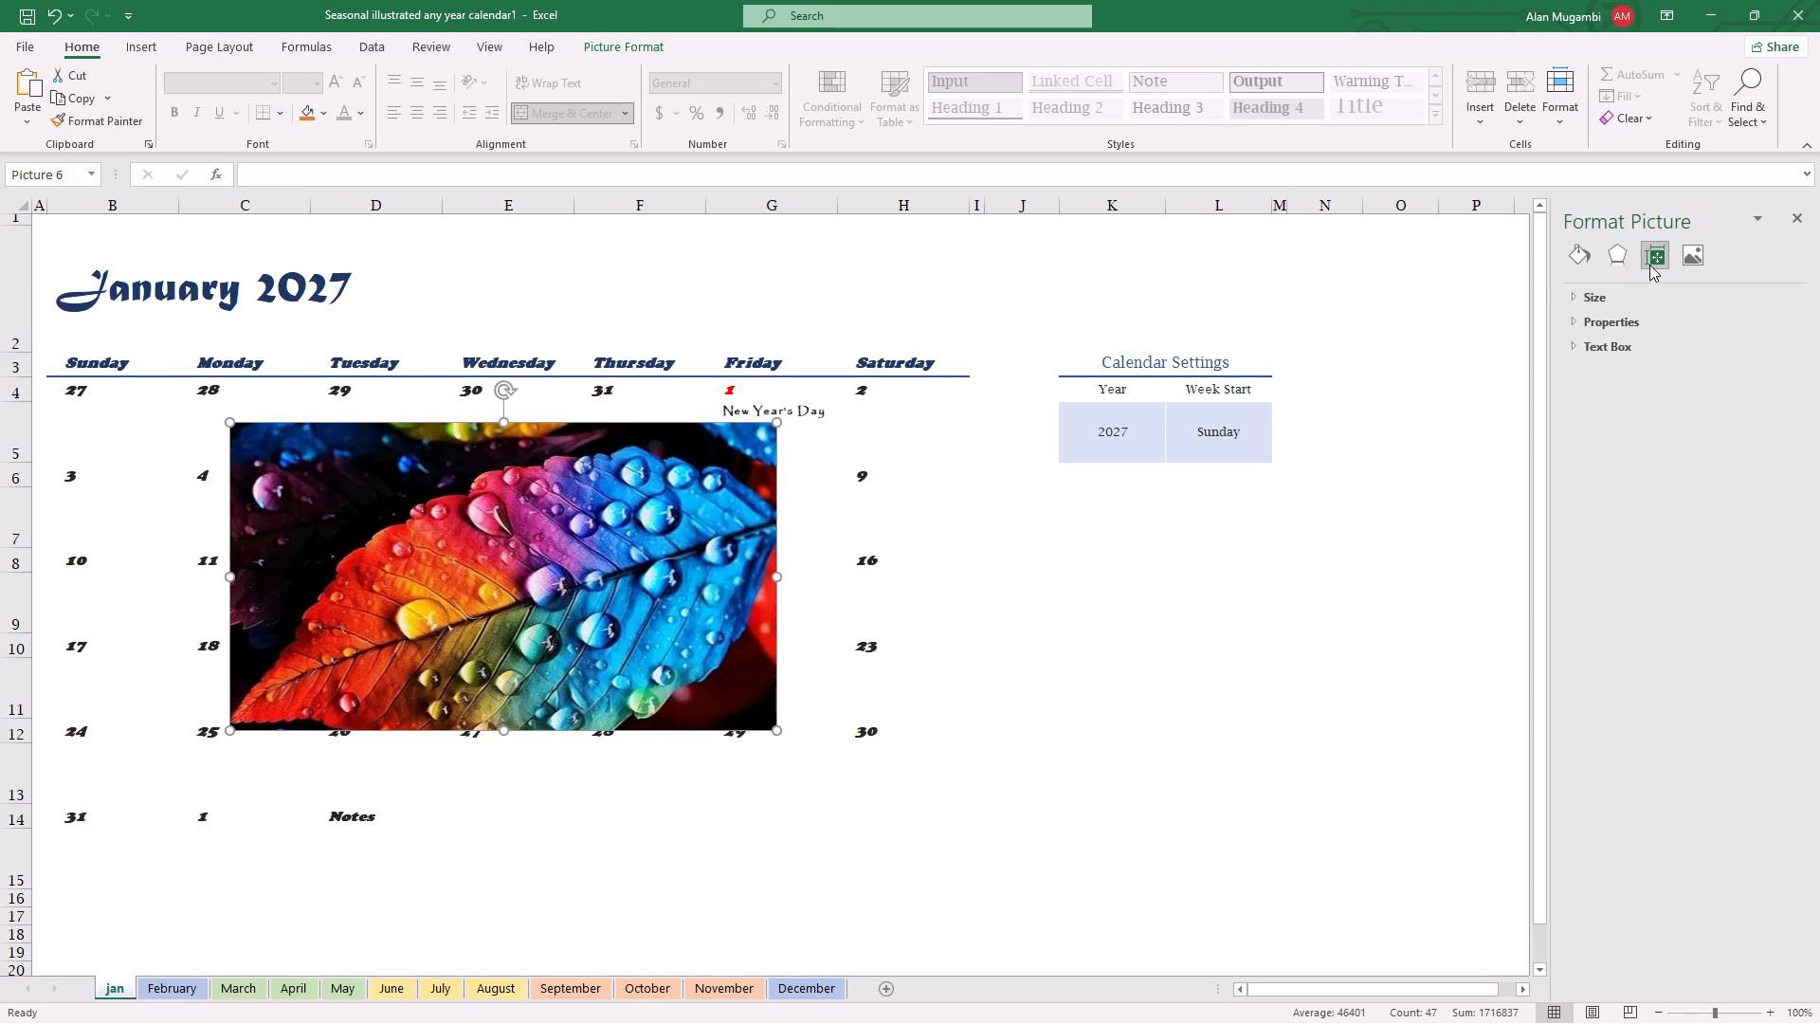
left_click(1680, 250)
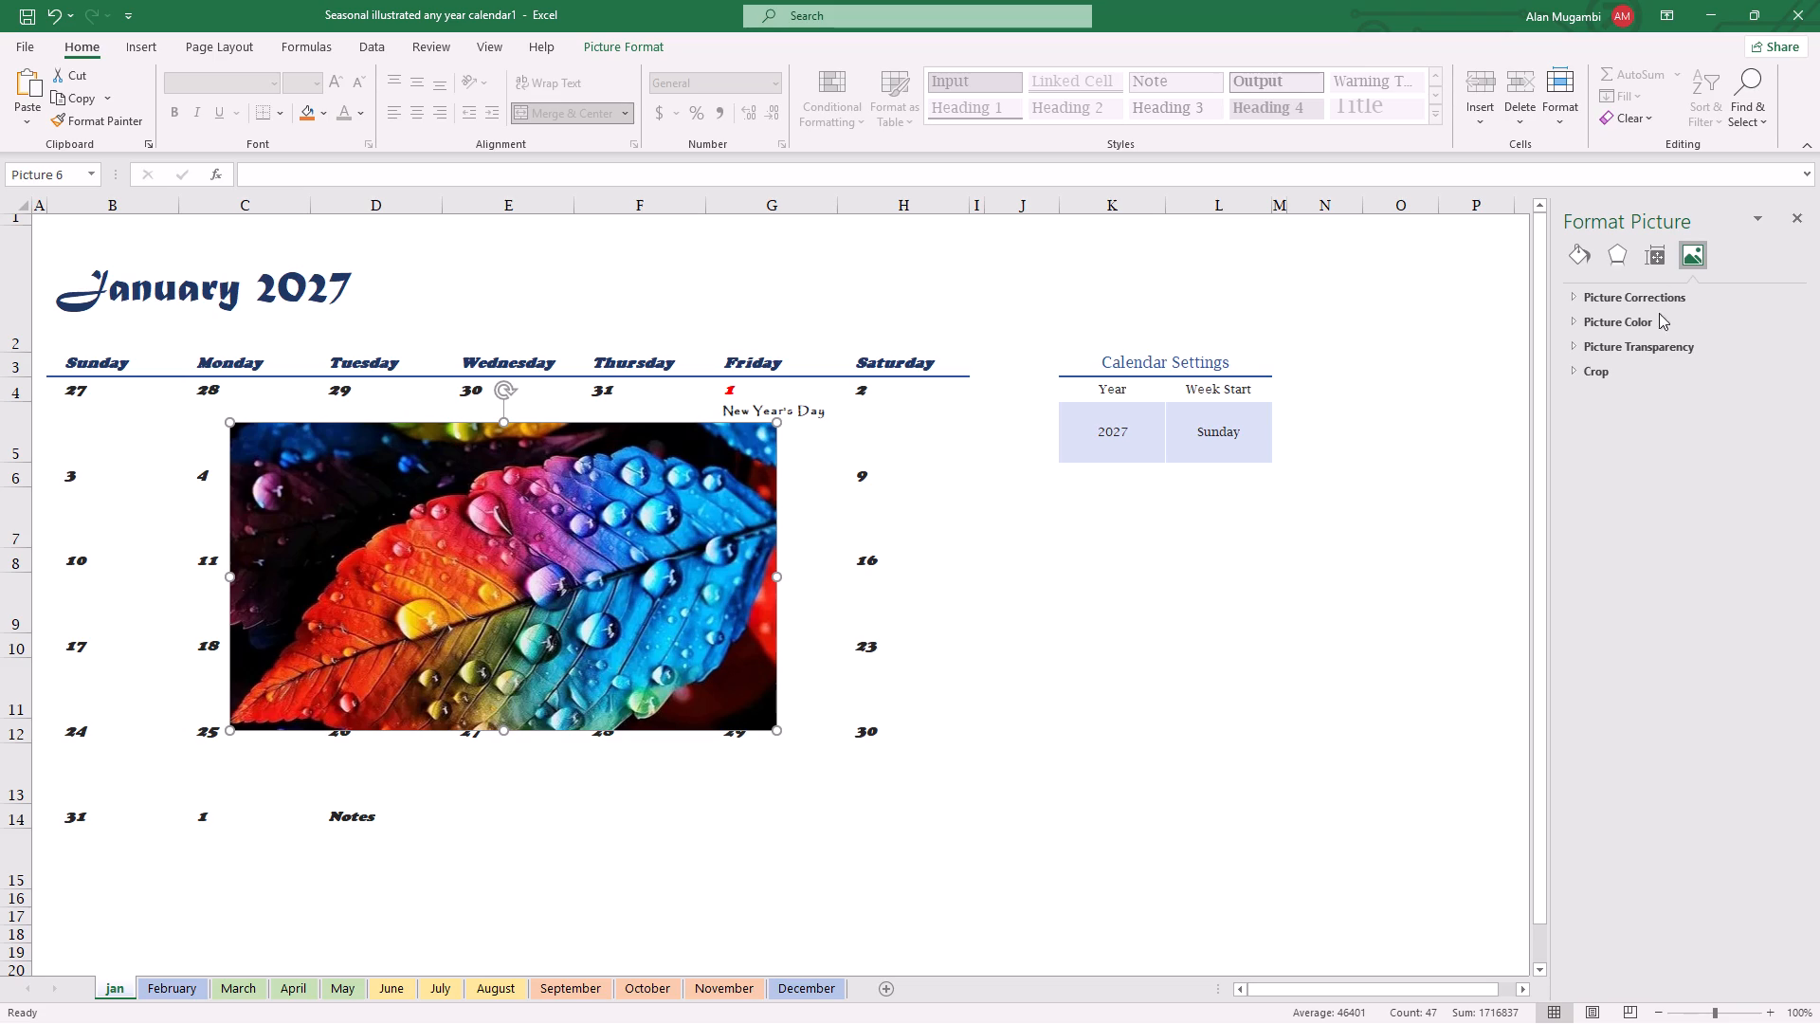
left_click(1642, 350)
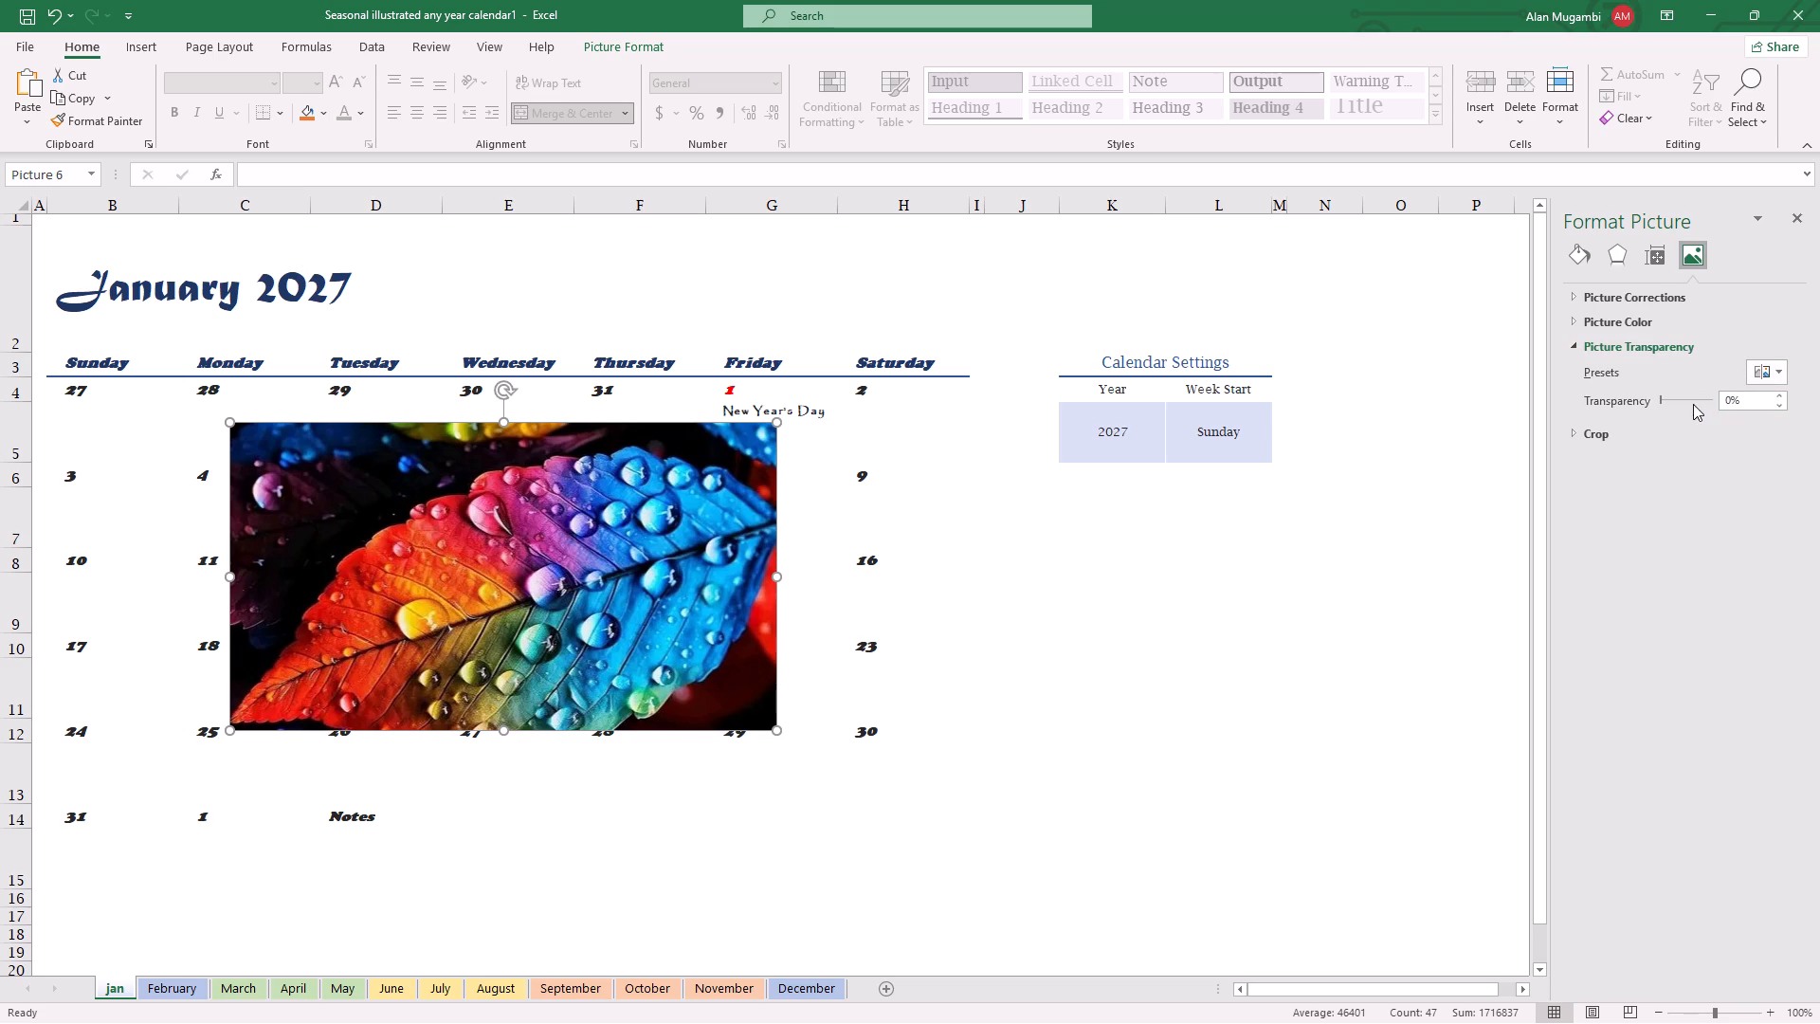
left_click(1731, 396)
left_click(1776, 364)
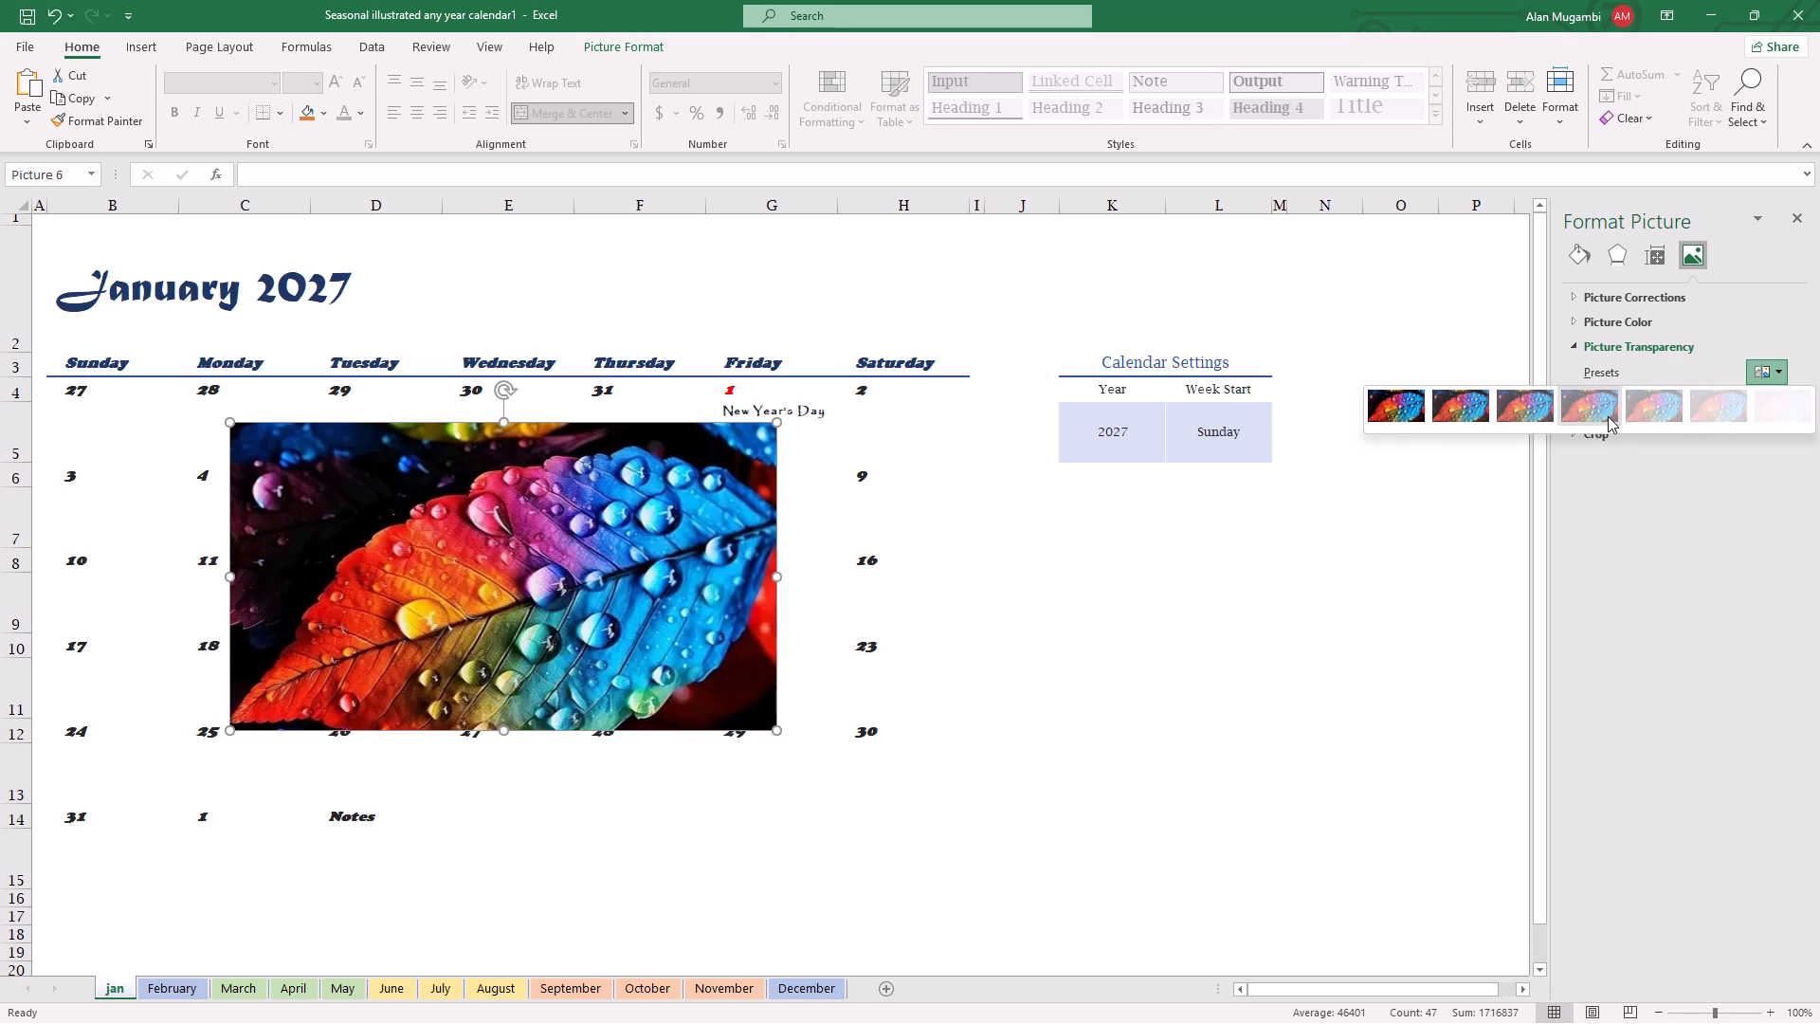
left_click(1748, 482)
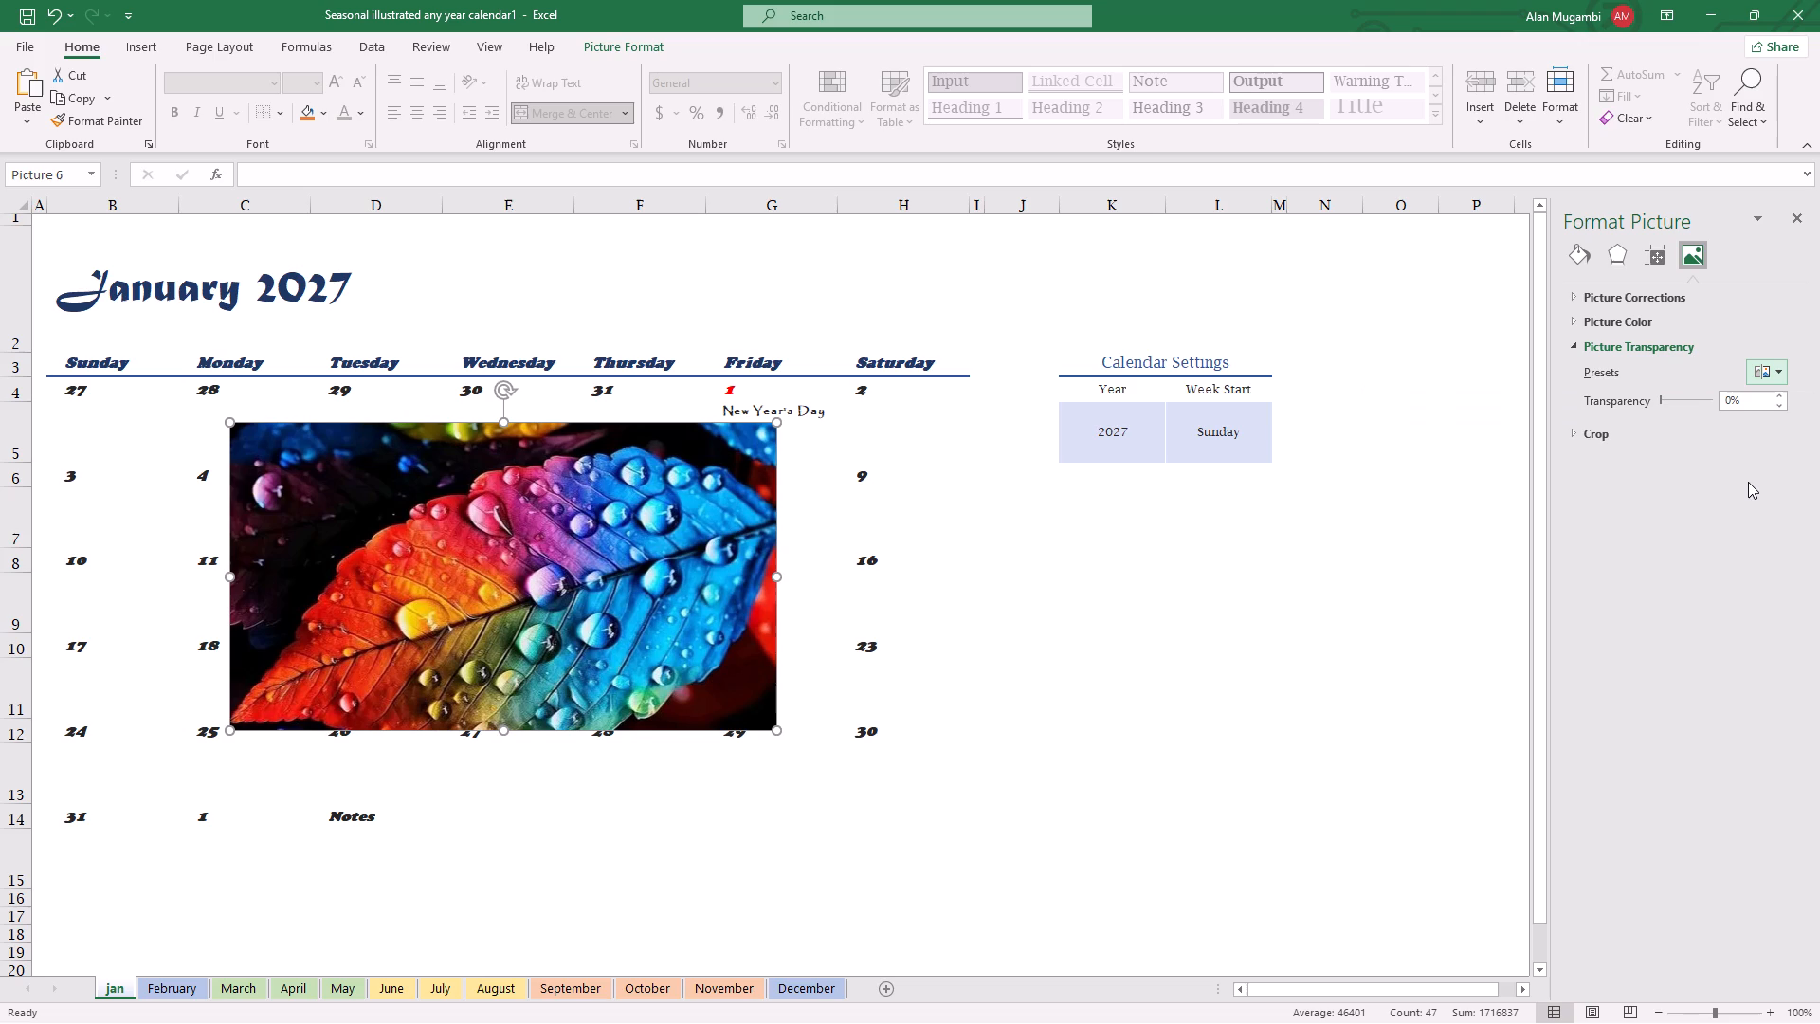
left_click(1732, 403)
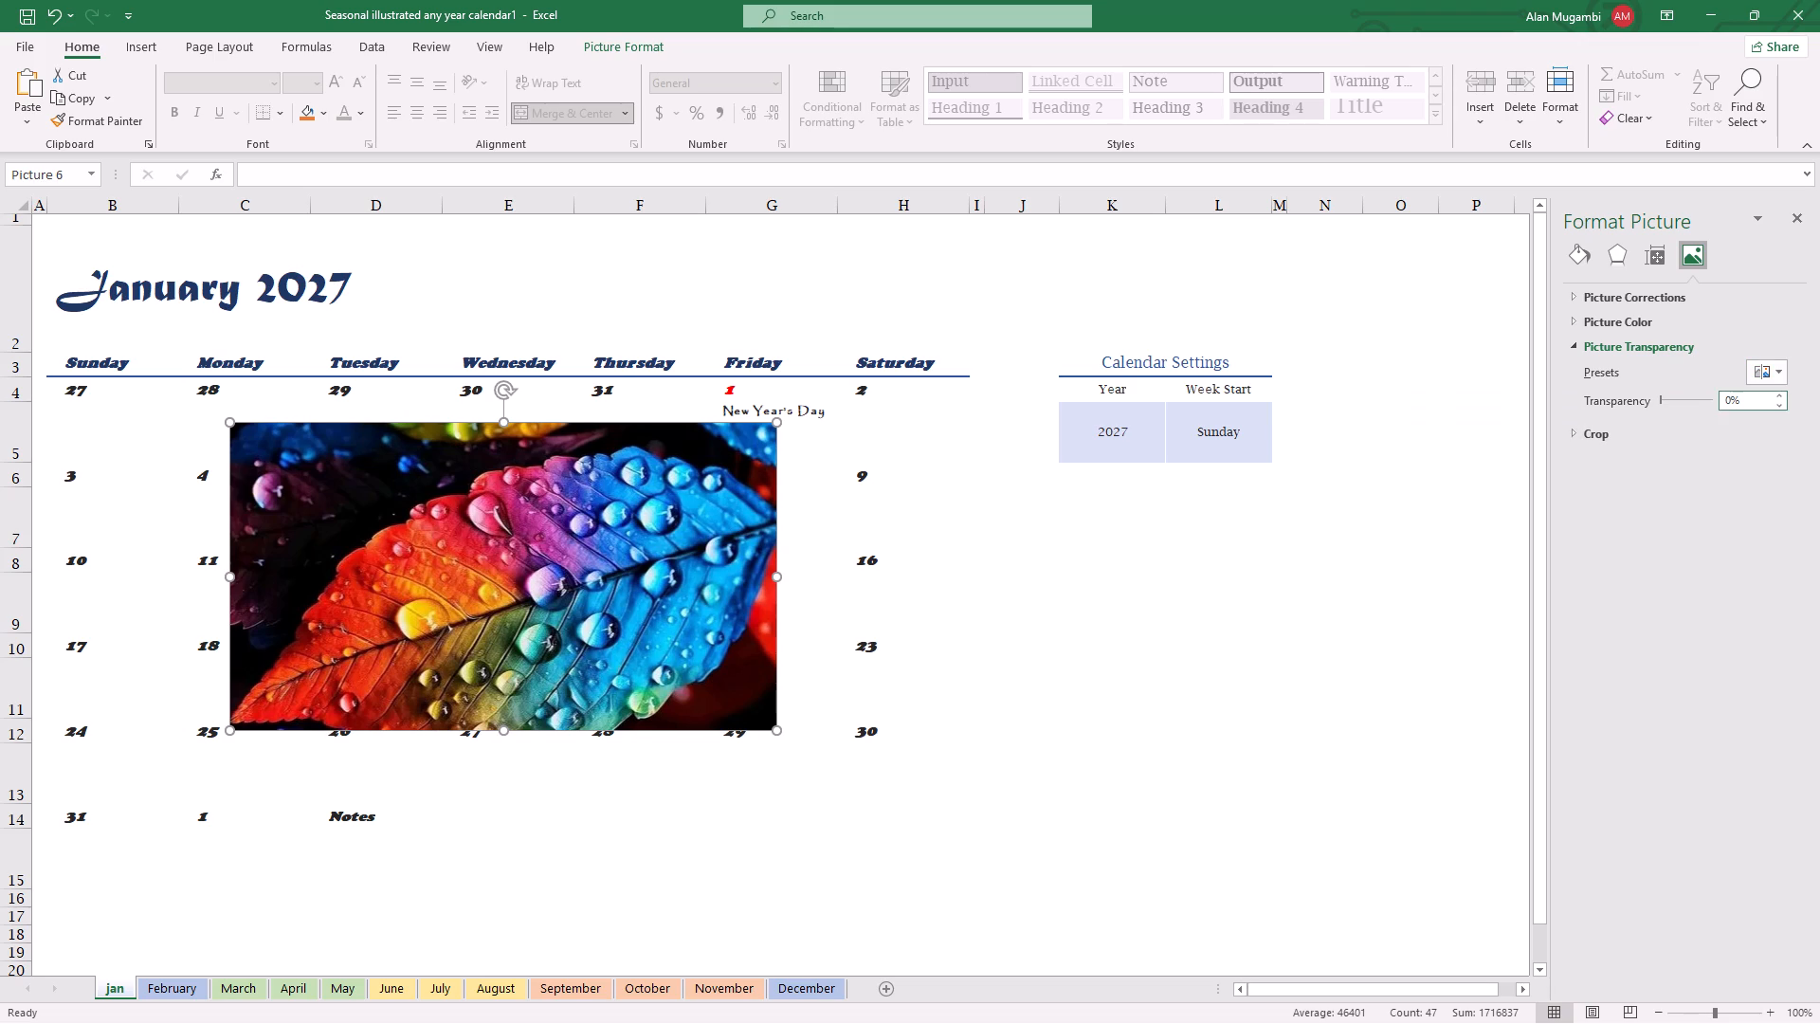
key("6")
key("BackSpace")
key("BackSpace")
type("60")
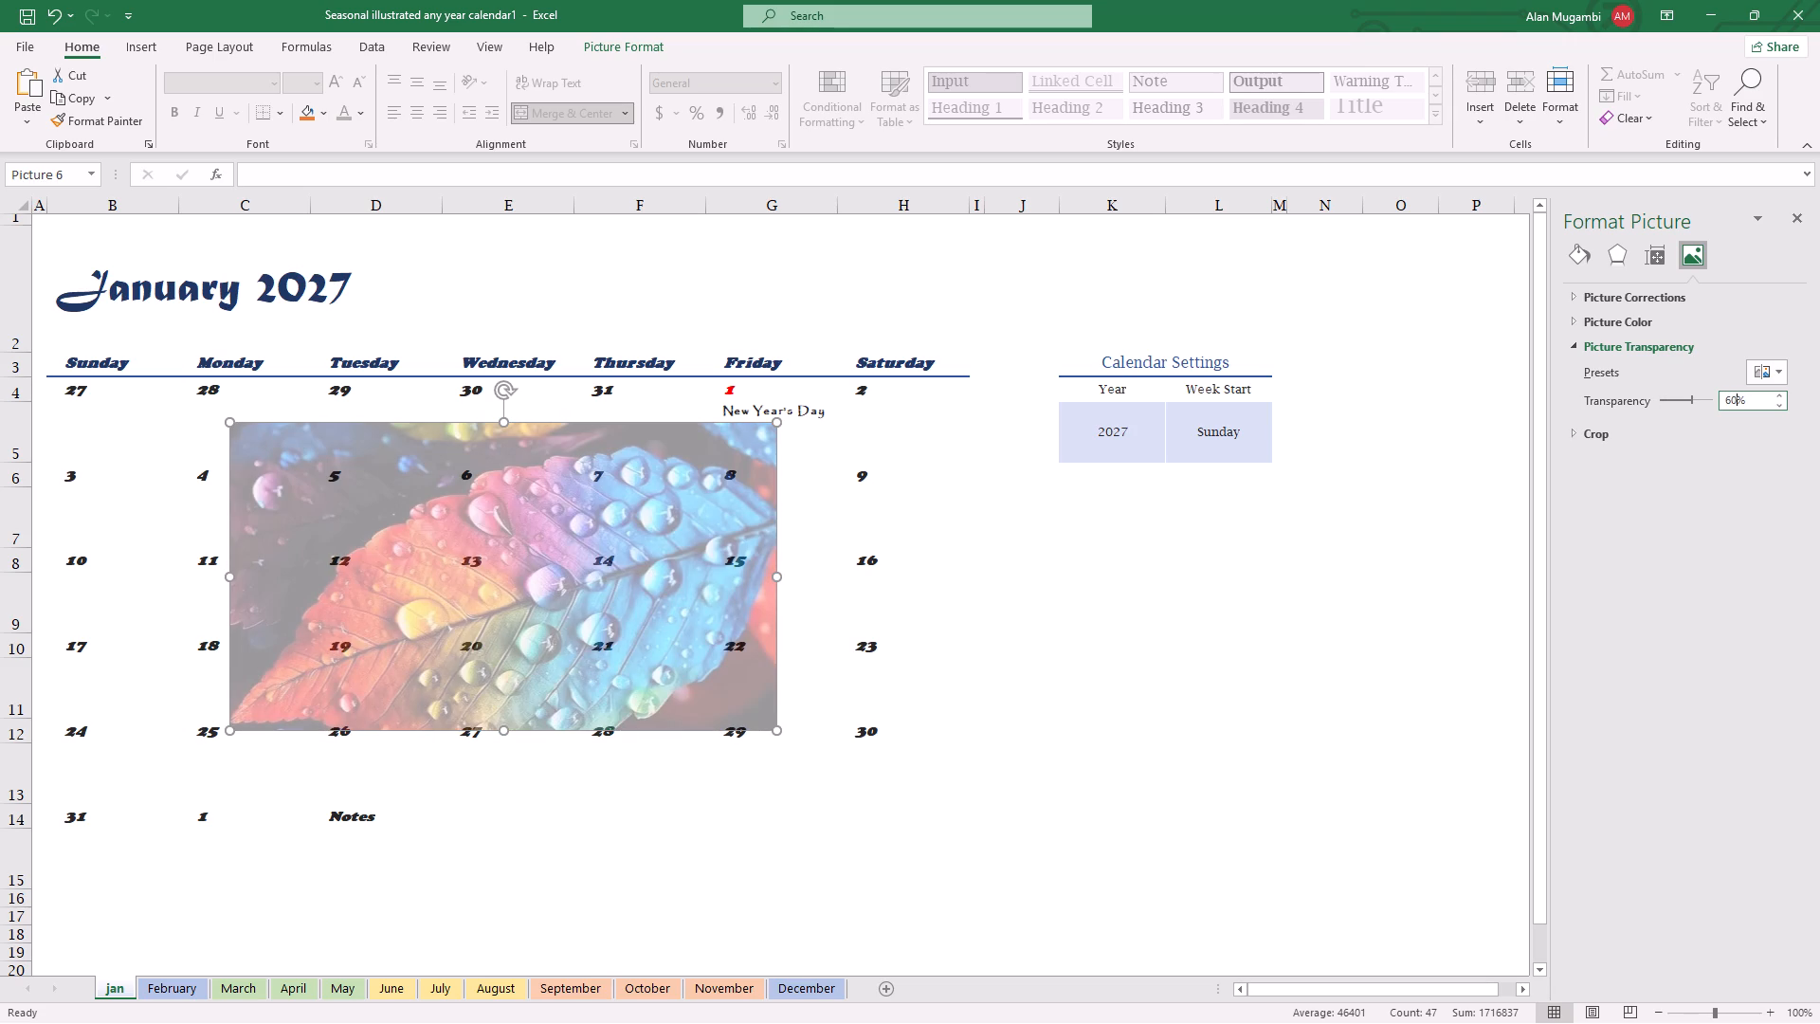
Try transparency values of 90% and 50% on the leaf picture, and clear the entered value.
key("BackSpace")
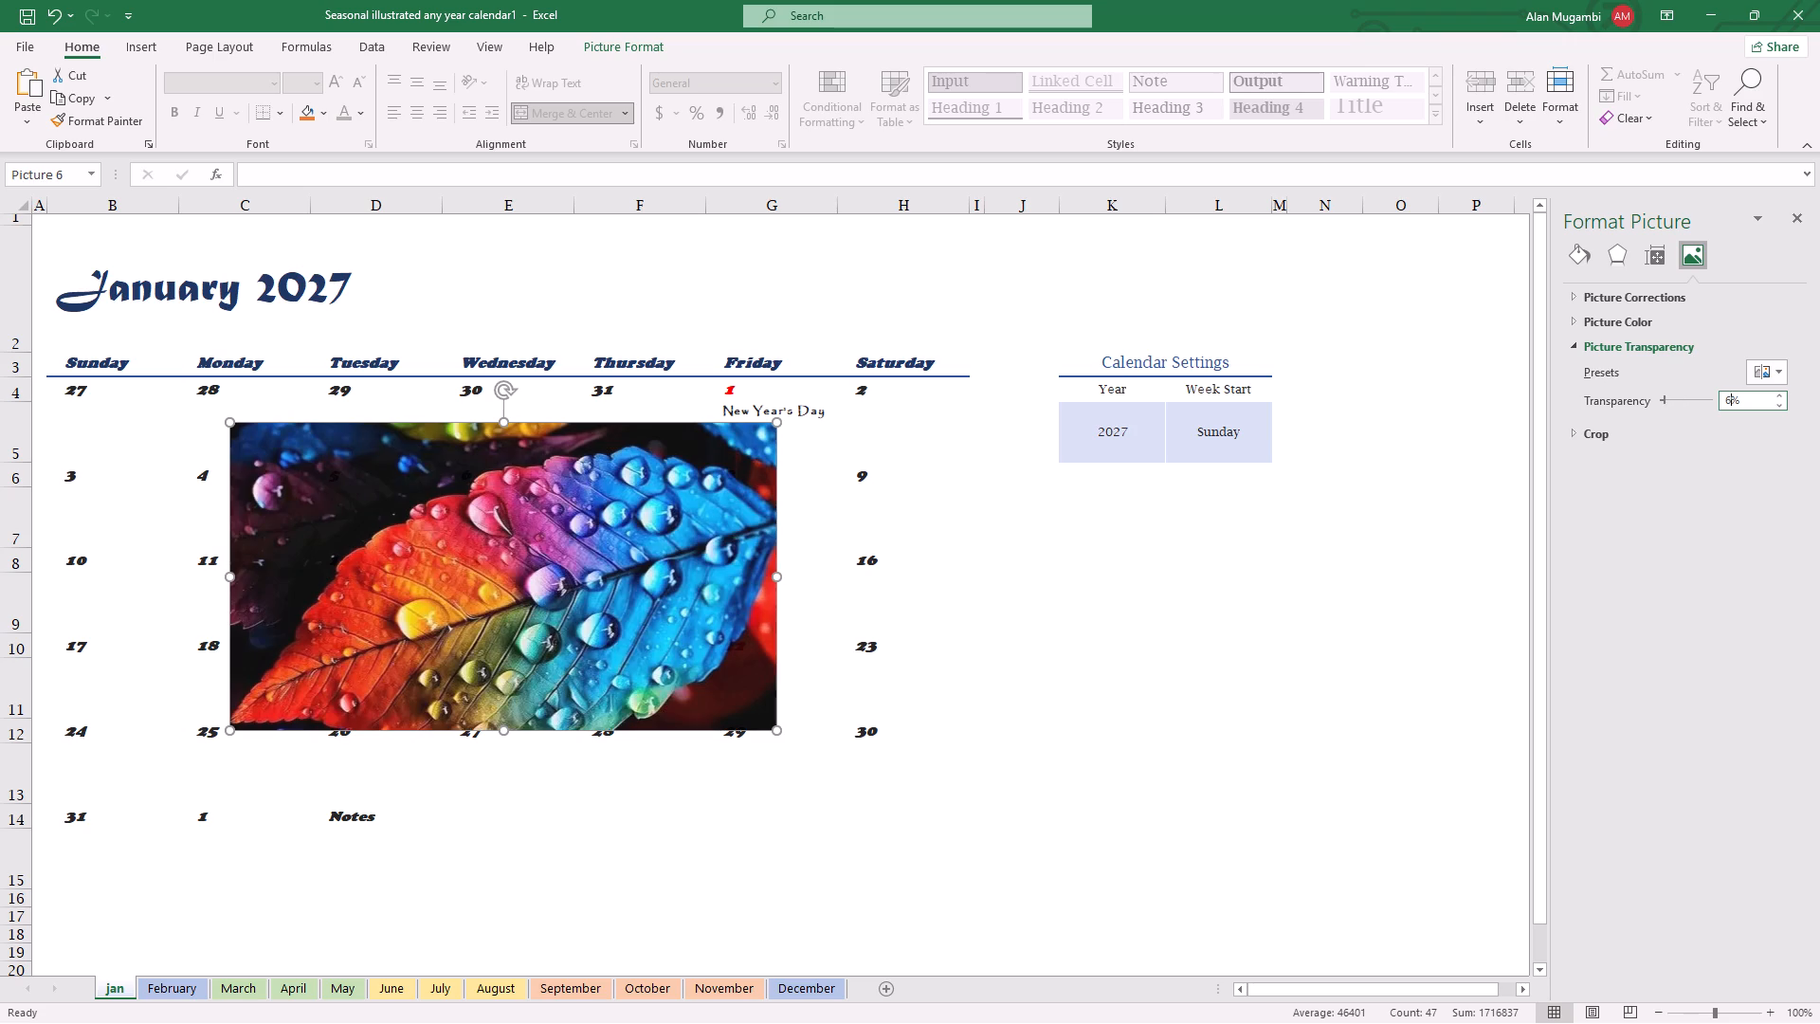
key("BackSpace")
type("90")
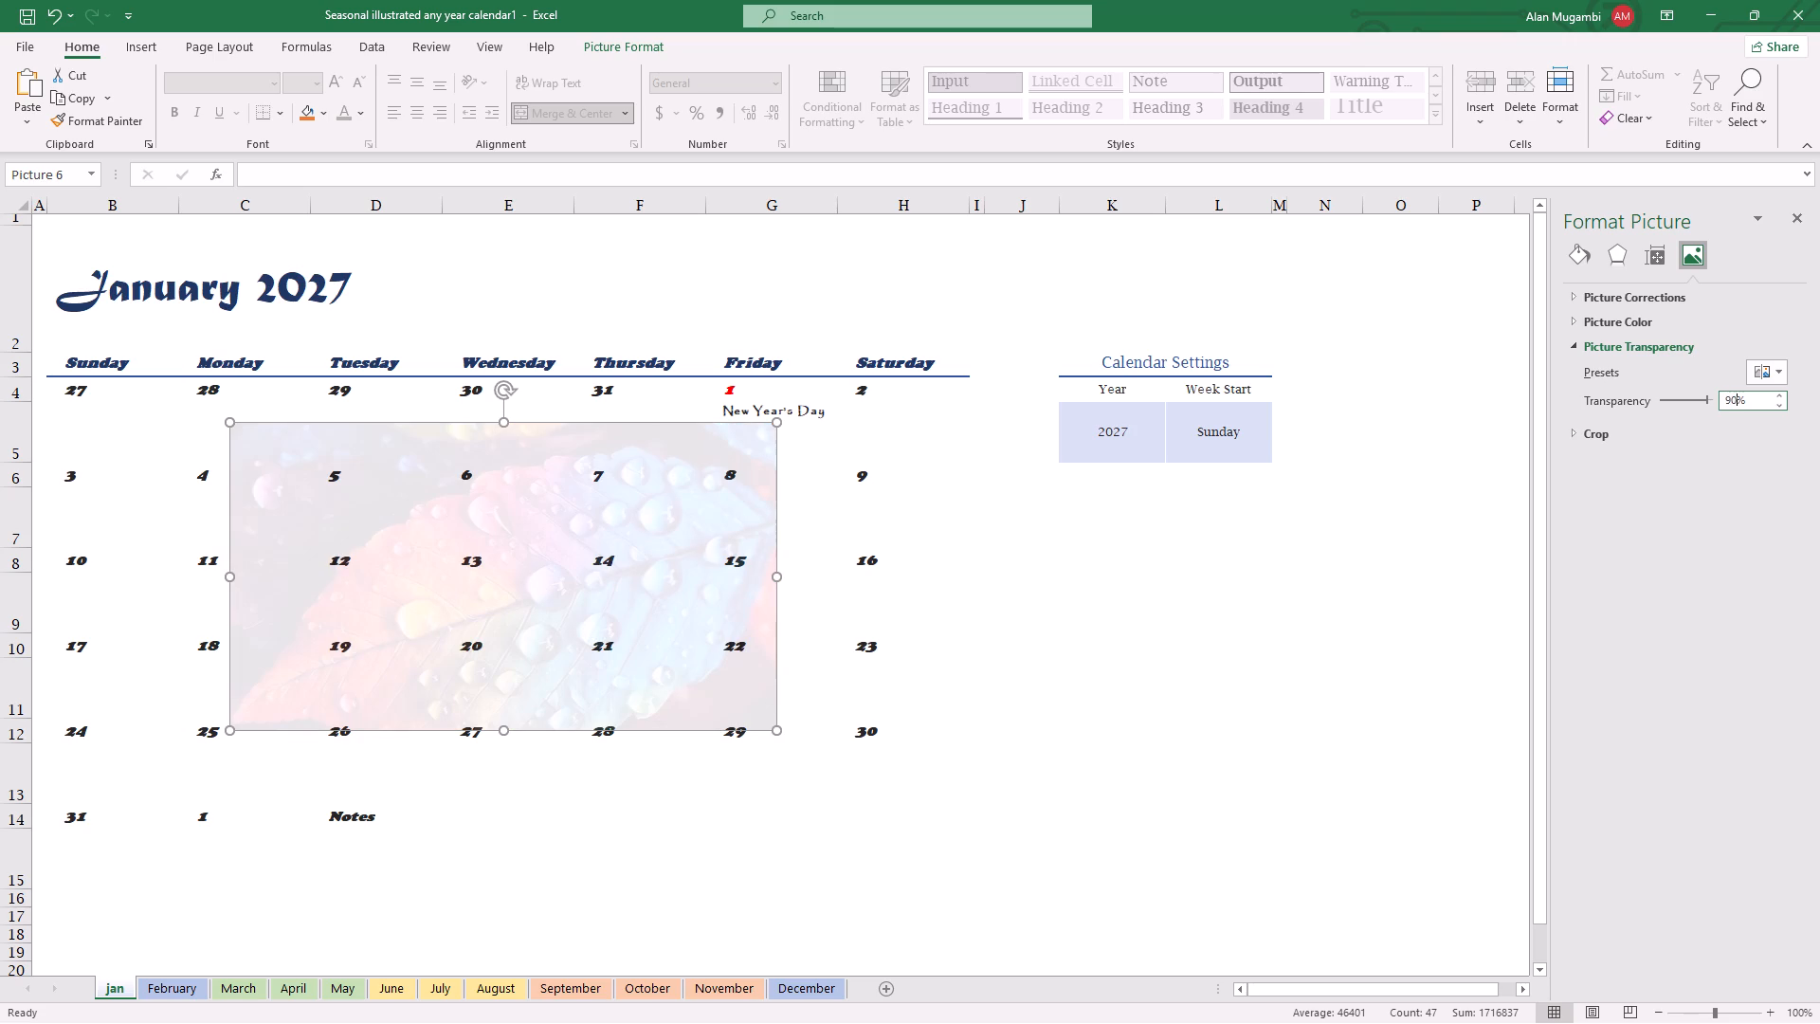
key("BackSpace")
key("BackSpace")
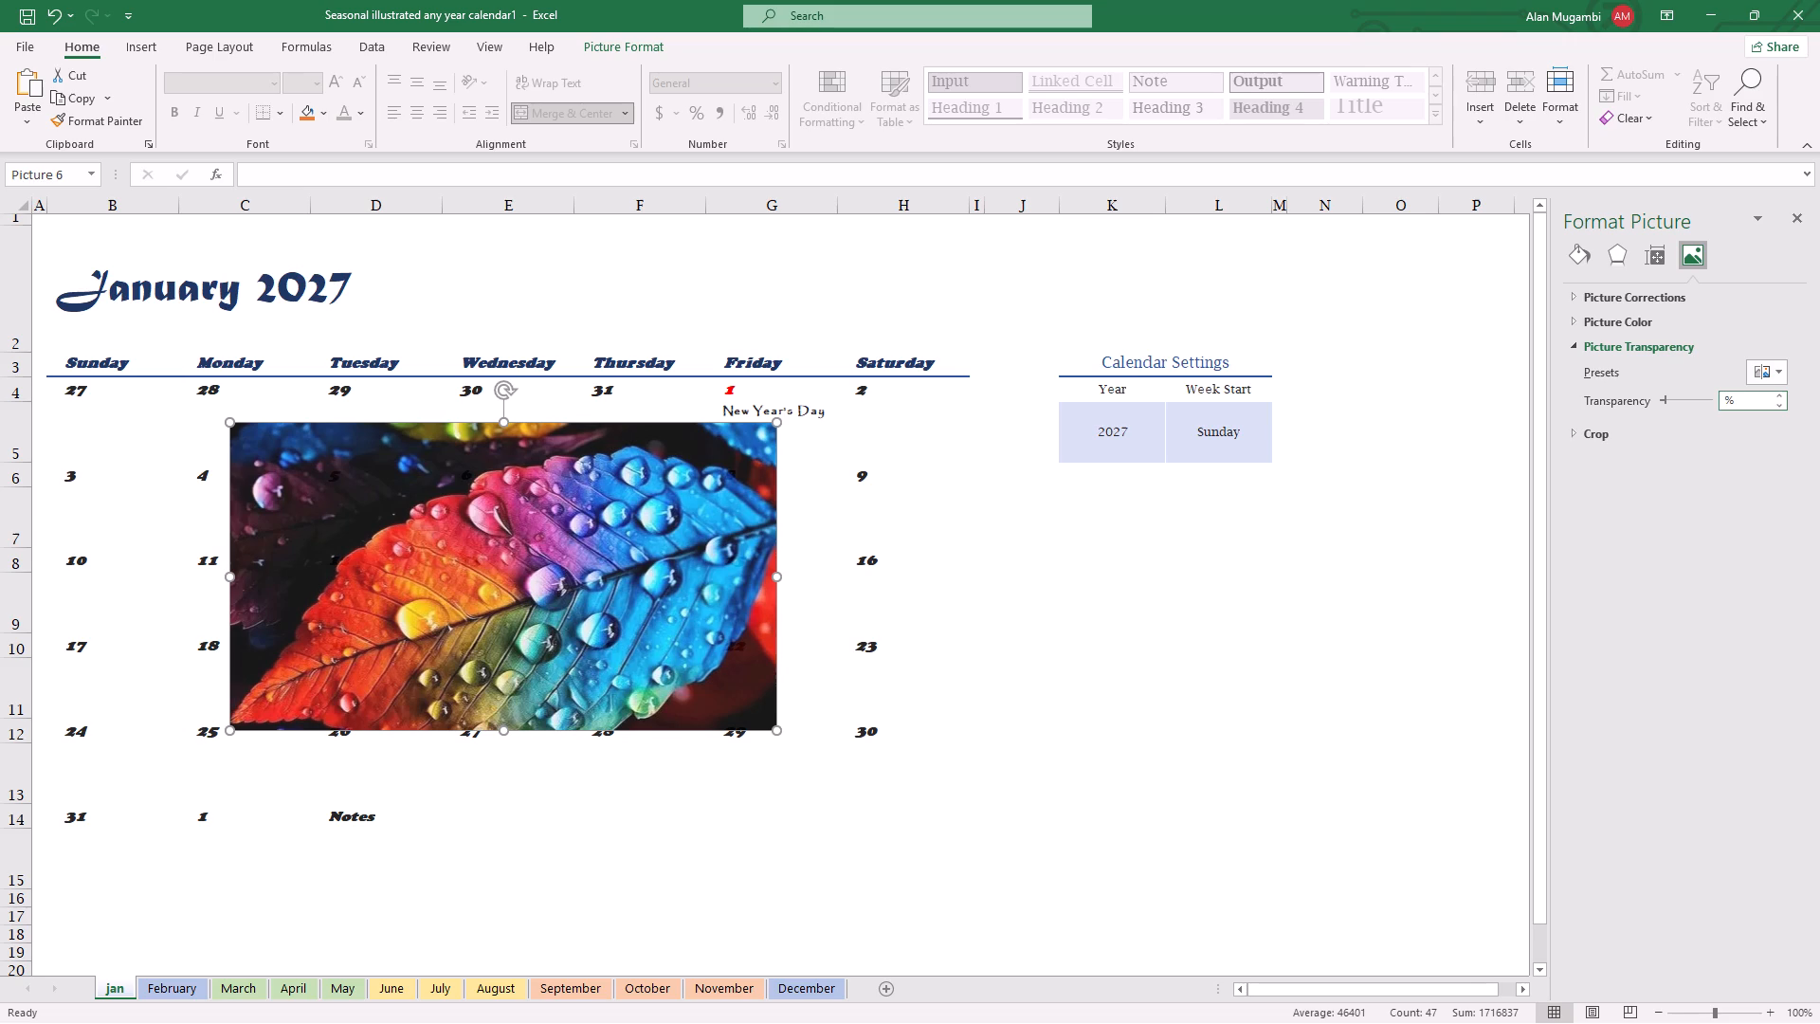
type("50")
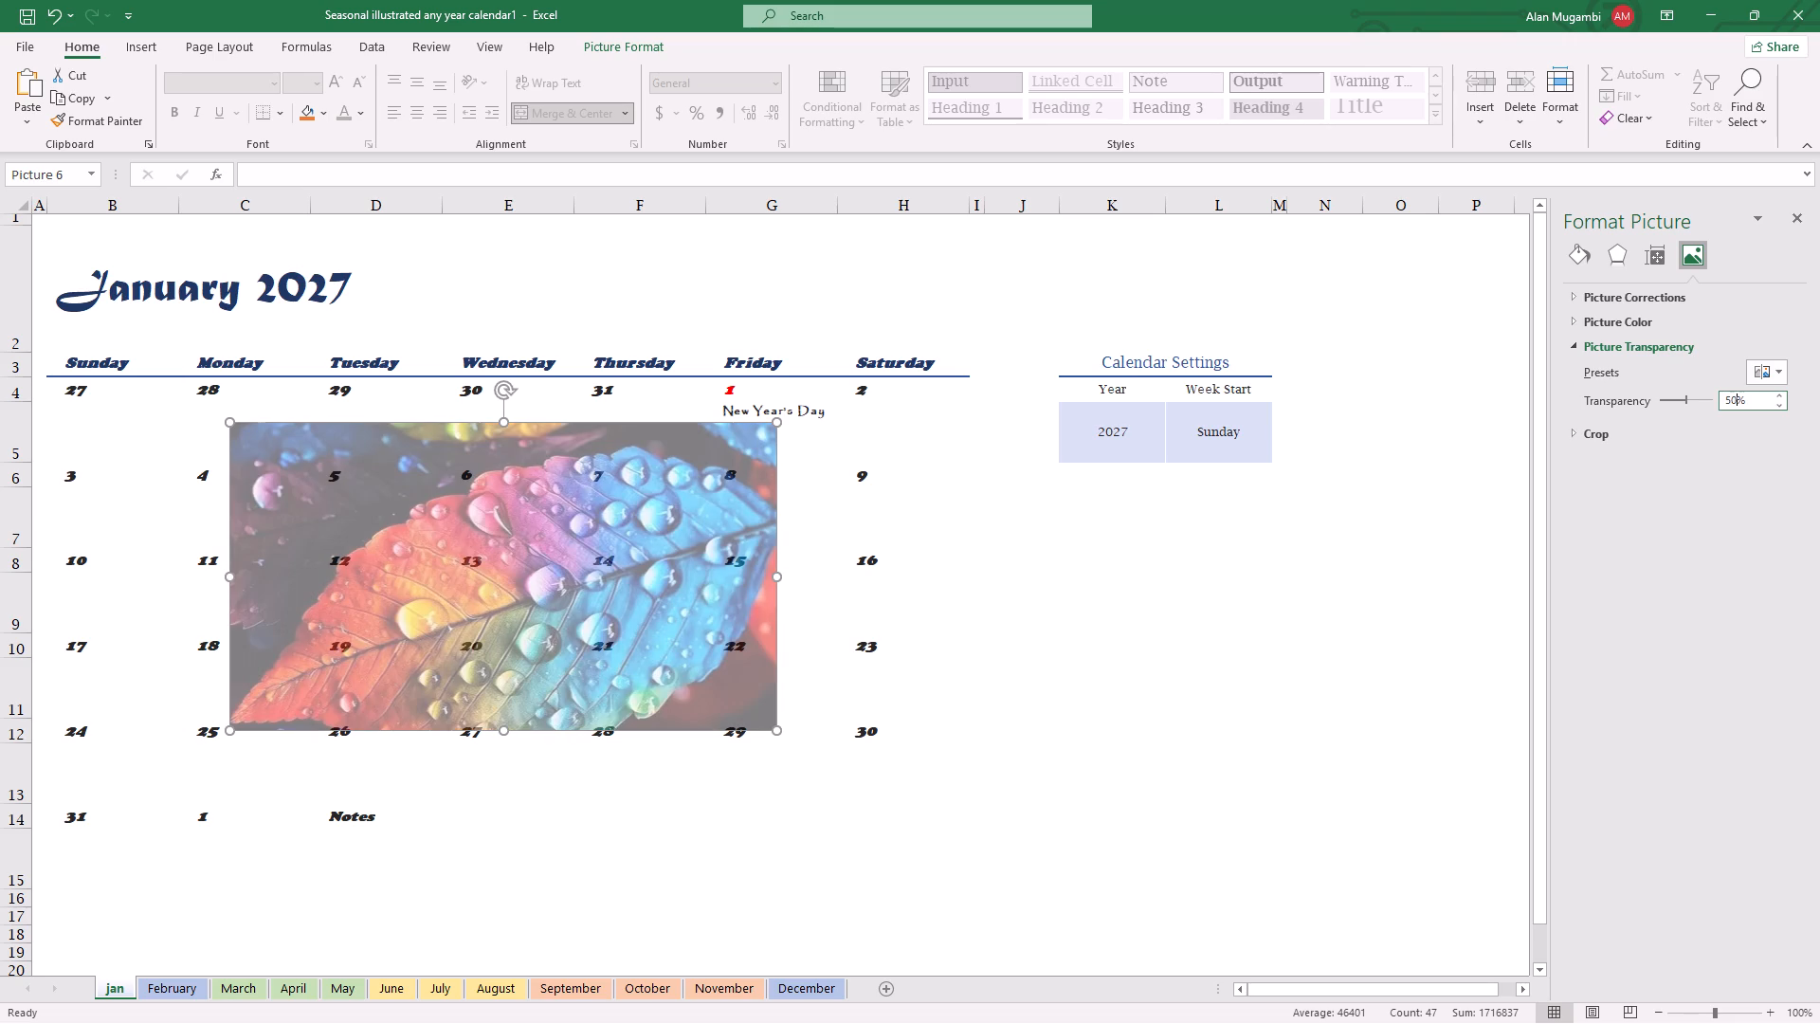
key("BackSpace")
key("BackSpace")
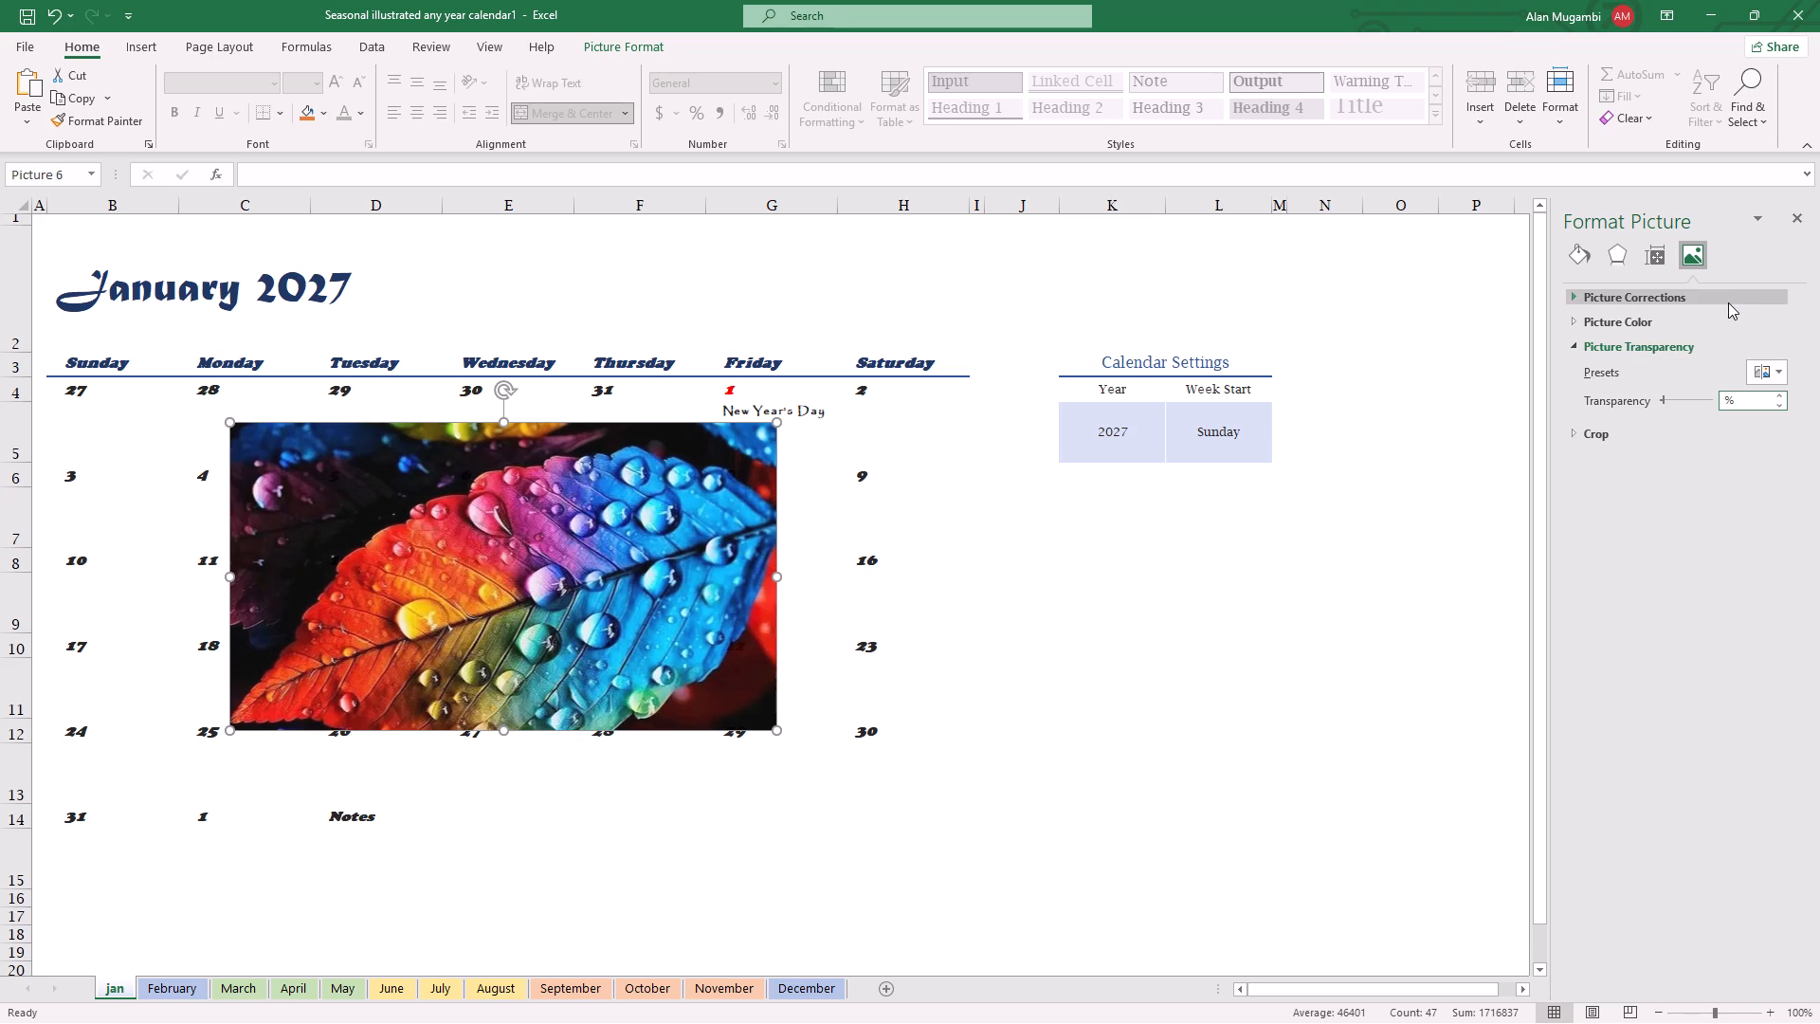
Open the Picture Corrections settings for the leaf picture.
left_click(1728, 302)
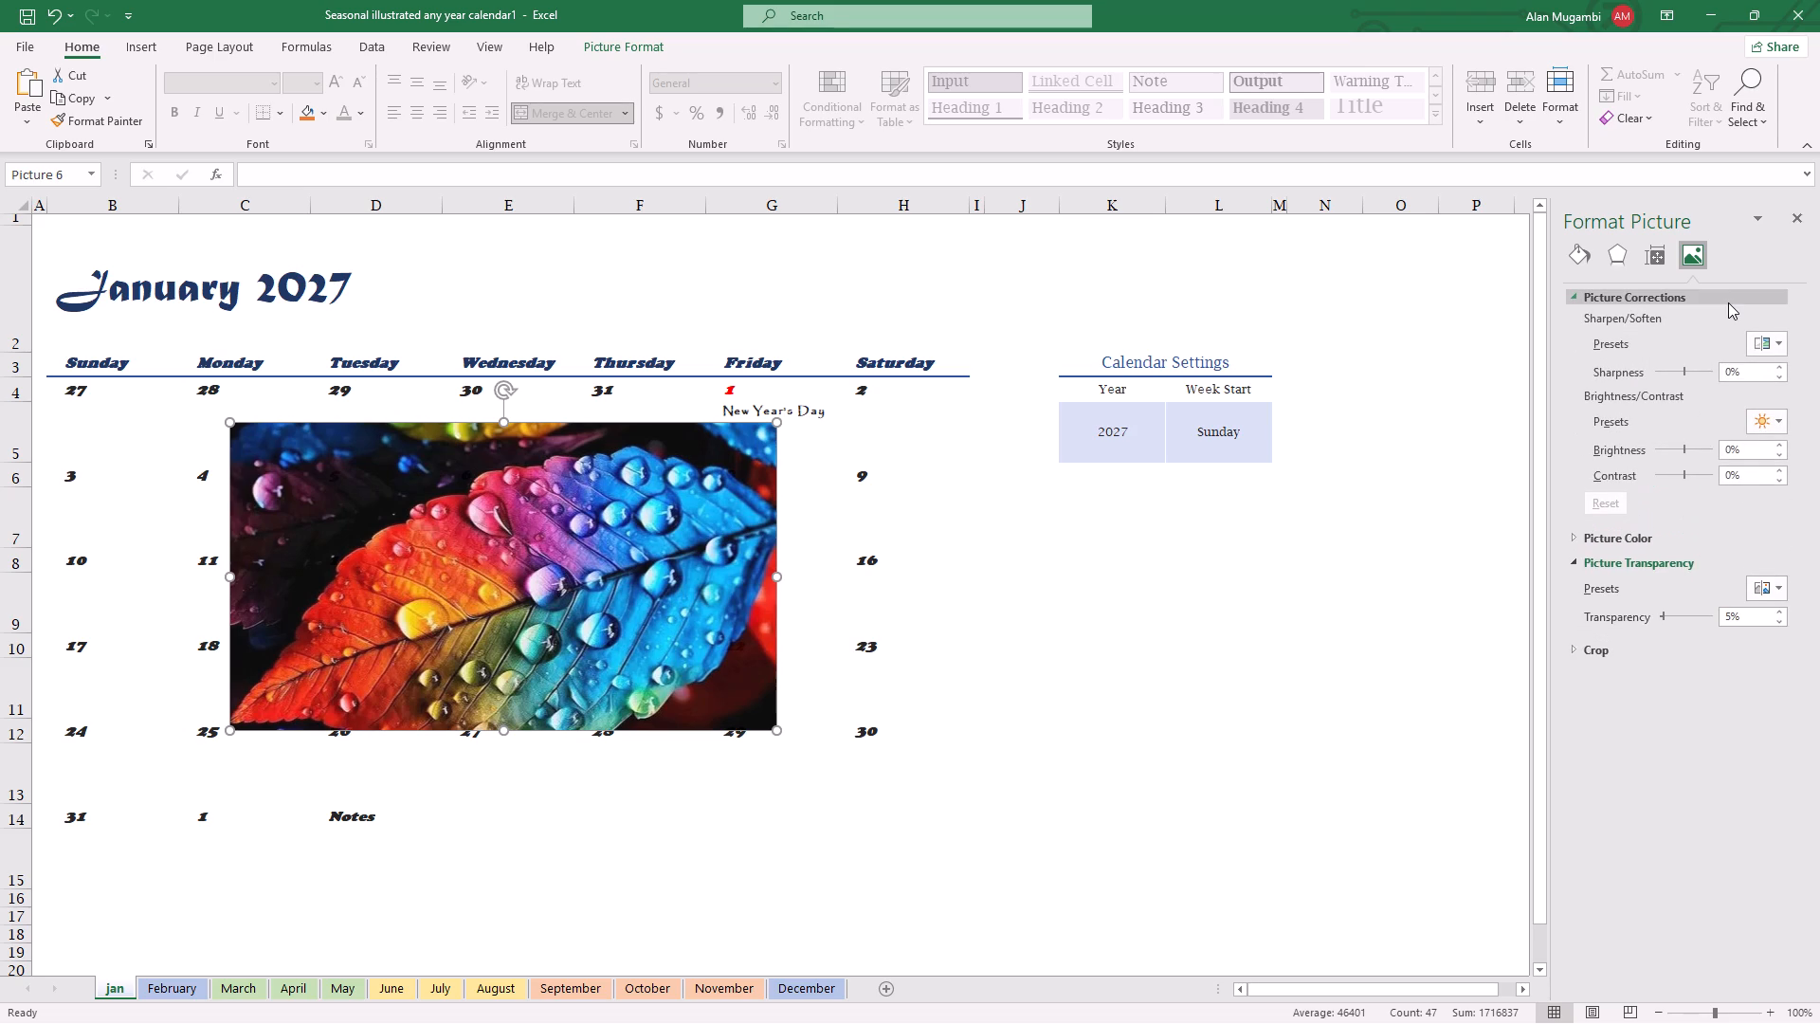